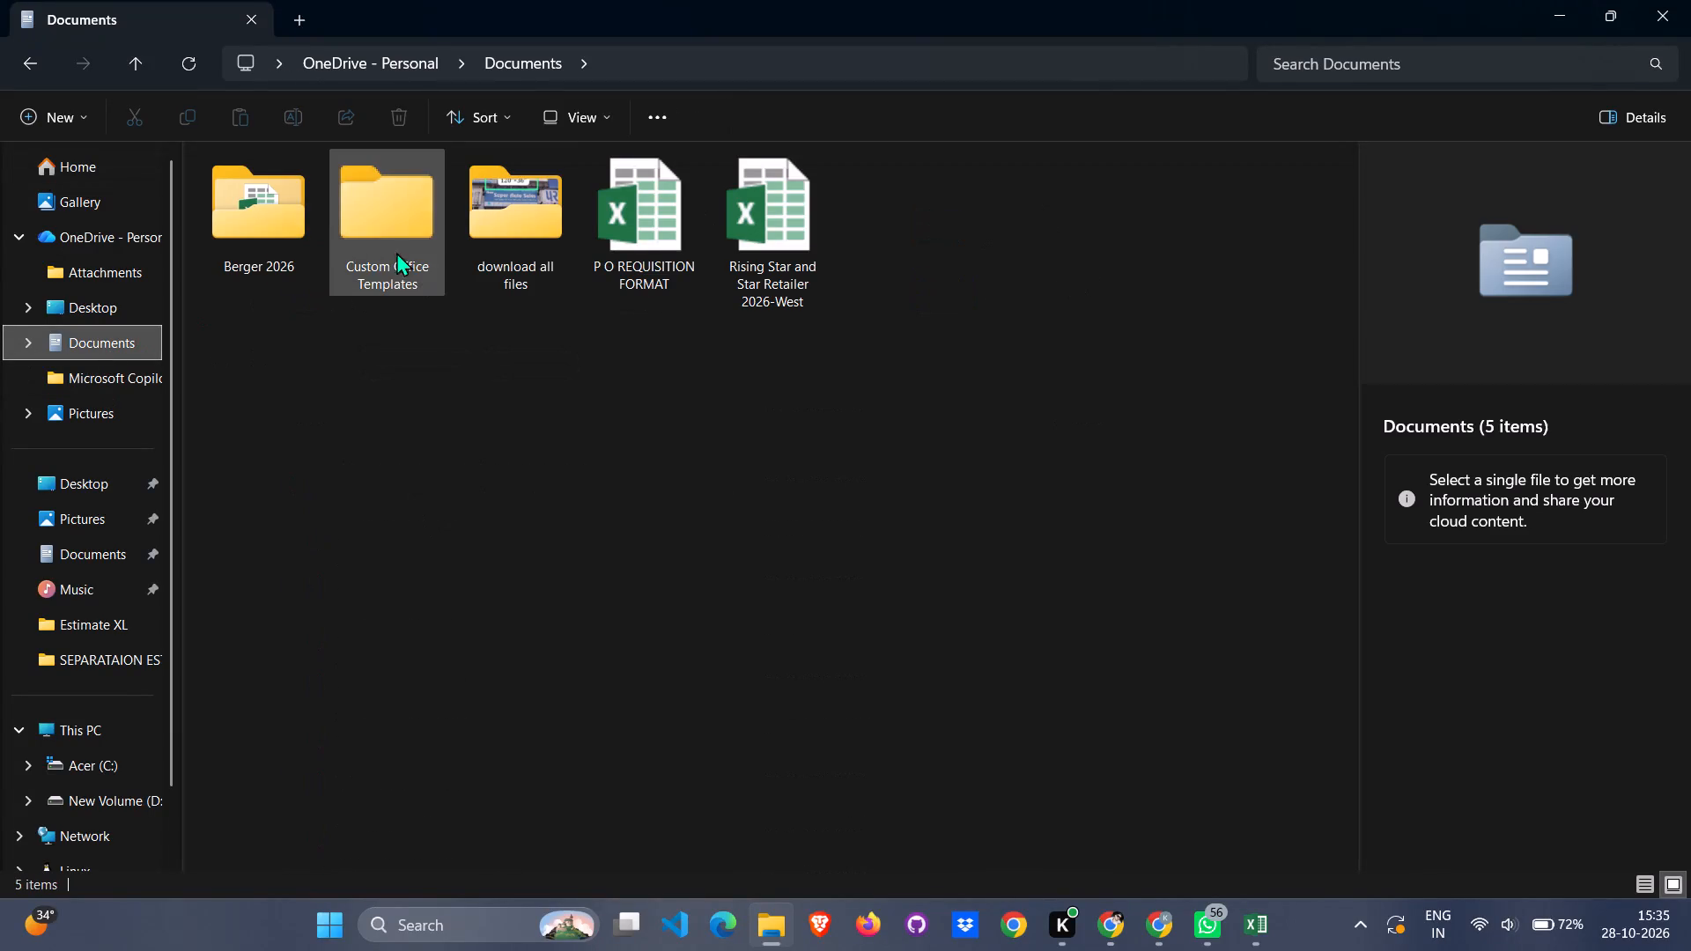
Open the P O REQUISITION FORMAT workbook from the Documents folder and look over its Summary sheet.
double_click(632, 239)
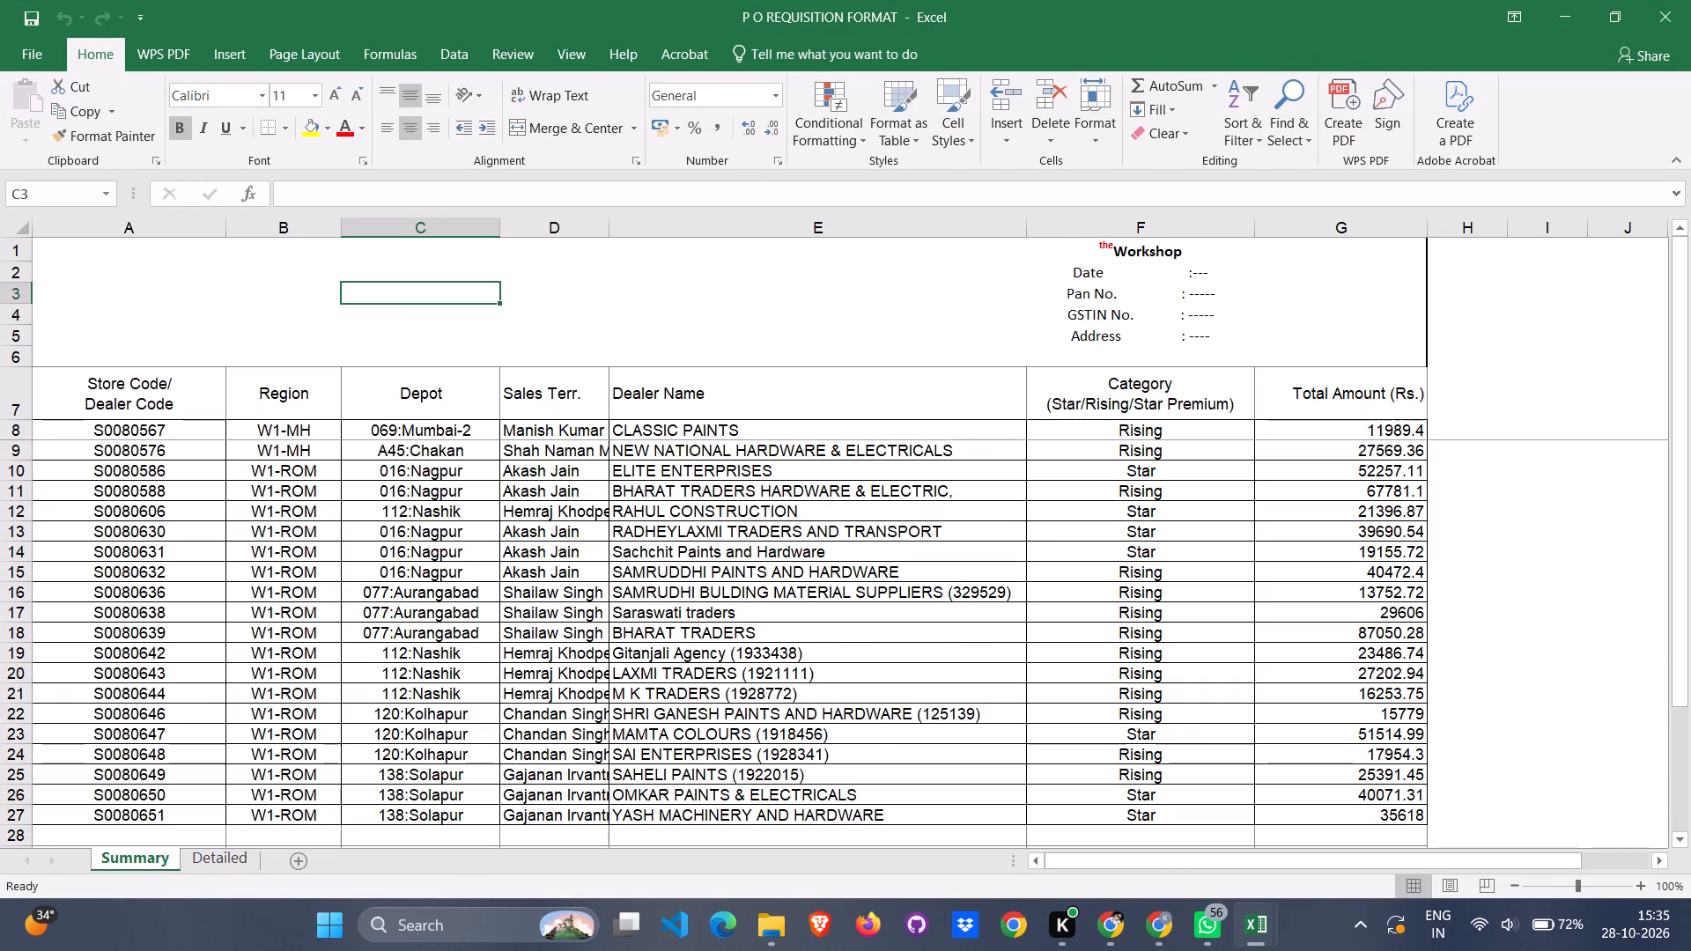
scroll(866, 575, down, 4)
scroll(866, 579, up, 5)
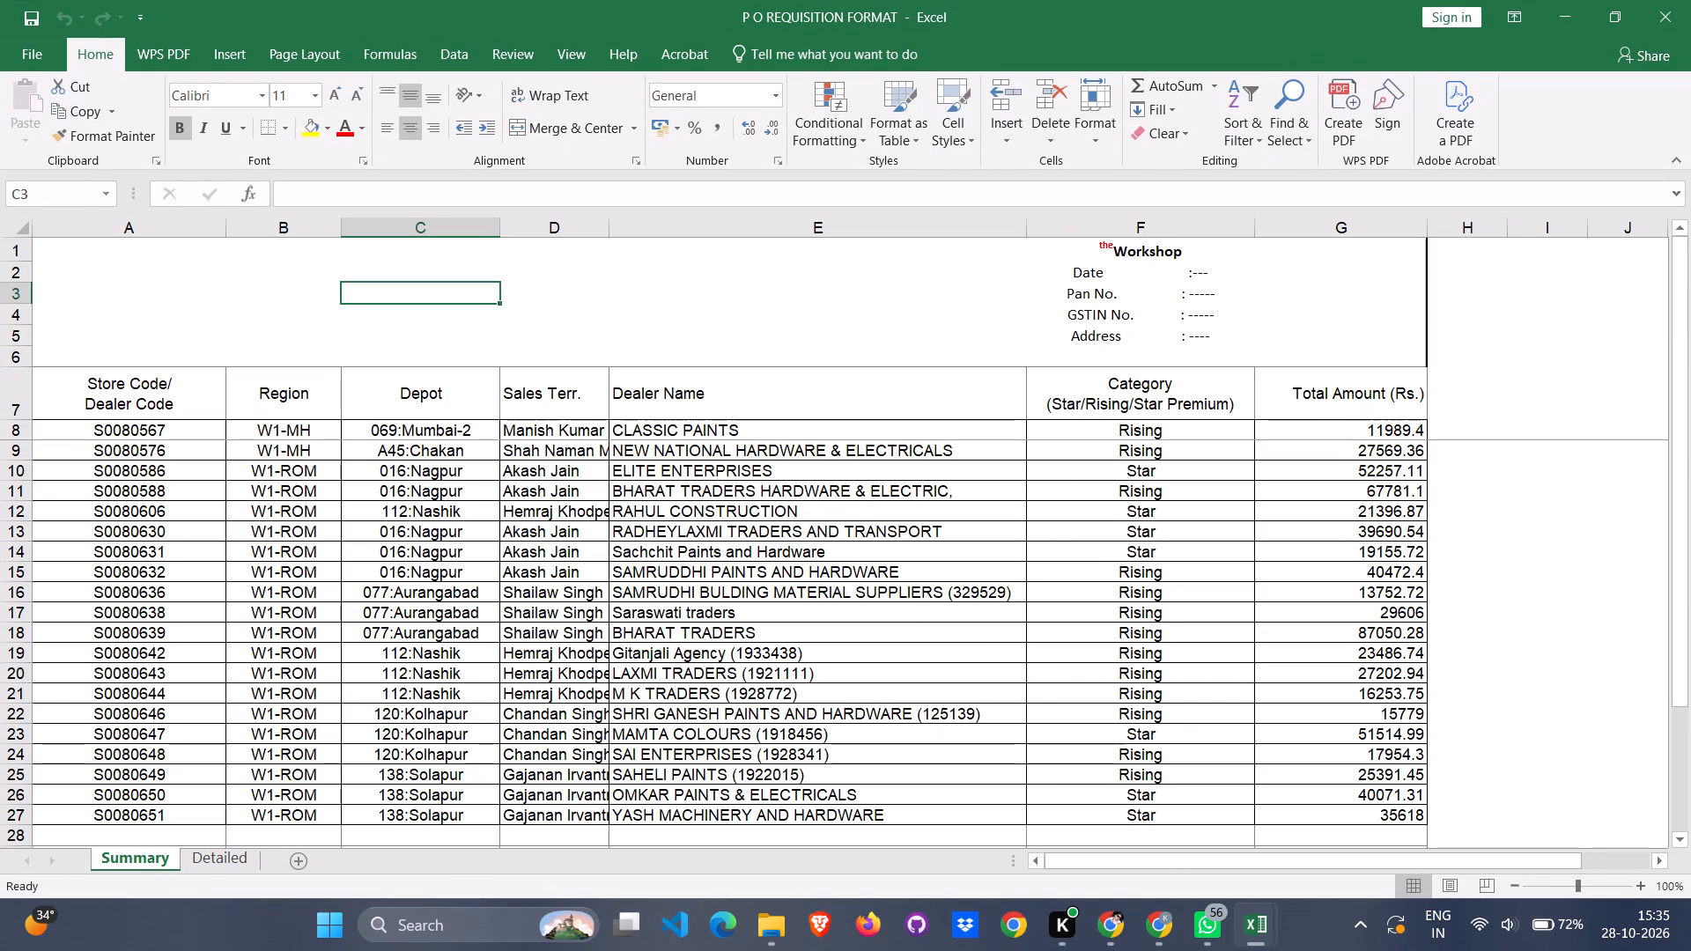
scroll(872, 586, down, 4)
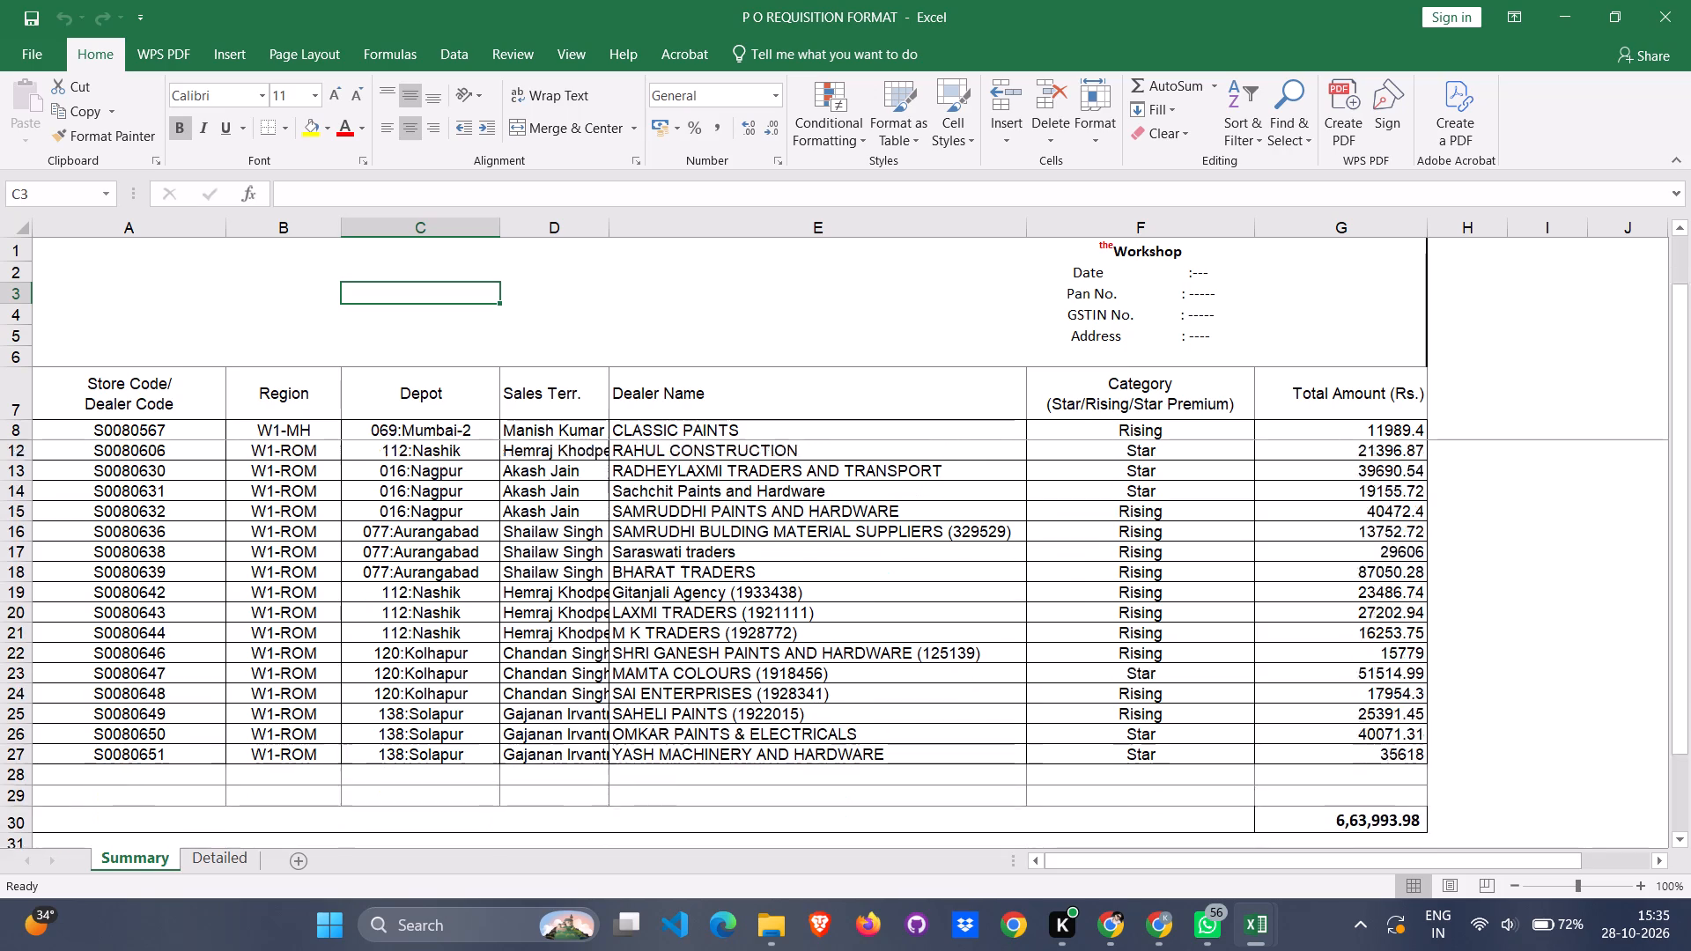
scroll(872, 586, up, 5)
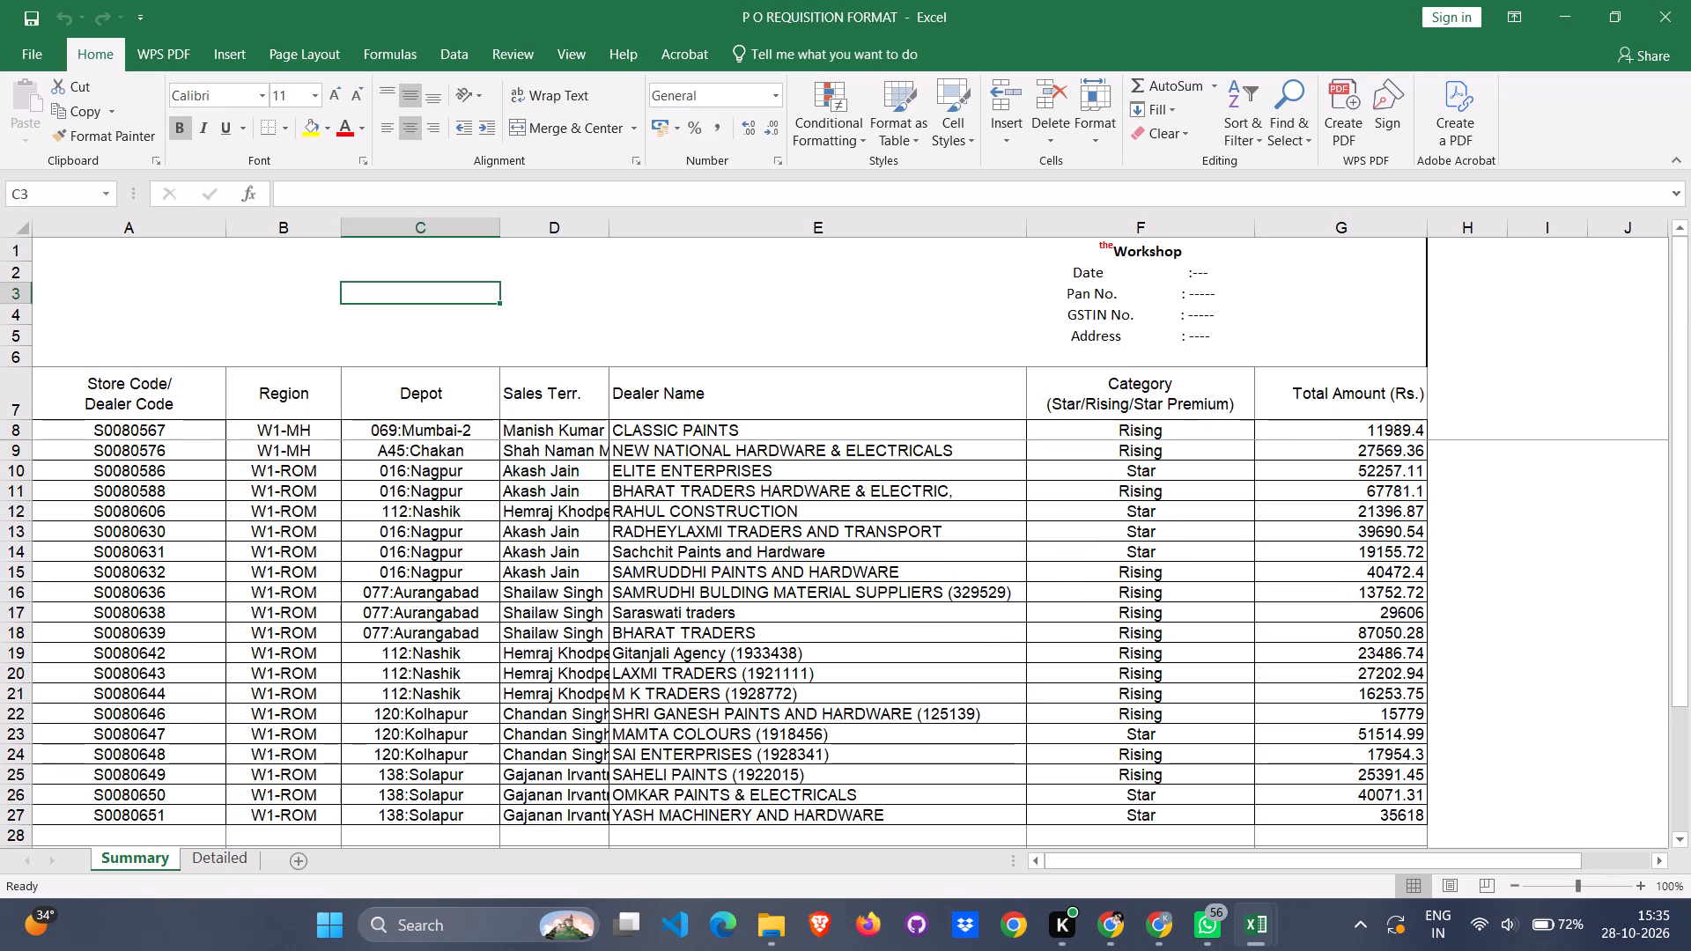
Open the Detailed sheet and go to its first data row at cell A2.
click(227, 860)
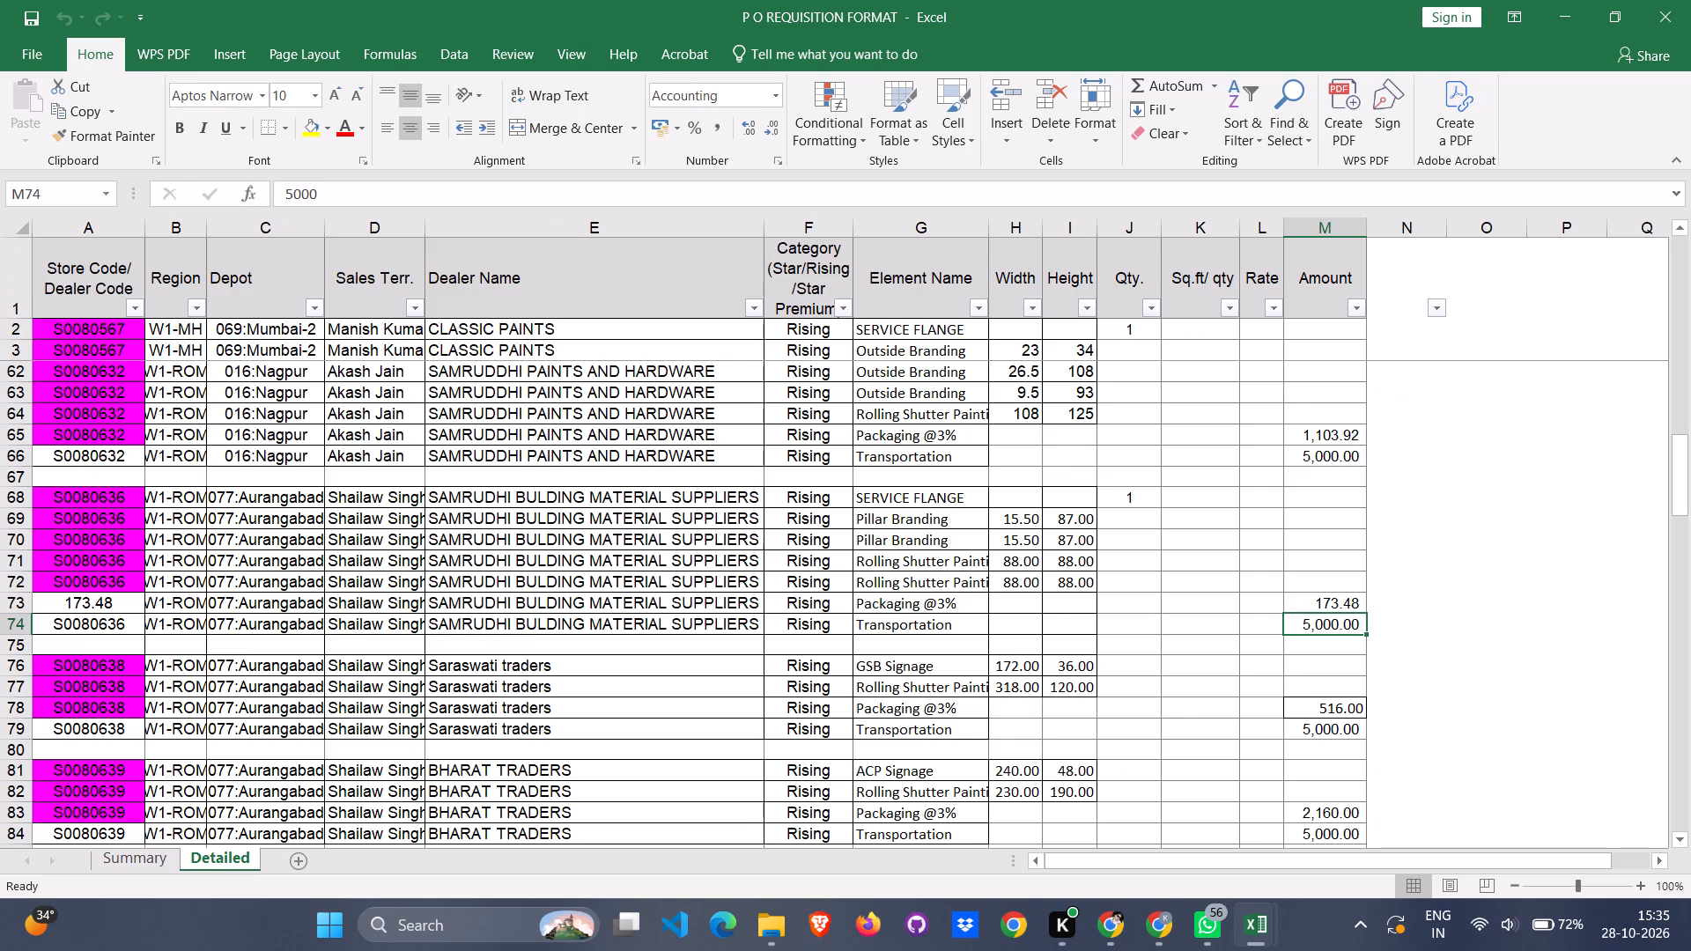
scroll(417, 674, up, 11)
scroll(430, 669, up, 10)
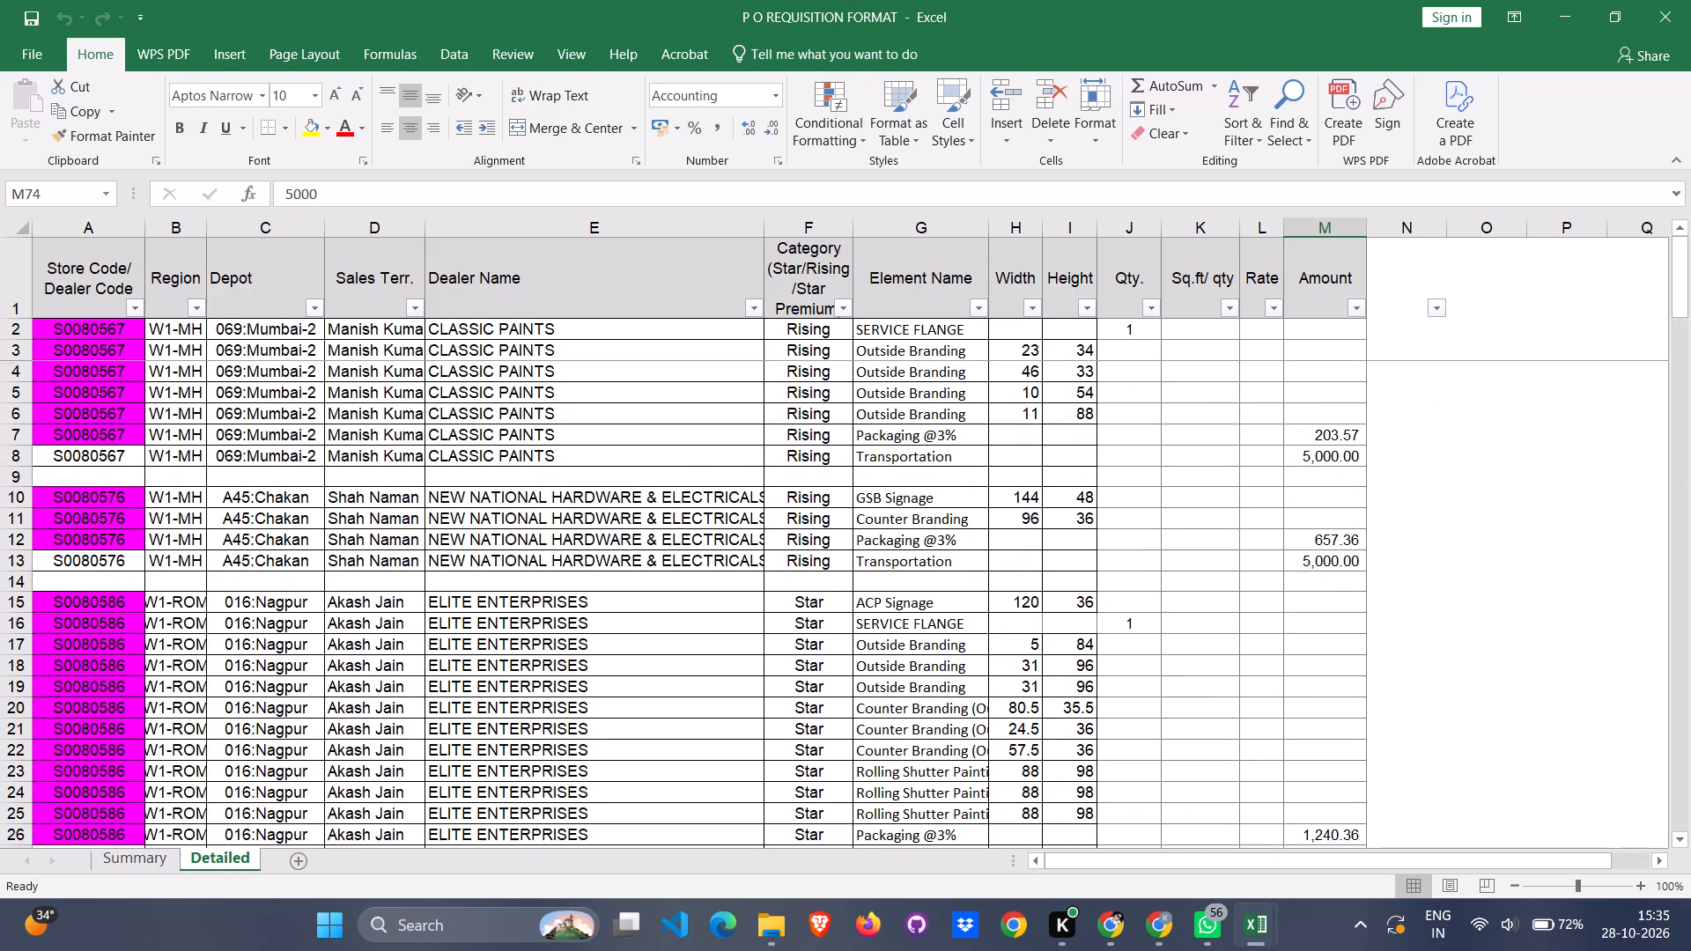
click(102, 332)
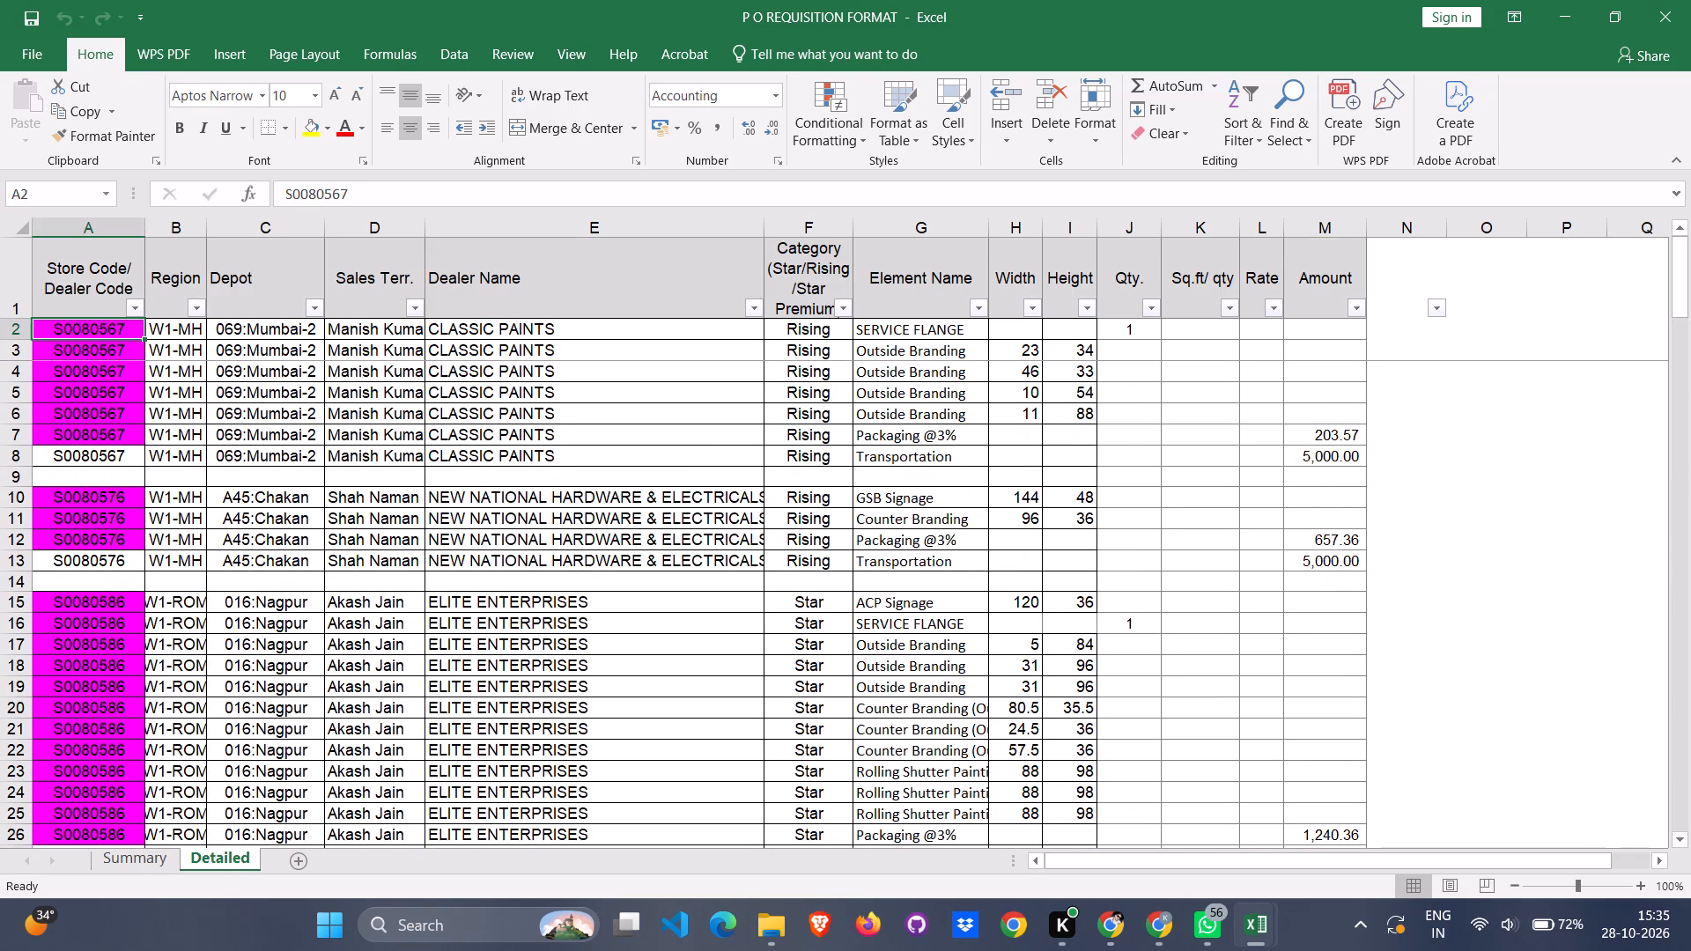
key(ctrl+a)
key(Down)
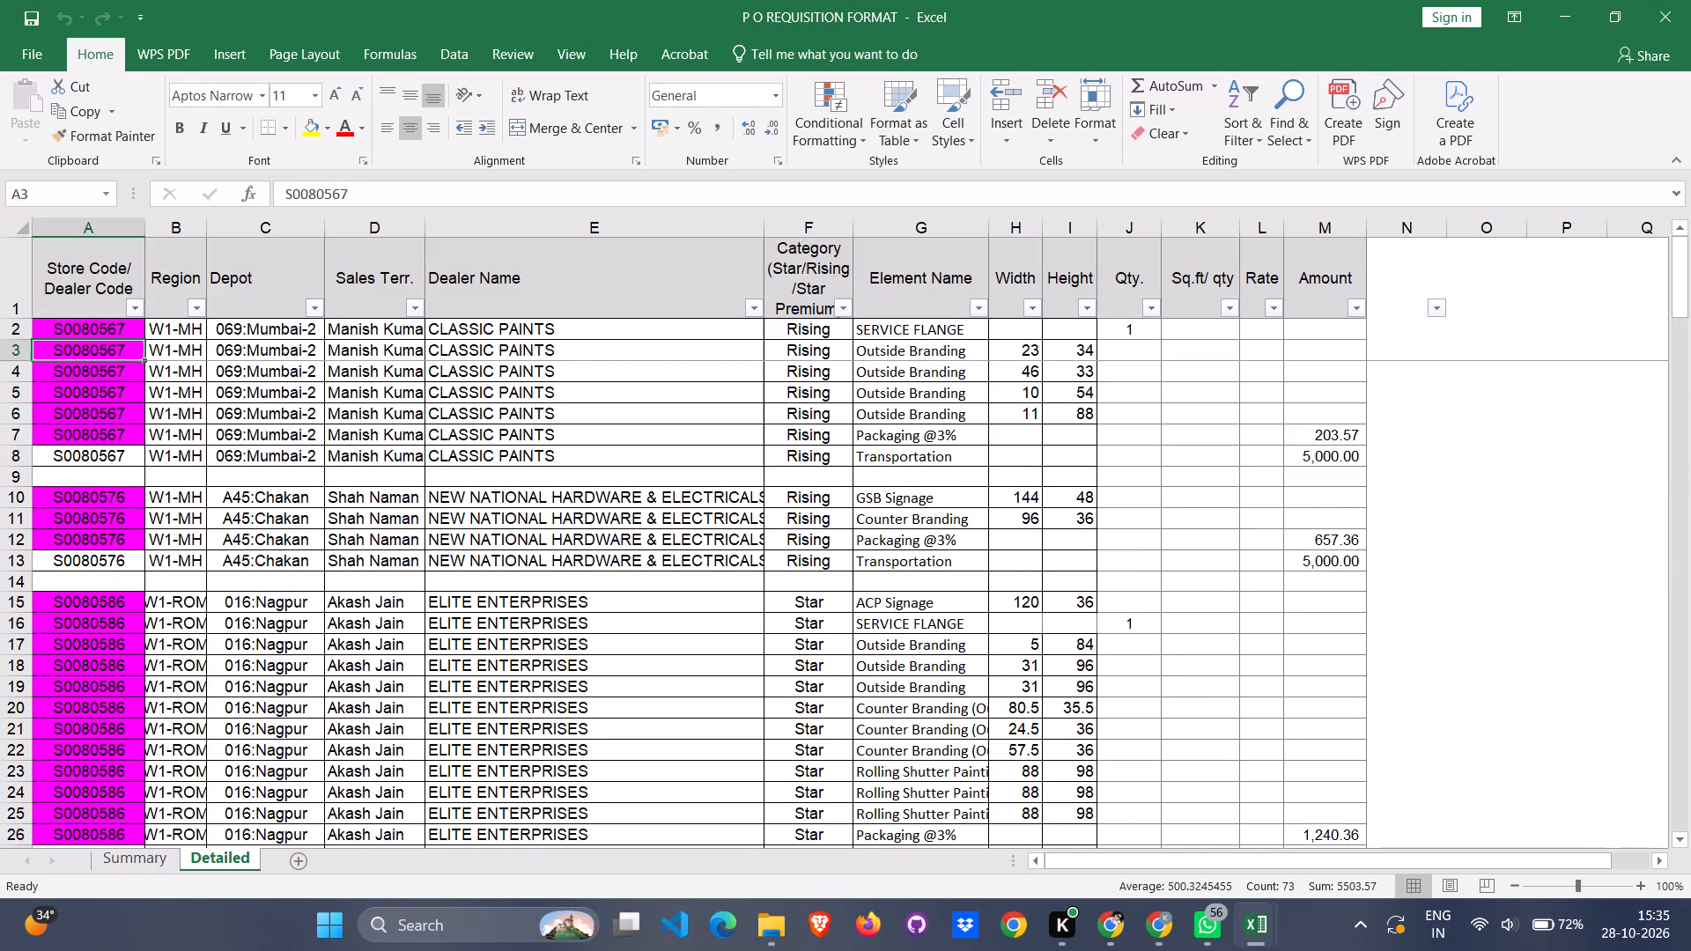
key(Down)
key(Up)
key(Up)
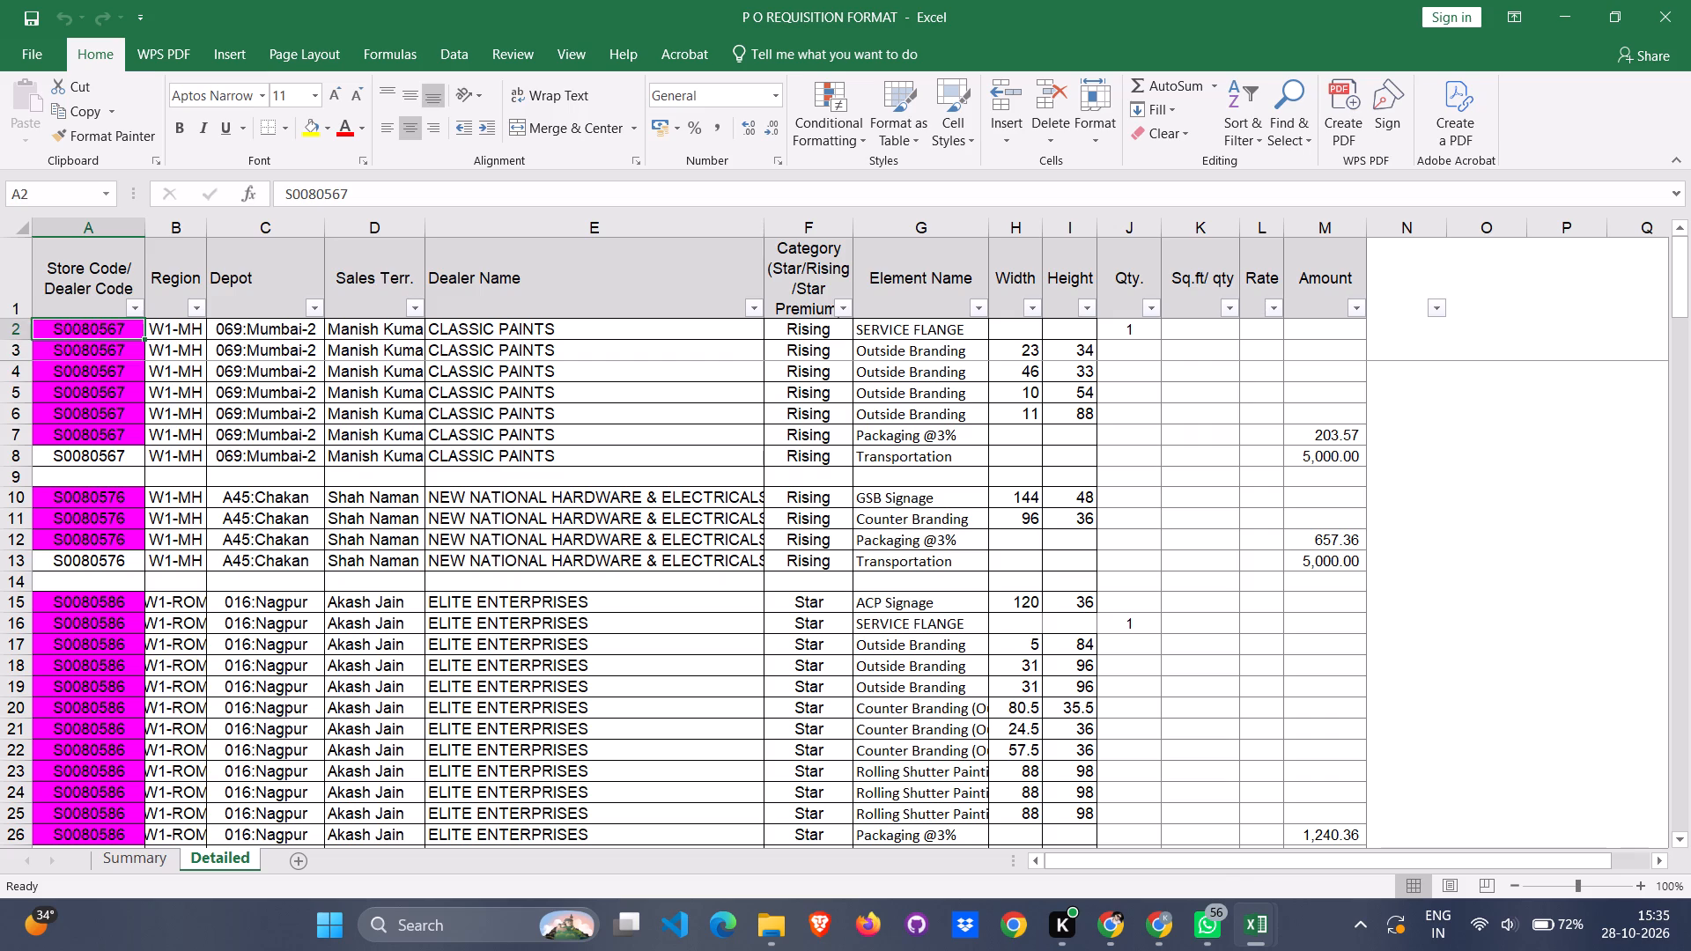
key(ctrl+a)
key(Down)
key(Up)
Clear all the old data below the header on the Detailed sheet, range A2:M149.
key(shift+Right)
key(shift+Right)
key(shift+Right)
key(shift+Right)
key(shift+Right)
key(shift+Right)
key(shift+Right)
key(shift+Right)
key(shift+Right)
key(shift+Right)
key(shift+Right)
key(shift+Right)
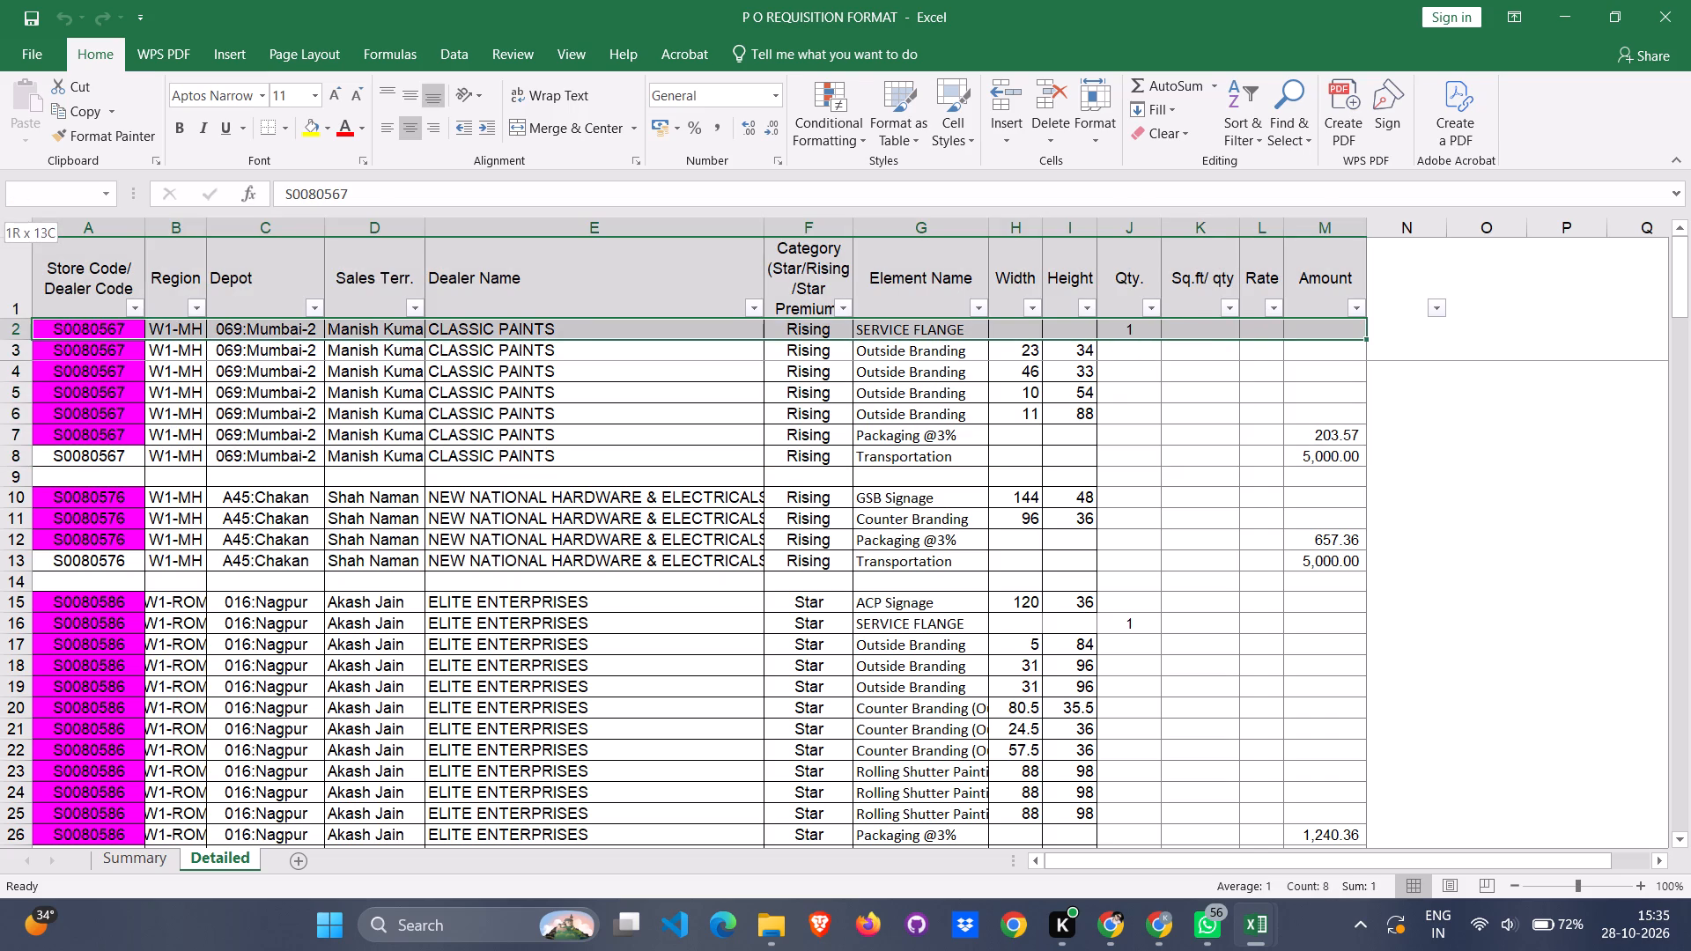
key(shift+Down)
key(shift+Down)
key(shift+Down)
key(shift+Down)
key(shift+Down)
key(shift+Down)
key(shift+Down)
key(shift+Down)
key(shift+Down)
key(shift+Down)
key(shift+Down)
key(shift+Down)
key(shift+Down)
key(shift+Down)
key(shift+Down)
key(shift+Down)
key(shift+Down)
key(shift+Down)
key(shift+Down)
key(shift+Down)
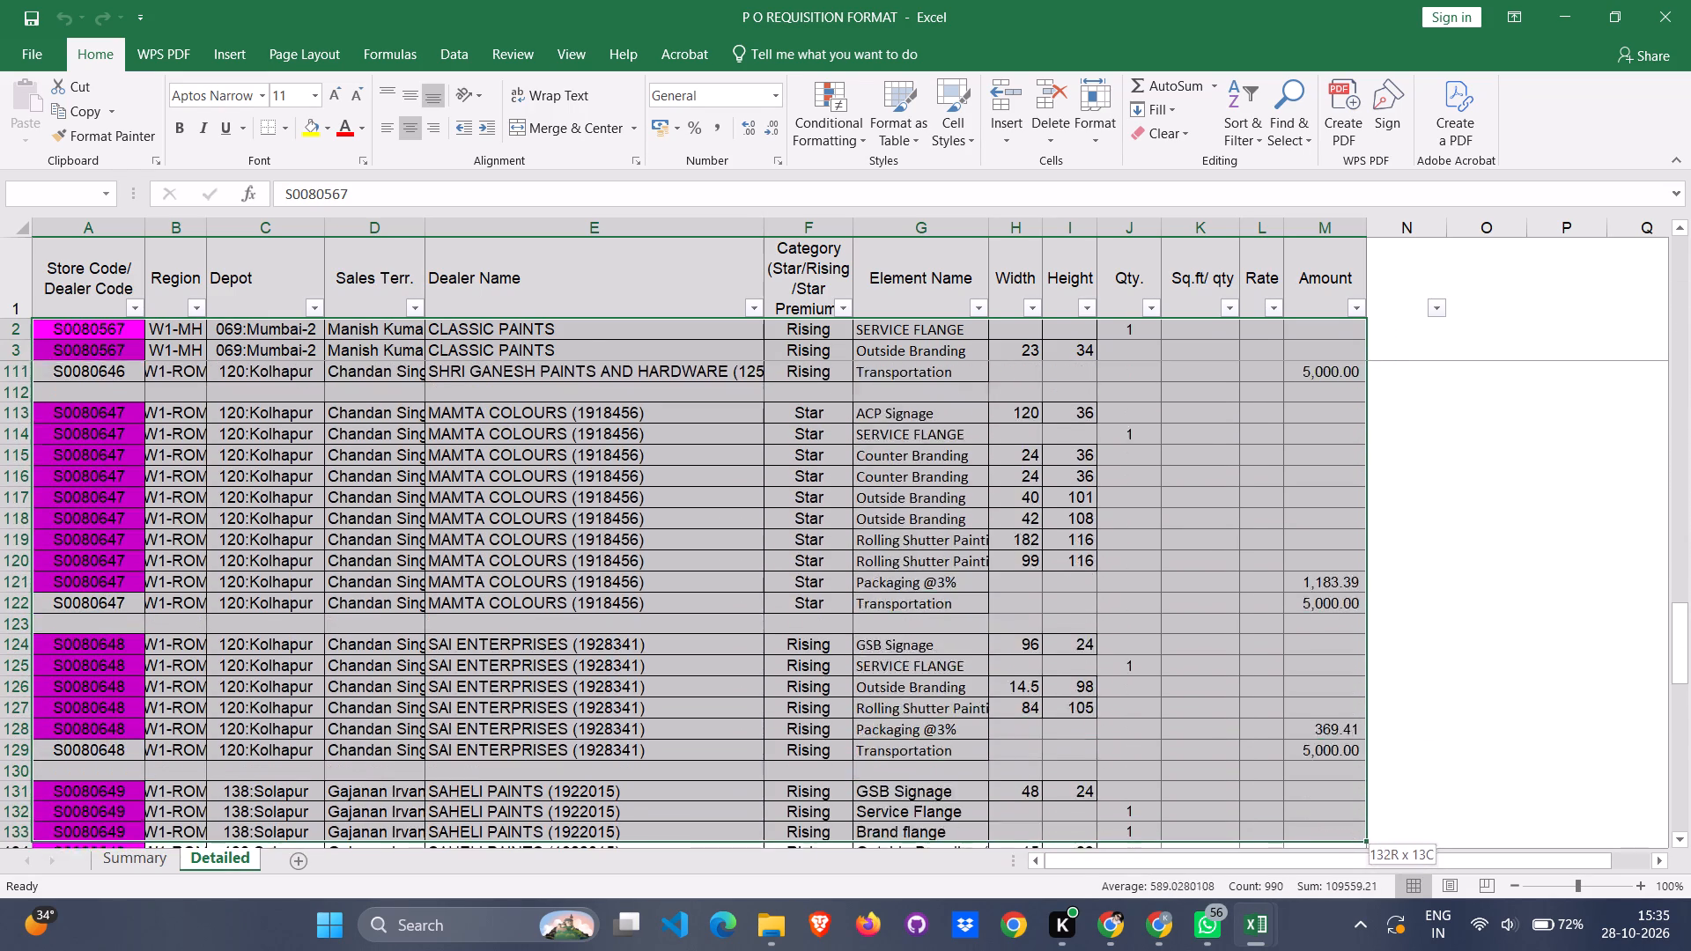
key(shift+Up)
key(shift+Up)
key(shift+Up)
key(shift+Up)
key(shift+Up)
key(shift+Up)
key(shift+Up)
key(shift+Up)
key(shift+Up)
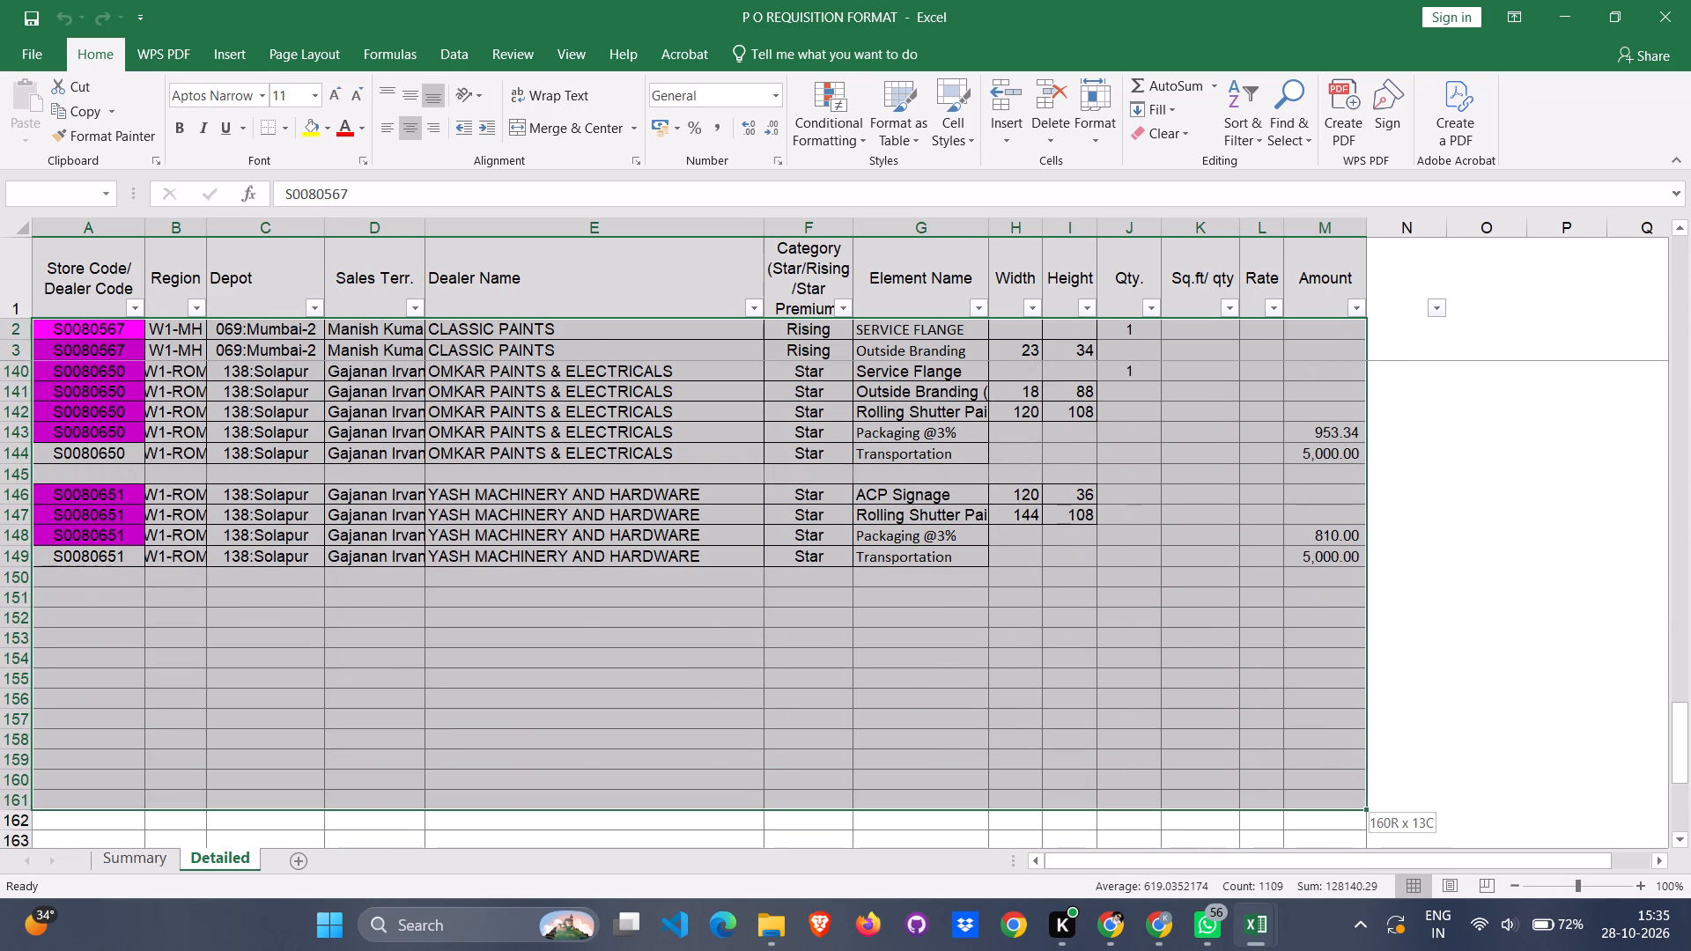
key(shift+Up)
key(shift+Up)
key(shift+Up)
key(shift+Up)
key(shift+Up)
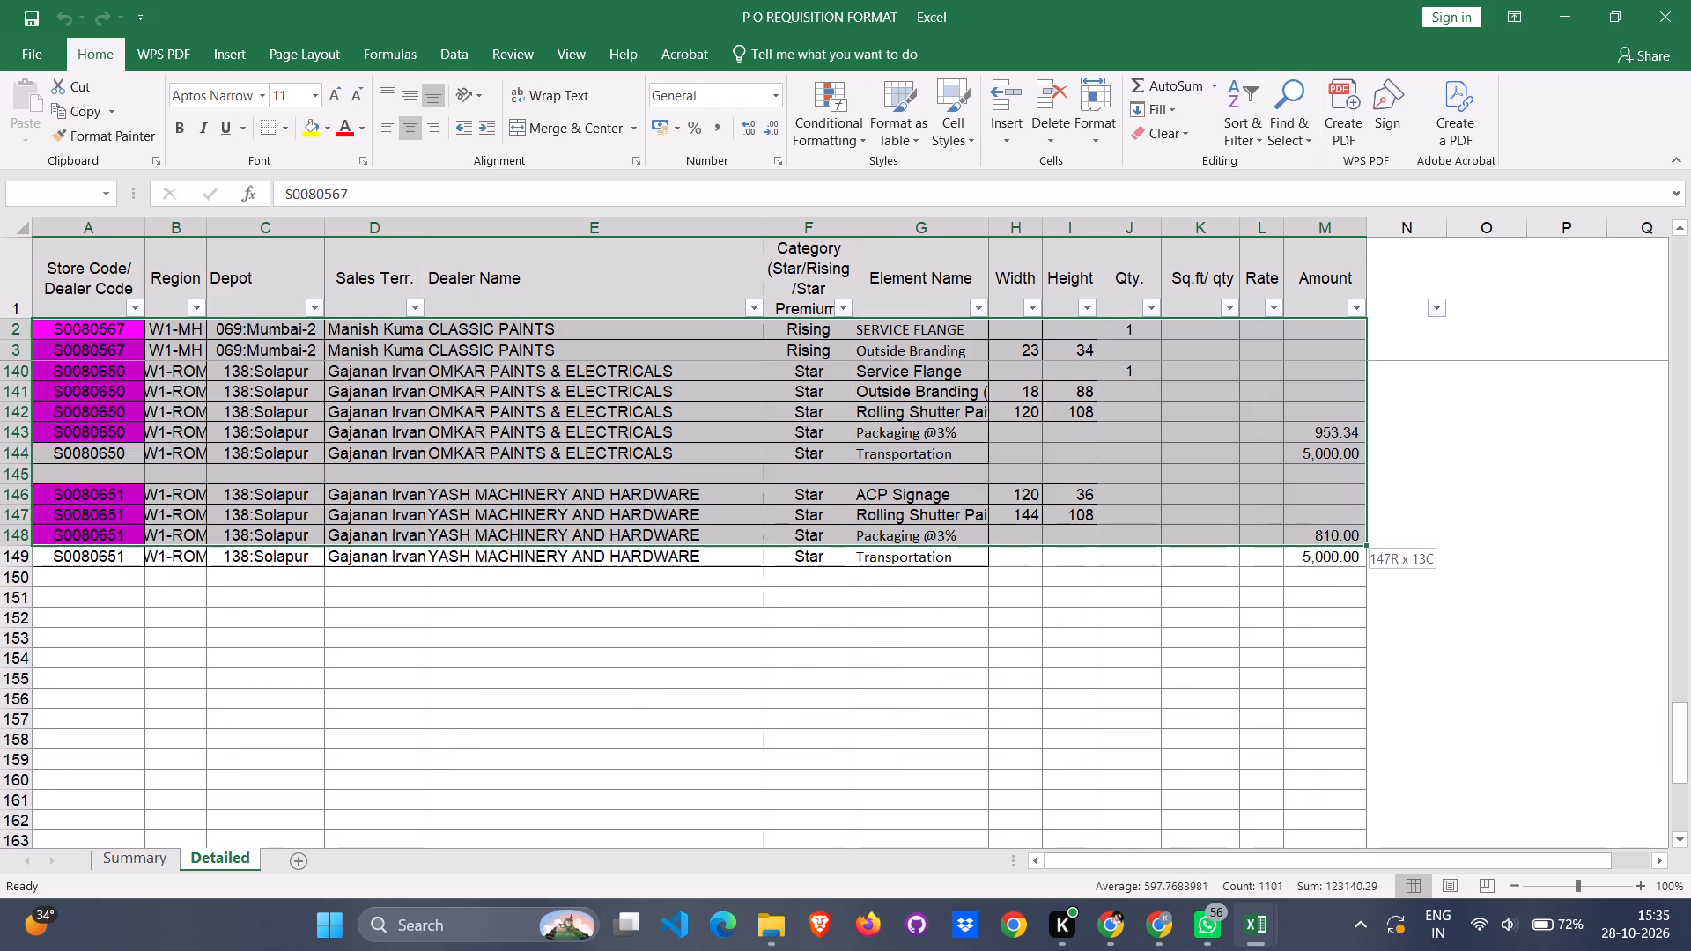
key(shift+Down)
key(Delete)
scroll(102, 332, up, 9)
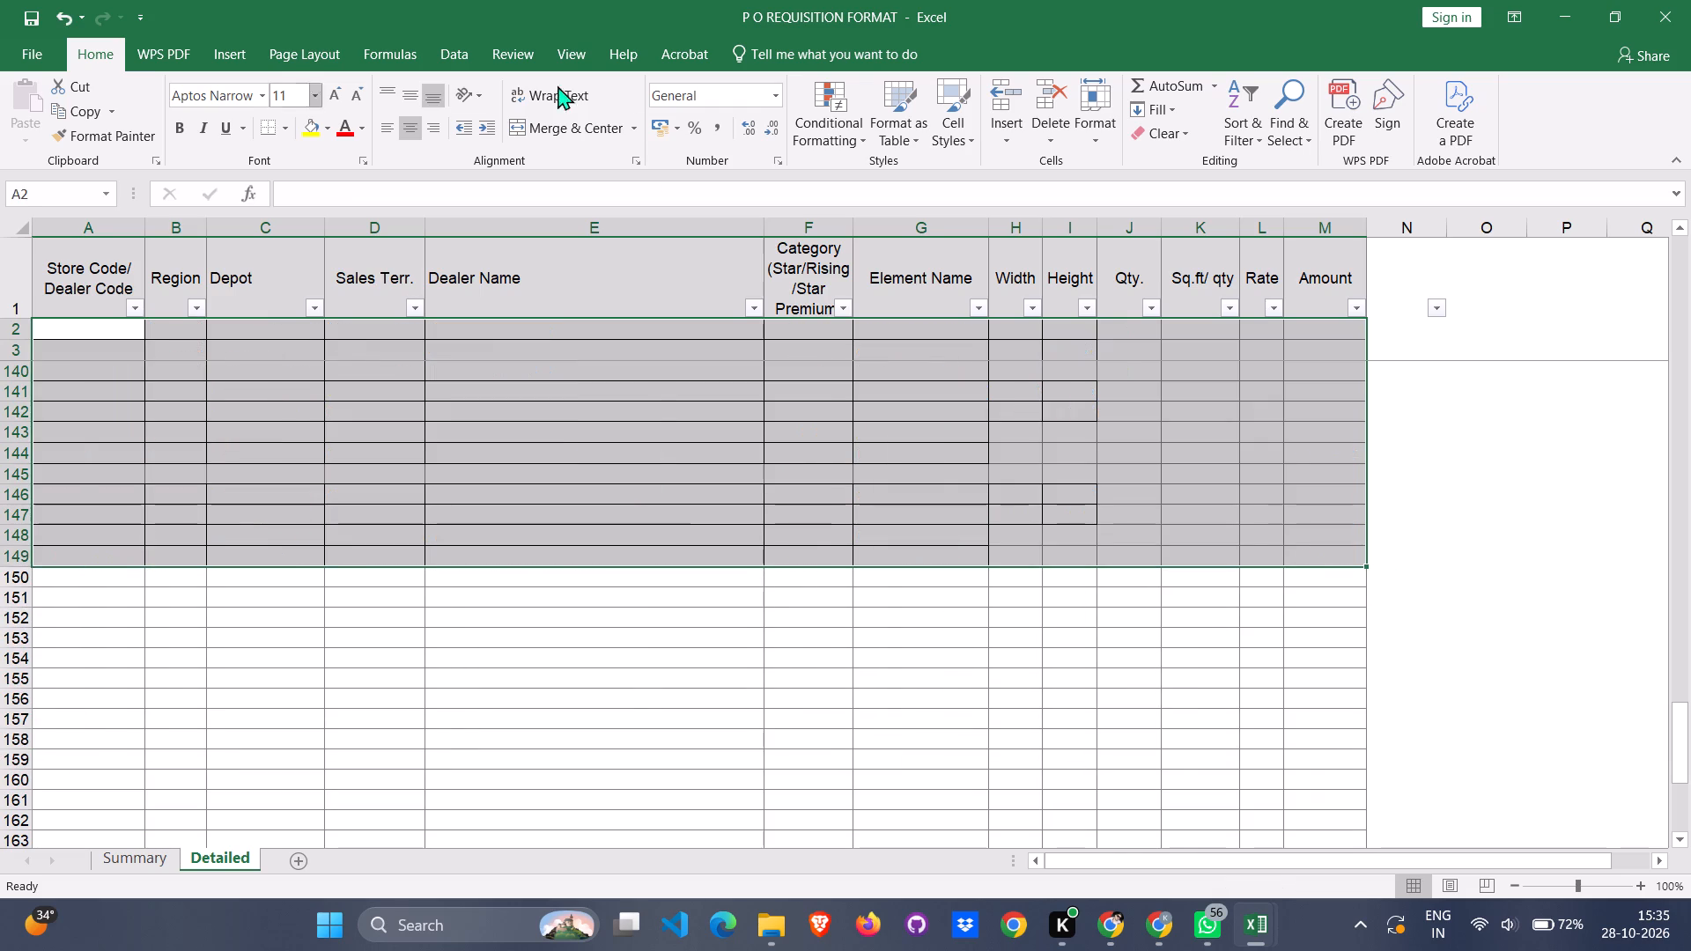
scroll(723, 592, up, 19)
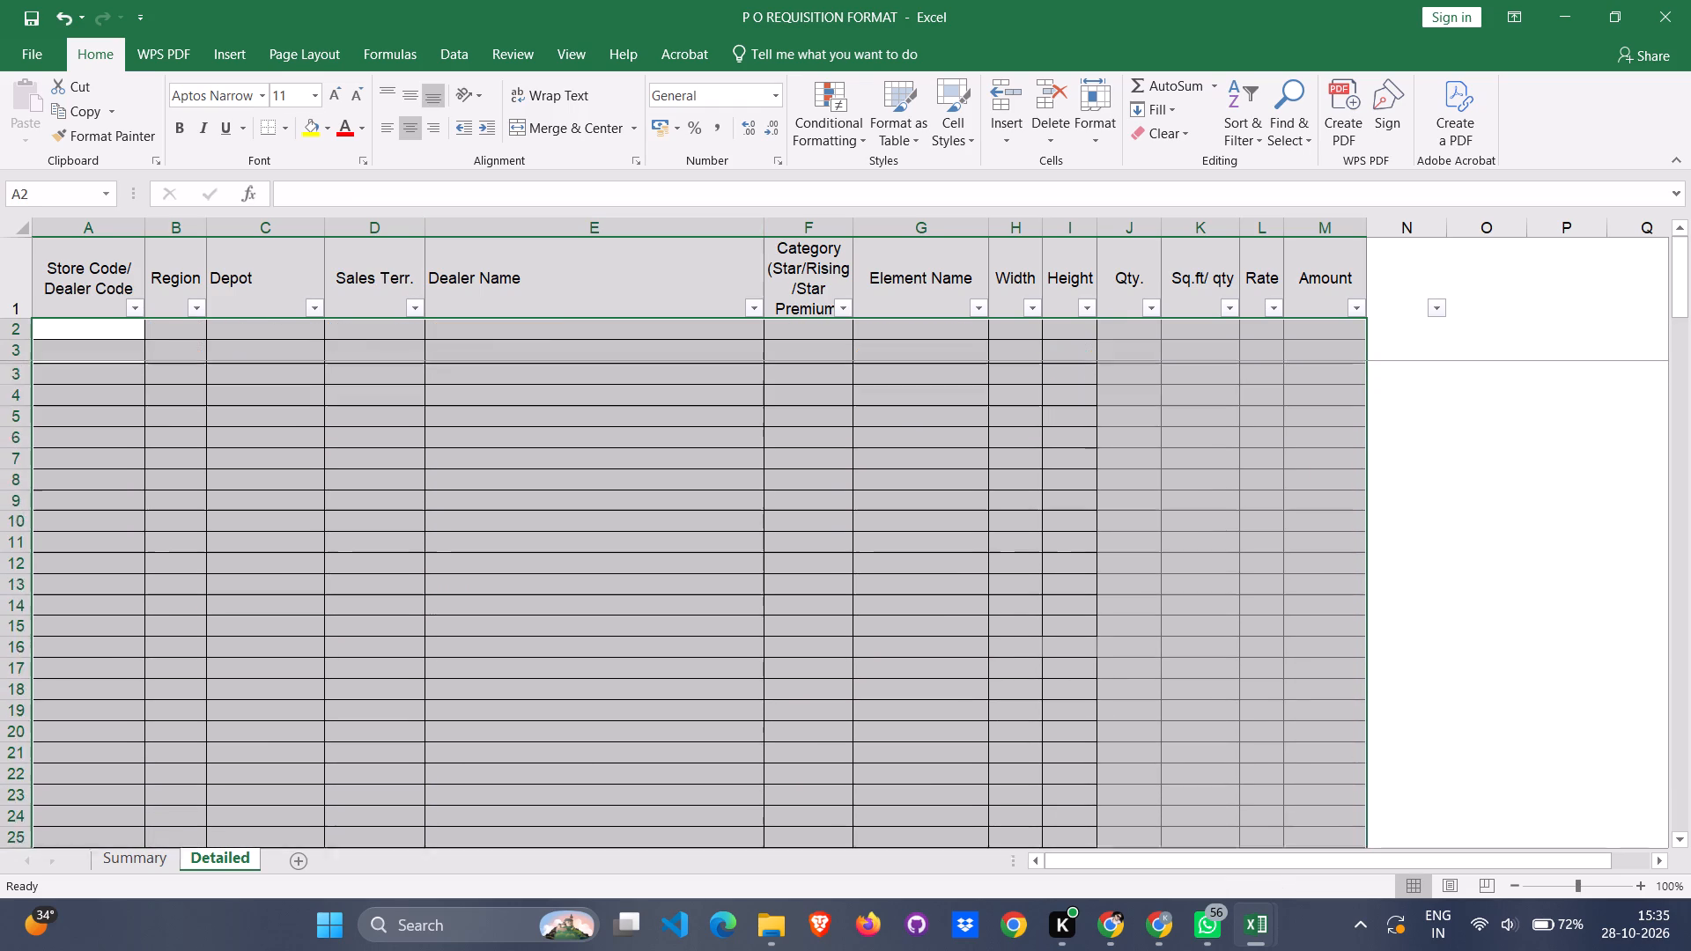
Clear the old dealer rows on the Summary sheet, range A8:G27, keeping the header block.
drag(130, 845, 131, 857)
click(131, 864)
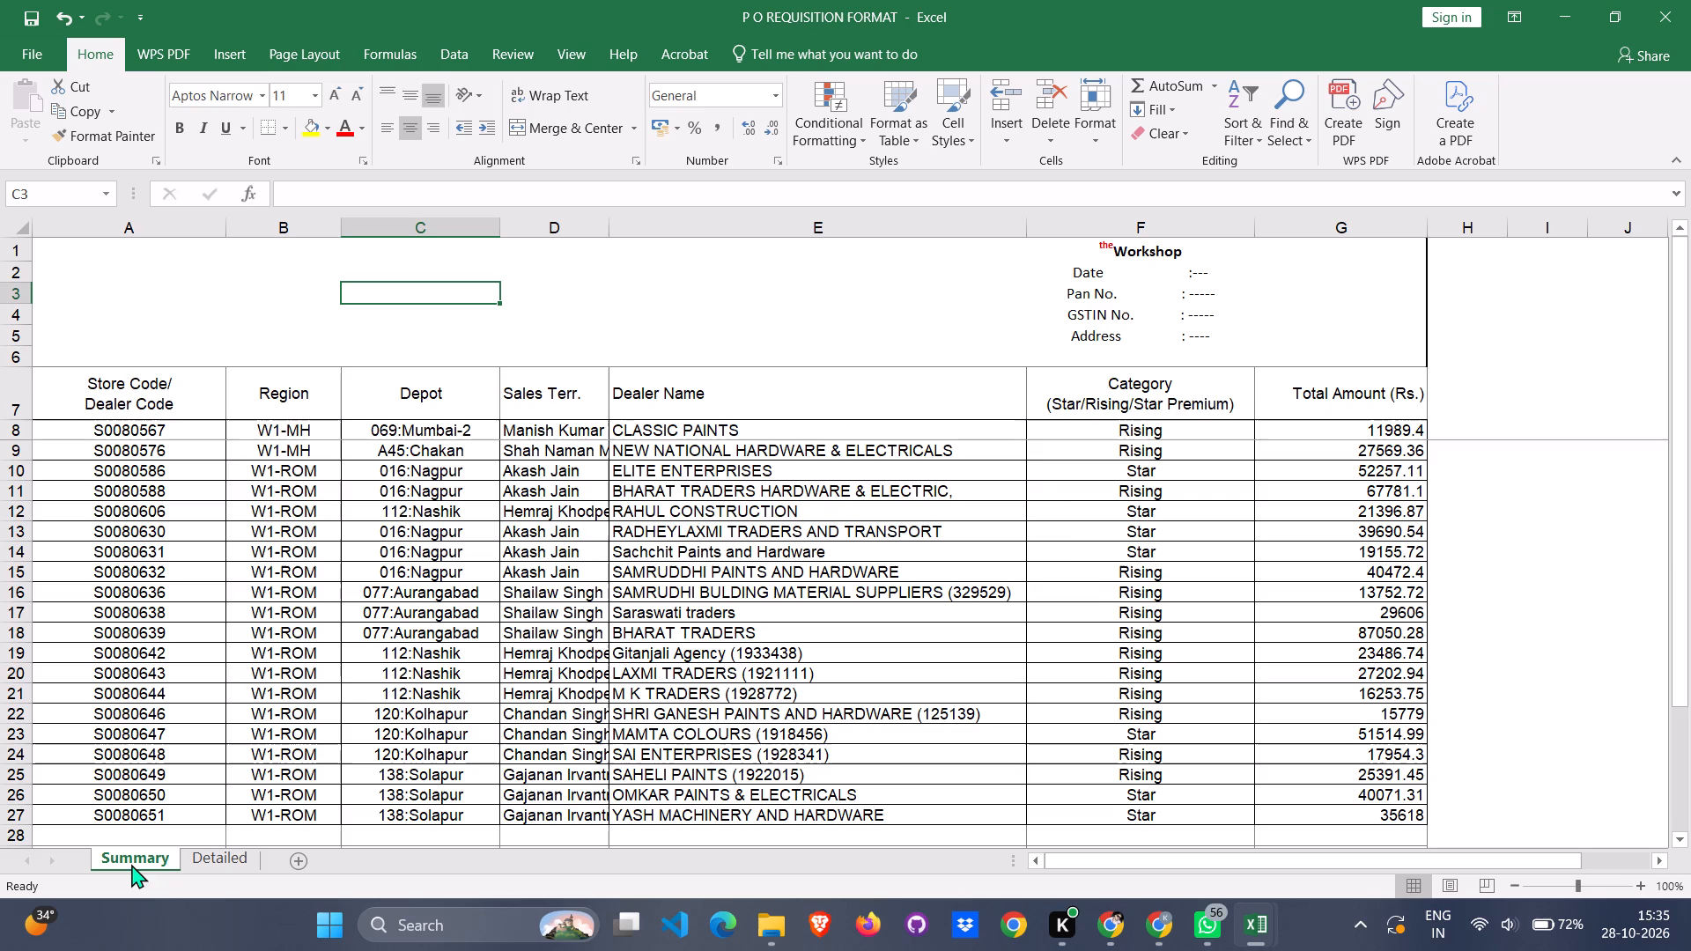
scroll(235, 663, up, 12)
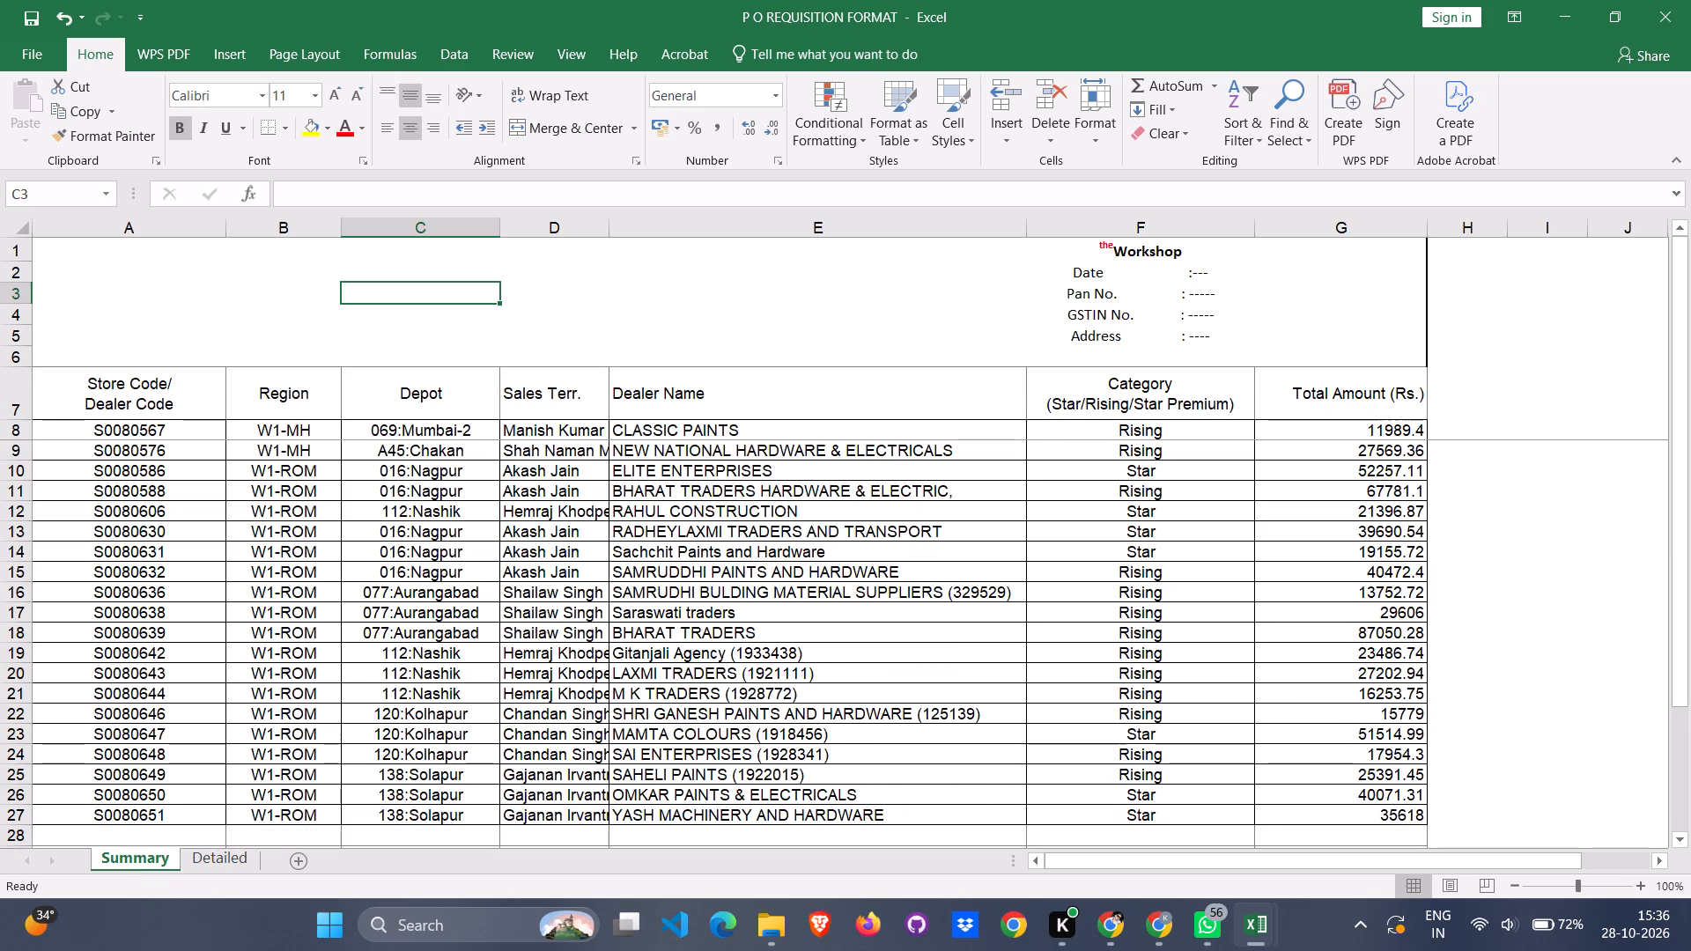
click(158, 426)
key(shift+Right)
key(shift+Right)
key(shift+Right)
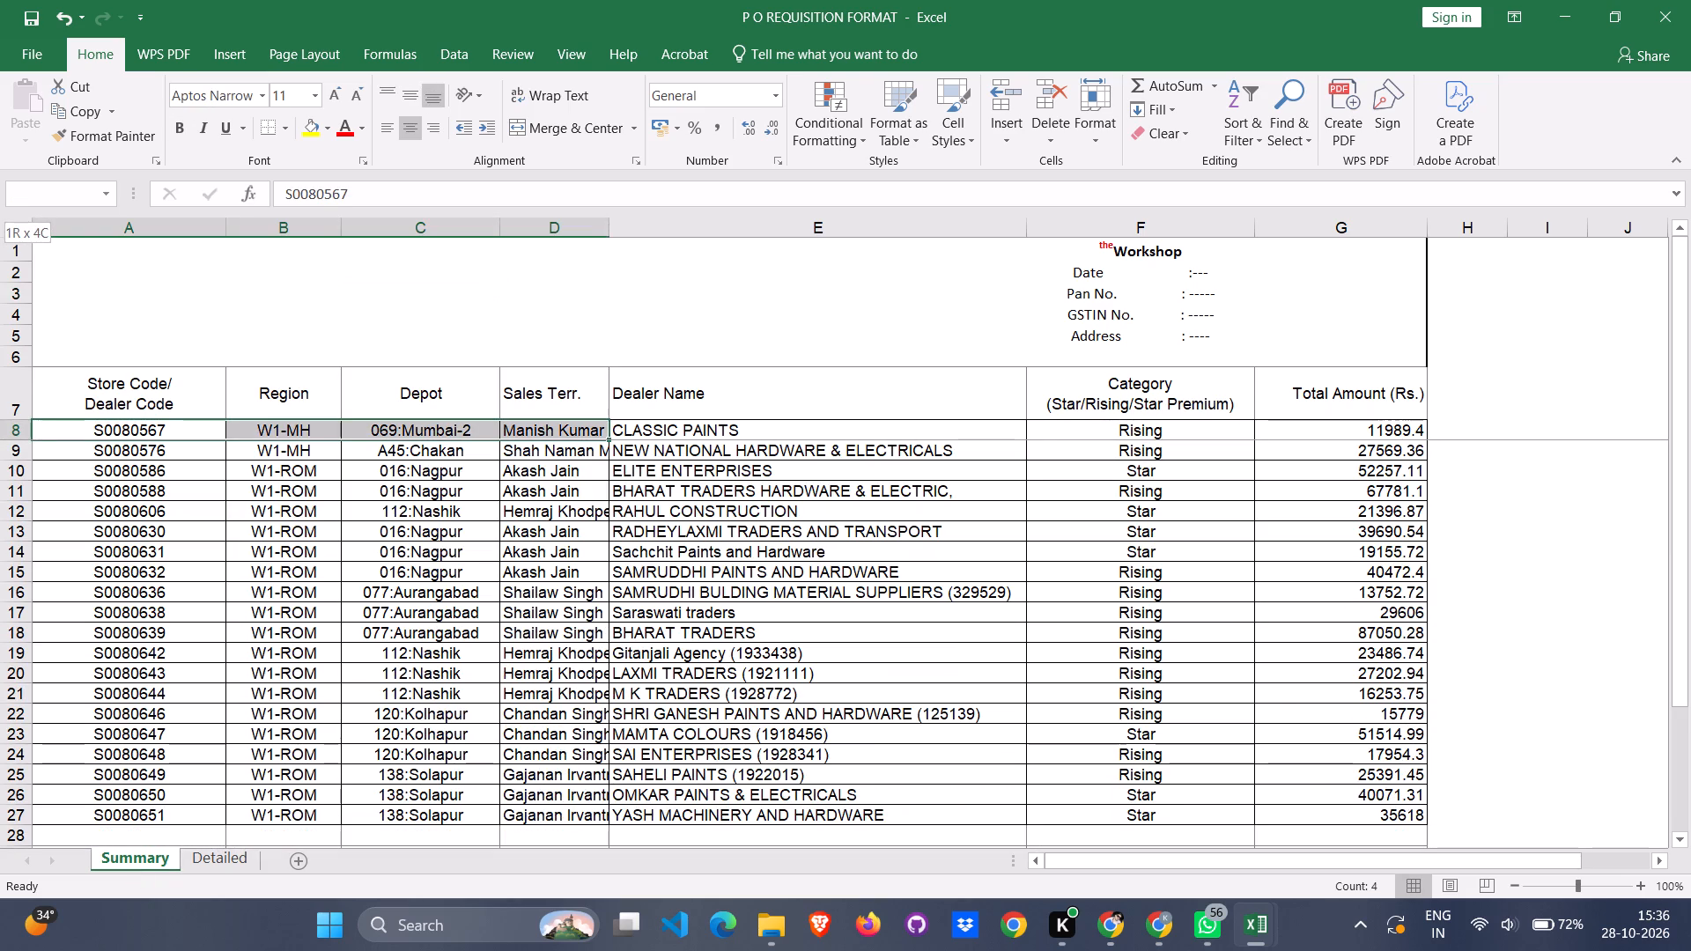
key(shift+Right)
key(shift+Right)
key(shift+Right)
key(shift+Down)
key(shift+Down)
key(shift+Down)
key(shift+Down)
key(shift+Down)
key(shift+Down)
key(shift+Down)
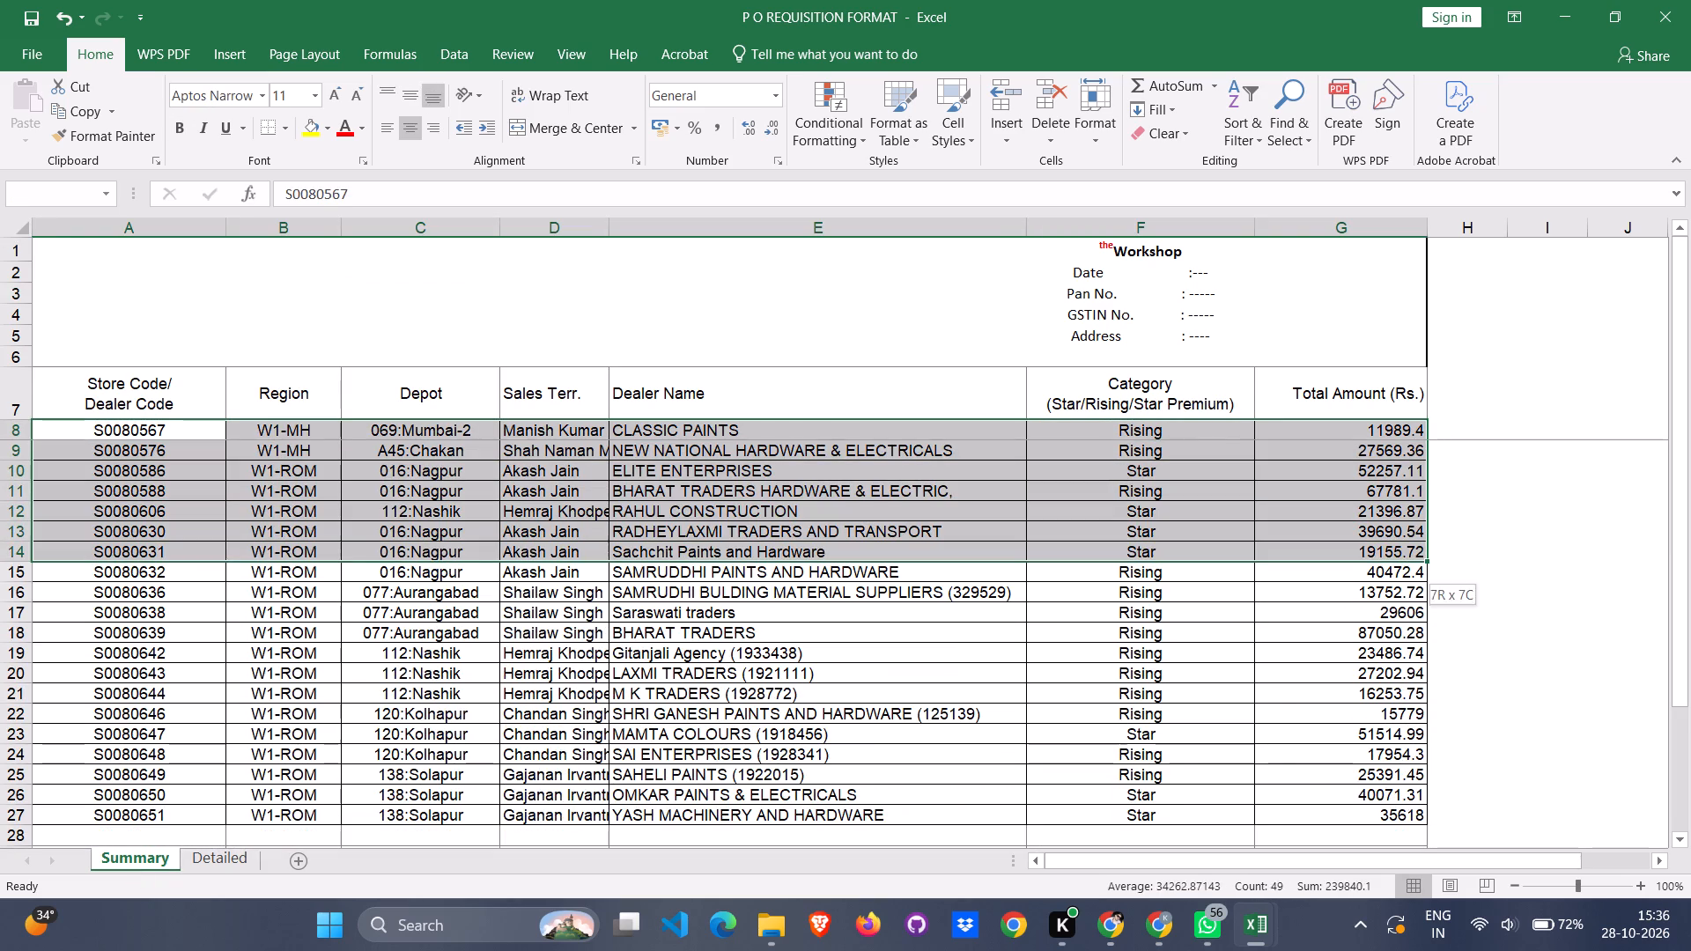
key(shift+Down)
key(shift+Down)
key(shift+Down)
key(shift+Down)
key(shift+Down)
key(shift+Down)
key(shift+Down)
key(shift+Down)
key(shift+Down)
key(shift+Down)
key(shift+Down)
key(shift+Down)
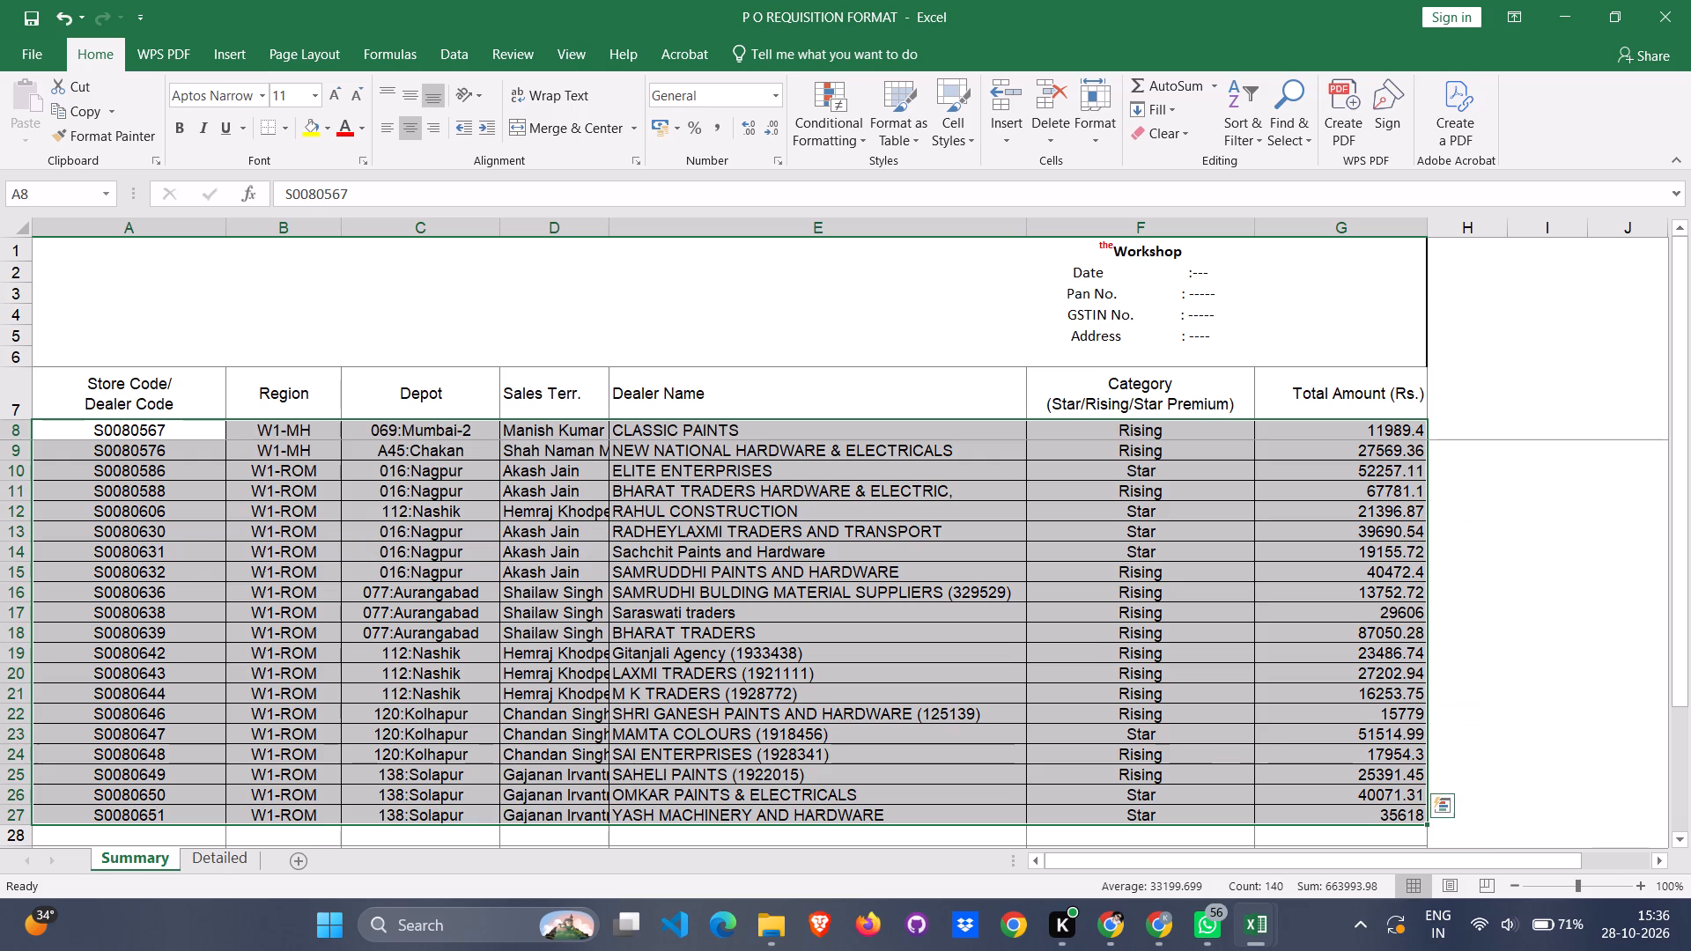
key(Delete)
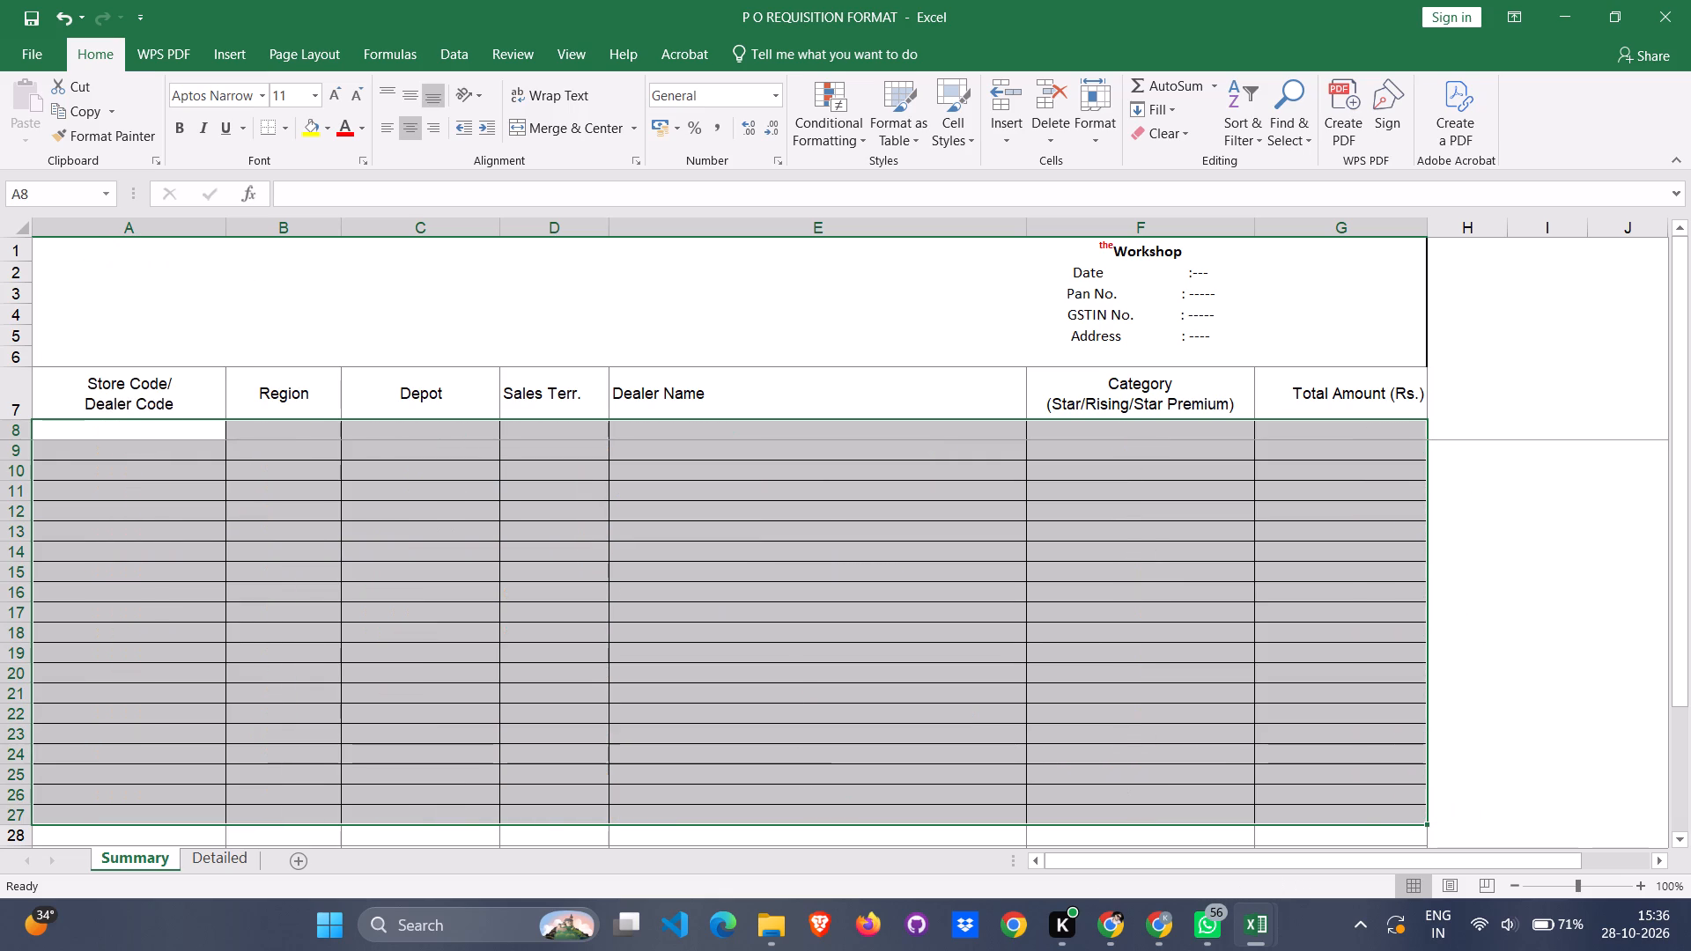
click(905, 324)
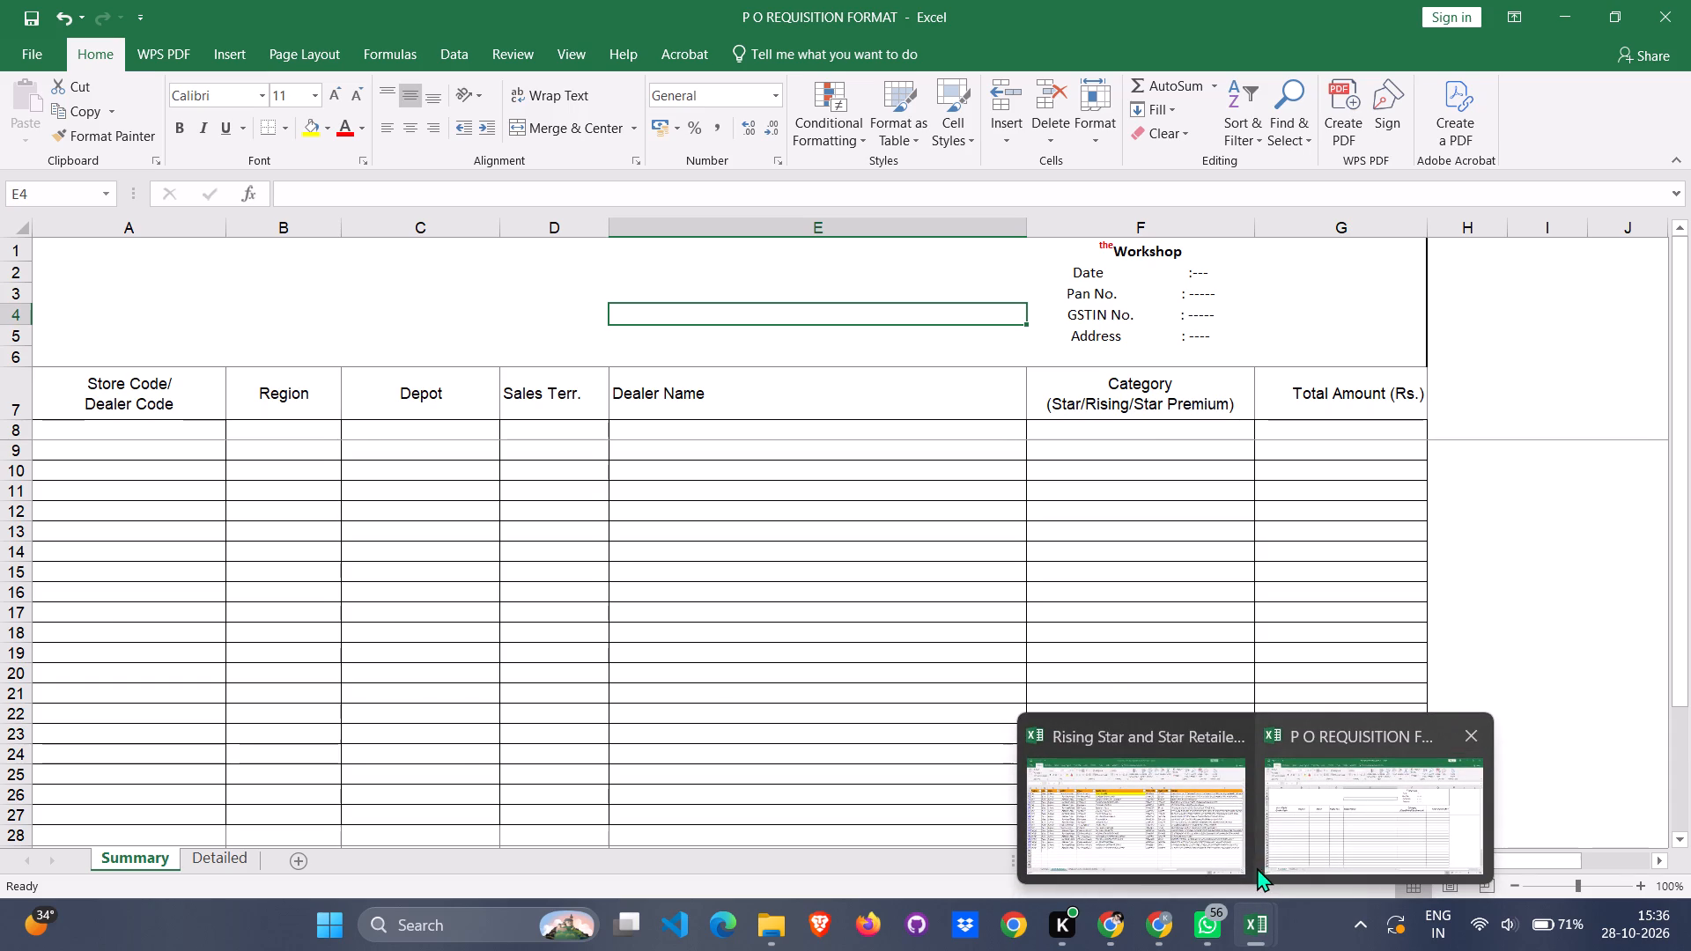
Copy the filtered Gujarat store codes from the Rising Star and Star Retailer workbook's West Summary sheet into the requisition Summary, starting at A8.
click(1226, 853)
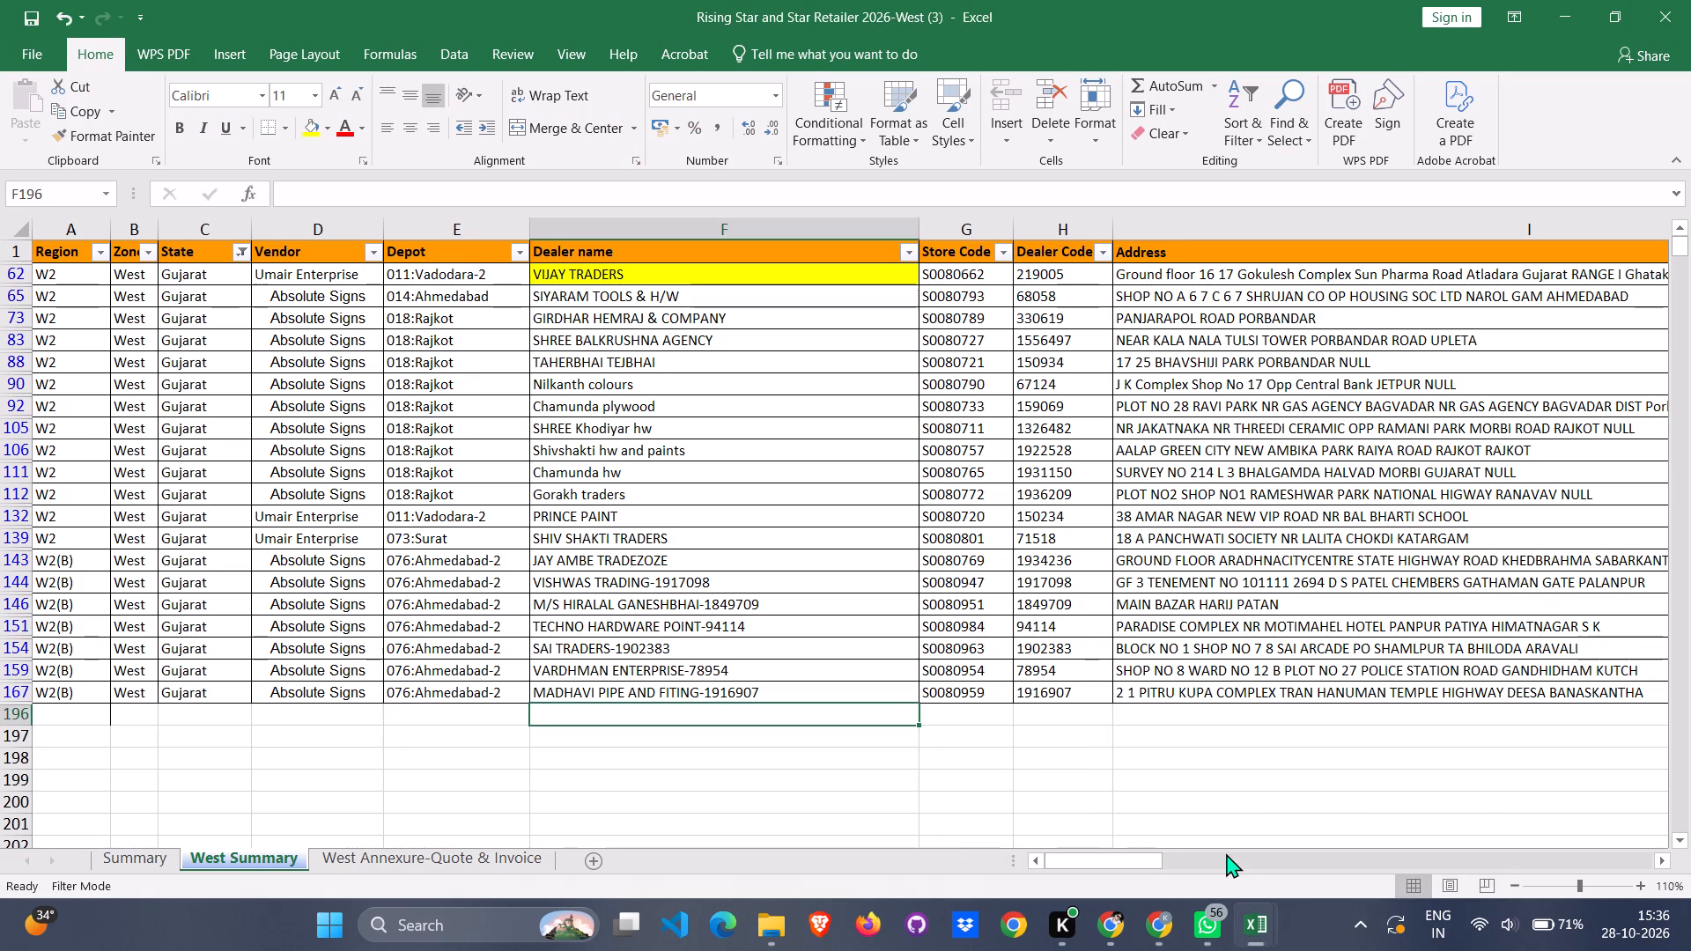
scroll(773, 597, right, 1)
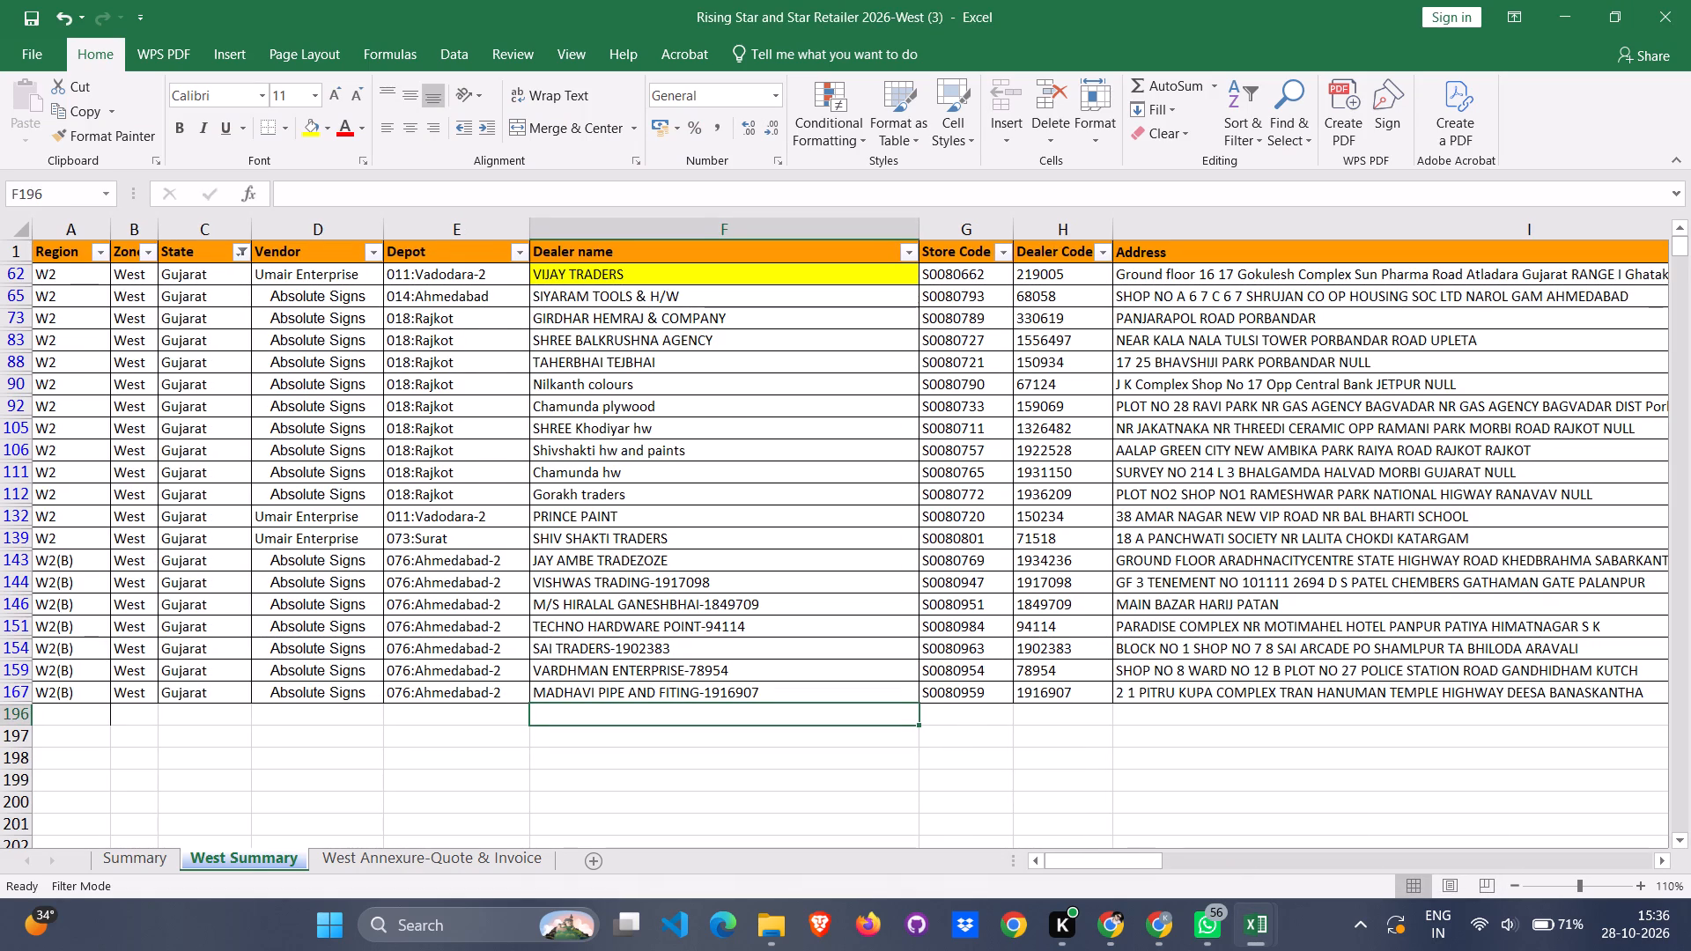
click(962, 269)
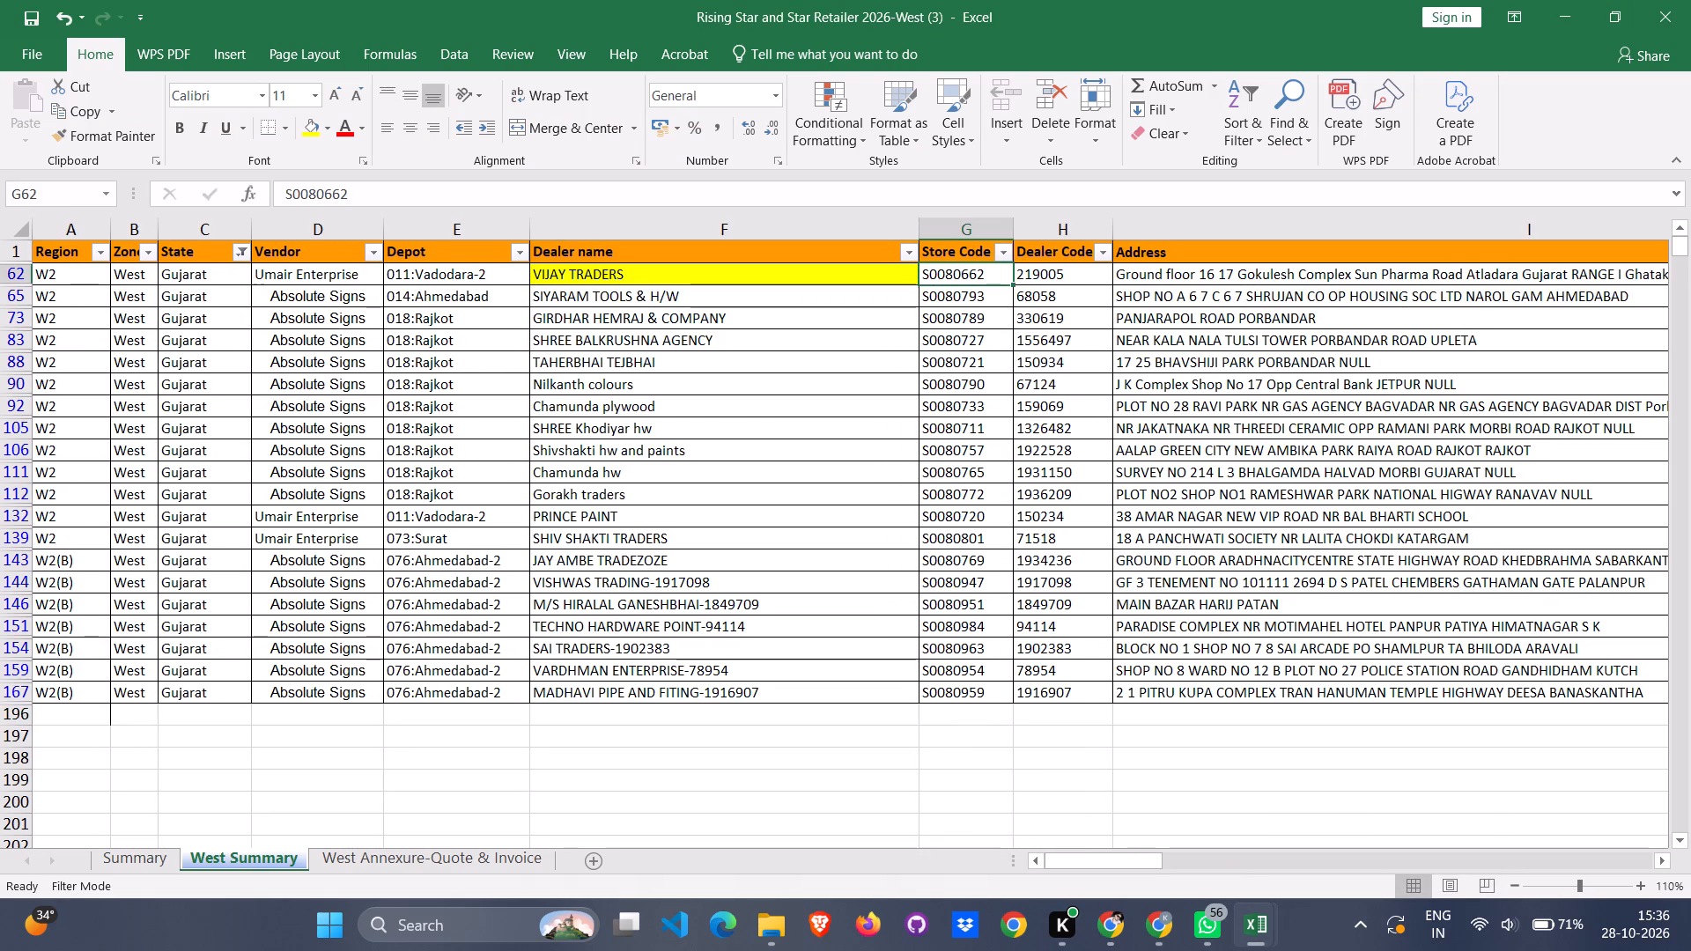
key(shift+Down)
key(shift+Down)
key(shift+Down)
key(shift+Down)
key(shift+Down)
key(shift+Down)
key(shift+Down)
key(shift+Down)
key(shift+Down)
key(shift+Down)
key(shift+Down)
key(shift+Down)
key(shift+Down)
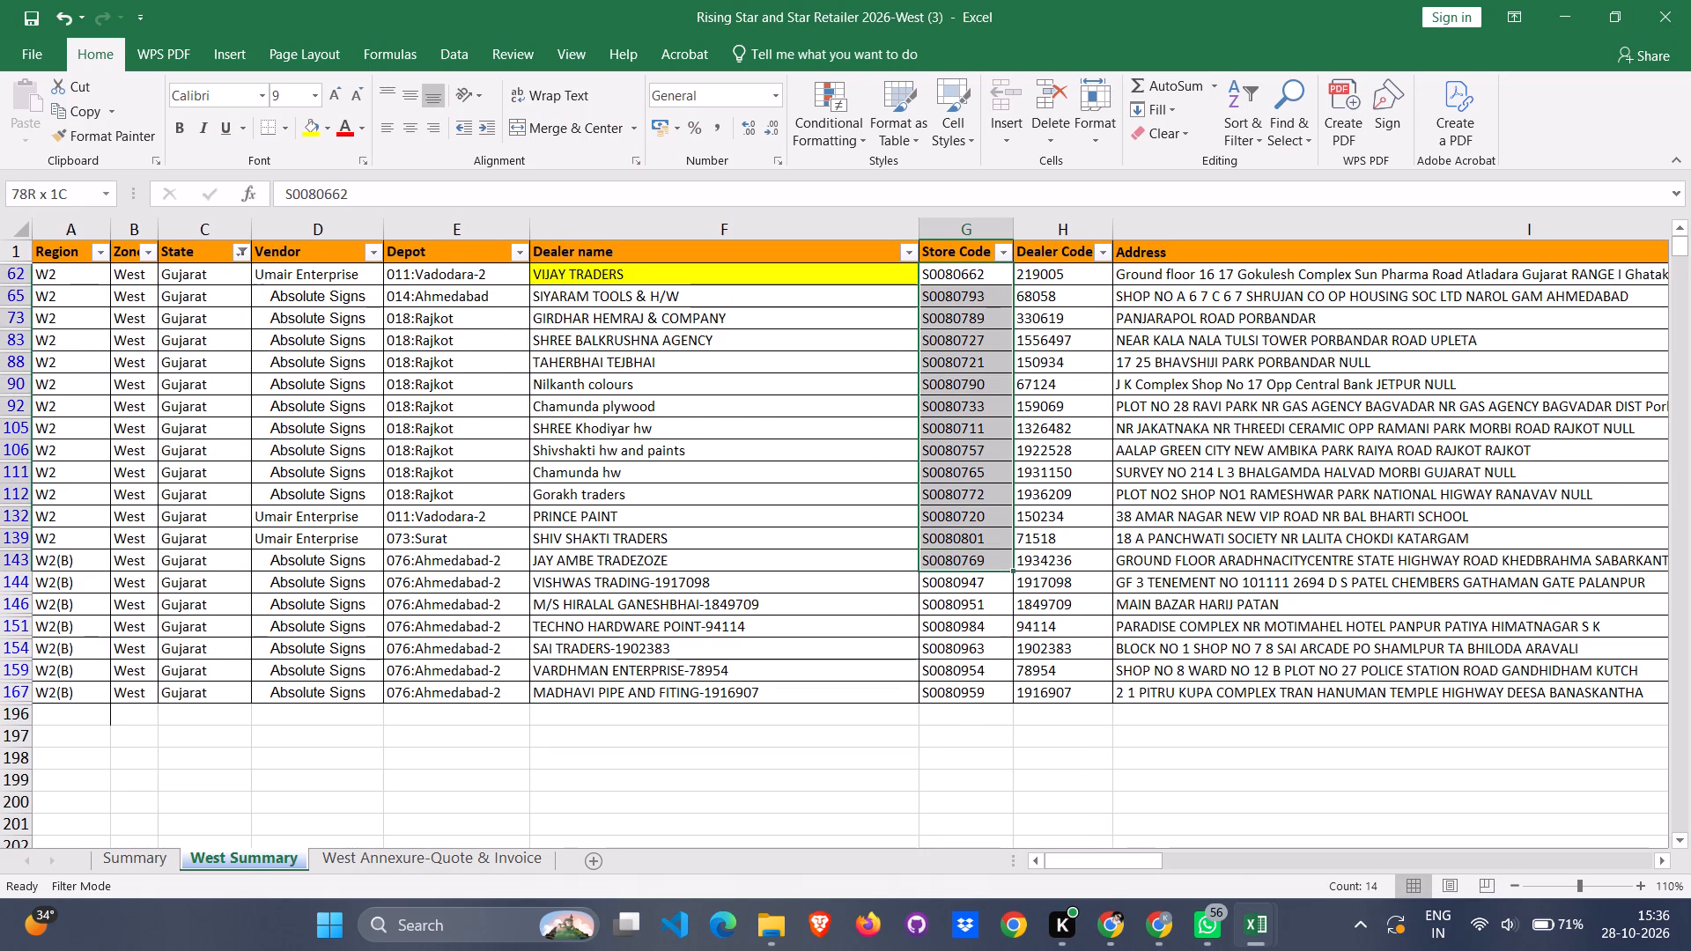
key(shift+Down)
key(shift+Down)
key(shift+Down)
key(shift+Down)
key(shift+Down)
key(shift+Down)
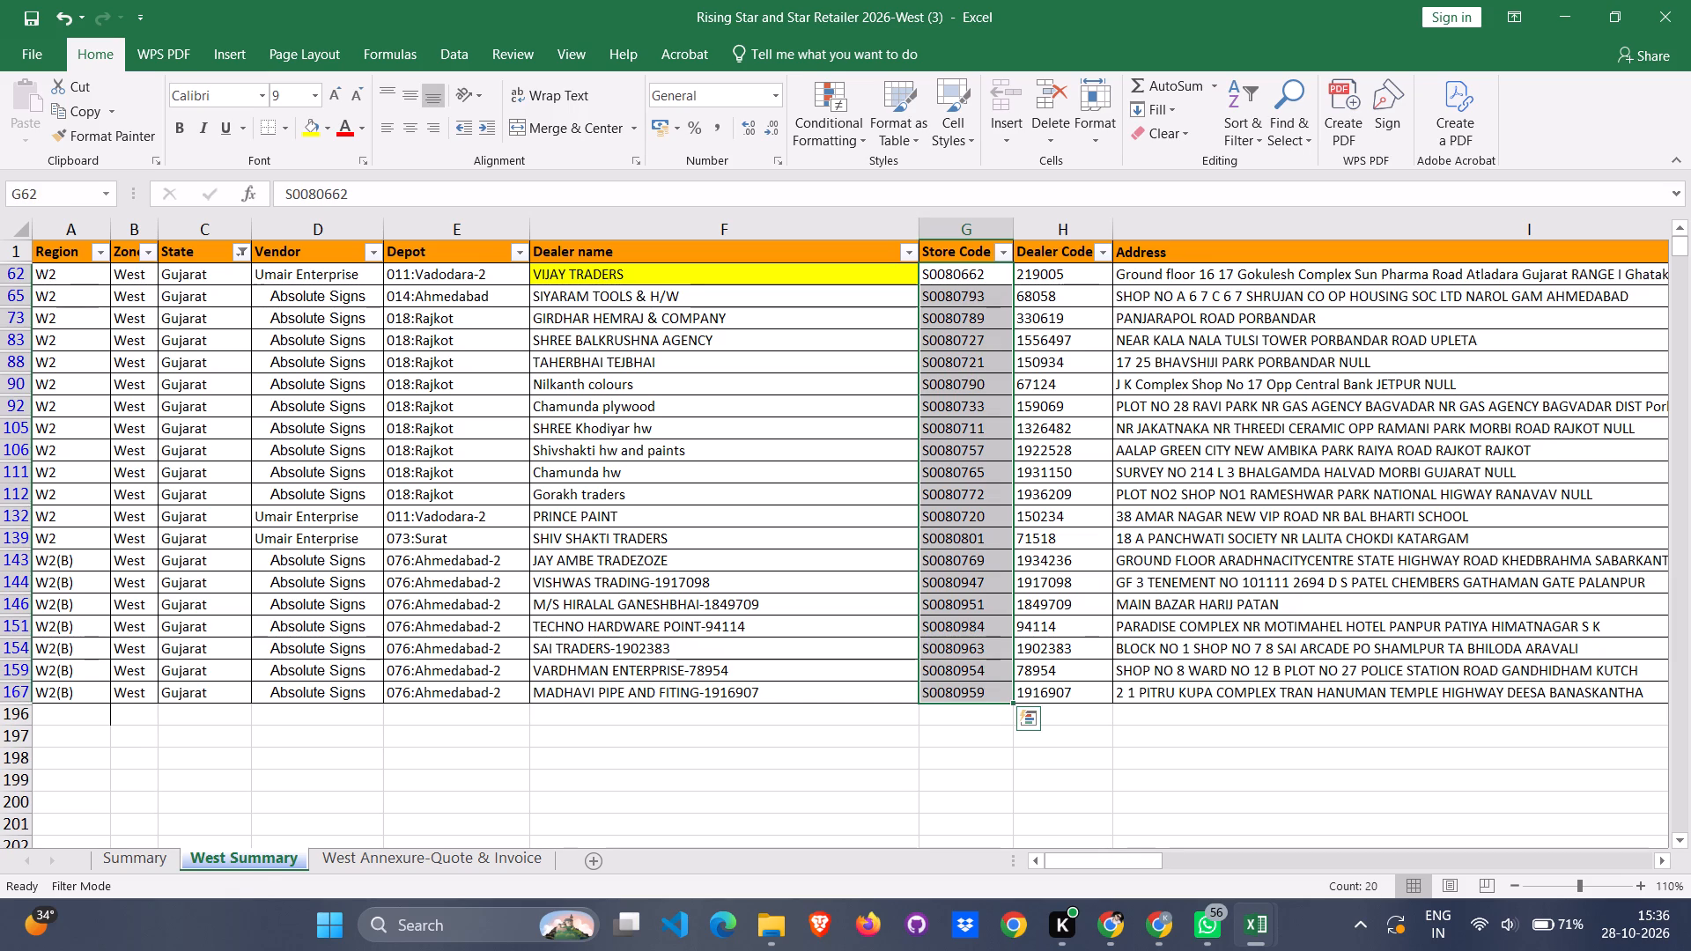
key(ctrl+c)
key(alt+Tab)
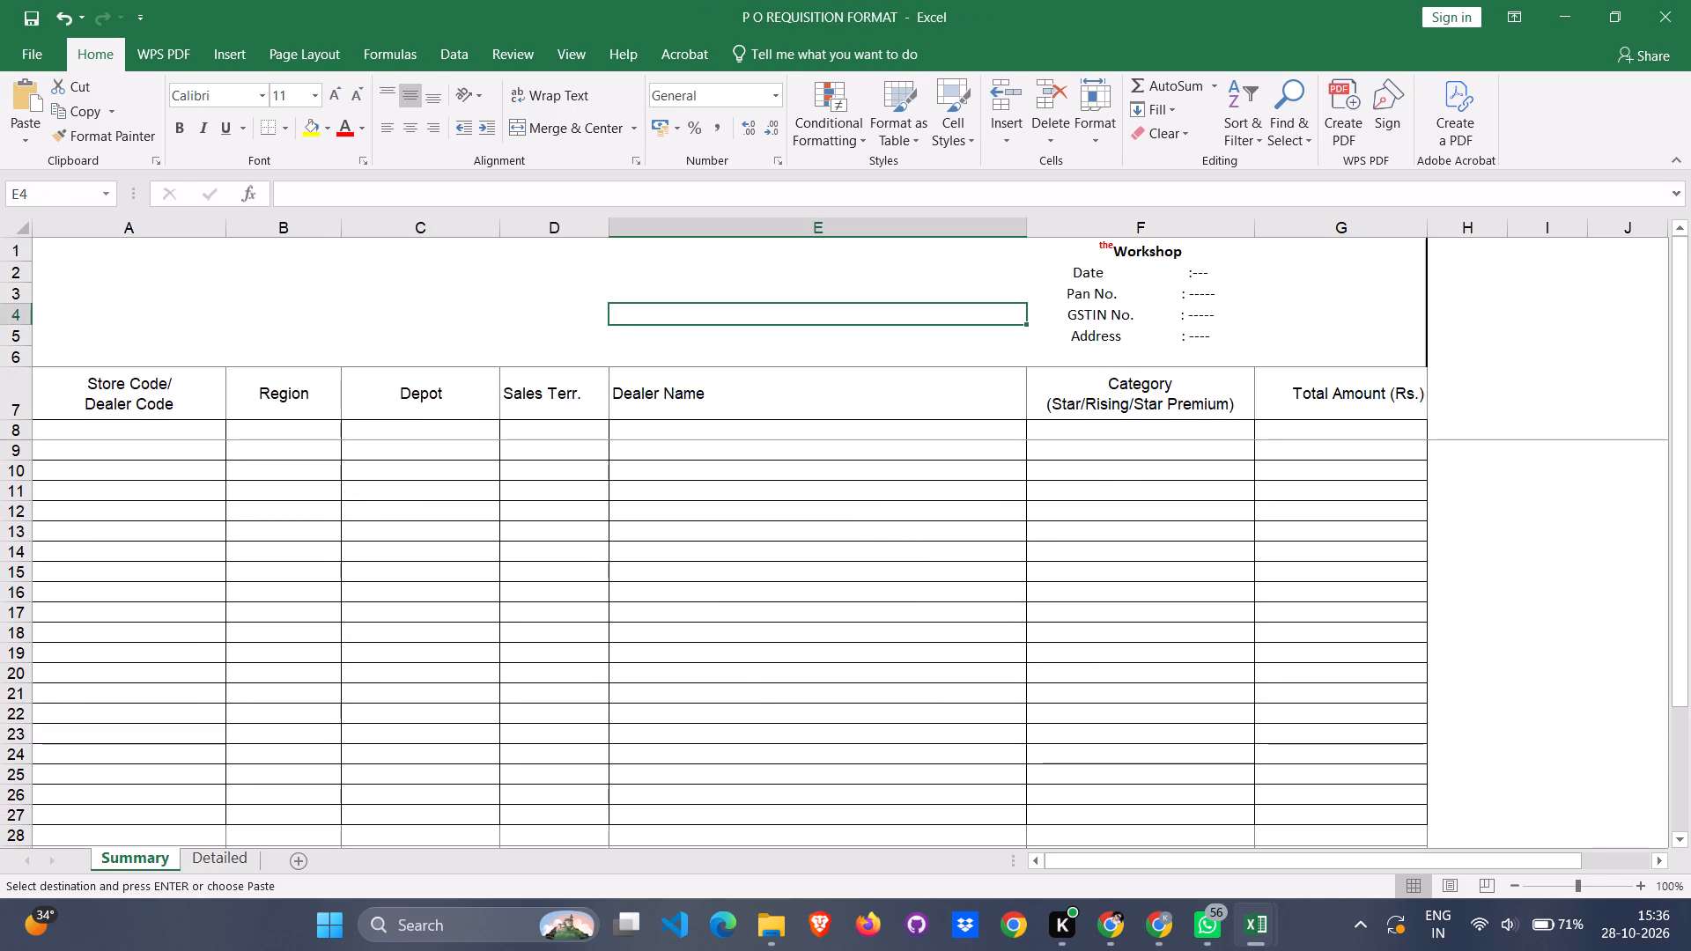
click(72, 429)
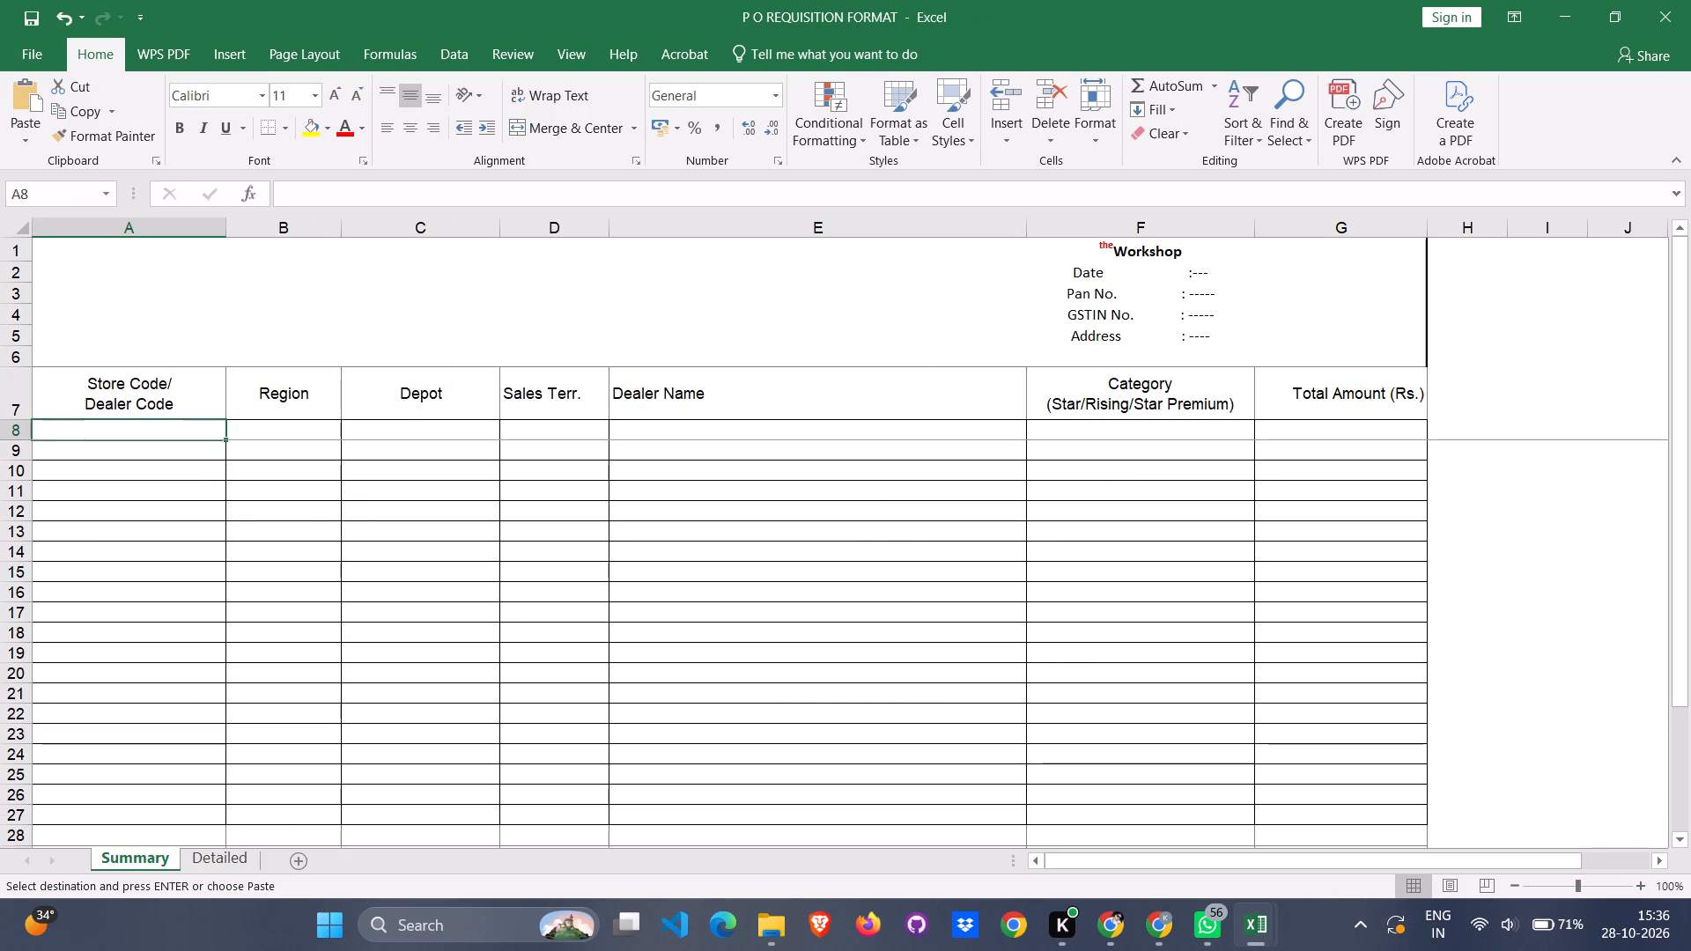
key(ctrl+v)
scroll(189, 528, down, 2)
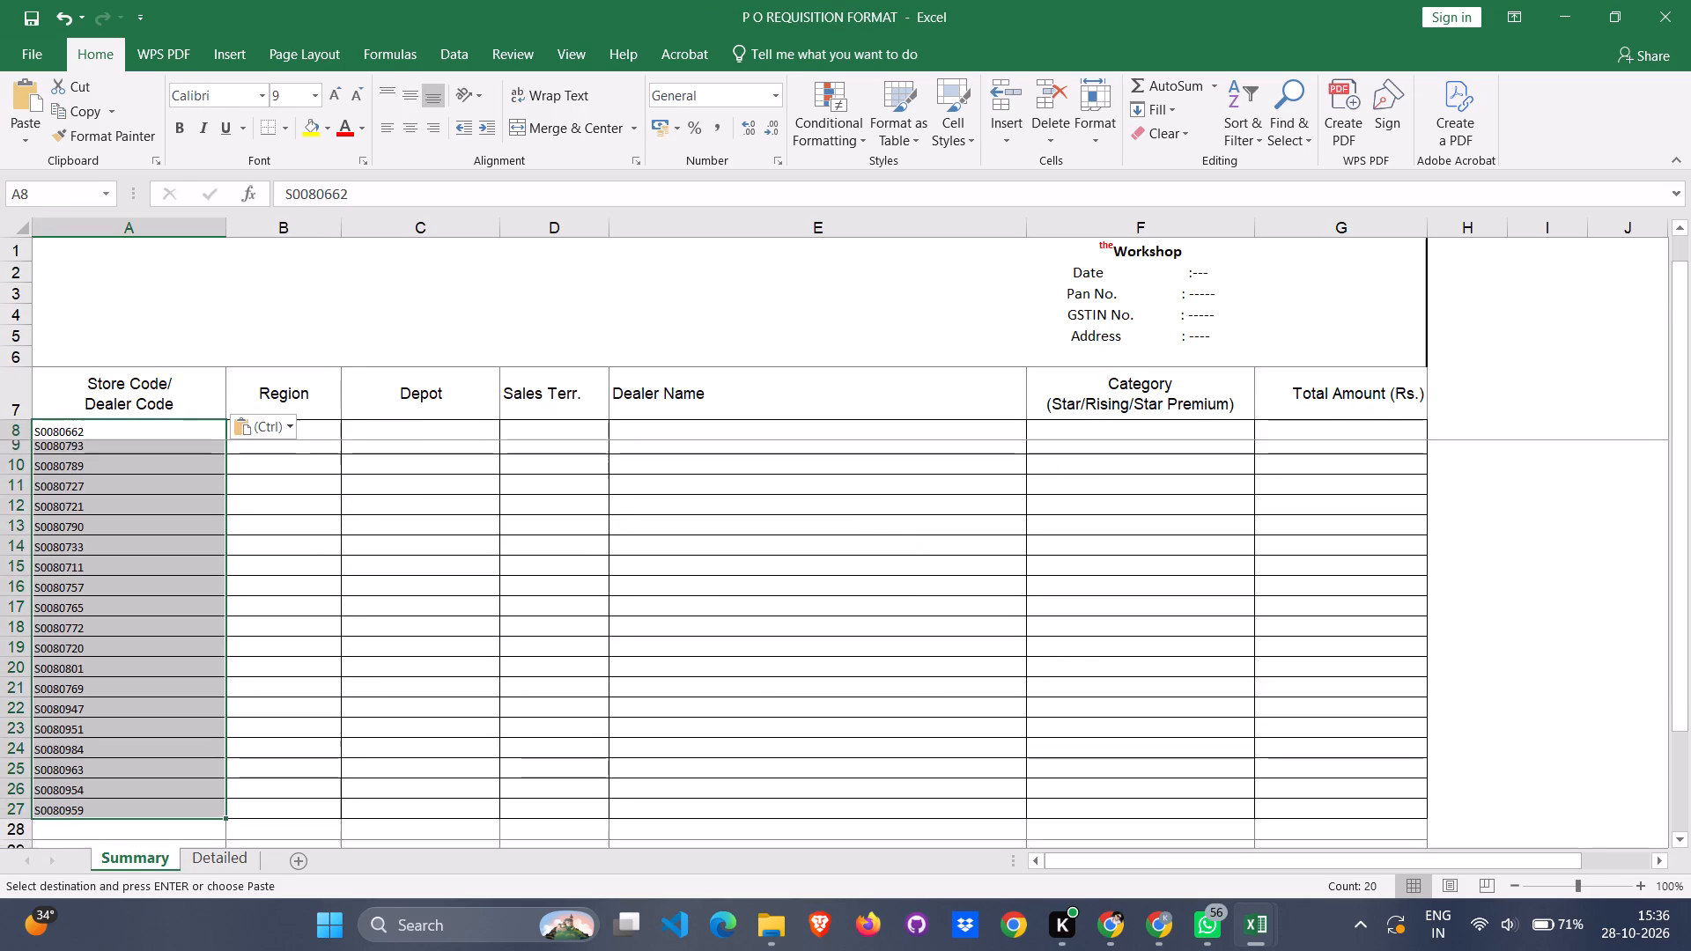
scroll(189, 528, down, 1)
scroll(188, 528, up, 9)
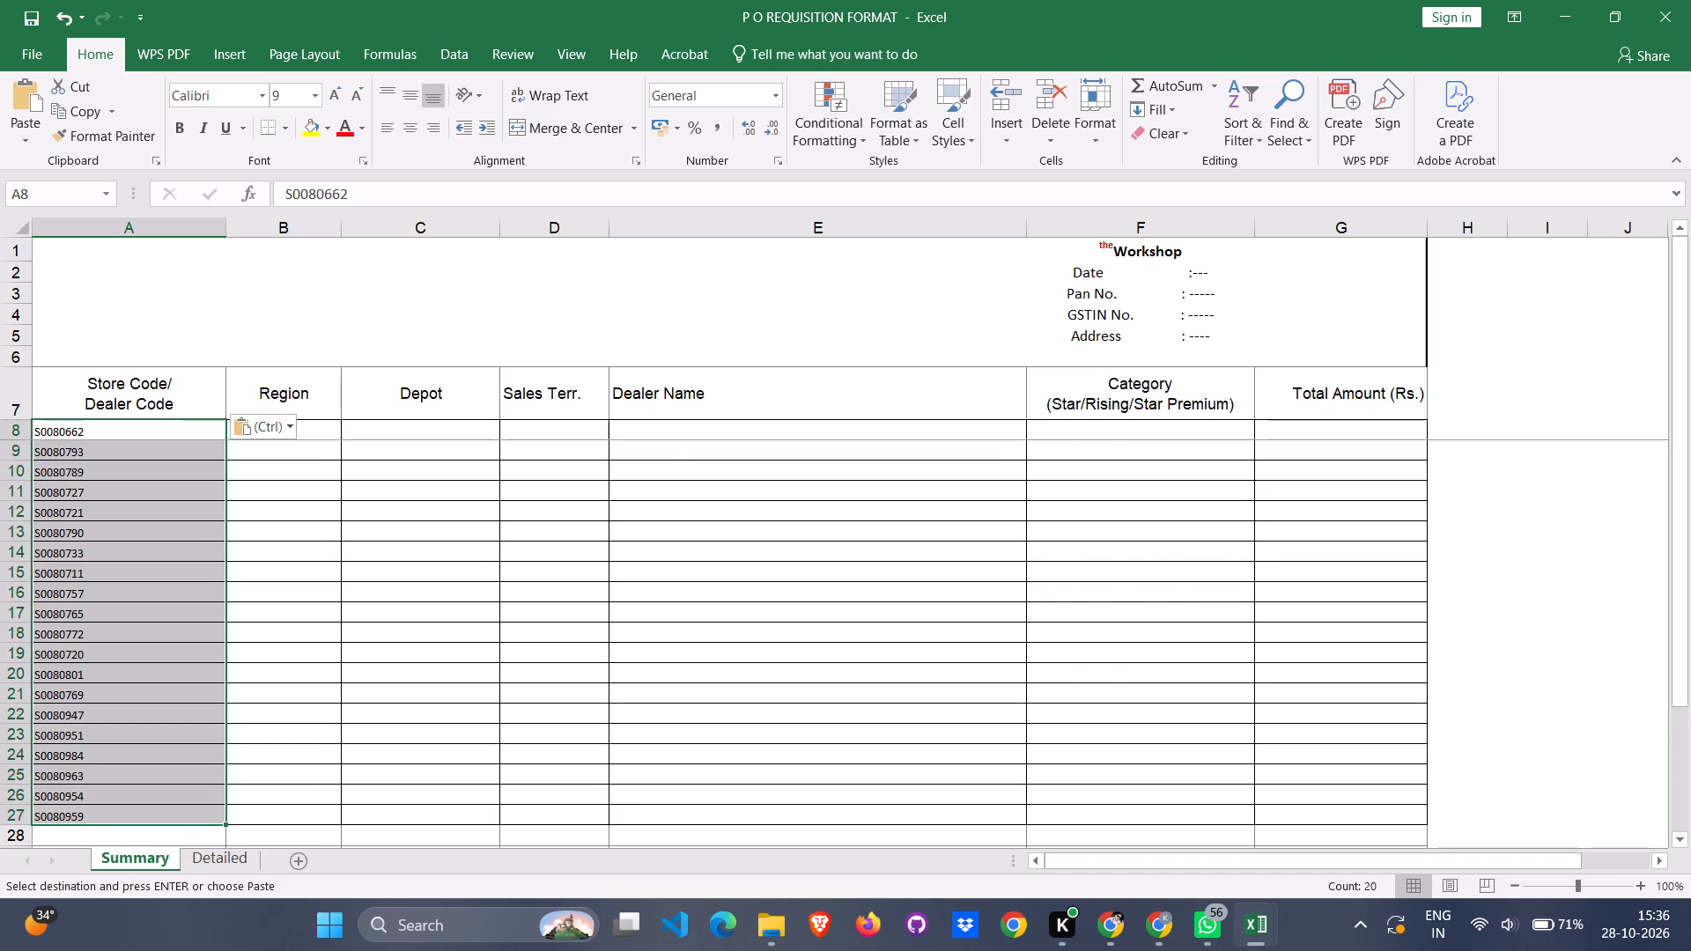
Copy the filtered Gujarat Region values from the West Summary sheet into the requisition Summary's Region column, starting at B8.
key(alt+Tab)
key(alt+Tab)
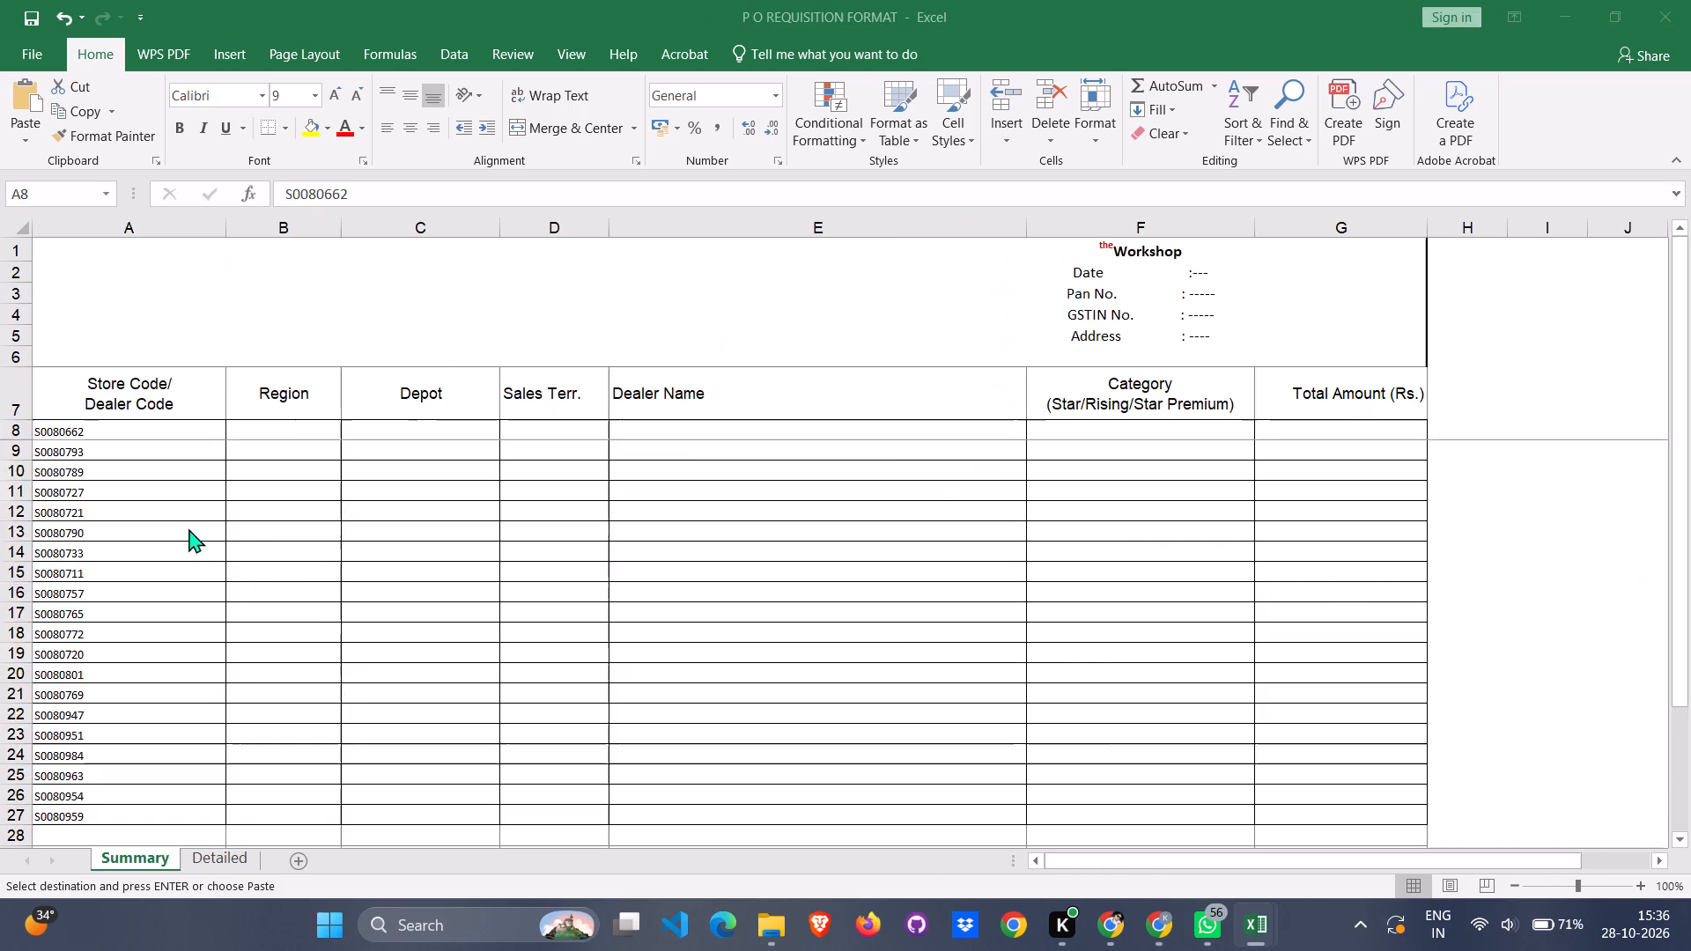
key(alt+Tab)
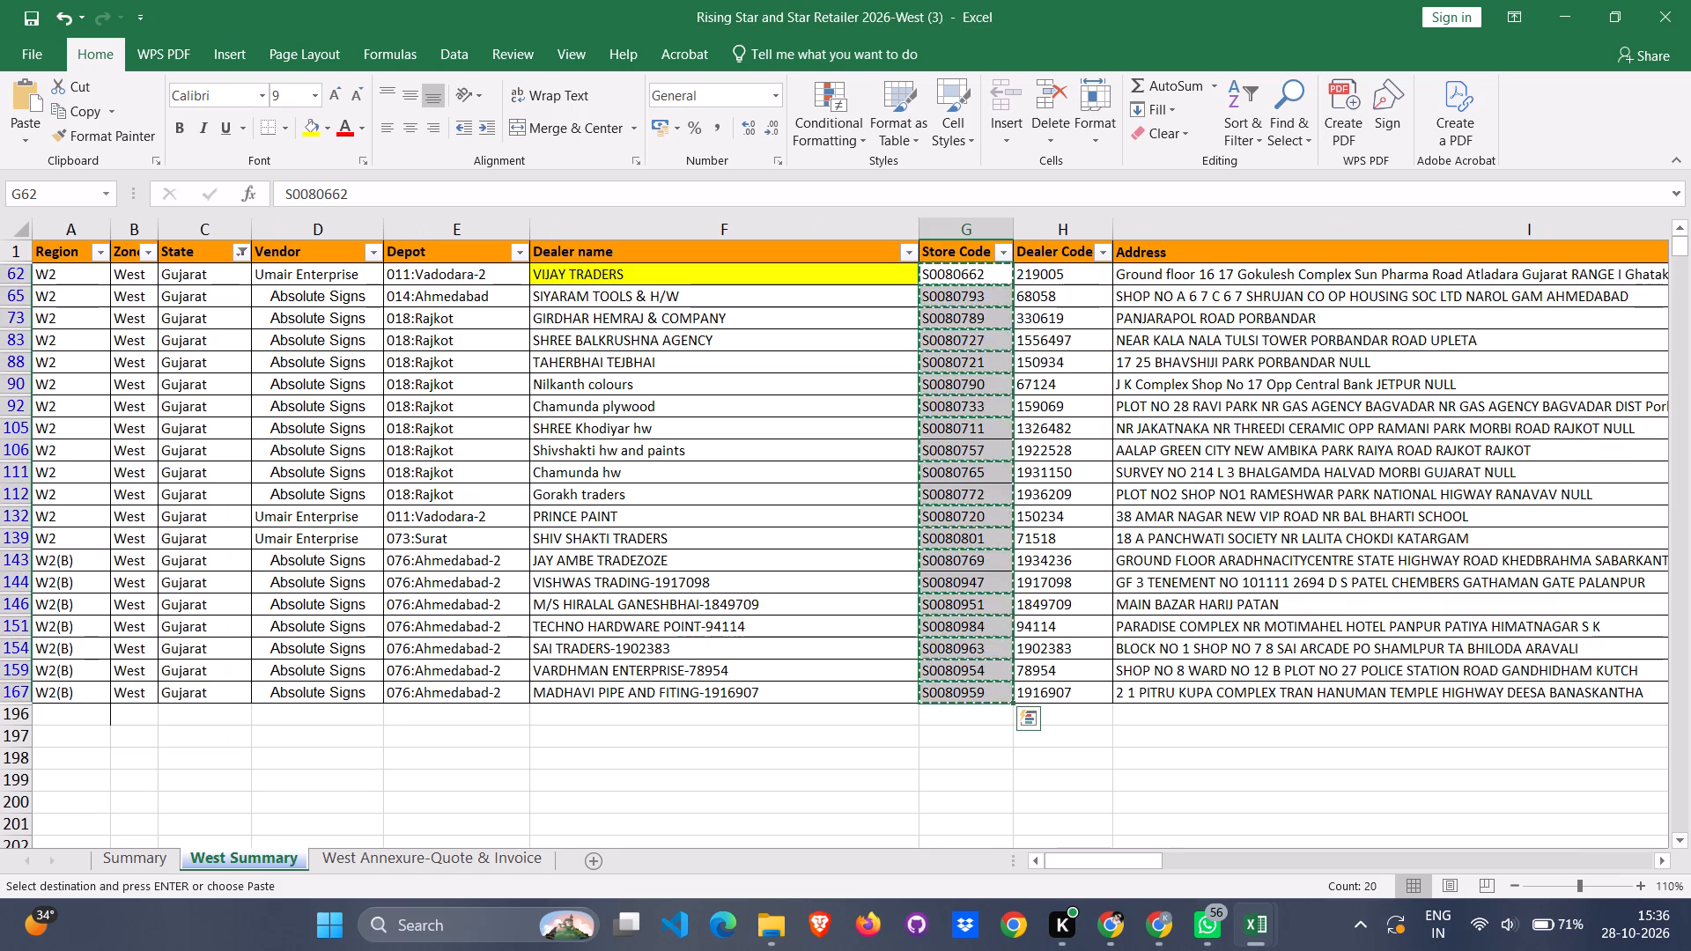
click(89, 281)
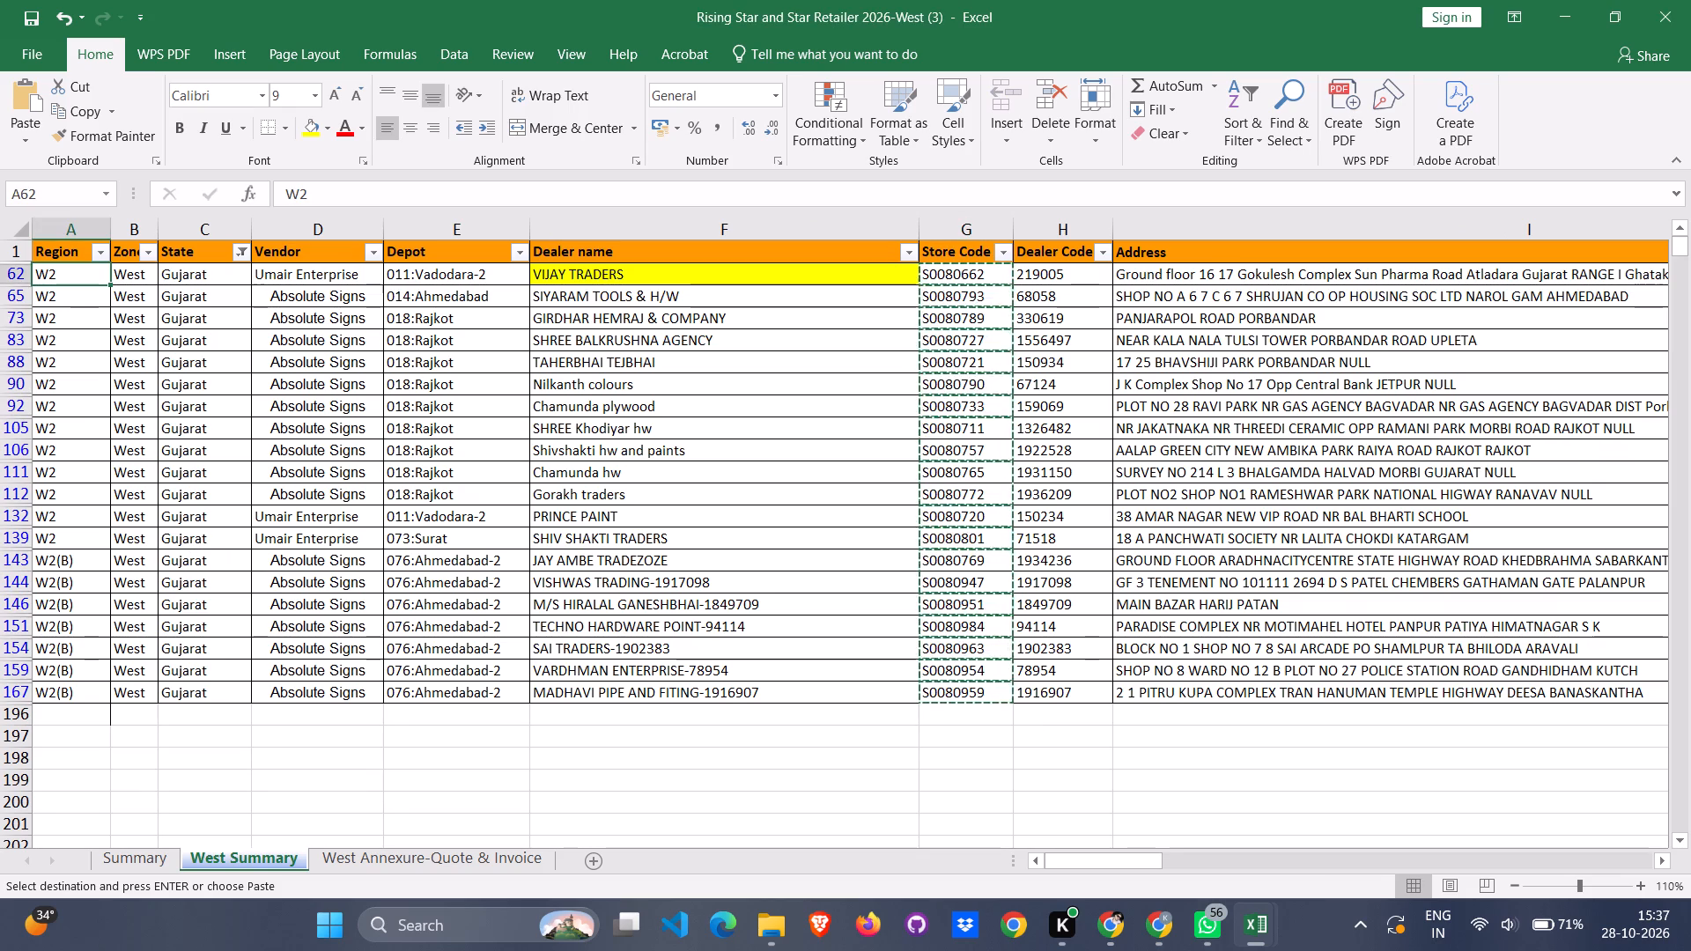
key(shift+Down)
key(shift+Down)
key(shift+Down)
key(shift+Down)
key(shift+Down)
key(shift+Down)
key(shift+Down)
key(shift+Down)
key(shift+Down)
key(shift+Down)
key(shift+Down)
key(shift+Down)
key(shift+Down)
key(shift+Down)
key(shift+Down)
key(shift+Down)
key(shift+Down)
key(shift+Down)
key(shift+Down)
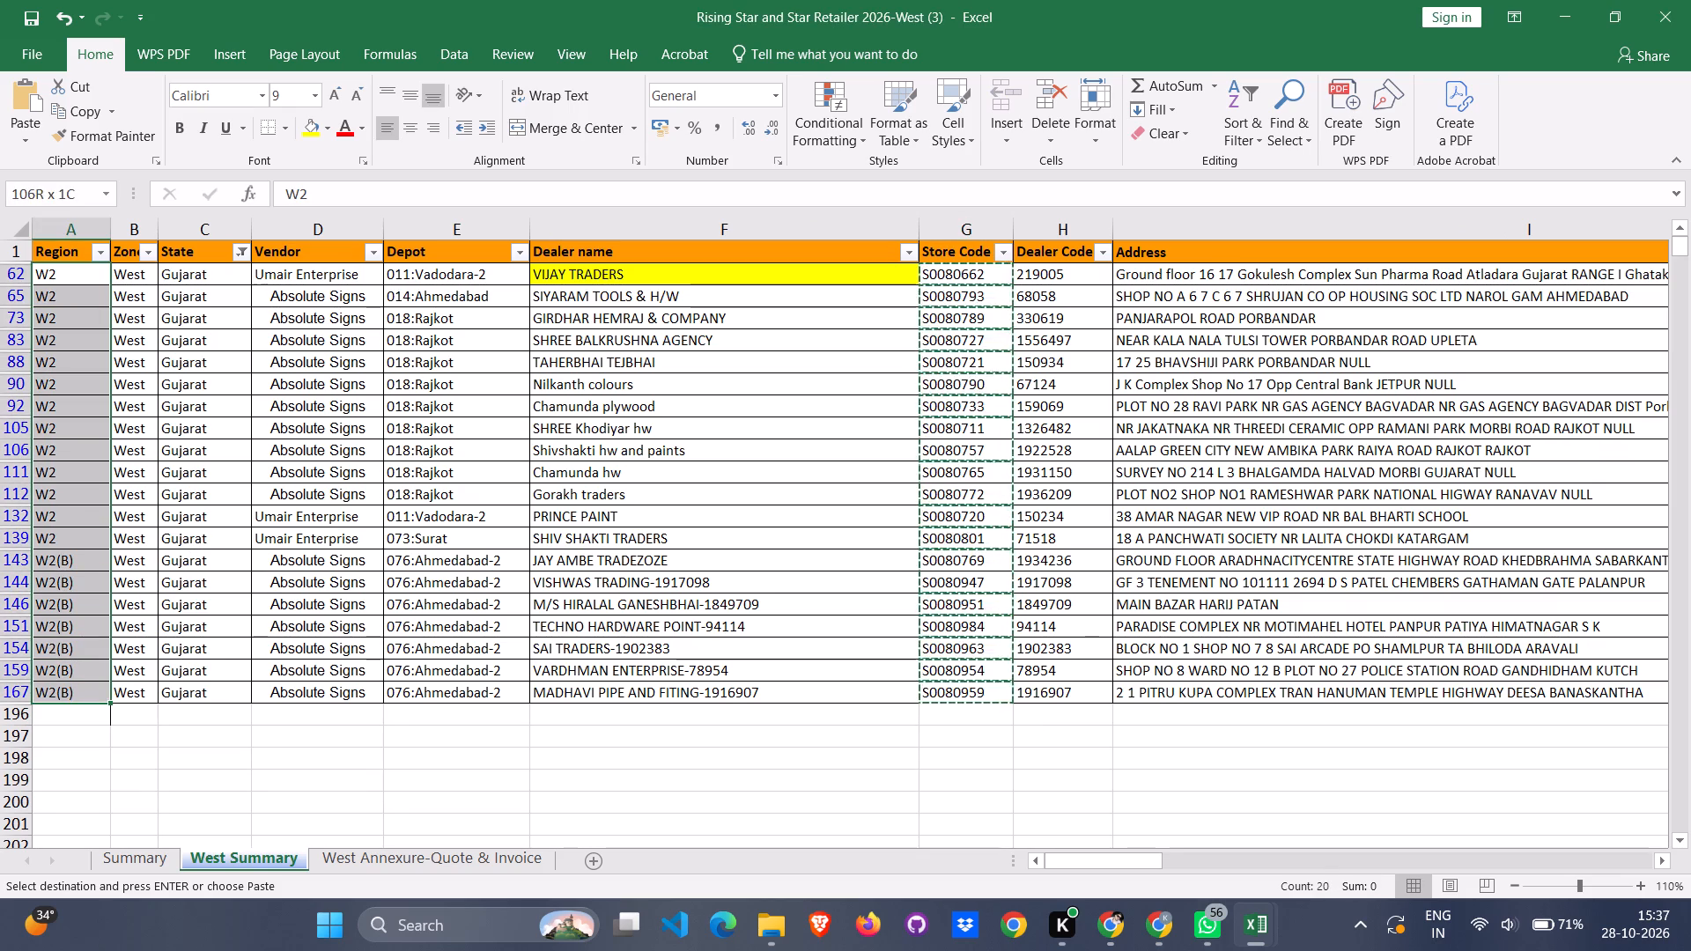
key(ctrl+c)
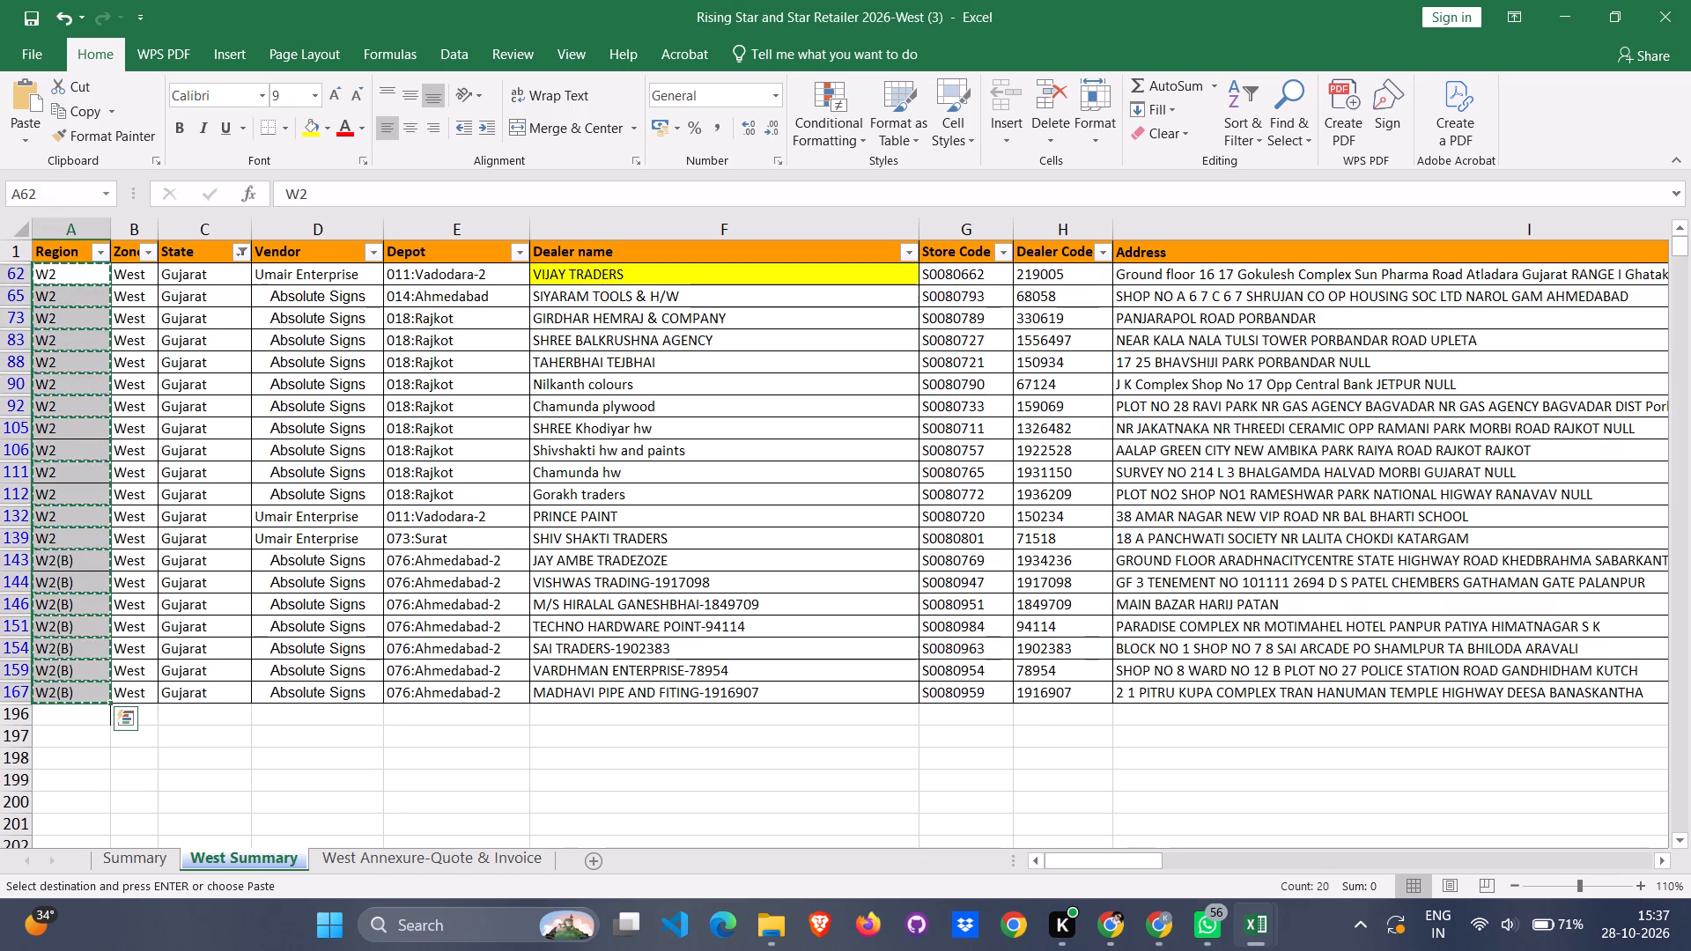
key(alt+Tab)
click(256, 429)
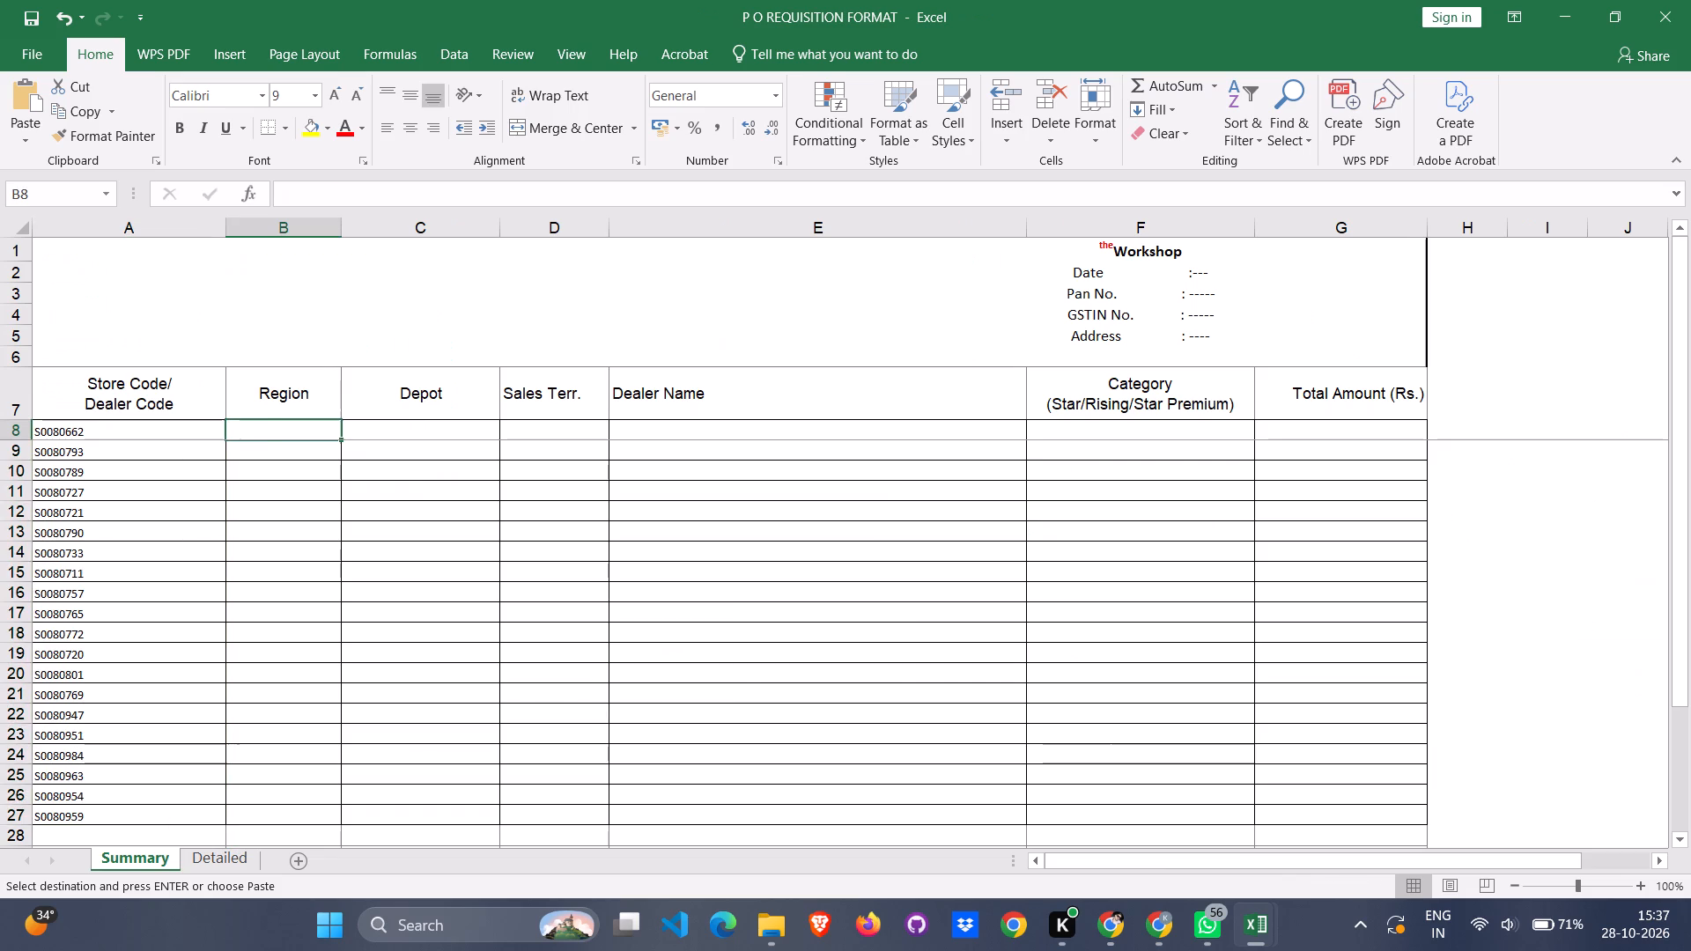
key(ctrl+v)
Copy the filtered Gujarat Depot values from the West Summary sheet into the requisition Summary's Depot column, starting at C8.
click(454, 427)
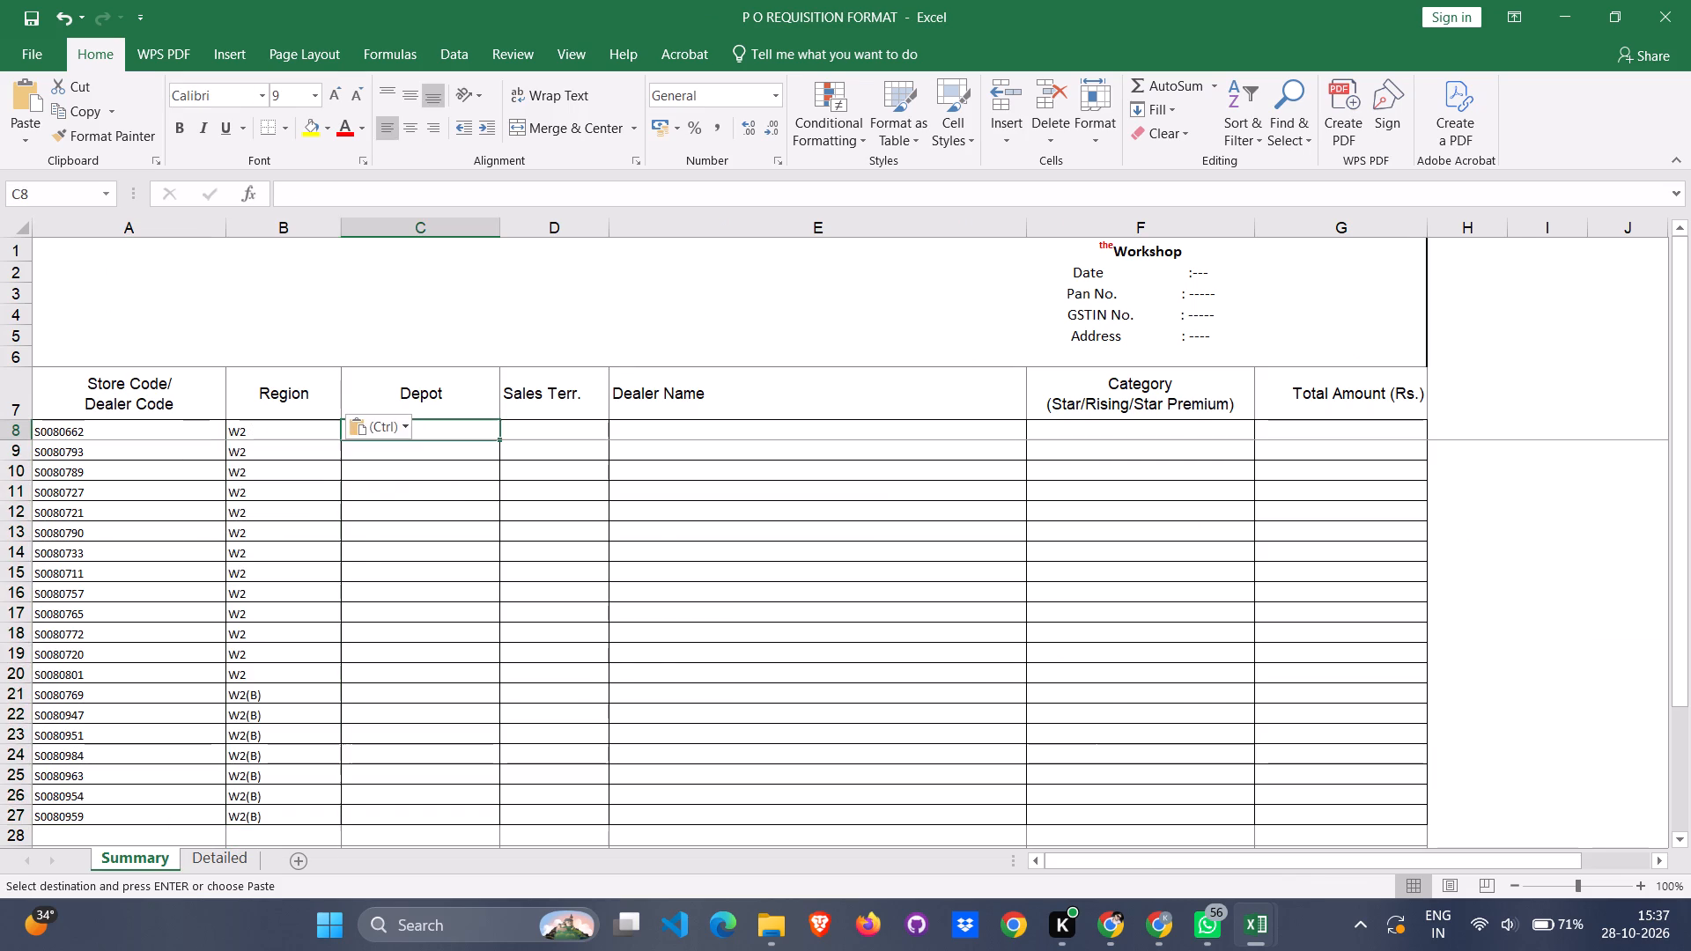
key(alt+Tab)
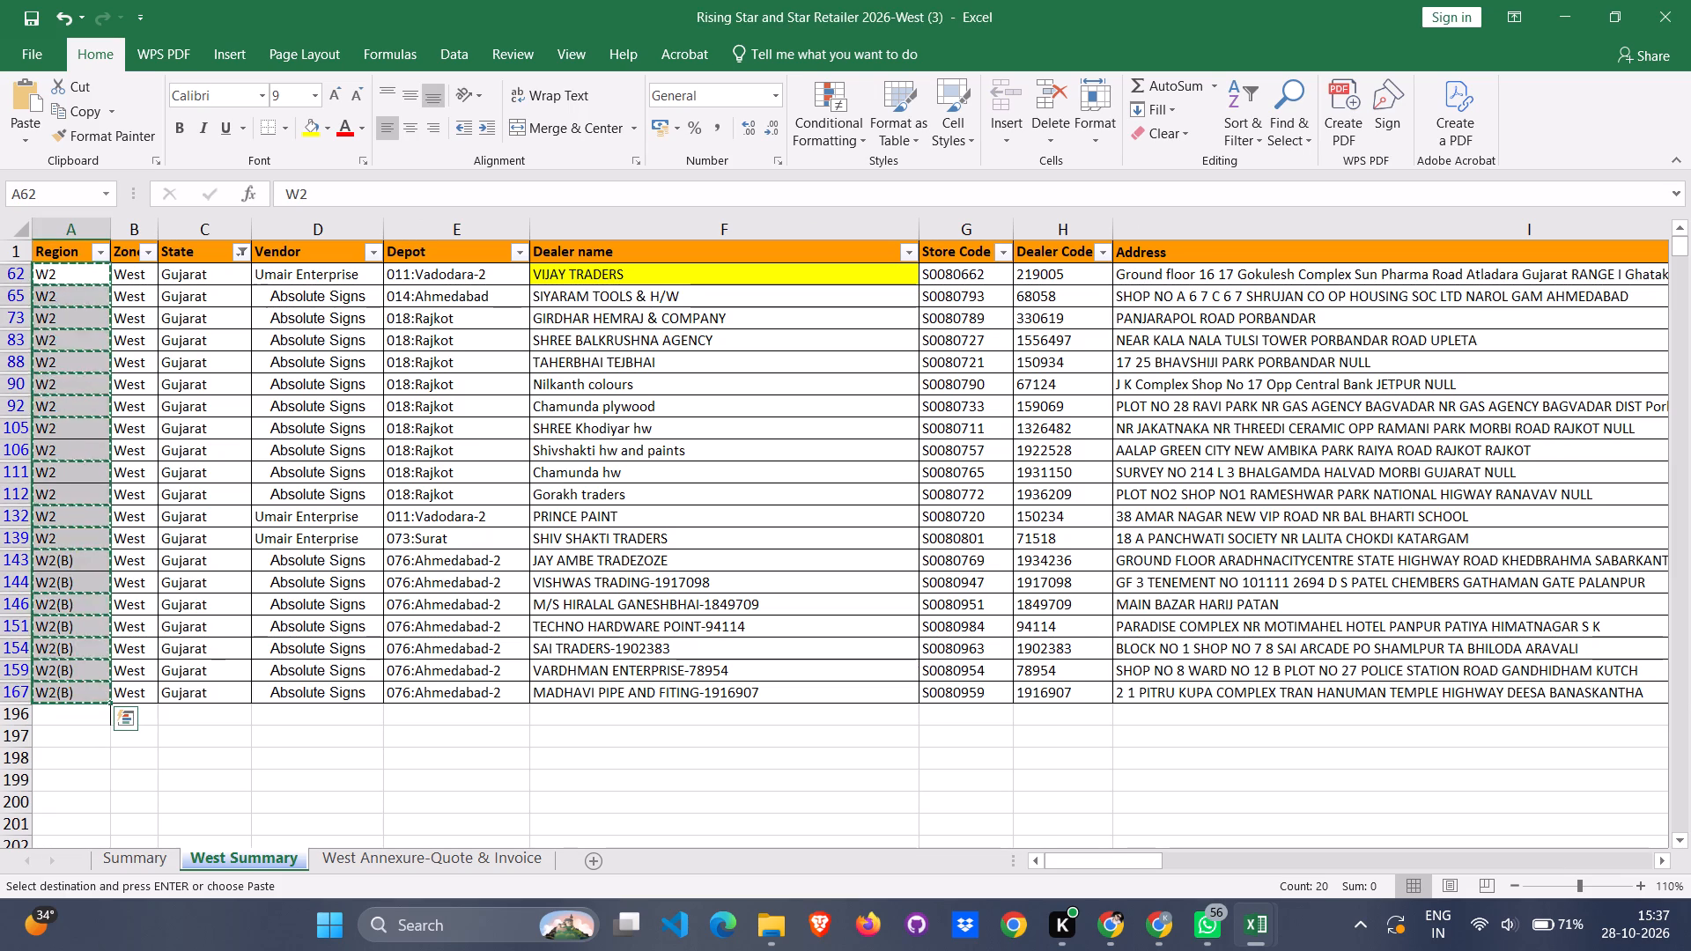
click(443, 273)
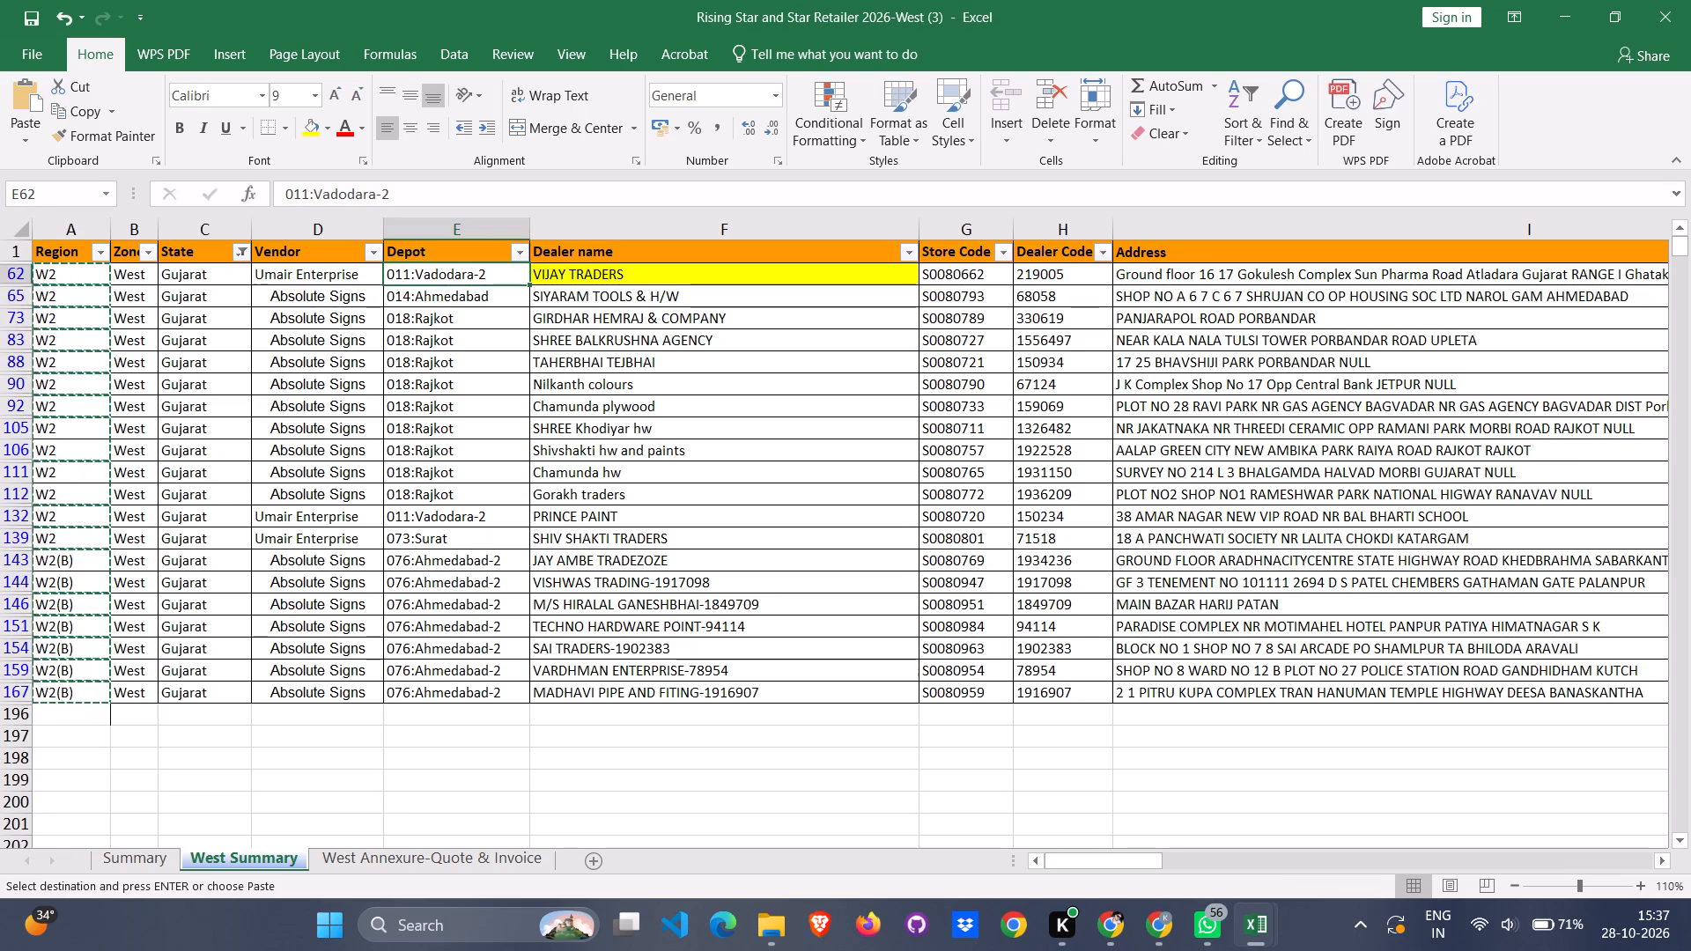
key(shift+Down)
key(shift+Down)
key(shift+Down)
key(shift+Down)
key(shift+Down)
key(shift+Down)
key(shift+Down)
key(shift+Down)
key(shift+Down)
key(shift+Down)
key(shift+Down)
key(shift+Down)
key(shift+Down)
key(shift+Down)
key(shift+Down)
key(shift+Down)
key(shift+Down)
key(shift+Down)
key(shift+Down)
key(shift+Down)
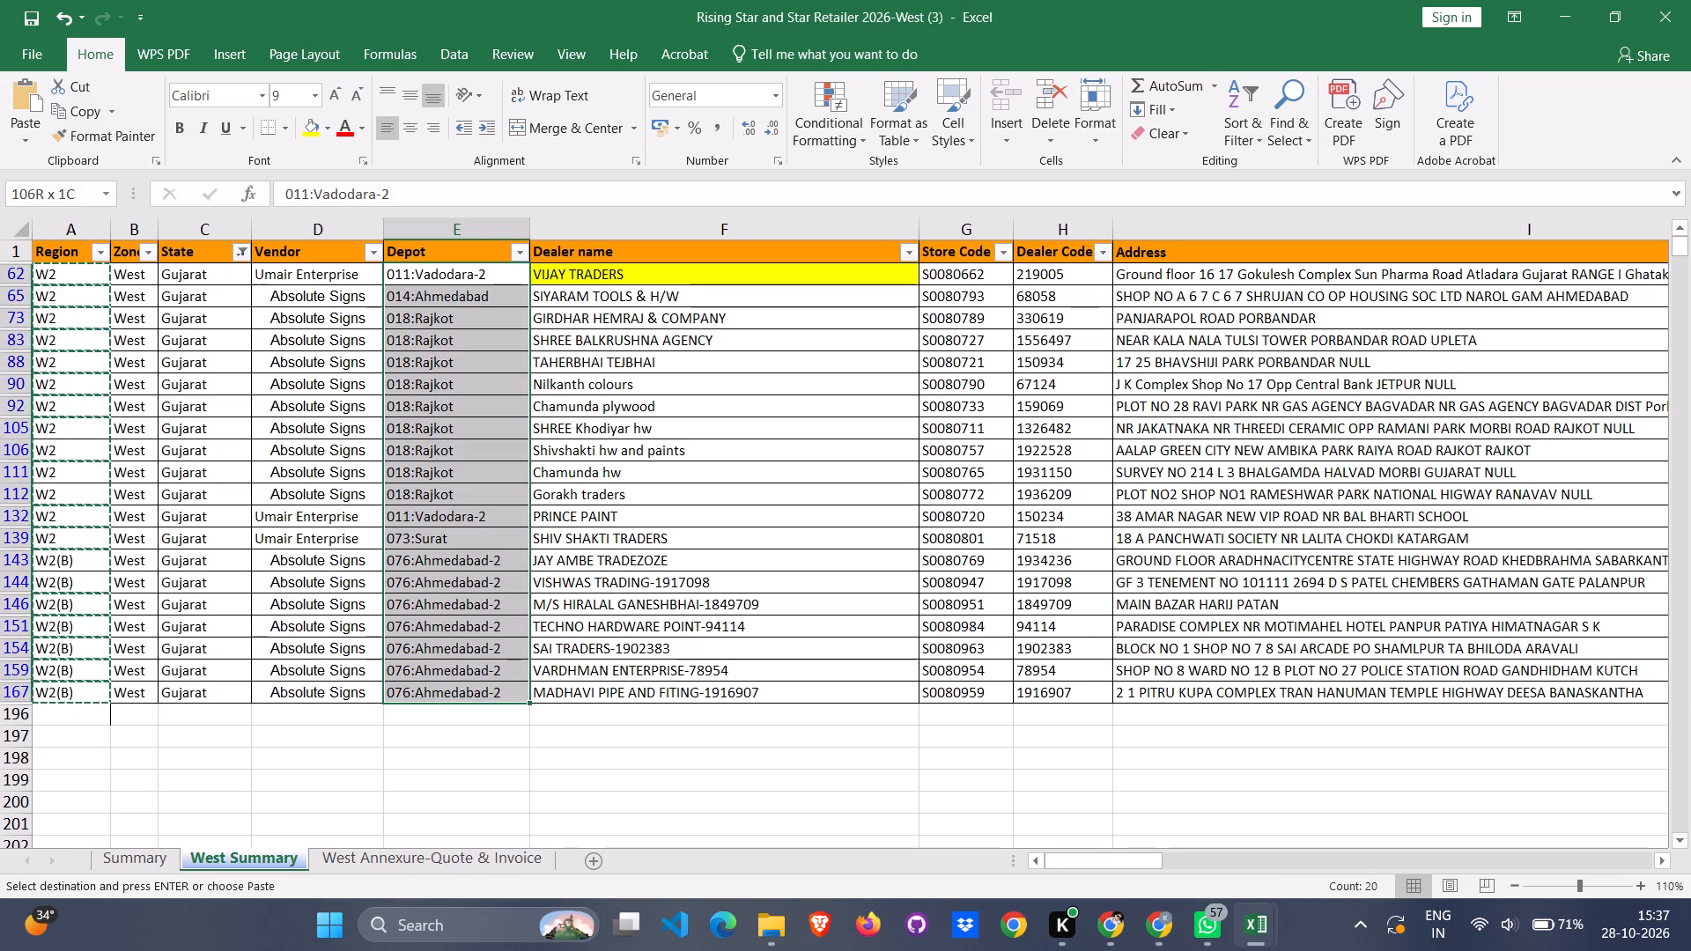
key(ctrl+c)
key(alt+Tab)
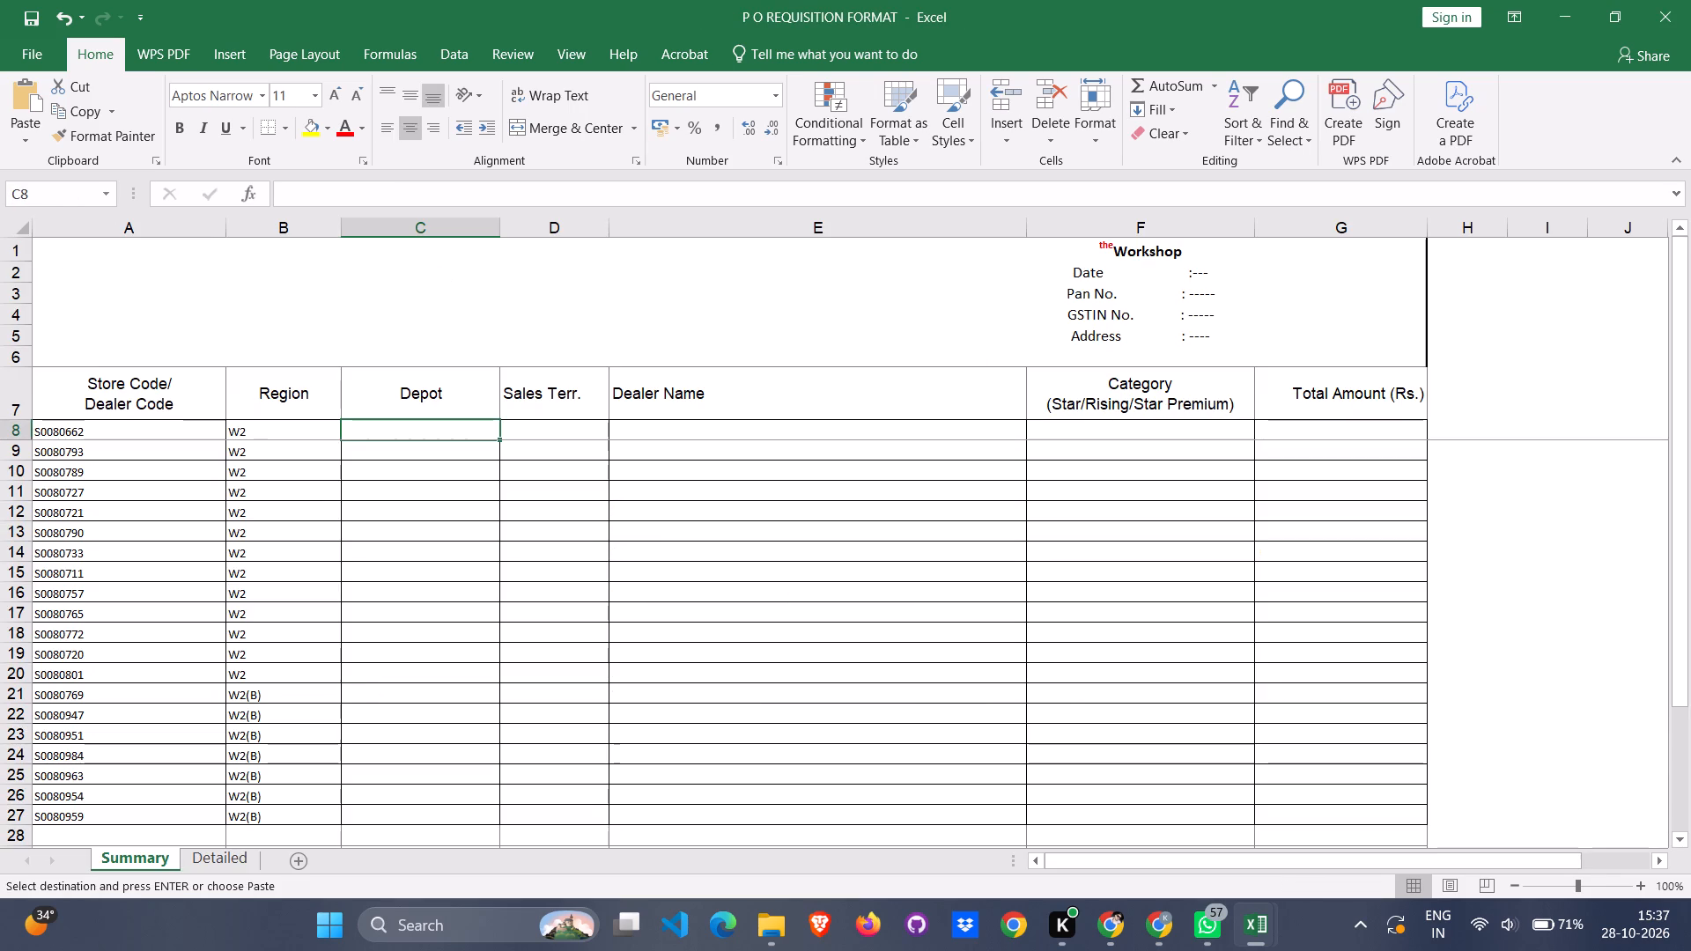
key(ctrl+v)
Copy the filtered TSI Name values, blanks included, from the West Summary sheet into the requisition Summary's Sales Terr. column, starting at D8.
click(585, 426)
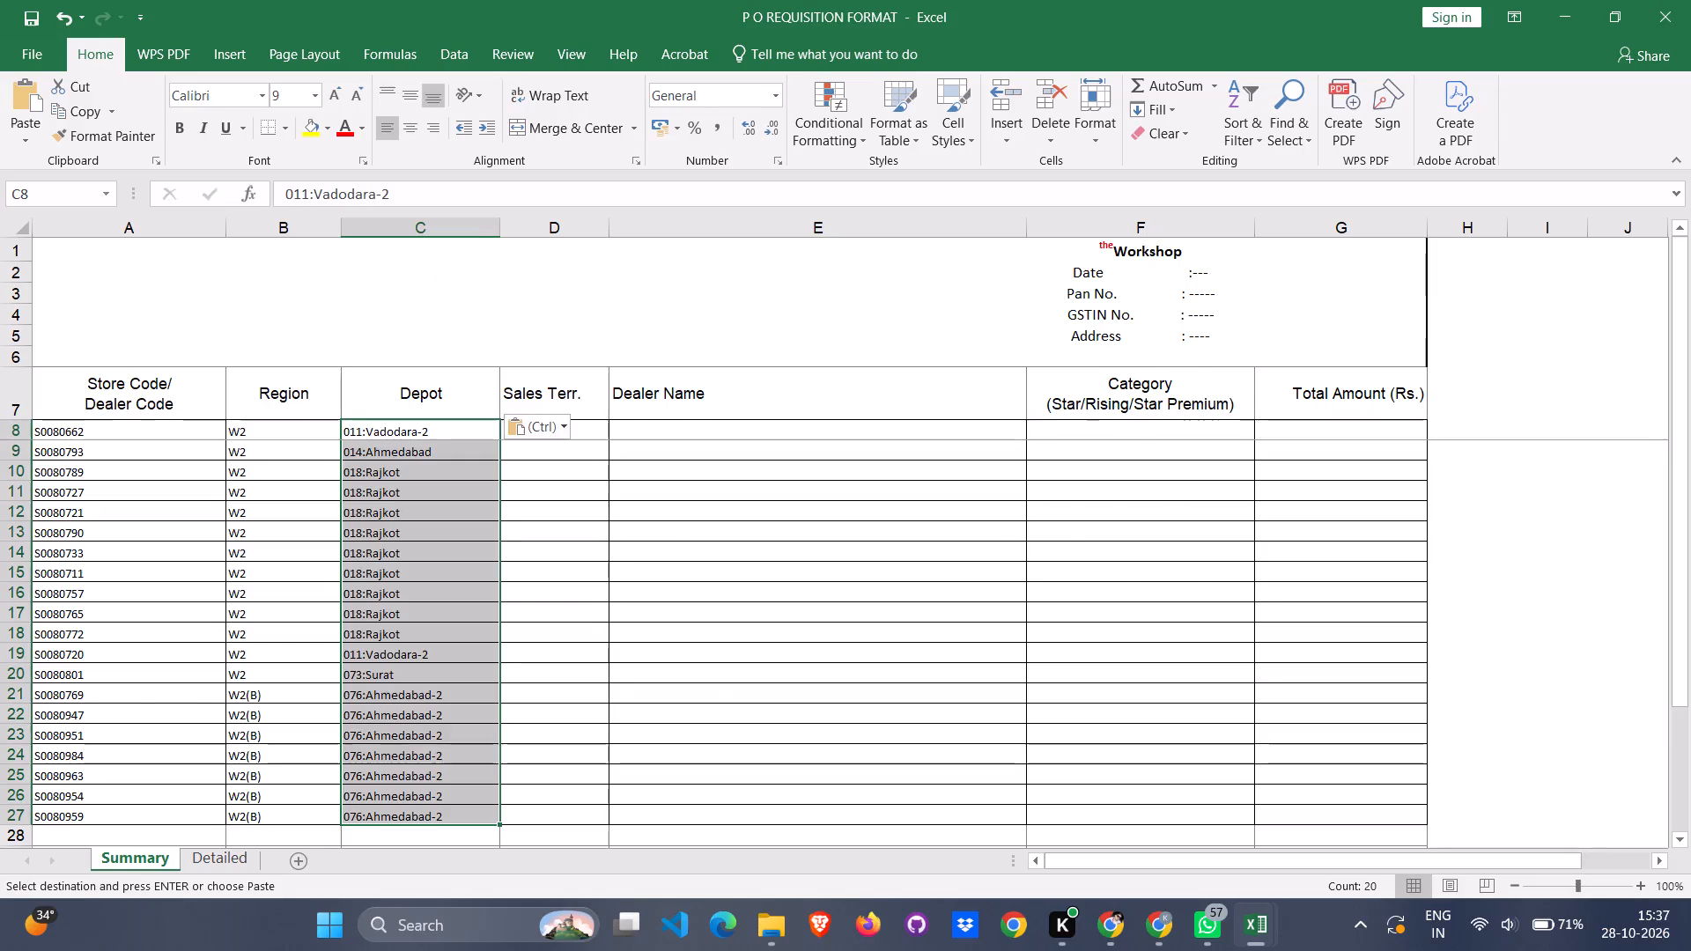
key(alt+Tab)
scroll(696, 365, left, 5)
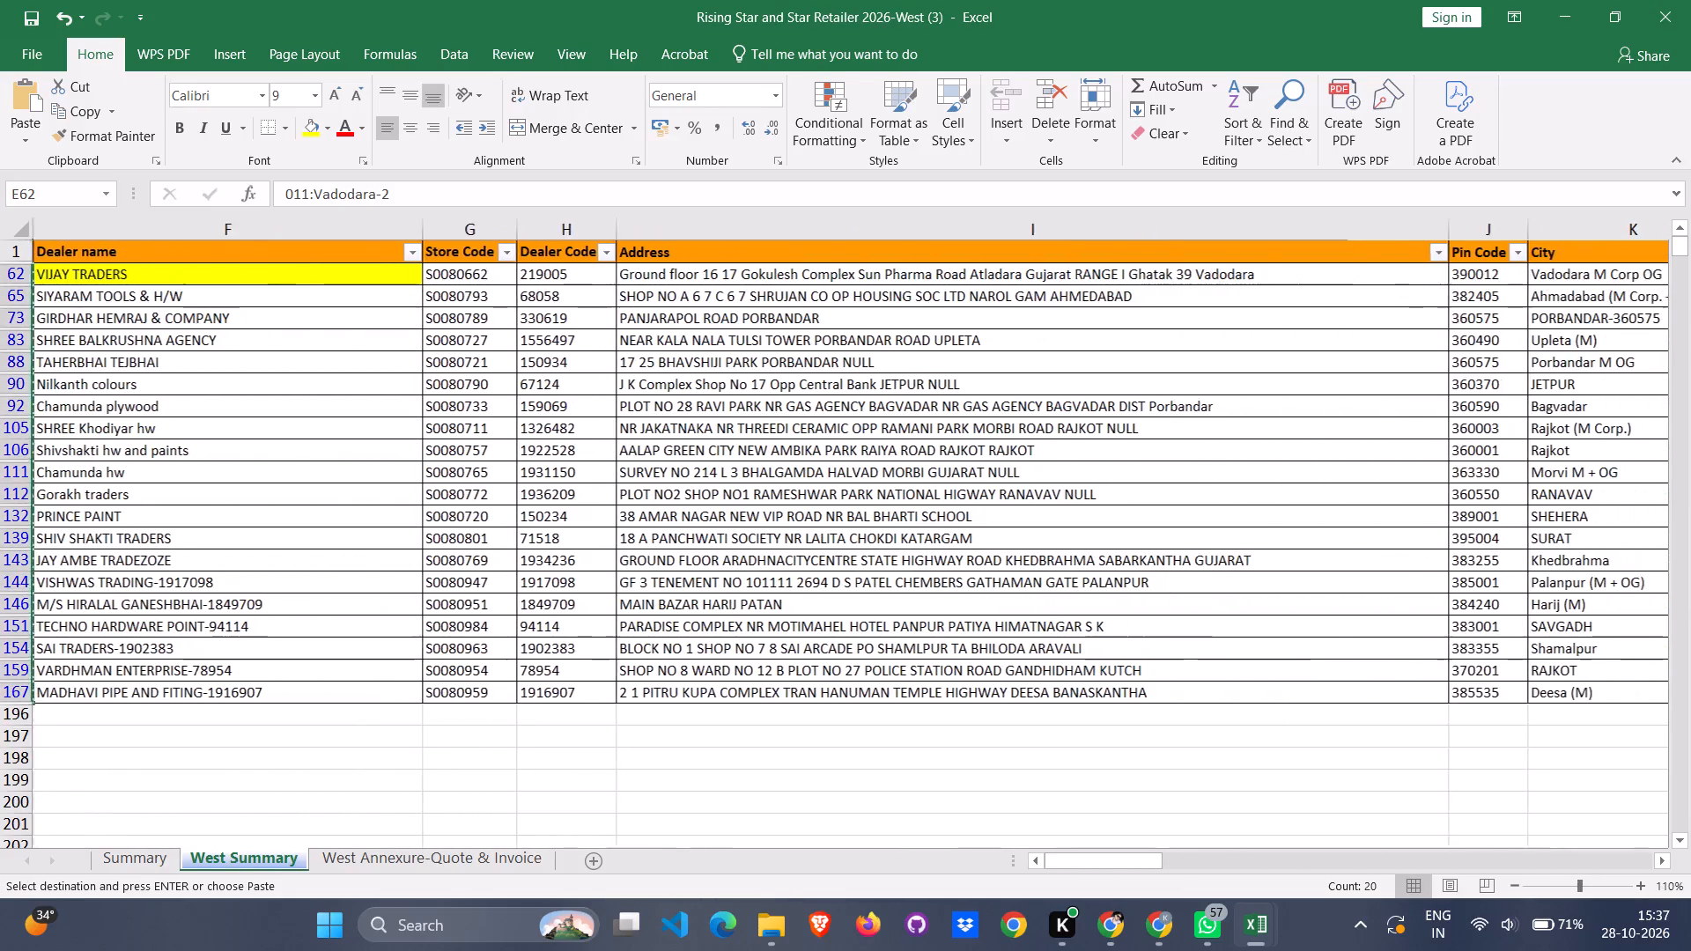
scroll(698, 365, left, 8)
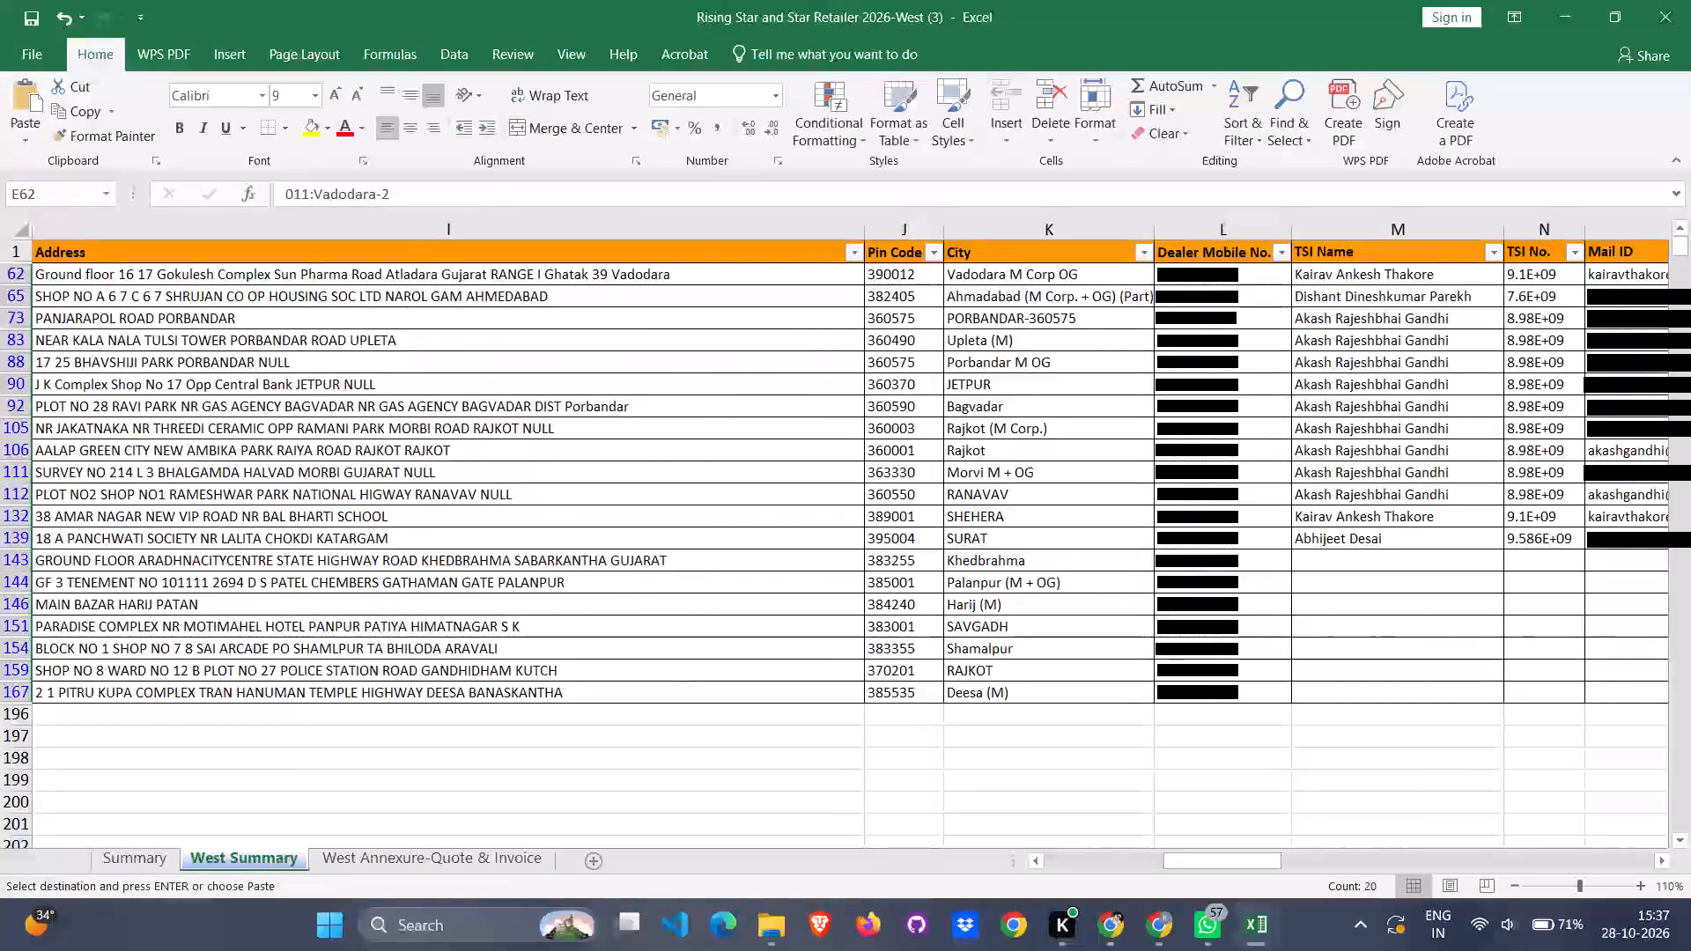
click(1380, 275)
key(shift+Down)
key(shift+Down)
key(shift+Down)
key(shift+Down)
key(shift+Down)
key(shift+Down)
key(shift+Down)
key(shift+Down)
key(shift+Down)
key(shift+Down)
key(shift+Down)
key(shift+Down)
key(shift+Down)
key(shift+Down)
key(shift+Down)
key(shift+Down)
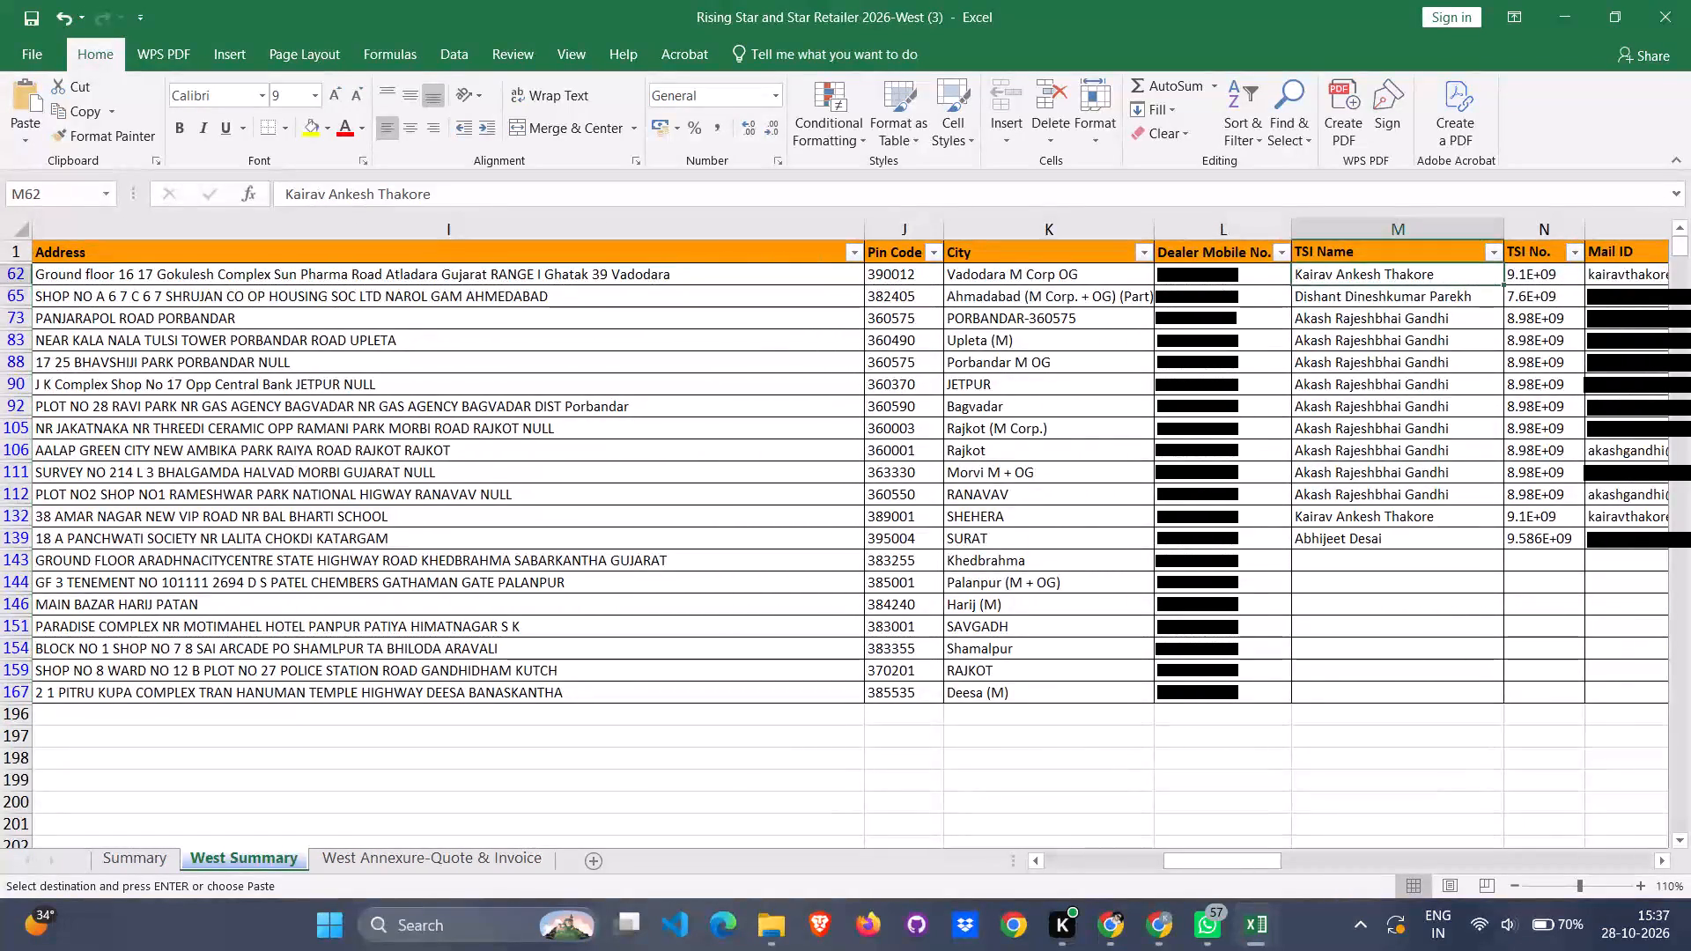
key(shift+Down)
key(shift+Down)
key(shift+Down)
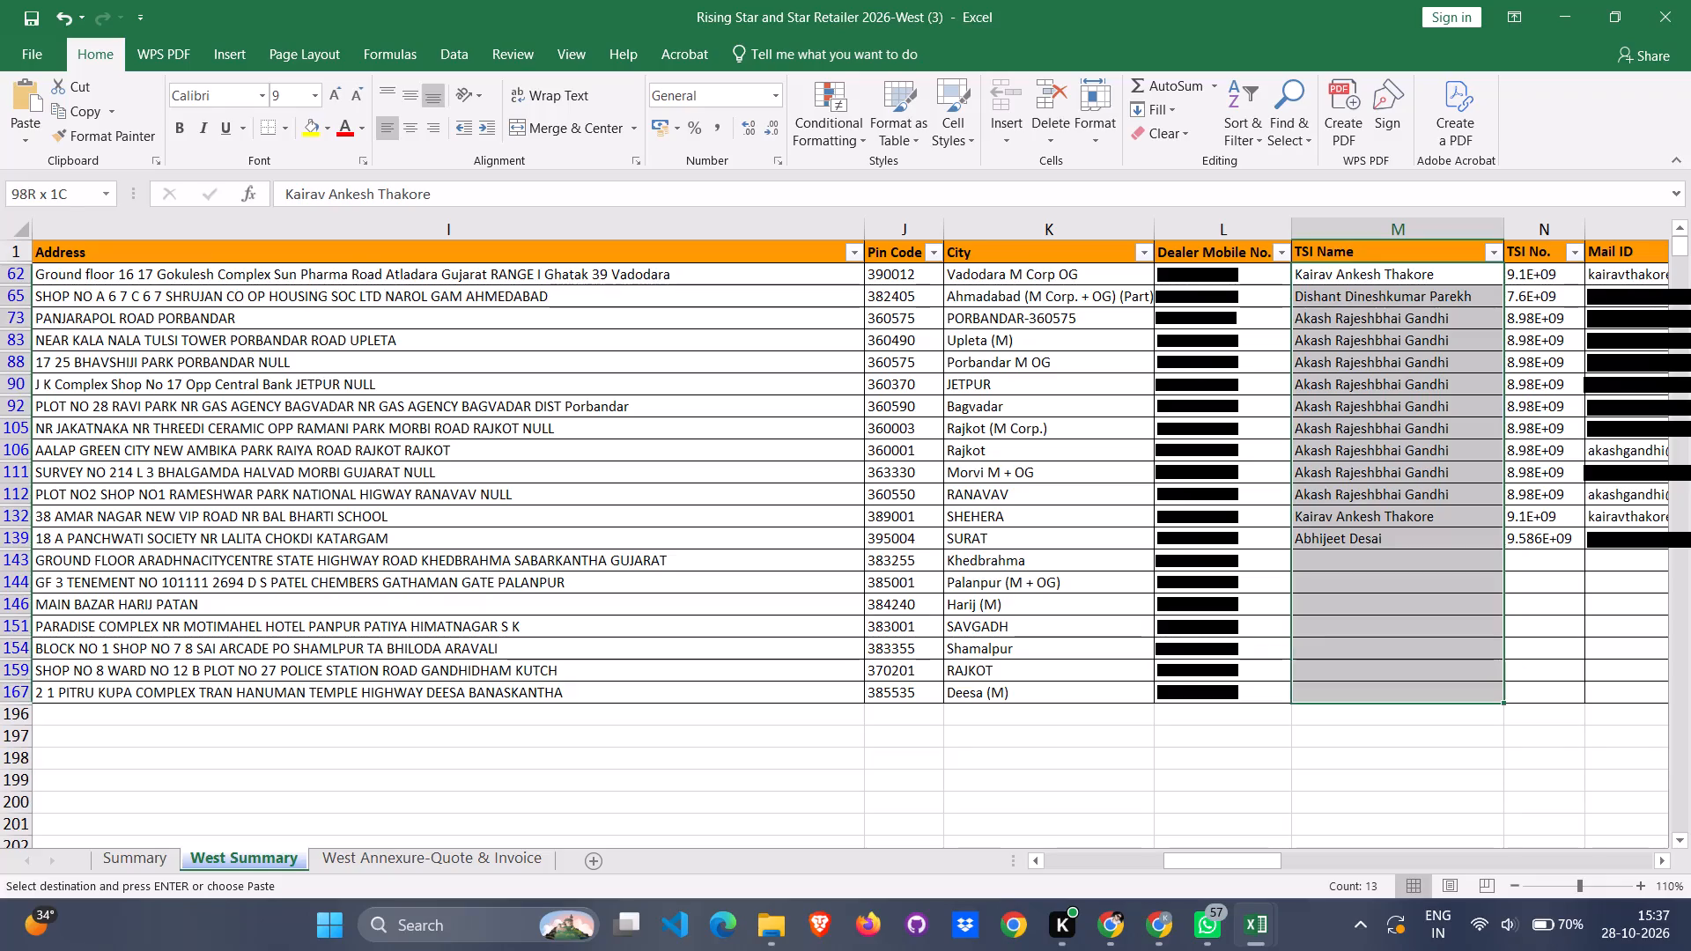
key(ctrl+c)
key(alt+Tab)
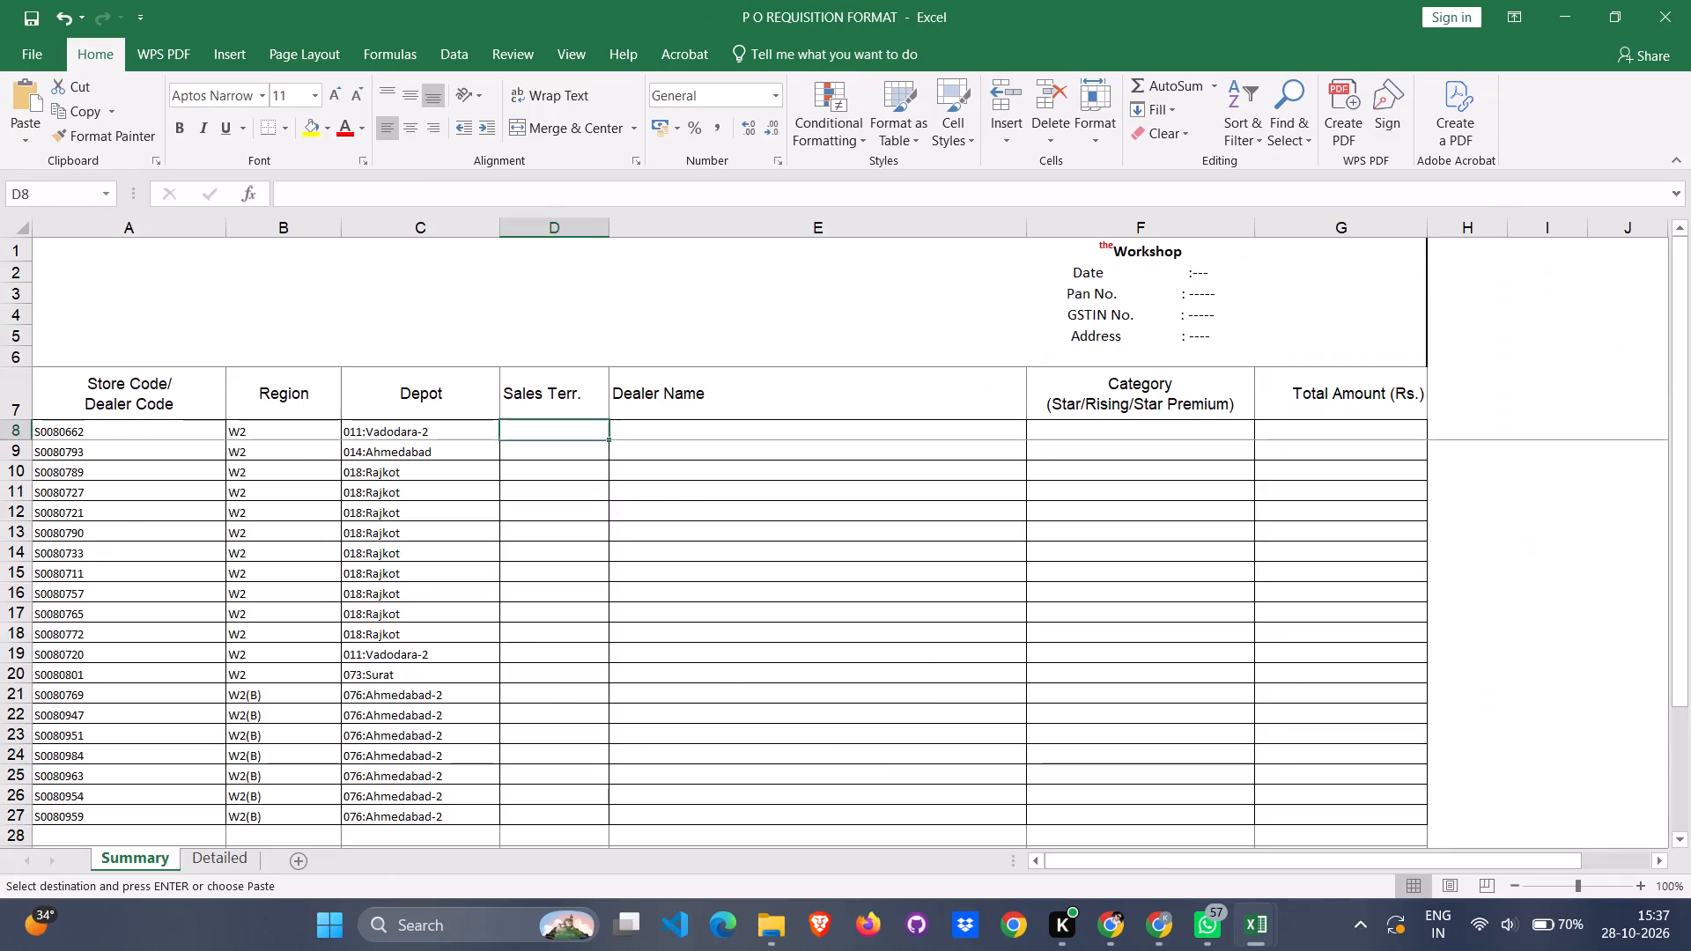
key(ctrl+v)
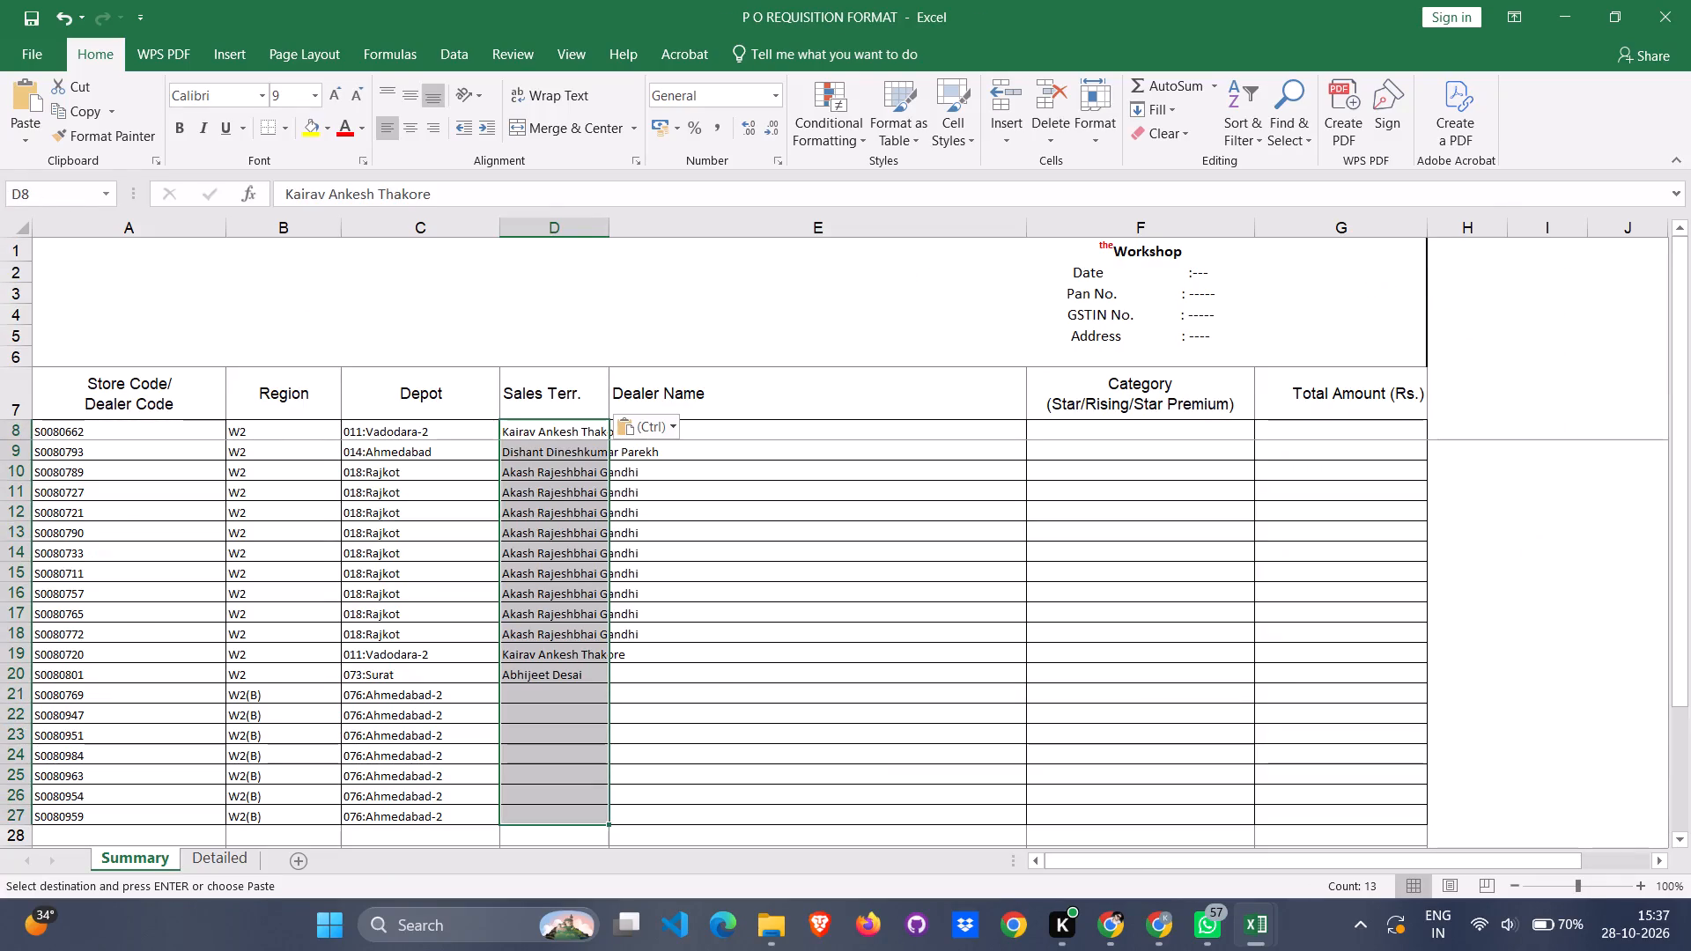
Copy the filtered Gujarat dealer names from the West Summary sheet into the requisition Summary's Dealer Name column, starting at E8.
click(831, 427)
key(alt+Tab)
scroll(824, 429, right, 8)
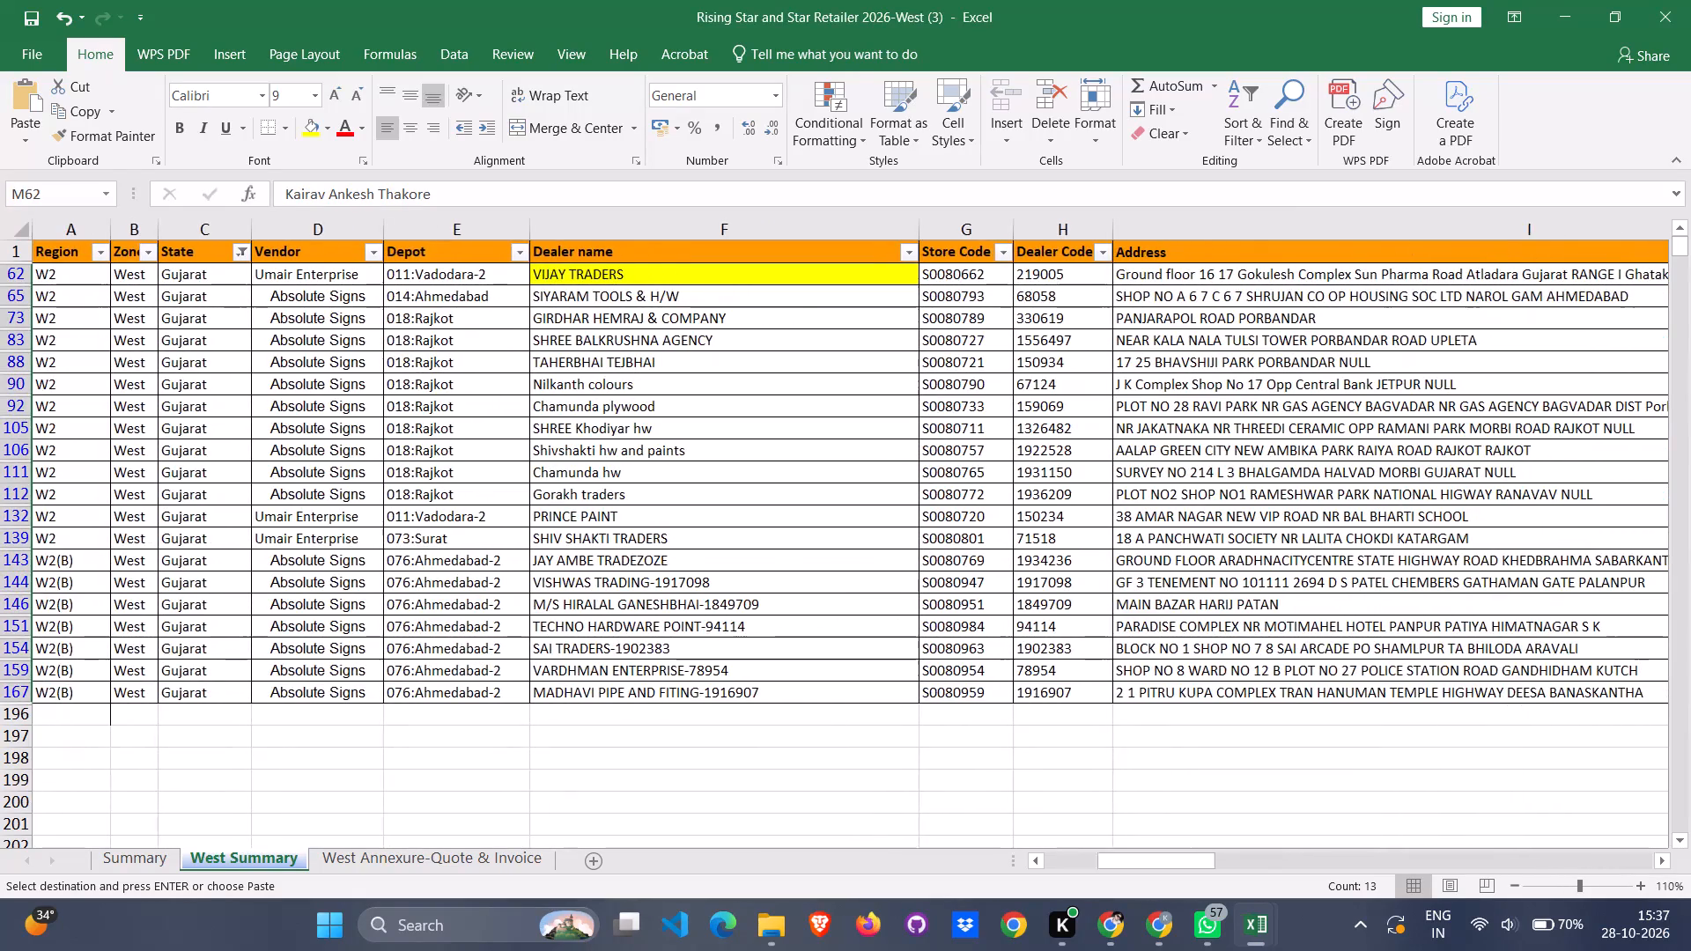
click(728, 275)
key(shift+Down)
key(shift+Down)
key(shift+Down)
key(shift+Down)
key(shift+Down)
key(shift+Down)
key(shift+Down)
key(shift+Down)
key(shift+Down)
key(shift+Down)
key(shift+Down)
key(shift+Down)
key(shift+Down)
key(shift+Down)
key(shift+Down)
key(shift+Down)
key(shift+Down)
key(shift+Down)
key(shift+Down)
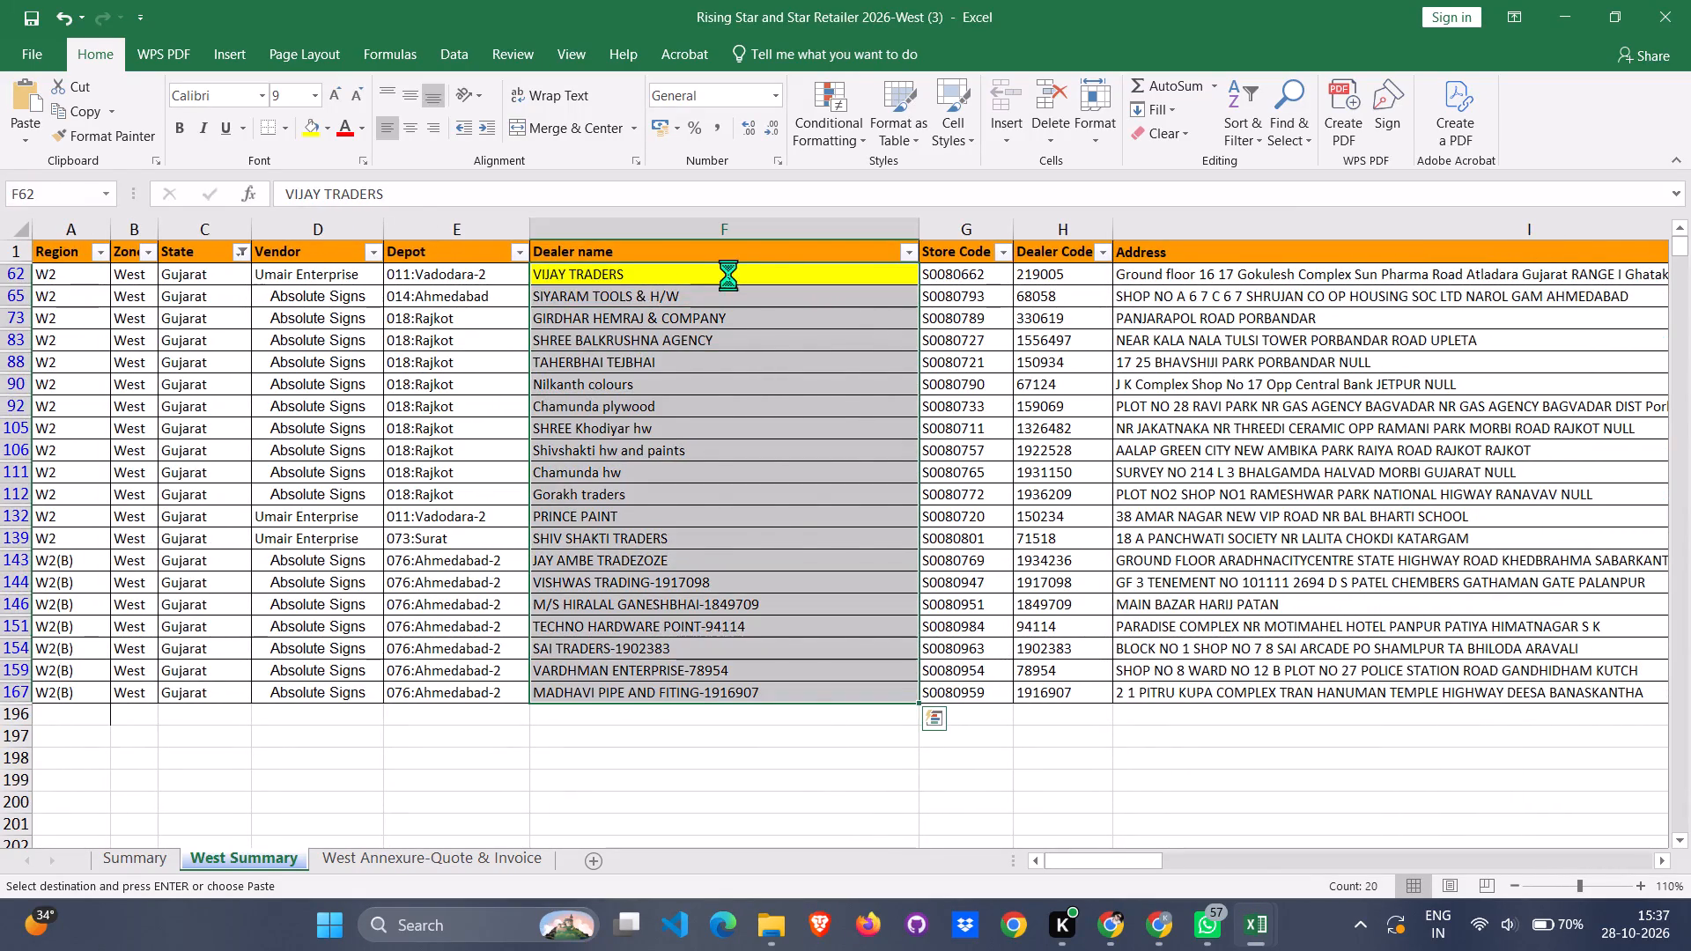
key(ctrl+c)
key(alt+Tab)
key(ctrl+v)
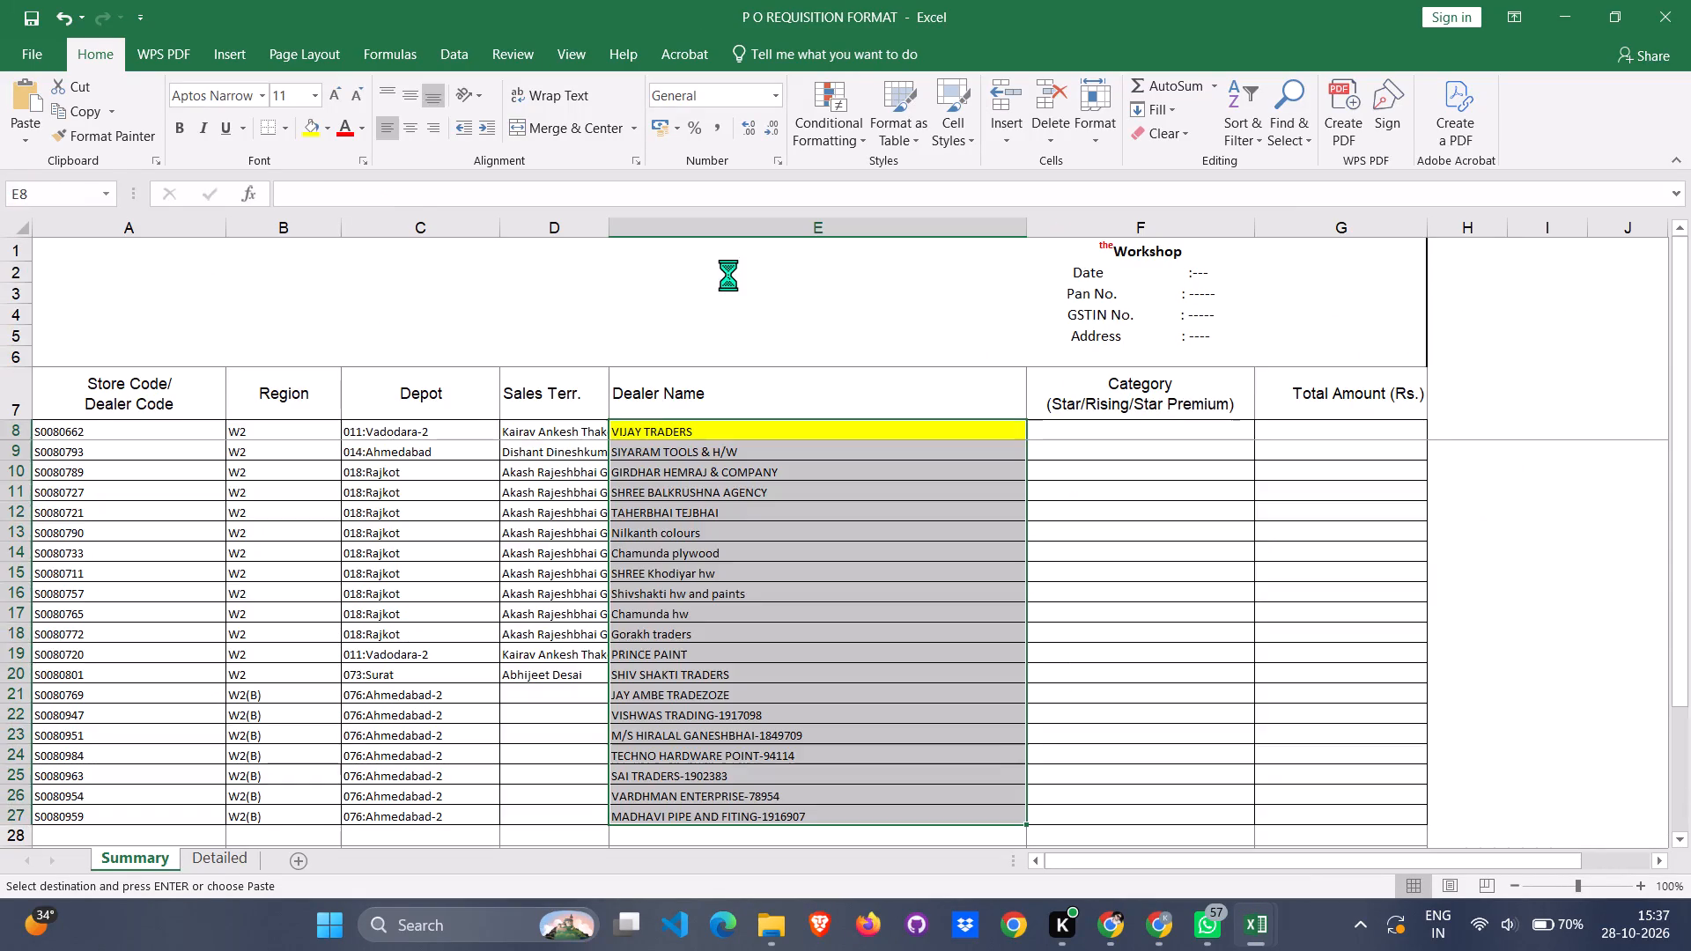
Copy the filtered Branding Category values from the West Summary sheet into the requisition Summary's Category column, starting at F8.
click(1134, 431)
key(alt+Tab)
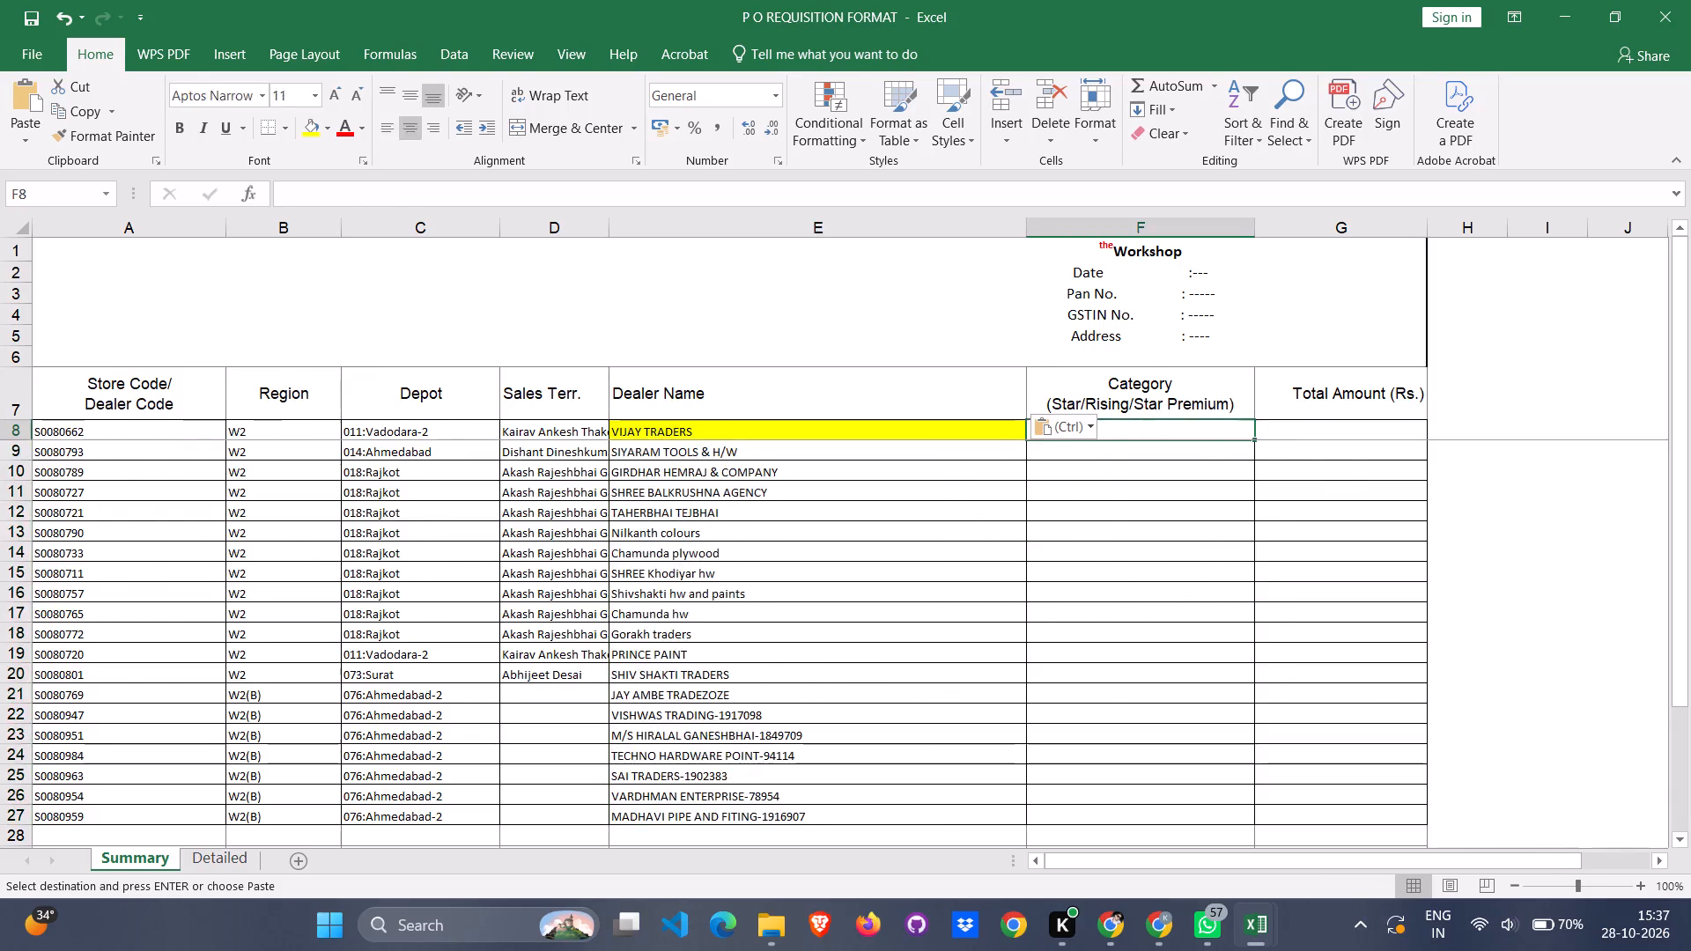
scroll(1134, 431, left, 8)
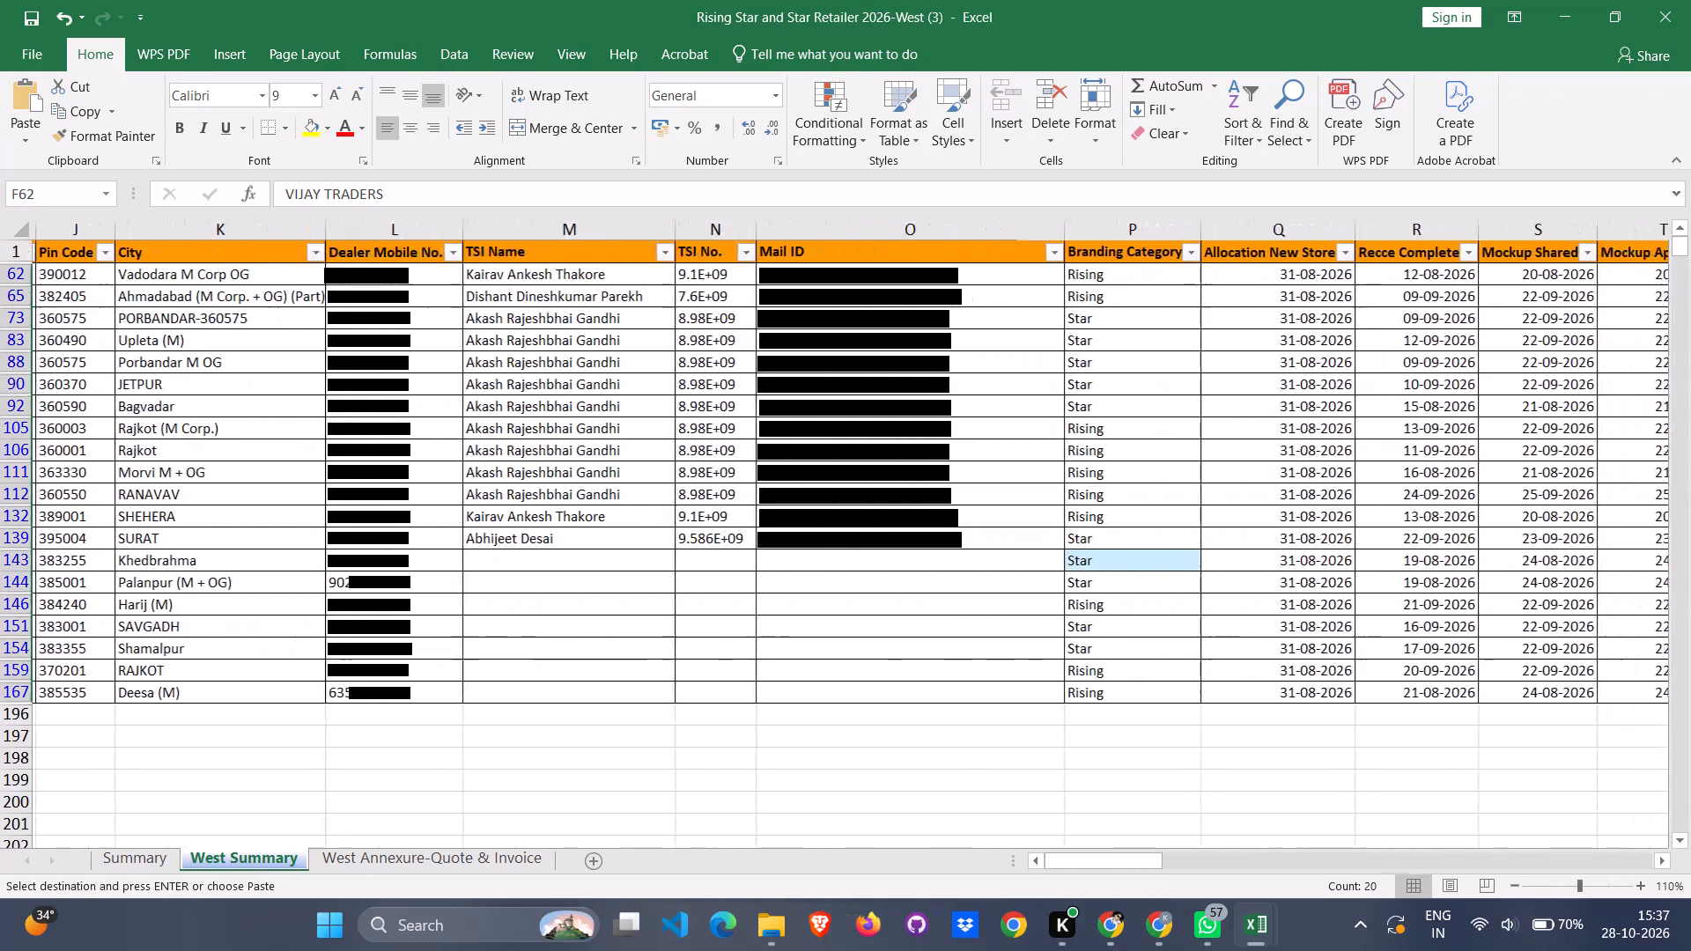
click(1101, 275)
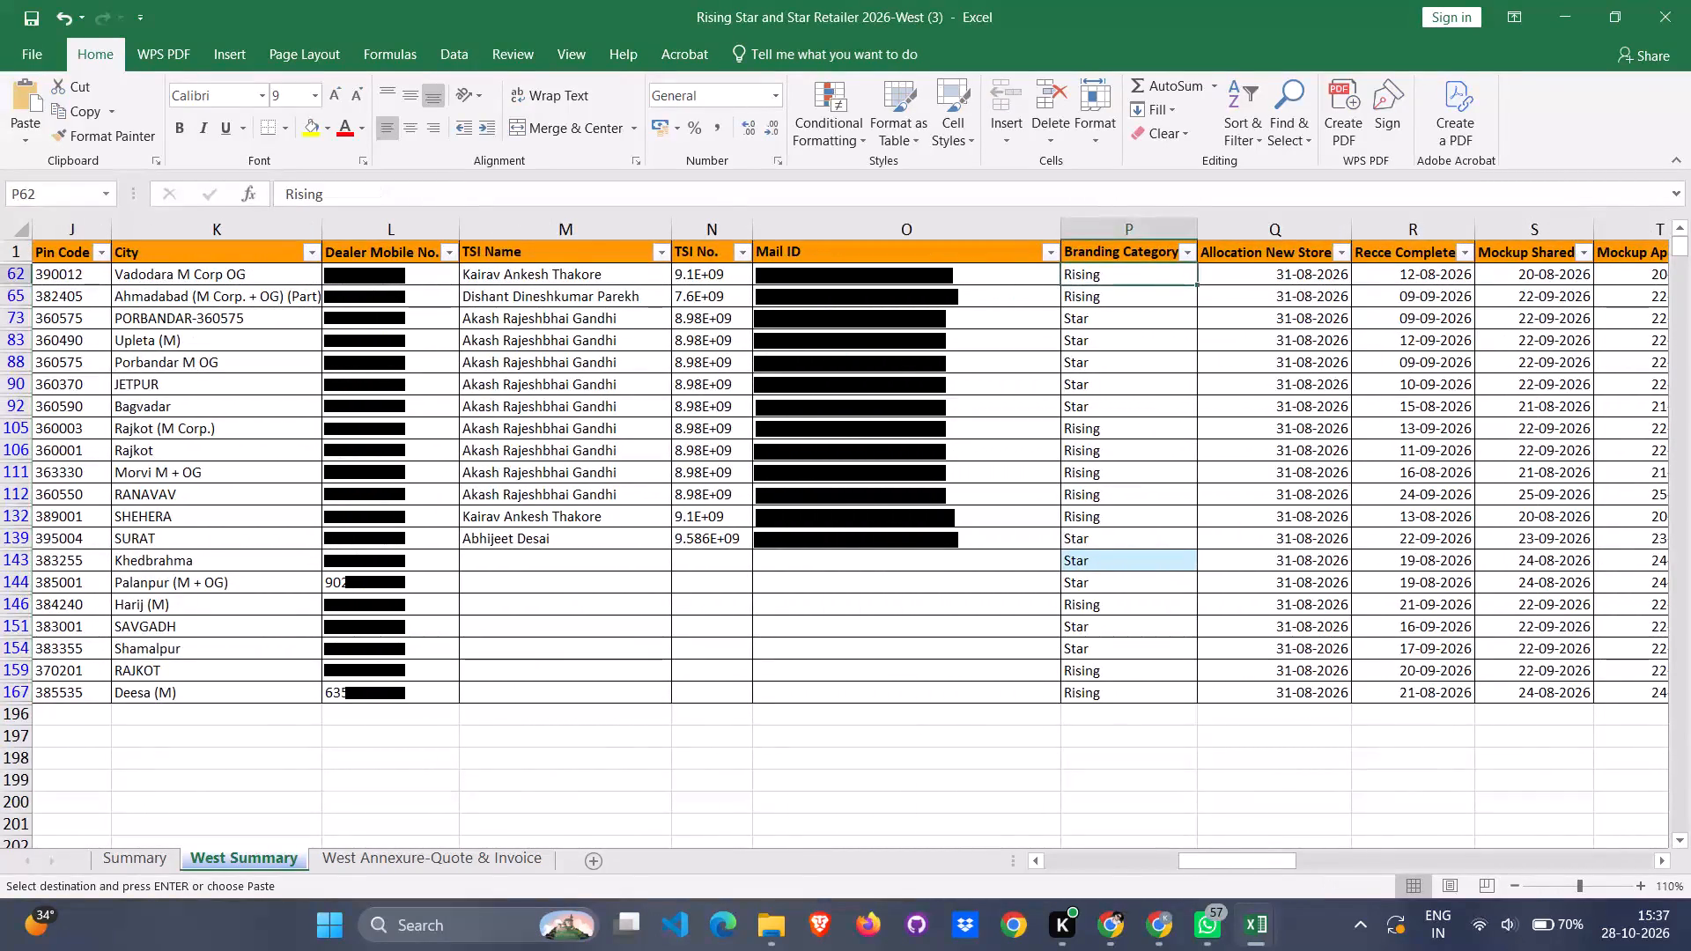
key(shift+Down)
key(shift+Down)
key(shift+Down)
key(shift+Down)
key(shift+Down)
key(shift+Down)
key(shift+Down)
key(shift+Down)
key(shift+Down)
key(shift+Down)
key(shift+Down)
key(shift+Down)
key(shift+Down)
key(shift+Down)
key(shift+Down)
key(shift+Down)
key(shift+Down)
key(shift+Down)
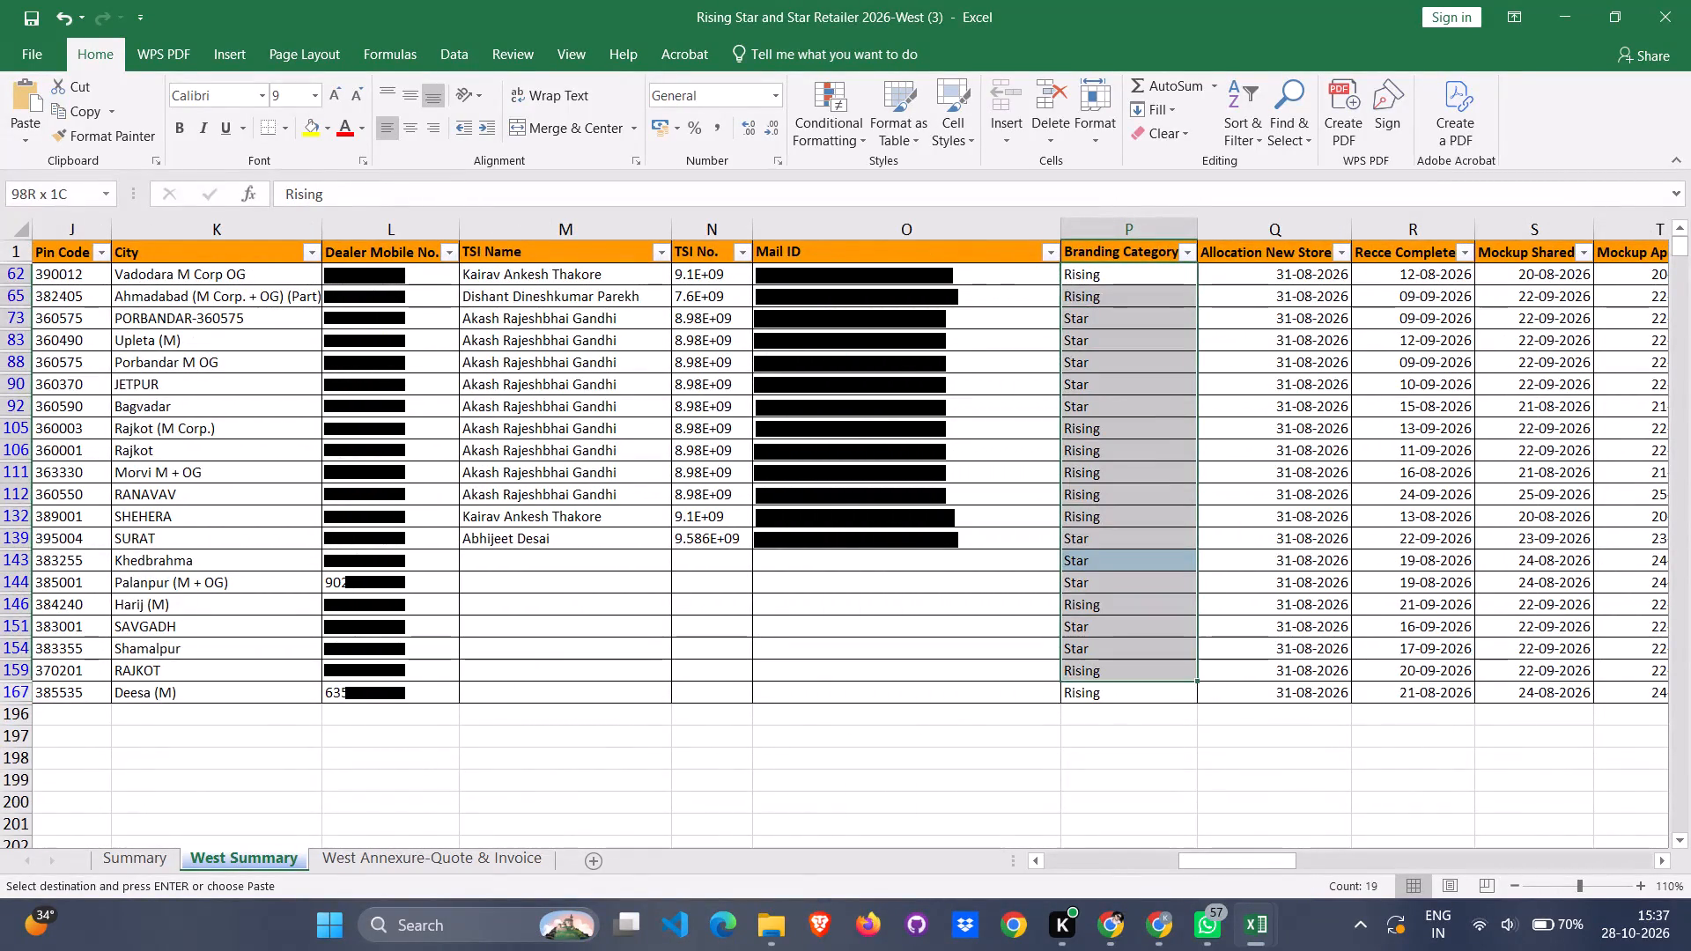
key(shift+Down)
key(ctrl+c)
key(alt+Tab)
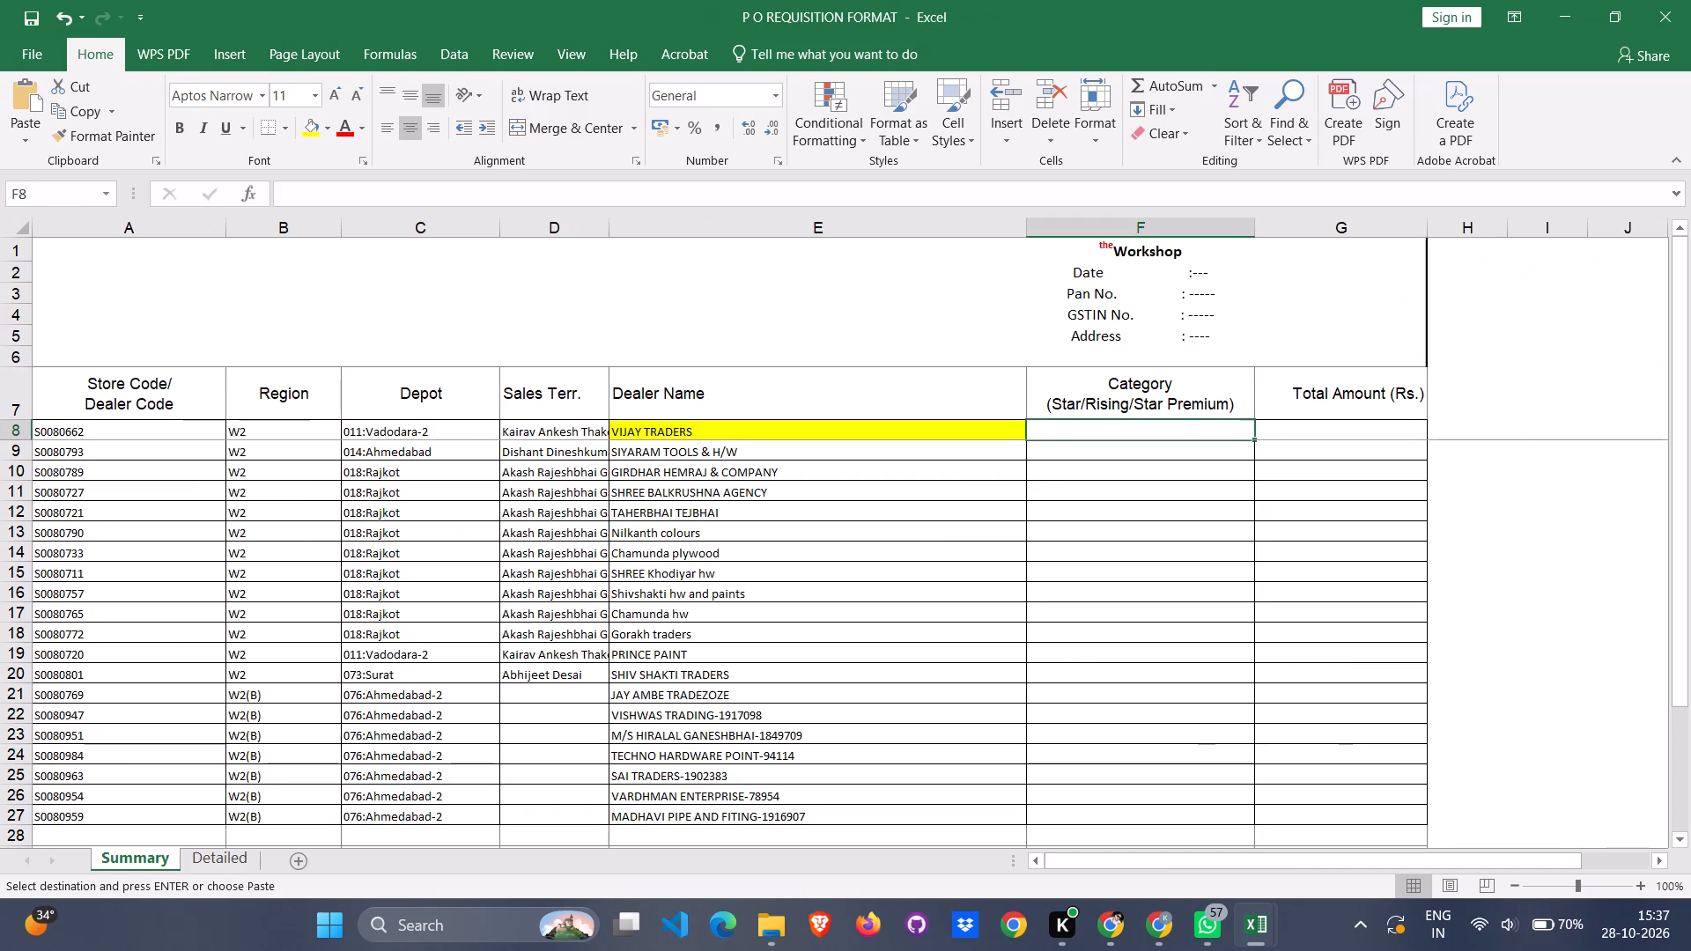
key(ctrl+v)
scroll(1125, 503, right, 8)
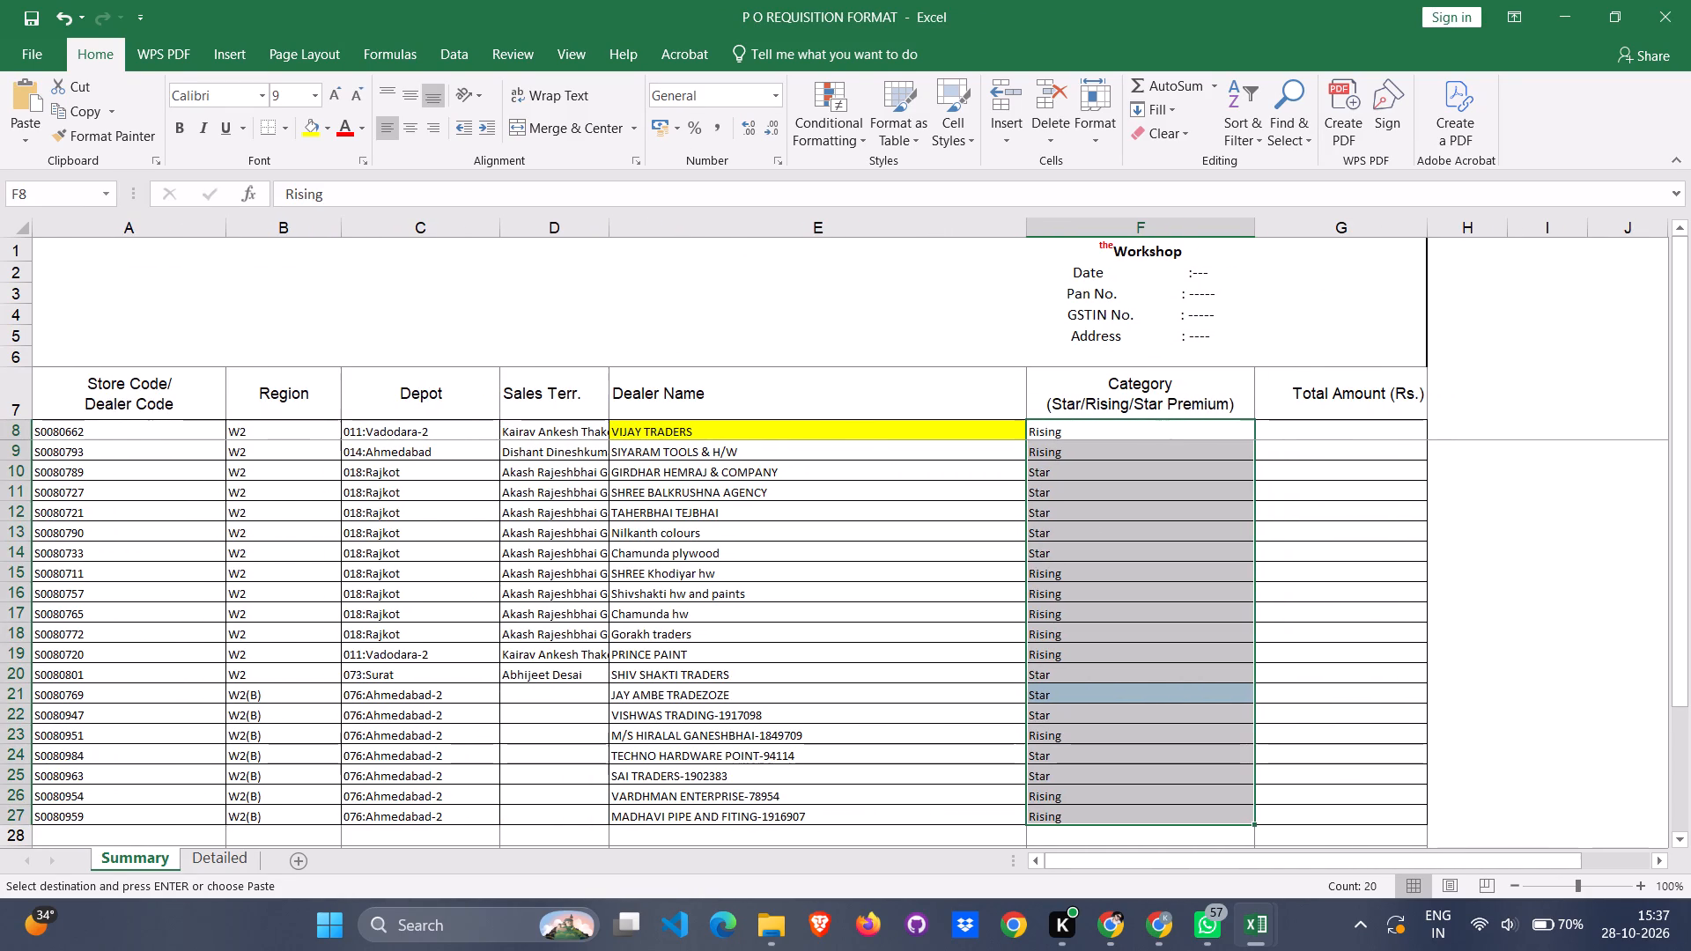
Format the pasted dealer rows A8:F27 on the requisition Summary sheet in Aptos Narrow at size 11.
click(135, 434)
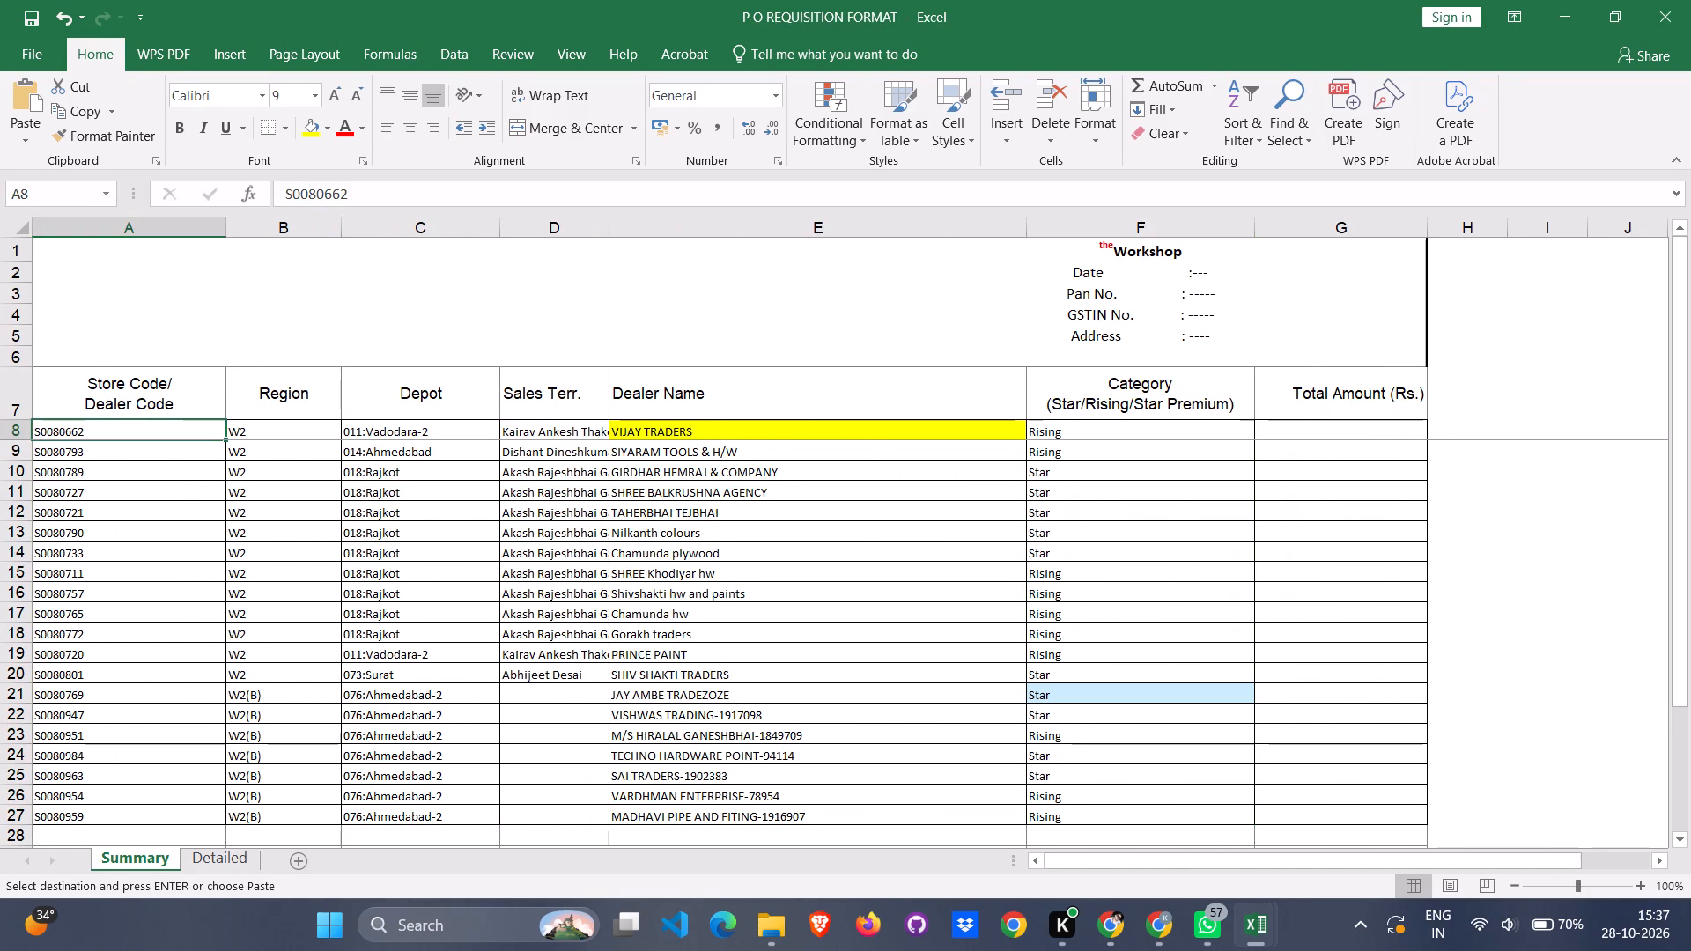
key(shift+Down)
key(shift+Down)
key(shift+Down)
key(shift+Down)
key(shift+Down)
key(shift+Down)
key(shift+Down)
key(shift+Down)
key(shift+Down)
key(shift+Down)
key(shift+Down)
key(shift+Down)
key(shift+Down)
key(shift+Down)
key(shift+Down)
key(shift+Down)
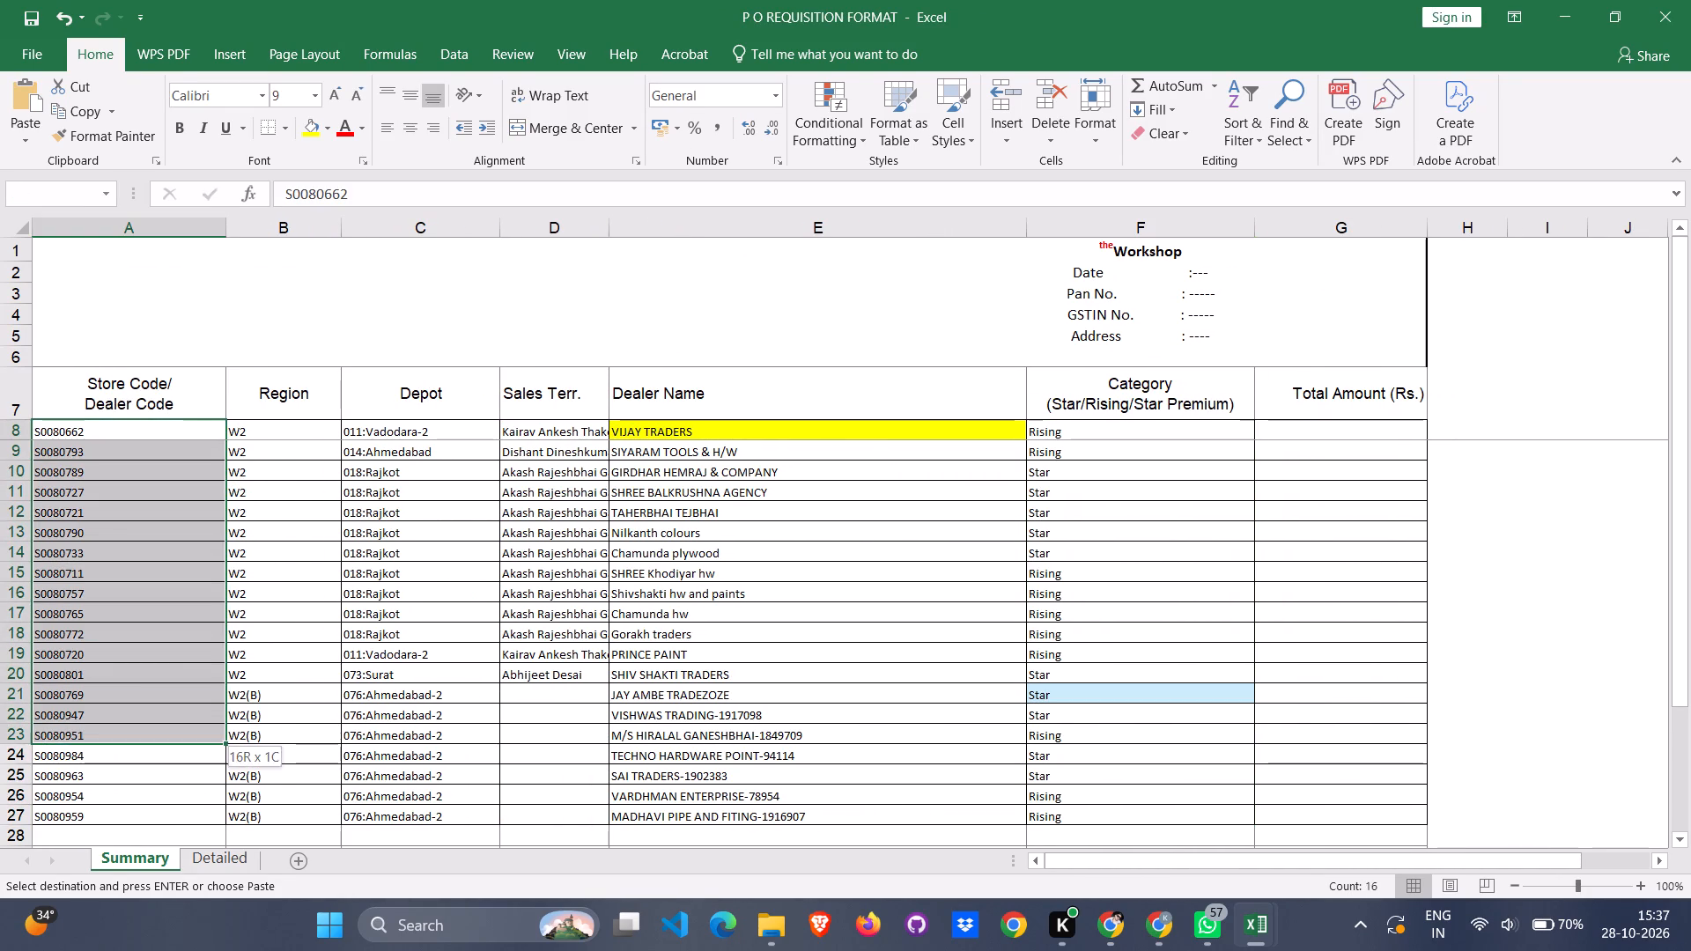
key(shift+Down)
key(shift+Down)
key(shift+Down)
key(shift+Down)
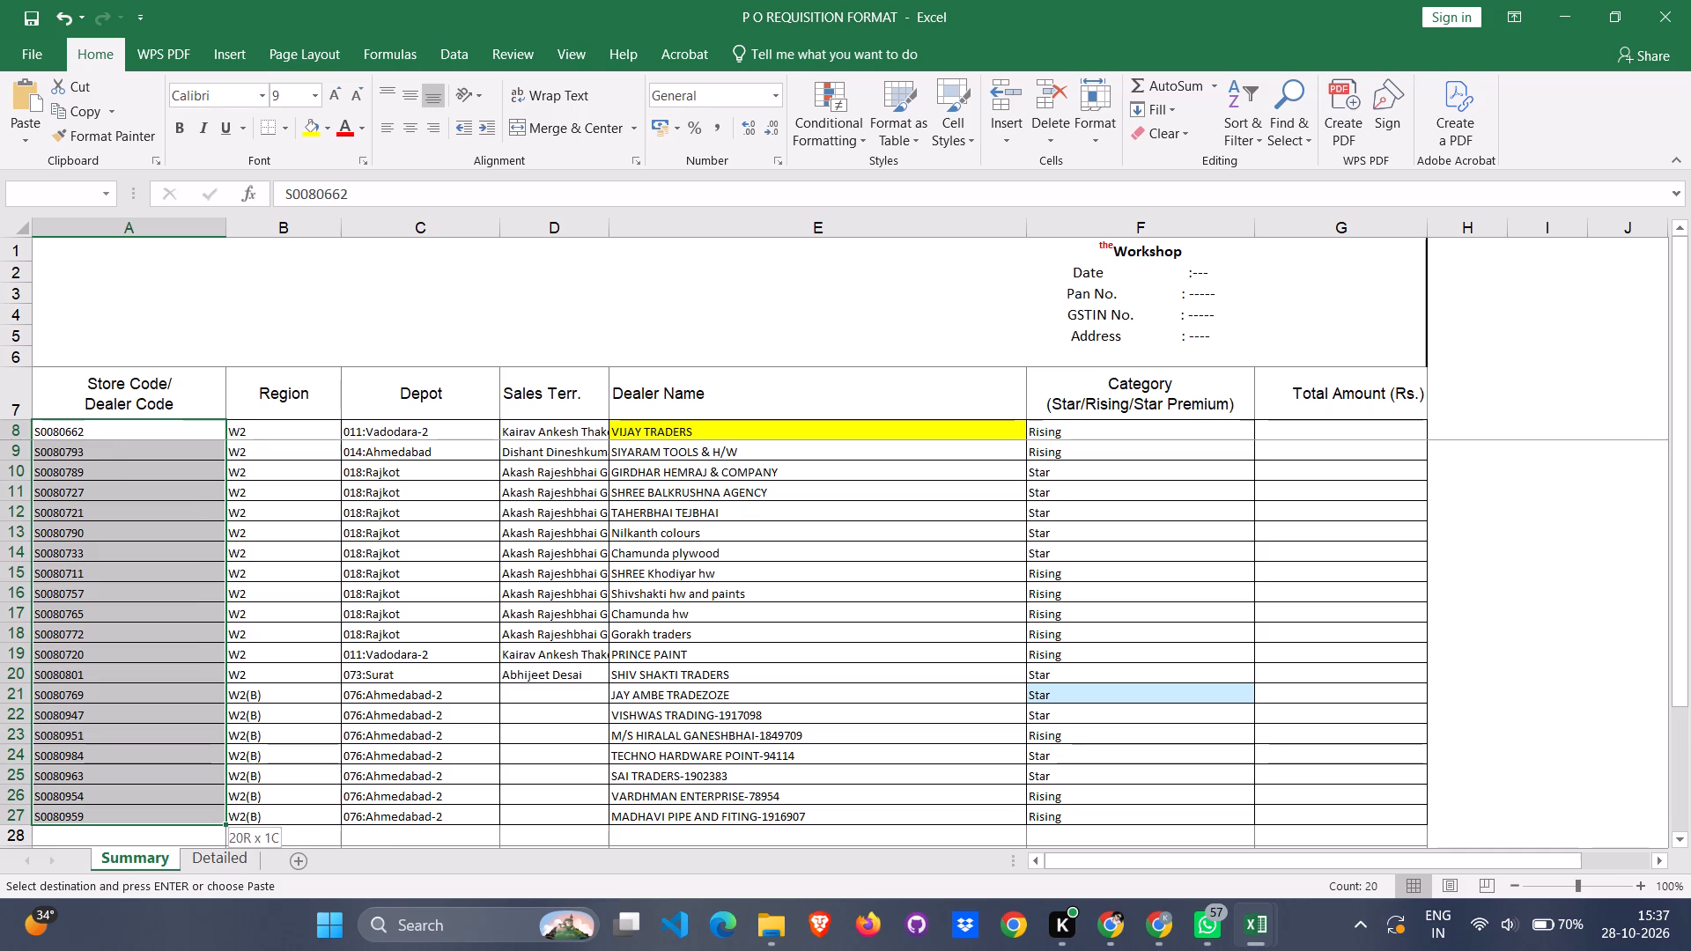
key(shift+Right)
key(shift+Right)
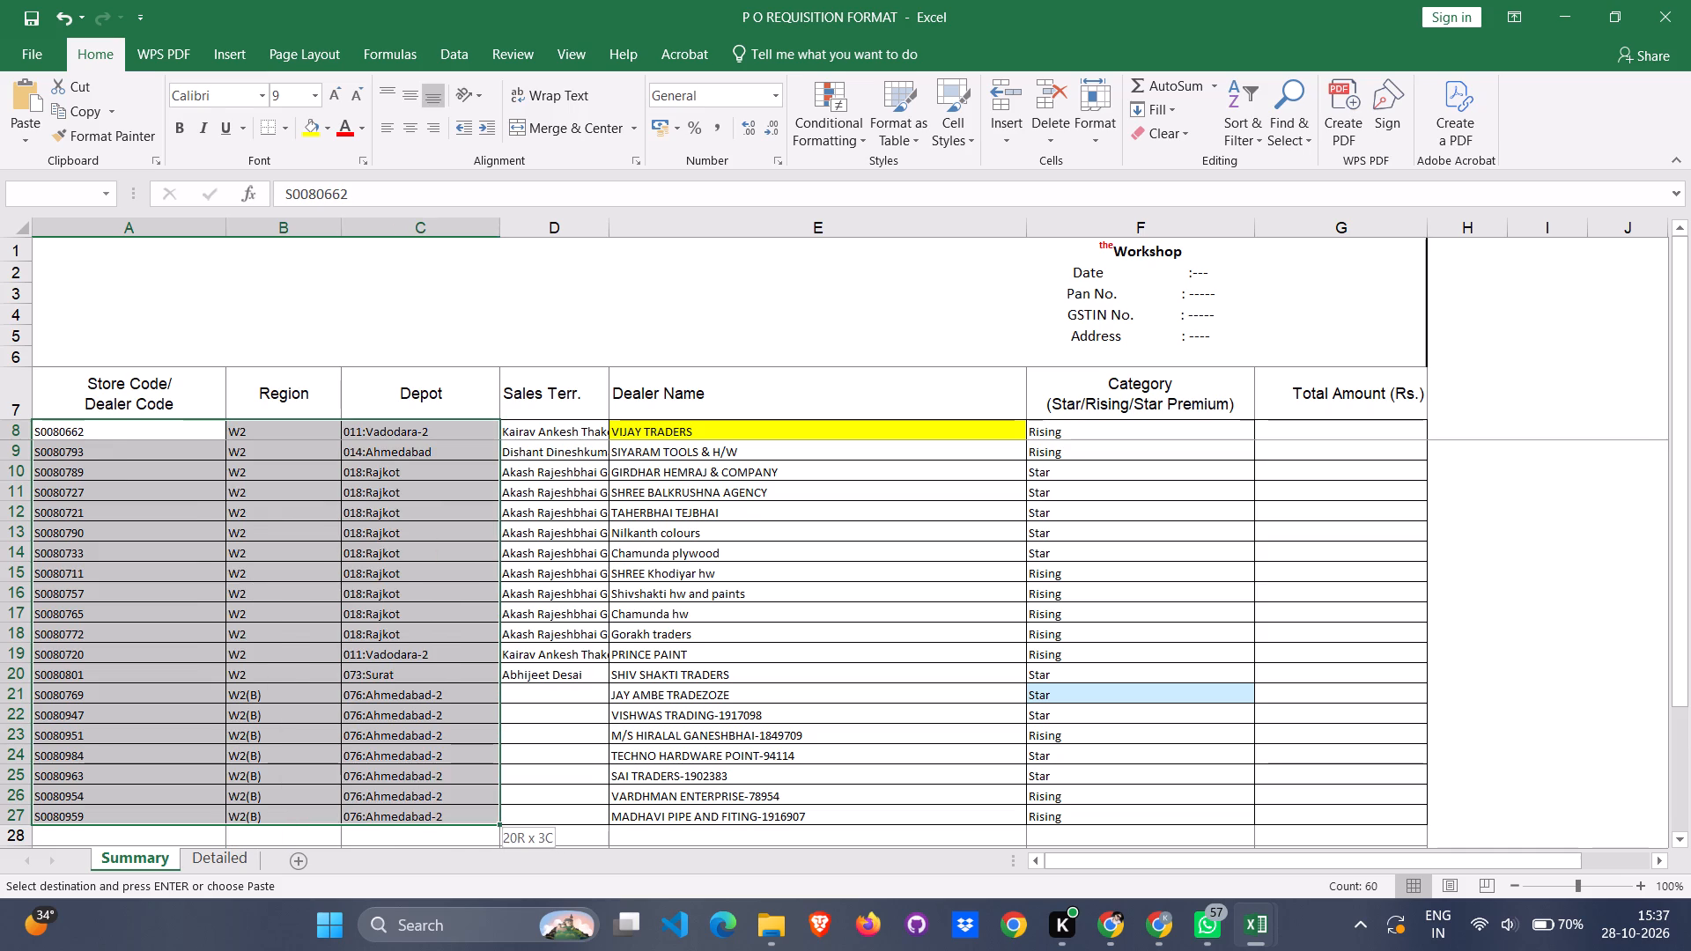
key(shift+Right)
key(shift+Right)
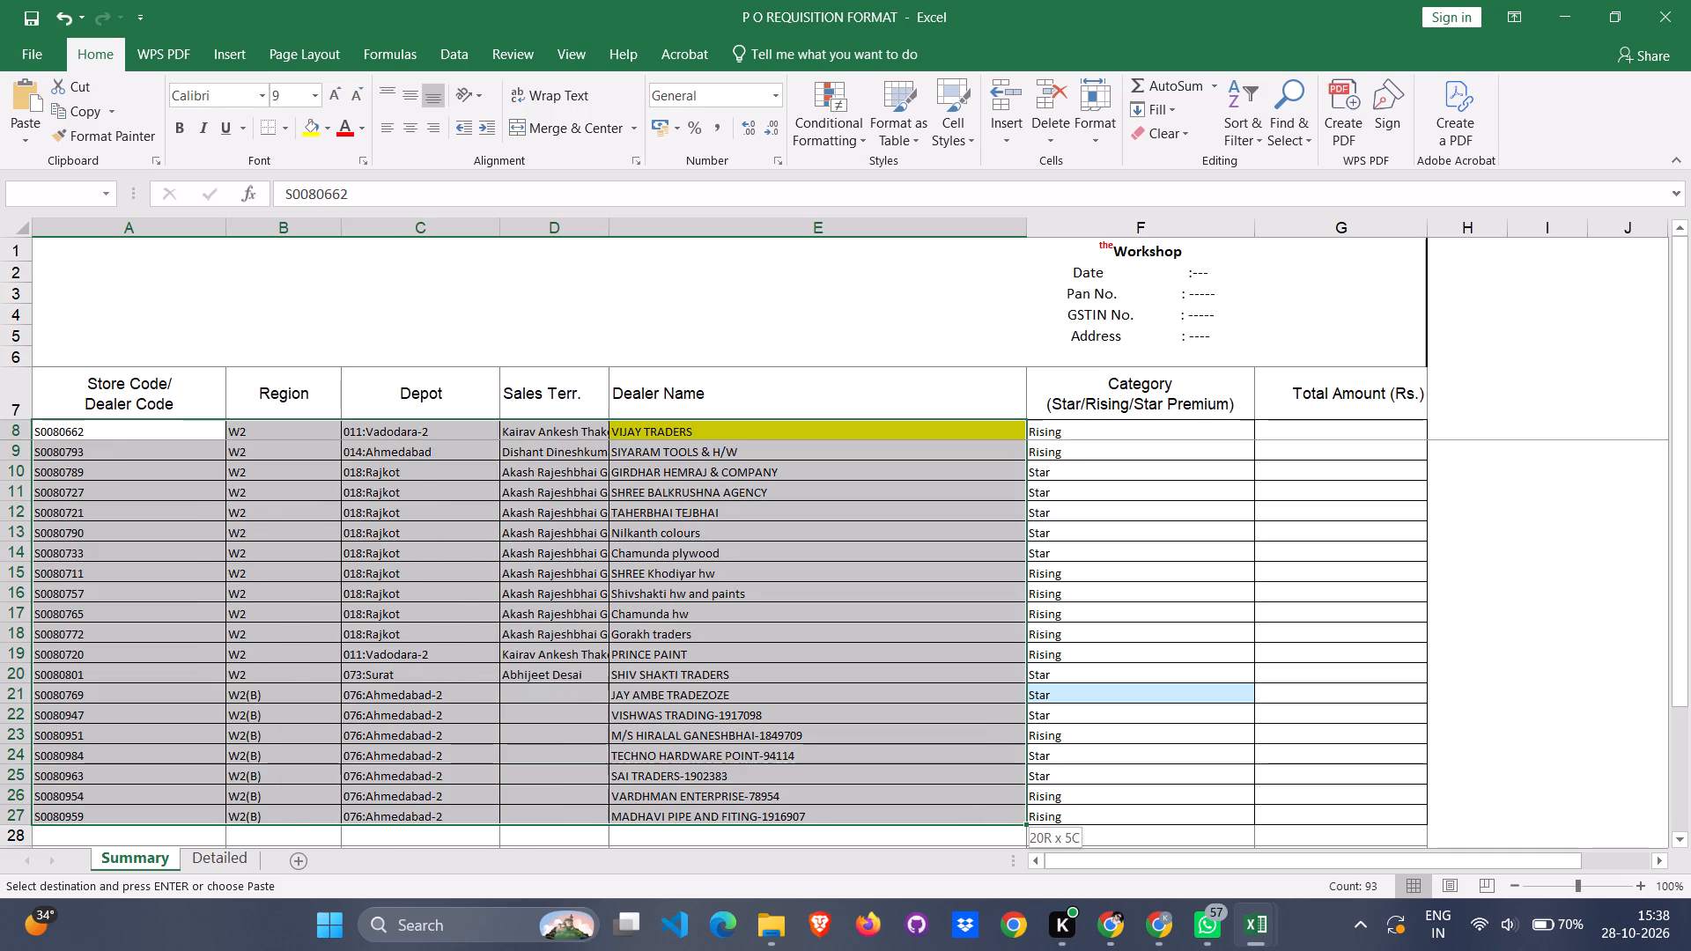
key(shift+Right)
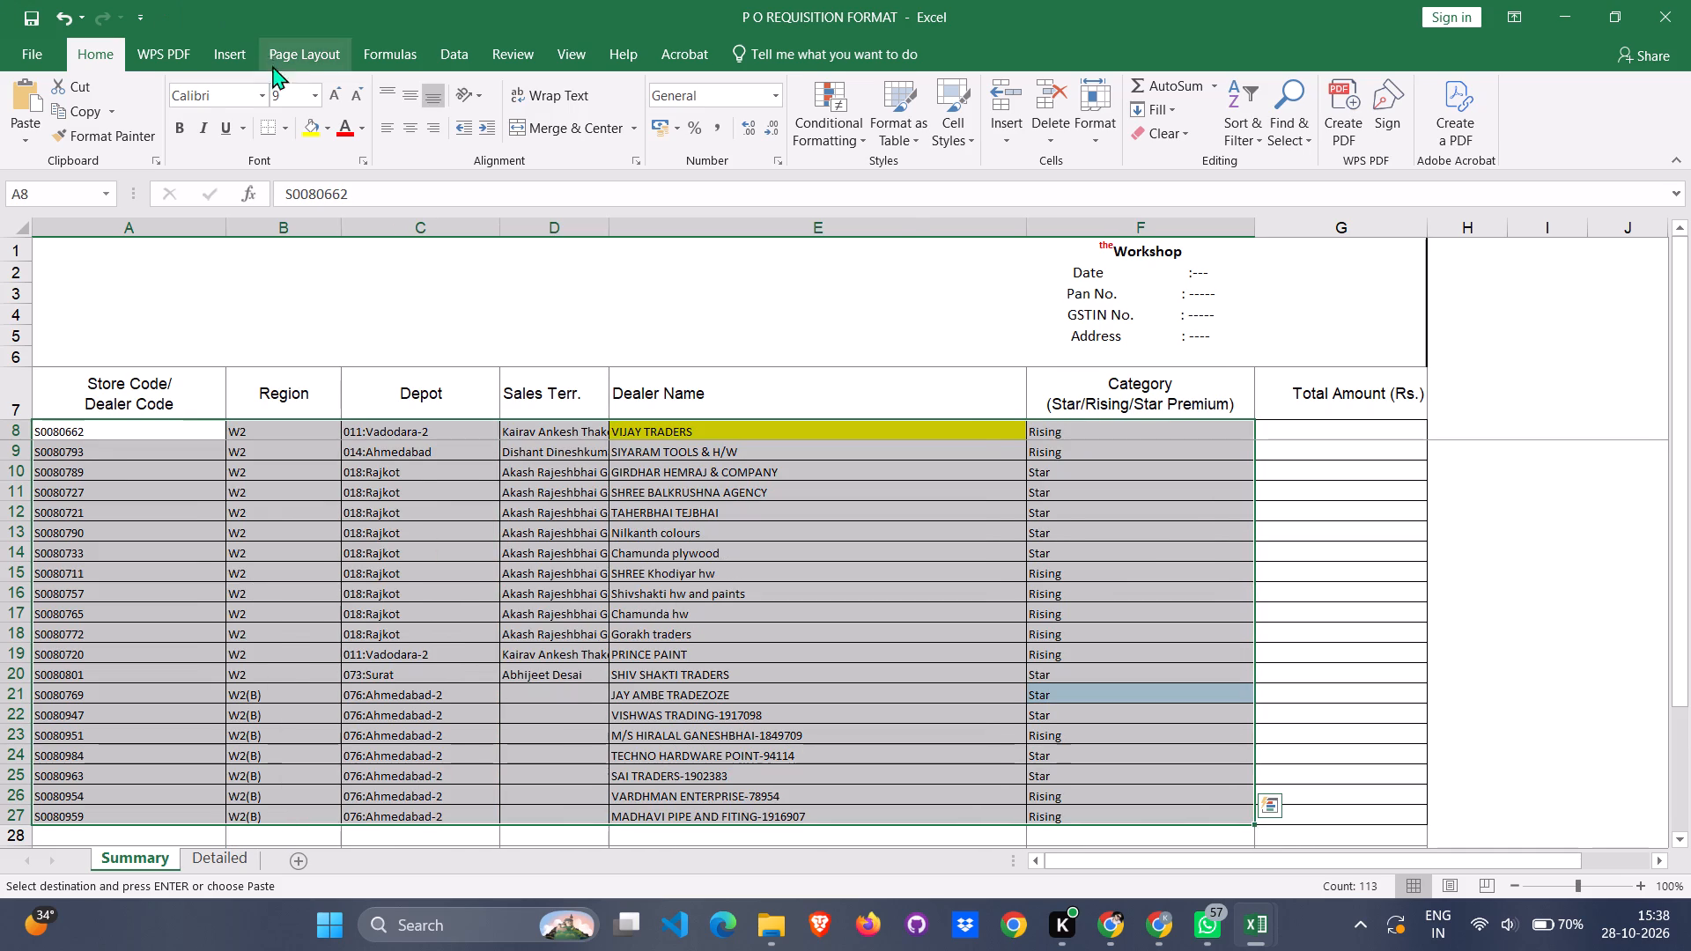
click(311, 91)
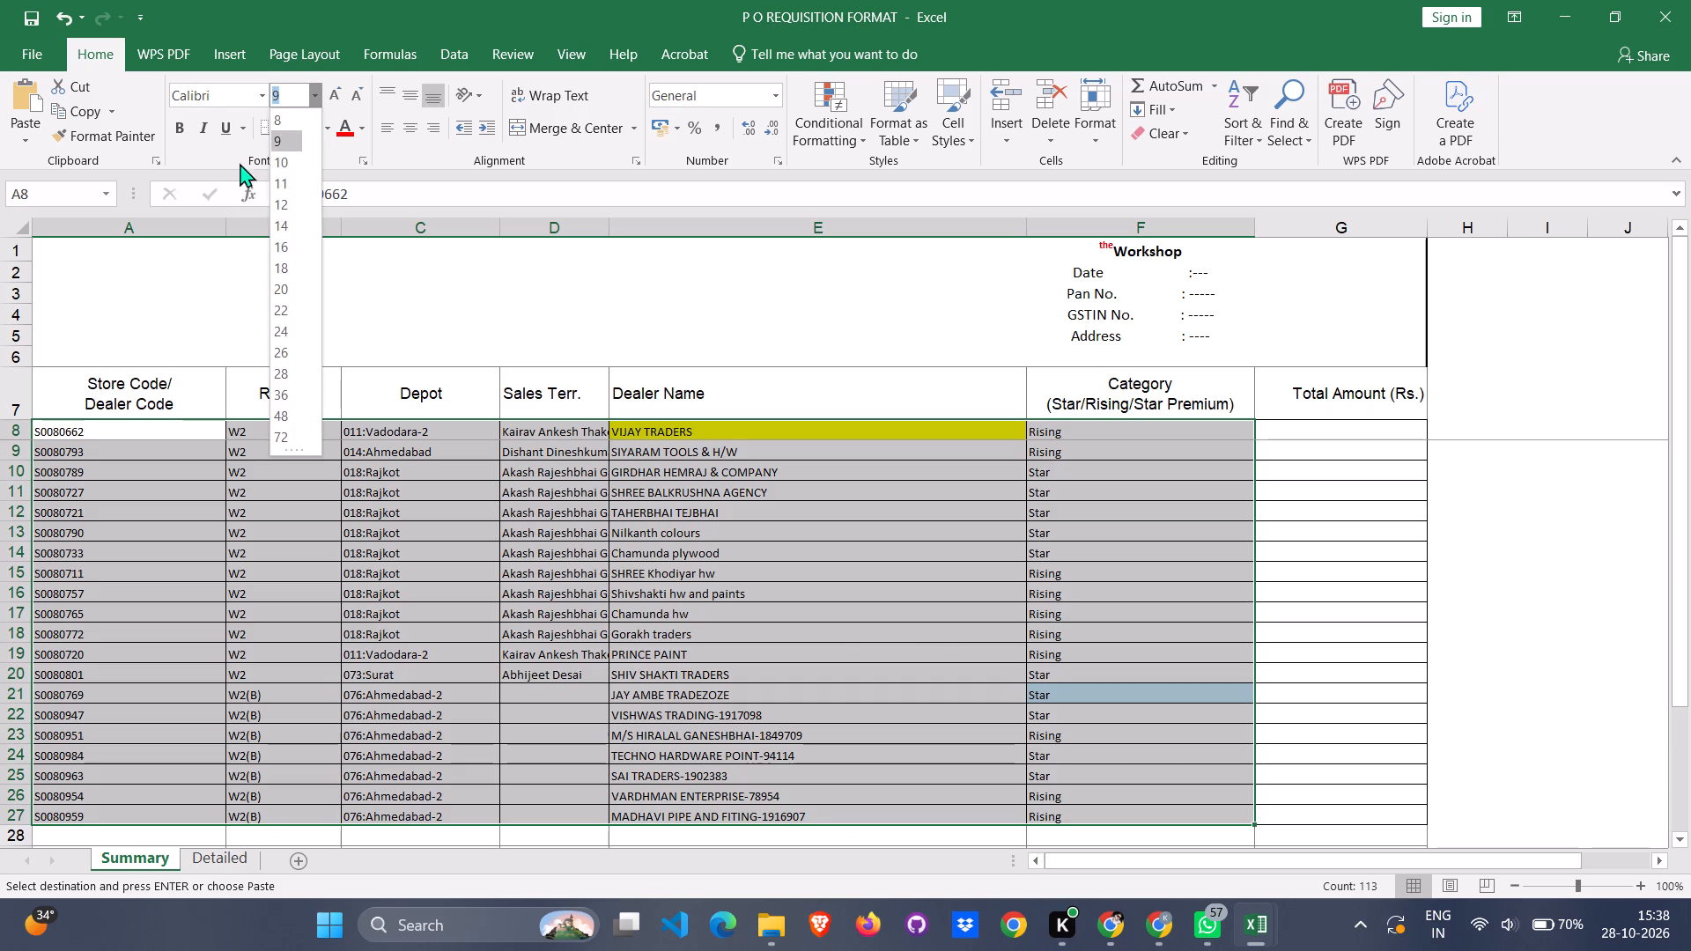
click(288, 177)
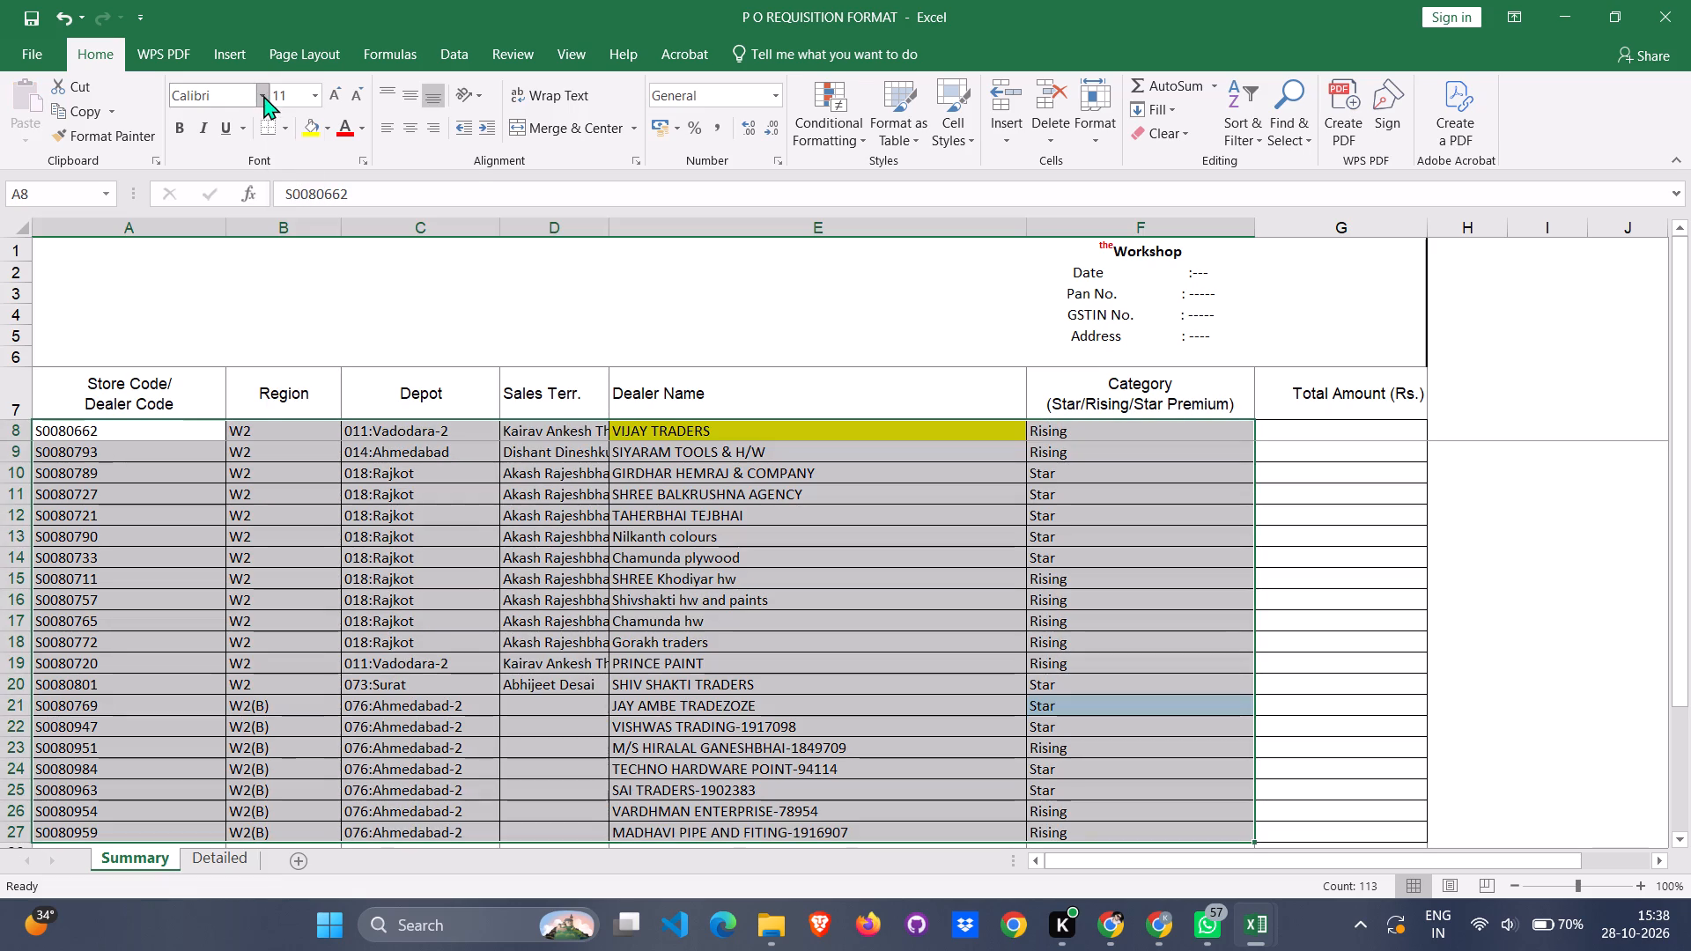
click(263, 95)
scroll(286, 343, up, 20)
scroll(286, 343, up, 2)
click(281, 176)
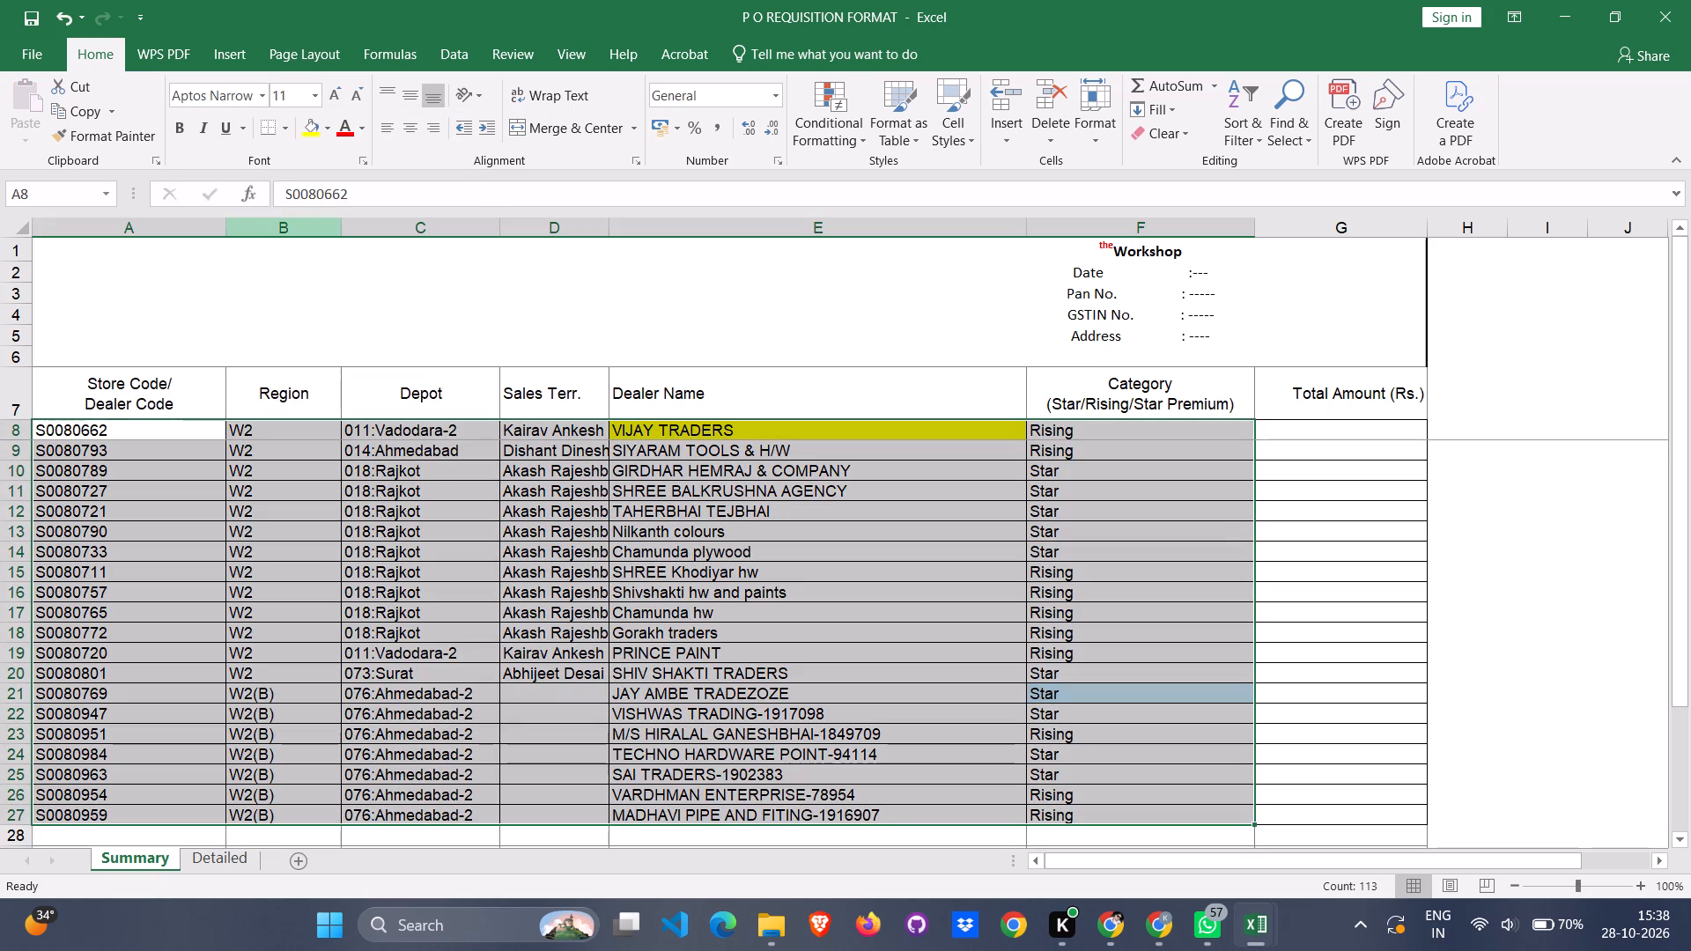
Centre the Store Code, Region, Depot and Category columns horizontally on the requisition Summary sheet.
click(169, 224)
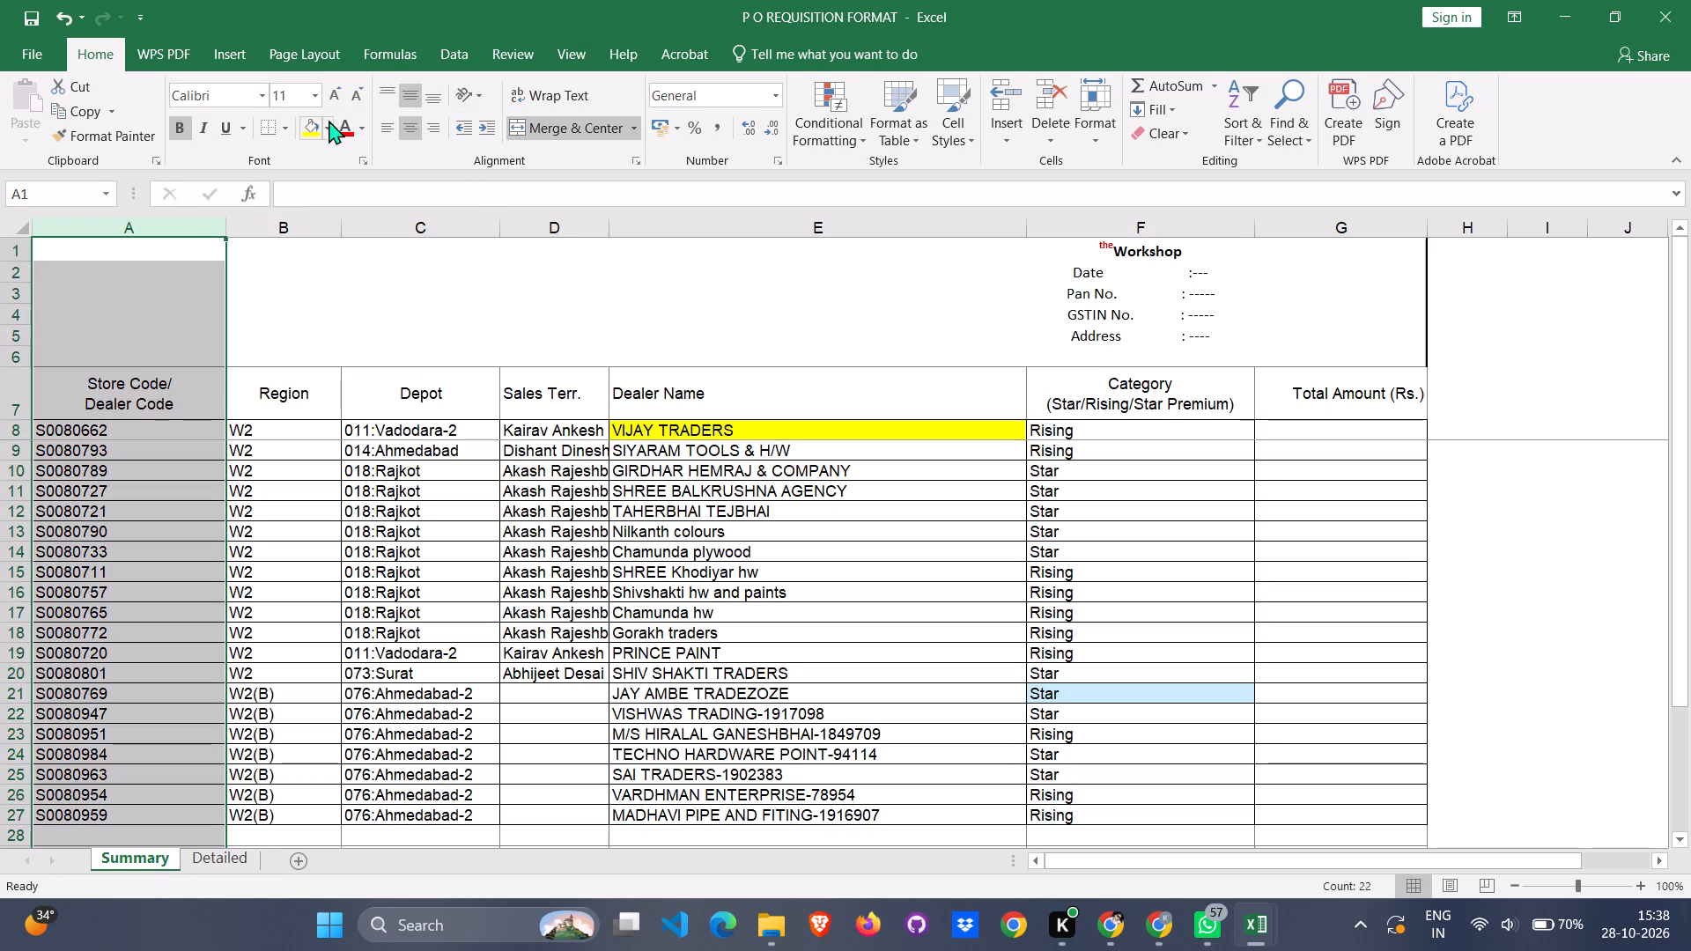
click(399, 129)
click(400, 130)
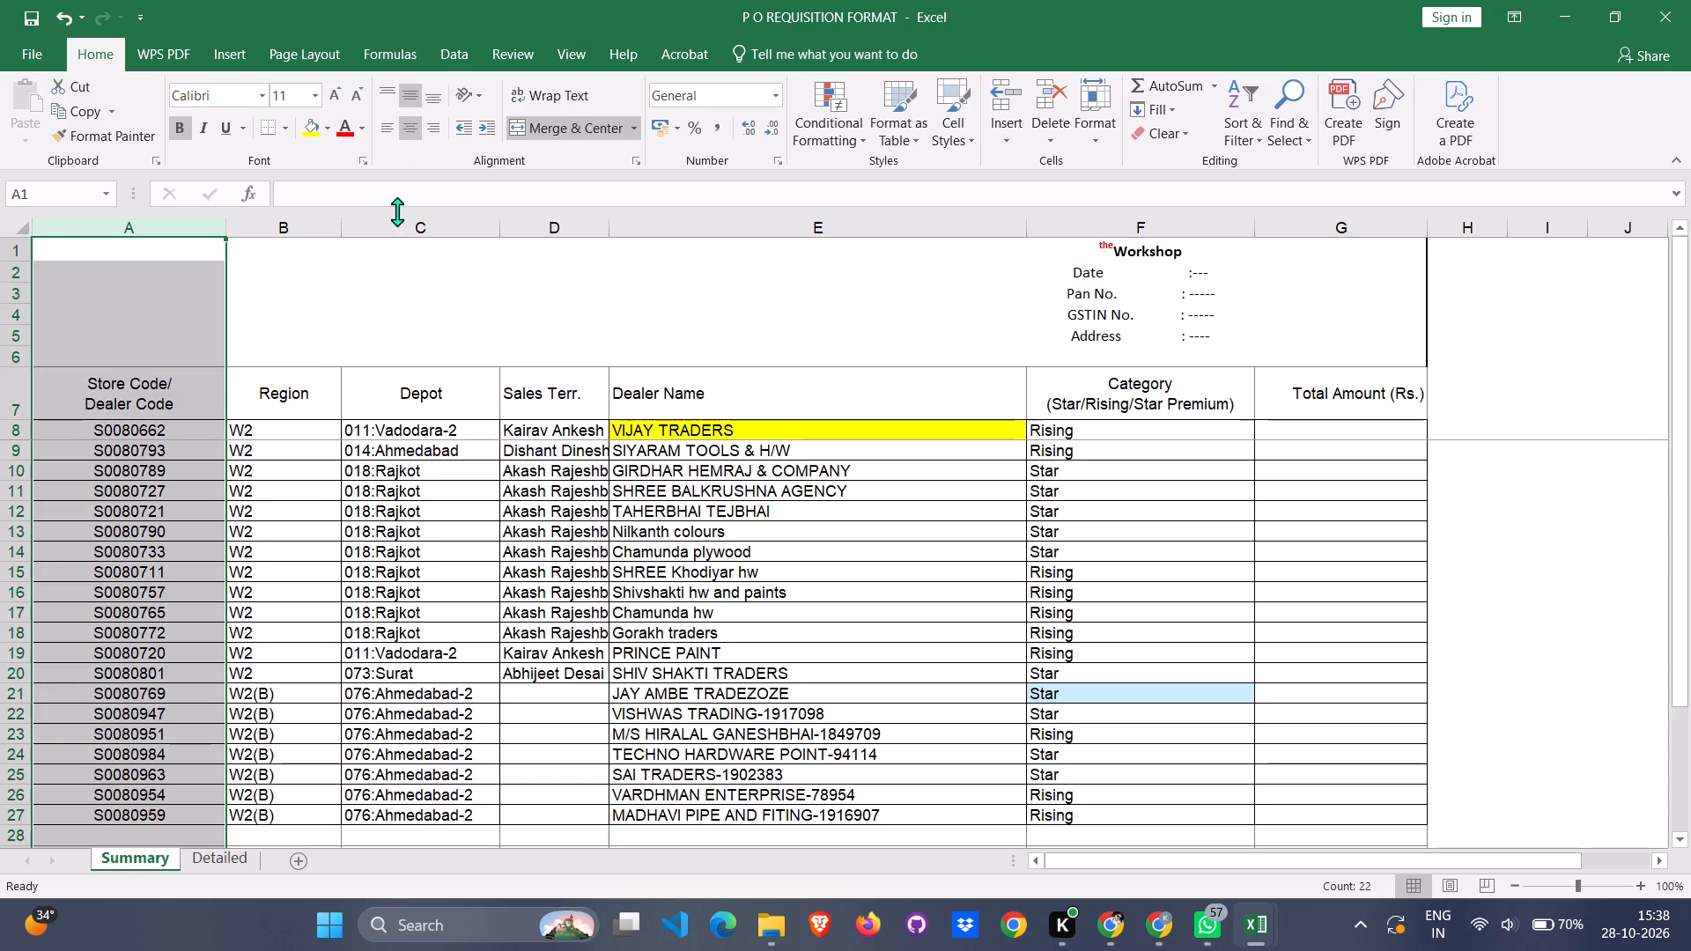
click(321, 220)
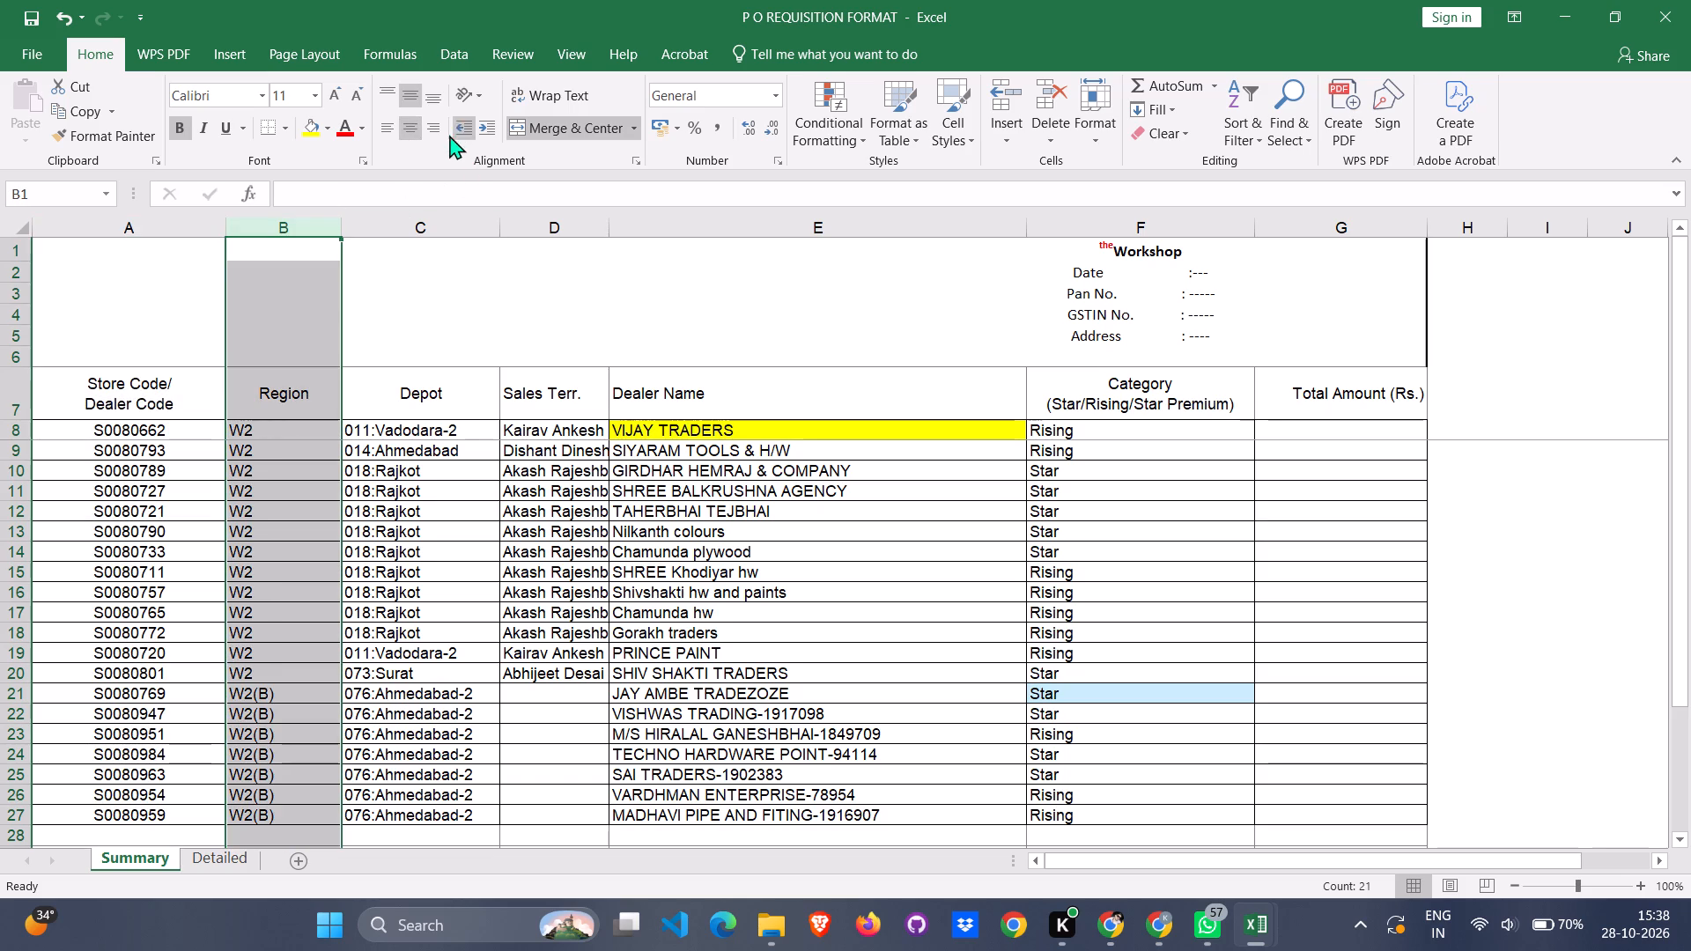
click(411, 122)
click(411, 122)
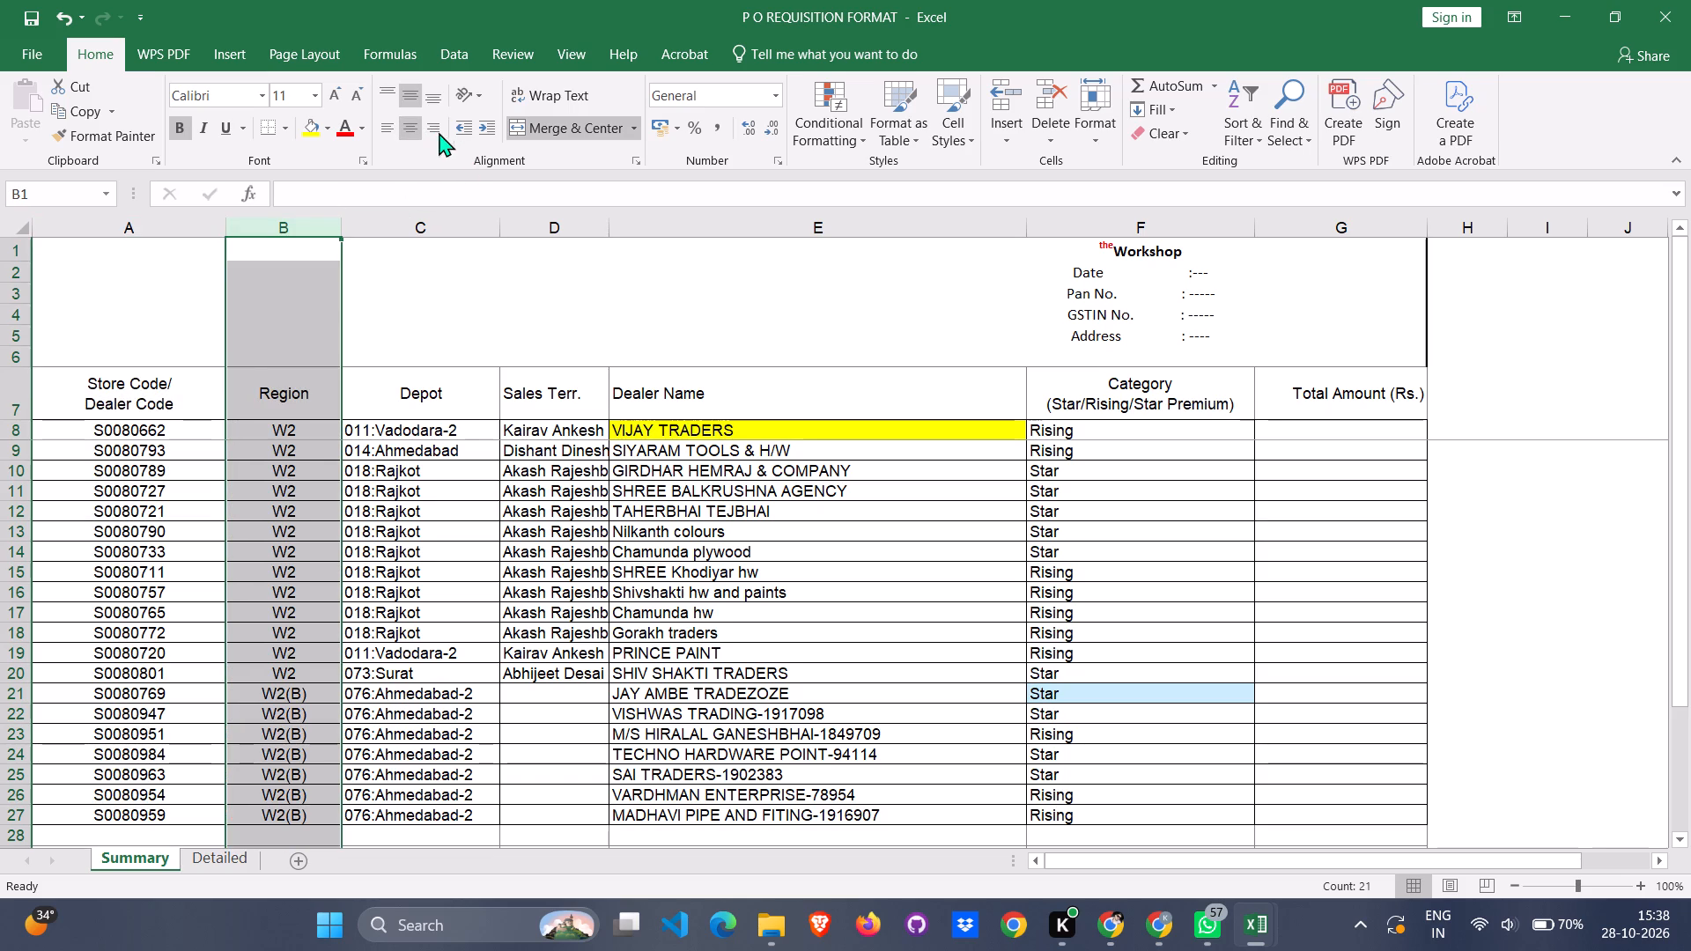
click(445, 231)
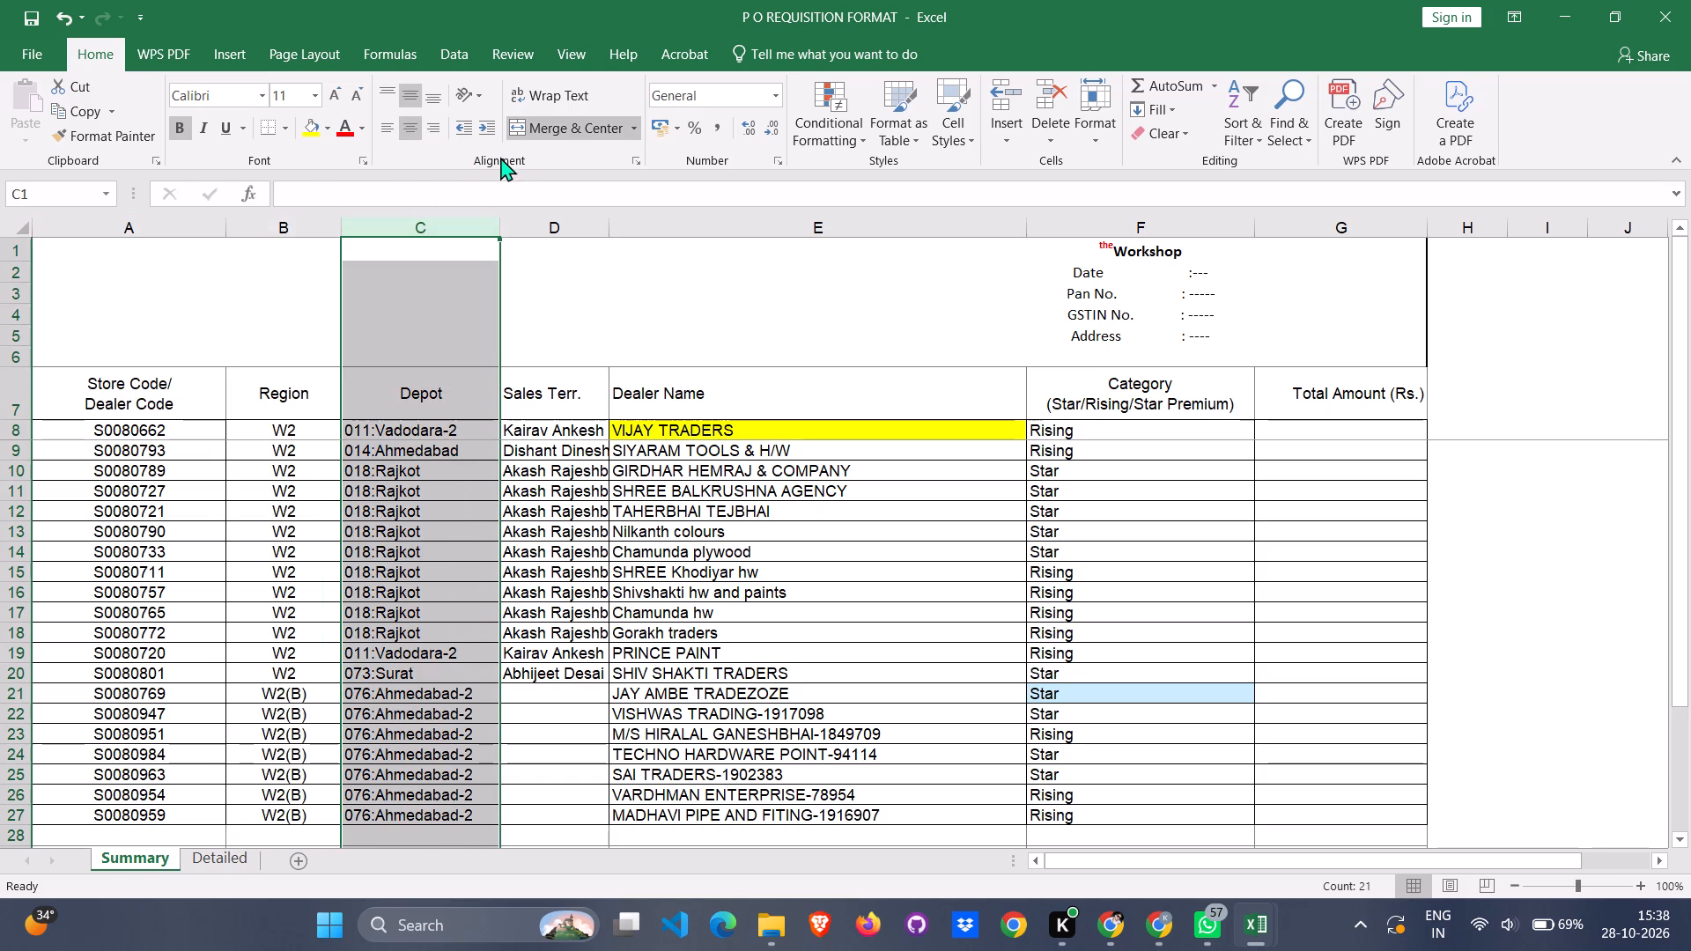
click(416, 124)
click(416, 124)
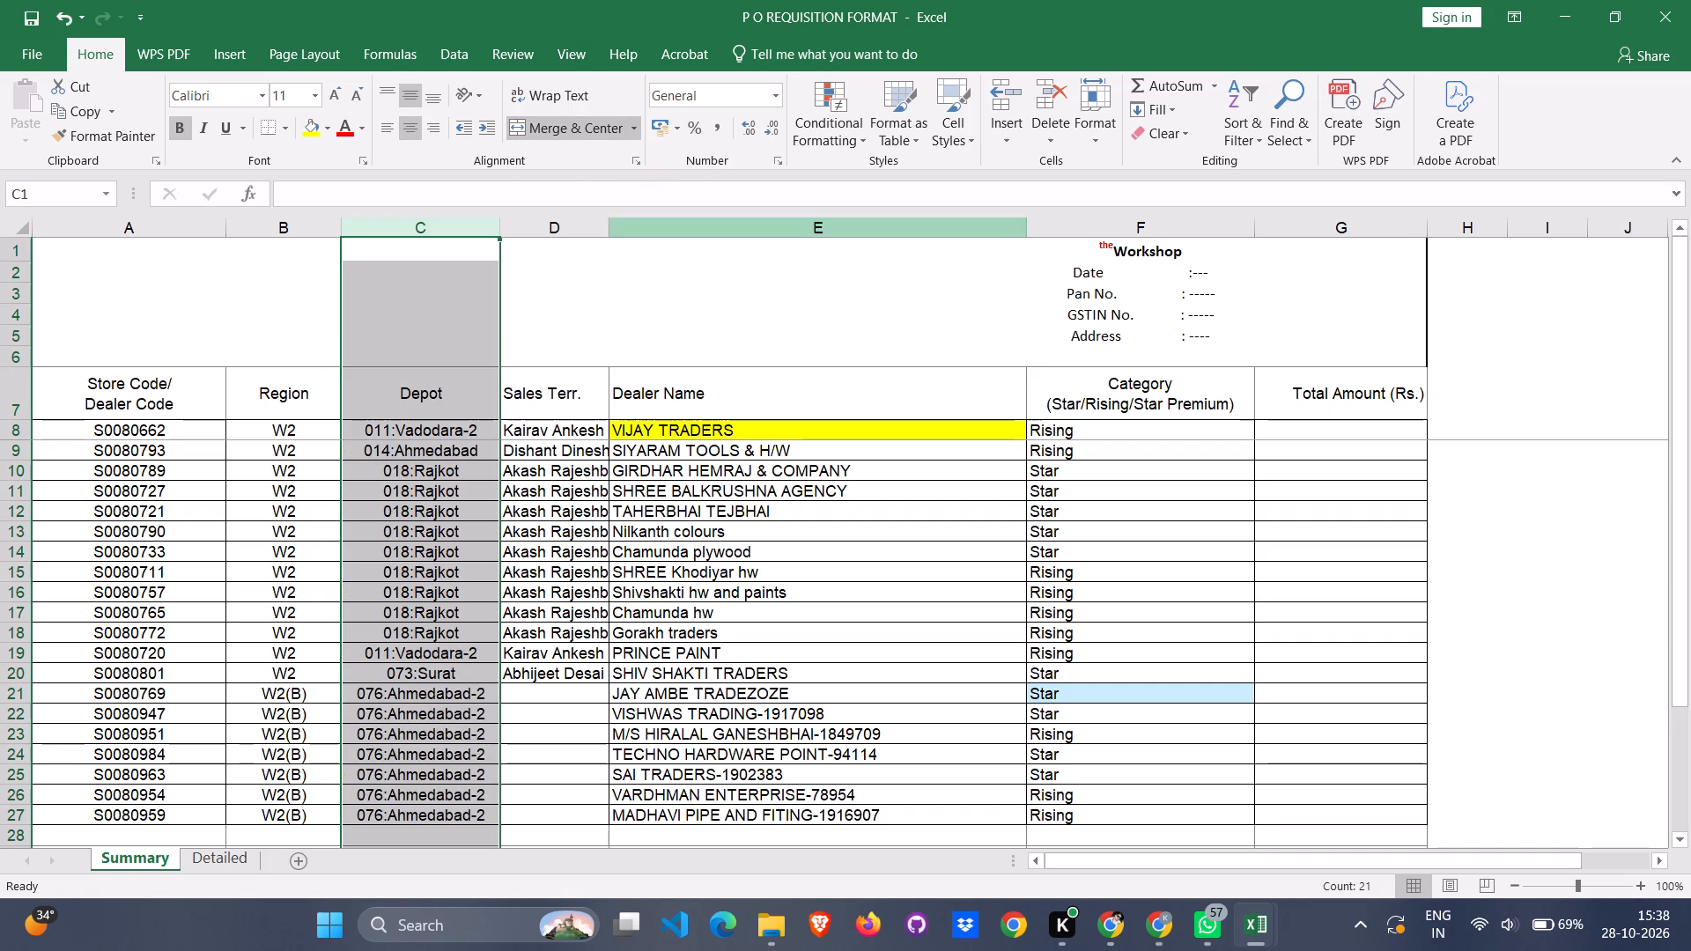
click(1104, 226)
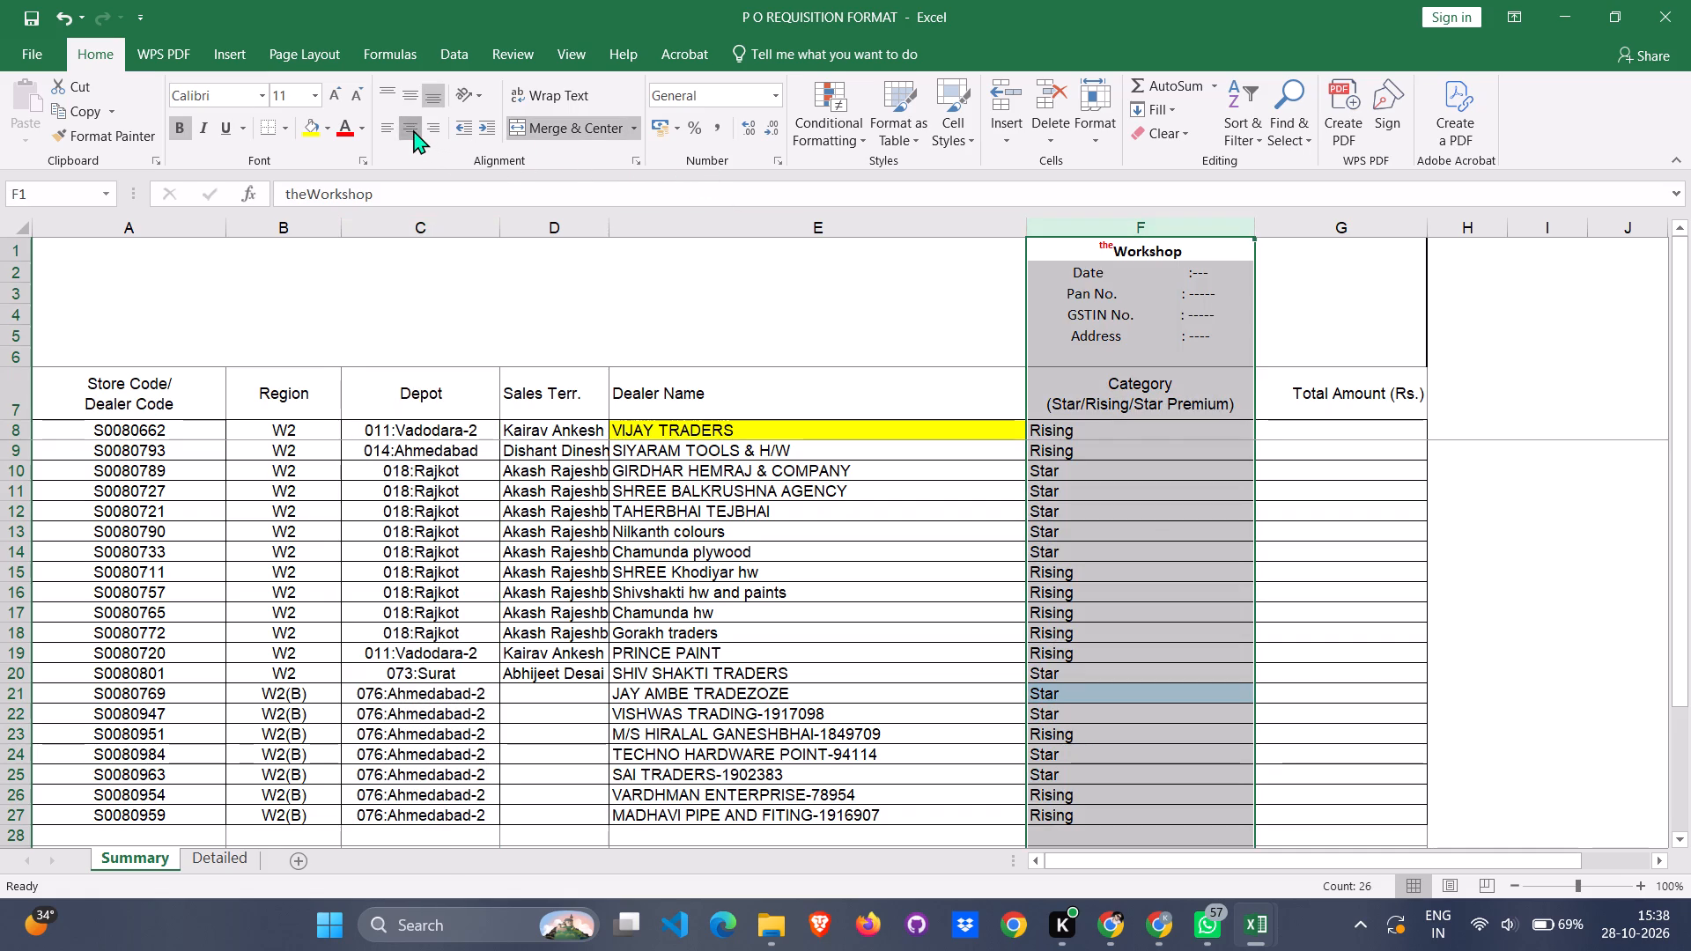
click(413, 129)
click(413, 129)
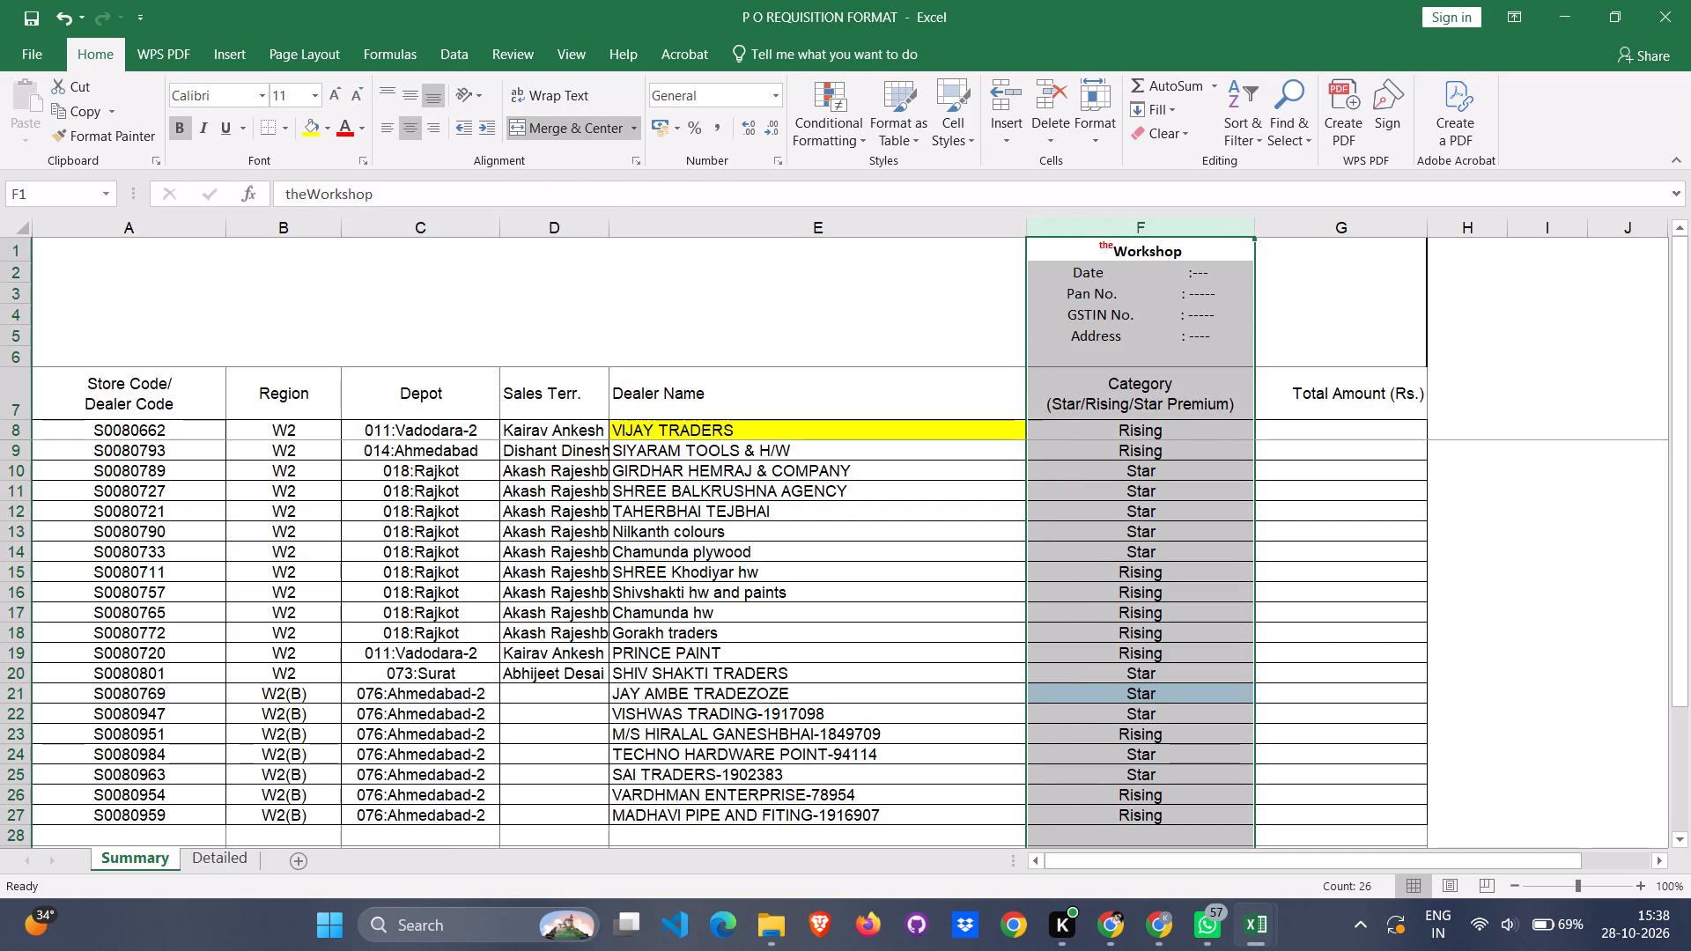
Save the P O requisition format workbook.
scroll(717, 265, down, 4)
scroll(718, 266, up, 3)
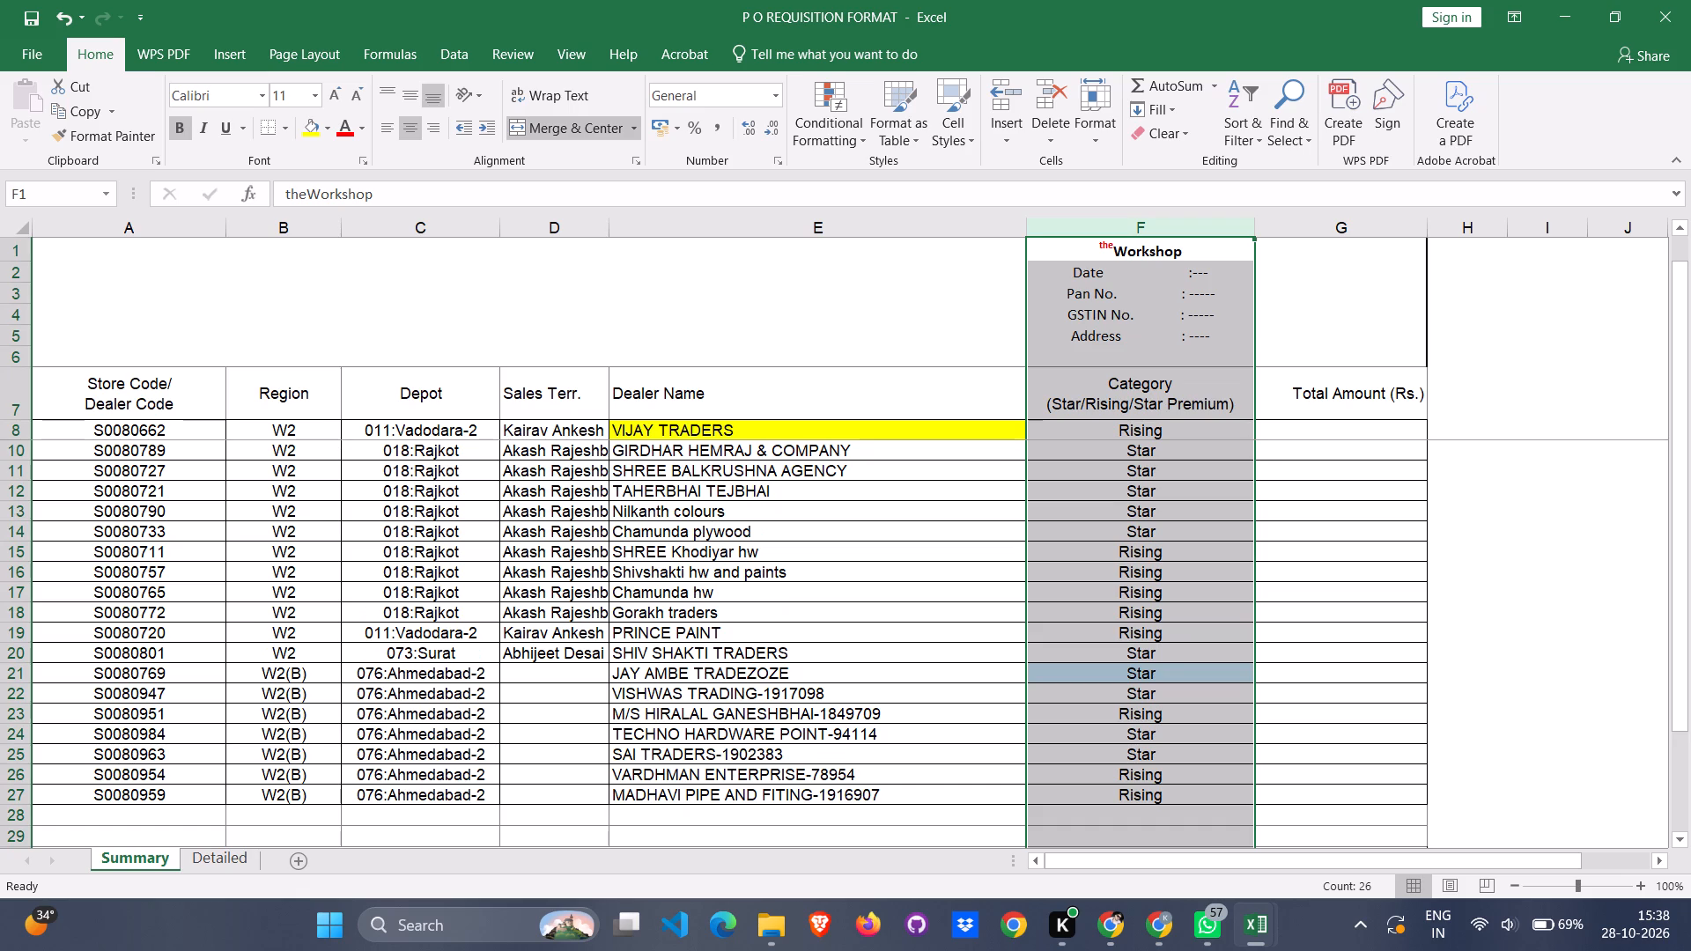
key(ctrl+s)
click(27, 15)
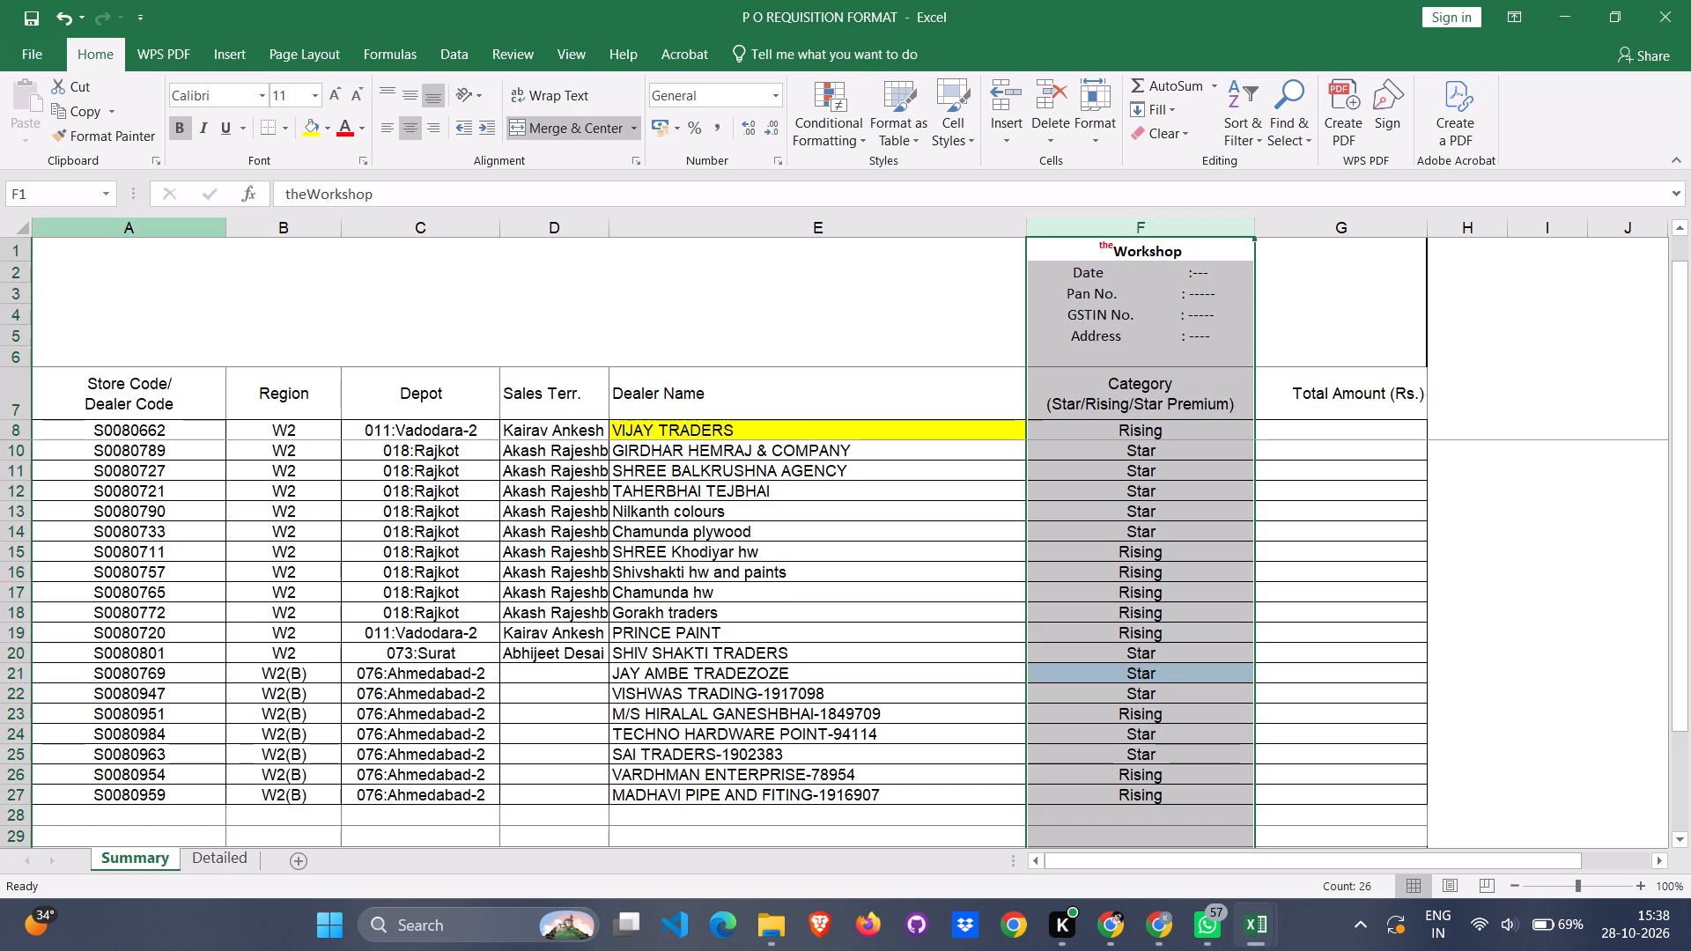
Compare the SHIV SHAKTI TRADERS row in the West Summary sheet with its row in the requisition Summary.
key(alt+Tab)
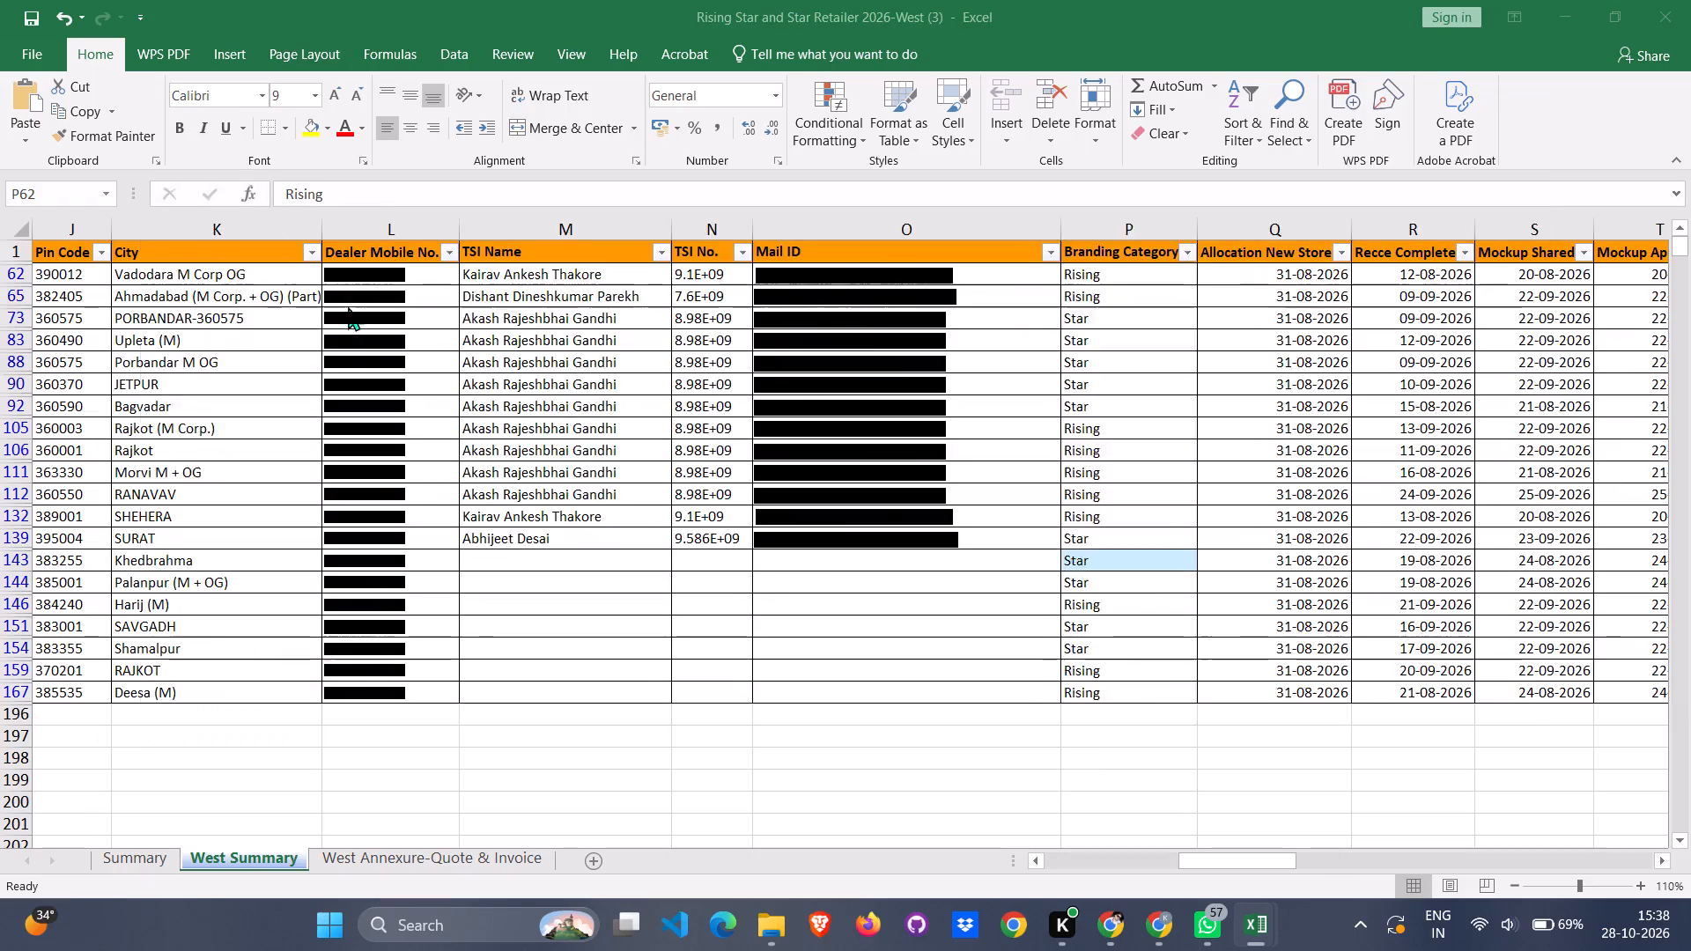
click(816, 537)
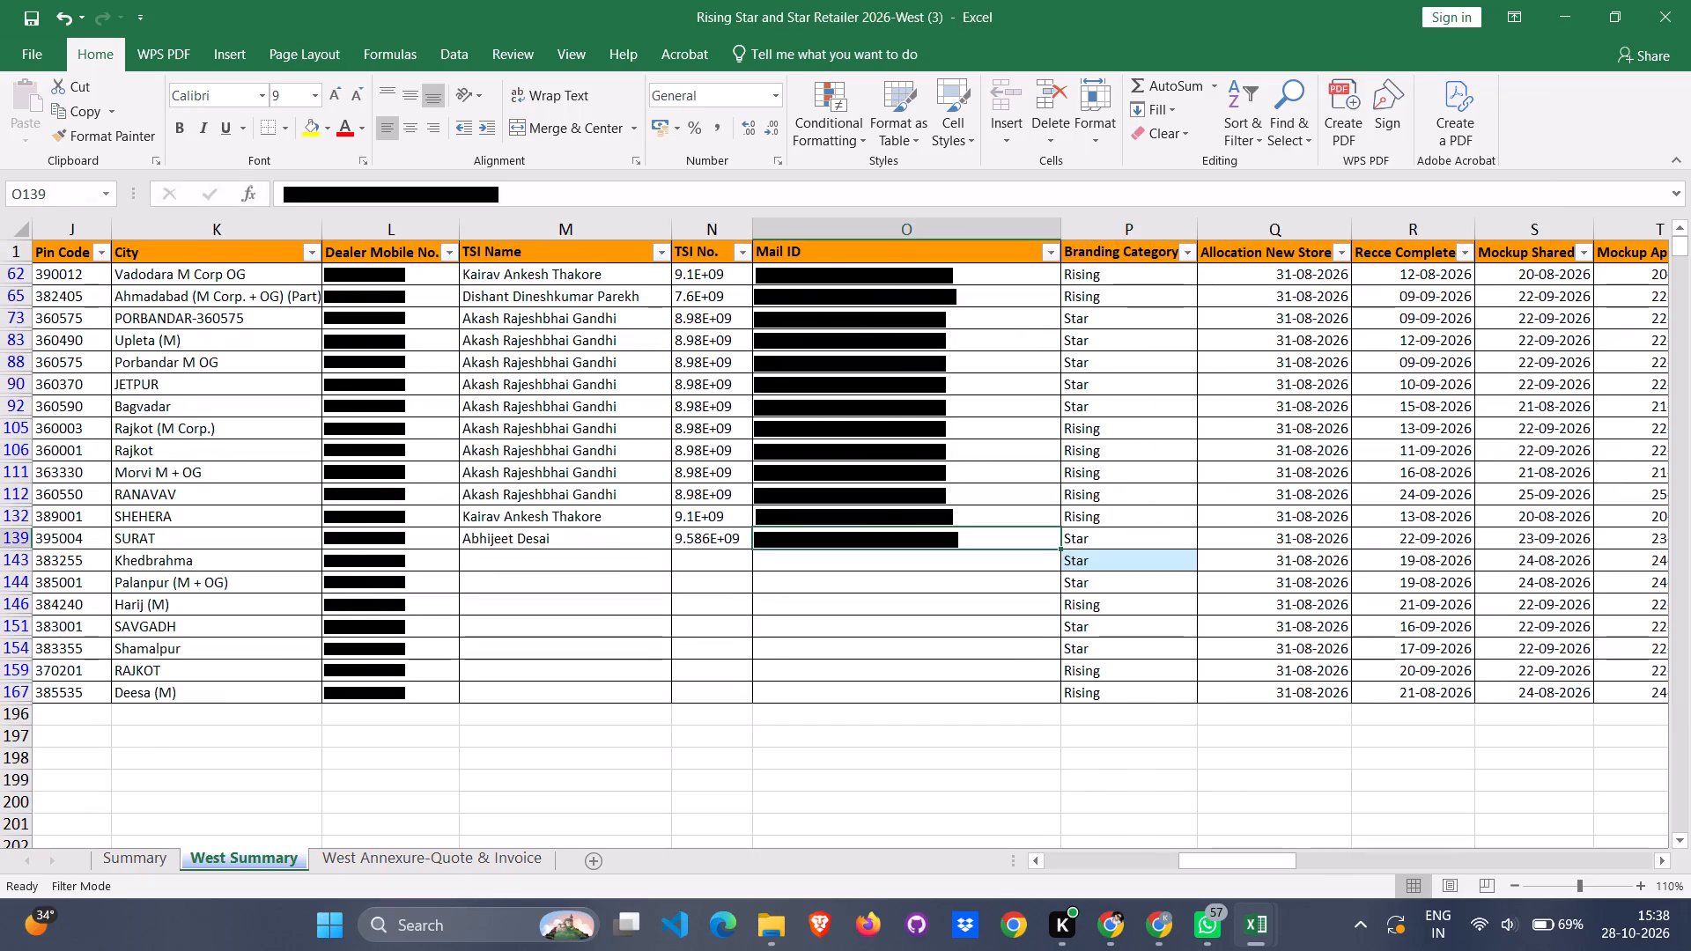
click(21, 537)
scroll(188, 555, right, 7)
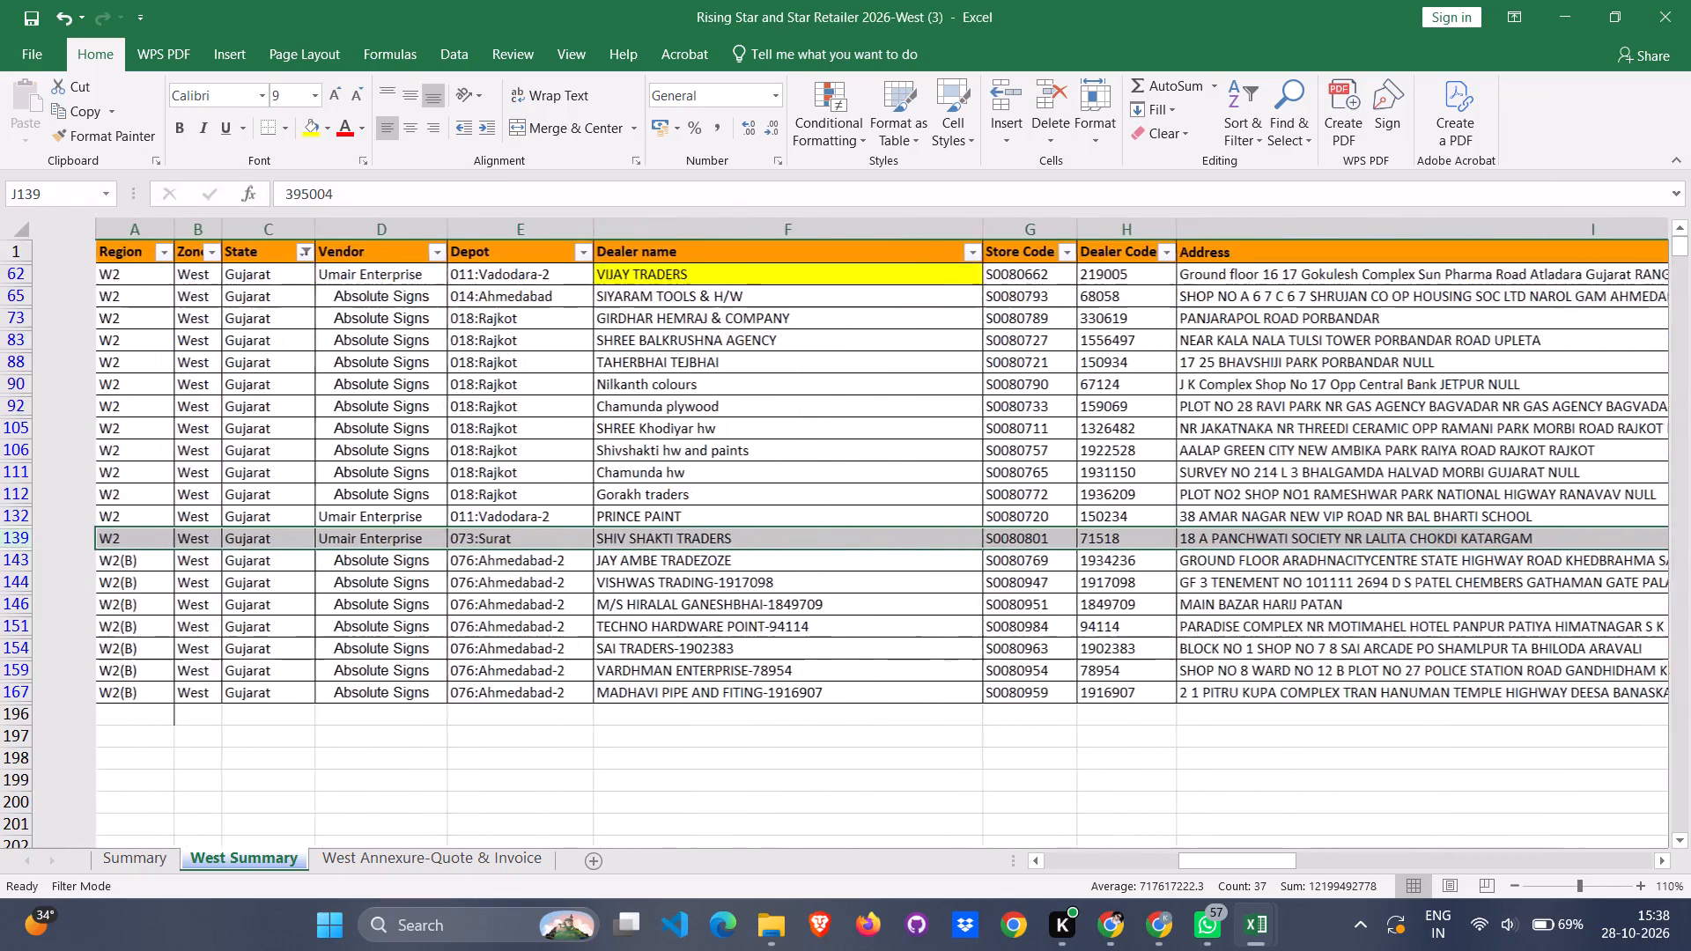
key(alt+Tab)
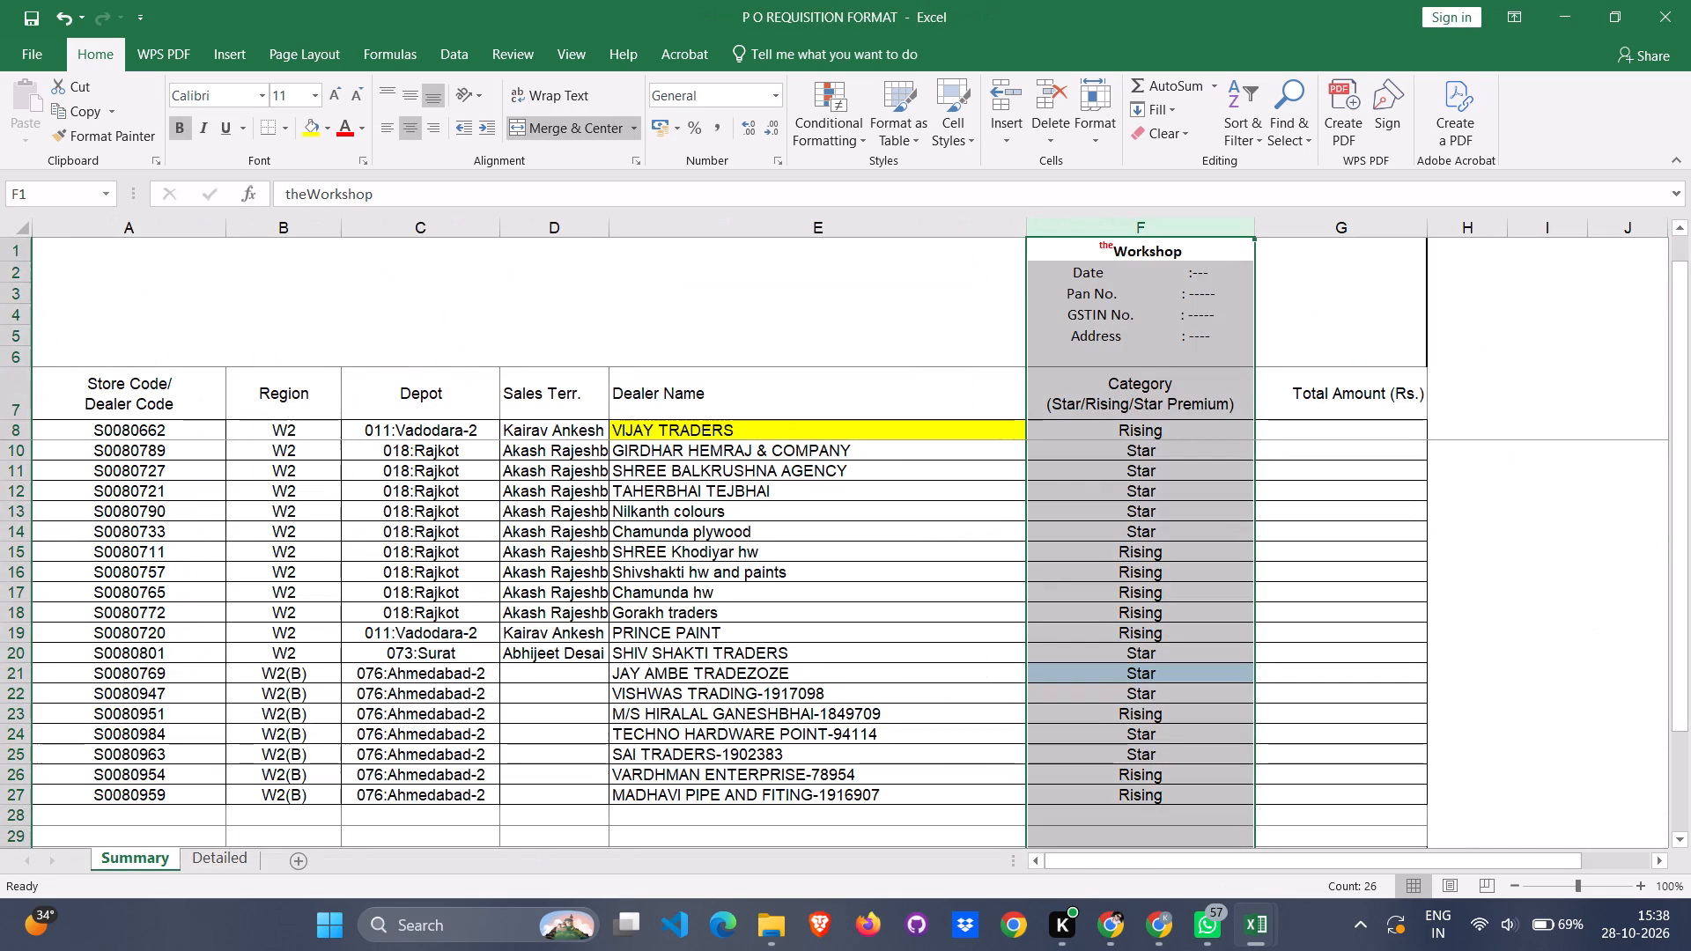
key(alt+Tab)
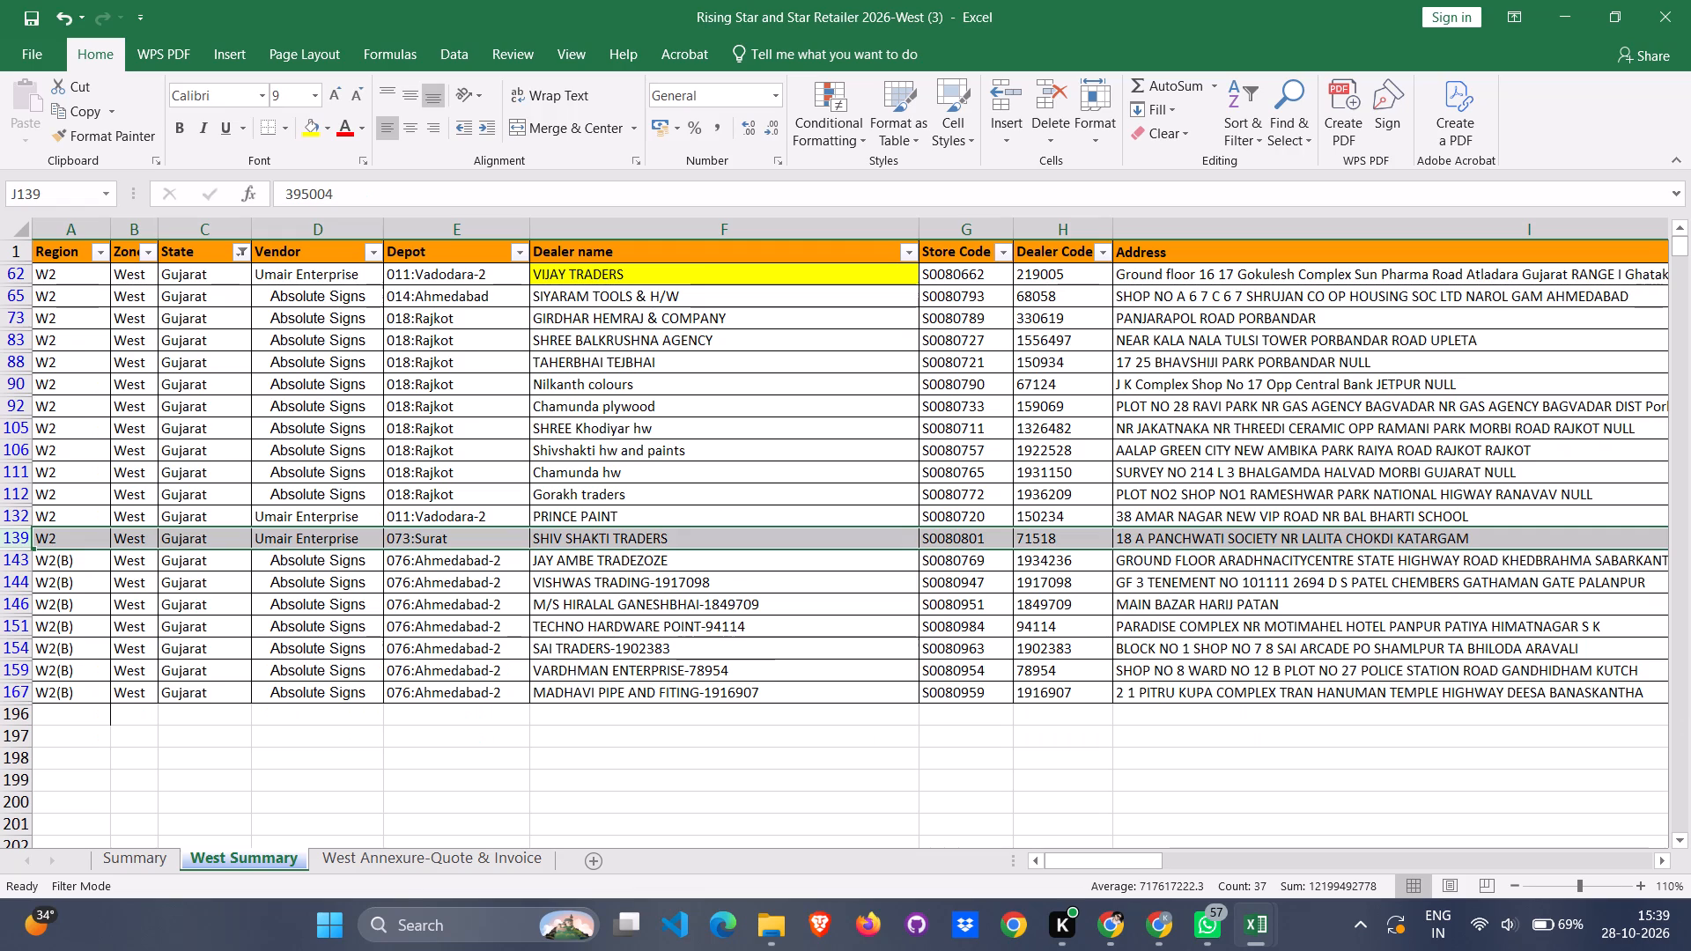
key(alt+Tab)
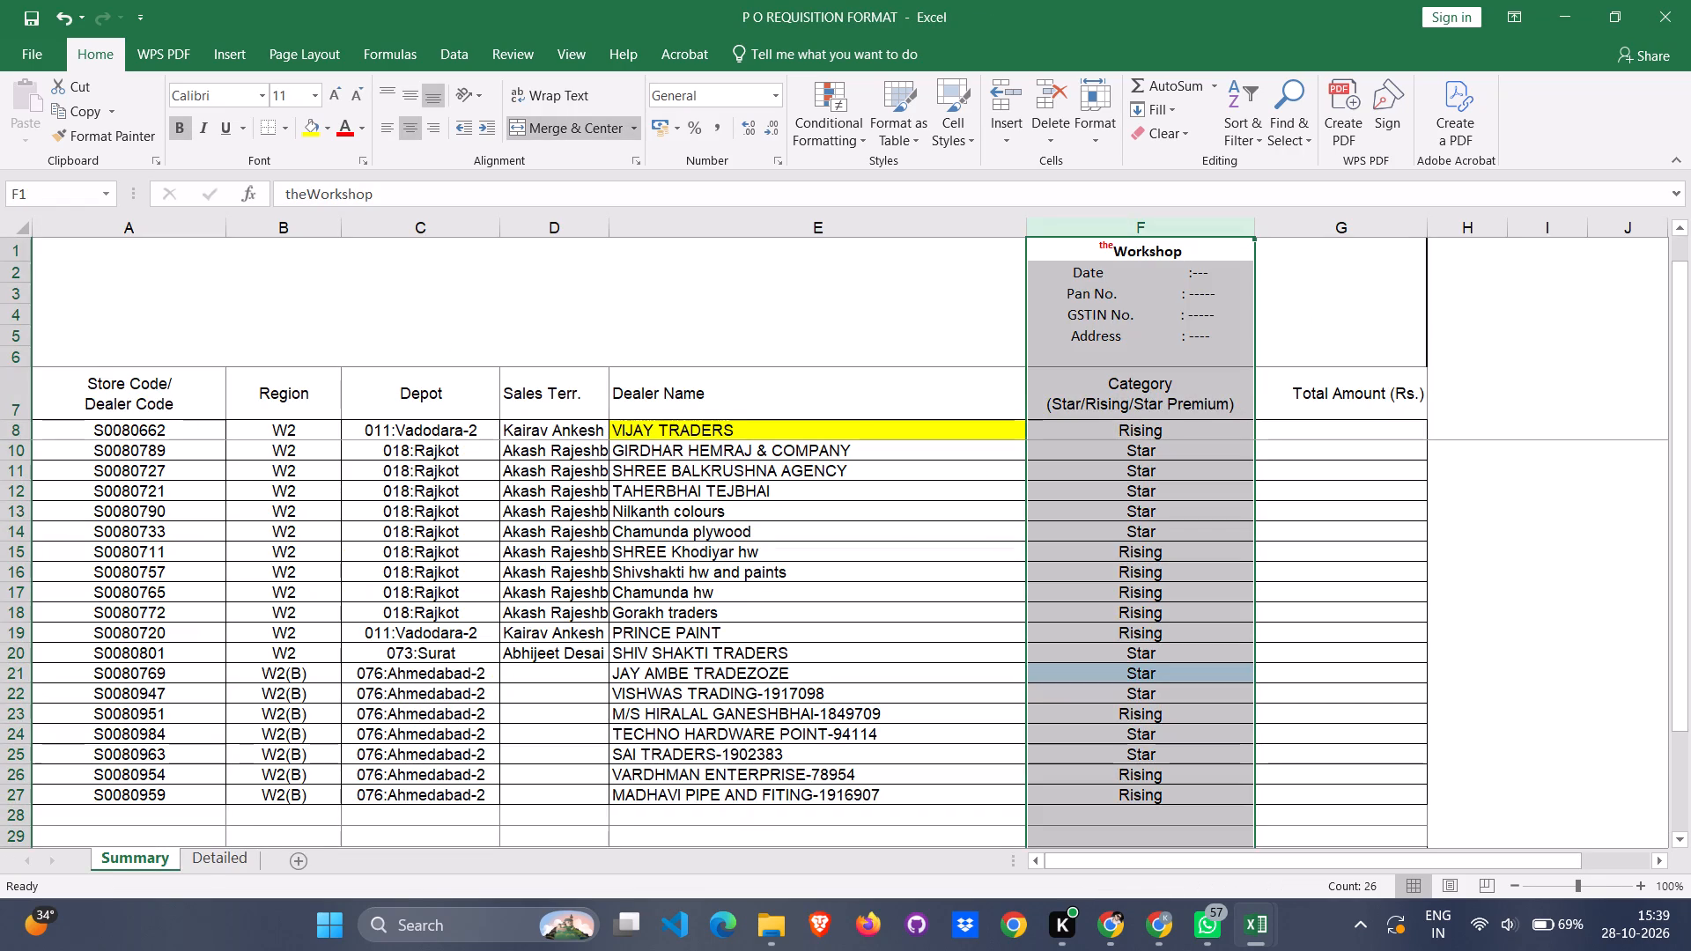
click(660, 653)
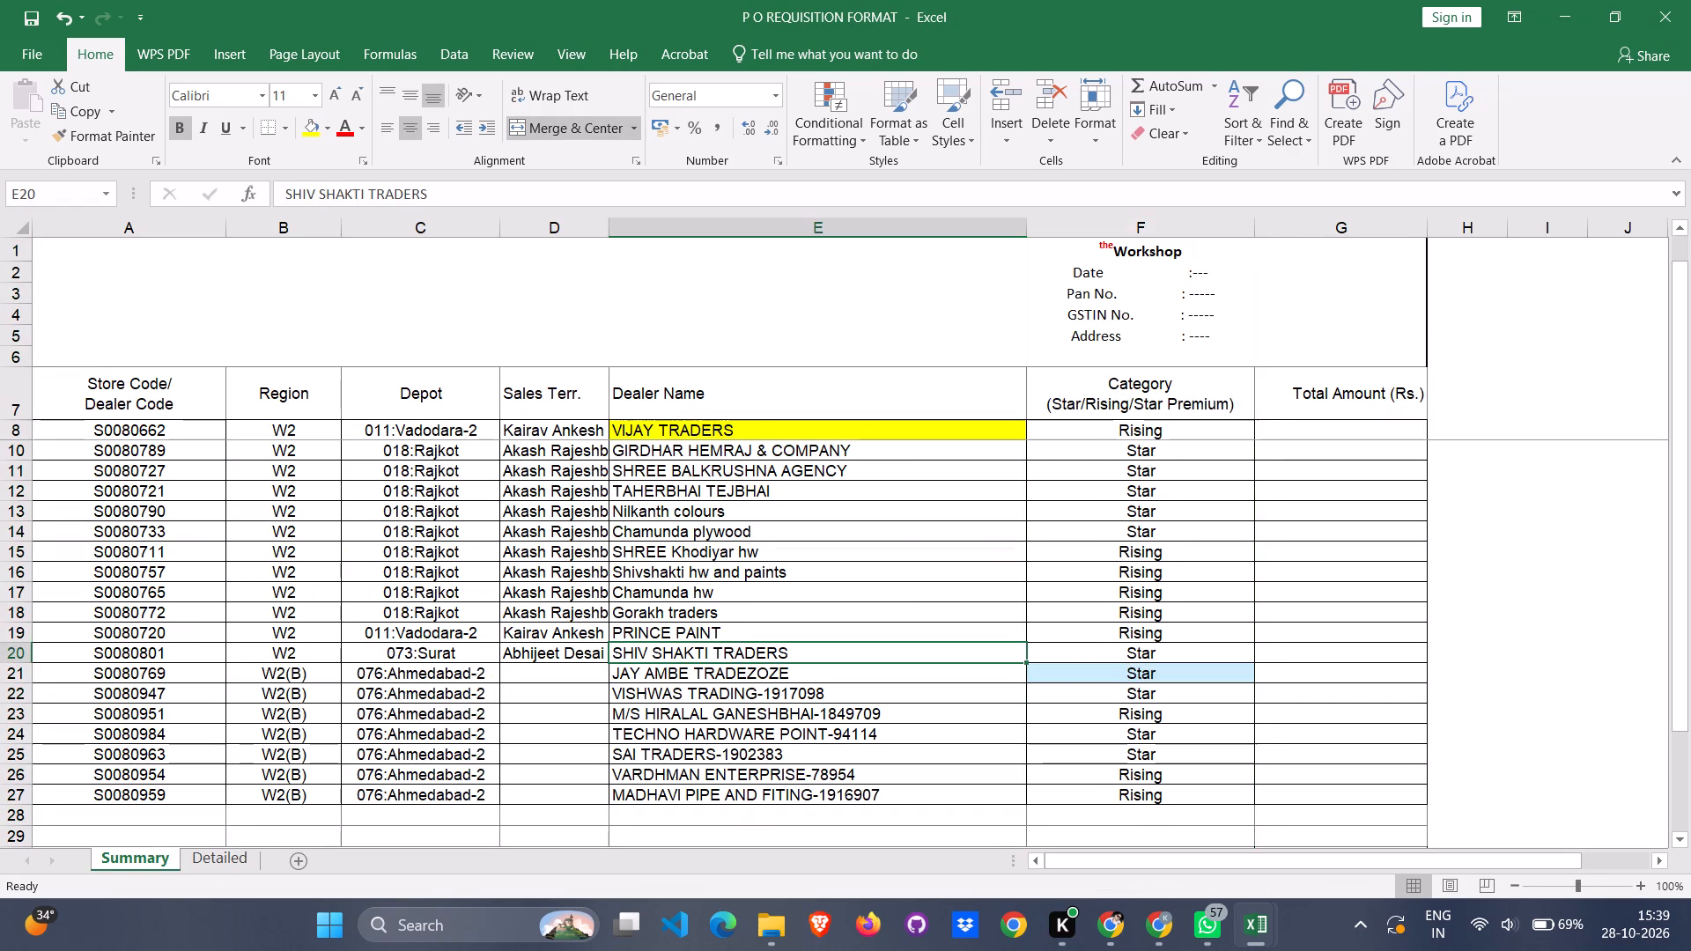
click(23, 656)
scroll(980, 702, down, 4)
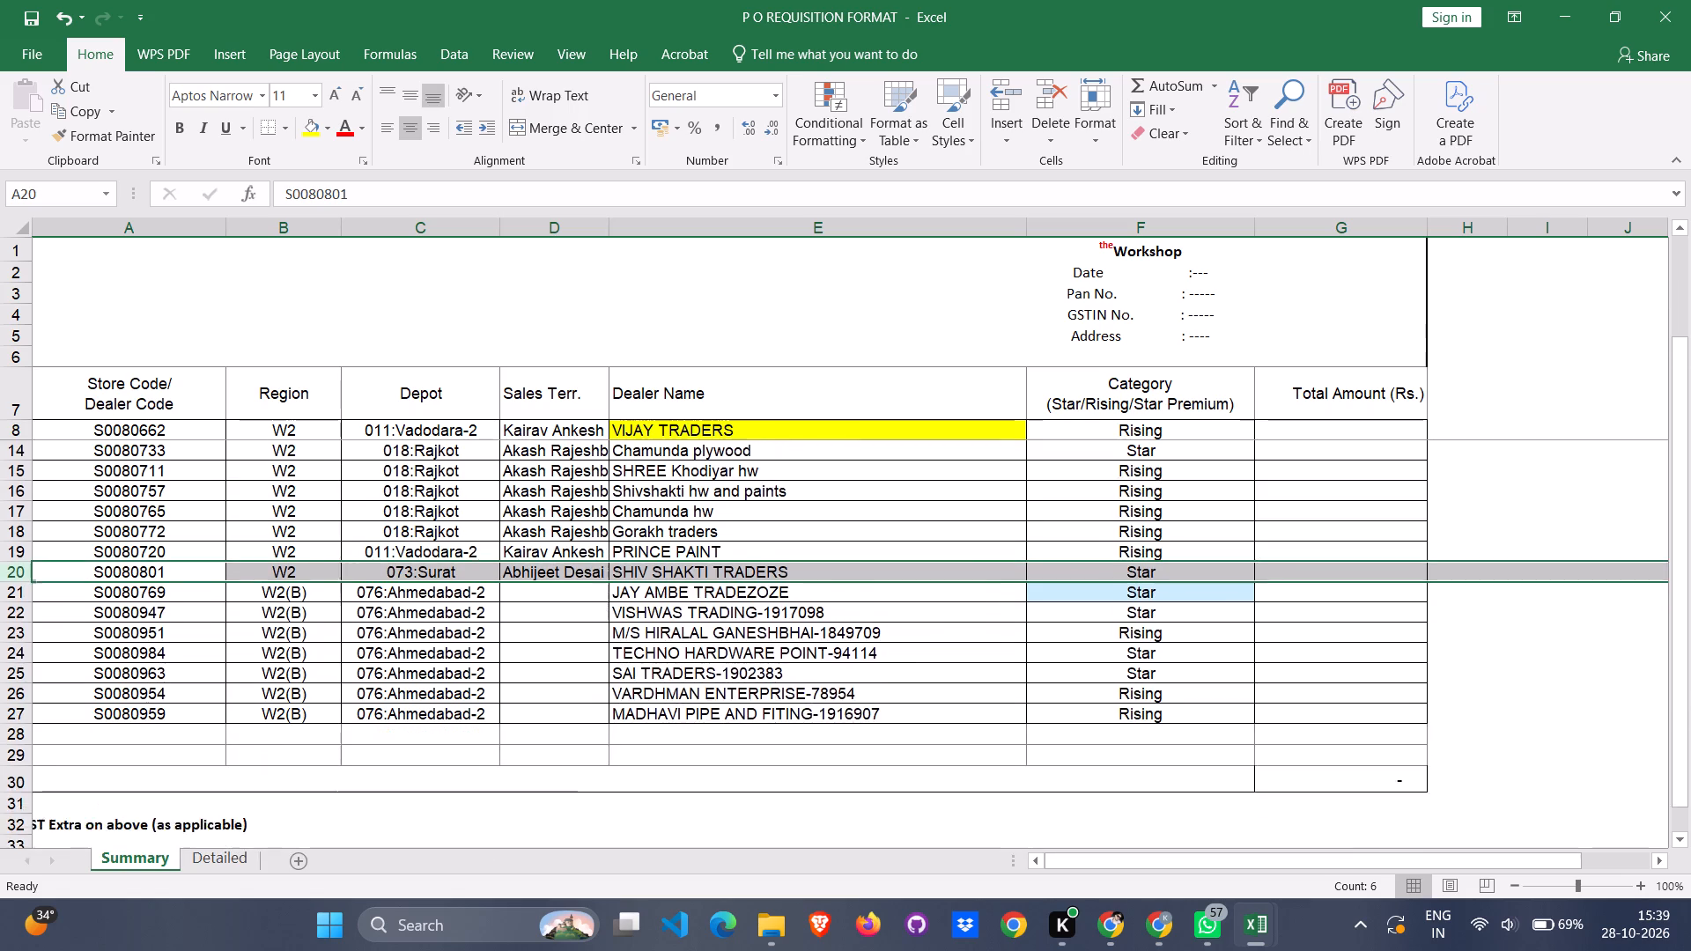
scroll(980, 702, up, 14)
Close the Rising Star and Star Retailer 2026-West workbook without saving its changes.
key(alt+Tab)
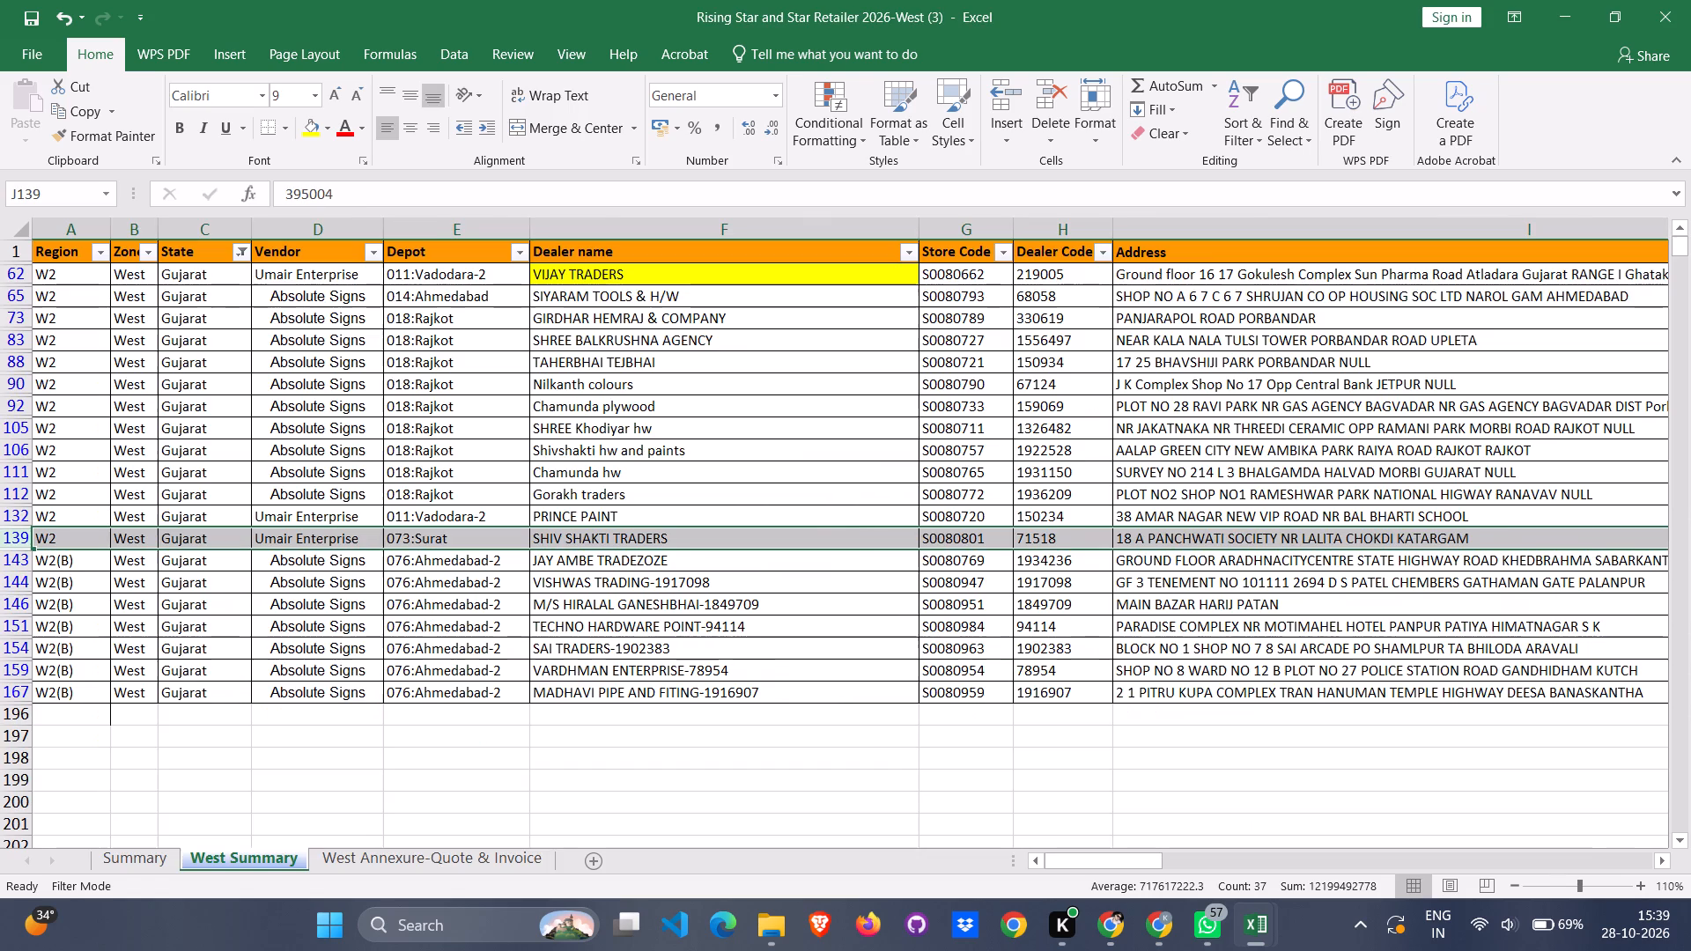
click(1650, 12)
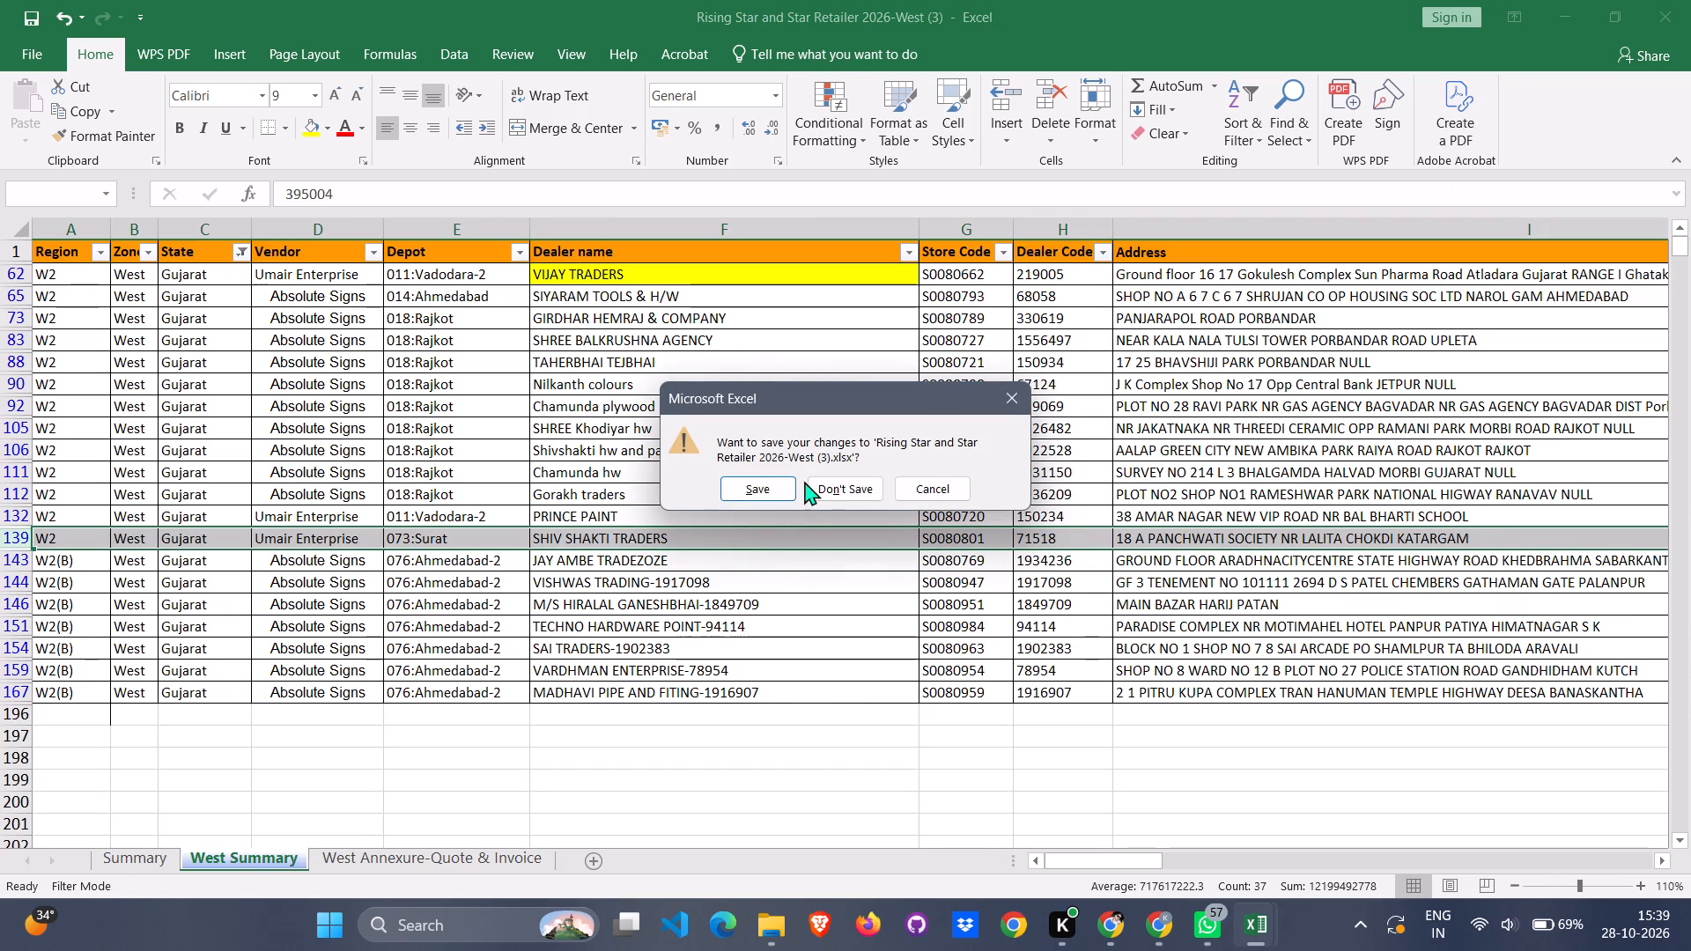
click(856, 492)
Copy the VIJAY TRADERS details, Store Code through Category, from Summary row 8 into the Detailed sheet starting at A2.
scroll(865, 578, down, 6)
scroll(865, 578, up, 7)
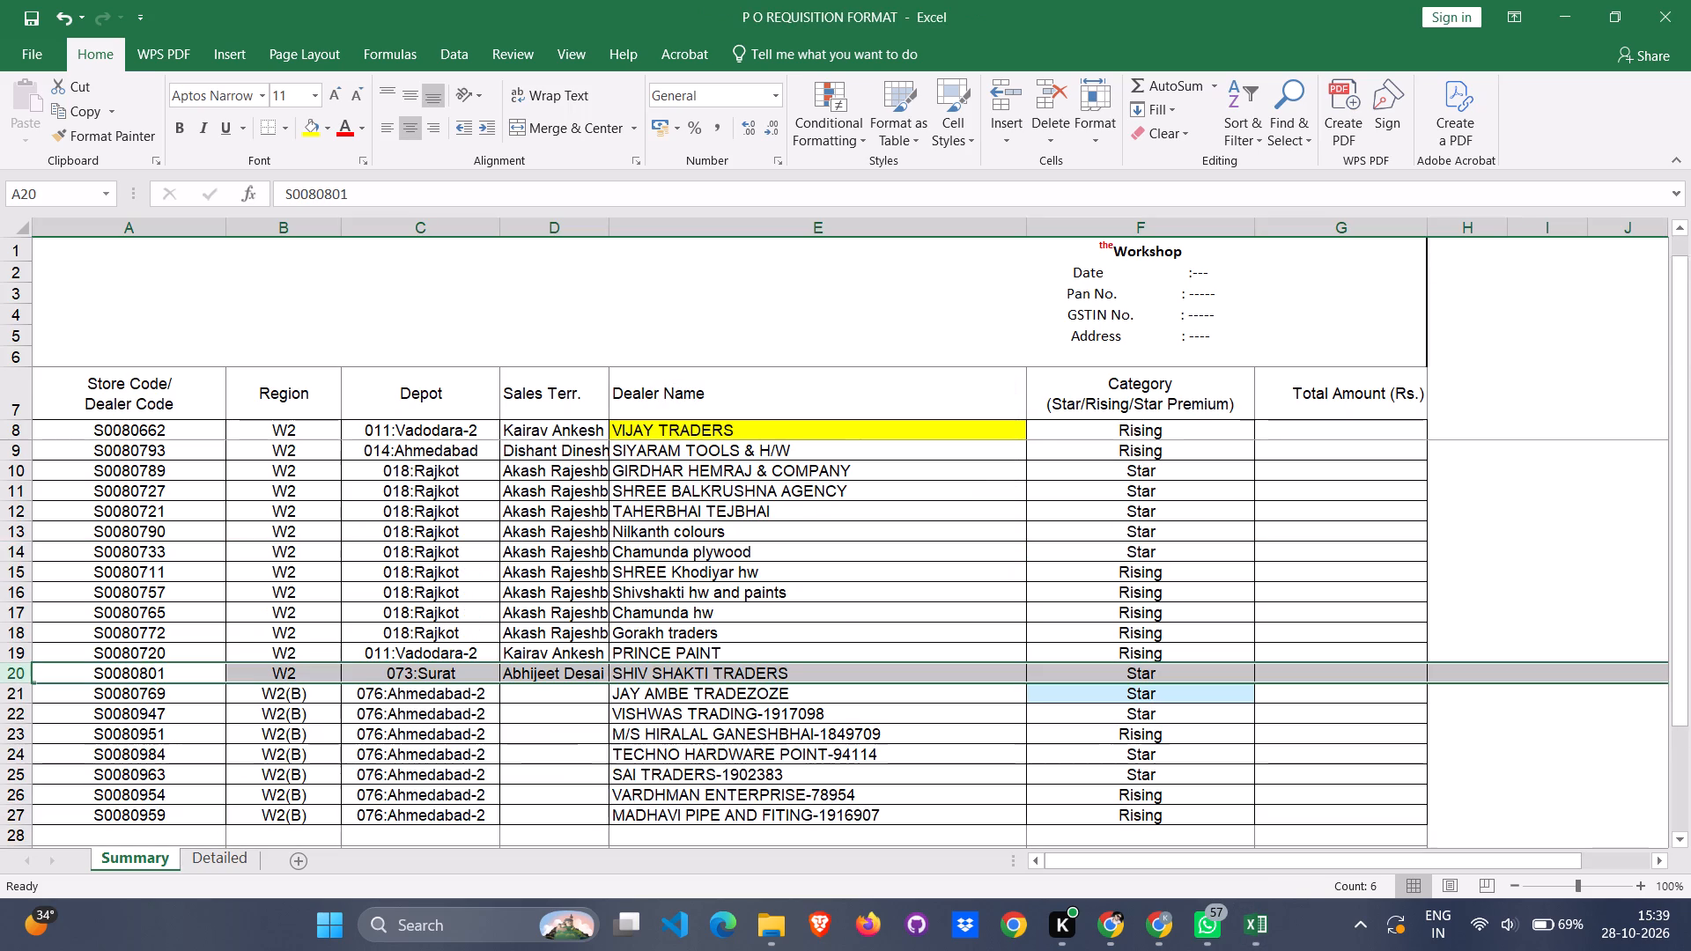
scroll(872, 602, up, 6)
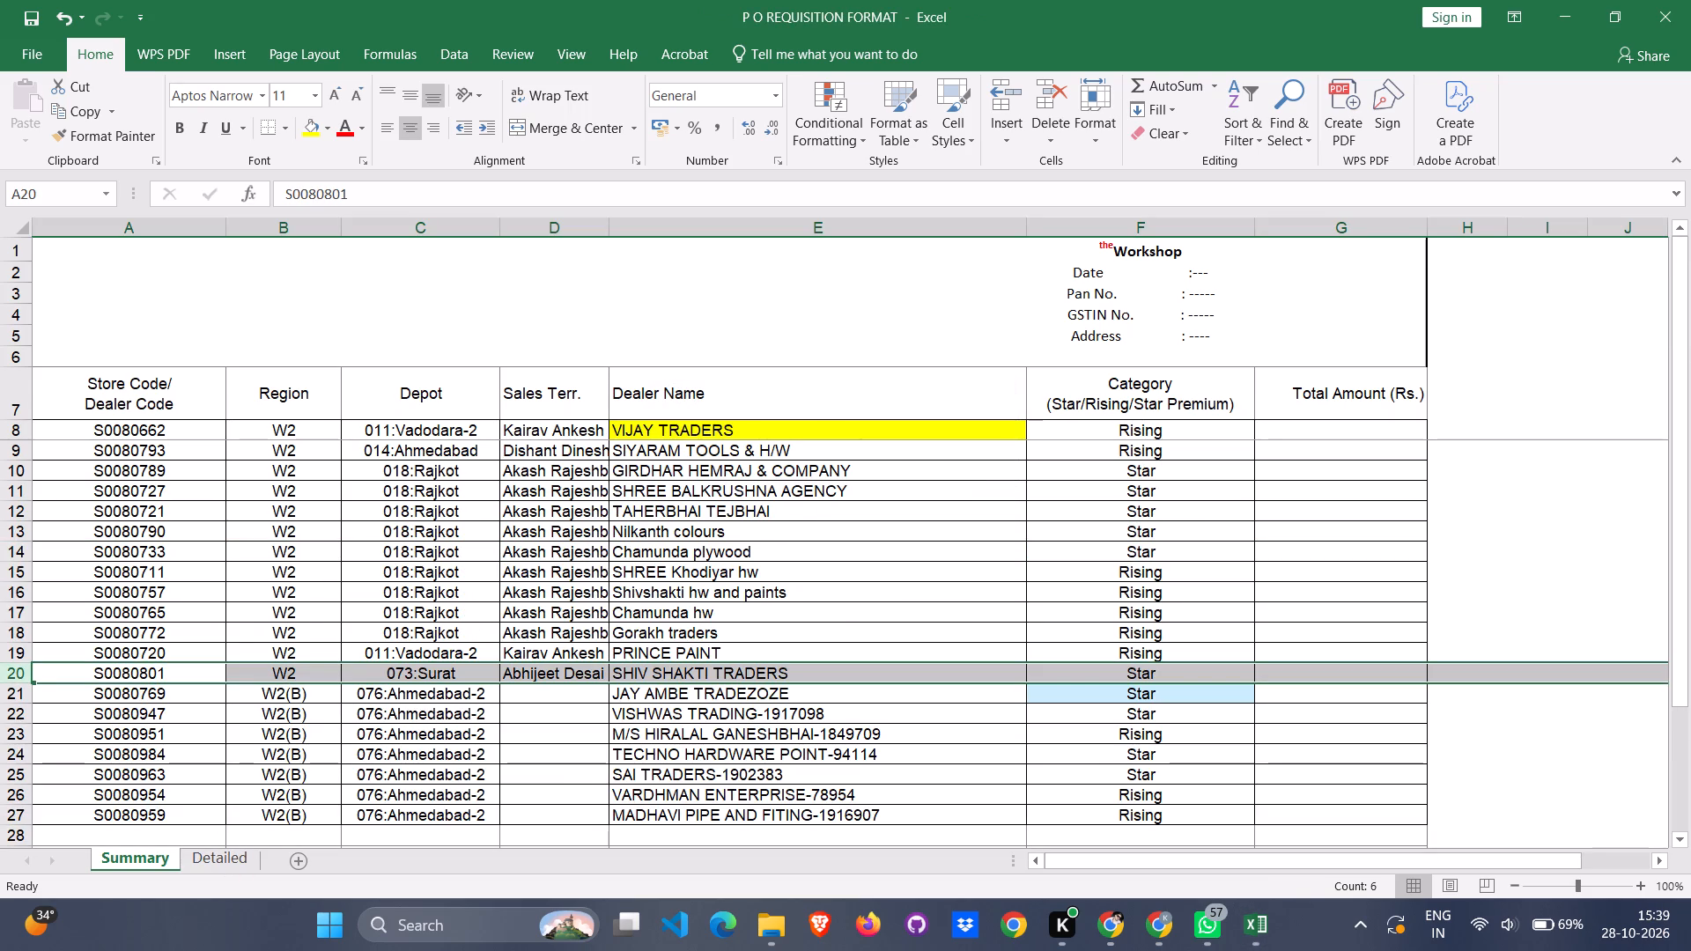
click(176, 431)
key(shift+Right)
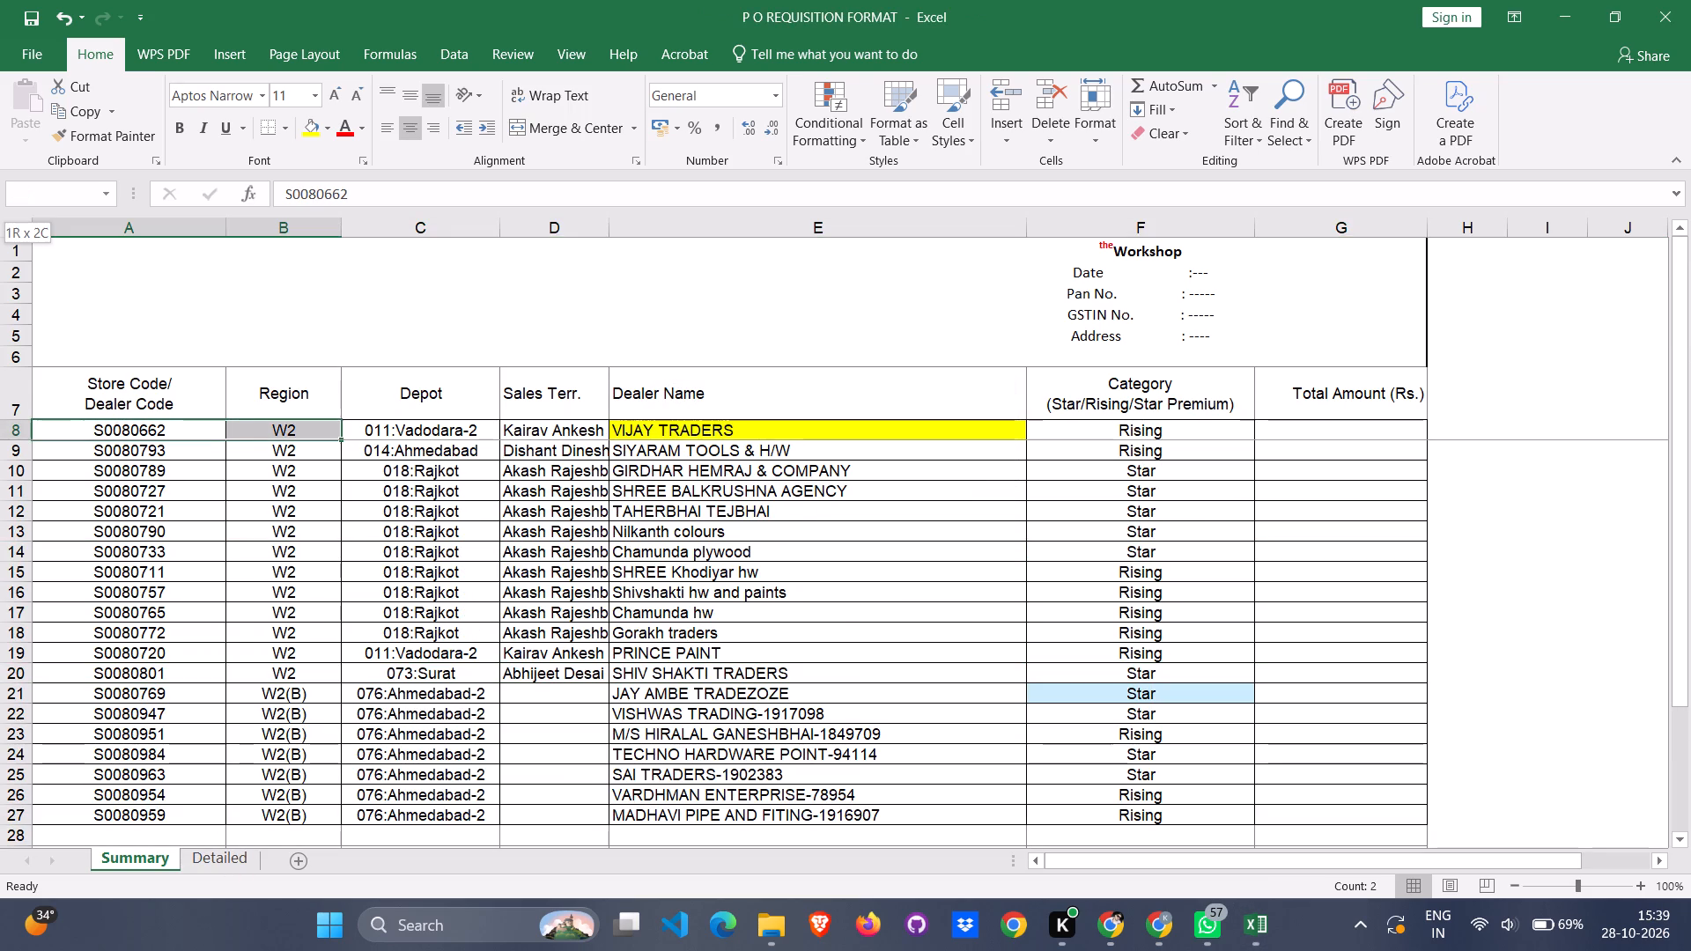
key(shift+Right)
key(shift+Right)
key(shift+Right)
key(shift+Right)
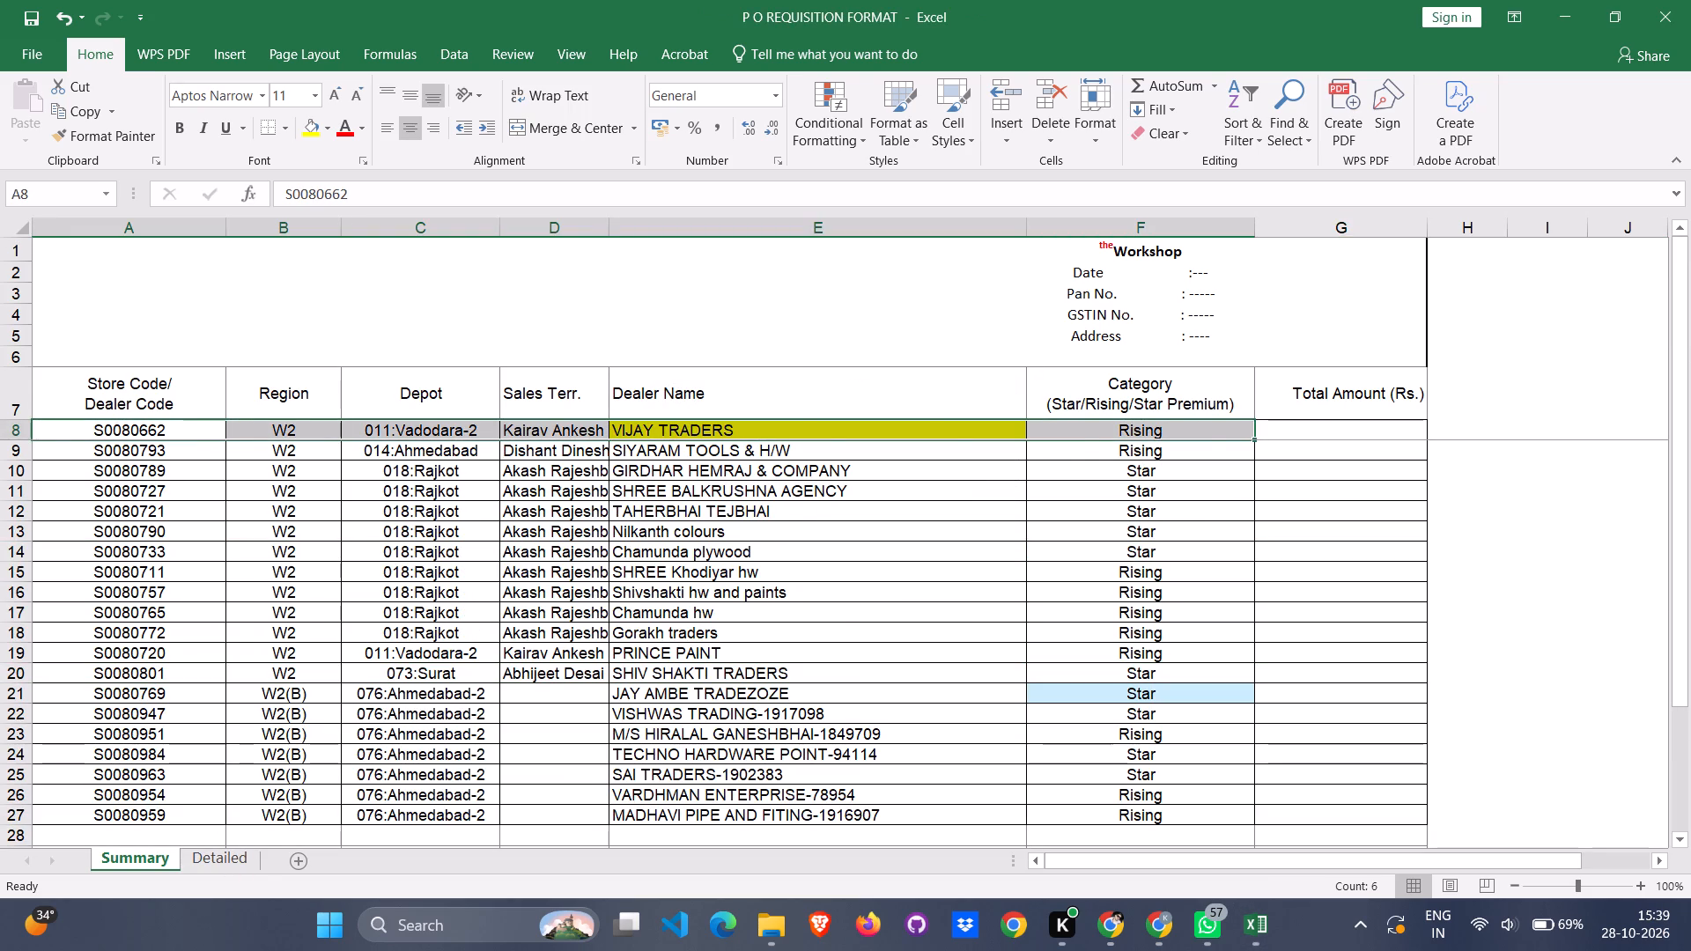
key(ctrl+c)
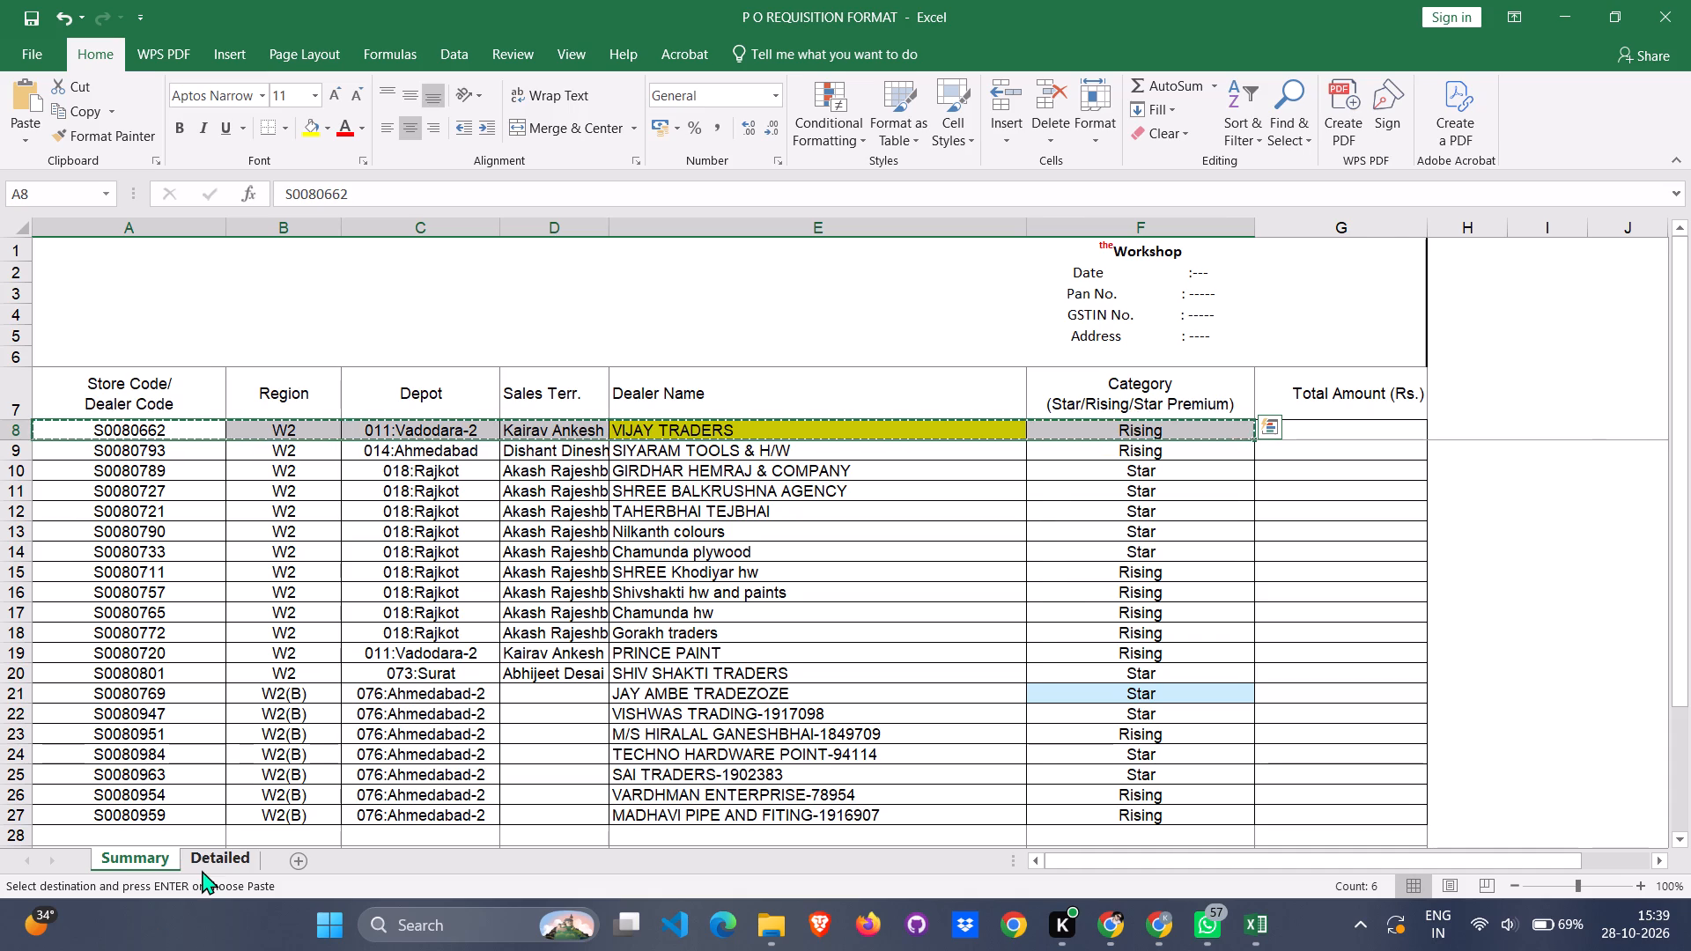
click(202, 870)
click(110, 335)
key(ctrl+v)
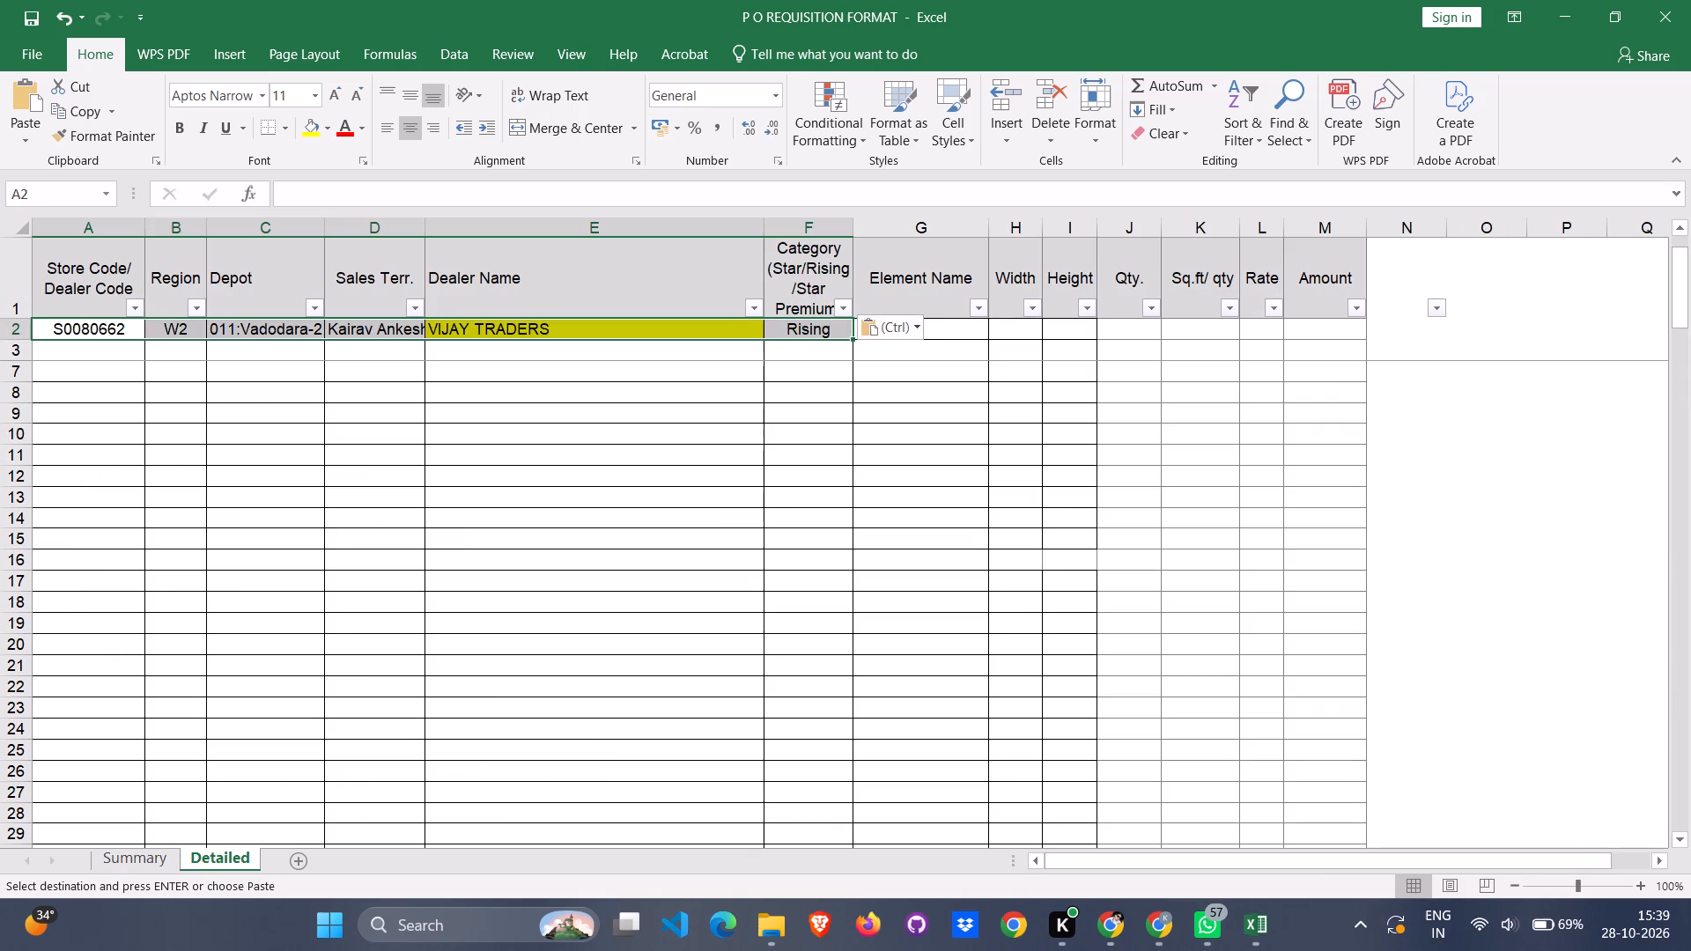
Search the inner SEPARATAION ESTIMATE folder under Berger 2026 for VIJAY and open the VIJAY TRADERS estimate workbook.
click(948, 335)
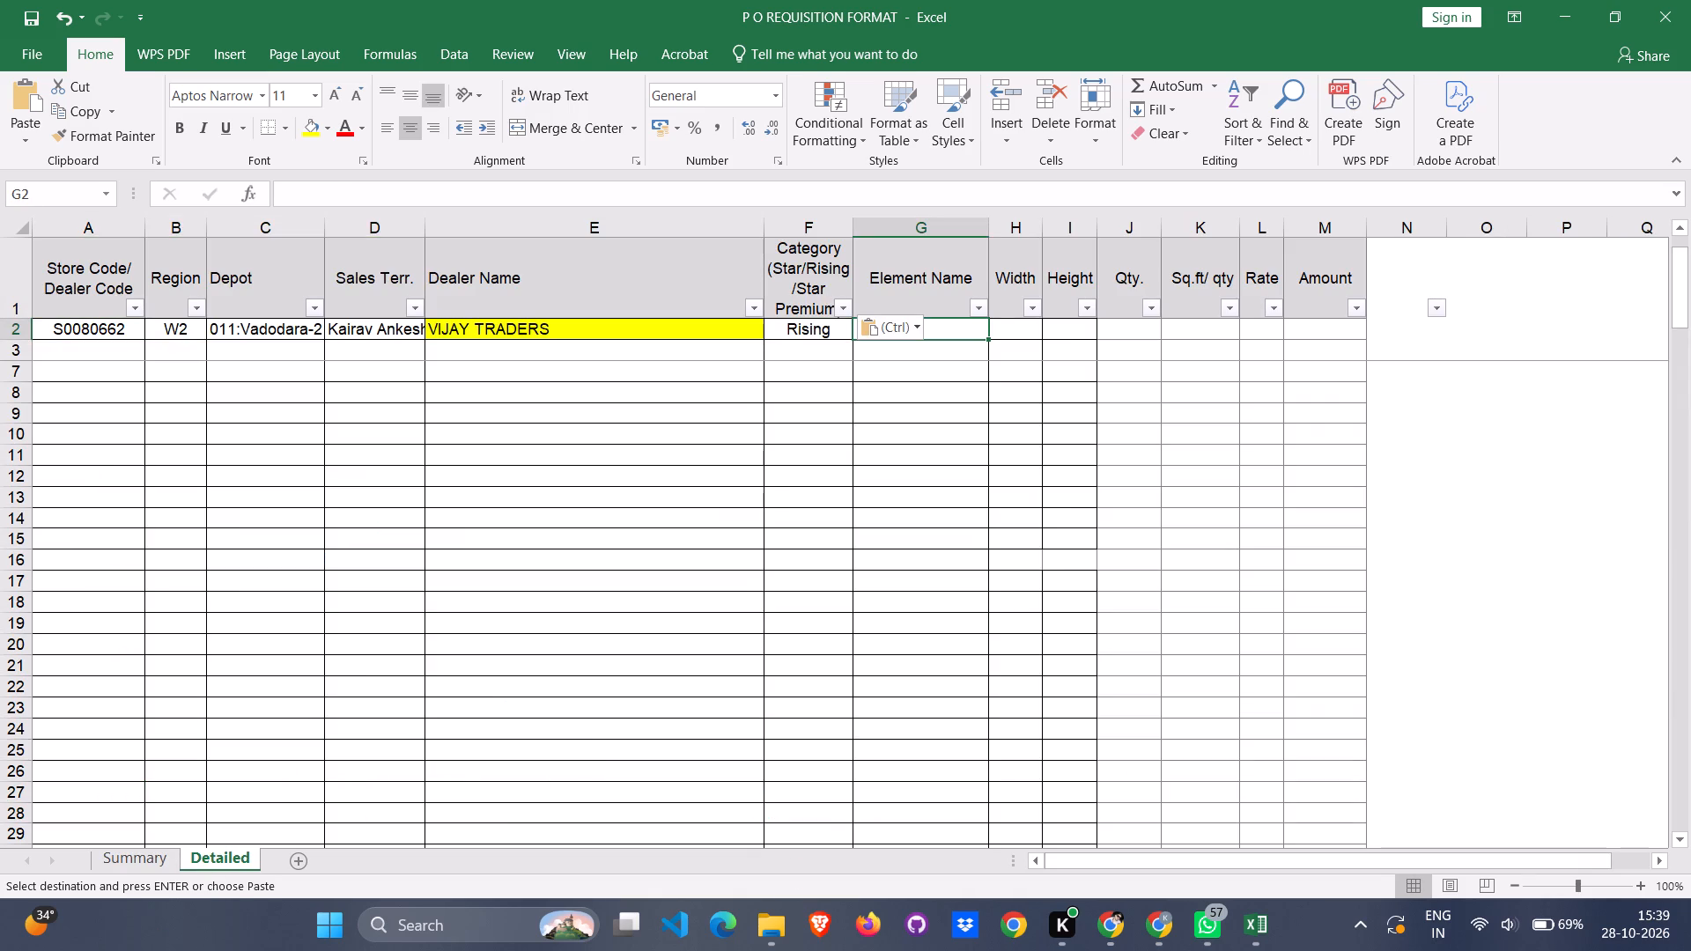
click(771, 926)
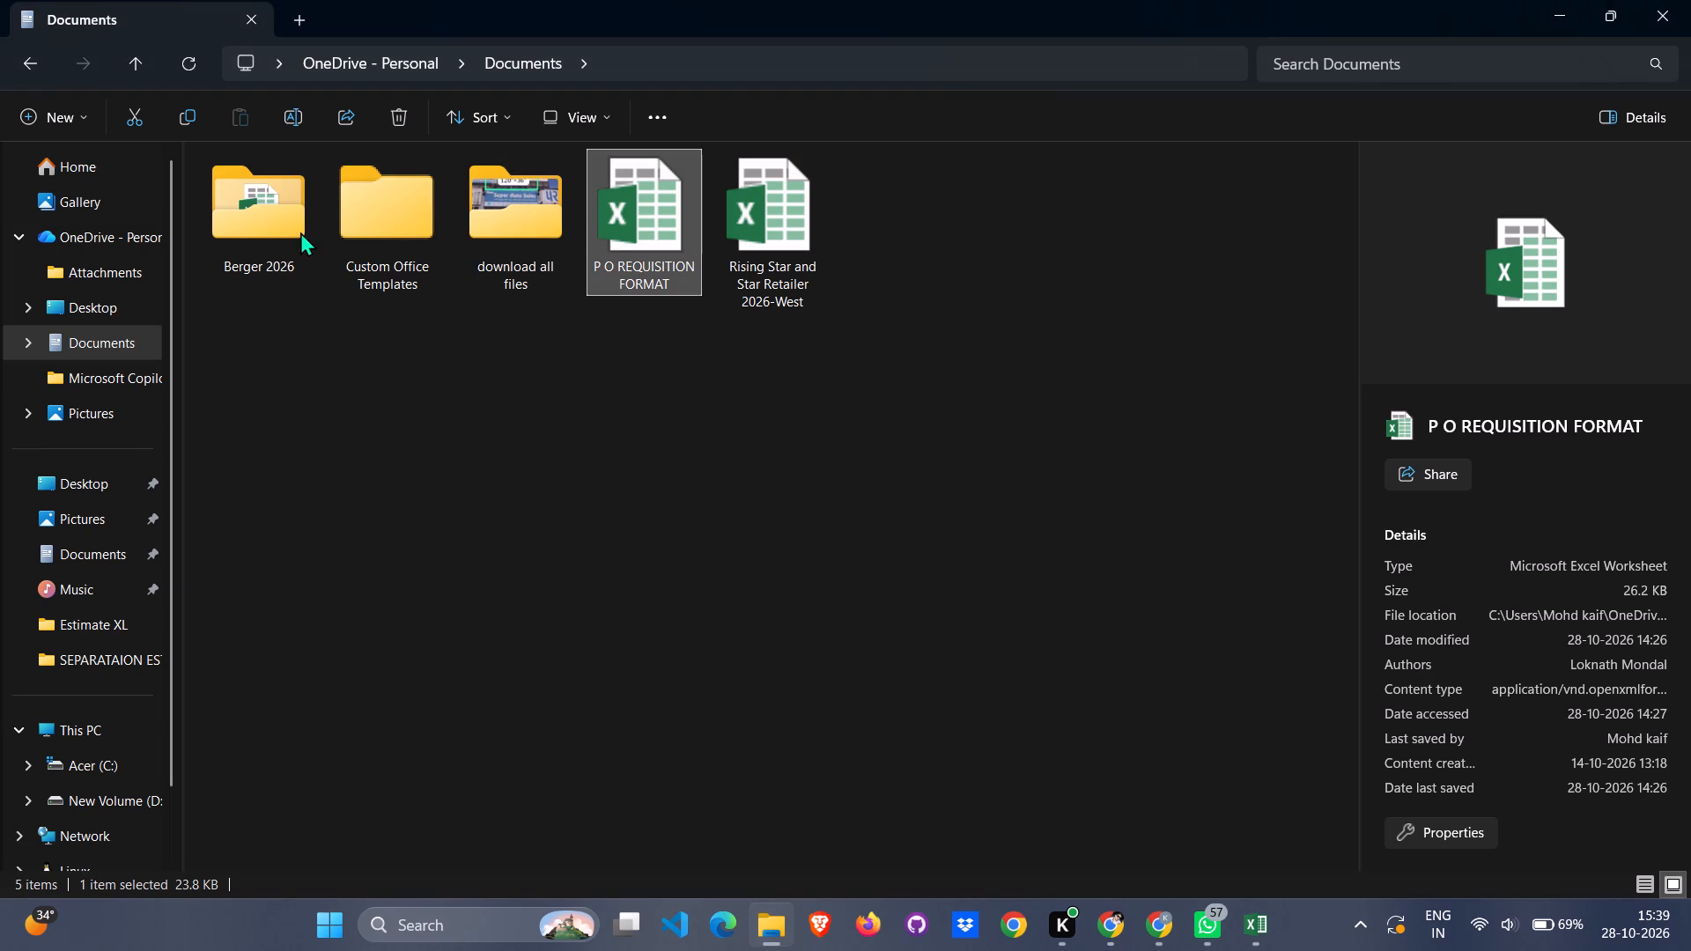
double_click(249, 233)
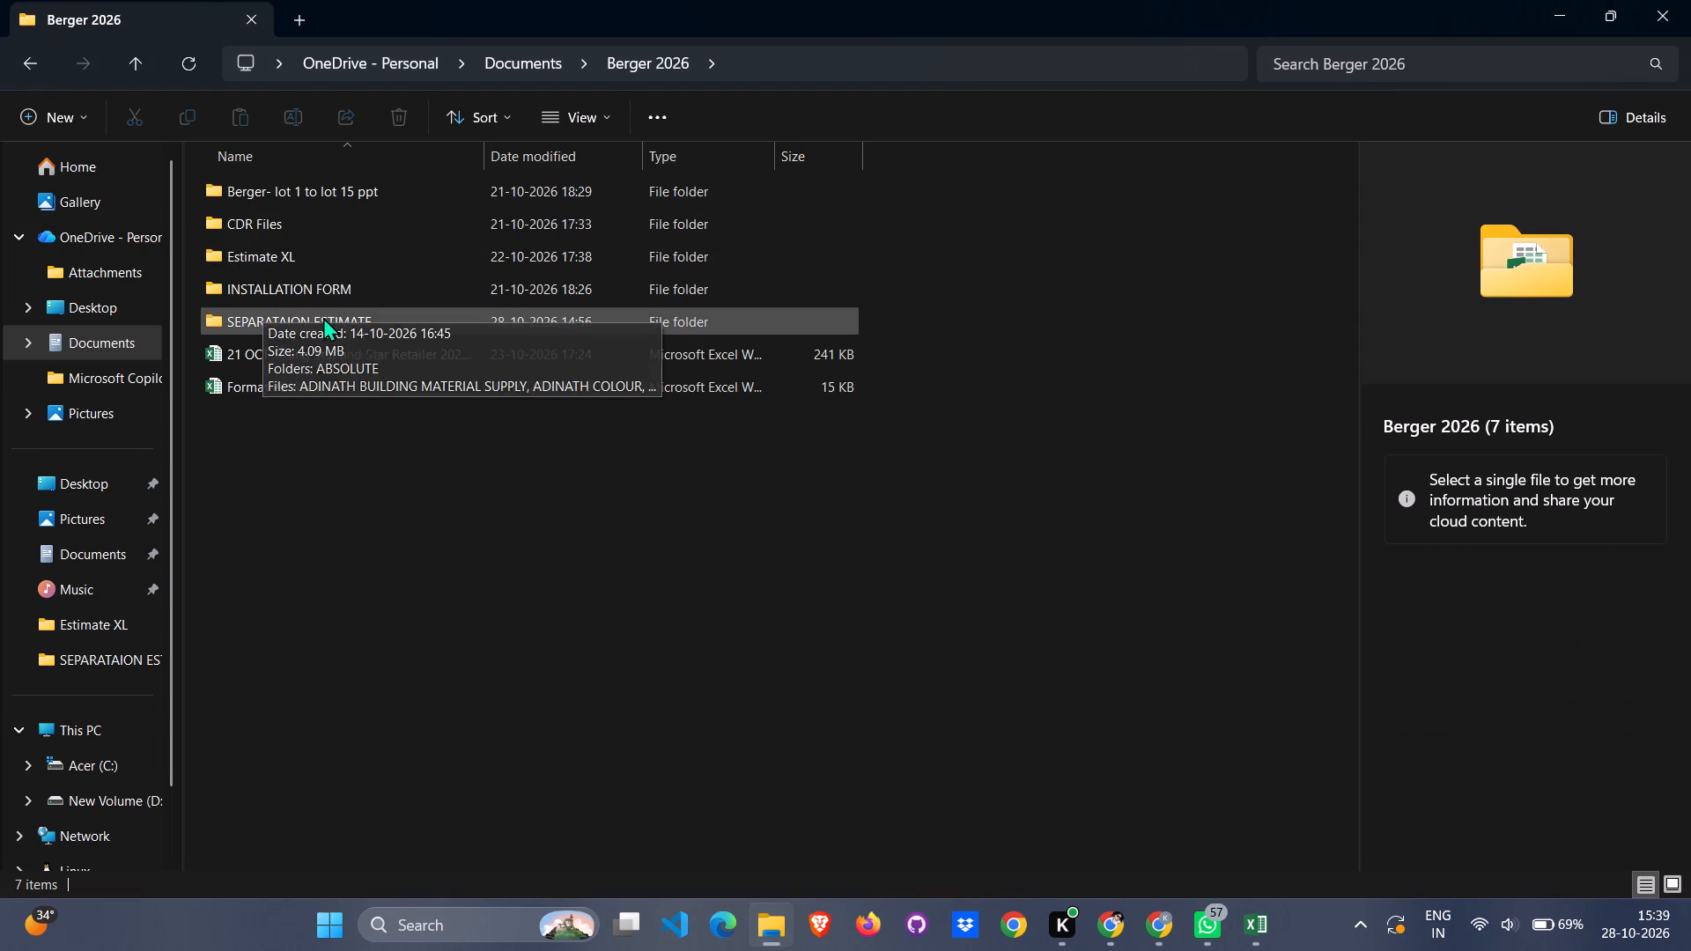
double_click(321, 319)
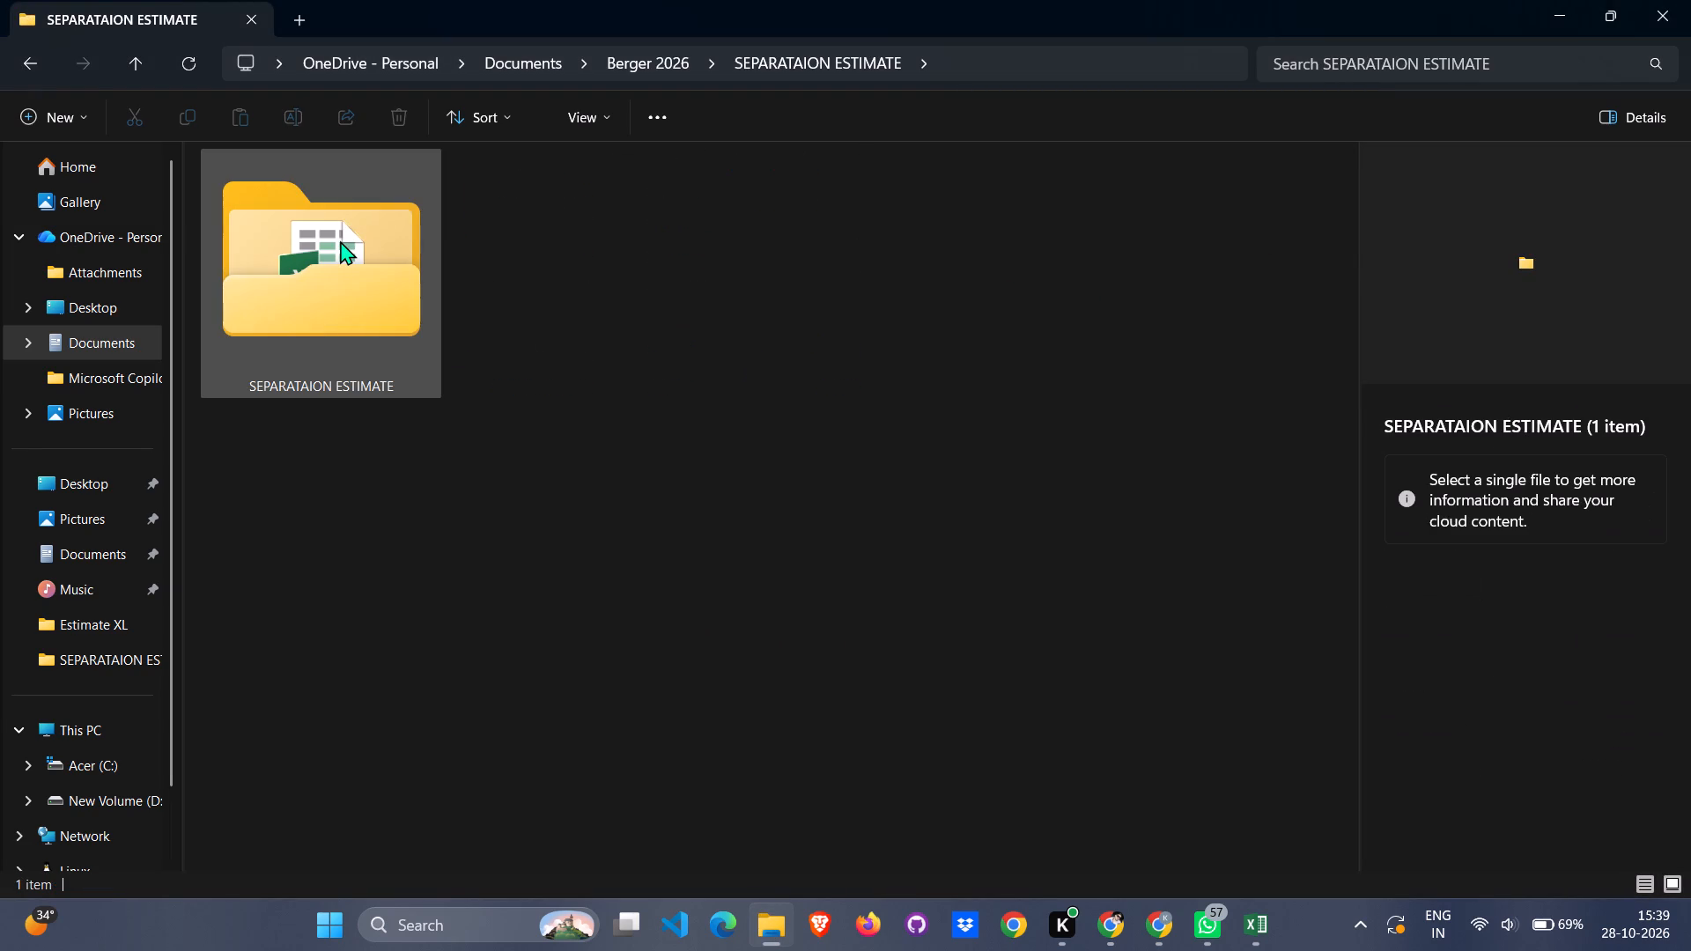
double_click(340, 240)
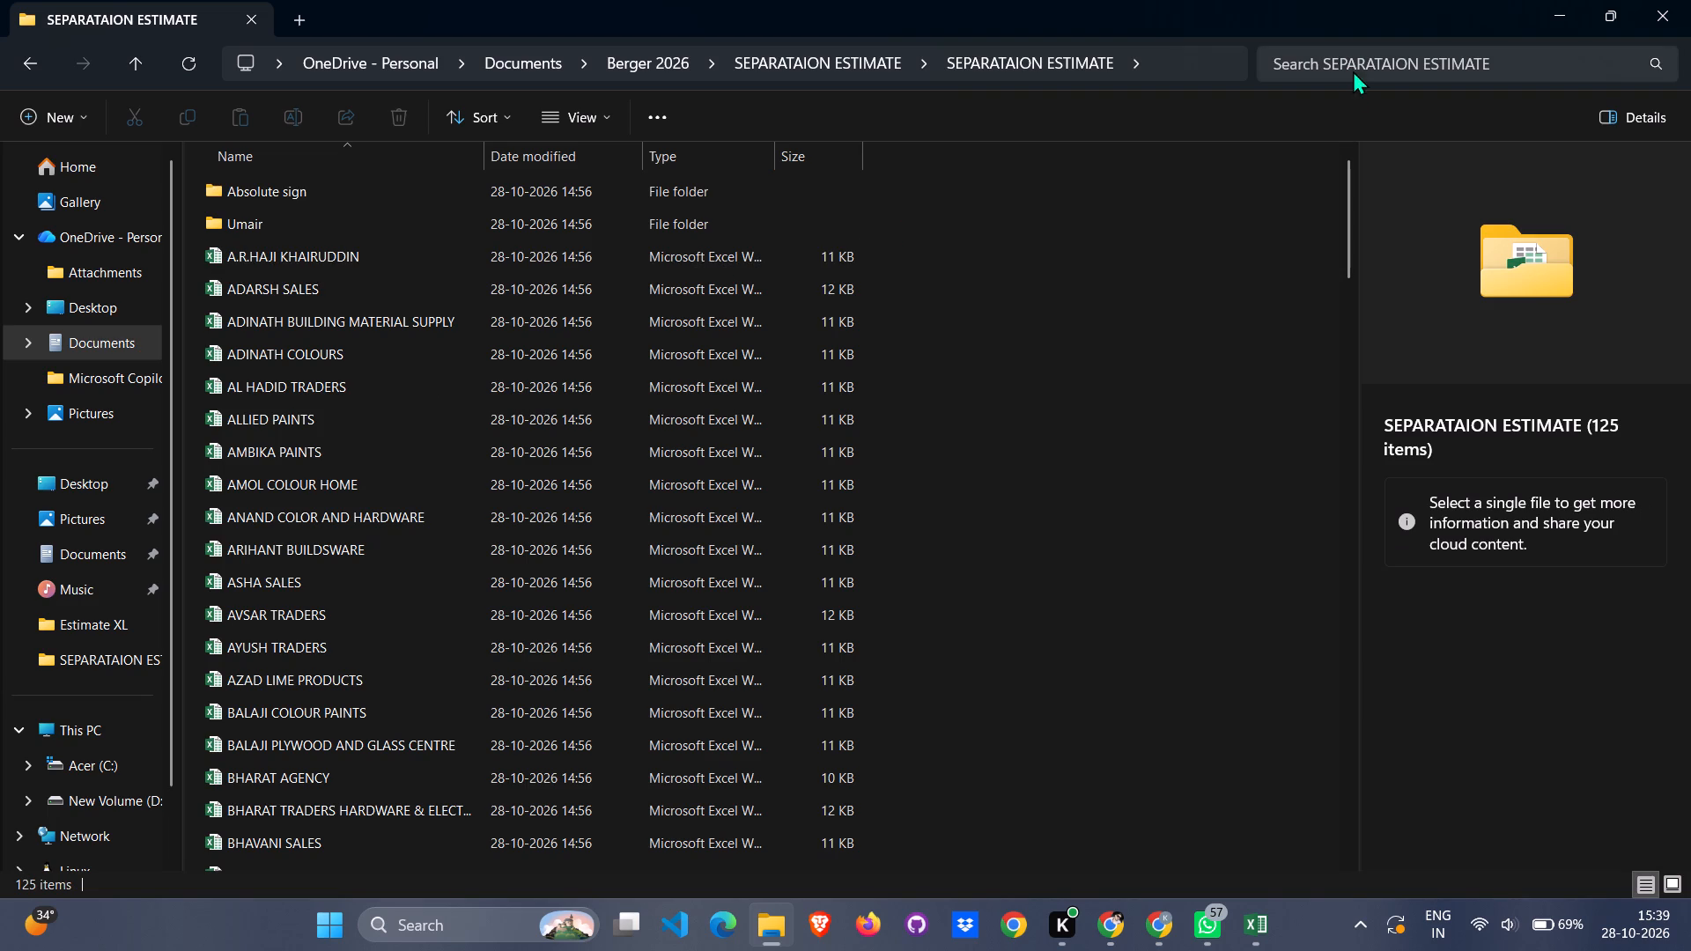
click(1353, 70)
key(alt+Tab)
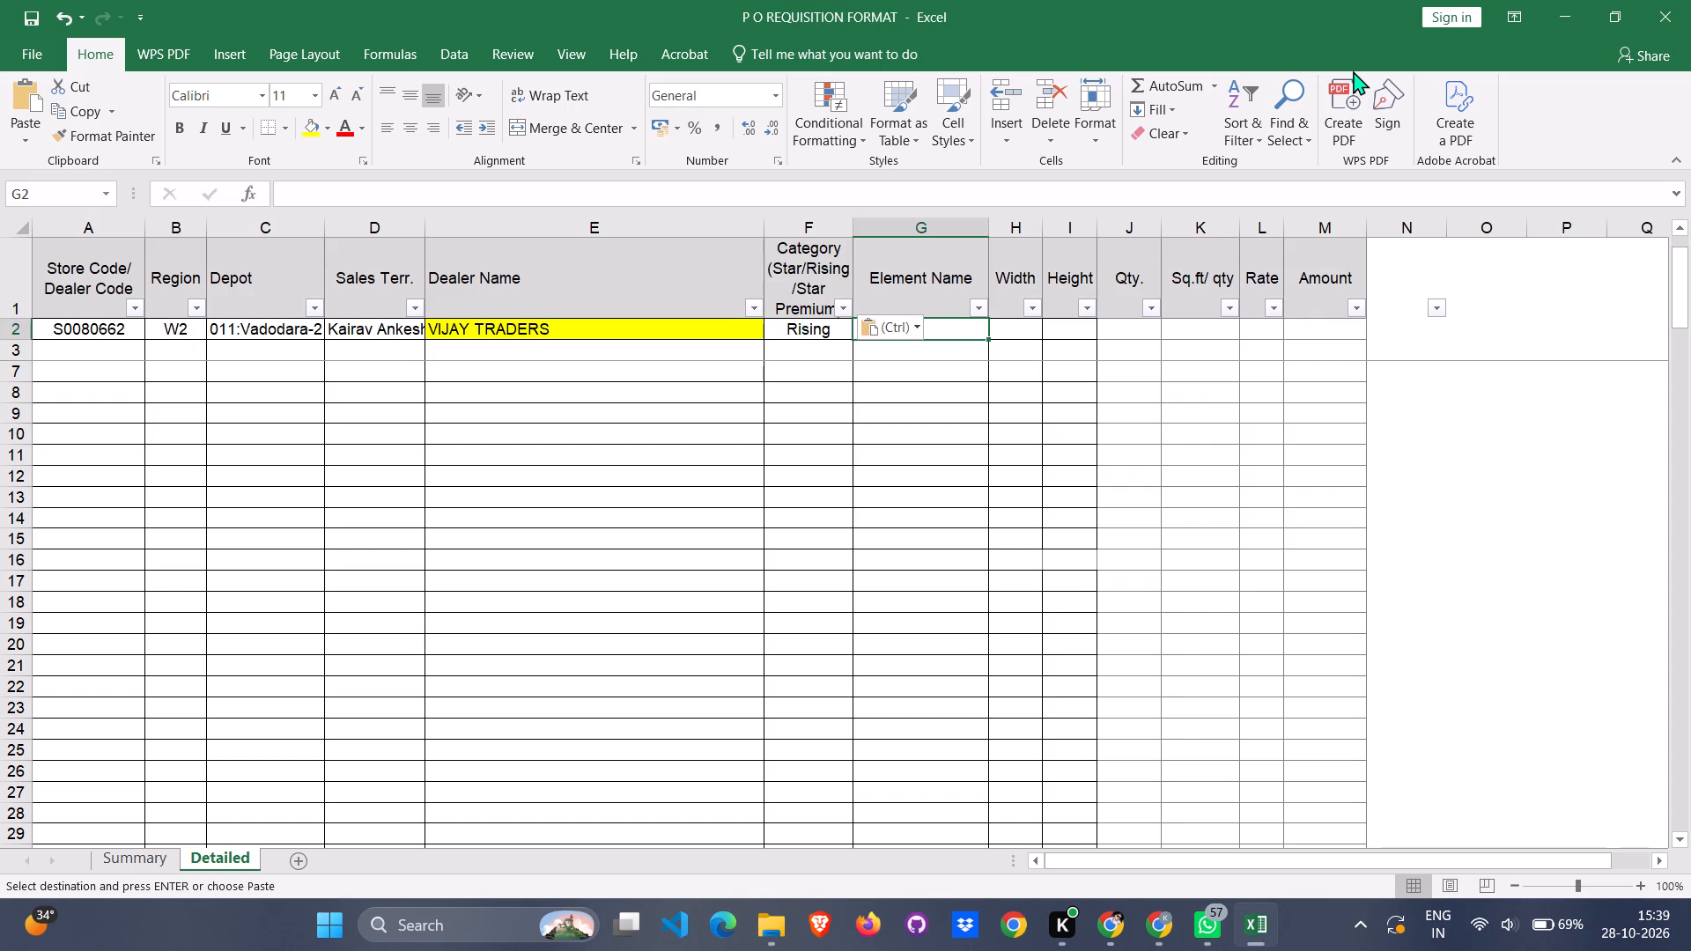
key(alt+Tab)
click(1353, 70)
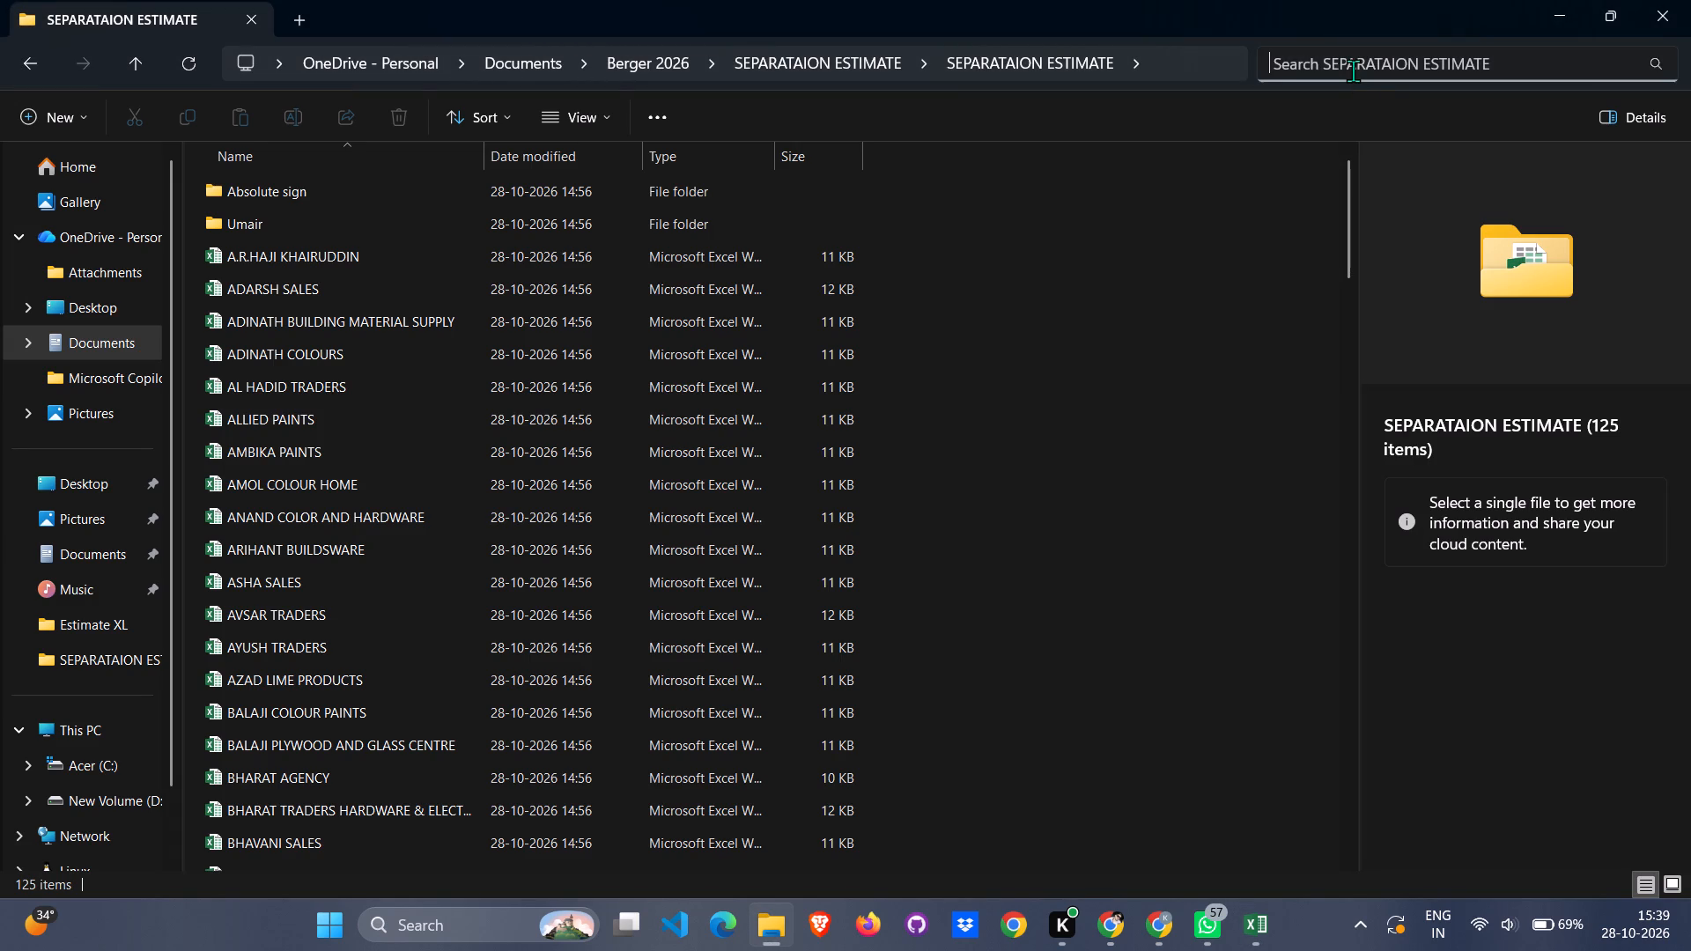
text(VIJAY)
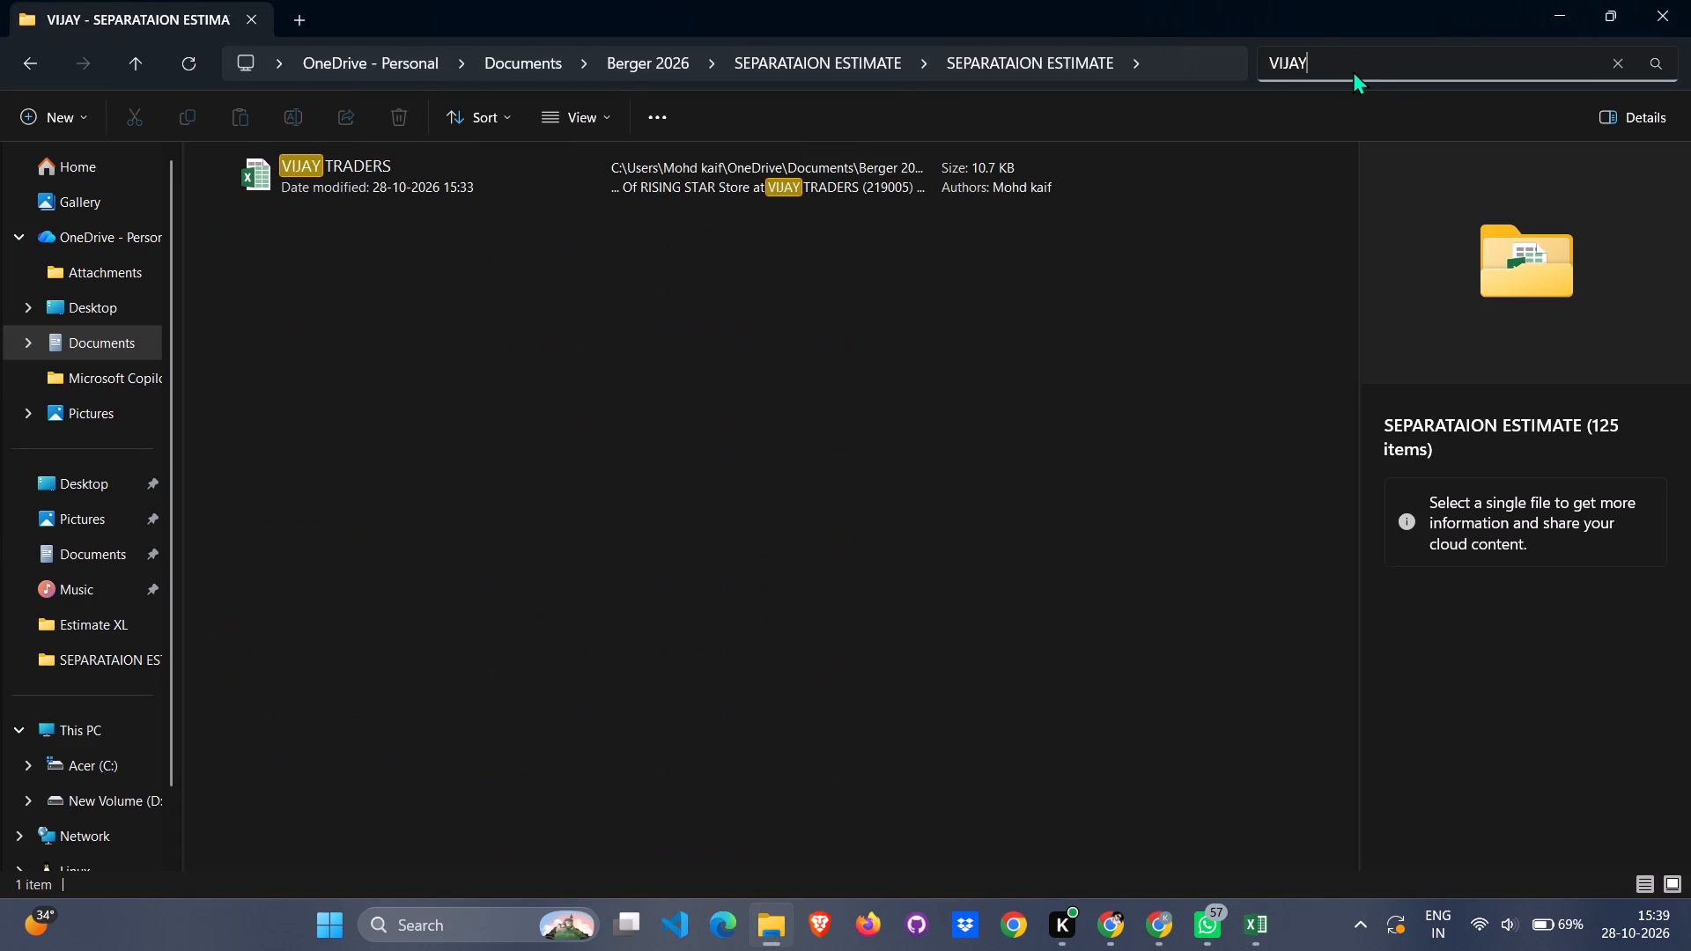
double_click(444, 179)
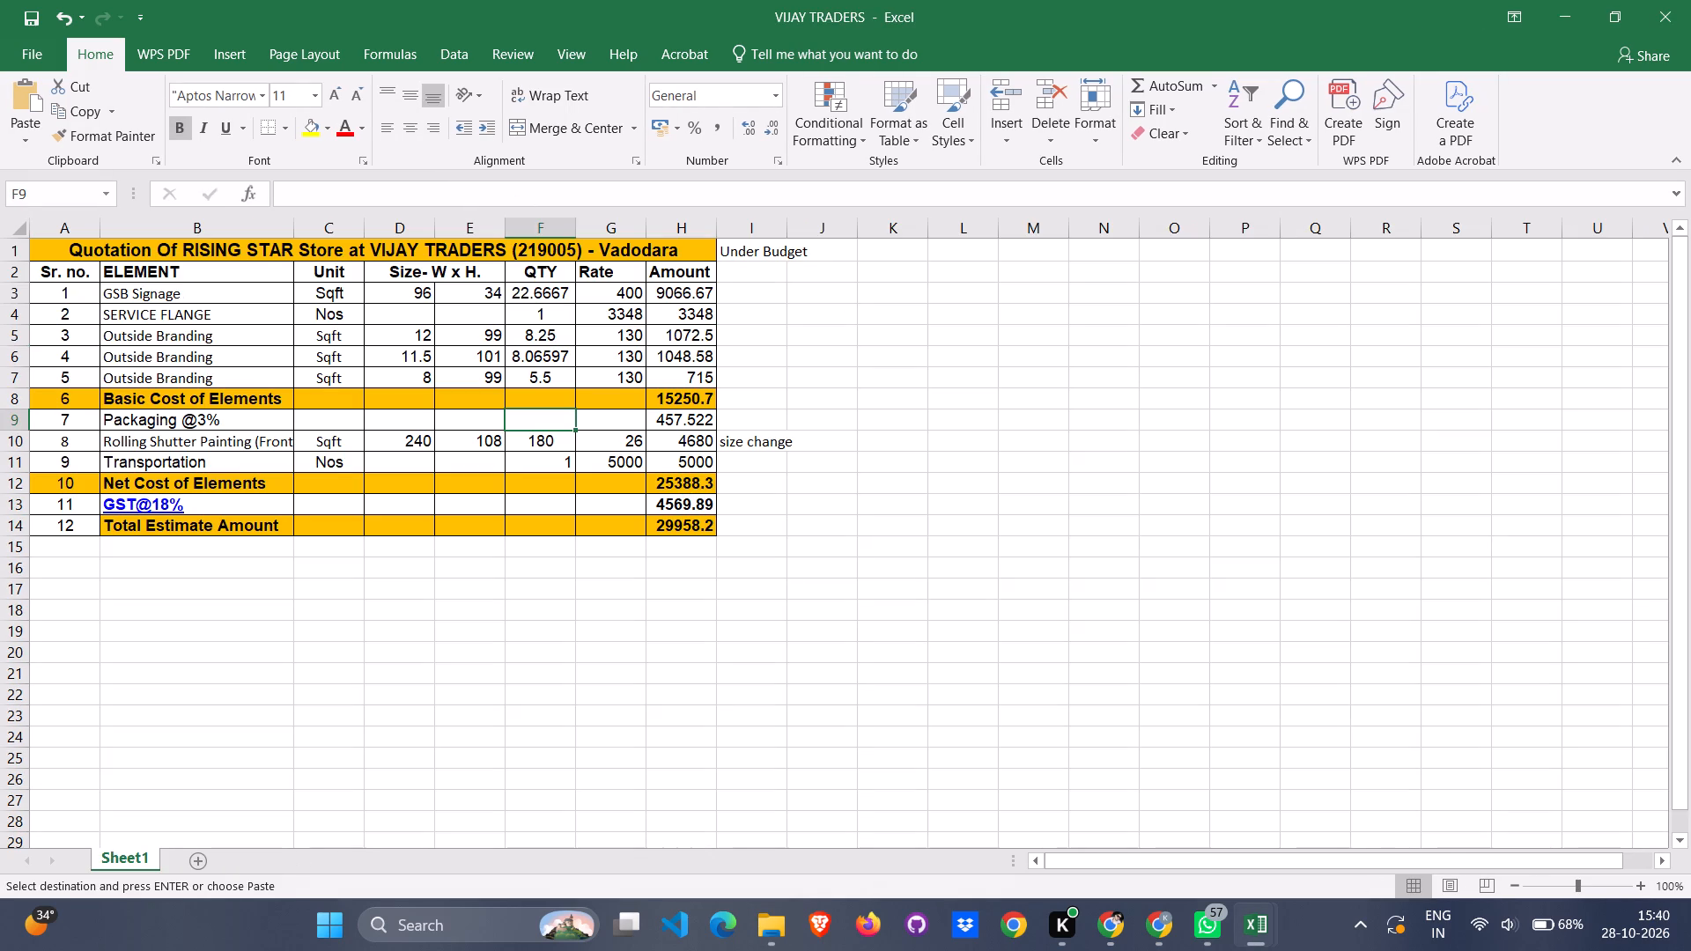
Copy the five element names, GSB Signage through the last Outside Branding, from the VIJAY TRADERS quotation into the Detailed sheet starting at G2.
click(214, 292)
key(shift+Down)
key(shift+Down)
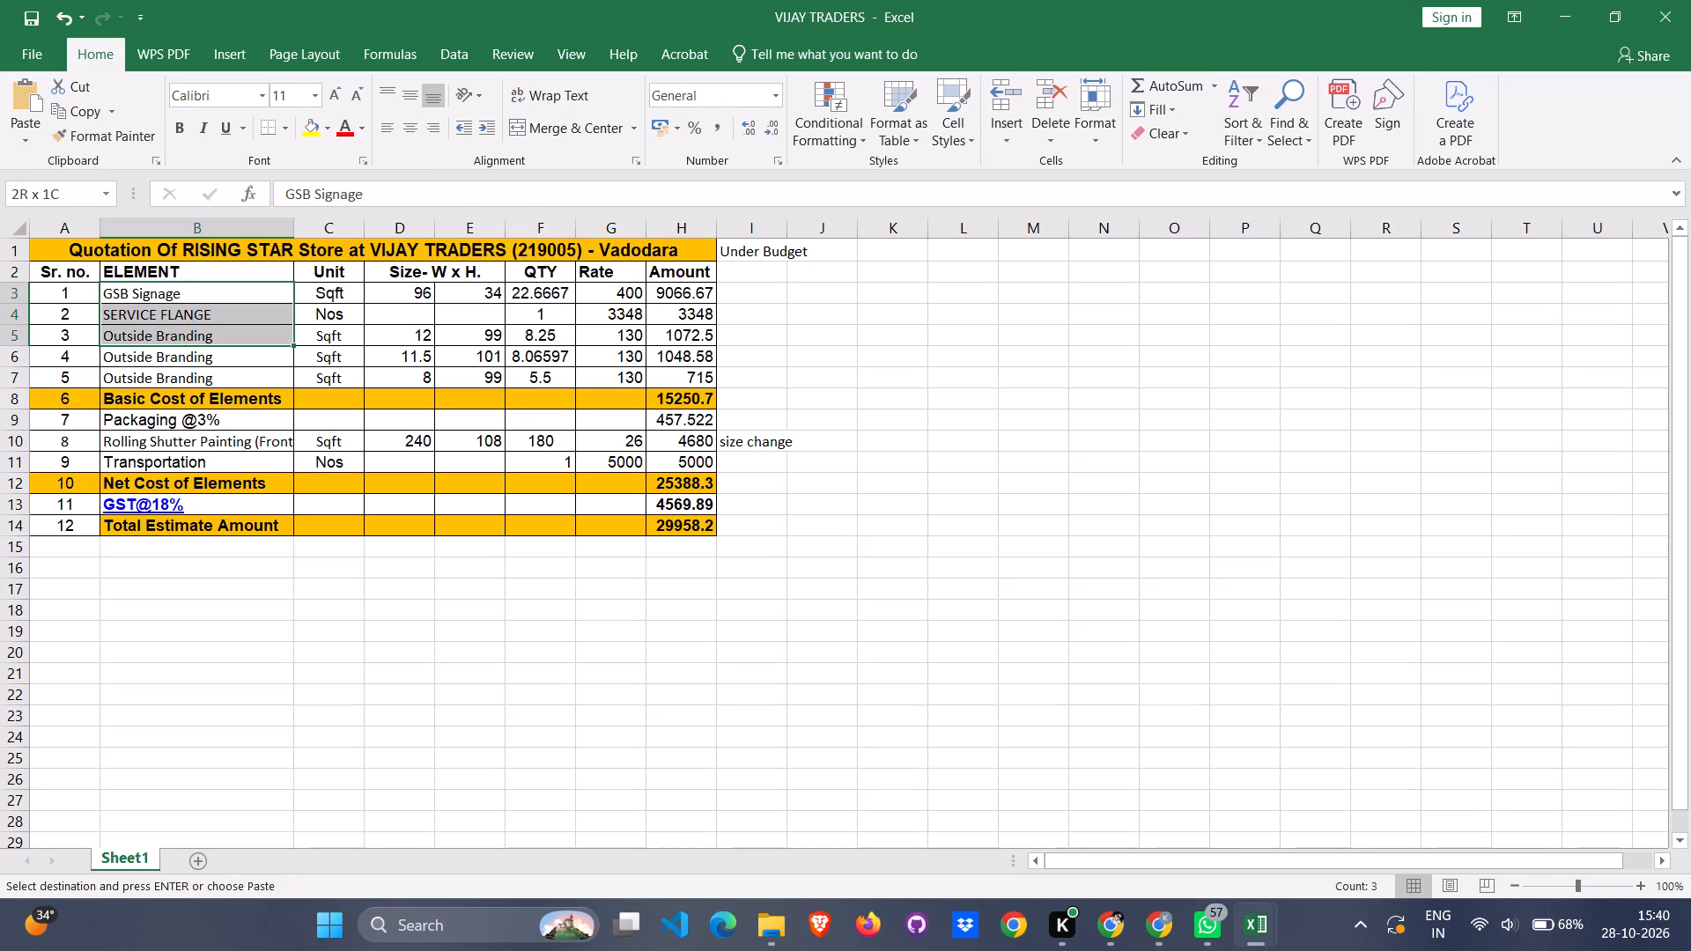
key(shift+Down)
key(shift+Down)
key(ctrl+c)
key(alt+Tab)
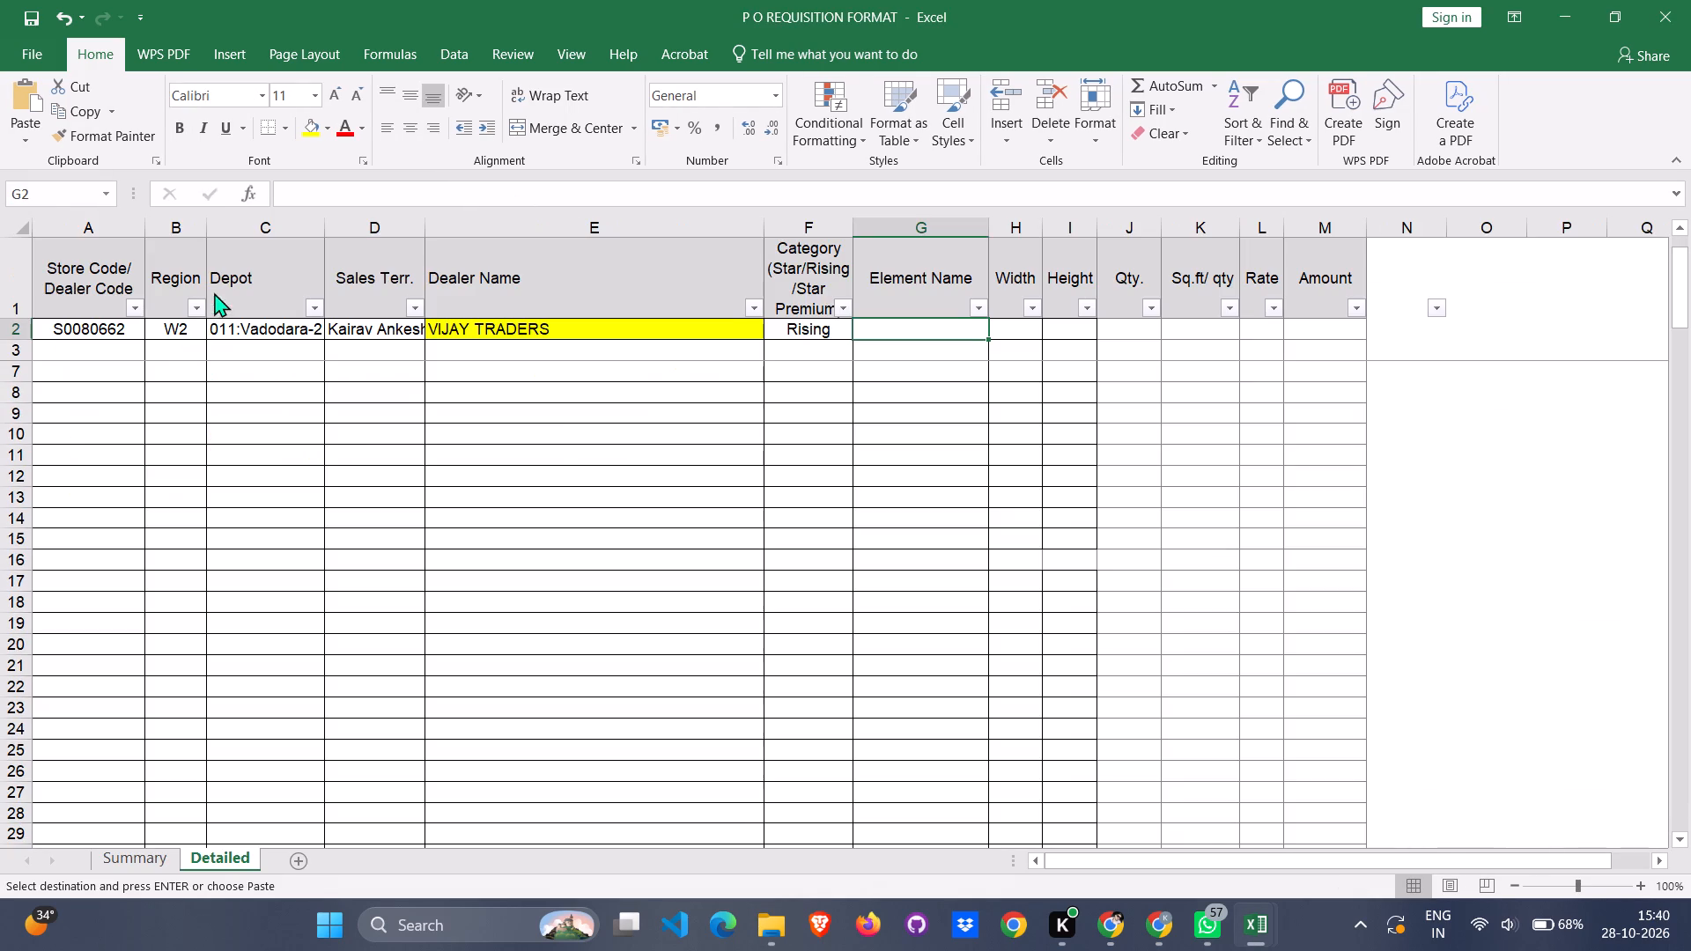
key(ctrl+v)
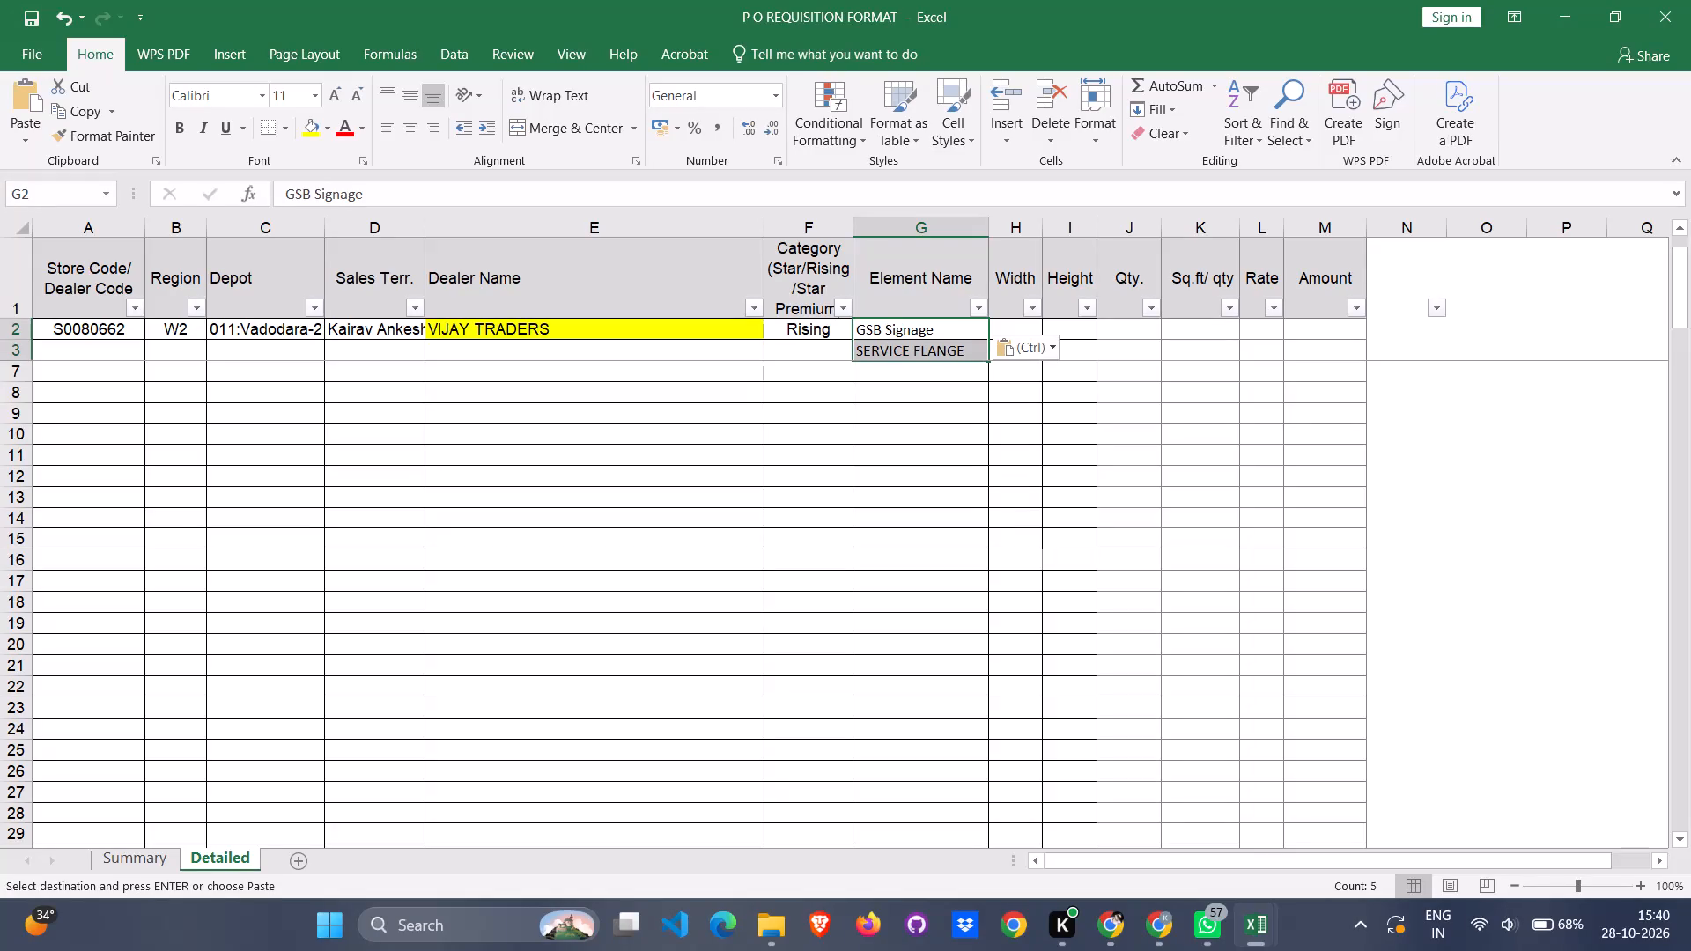
key(alt+Tab)
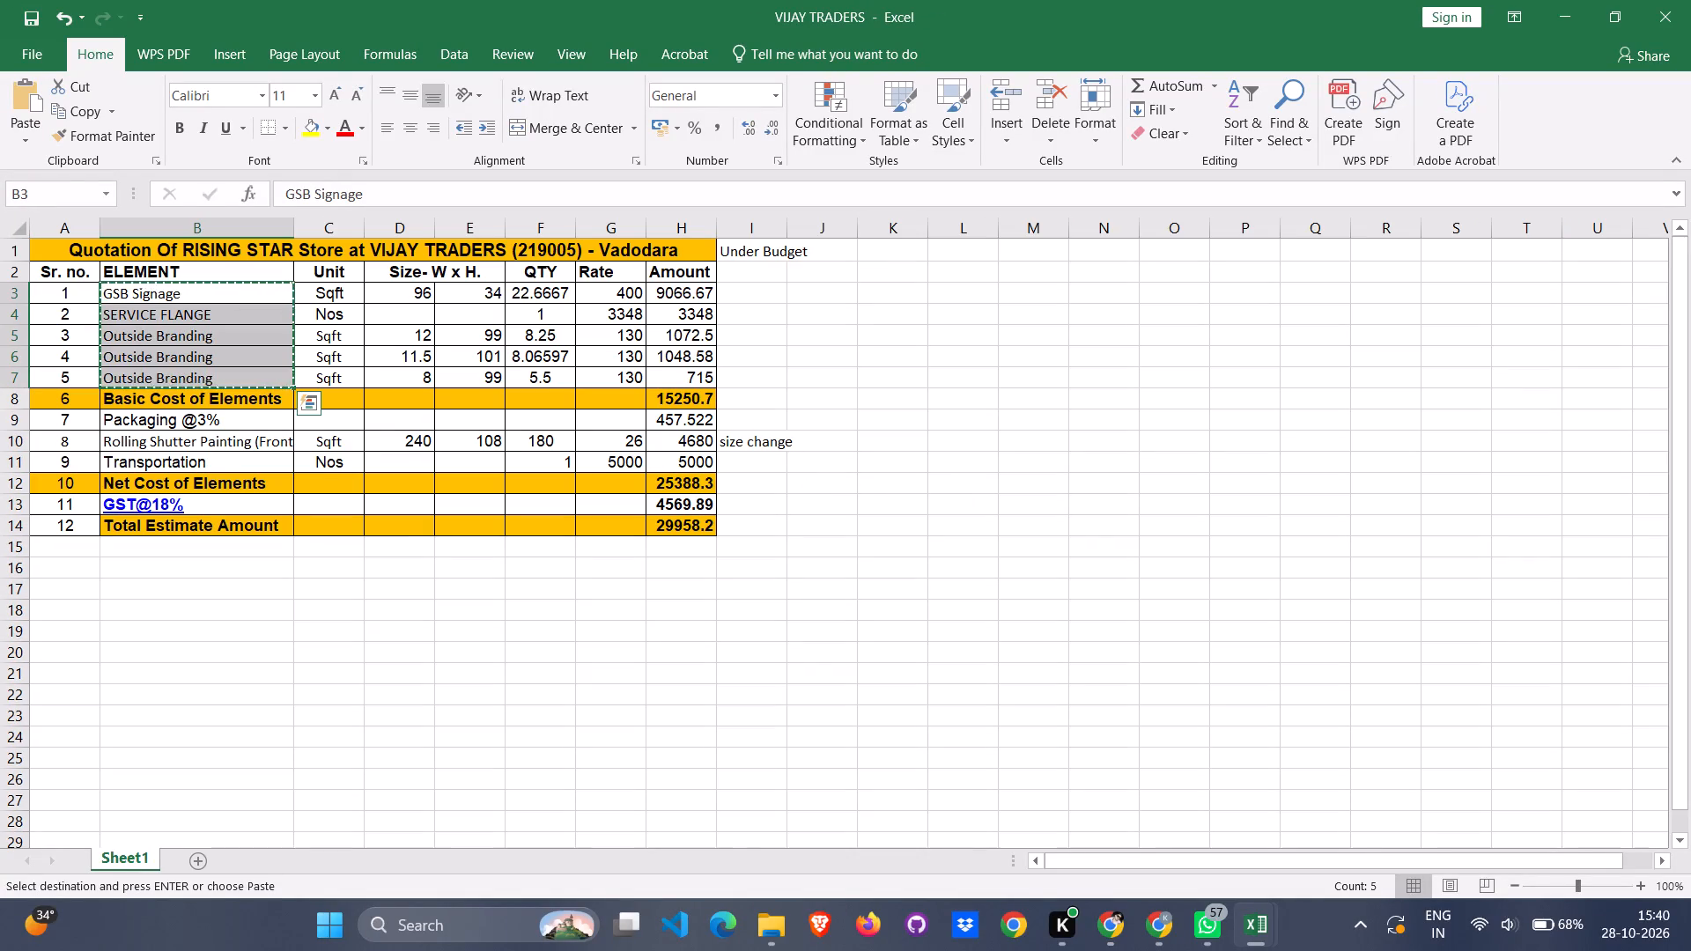
key(alt+Tab)
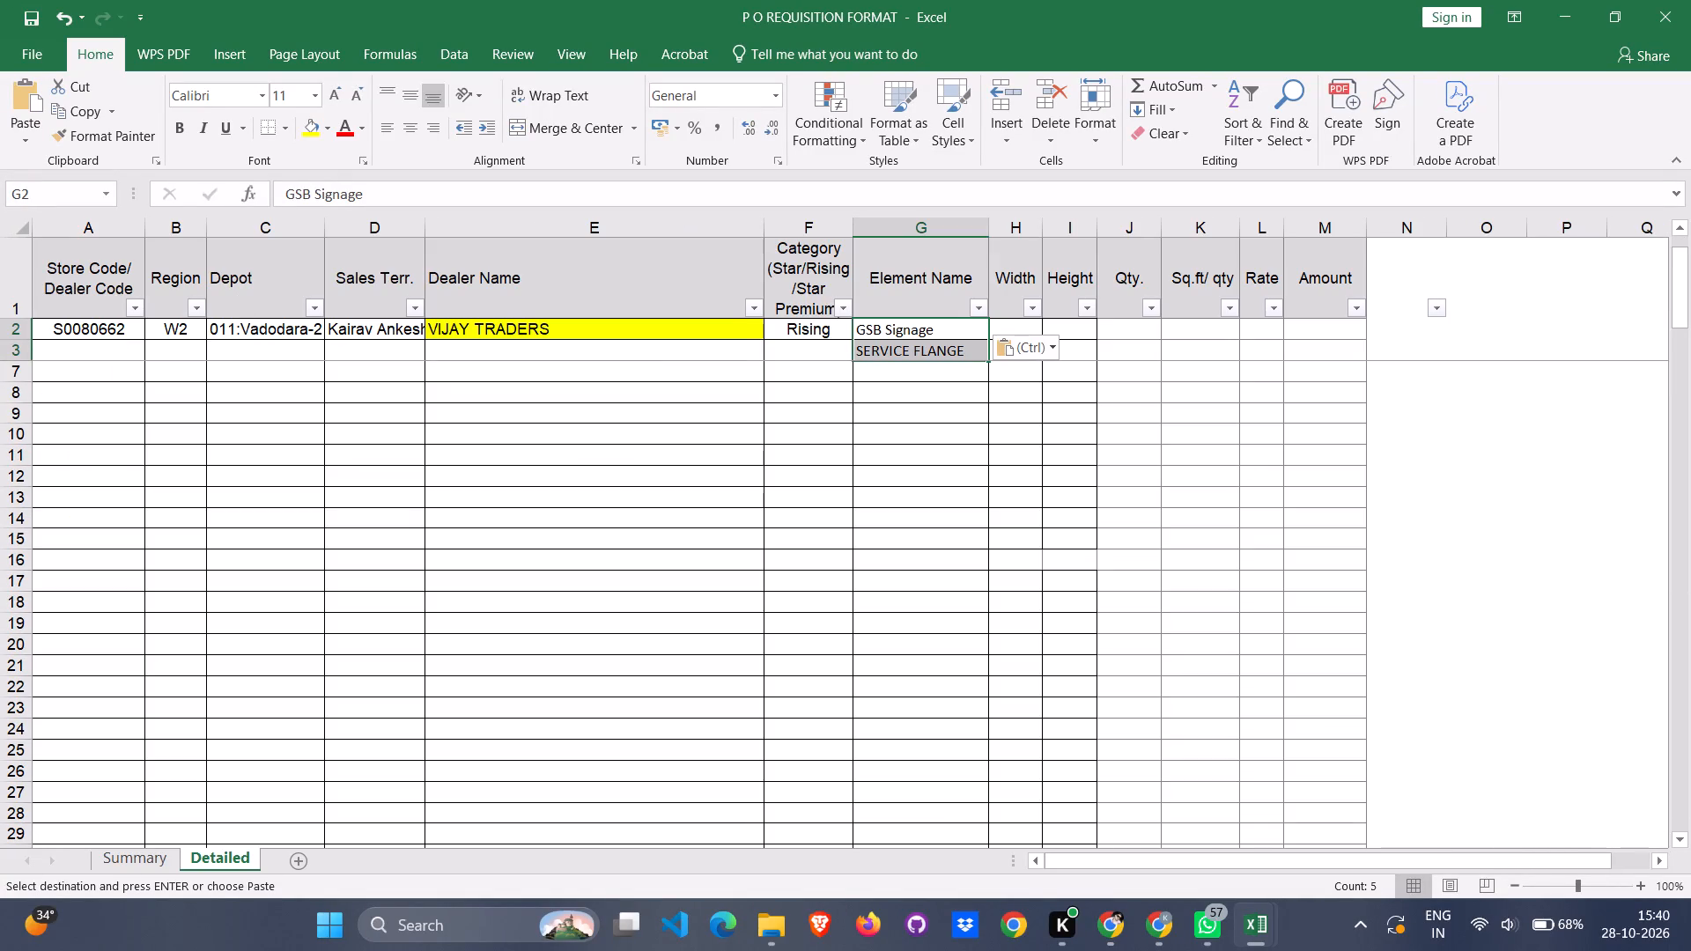
click(912, 334)
click(908, 361)
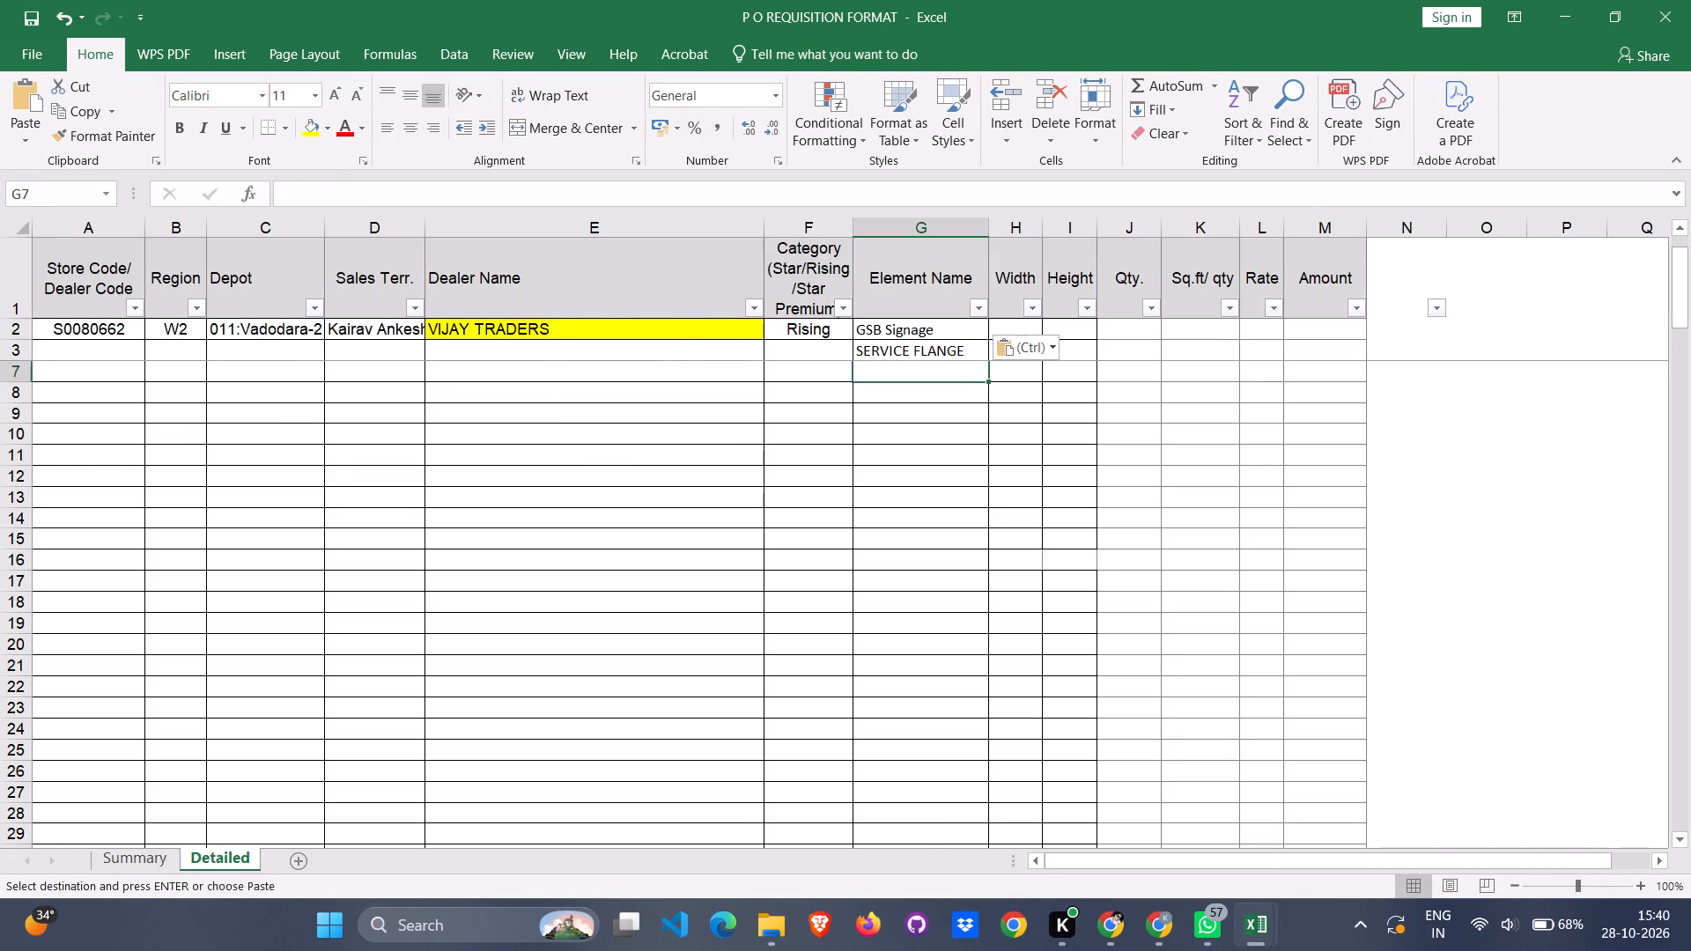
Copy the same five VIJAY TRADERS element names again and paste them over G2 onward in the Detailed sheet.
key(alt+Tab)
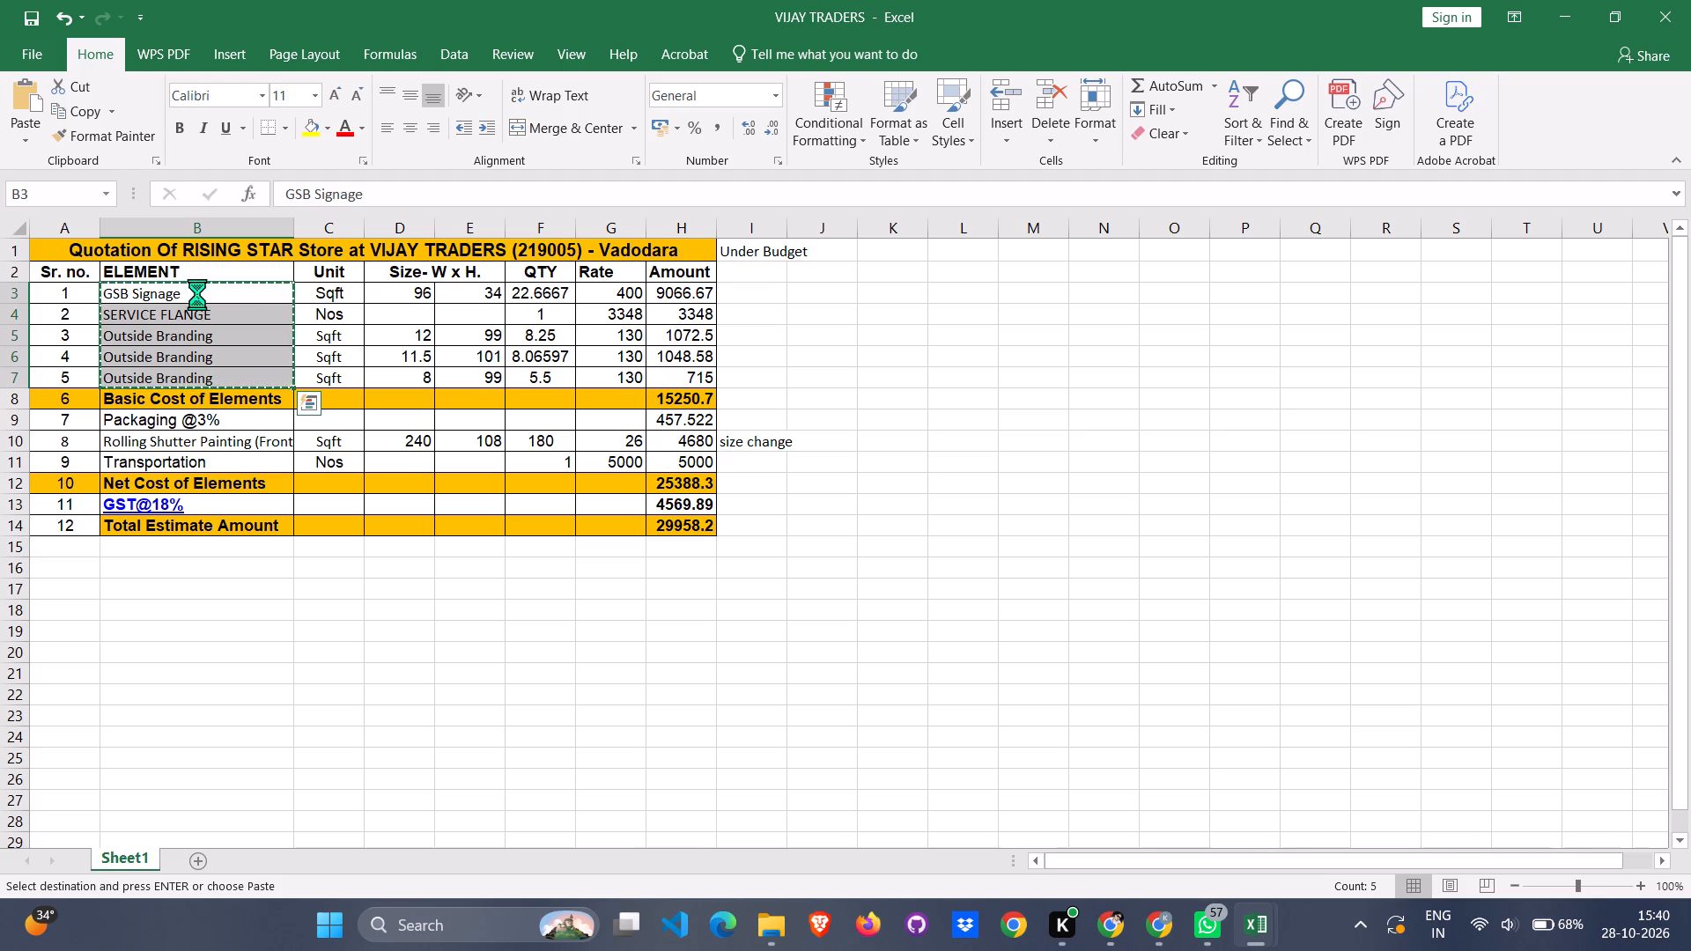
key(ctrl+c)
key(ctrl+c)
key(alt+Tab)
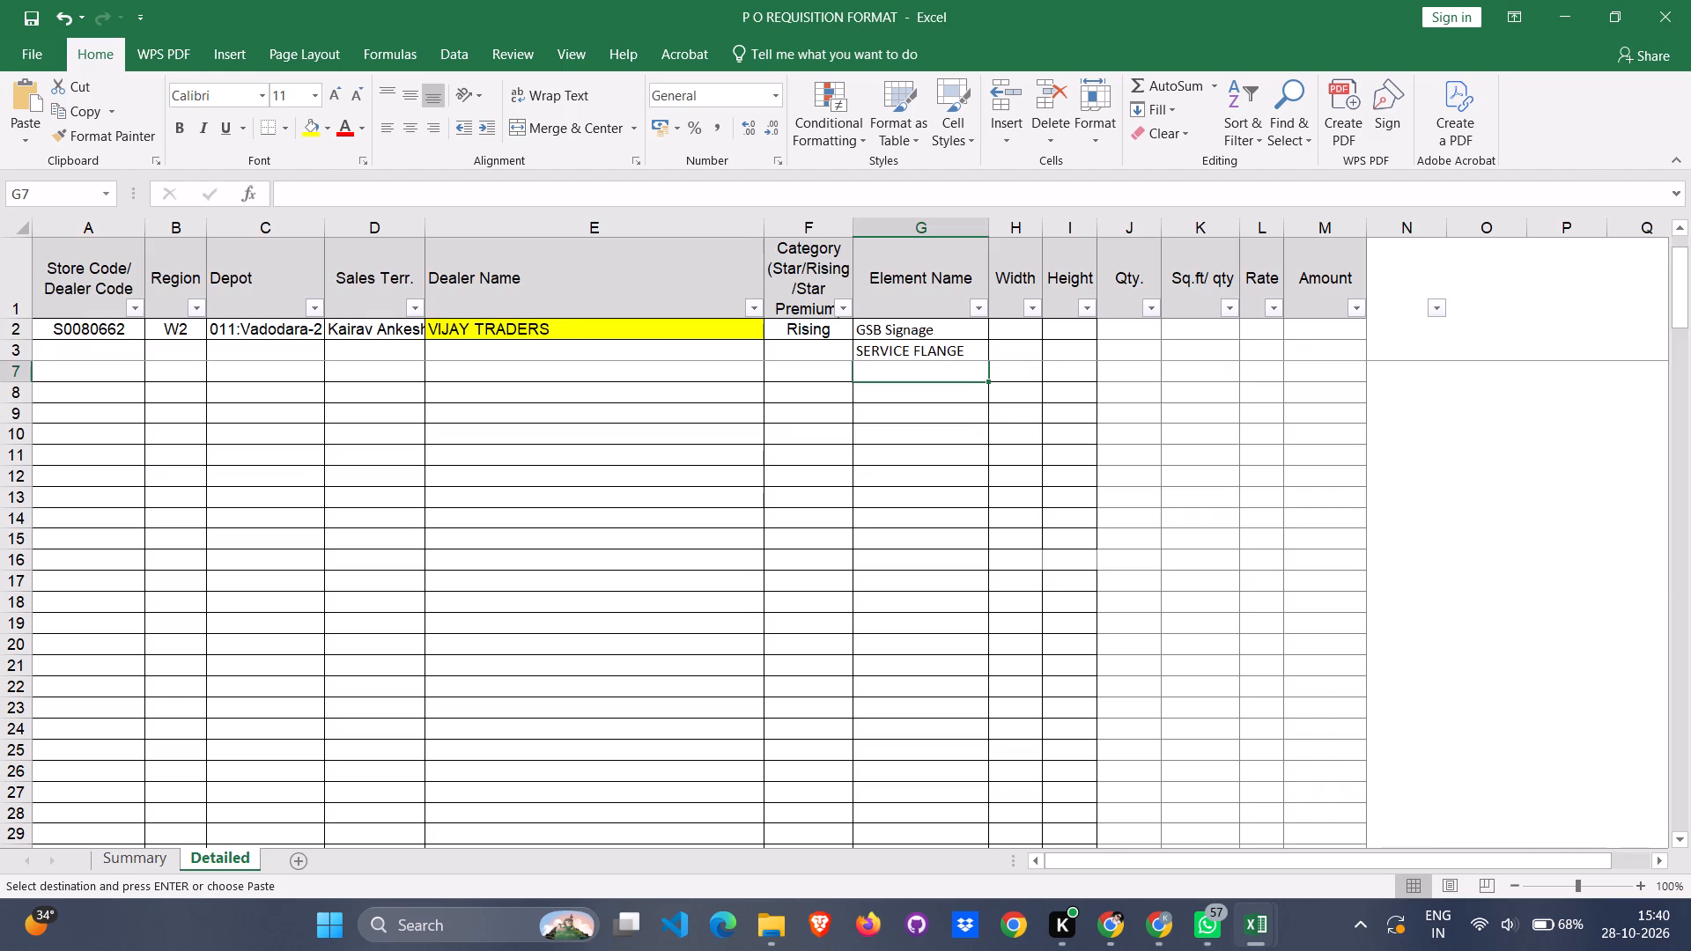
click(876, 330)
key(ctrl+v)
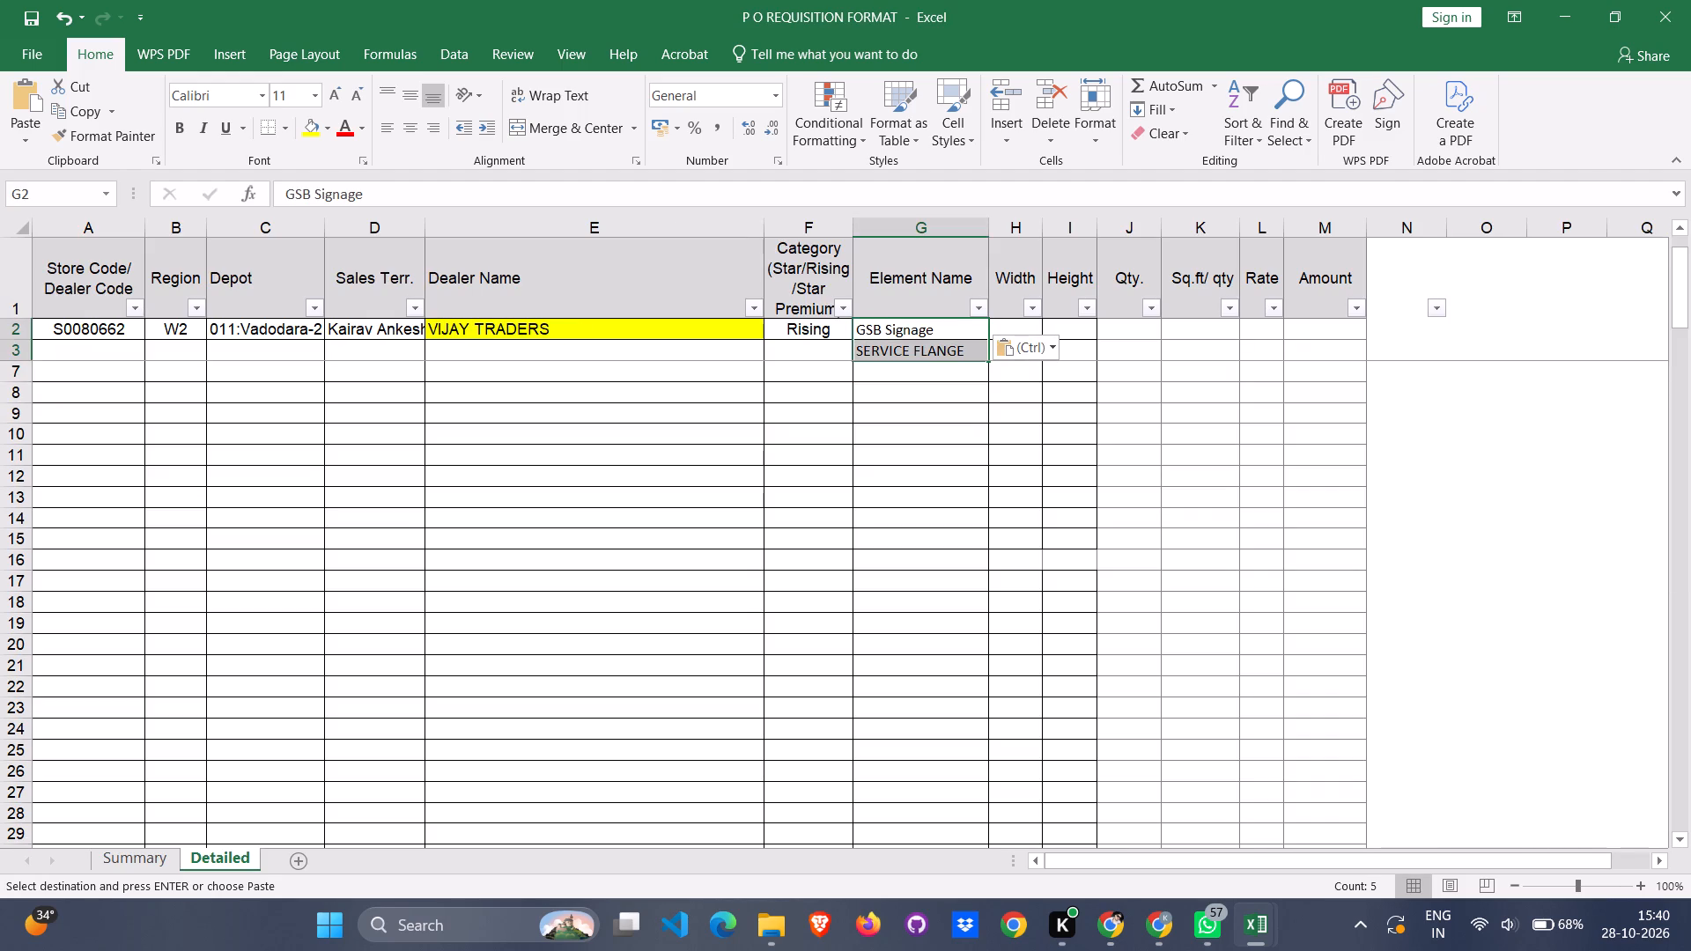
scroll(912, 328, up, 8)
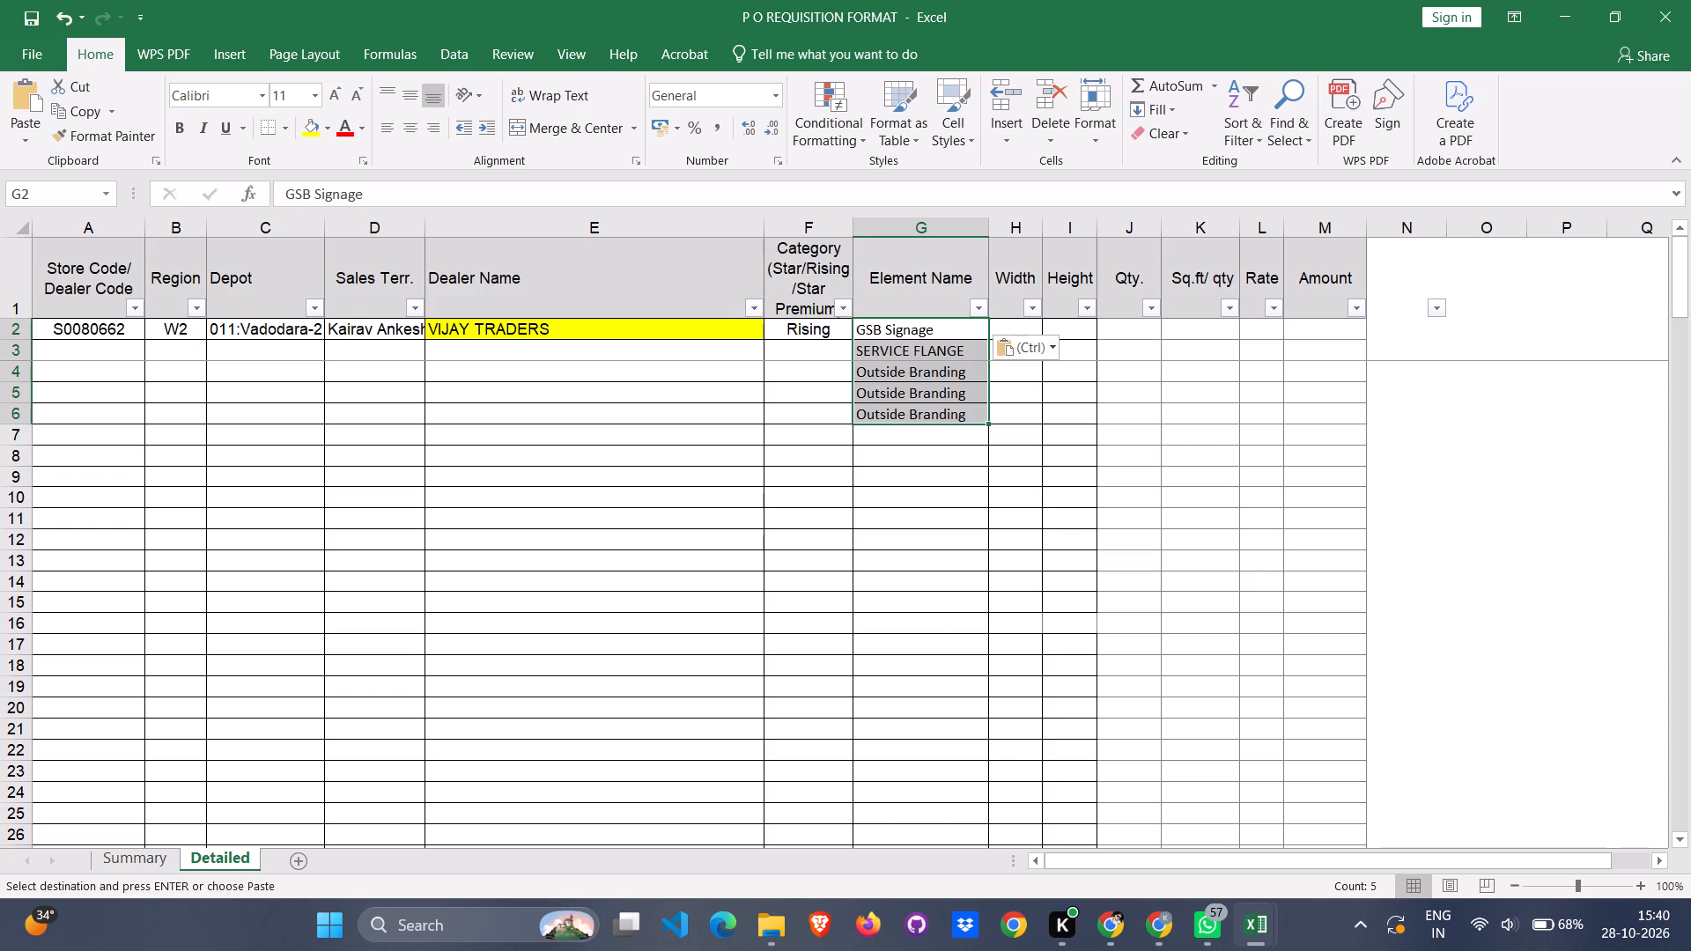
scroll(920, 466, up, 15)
Copy the width and height values D3:E7 from the VIJAY TRADERS quotation into the Detailed sheet starting at H2, and save the requisition workbook.
key(alt+Tab)
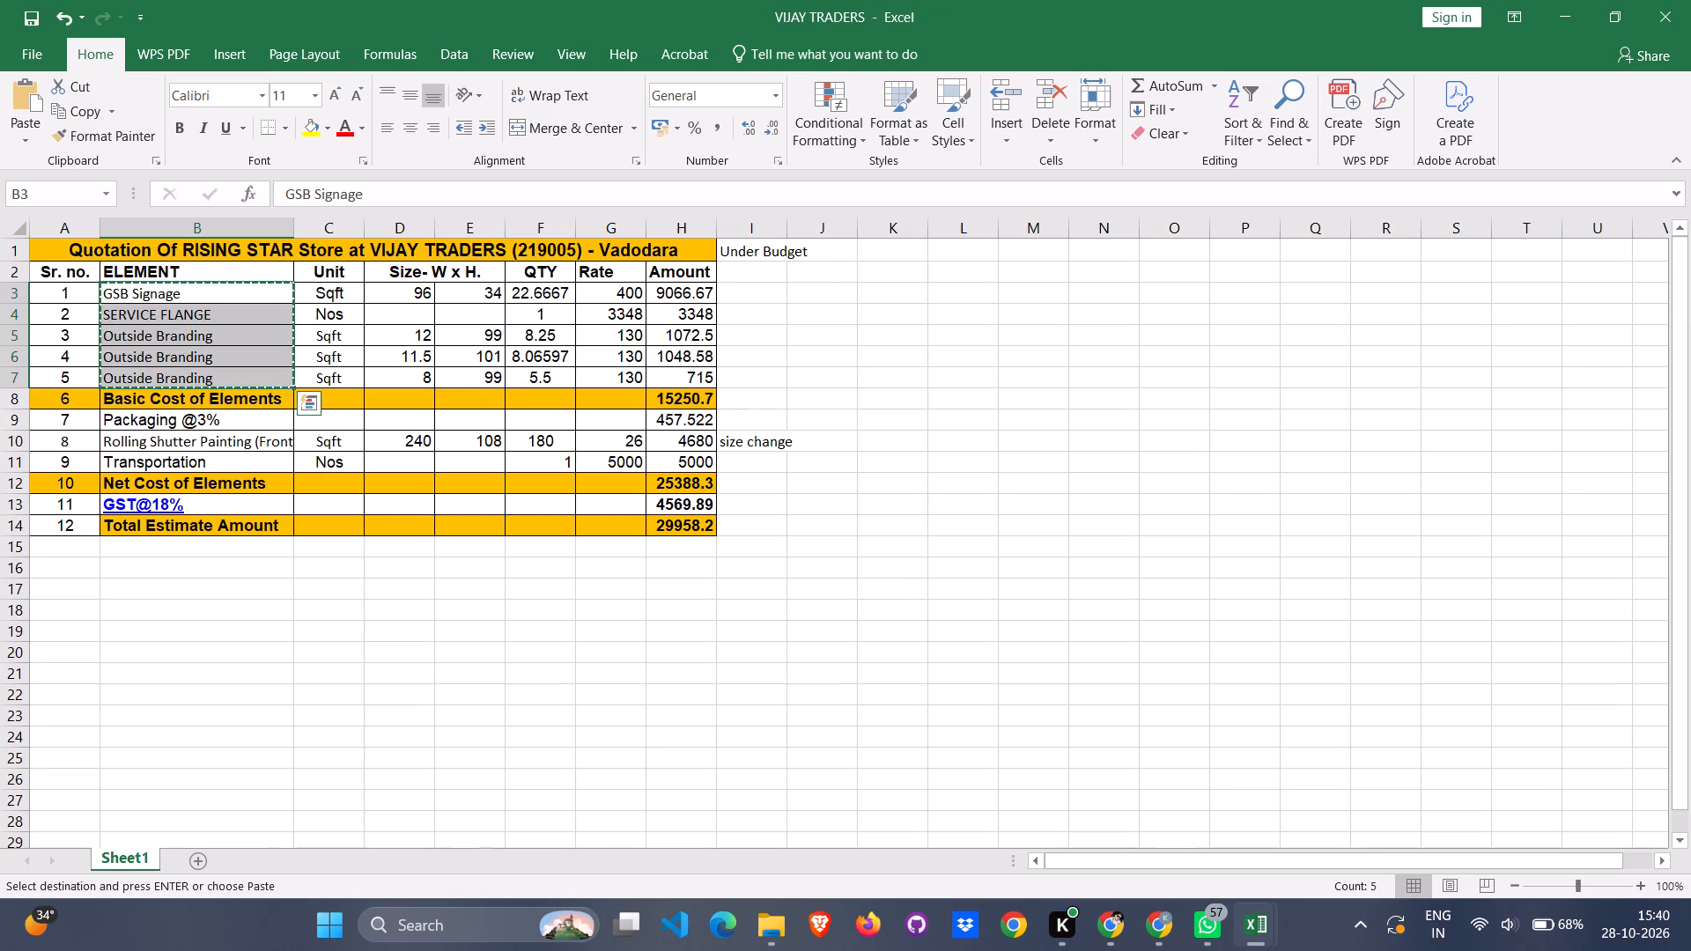
click(401, 297)
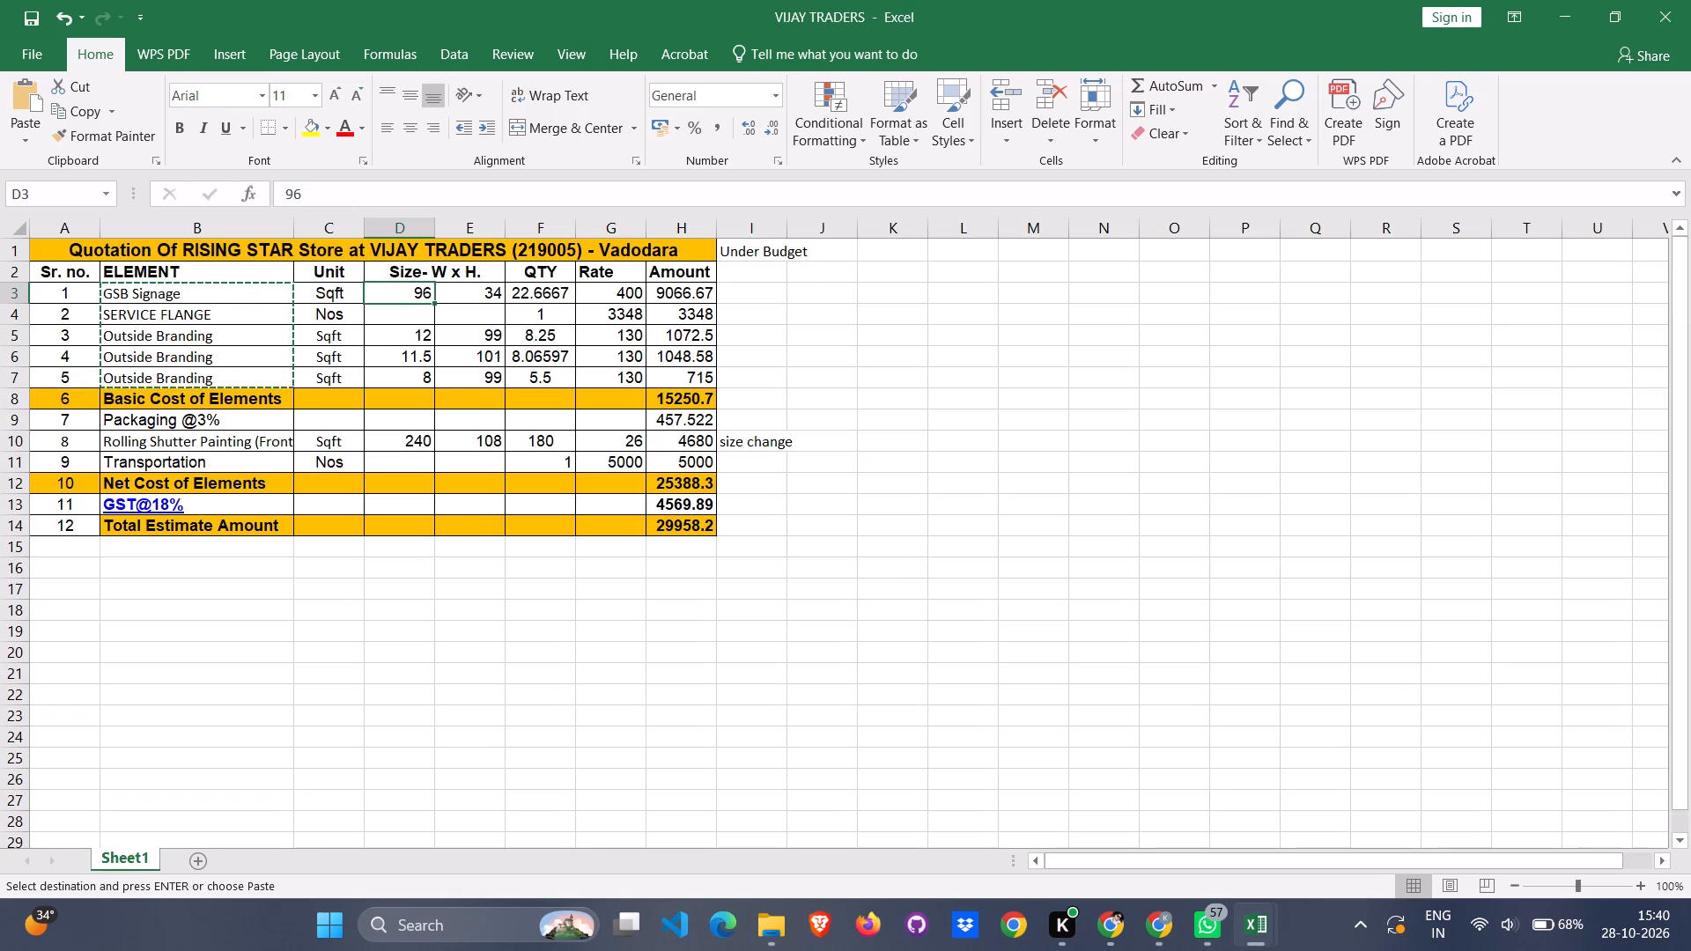
key(shift+Down)
key(shift+Down)
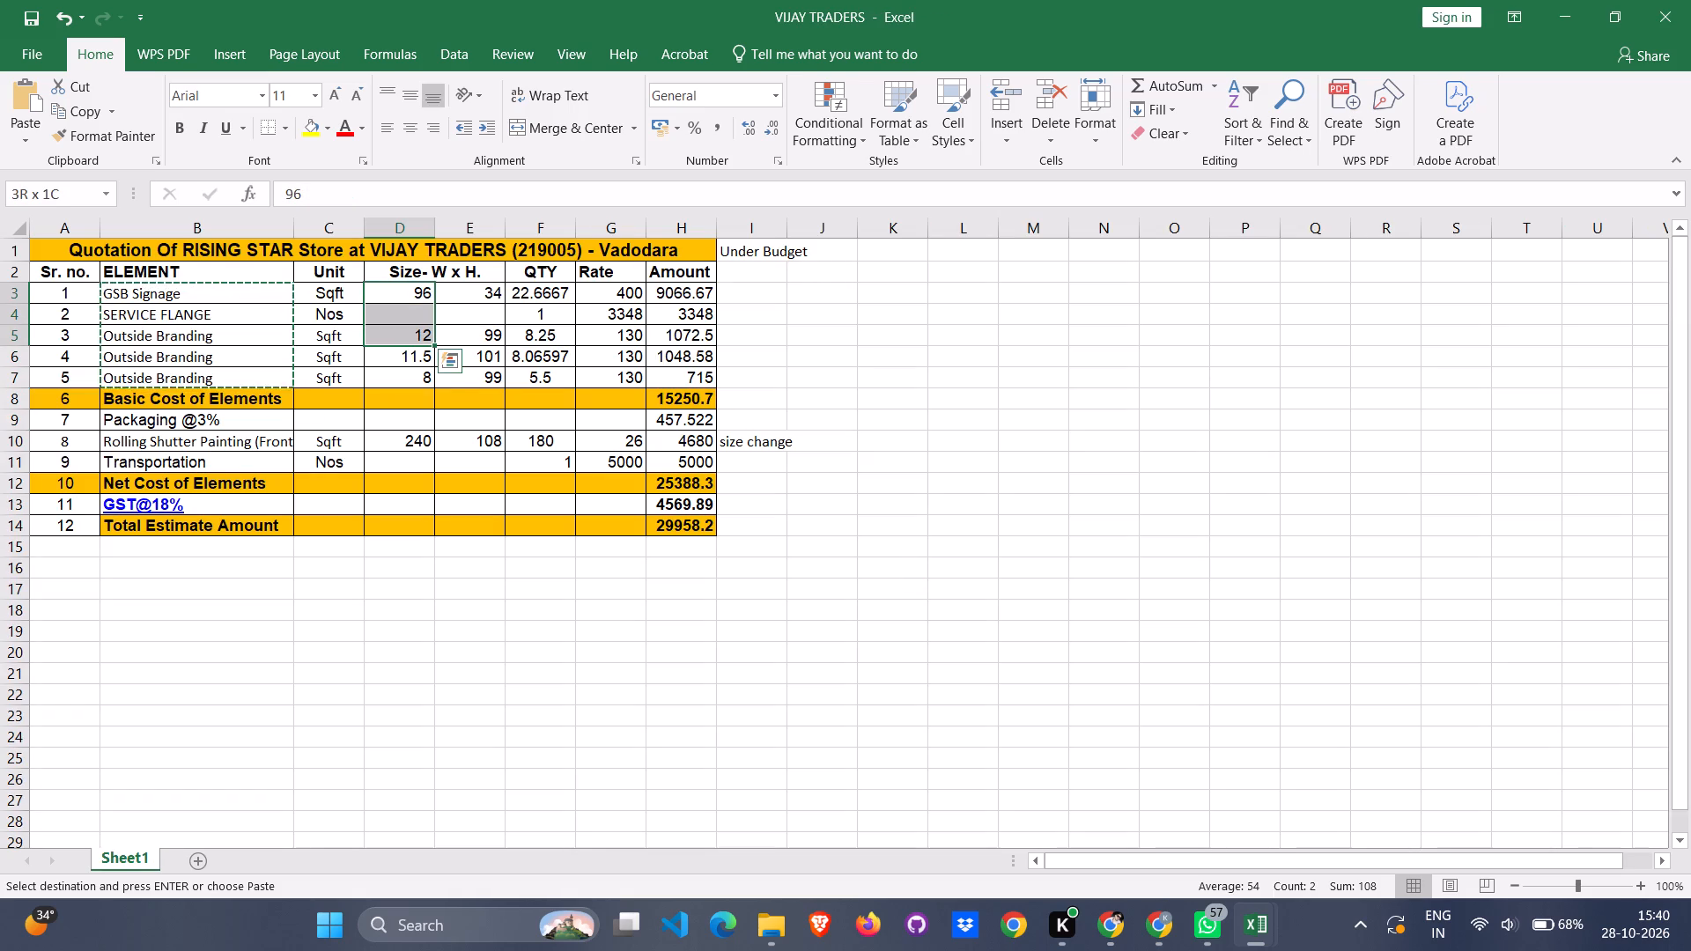
key(shift+Down)
key(shift+Down)
key(shift+Right)
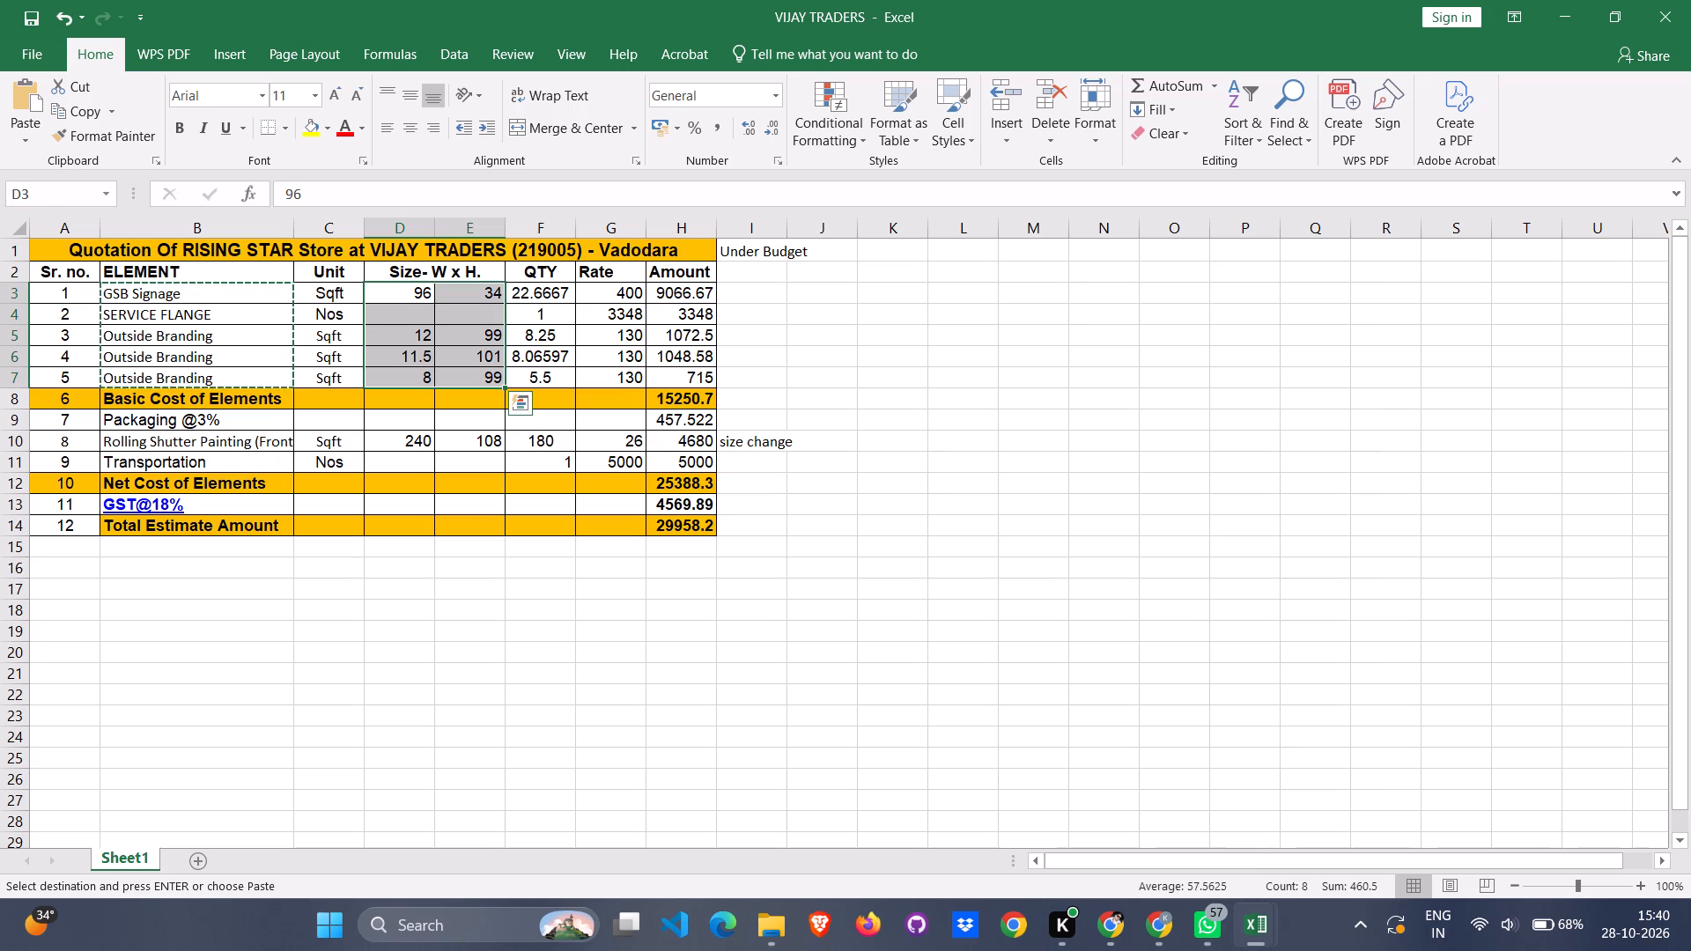
key(ctrl+c)
key(alt+Tab)
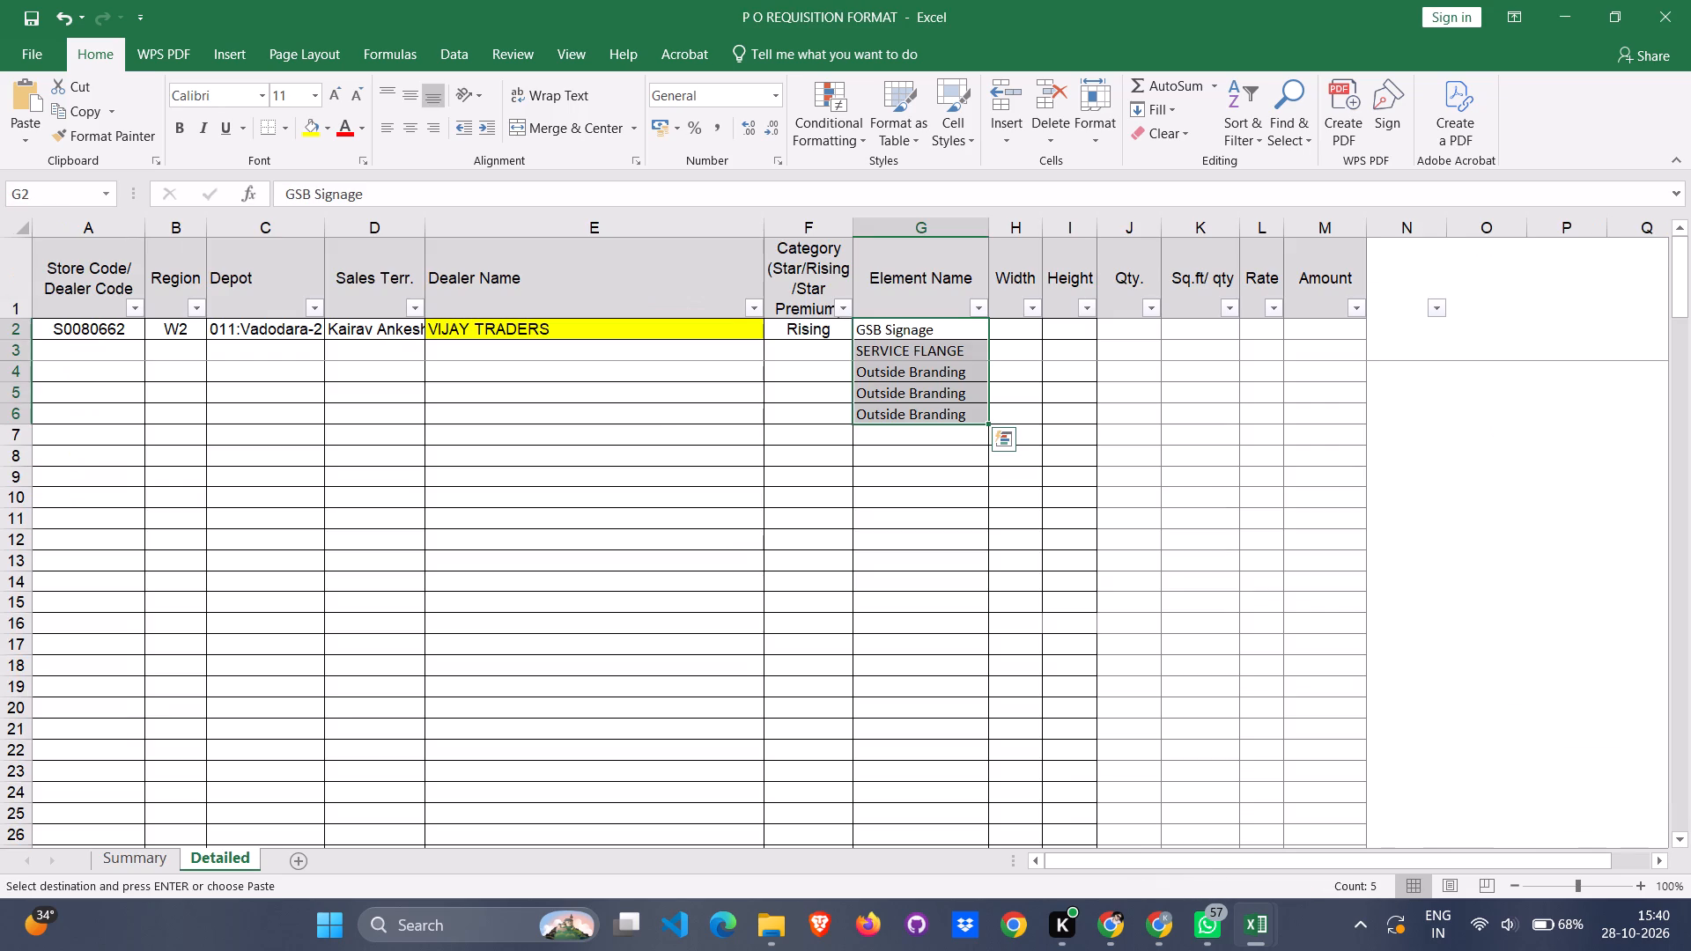
scroll(986, 411, up, 3)
click(1017, 331)
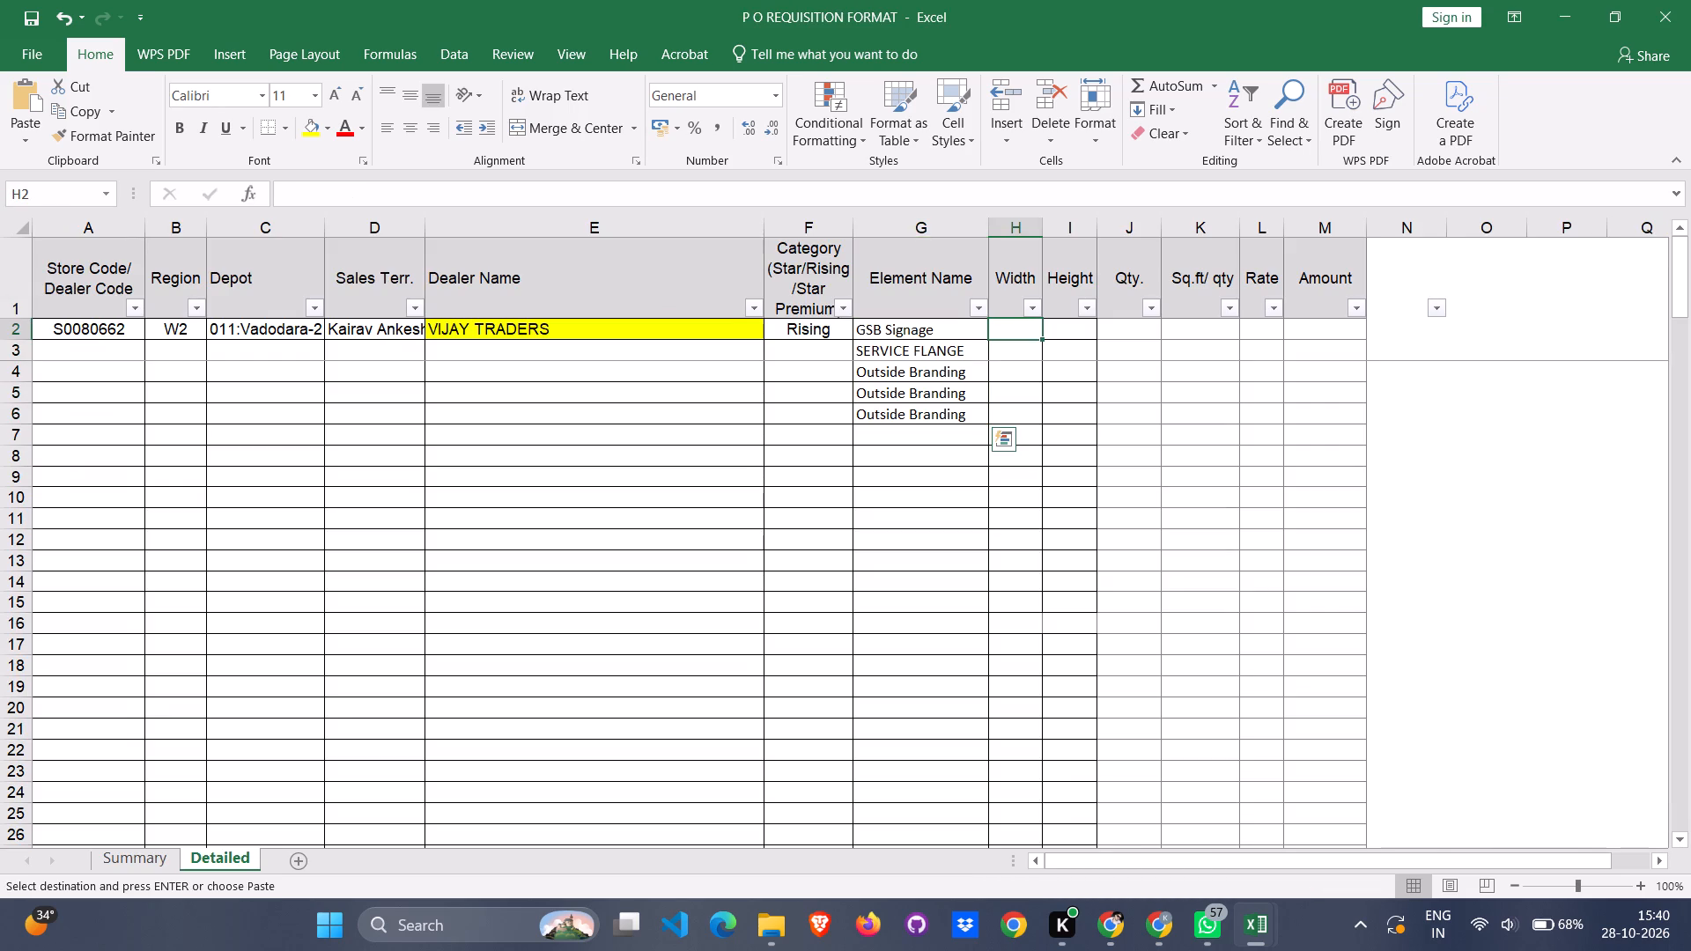
key(ctrl+v)
scroll(1031, 378, up, 5)
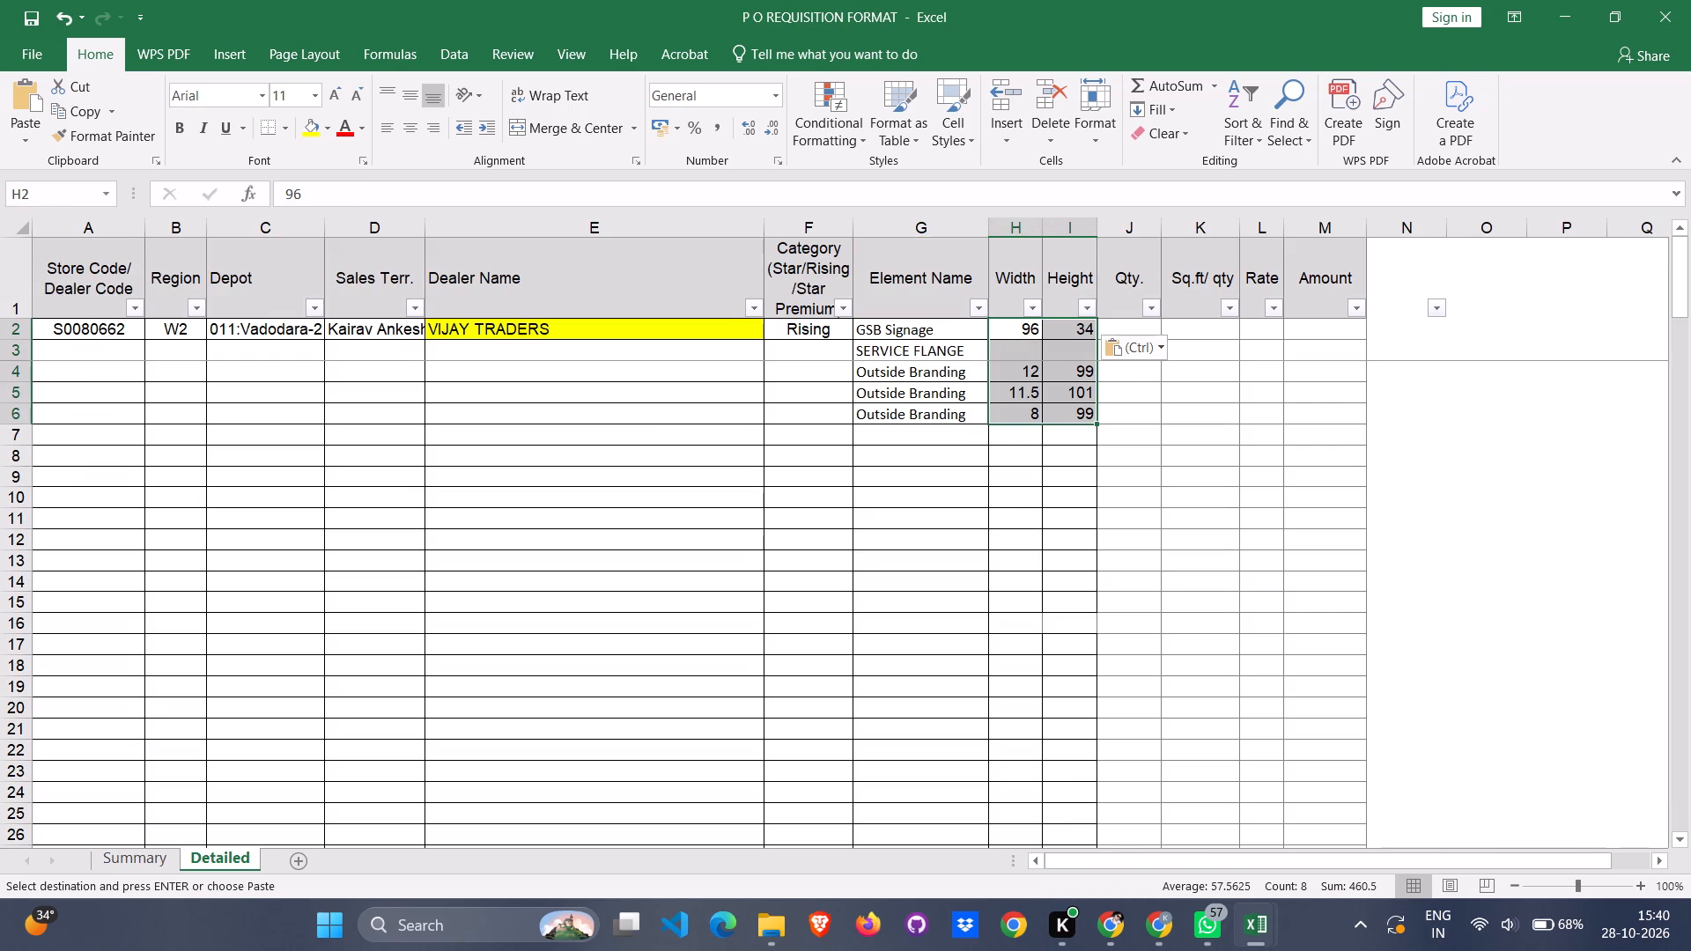
click(1216, 356)
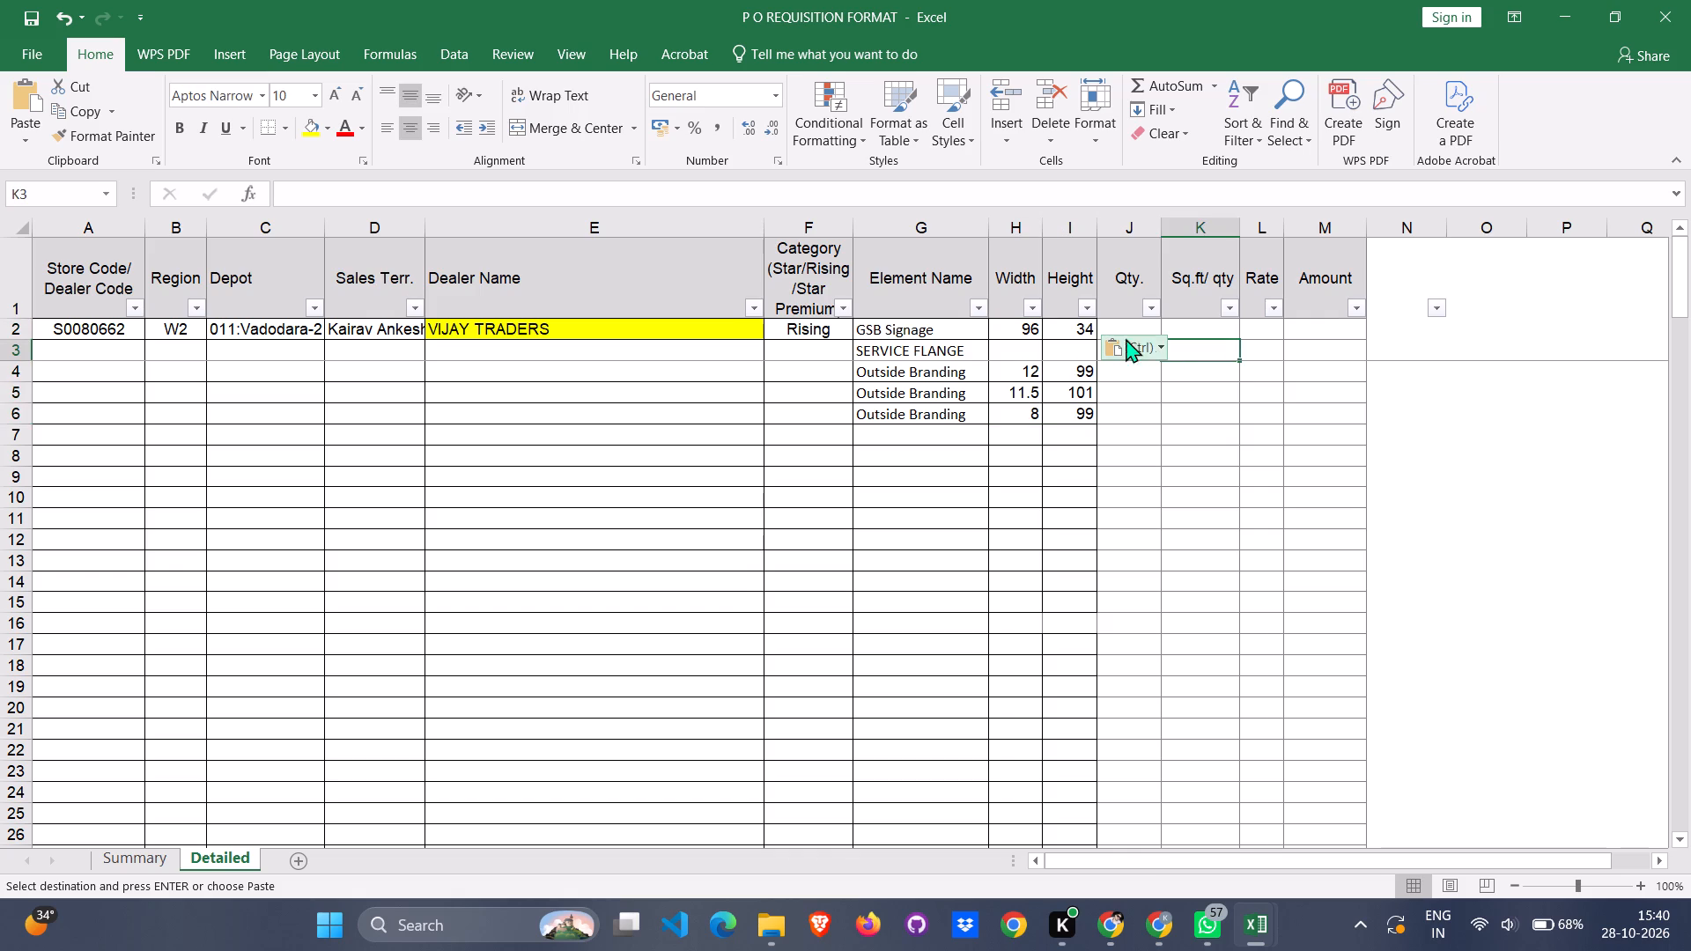
click(1113, 316)
click(1131, 439)
click(1050, 356)
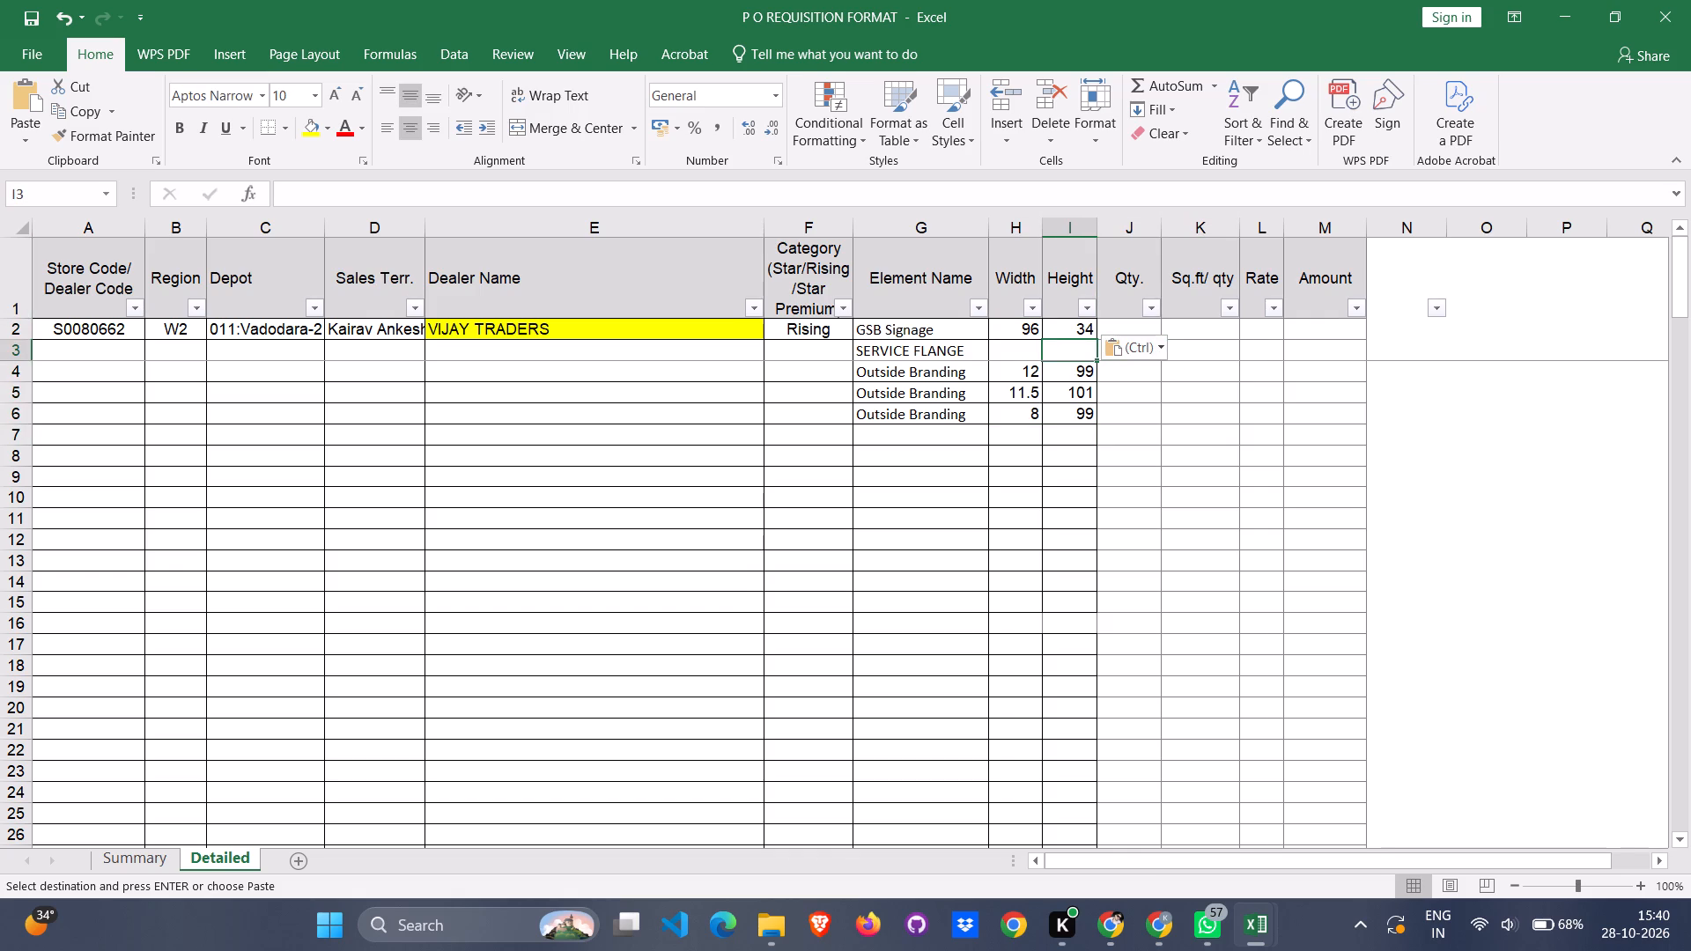
key(ctrl+s)
Enter a quantity of 1 for SERVICE FLANGE in cell J3 and save the workbook.
click(1134, 358)
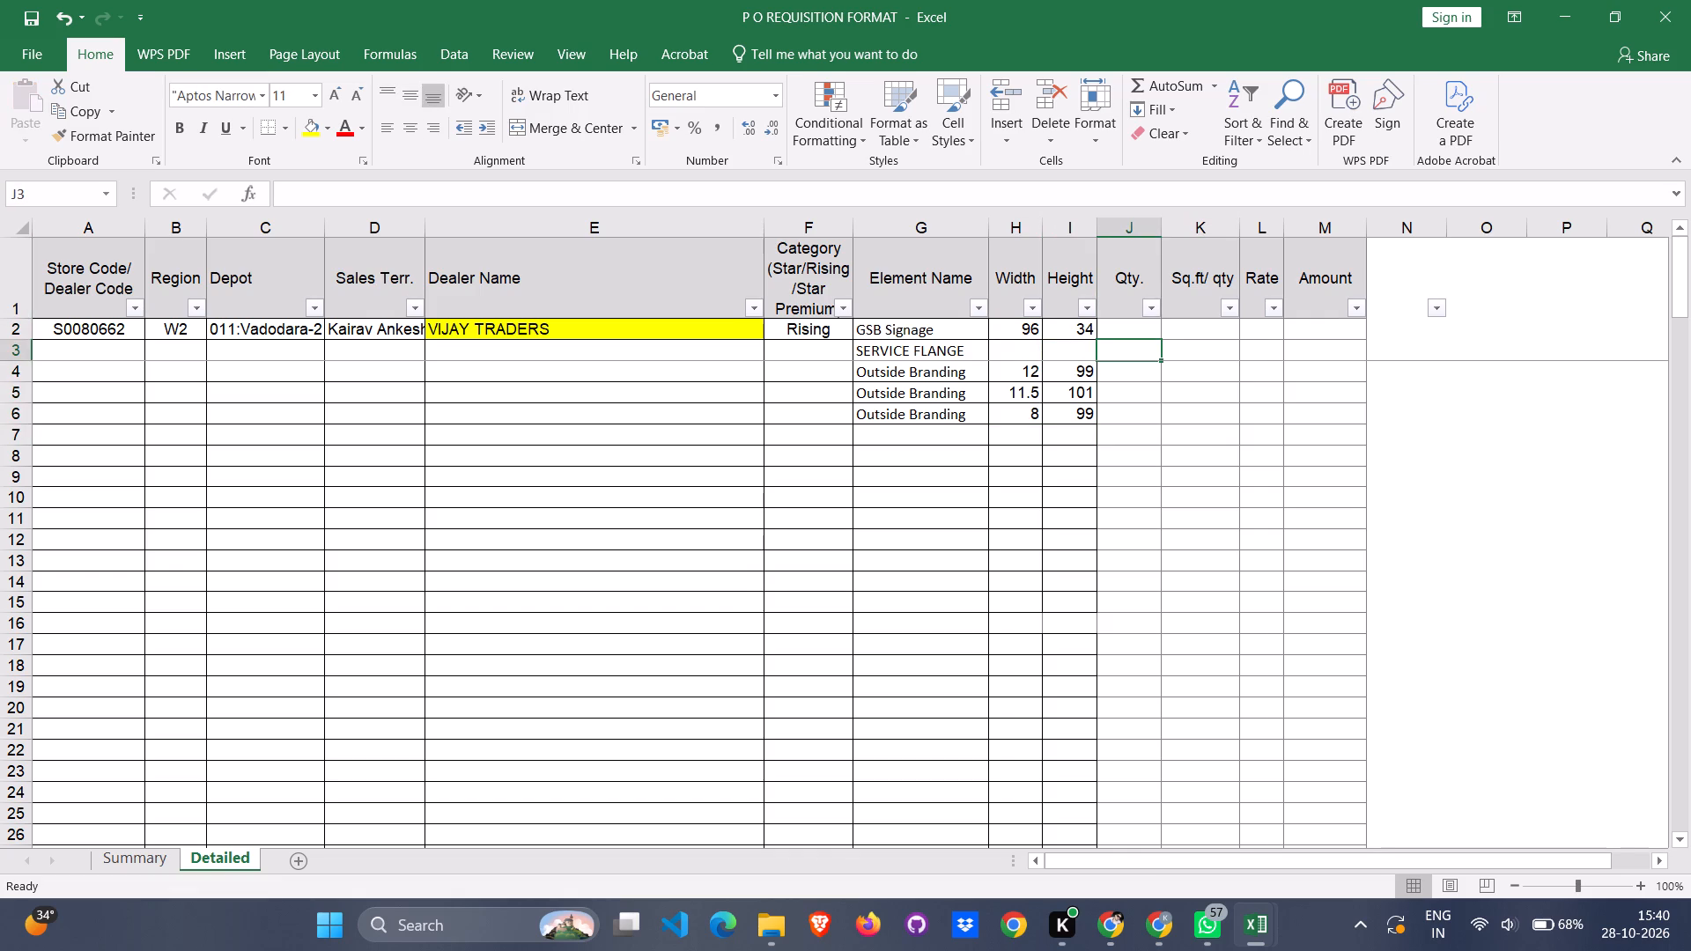
key(1)
key(ctrl+s)
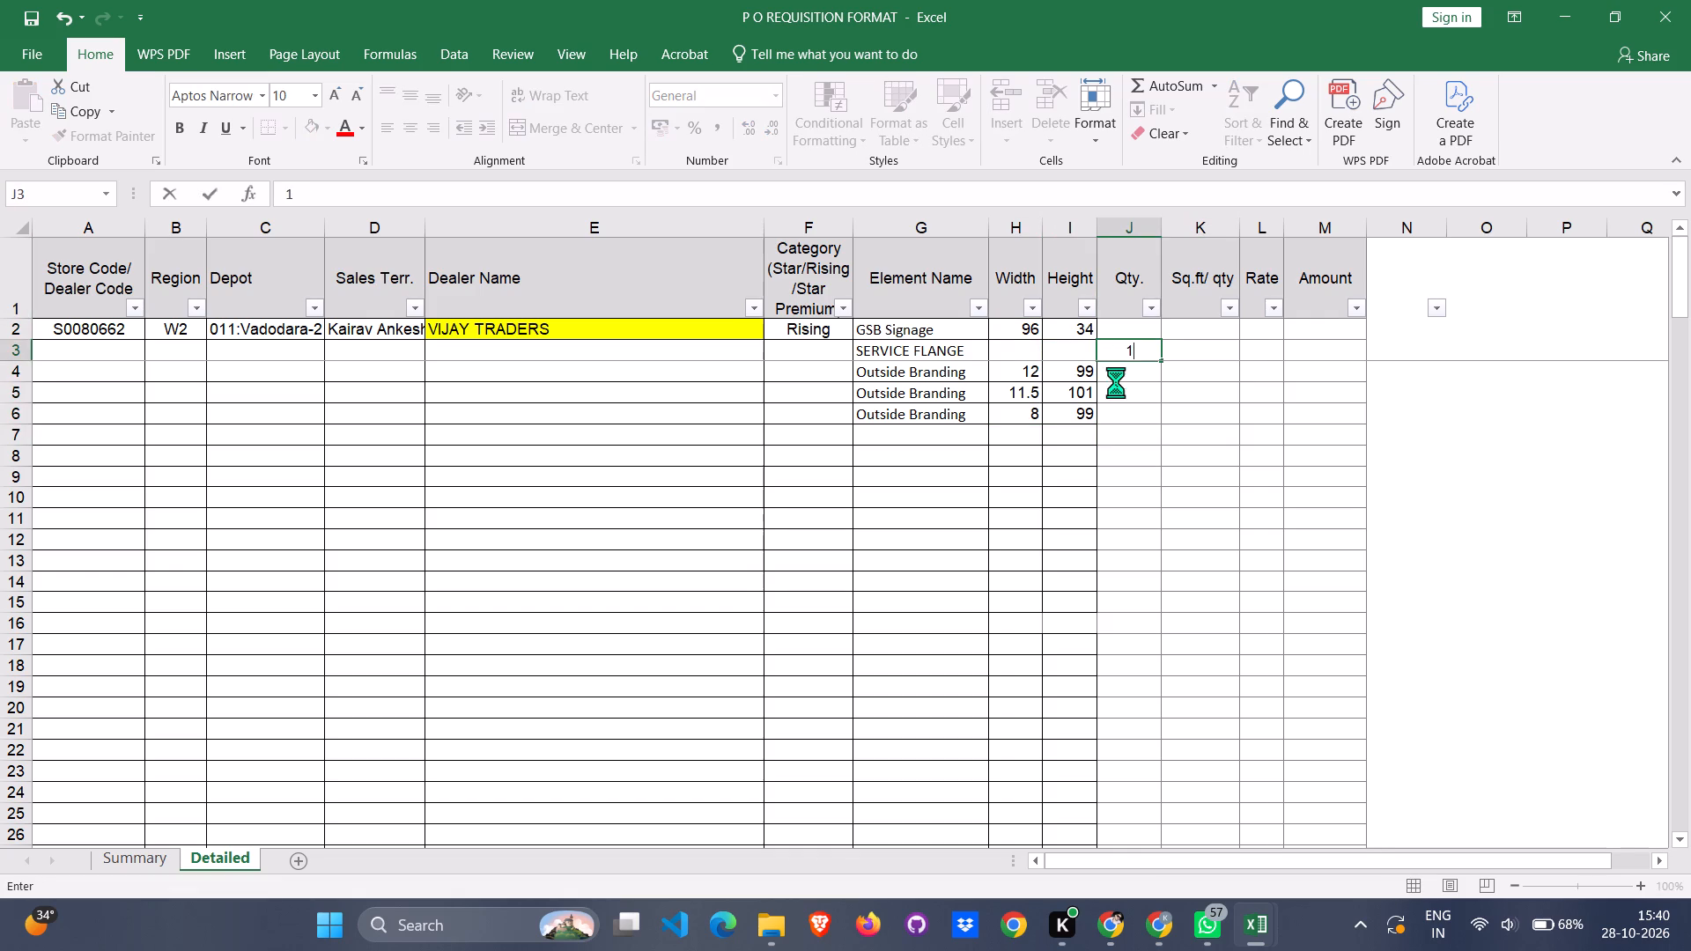
scroll(1142, 461, up, 7)
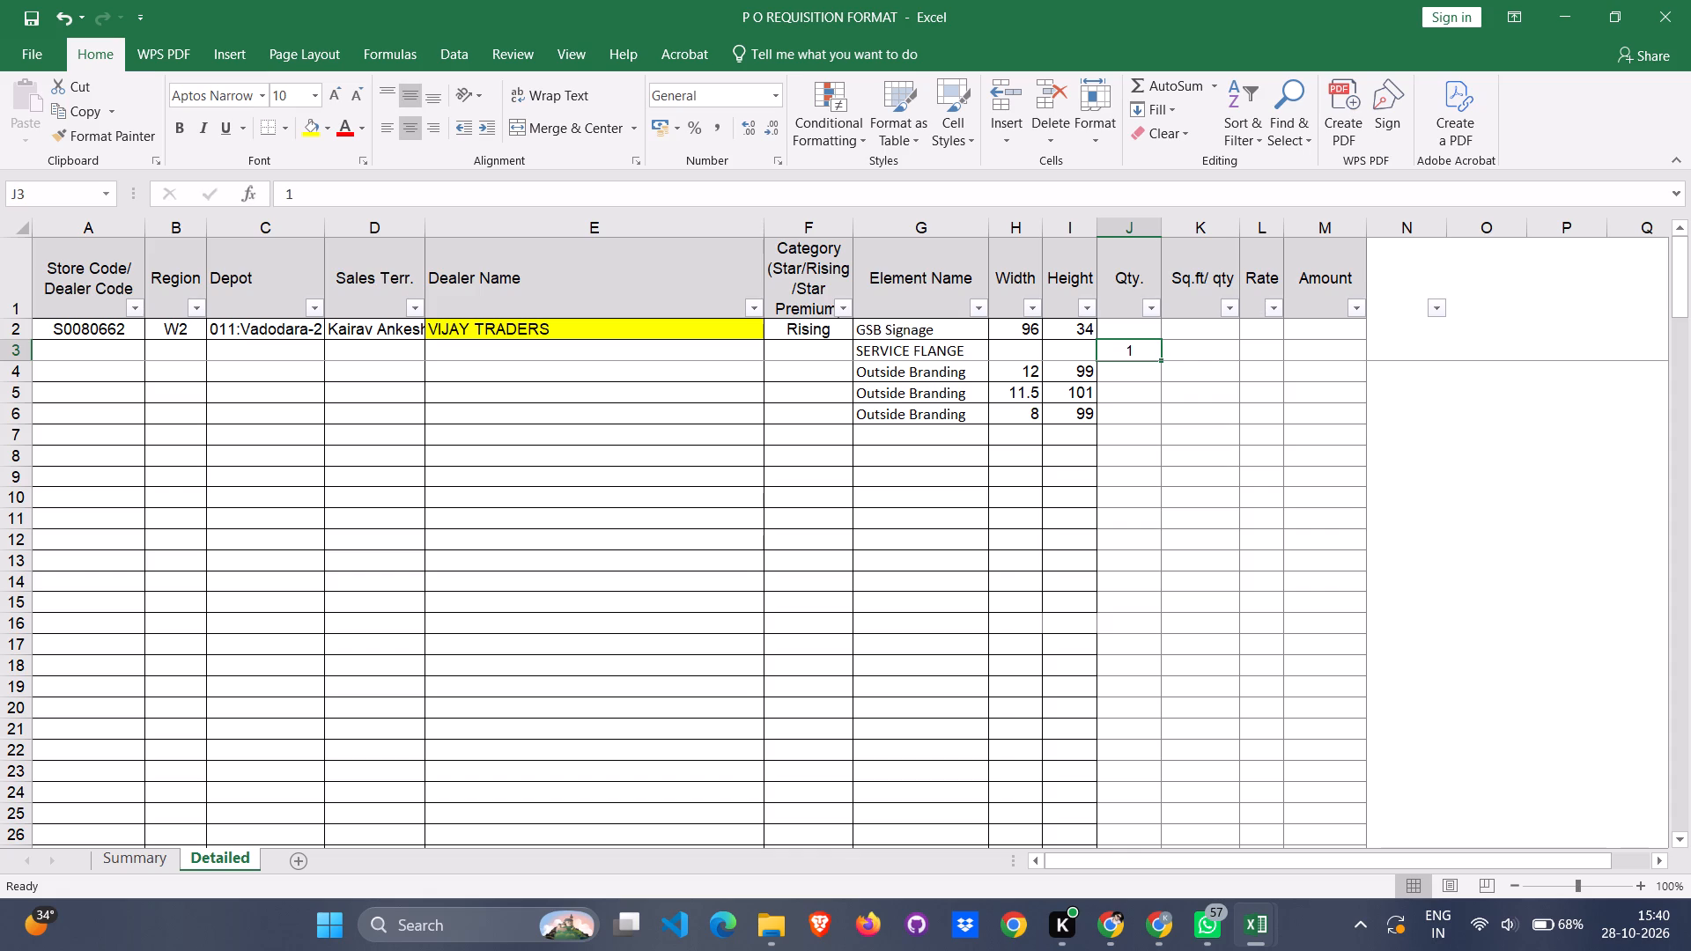
Widen the Width and Height columns of the Detailed sheet to roughly equal widths.
drag(1038, 224, 1054, 224)
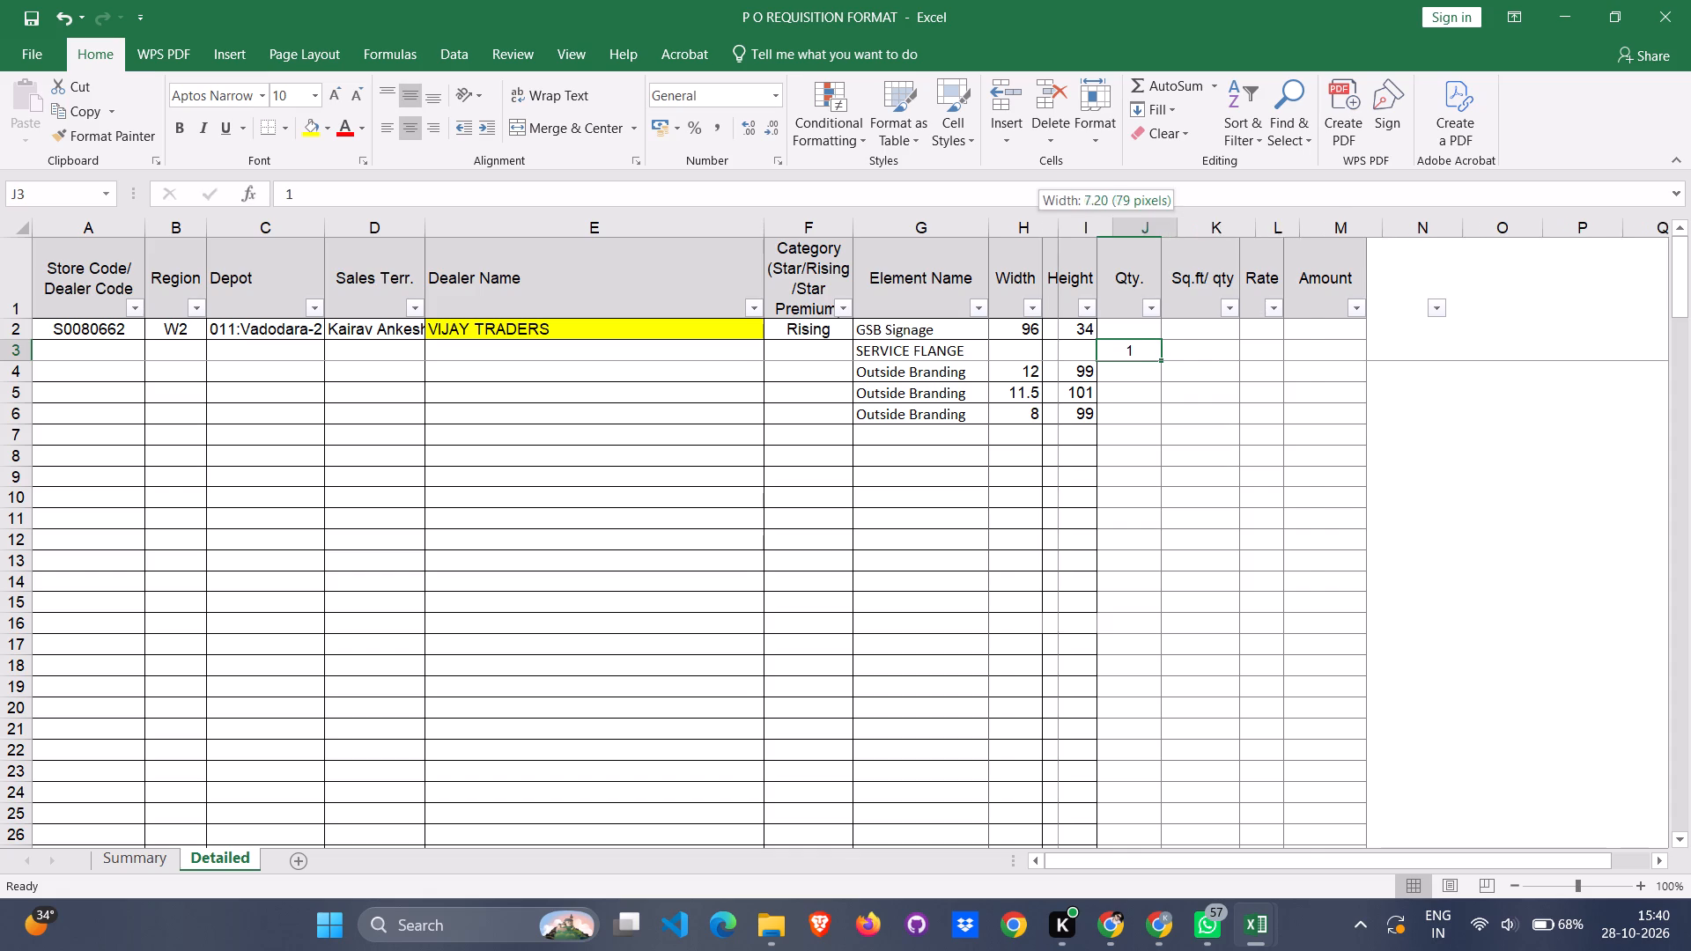
drag(1054, 224, 1064, 224)
click(1119, 217)
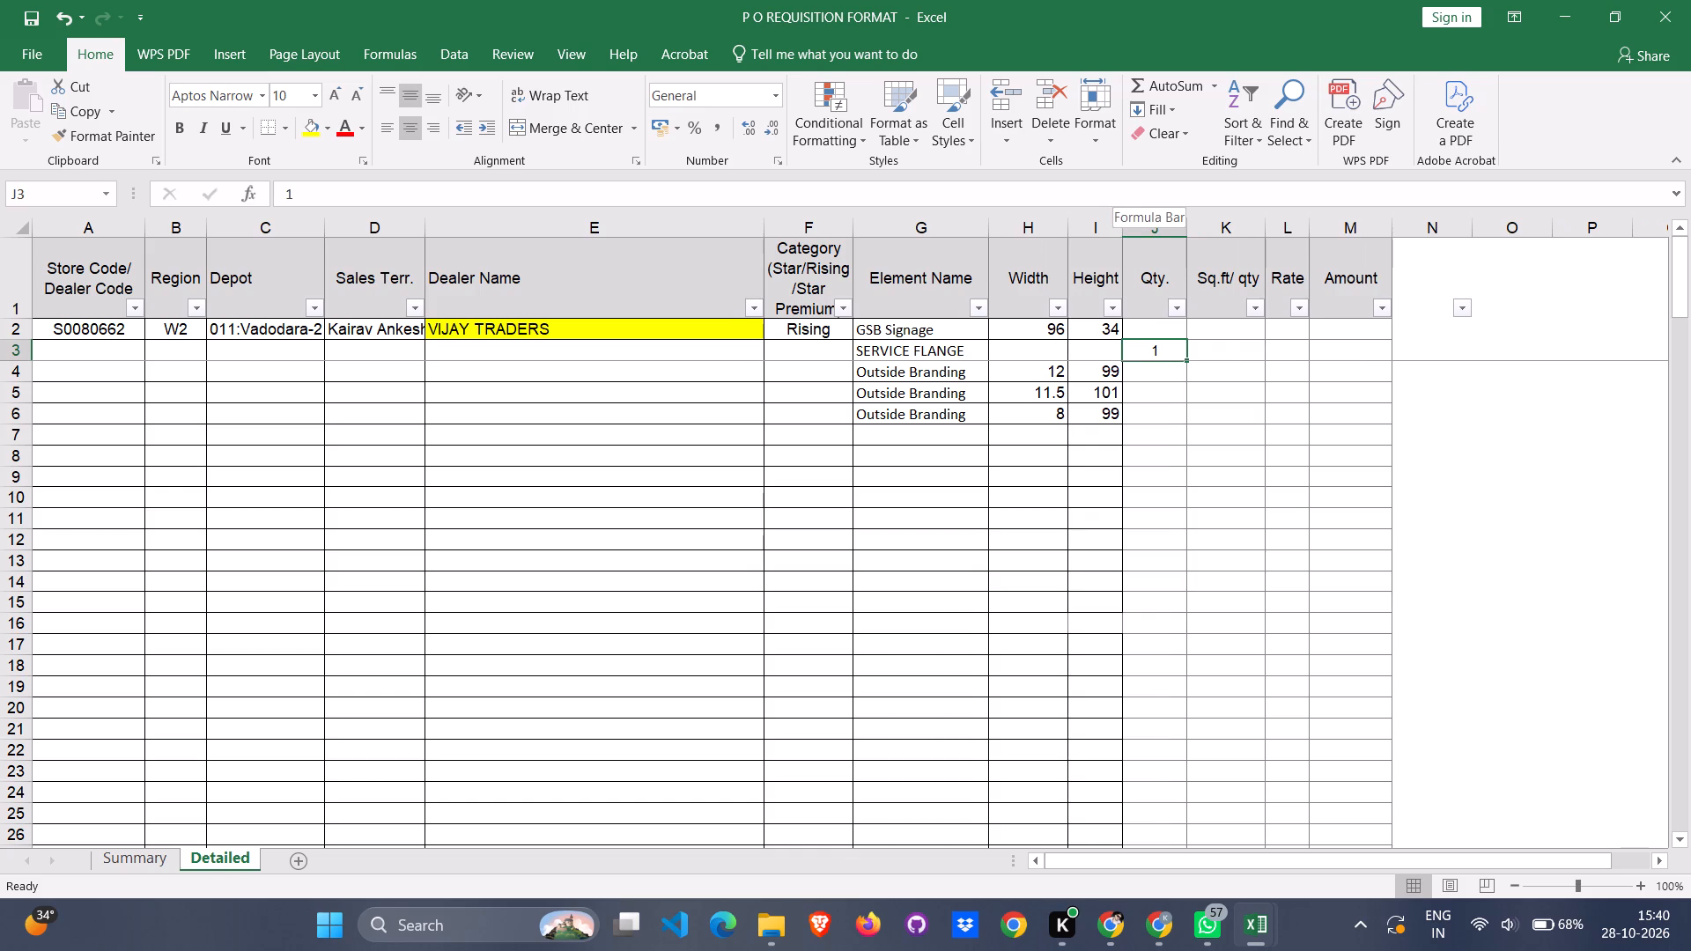
drag(1126, 224, 1157, 223)
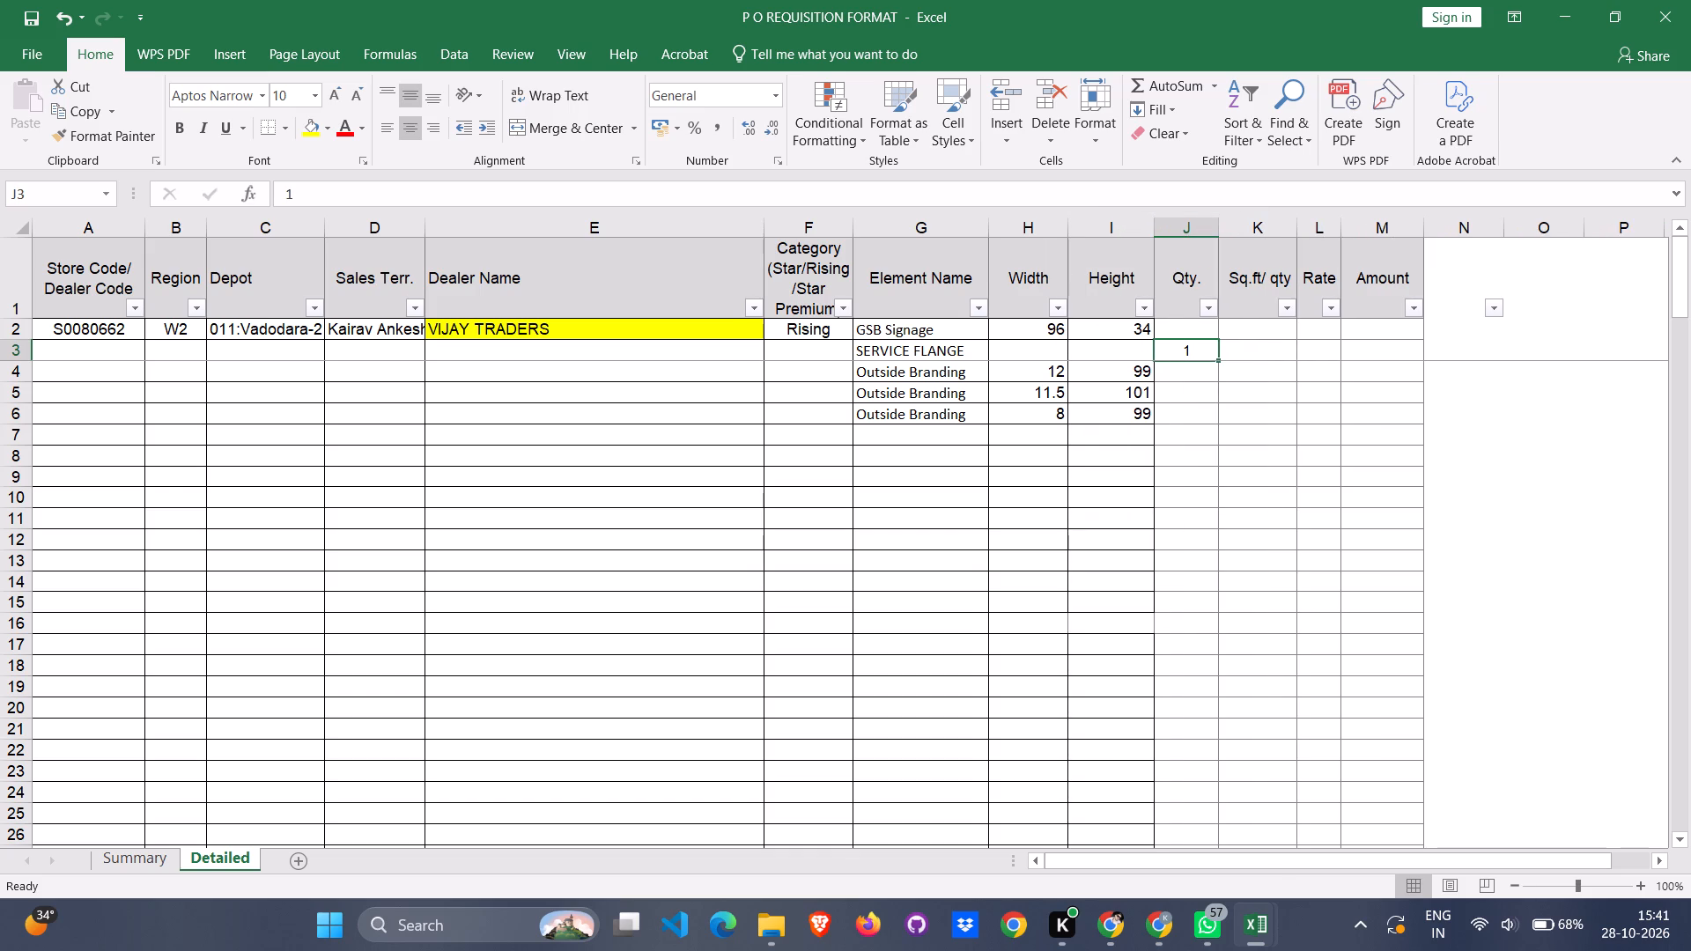
Widen the Element Name column of the Detailed sheet.
drag(987, 221, 997, 224)
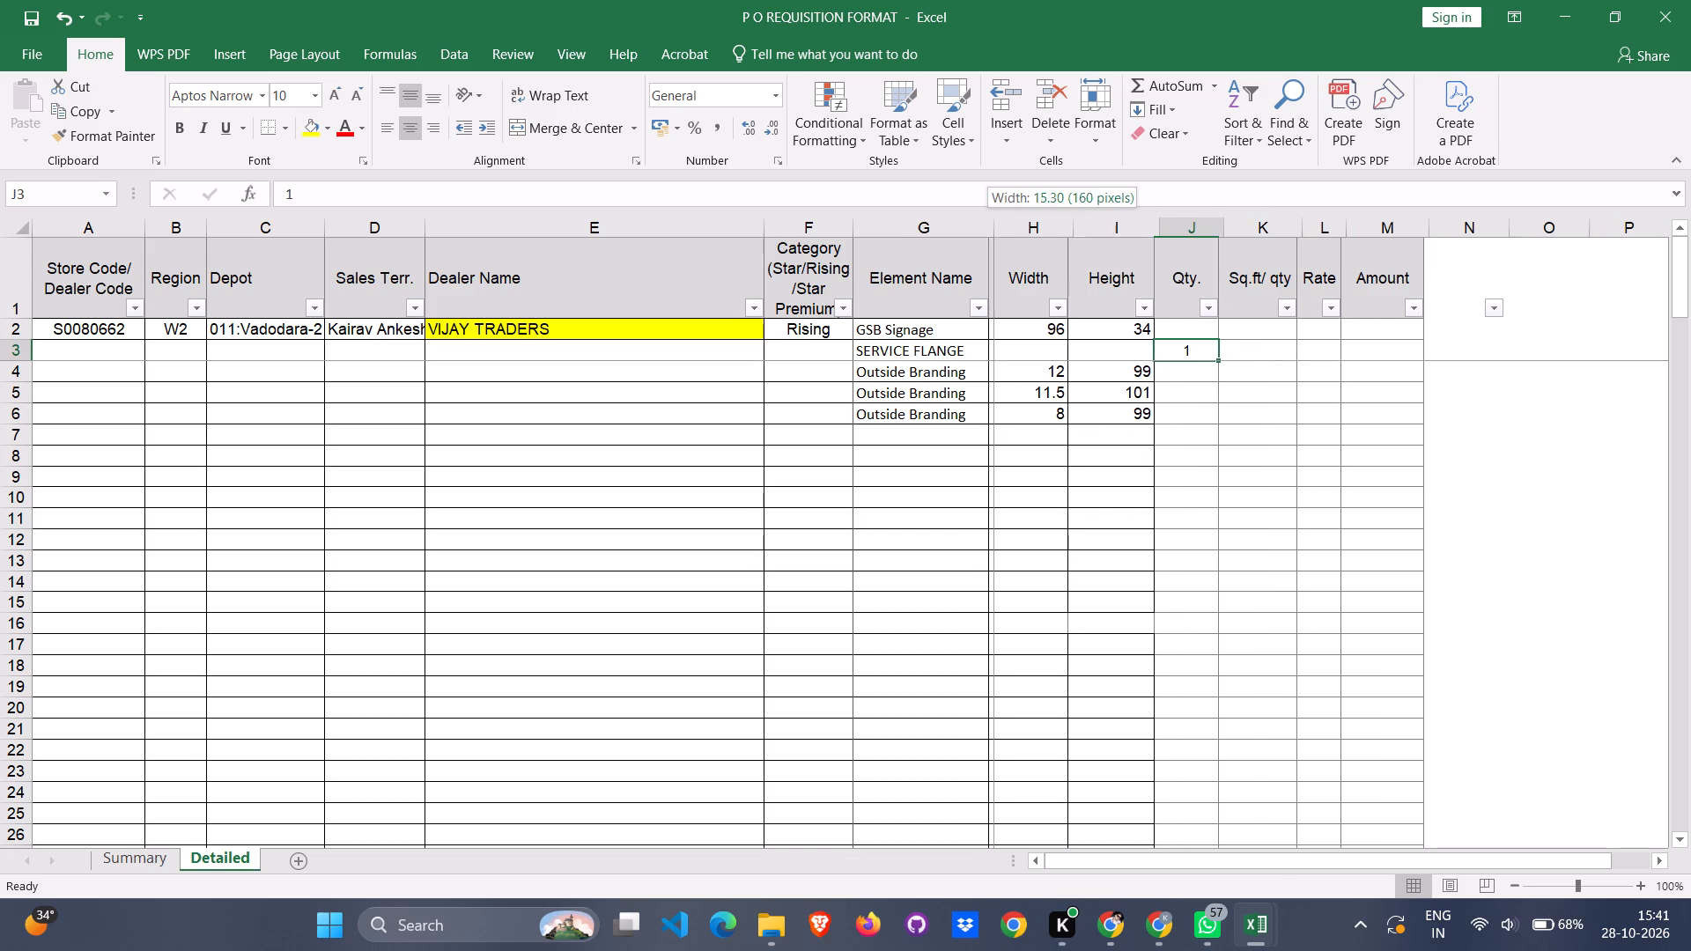
drag(997, 224, 1011, 225)
Copy the Rolling Shutter Painting (Front Side) element name from the VIJAY TRADERS quotation into cell G7 of the Detailed sheet.
key(alt+Tab)
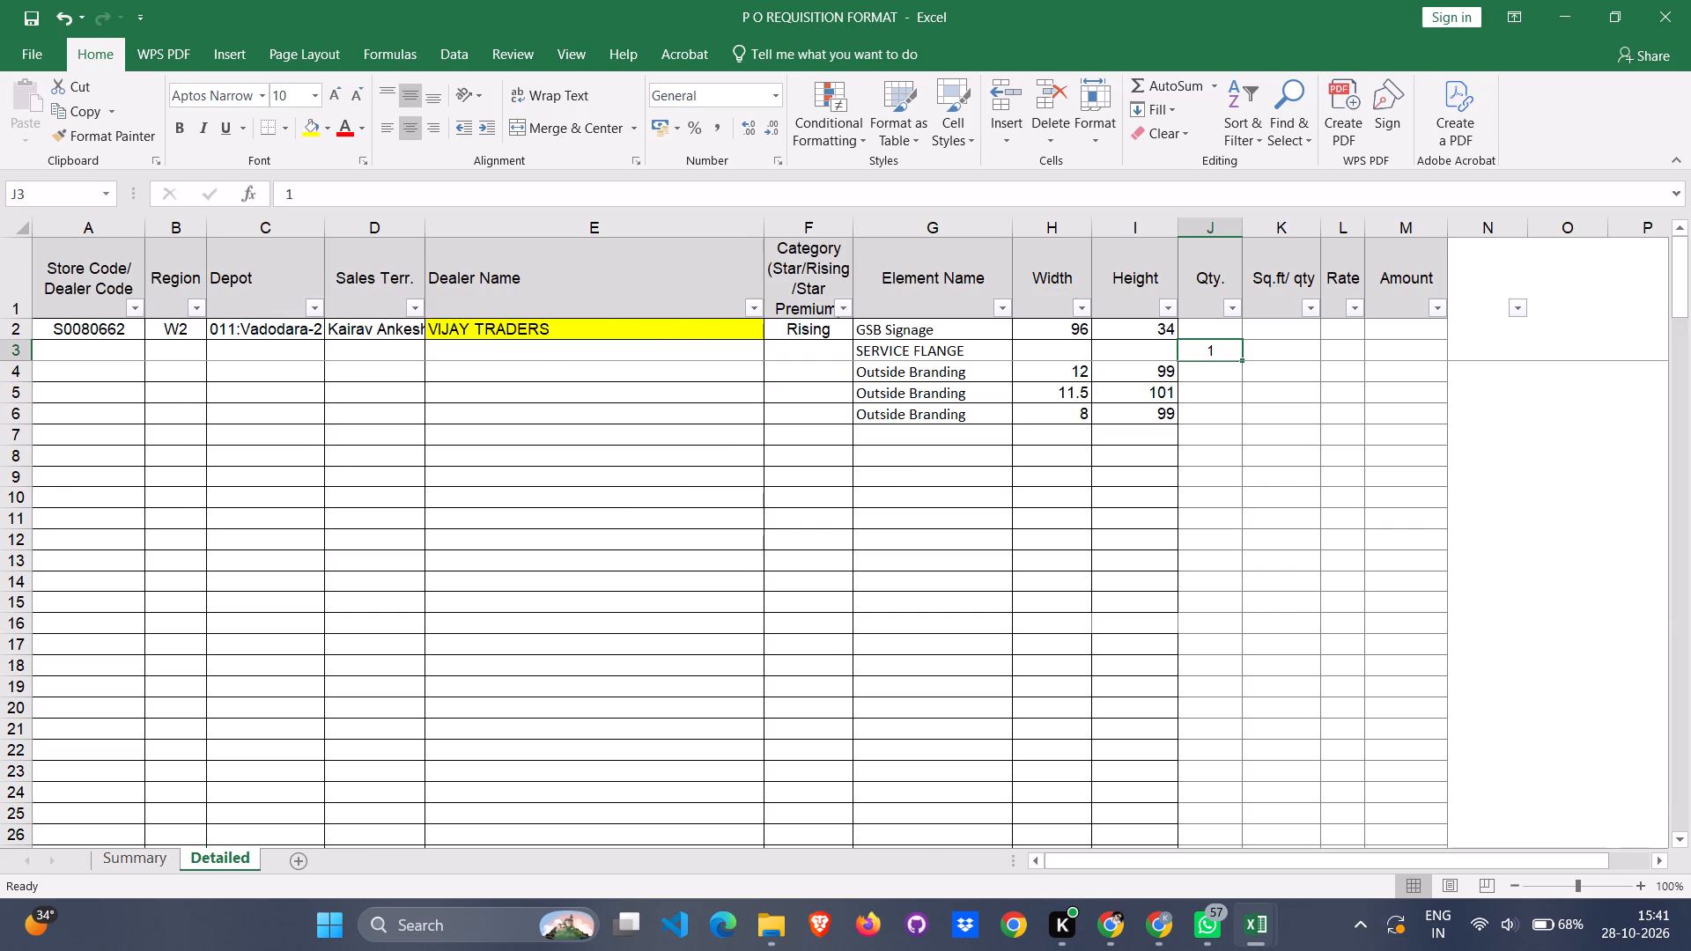
click(241, 446)
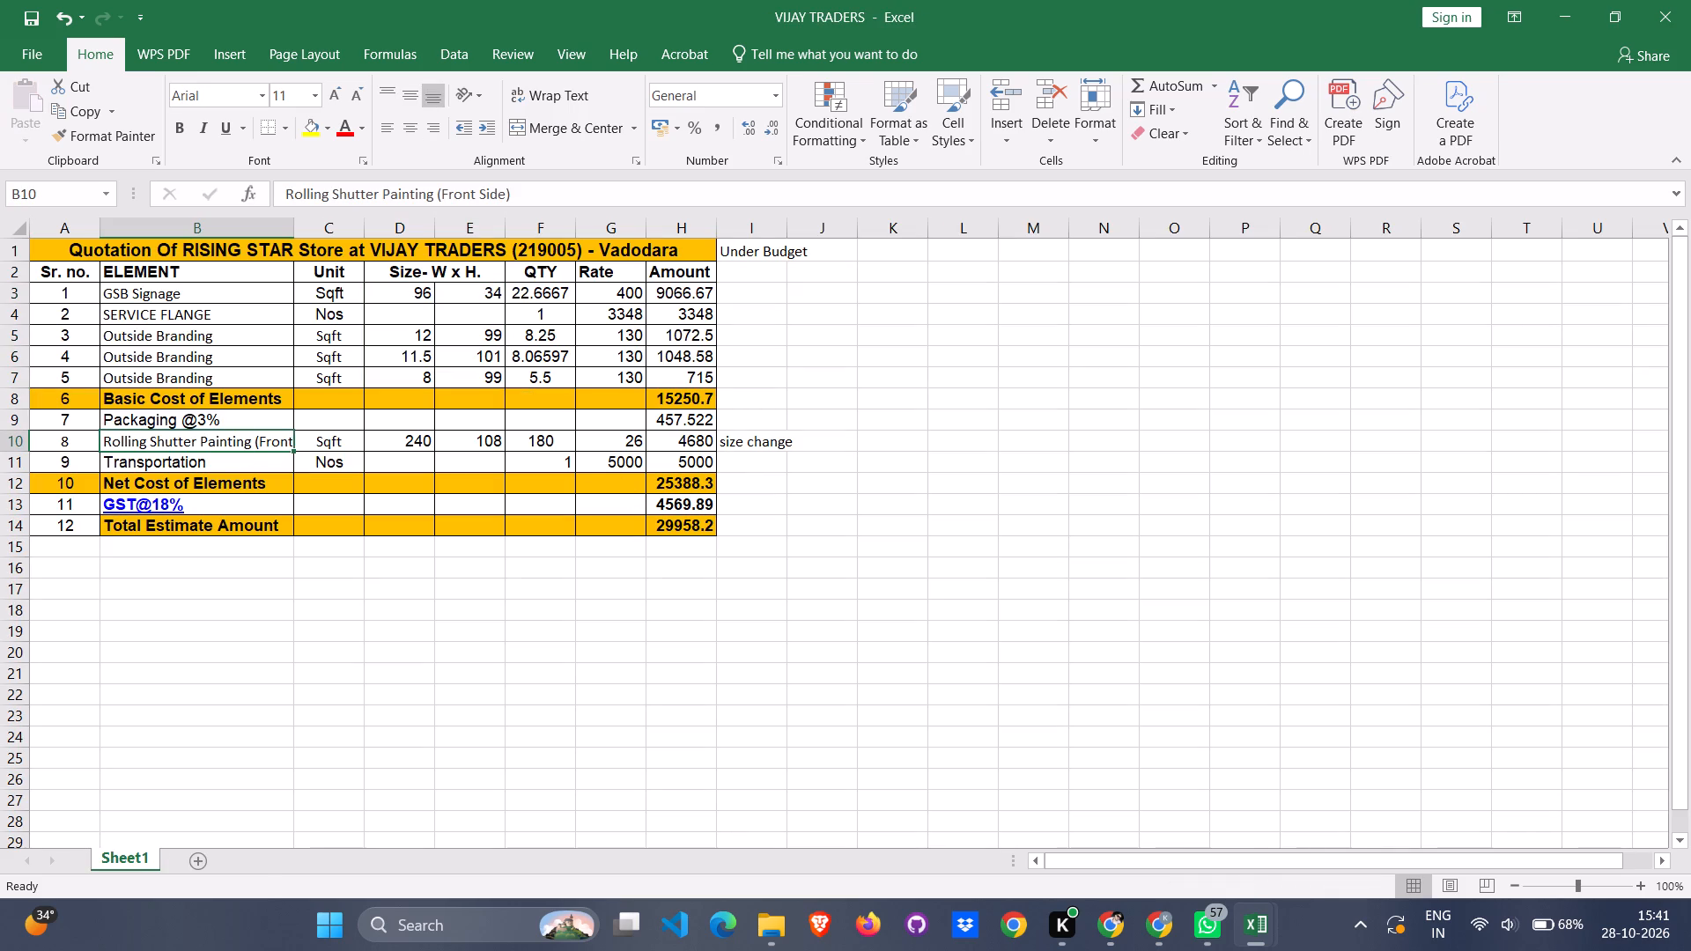
key(ctrl+c)
key(alt+Tab)
click(912, 440)
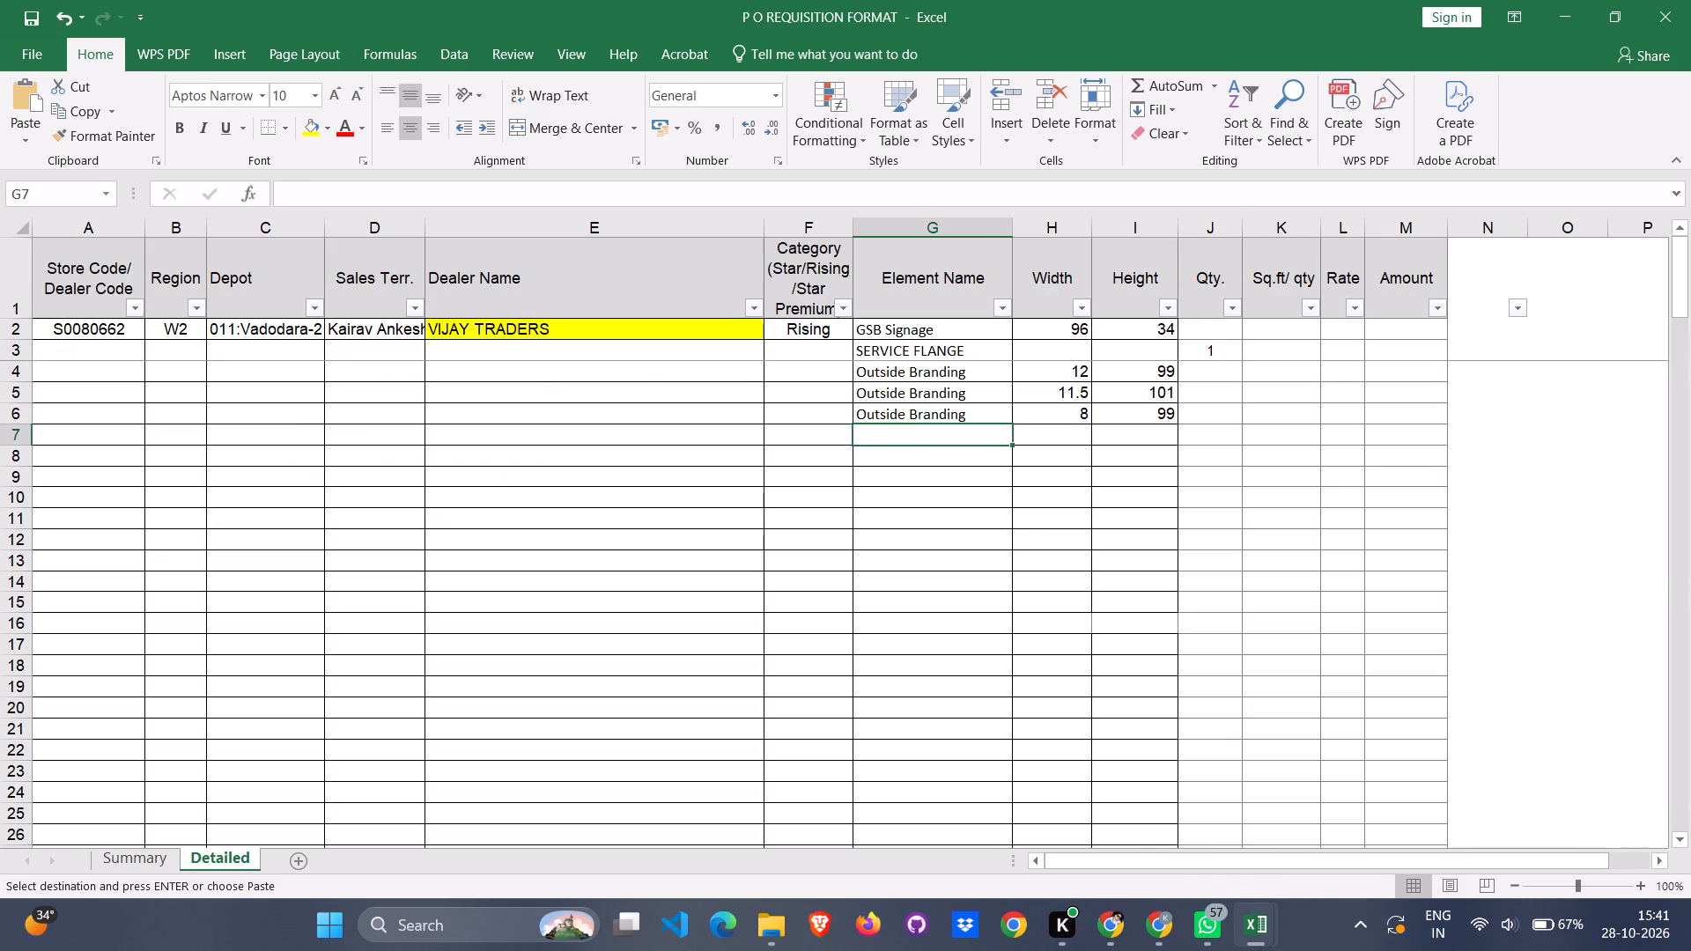
key(ctrl+v)
Copy the Rolling Shutter Painting width 240 and height 108 from the quotation into H7:I7 of the Detailed sheet and save the workbook.
key(alt+Tab)
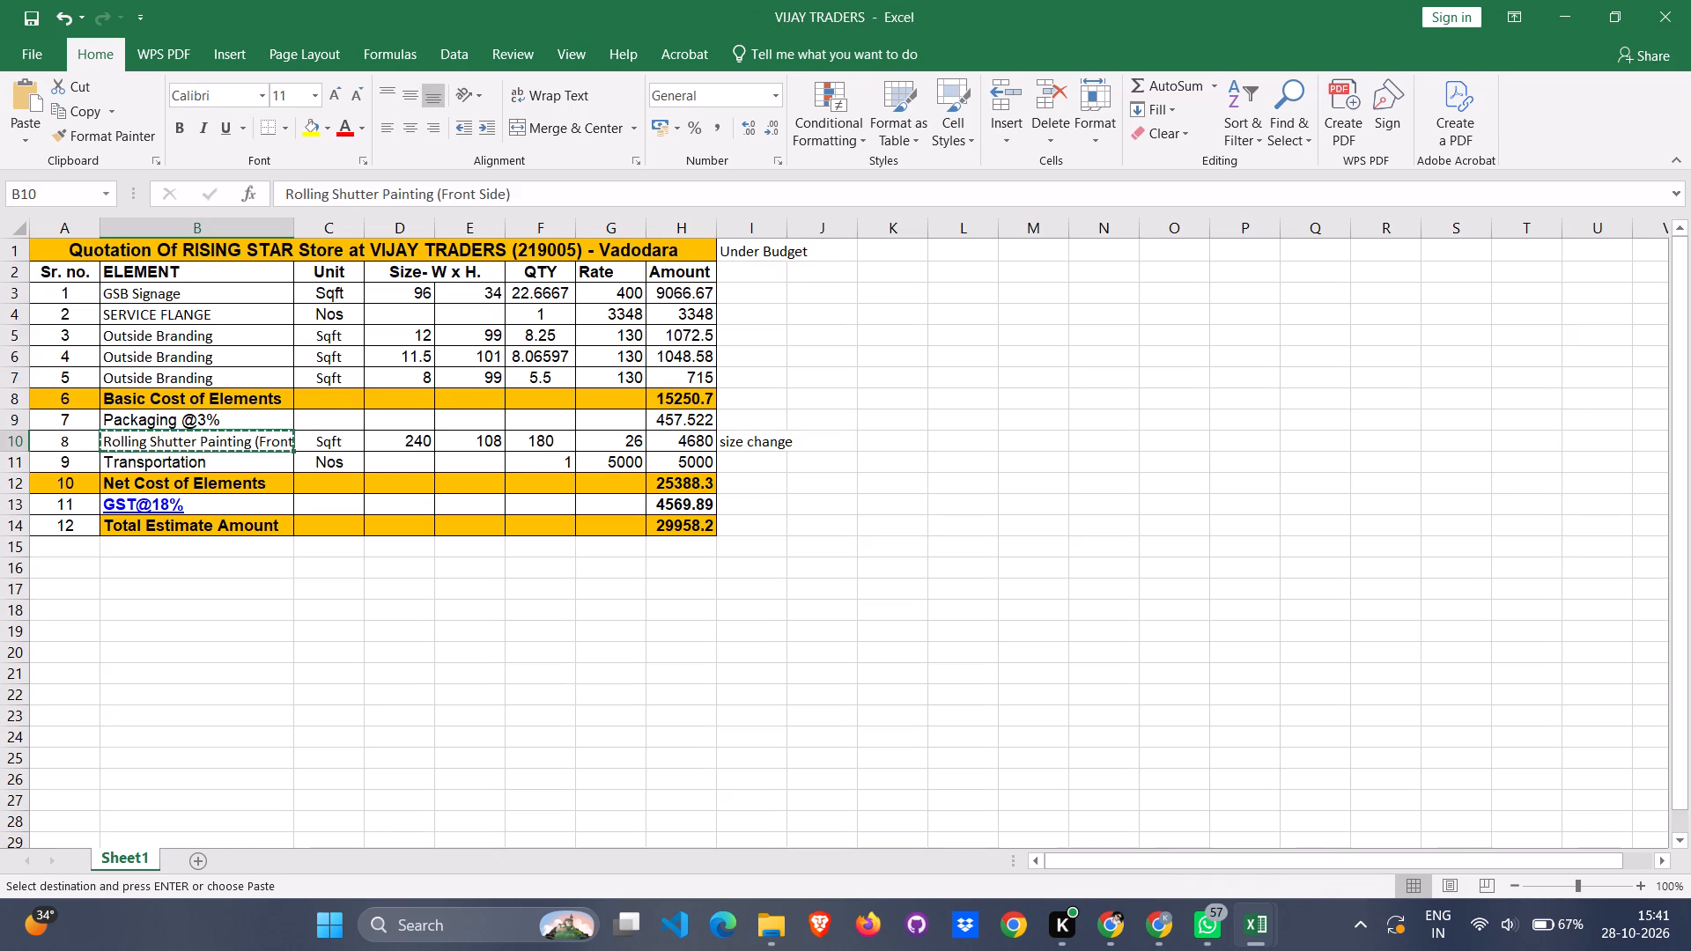
click(408, 438)
key(shift+Right)
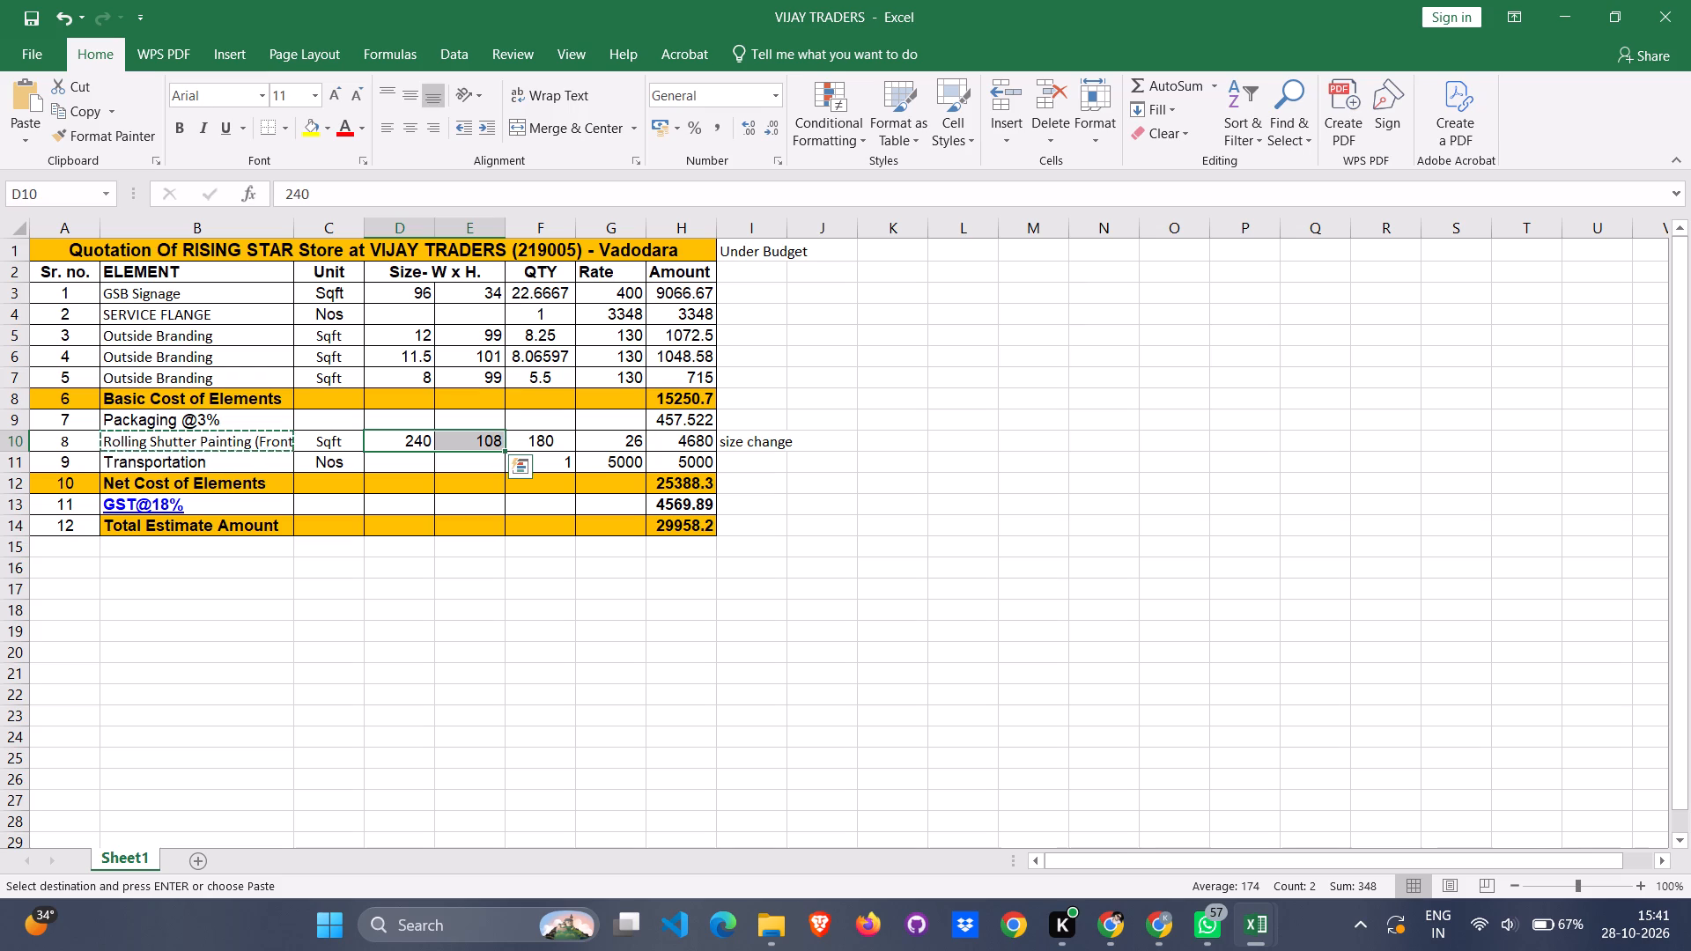
key(ctrl+c)
key(alt+Tab)
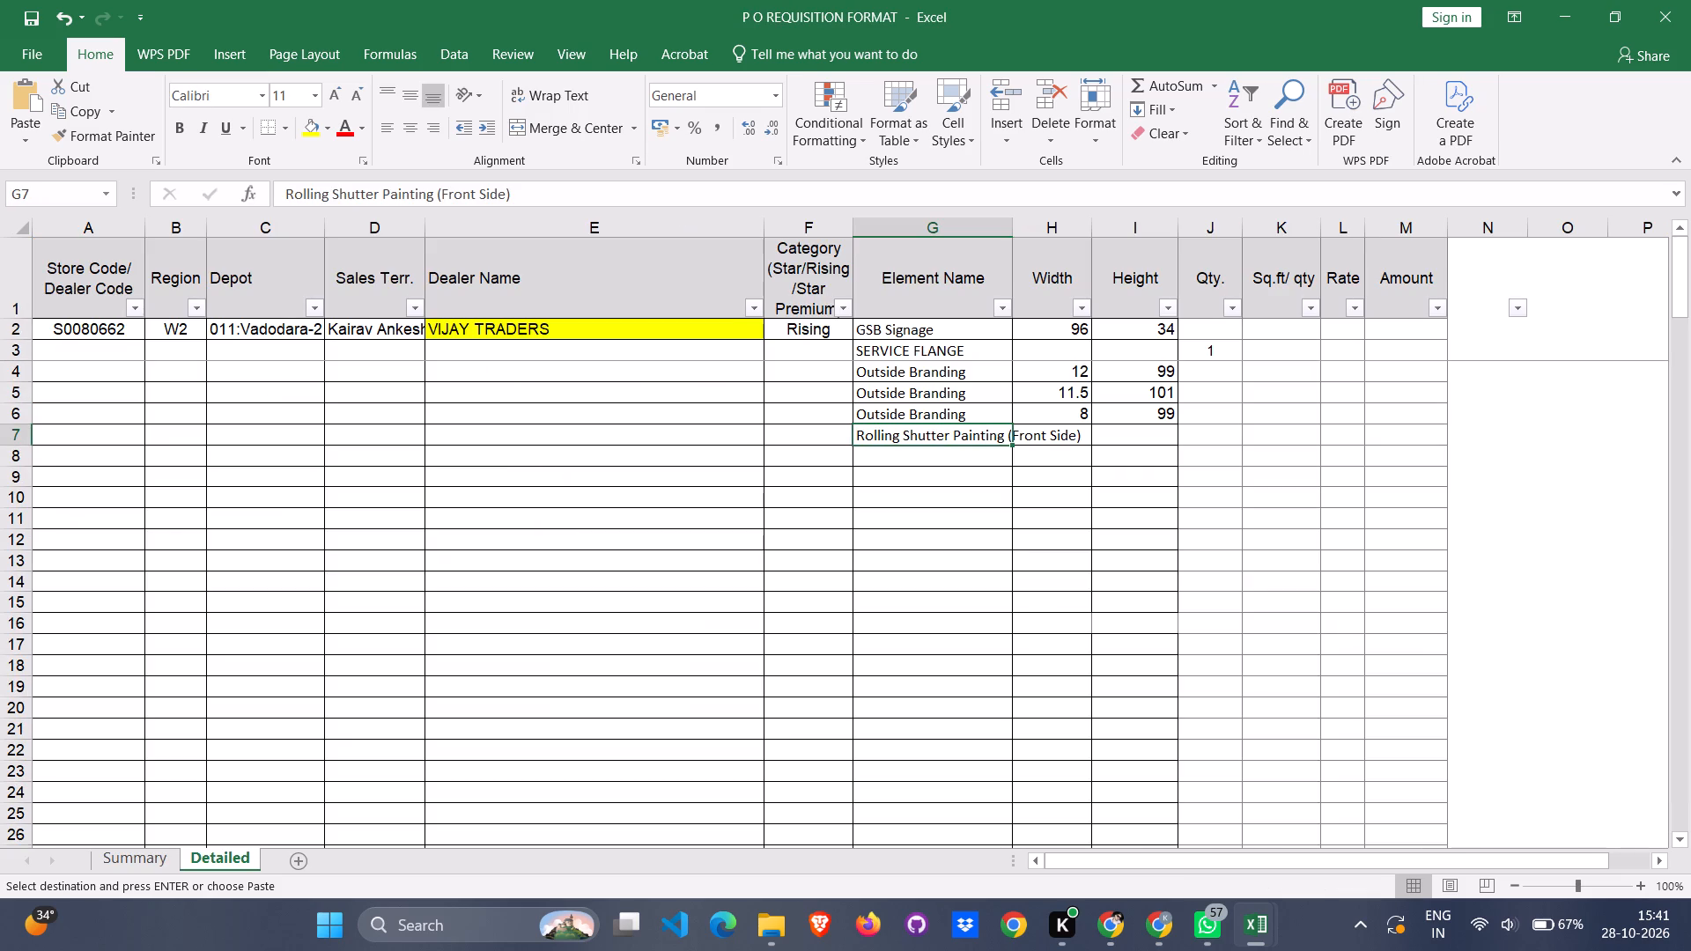
click(1046, 439)
key(ctrl+v)
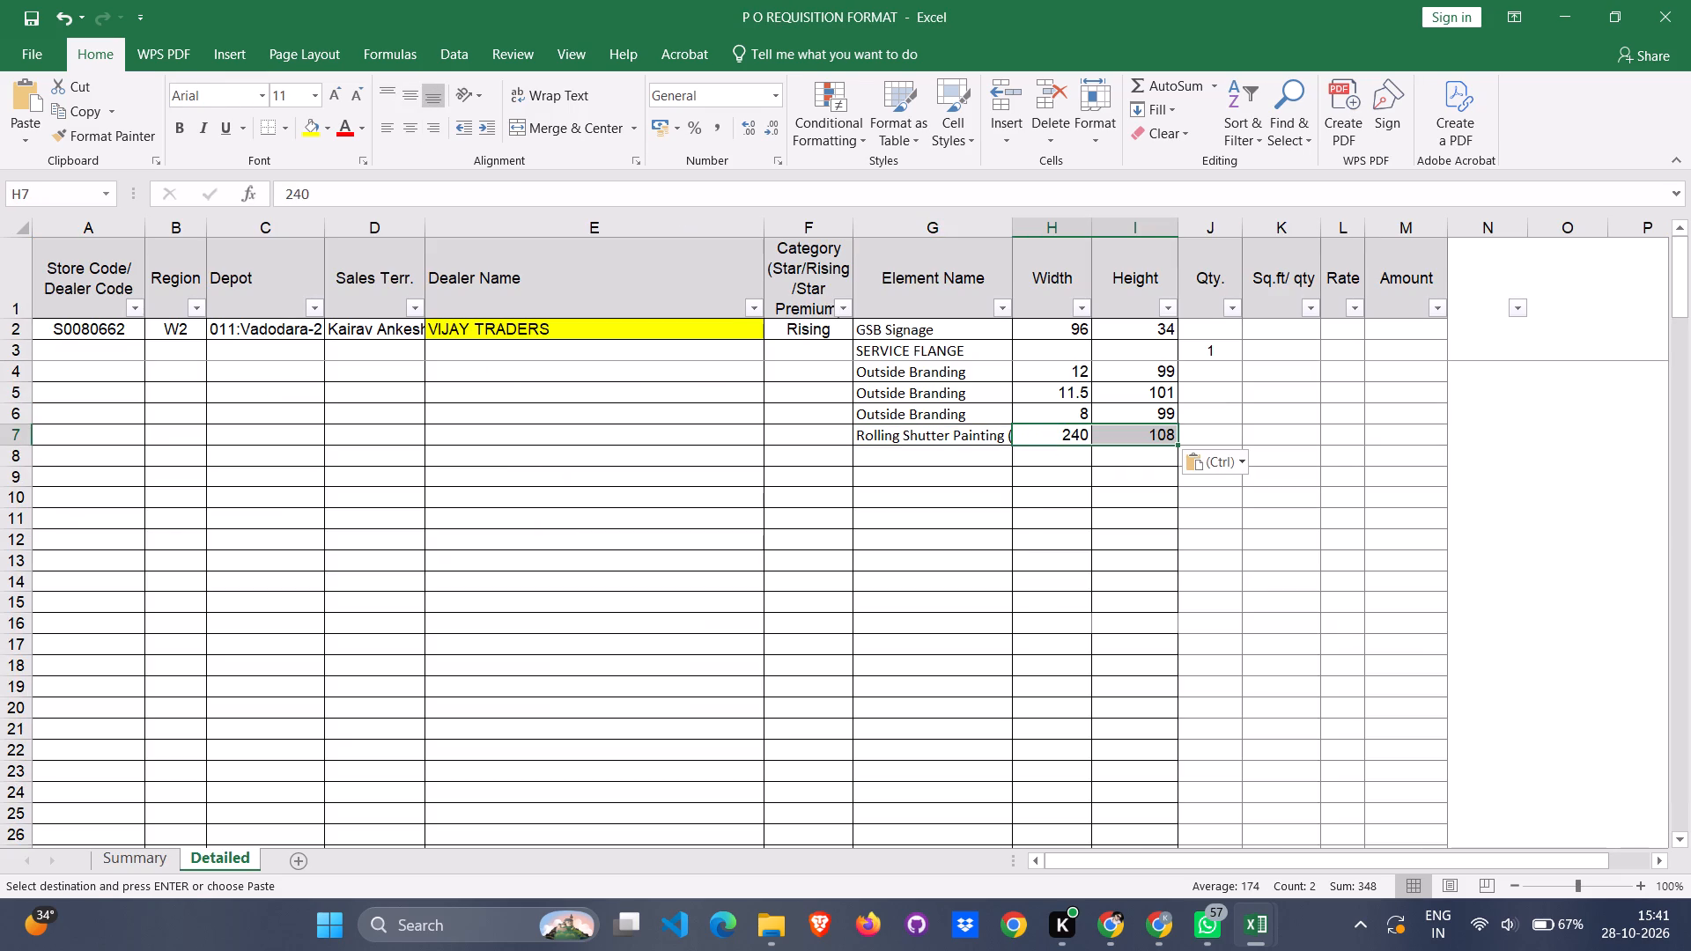
key(ctrl+s)
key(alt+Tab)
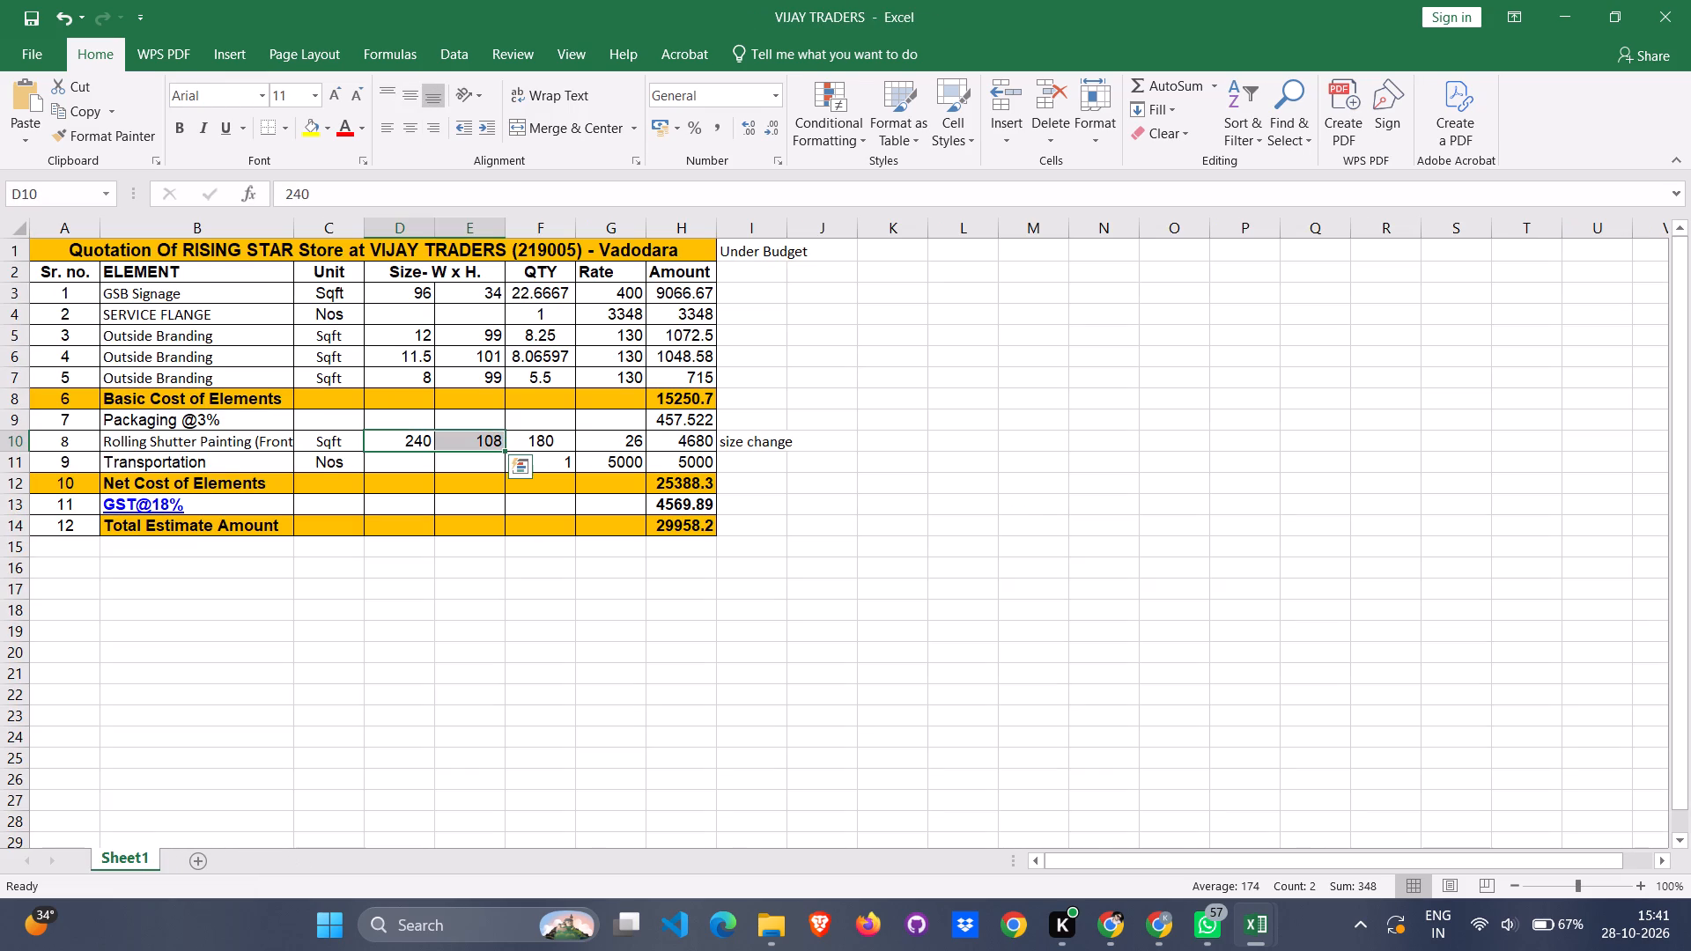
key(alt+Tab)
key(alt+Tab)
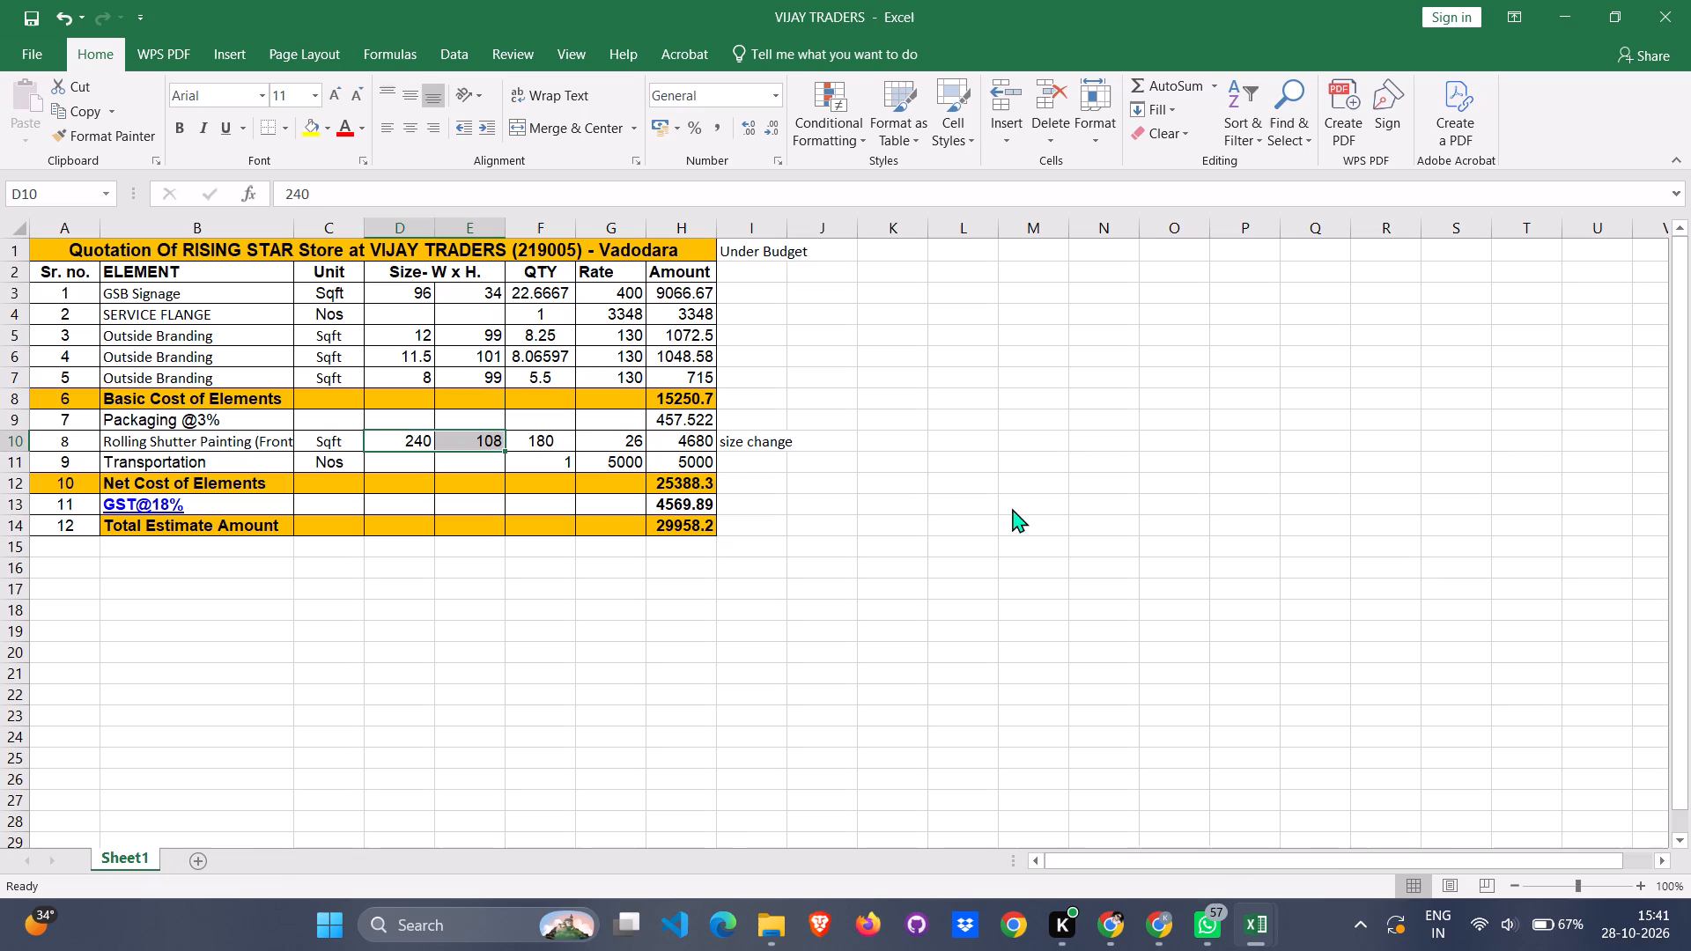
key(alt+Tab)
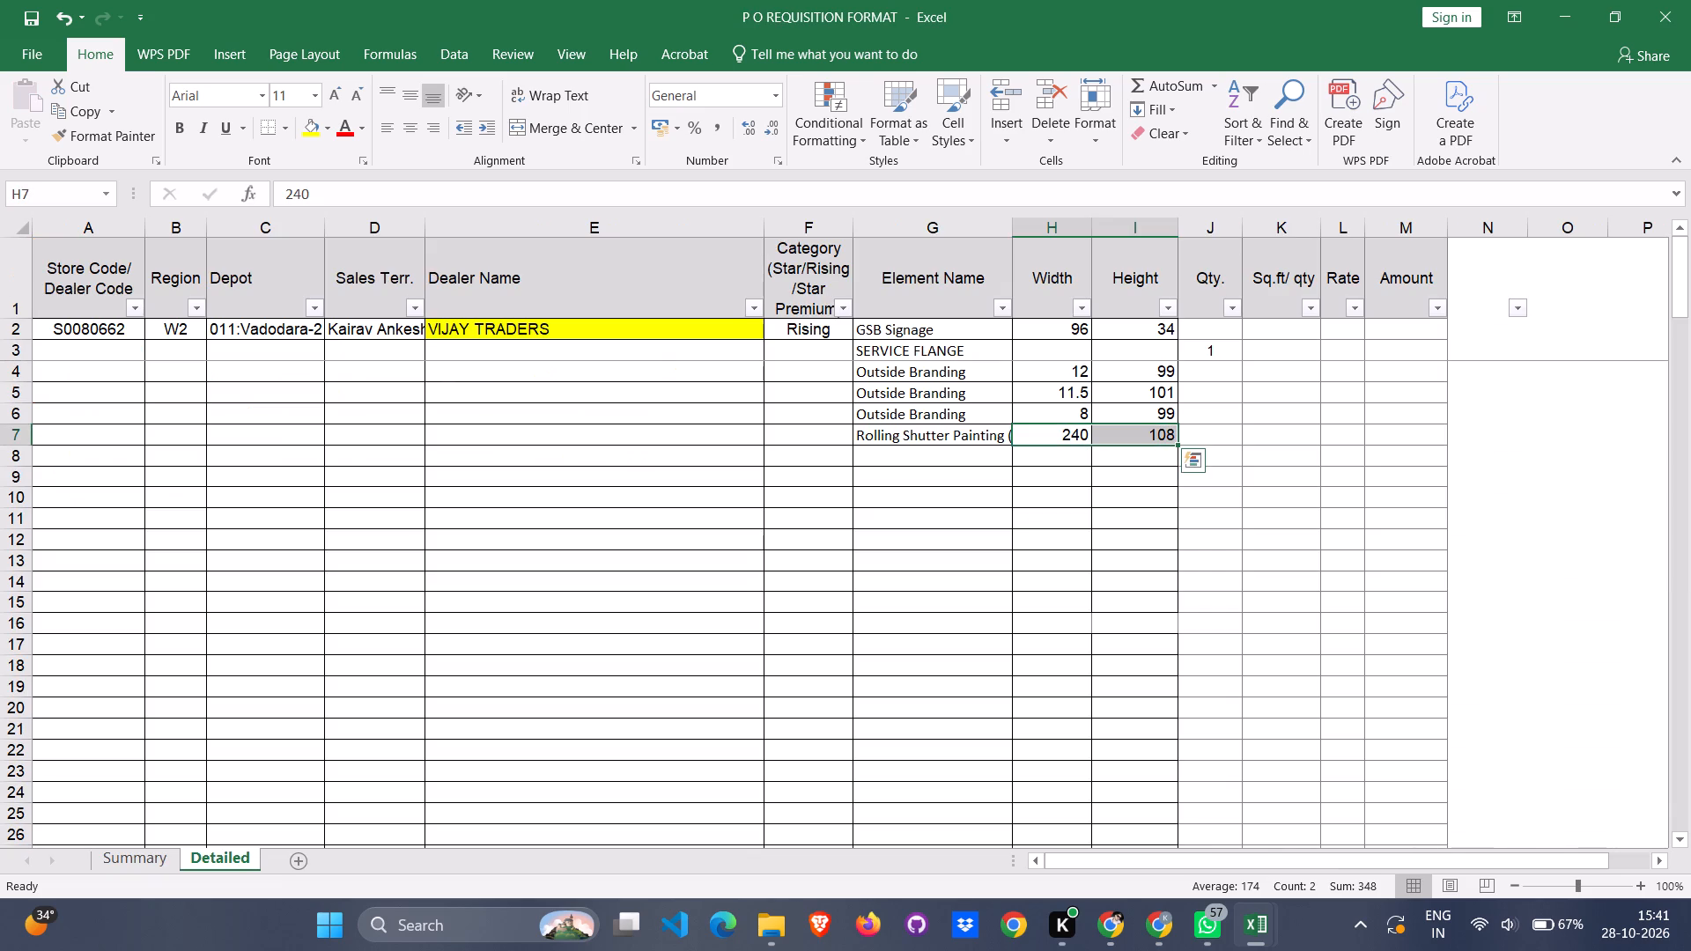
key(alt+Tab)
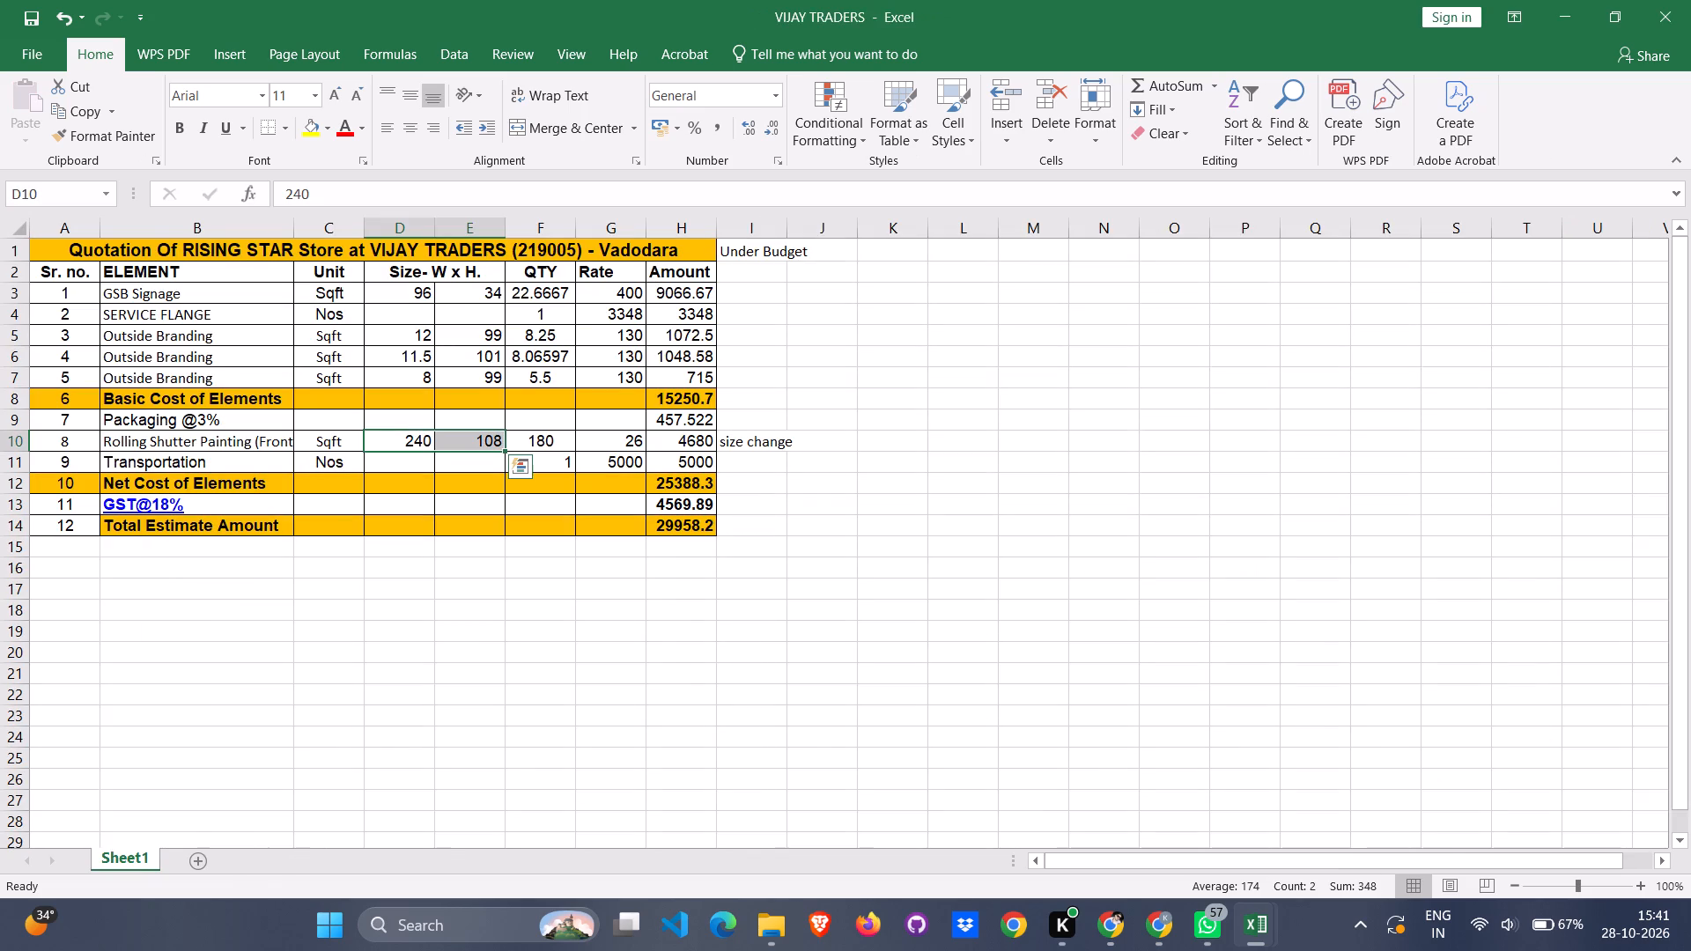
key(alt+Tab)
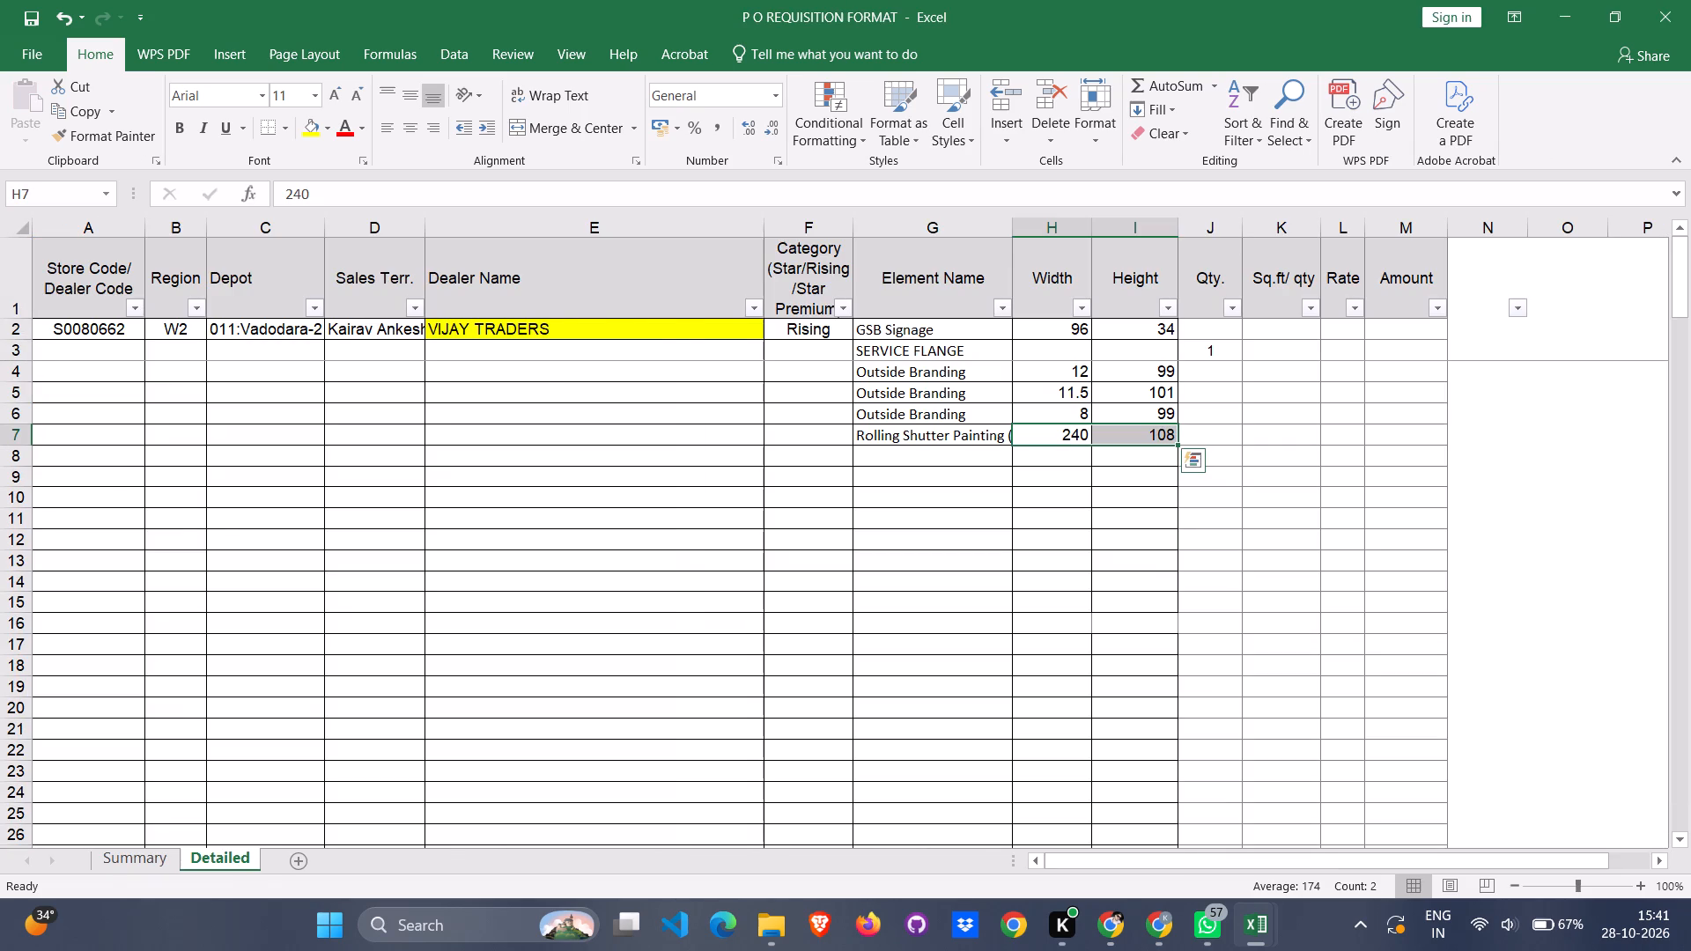
Copy the Packaging @3% element name from the VIJAY TRADERS quotation into cell G8 of the Detailed sheet.
key(alt+Tab)
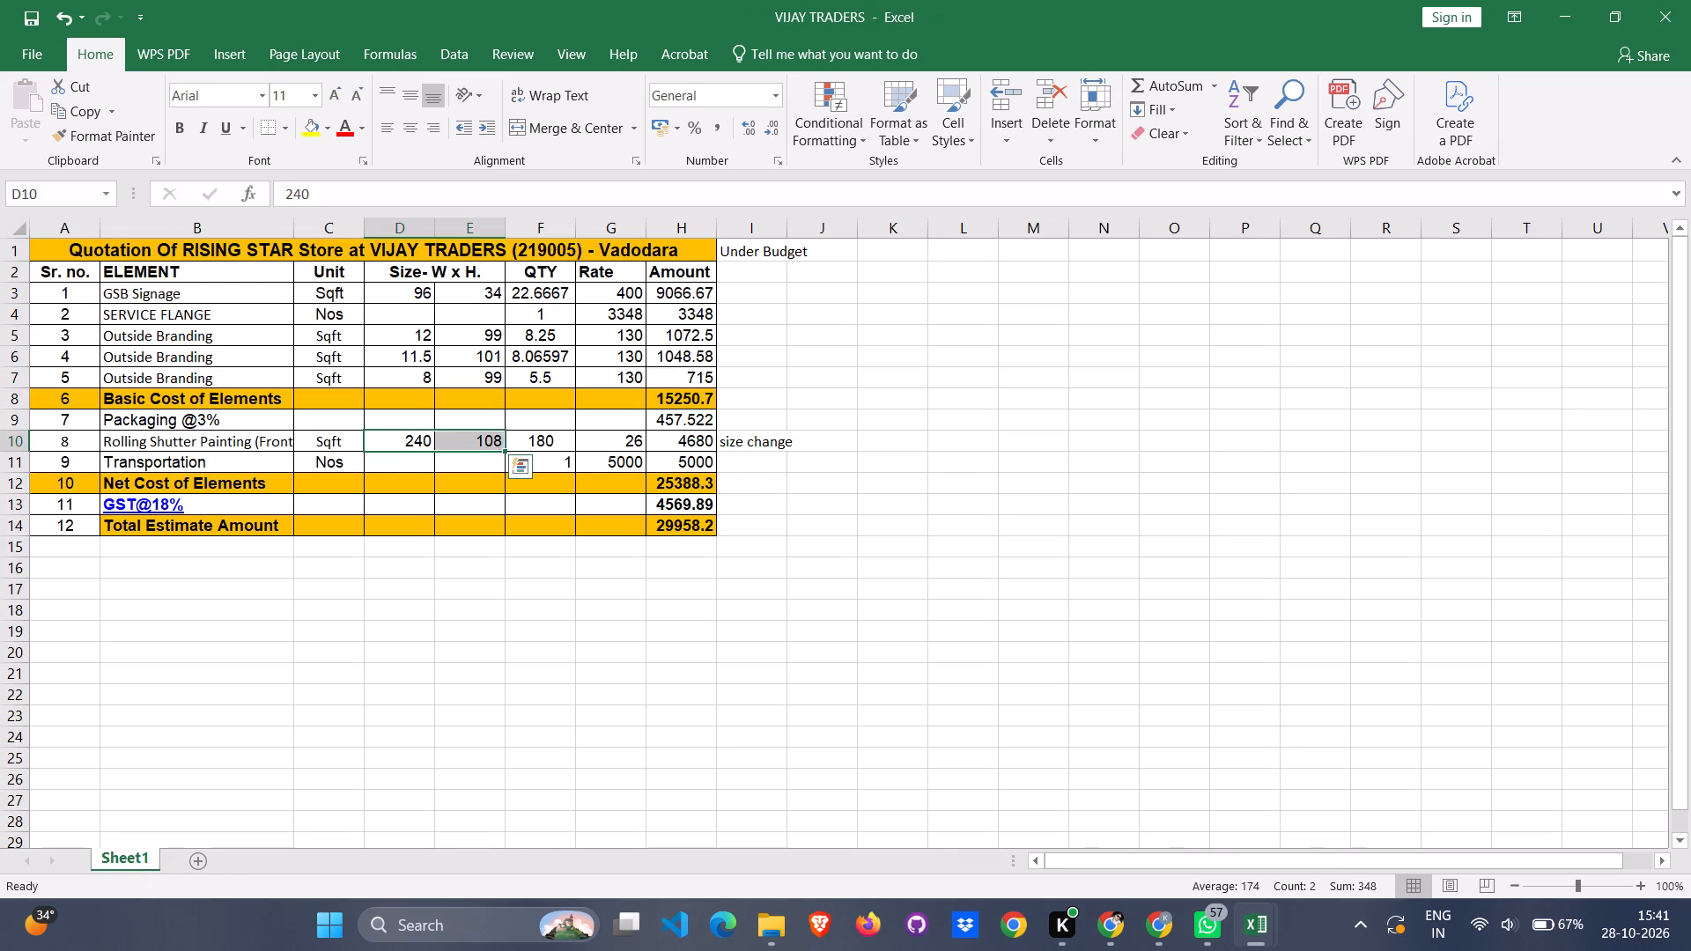
click(240, 423)
key(ctrl+c)
key(alt+Tab)
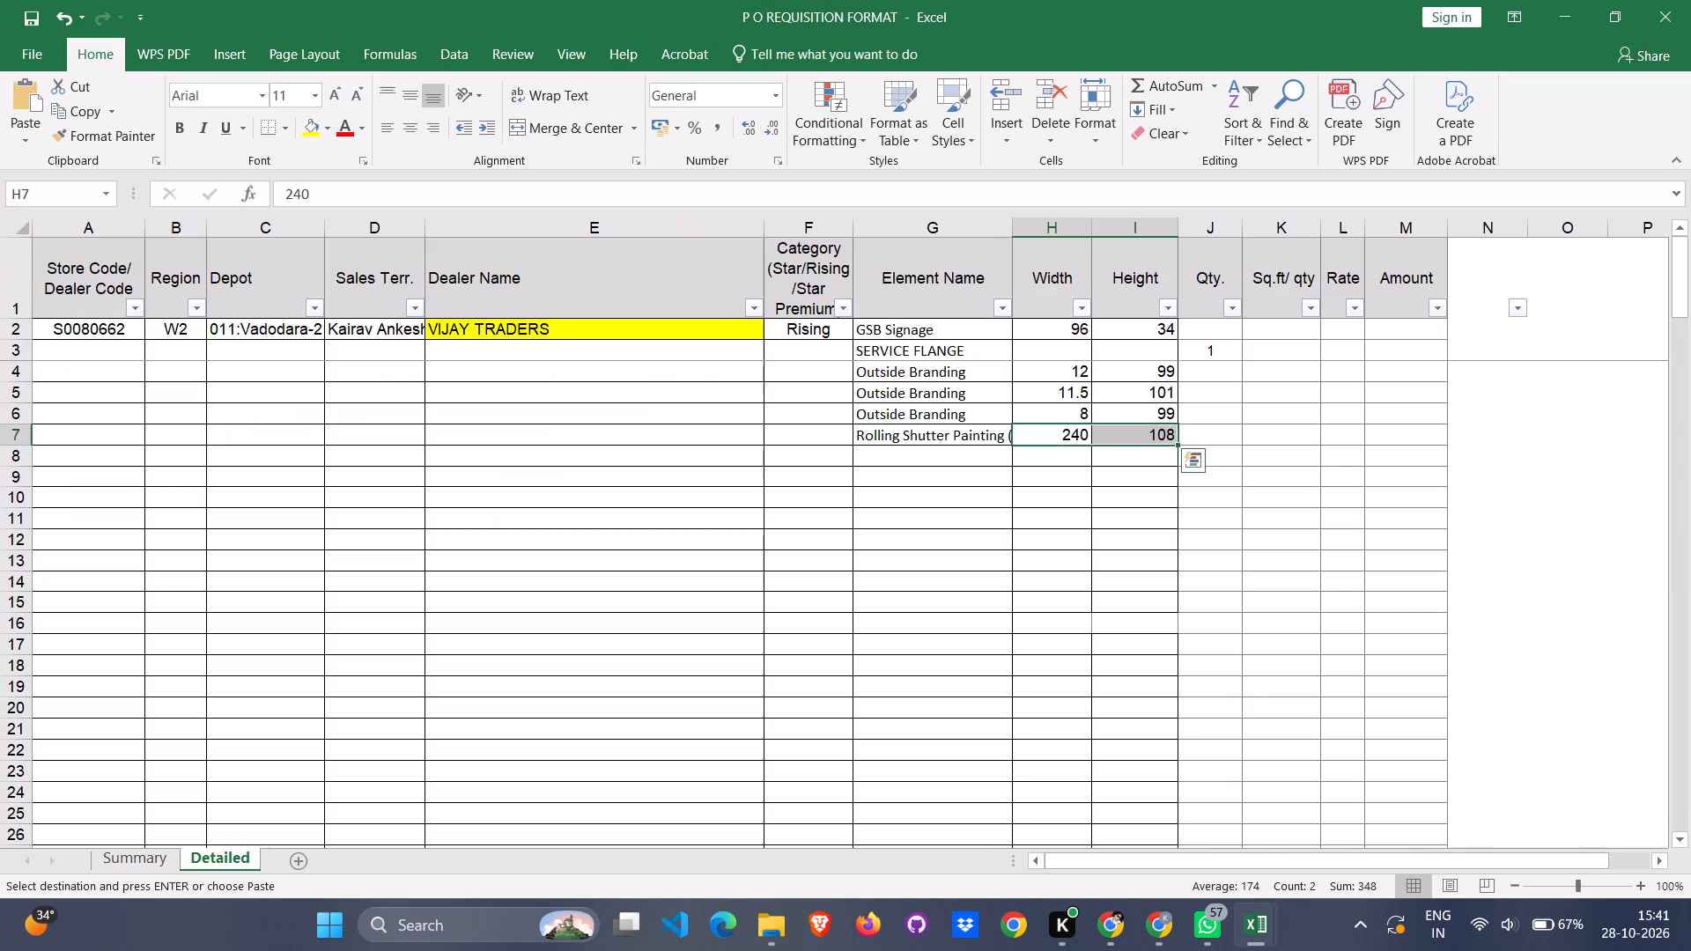
click(905, 451)
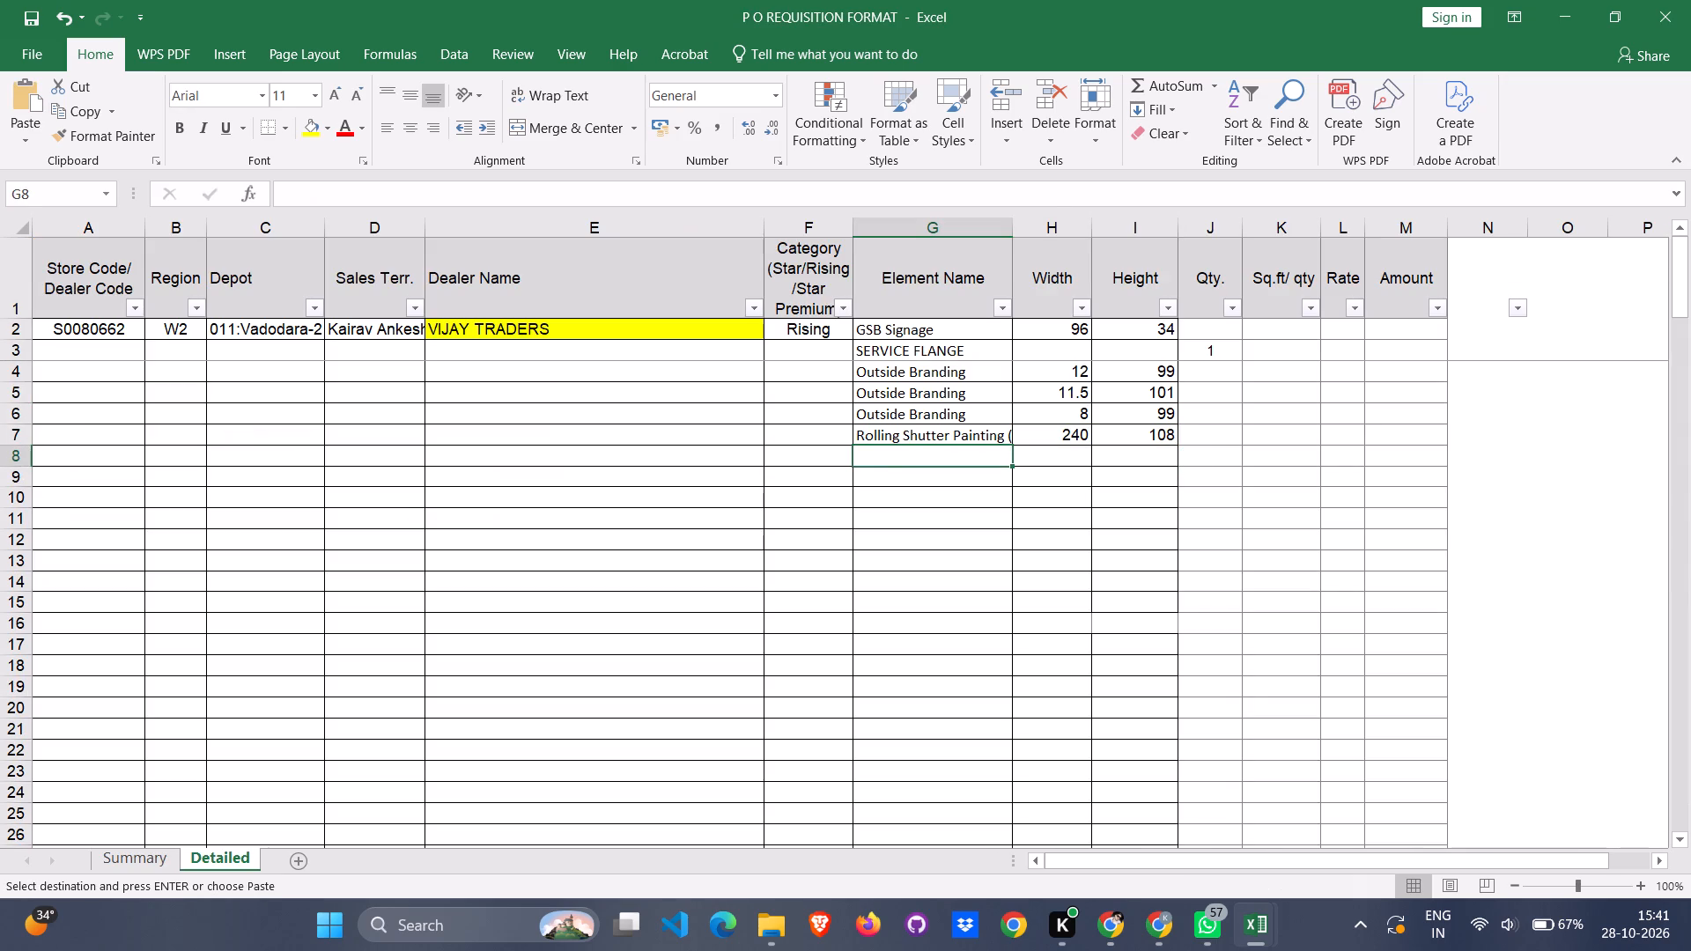
key(ctrl+v)
Copy the Transportation element name from the VIJAY TRADERS quotation into cell G9 of the Detailed sheet.
click(914, 483)
key(alt+Tab)
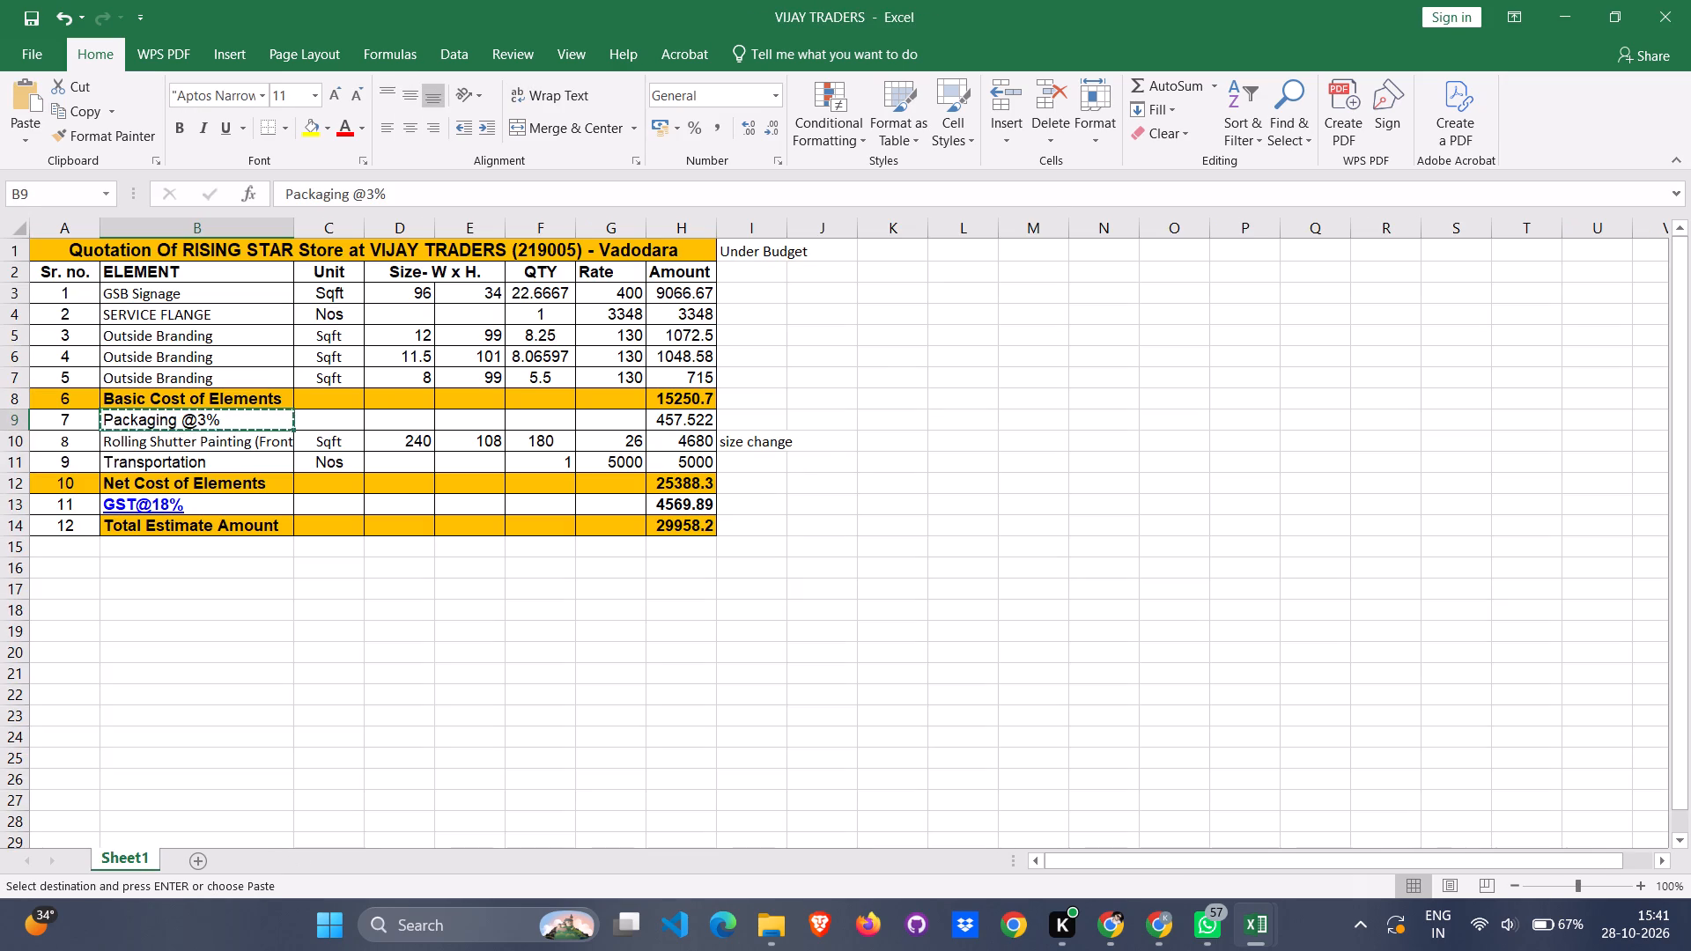
click(236, 458)
key(ctrl+c)
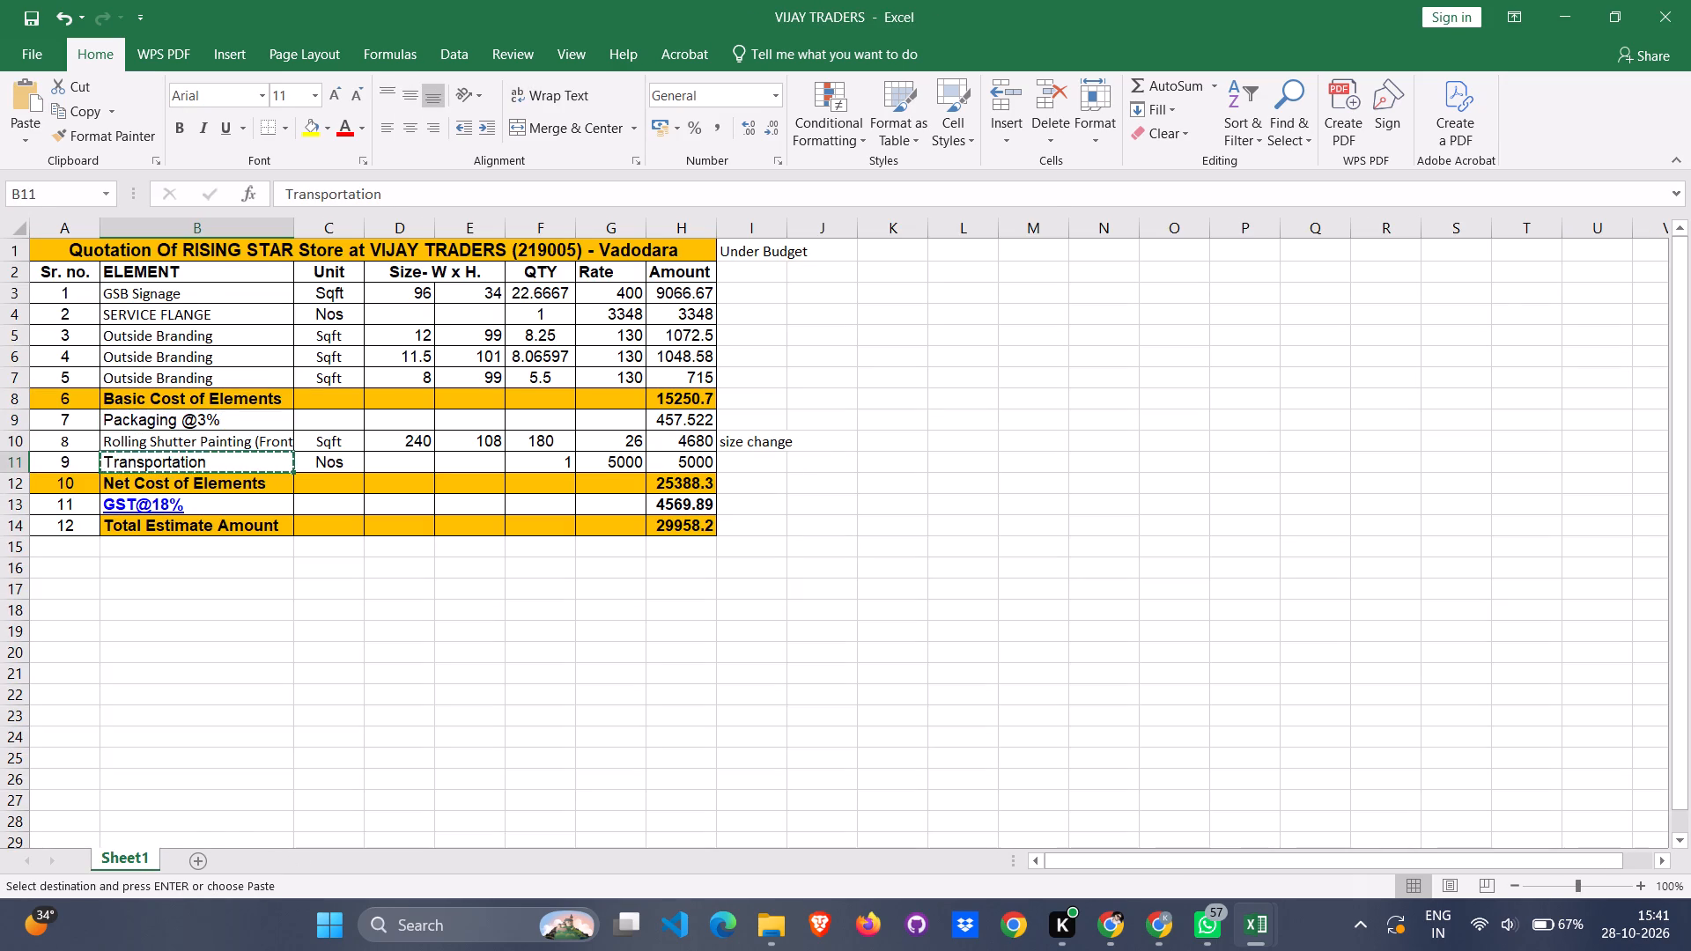
key(alt+Tab)
key(ctrl+v)
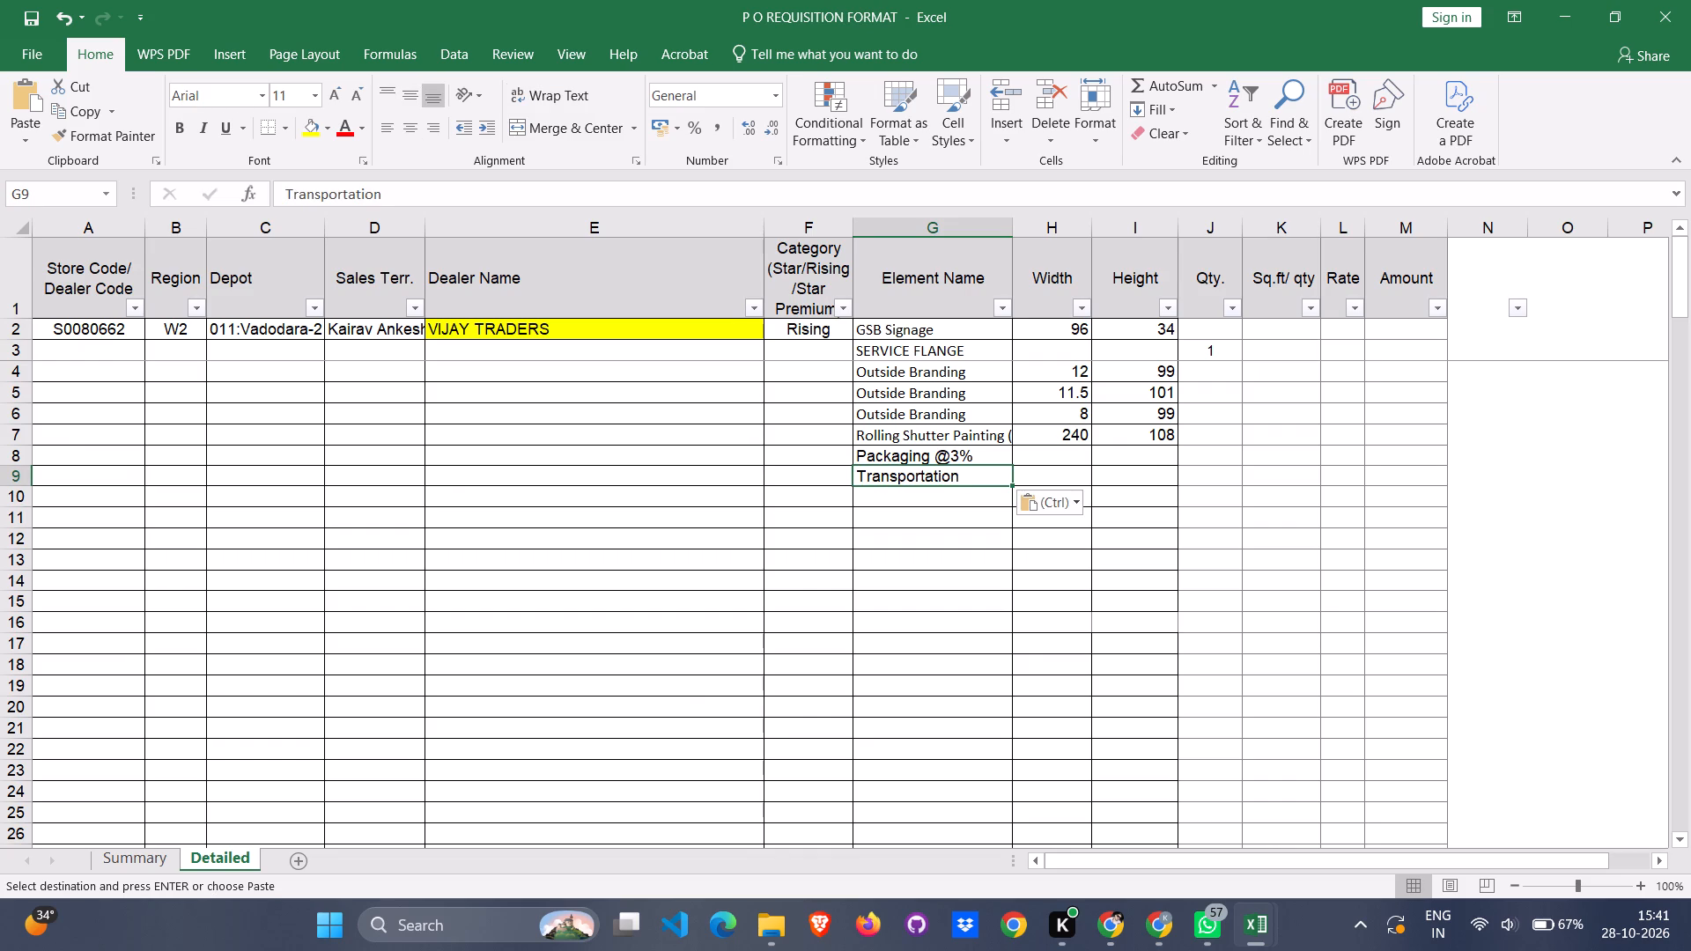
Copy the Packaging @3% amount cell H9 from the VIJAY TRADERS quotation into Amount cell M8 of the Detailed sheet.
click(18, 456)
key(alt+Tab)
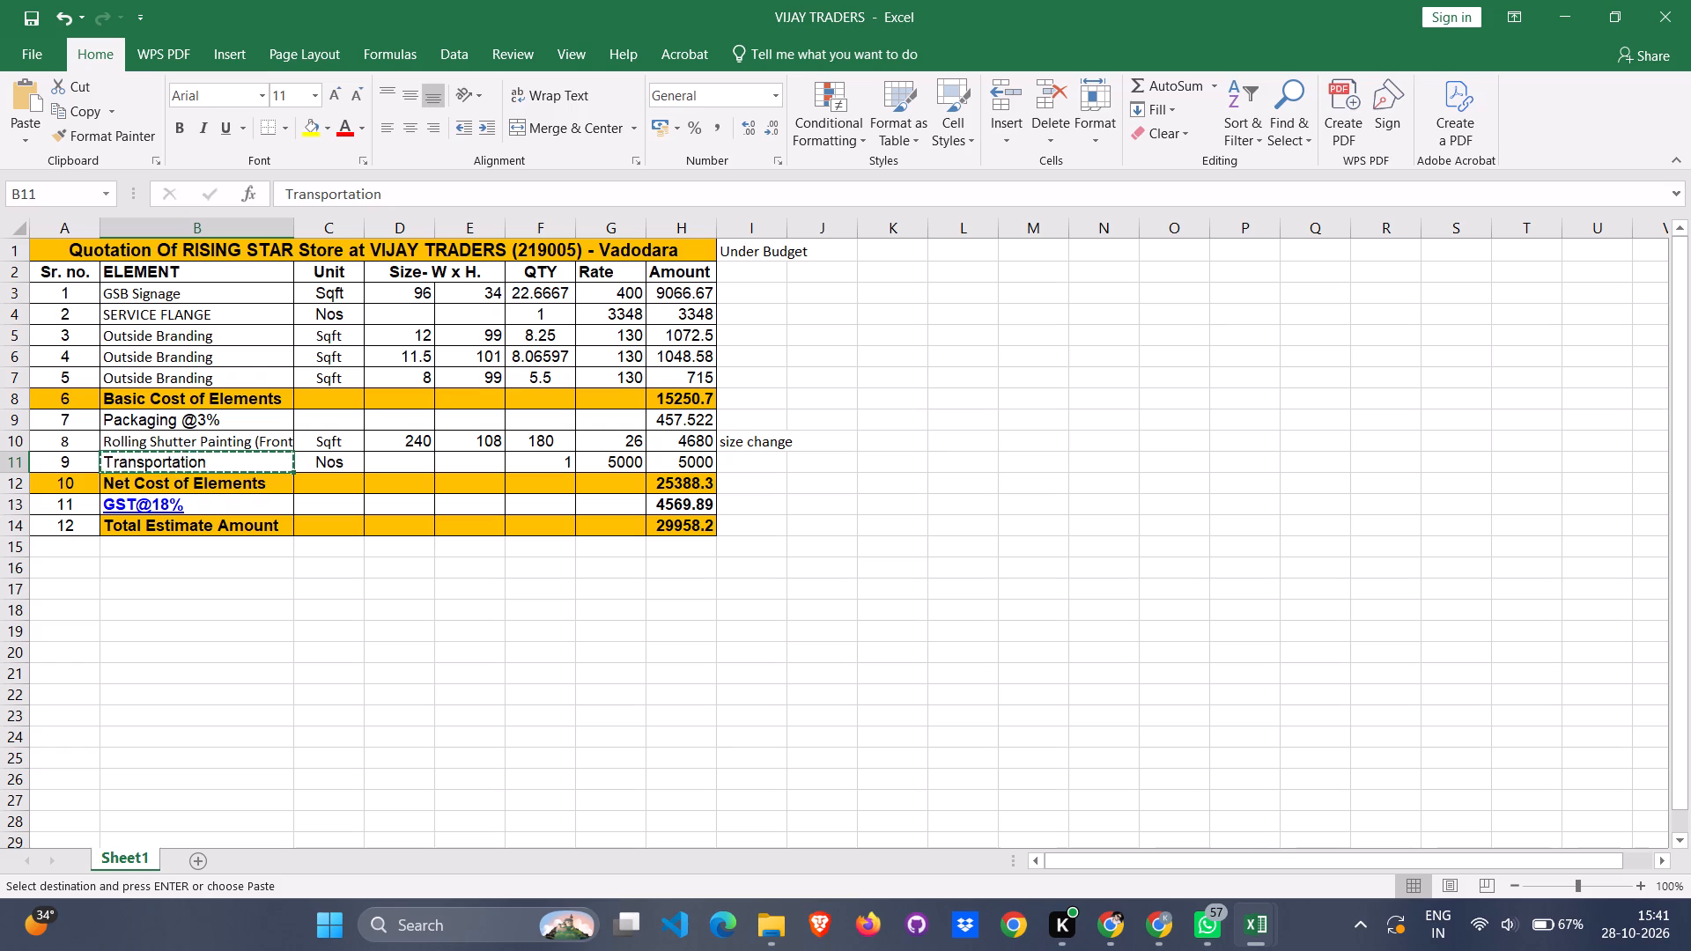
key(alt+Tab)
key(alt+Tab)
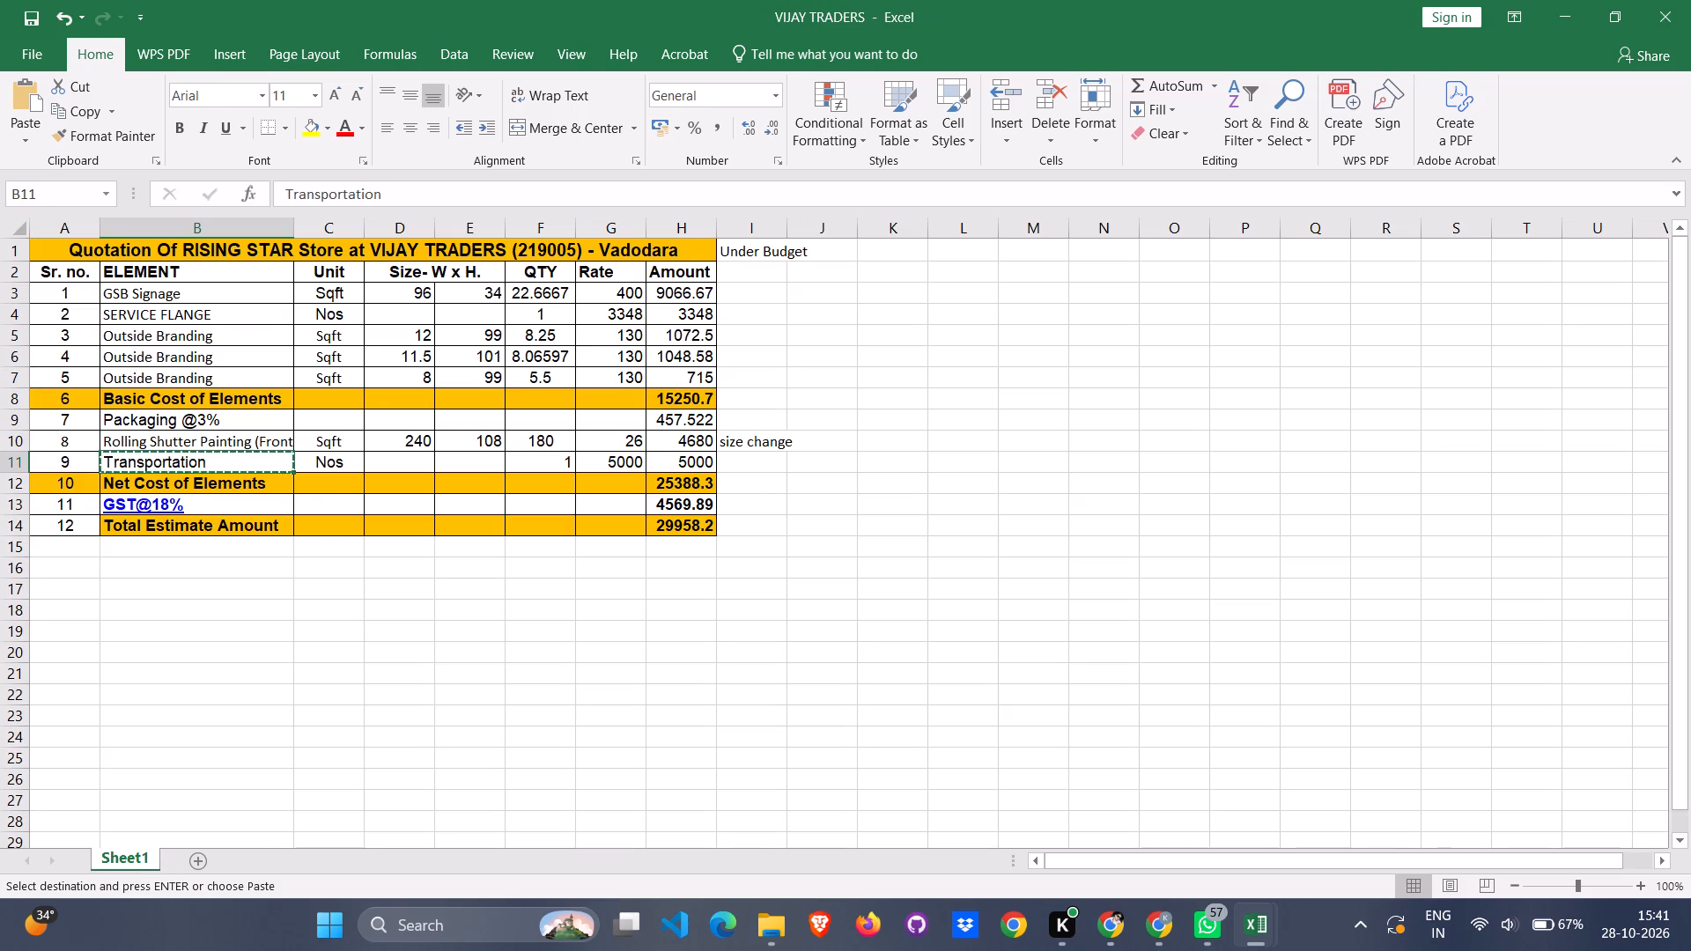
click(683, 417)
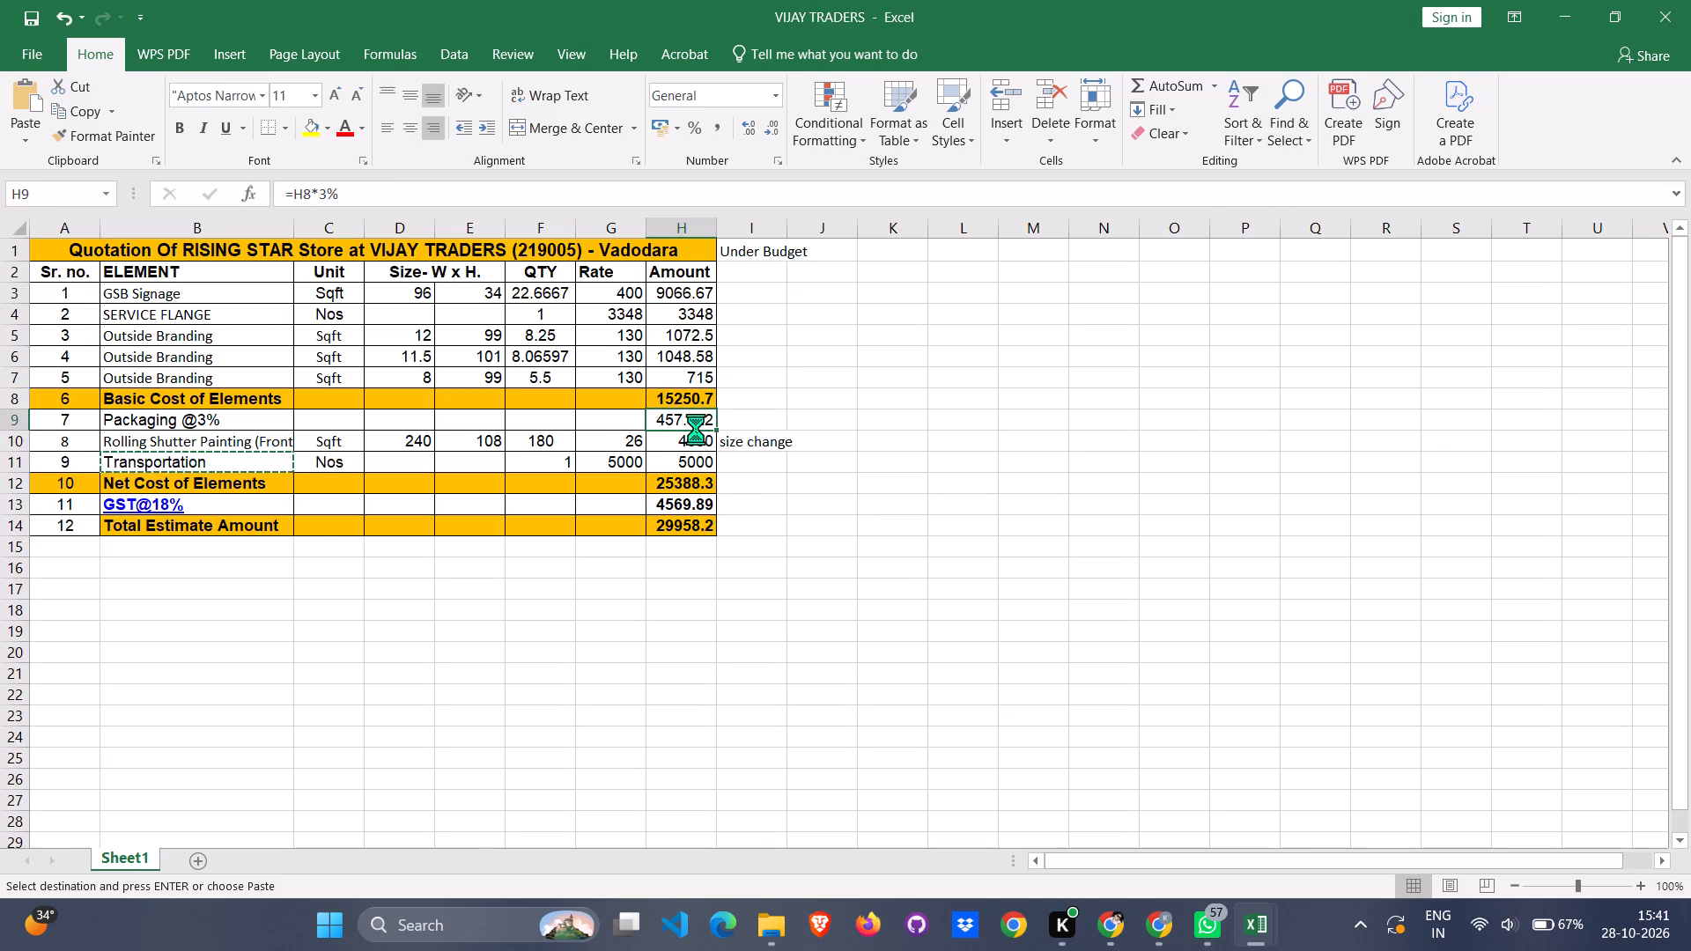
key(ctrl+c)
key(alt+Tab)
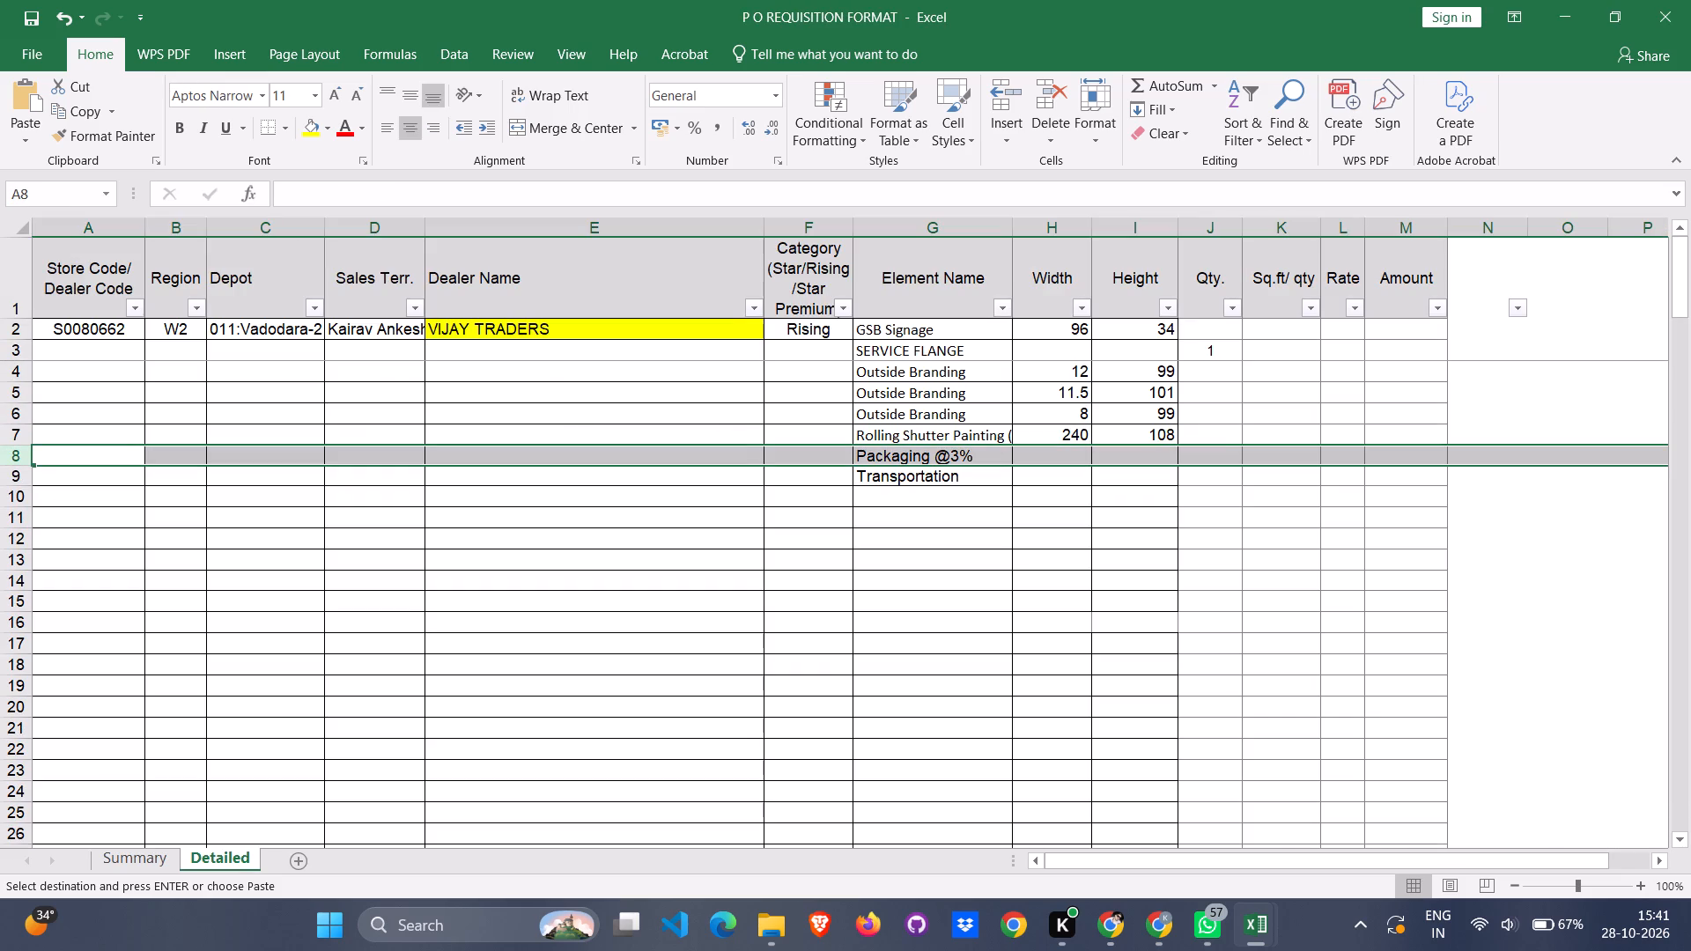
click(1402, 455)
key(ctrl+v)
Replace the pasted formula in cell M8 with the packaging amount 457.52 and save the requisition workbook.
click(1414, 454)
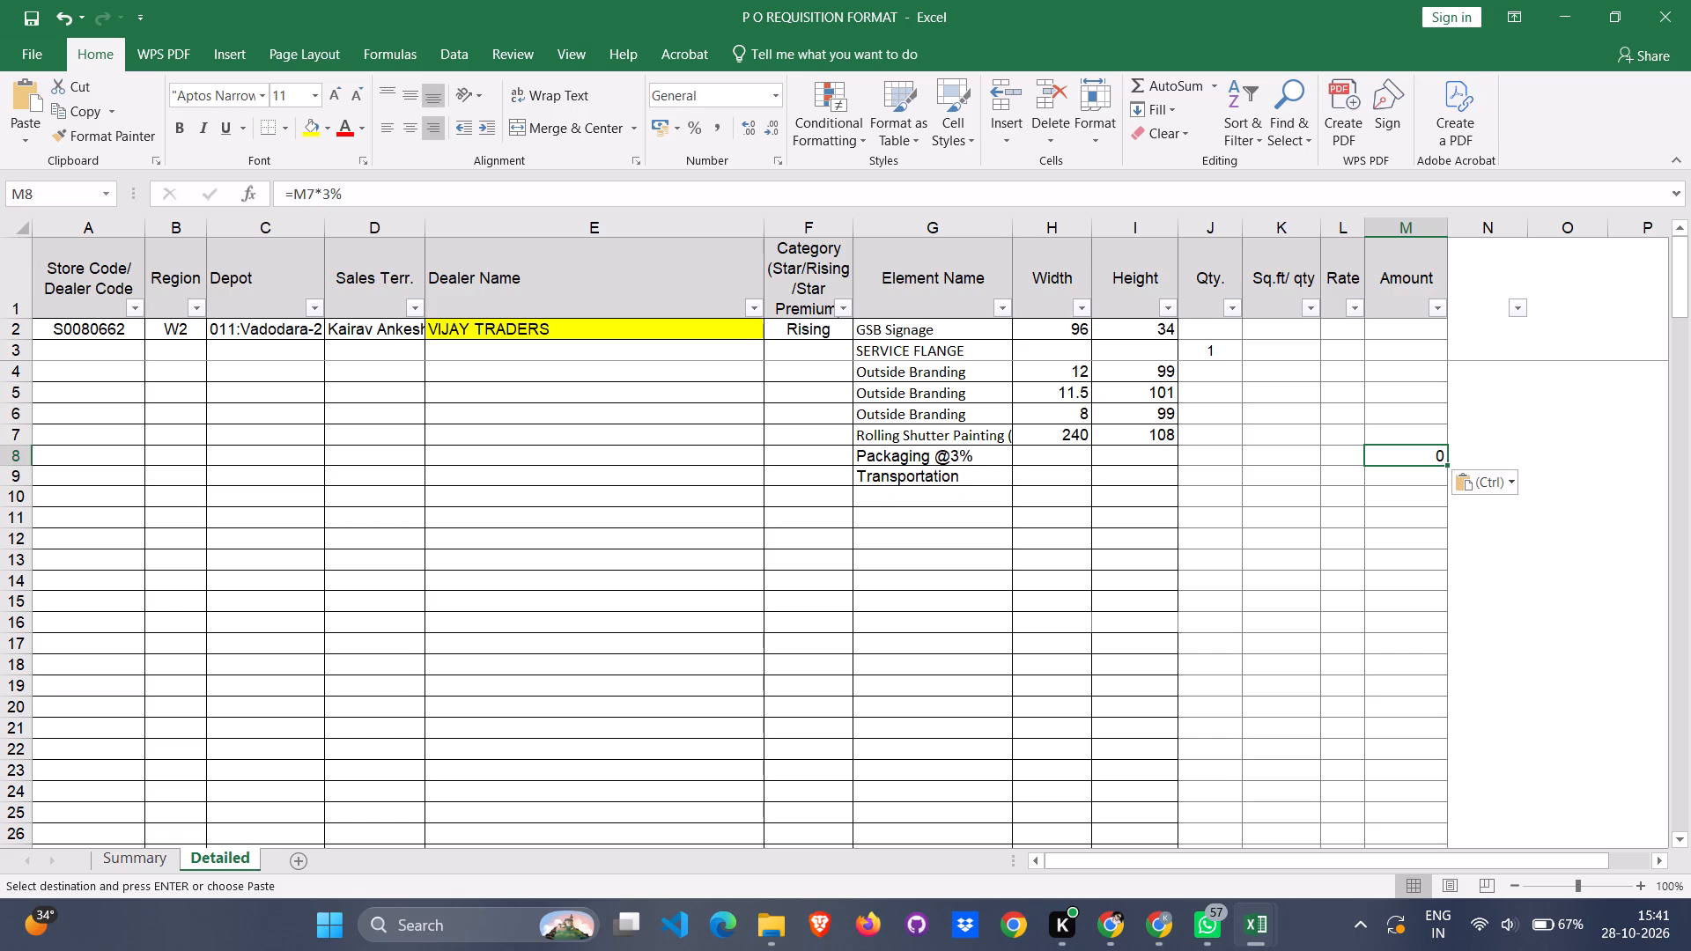
triple_click(1410, 452)
click(1537, 451)
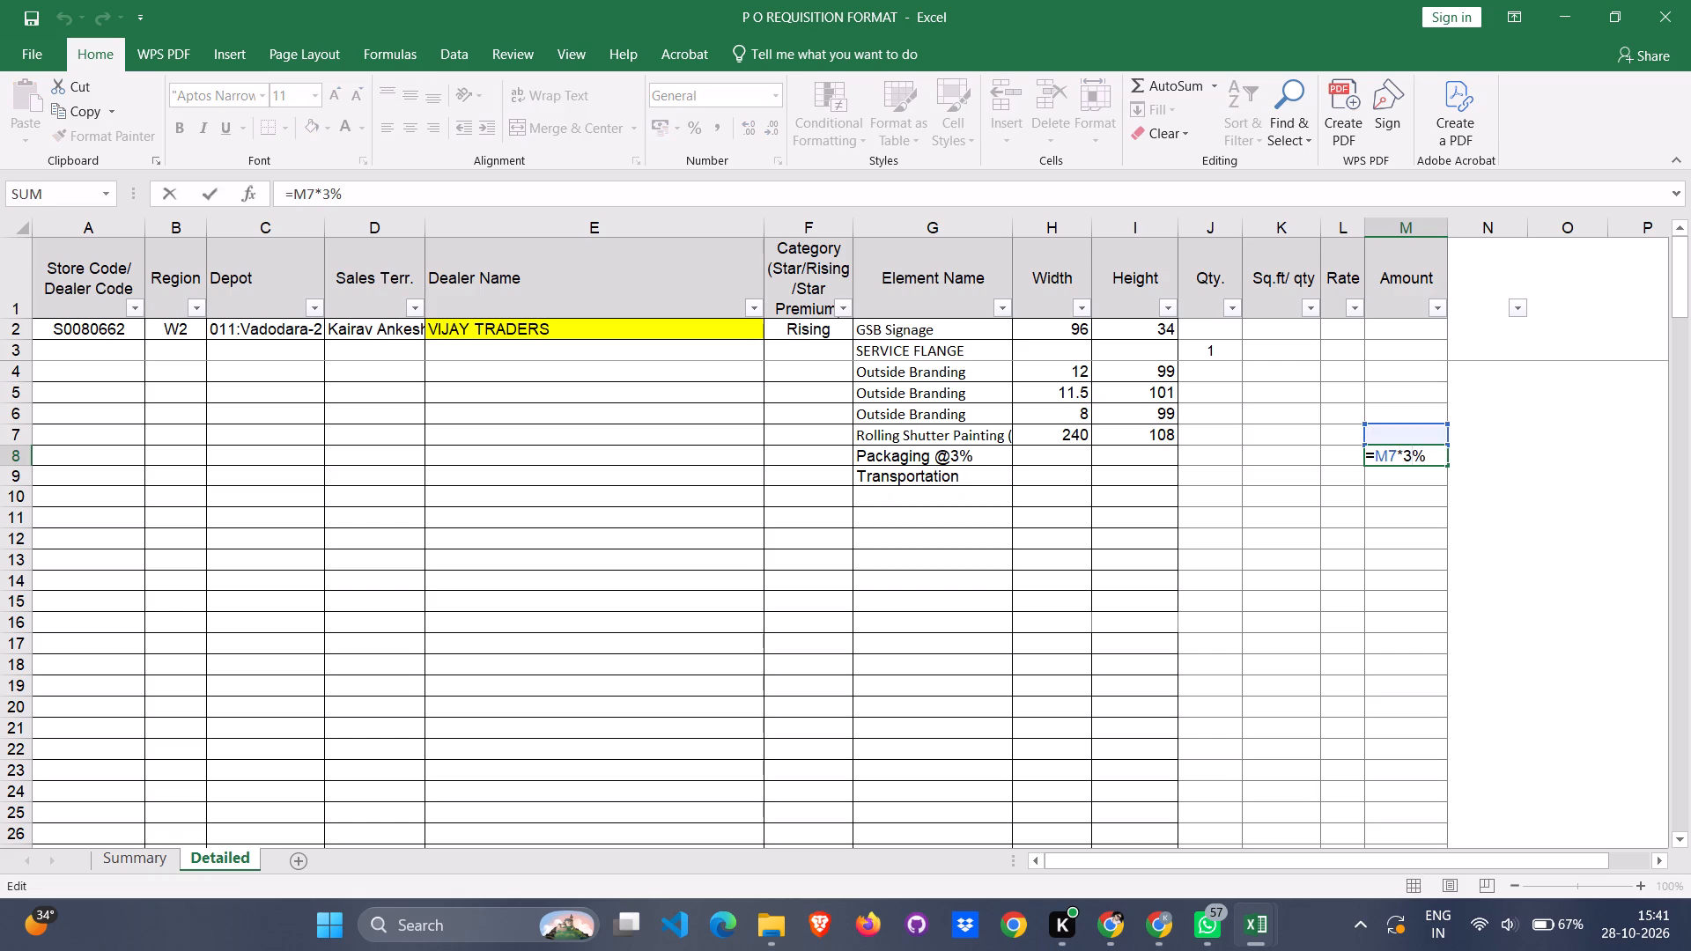
double_click(1410, 461)
key(ctrl+z)
key(ctrl+z)
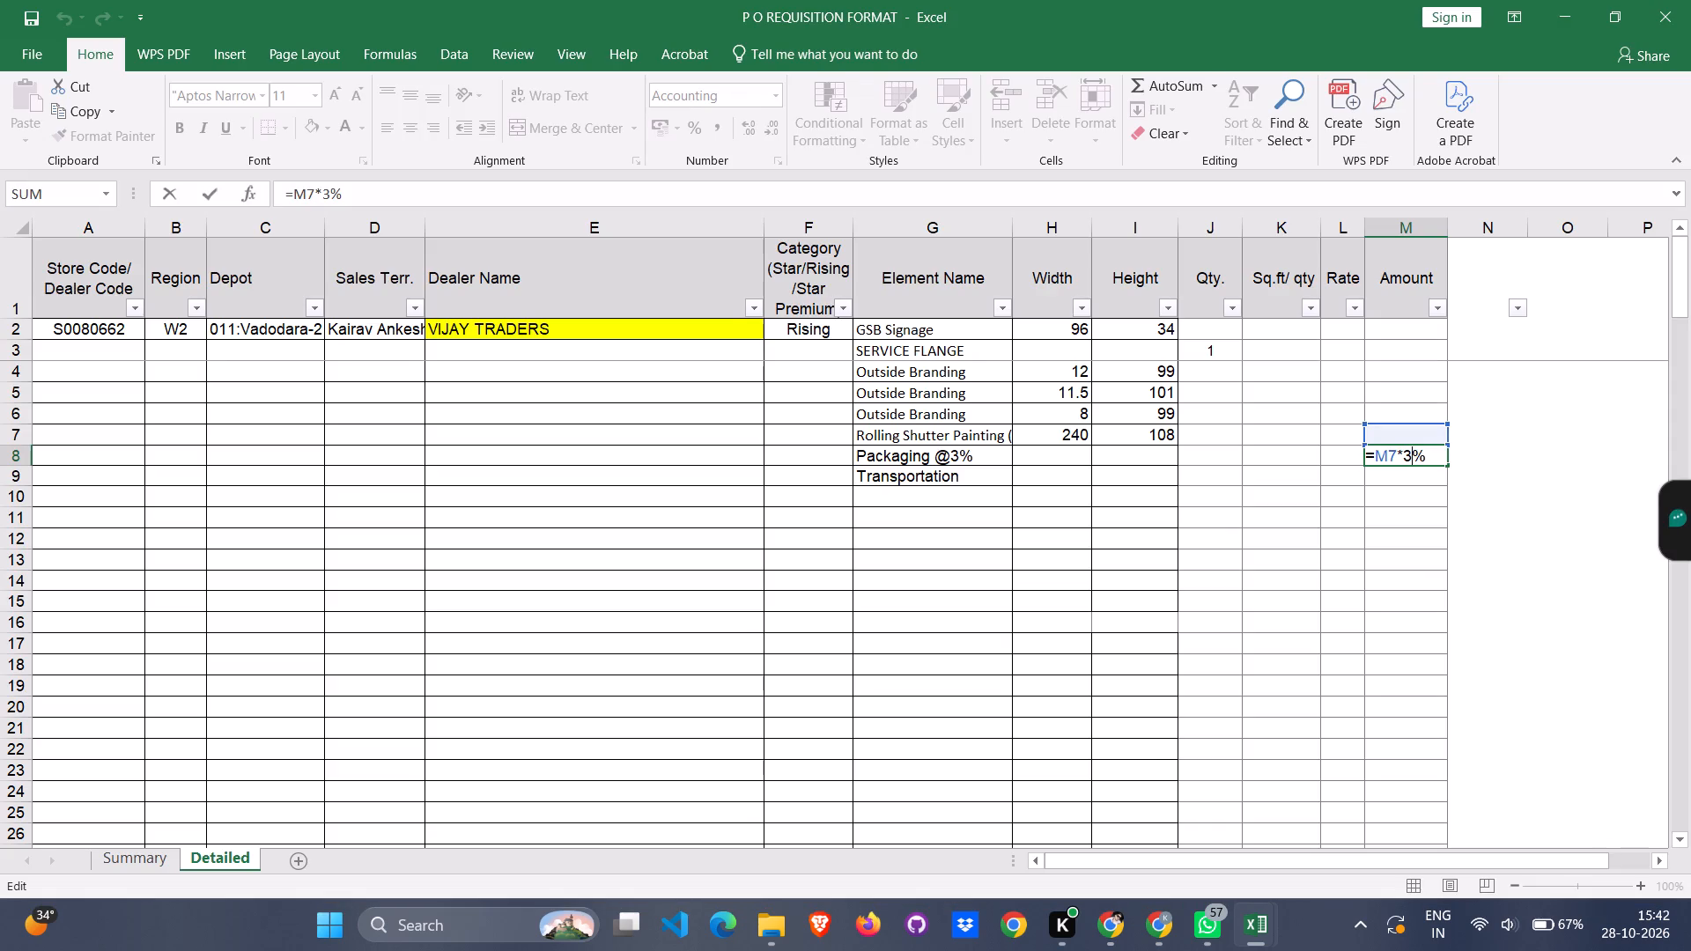
click(1399, 456)
key(Delete)
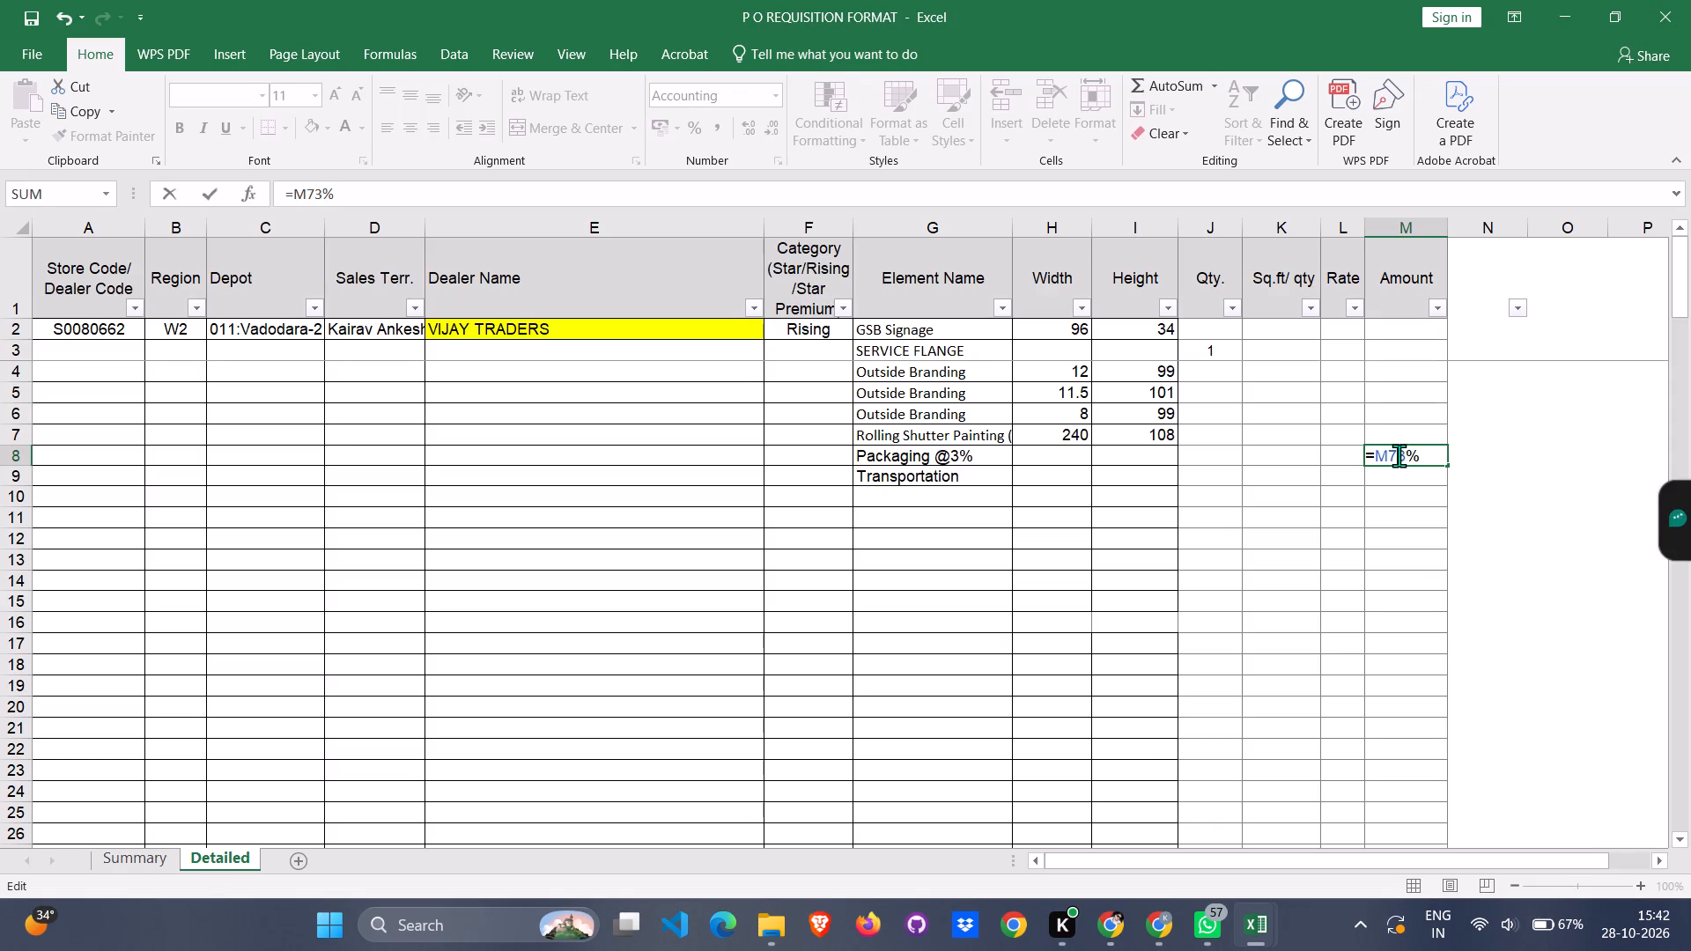
key(Delete)
key(Delete)
key(Delete)
key(Delete)
key(Delete)
key(Delete)
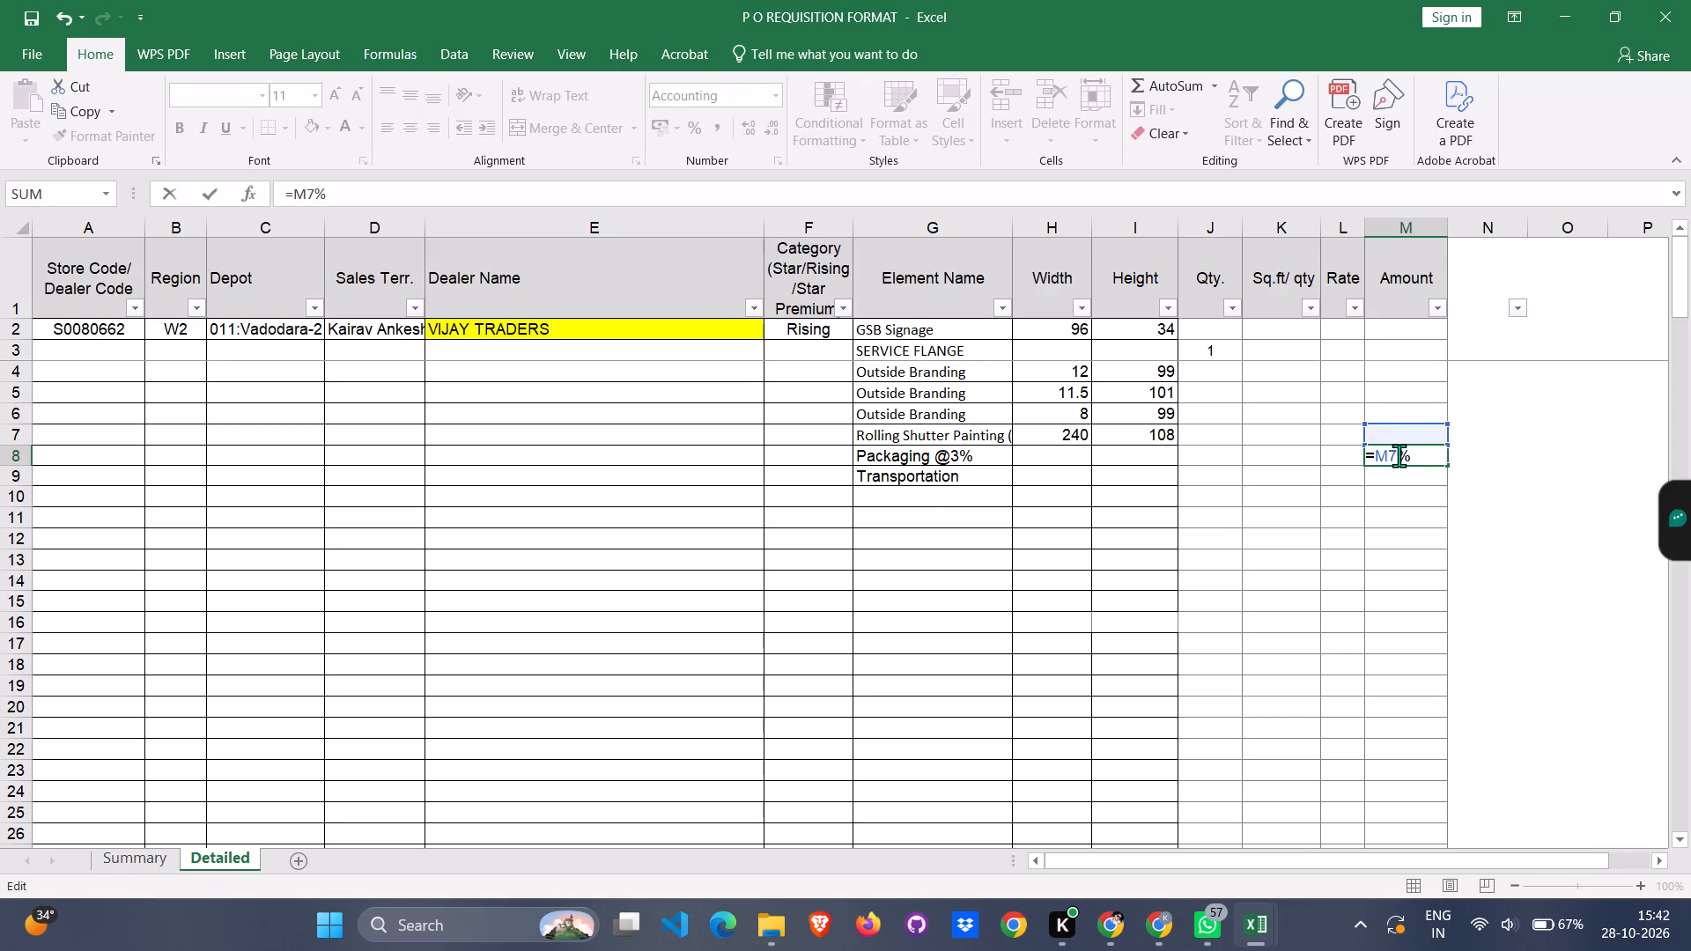
key(Delete)
key(Delete)
triple_click(1400, 455)
text(457.6)
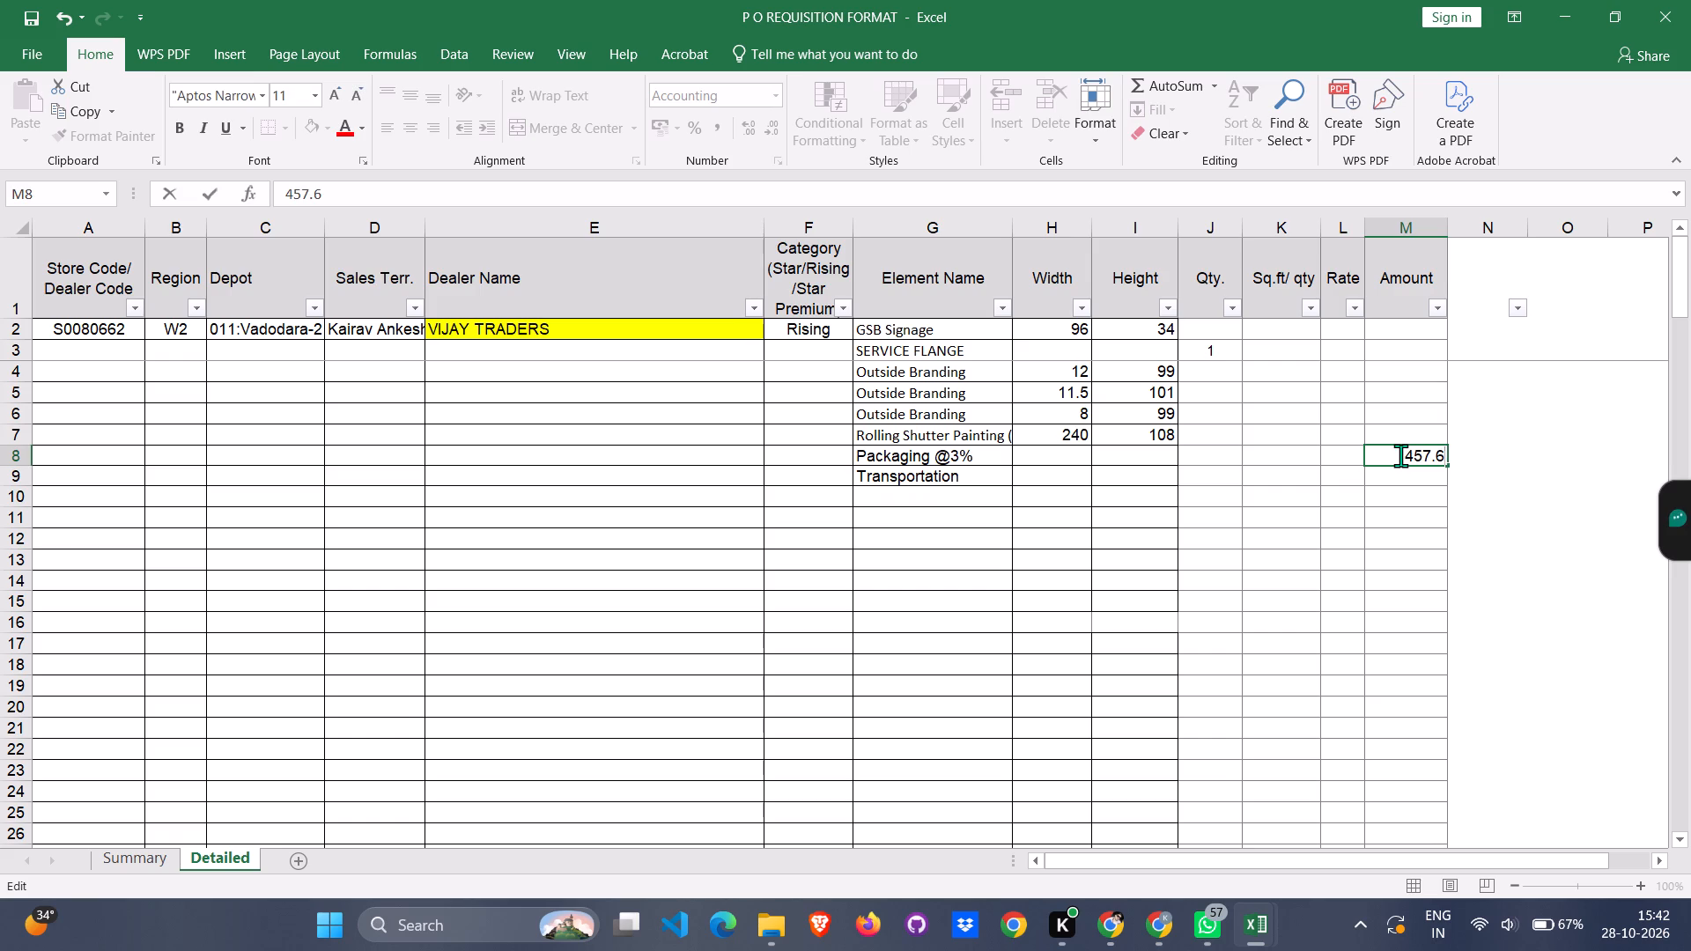
key(BackSpace)
text(52)
key(ctrl+s)
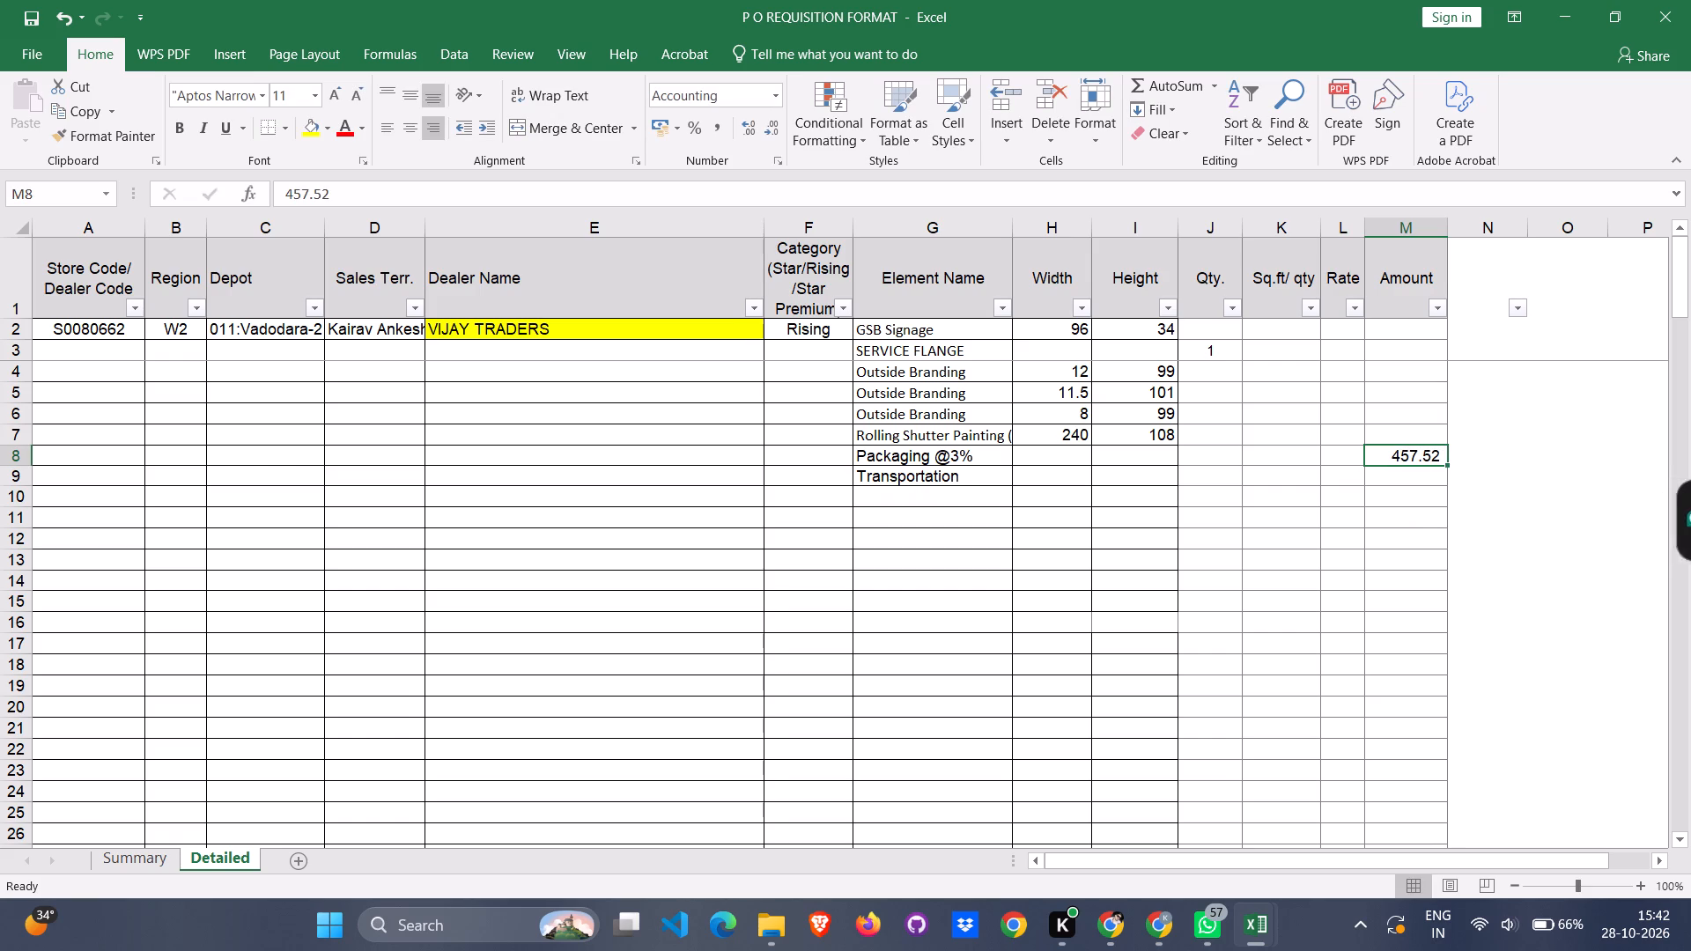
Enter the VIJAY TRADERS transportation amount 5000 in Amount cell M9 of the Detailed sheet and save the workbook.
key(alt+Tab)
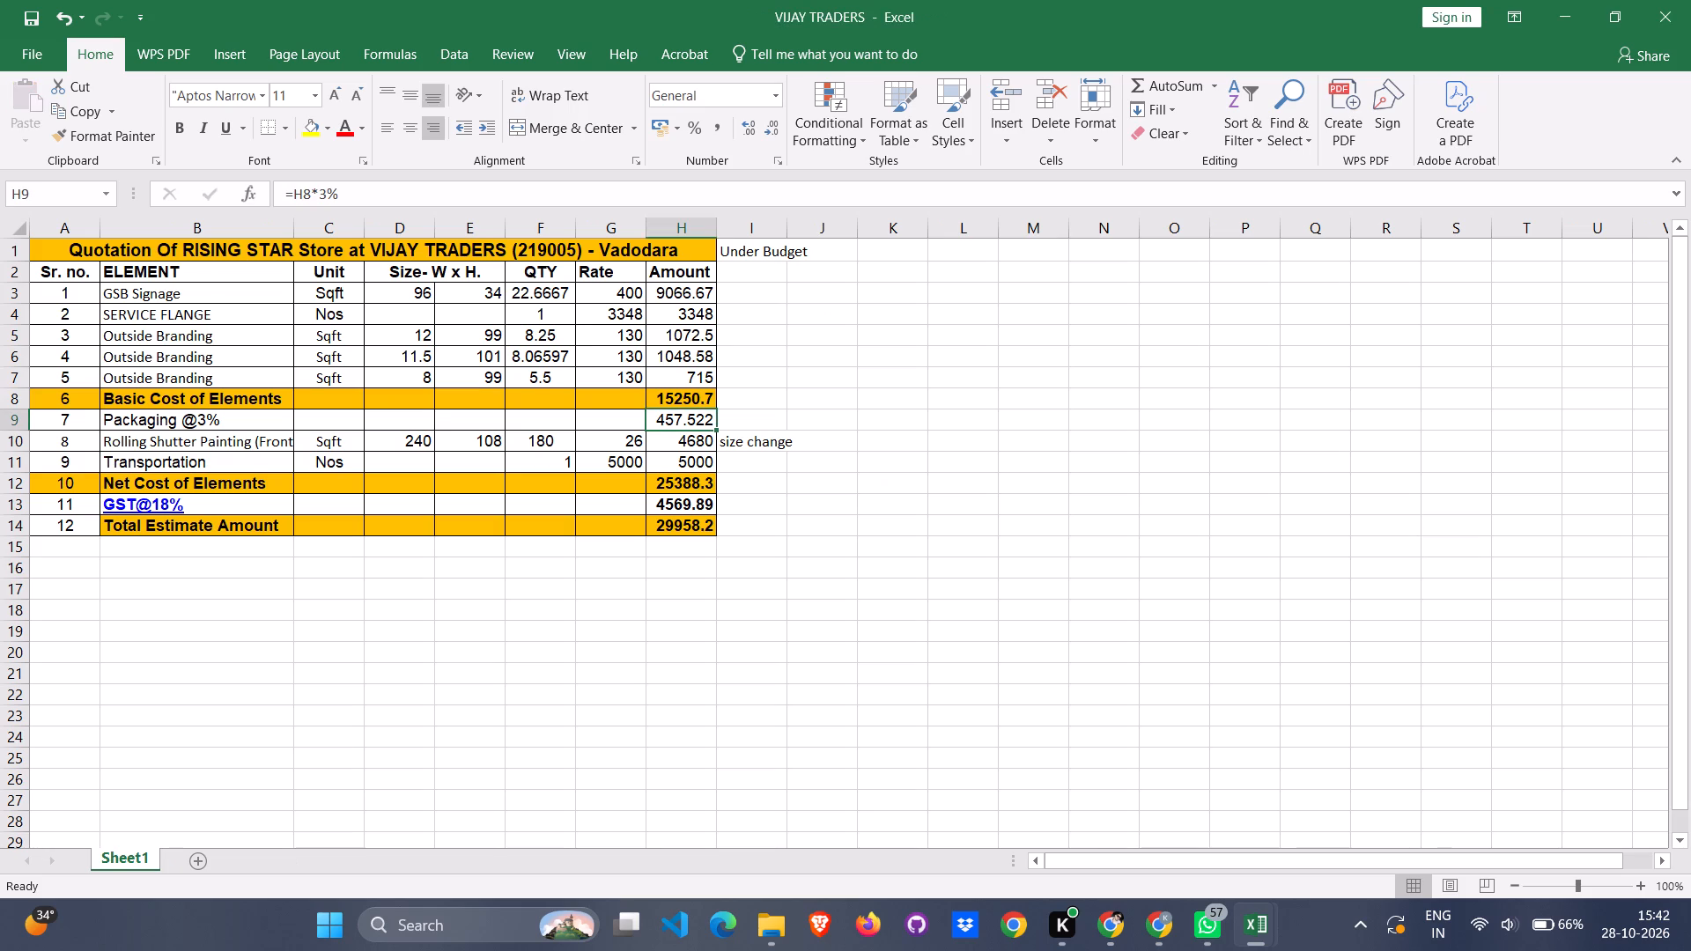
key(alt+Tab)
click(1406, 477)
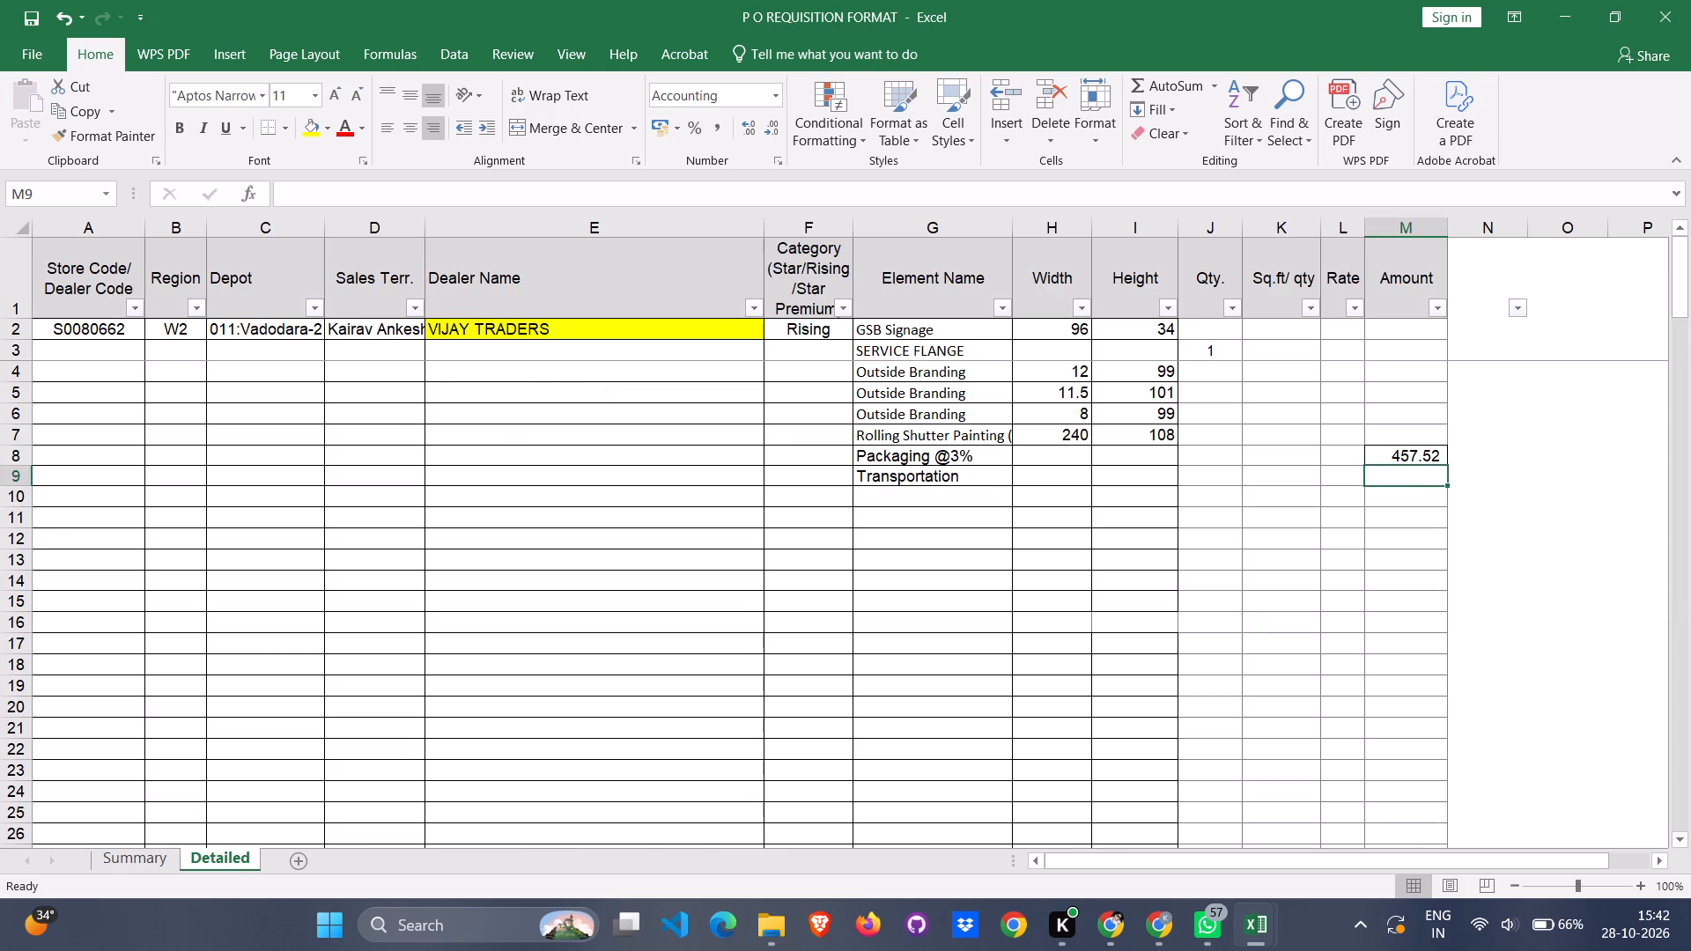
text(5000)
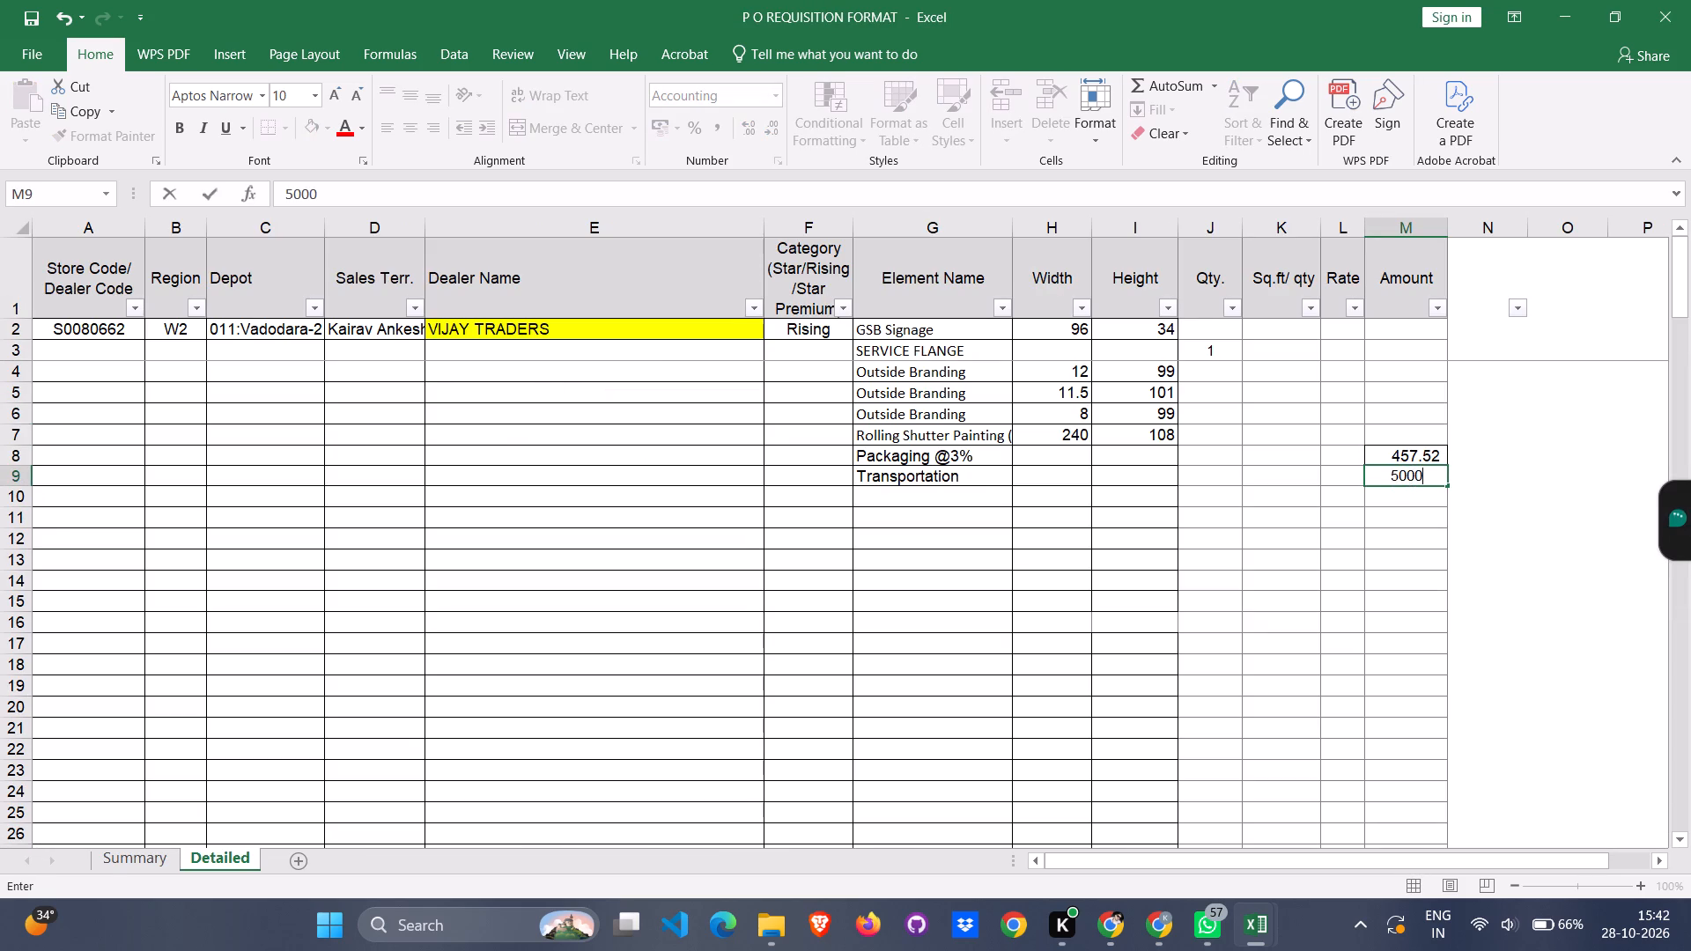
key(ctrl+s)
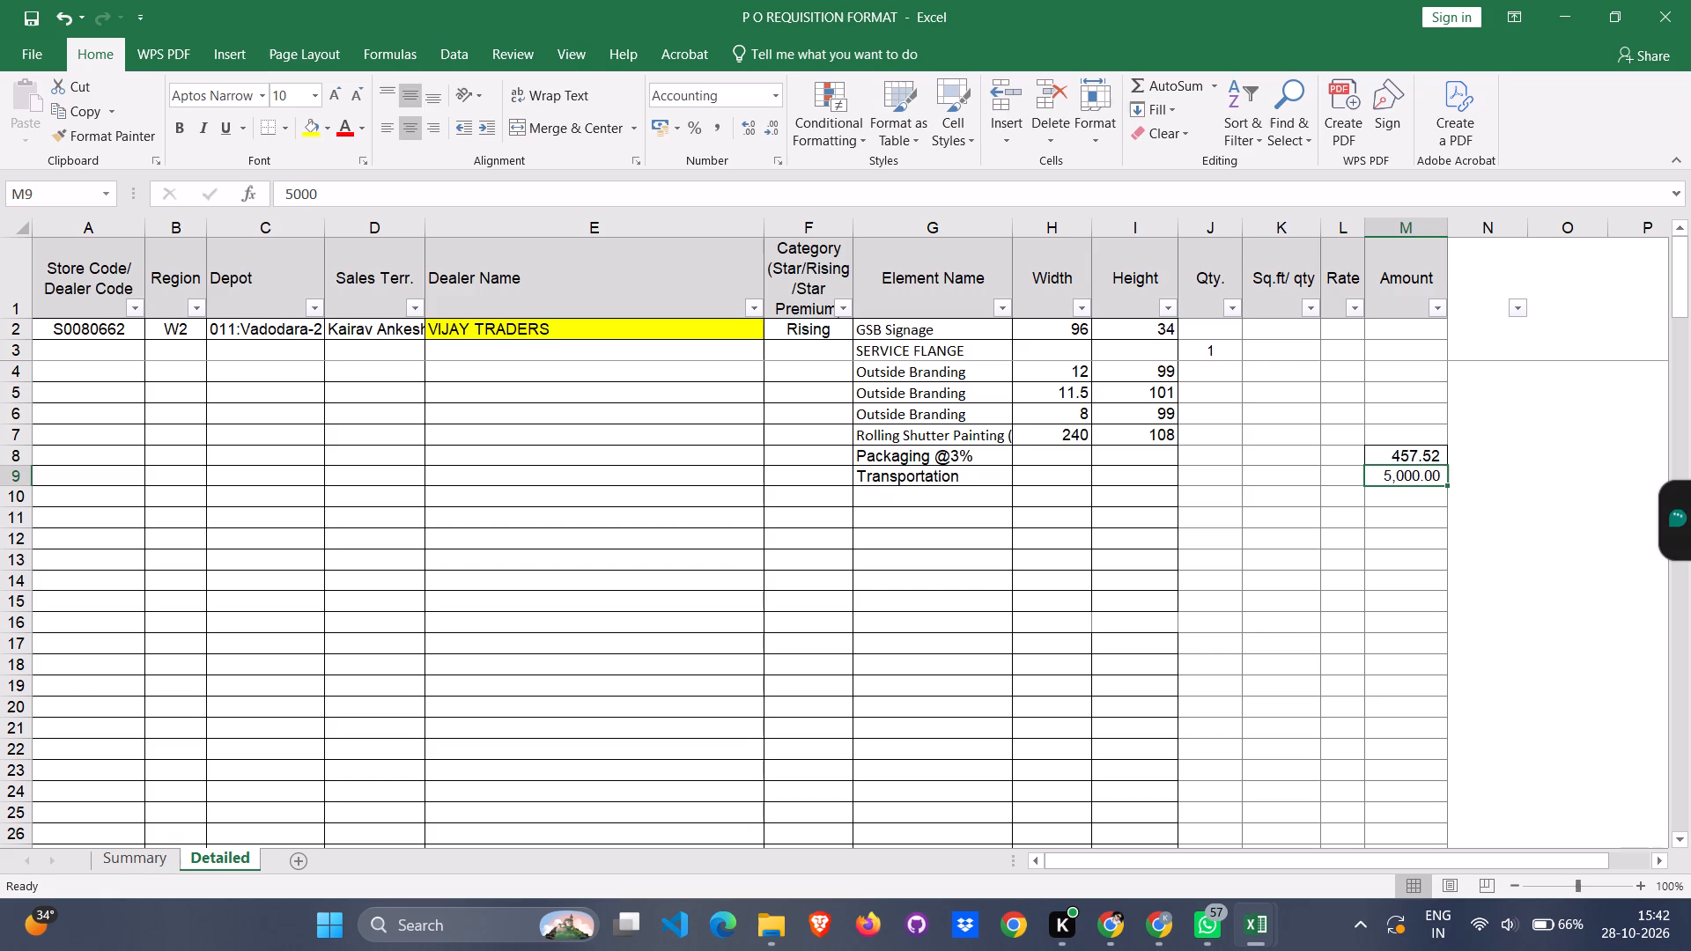
Copy the VIJAY TRADERS dealer details from A2:E2 down through row 9 of the Detailed sheet and save.
click(92, 332)
key(shift+Right)
key(shift+Right)
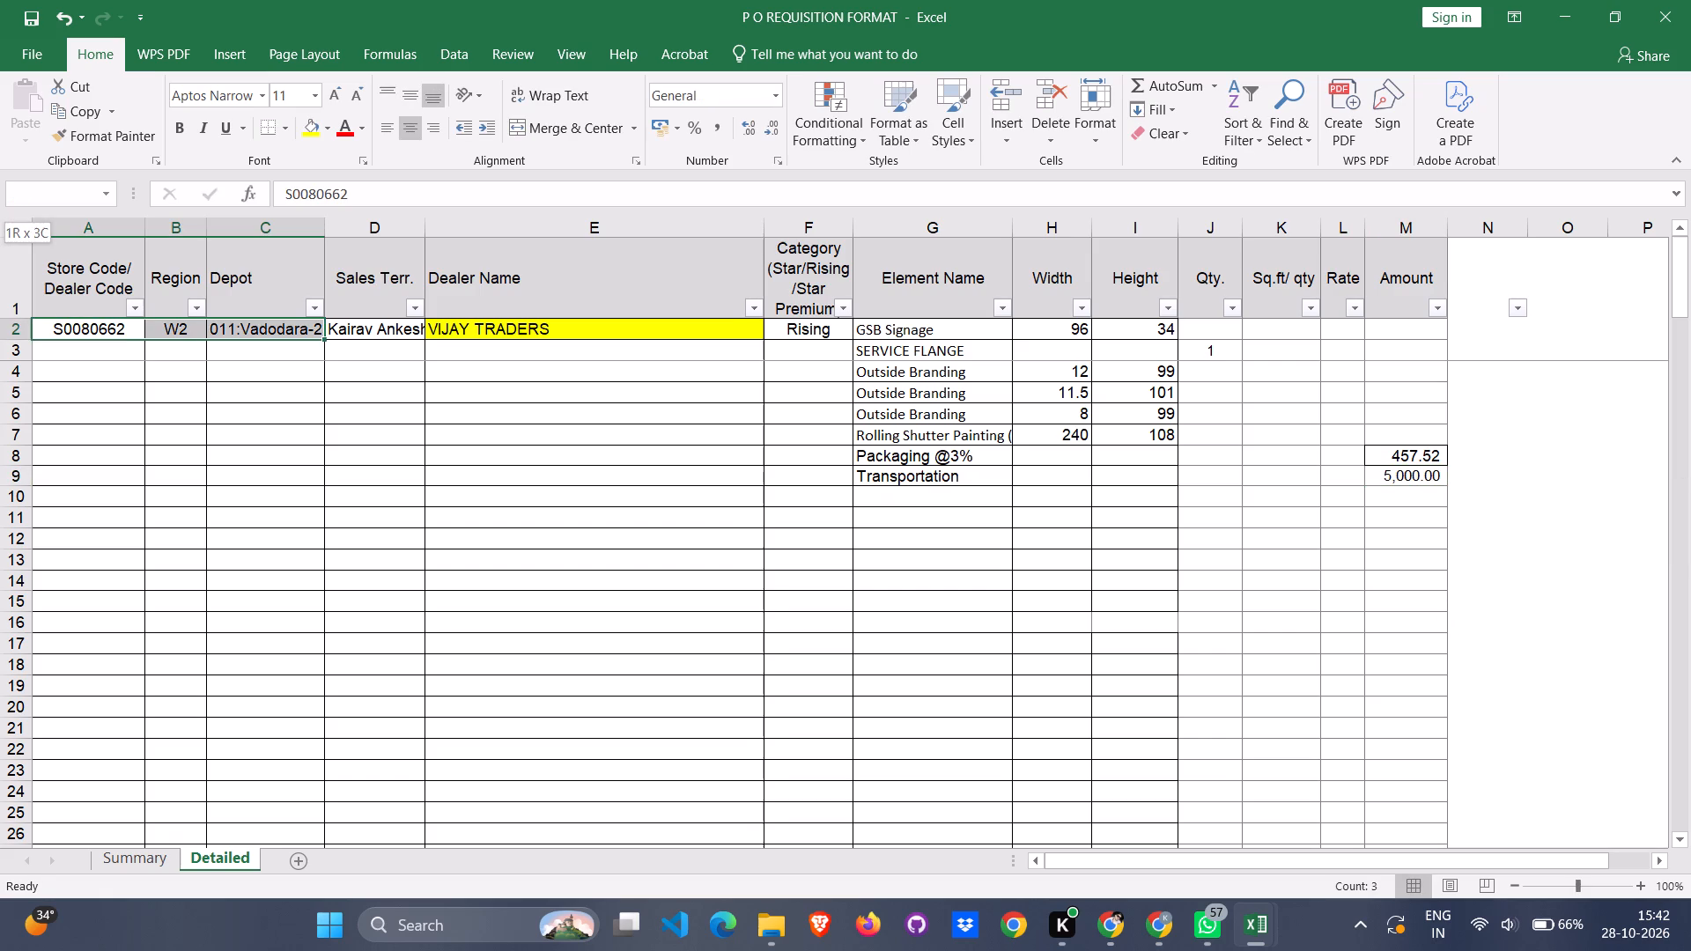
key(shift+Right)
key(shift+Right)
key(ctrl+c)
key(shift+Down)
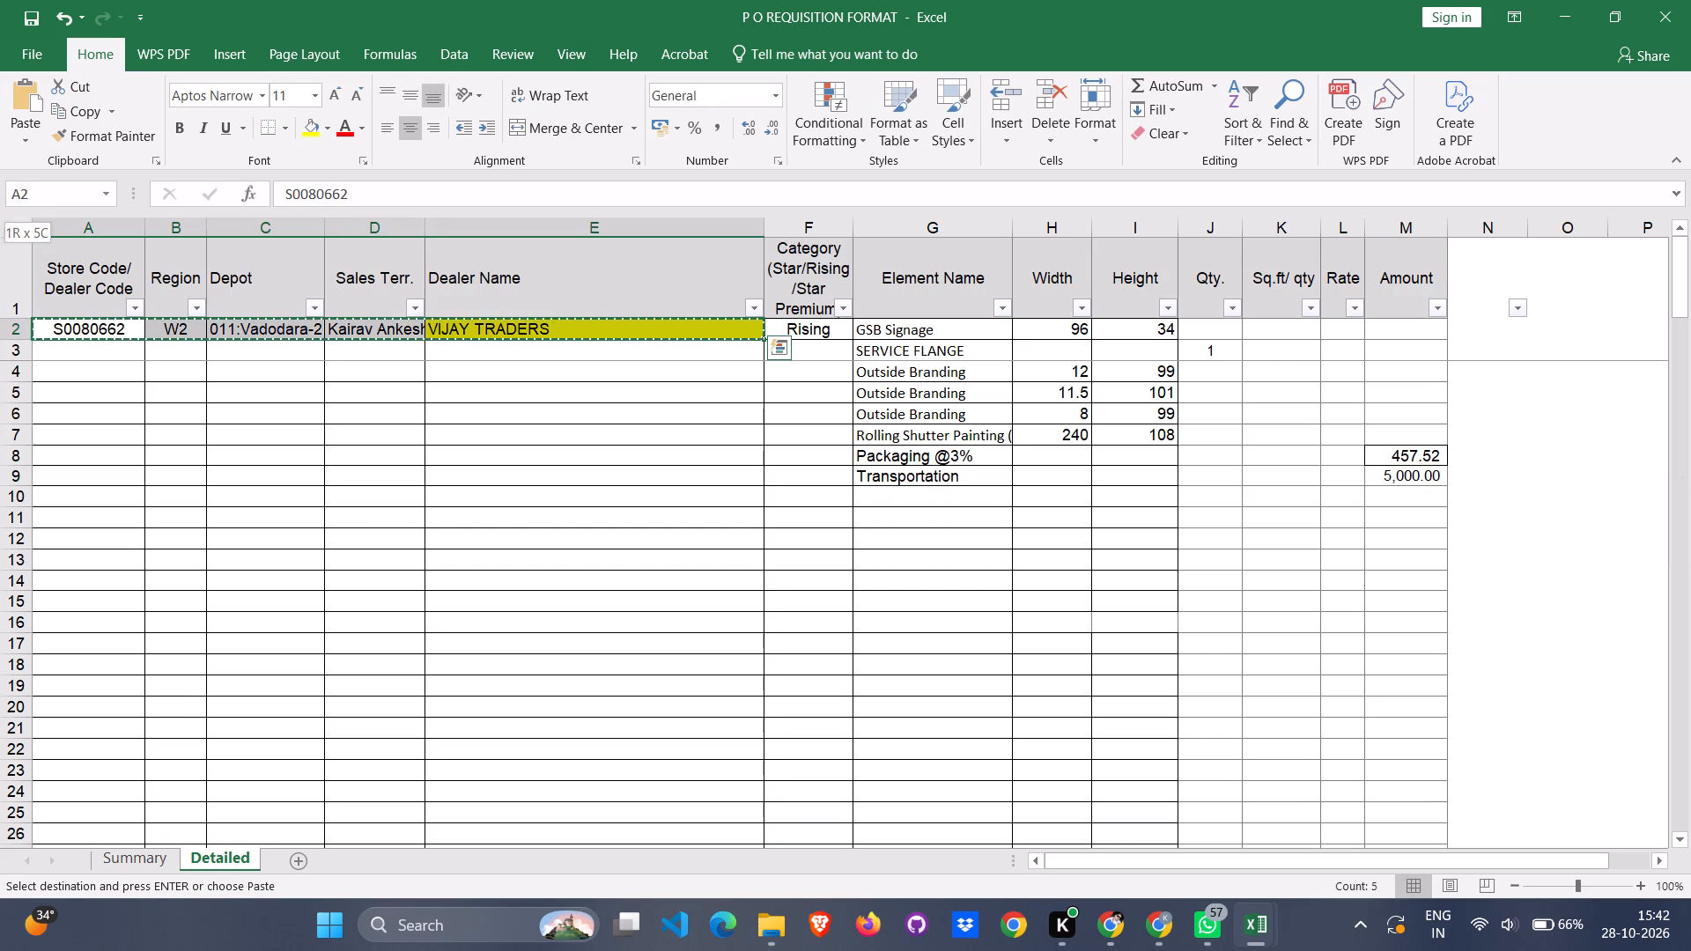
key(shift+Down)
key(shift+Down)
key(shift+Down)
key(shift+Down)
key(shift+Down)
key(shift+Down)
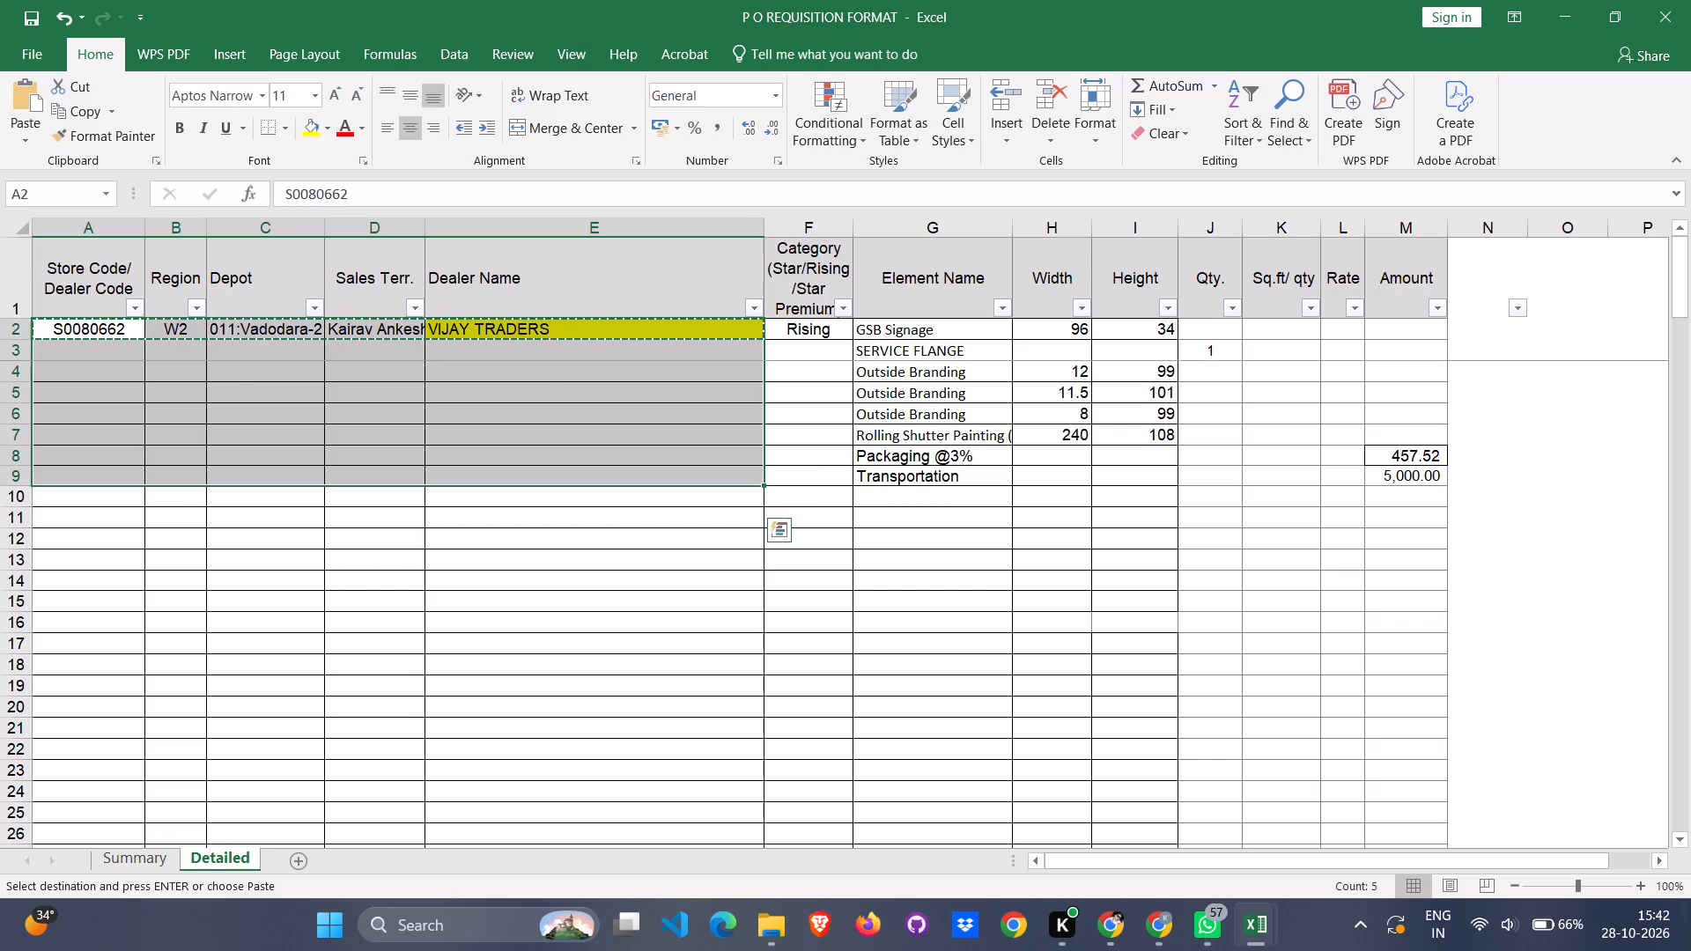
key(ctrl+v)
key(ctrl+s)
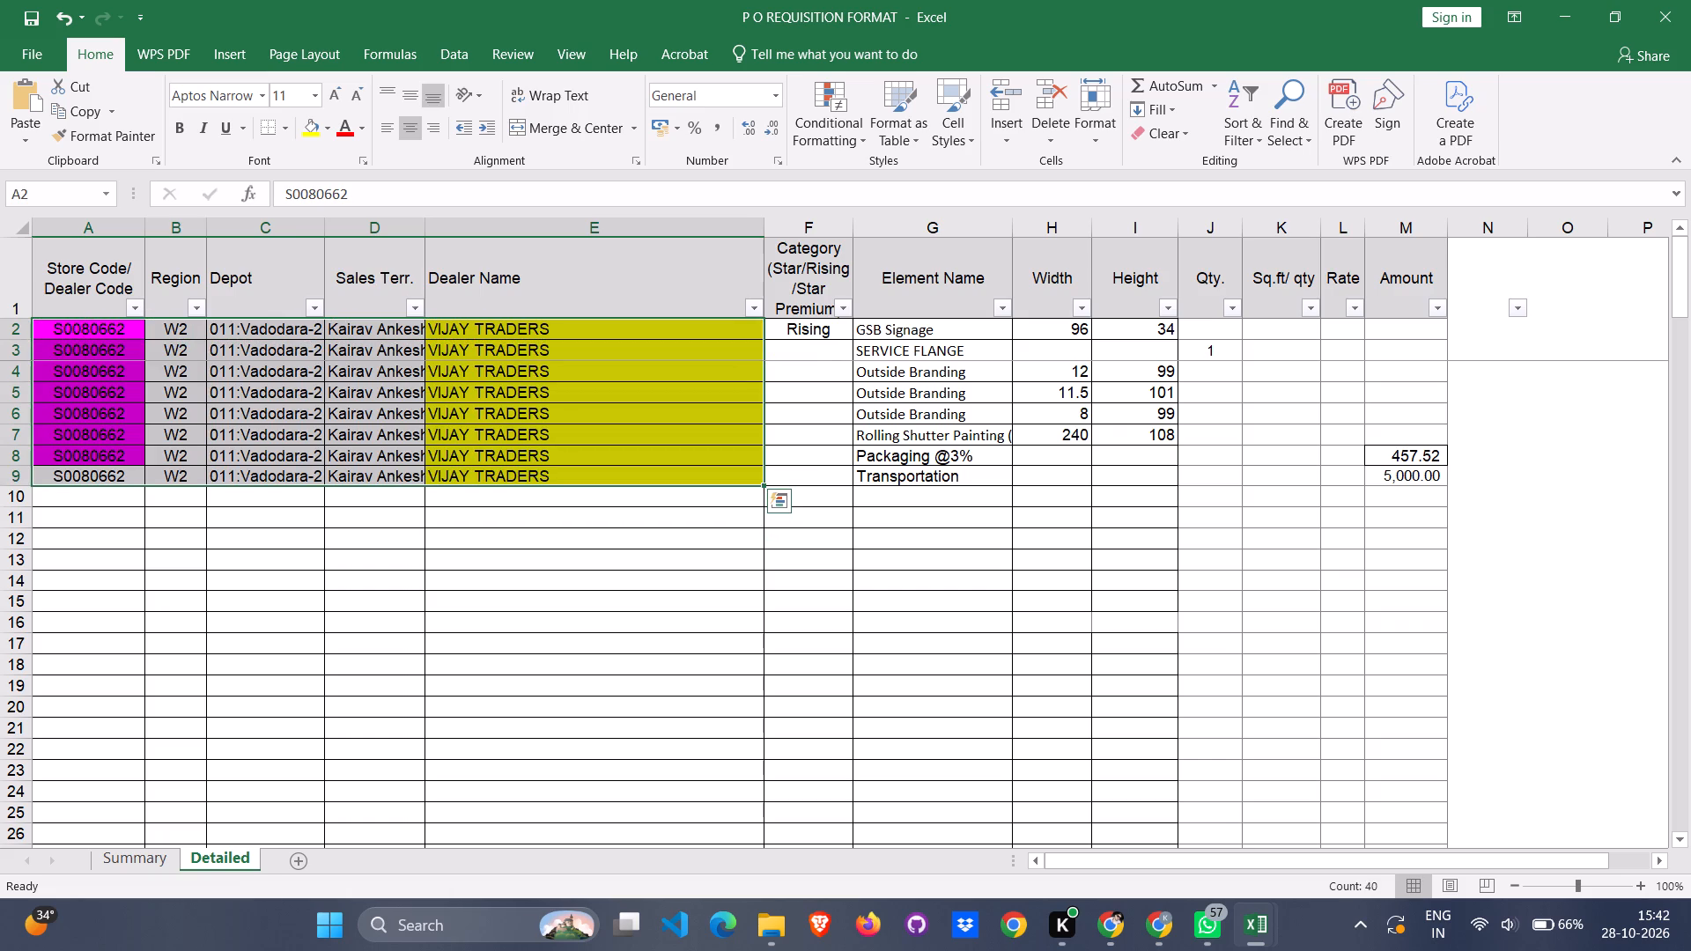
Copy the SIYARAM TOOLS & H/W dealer details, from code to category, from the Summary sheet into row 11 of the Detailed sheet.
scroll(732, 685, down, 2)
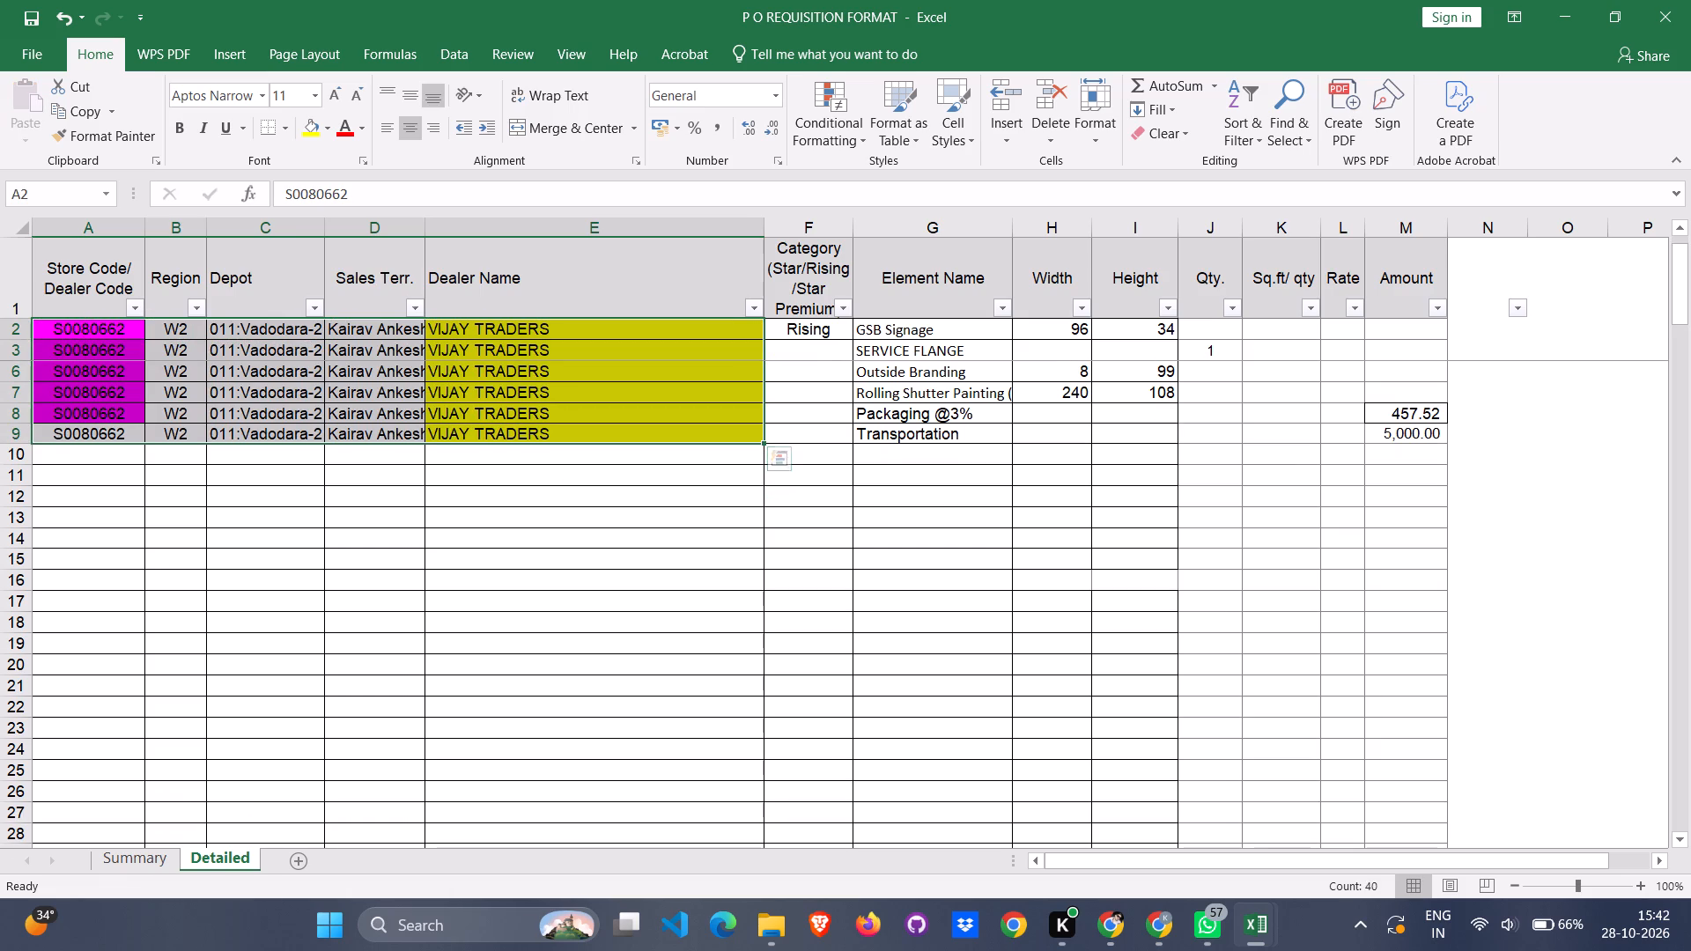
click(63, 475)
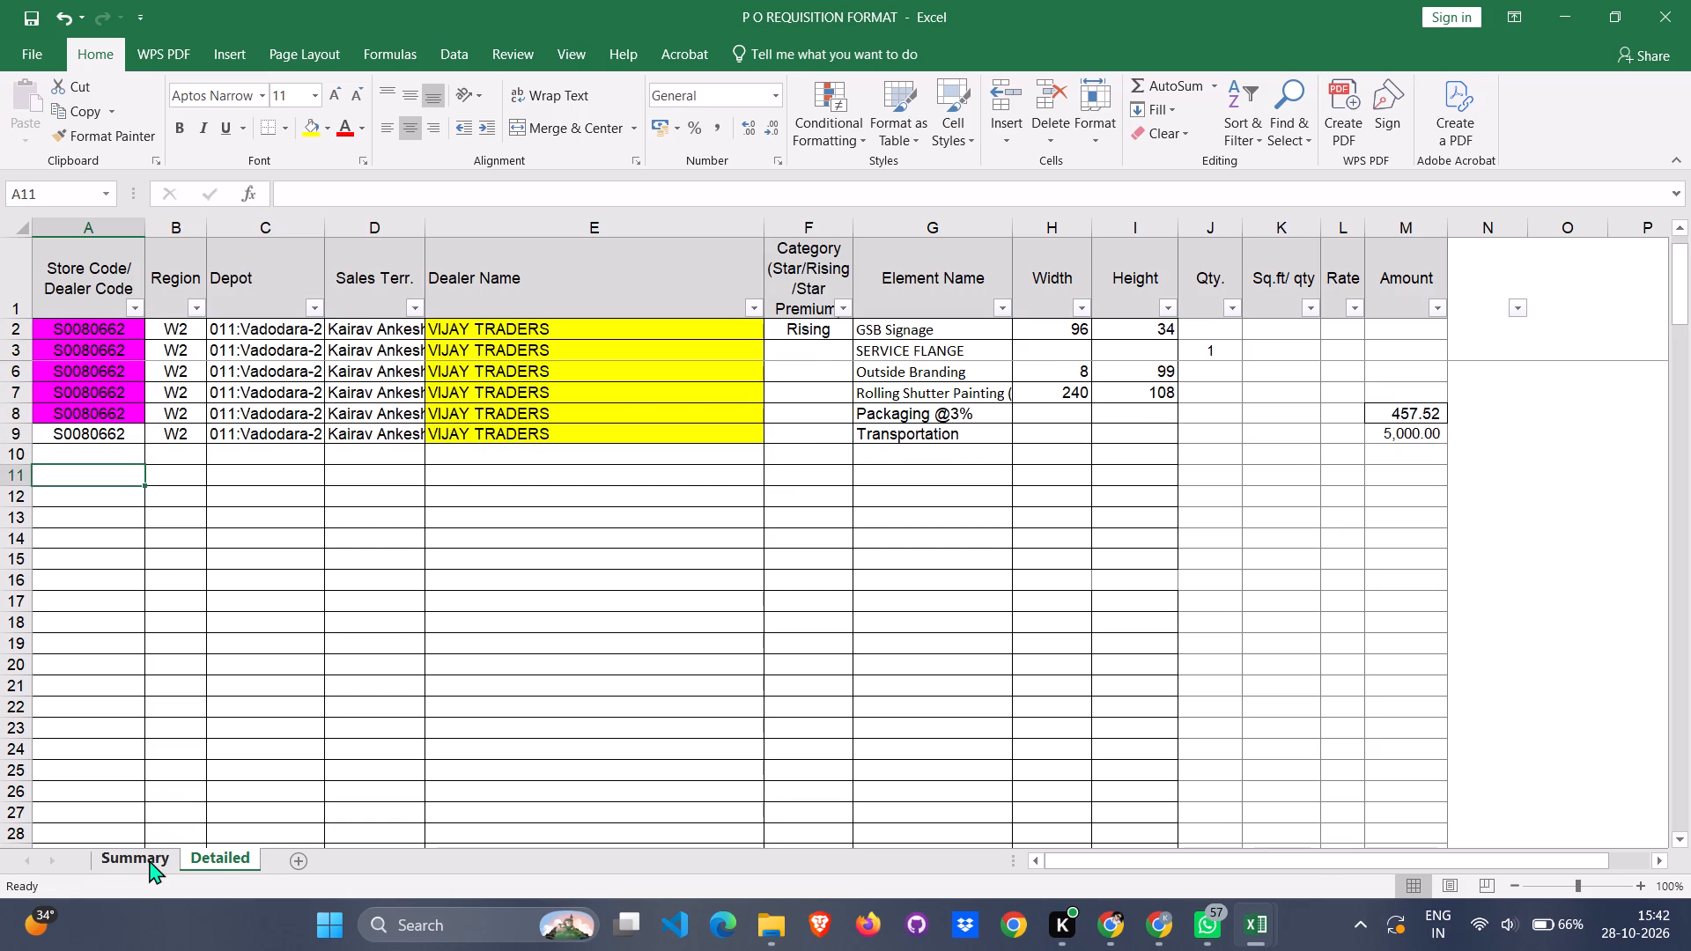
click(147, 859)
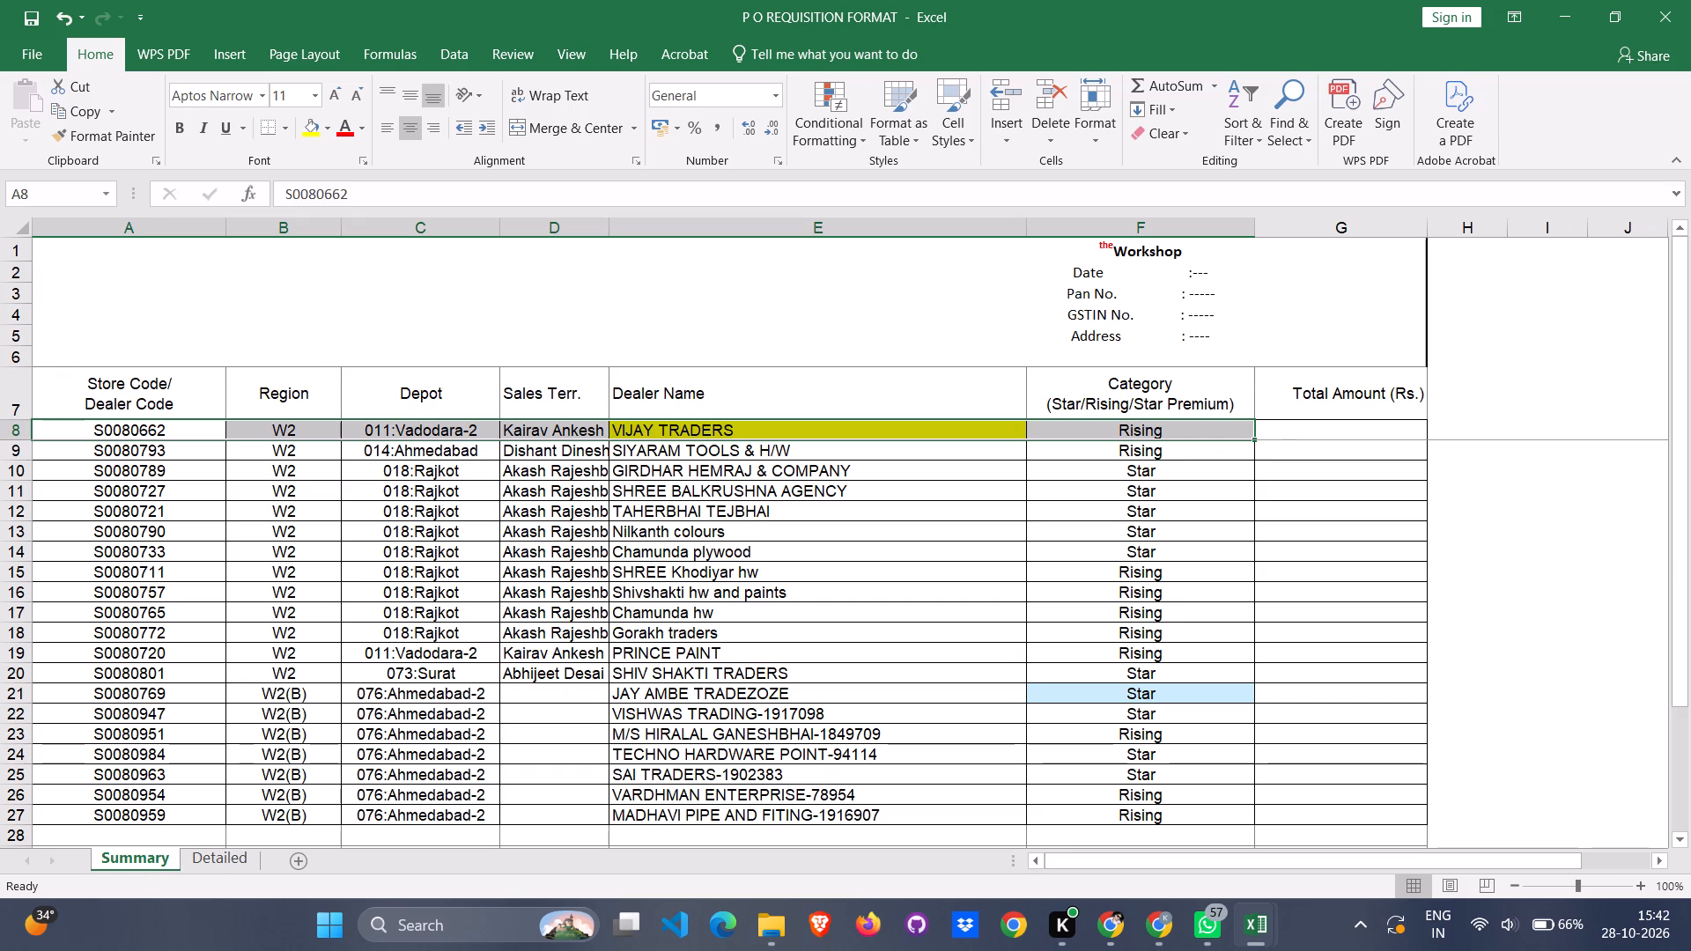
click(141, 450)
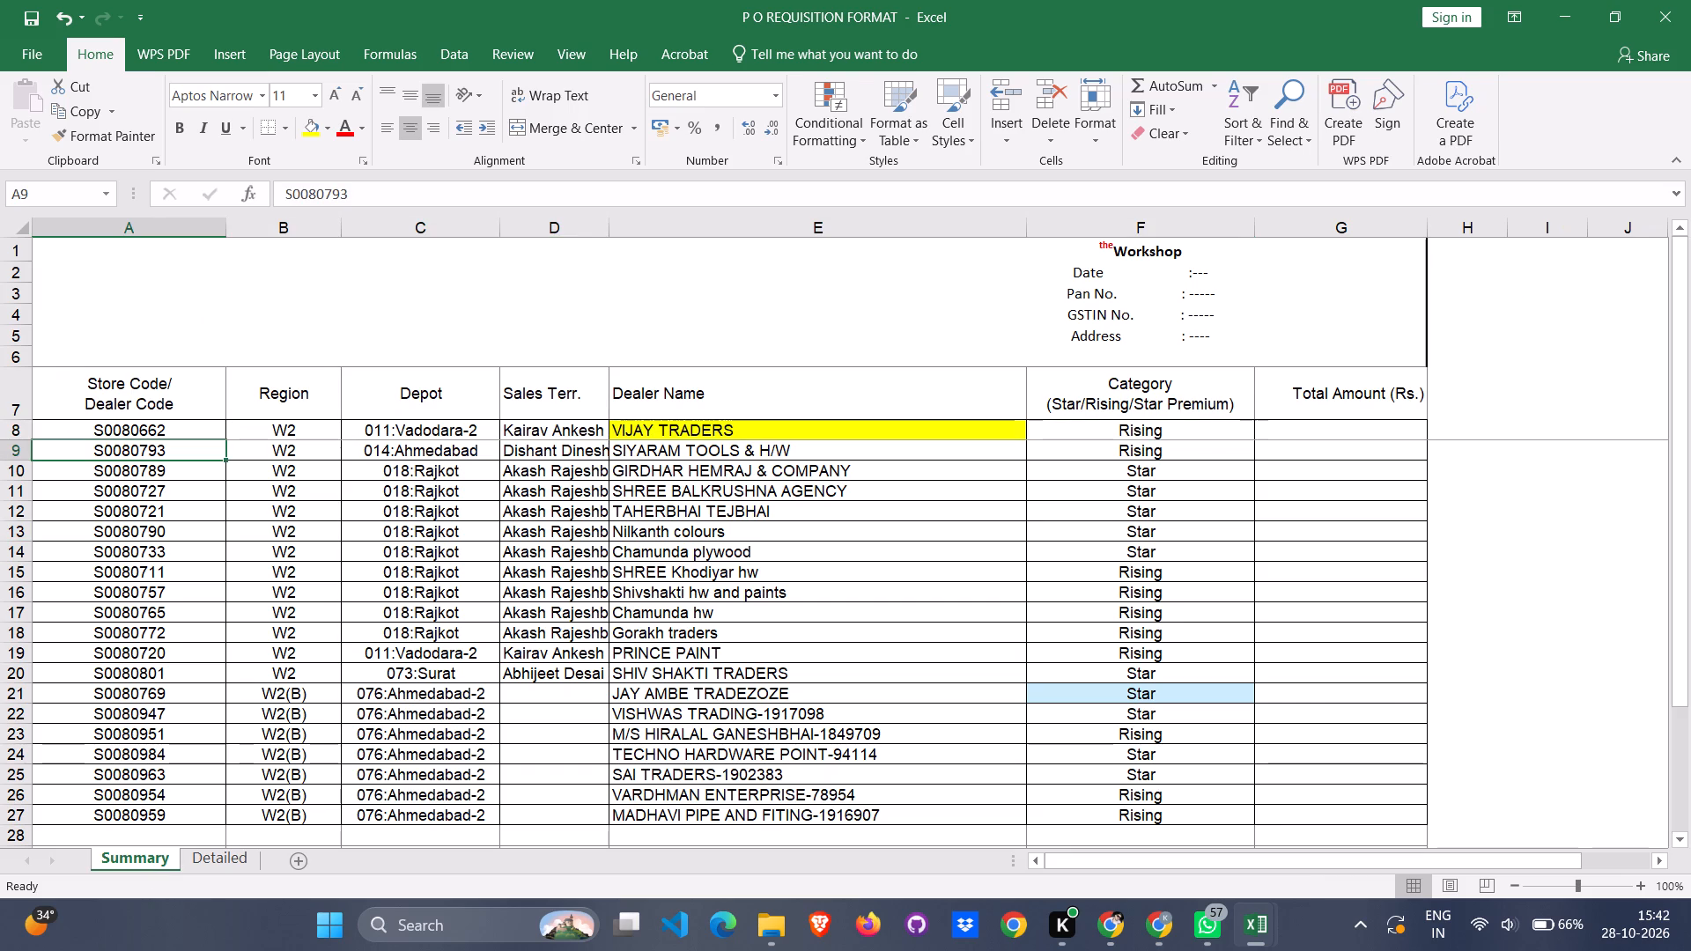
key(shift+Right)
key(shift+Right)
key(shift+Right)
key(shift+Right)
key(shift+Right)
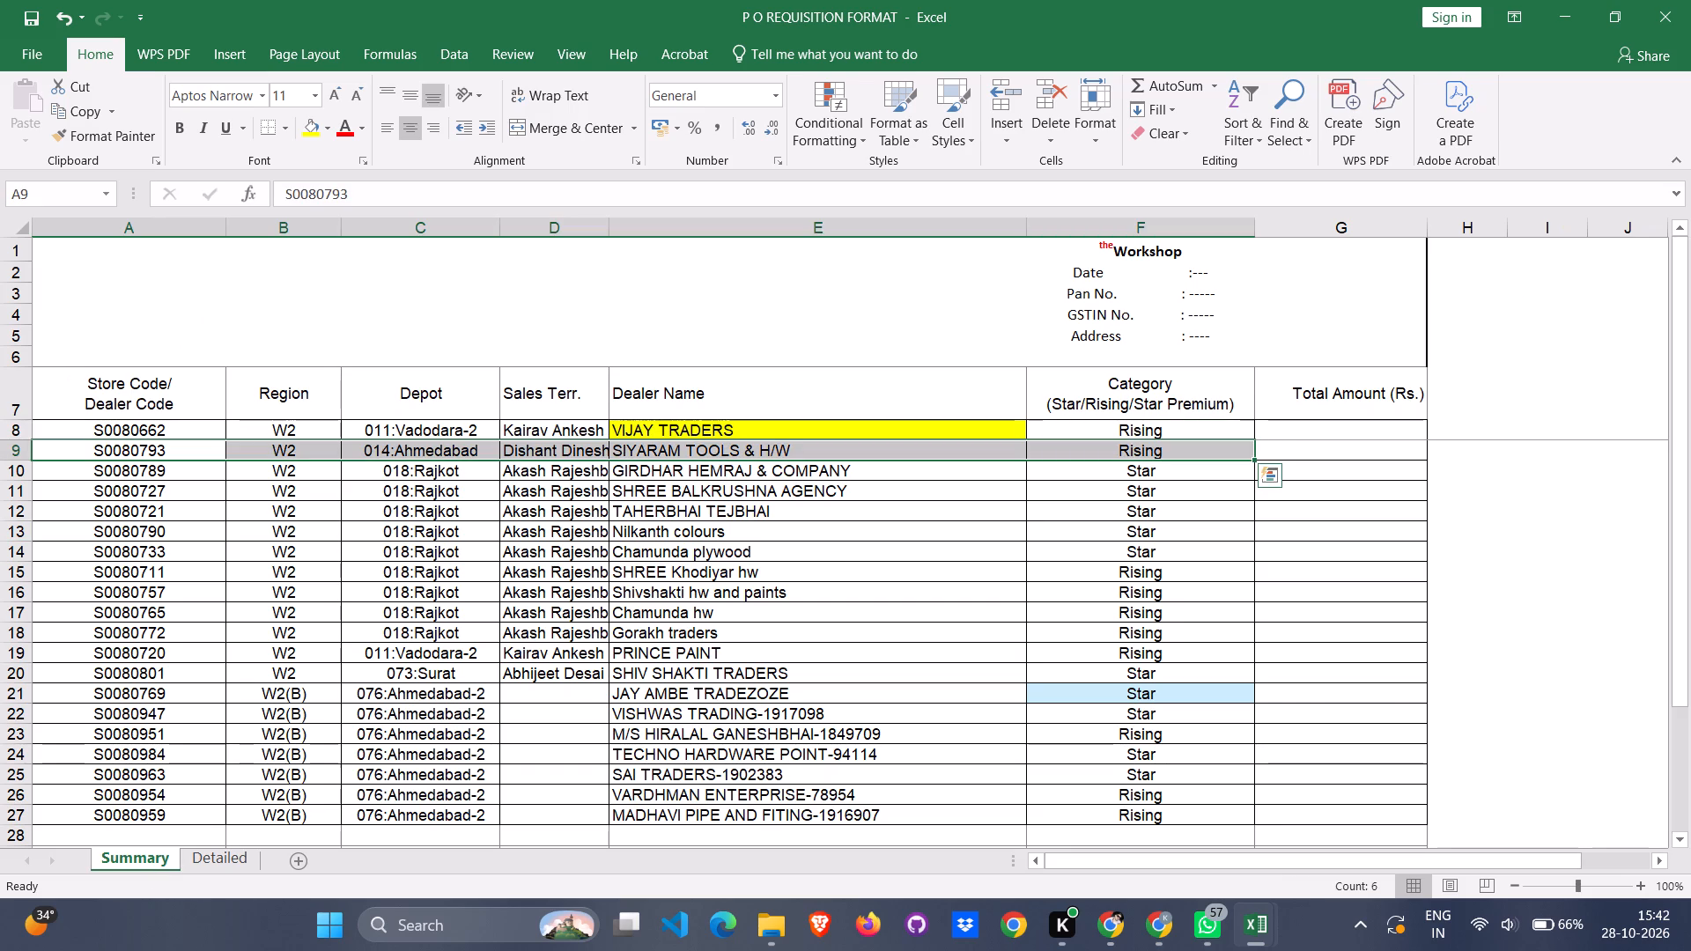
key(ctrl+c)
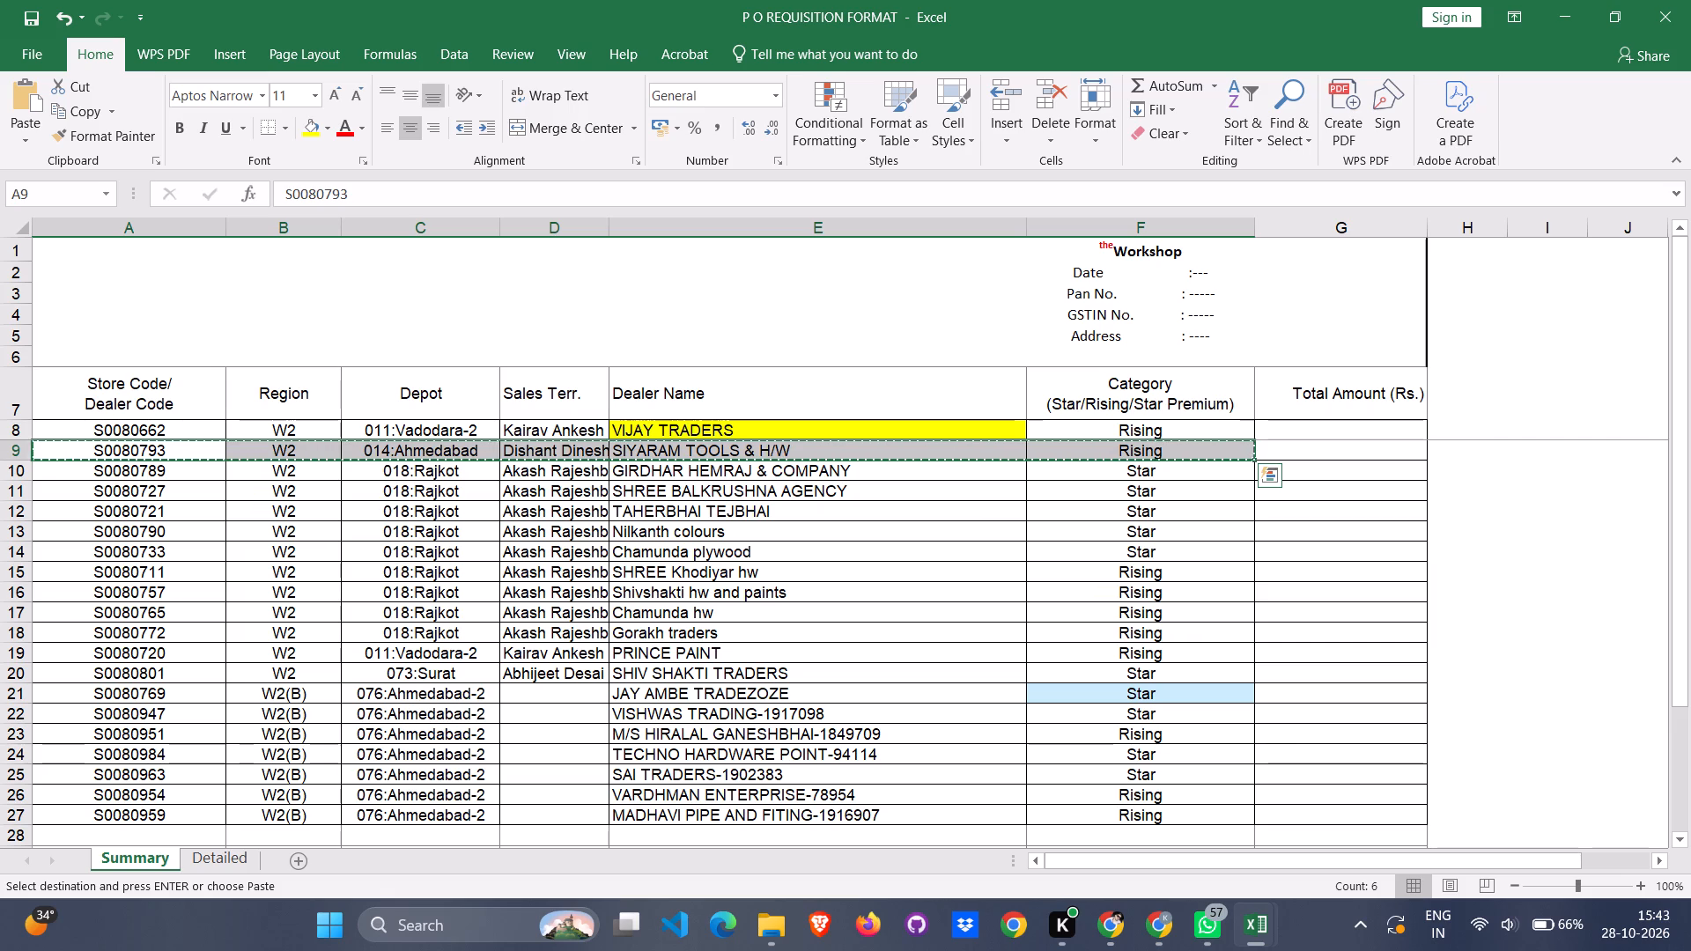
click(225, 864)
key(ctrl+v)
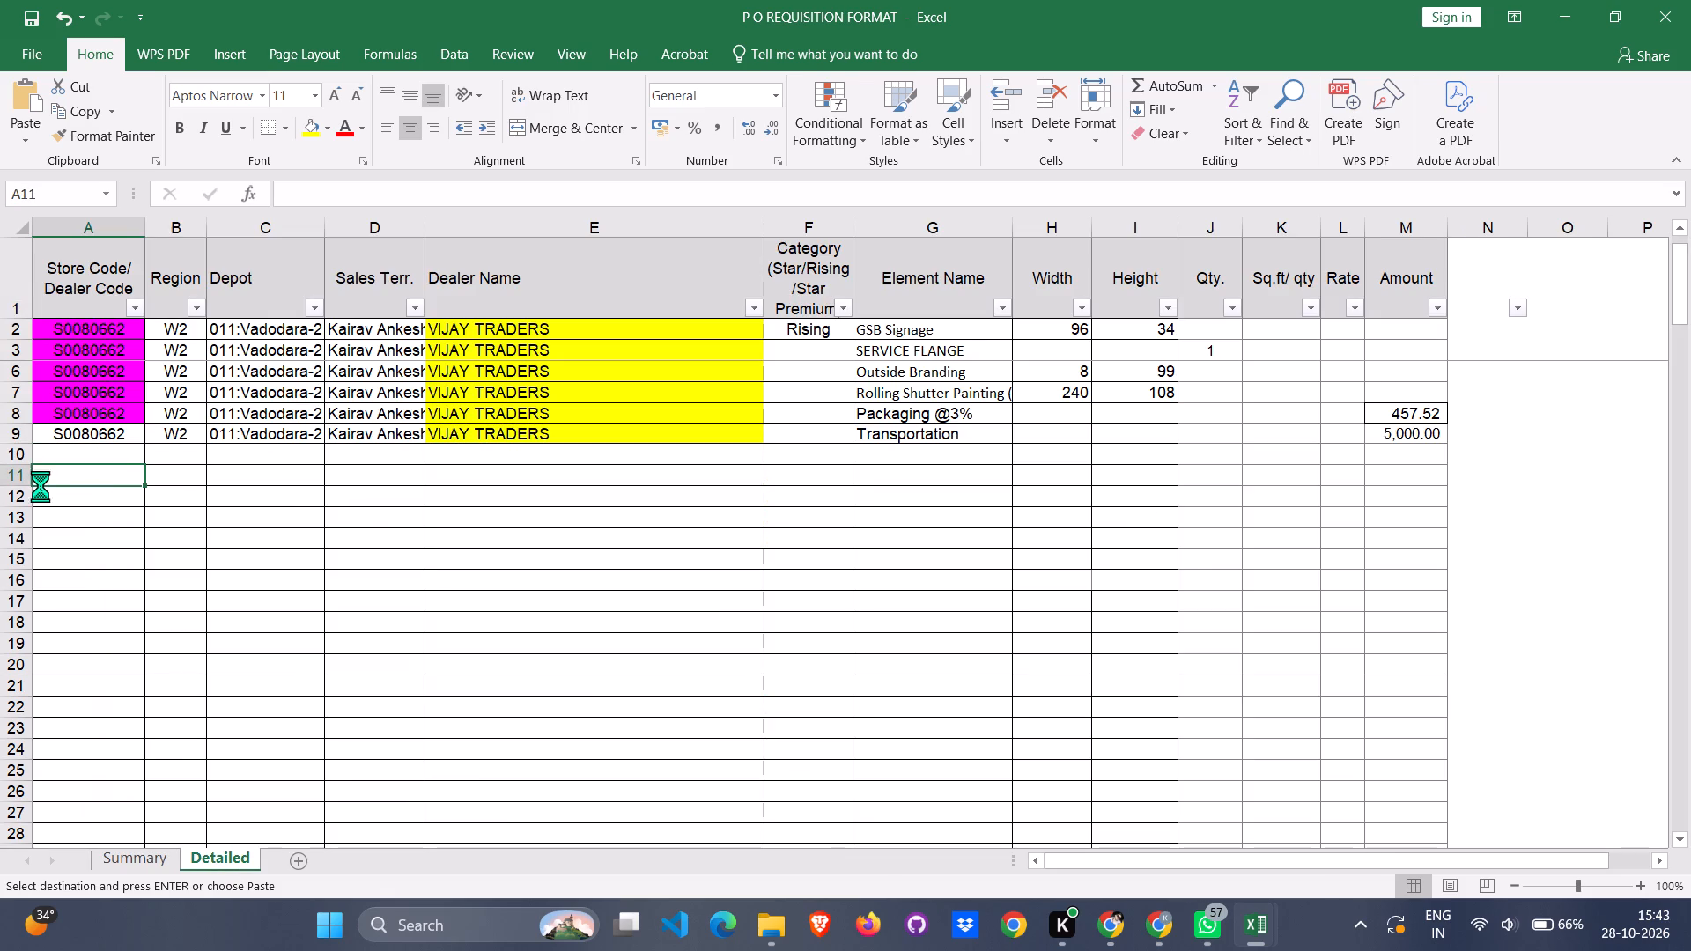
Select Element Name cell G11 in the Detailed sheet and close the VIJAY TRADERS quotation workbook.
click(895, 481)
key(alt+Tab)
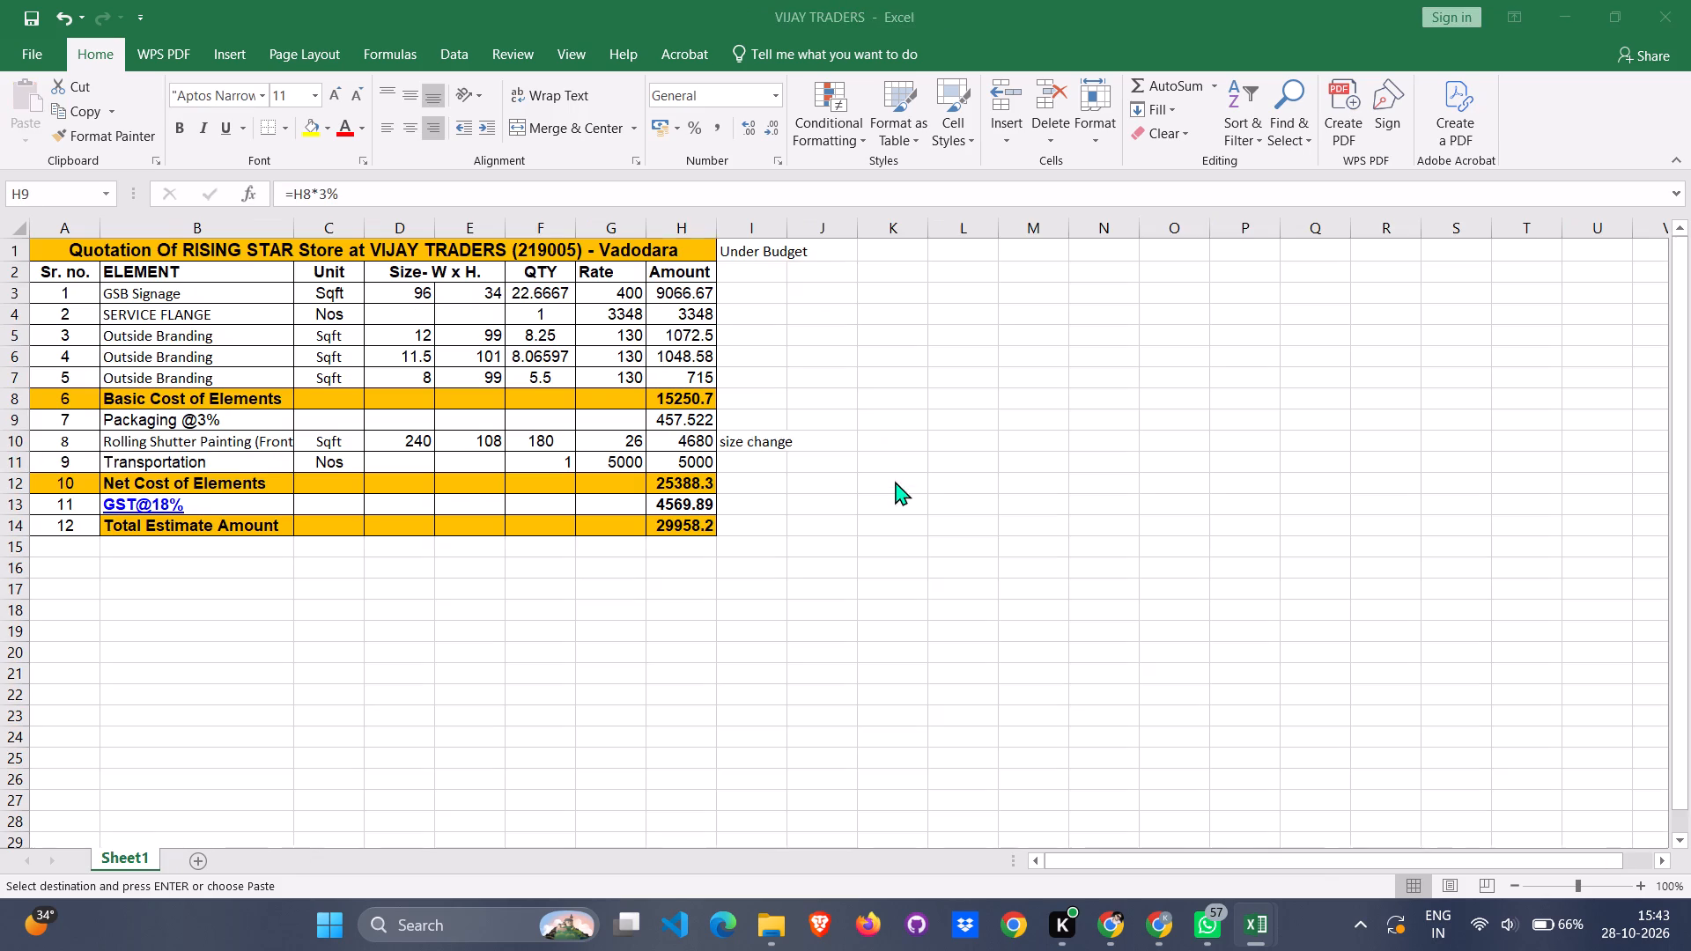
click(1654, 11)
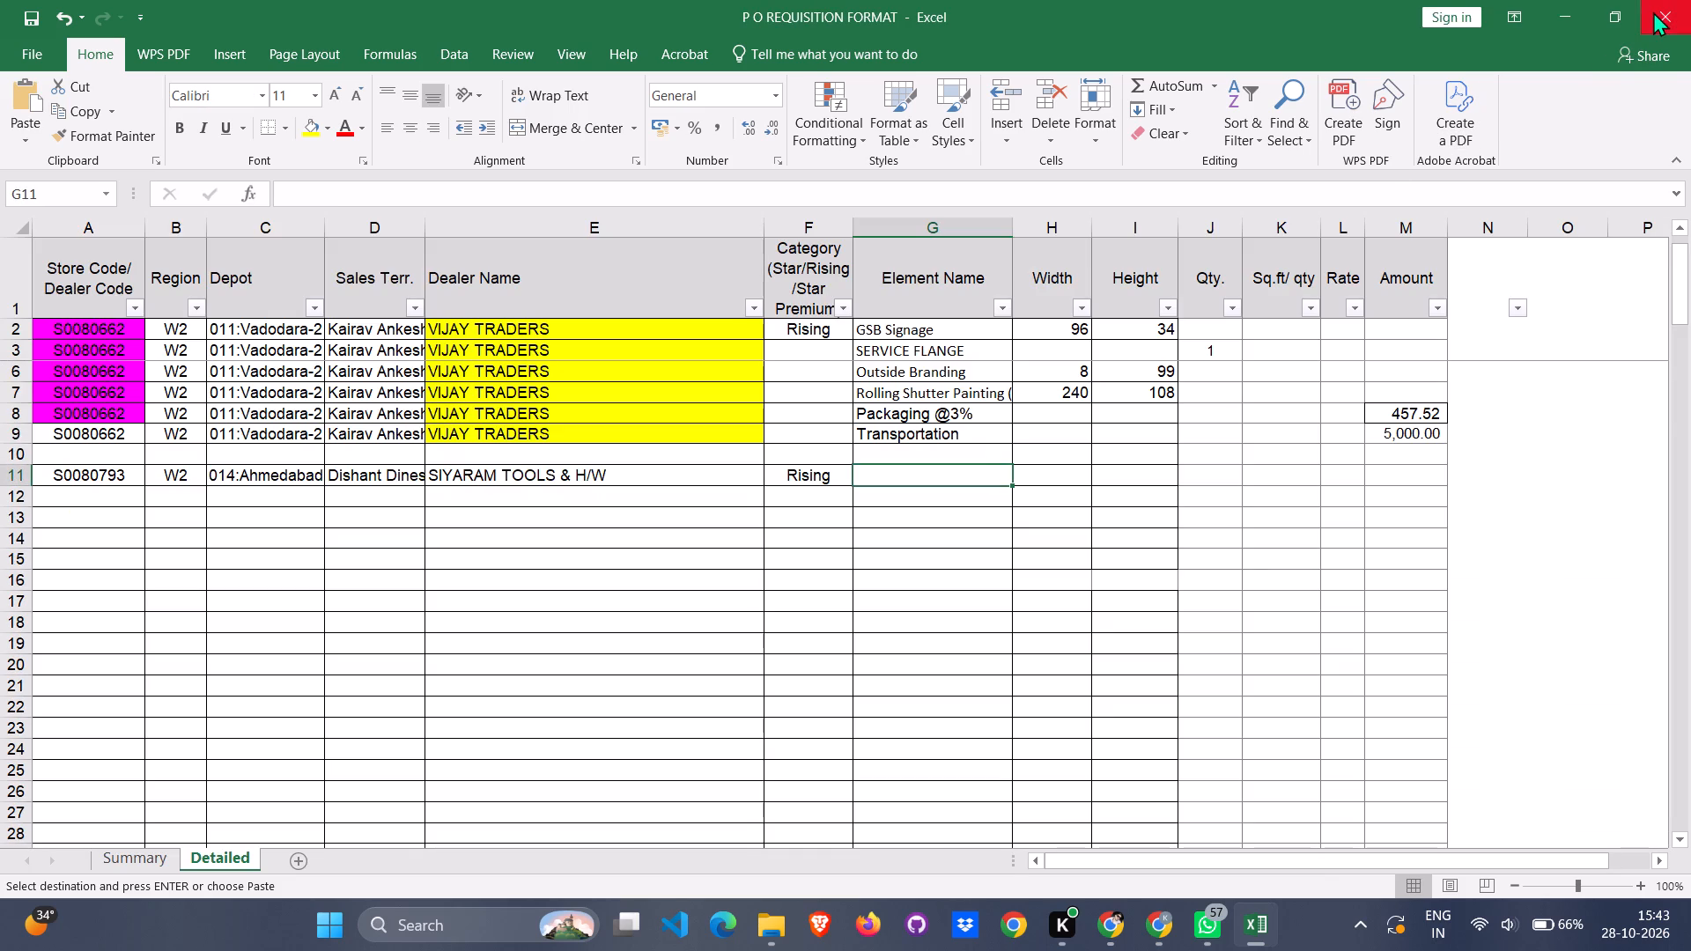
Switch to File Explorer, search the estimate folder for SIYAR and open the SIYARAM PAINTS & INTERIOR HUB quotation.
key(alt+Tab)
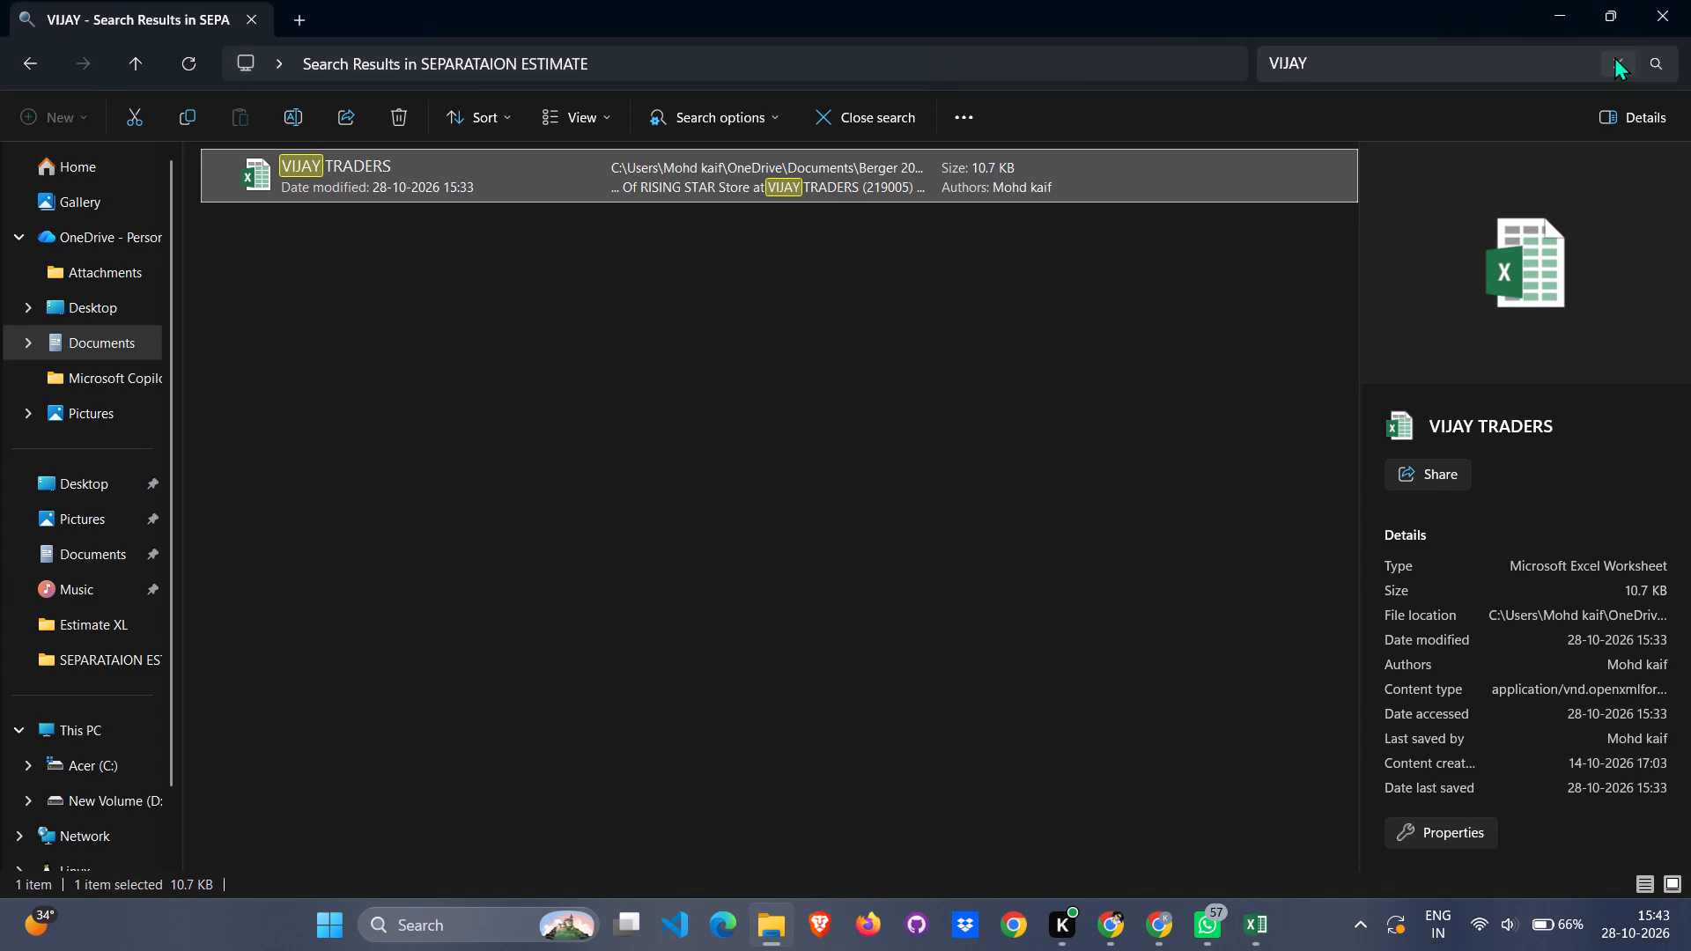
click(1613, 56)
text(SIYAR)
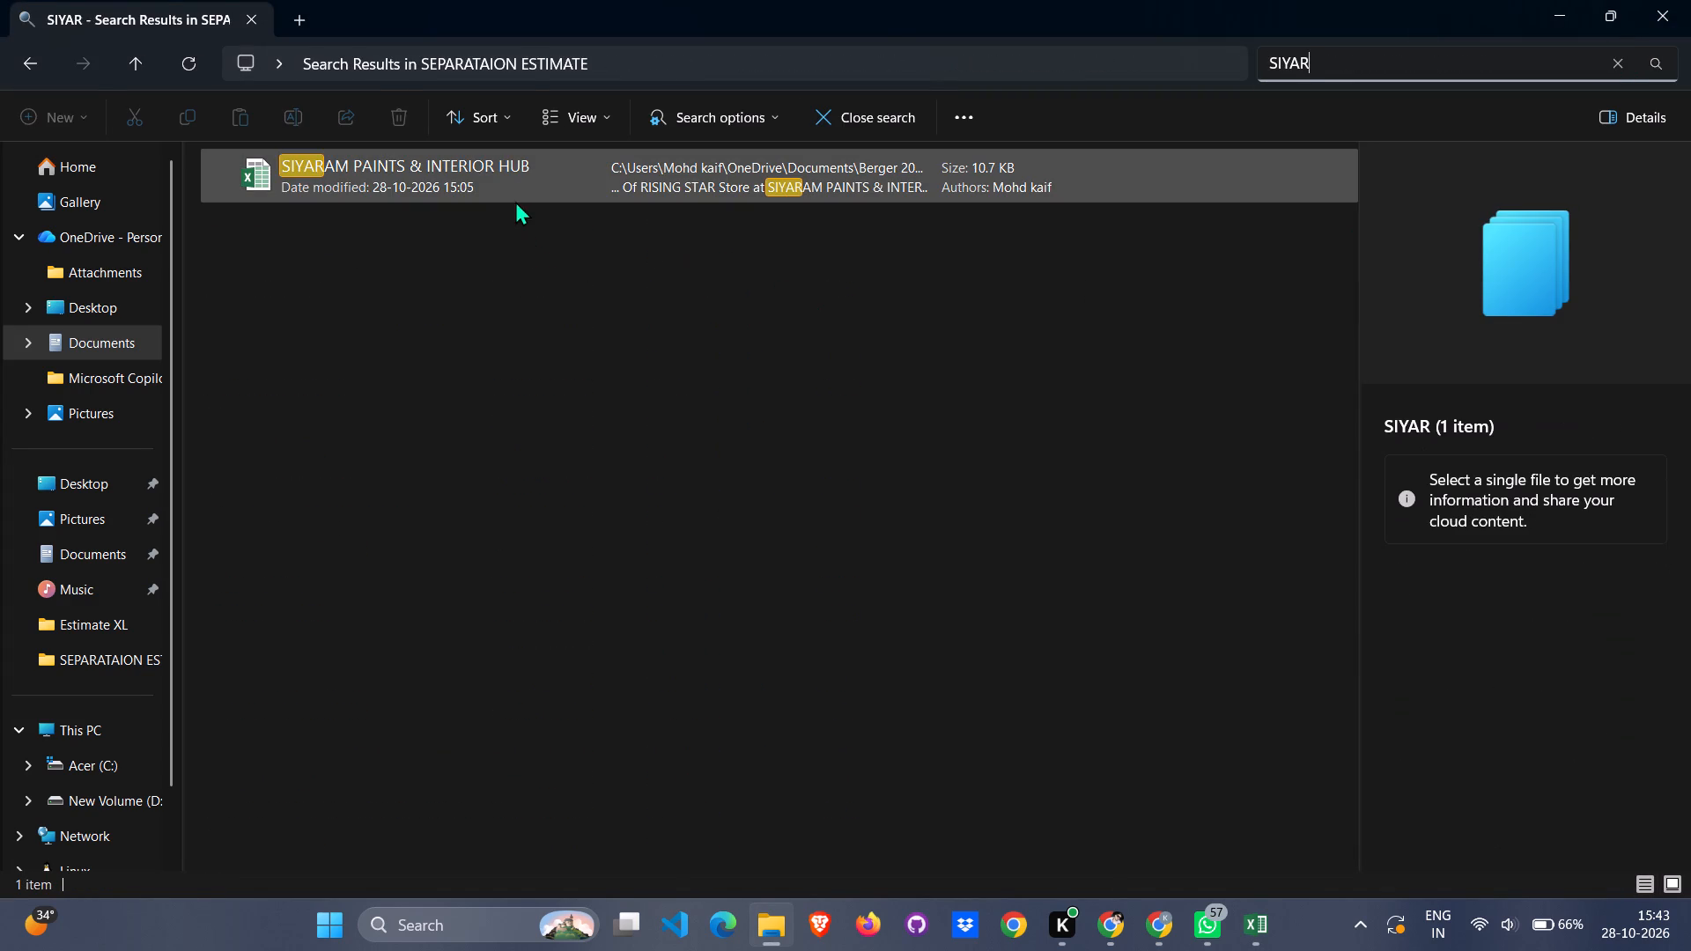
double_click(515, 183)
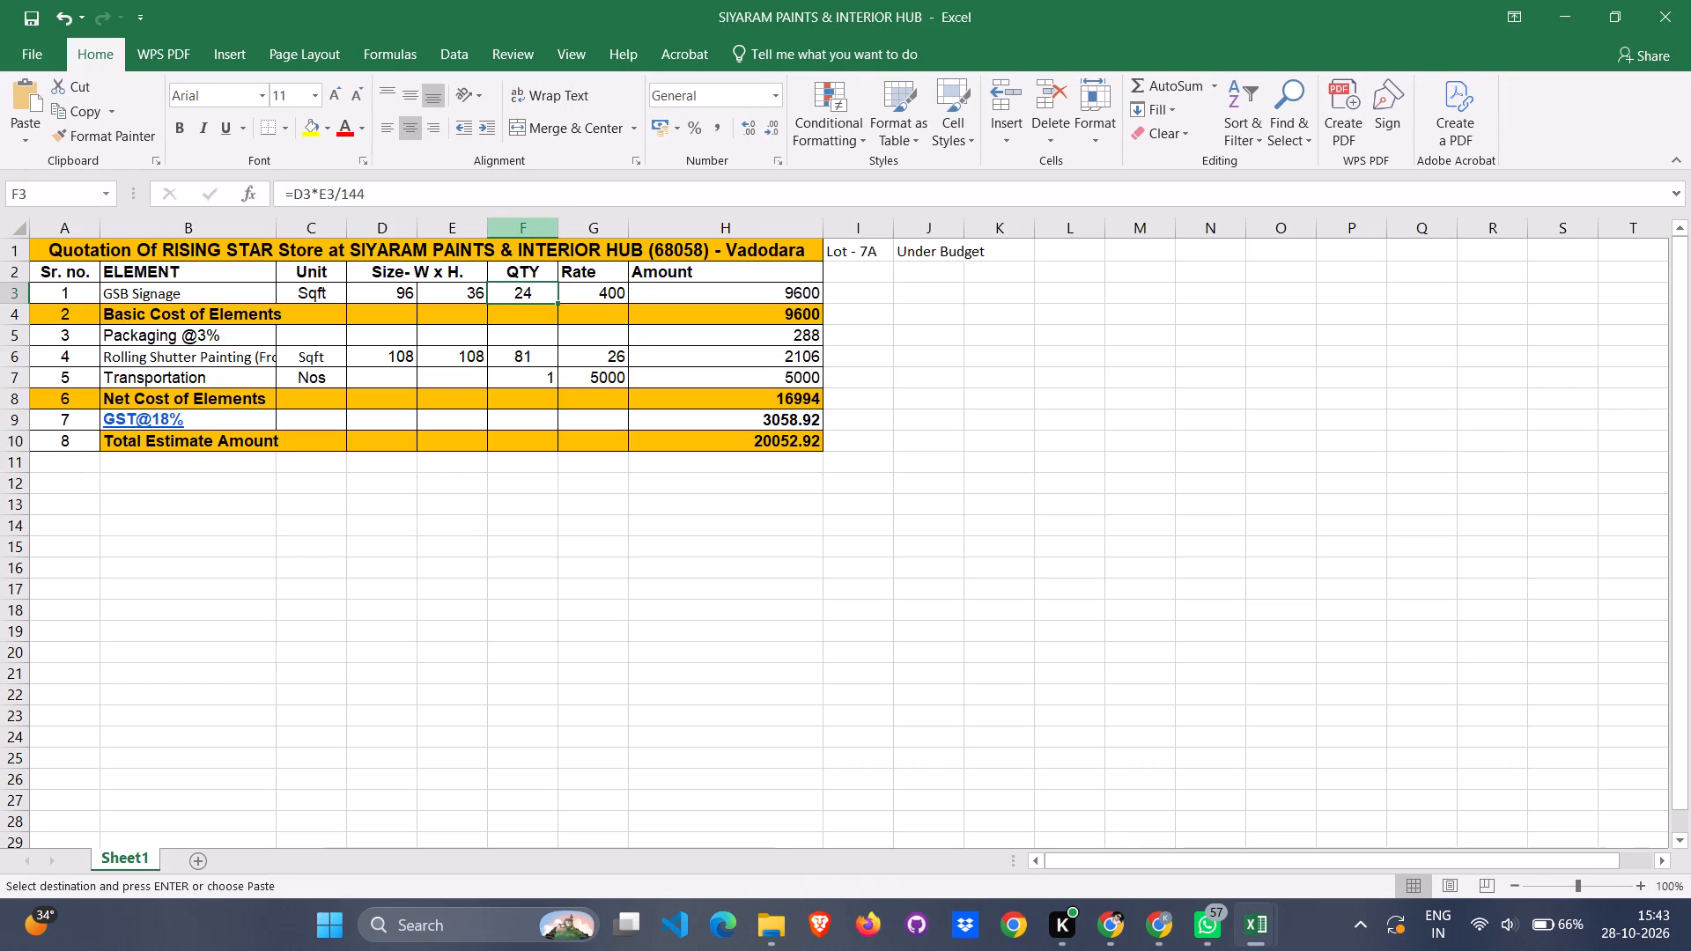
Copy the GSB Signage element name from the SIYARAM PAINTS & INTERIOR HUB quotation into cell G11 of the Detailed sheet.
click(194, 289)
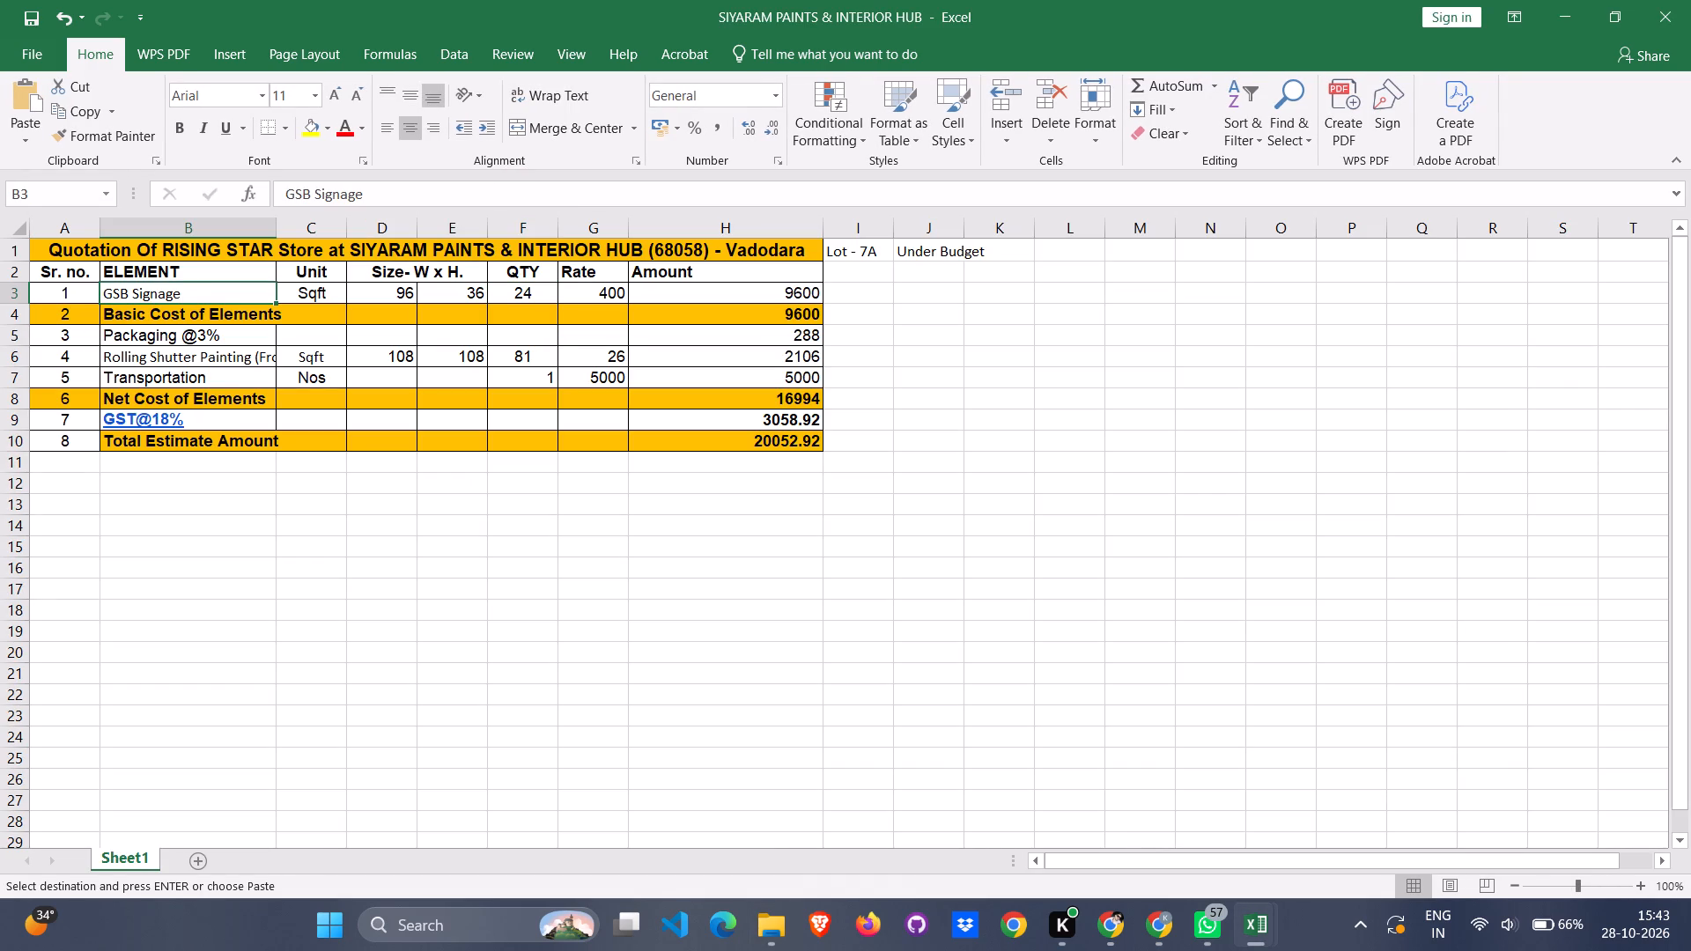
click(190, 299)
key(ctrl+c)
key(alt+Tab)
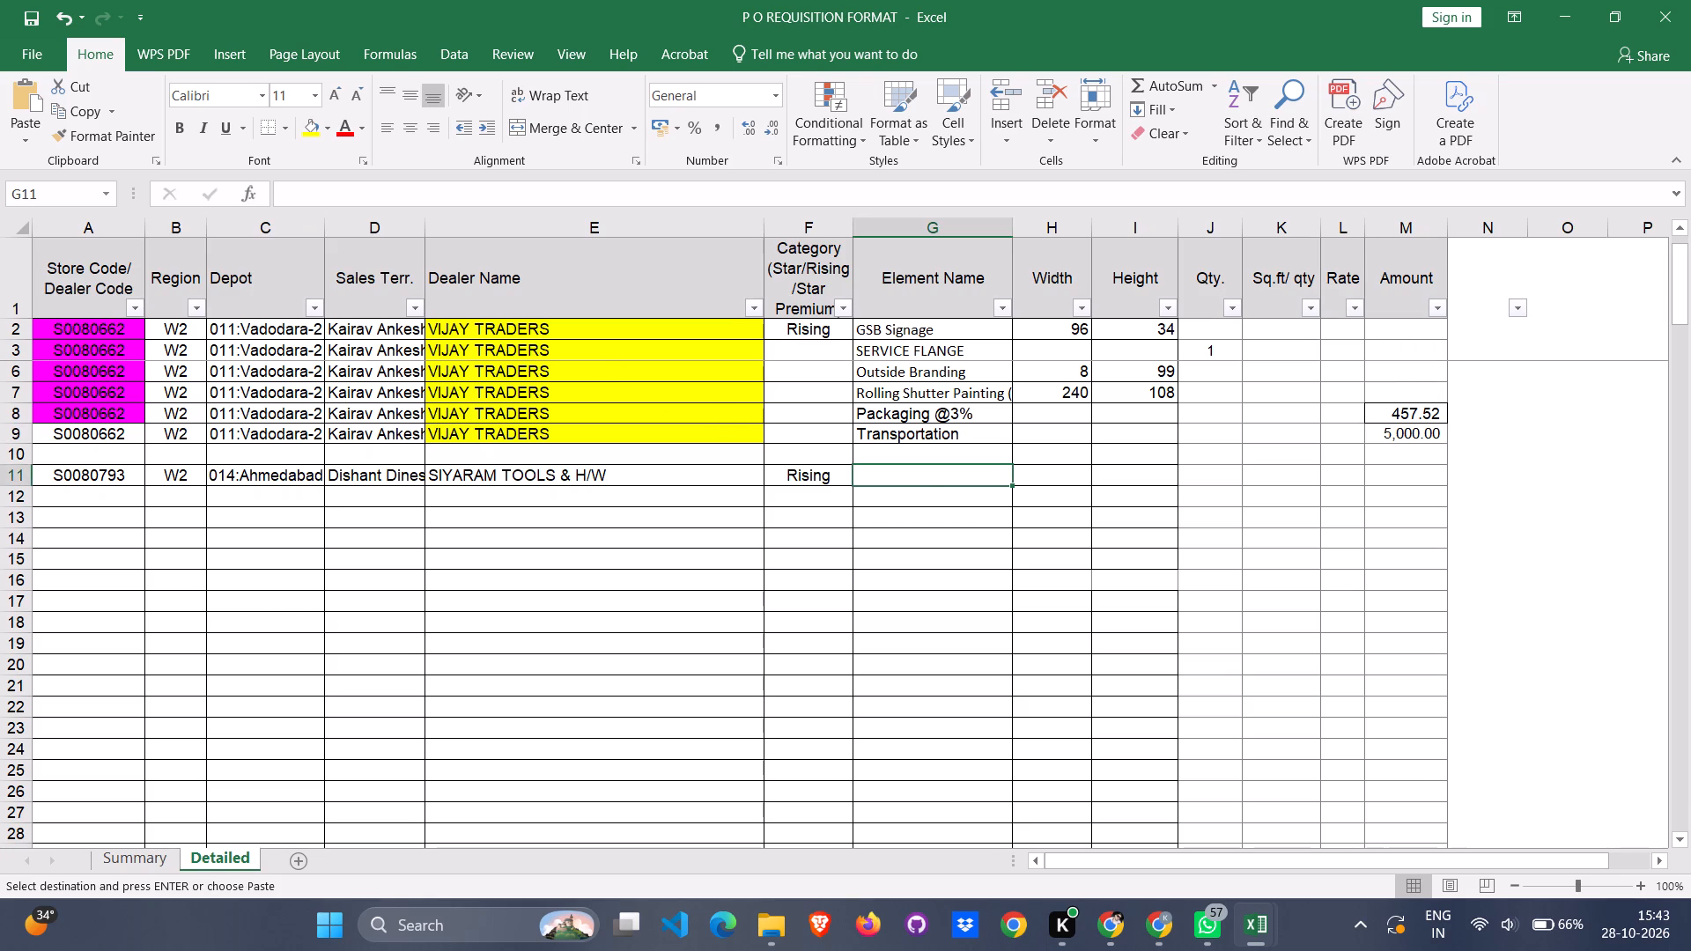
key(ctrl+v)
Copy the GSB Signage size 96 x 36 from the SIYARAM quotation into Width and Height cells H11:I11 and save the requisition workbook.
key(alt+Tab)
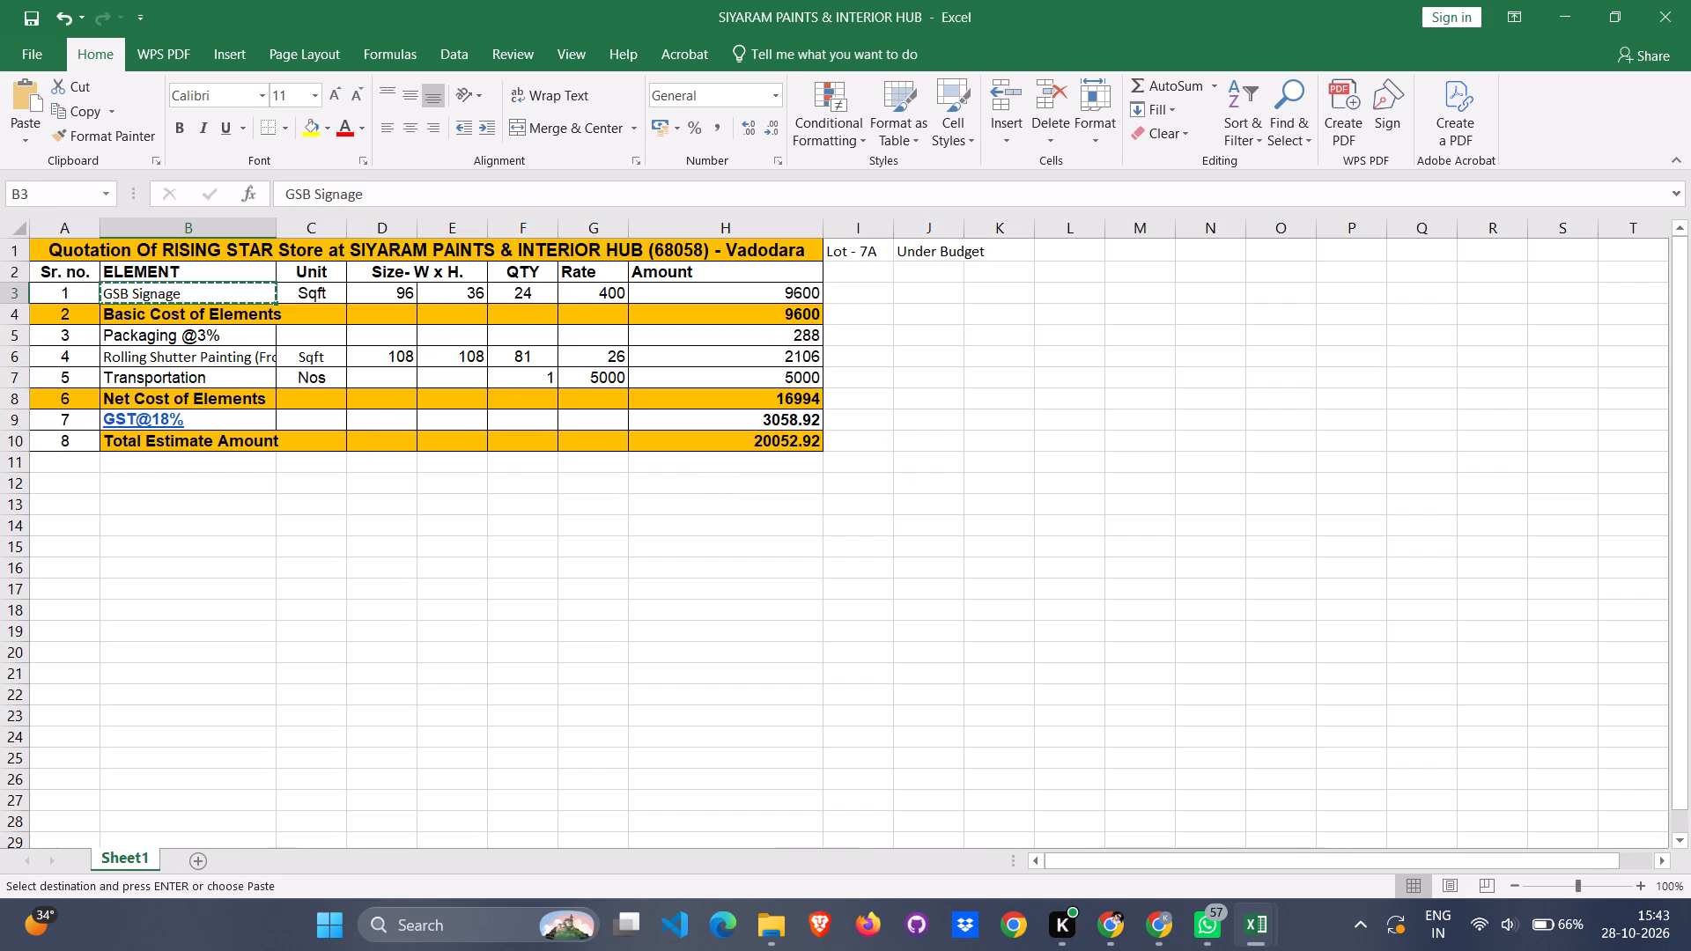
click(391, 291)
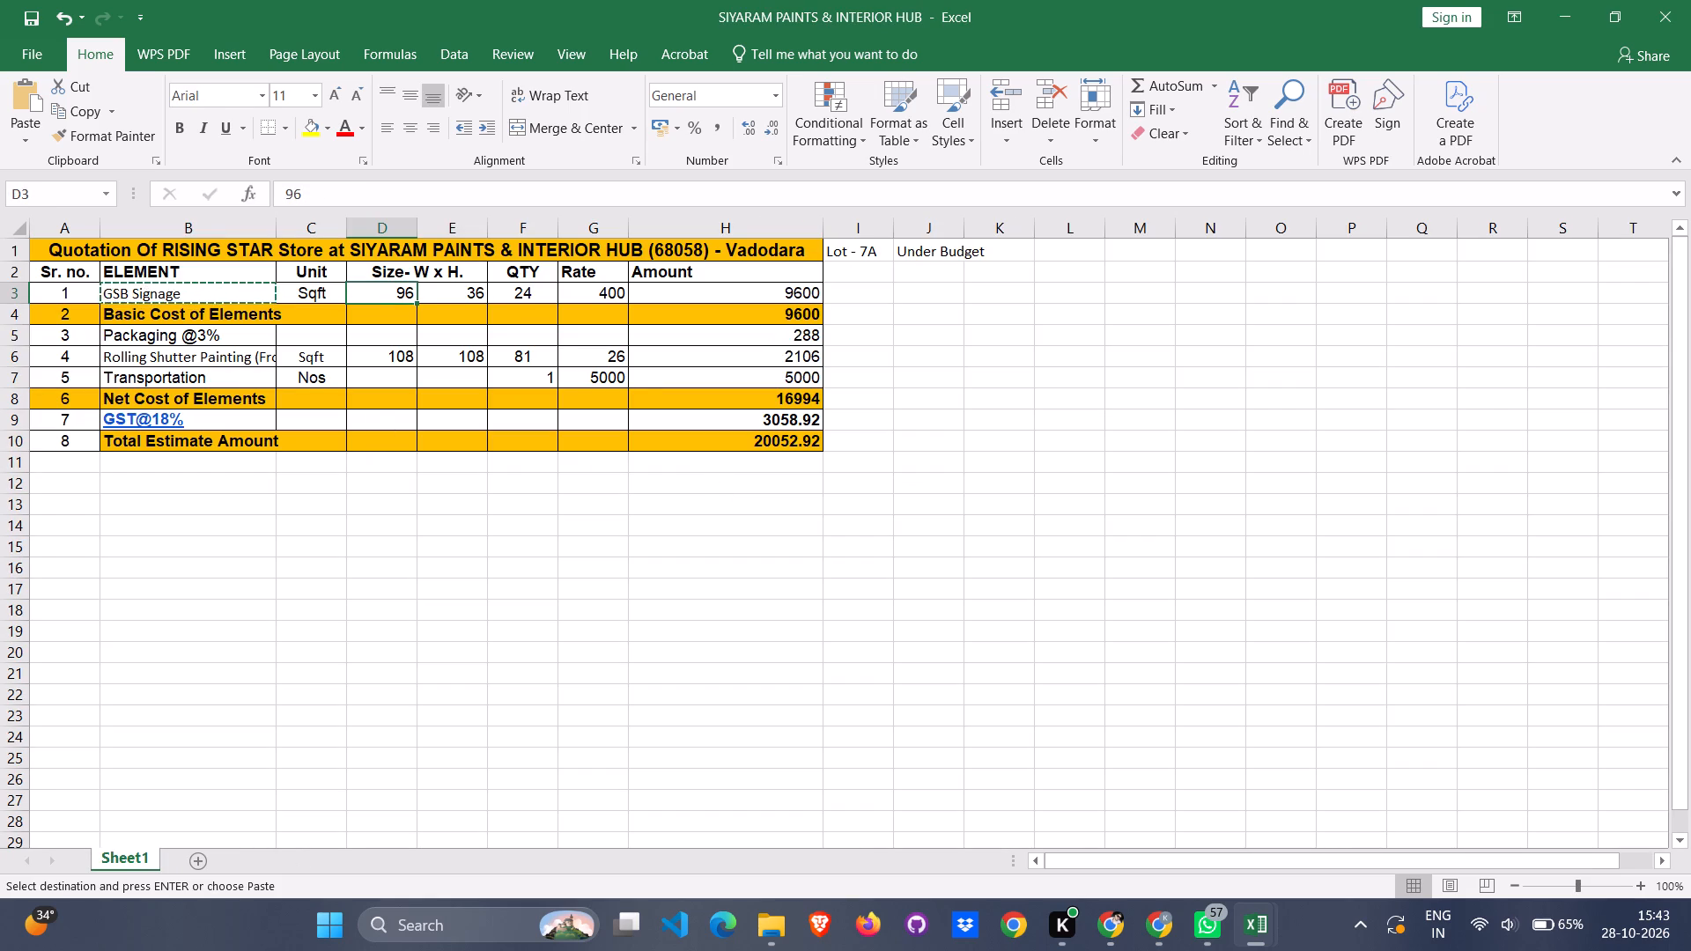
key(shift+Right)
key(ctrl+c)
key(alt+Tab)
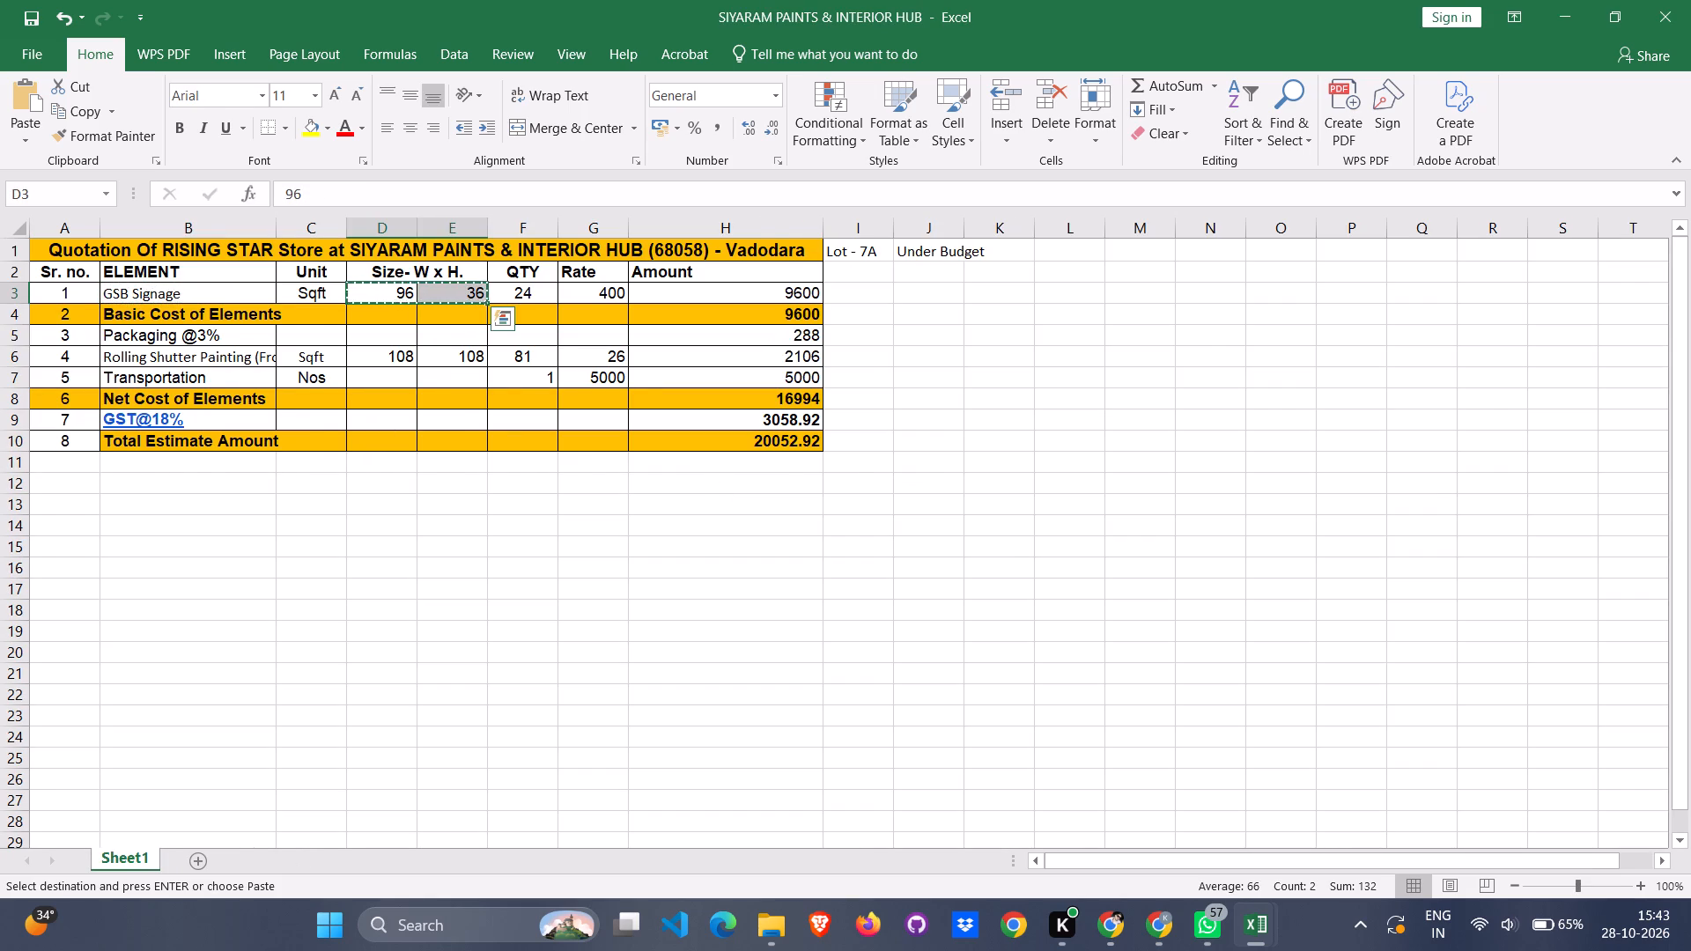
key(Right)
key(ctrl+v)
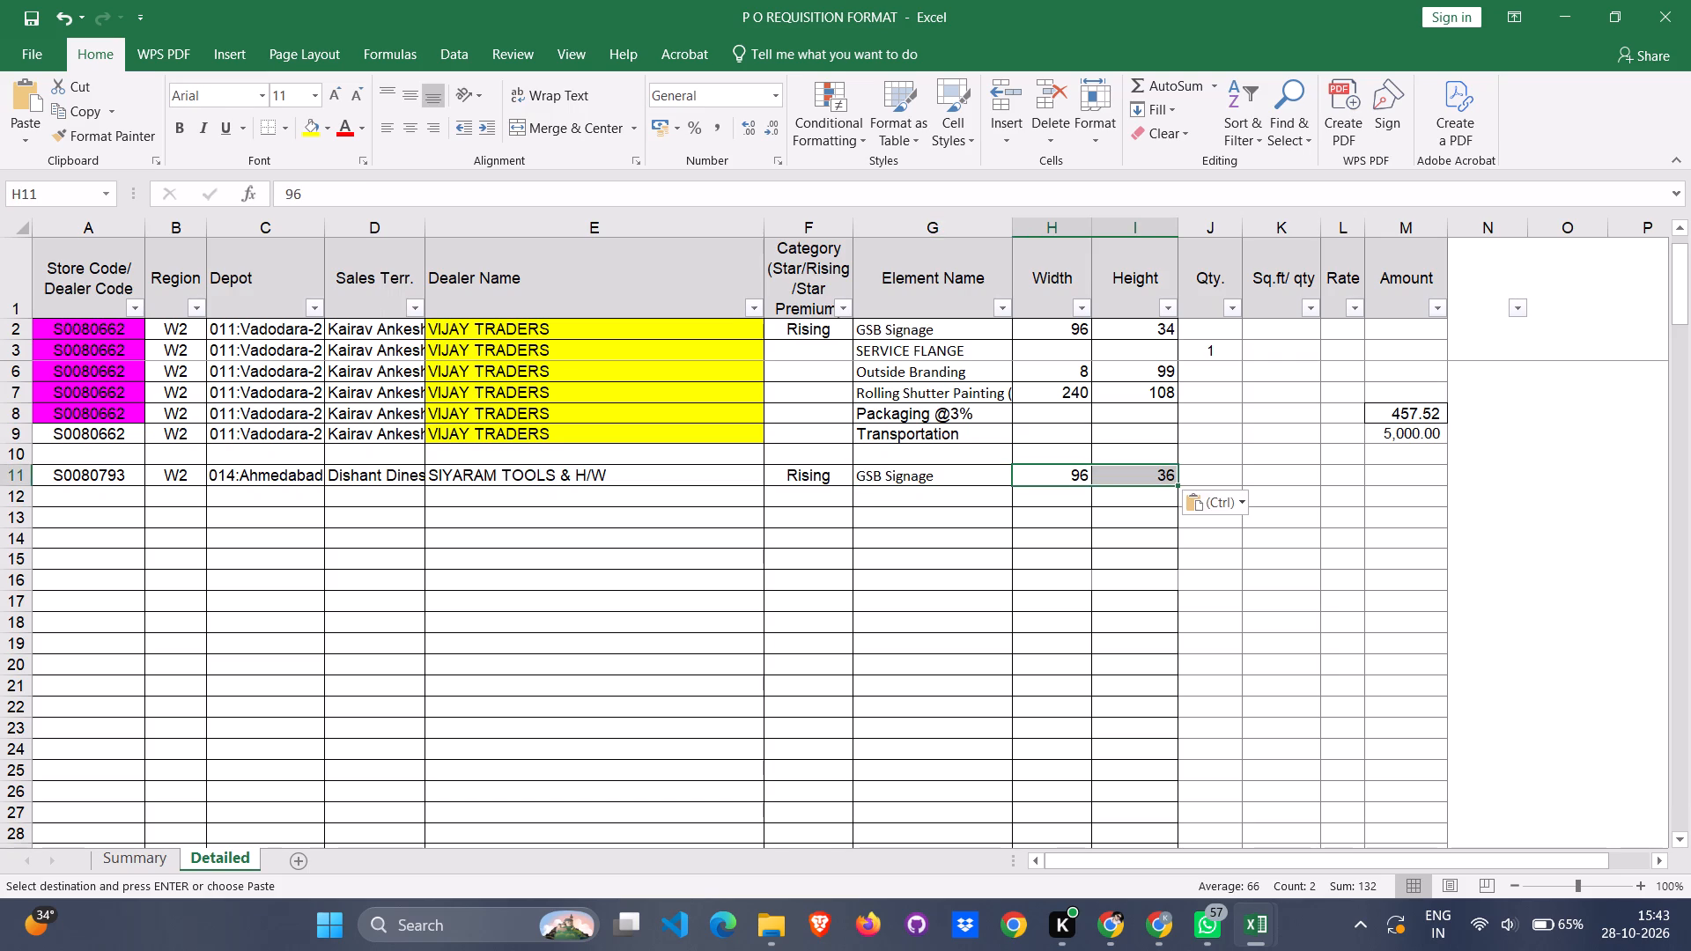
key(ctrl+s)
Copy the Rolling Shutter Painting (Front Side) element name from the SIYARAM quotation into cell G12 of the Detailed sheet.
key(alt+Tab)
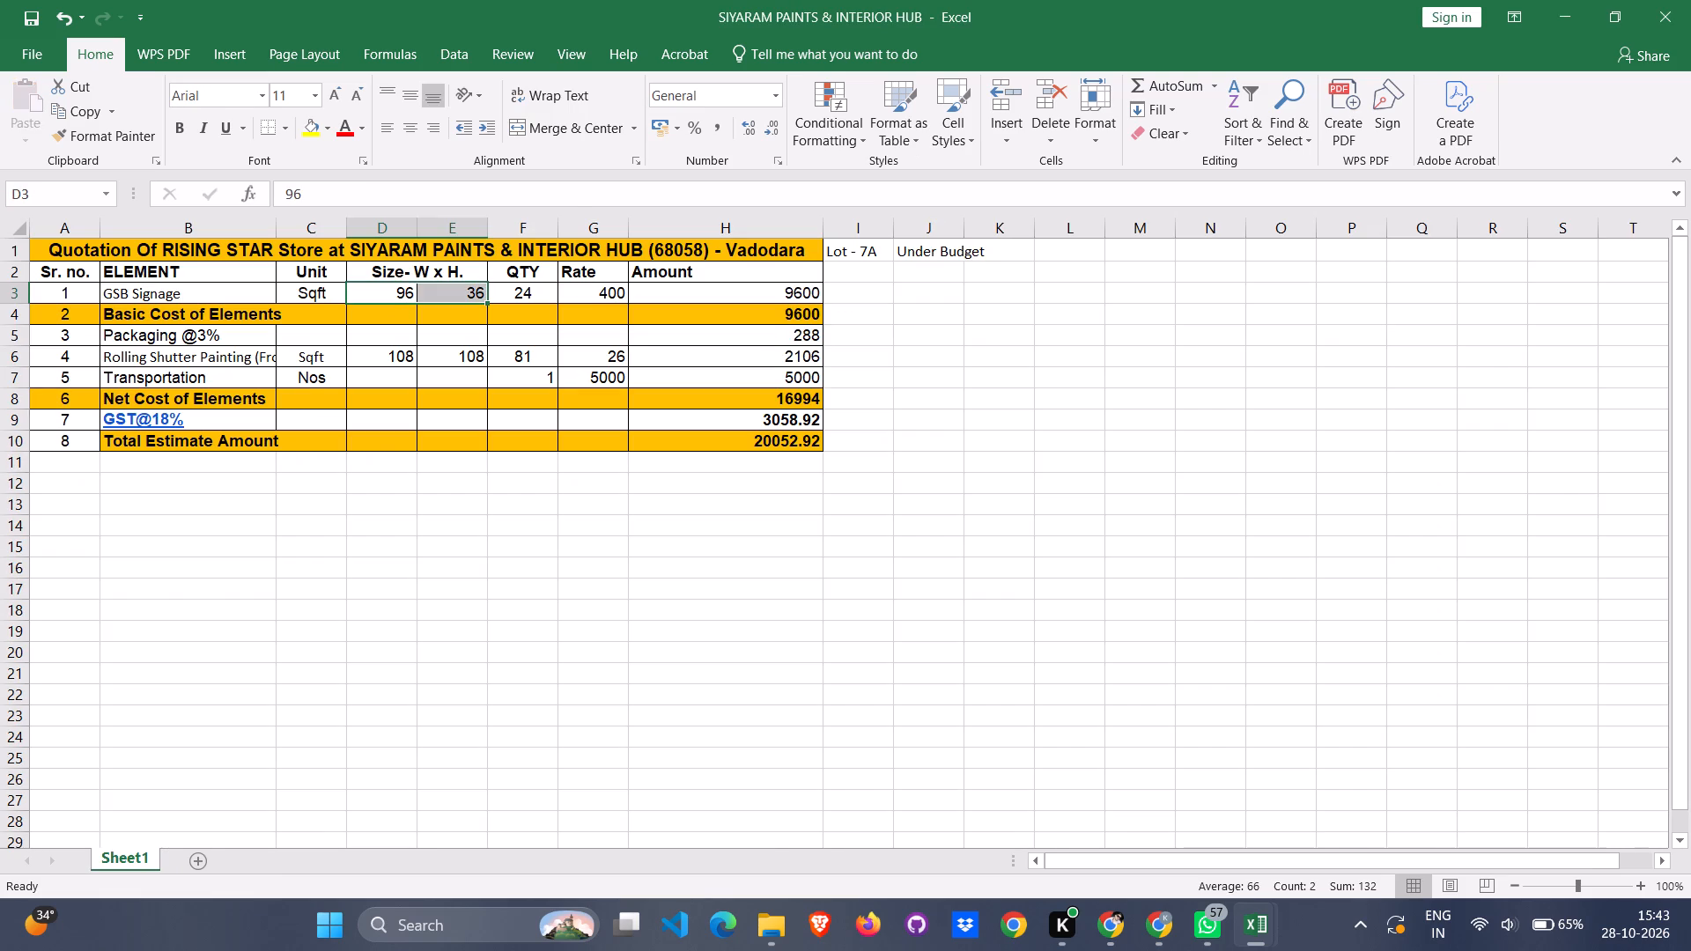
click(196, 364)
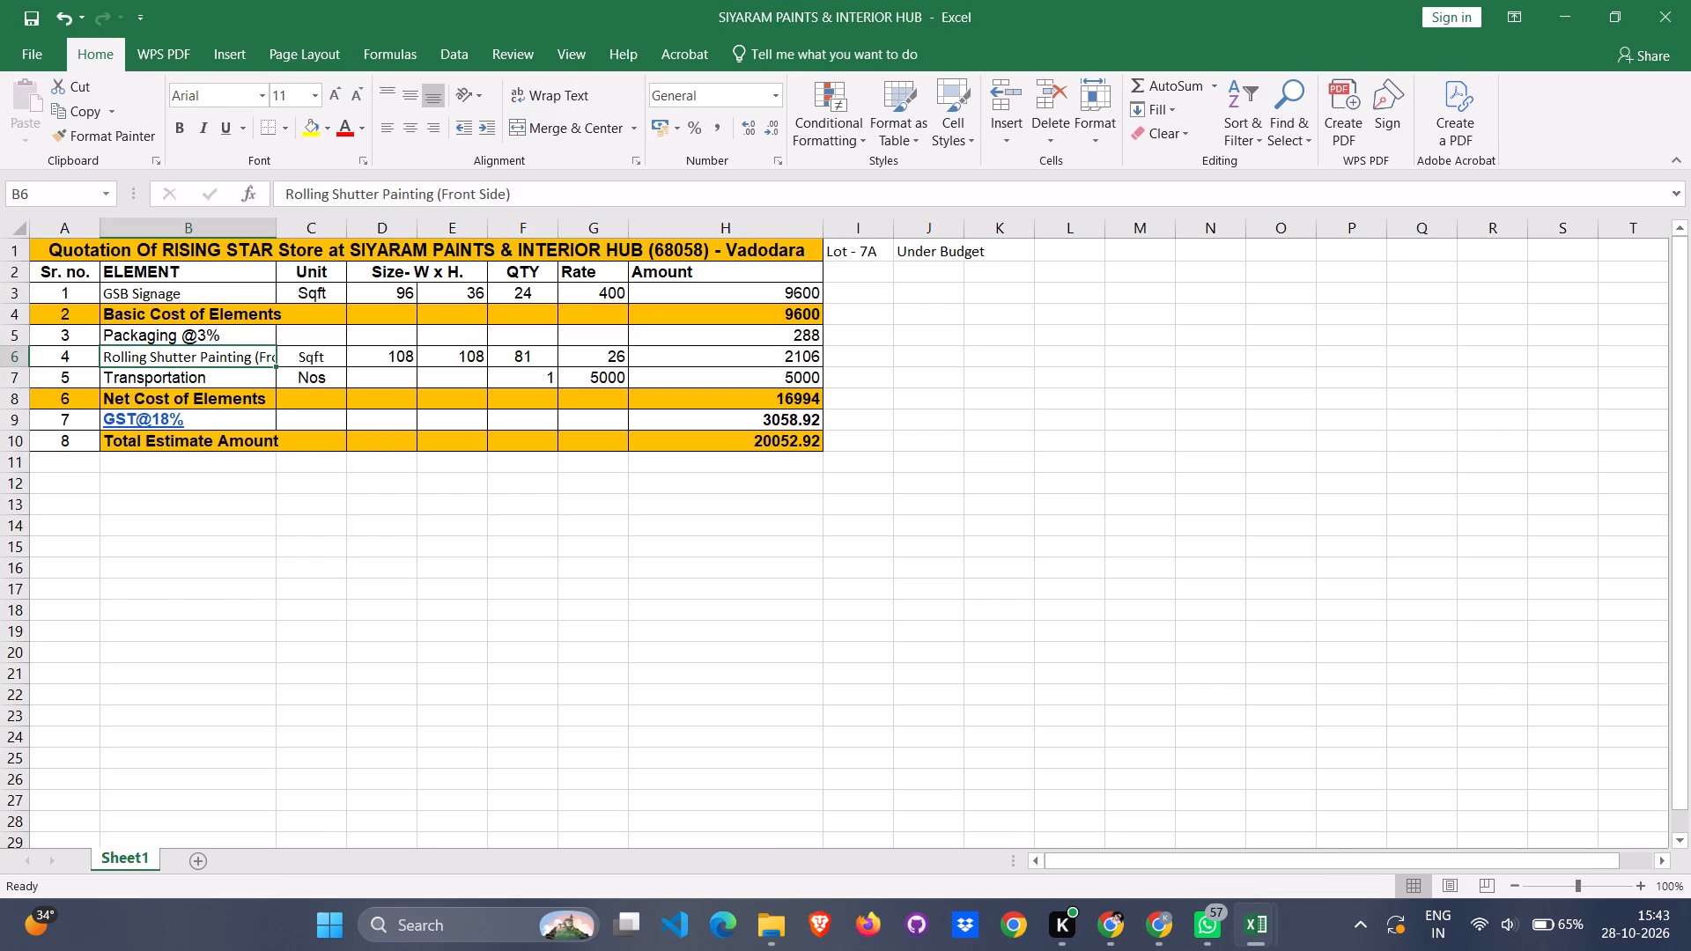
key(ctrl+c)
key(alt+Tab)
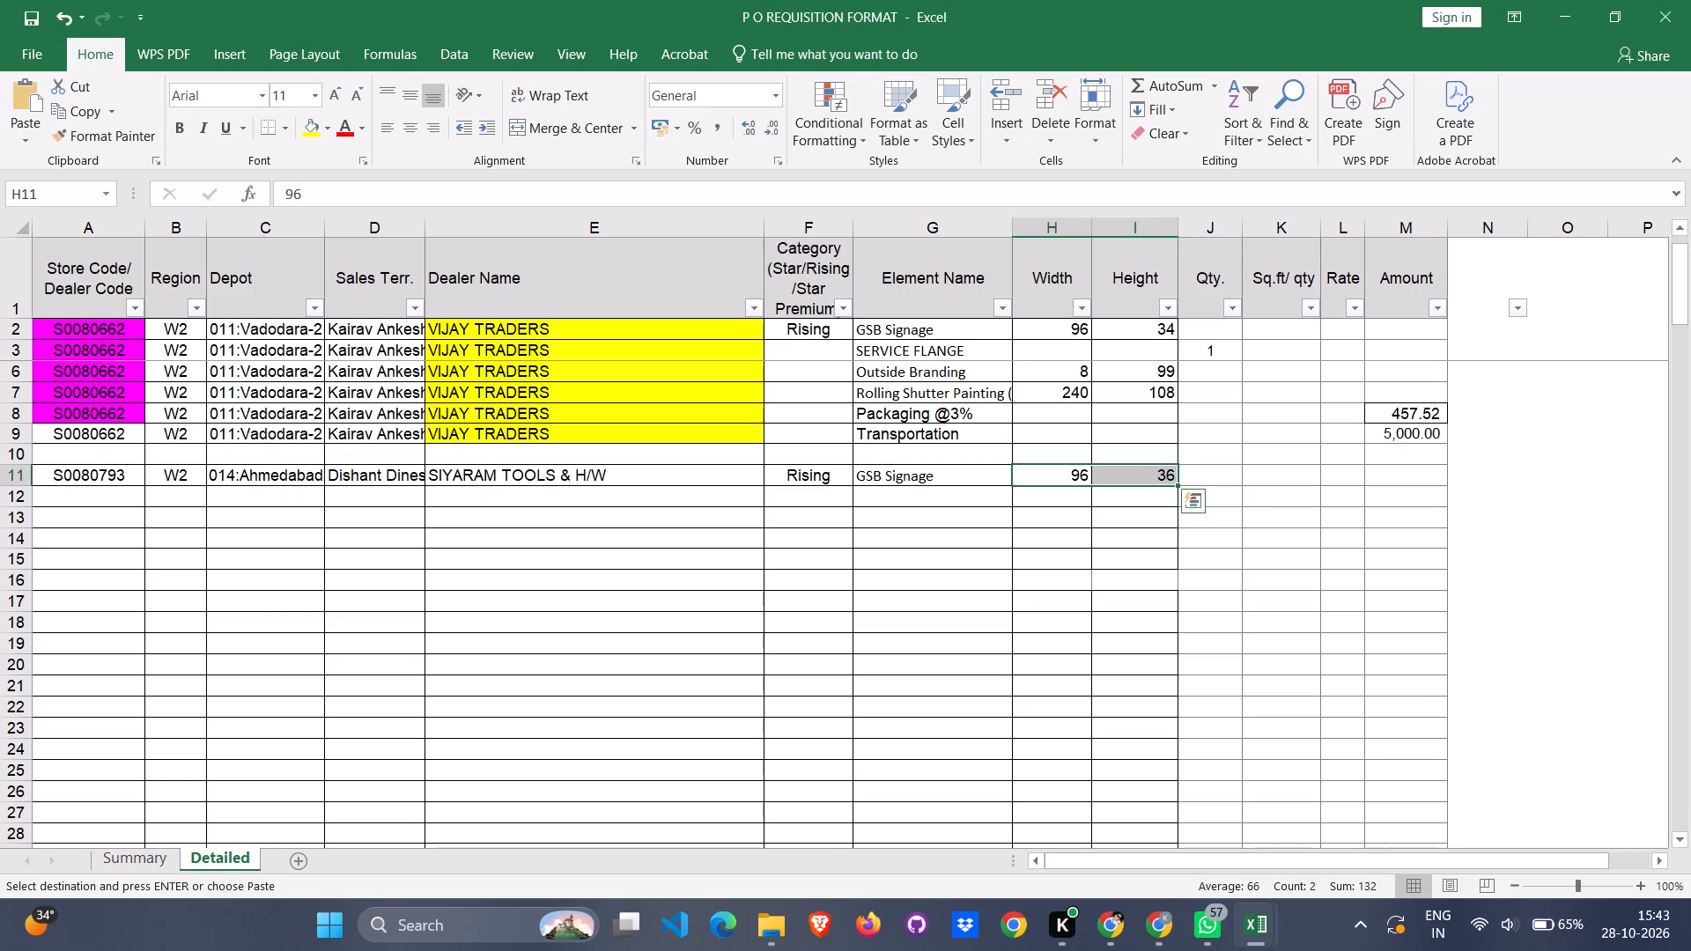
click(912, 504)
key(ctrl+v)
Copy the rolling shutter painting size 108 x 108 from the SIYARAM quotation into cells H12:I12 and save the requisition workbook.
key(alt+Tab)
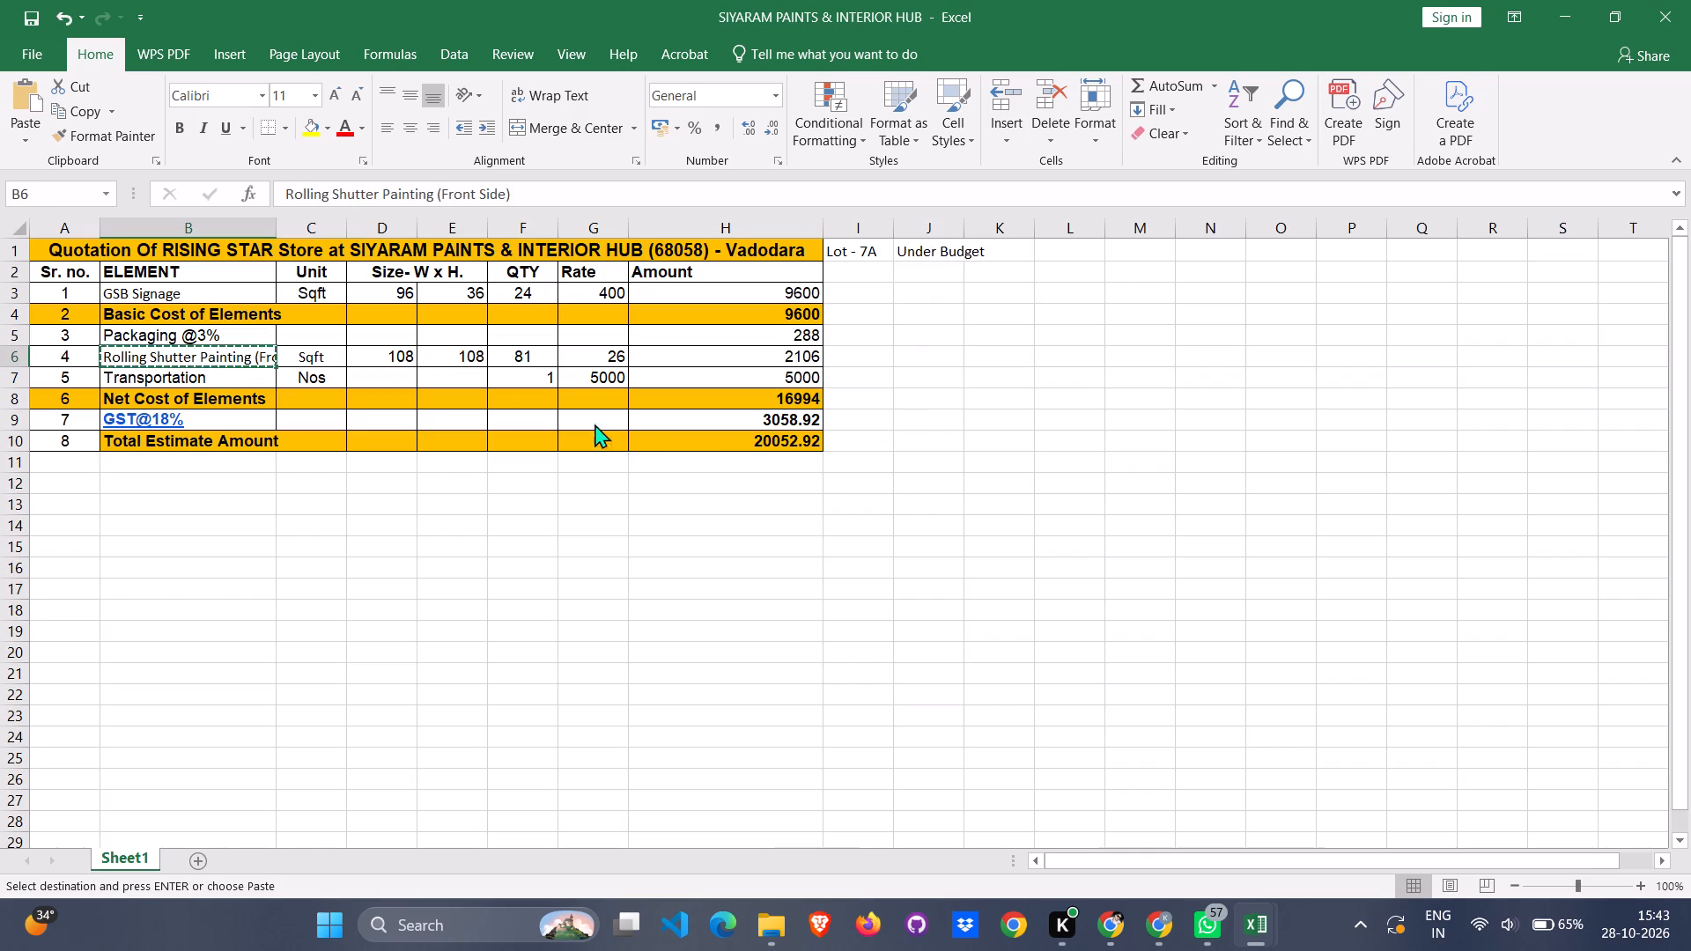
click(373, 356)
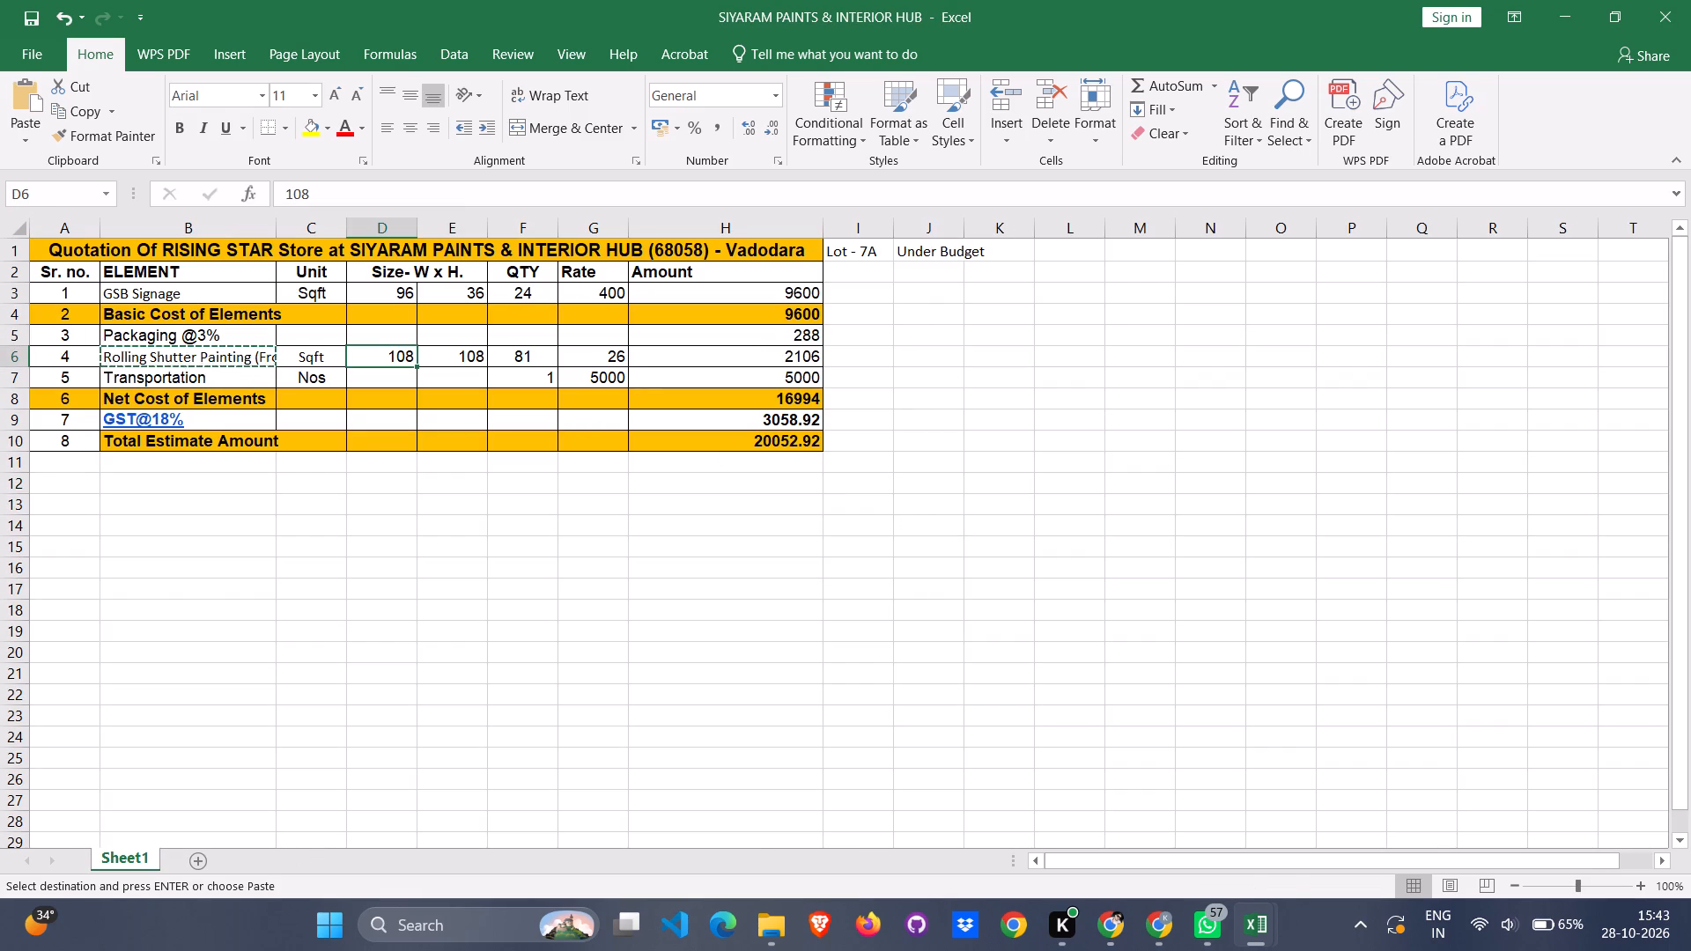
key(shift+Right)
key(ctrl+c)
key(alt+Tab)
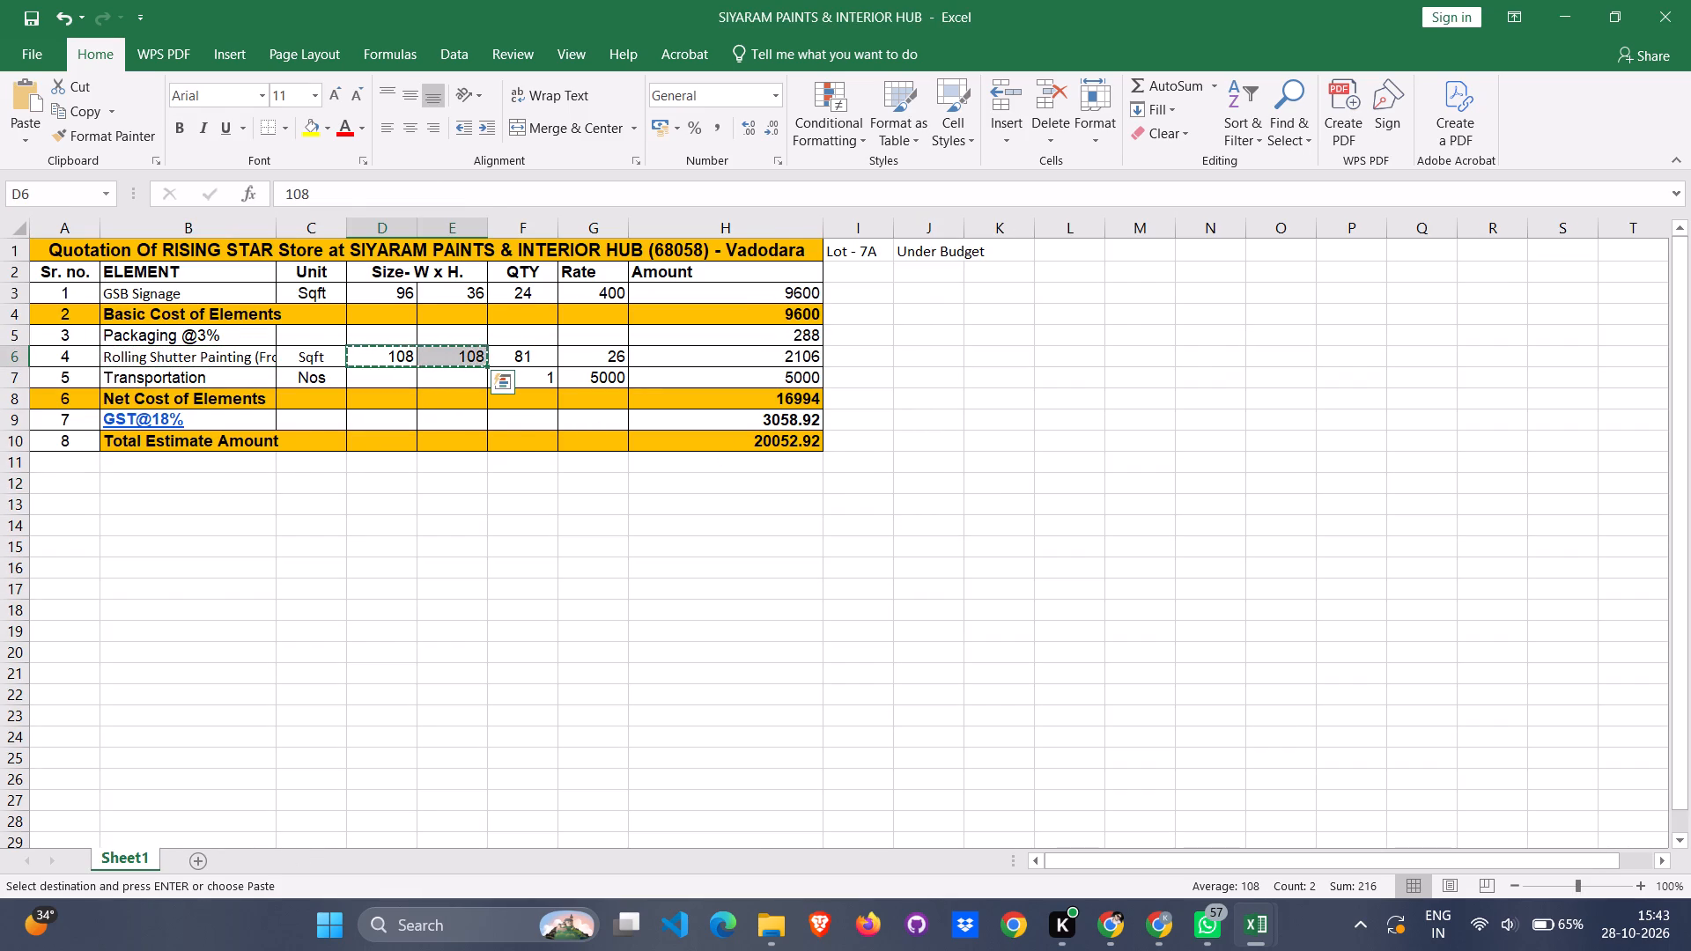
click(1050, 497)
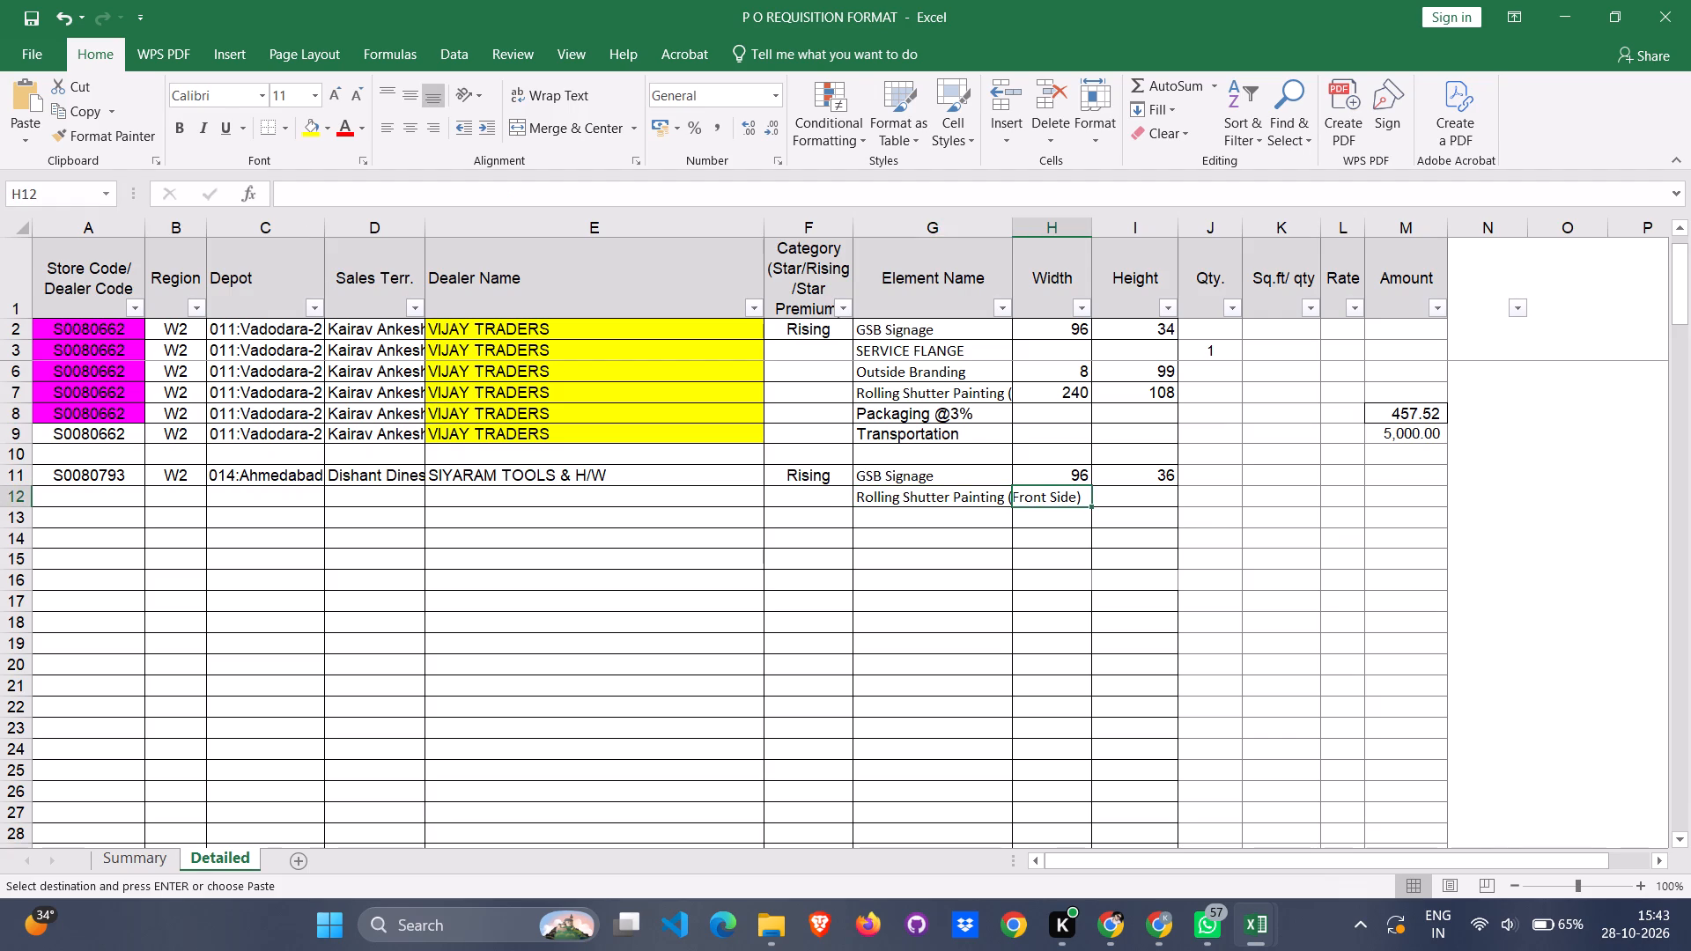
key(ctrl+v)
key(ctrl+s)
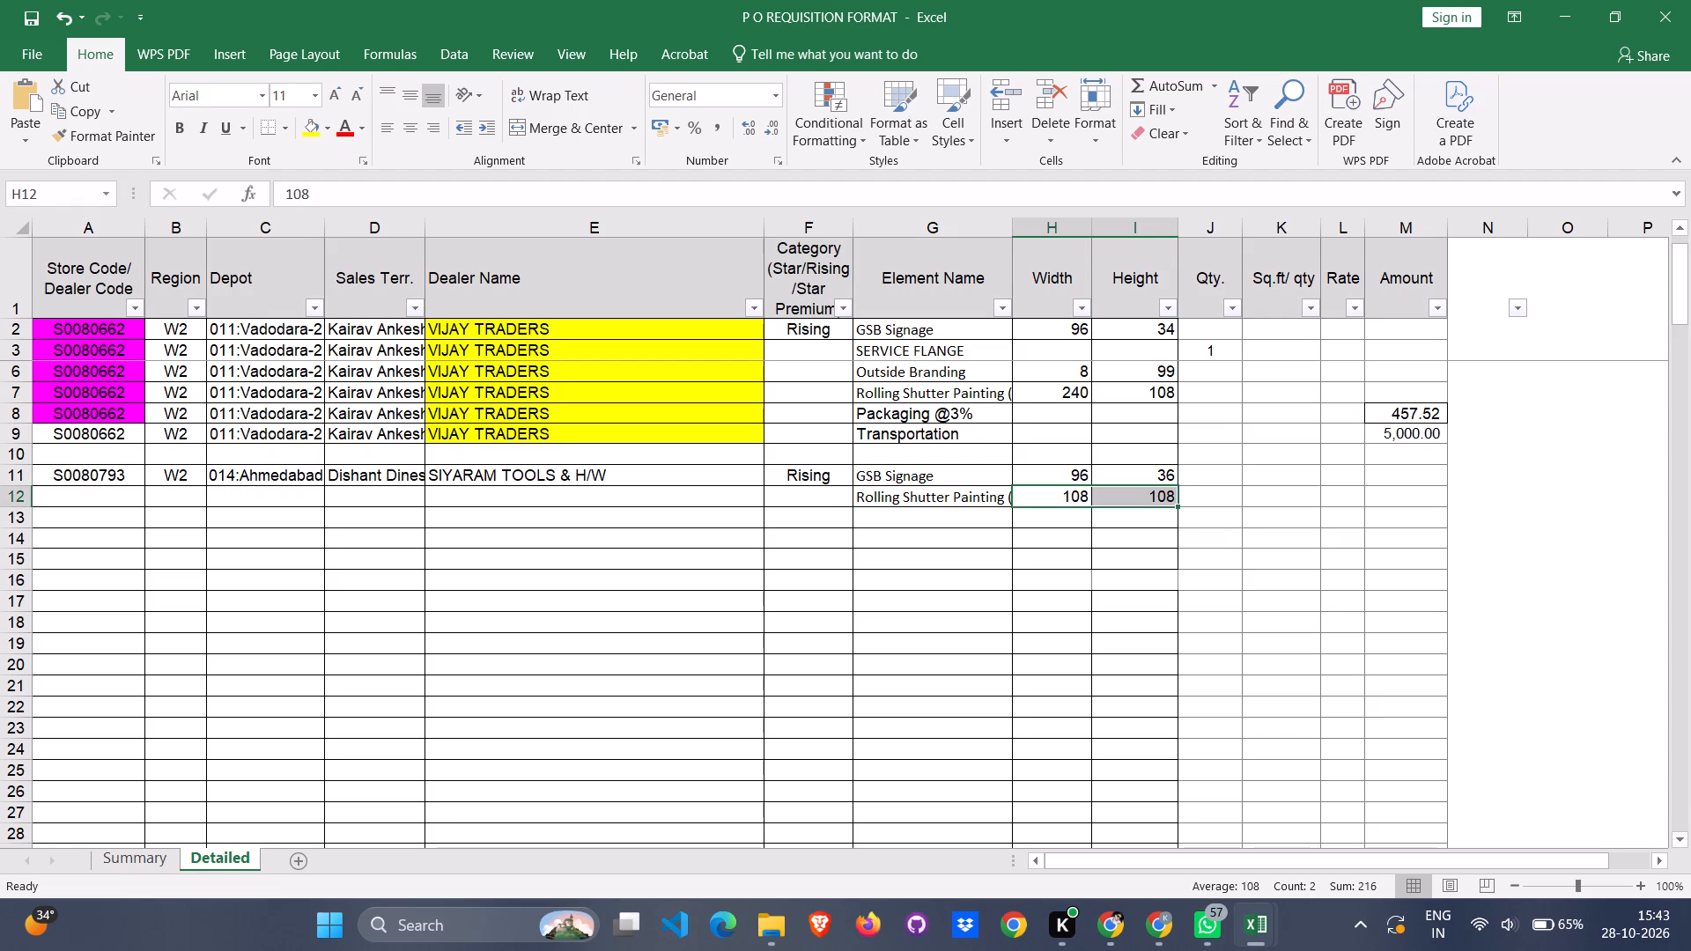
Copy the Packaging @3% and Transportation element names from G8:G9 into G13:G14 of the Detailed sheet.
click(912, 411)
key(shift+Down)
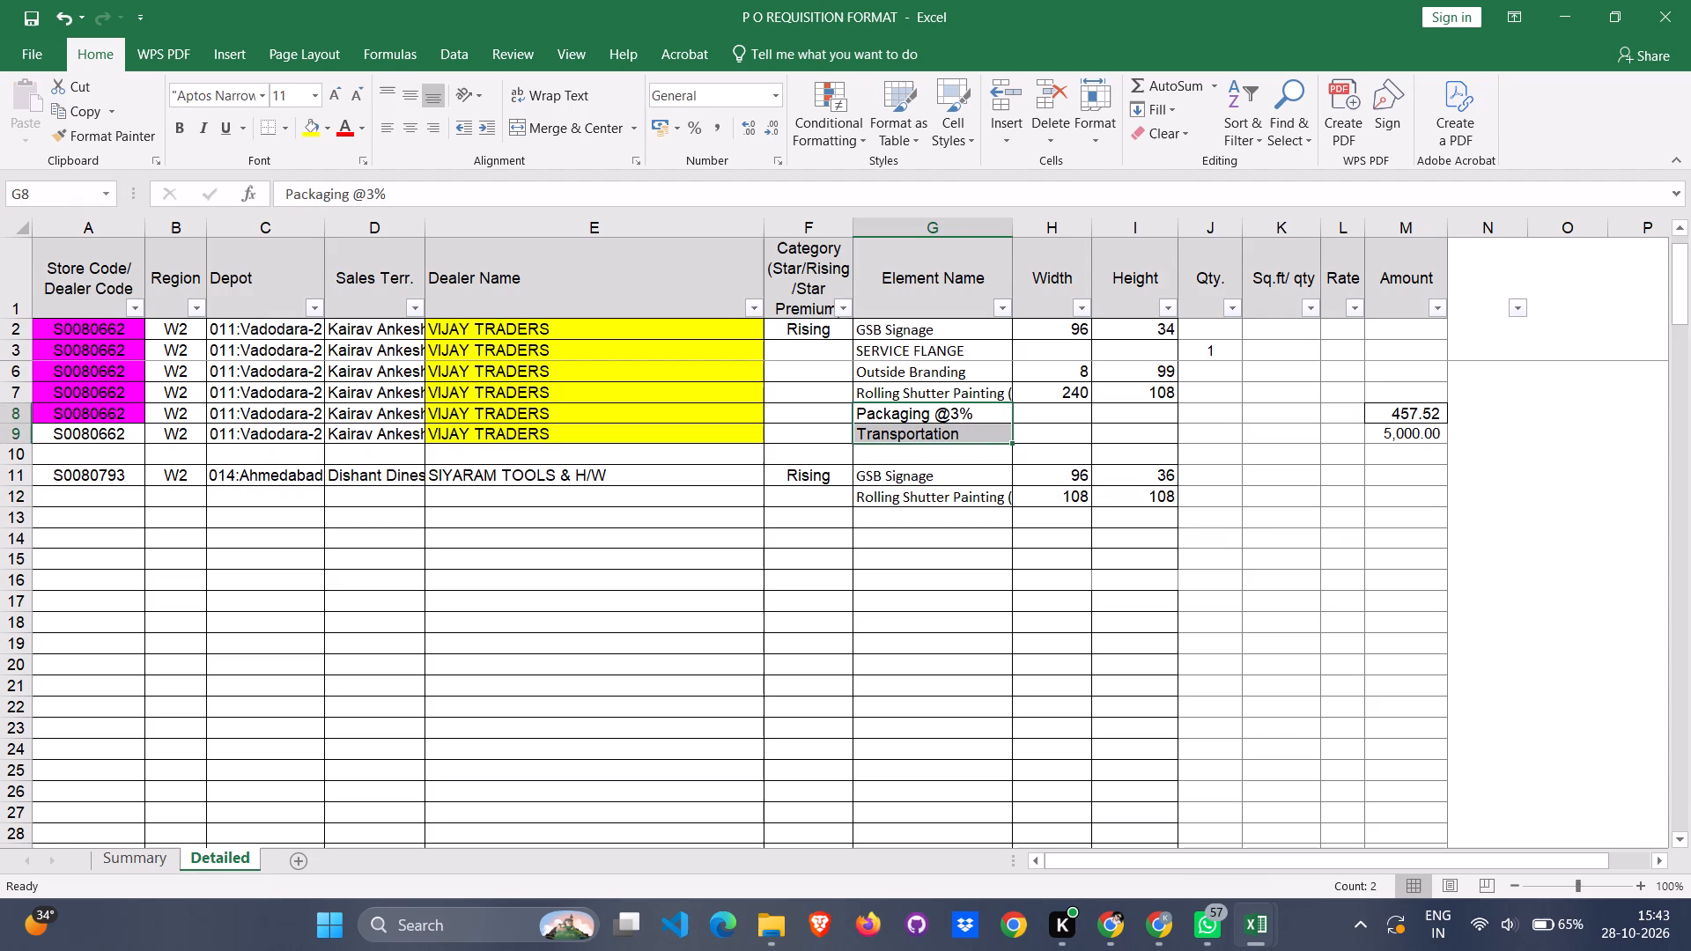
key(ctrl+c)
click(916, 520)
key(ctrl+v)
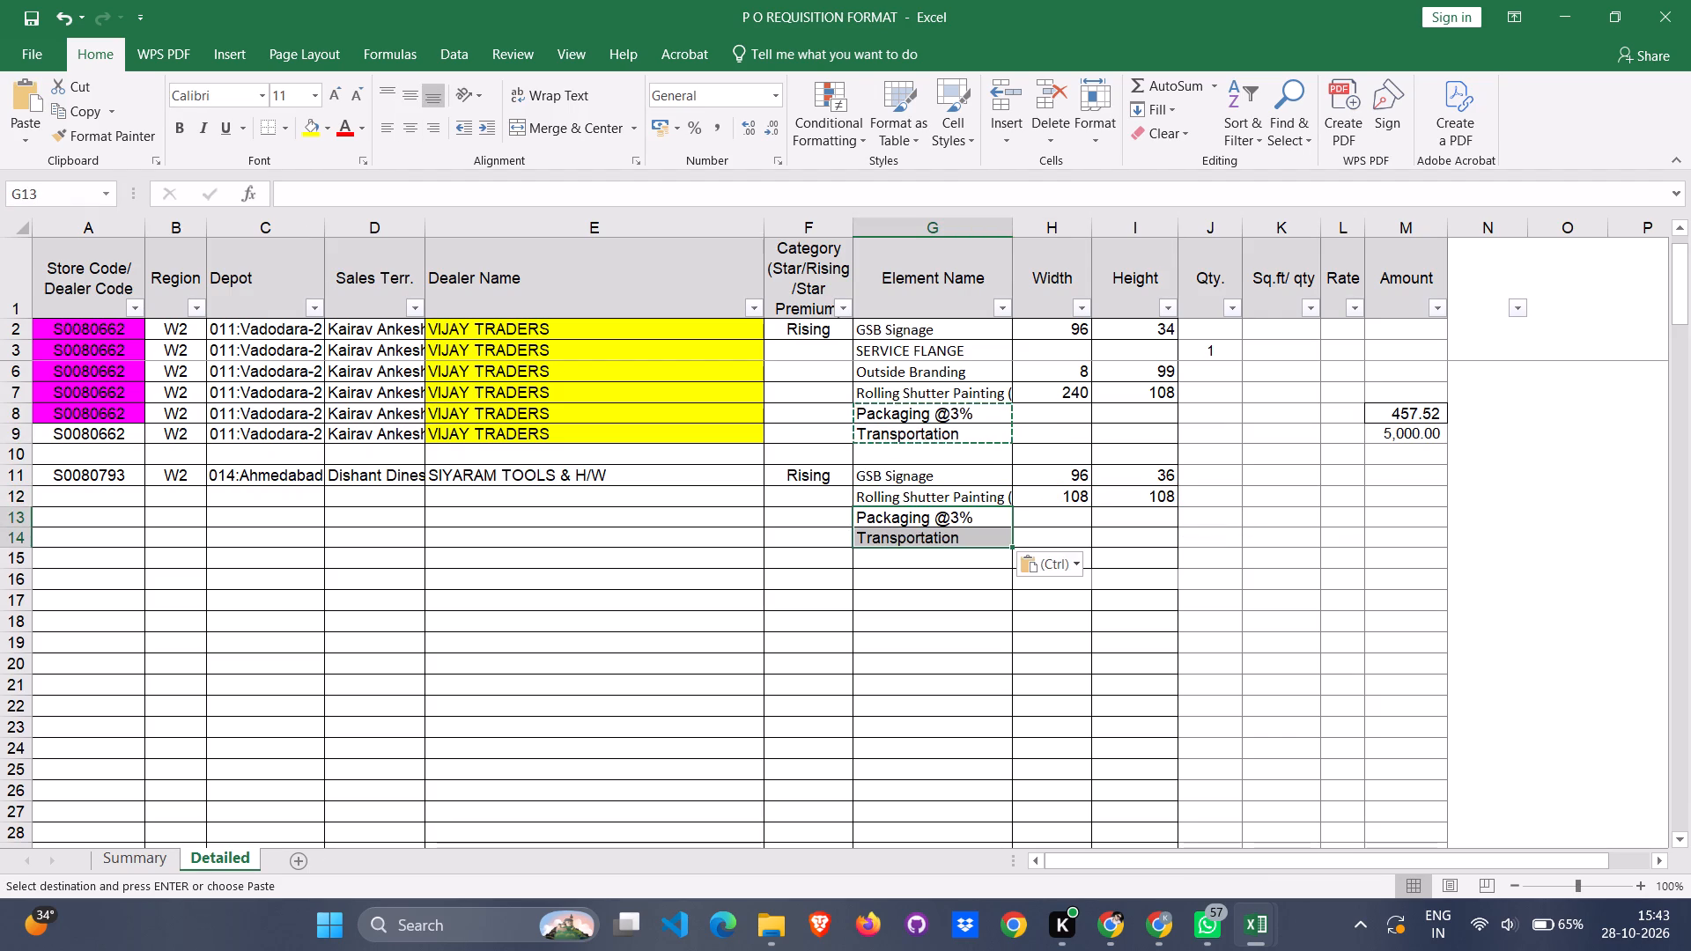
Enter the SIYARAM quotation's amounts, 288 for Packaging in M13 and 5000 for Transportation in M14, and save the requisition workbook.
key(alt+Tab)
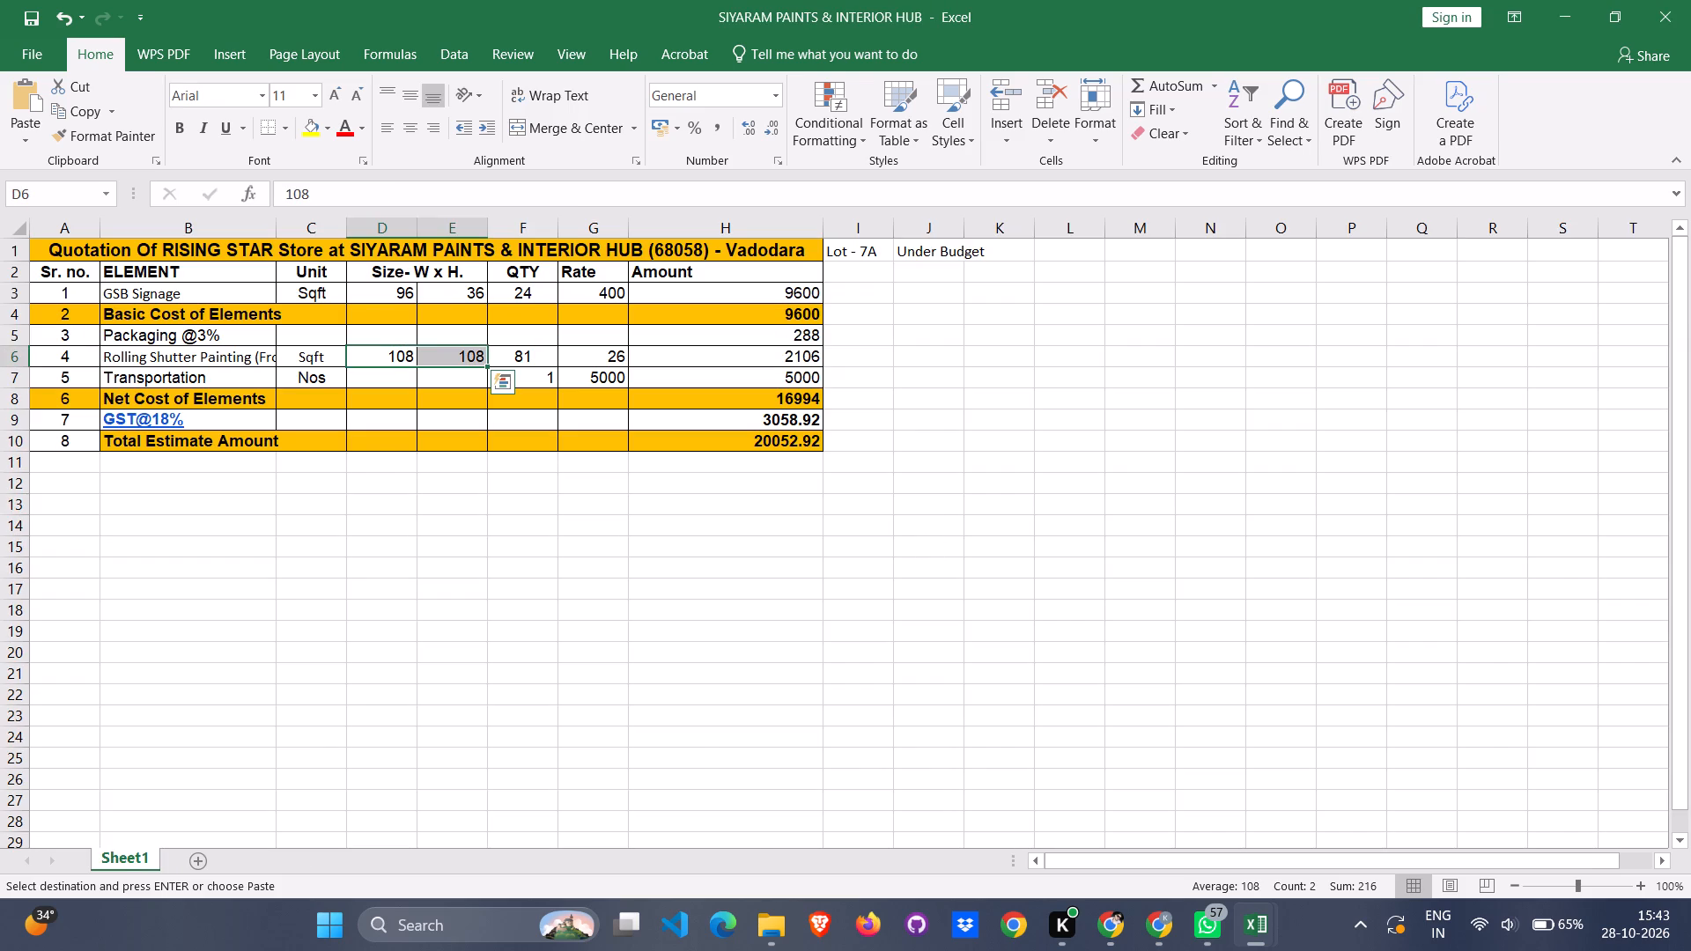
key(alt+Tab)
click(18, 498)
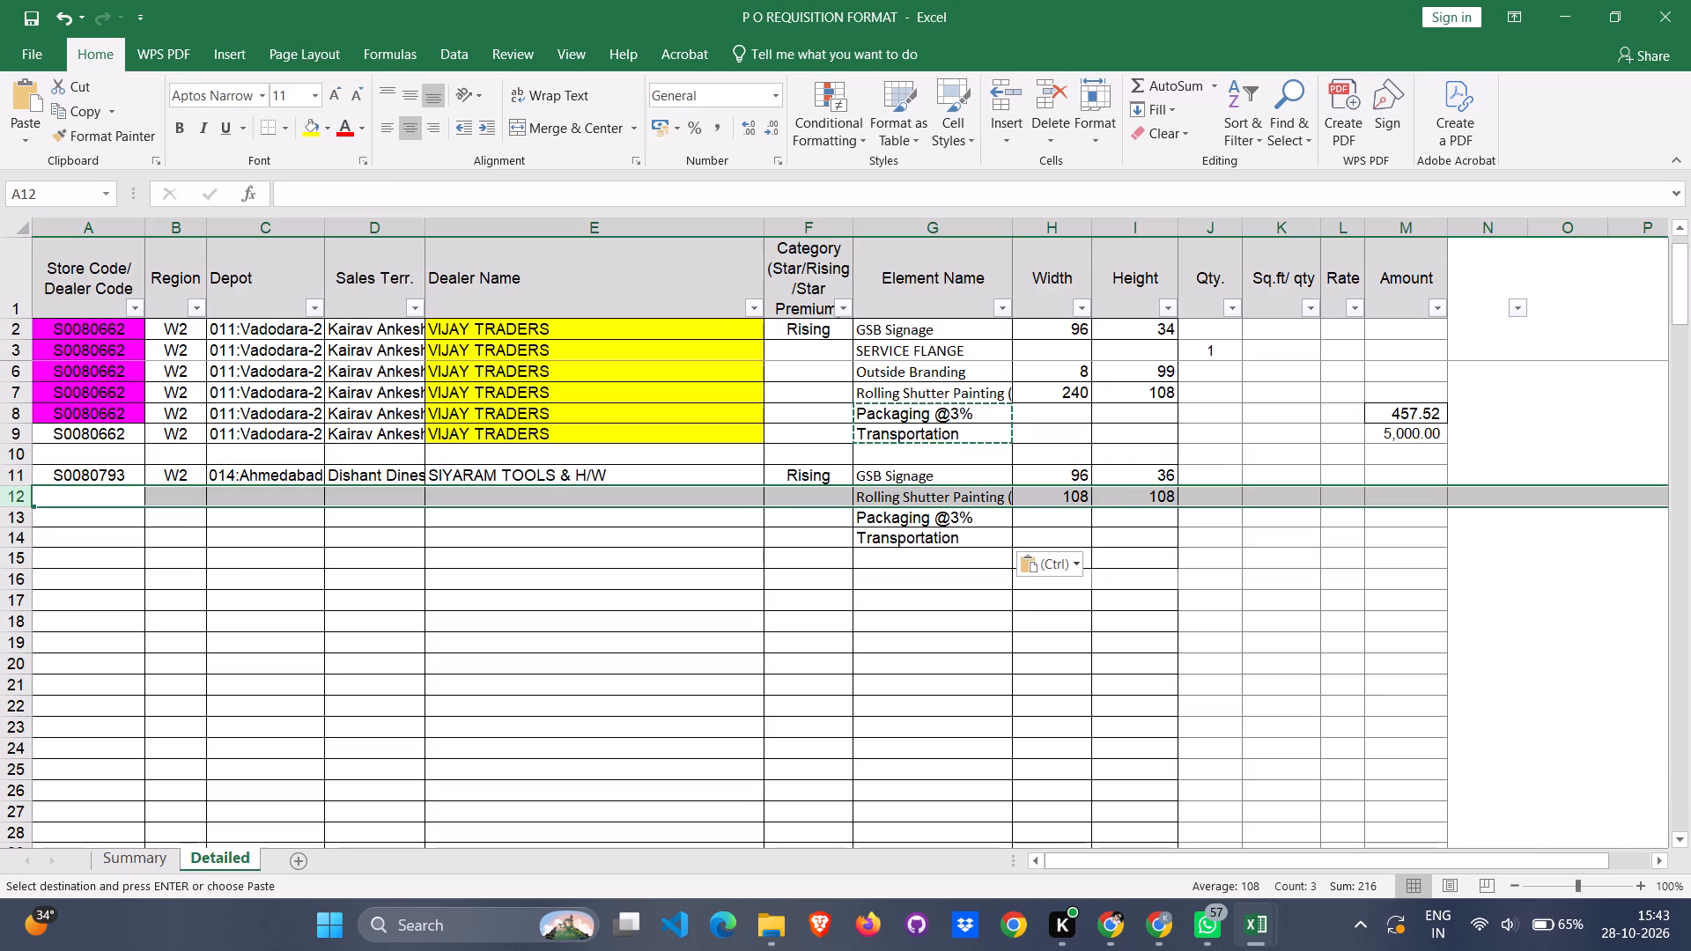
click(19, 514)
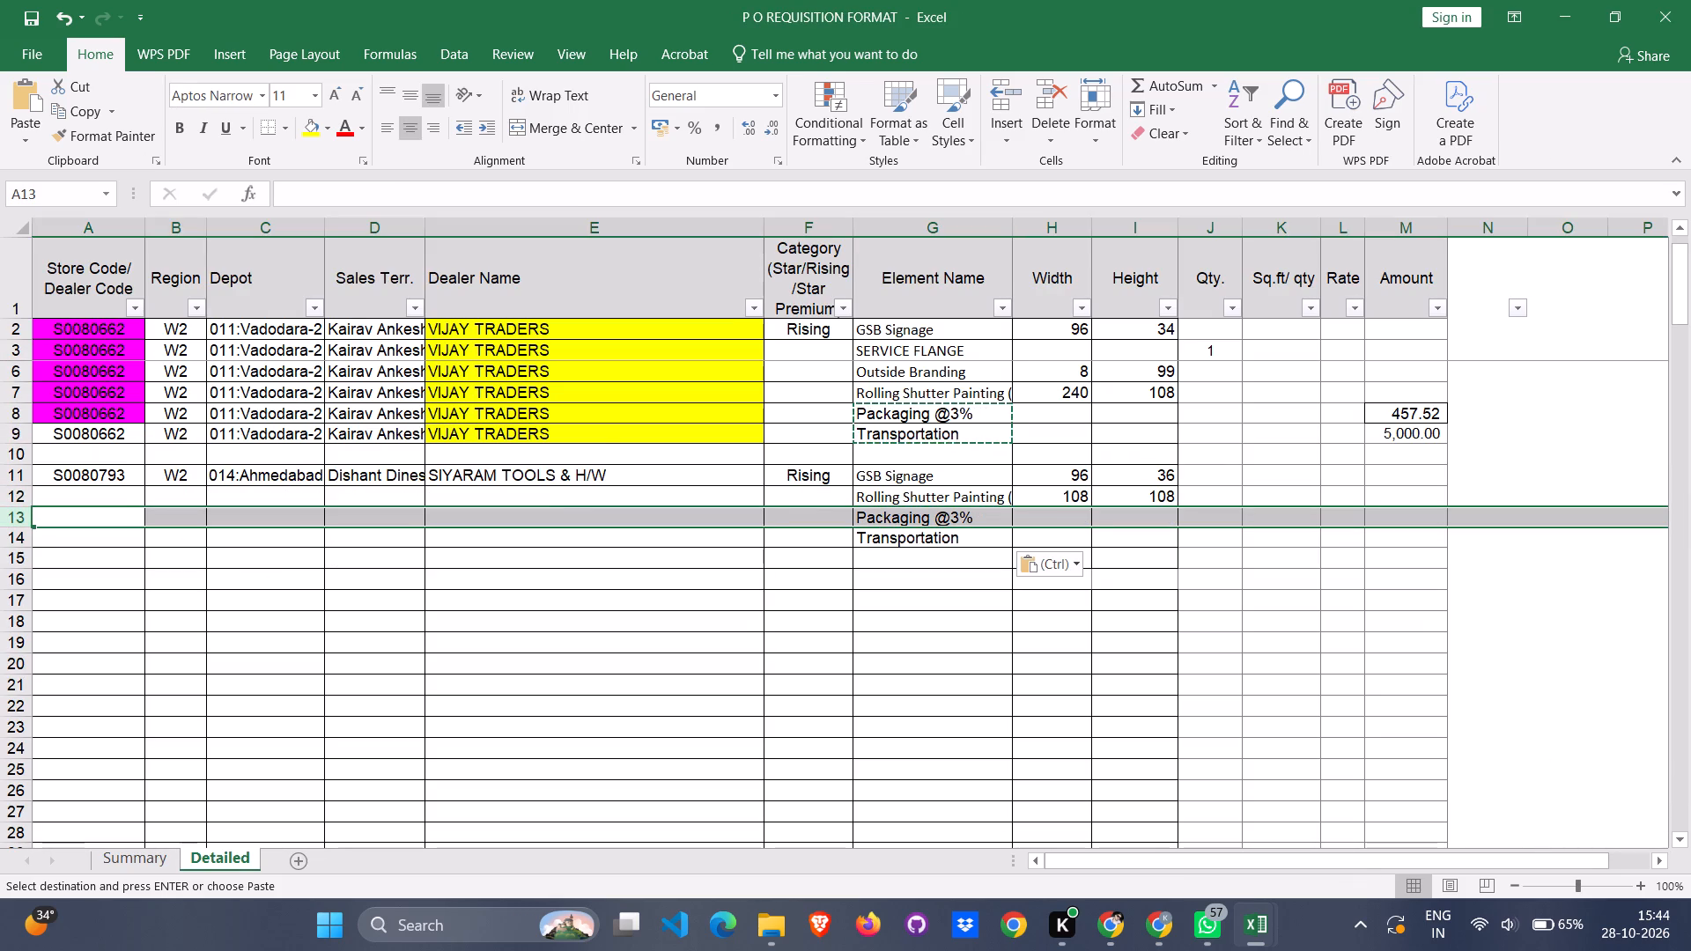
click(1399, 517)
key(alt+Tab)
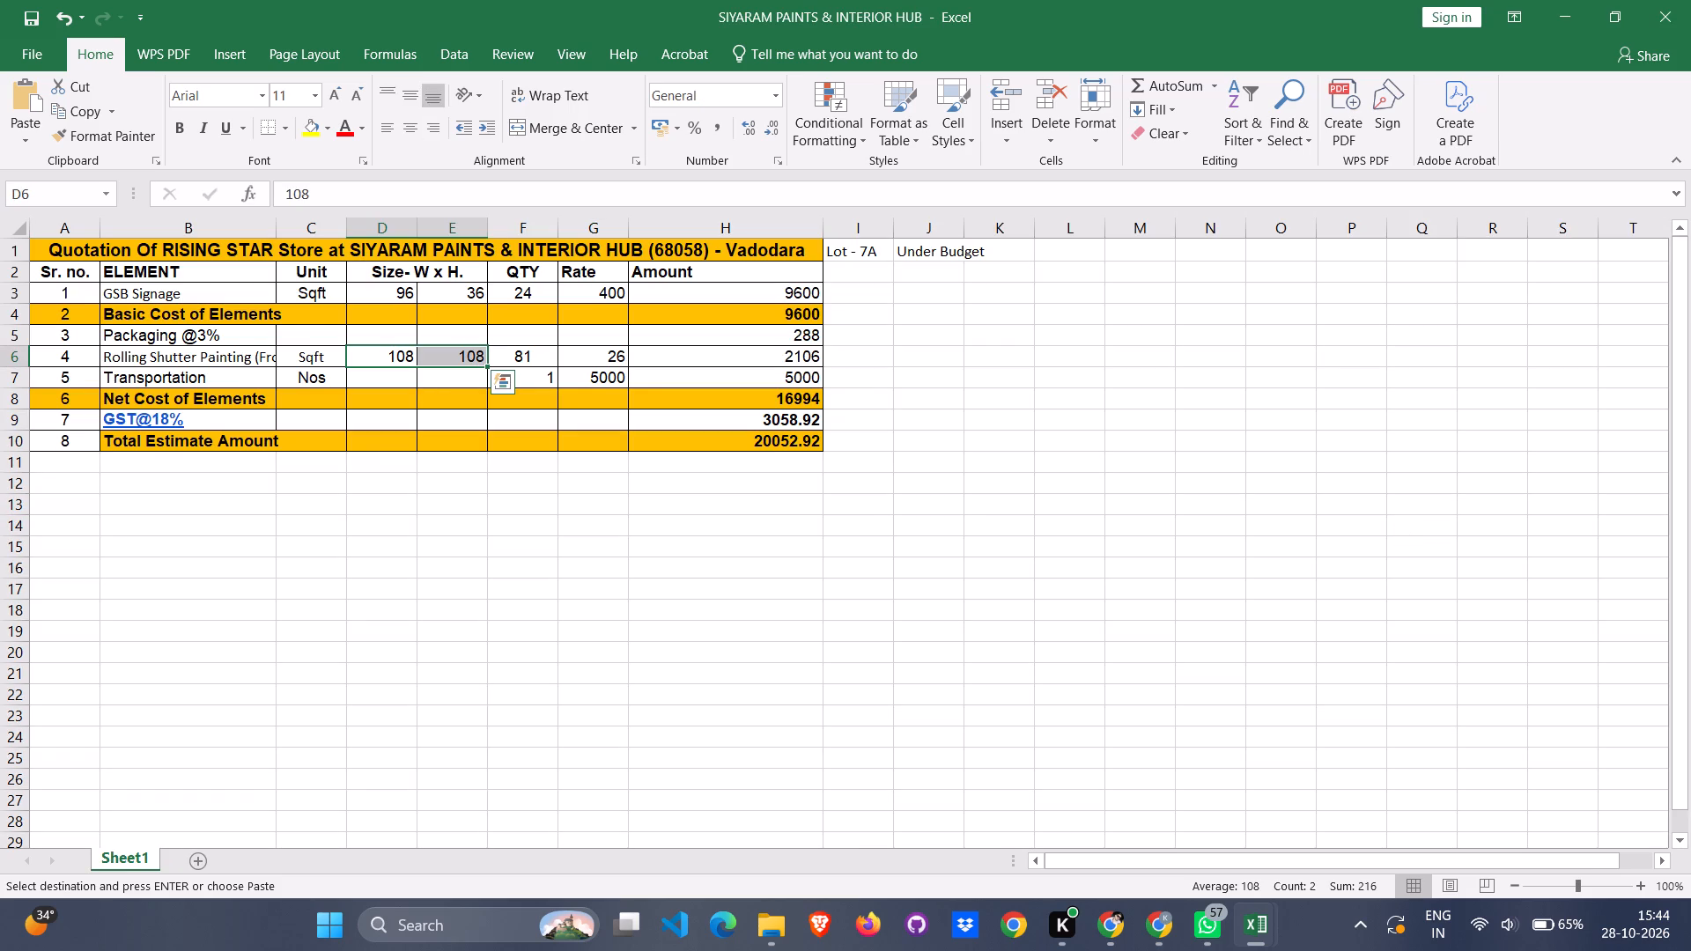
key(alt+Tab)
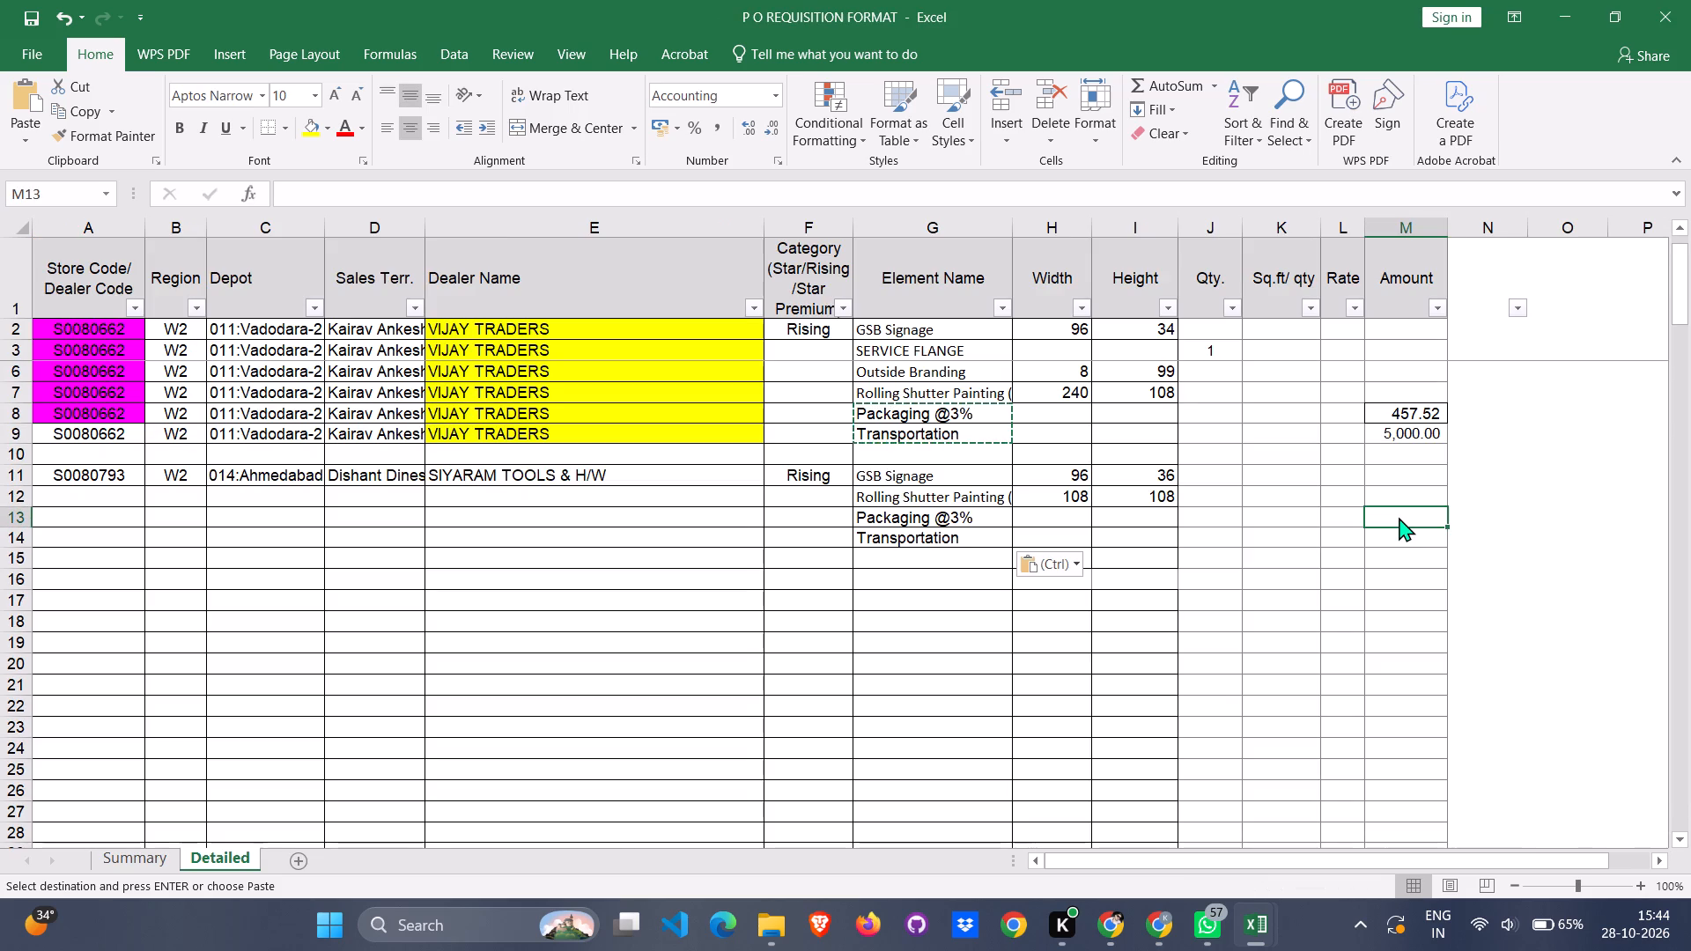
text(288)
click(1403, 534)
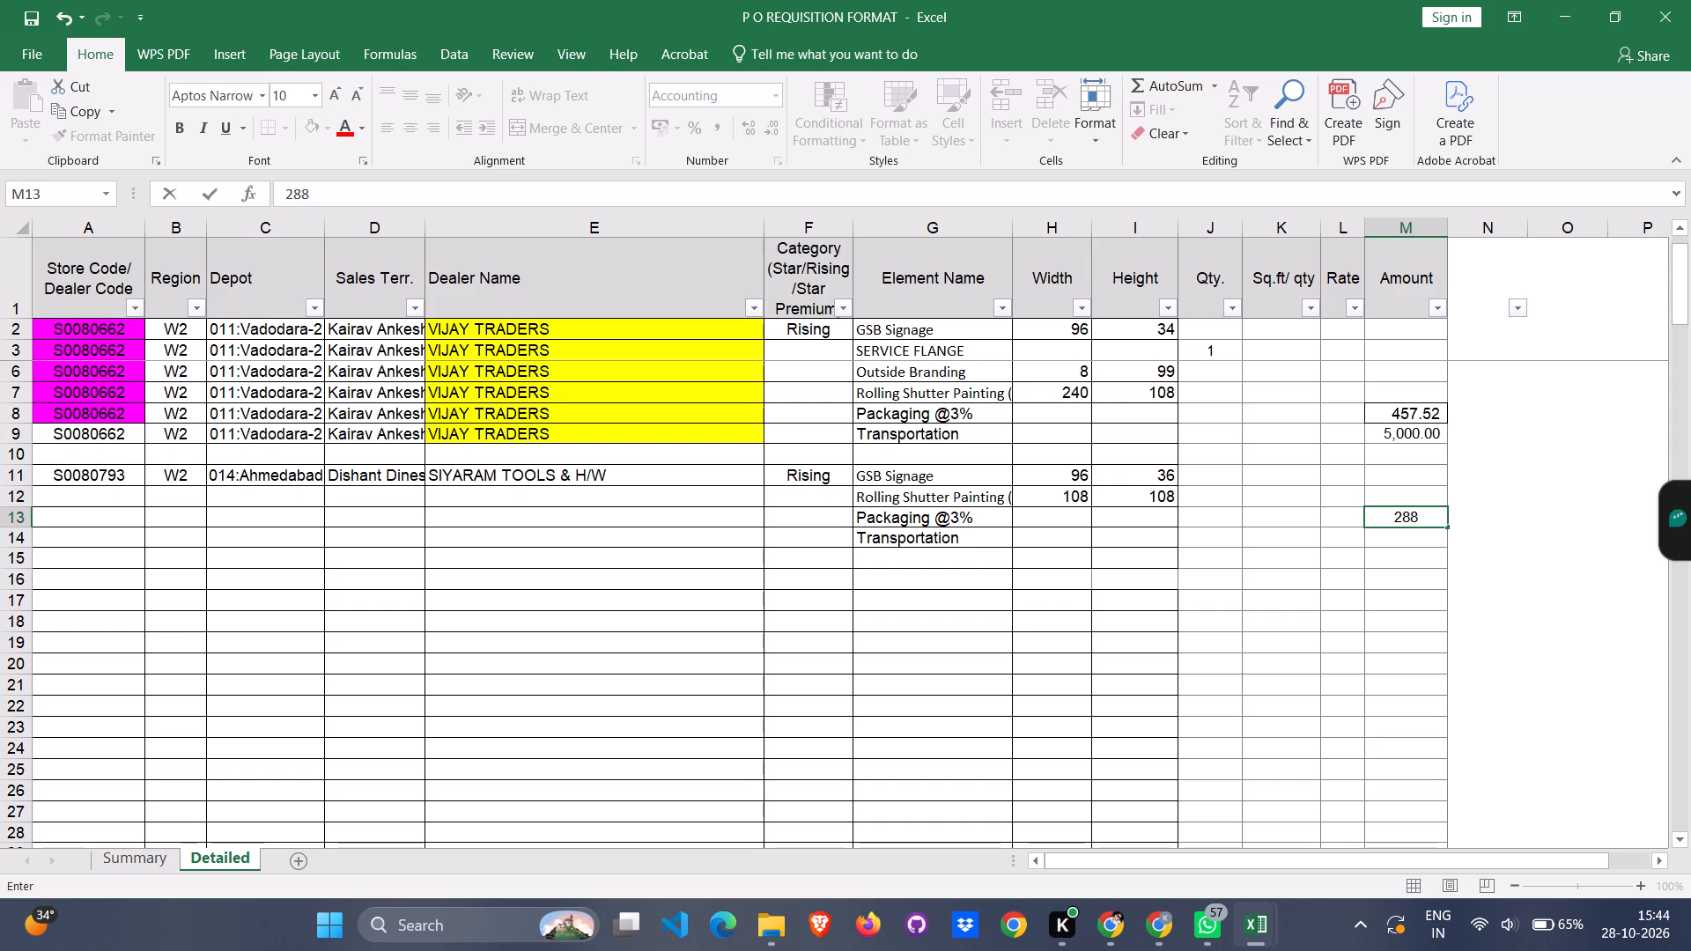
text(5000)
key(ctrl+s)
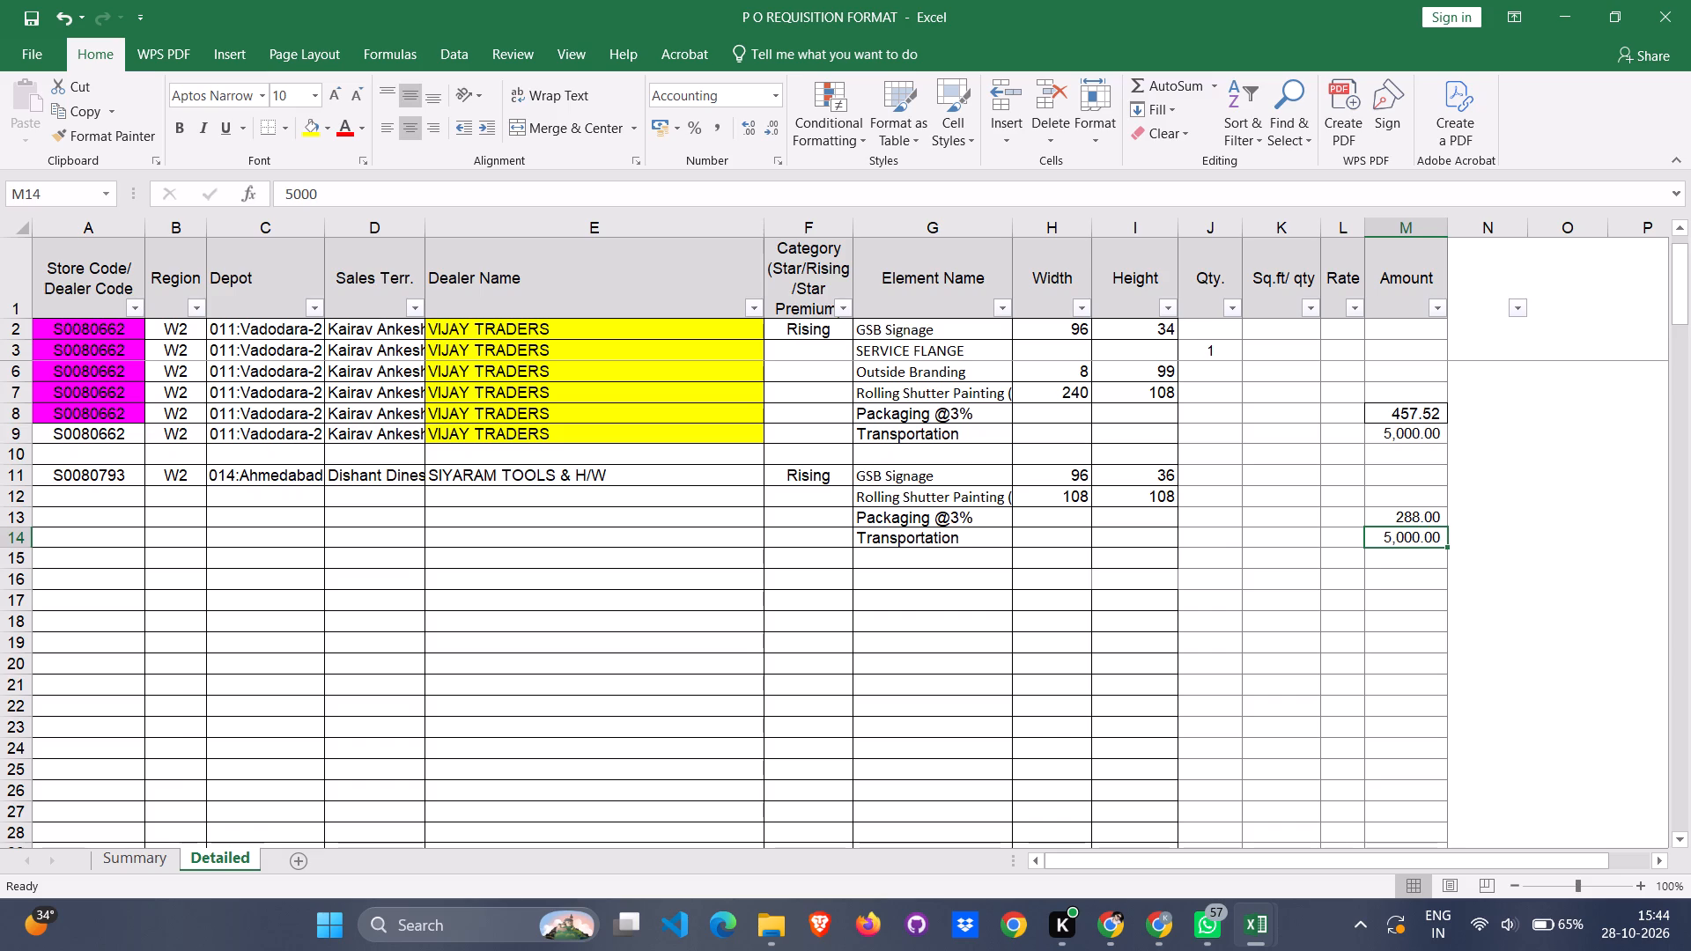
Fill the SIYARAM TOOLS & H/W dealer details from A11:F11 down through row 14 and save the requisition workbook.
key(alt+Tab)
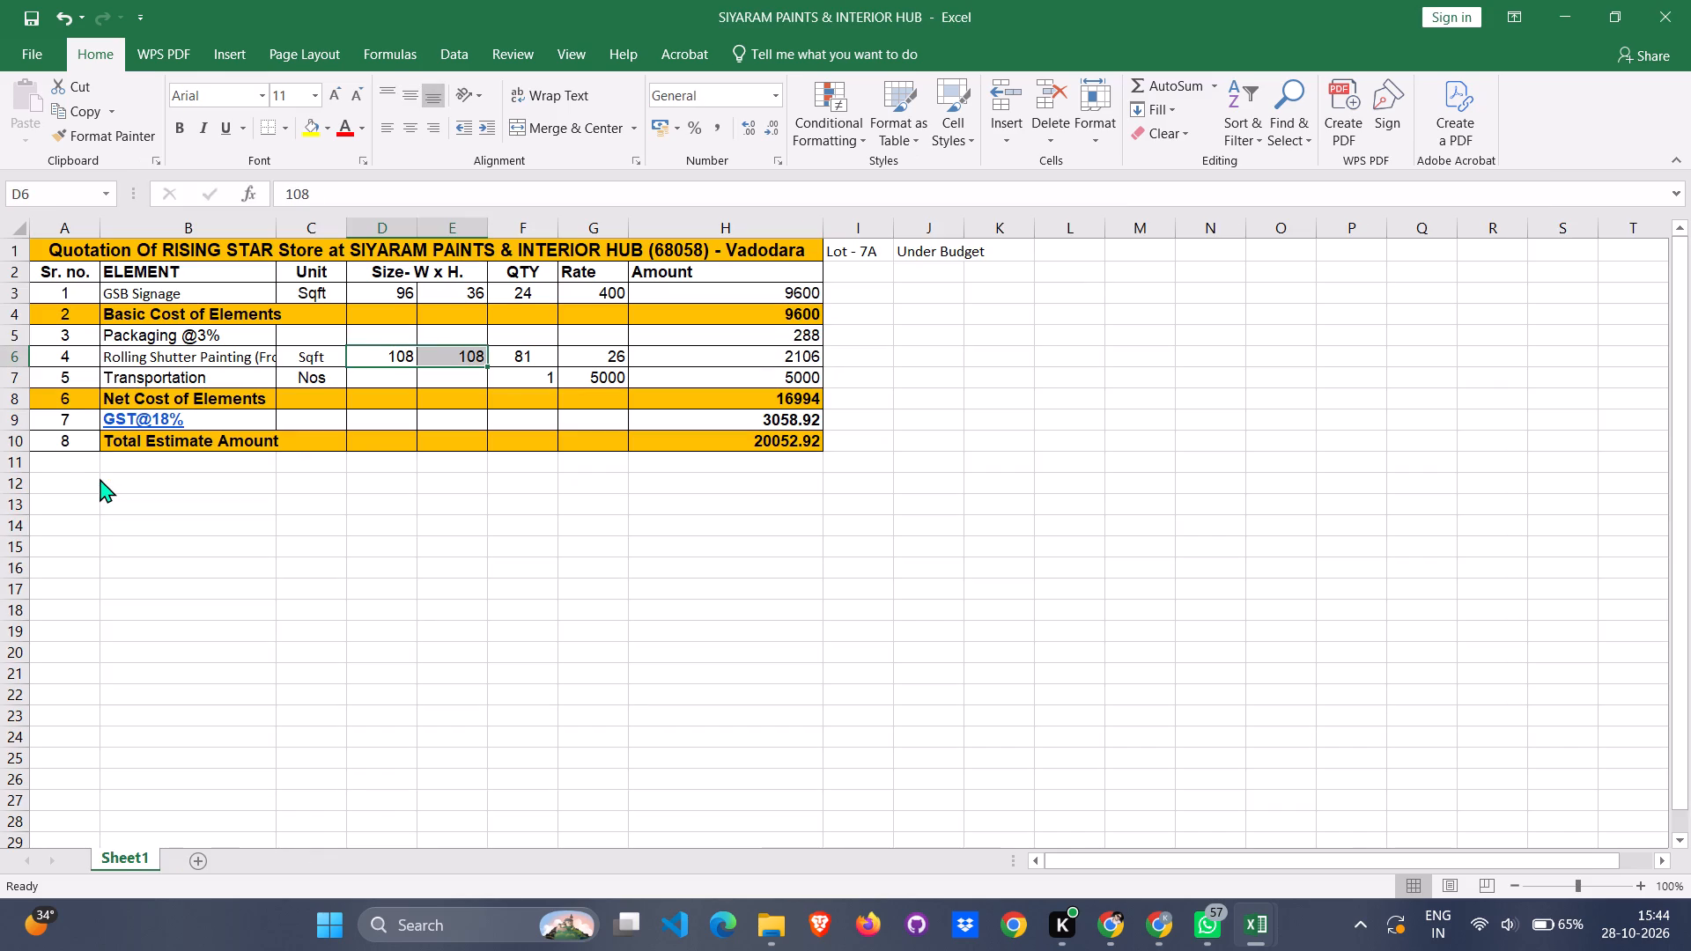
key(alt+Tab)
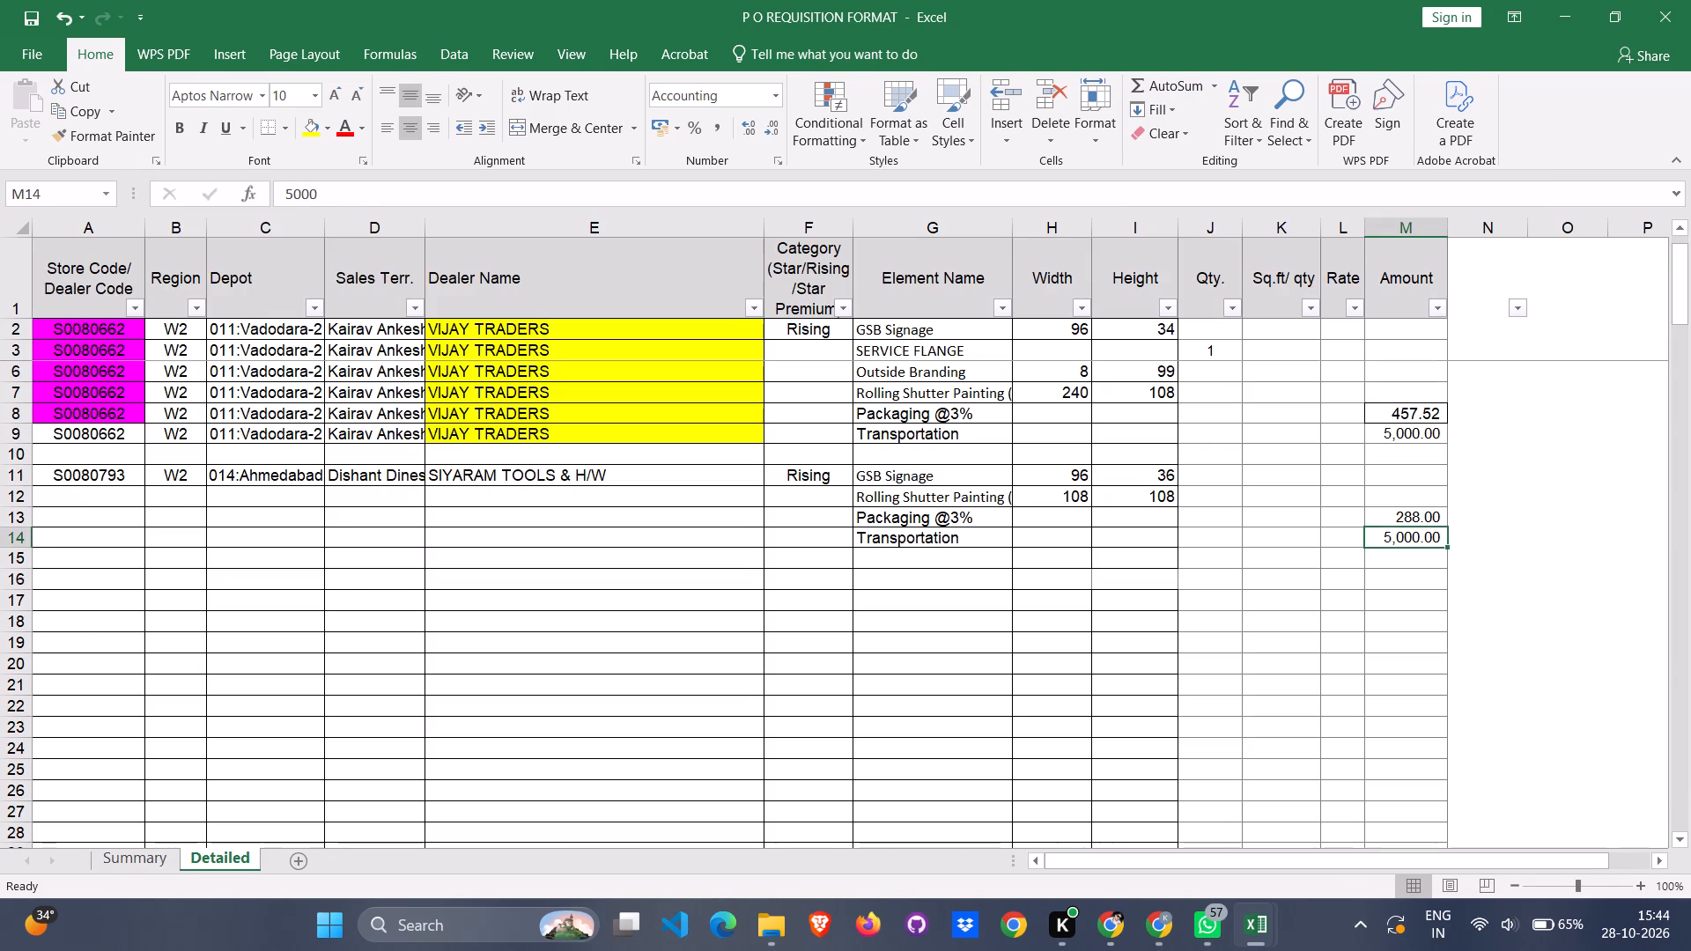
click(99, 475)
key(shift+Right)
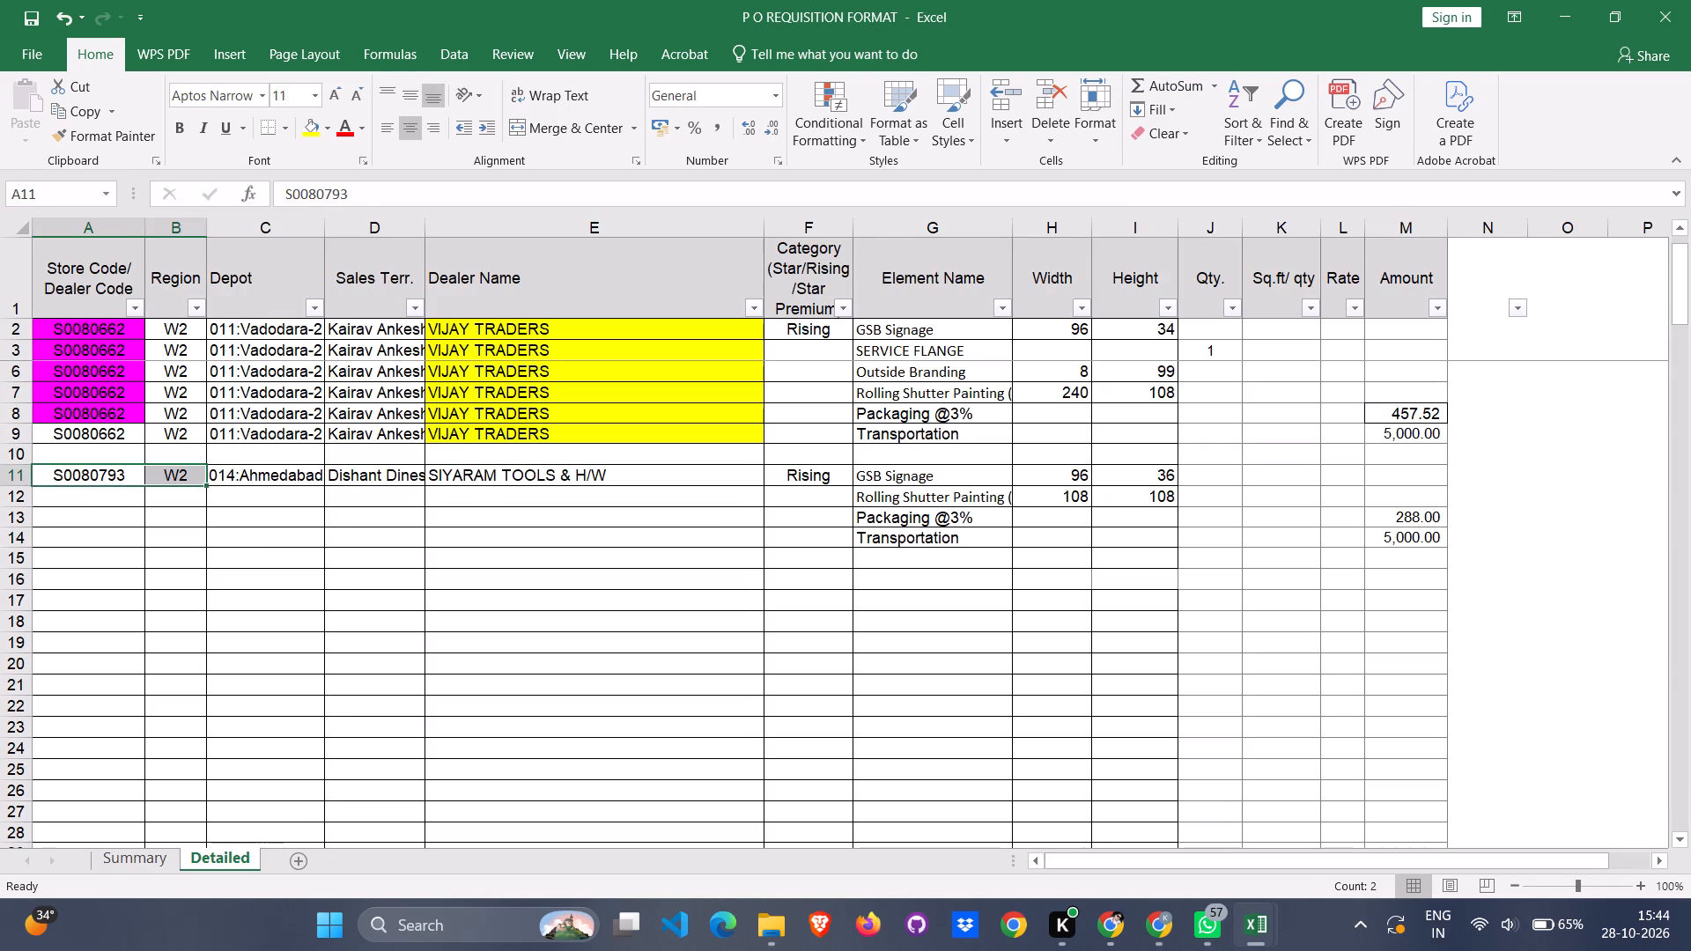
key(shift+Right)
key(shift+Right)
key(shift+Right)
key(shift+Right)
key(ctrl+c)
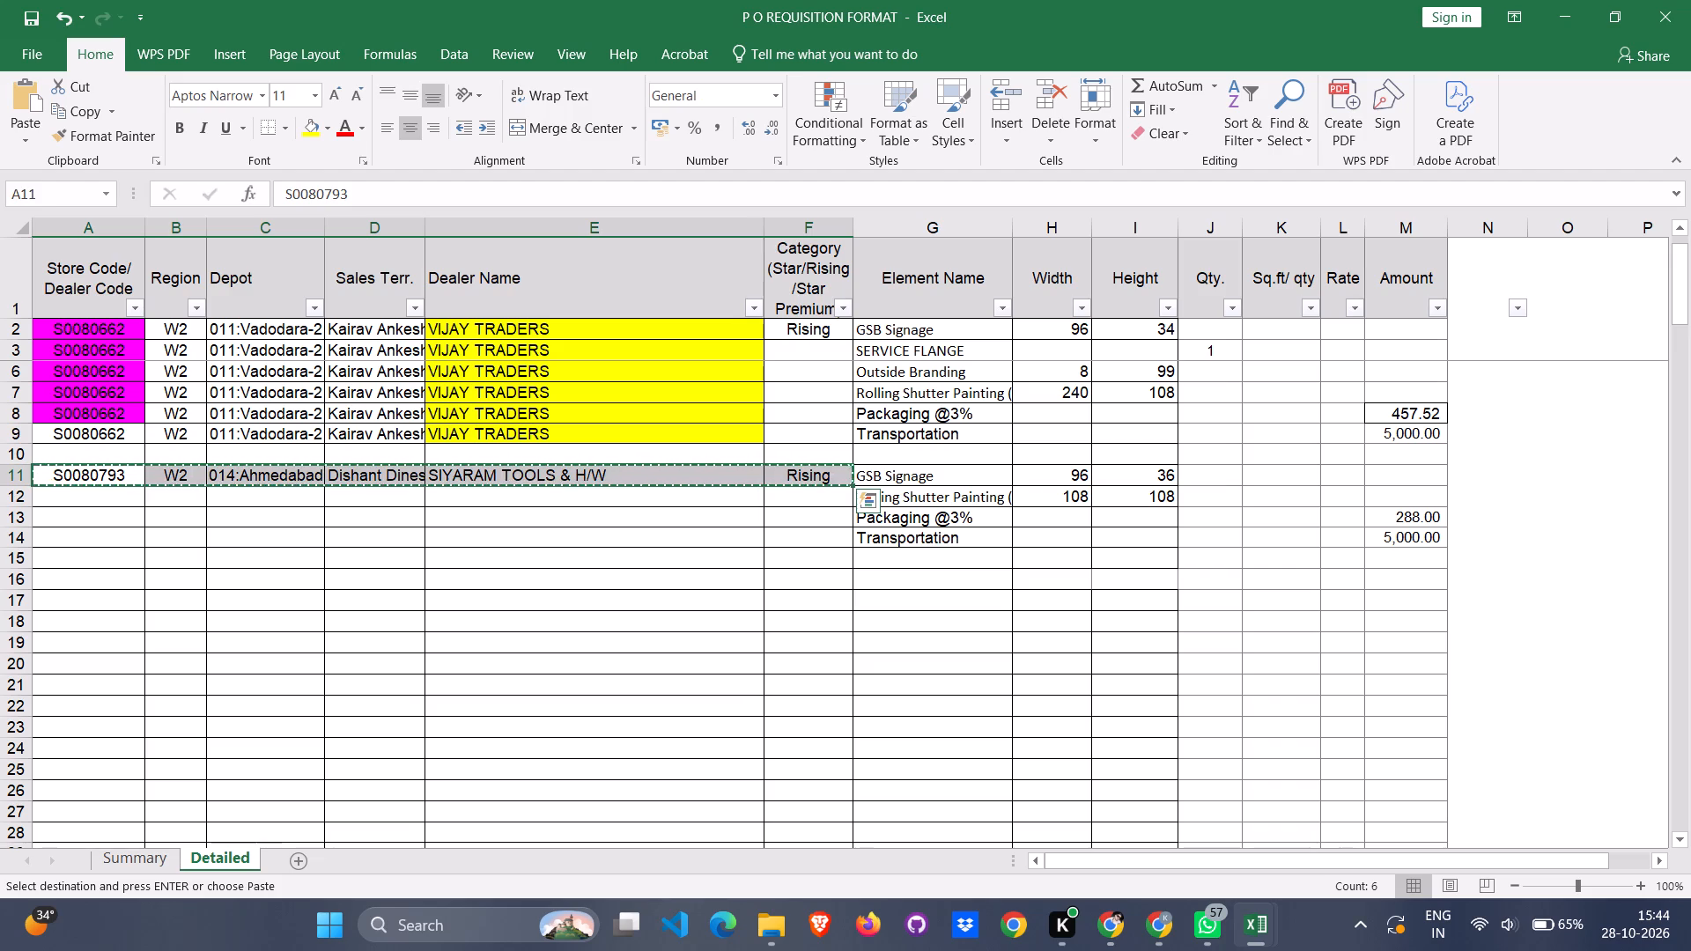
key(shift+Down)
key(shift+Down)
key(shift+Down)
key(ctrl+v)
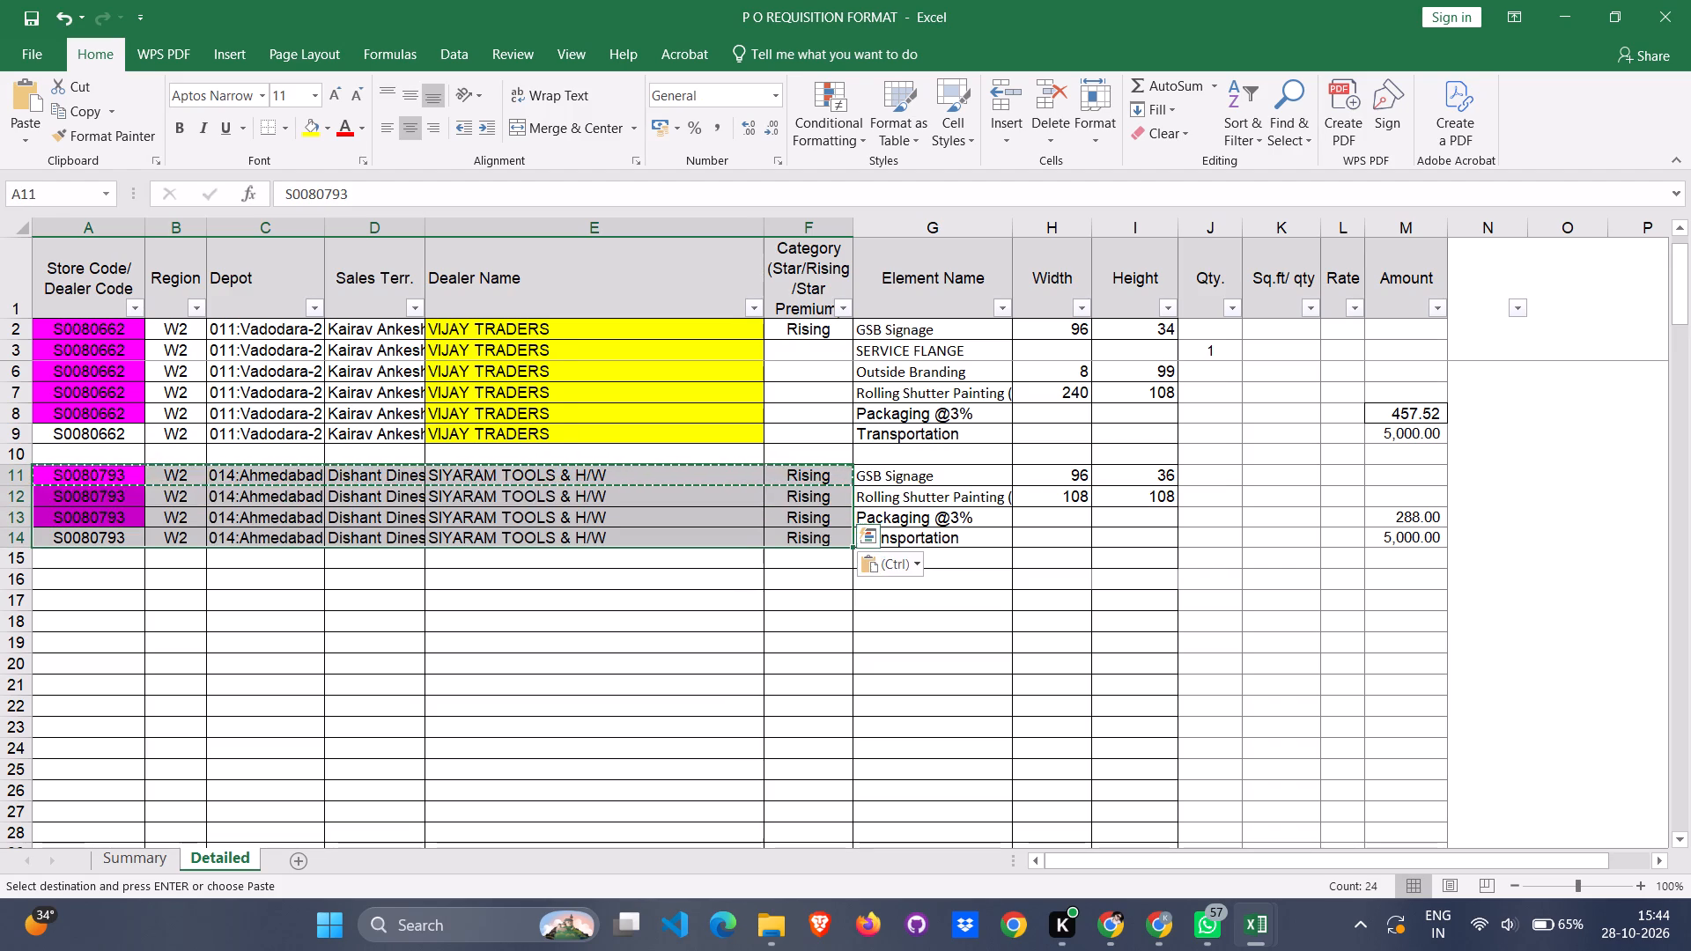
key(ctrl+s)
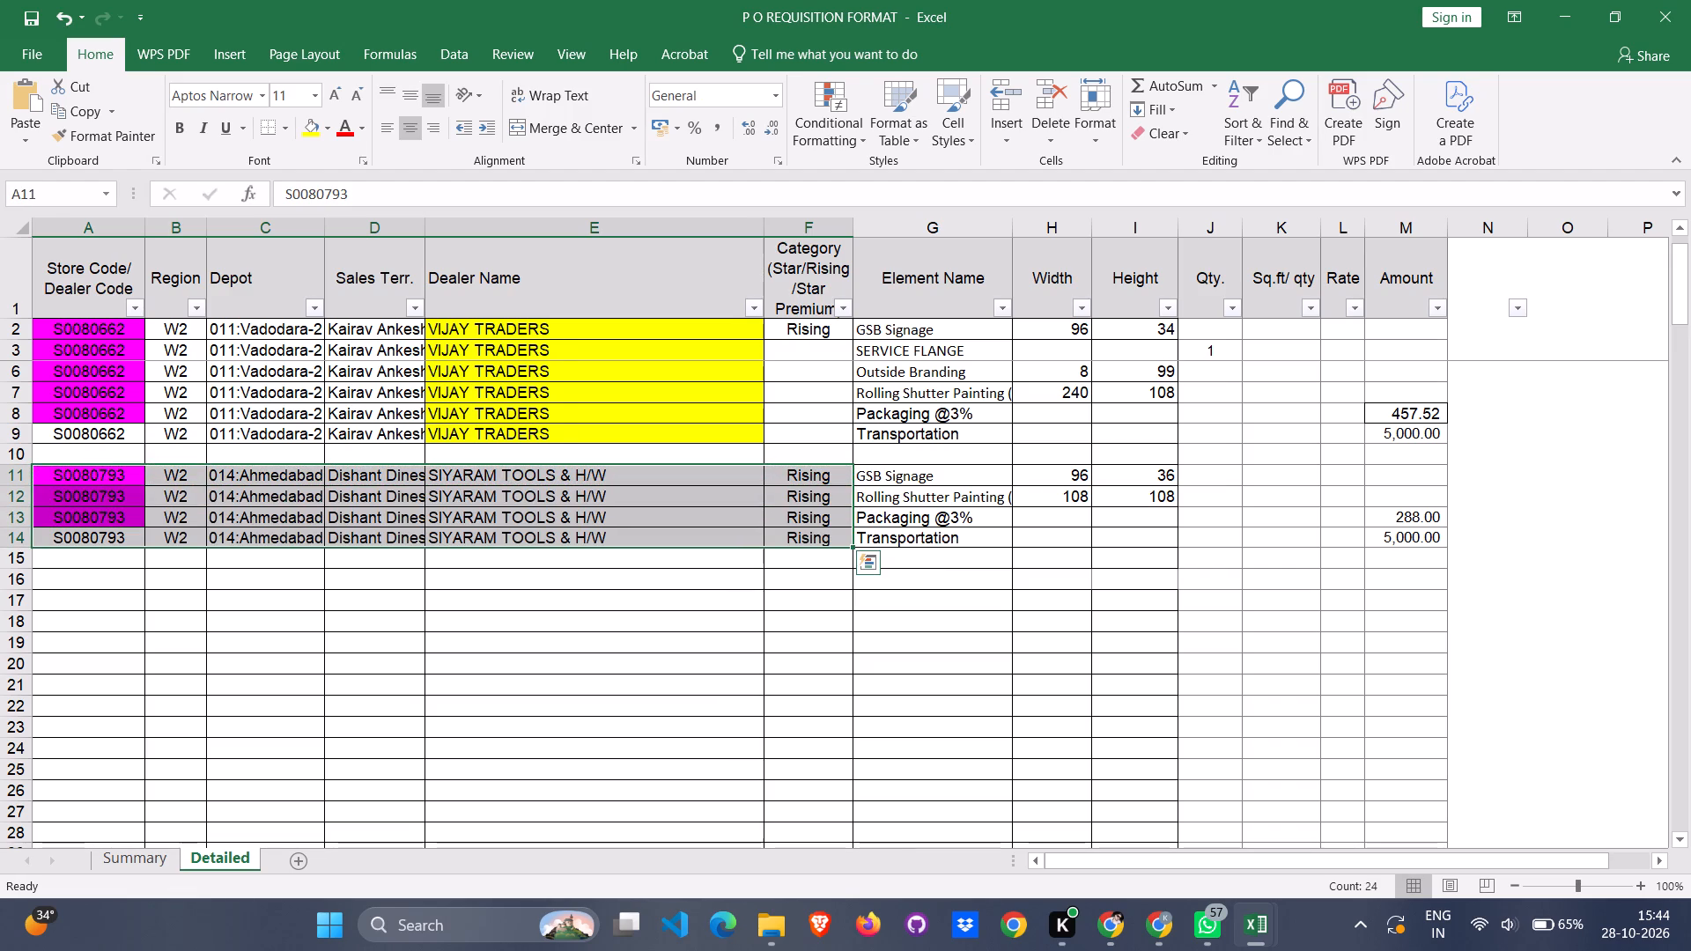
Copy the GIRDHAR HEMRAJ & COMPANY row from the Summary sheet into row 16 of the Detailed sheet.
scroll(339, 667, down, 4)
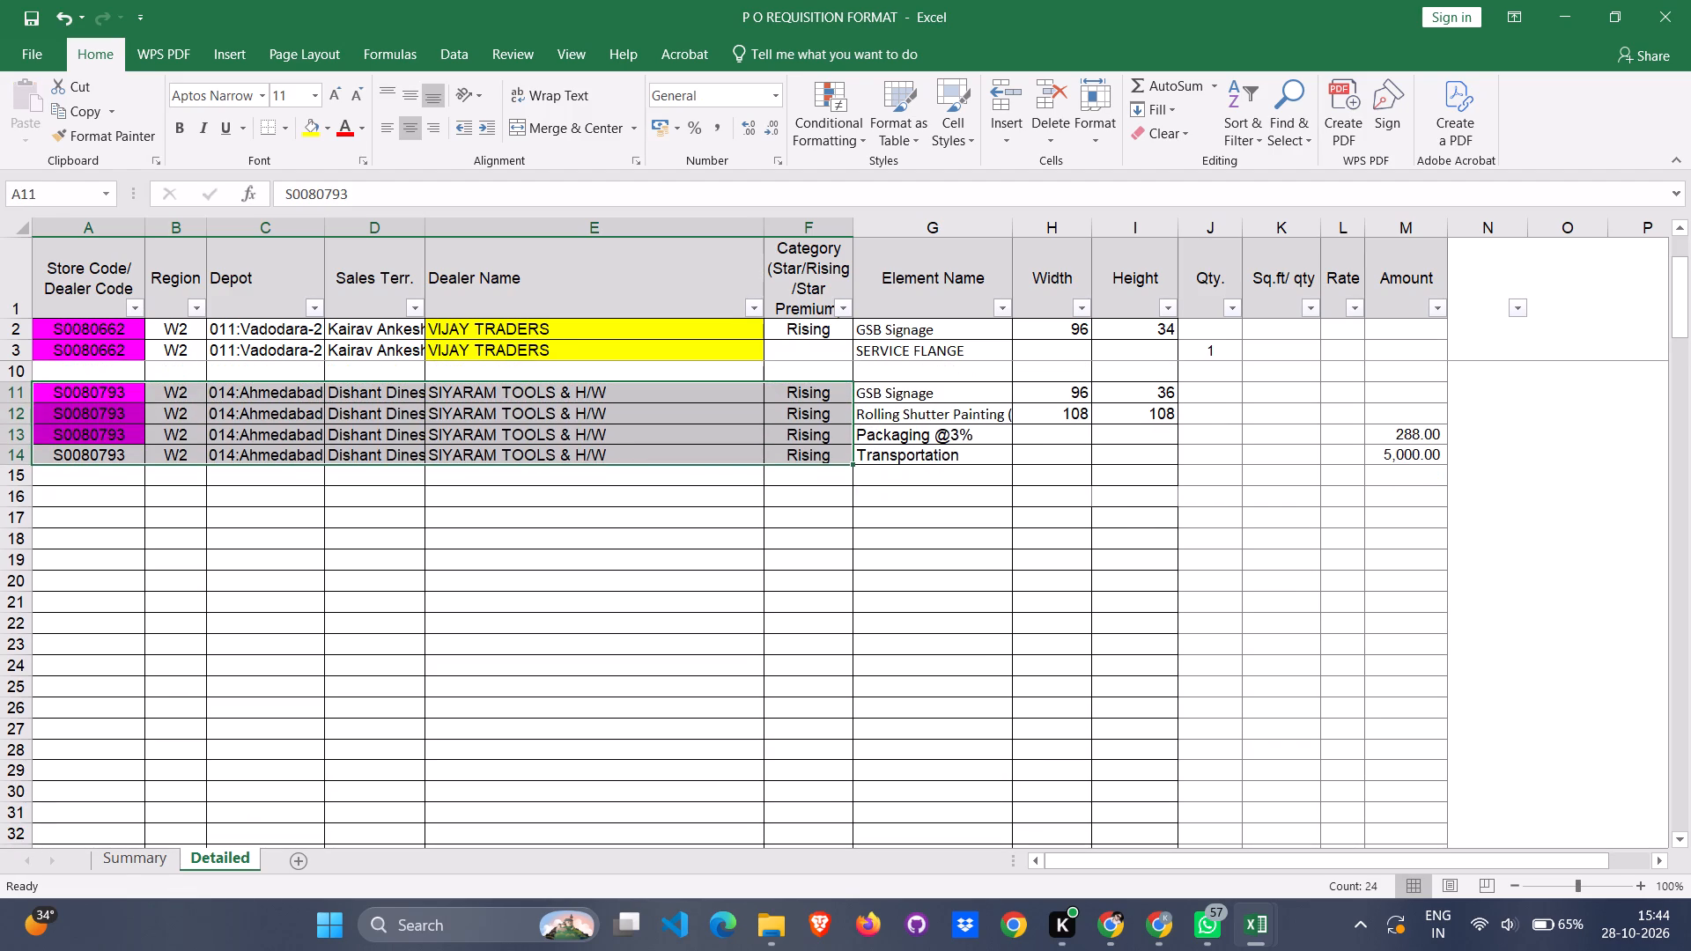
click(137, 864)
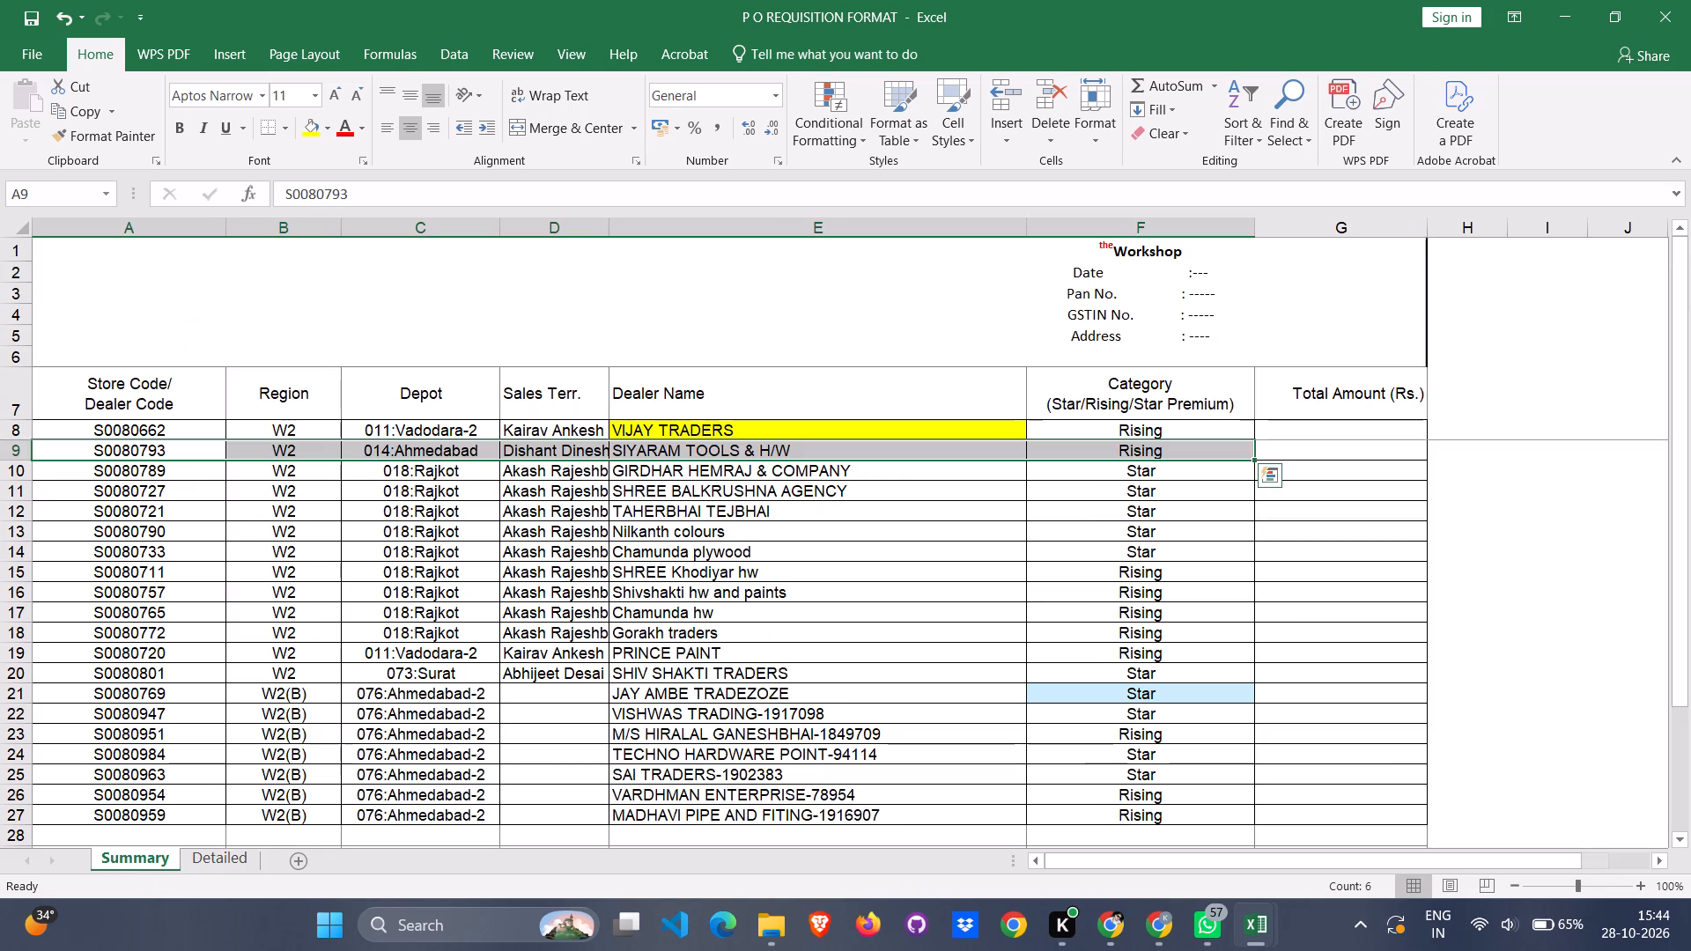
click(107, 474)
key(shift+Right)
key(shift+Right)
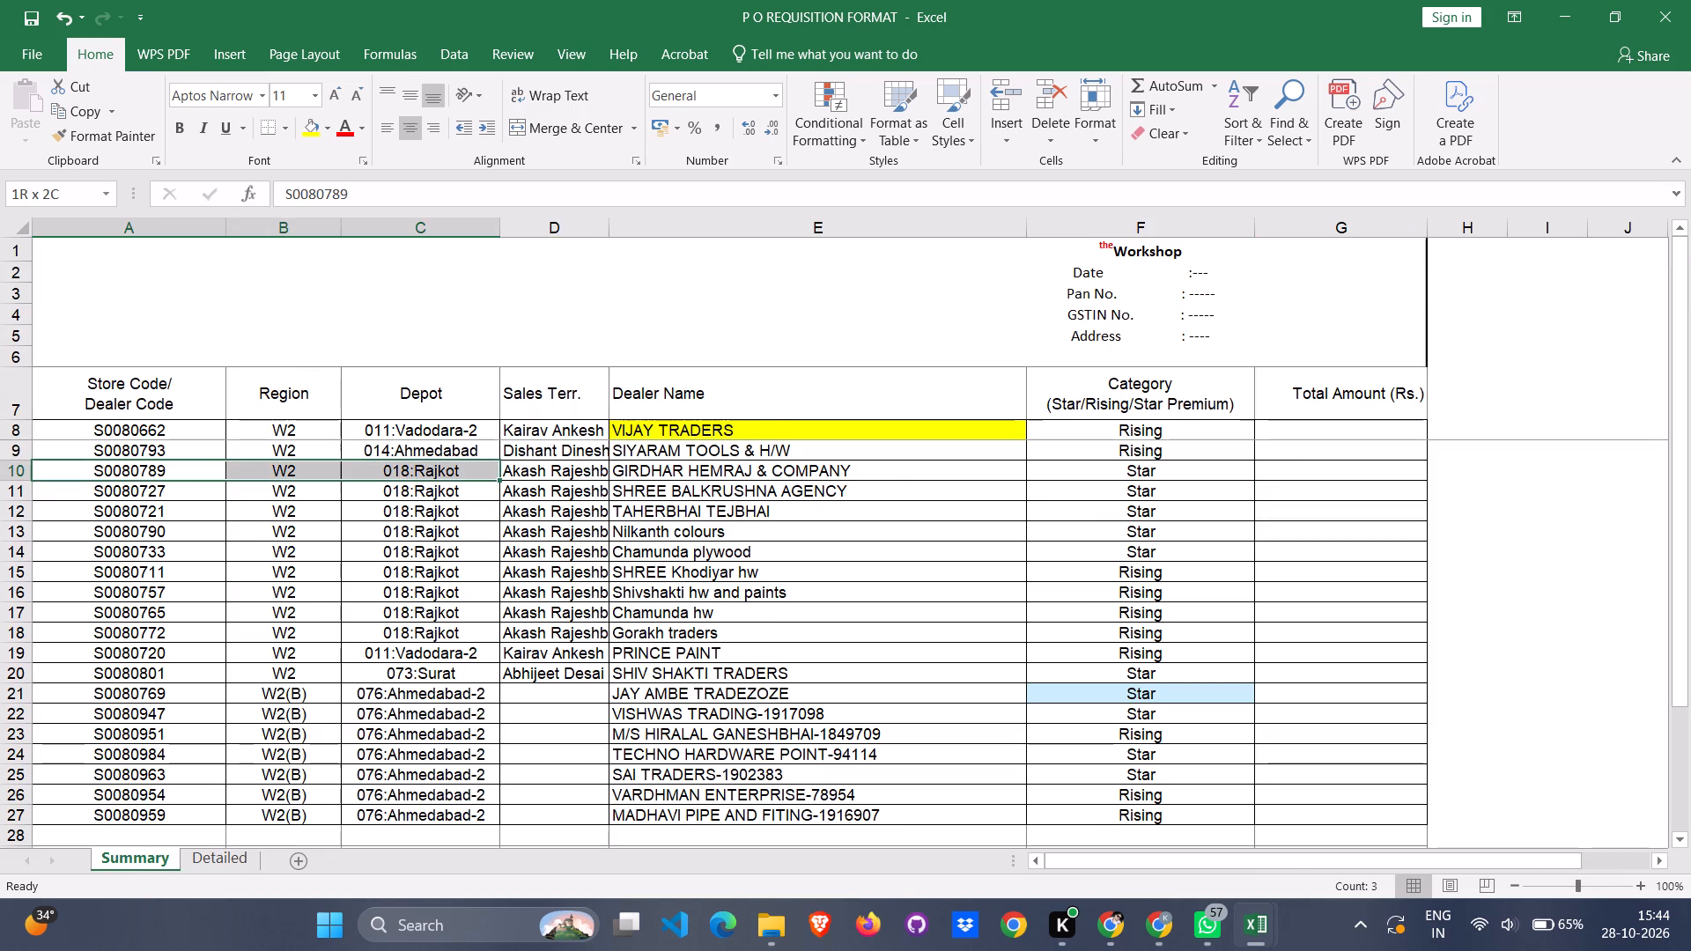
key(shift+Right)
key(shift+Right)
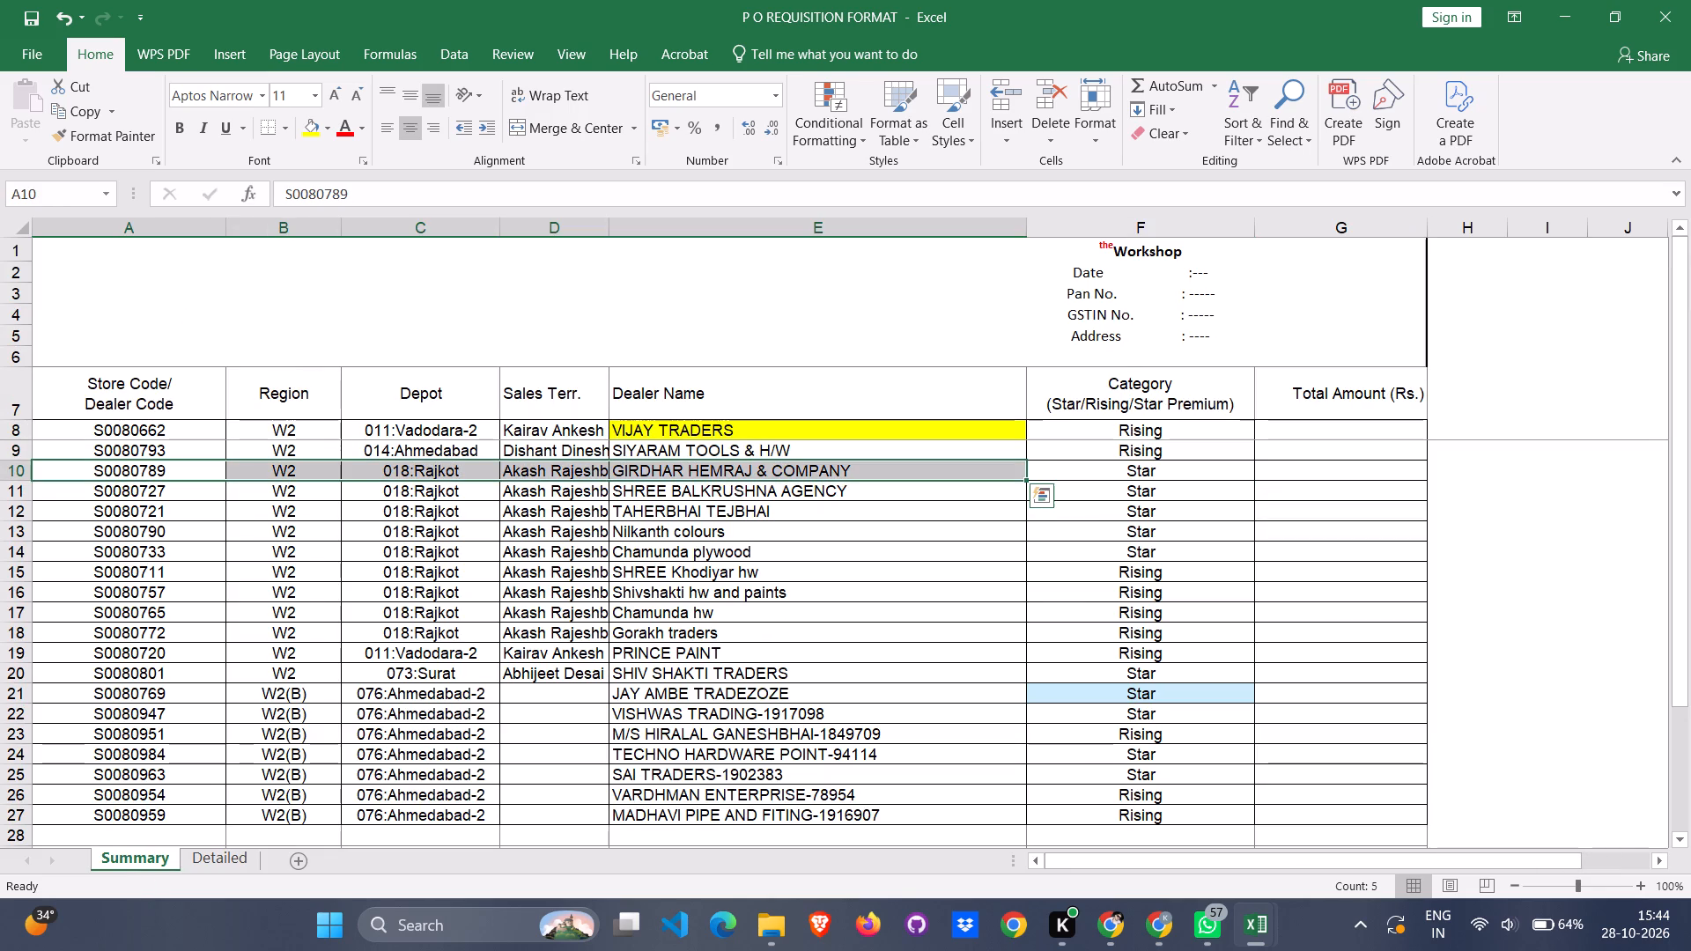
click(25, 464)
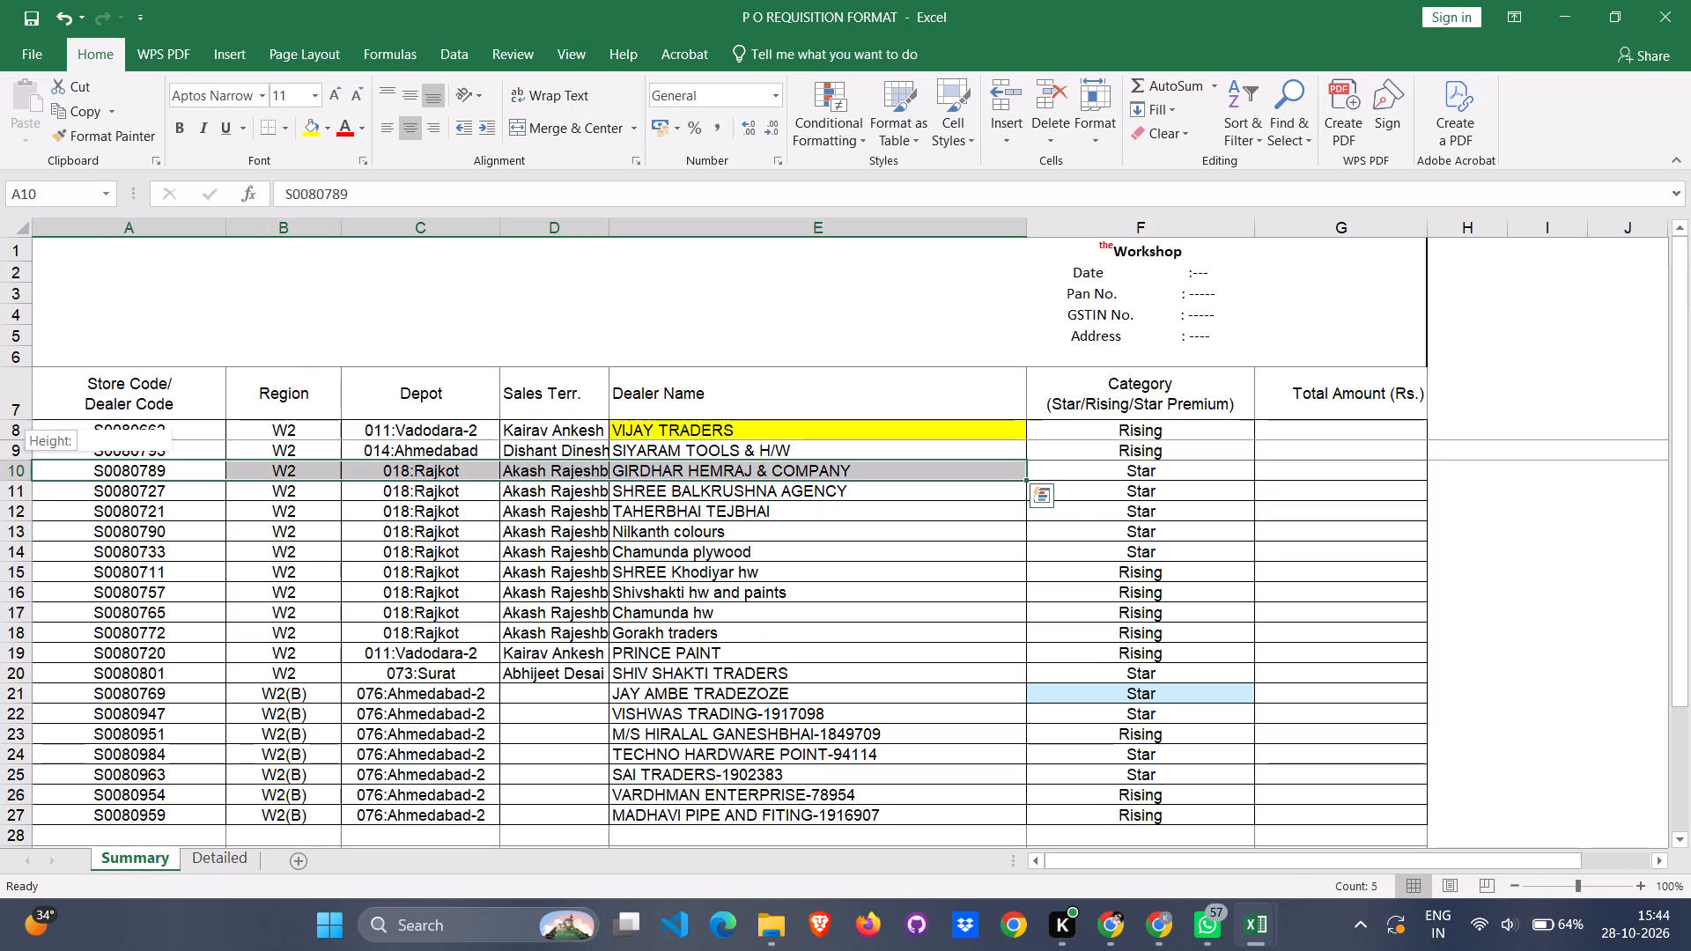
click(11, 472)
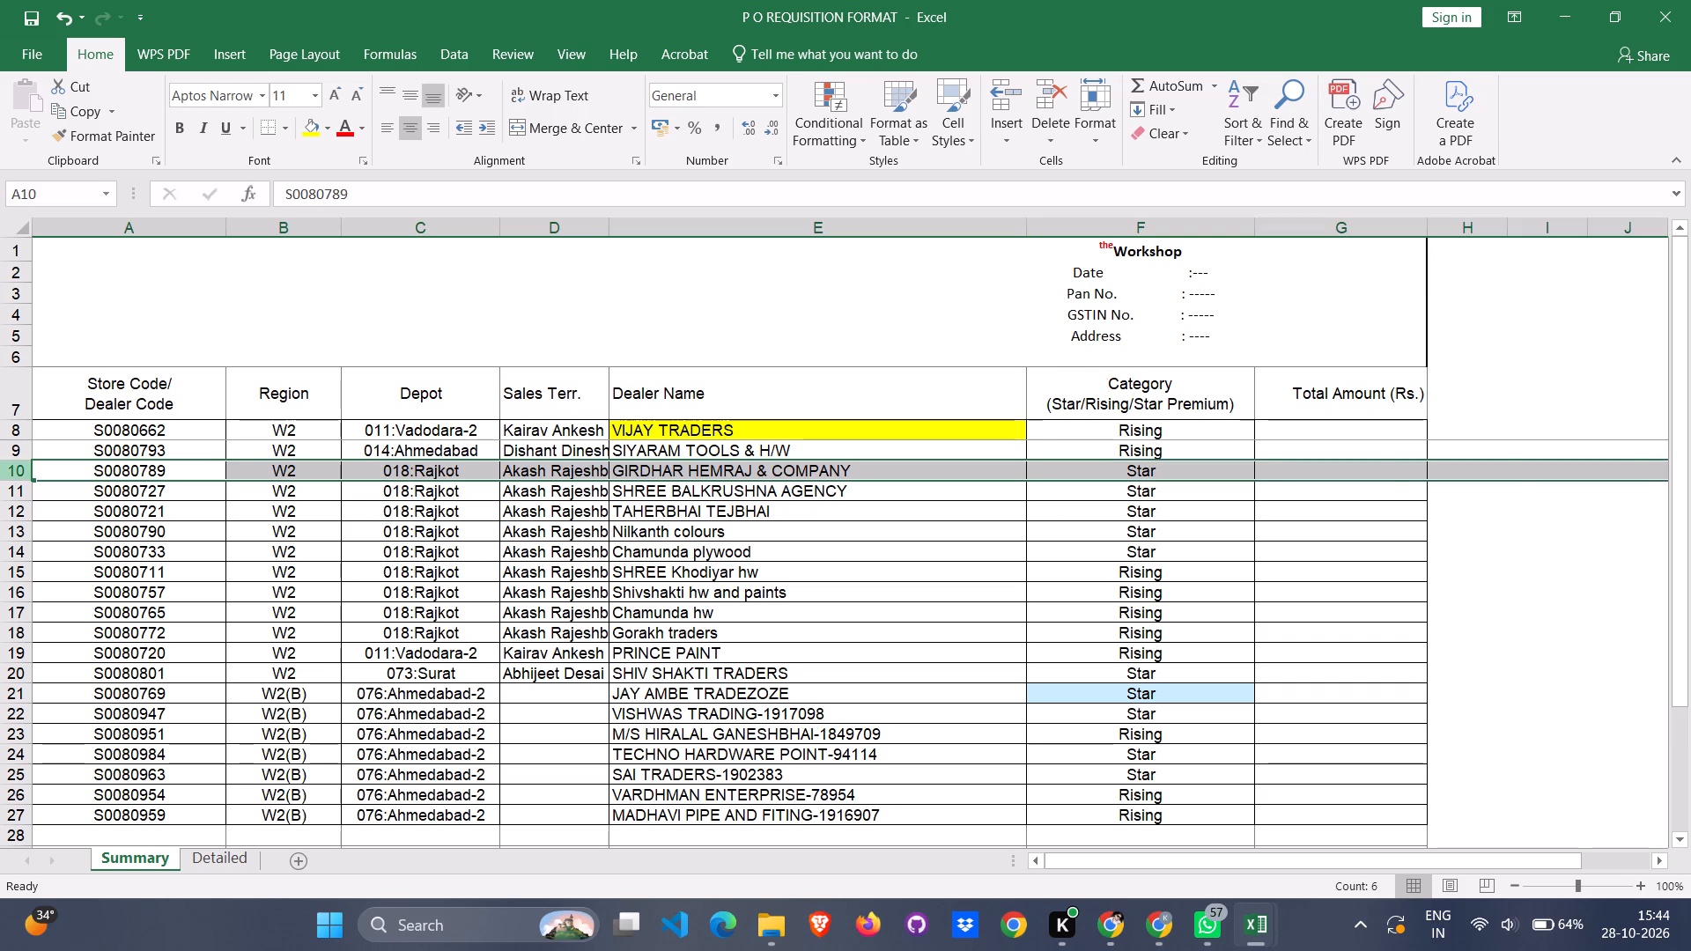
key(ctrl+c)
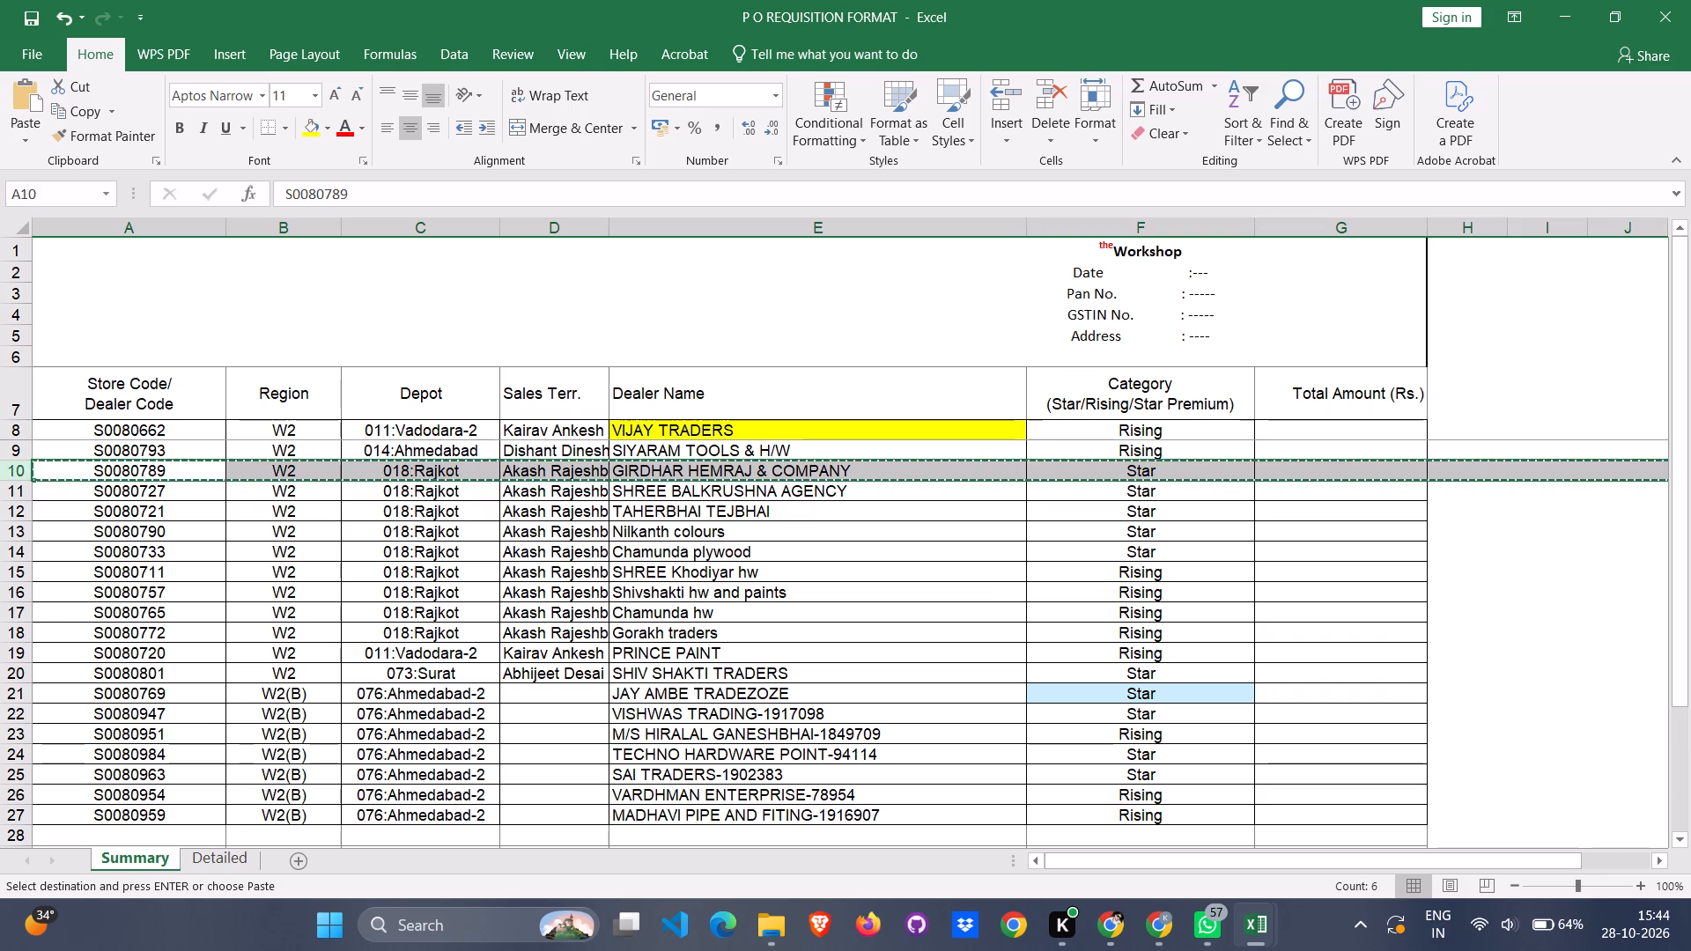
click(234, 858)
click(79, 505)
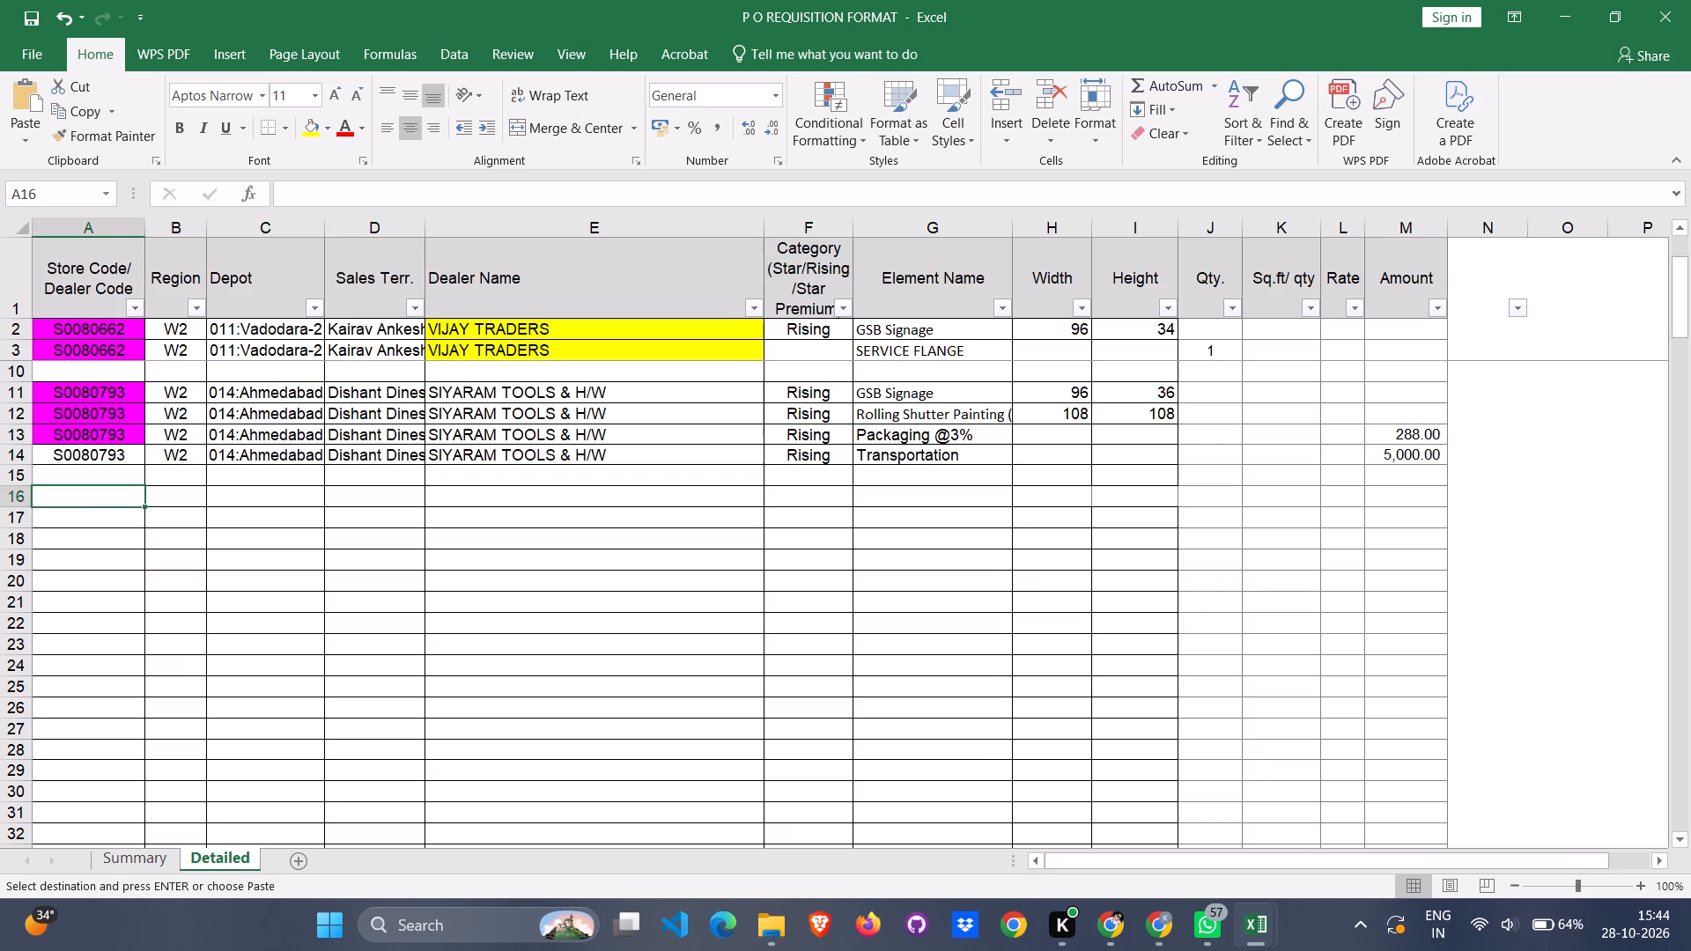
key(ctrl+v)
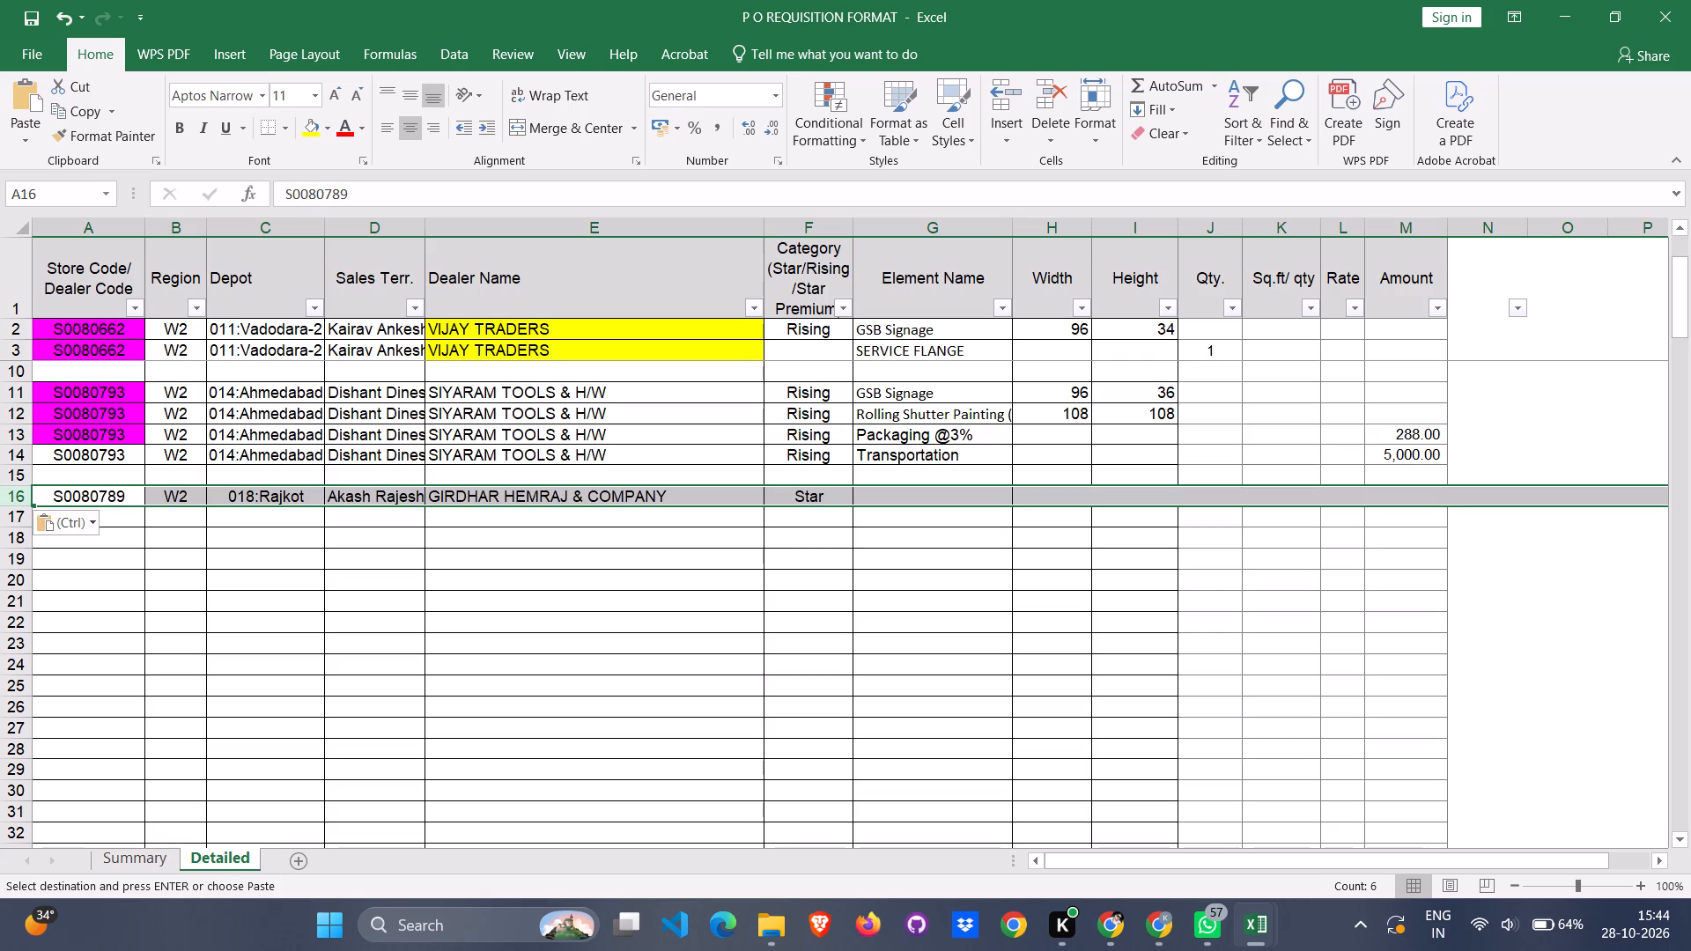
Close the SIYARAM quotation, search the SEPARATAION ESTIMATE folder for GIRD and open the GIRDHAR HEMRAJ & CO. quotation.
click(916, 498)
key(alt+Tab)
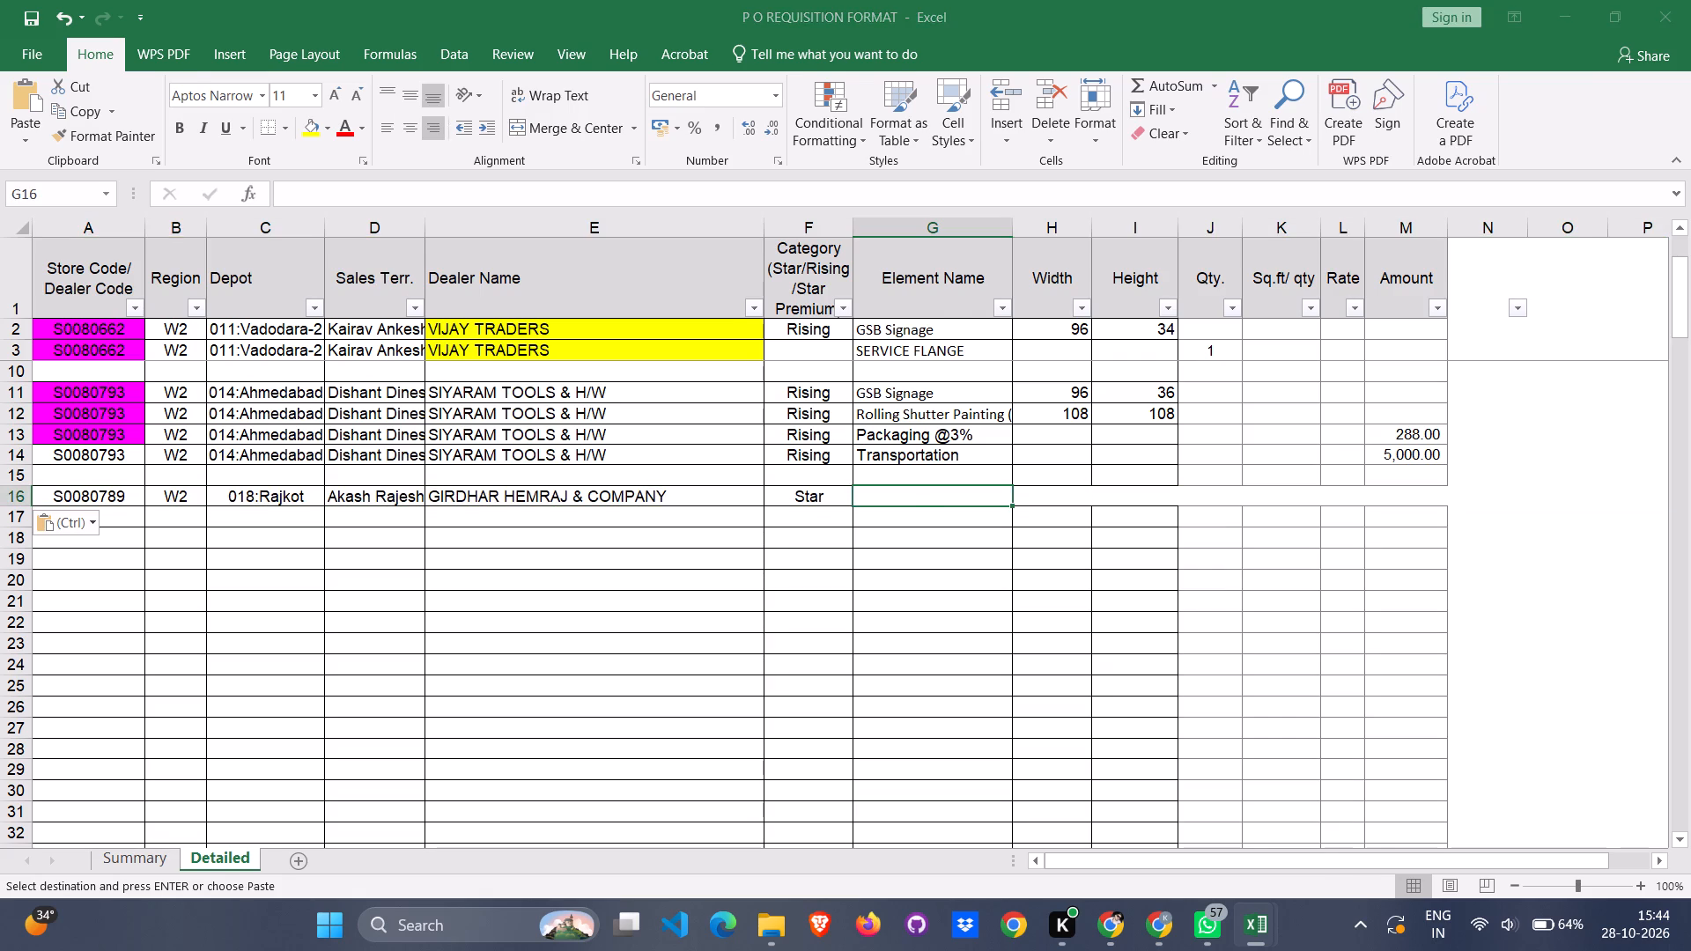
click(1662, 10)
key(alt+Tab)
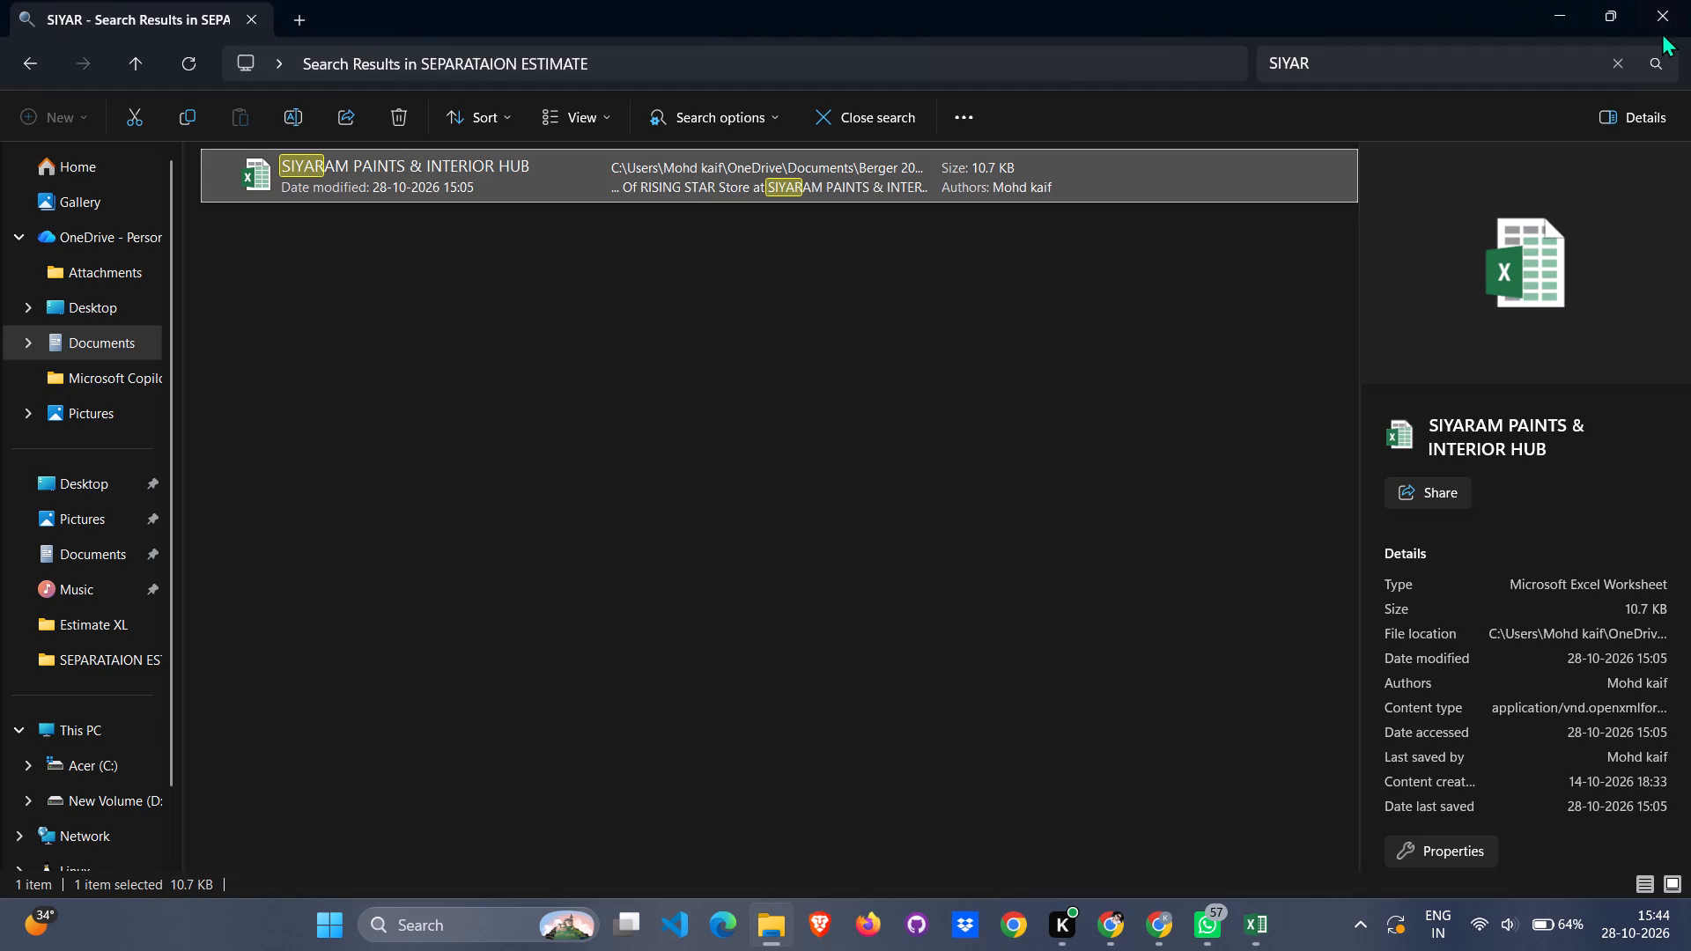
click(1611, 66)
text(GIRD)
double_click(469, 193)
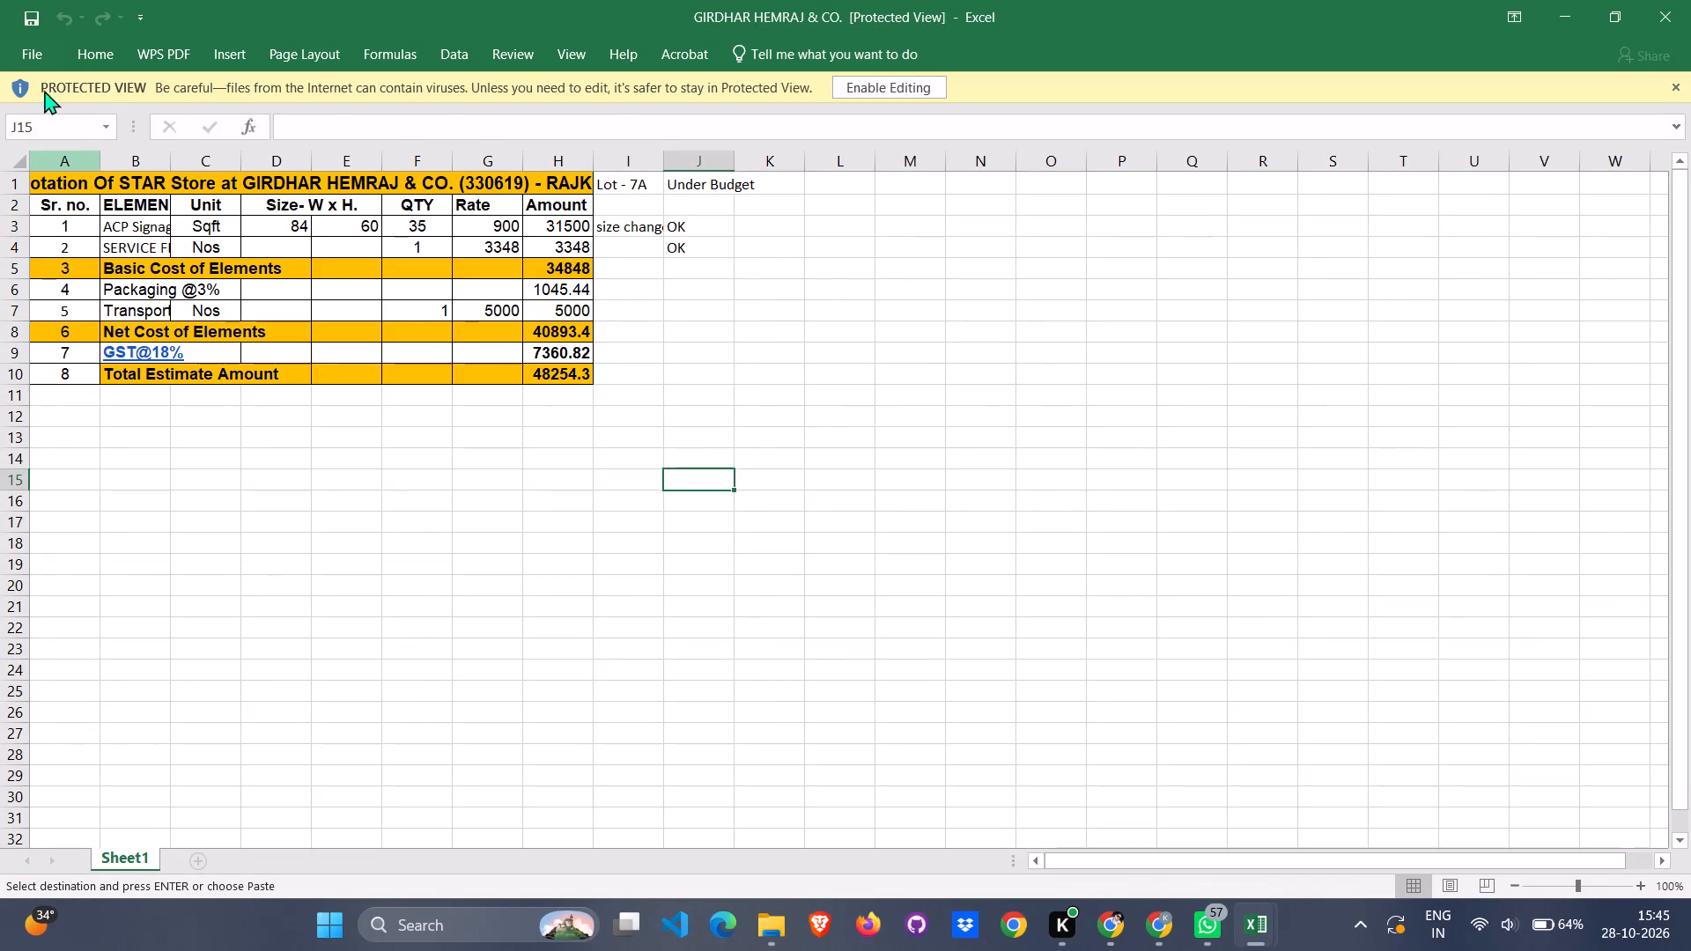
Copy the ACP Signage and SERVICE FLANGE element names from the GIRDHAR quotation into G16:G17 of the Detailed sheet.
click(129, 229)
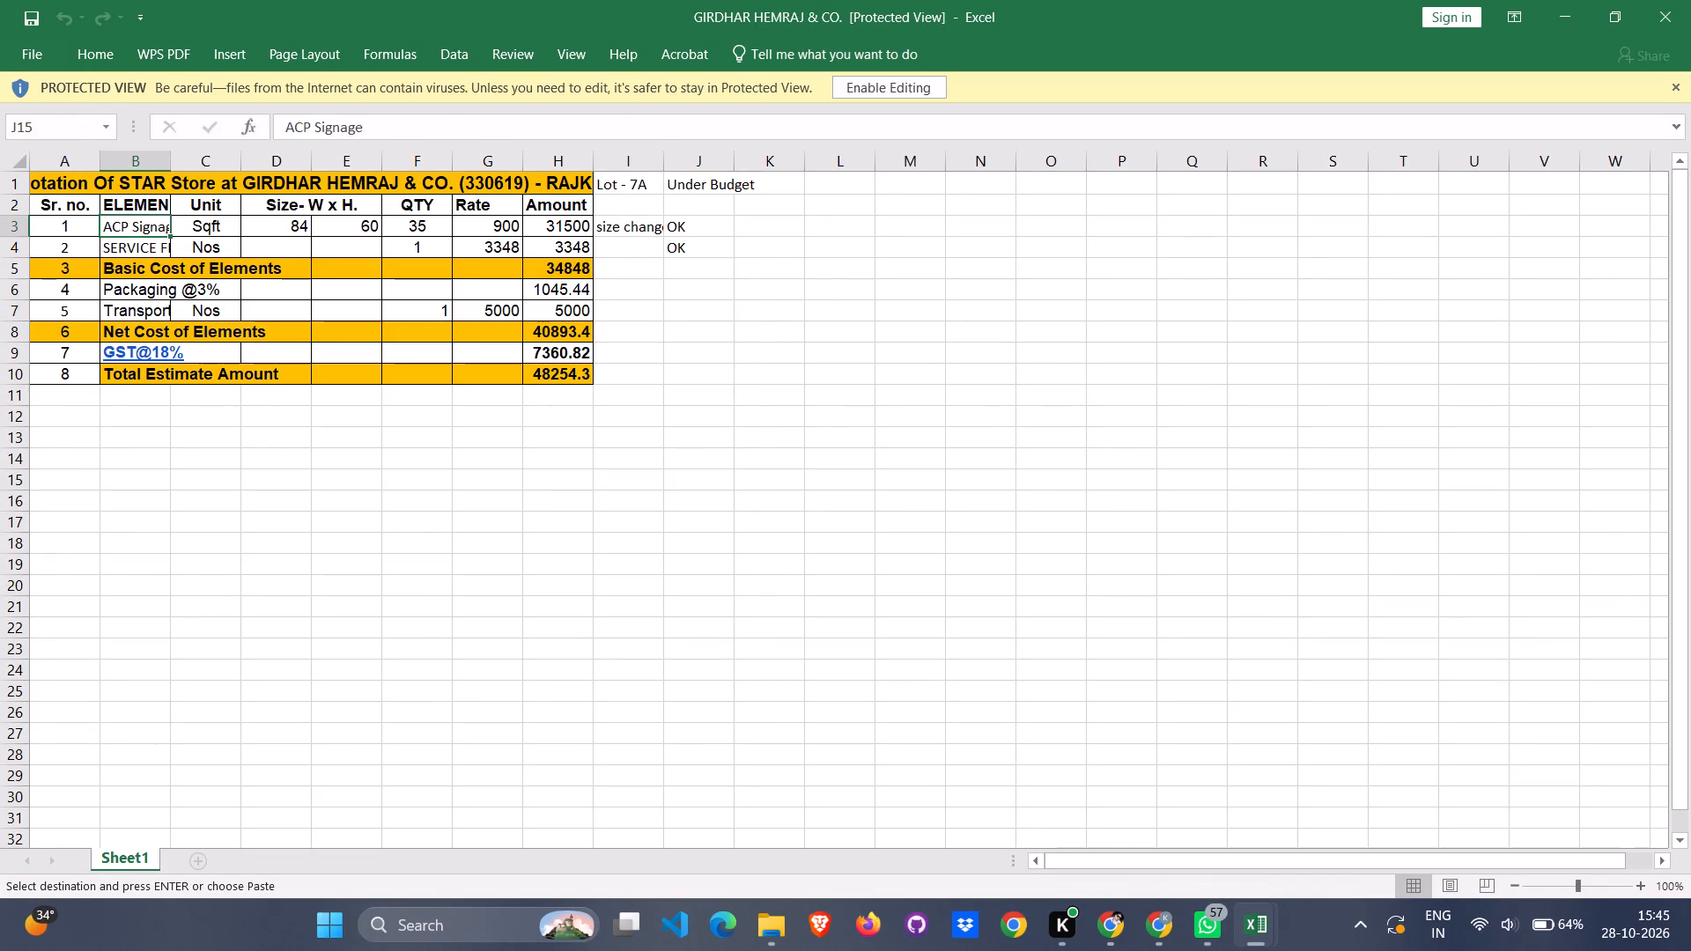
key(shift+Down)
key(ctrl+c)
key(alt+Tab)
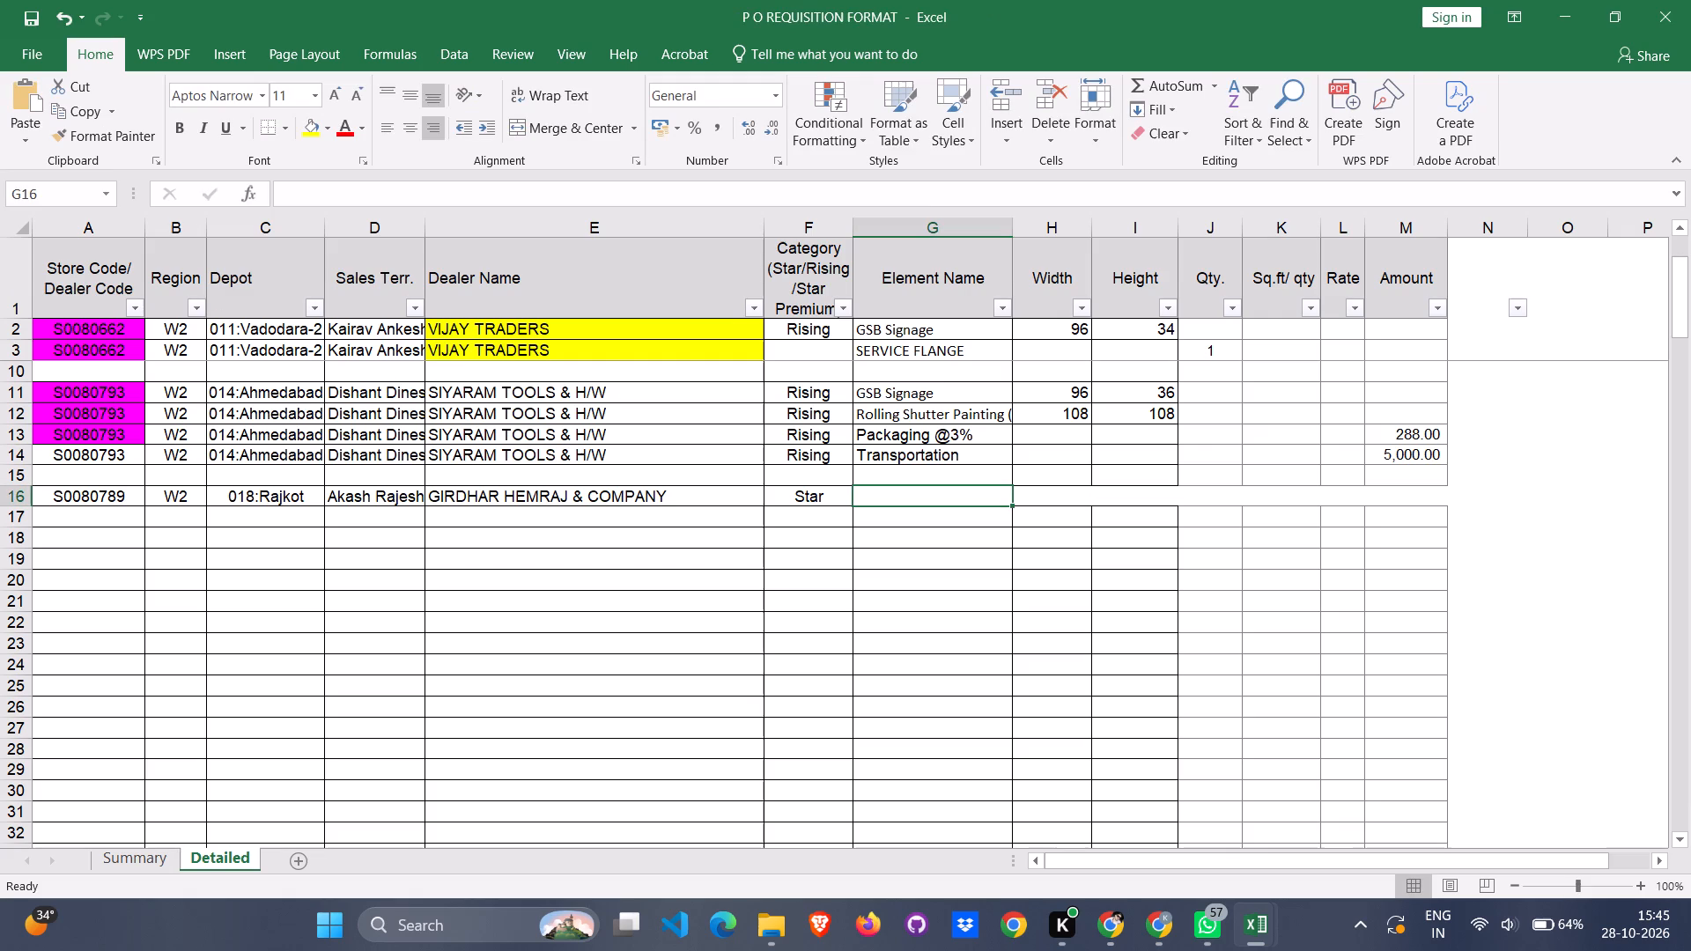
key(ctrl+v)
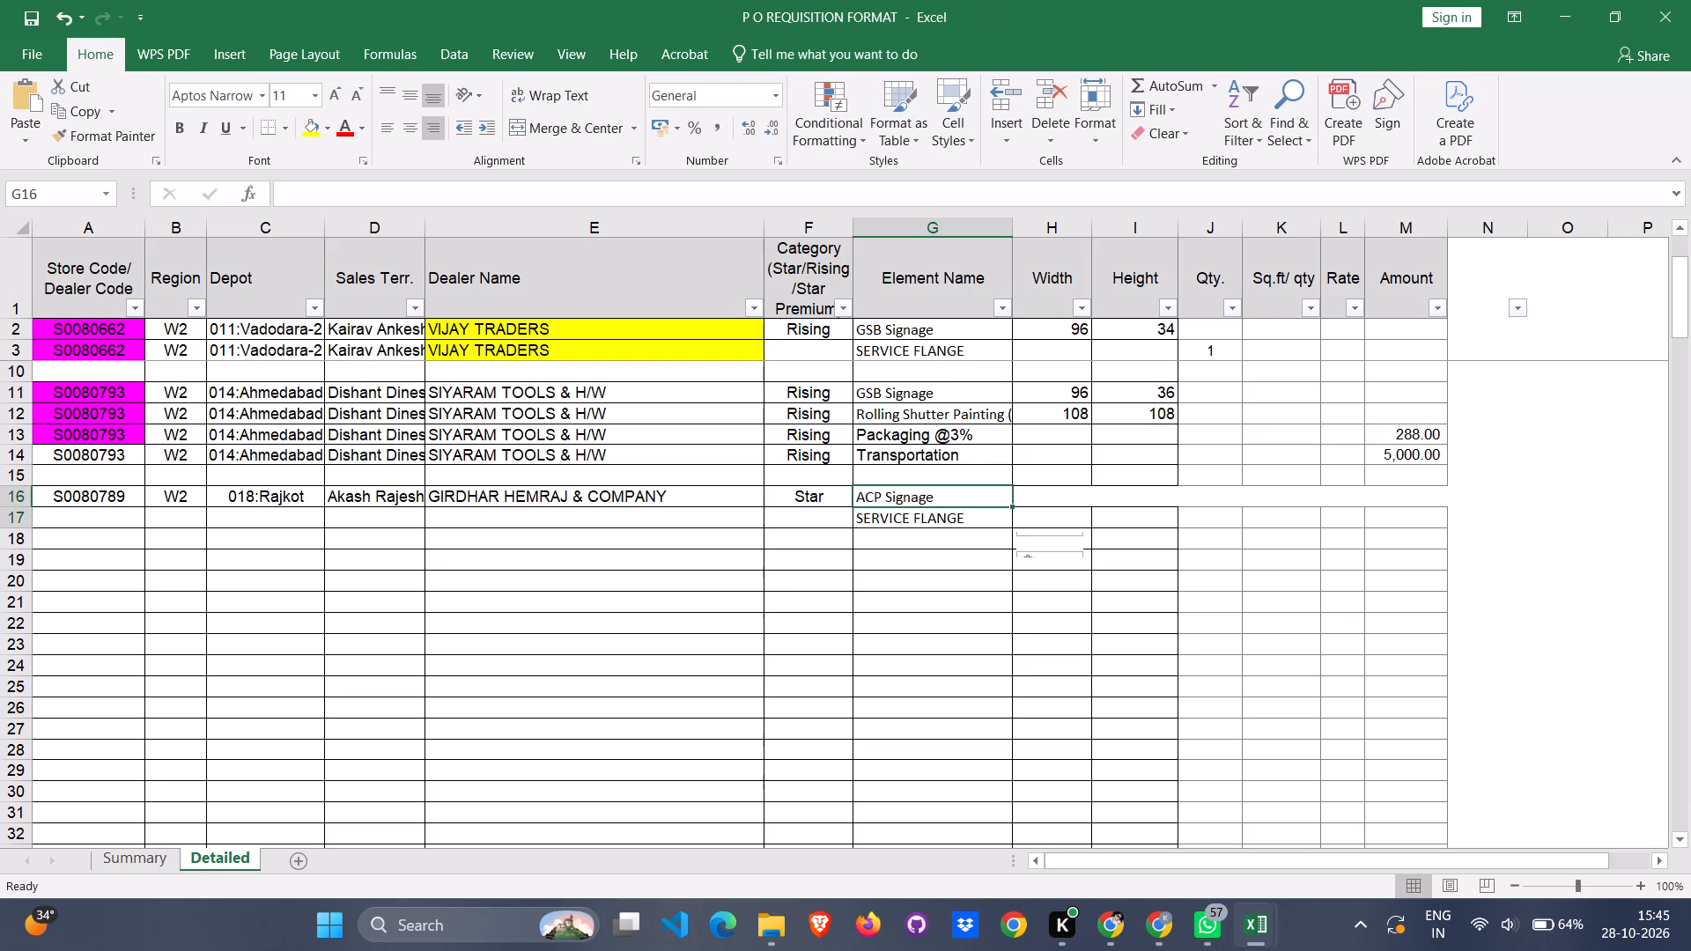
Copy the ACP Signage size 84 x 60 from the GIRDHAR HEMRAJ & CO. quotation into H16:I16 of the Detailed sheet and save.
click(1045, 490)
key(alt+Tab)
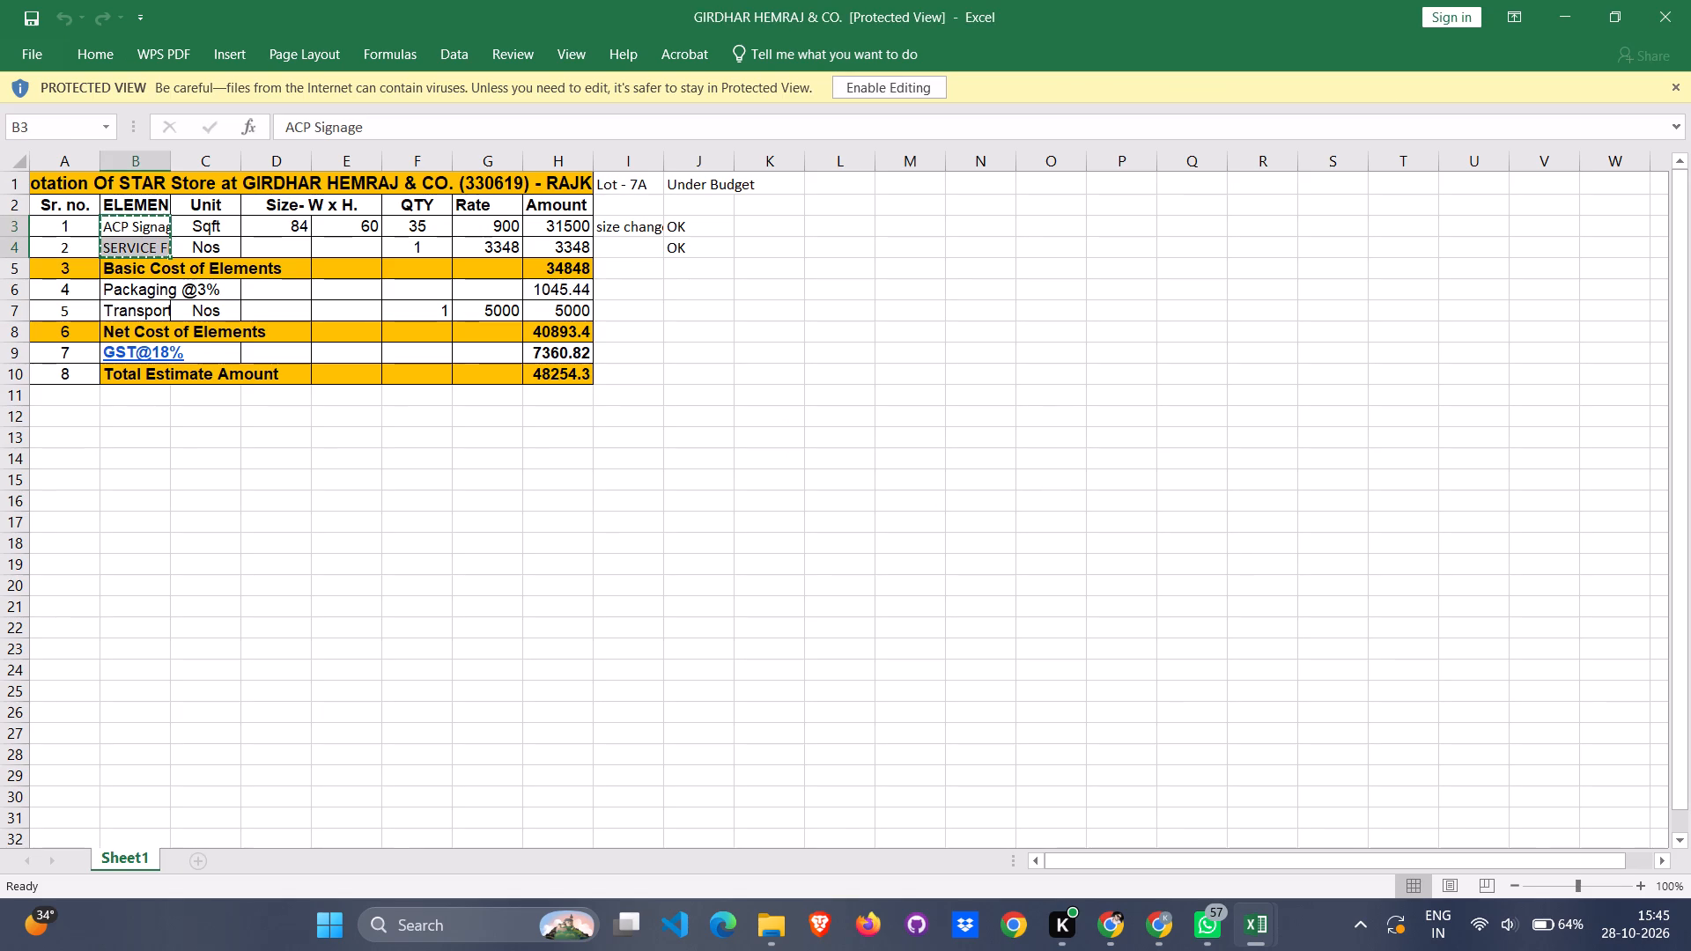
click(272, 225)
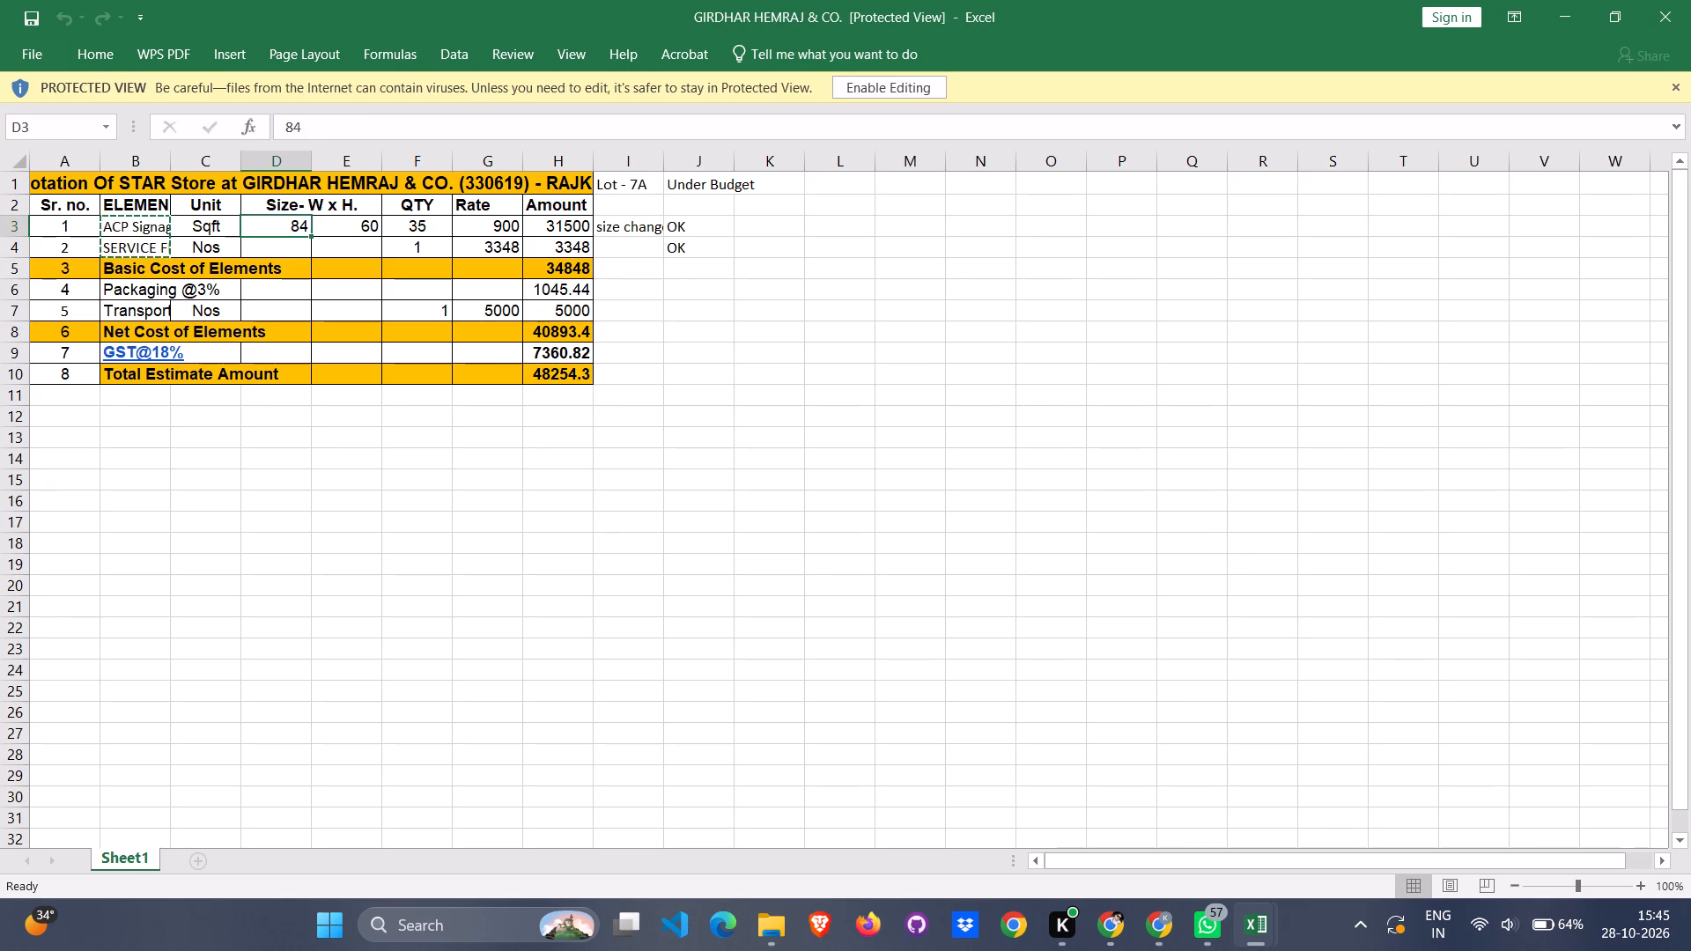
key(shift+Right)
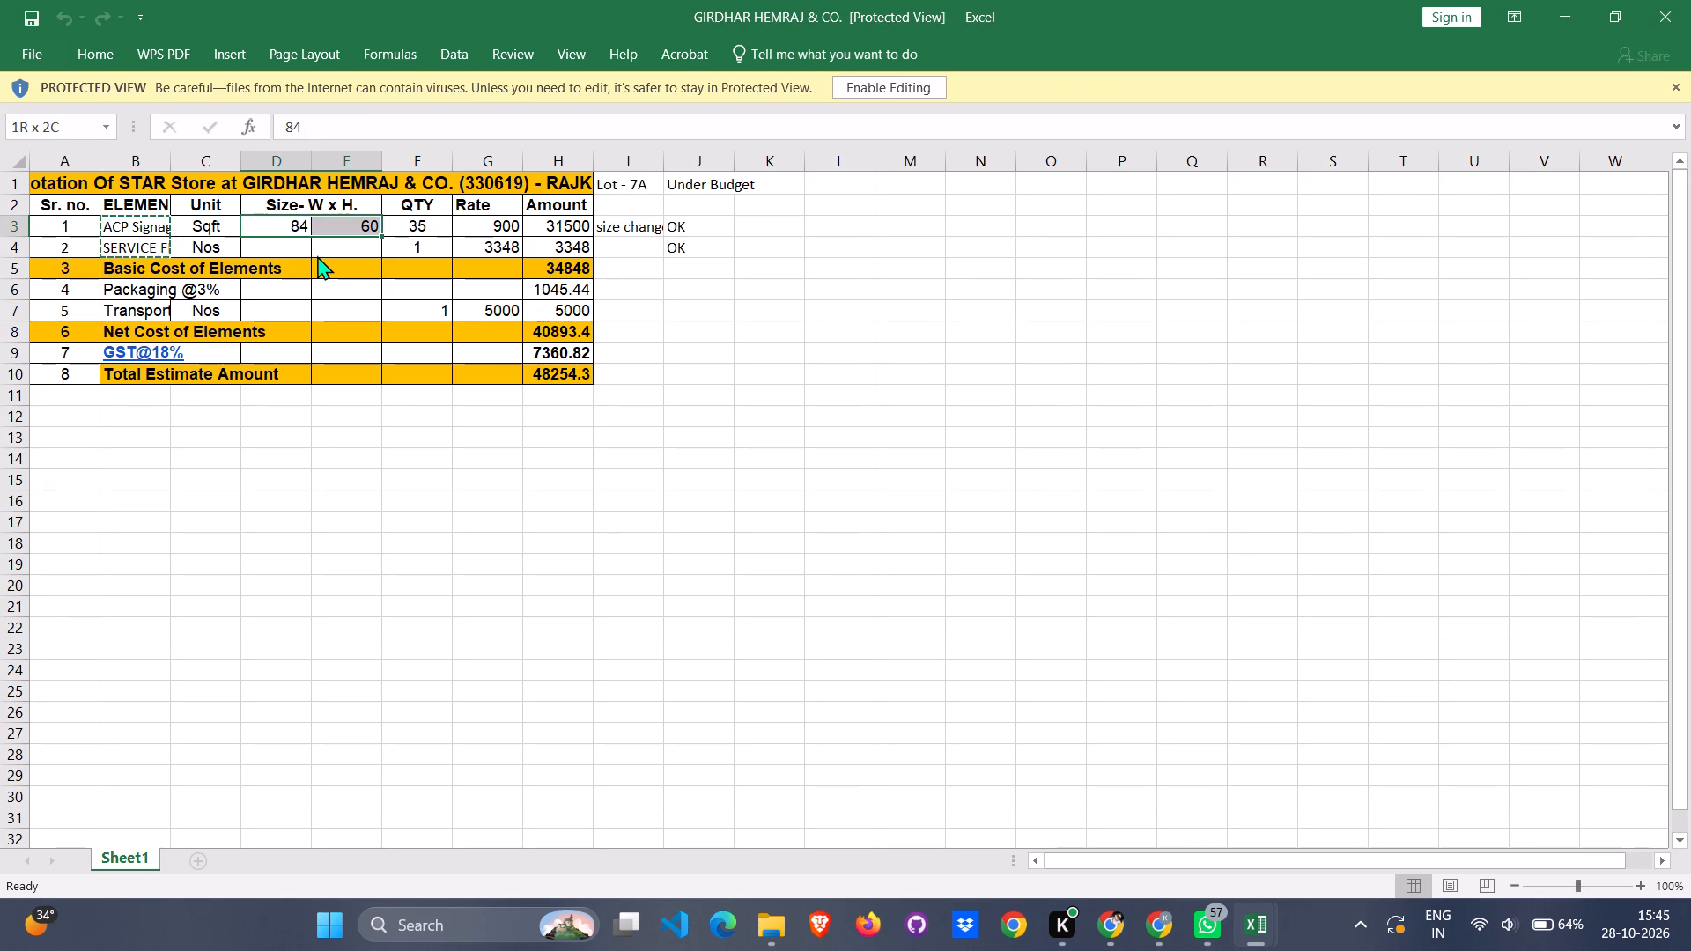
key(ctrl+c)
key(alt+Tab)
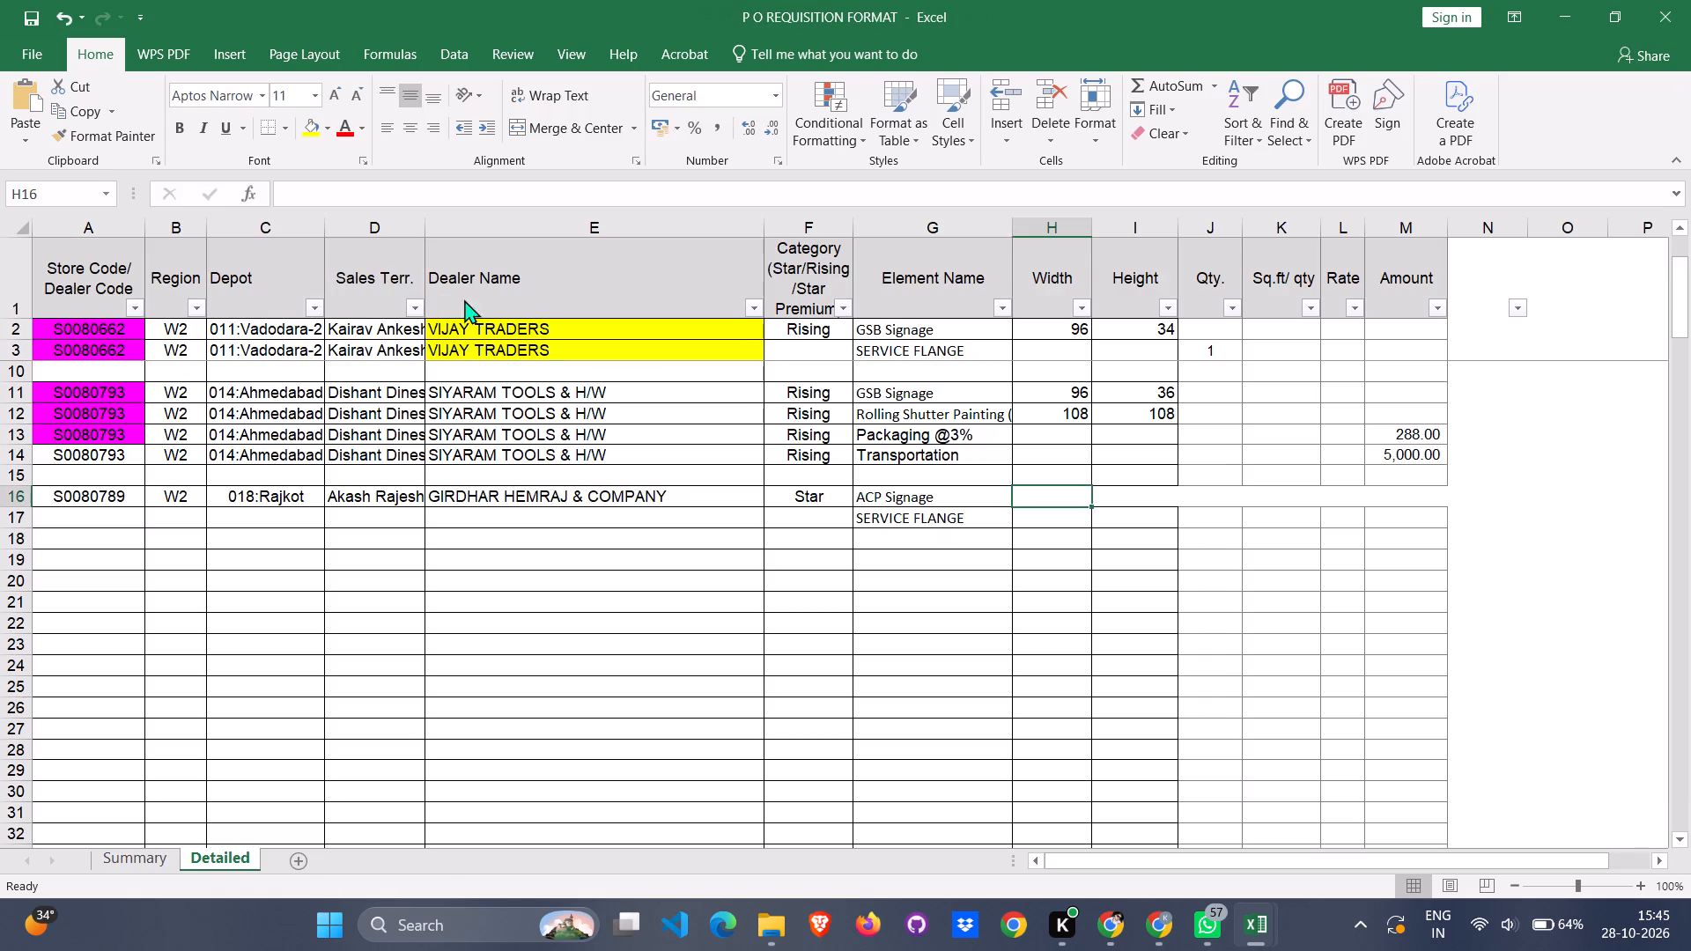
key(ctrl+v)
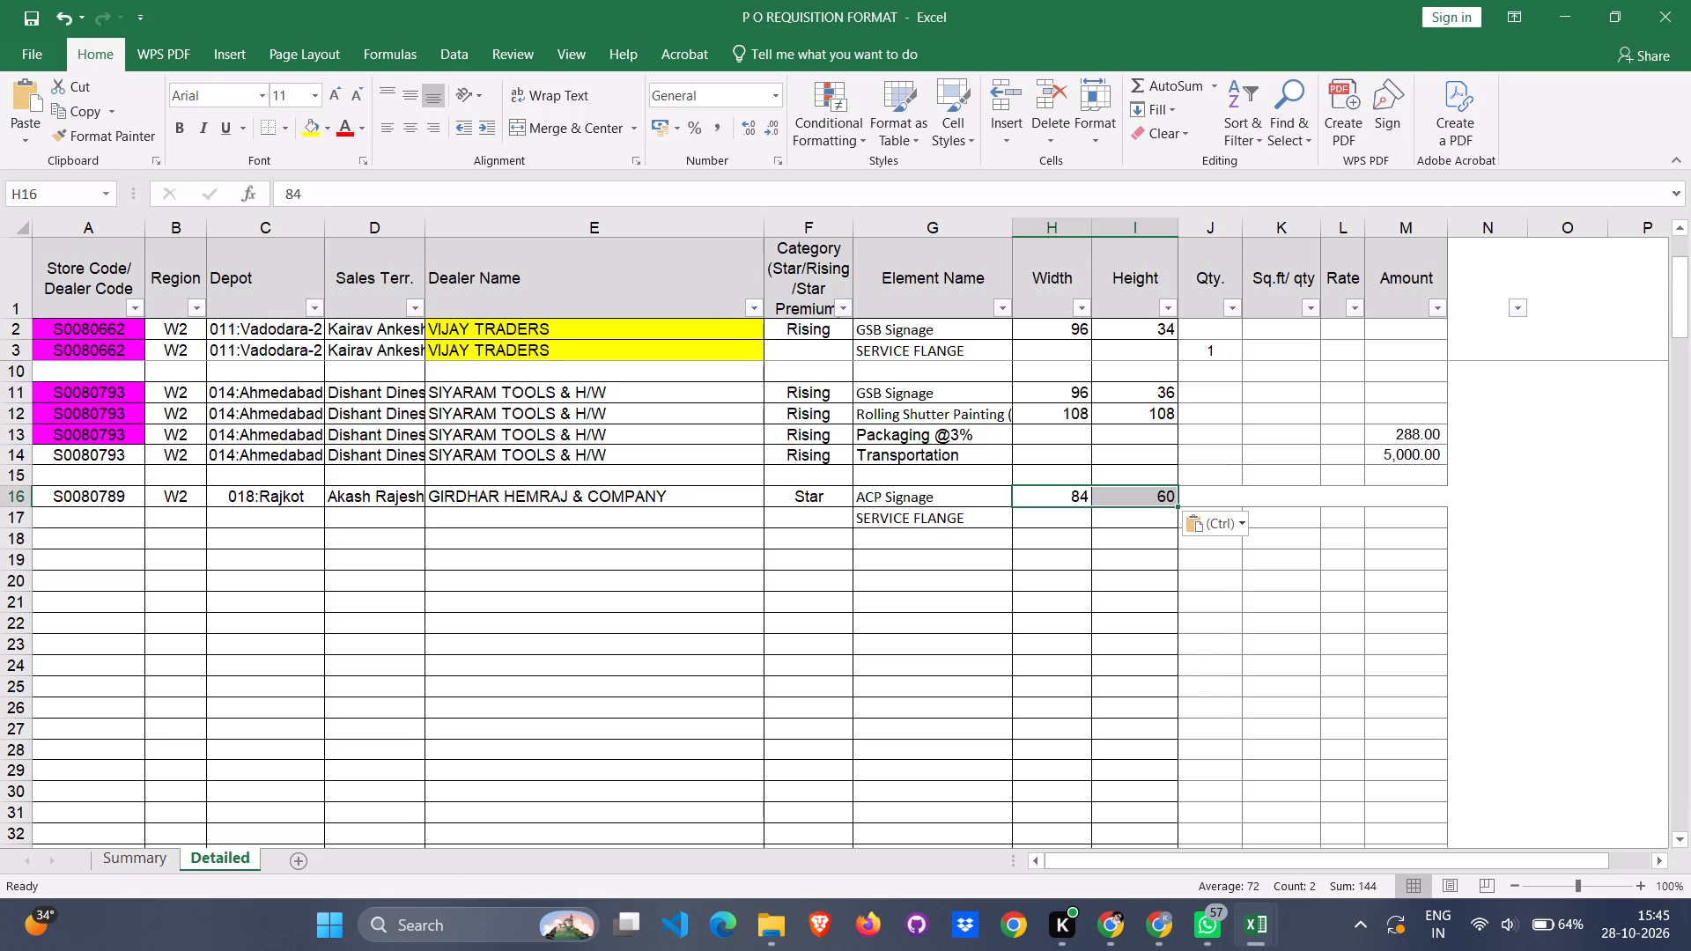
key(ctrl+s)
Enter quantity 1 for the GIRDHAR SERVICE FLANGE in J17, checking against the quotation, and save the workbook.
key(alt+Tab)
key(alt+Tab)
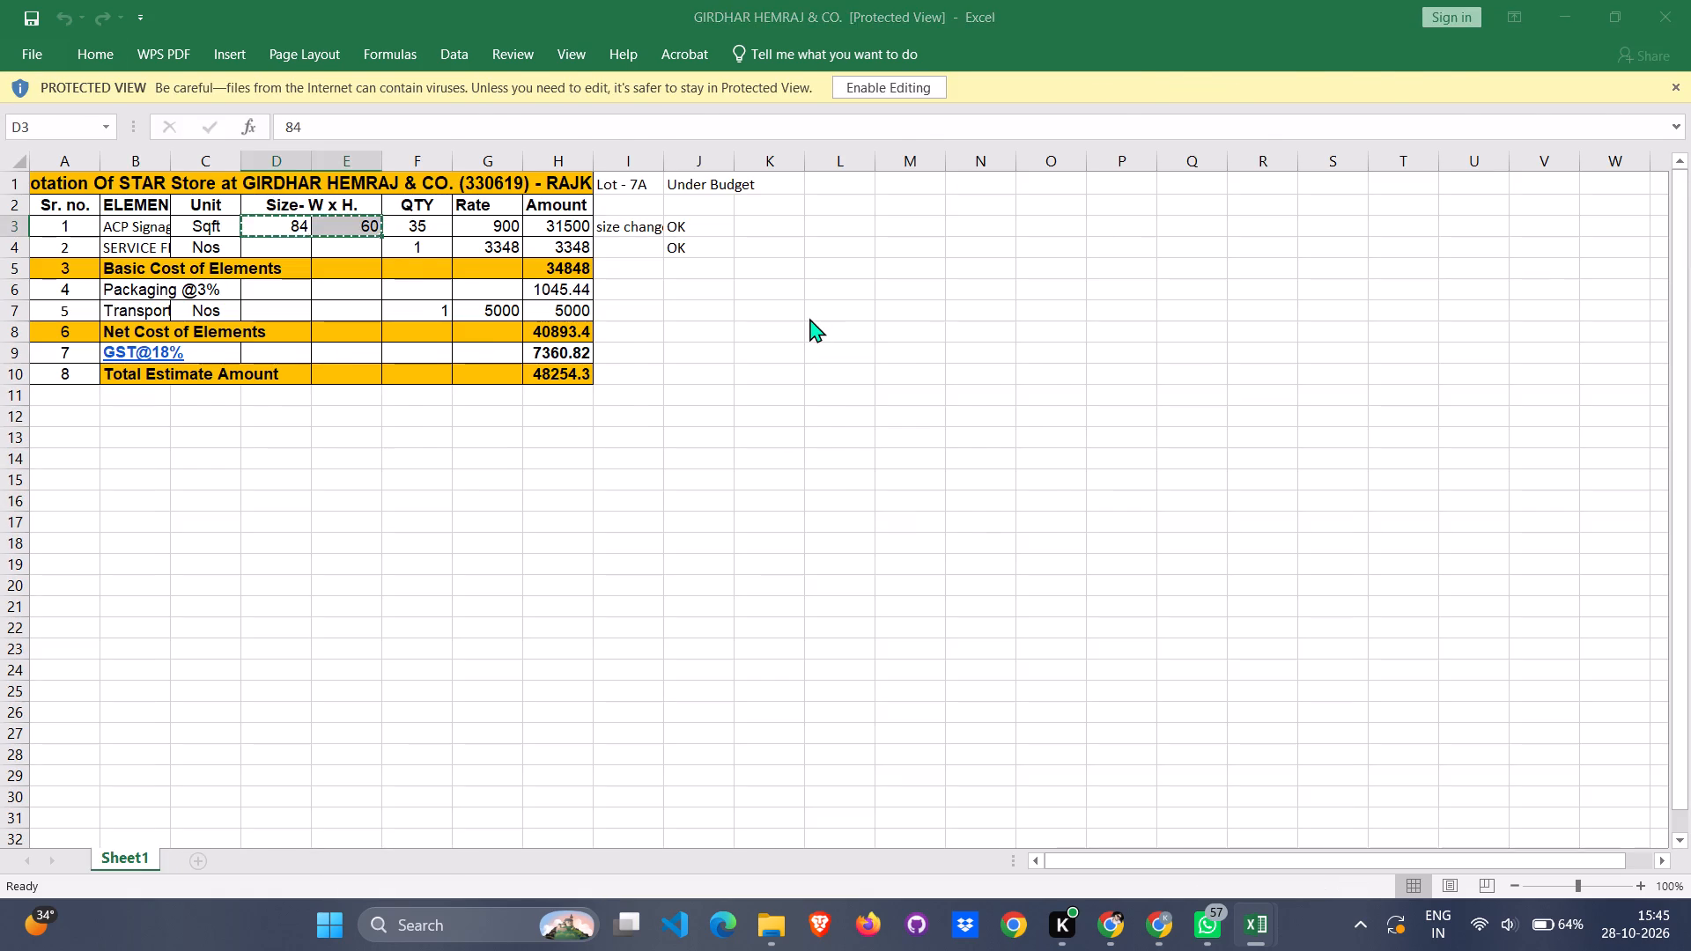
click(1230, 523)
key(1)
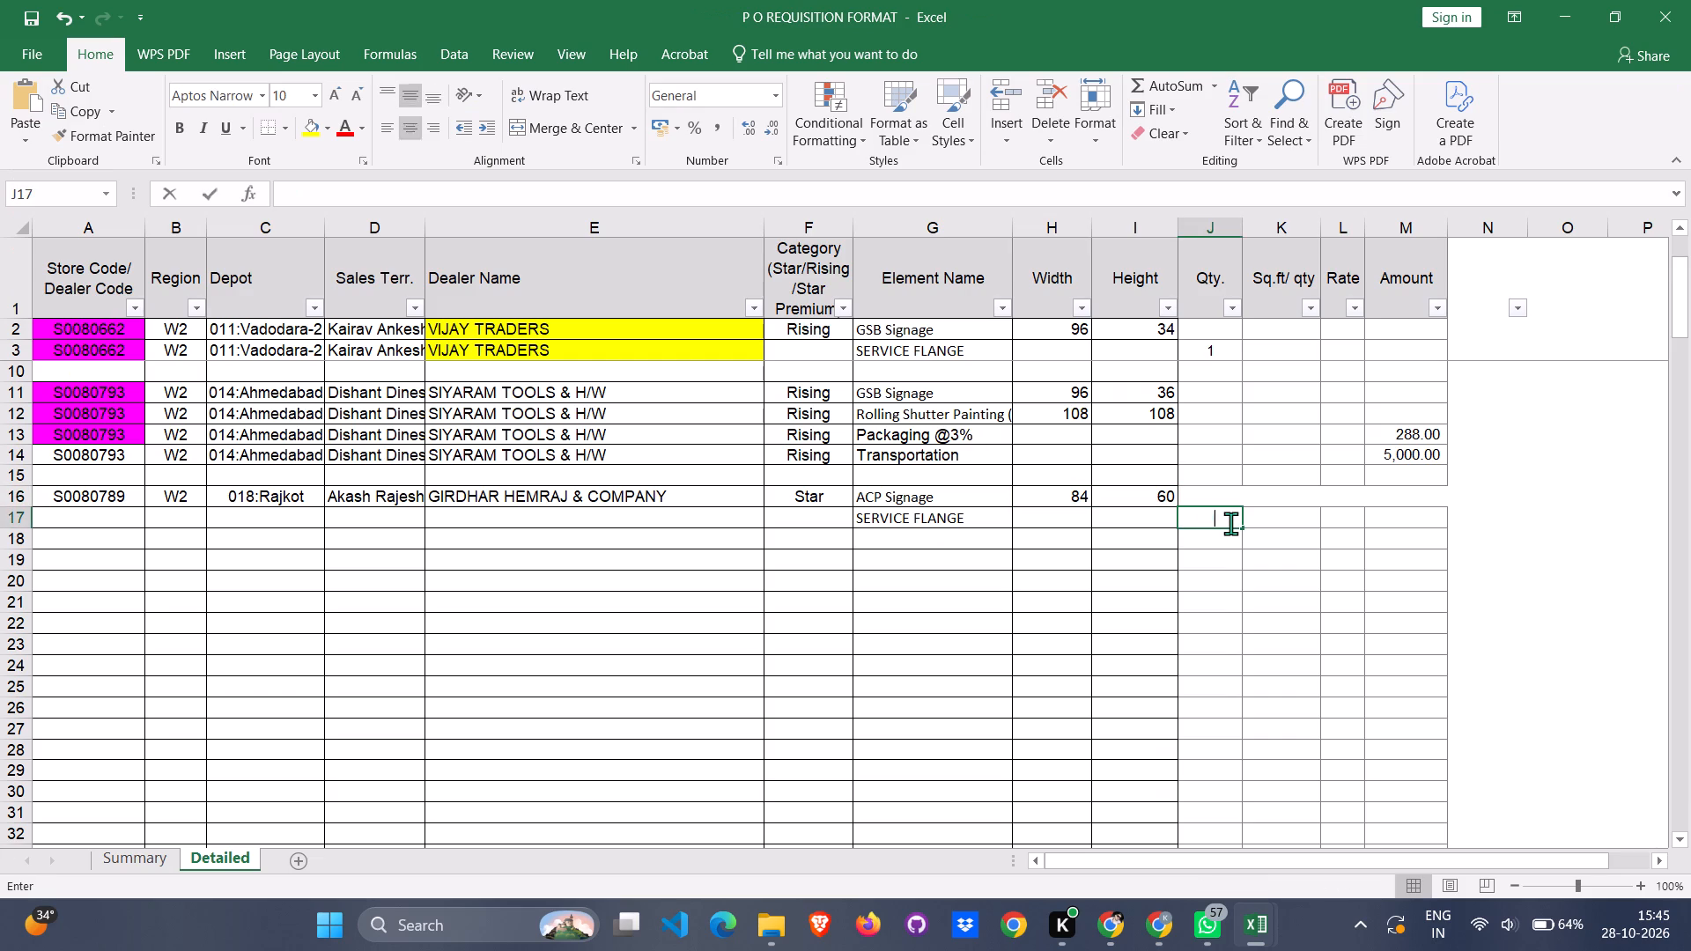
key(ctrl+s)
key(alt+Tab)
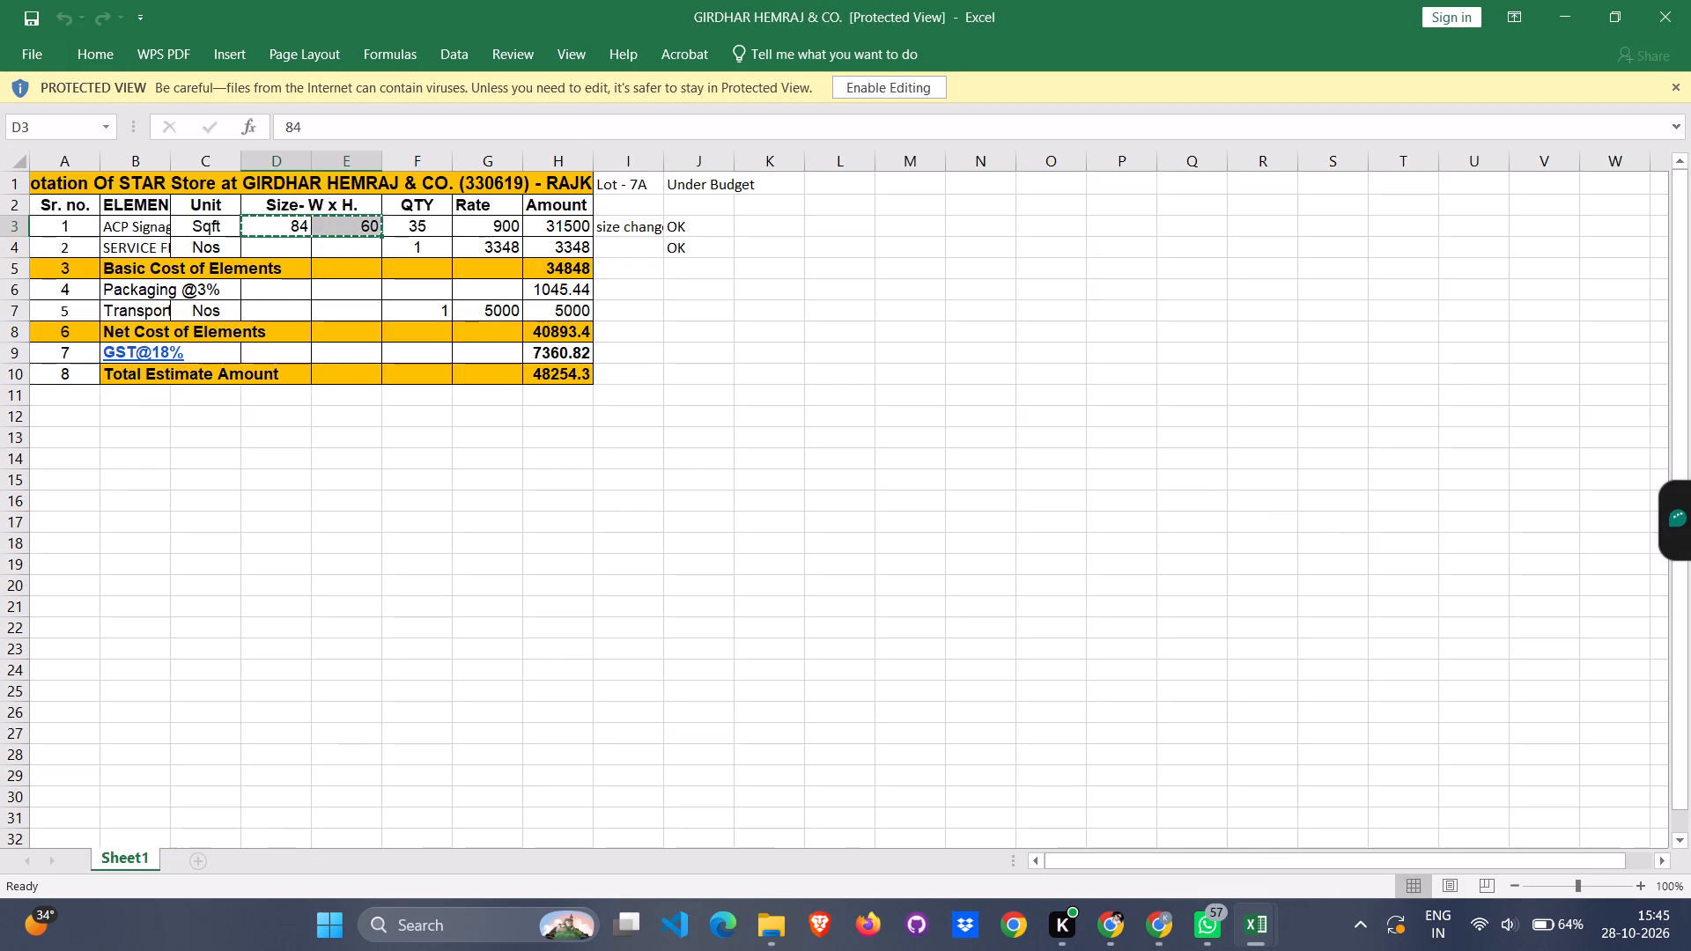
key(alt+Tab)
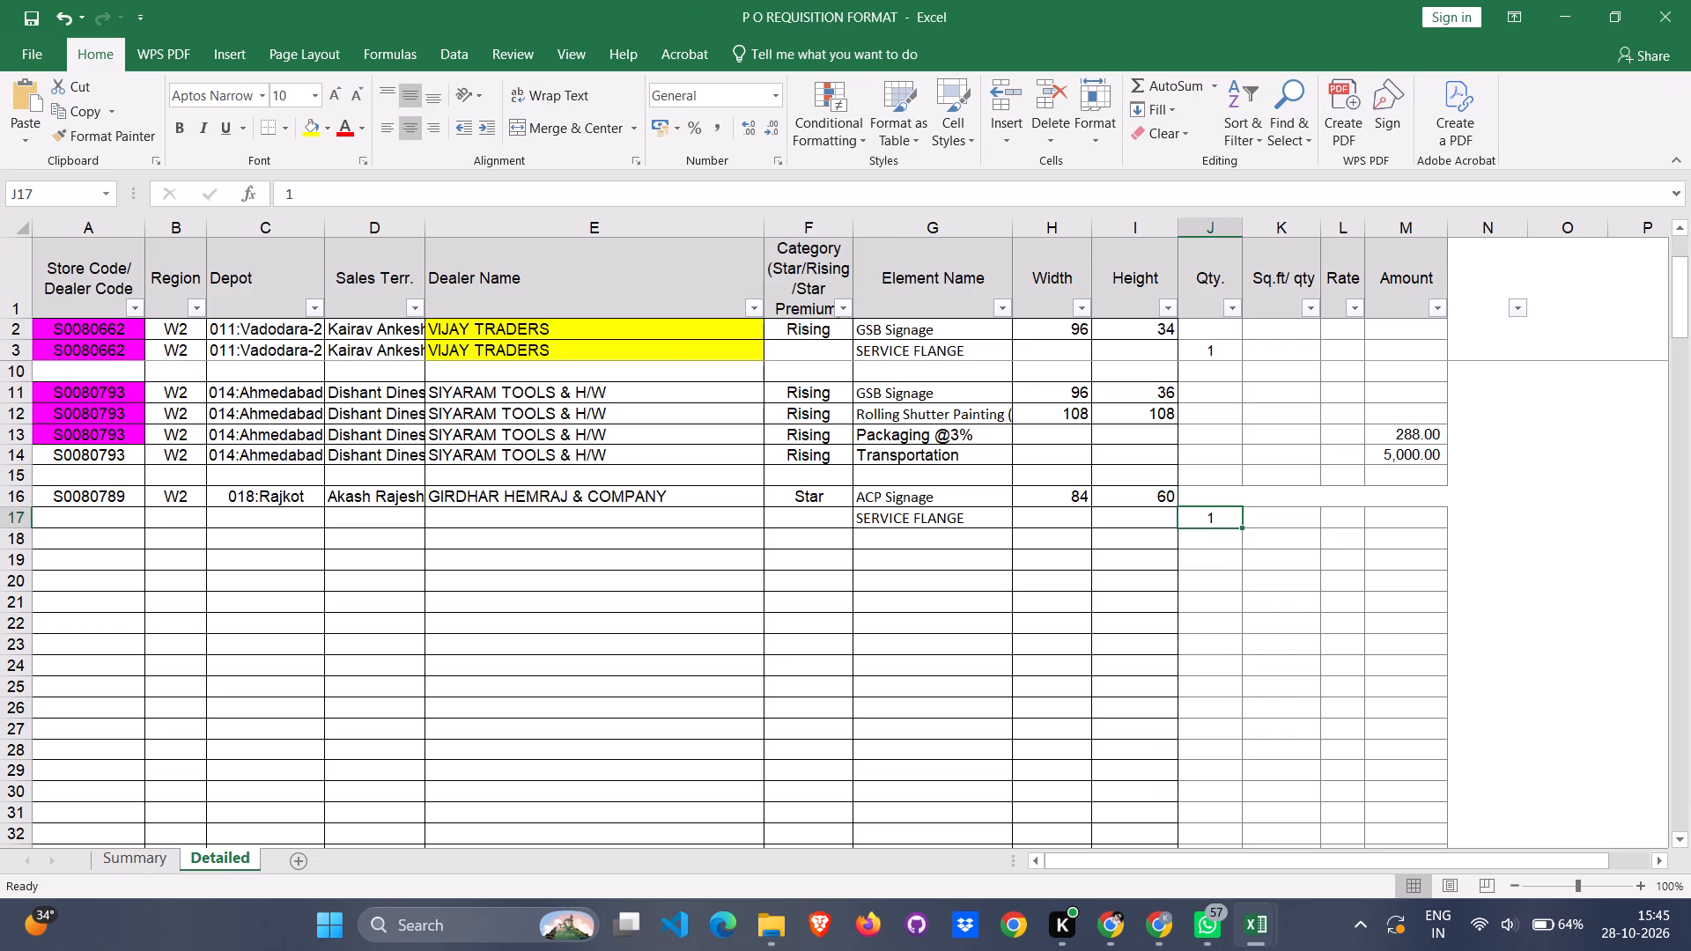
Copy the Packaging @3% and Transportation element names from G13:G14 into G18:G19 and save the workbook.
click(896, 443)
key(shift+Down)
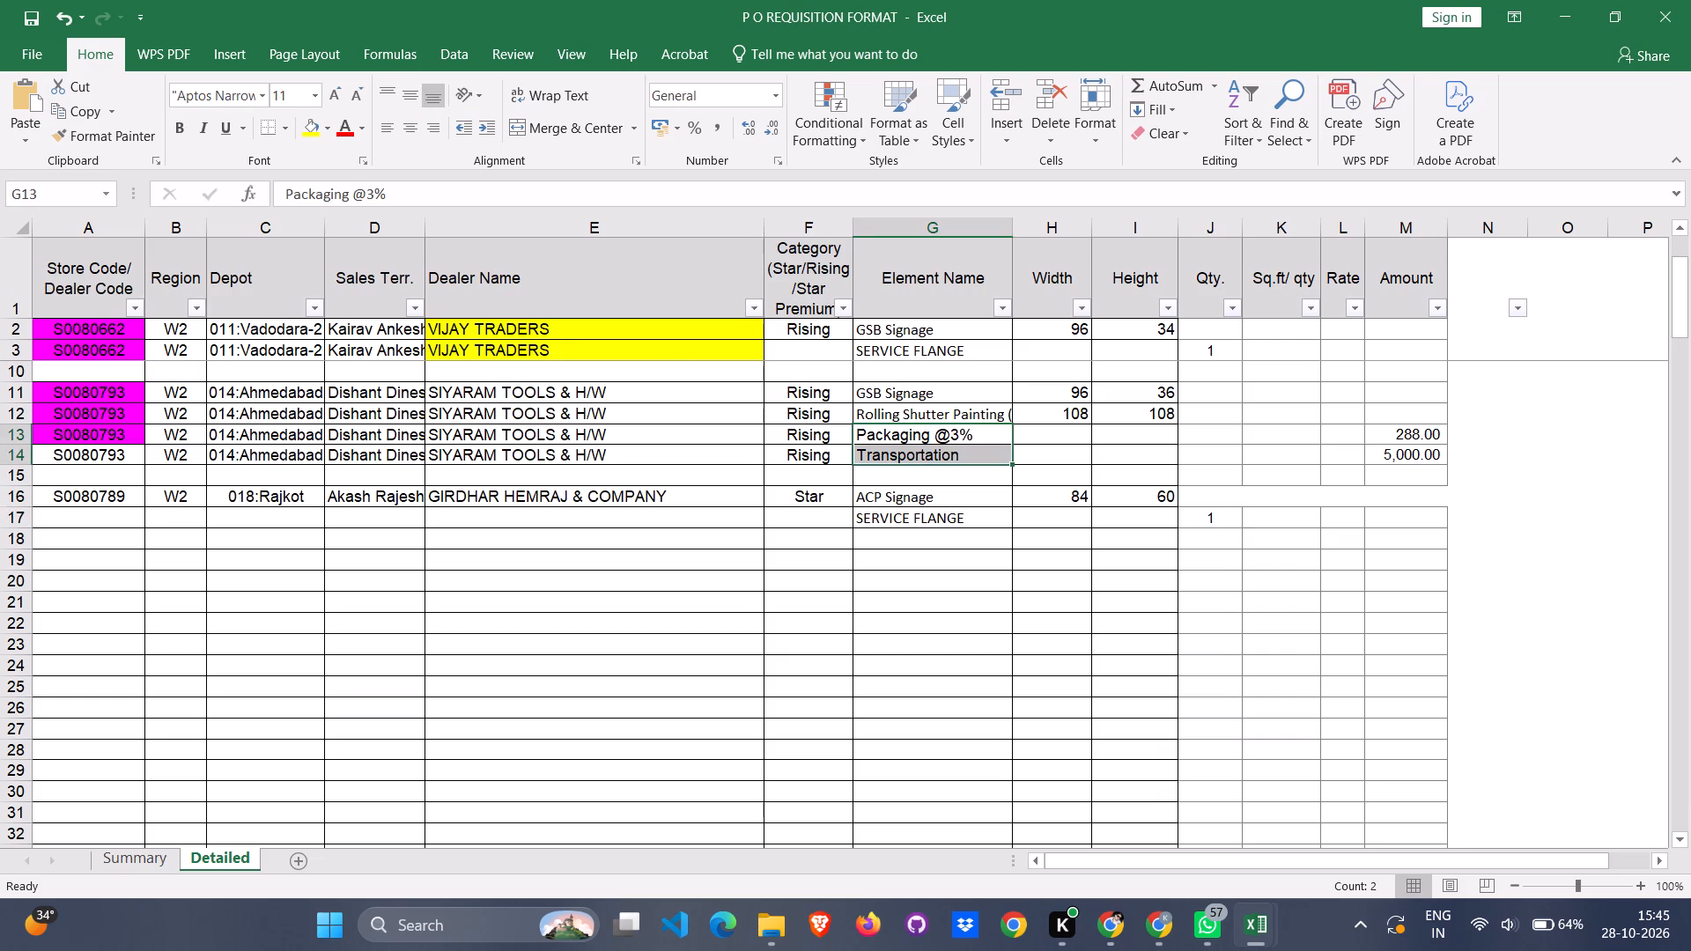
key(ctrl+c)
click(914, 540)
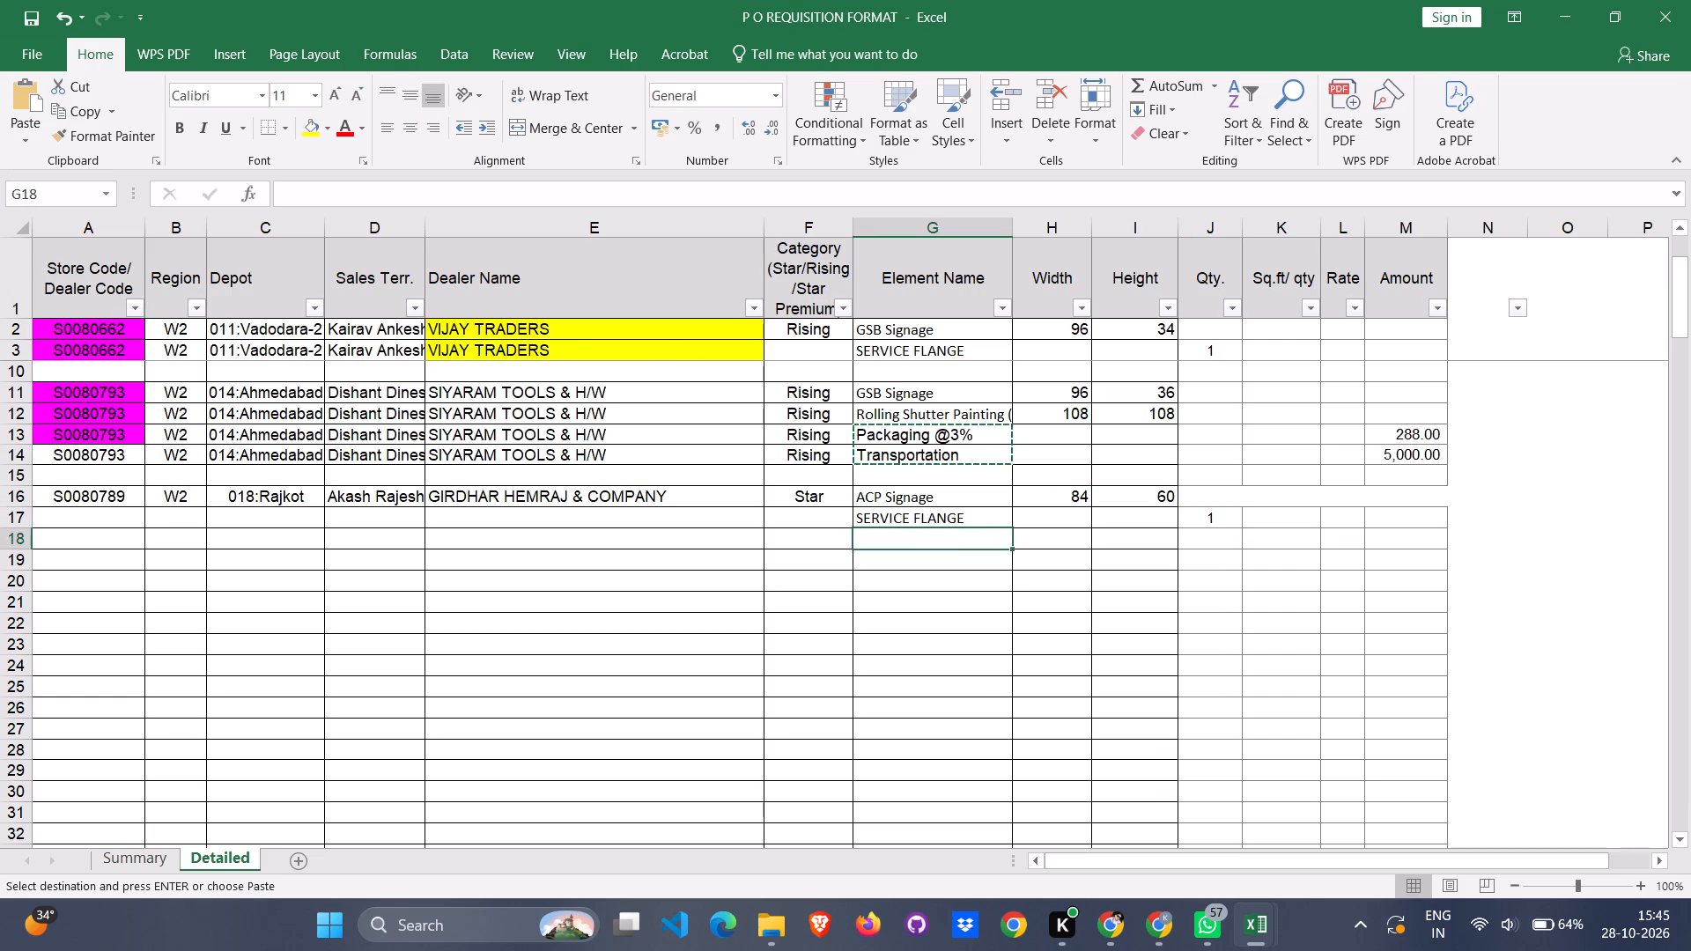
key(ctrl+v)
key(ctrl+s)
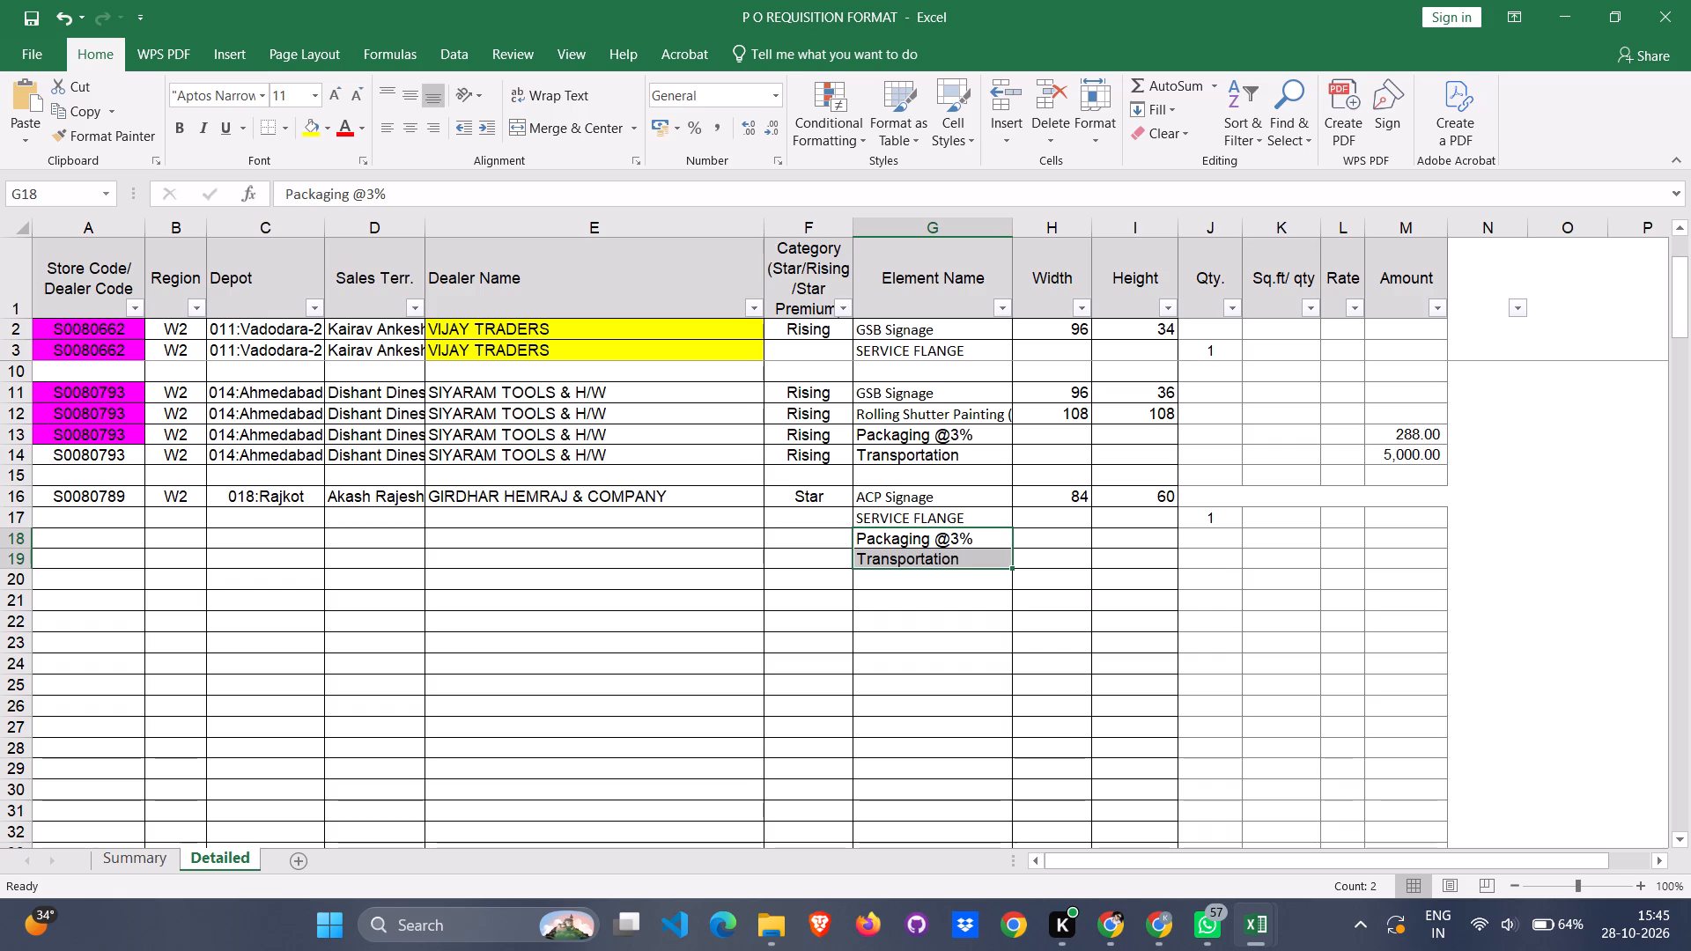
Copy the GIRDHAR HEMRAJ & COMPANY dealer details from A16:E16 down through row 19.
click(85, 499)
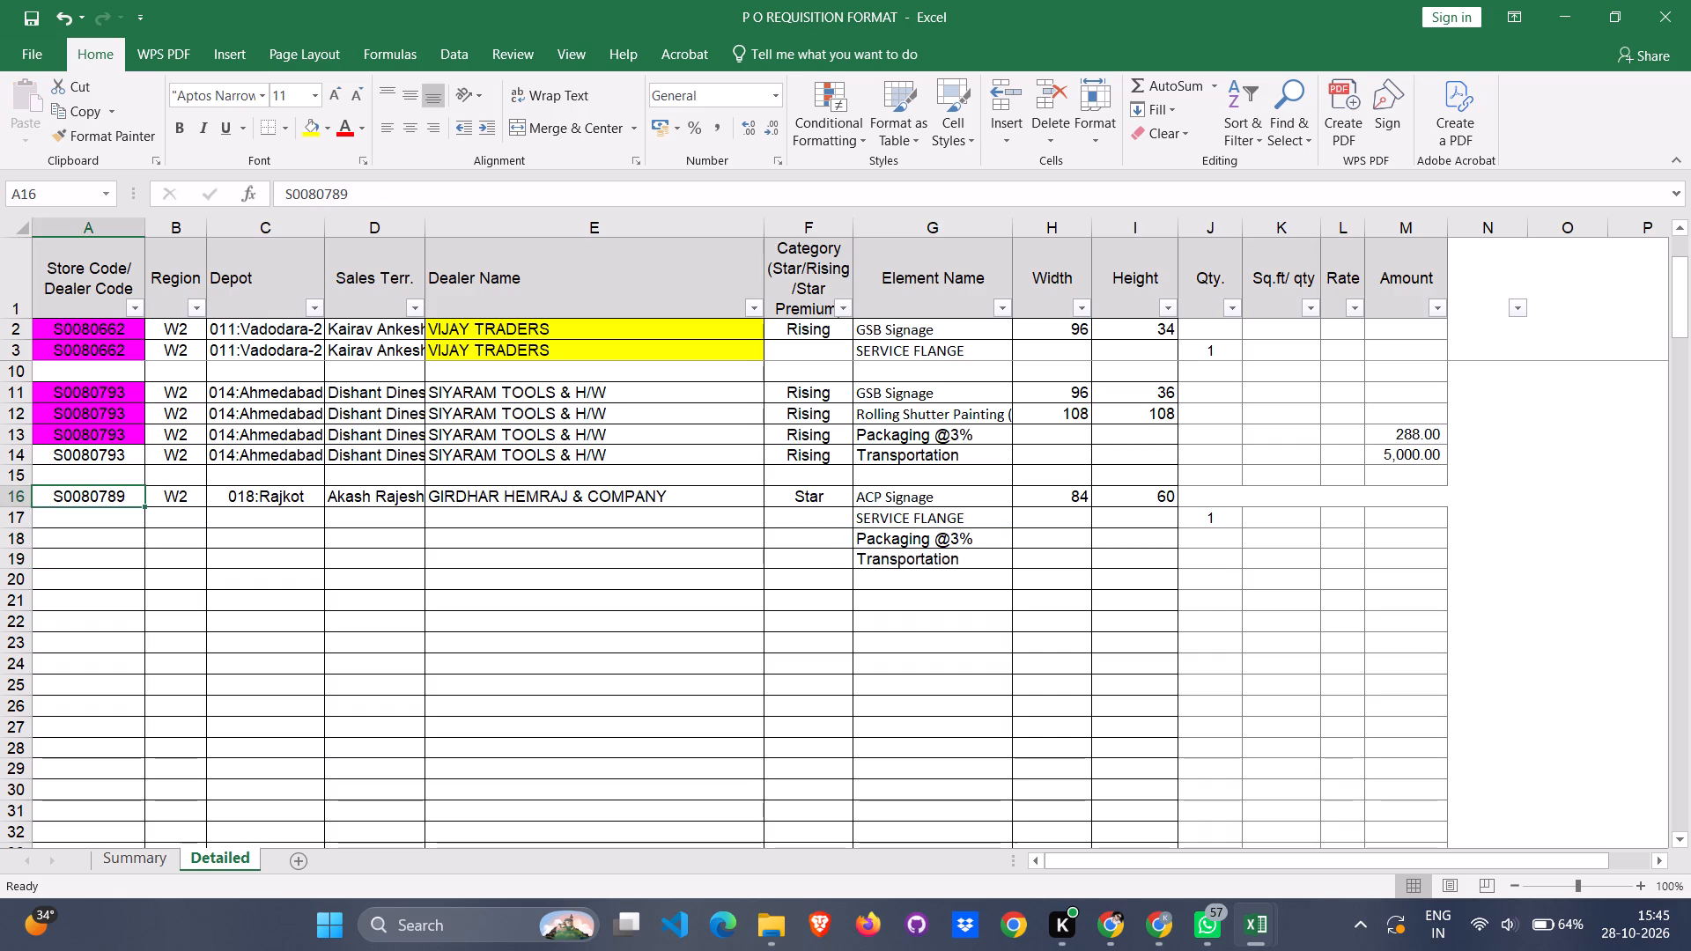
key(shift+Right)
key(shift+Right)
key(shift+Right)
key(shift+Right)
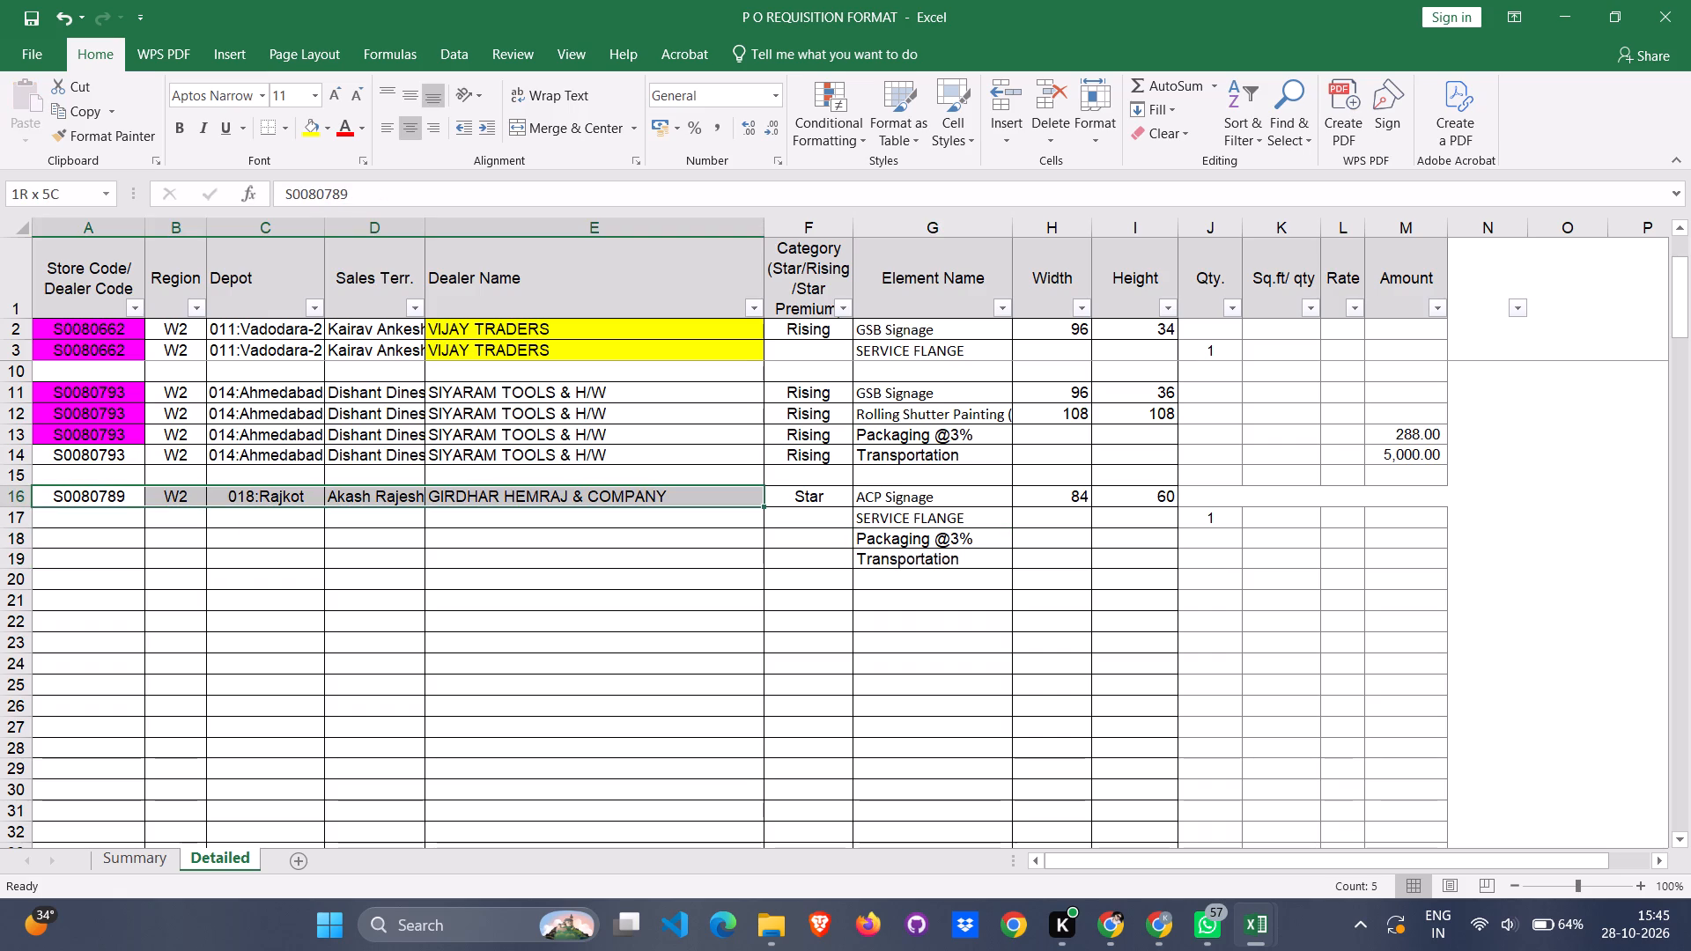
key(shift+Down)
key(shift+Down)
key(shift+Down)
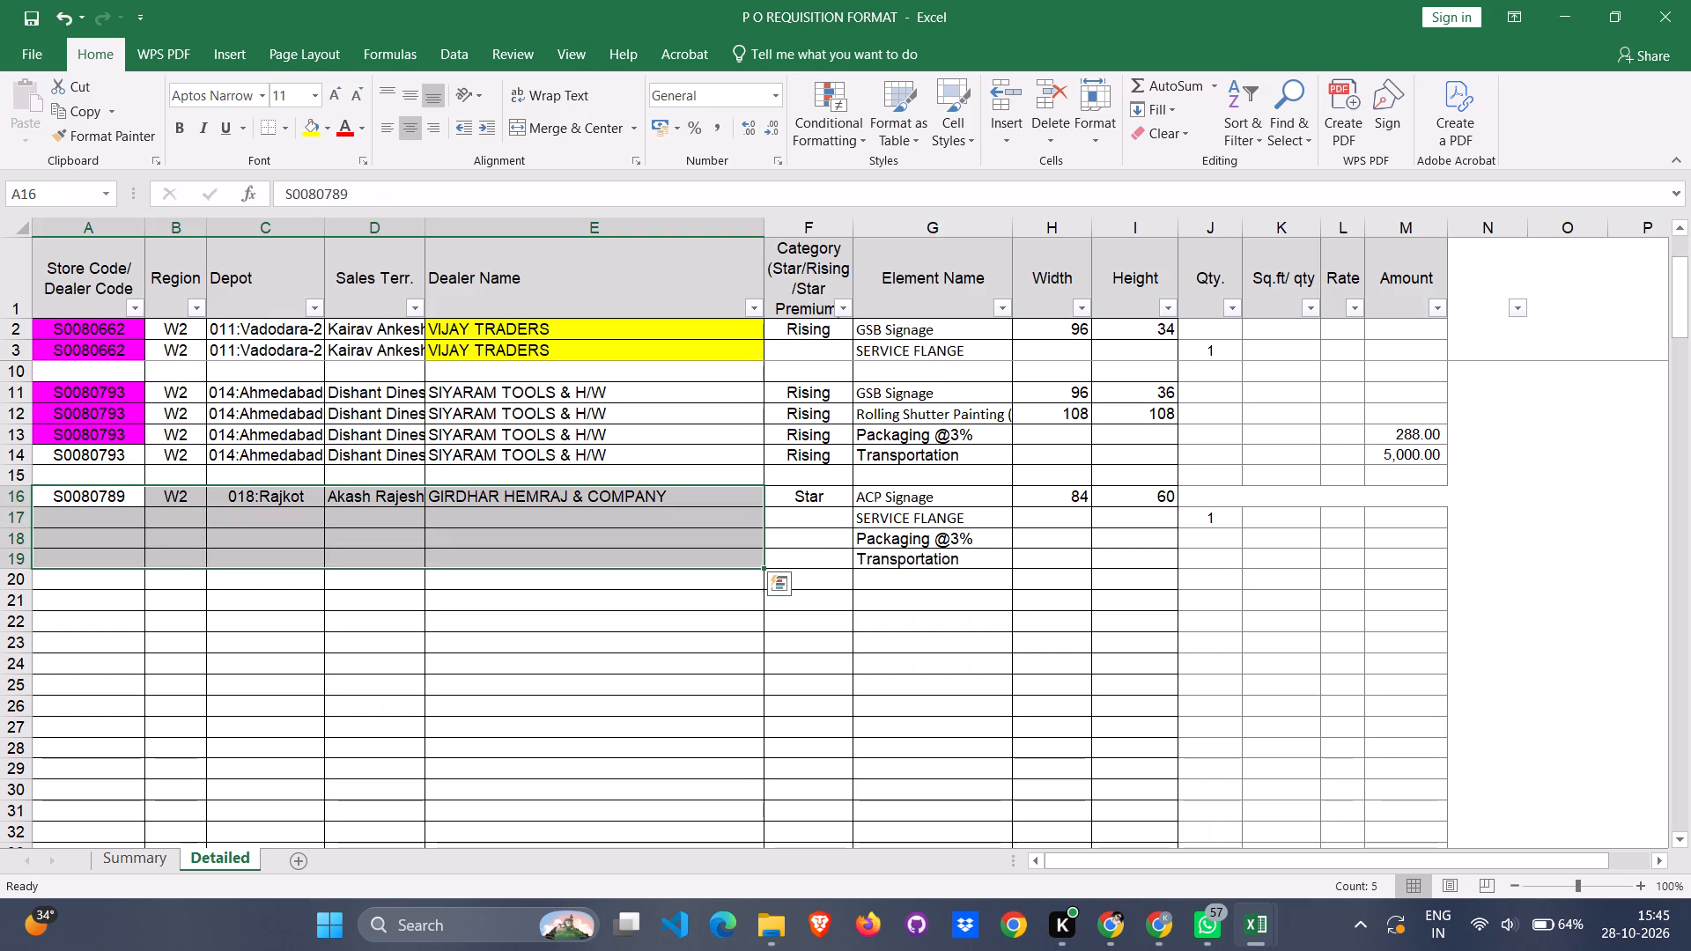
key(ctrl+v)
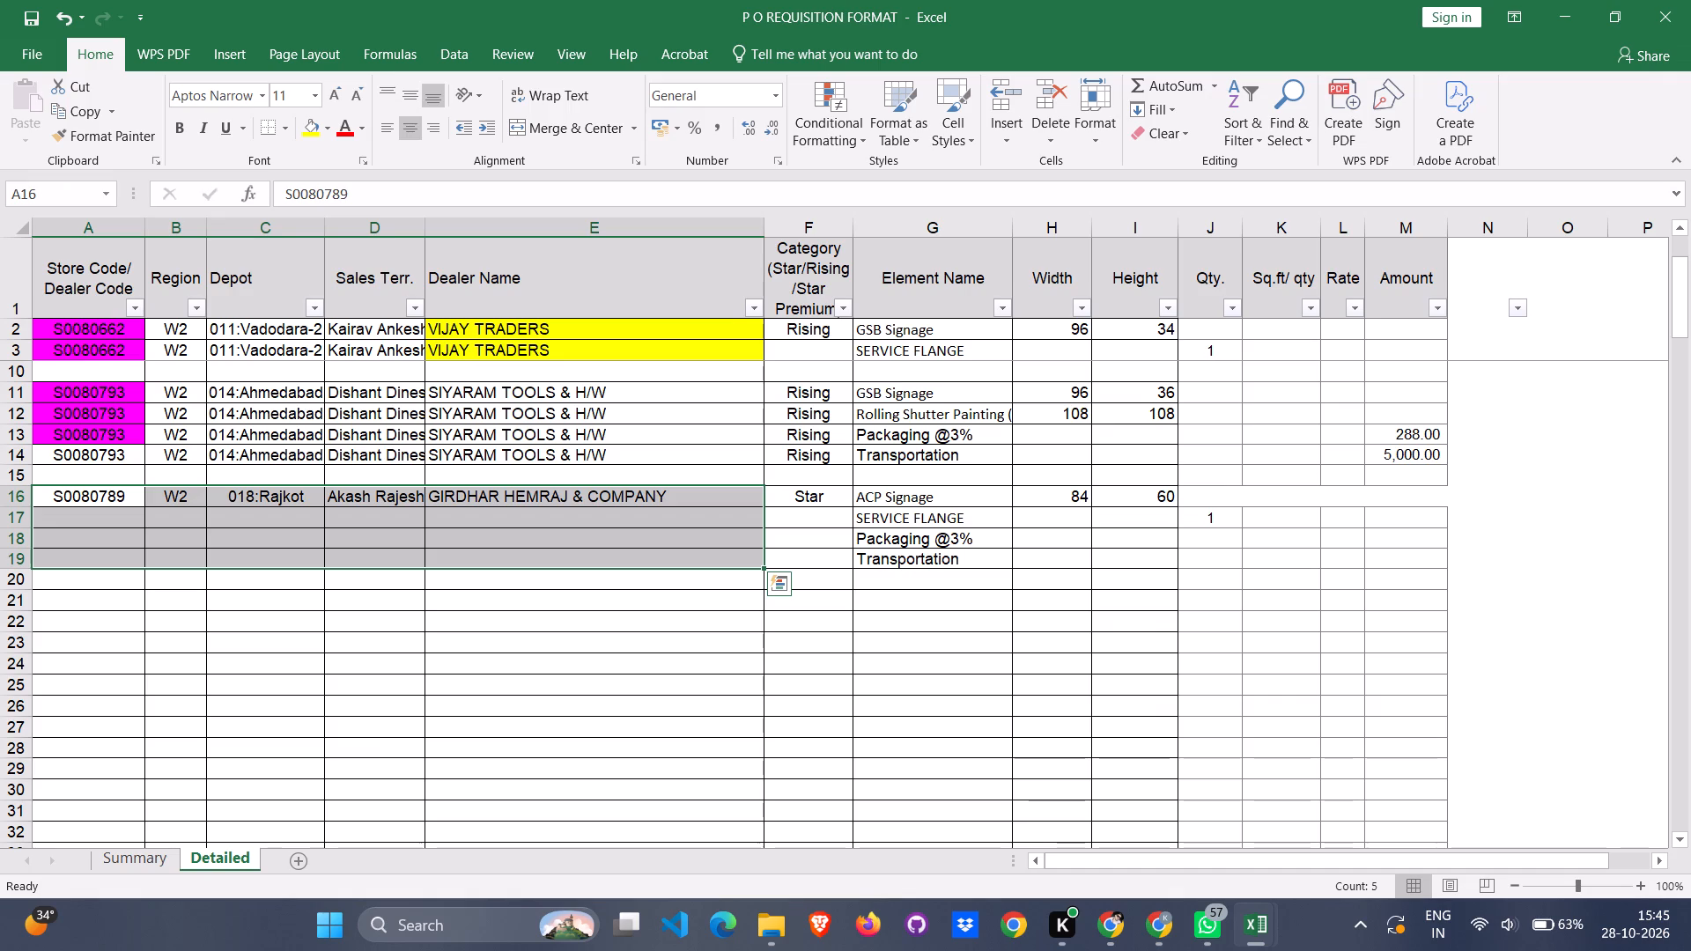
key(shift+Up)
key(shift+Up)
key(shift+Up)
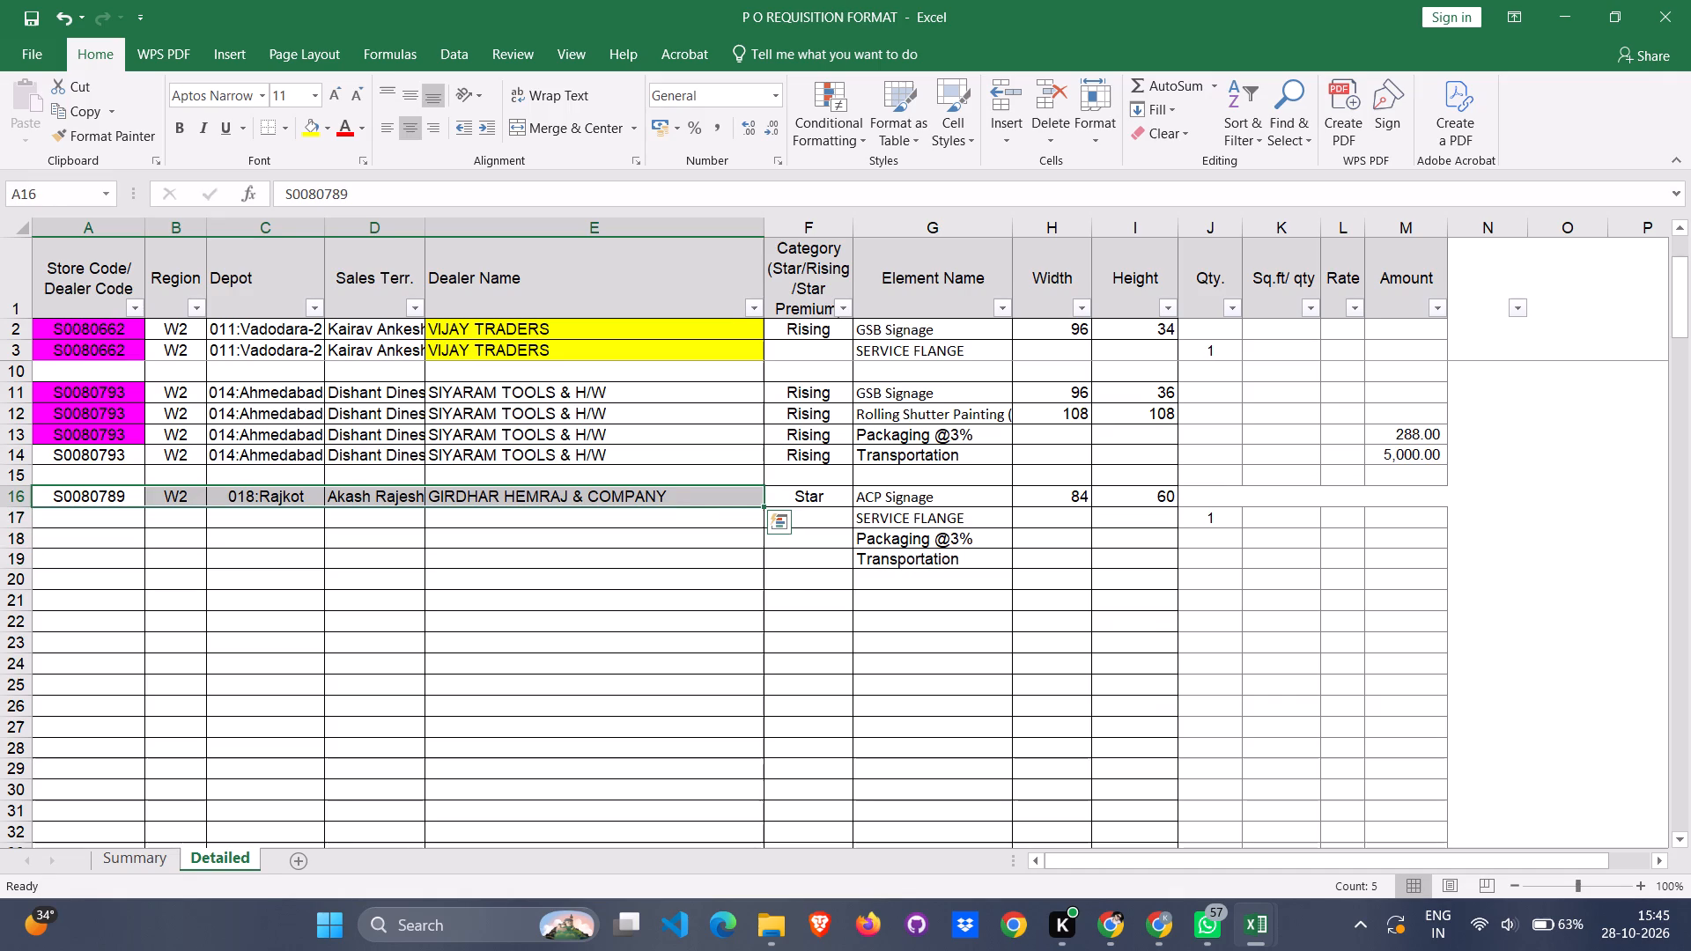
key(ctrl+c)
key(shift+Down)
key(shift+Down)
key(shift+Down)
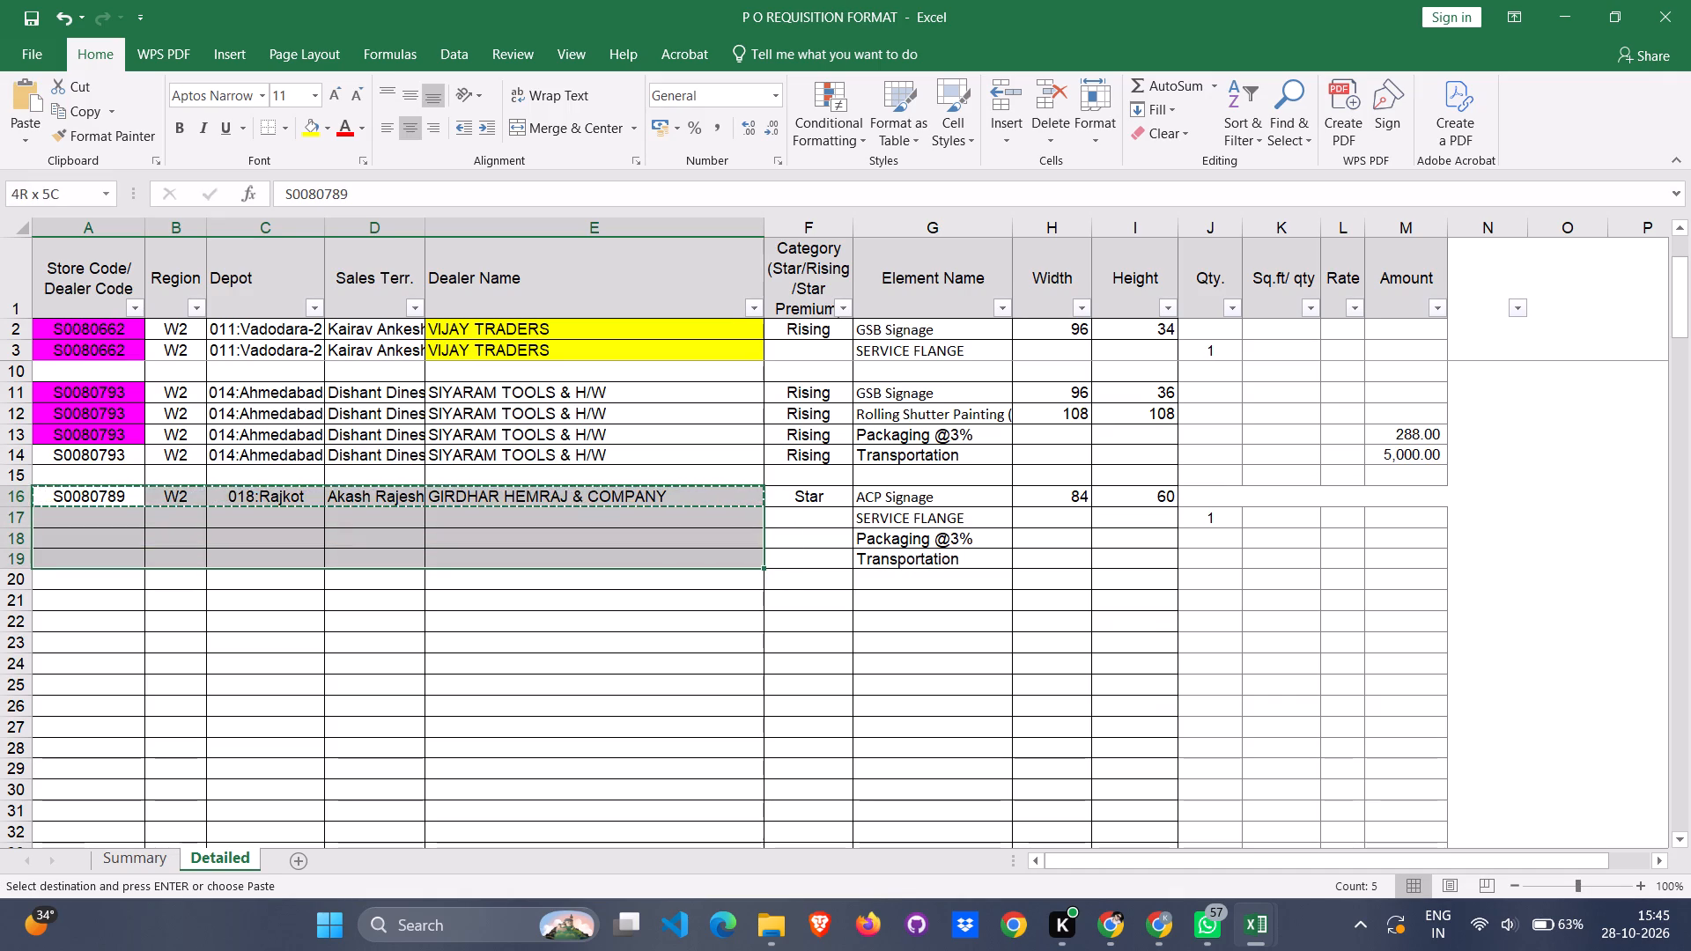
key(ctrl+v)
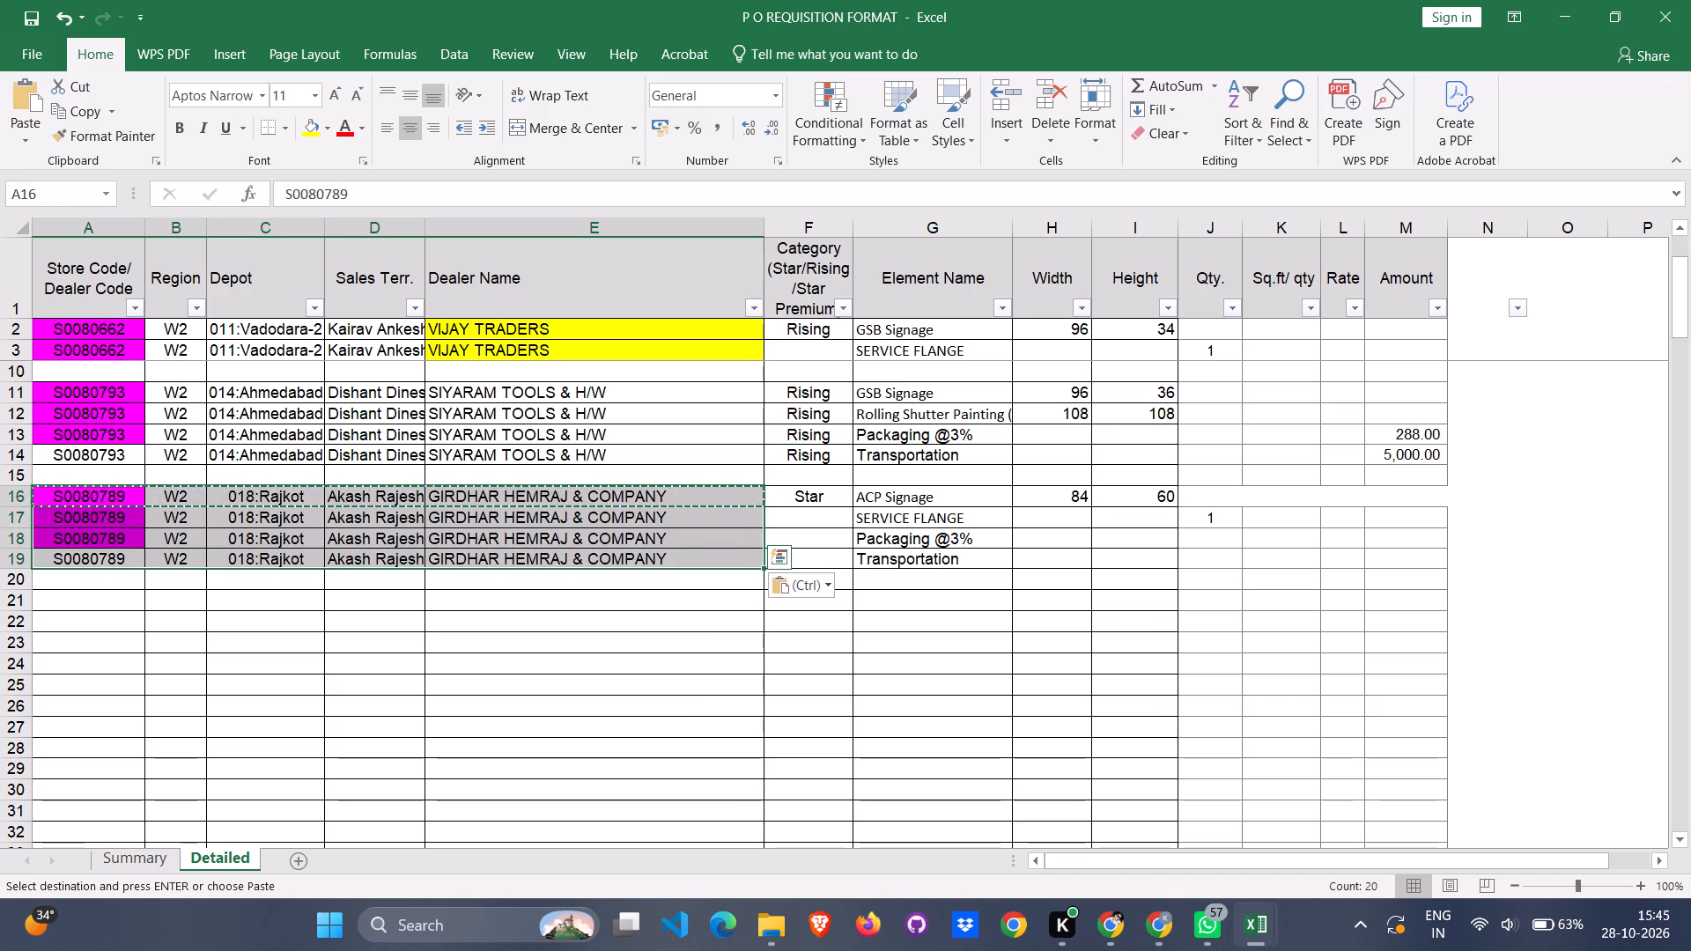
Copy the Star category from F16 down through F19 and save the requisition workbook.
key(Right)
key(Right)
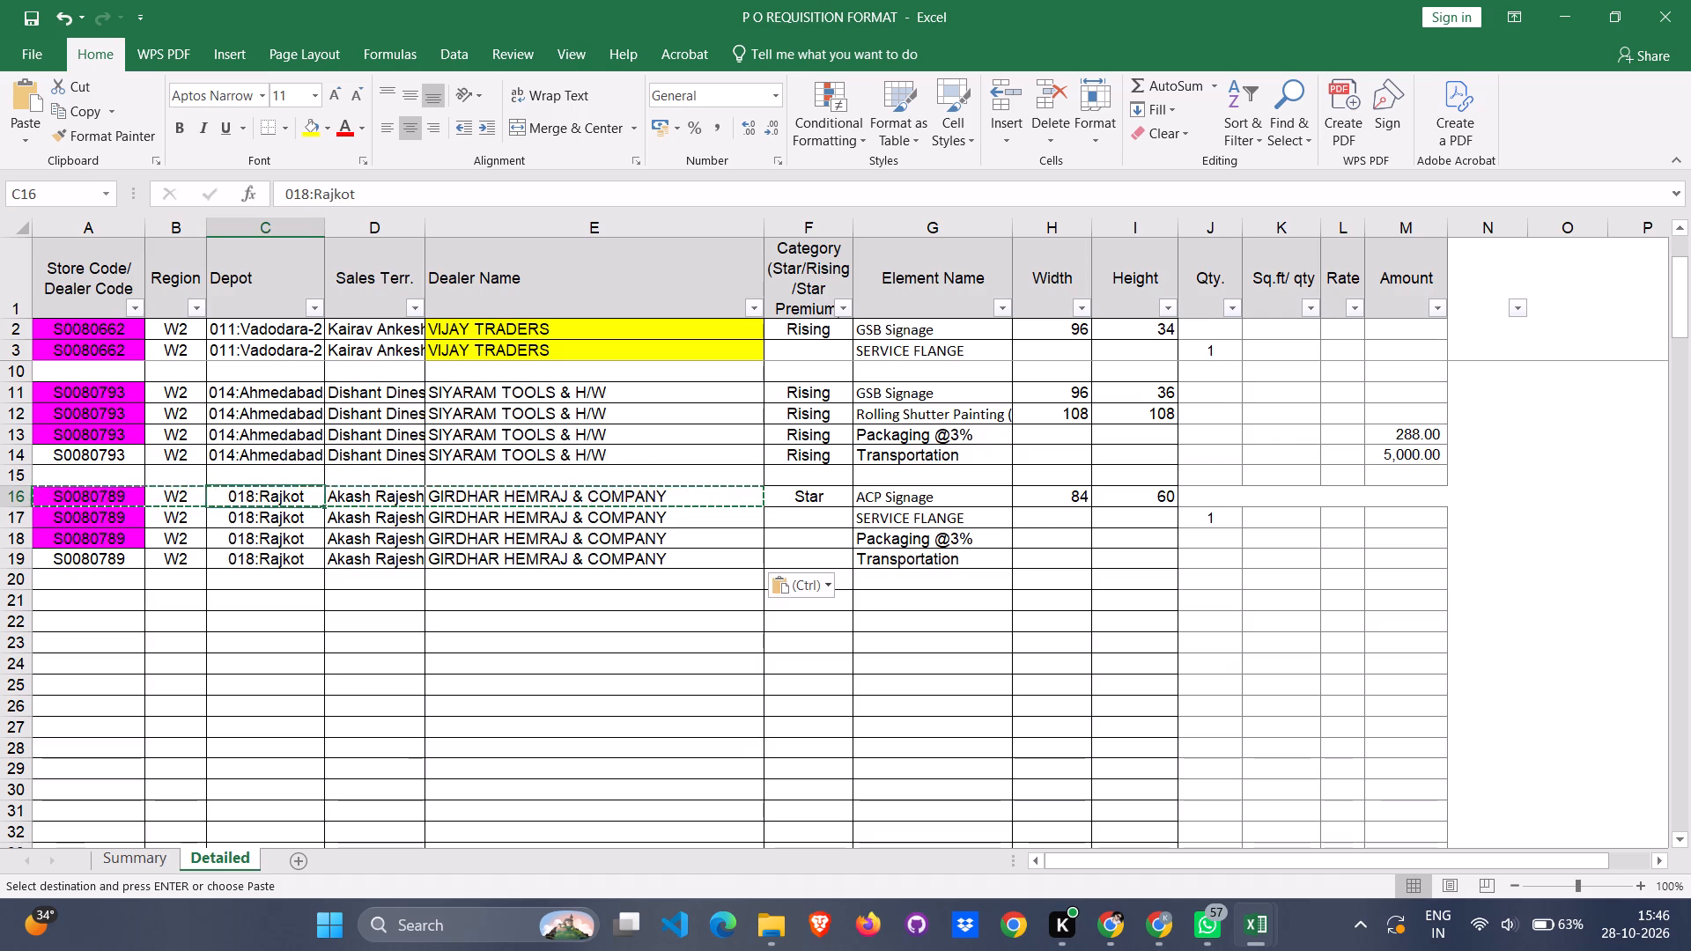
key(Right)
key(Right)
key(Right)
key(Right)
key(Down)
key(Down)
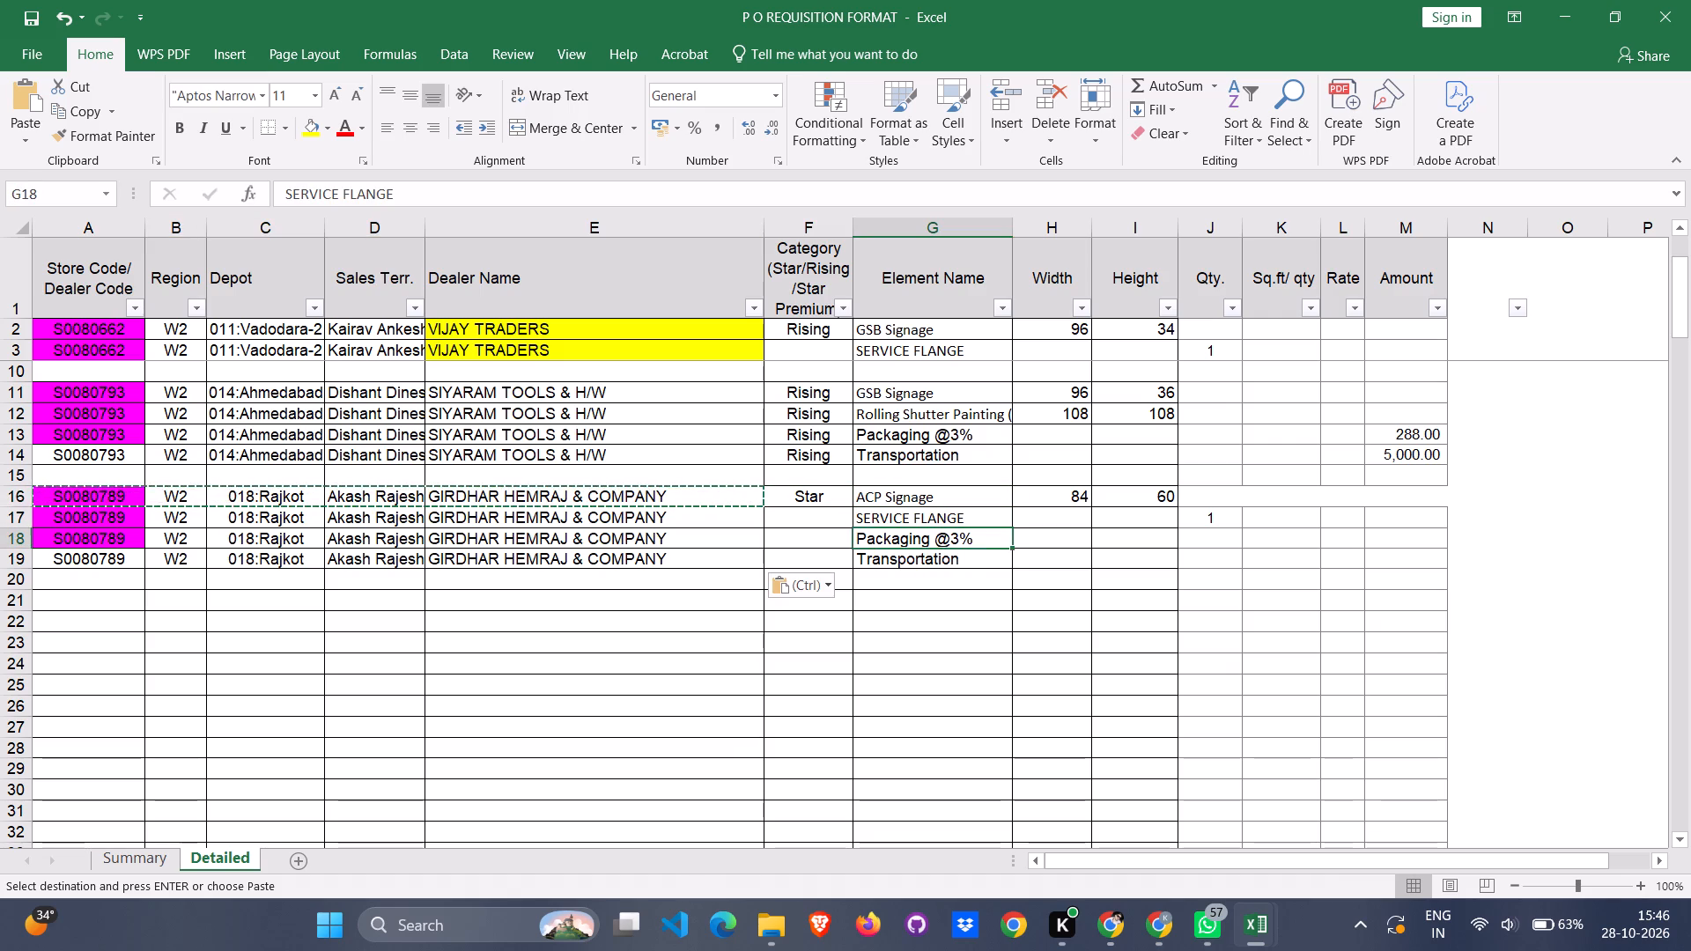
key(Left)
key(Up)
key(Up)
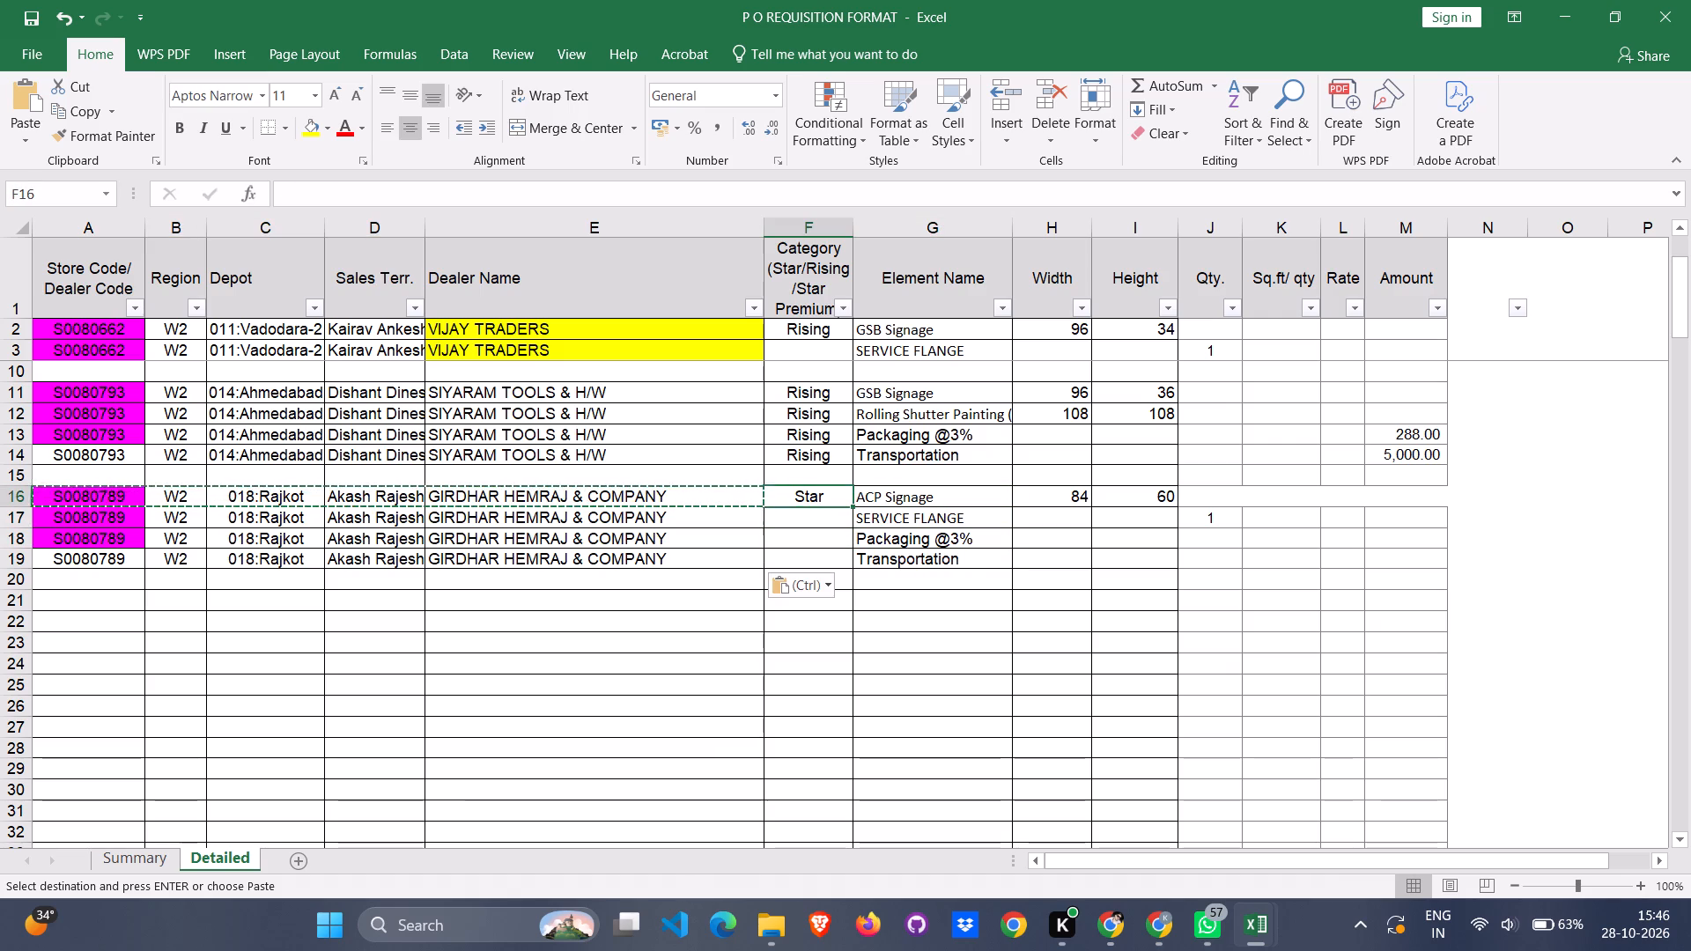
key(ctrl+c)
key(shift+Down)
key(shift+Down)
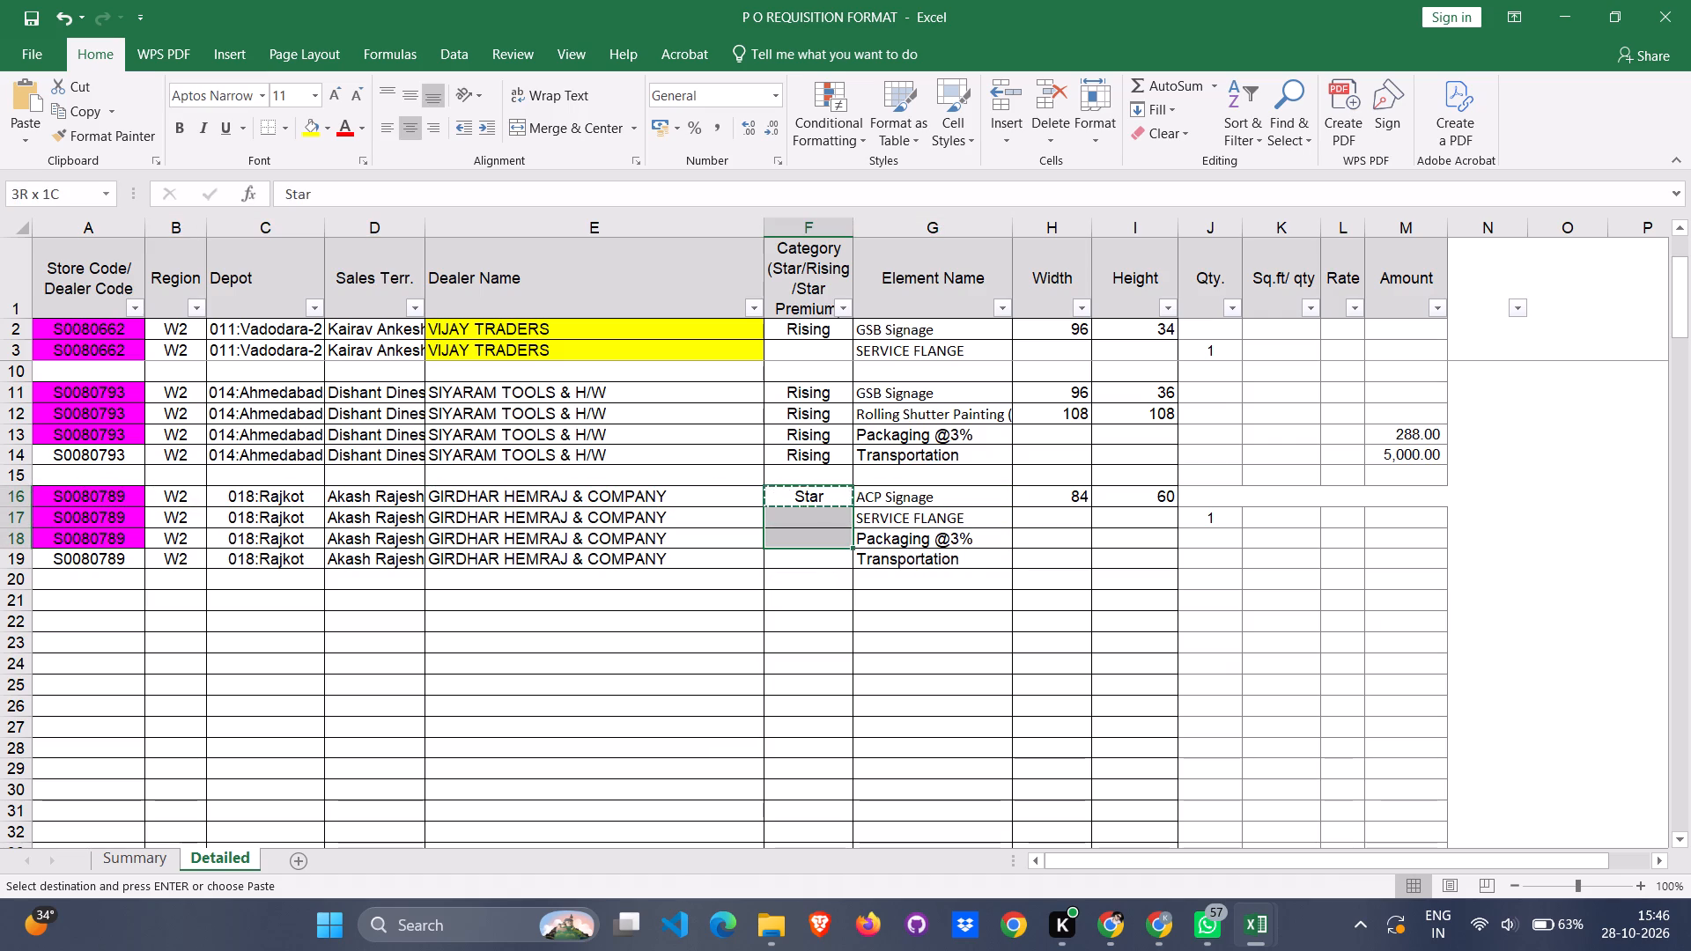
key(shift+Down)
key(ctrl+v)
key(ctrl+s)
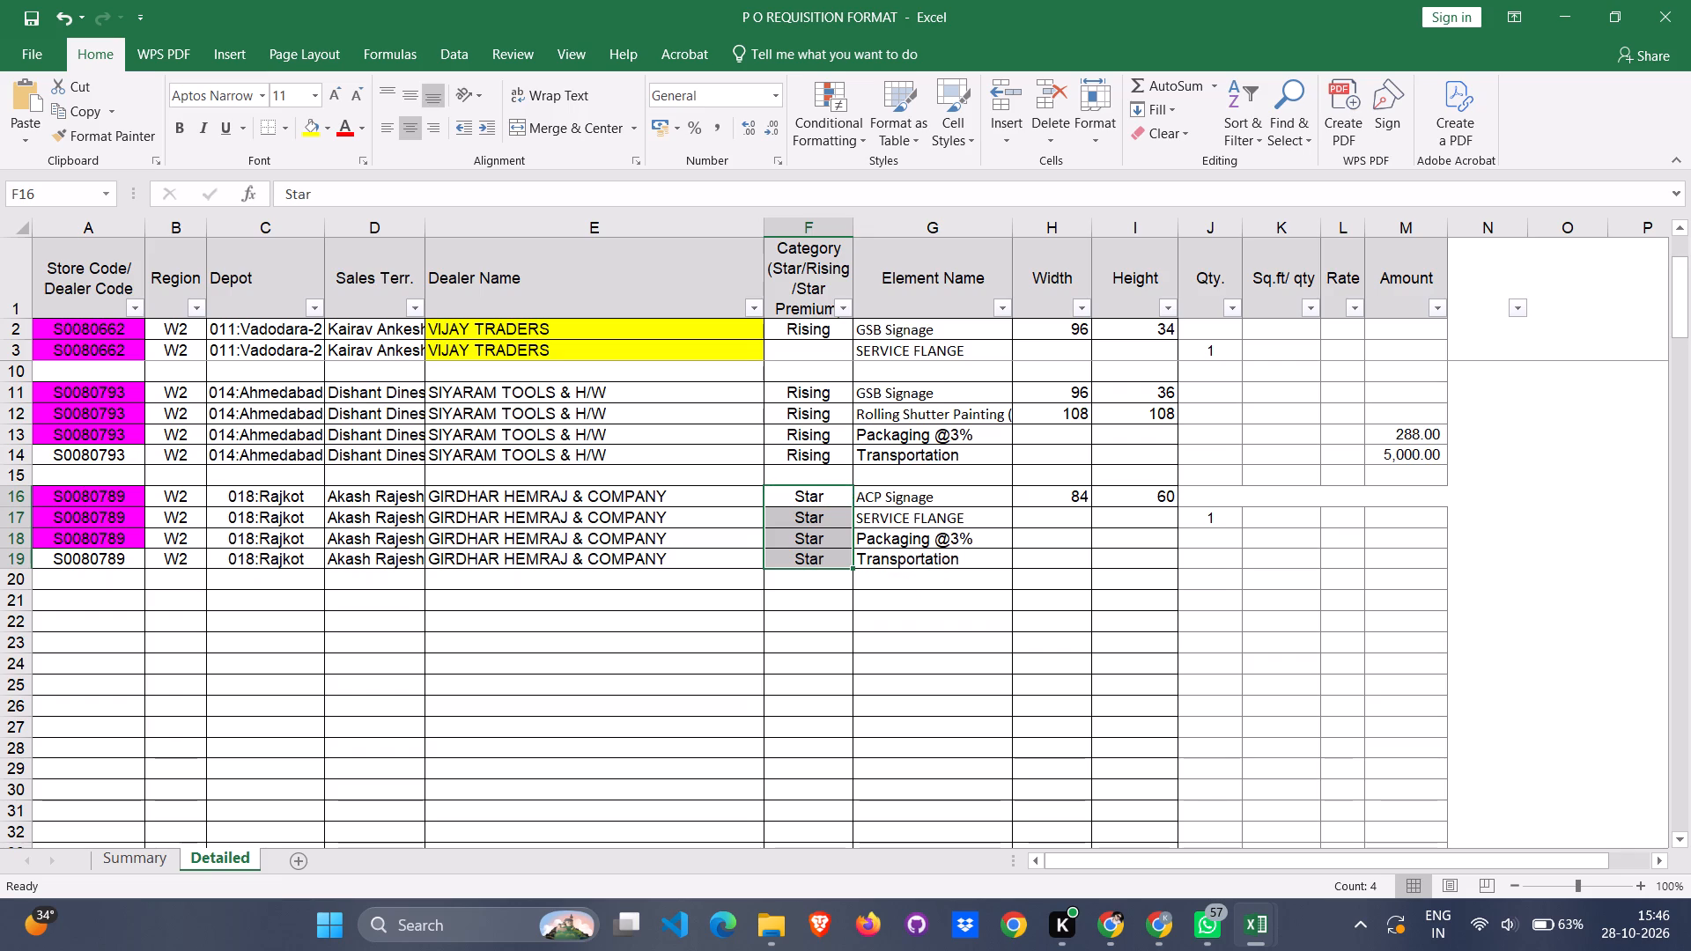
Enter the GIRDHAR quotation's packaging amount of 1045.44 in M18 and save the workbook.
key(Right)
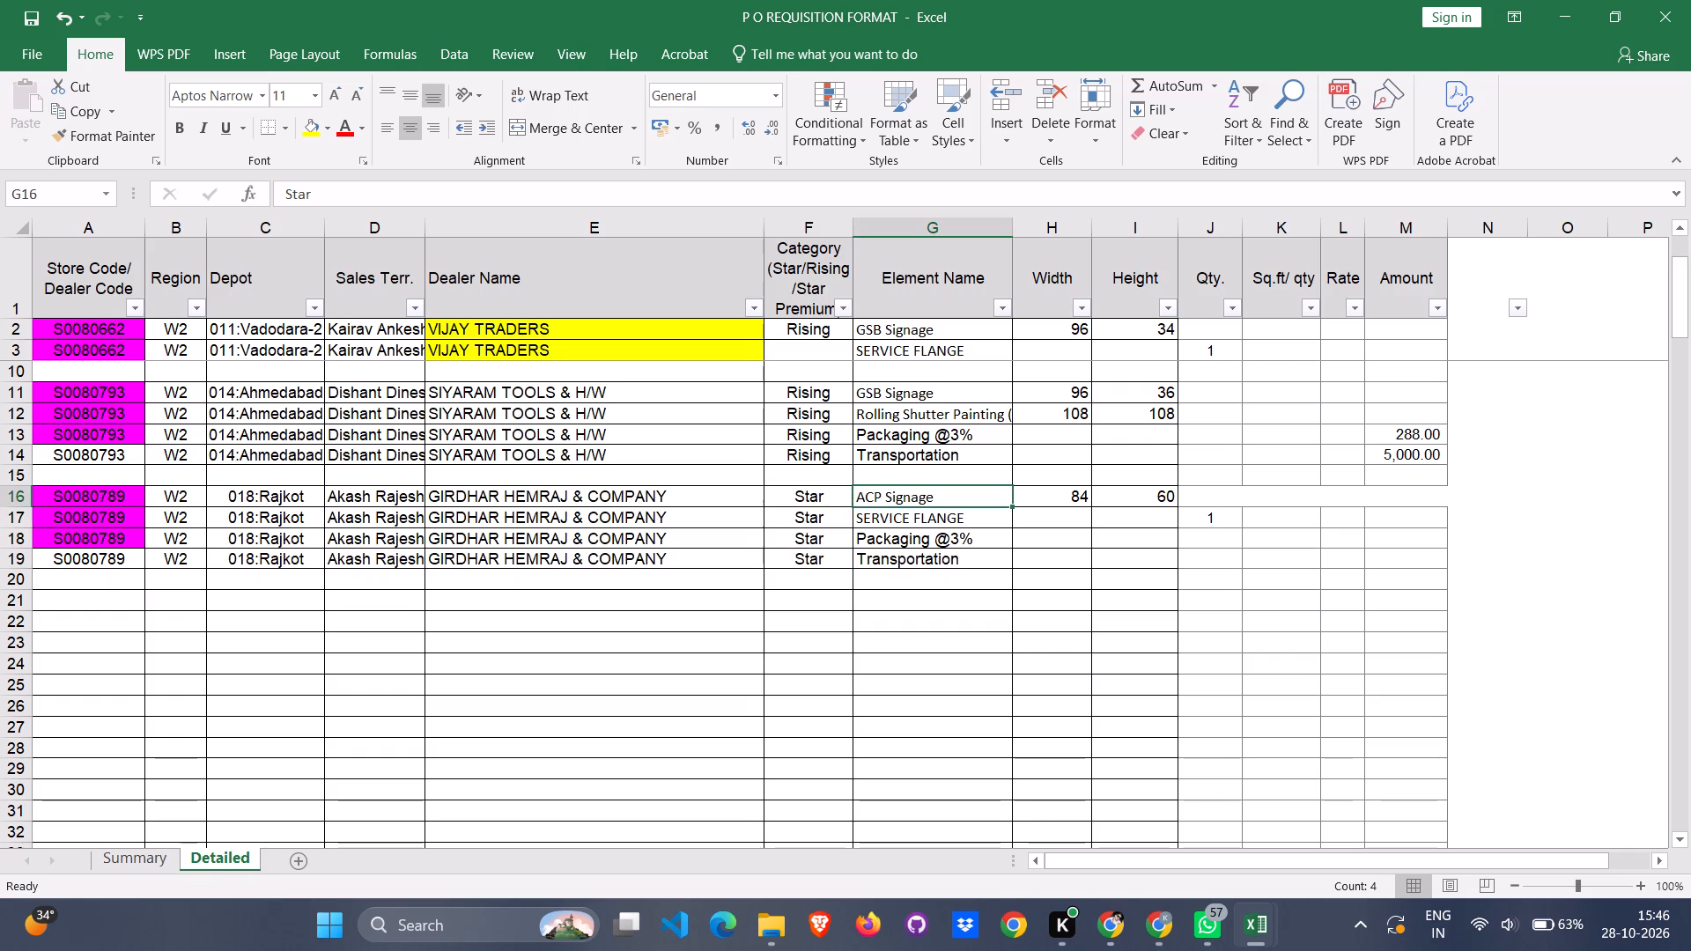
key(Down)
key(Down)
key(Right)
key(Right)
key(Right)
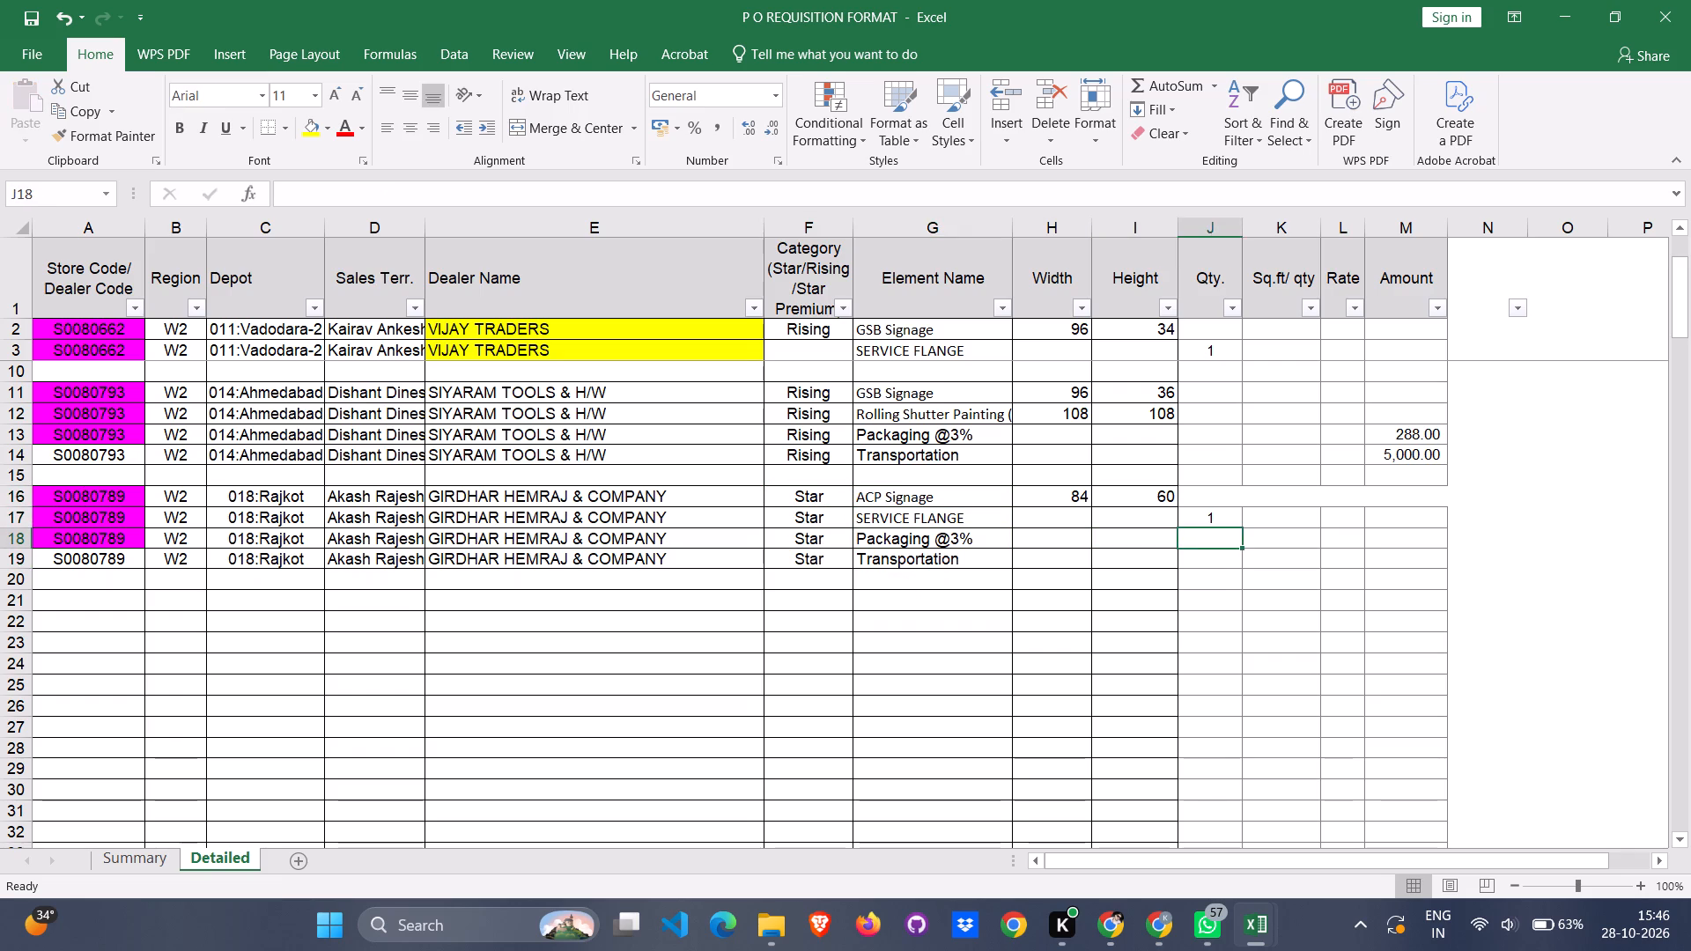
key(Right)
key(Right)
key(Right)
key(alt+Tab)
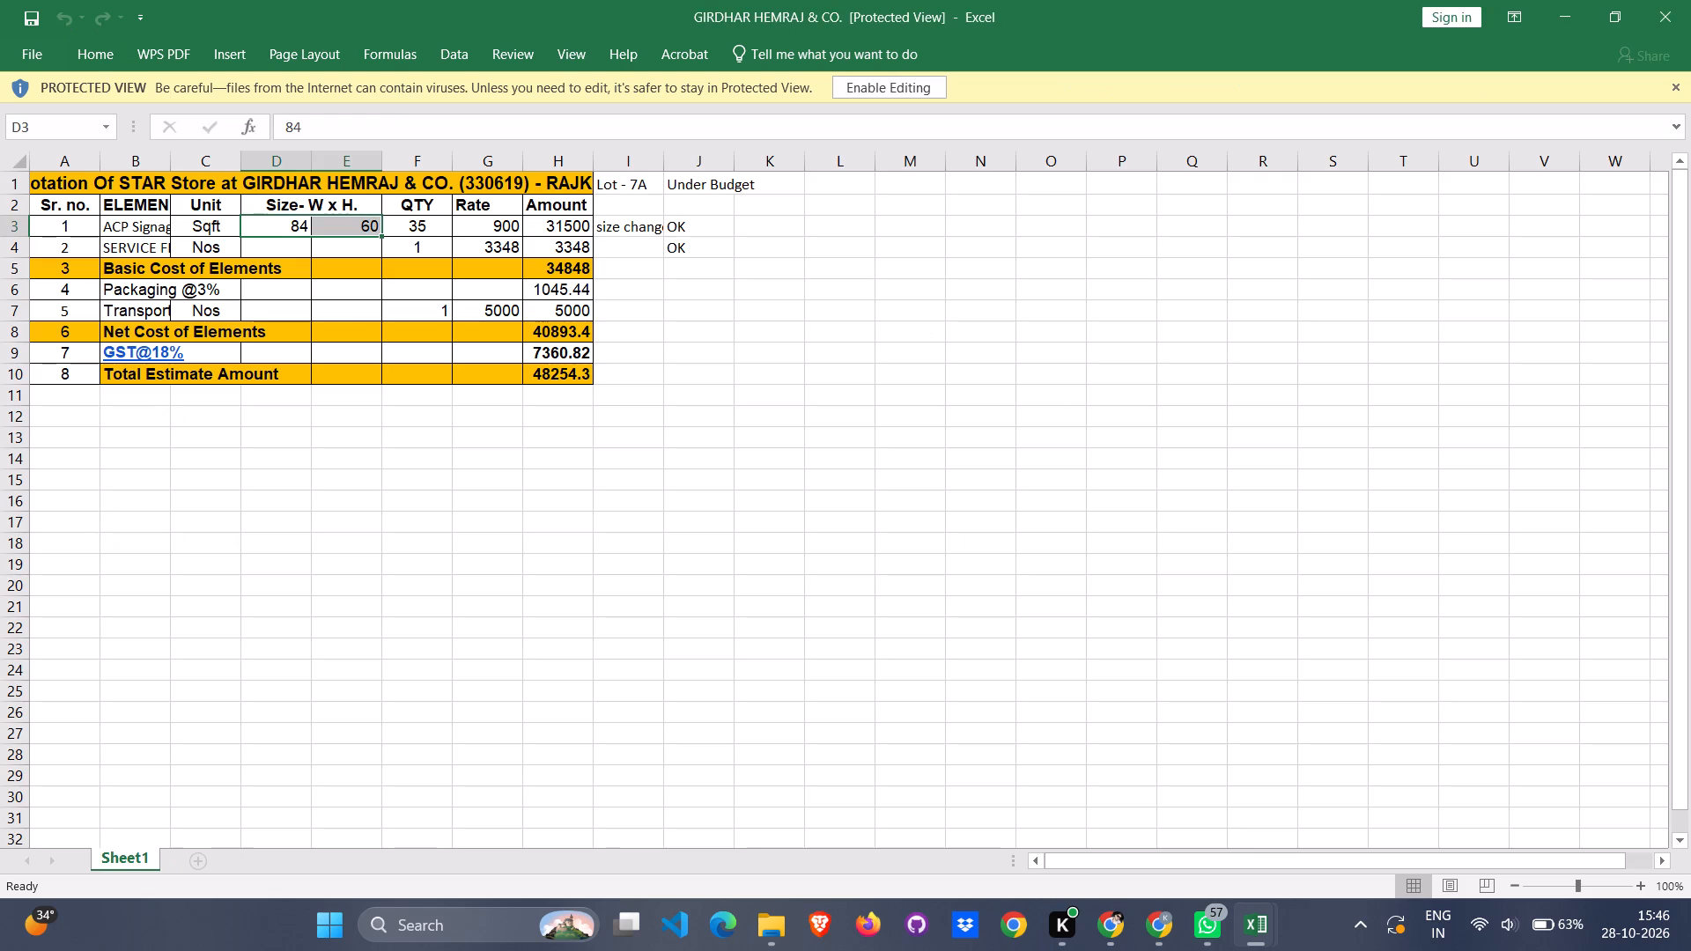
key(alt+Tab)
key(1)
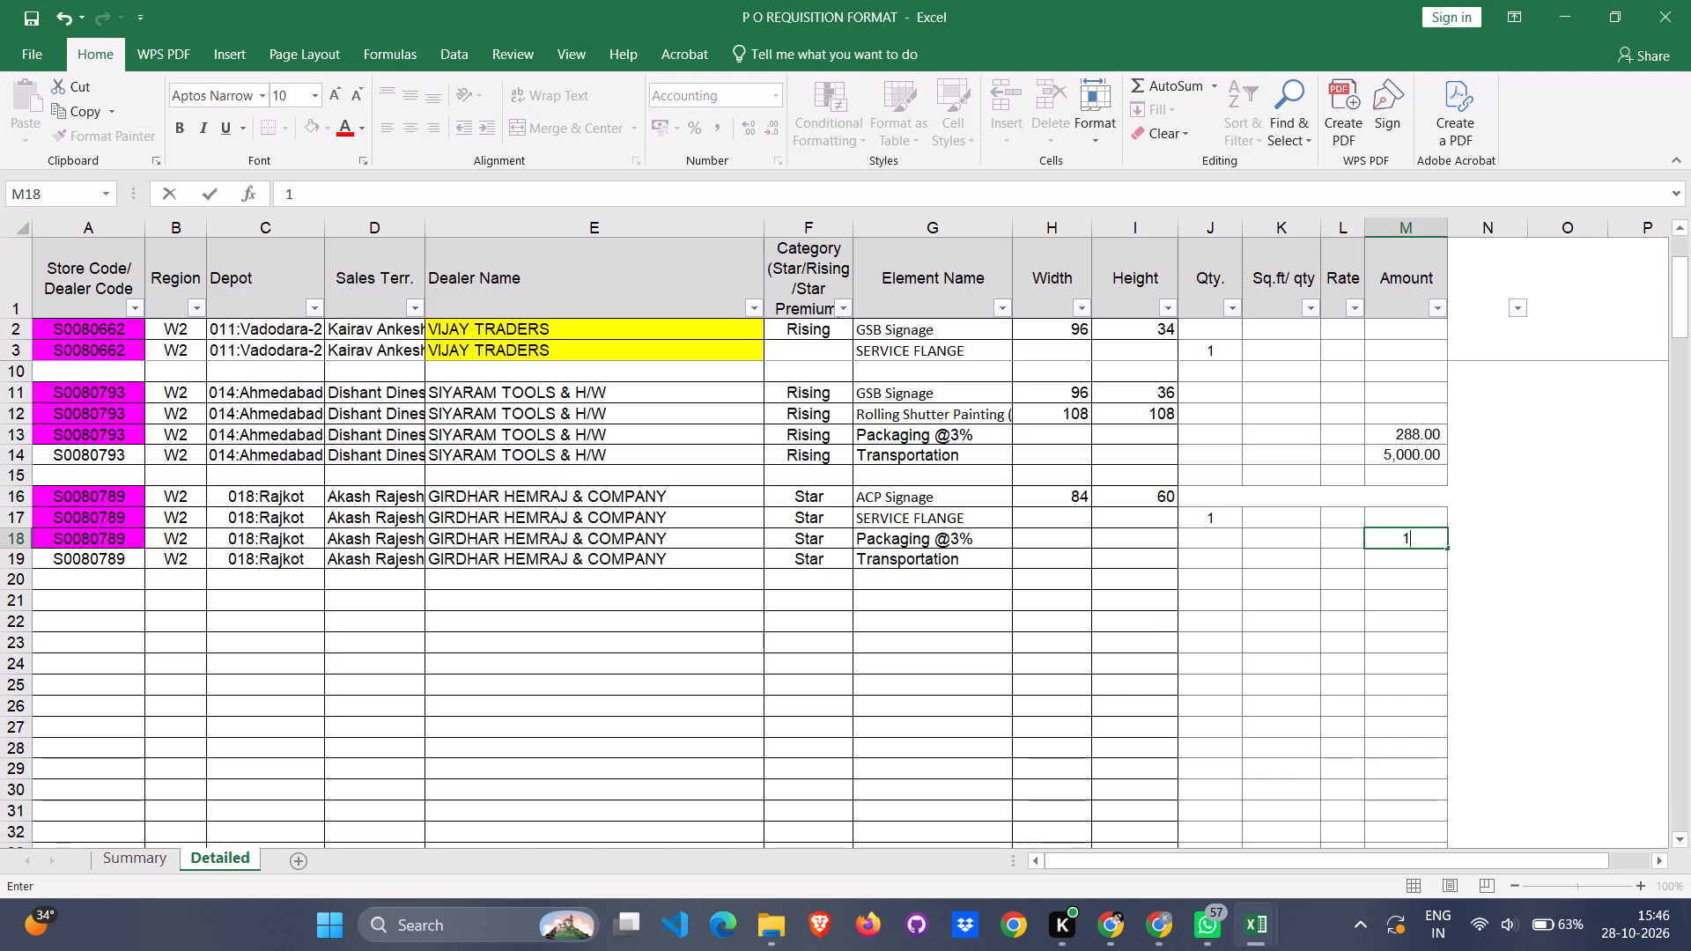
text(045)
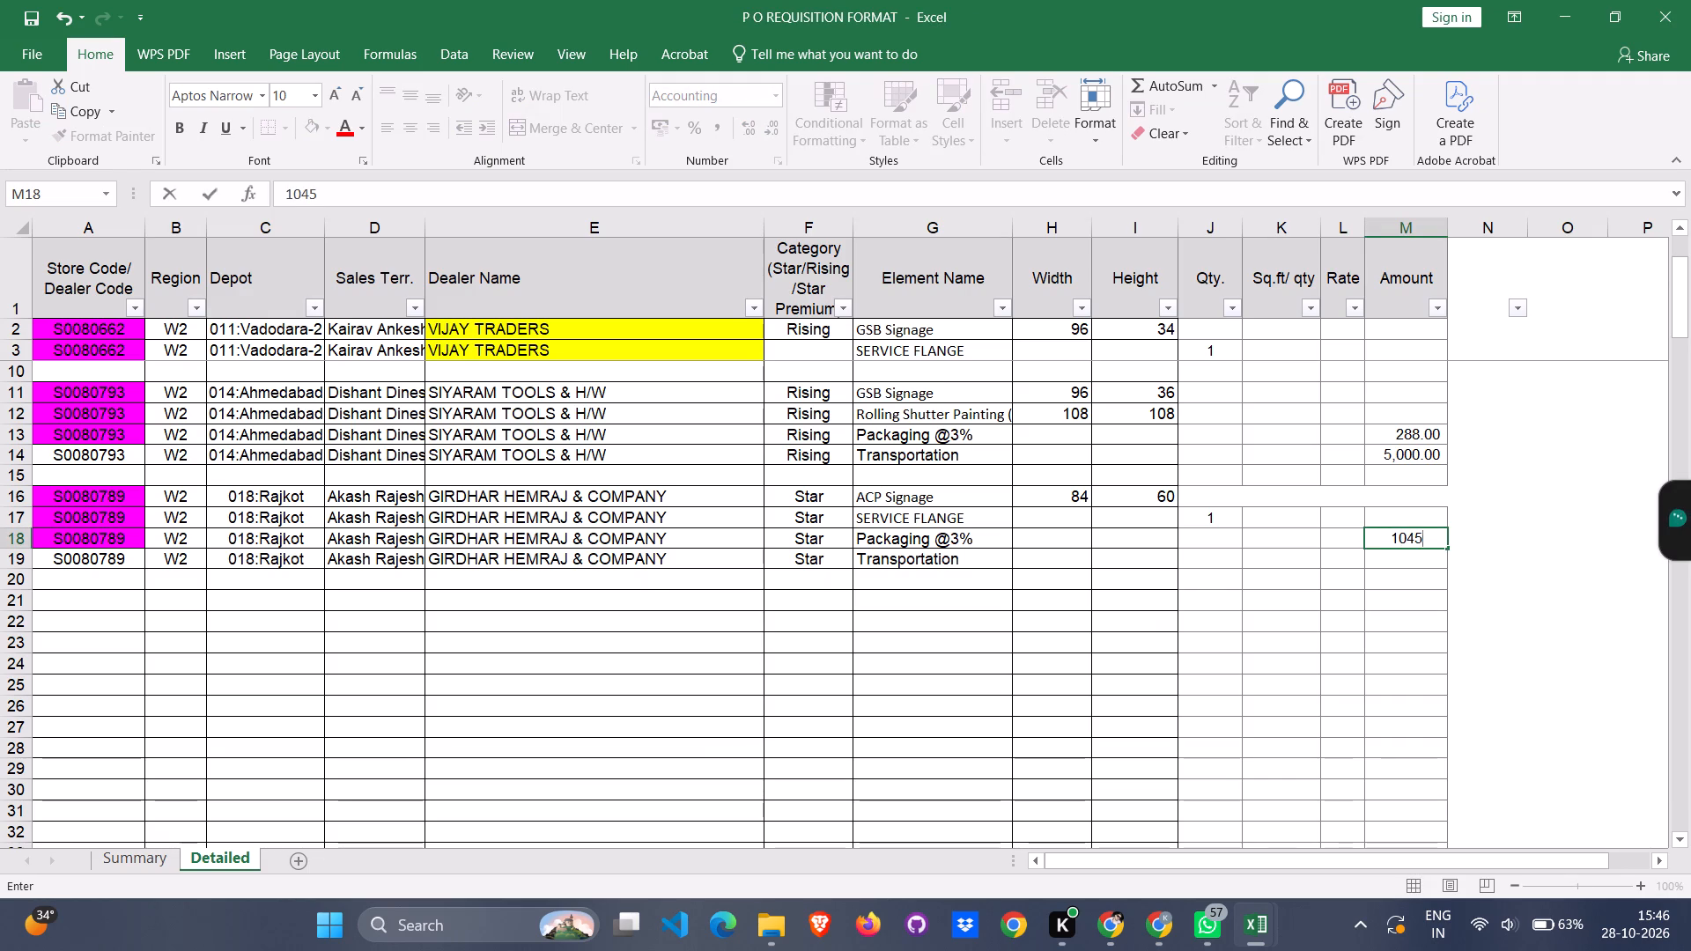
text(.44)
key(ctrl+s)
Enter the GIRDHAR quotation's transportation amount of 5000 in M19 and save the workbook.
key(alt+Tab)
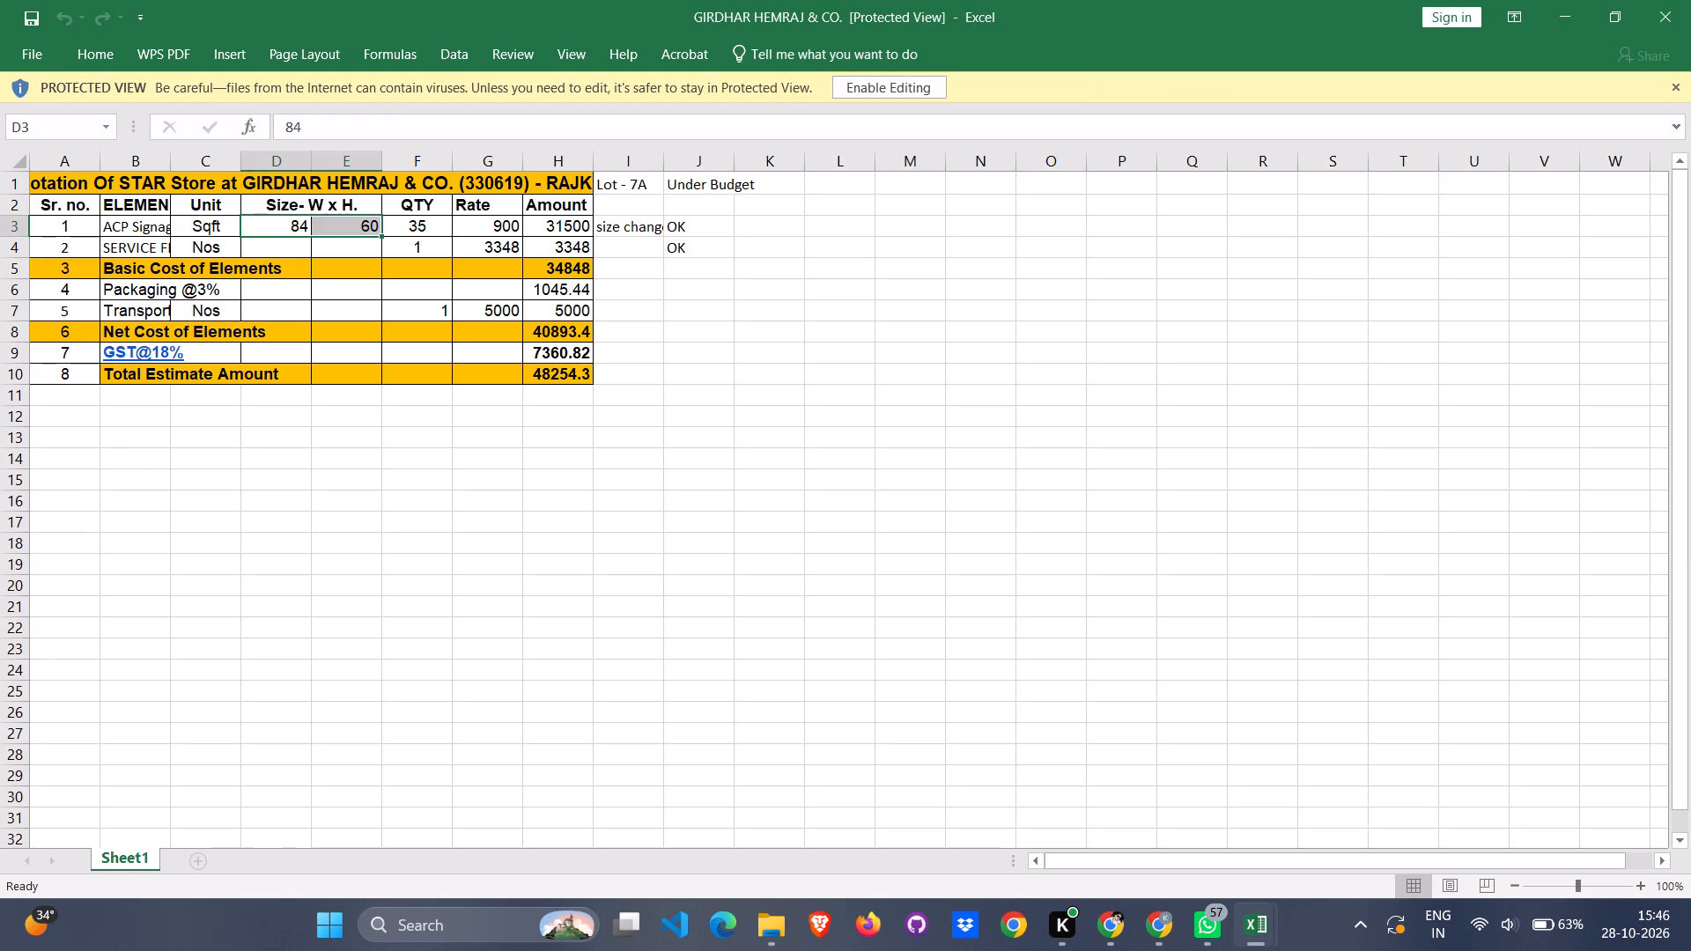
key(alt+Tab)
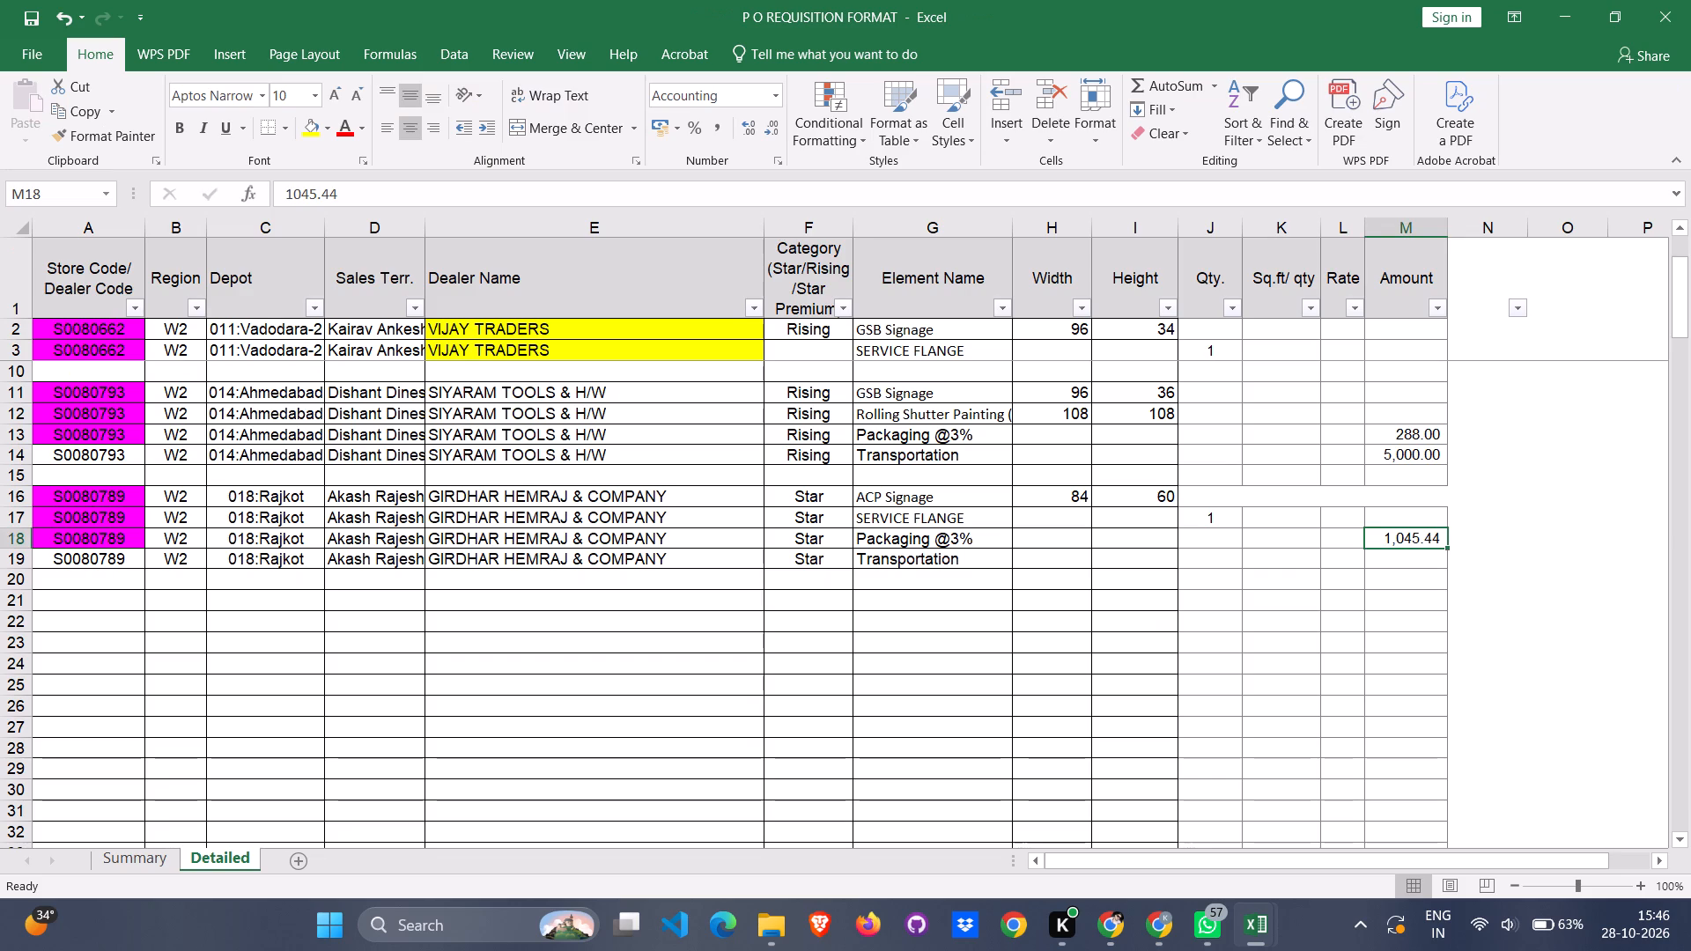
key(Down)
text(5000)
key(ctrl+s)
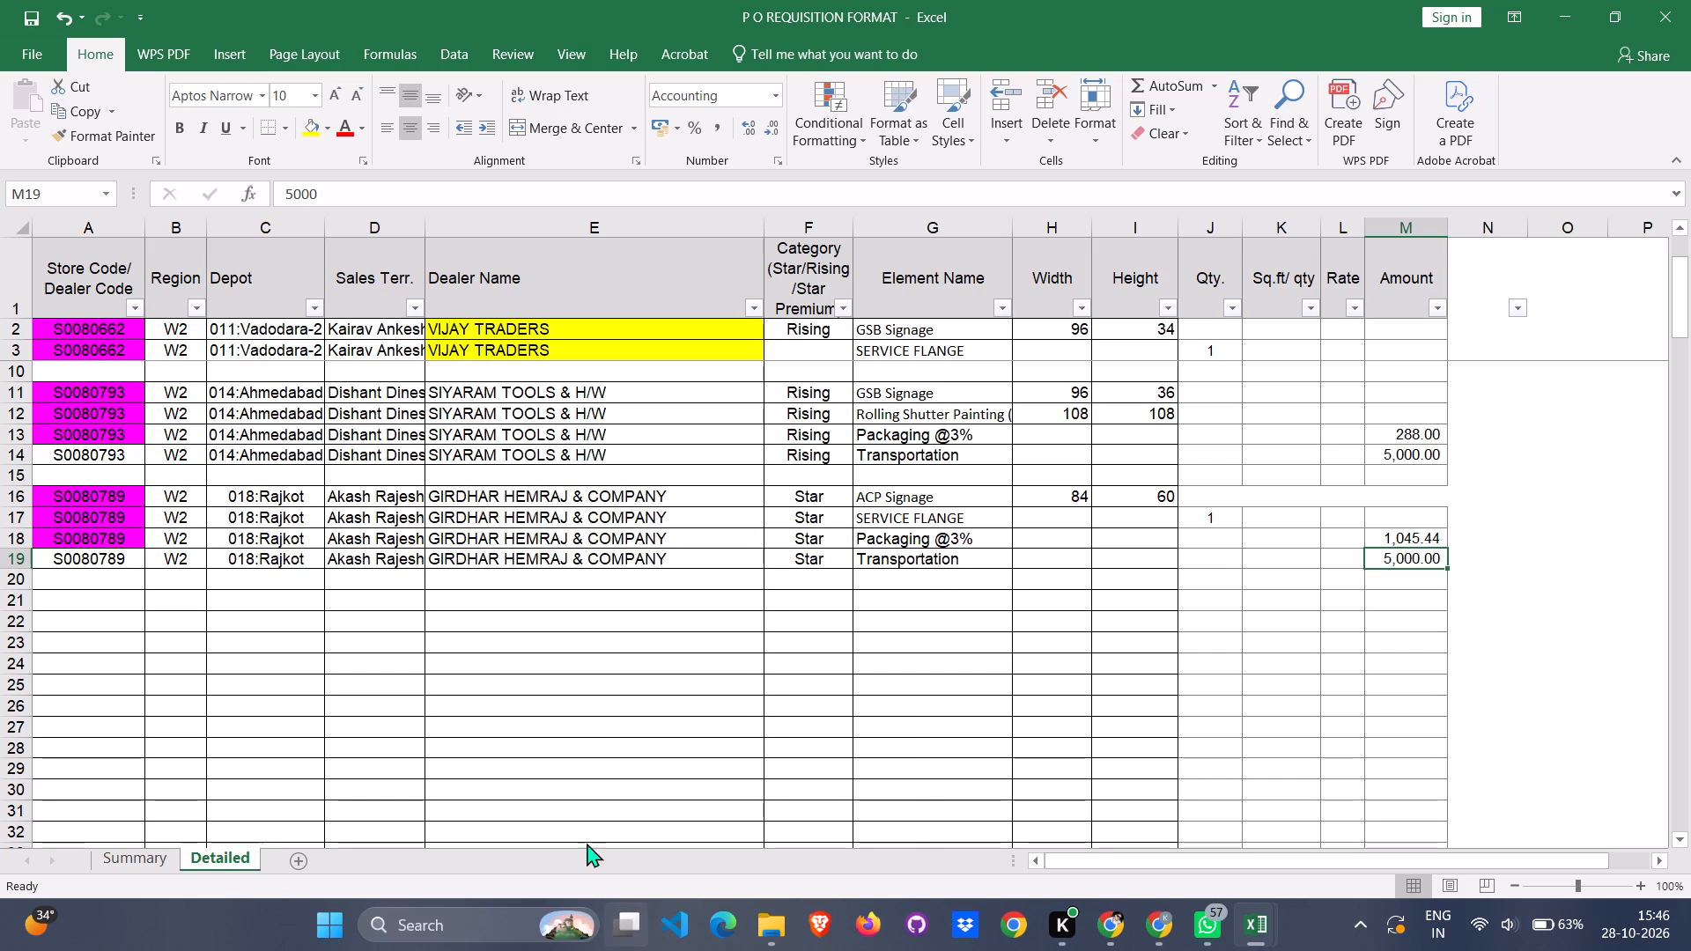
Close the GIRDHAR HEMRAJ & CO. quotation workbook.
key(alt+Tab)
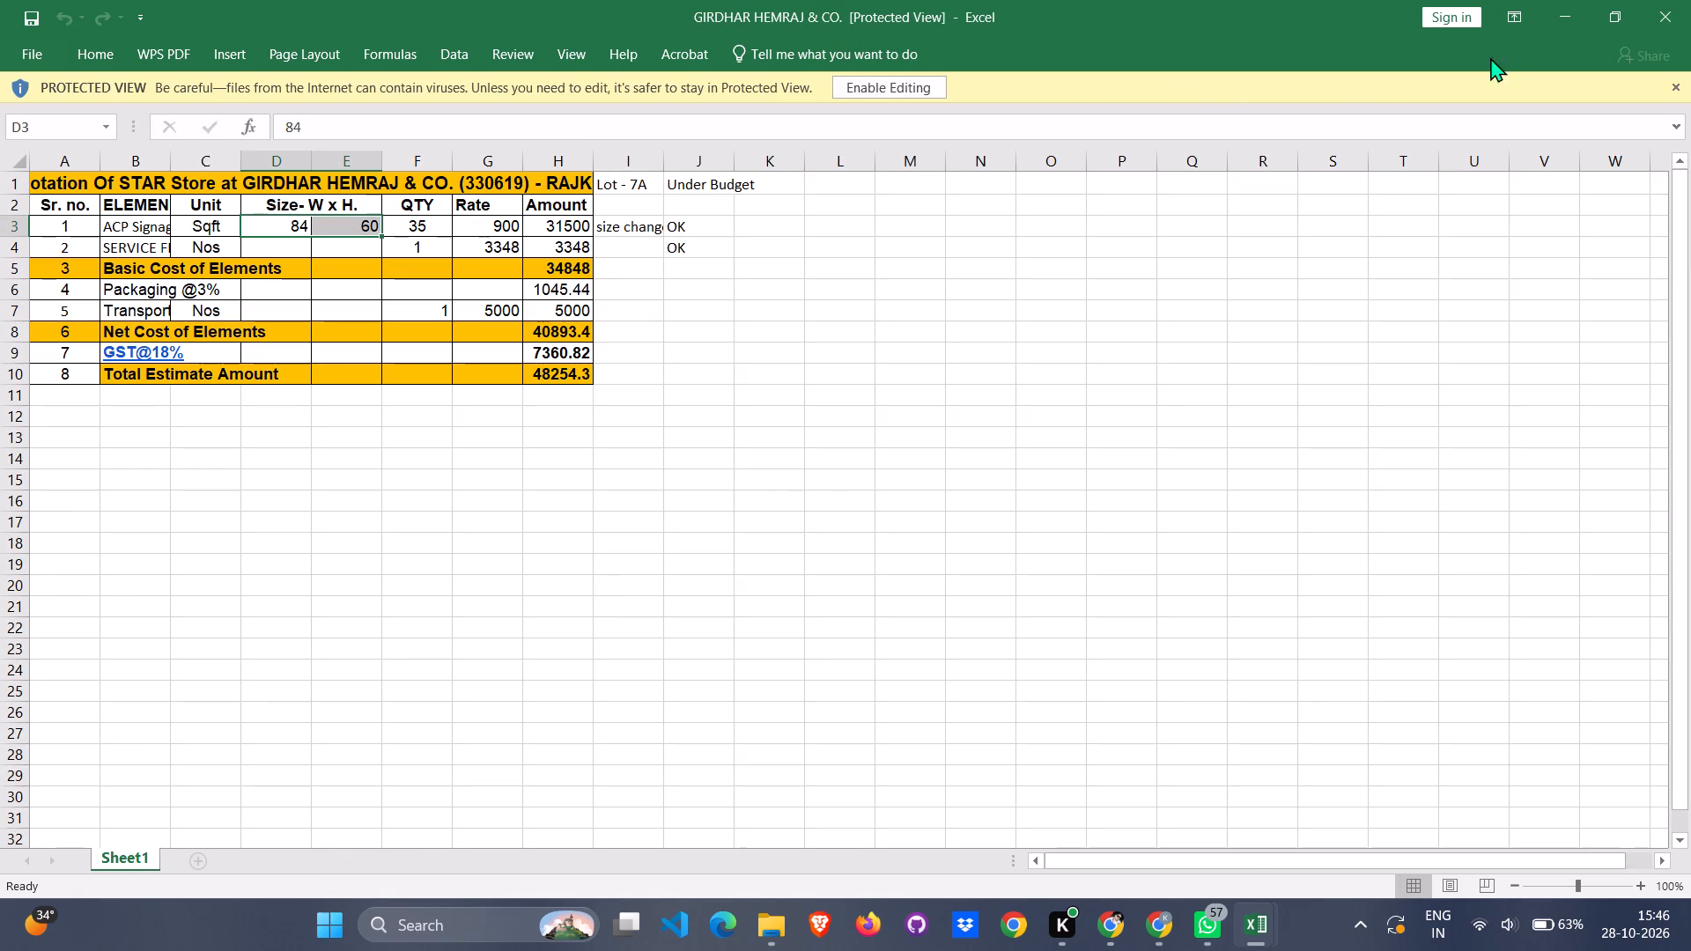
click(1688, 17)
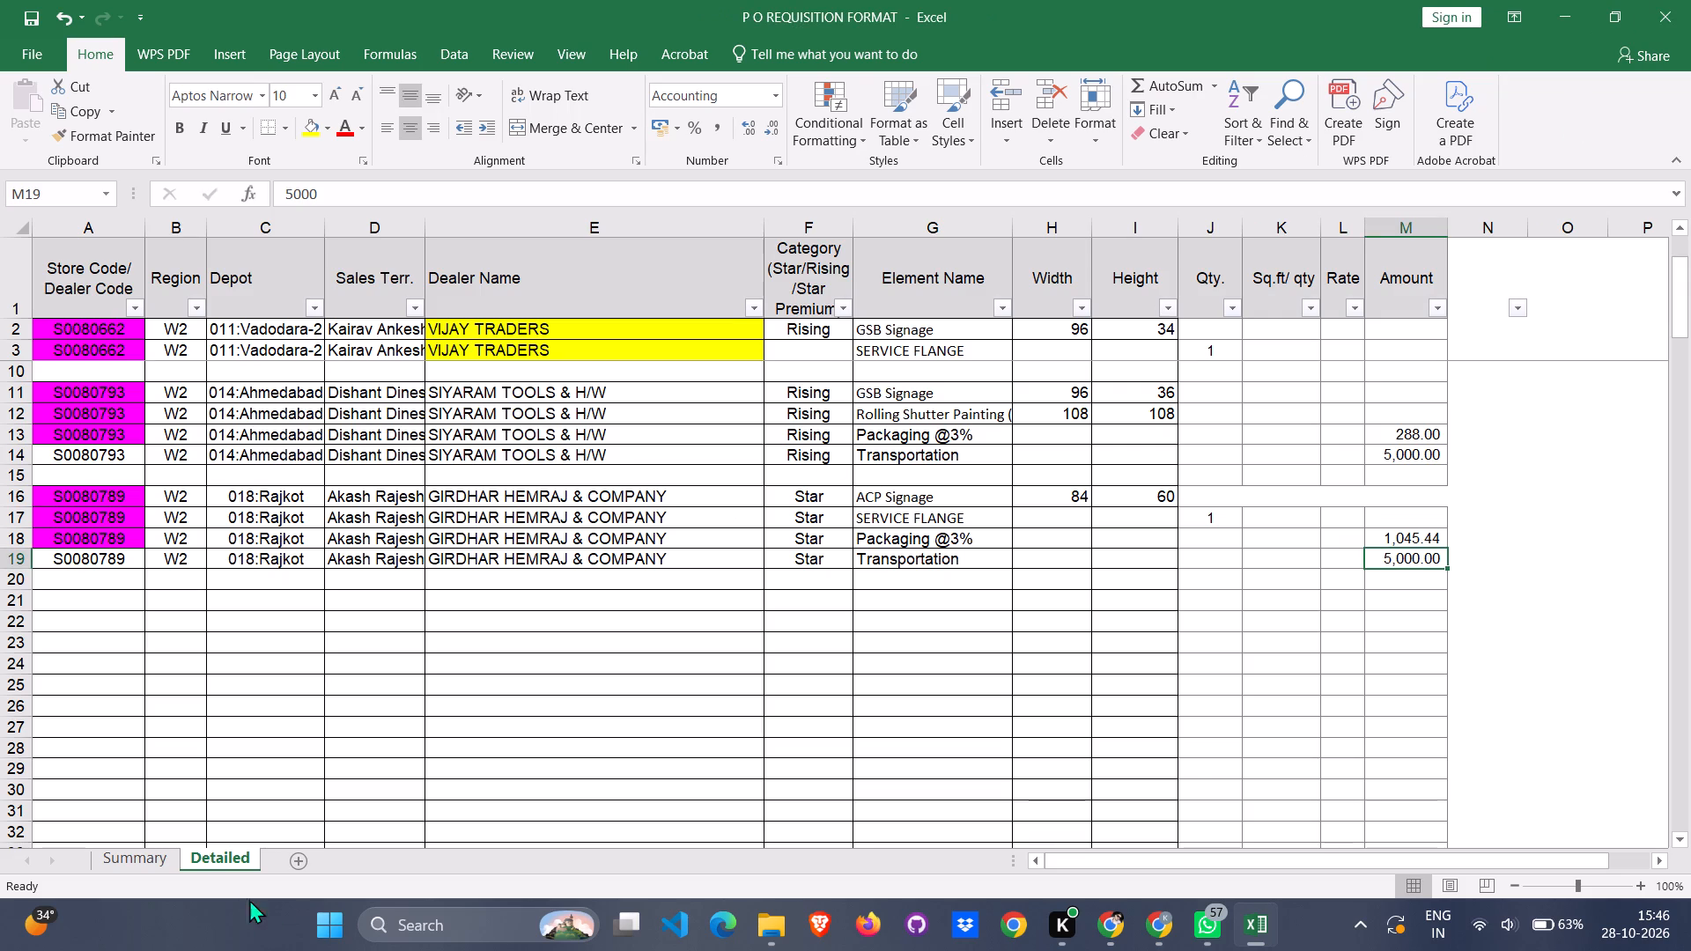
Copy the SHREE BALKRUSHNA AGENCY dealer row from the Summary sheet into row 21 of the Detailed sheet.
click(120, 863)
scroll(525, 555, down, 2)
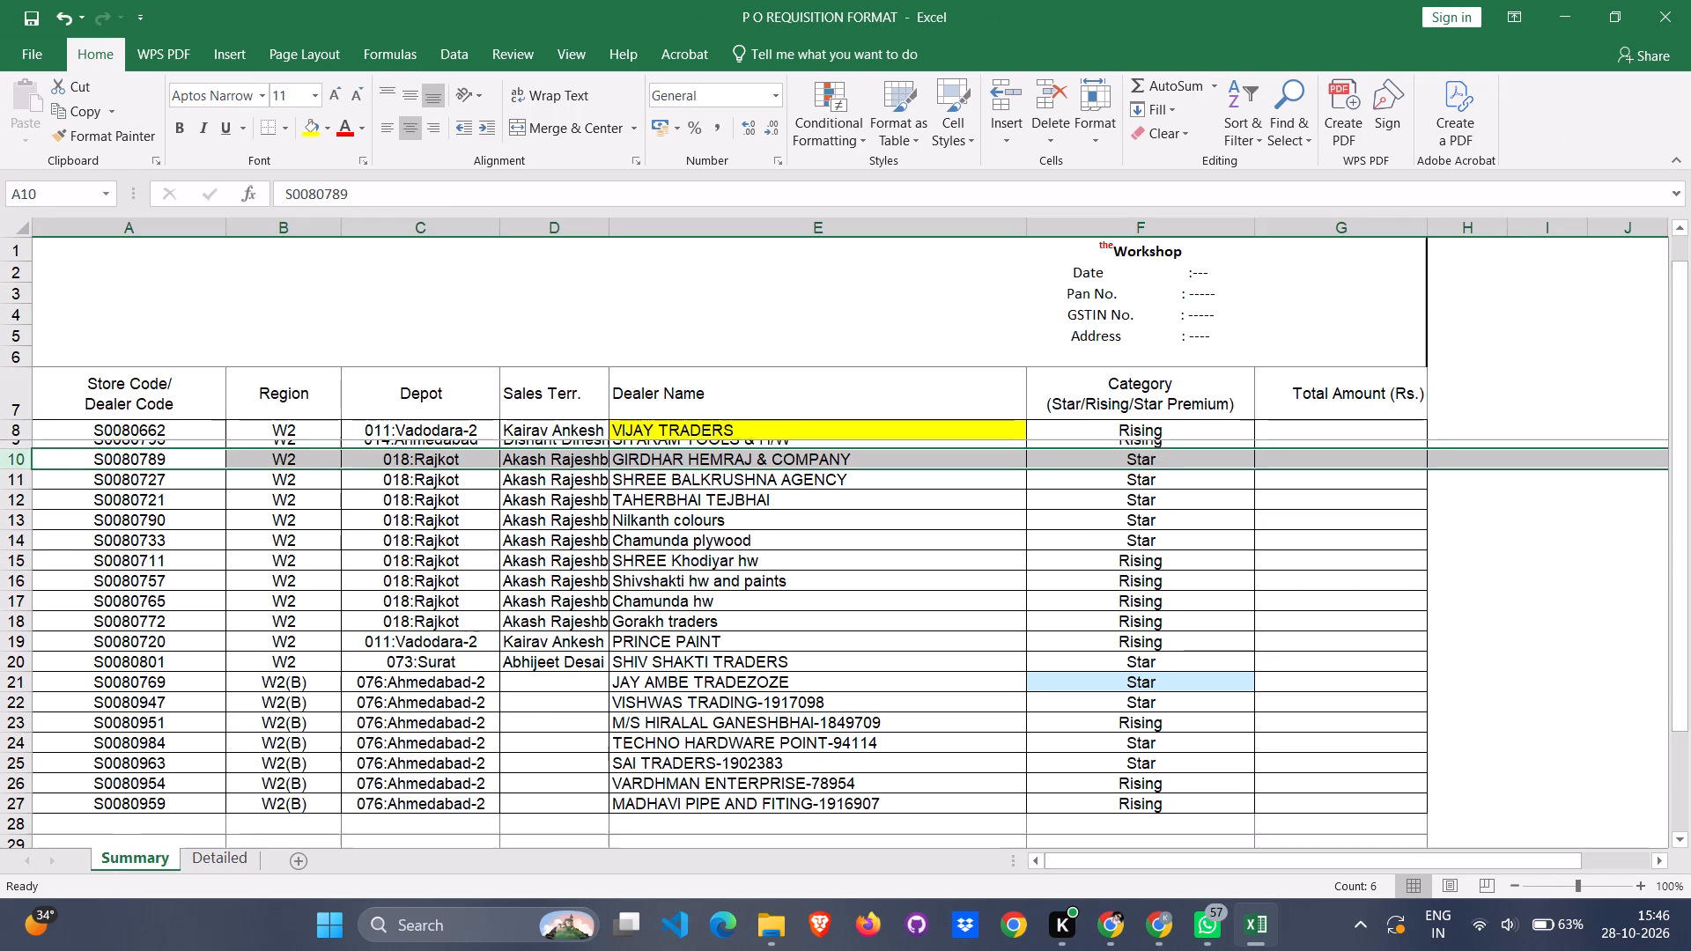
scroll(445, 577, up, 2)
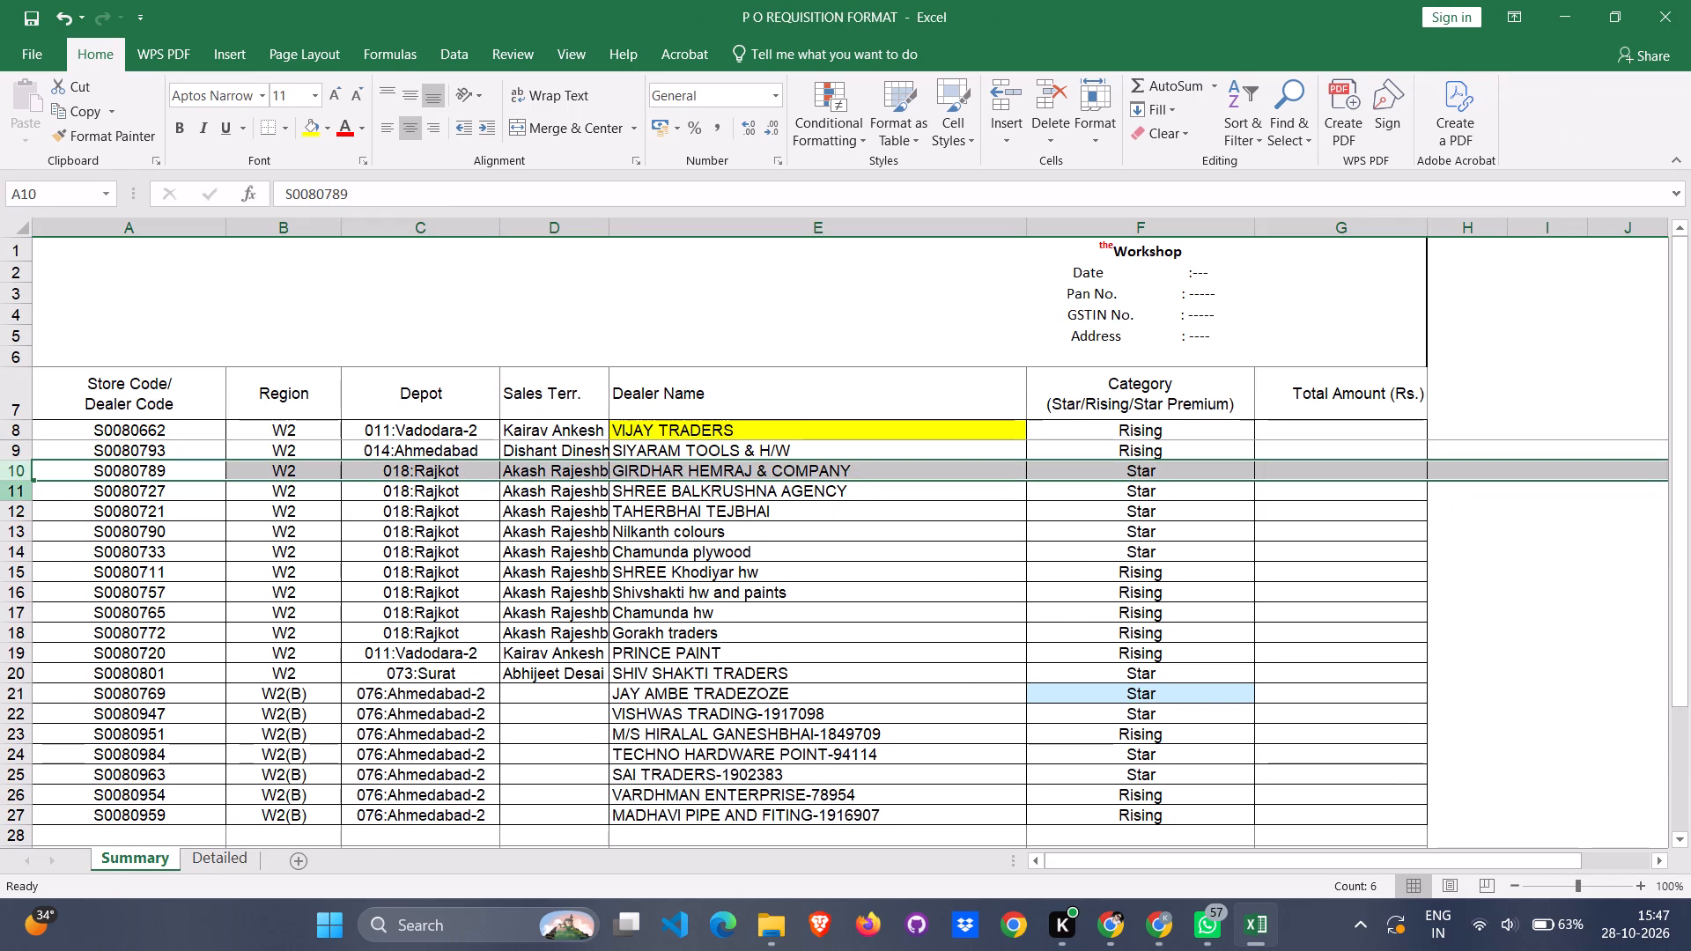
click(20, 496)
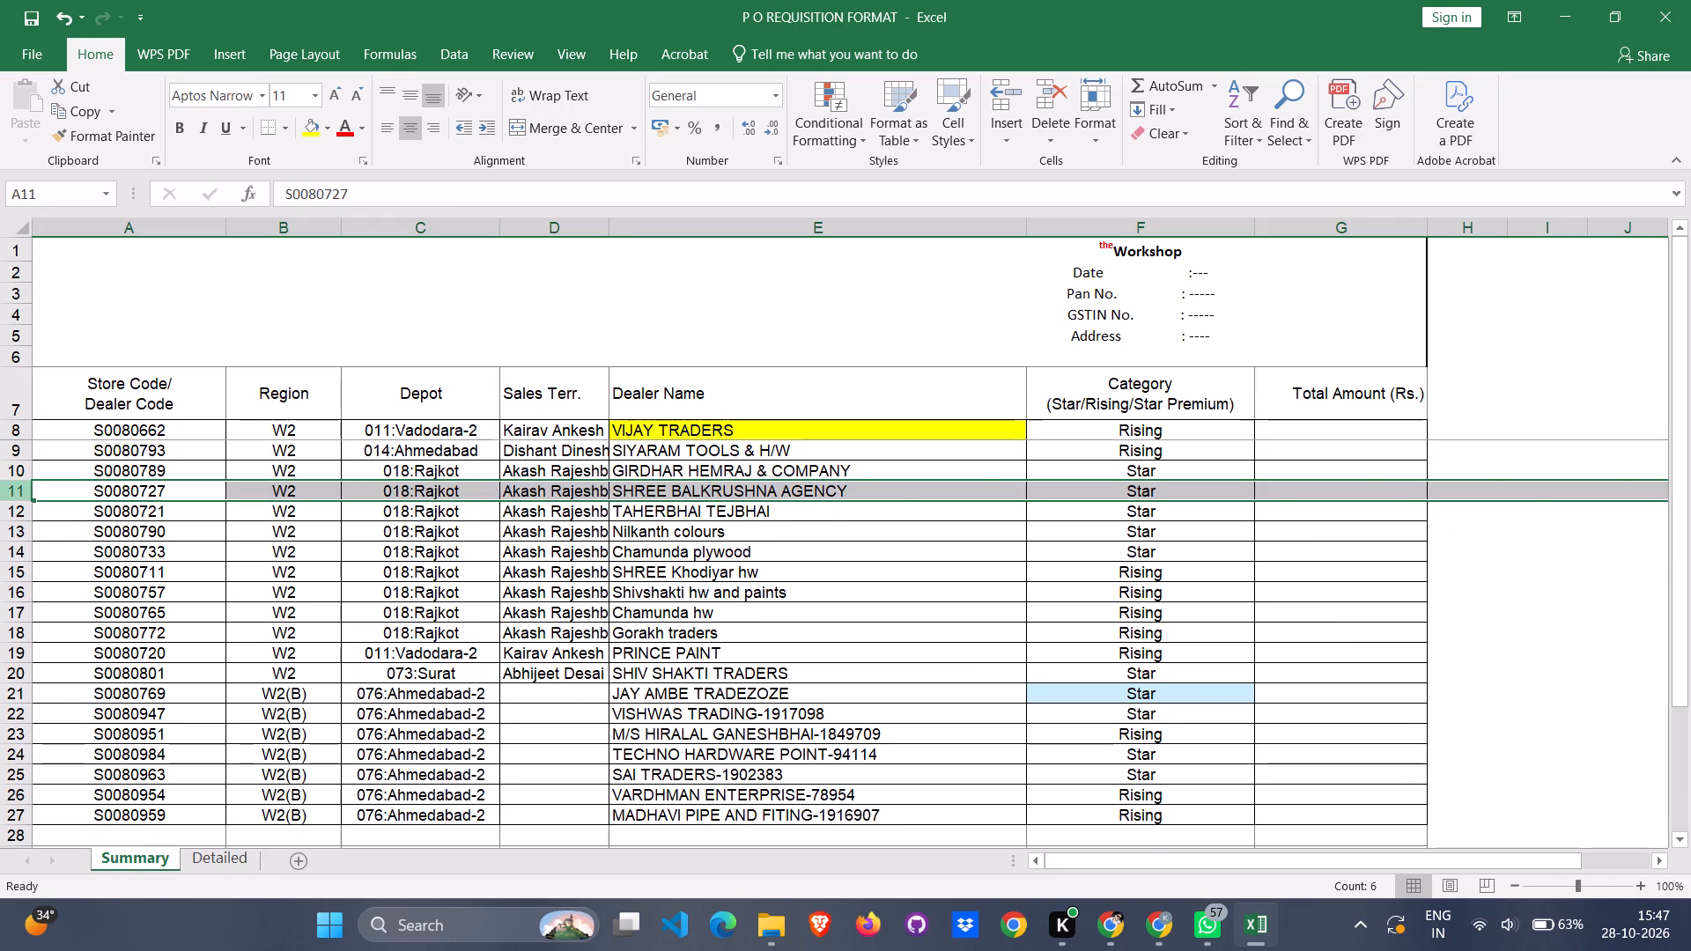
key(ctrl+c)
click(229, 862)
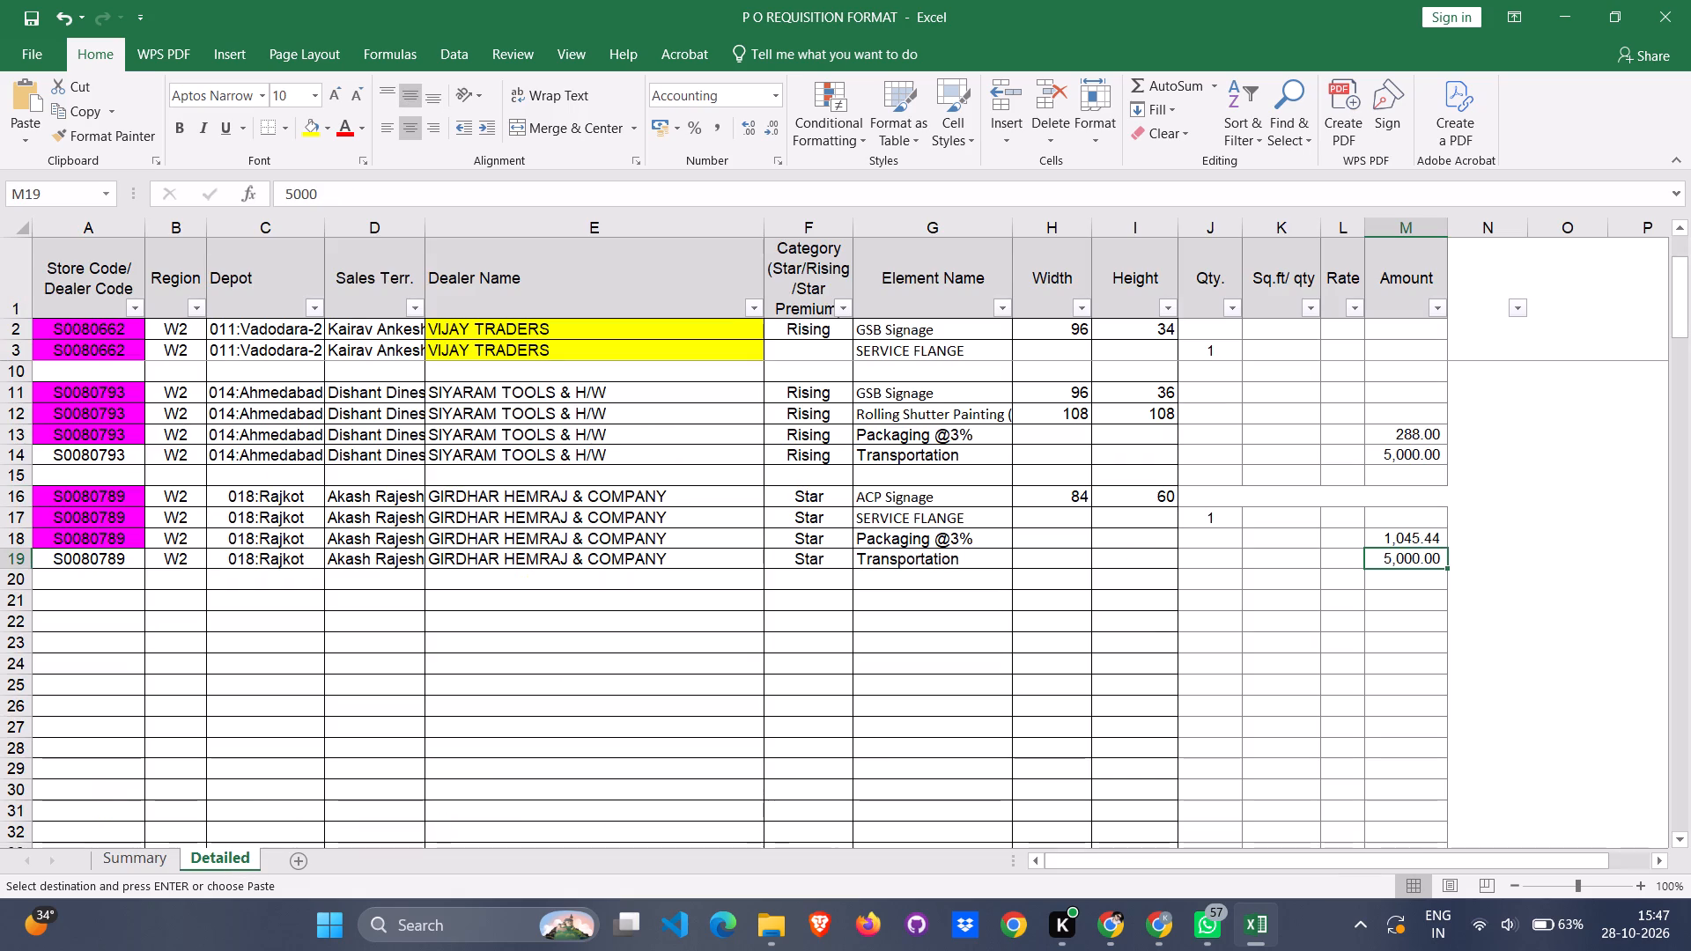
click(87, 608)
key(ctrl+v)
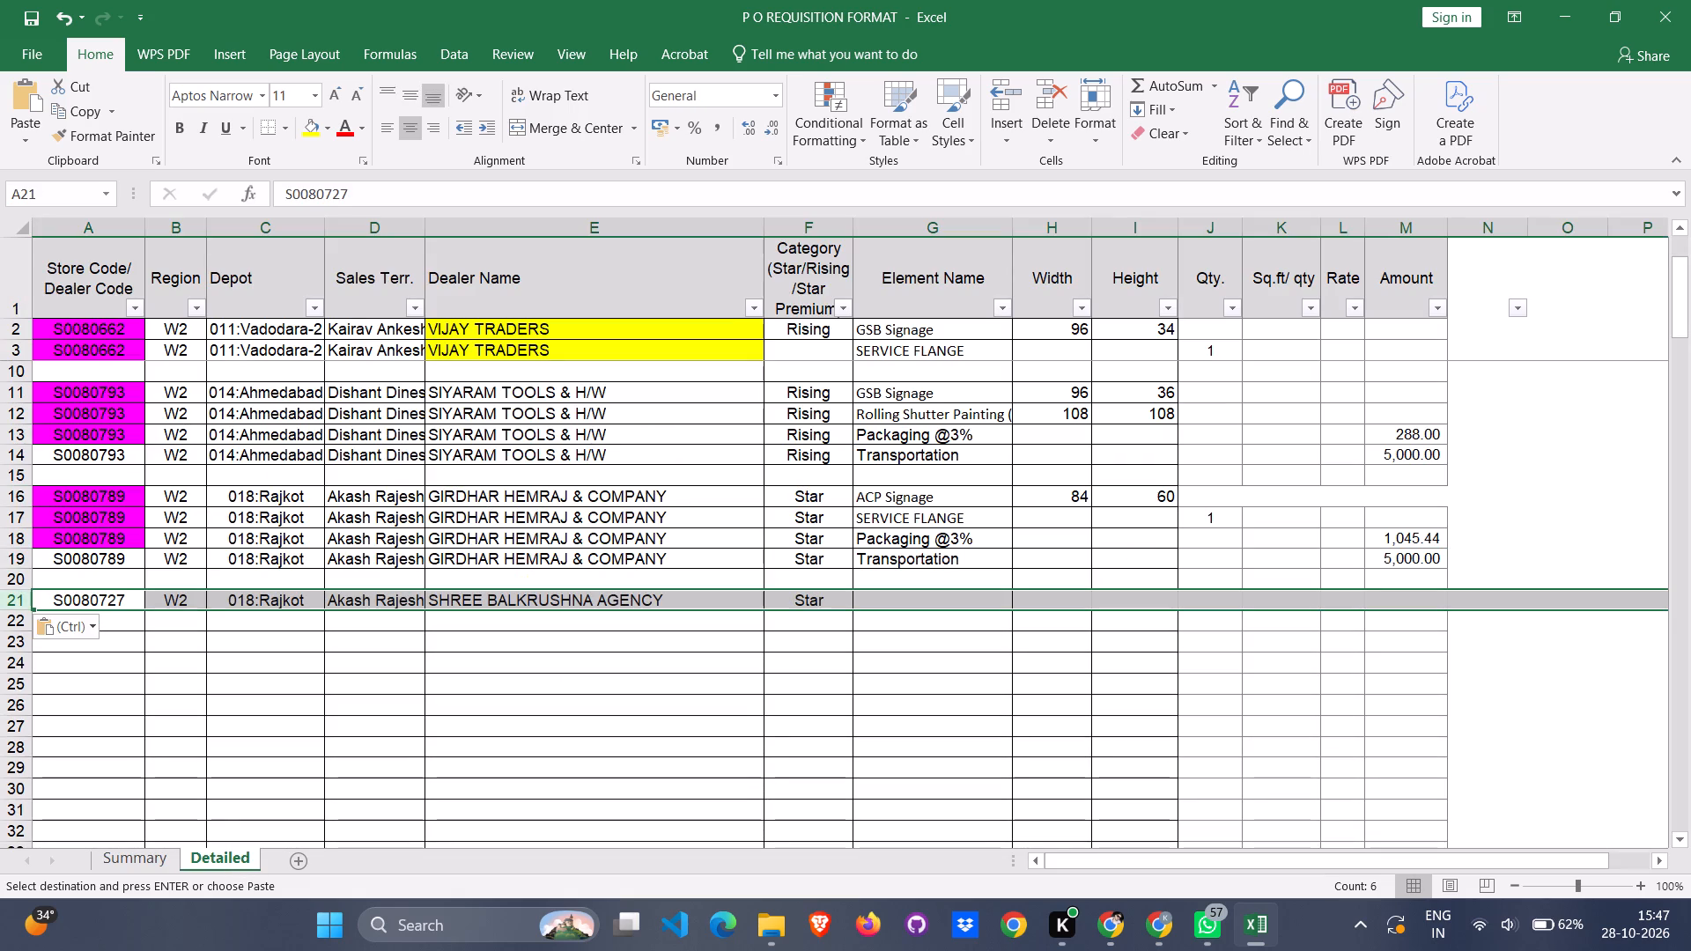
Search the SEPARATAION ESTIMATE folder for BALKR and open the SHREE BALKRUSHNA AGENCY quotation workbook.
click(942, 599)
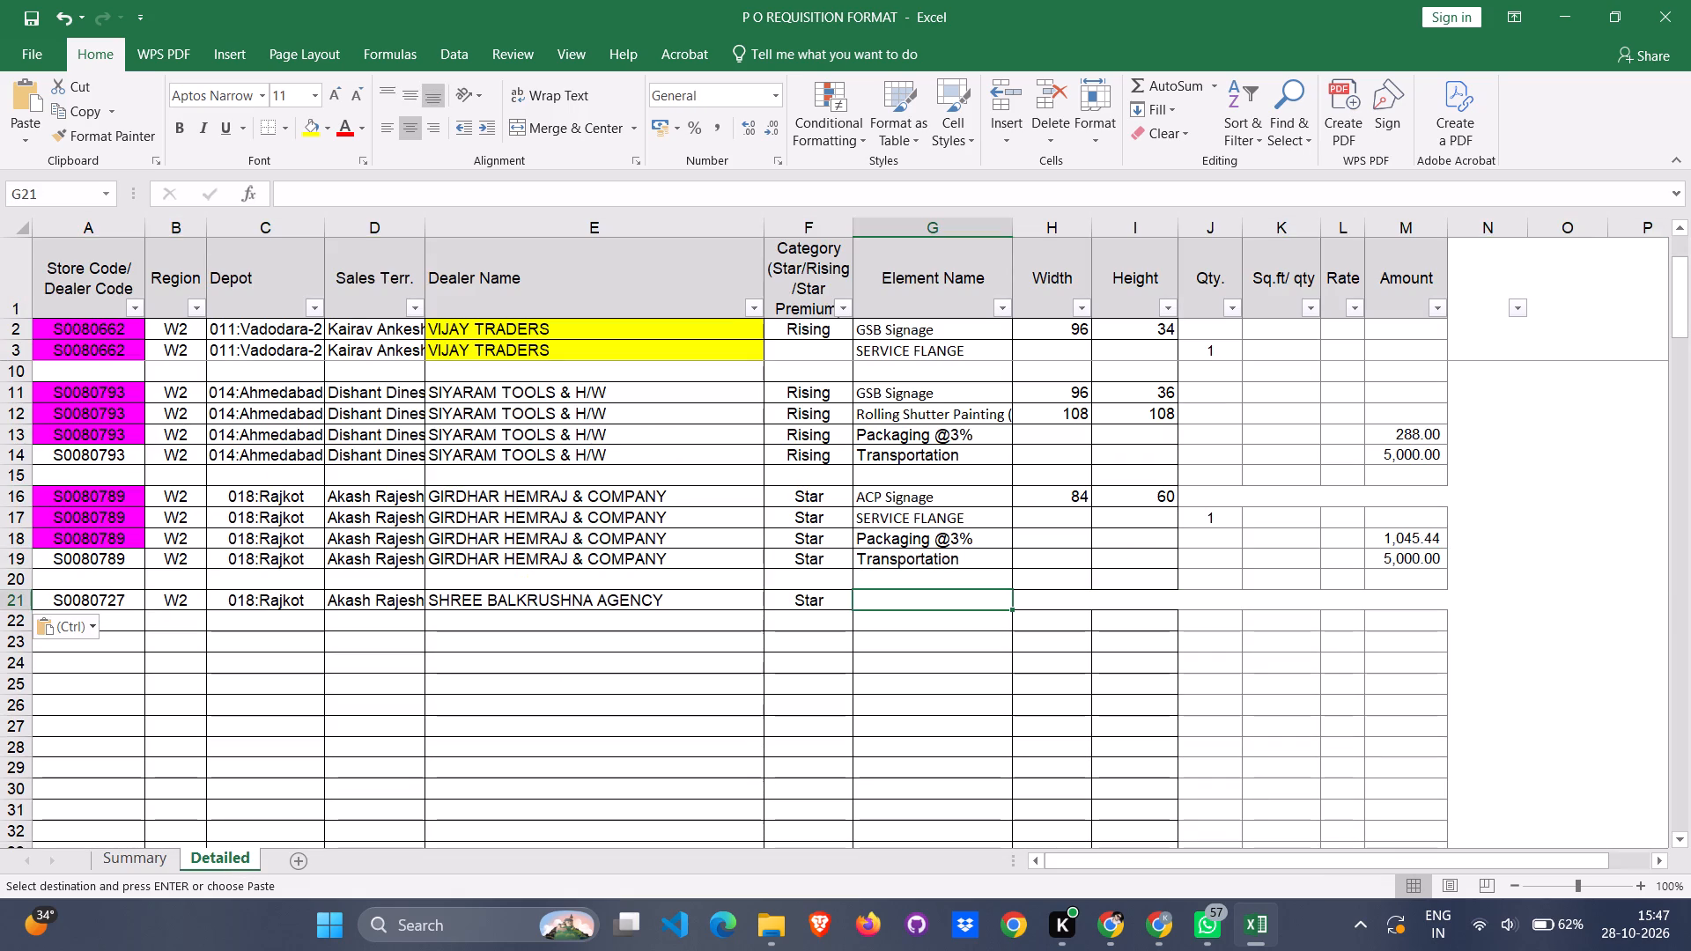
key(alt+Tab)
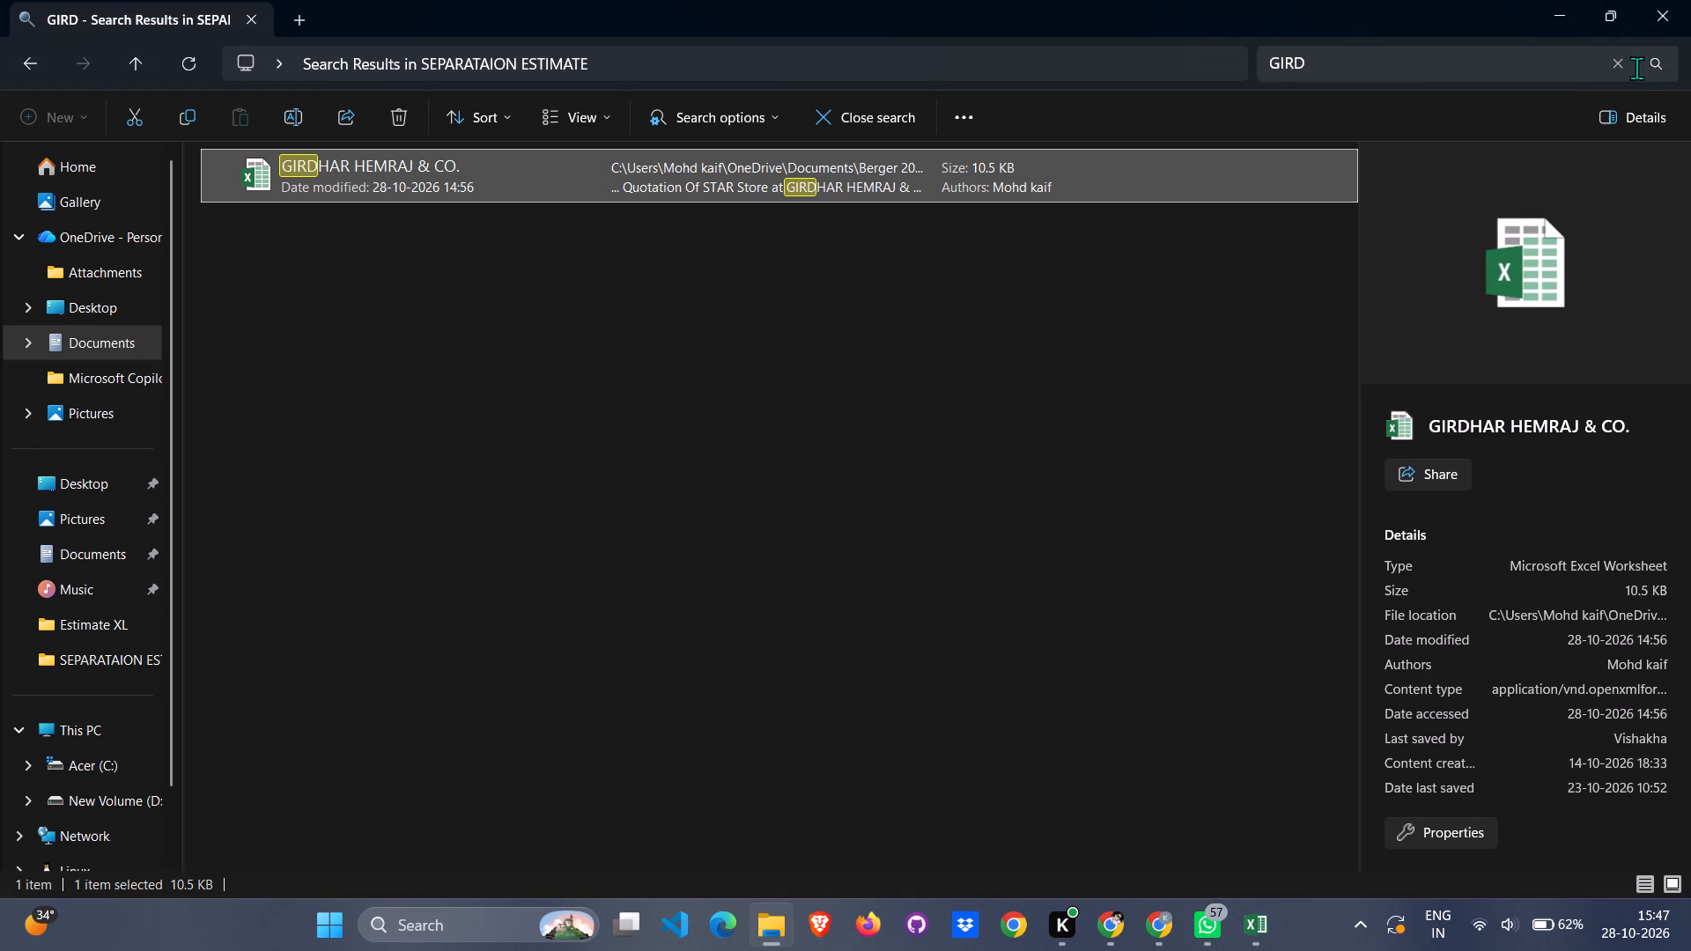
click(1626, 69)
text(BALKR)
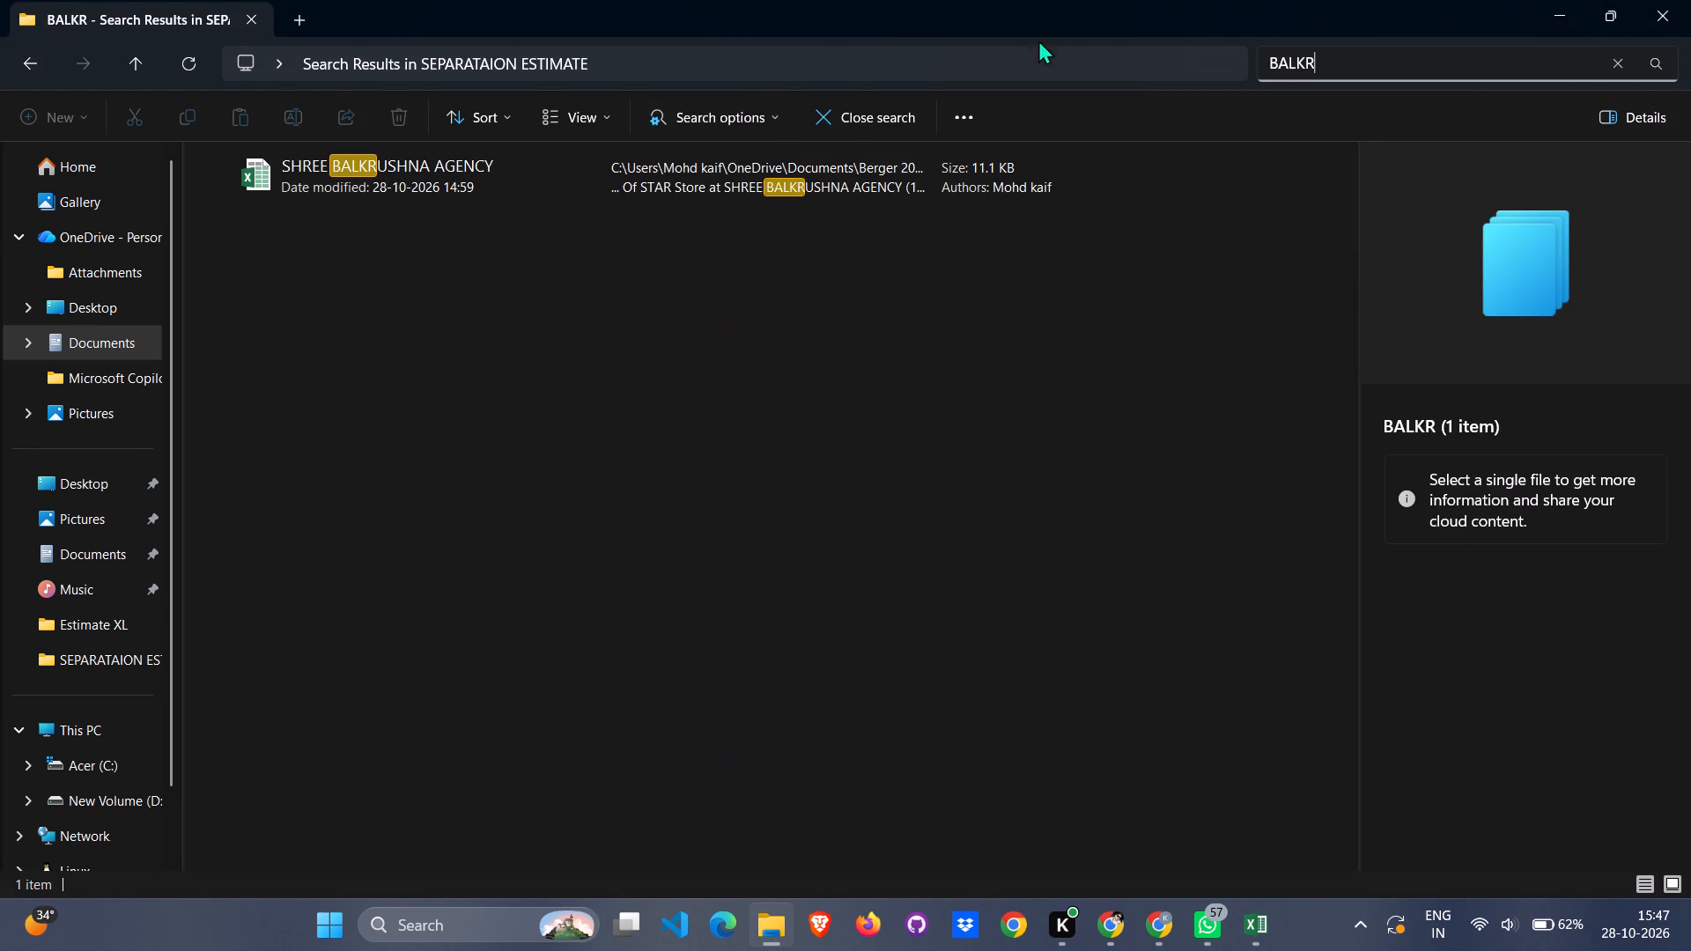
double_click(465, 171)
key(alt+Tab)
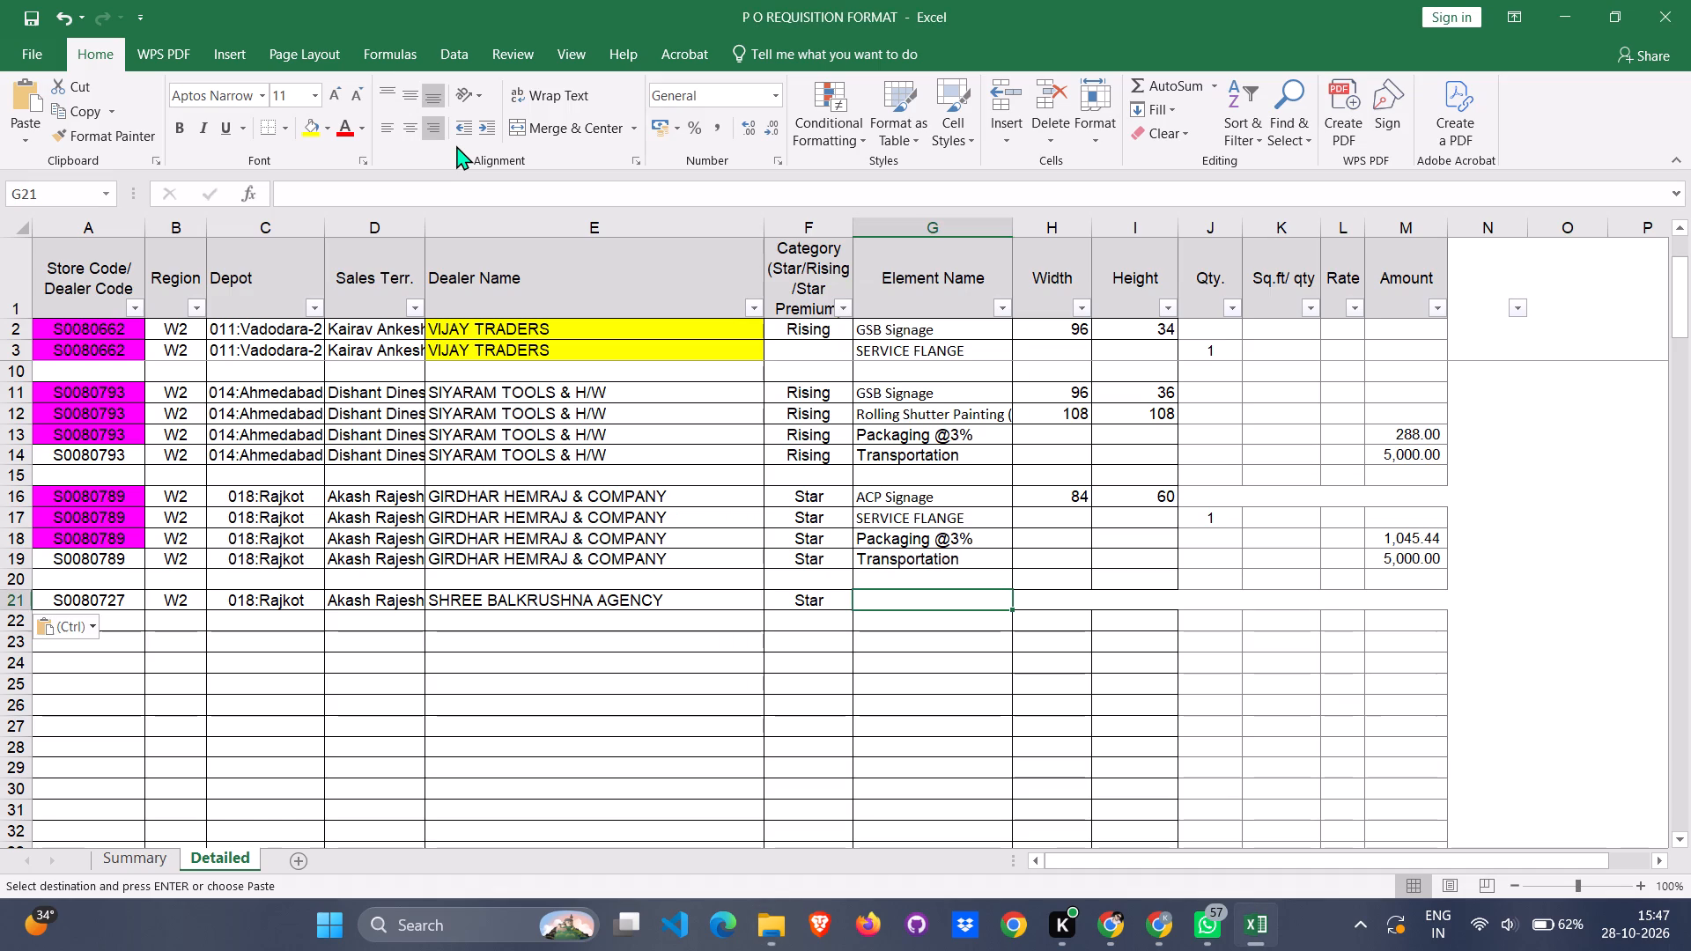
key(alt+Tab)
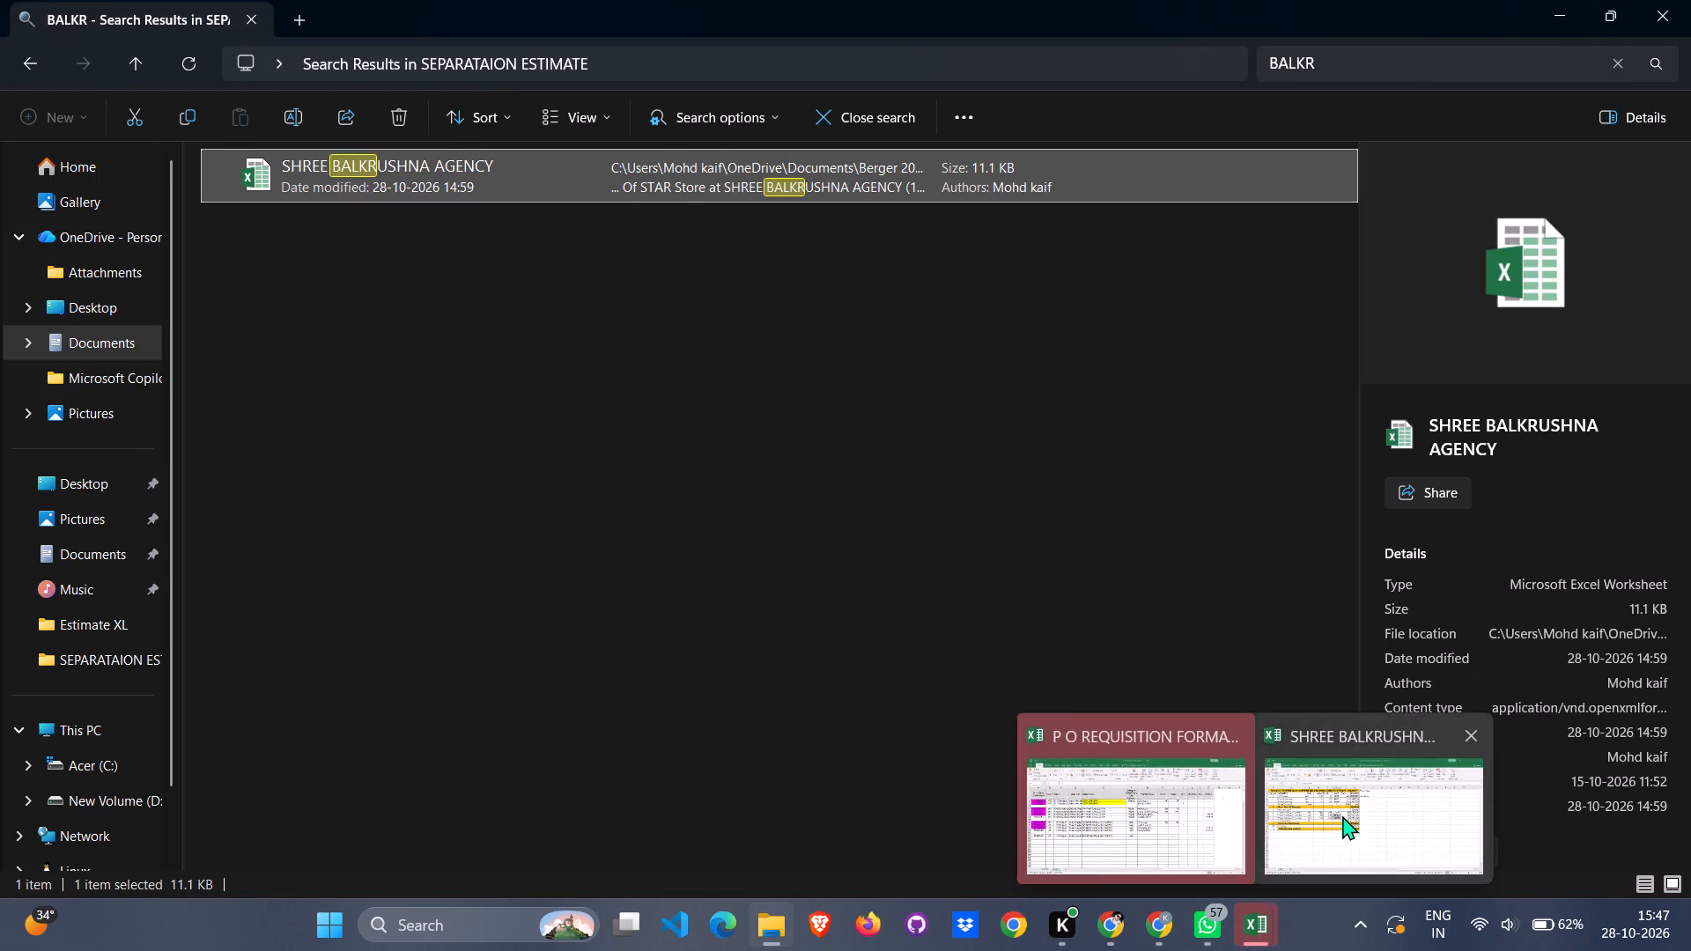
click(1342, 815)
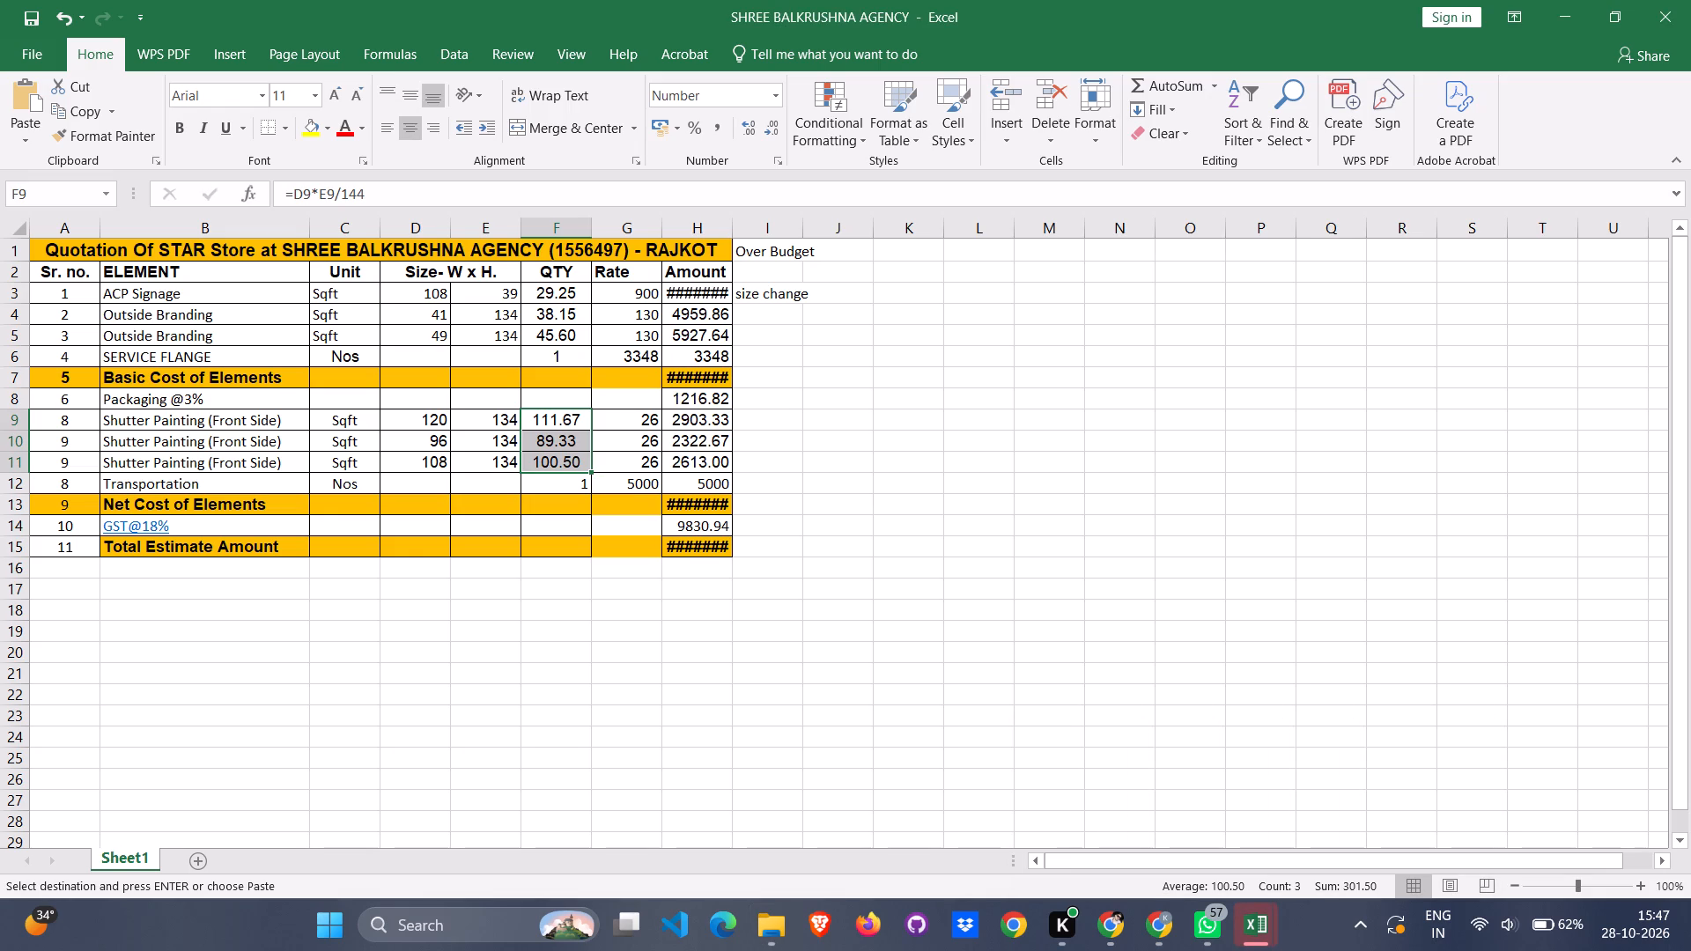
Copy the ACP Signage element name from the BALKRUSHNA quotation into G21 of the Detailed sheet.
click(189, 296)
key(ctrl+c)
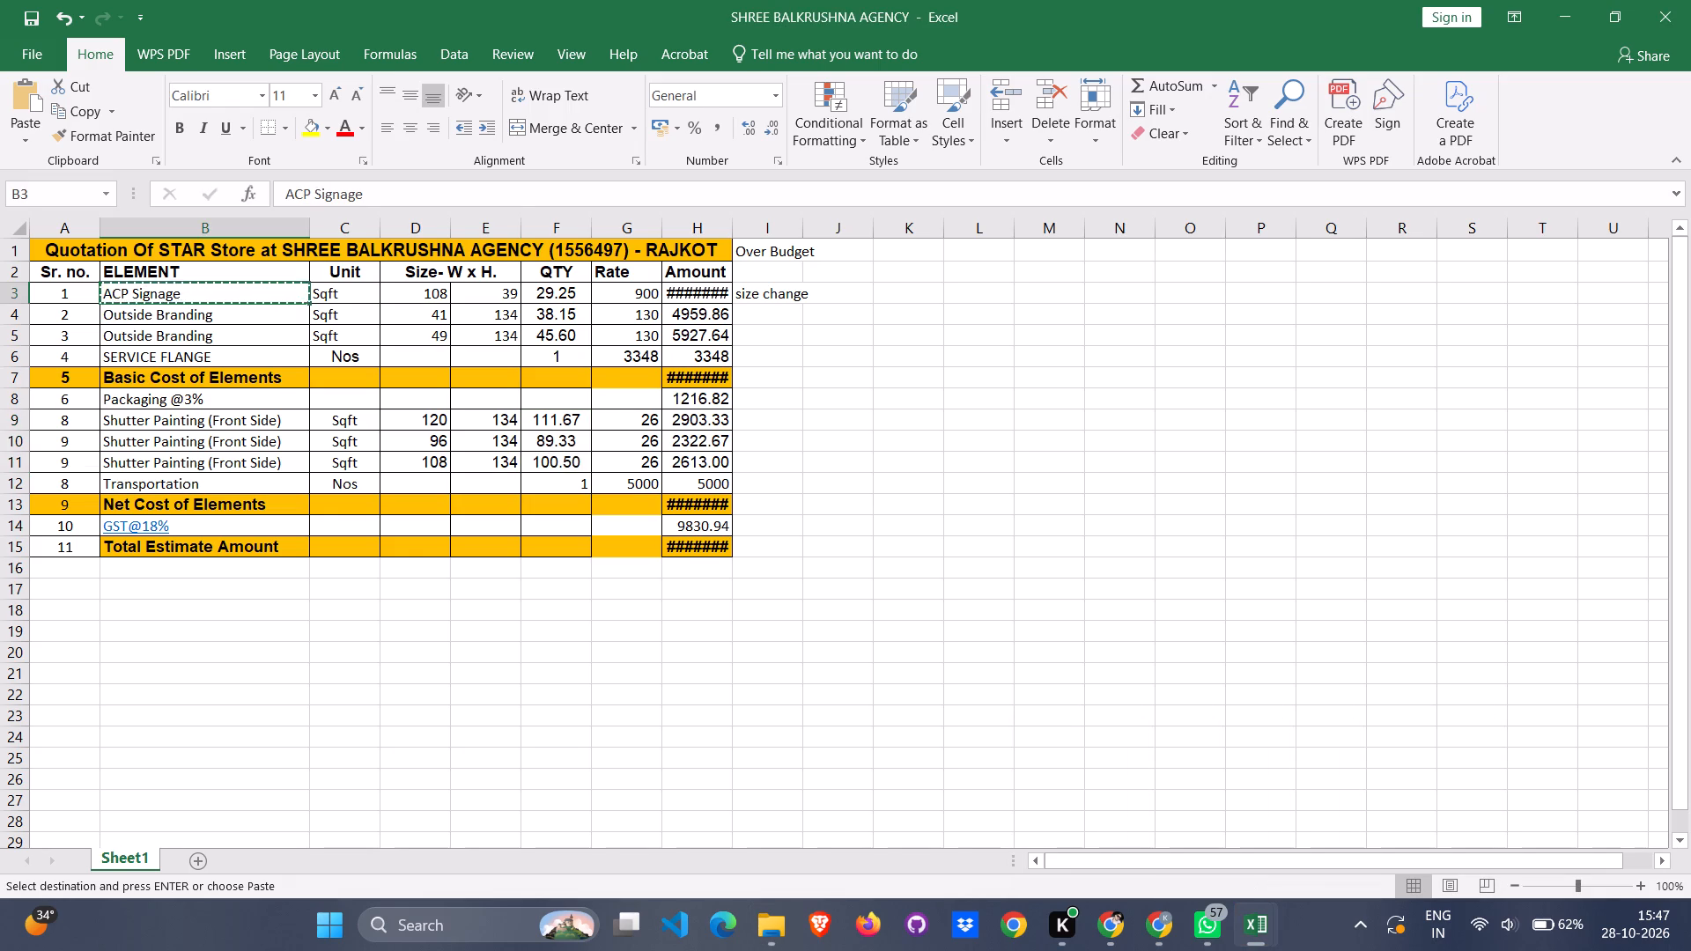
key(alt+Tab)
key(alt+Tab)
key(ctrl+c)
click(1114, 792)
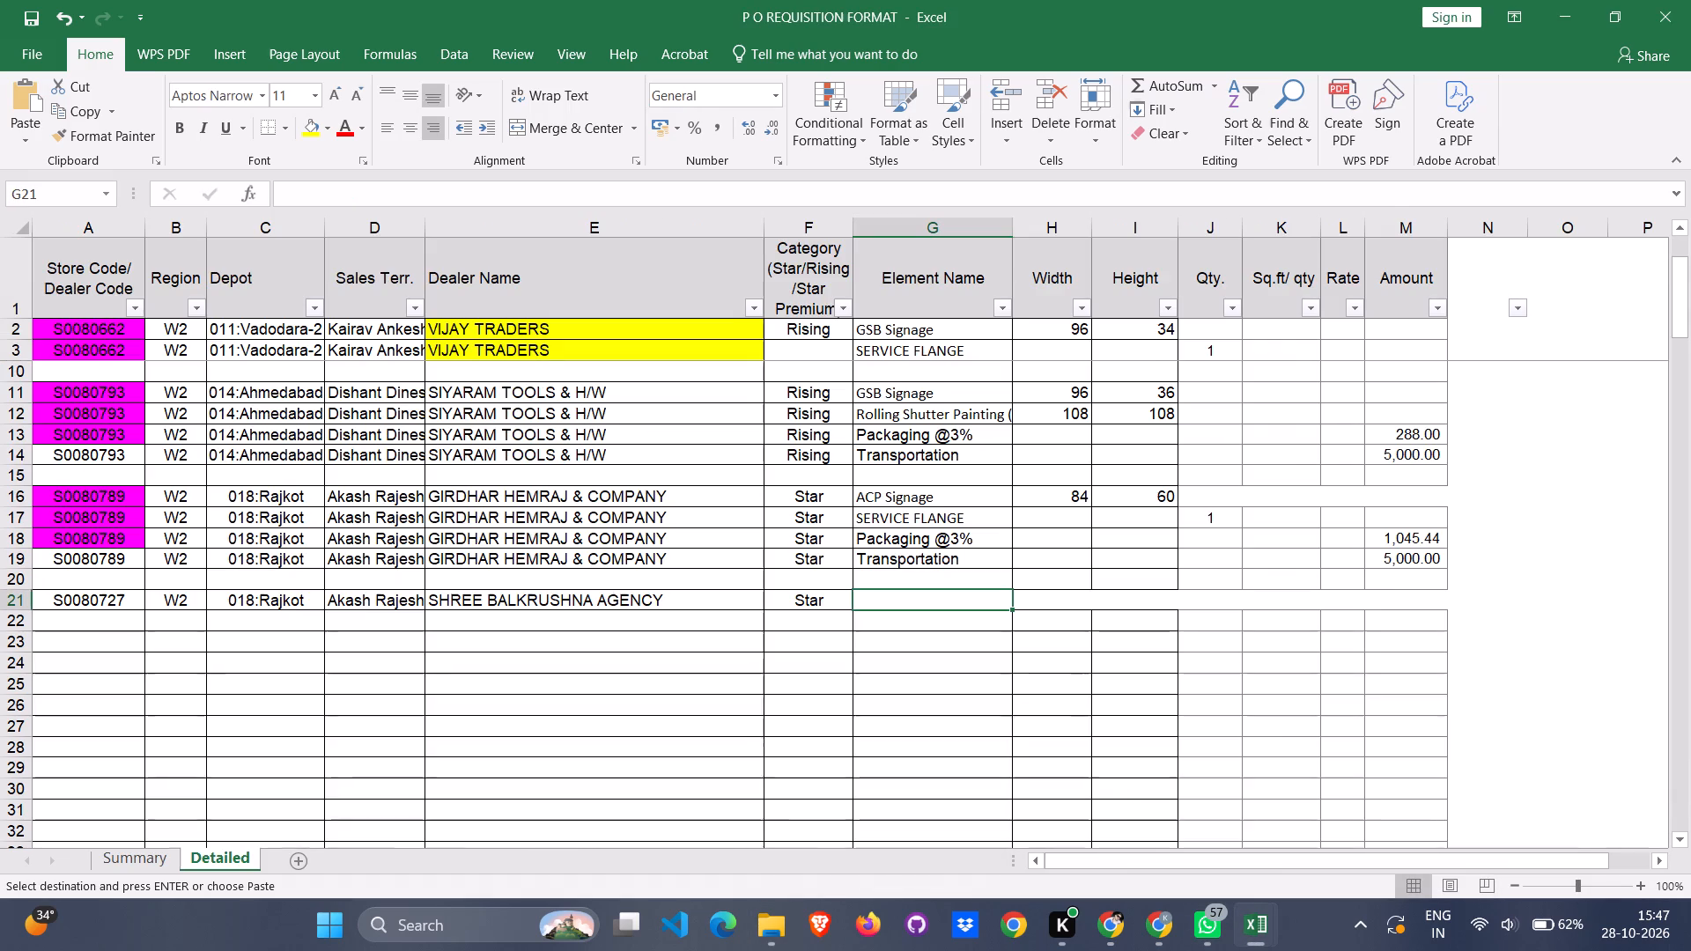
key(ctrl+v)
Copy the ACP Signage width 108 and height 39 from the quotation into H21:I21 and save the requisition workbook.
key(alt+Tab)
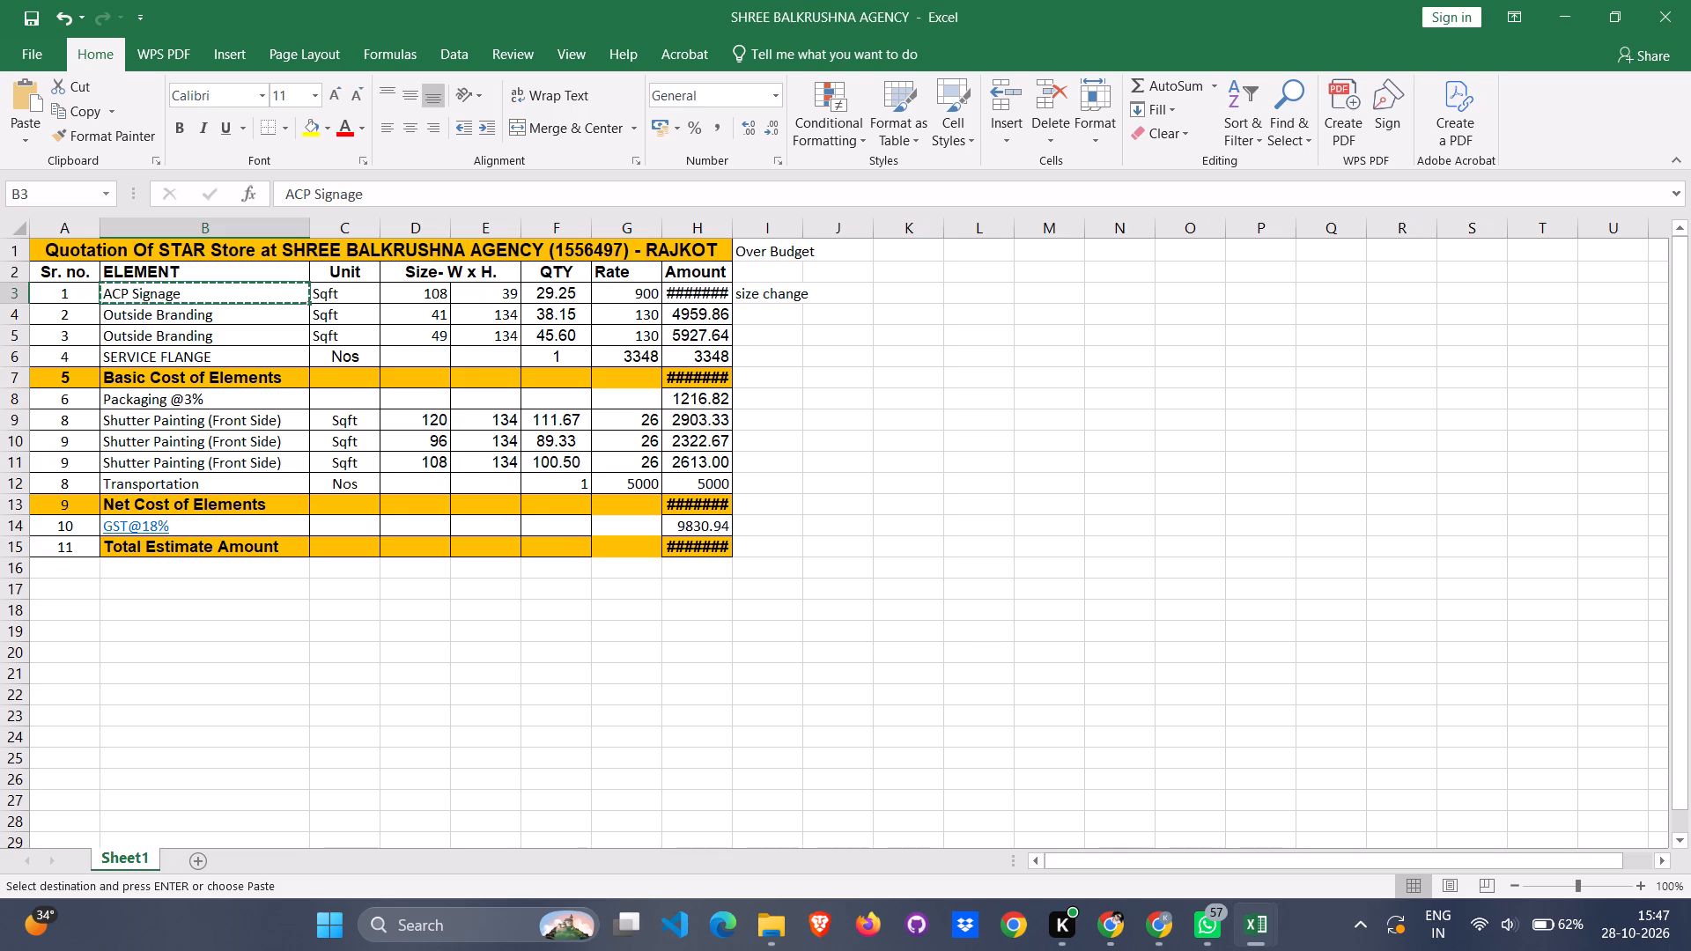
click(419, 300)
key(shift+Right)
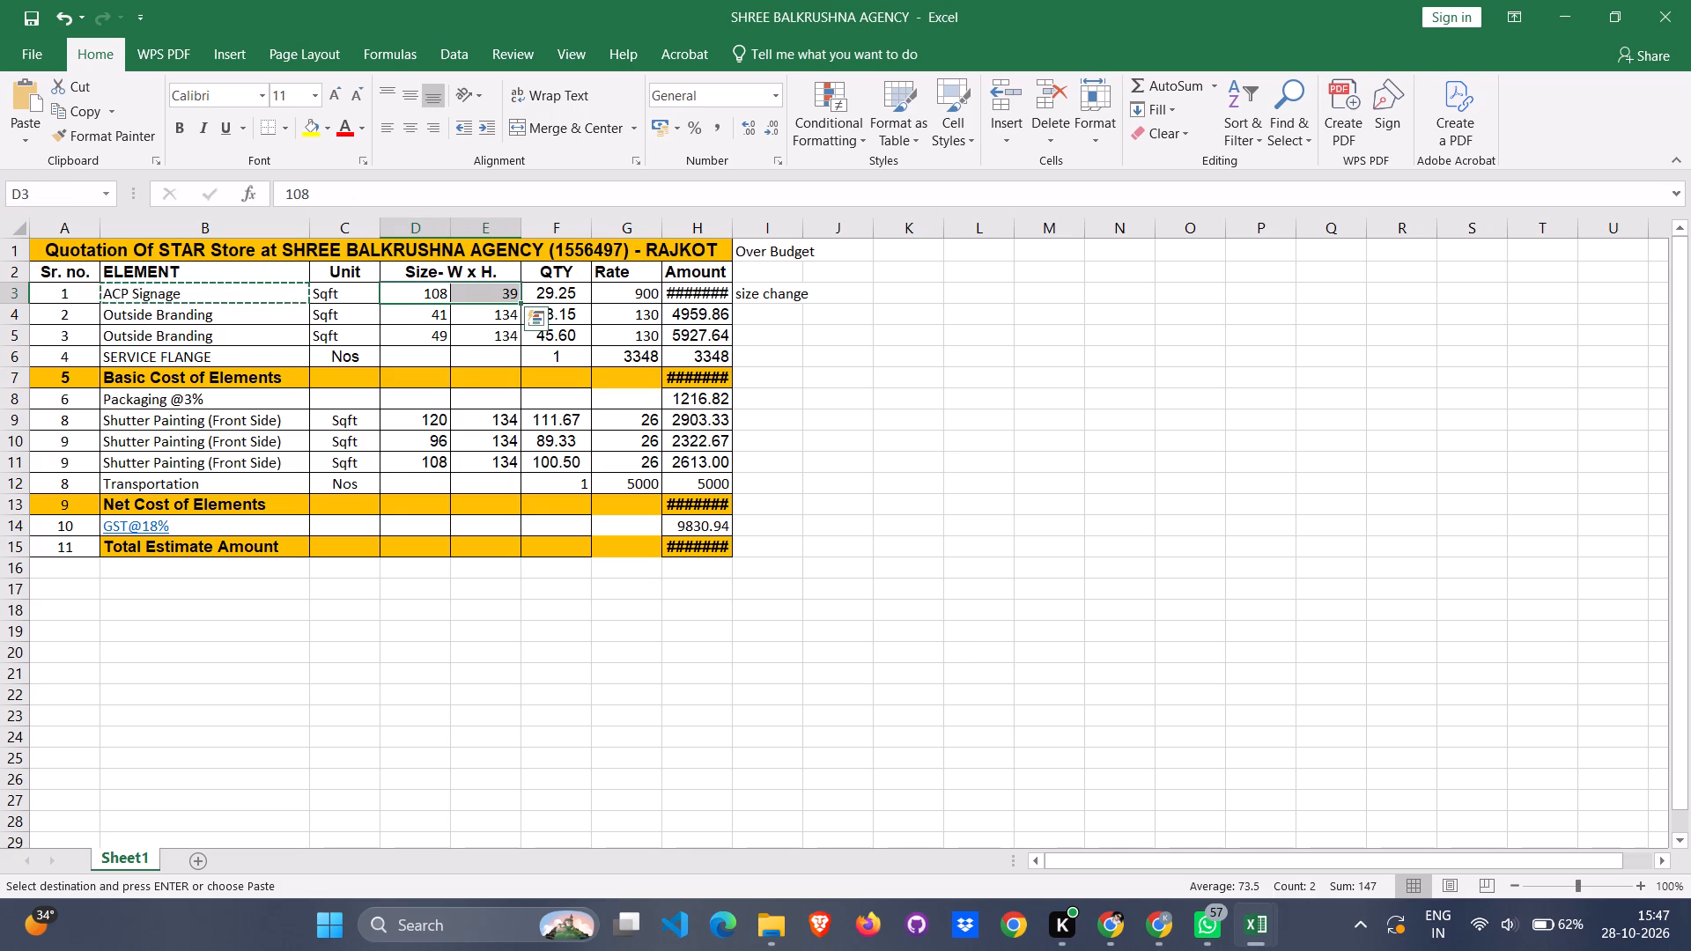
key(ctrl+c)
key(alt+Tab)
key(Right)
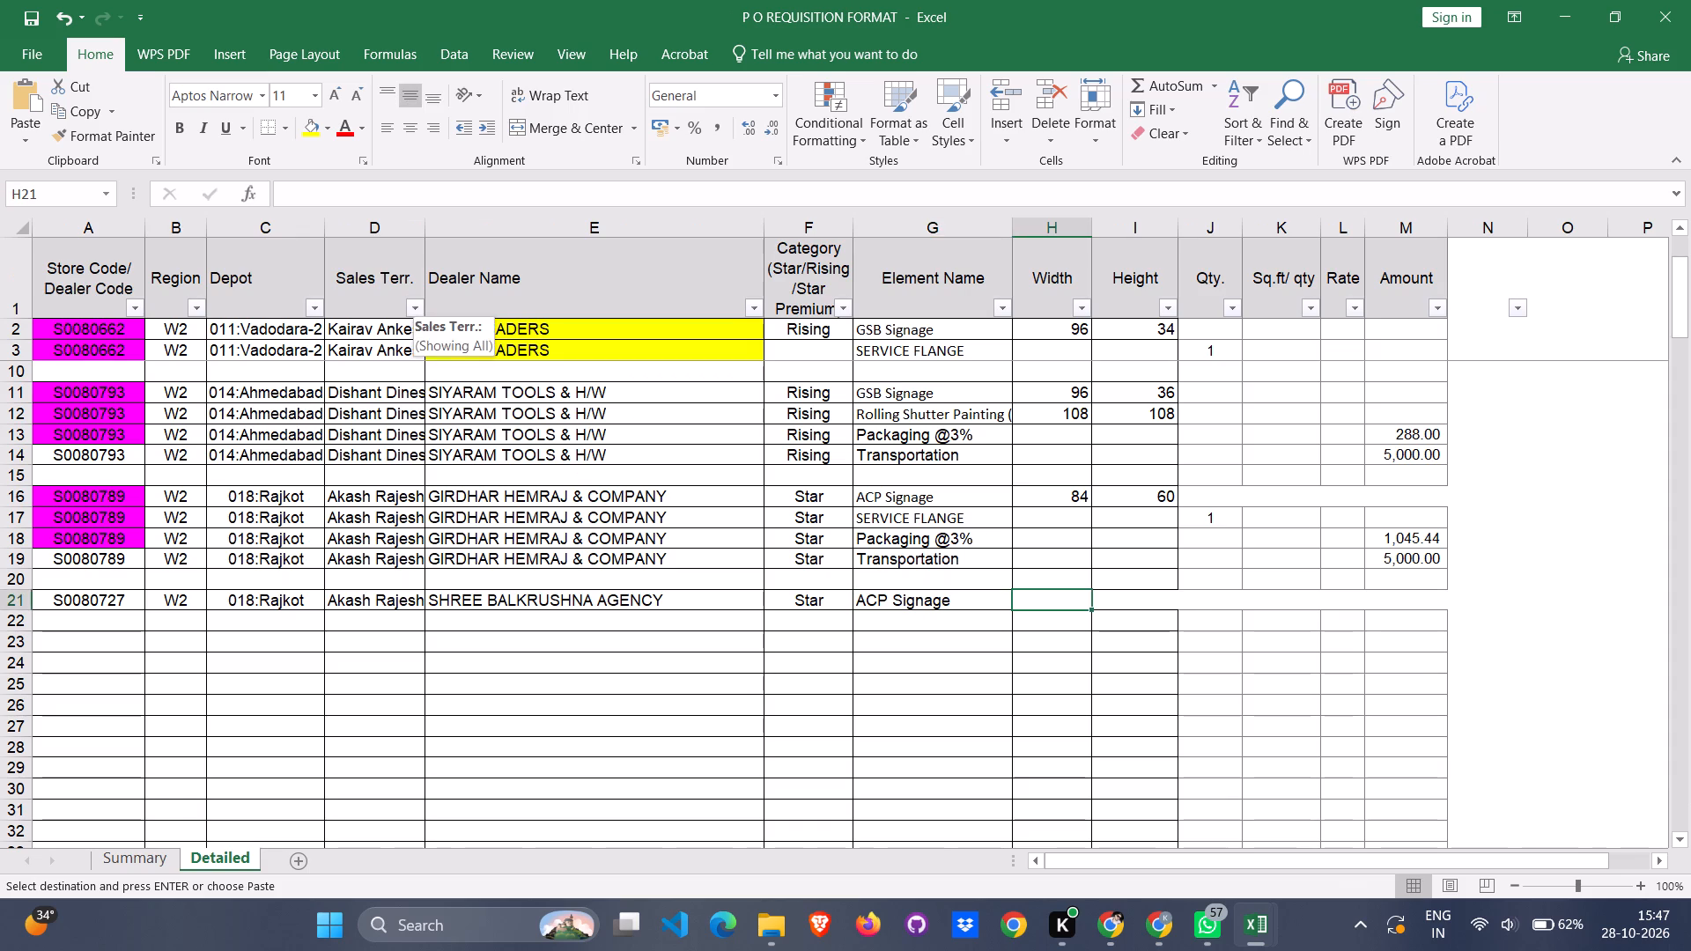
key(ctrl+v)
key(ctrl+s)
Copy the SERVICE FLANGE element name from the BALKRUSHNA quotation into G22 of the Detailed sheet.
key(alt+Tab)
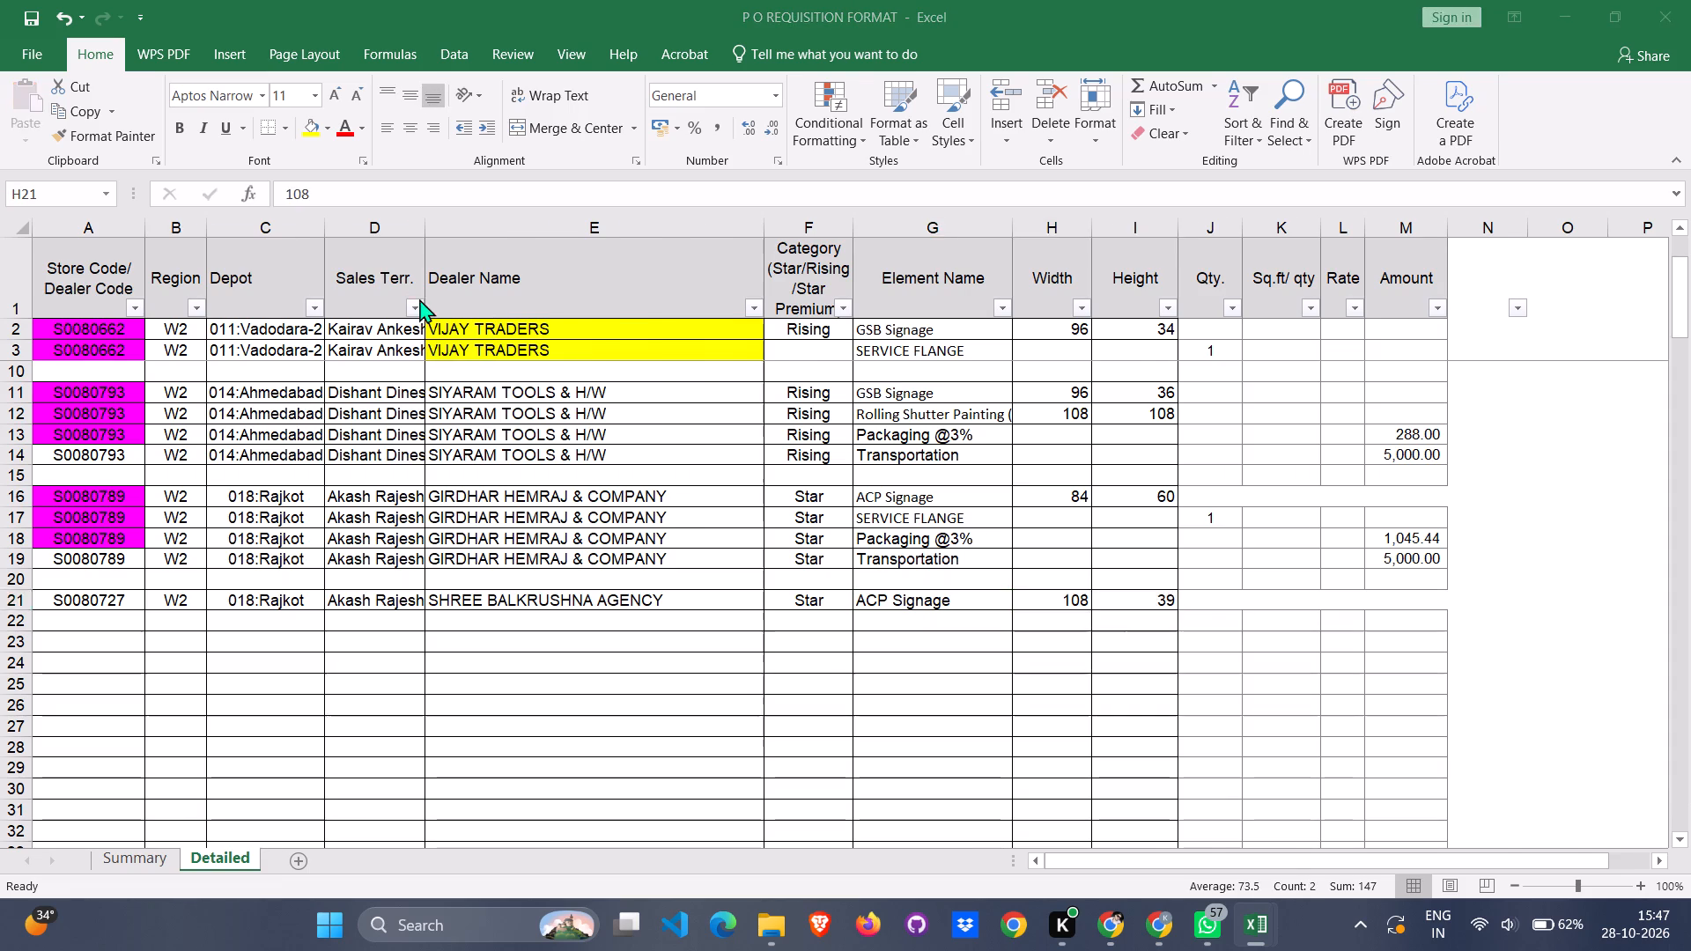
click(179, 356)
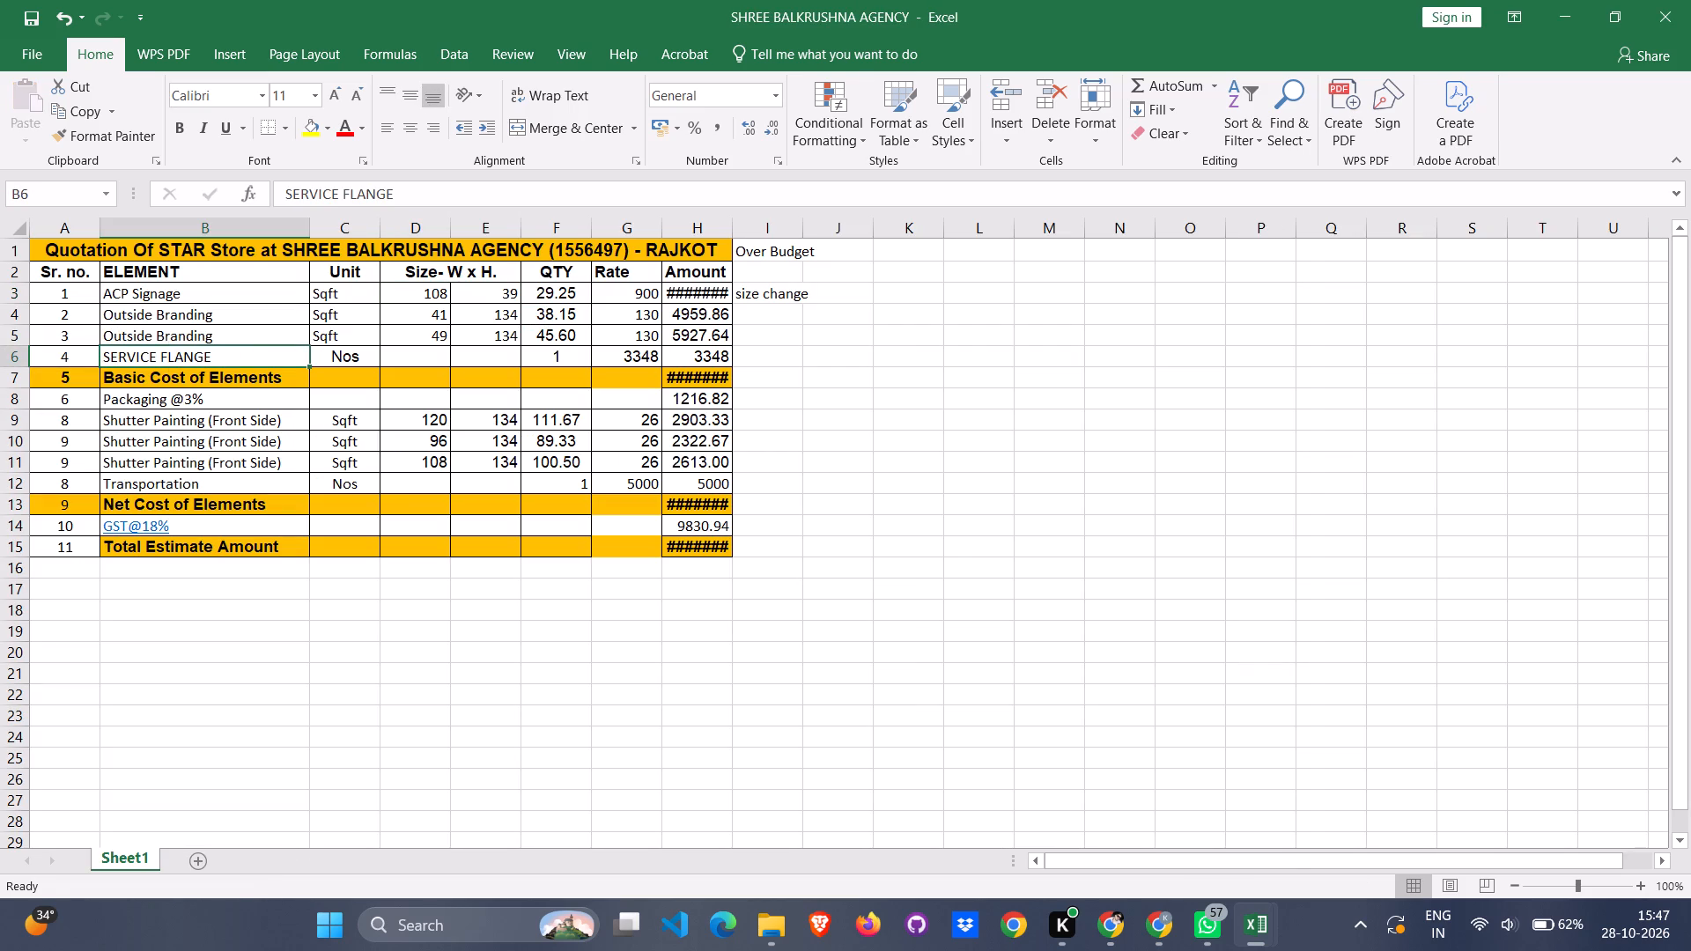
key(ctrl+c)
key(alt+Tab)
click(906, 621)
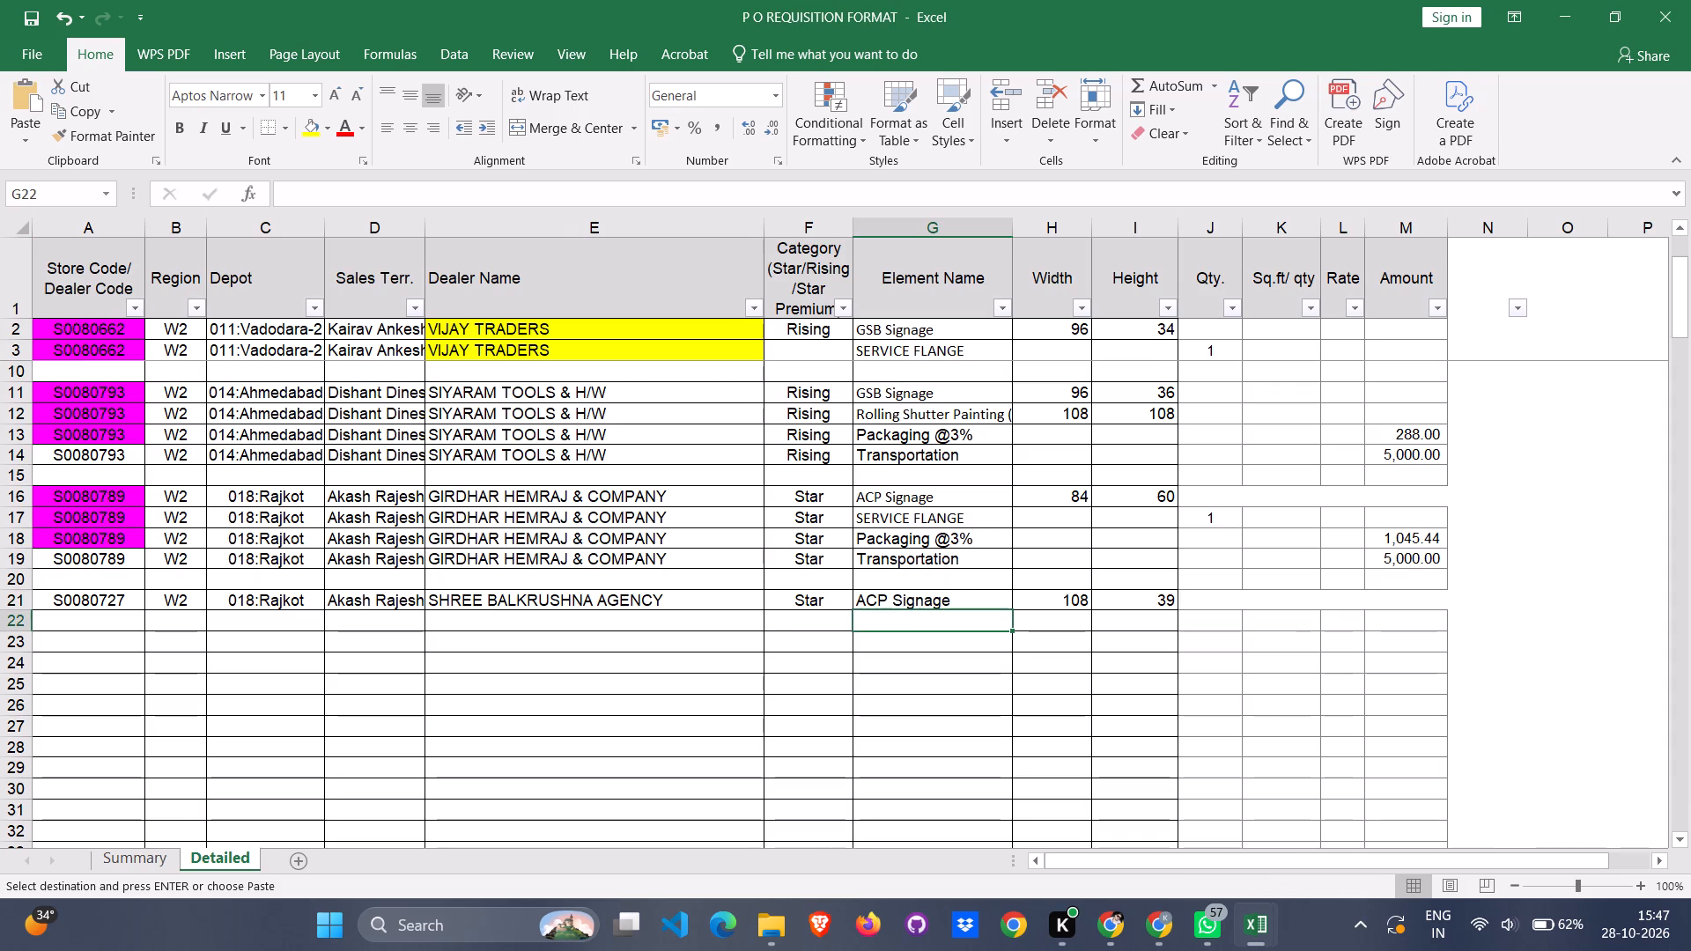
key(ctrl+v)
Copy the two Outside Branding element names from the BALKRUSHNA quotation into G23:G24 of the Detailed sheet.
key(alt+Tab)
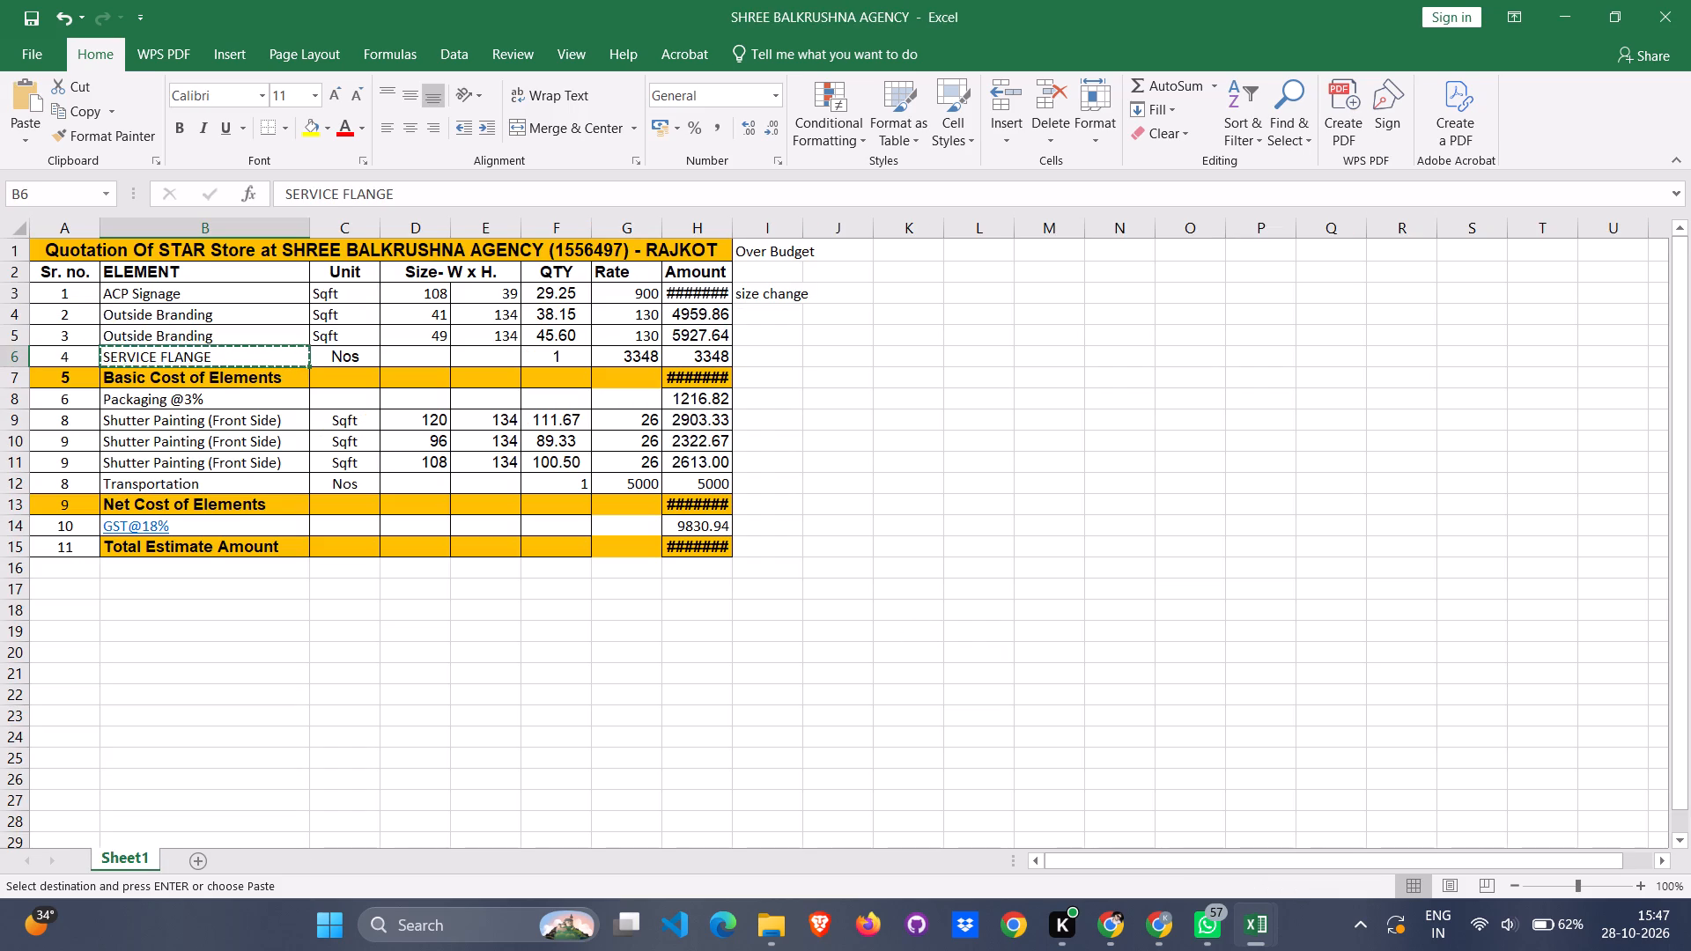
click(272, 318)
key(shift+Down)
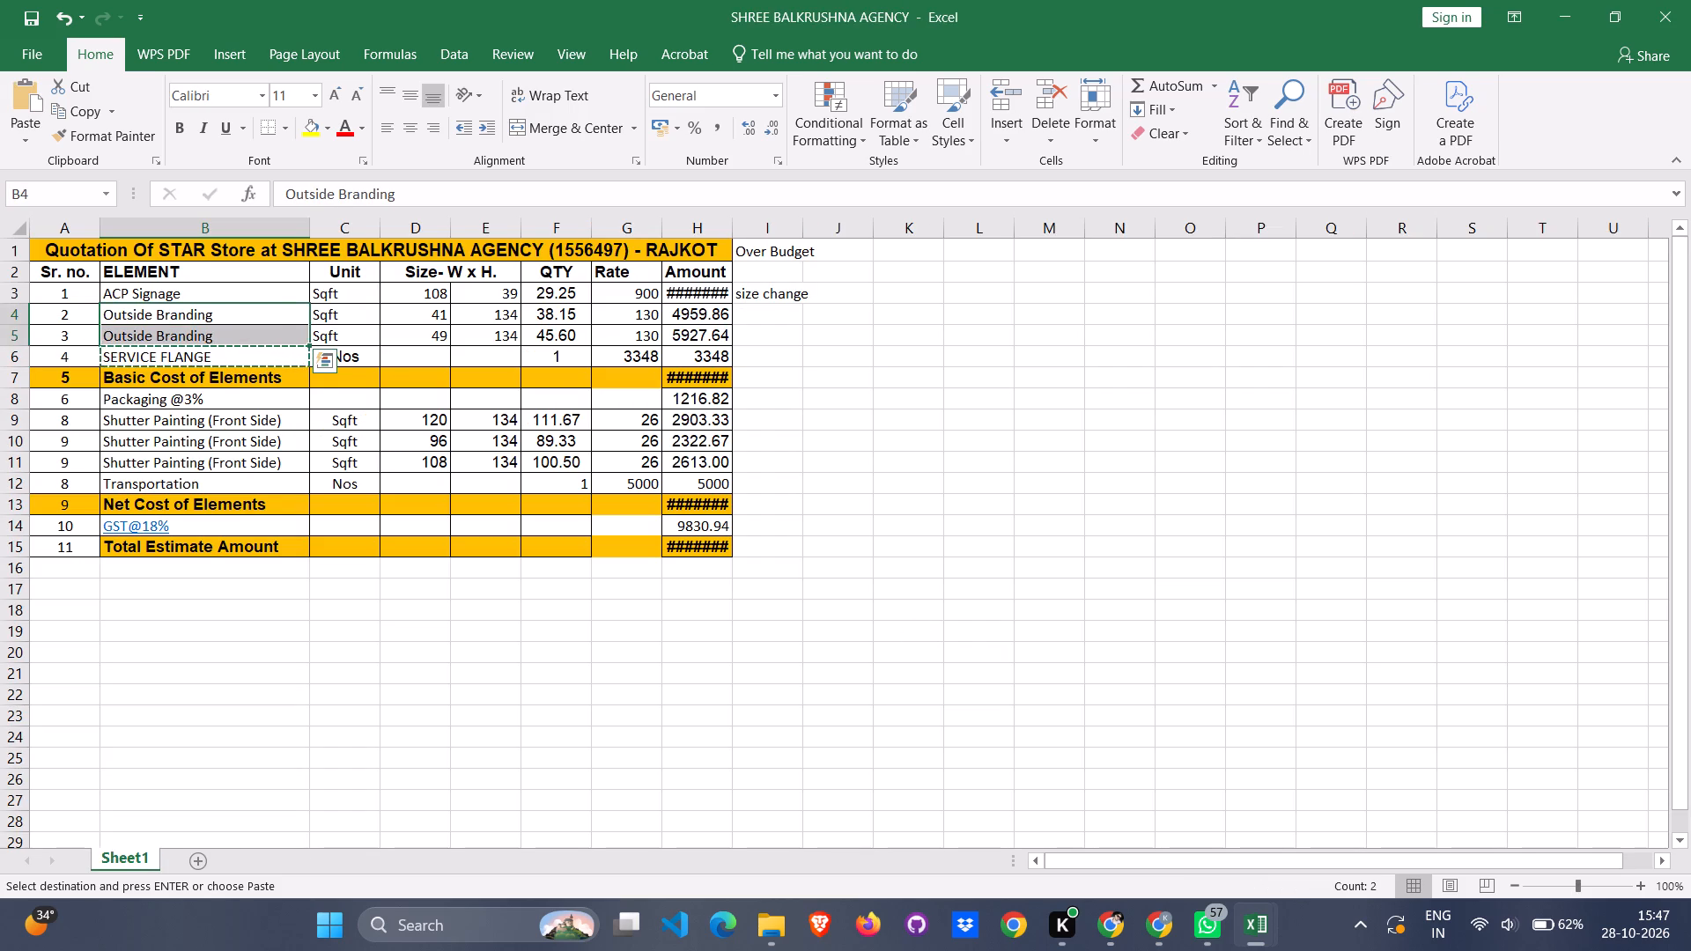
key(ctrl+c)
key(alt+Tab)
key(Down)
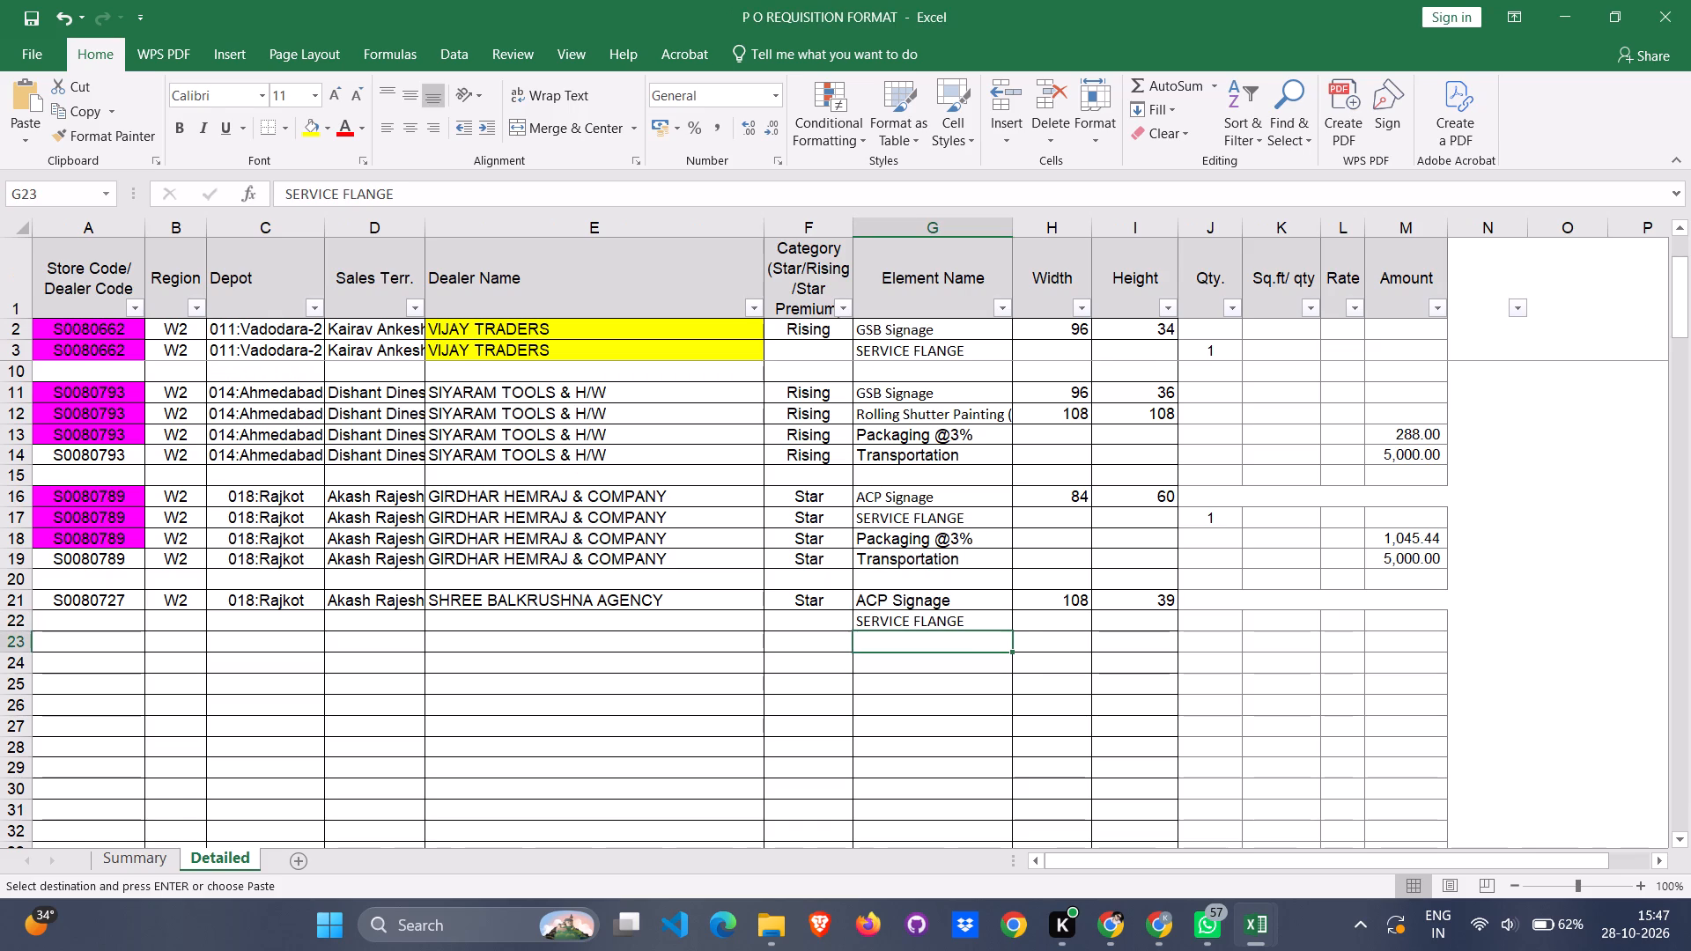
key(ctrl+v)
Copy the Outside Branding sizes 41 x 134 and 49 x 134 from the quotation into H23:I24 and save the requisition workbook.
key(alt+Tab)
key(Right)
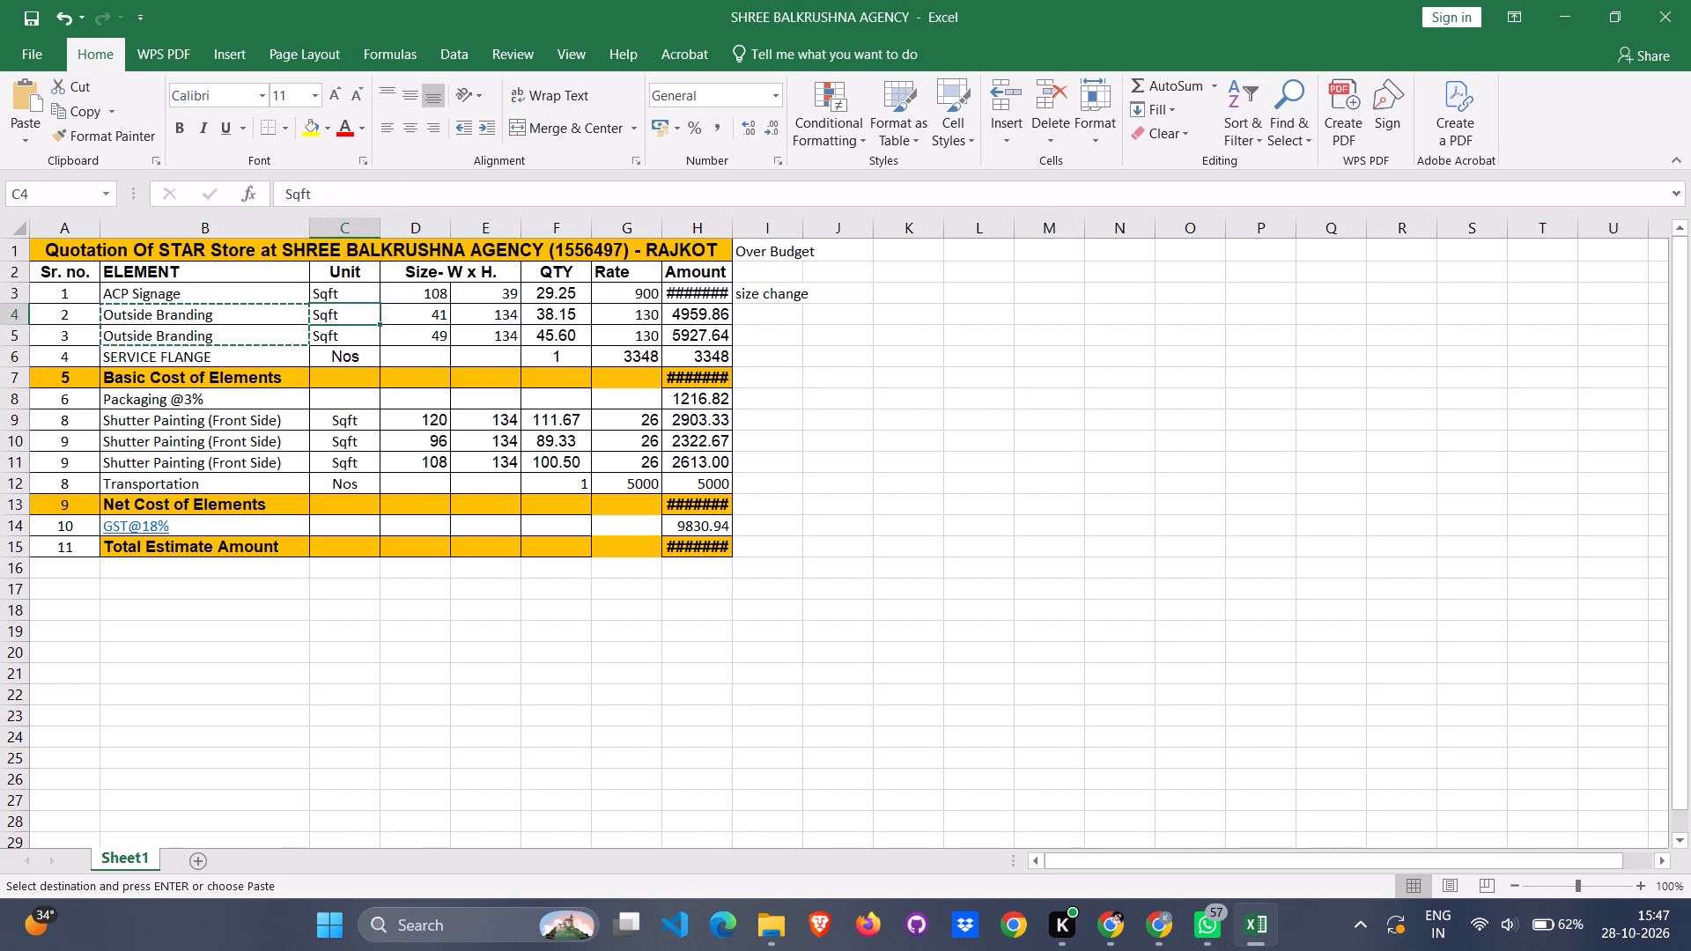
key(Right)
key(shift+Down)
key(shift+Right)
key(ctrl+c)
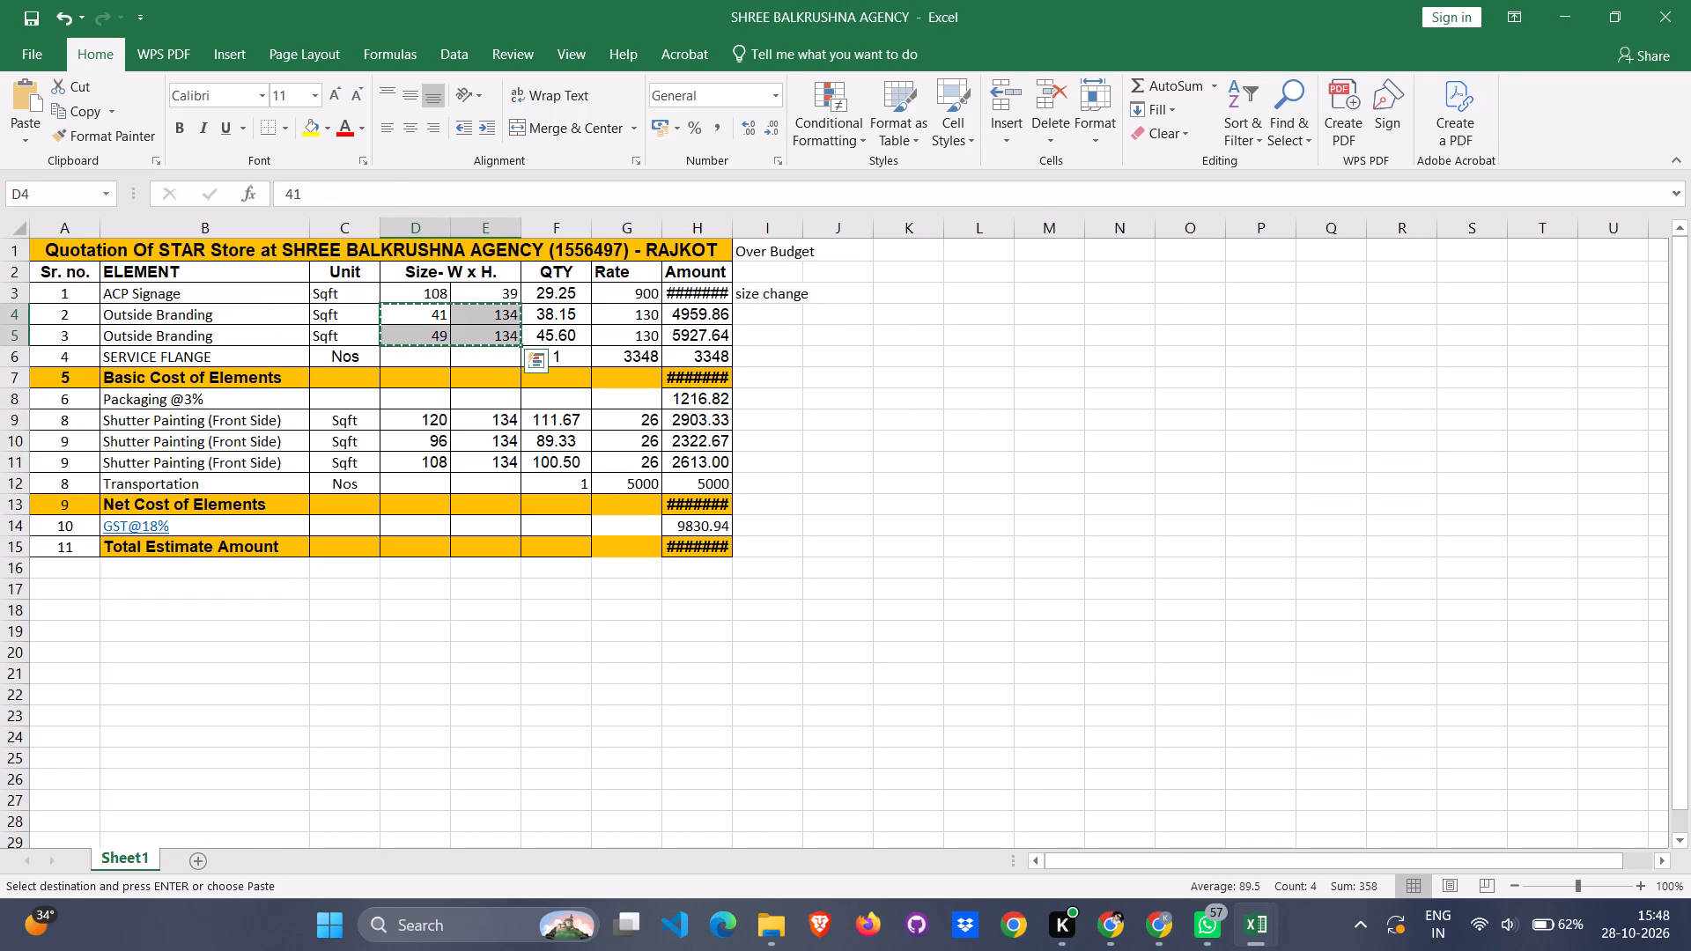
key(alt+Tab)
key(Right)
key(ctrl+v)
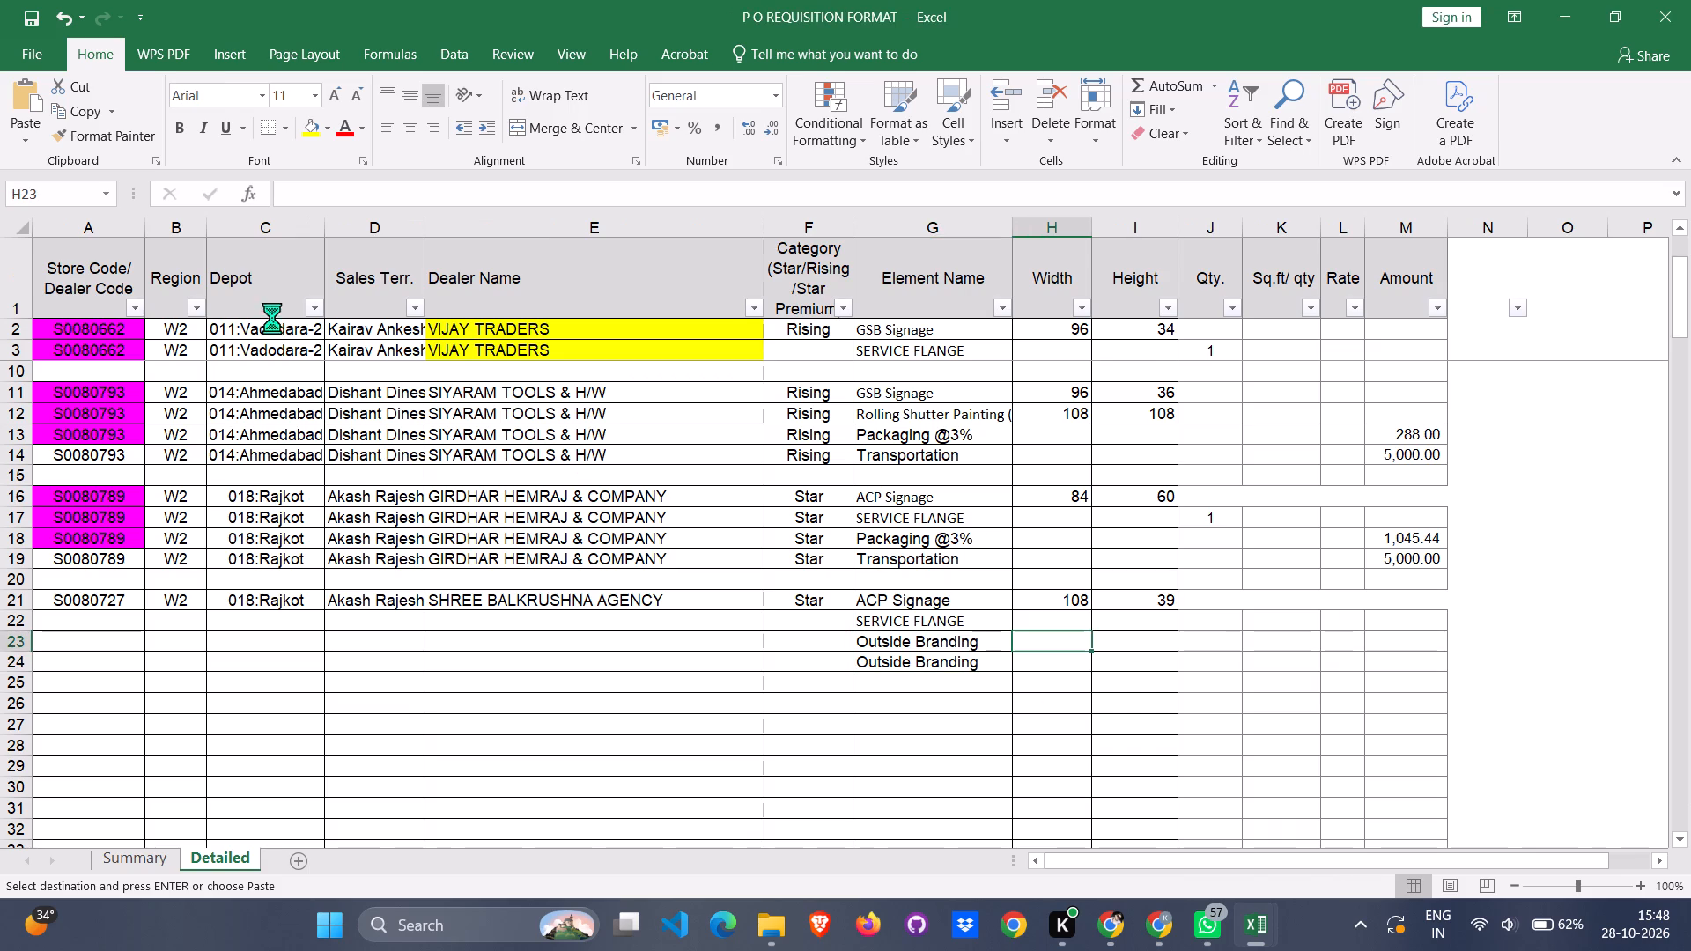
key(ctrl+s)
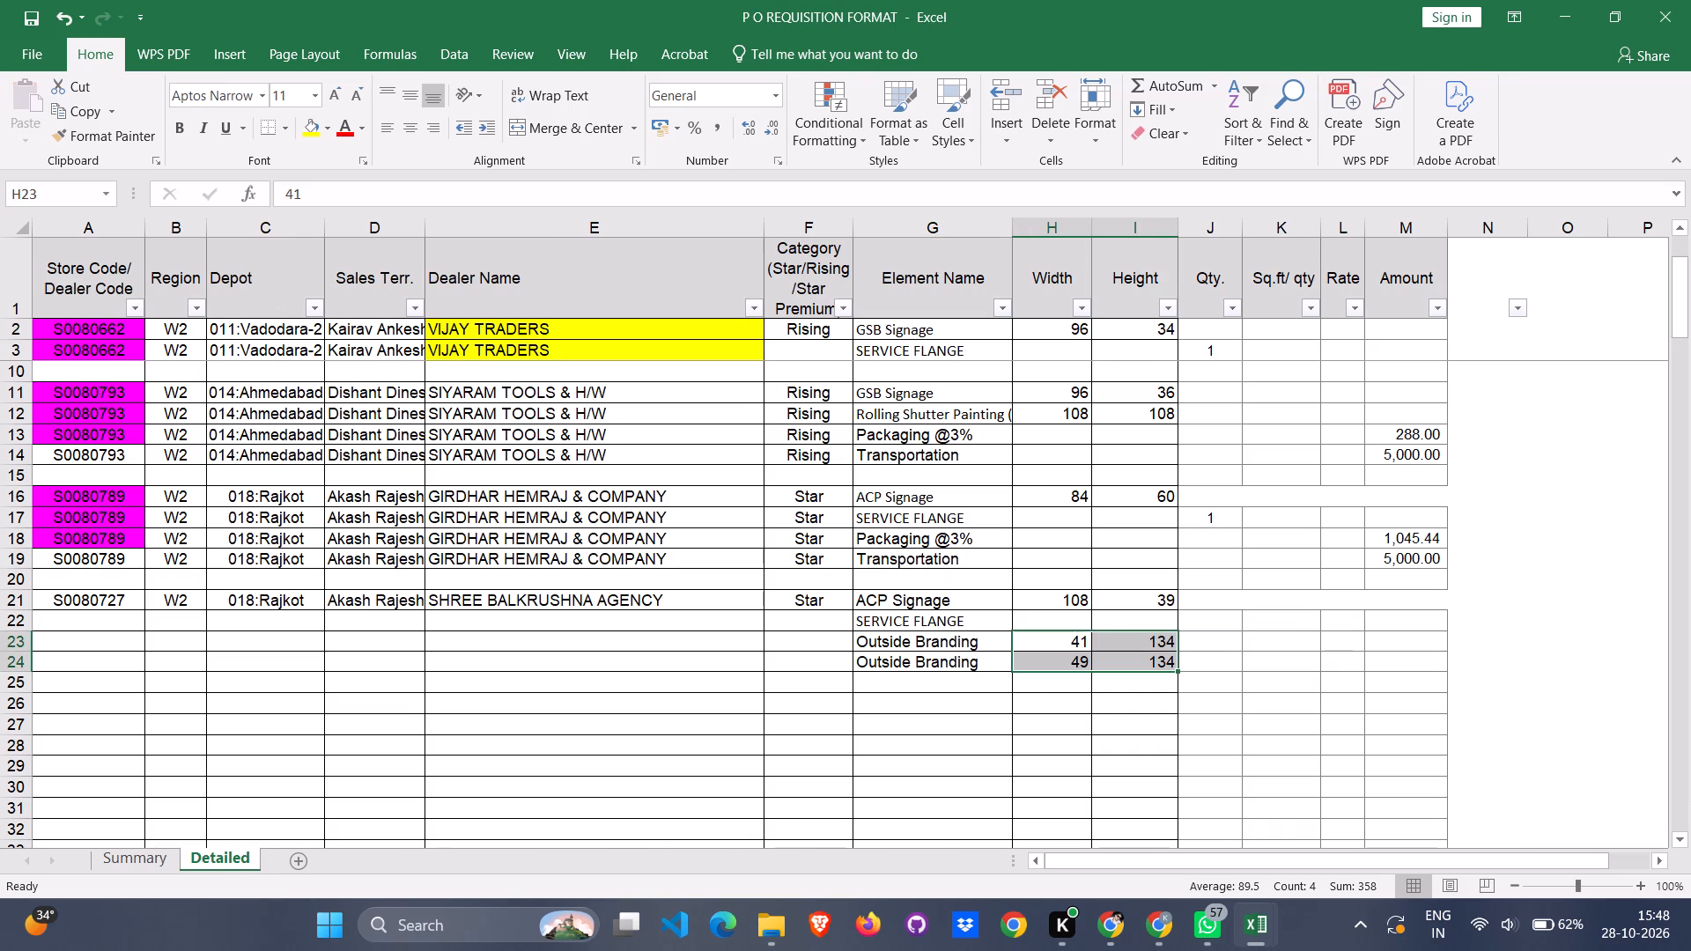
Enter a quantity of 1 for SERVICE FLANGE in J22 and save the requisition workbook.
click(1216, 620)
key(1)
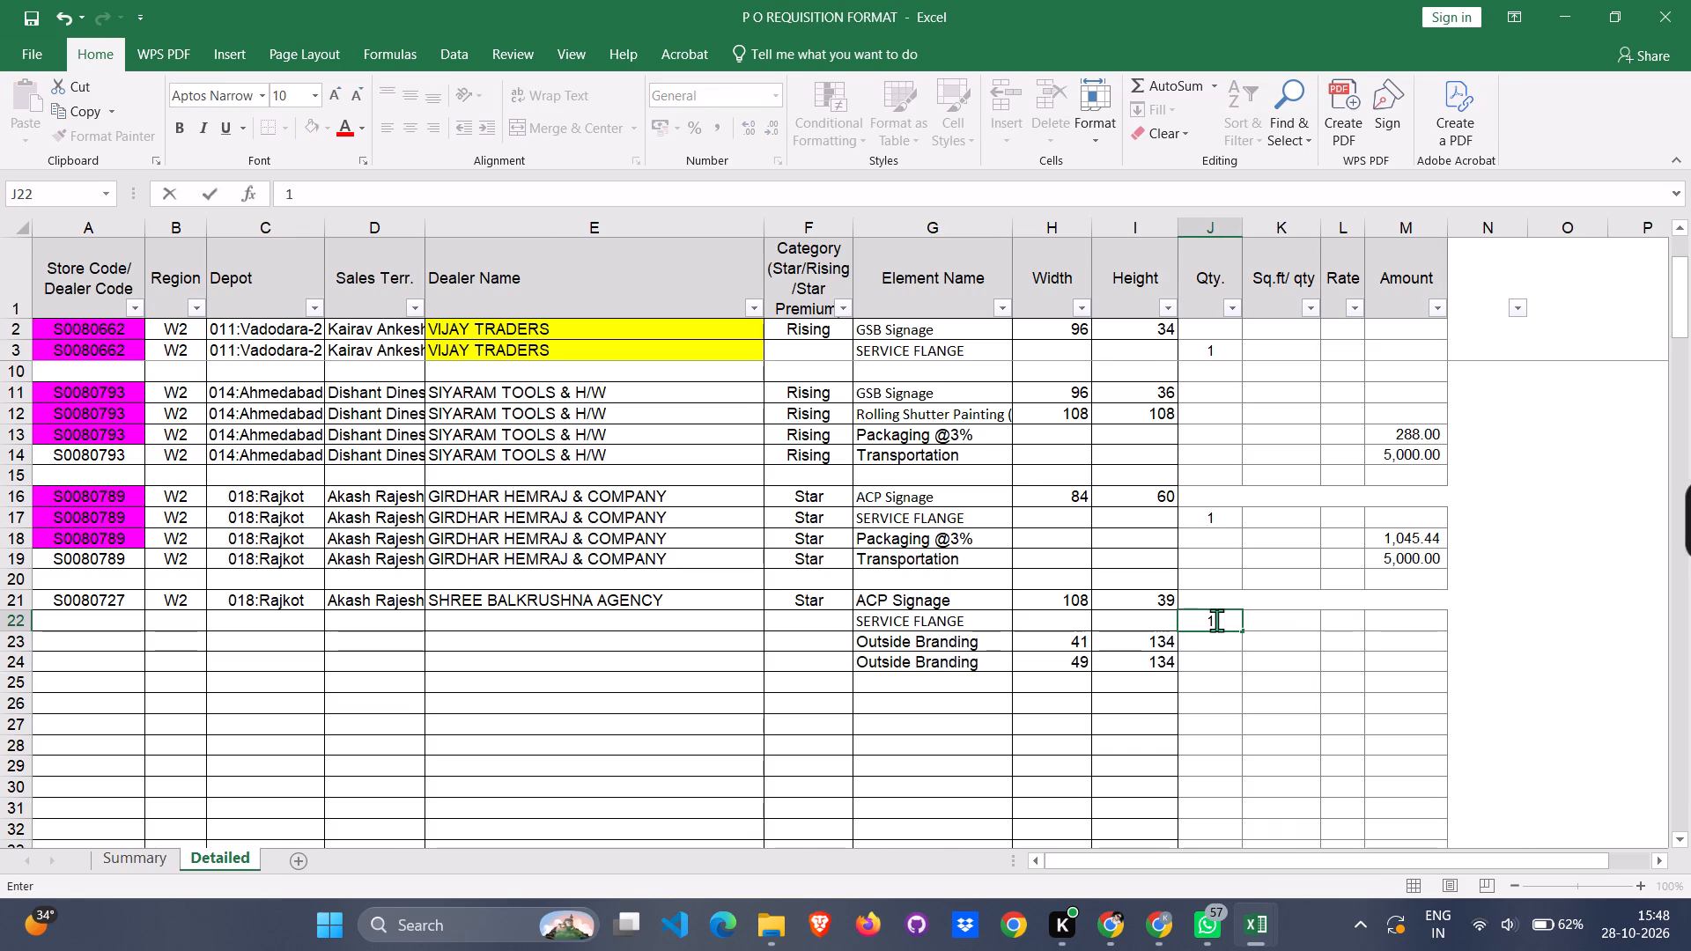
key(ctrl+s)
Copy the three Shutter Painting (Front Side) element names from the BALKRUSHNA quotation into G25:G27 of the Detailed sheet.
key(alt+Tab)
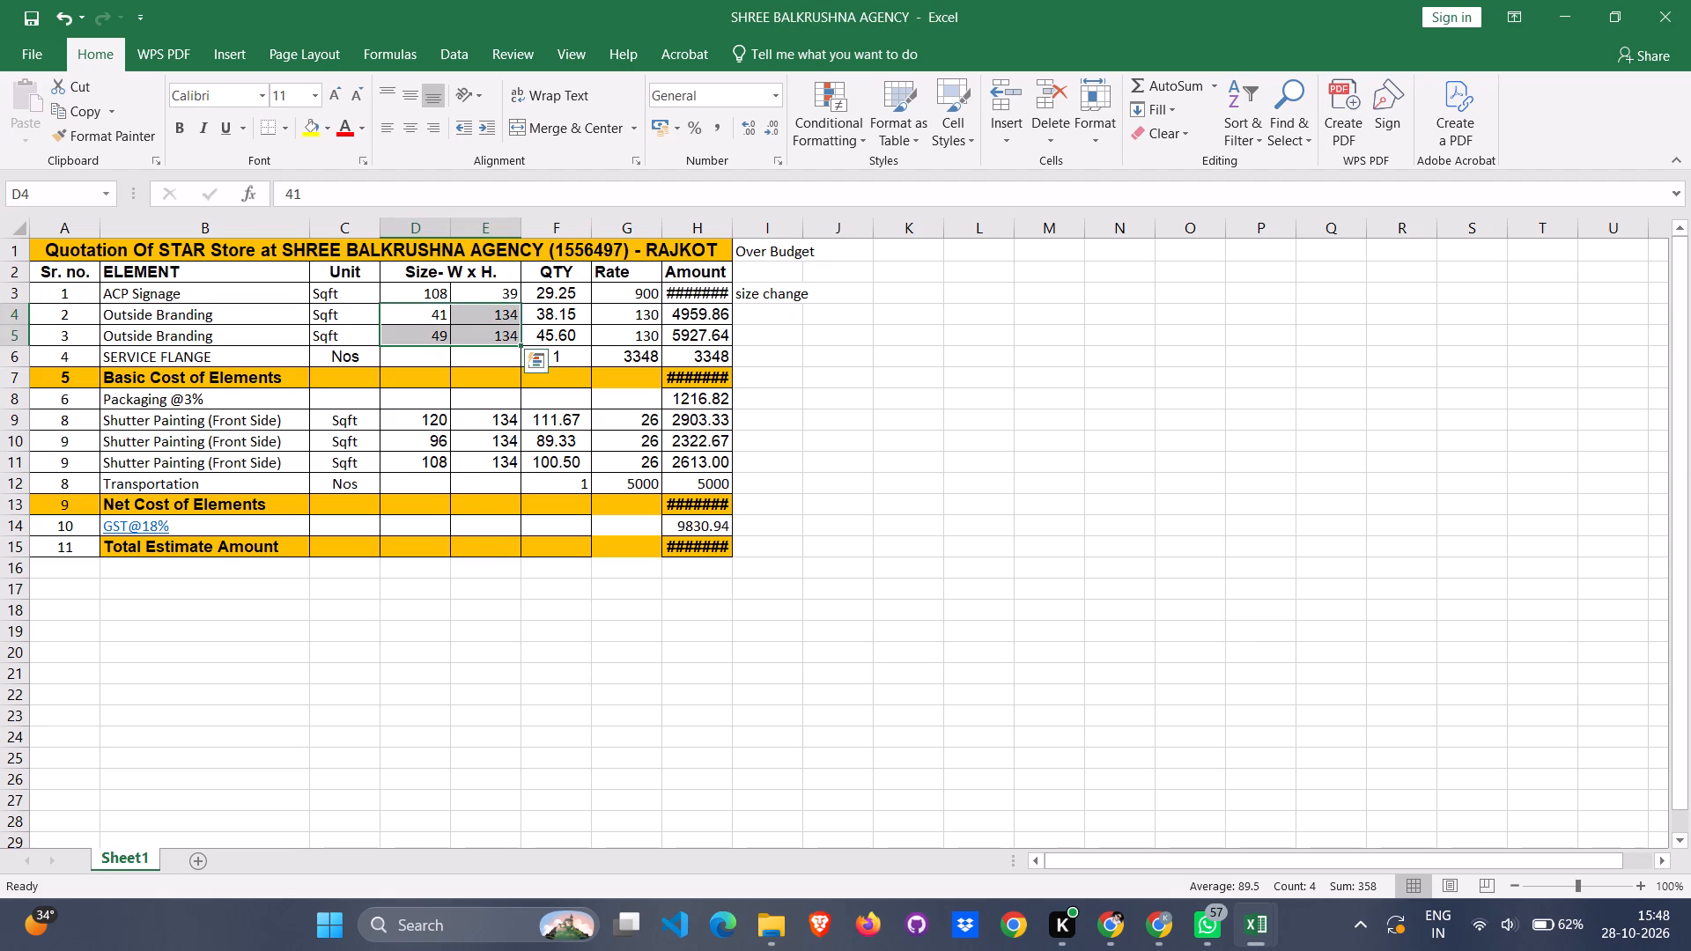
key(alt+Tab)
key(alt+Tab)
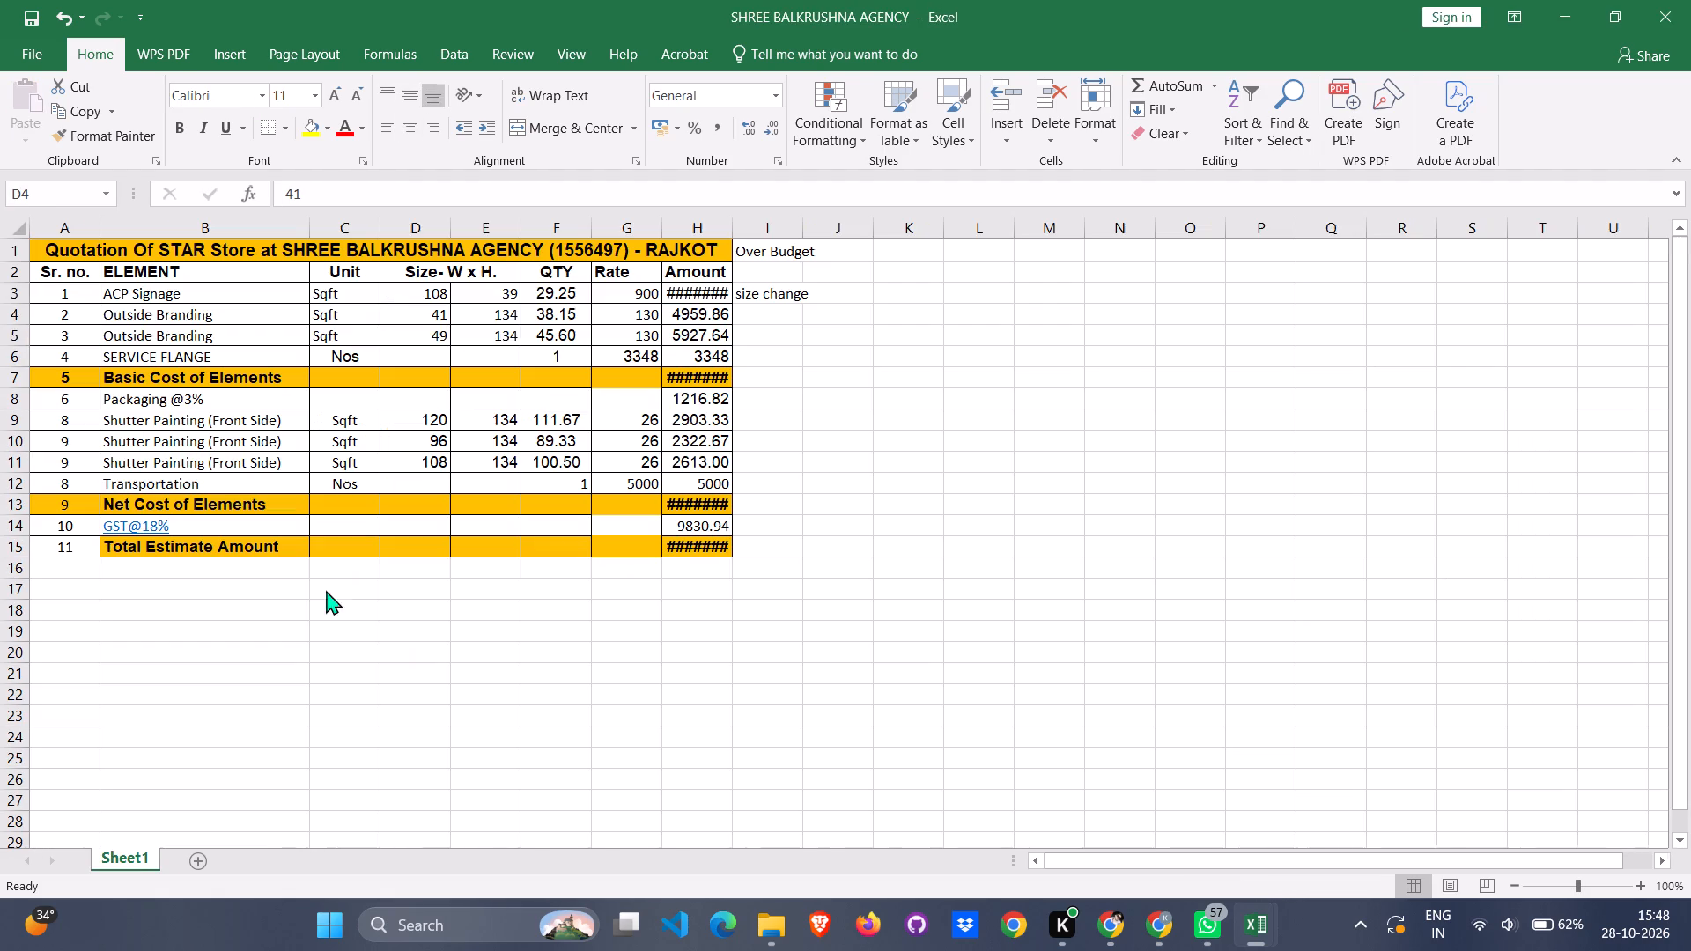
click(223, 421)
key(shift+Down)
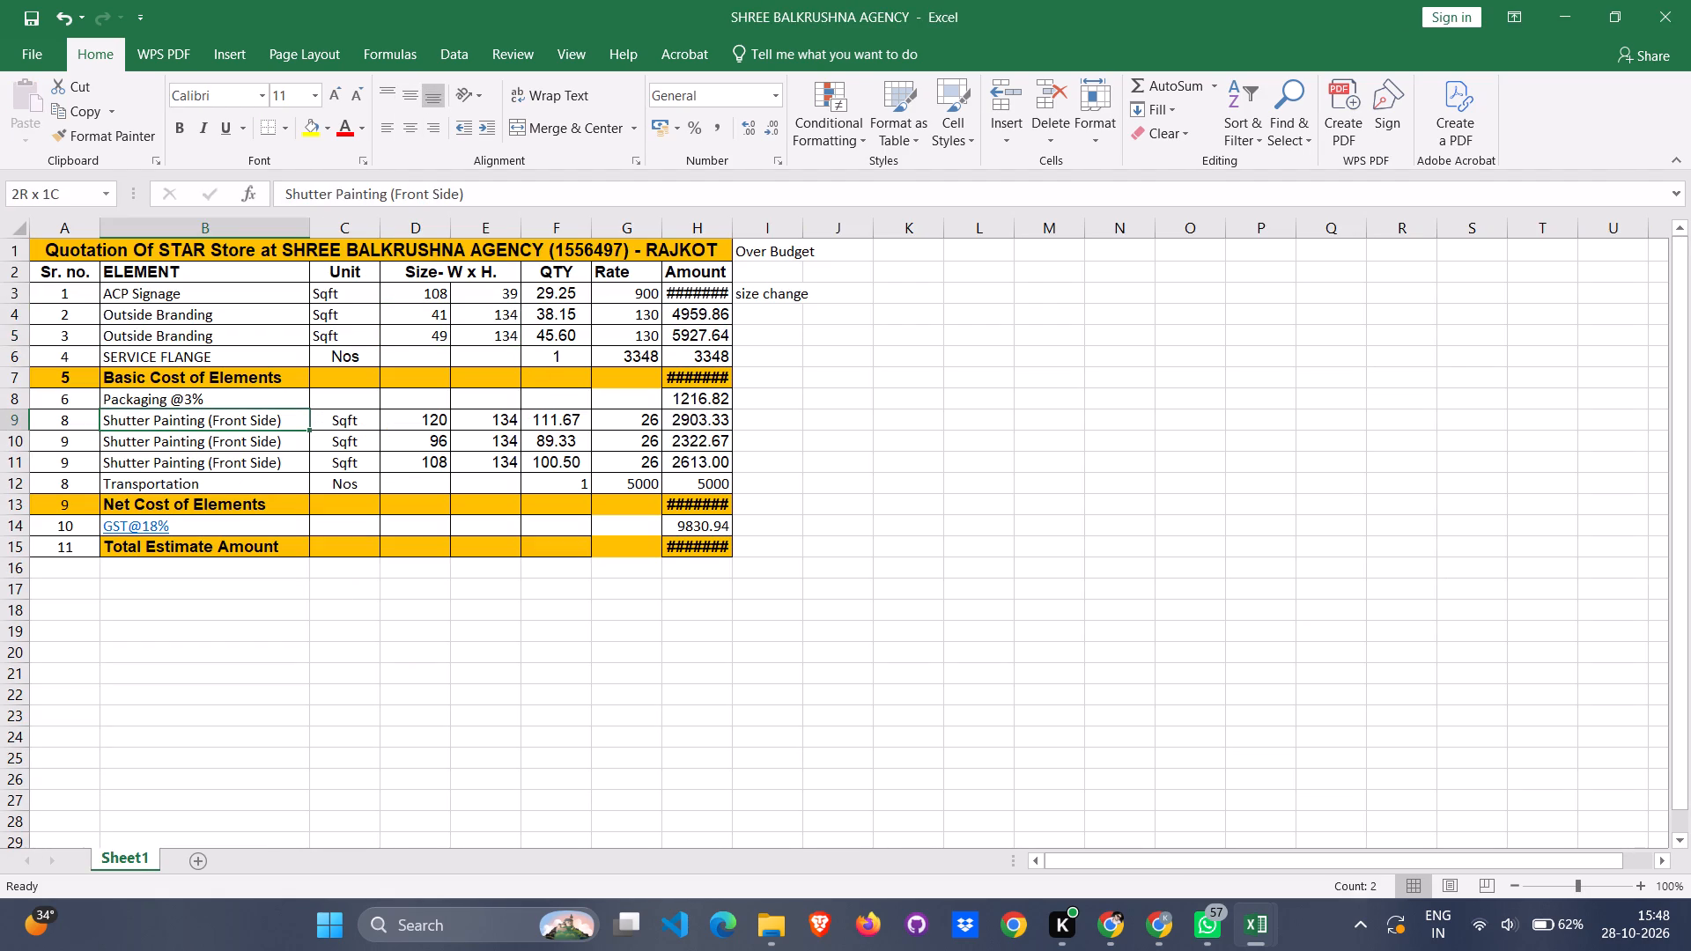
key(shift+Down)
key(ctrl+c)
key(alt+Tab)
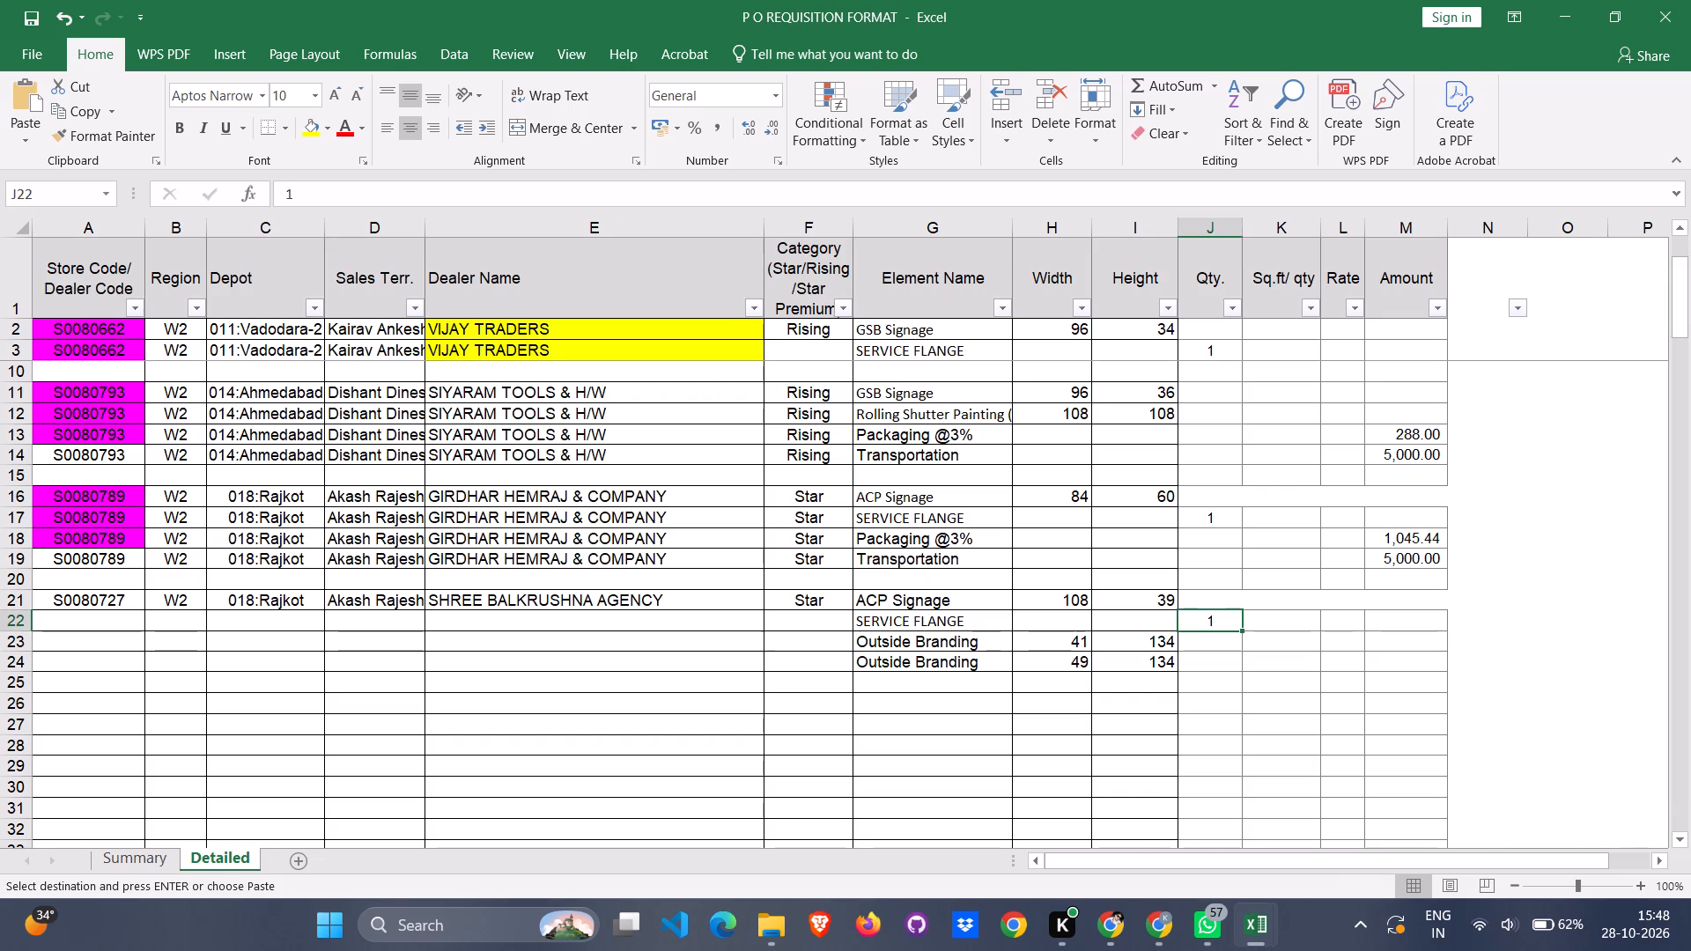
click(900, 683)
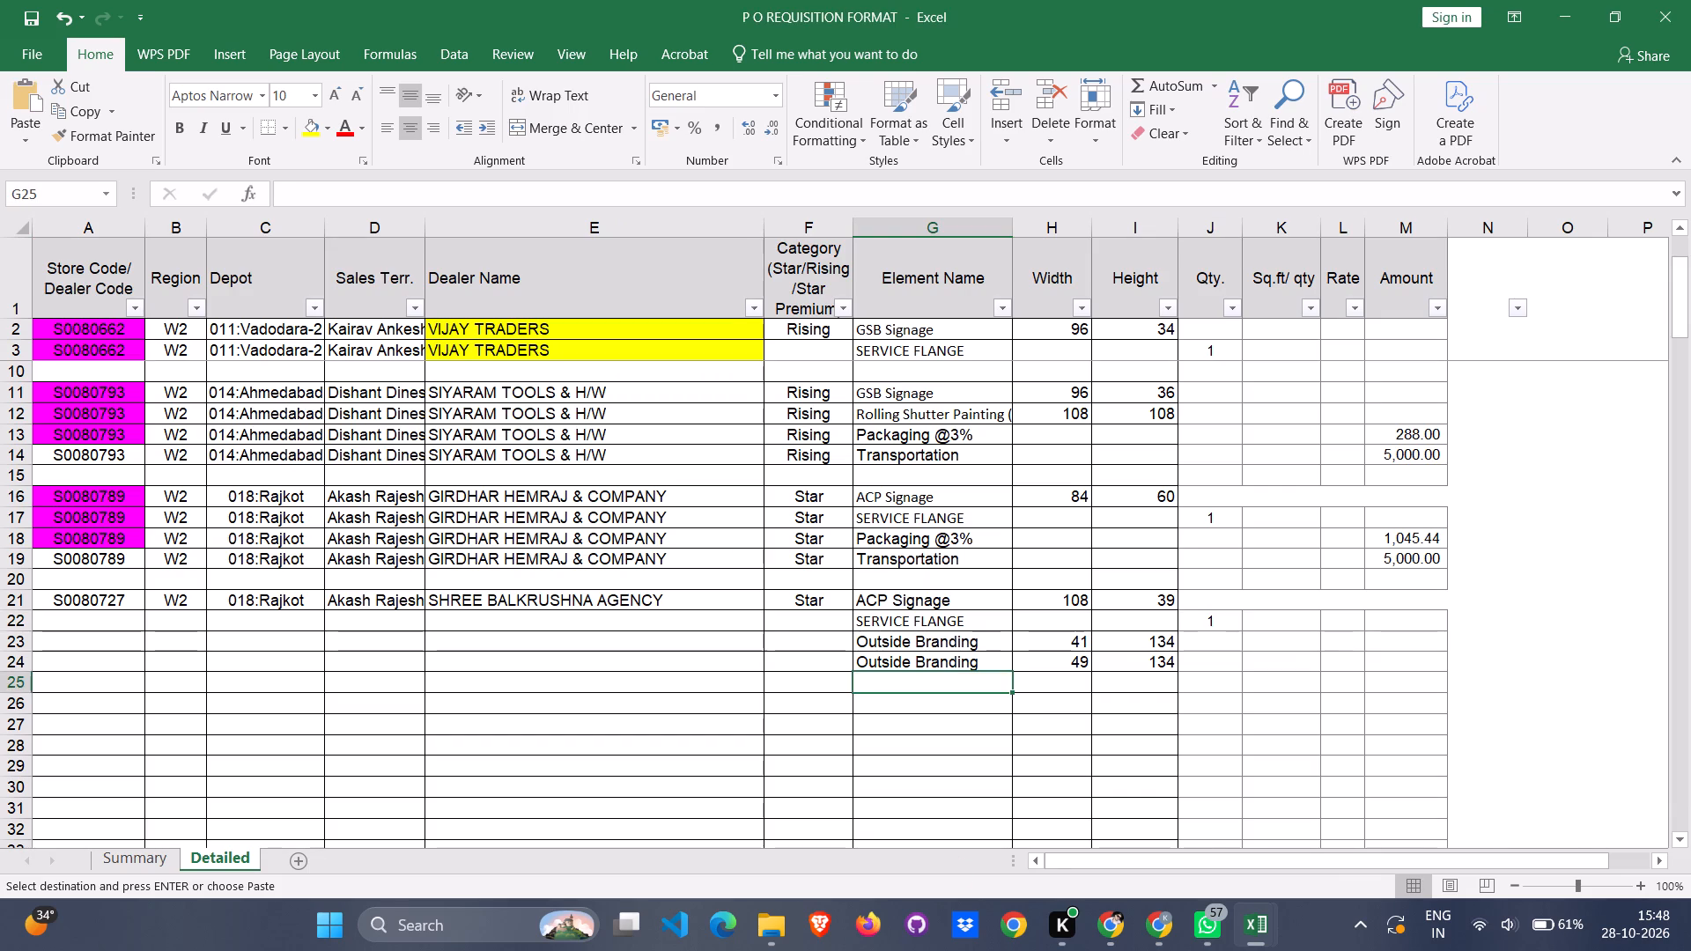
key(ctrl+v)
Copy the Shutter Painting sizes 120 x 134, 96 x 134 and 108 x 134 from the quotation into H25:I27 and save the requisition workbook.
key(alt+Tab)
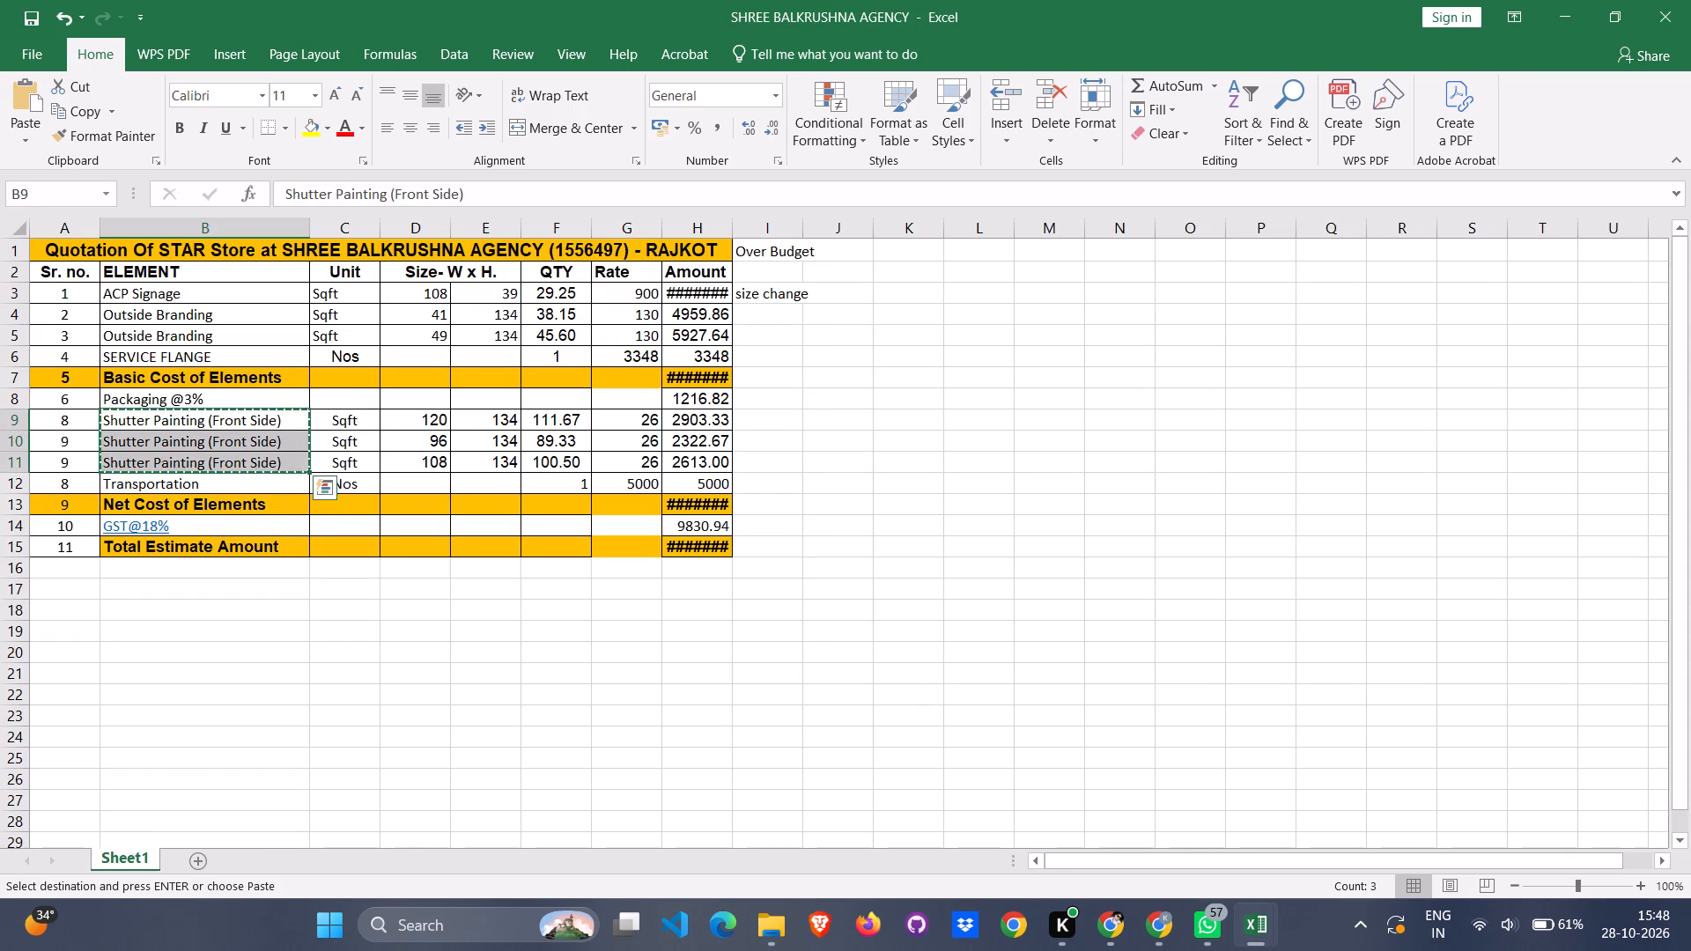
click(404, 417)
key(shift+Down)
key(shift+Down)
key(shift+Right)
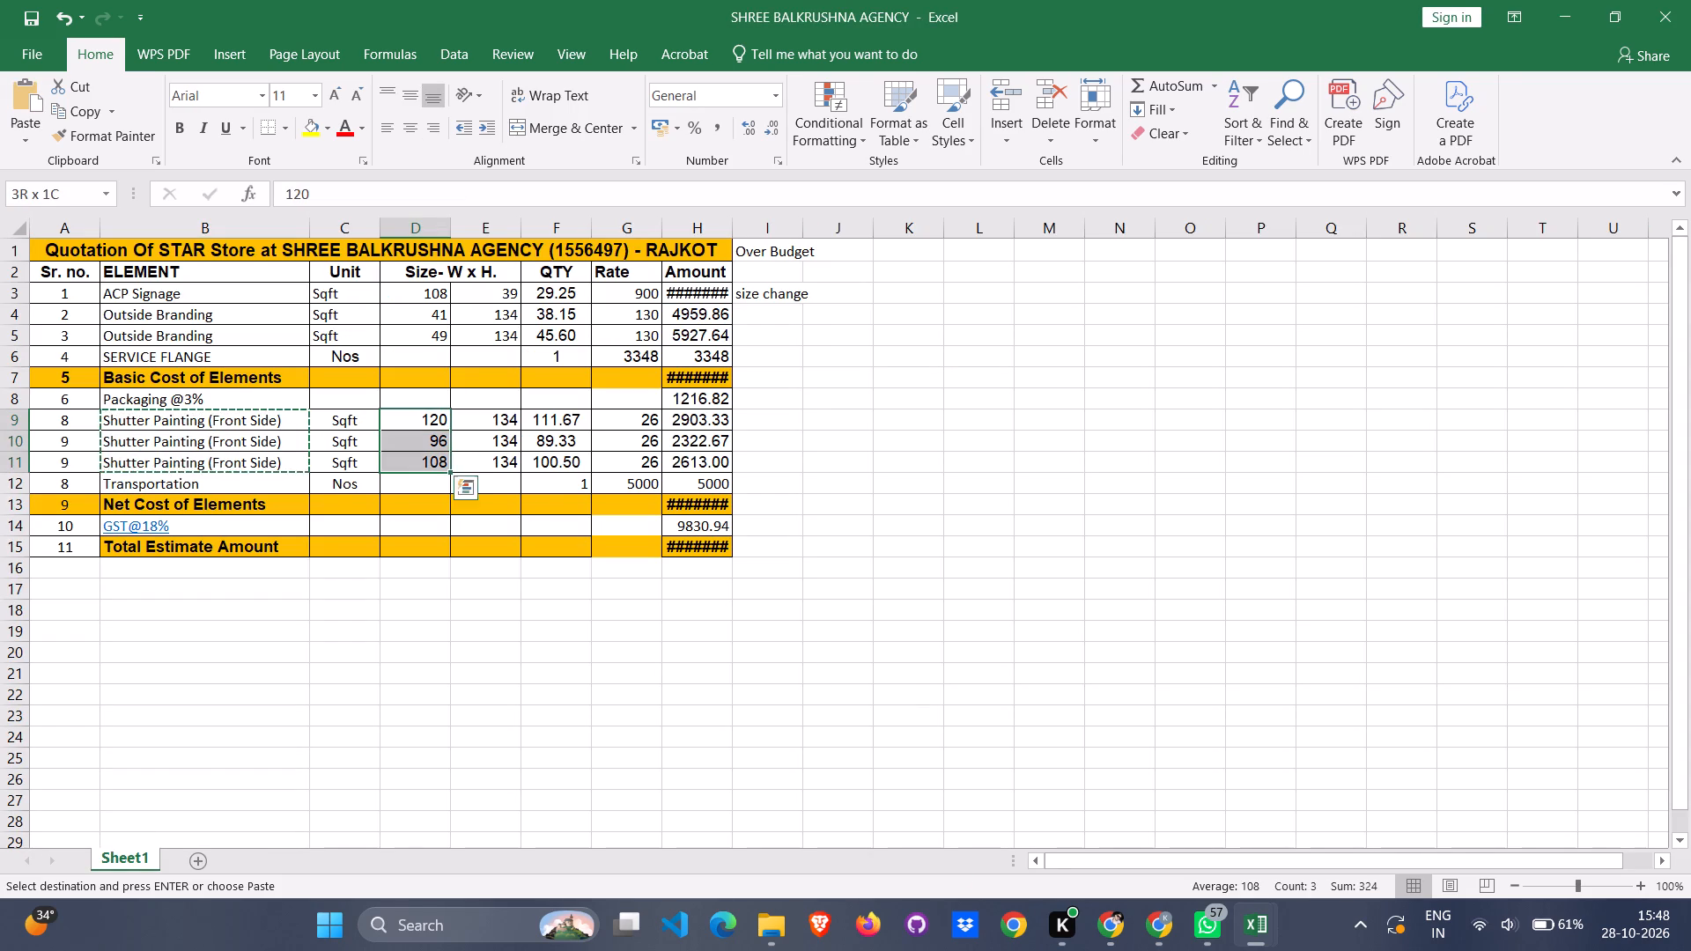
key(ctrl+c)
key(alt+Tab)
key(Right)
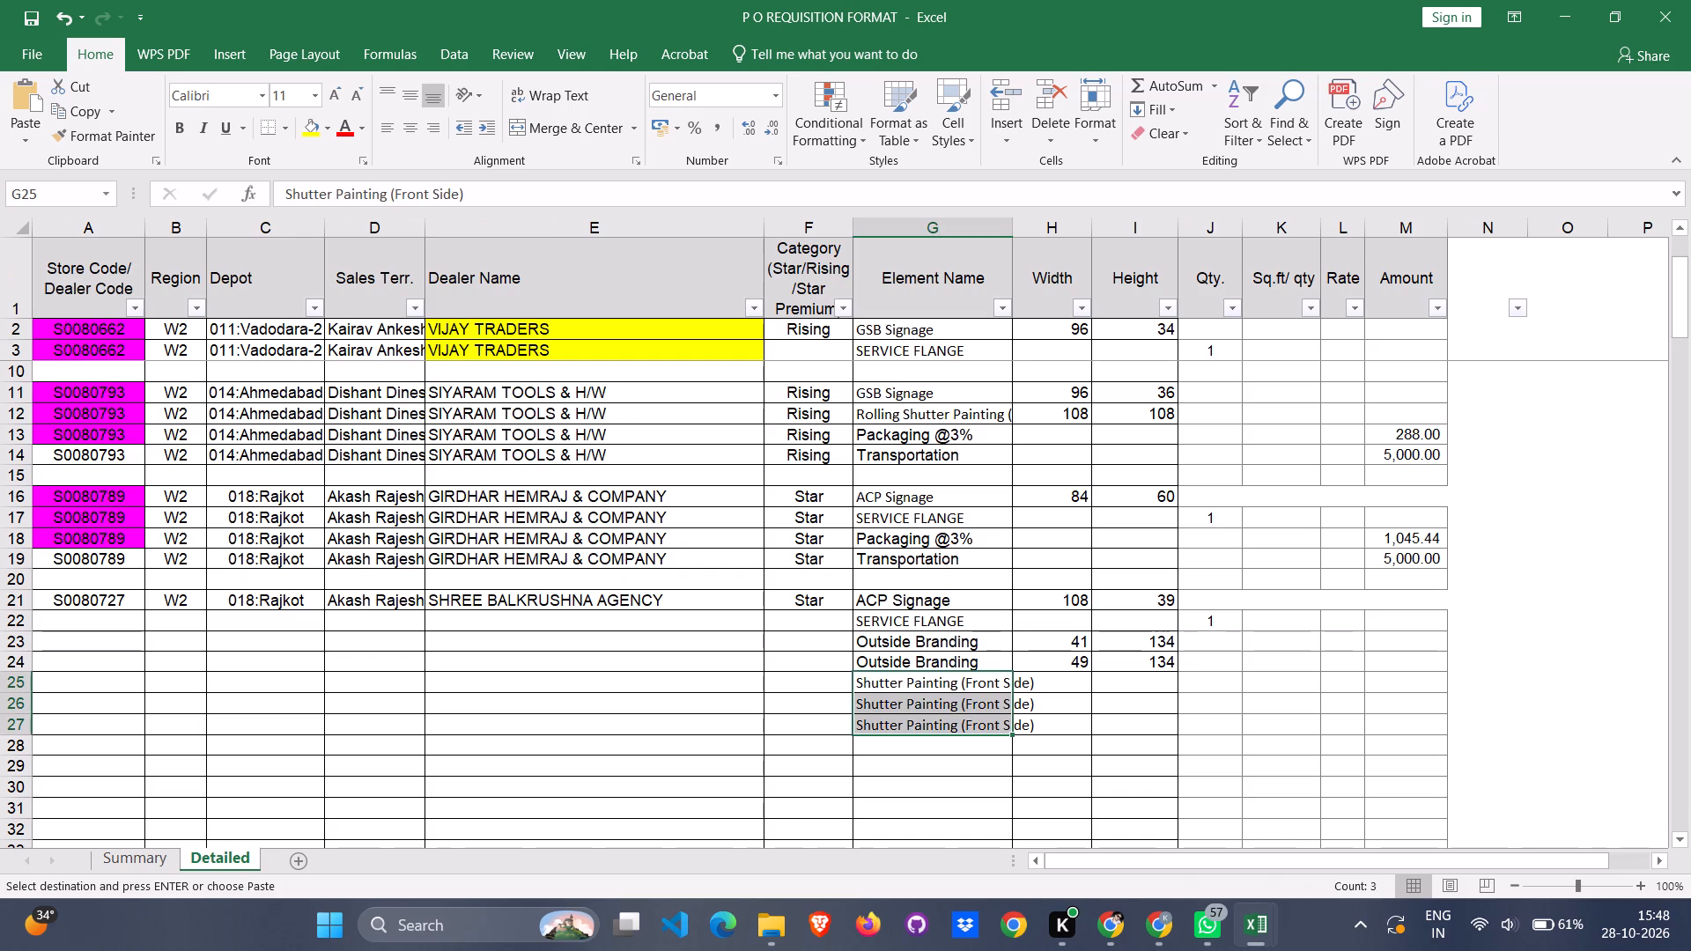
key(ctrl+v)
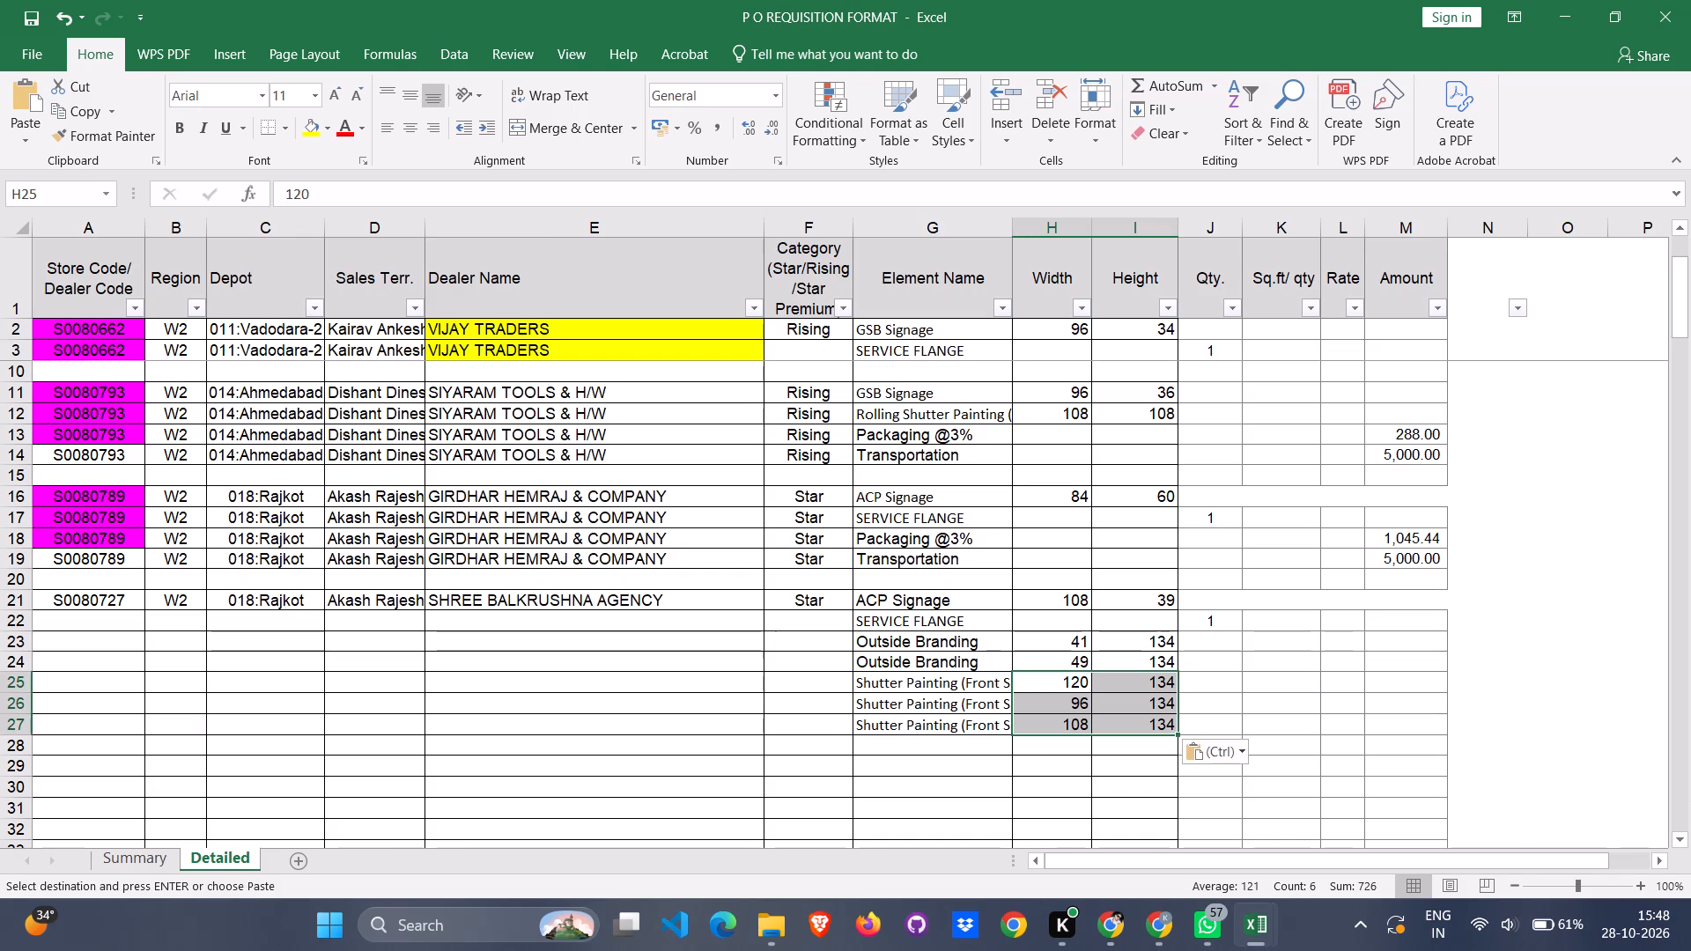
key(ctrl+s)
Copy the Packaging @3% and Transportation element names from G18:G19 into G28:G29 of the Detailed sheet and save.
key(alt+Tab)
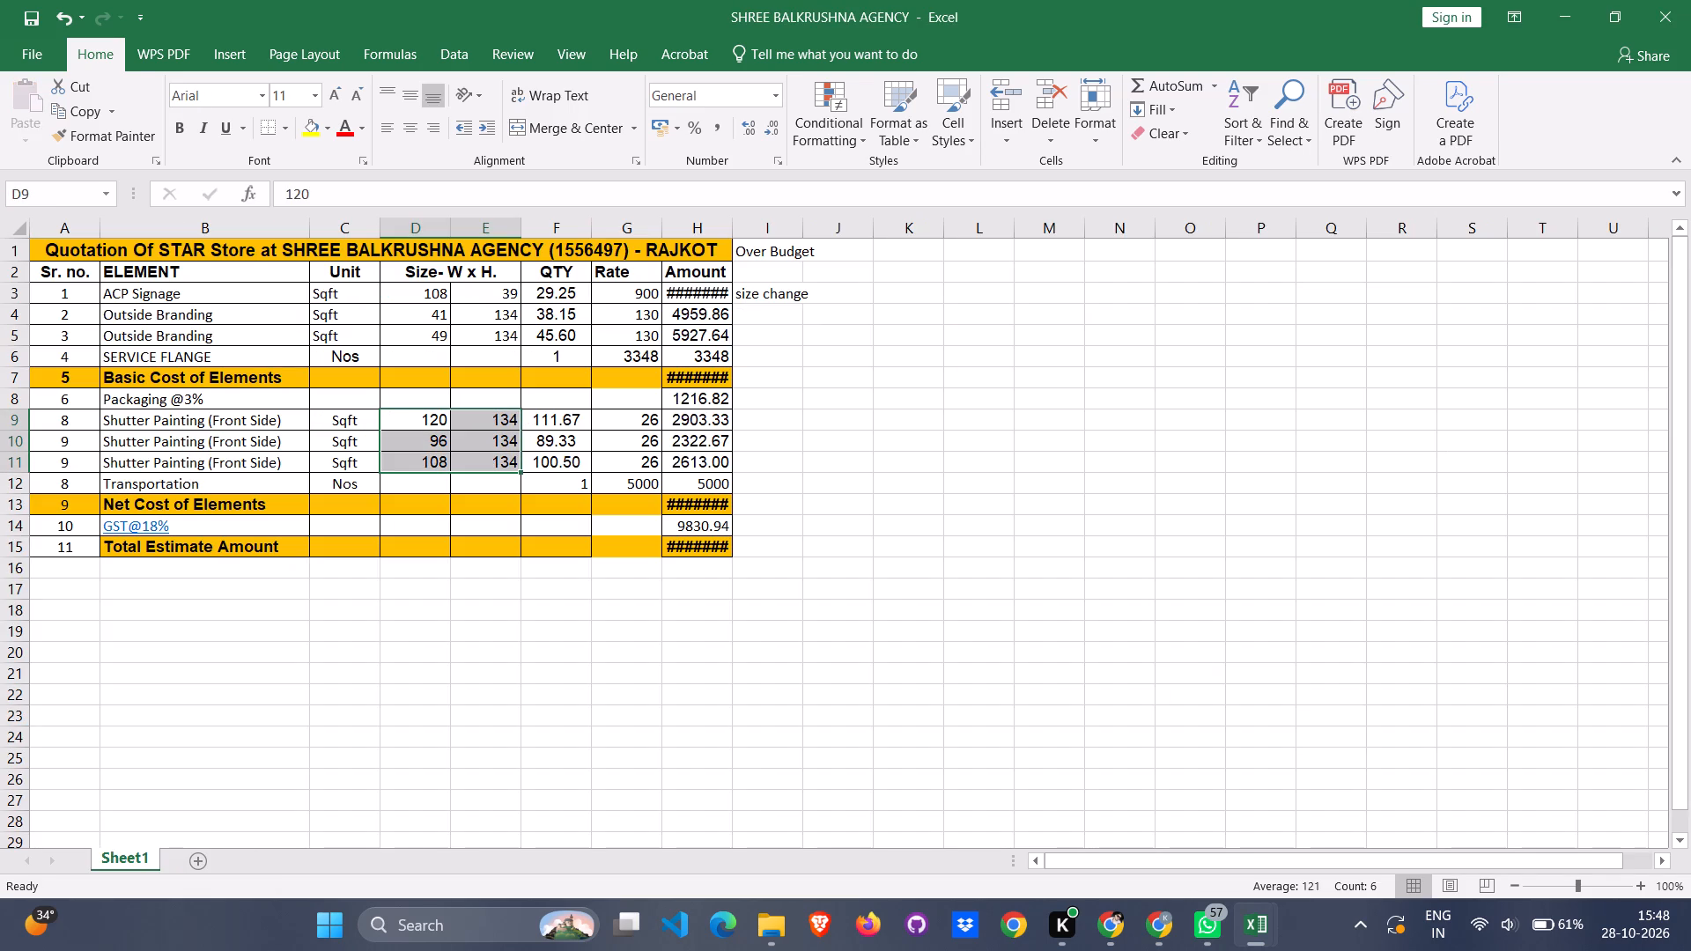
key(alt+Tab)
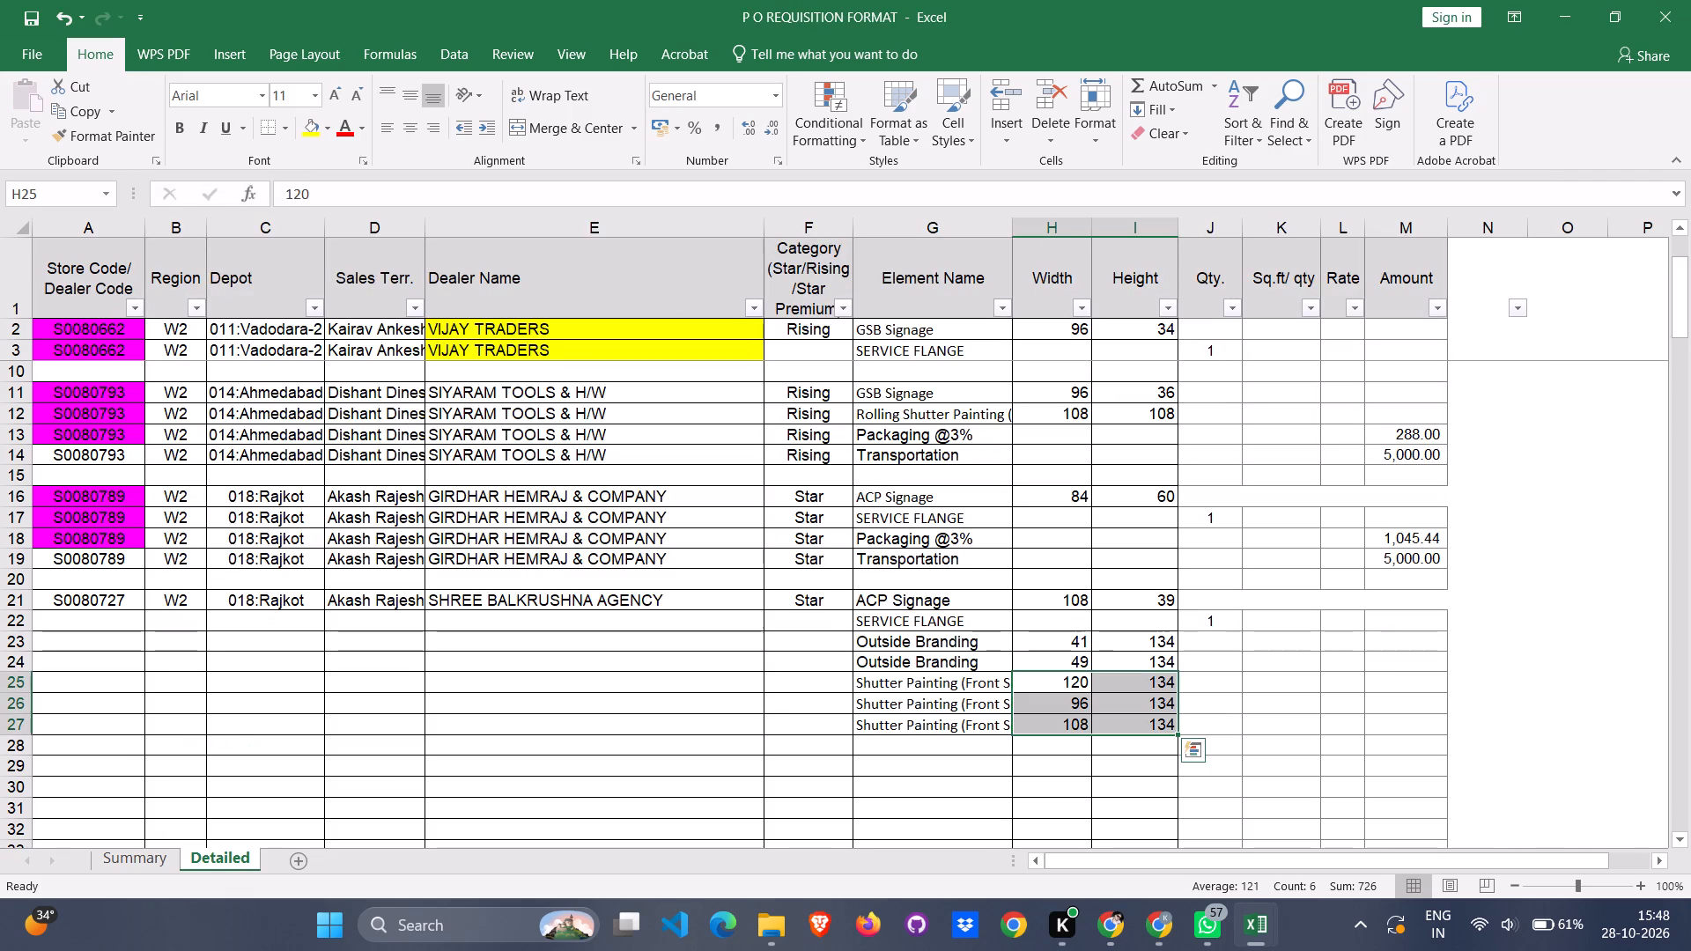
click(900, 538)
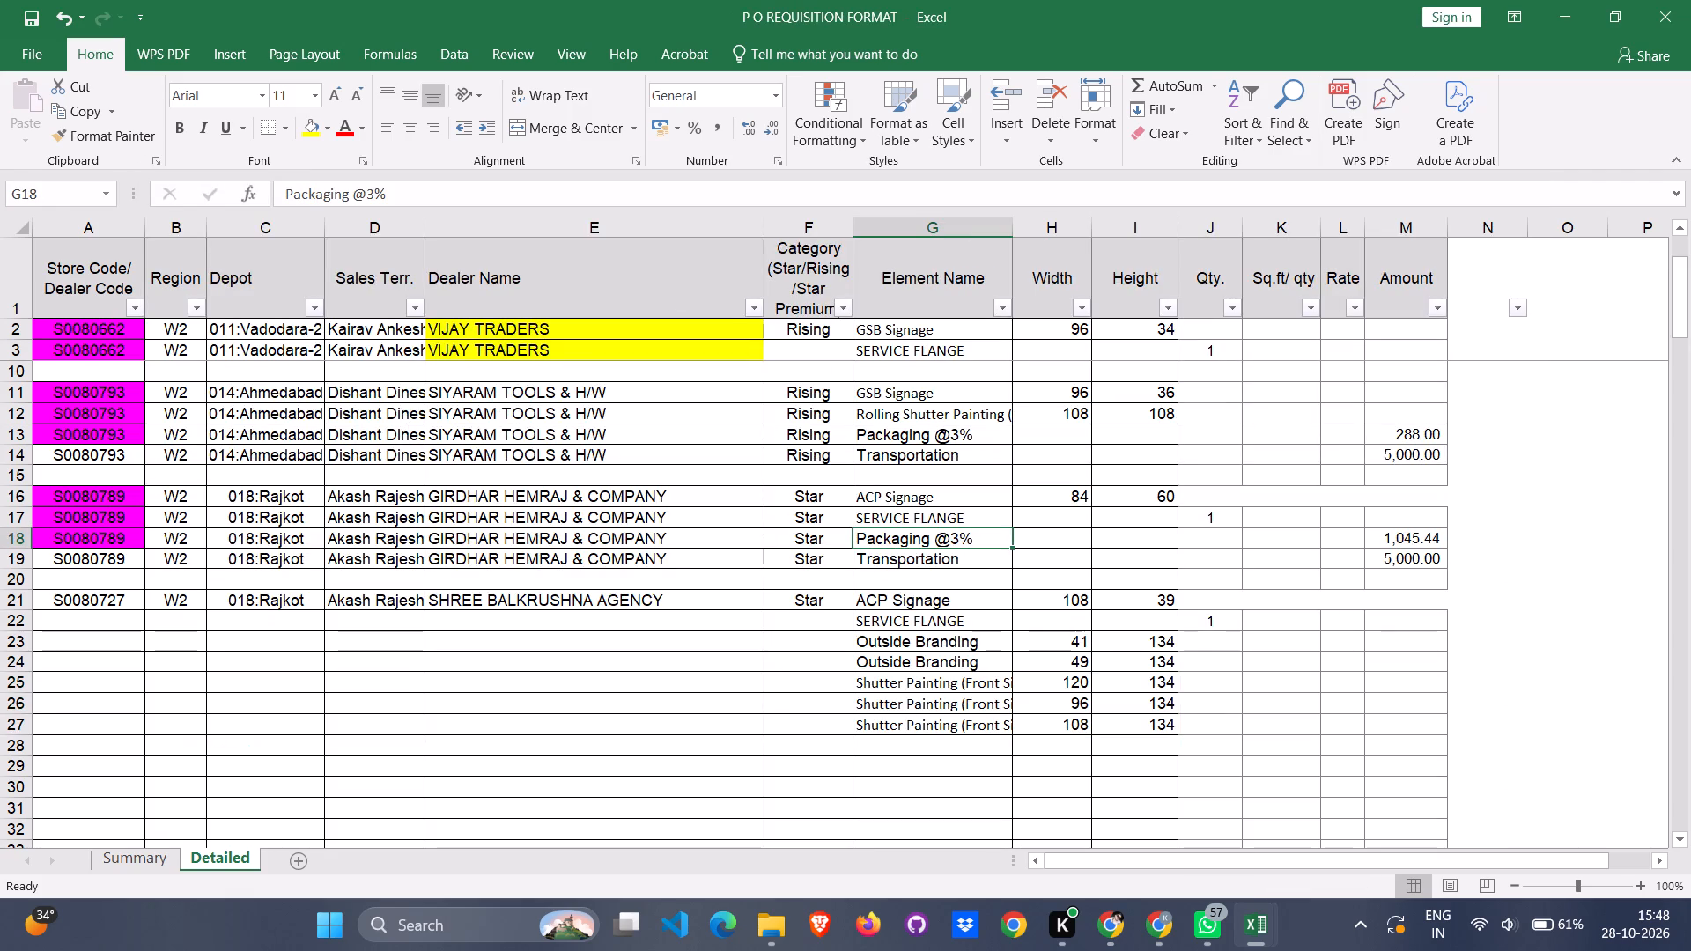
key(shift+Down)
key(ctrl+c)
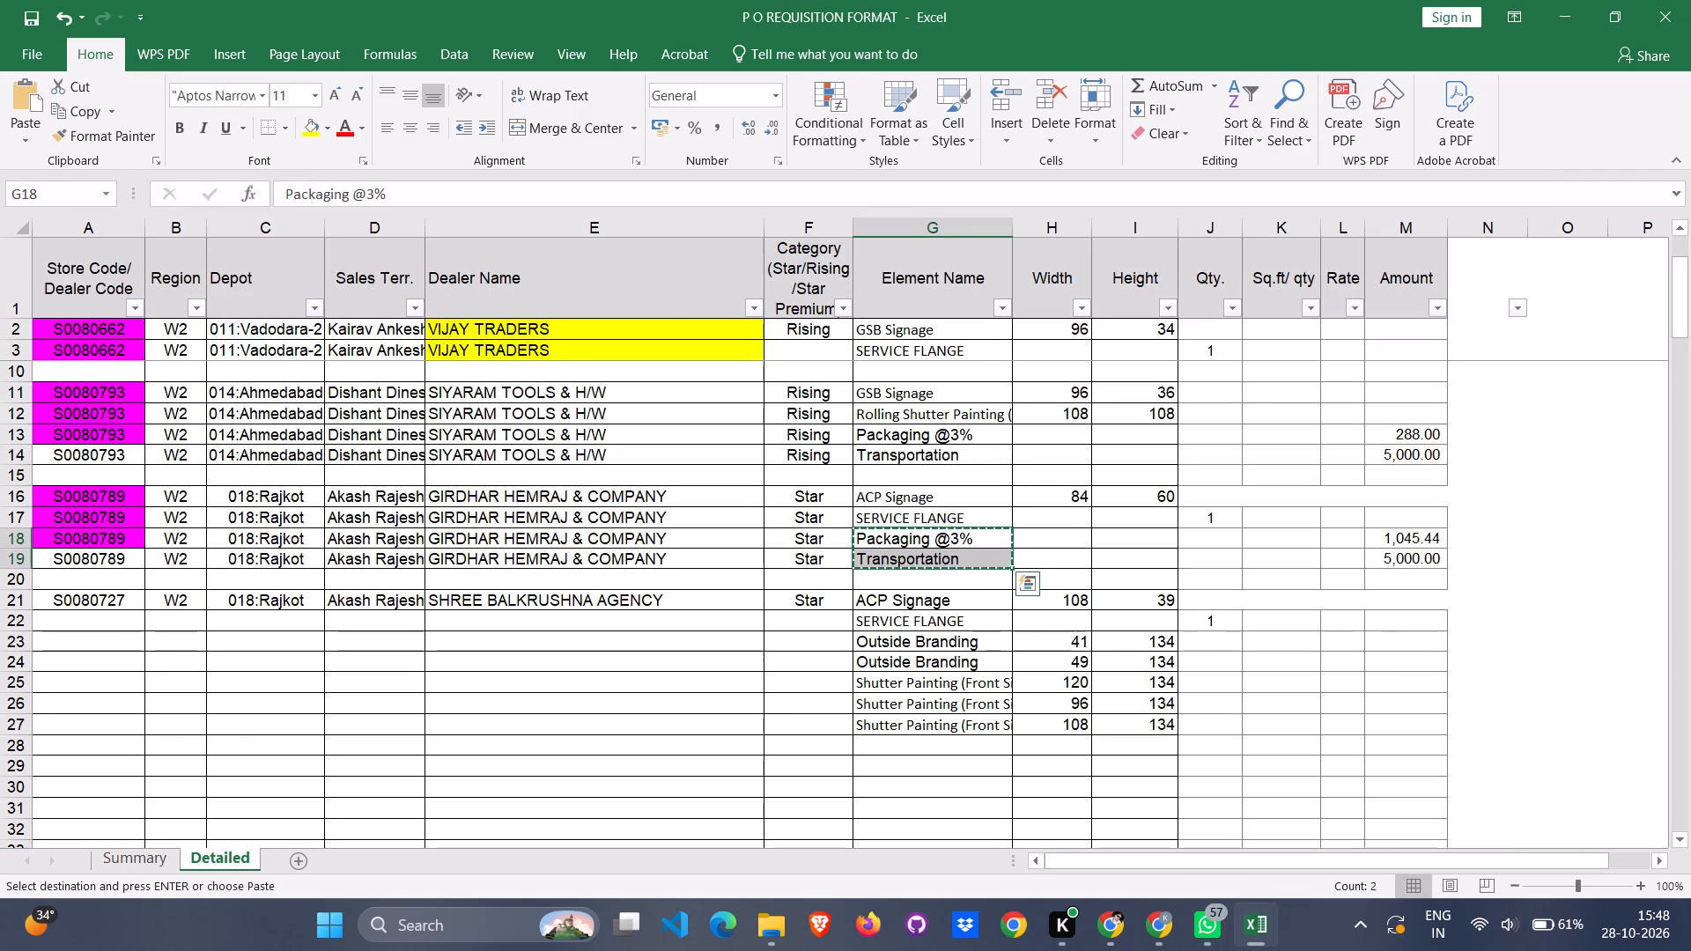
click(952, 751)
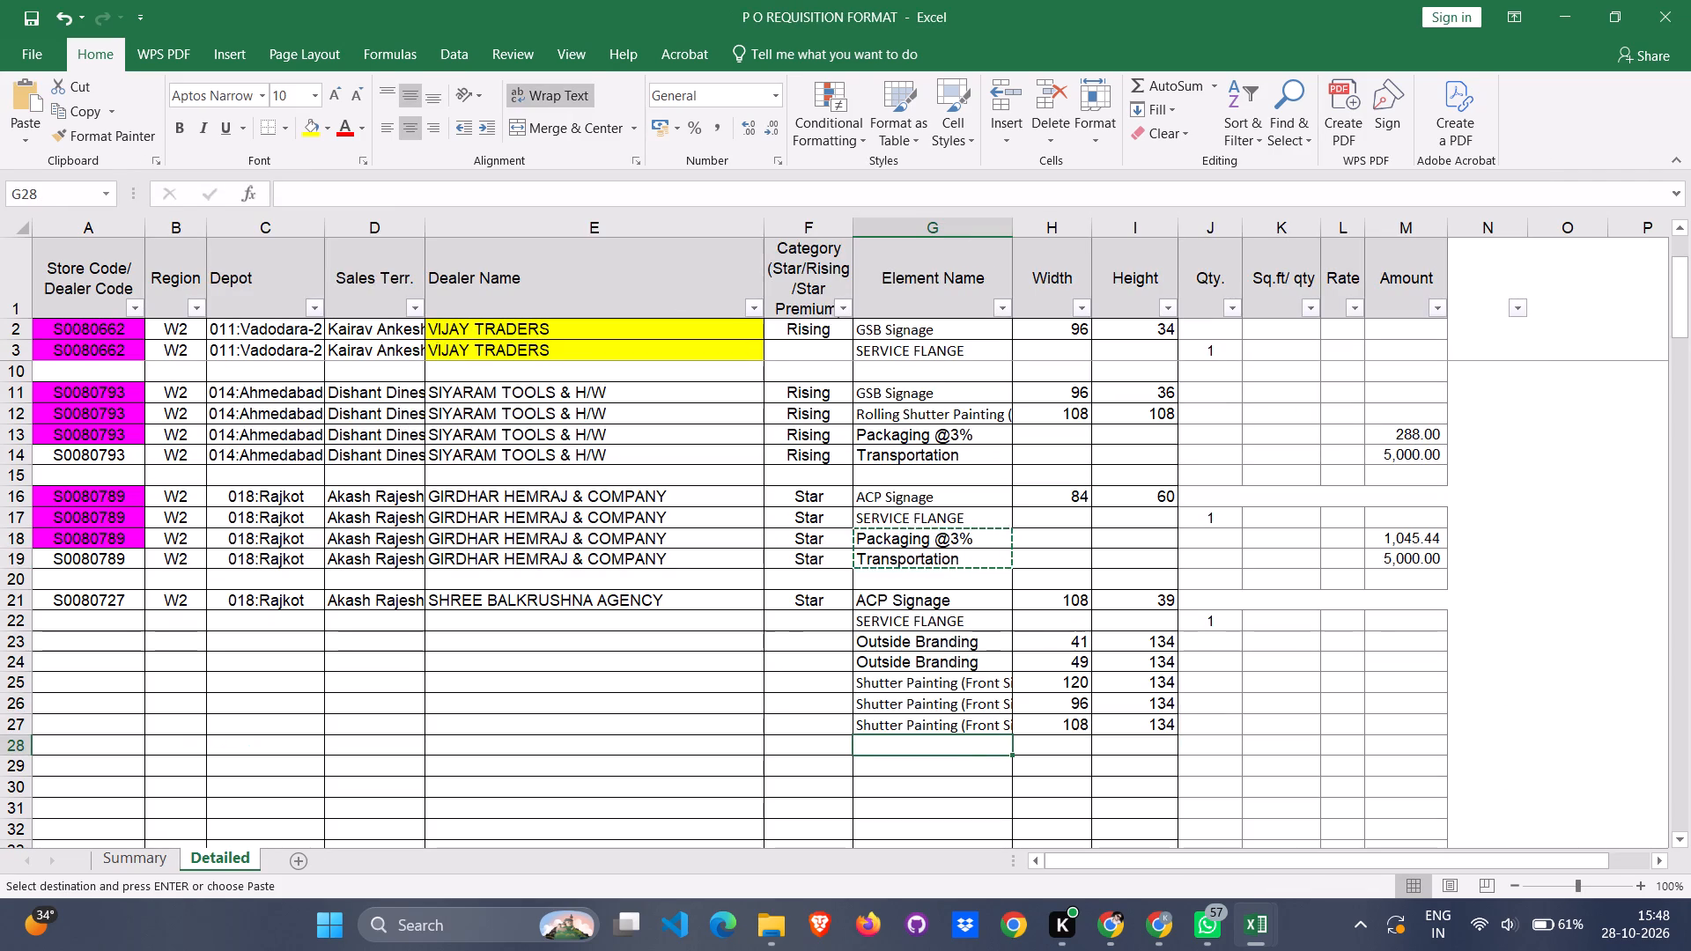
key(ctrl+v)
key(ctrl+s)
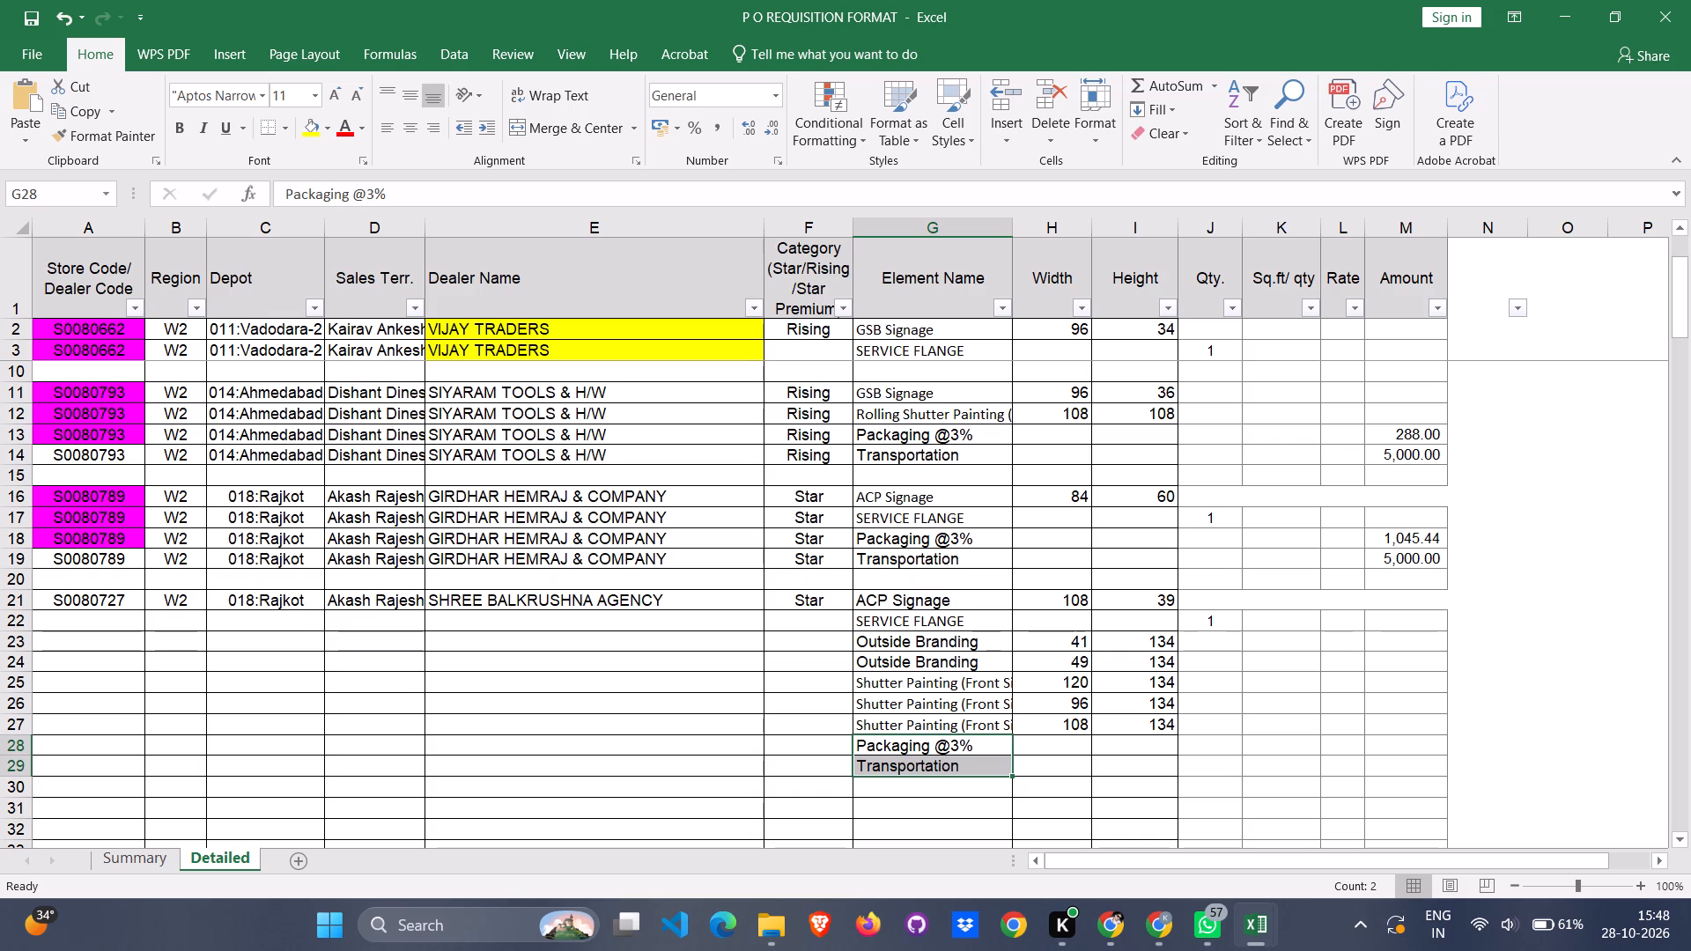
Copy the SHREE BALKRUSHNA AGENCY dealer details from A21:F21 down through row 29 and save the workbook.
click(94, 599)
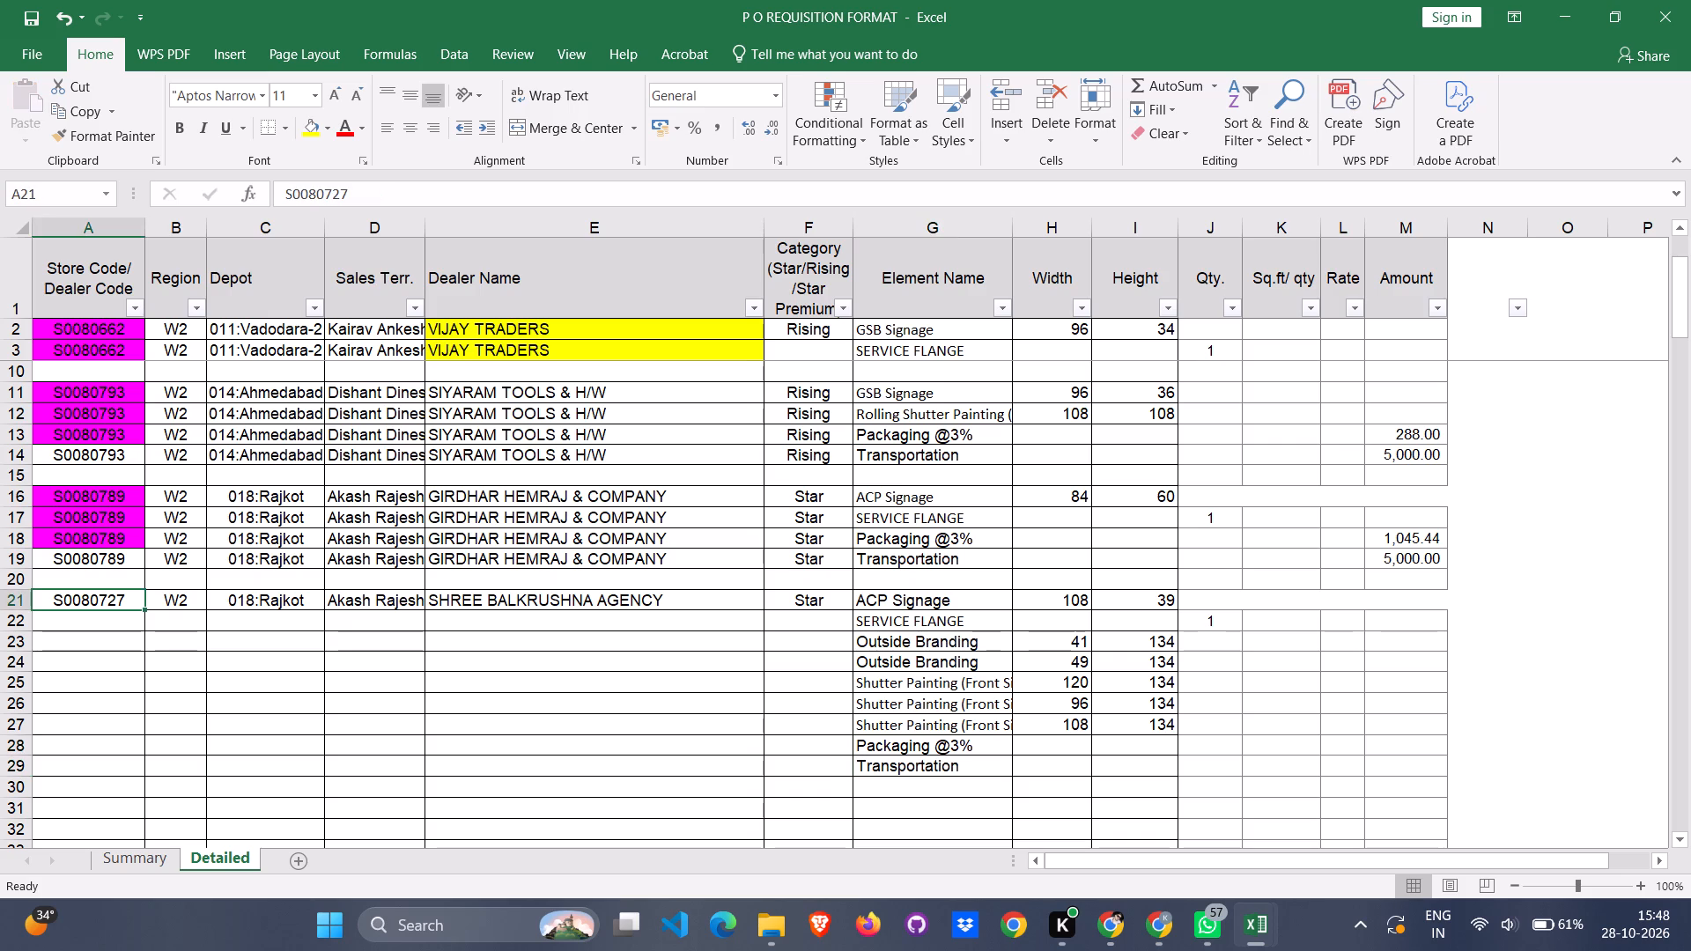
key(shift+Right)
key(shift+Right)
key(shift+Right)
key(shift+Right)
key(shift+Right)
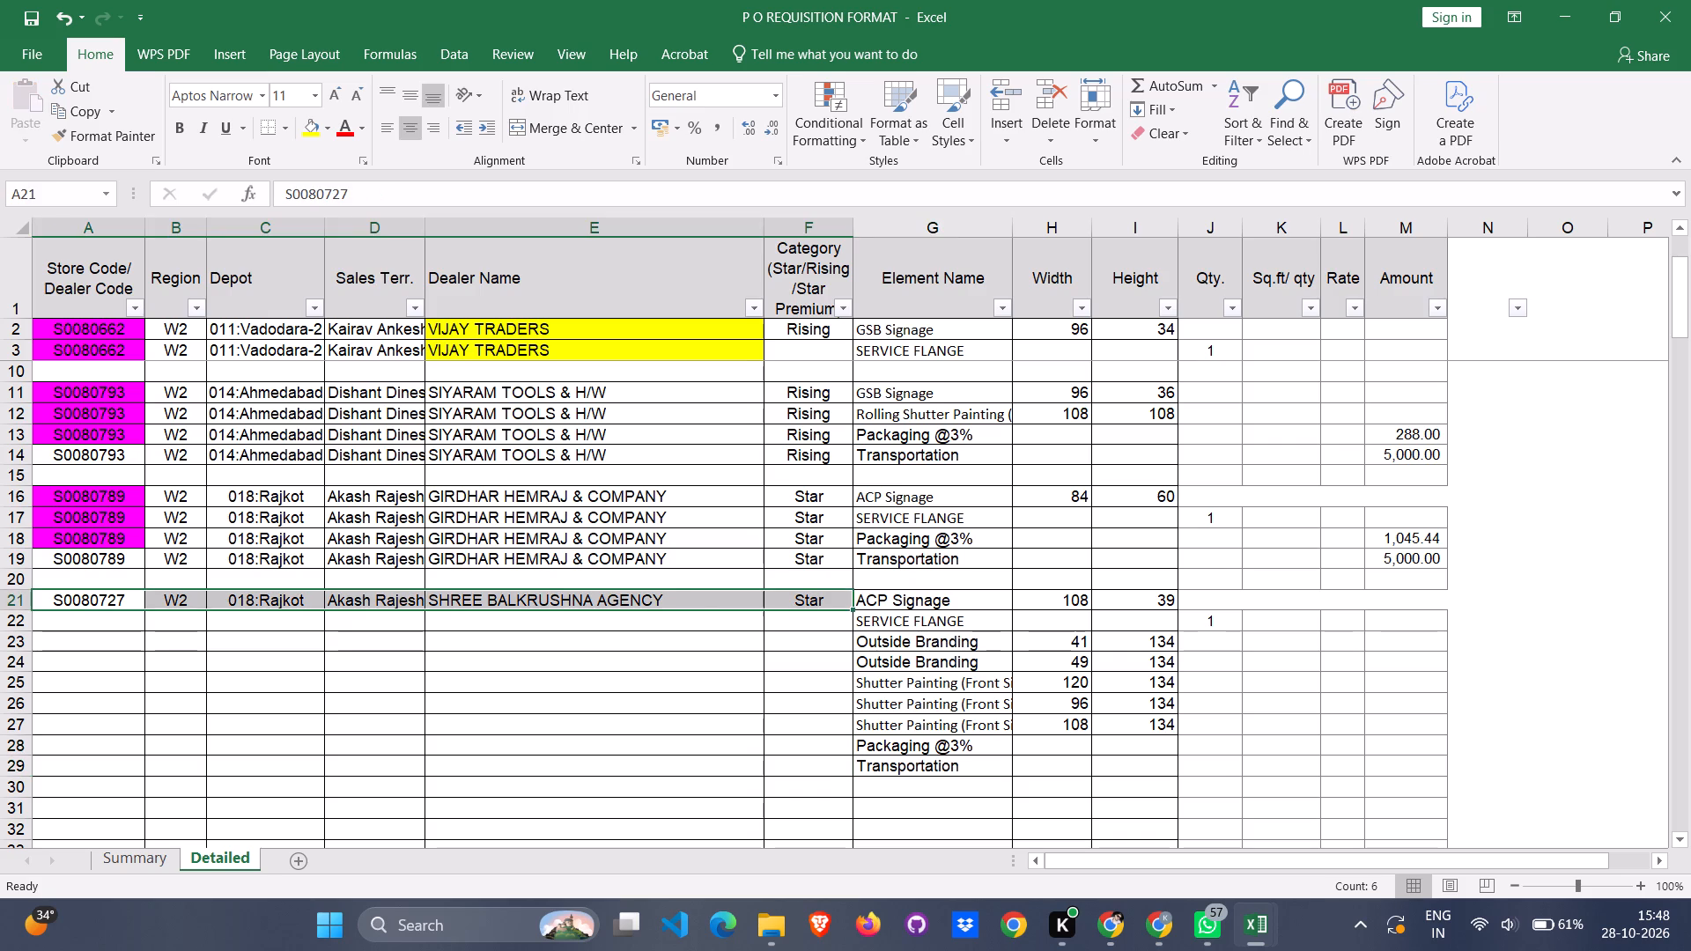
key(ctrl+c)
key(shift+Down)
key(shift+Down)
key(shift+Down)
key(shift+Down)
key(shift+Down)
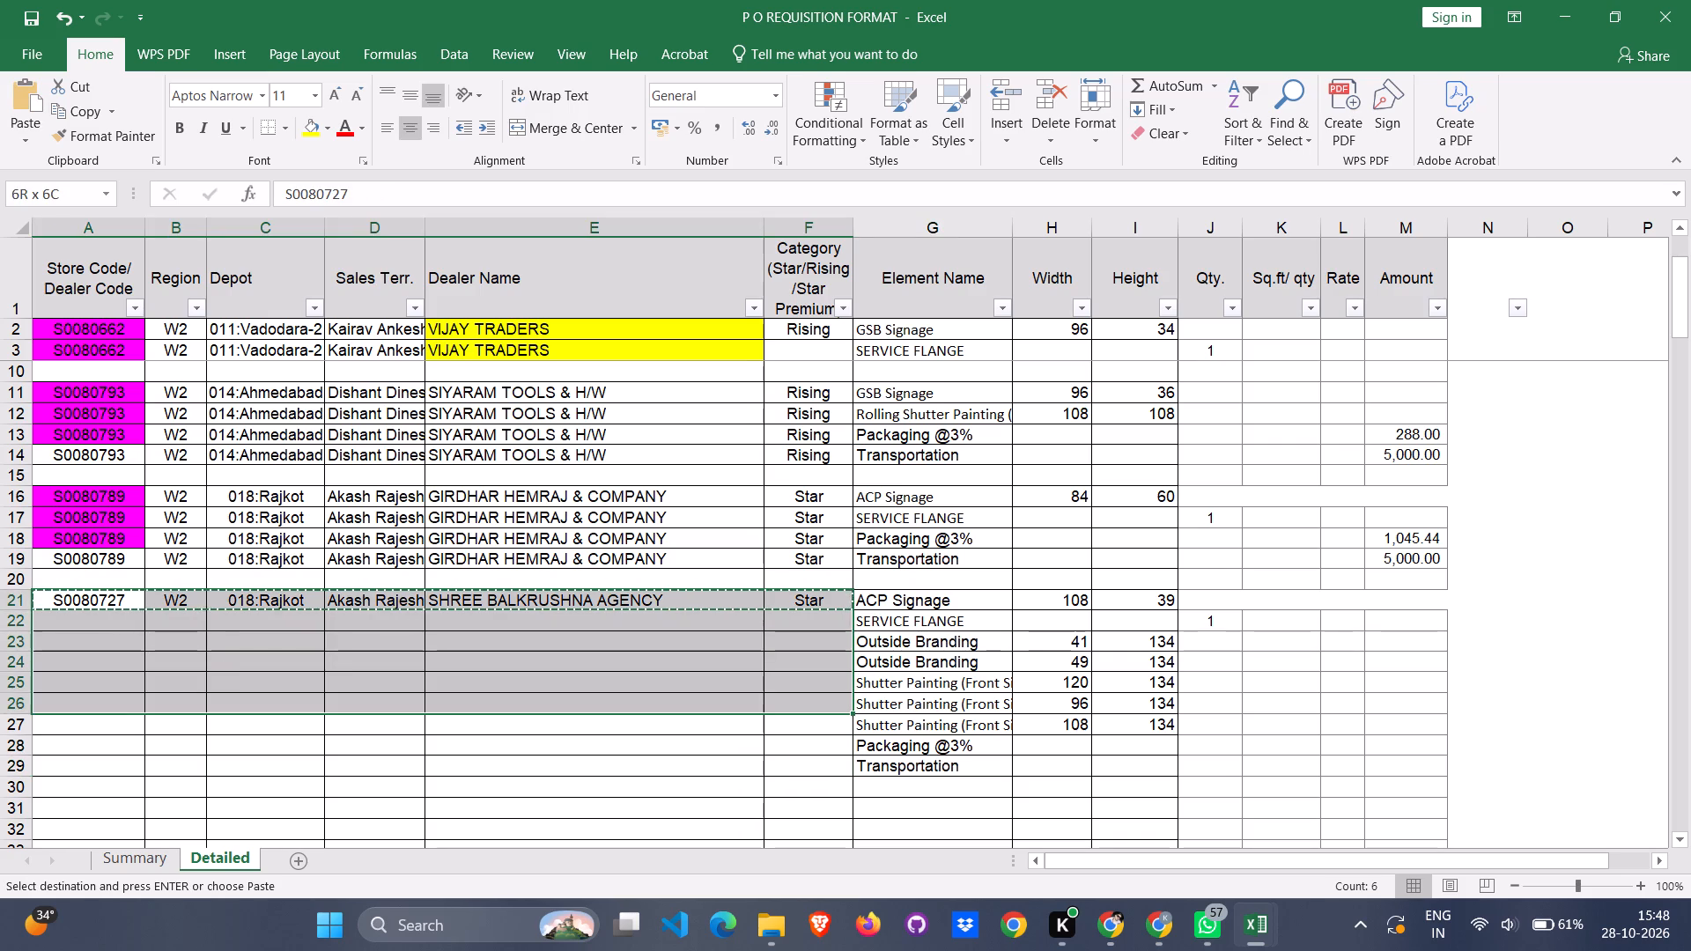
key(shift+Down)
key(shift+Down)
key(shift+Down)
key(ctrl+v)
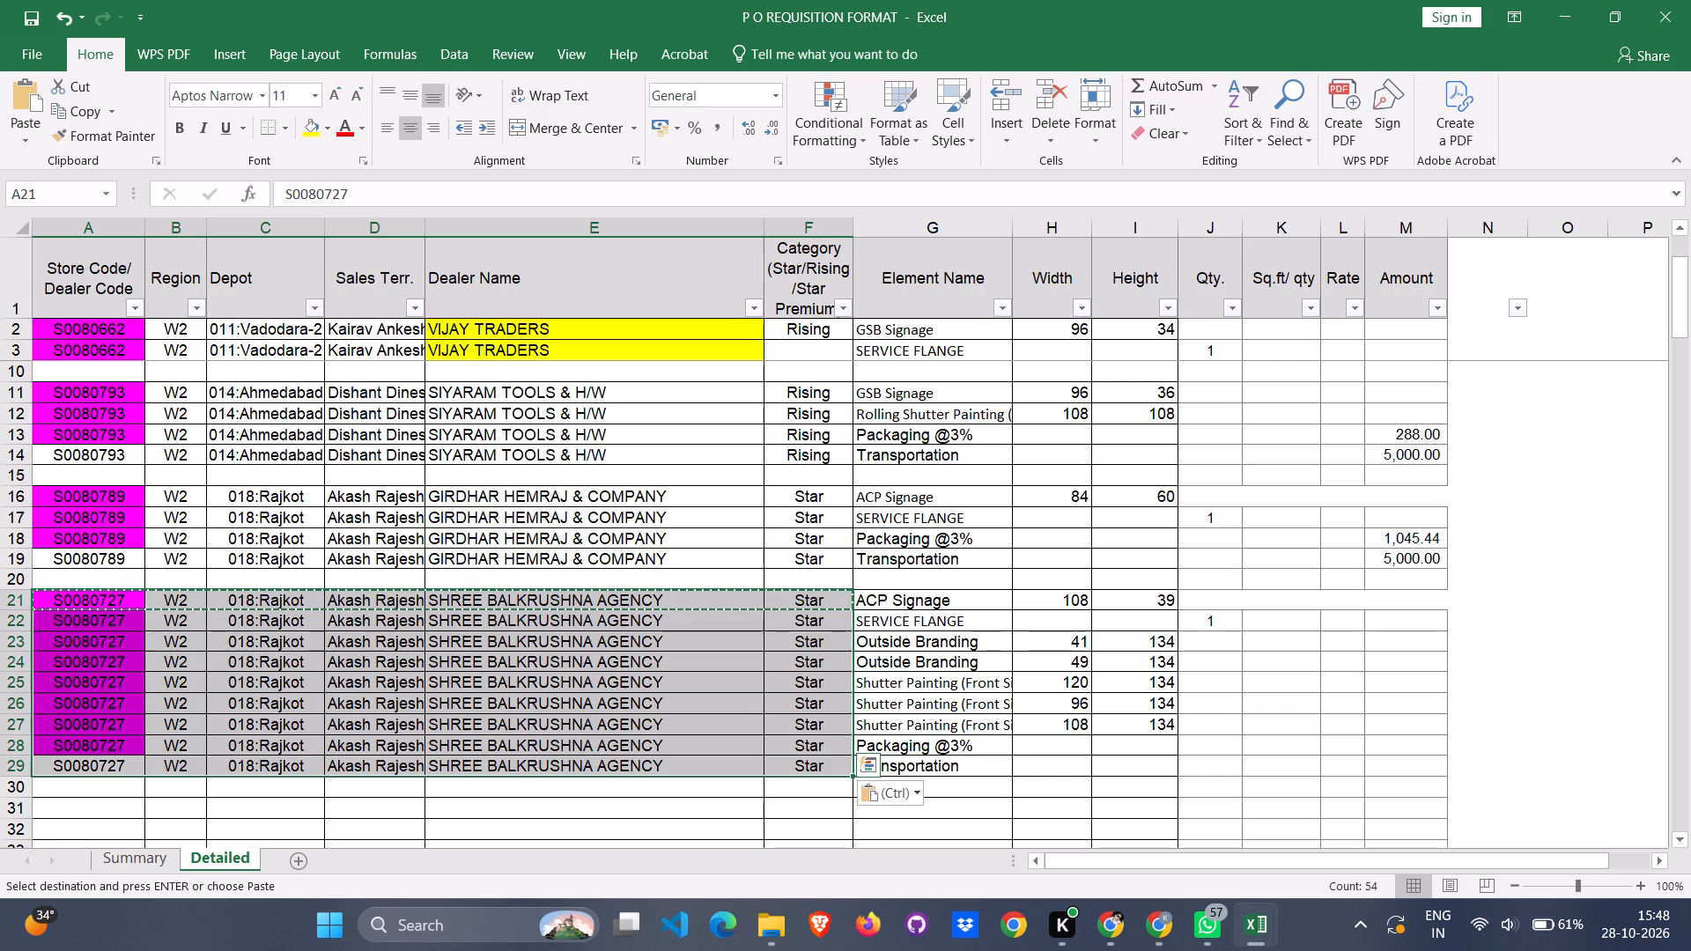
key(ctrl+s)
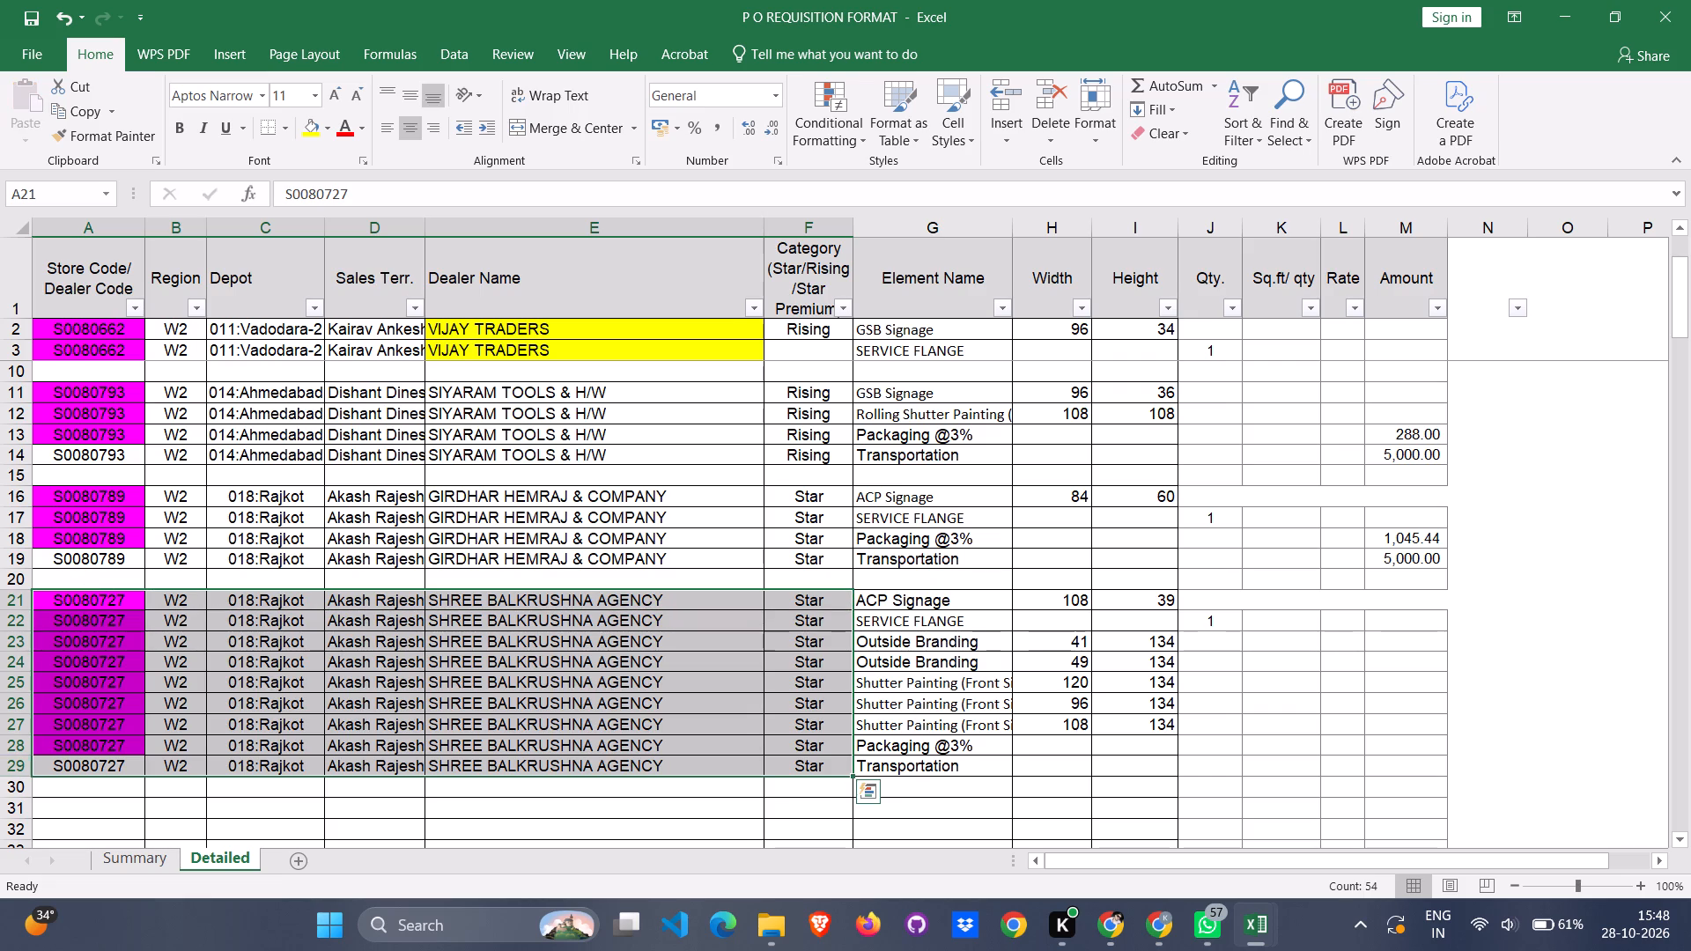
Enter the quotation's packaging amount of 1216.82 for SHREE BALKRUSHNA AGENCY in M28 and save the requisition workbook.
click(29, 746)
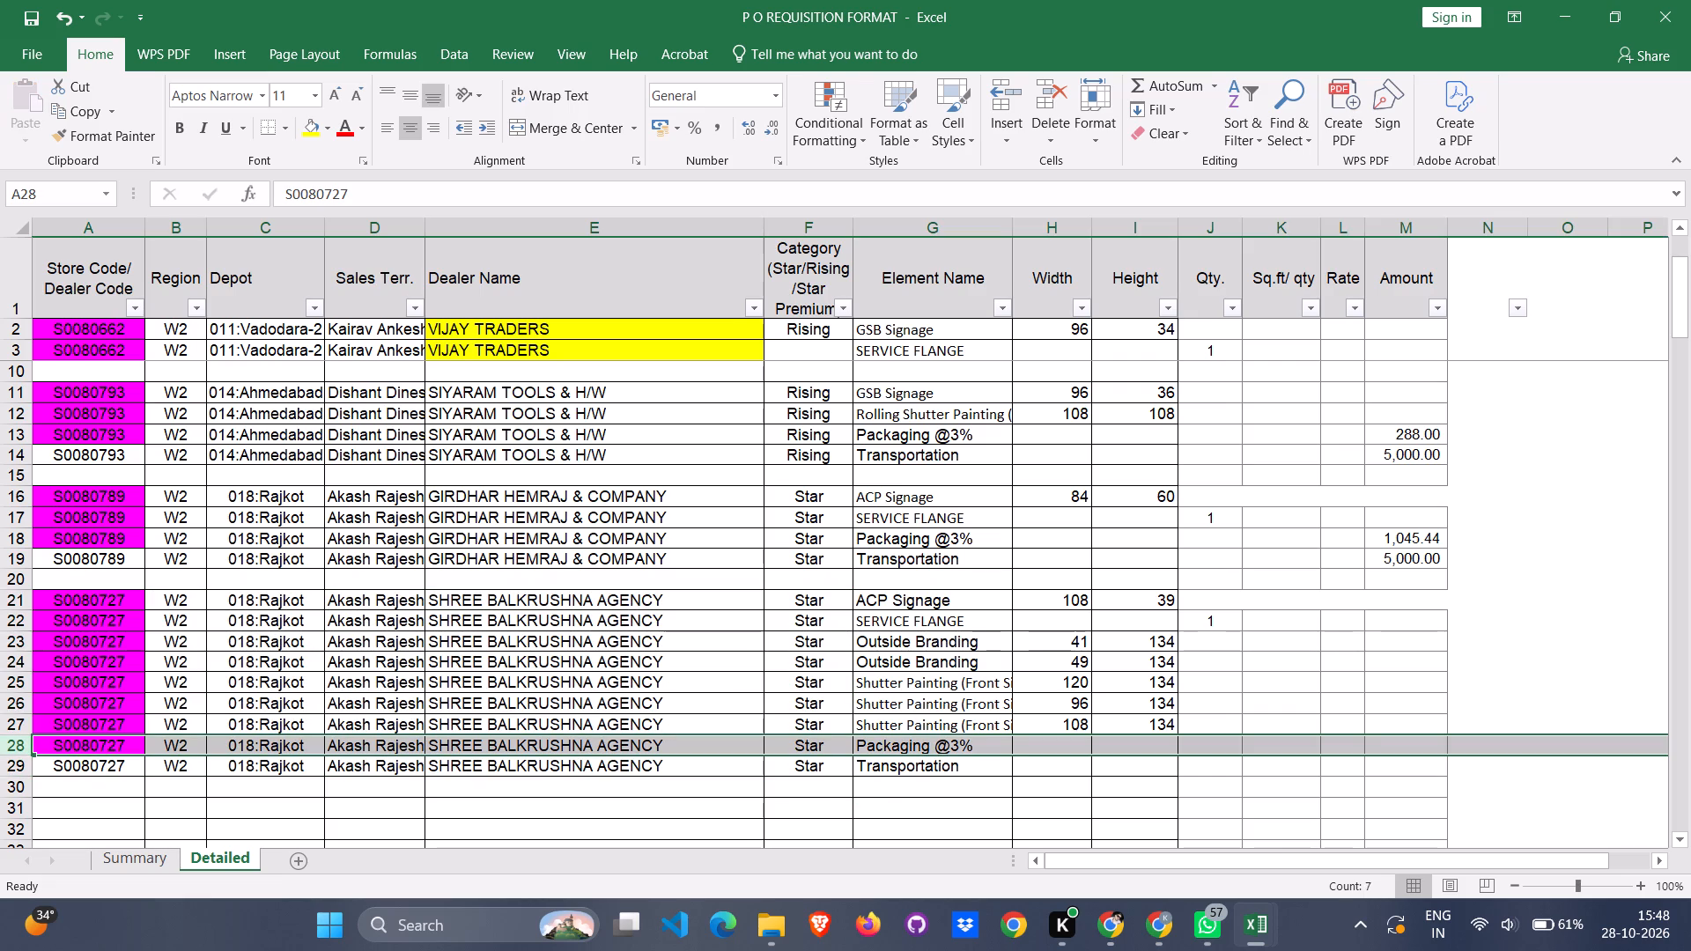
click(1403, 748)
key(alt+Tab)
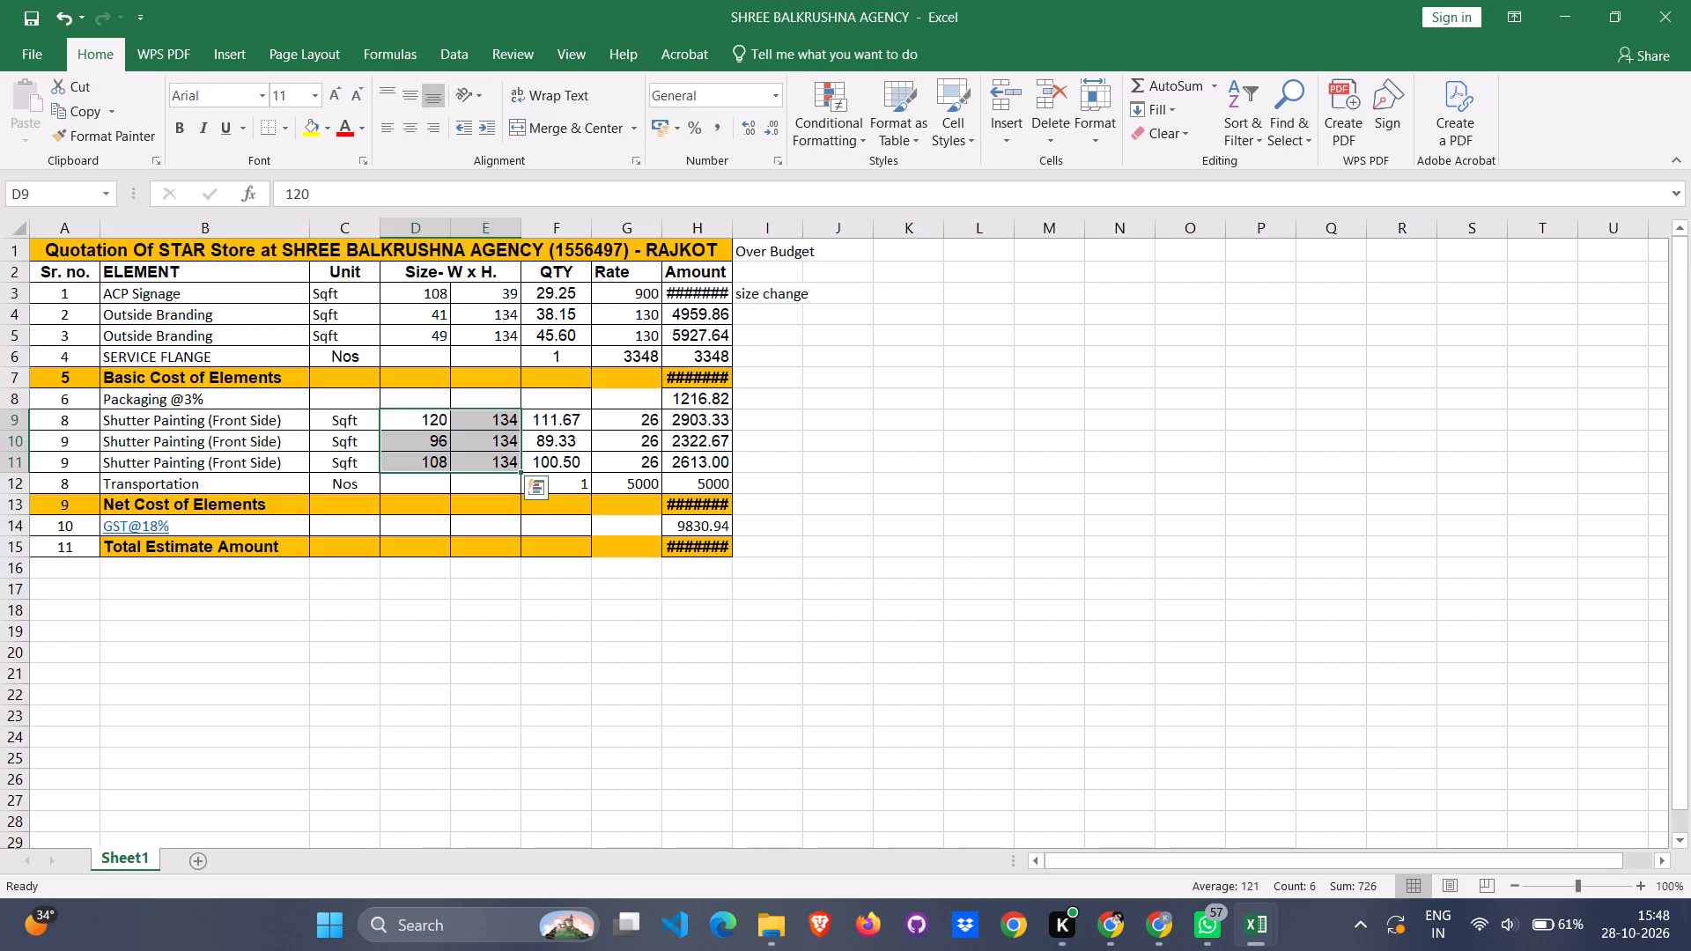
key(alt+Tab)
key(1)
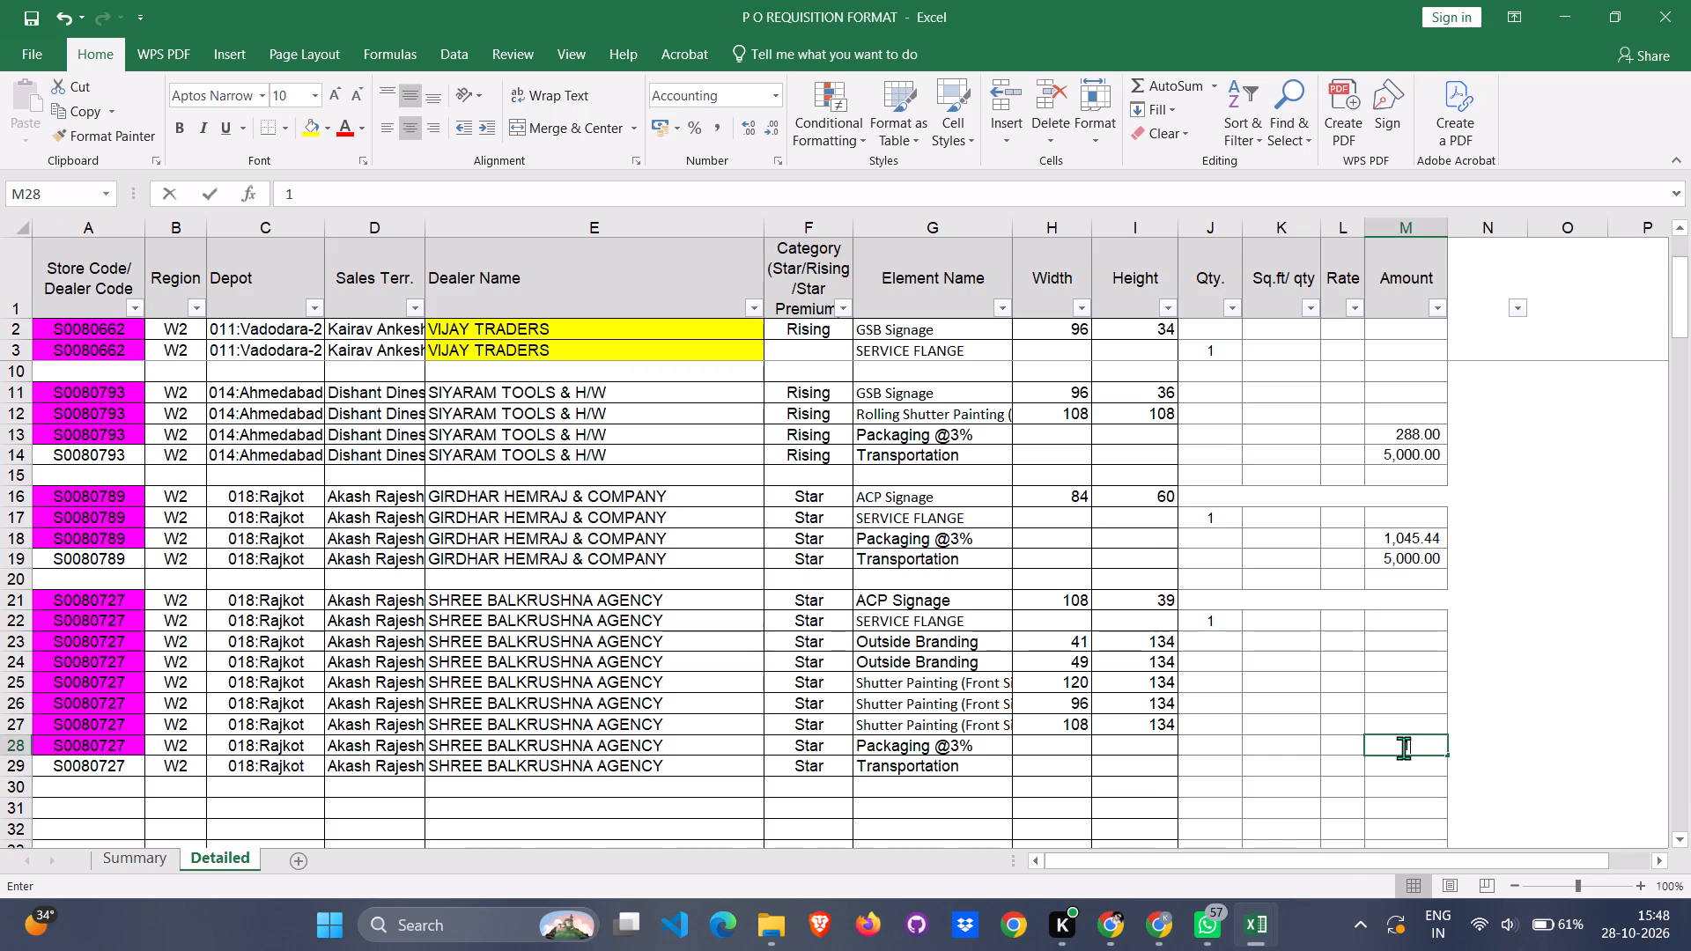
key(2)
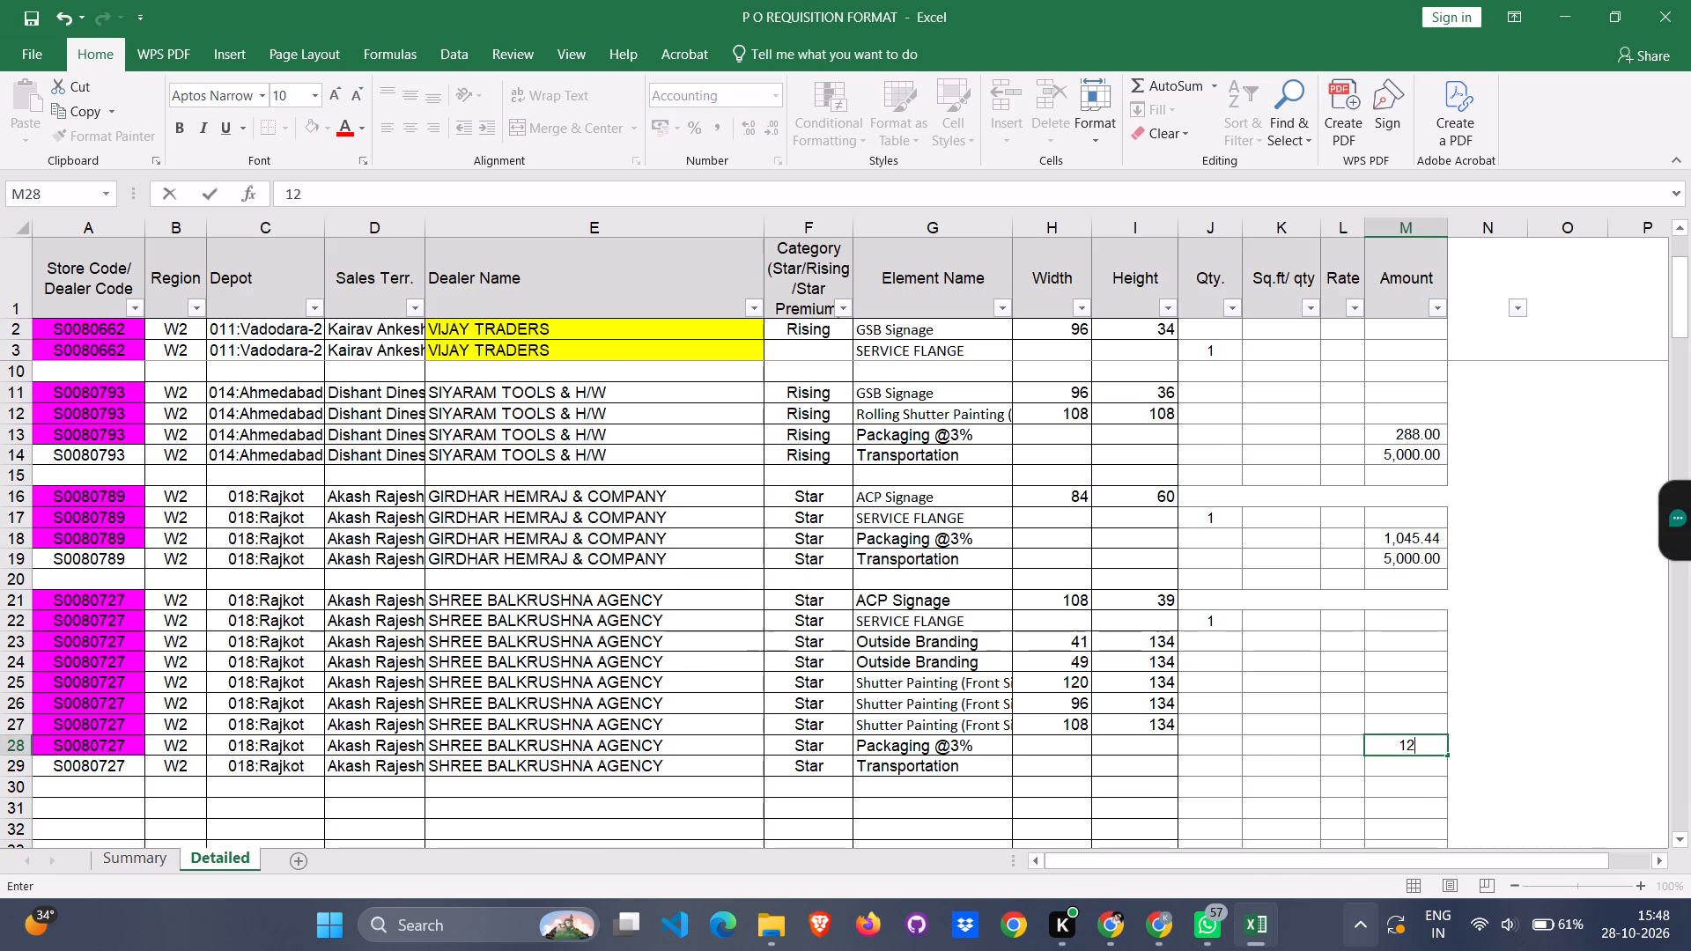
text(16)
text(.82)
key(ctrl+s)
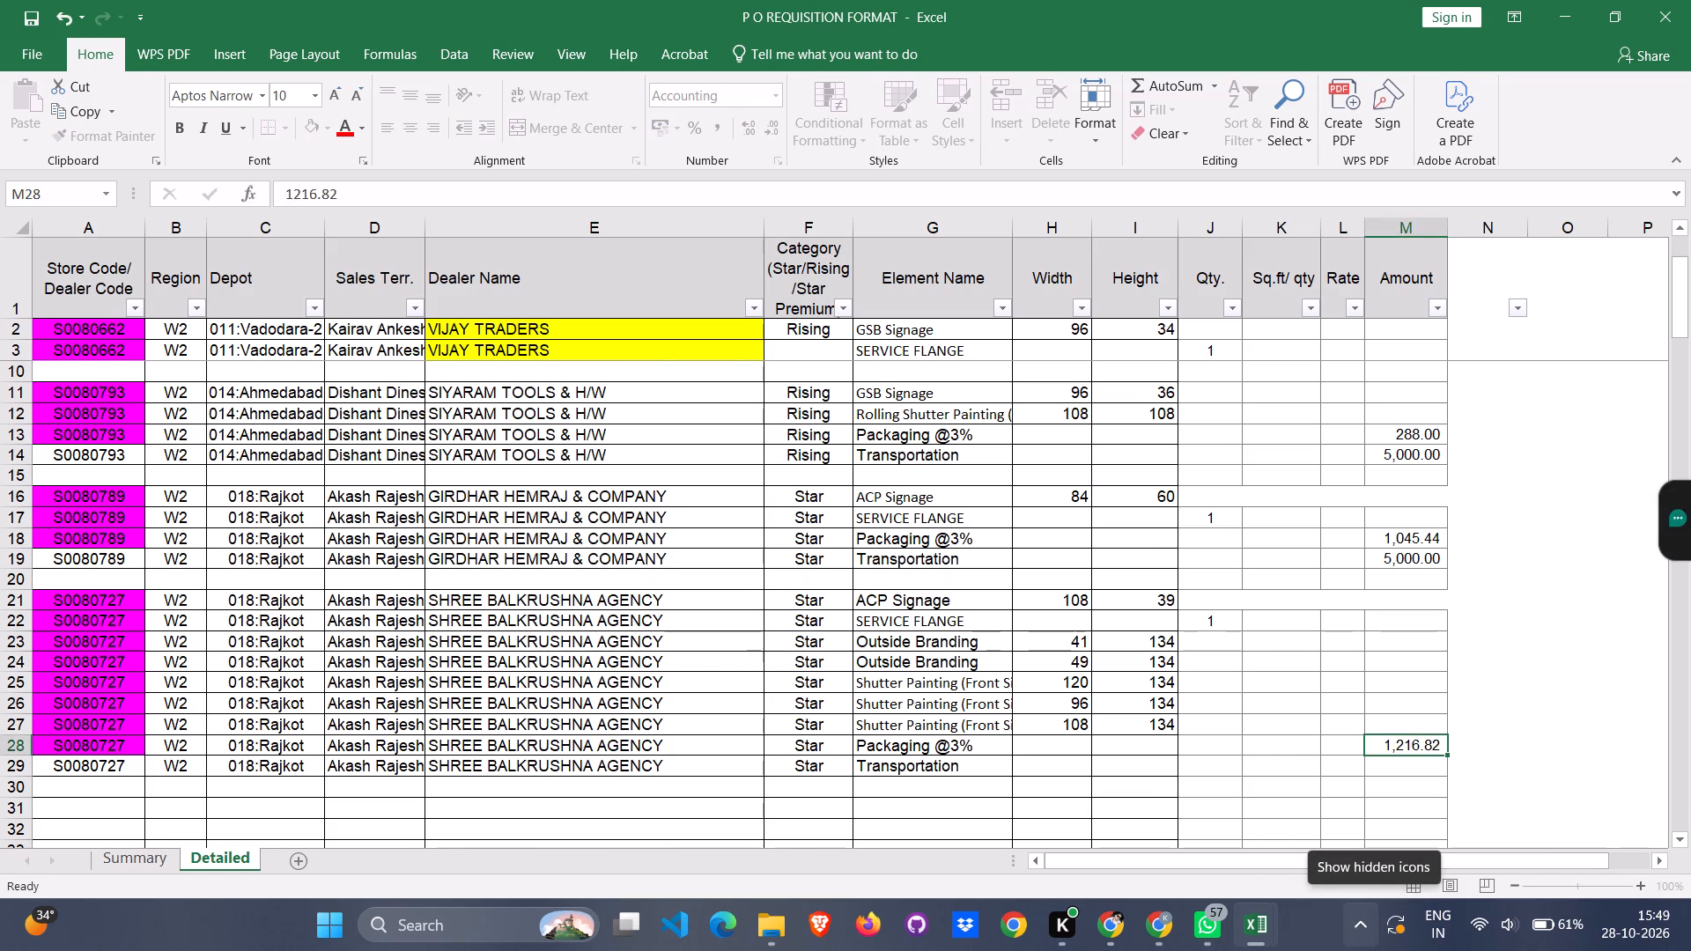
Enter the quotation's transportation amount of 5000 for SHREE BALKRUSHNA AGENCY in M29 and save the requisition workbook.
key(alt+Tab)
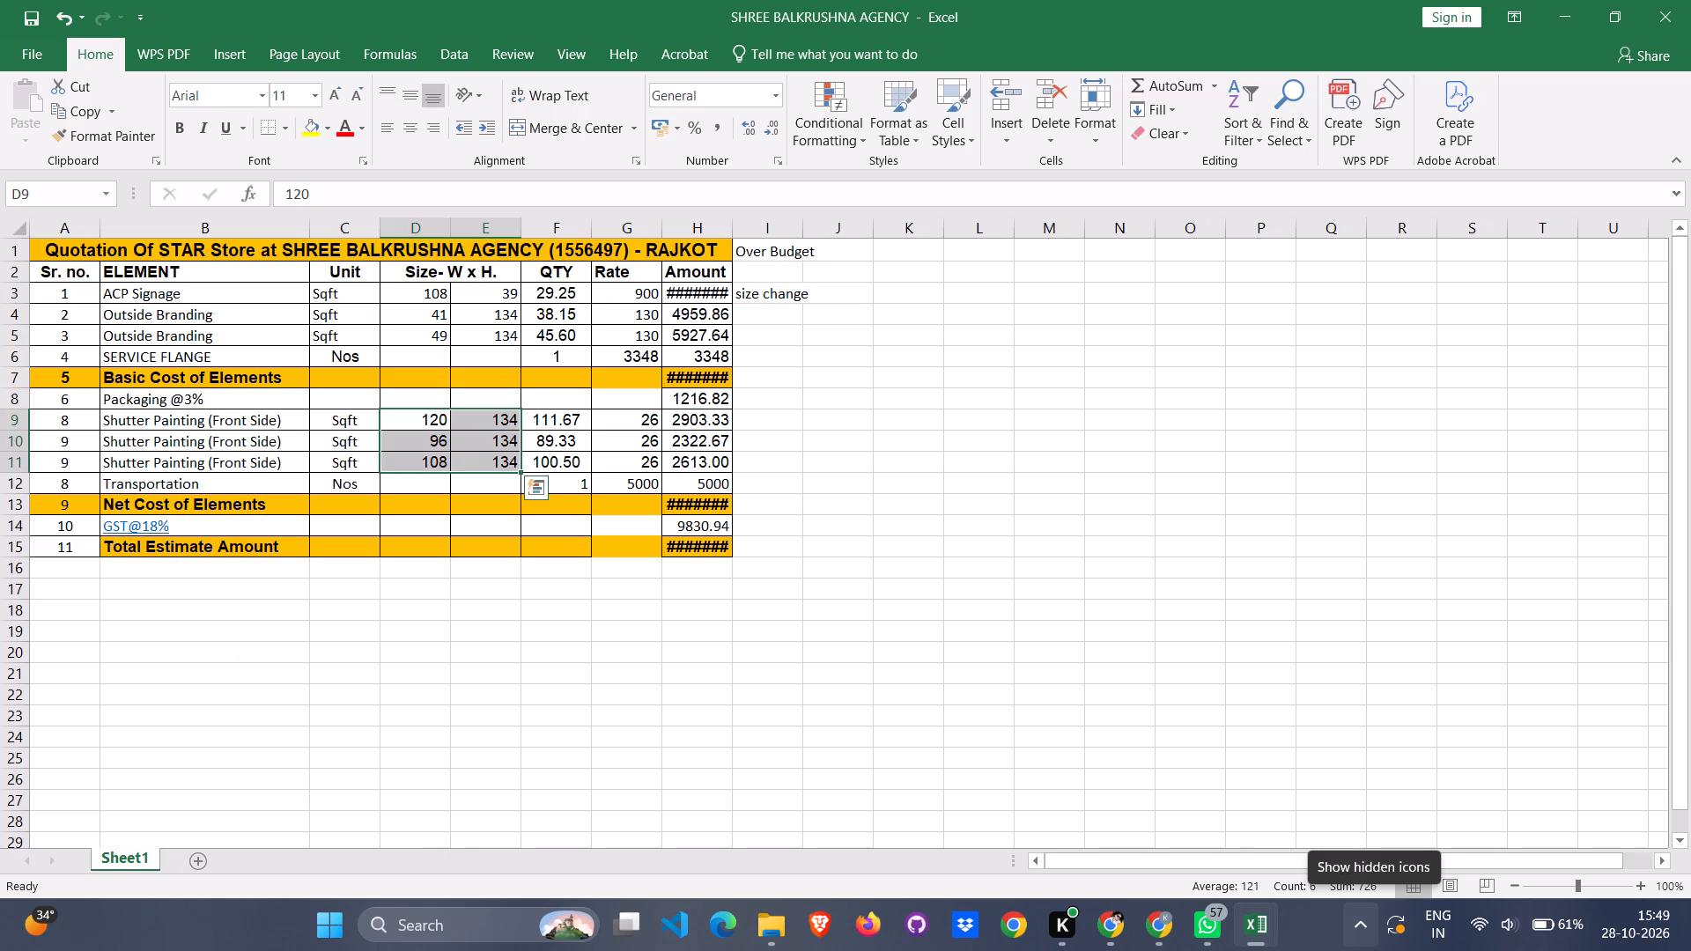
key(alt+Tab)
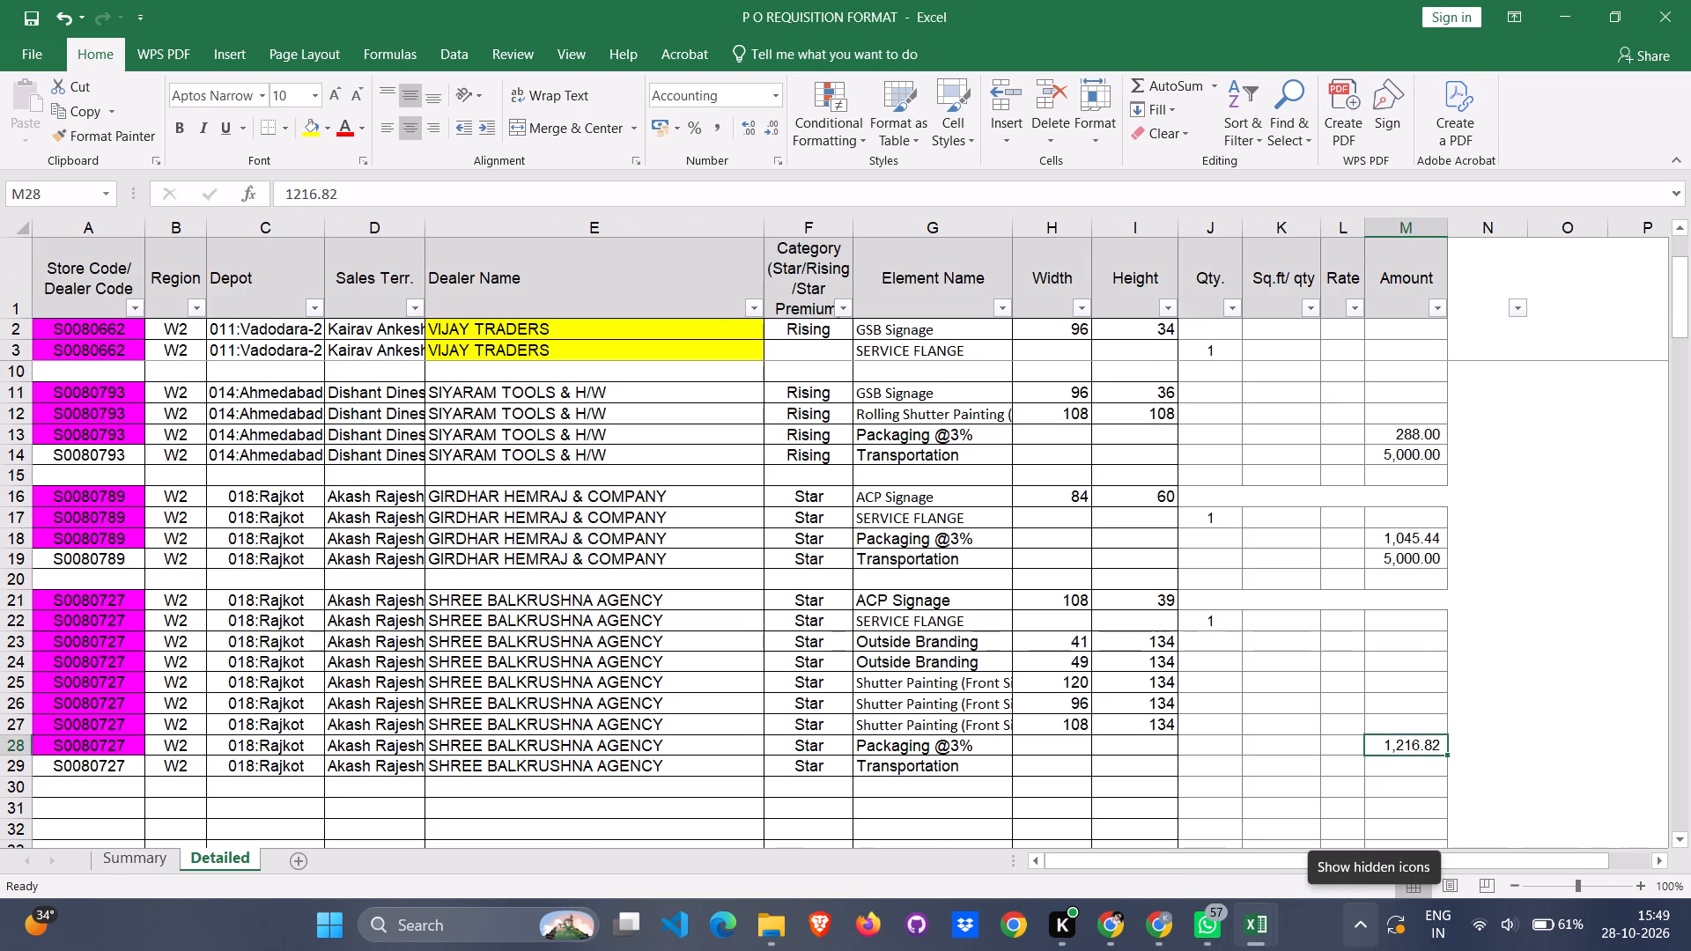
key(Down)
text(5000)
key(ctrl+s)
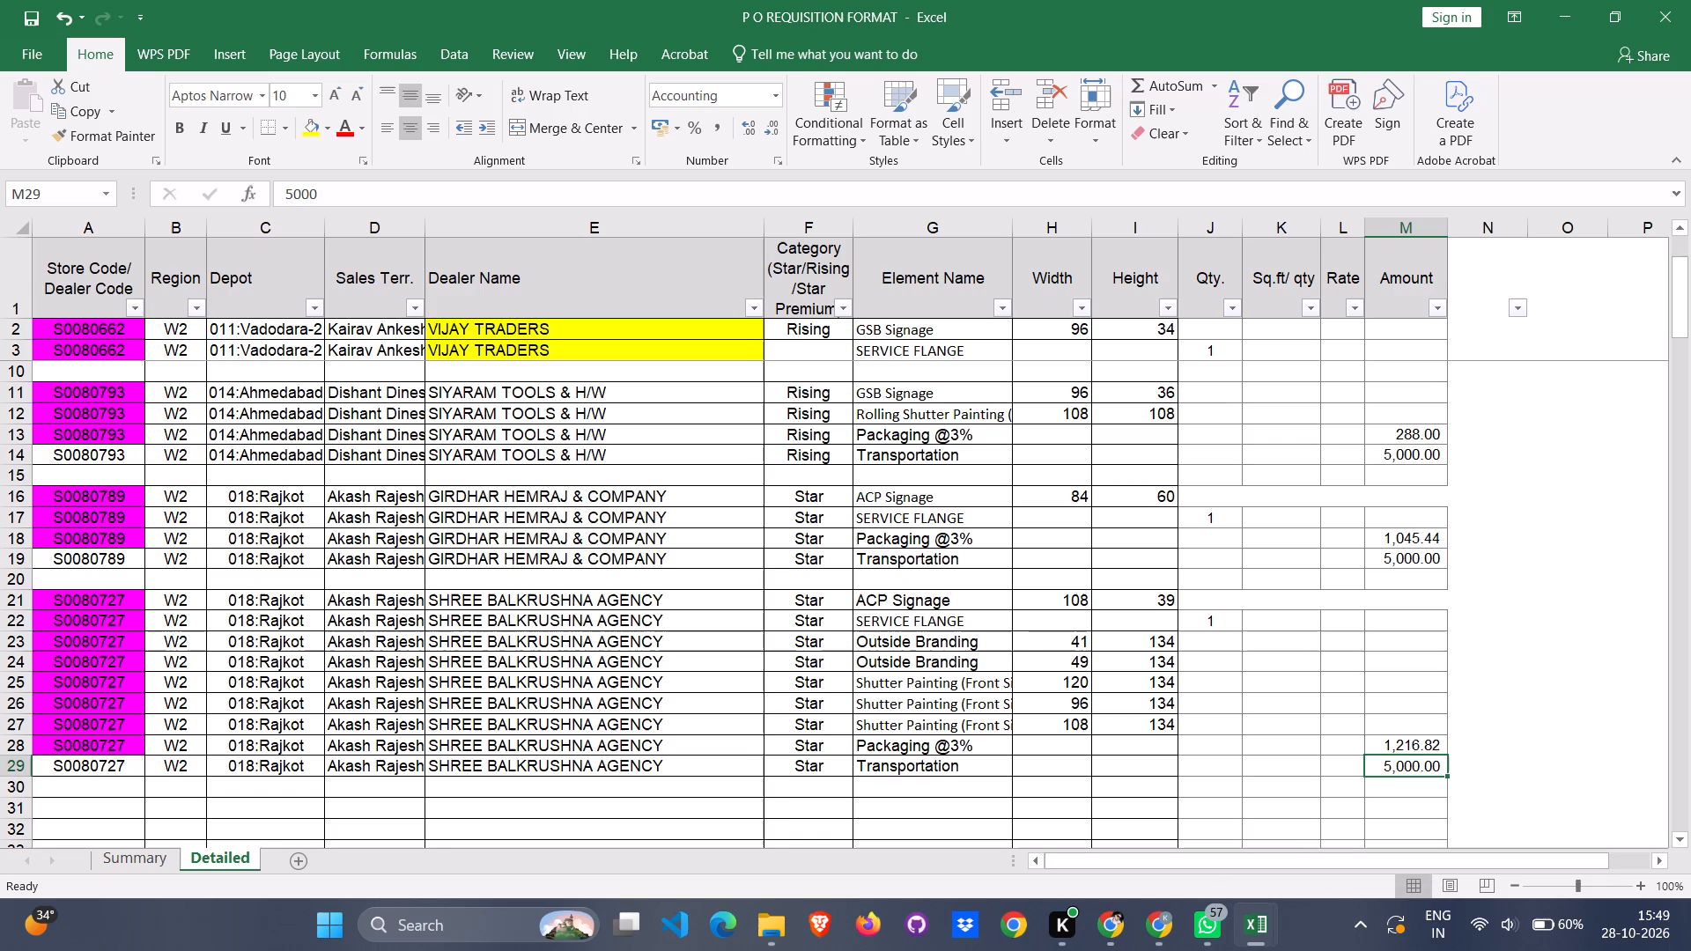
Copy the row of dealer S0080721 from row 12 of the Summary sheet into row 31 of the Detailed sheet.
scroll(1033, 607, down, 3)
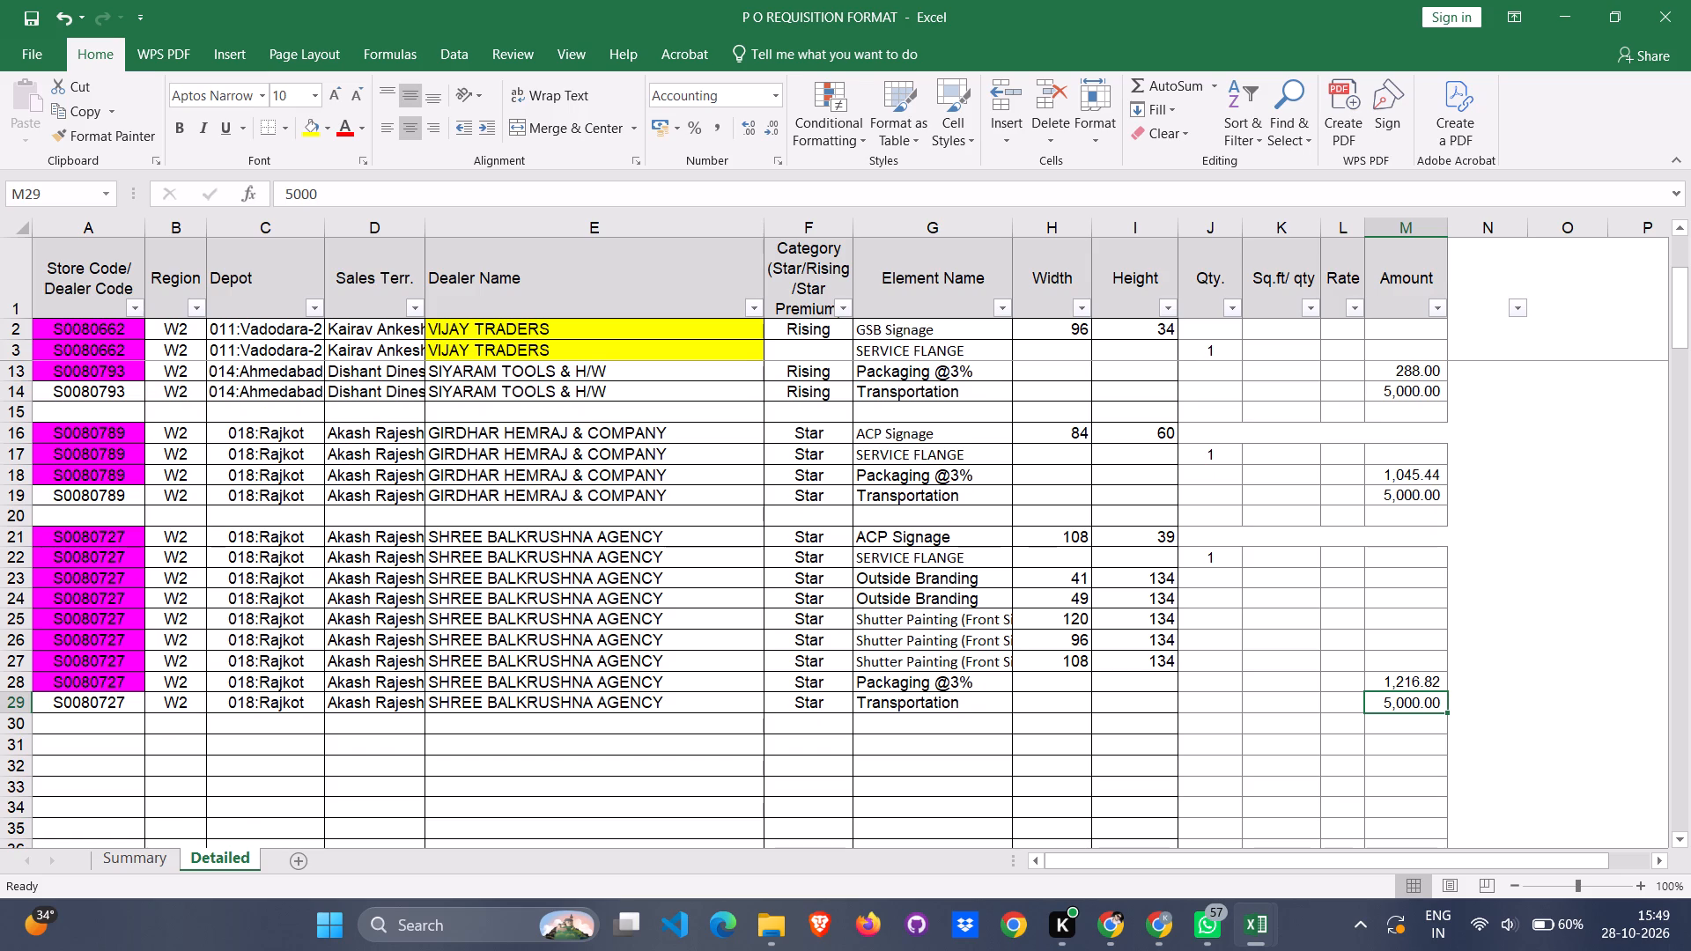
scroll(1009, 579, down, 5)
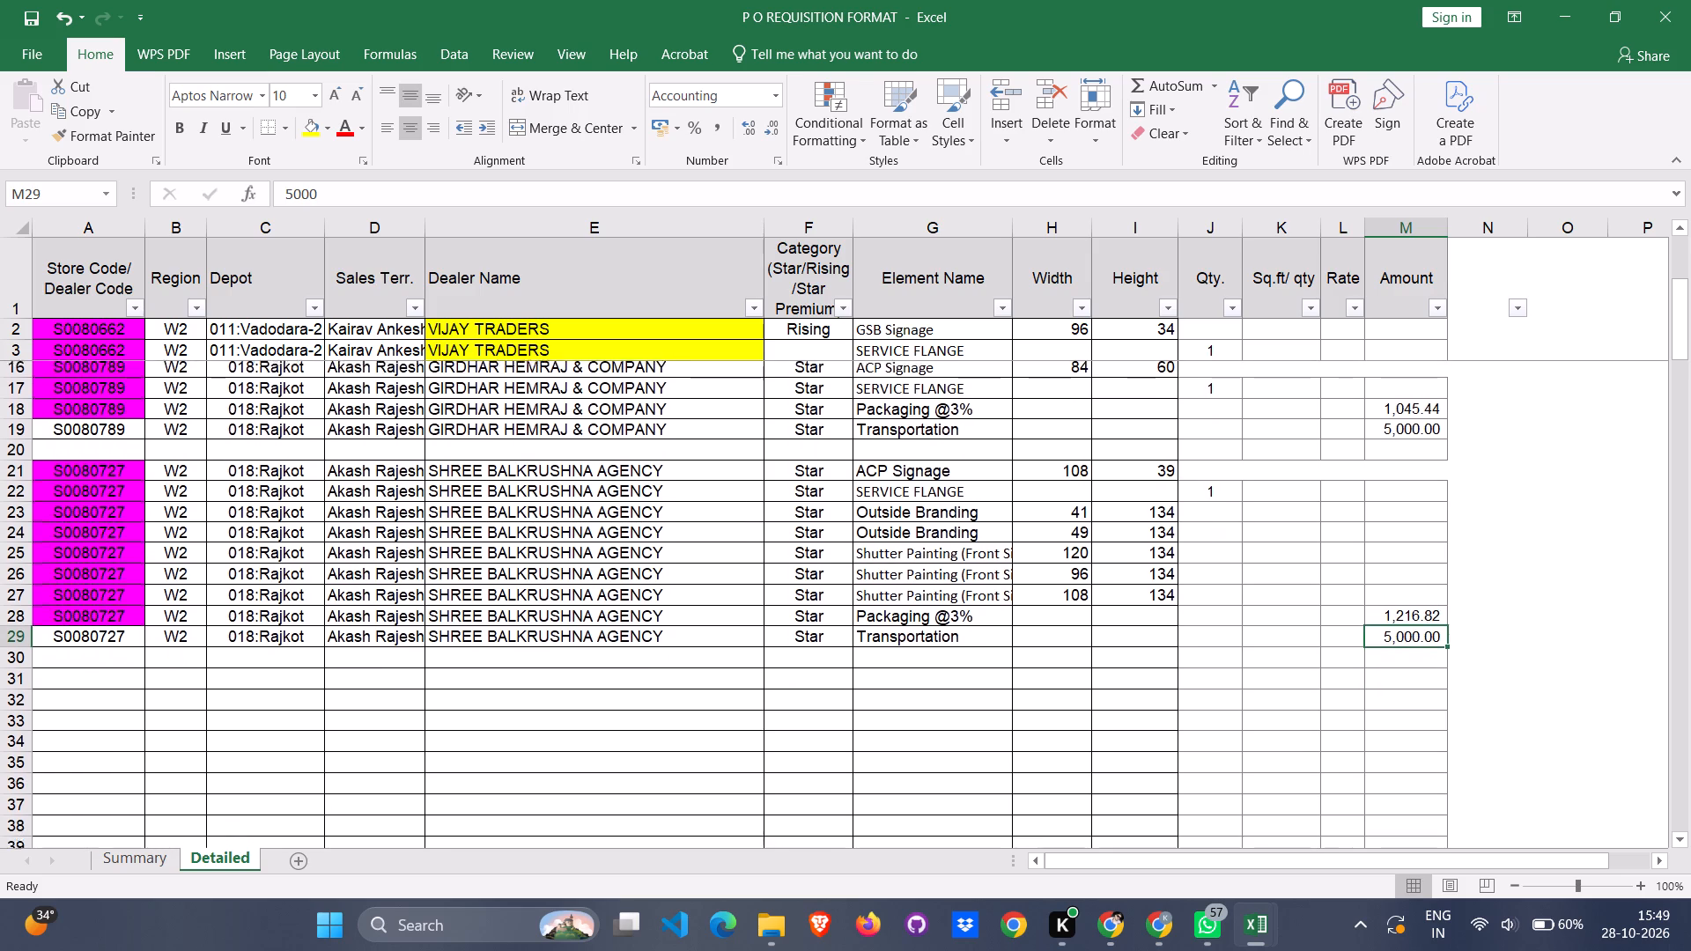
scroll(996, 579, down, 1)
click(144, 848)
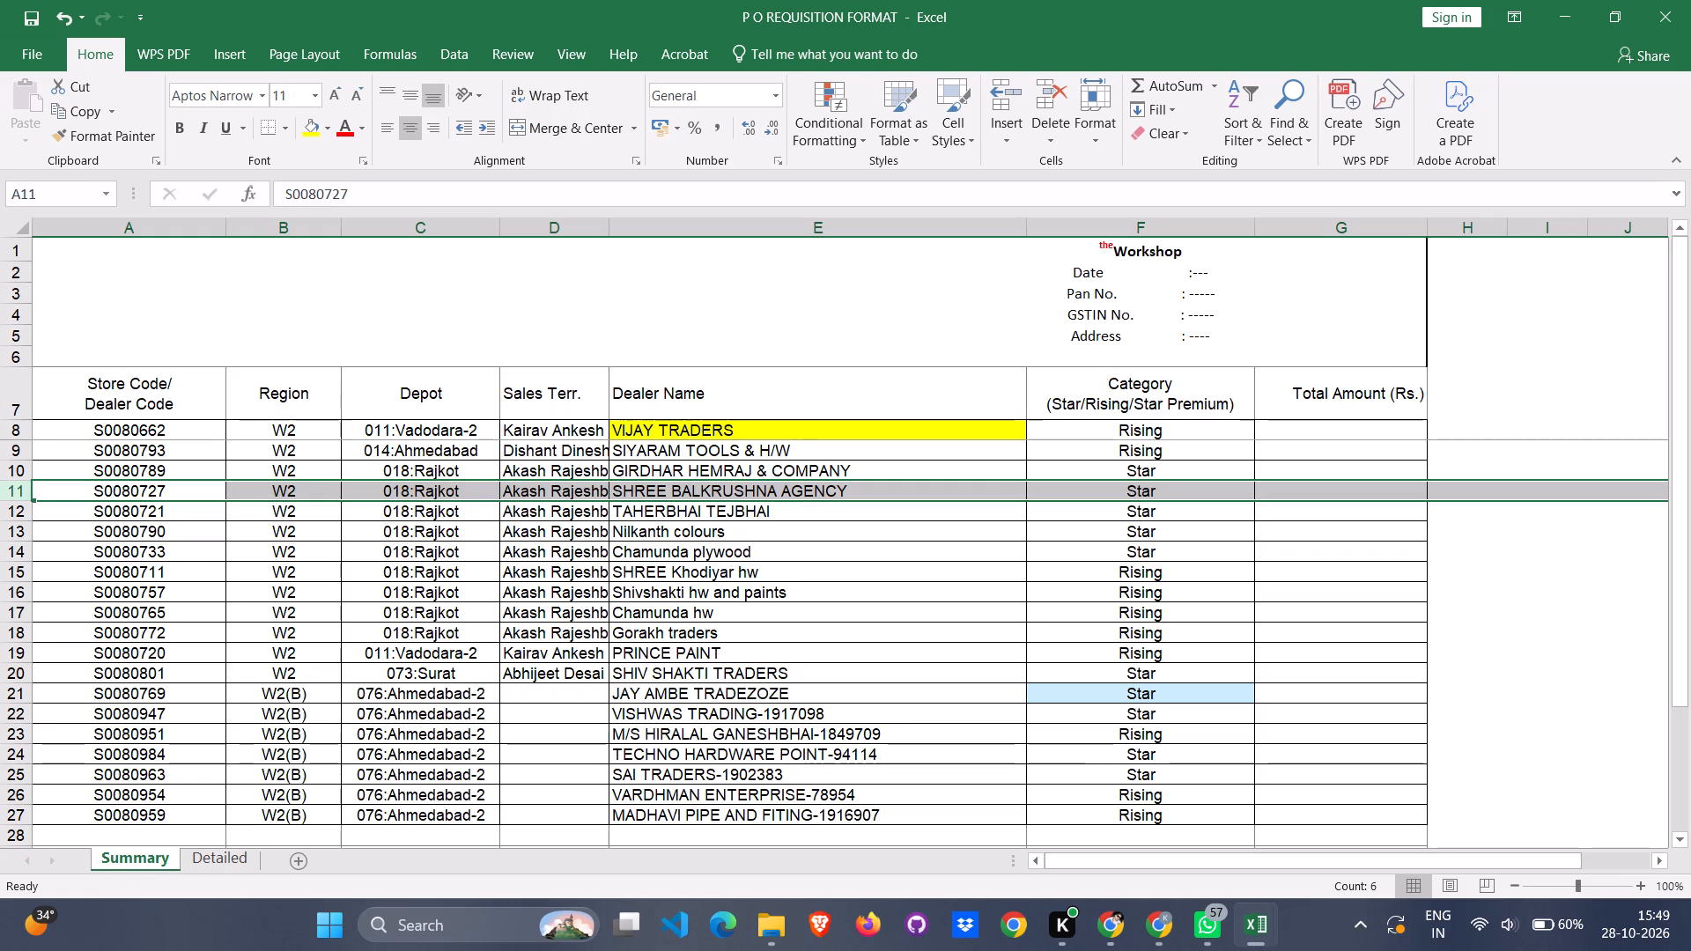
click(22, 514)
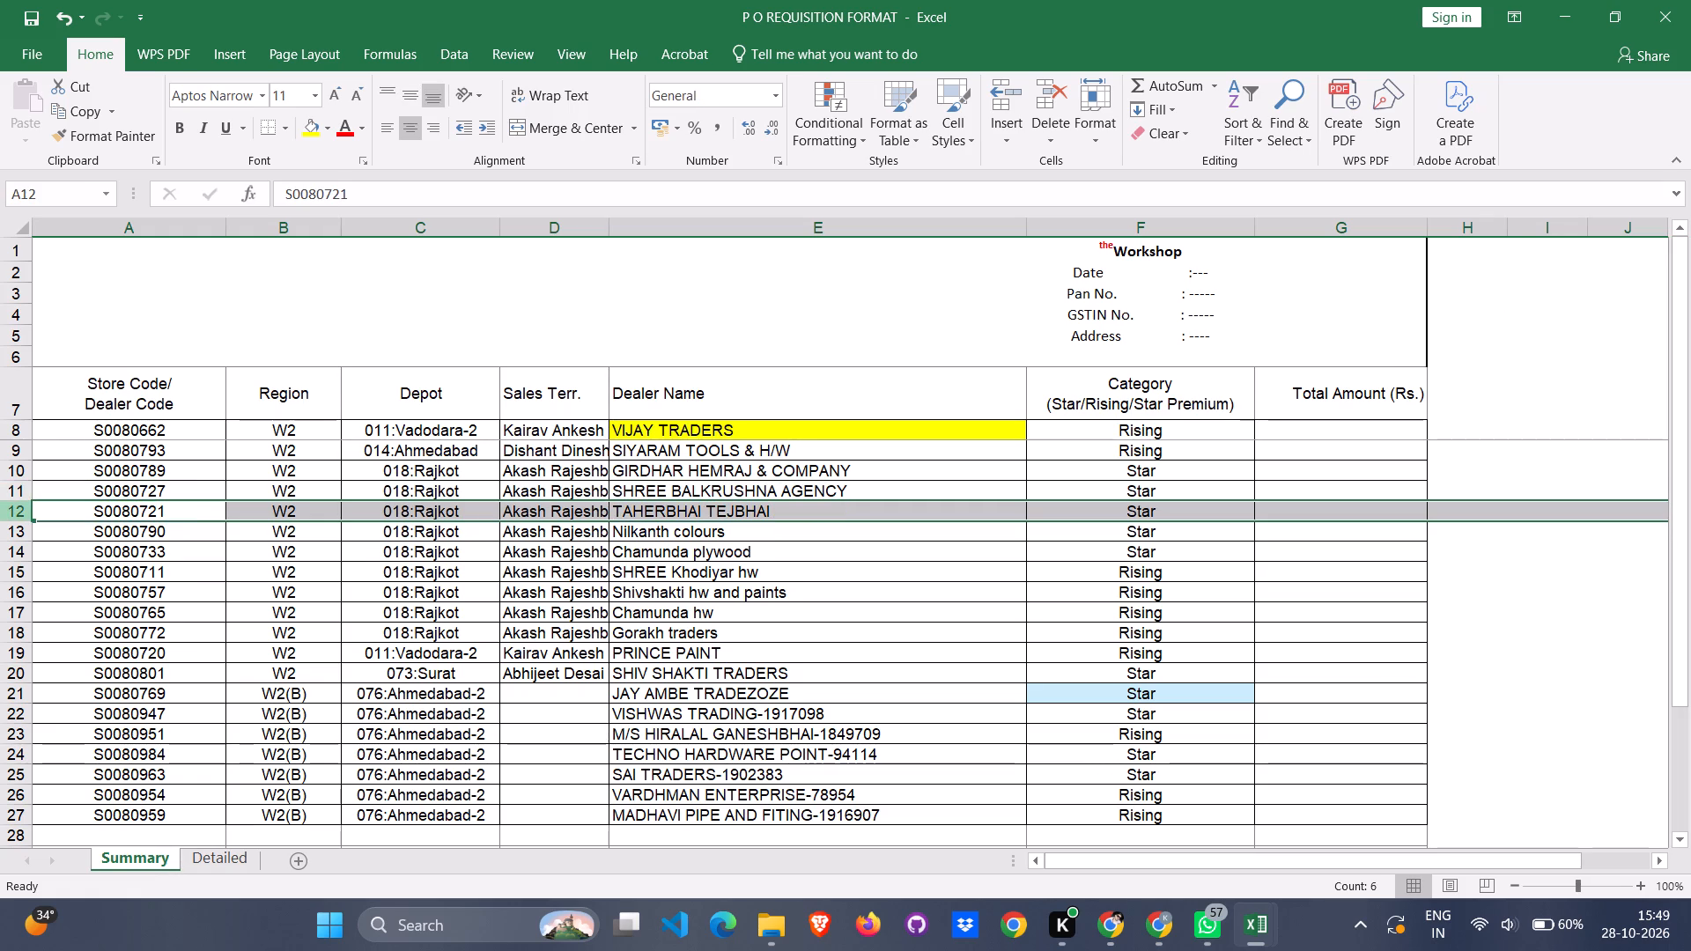
key(ctrl+c)
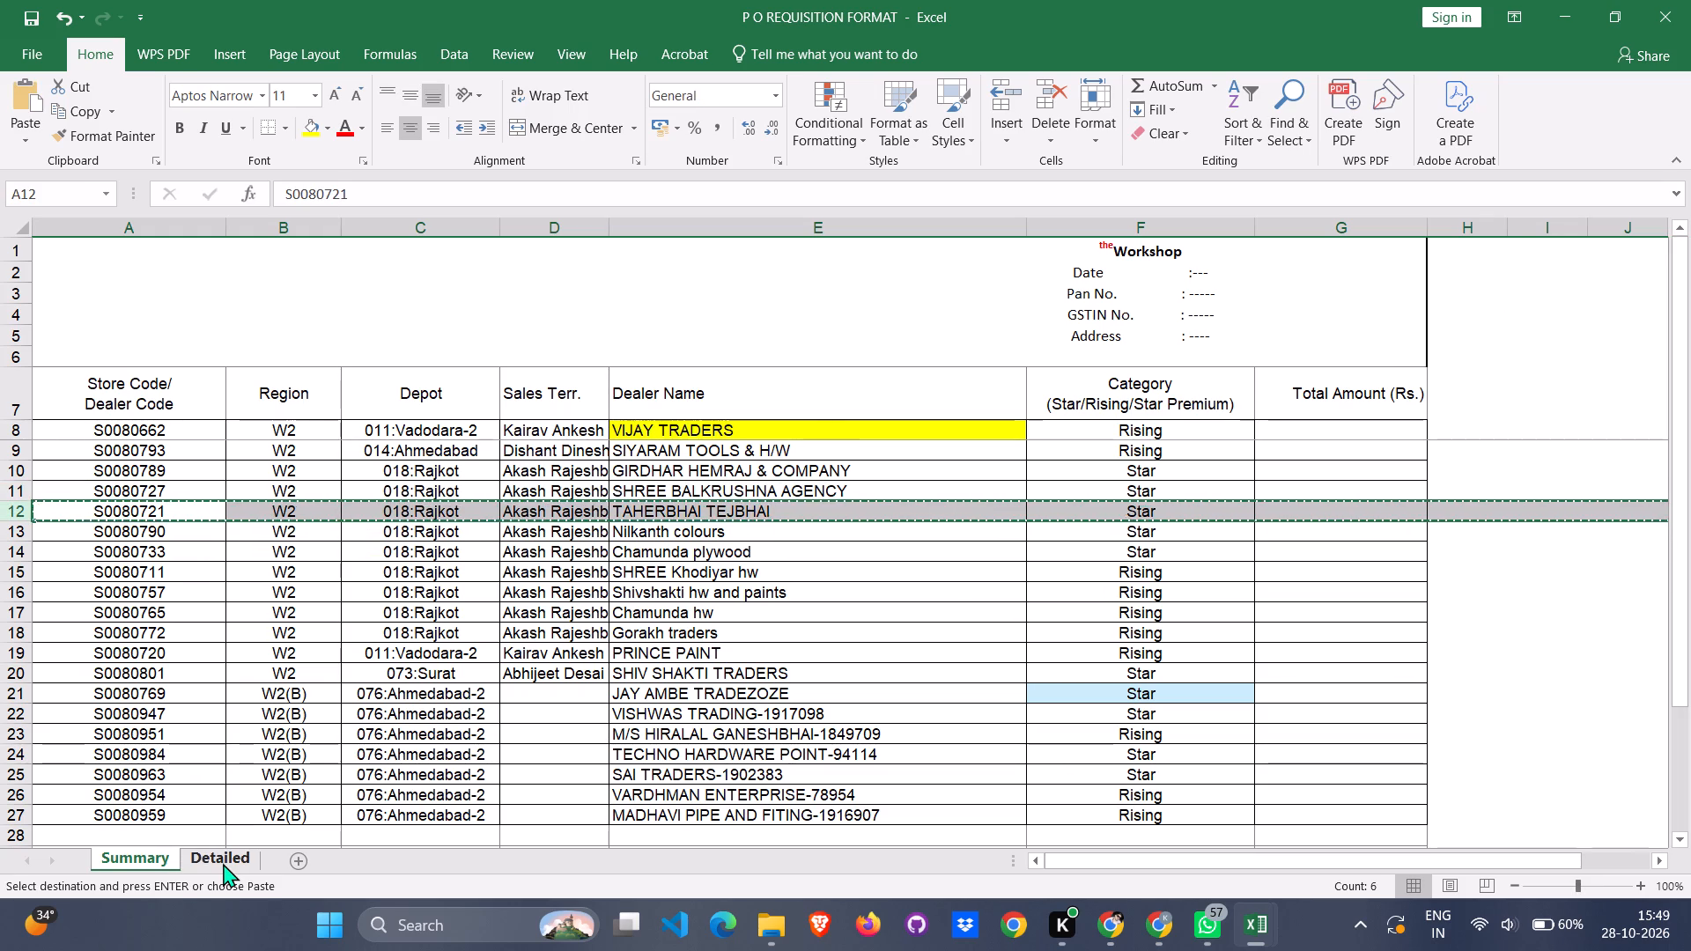
click(223, 863)
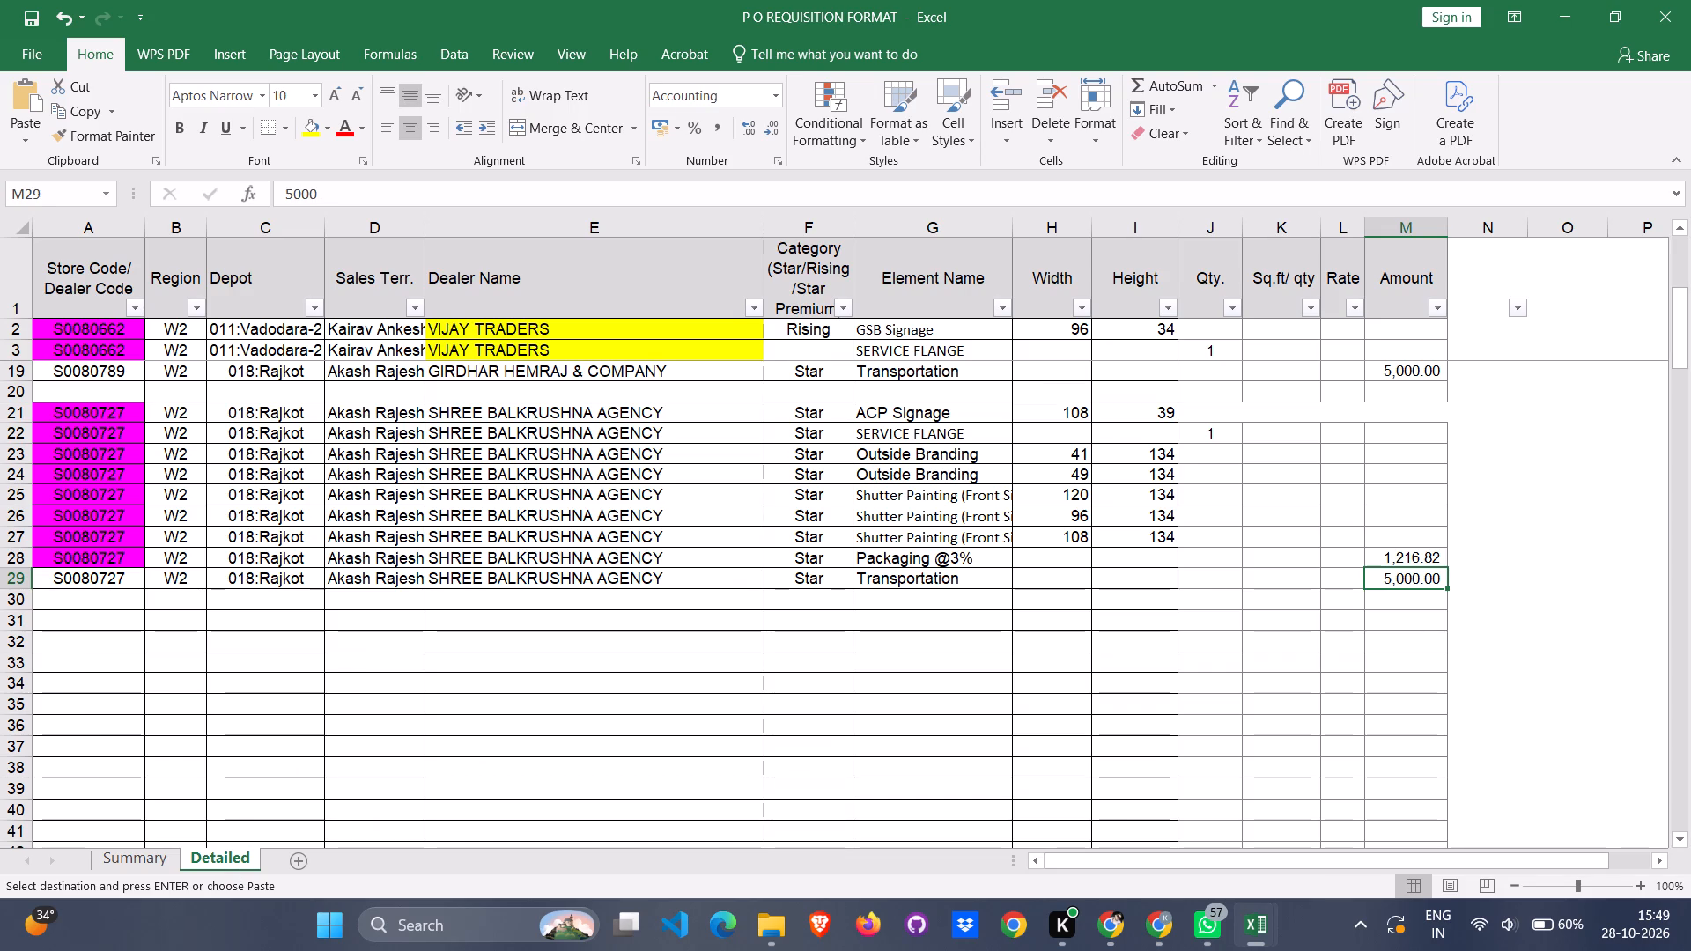
click(80, 621)
key(ctrl+v)
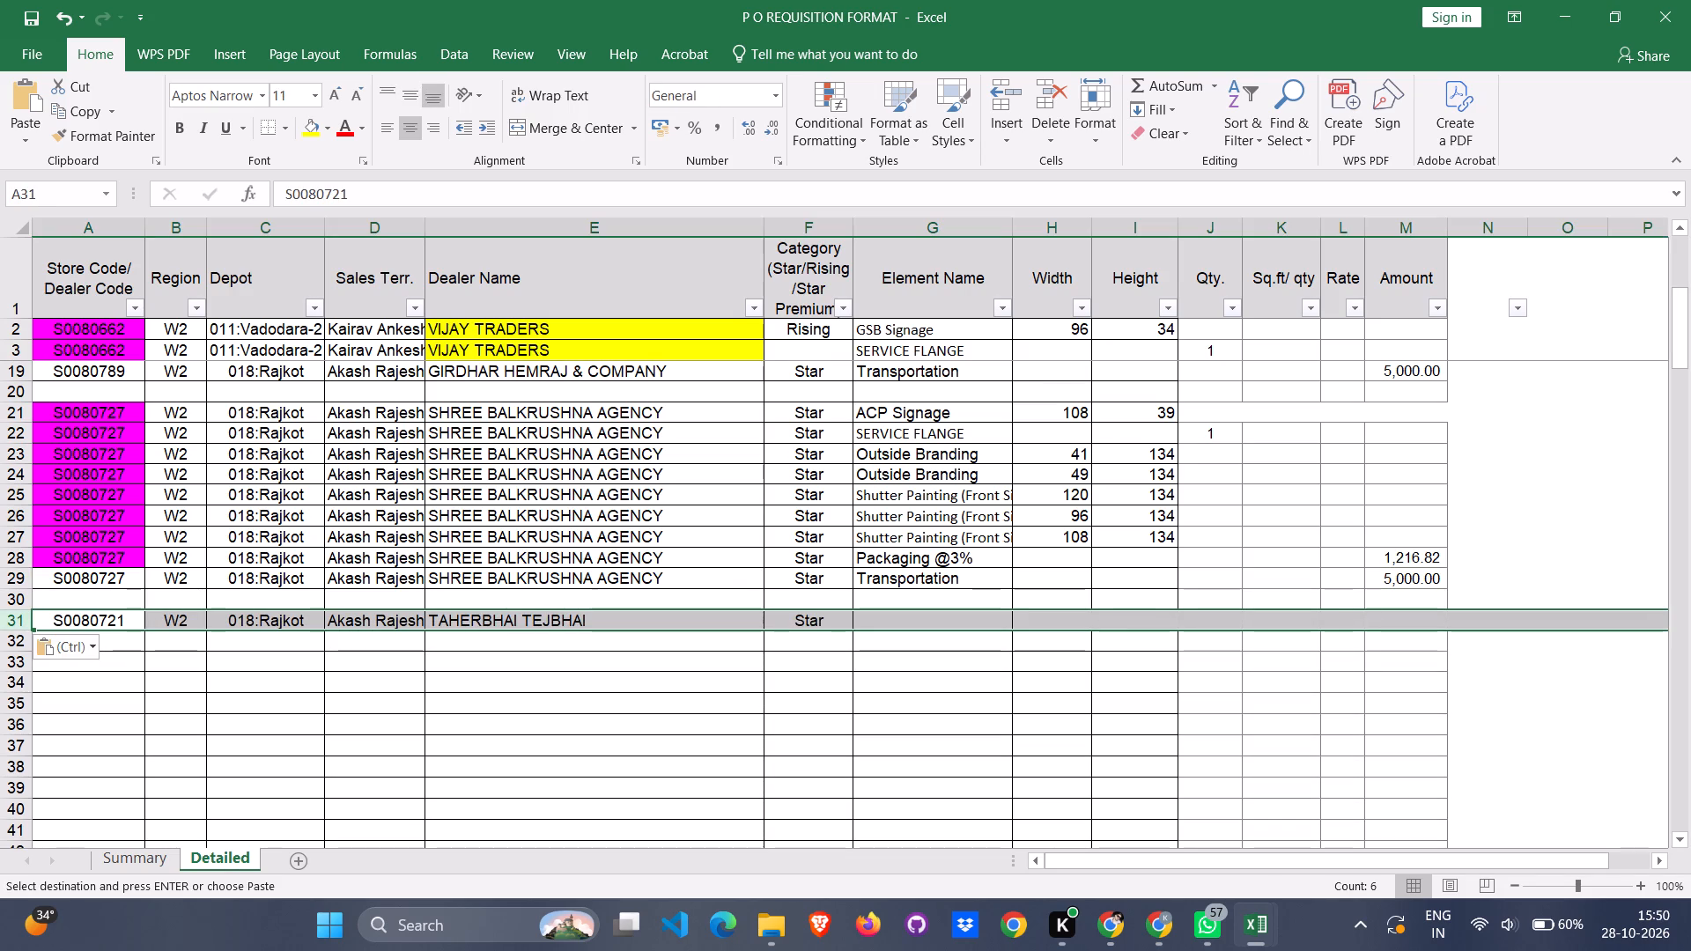
Close the previous quotation workbook and open dealer S0080721's quotation, found by searching the SEPARATAION ESTIMATE folder for TAH.
click(902, 623)
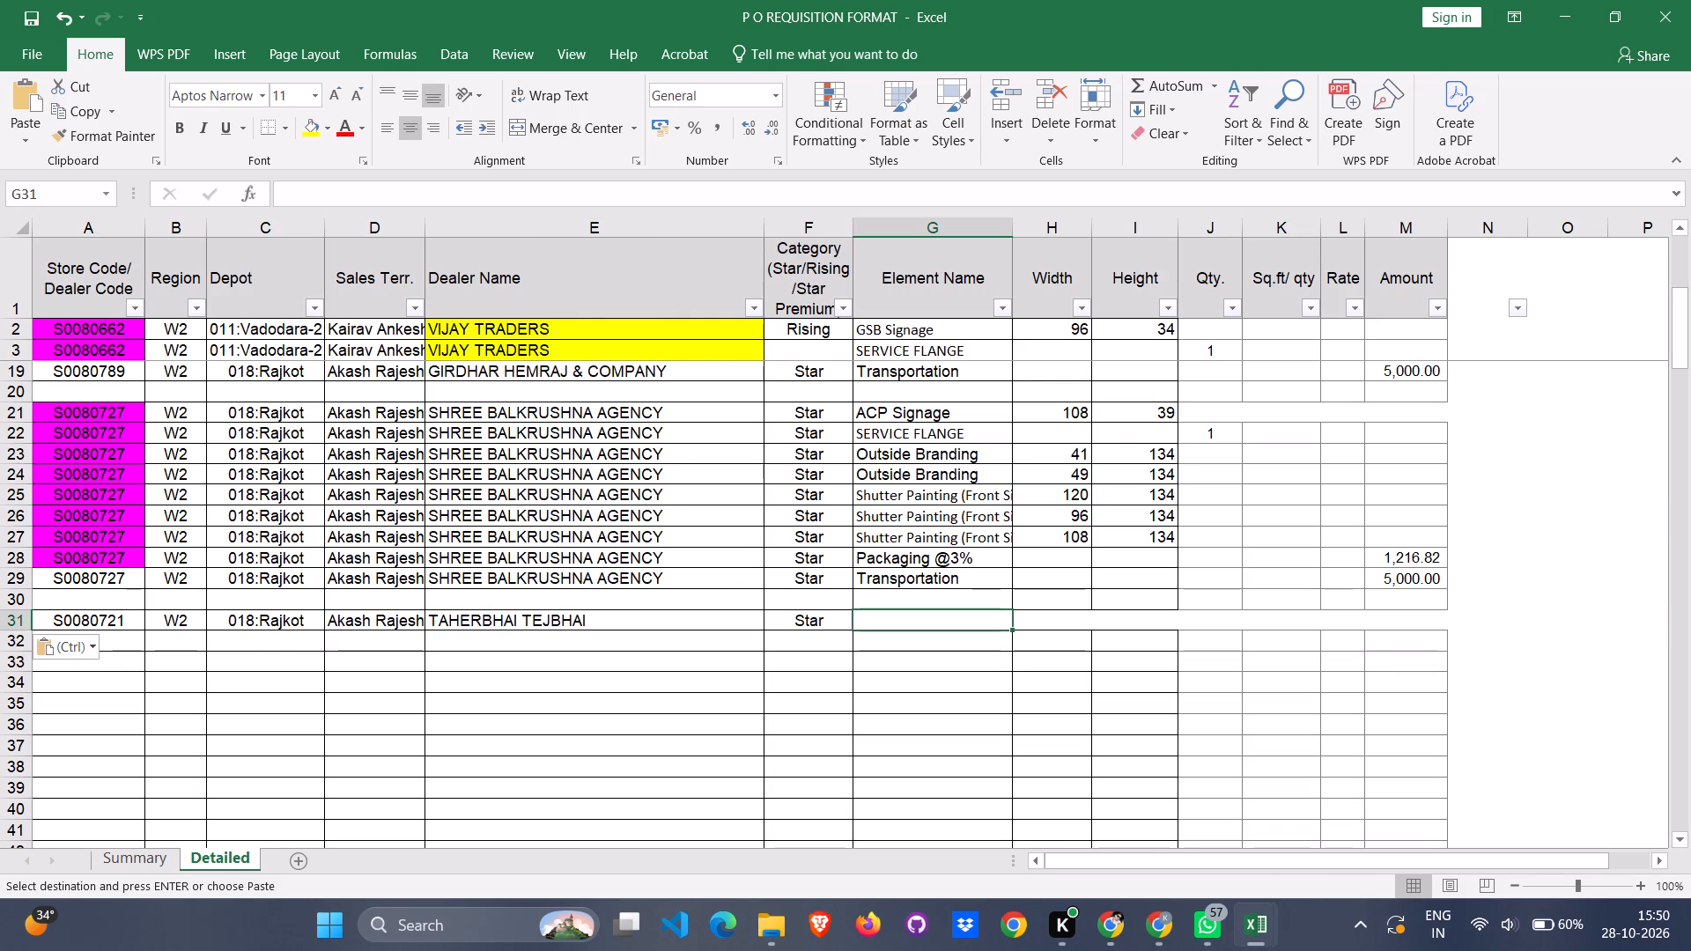
key(alt+Tab)
click(1669, 13)
key(alt+Tab)
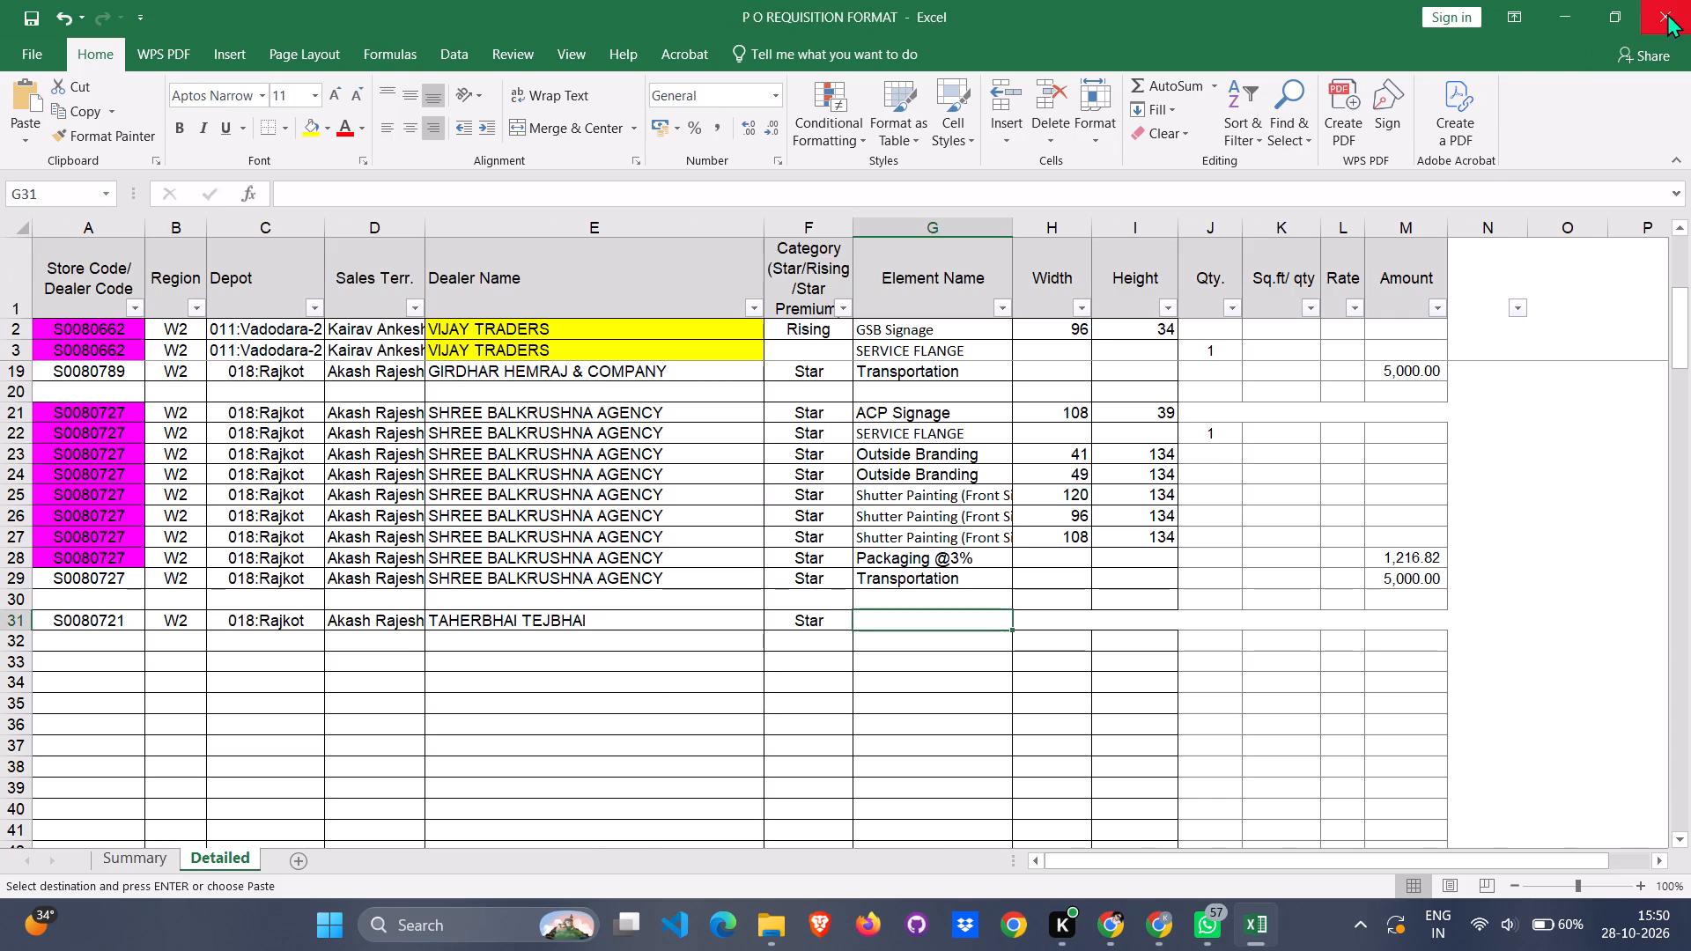
click(1619, 60)
text(TAH)
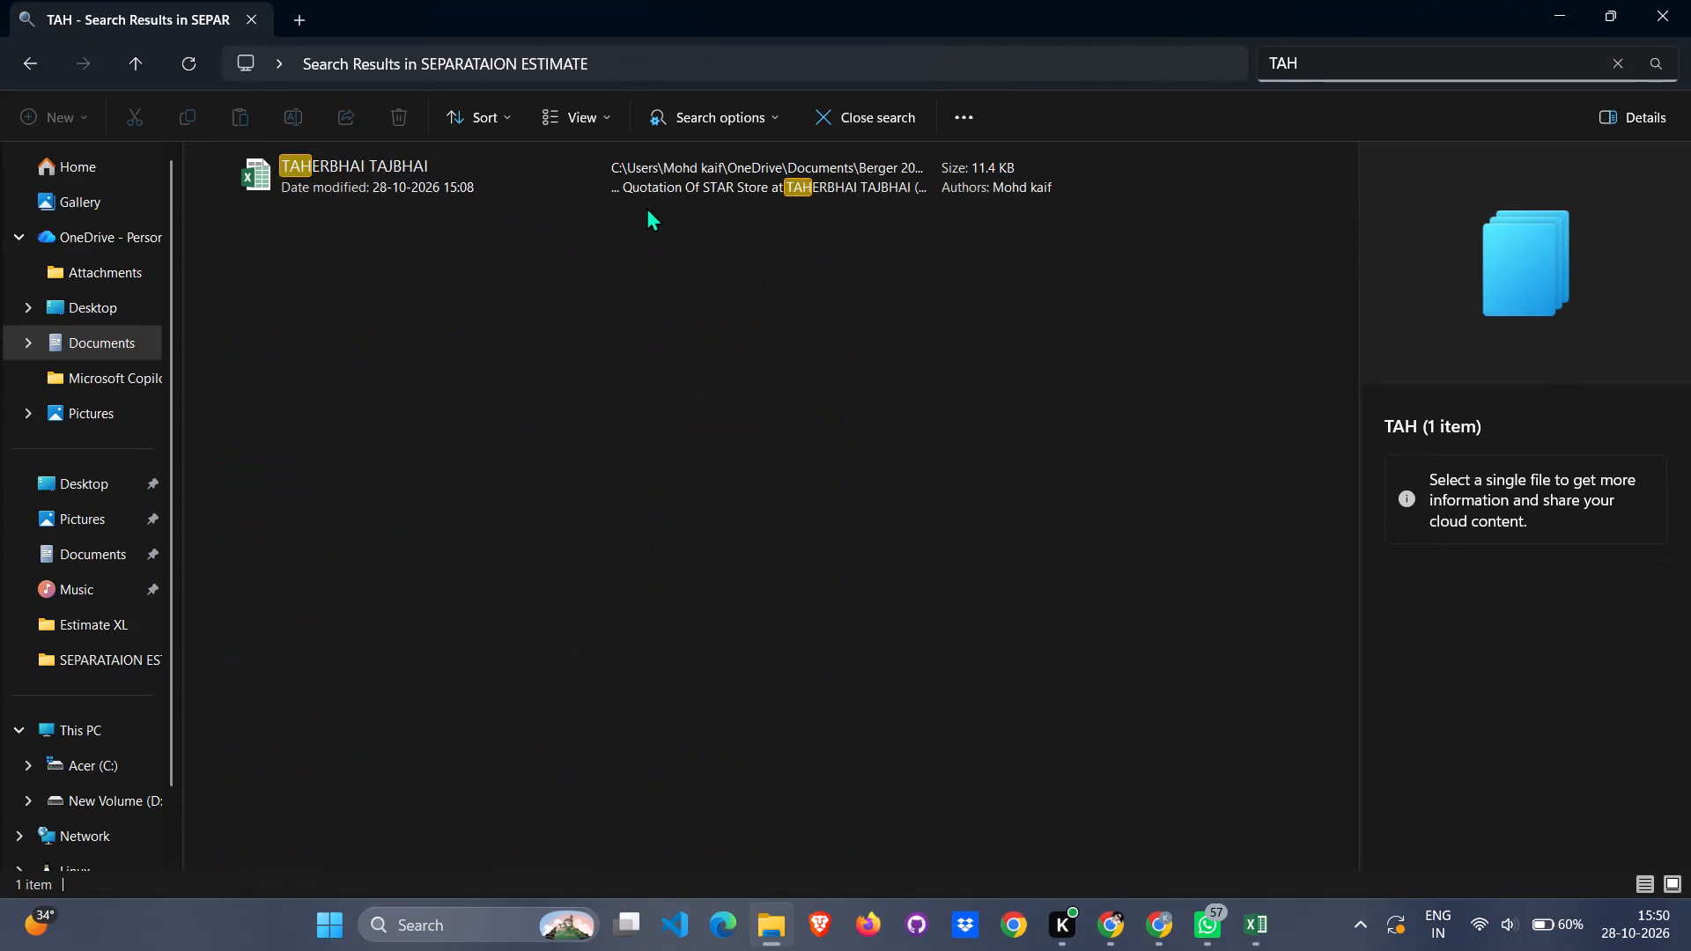
double_click(494, 193)
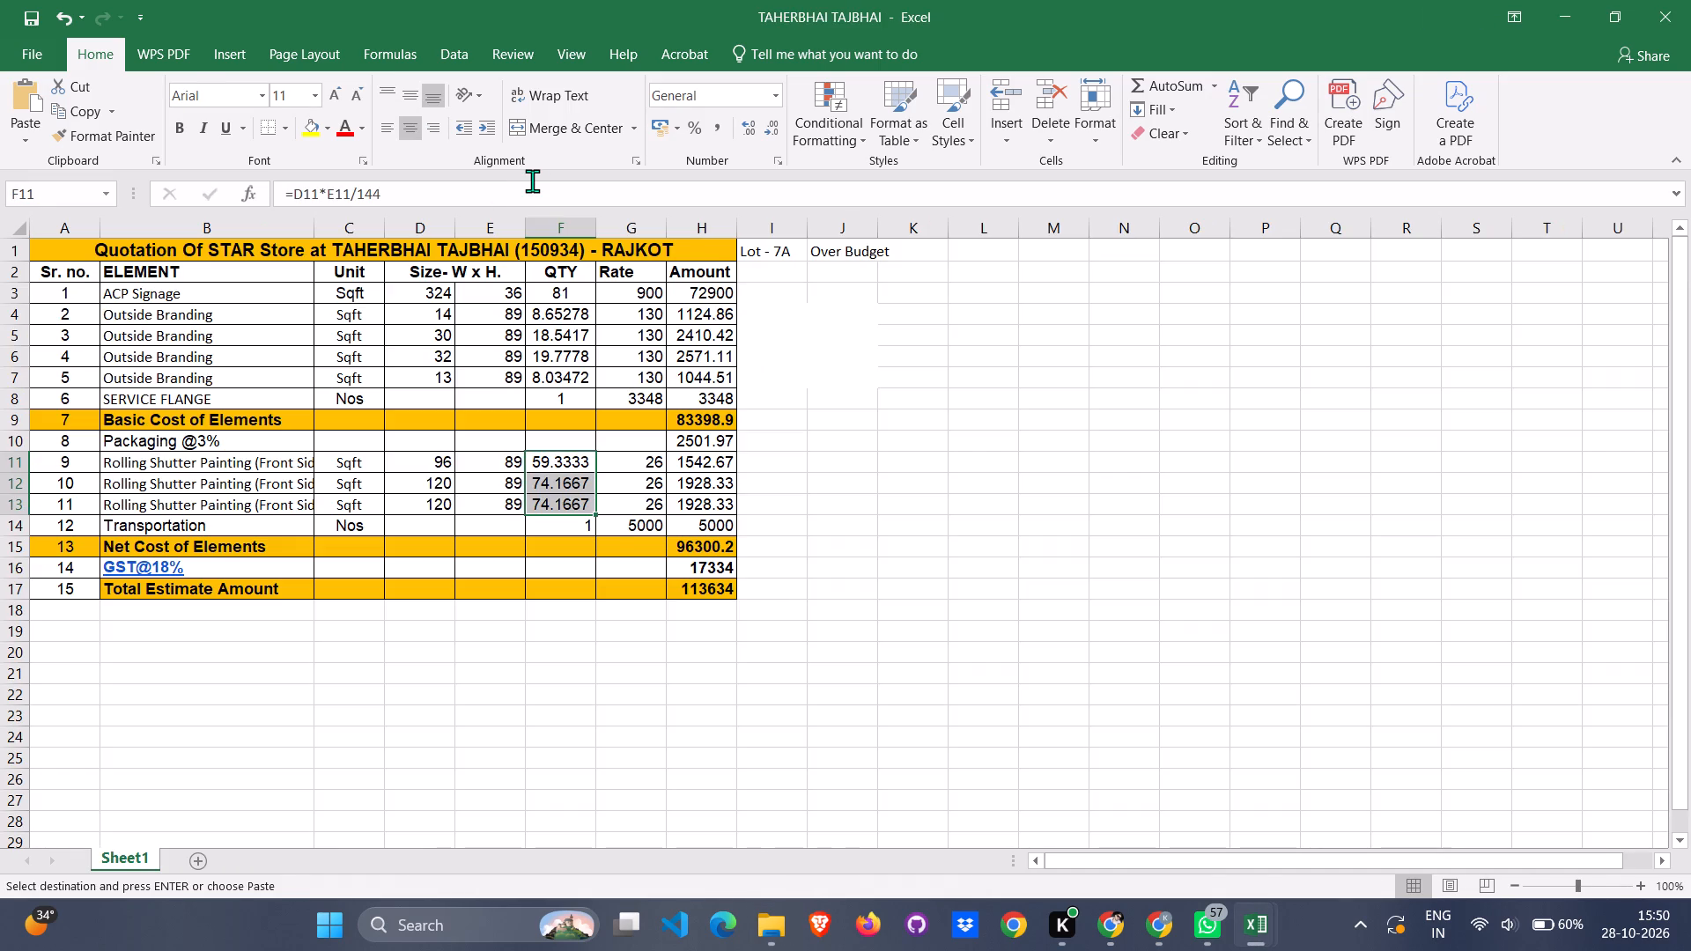
Copy the quotation's ACP Signage element into G31 and its size 324 x 36 into H31:I31 of the requisition workbook, saving it.
click(192, 292)
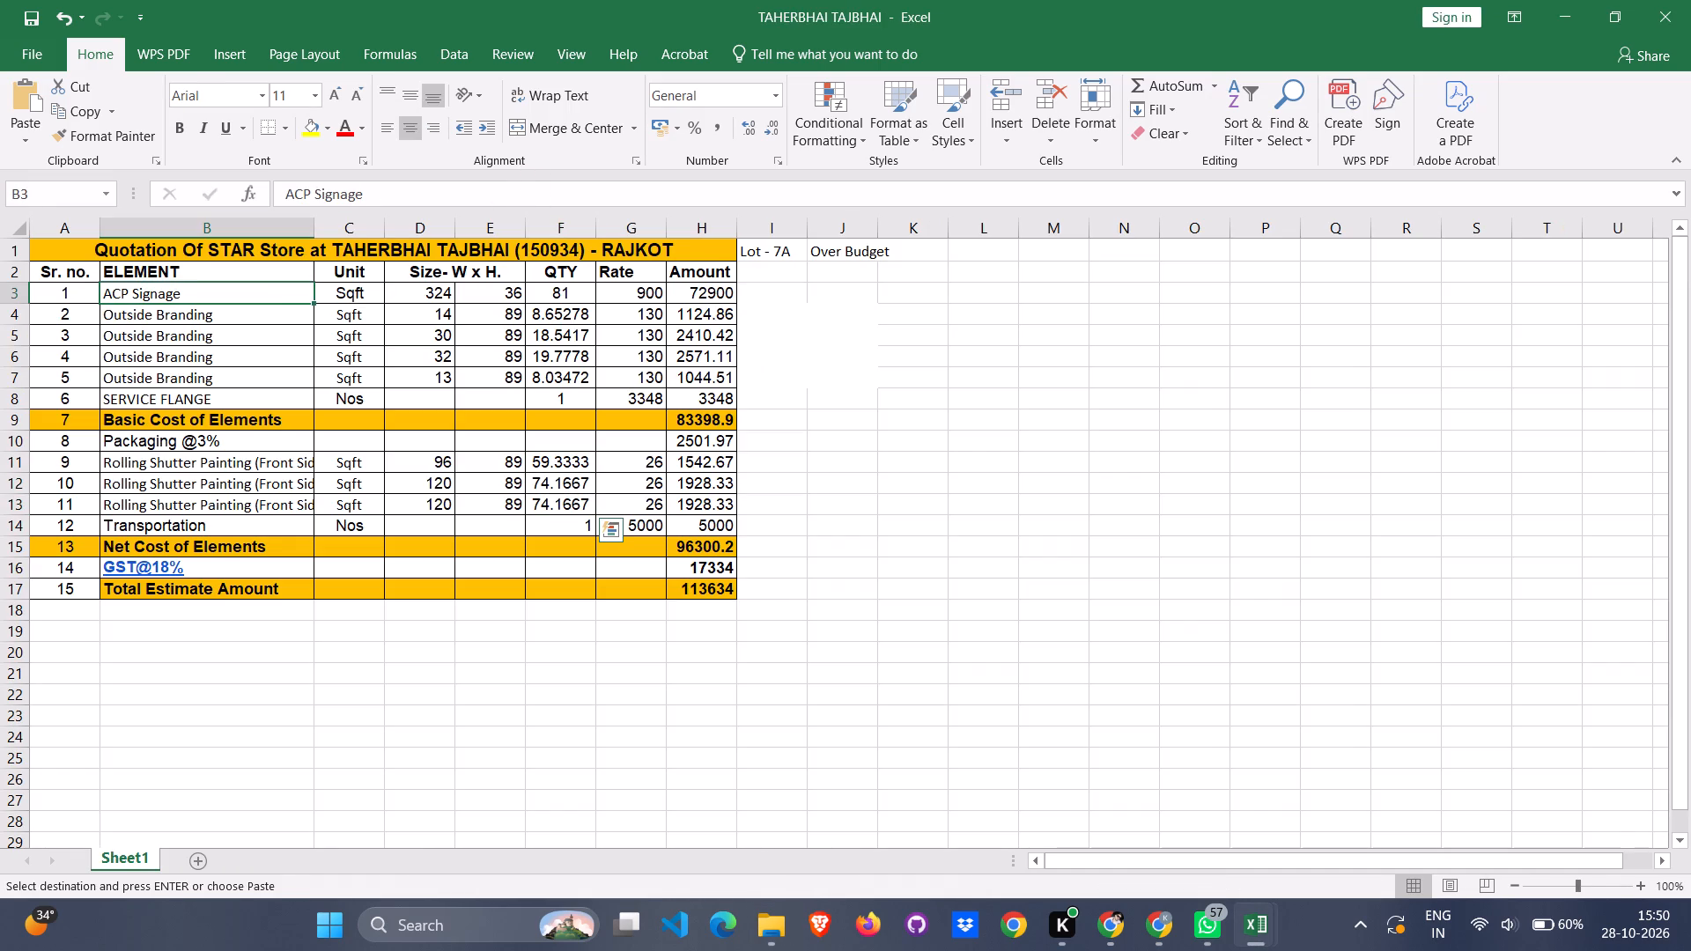
key(ctrl+c)
key(alt+Tab)
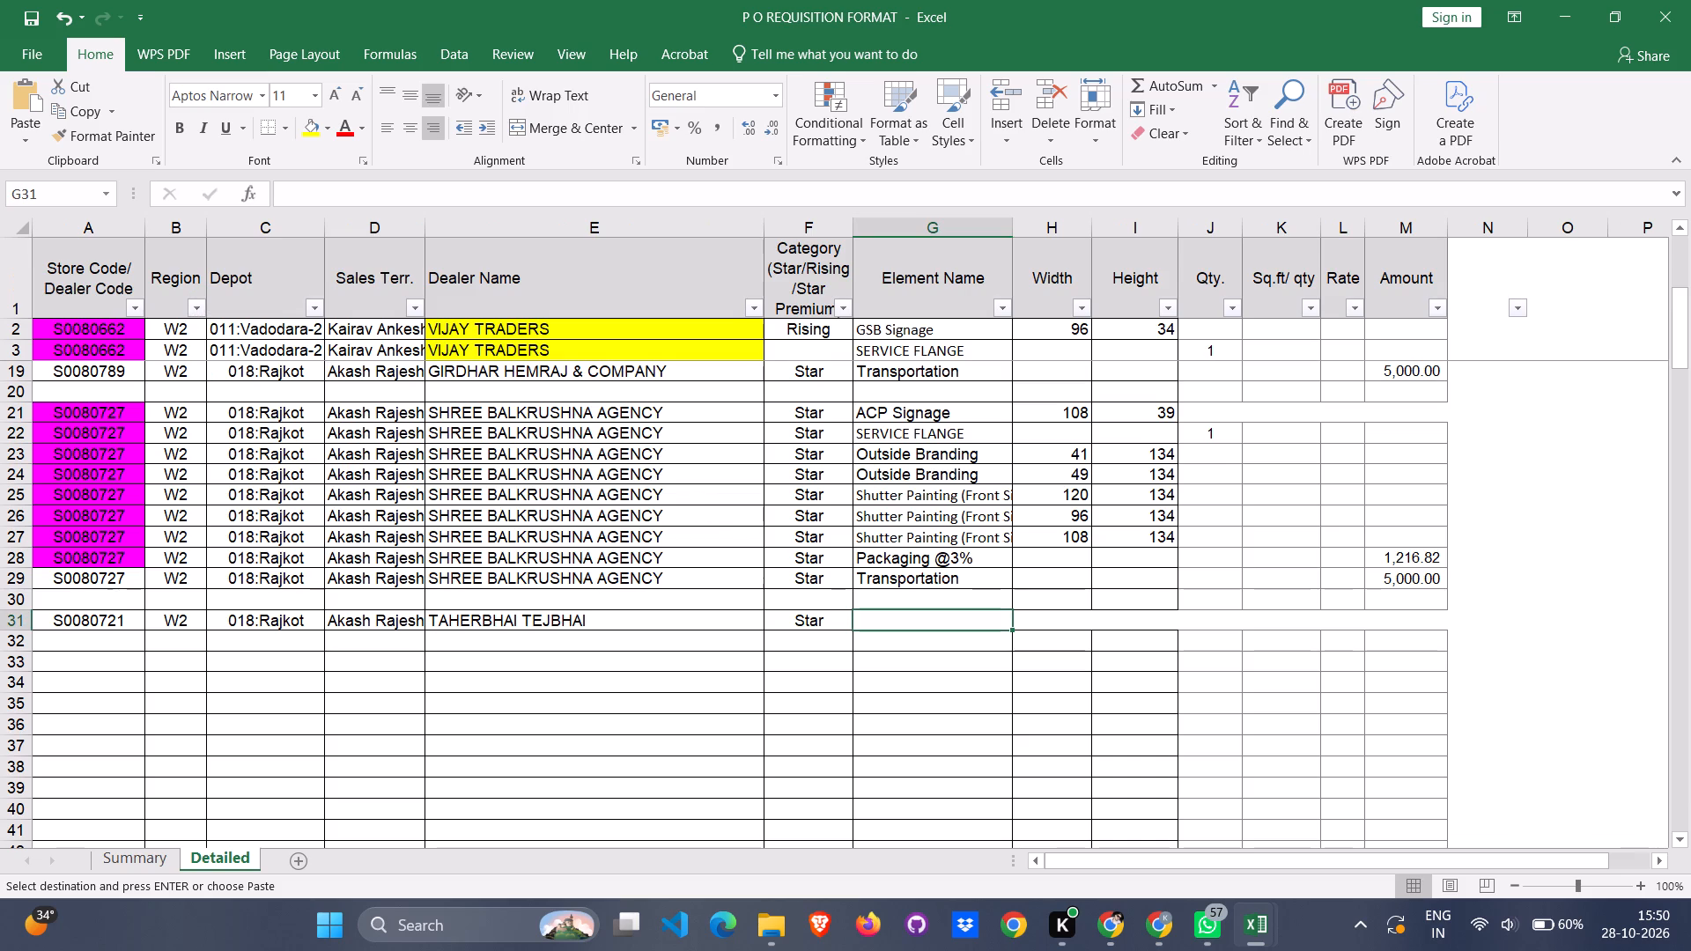
key(ctrl+v)
key(alt+Tab)
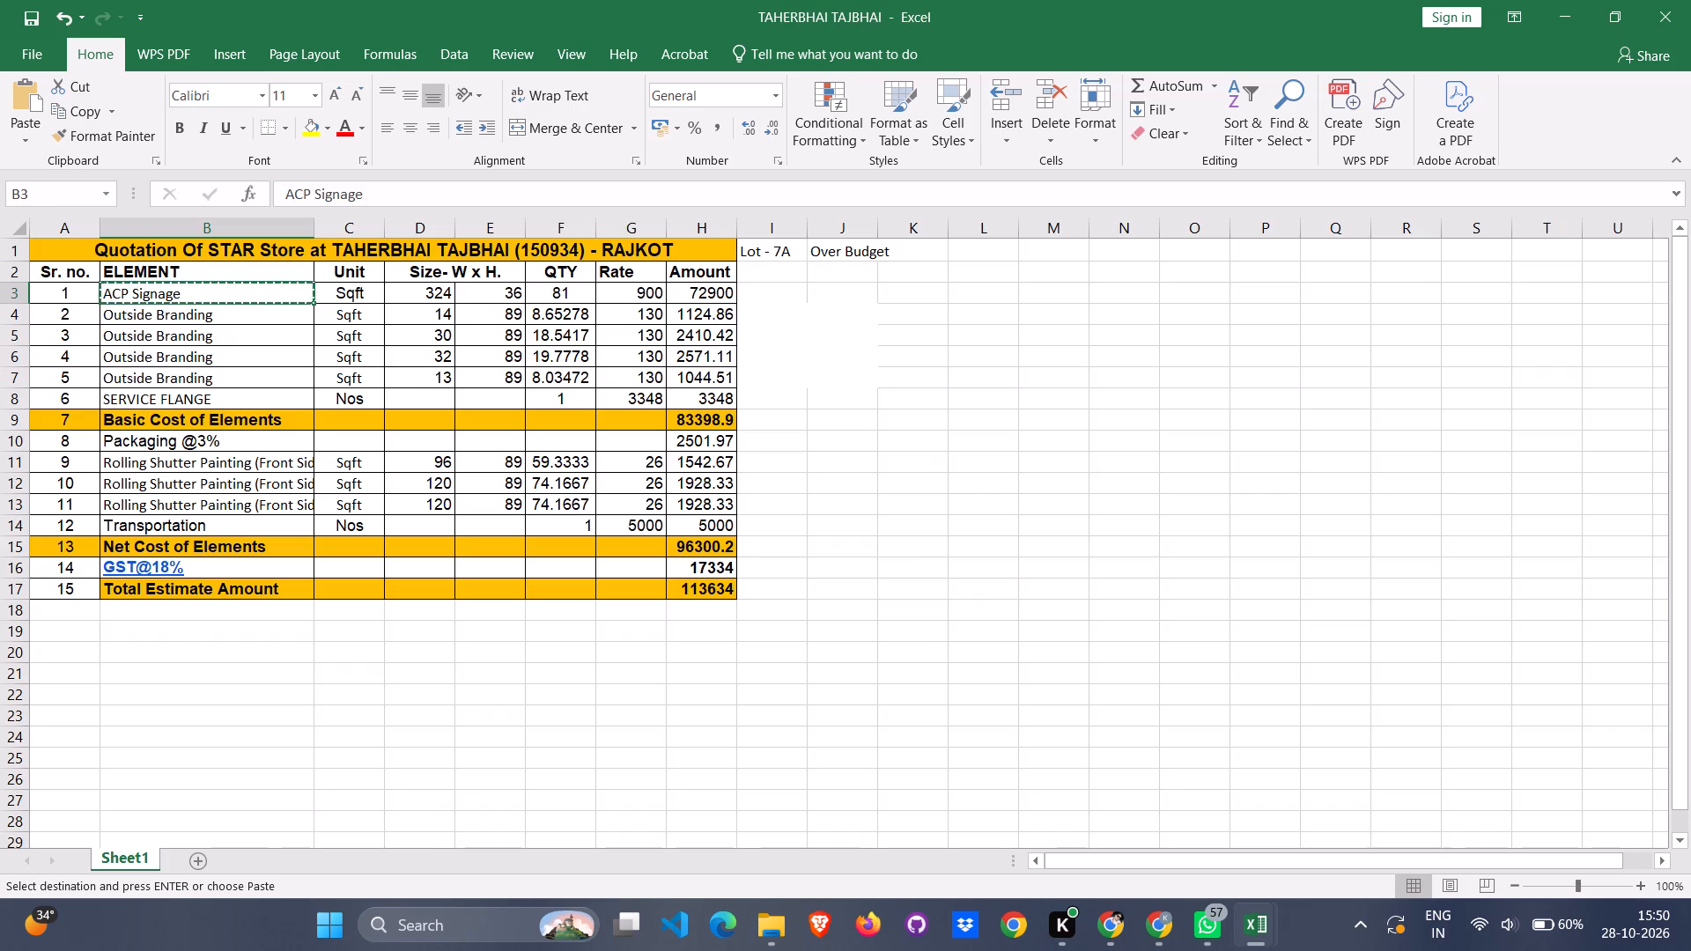
click(424, 293)
key(shift+Right)
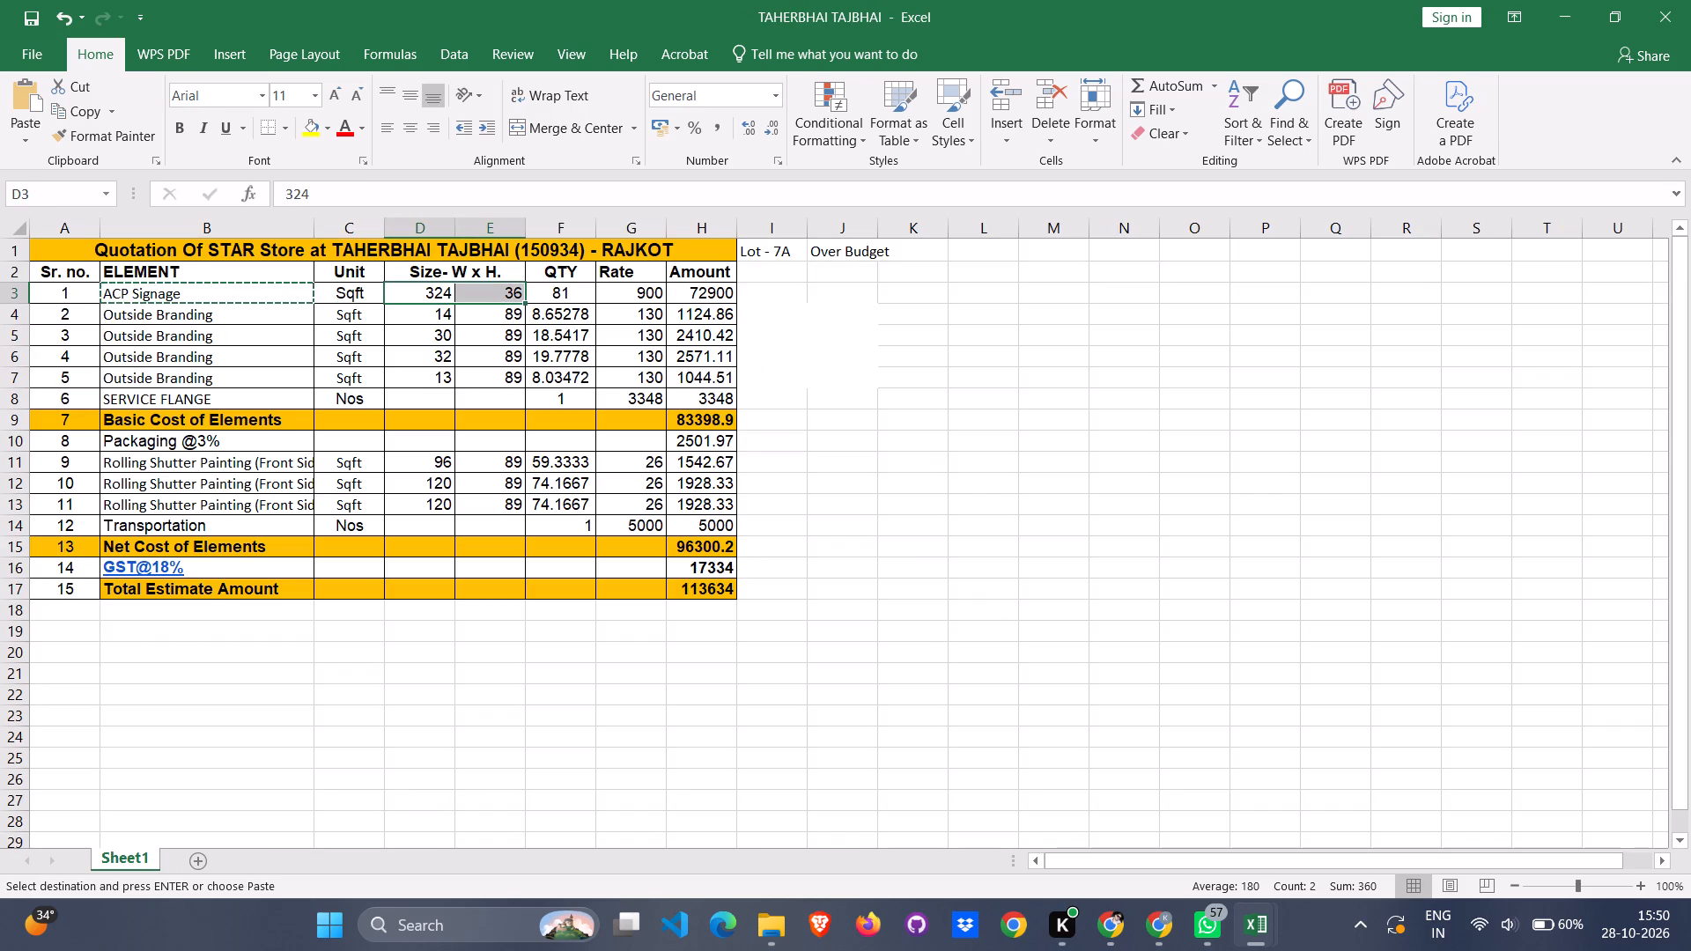
key(ctrl+c)
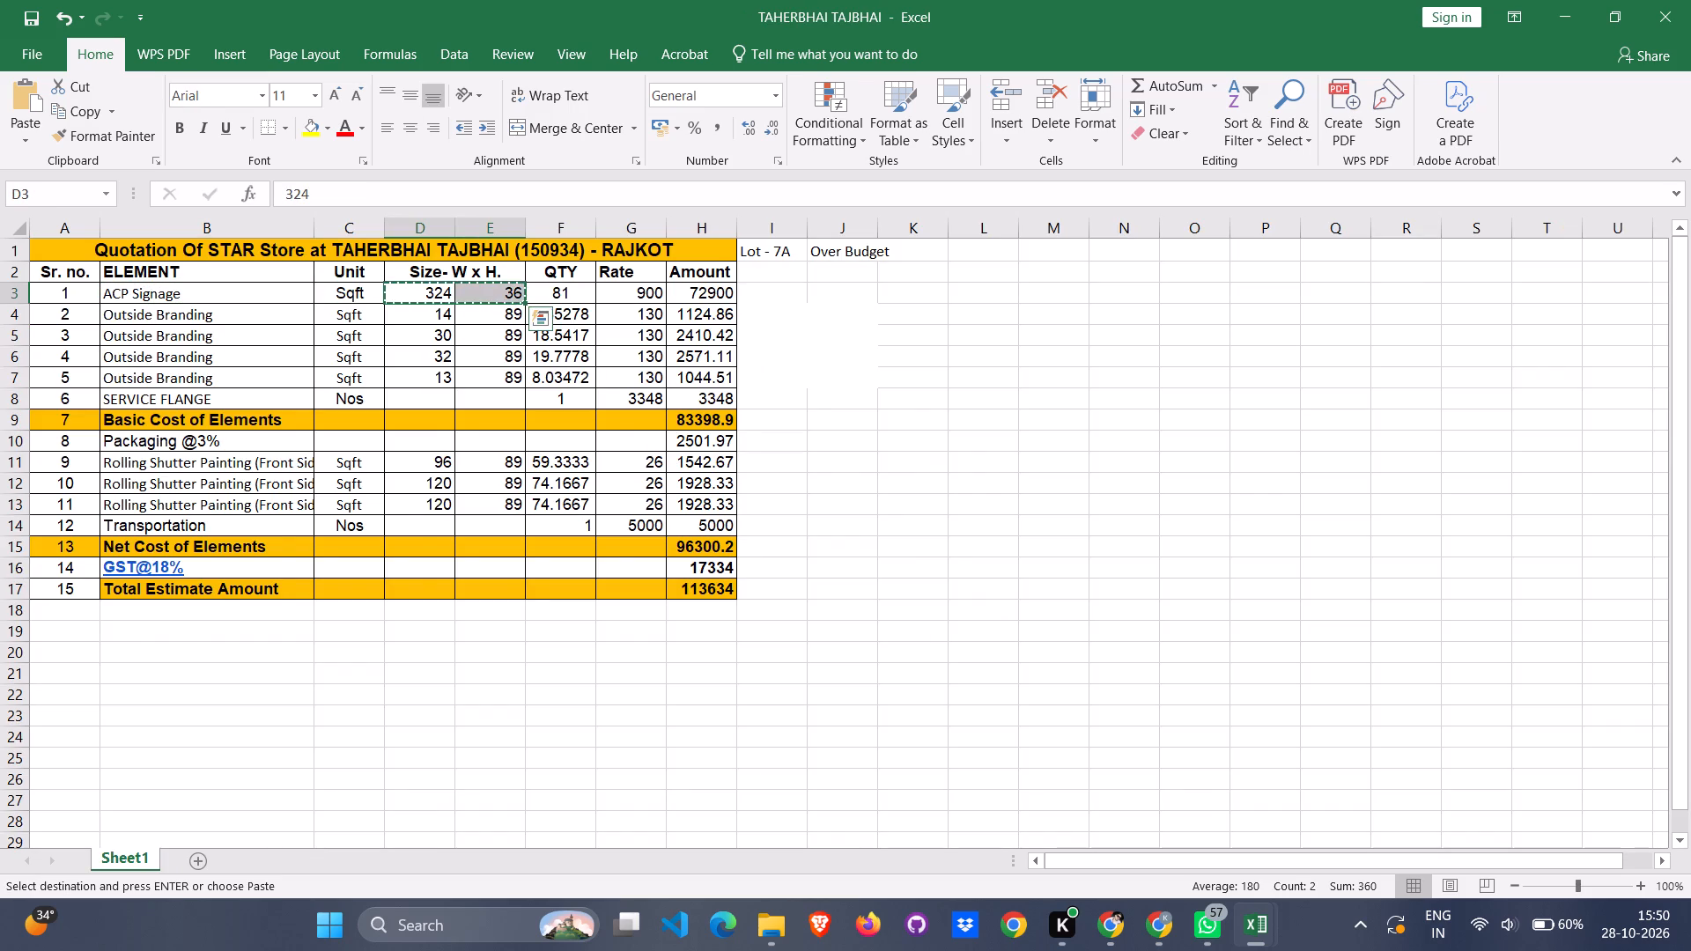
key(alt+Tab)
click(1045, 625)
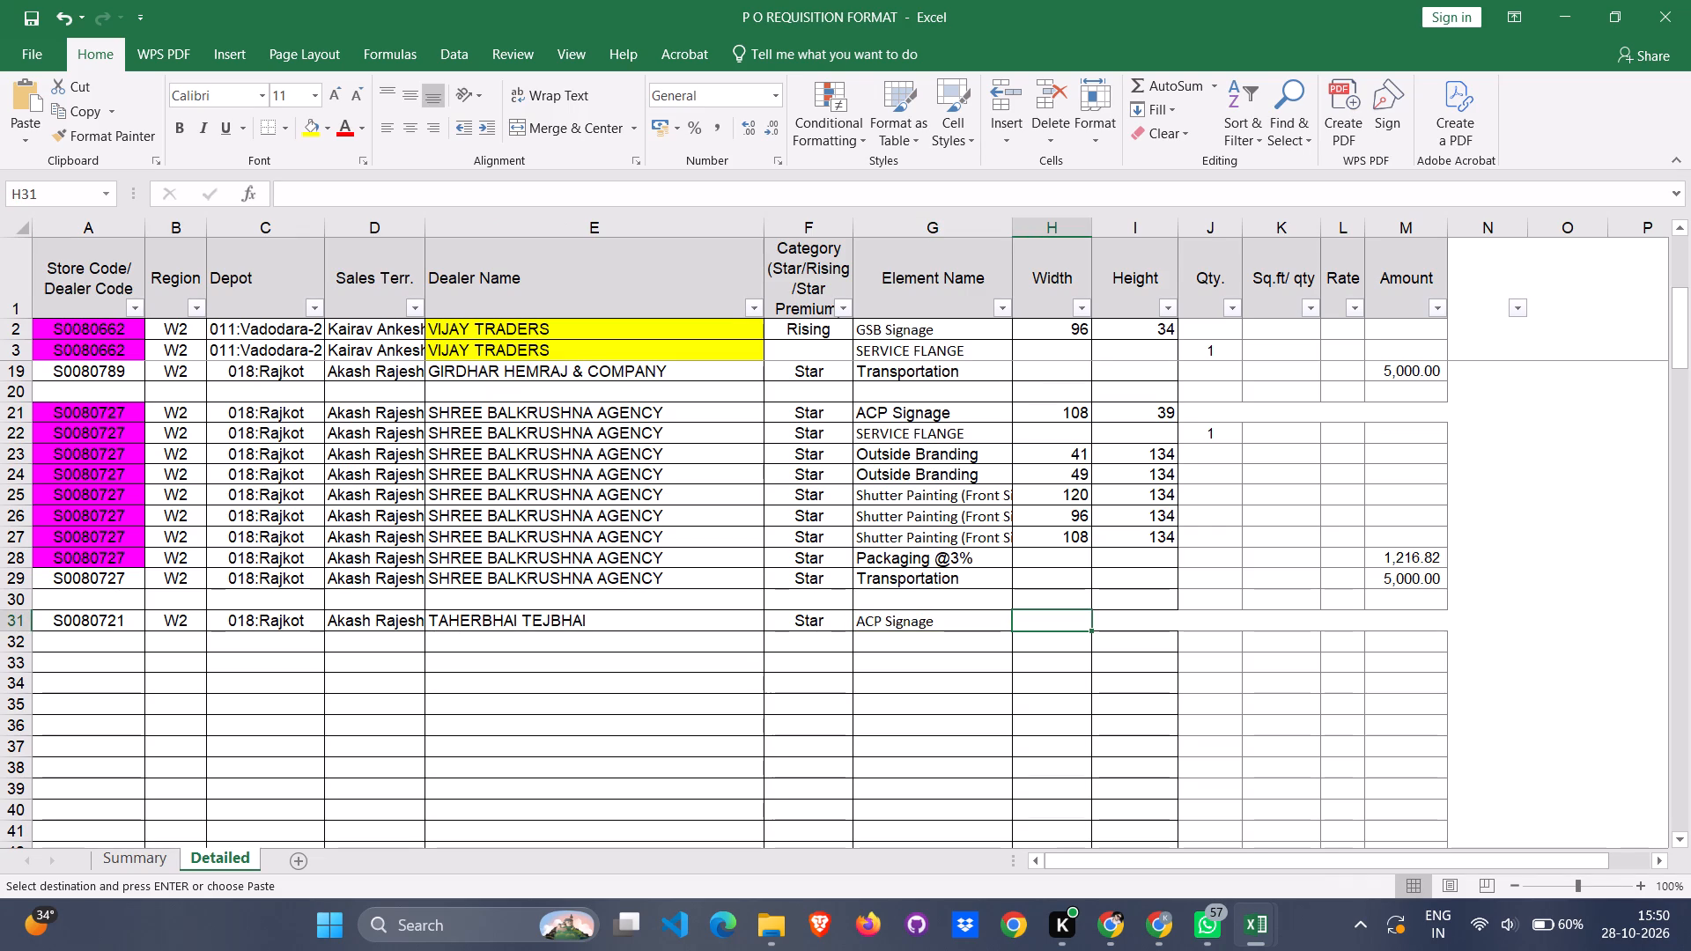
key(ctrl+v)
key(ctrl+s)
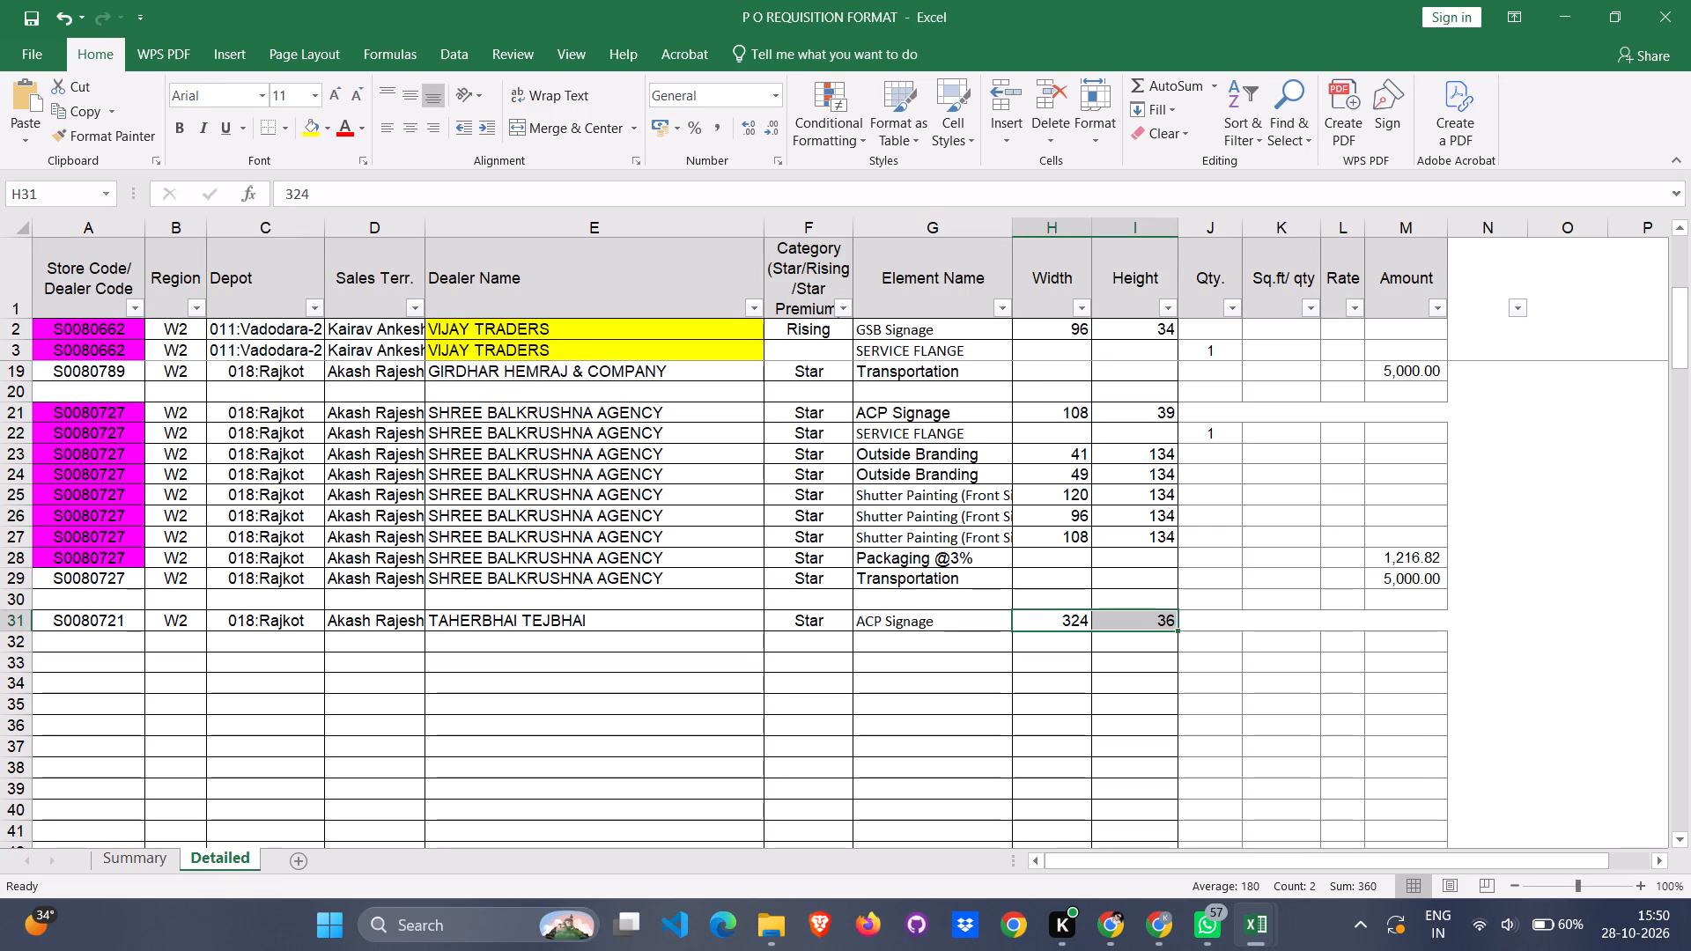
Copy the quotation's SERVICE FLANGE element into G32 of the Detailed sheet and save the requisition workbook.
click(930, 645)
key(alt+Tab)
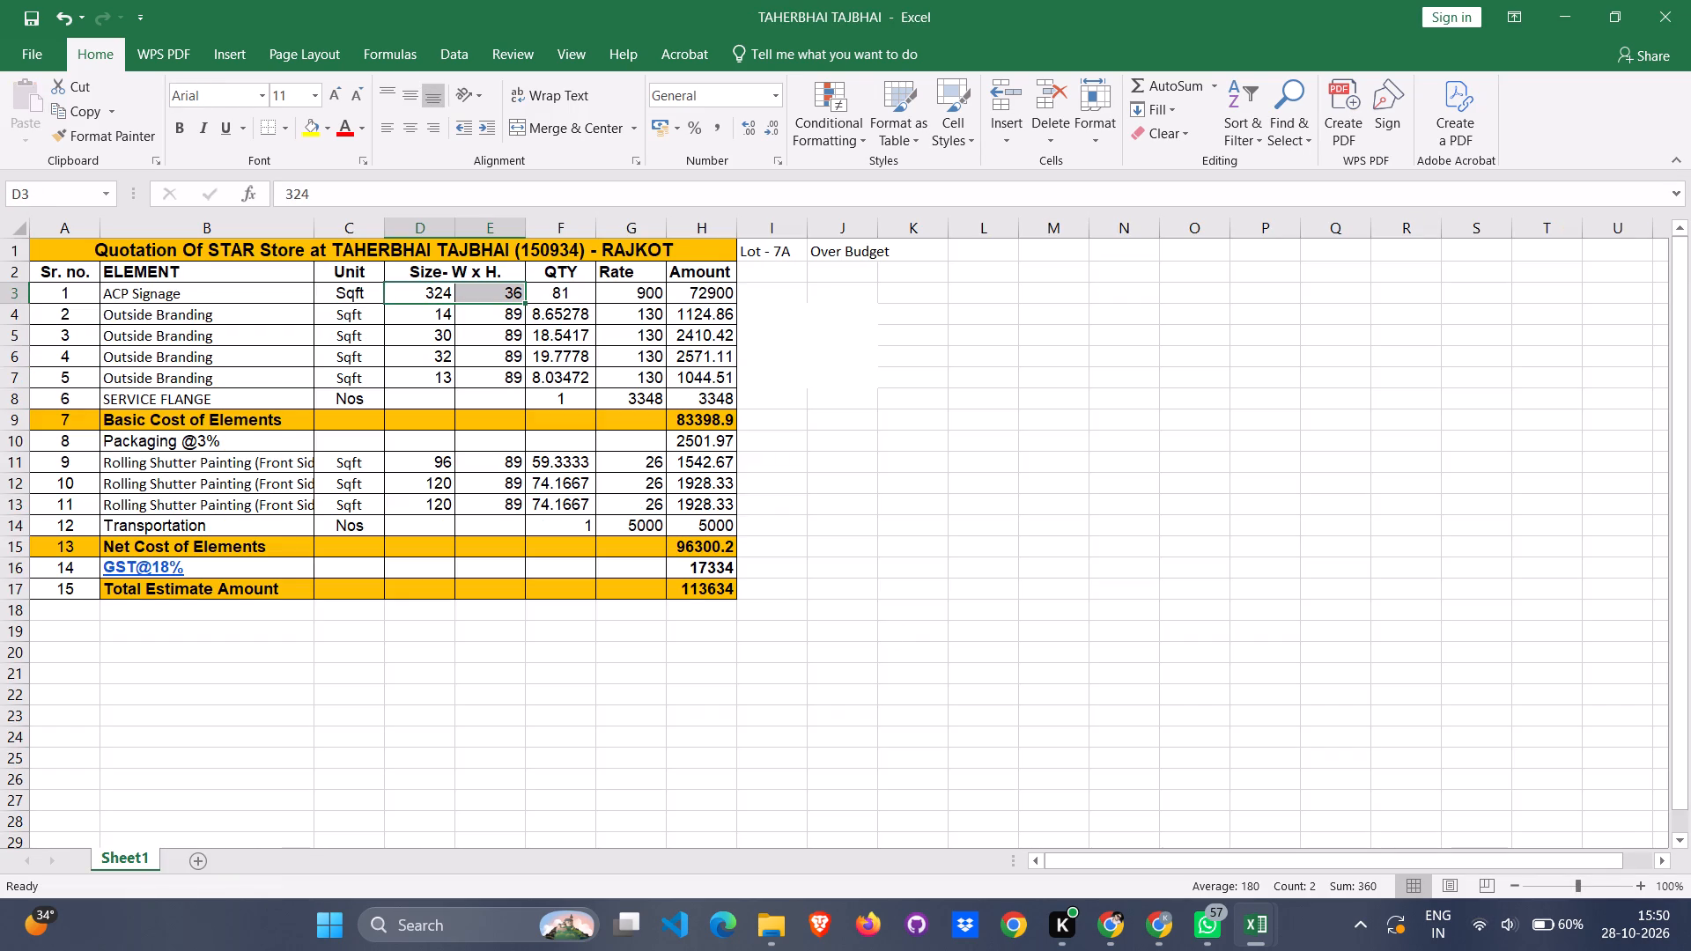
click(162, 394)
key(ctrl+c)
key(alt+Tab)
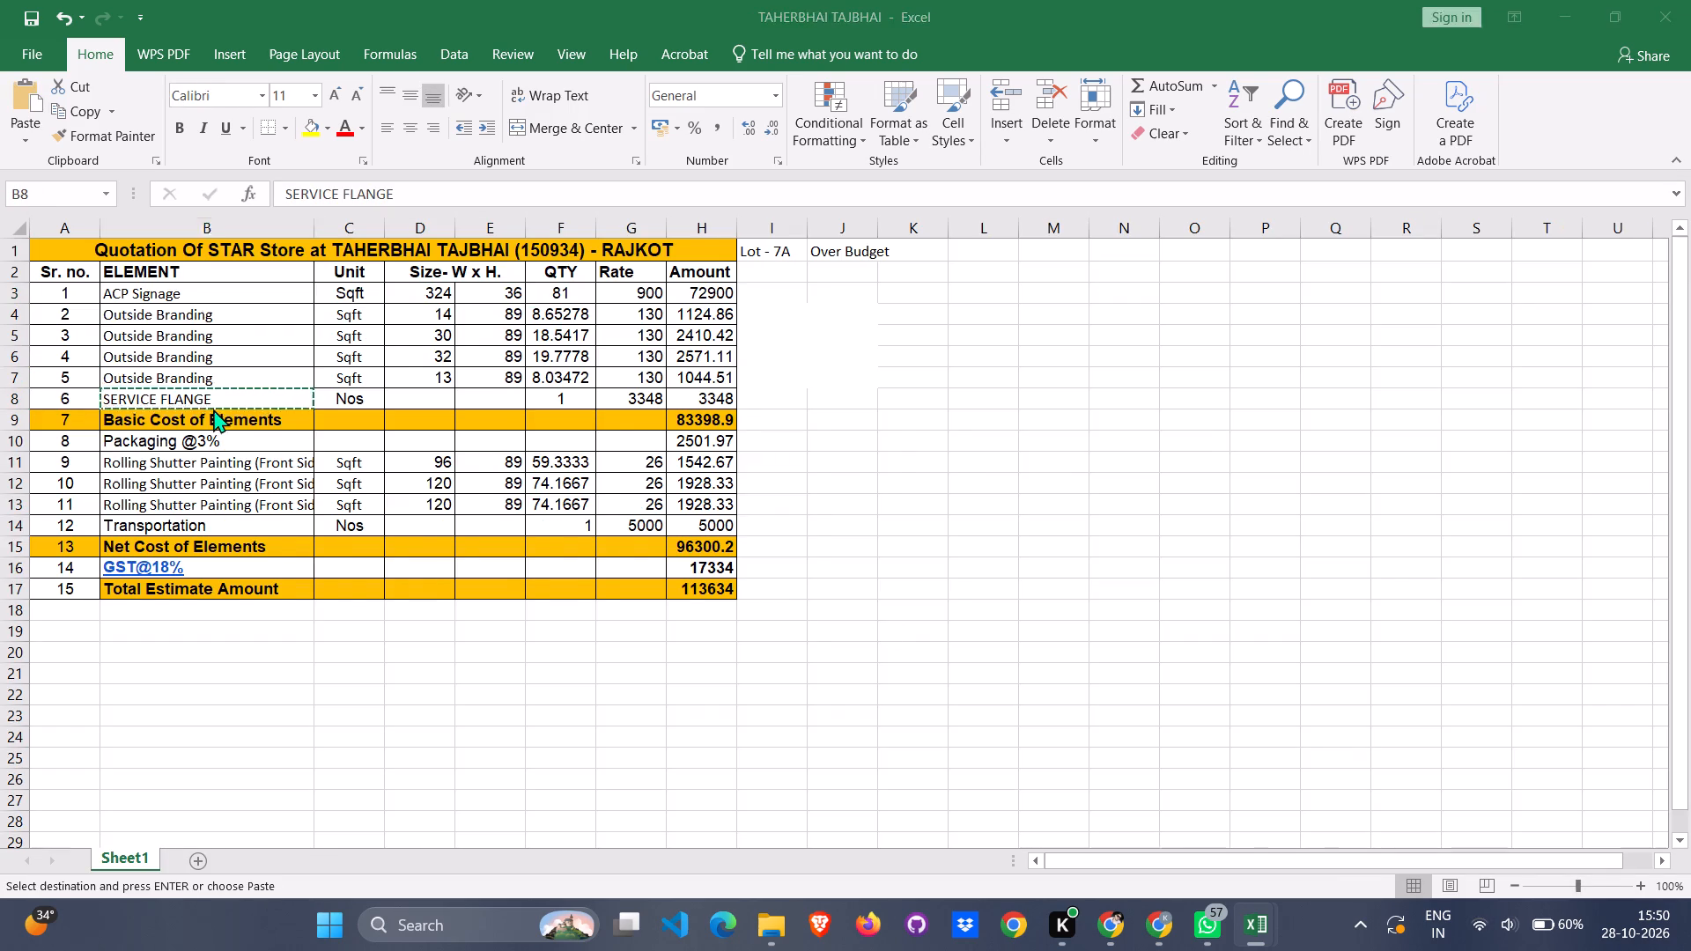
key(ctrl+v)
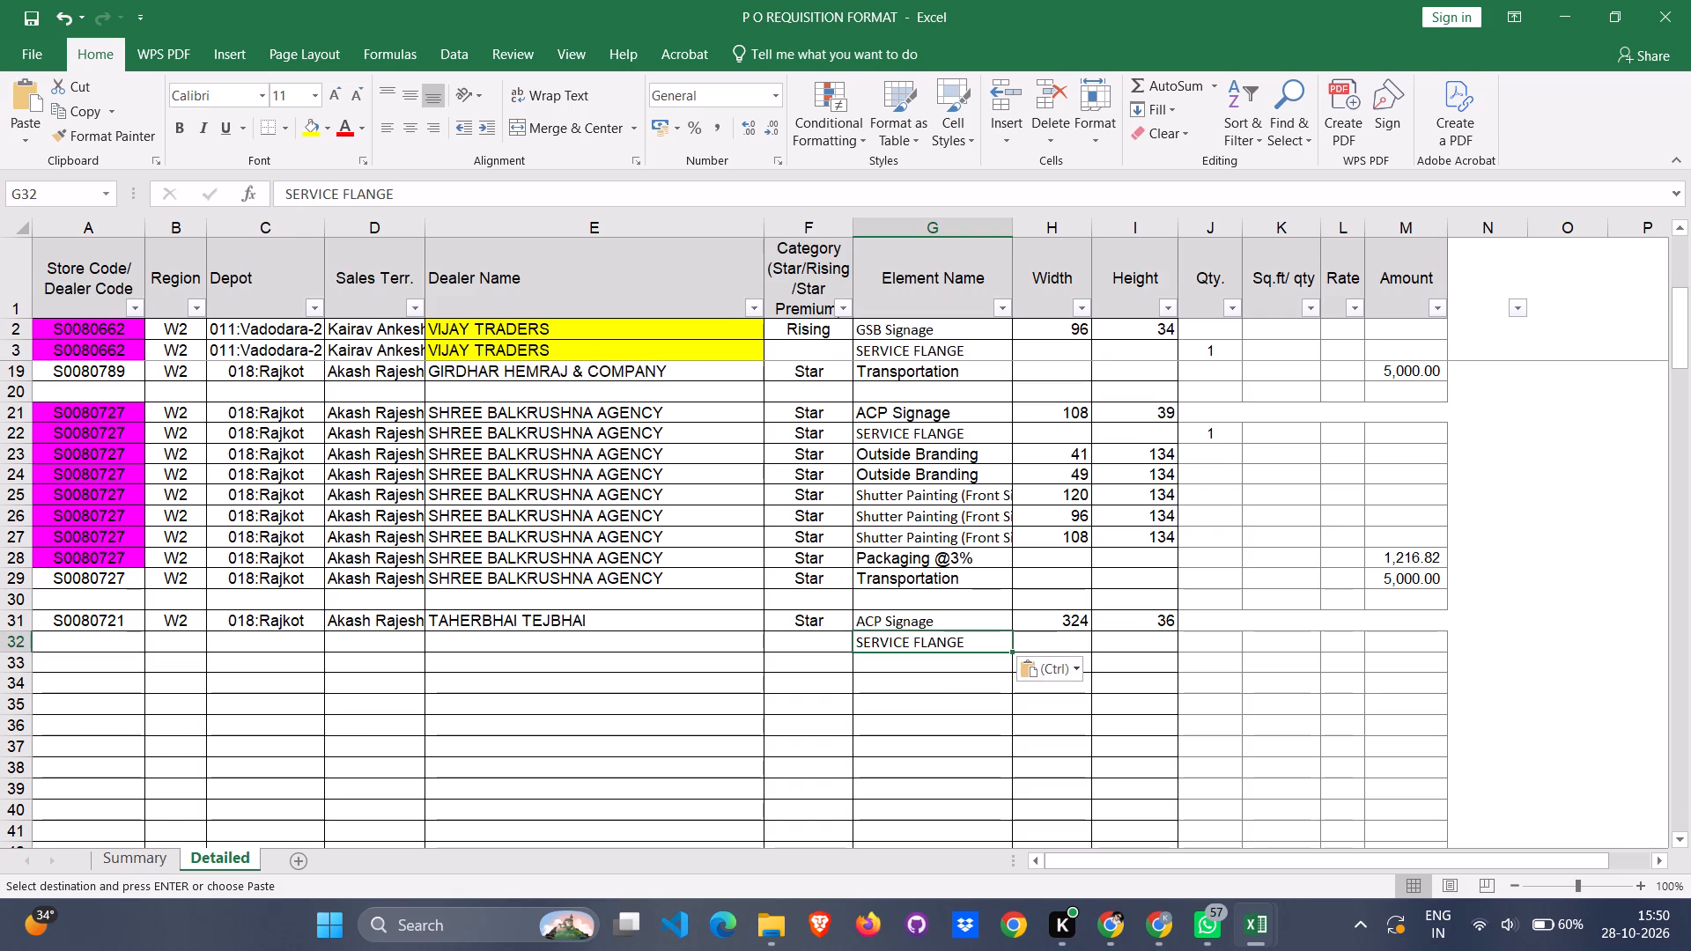
key(ctrl+s)
Copy the four Outside Branding elements from B4:B7 of the quotation into G33:G36 of the Detailed sheet.
key(alt+Tab)
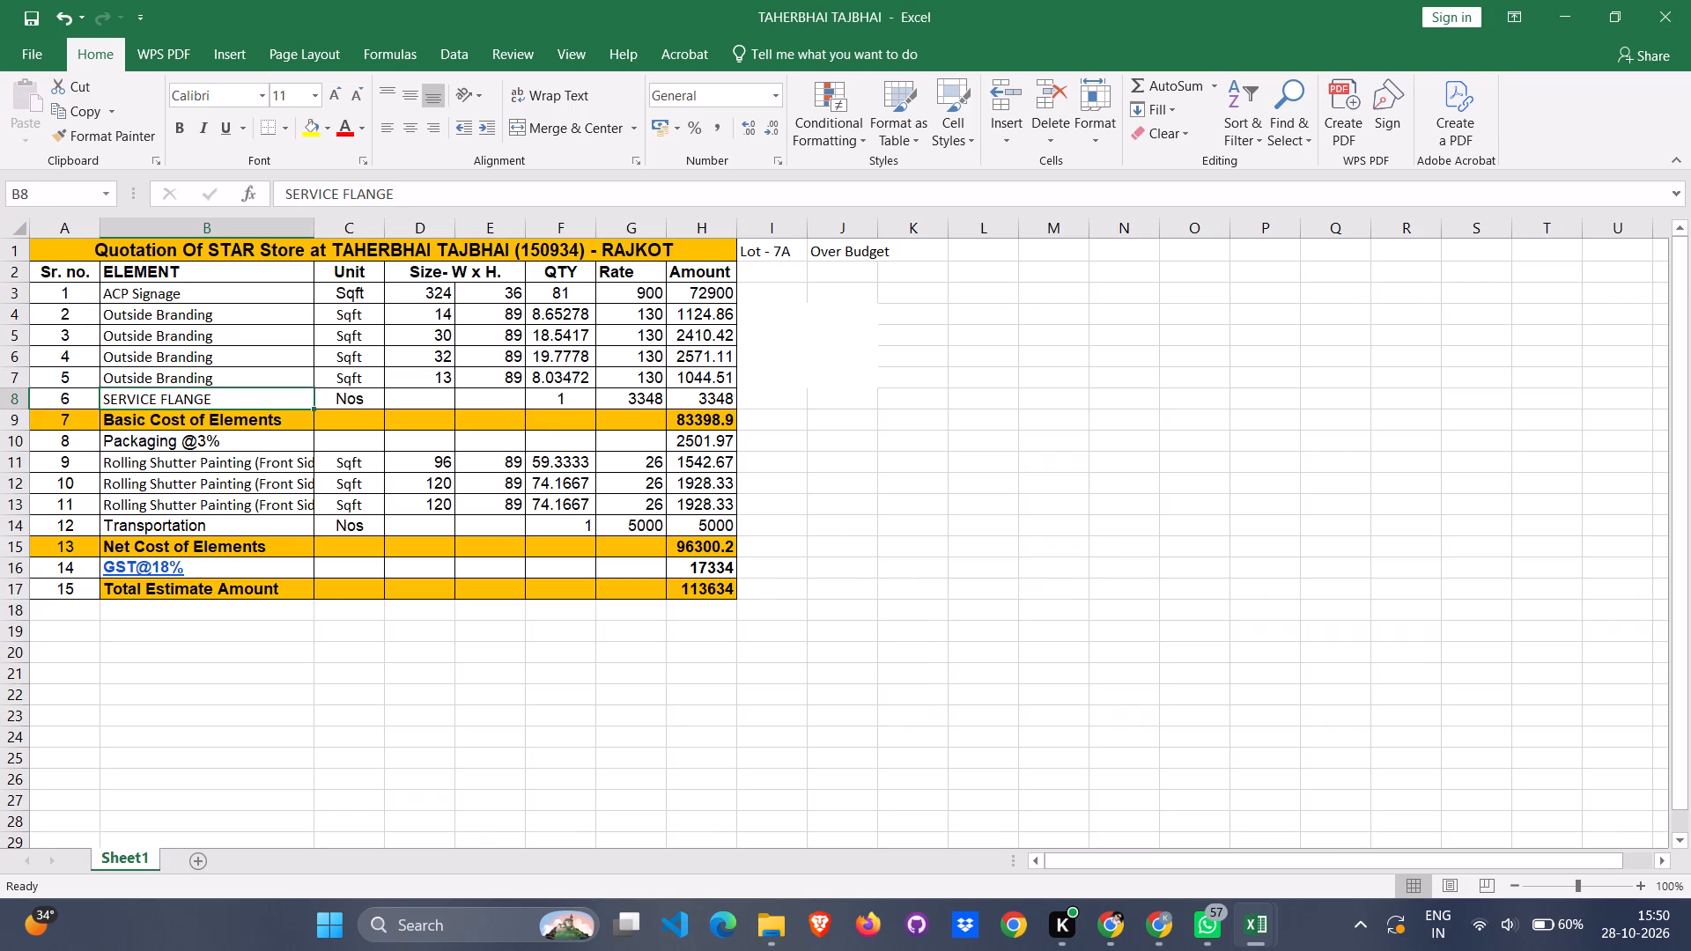
click(185, 313)
key(shift+Down)
key(shift+Down)
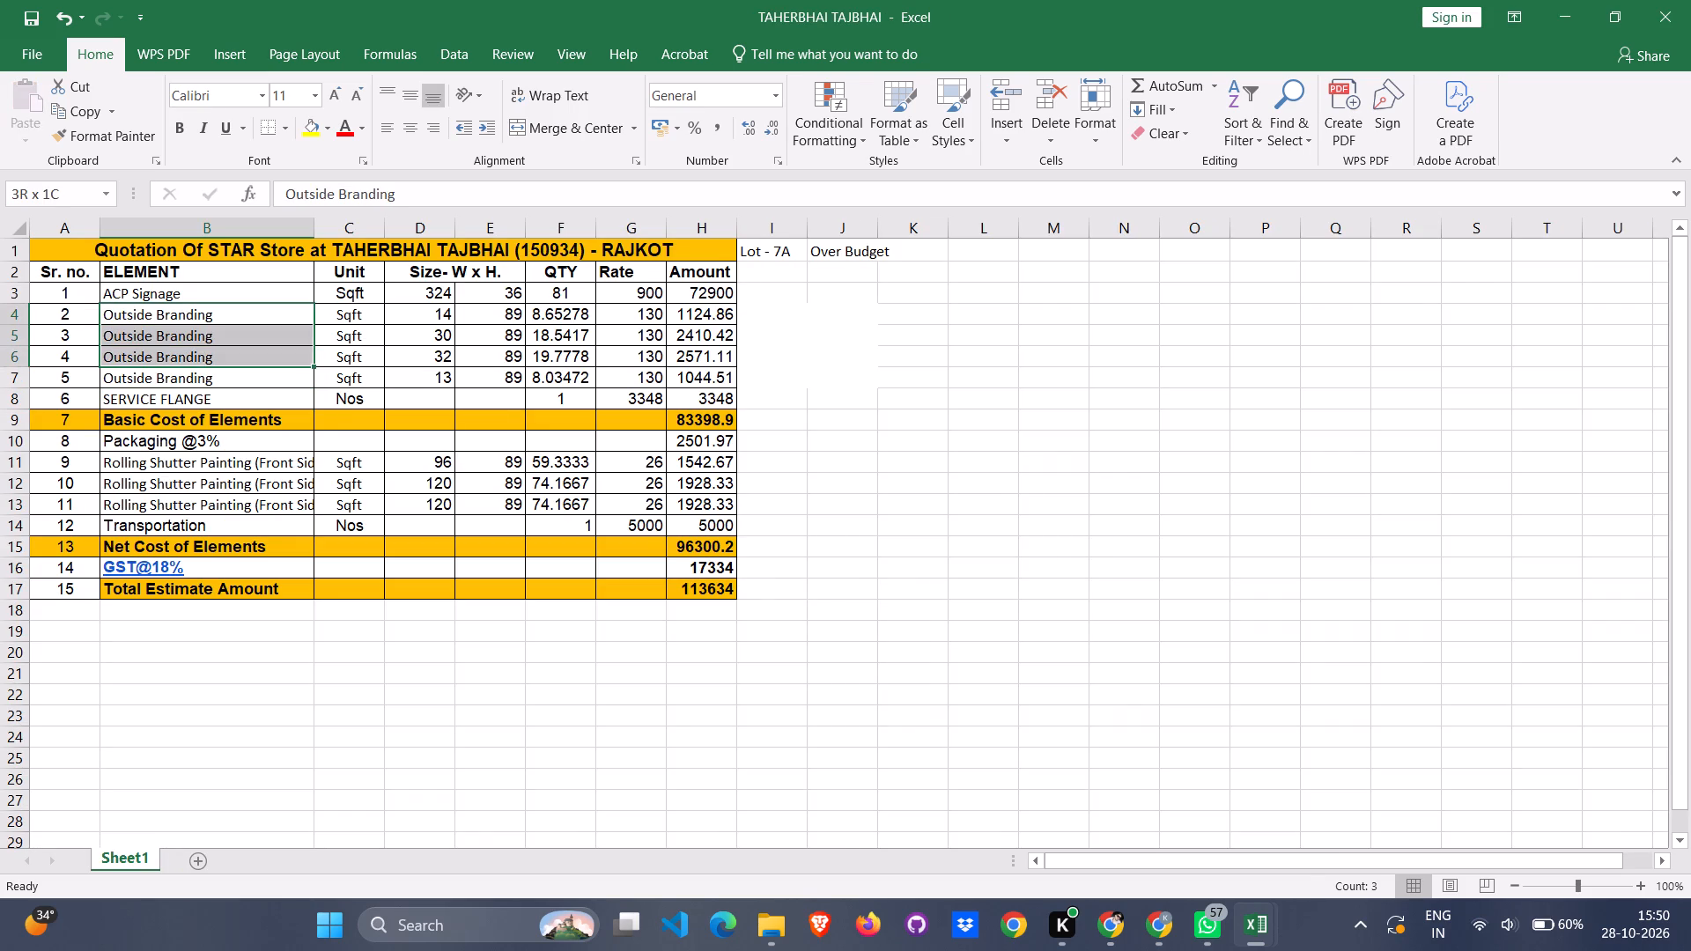
key(shift+Down)
key(ctrl+c)
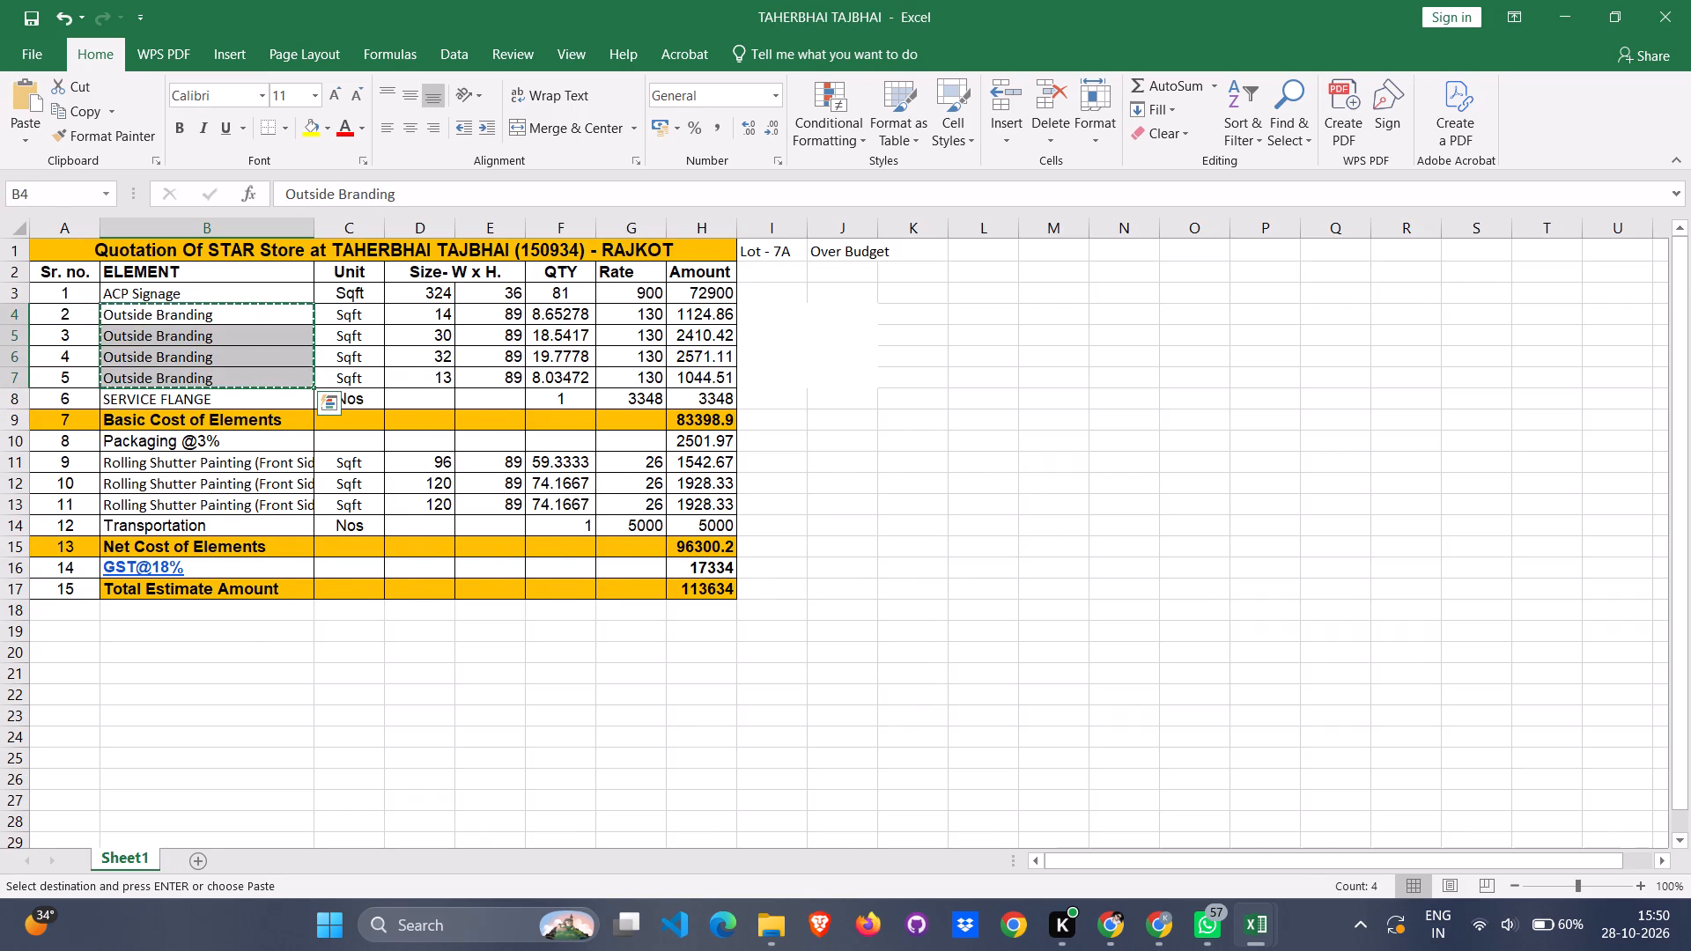
key(alt+Tab)
click(897, 666)
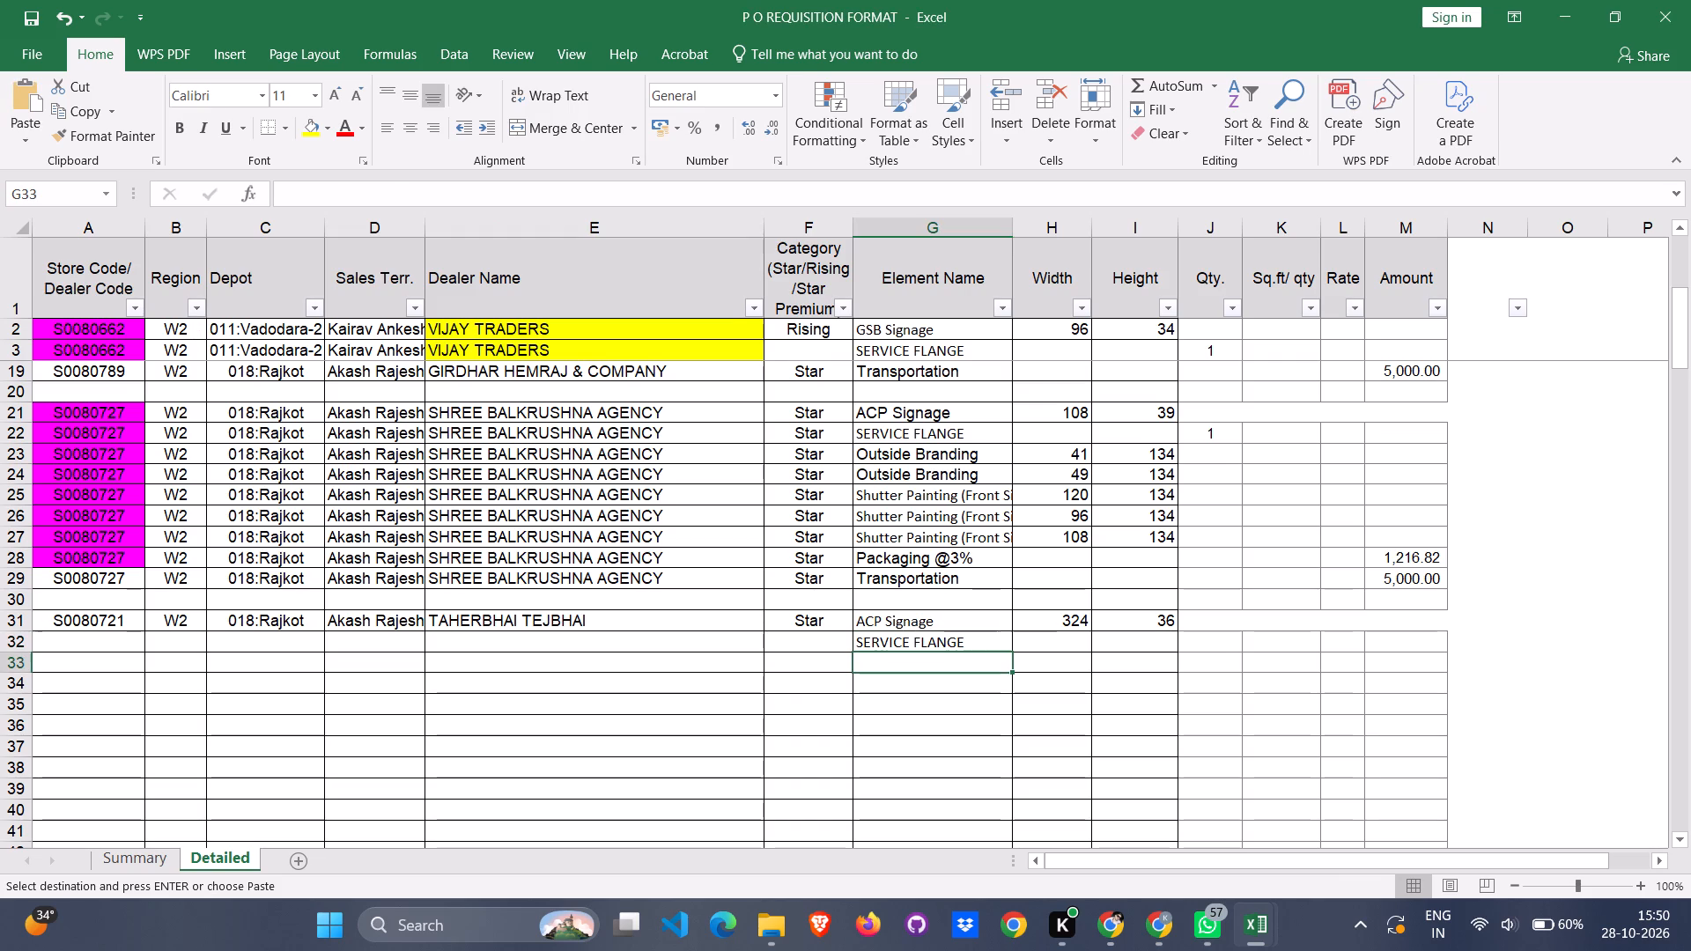
key(ctrl+v)
Copy the Outside Branding sizes, widths 14, 30, 32 and 13 by height 89, into H33:I36 and save the requisition workbook.
key(alt+Tab)
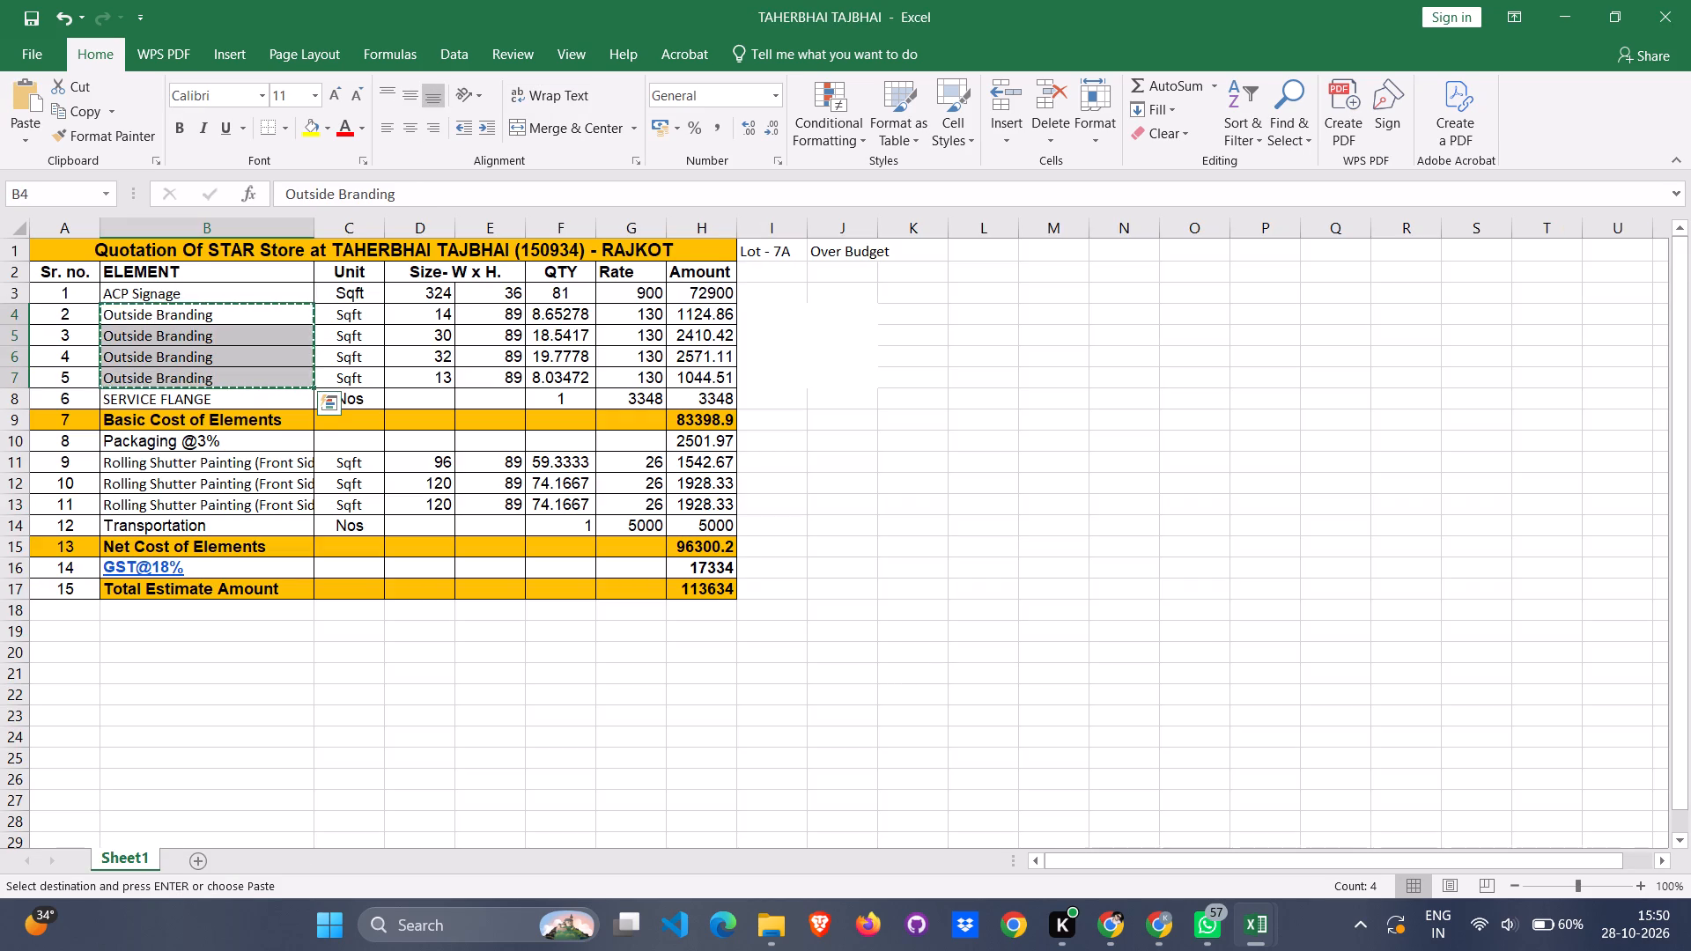
click(410, 314)
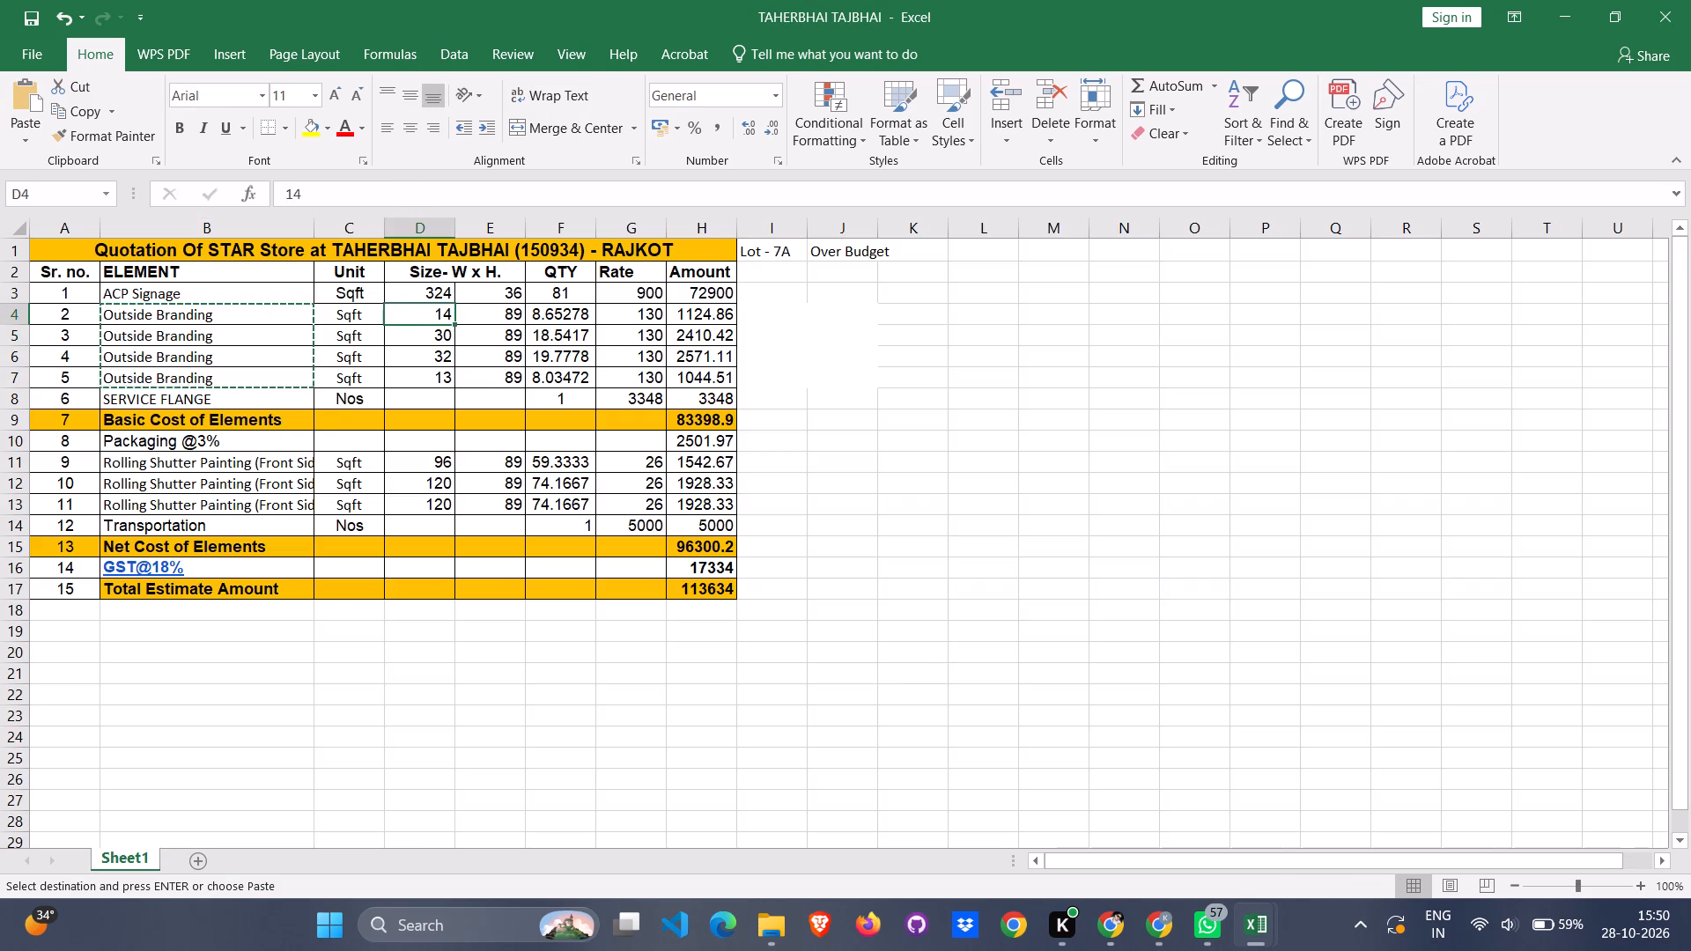
key(shift+Down)
key(shift+Down)
key(shift+Down)
key(shift+Right)
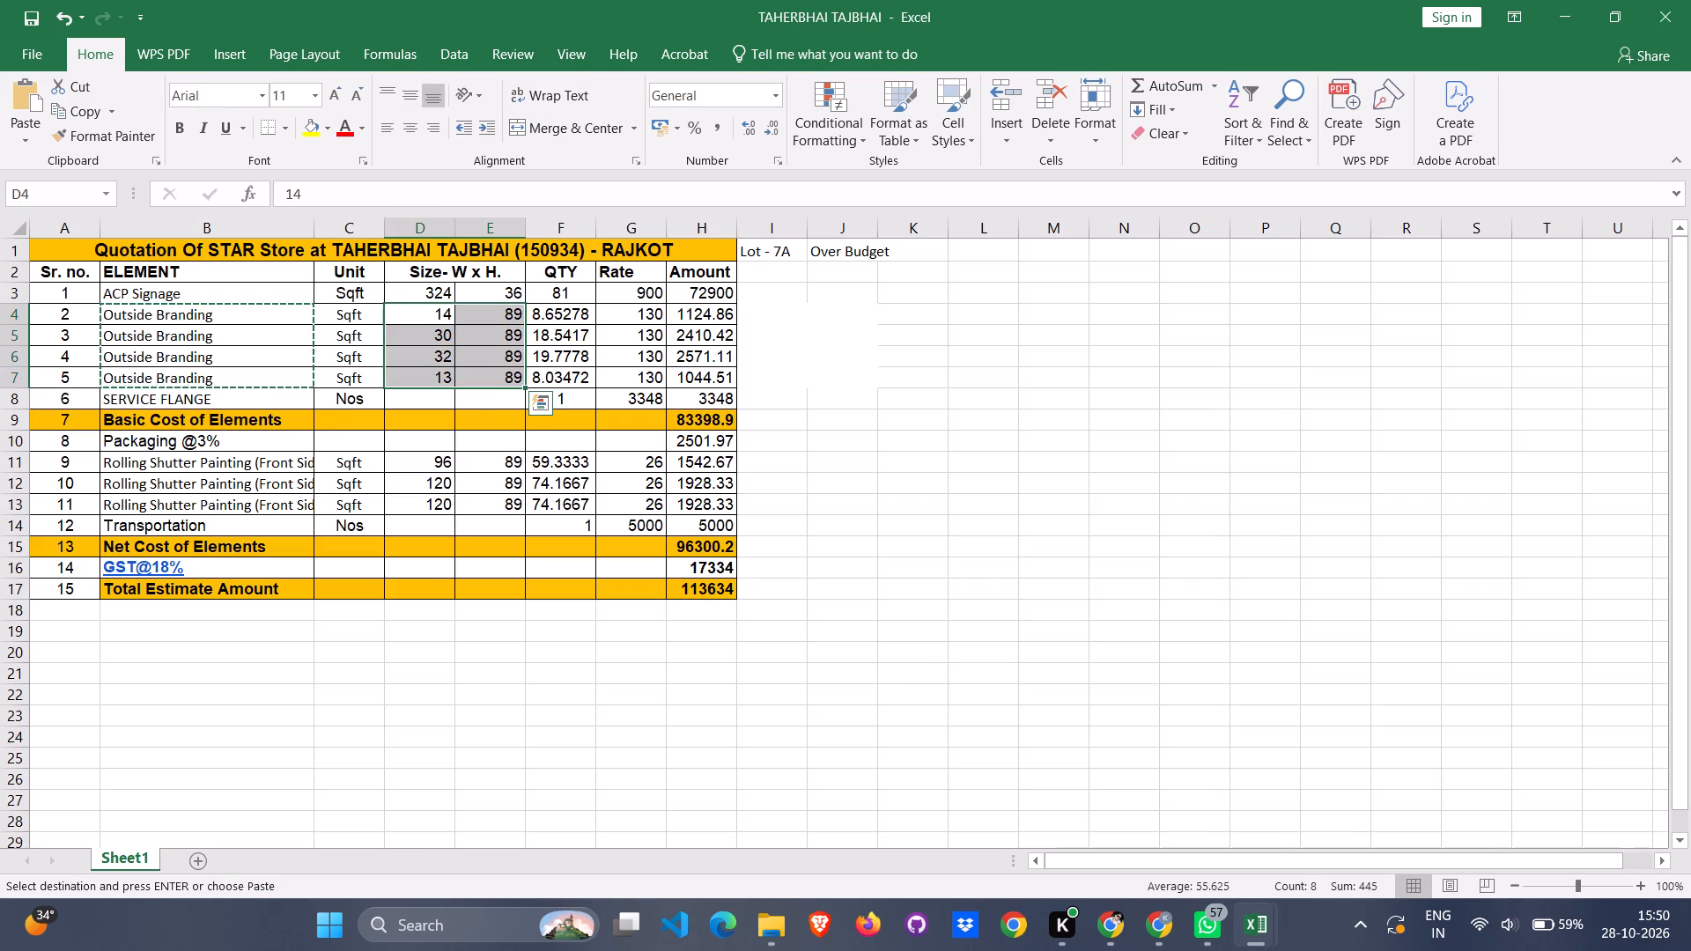
key(ctrl+c)
key(alt+Tab)
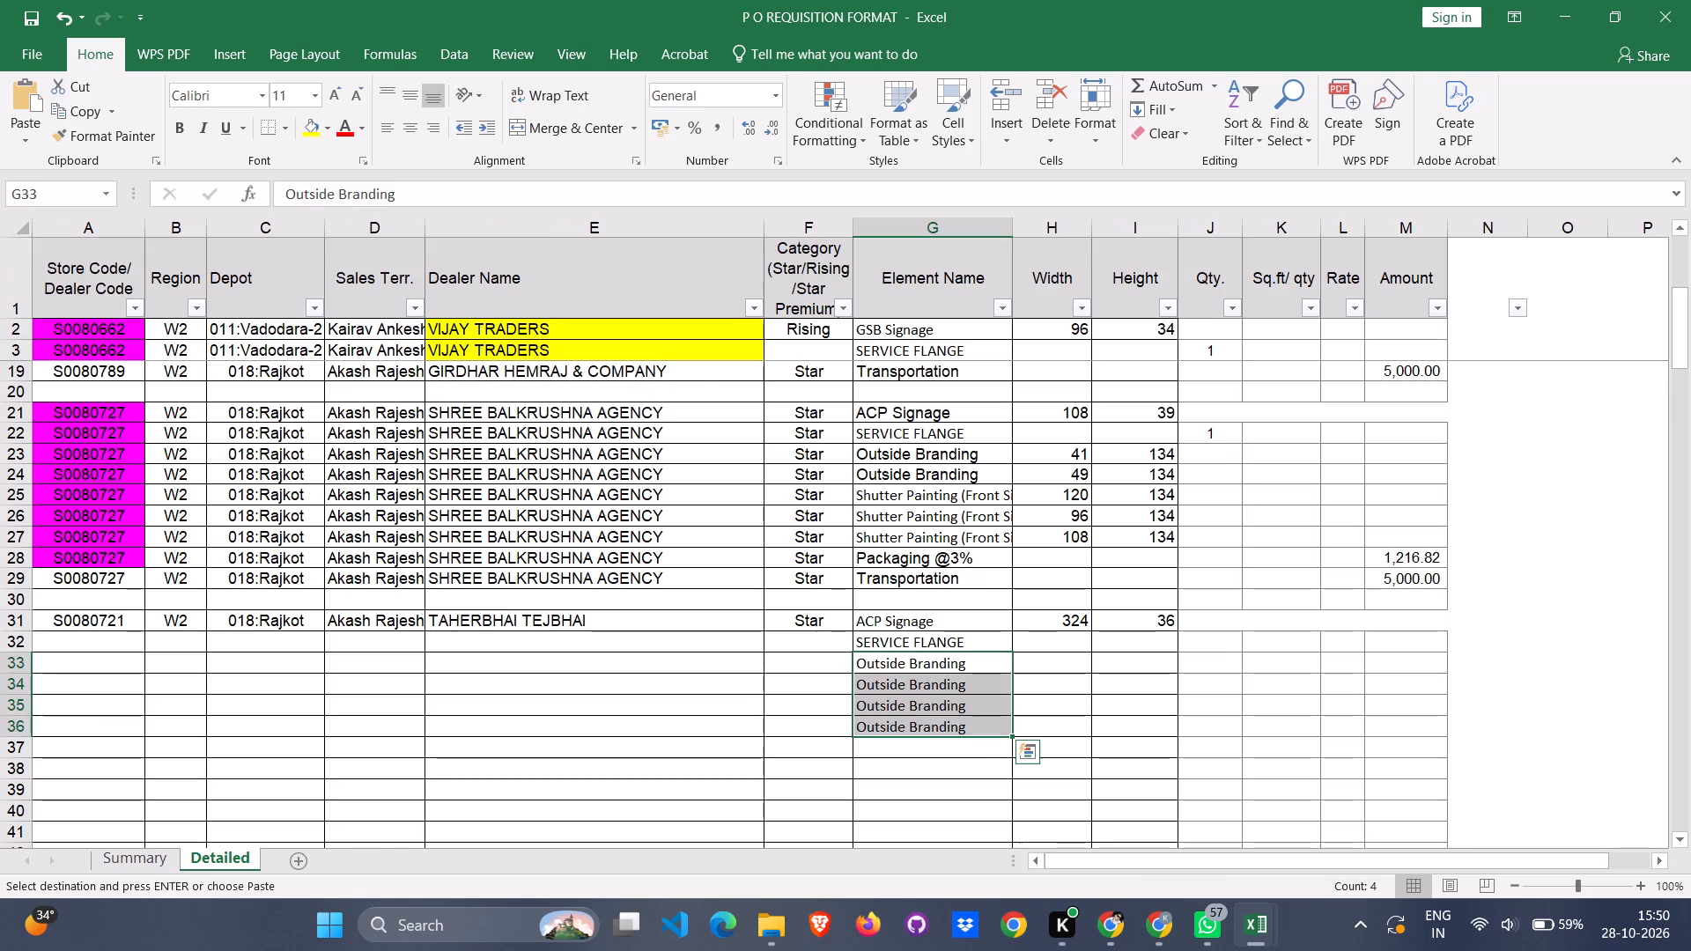
click(1057, 667)
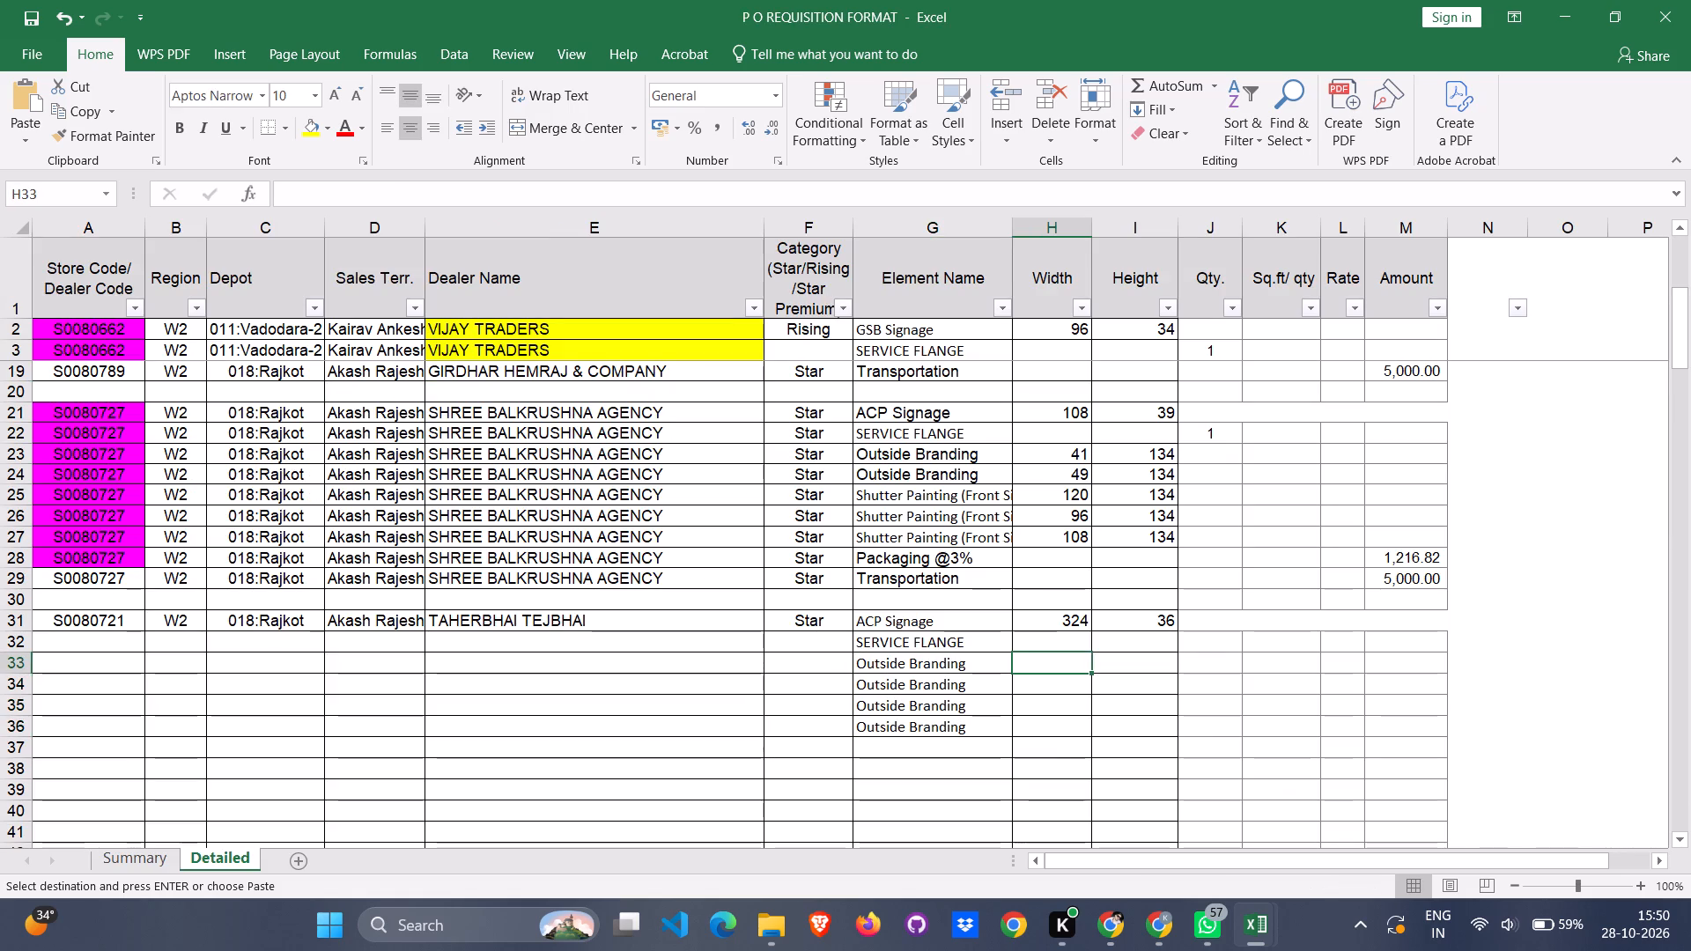
key(ctrl+v)
key(ctrl+s)
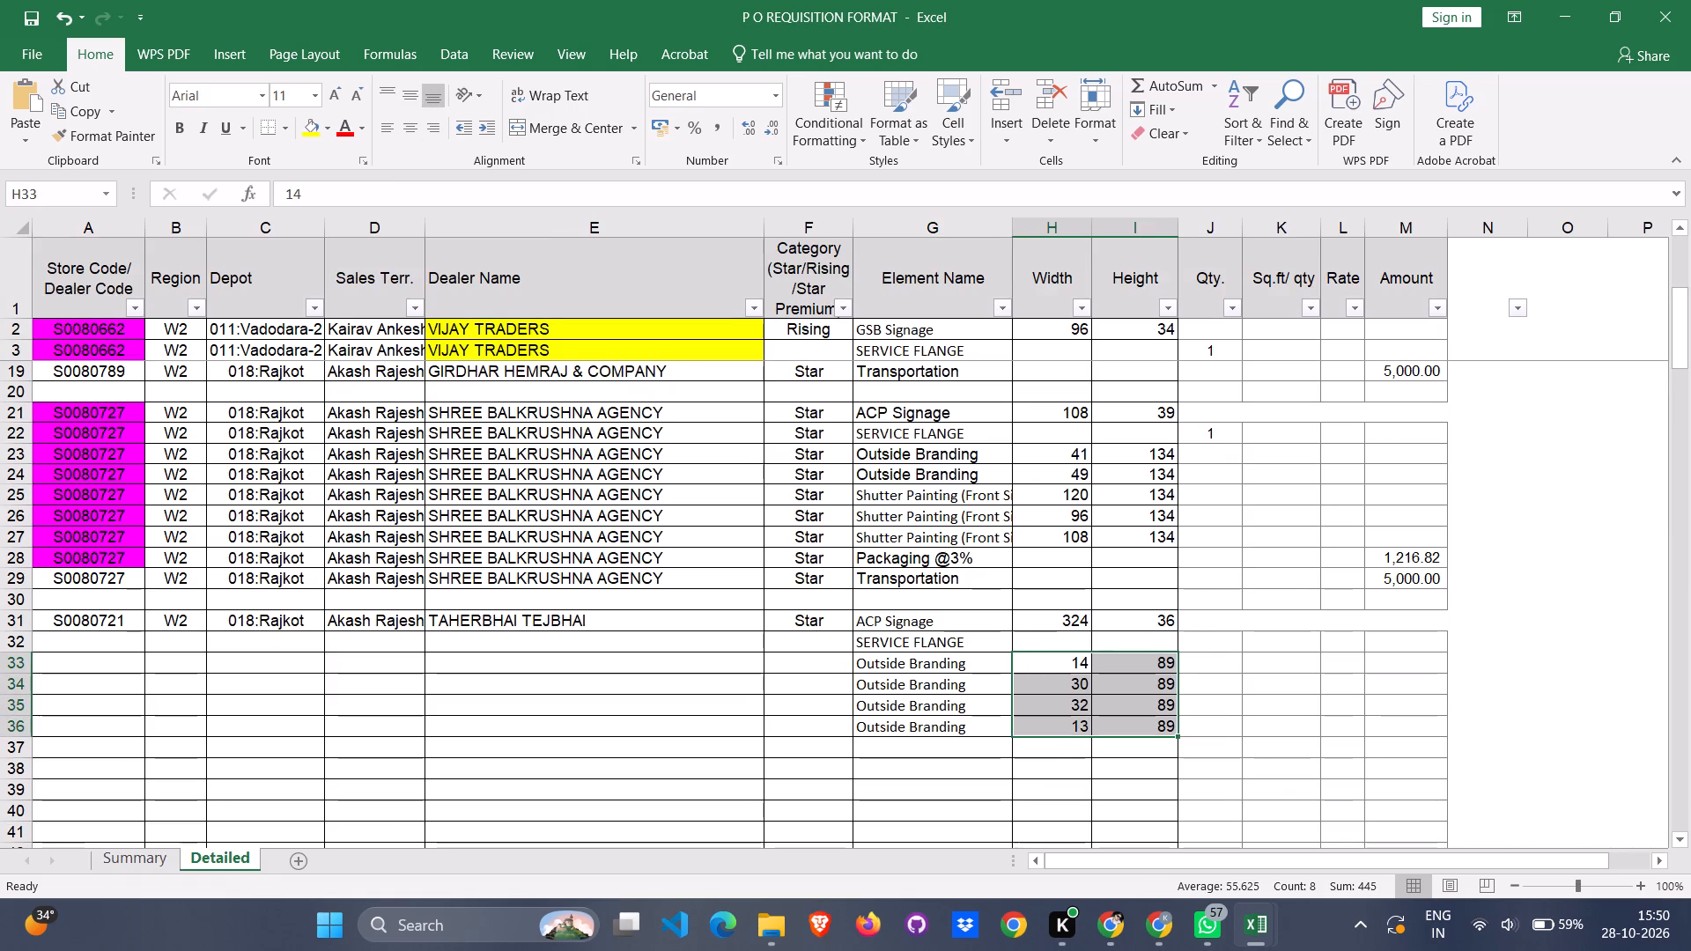
Enter quantity 1 for the SERVICE FLANGE in J32 and save the requisition workbook.
click(1213, 640)
key(1)
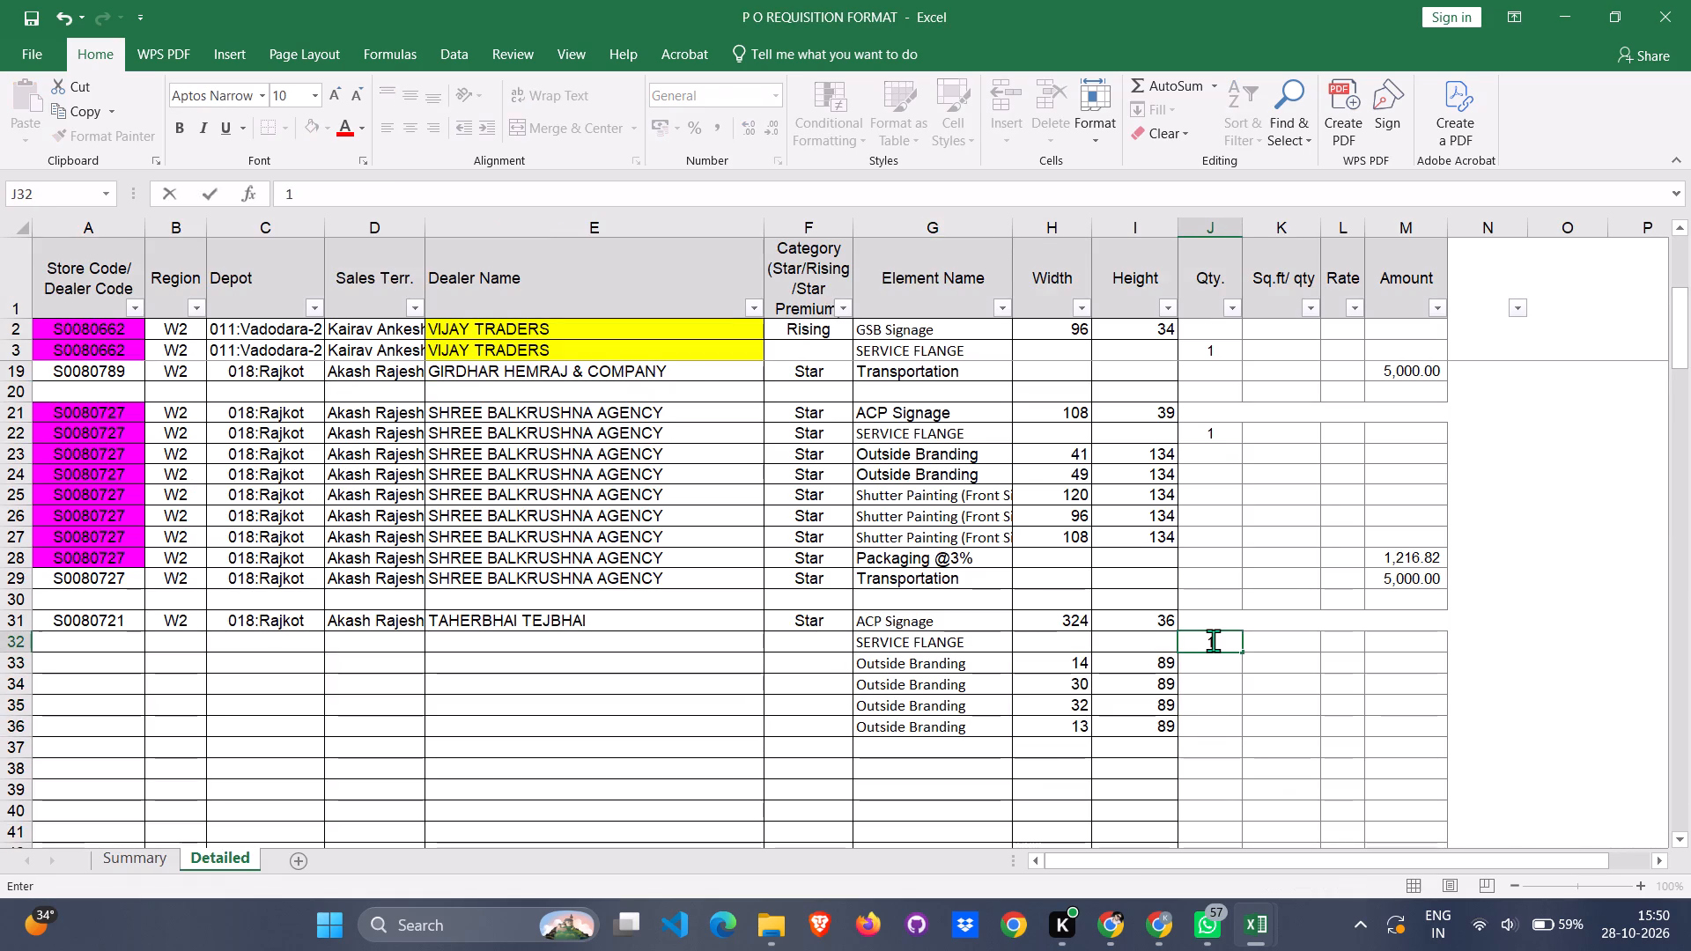
key(ctrl+s)
Copy the three Rolling Shutter Painting (Front Side) elements from B11:B13 of the quotation into G37:G39 and save the requisition workbook.
key(alt+Tab)
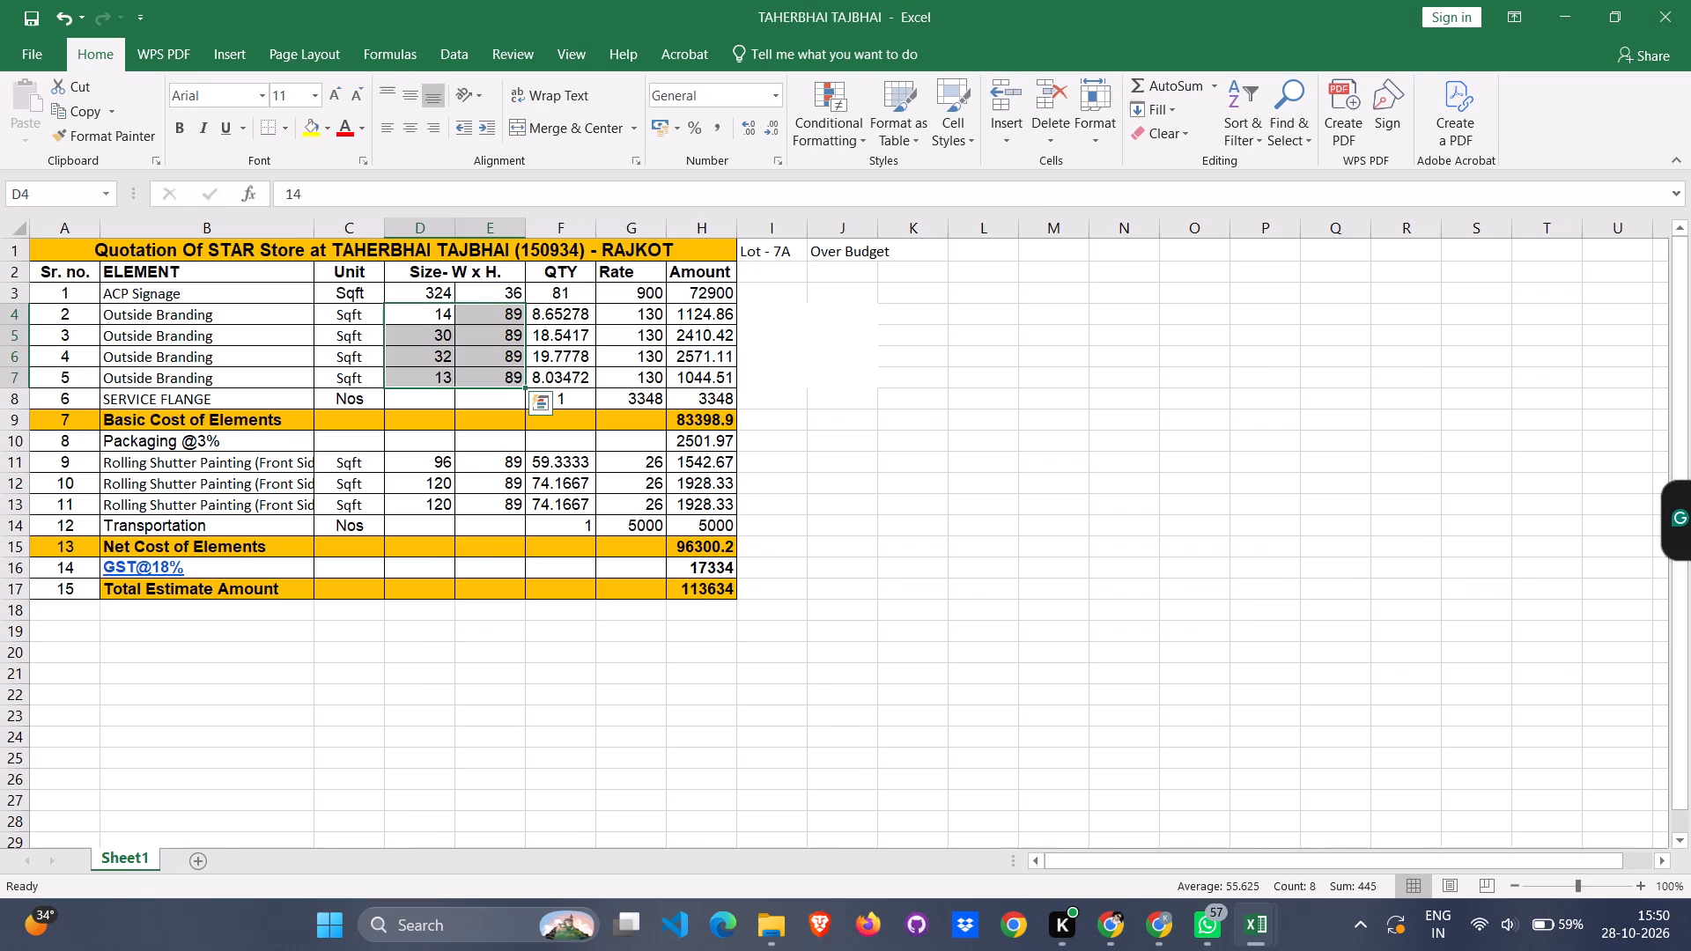
click(207, 463)
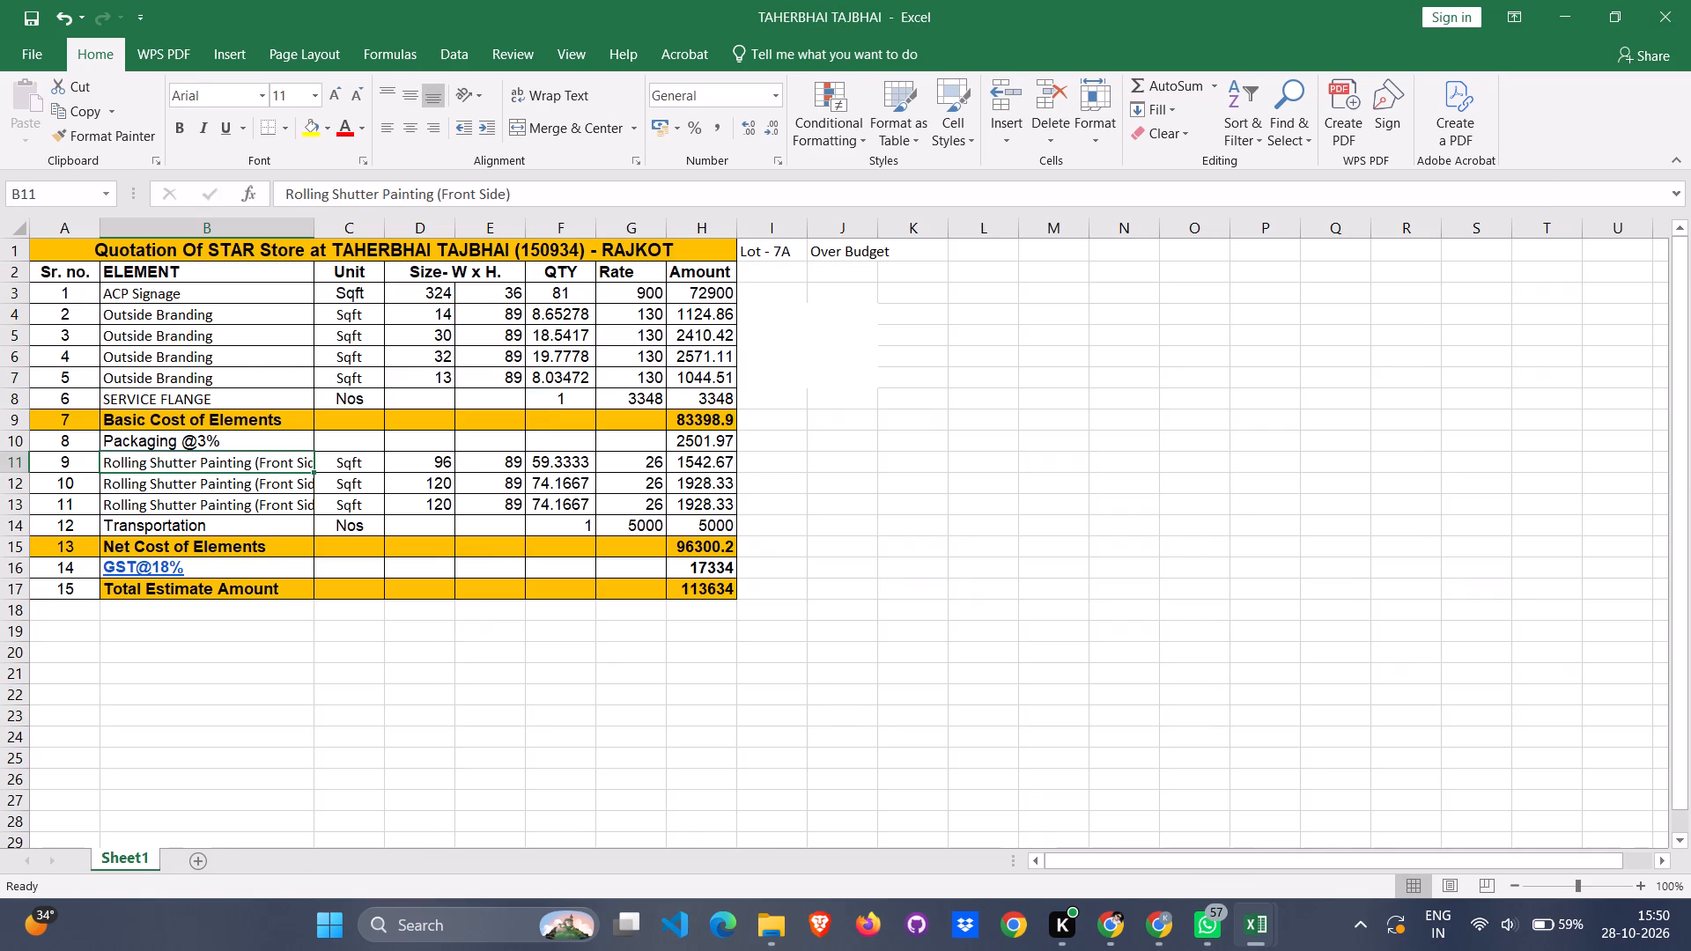
key(shift+Down)
key(shift+Down)
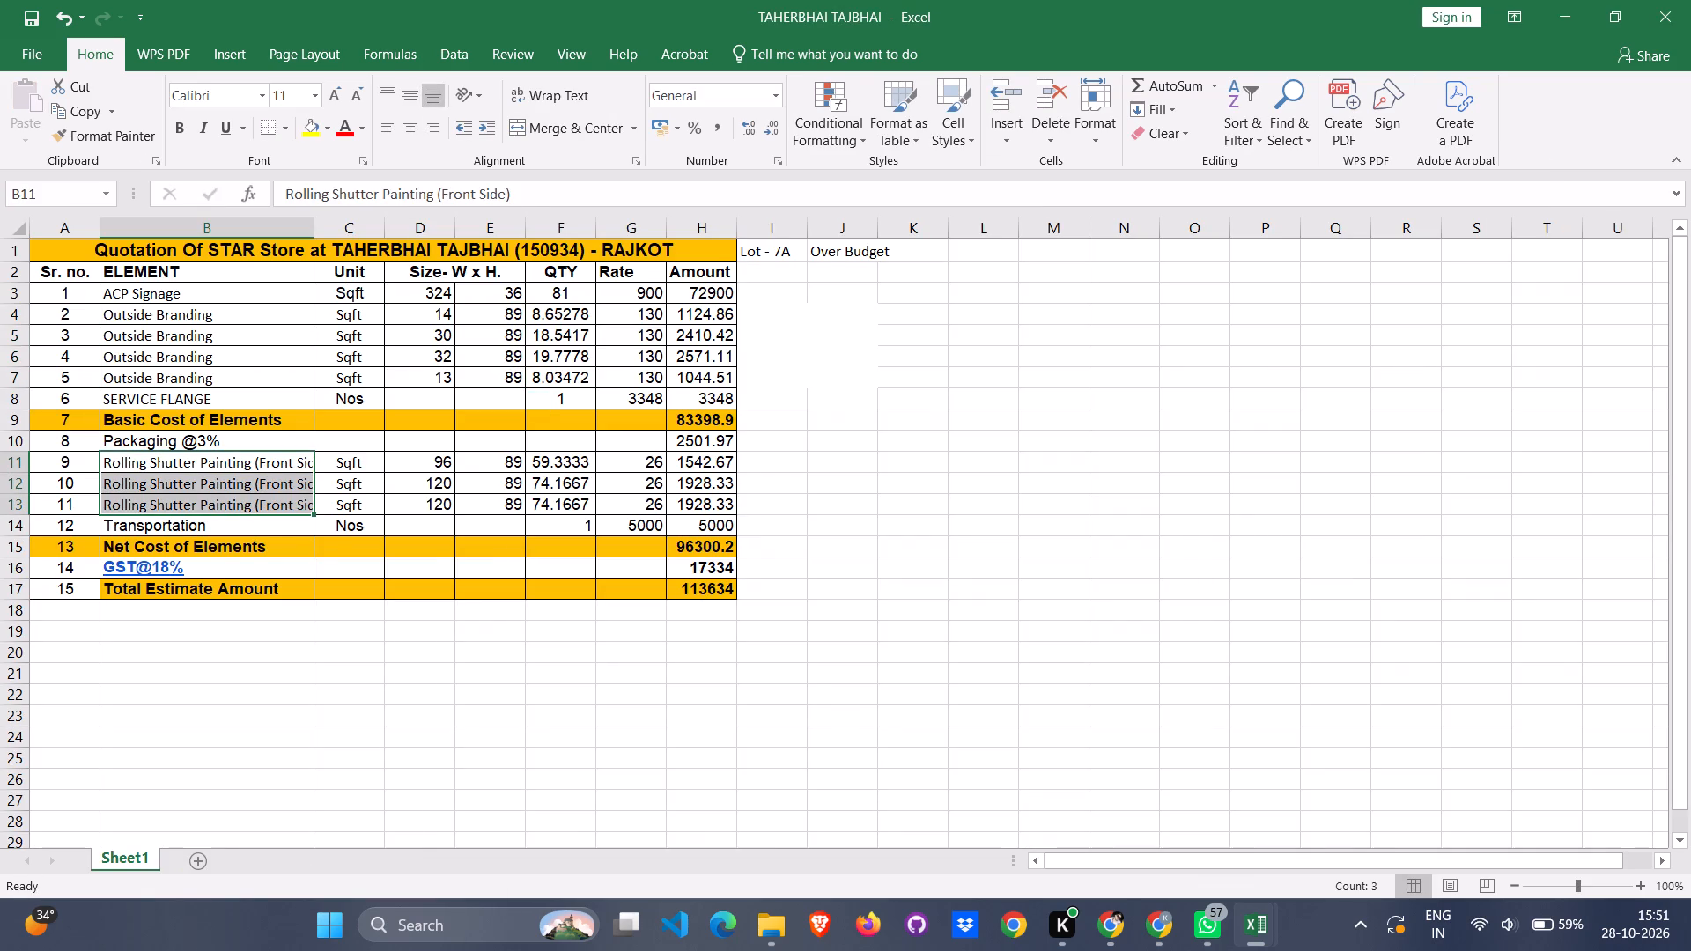
key(ctrl+c)
key(alt+Tab)
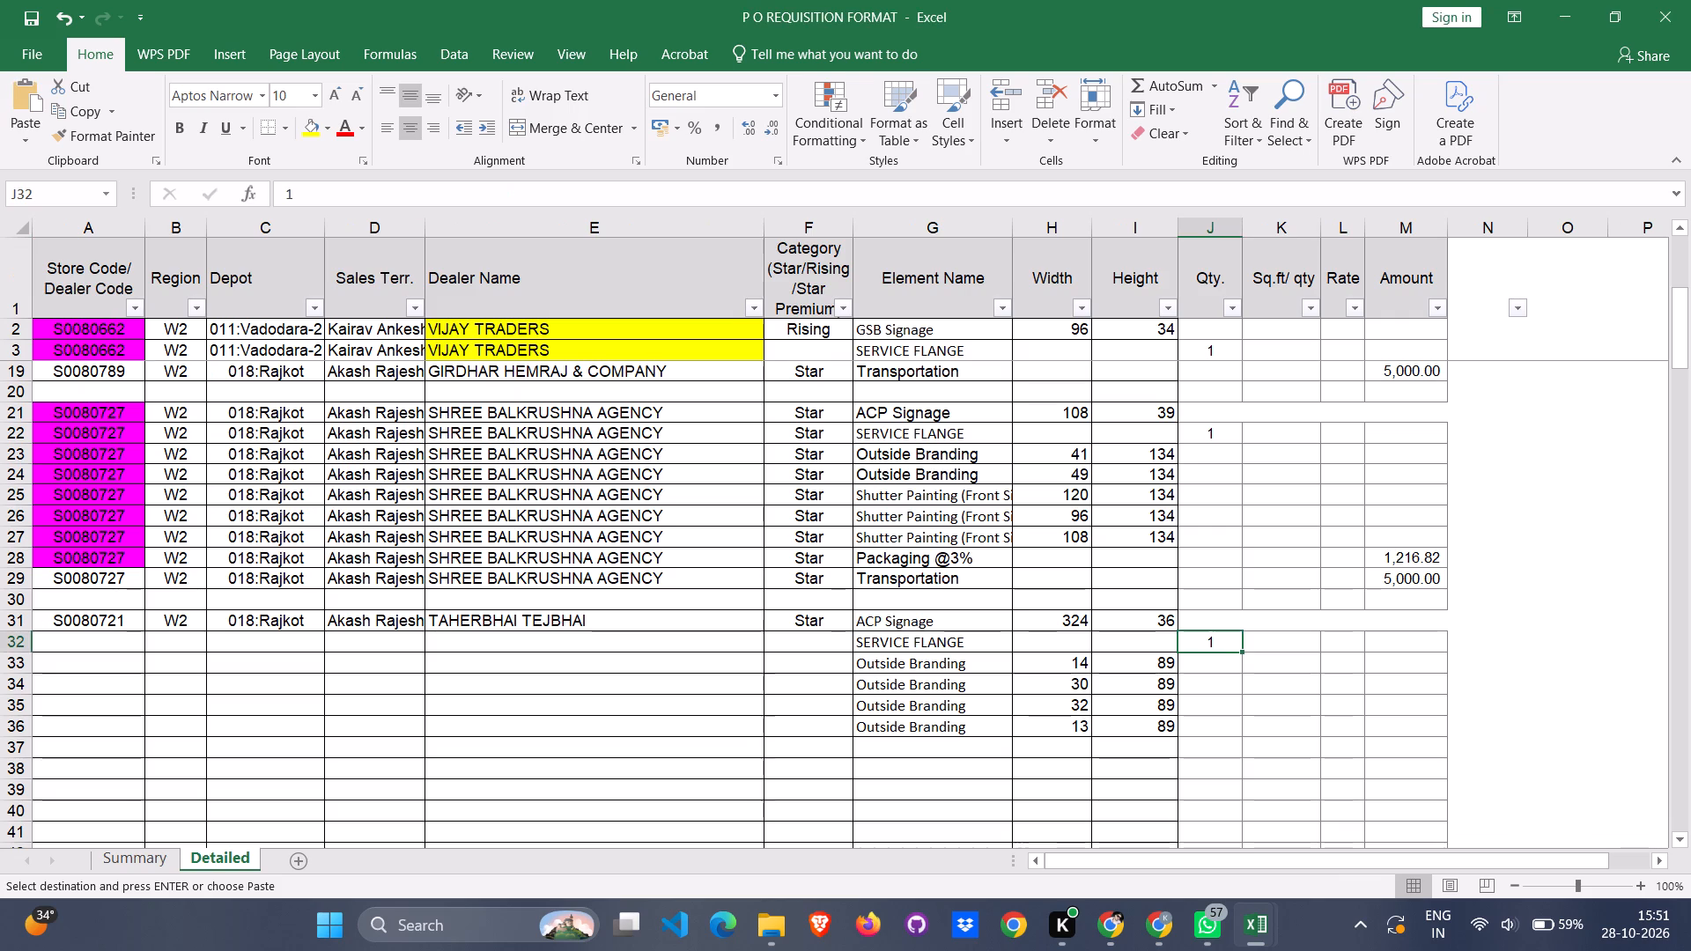
click(916, 748)
key(ctrl+v)
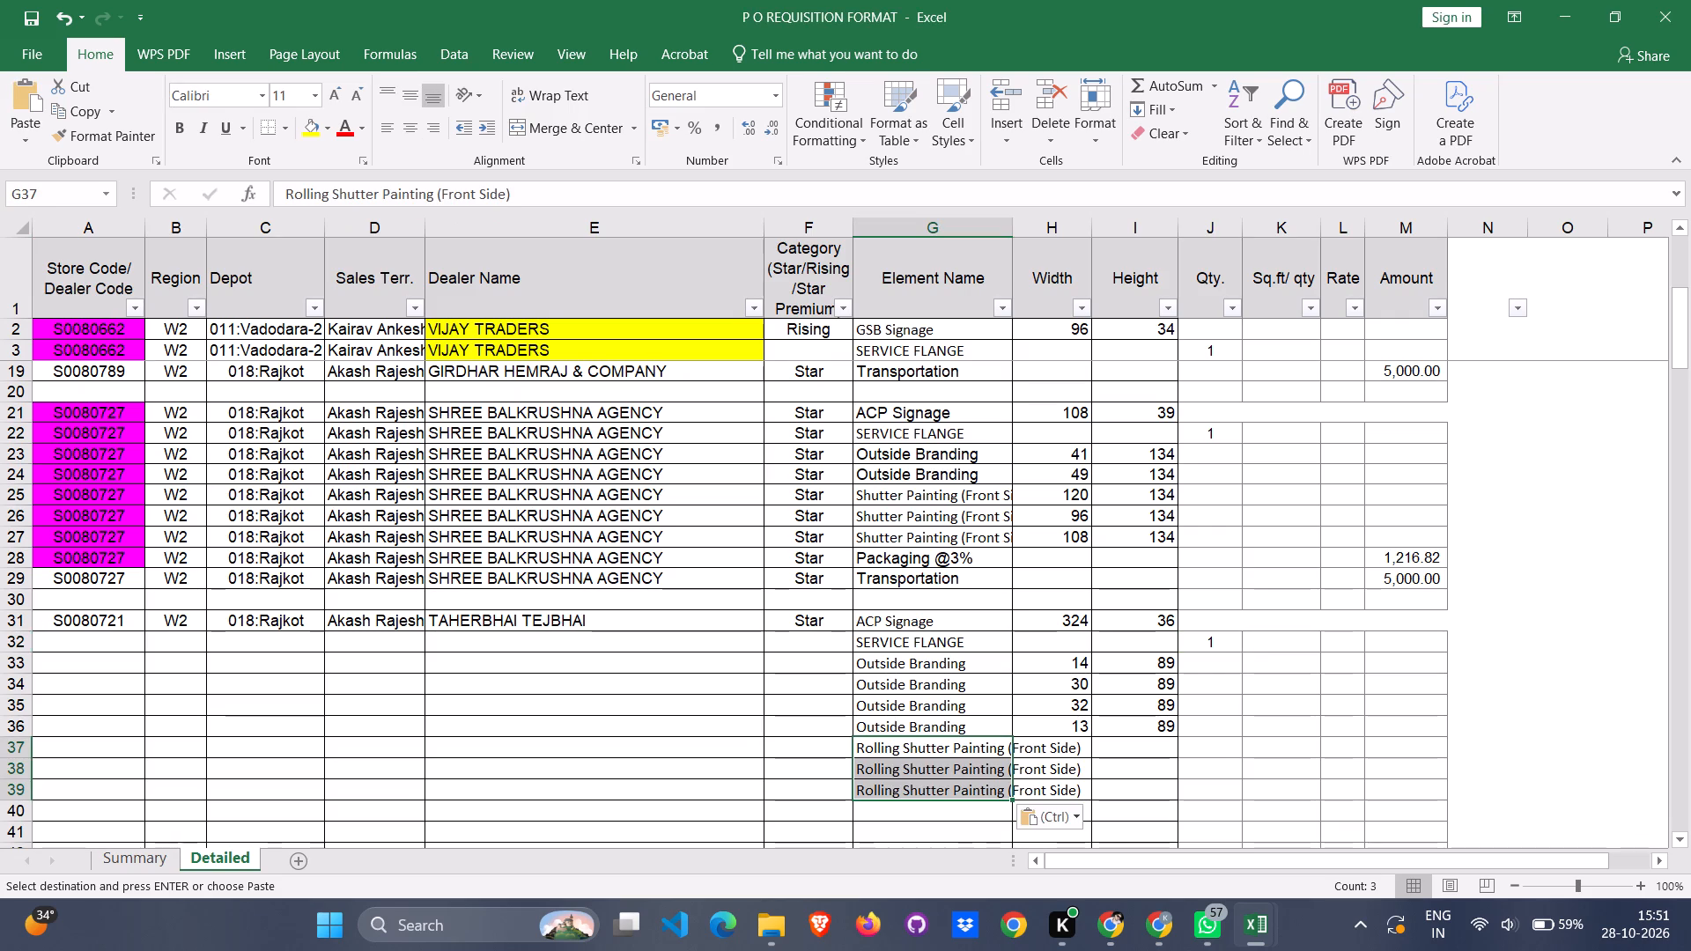
key(ctrl+s)
Copy the Rolling Shutter Painting sizes, widths 96, 120 and 120 by height 89, into H37:I39 and save the requisition workbook.
key(alt+Tab)
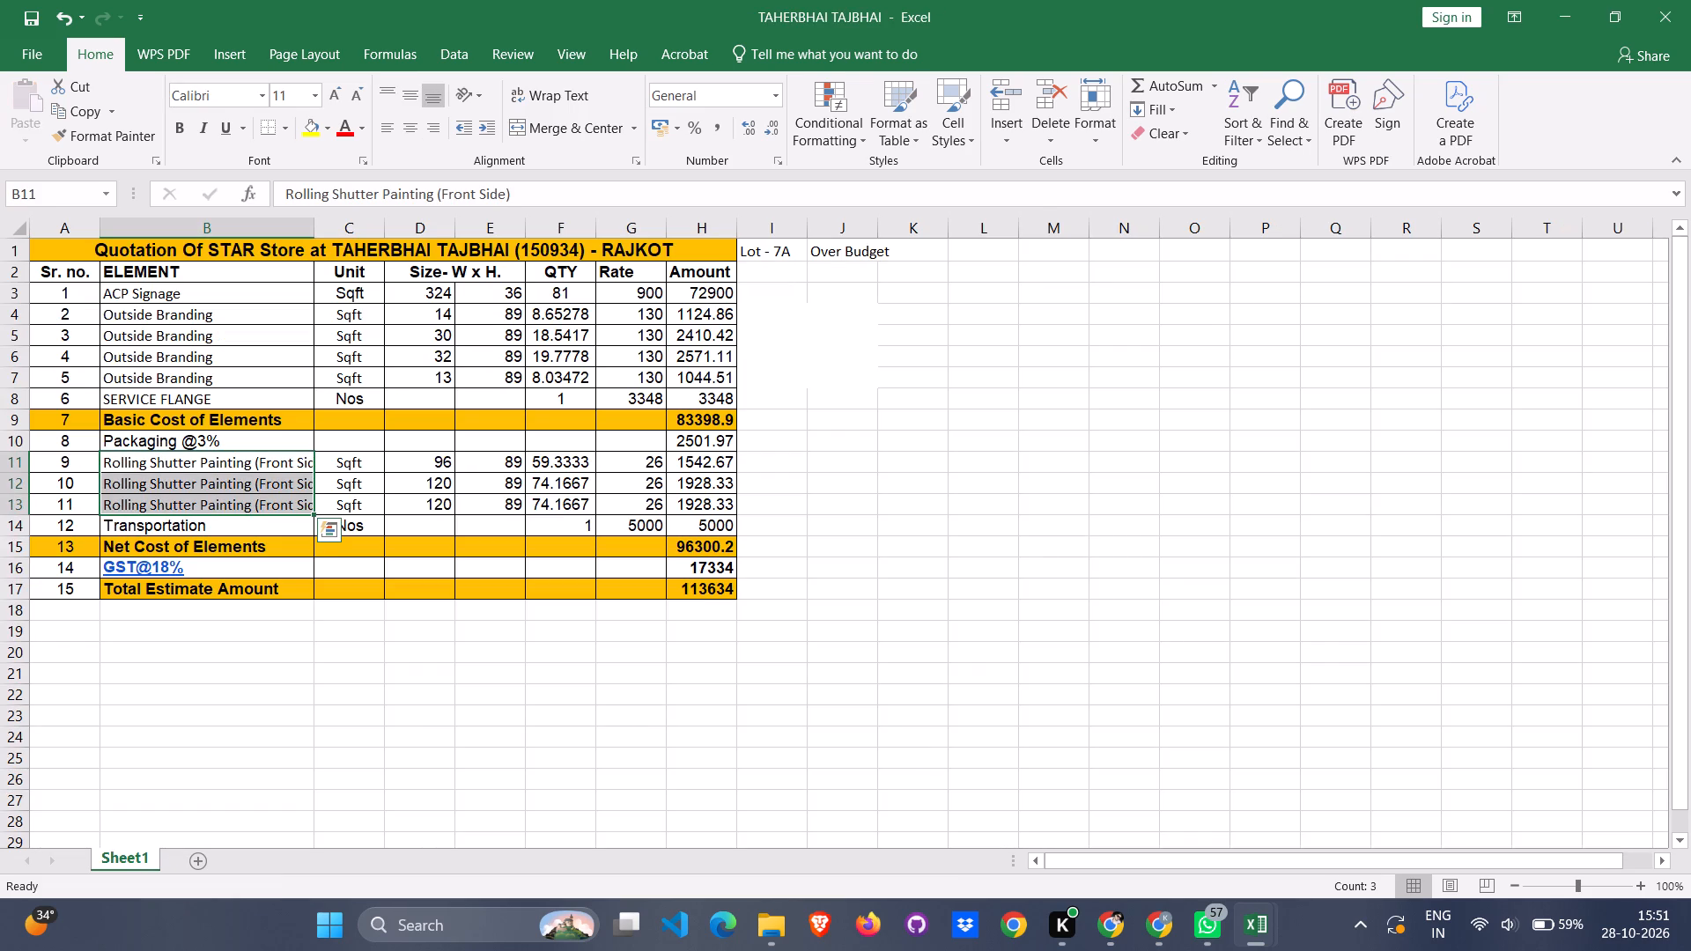
click(413, 459)
key(shift+Down)
key(shift+Down)
key(shift+Right)
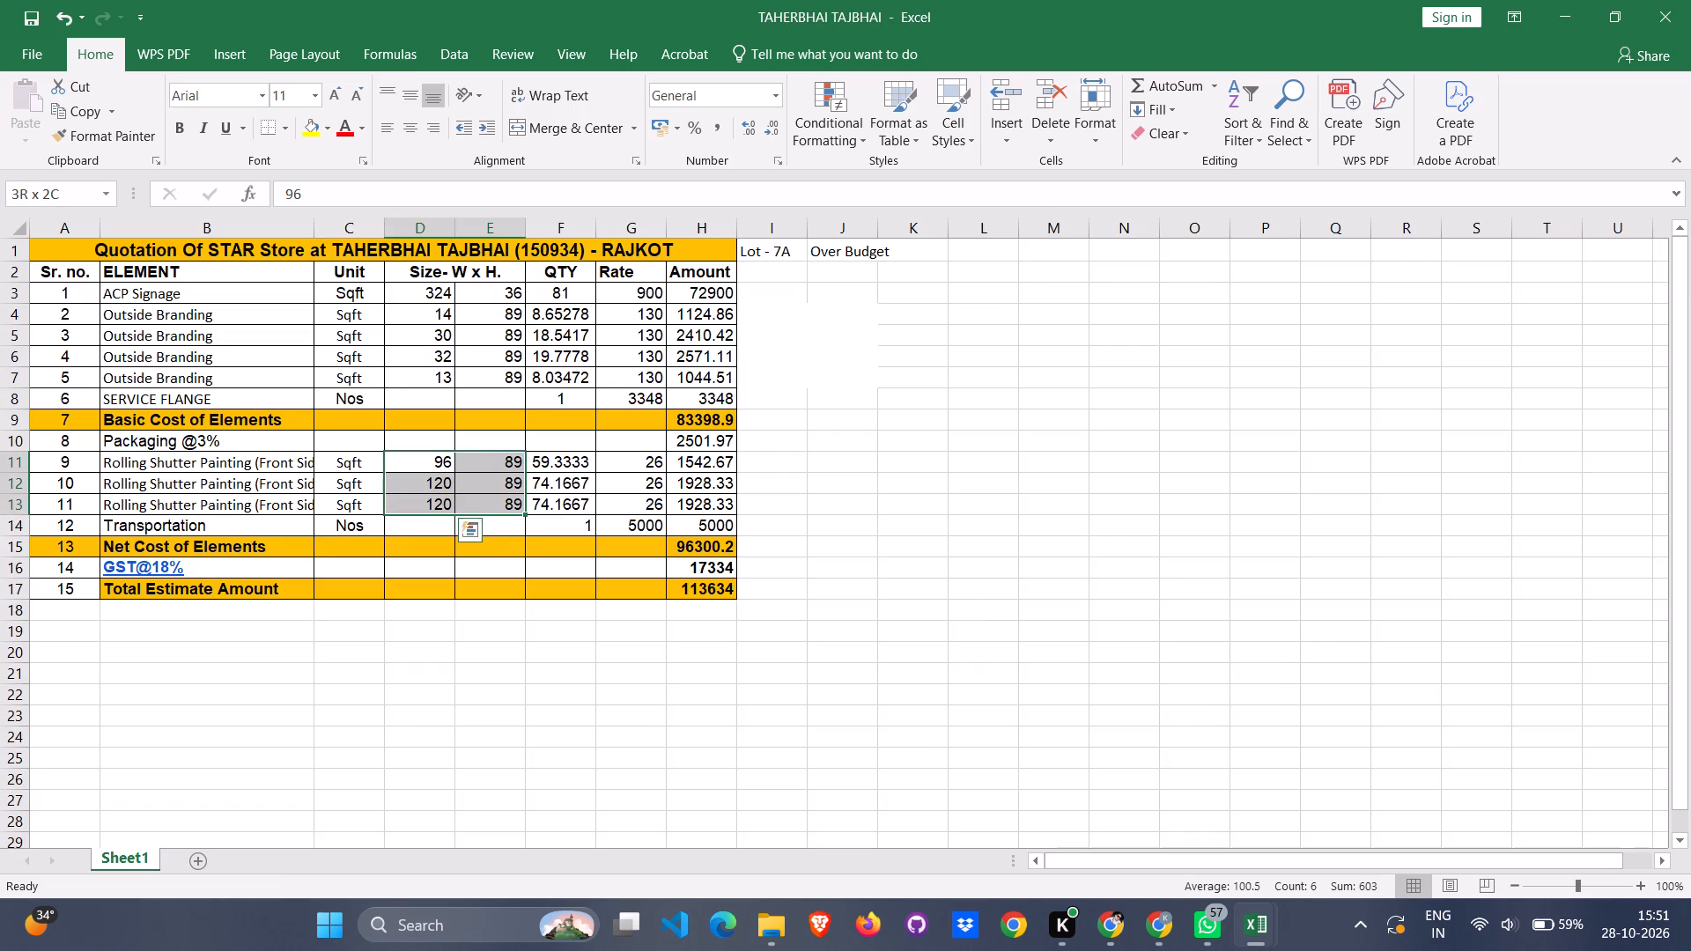
key(ctrl+c)
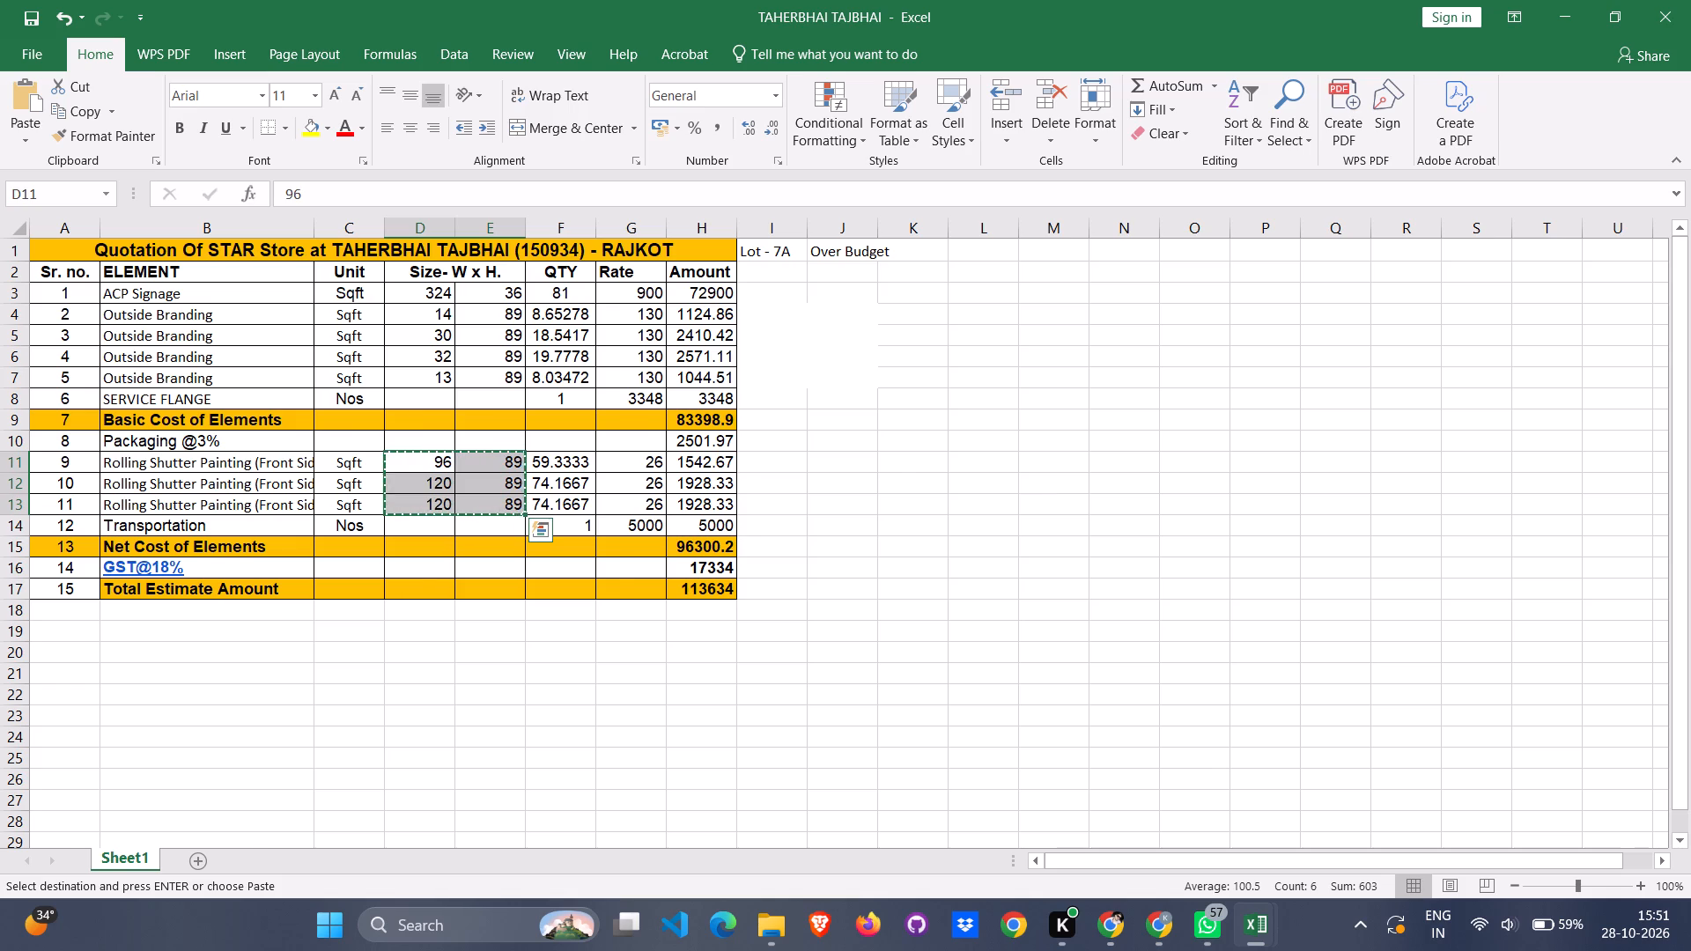
key(alt+Tab)
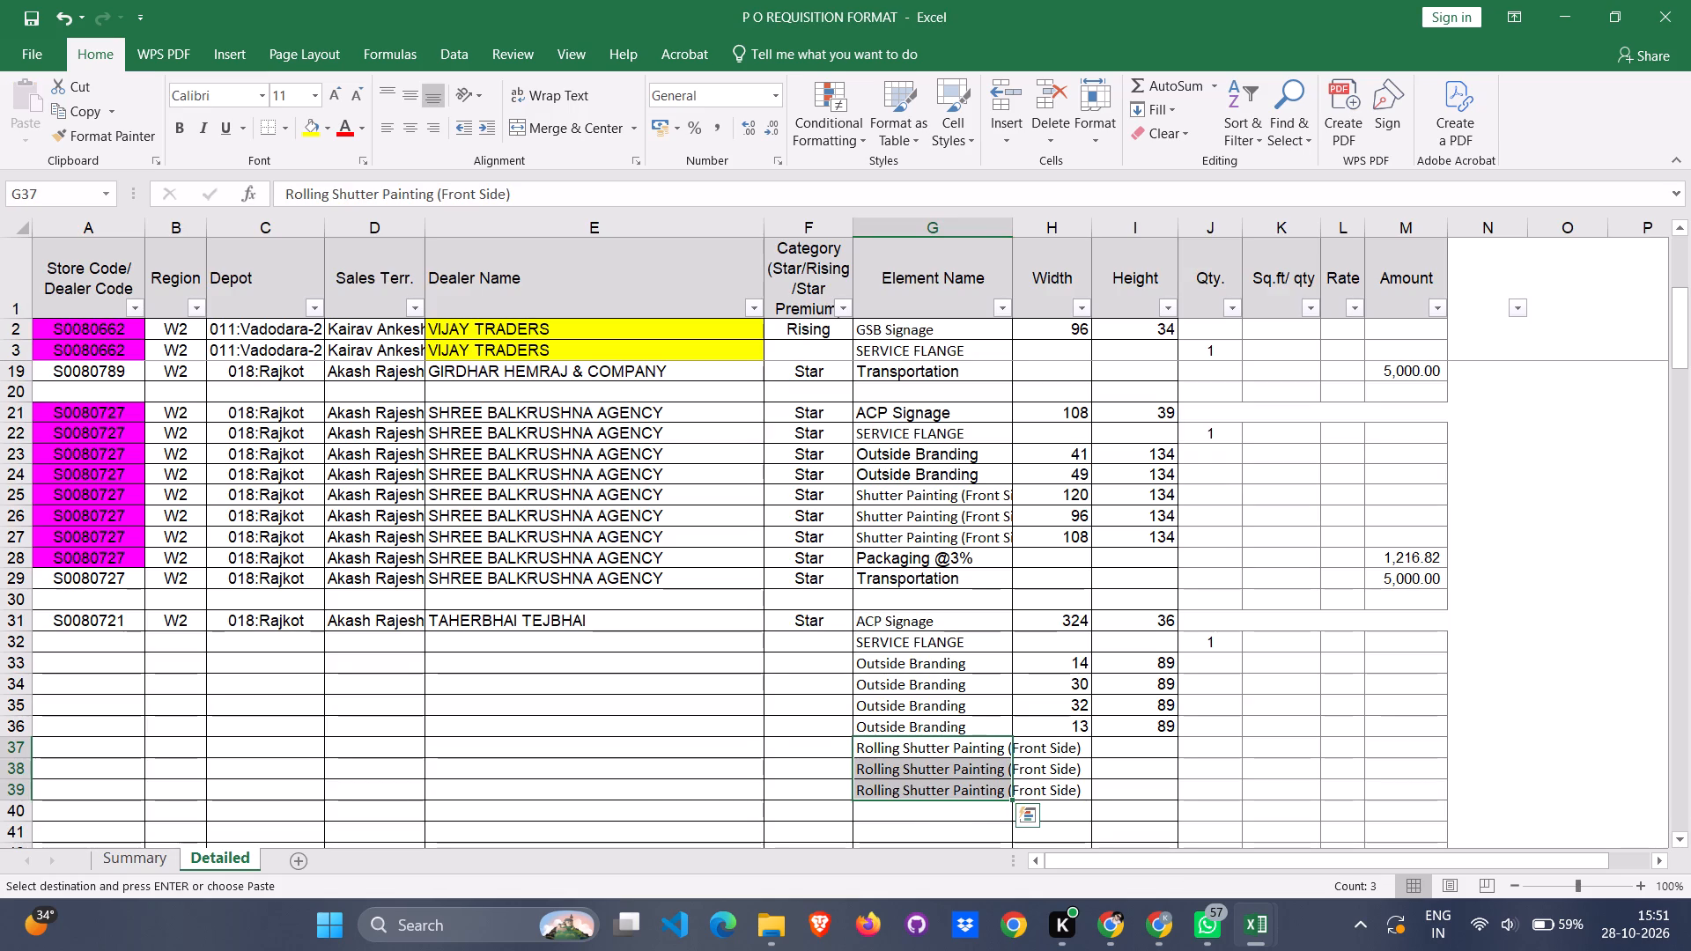
click(1052, 754)
key(ctrl+v)
key(ctrl+s)
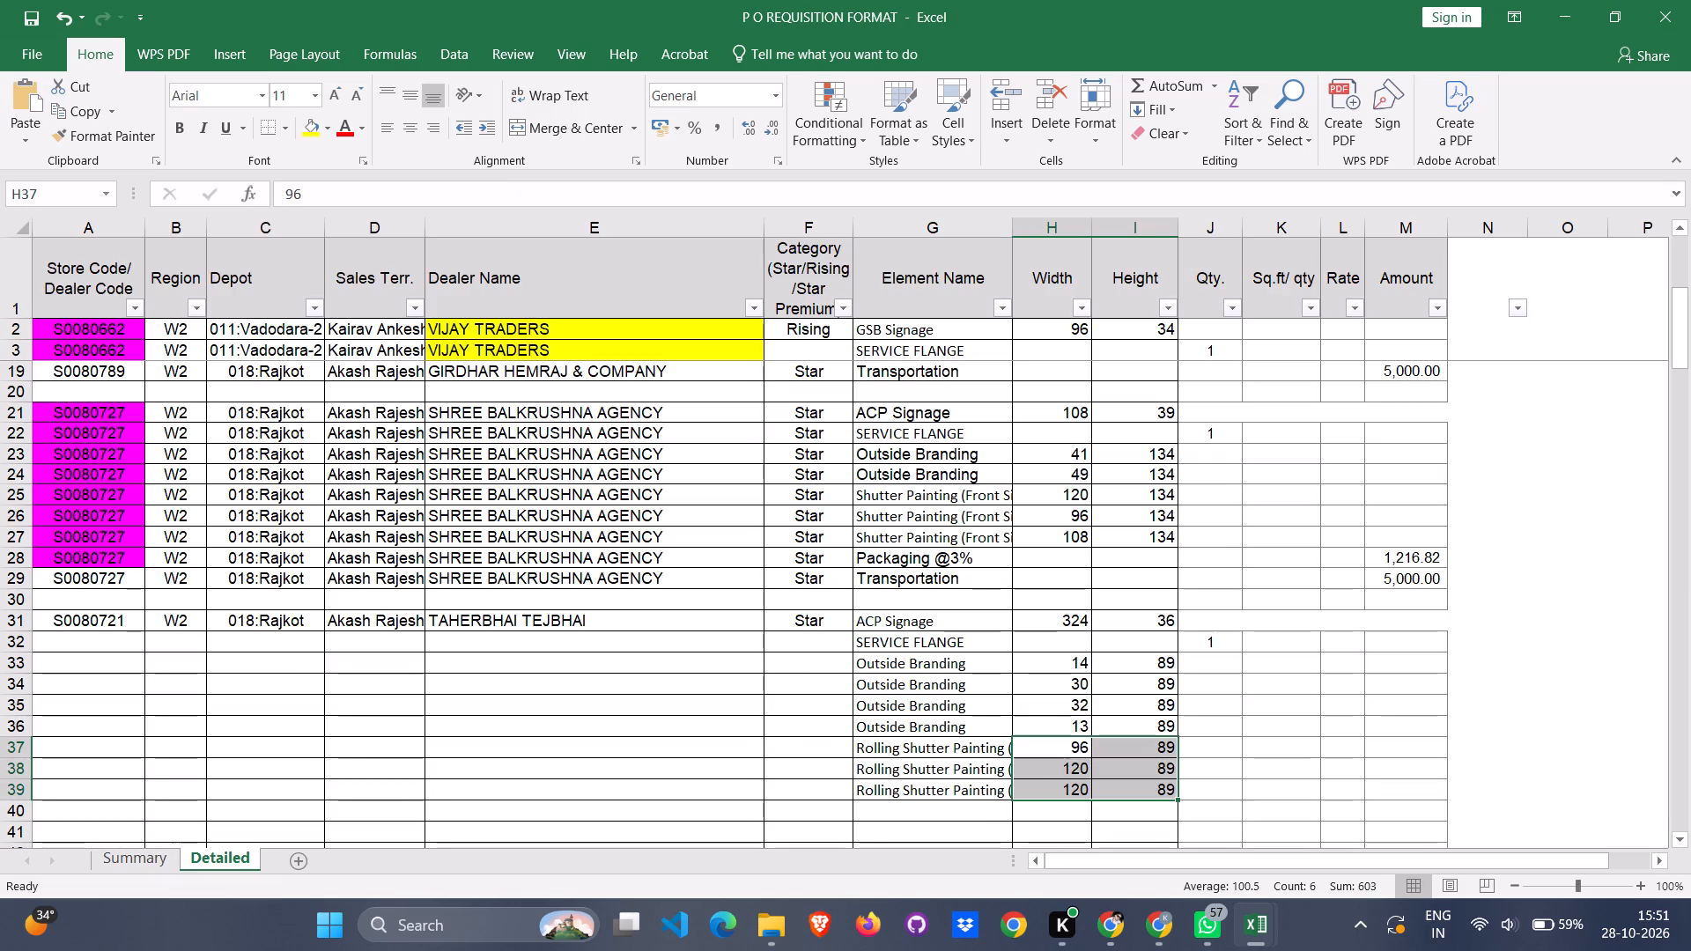
Copy the Packaging @3% and Transportation elements from G28:G29 into G40:G41 of the Detailed sheet and save the requisition workbook.
key(alt+Tab)
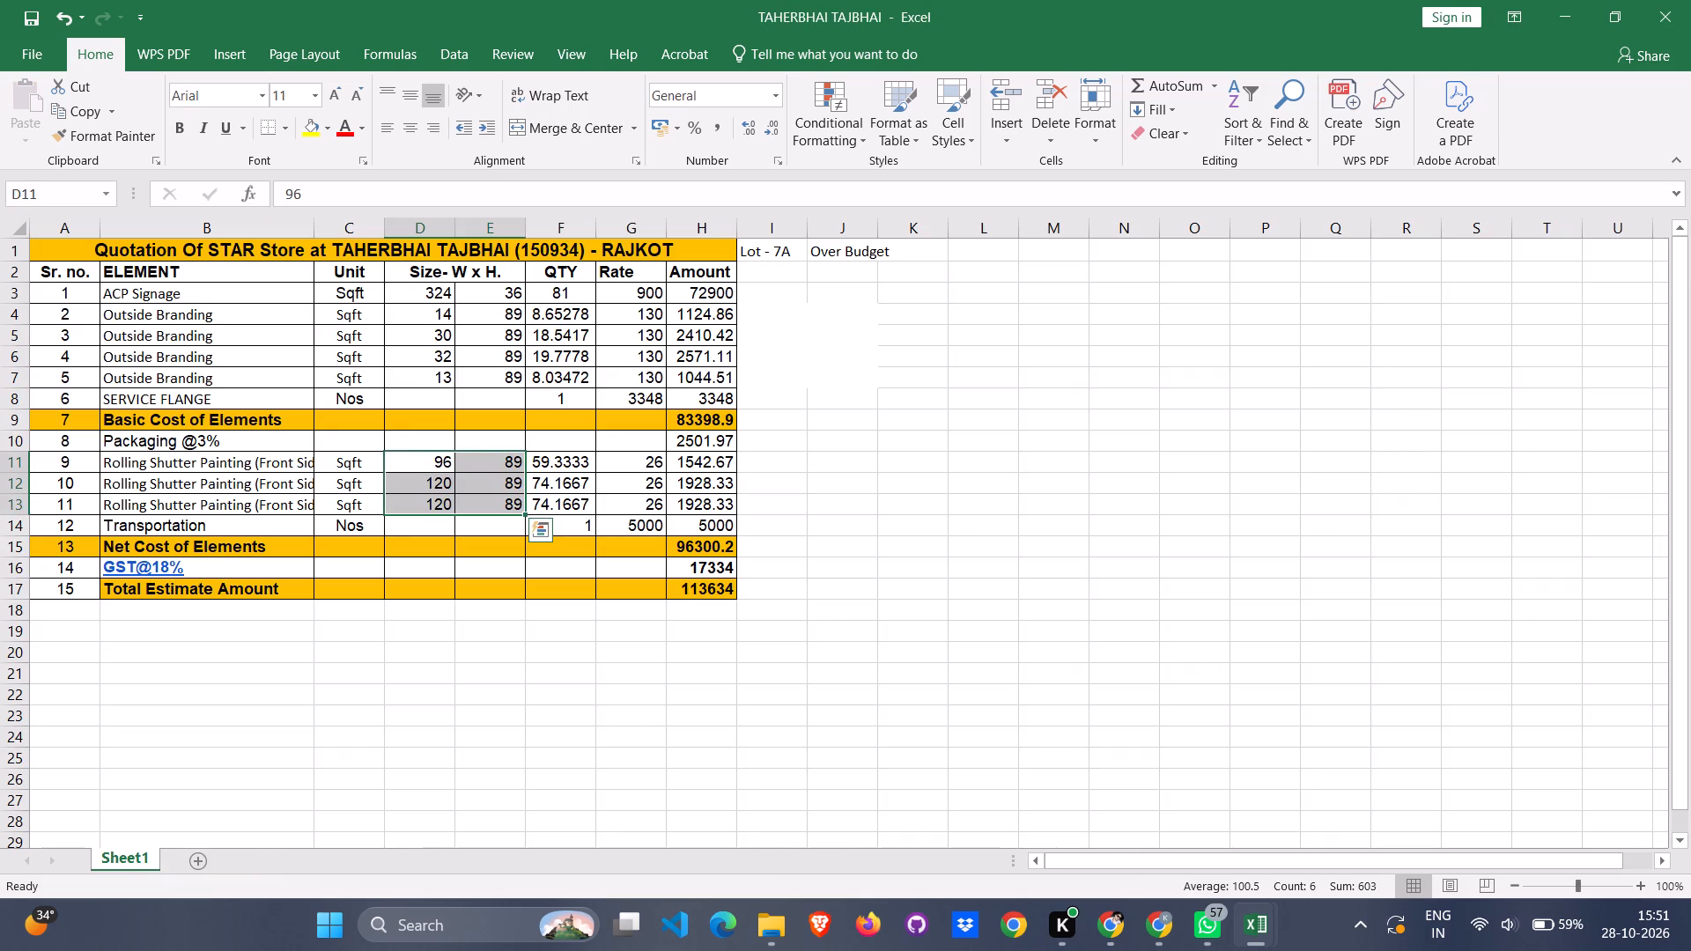
key(alt+Tab)
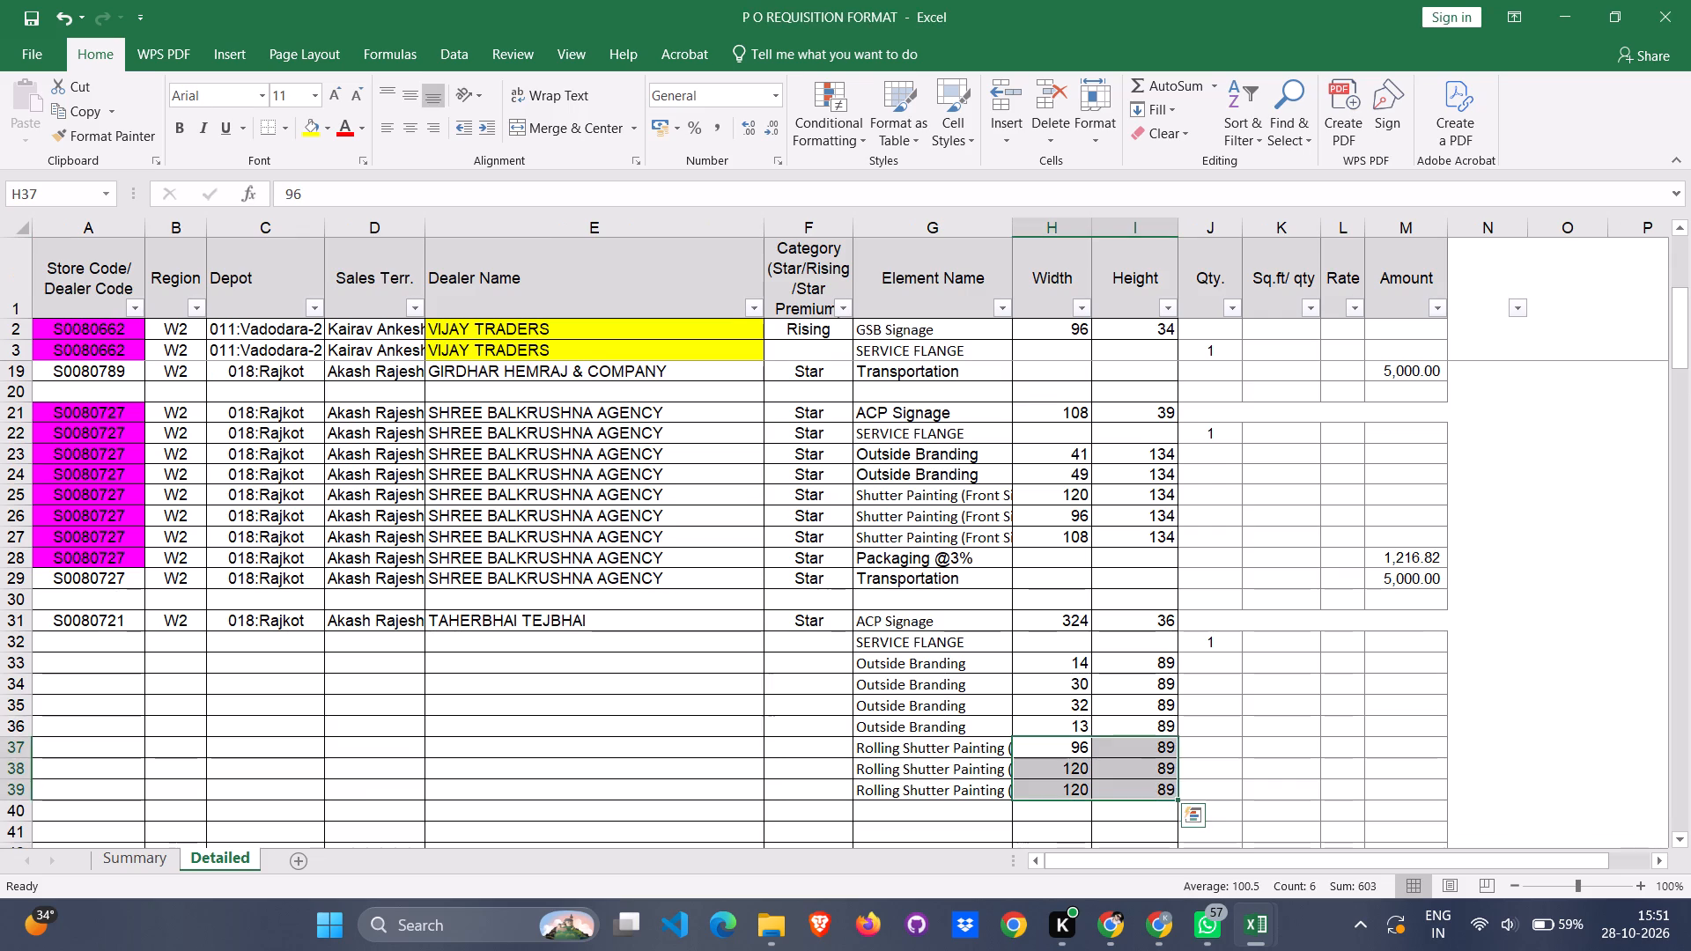
scroll(1057, 689, down, 5)
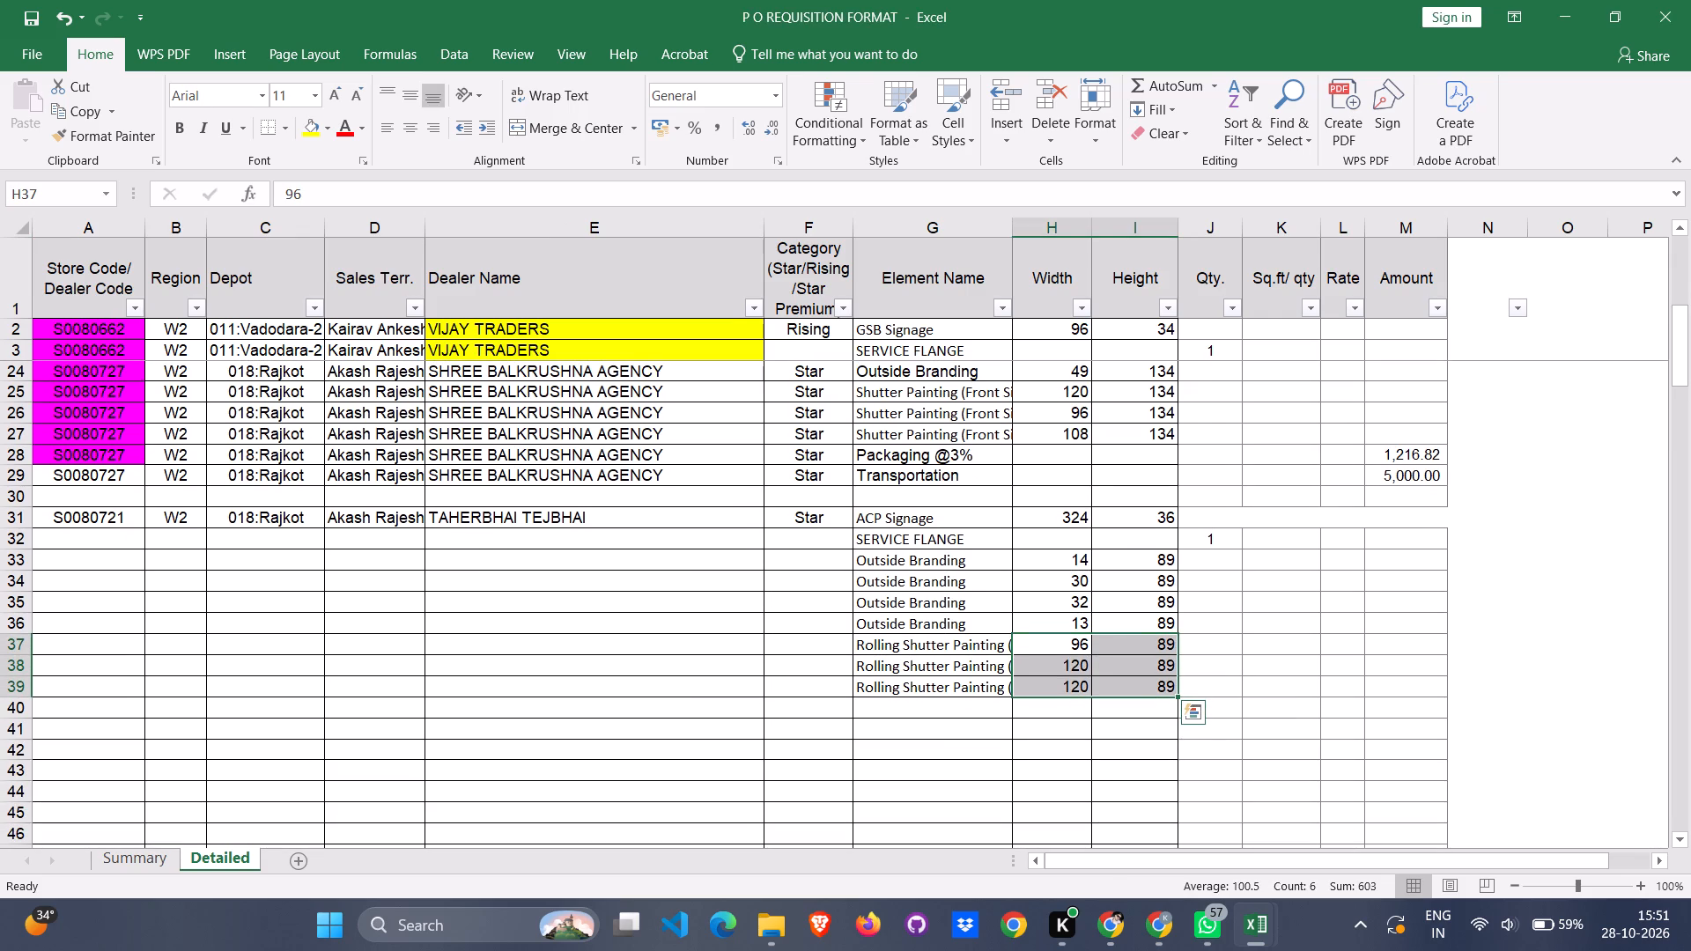
click(909, 456)
key(shift+Down)
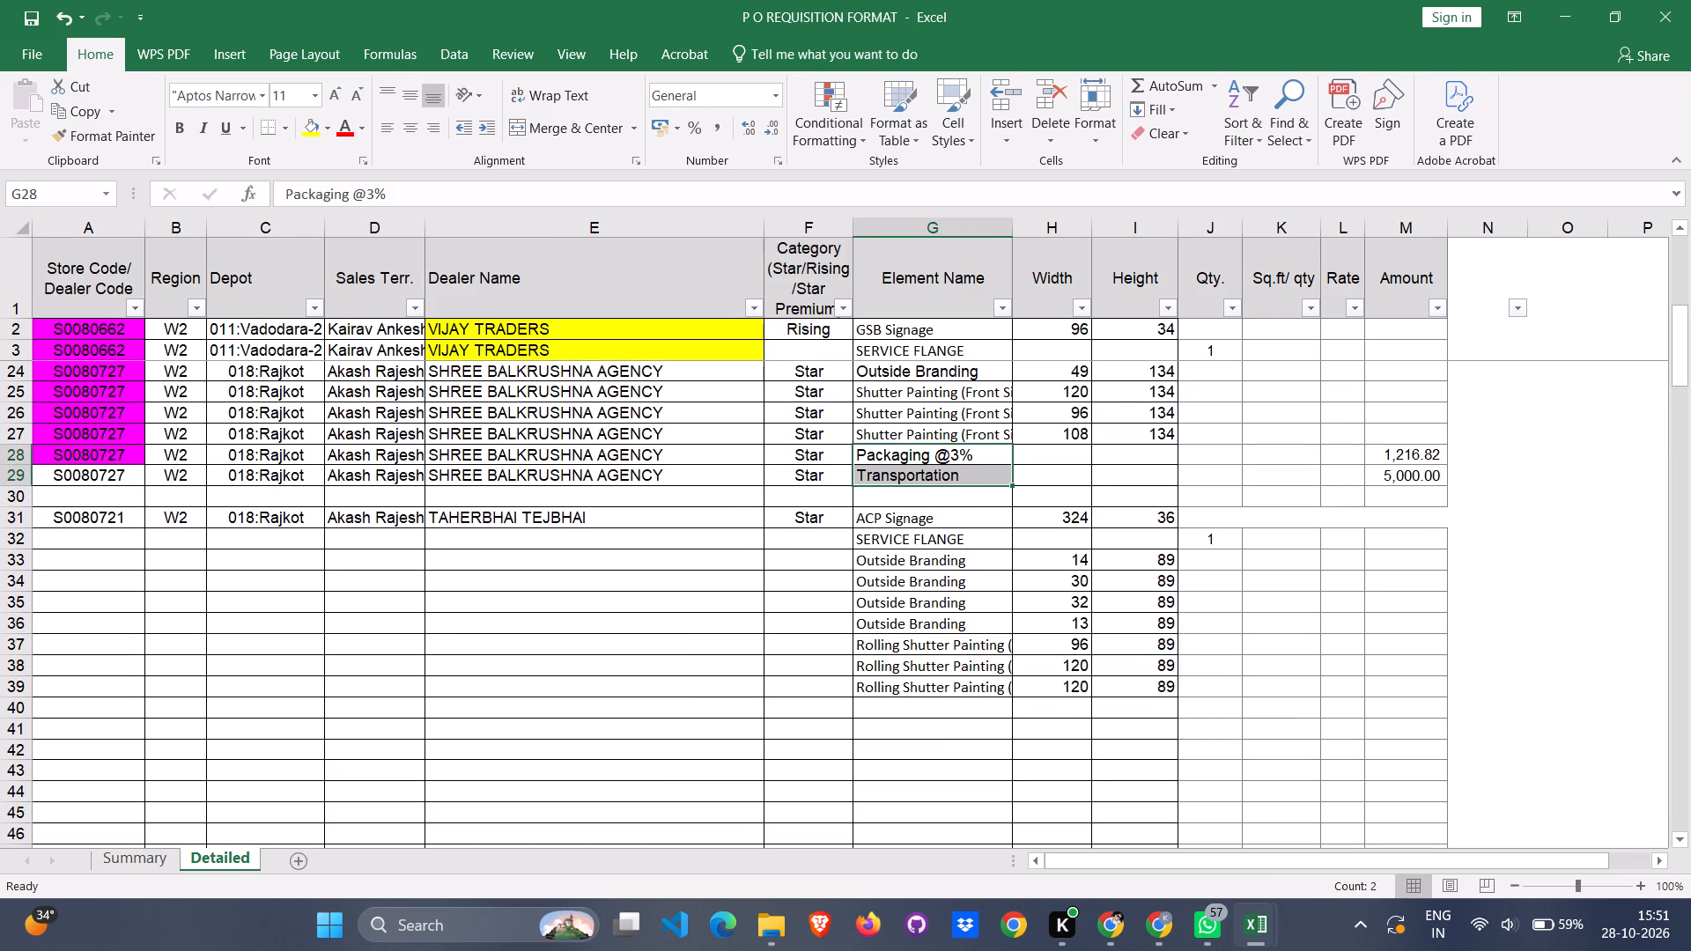
key(ctrl+c)
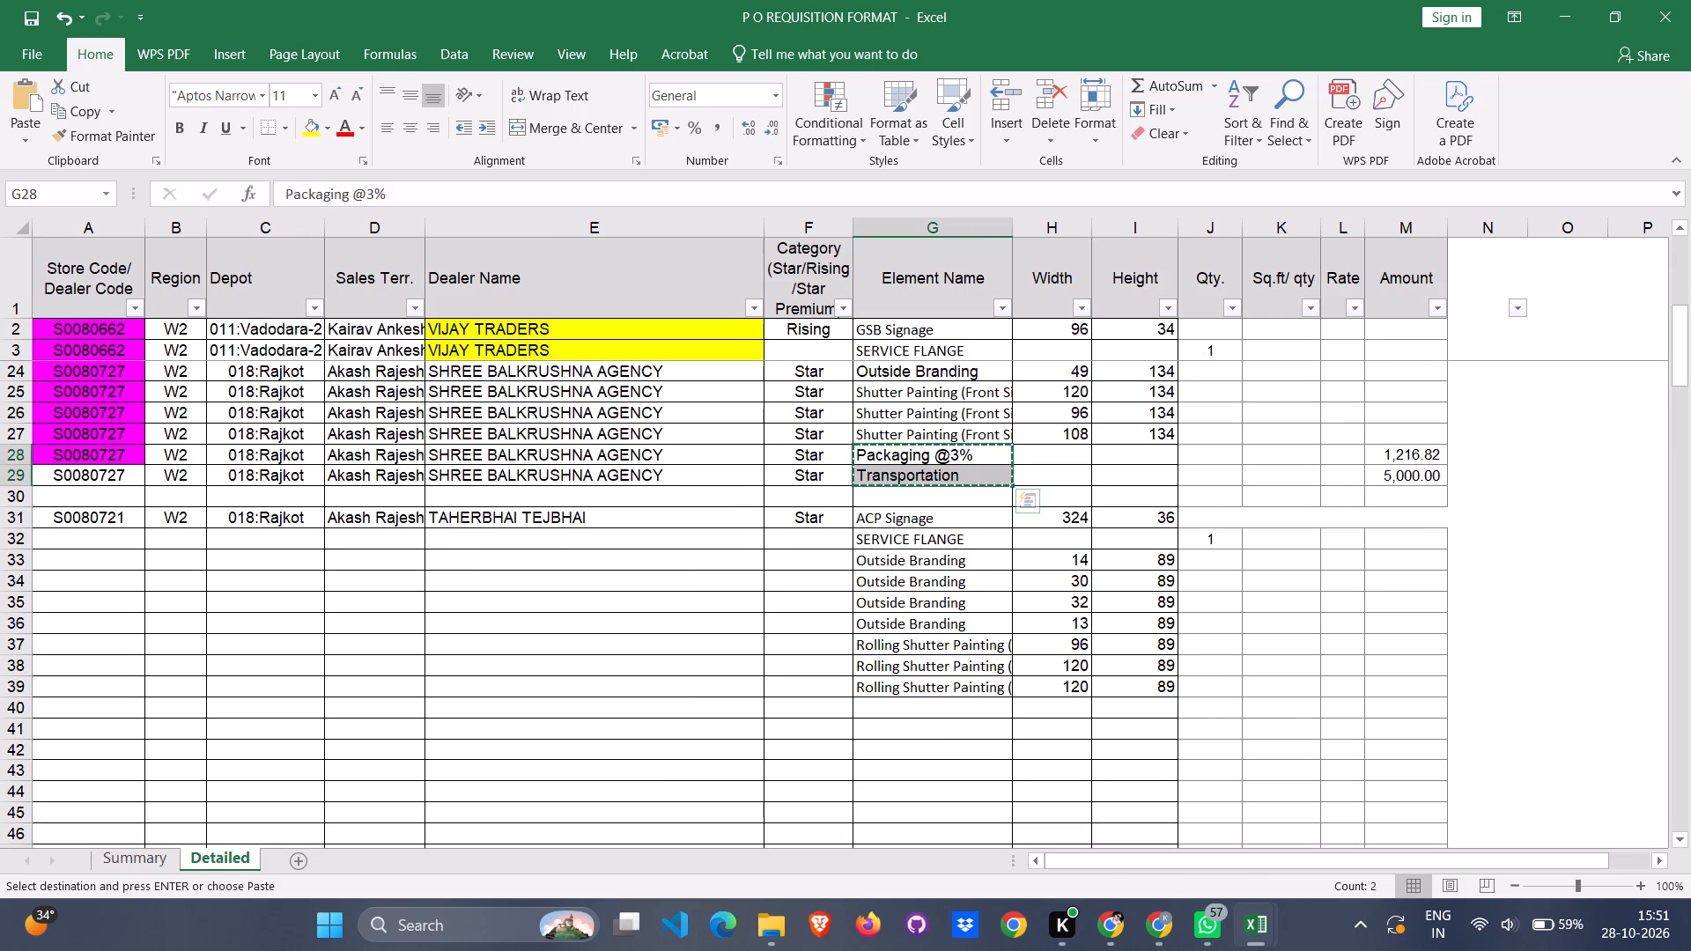
click(930, 710)
key(ctrl+v)
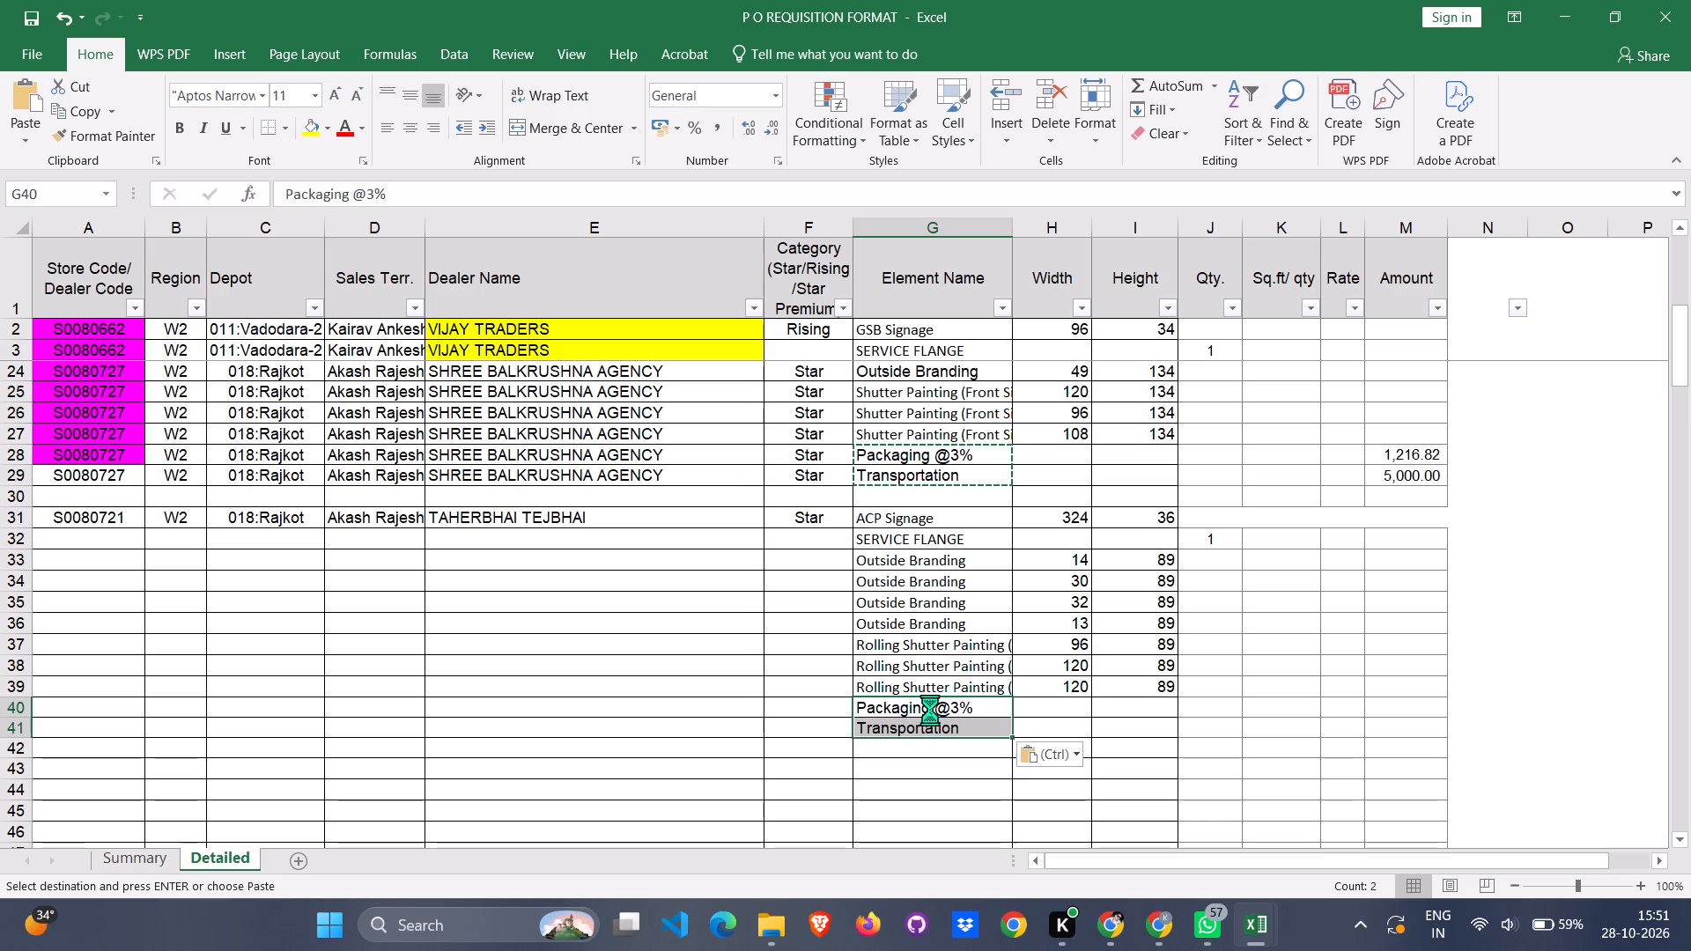
key(ctrl+s)
Enter the Packaging @3% amount 2501.97 from the quotation in M40 and save the requisition workbook.
key(alt+Tab)
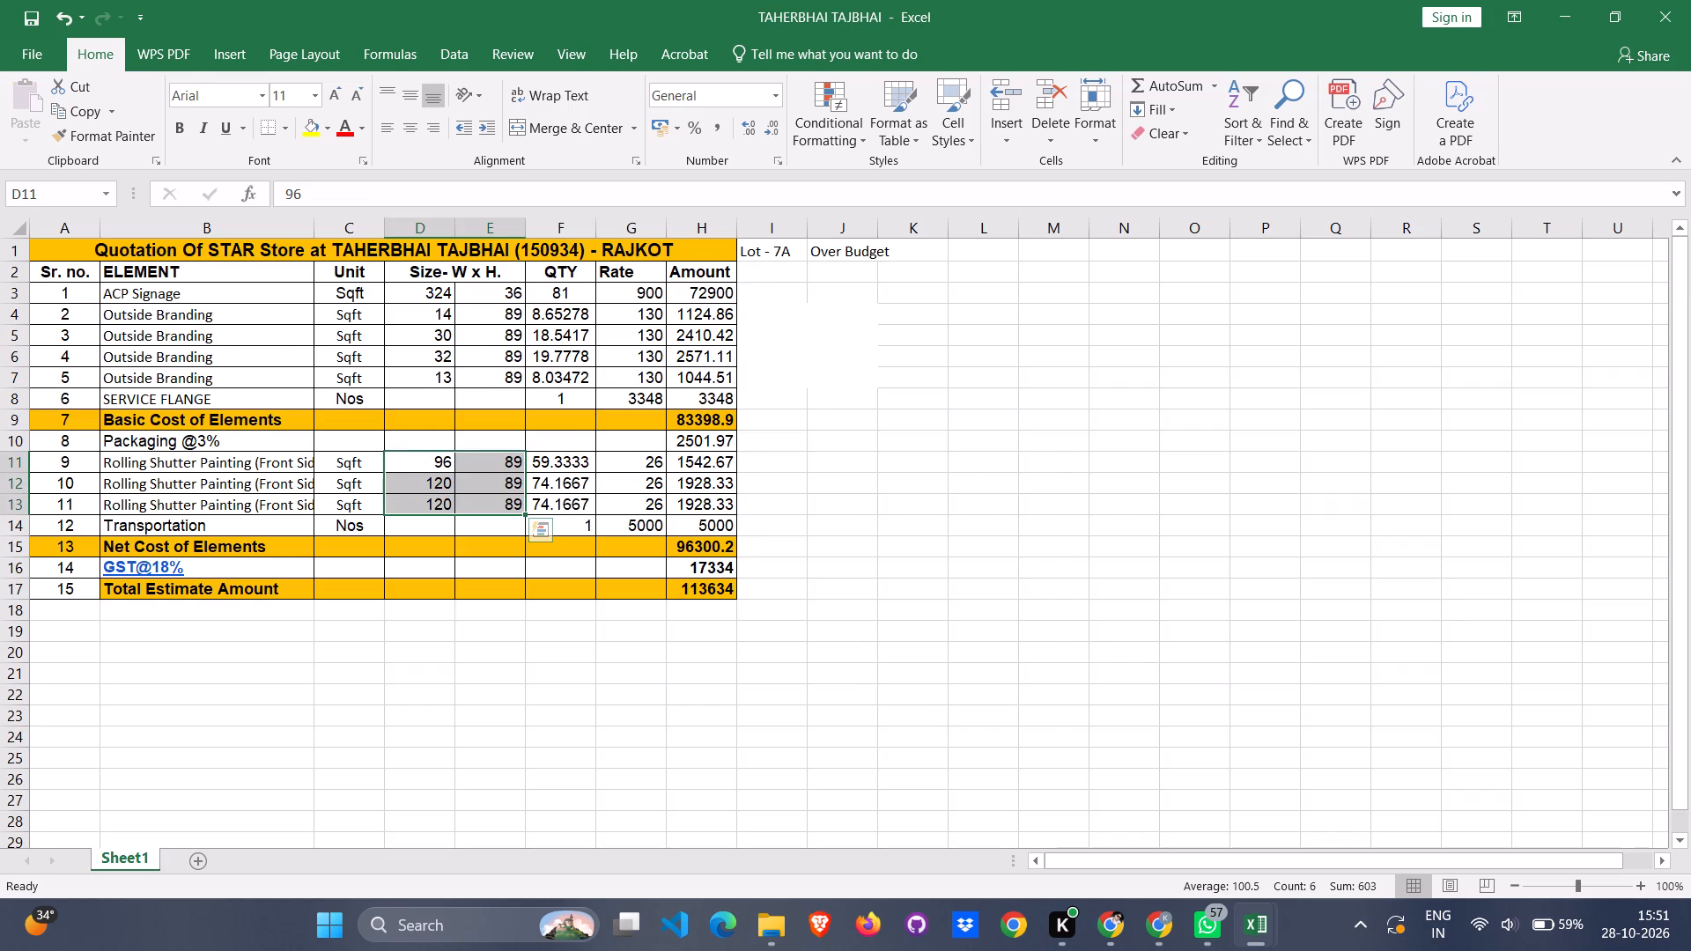
key(alt+Tab)
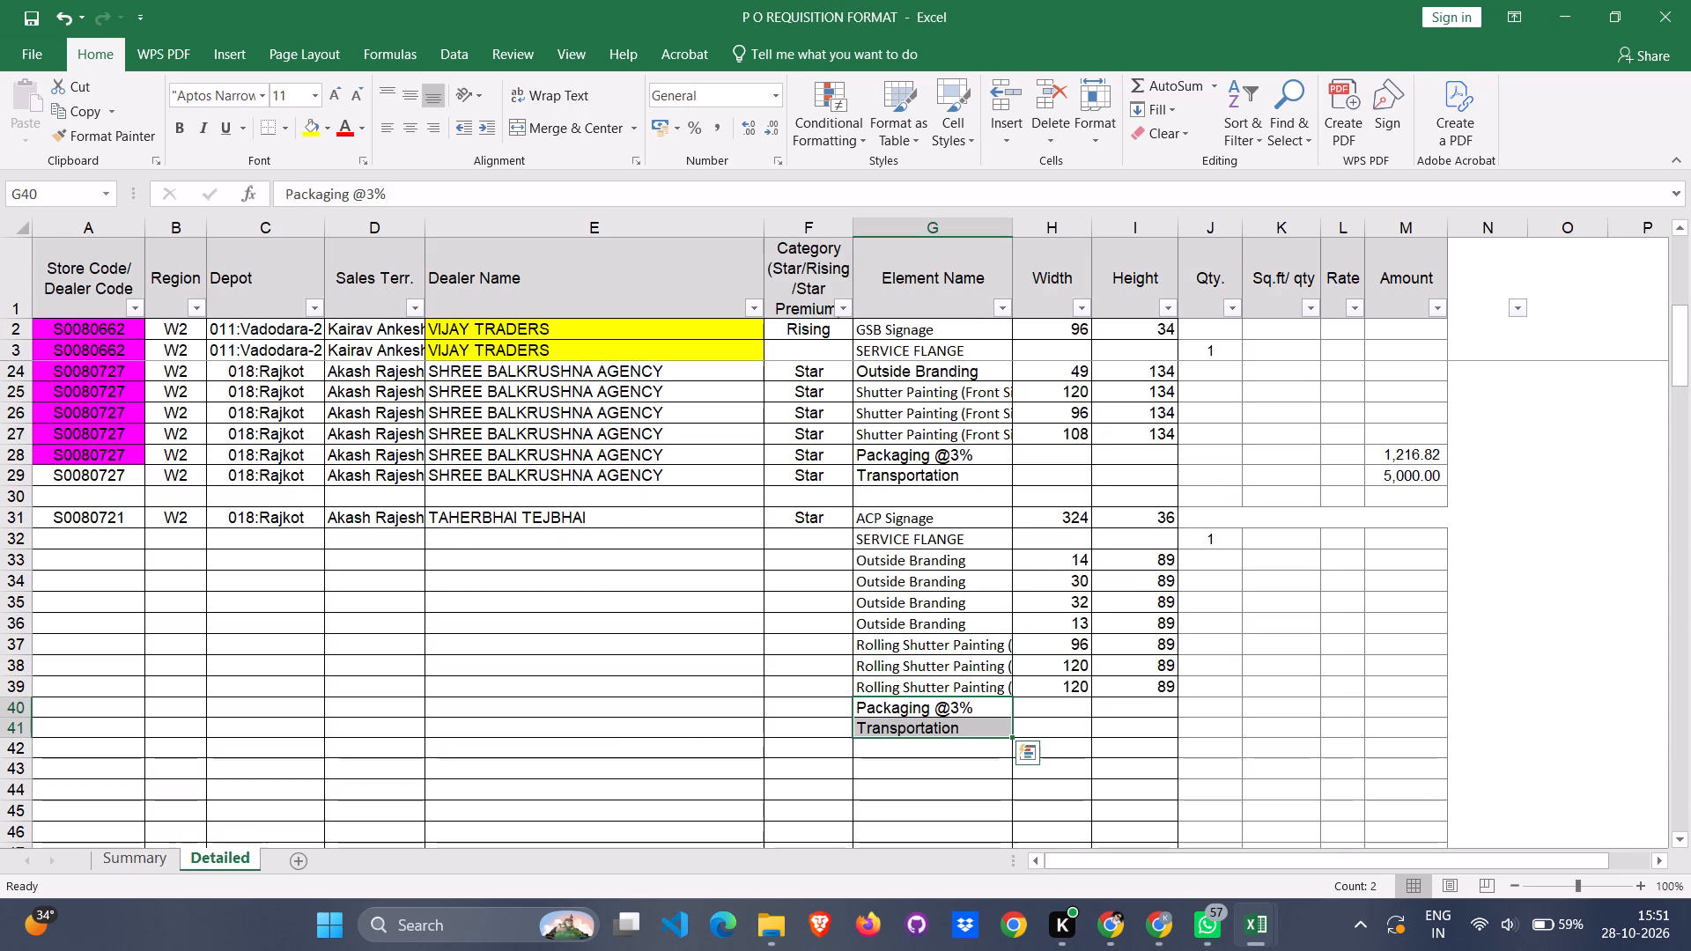
click(1012, 708)
click(1037, 708)
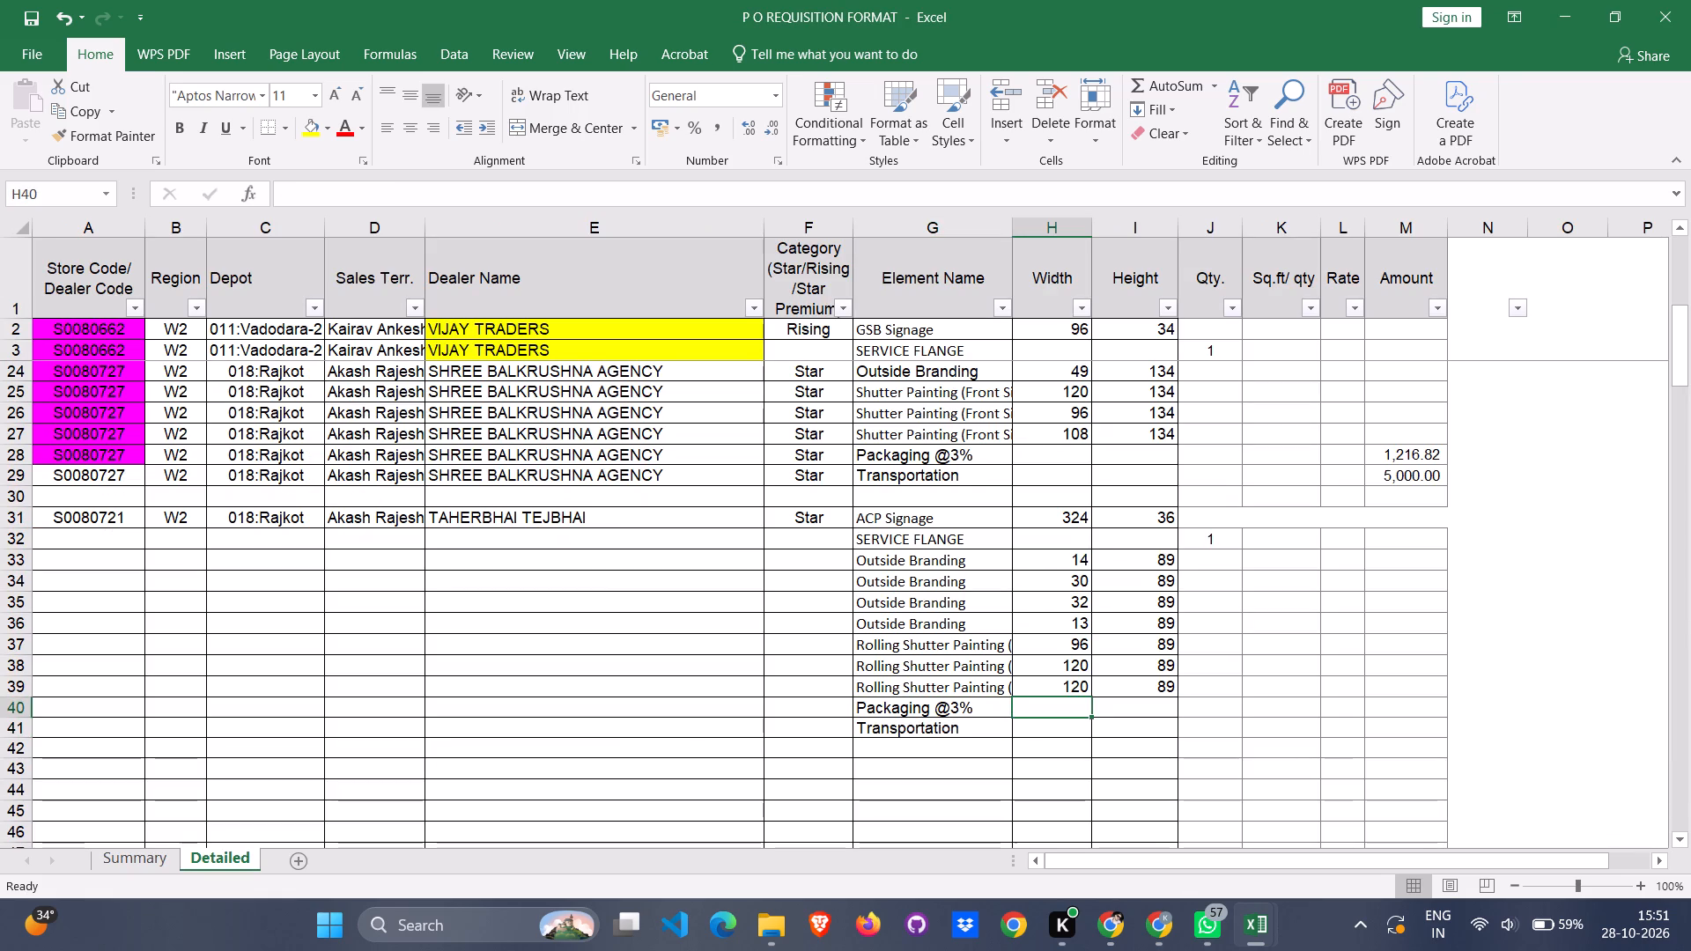
key(Right)
key(Right)
key(Right)
key(Right)
key(Right)
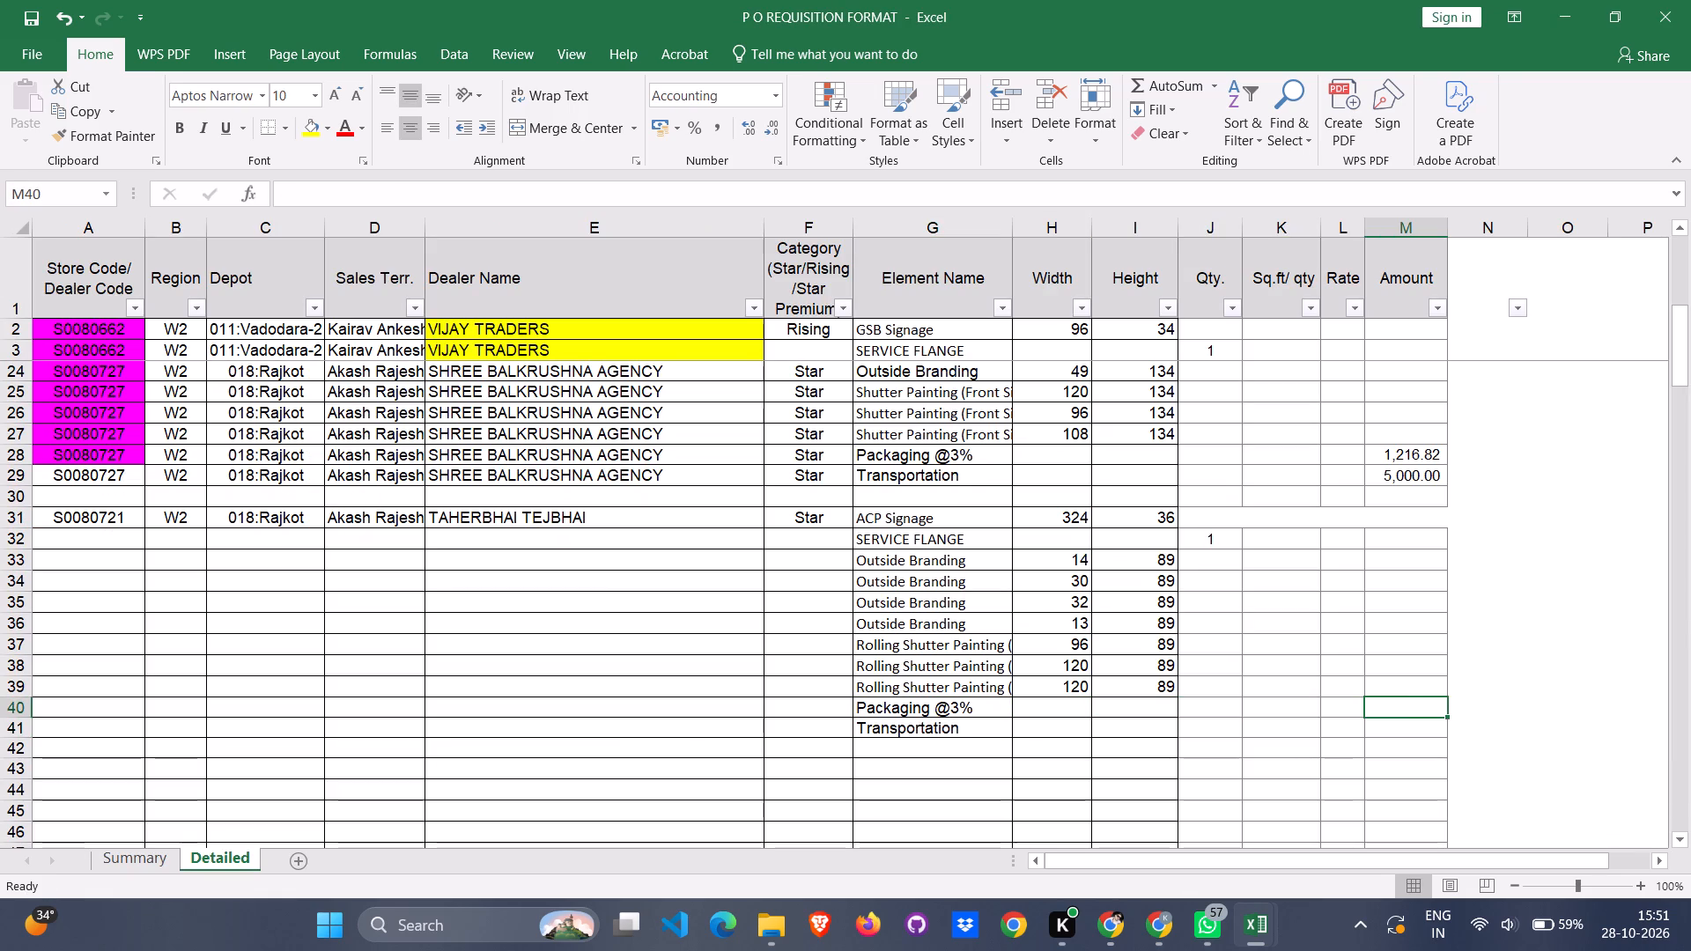
text(2501.97)
key(ctrl+s)
Enter the Transportation amount 5000 from the quotation in M41 and save the requisition workbook.
key(alt+Tab)
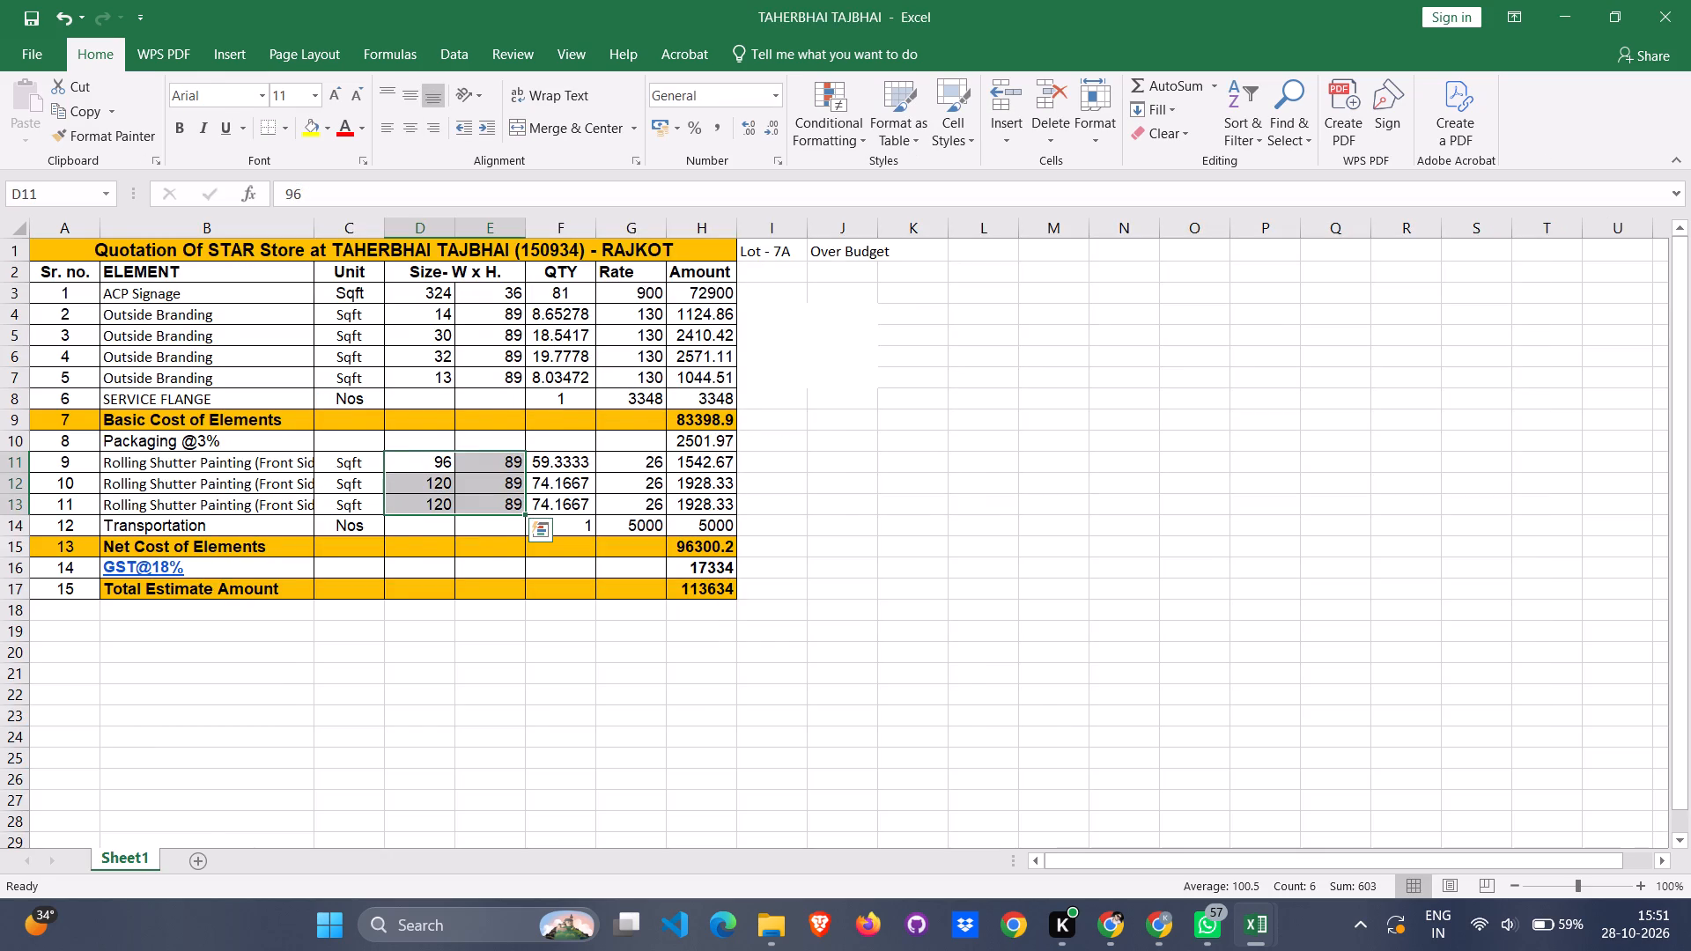
key(alt+Tab)
click(1401, 726)
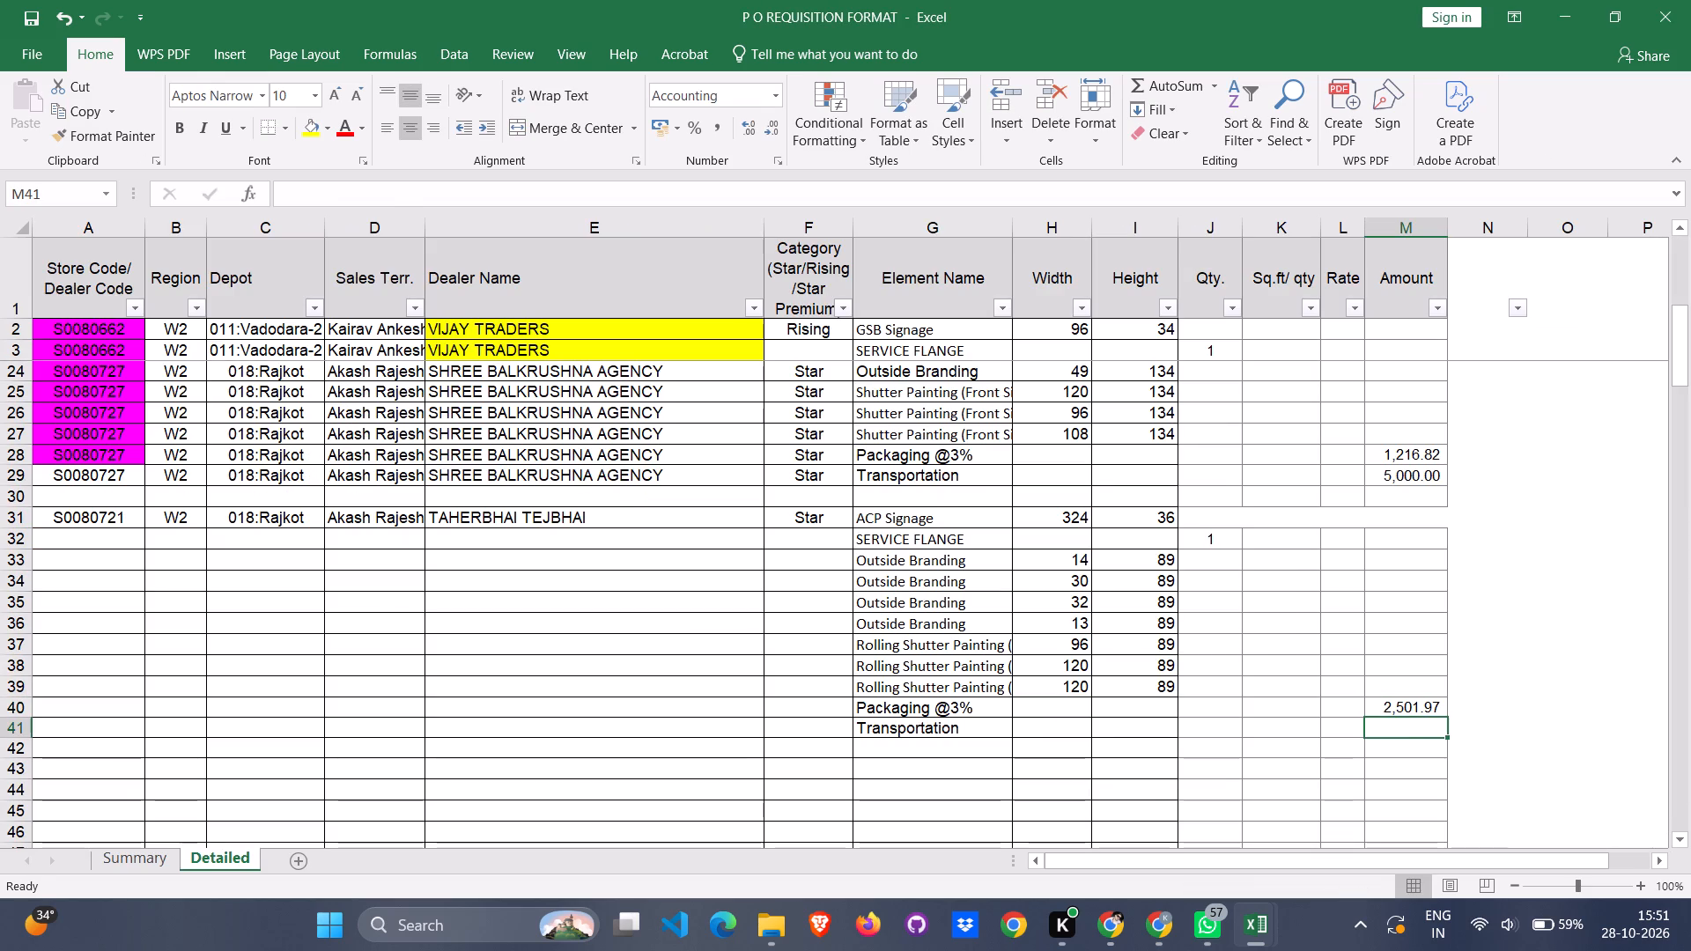
text(5000)
key(ctrl+s)
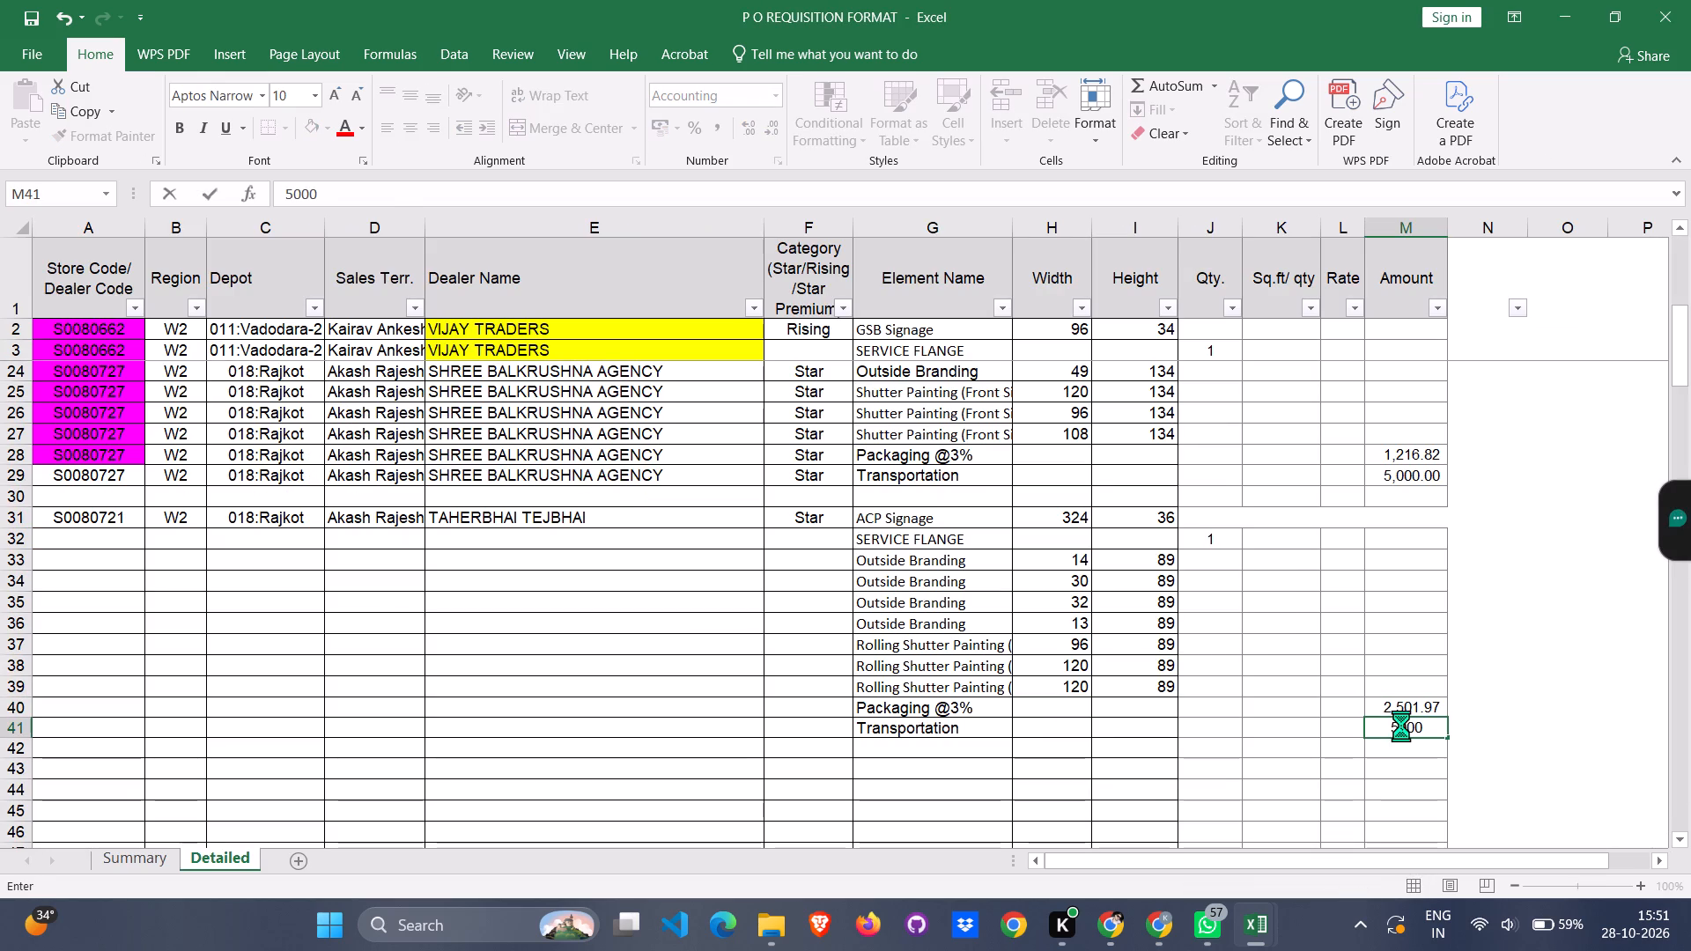
Copy the S0080721 dealer details in A31:F31 down through row 41 and save the requisition workbook.
click(105, 520)
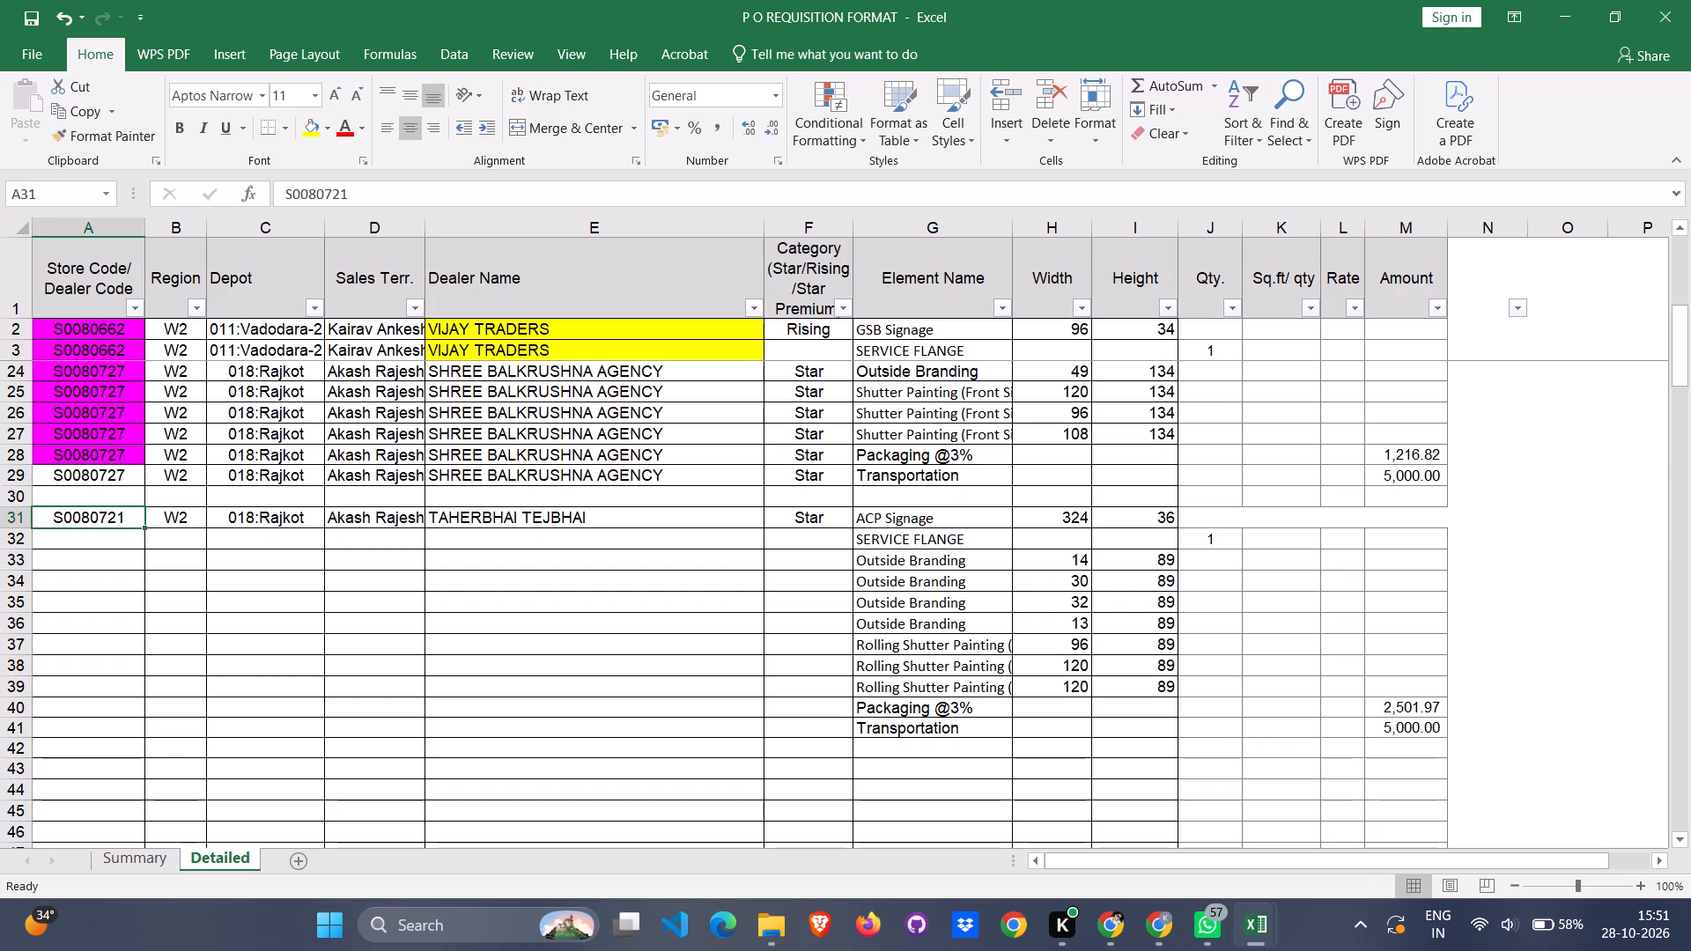
key(shift+Right)
key(shift+Right)
key(shift+Right)
key(shift+Right)
key(shift+Right)
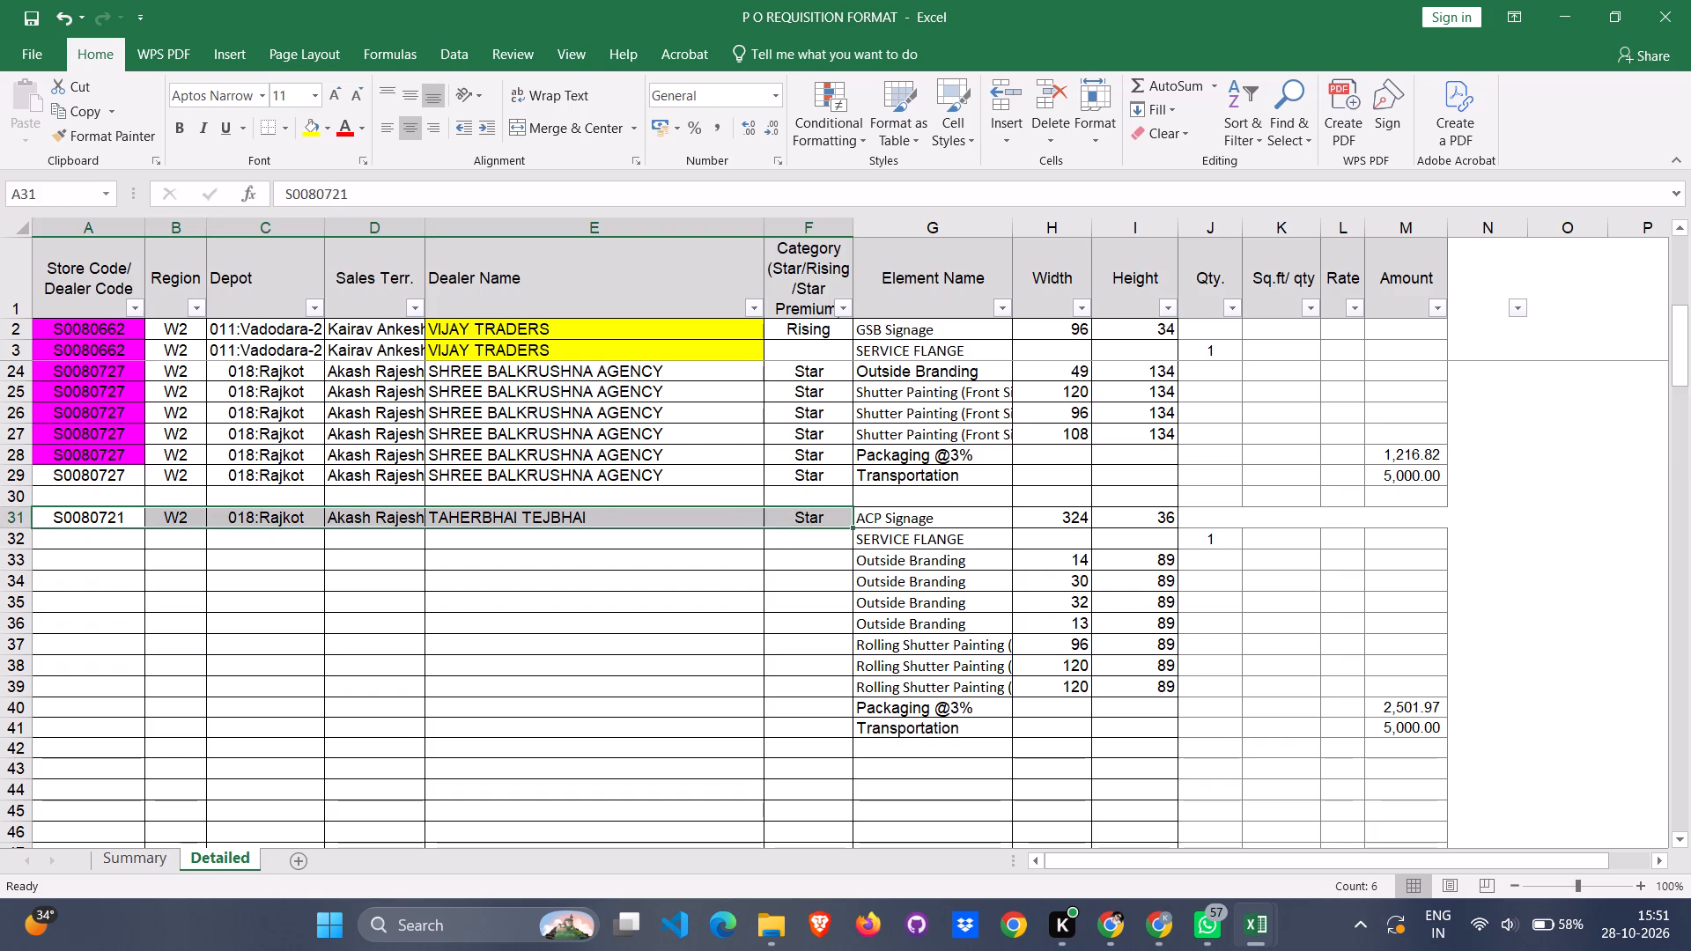
key(ctrl+c)
key(shift+Down)
key(shift+Down)
key(shift+Down)
key(shift+Down)
key(shift+Down)
key(shift+Down)
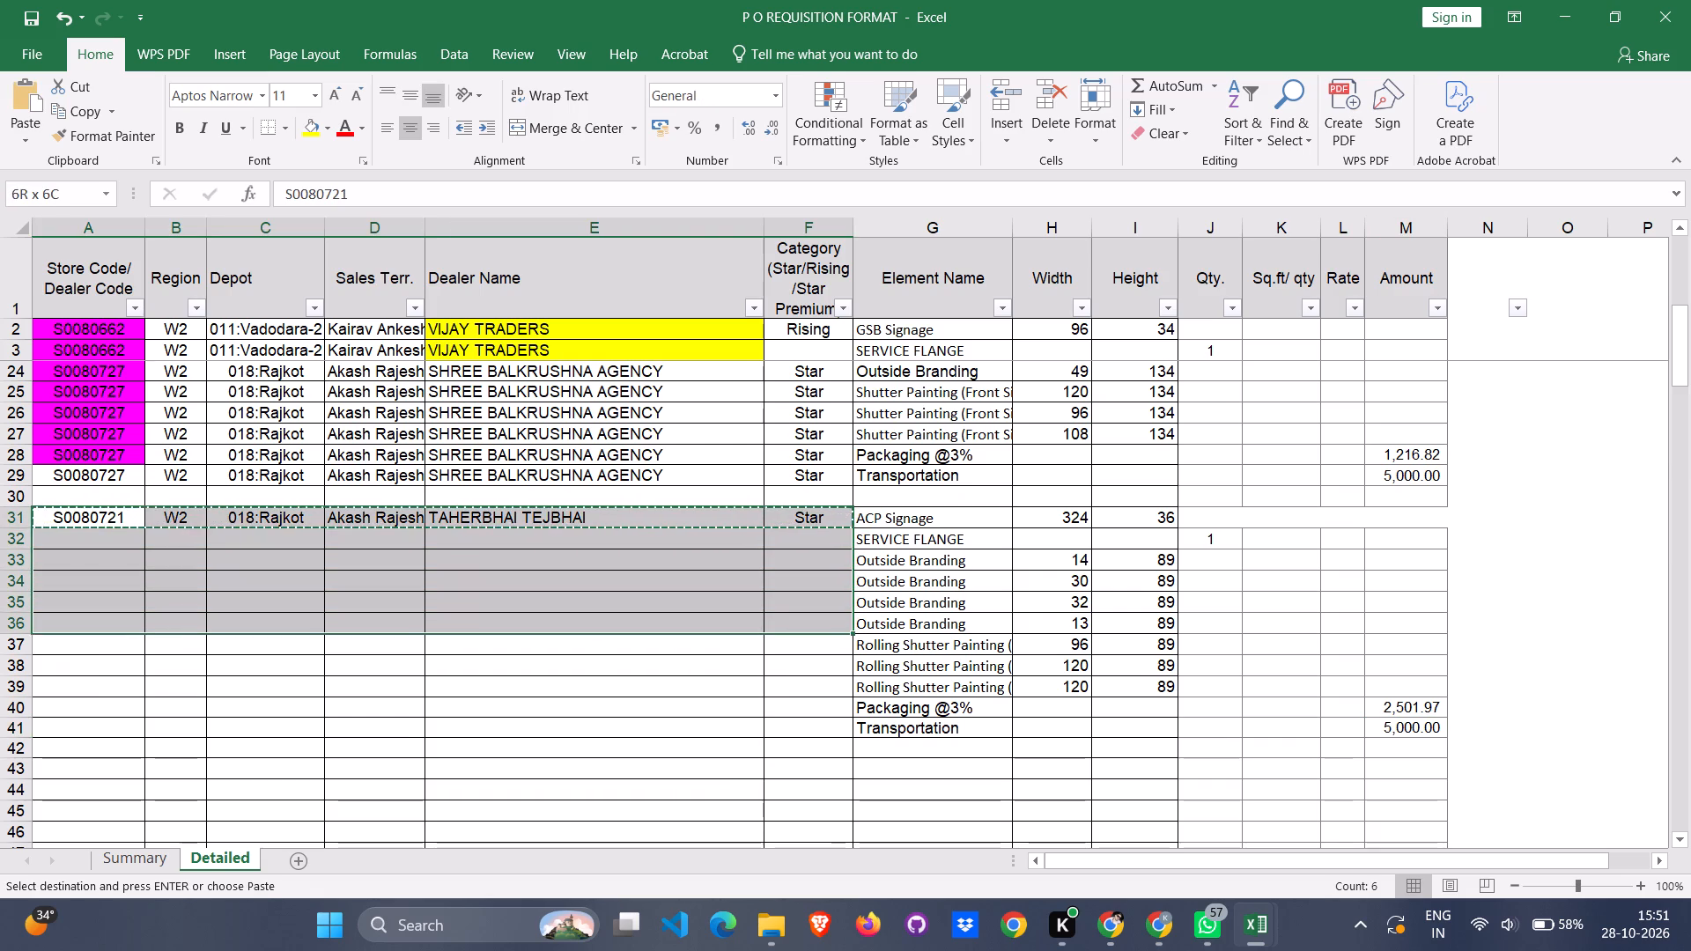
key(shift+Down)
key(shift+Down)
key(shift+Down)
key(shift+Down)
key(ctrl+v)
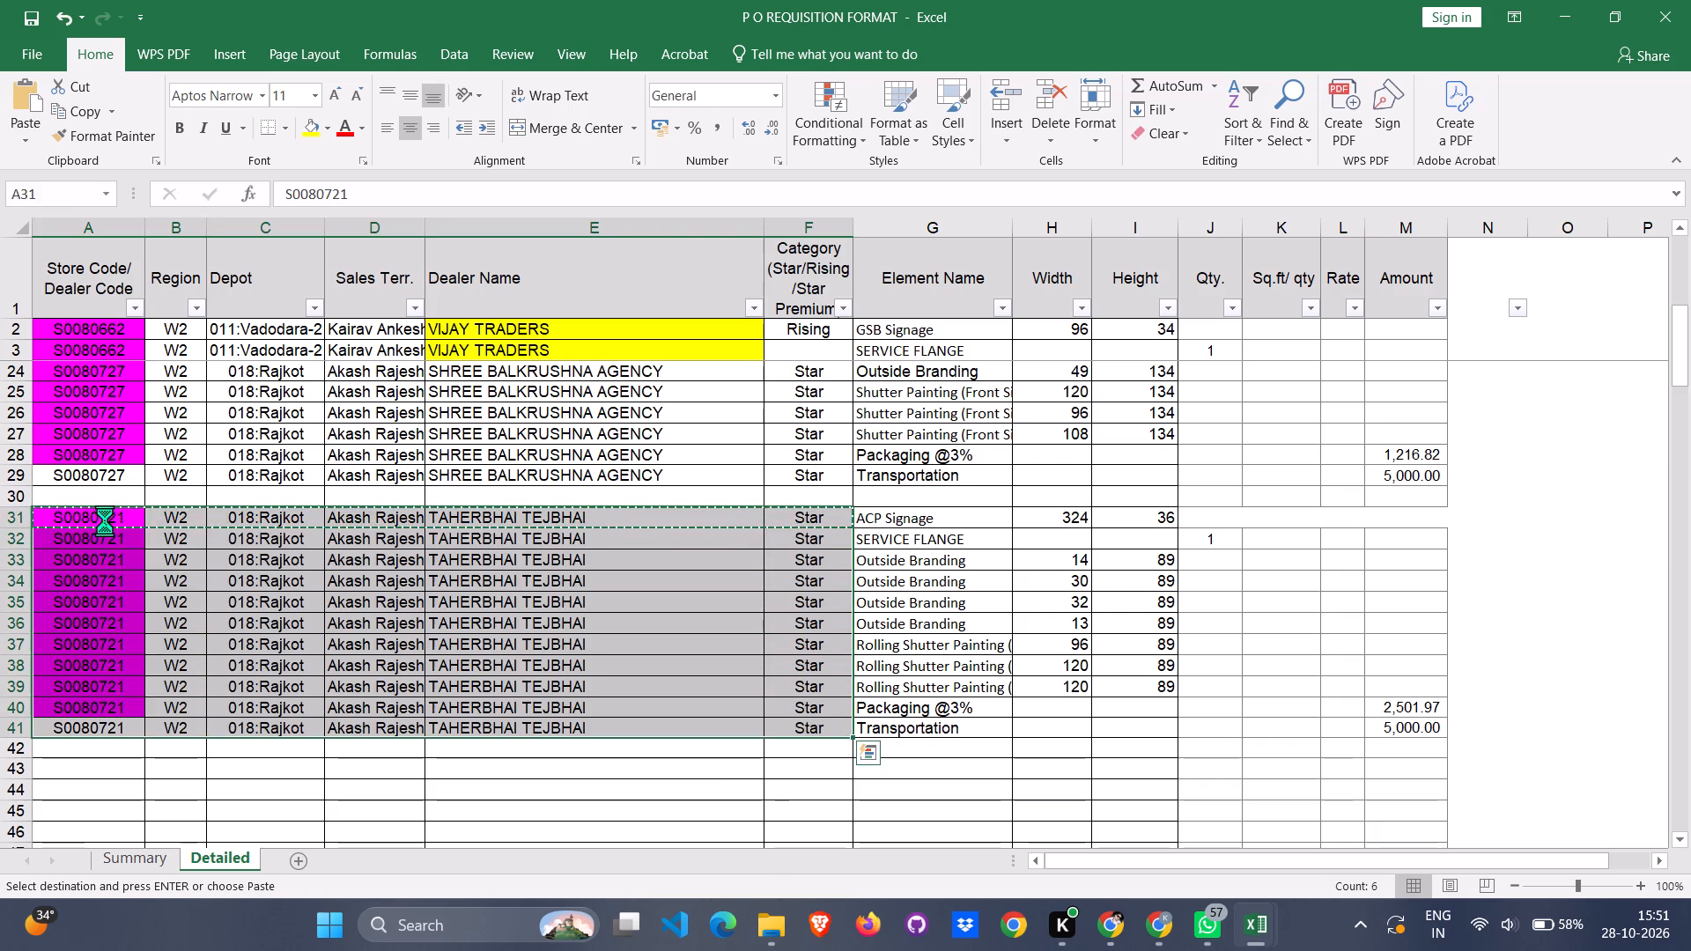
key(ctrl+s)
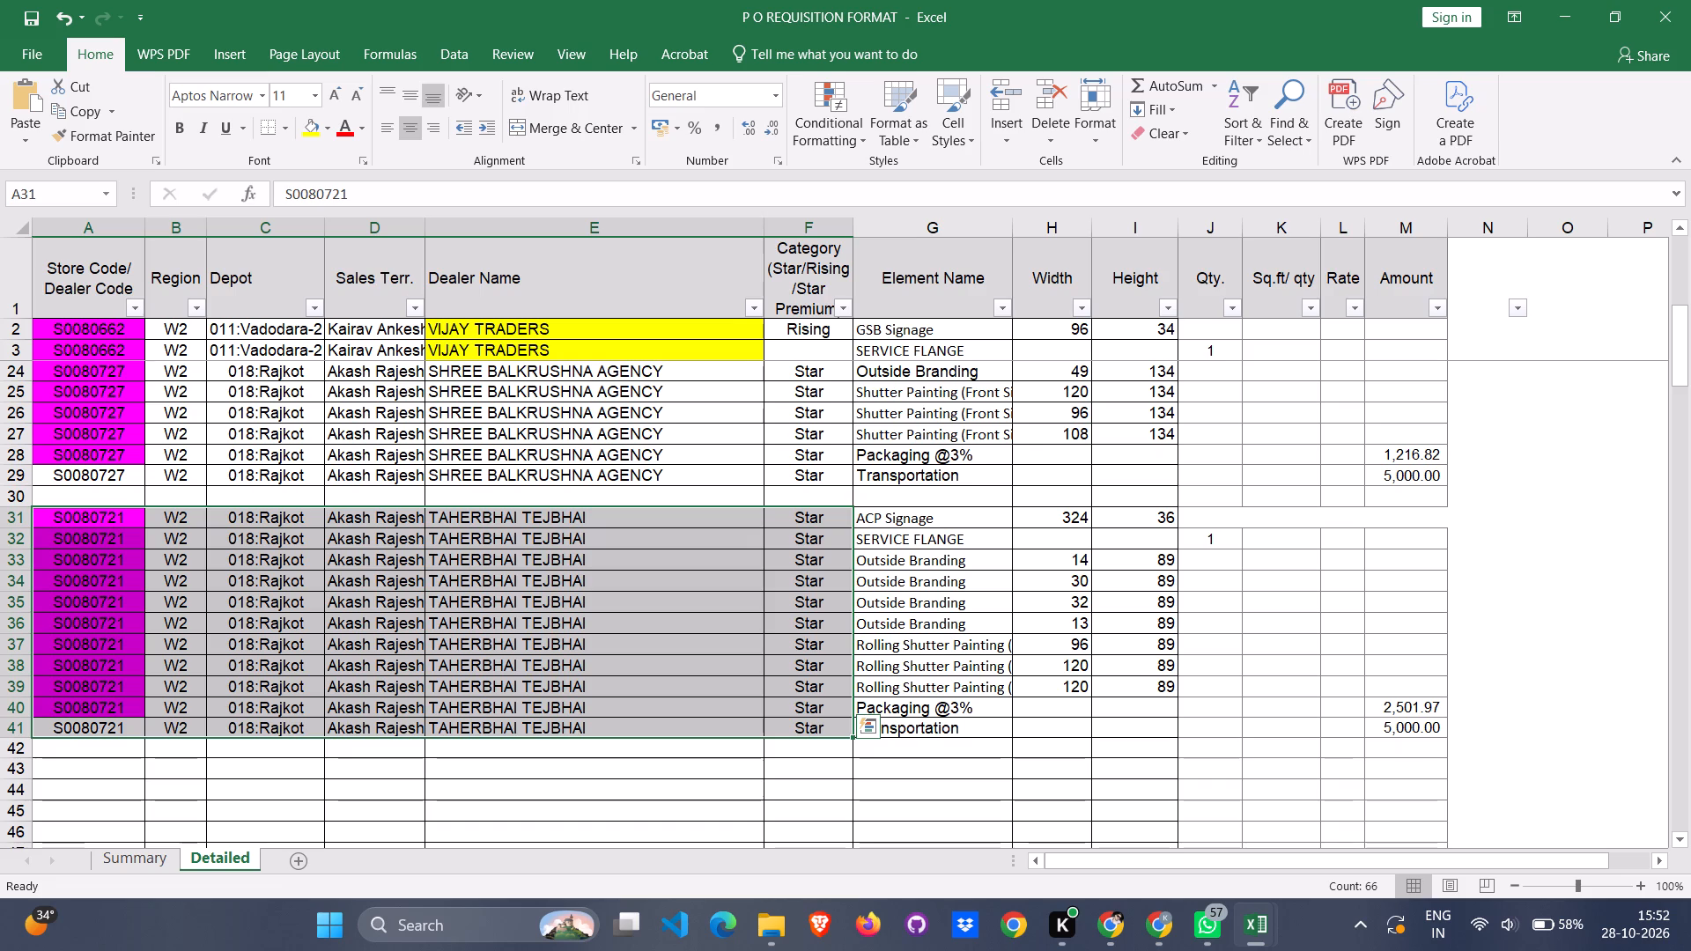
key(ctrl+s)
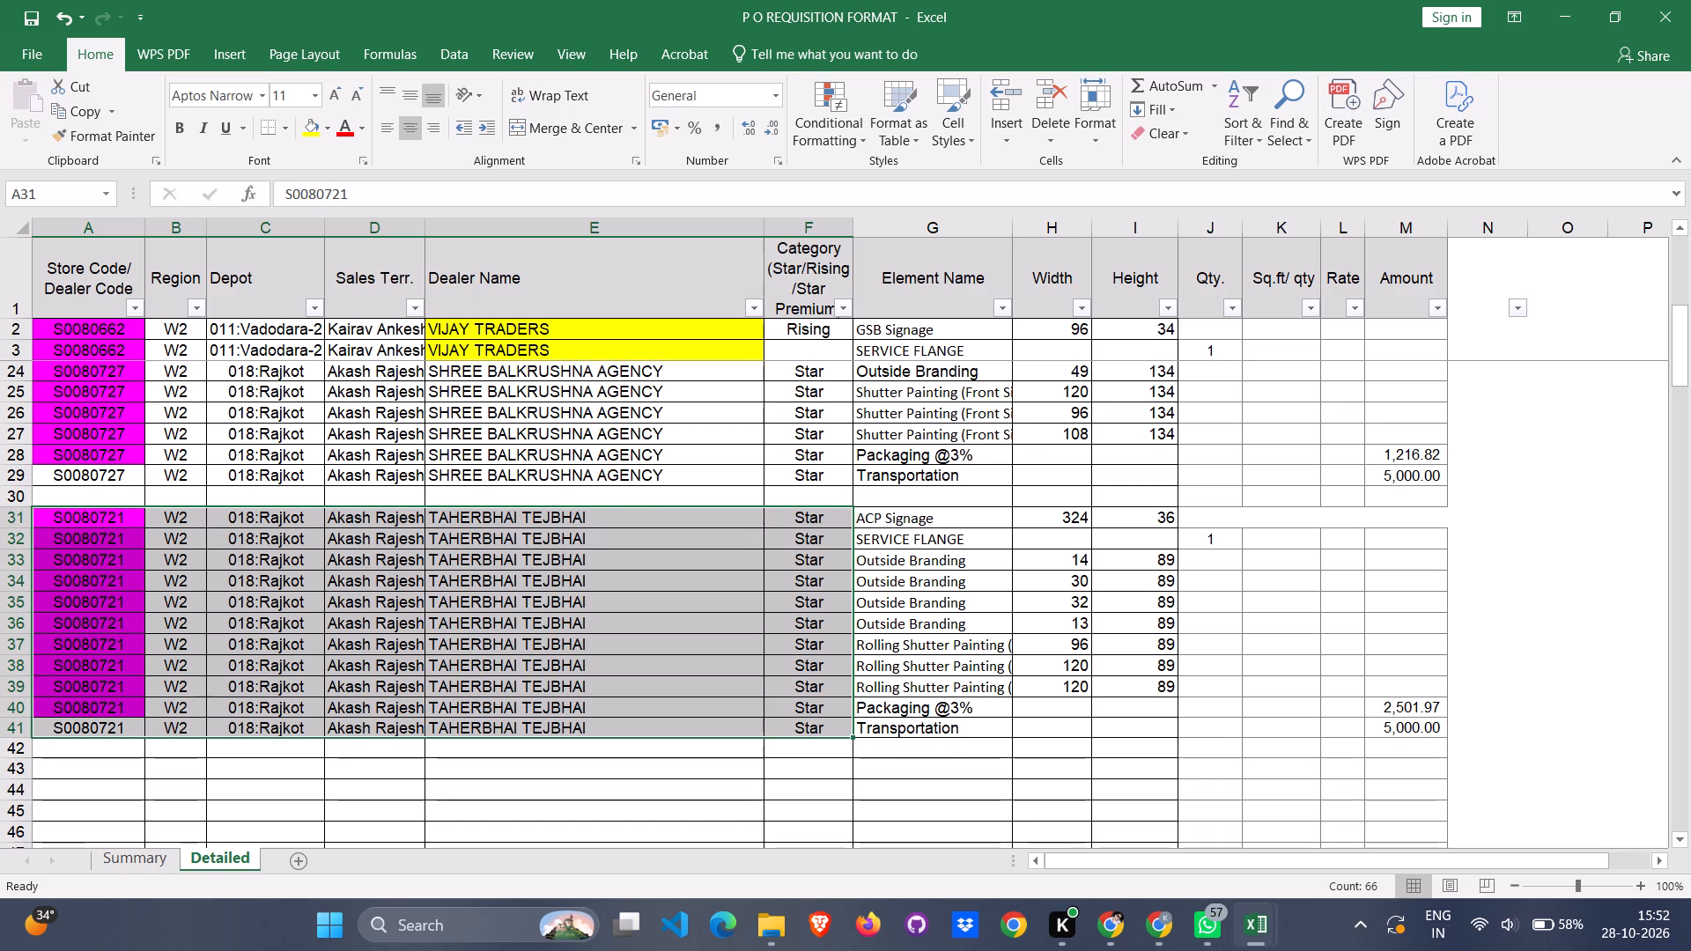
Copy the Nilkanth colours row, S0080790, from row 13 of the Summary sheet into row 43 of the Detailed sheet.
scroll(300, 577, down, 9)
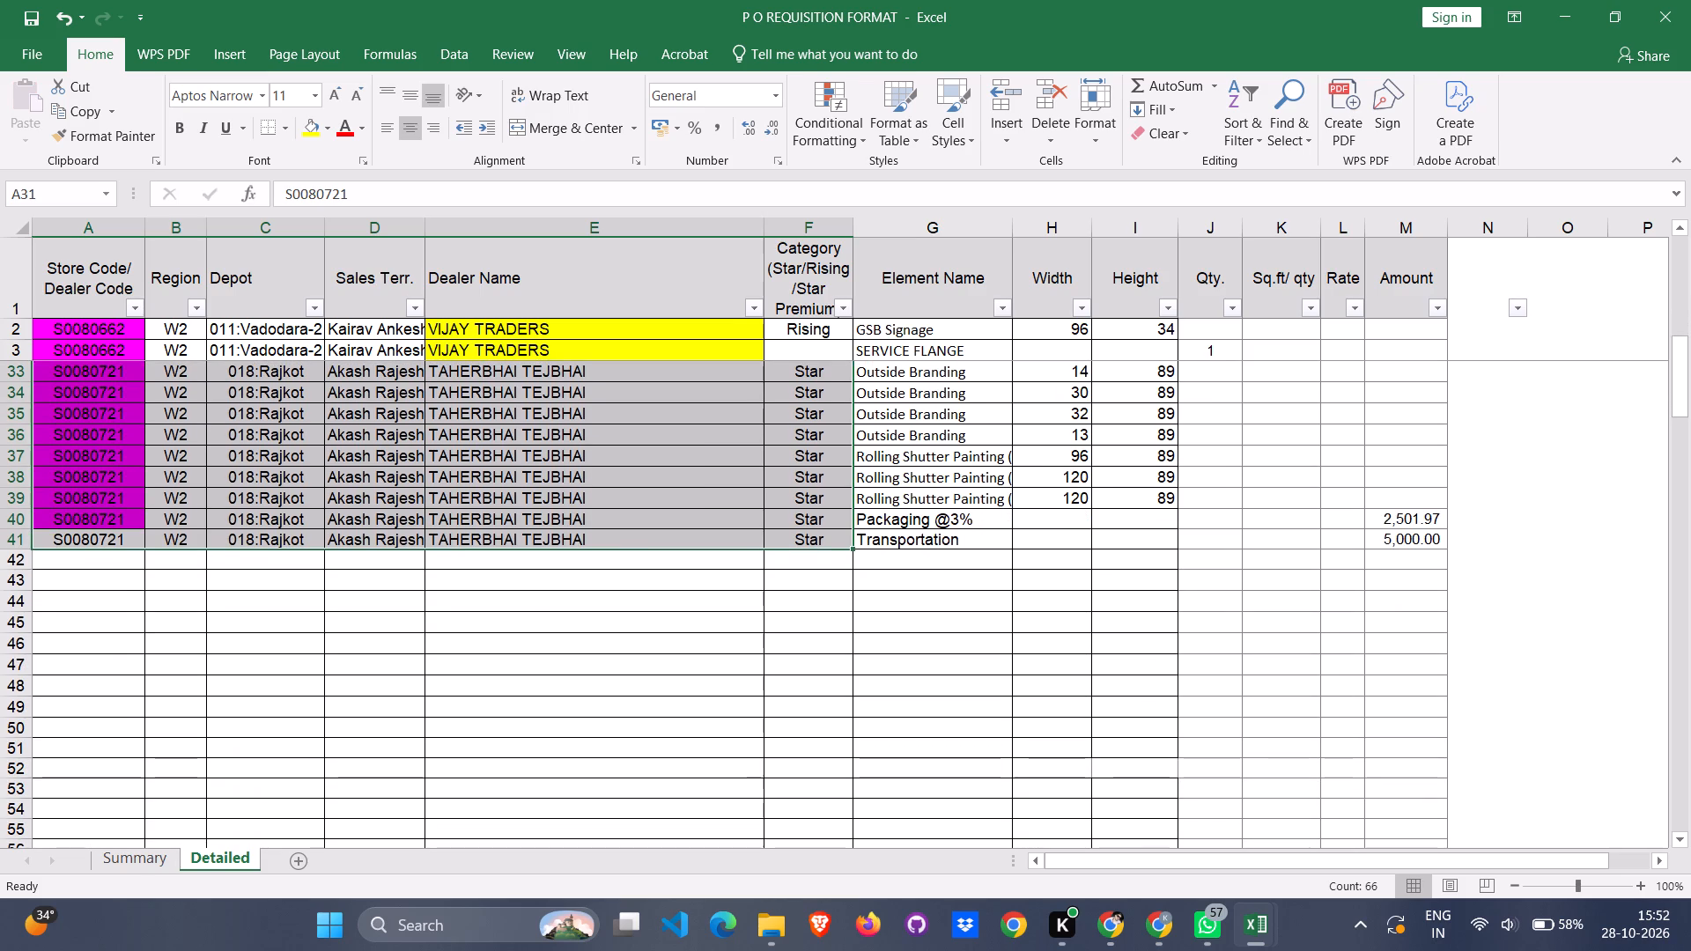
click(124, 857)
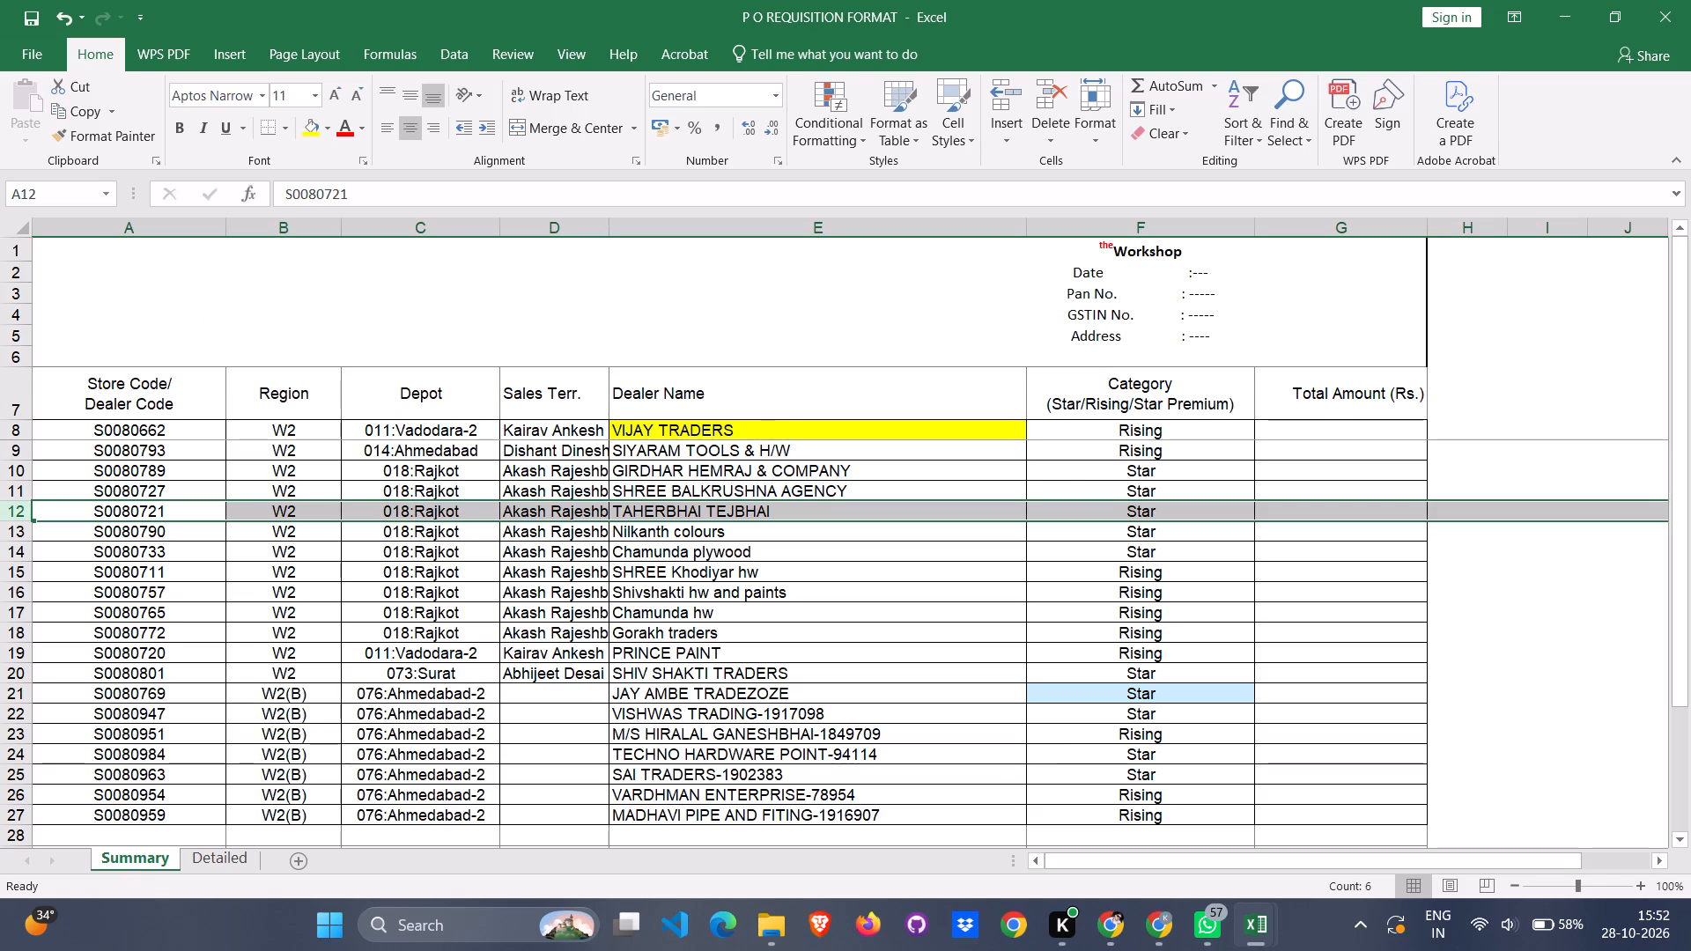
click(7, 532)
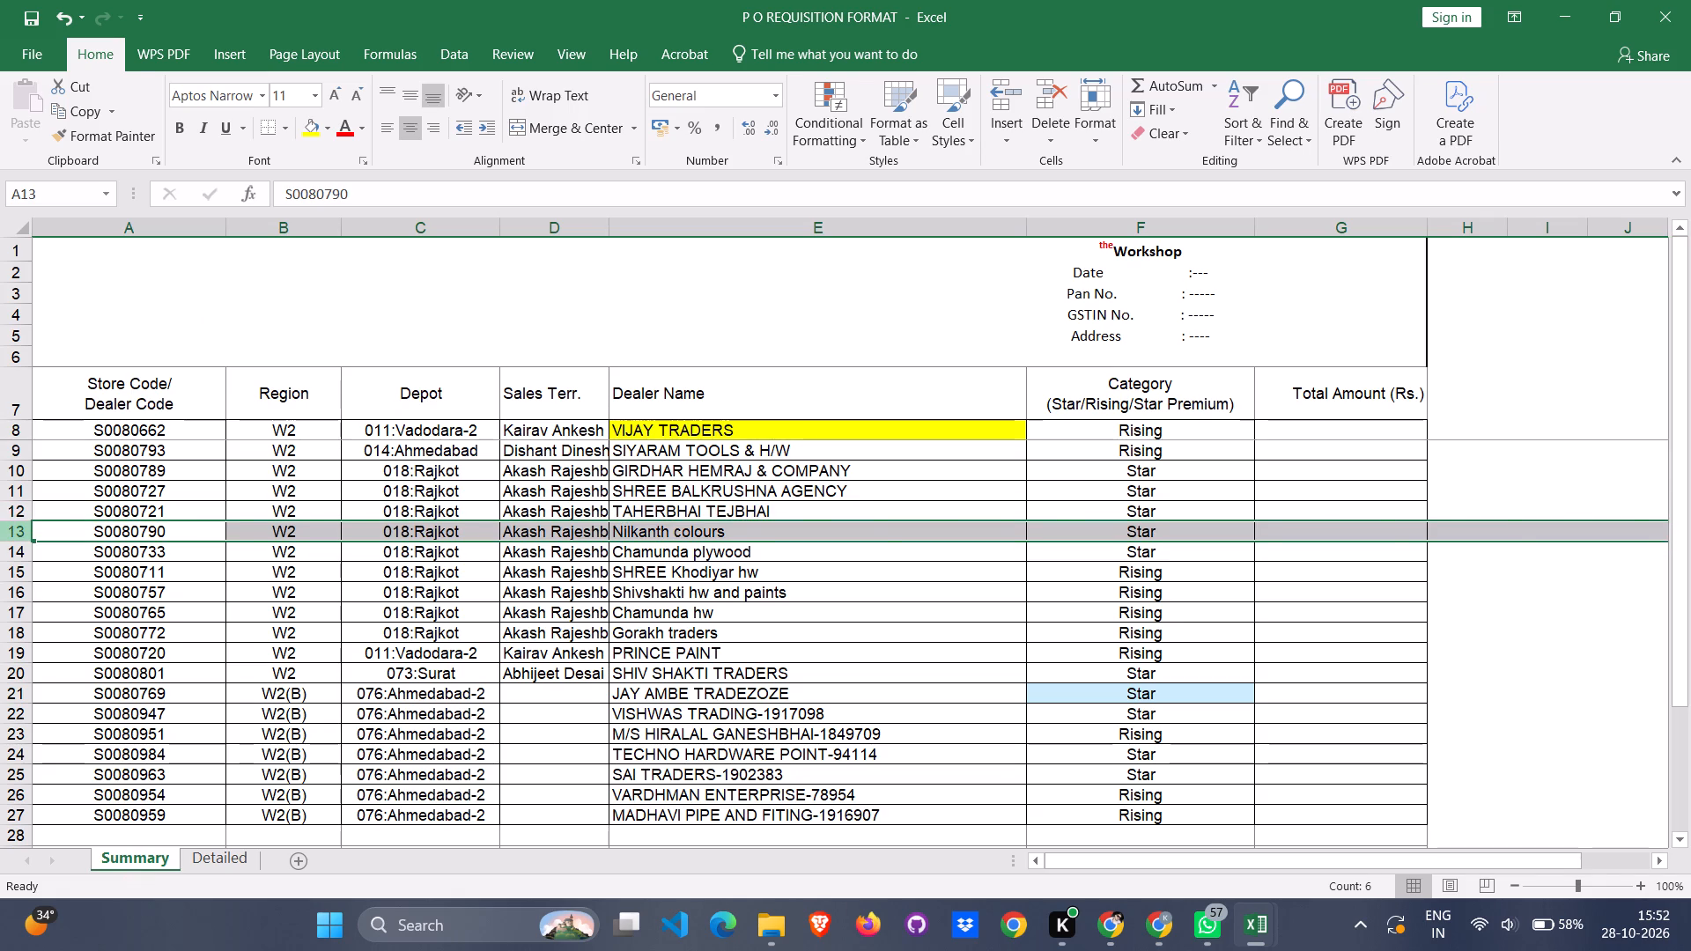
key(ctrl+c)
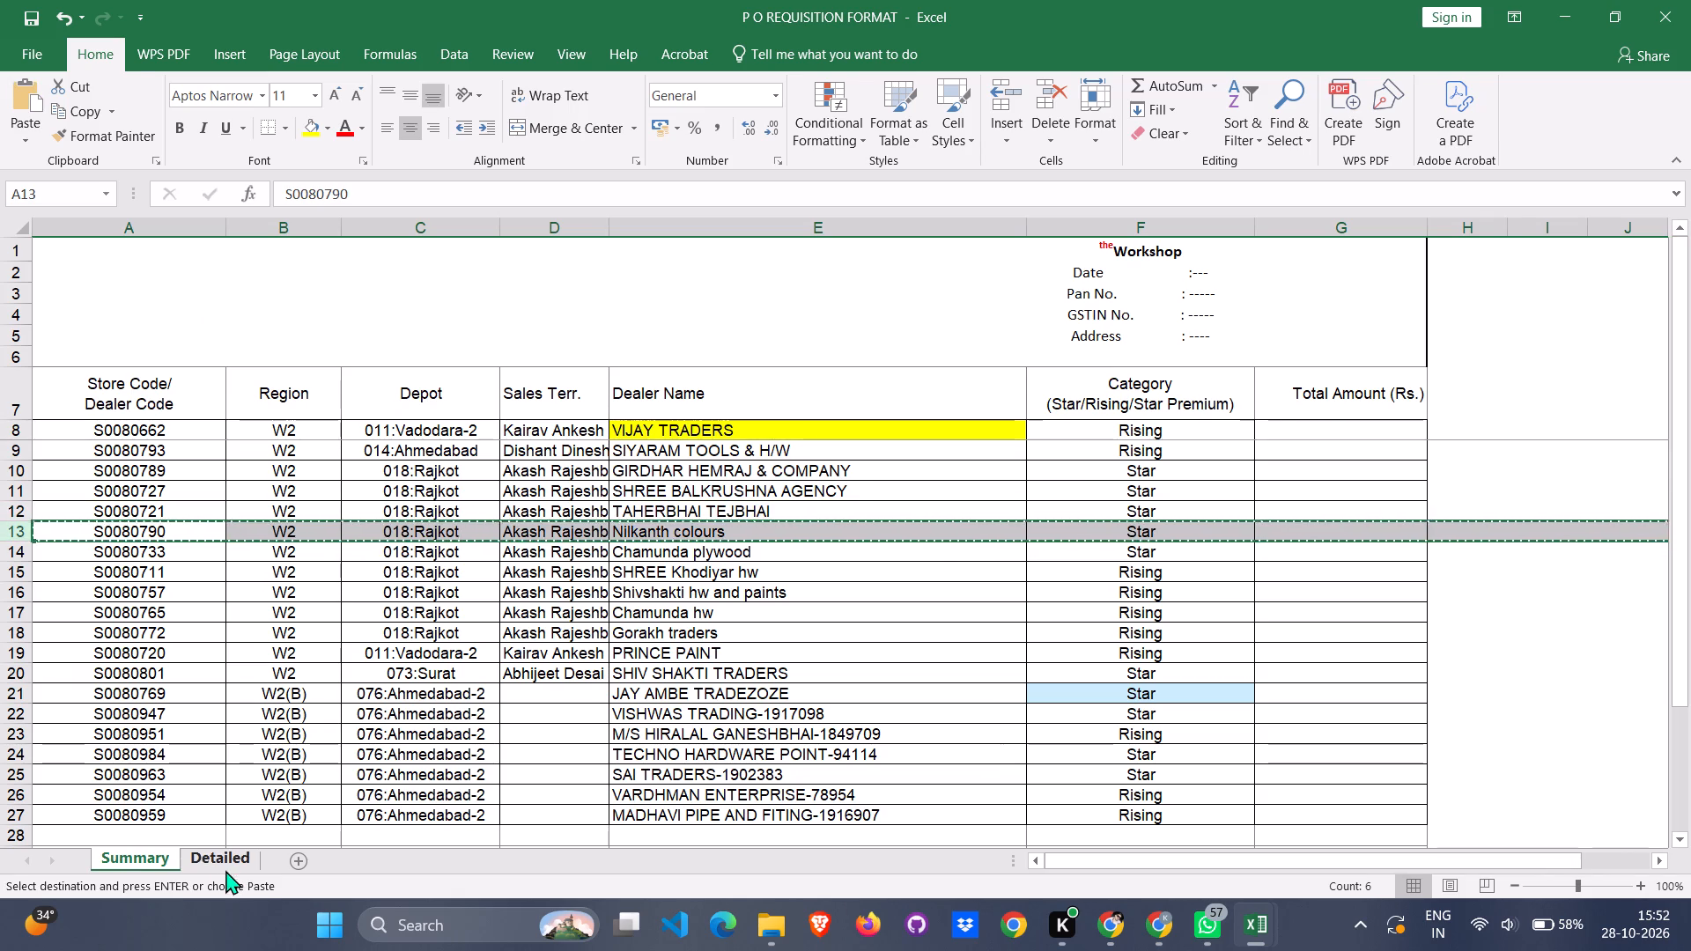
click(215, 861)
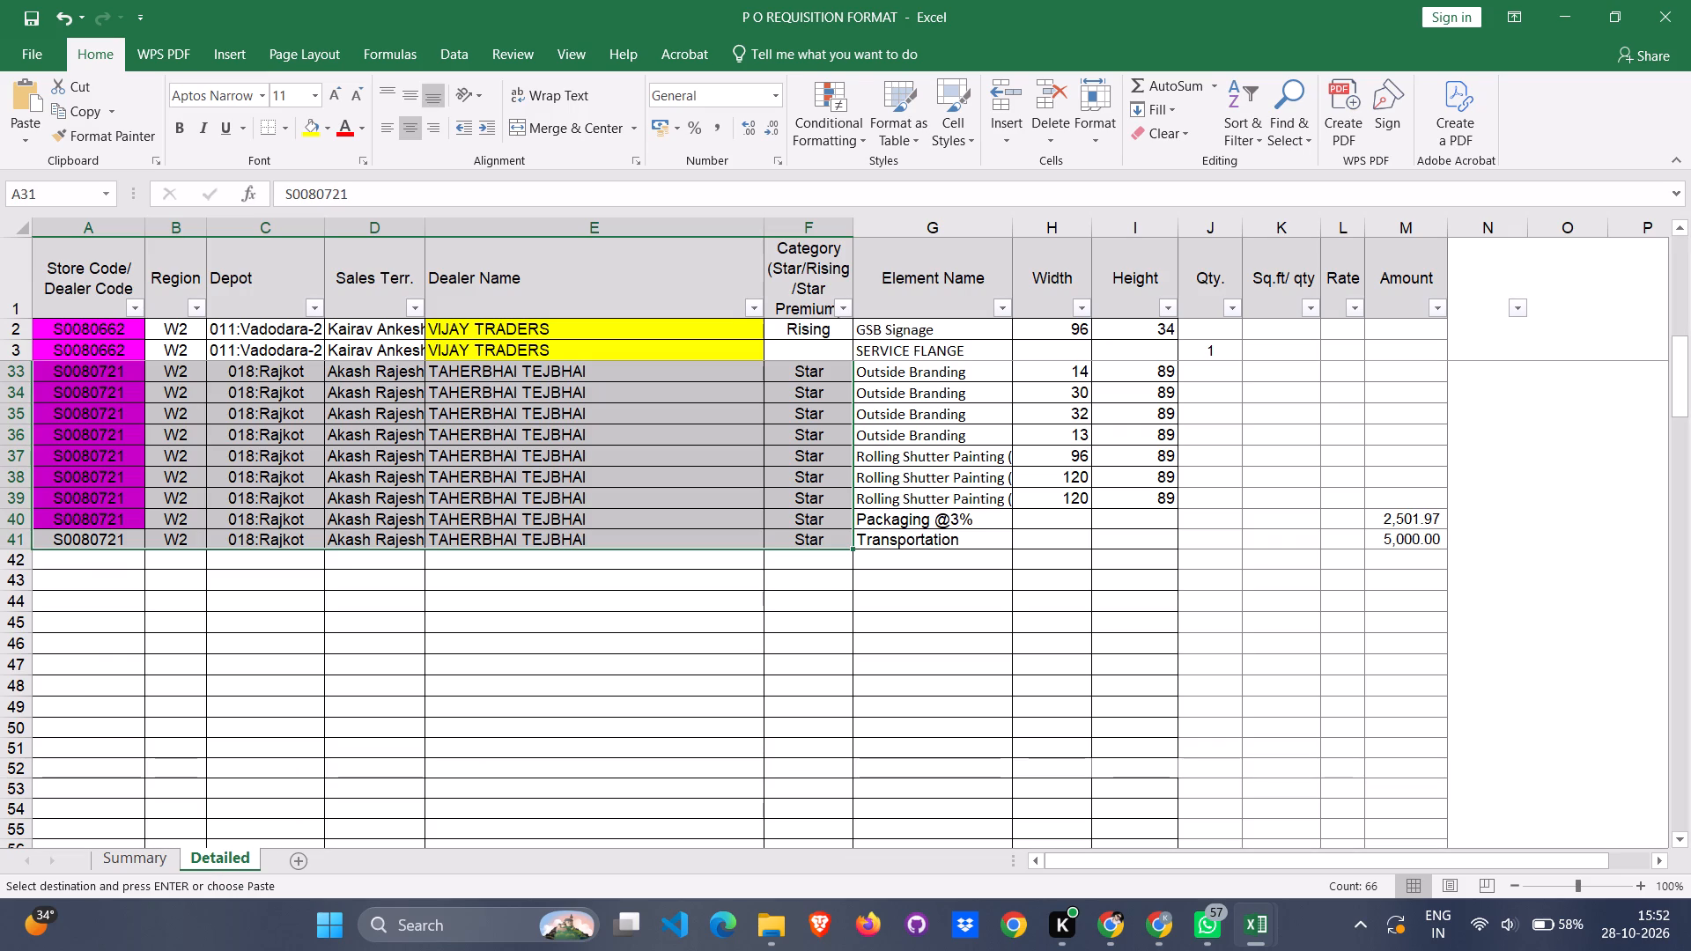
click(63, 580)
key(ctrl+v)
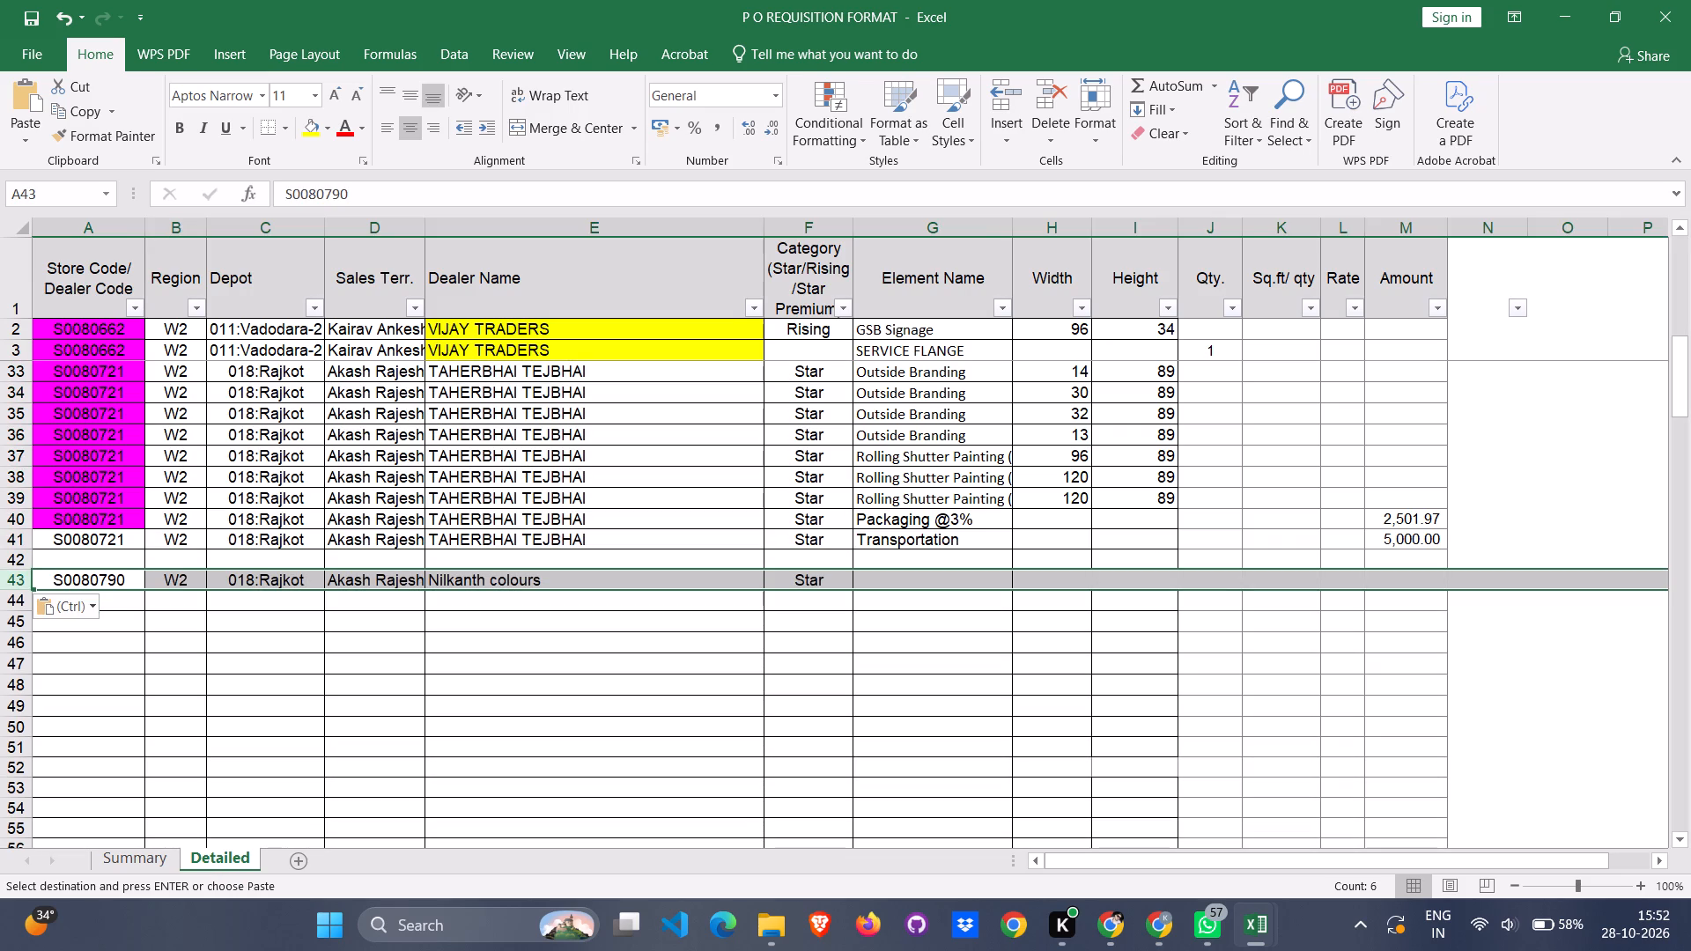
Select G43 for the new dealer's elements and close the quotation workbook of dealer S0080721.
click(912, 582)
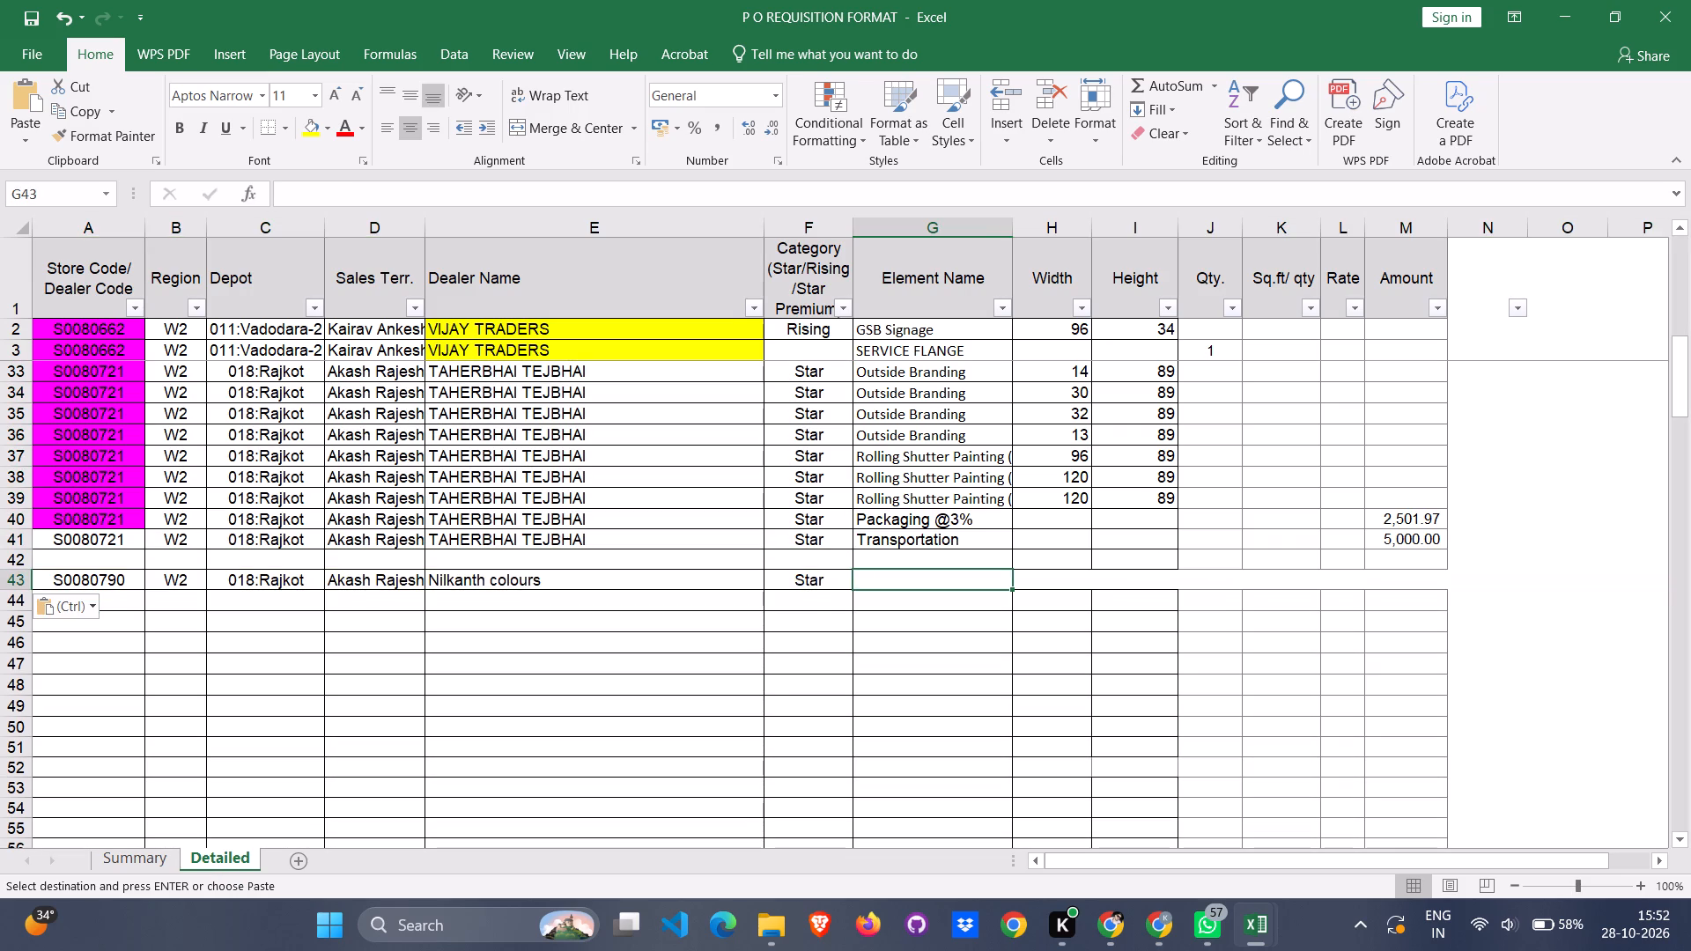
key(alt+Tab)
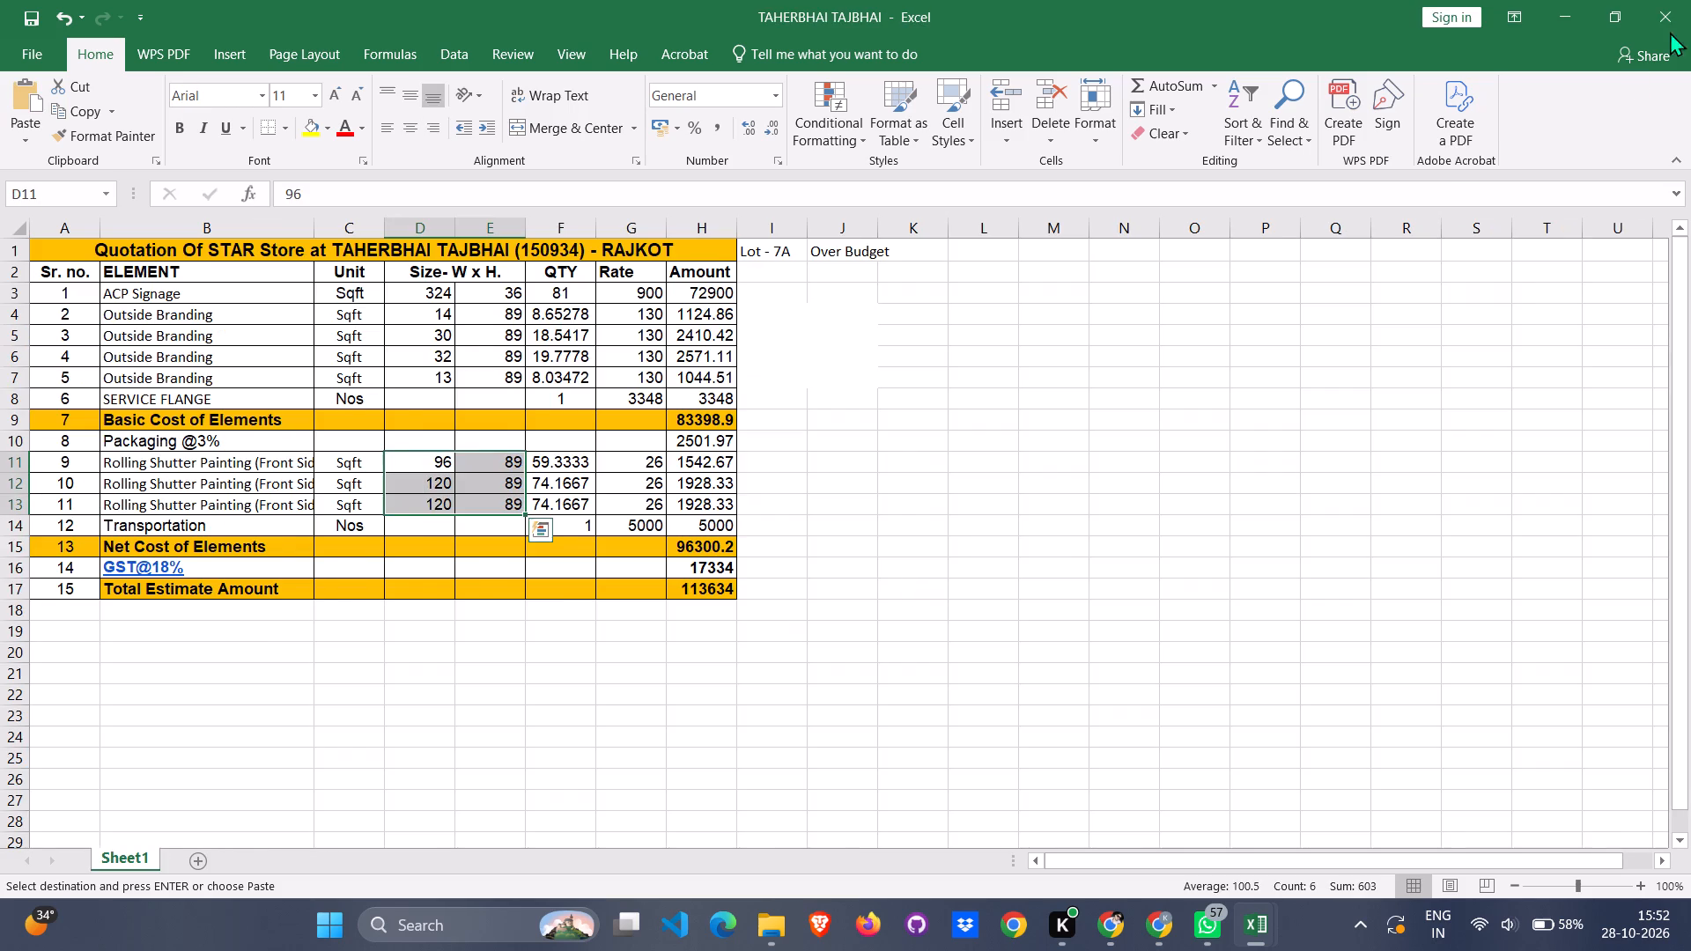
click(1674, 25)
Search the SEPARATAION ESTIMATE folder for NILK, open the NILKANTH COLOURS quotation workbook and enable editing.
key(alt+Tab)
click(1626, 64)
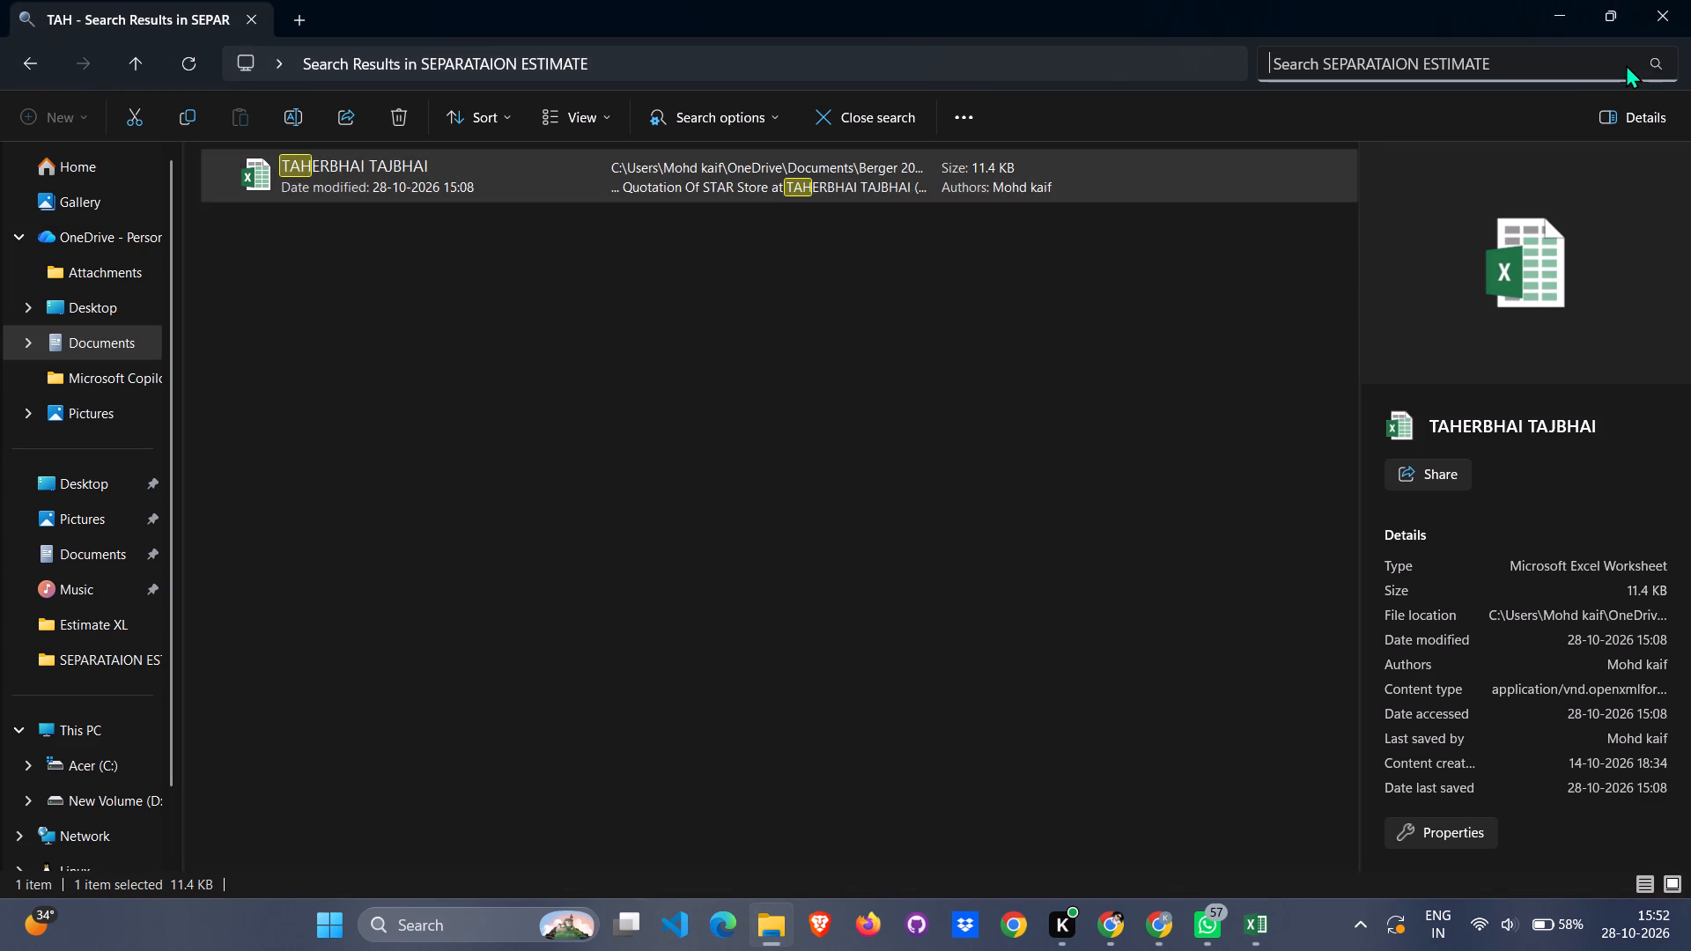
text(NILK)
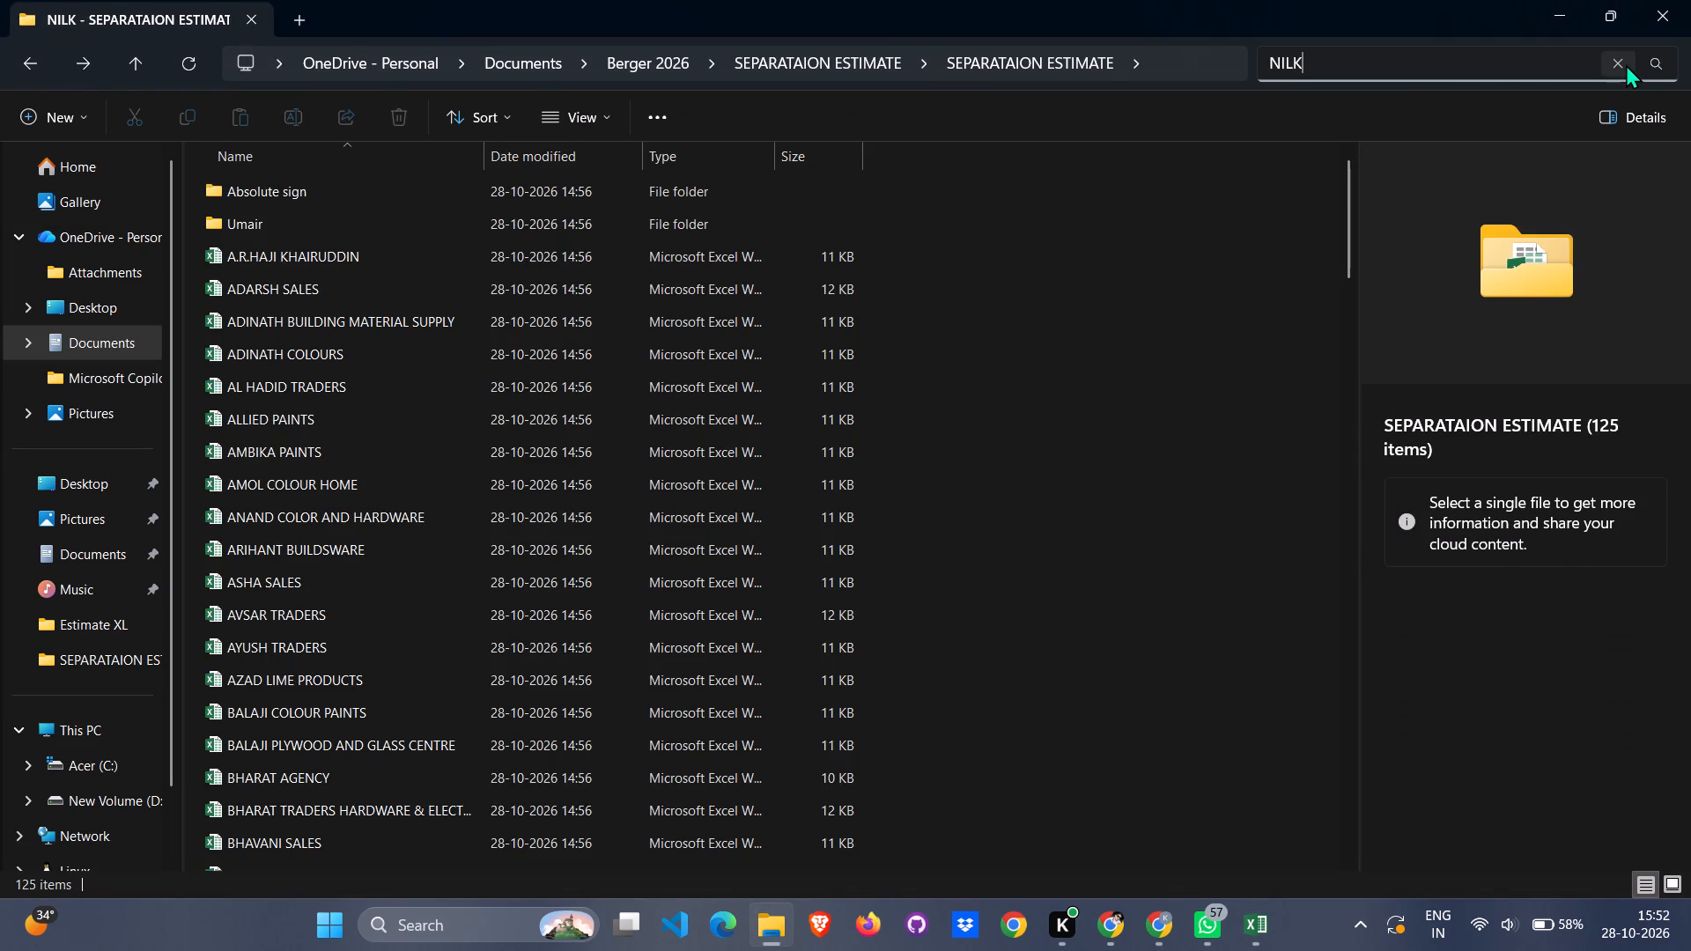
double_click(515, 178)
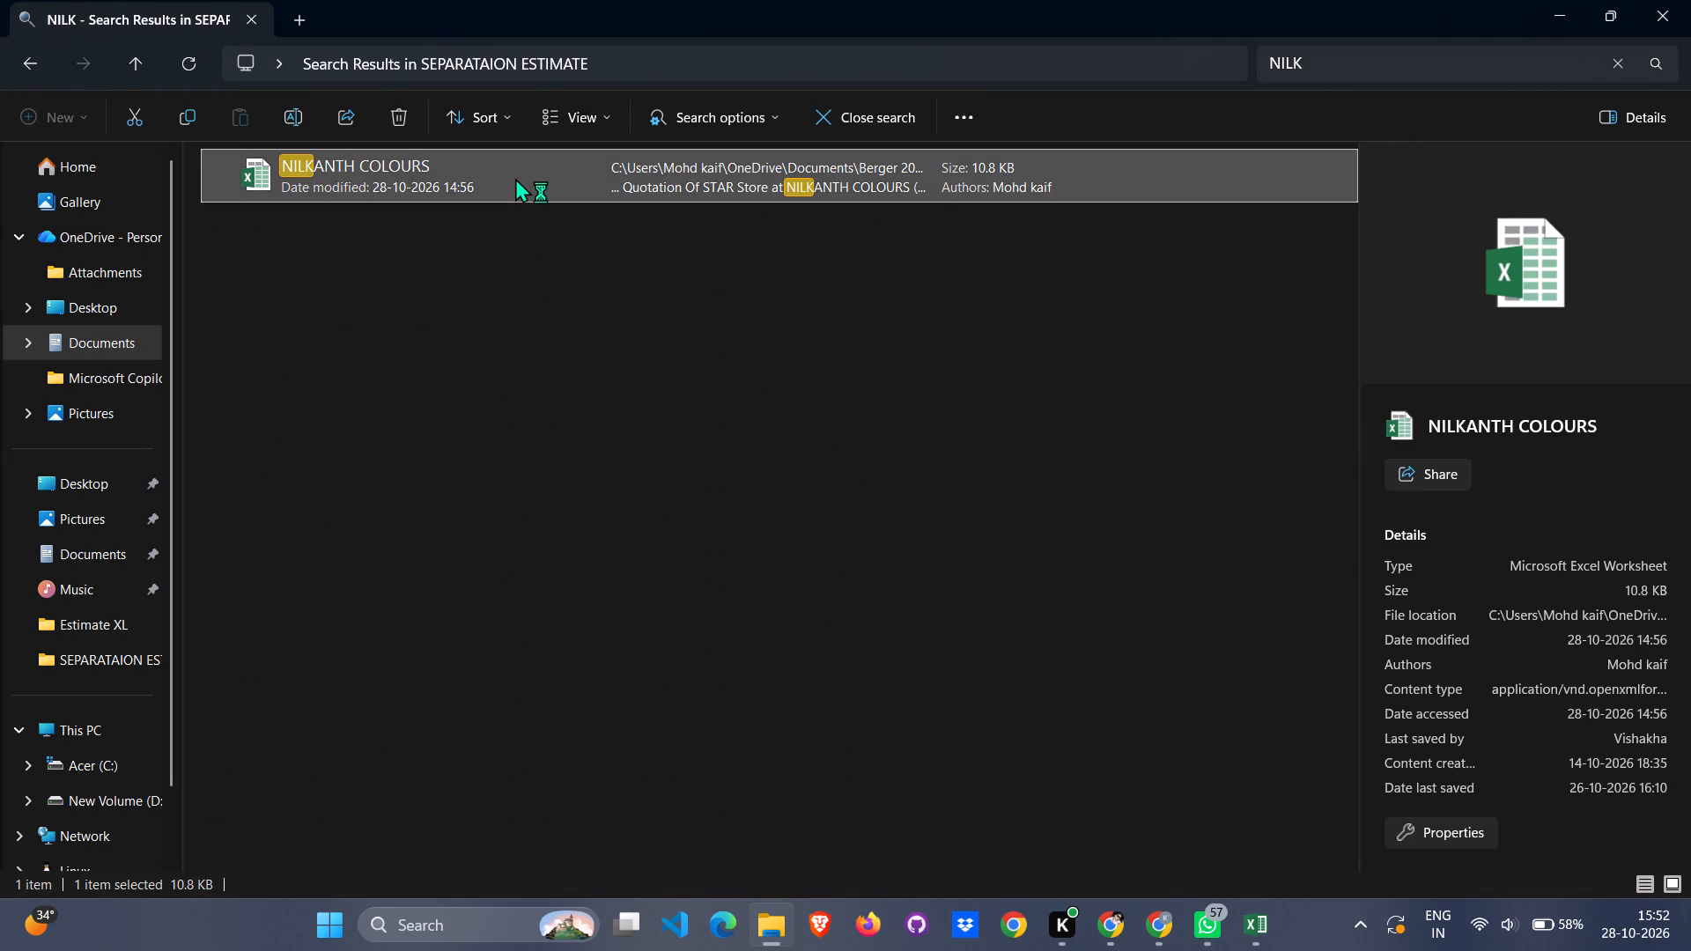
key(alt+Tab)
key(alt+Tab)
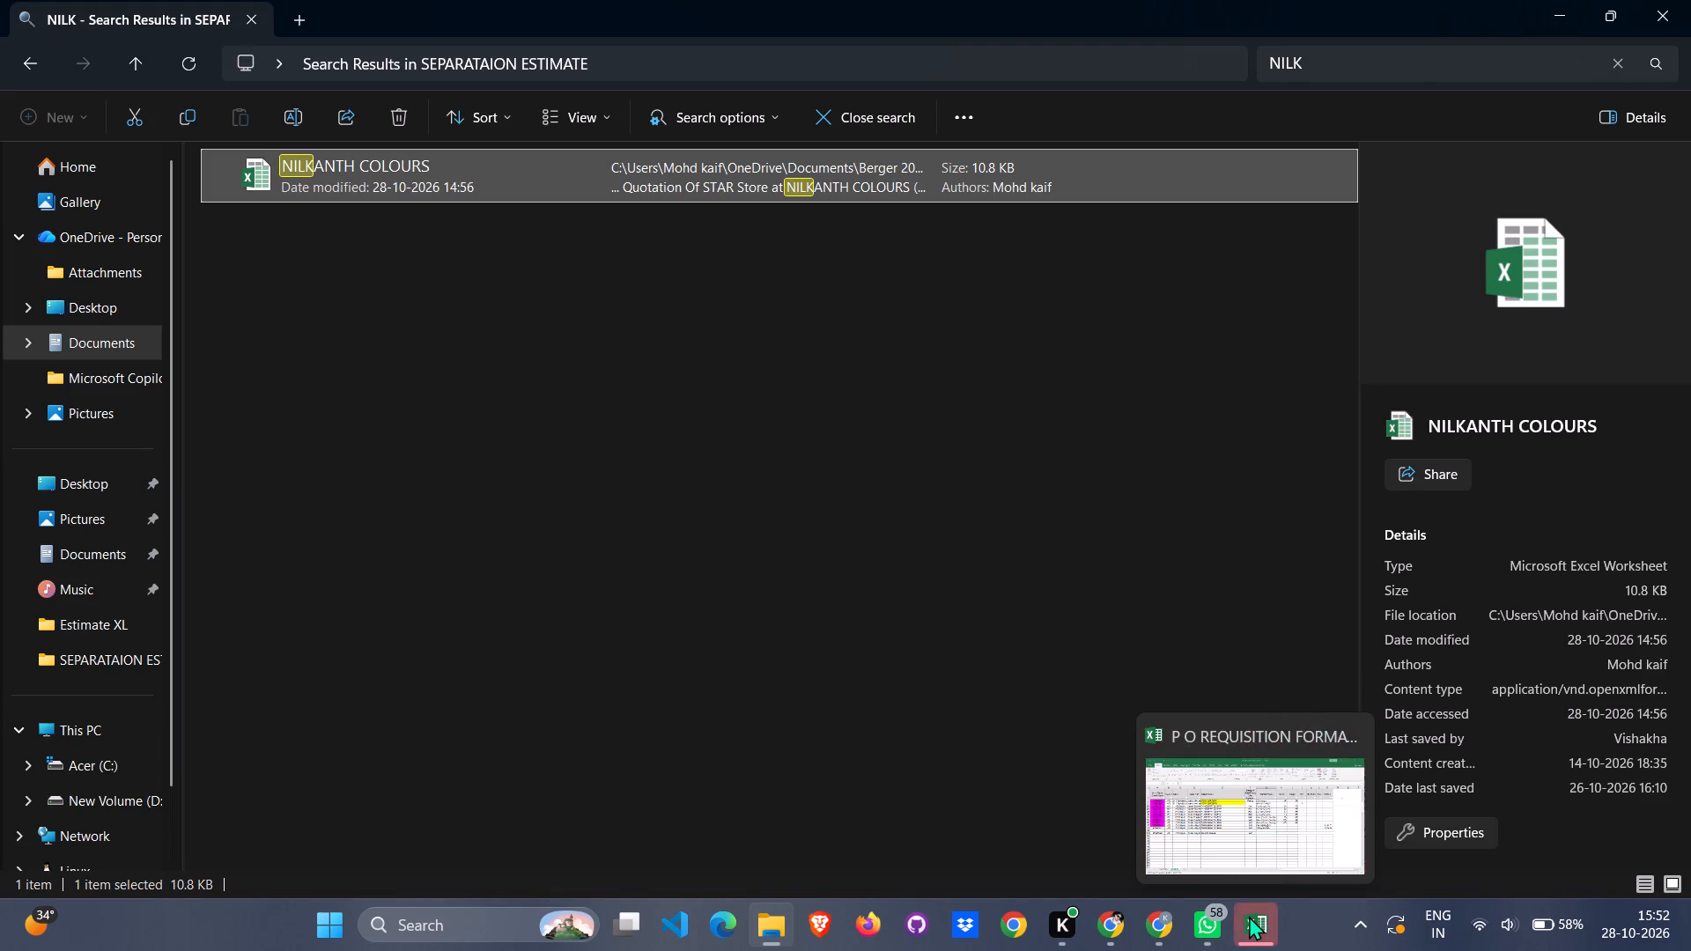
click(1325, 824)
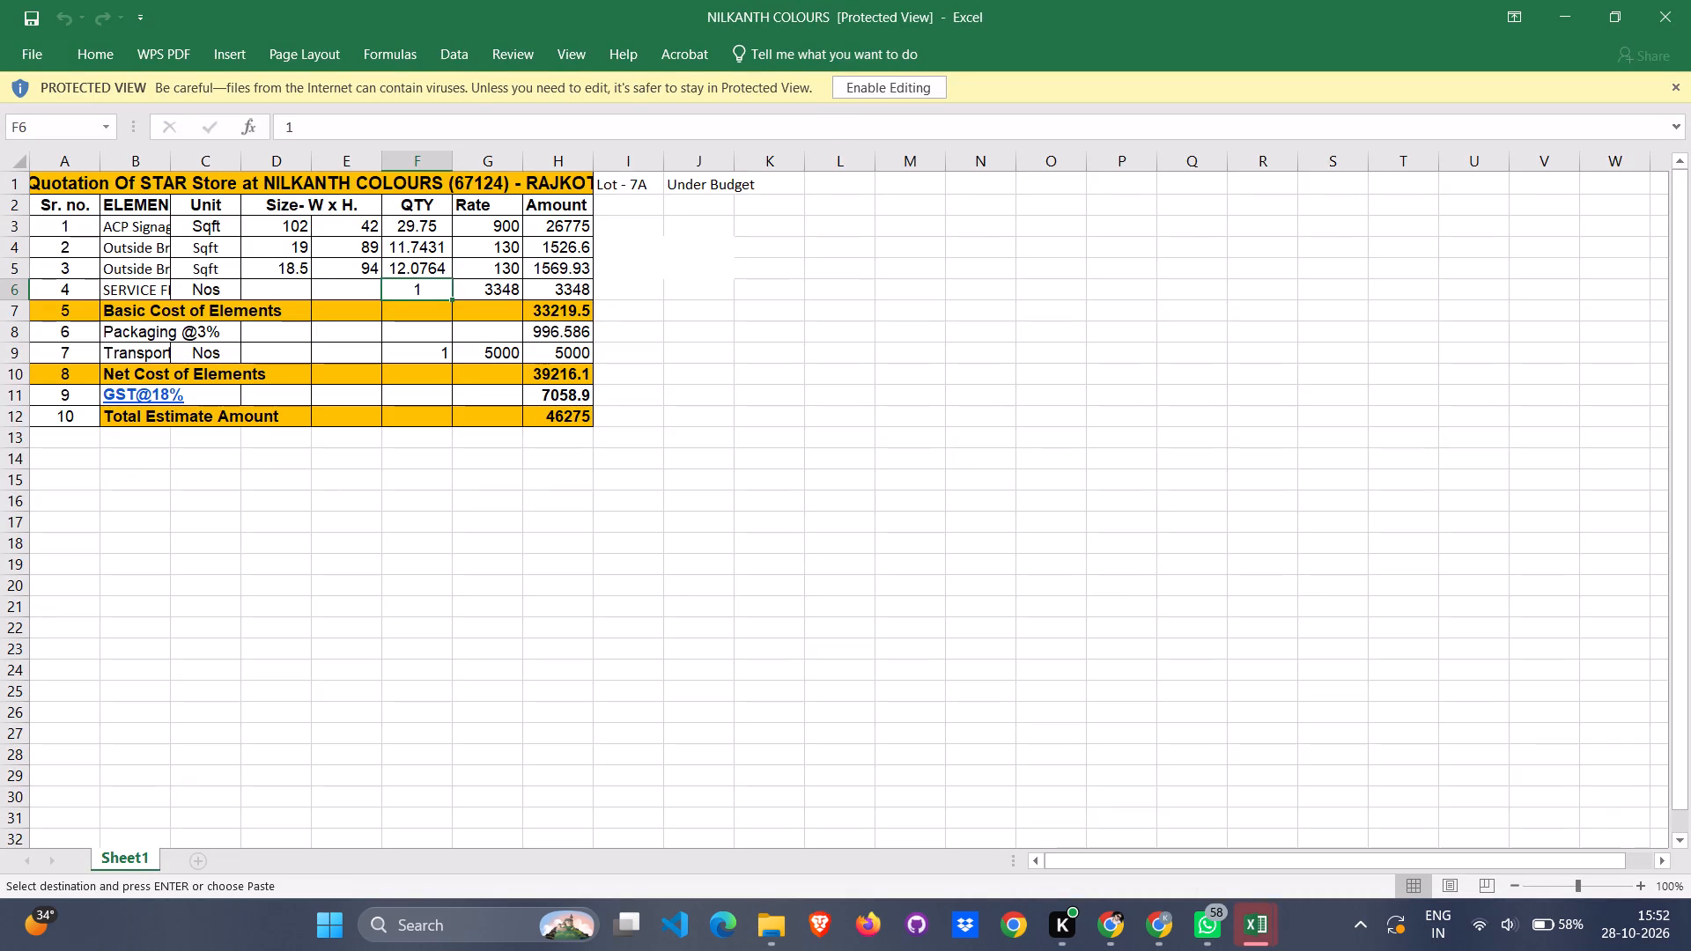
click(868, 92)
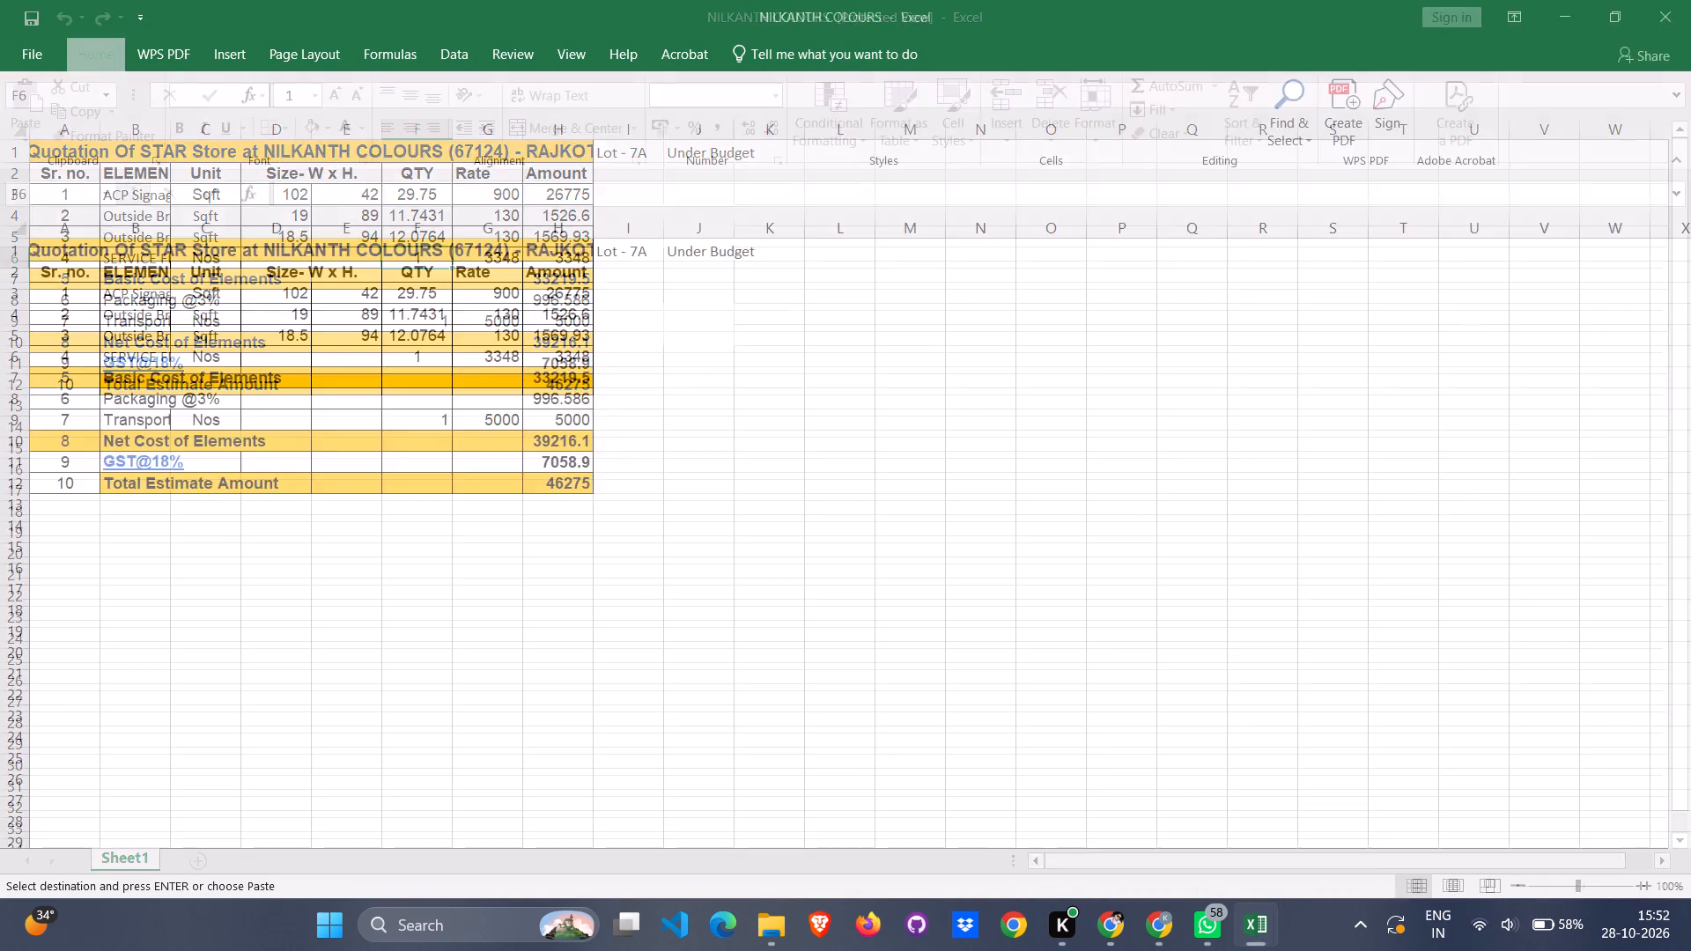
Widen column B of the NILKANTH COLOURS quotation so the full element names fit.
drag(170, 217, 239, 212)
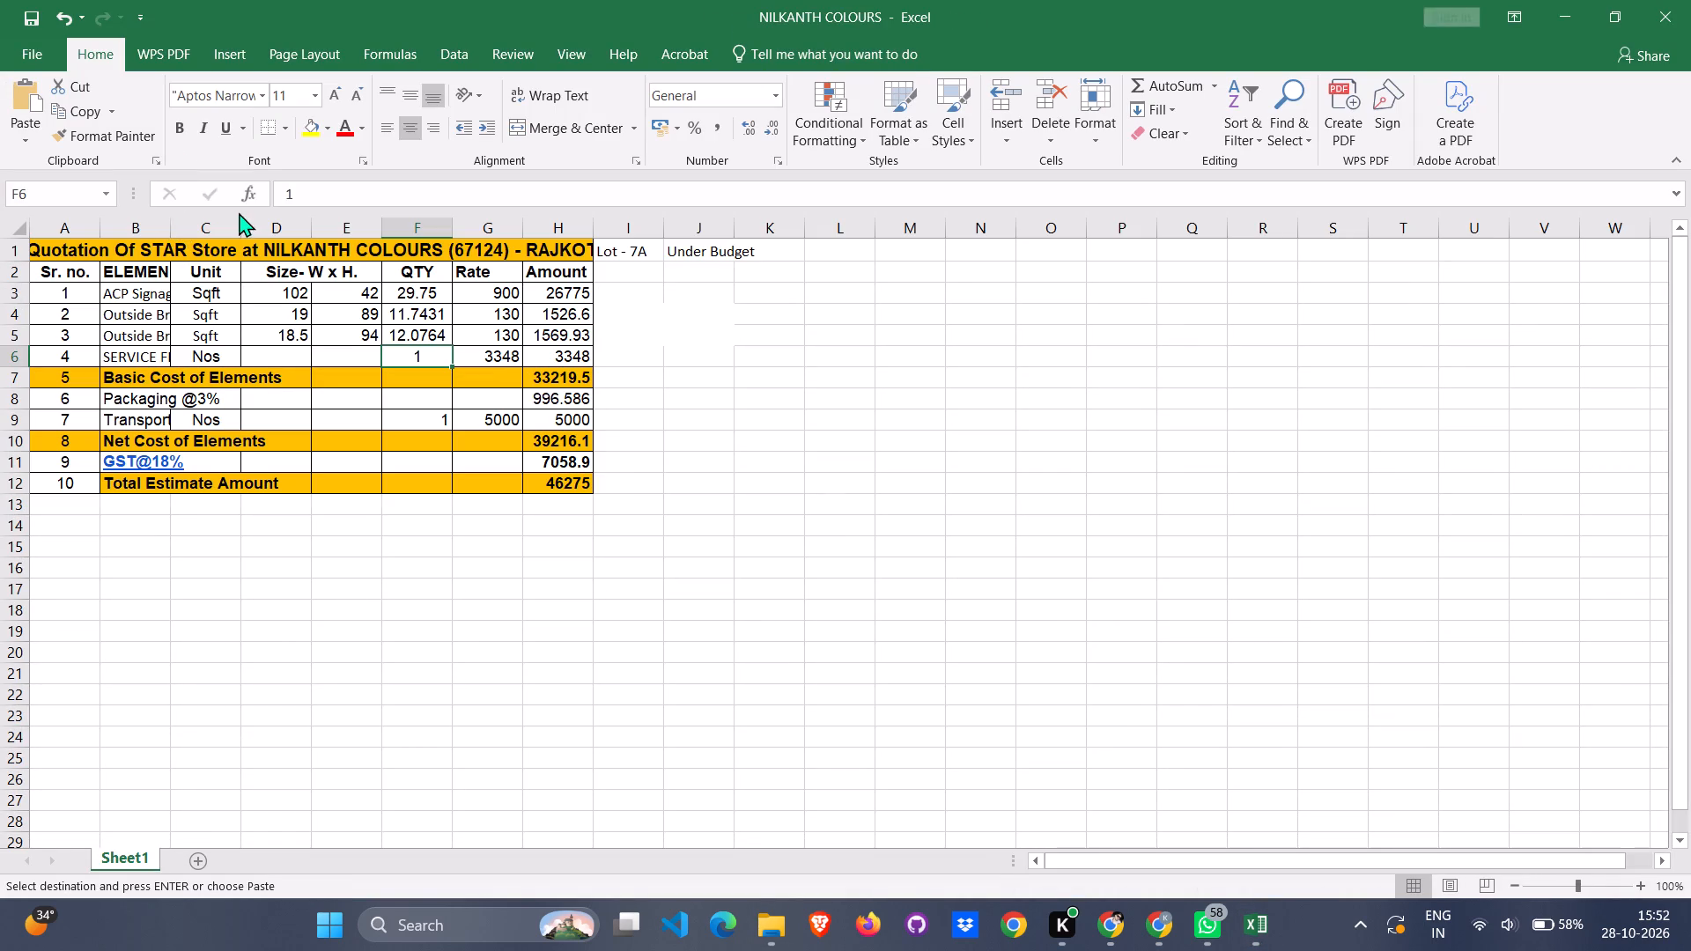
drag(239, 212, 247, 213)
drag(173, 223, 276, 223)
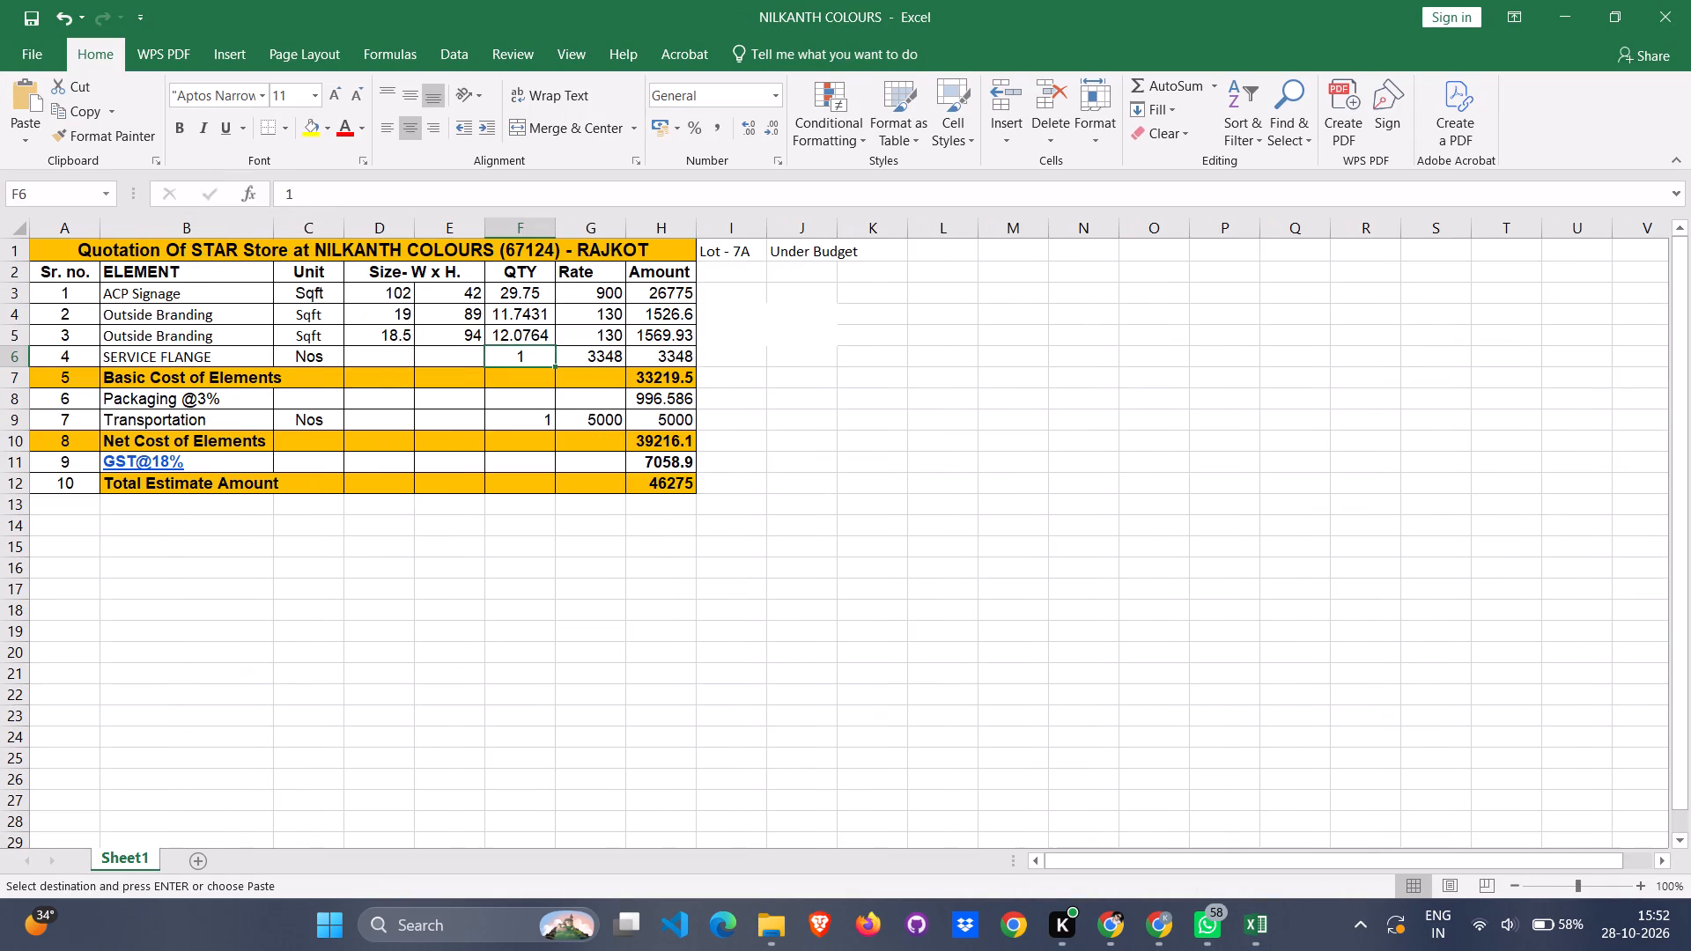
Copy the ACP Signage and SERVICE FLANGE element names from the NILKANTH COLOURS quotation into G43:G44 of the Detailed sheet.
click(160, 291)
key(ctrl+c)
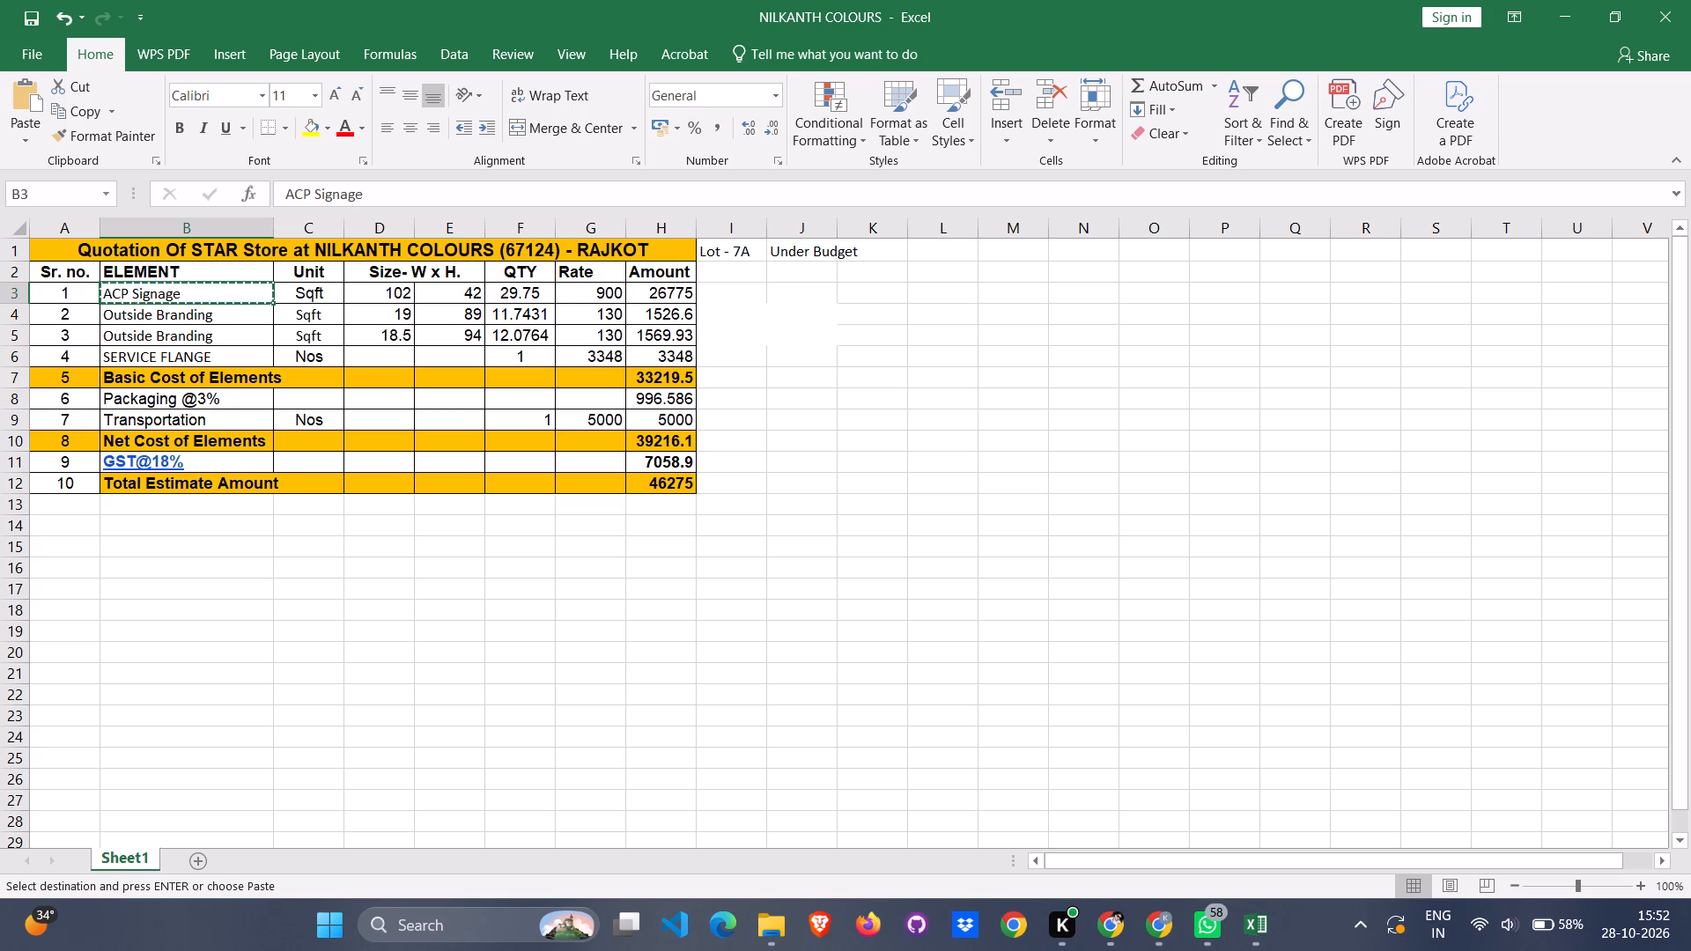
click(195, 283)
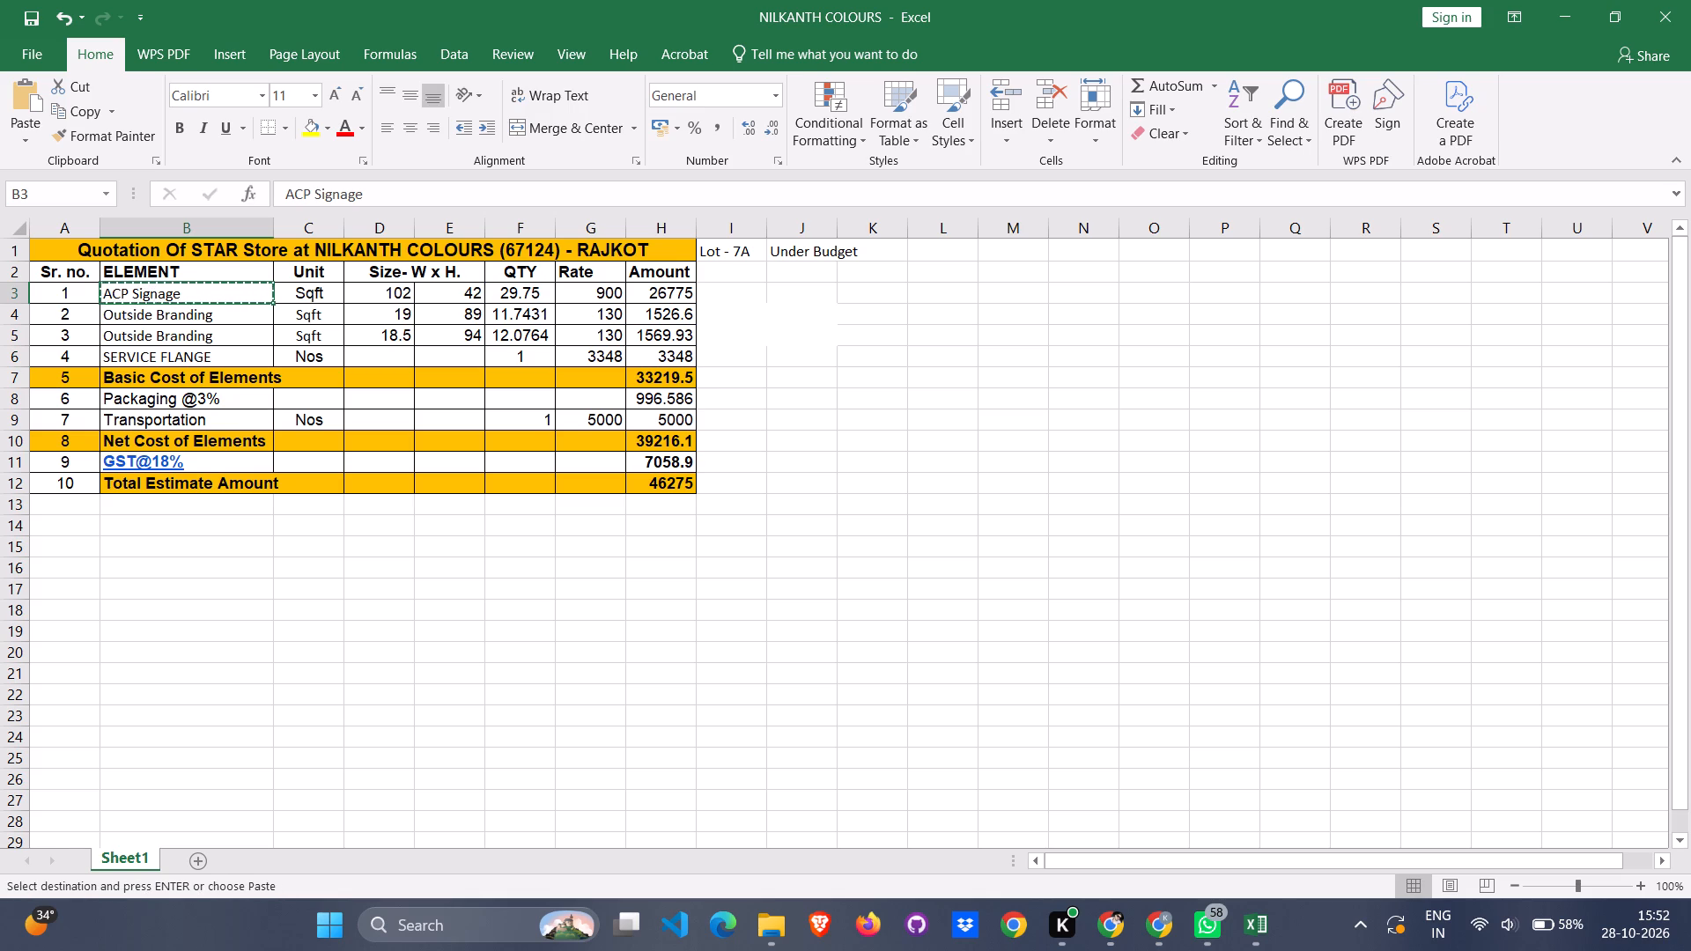
click(203, 288)
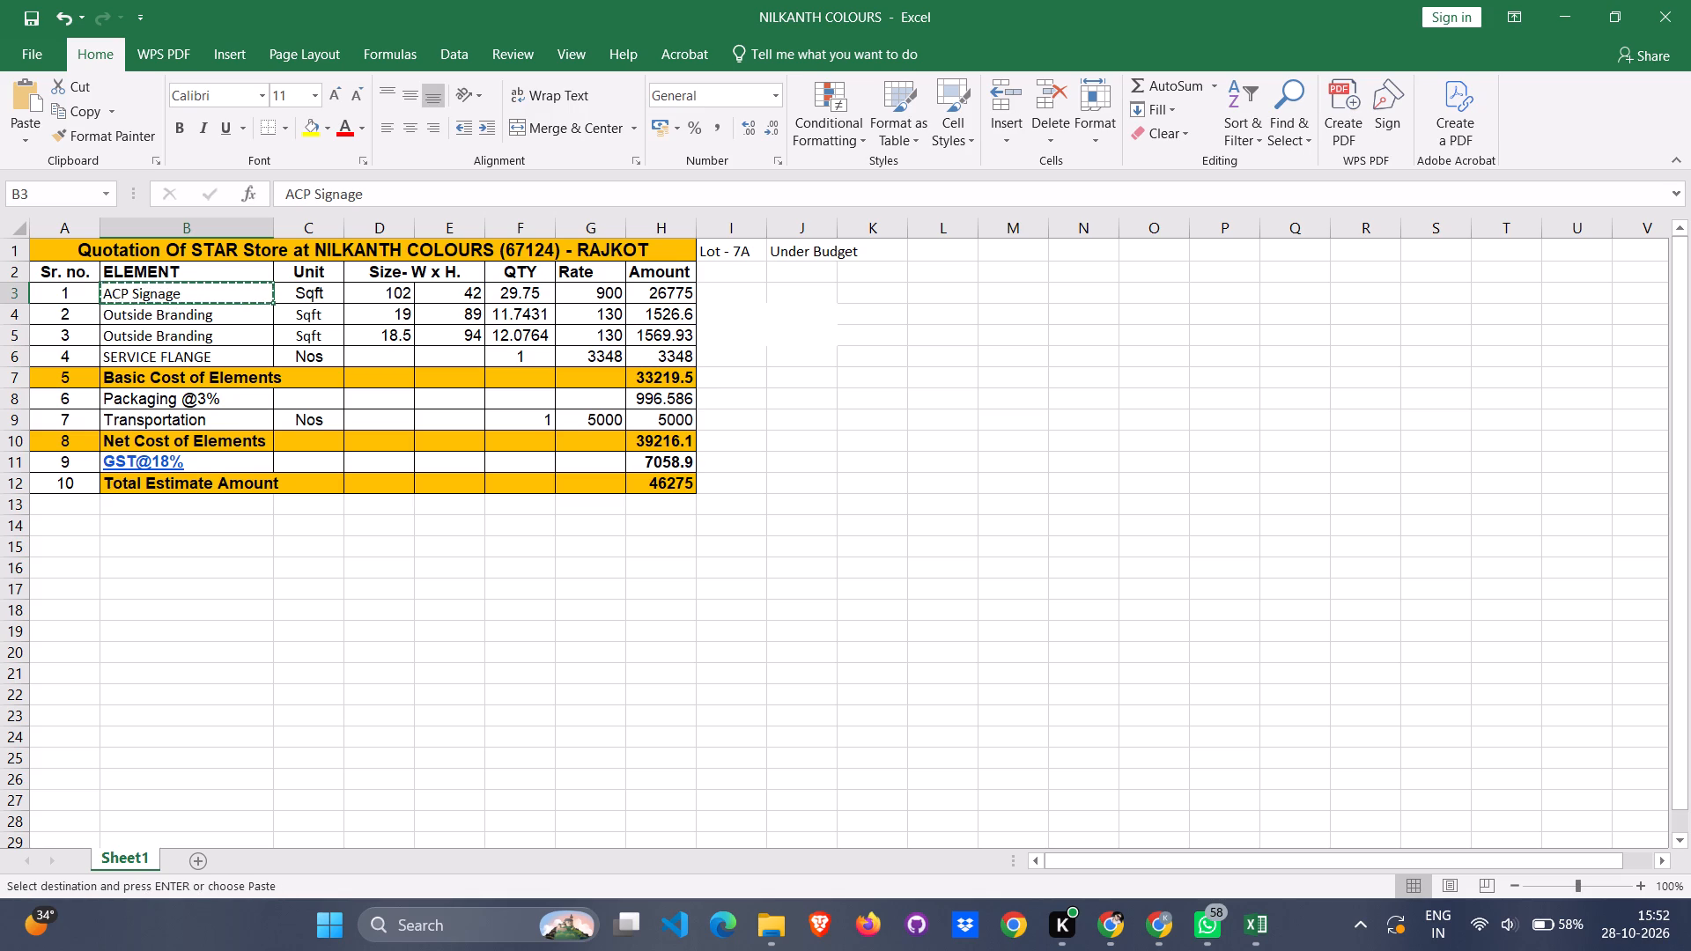
ctrl+click(196, 353)
key(ctrl+c)
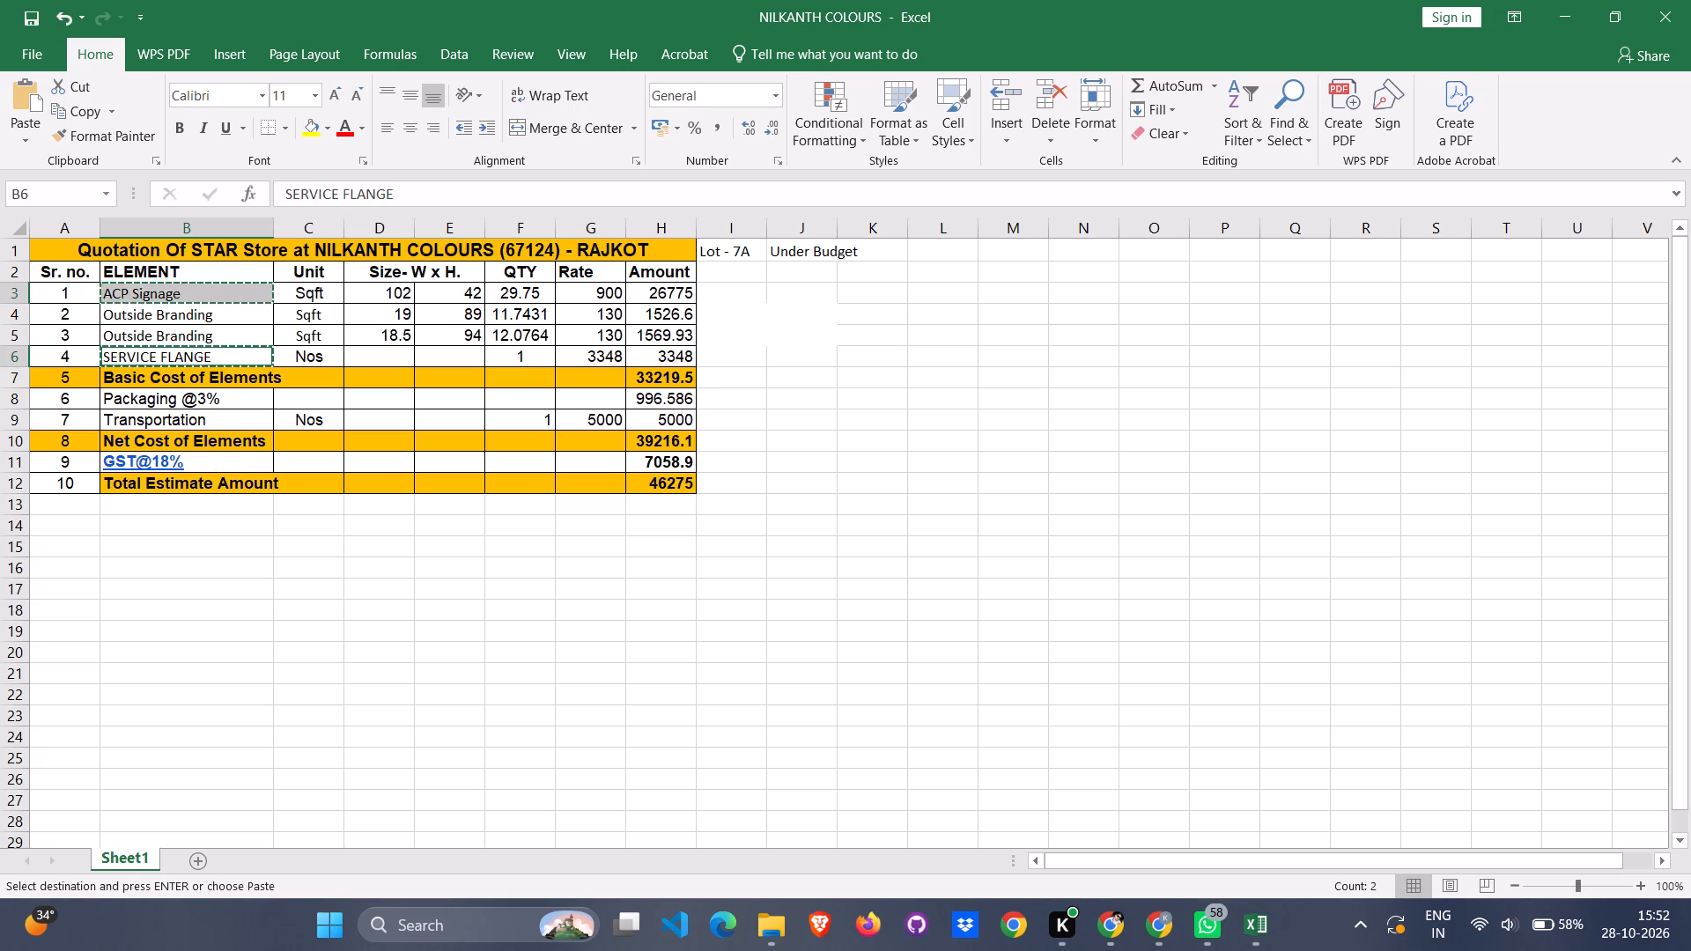
key(alt+Tab)
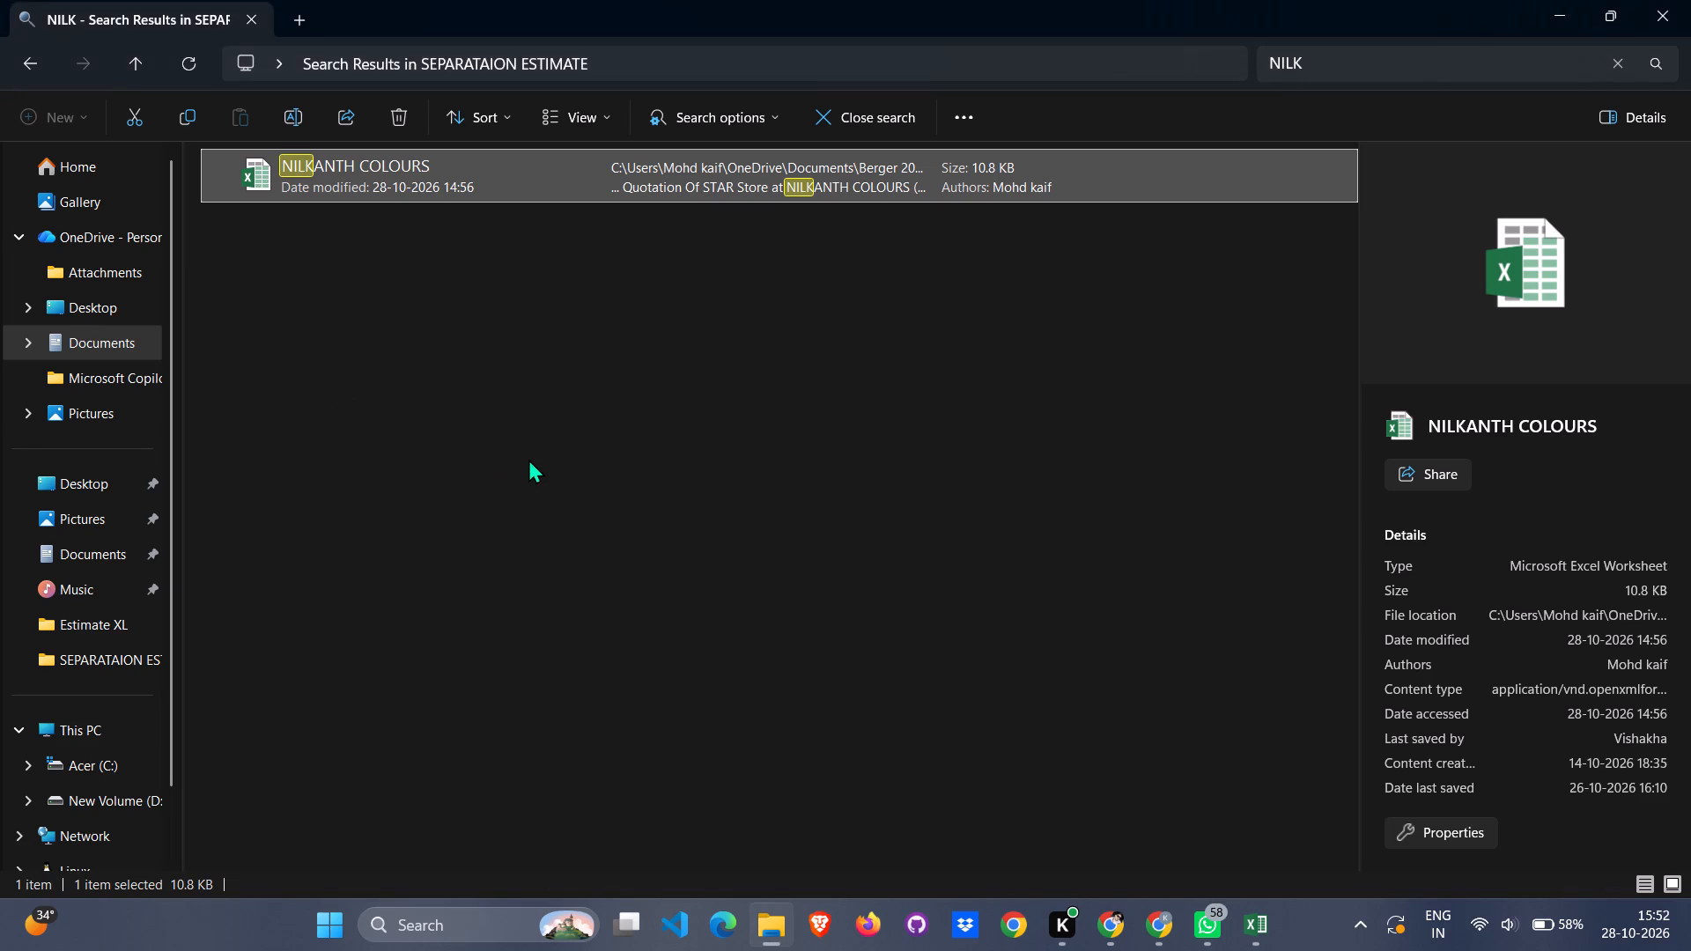
key(alt+Tab)
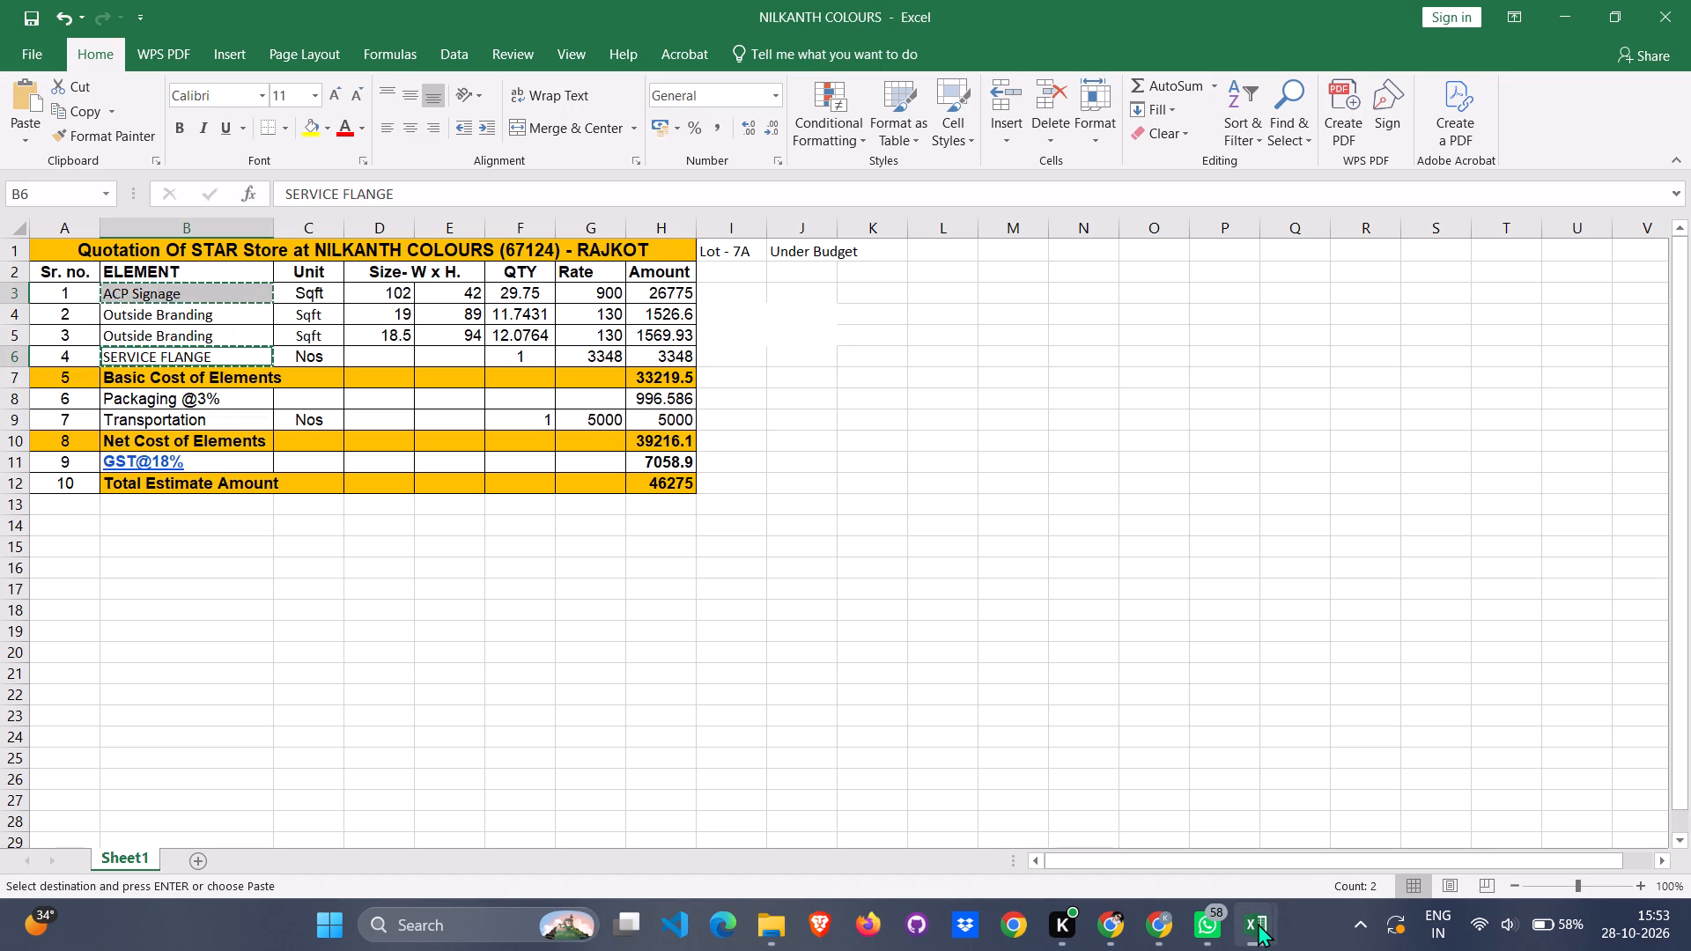
click(1156, 824)
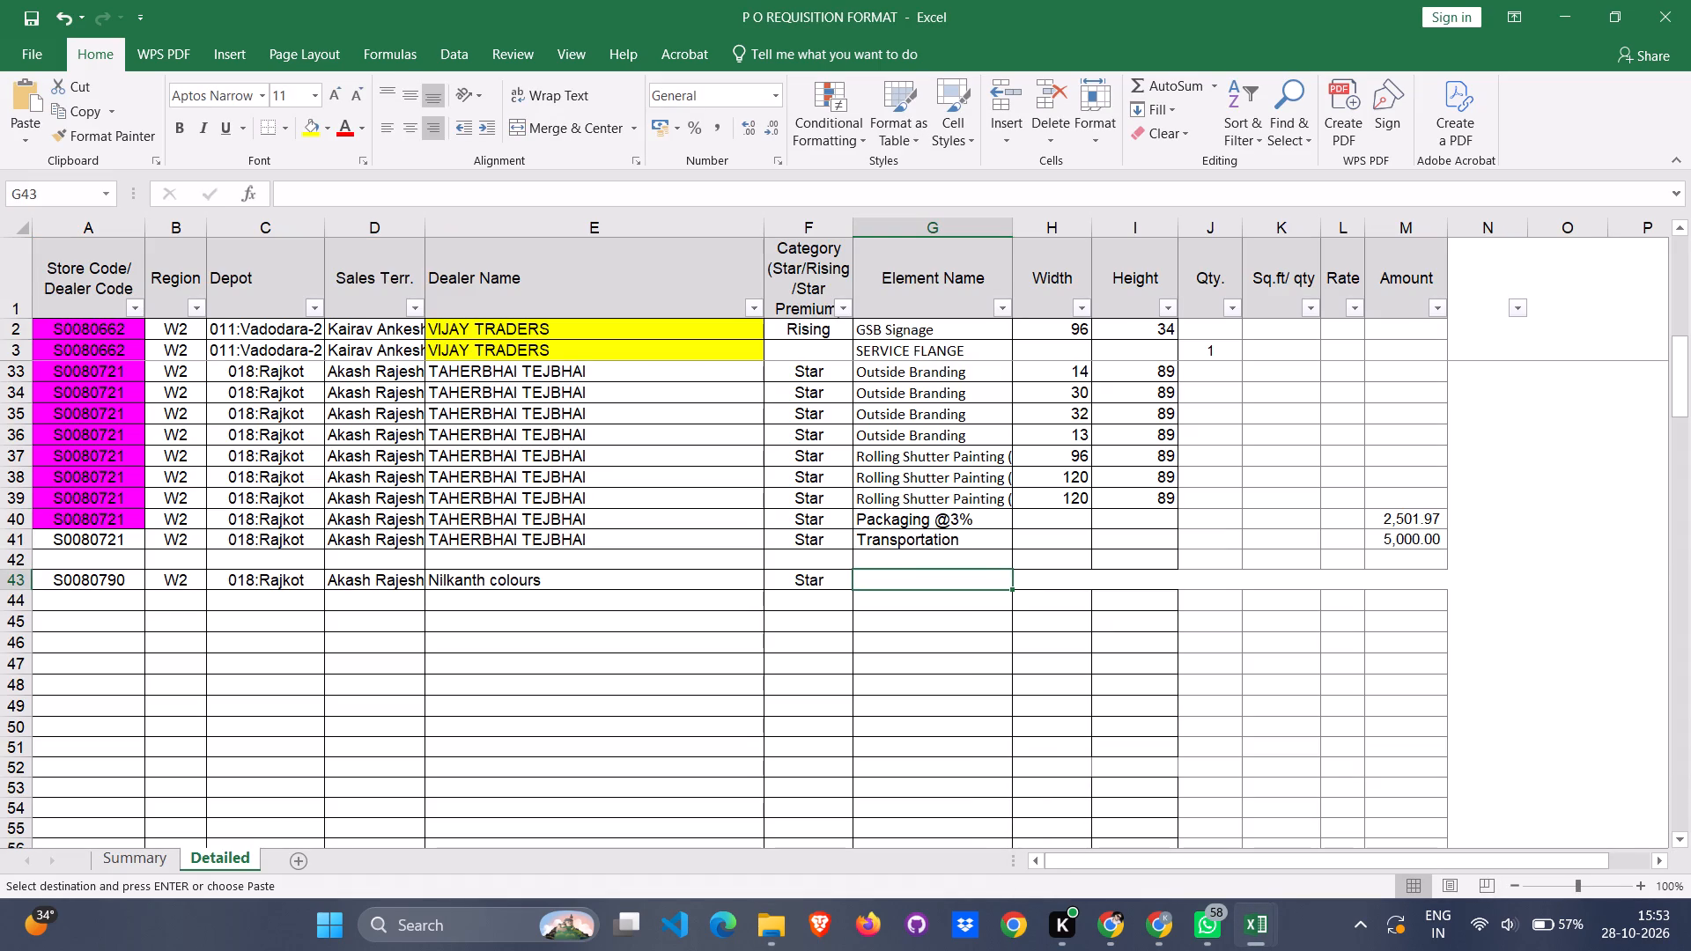
key(ctrl+v)
Copy the ACP Signage size, 102 by 42, from the quotation into H43:I43 of the Detailed sheet and save the workbook.
key(alt+Tab)
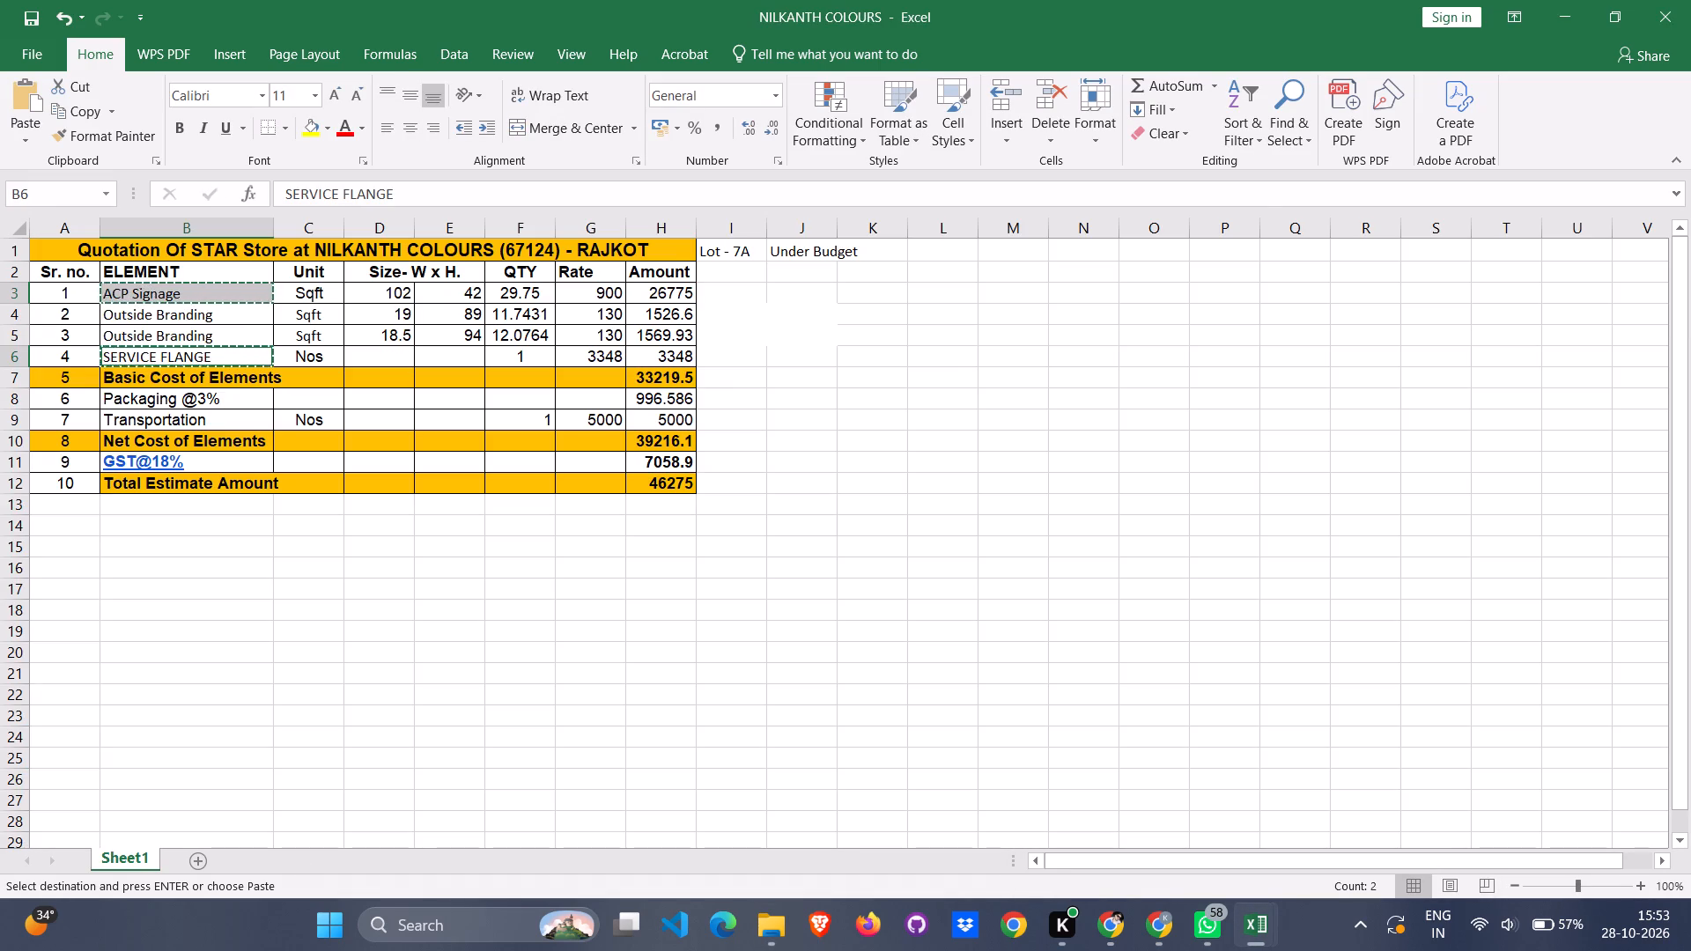
click(461, 292)
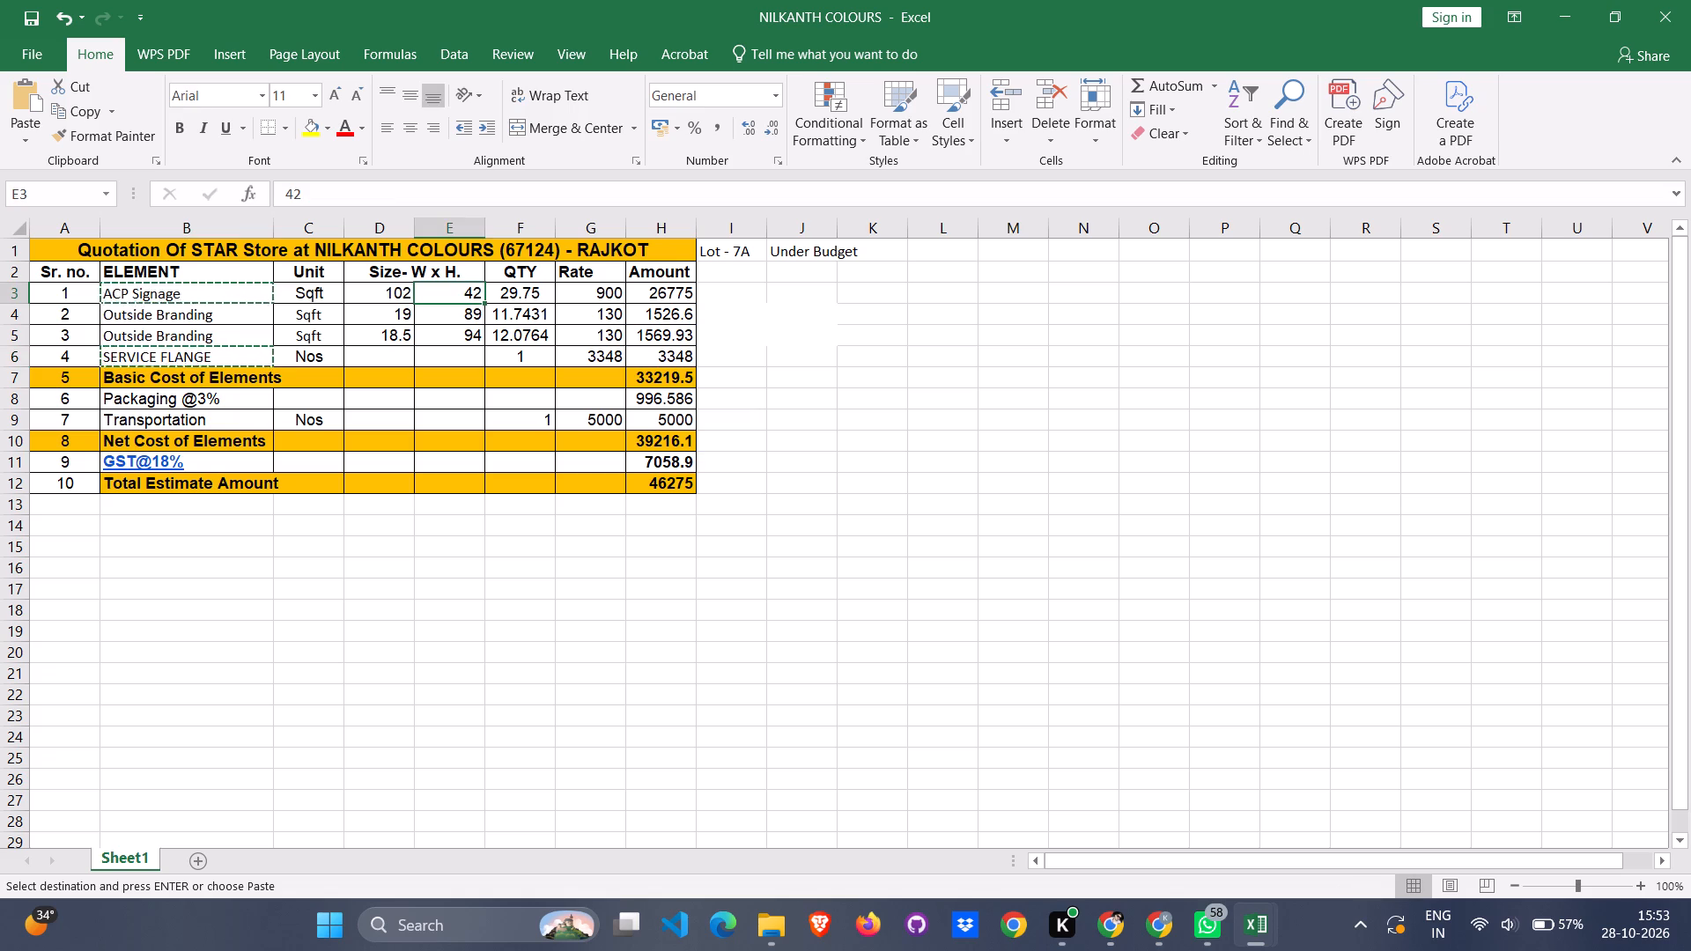
click(387, 292)
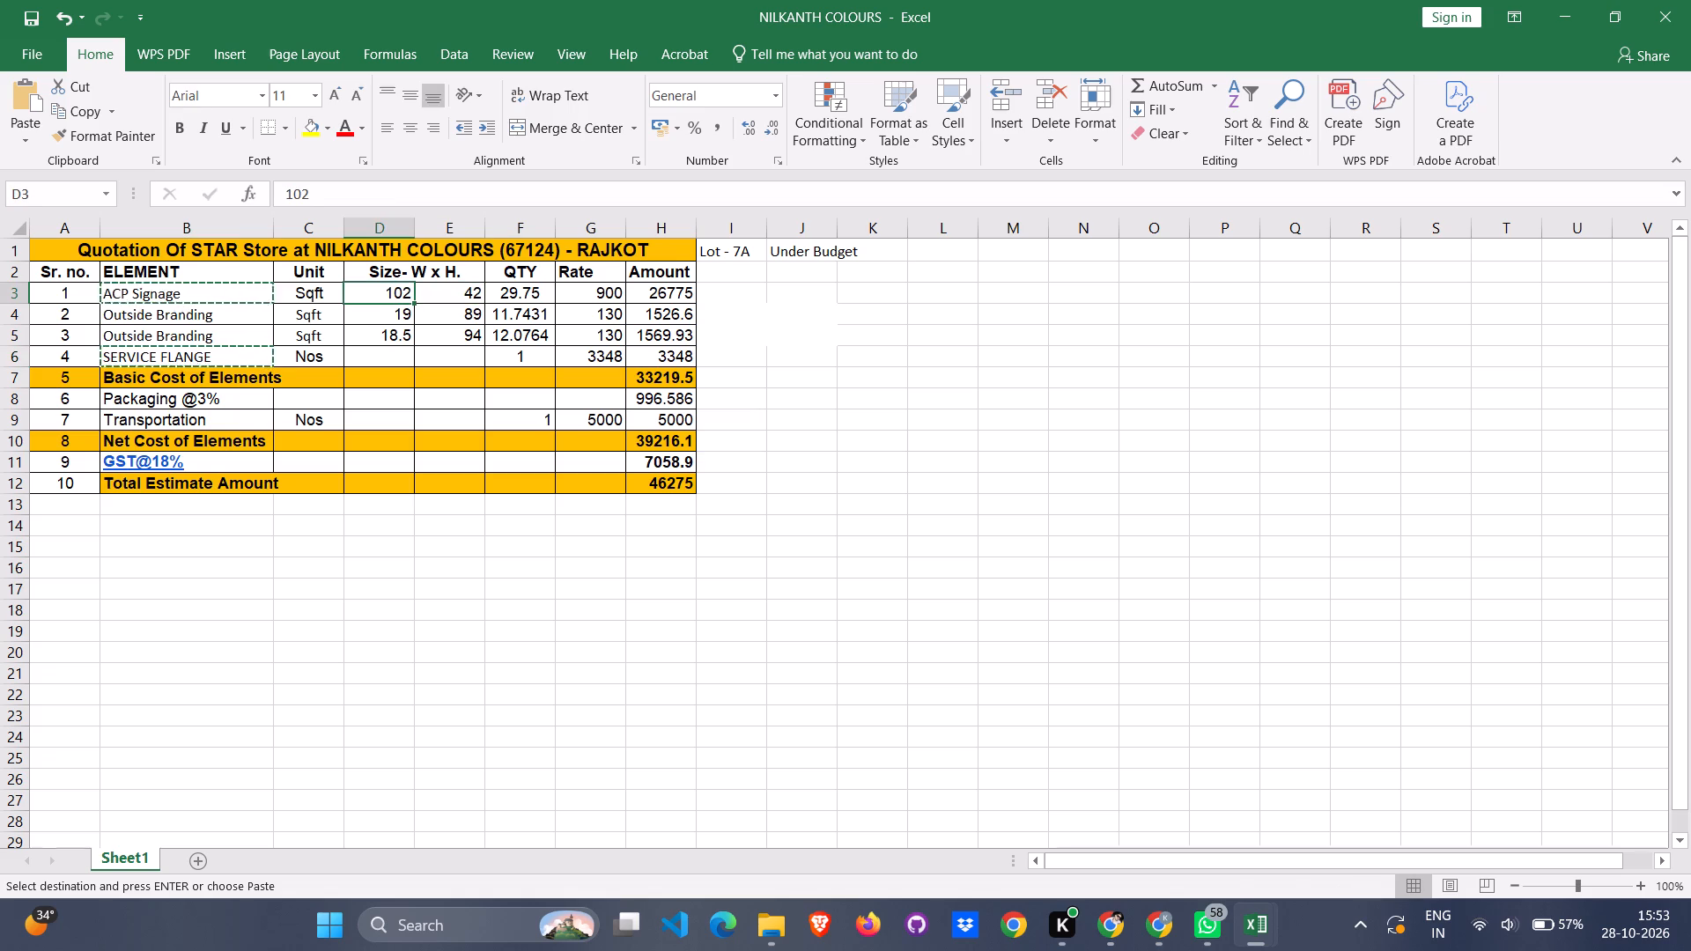
key(shift+Right)
key(ctrl+c)
key(alt+Tab)
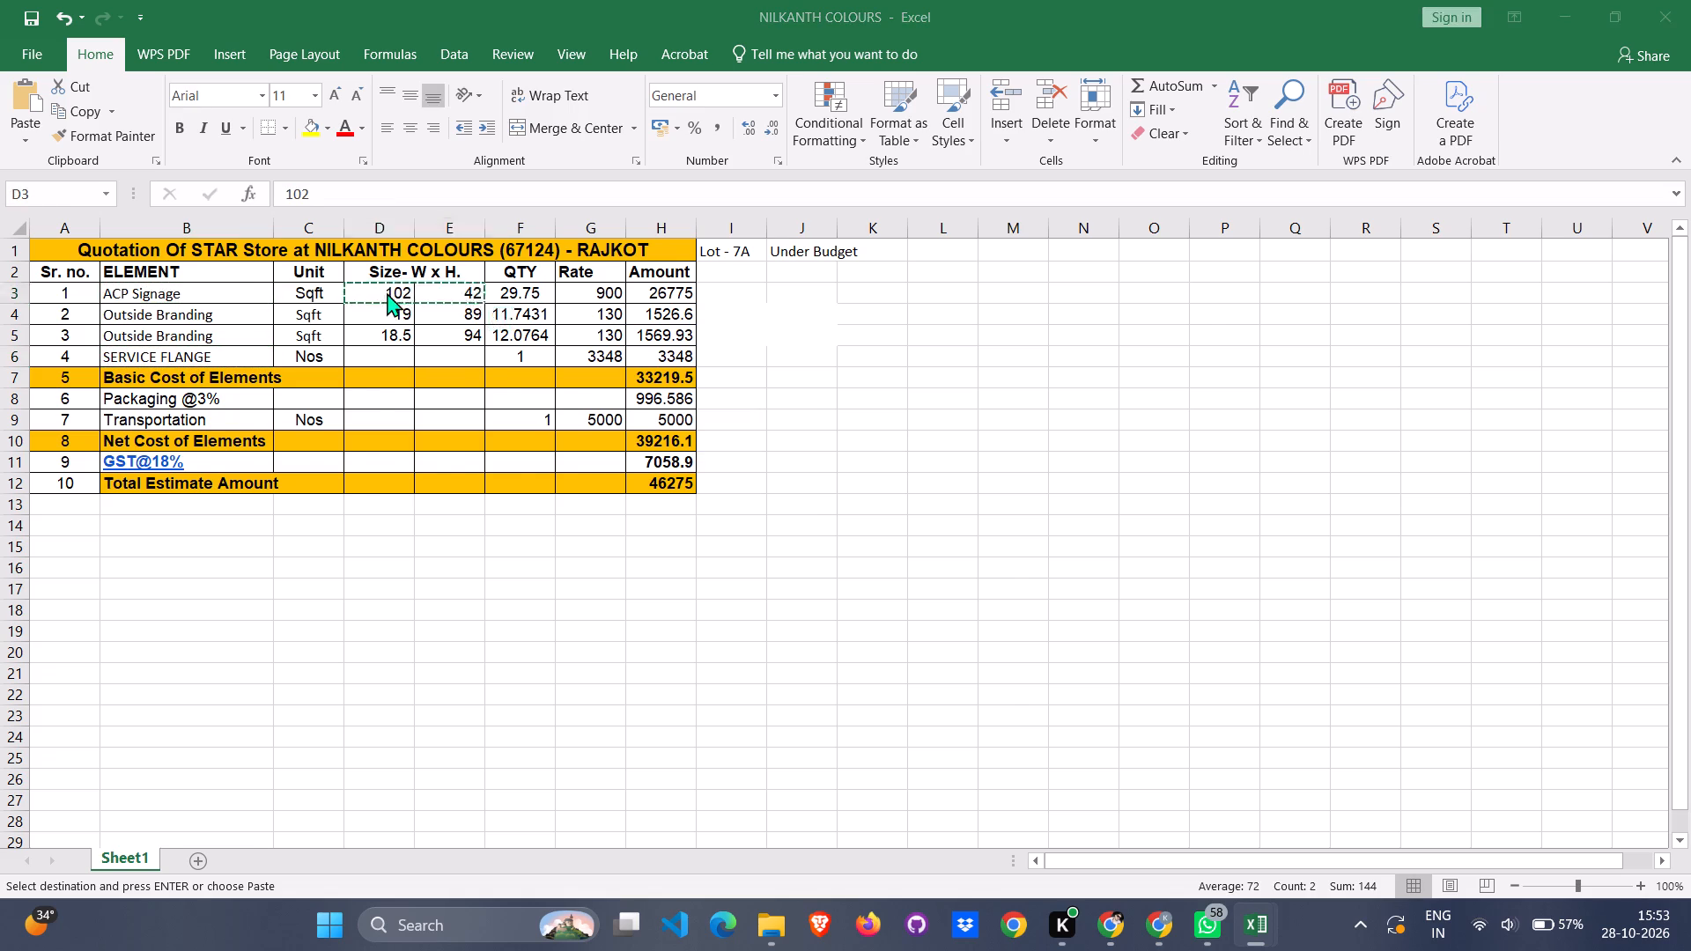
key(Right)
key(ctrl+v)
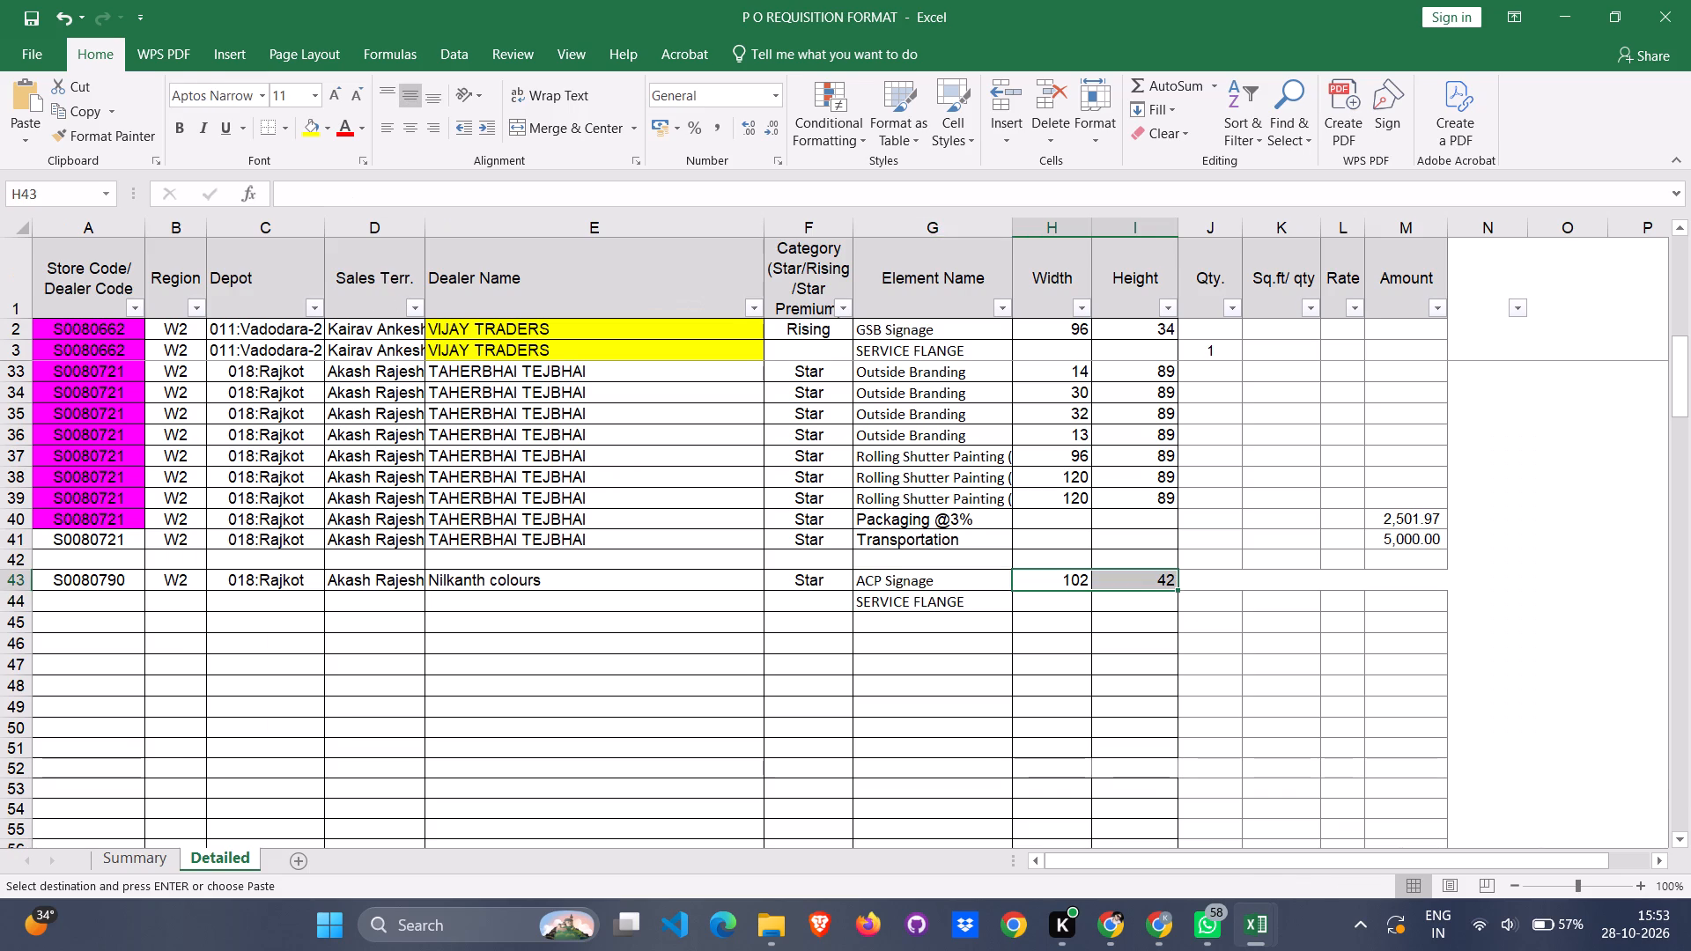
key(ctrl+s)
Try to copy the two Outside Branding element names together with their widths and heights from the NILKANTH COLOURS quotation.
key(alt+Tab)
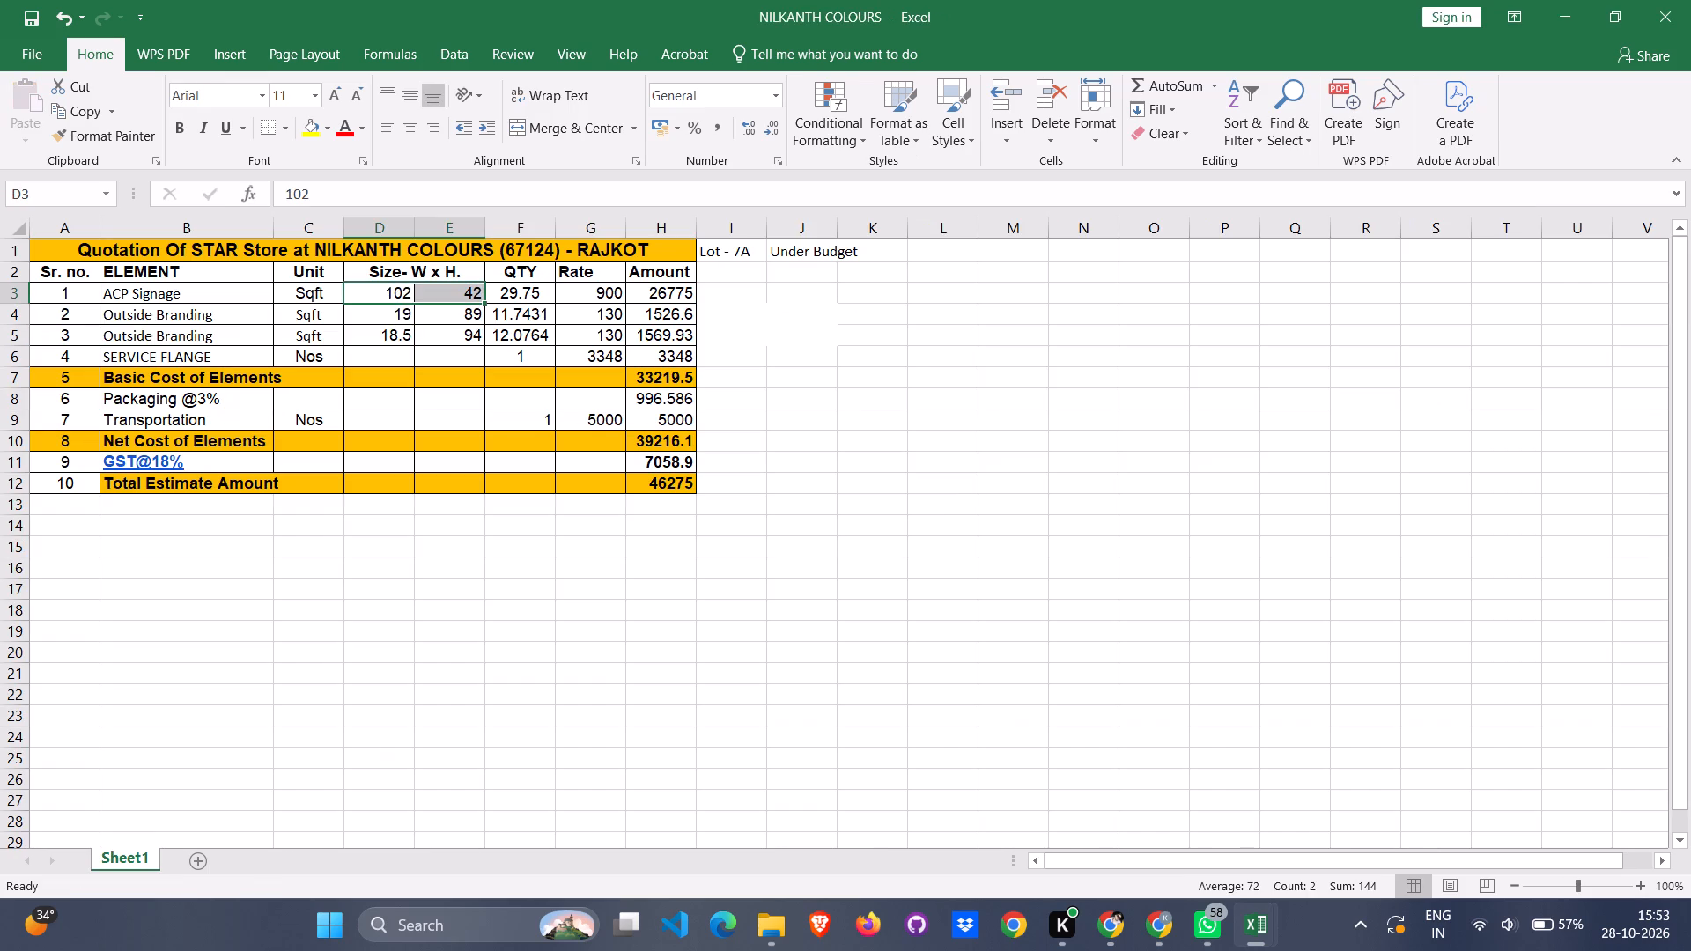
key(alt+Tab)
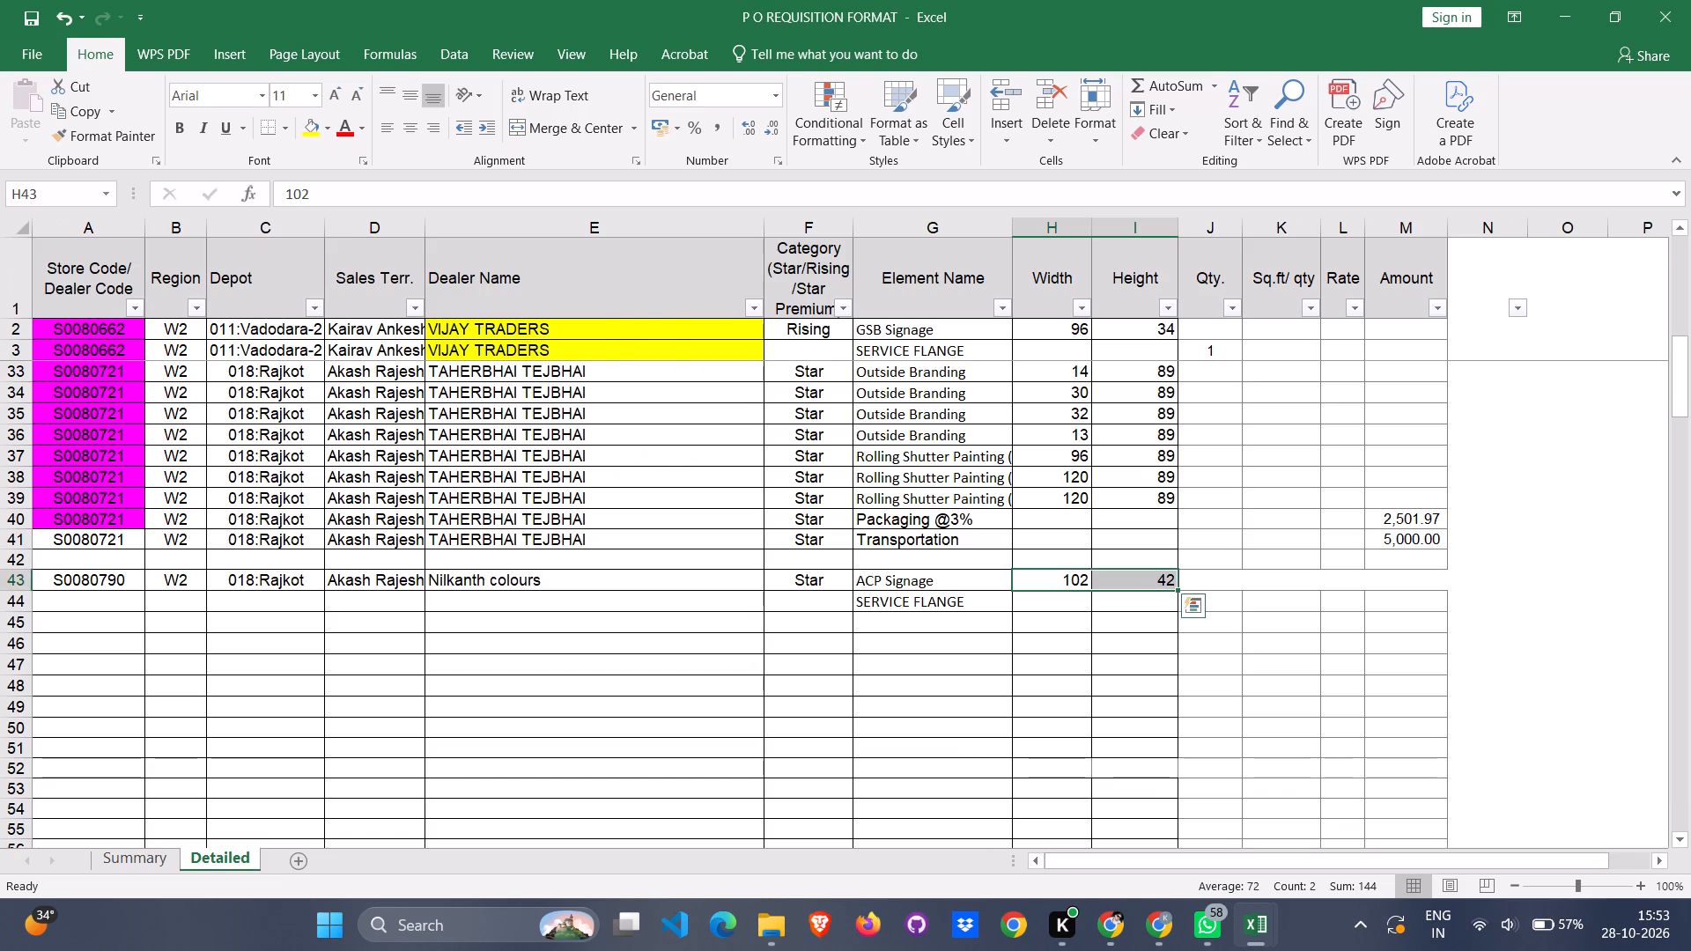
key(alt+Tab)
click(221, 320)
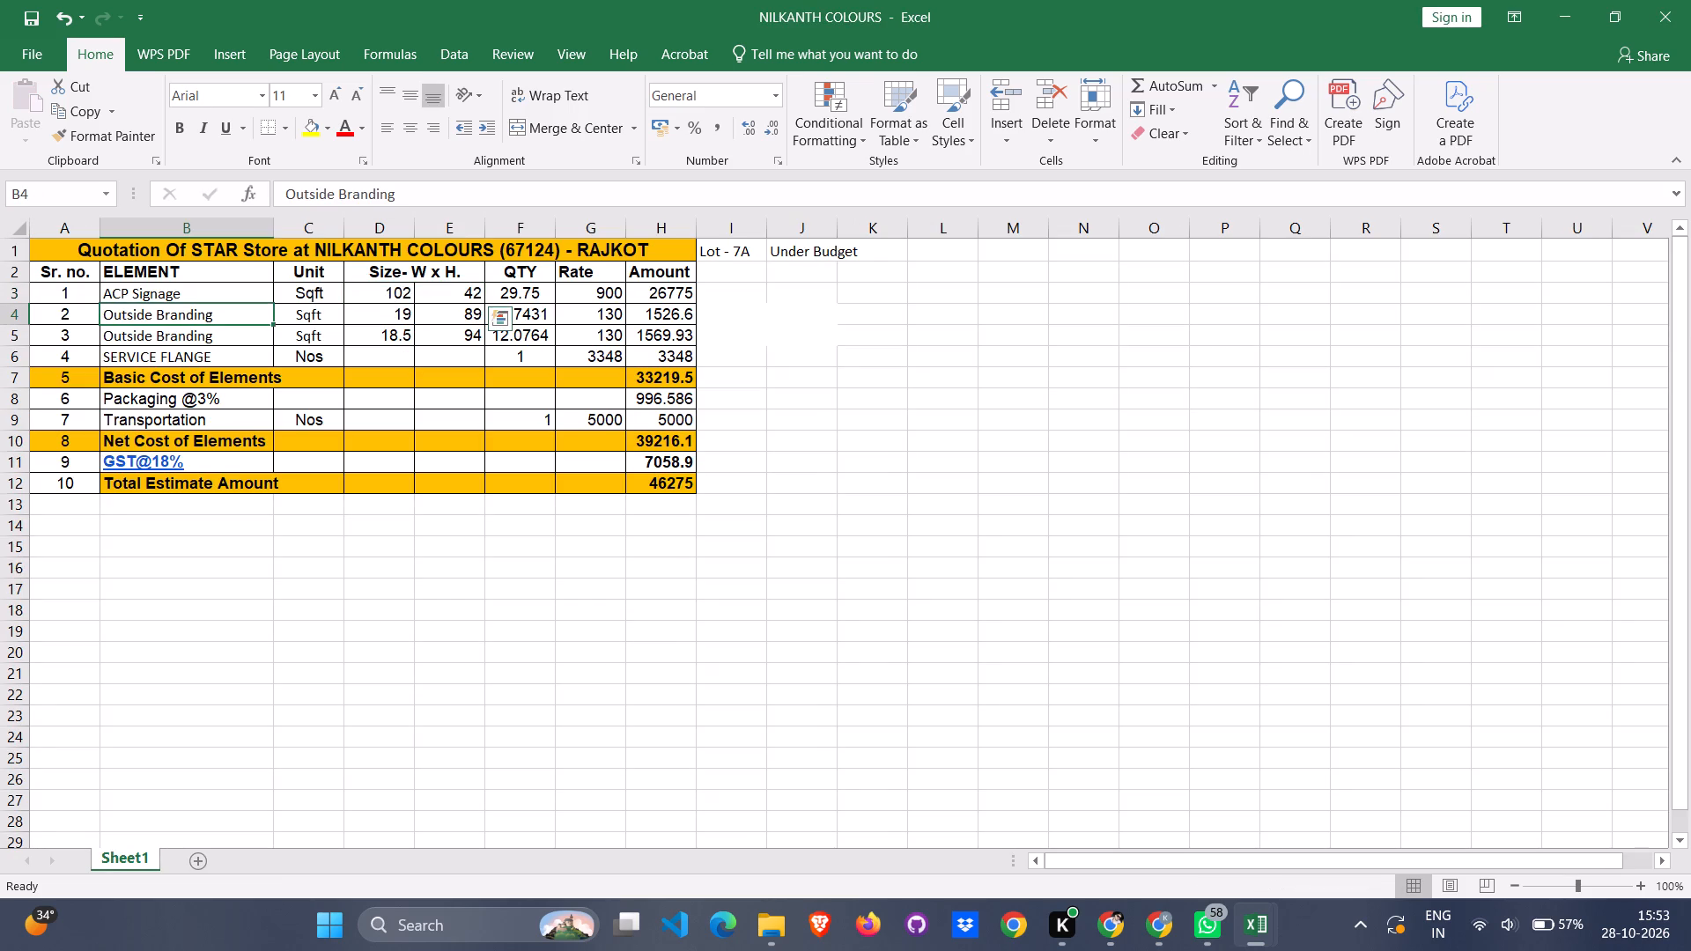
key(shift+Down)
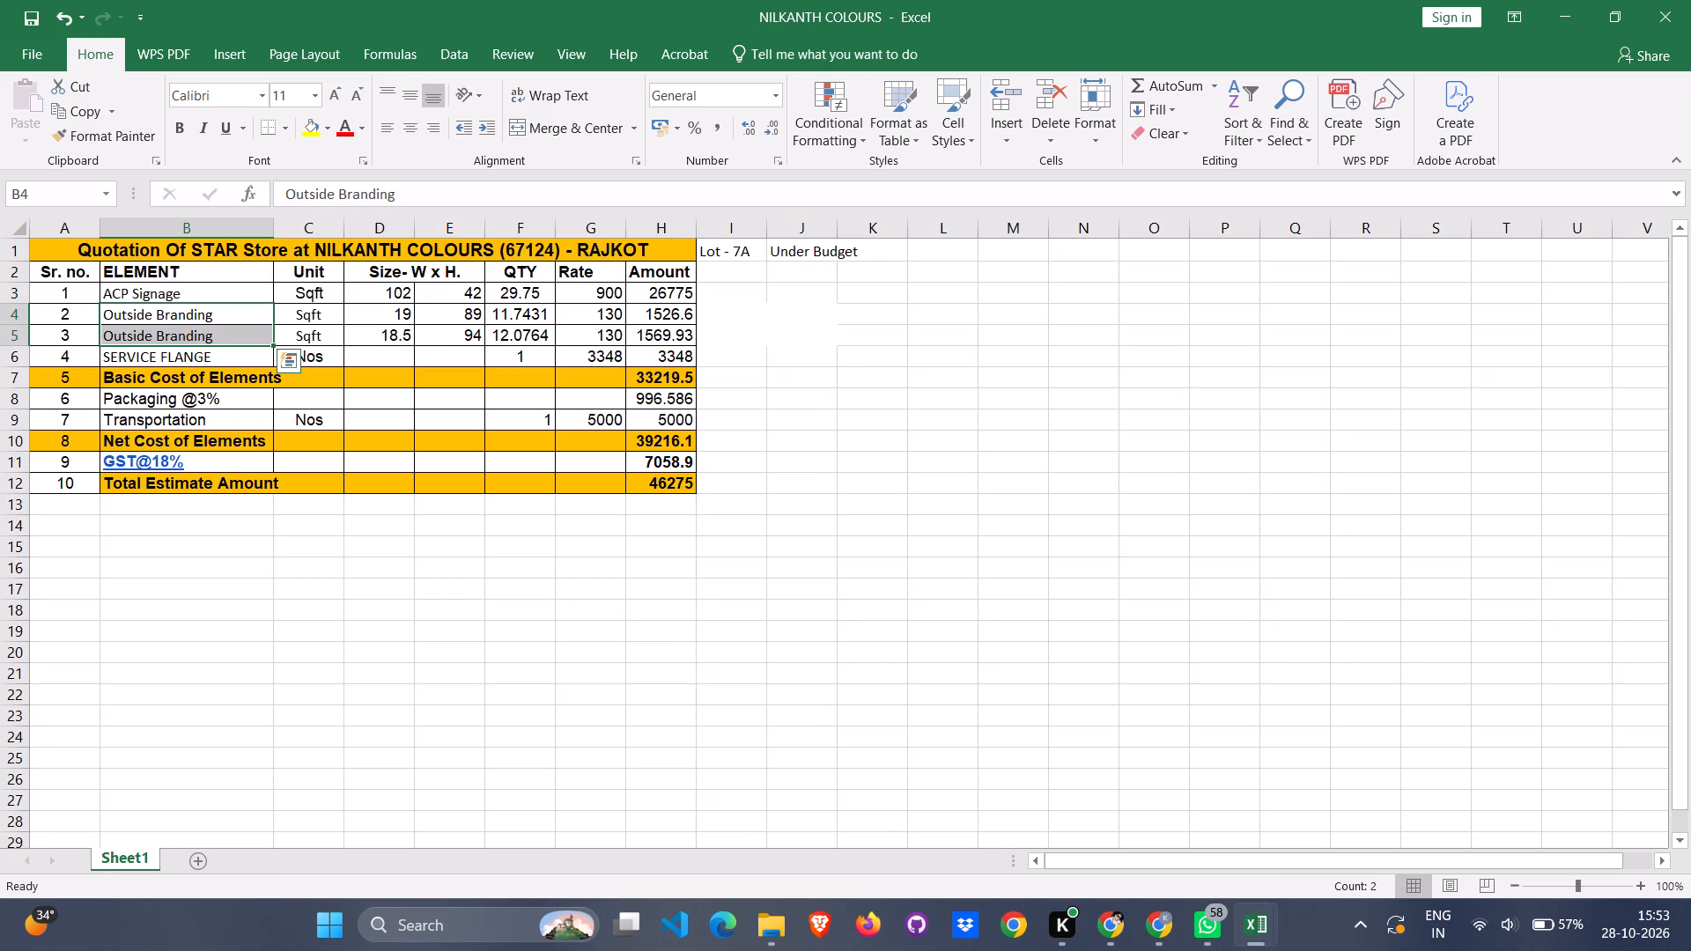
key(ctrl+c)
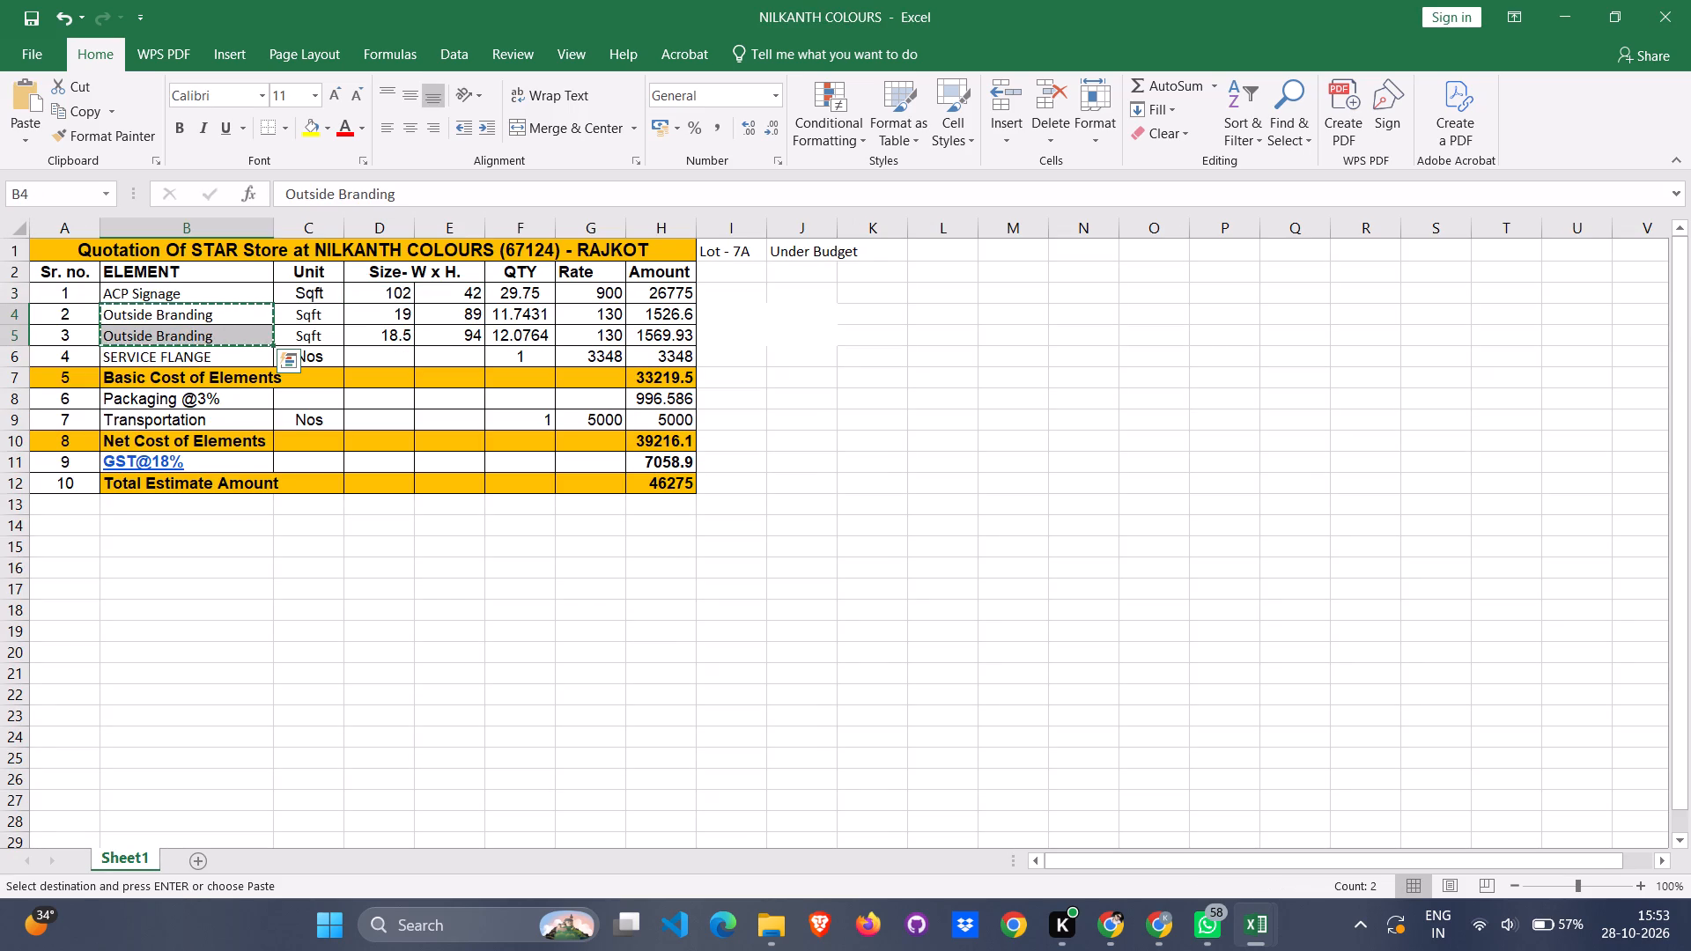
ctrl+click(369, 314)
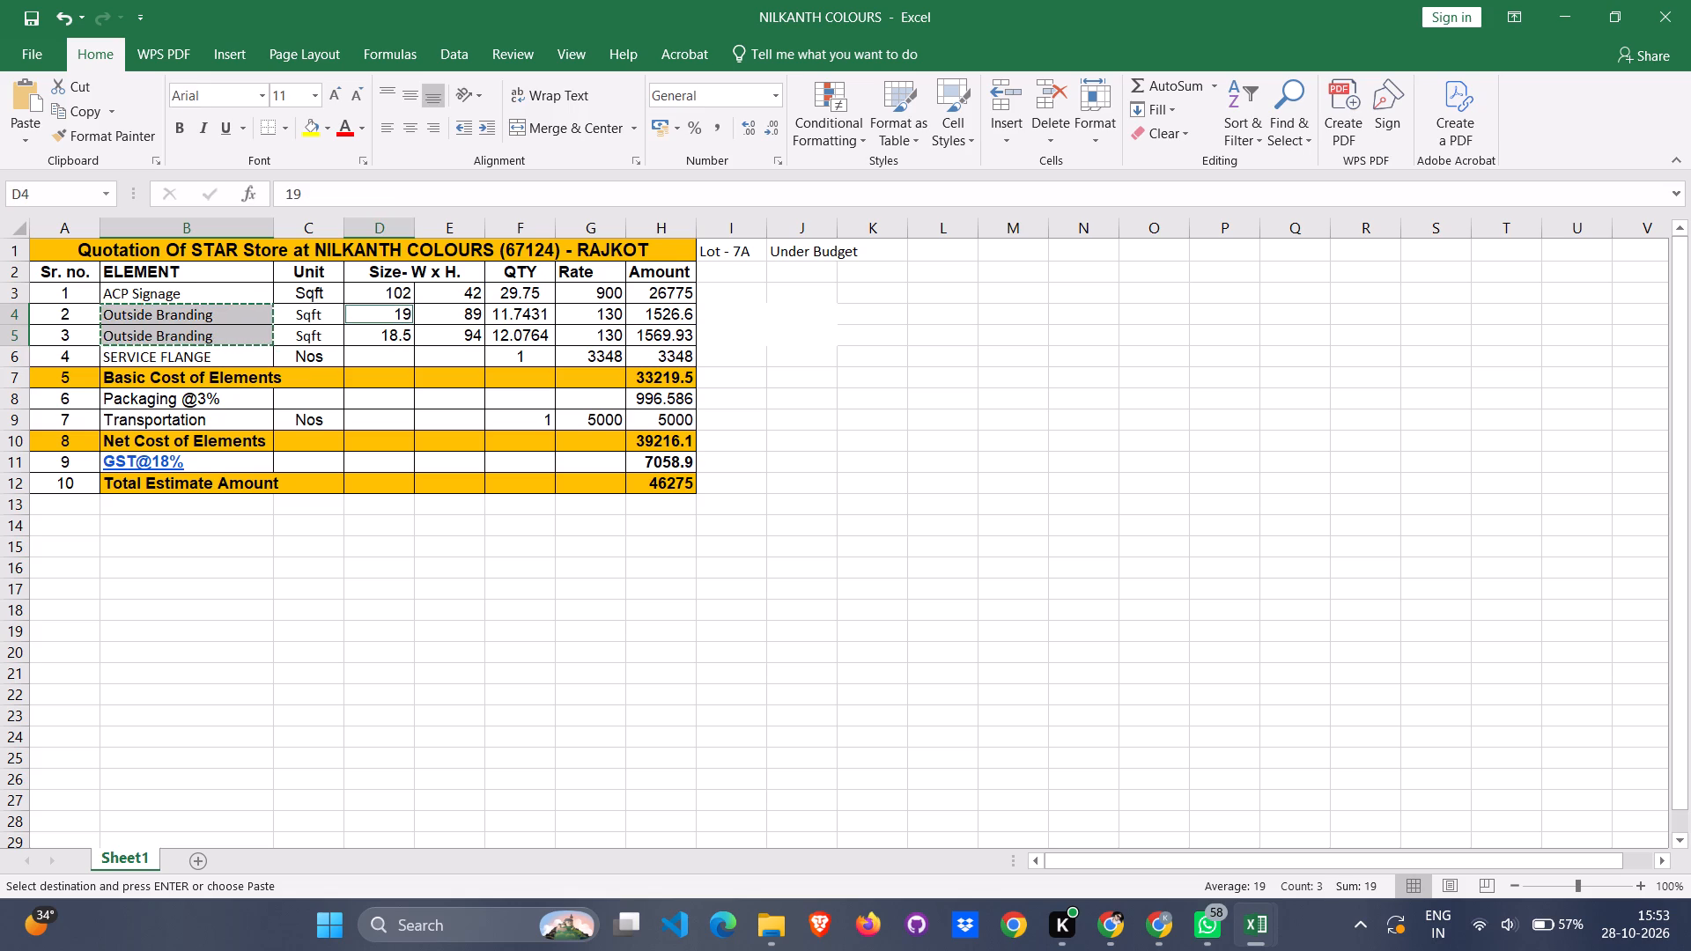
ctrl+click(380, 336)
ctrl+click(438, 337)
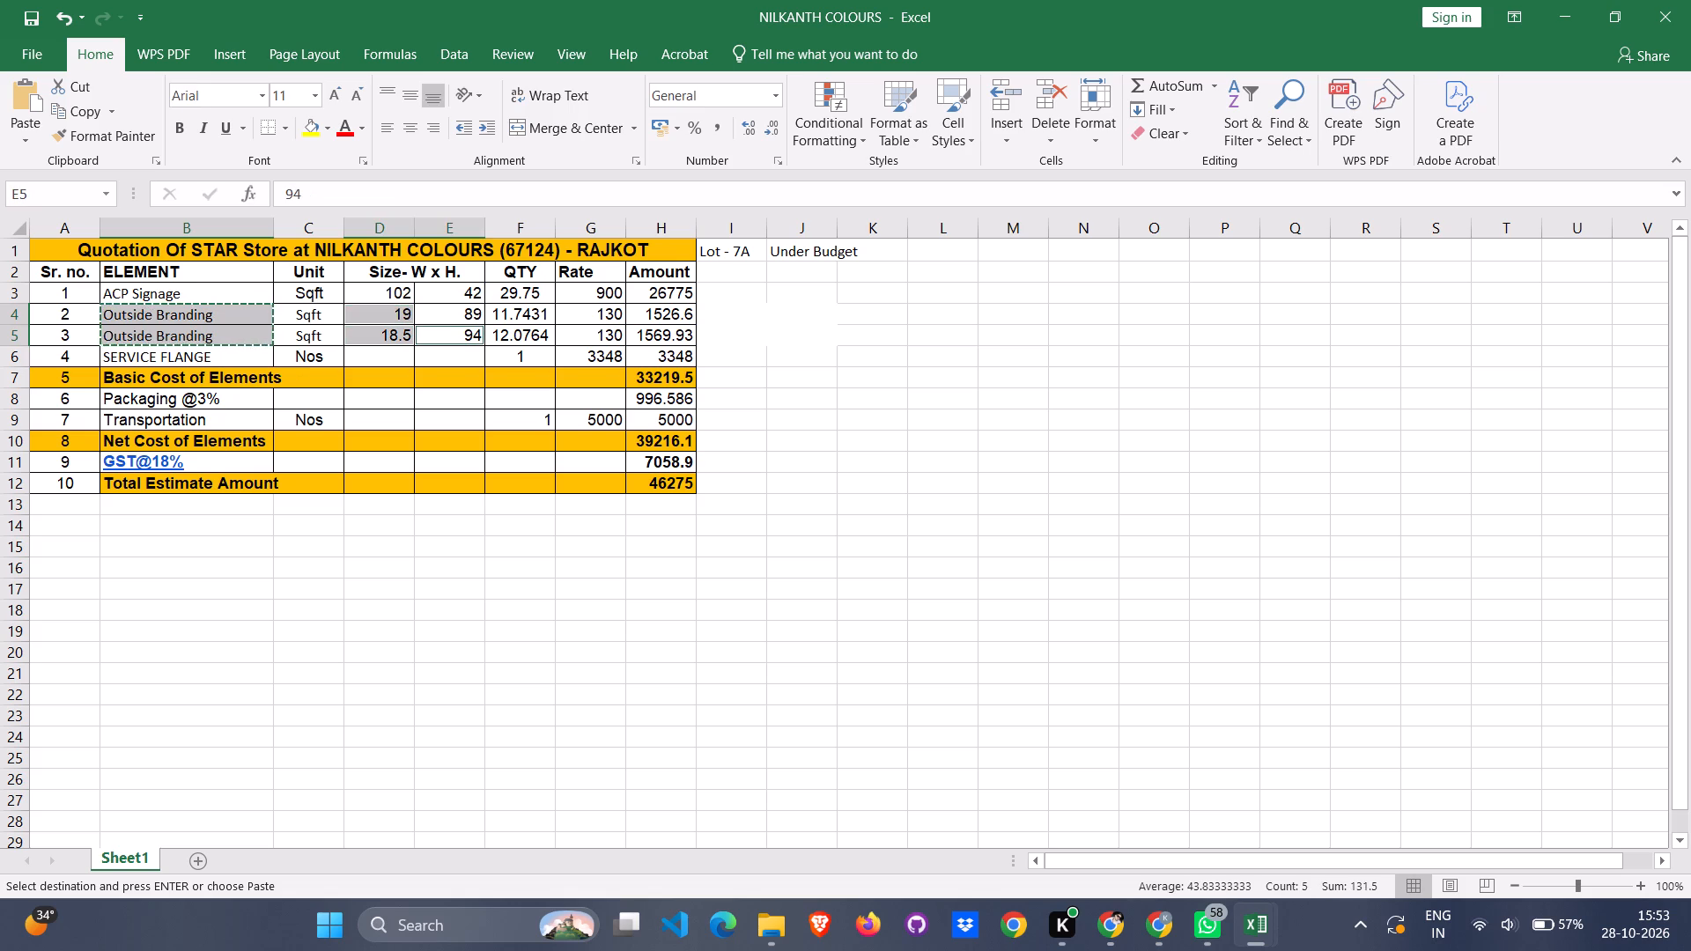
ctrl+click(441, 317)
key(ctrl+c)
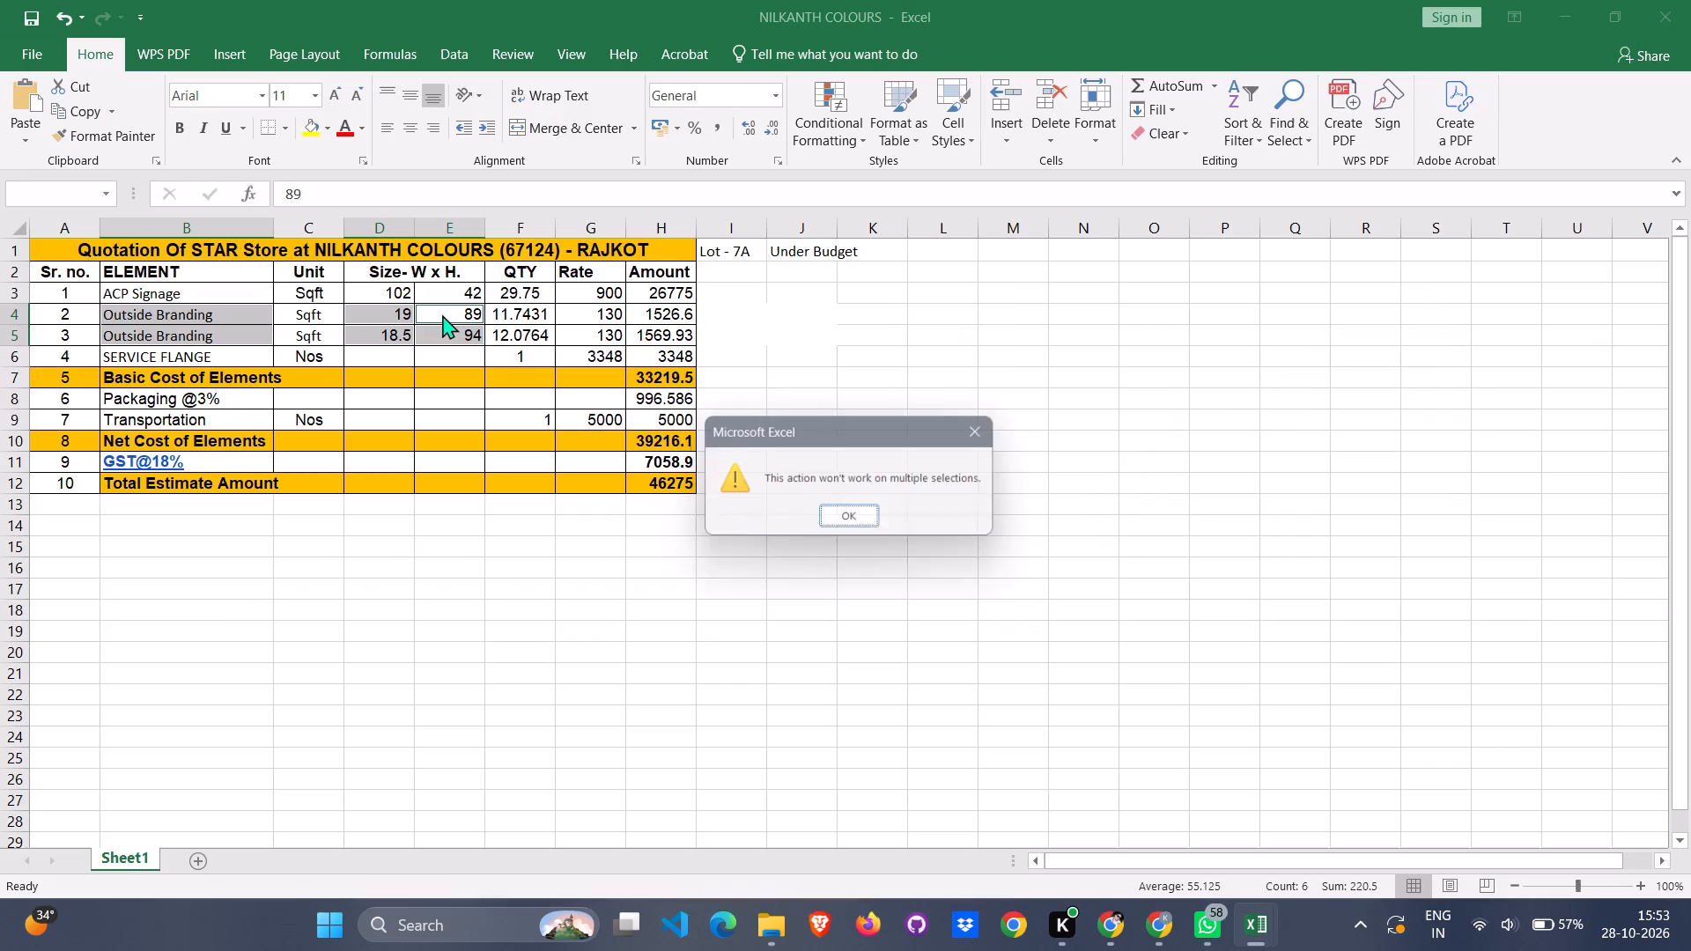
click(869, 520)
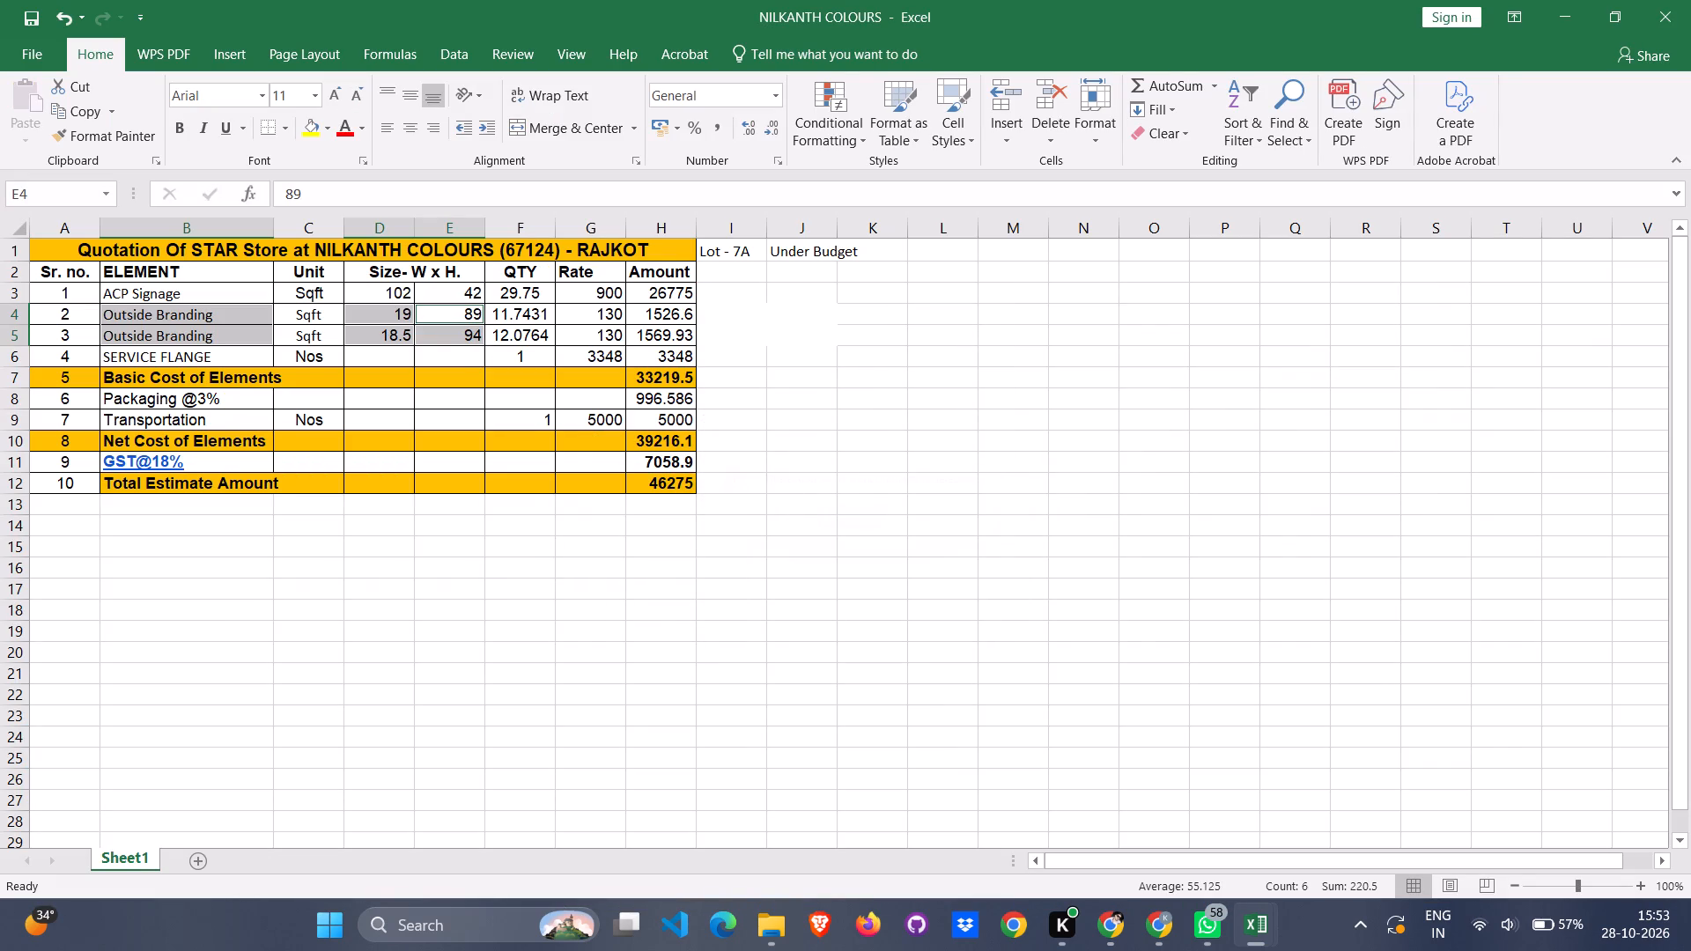
Copy both Outside Branding names with sizes 19 by 89 and 18.5 by 94 from the quotation into G45:I46 of the Detailed sheet.
click(218, 318)
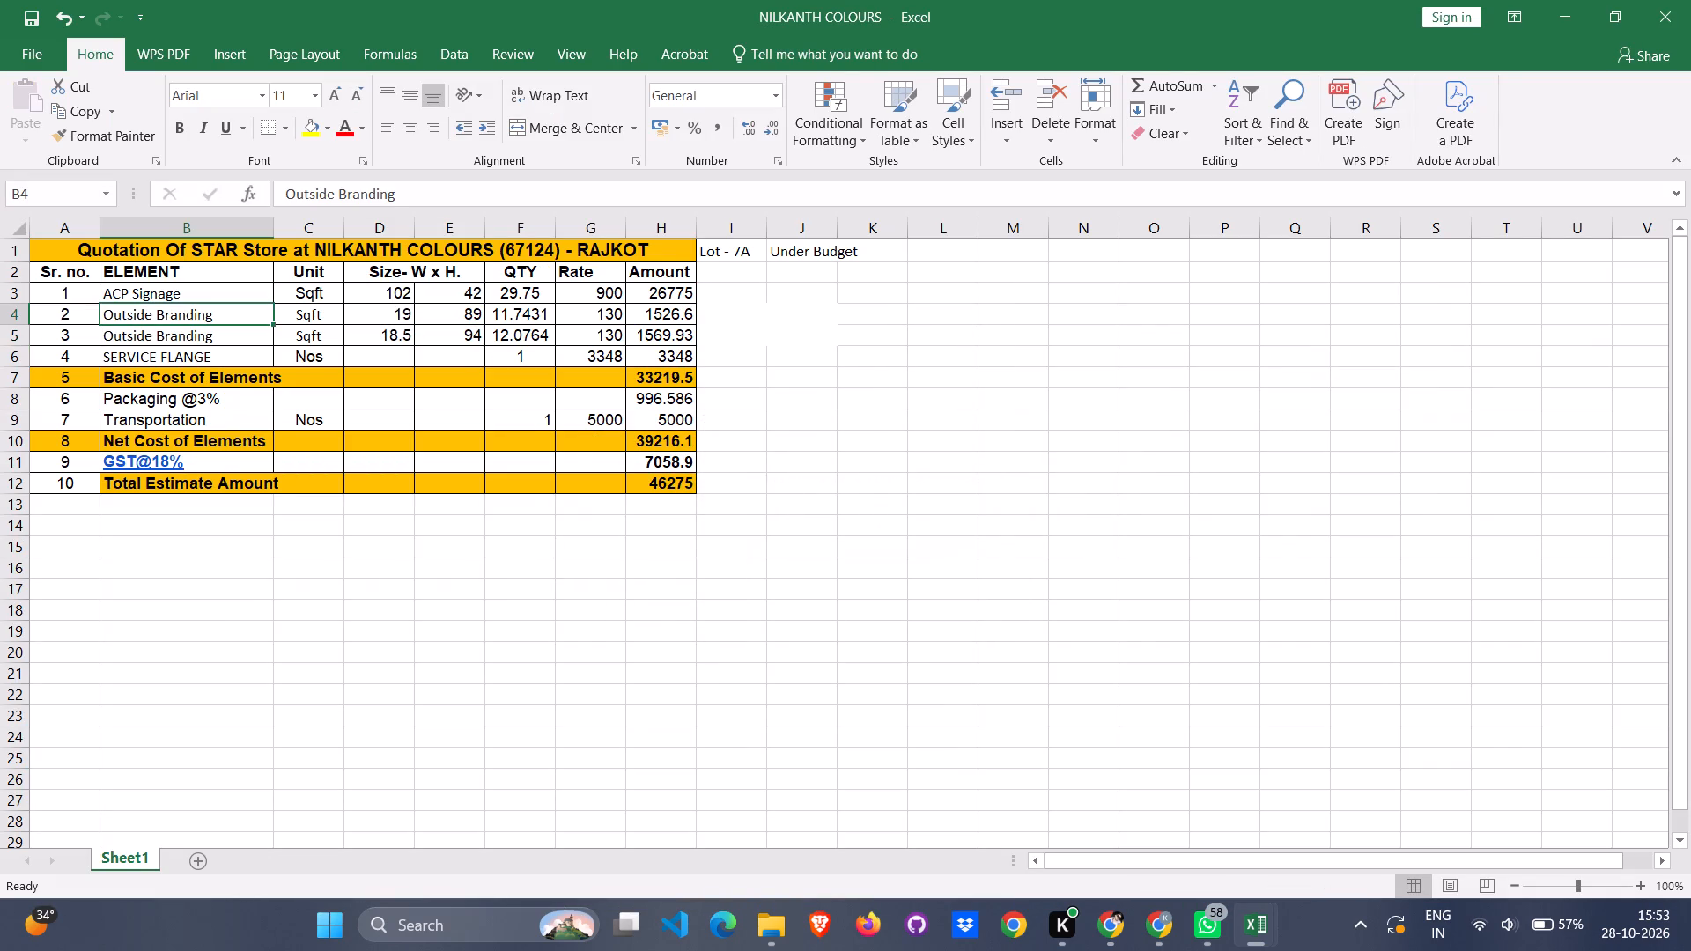
click(218, 318)
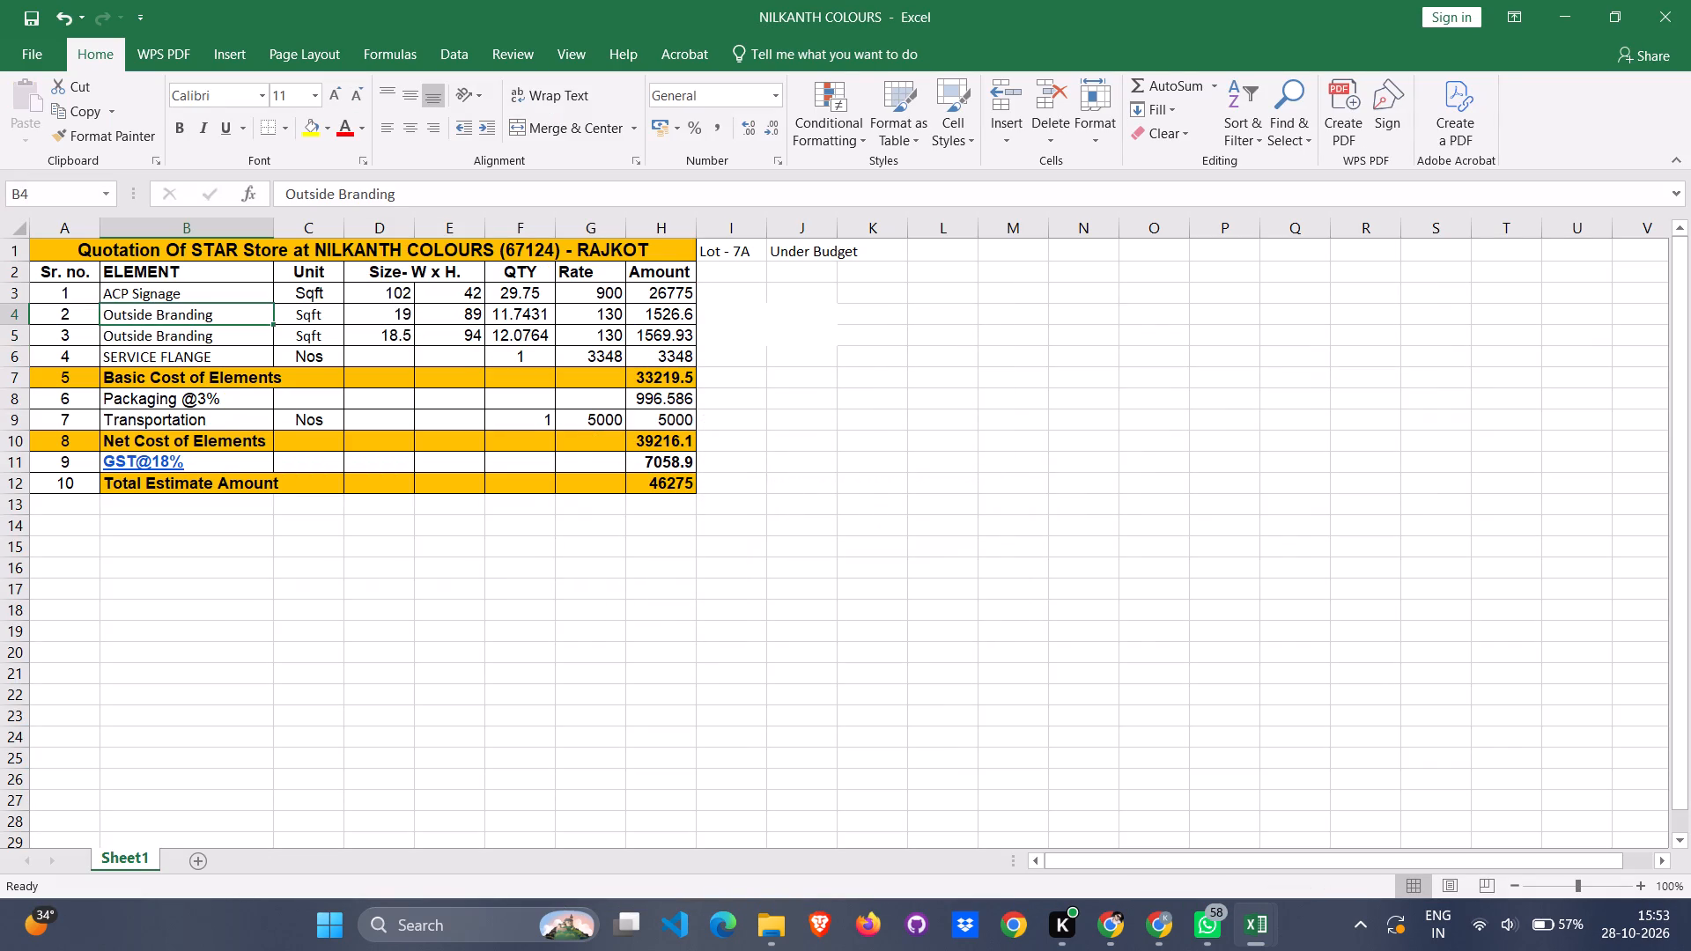
ctrl+click(218, 318)
ctrl+click(221, 335)
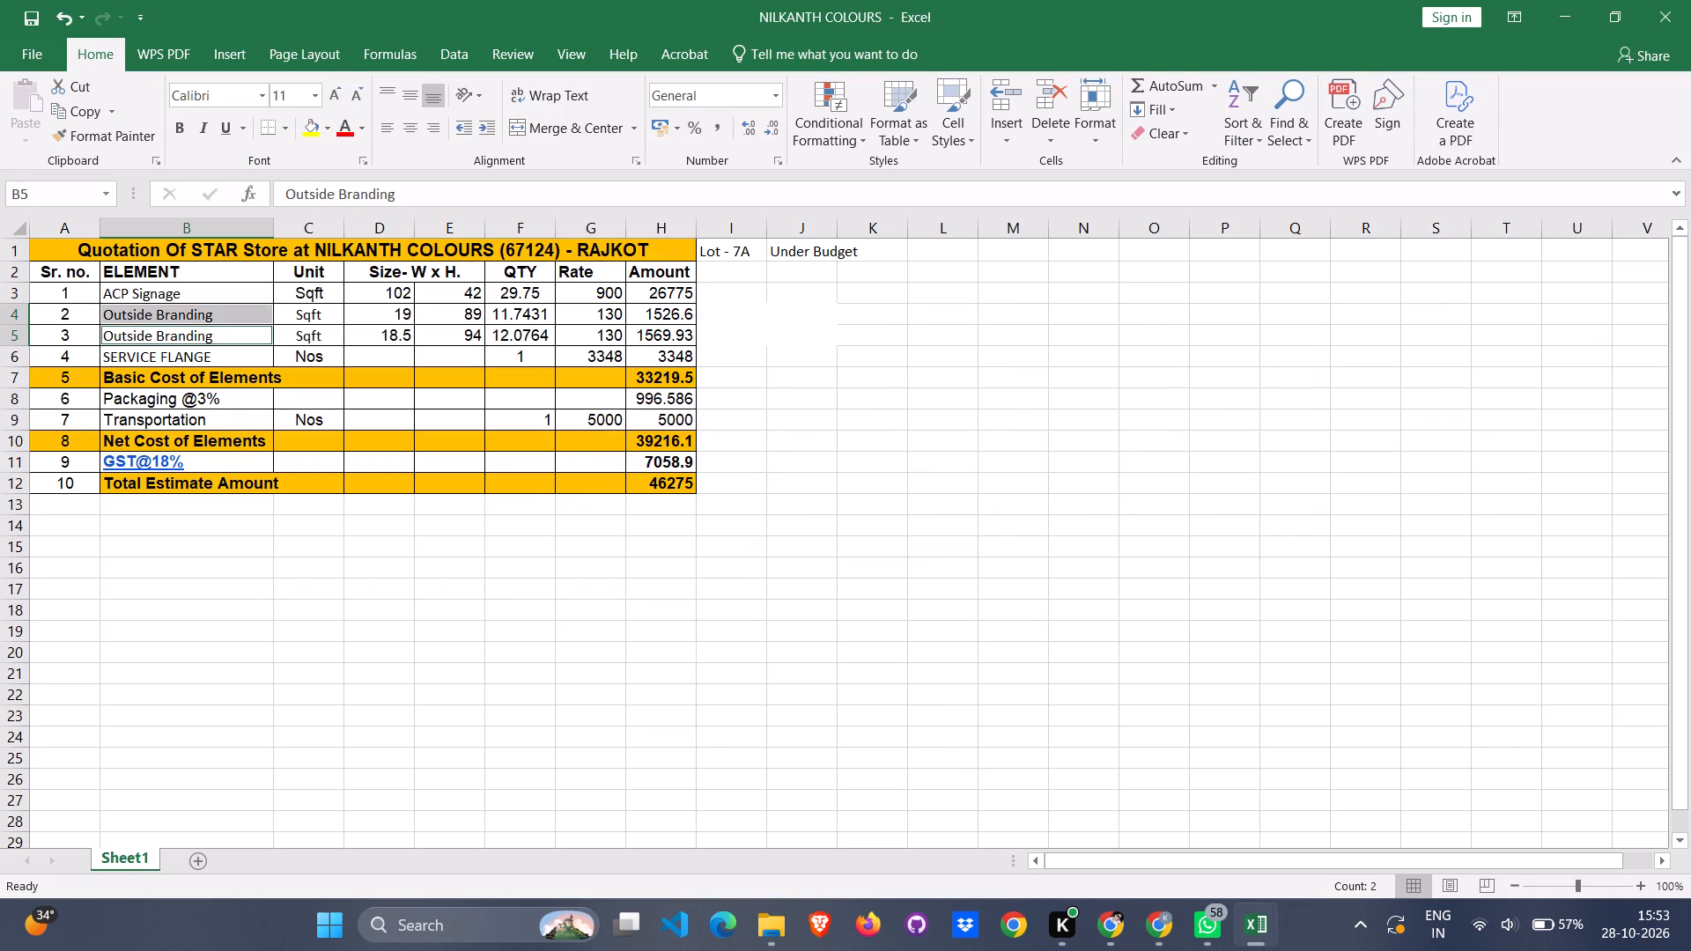
ctrl+click(372, 313)
ctrl+click(380, 337)
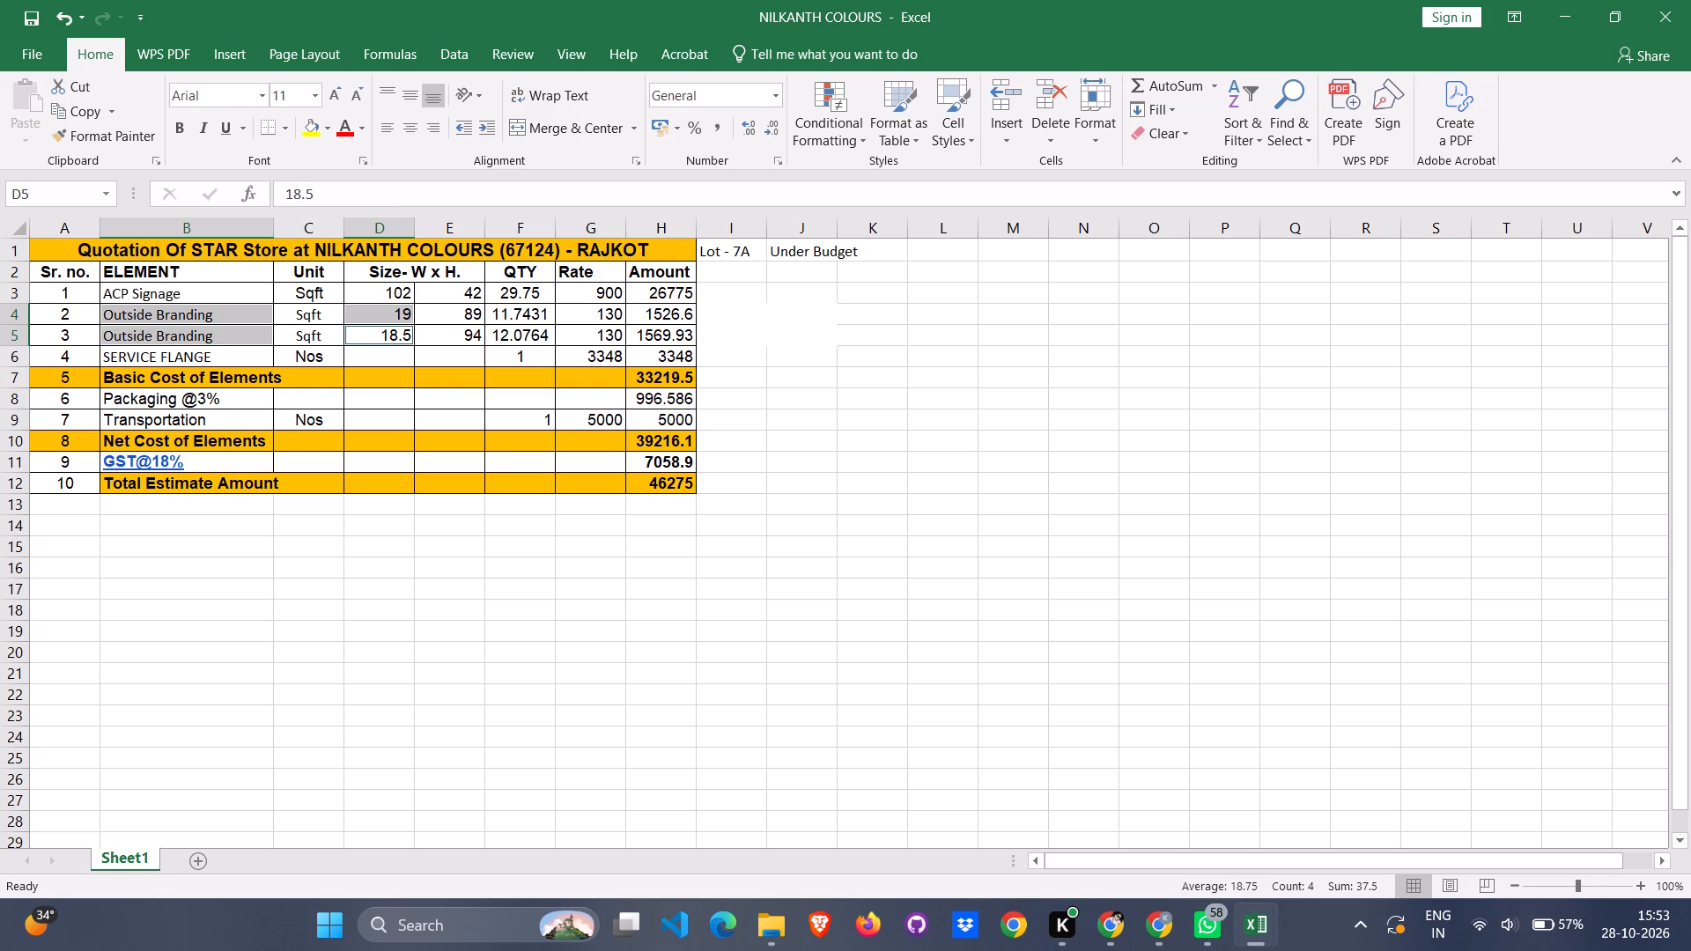
ctrl+click(449, 309)
ctrl+click(452, 336)
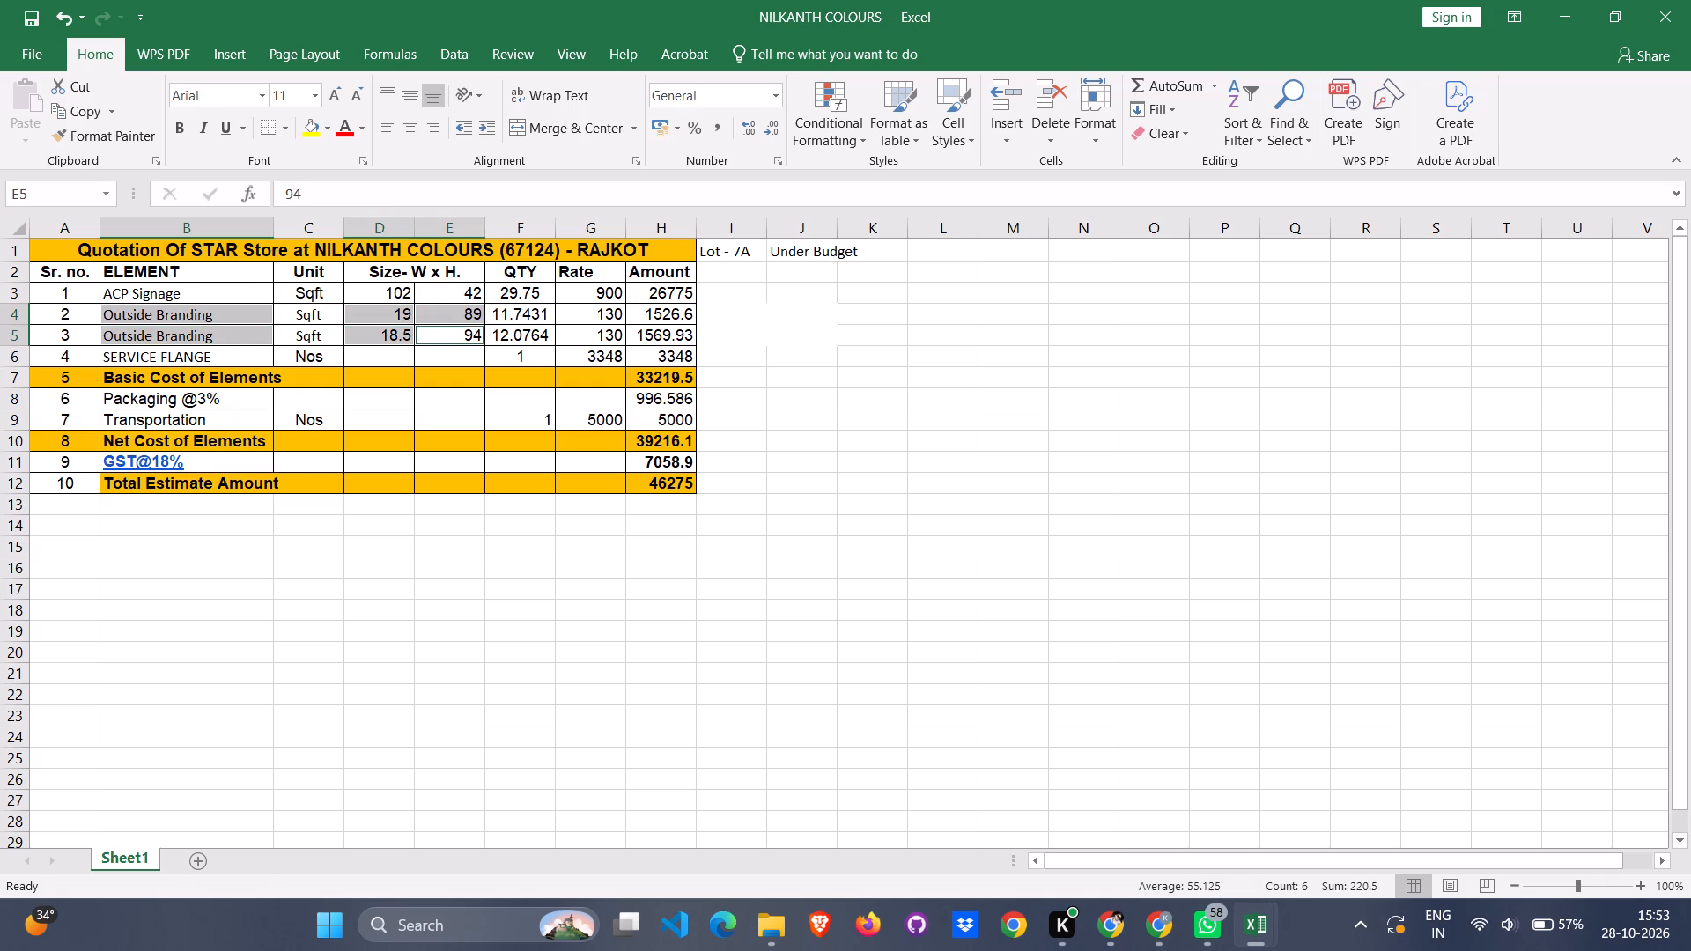
key(ctrl+c)
key(alt+Tab)
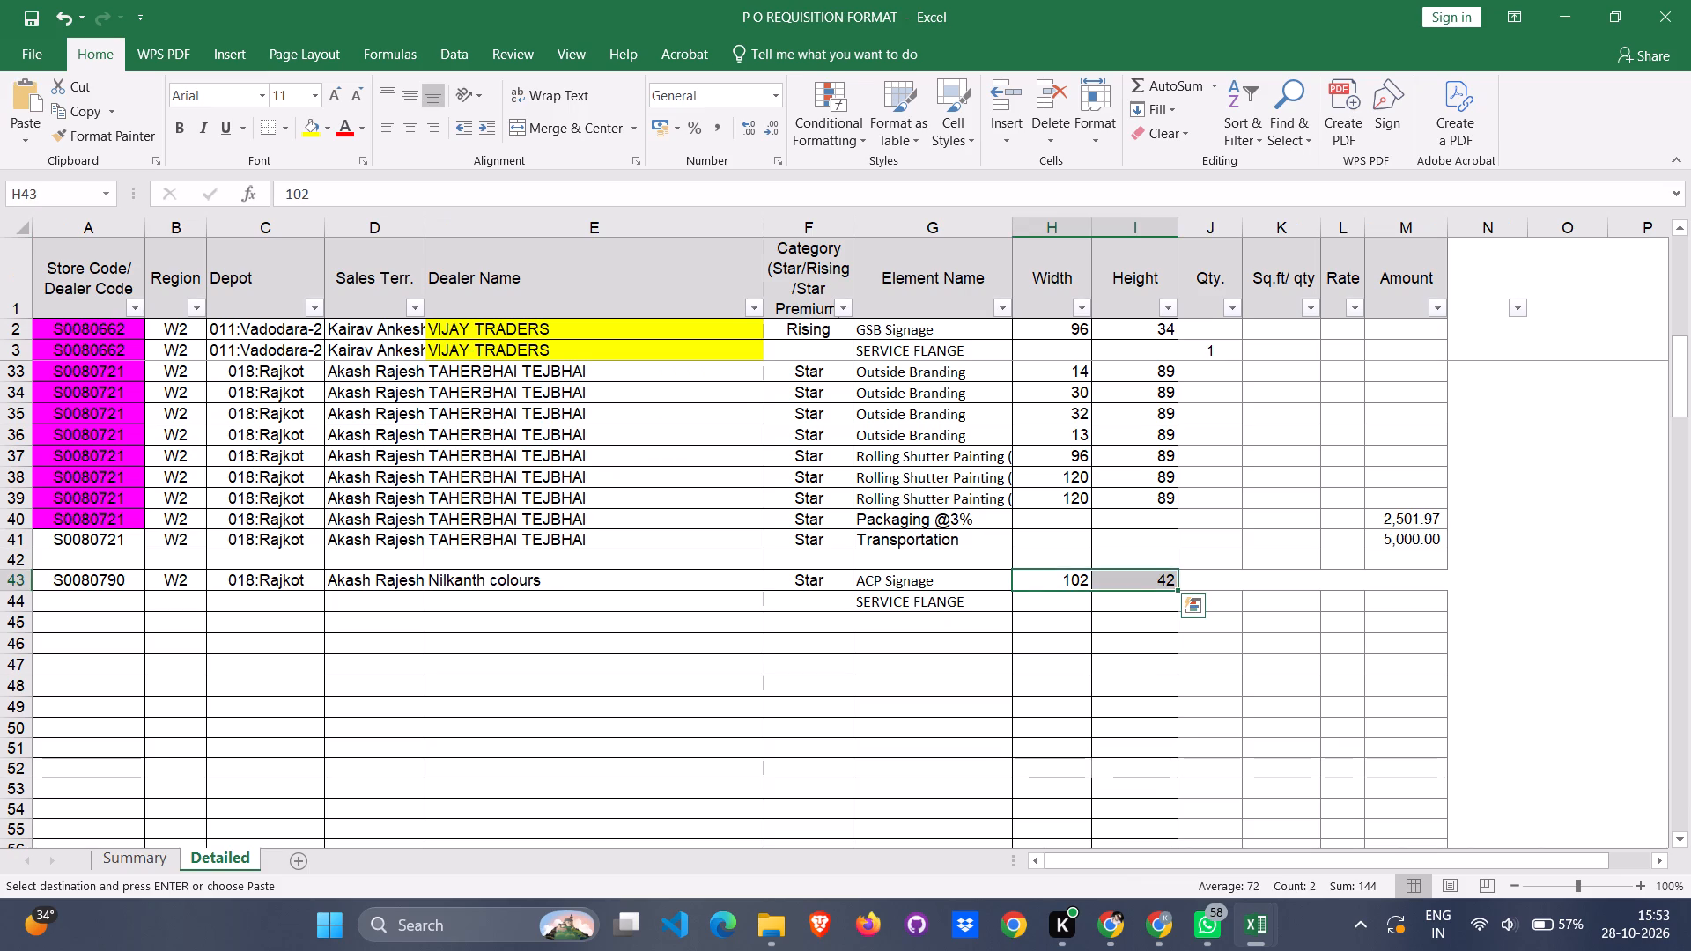
click(886, 617)
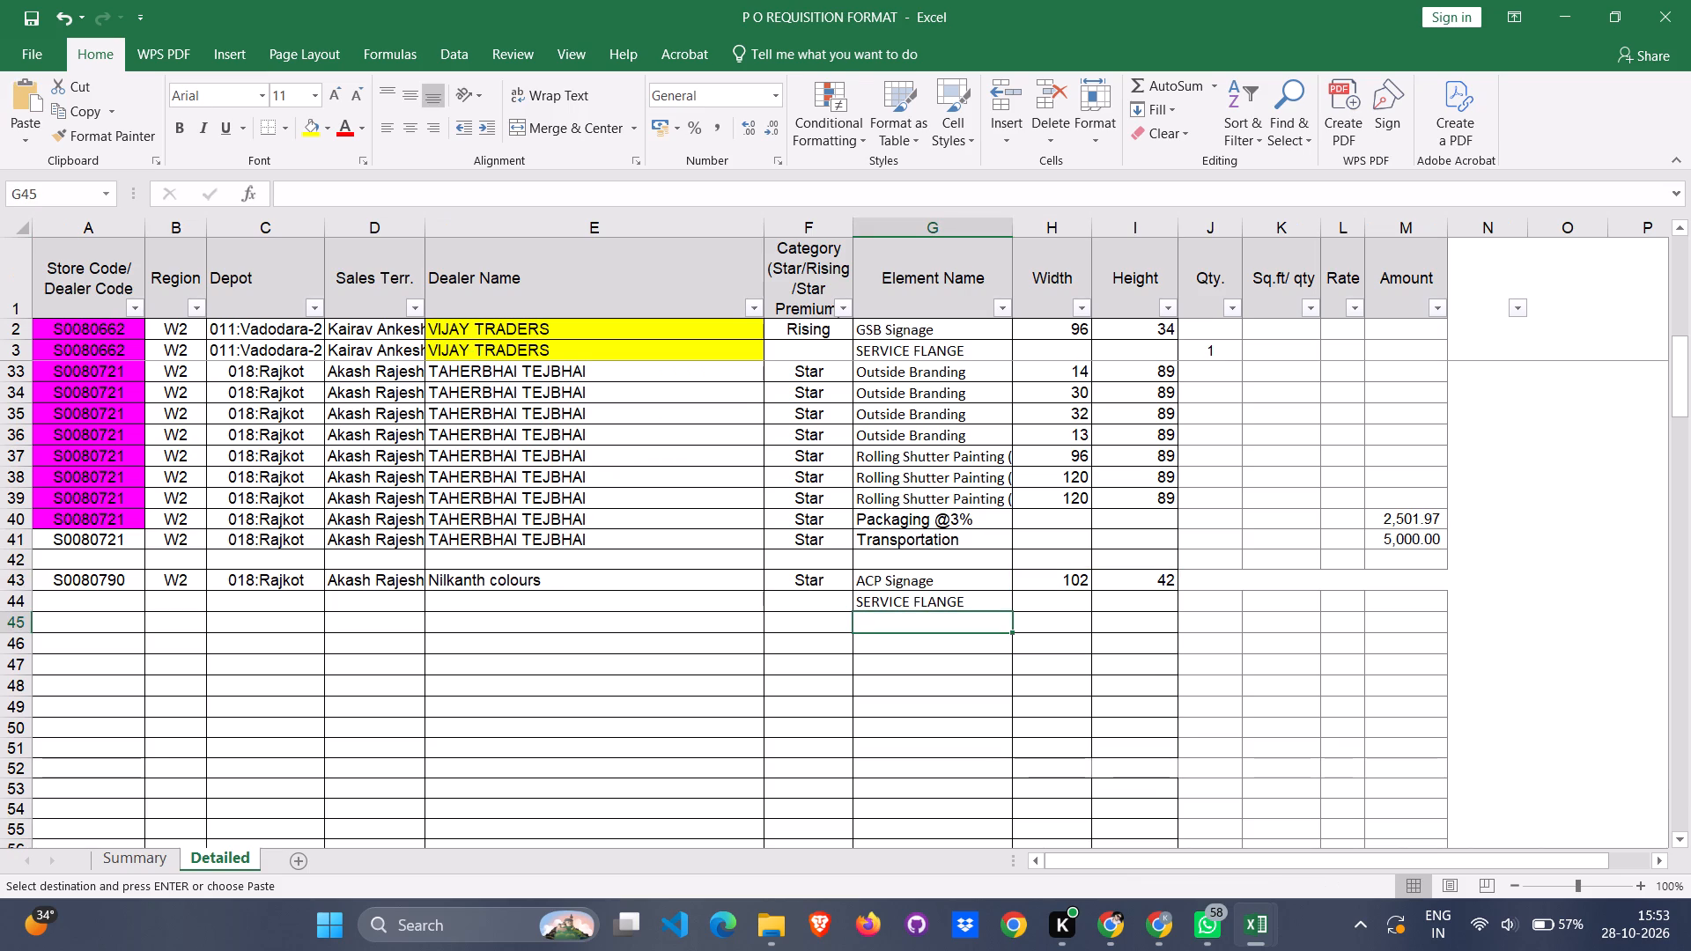
key(ctrl+v)
Enter quantity 1 for the Nilkanth colours SERVICE FLANGE in J44 of the Detailed sheet and save the workbook.
key(alt+Tab)
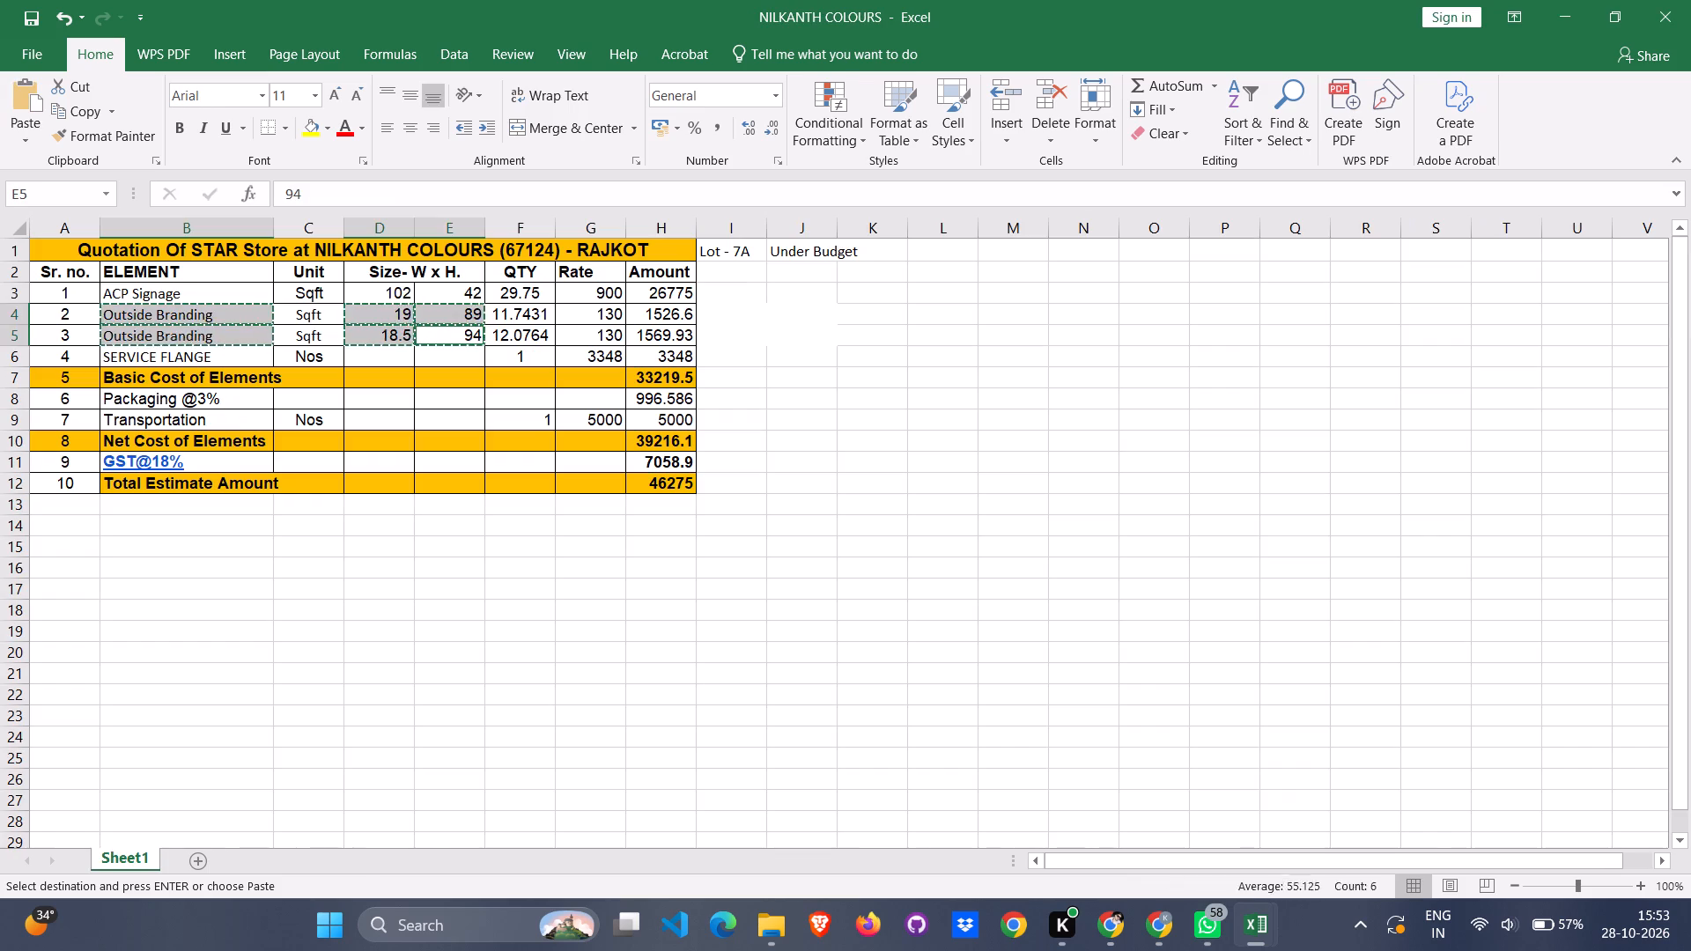
key(alt+Tab)
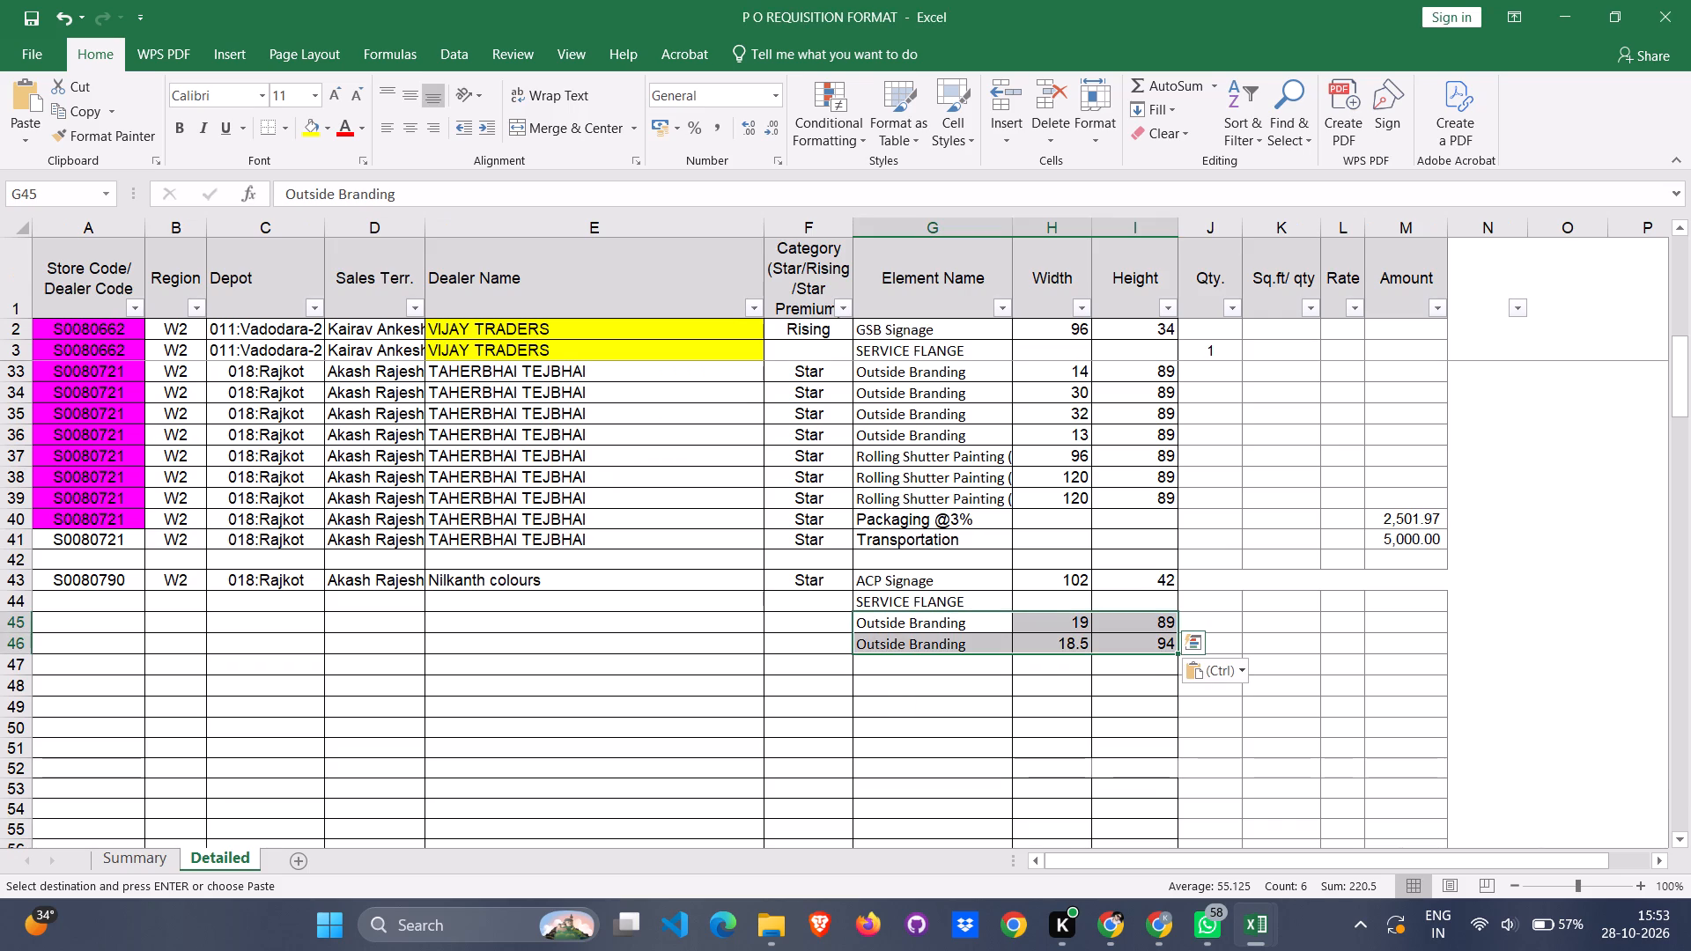
click(1224, 603)
key(1)
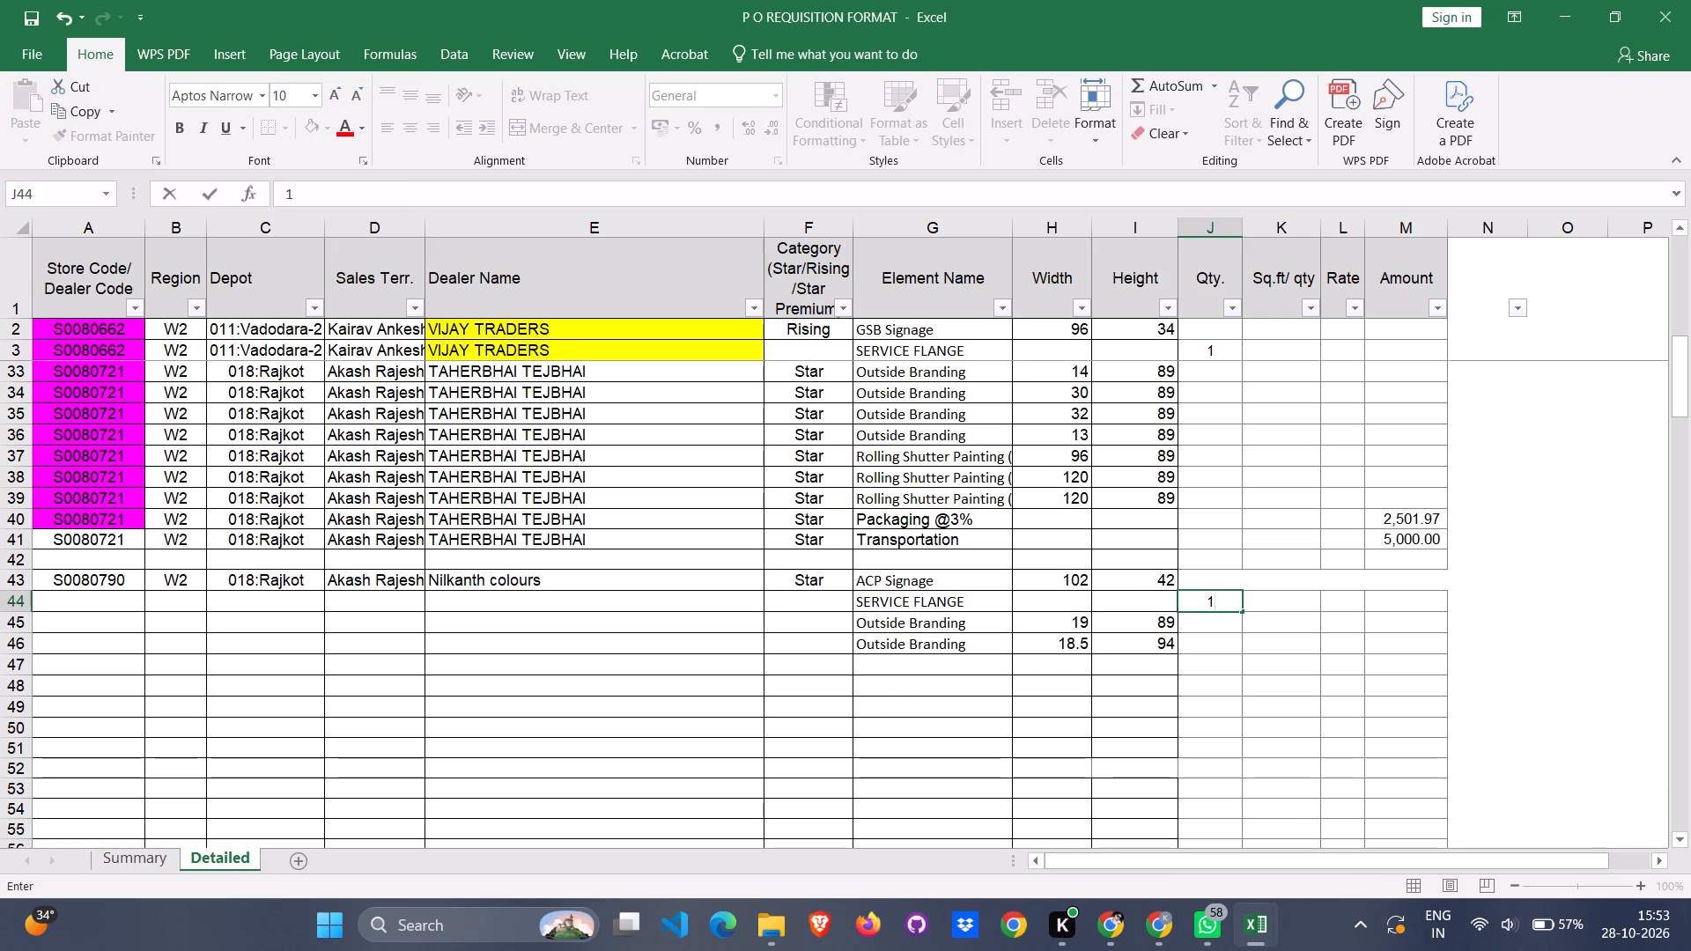
key(ctrl+s)
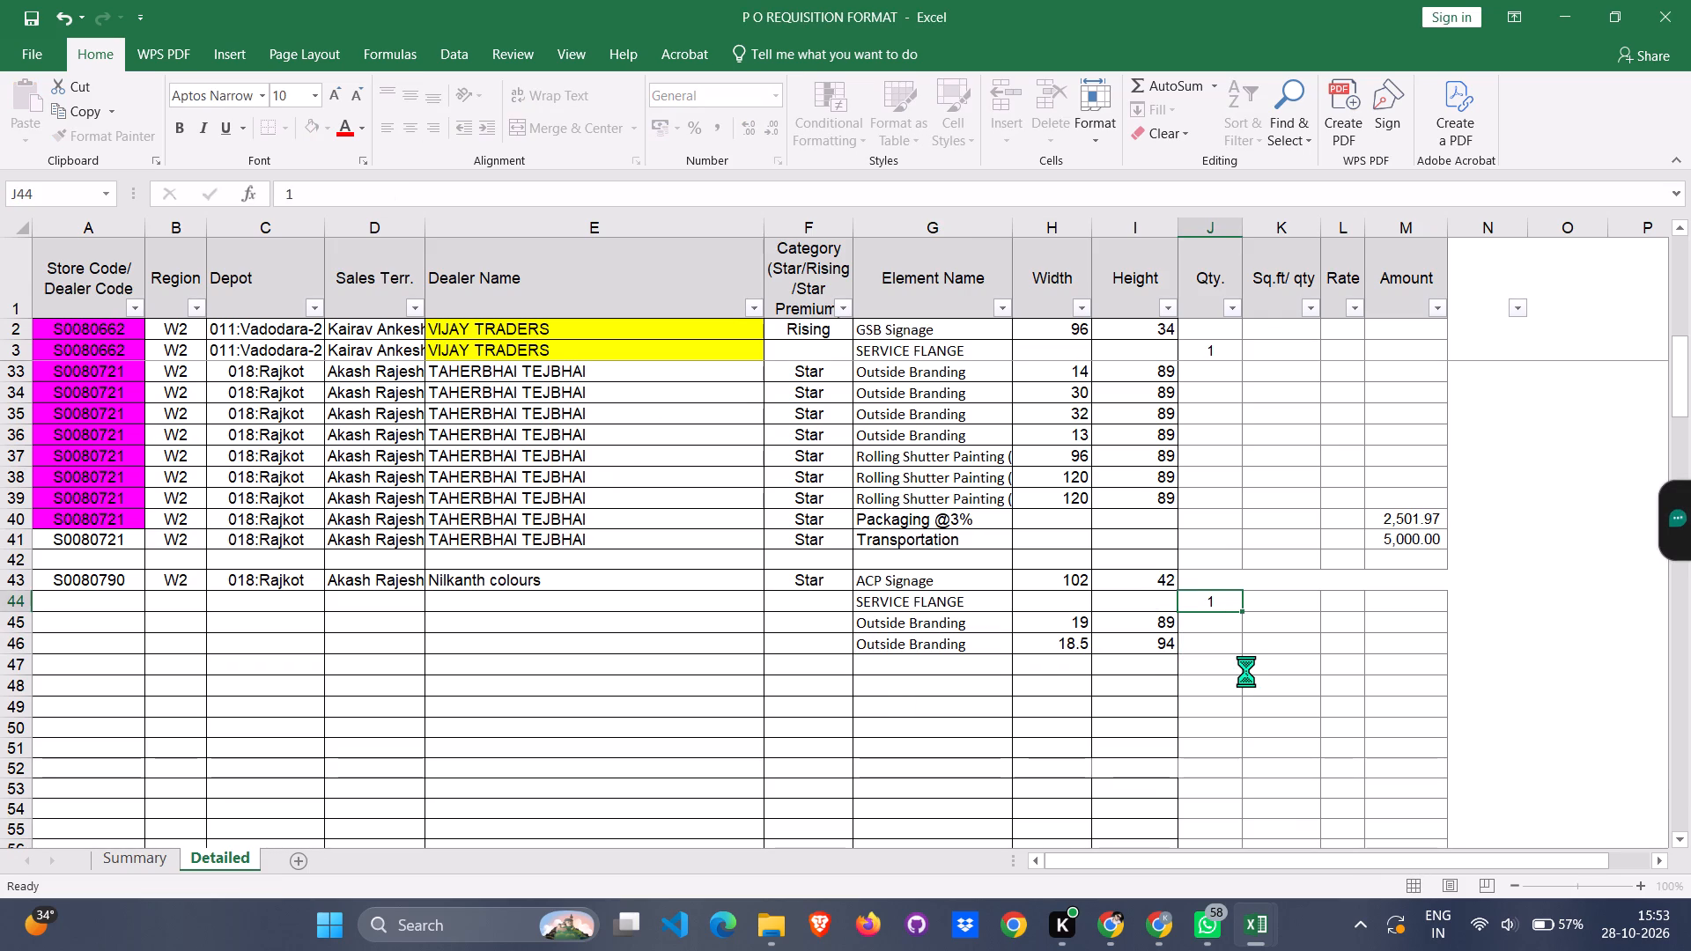
Copy the Packaging @3% and Transportation names from G40:G41 into G47:G48 of the Detailed sheet and save the workbook.
key(alt+Tab)
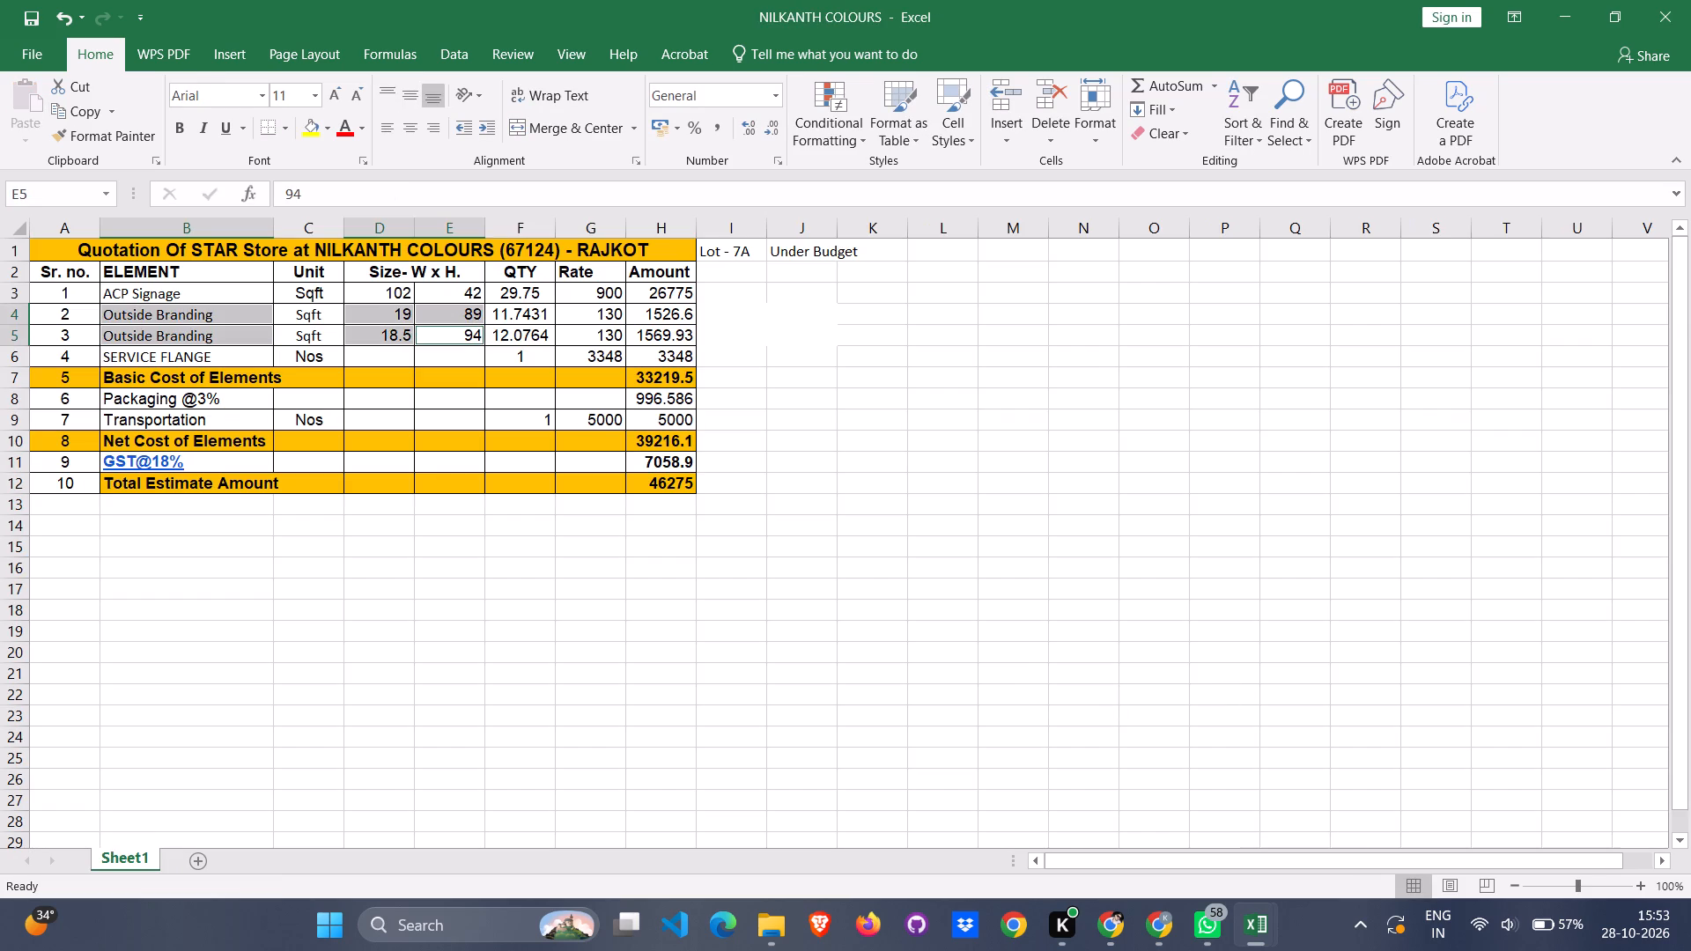
key(alt+Tab)
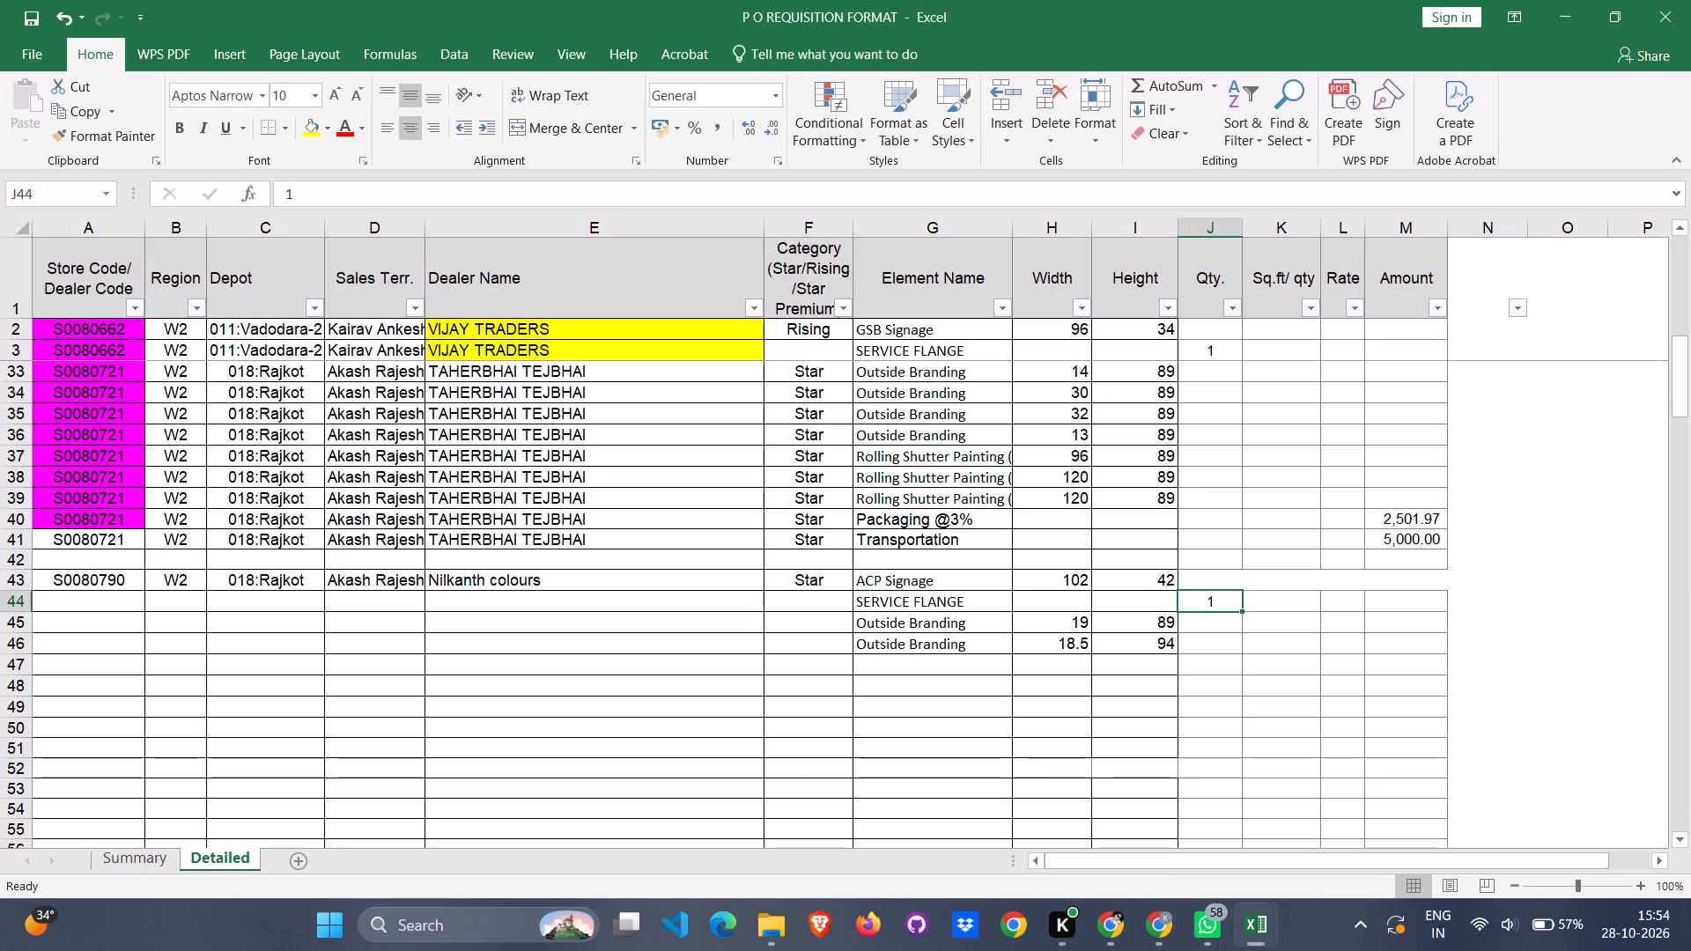
click(923, 522)
key(shift+Down)
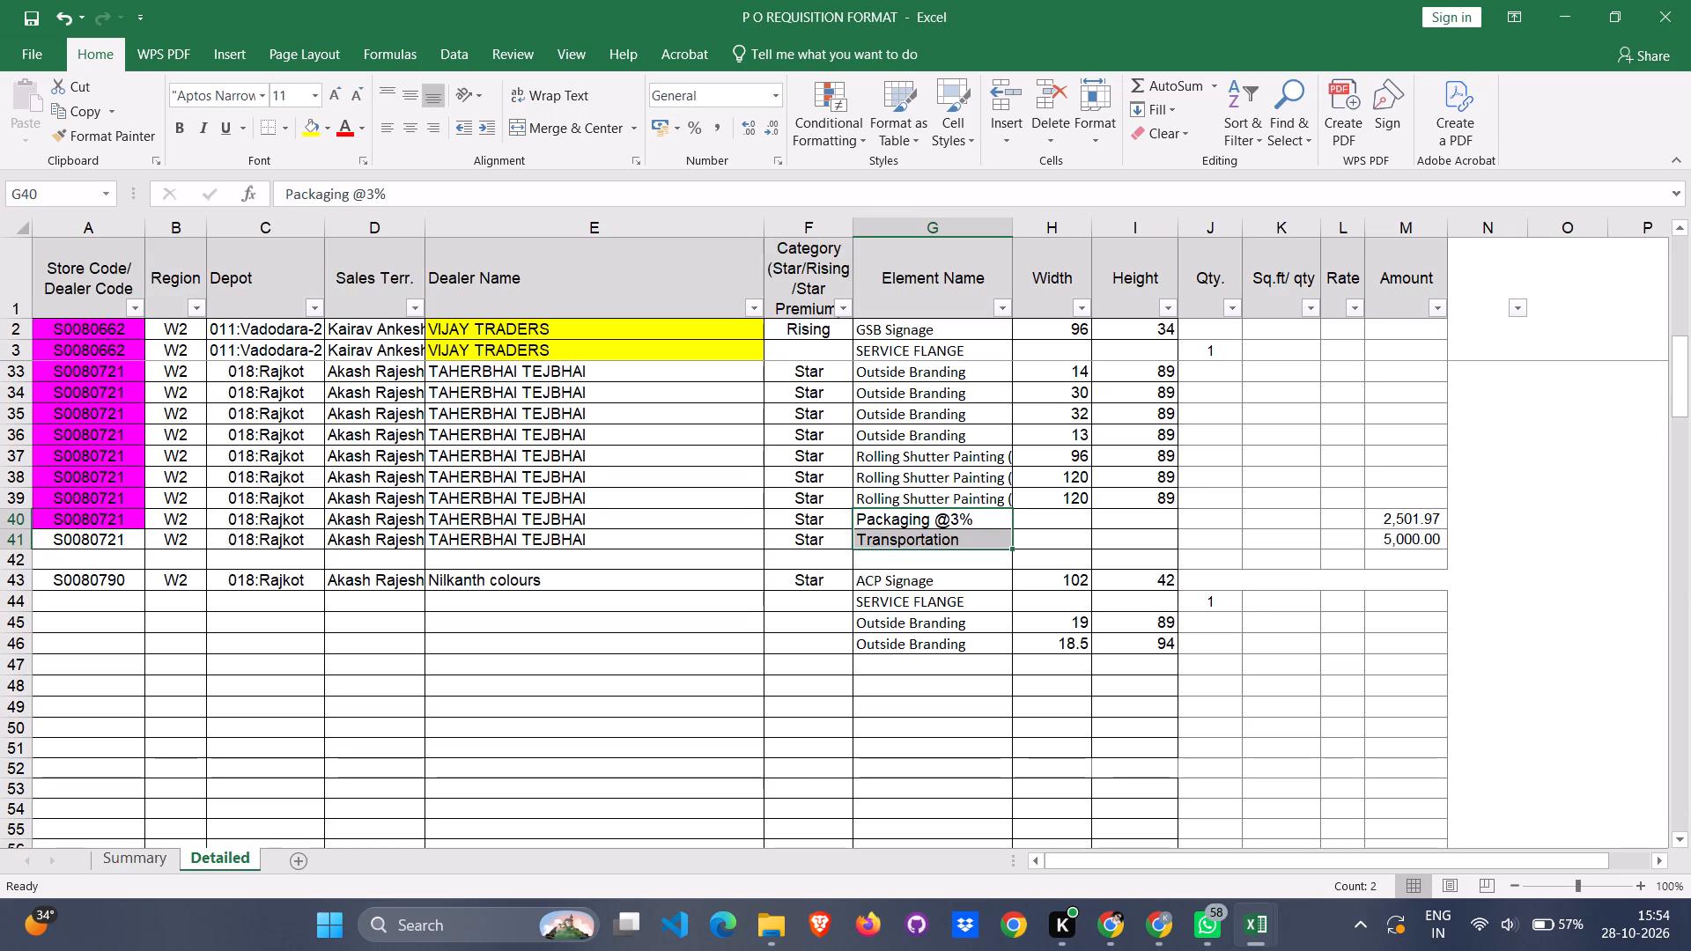
key(ctrl+c)
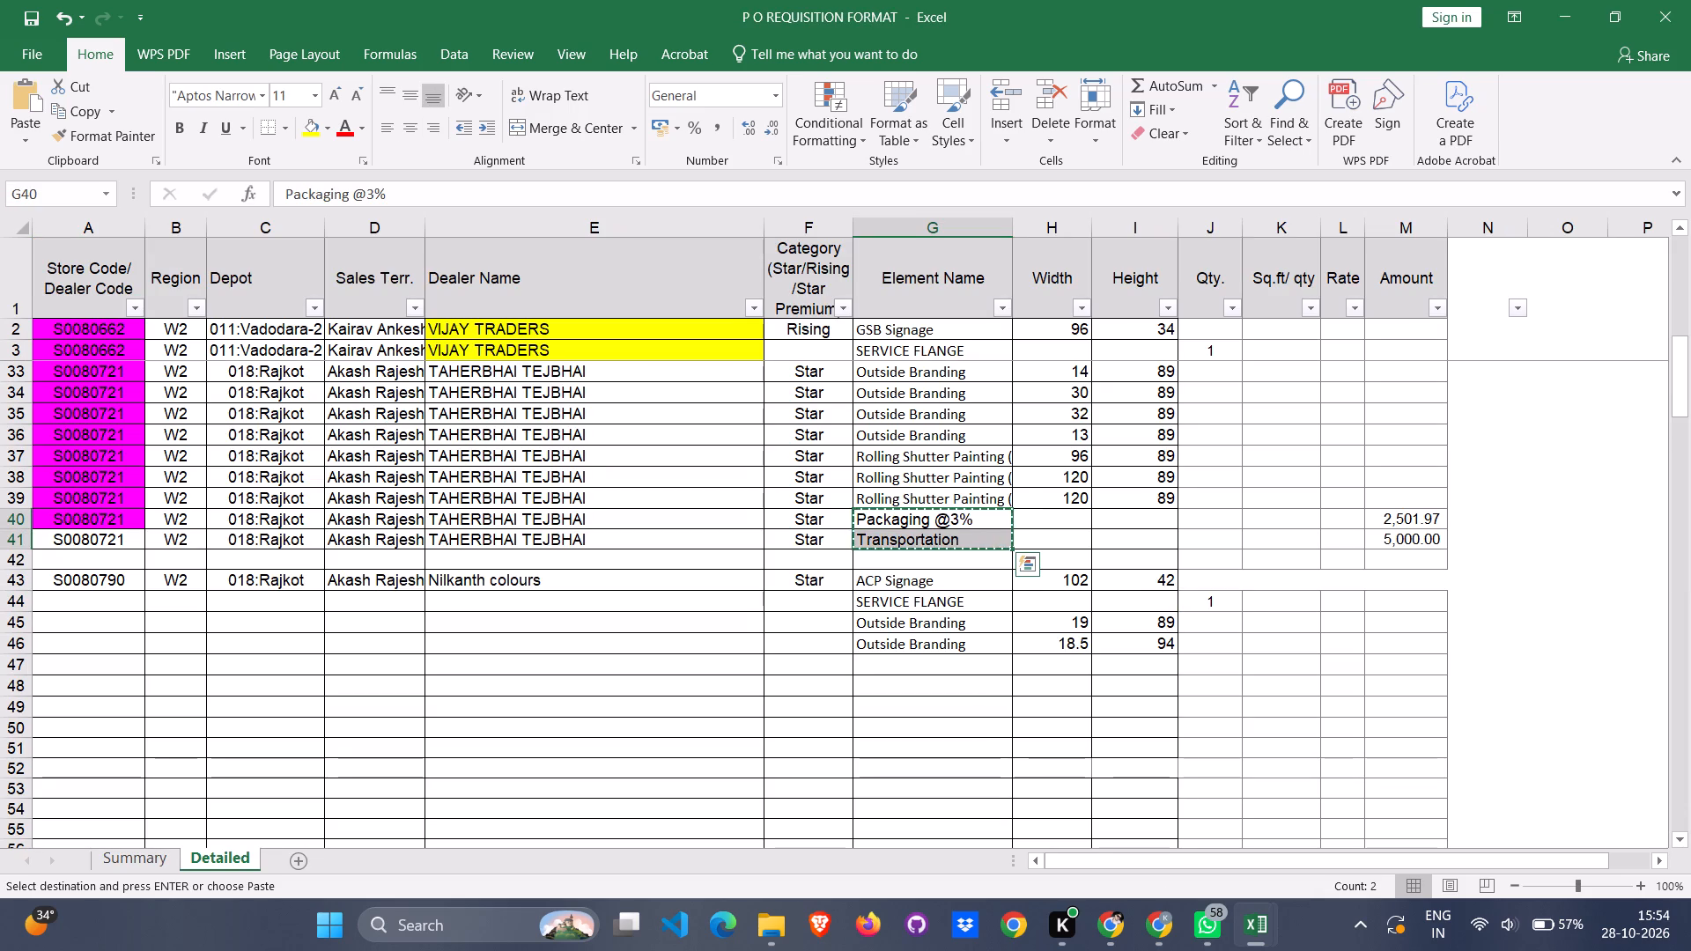
click(925, 661)
key(ctrl+v)
key(ctrl+s)
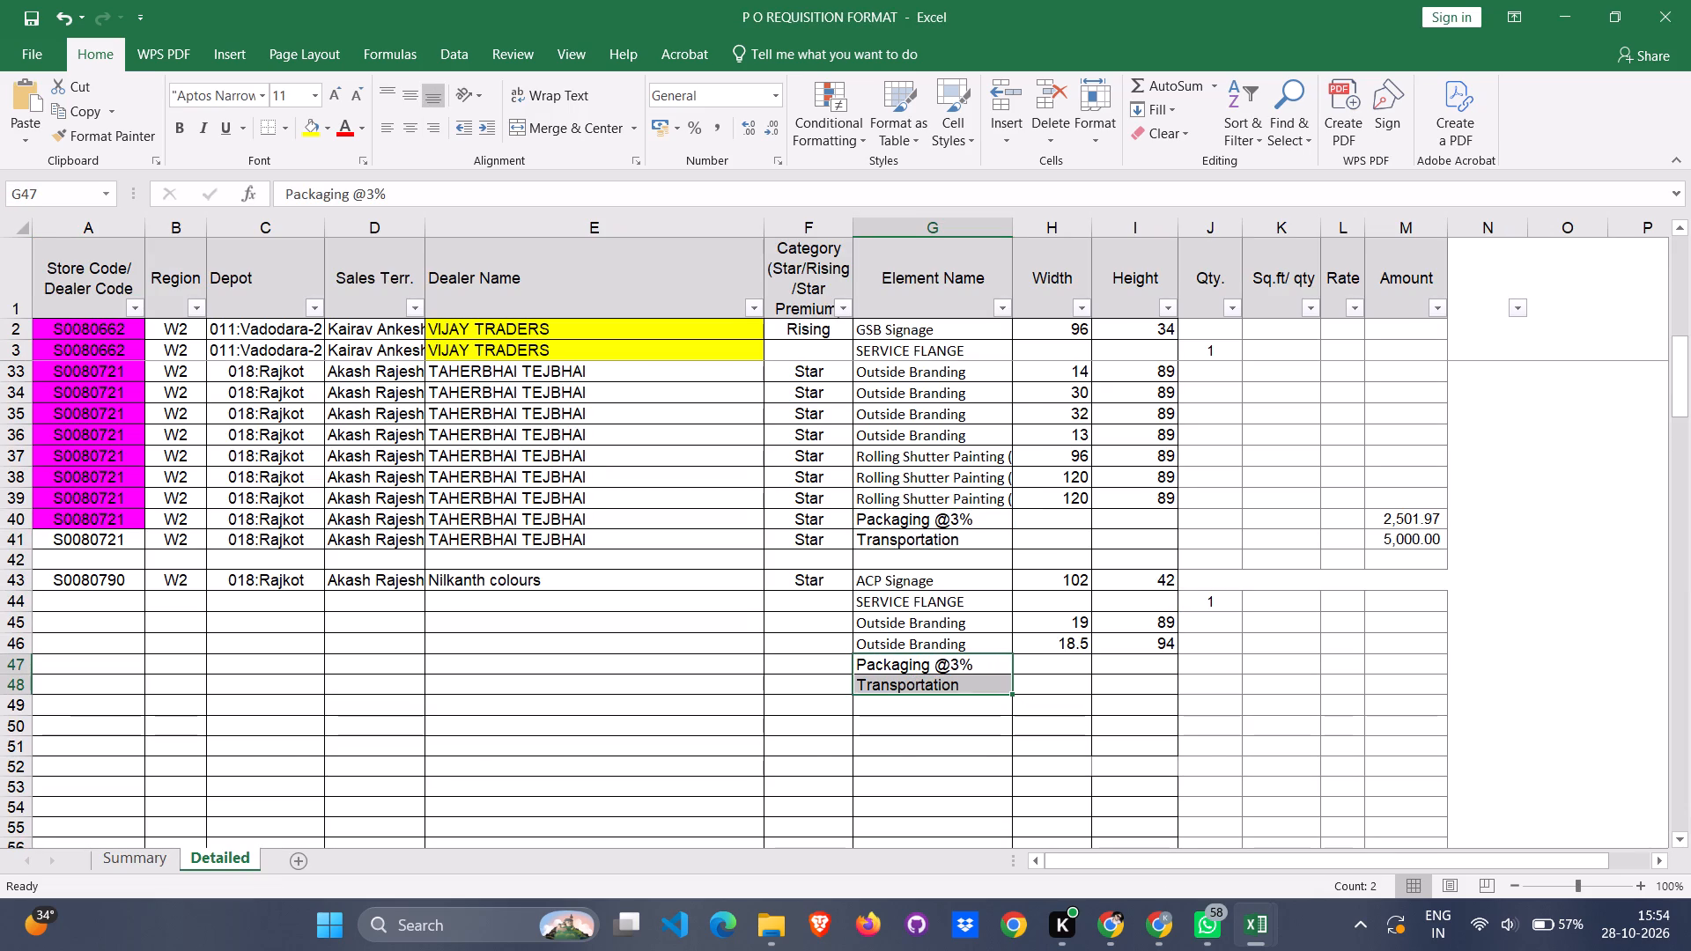
Enter the Nilkanth colours amounts from the quotation, 996.58 for Packaging @3% in M47 and 5000 for Transportation in M48, and save.
key(alt+Tab)
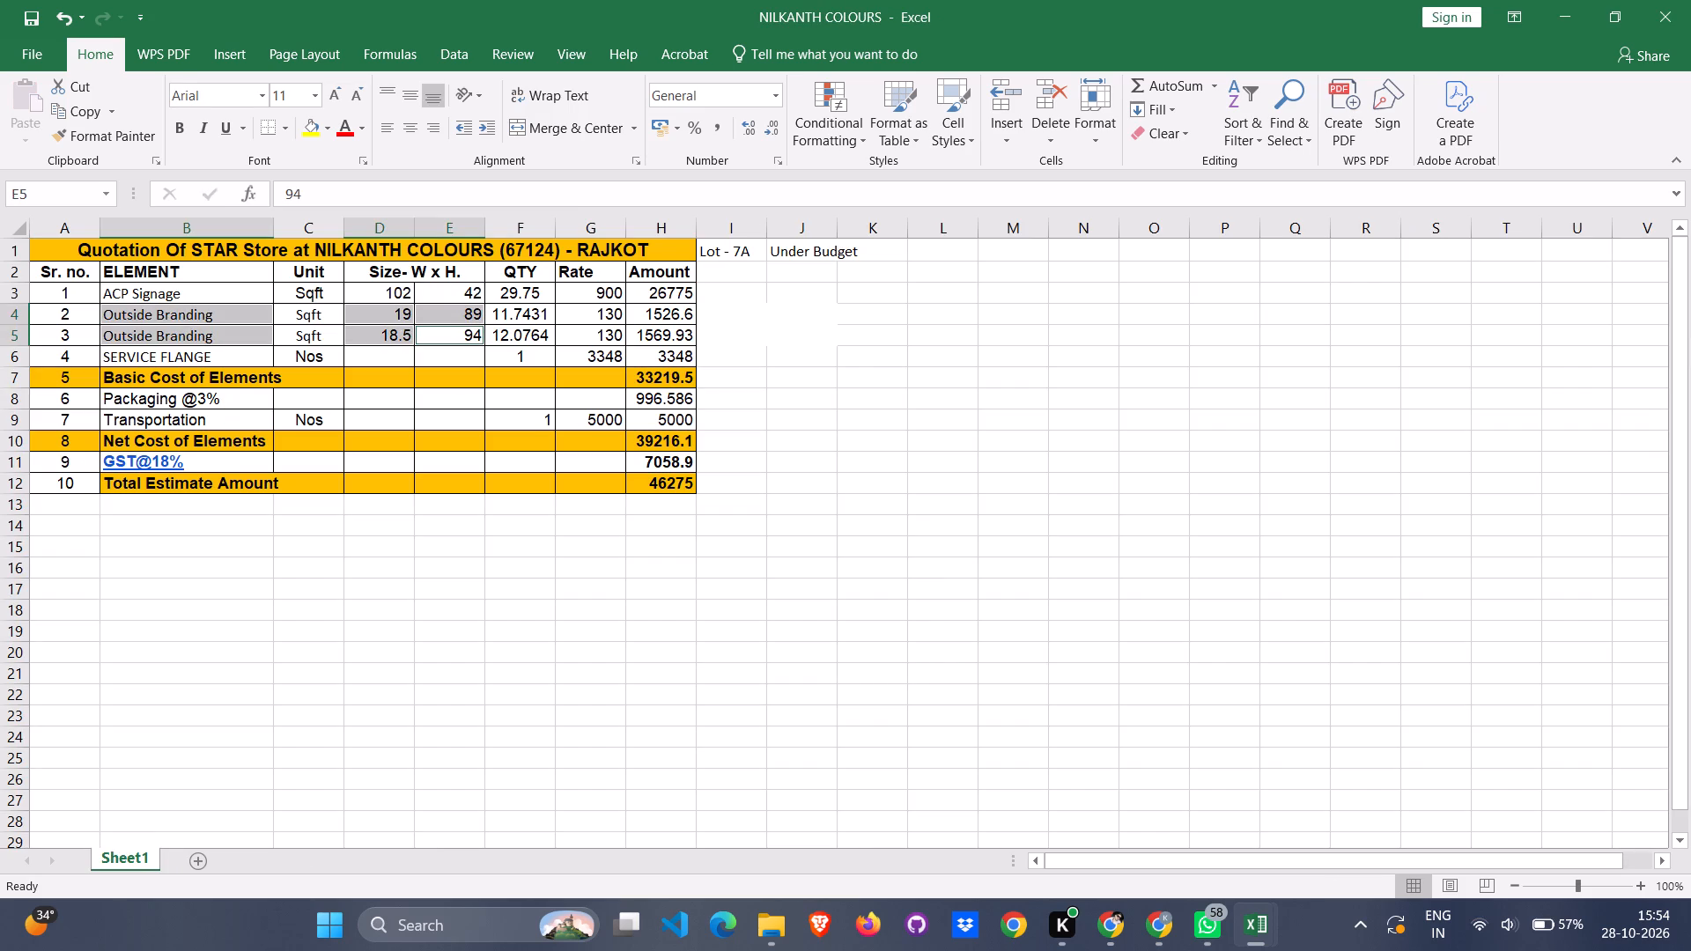
key(alt+Tab)
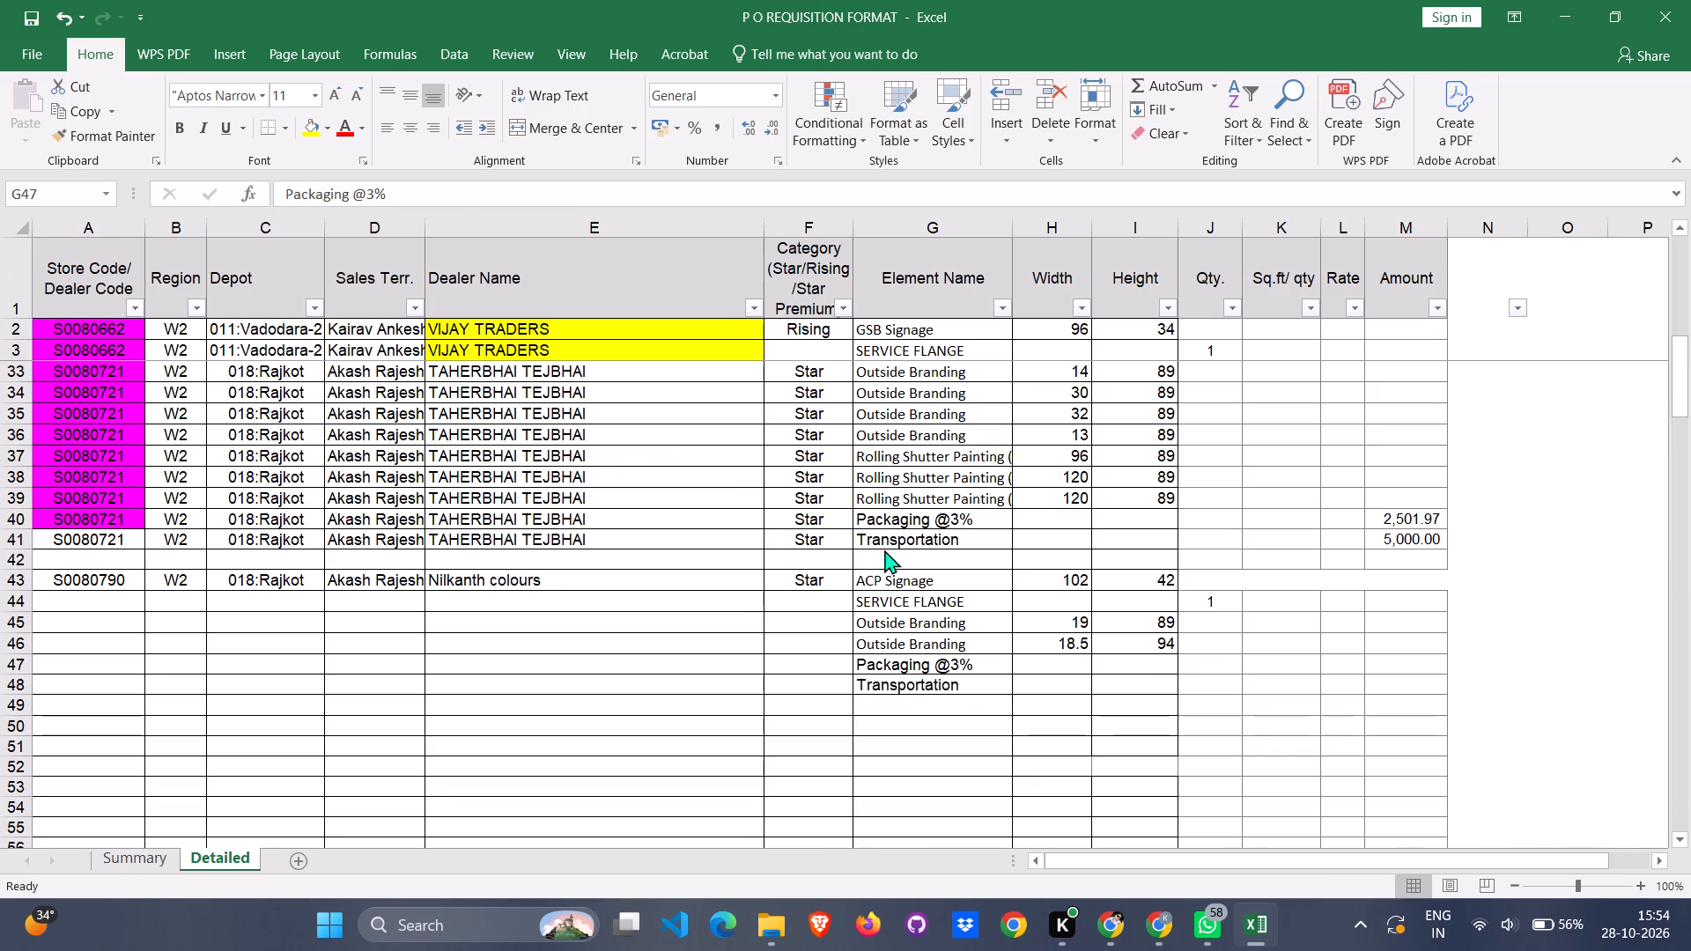
click(1050, 662)
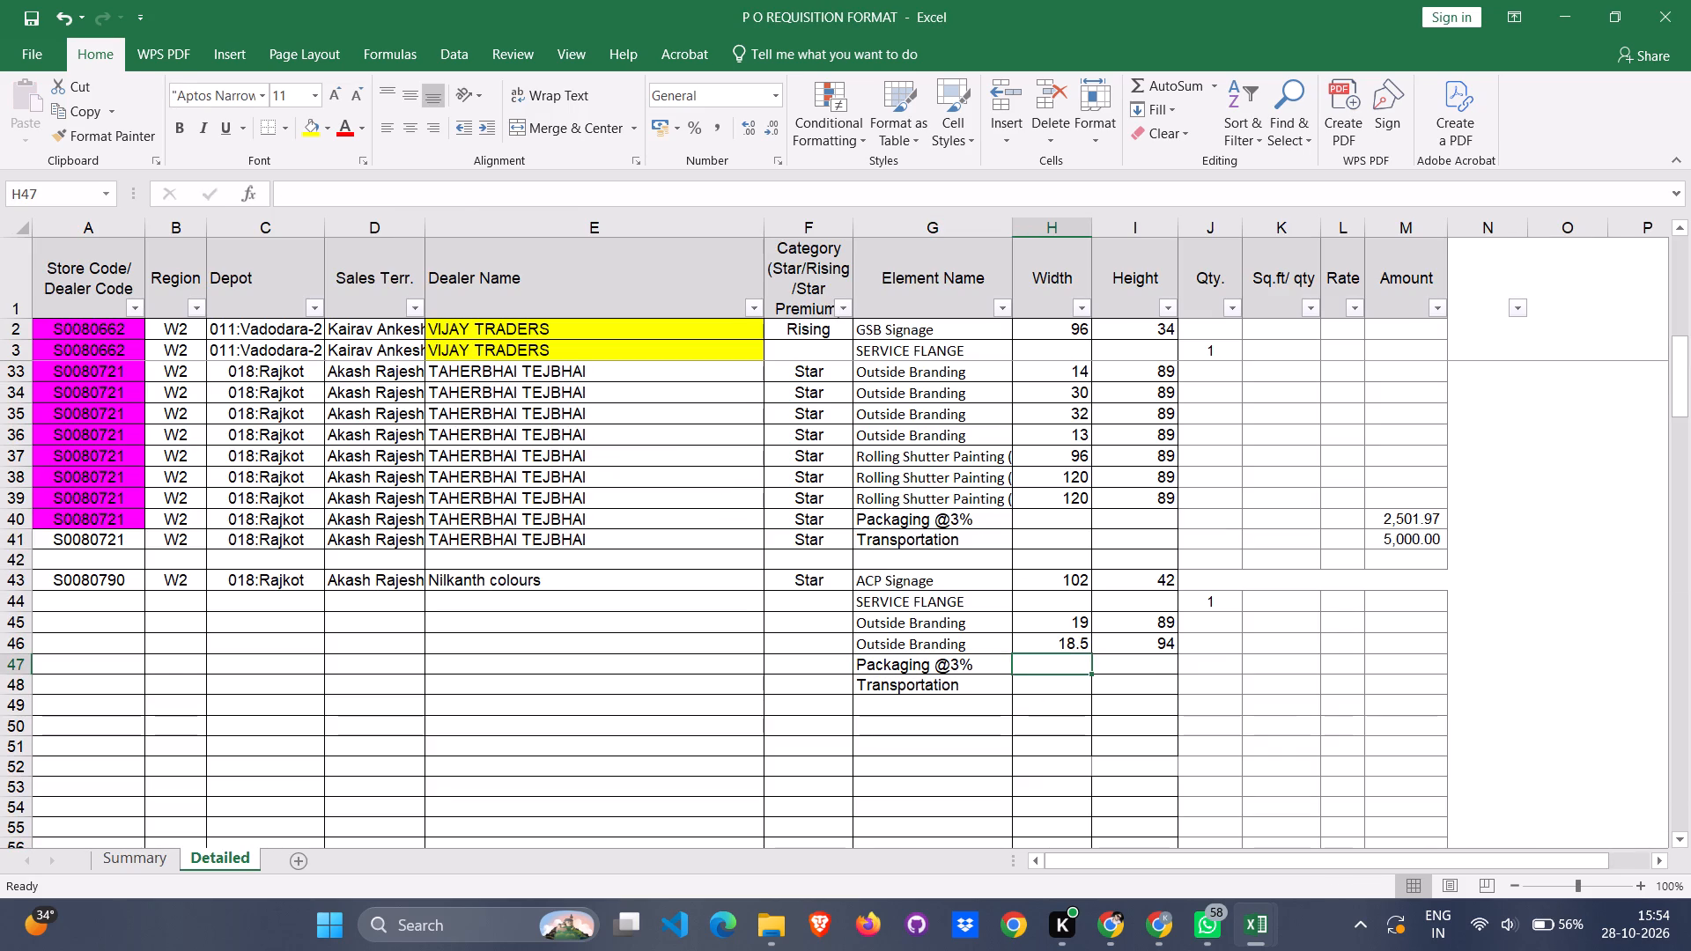
click(1409, 672)
text(996.58)
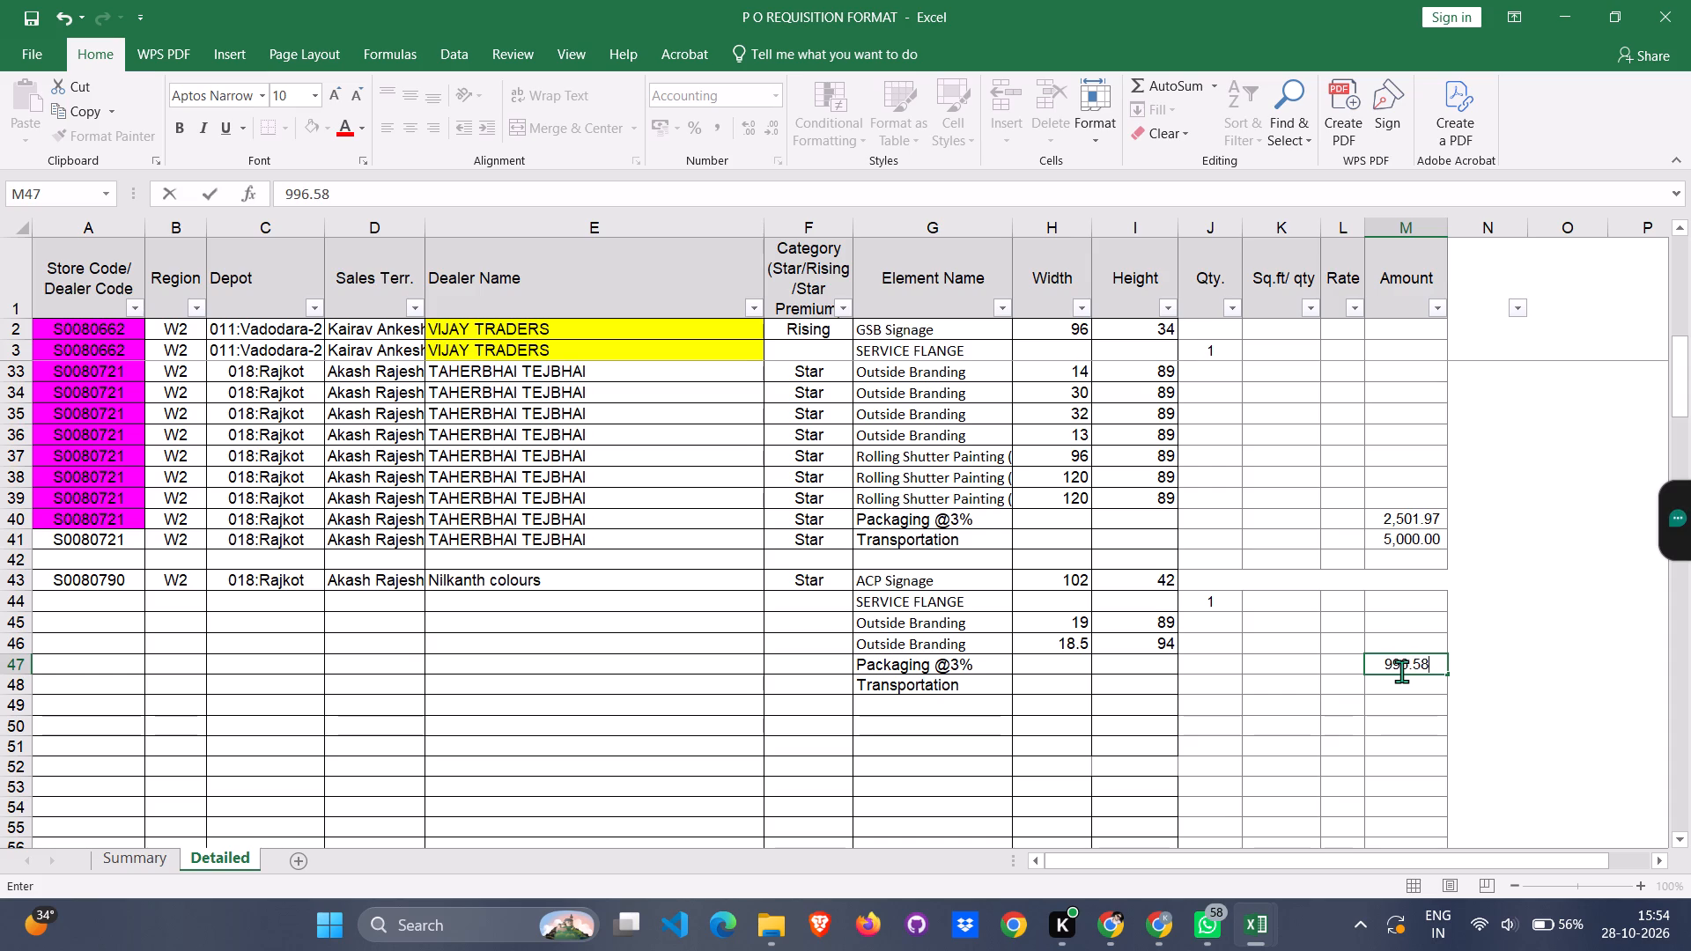
key(ctrl+s)
key(alt+Tab)
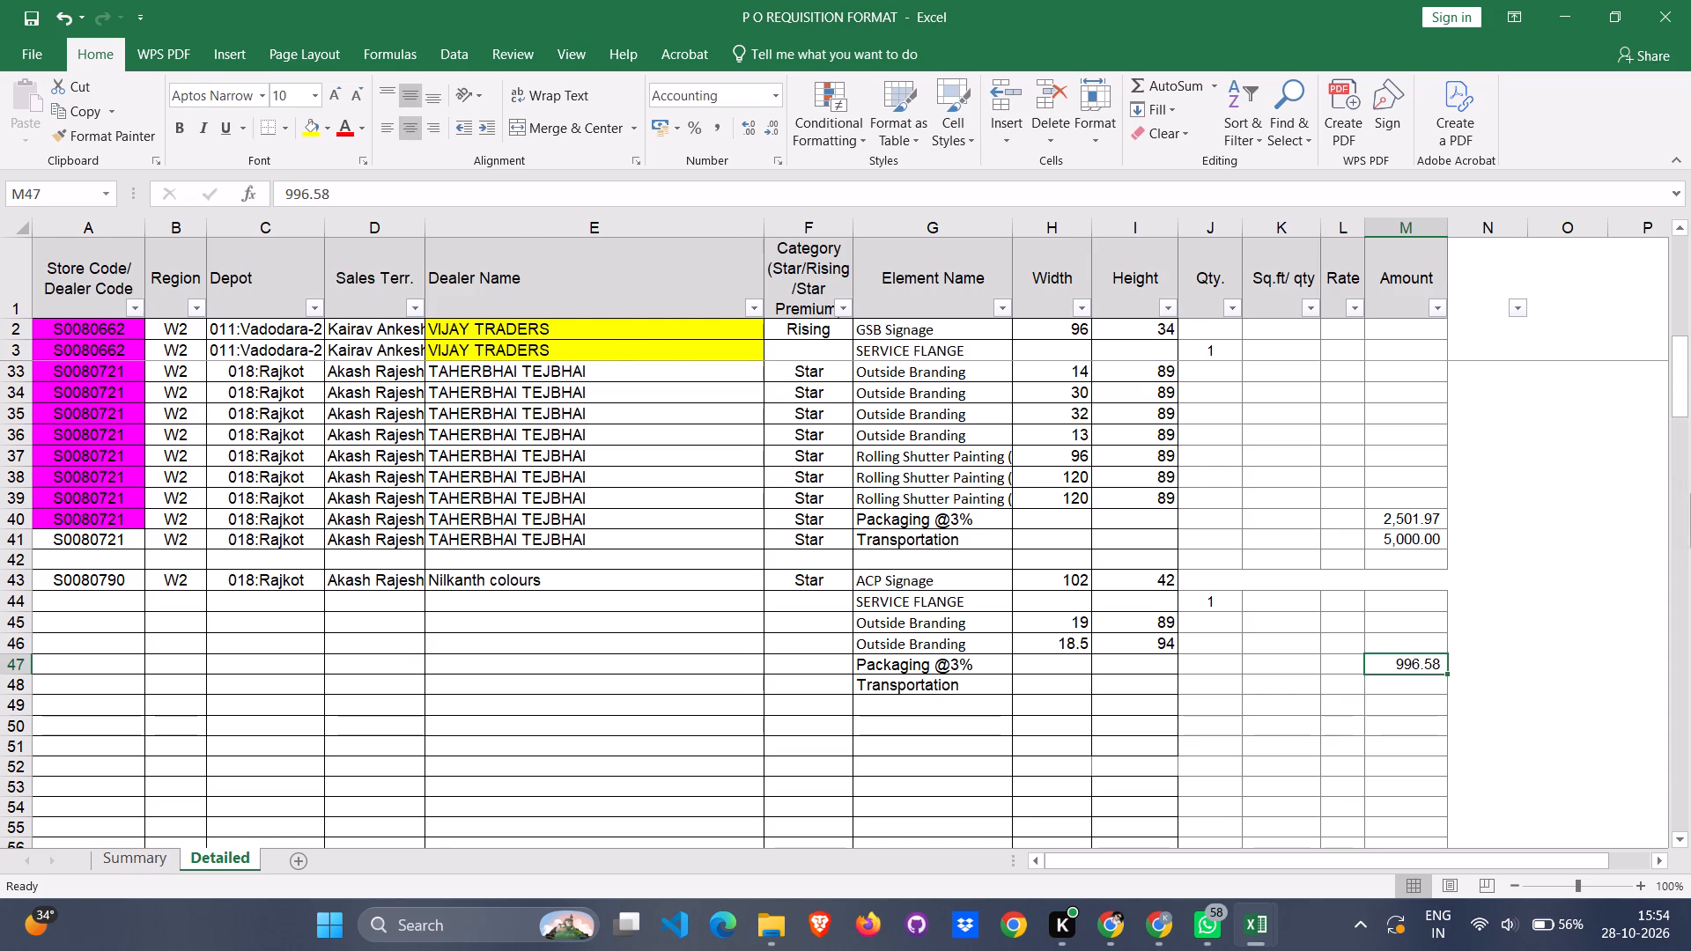
key(alt+Tab)
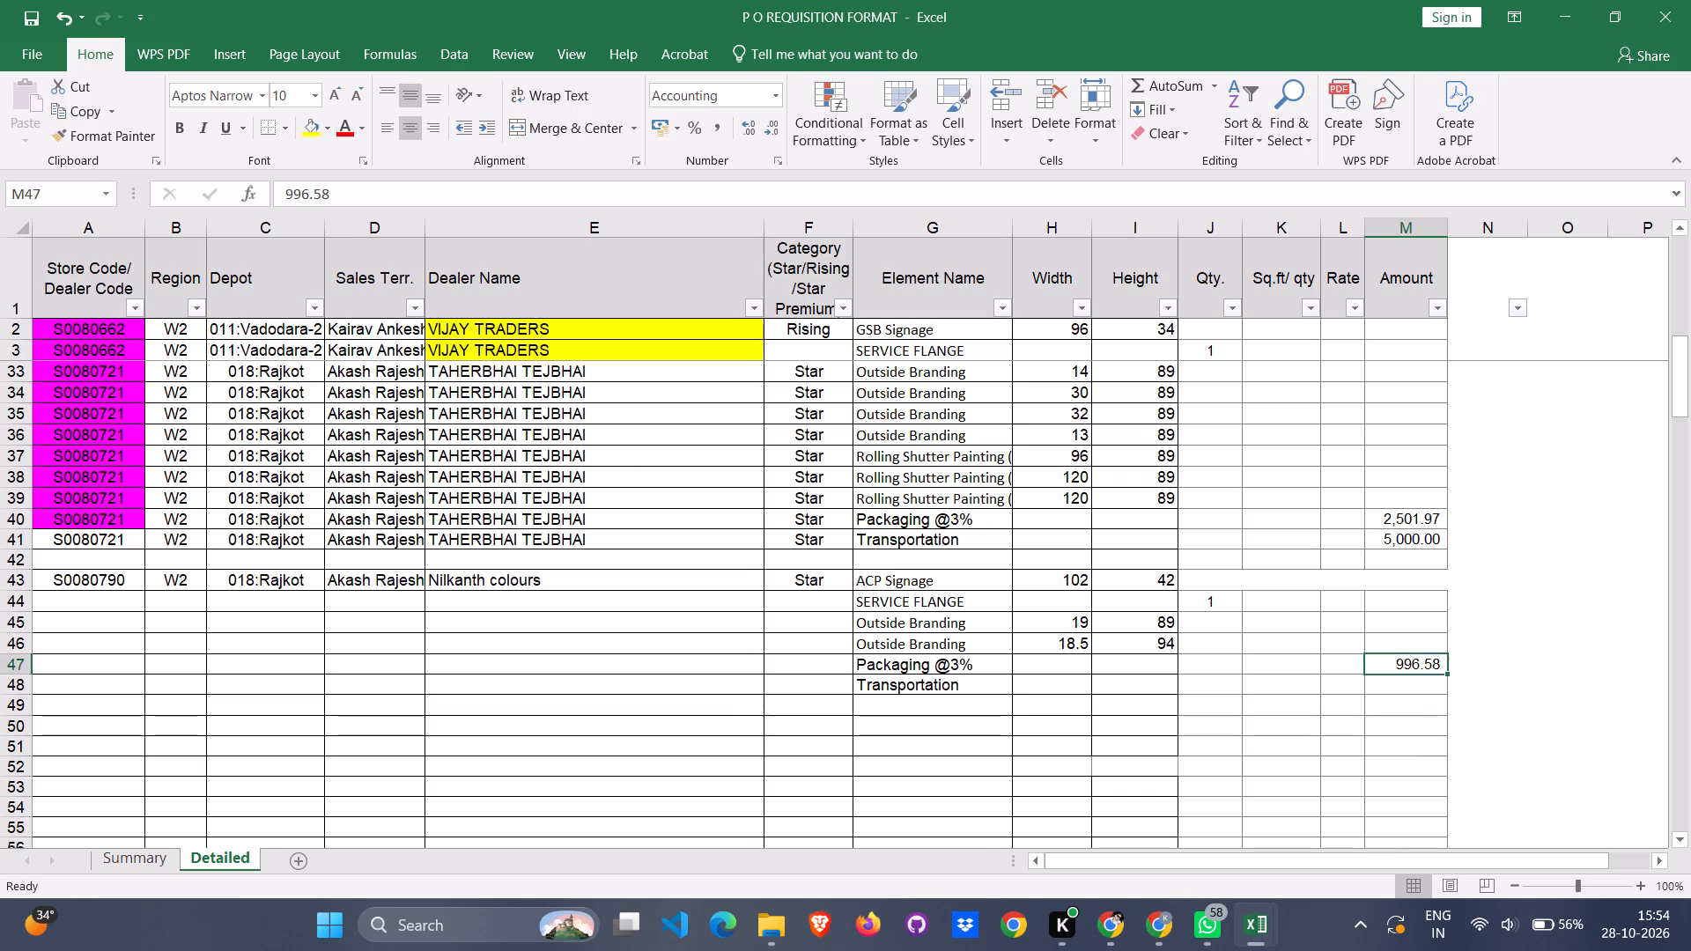
click(1412, 685)
text(5000)
key(ctrl+s)
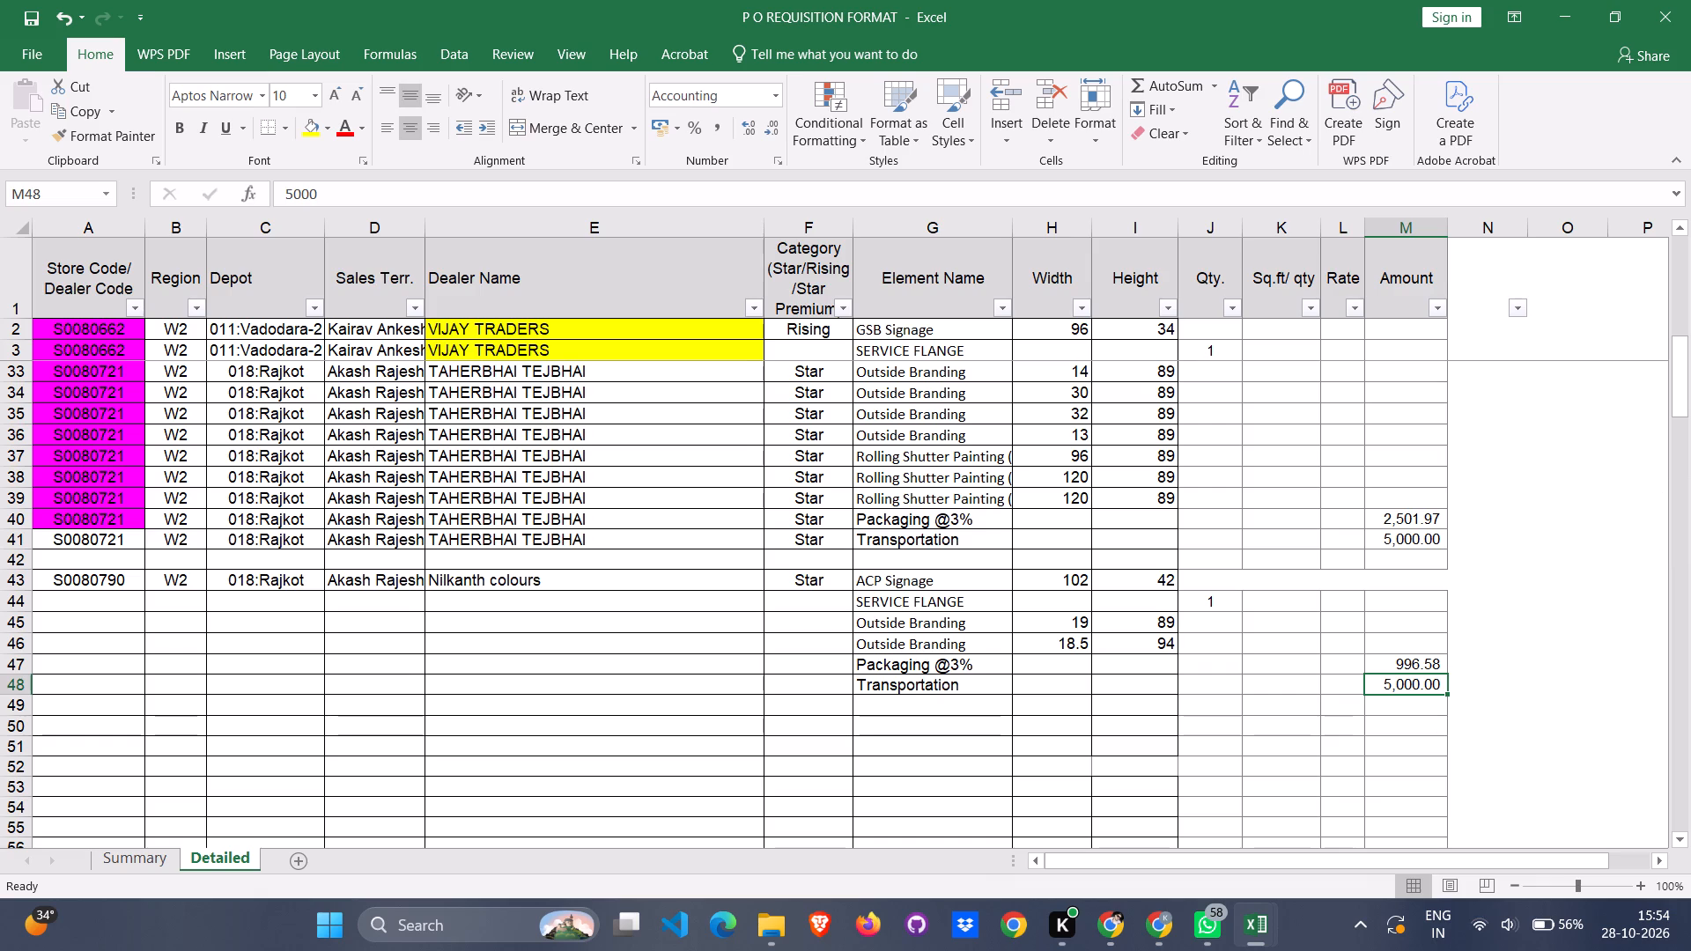
key(ctrl+s)
Compare the Nilkanth colours element rows in the Detailed sheet with the NILKANTH COLOURS quotation.
key(alt+Tab)
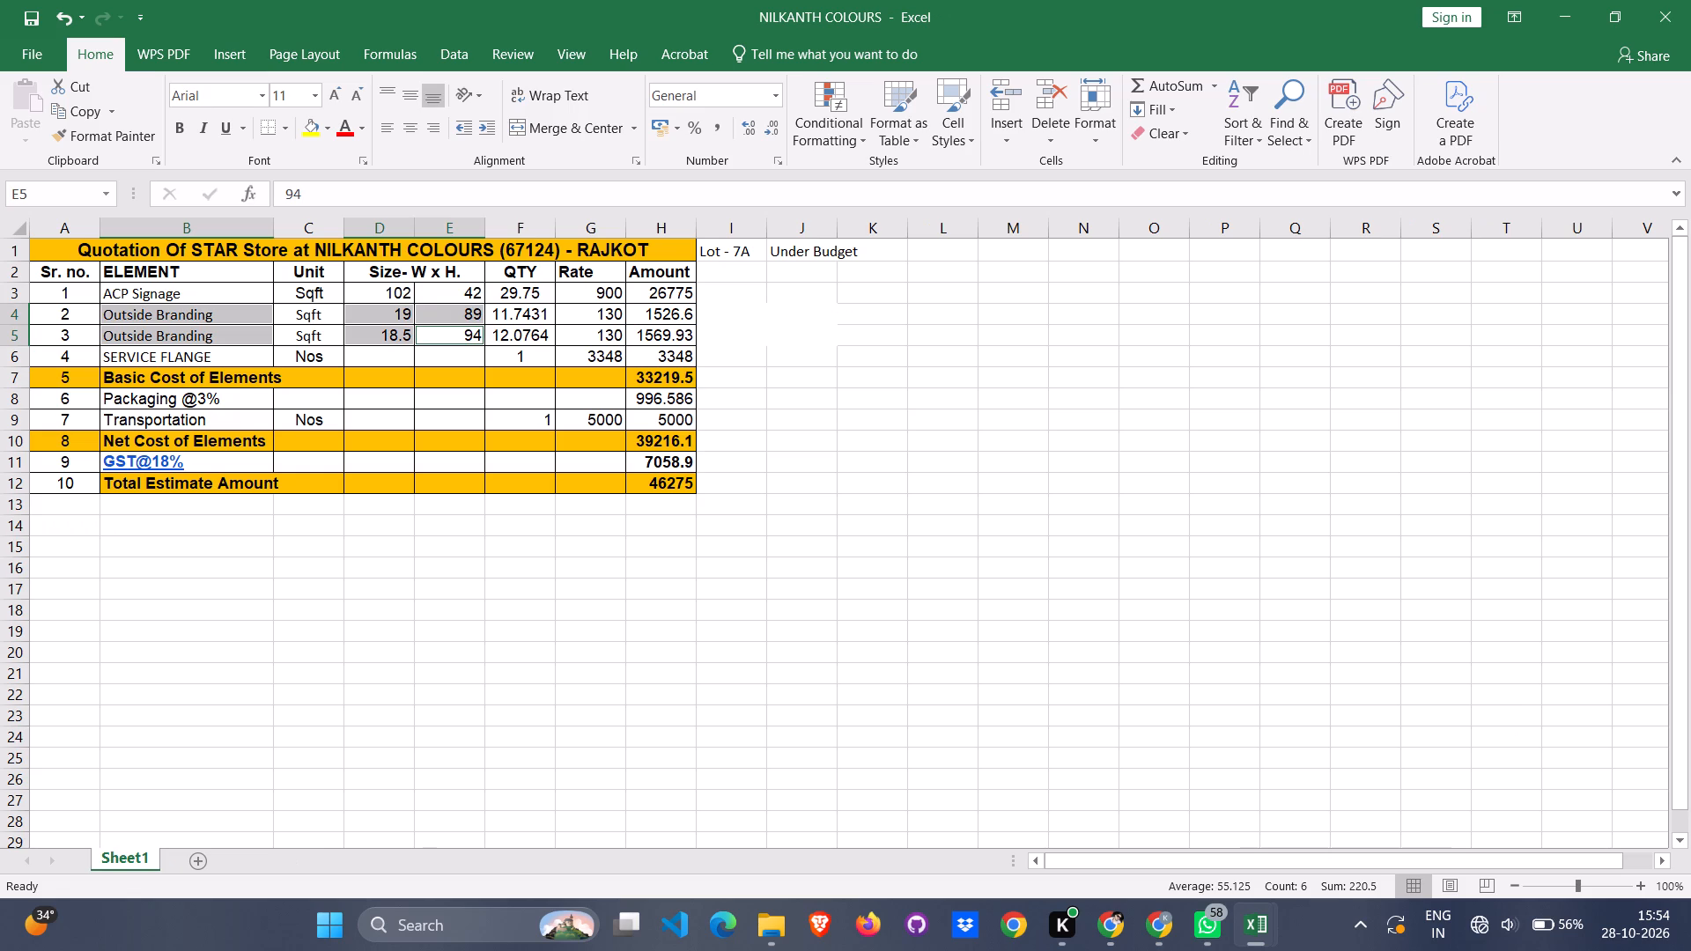
key(alt+Tab)
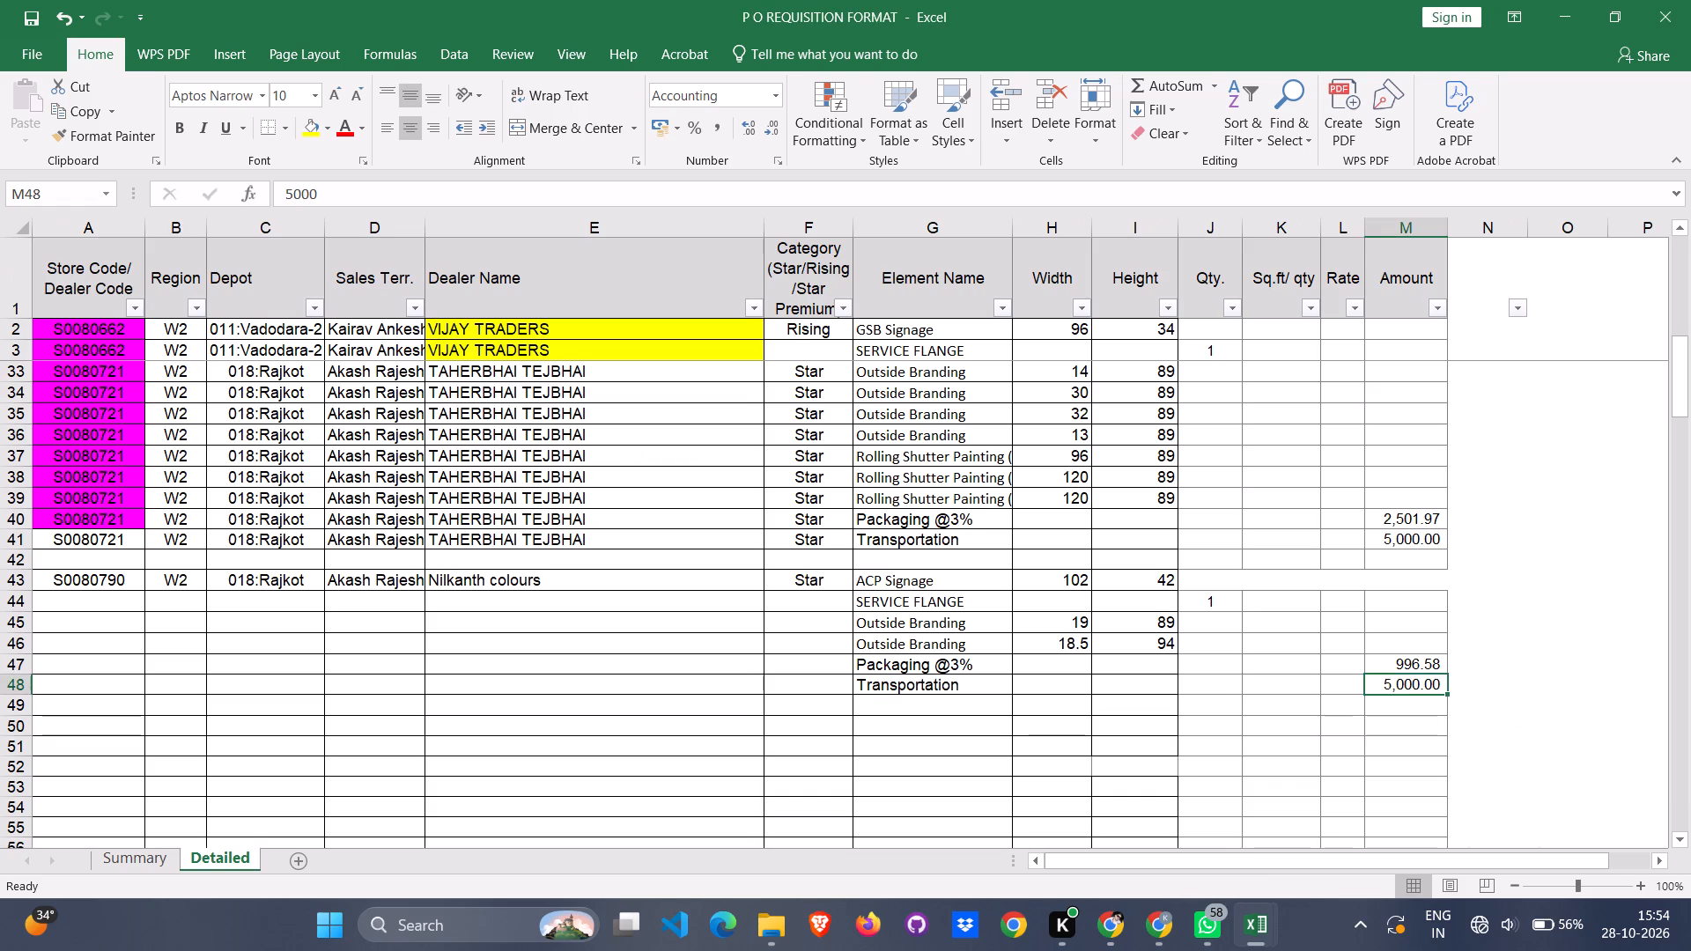
key(alt+Tab)
key(alt+Tab)
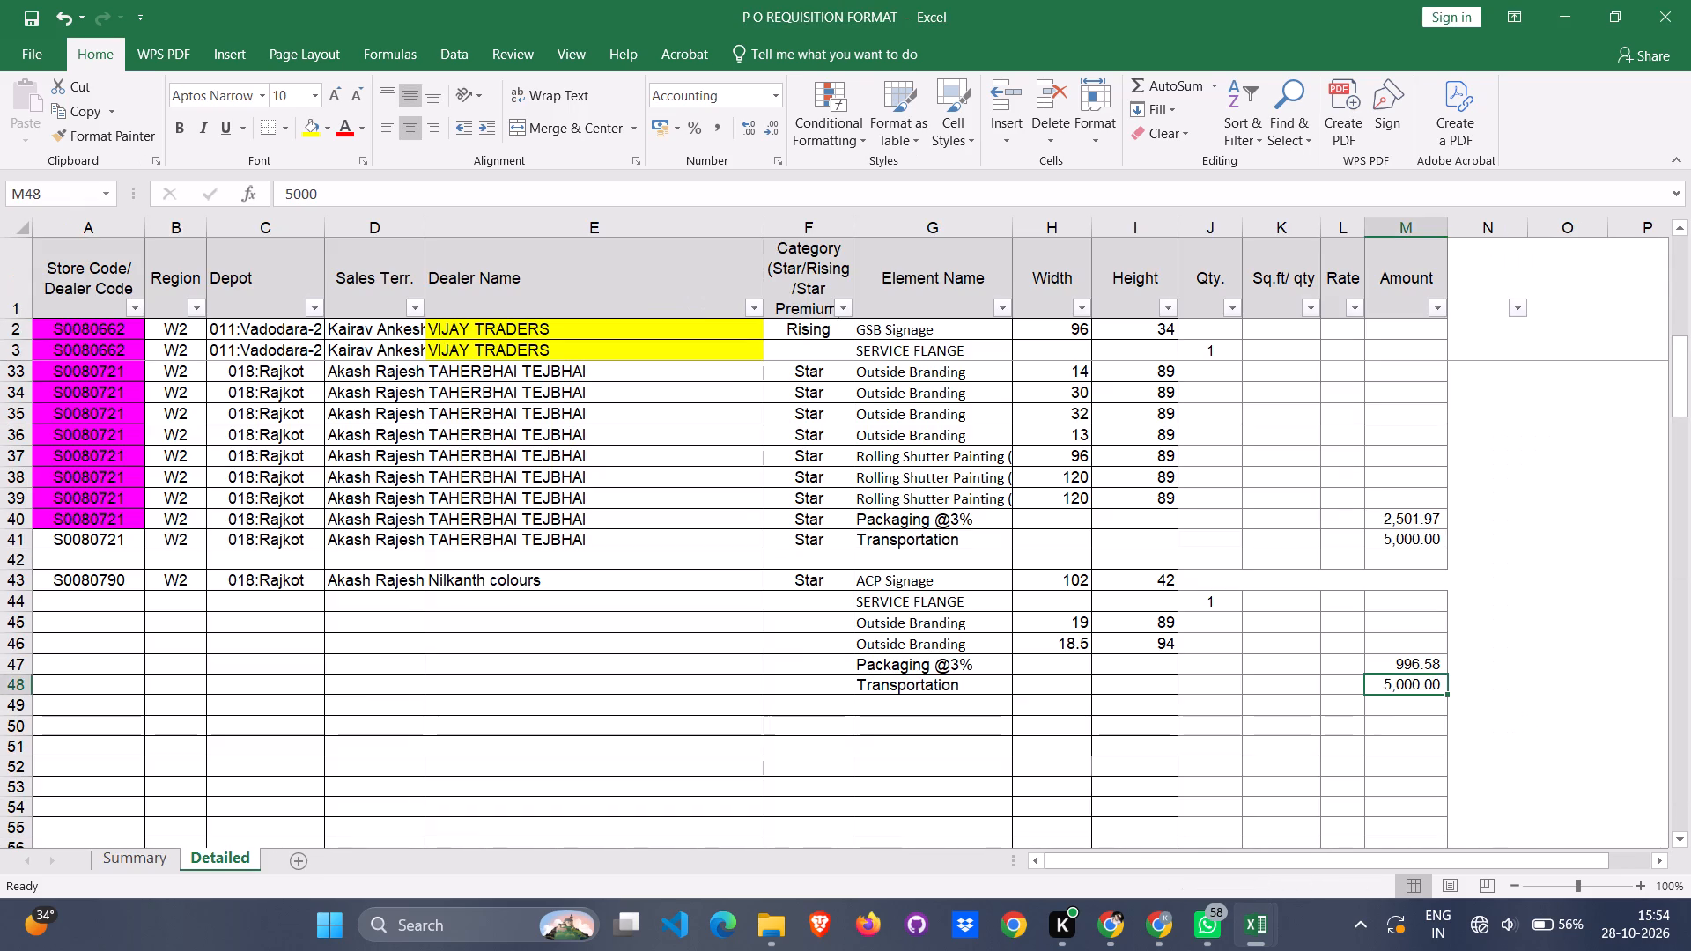
key(alt+Tab)
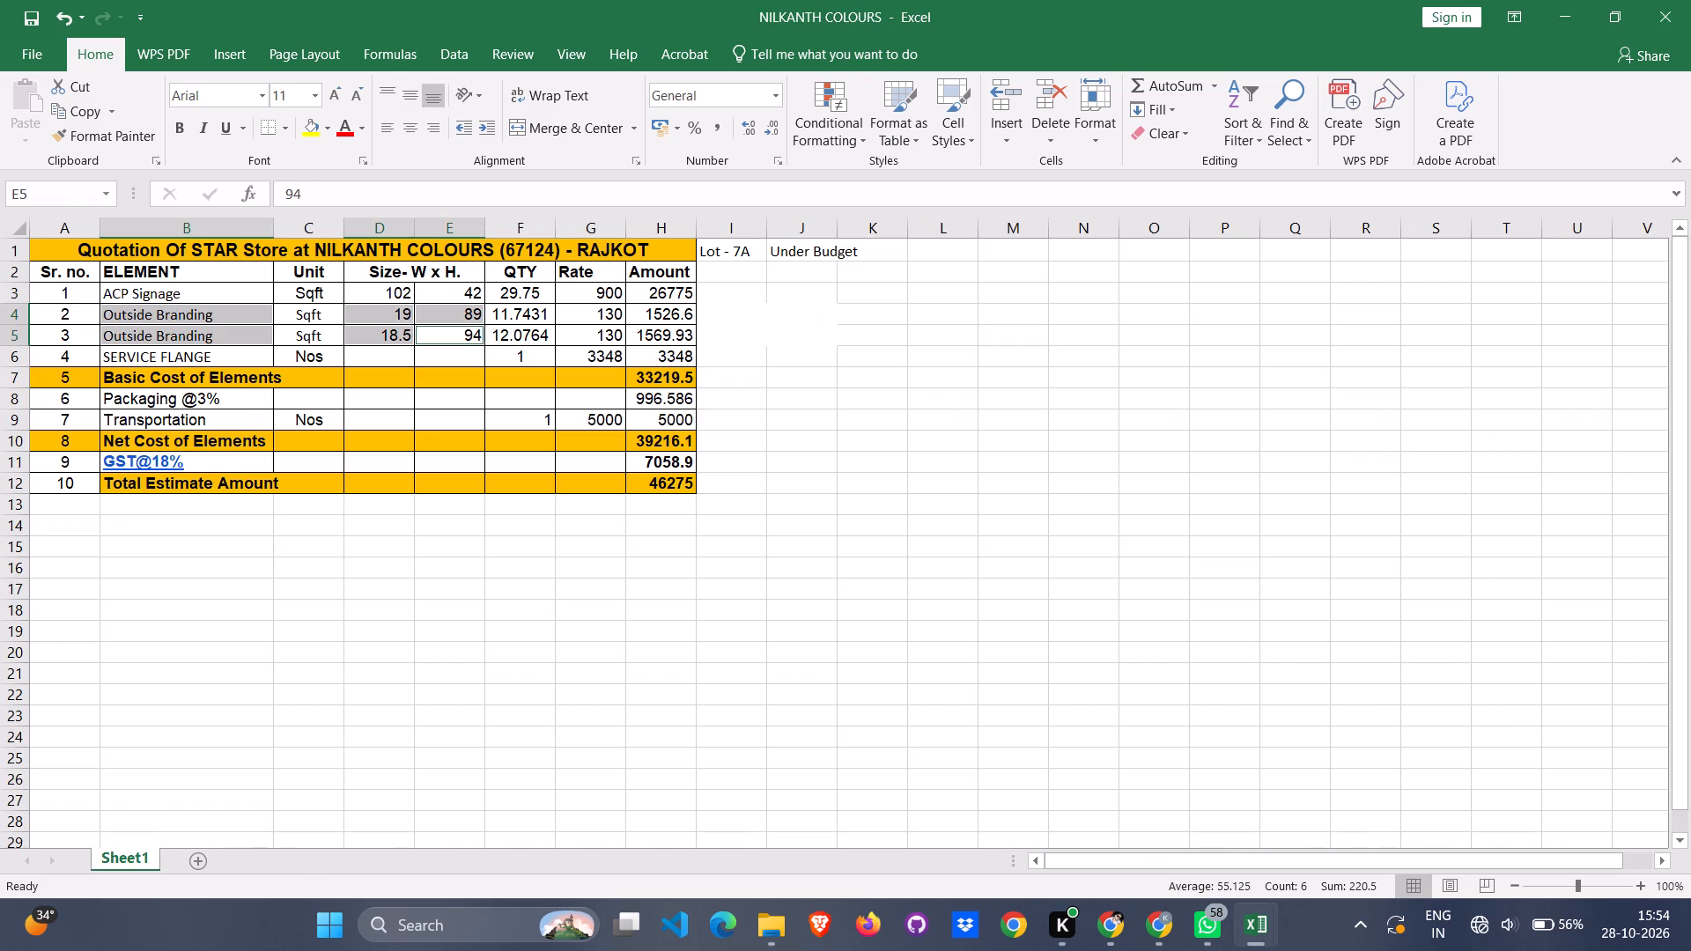
key(alt+Tab)
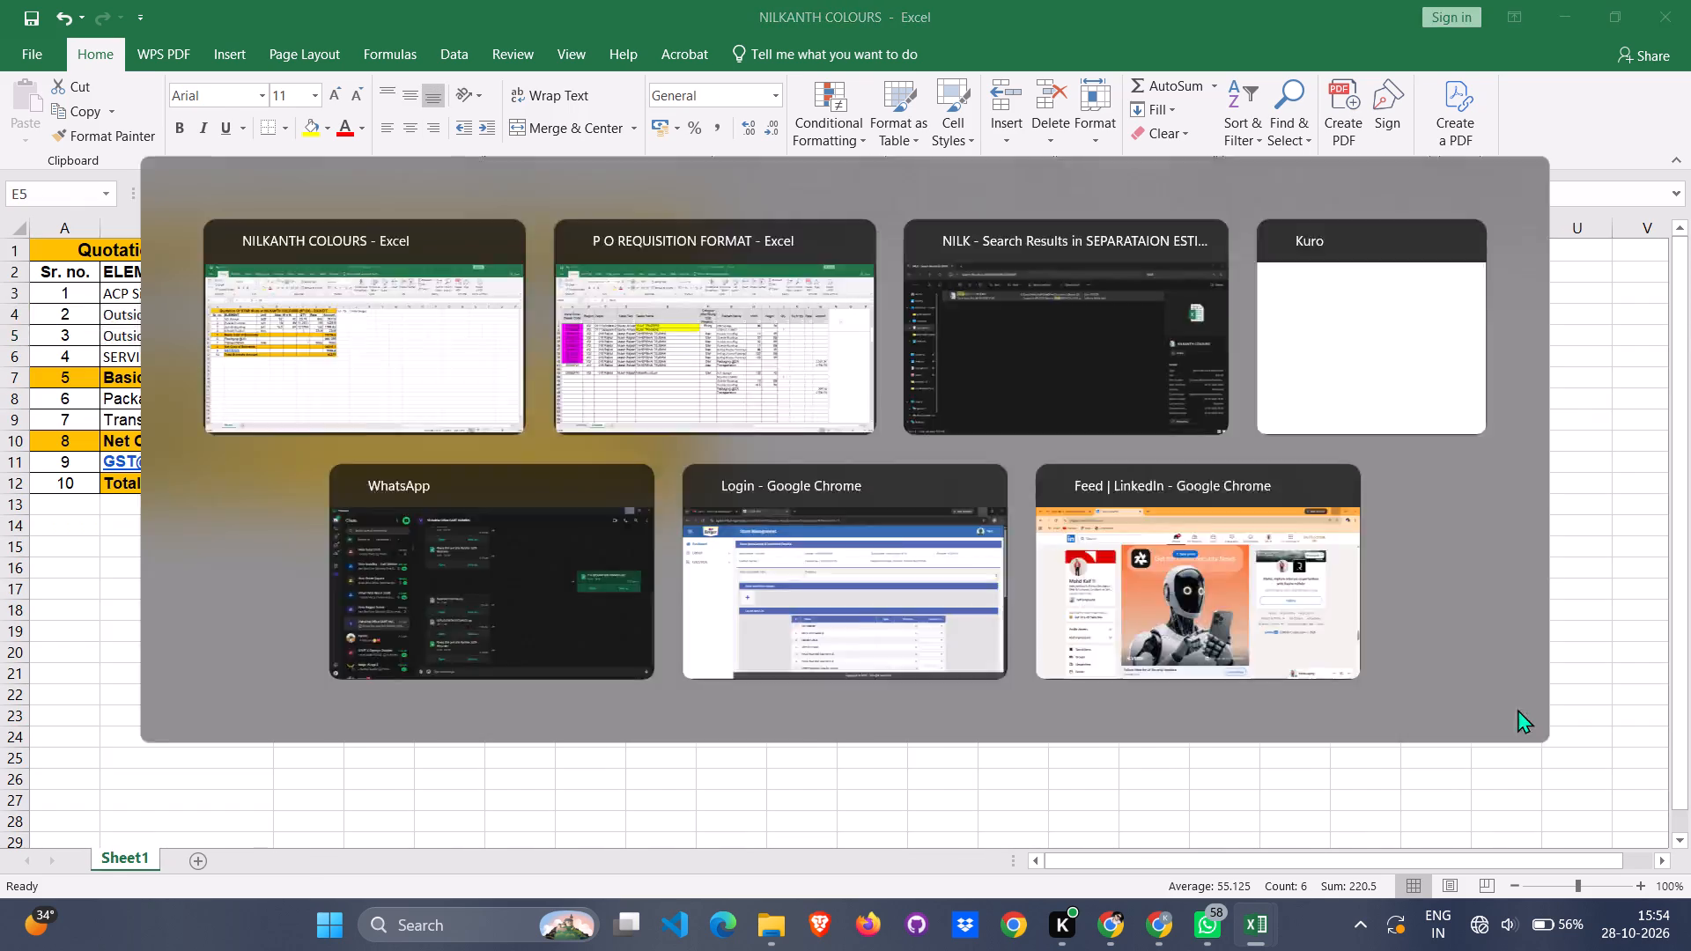
key(alt+Tab)
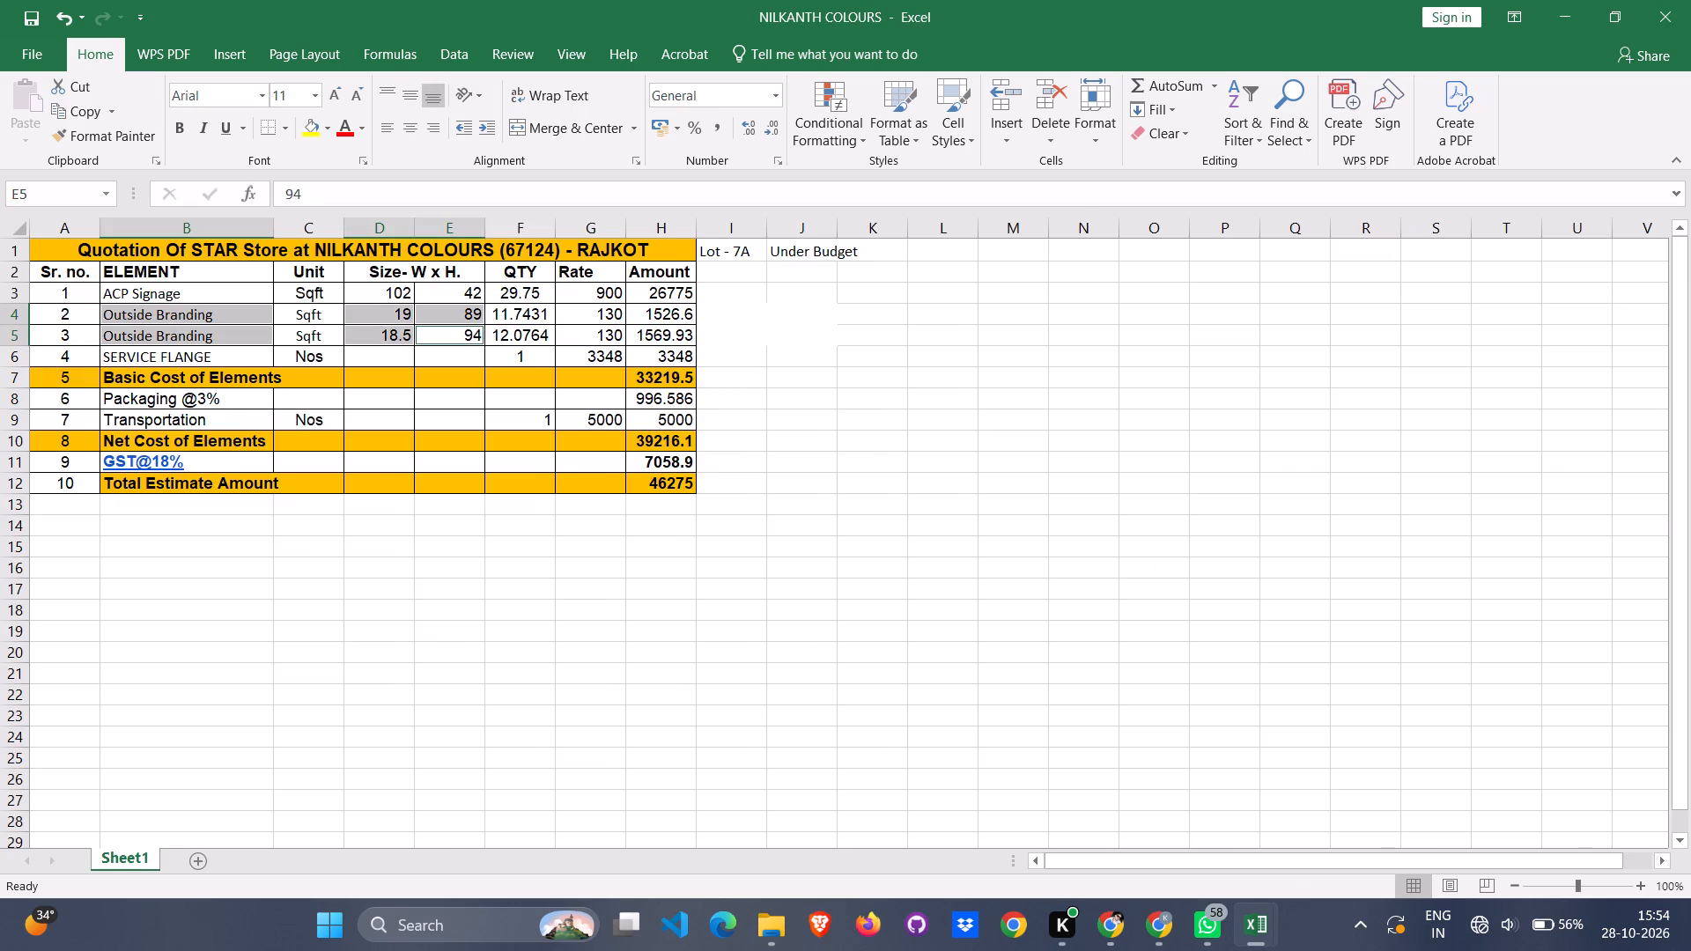
key(alt+Tab)
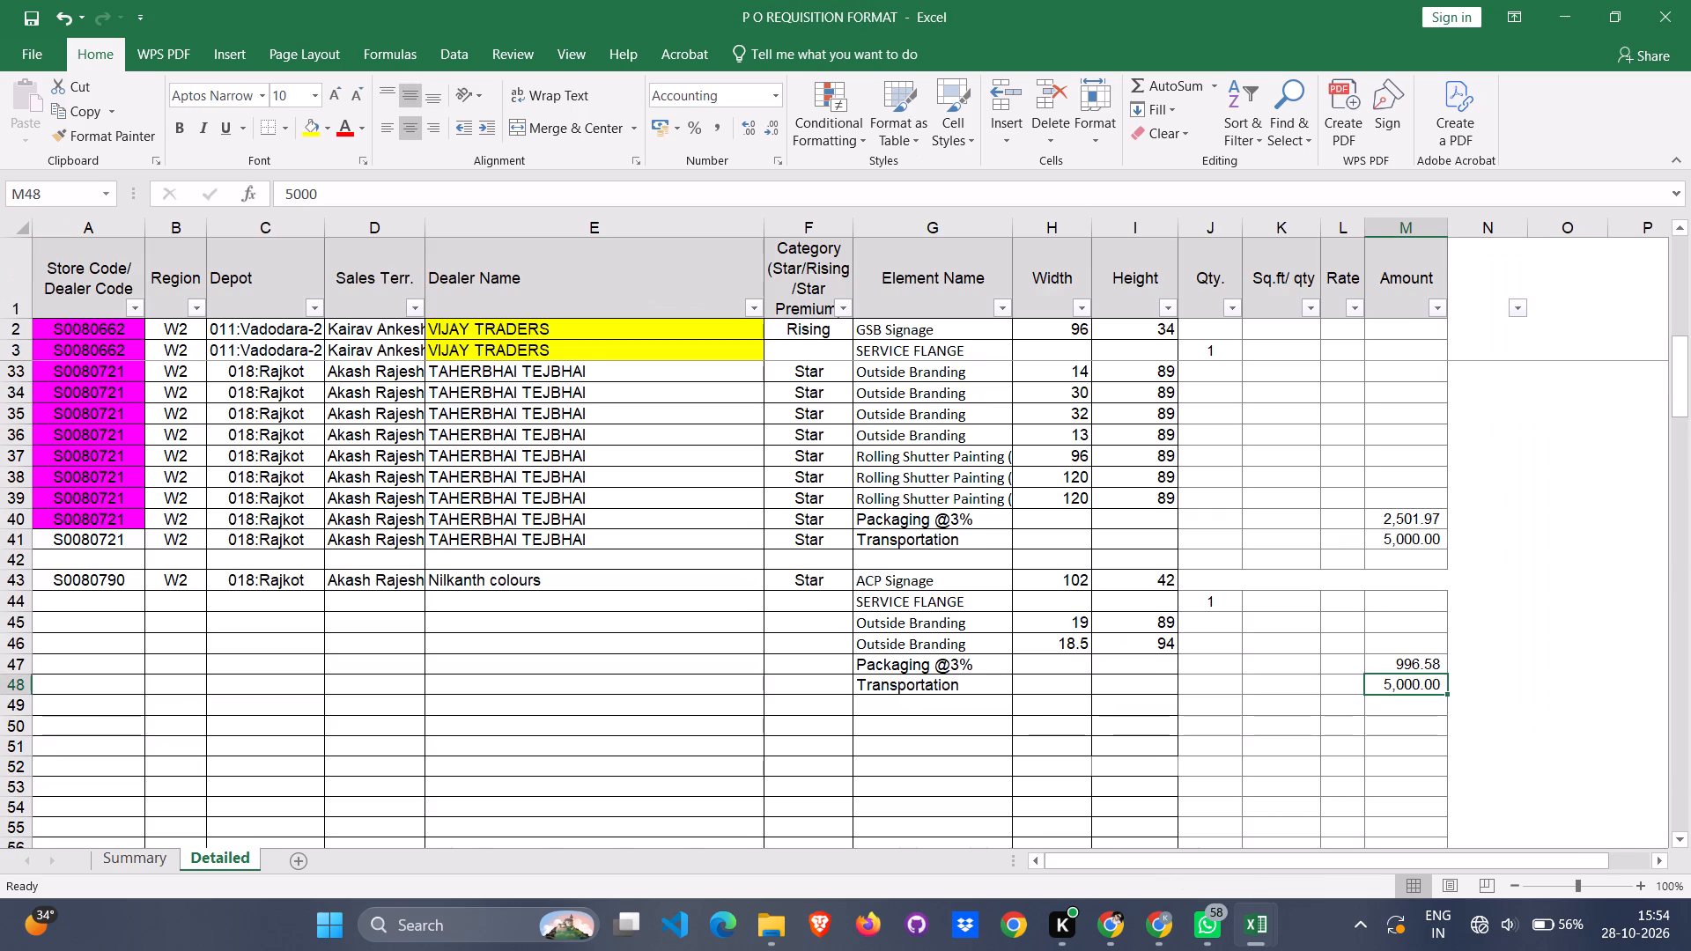
Fill the Nilkanth colours dealer details from A43:F43 down through row 48 of the Detailed sheet and save the workbook.
click(89, 588)
key(shift+Right)
key(shift+Right)
key(shift+Right)
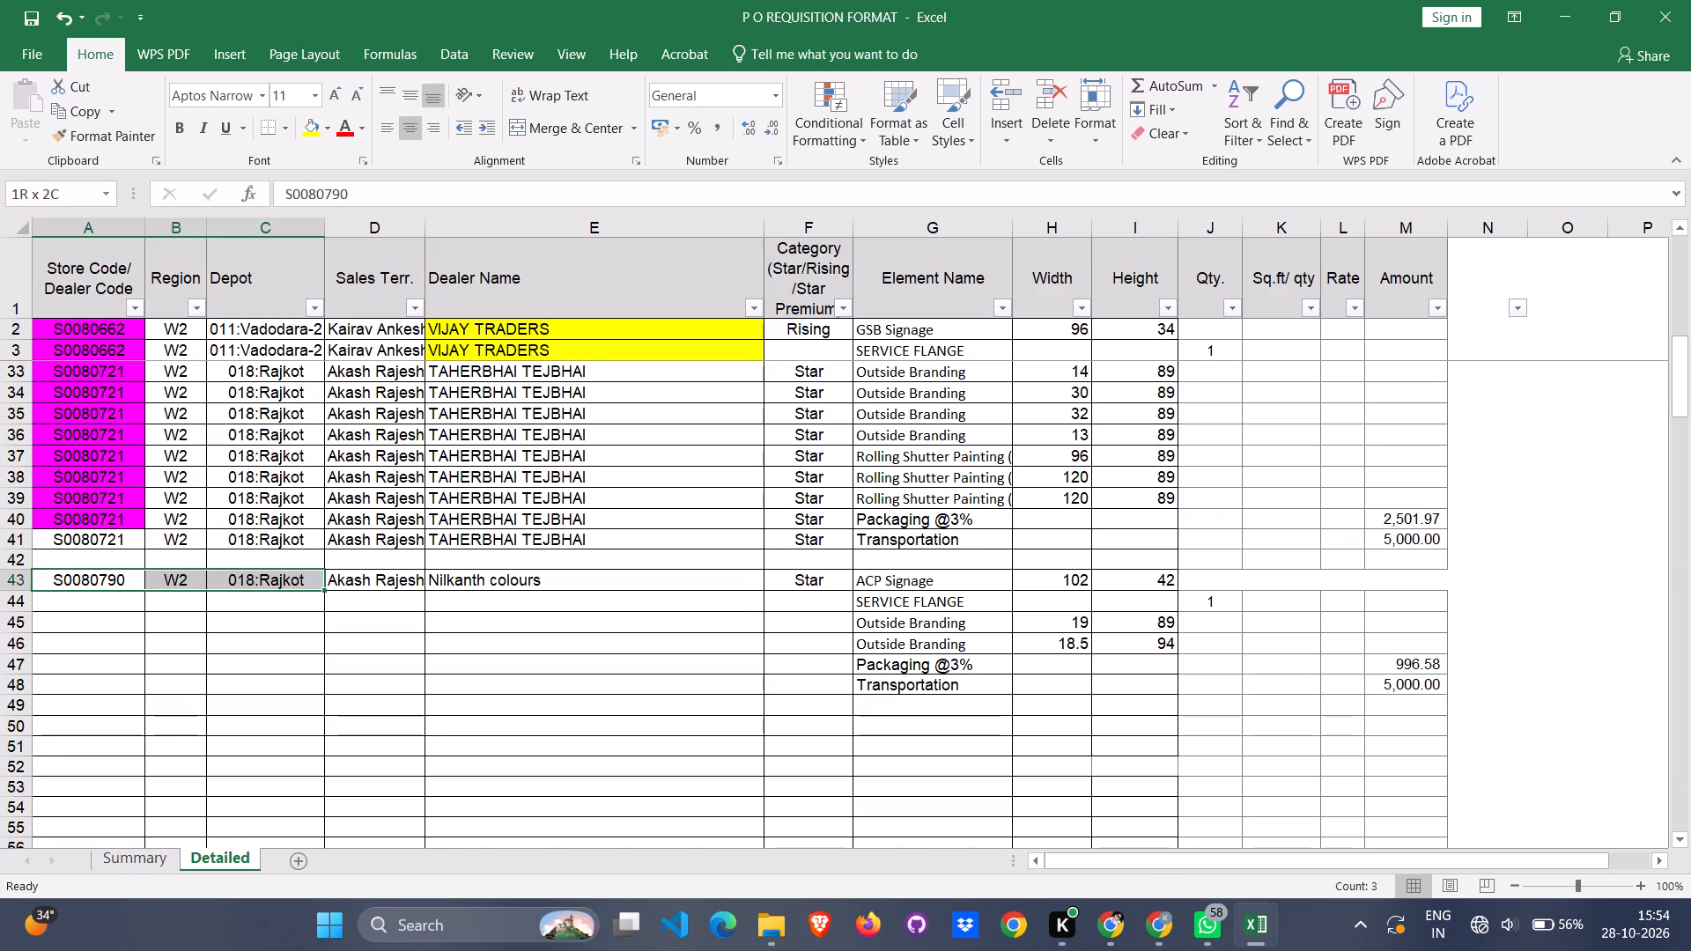
key(shift+Right)
key(shift+Right)
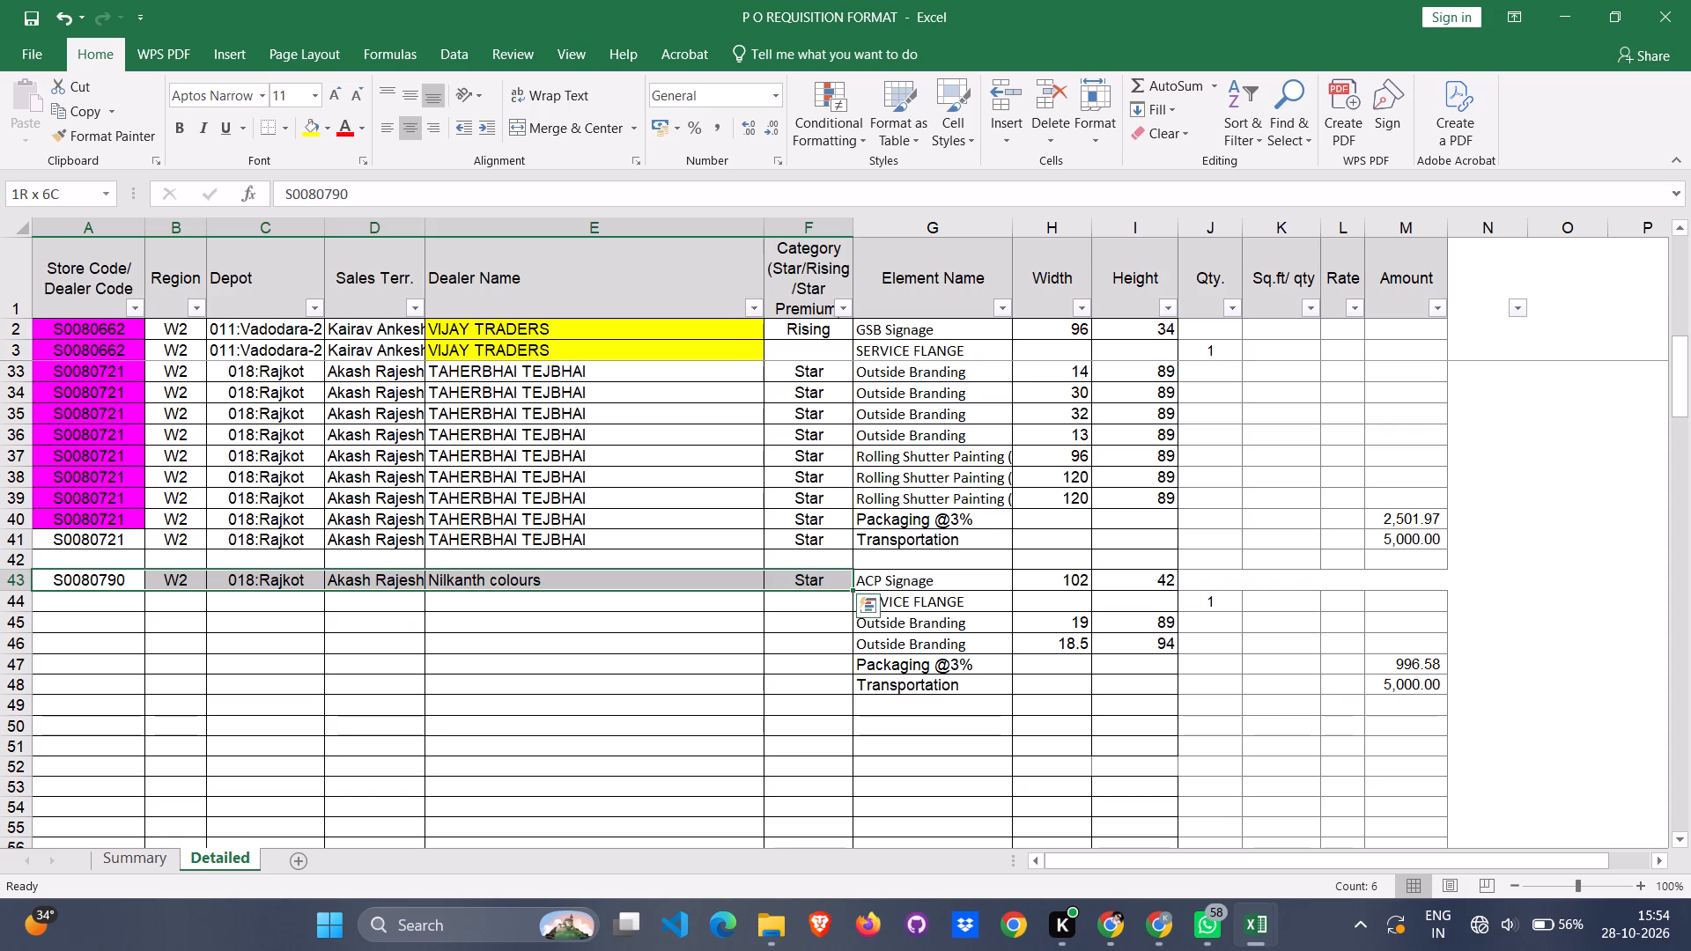
key(ctrl+c)
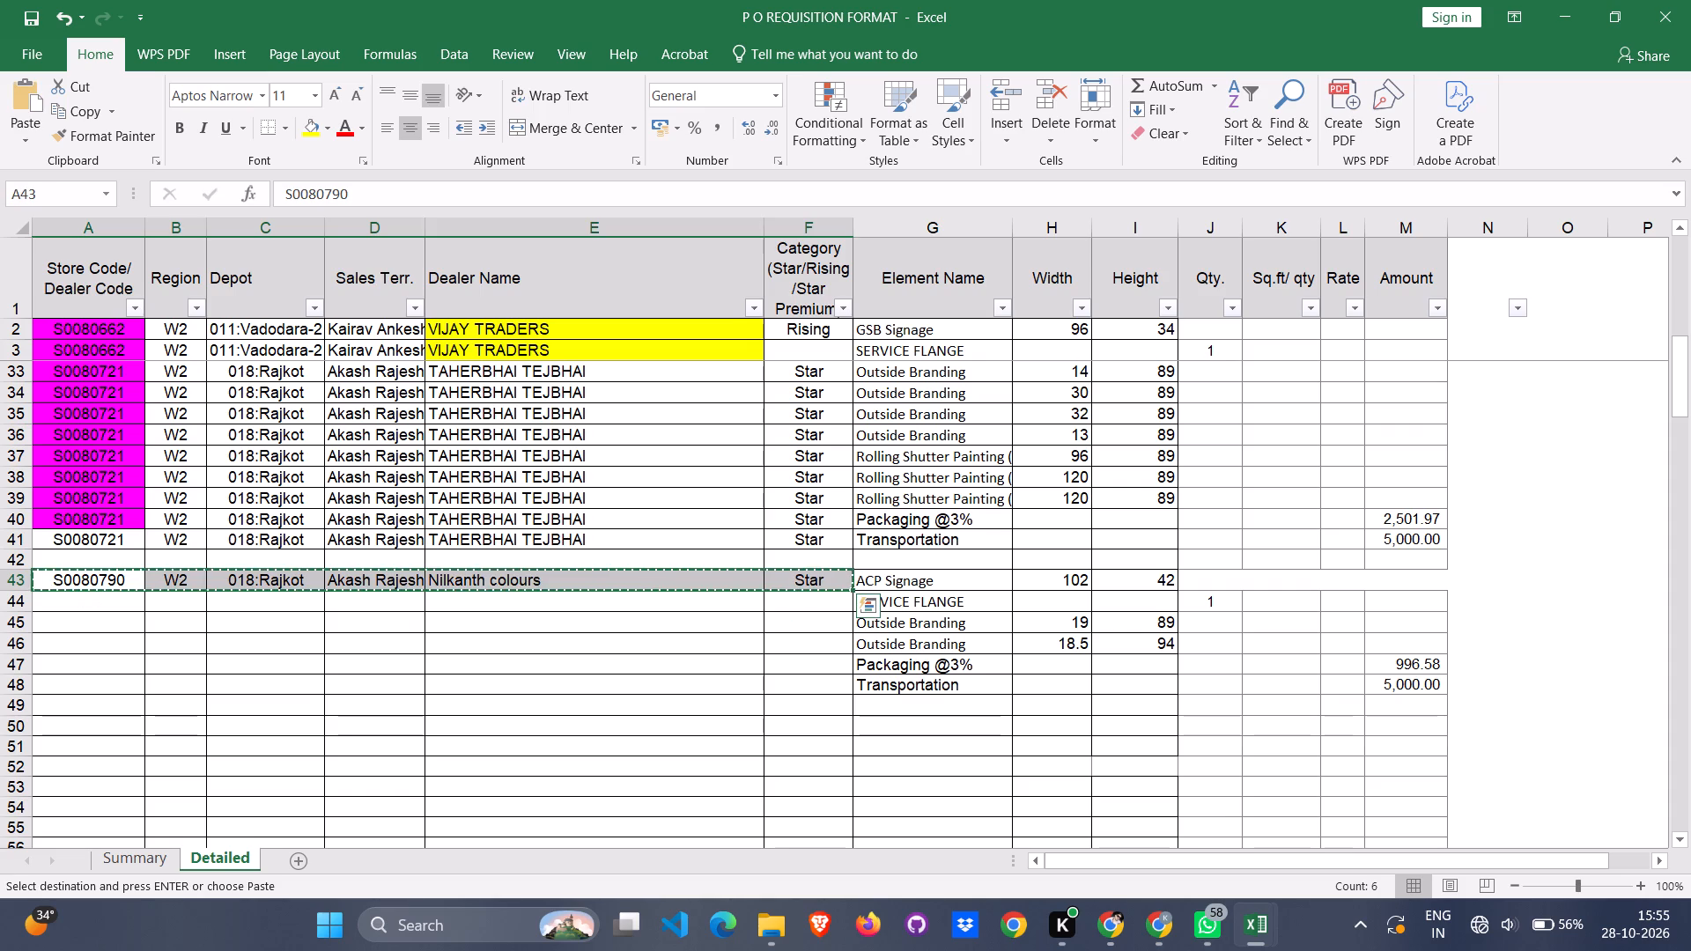
key(shift+Down)
key(shift+Down)
key(shift+Down)
key(shift+Down)
key(shift+Down)
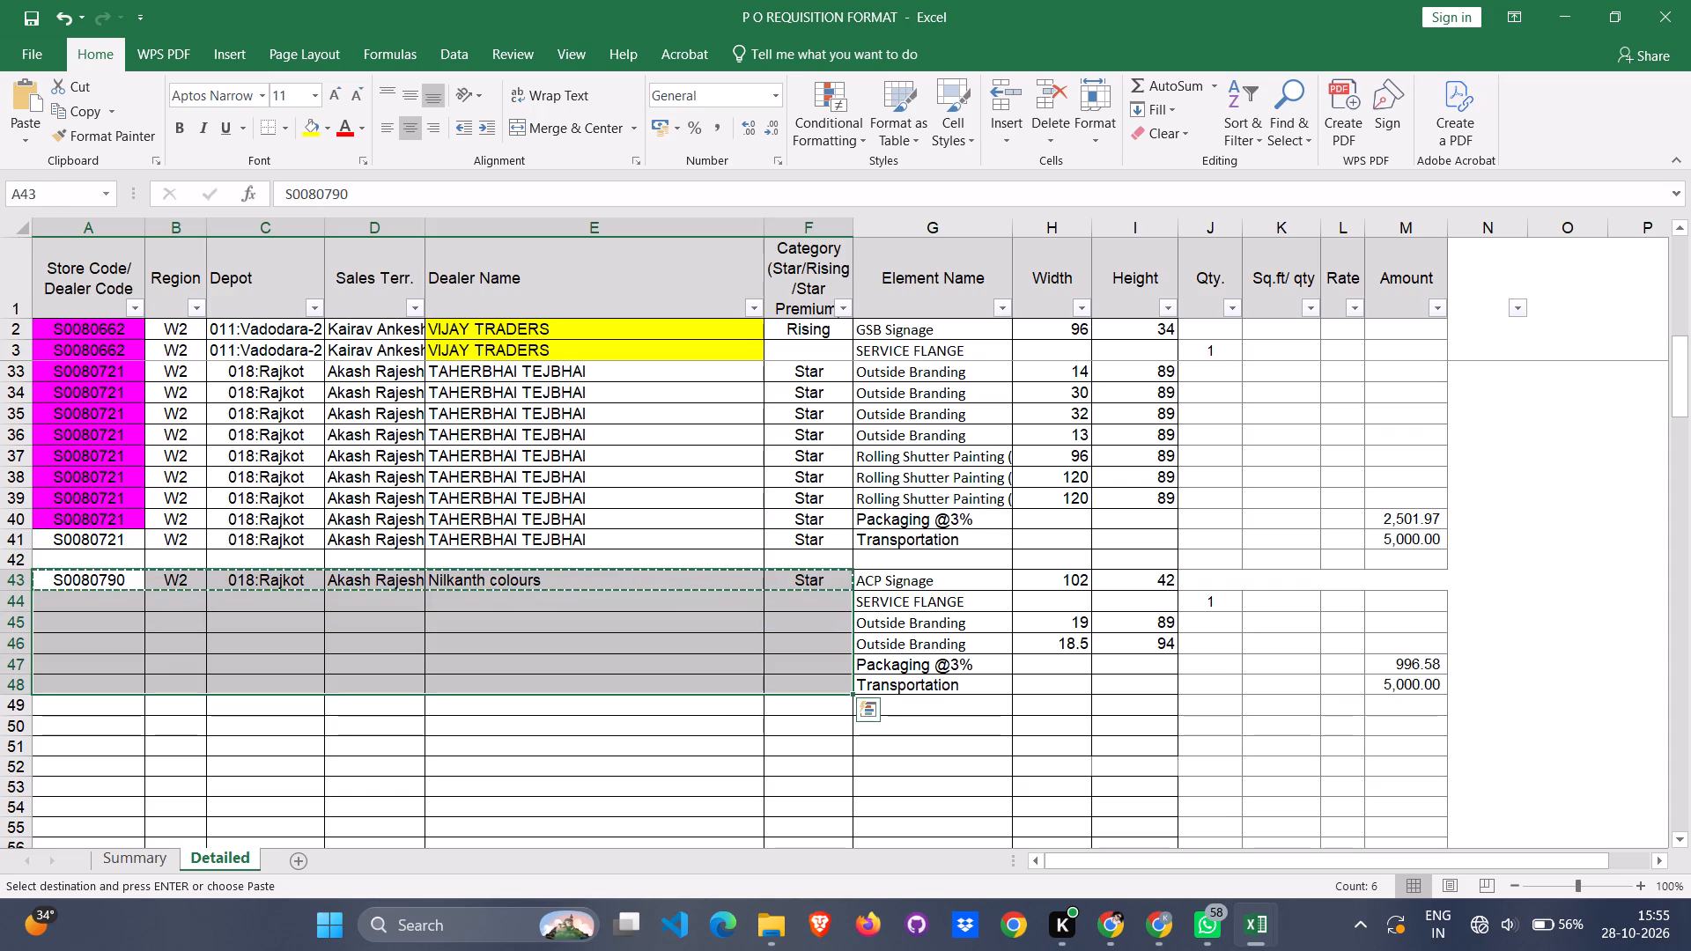
key(ctrl+v)
key(ctrl+s)
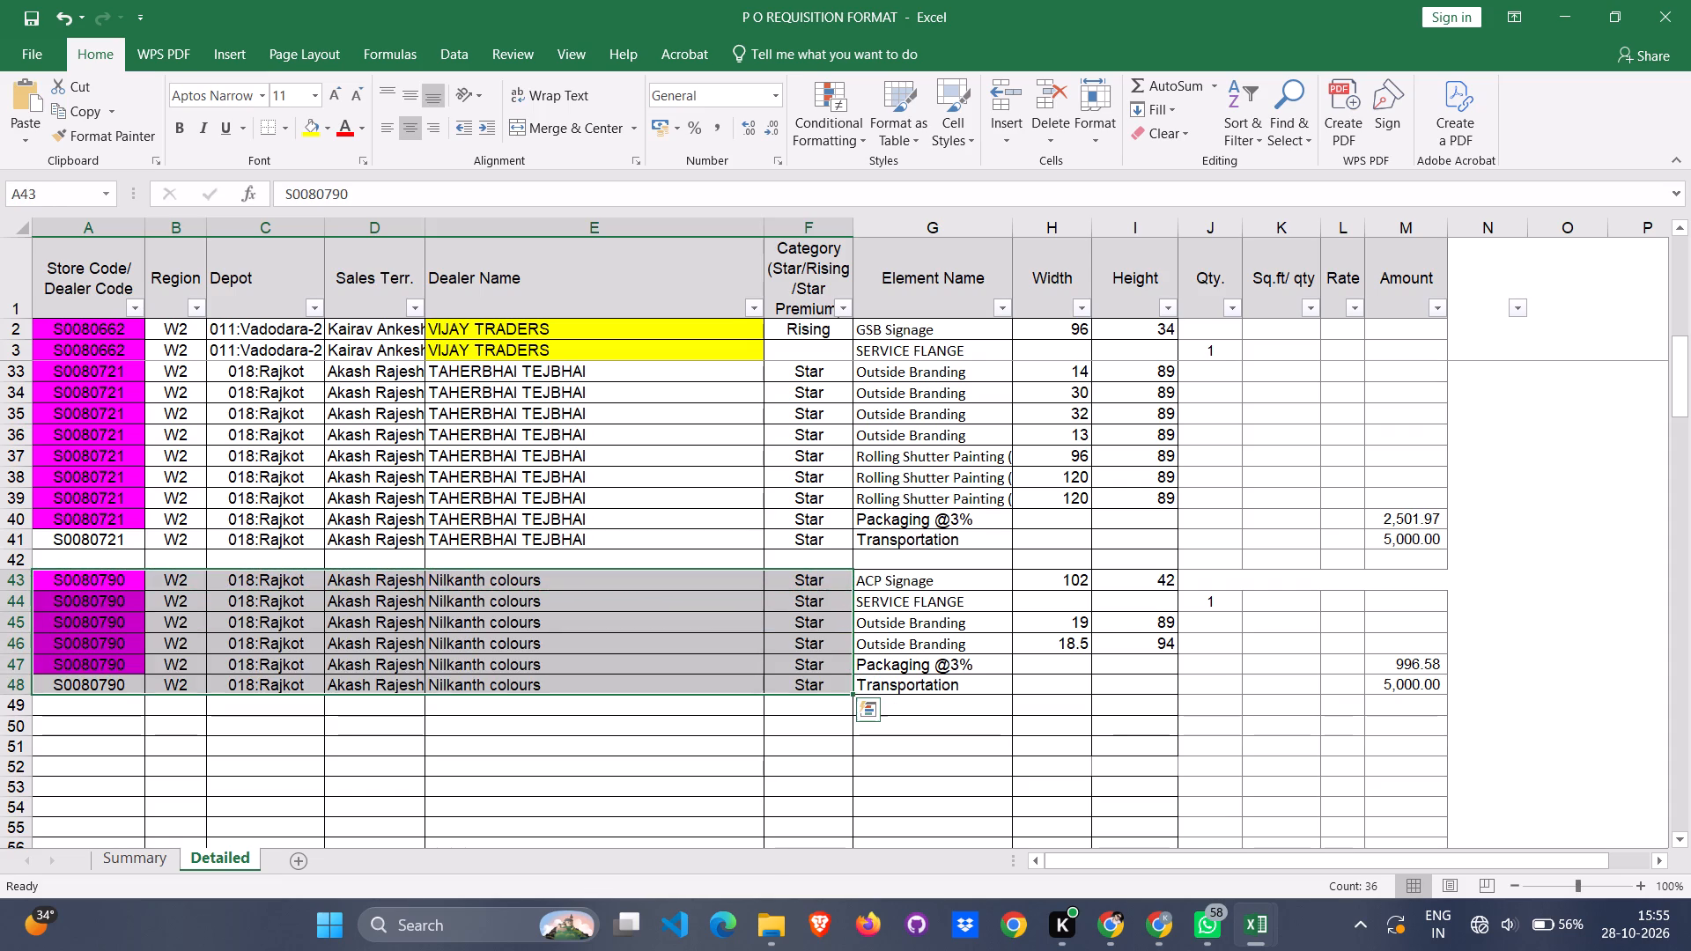
scroll(486, 582, down, 4)
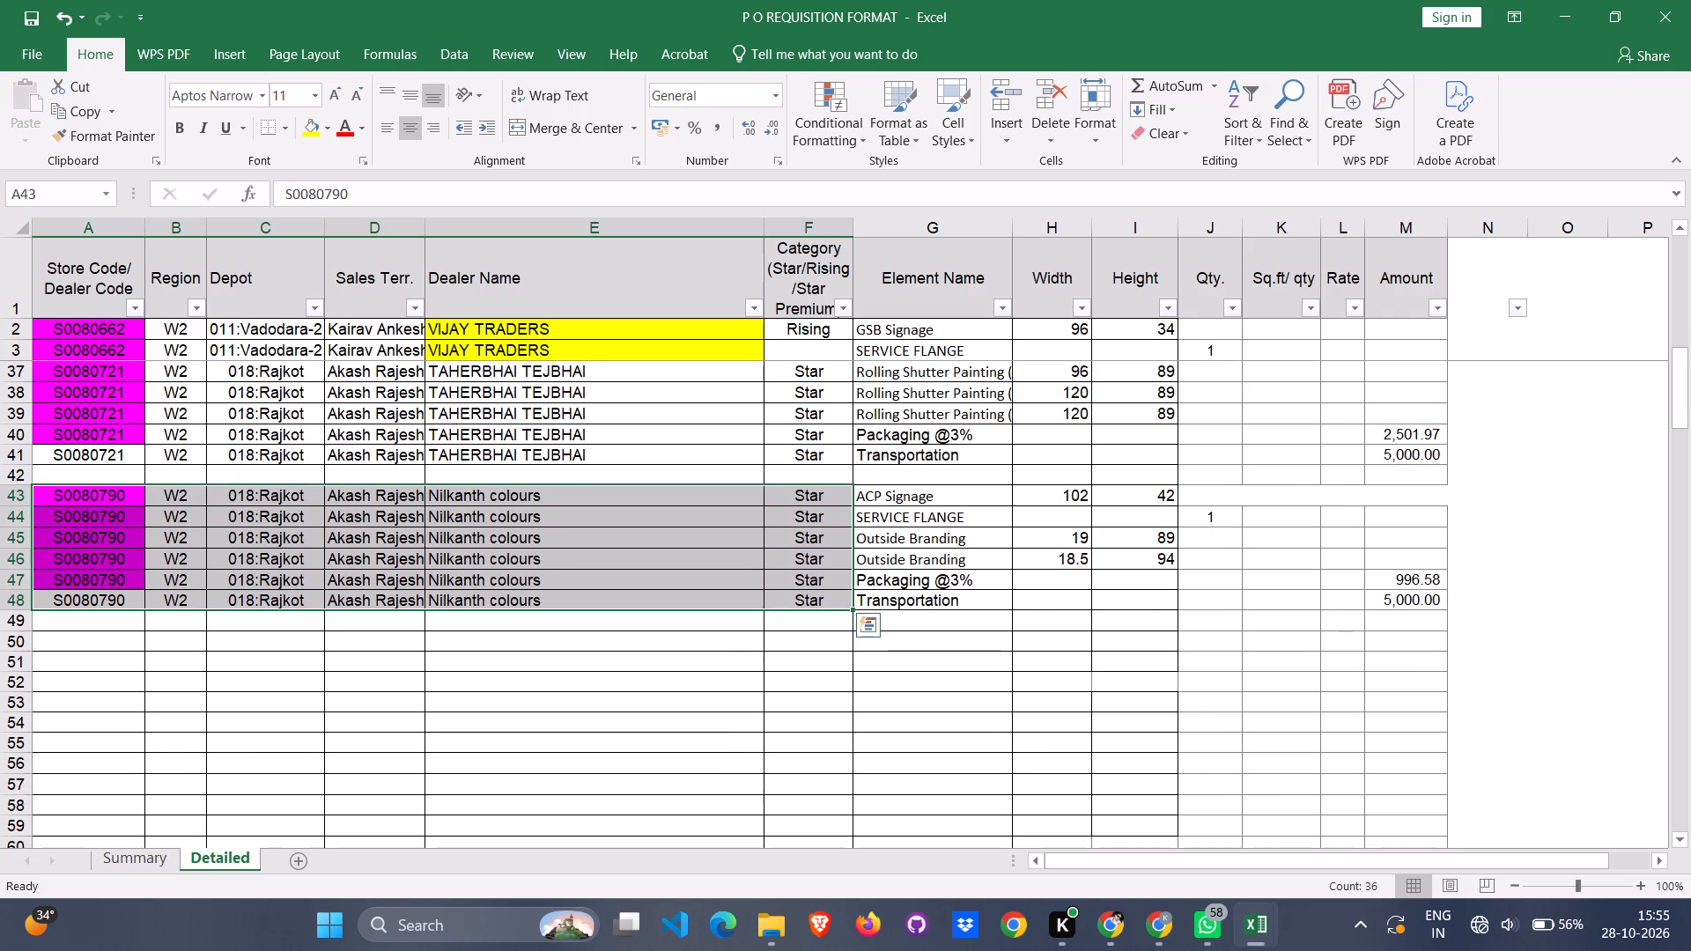
scroll(486, 582, down, 6)
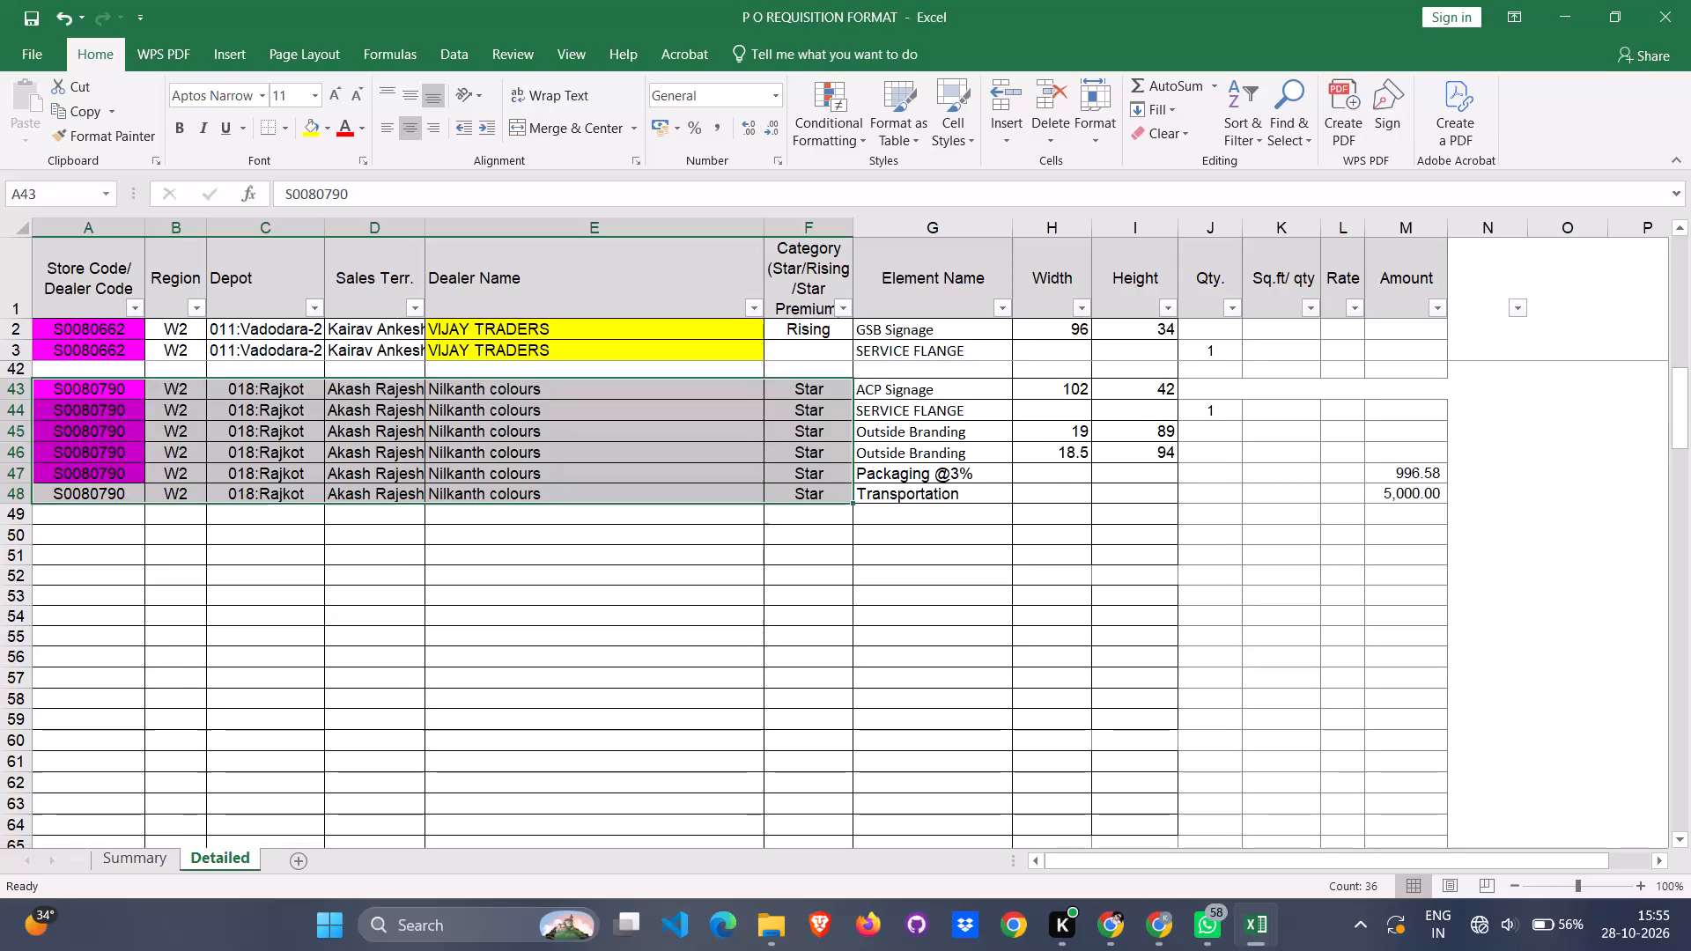
click(113, 524)
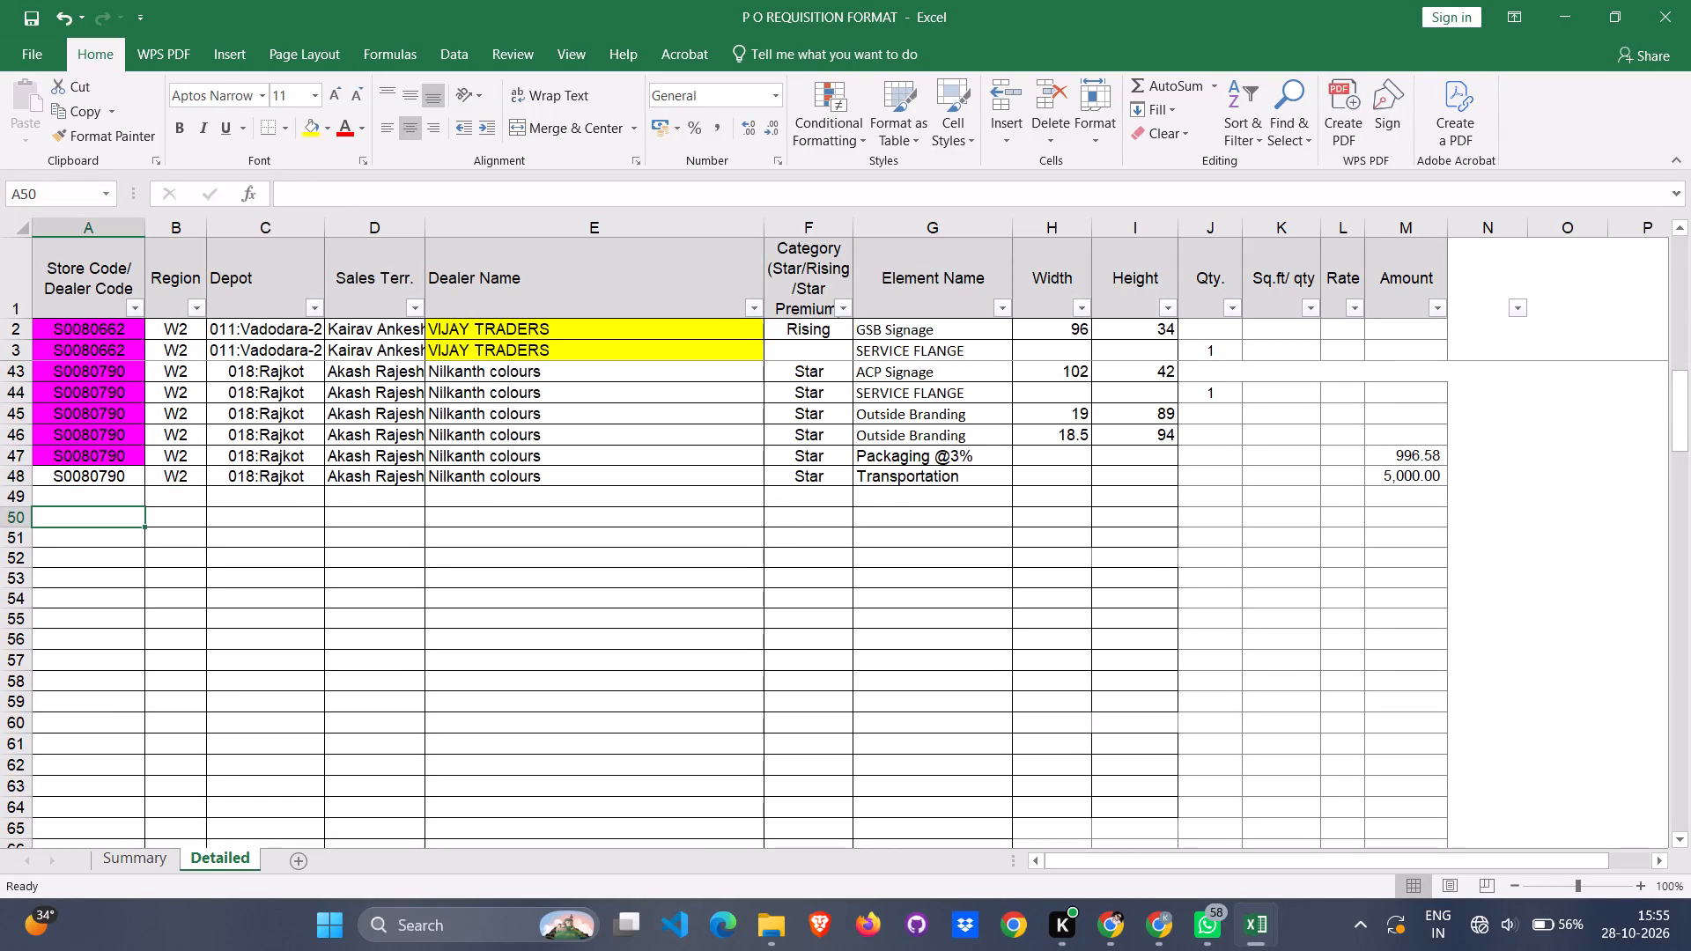
click(144, 862)
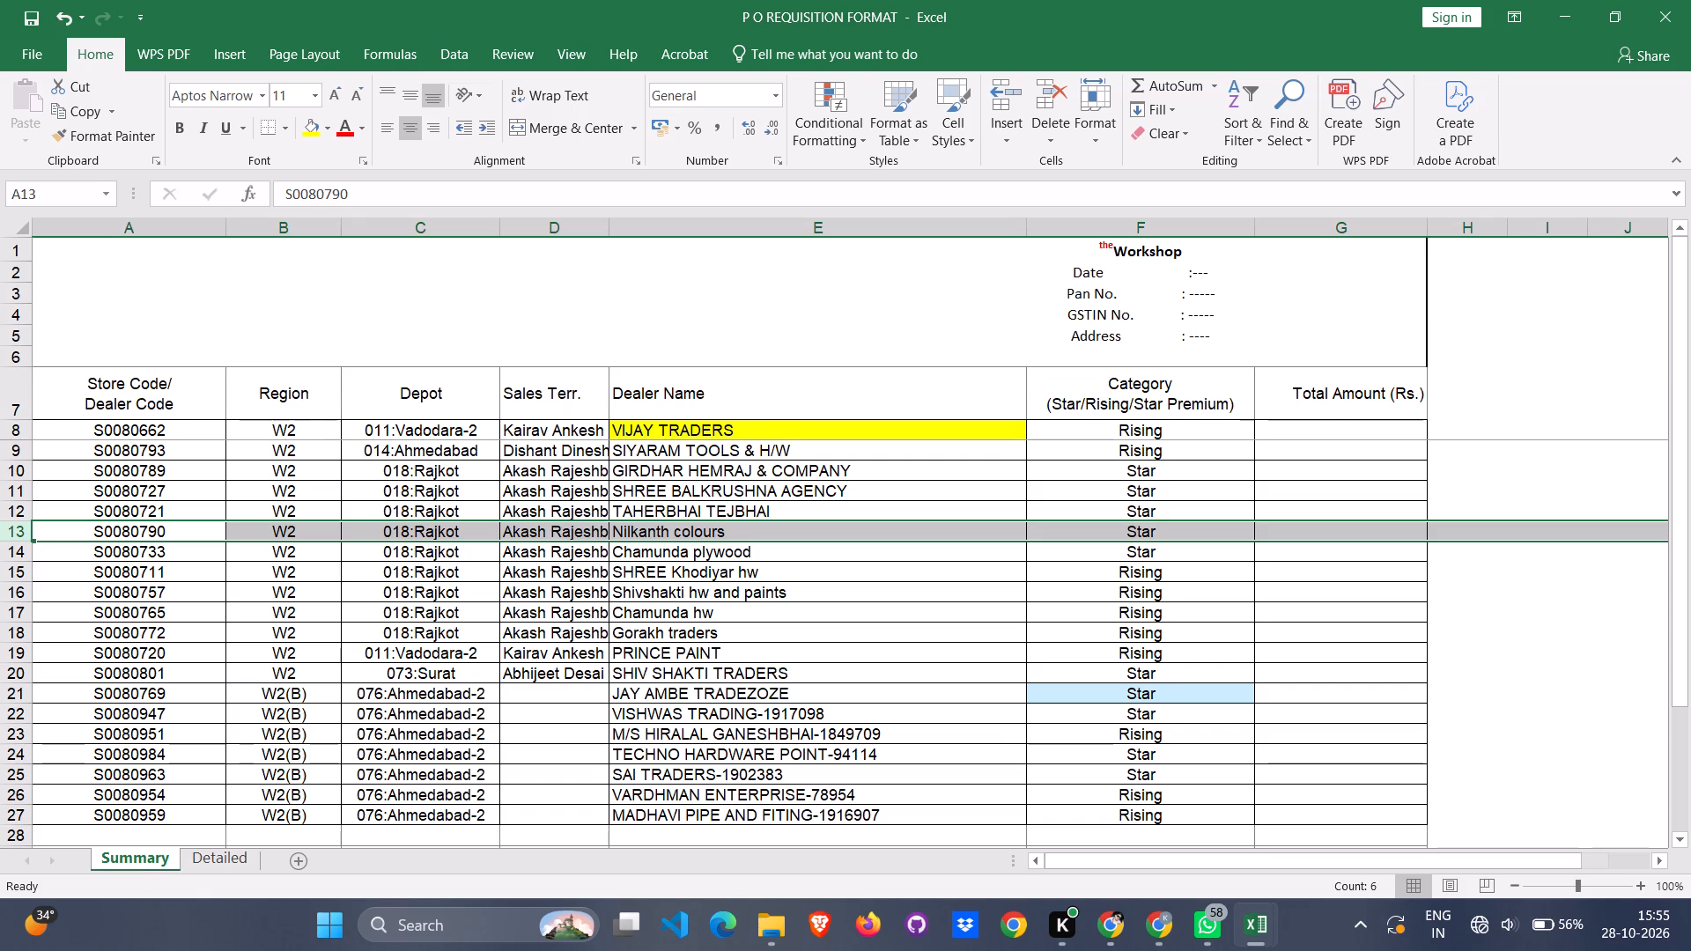
click(22, 549)
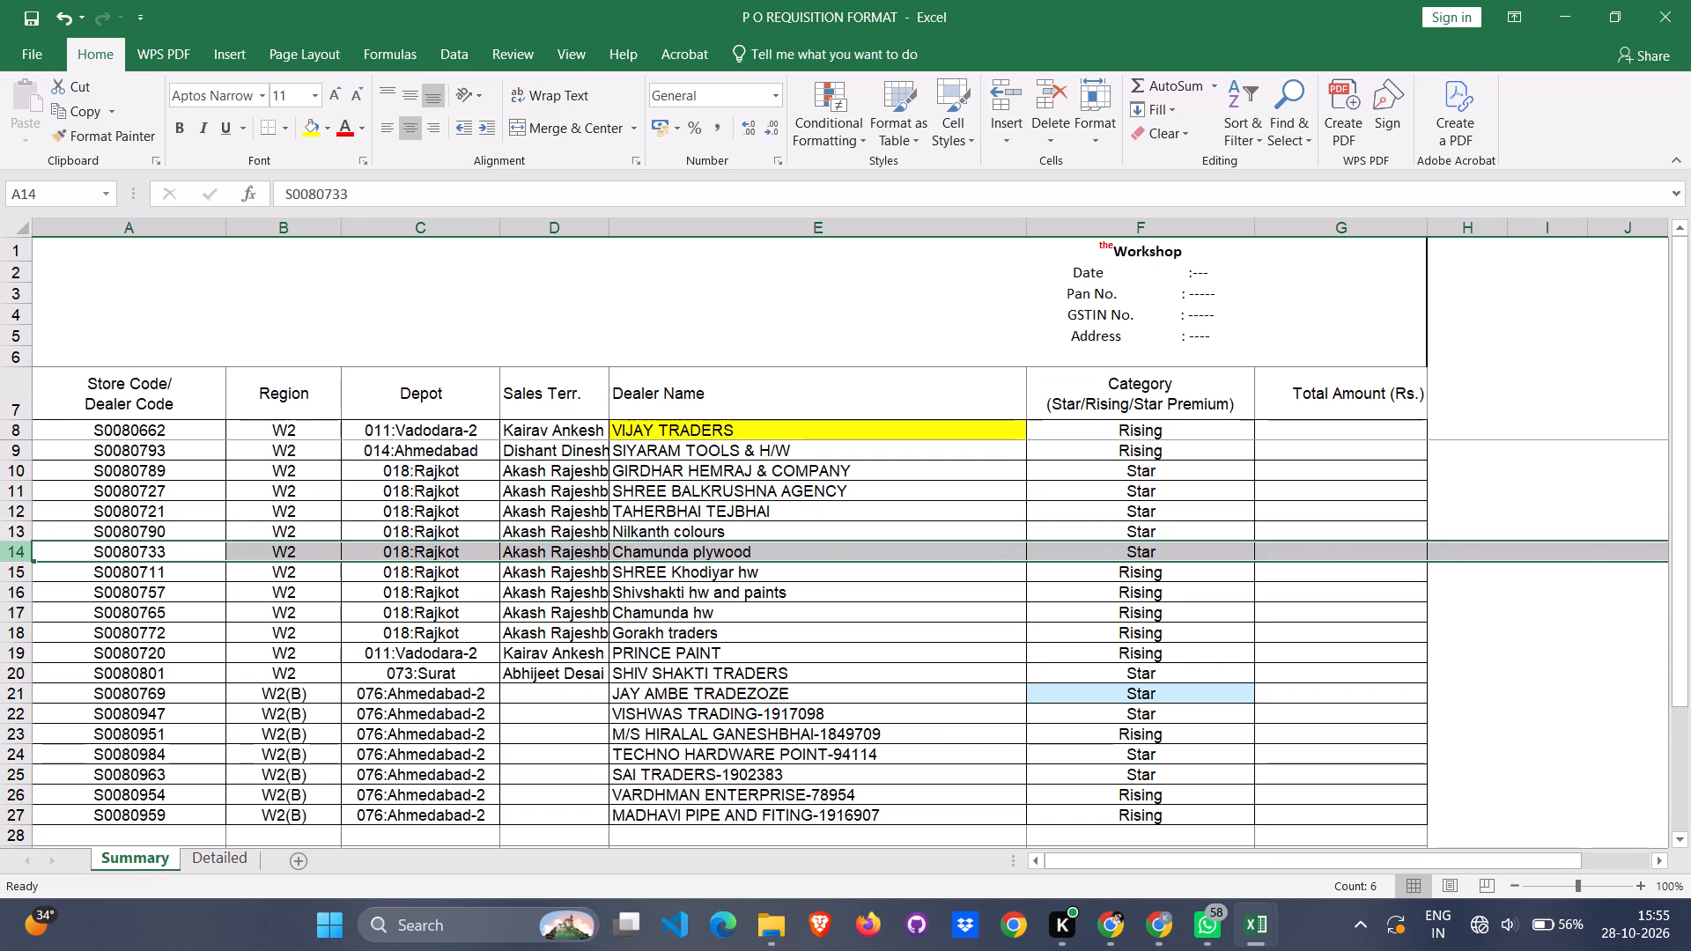
key(ctrl+c)
click(218, 849)
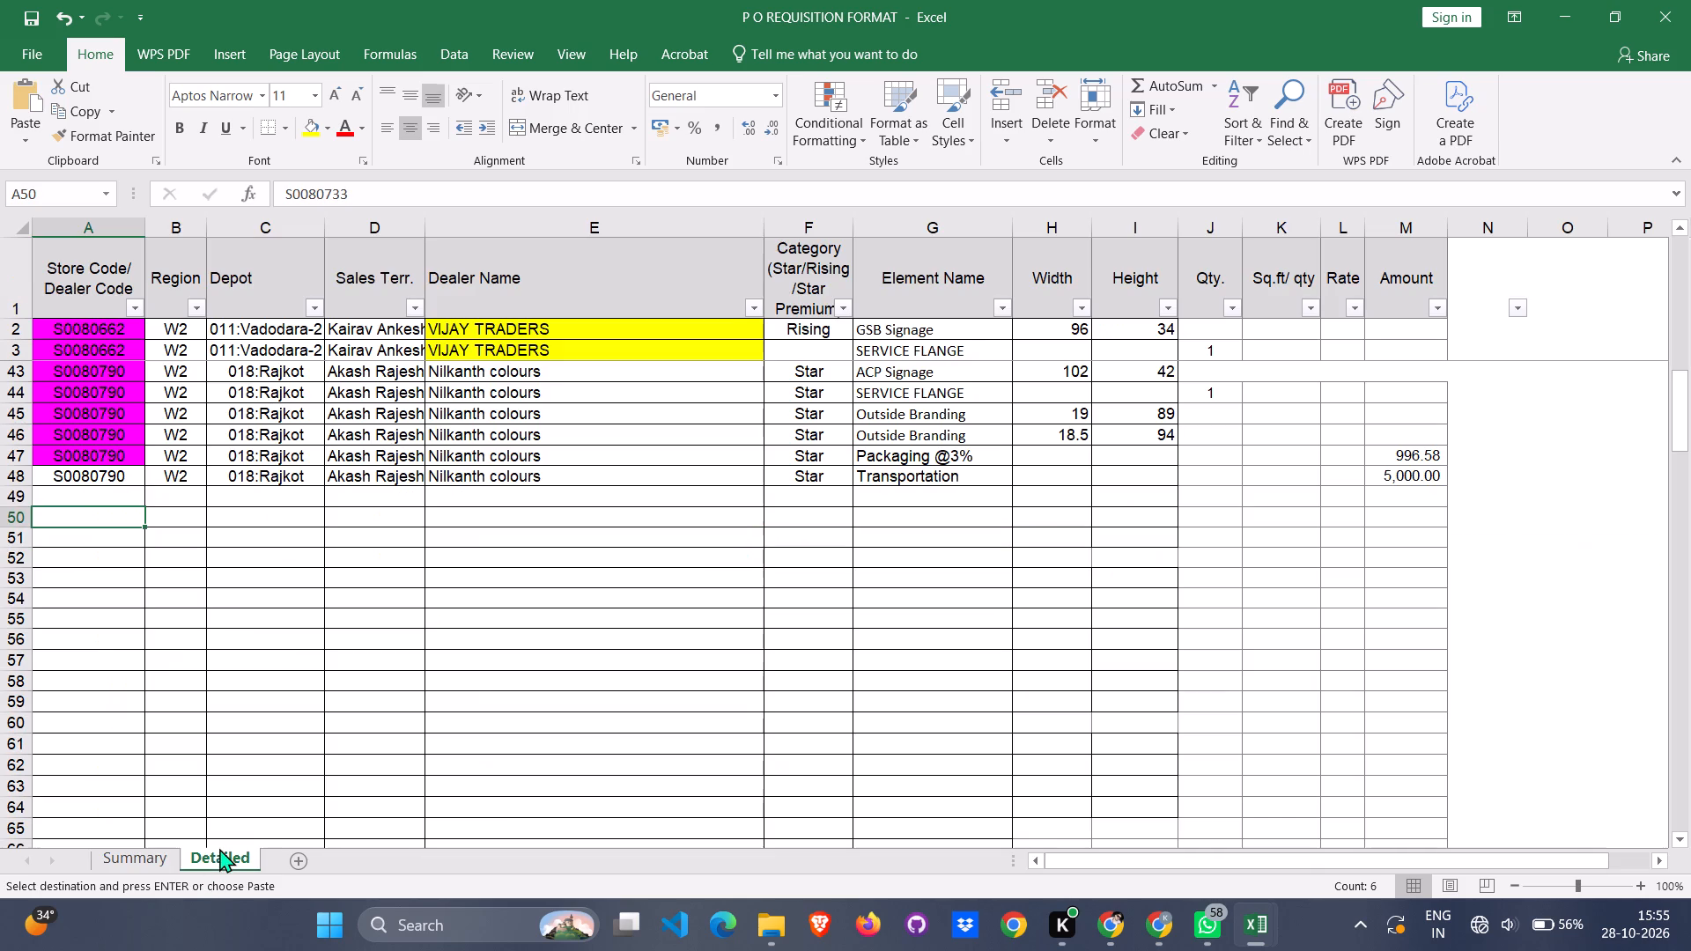
key(ctrl+v)
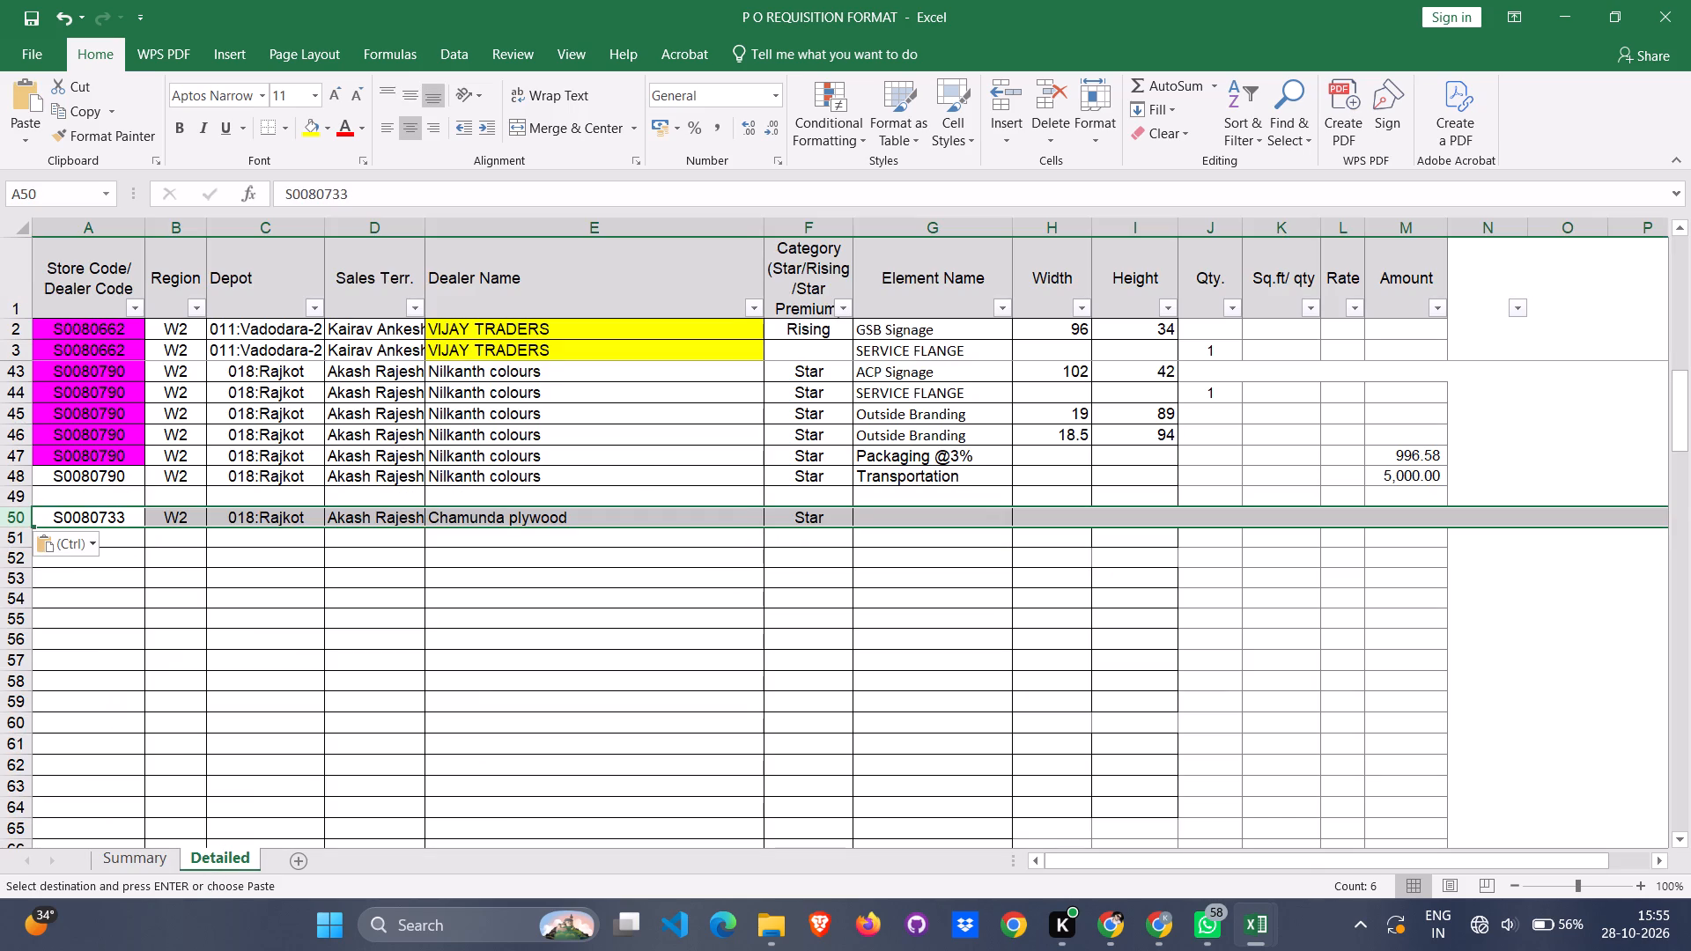
click(900, 522)
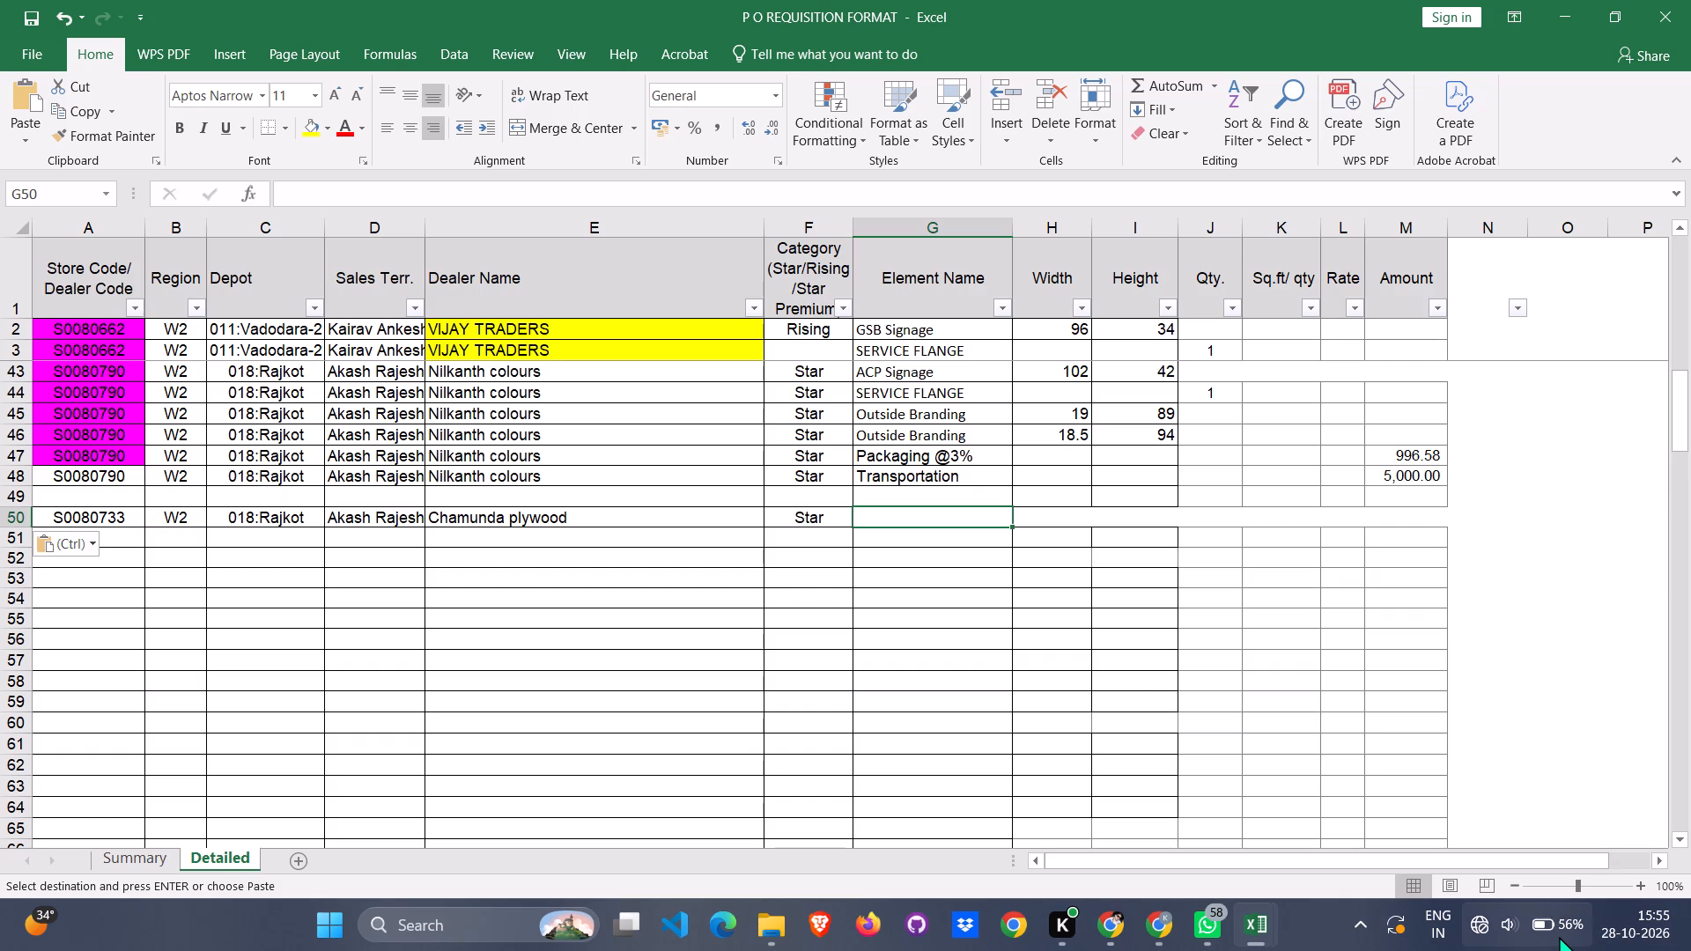
Lower the screen brightness to roughly a fifth and turn on Energy saver in the Windows quick settings.
click(1556, 936)
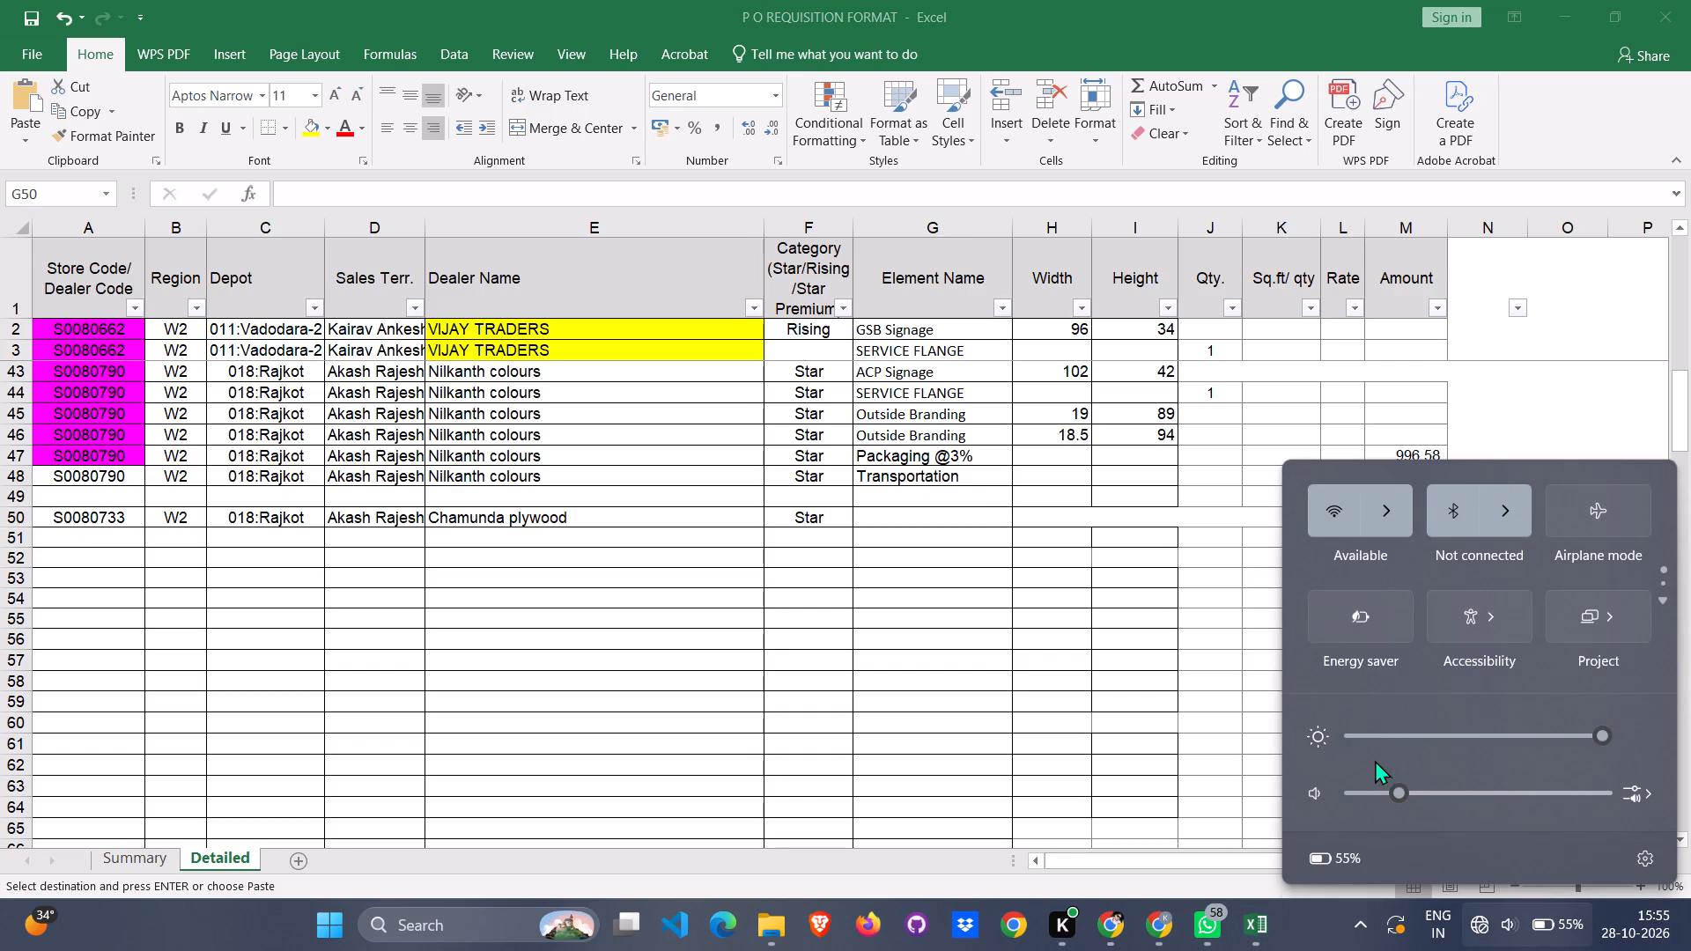
click(1374, 738)
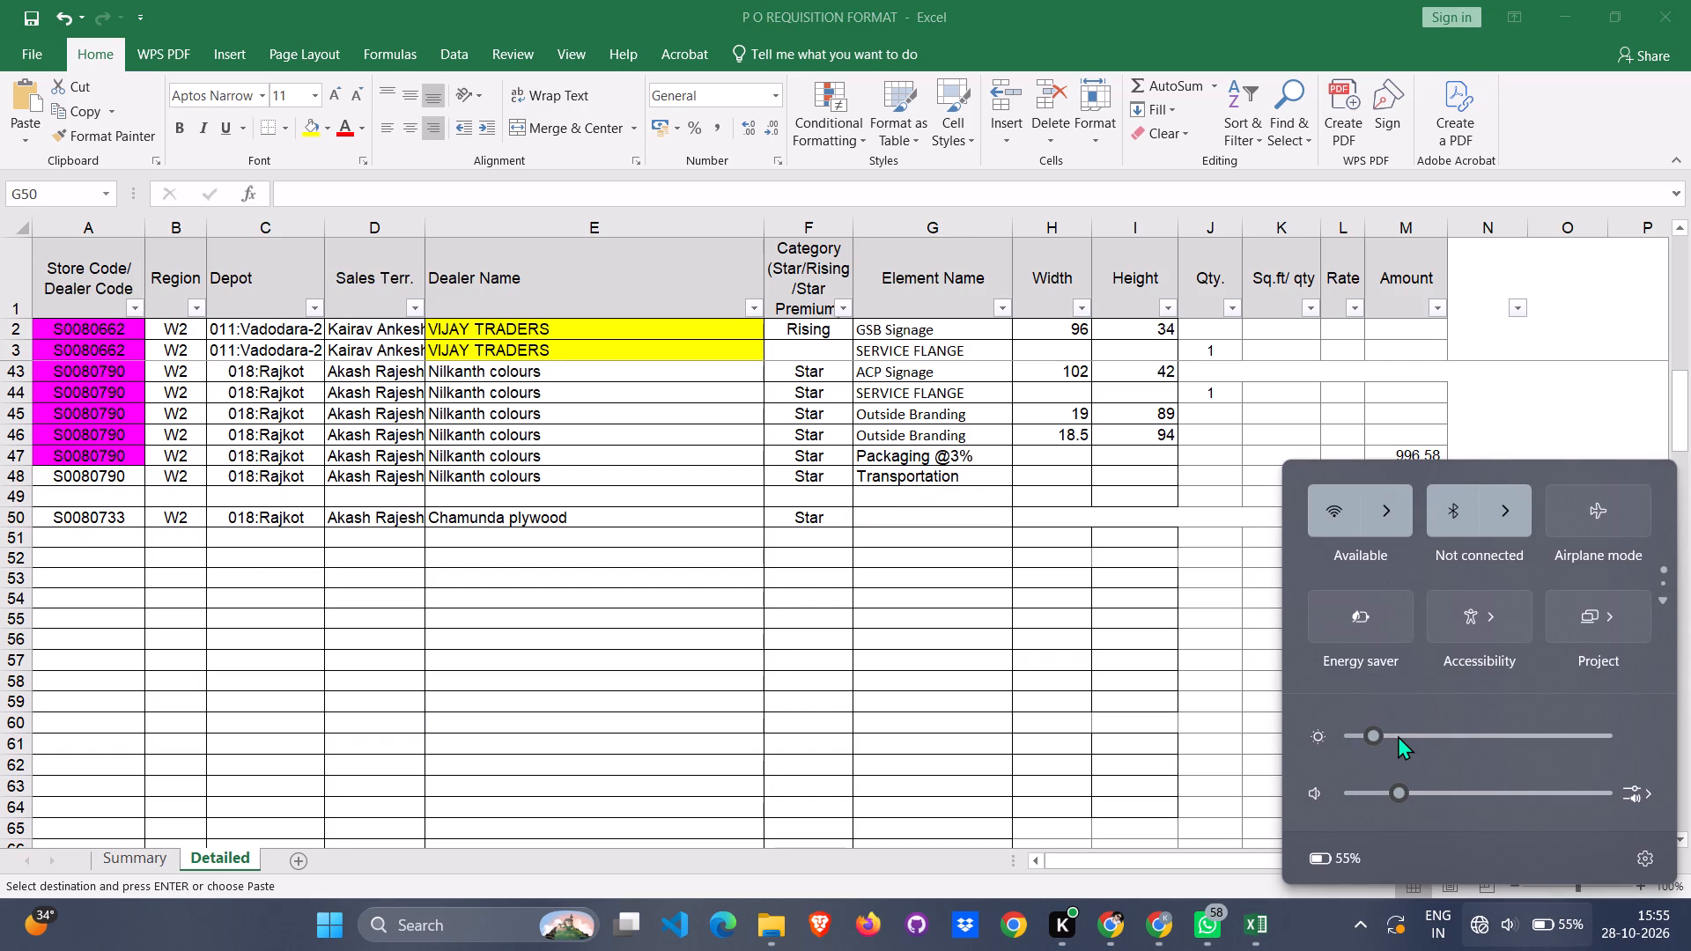
click(1418, 733)
click(1401, 729)
click(1362, 593)
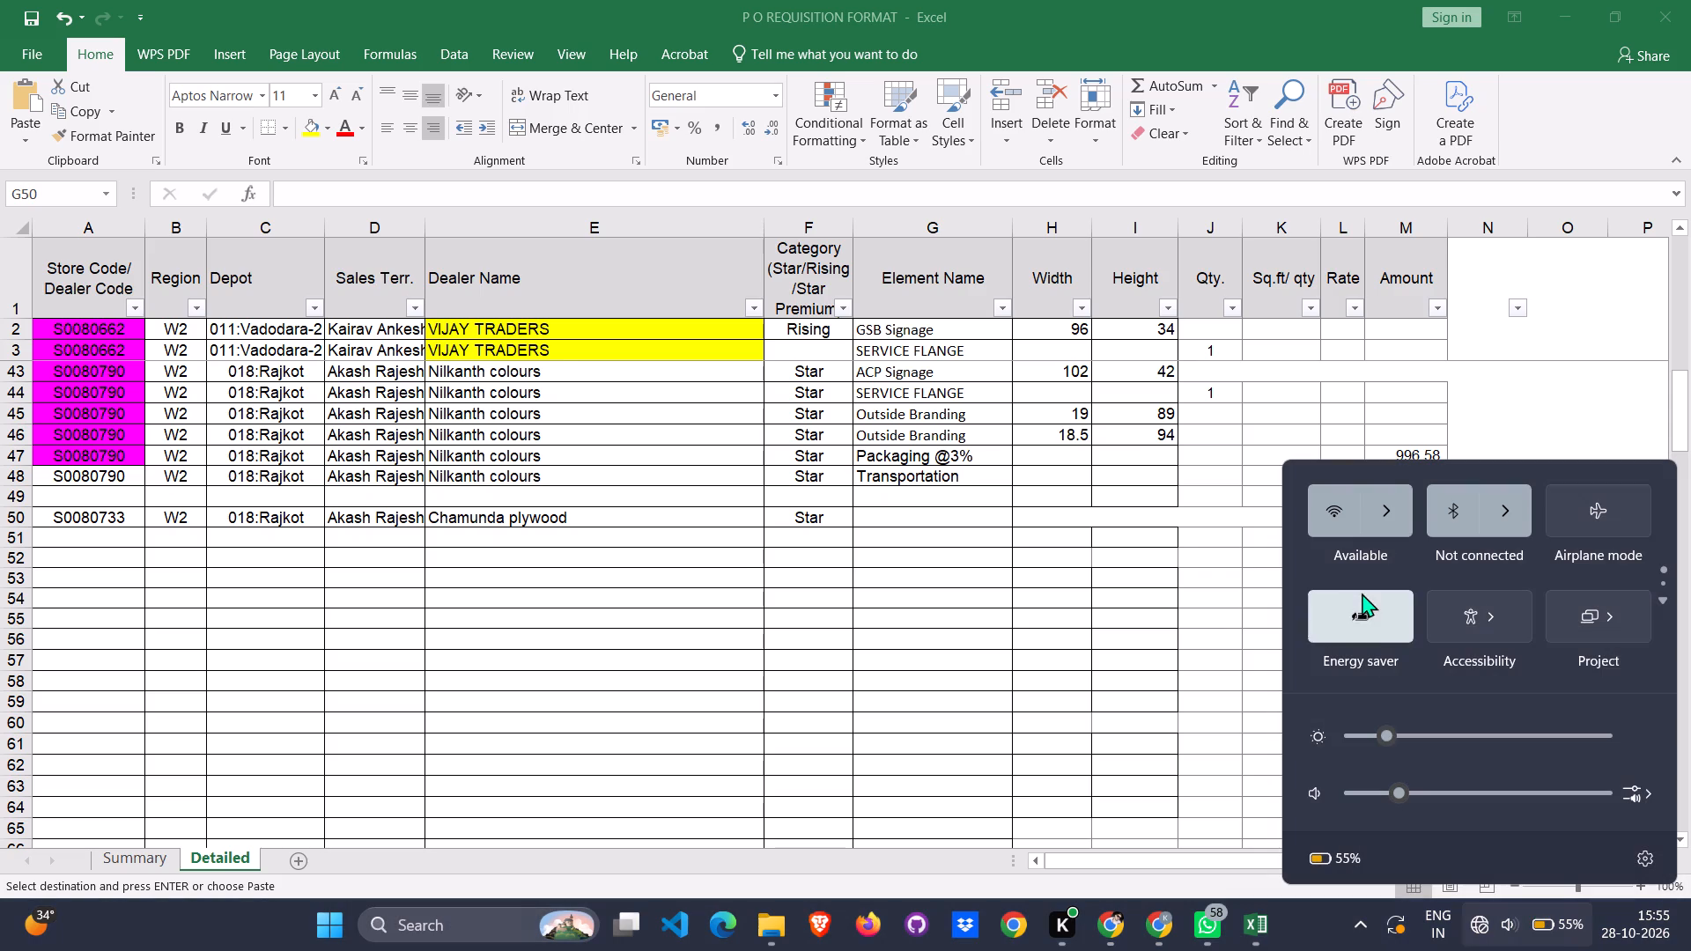
click(1401, 736)
click(1498, 935)
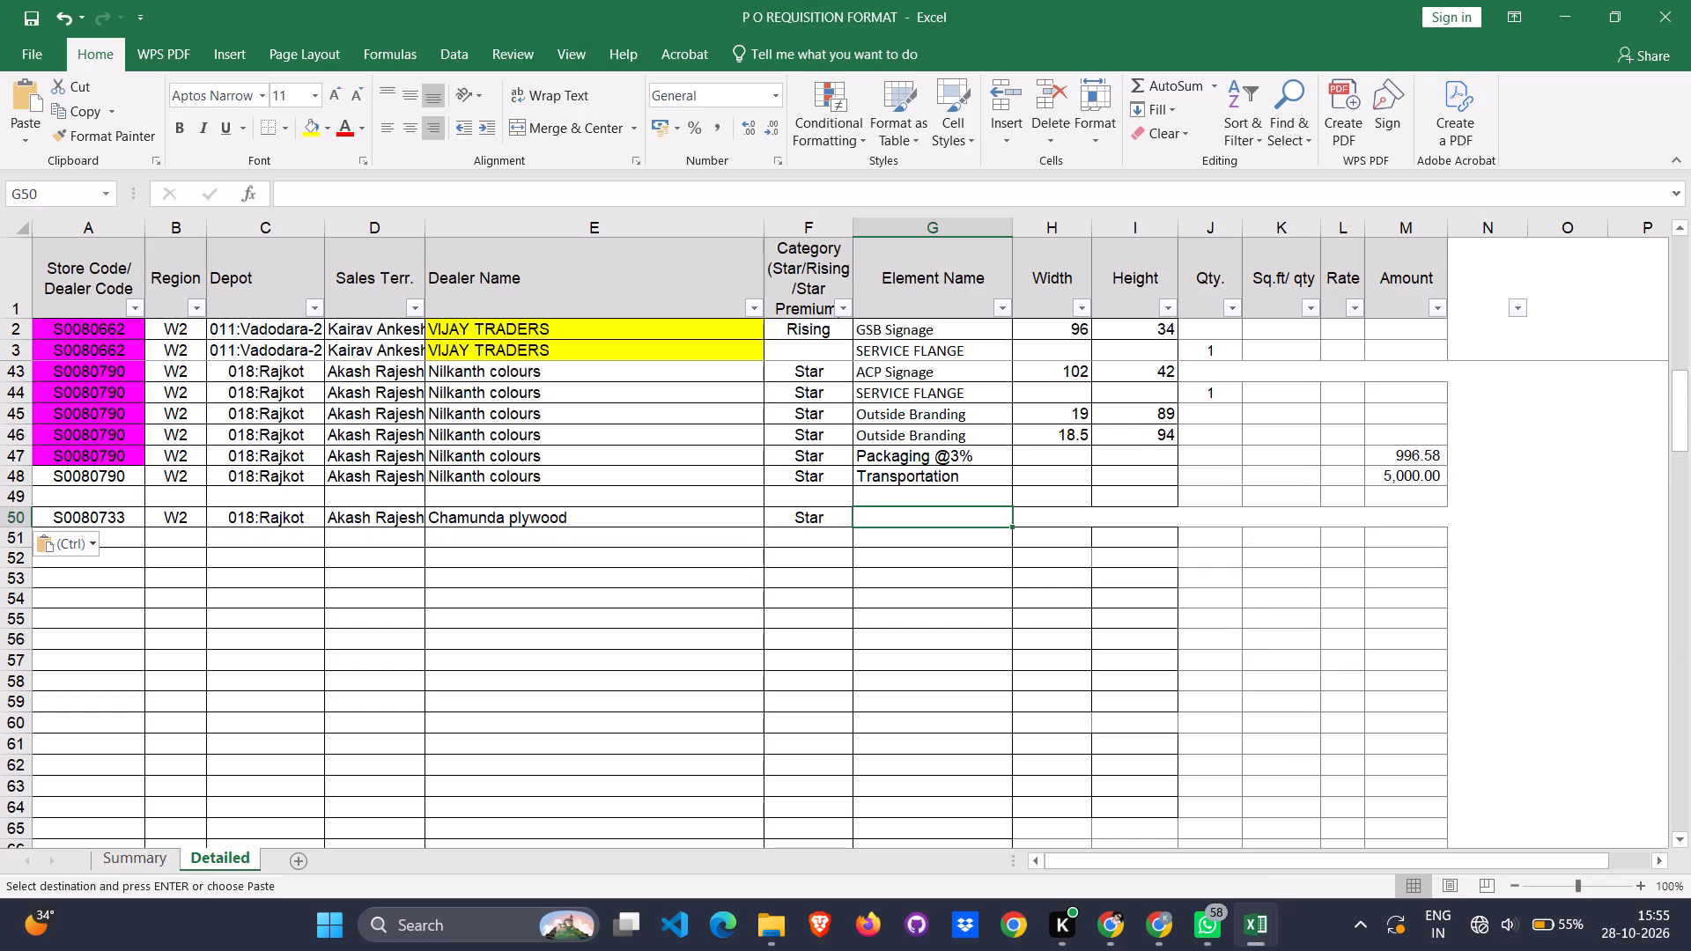
Switch to the NILKANTH COLOURS quotation workbook and close it, saving its changes.
key(alt+Tab)
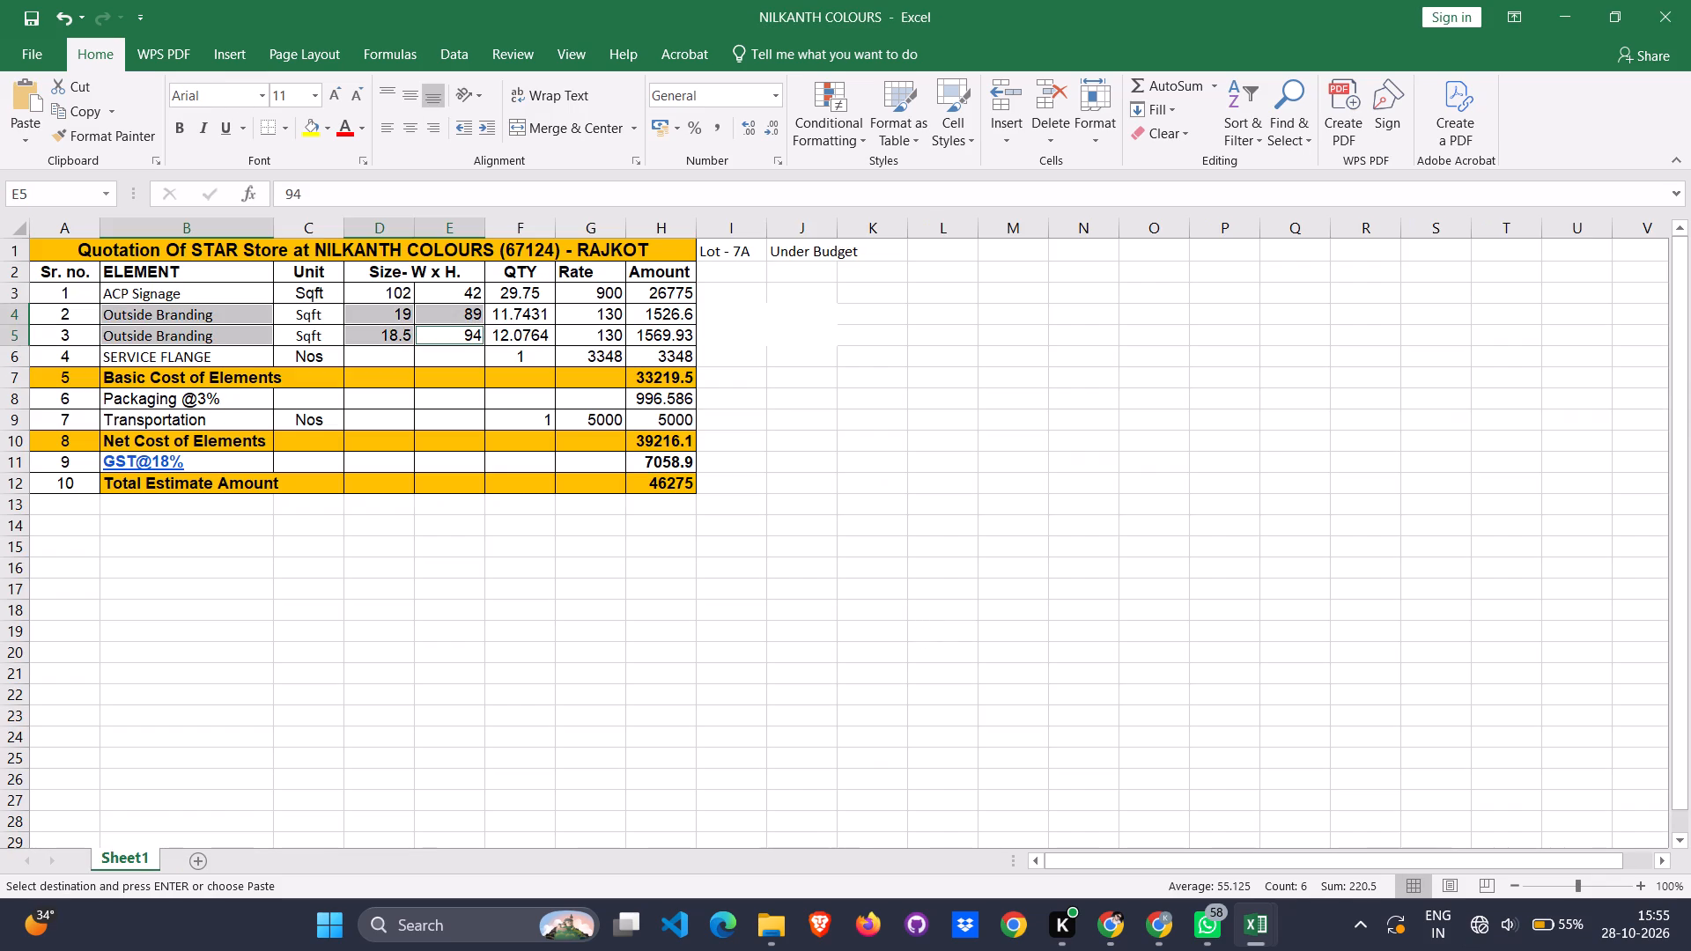
click(1666, 13)
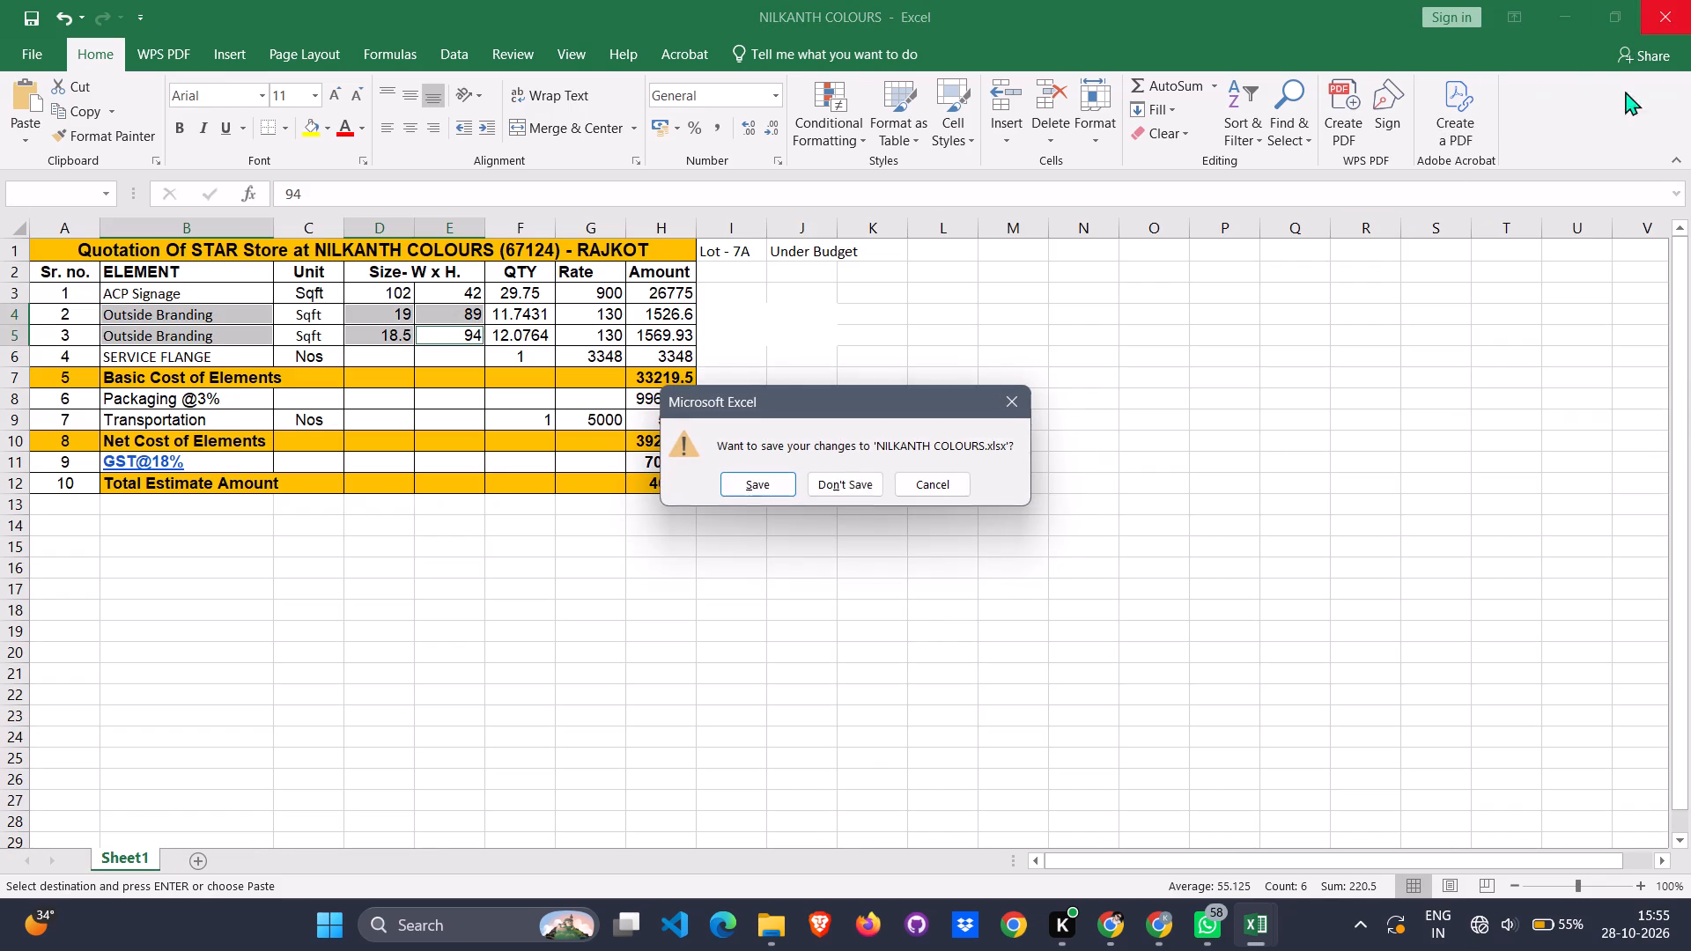
click(768, 490)
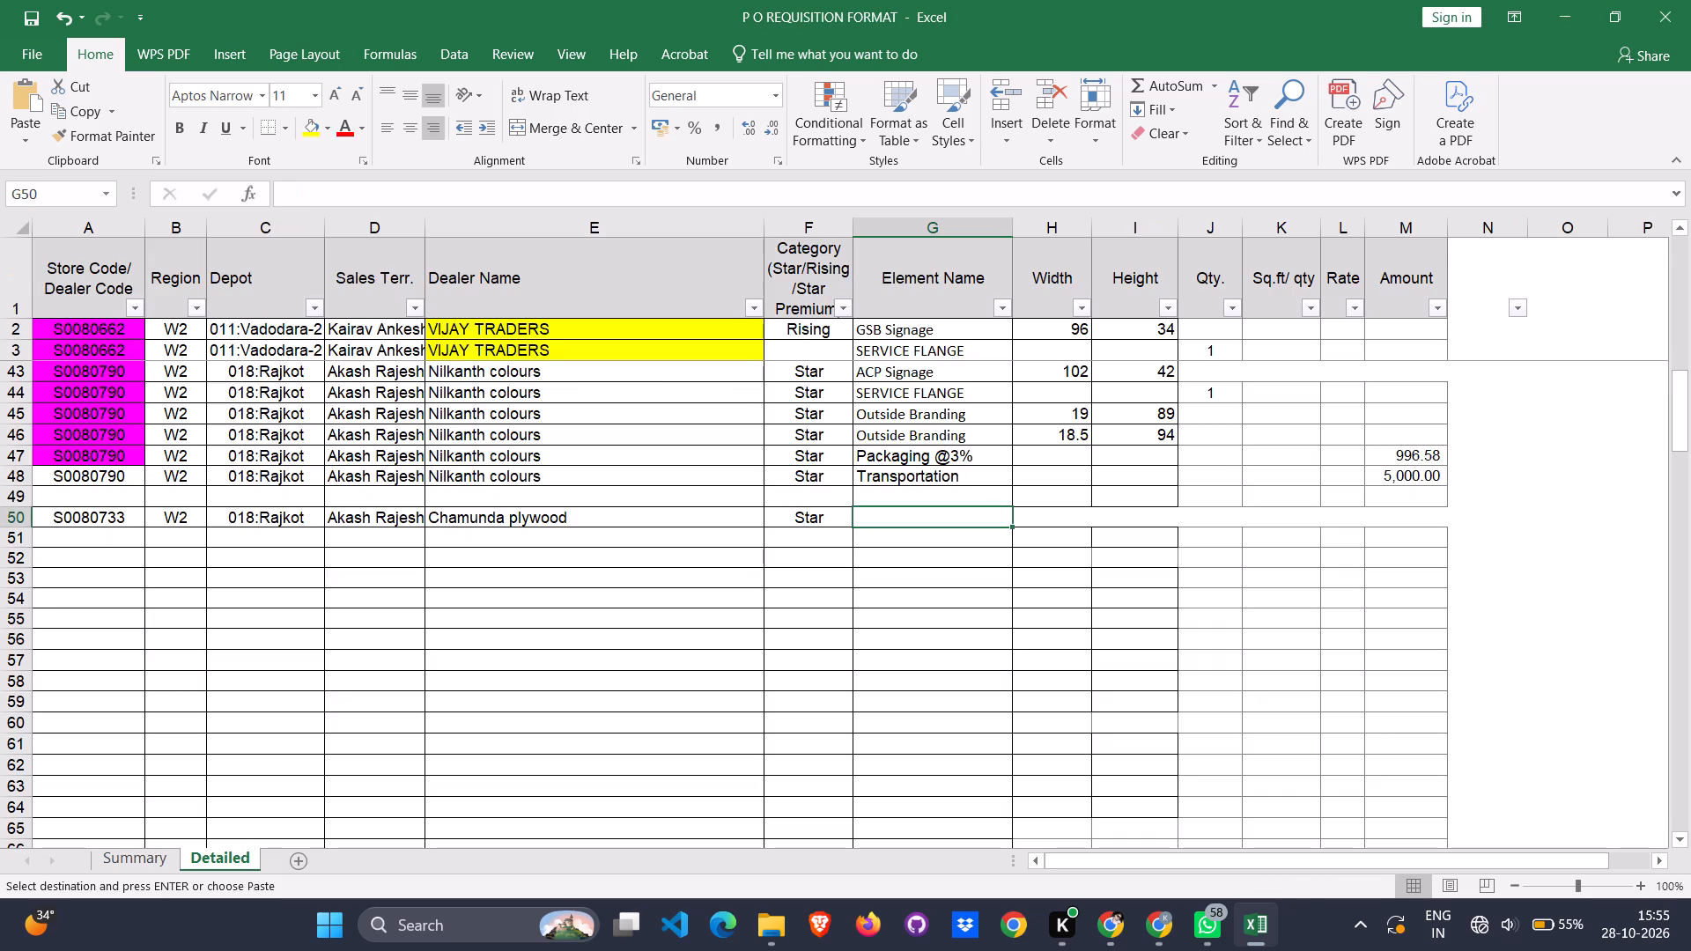
Search the SEPARATAION ESTIMATE folder in File Explorer for CHAMUNDA and open the CHAMUNDA PLYWOOD COLOURS quotation for editing.
key(alt+Tab)
click(1624, 64)
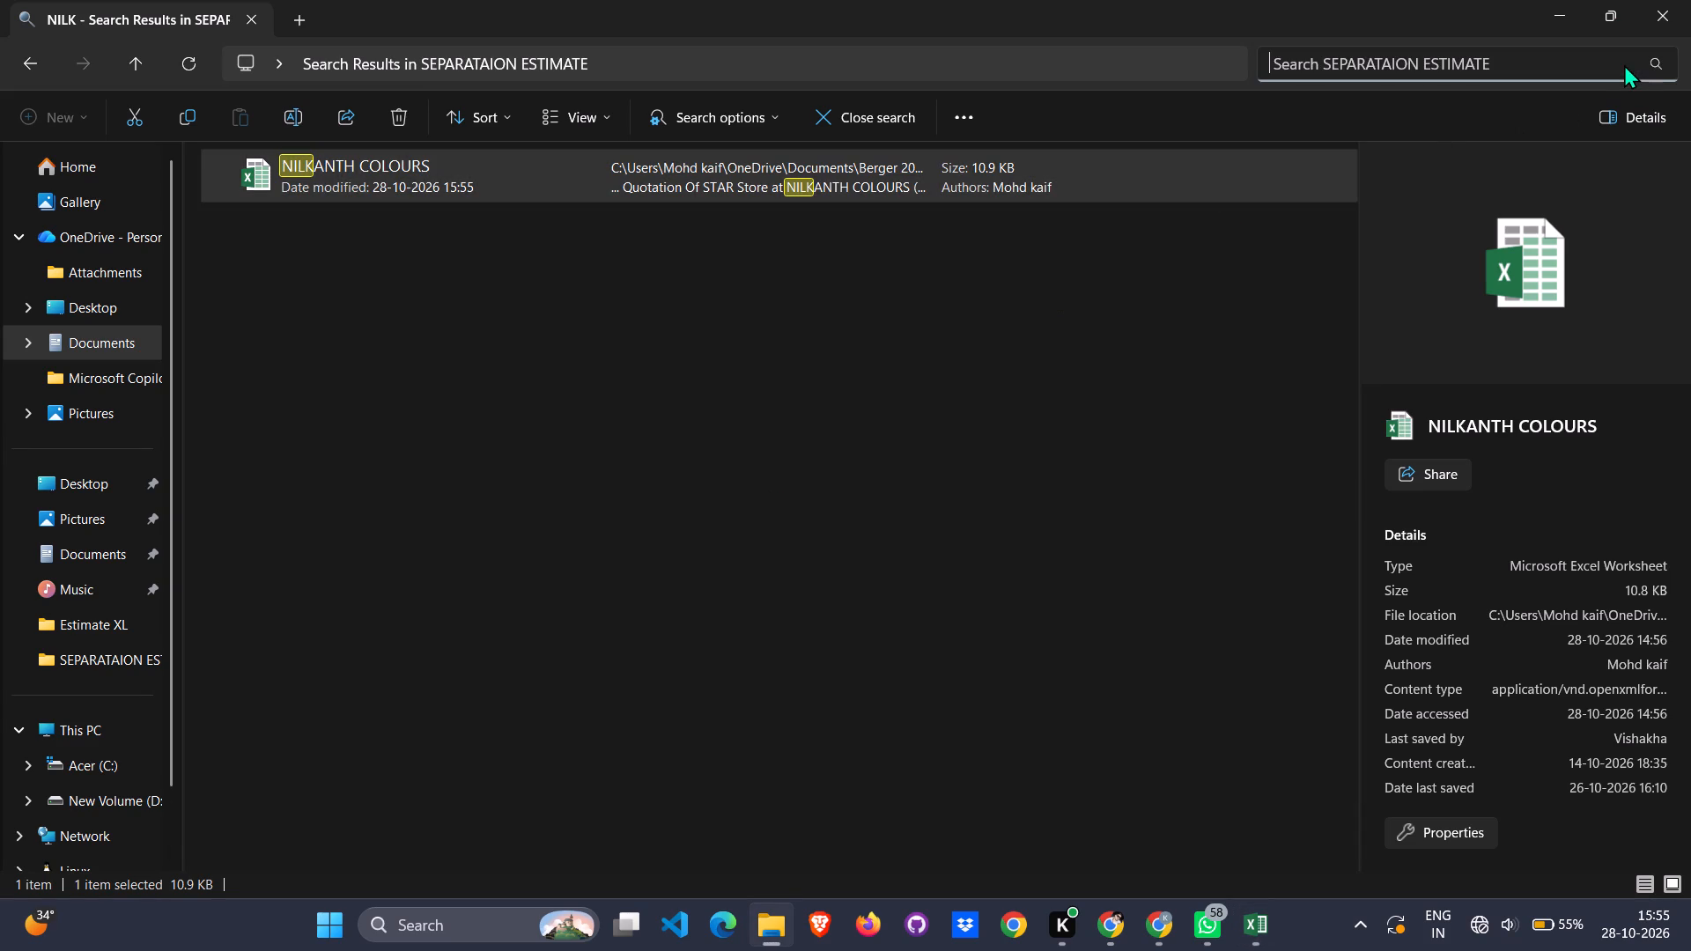
text(CHAMUNDA)
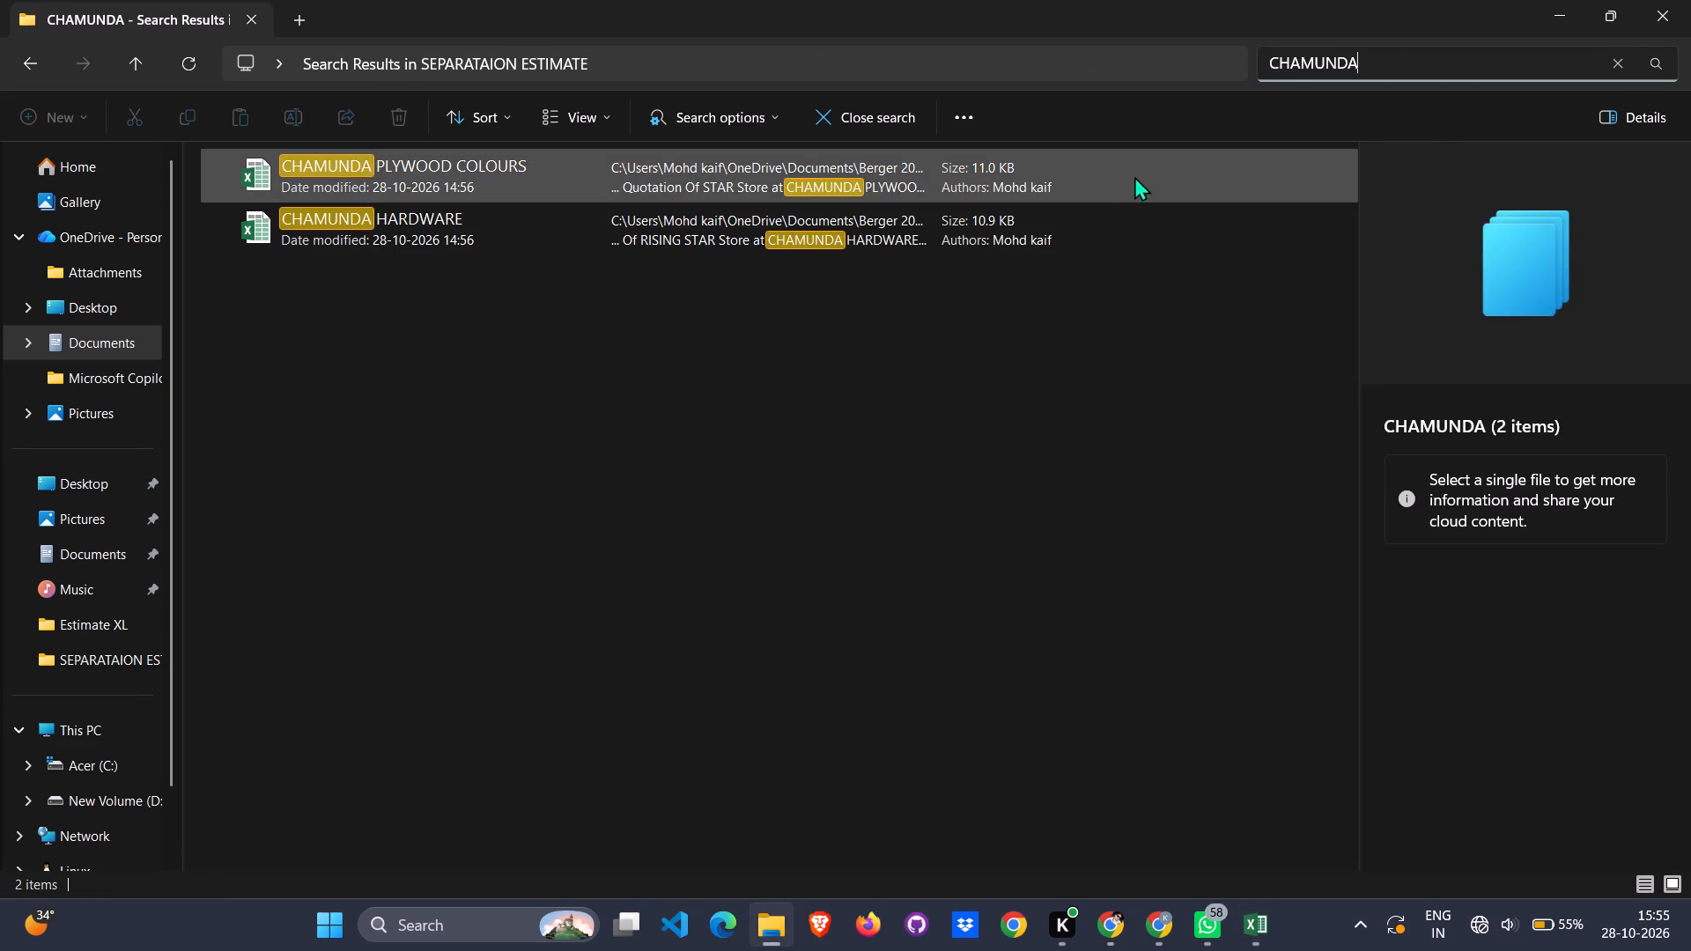
key(alt+Tab)
key(alt+Tab)
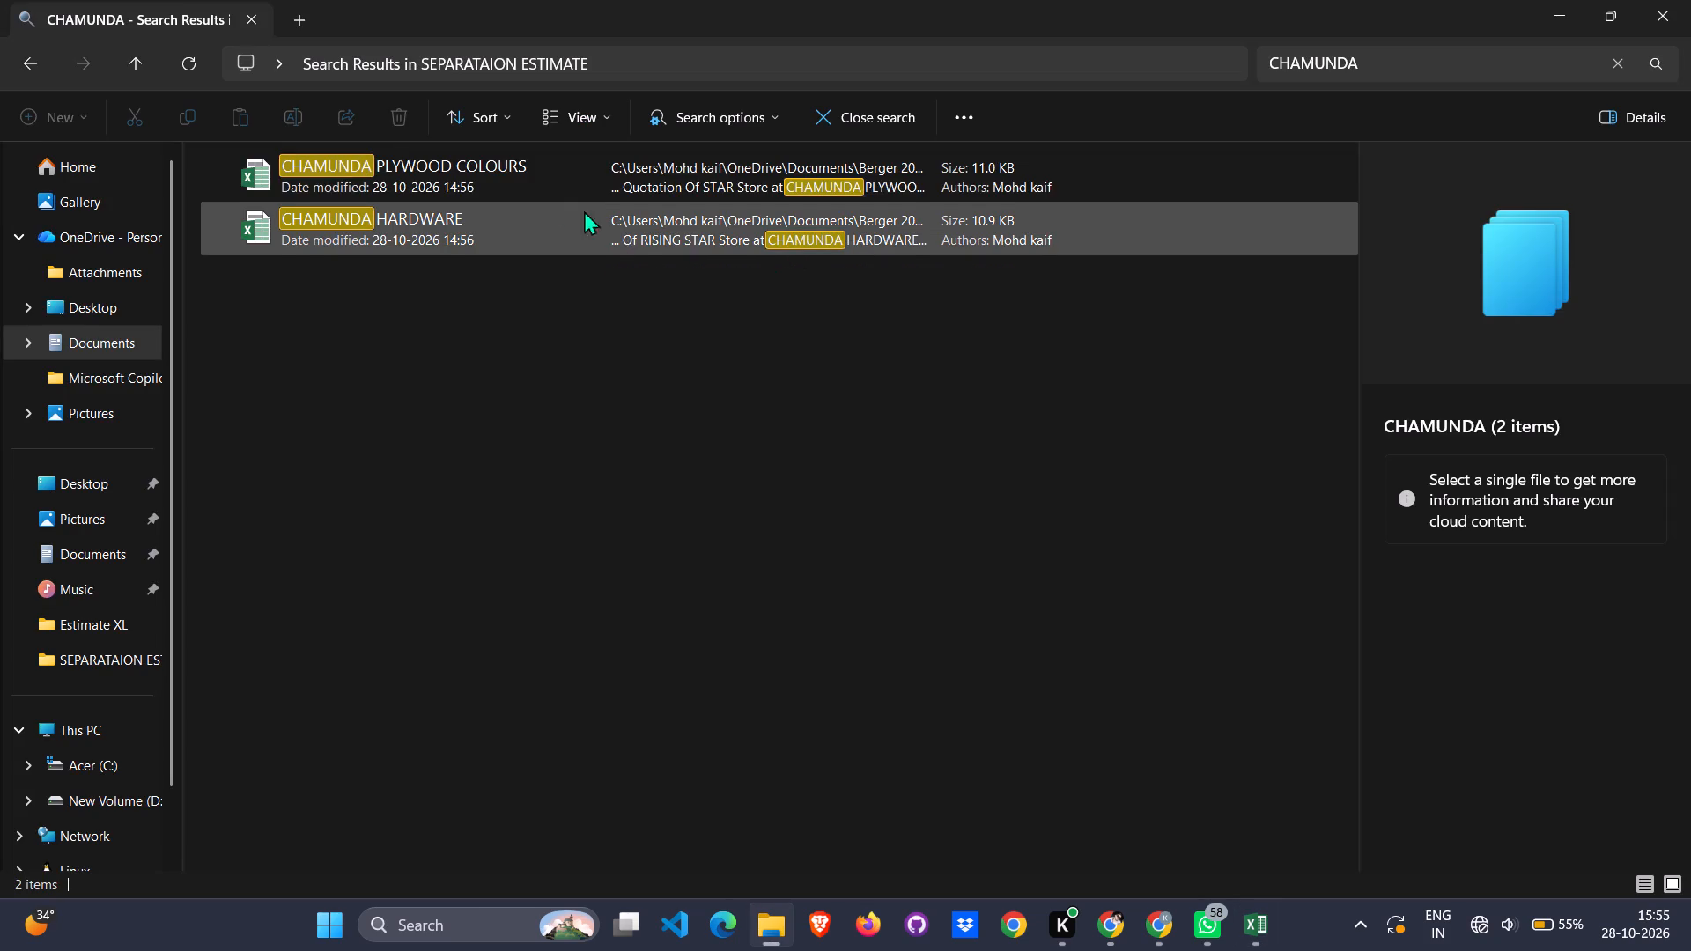
double_click(540, 187)
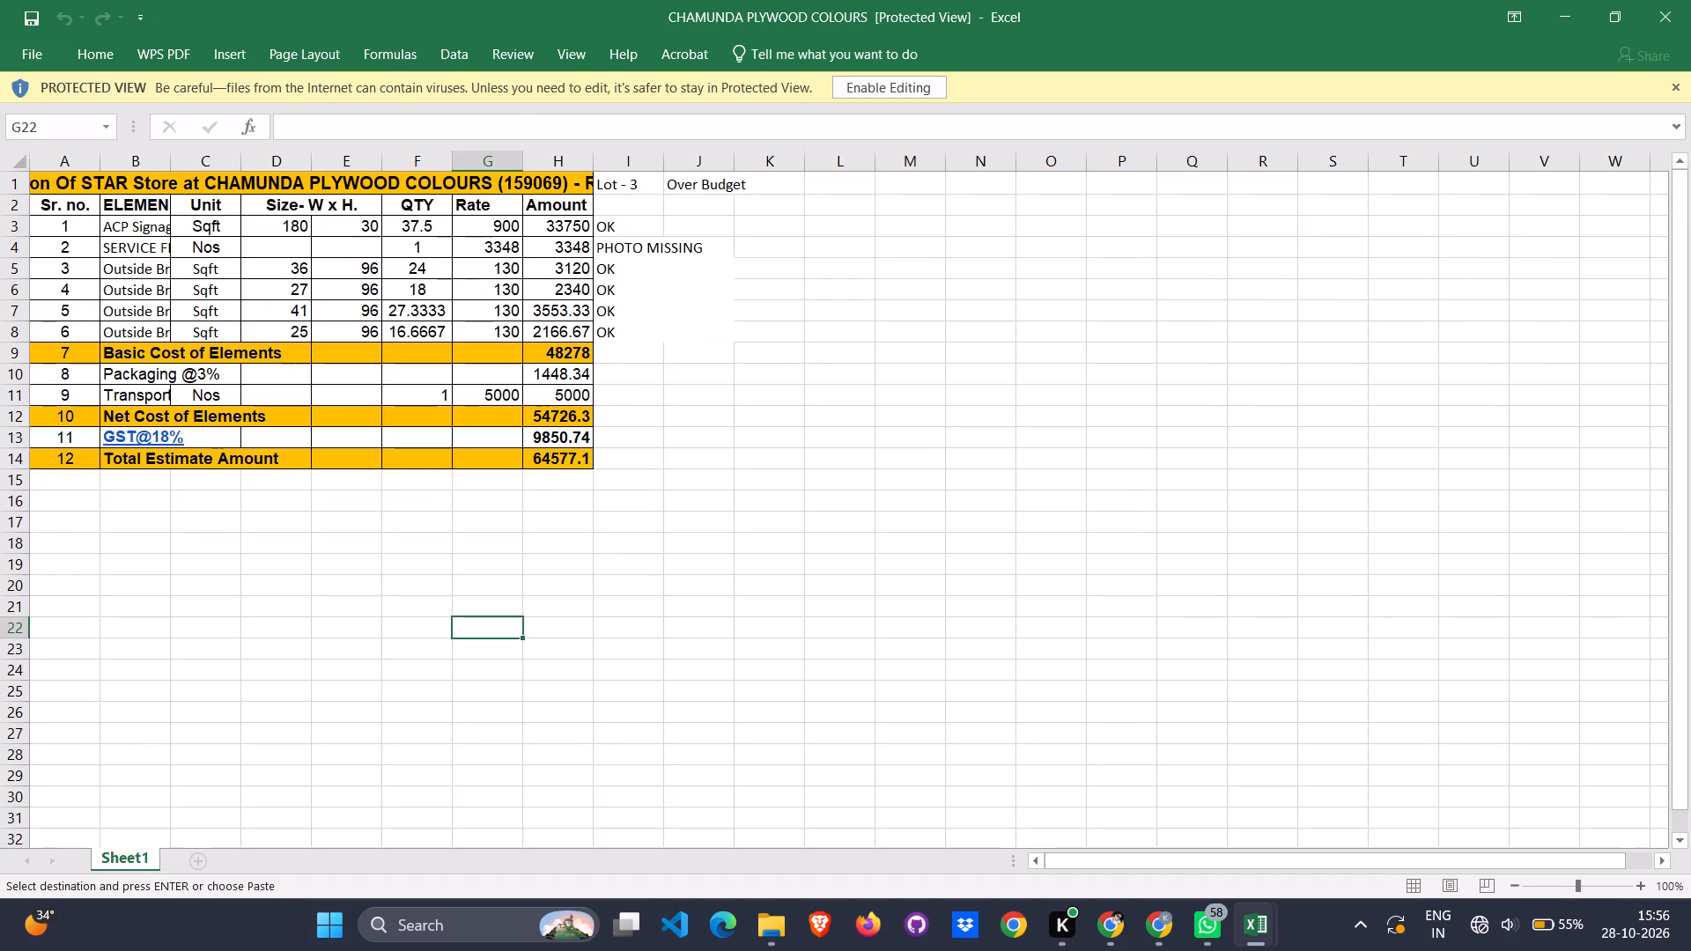
click(907, 83)
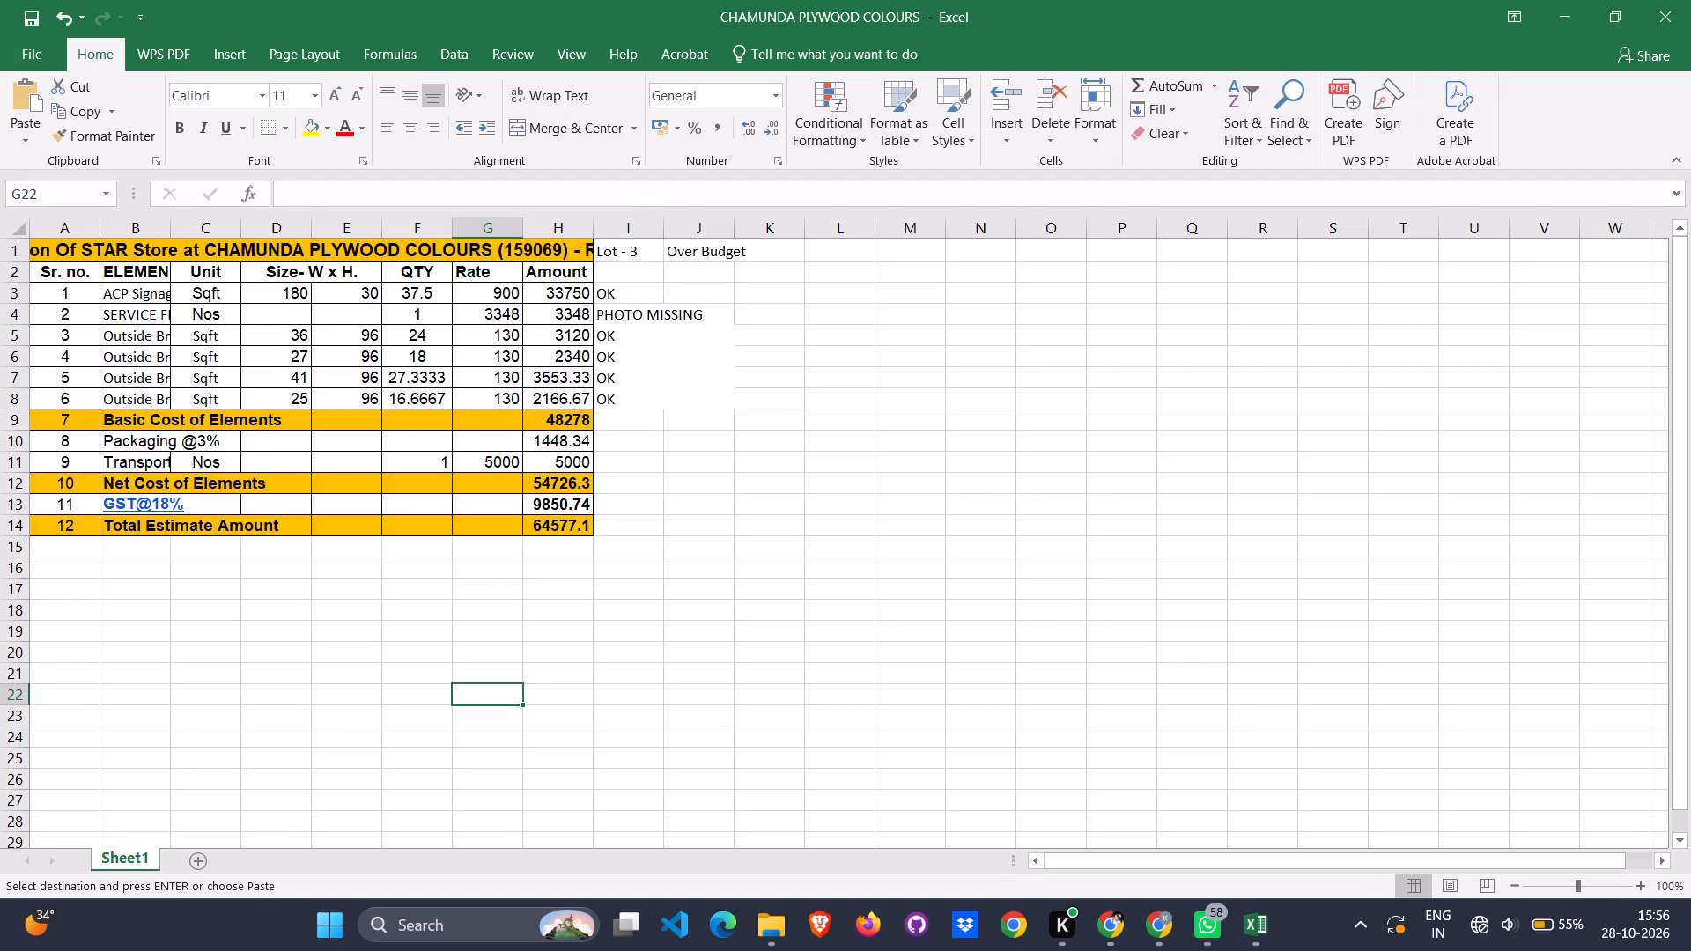
Widen the ELEMENT column B of the quotation so the full element names fit.
drag(171, 230, 287, 225)
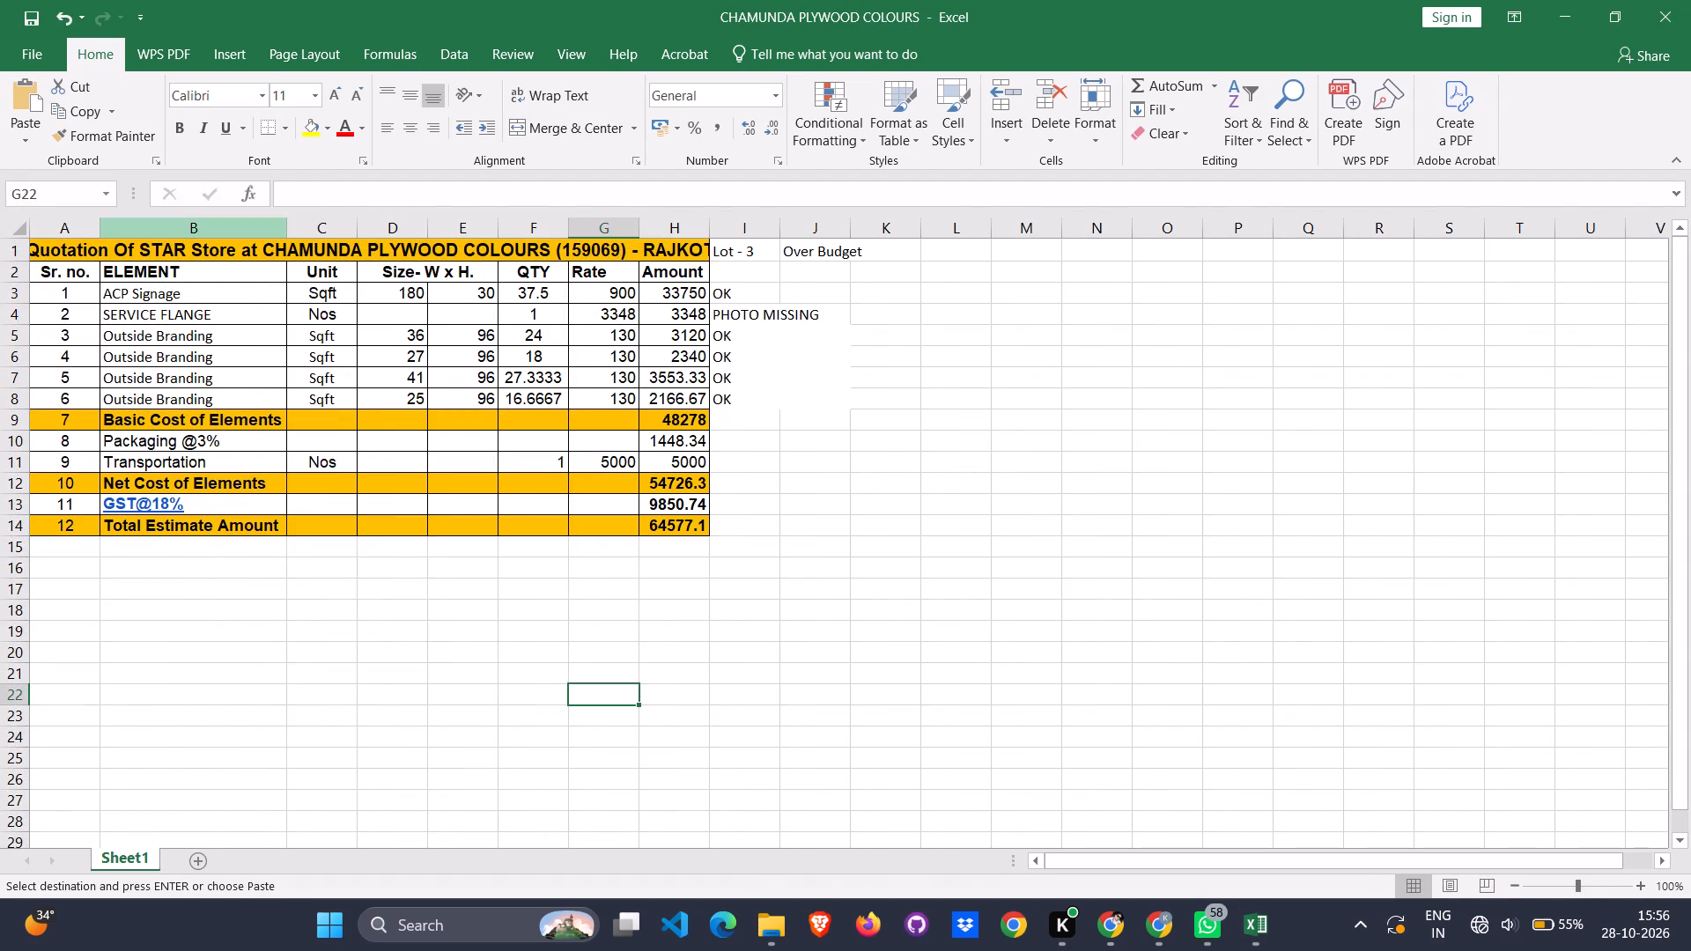
Copy the element names in B3:B8 of the CHAMUNDA PLYWOOD COLOURS quotation into the Detailed sheet from G50.
click(198, 299)
key(shift+Down)
key(shift+Down)
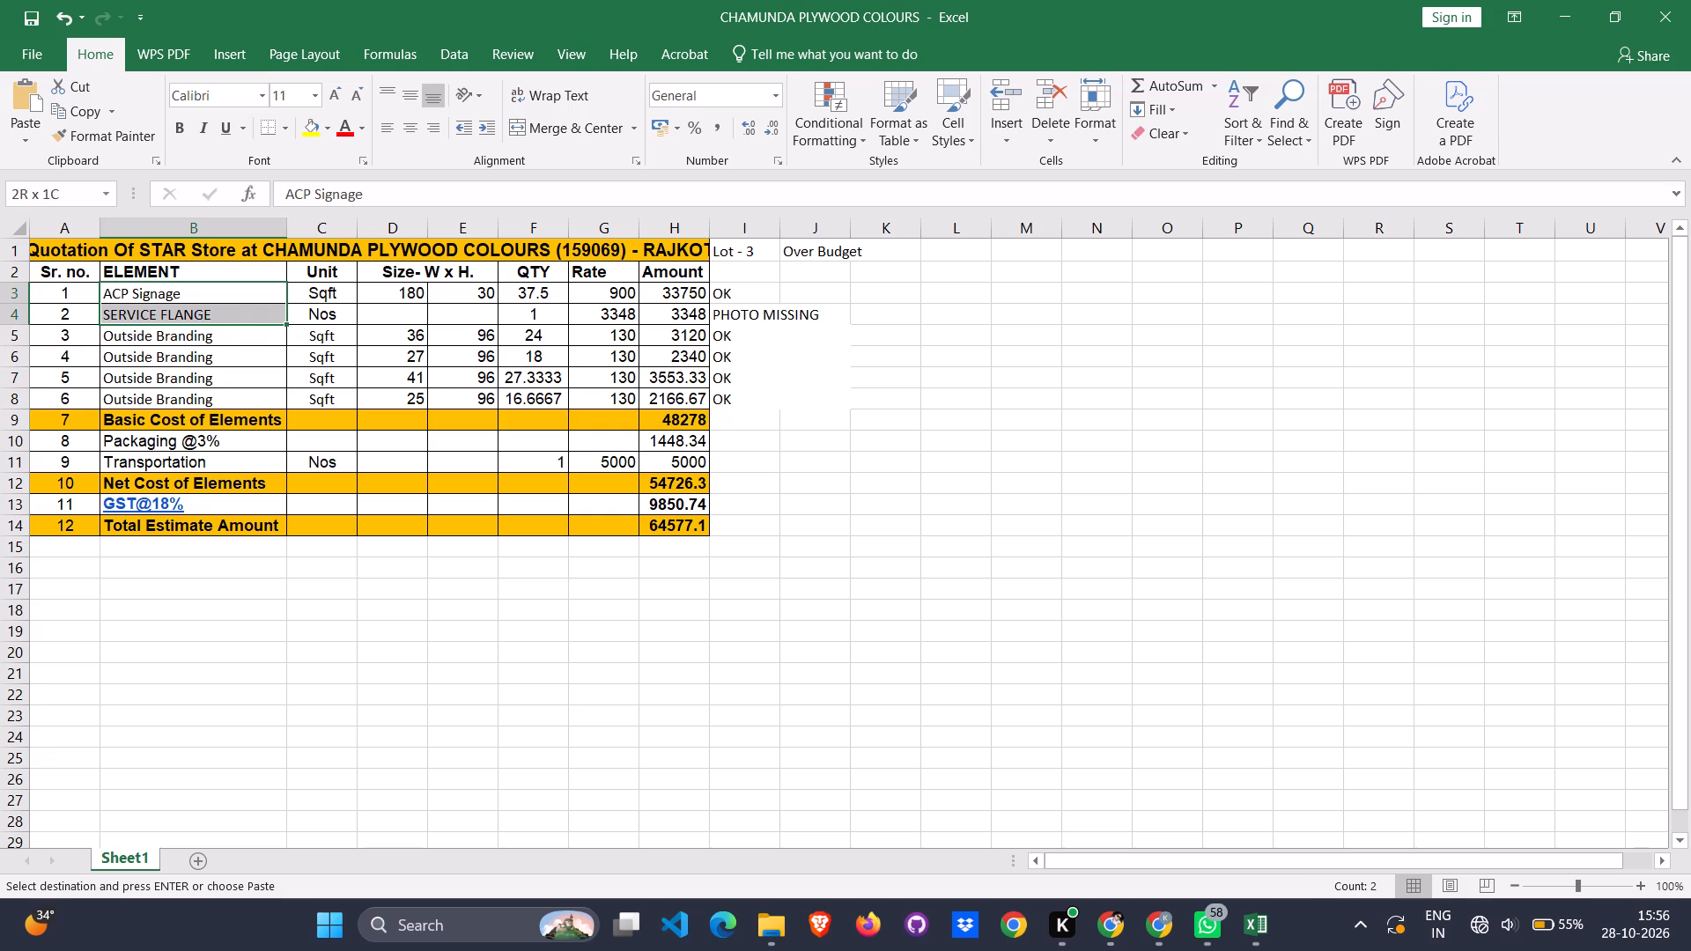
key(shift+Down)
key(shift+Down)
key(shift+Down)
key(ctrl+c)
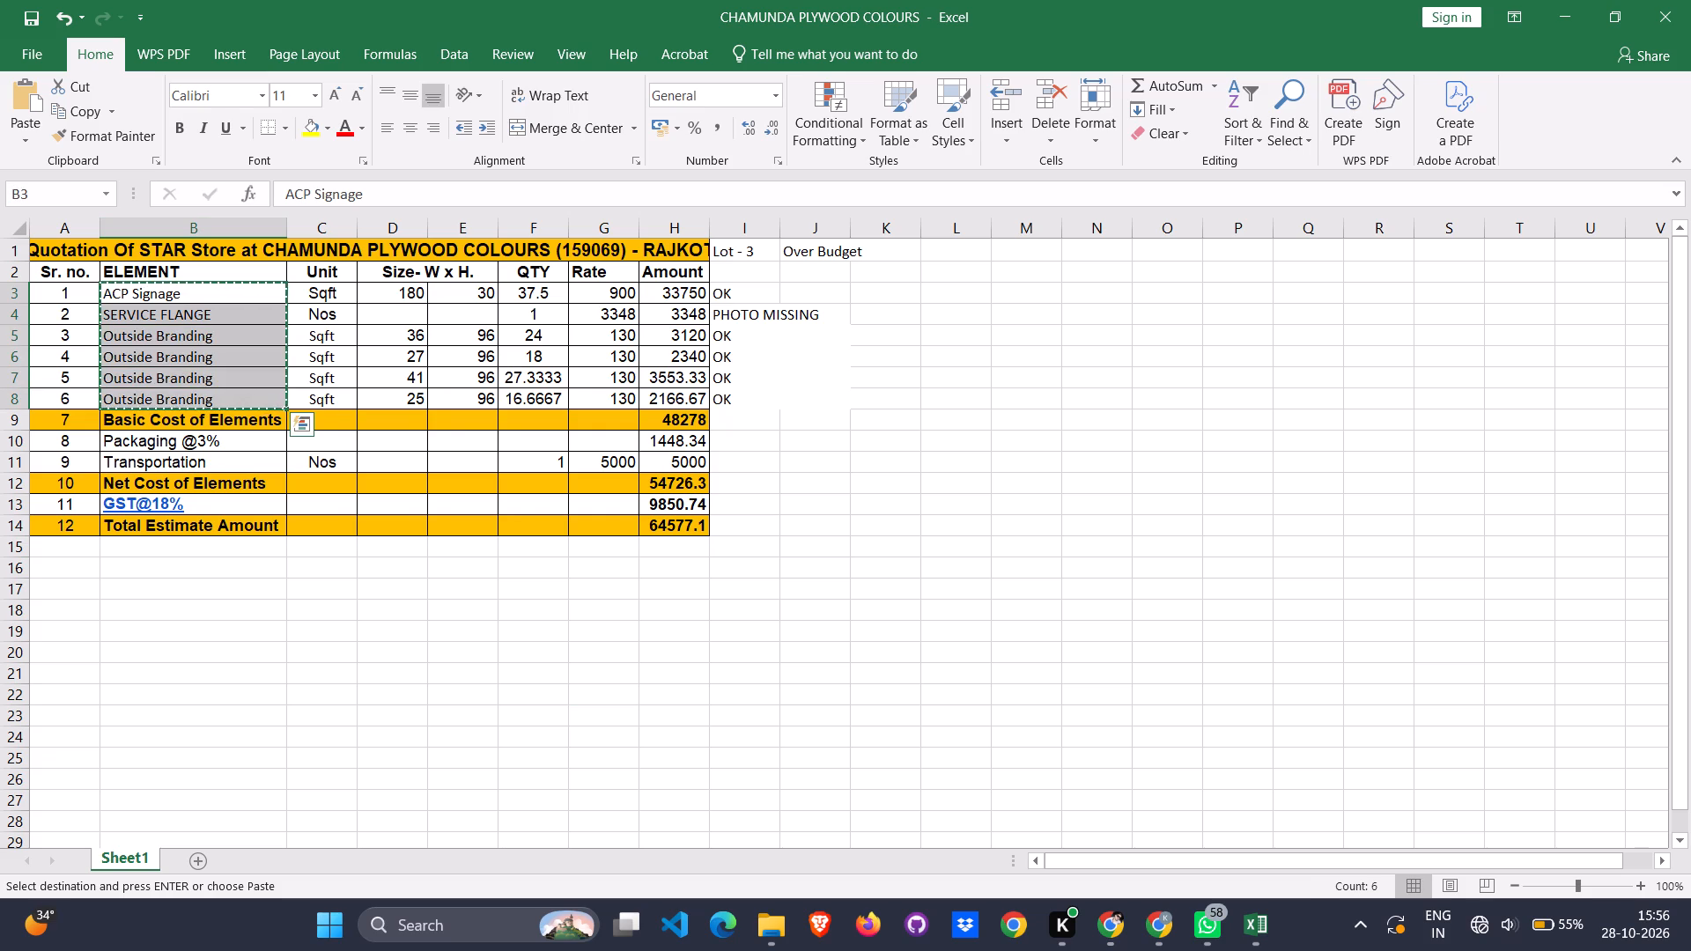
key(alt+Tab)
key(ctrl+v)
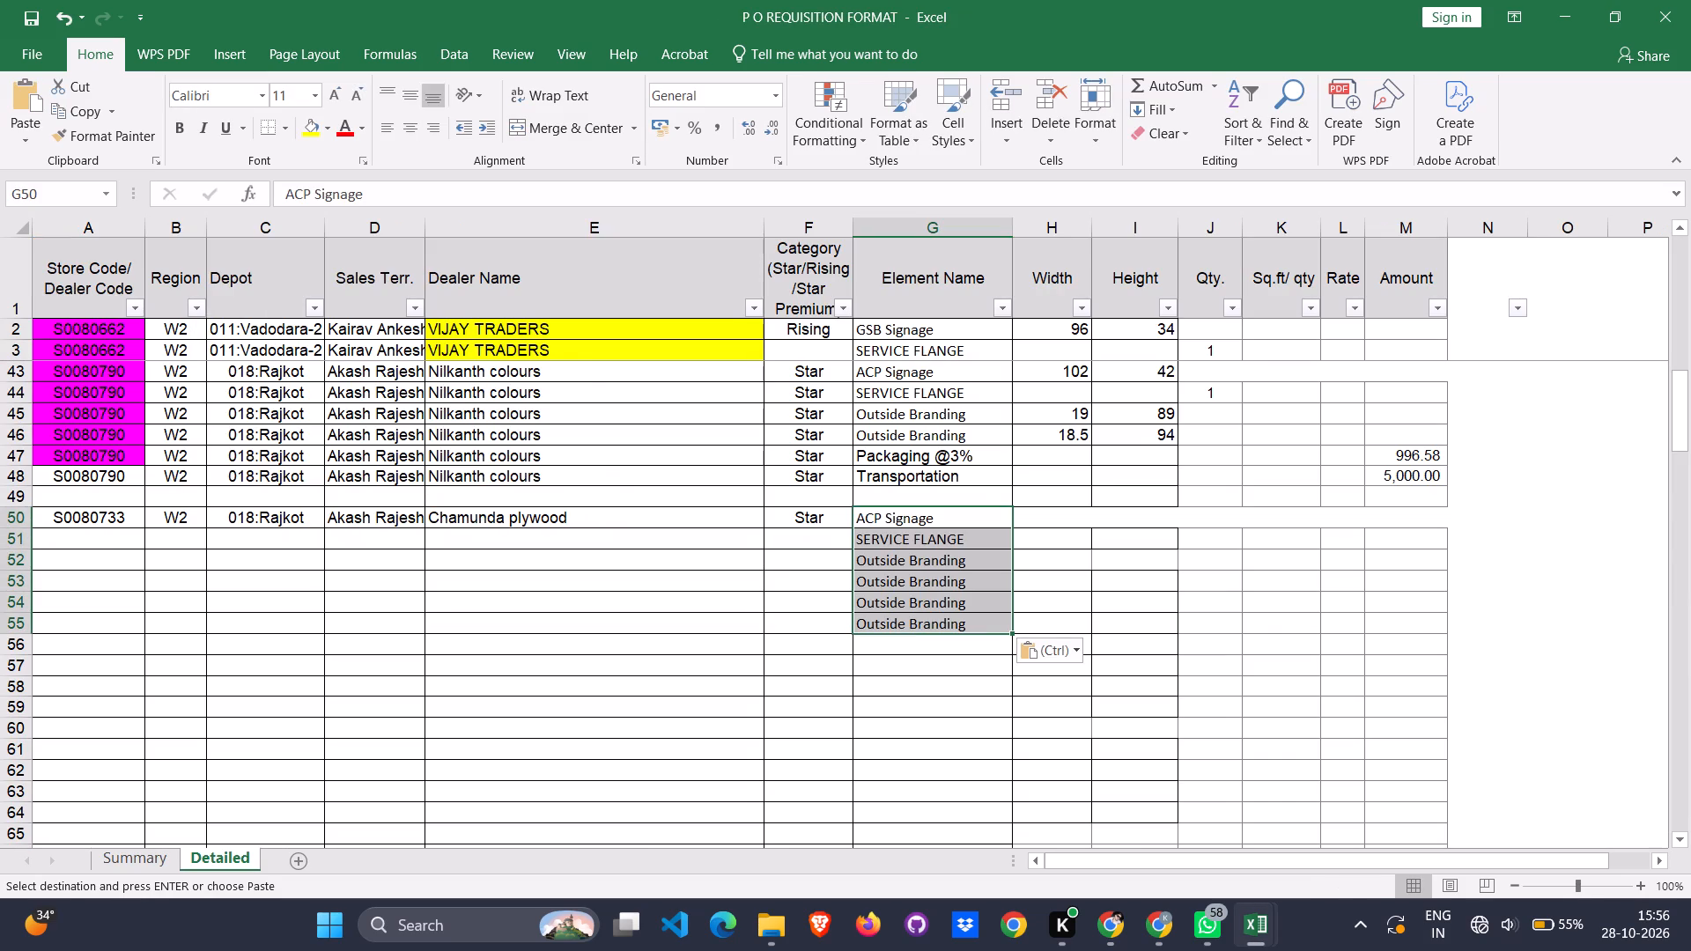
Copy the widths and heights in D3:E8 of the quotation into the Detailed sheet from H50 and save the workbook.
click(1052, 512)
key(alt+Tab)
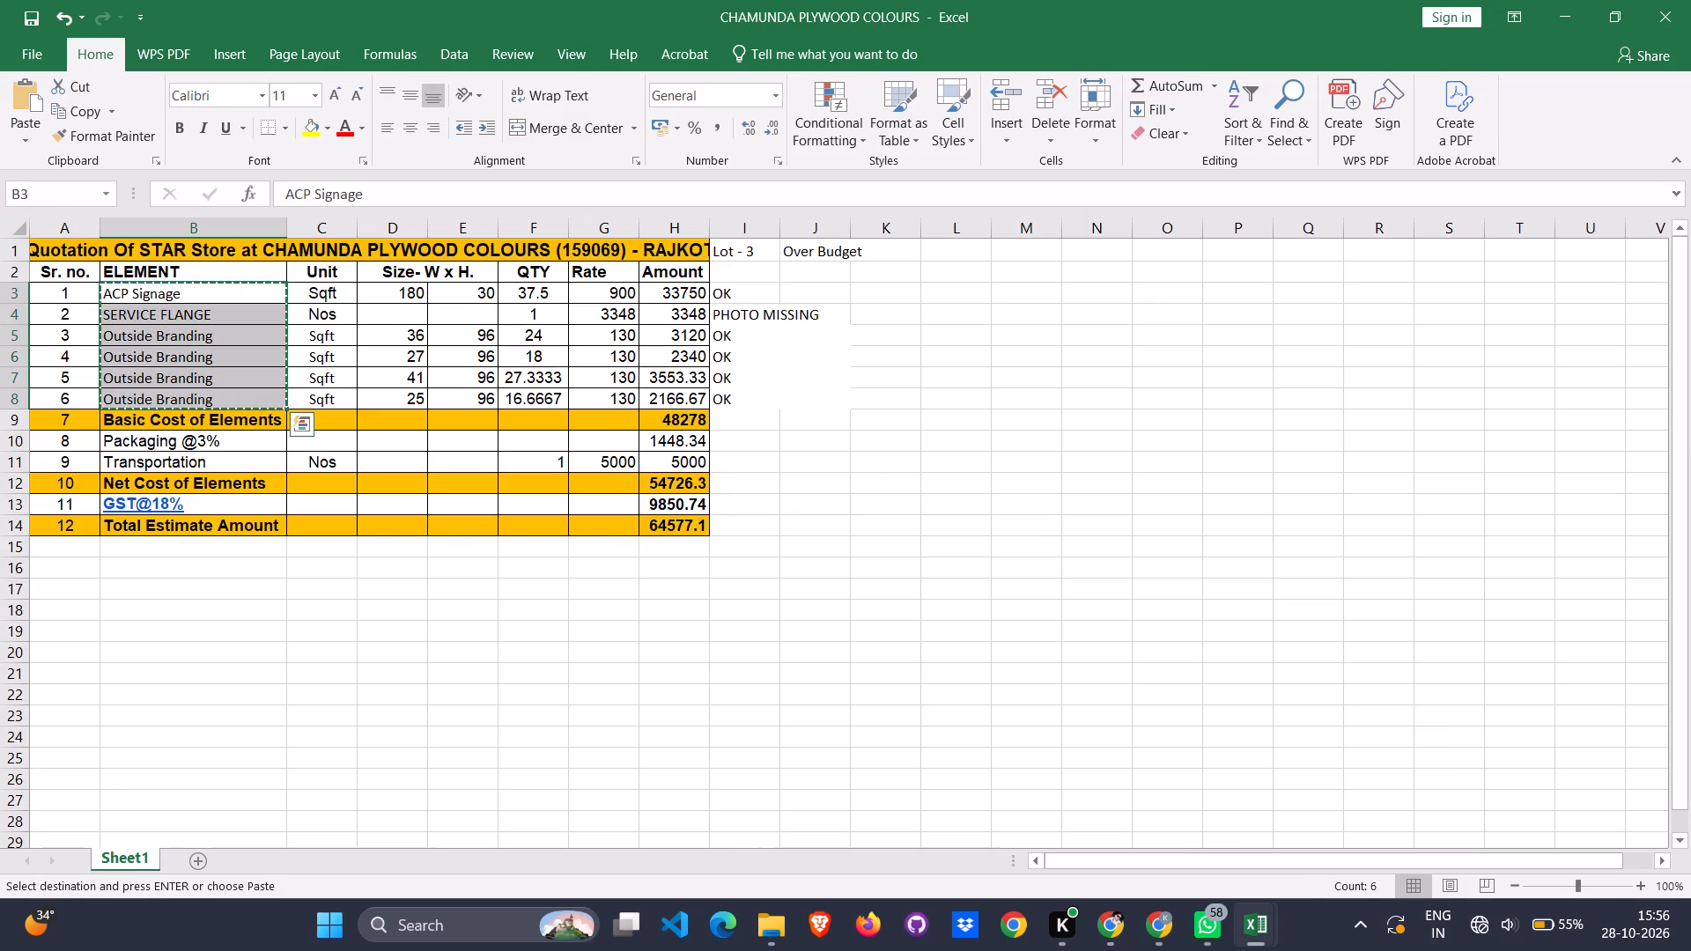
click(394, 290)
key(shift+Down)
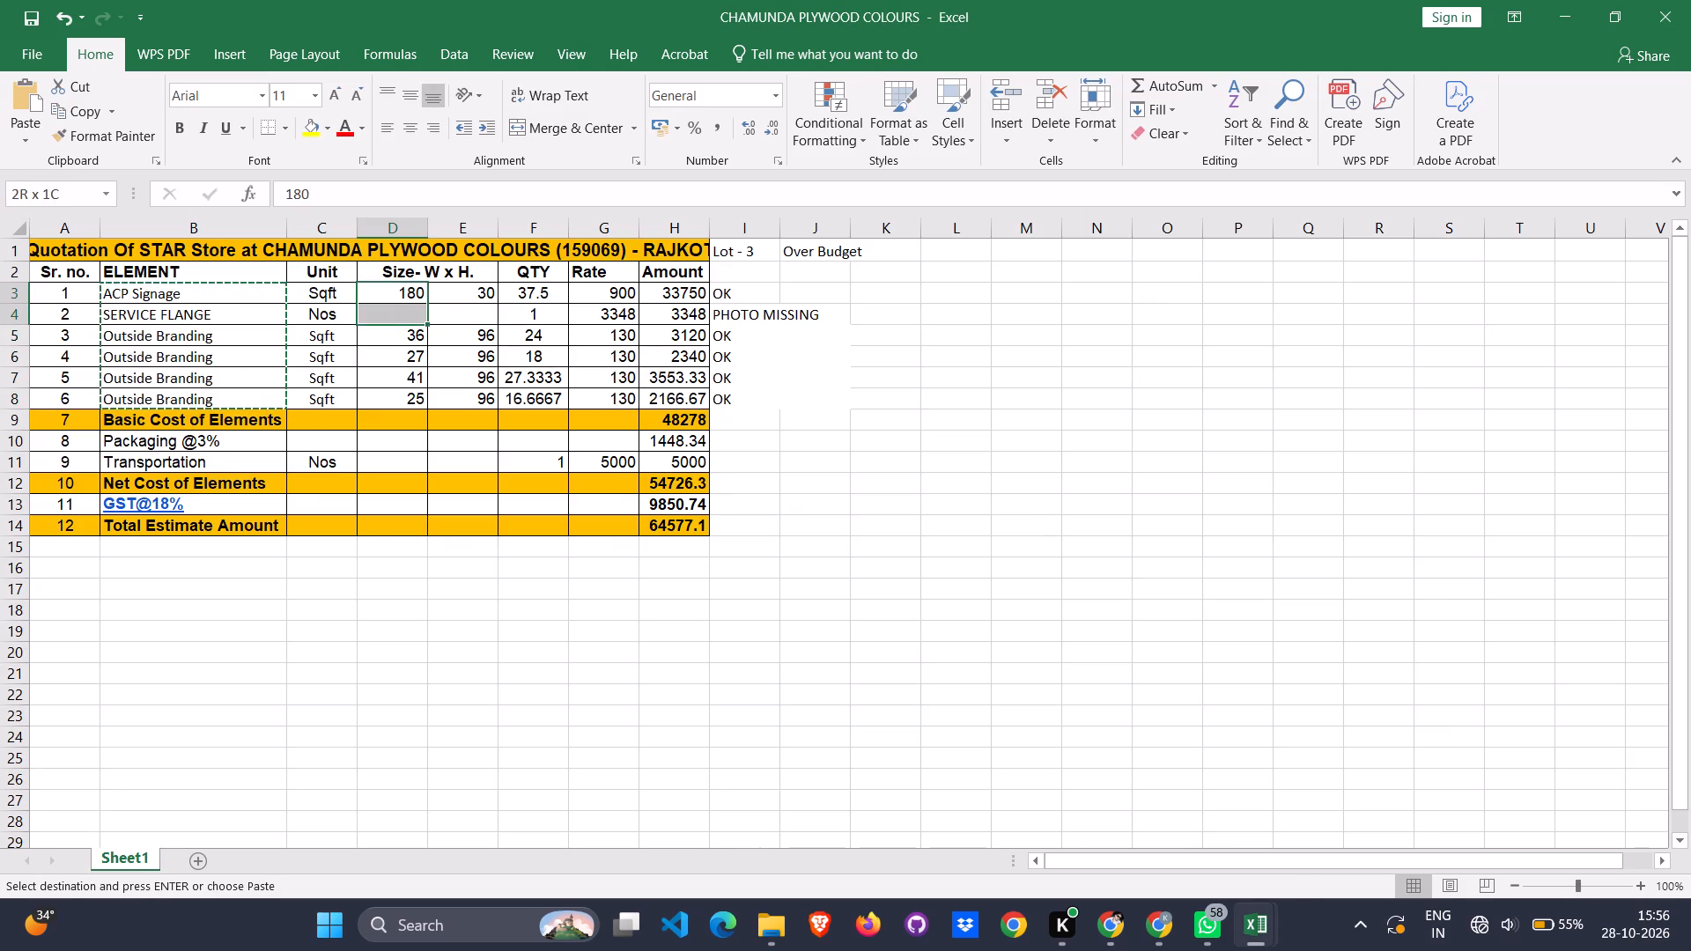
key(shift+Down)
key(shift+Down)
key(shift+Down)
key(shift+Down)
key(shift+Right)
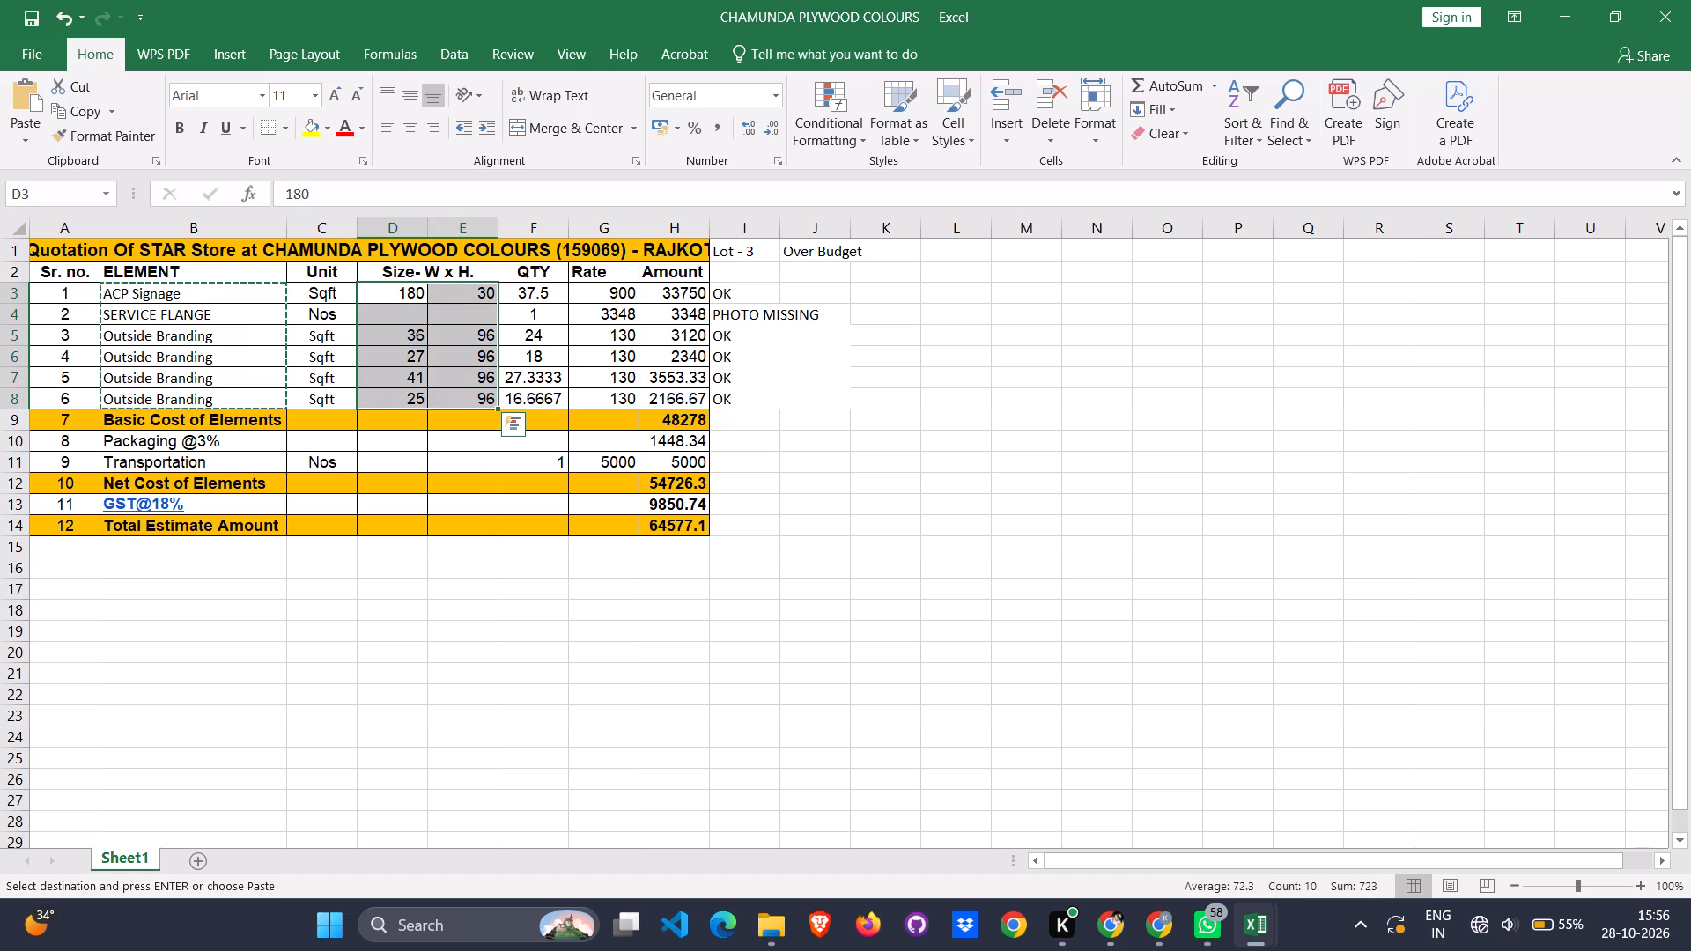
key(ctrl+c)
key(alt+Tab)
key(Right)
key(Left)
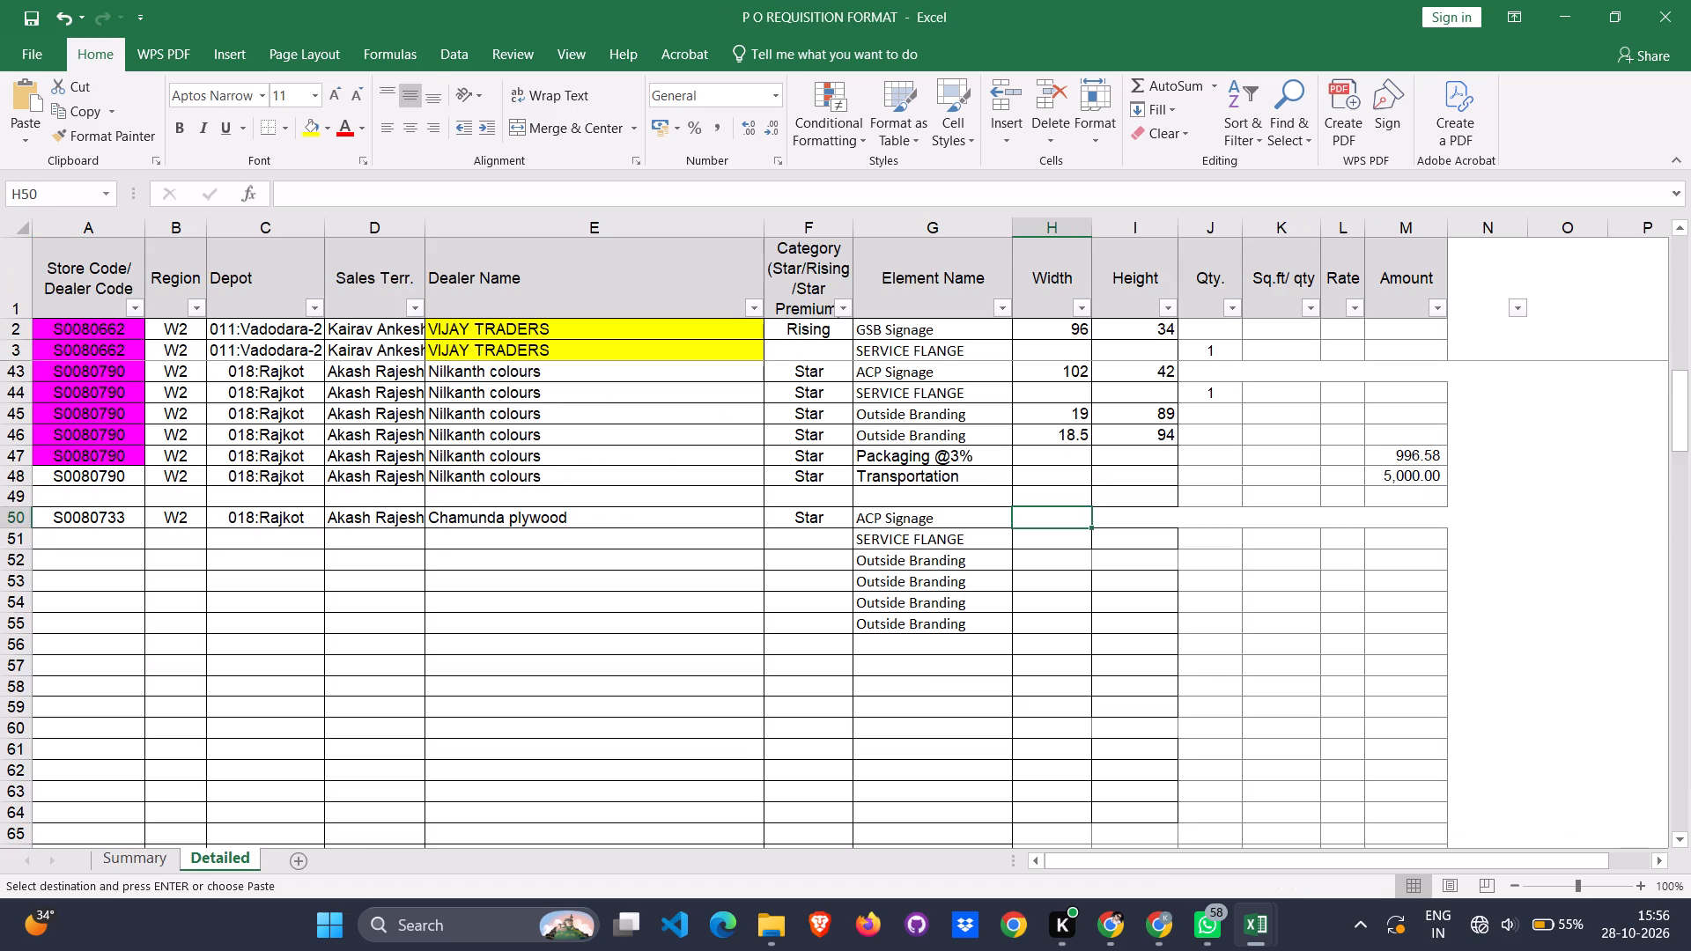
key(ctrl+v)
key(ctrl+s)
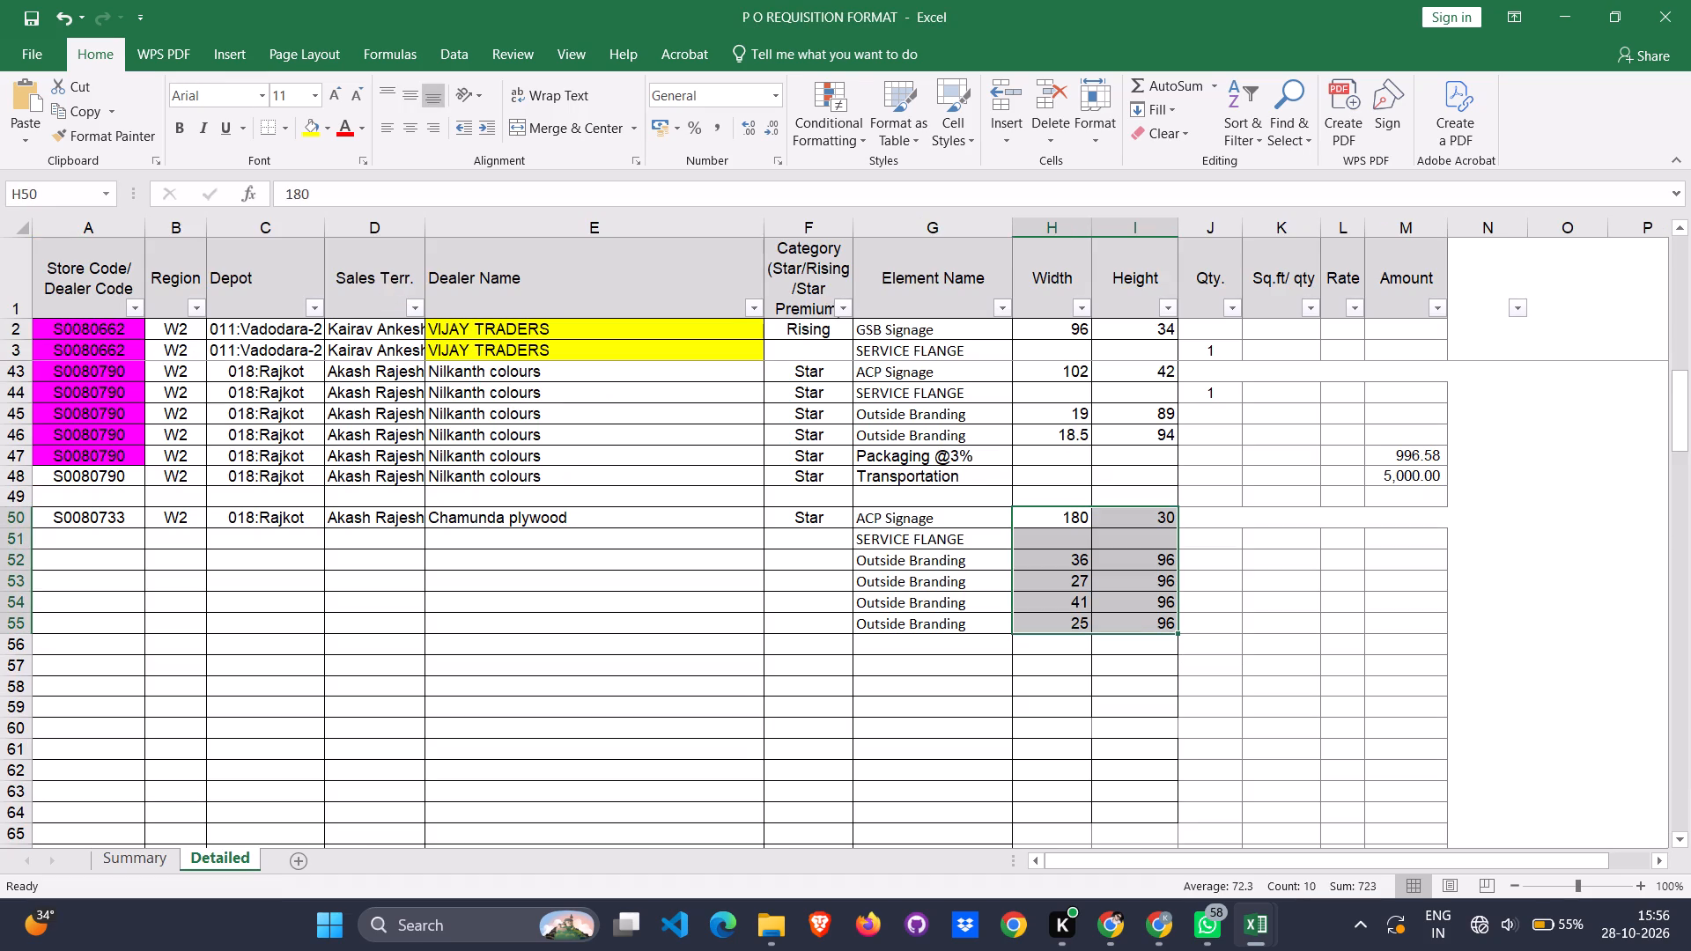
Enter a quantity of 1 for Chamunda plywood's SERVICE FLANGE in J51 and save the workbook.
click(1217, 544)
key(1)
key(ctrl+s)
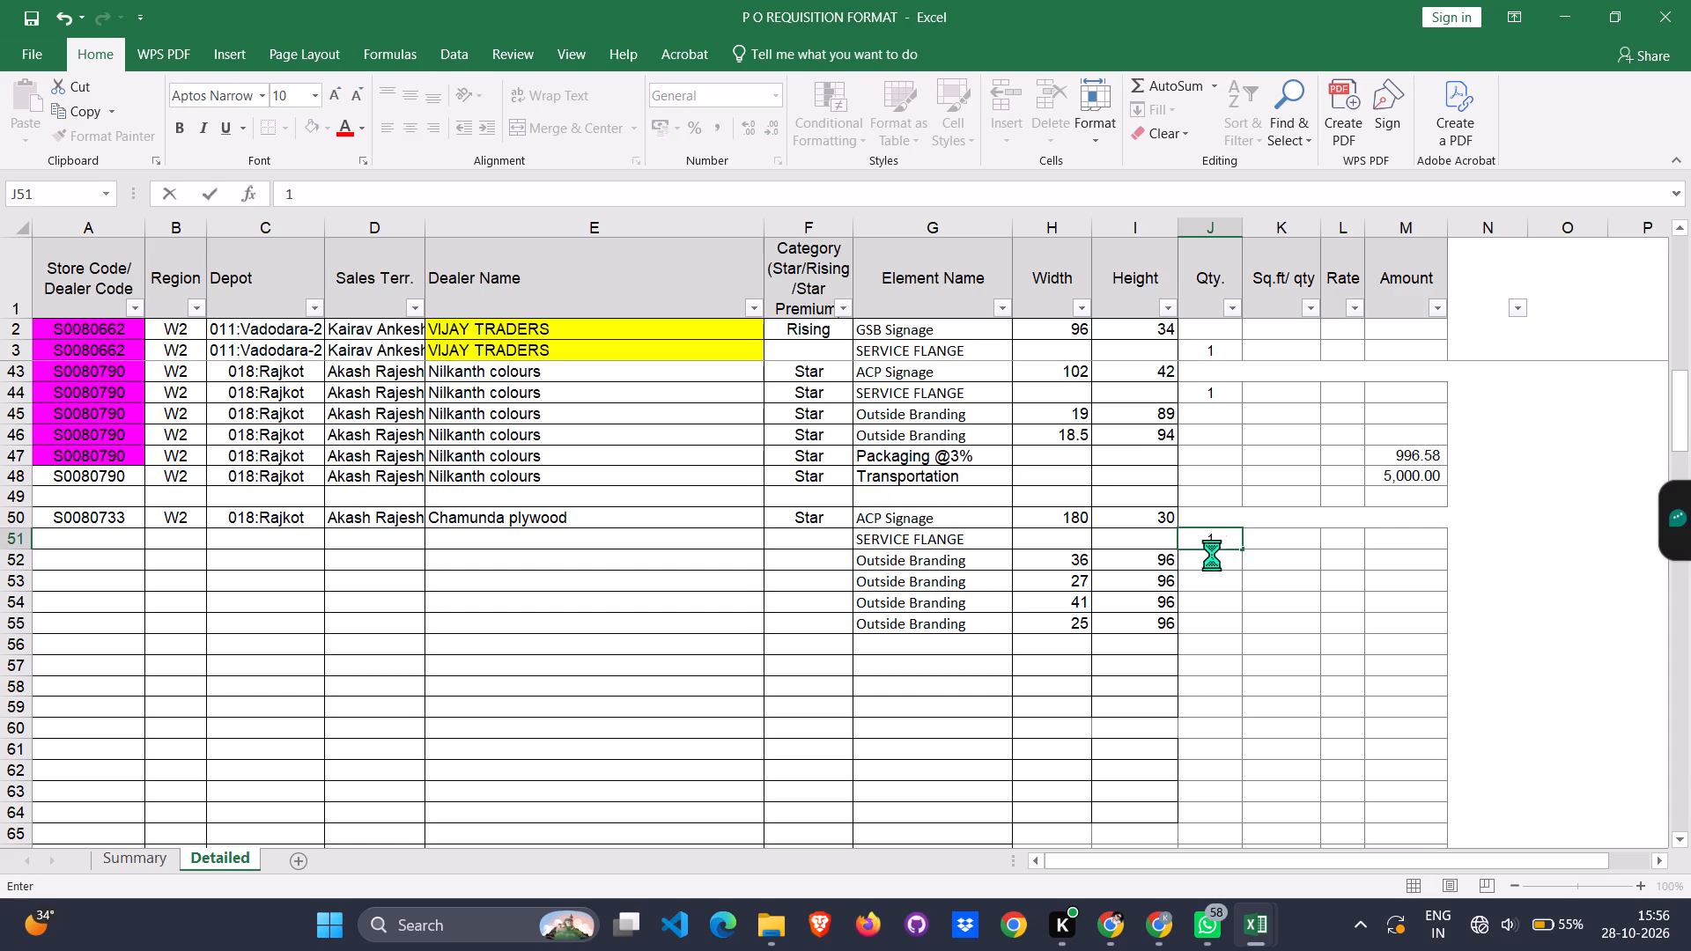
Copy the Packaging @3% and Transportation labels from G47:G48 to G56:G57 of the Detailed sheet and save the workbook.
key(alt+Tab)
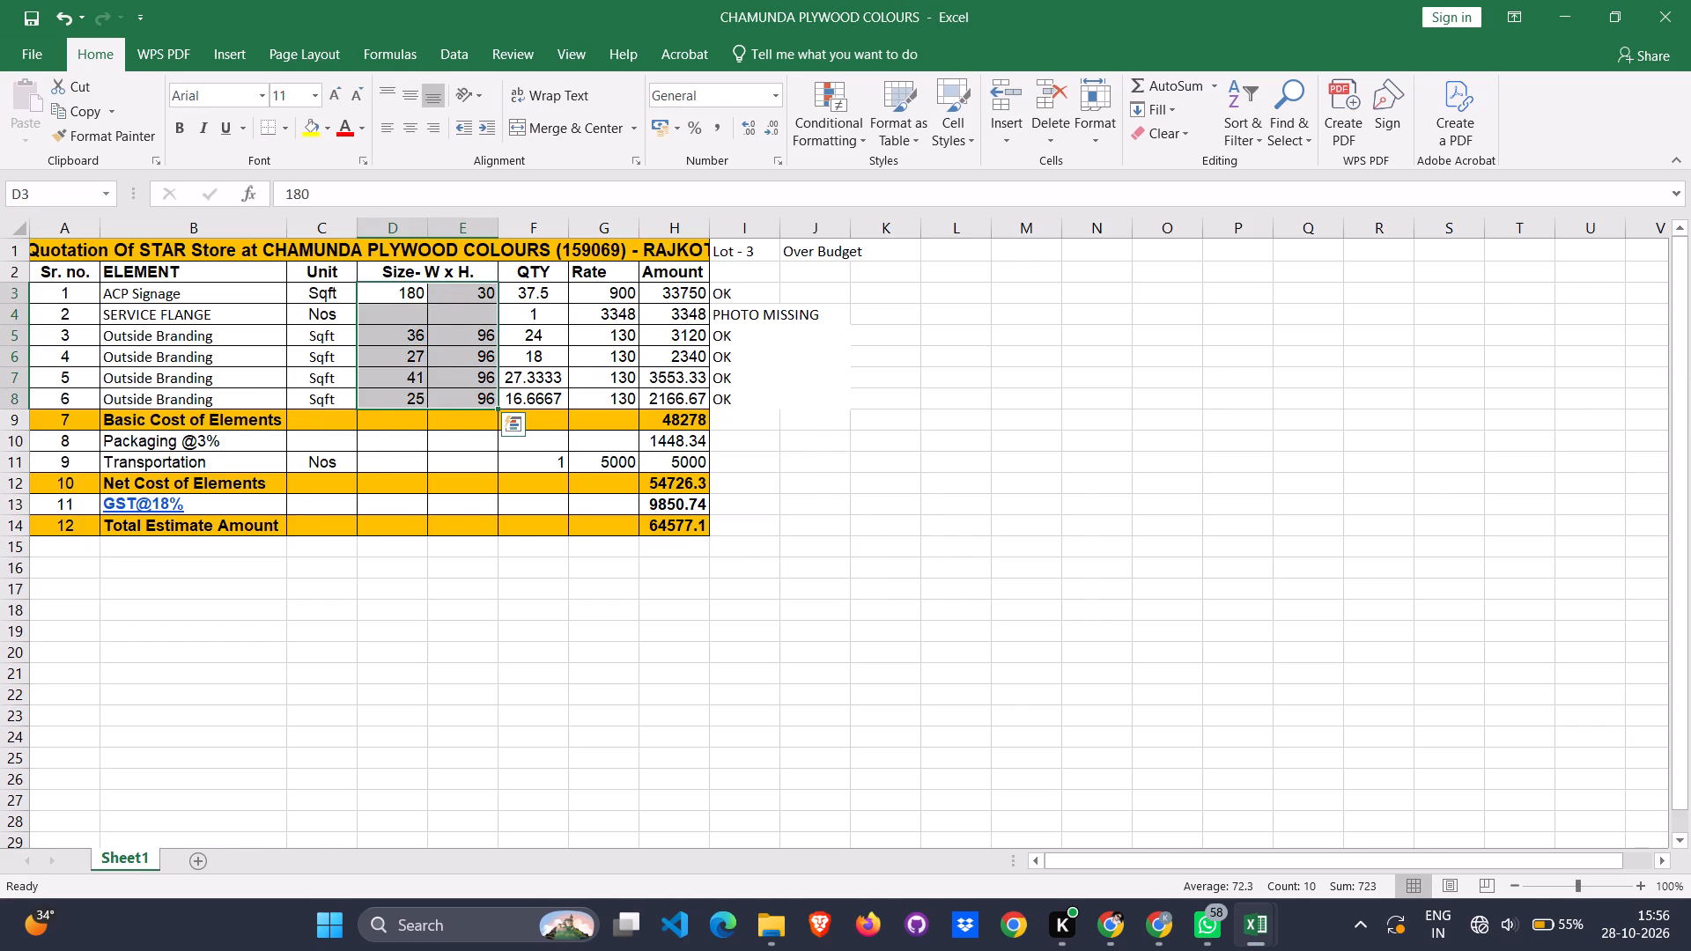
key(alt+Tab)
click(911, 451)
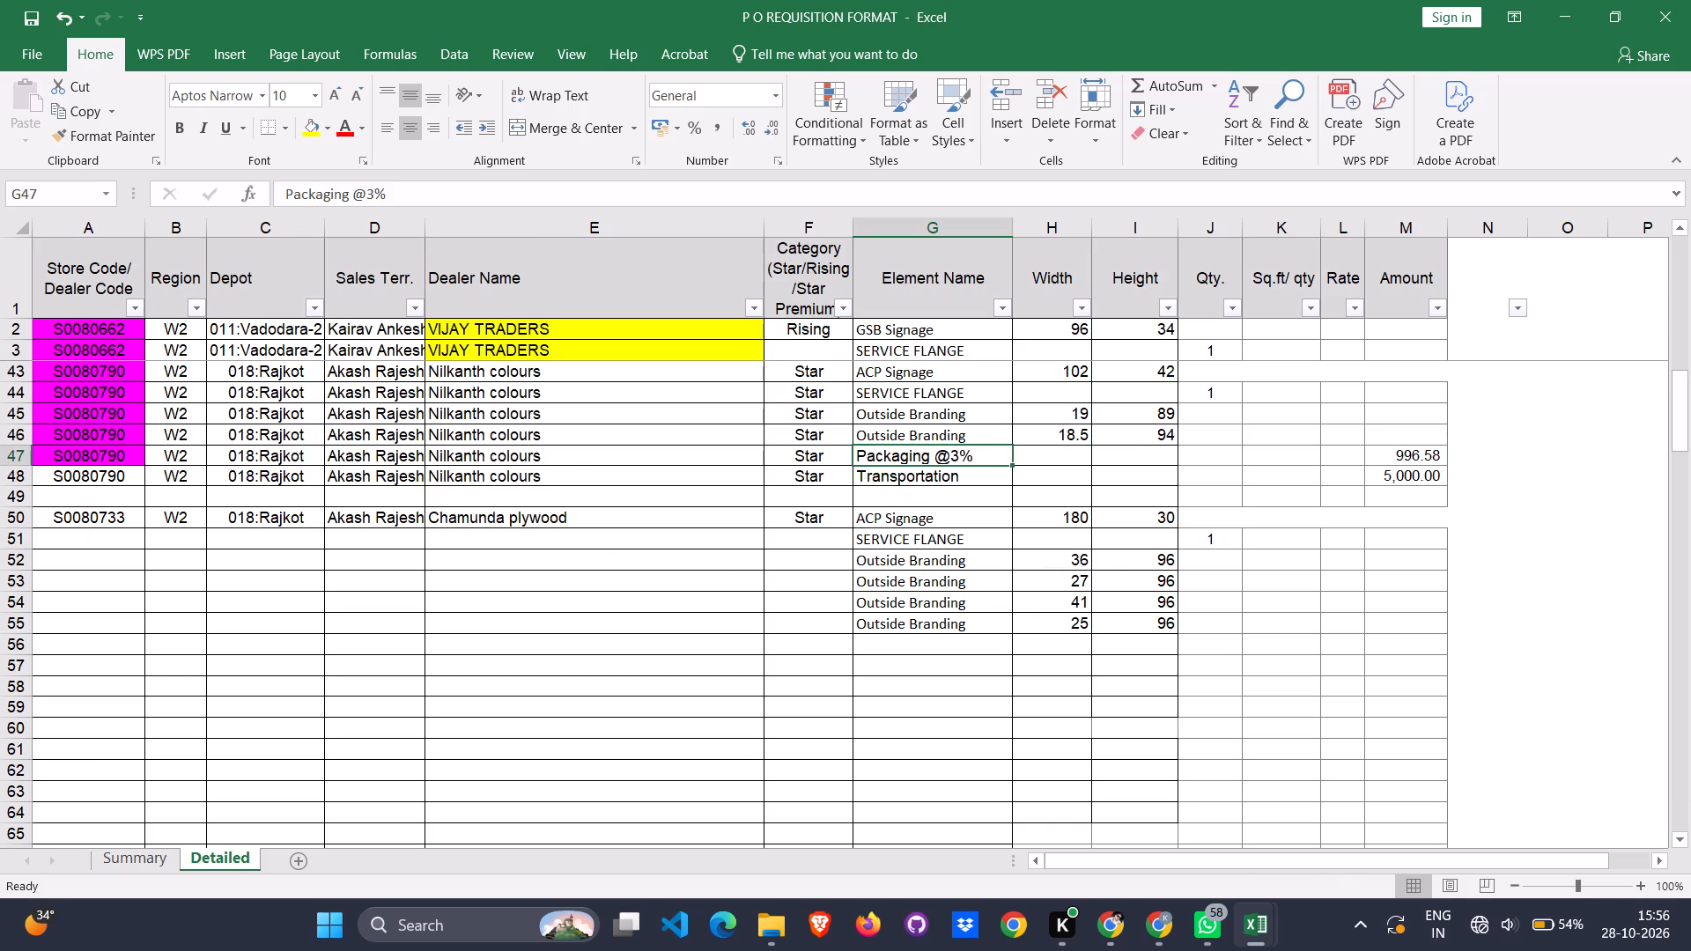
key(shift+Down)
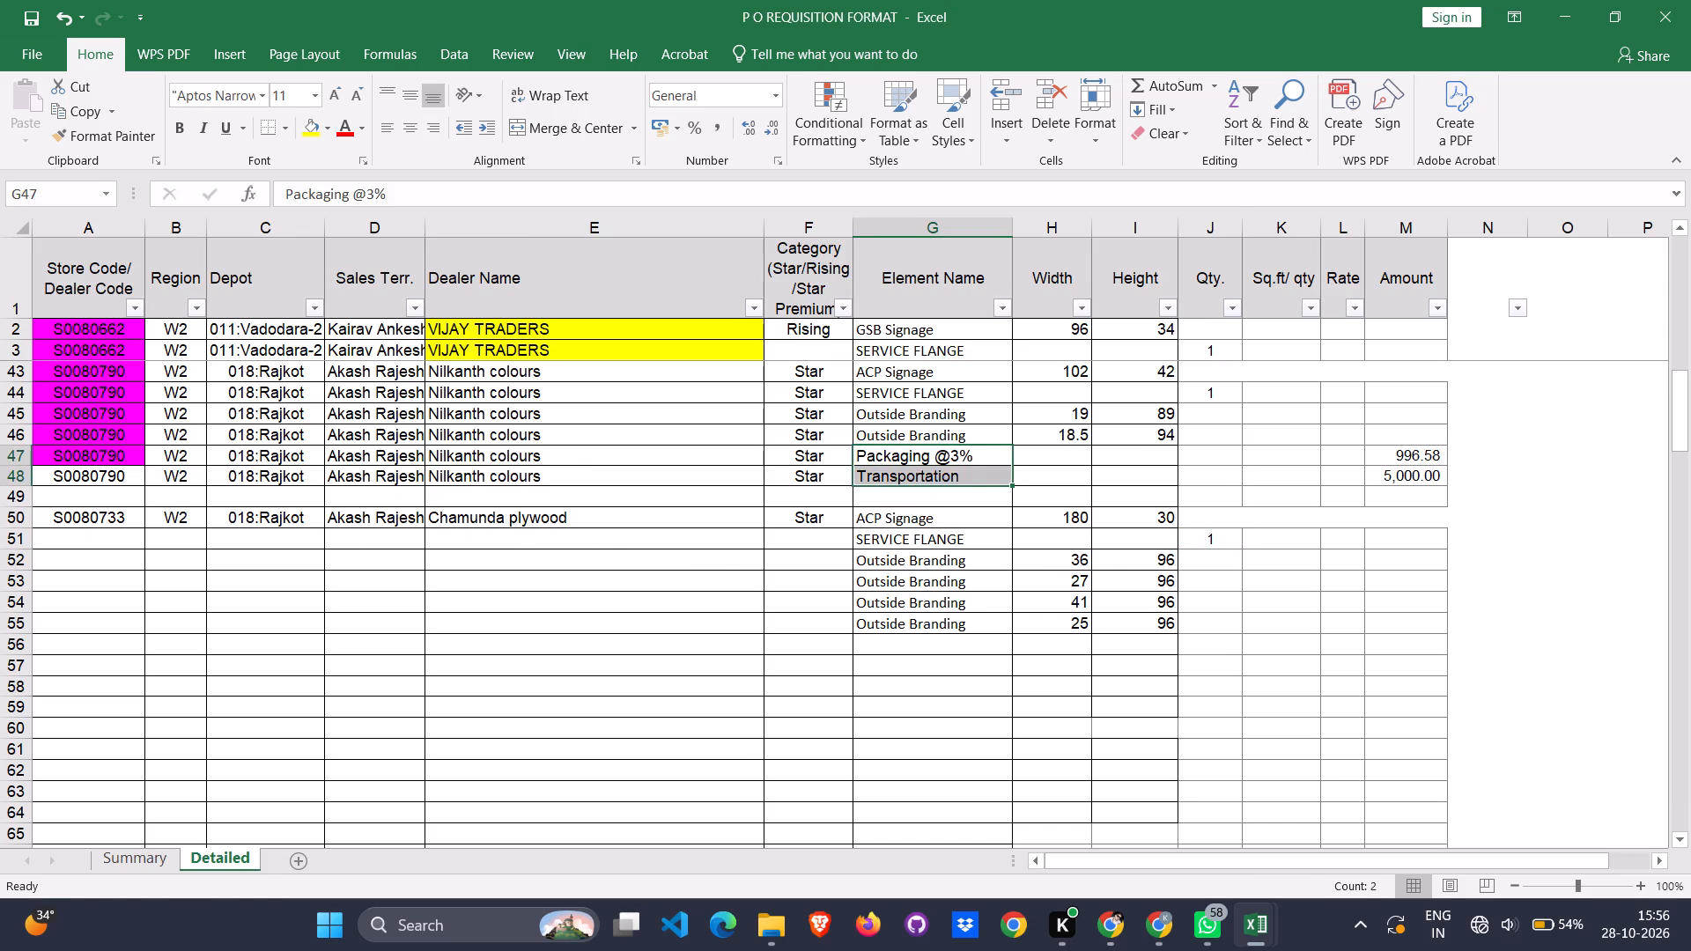
key(ctrl+c)
click(910, 649)
key(ctrl+v)
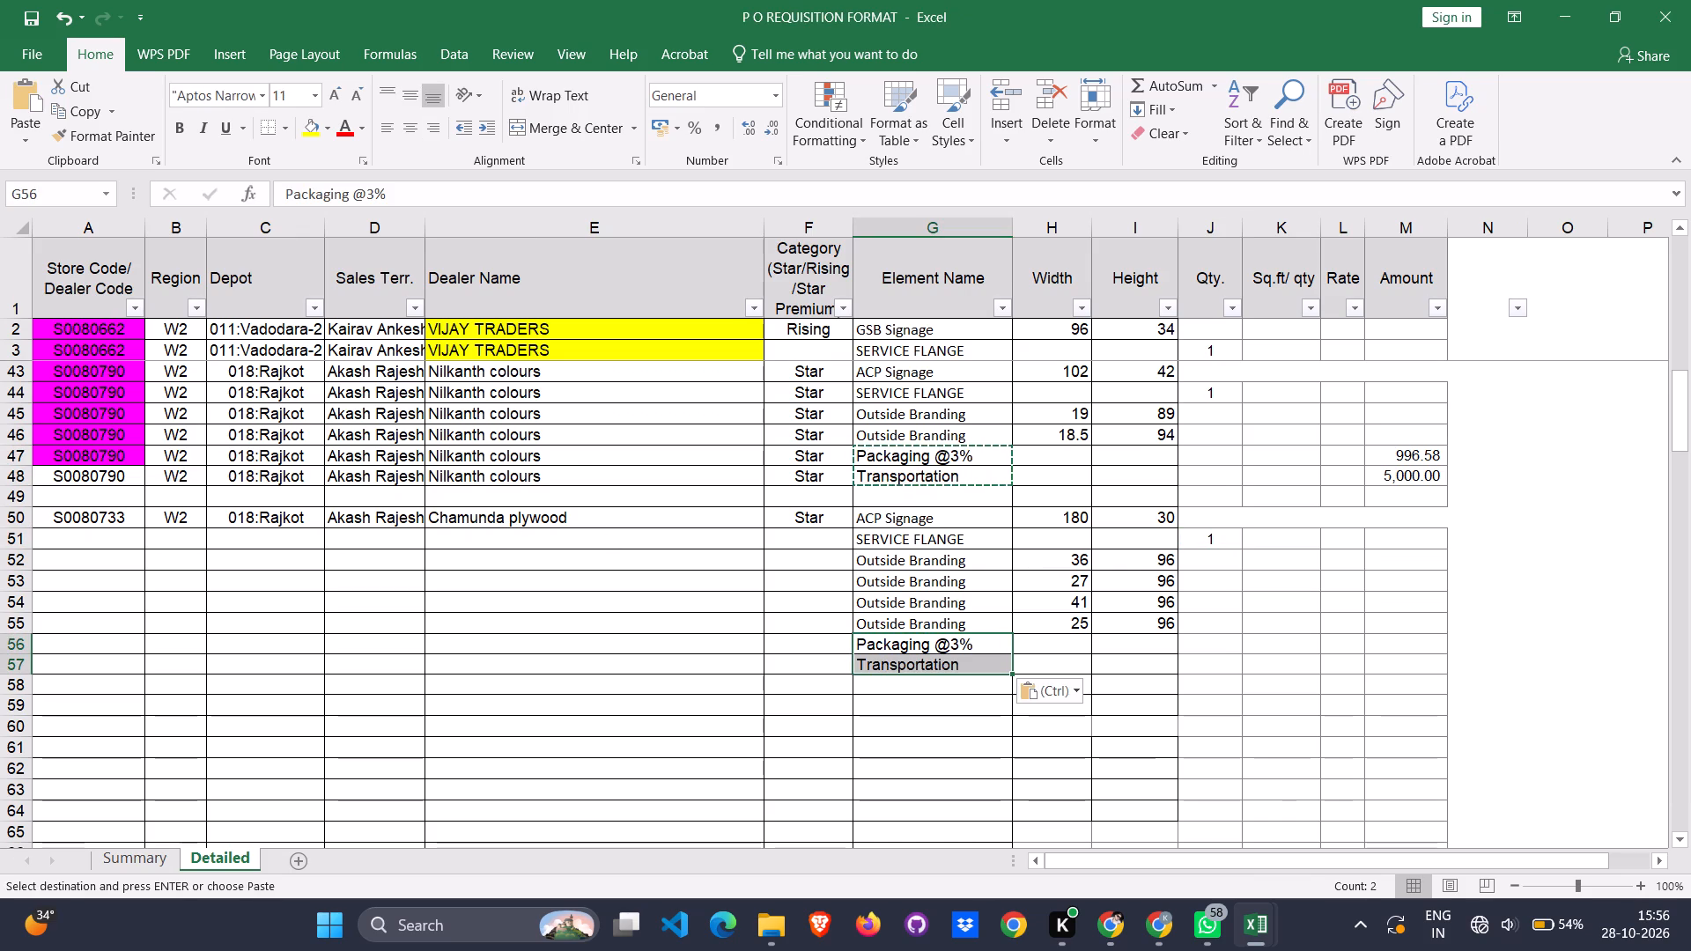
key(ctrl+s)
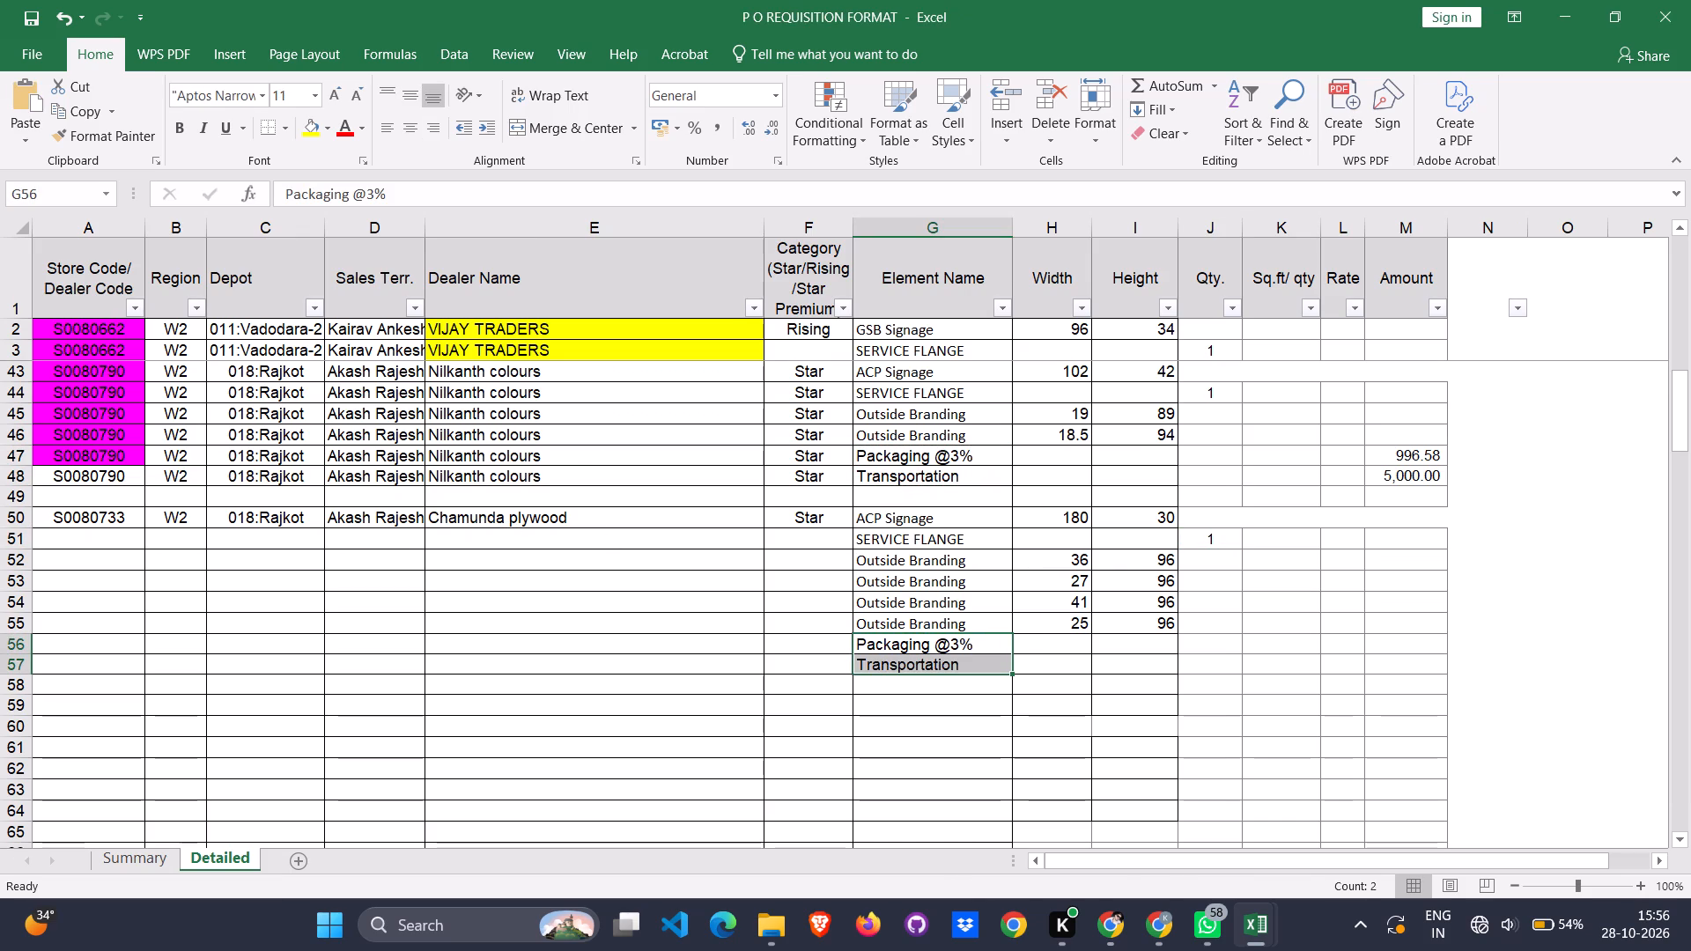
Enter Chamunda plywood's amounts from the quotation, 1448.34 for Packaging @3% in M56 and 5000 for Transportation in M57, and save.
click(1392, 645)
key(alt+Tab)
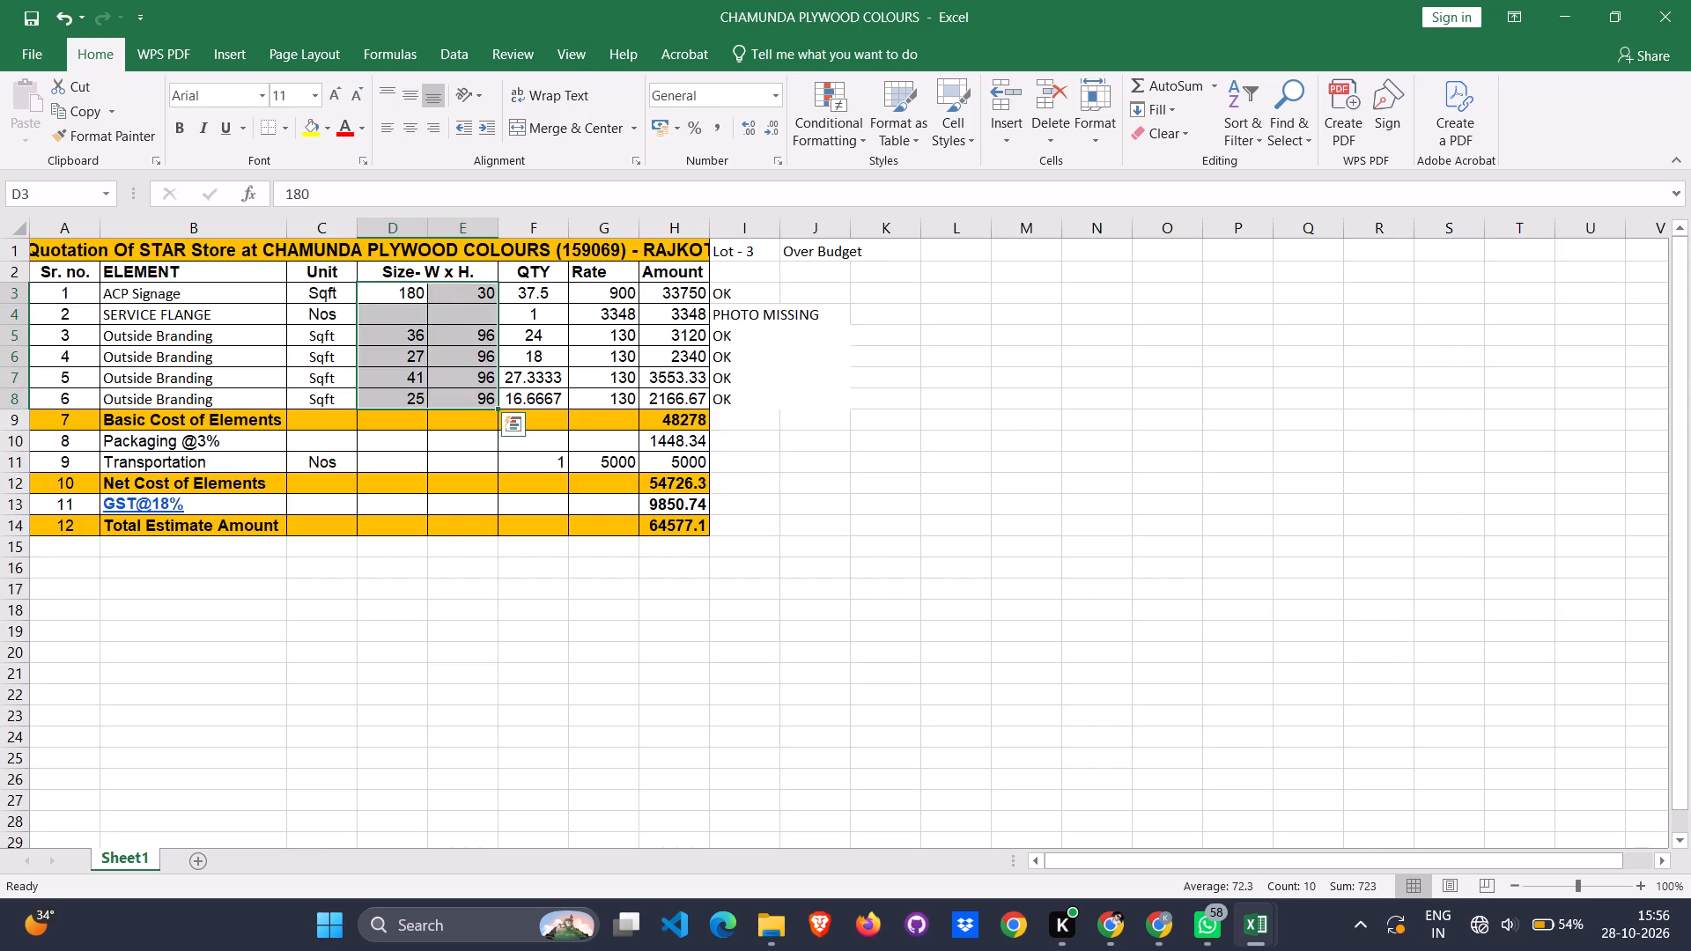
key(alt+Tab)
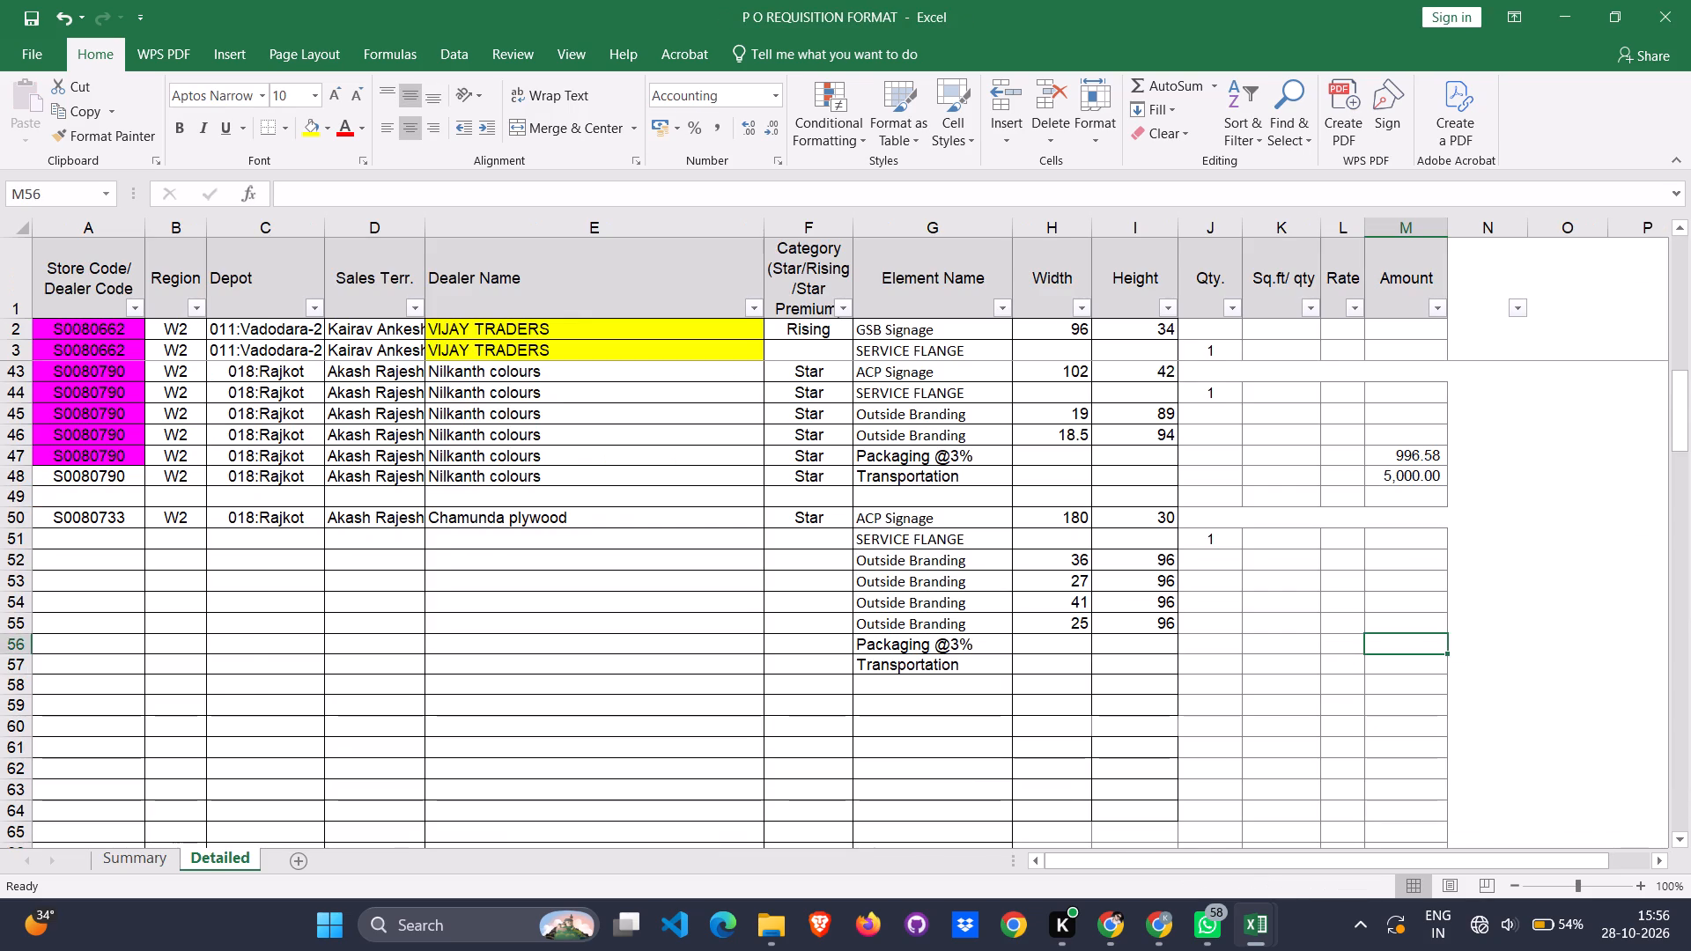
text(1448)
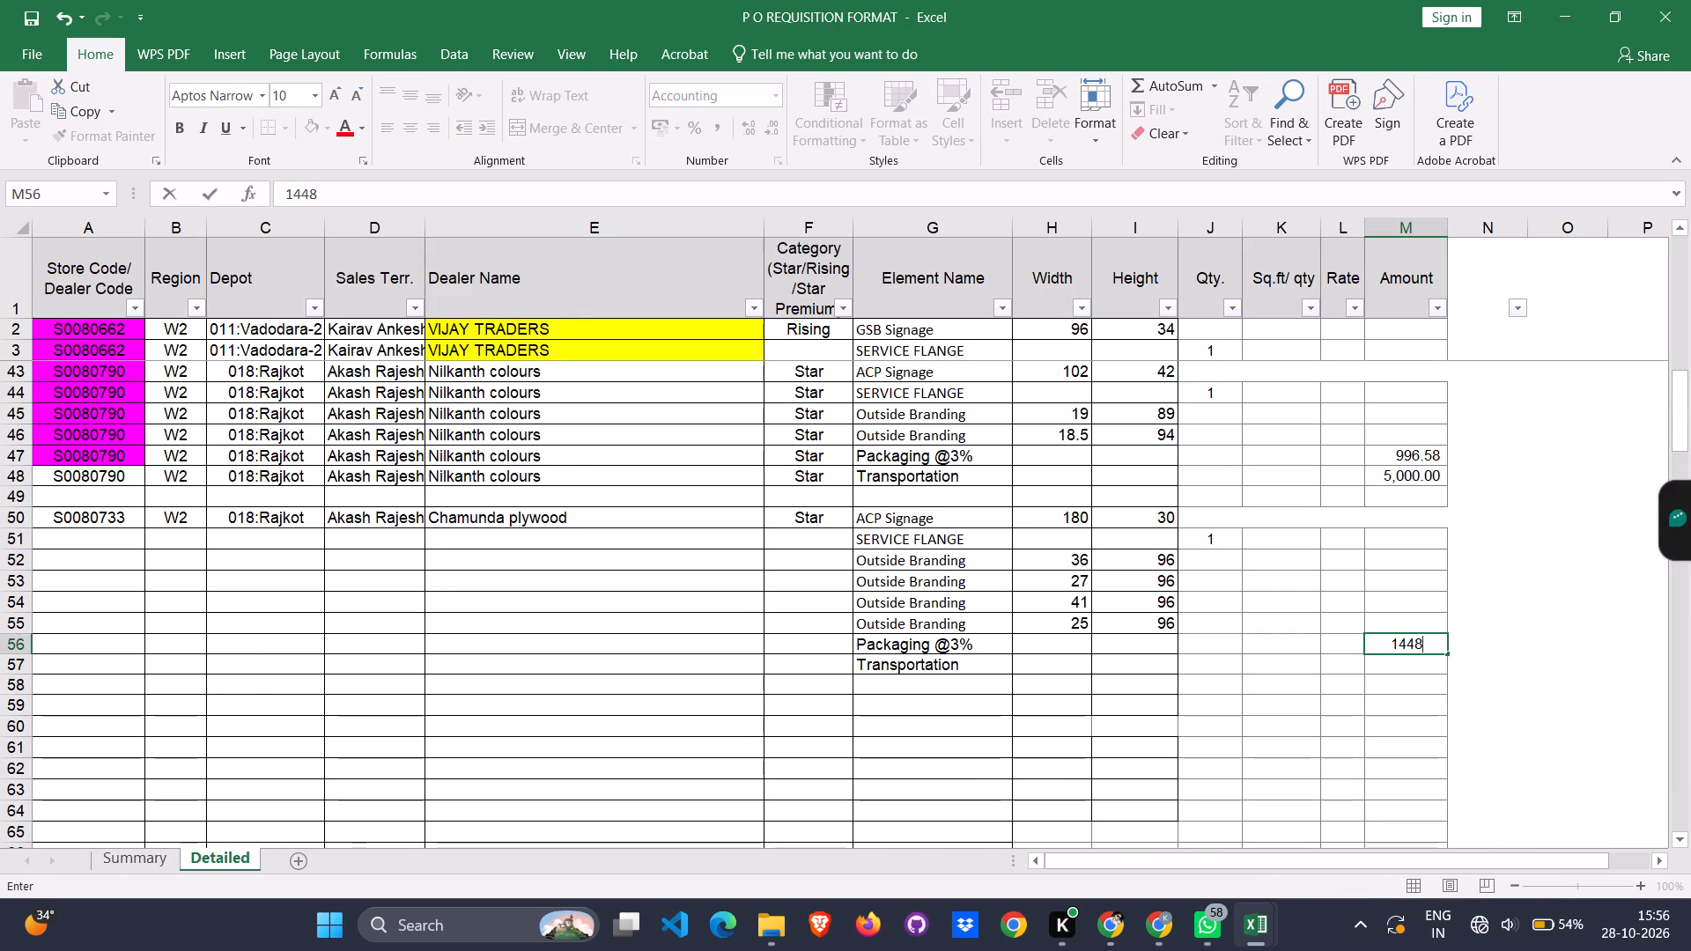
text(.34)
key(ctrl+s)
key(alt+Tab)
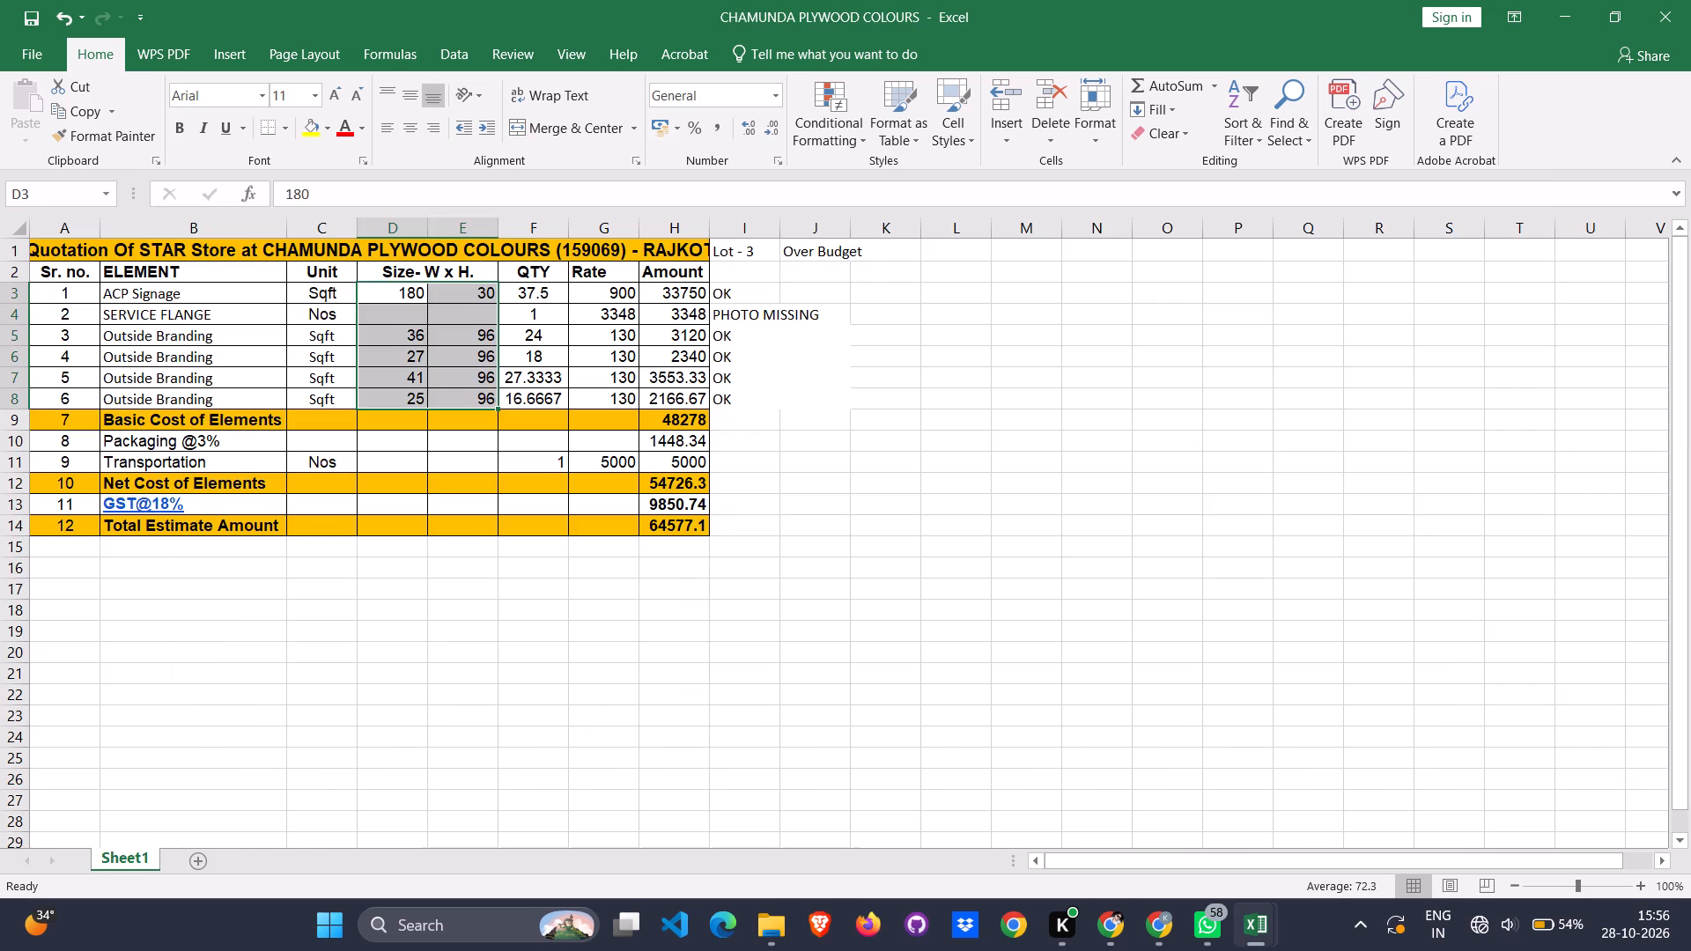
key(alt+Tab)
click(1402, 672)
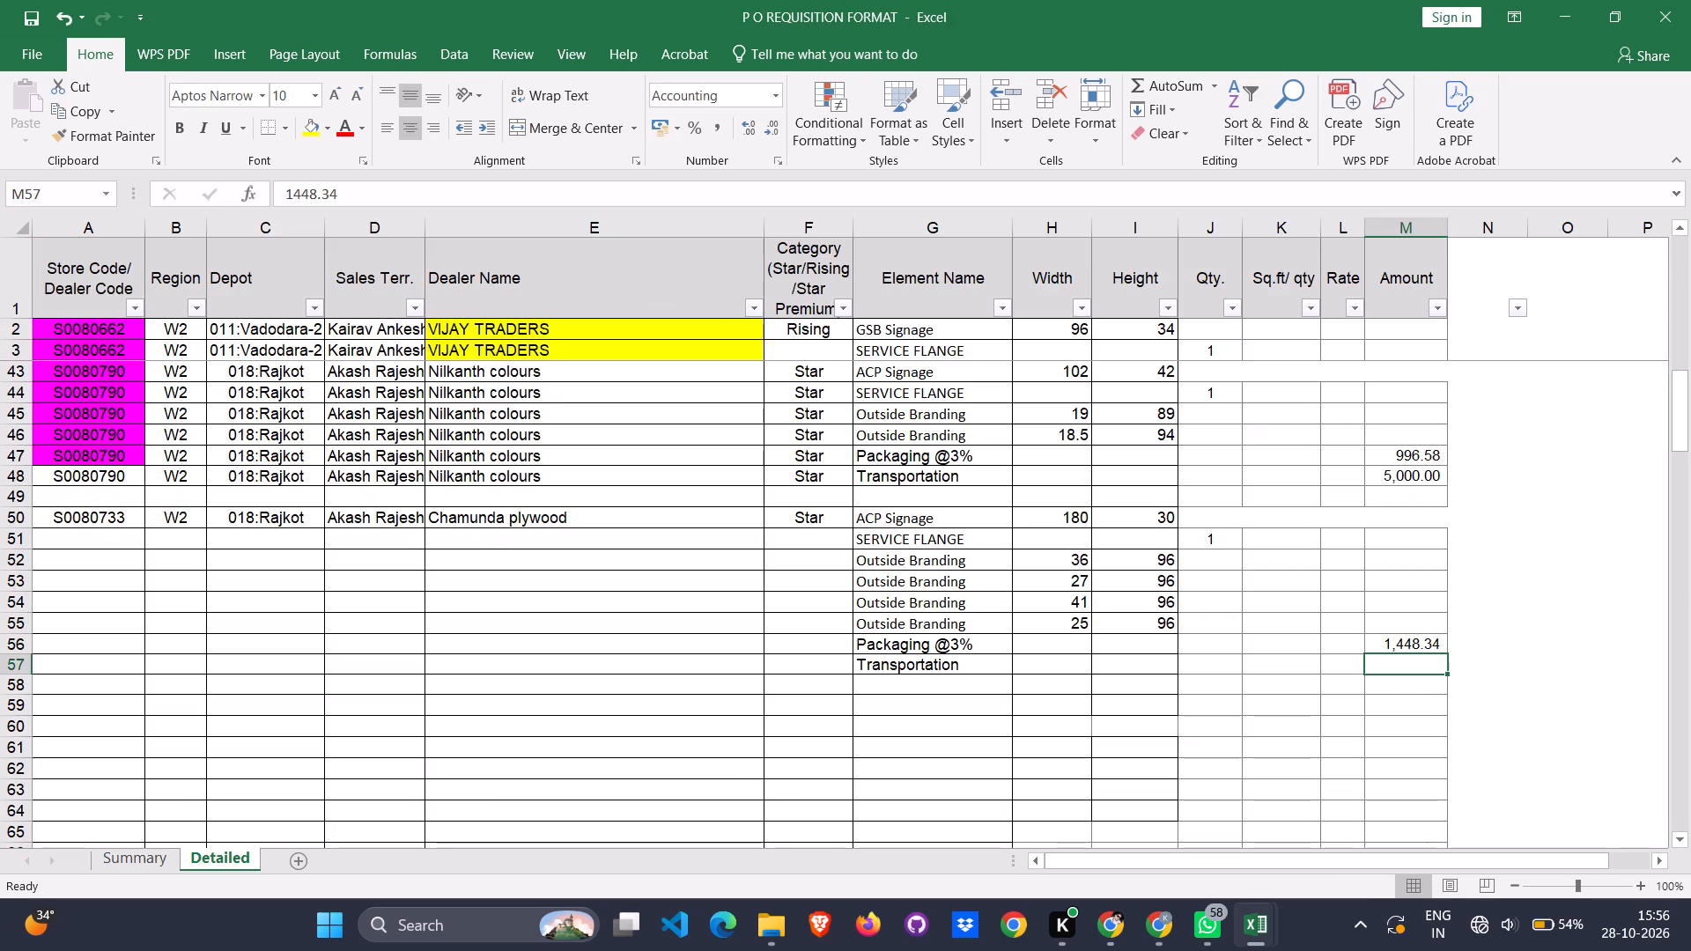
text(5000)
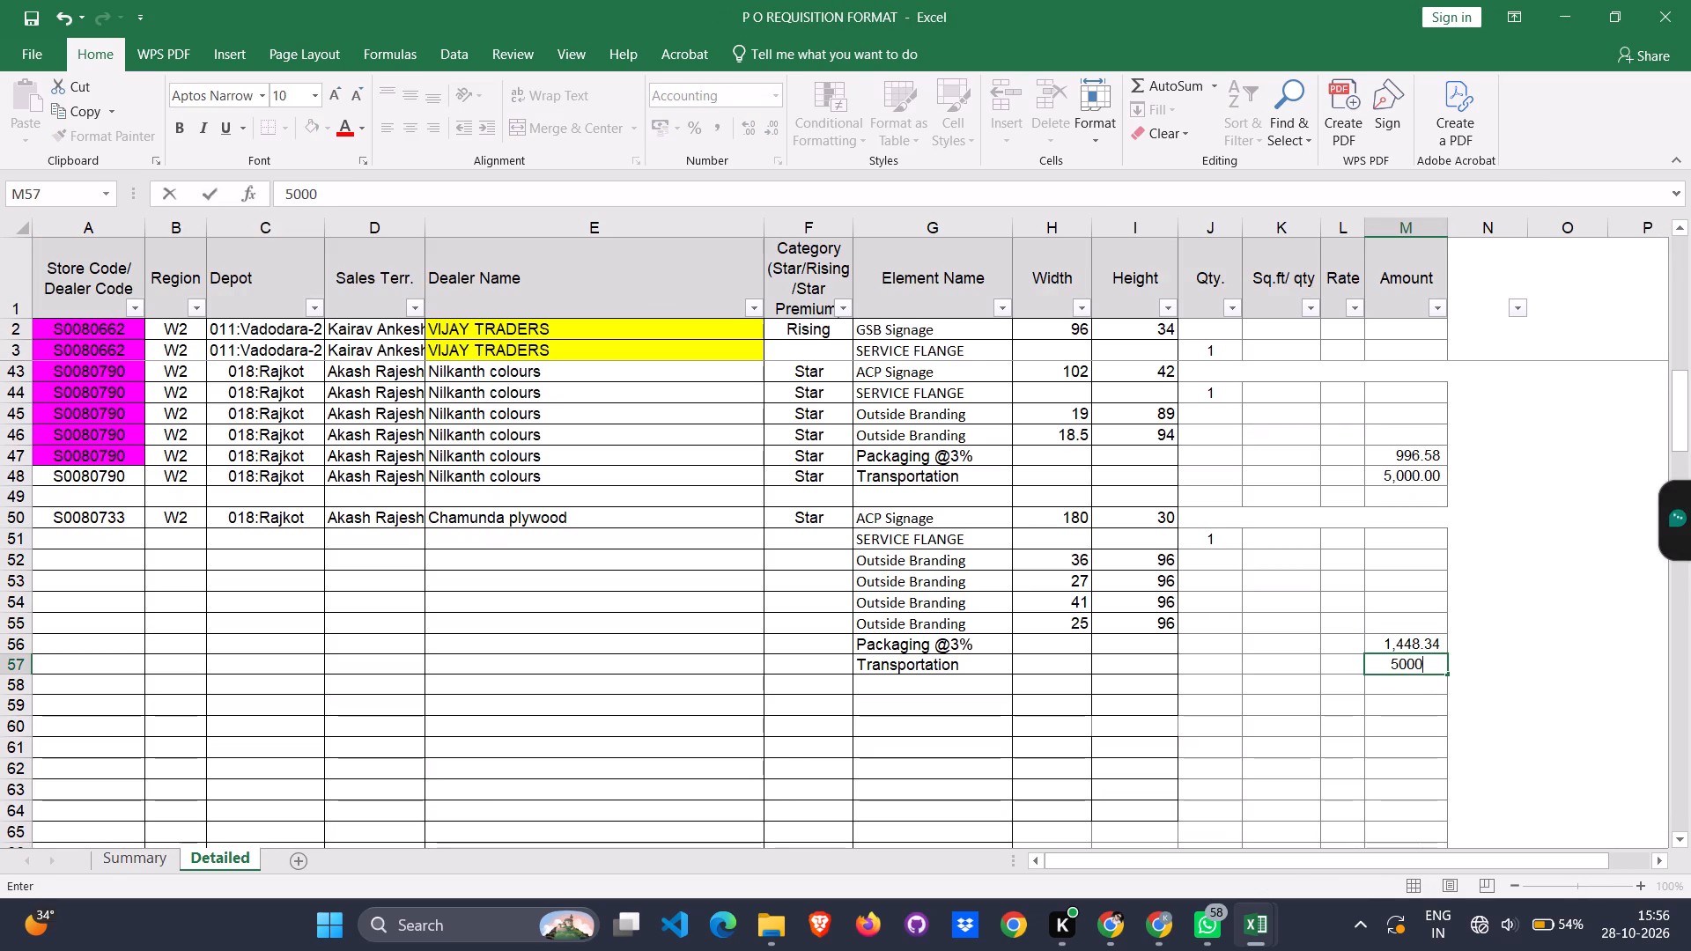
key(ctrl+s)
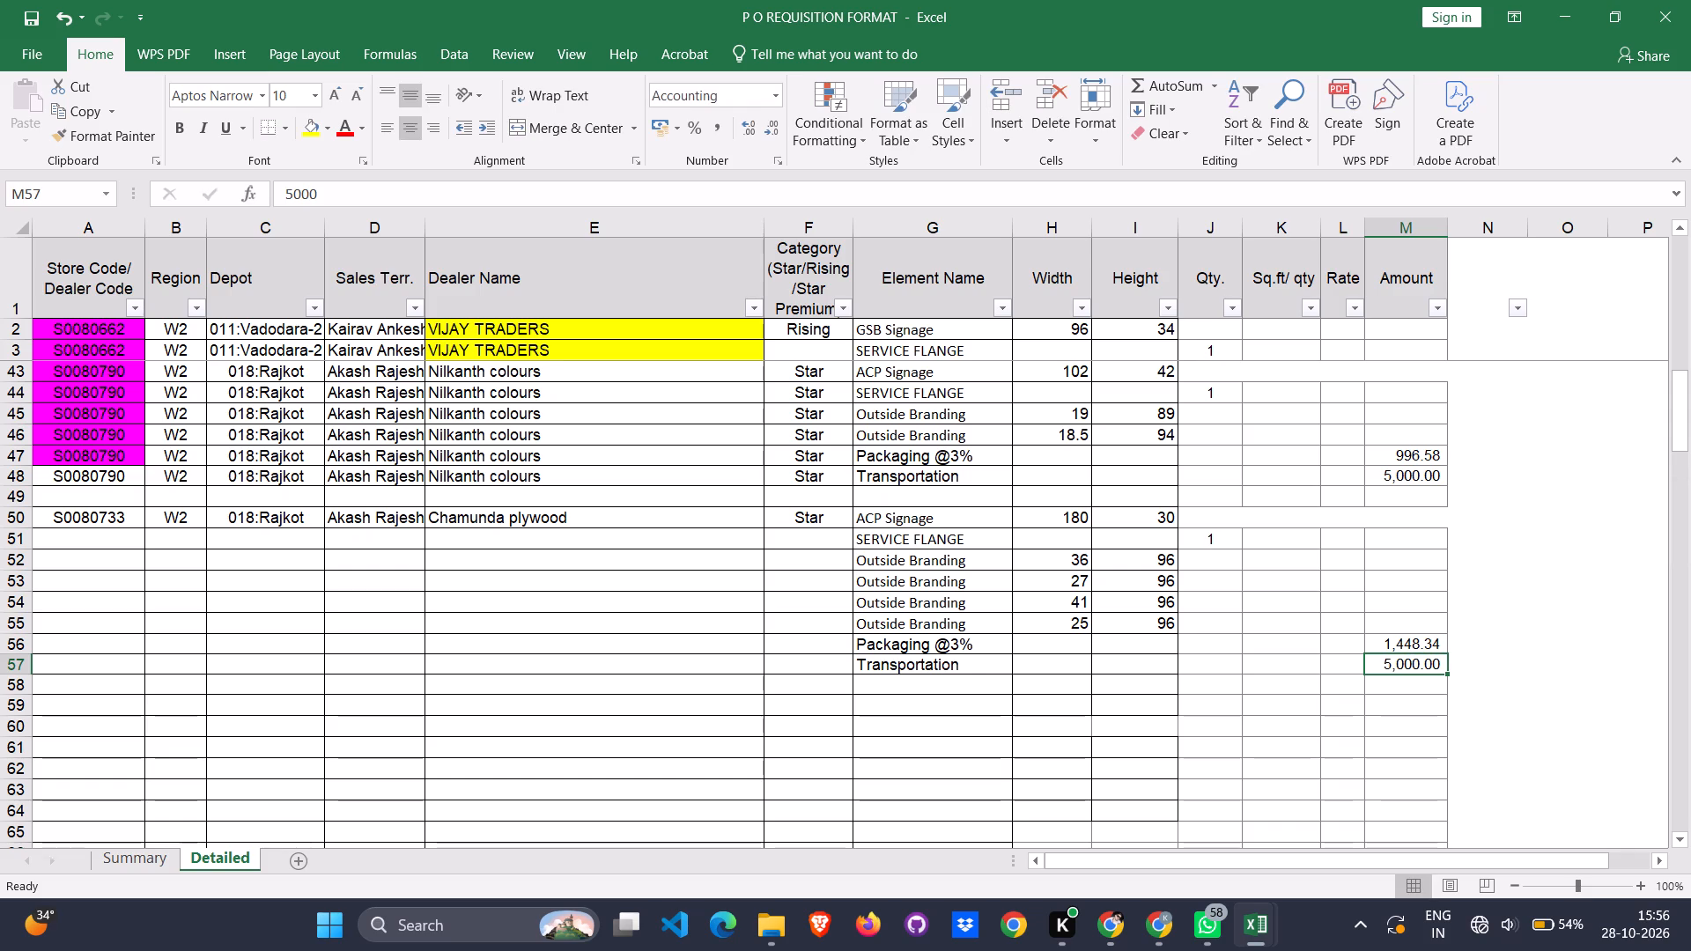
Fill the Chamunda plywood dealer details from A50:F50 down through row 57 of the Detailed sheet and save the workbook.
click(83, 514)
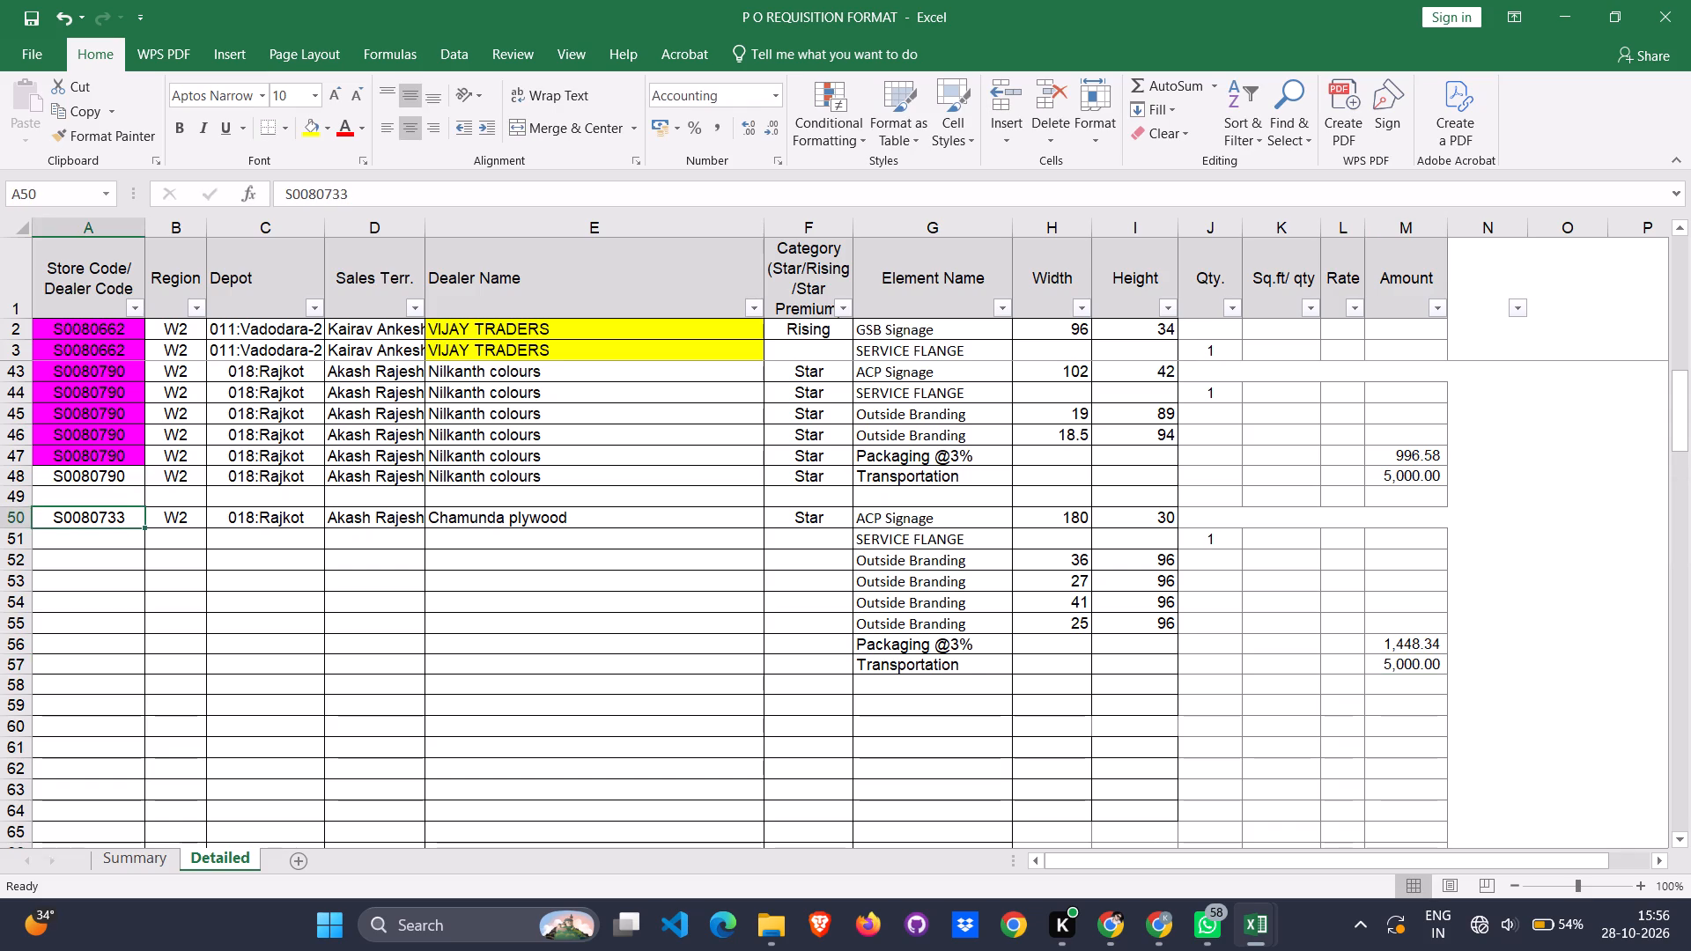
key(shift+Right)
key(shift+Right)
key(shift+Right)
key(shift+Right)
key(shift+Right)
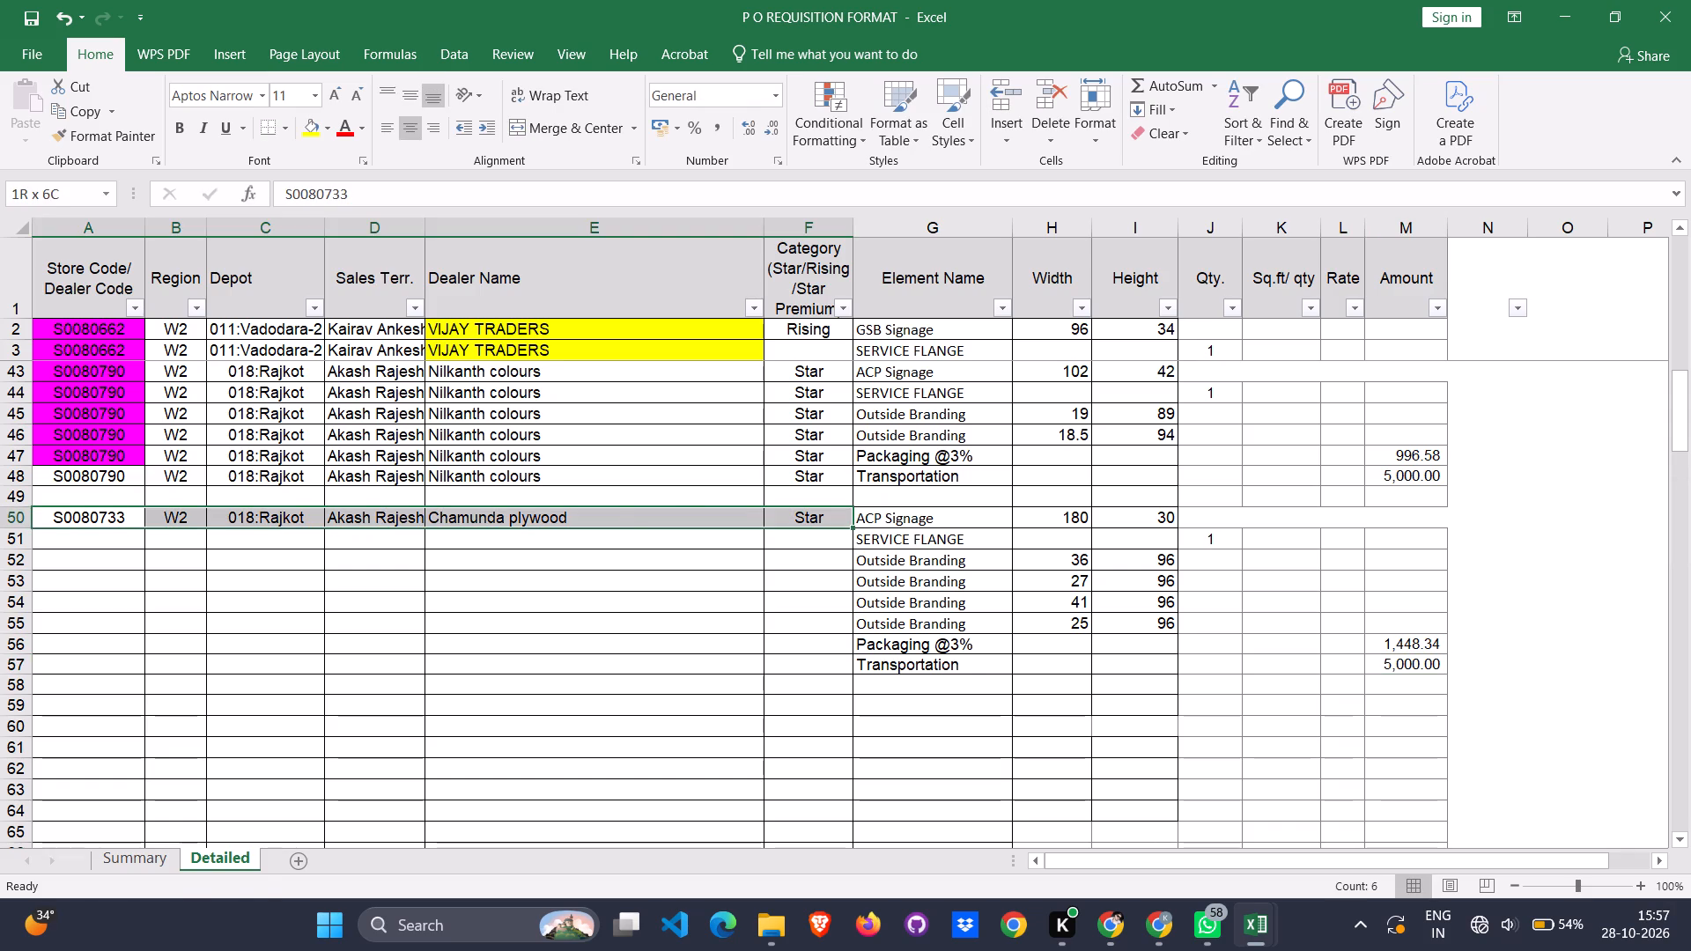
key(ctrl+c)
key(shift+Down)
key(shift+Down)
key(shift+Down)
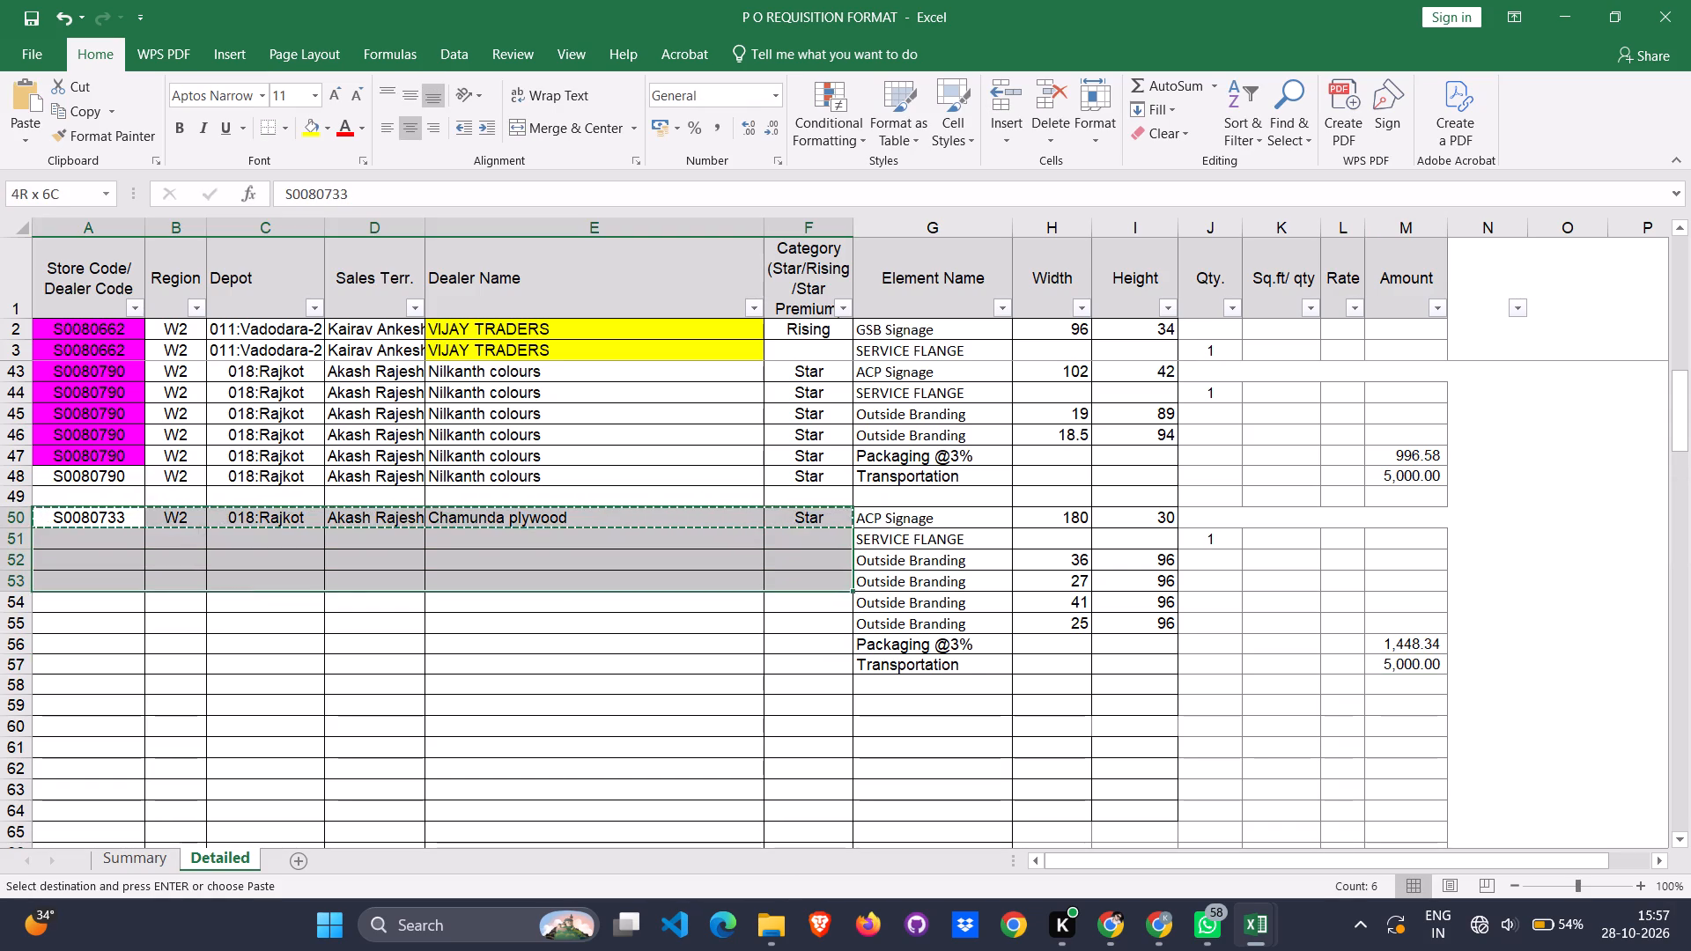
key(shift+Down)
key(shift+Down)
key(shift+Down)
key(shift+Down)
key(ctrl+v)
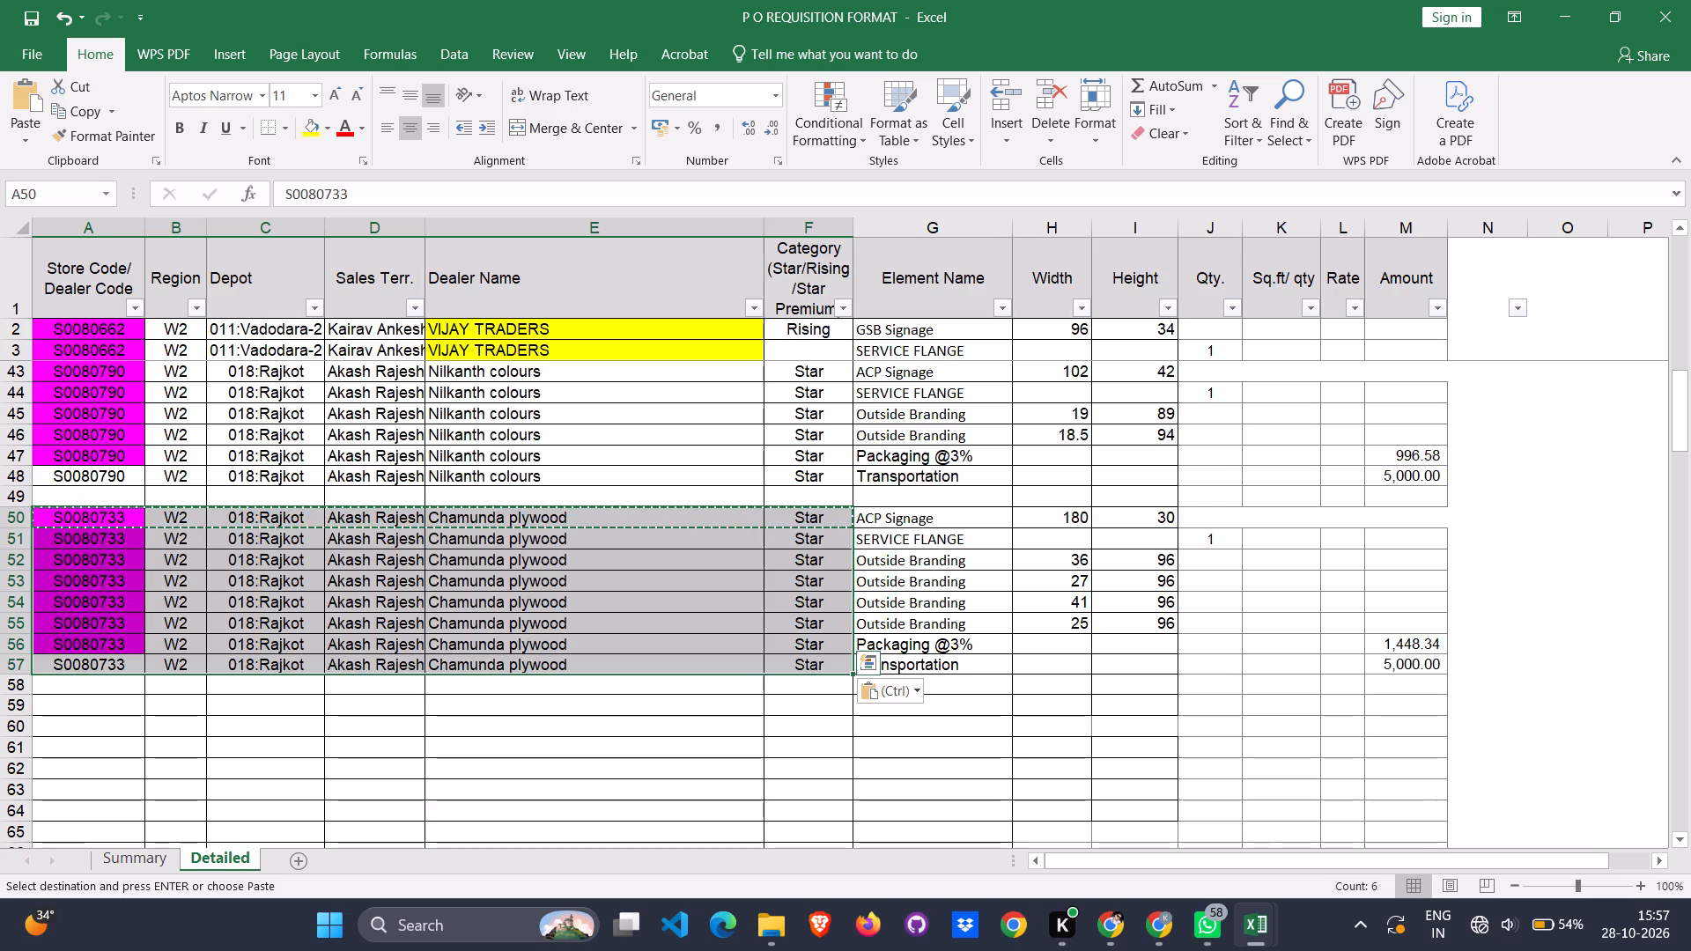
key(ctrl+s)
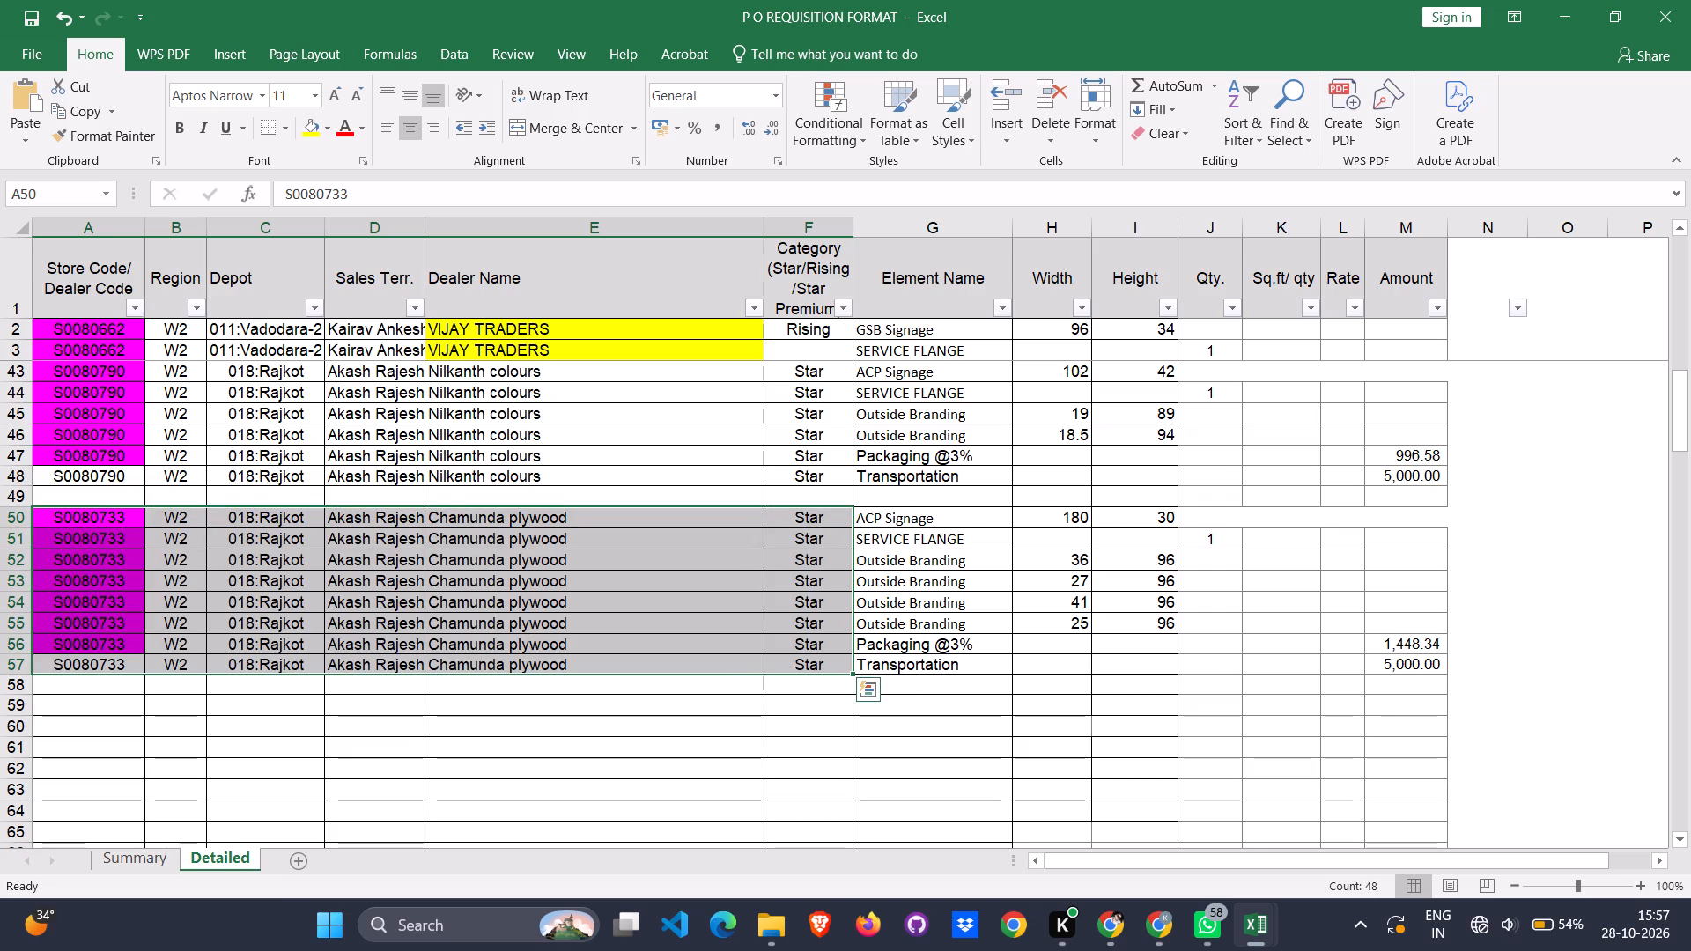
Close the CHAMUNDA PLYWOOD COLOURS quotation workbook, saving its changes.
scroll(416, 720, down, 5)
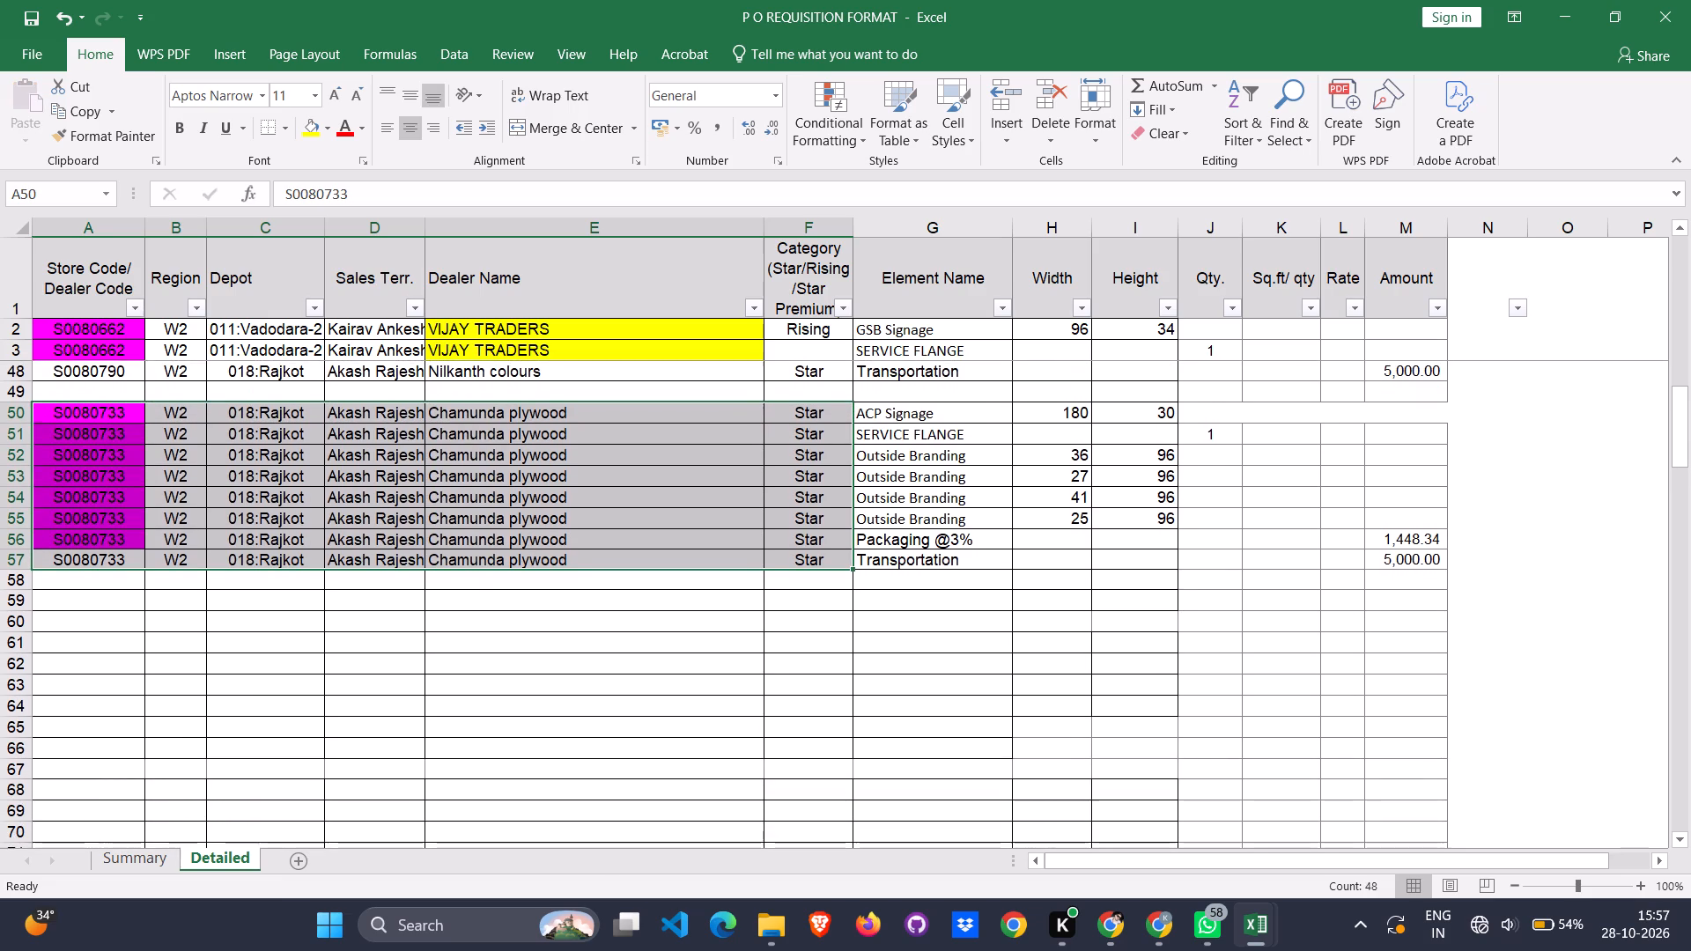
scroll(423, 716, down, 4)
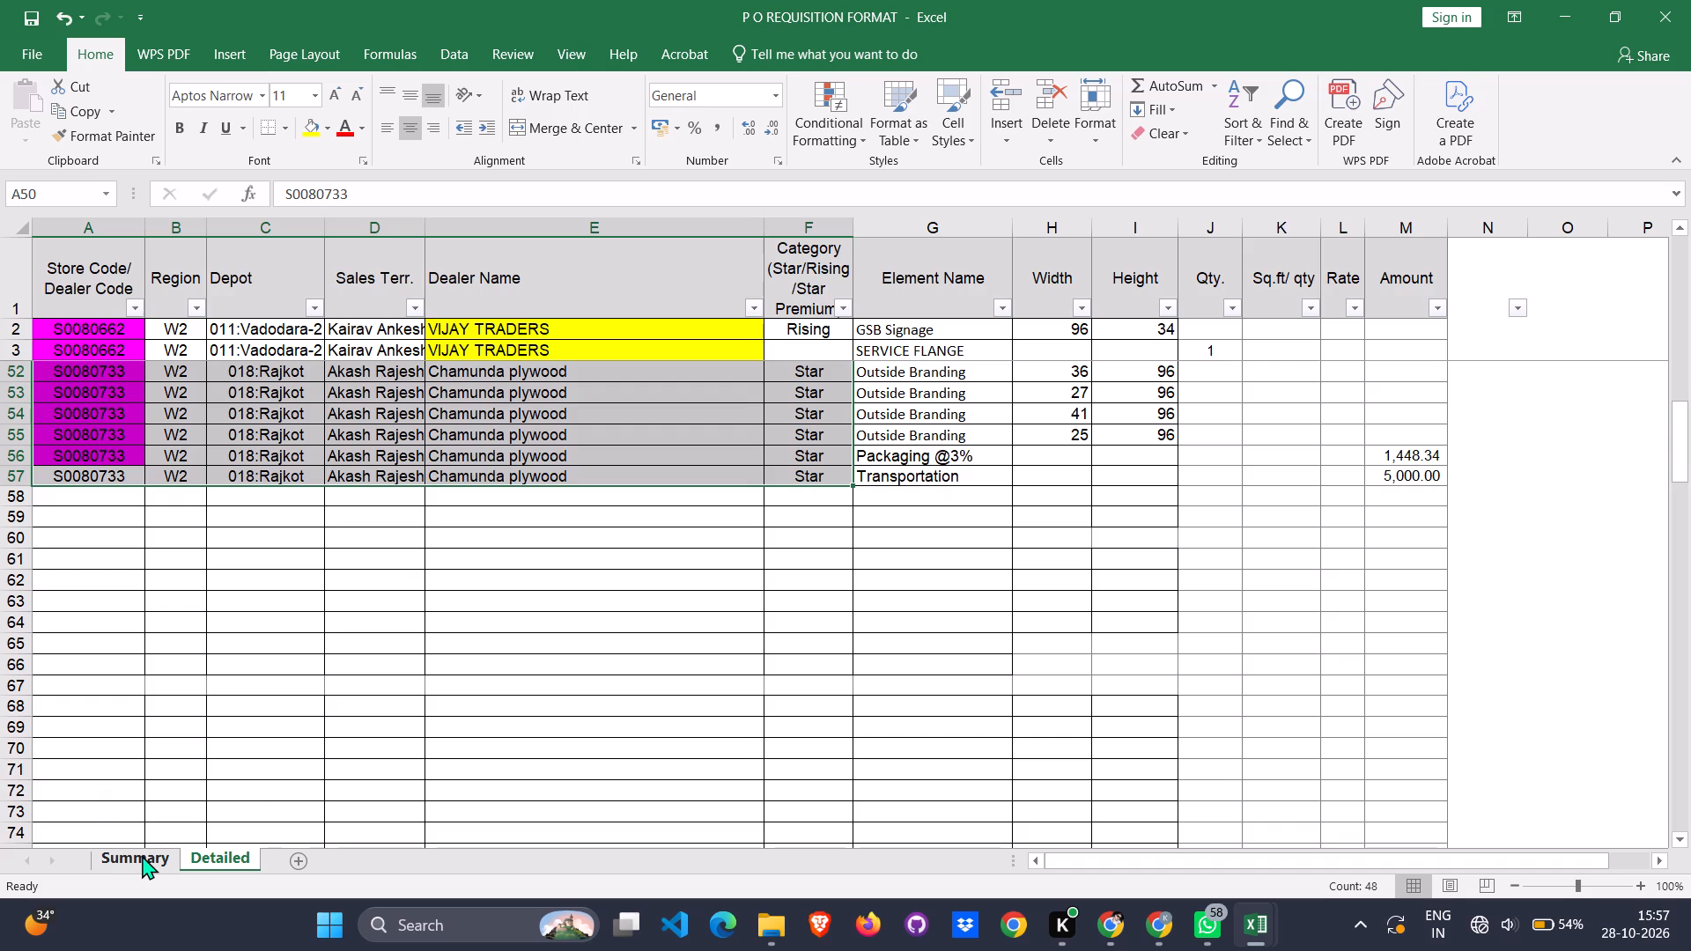
key(alt+Tab)
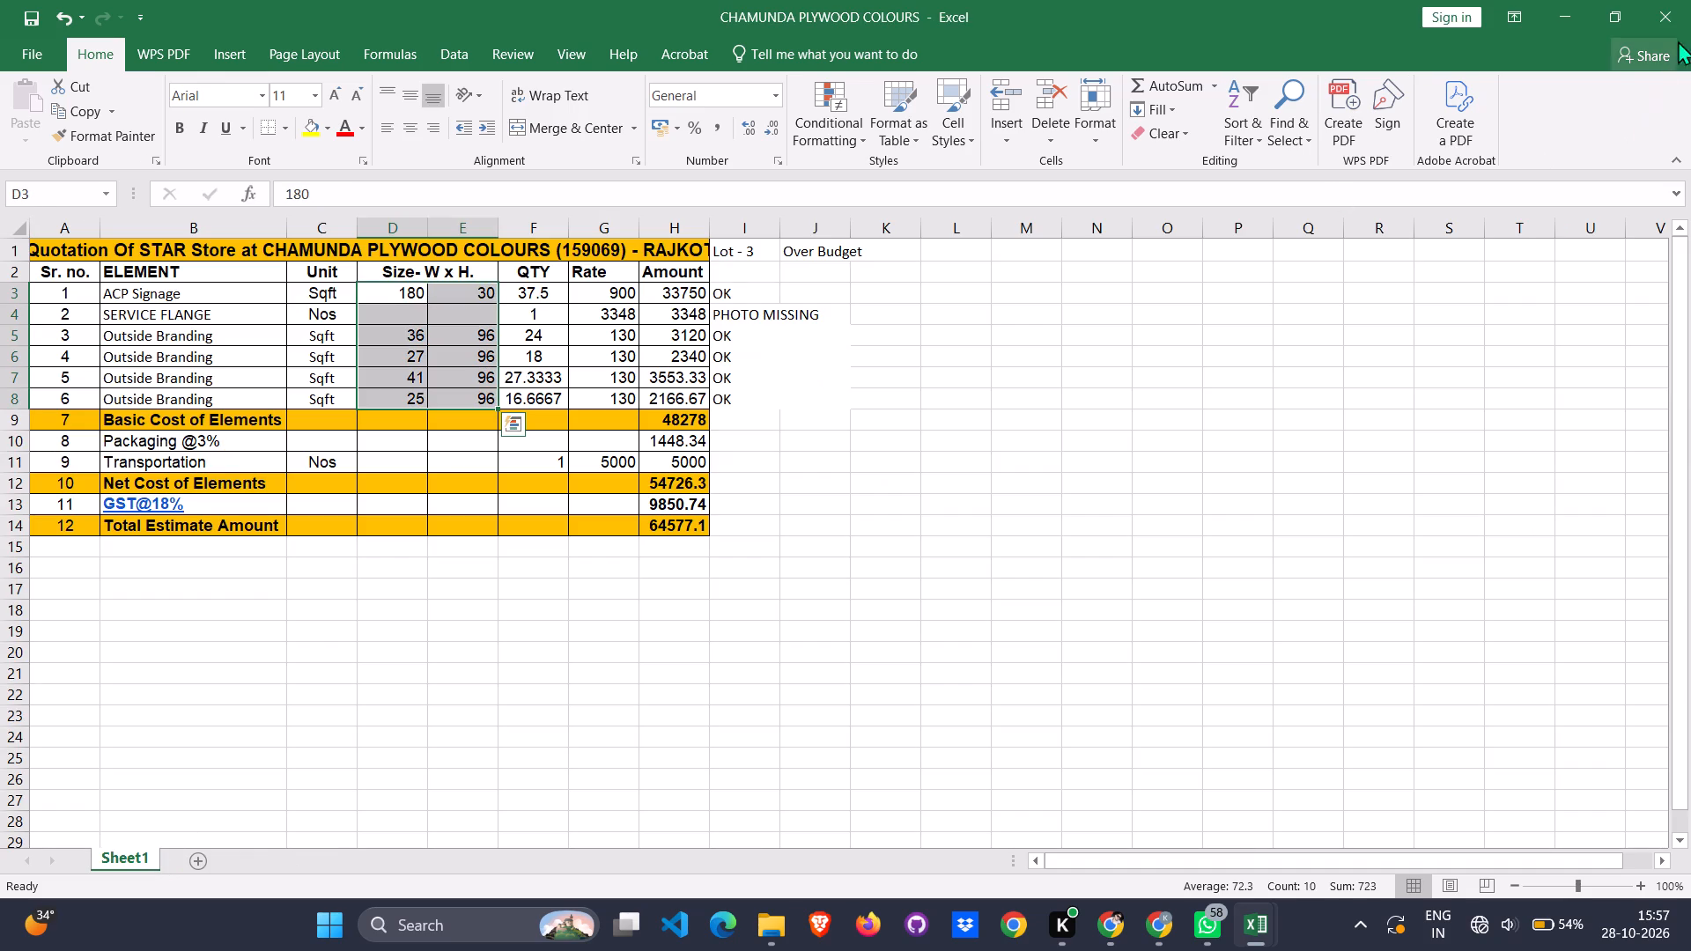
click(1678, 19)
click(752, 493)
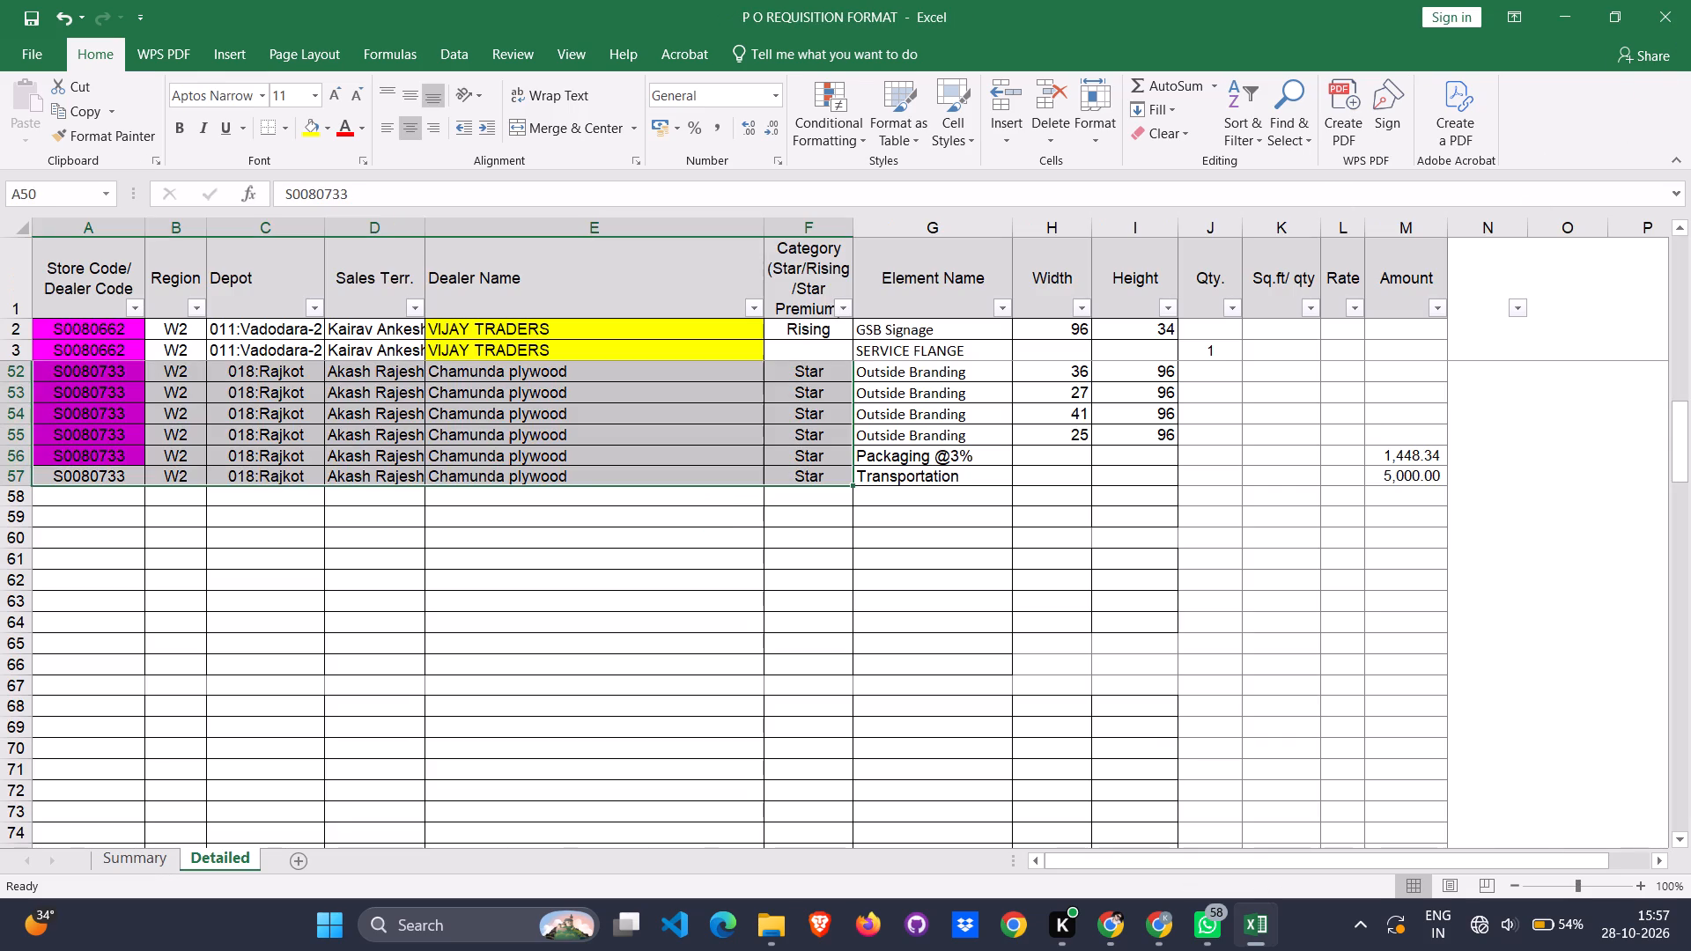
Copy the SHREE Khodiyar hw row, row 15 of the Summary sheet, into row 59 of the Detailed sheet.
click(116, 865)
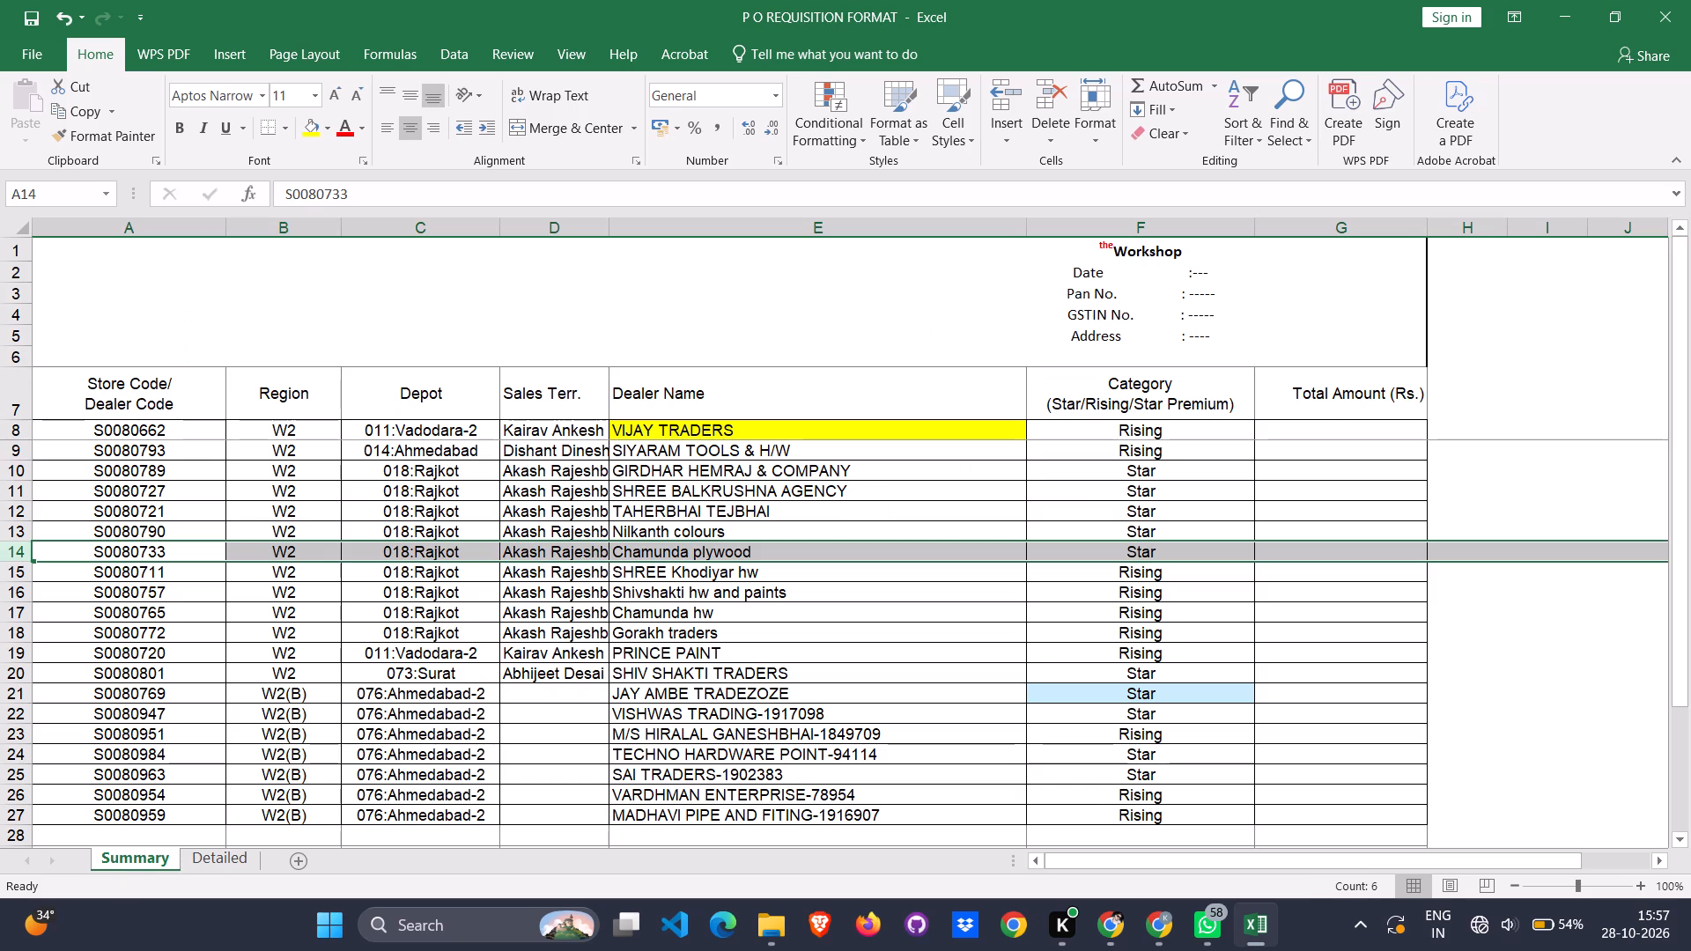
click(16, 573)
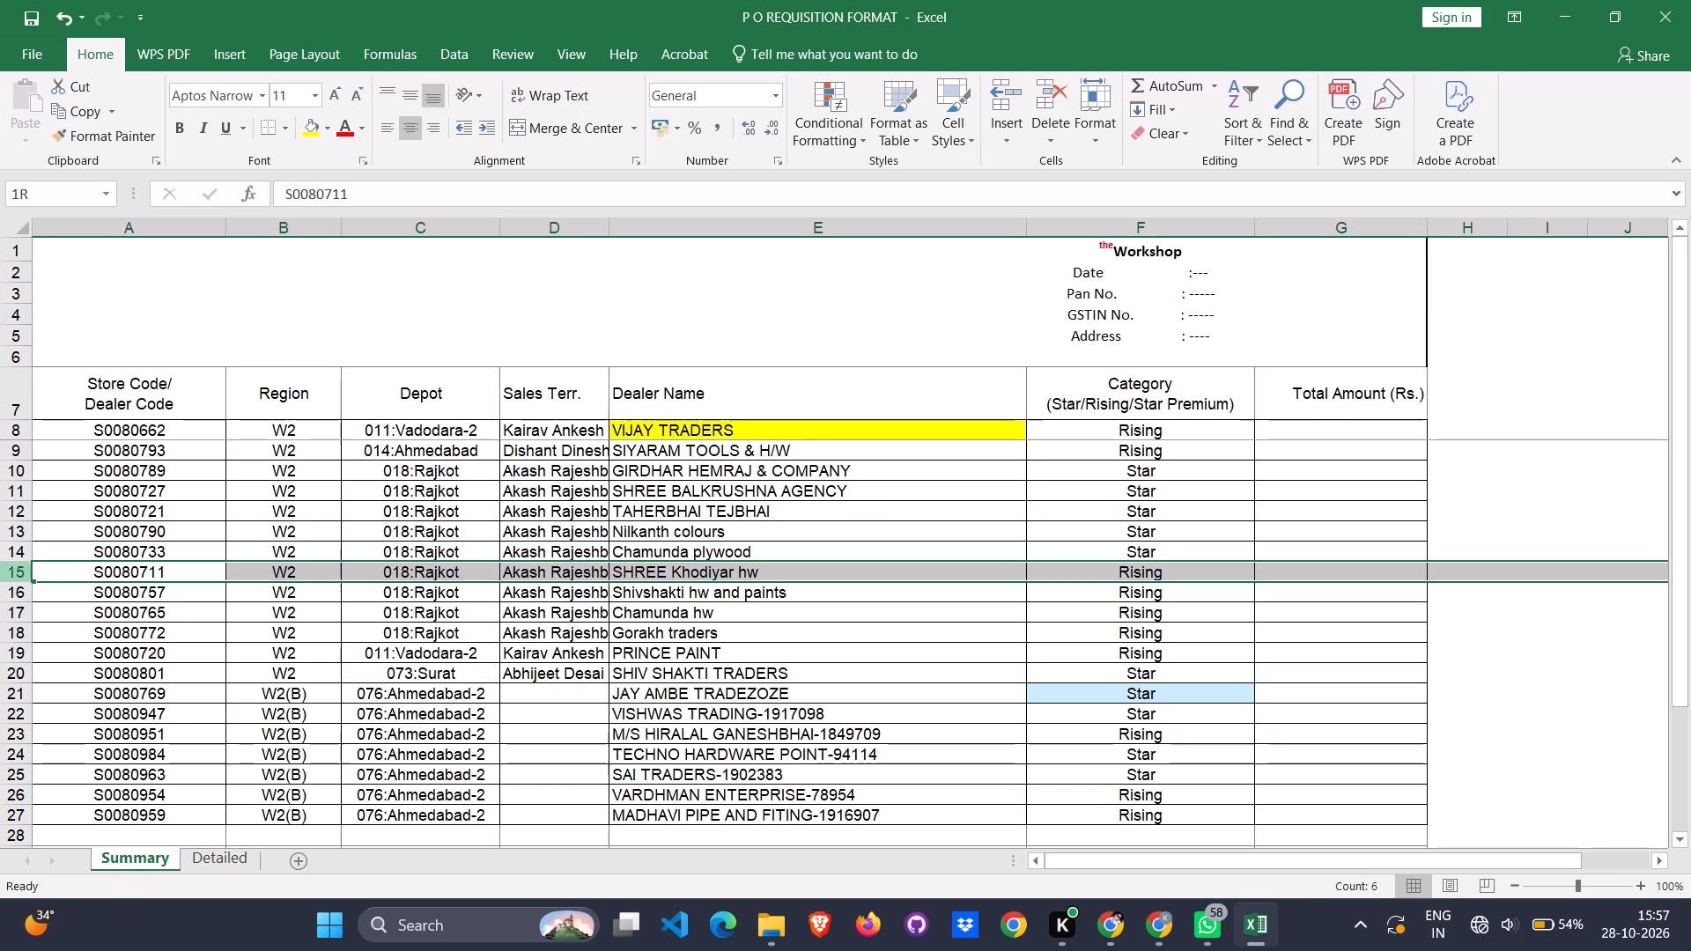
key(ctrl+c)
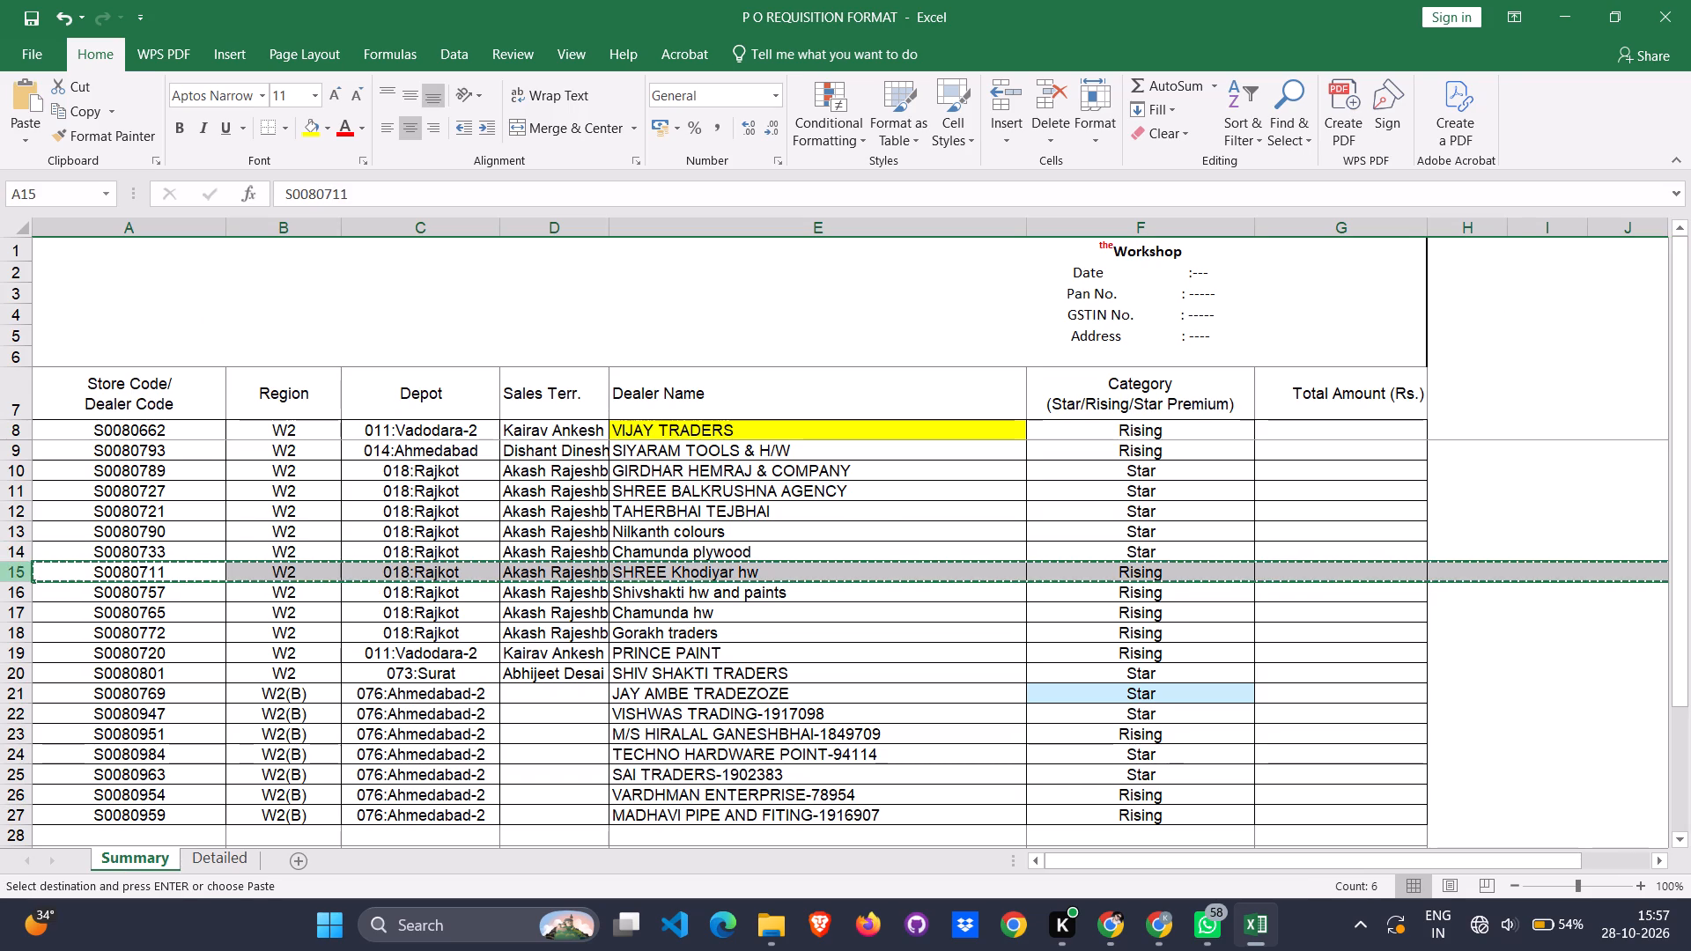
click(217, 858)
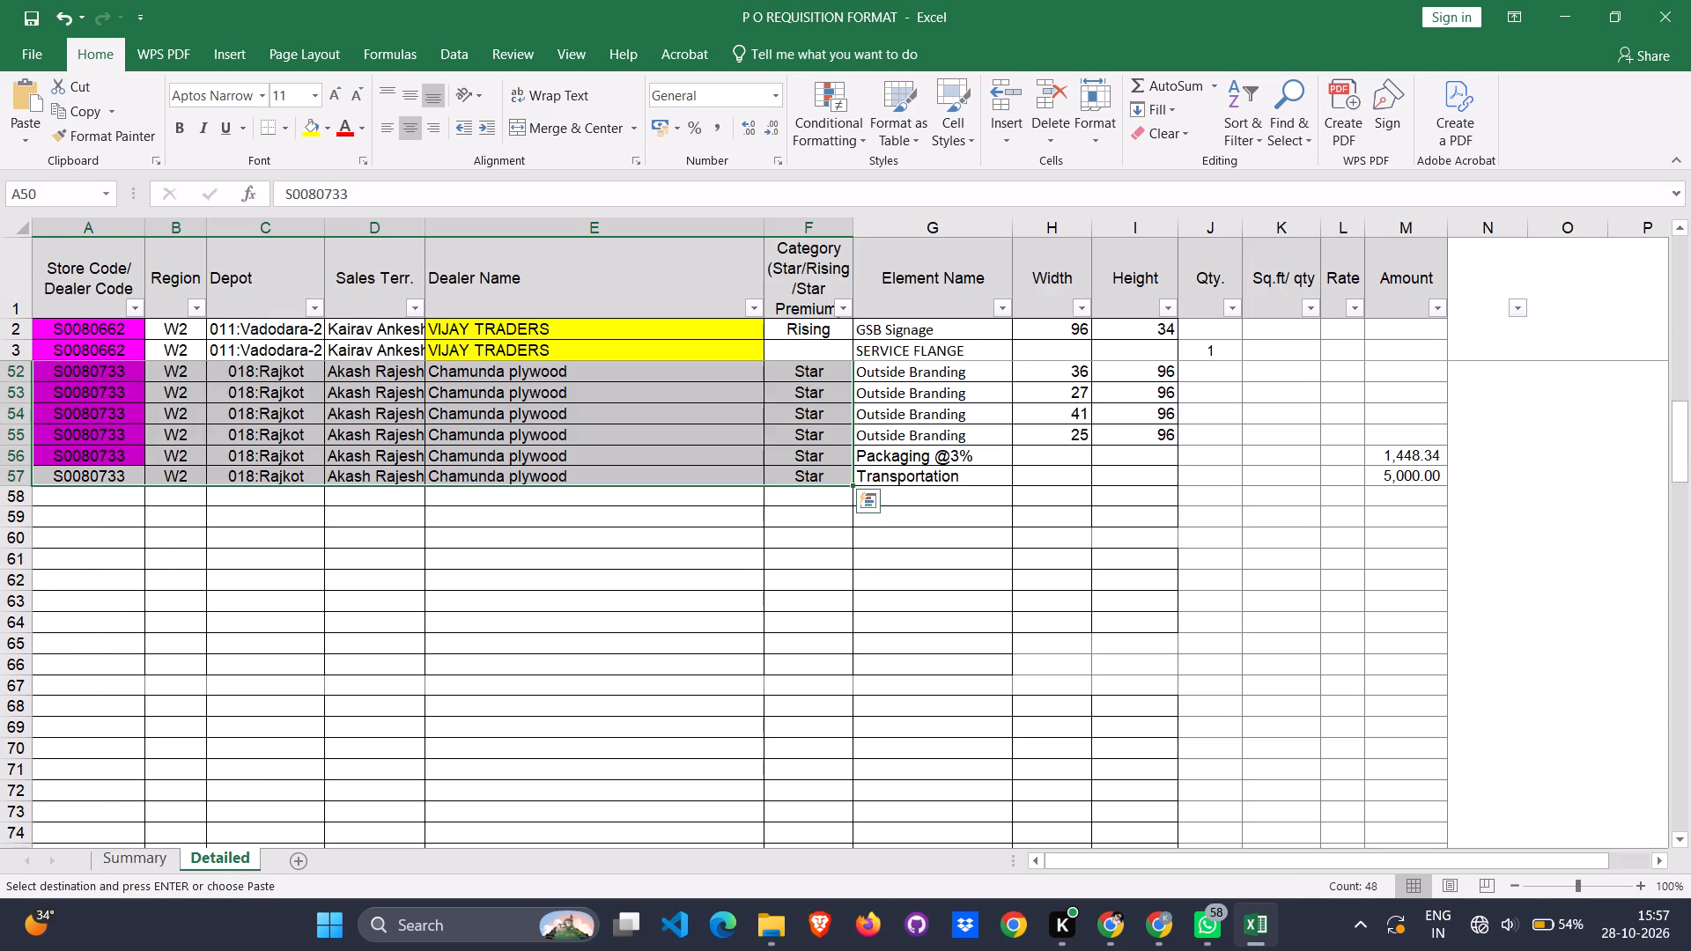
click(100, 522)
key(ctrl+v)
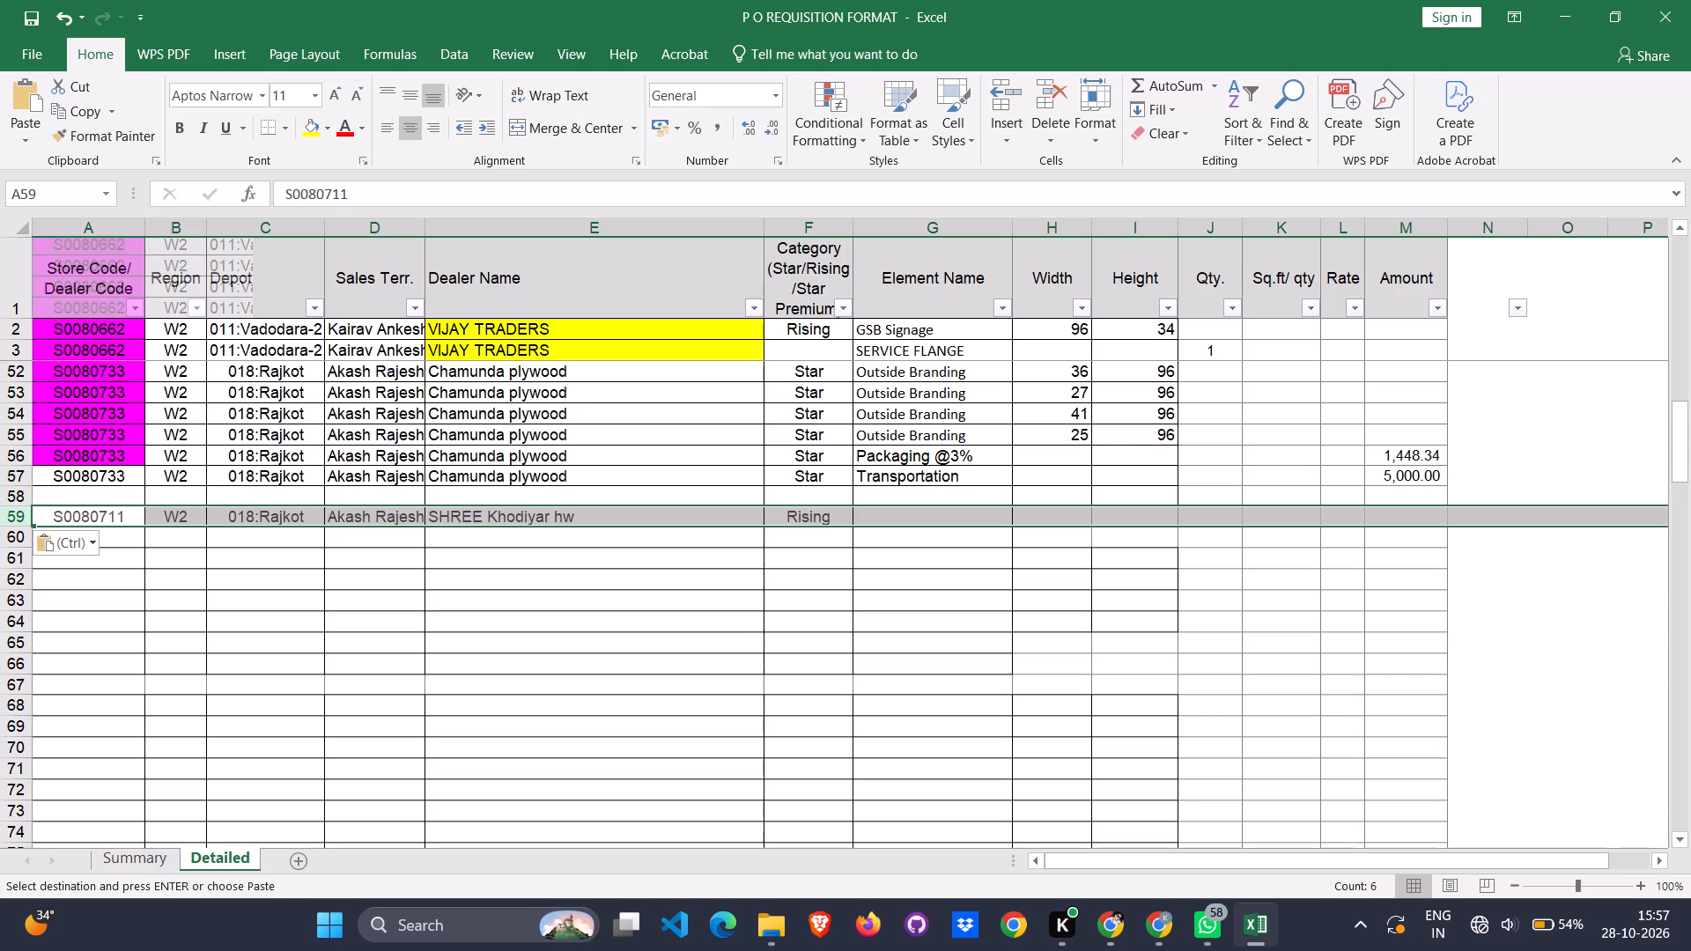
Search the SEPARATAION ESTIMATE folder for KHO and open the SHREE KHODIYAR HARDWARE quotation workbook.
click(912, 517)
key(alt+Tab)
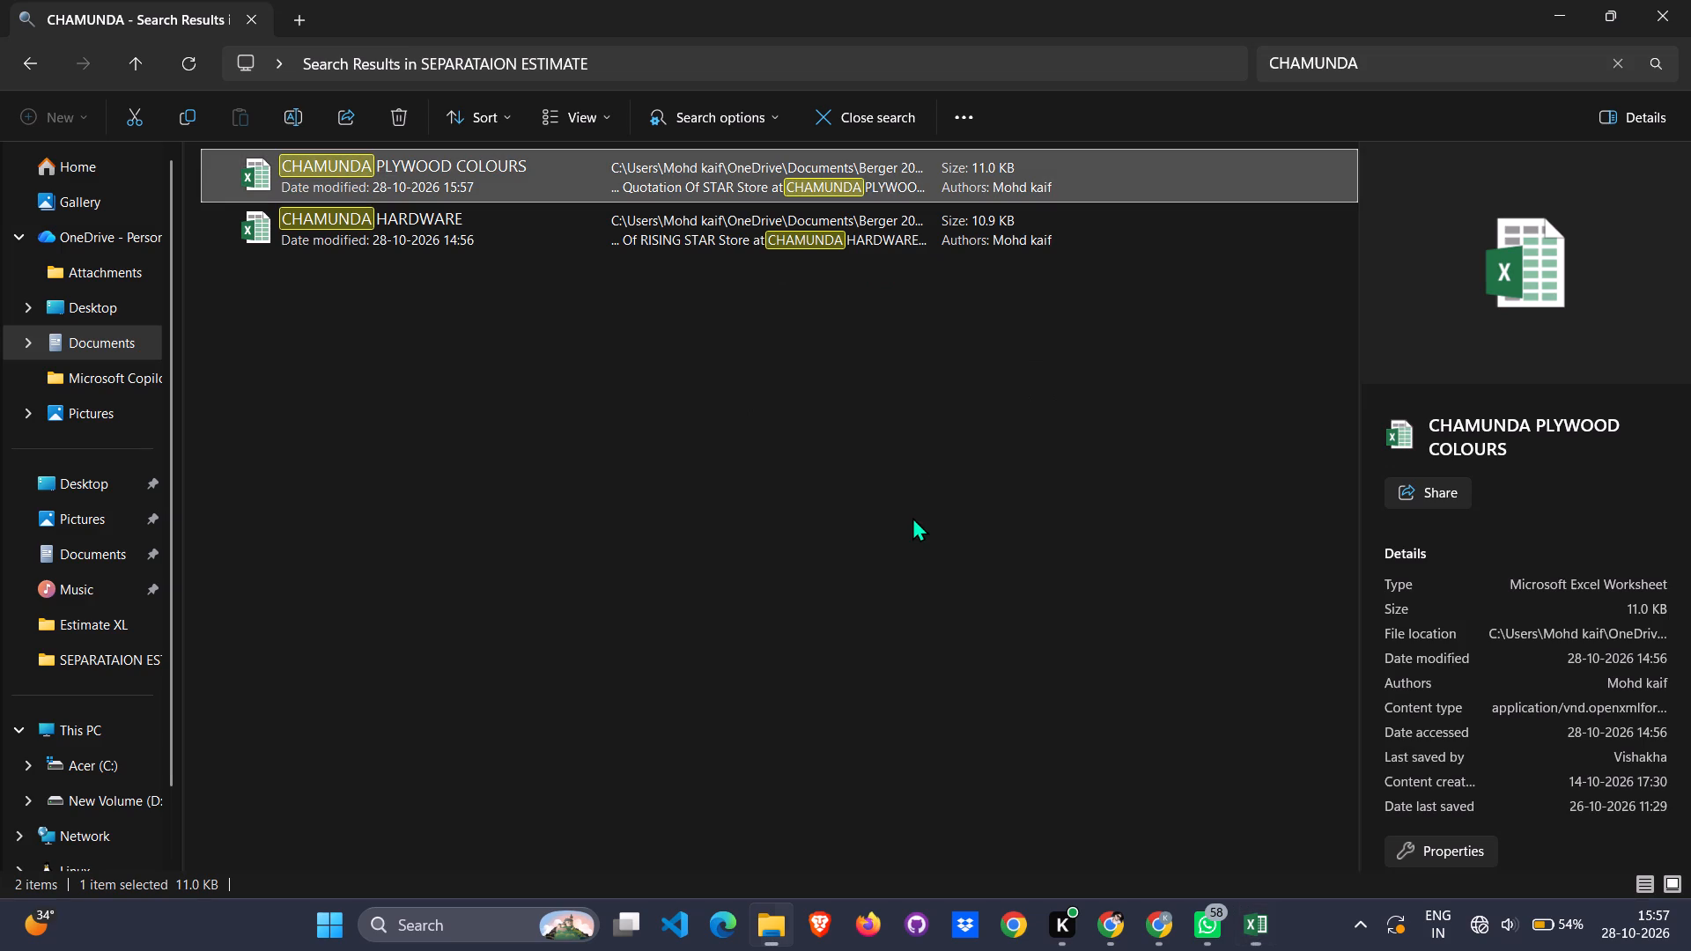
key(alt+Tab)
key(alt+Tab)
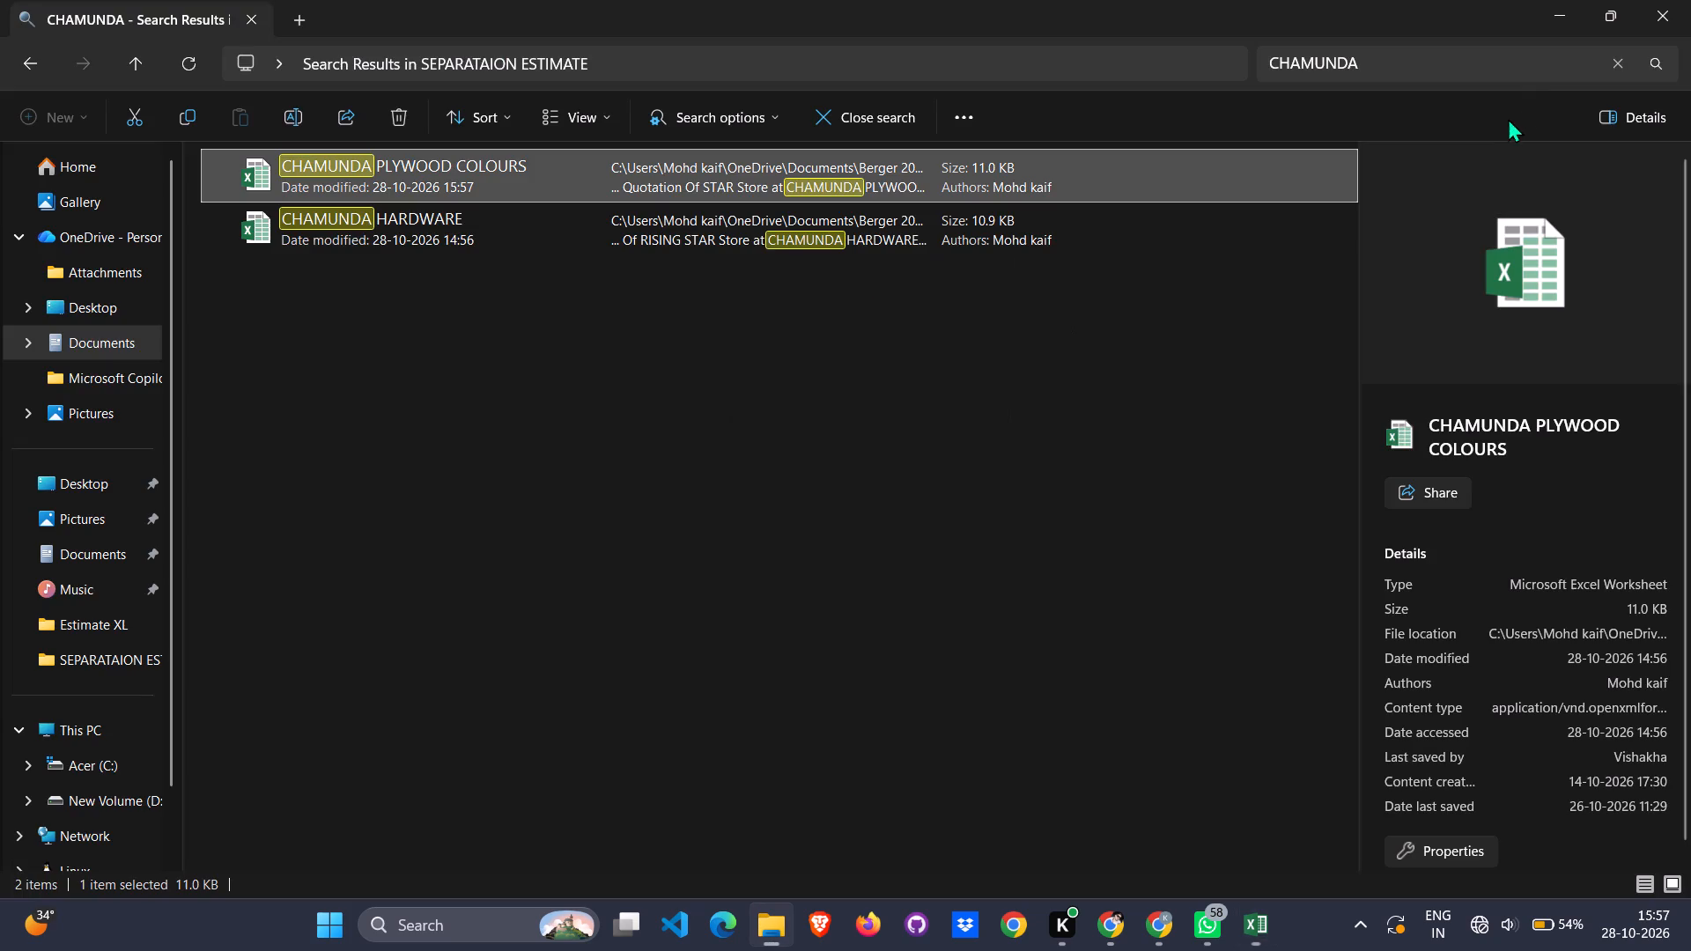
click(1614, 61)
text(KO)
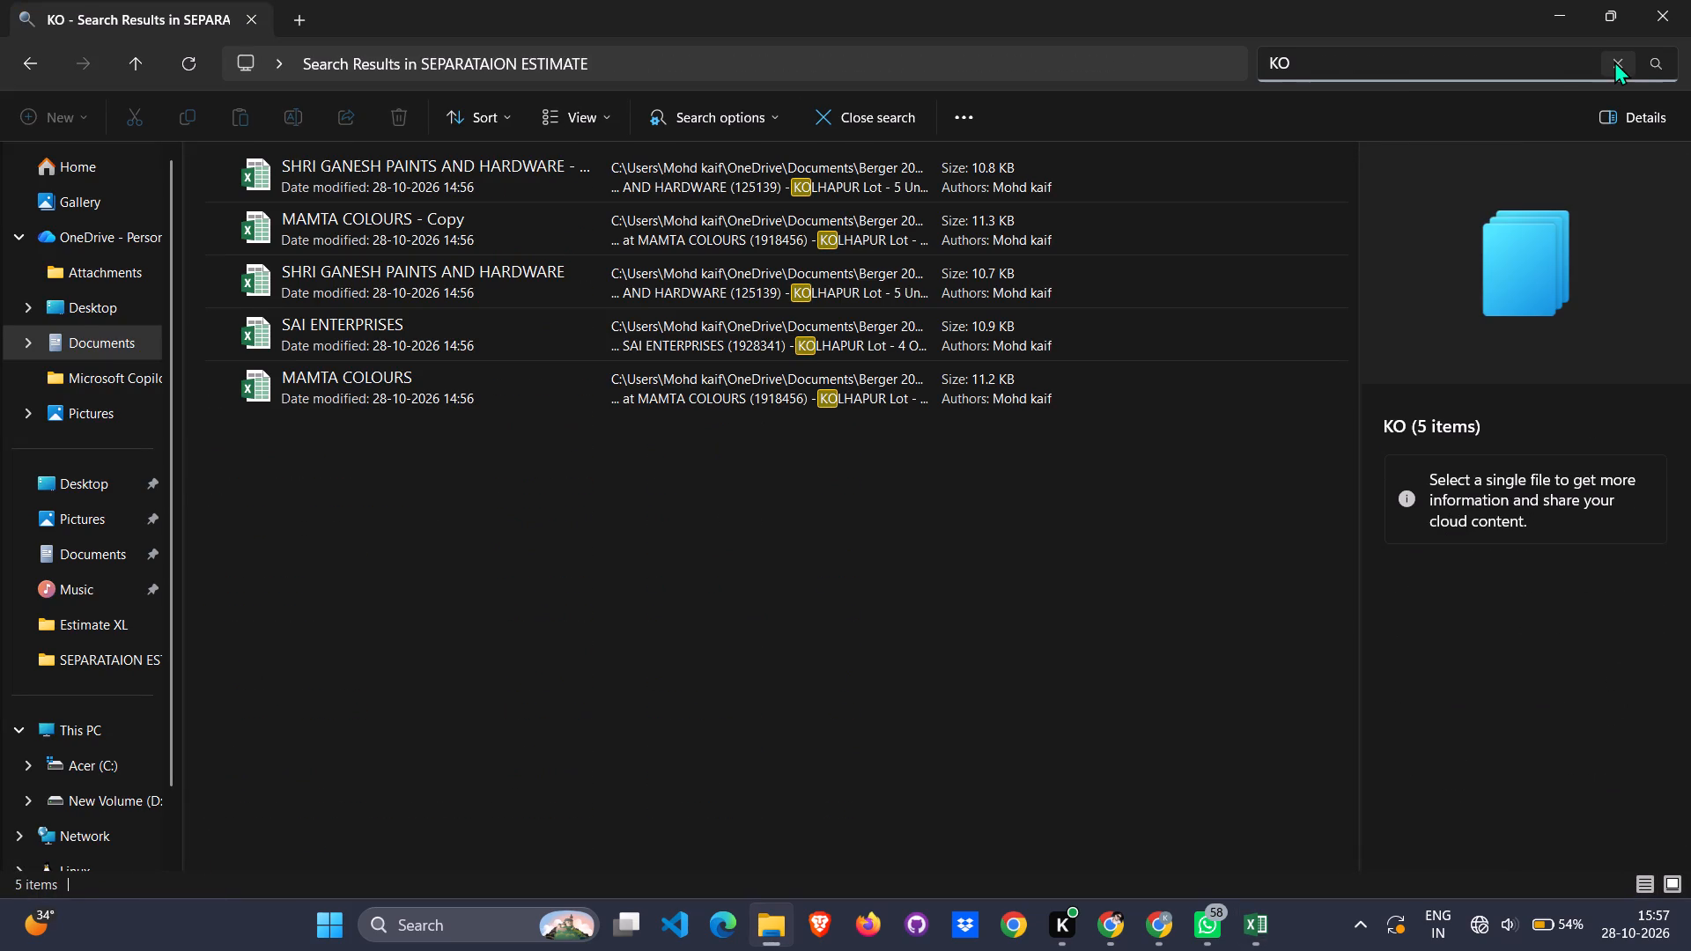
key(h)
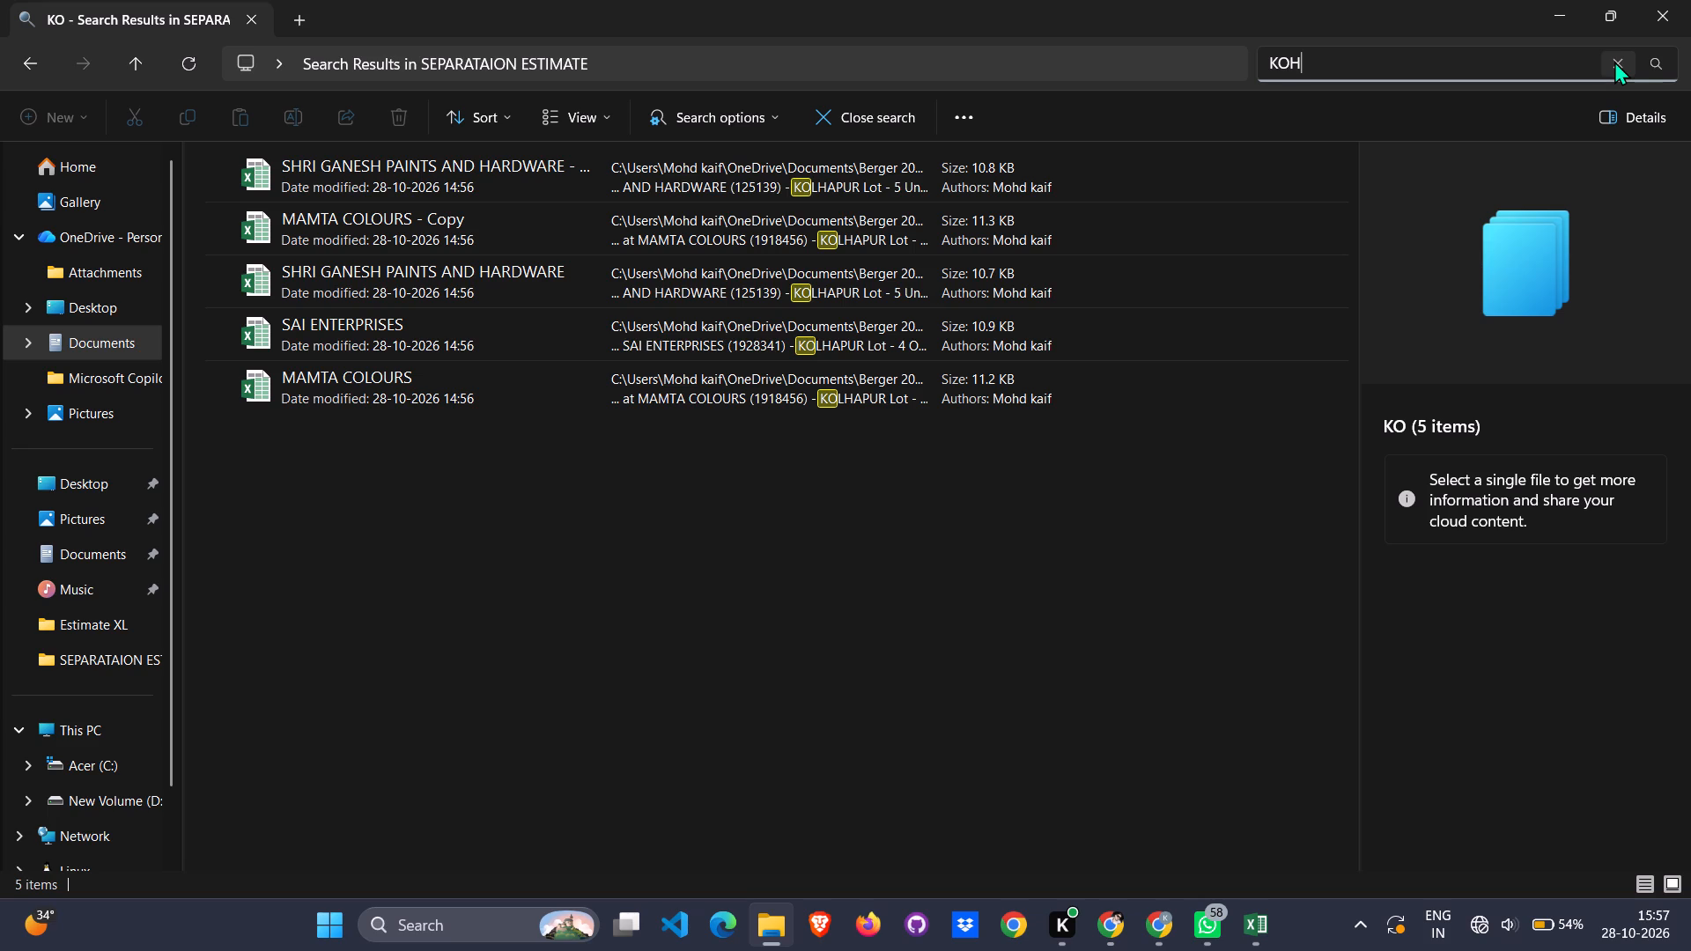
key(BackSpace)
key(BackSpace)
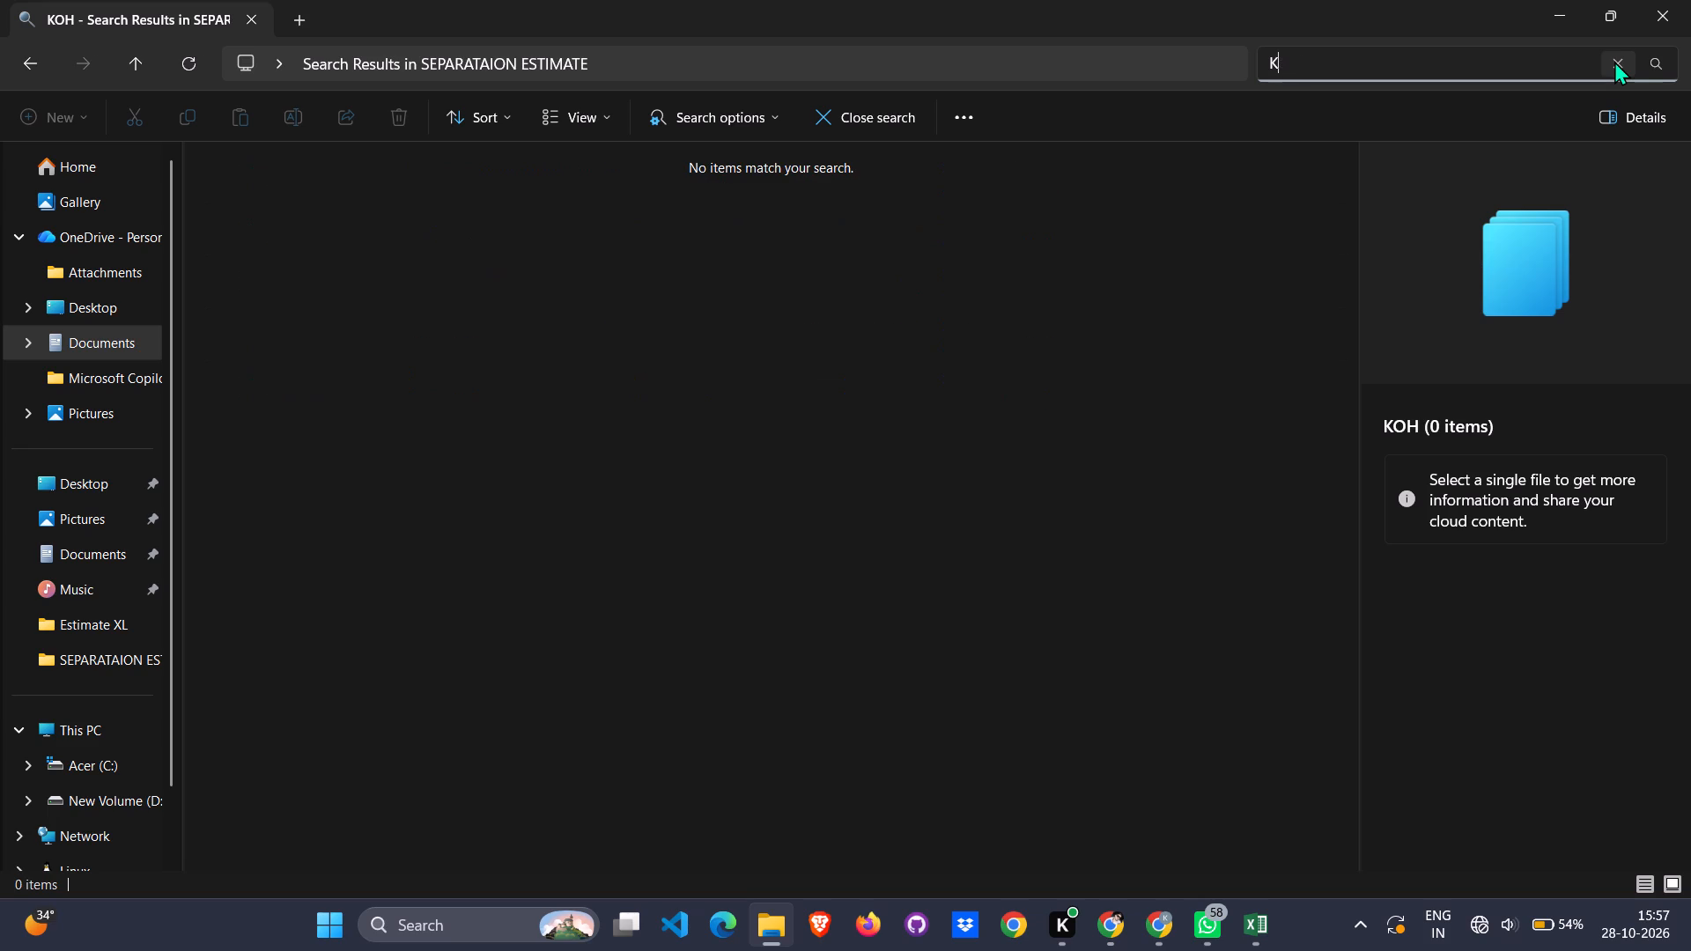
text(HO)
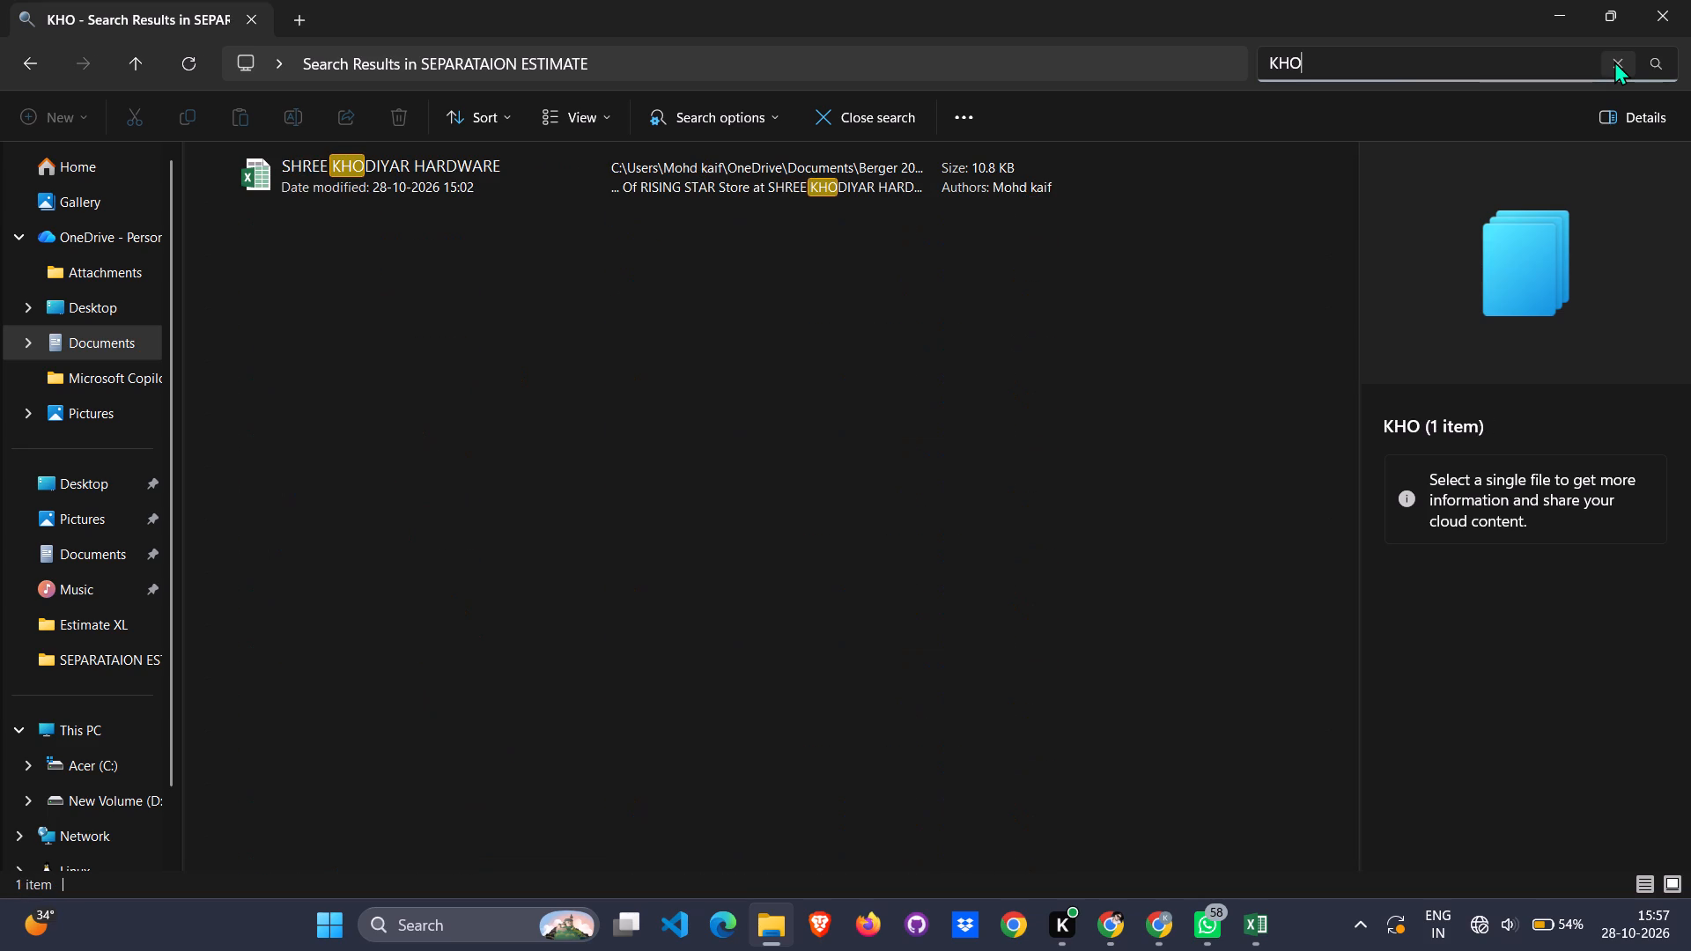
double_click(627, 163)
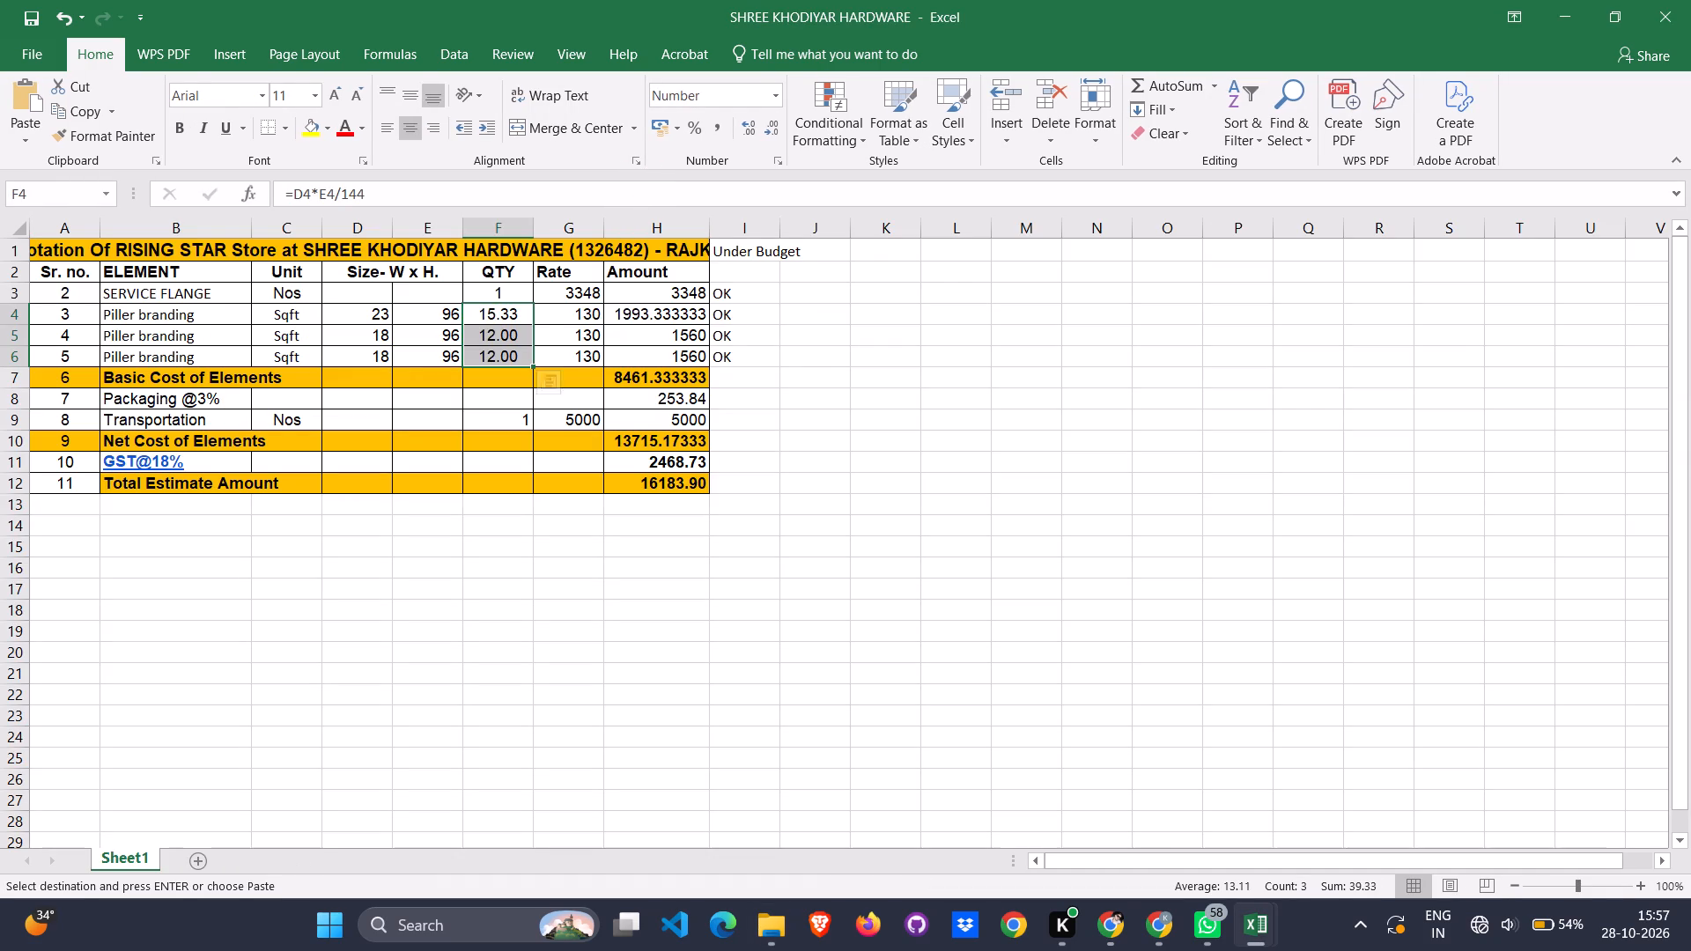
Copy the SERVICE FLANGE and three Piller branding elements from B3:B6 of the quotation to G59:G62 of the Detailed sheet.
click(190, 290)
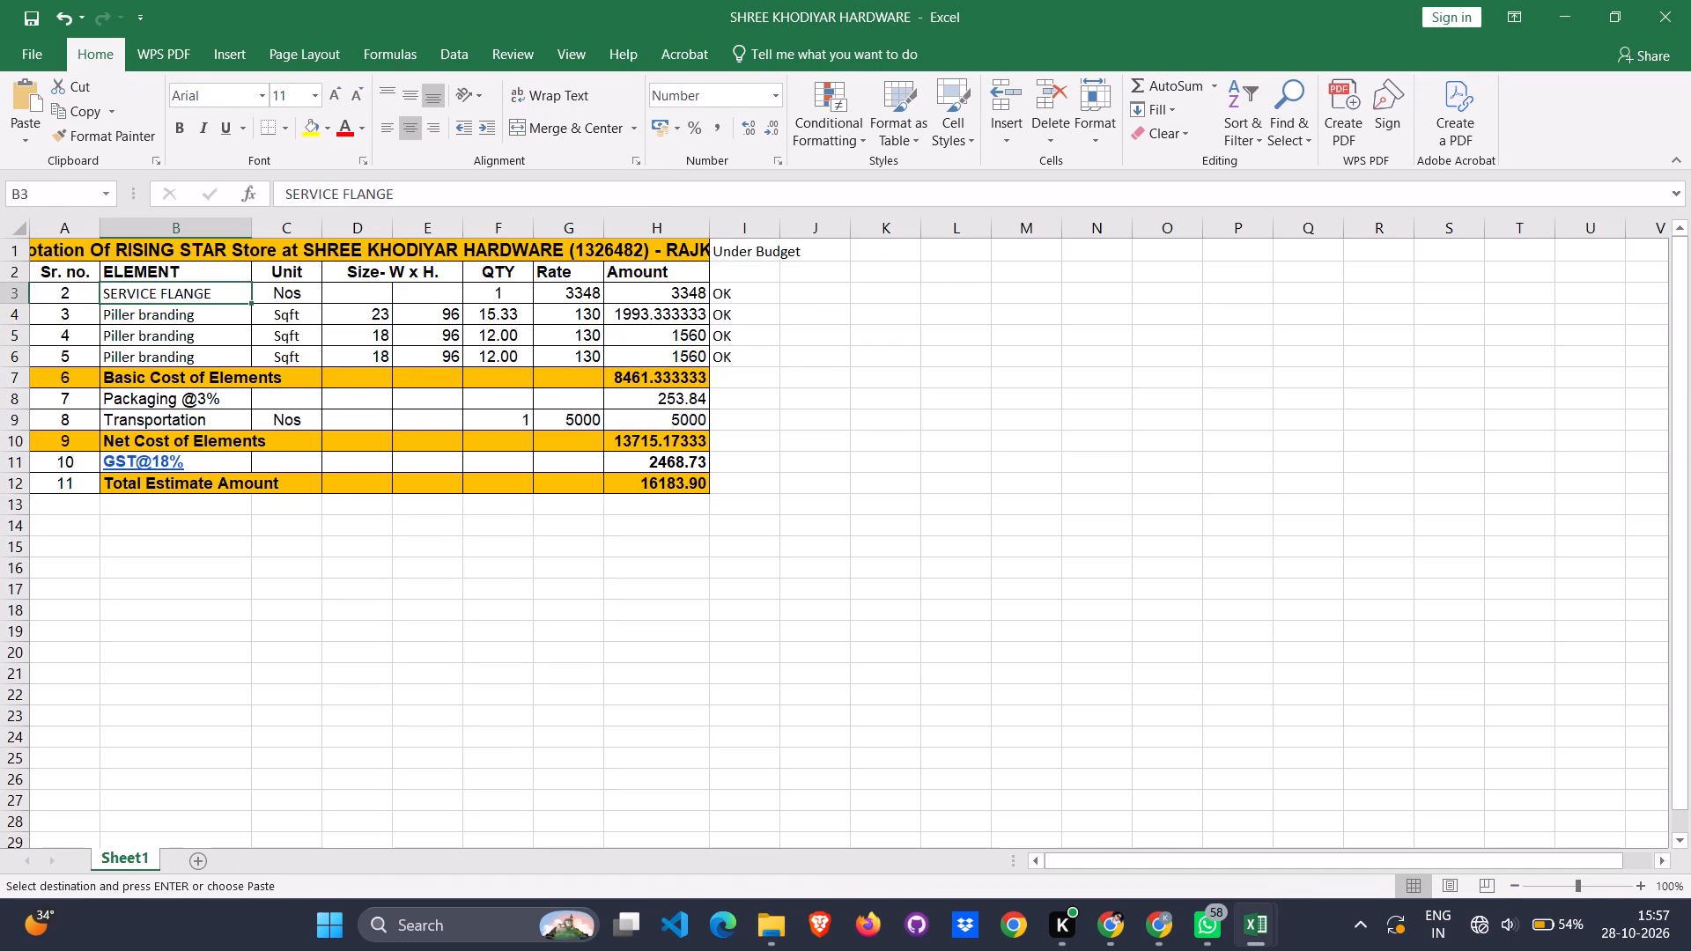
key(shift+Down)
key(shift+Down)
key(shift+Down)
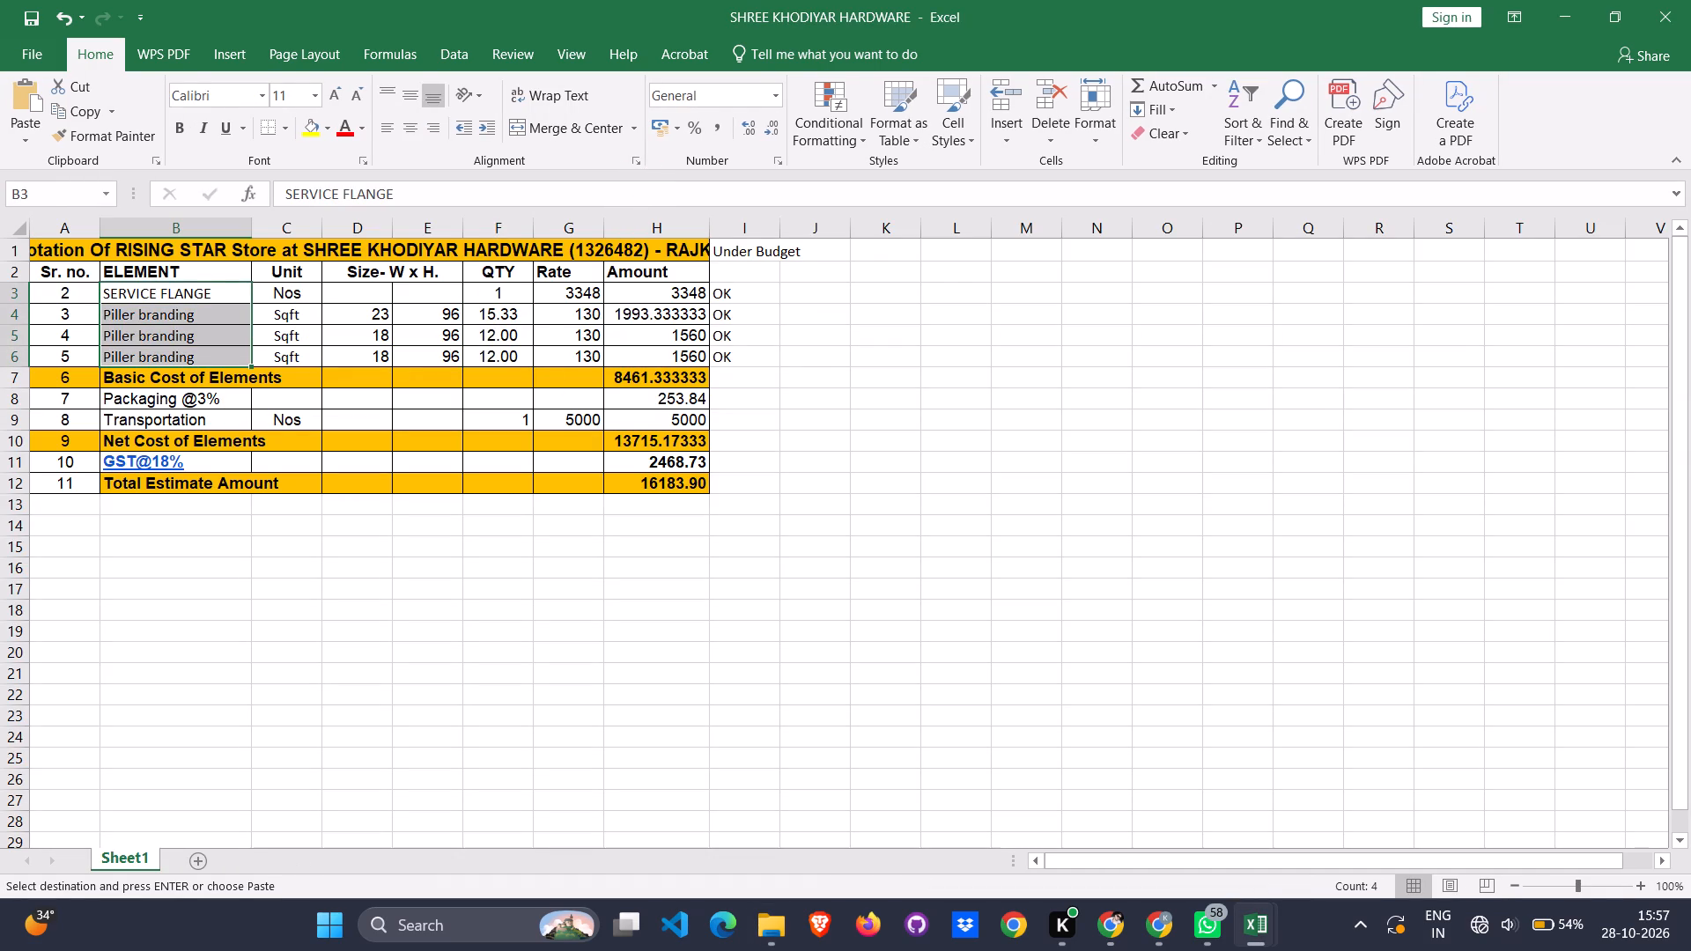
key(ctrl+c)
key(alt+Tab)
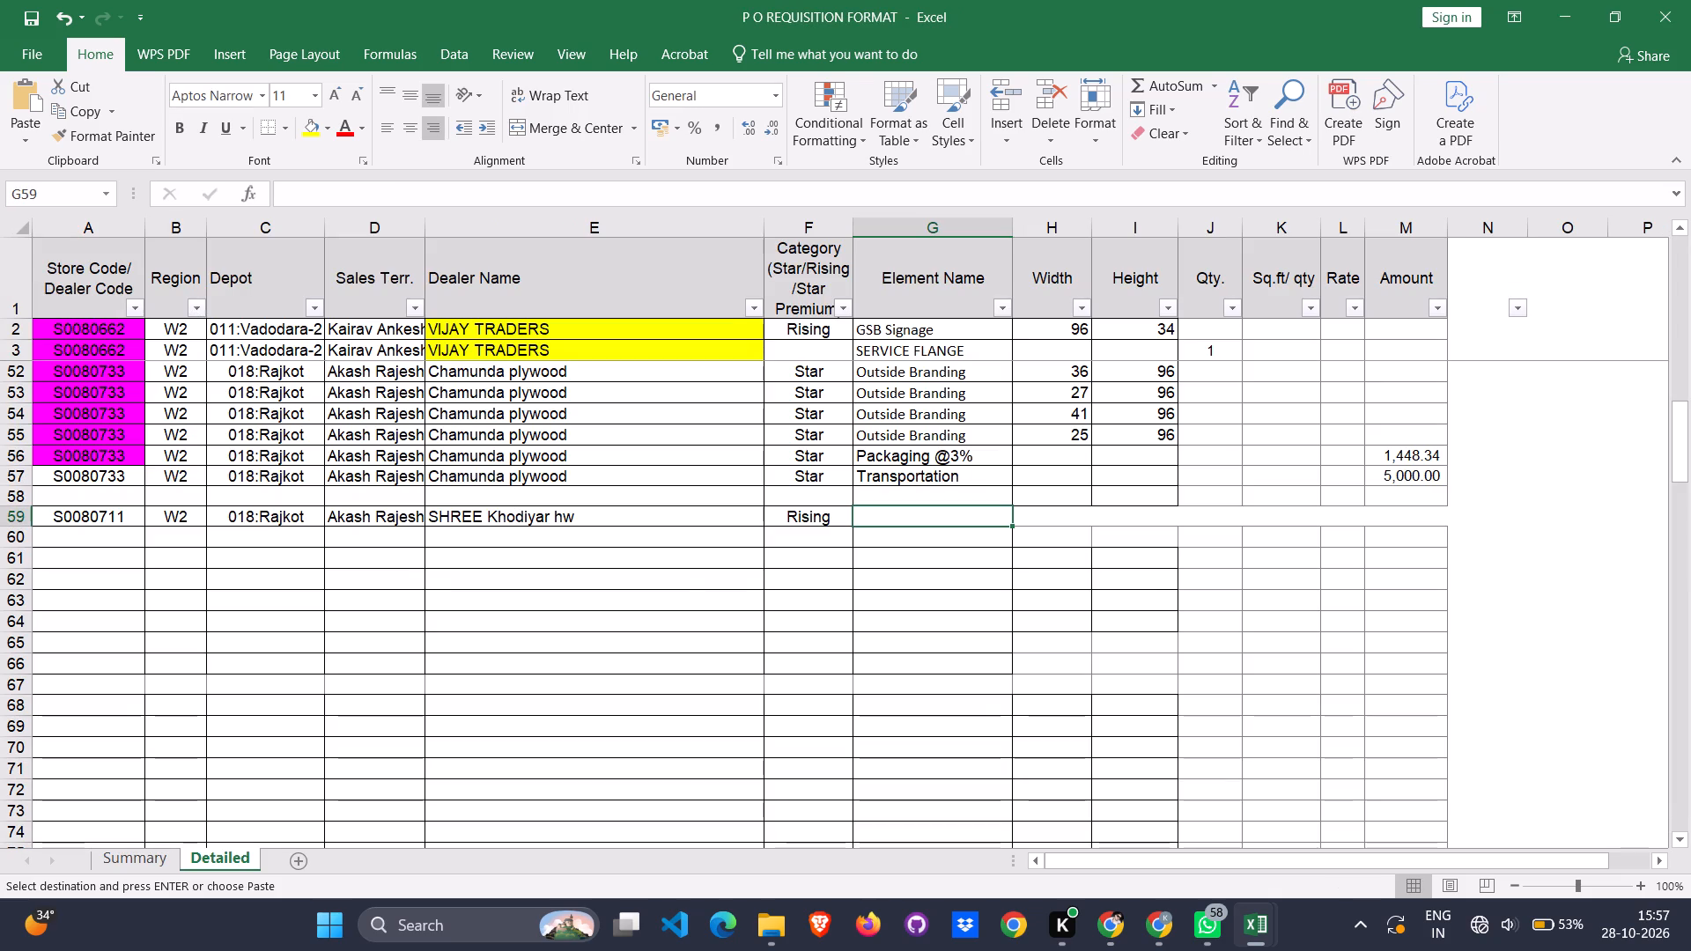
key(ctrl+v)
Copy the width and height values from D3:E6 of the quotation to H59:I62 of the Detailed sheet and save the workbook.
key(alt+Tab)
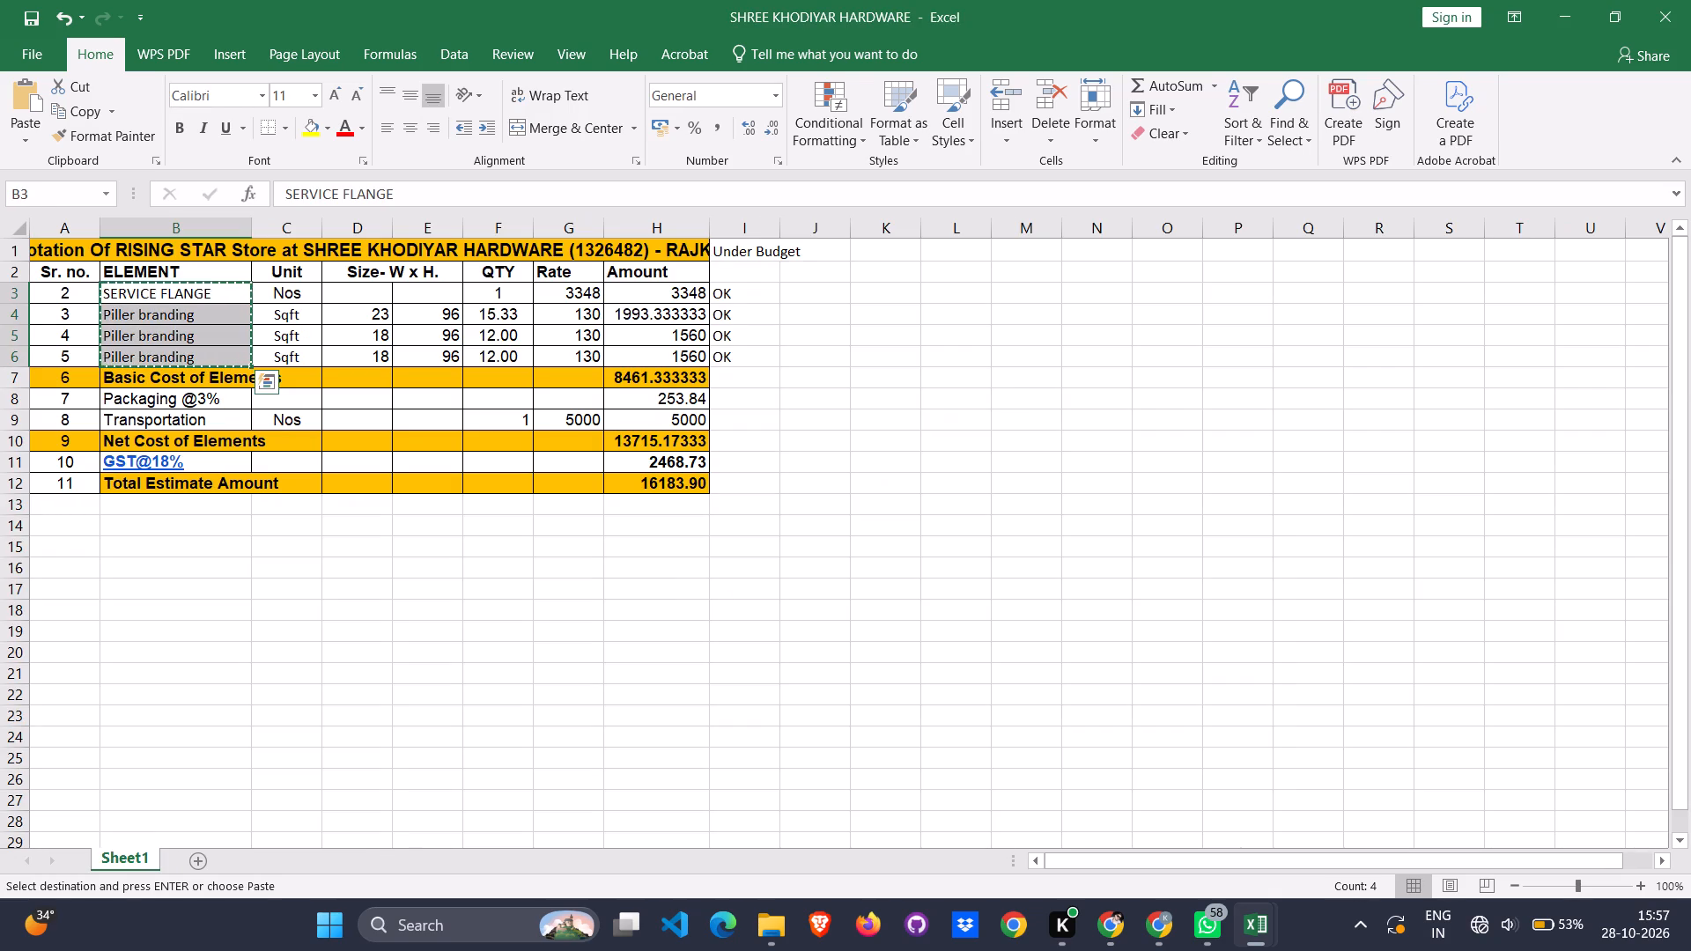
click(358, 295)
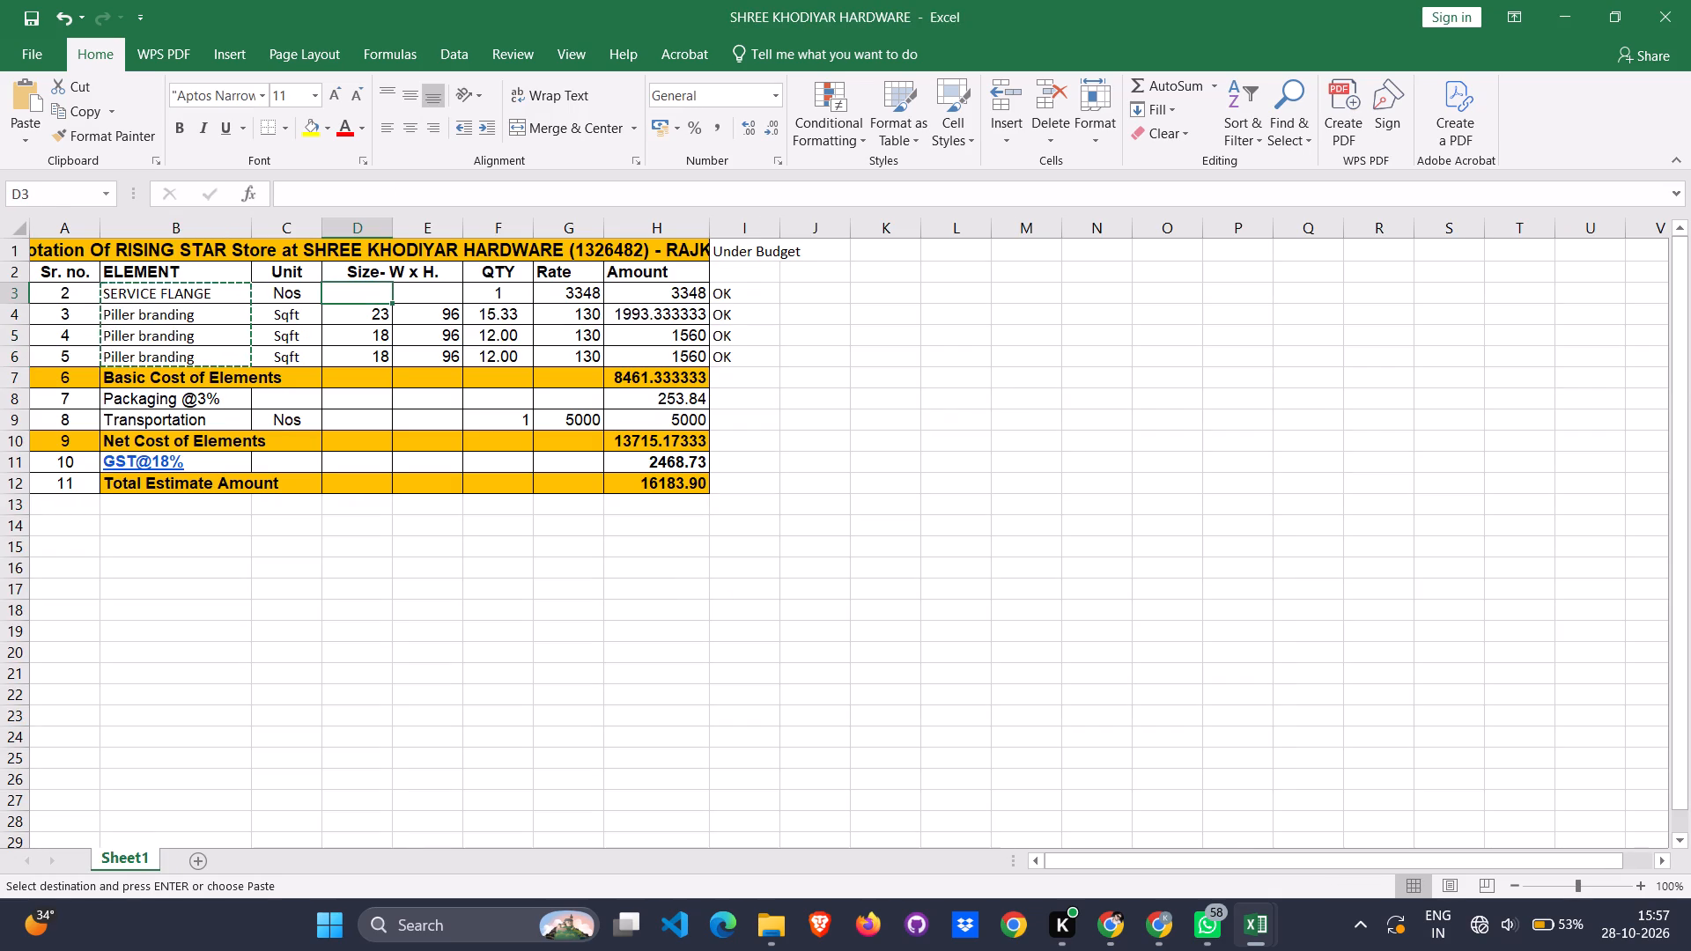
key(shift+Down)
key(shift+Down)
key(shift+Down)
key(shift+Right)
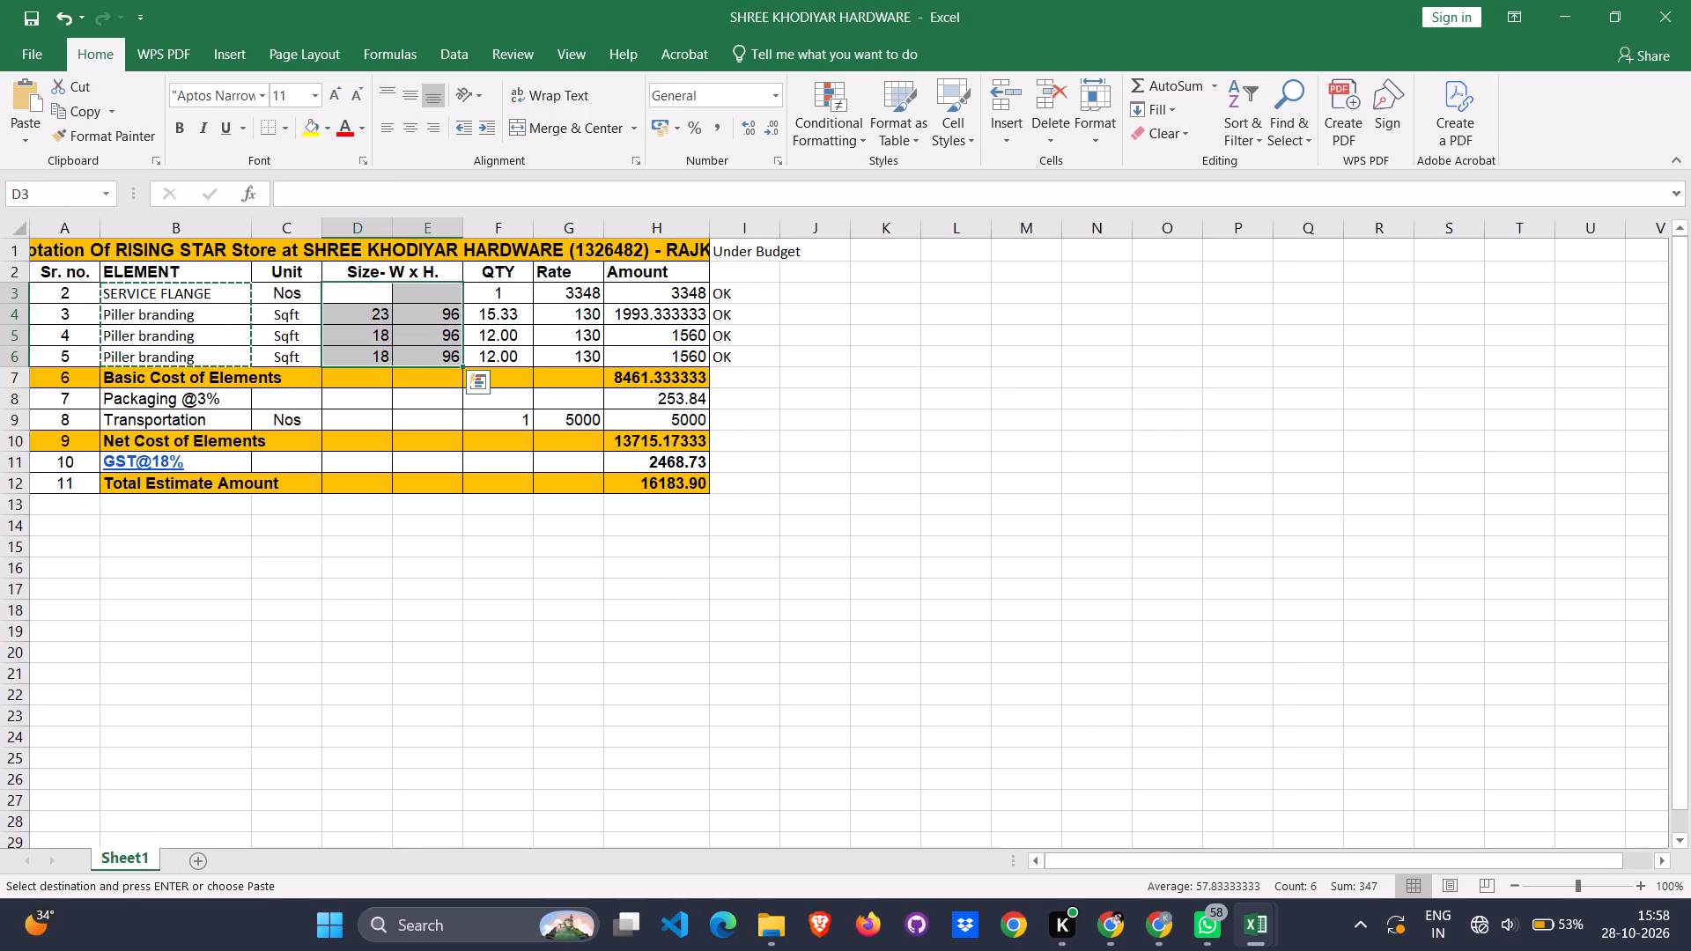
key(ctrl+c)
key(alt+Tab)
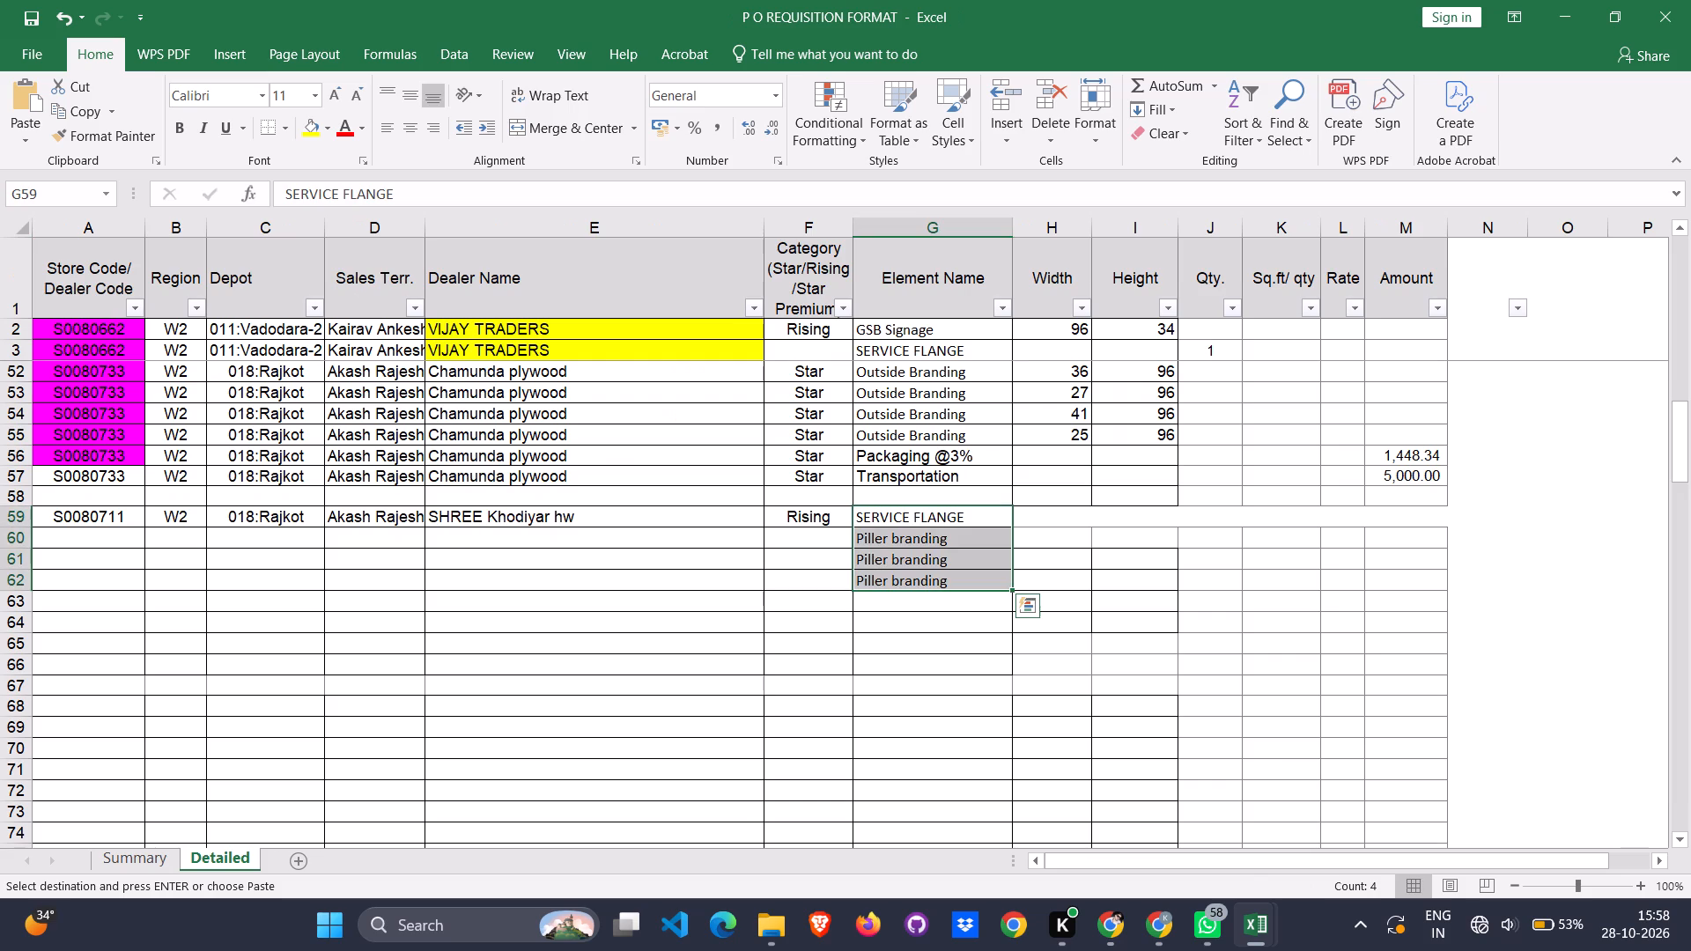
key(Right)
key(ctrl+v)
key(ctrl+s)
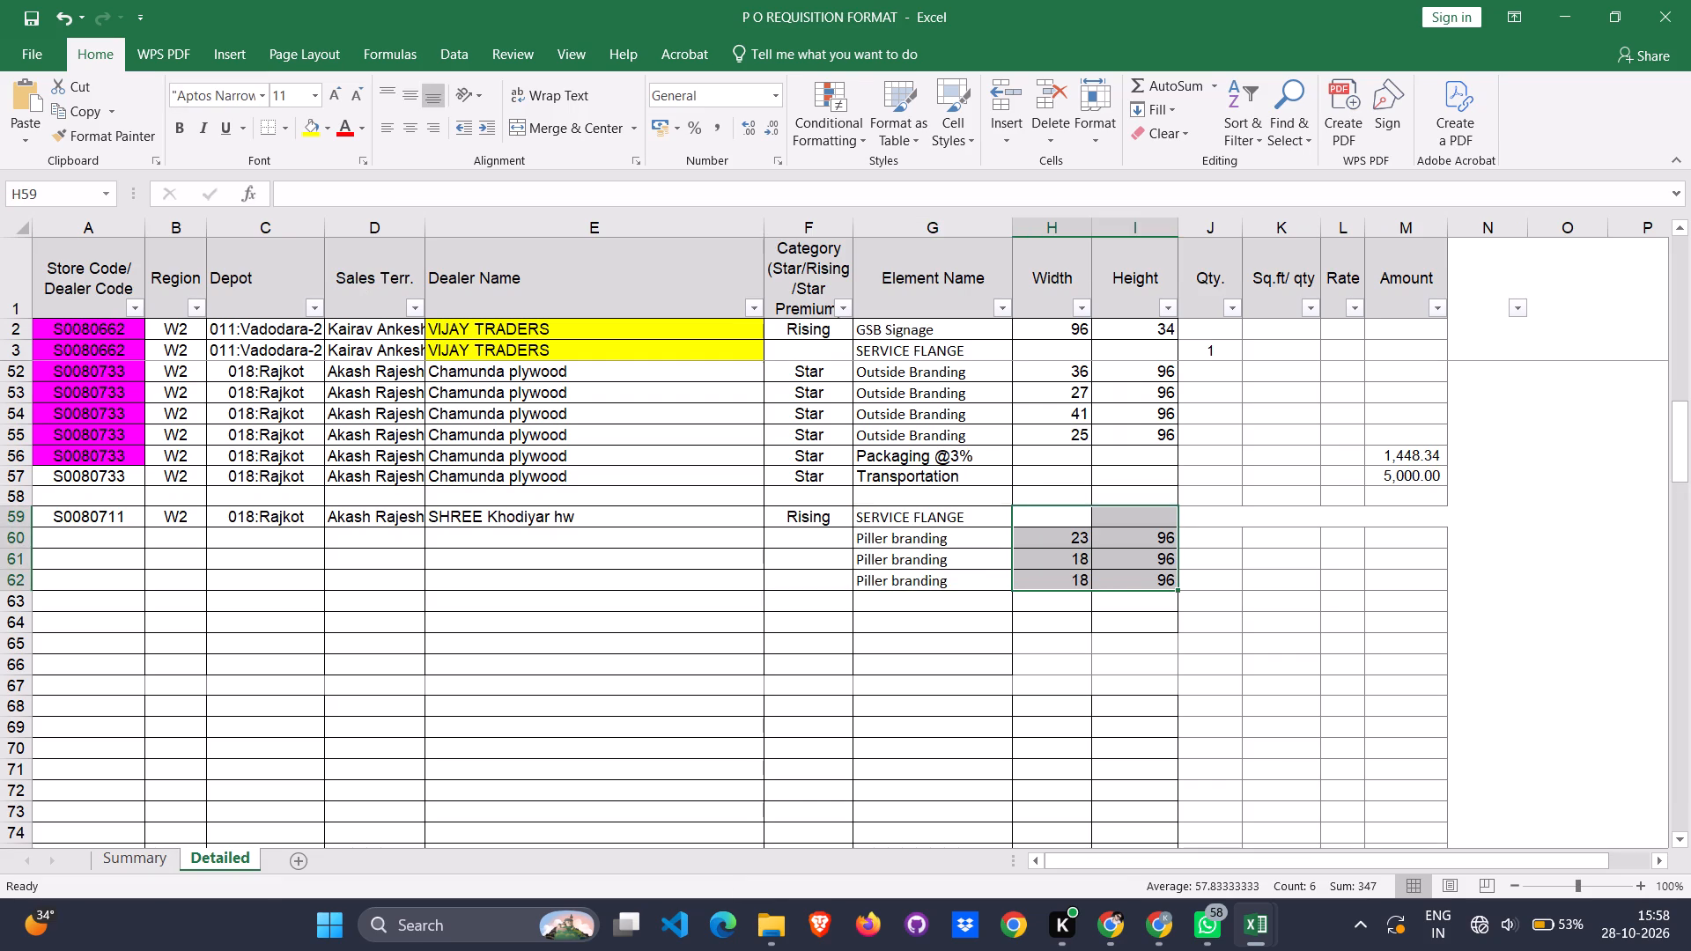
Enter a quantity of 1 for SHREE Khodiyar hw's SERVICE FLANGE in J59 and save the workbook.
click(1222, 520)
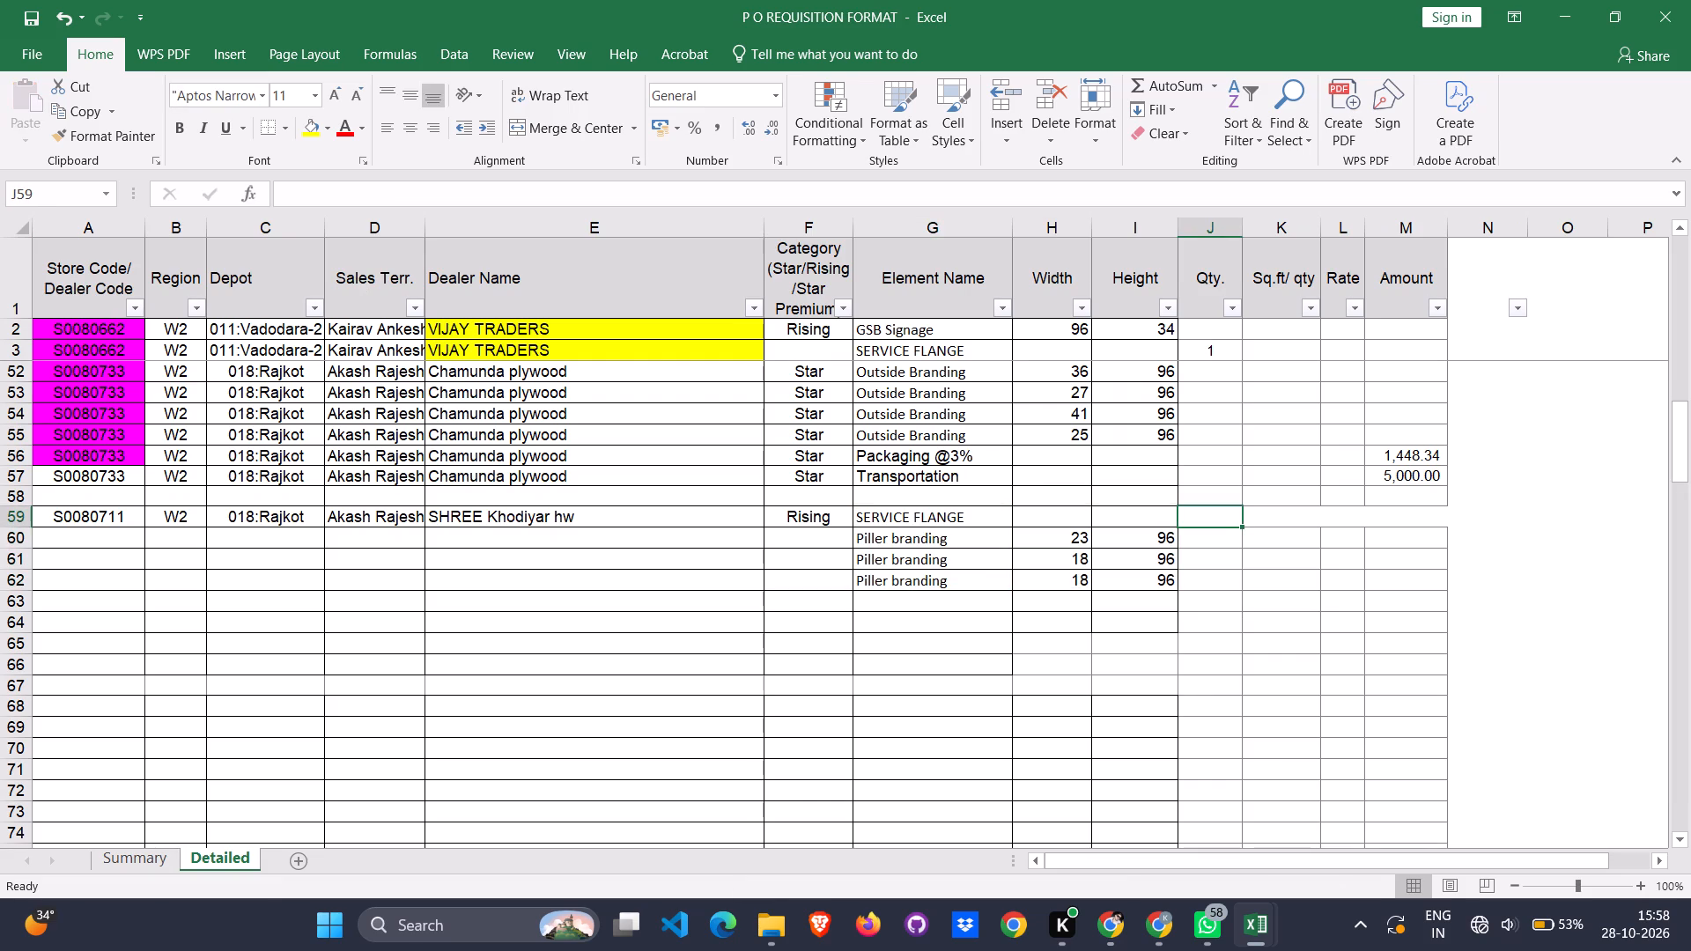
key(1)
key(ctrl+s)
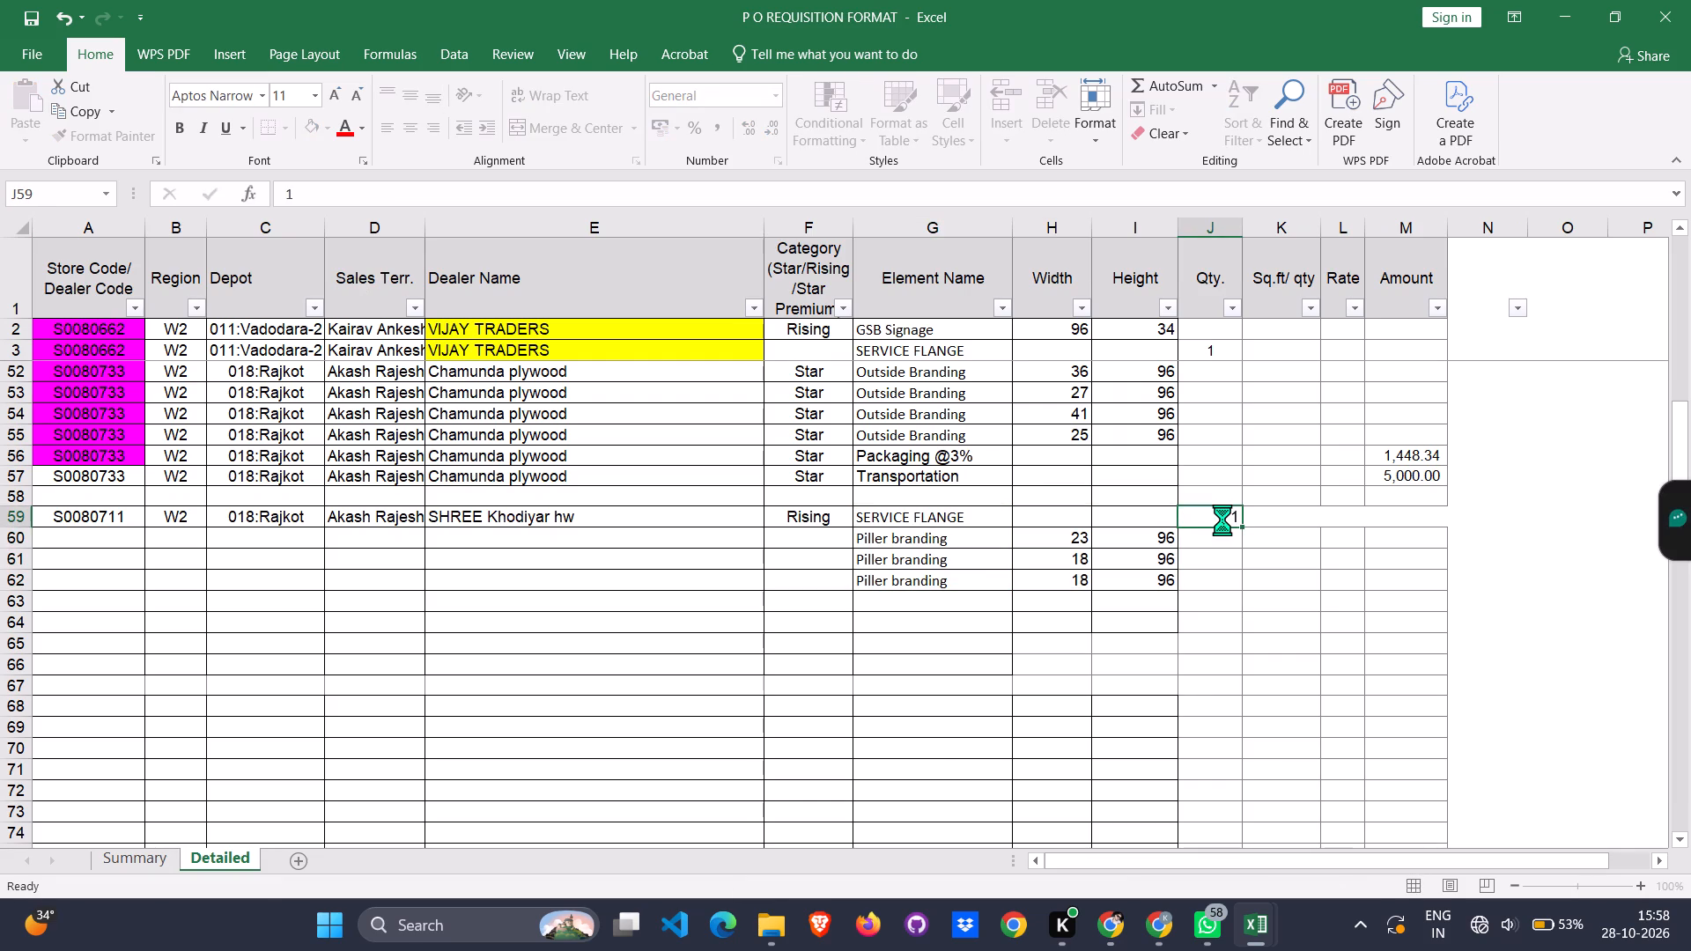
Copy the Packaging @3% and Transportation labels from G56:G57 to G63:G64 of the Detailed sheet and save the workbook.
key(alt+Tab)
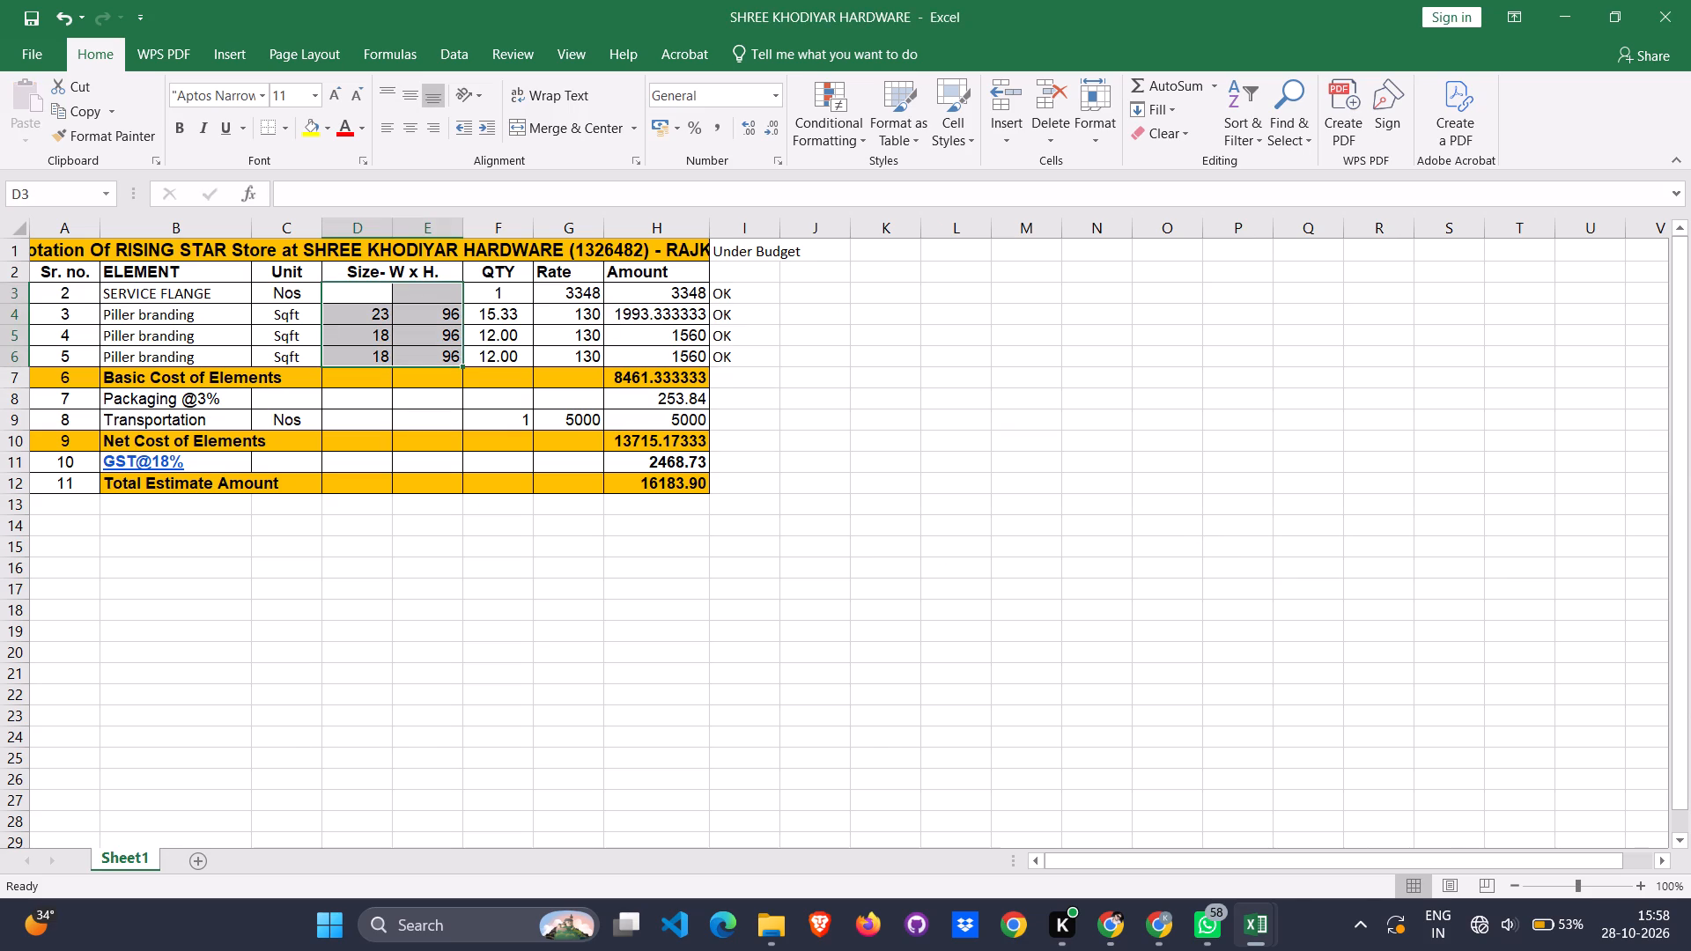
key(alt+Tab)
click(912, 461)
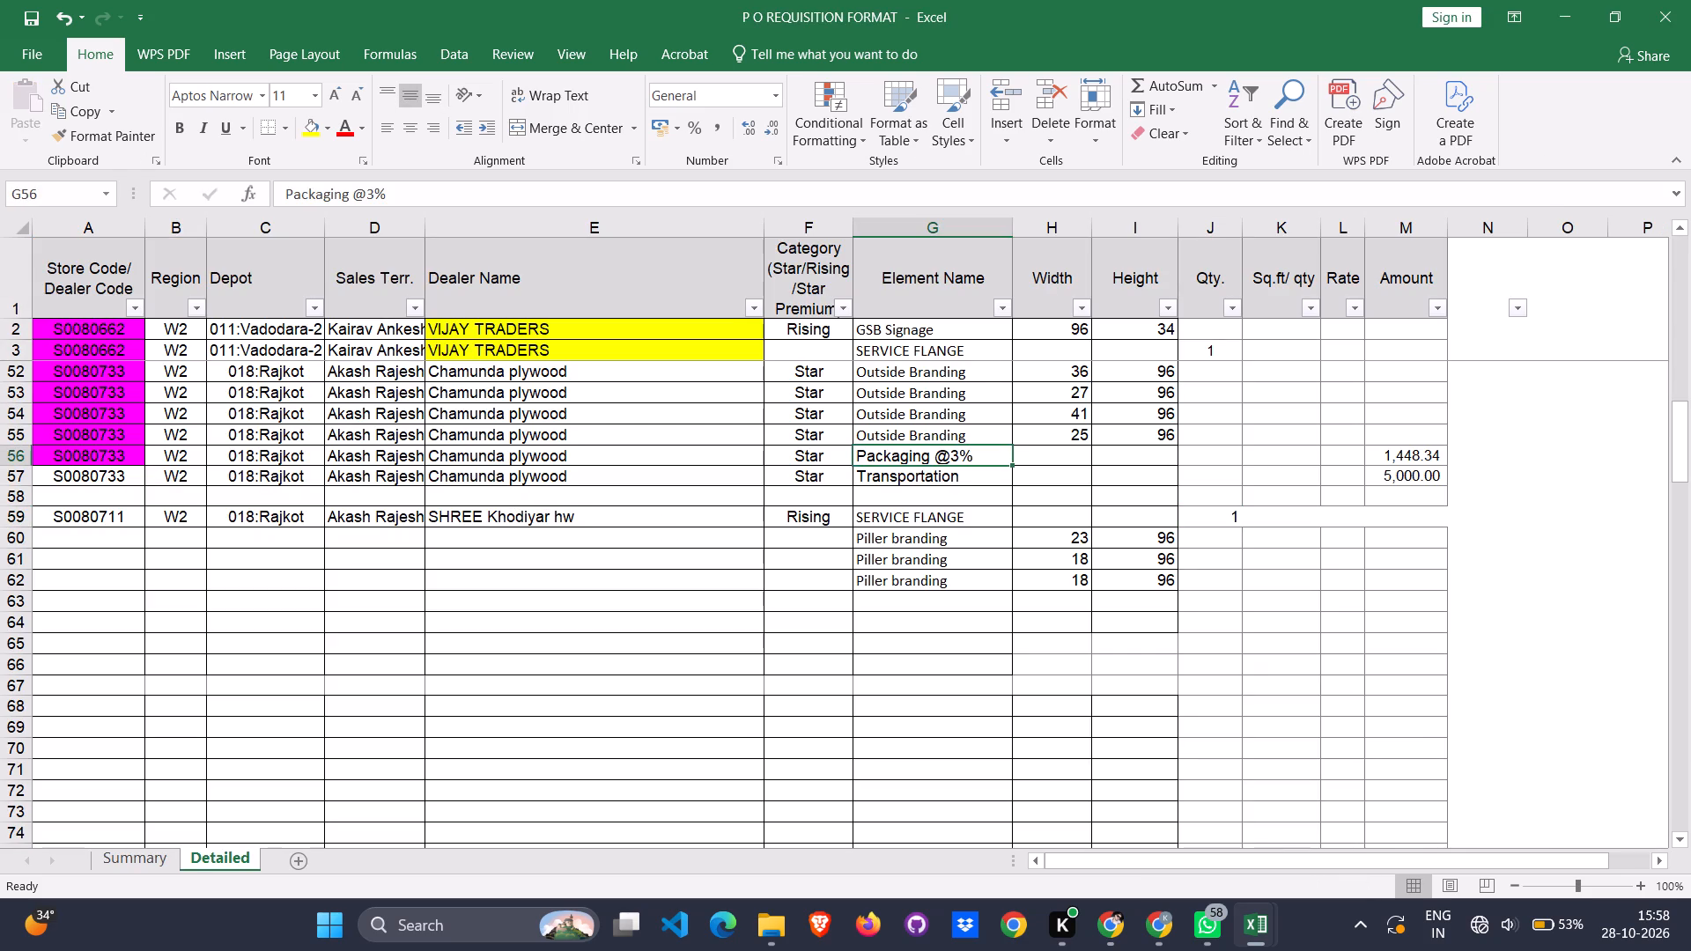
key(shift+Down)
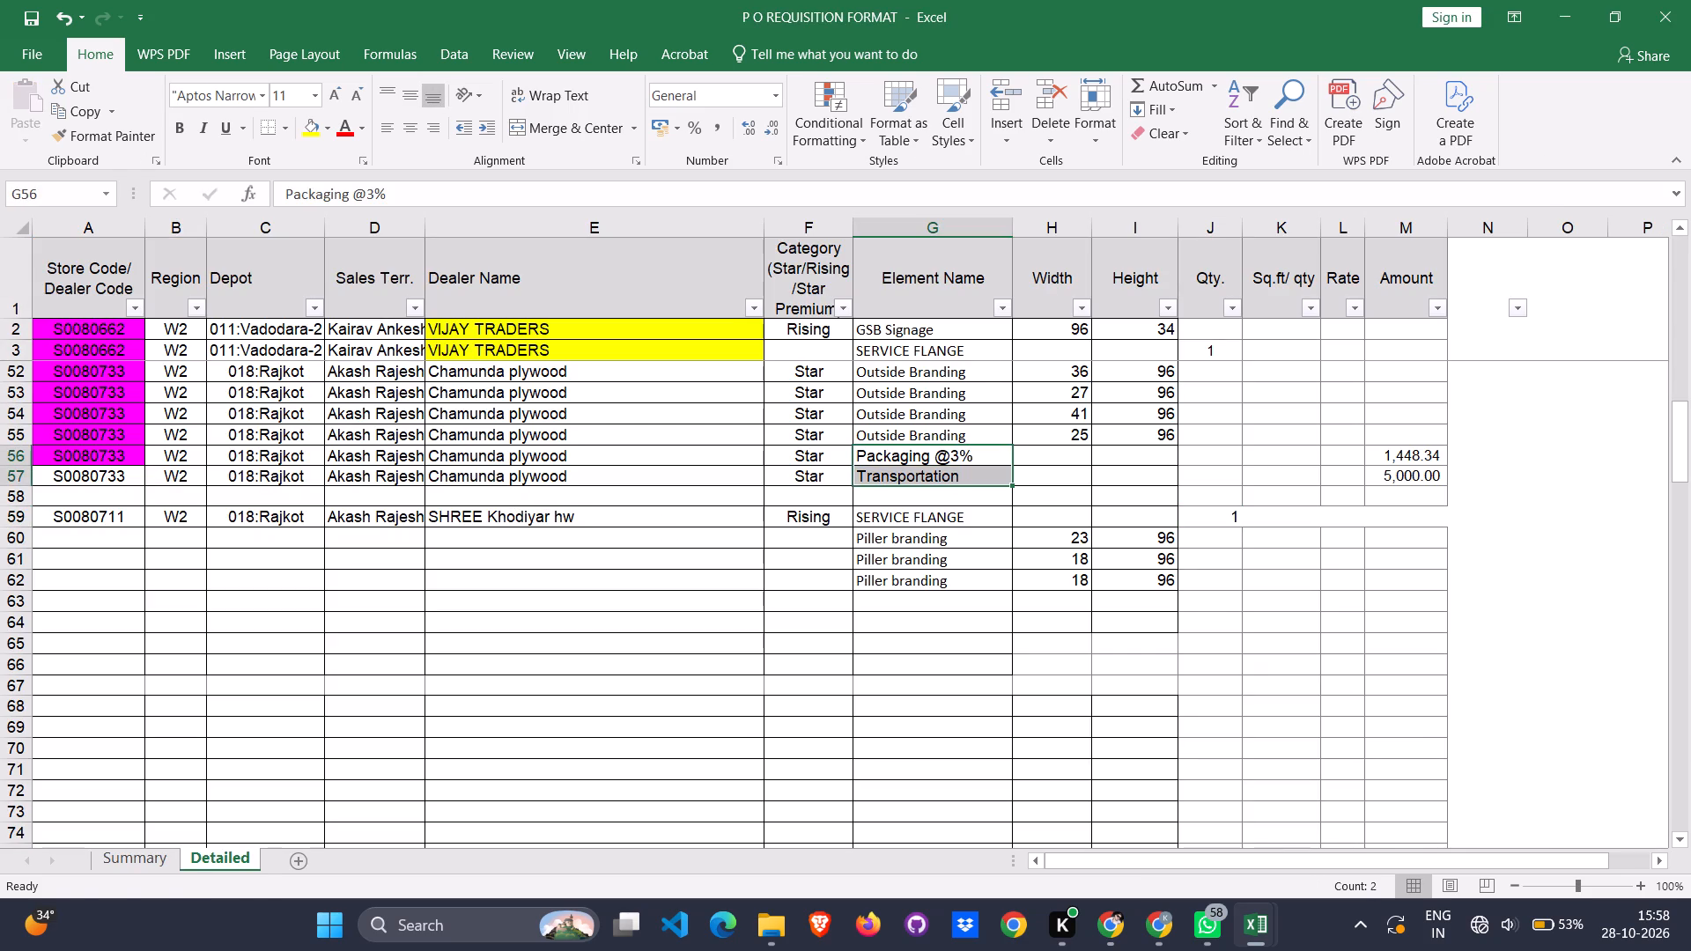
key(ctrl+c)
click(899, 605)
key(ctrl+v)
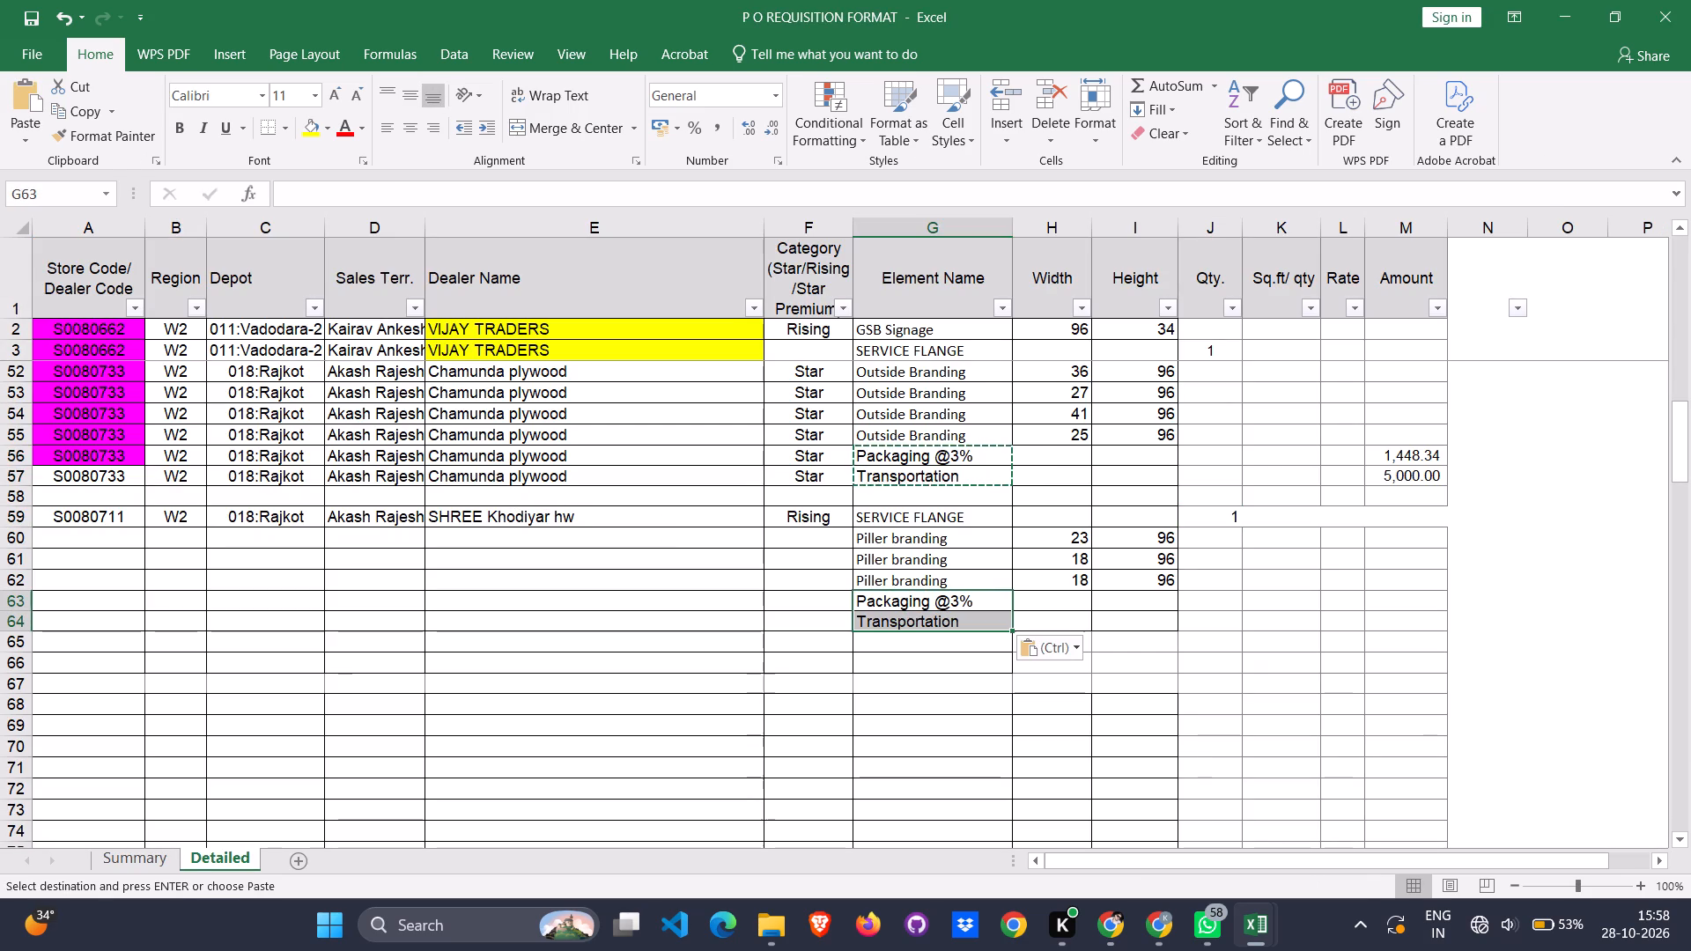
key(ctrl+s)
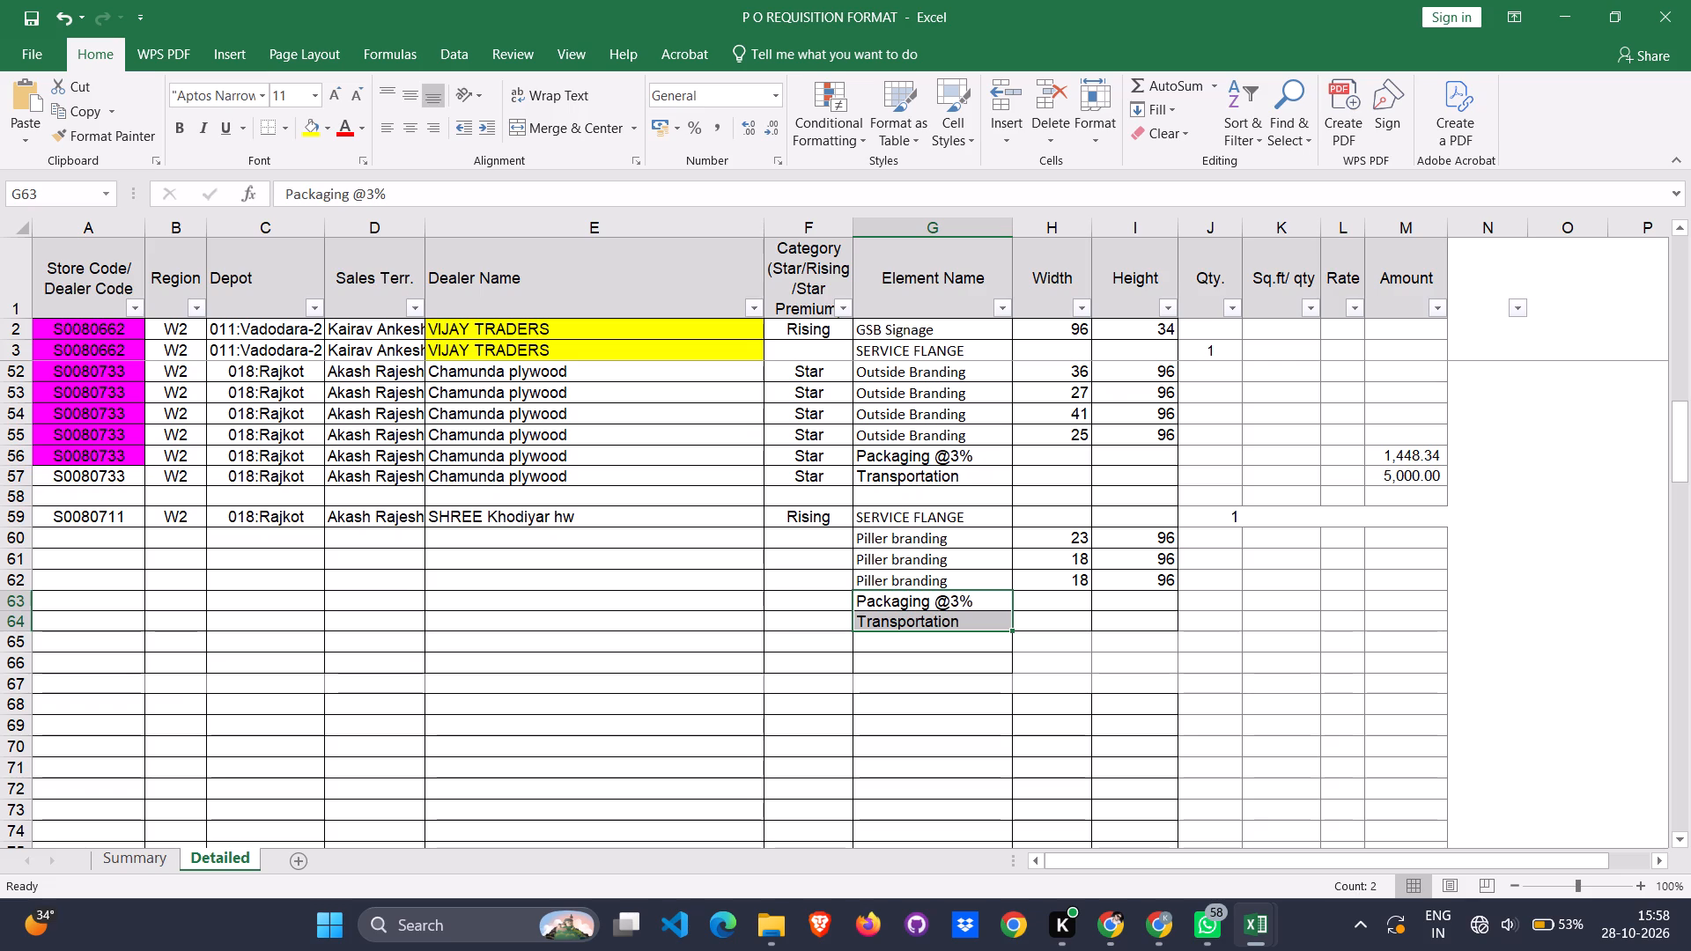
Enter SHREE Khodiyar hw's amounts from the quotation, 253.84 for Packaging @3% in M63 and 5000 for Transportation in M64, and save.
click(1394, 609)
key(alt+Tab)
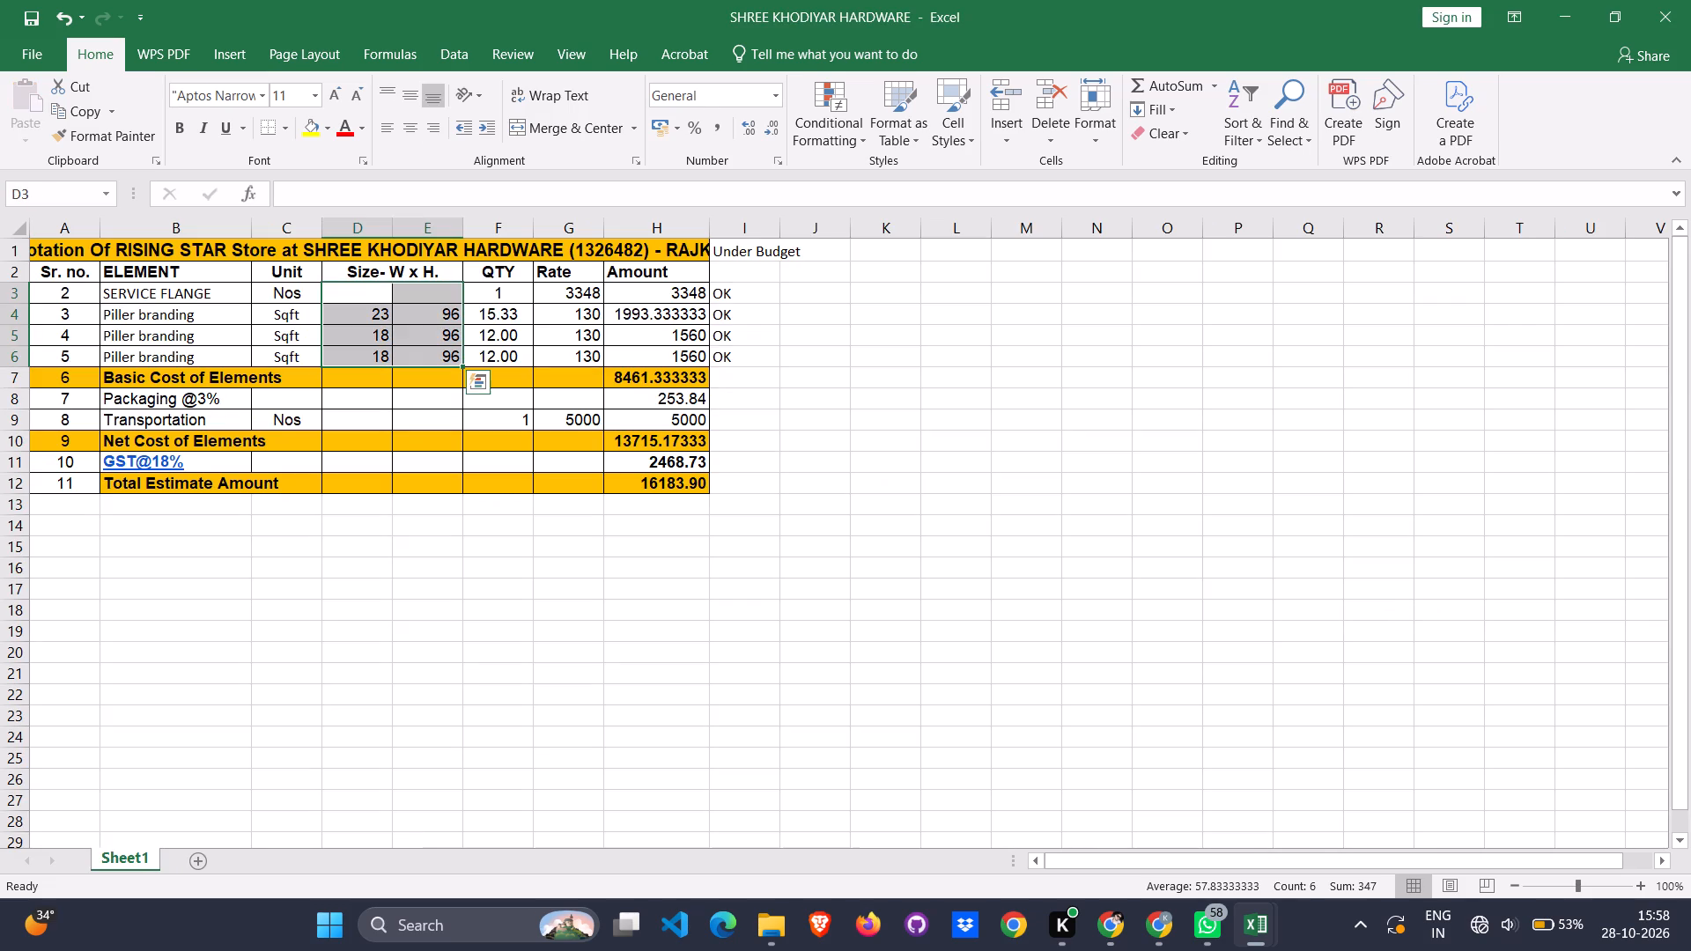
key(alt+Tab)
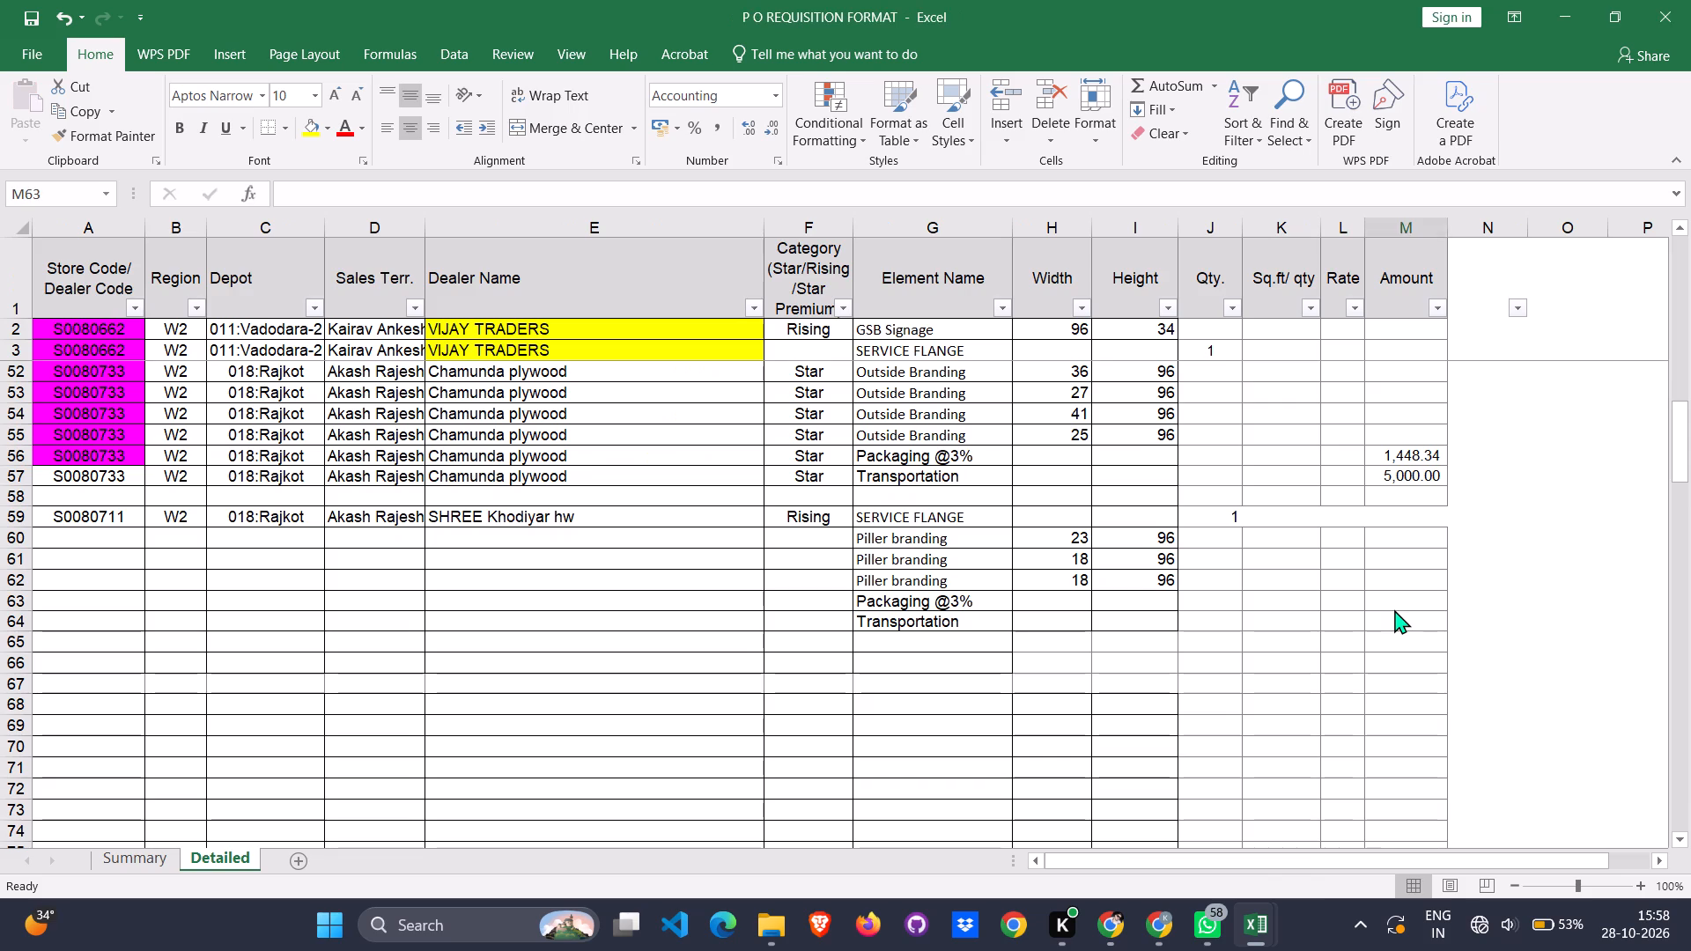
key(2)
text(53.84)
key(ctrl+s)
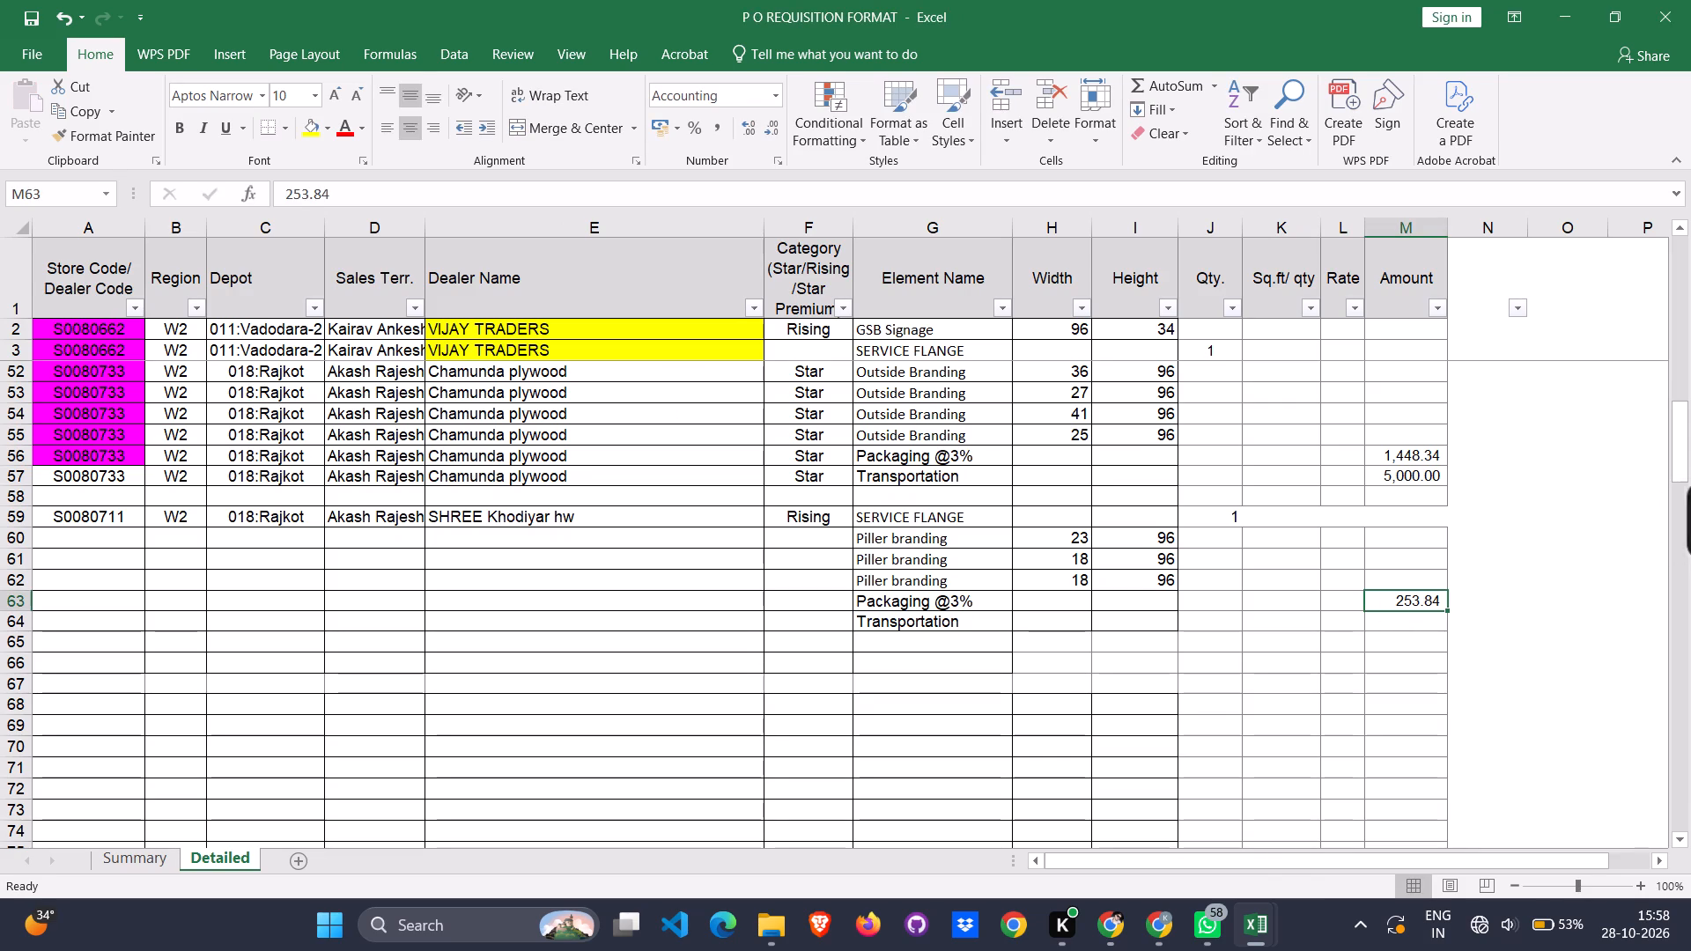
key(alt+Tab)
key(alt+Tab)
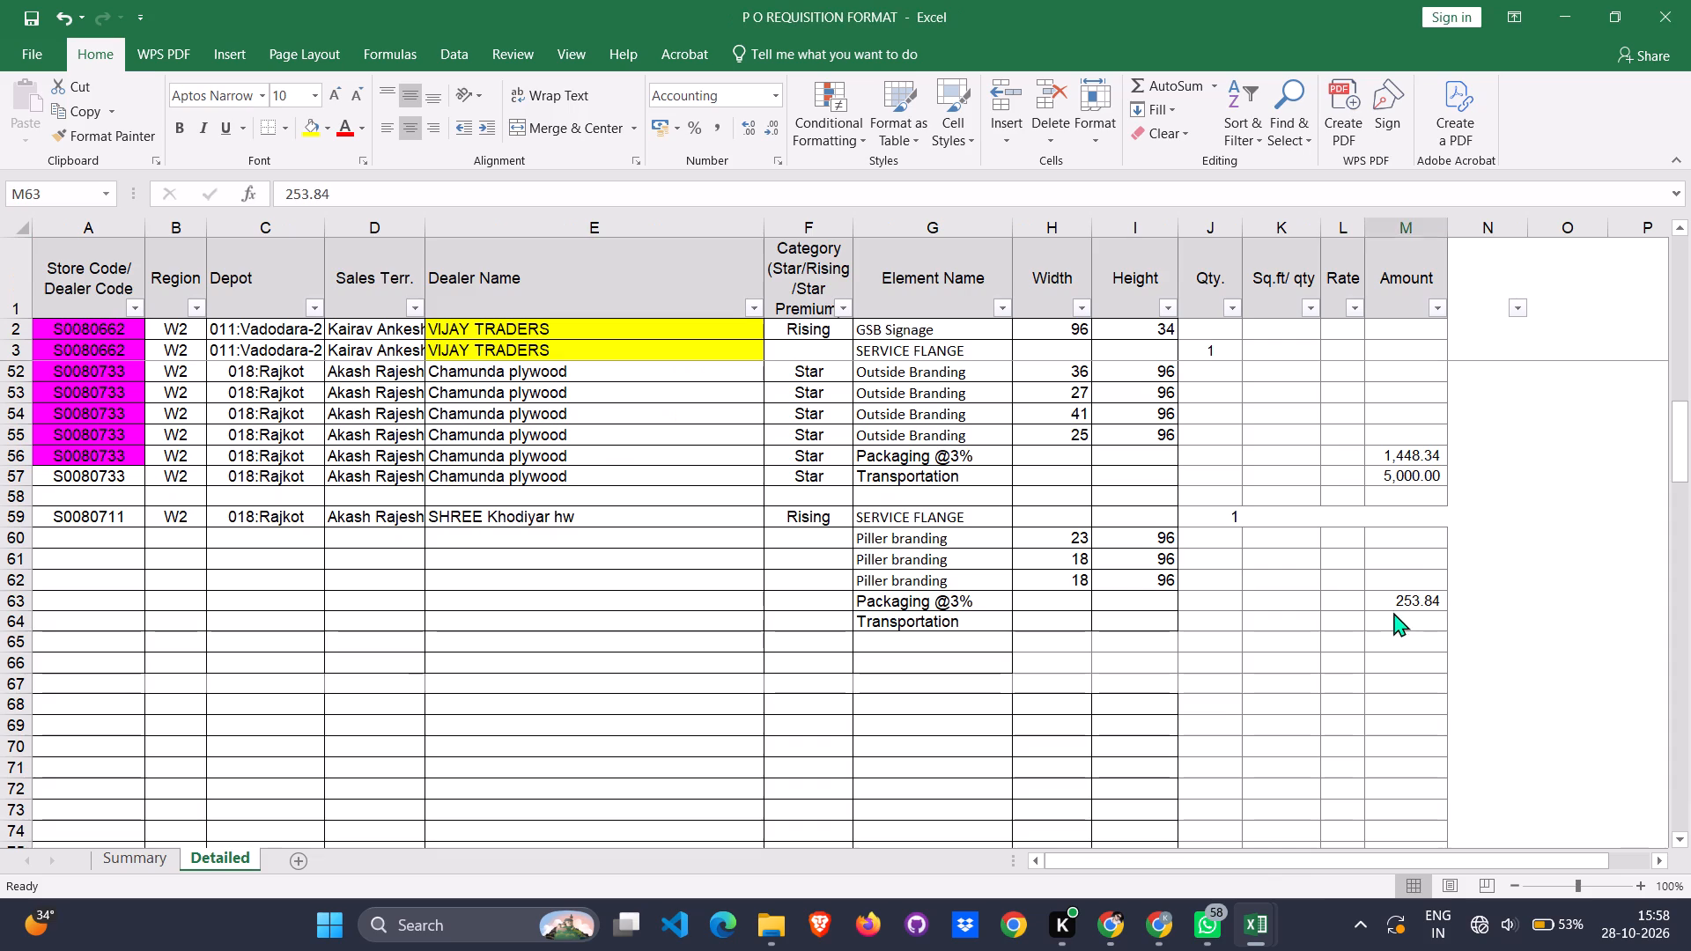
key(alt+Tab)
key(alt+Tab)
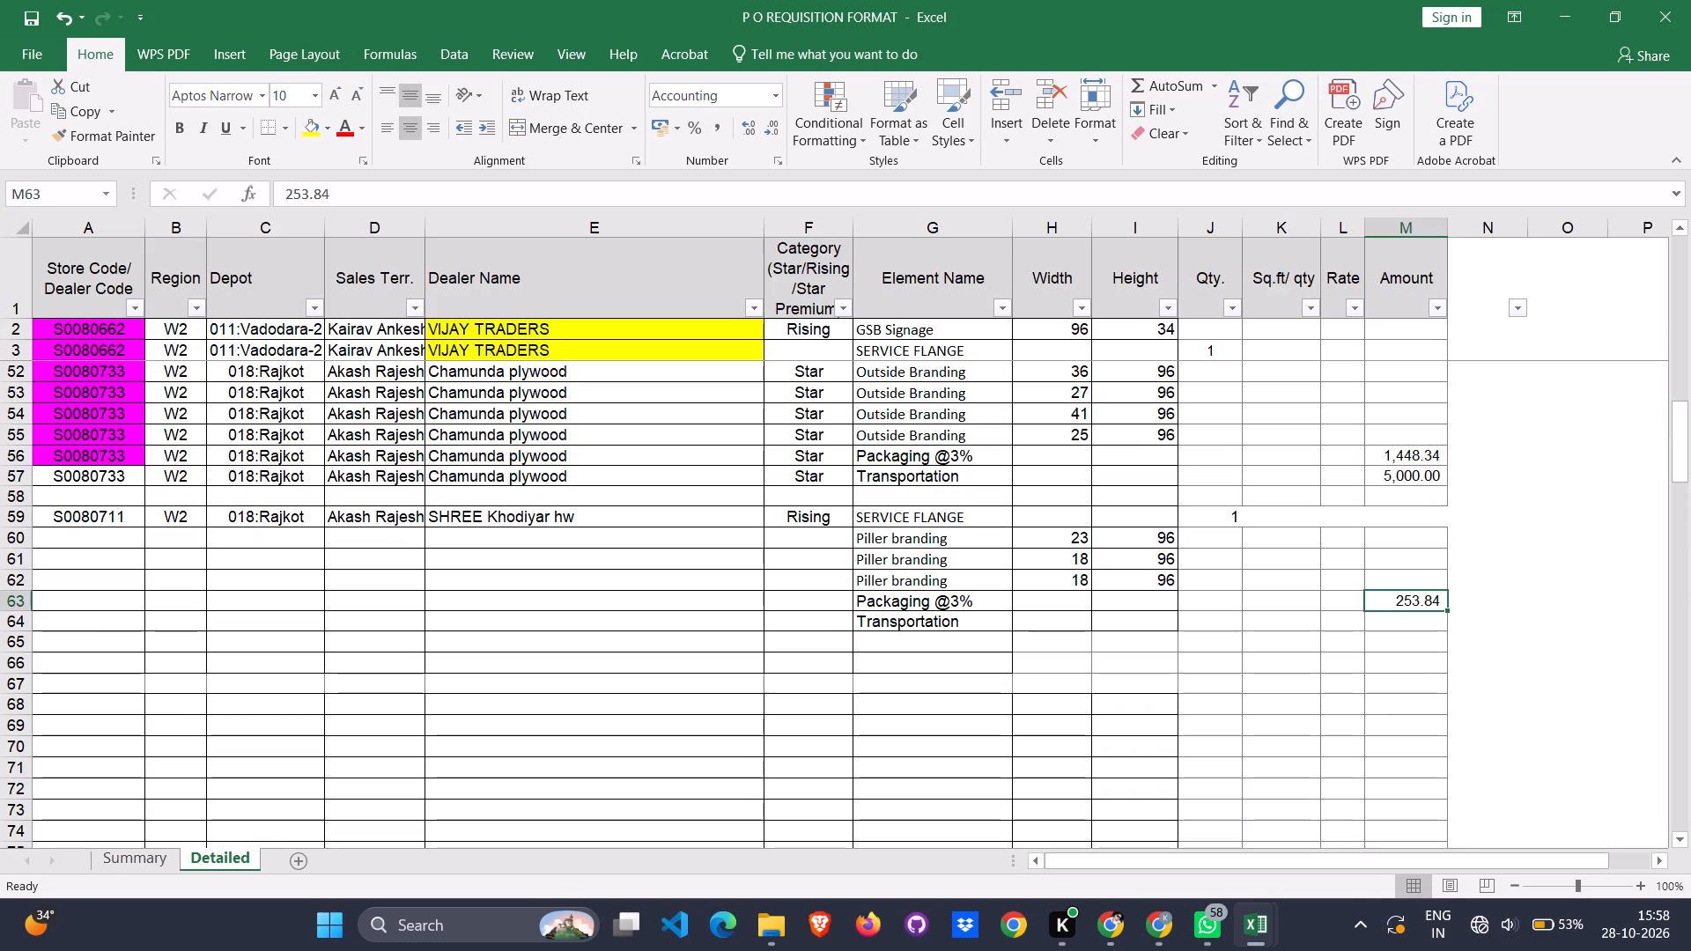
click(1415, 623)
text(5000)
key(ctrl+s)
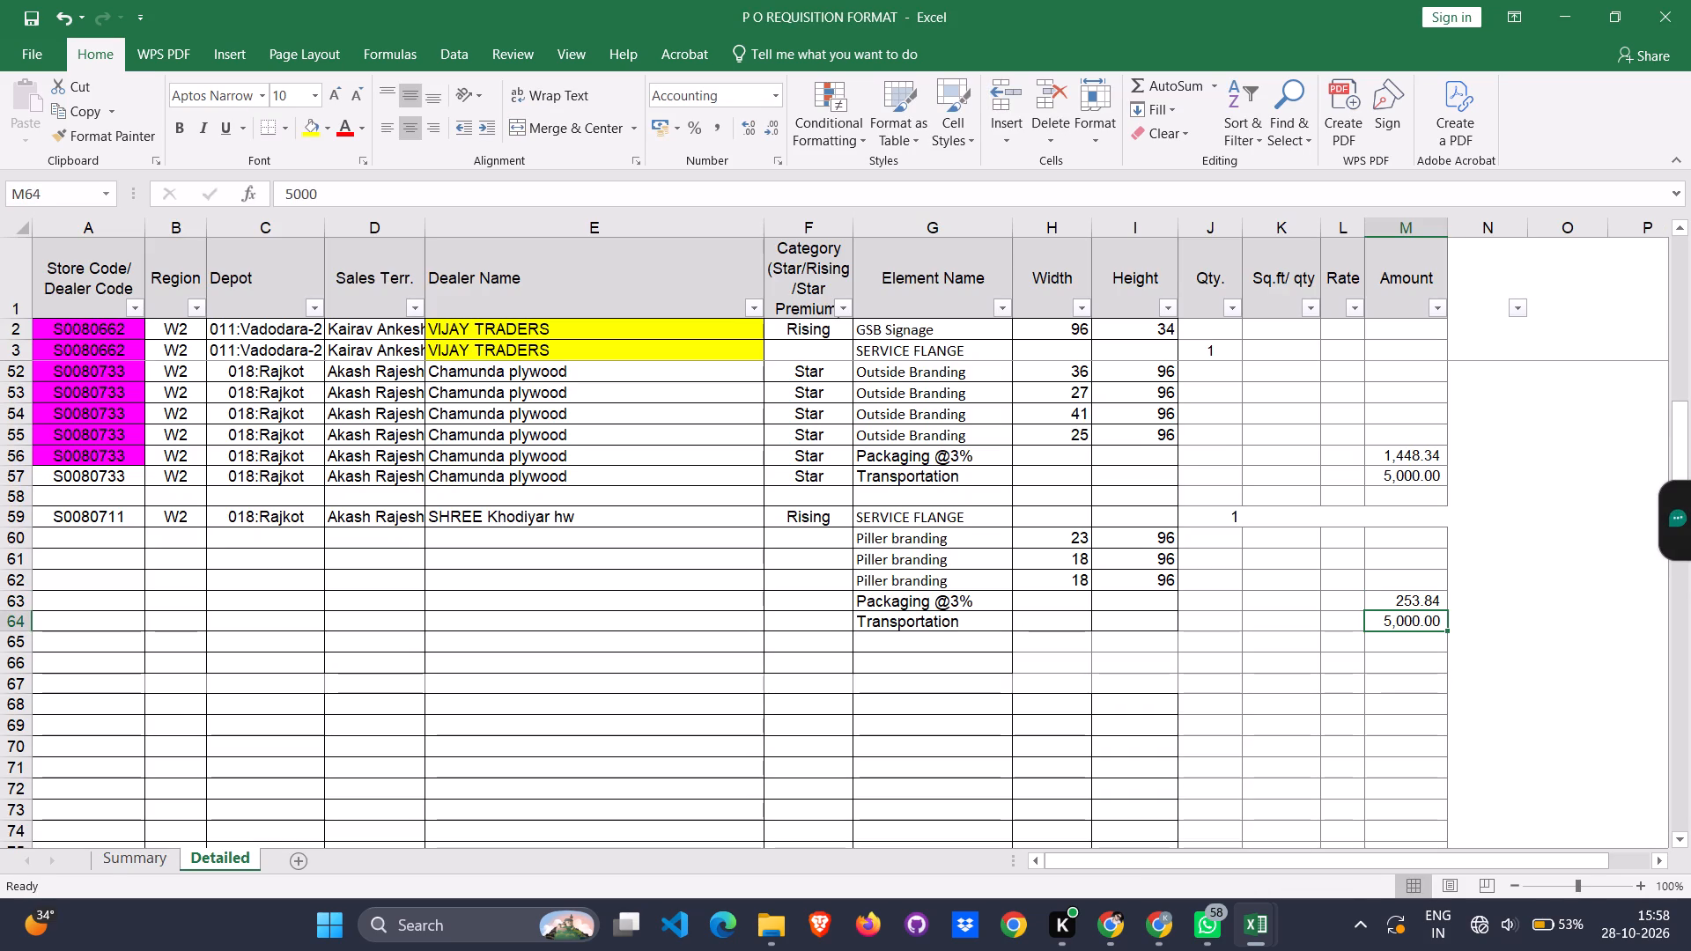
Copy SHREE Khodiyar hw's dealer details from A59:F59 down through row 64 of the Detailed sheet and save the workbook.
click(108, 523)
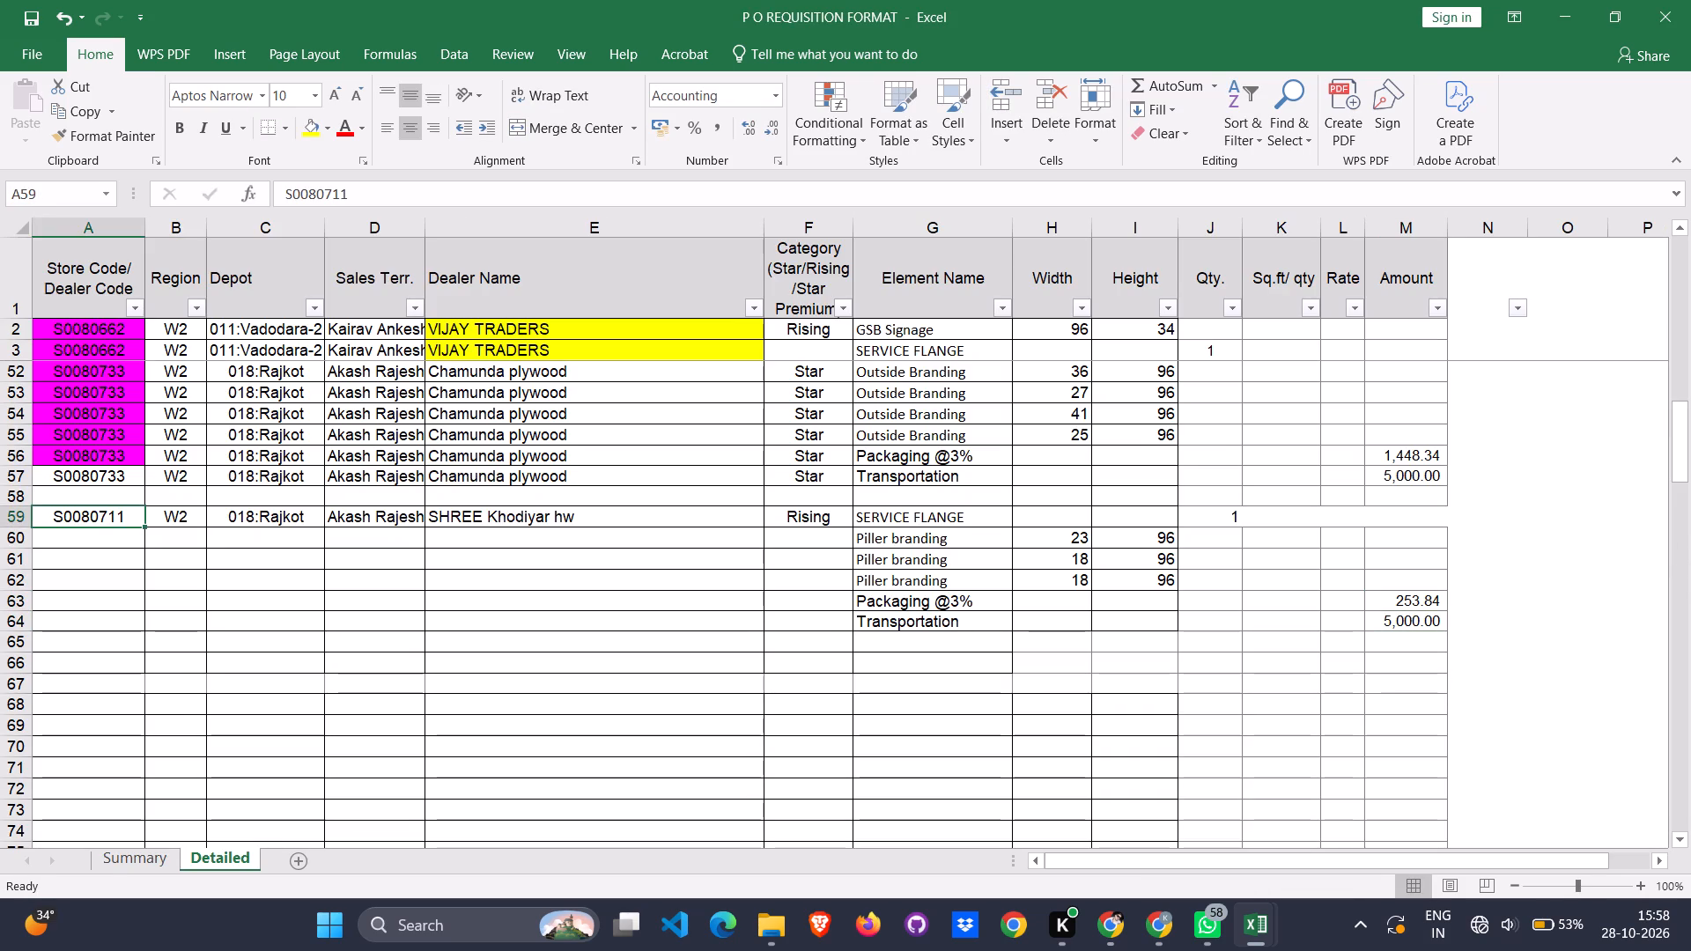
key(shift+Right)
key(shift+Right)
key(shift+Right)
key(shift+Right)
key(shift+Right)
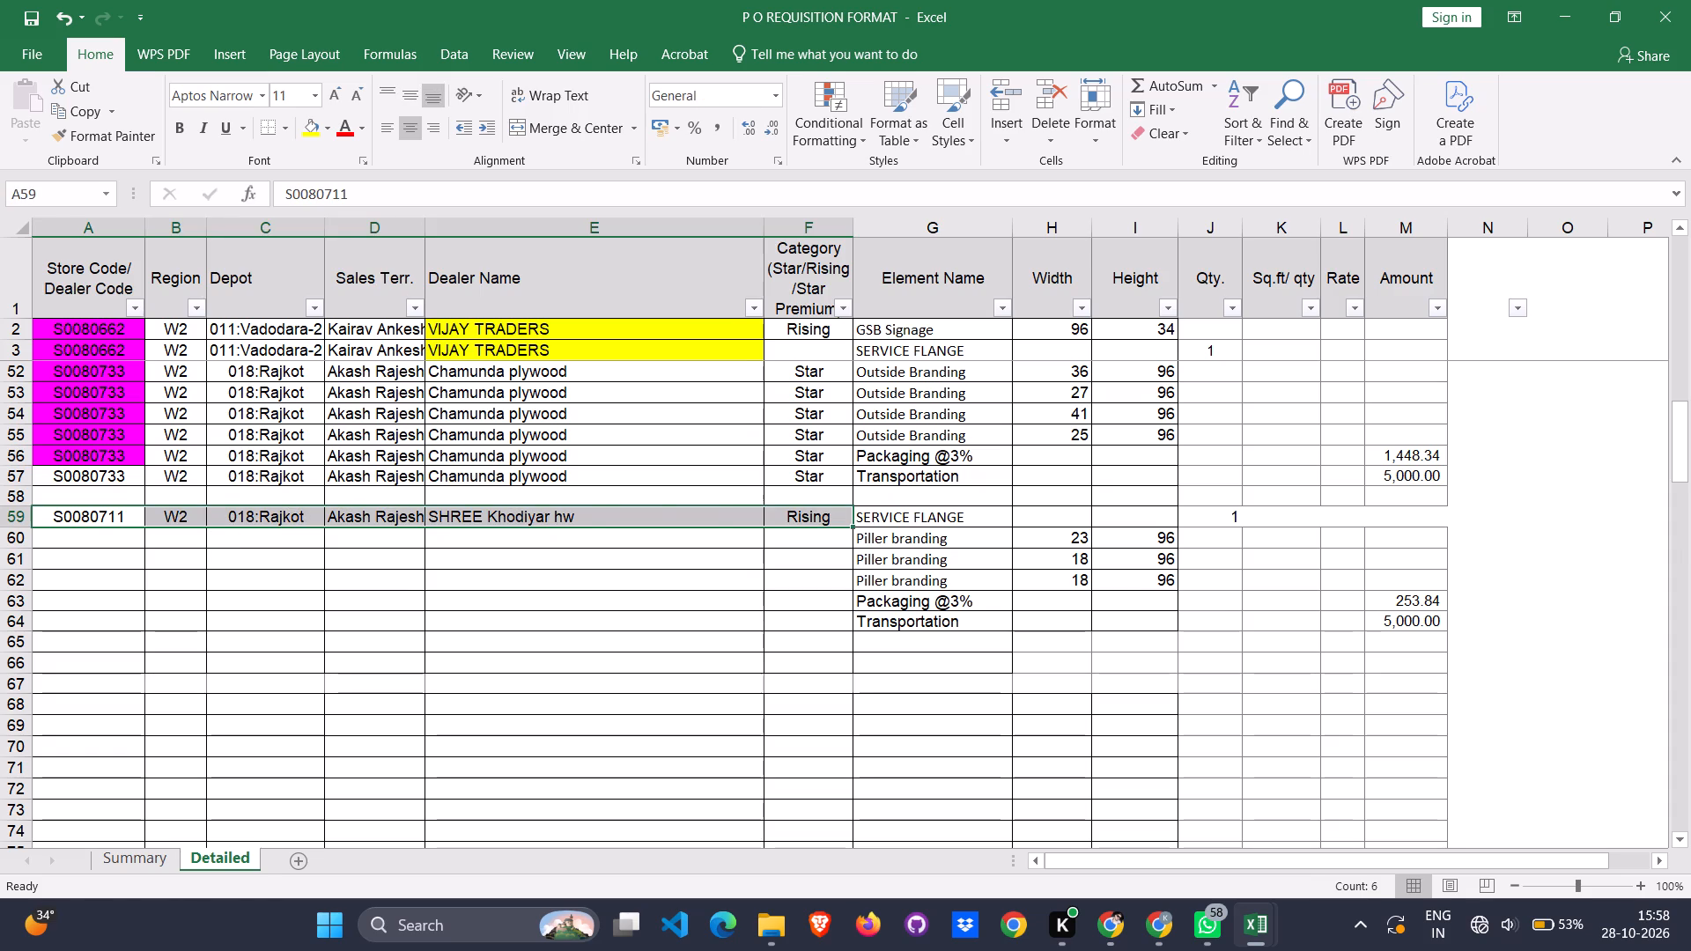
key(ctrl+c)
key(shift+Down)
key(shift+Down)
key(shift+Down)
key(shift+Down)
key(shift+Down)
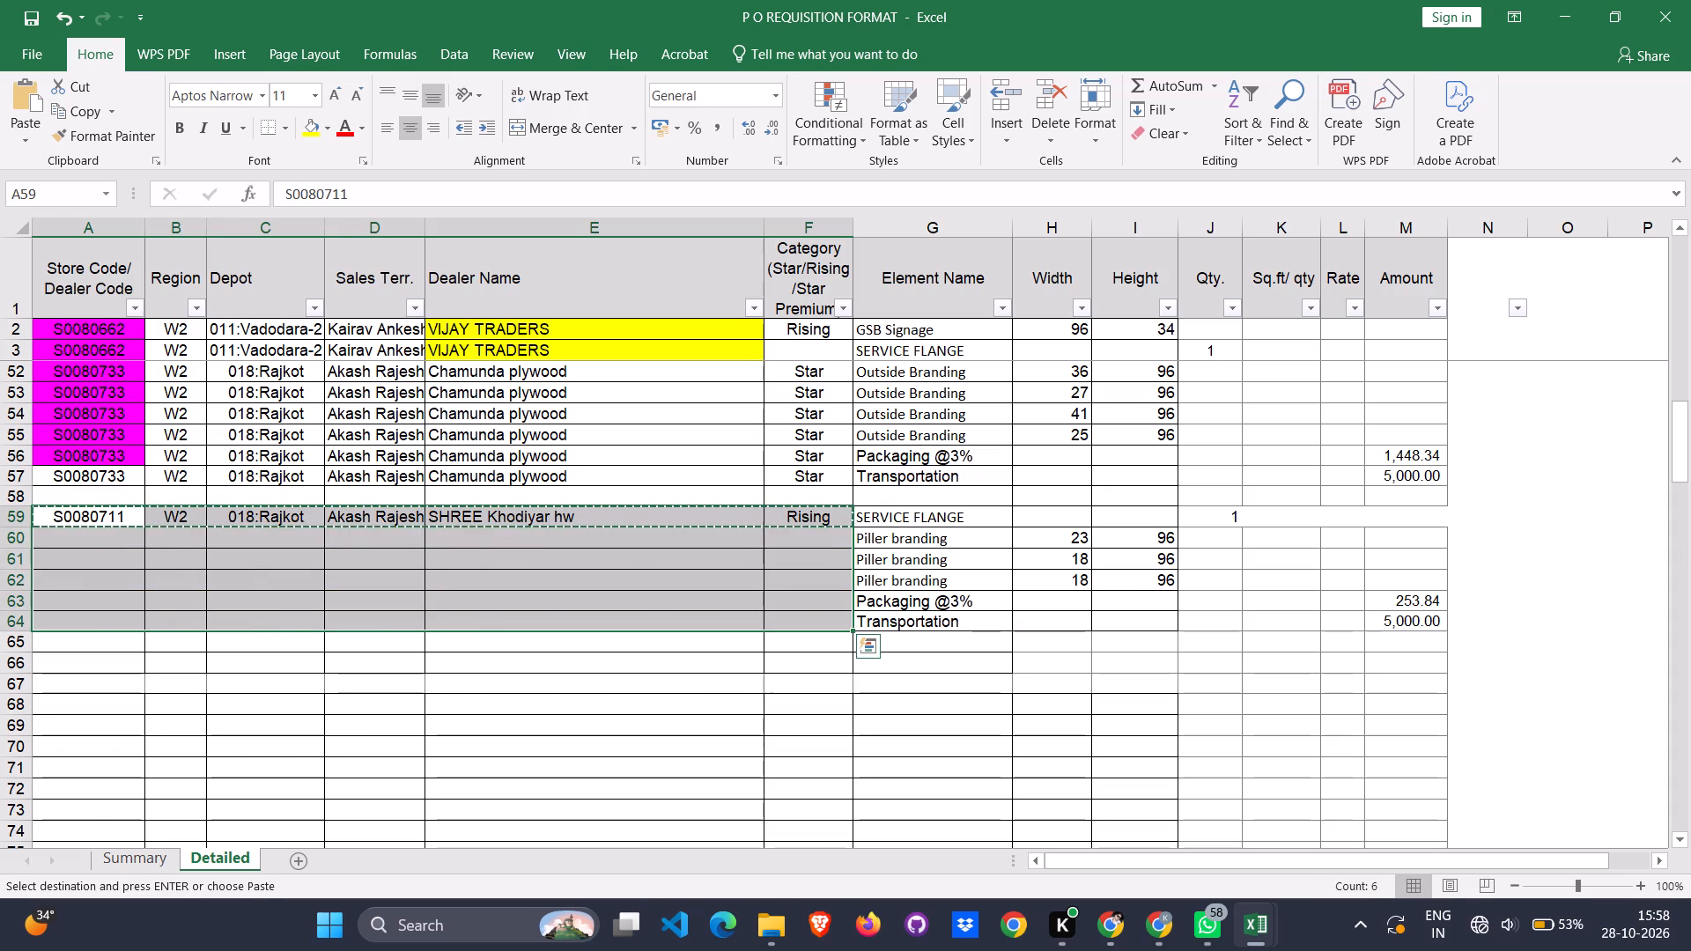
key(ctrl+v)
key(ctrl+s)
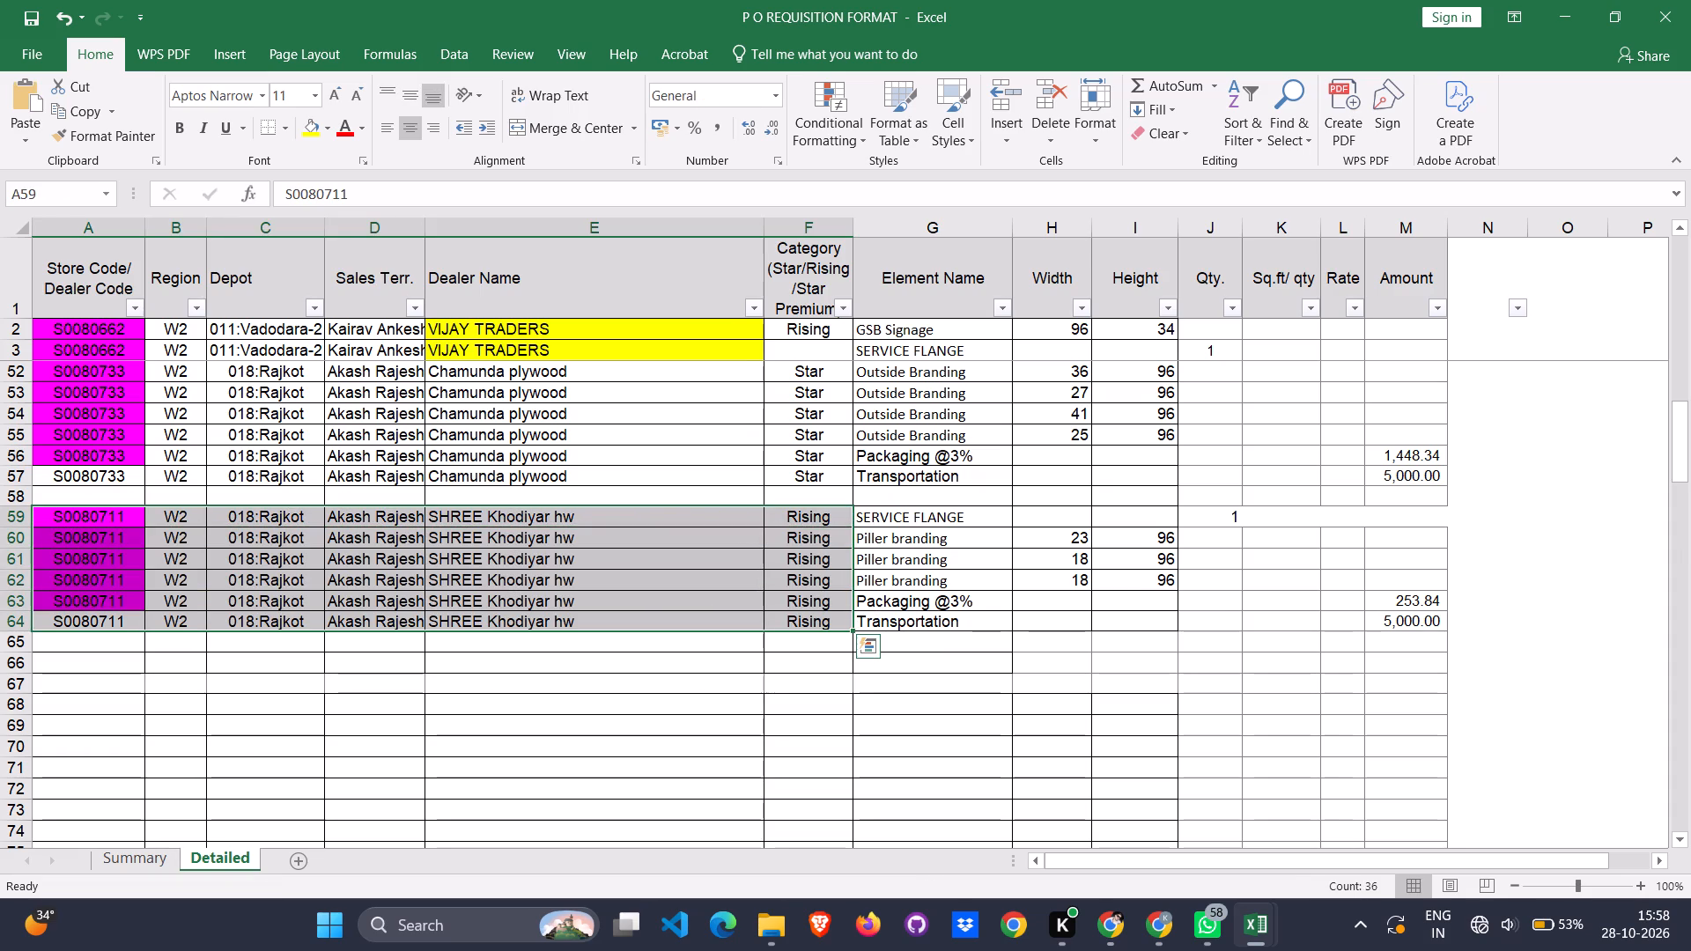
Copy the Shivshakti hw and paints row from row 16 of the Summary sheet to row 66 of the Detailed sheet.
scroll(446, 606, down, 4)
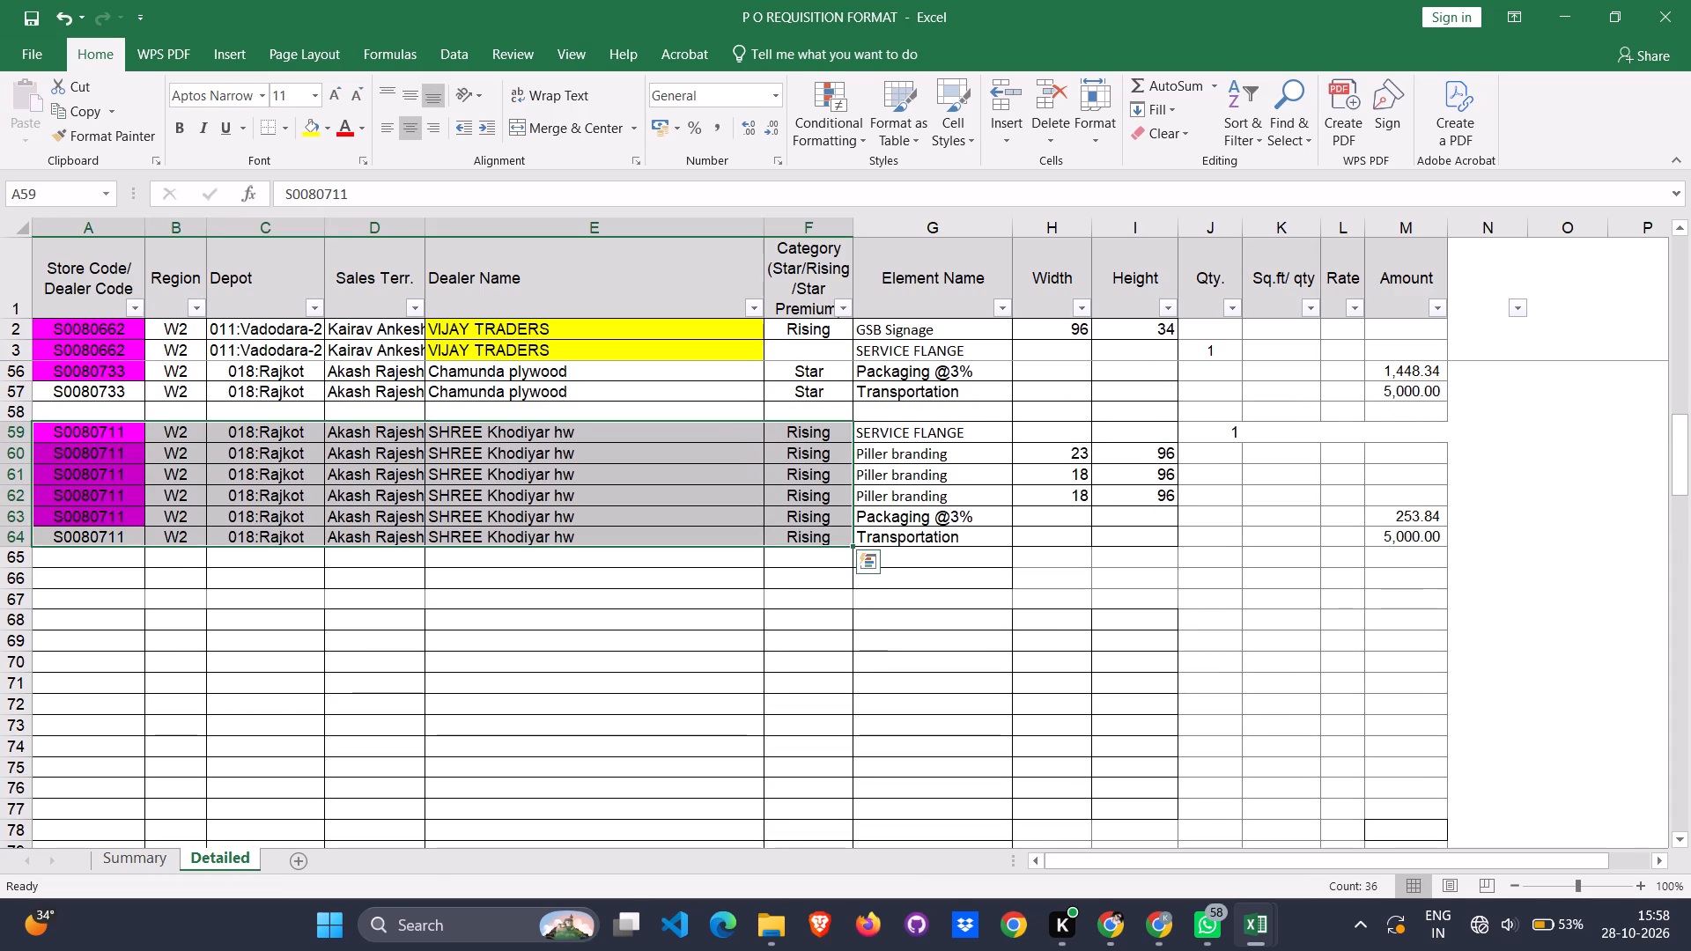
scroll(447, 606, down, 6)
click(151, 851)
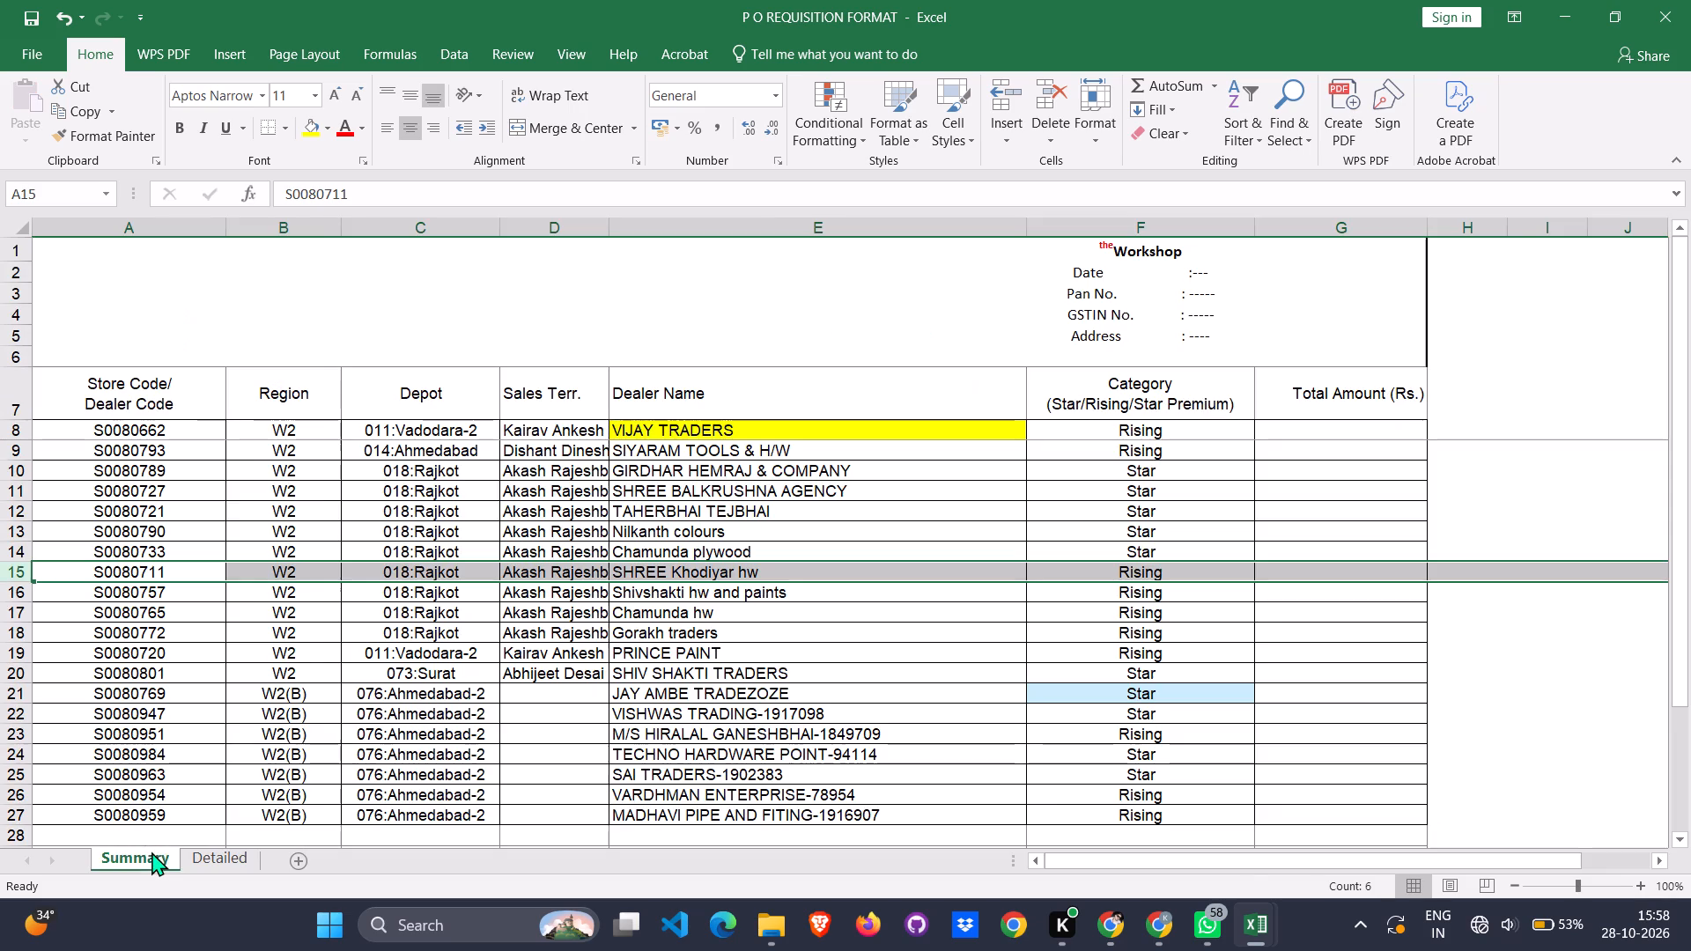
click(21, 595)
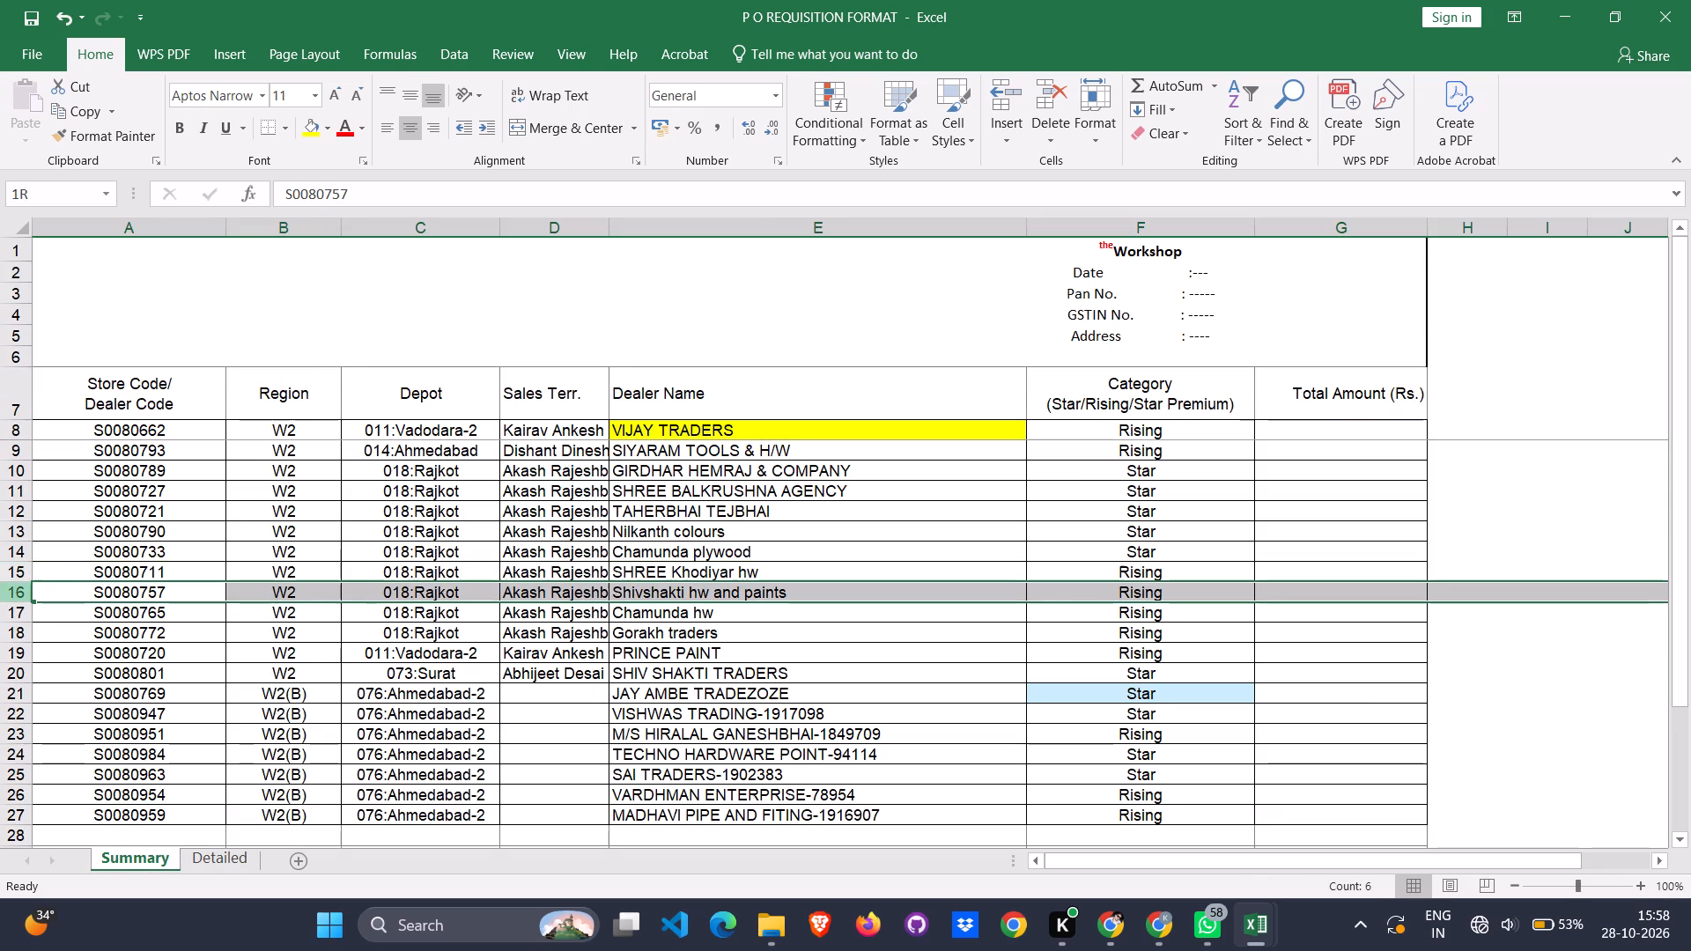
key(ctrl+c)
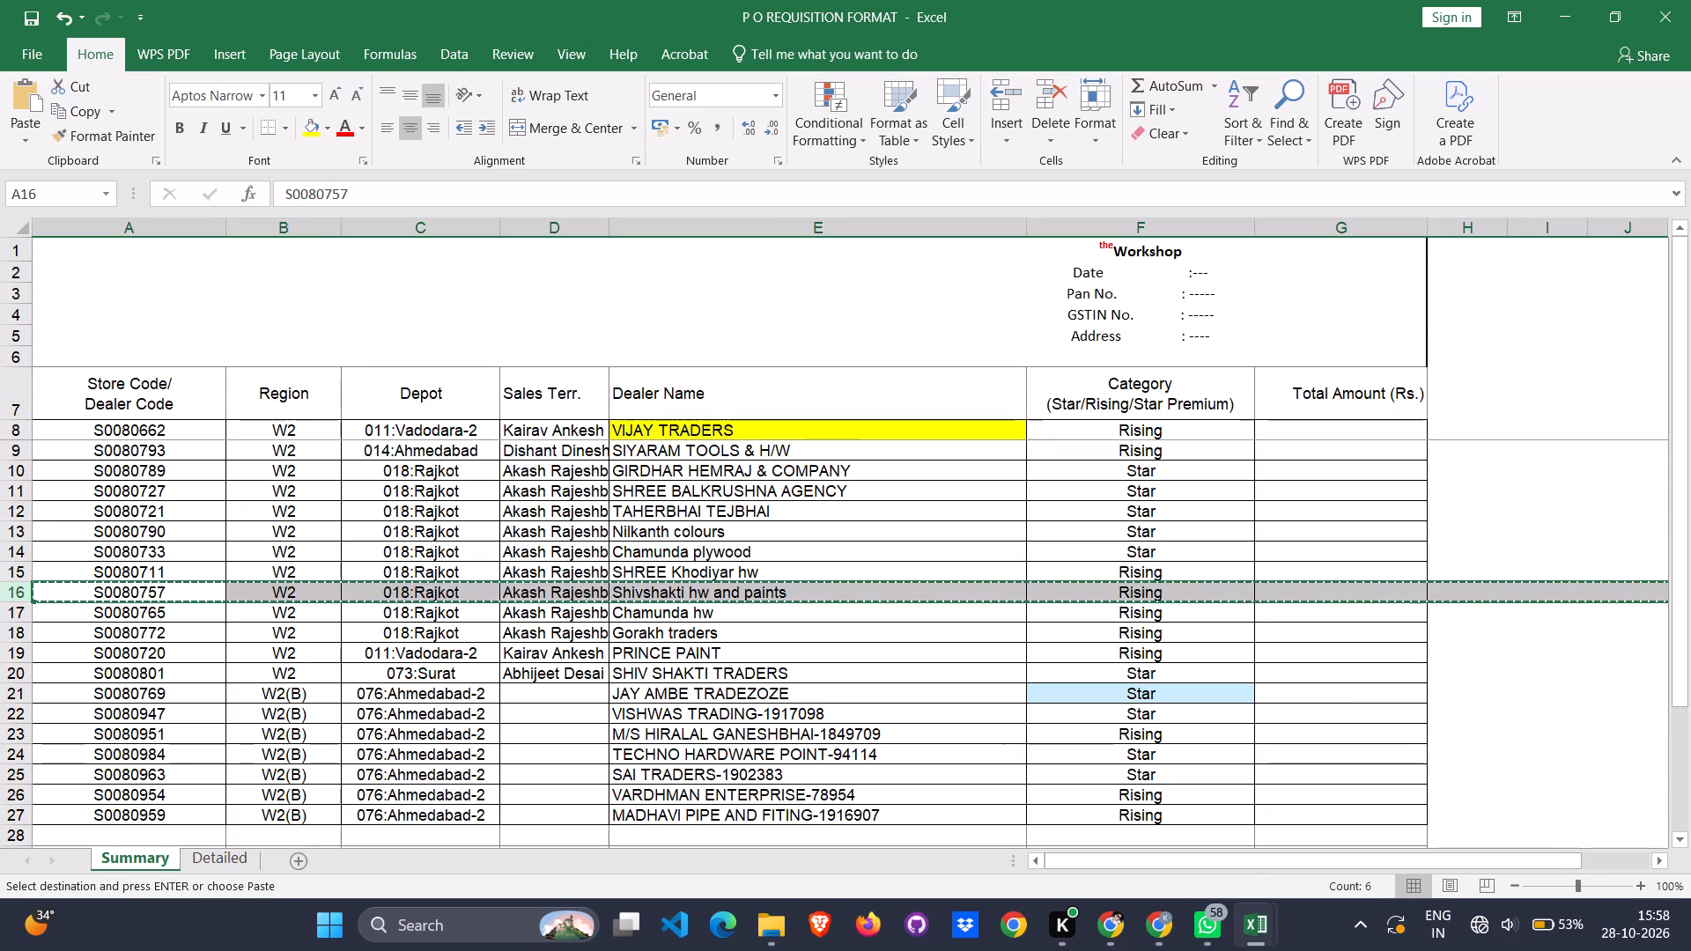
click(216, 856)
click(88, 461)
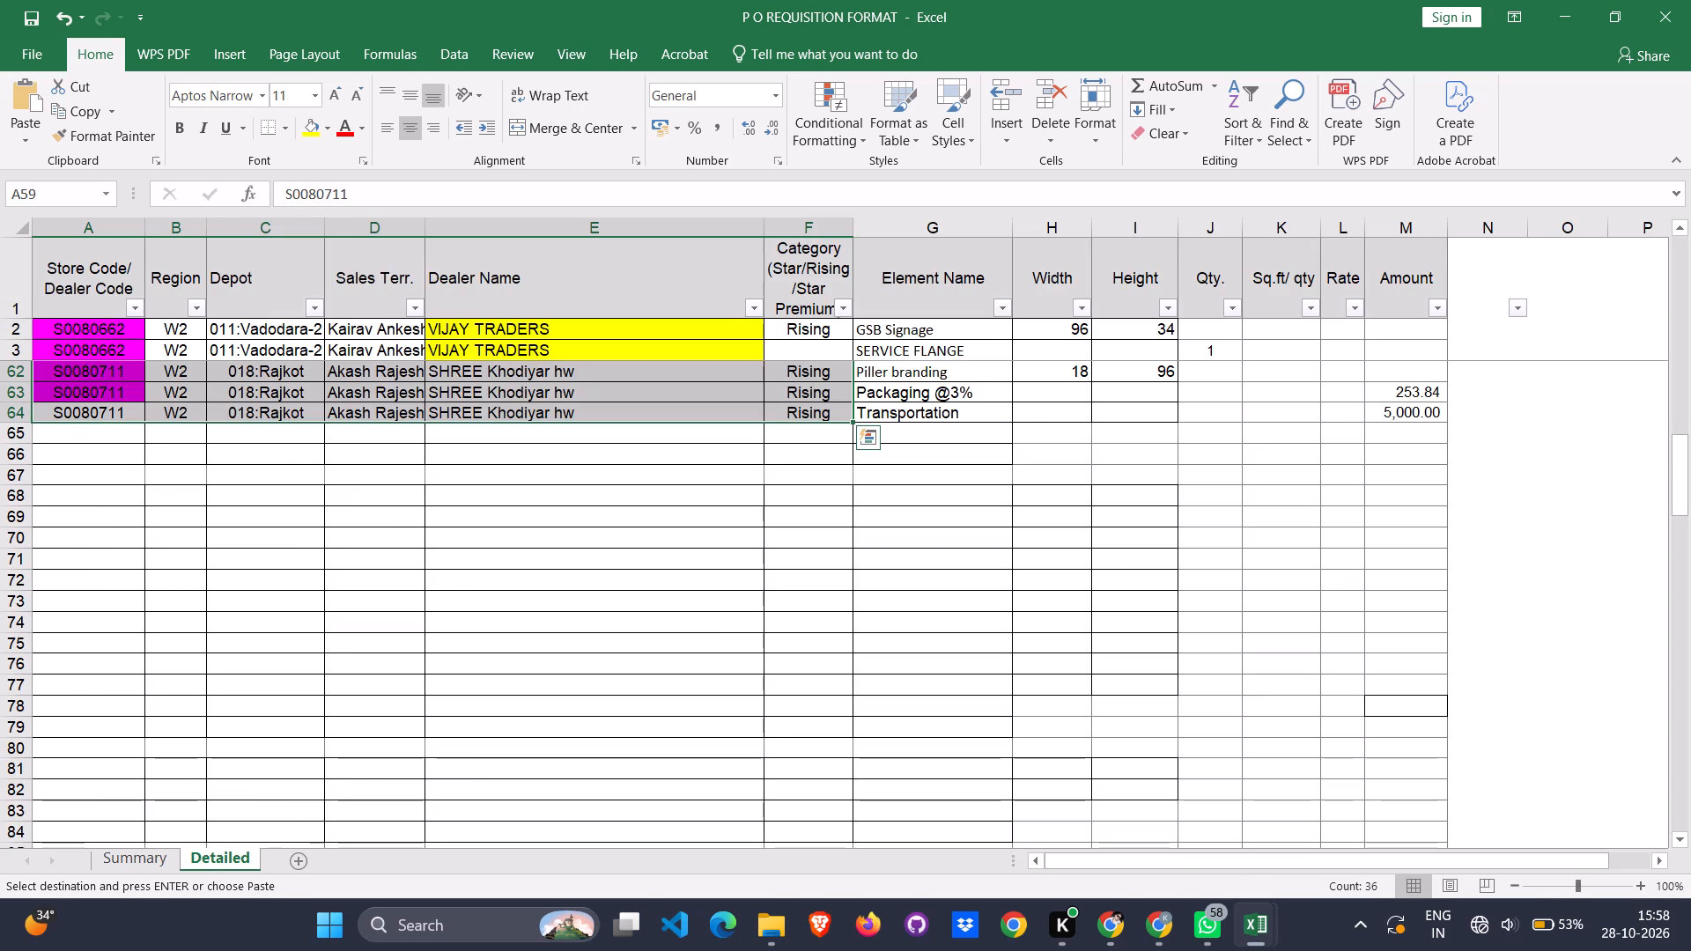
key(ctrl+v)
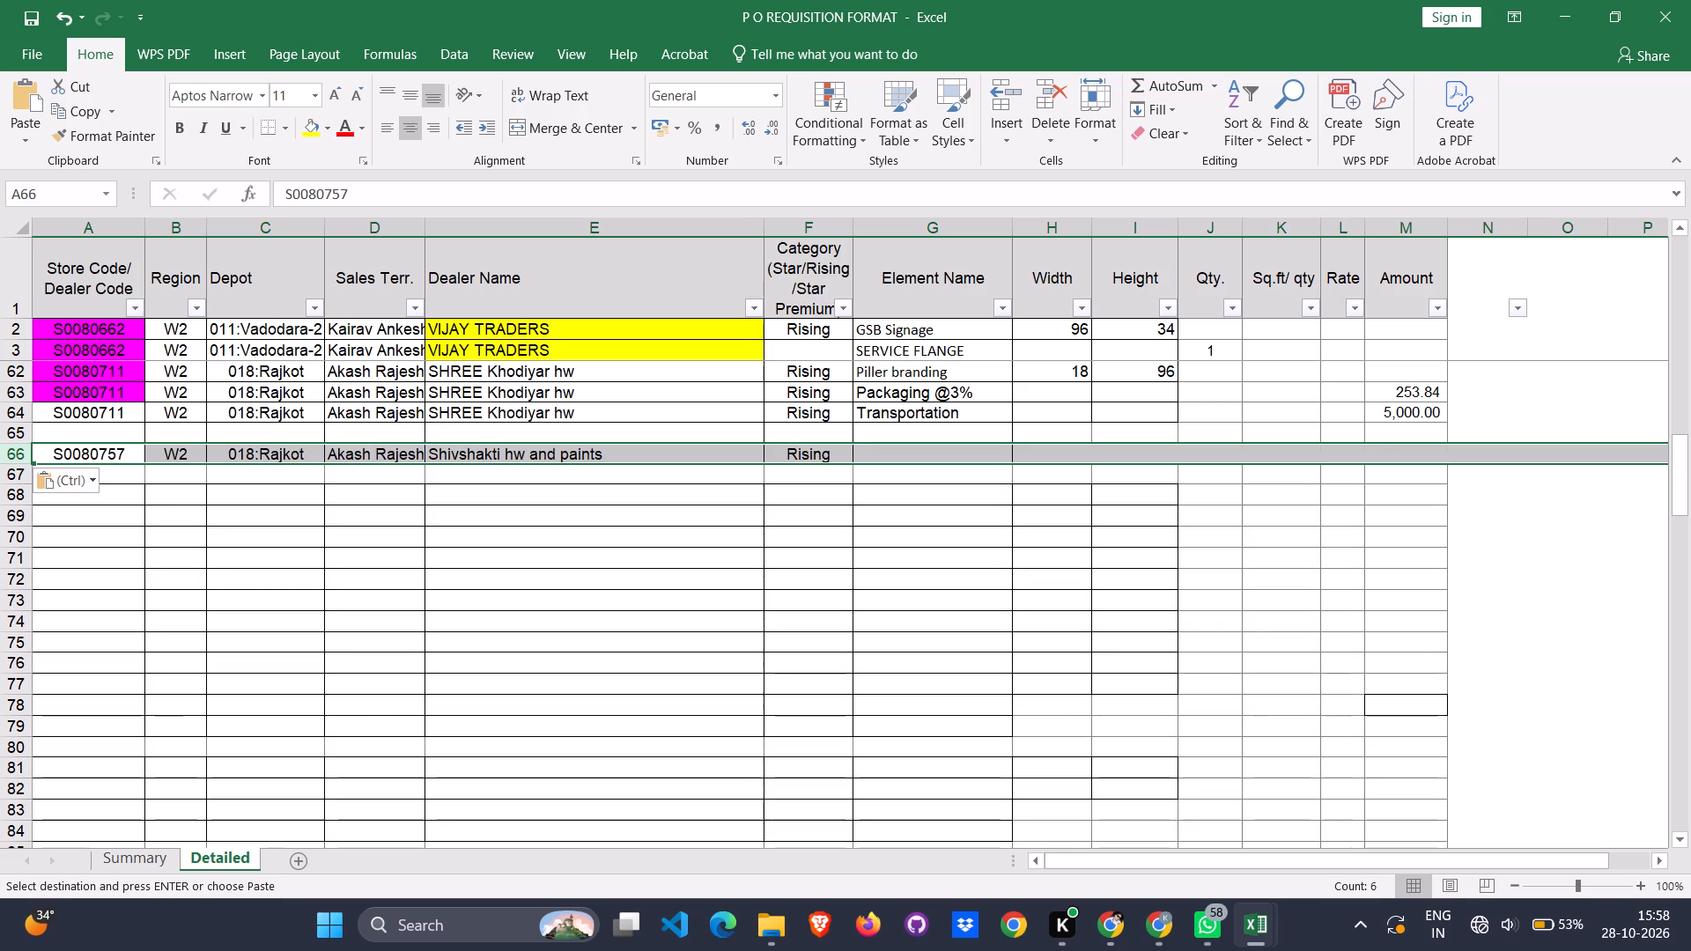
Close the SHREE KHODIYAR HARDWARE quotation workbook.
key(alt+Tab)
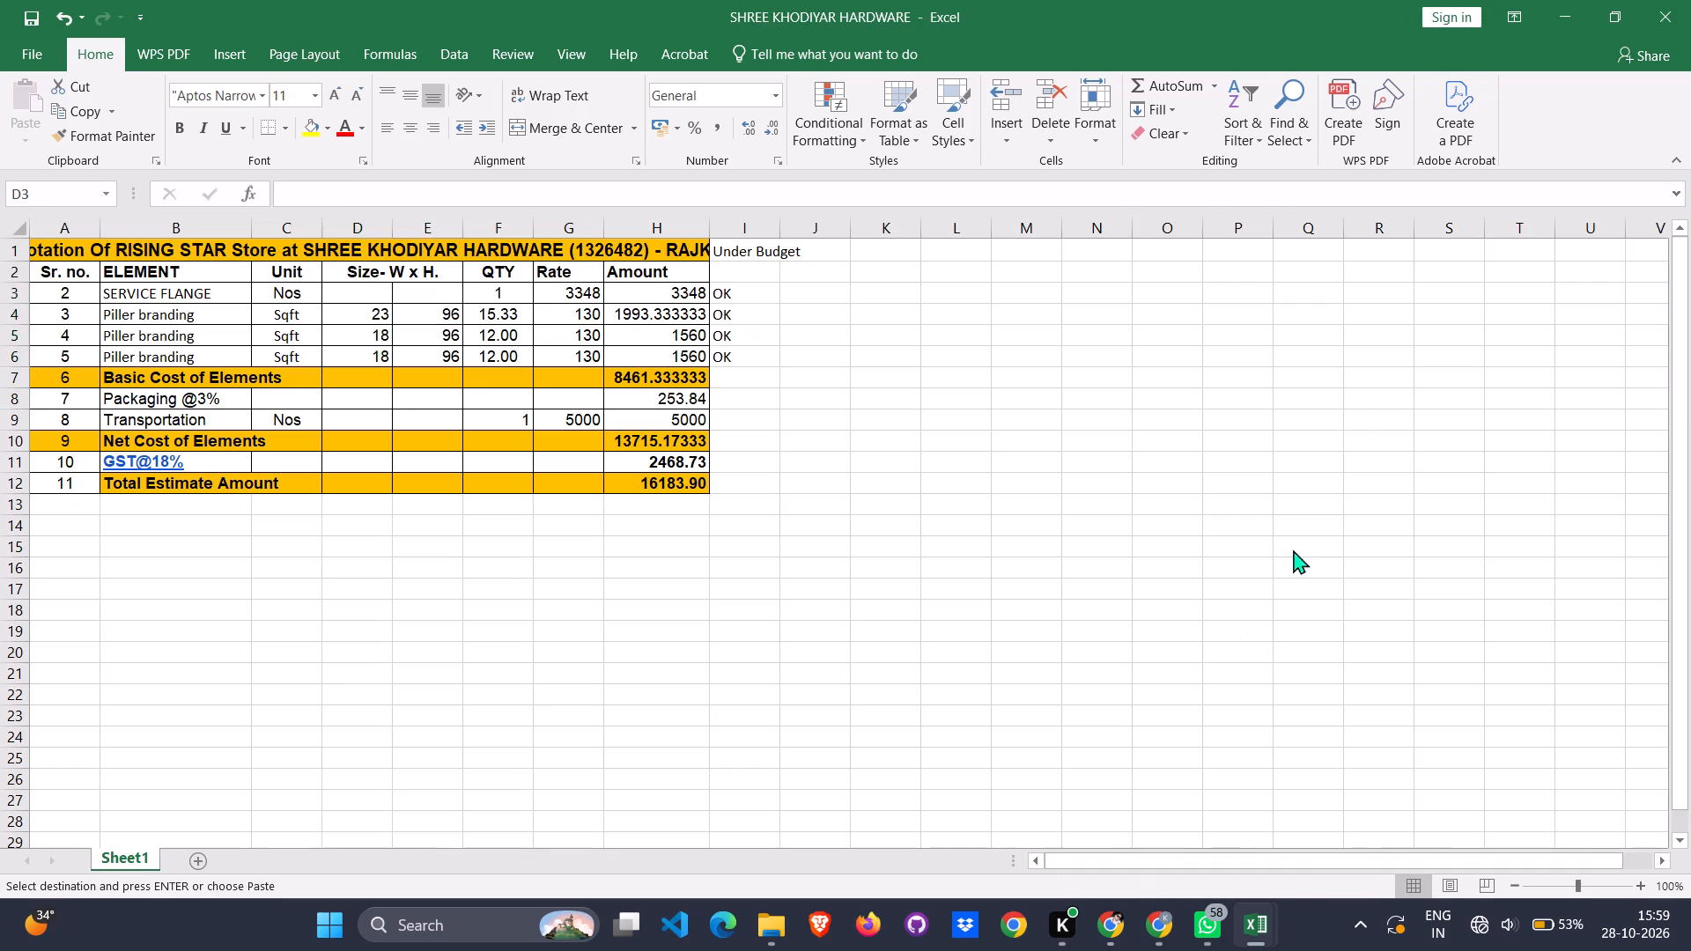
click(1677, 8)
In File Explorer, search the SEPARATAION ESTIMATE folder for SHIVS and open the SHIVSHAKTI HARDWARE & PAINT quotation.
key(alt+Tab)
click(1613, 65)
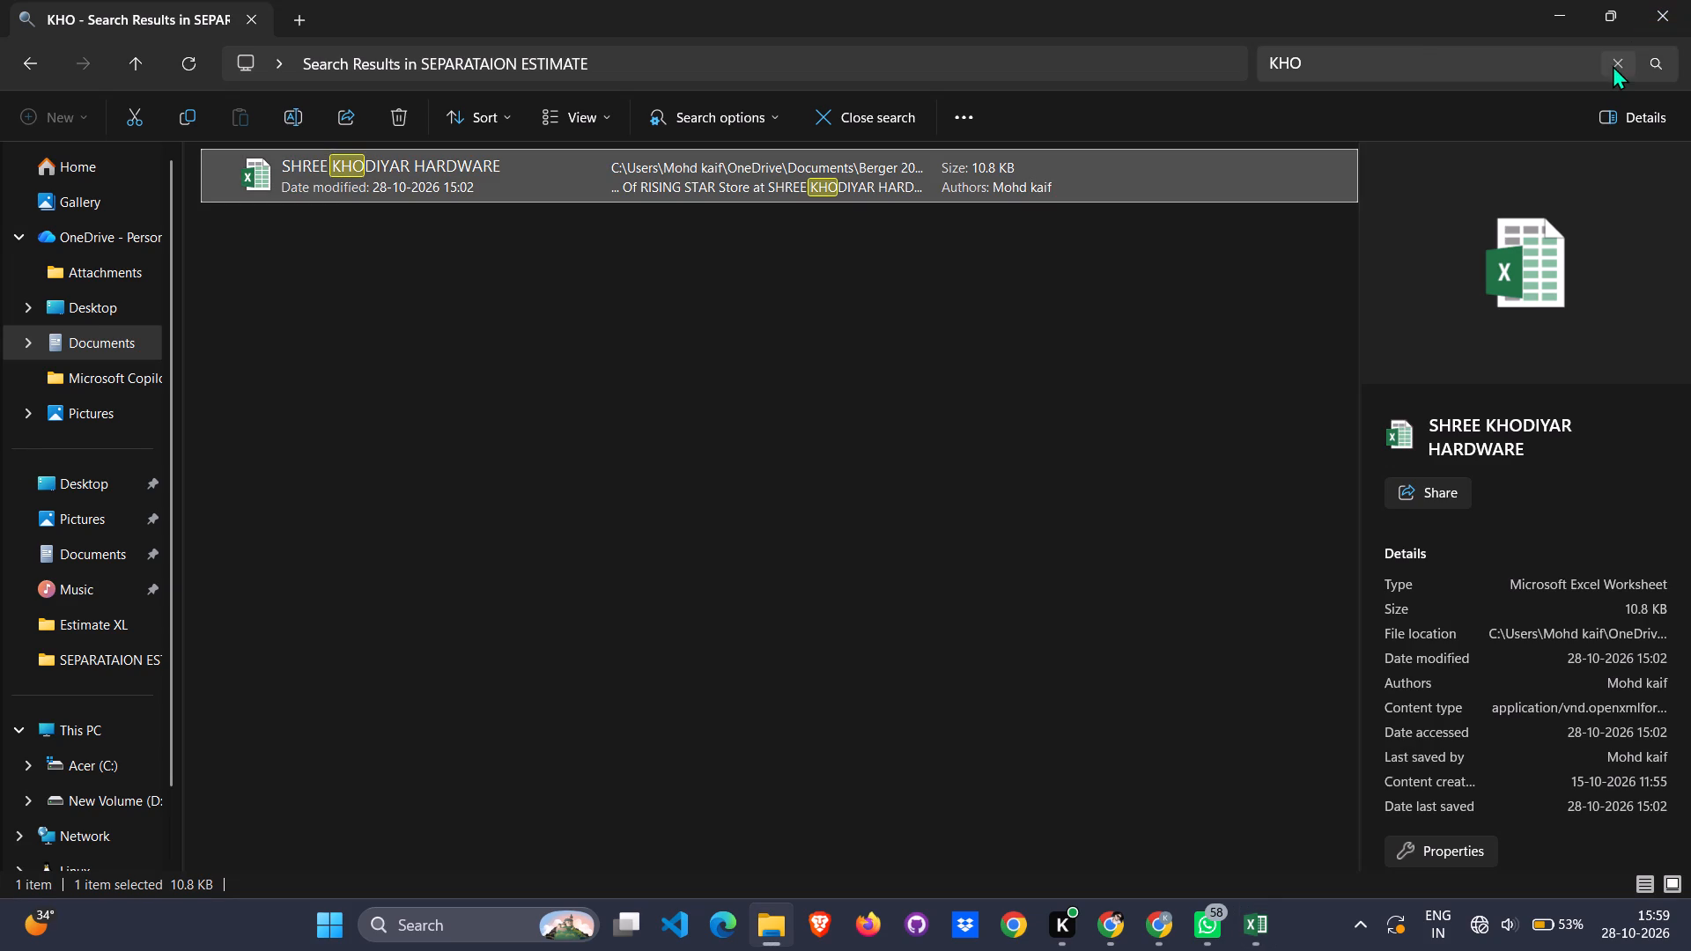
key(a)
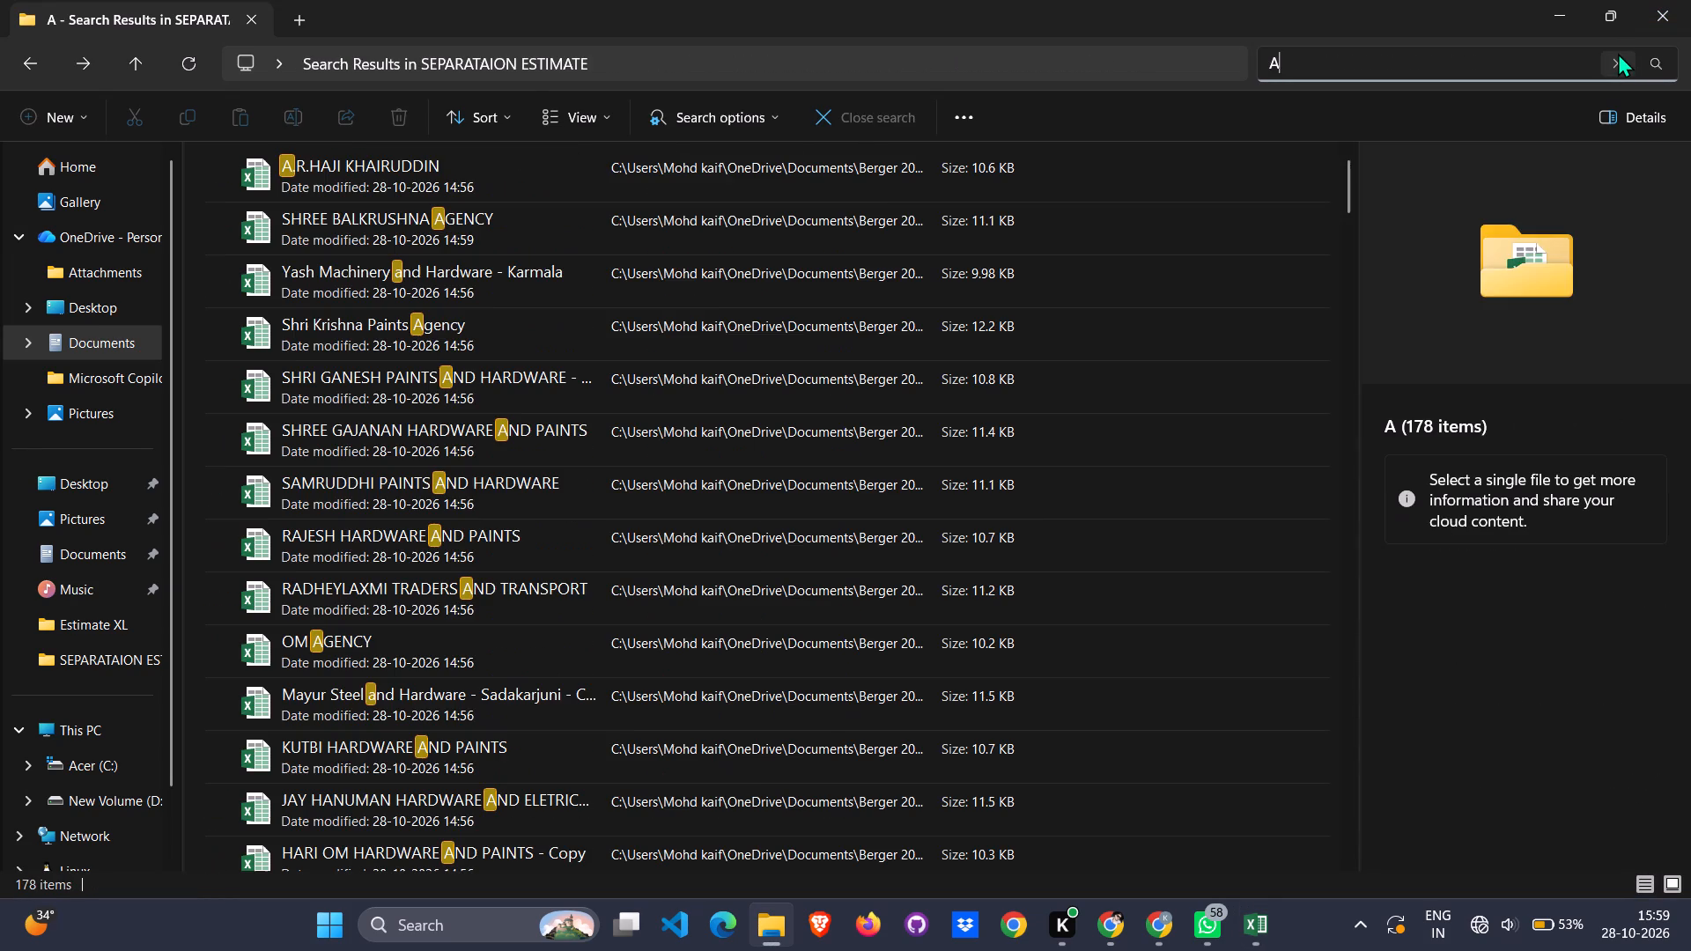
key(BackSpace)
text(SHIVSK)
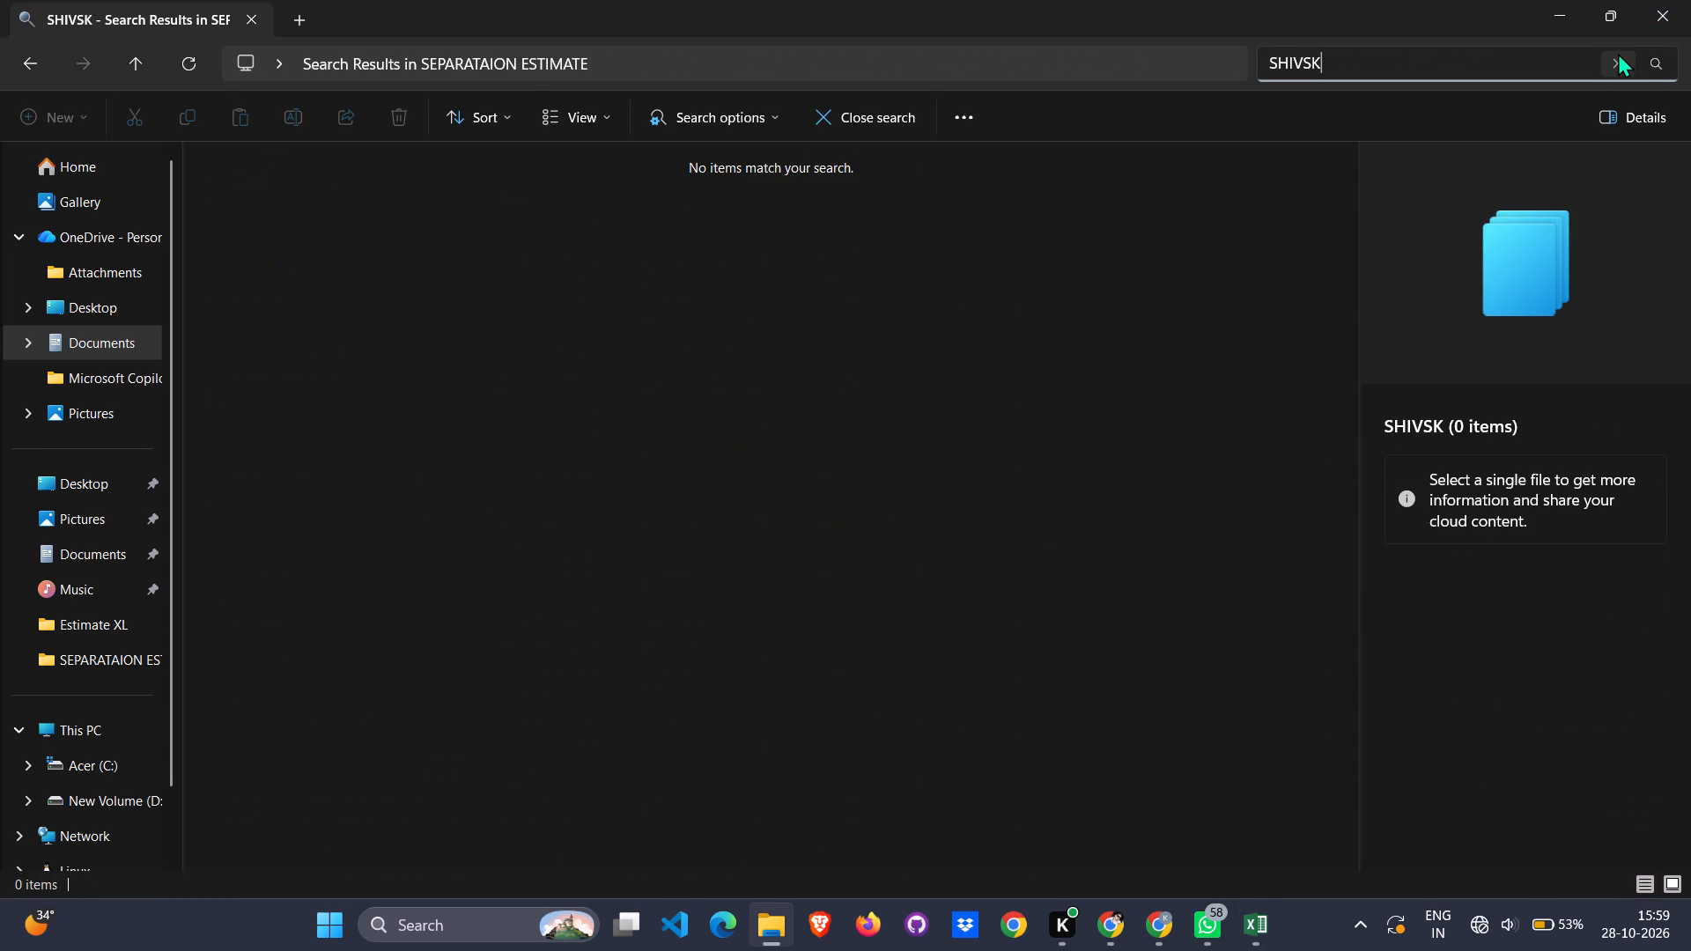
key(BackSpace)
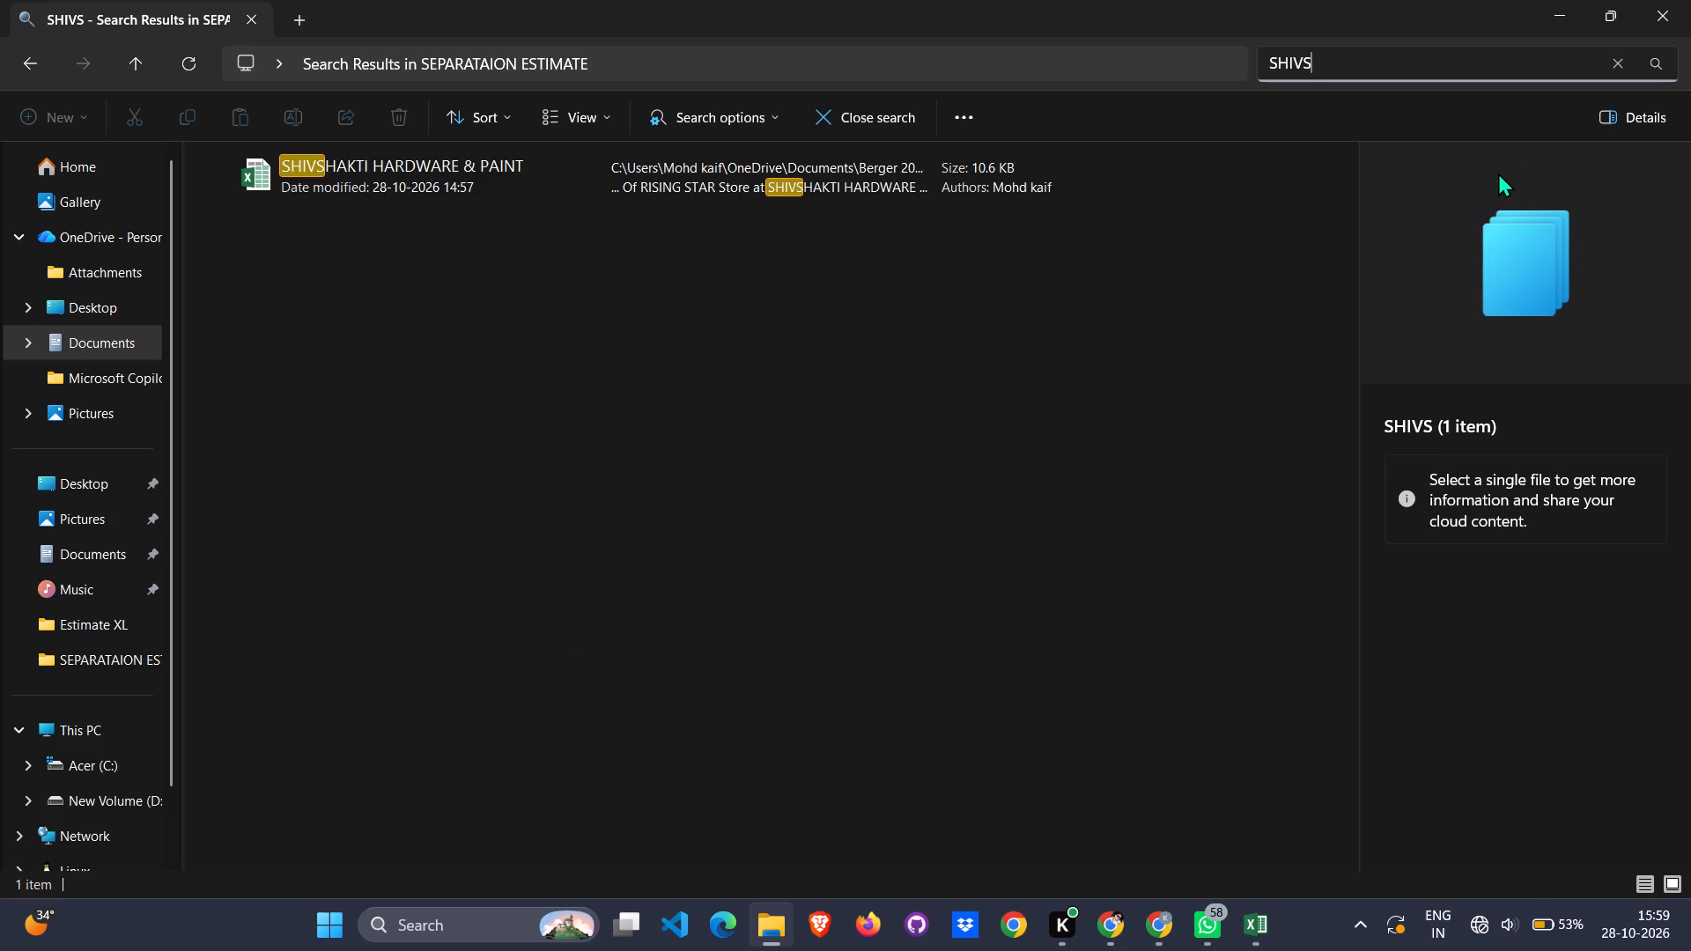
key(alt+Tab)
key(alt+Tab)
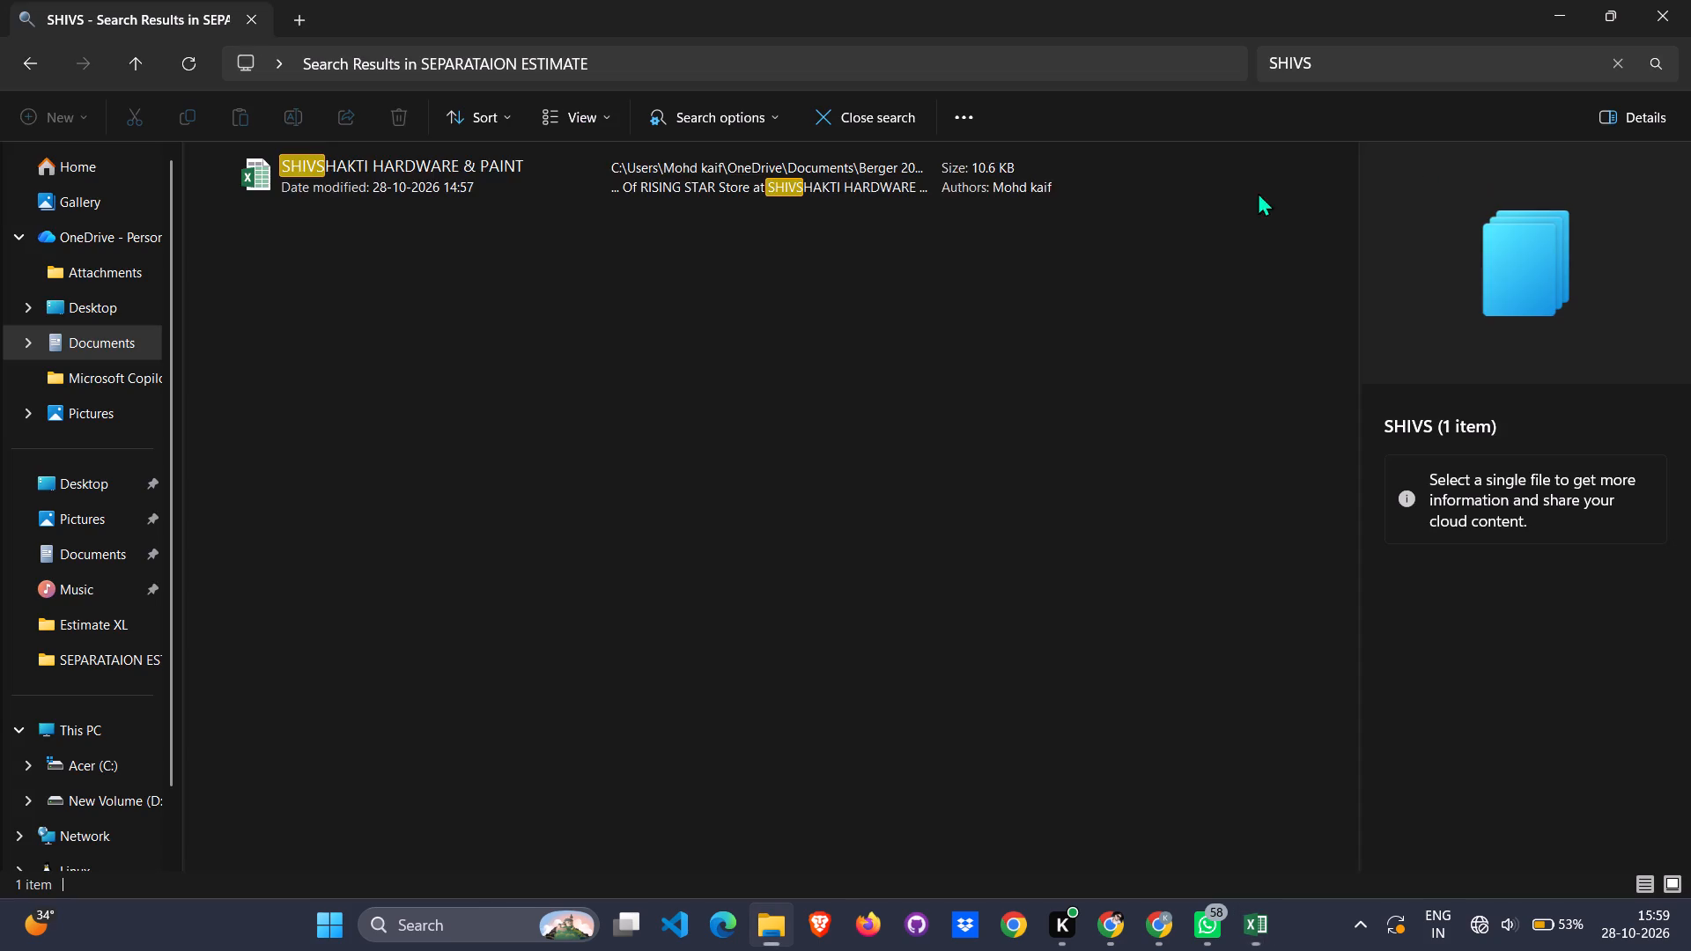
double_click(482, 188)
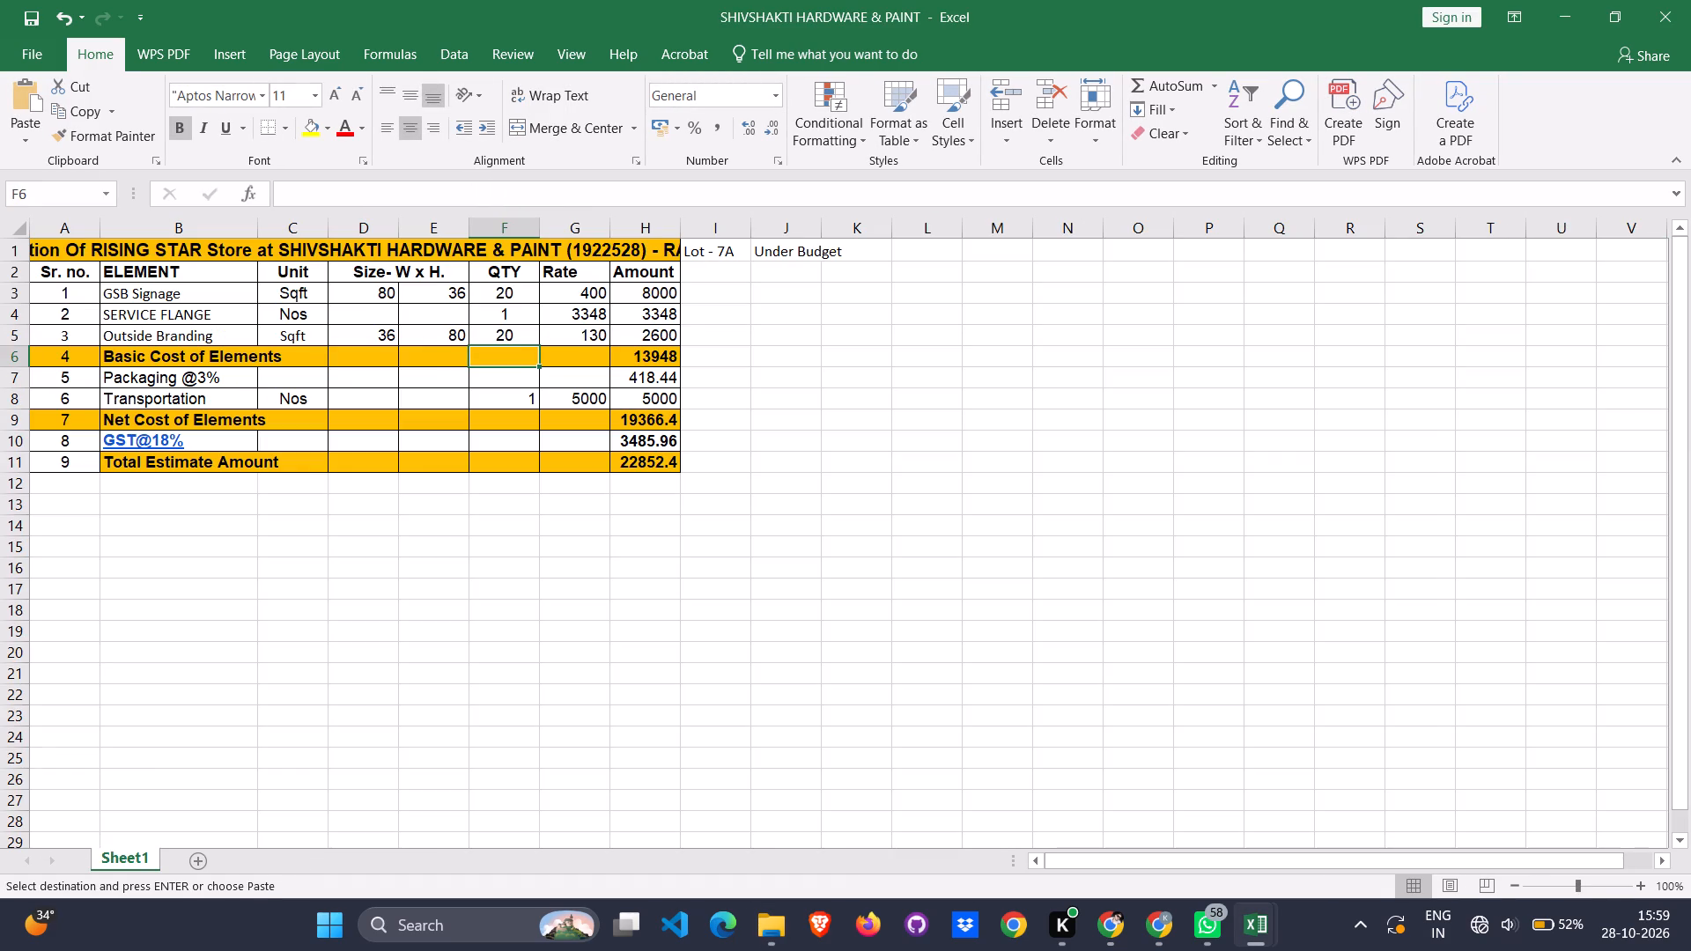
Copy the element names from B3:B5 of the SHIVSHAKTI quotation to G66:G68 of the Detailed sheet and save the workbook.
click(178, 299)
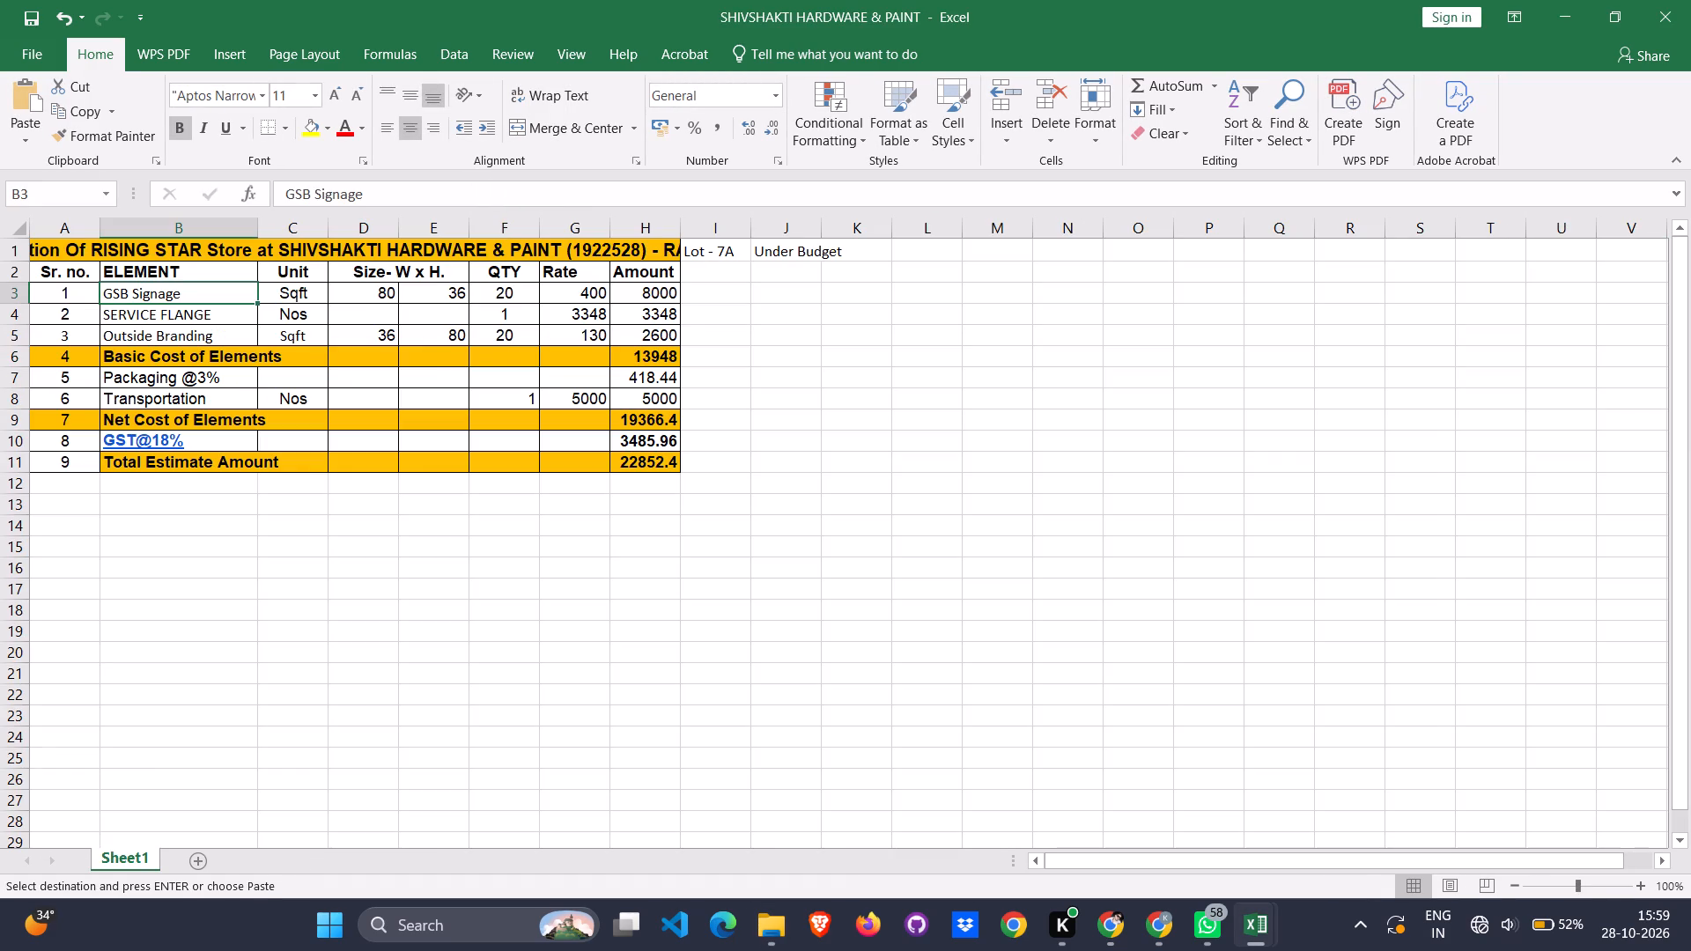
key(shift+Down)
key(shift+Down)
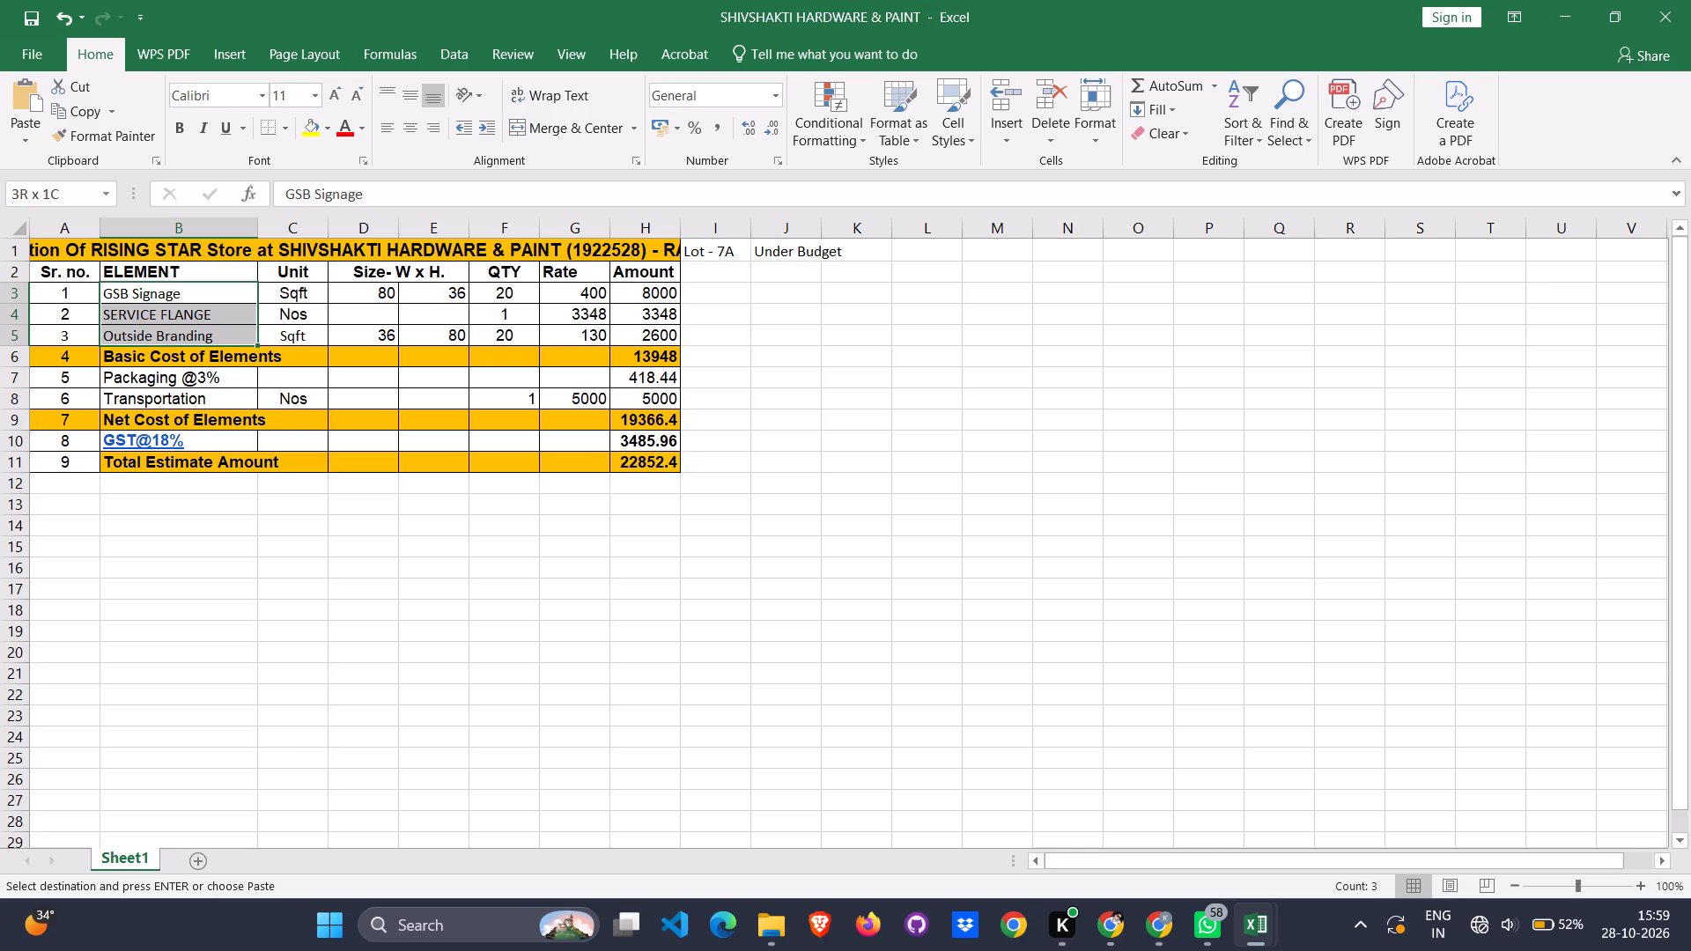
key(ctrl+c)
key(alt+Tab)
key(Right)
key(Right)
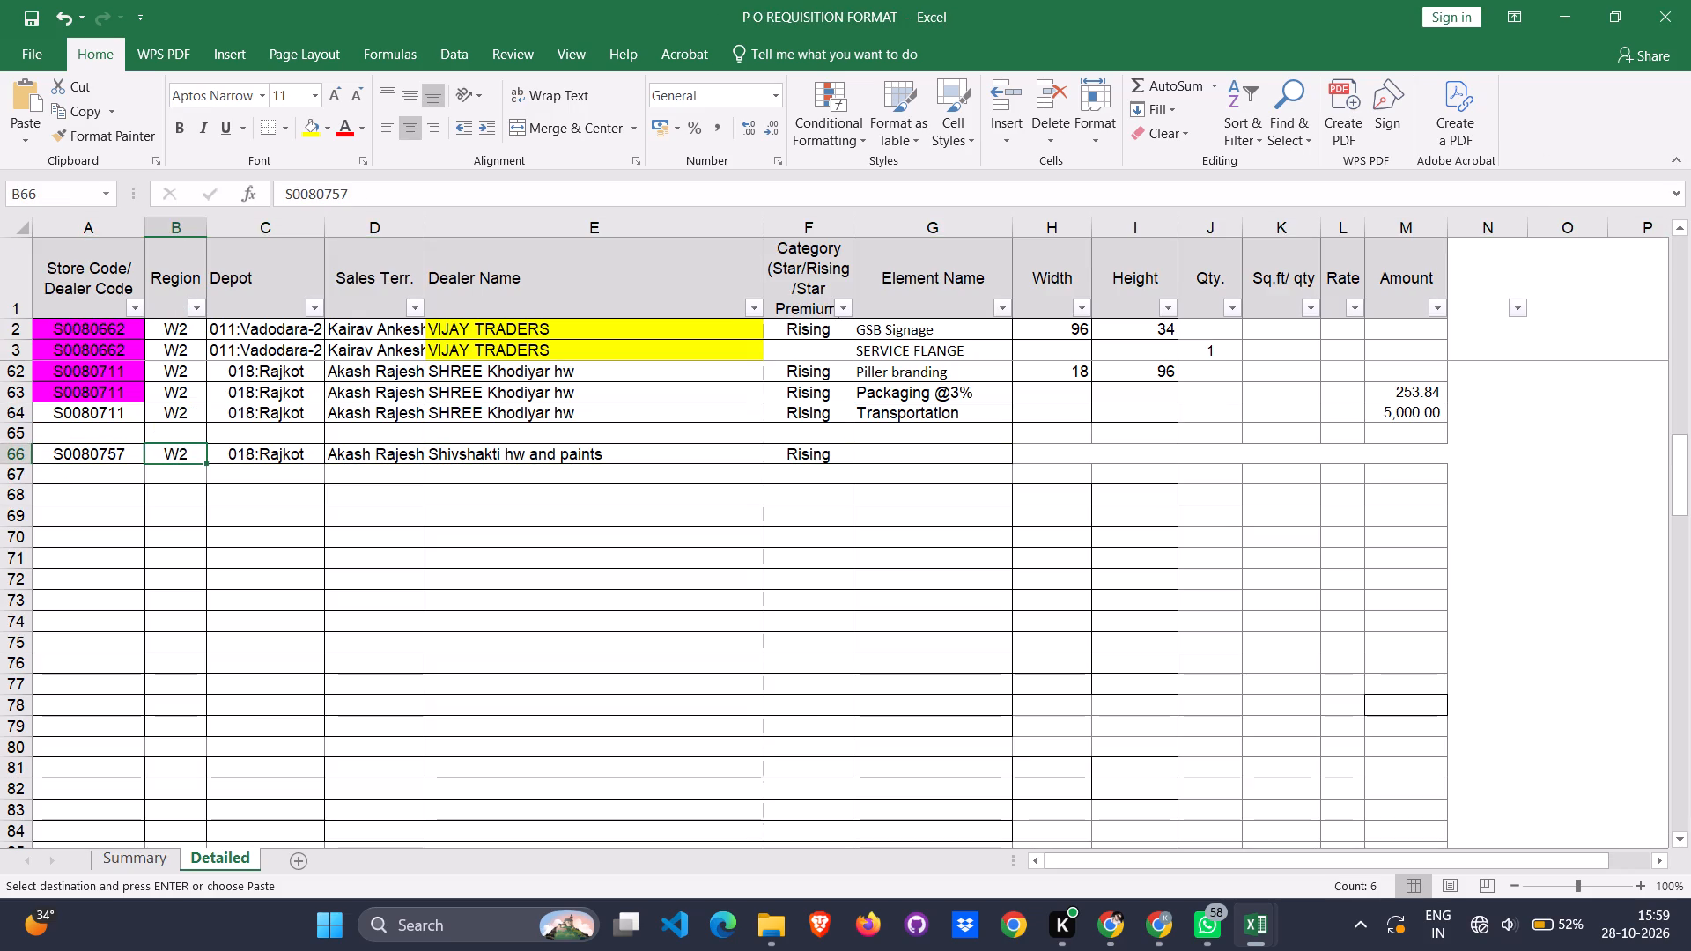
key(Right)
key(Right)
key(Right)
key(Right)
key(ctrl+v)
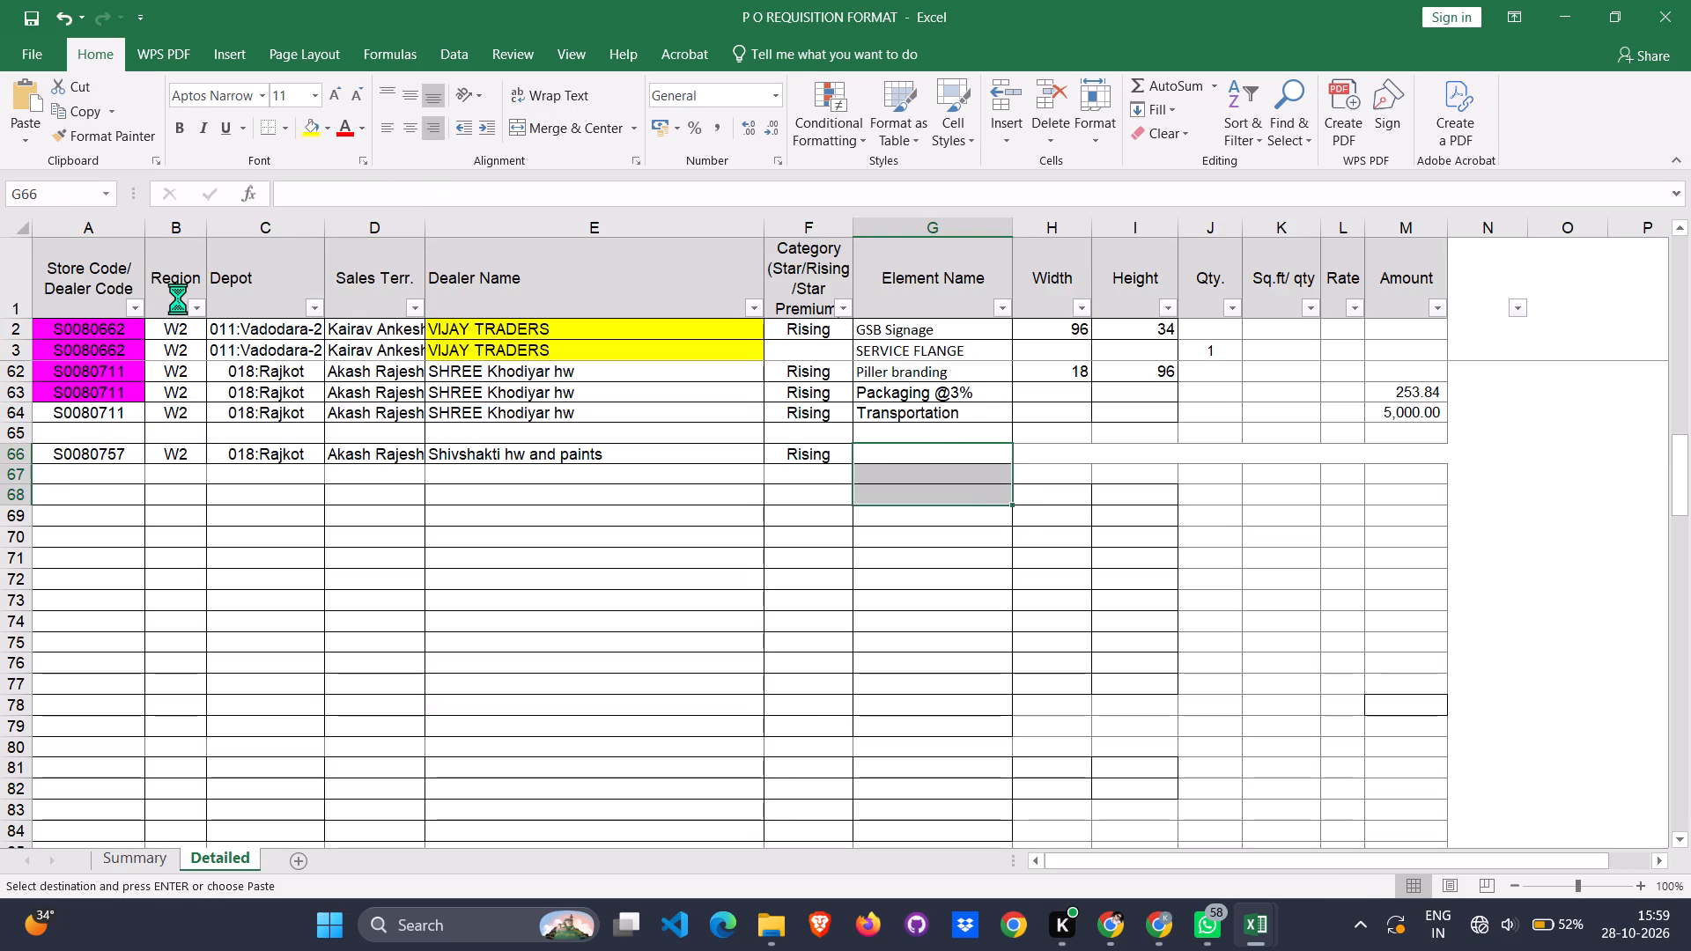
key(ctrl+s)
Copy the width and height values from D3:E5 of the quotation to H66:I68 of the Detailed sheet and save the workbook.
key(Right)
key(alt+Tab)
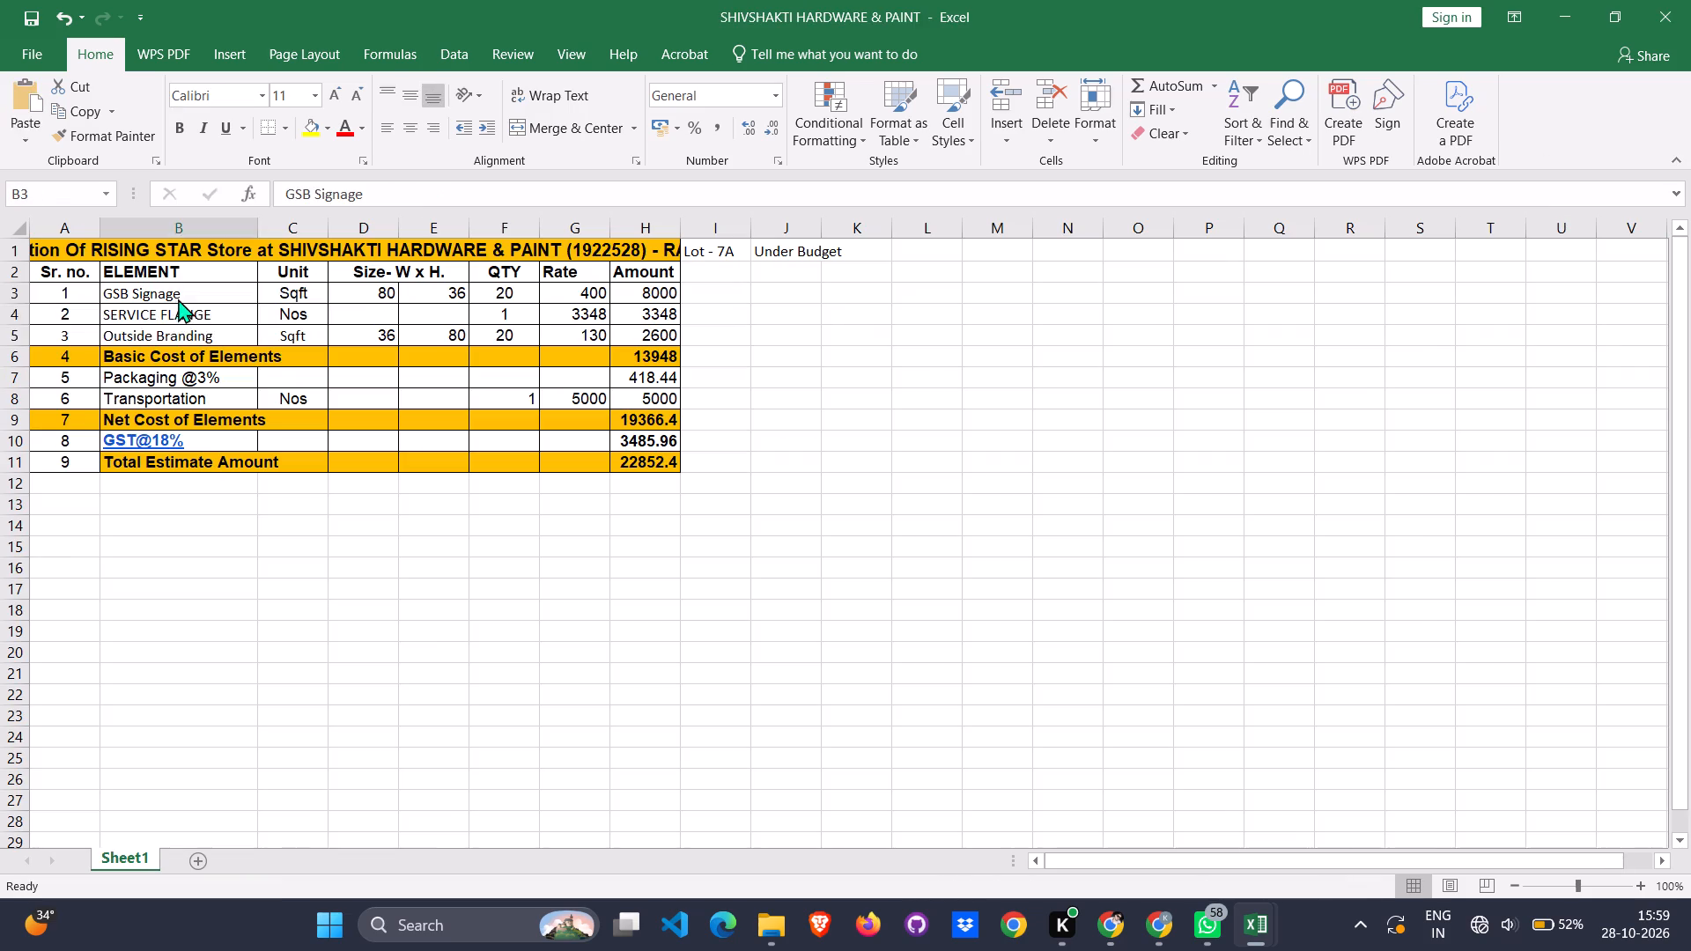
key(Right)
key(Right)
key(shift+Down)
key(shift+Down)
key(shift+Right)
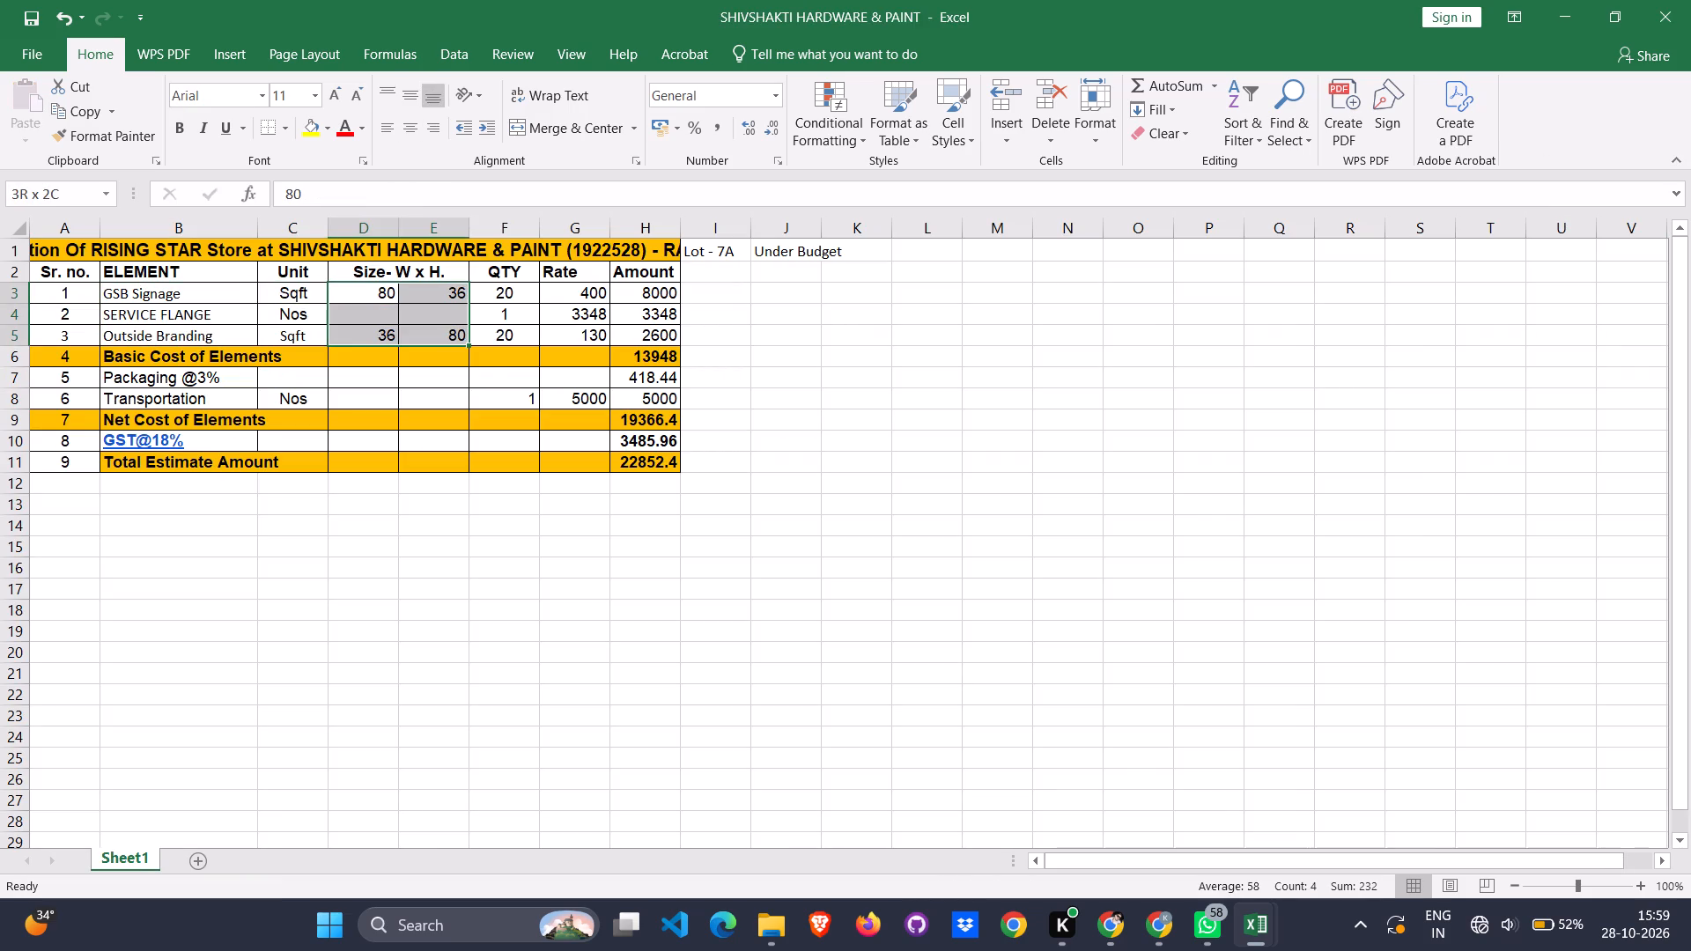
key(ctrl+c)
key(alt+Tab)
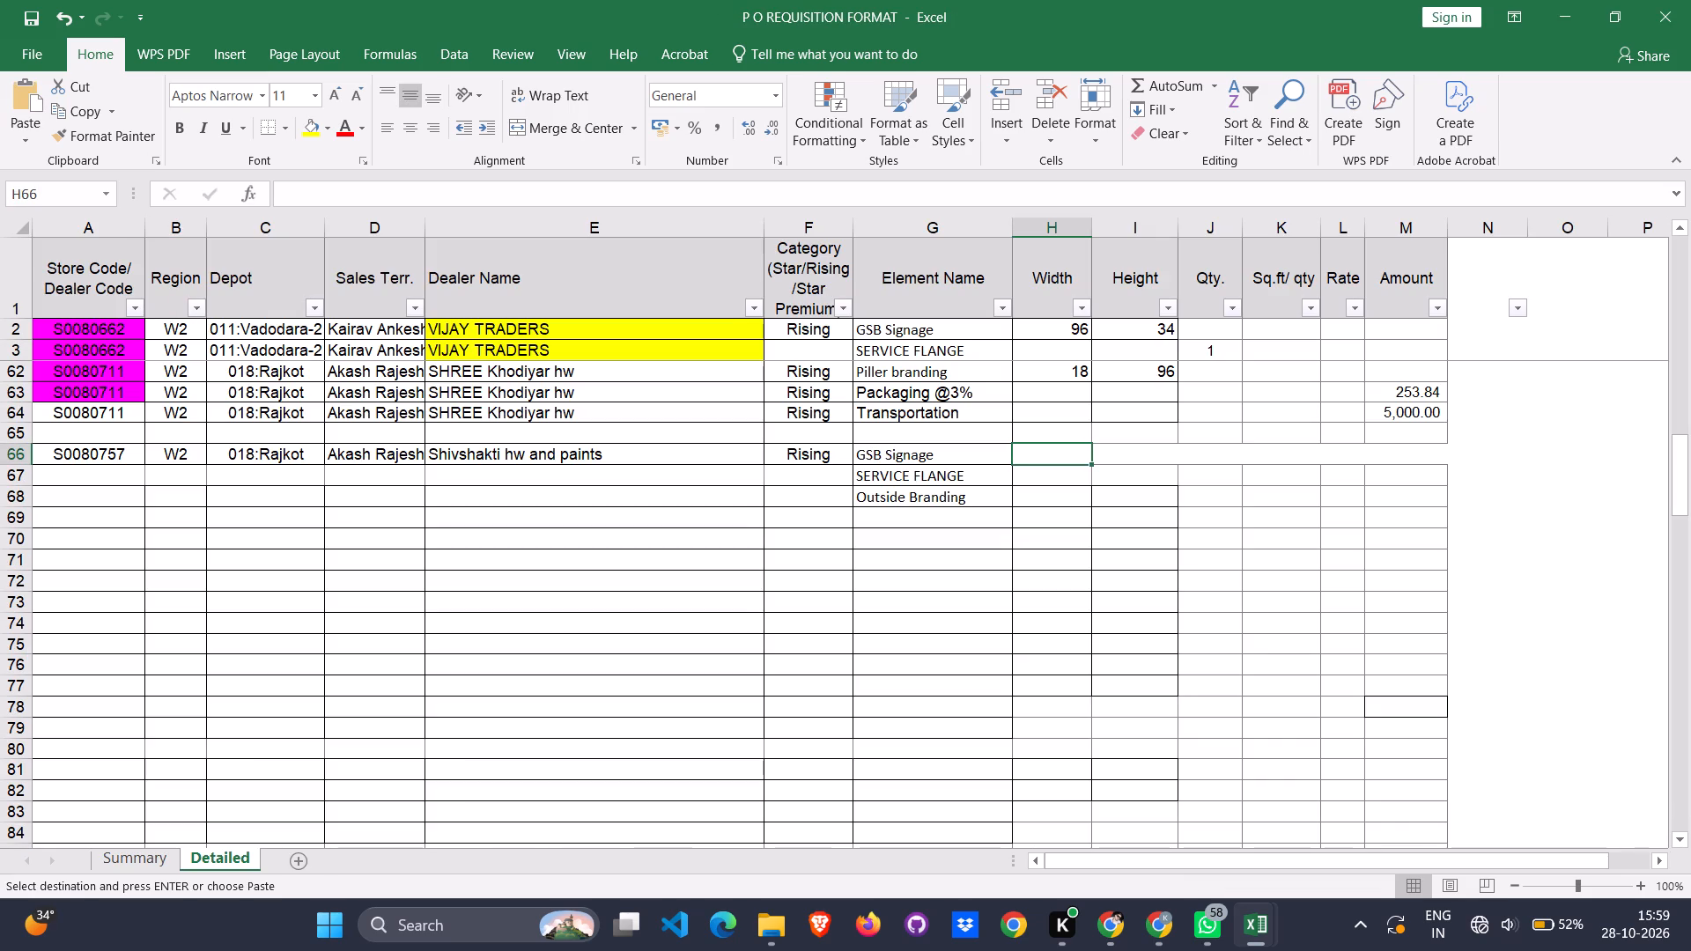
key(ctrl+v)
key(ctrl+s)
Enter a quantity of 1 for Shivshakti hw and paints' SERVICE FLANGE in J67 and save the workbook.
key(Right)
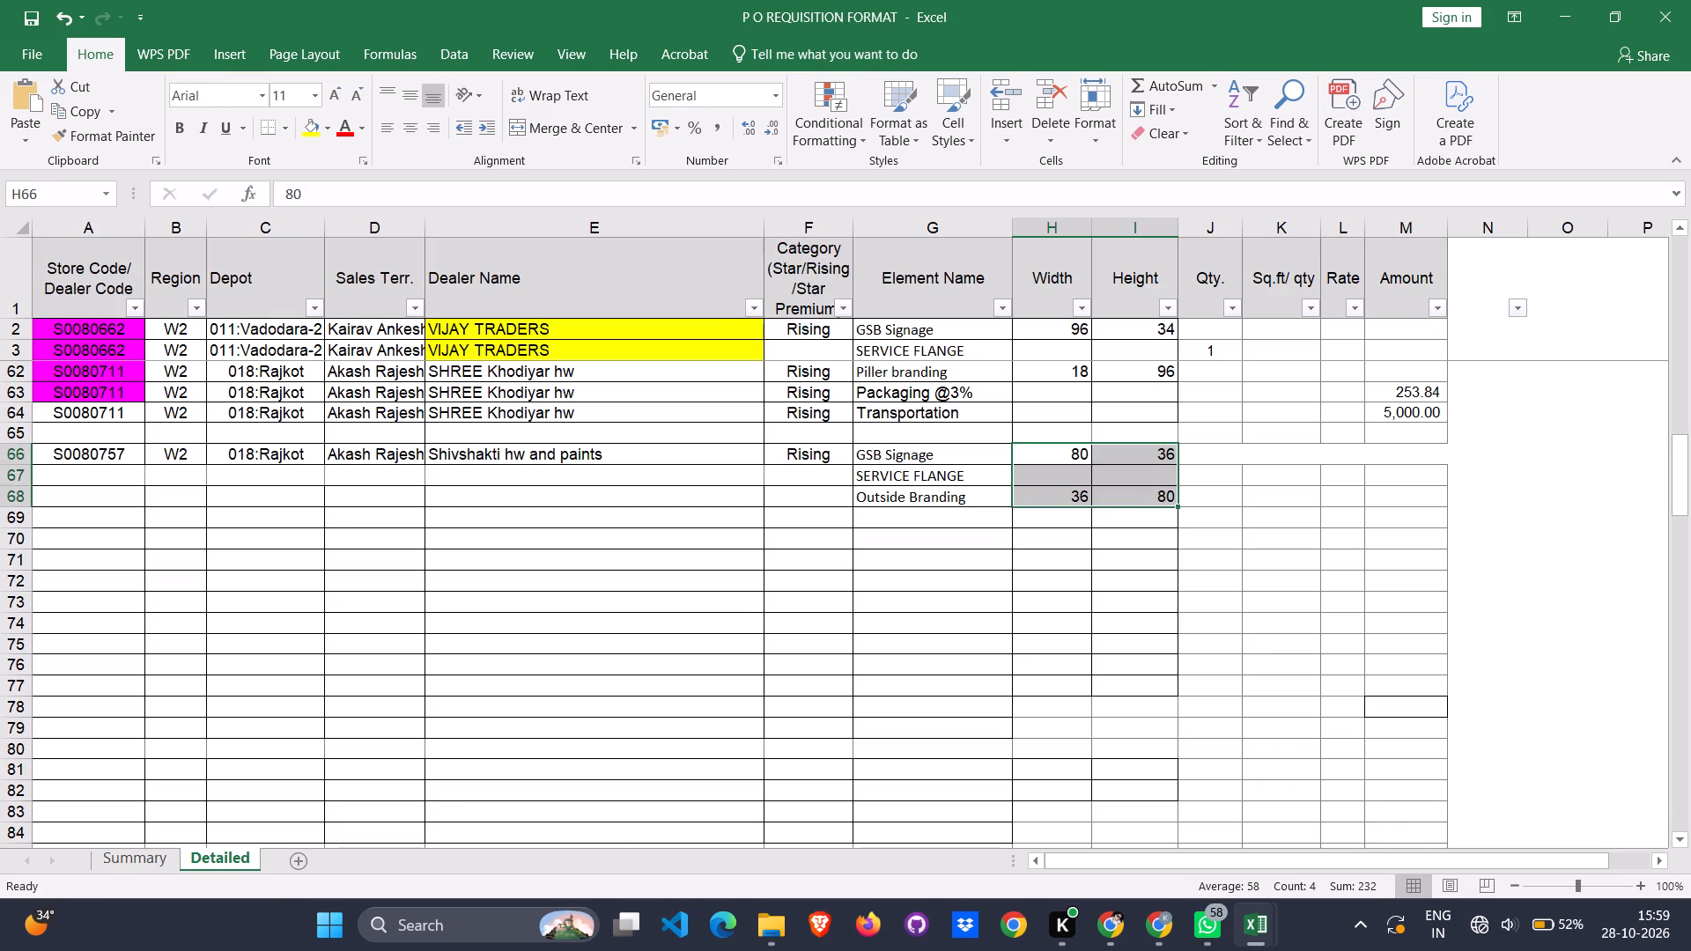
key(Right)
key(Down)
key(1)
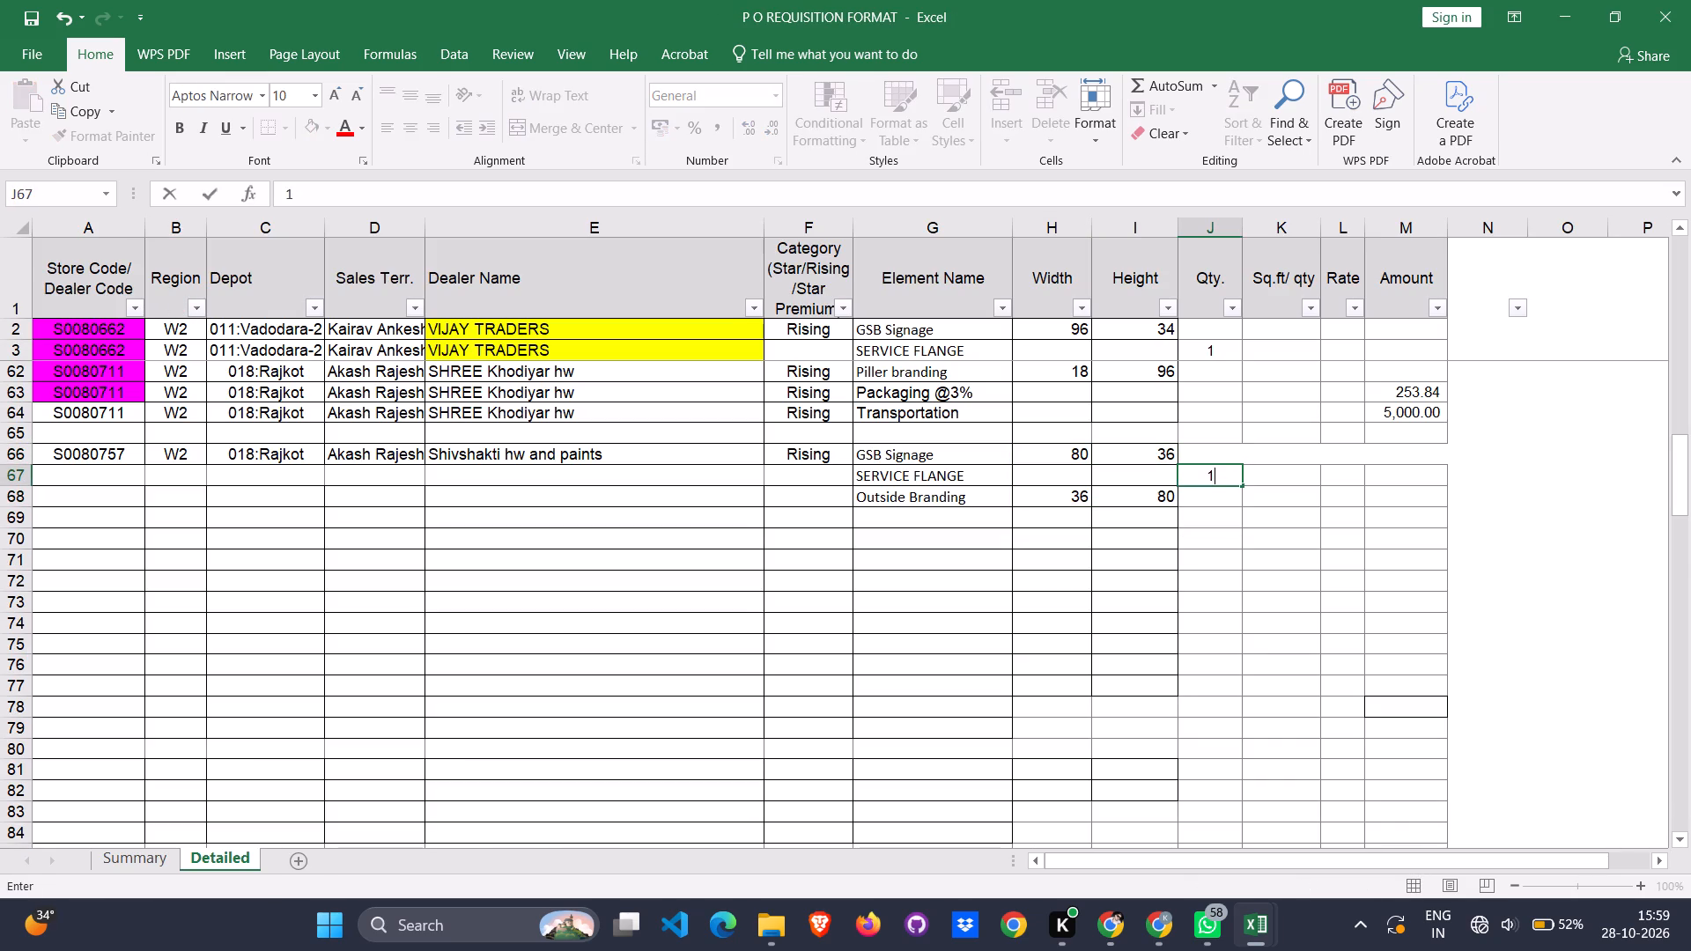
key(ctrl+s)
Copy the Packaging @3% and Transportation labels from G63:G64 to G69:G70 of the Detailed sheet and save the workbook.
key(Left)
key(Left)
key(Left)
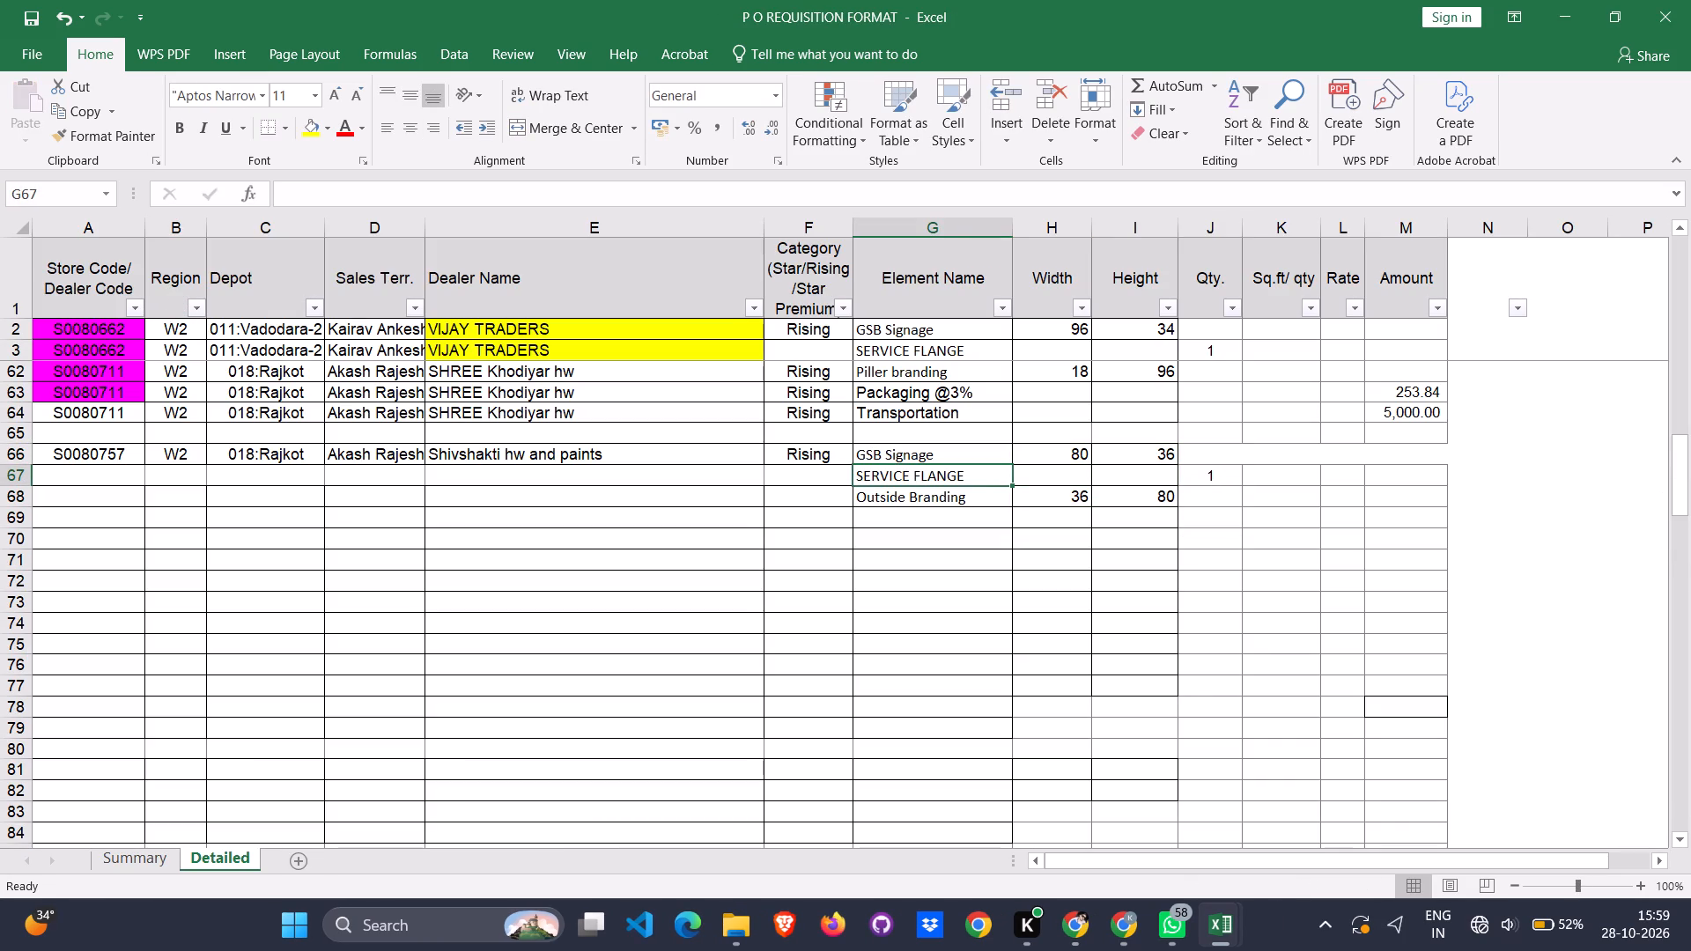
key(Up)
key(Up)
key(Up)
key(Up)
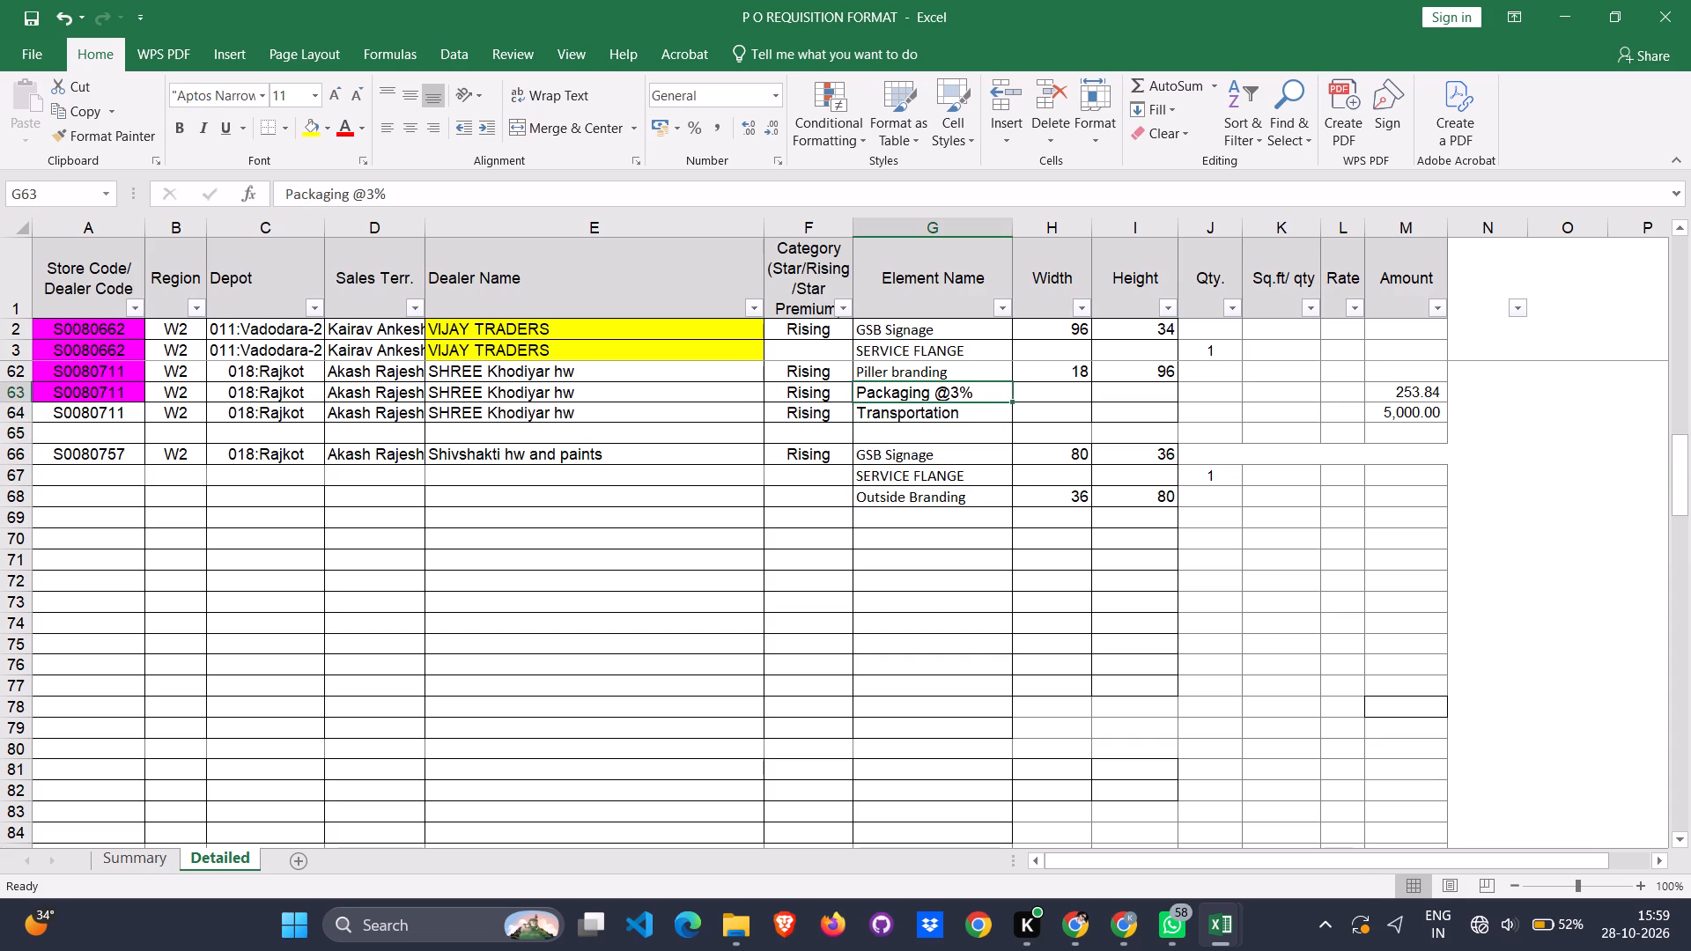
key(shift+Down)
key(ctrl+c)
key(Down)
key(Down)
key(Down)
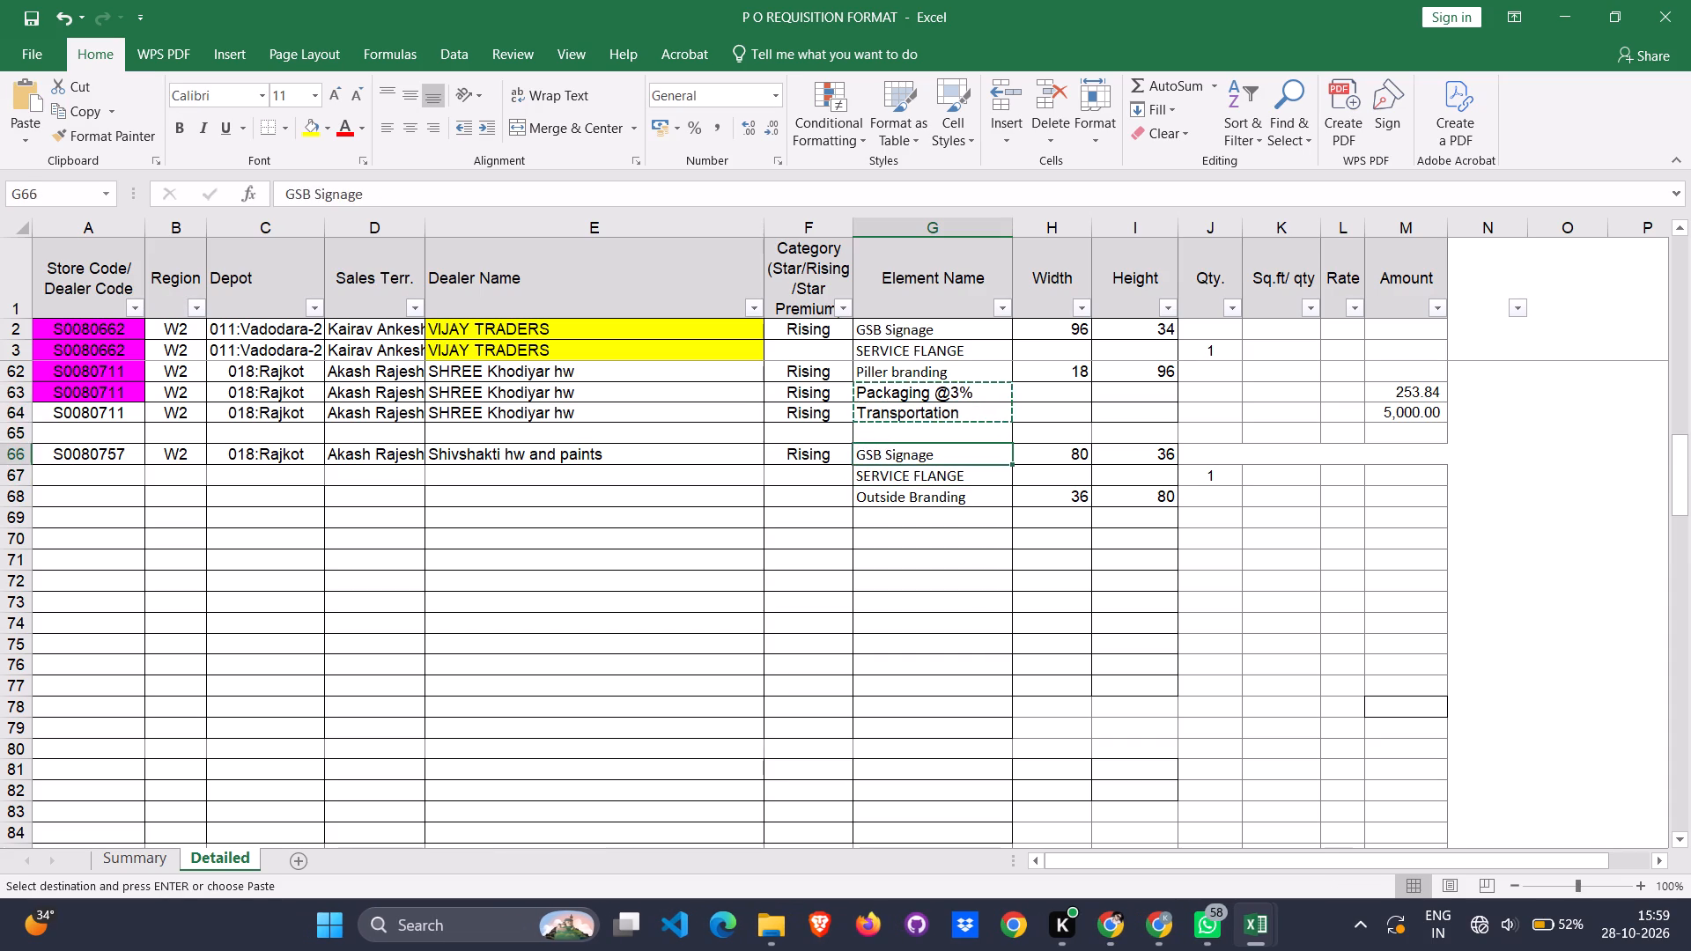
key(Down)
key(Down)
key(Down)
key(ctrl+v)
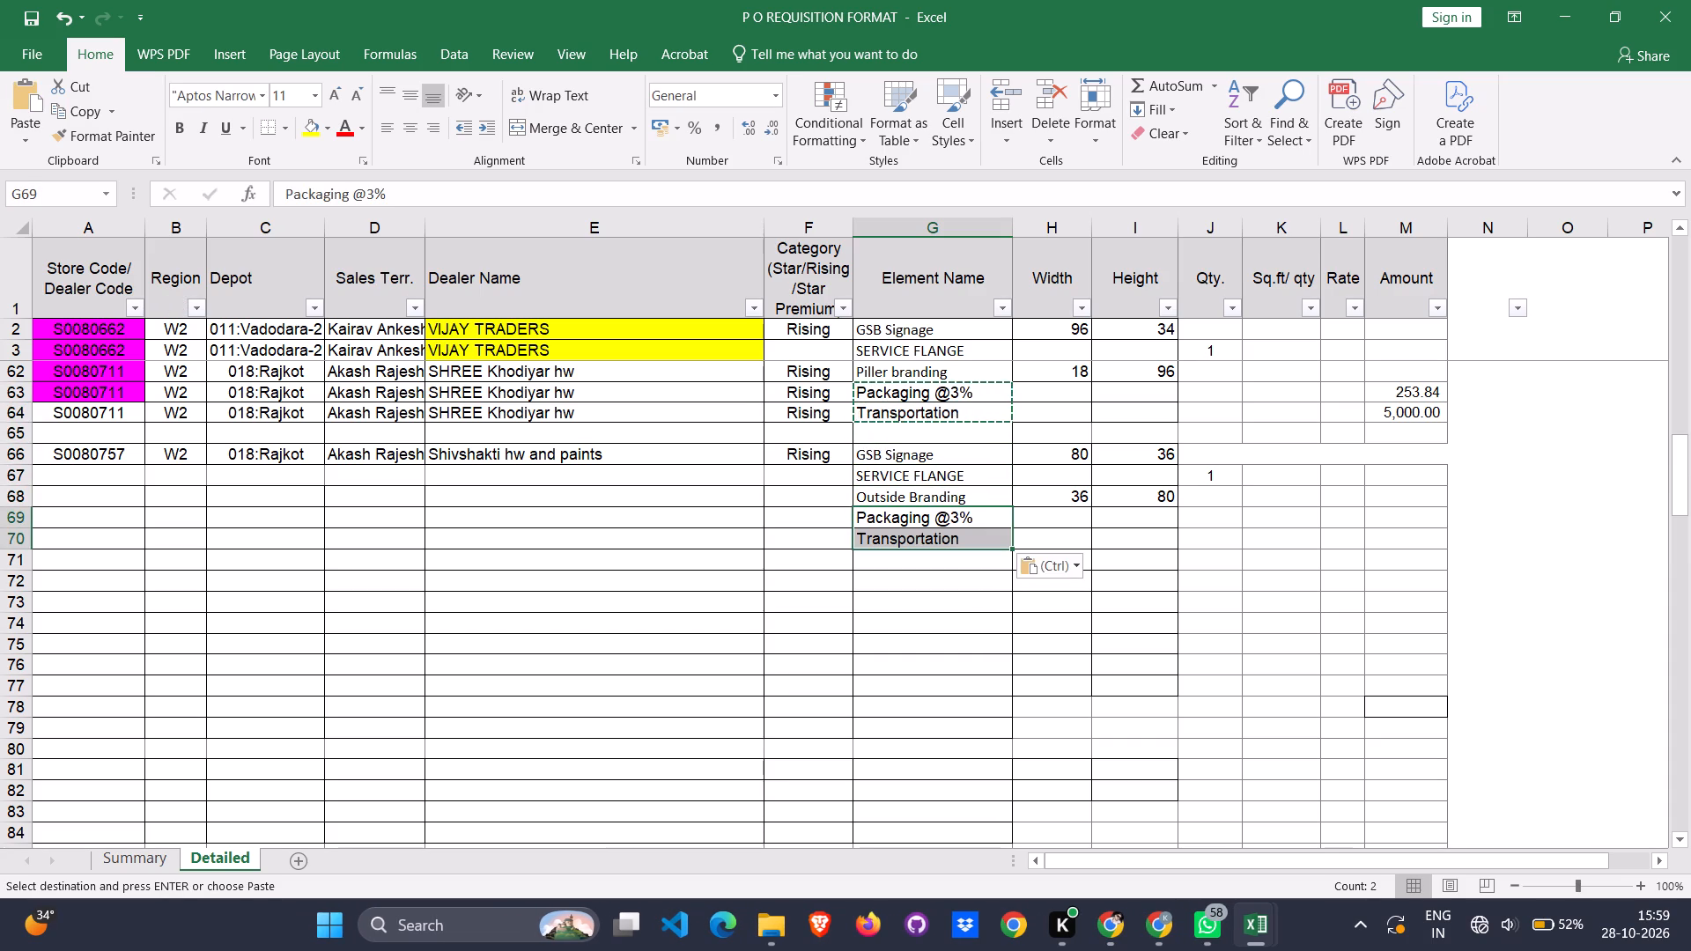
key(ctrl+s)
Enter Shivshakti hw and paints' amounts from the quotation, 418.44 for Packaging @3% in M69 and 5000 for Transportation in M70, and save.
key(Right)
key(Right)
key(Right)
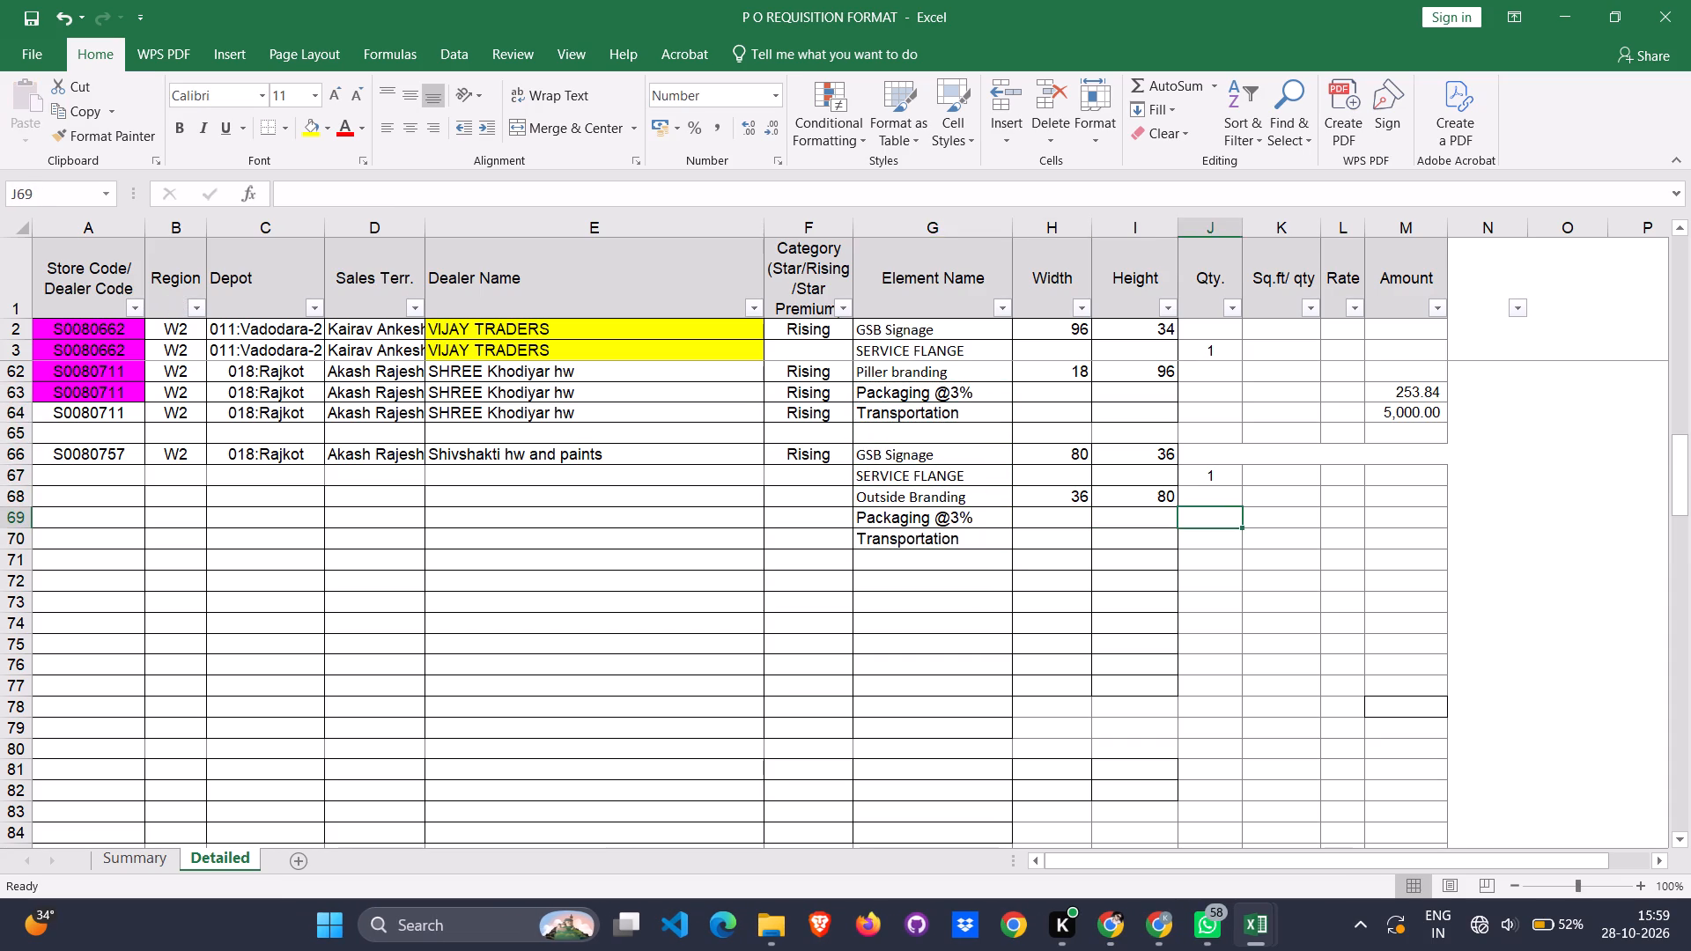
key(Right)
key(Right)
key(Right)
key(alt+Tab)
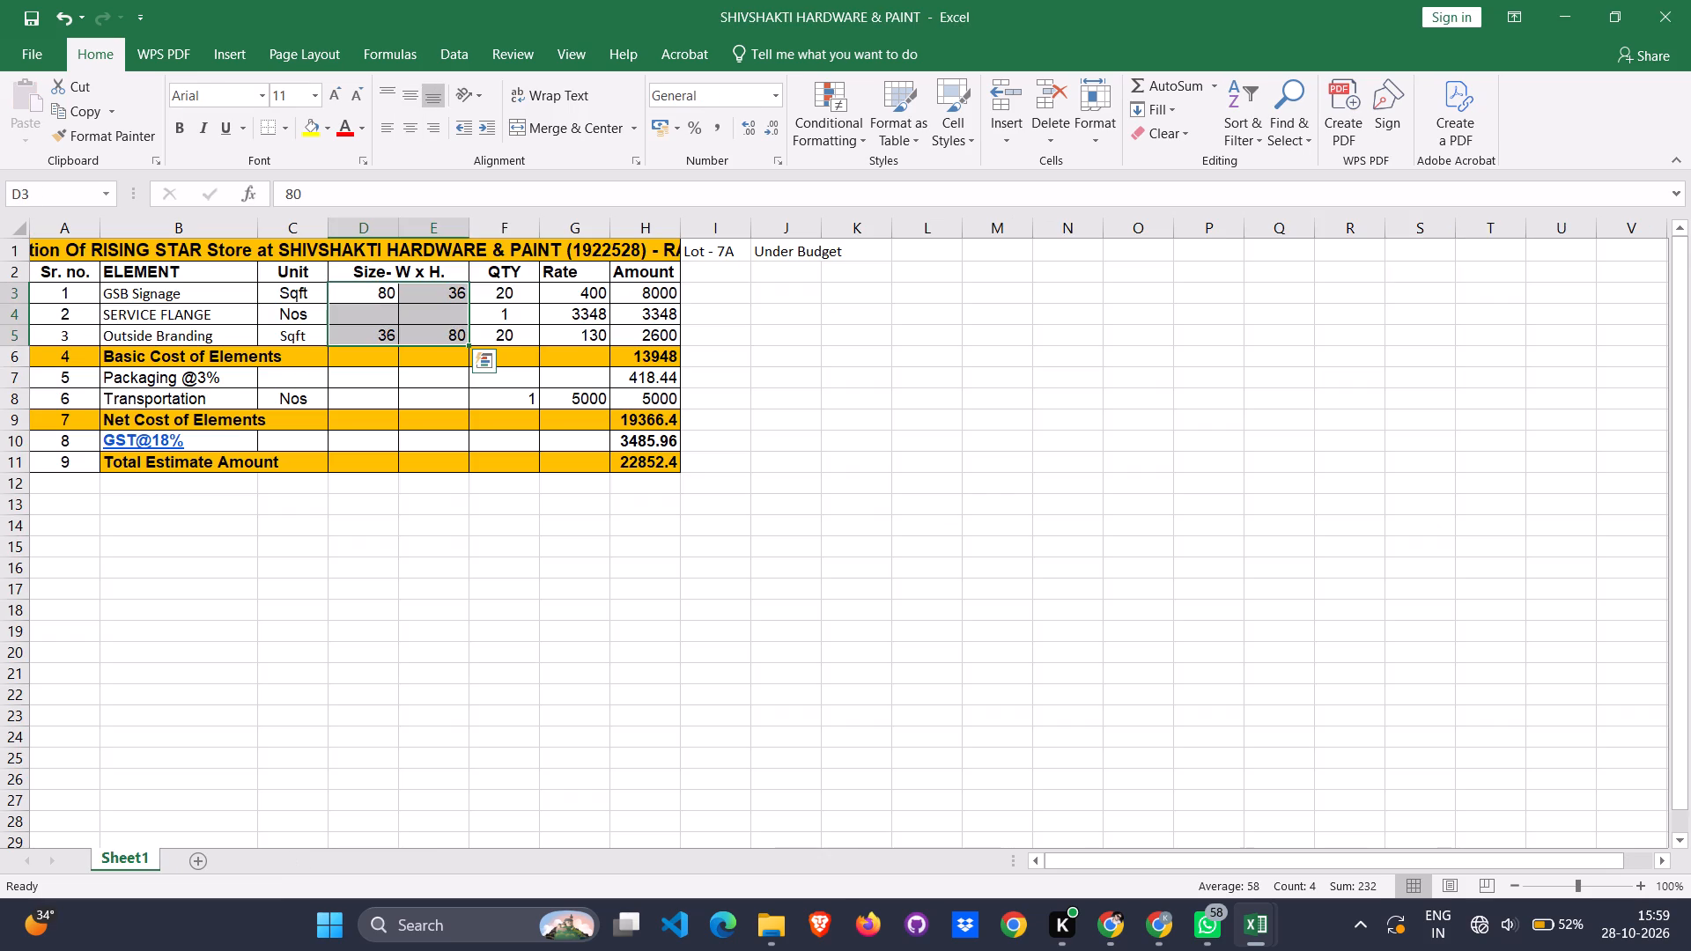
key(alt+Tab)
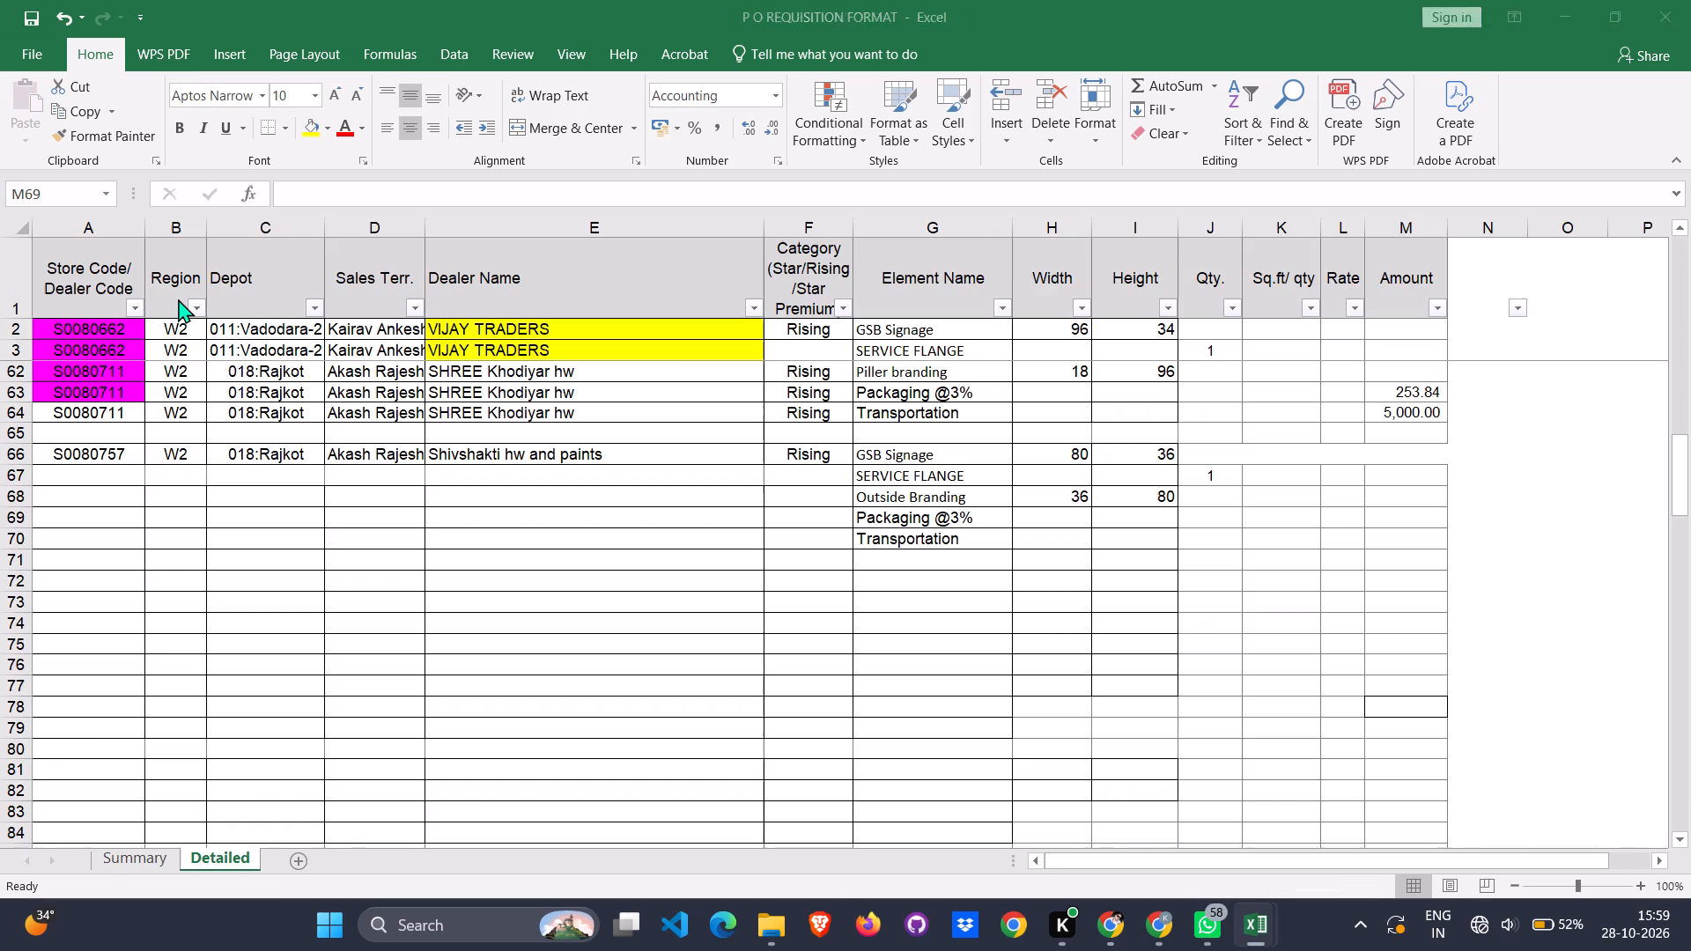
text(418)
text(.44)
key(ctrl+s)
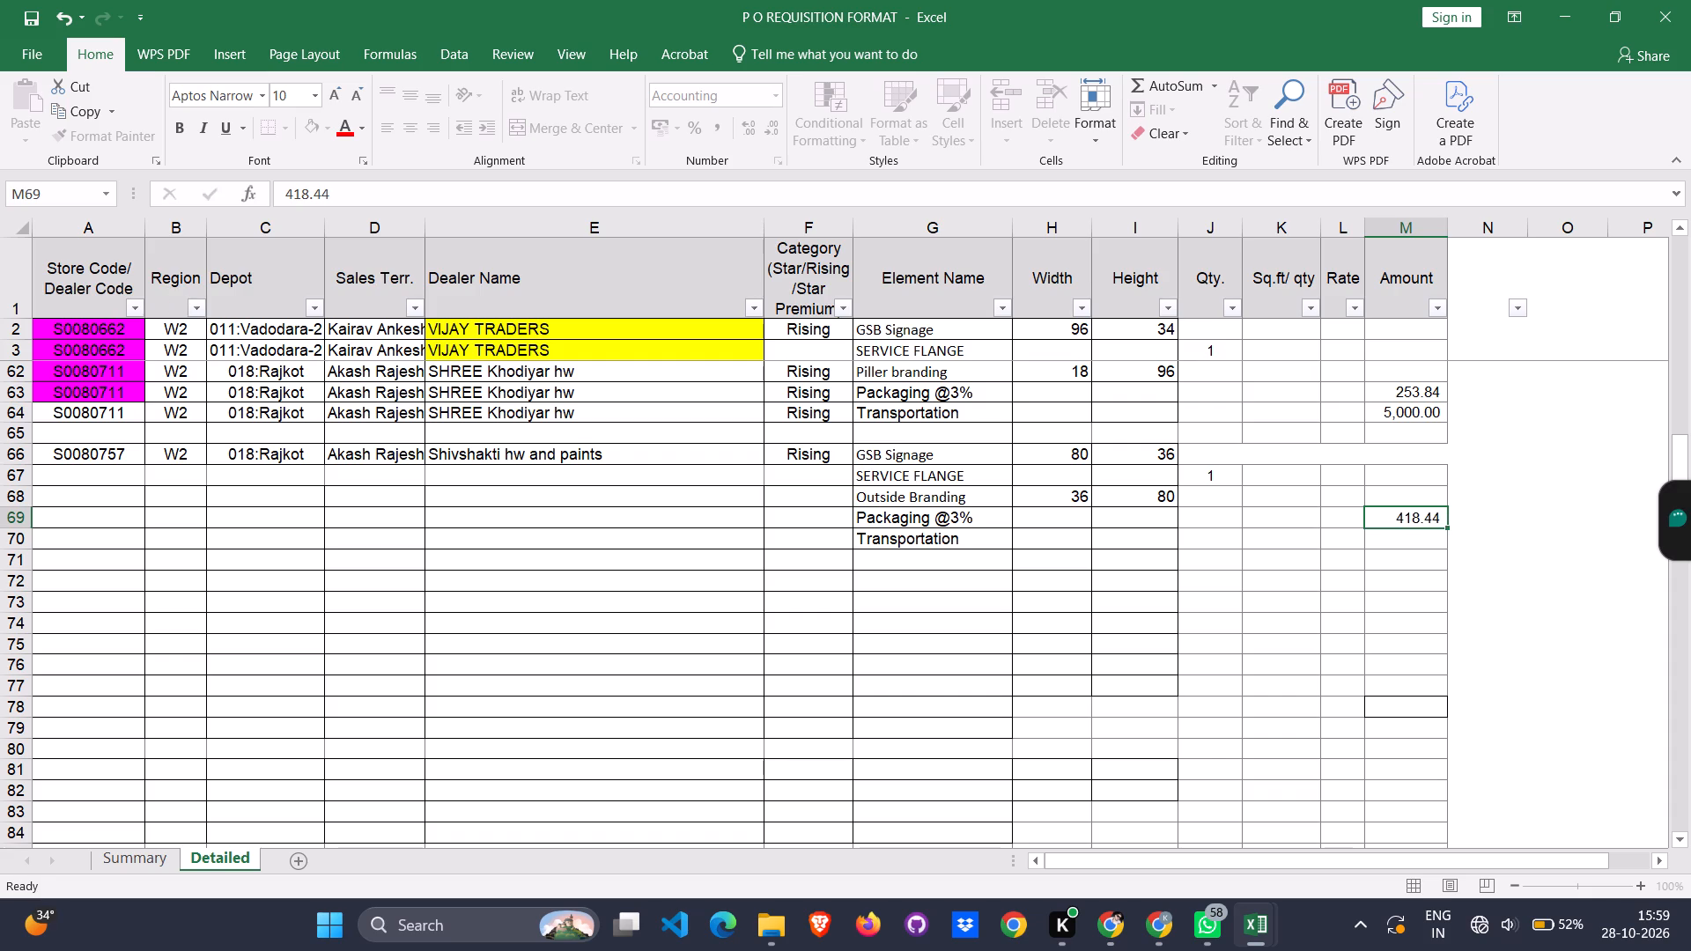
key(alt+Tab)
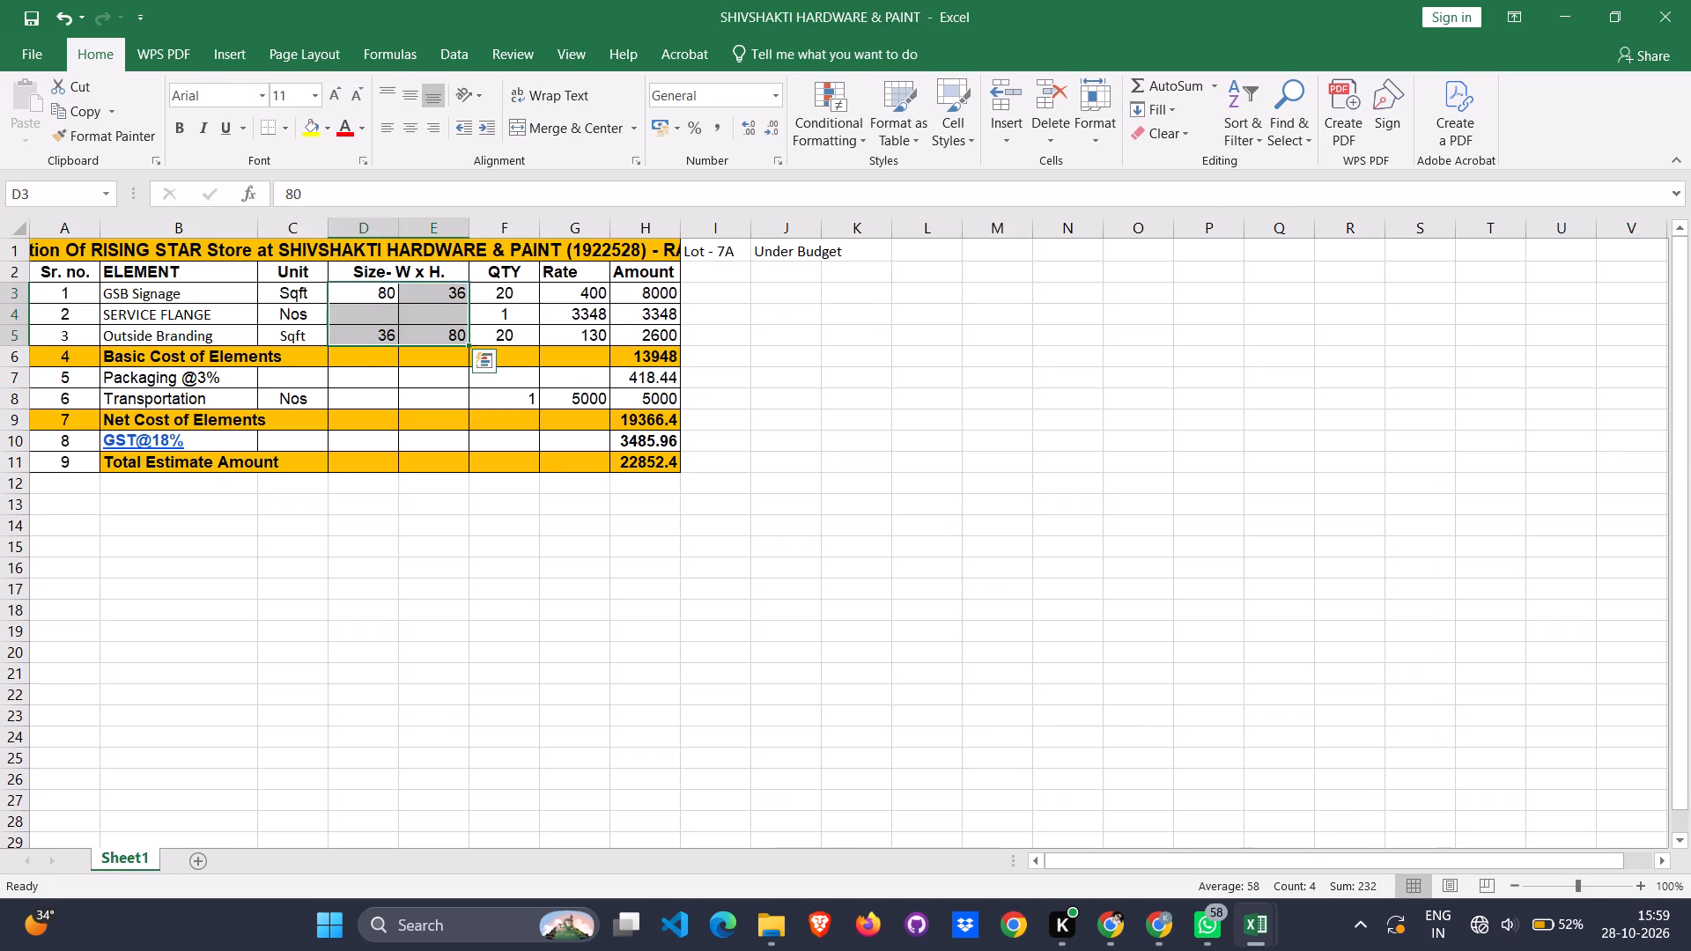
key(alt+Tab)
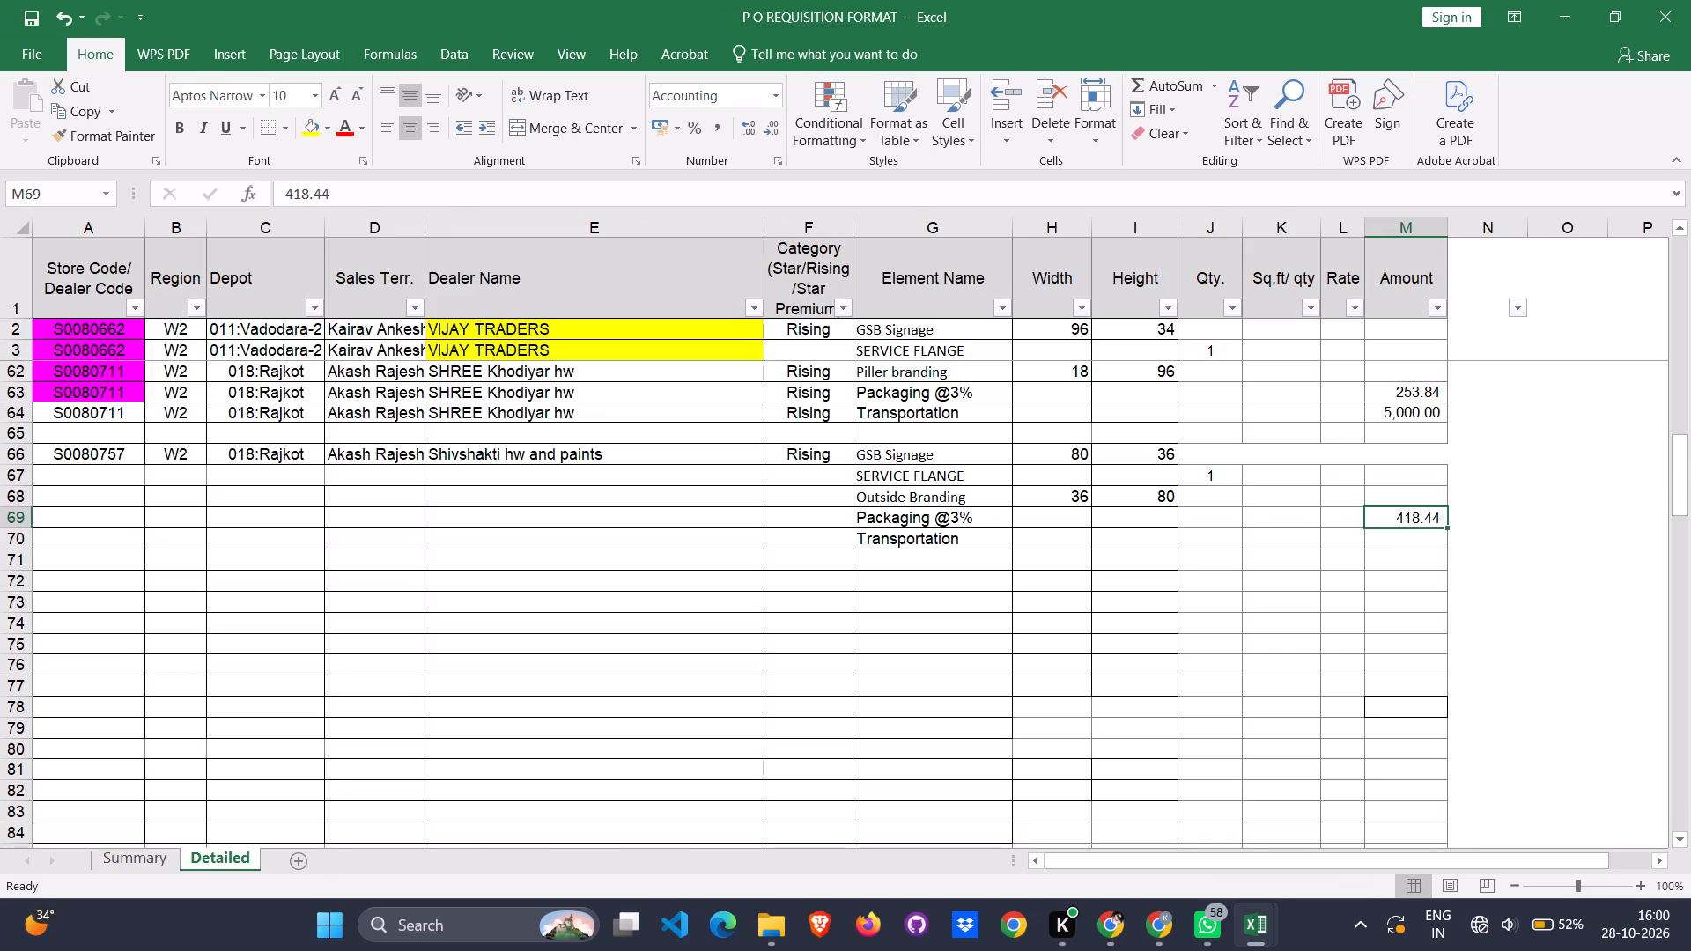
key(Down)
text(5000)
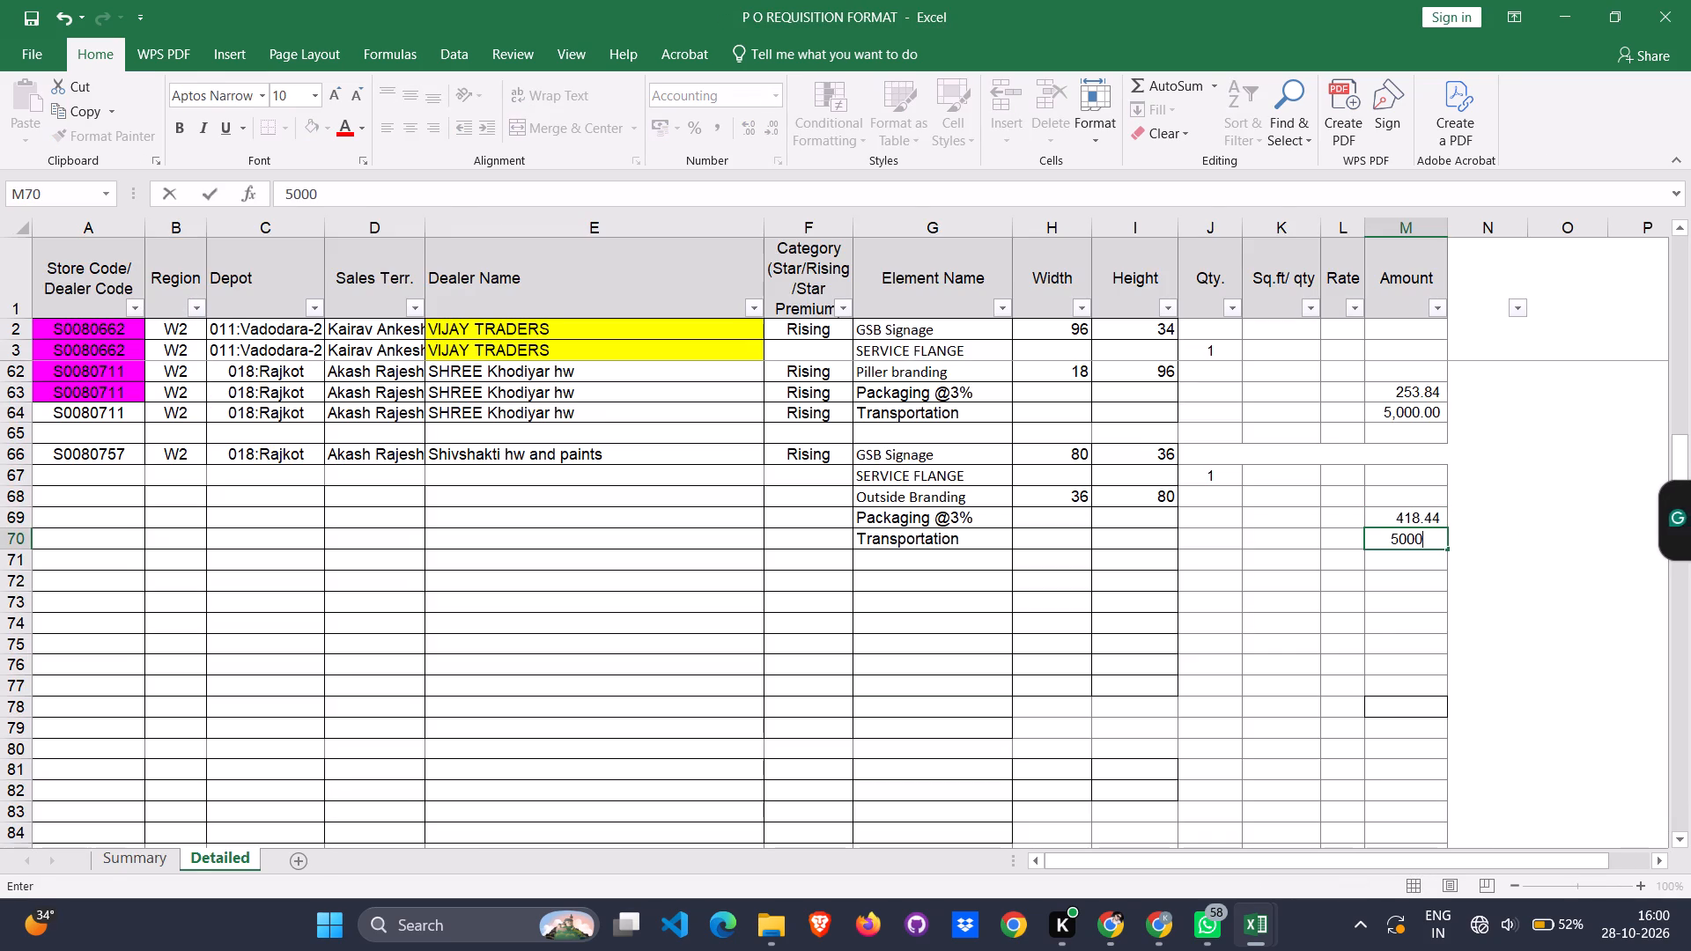
key(ctrl+s)
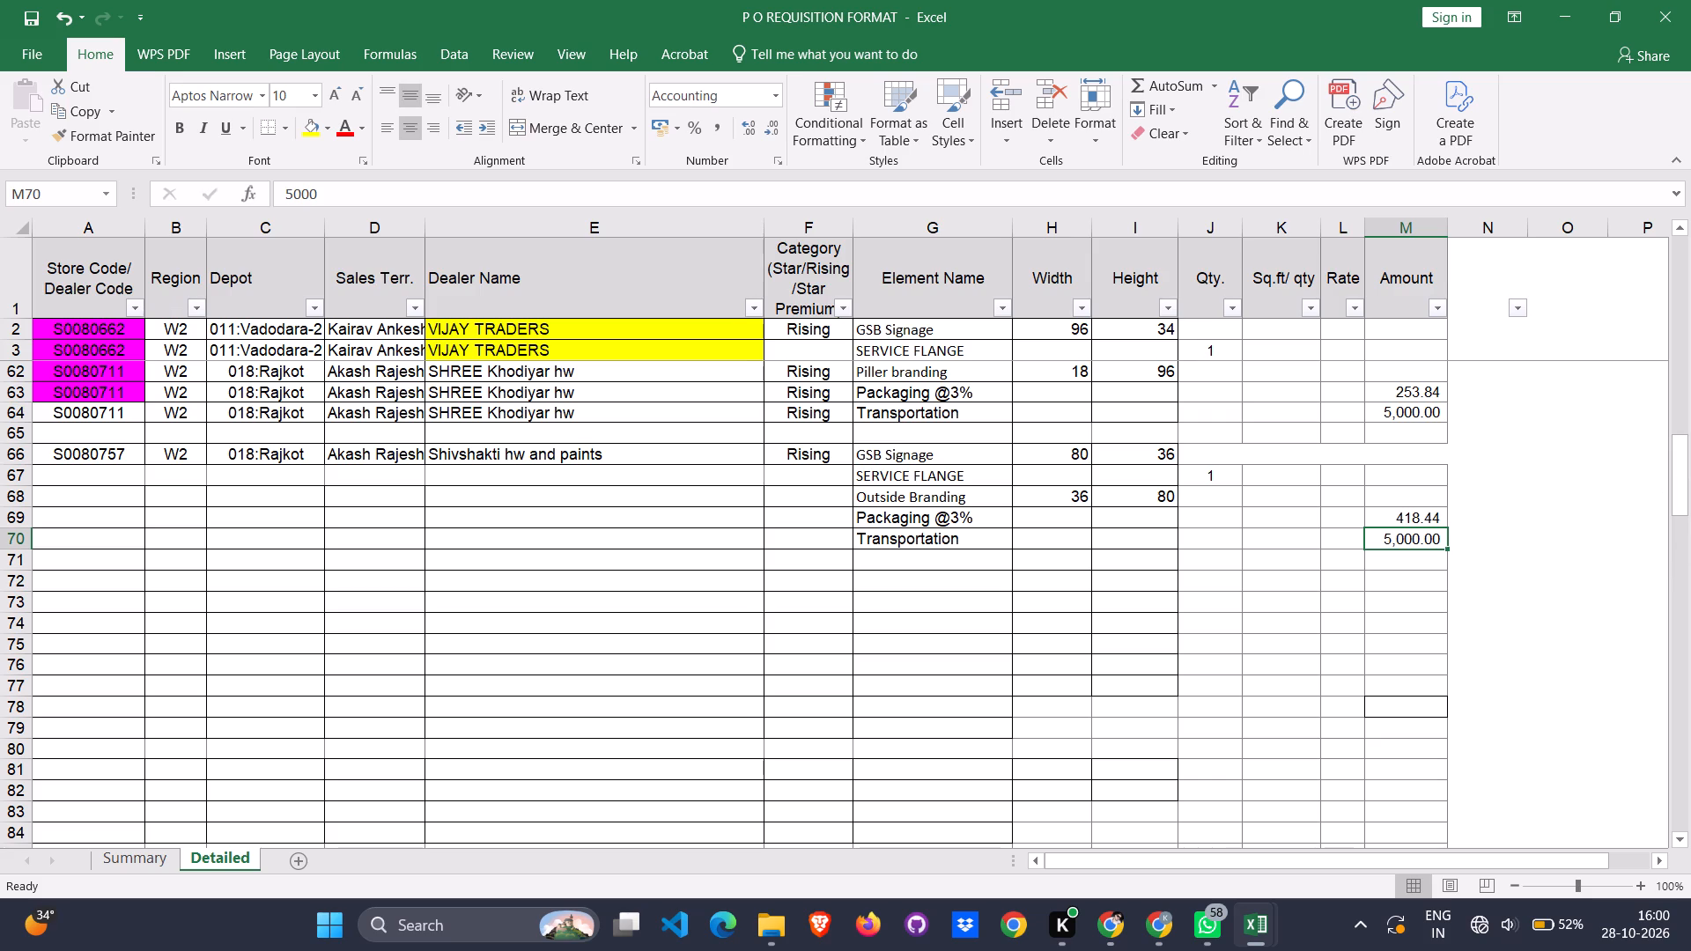
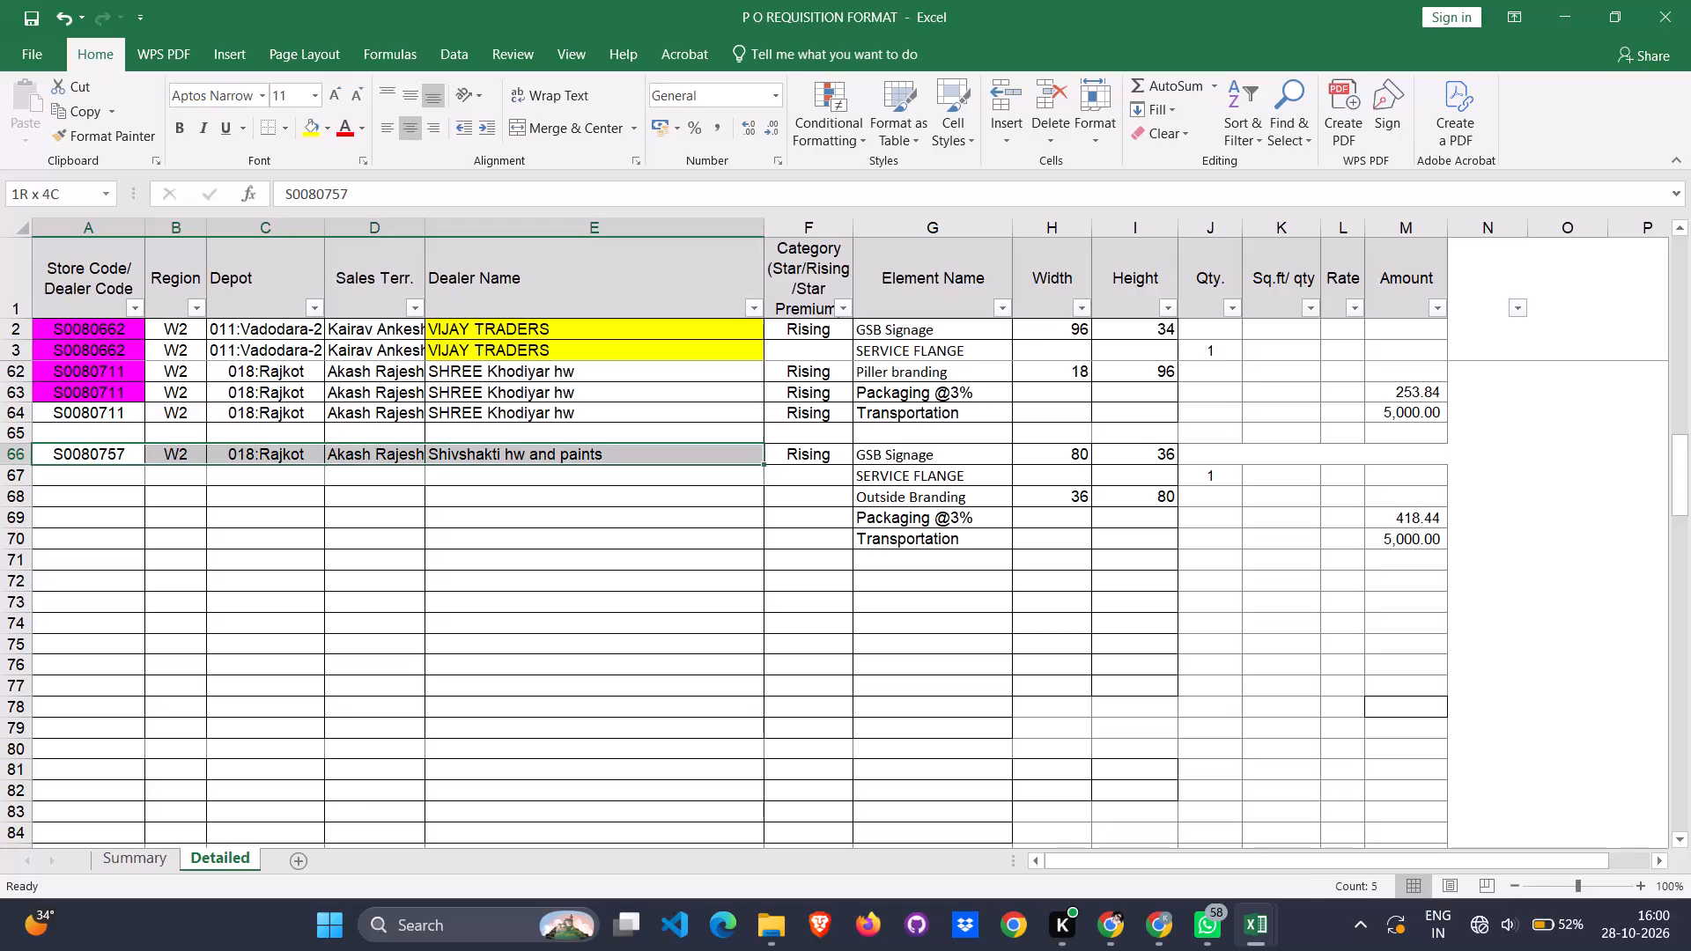
Copy Shivshakti hw and paints' dealer details from A66:F66 down through row 70 of the Detailed sheet and save the workbook.
key(shift+Right)
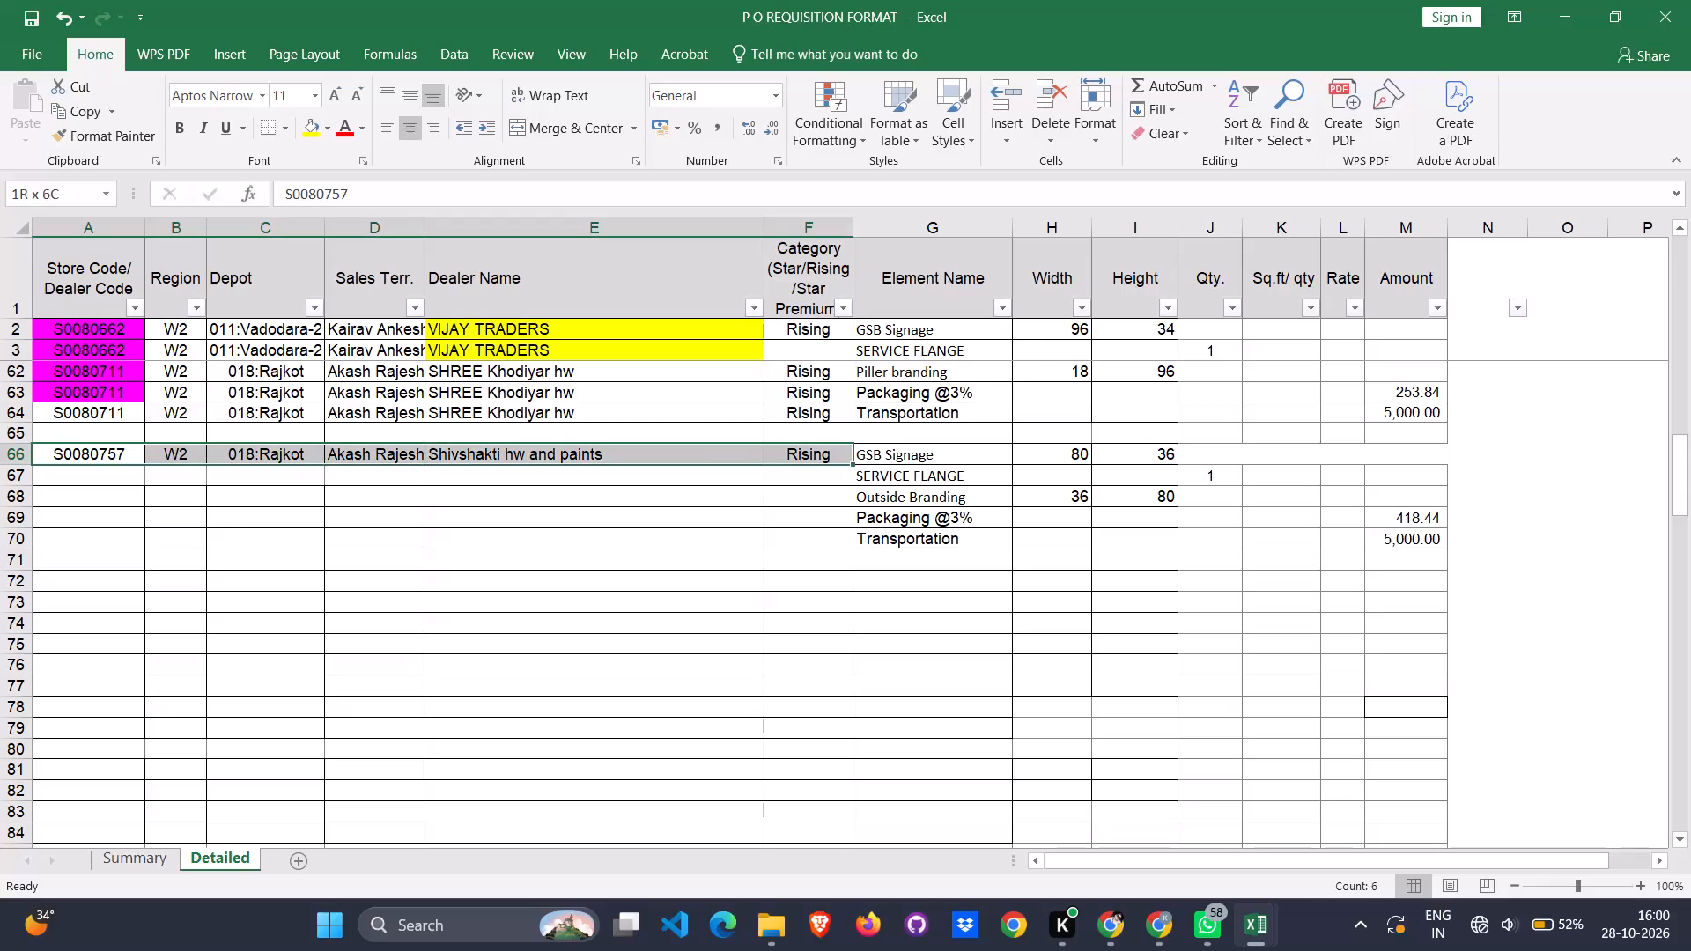
key(ctrl+c)
key(shift+Down)
key(shift+Down)
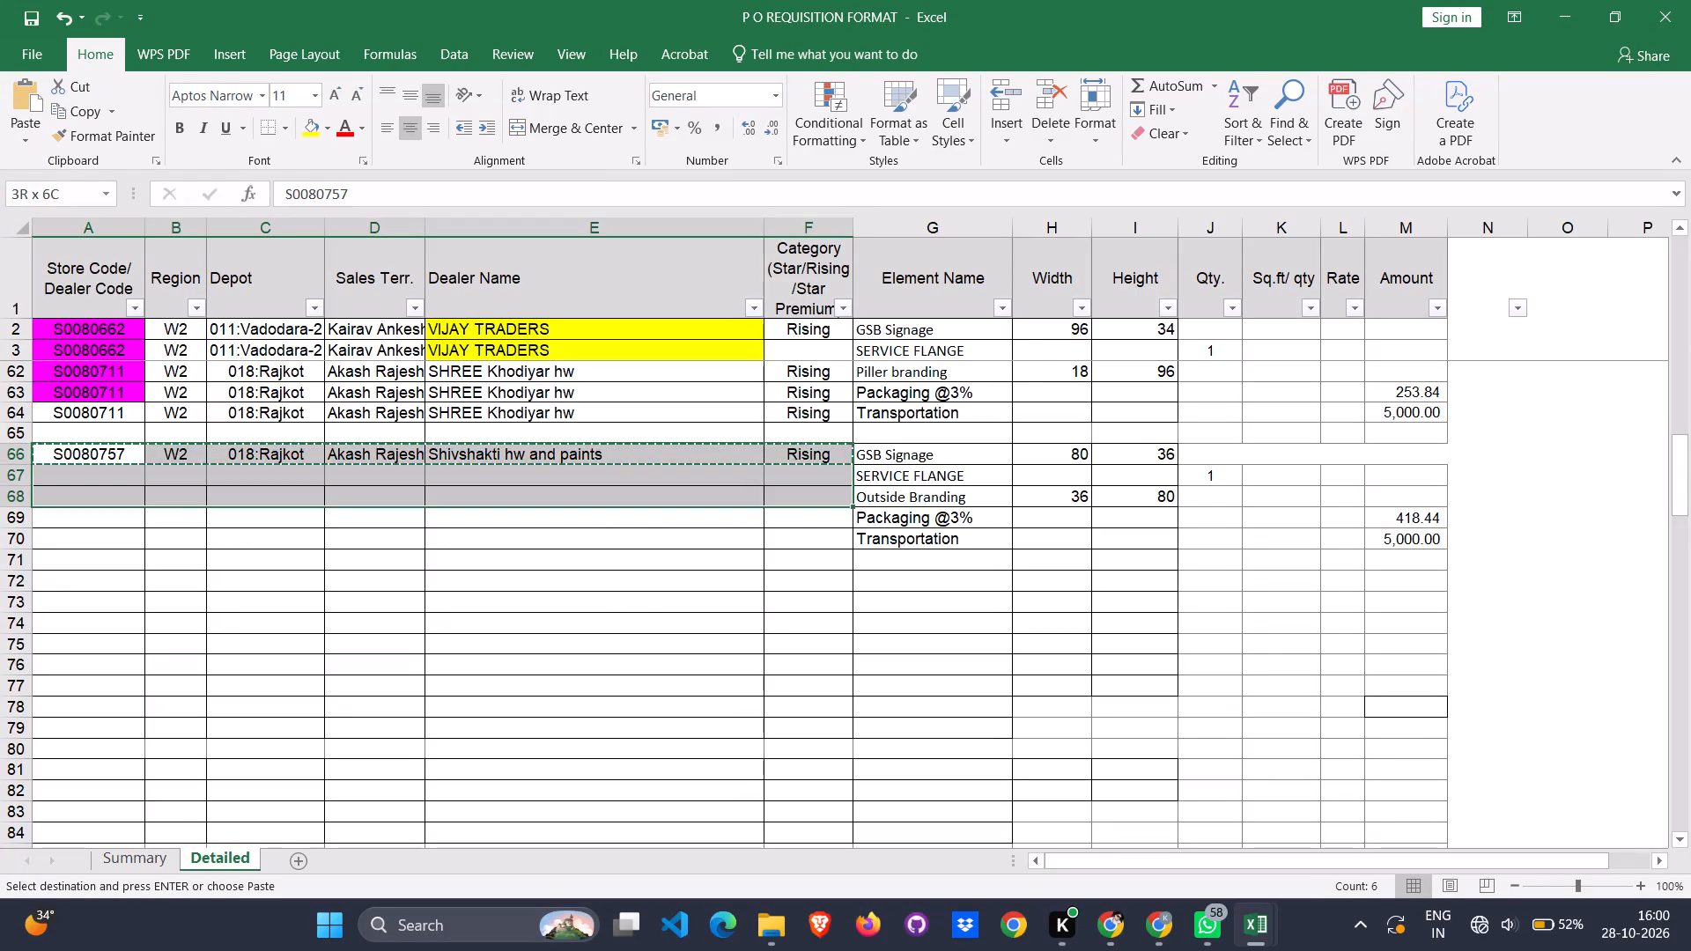
key(shift+Down)
key(shift+Down)
key(ctrl+v)
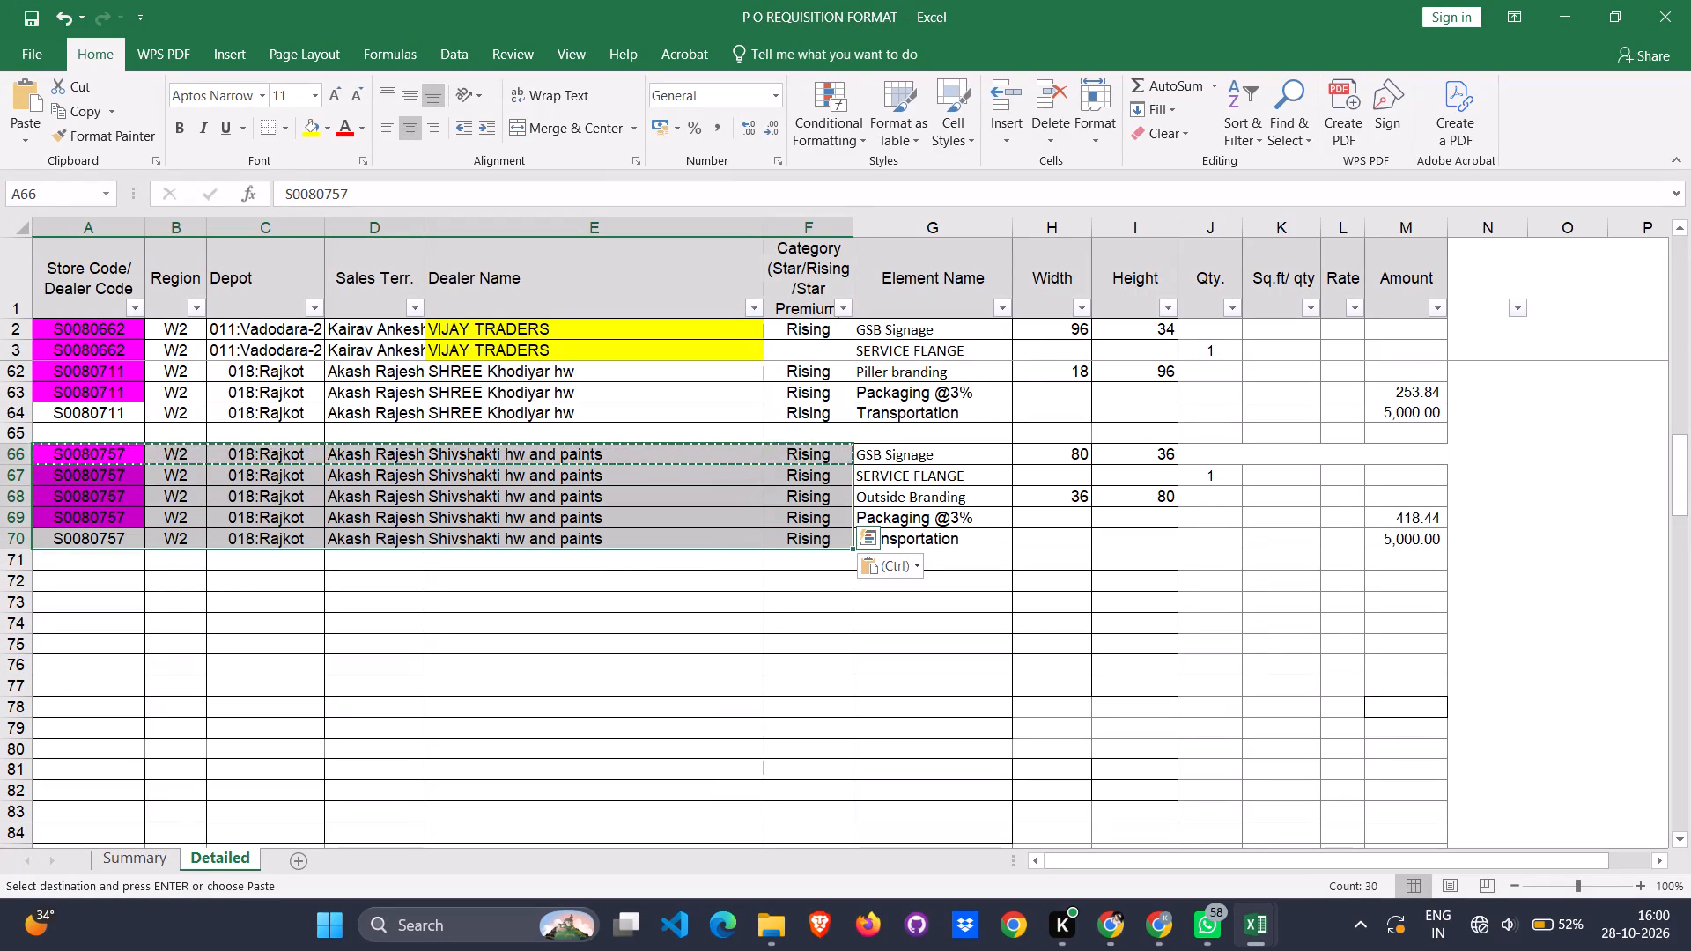
key(ctrl+s)
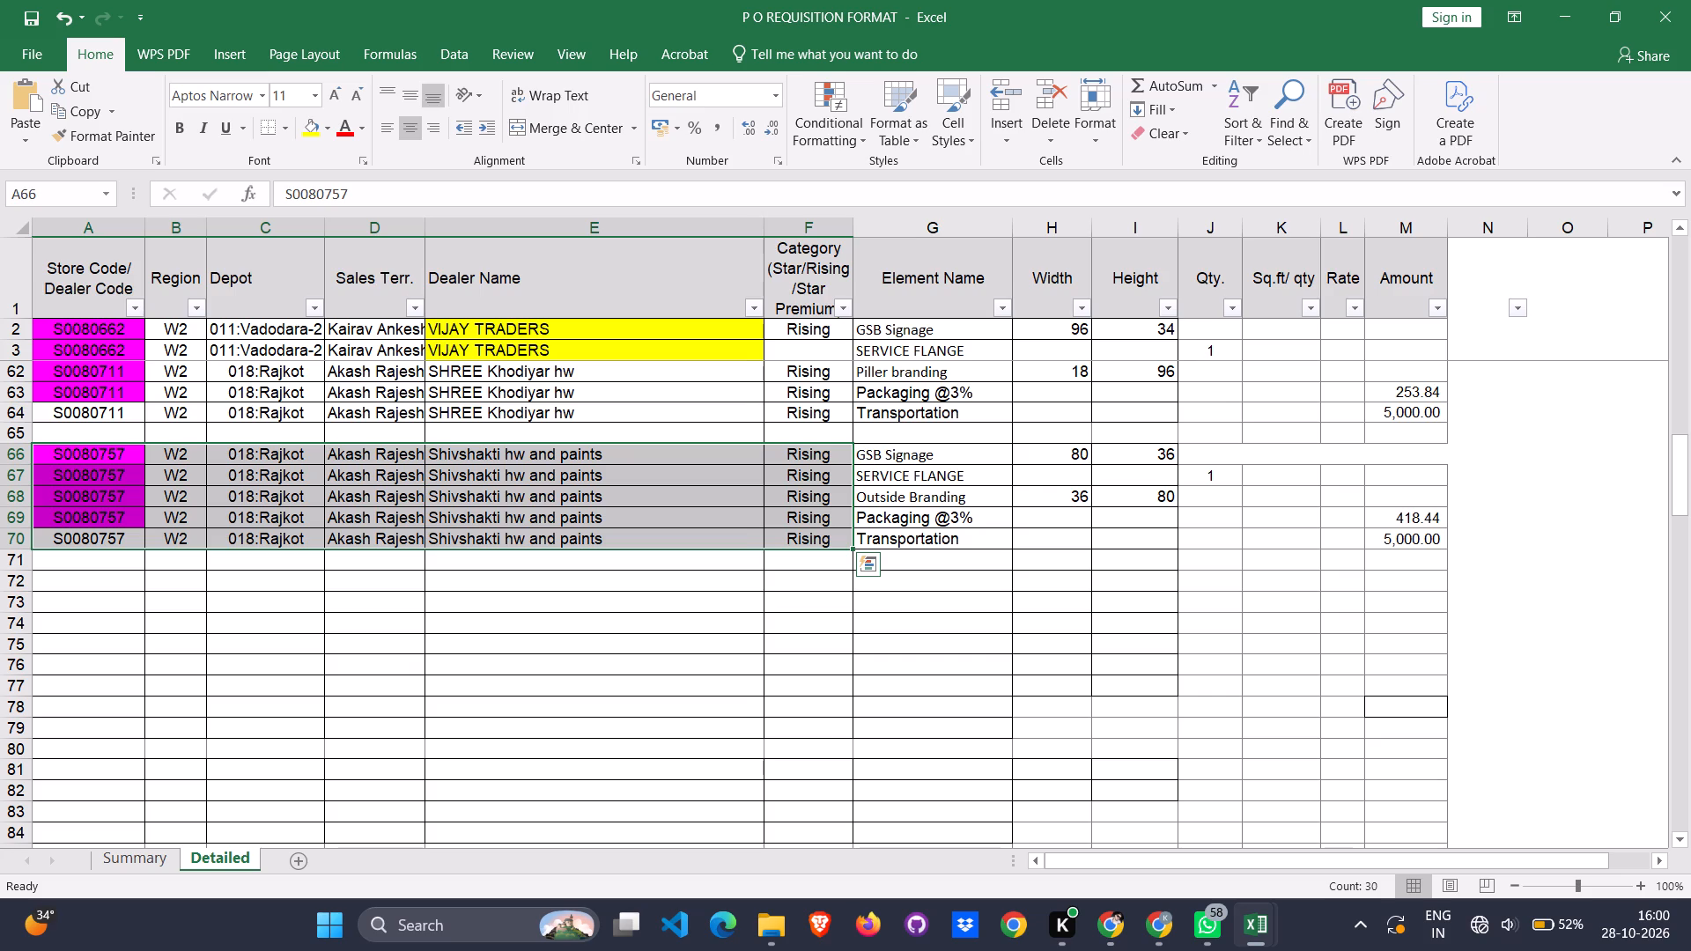
Close the SHIVSHAKTI HARDWARE & PAINT quotation and save the P O requisition format workbook.
key(alt+Tab)
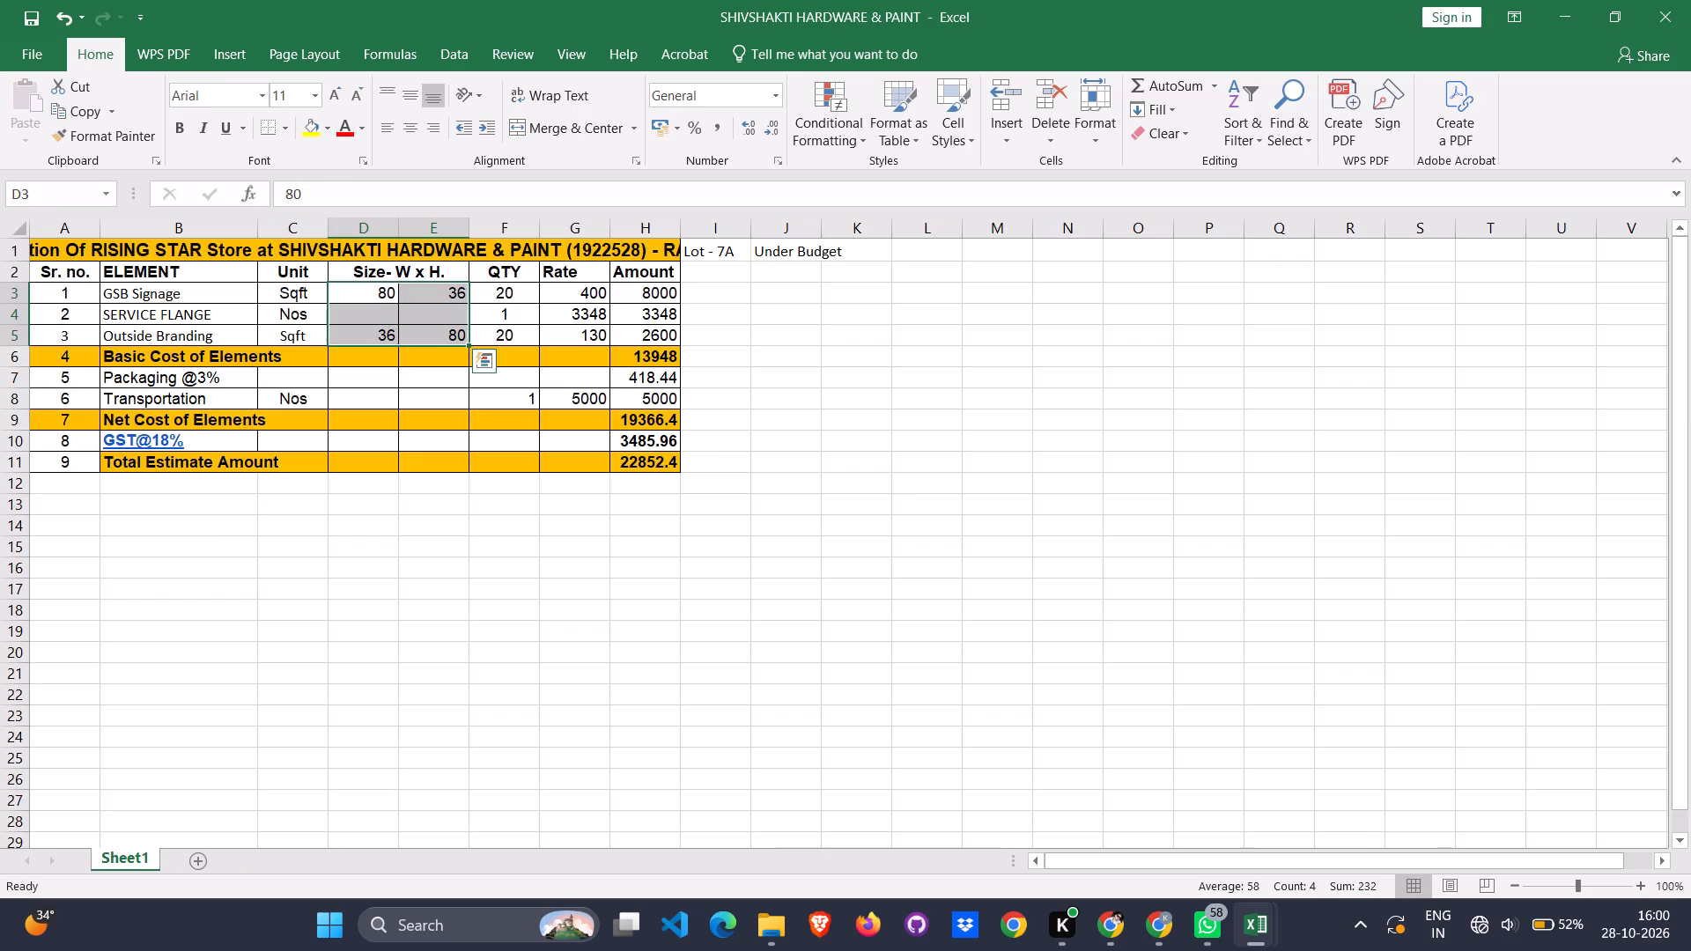
key(alt+Tab)
key(alt+Tab)
key(alt+Tab)
key(alt+Tab)
click(1680, 22)
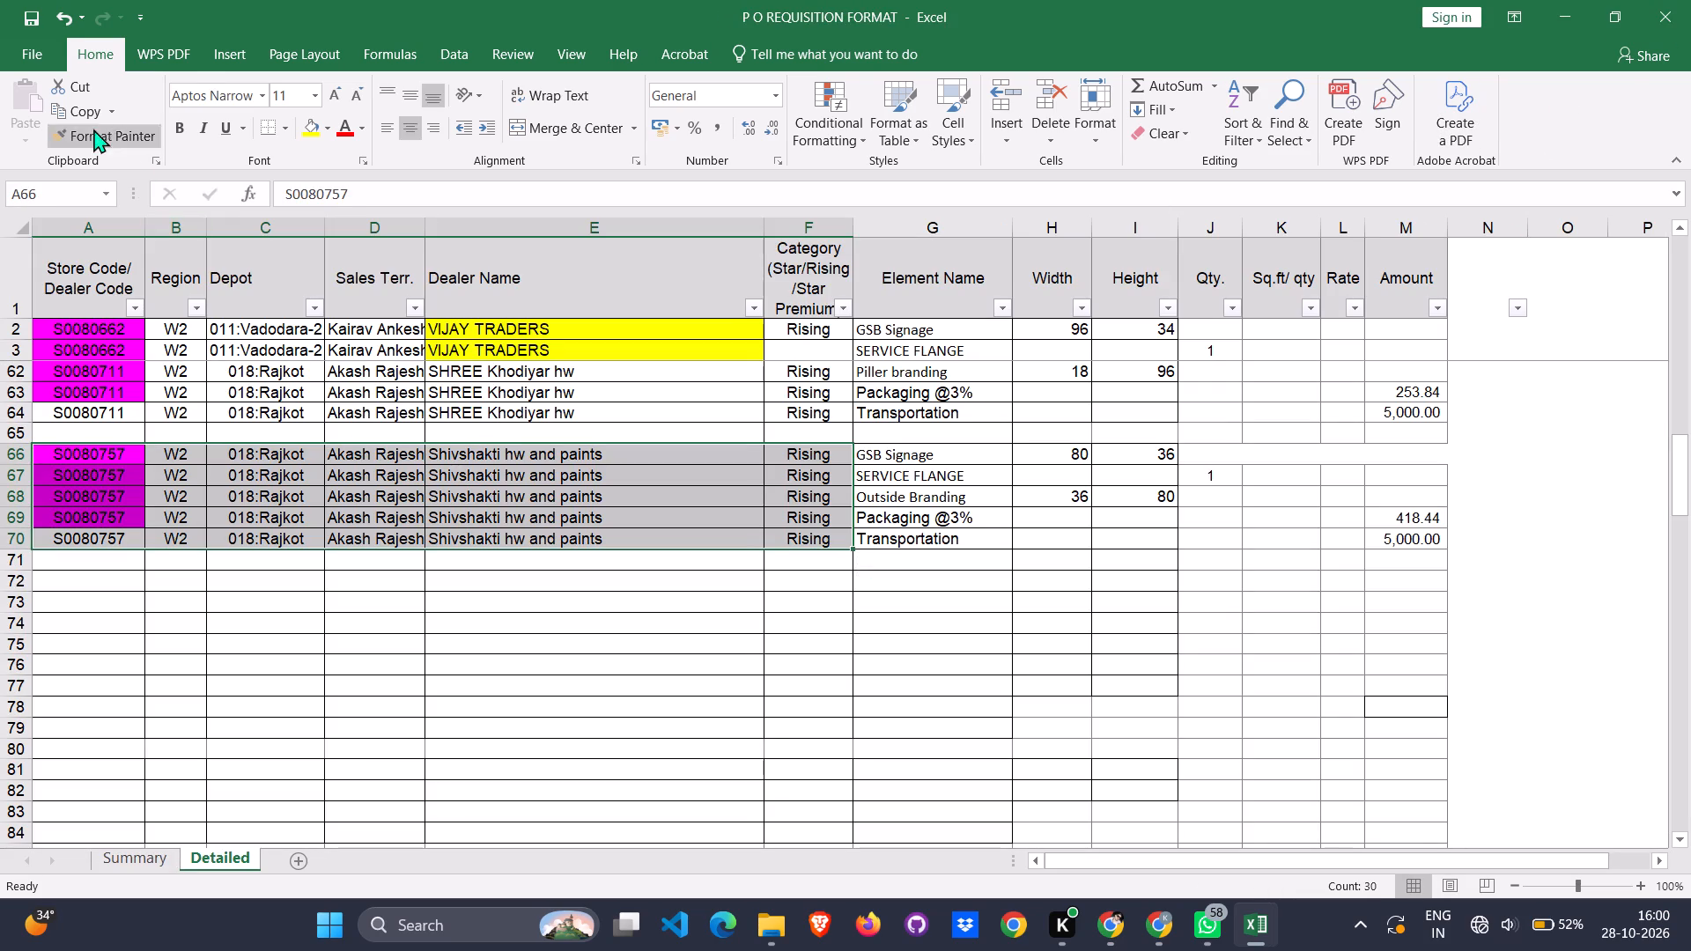
click(33, 11)
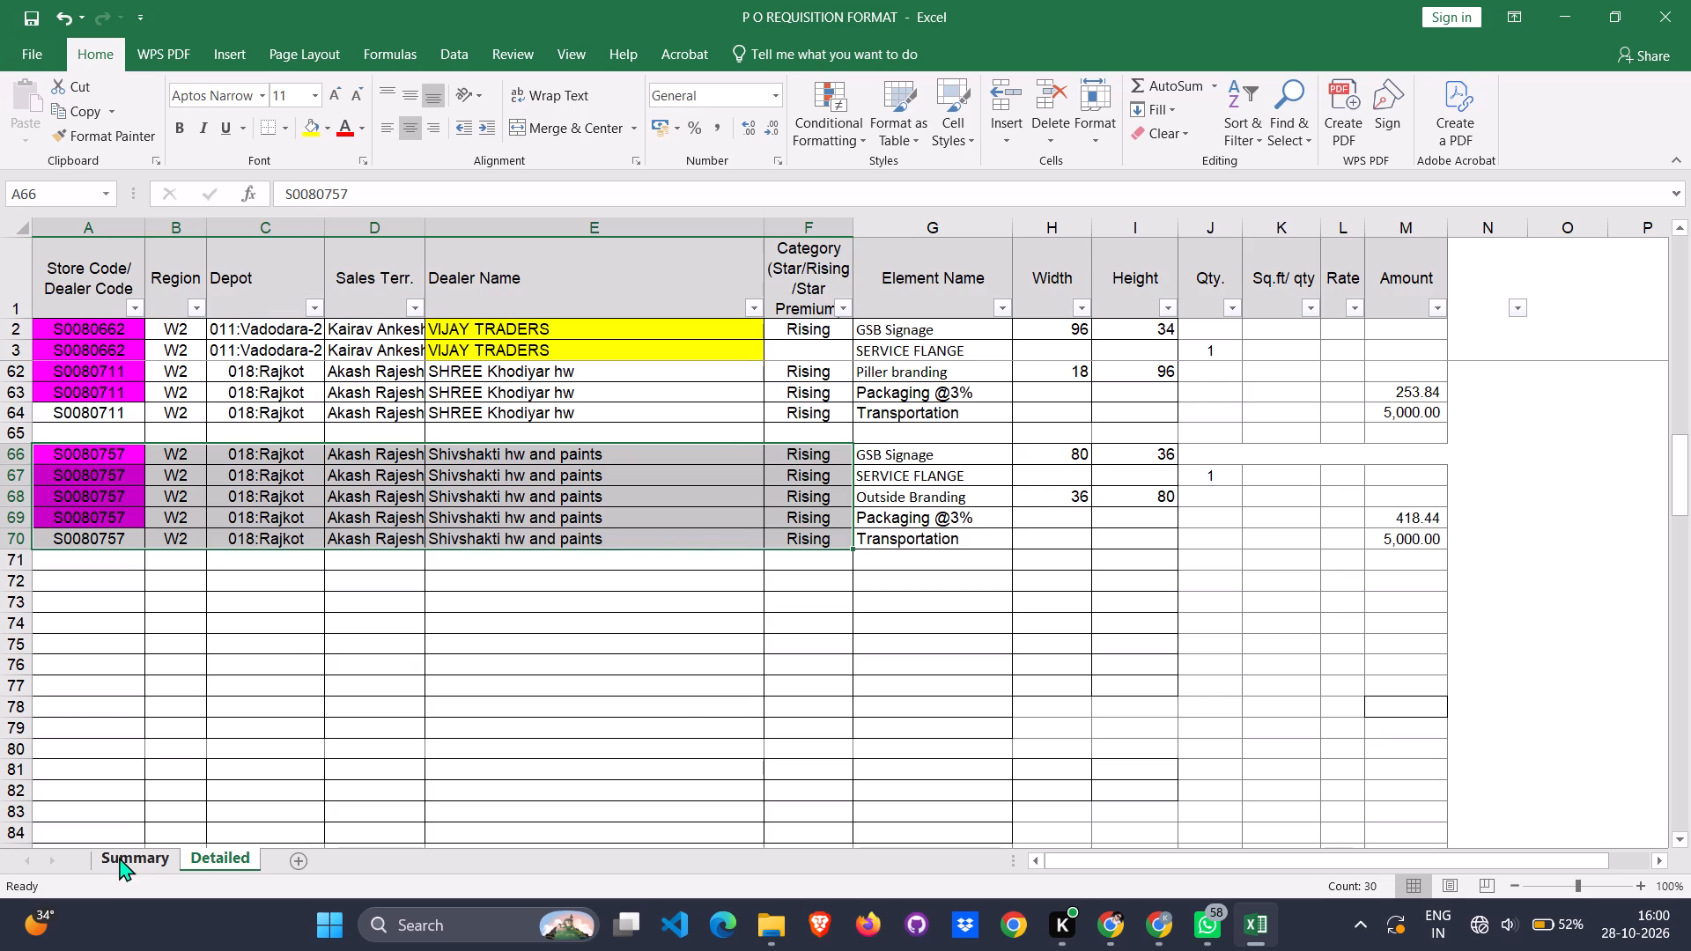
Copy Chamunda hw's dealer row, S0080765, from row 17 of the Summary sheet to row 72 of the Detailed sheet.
click(116, 848)
scroll(382, 641, down, 3)
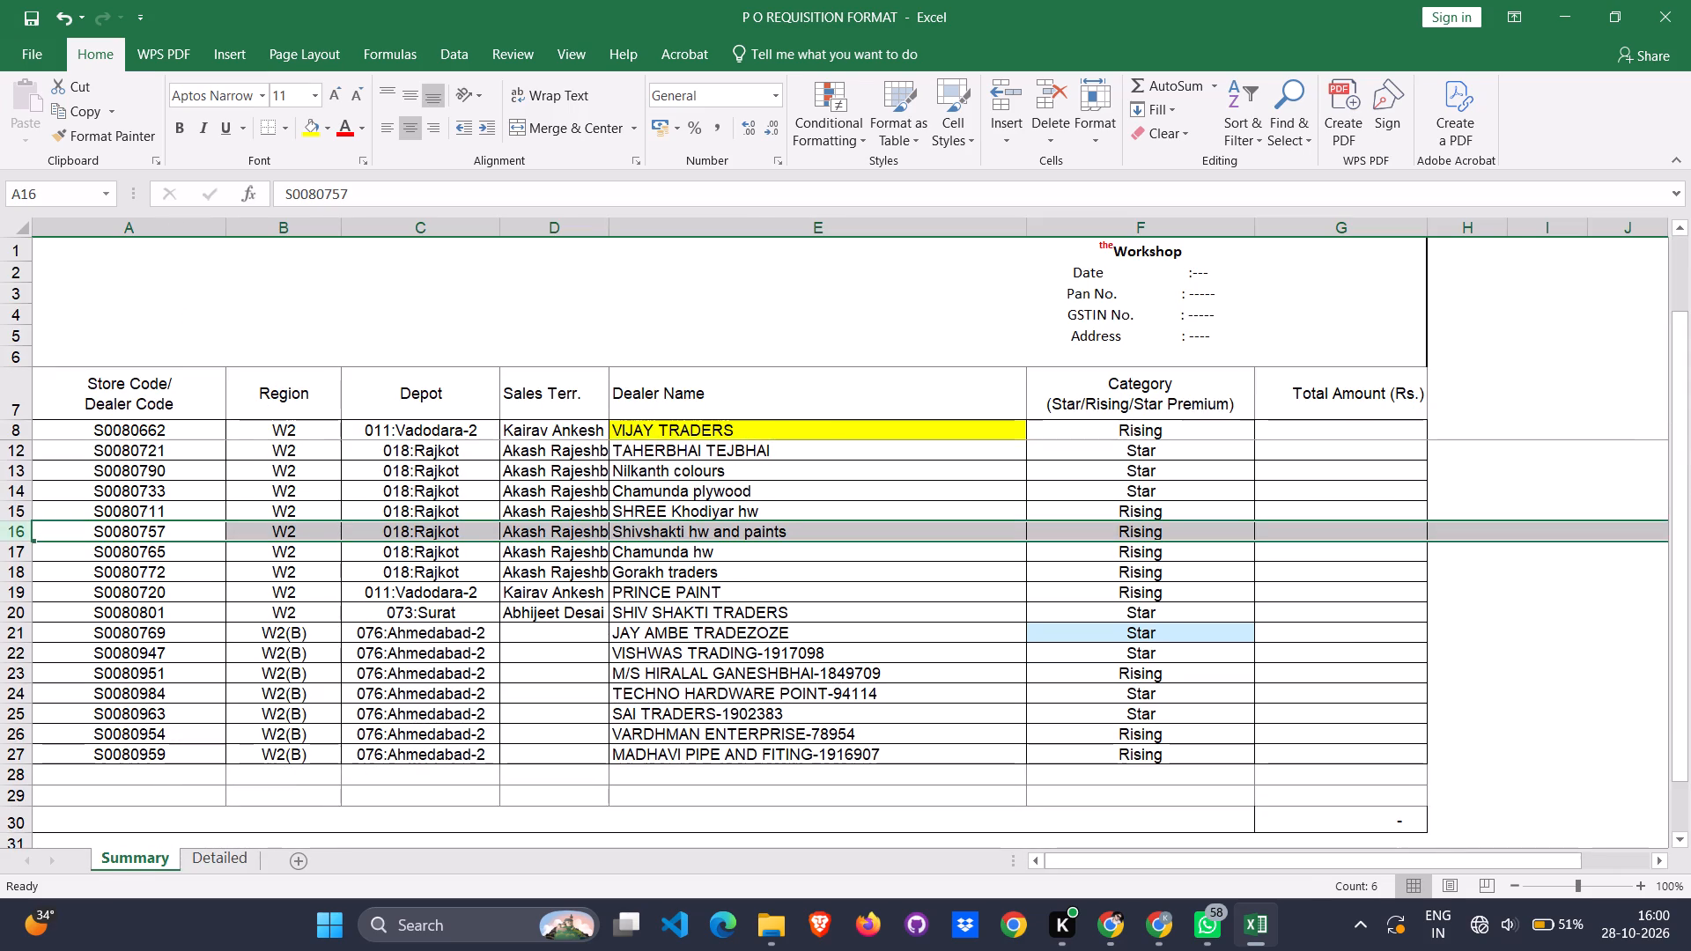
scroll(382, 641, down, 2)
click(22, 512)
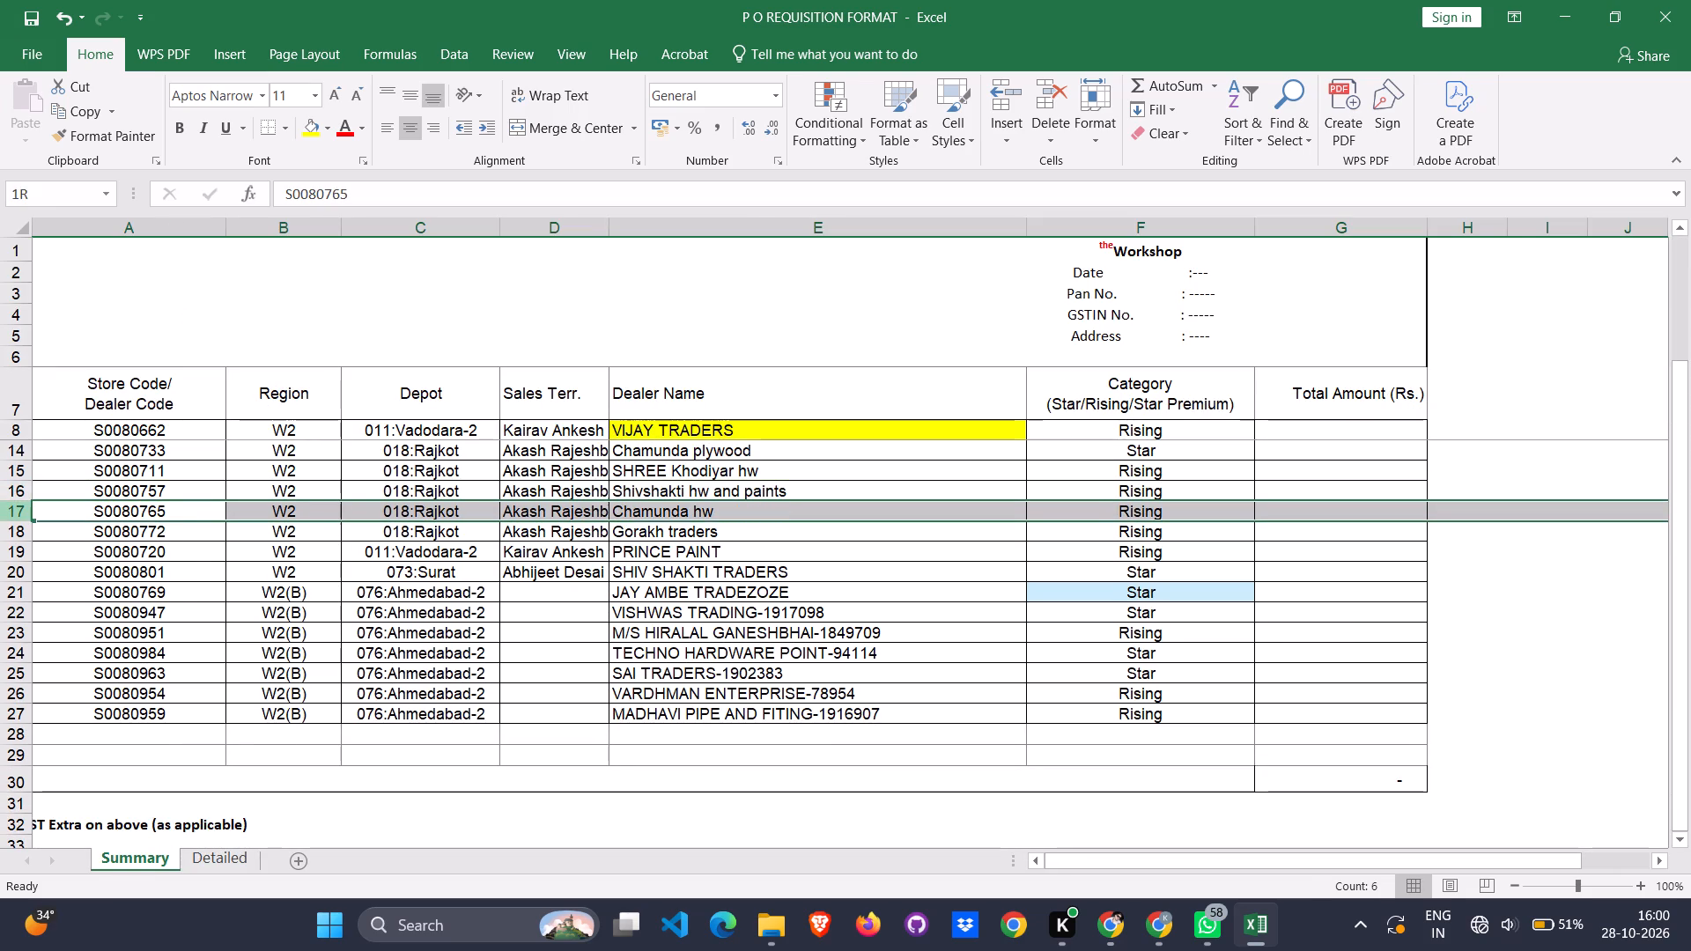
key(ctrl+c)
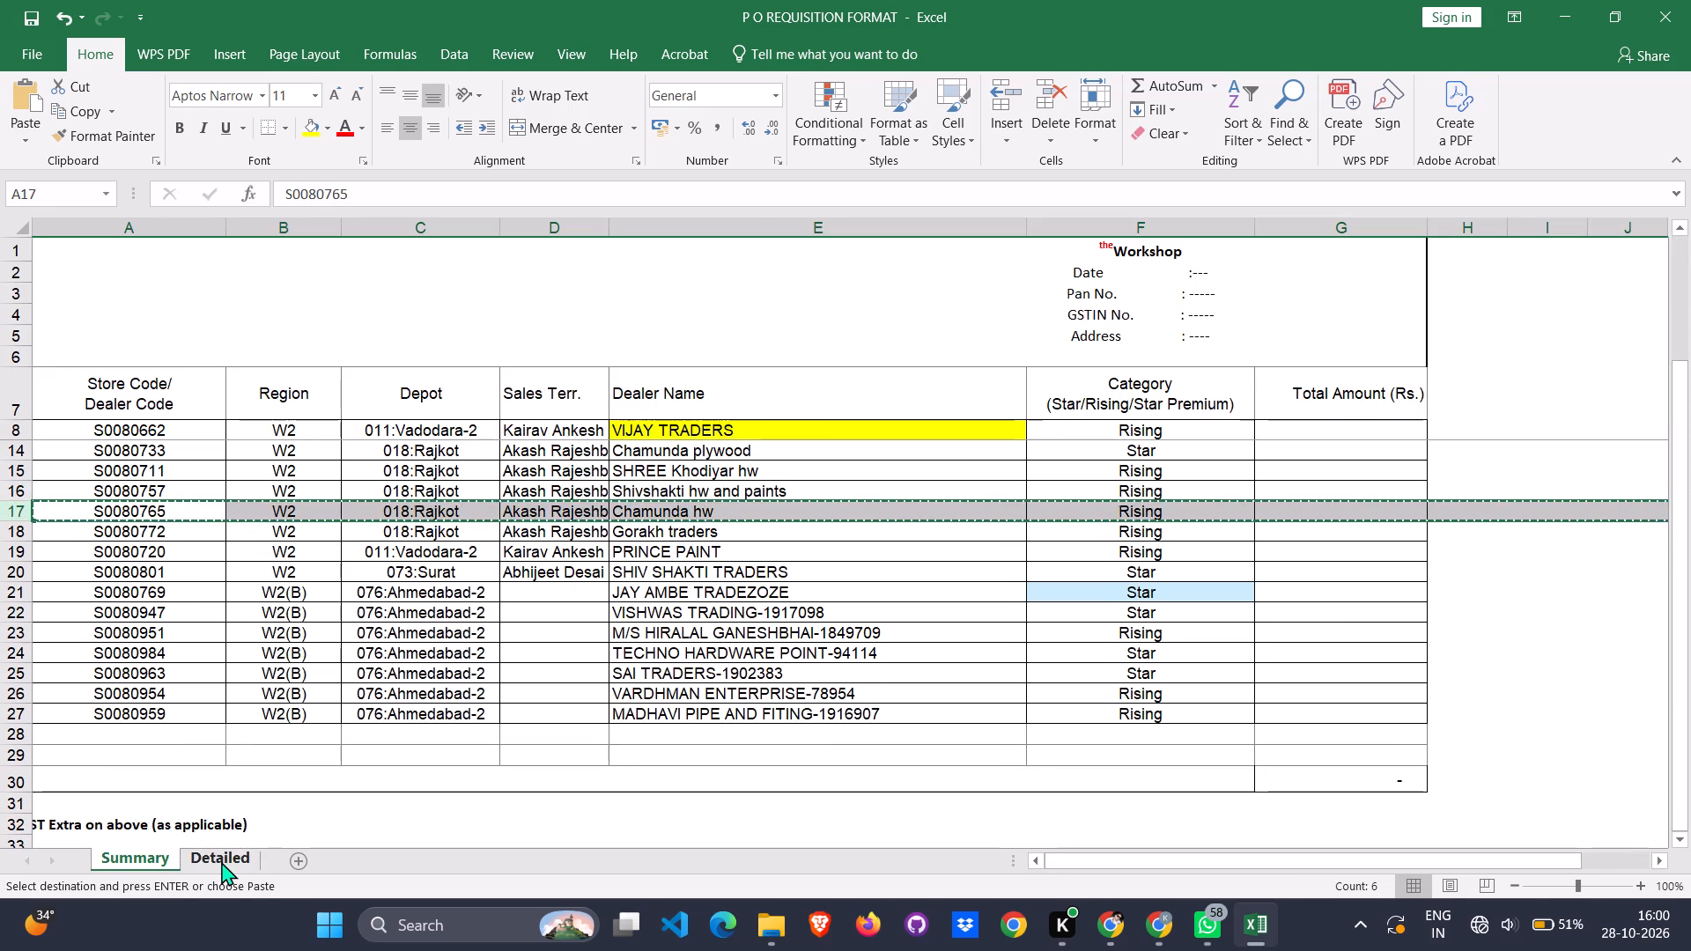
click(221, 861)
click(89, 586)
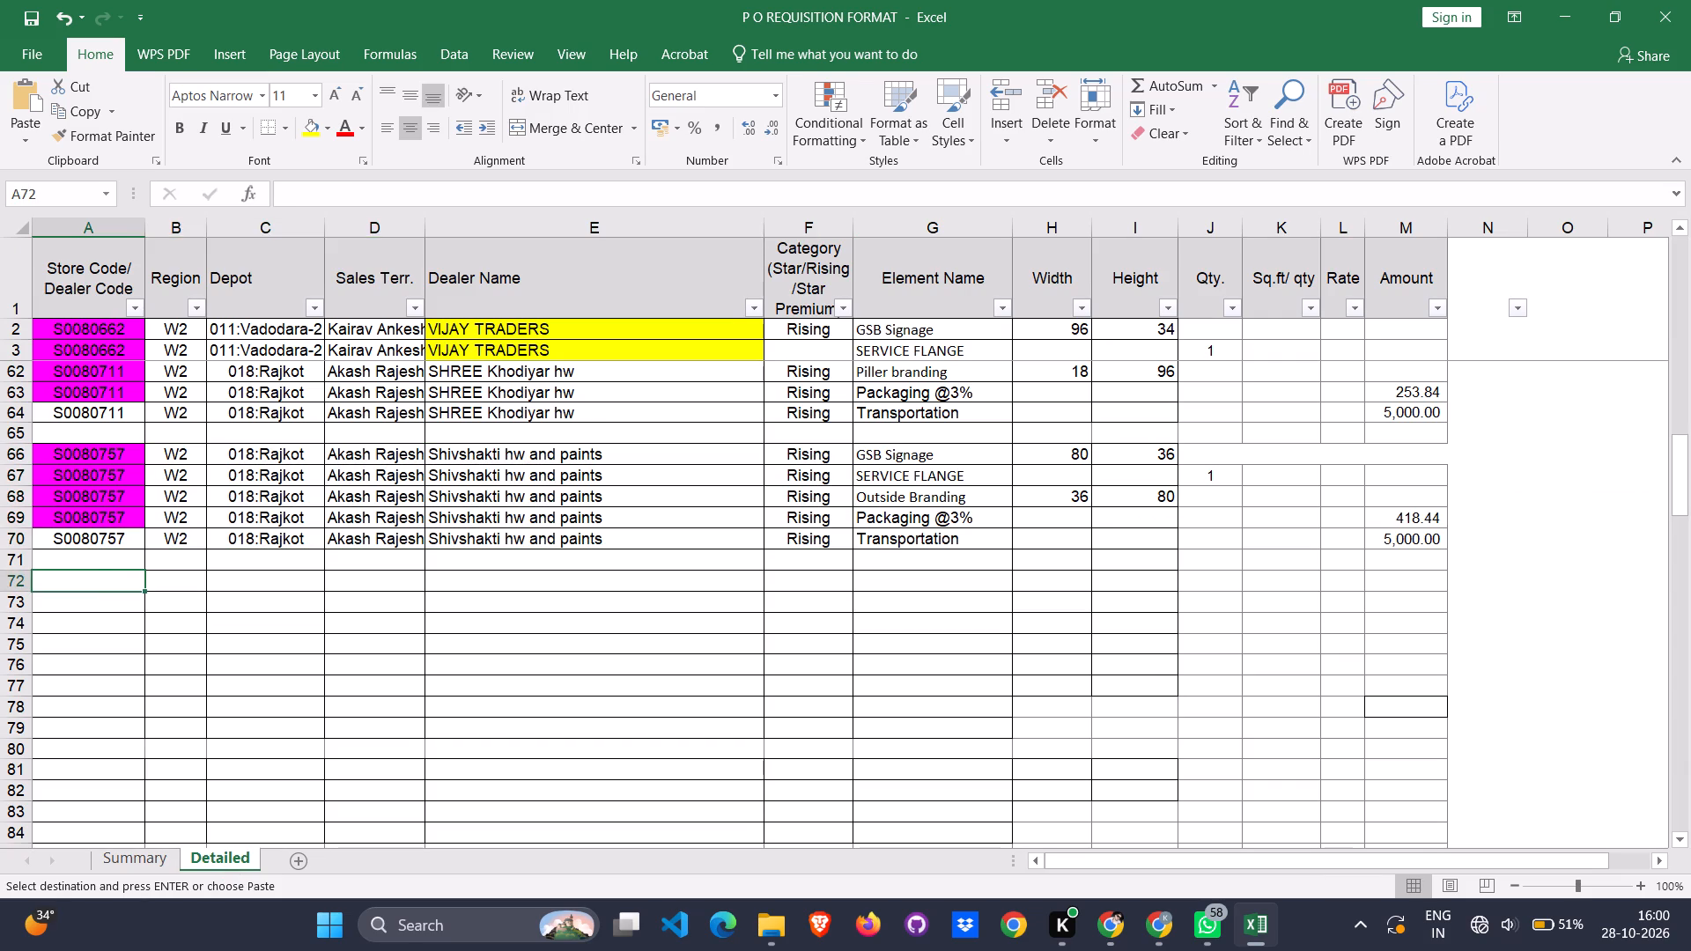
key(ctrl+v)
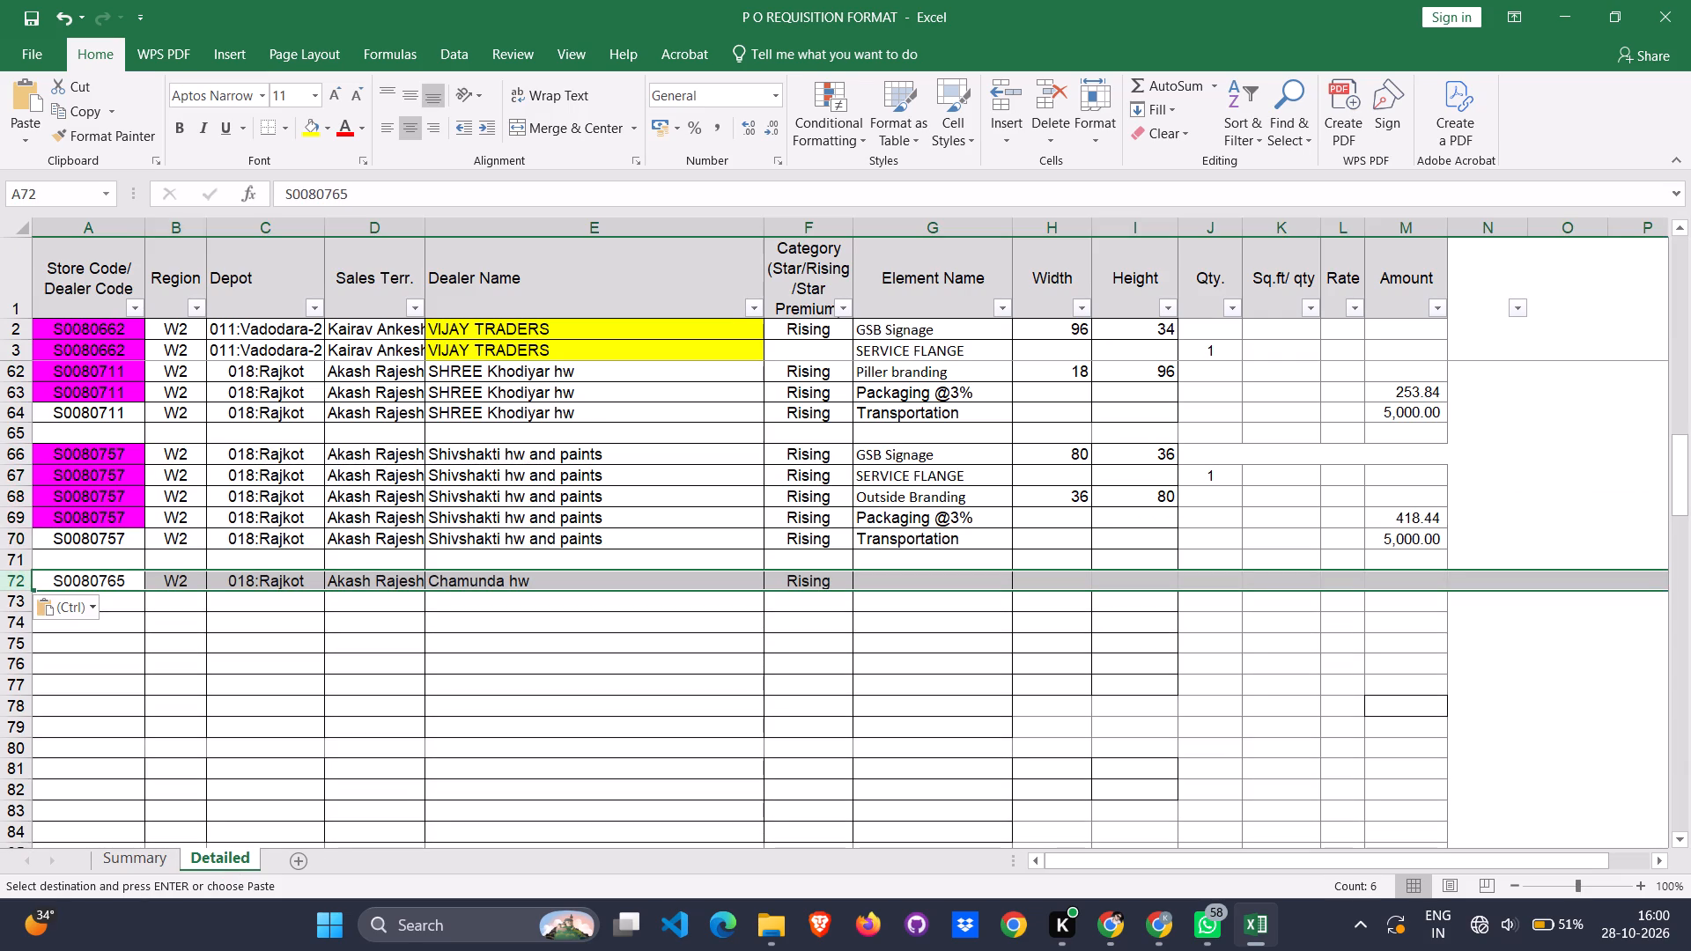
Search the SEPARATAION ESTIMATE folder for CHA and open the CHAMUNDA HARDWARE quotation workbook.
click(900, 585)
key(alt+Tab)
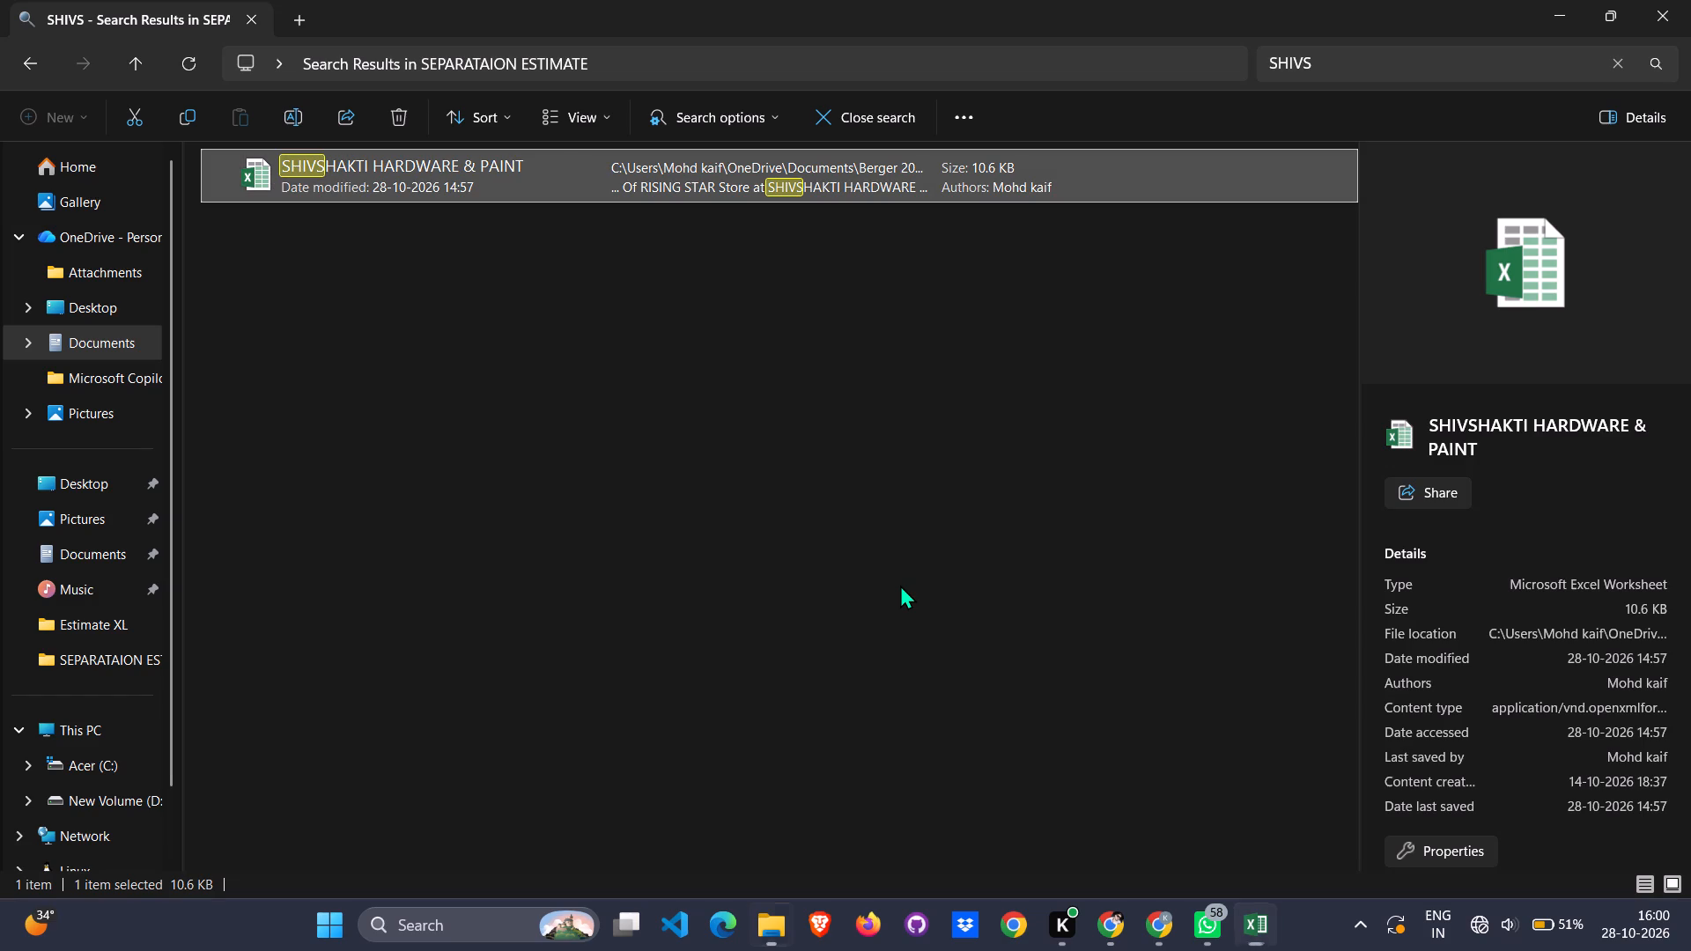
click(1608, 63)
text(CHA)
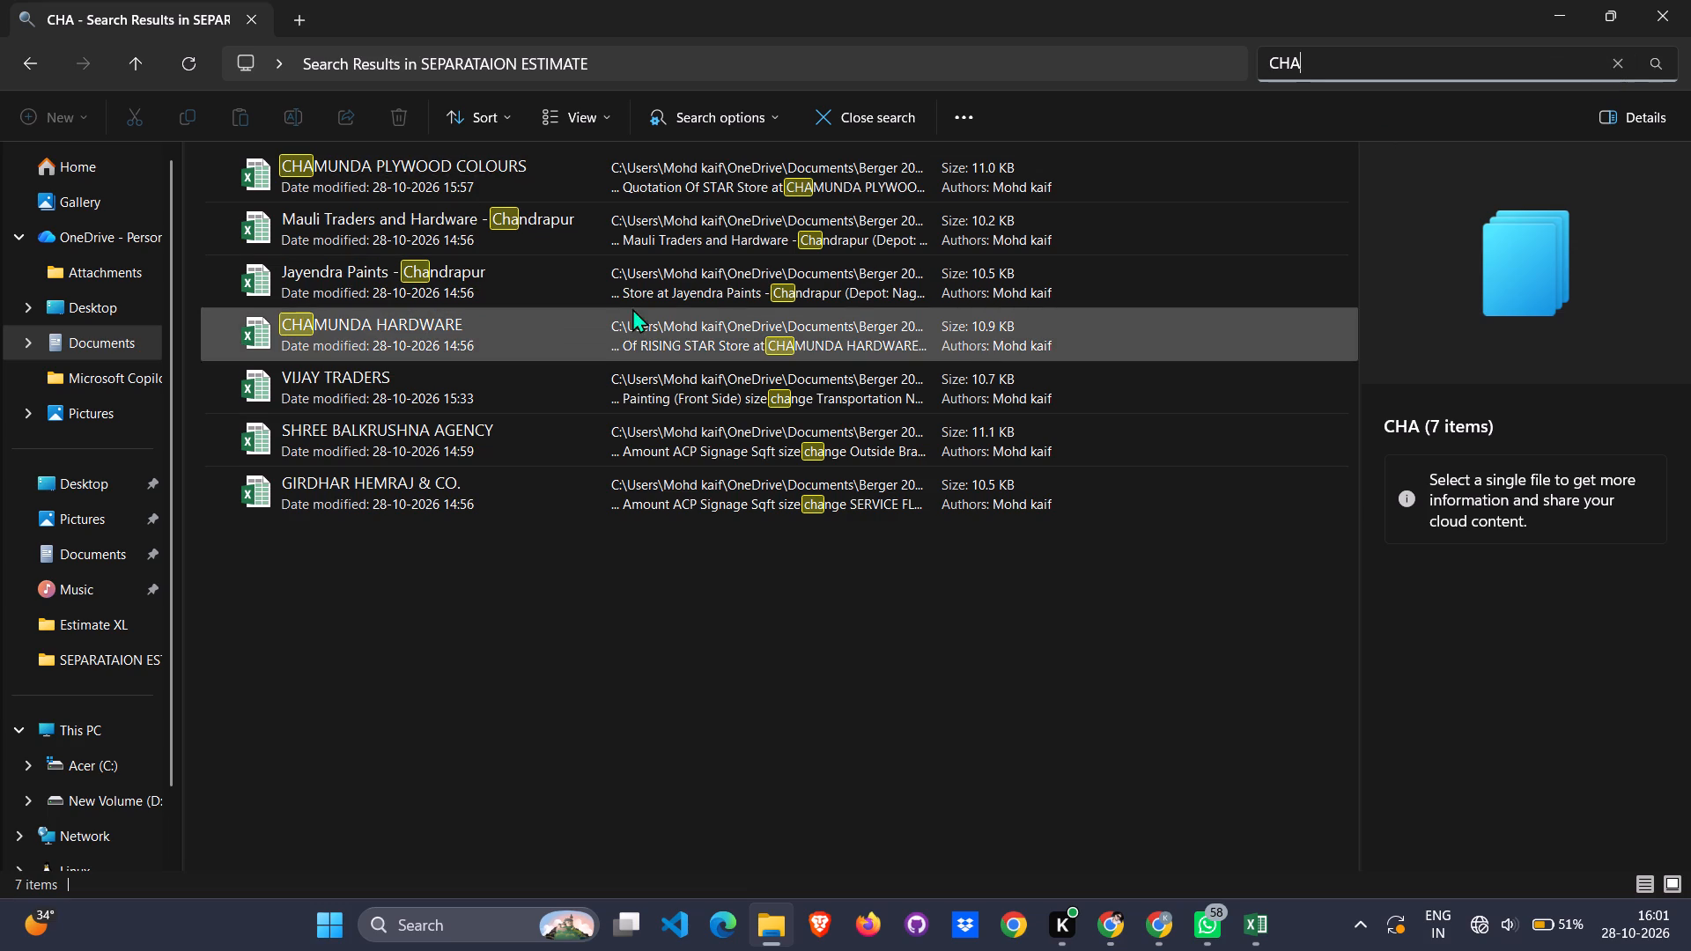
double_click(562, 328)
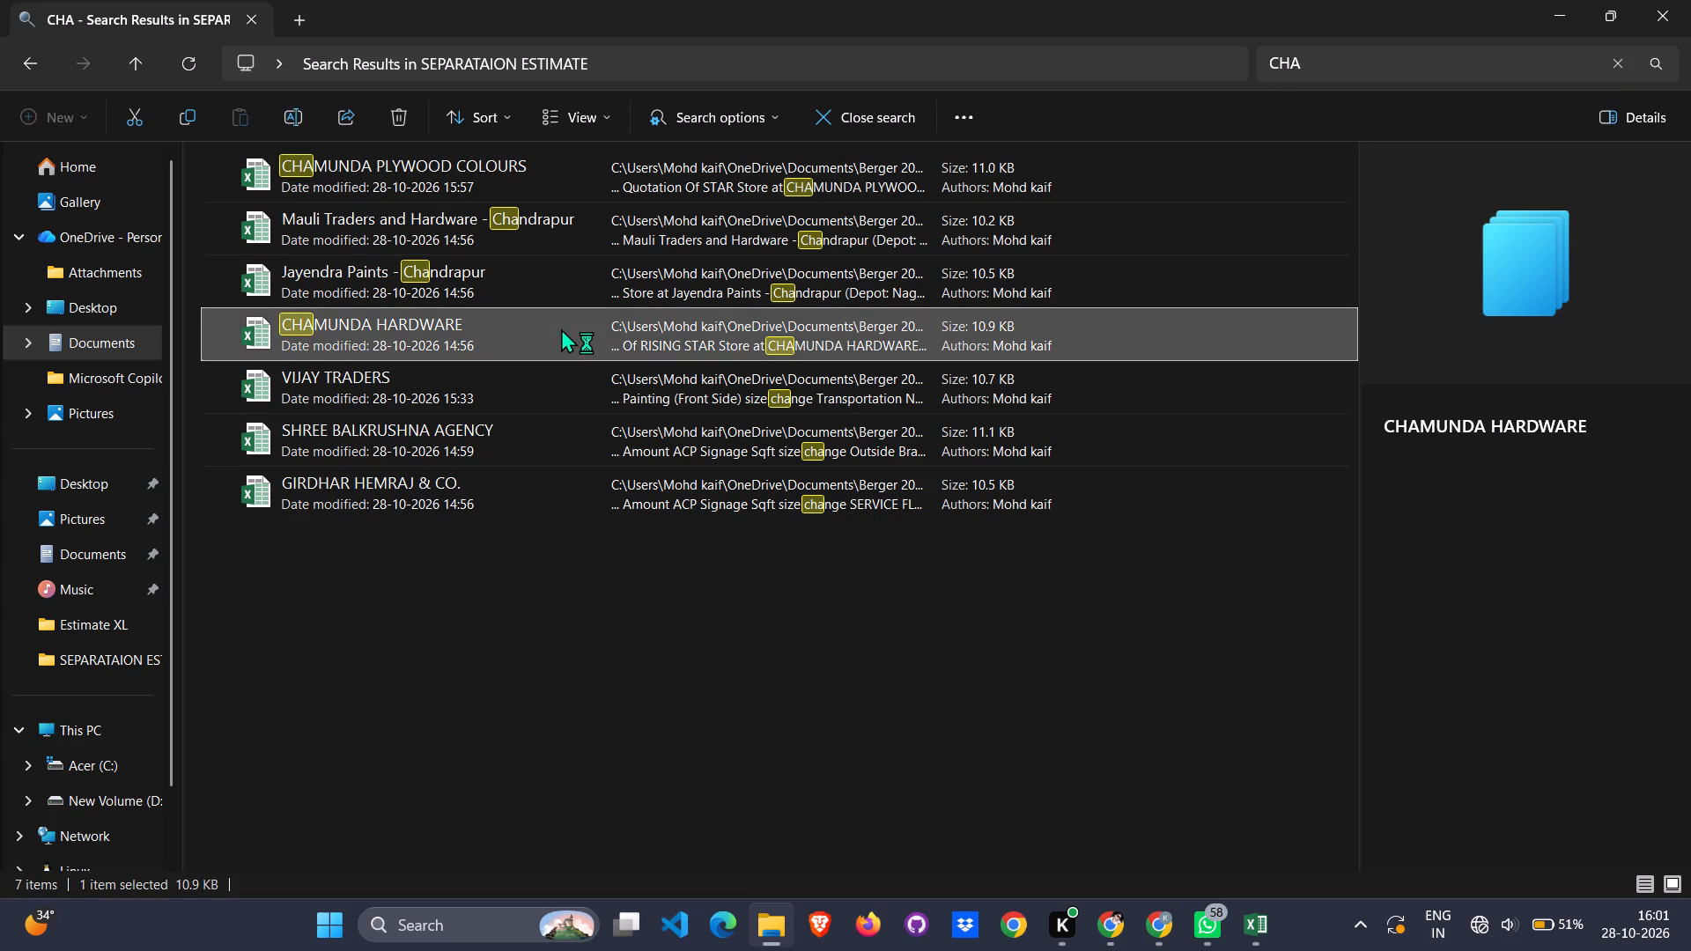
key(alt+Tab)
key(alt+Tab)
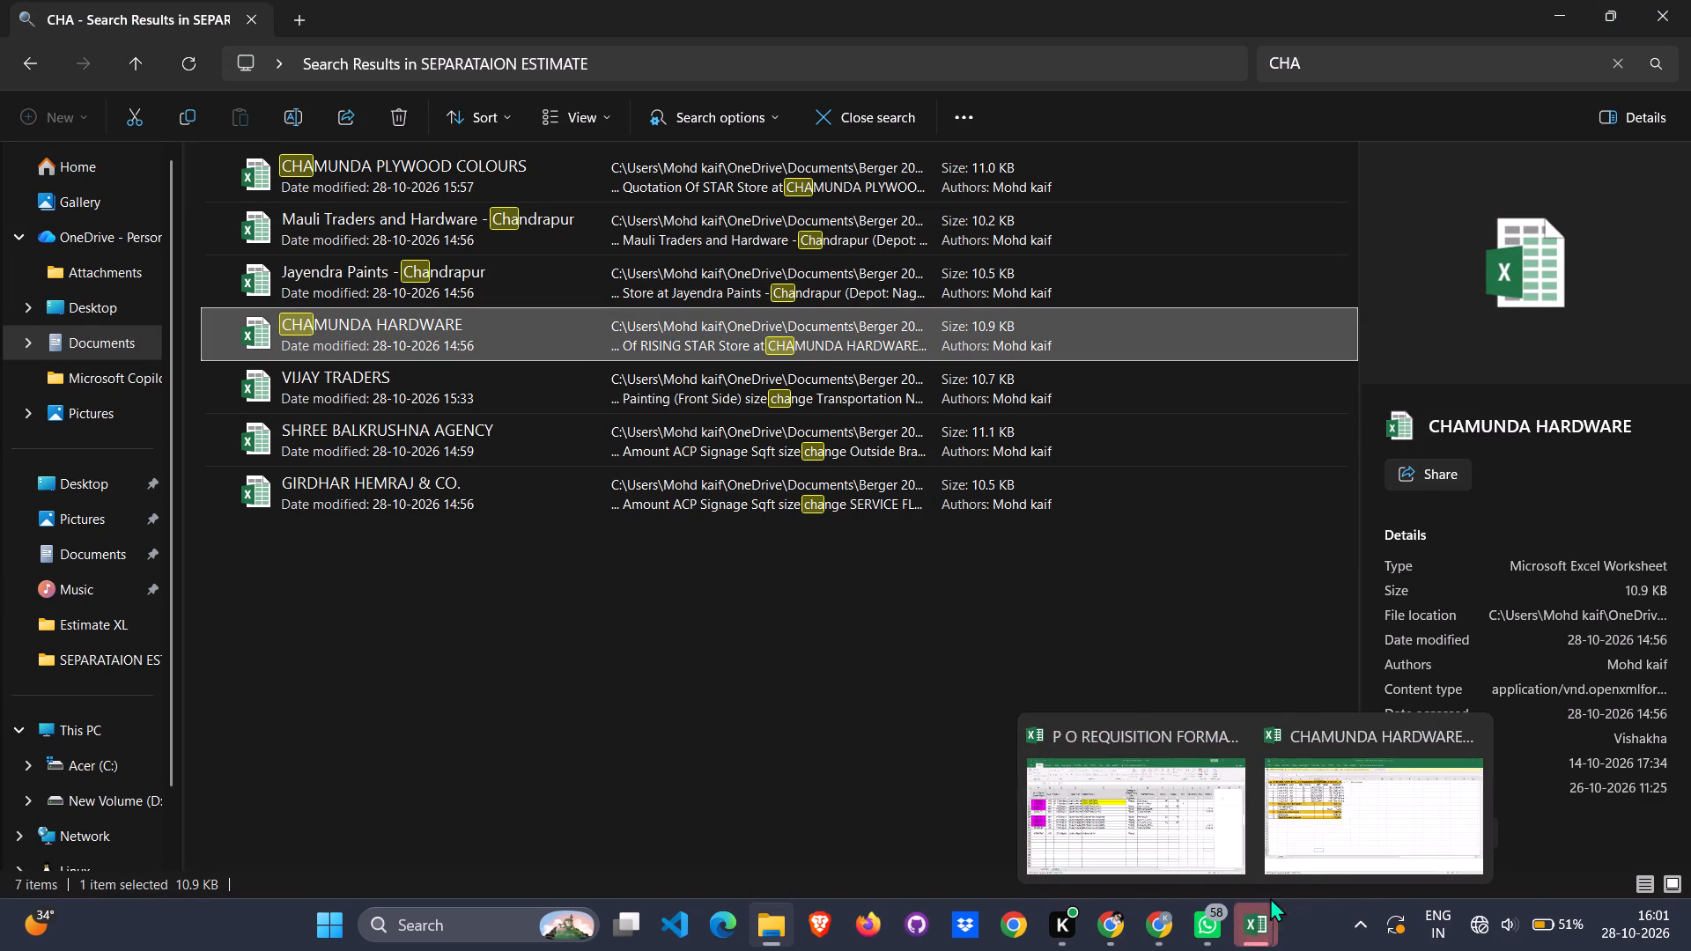
click(1362, 807)
click(873, 82)
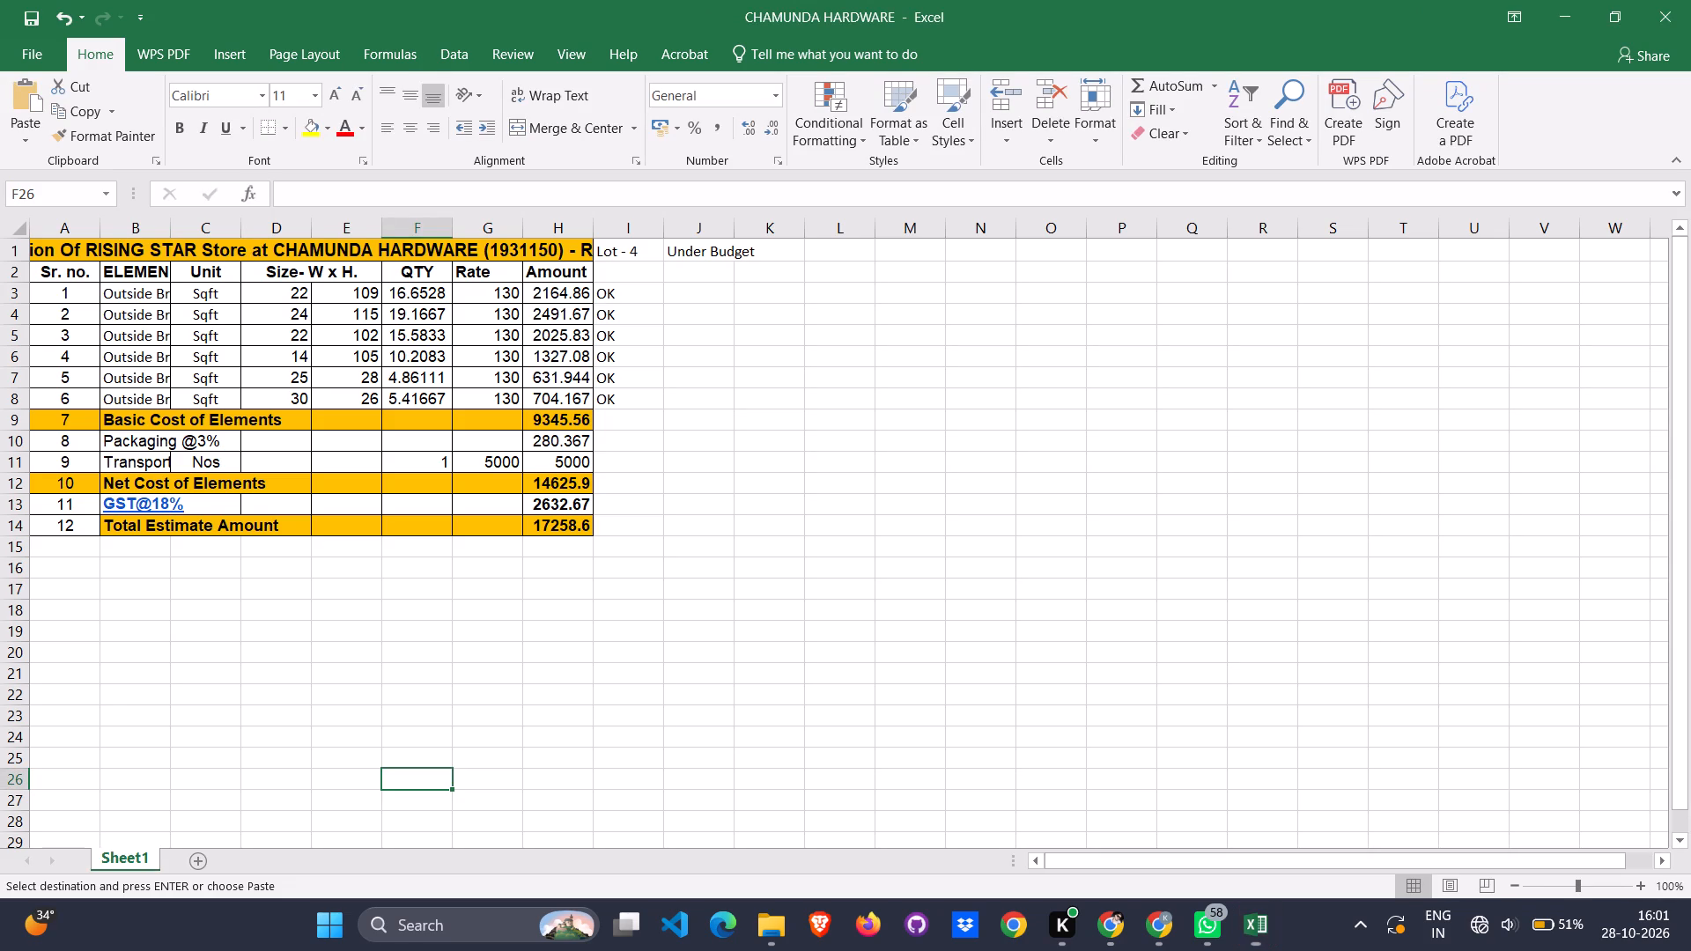
Widen the quotation's ELEMENT column and copy the Outside Branding entries from B3:B8 to G72:G77 of the Detailed sheet.
drag(170, 223, 277, 226)
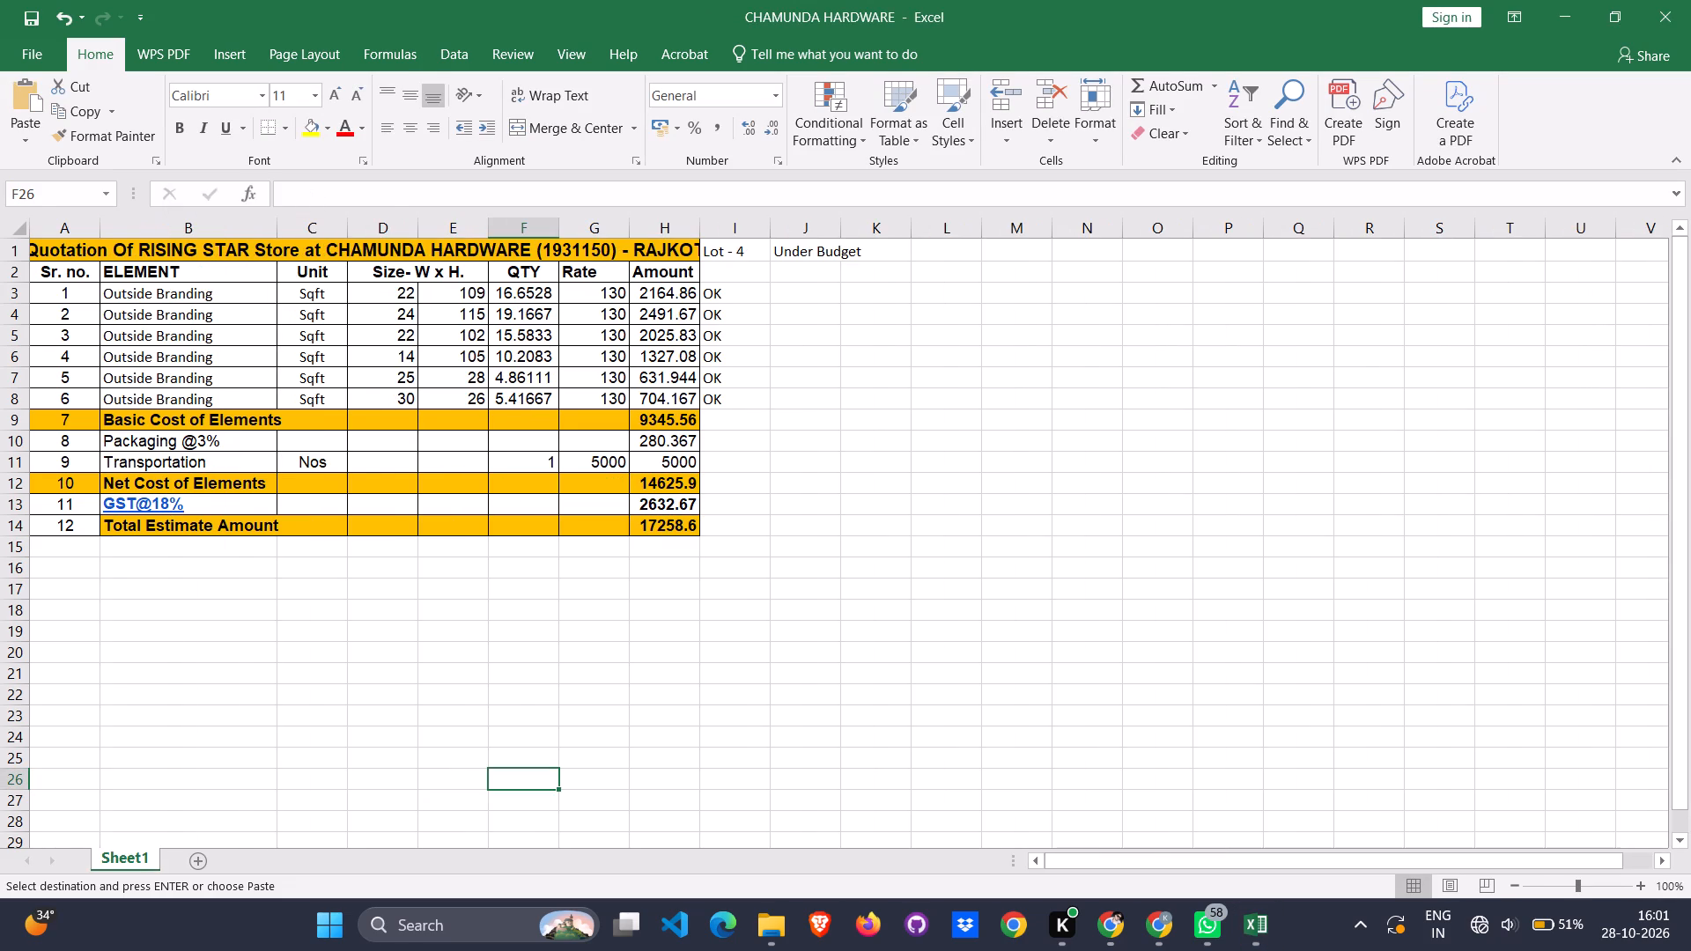
click(234, 291)
key(shift+Down)
key(shift+Down)
key(shift+Down)
key(shift+Down)
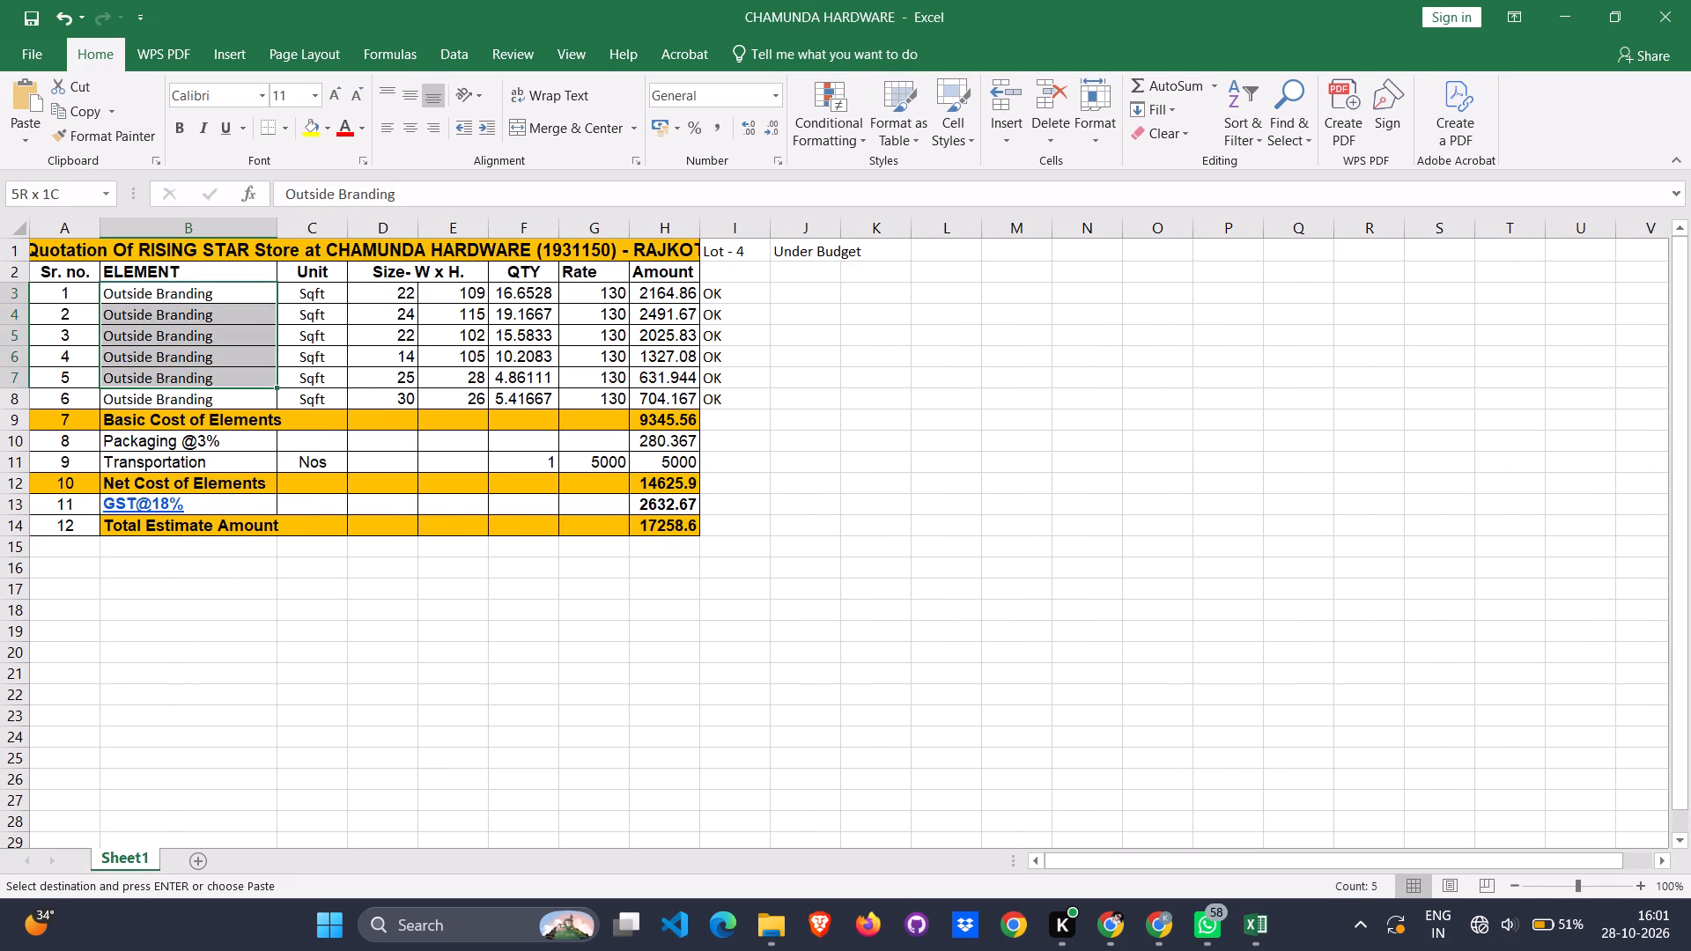
key(shift+Down)
key(ctrl+c)
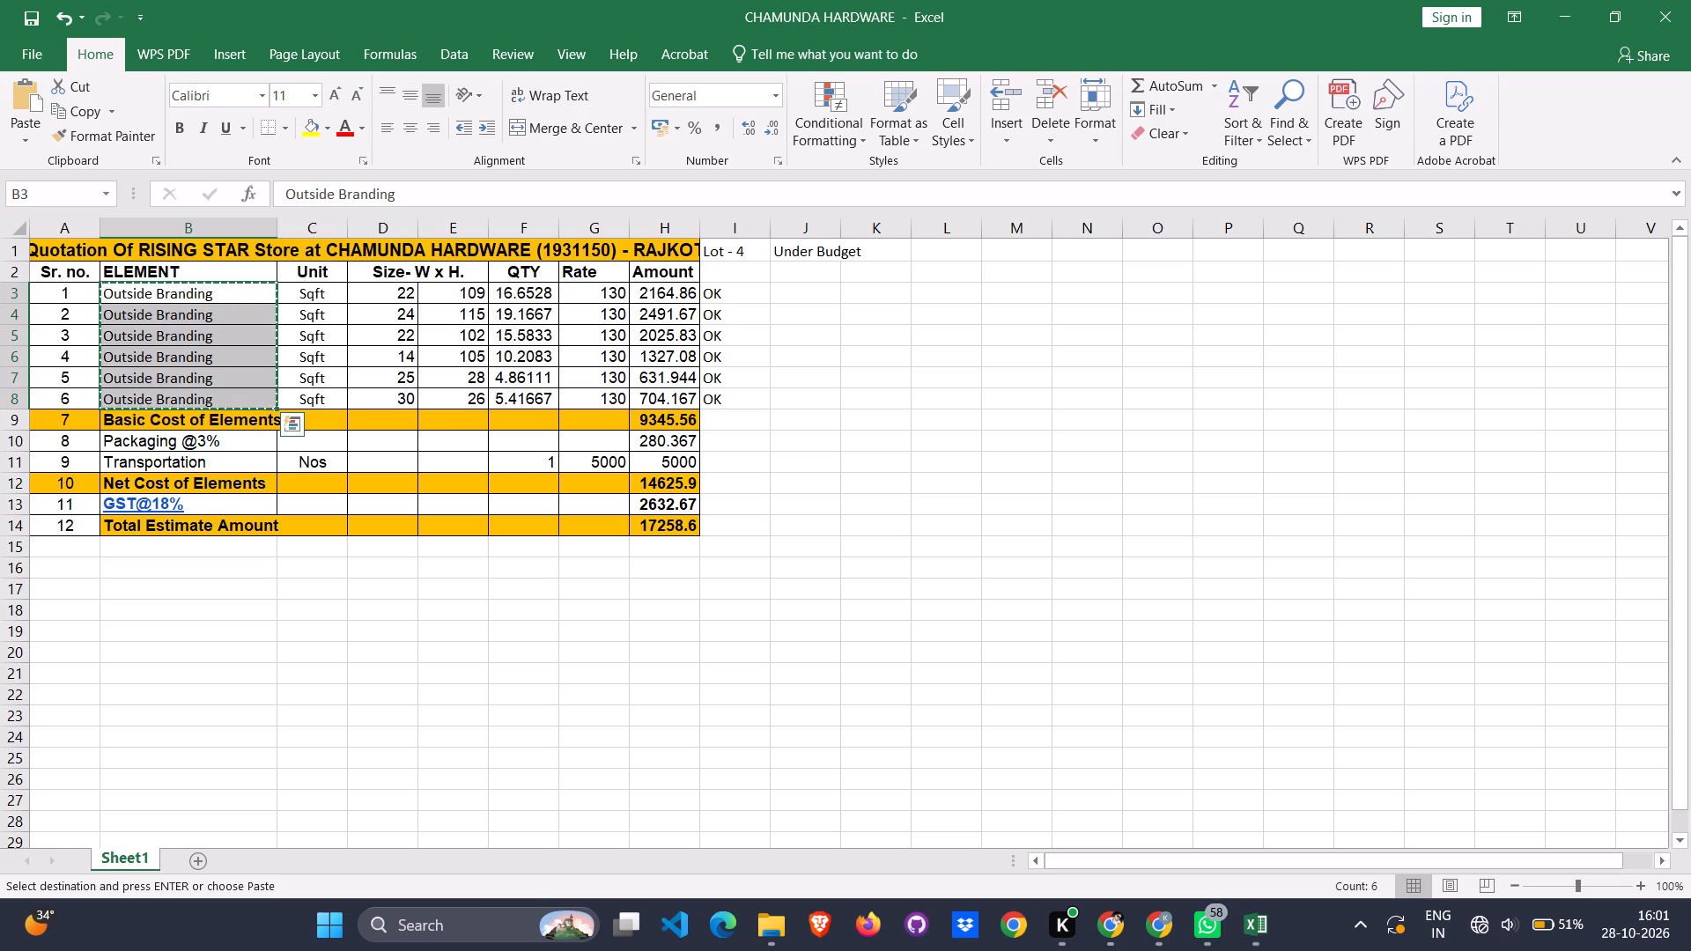
key(alt+Tab)
key(alt+Tab)
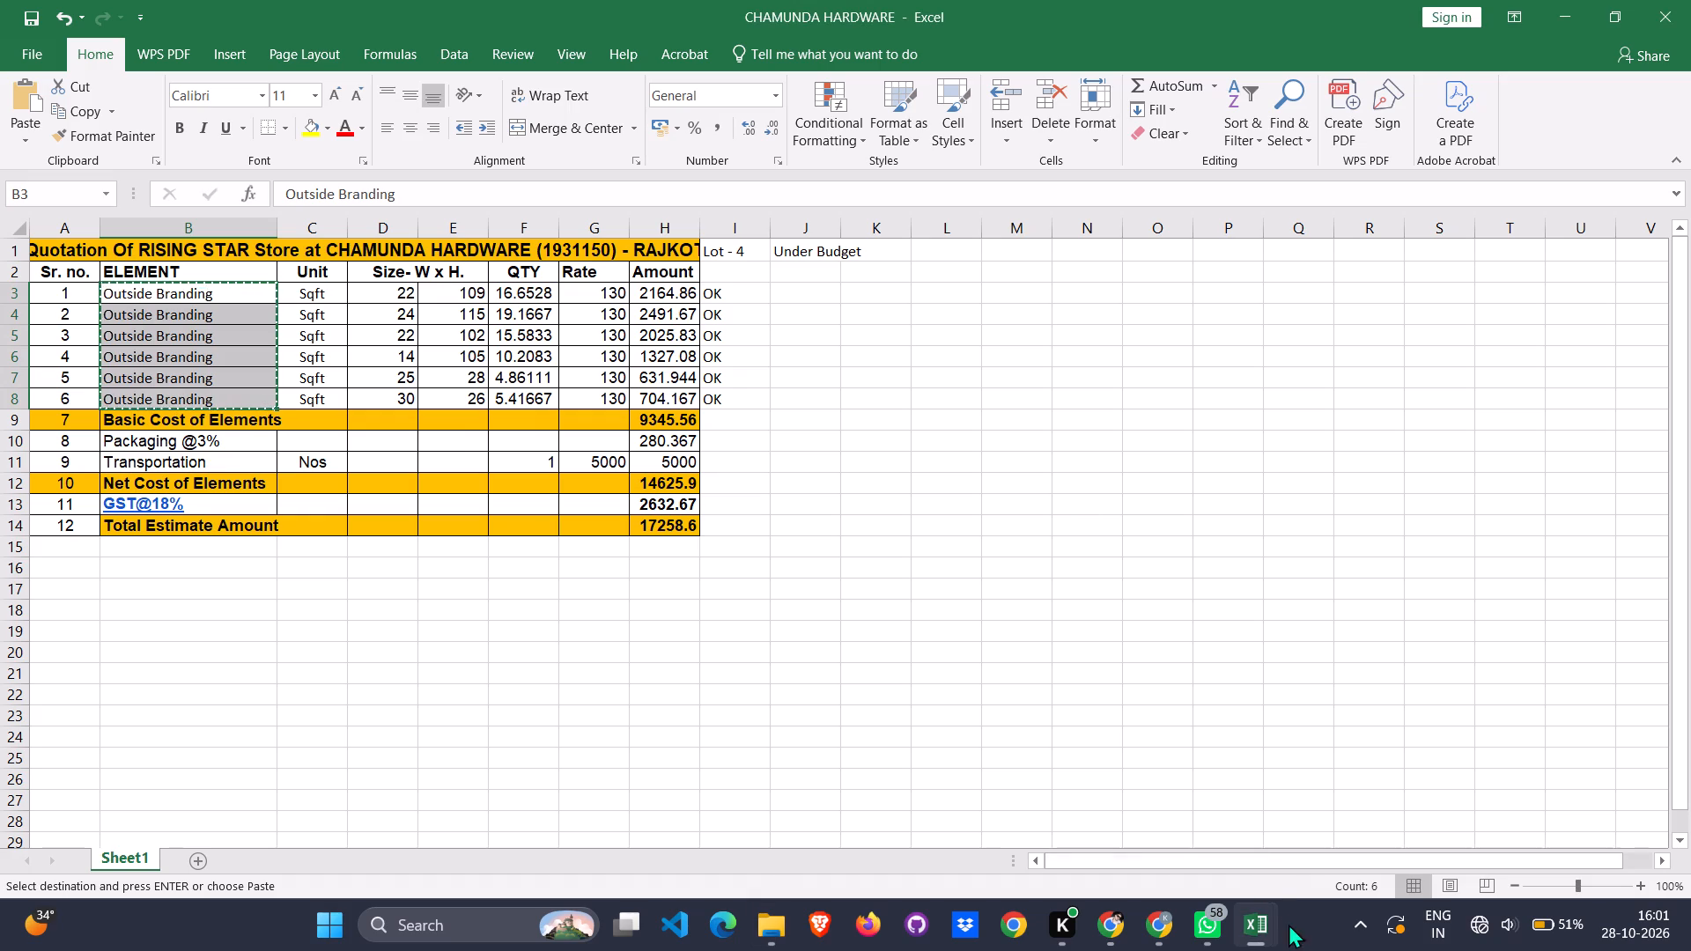
click(1182, 824)
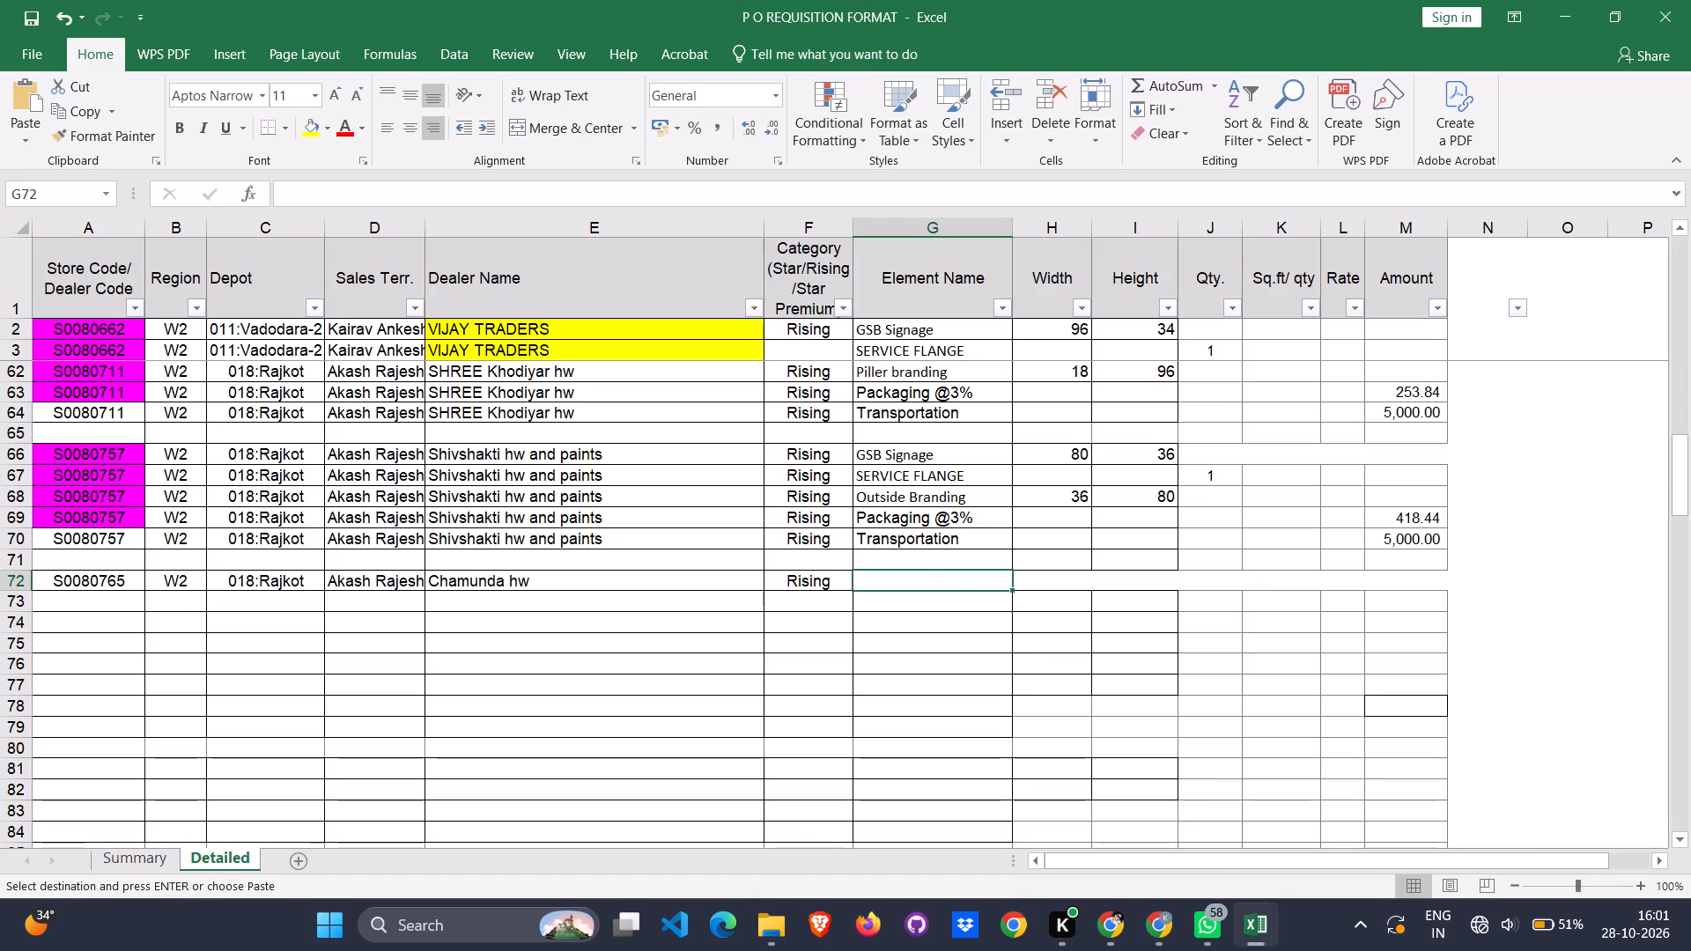
key(ctrl+v)
Copy the width and height values from D3:E8 of the quotation to H72:I77 of the Detailed sheet and save the workbook.
click(1063, 584)
key(alt+Tab)
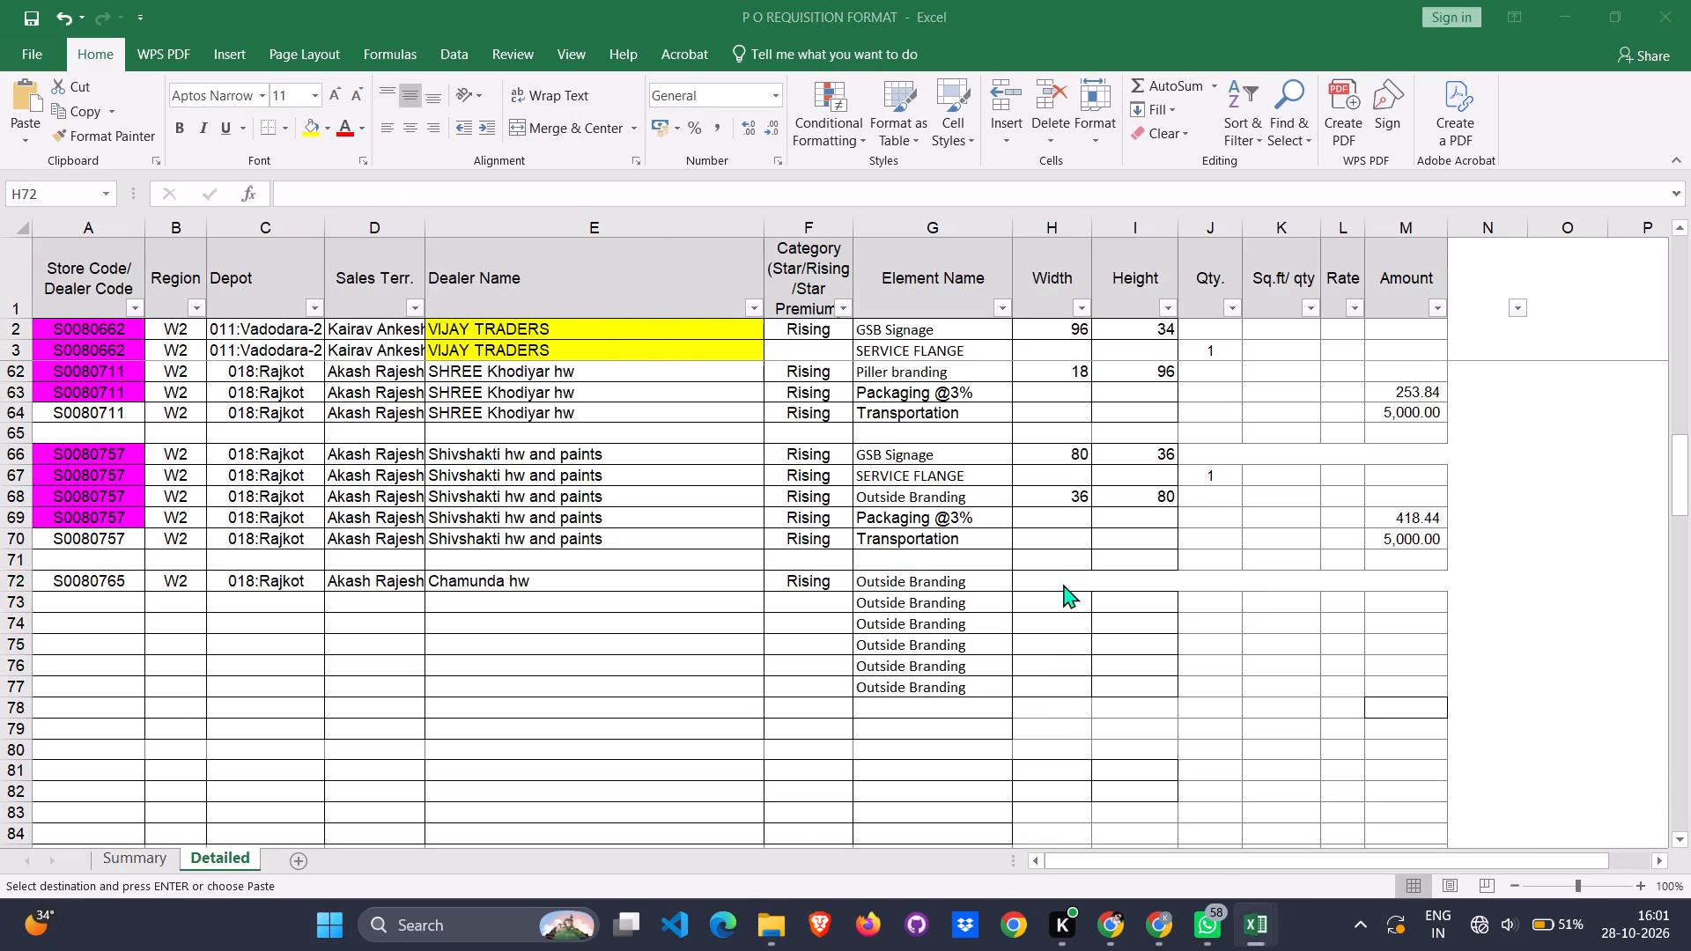
click(375, 294)
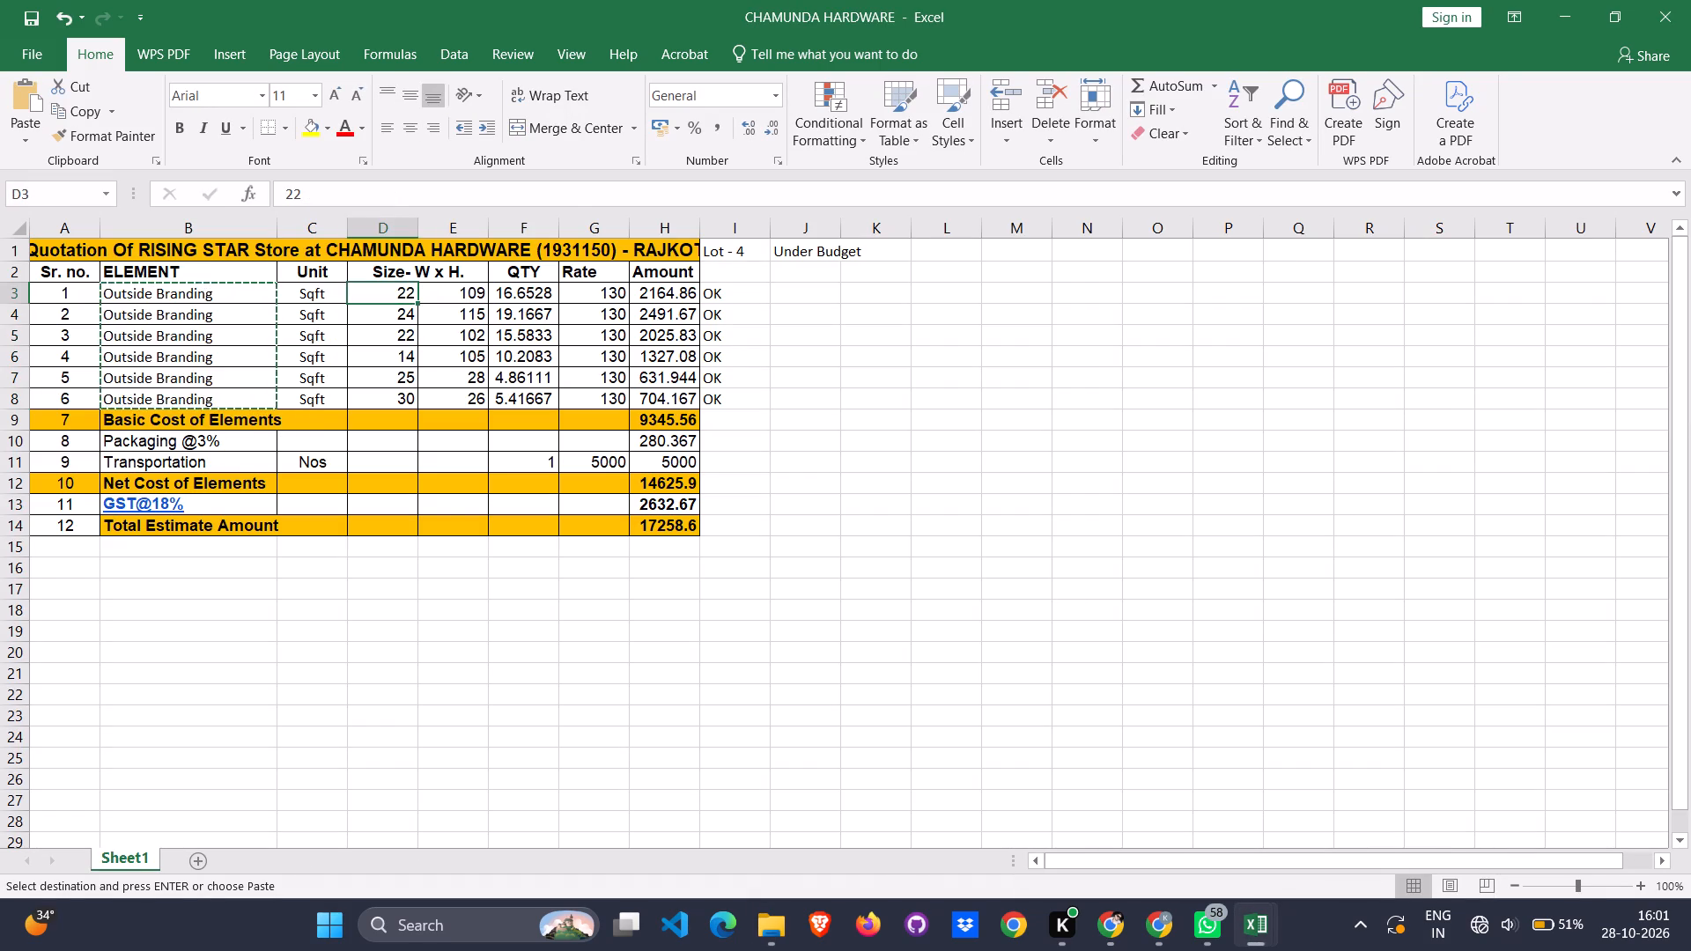
key(shift+Down)
key(shift+Down)
key(shift+Down)
key(shift+Down)
key(shift+Down)
key(shift+Right)
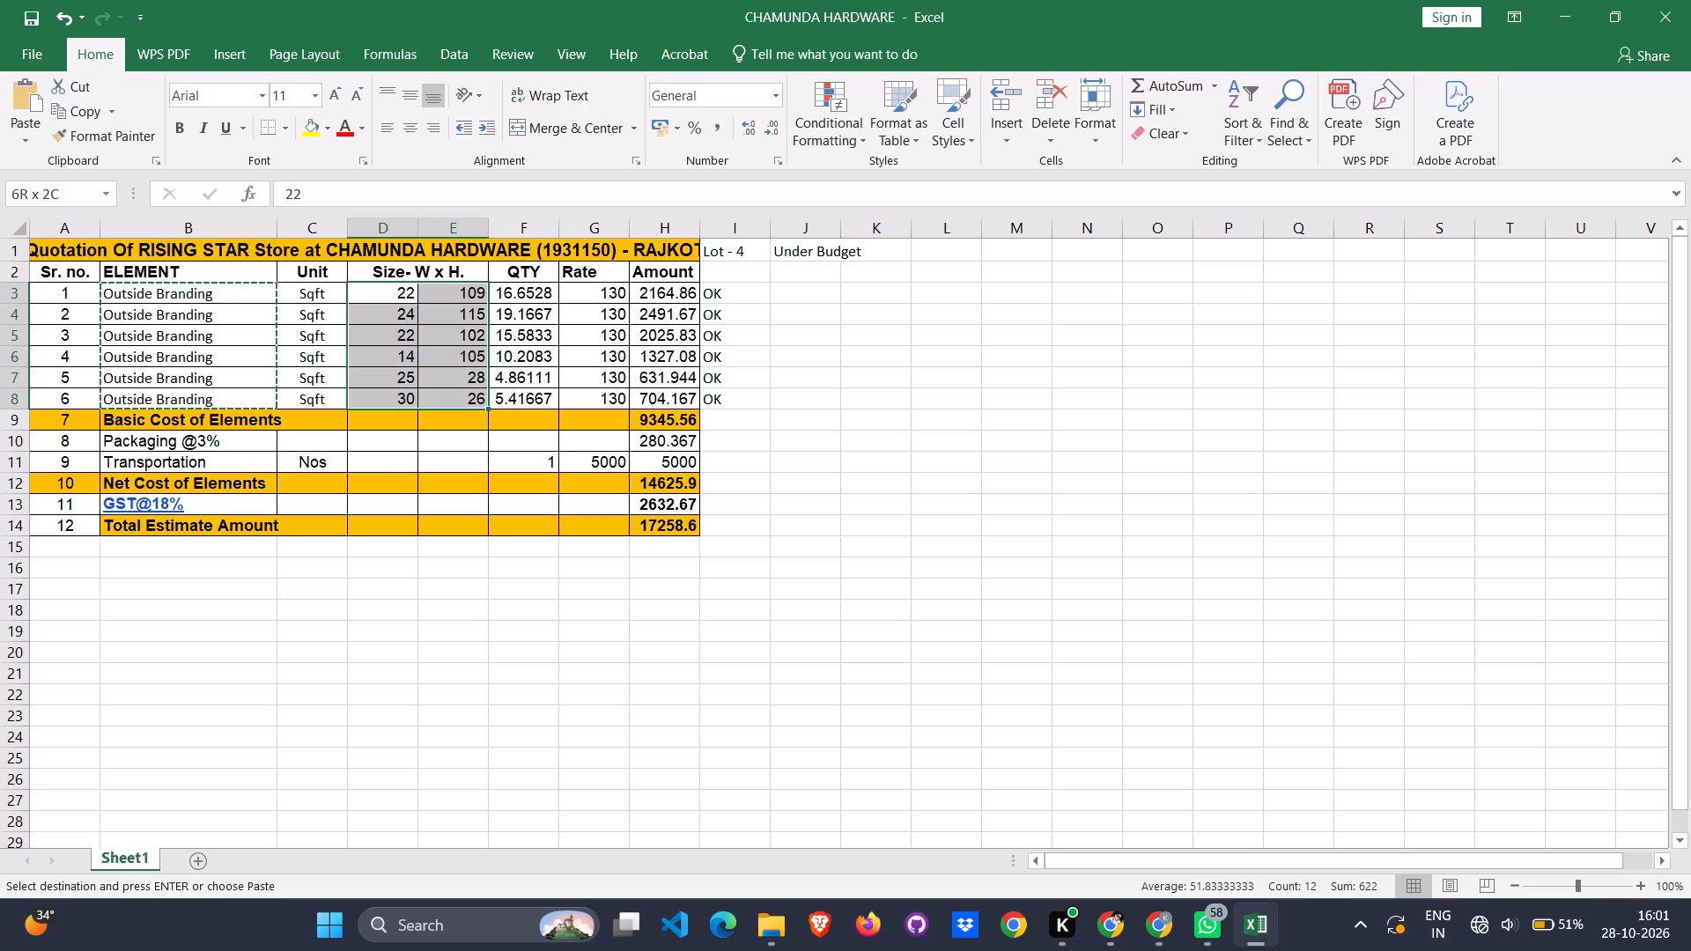
key(ctrl+c)
key(alt+Tab)
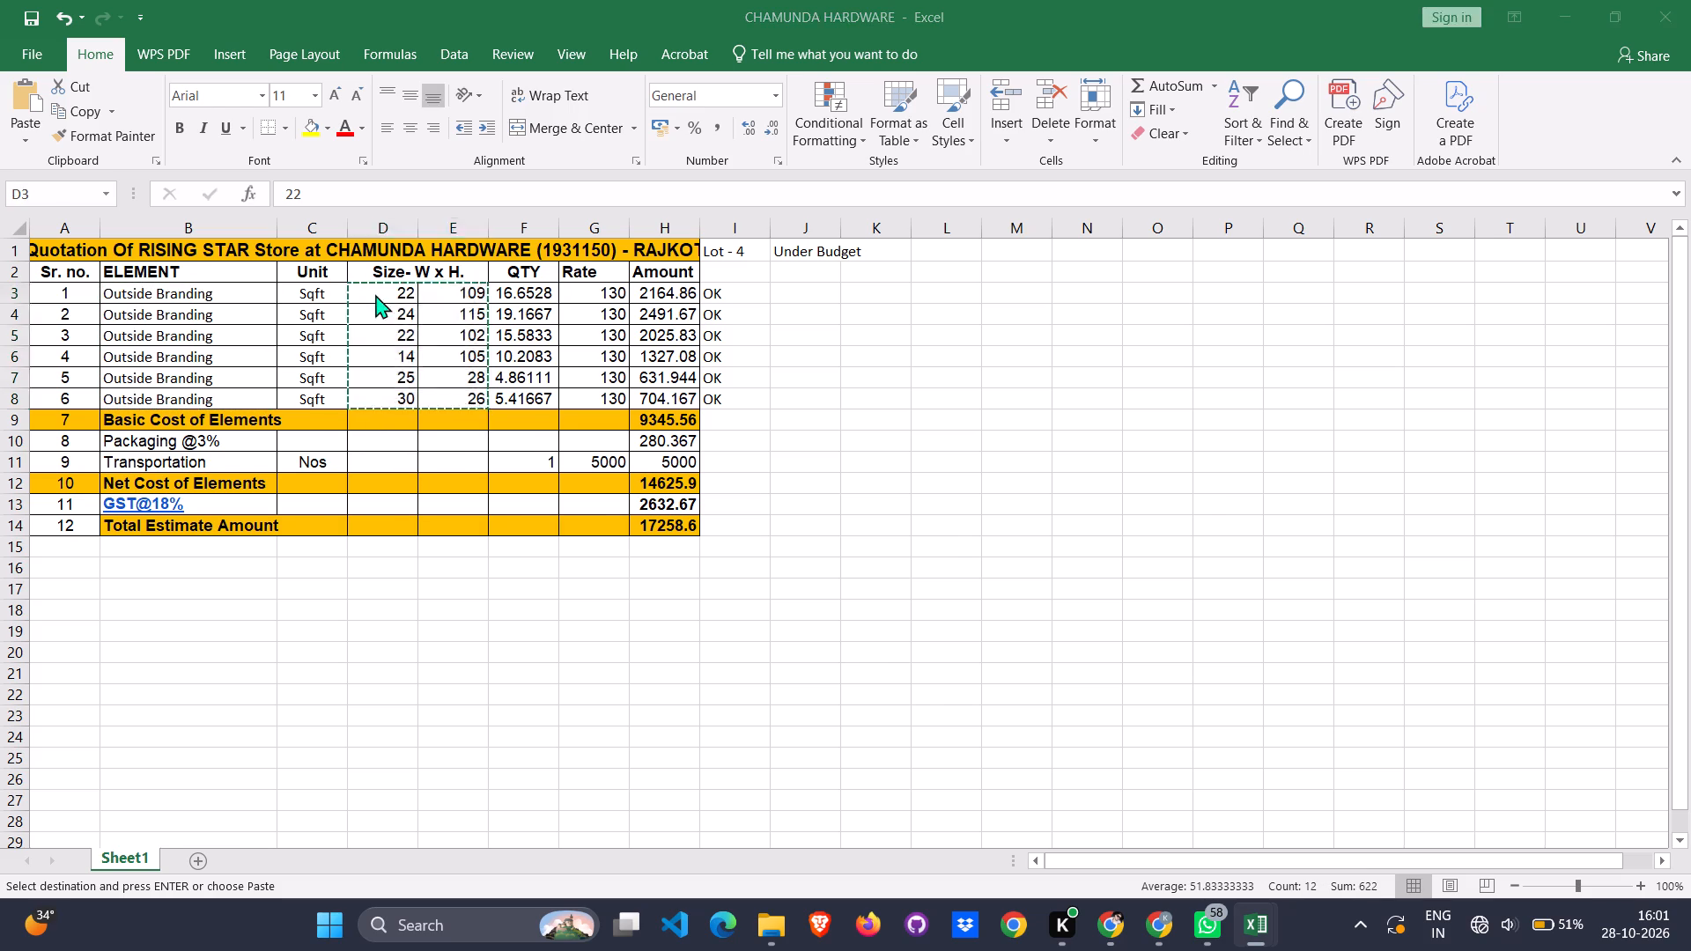
key(ctrl+v)
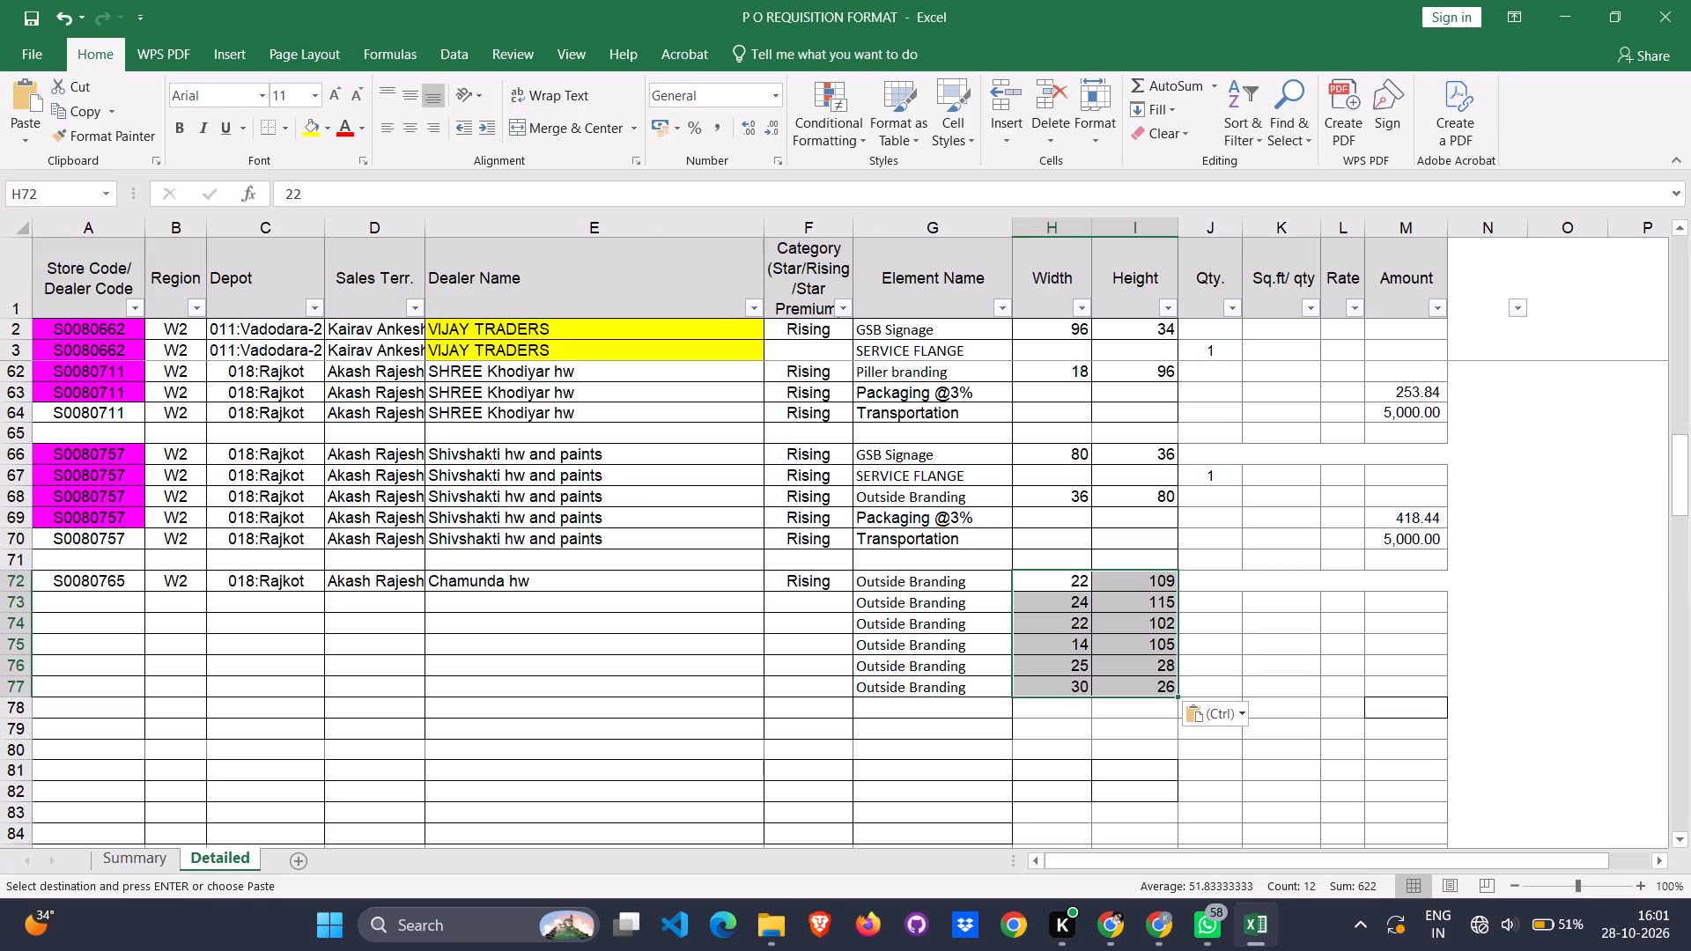
key(ctrl+s)
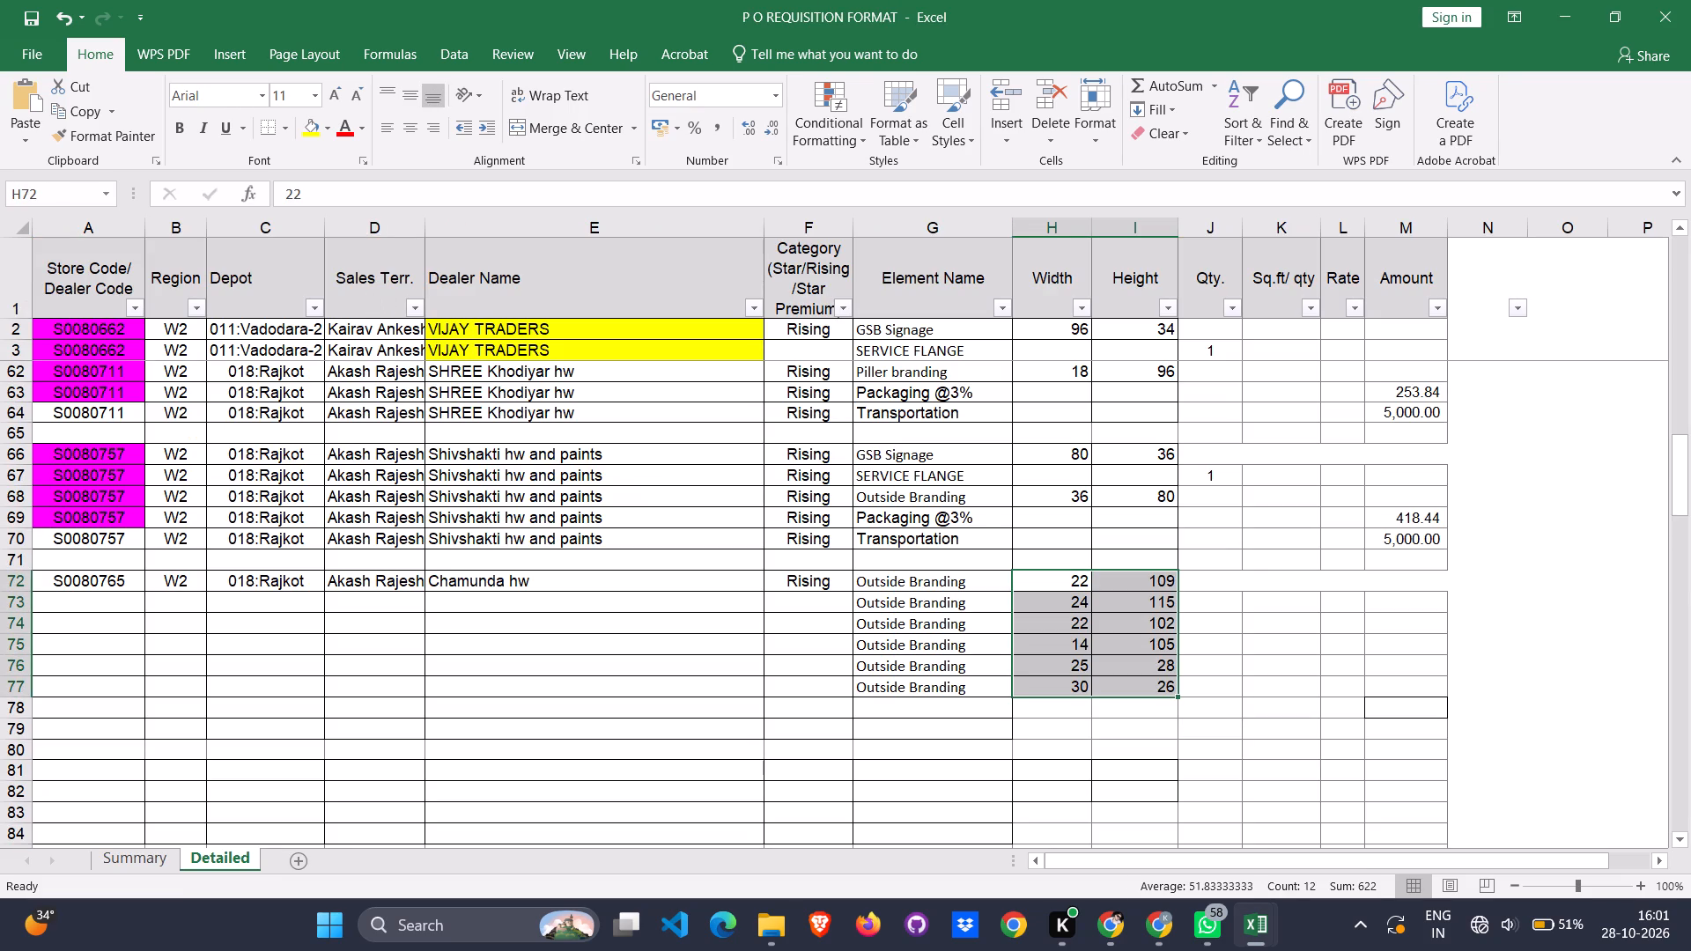
Copy the Packaging @3% and Transportation labels from G69:G70 to G78:G79 of the Detailed sheet and save the workbook.
click(875, 520)
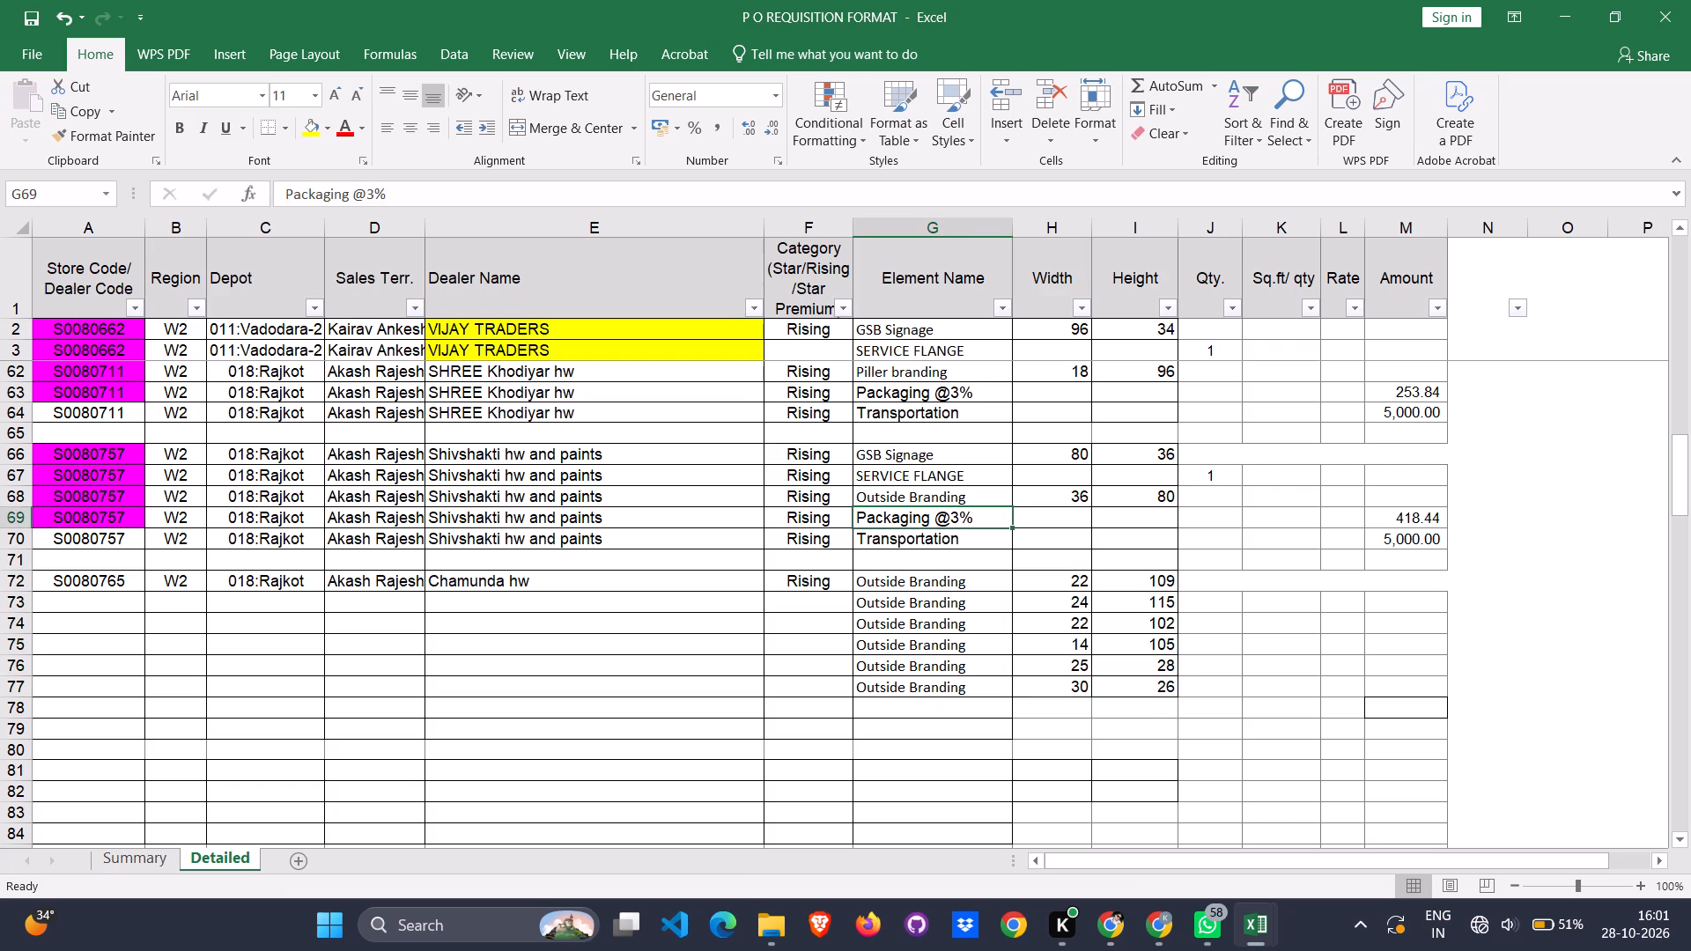
key(shift+Down)
key(ctrl+c)
key(Down)
key(Down)
key(Down)
key(Down)
key(Down)
key(Down)
key(Down)
key(Down)
key(Down)
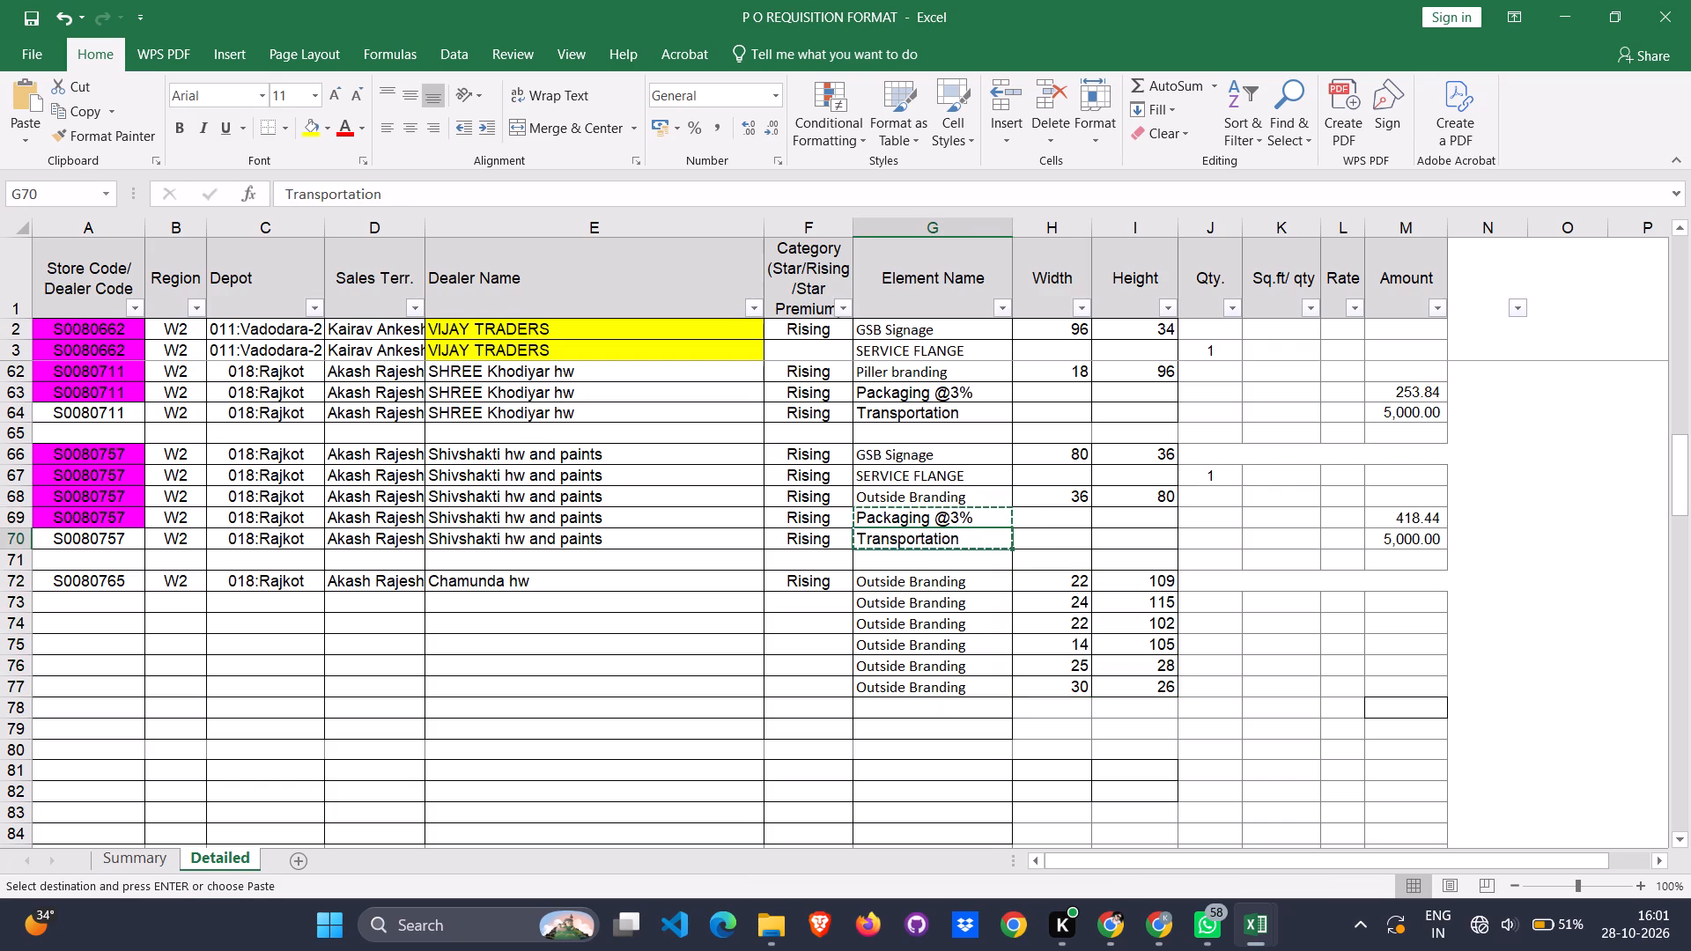
key(ctrl+v)
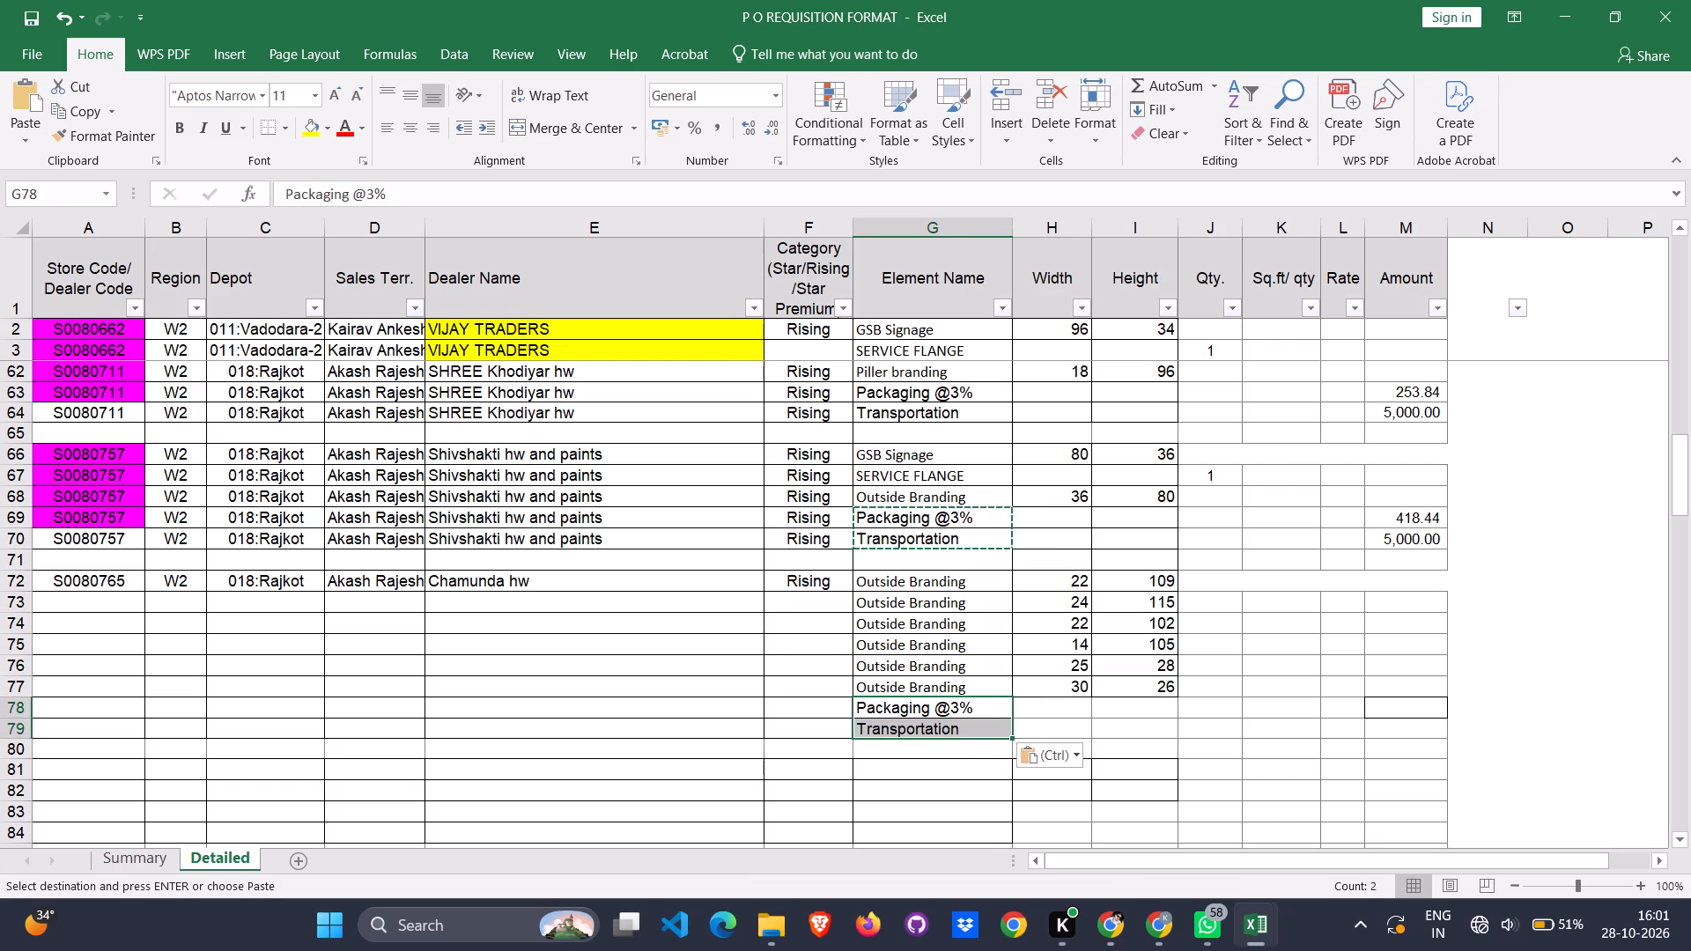
key(ctrl+s)
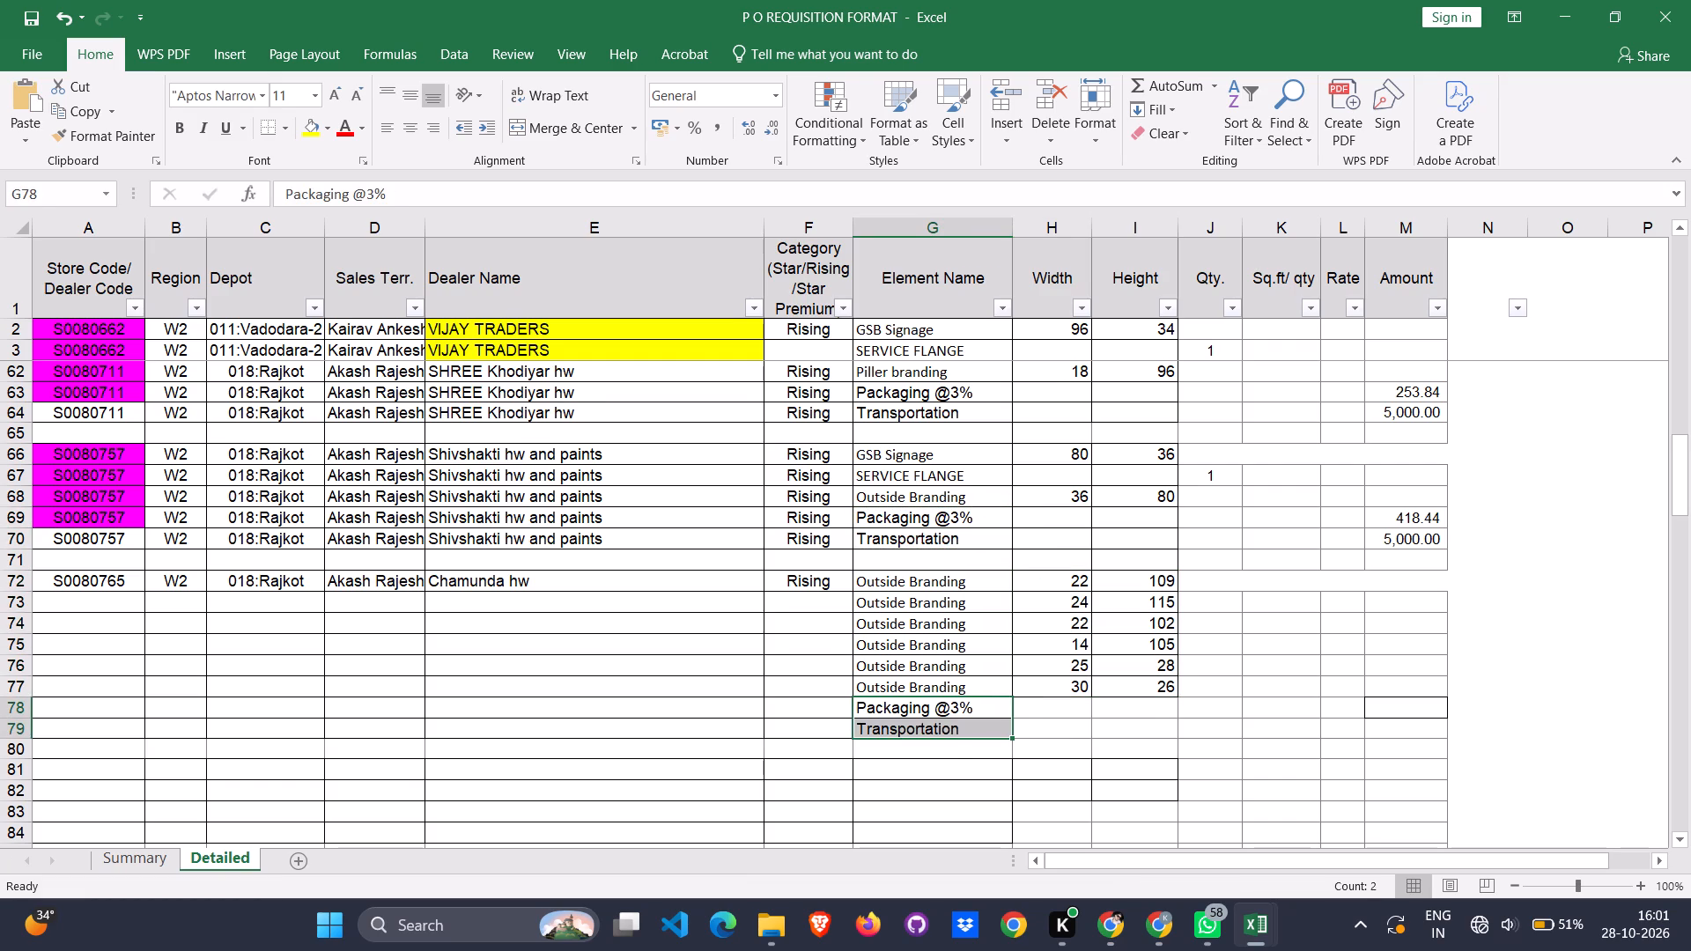
Enter 280.36 as the Packaging @3% amount in M78 and 5000 as the Transportation amount in M79, saving the workbook.
scroll(985, 626, down, 5)
key(alt+Tab)
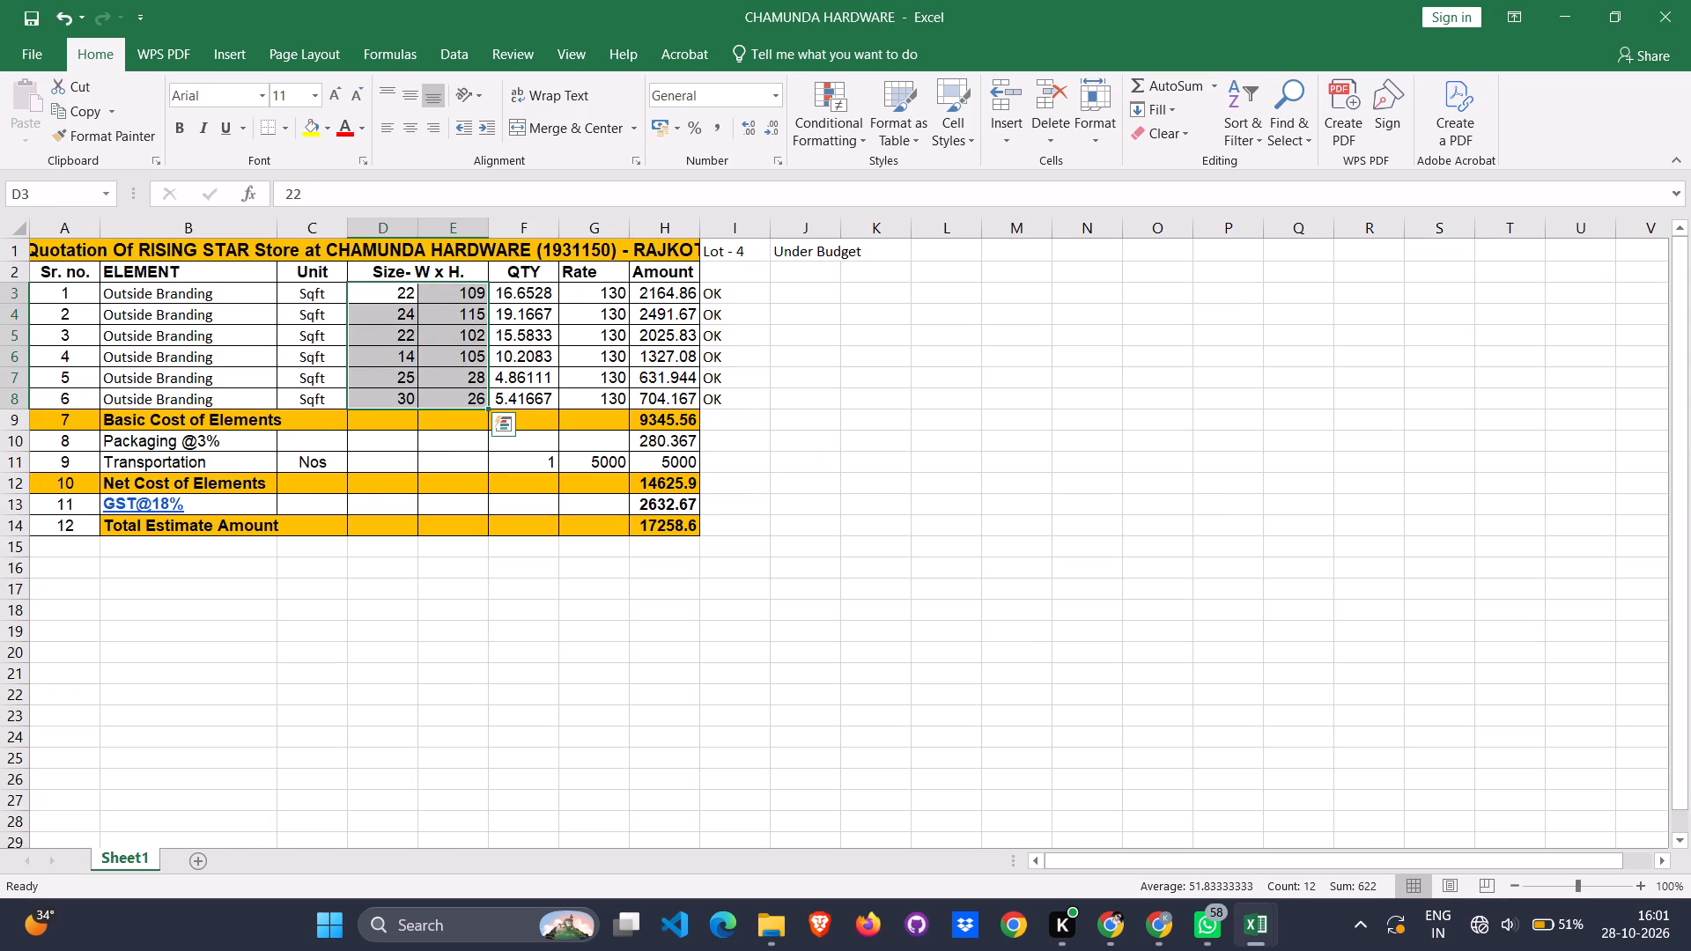
key(alt+Tab)
click(1408, 604)
text(280.36)
key(ctrl+s)
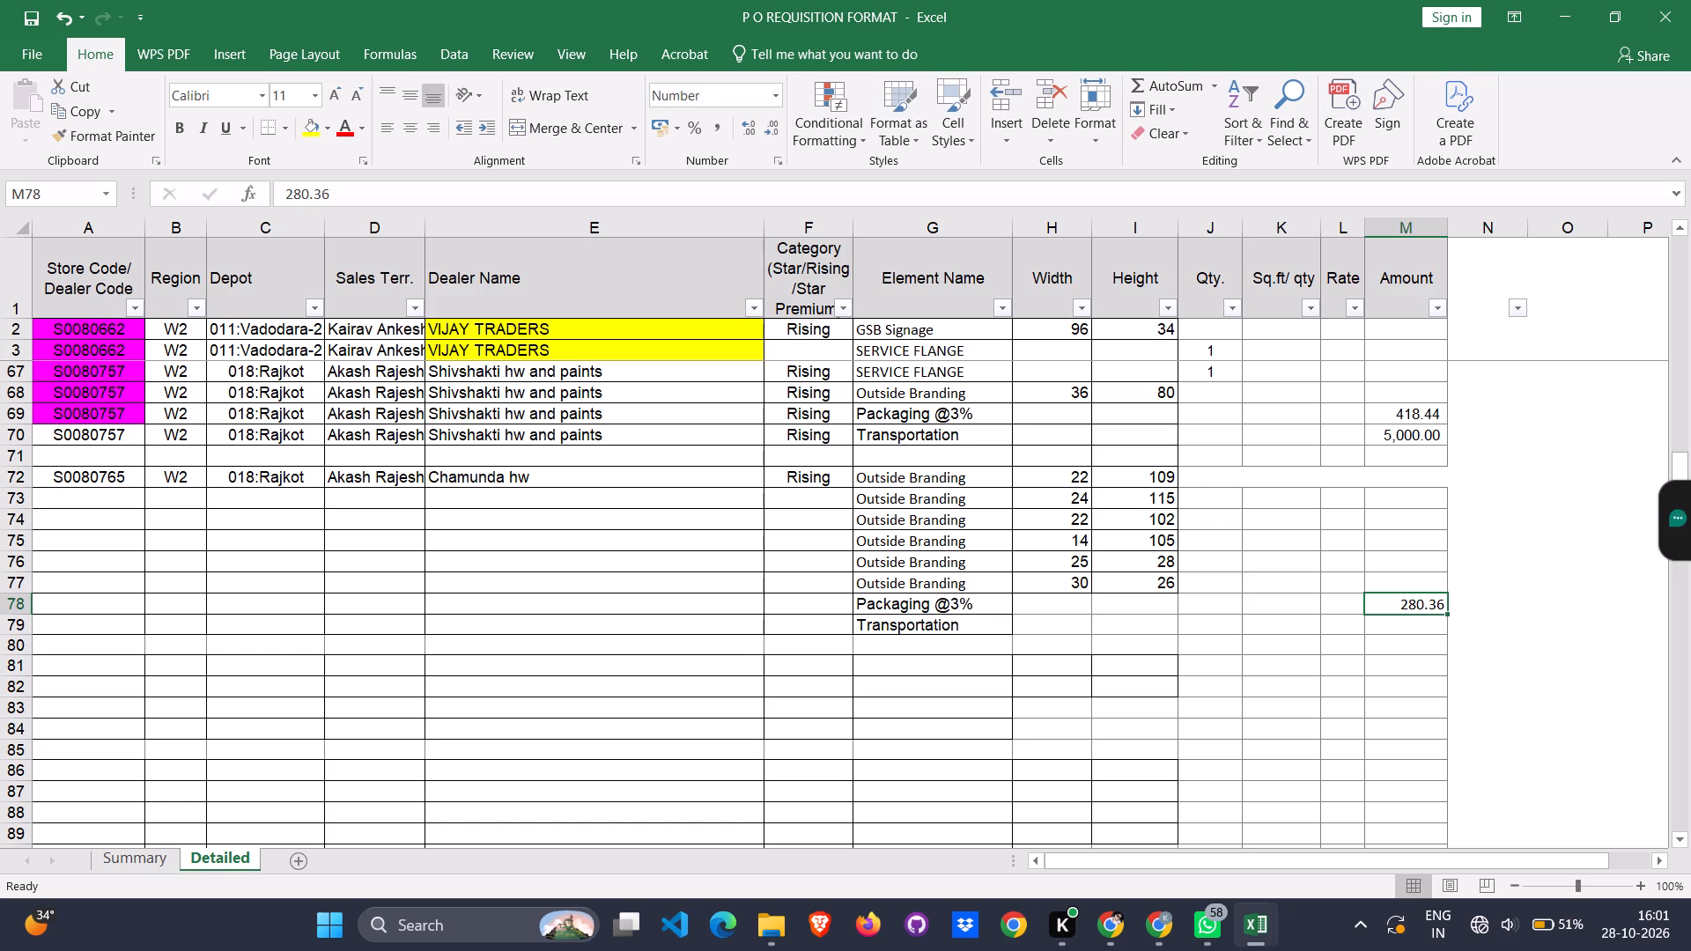
click(1409, 628)
text(5000)
key(ctrl+s)
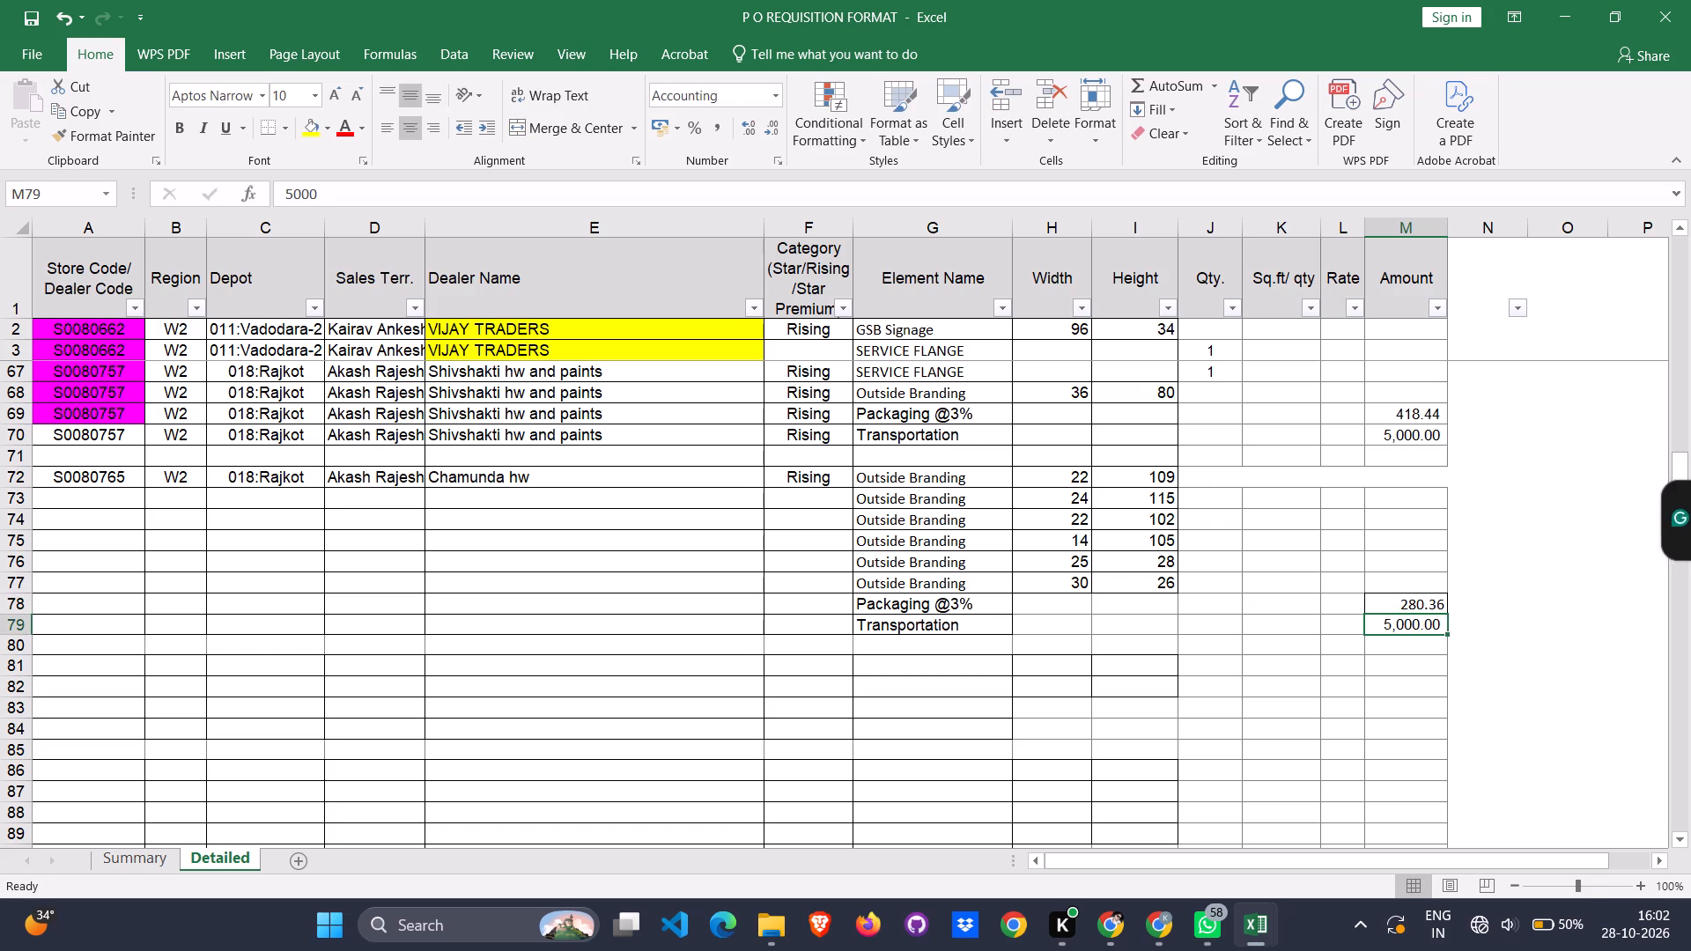
Copy the Chamunda hw dealer details from A72:F72 down through row 79 of the Detailed sheet and save the workbook.
click(90, 480)
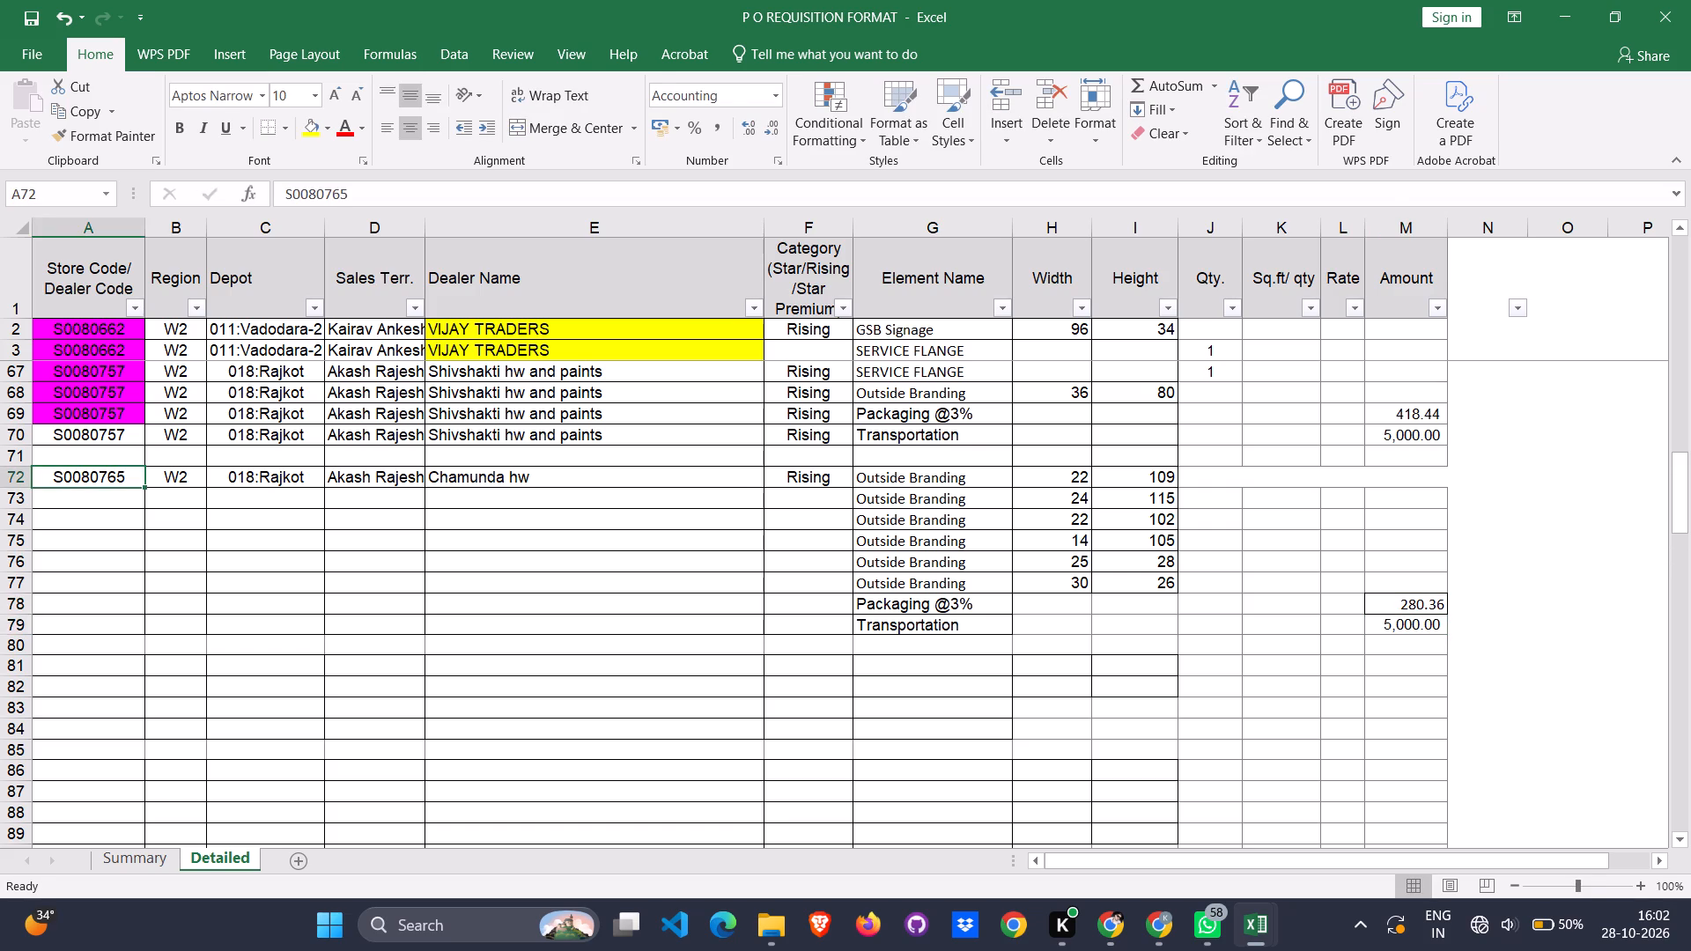
key(shift+Right)
key(shift+Right)
key(shift+Right)
key(shift+Right)
key(shift+Right)
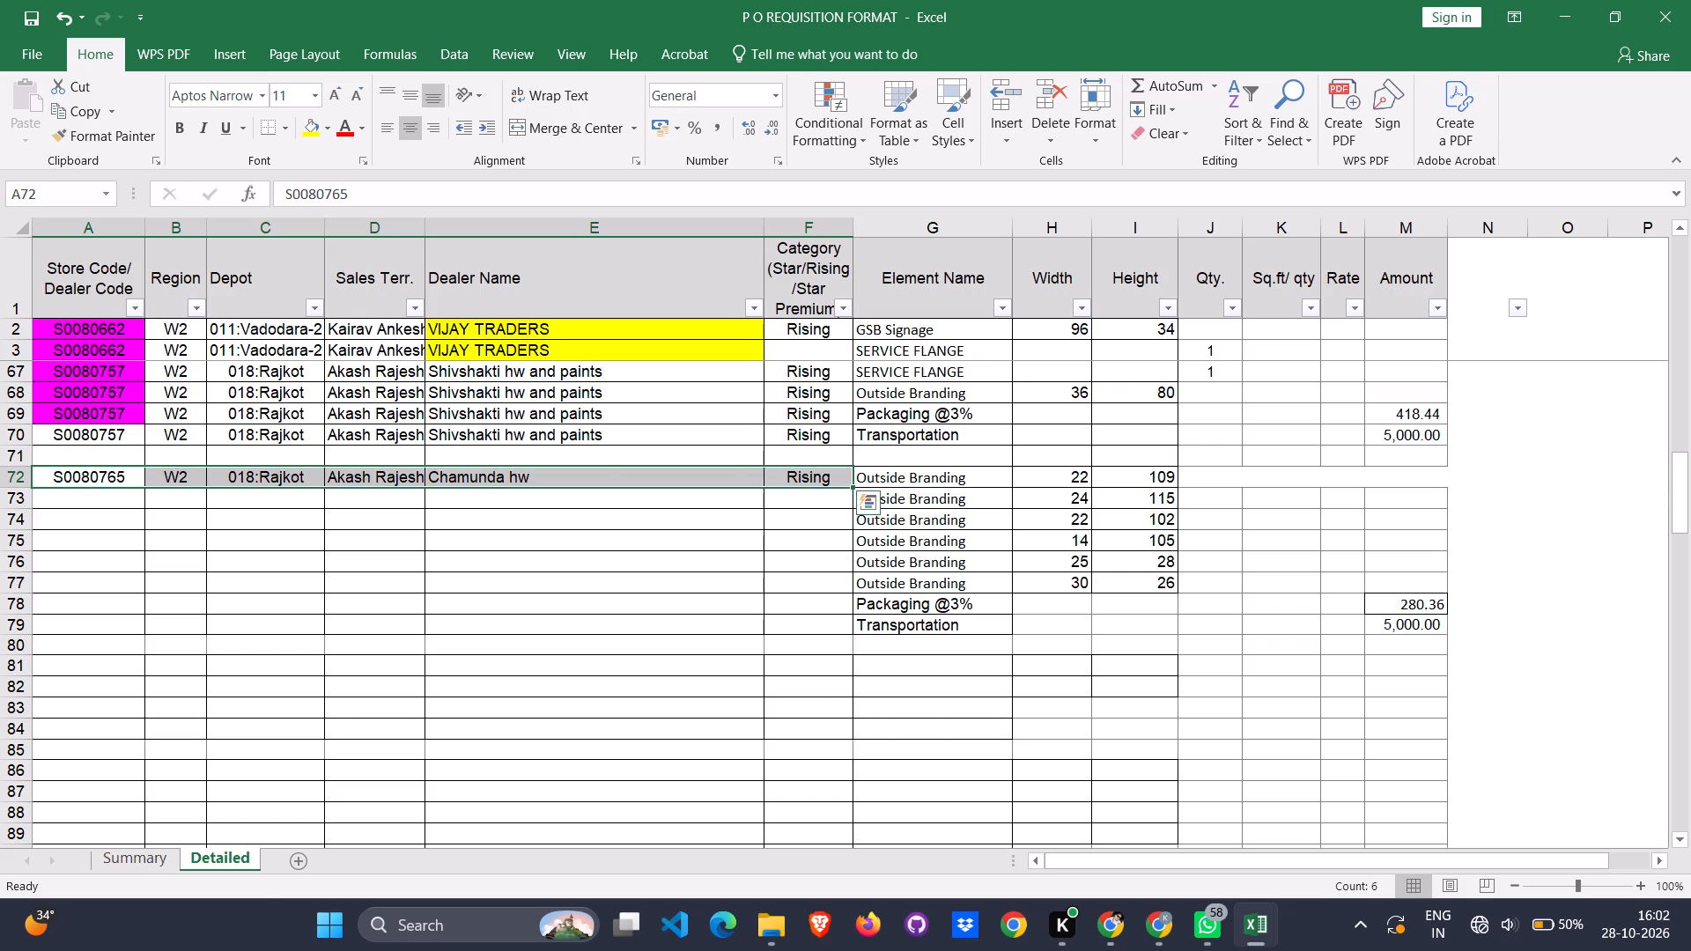
key(ctrl+c)
key(shift+Down)
key(shift+Down)
key(shift+Down)
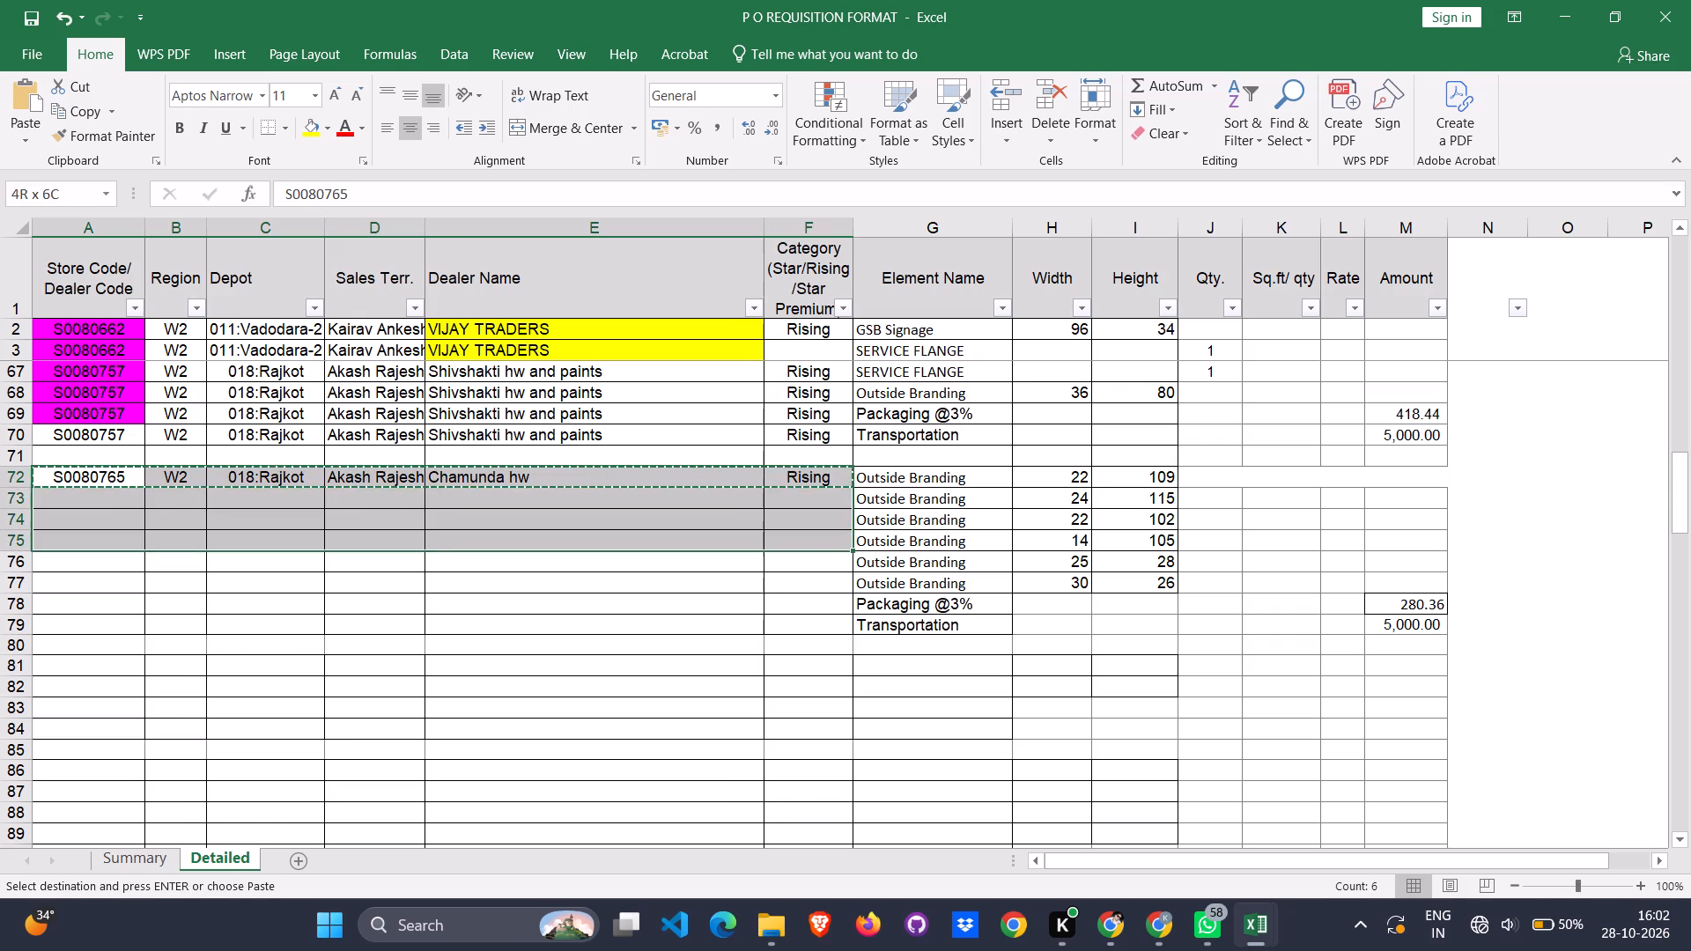
key(shift+Down)
key(shift+Down)
key(shift+Down)
key(shift+Down)
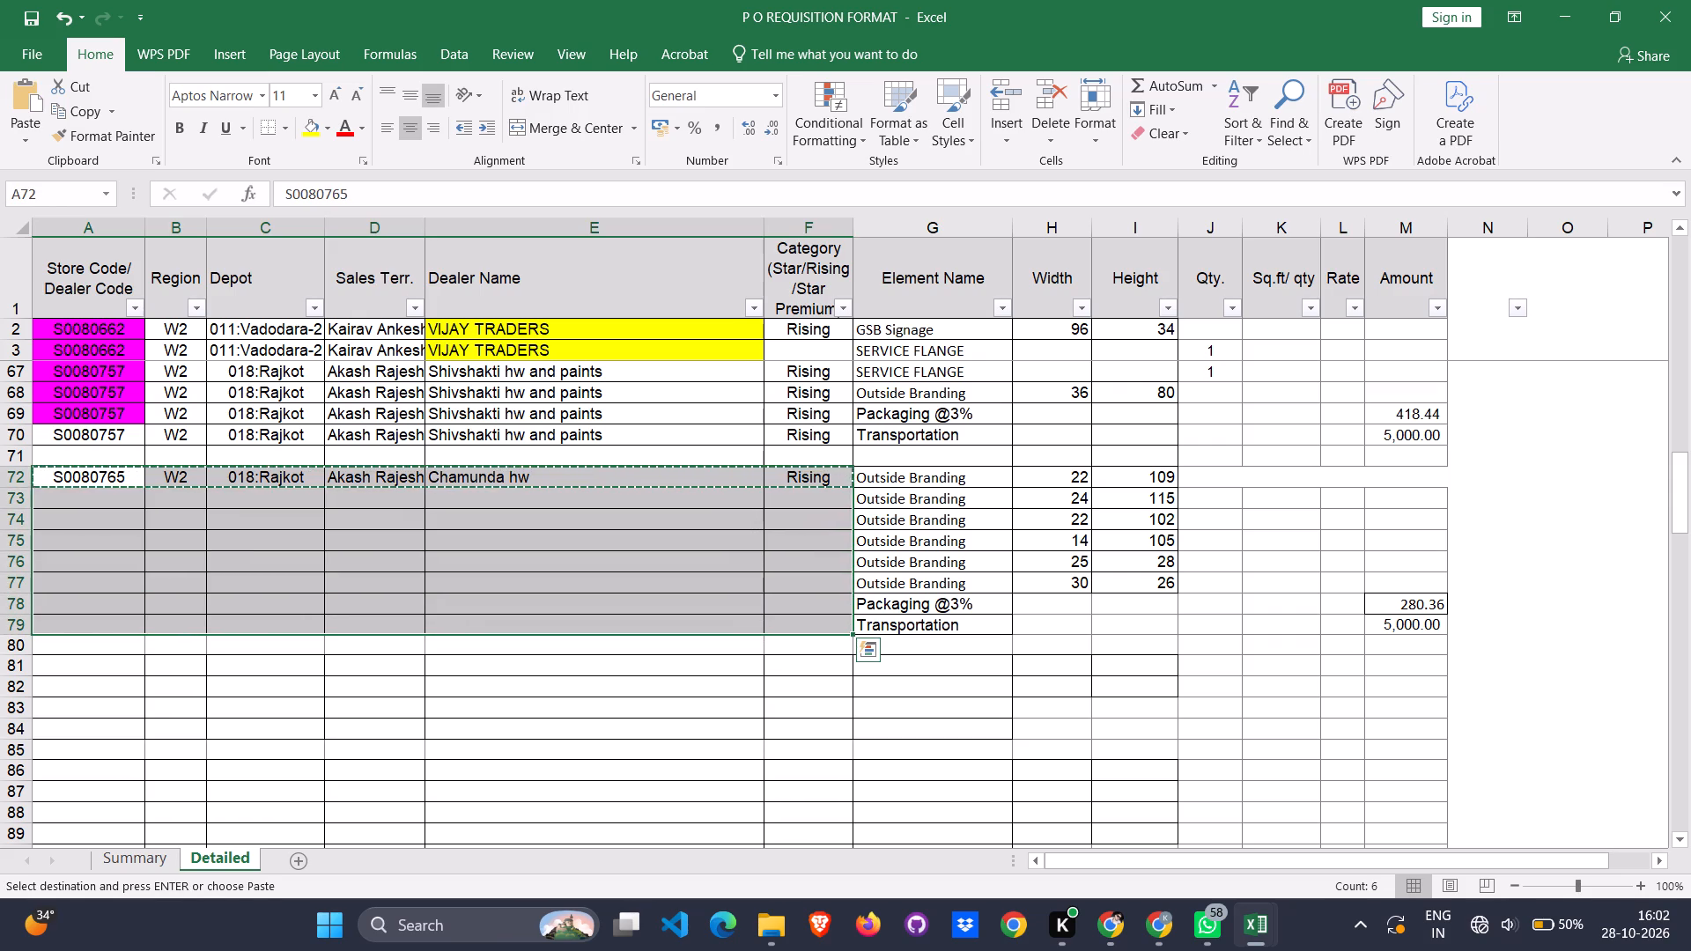
key(ctrl+v)
key(ctrl+s)
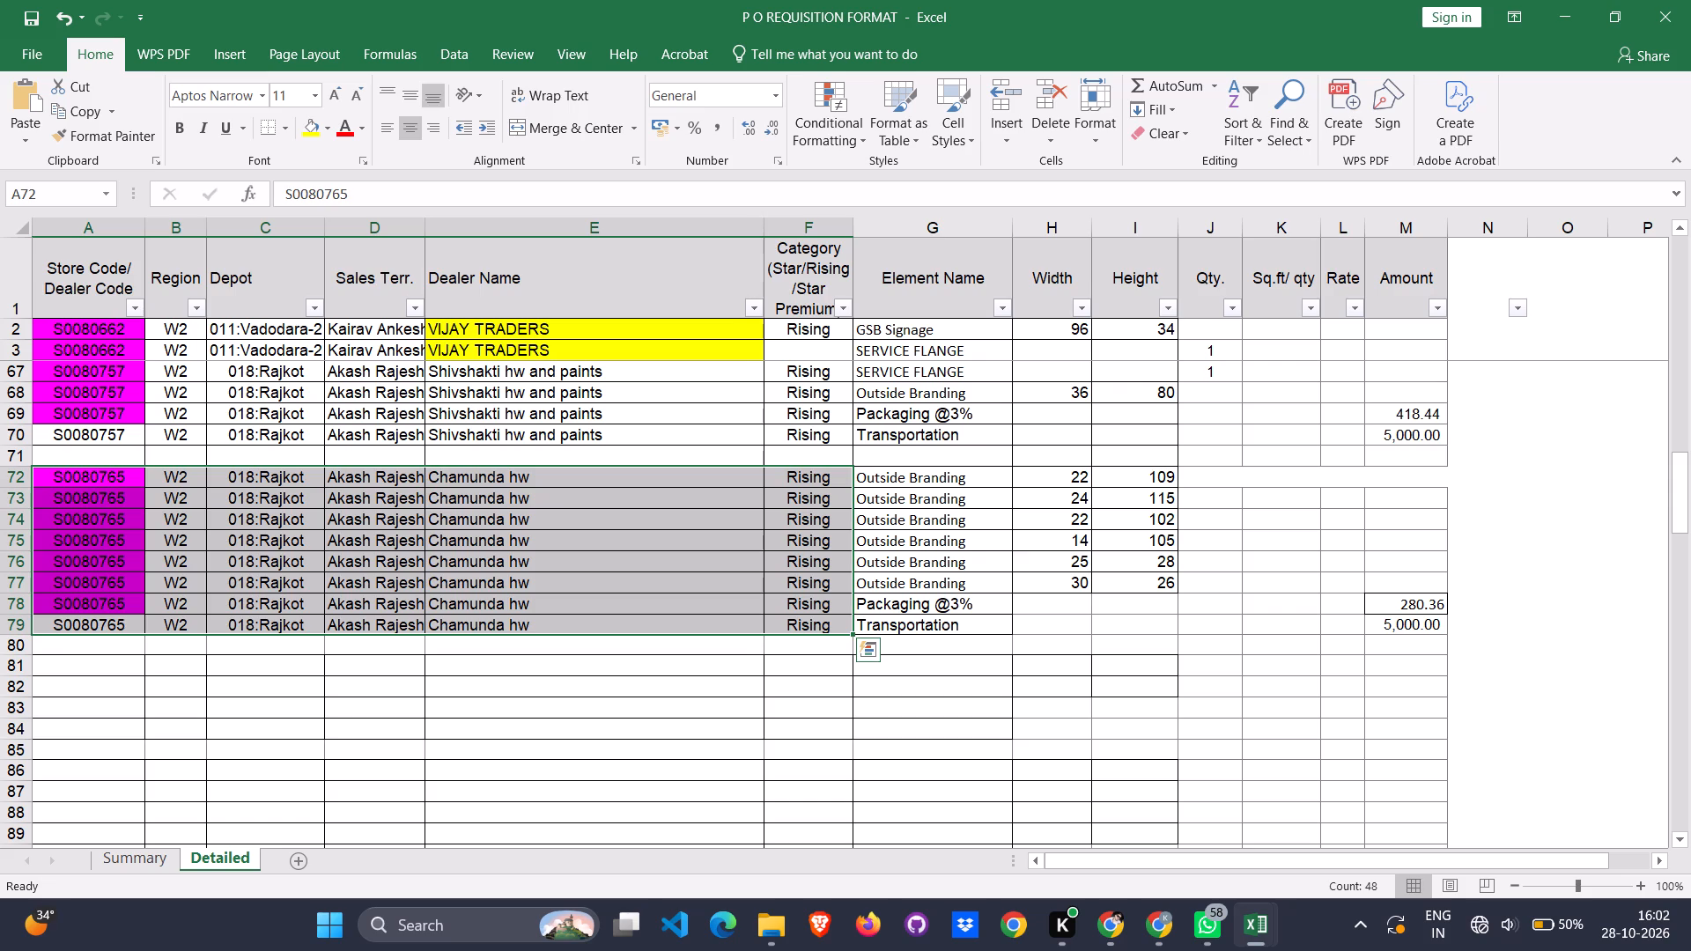
Compare the CHAMUNDA HARDWARE quotation's elements, sizes and amounts with the Chamunda hw rows in the Detailed sheet.
key(alt+Tab)
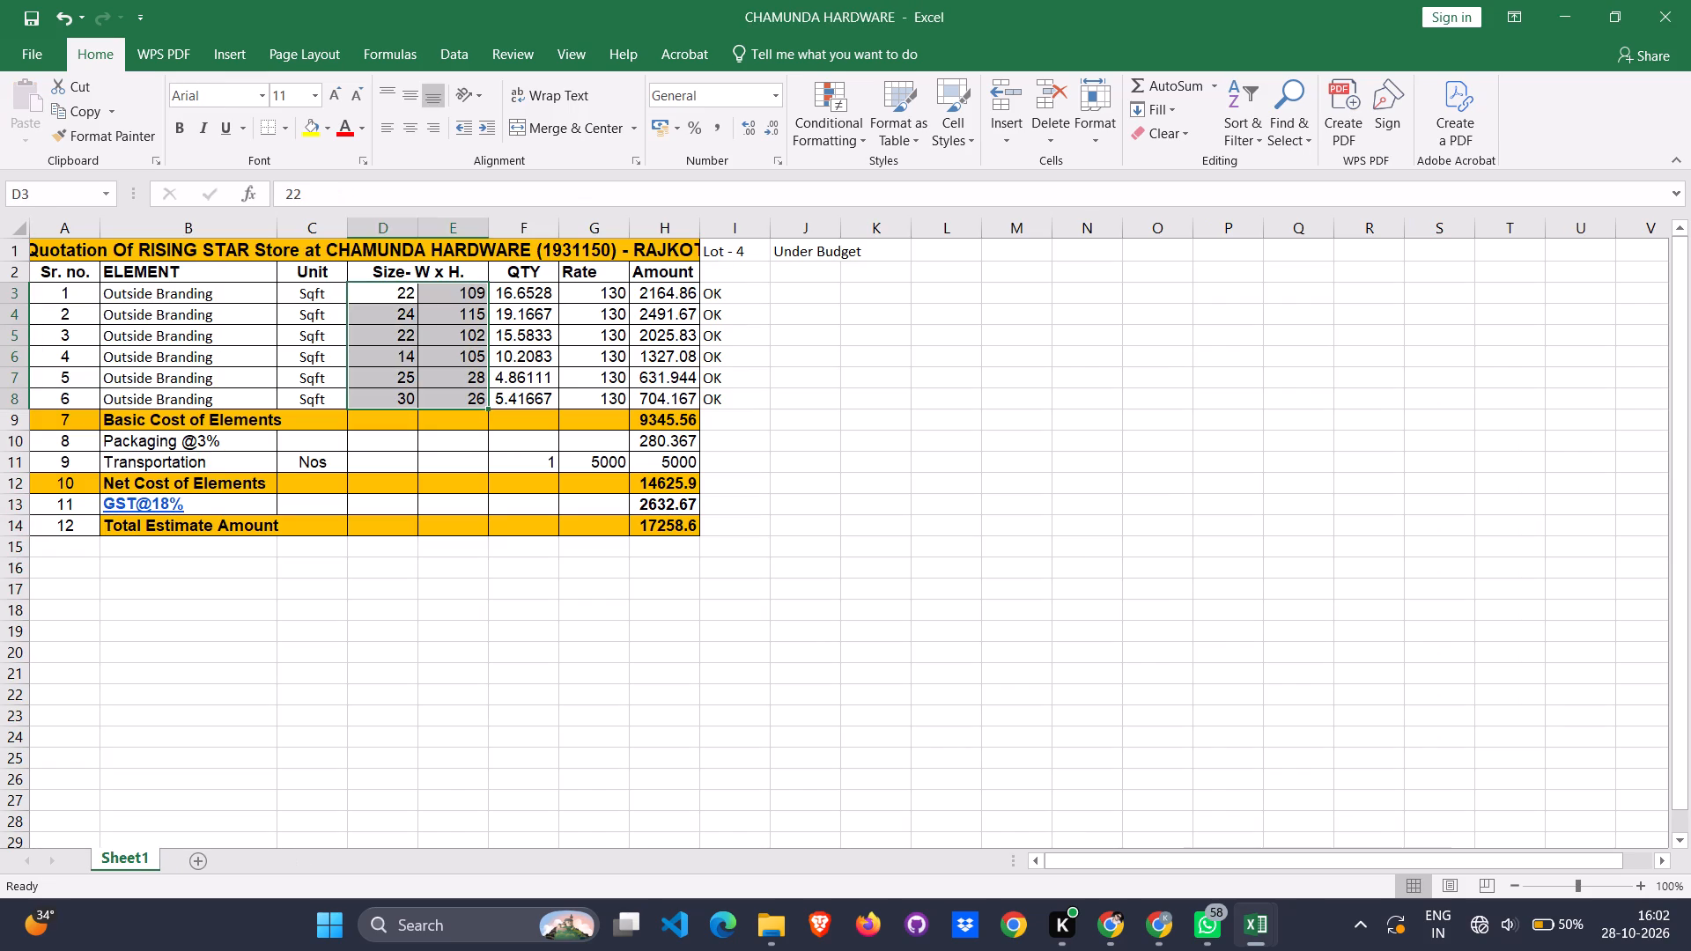
key(alt+Tab)
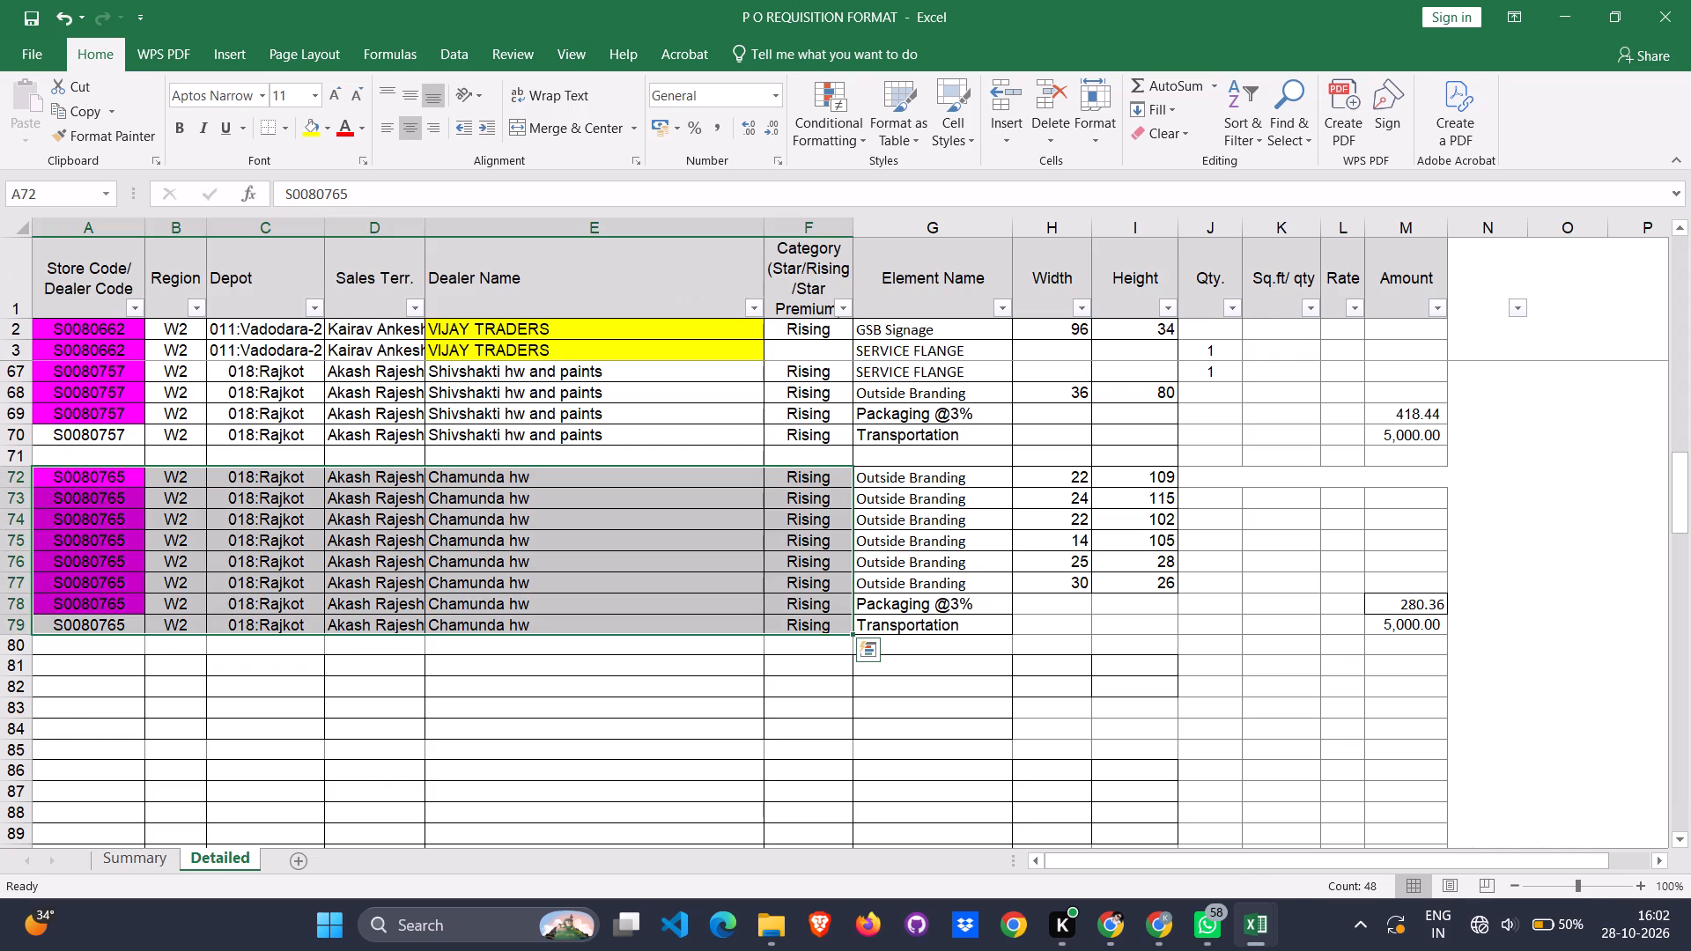
key(alt+Tab)
key(alt+Tab)
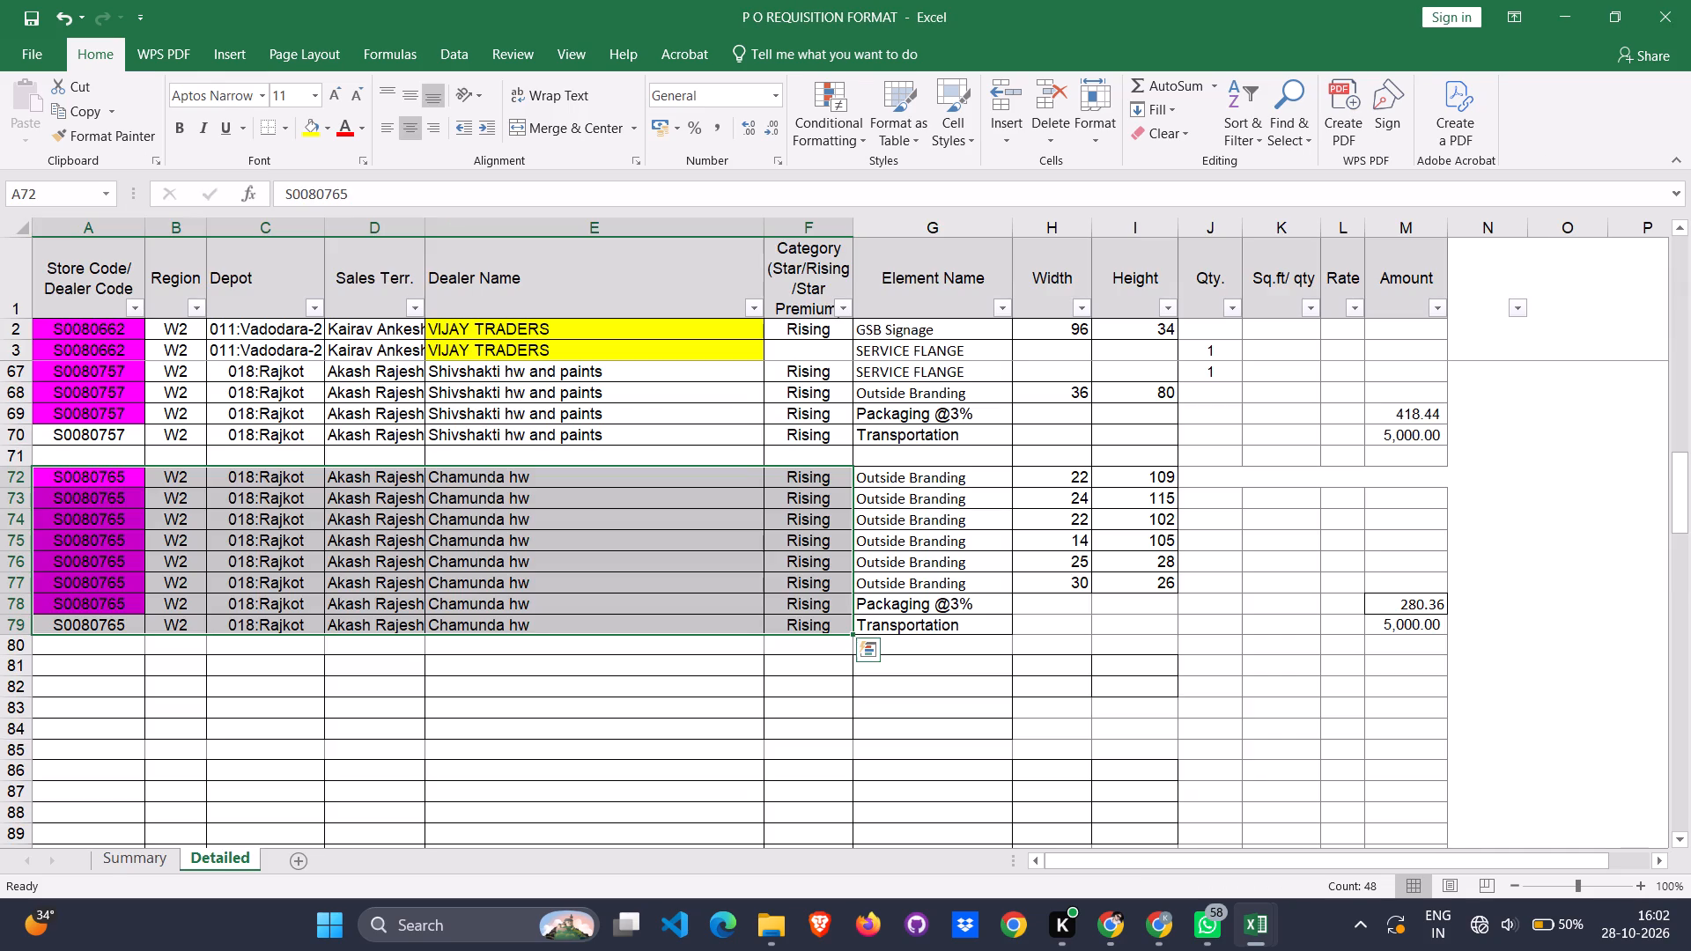
key(alt+Tab)
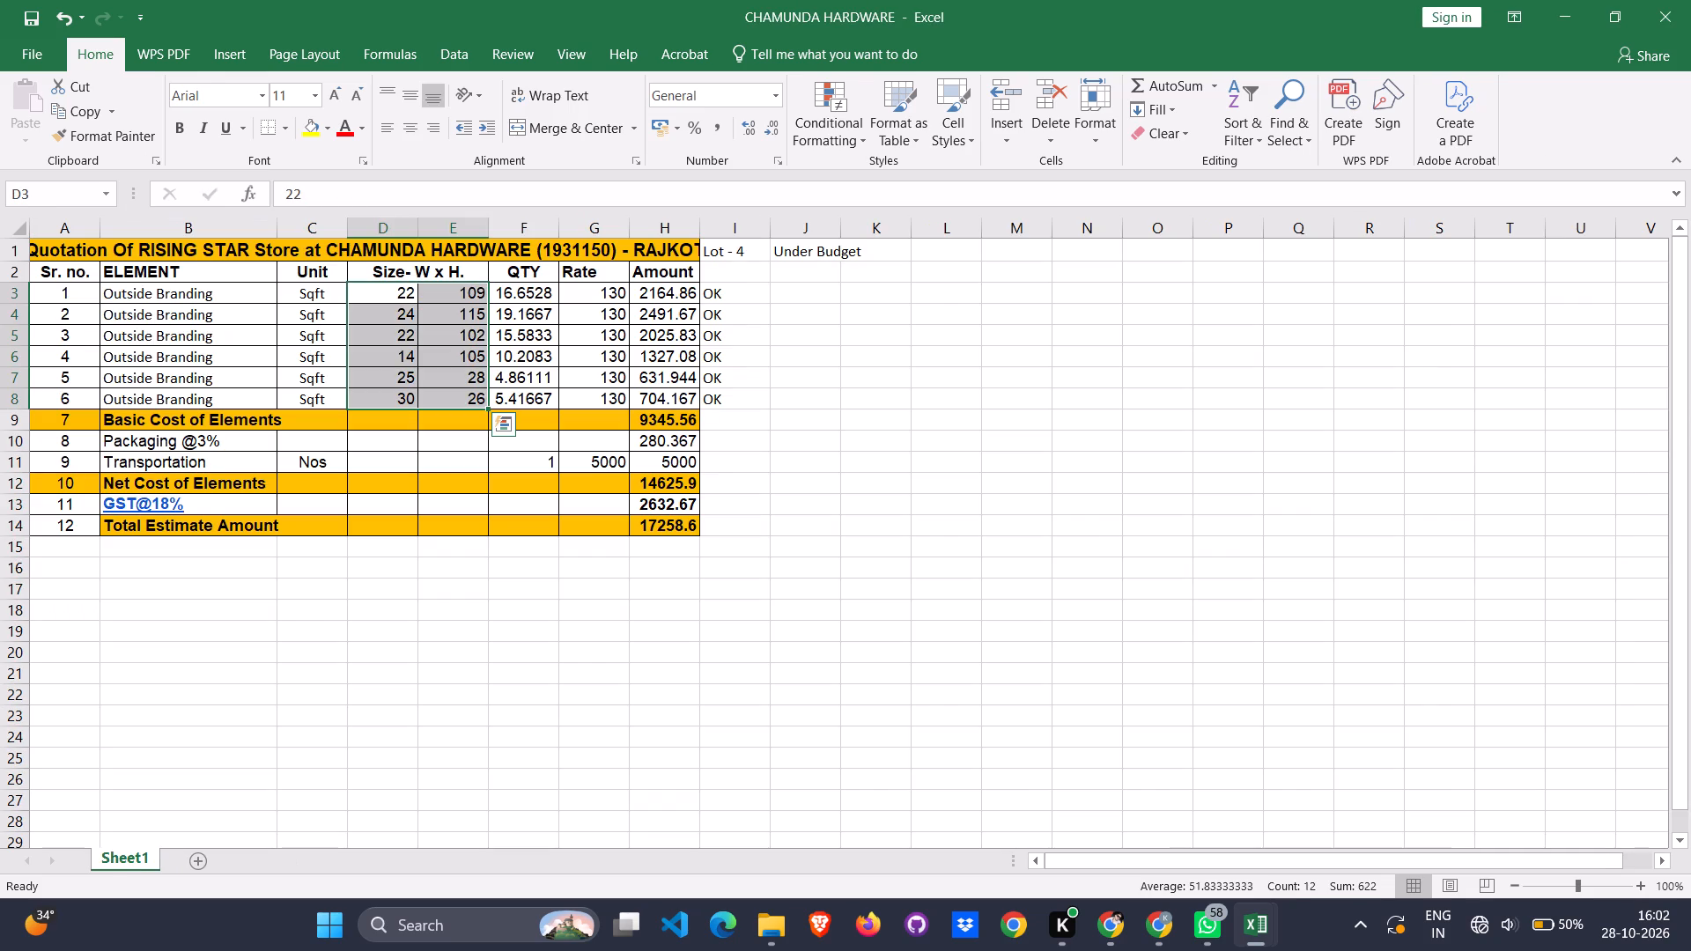
key(alt+Tab)
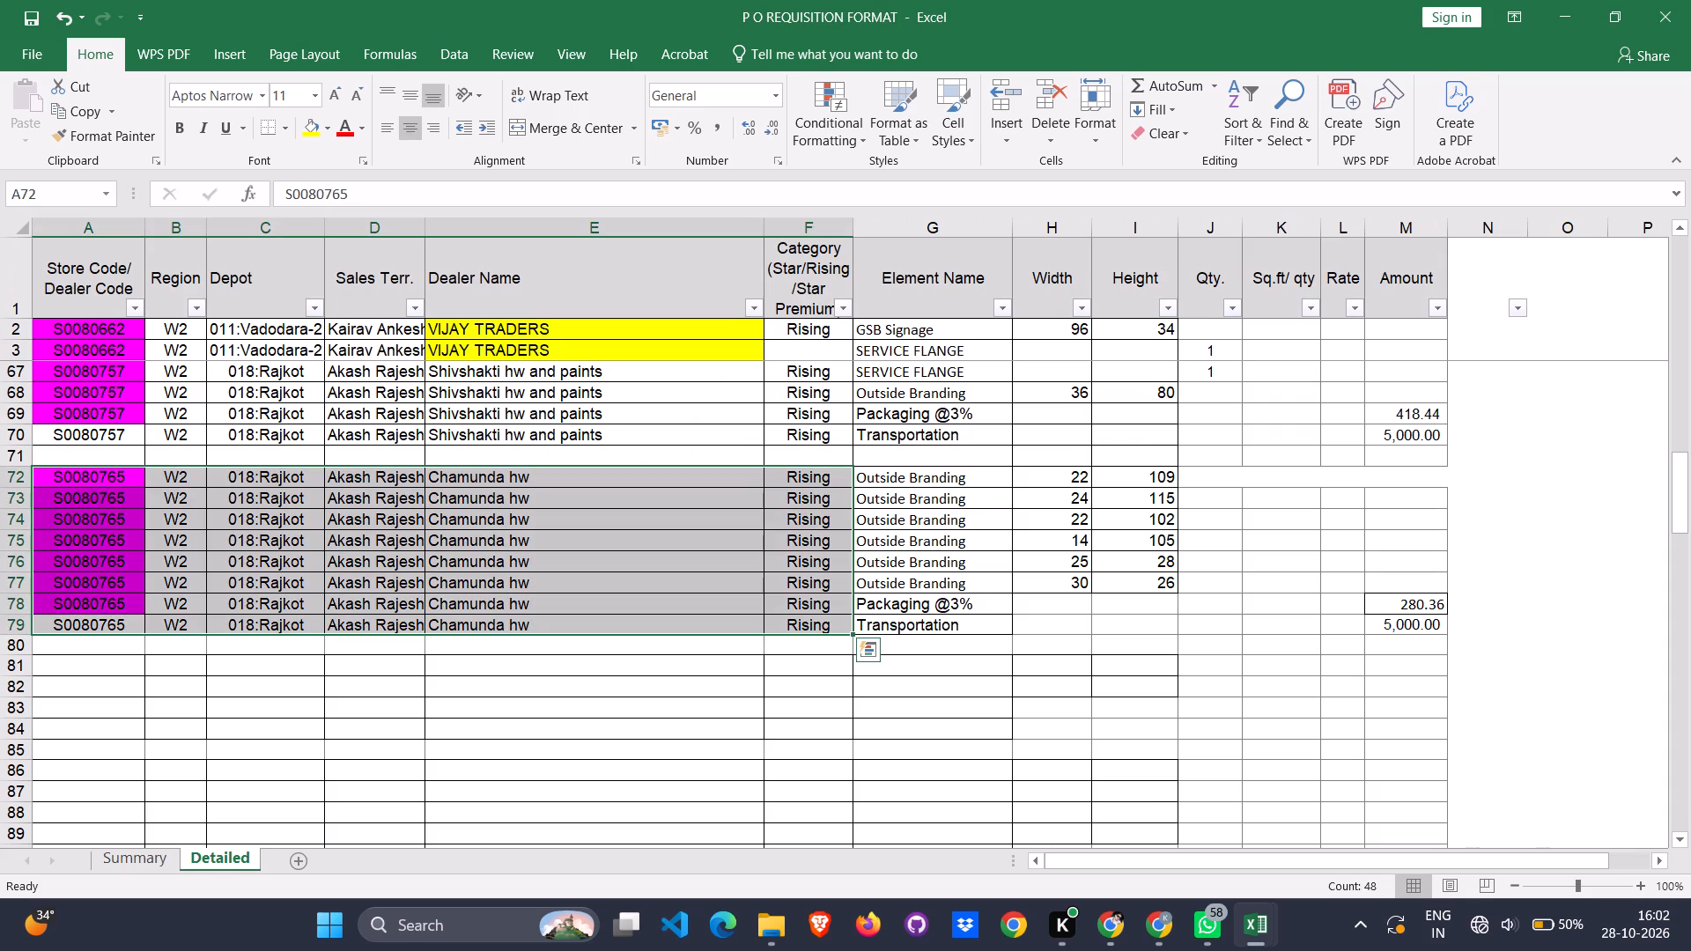
key(alt+Tab)
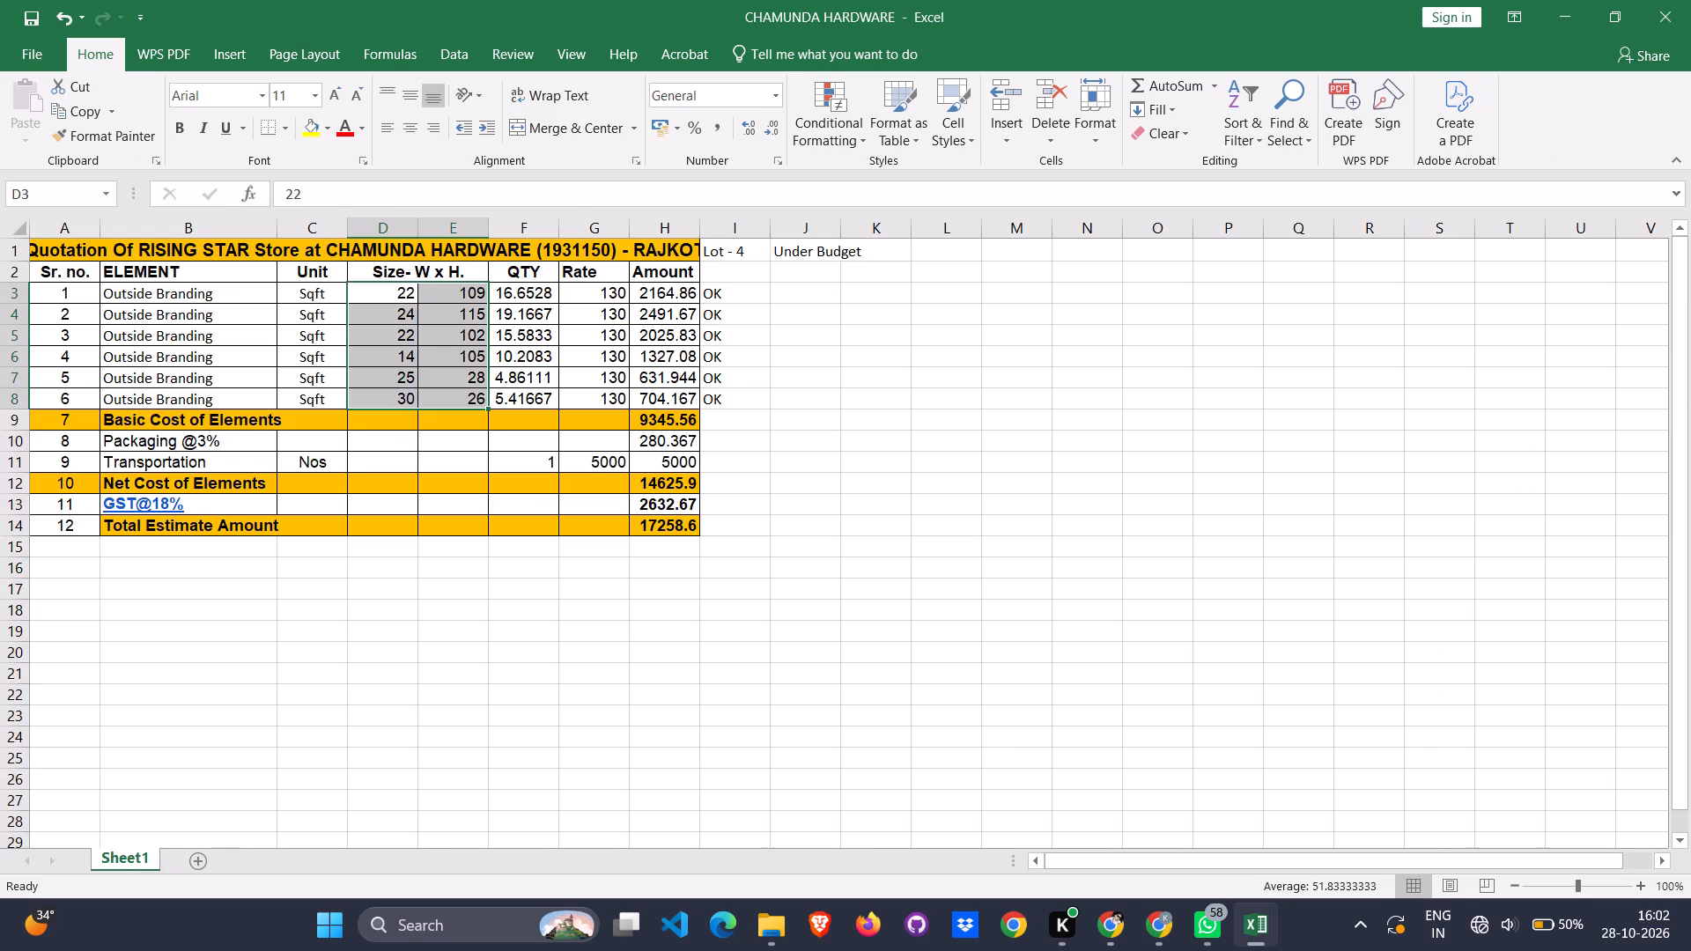
key(alt+Tab)
key(alt+Tab)
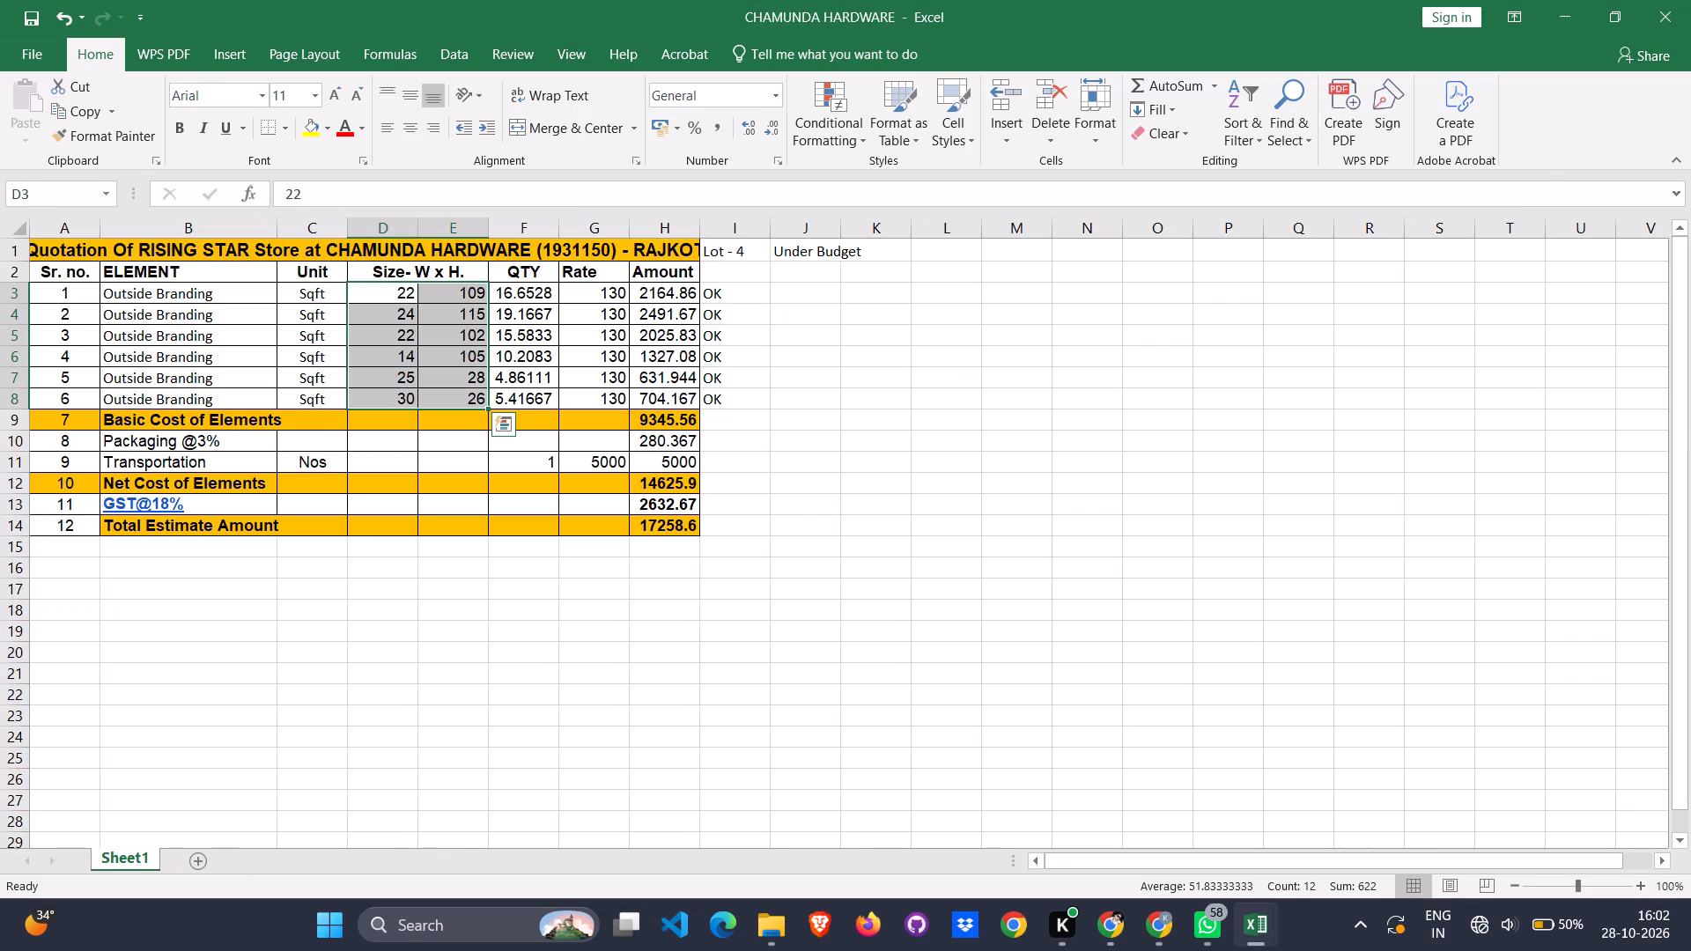
key(alt+Tab)
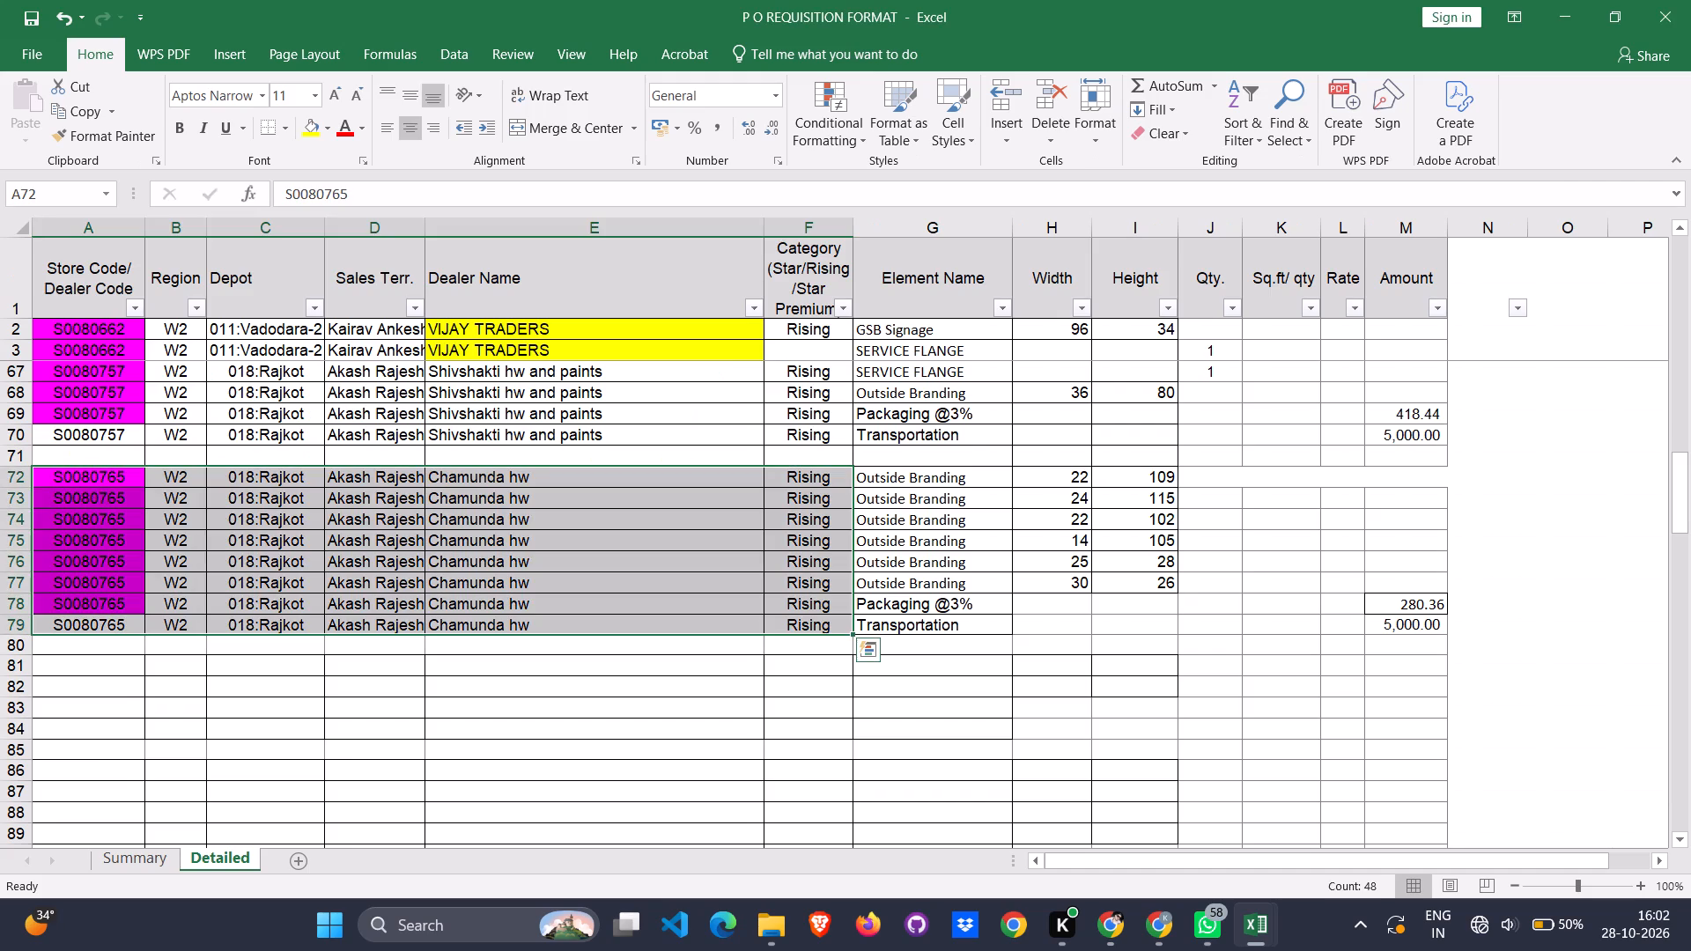
key(alt+Tab)
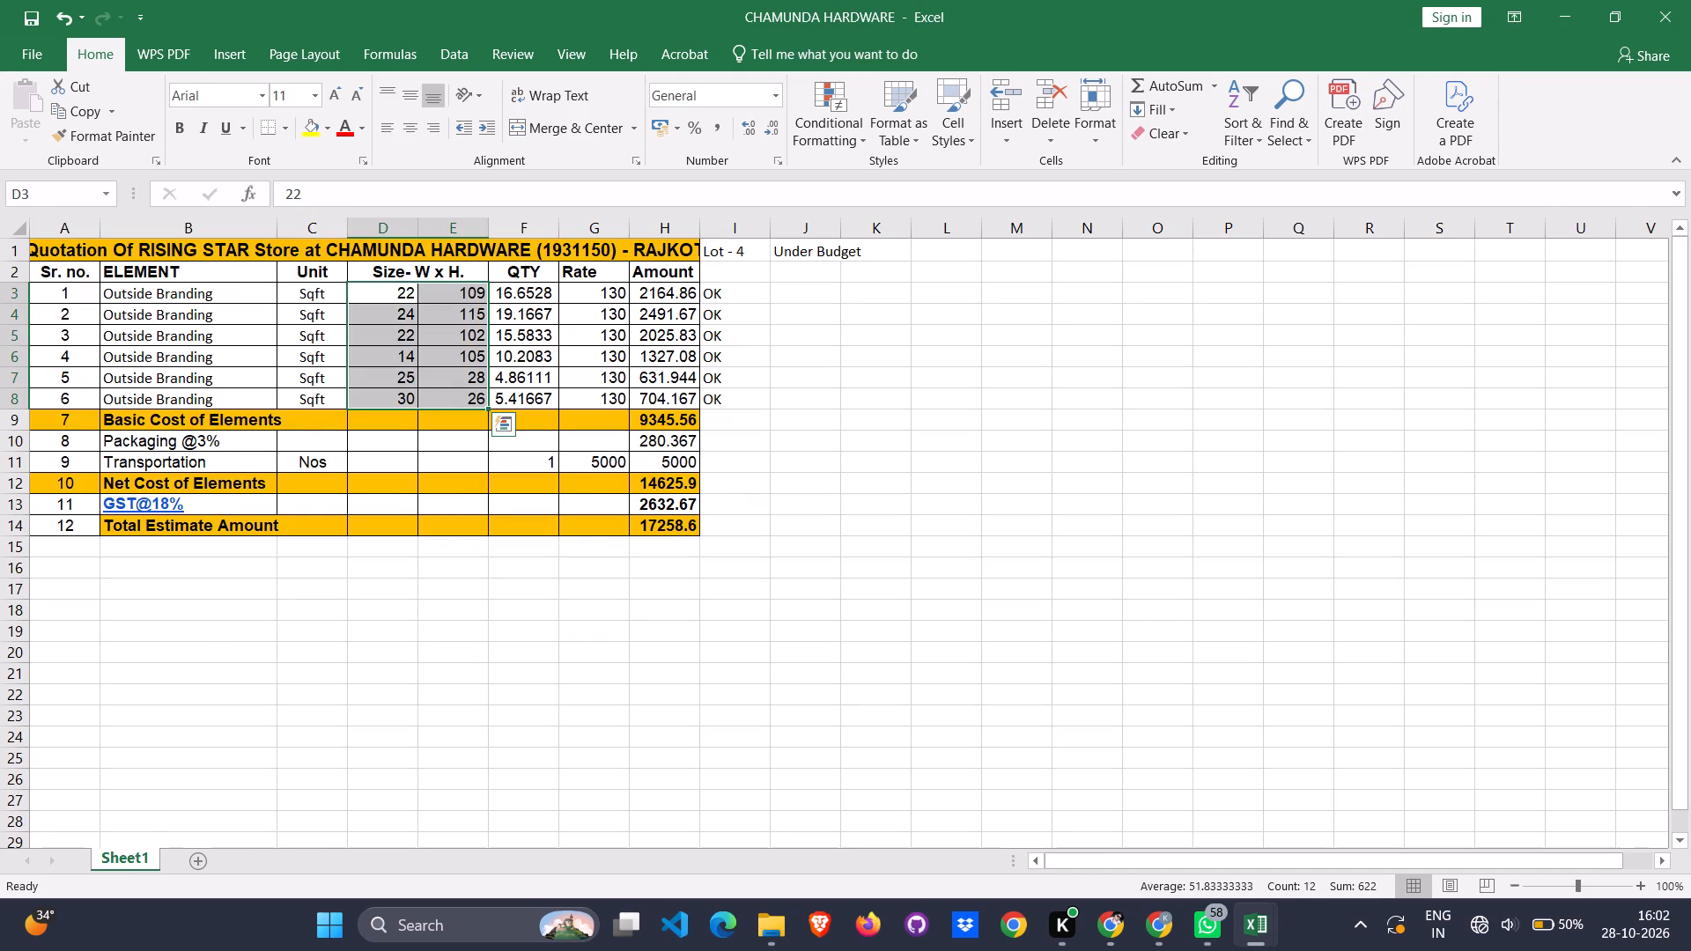
Close the CHAMUNDA HARDWARE quotation with its changes saved, and save the P O requisition format workbook.
click(1662, 9)
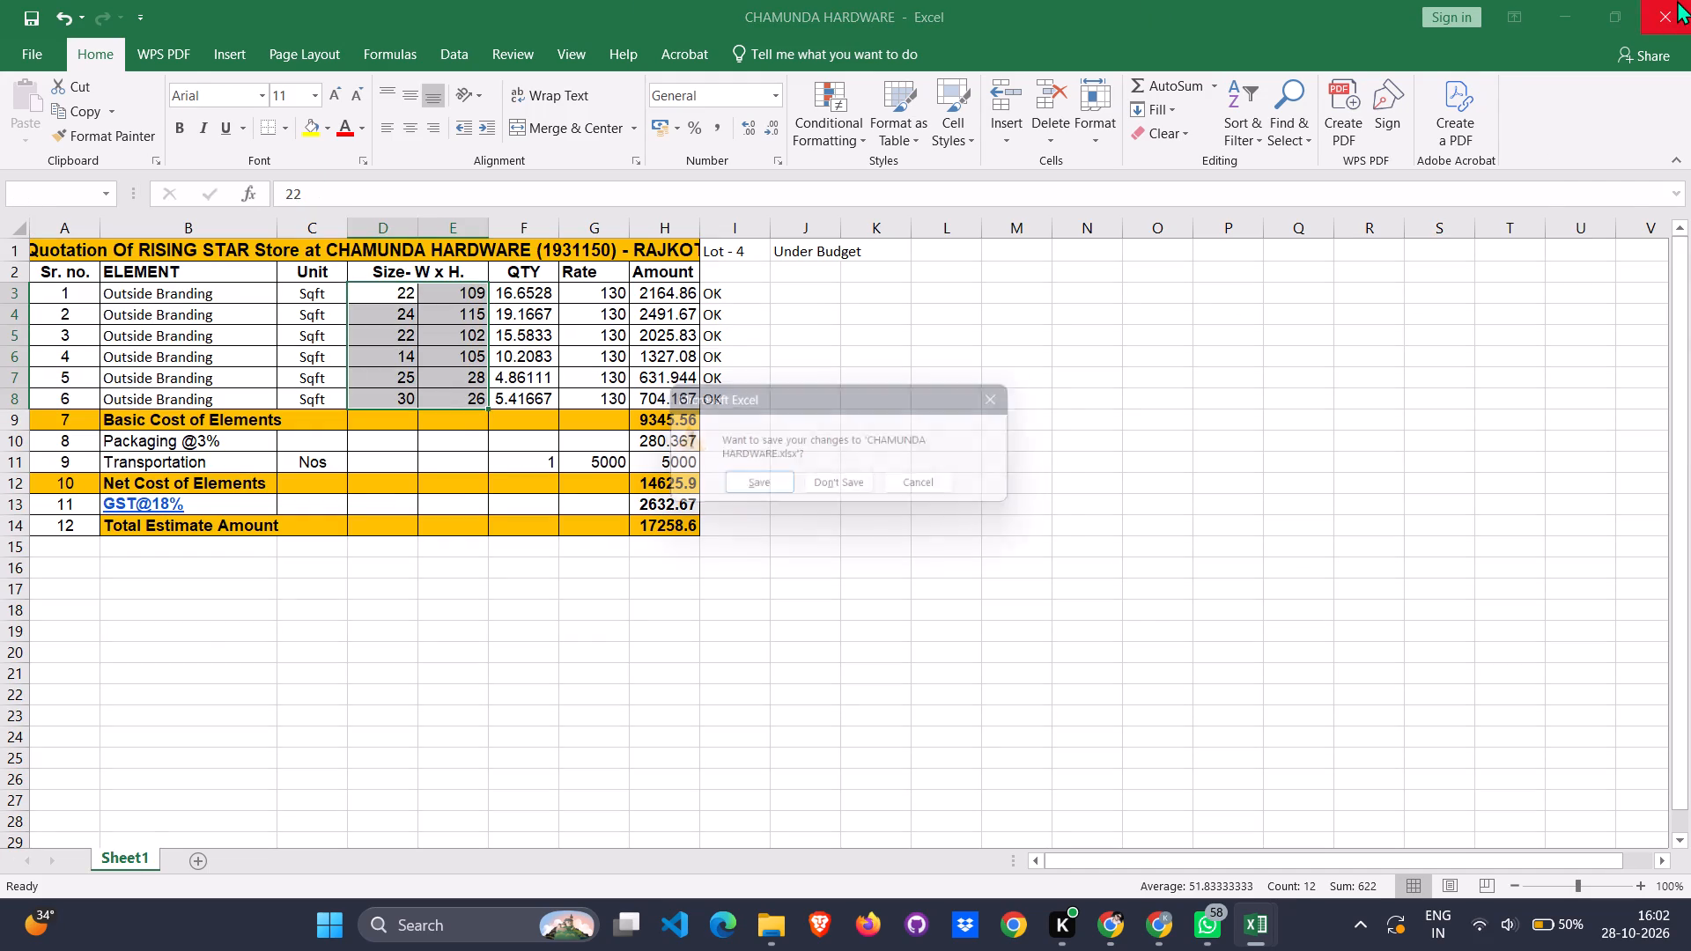
click(773, 489)
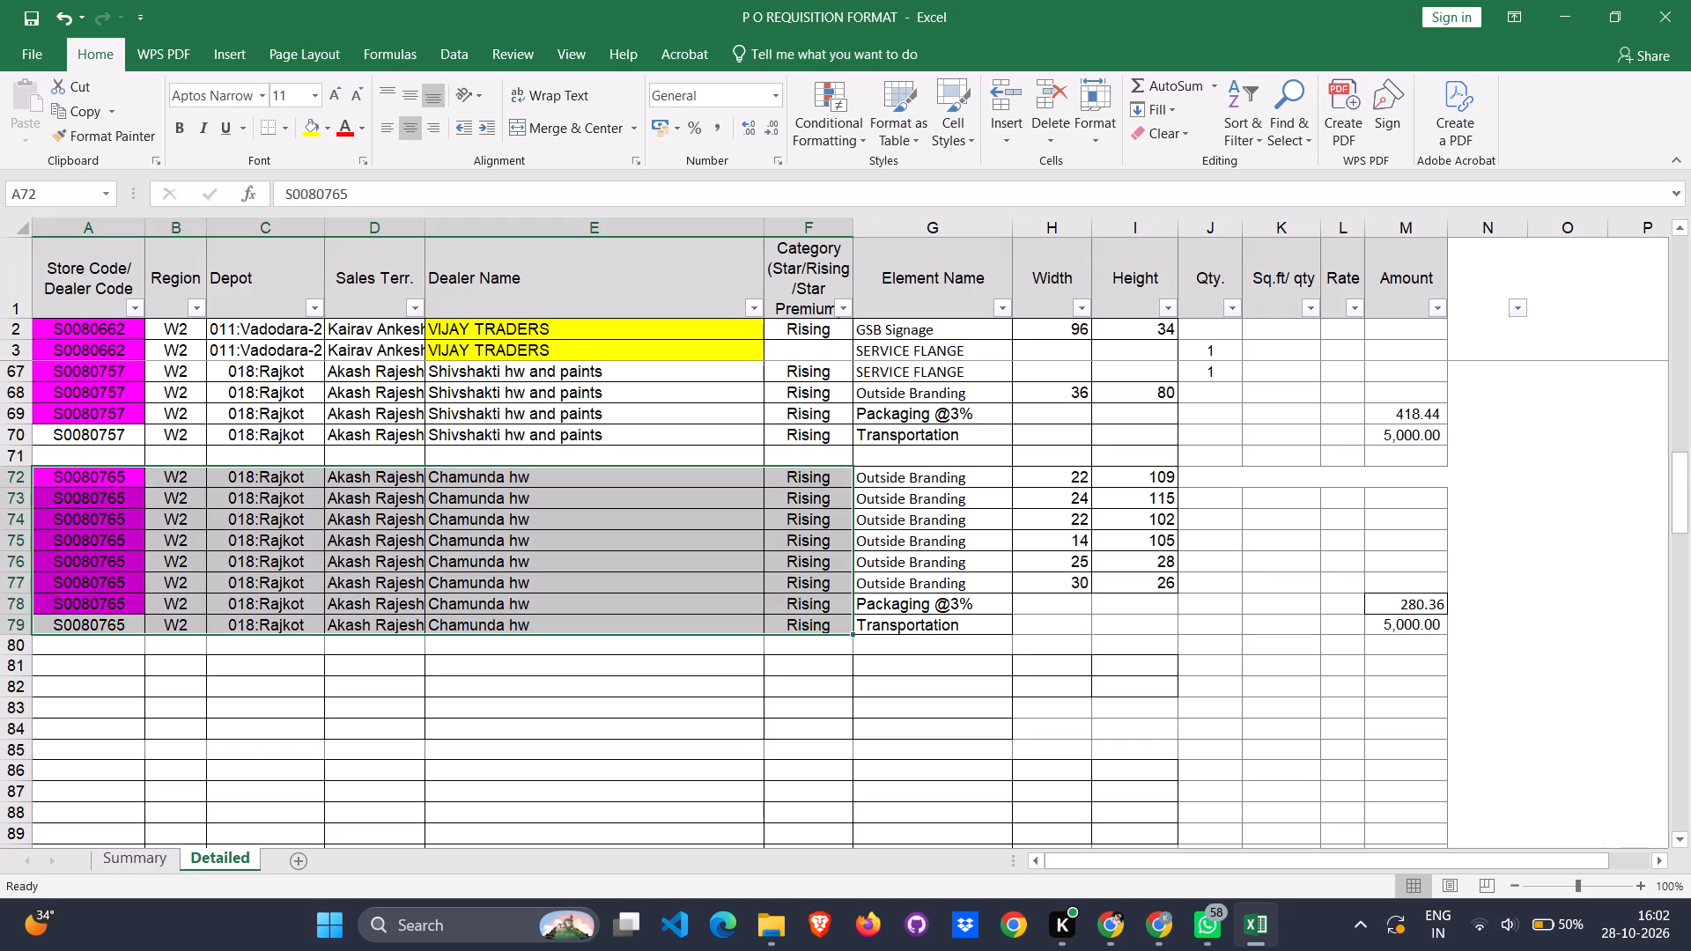
key(ctrl+s)
Copy the Gorakh traders row (row 18) from the Summary sheet to row 81 of the Detailed sheet.
scroll(801, 635, down, 5)
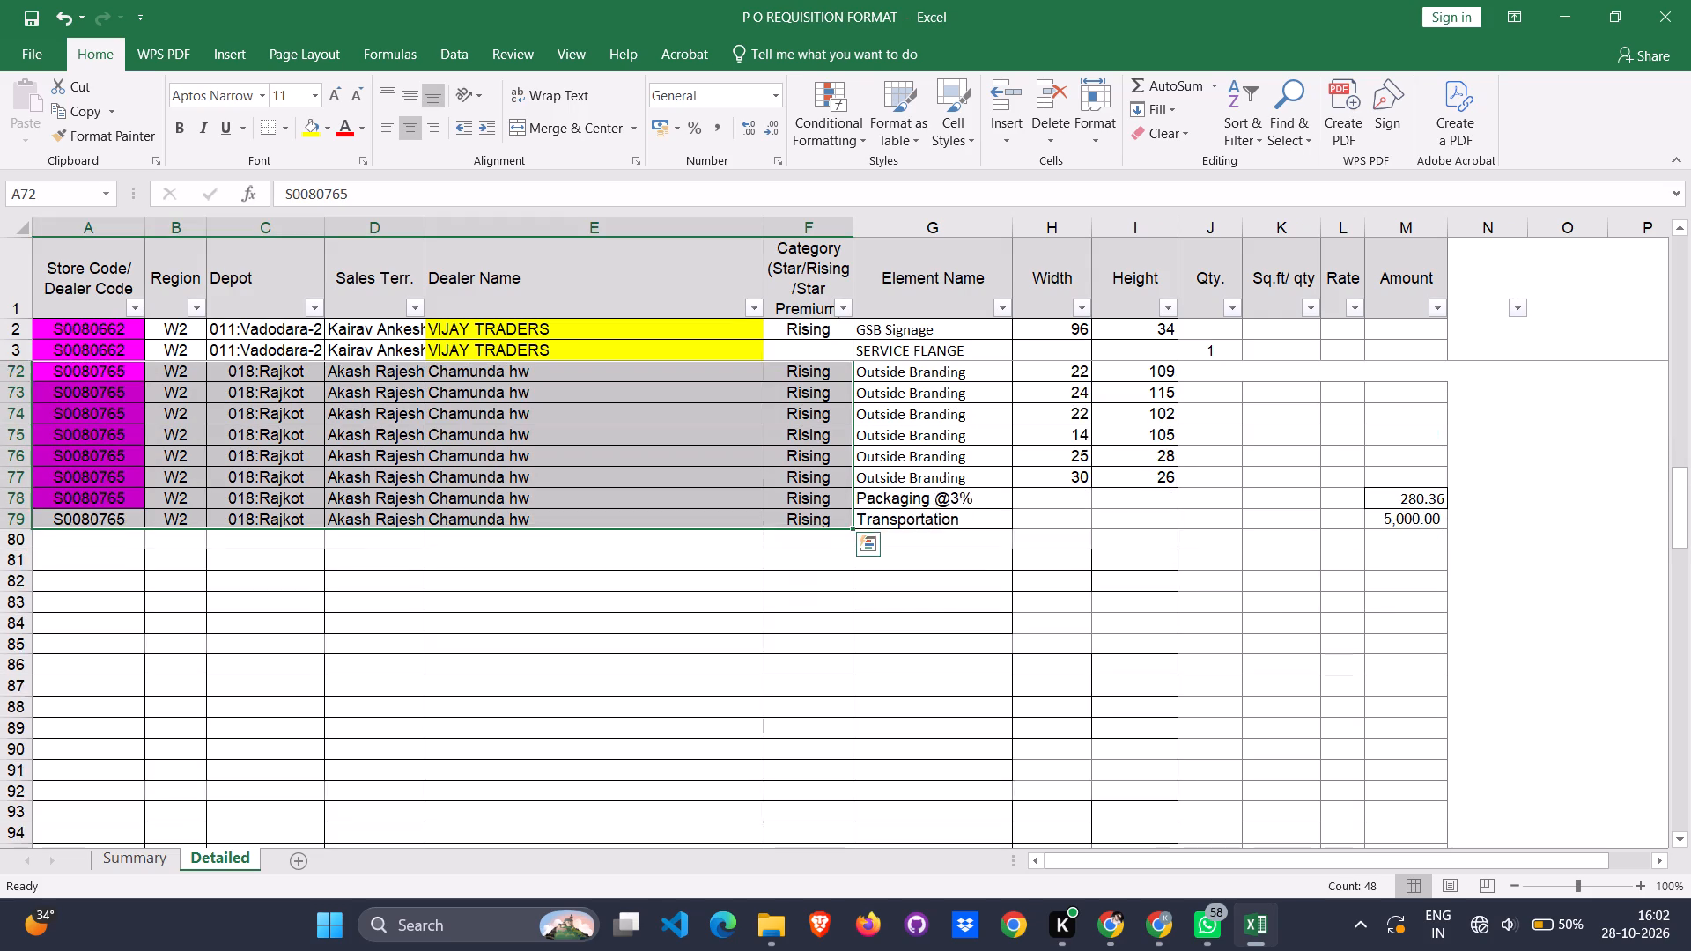
scroll(801, 635, down, 3)
click(162, 857)
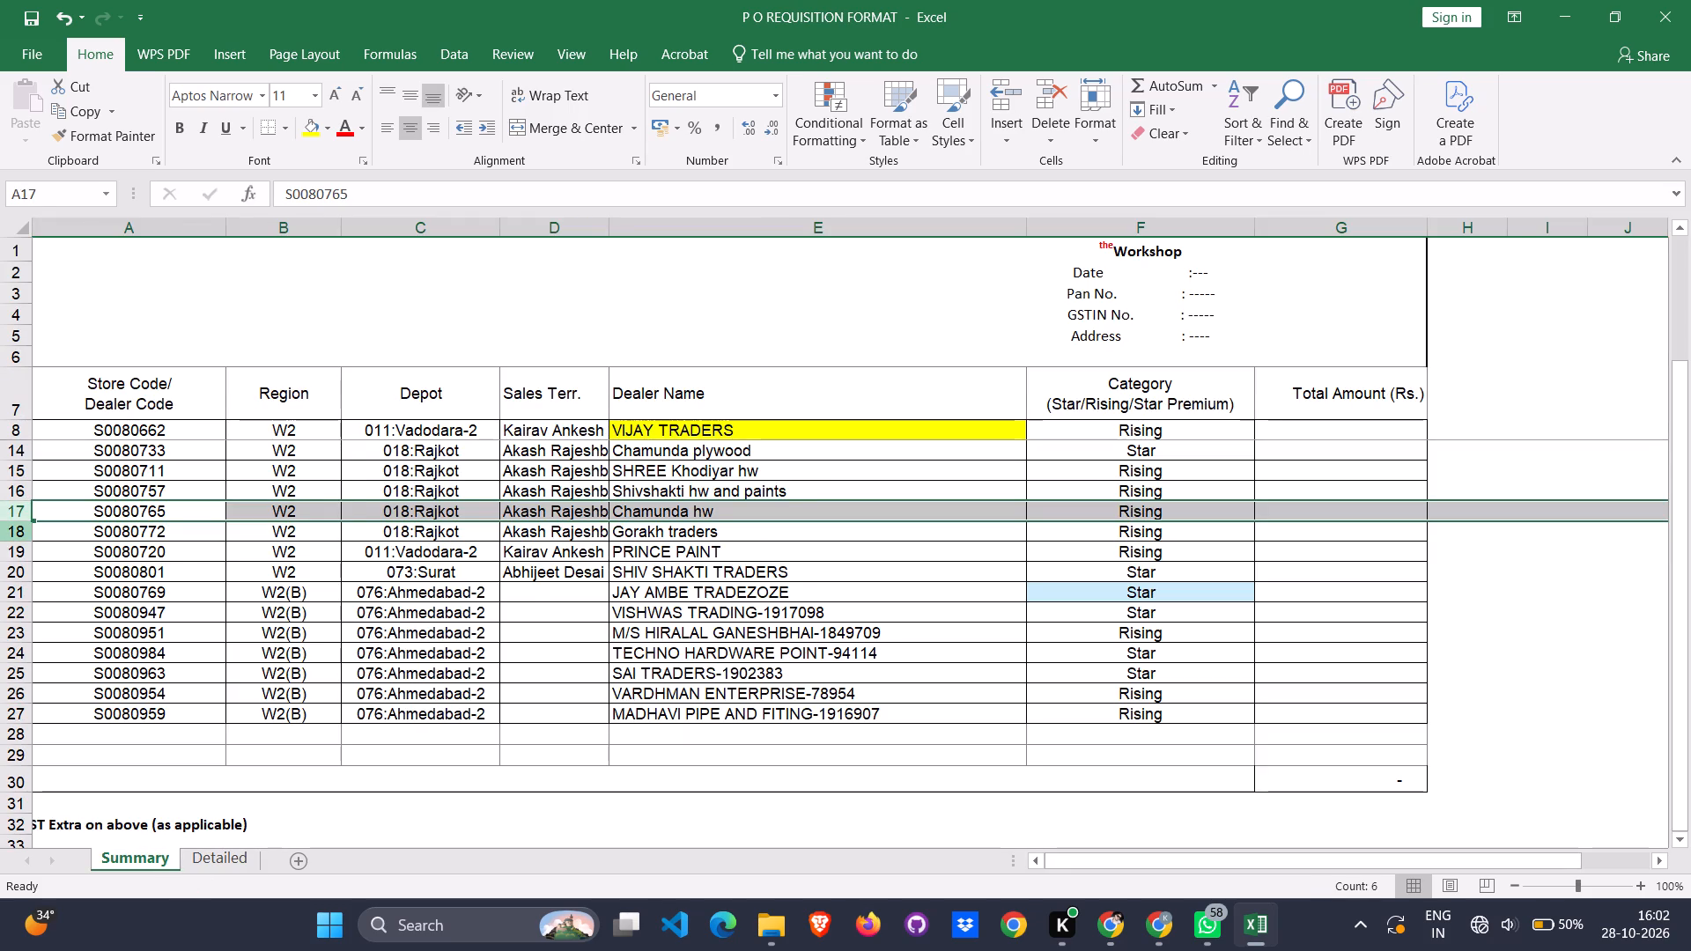
click(24, 534)
key(ctrl+c)
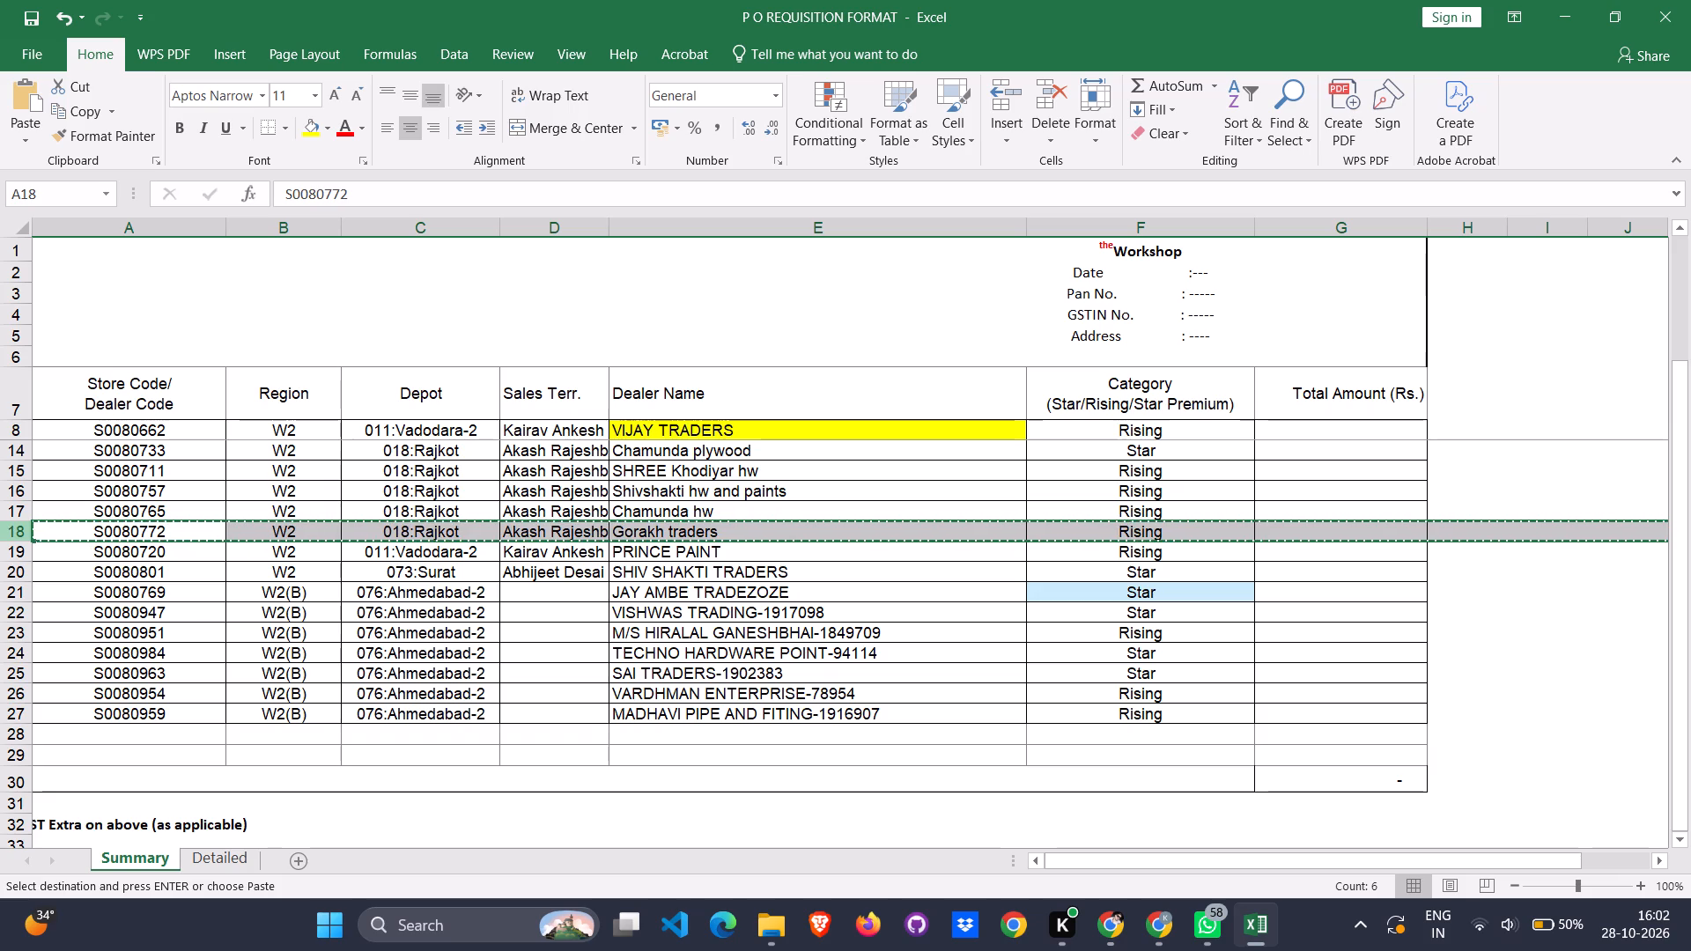
click(215, 853)
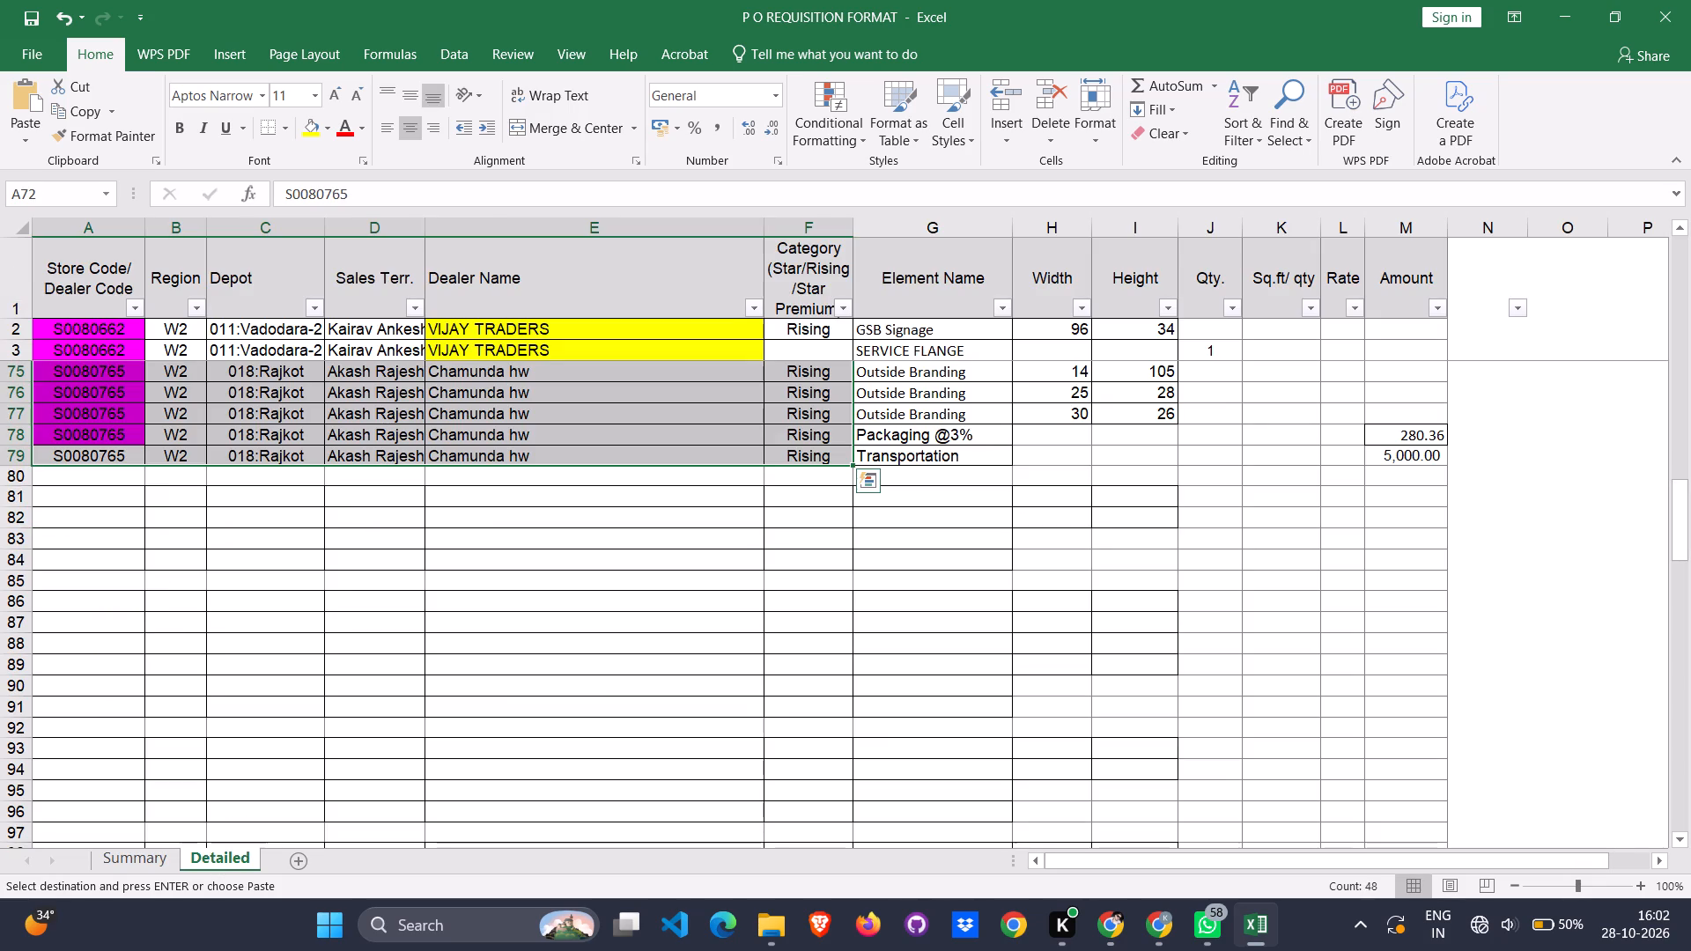
click(101, 502)
key(ctrl+v)
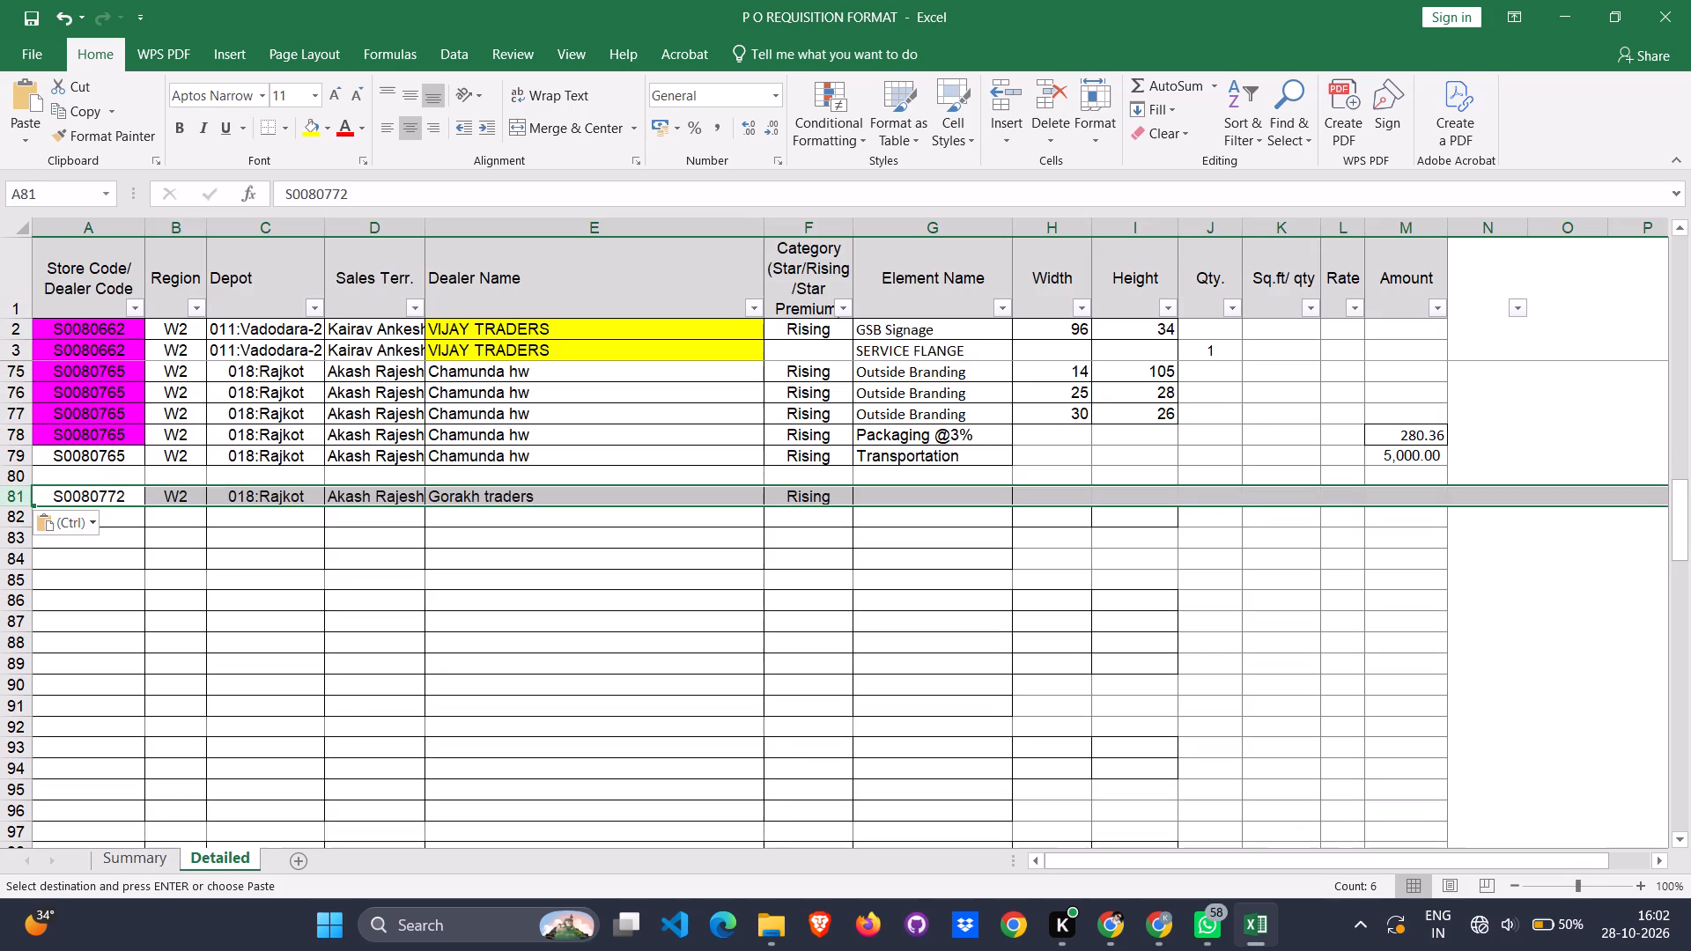
Search the SEPARATAION ESTIMATE folder for GORAKH and open the GORAKH TRADERS quotation workbook for editing.
click(904, 492)
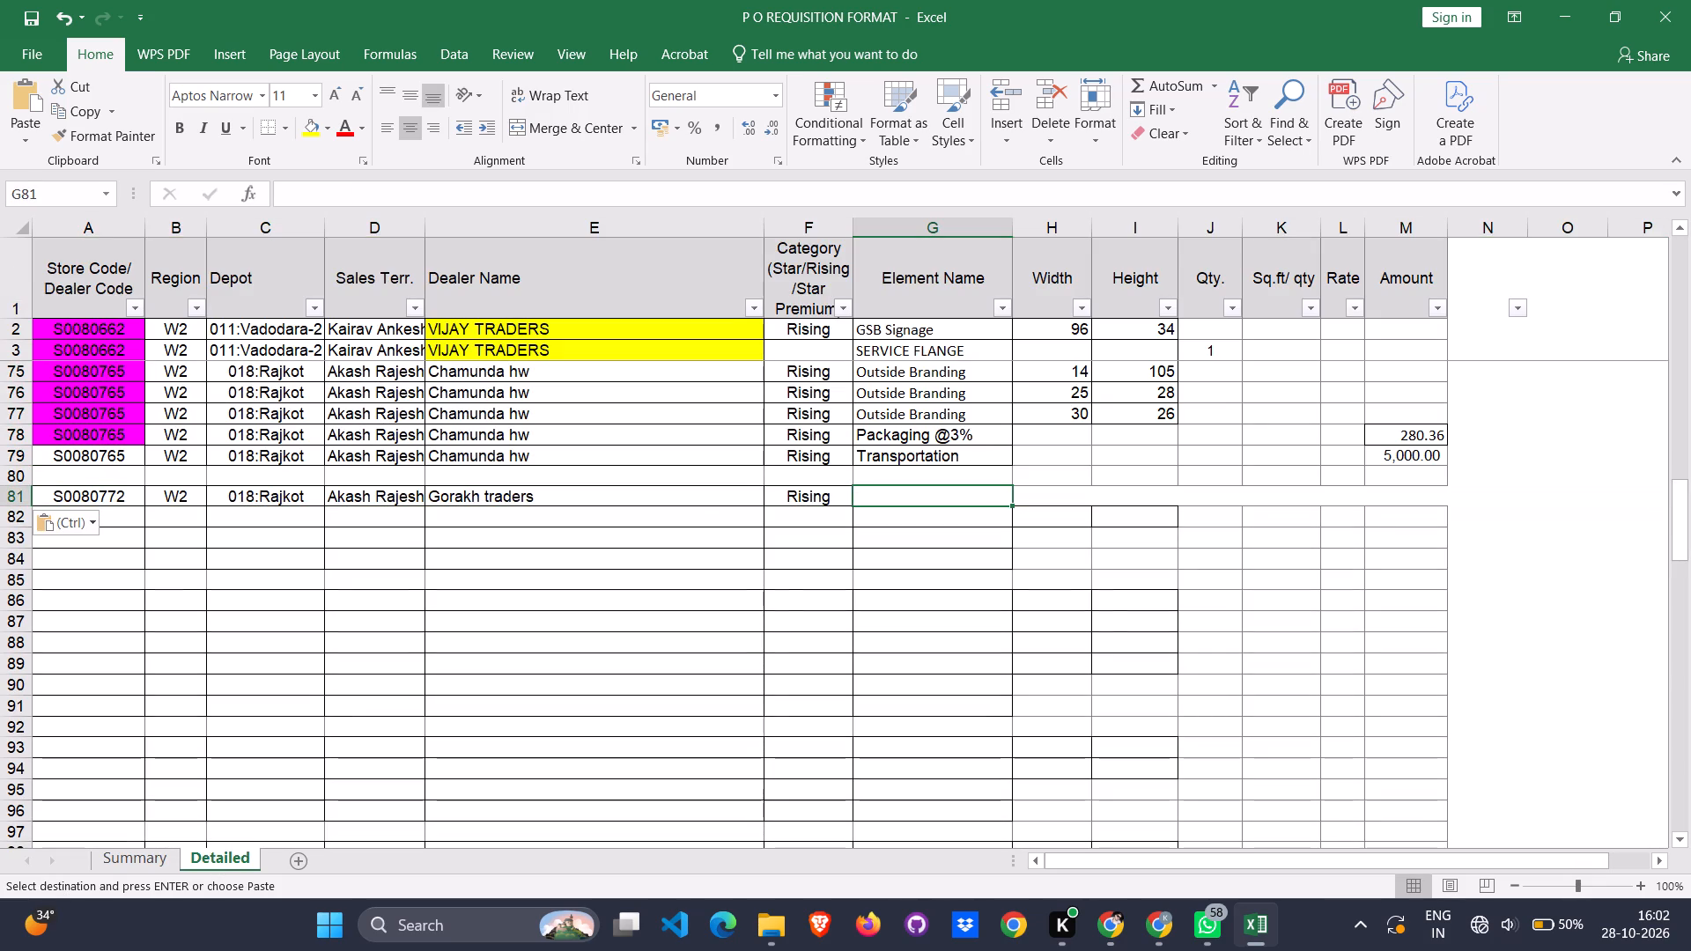
key(alt+Tab)
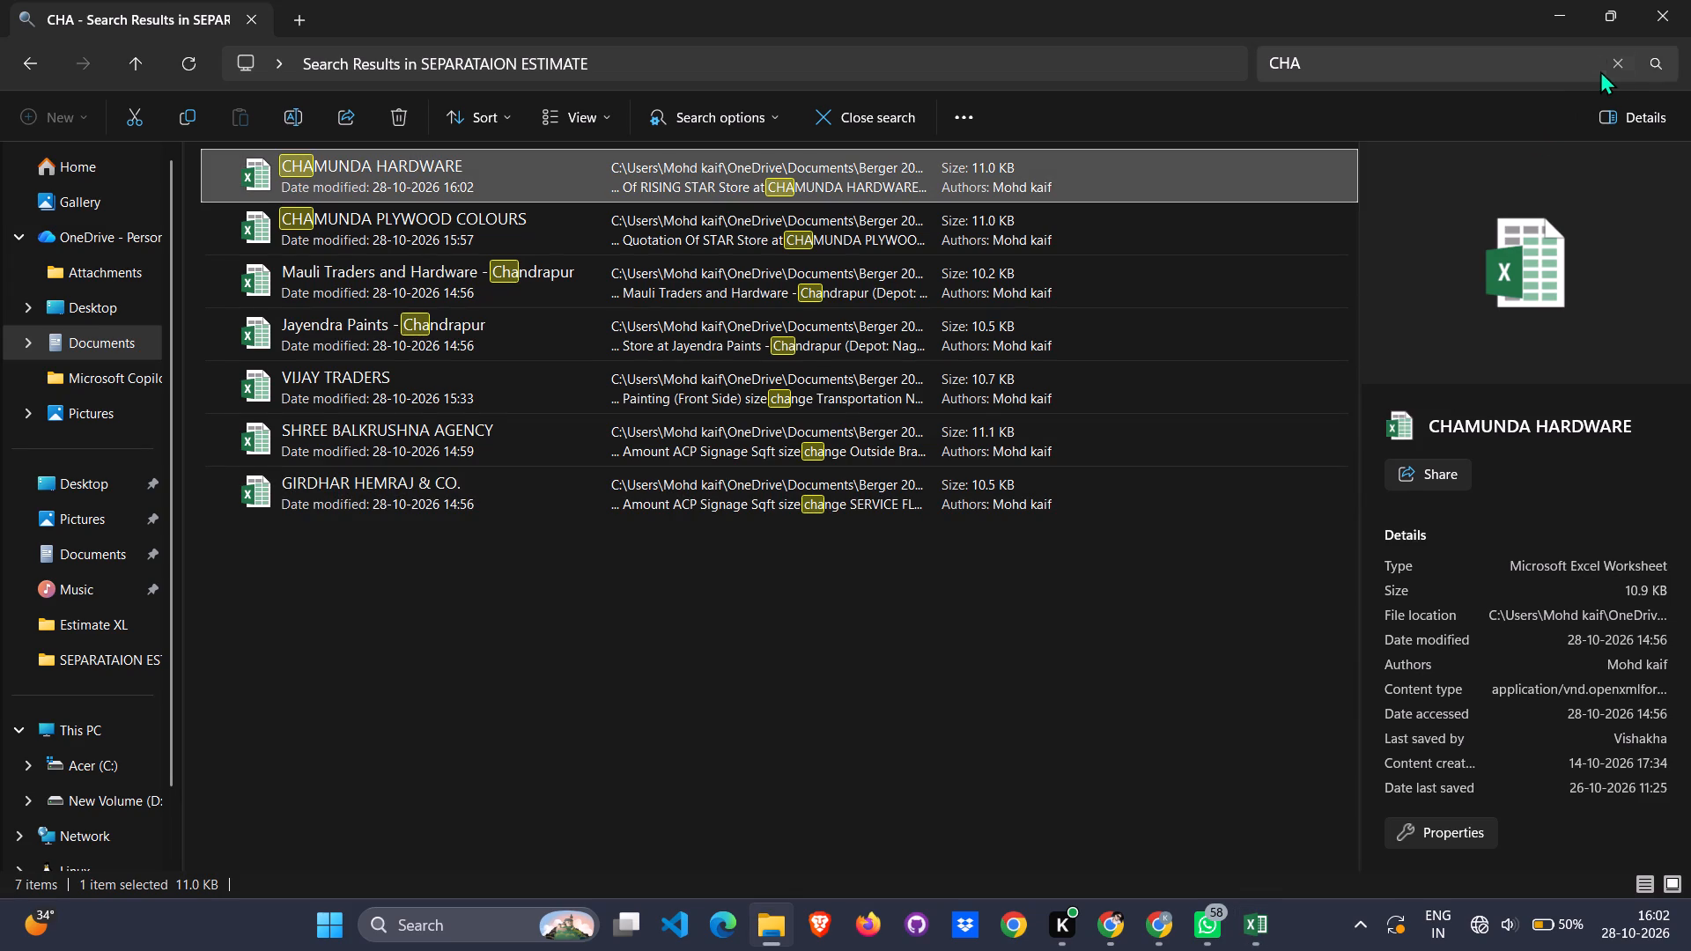
click(1617, 71)
text(GORAKH)
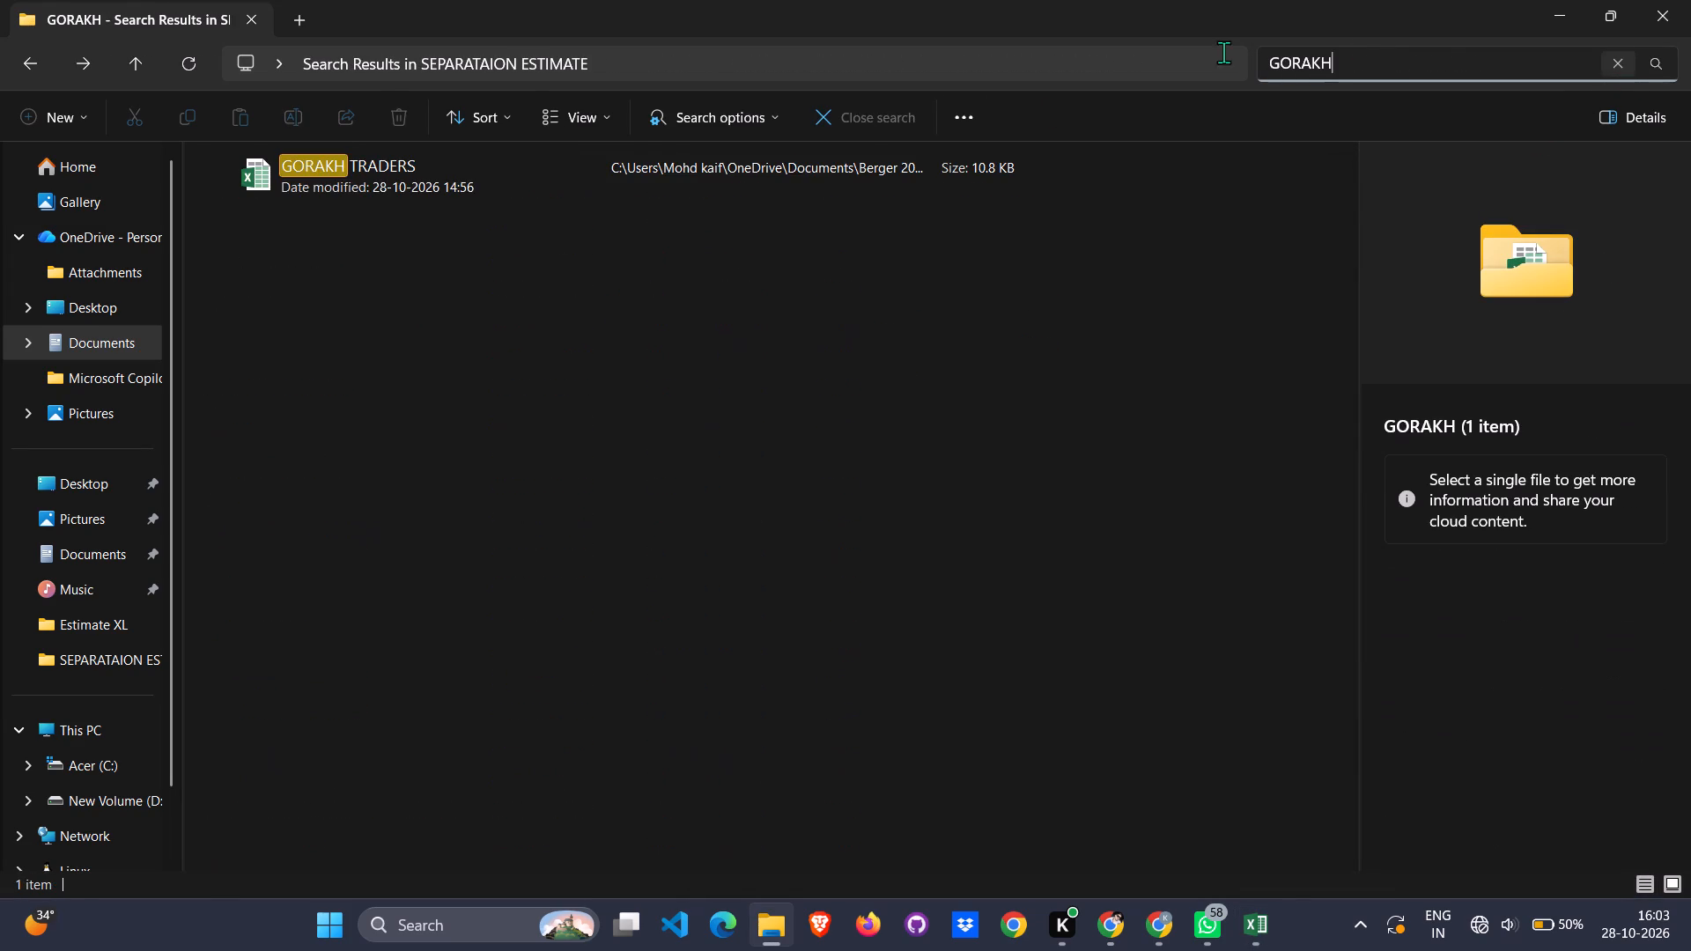
double_click(451, 176)
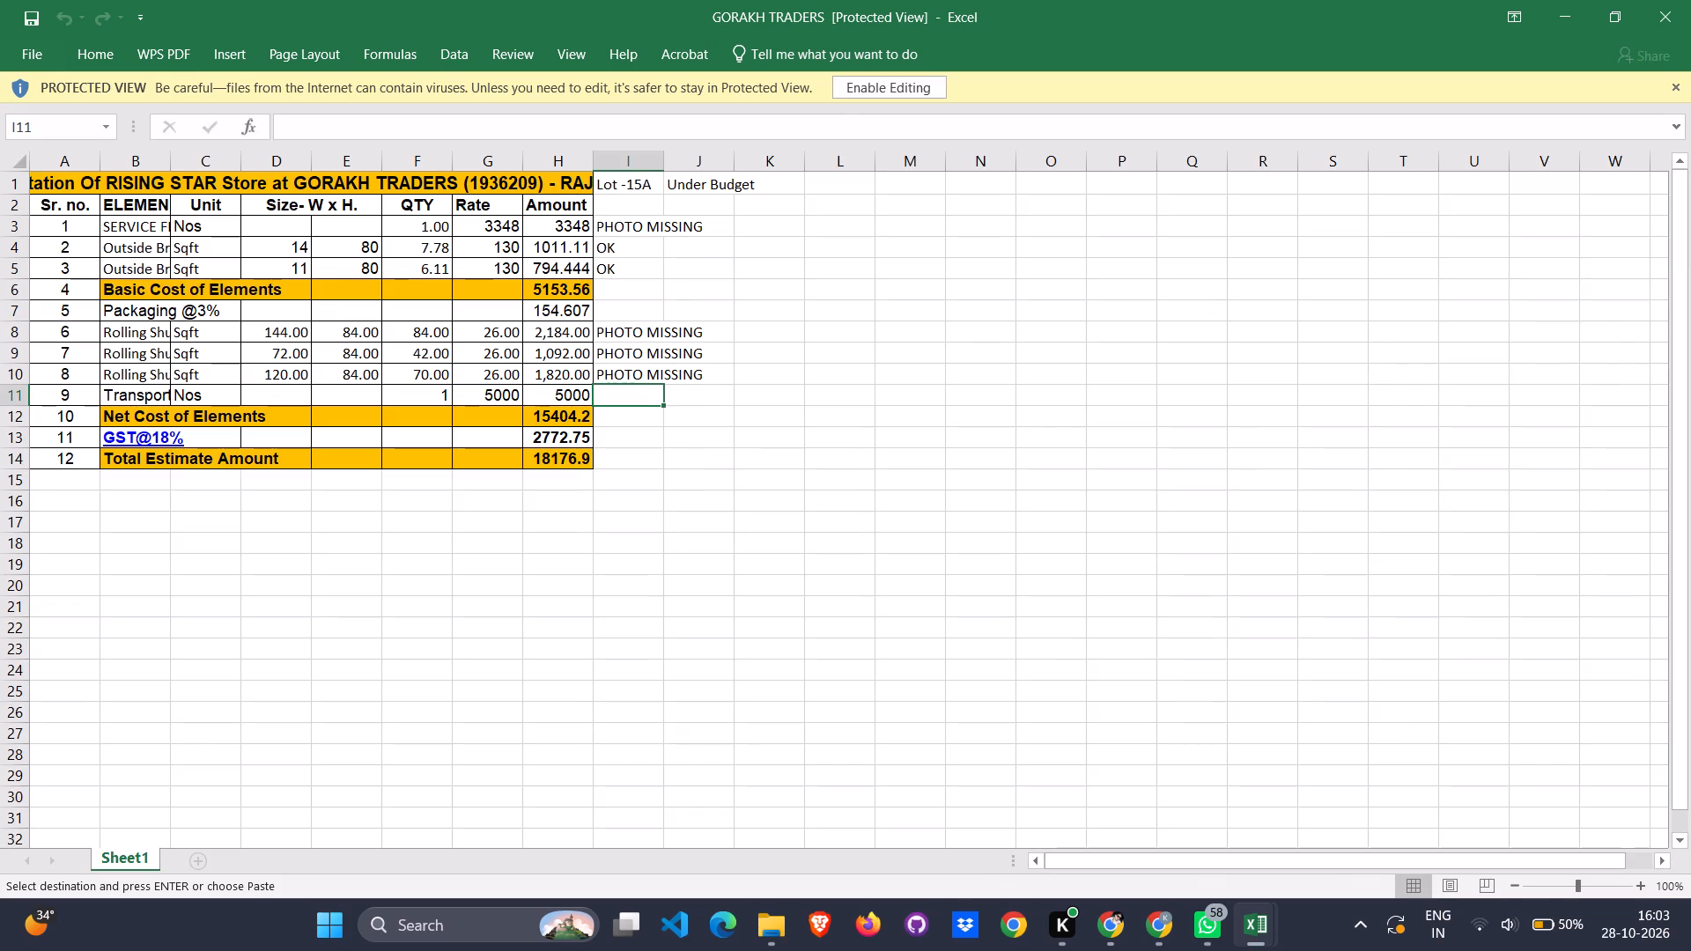
click(871, 81)
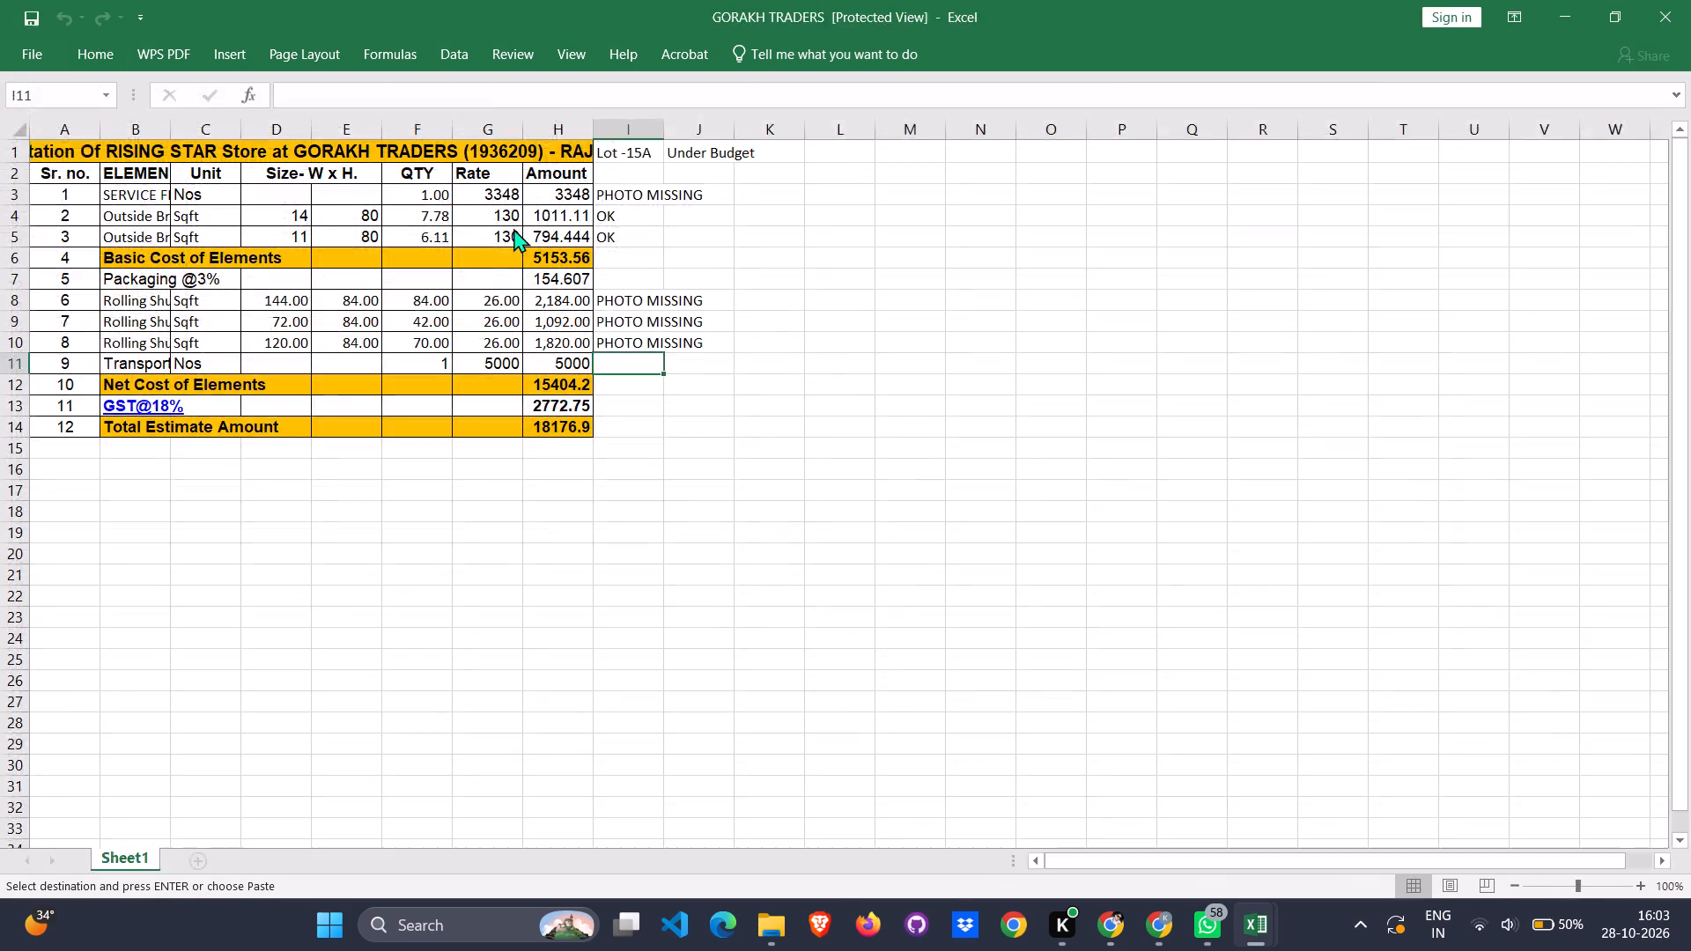
Widen the ELEMENT column of the GORAKH TRADERS quotation so the full element names fit.
drag(174, 225, 231, 228)
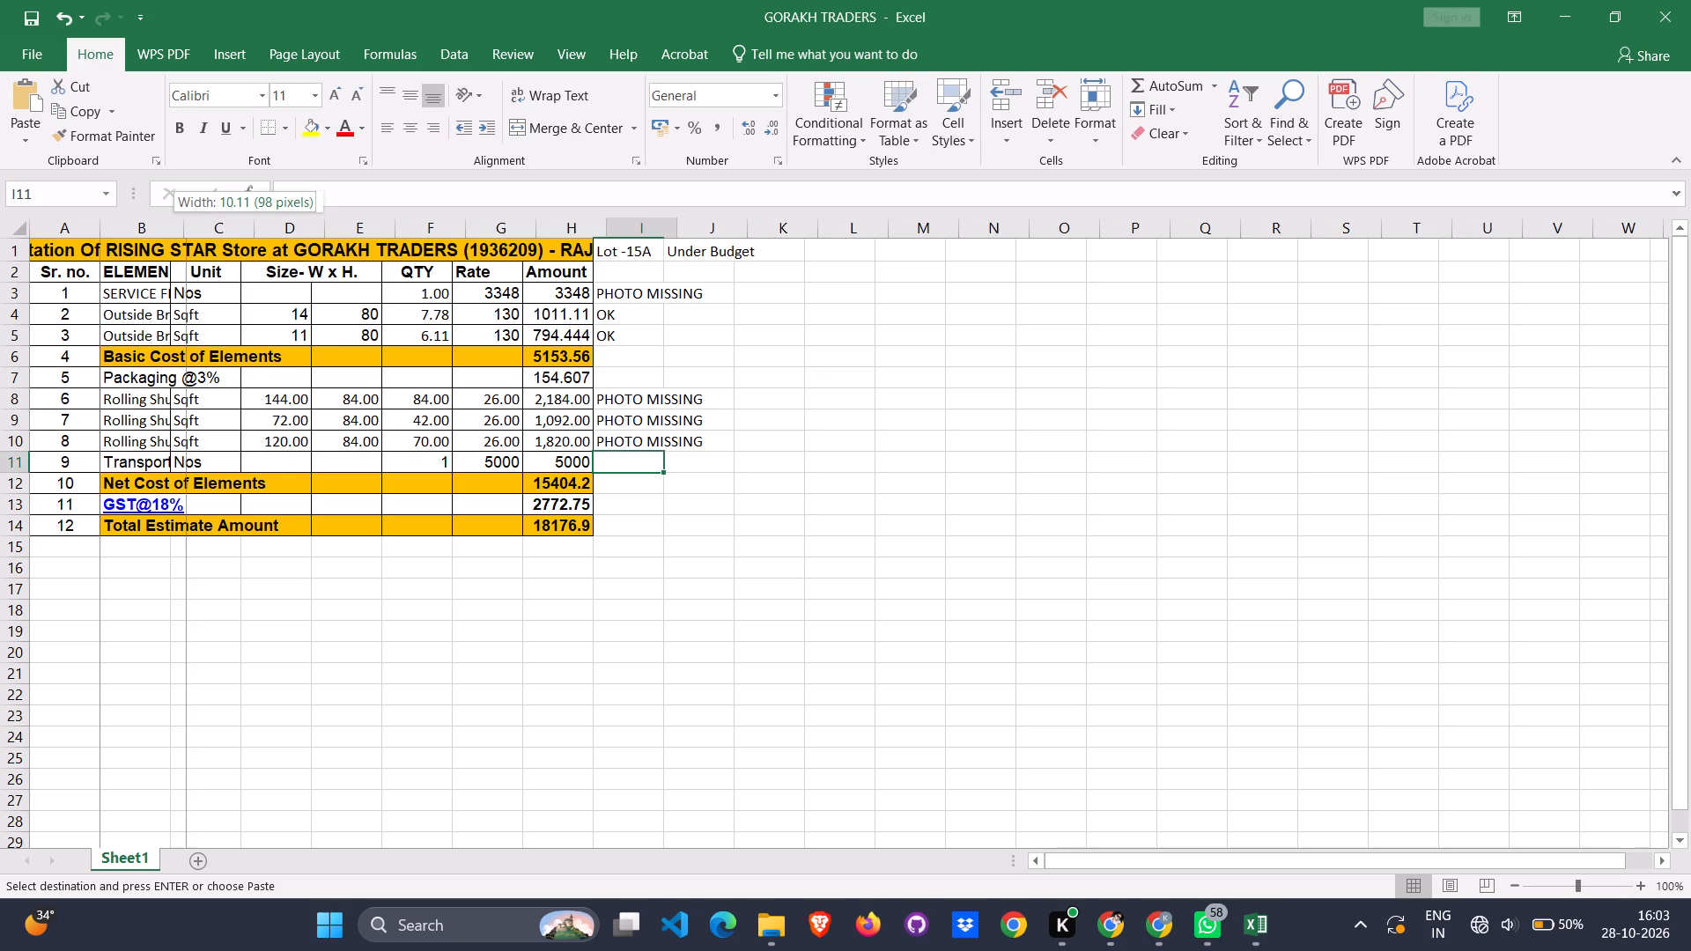
drag(231, 228, 304, 228)
drag(297, 228, 413, 230)
Copy the SERVICE FLANGE and two Outside Branding element names from the quotation into G81:G83 of the Detailed sheet.
click(247, 296)
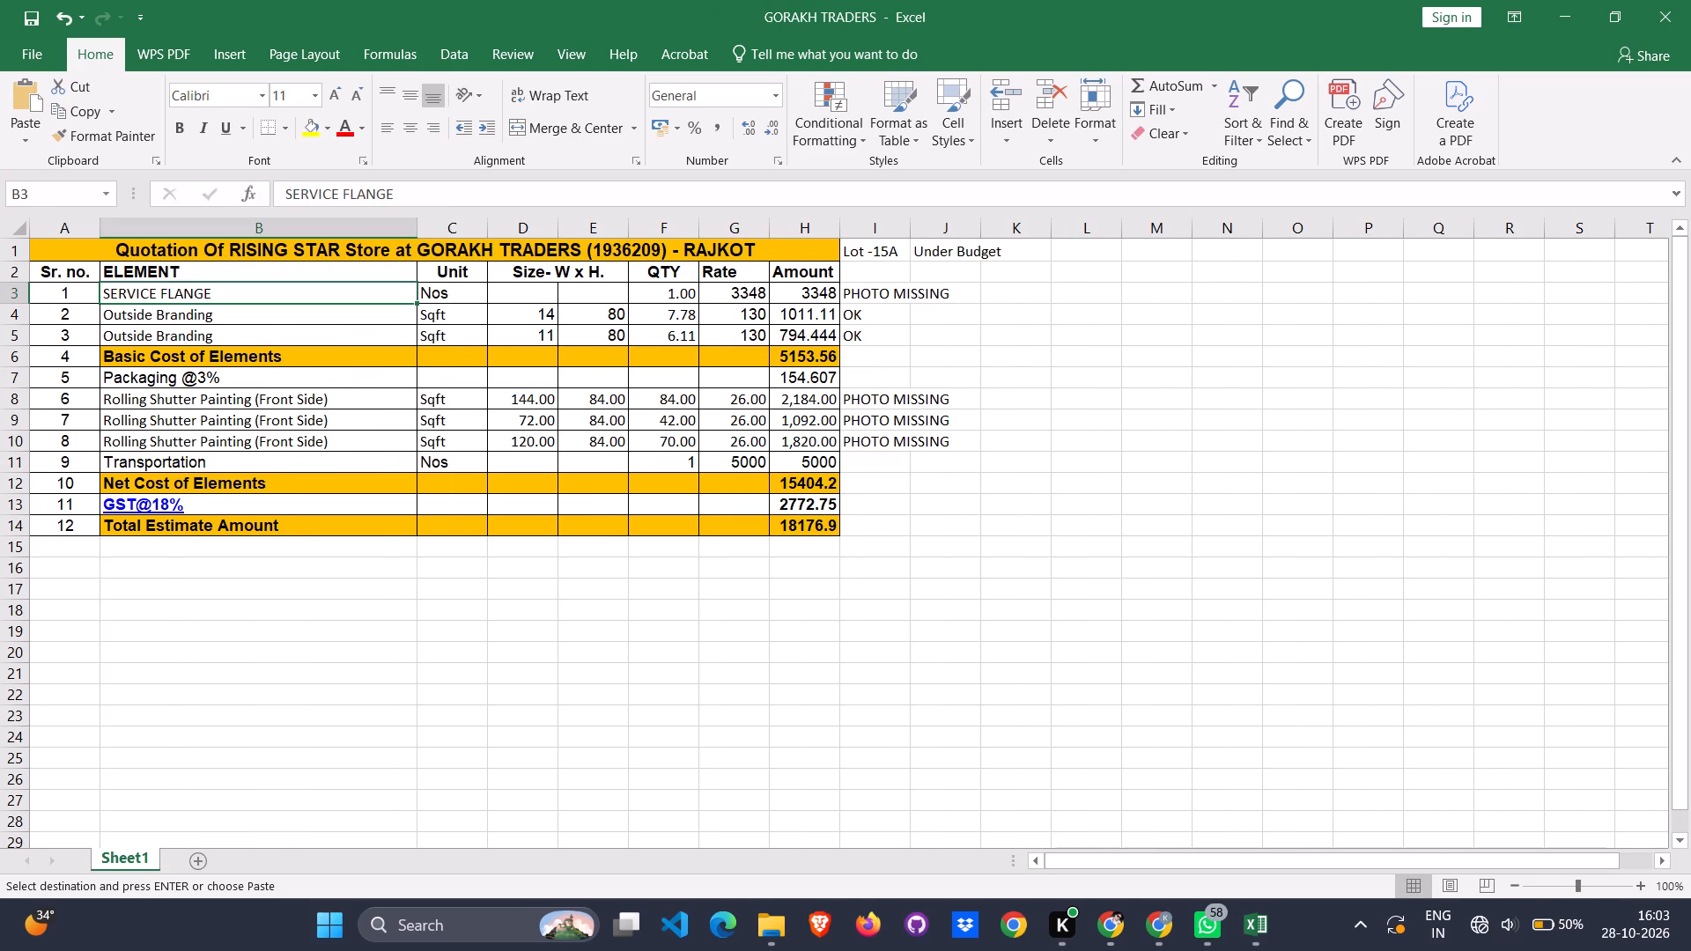
key(shift+Down)
key(shift+Down)
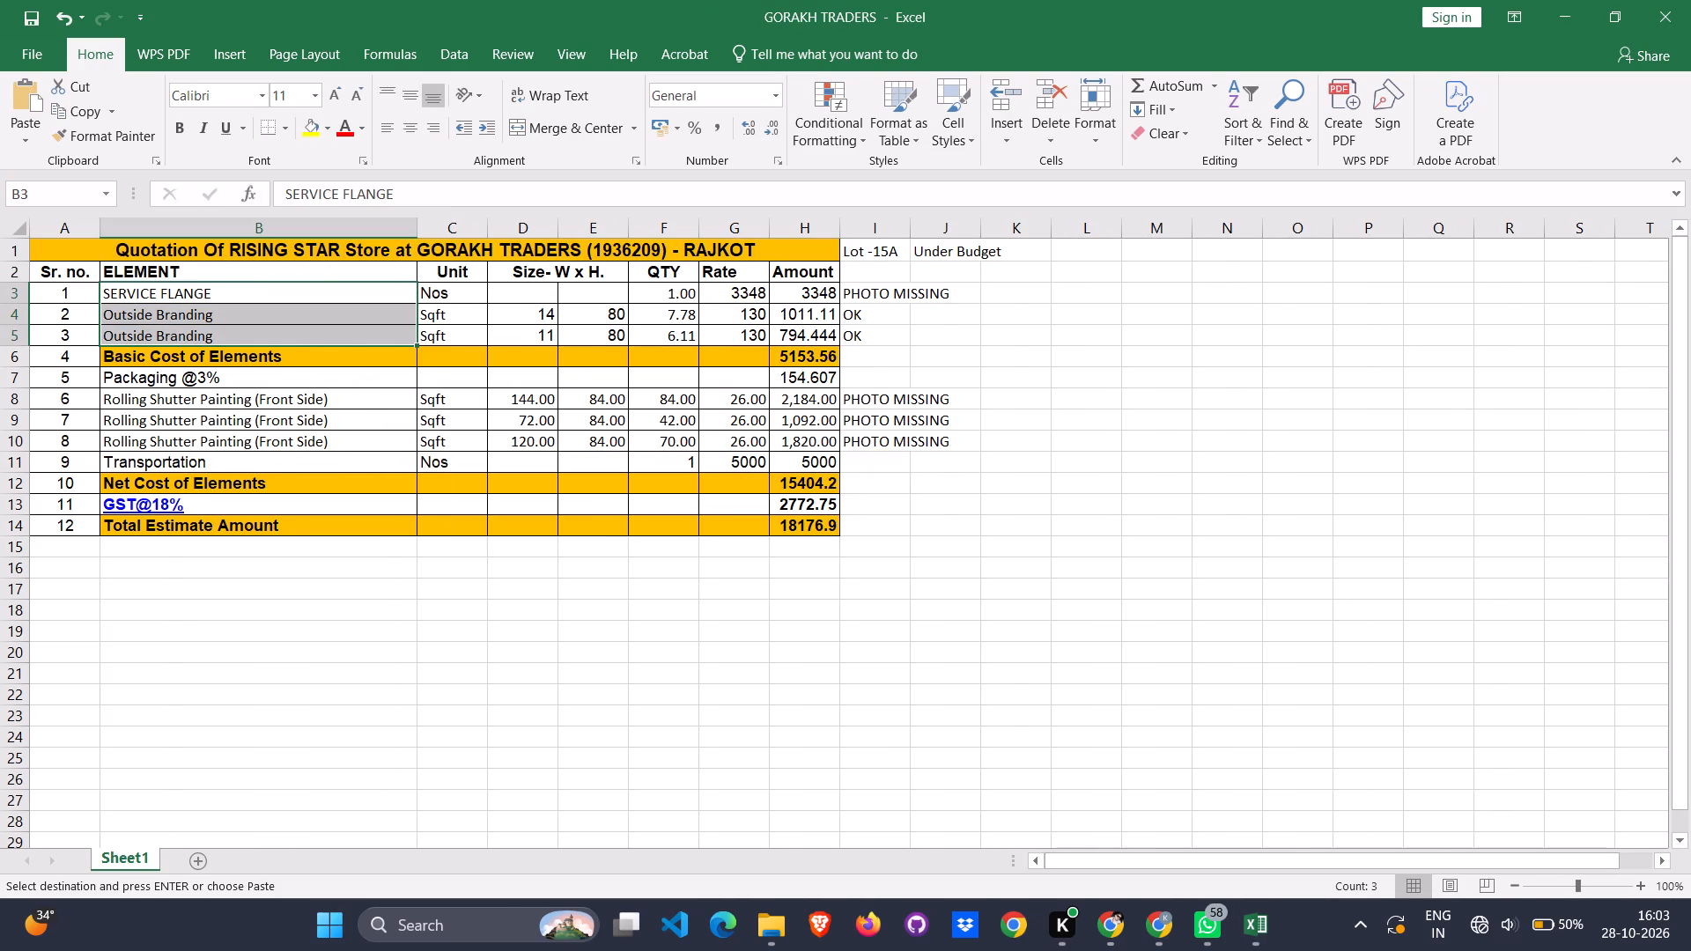
key(ctrl+c)
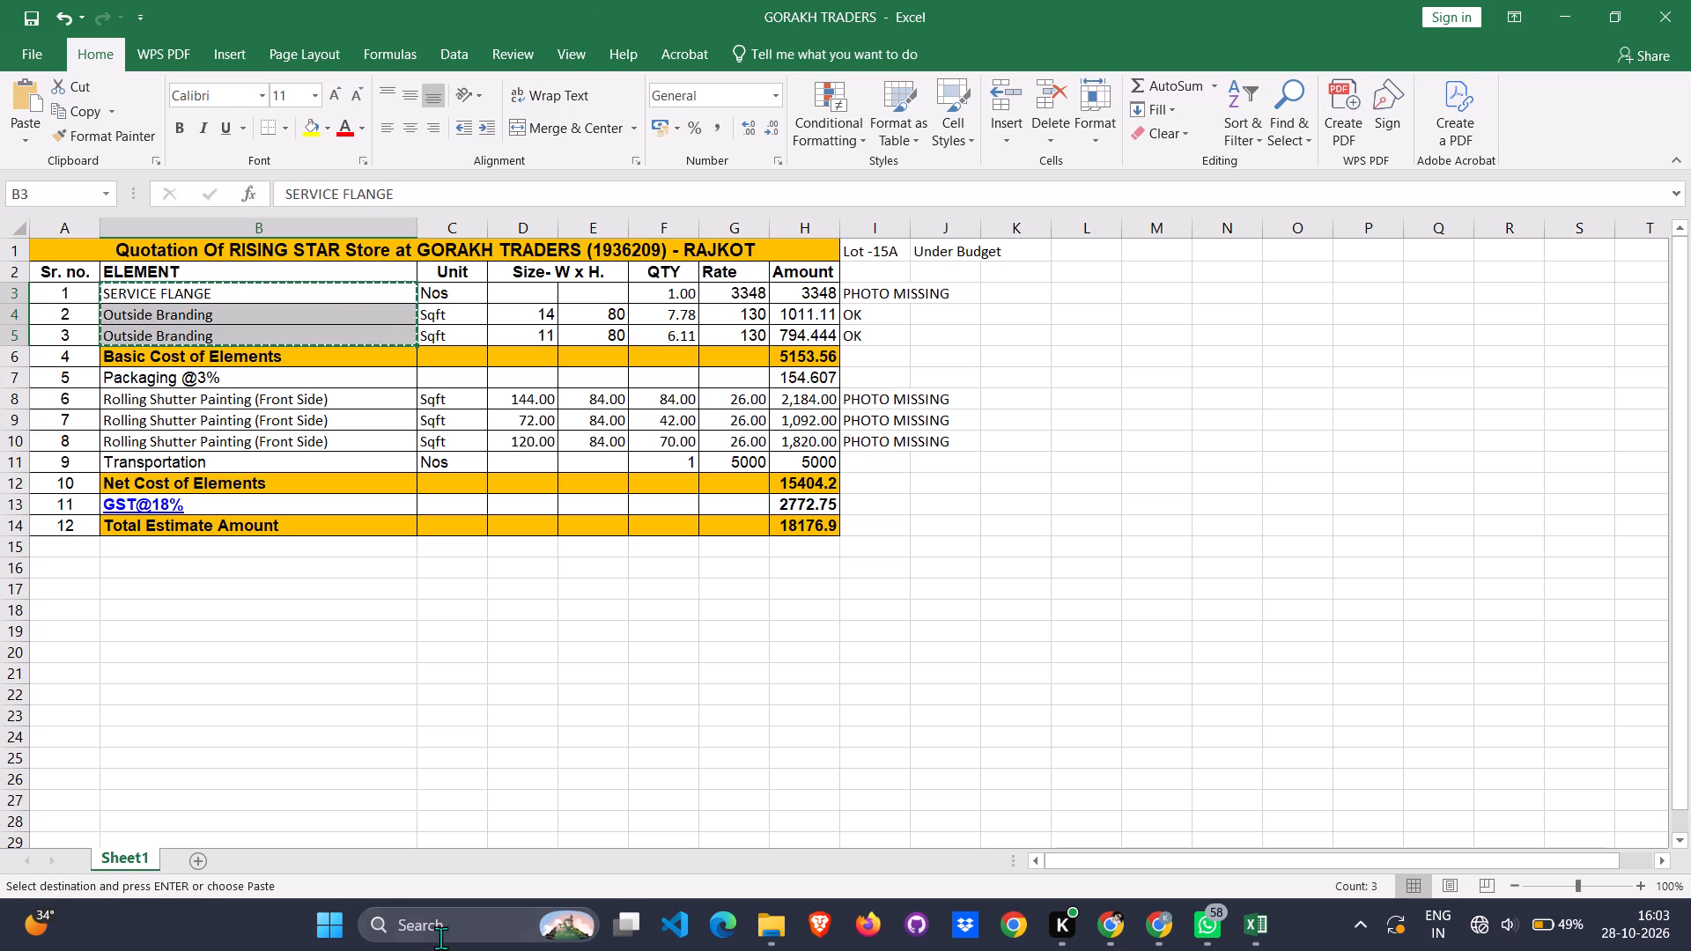
key(ctrl+c)
key(alt+Tab)
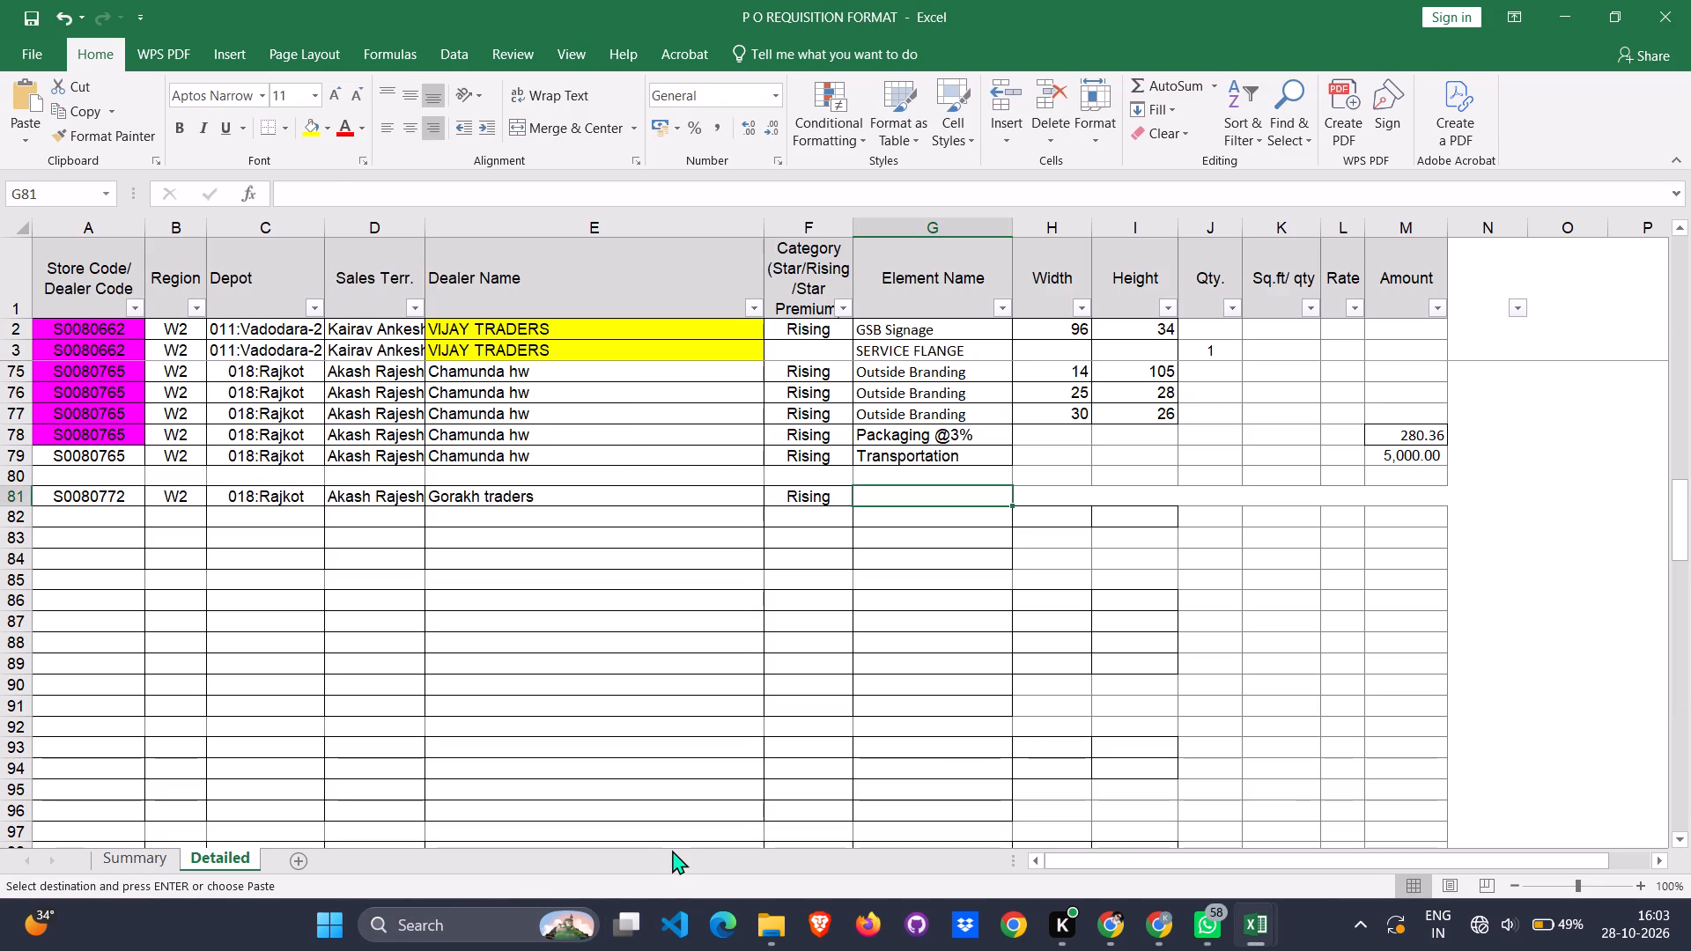
key(ctrl+v)
Copy the width and height cells of those three elements from the quotation into H81:I83 of the Detailed sheet and save.
key(alt+Tab)
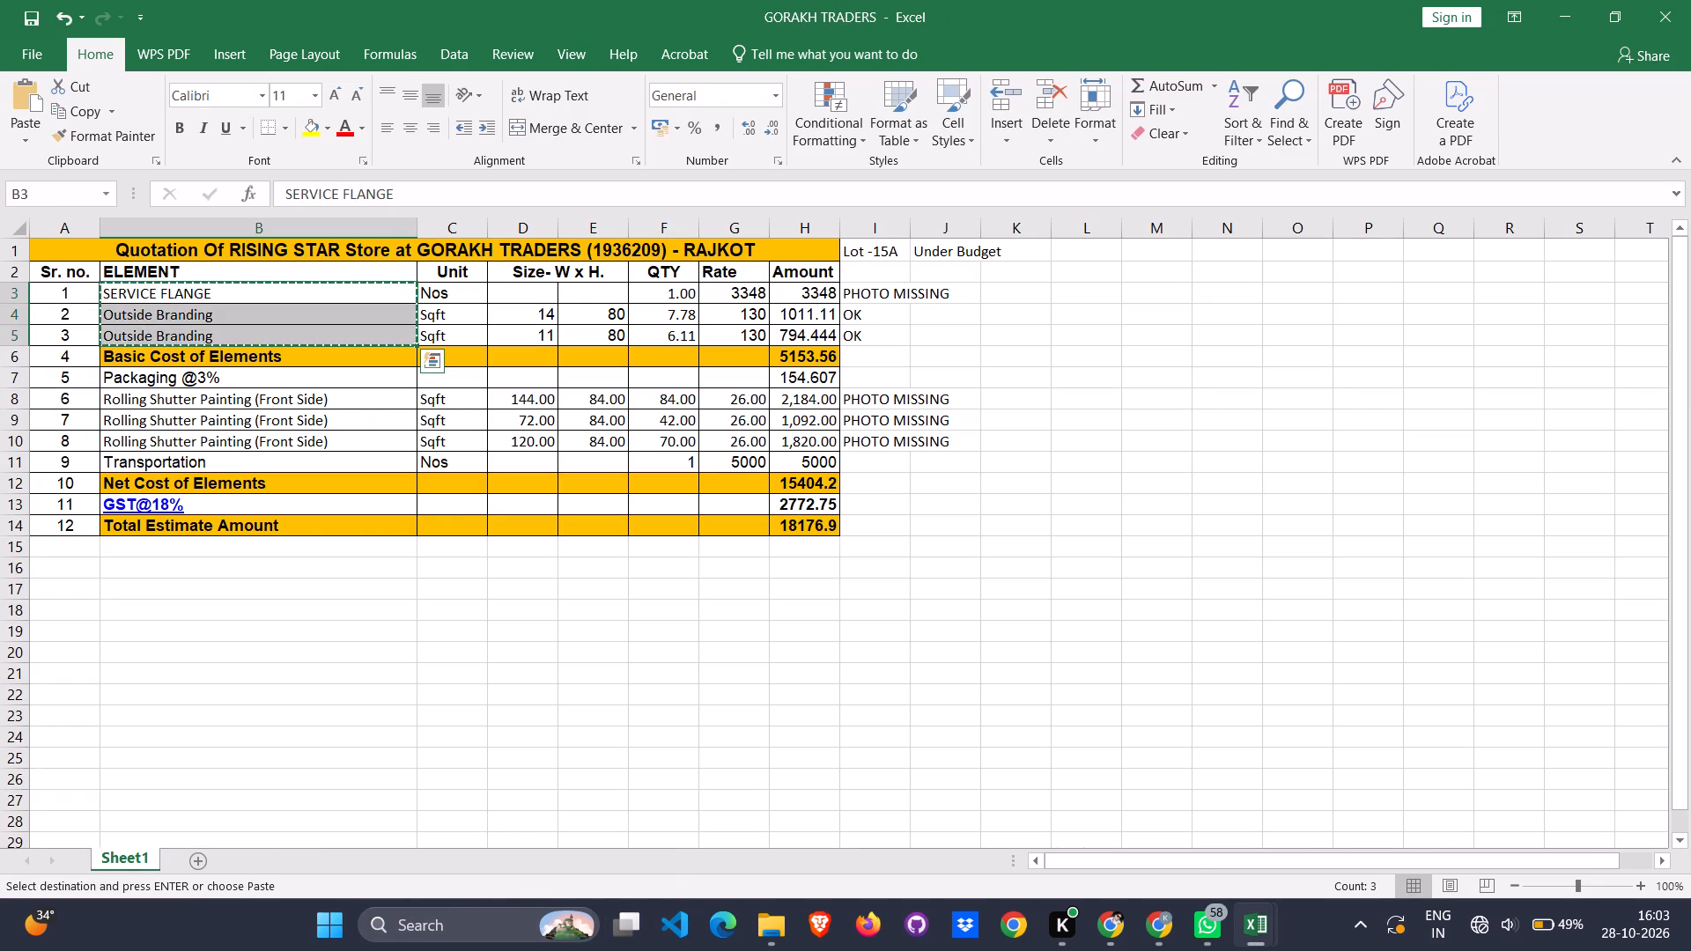
click(516, 293)
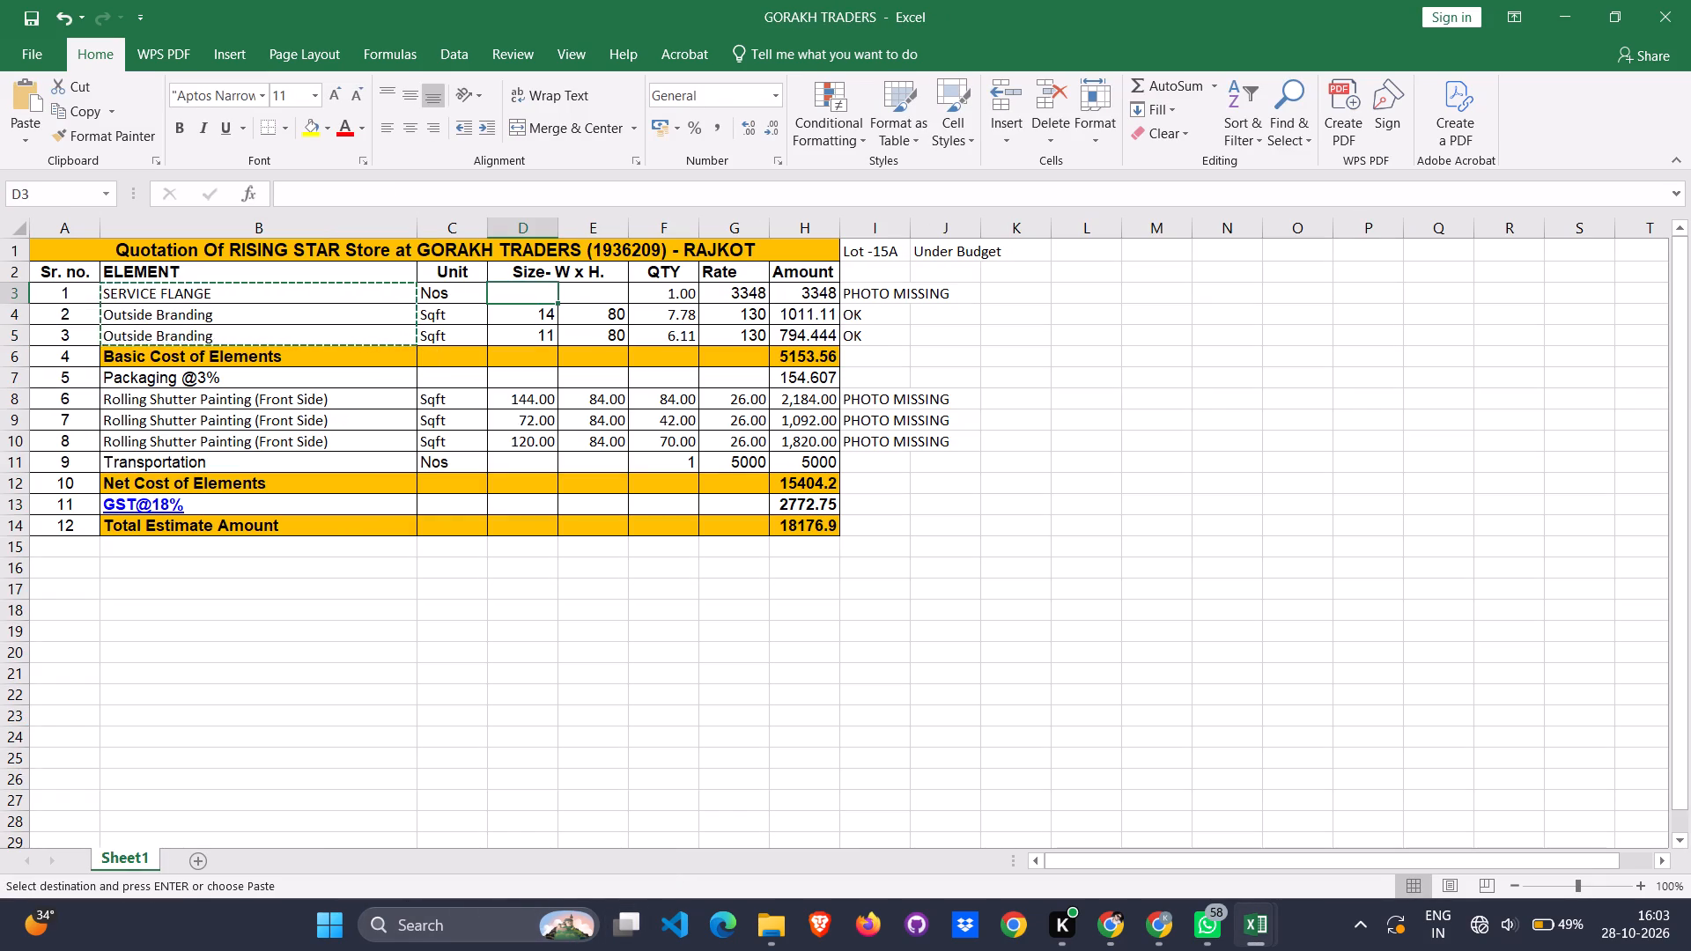
key(shift+Down)
key(shift+Down)
key(shift+Right)
key(ctrl+c)
key(alt+Tab)
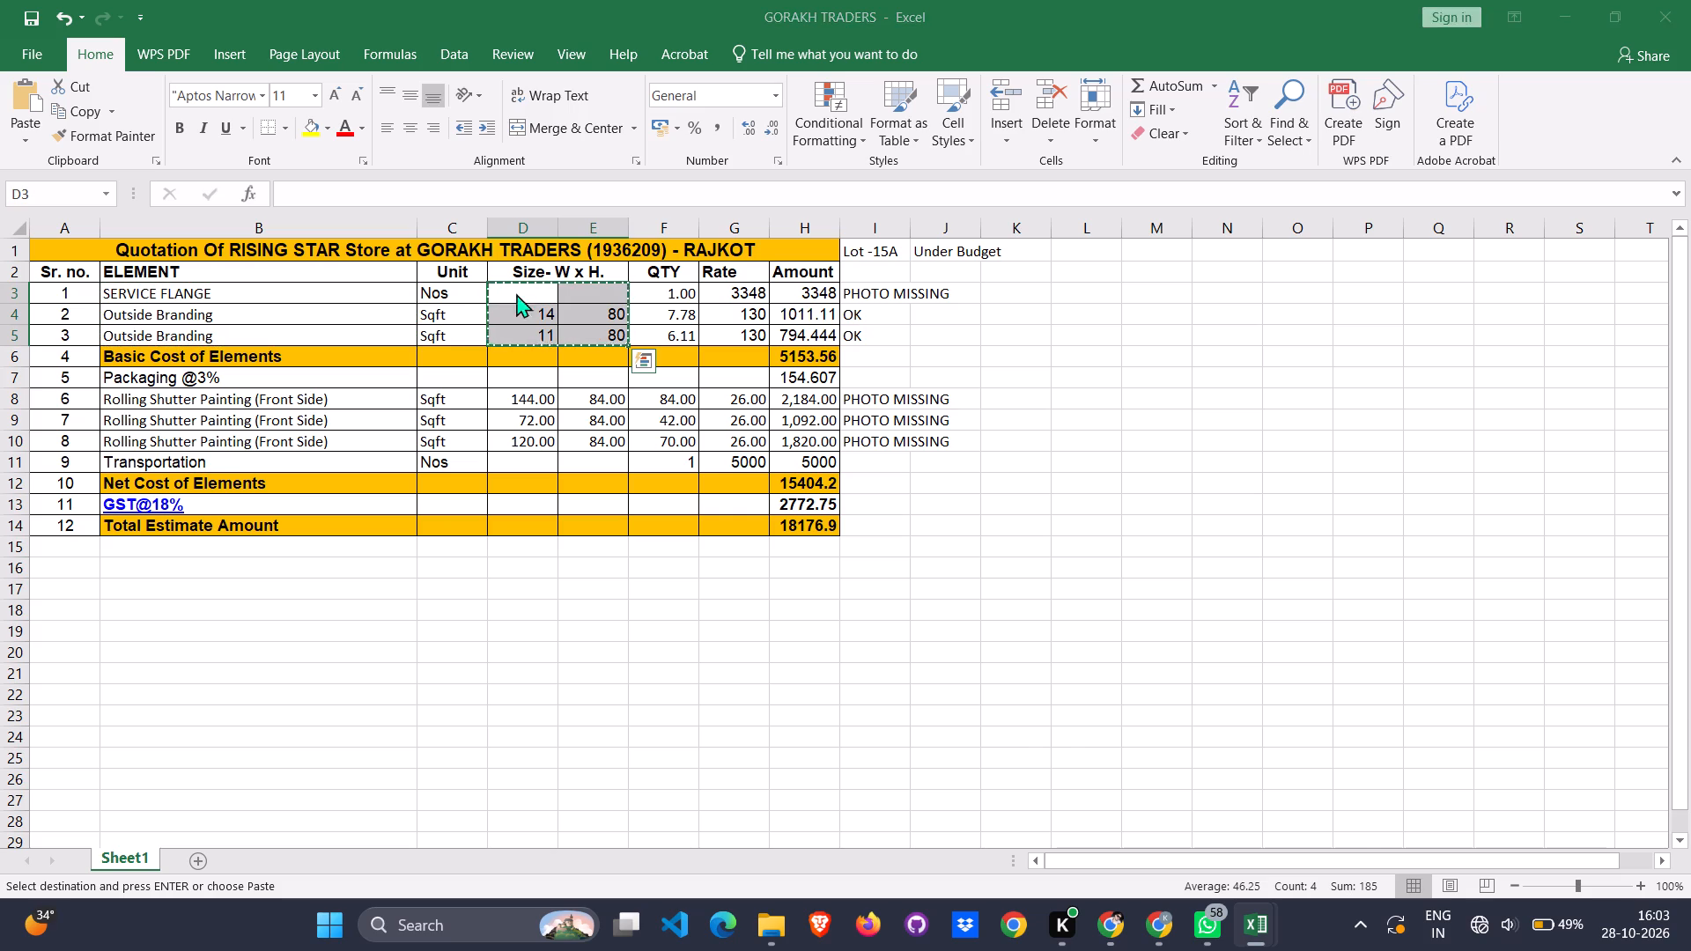
key(Right)
key(ctrl+v)
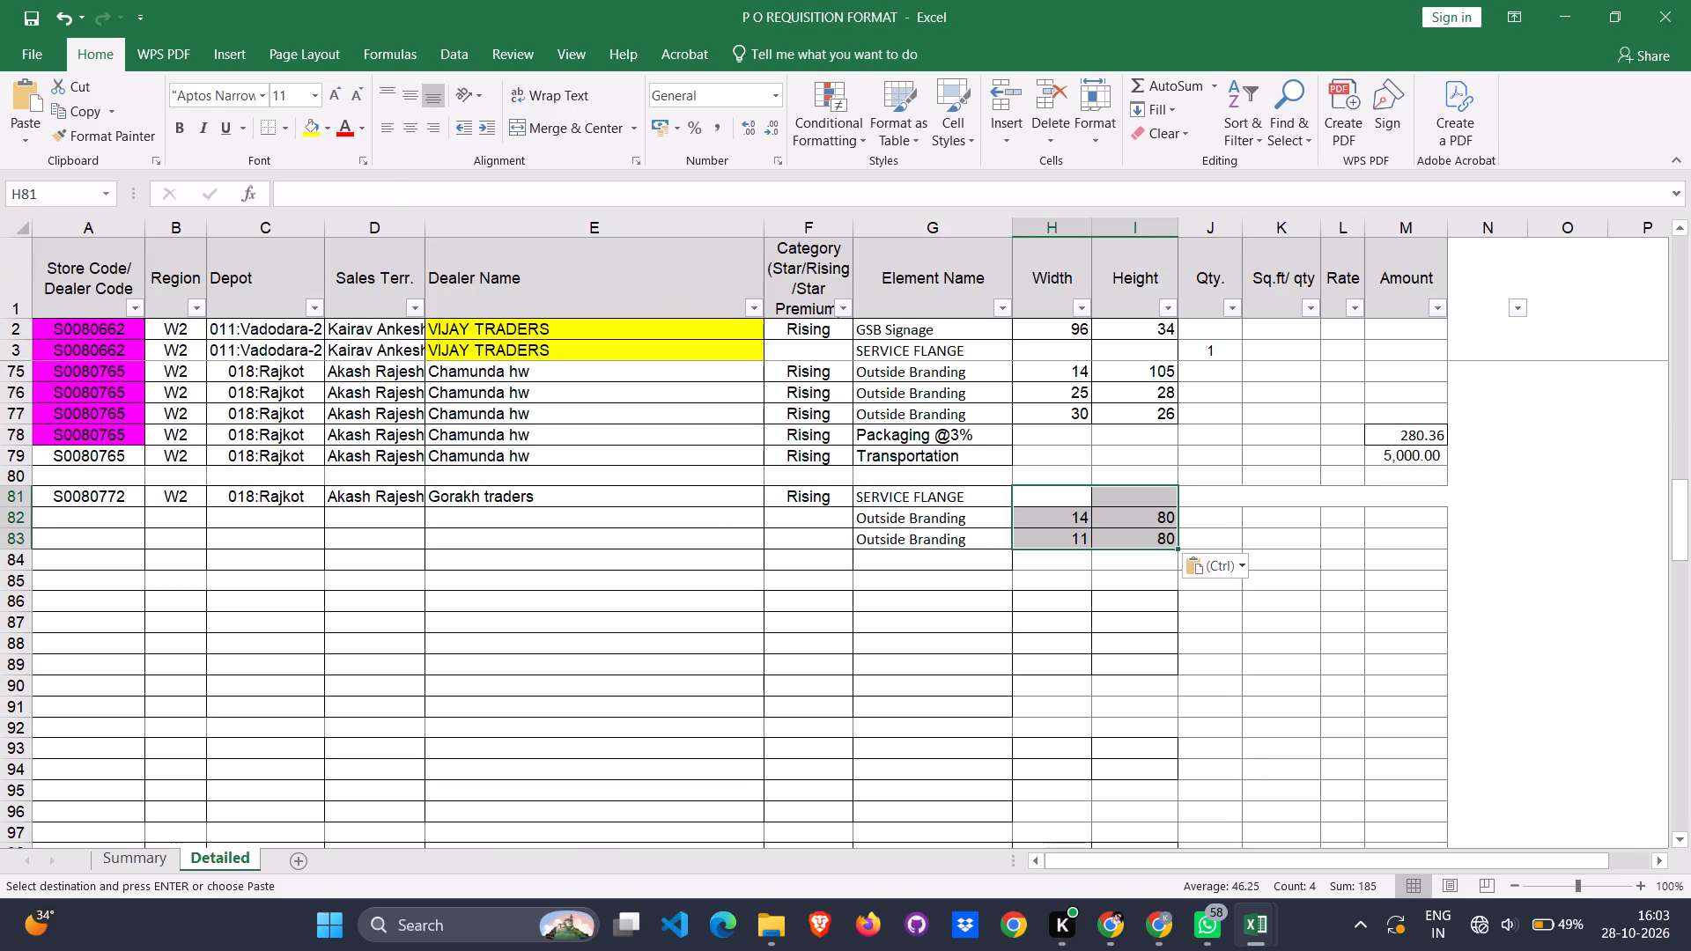
key(ctrl+s)
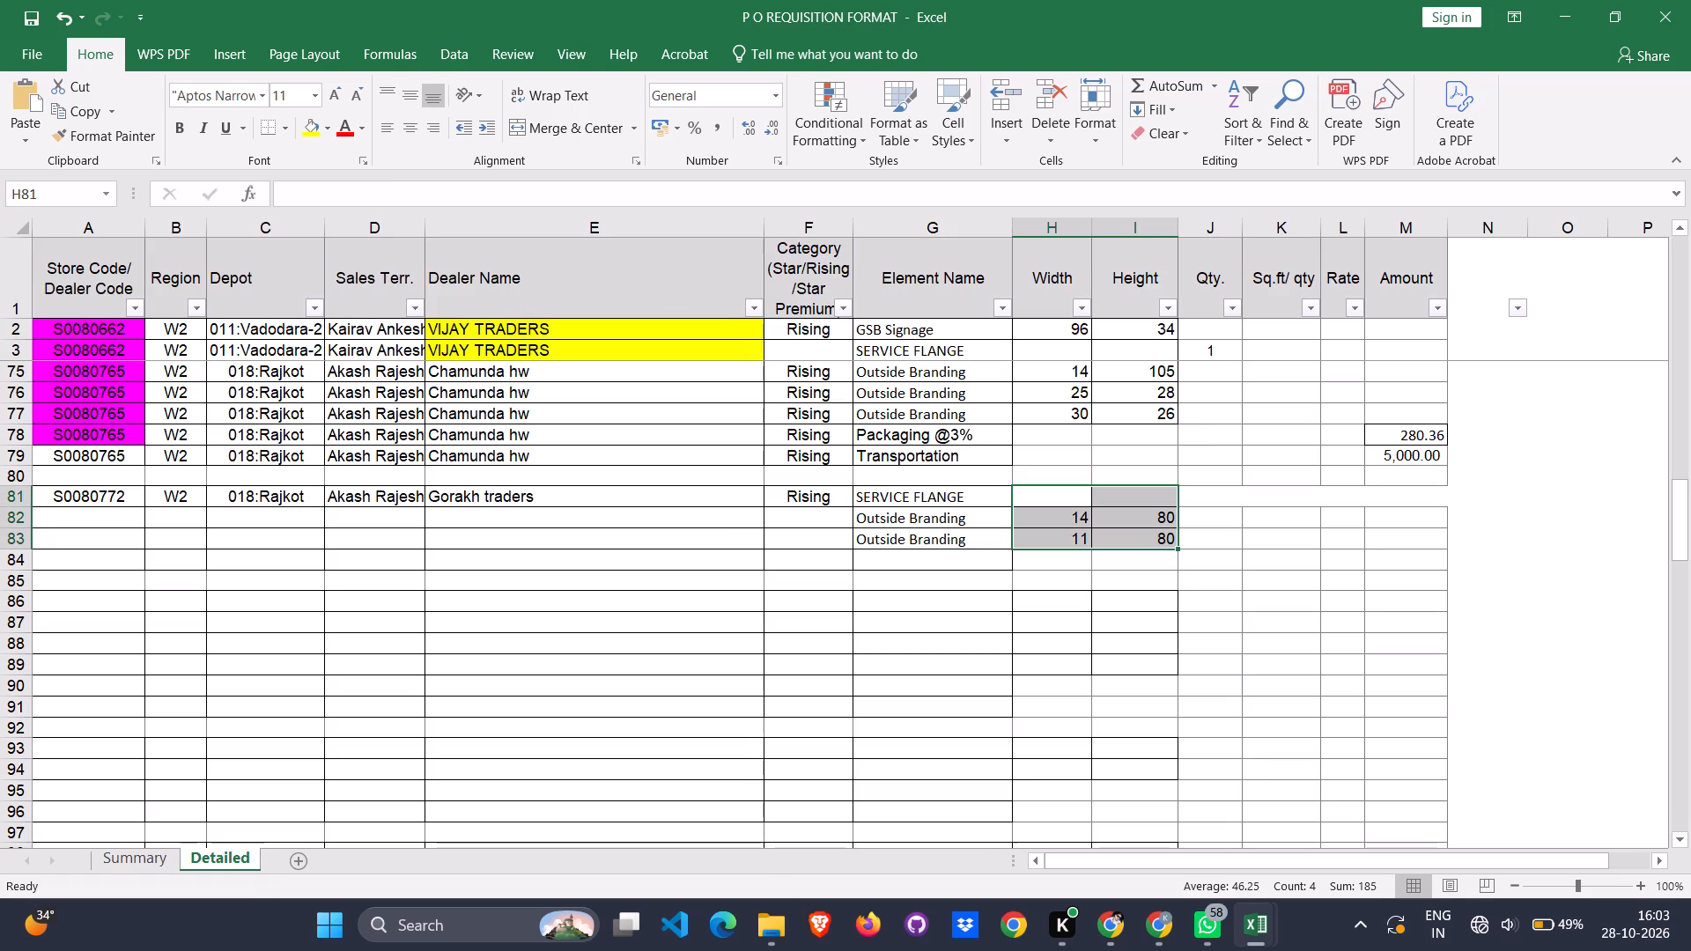
Enter a quantity of 1 for the Gorakh traders SERVICE FLANGE in row 81 and save the workbook.
click(1208, 497)
key(1)
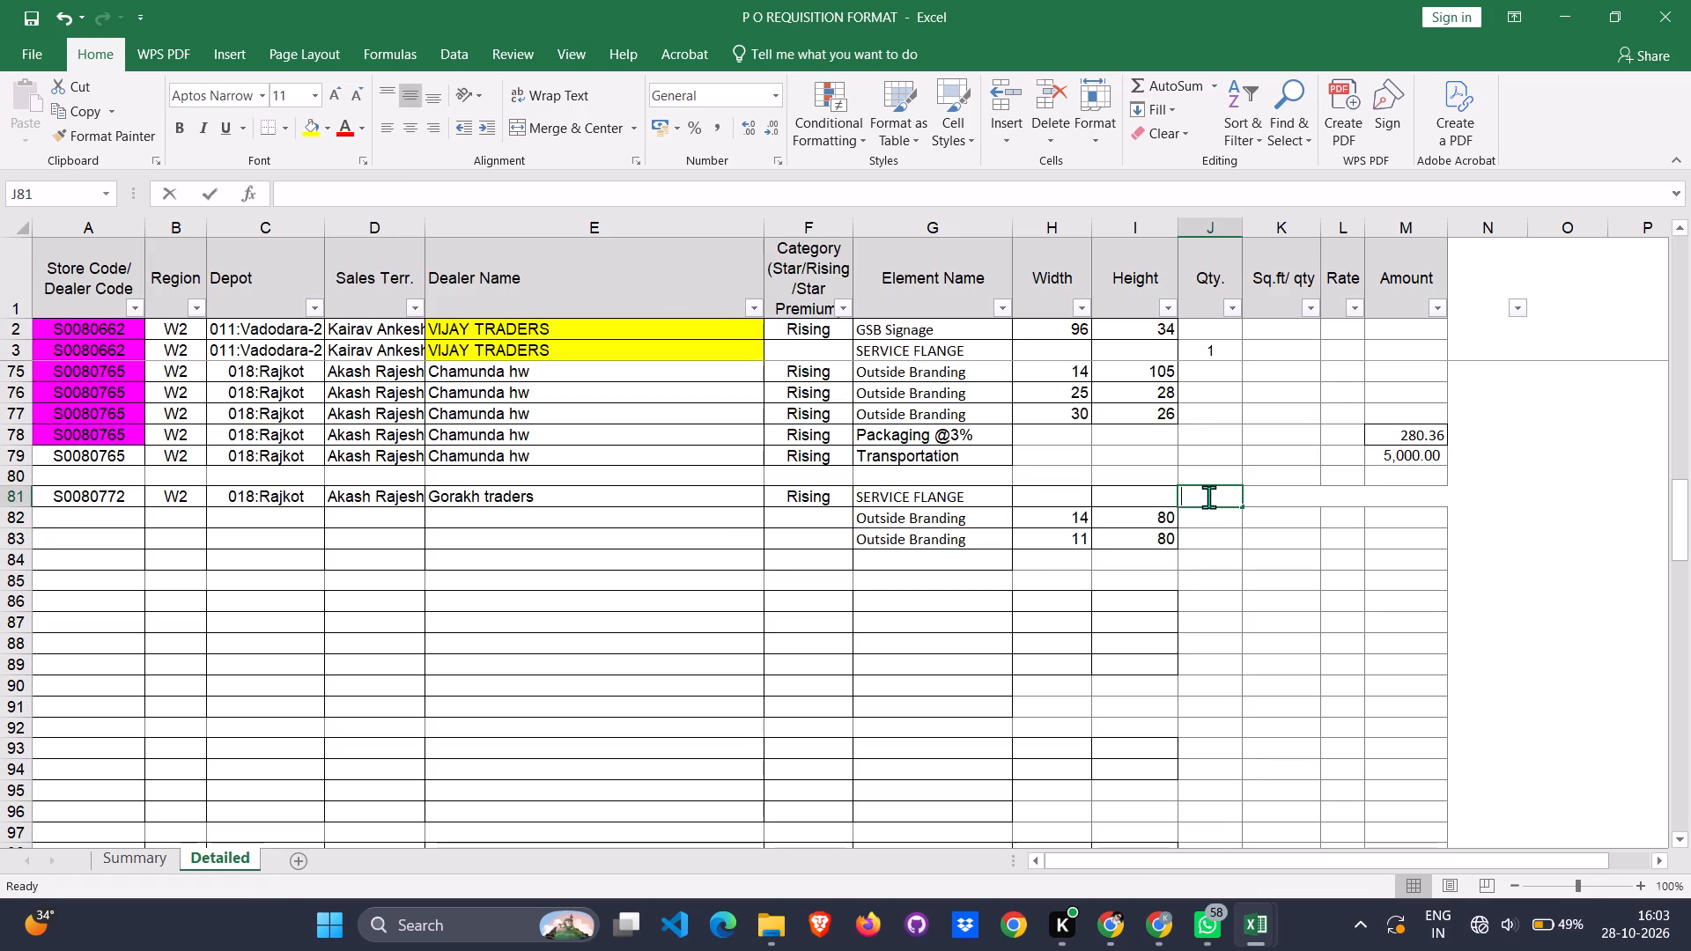
key(ctrl+s)
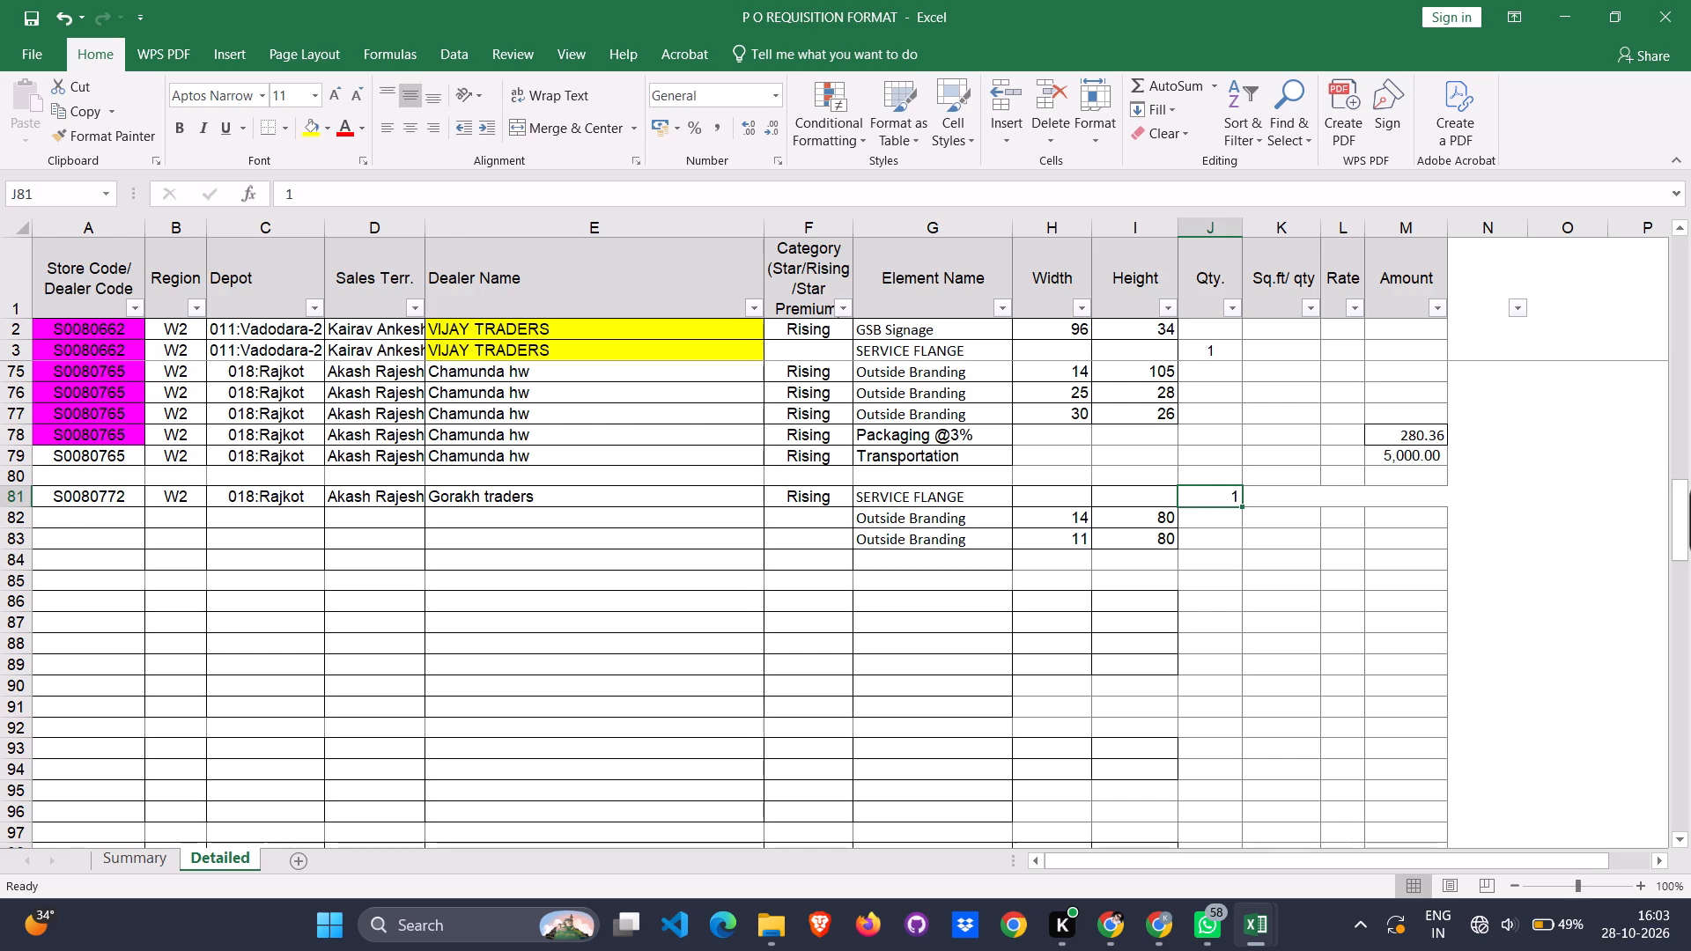
Copy the three Rolling Shutter Painting (Front Side) element names from the quotation into G84:G86 of the Detailed sheet and save.
key(alt+Tab)
click(309, 402)
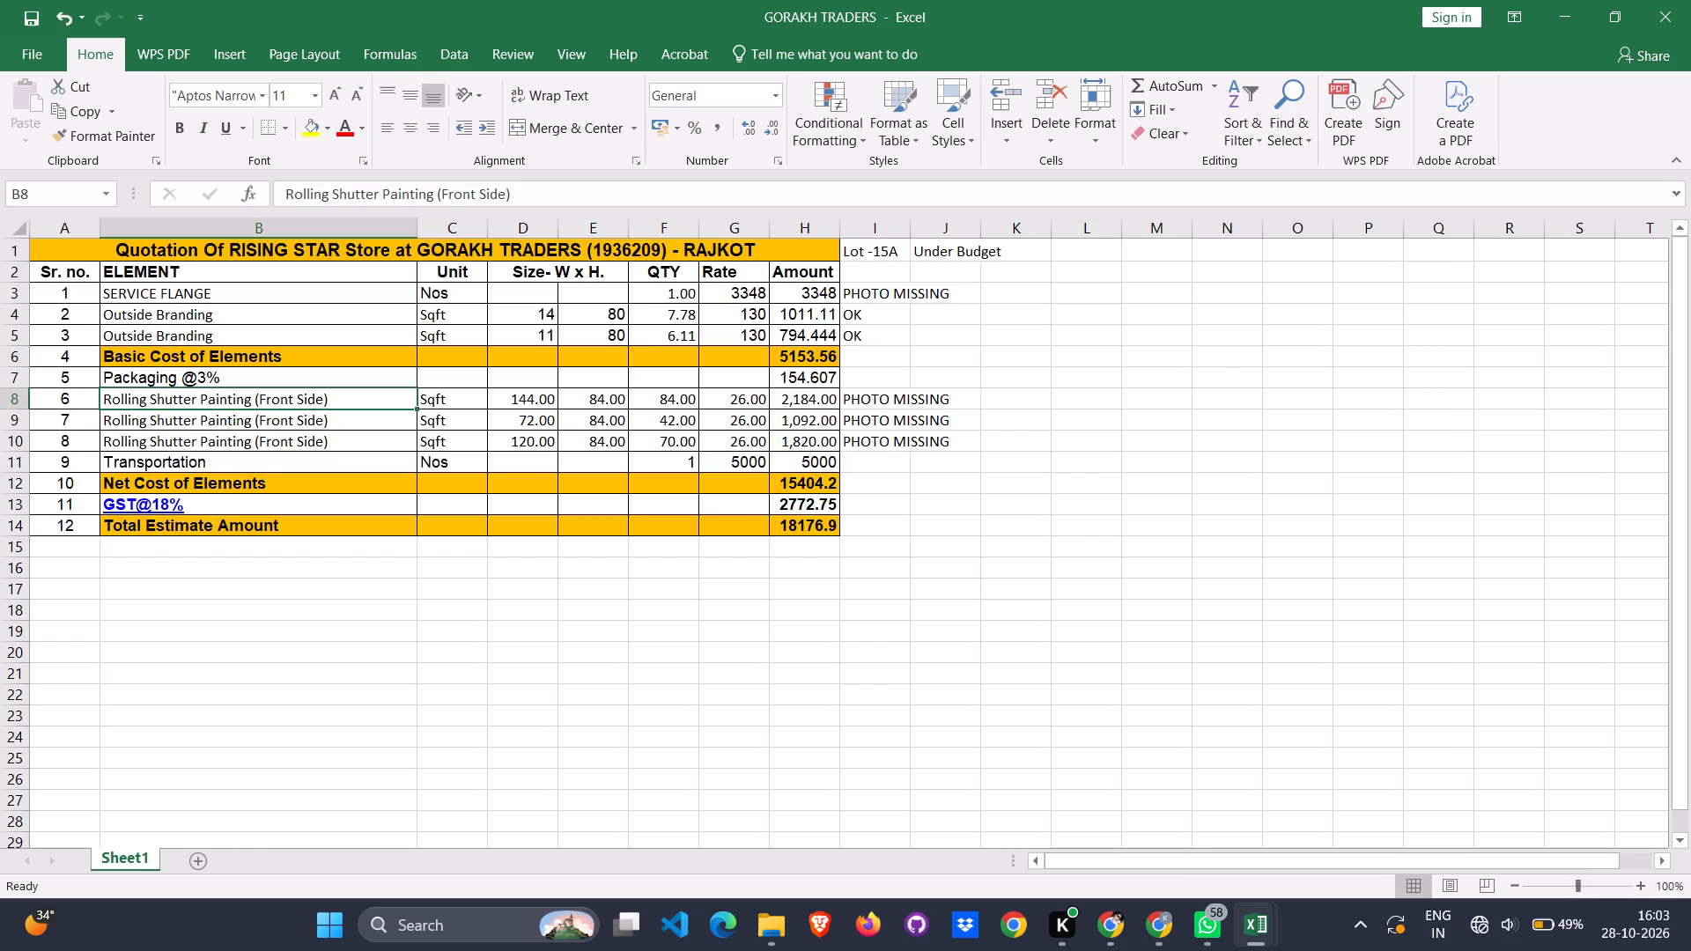
key(shift+Down)
key(shift+Down)
key(ctrl+c)
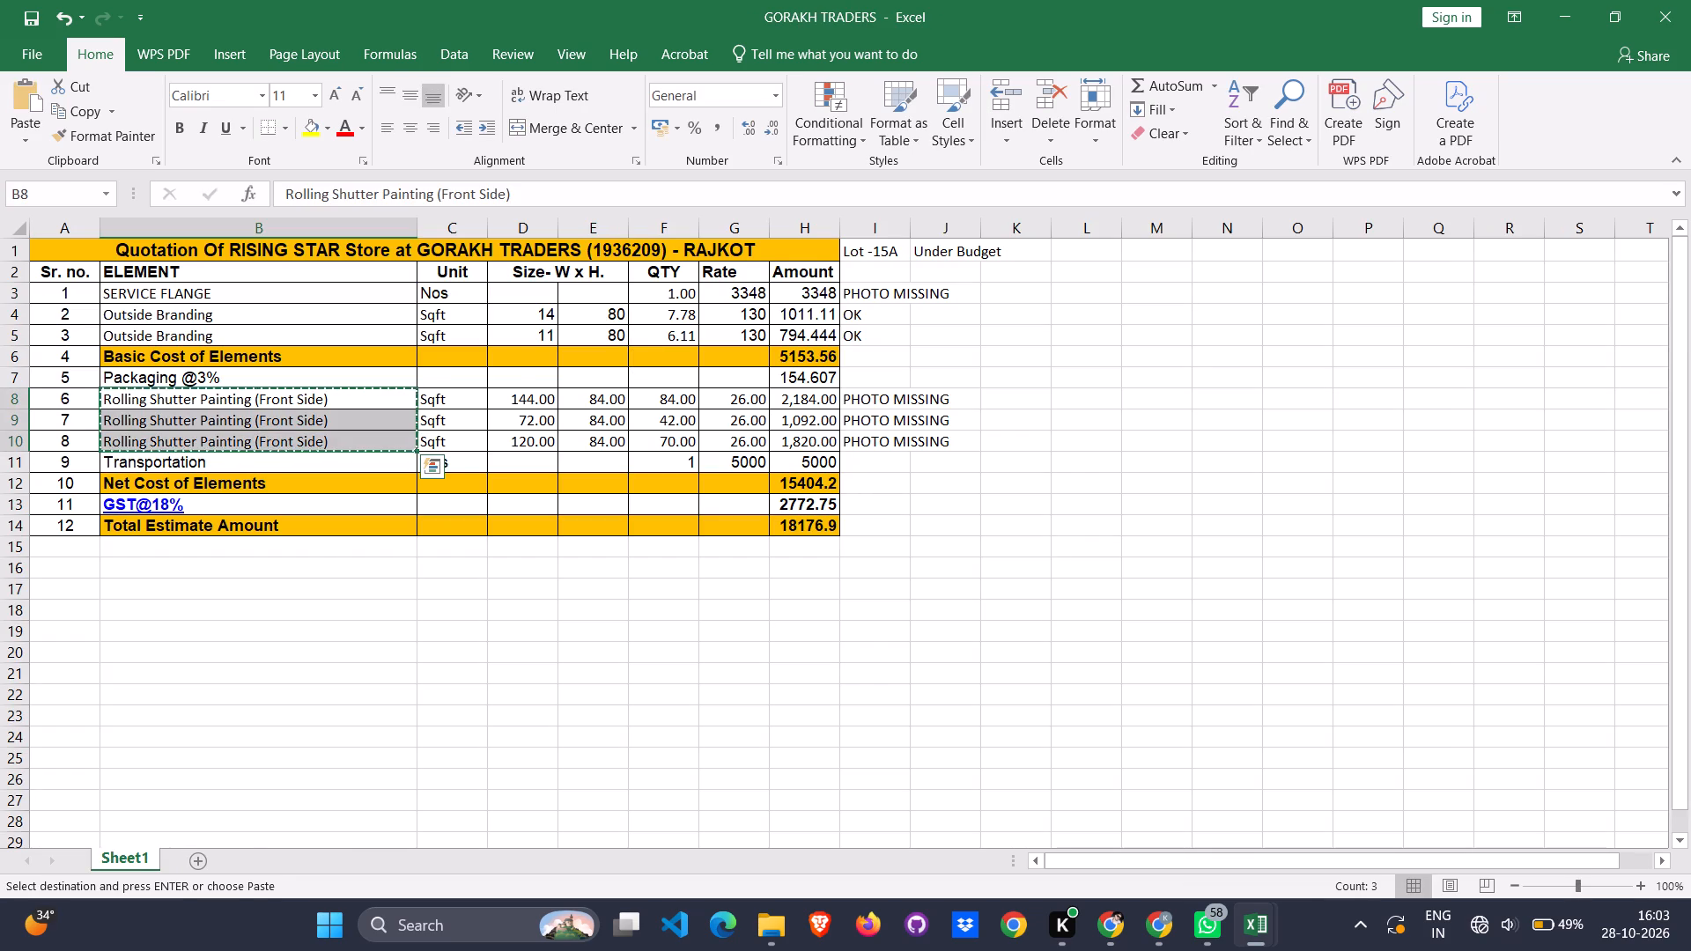
key(alt+Tab)
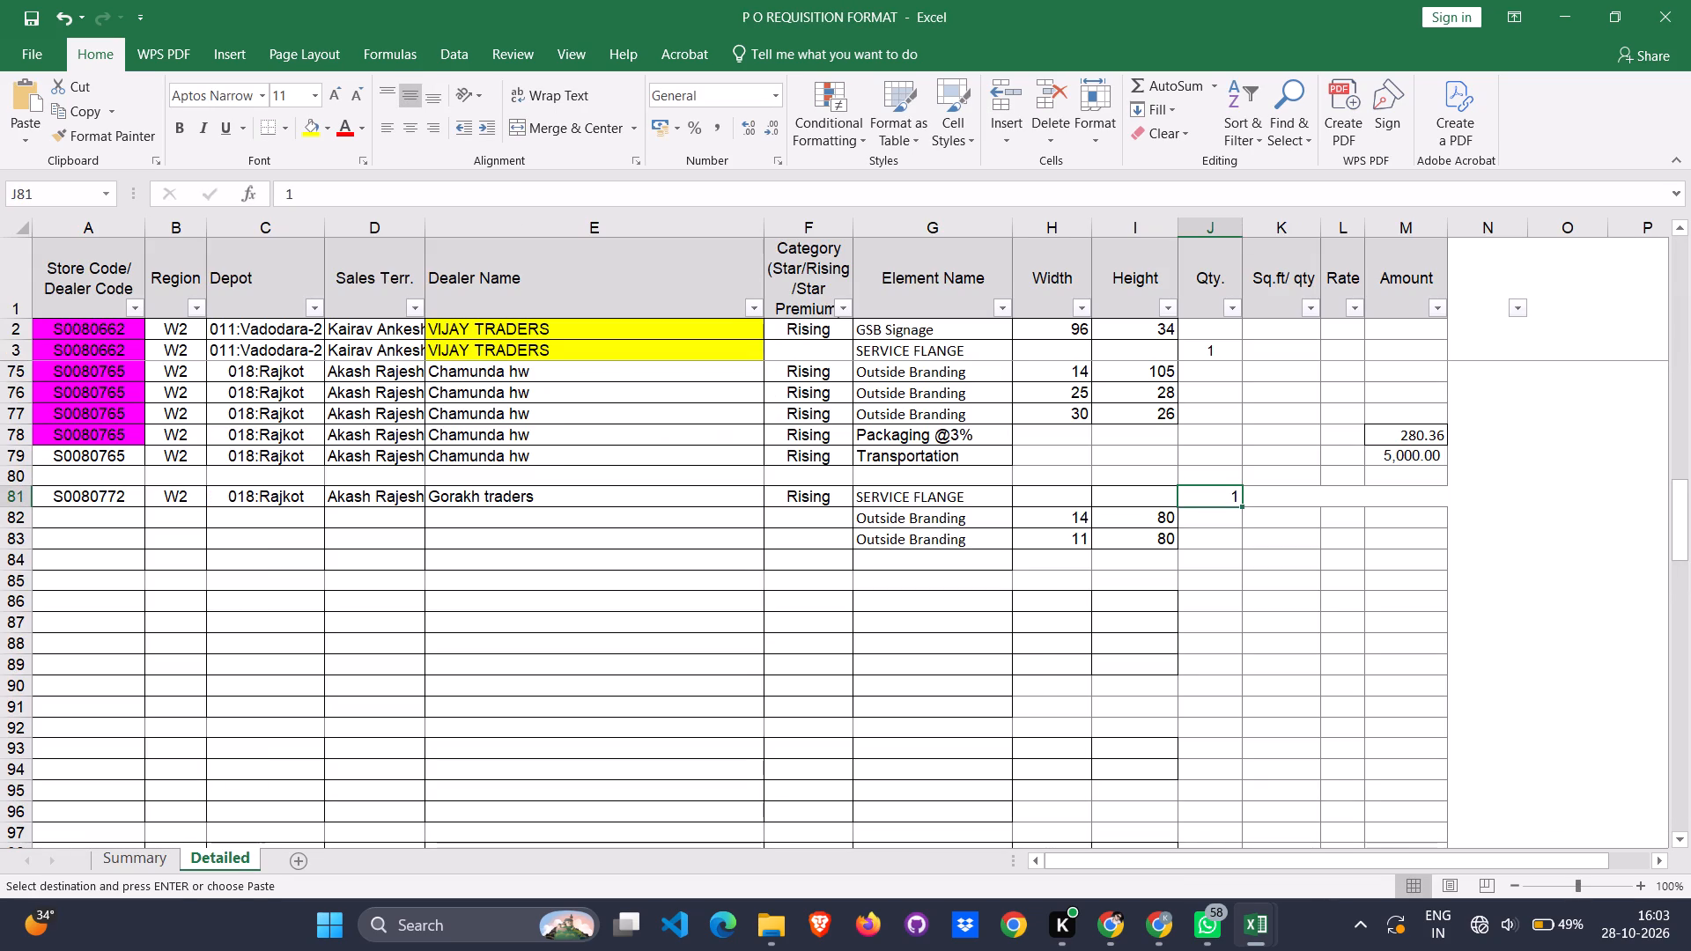
click(914, 564)
key(ctrl+v)
key(ctrl+s)
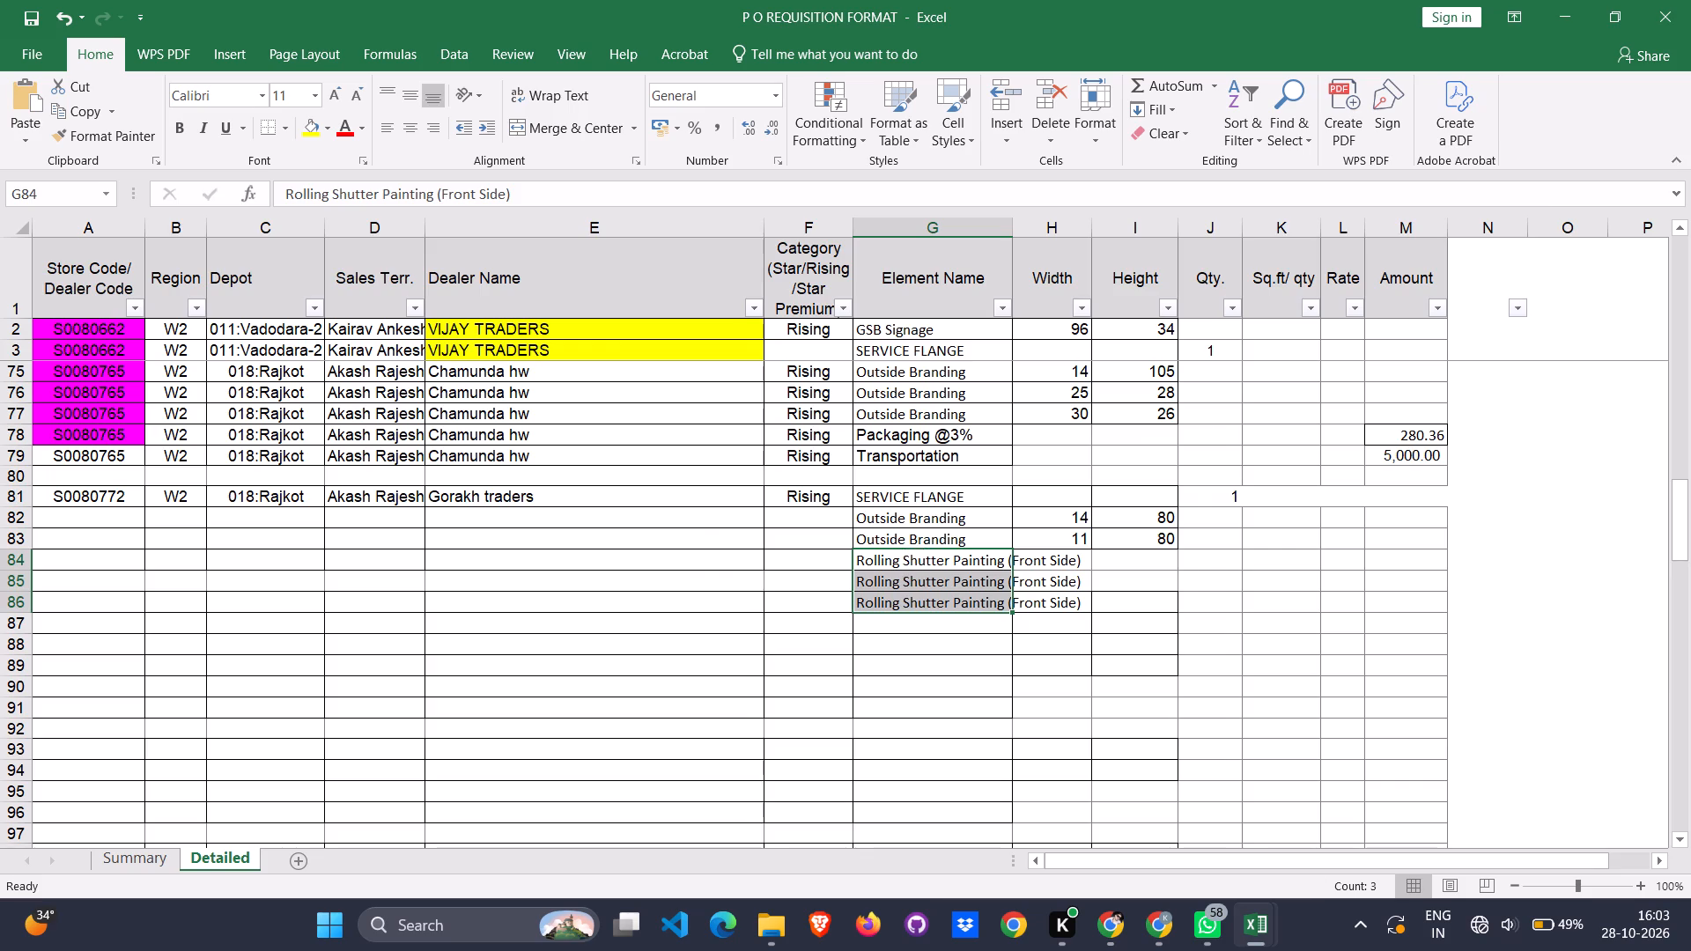
Copy the rolling shutter sizes 144 x 84, 72 x 84 and 120 x 84 from the quotation into H84:I86 and save.
key(alt+Tab)
click(508, 402)
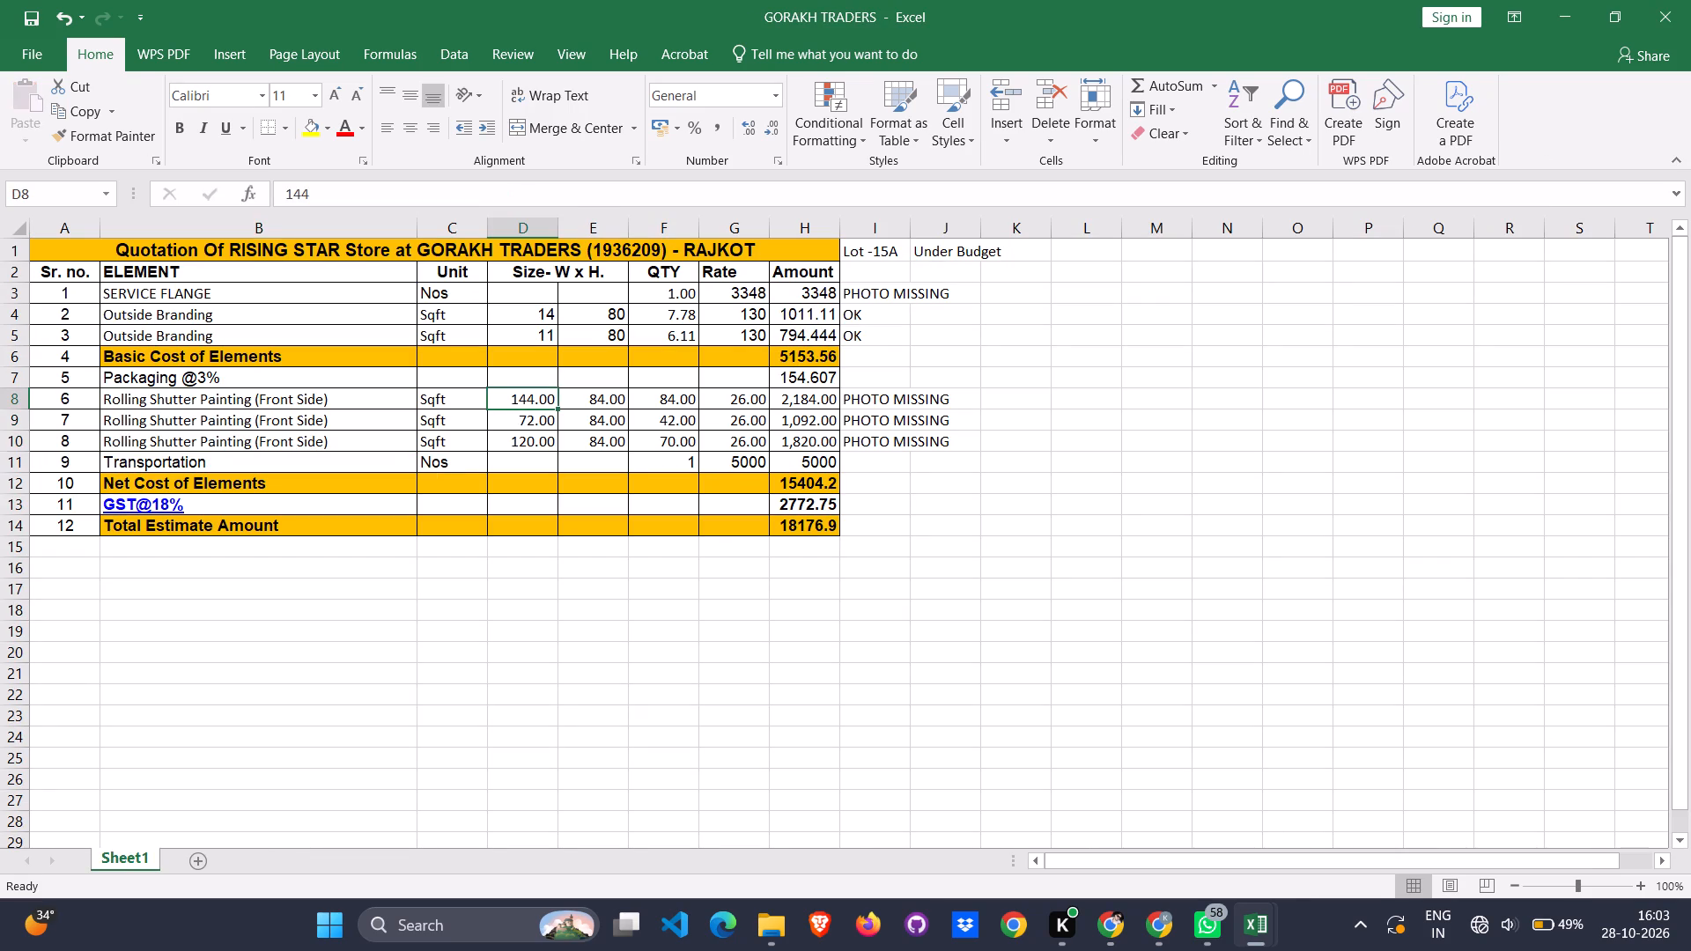
key(shift+Down)
key(shift+Down)
key(shift+Right)
key(ctrl+c)
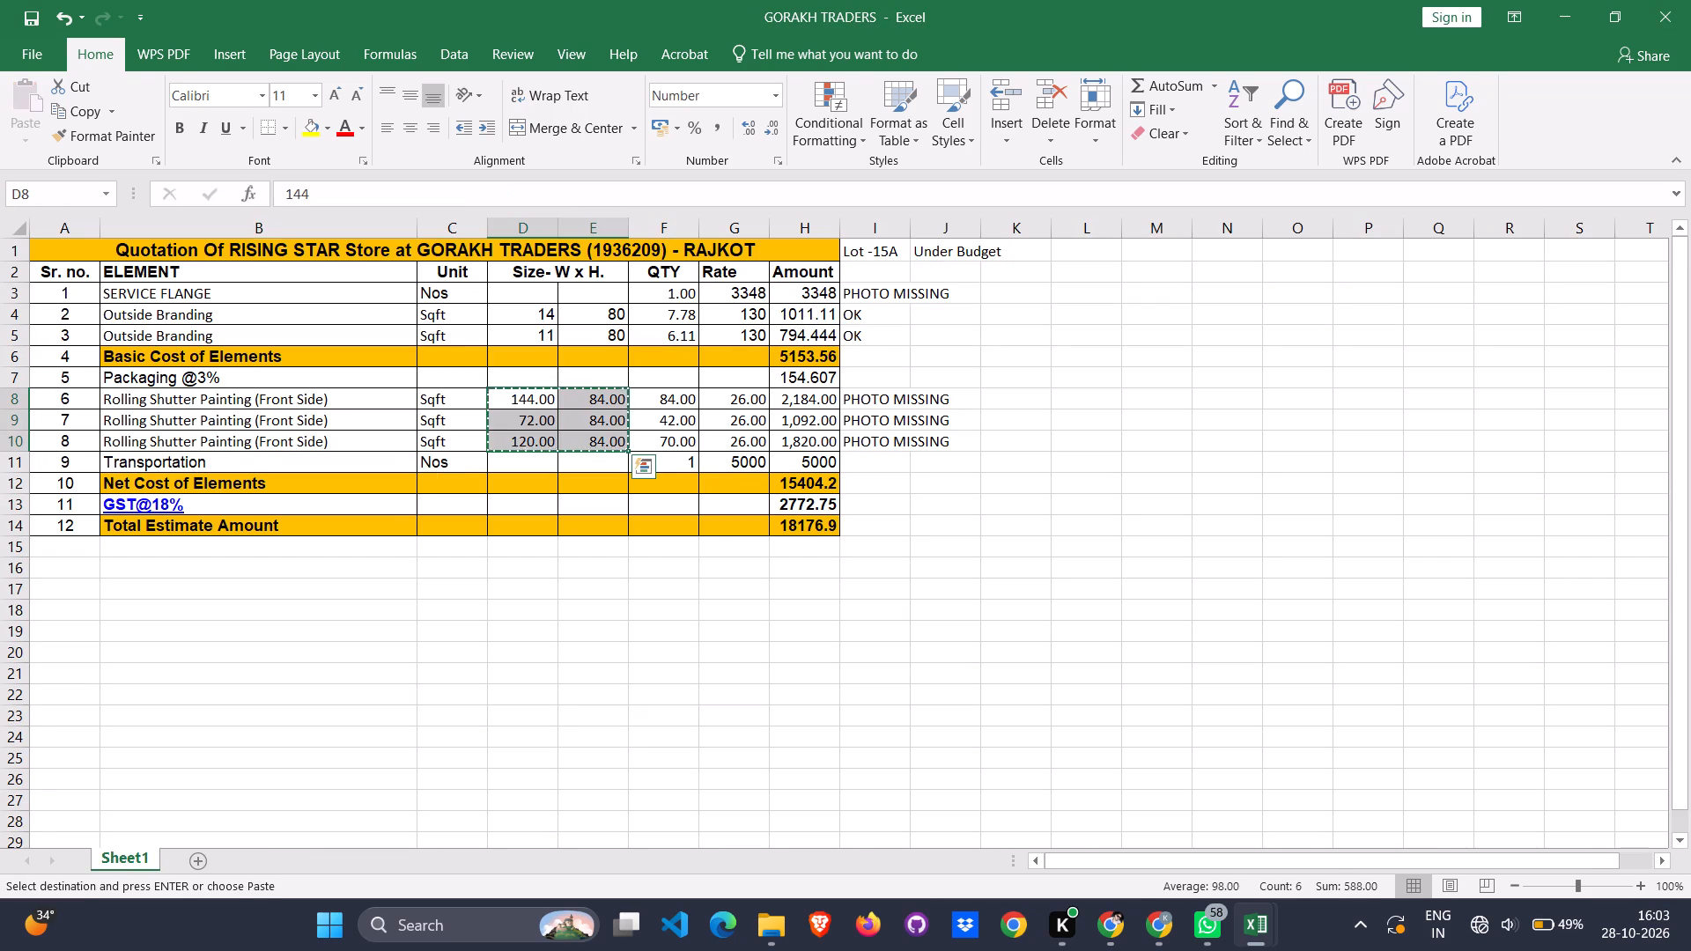
key(alt+Tab)
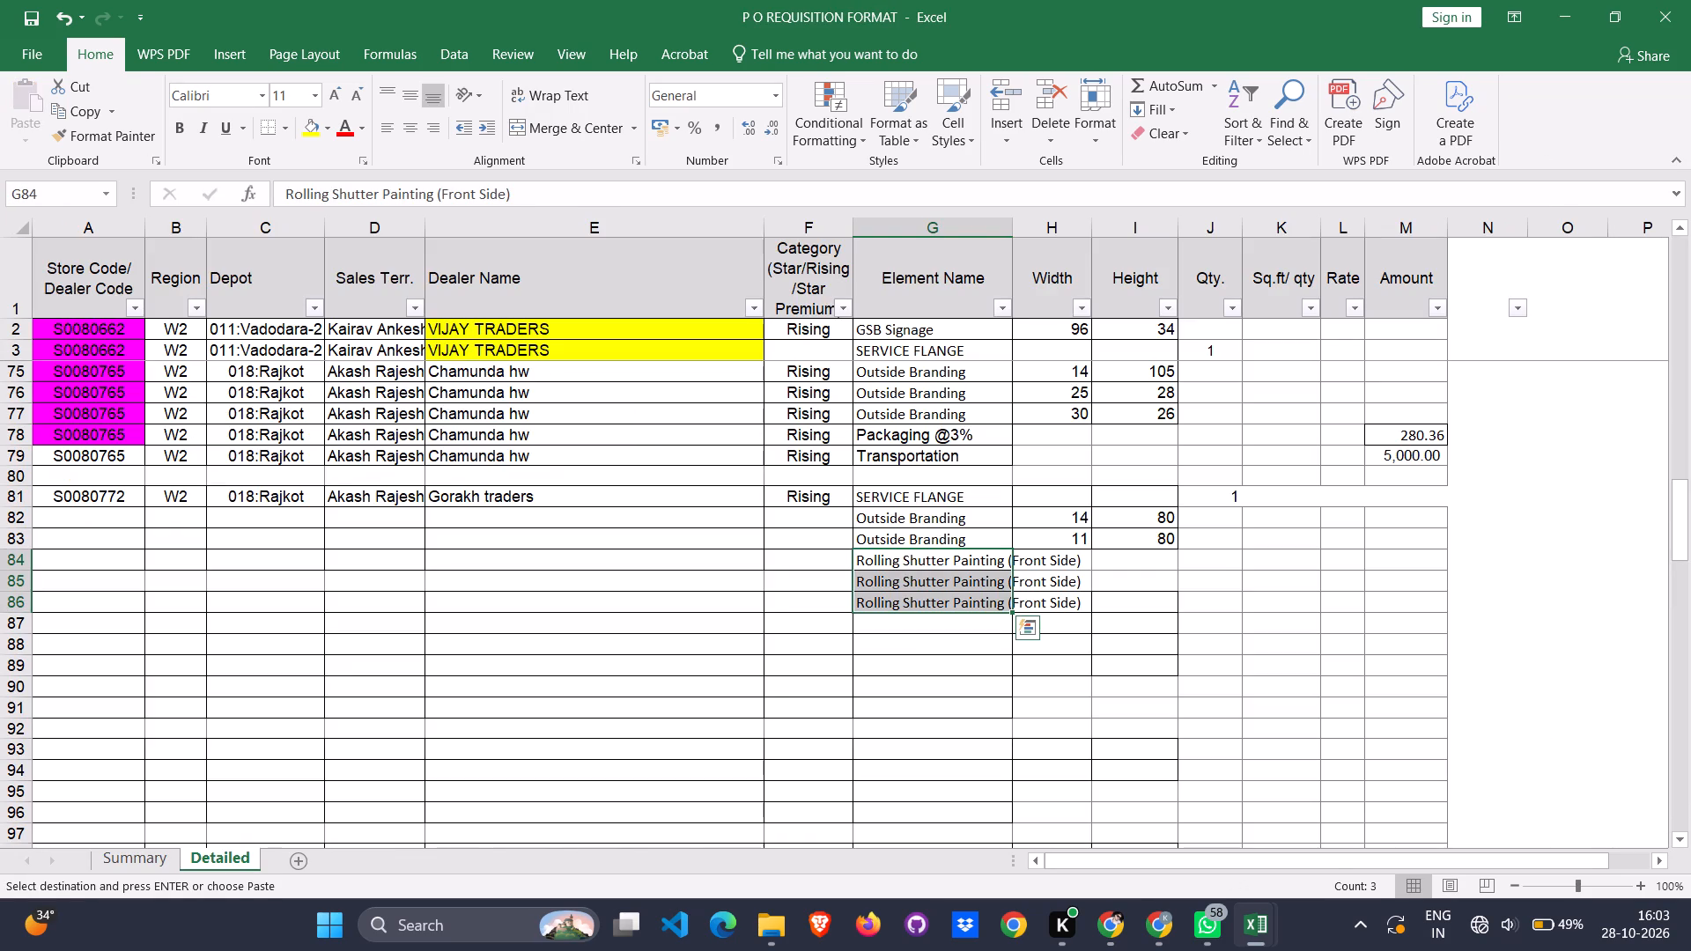
key(Right)
key(ctrl+v)
key(ctrl+s)
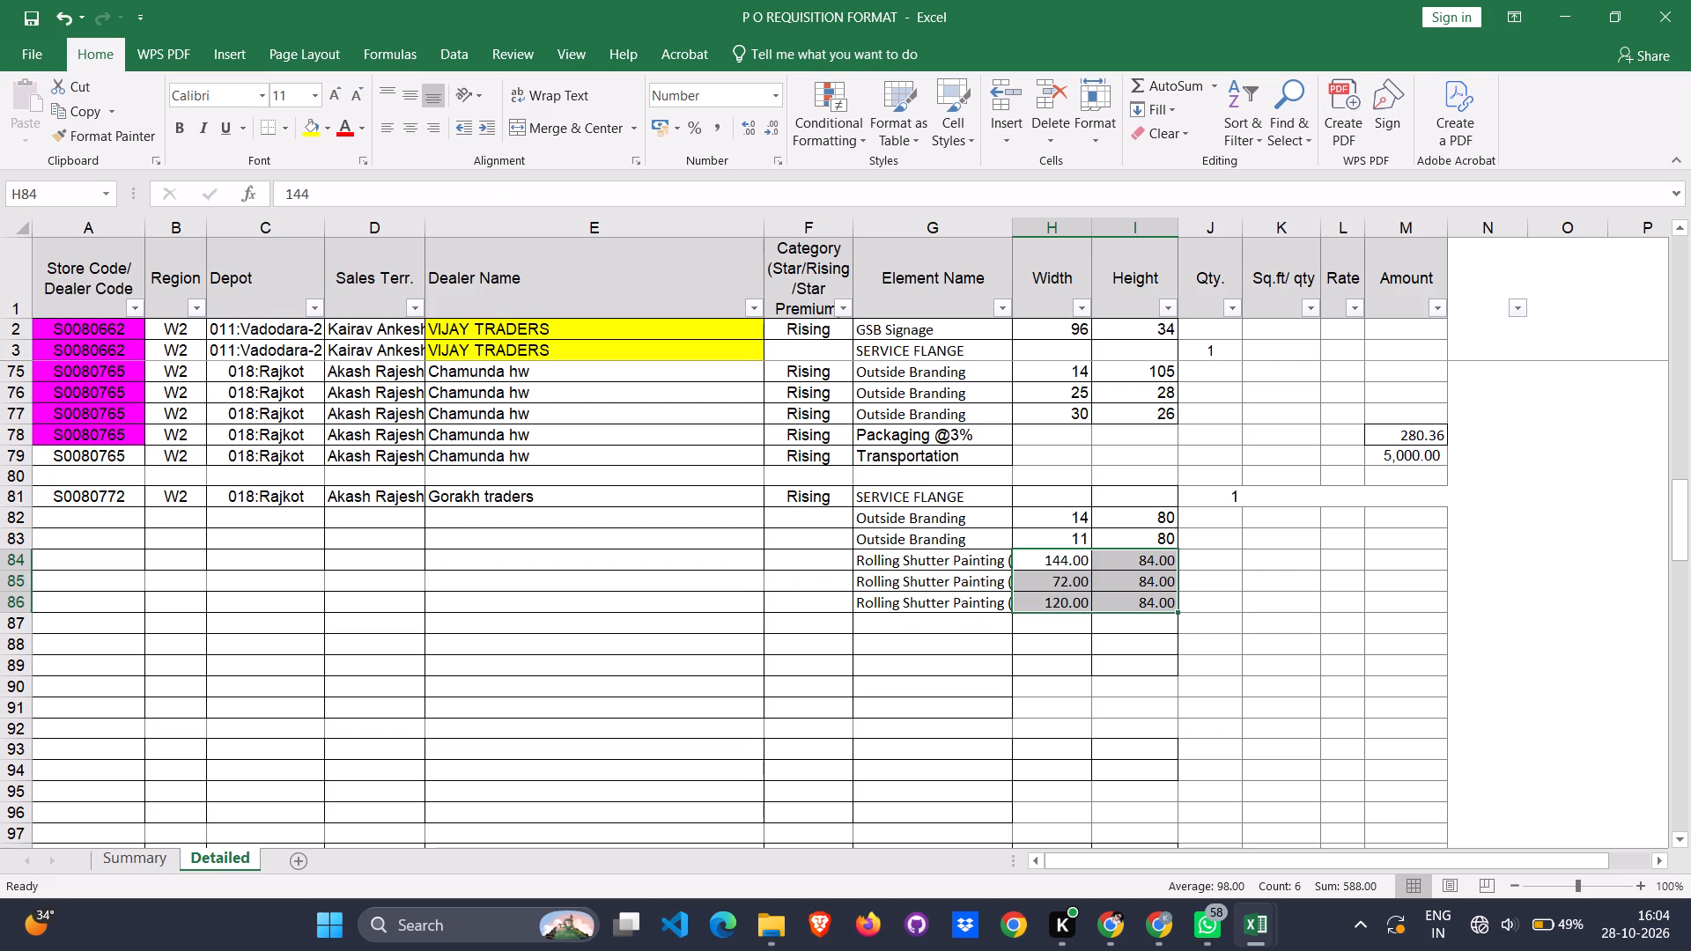
Copy the Packaging @3% and Transportation labels from the Chamunda hw rows into G87:G88 and save the workbook.
click(897, 433)
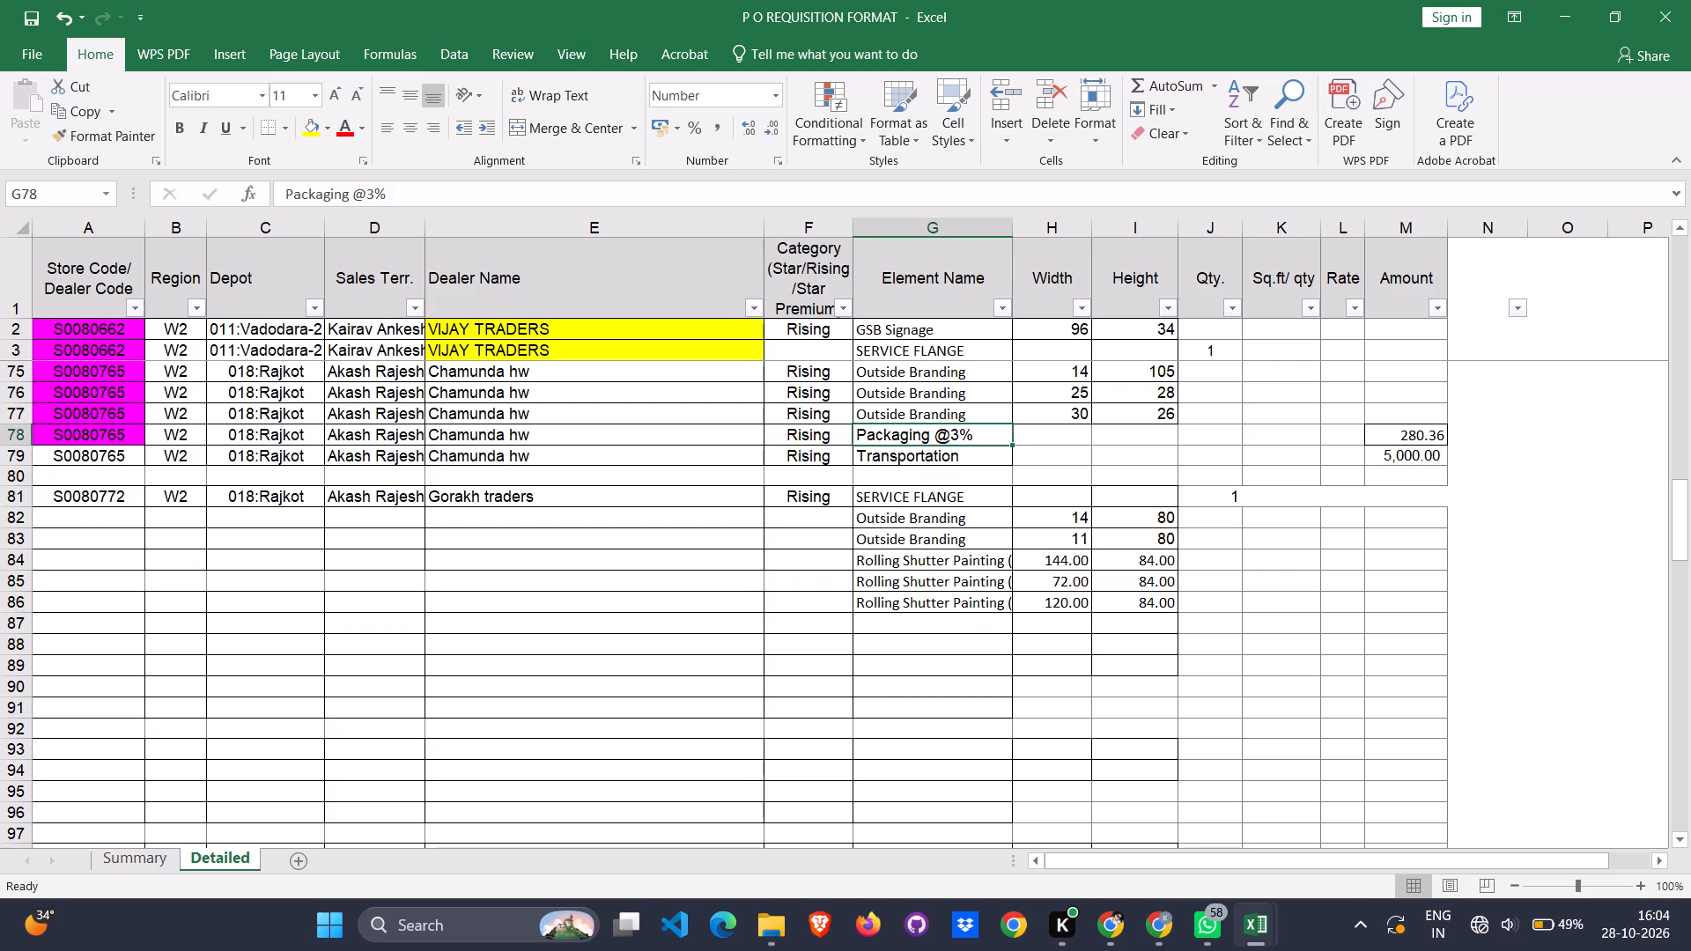
key(shift+Down)
key(ctrl+c)
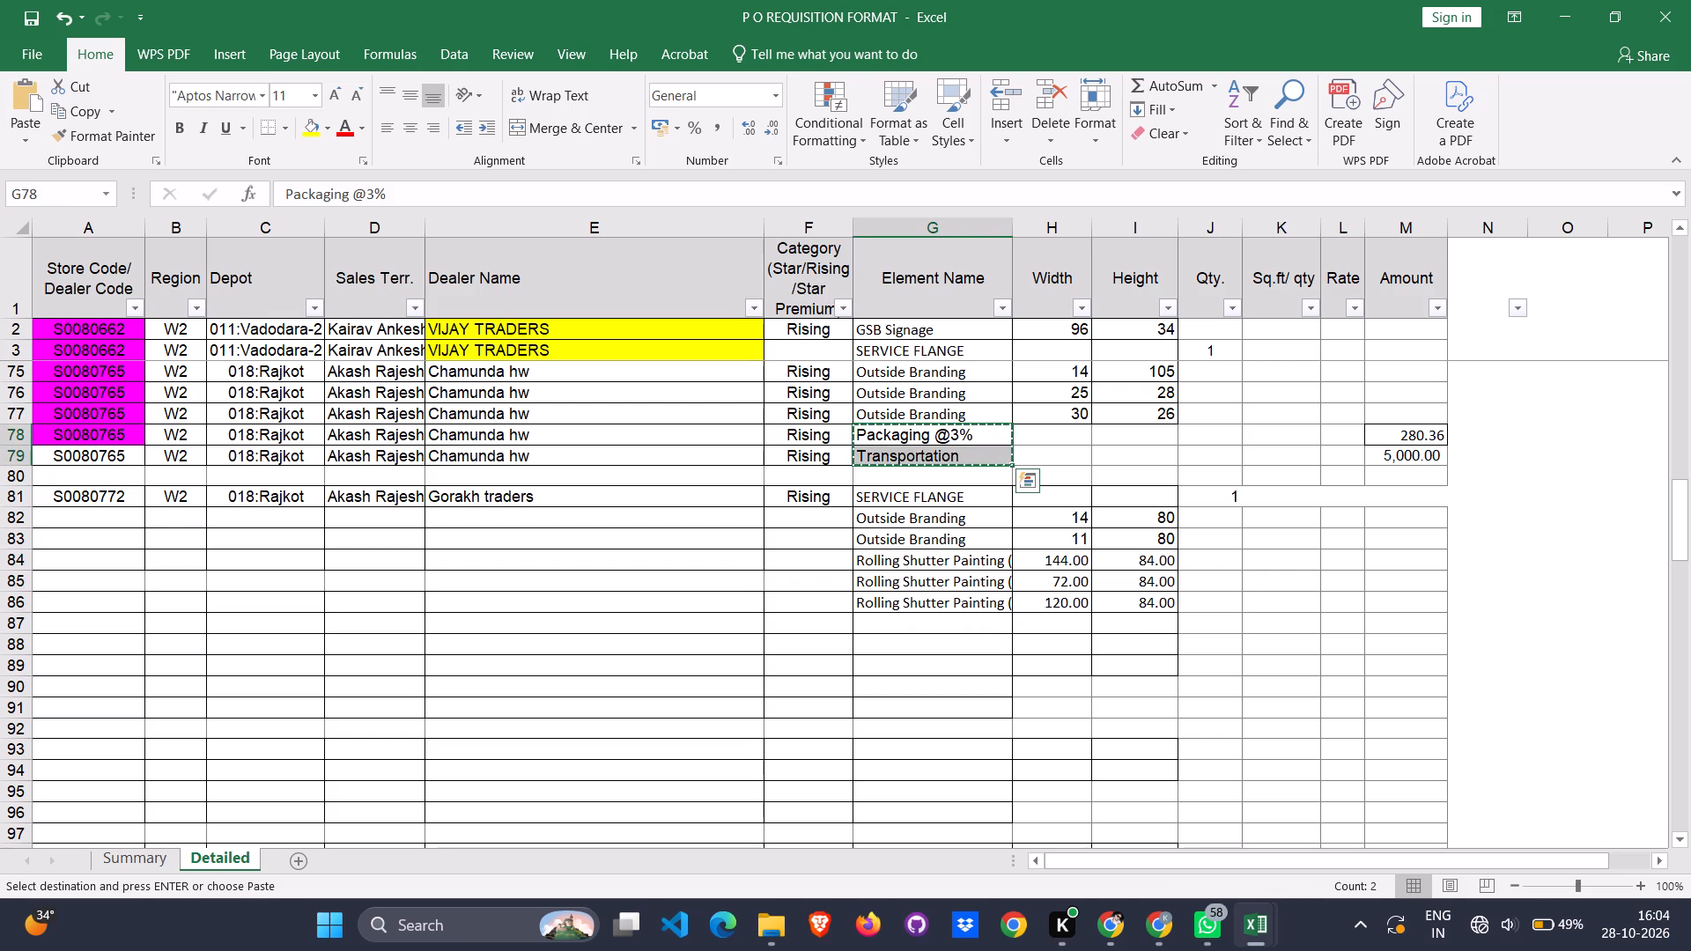
click(890, 625)
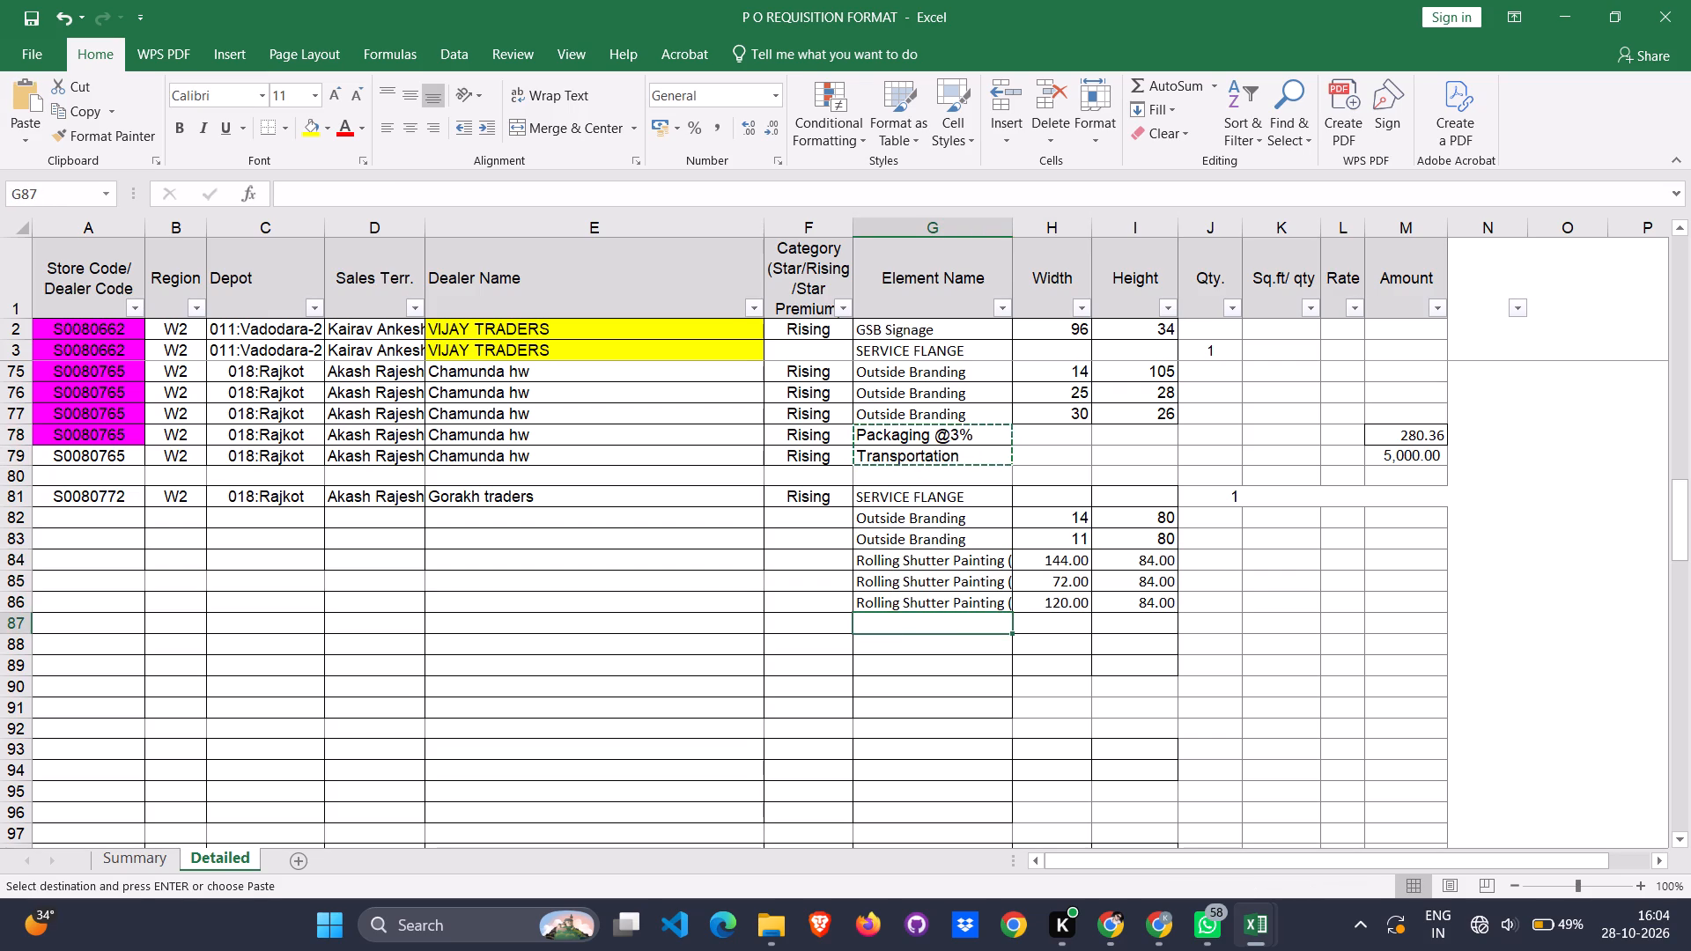
key(ctrl+v)
key(ctrl+s)
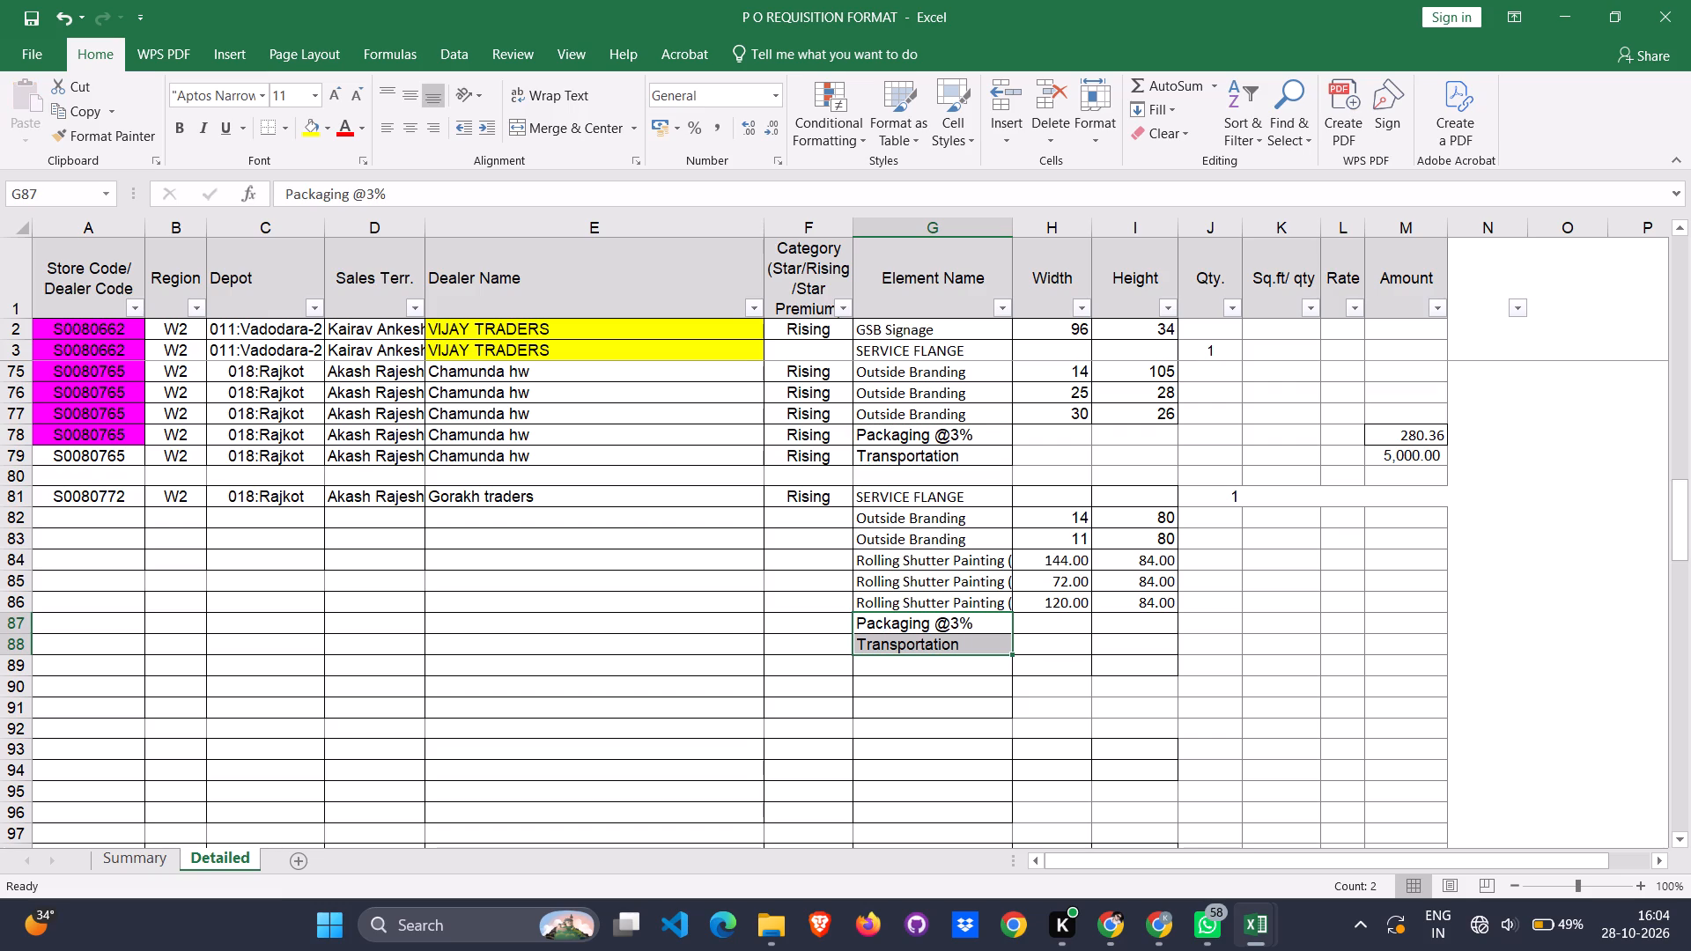
Enter the Gorakh traders amounts, 154.60 for Packaging @3% and 5000 for Transportation, in M87:M88 and save.
click(1402, 623)
key(alt+Tab)
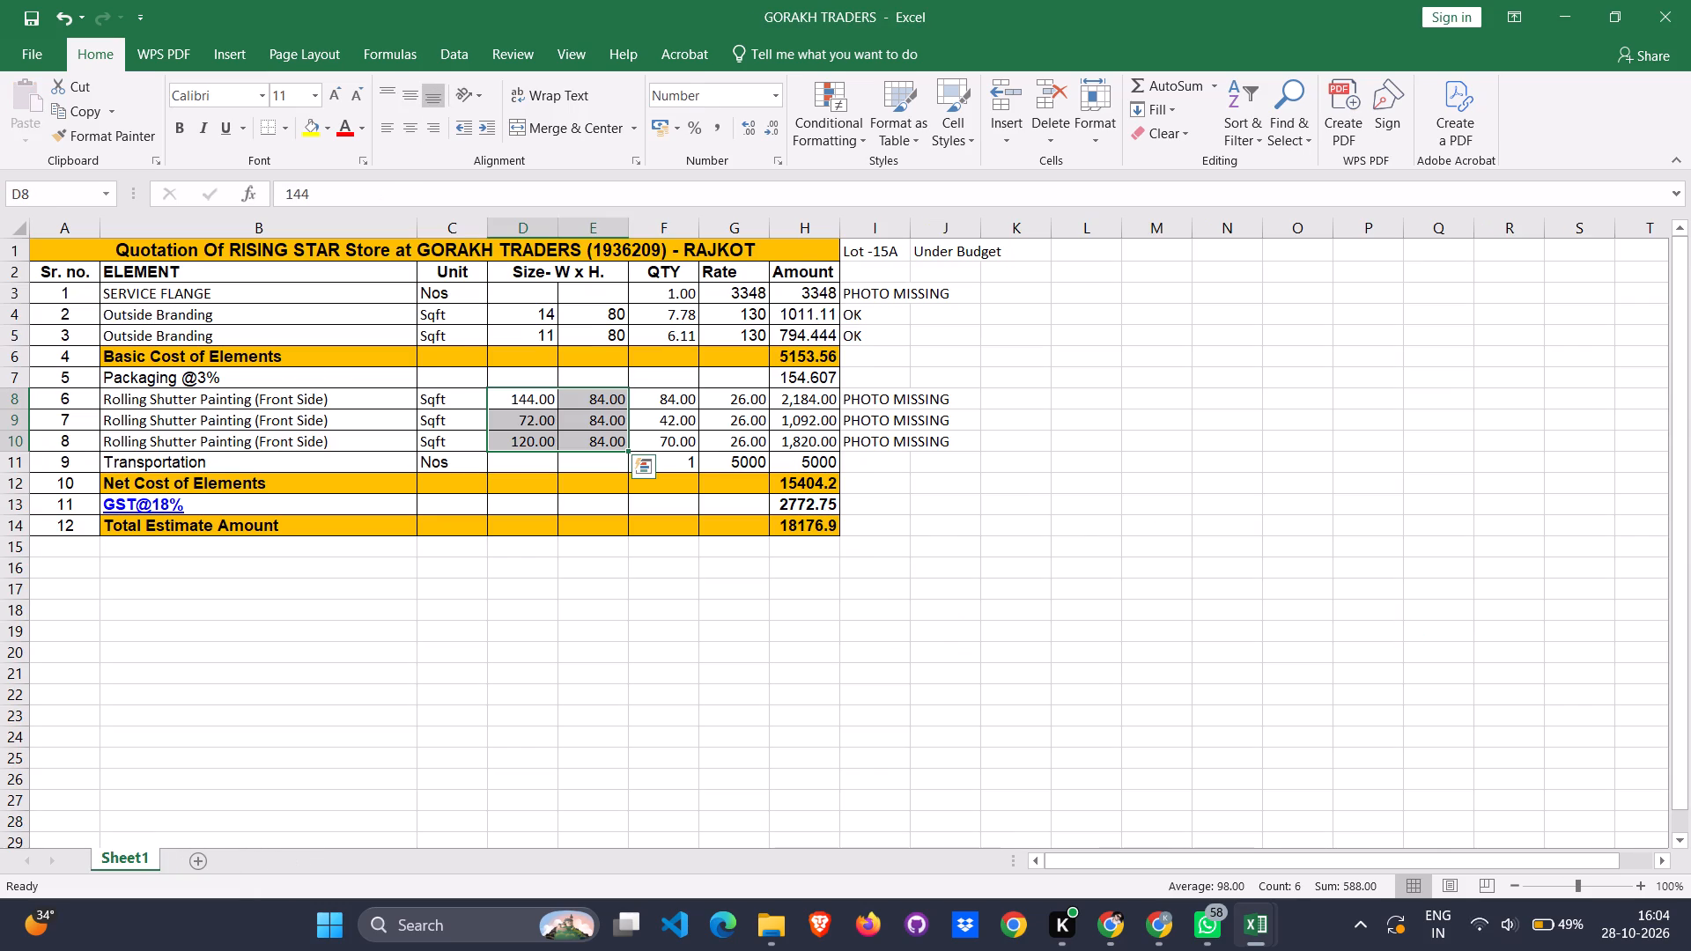
key(alt+Tab)
text(154.60)
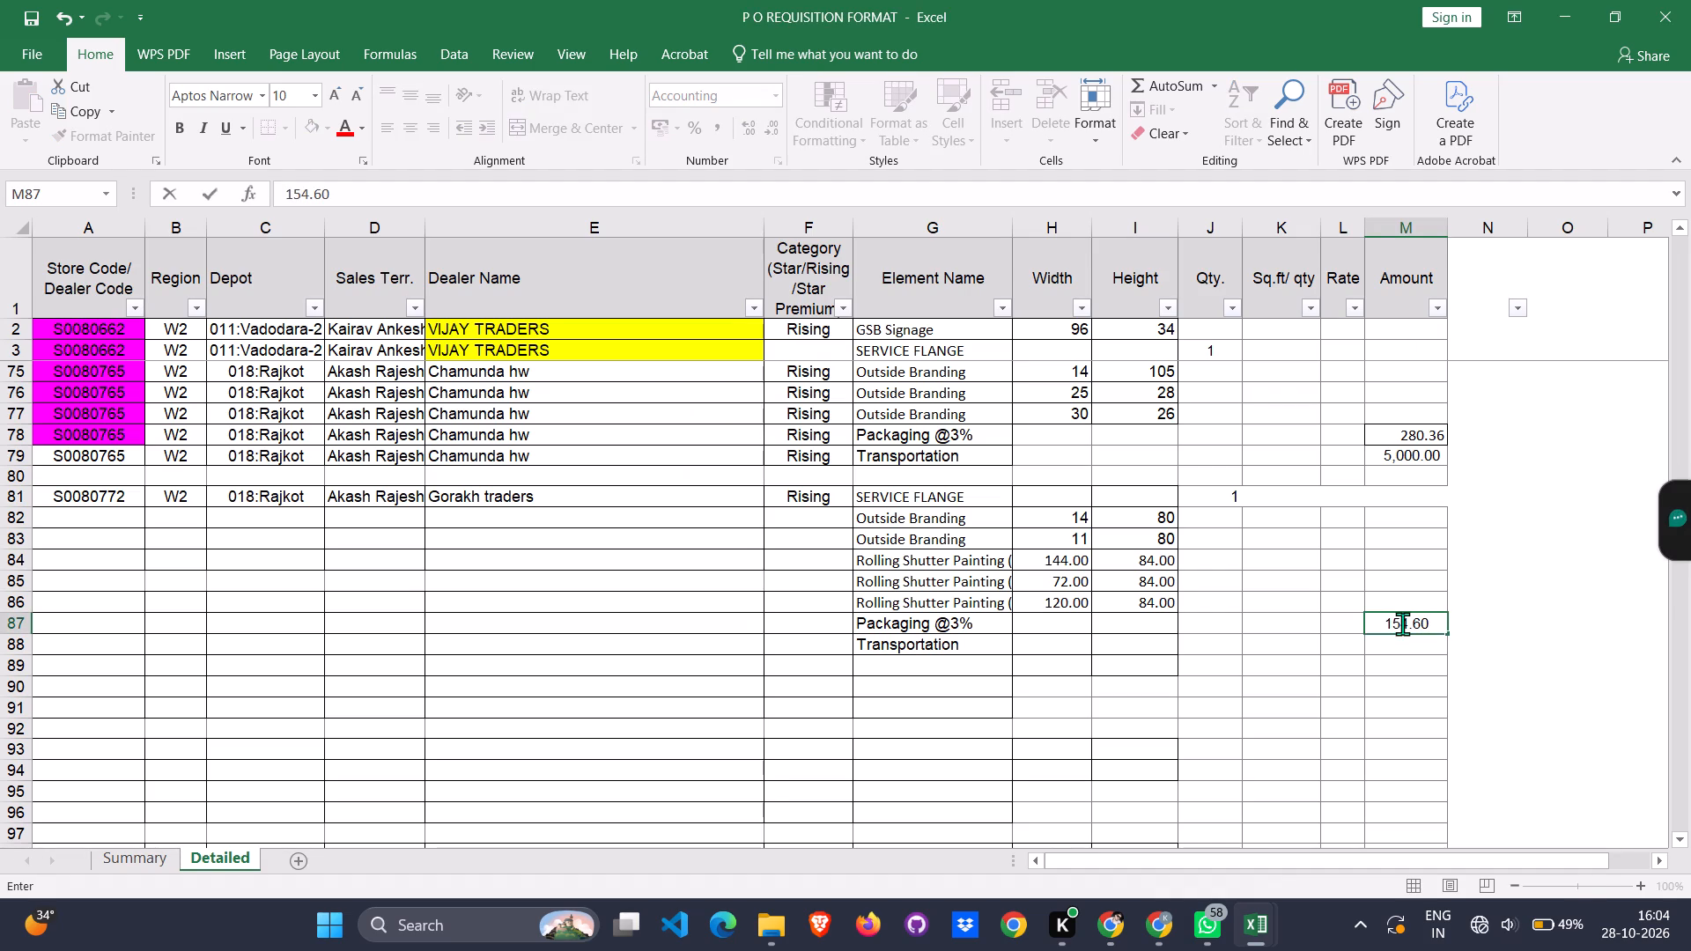
key(ctrl+s)
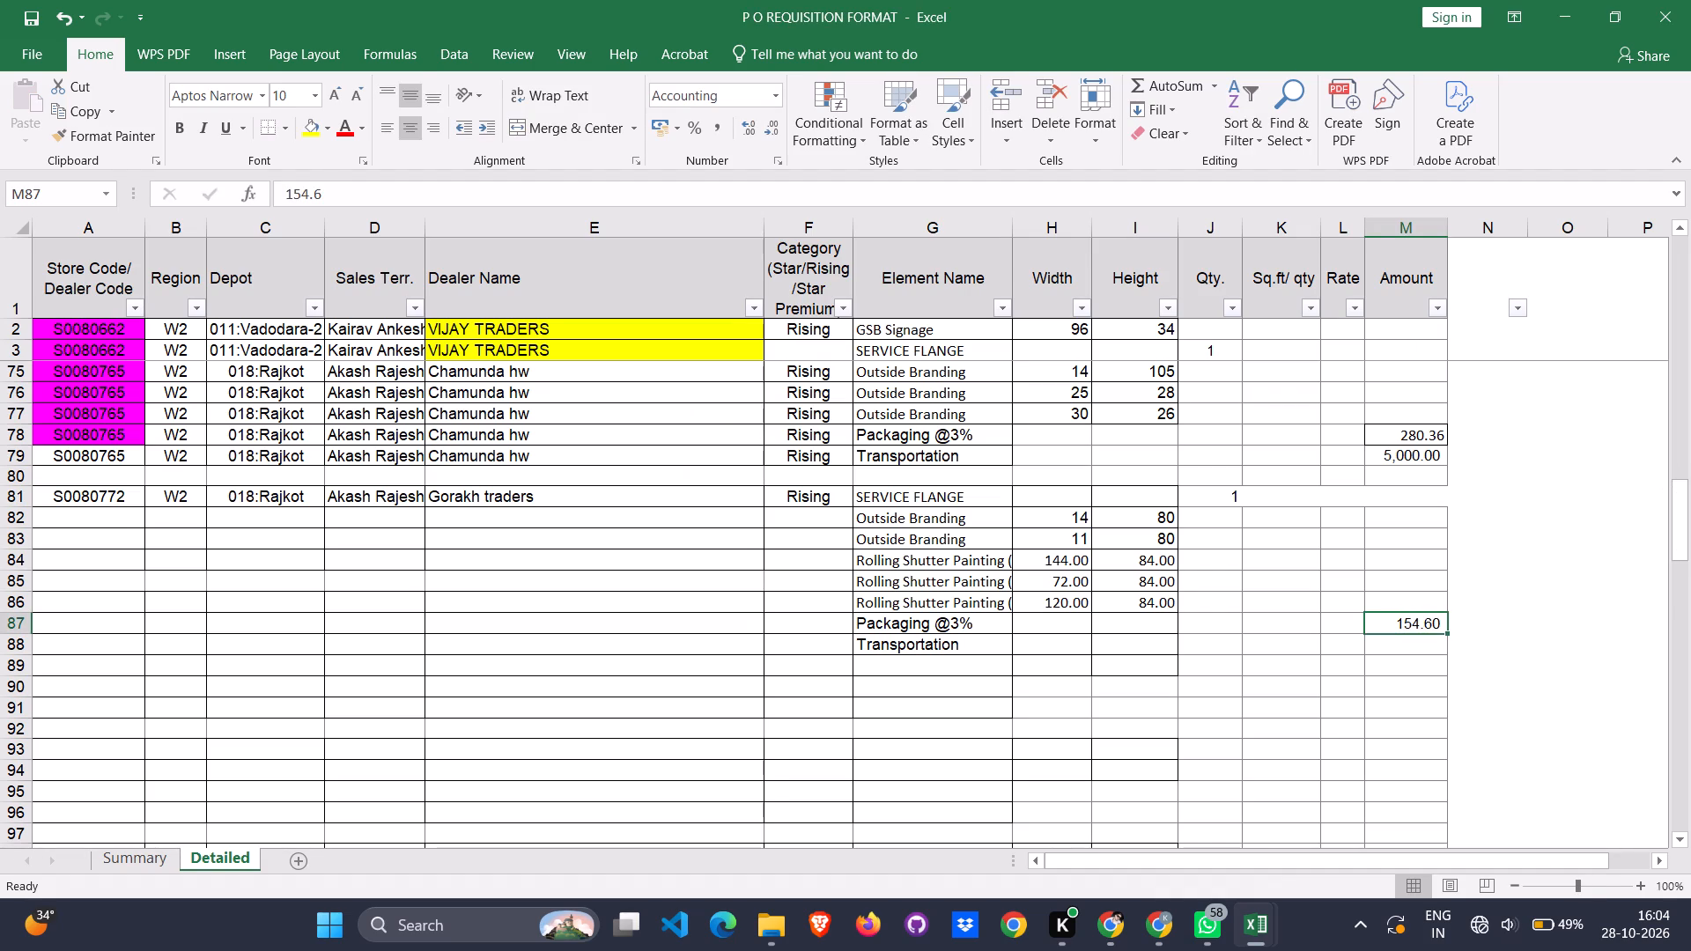
key(Down)
text(5000)
key(ctrl+s)
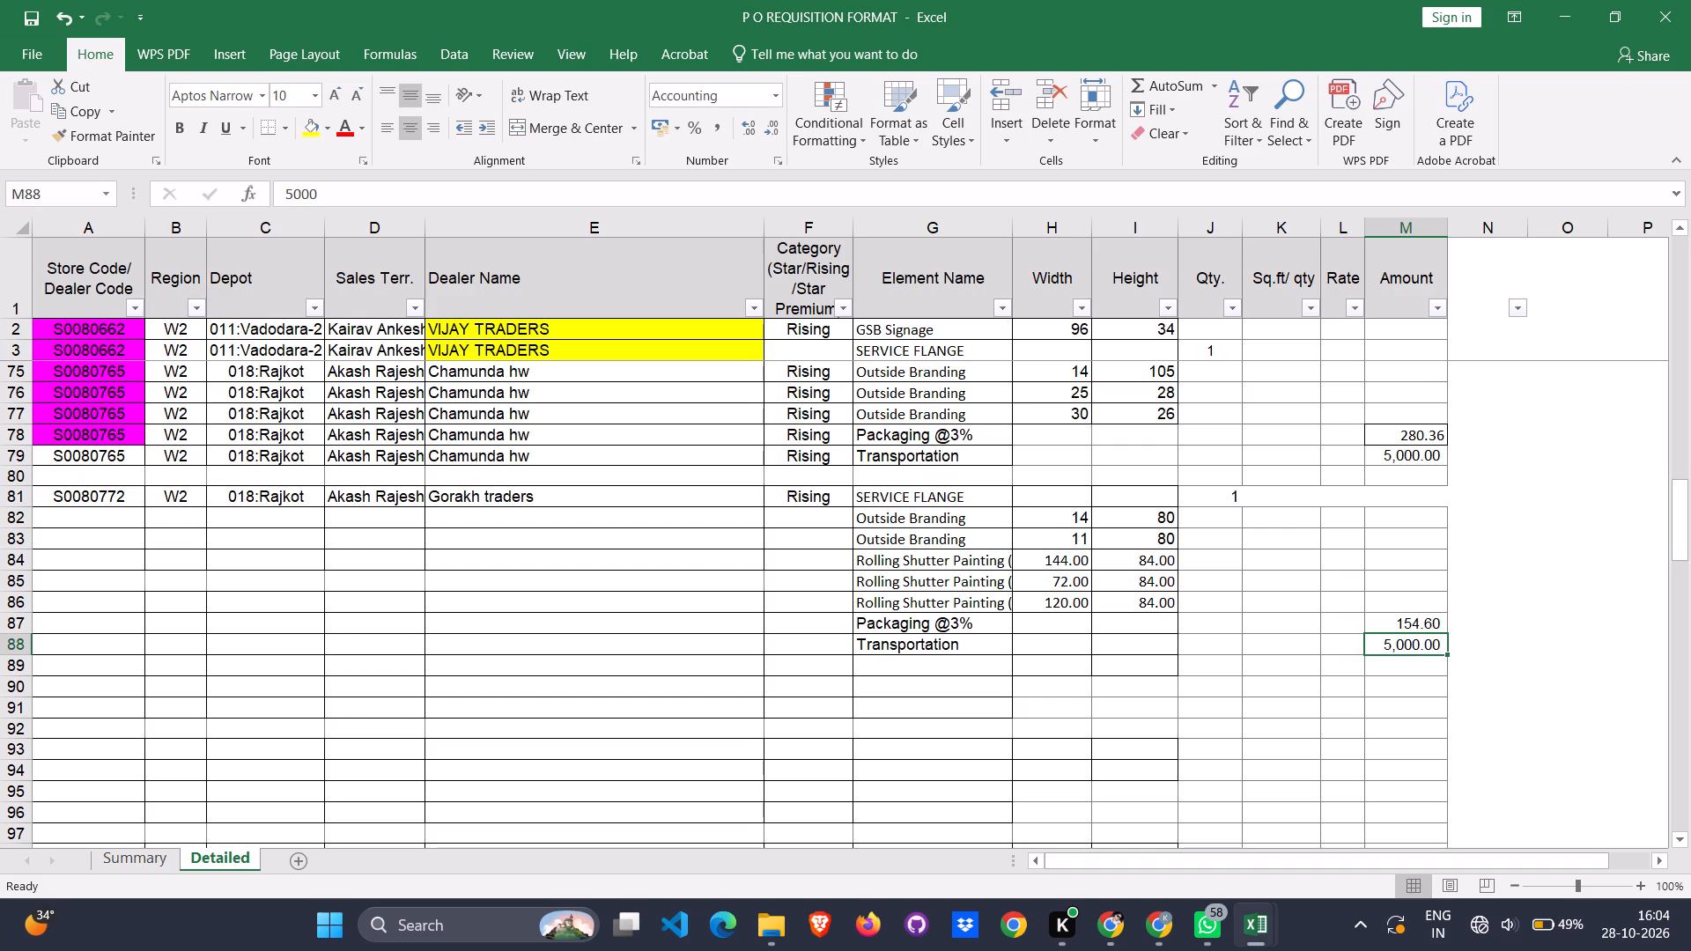
Compare the GORAKH TRADERS quotation's elements, sizes and amounts with the Gorakh traders rows in the Detailed sheet.
key(alt+Tab)
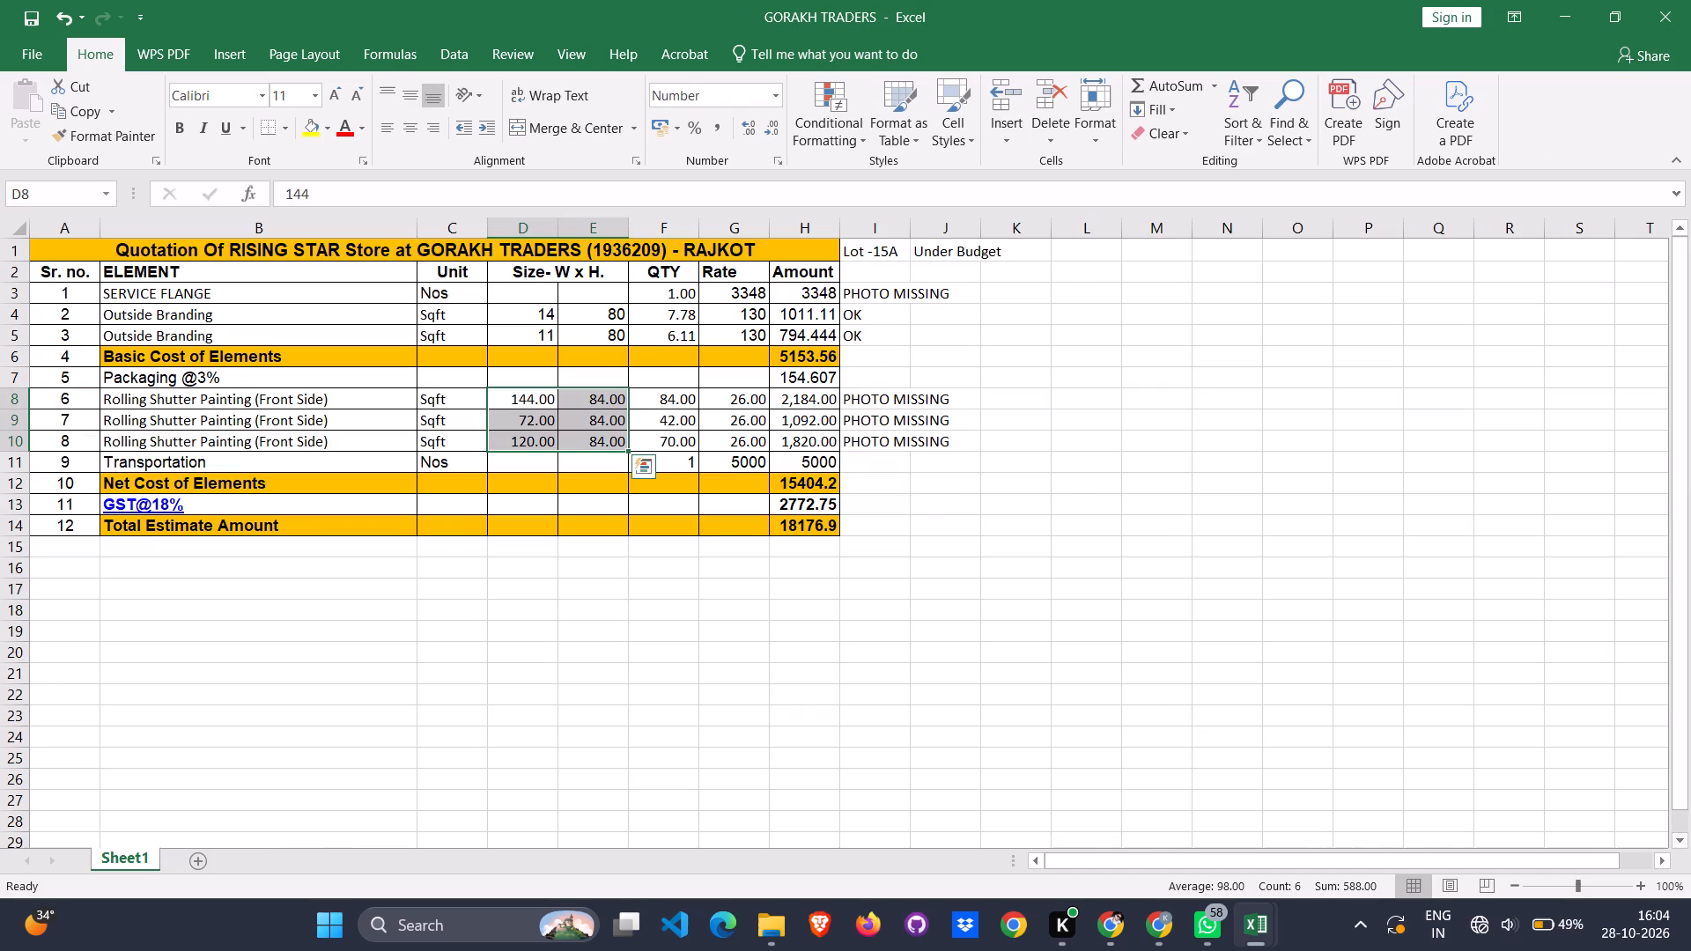
key(alt+Tab)
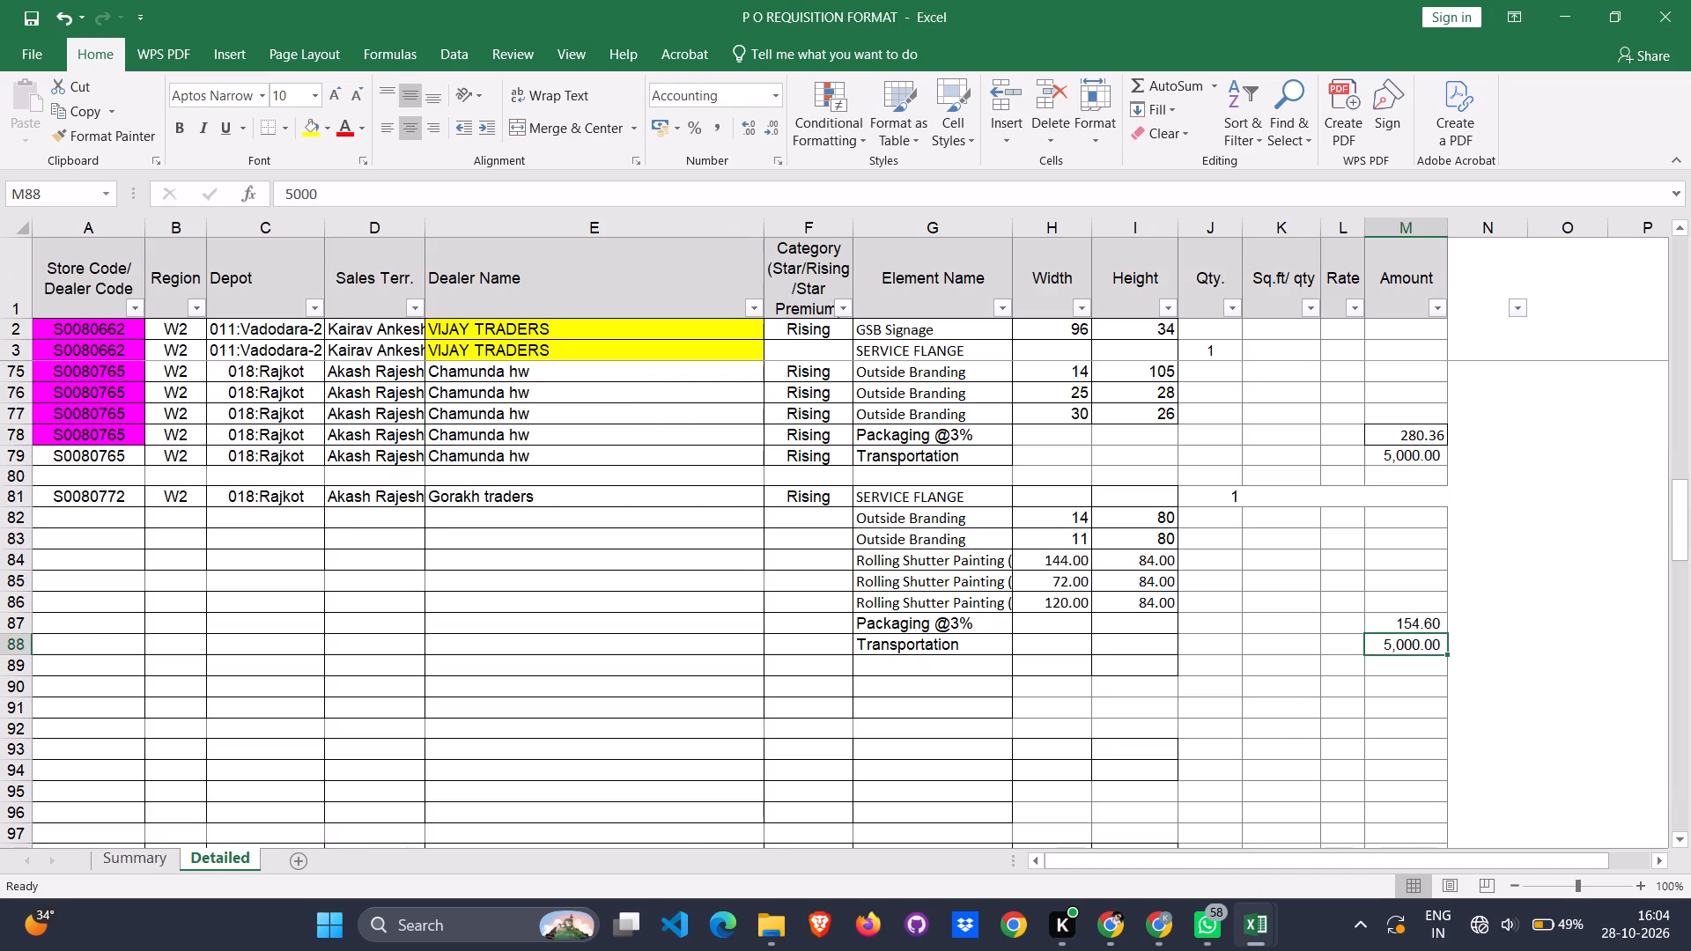
key(alt+Tab)
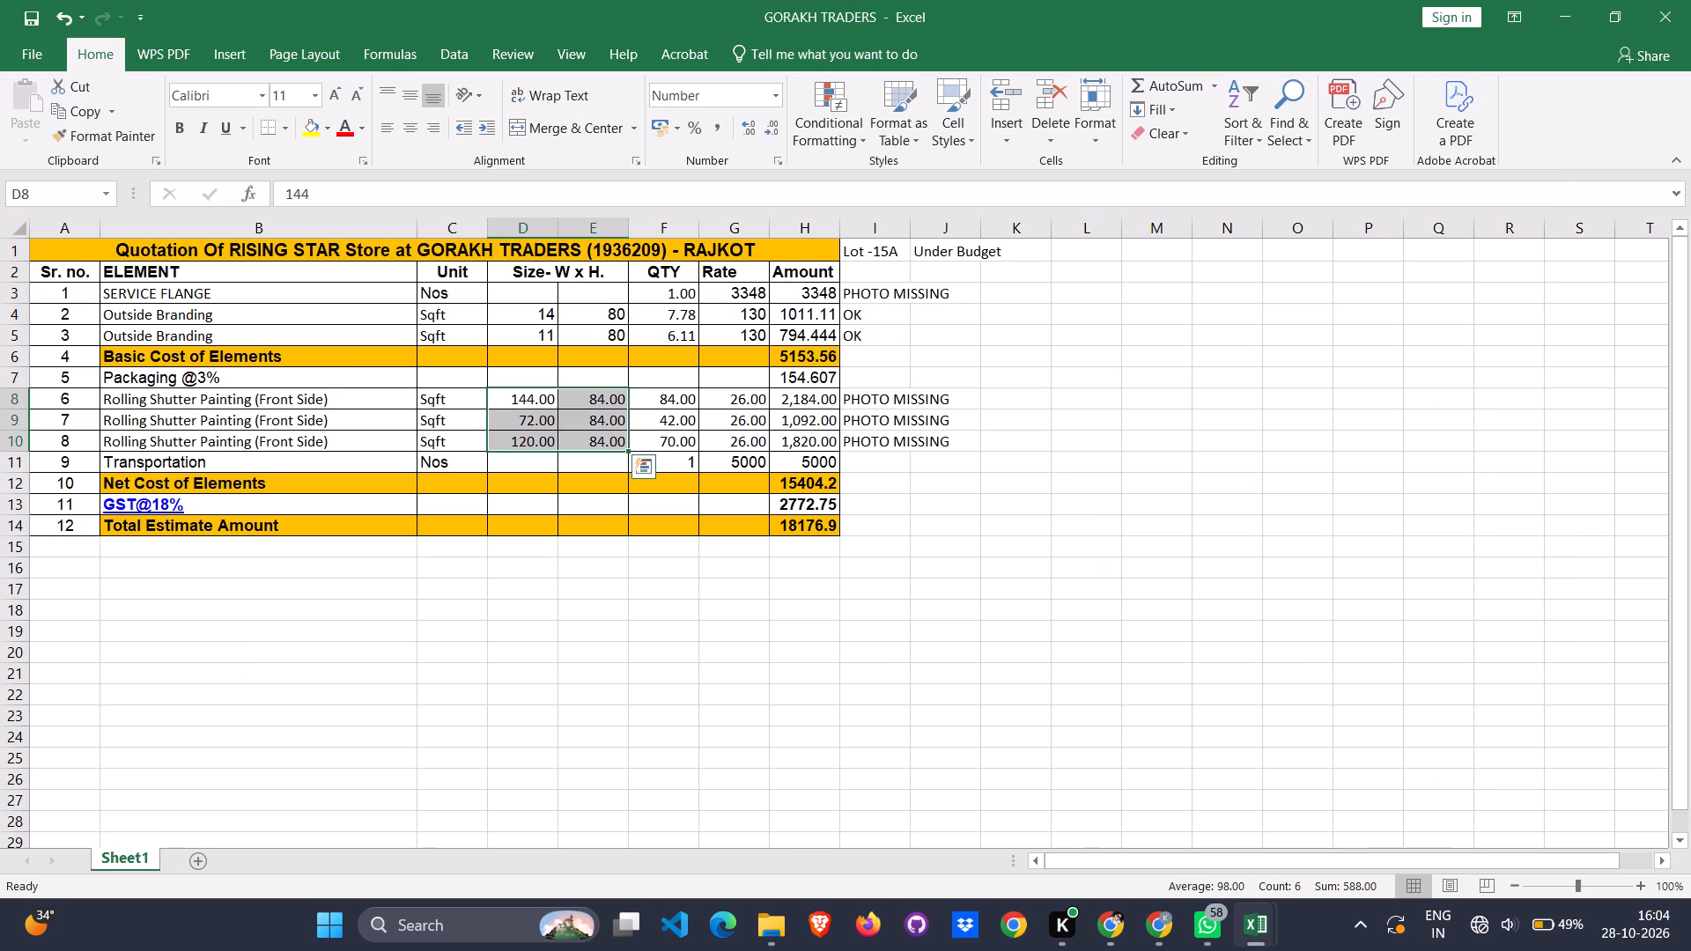
key(alt+Tab)
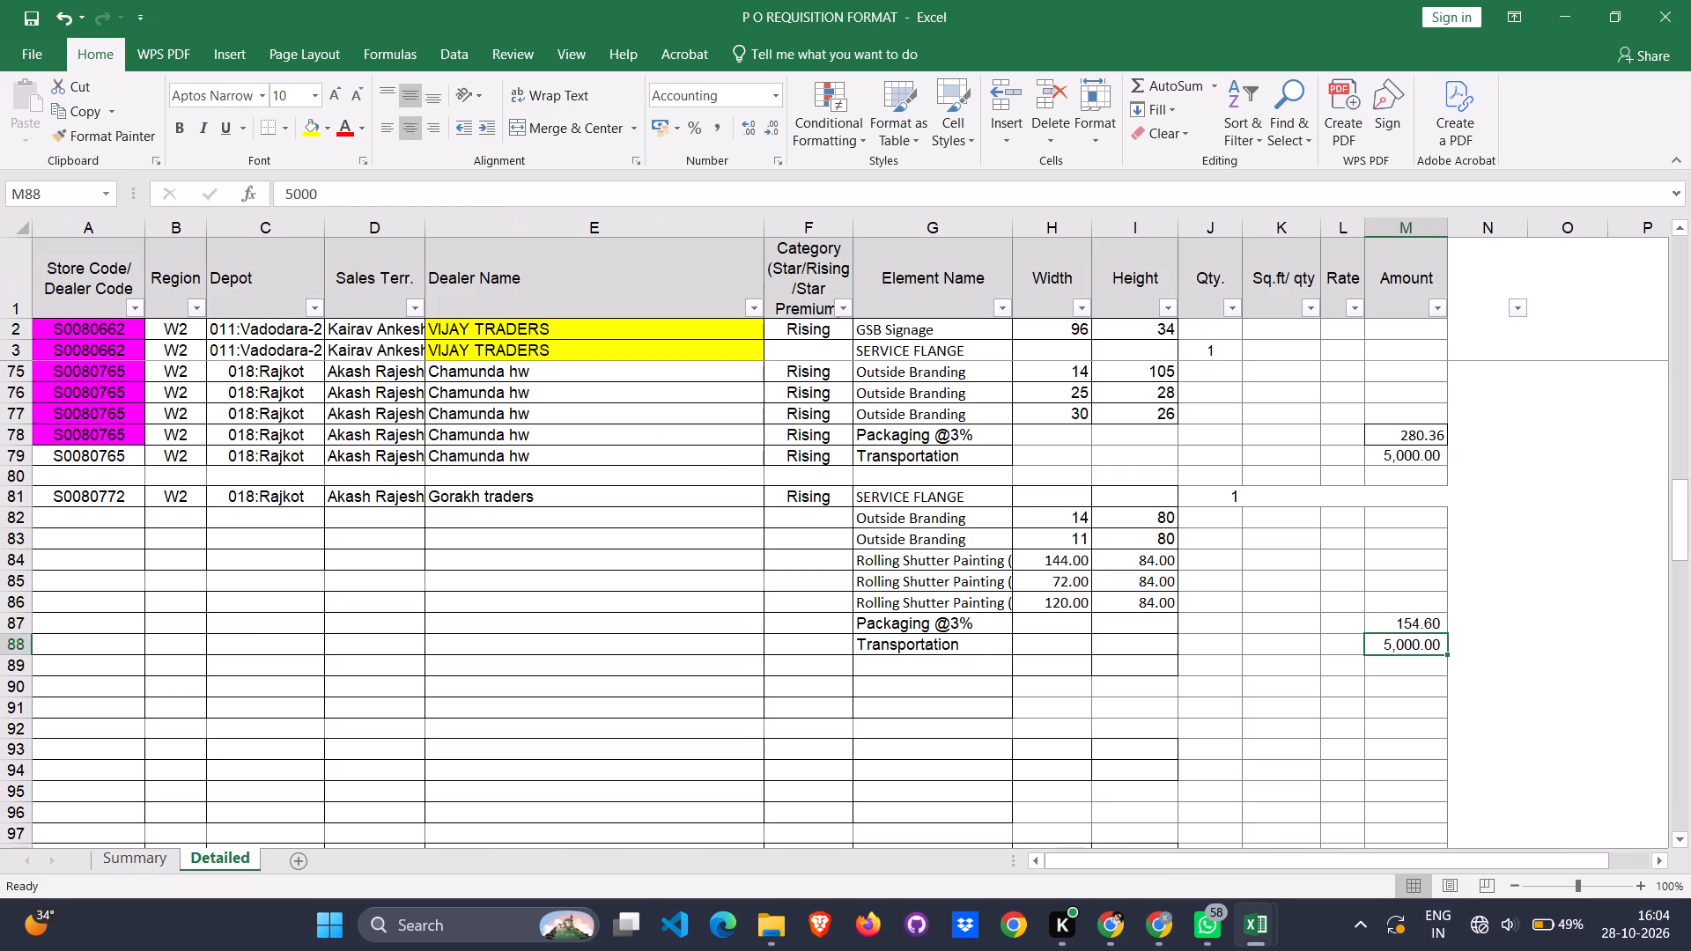
key(alt+Tab)
key(alt+Tab)
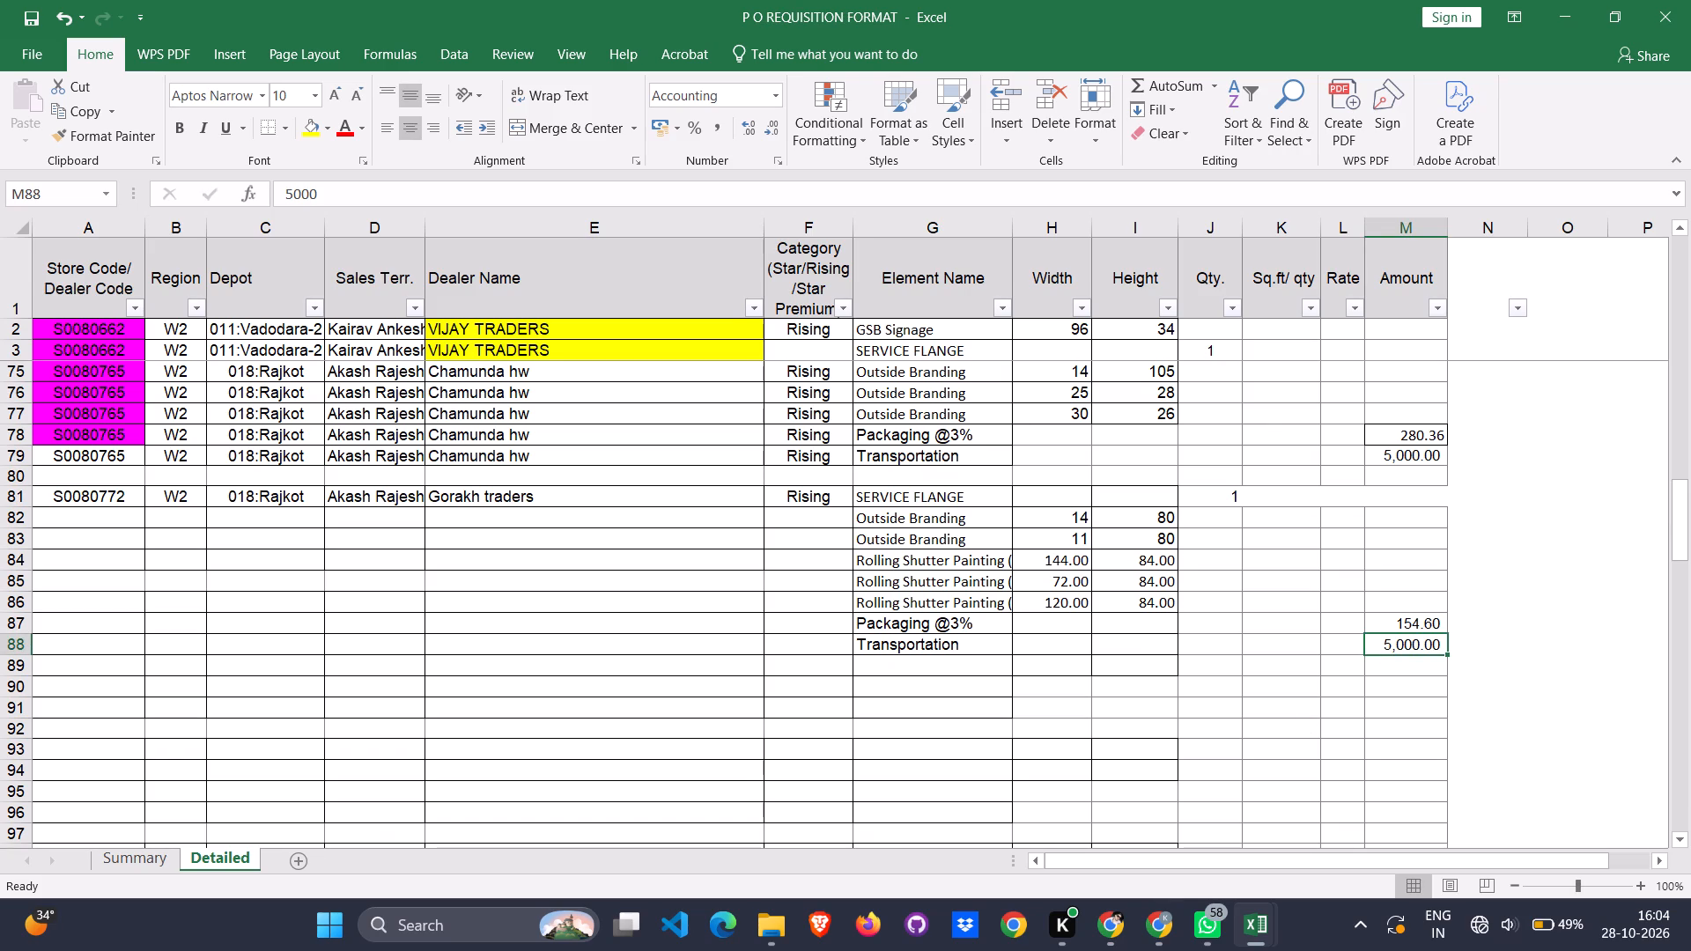
key(alt+Tab)
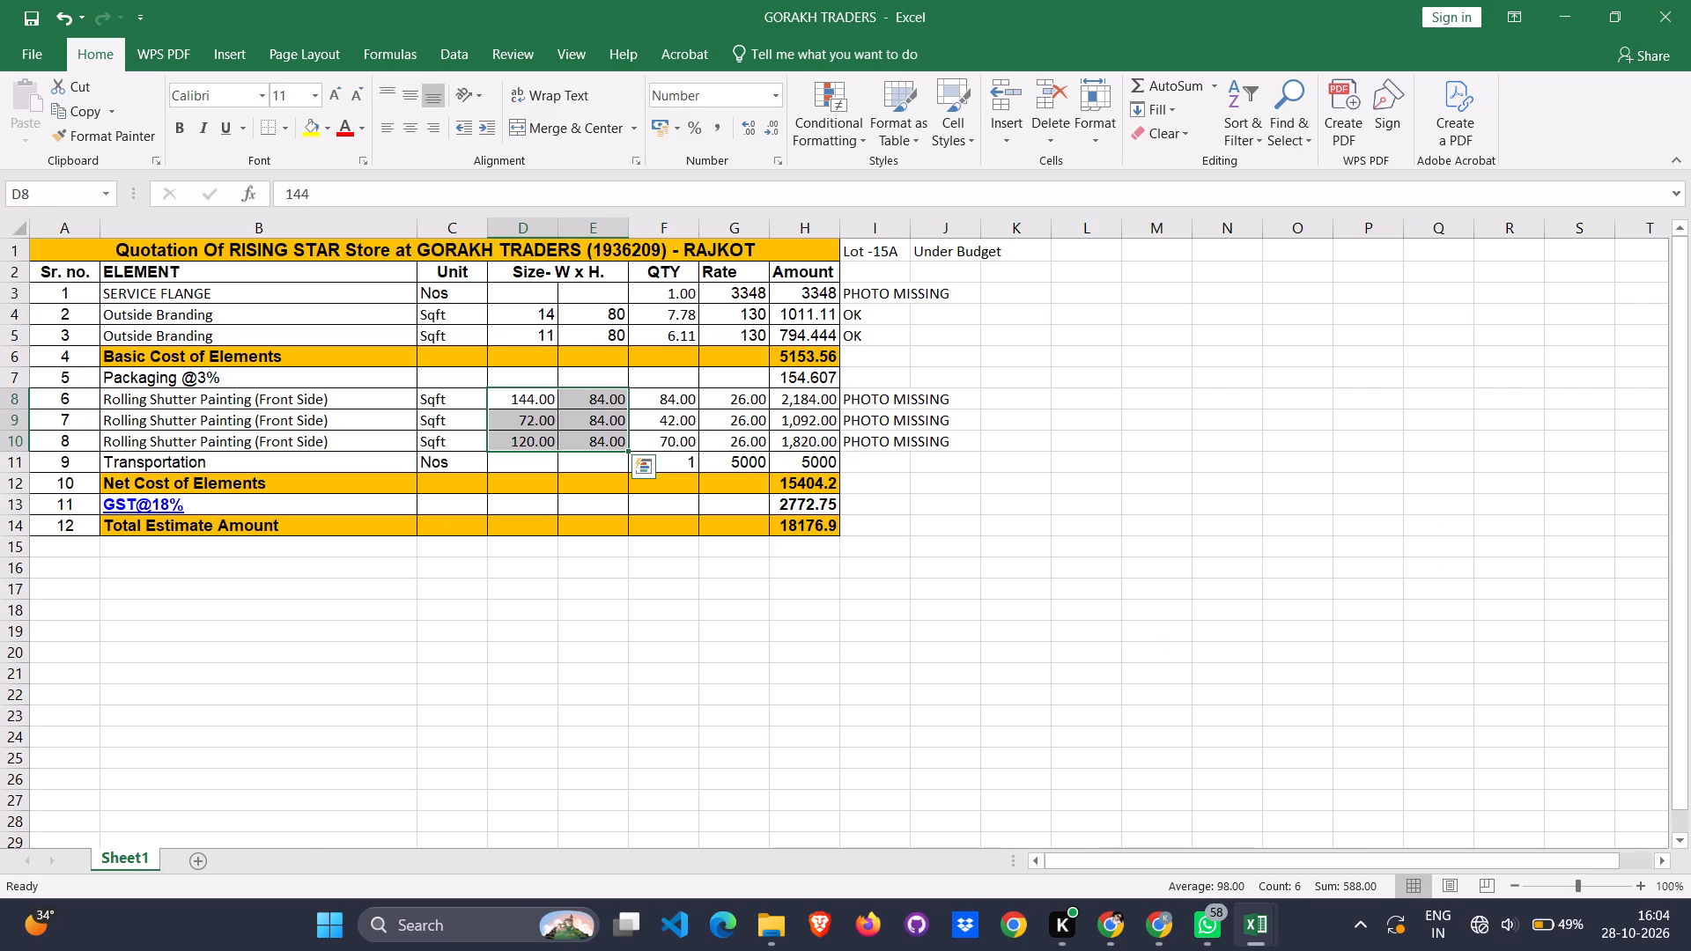
Copy the Gorakh traders dealer details from A81:F81 down through row 88 of the Detailed sheet and save.
key(alt+Tab)
key(alt+Tab)
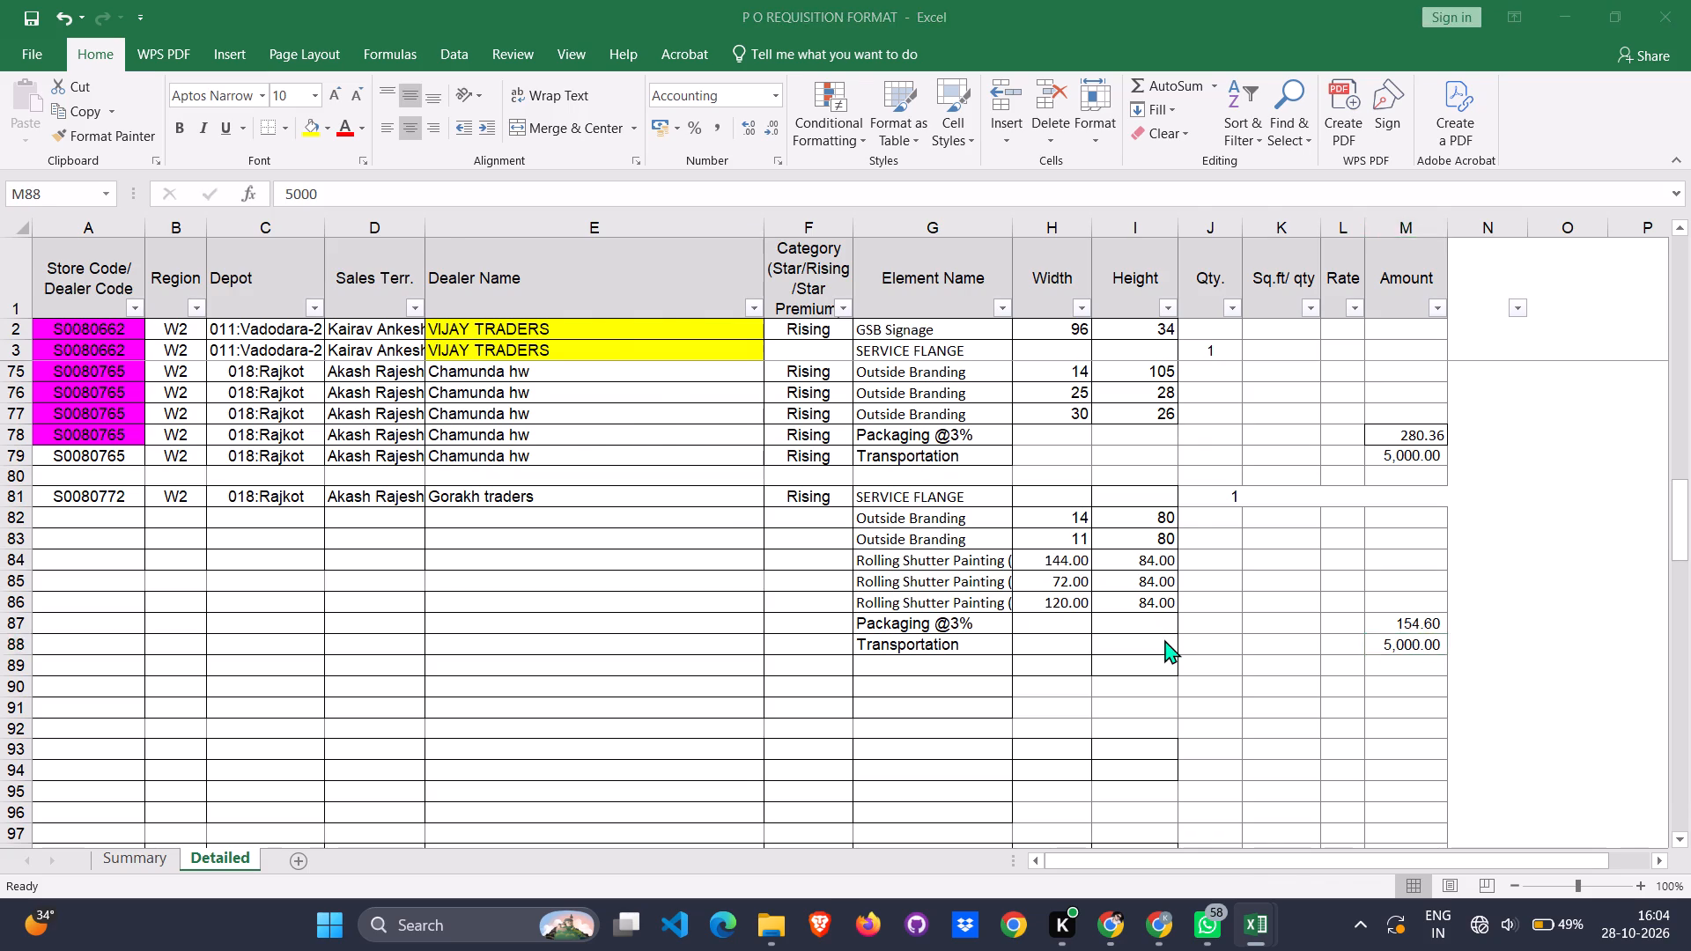
key(alt+Tab)
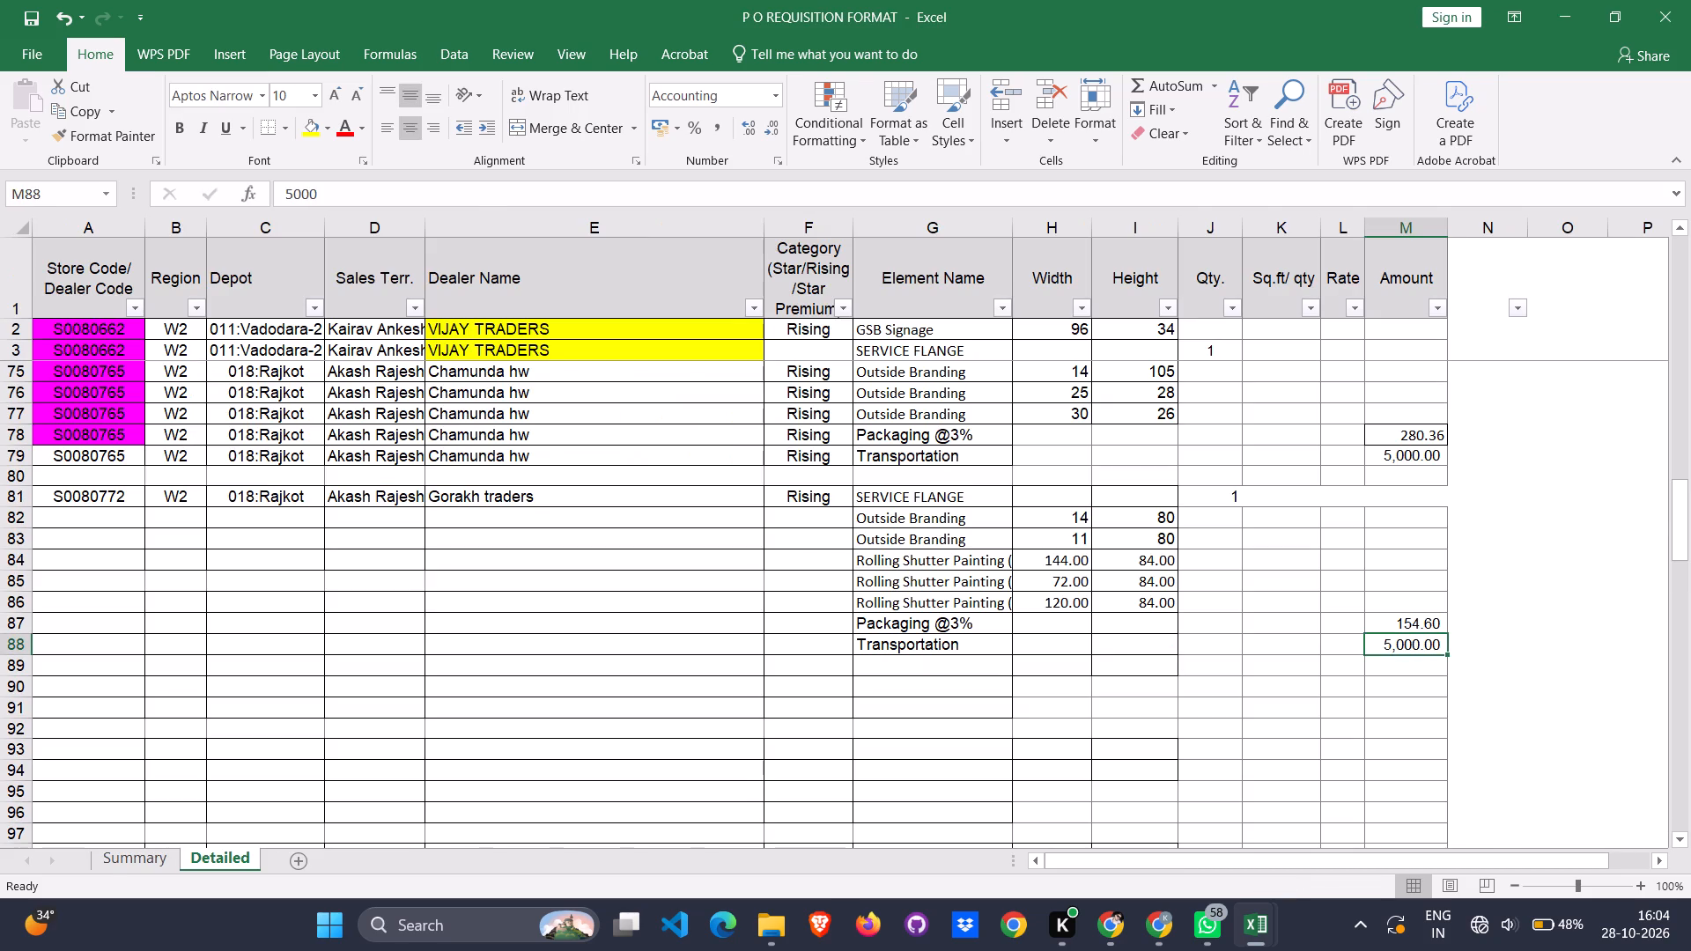
click(86, 503)
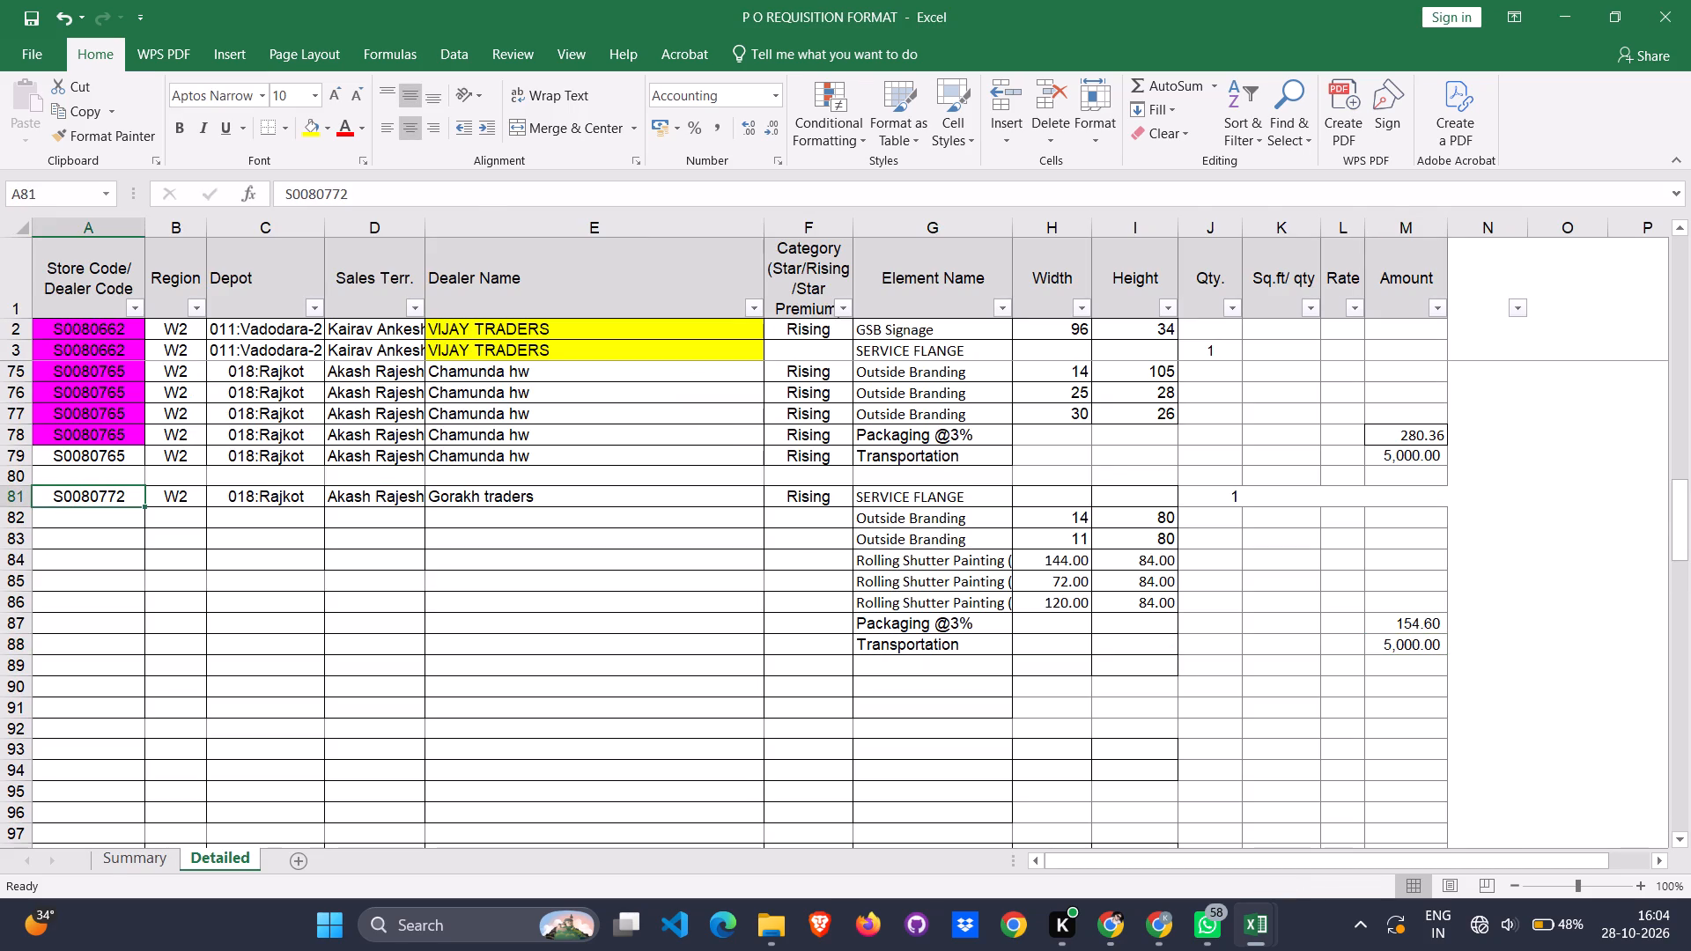
key(shift+Right)
key(shift+Right)
key(shift+Right)
key(shift+Right)
key(shift+Right)
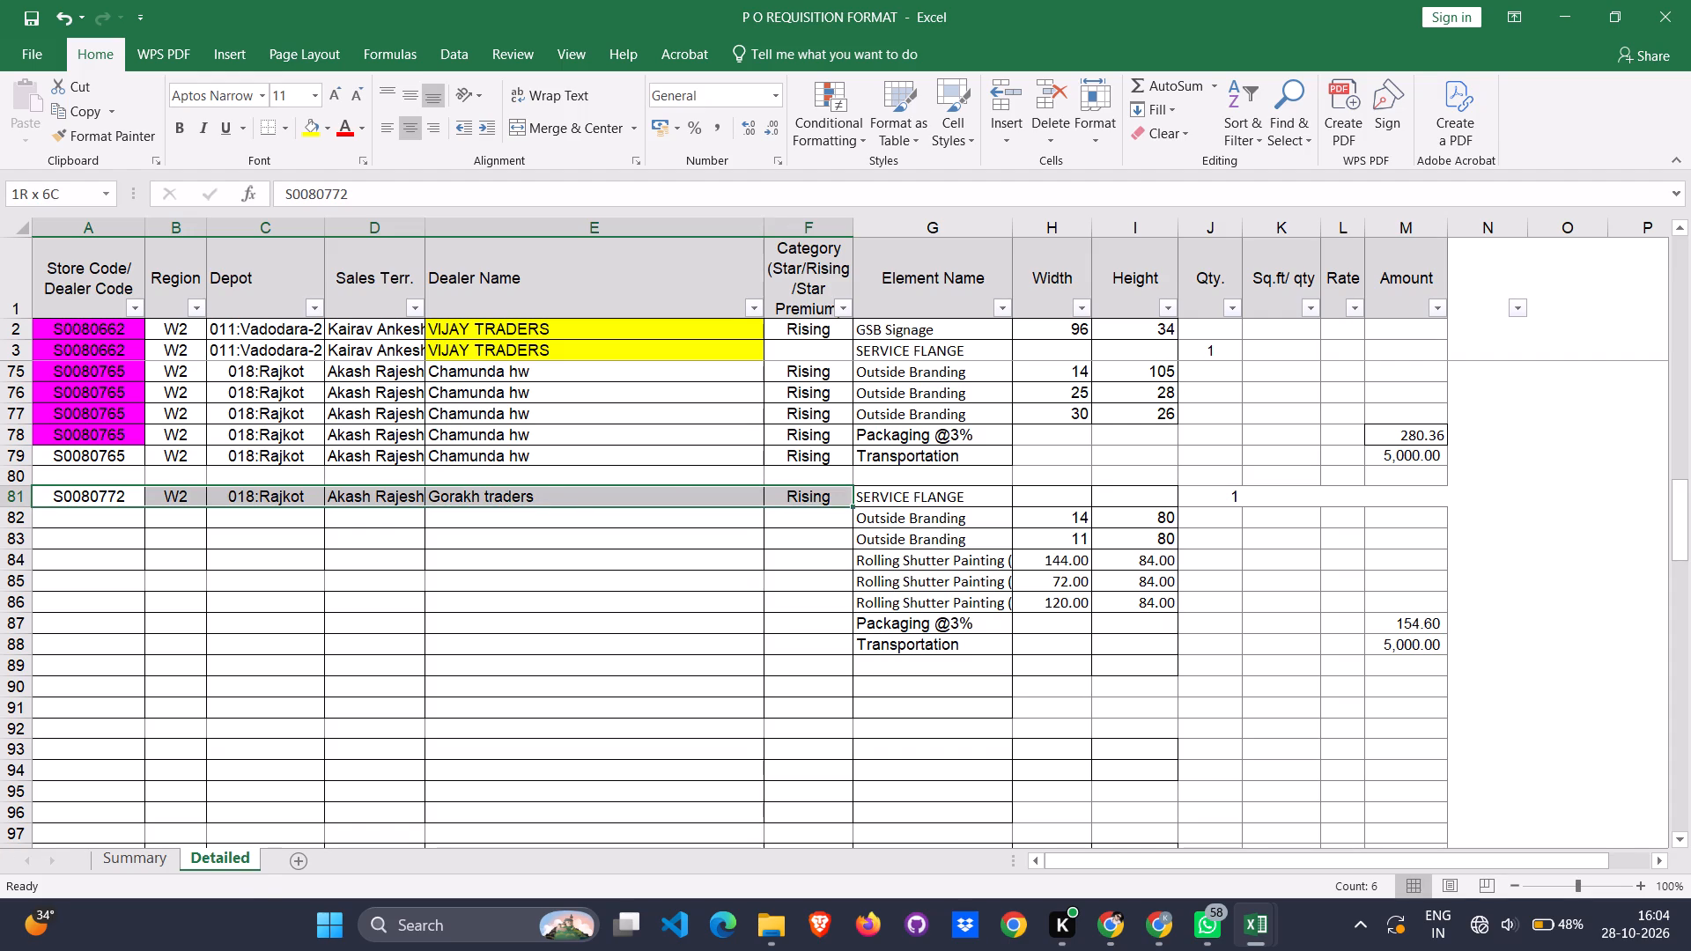
key(ctrl+c)
key(shift+Down)
key(shift+Down)
key(shift+Down)
key(shift+Down)
key(shift+Down)
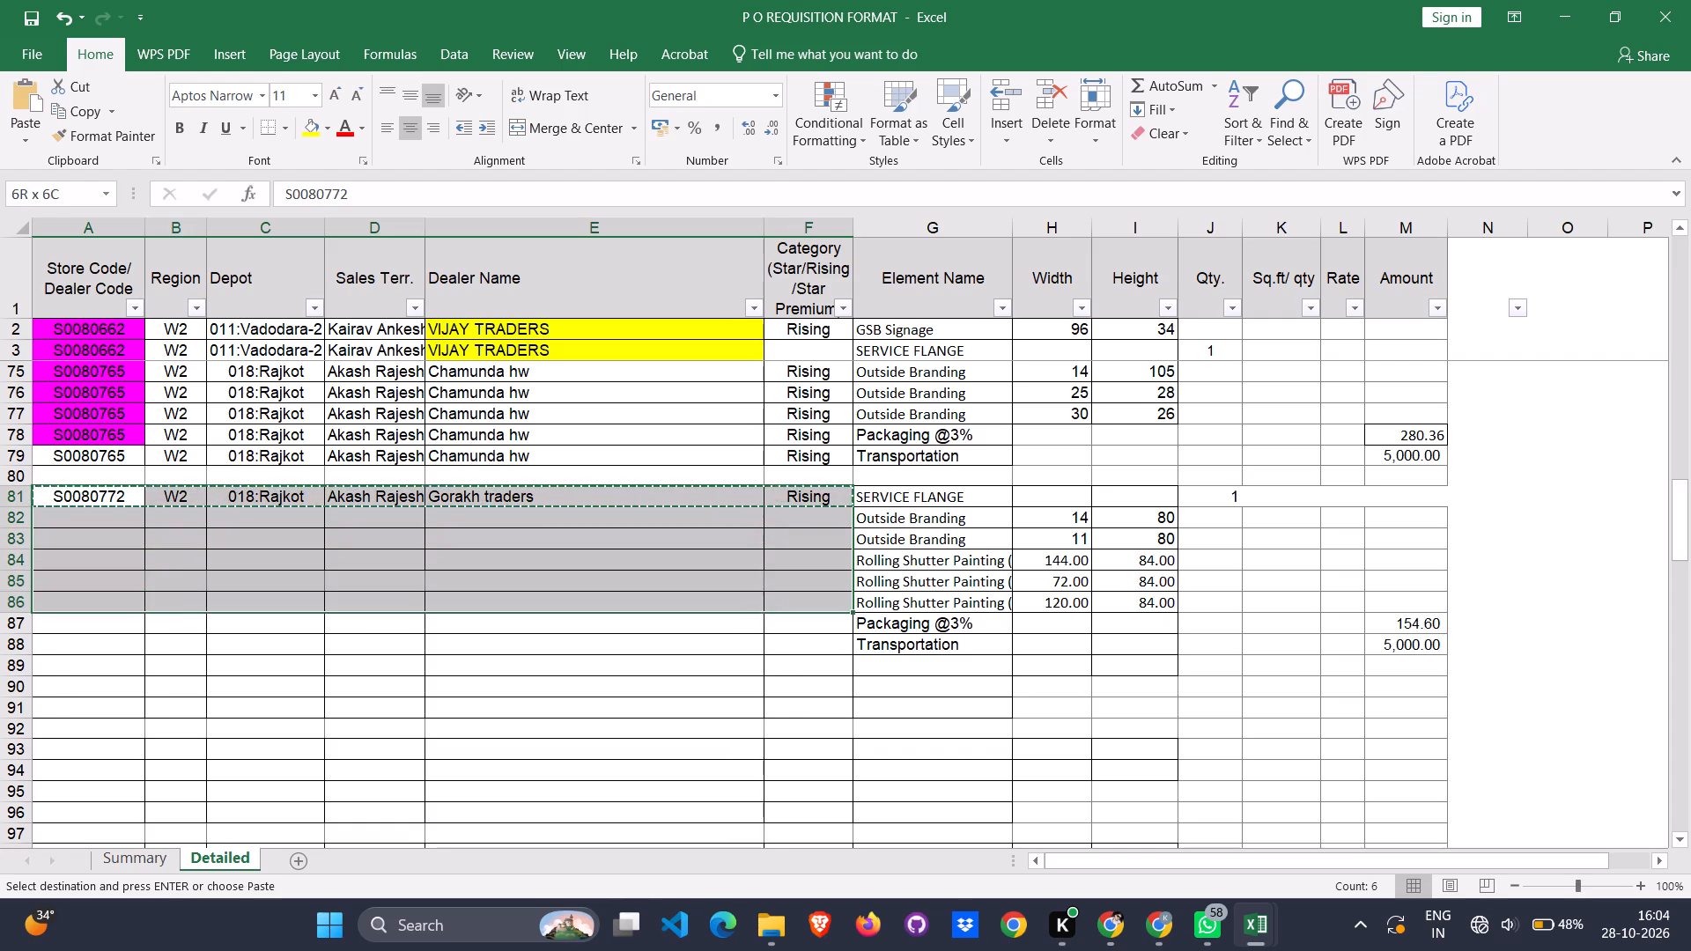
key(shift+Down)
key(shift+Down)
key(ctrl+v)
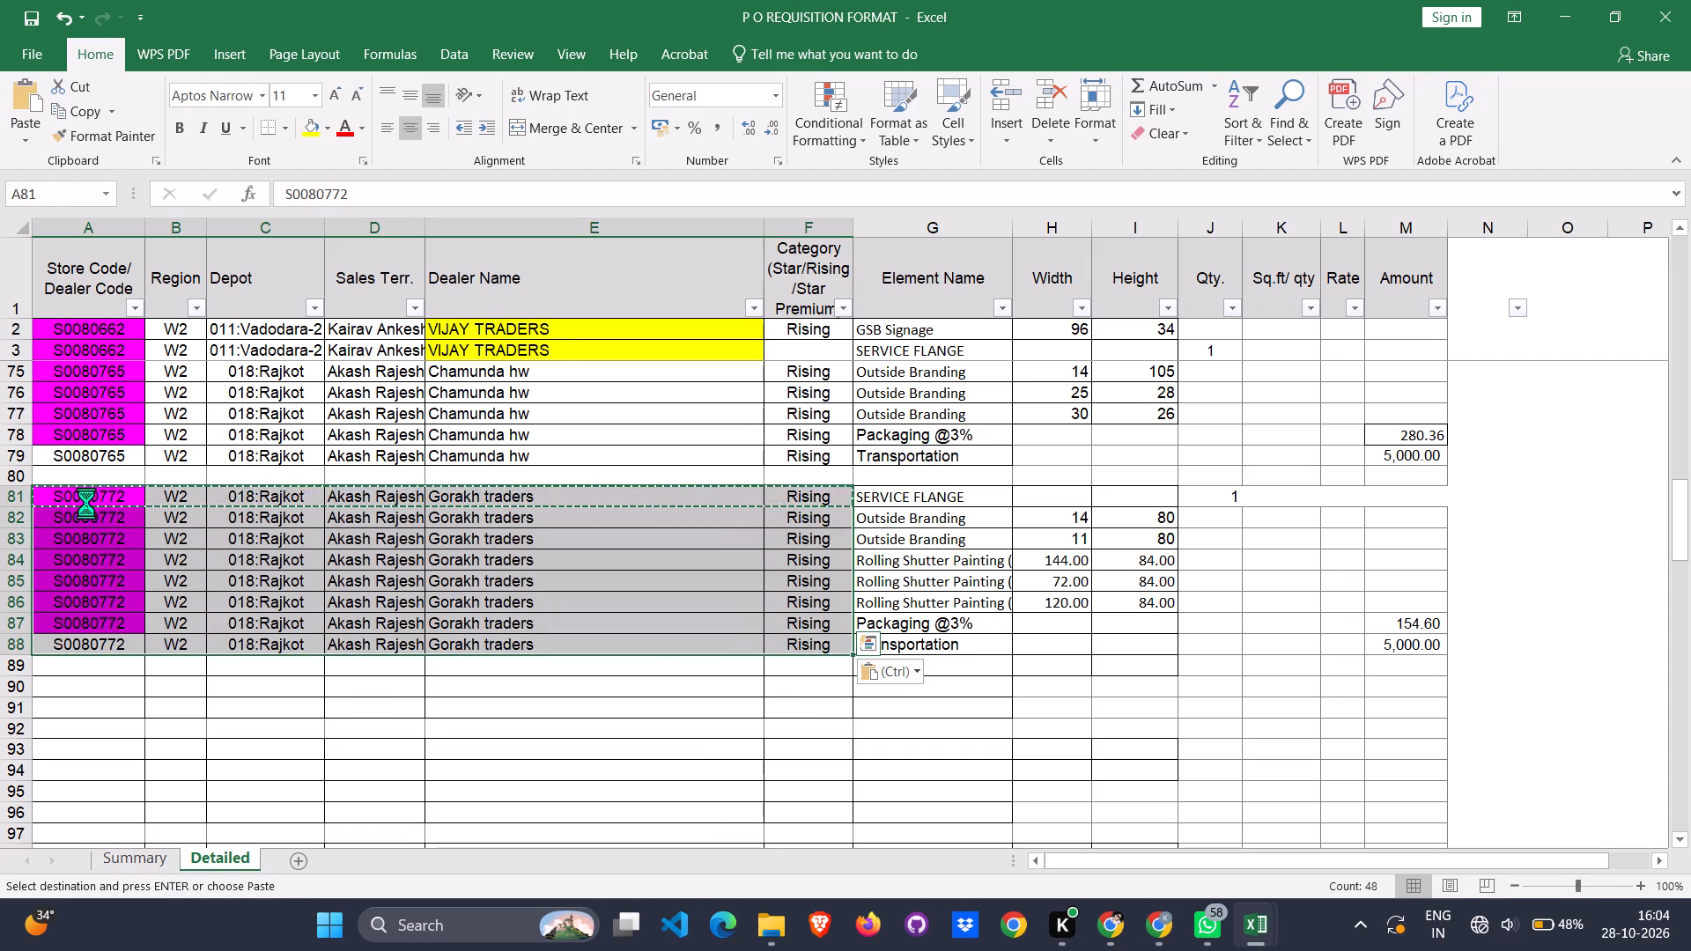
key(ctrl+s)
Close the GORAKH TRADERS quotation workbook.
scroll(609, 547, down, 5)
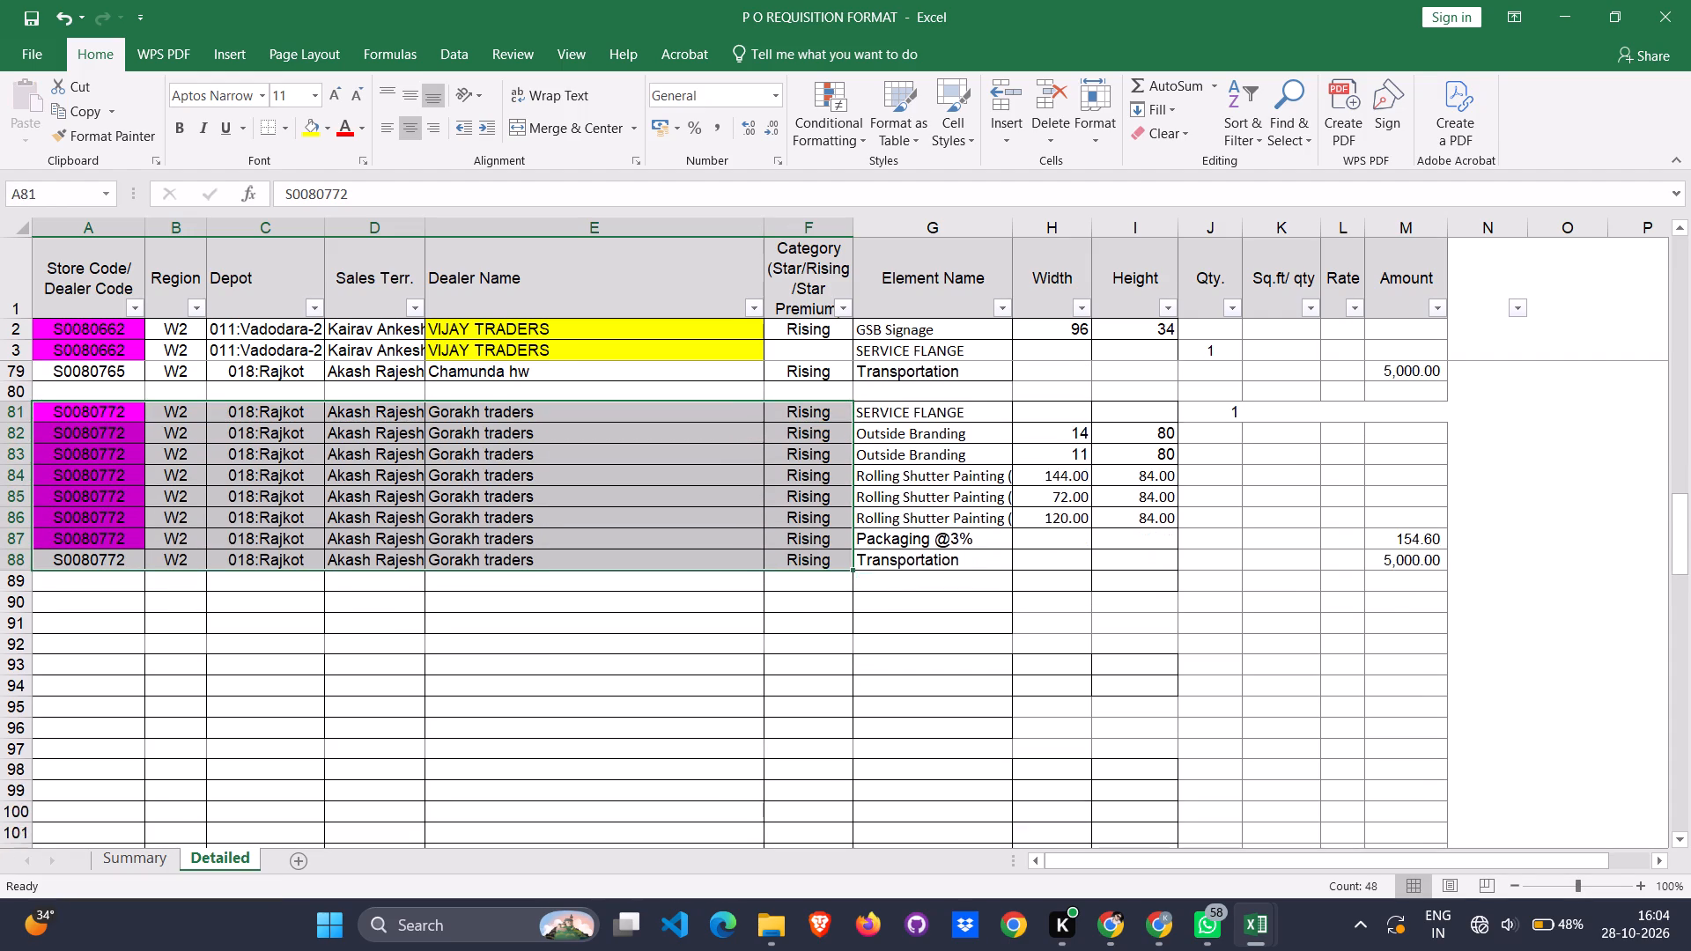
scroll(609, 547, down, 3)
key(alt+Tab)
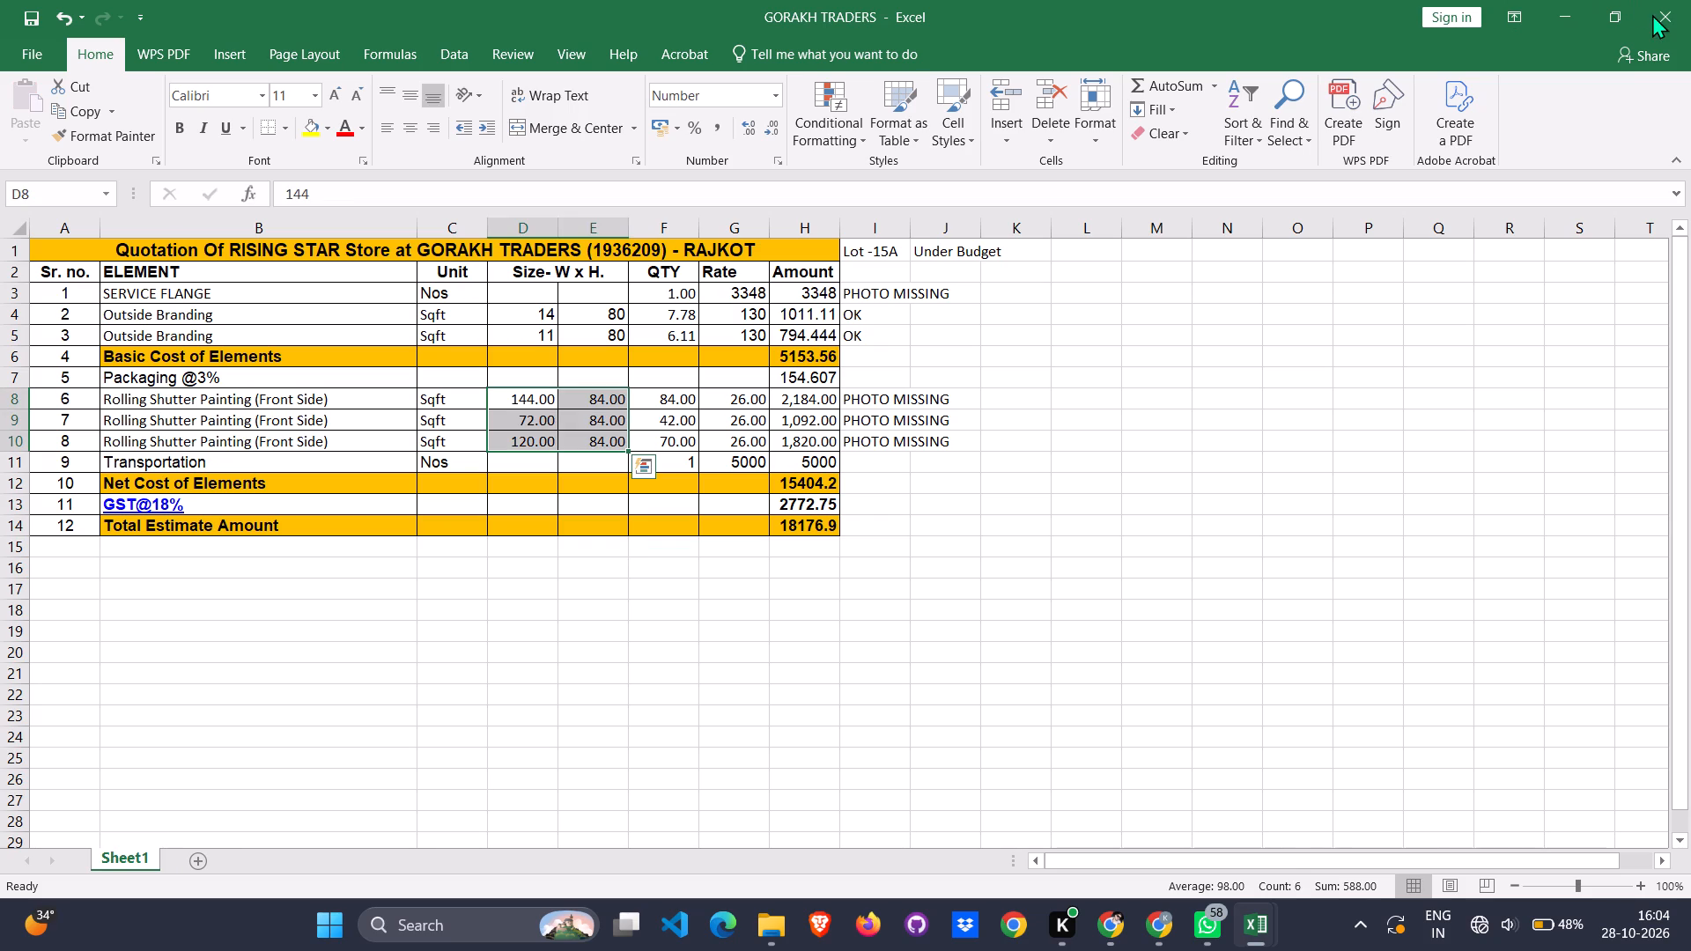
click(1652, 14)
click(778, 478)
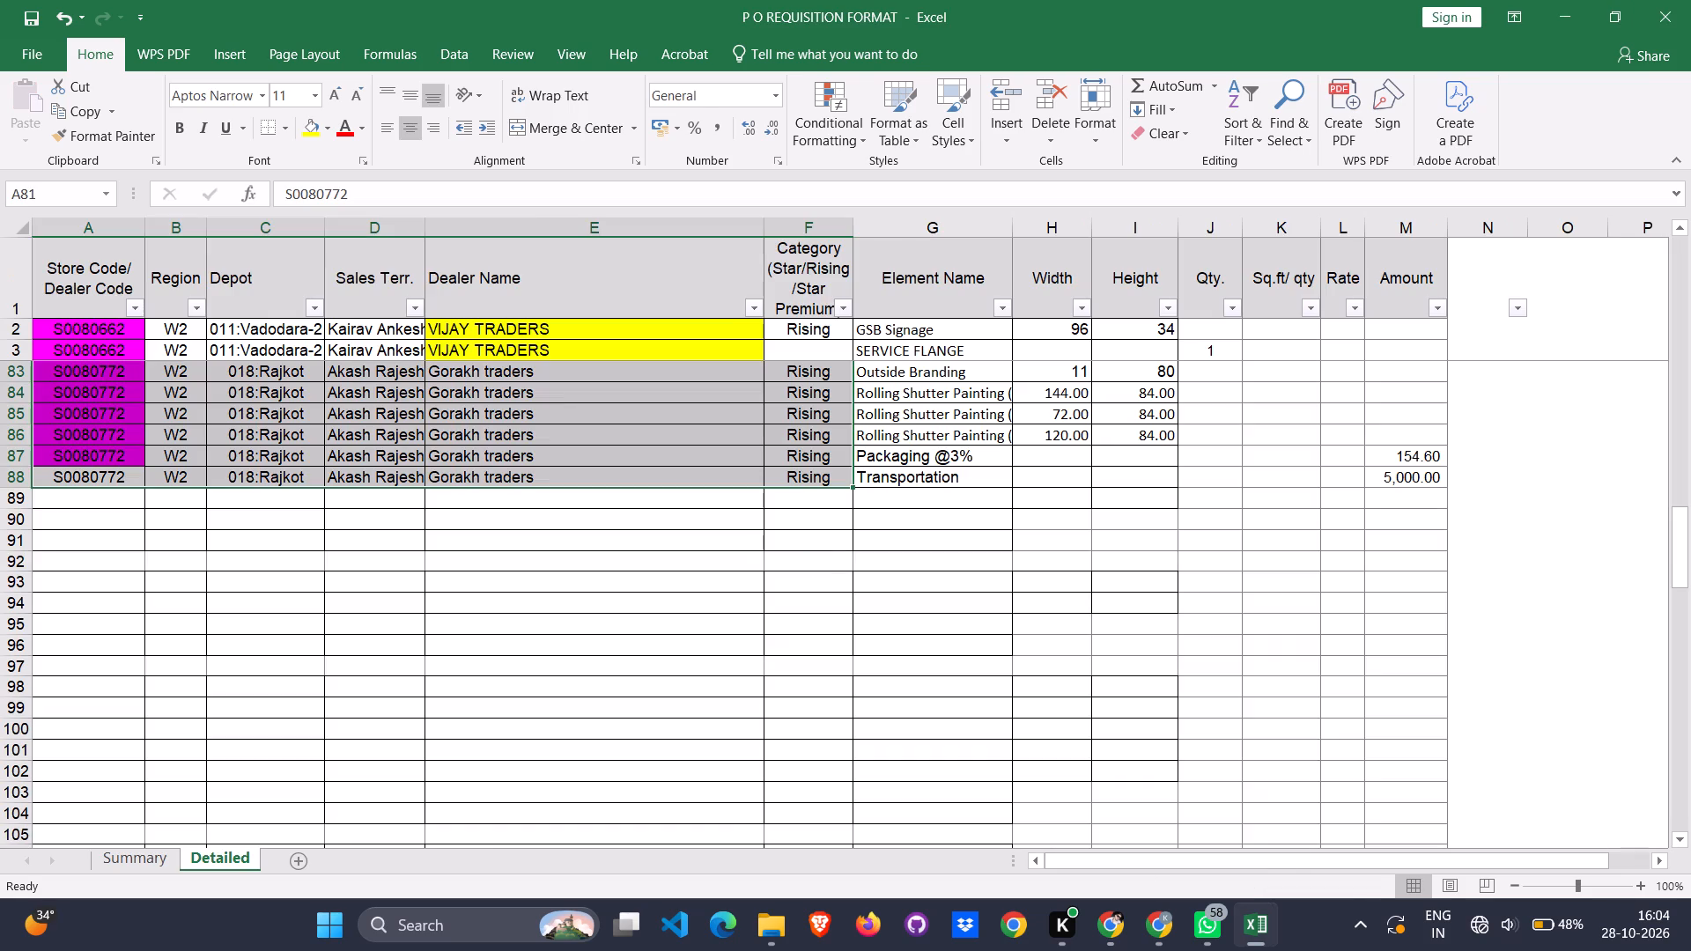
Copy the PRINCE PAINT dealer row from the Summary sheet into row 90 of the Detailed sheet.
scroll(594, 593, up, 7)
scroll(594, 593, down, 1)
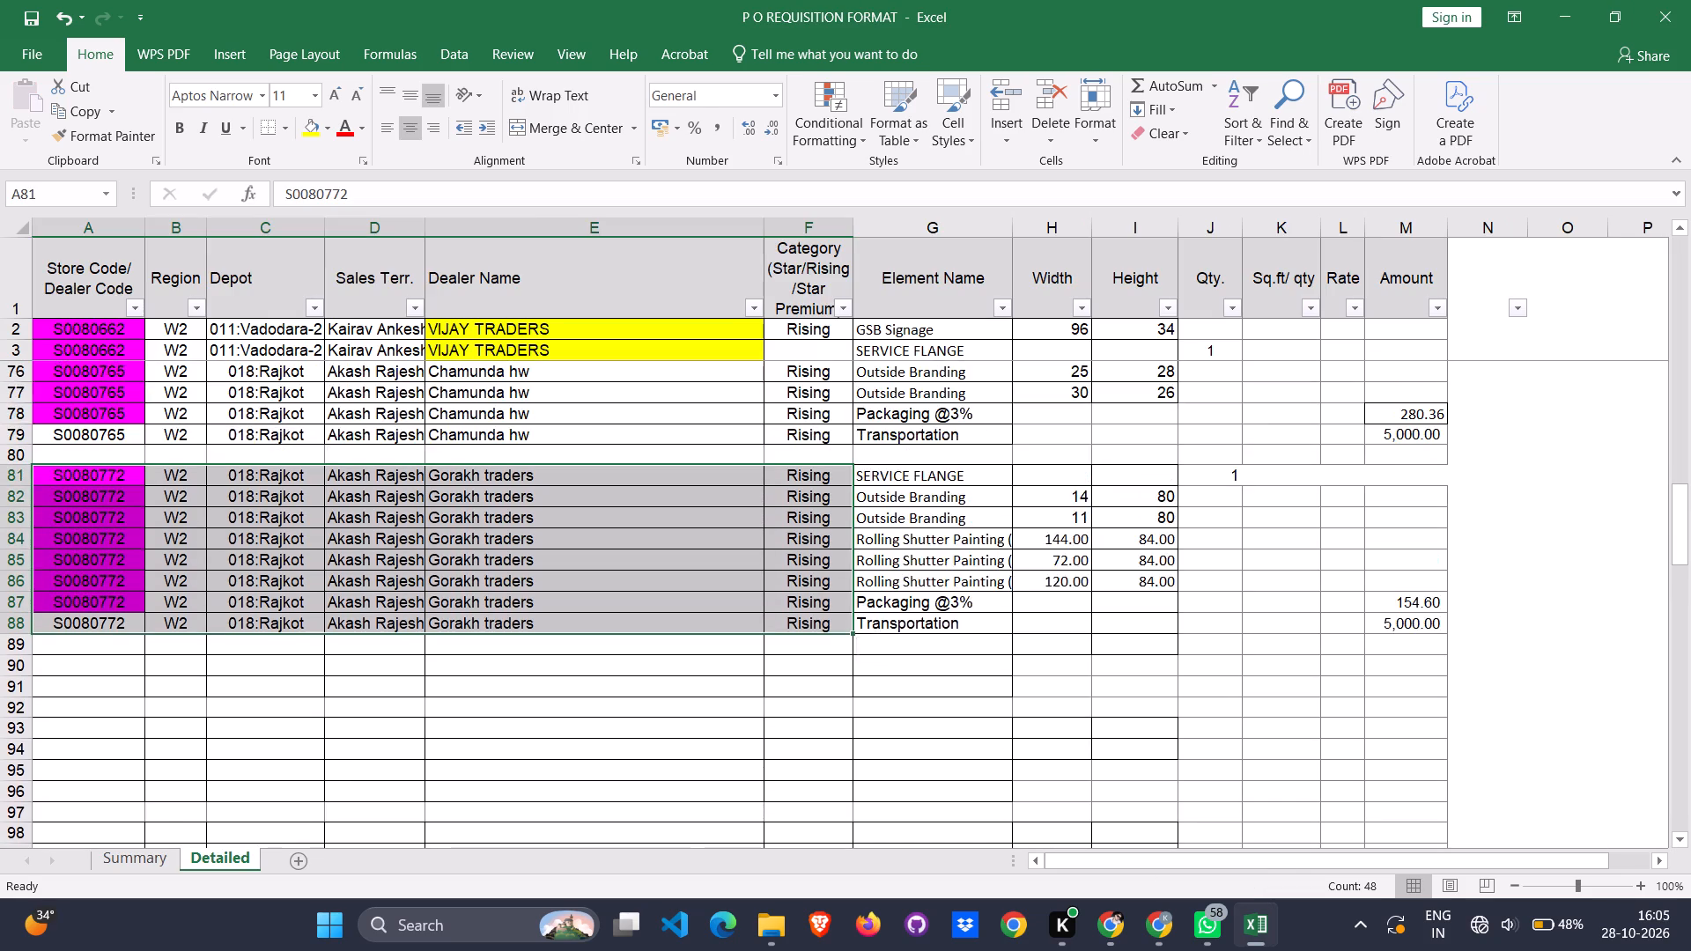
scroll(592, 593, down, 6)
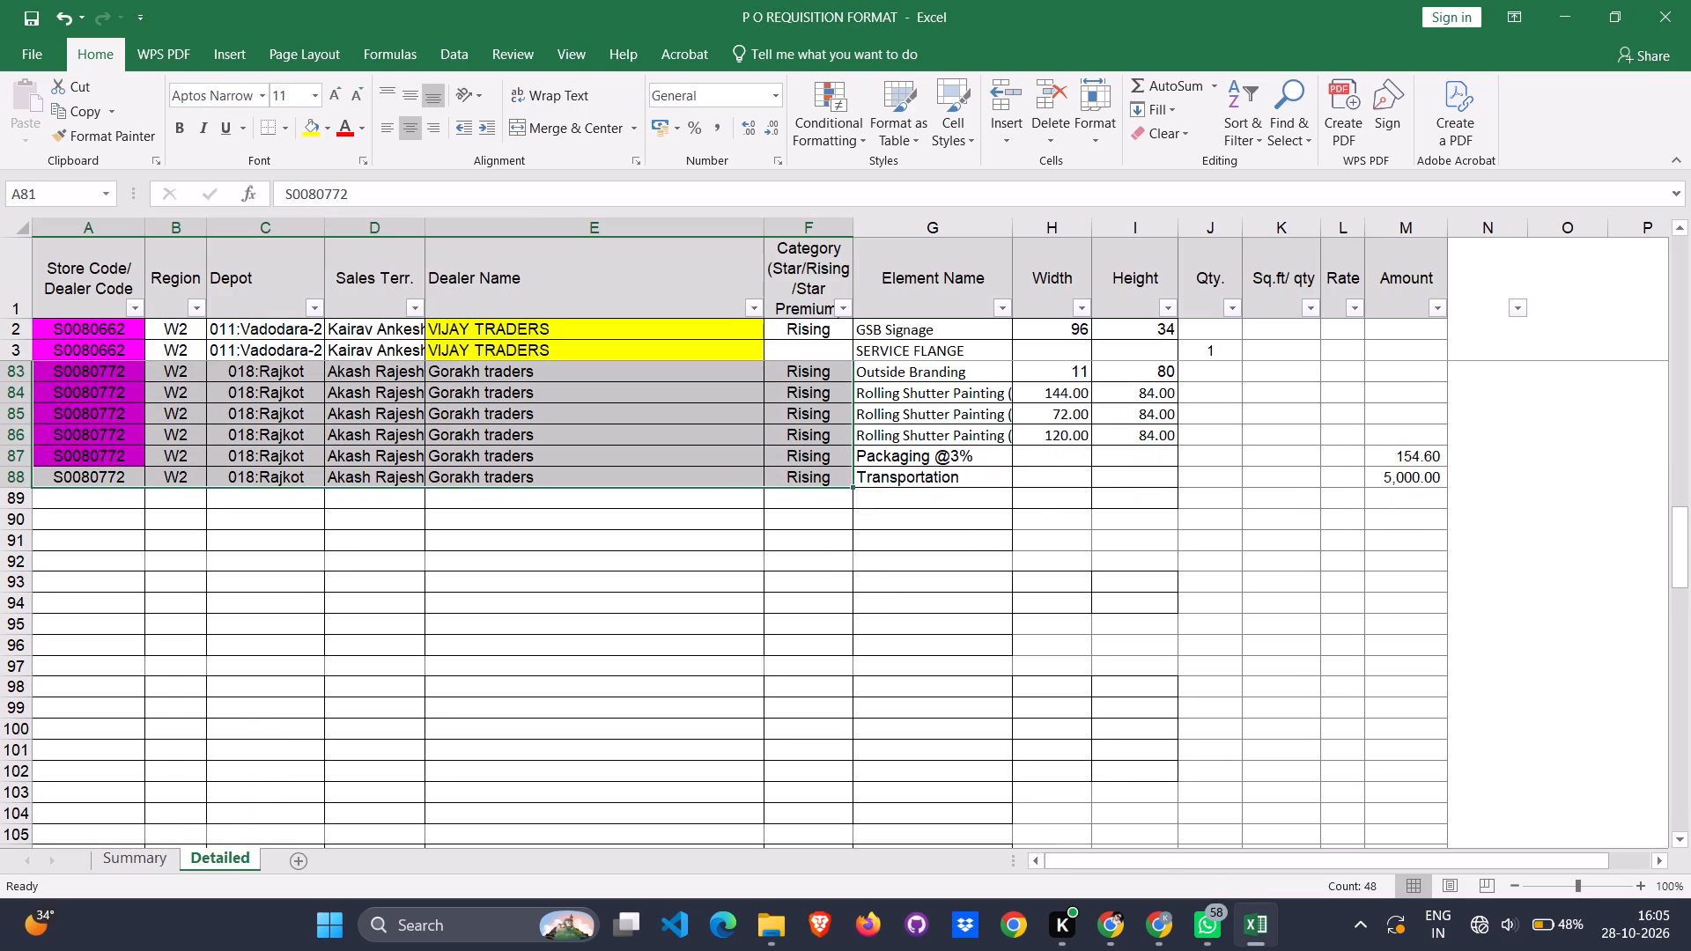
click(127, 860)
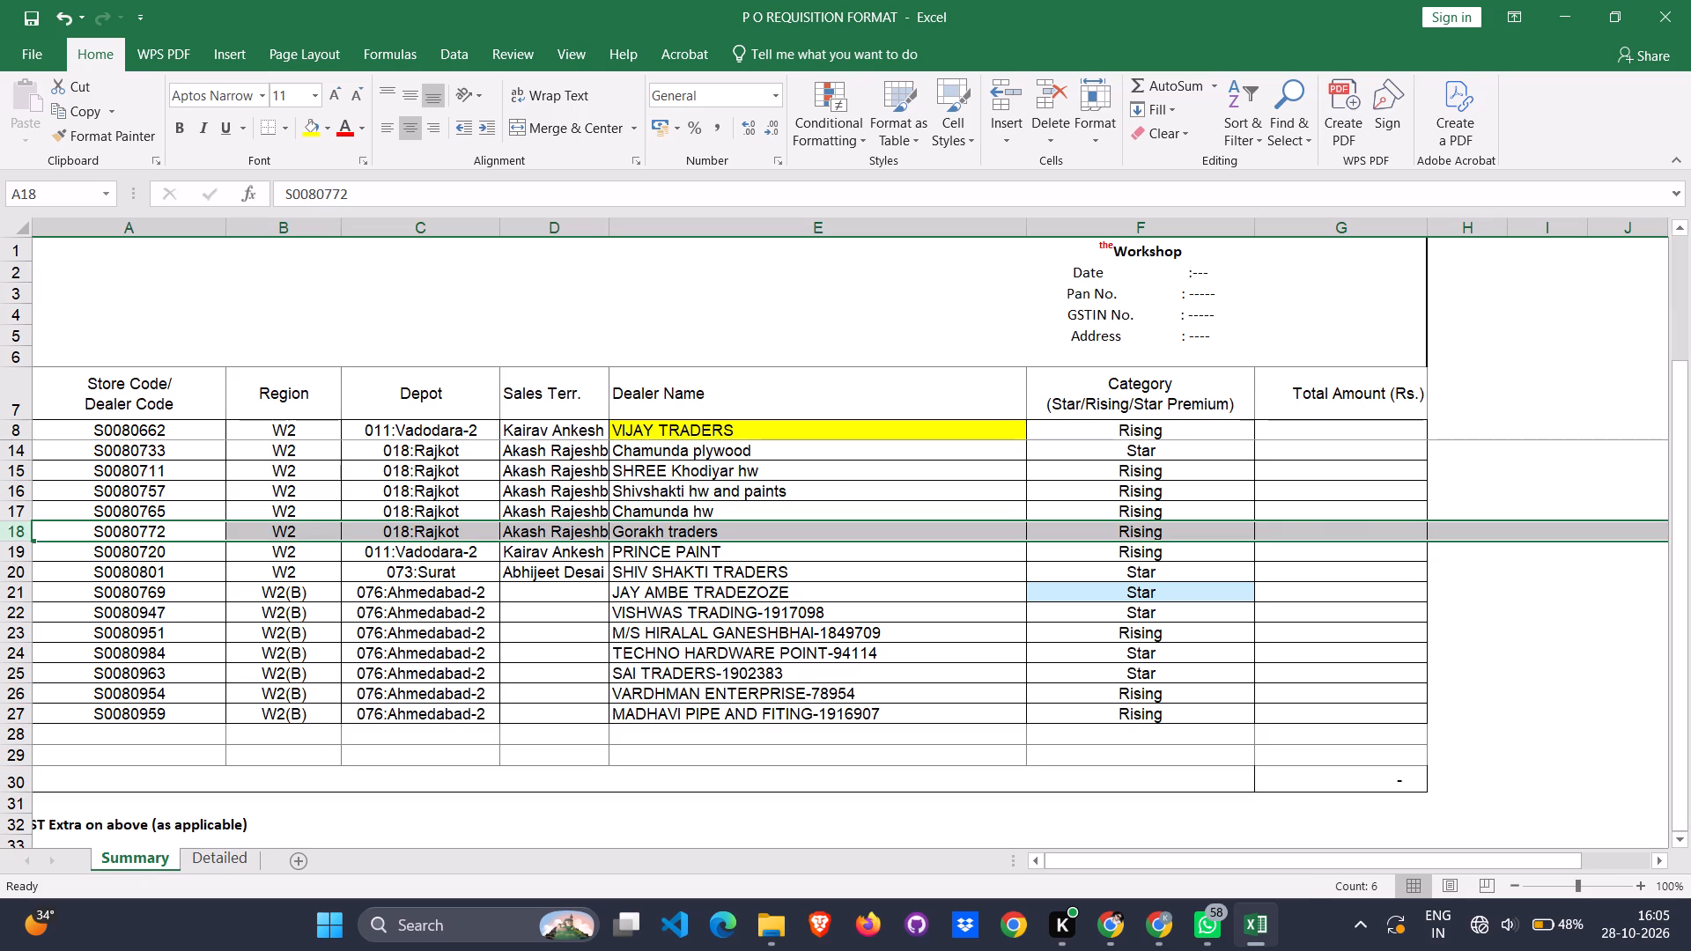
click(18, 554)
key(ctrl+c)
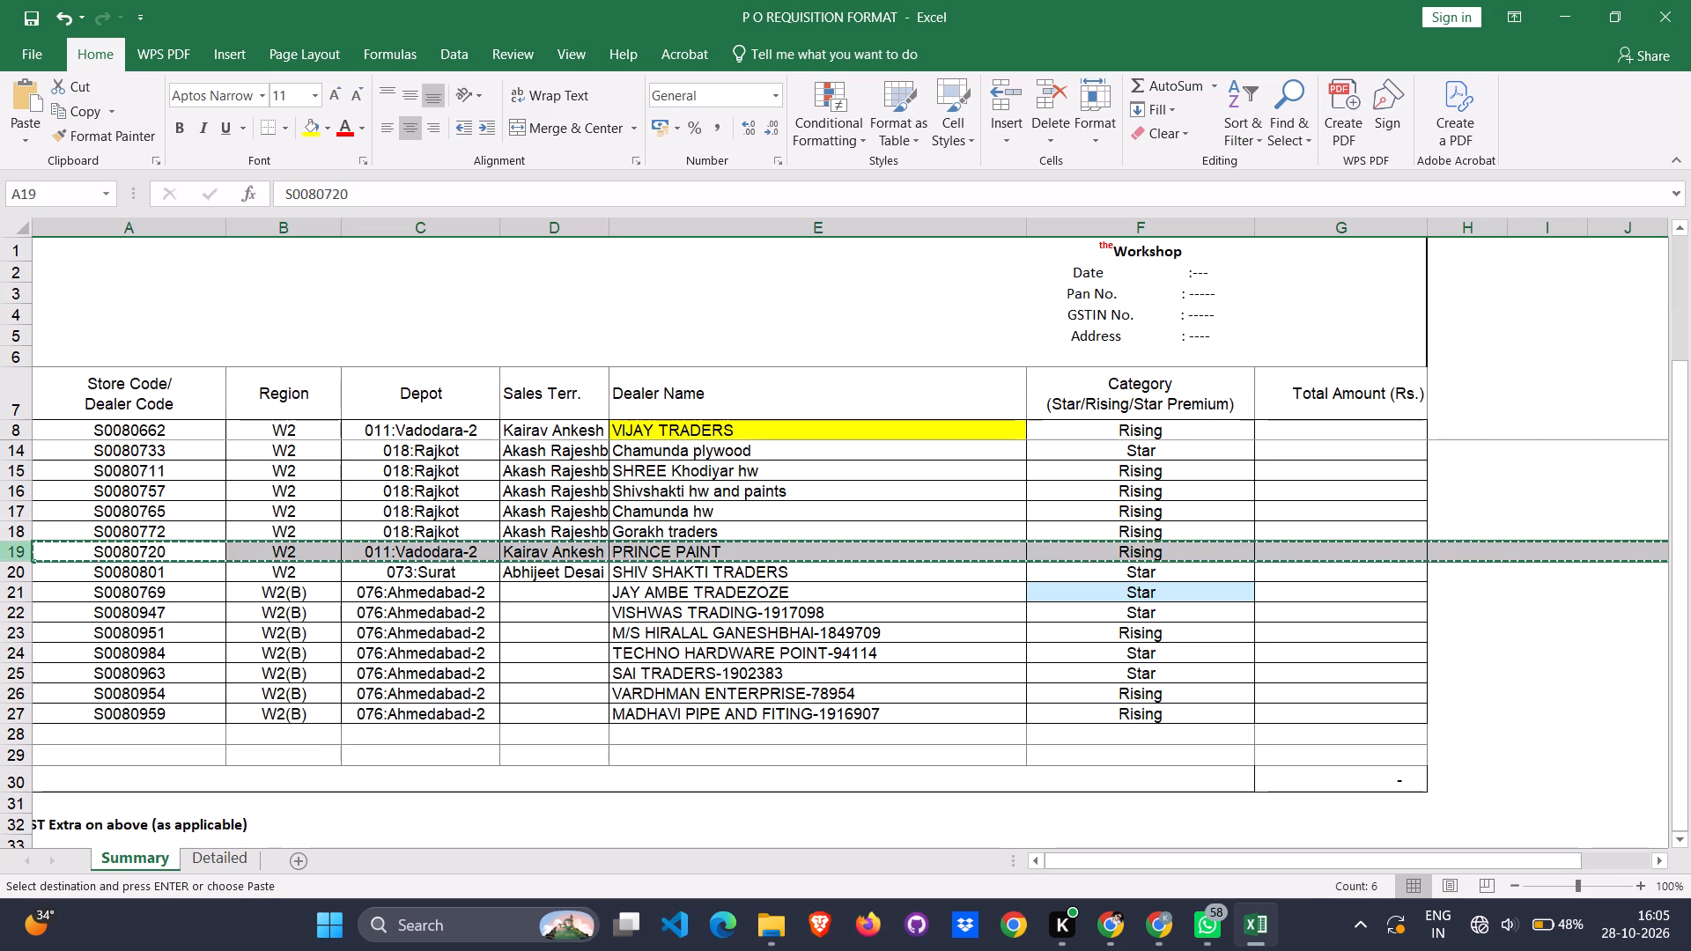
click(230, 852)
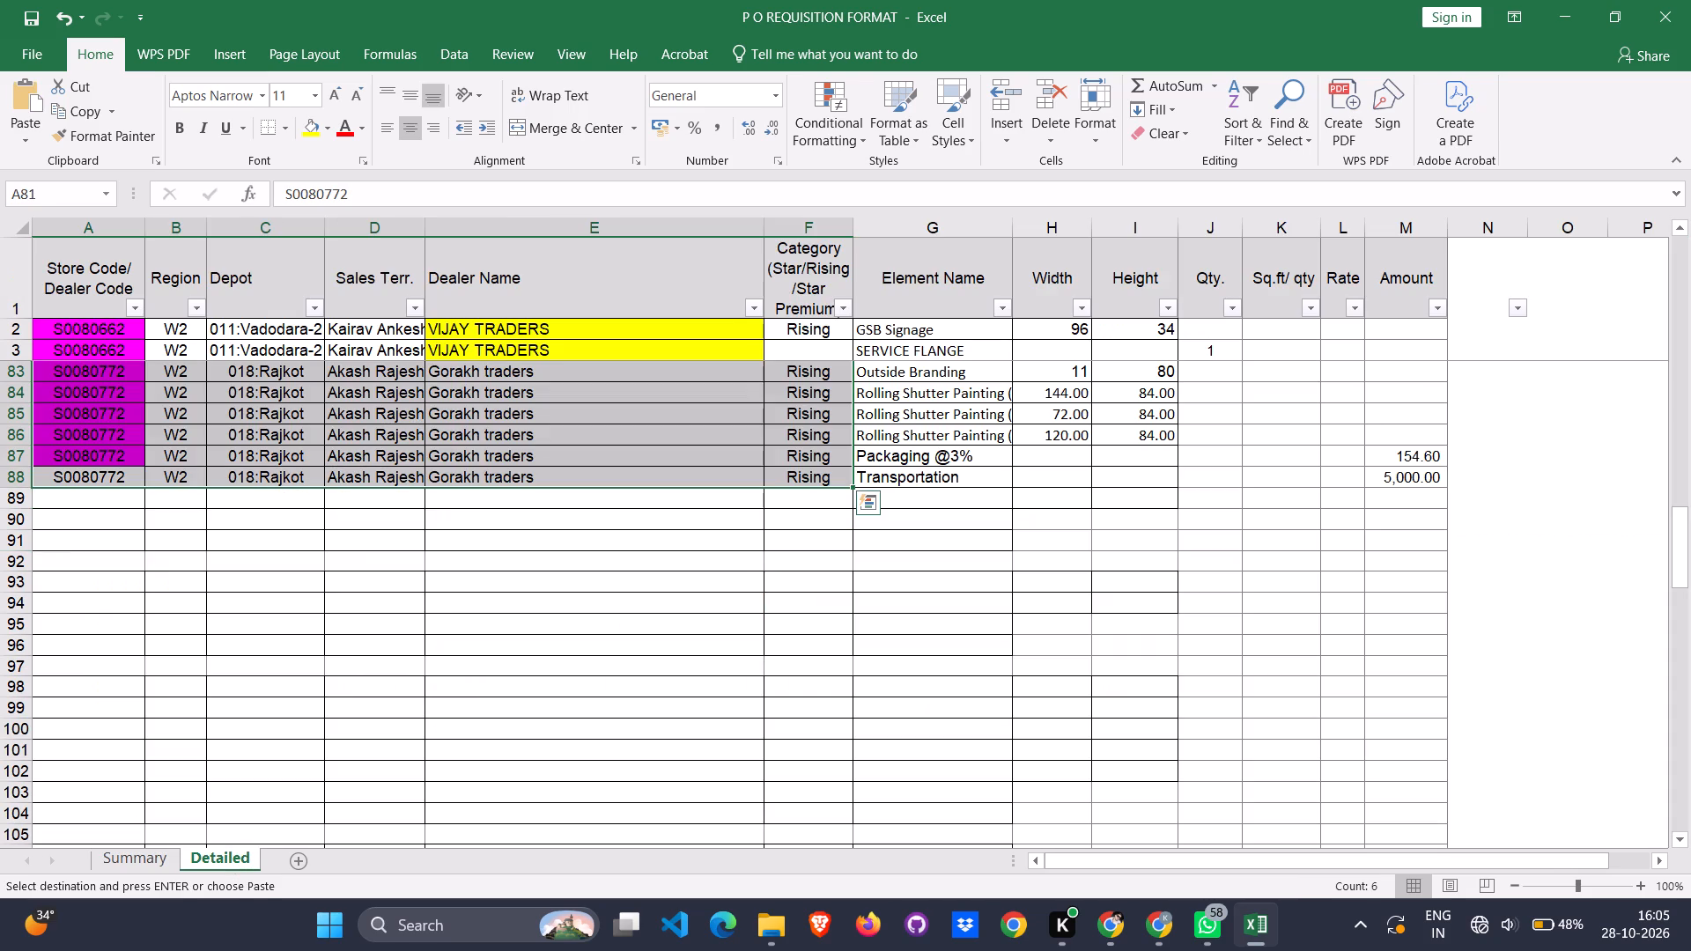
click(109, 523)
key(ctrl+v)
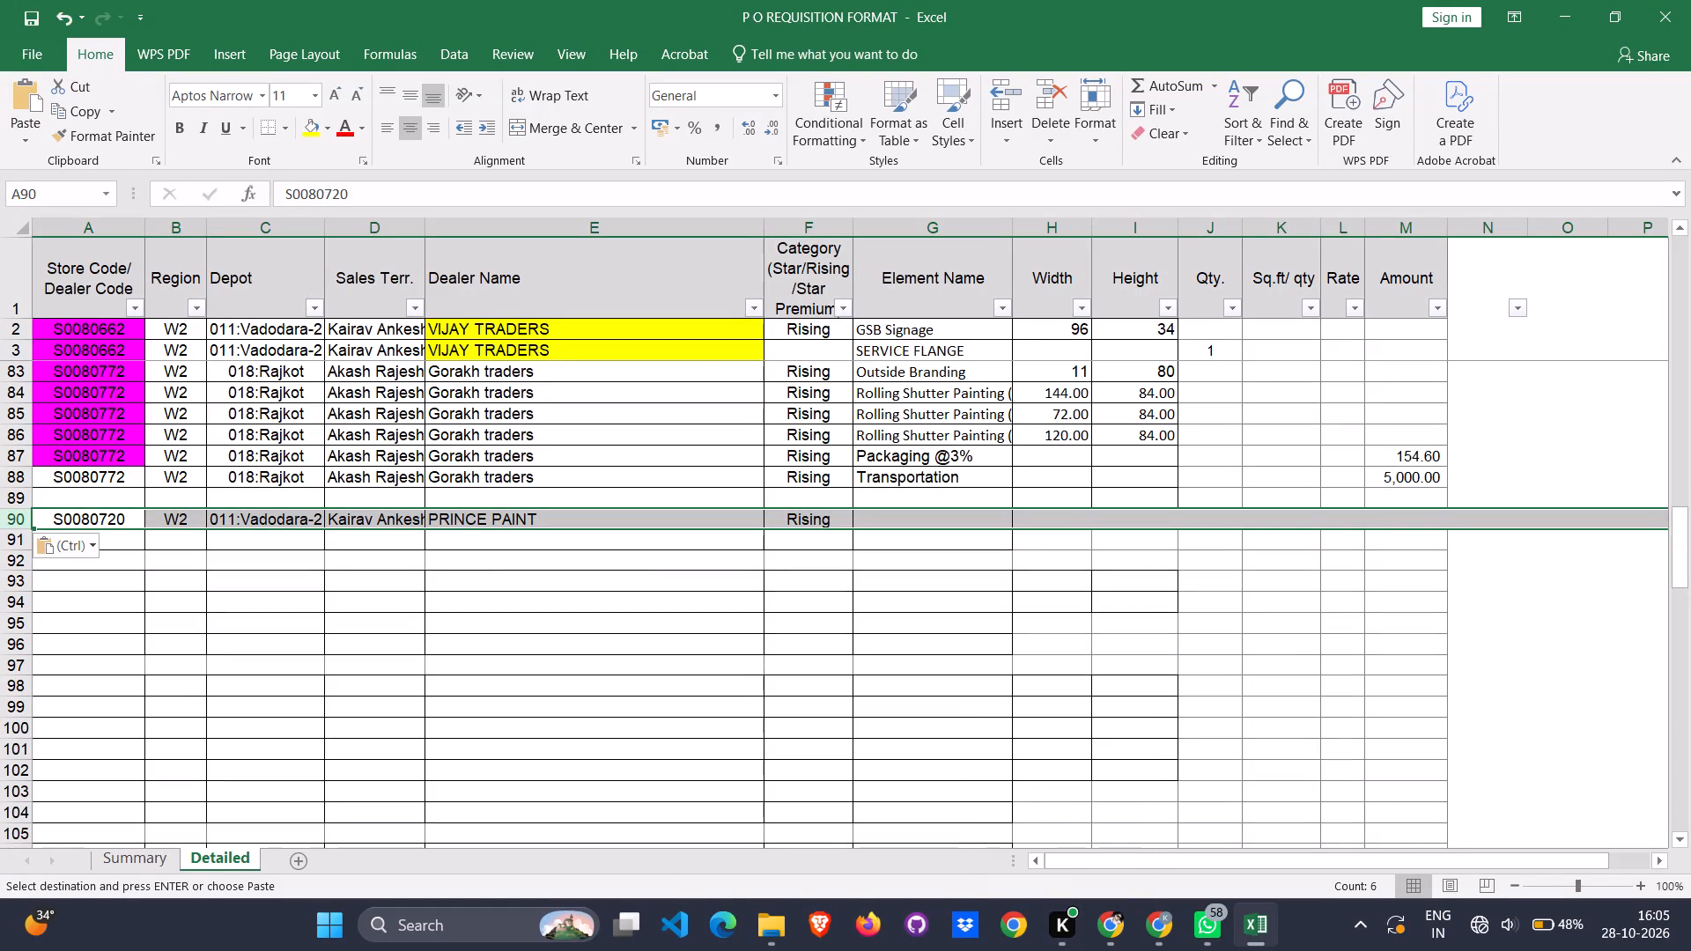
Search the SEPARATAION ESTIMATE folder for PRINCE and open the PRINCE PAINT quotation for editing.
key(alt+Tab)
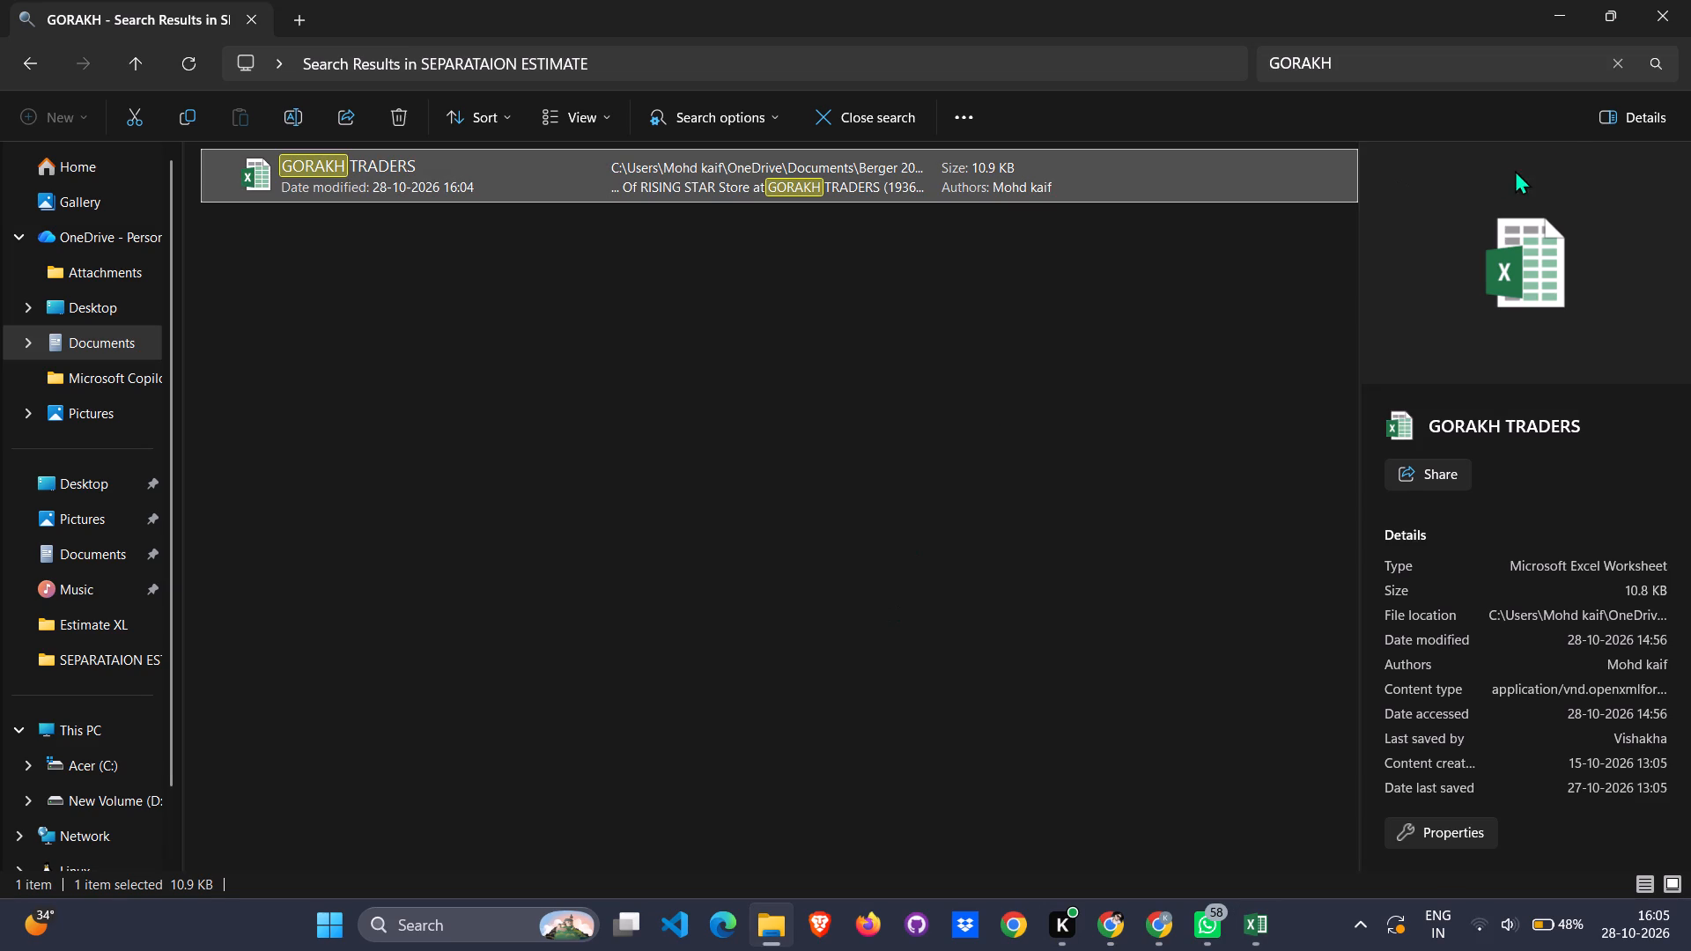
click(1613, 67)
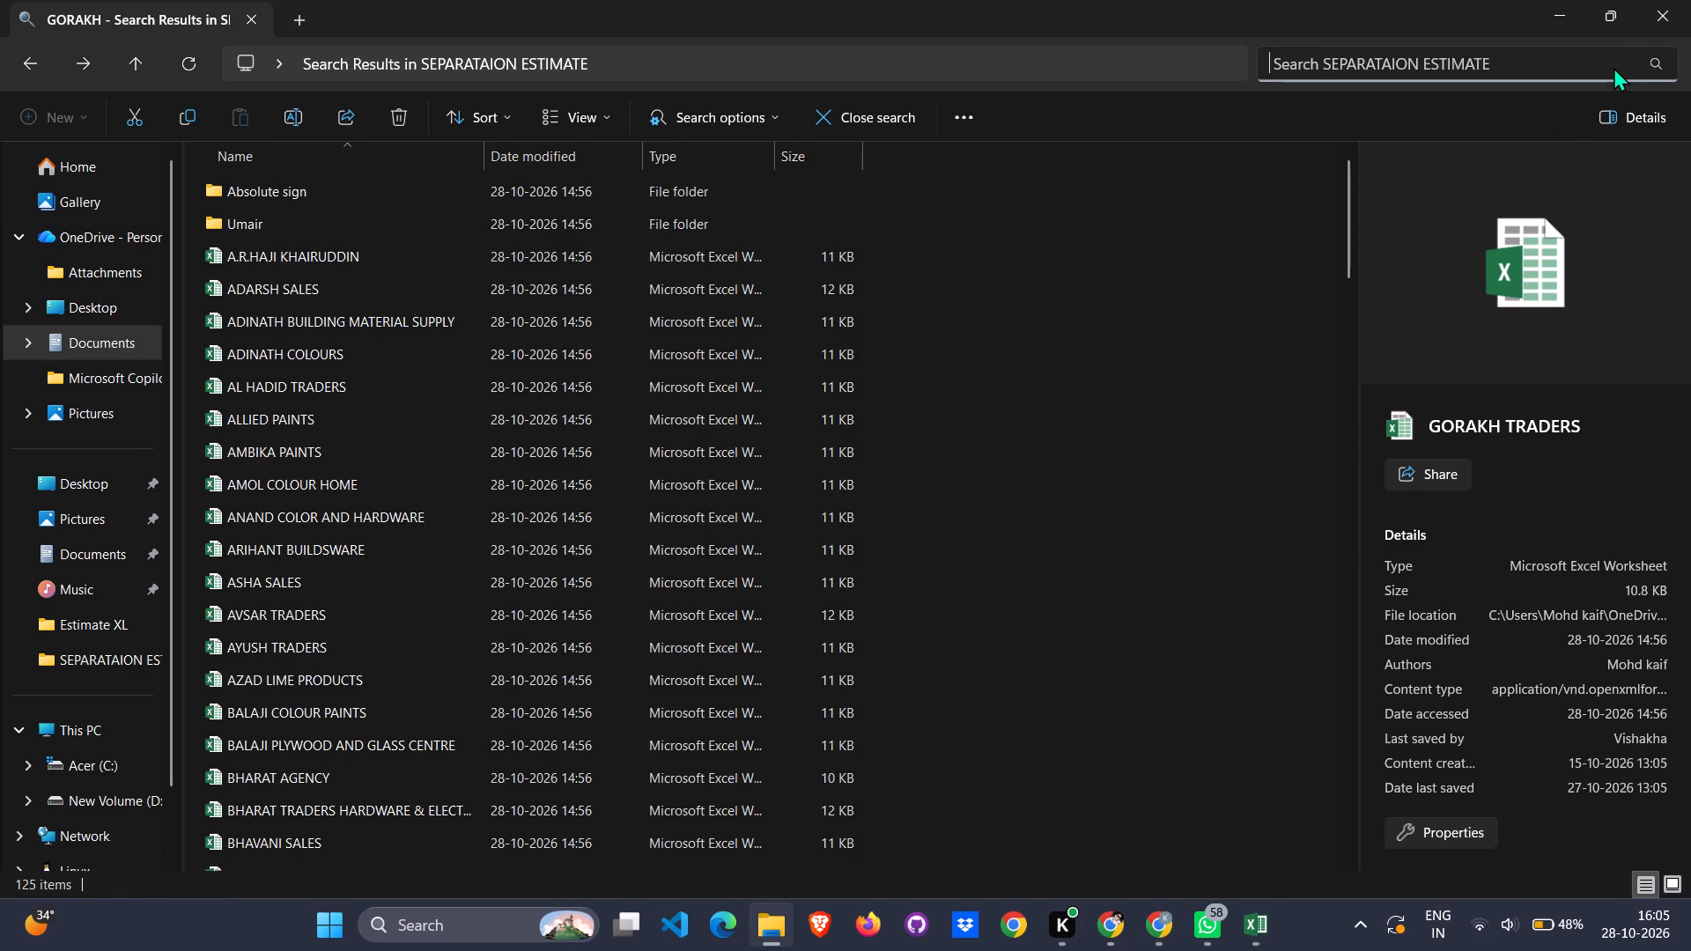
text(PRINCE)
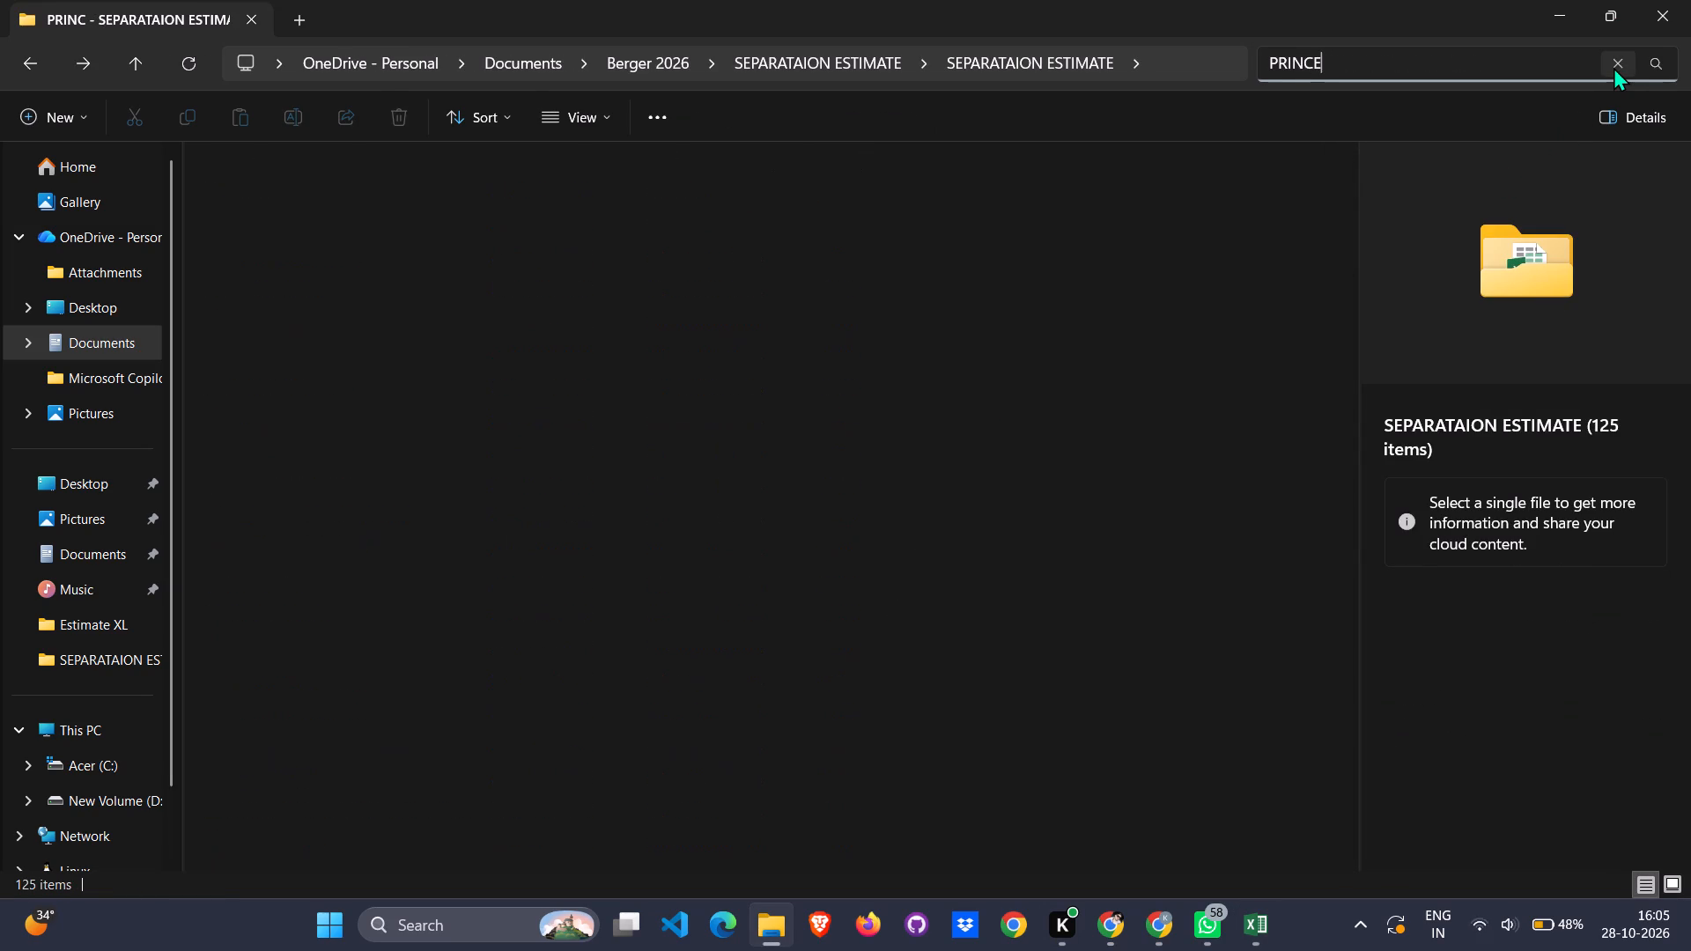
double_click(482, 182)
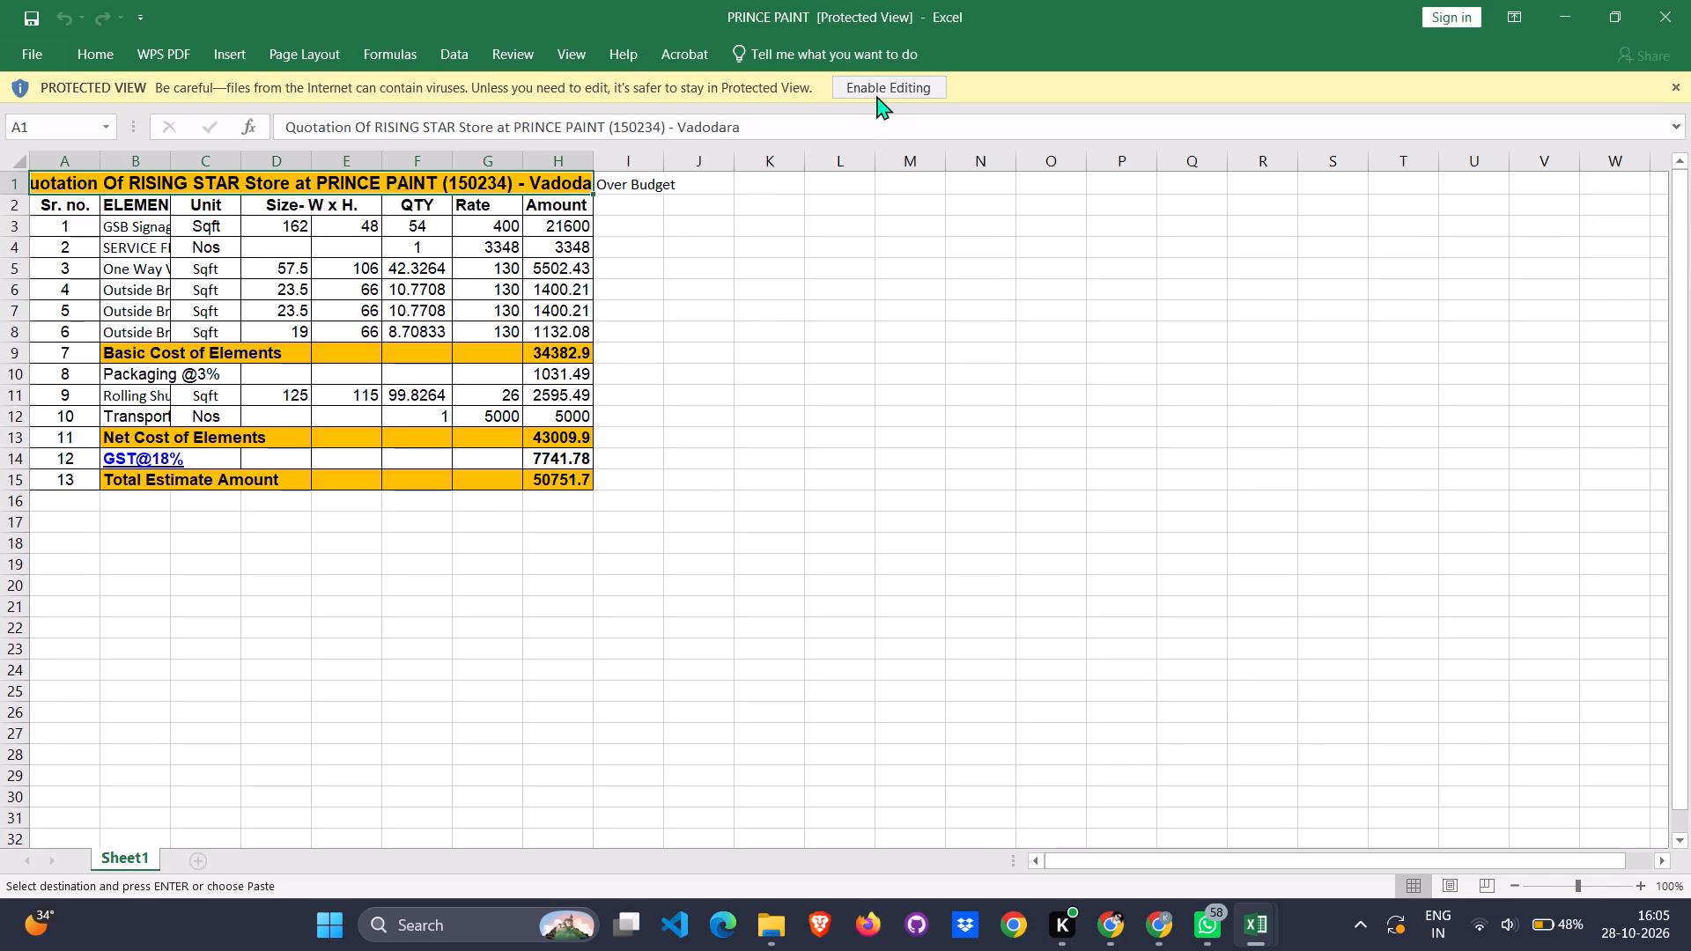
click(876, 94)
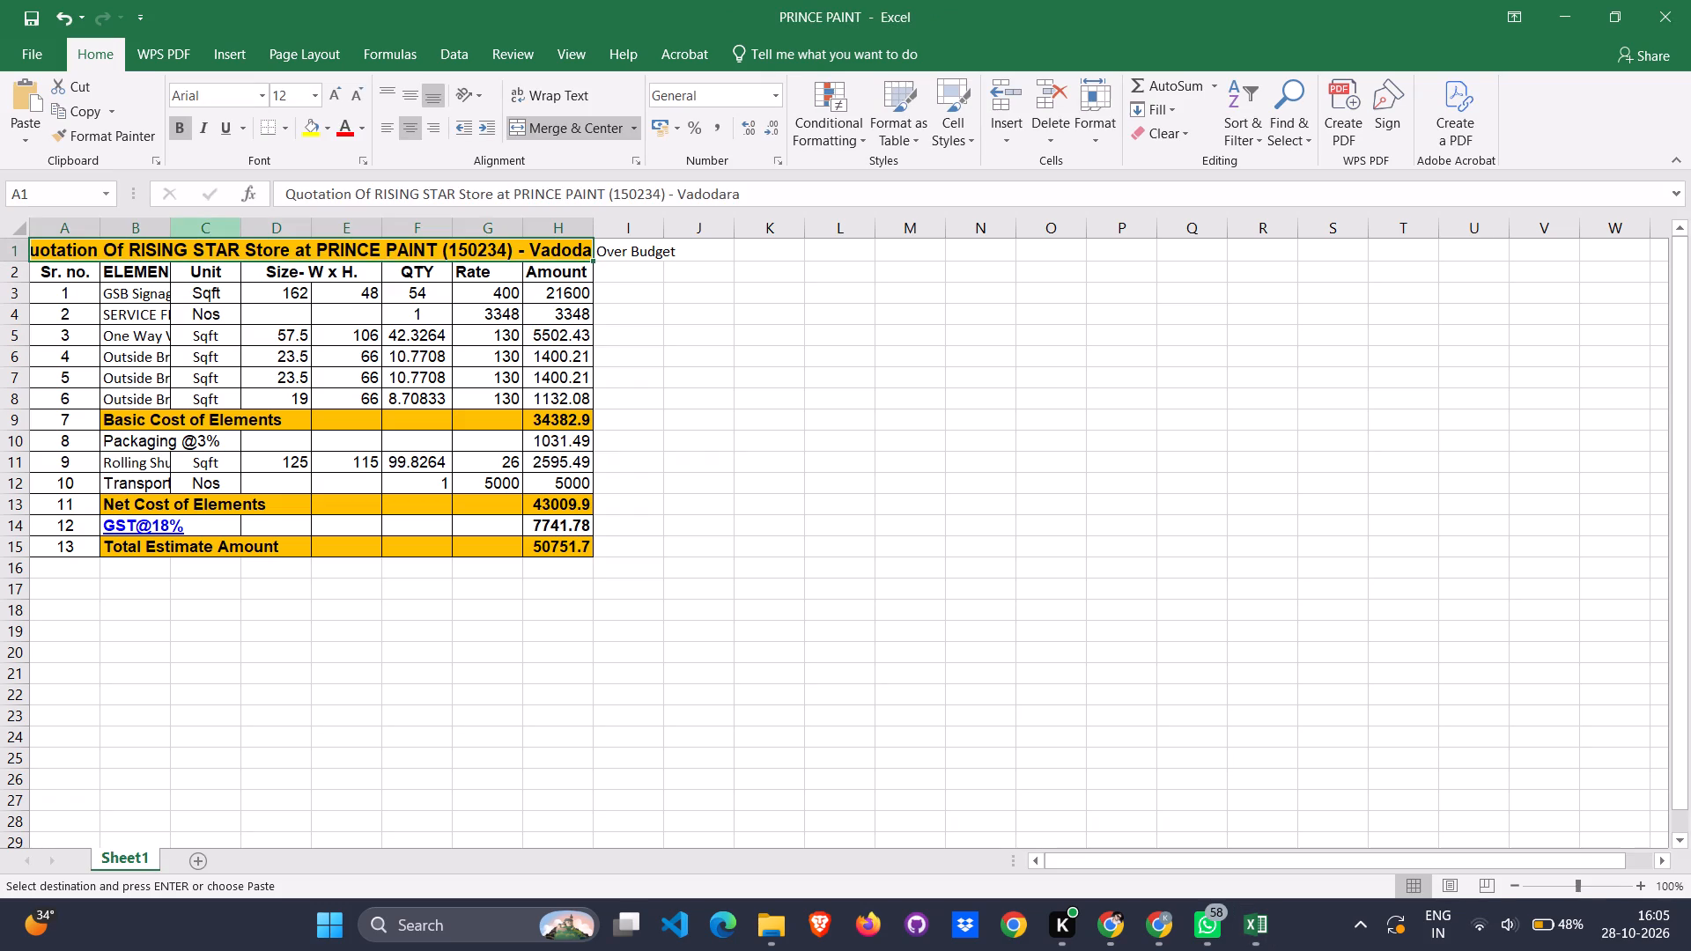
Widen the ELEMENT column of the PRINCE PAINT quotation to make the element names readable.
drag(171, 228, 287, 225)
Clear the One Way Vision amount in H5 of the PRINCE PAINT quotation and save the workbook.
click(195, 293)
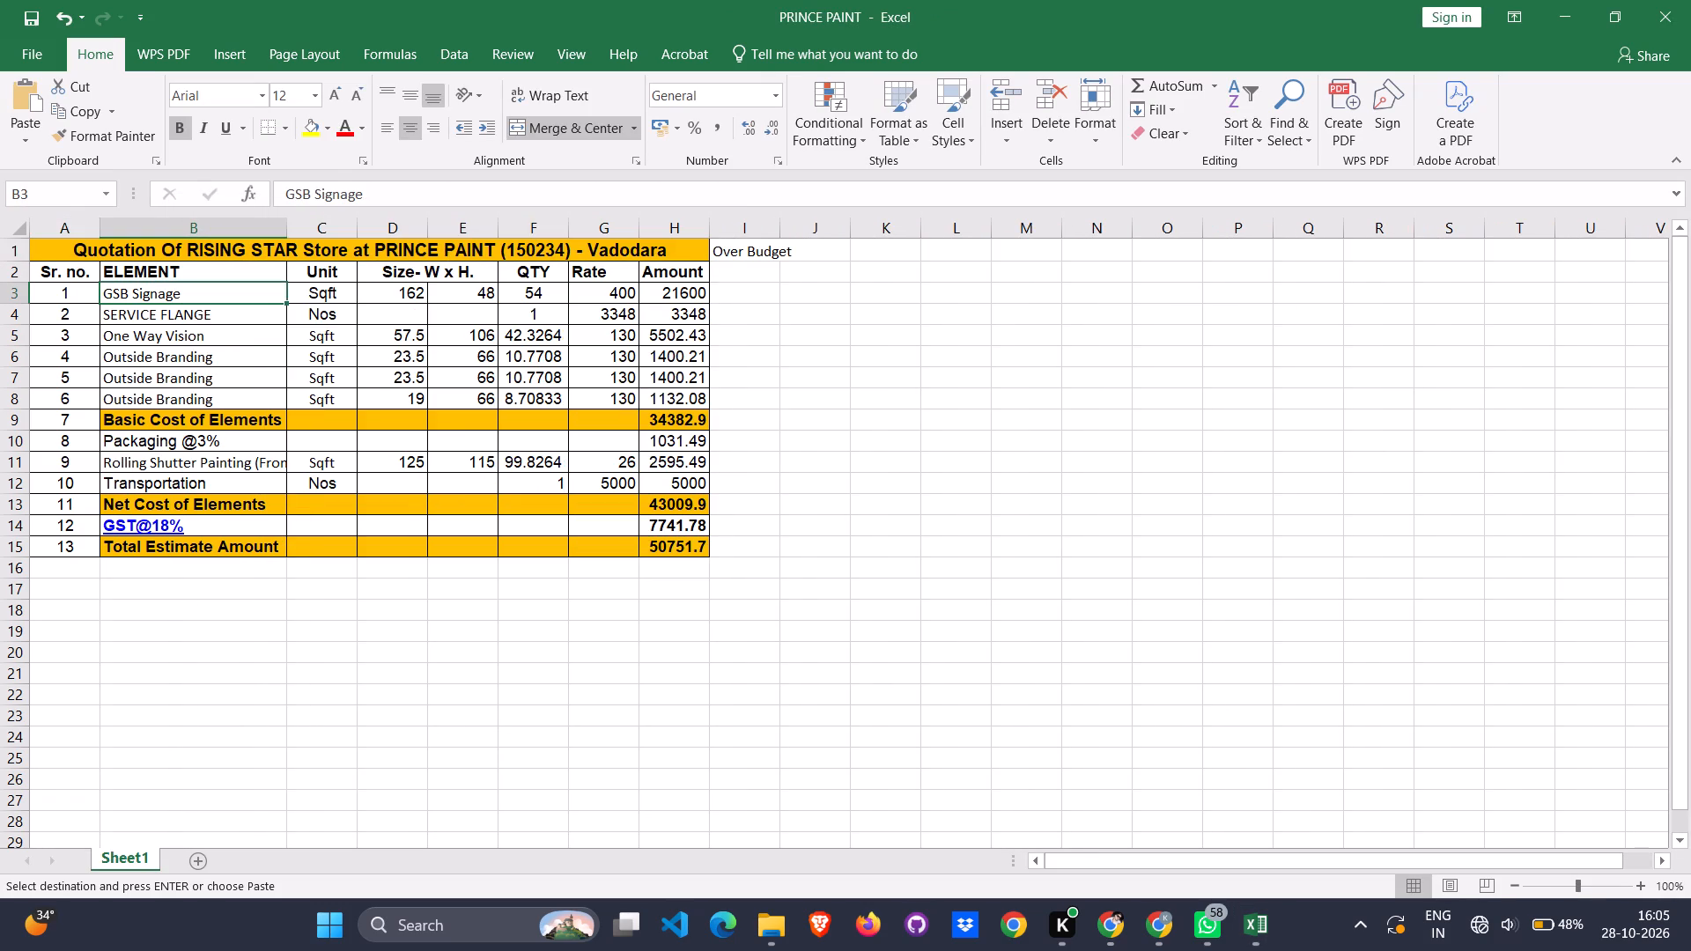
key(shift+Down)
key(shift+Down)
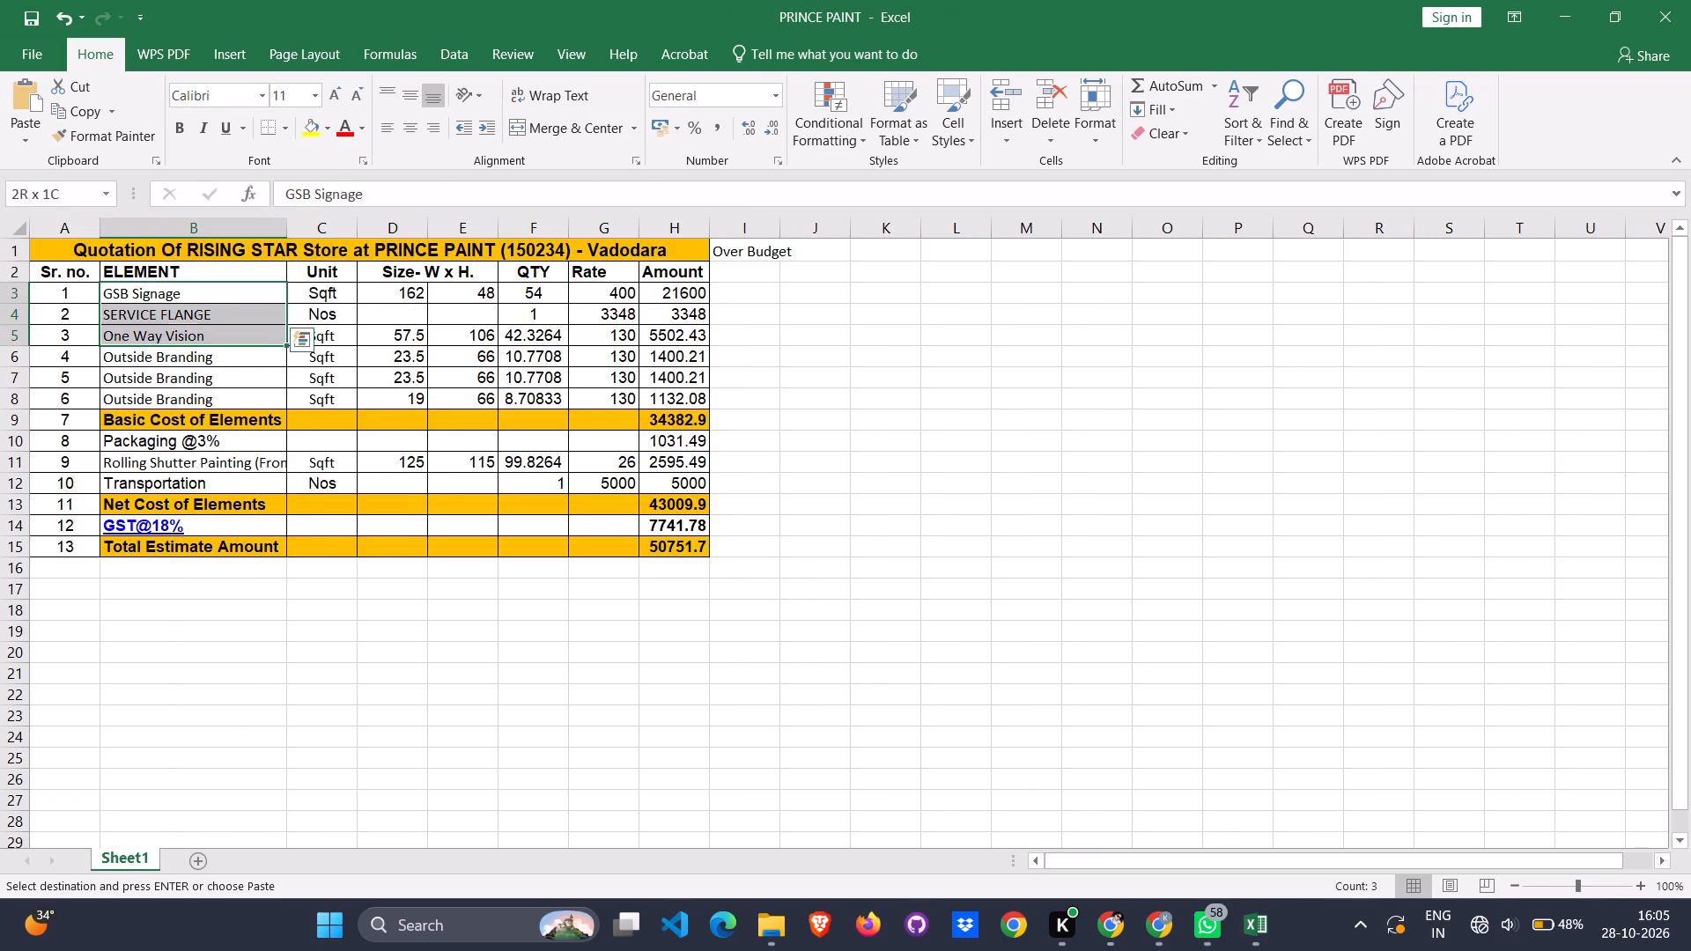
key(shift+Up)
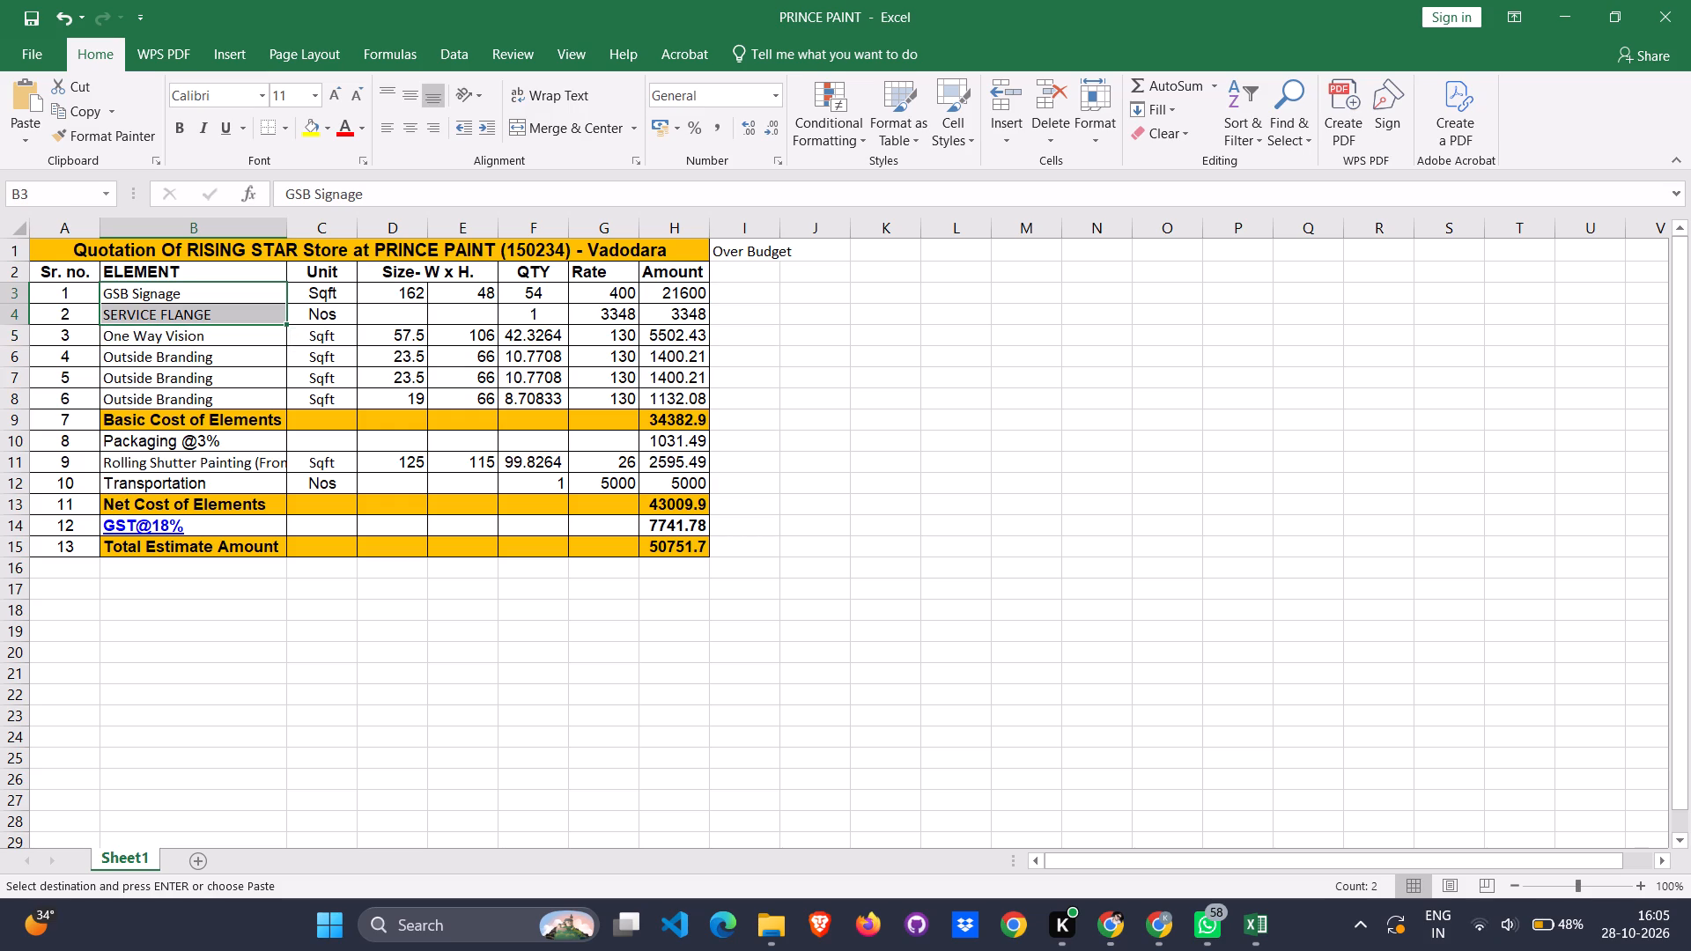
click(537, 298)
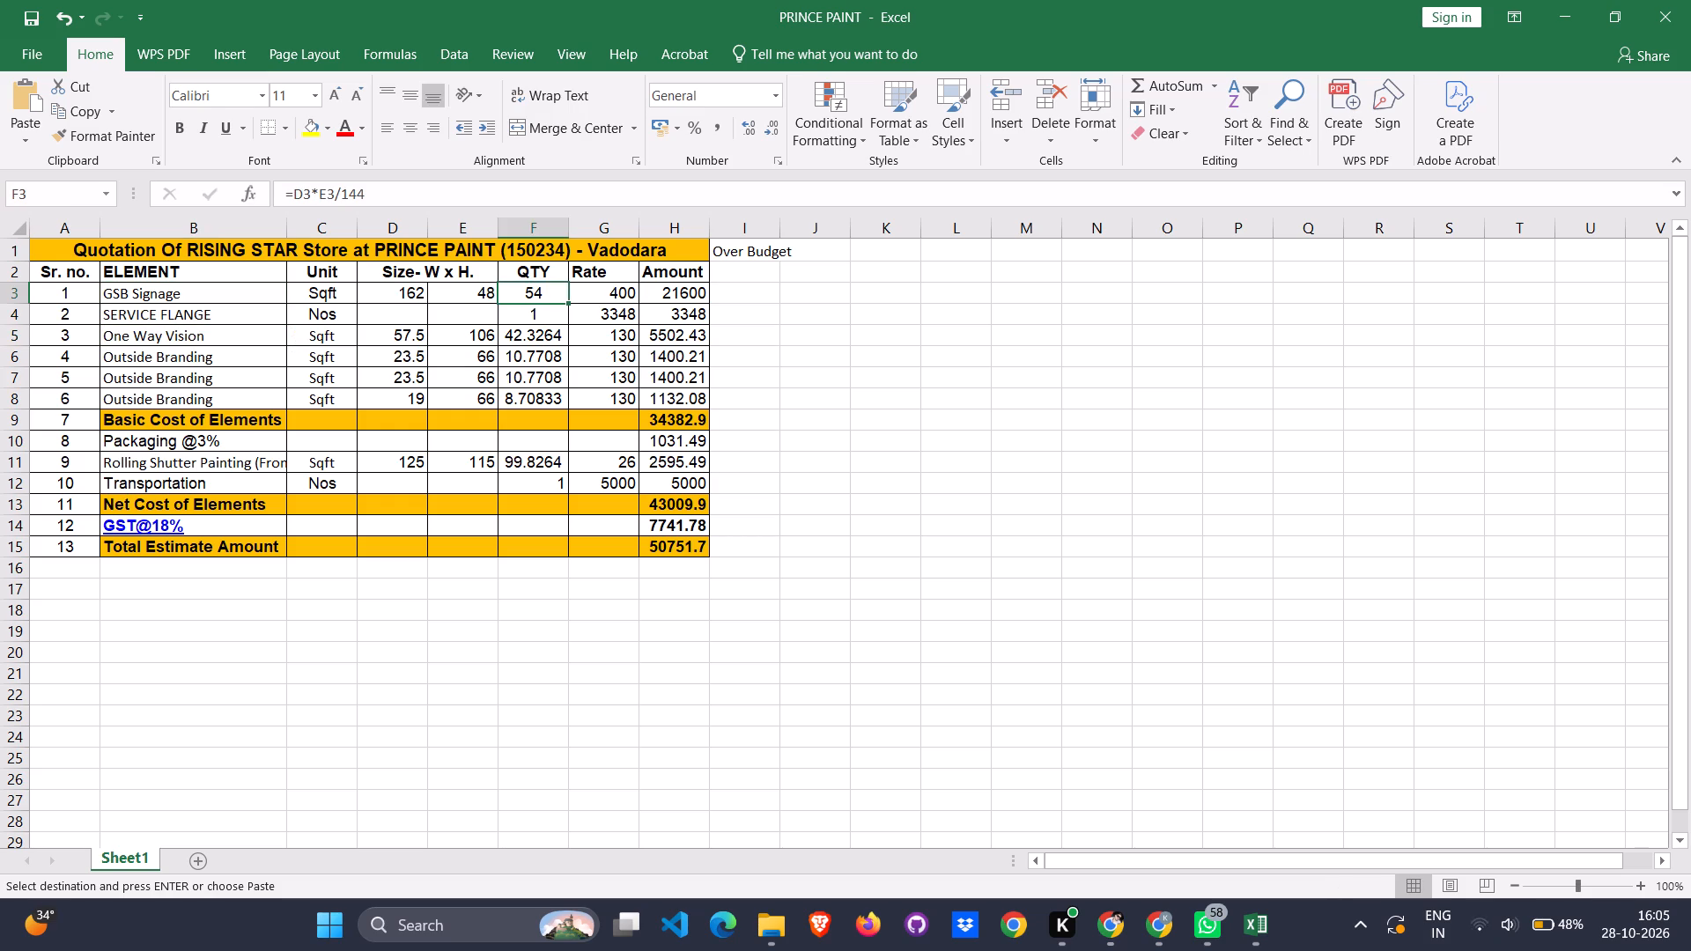
click(544, 332)
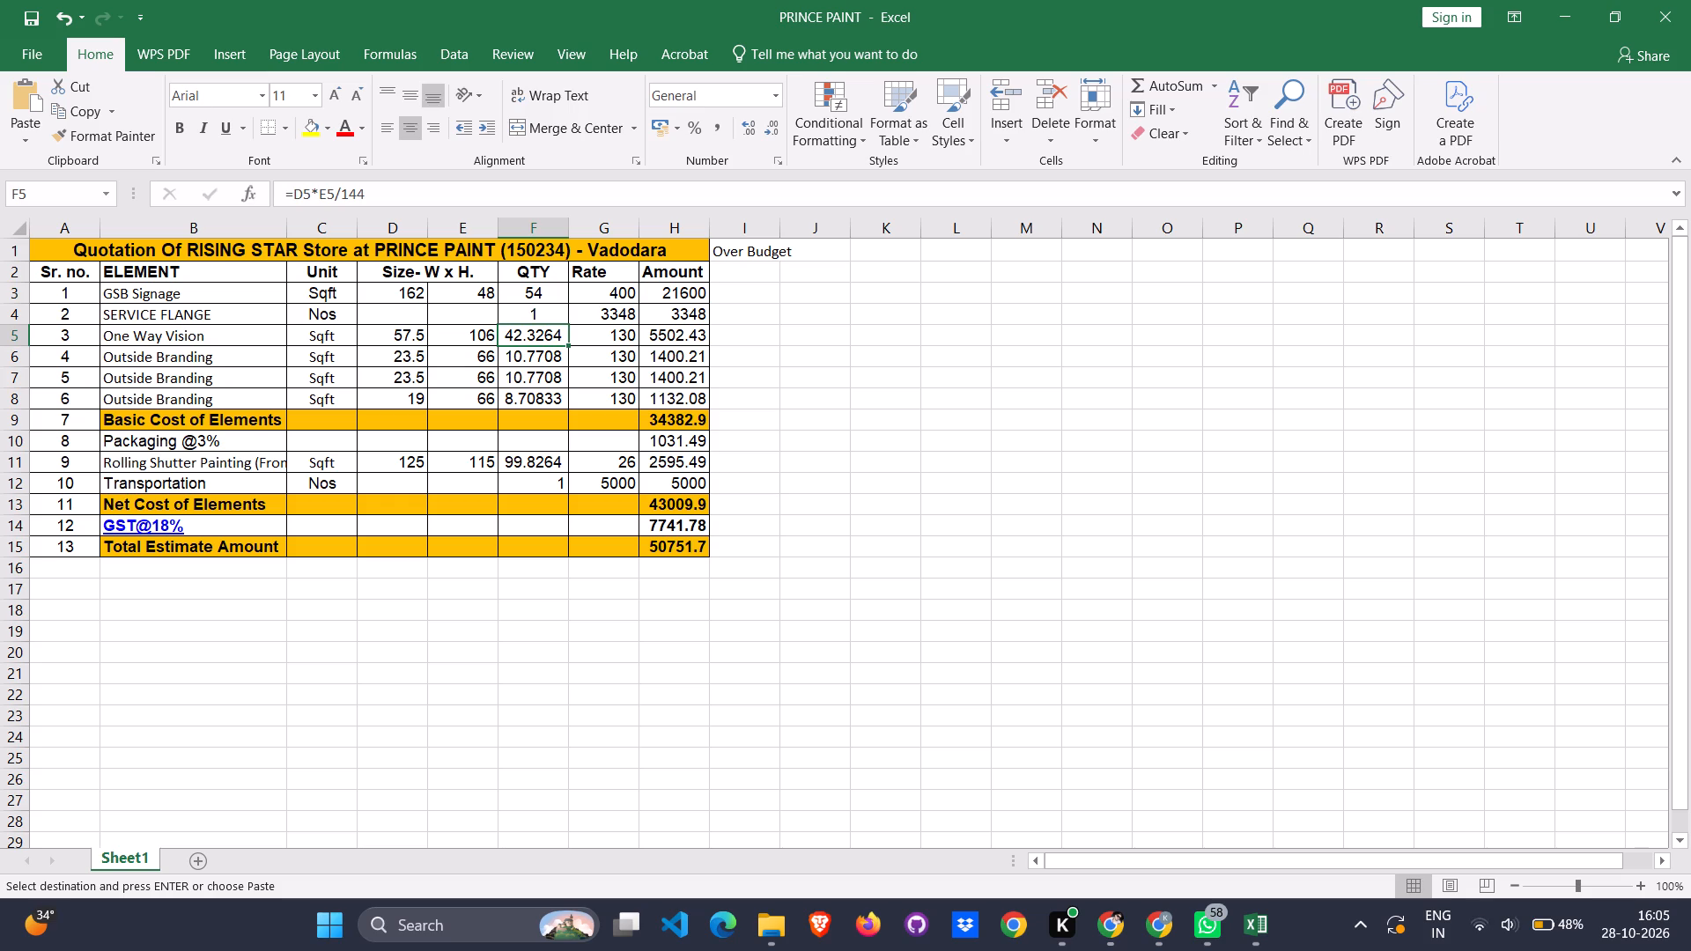
click(682, 336)
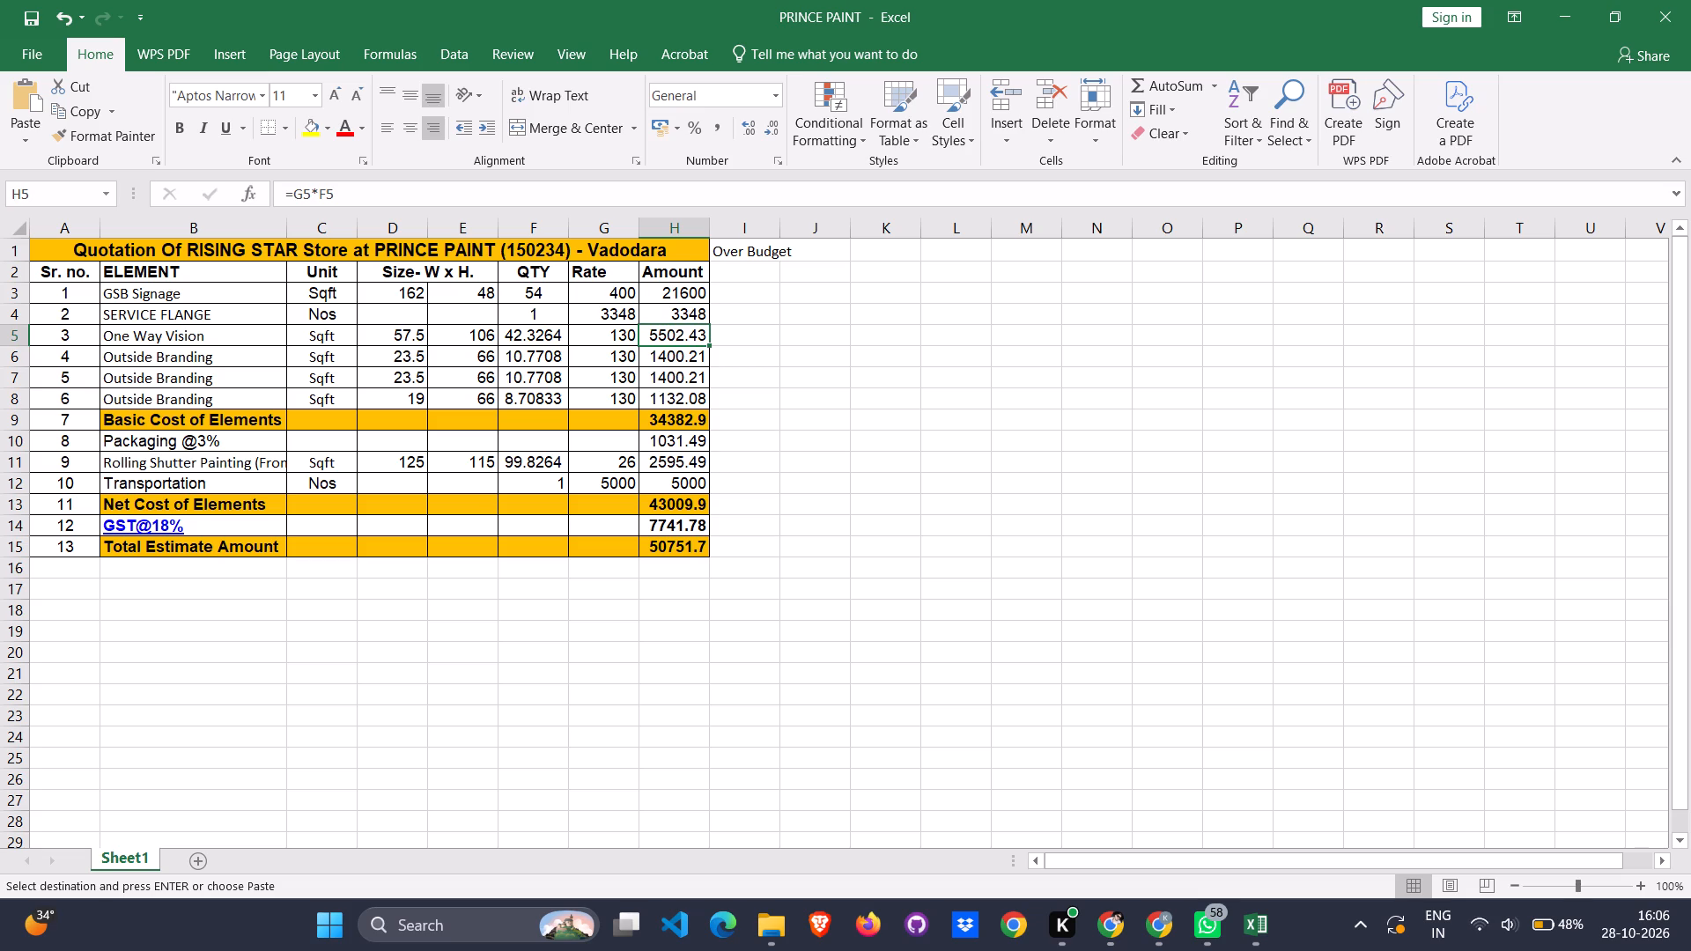
key(Delete)
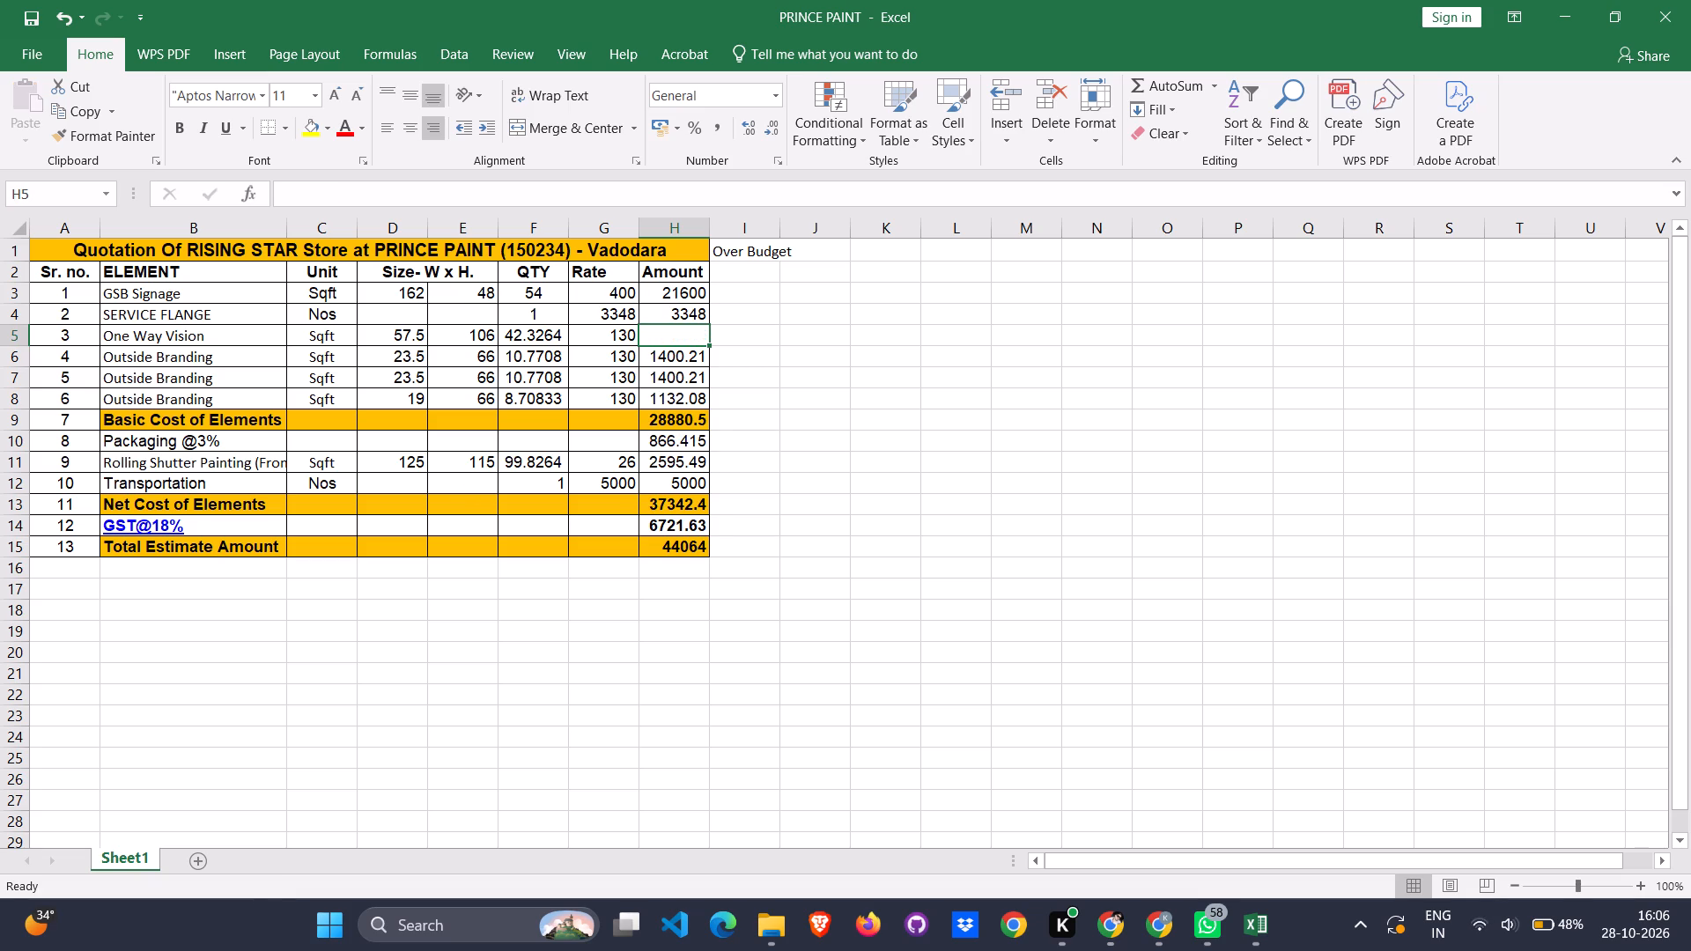
key(ctrl+s)
Copy the GSB Signage and SERVICE FLANGE element names from B3:B4 of the PRINCE PAINT quotation.
click(181, 294)
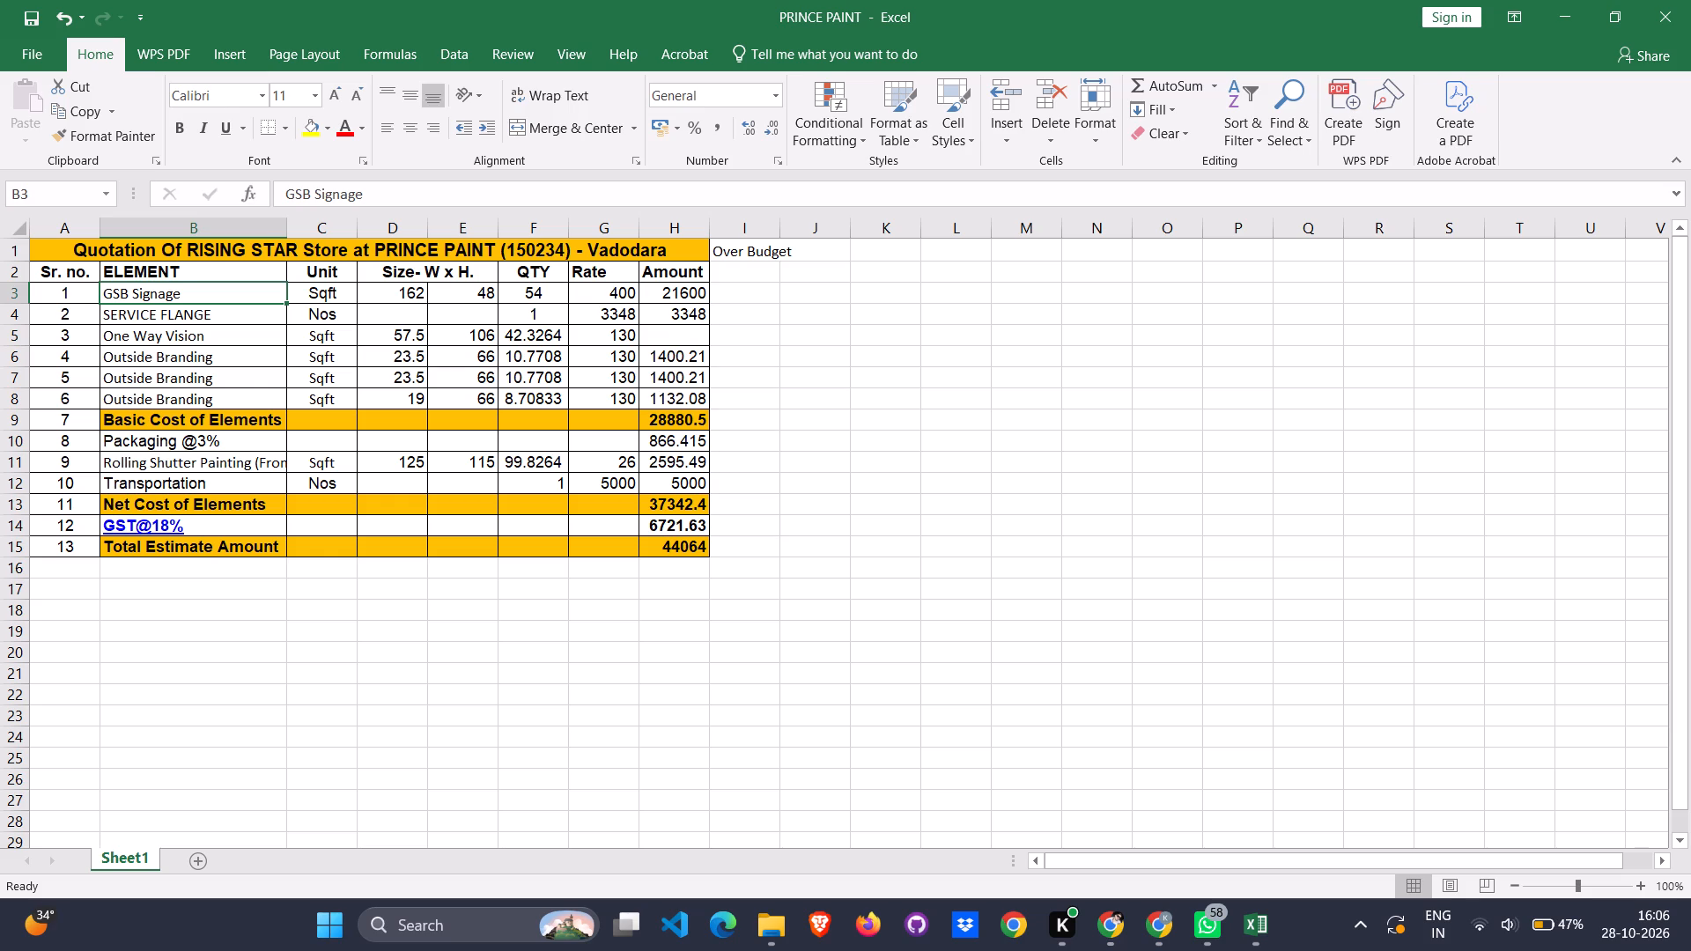
key(shift+Down)
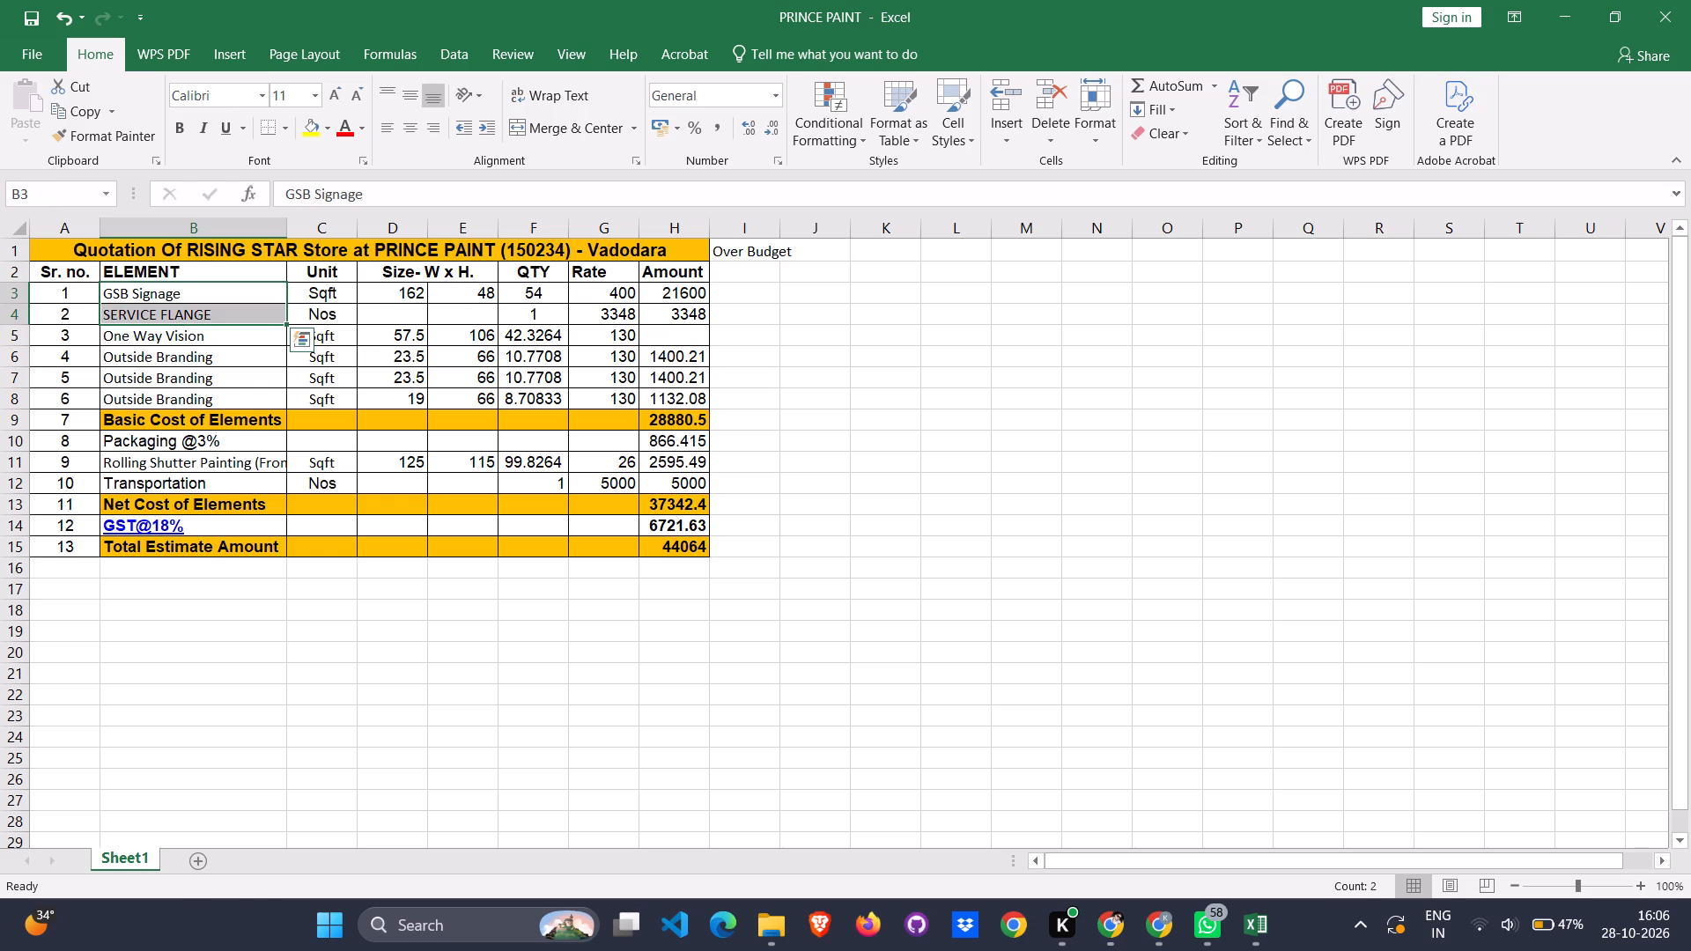
key(ctrl+c)
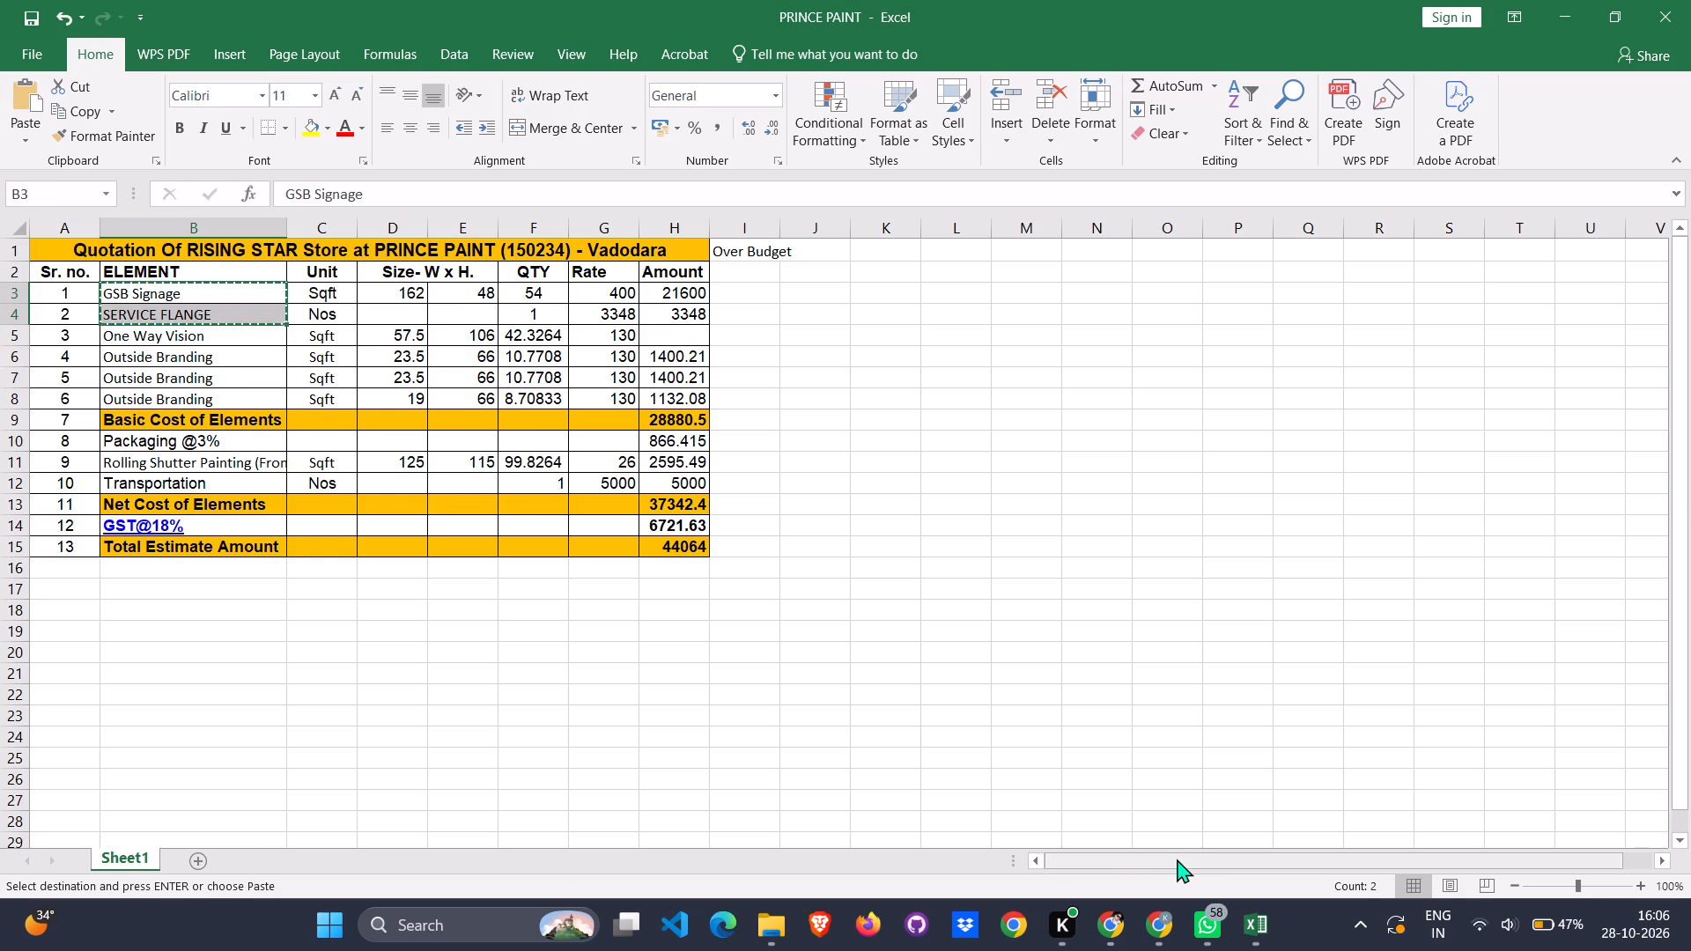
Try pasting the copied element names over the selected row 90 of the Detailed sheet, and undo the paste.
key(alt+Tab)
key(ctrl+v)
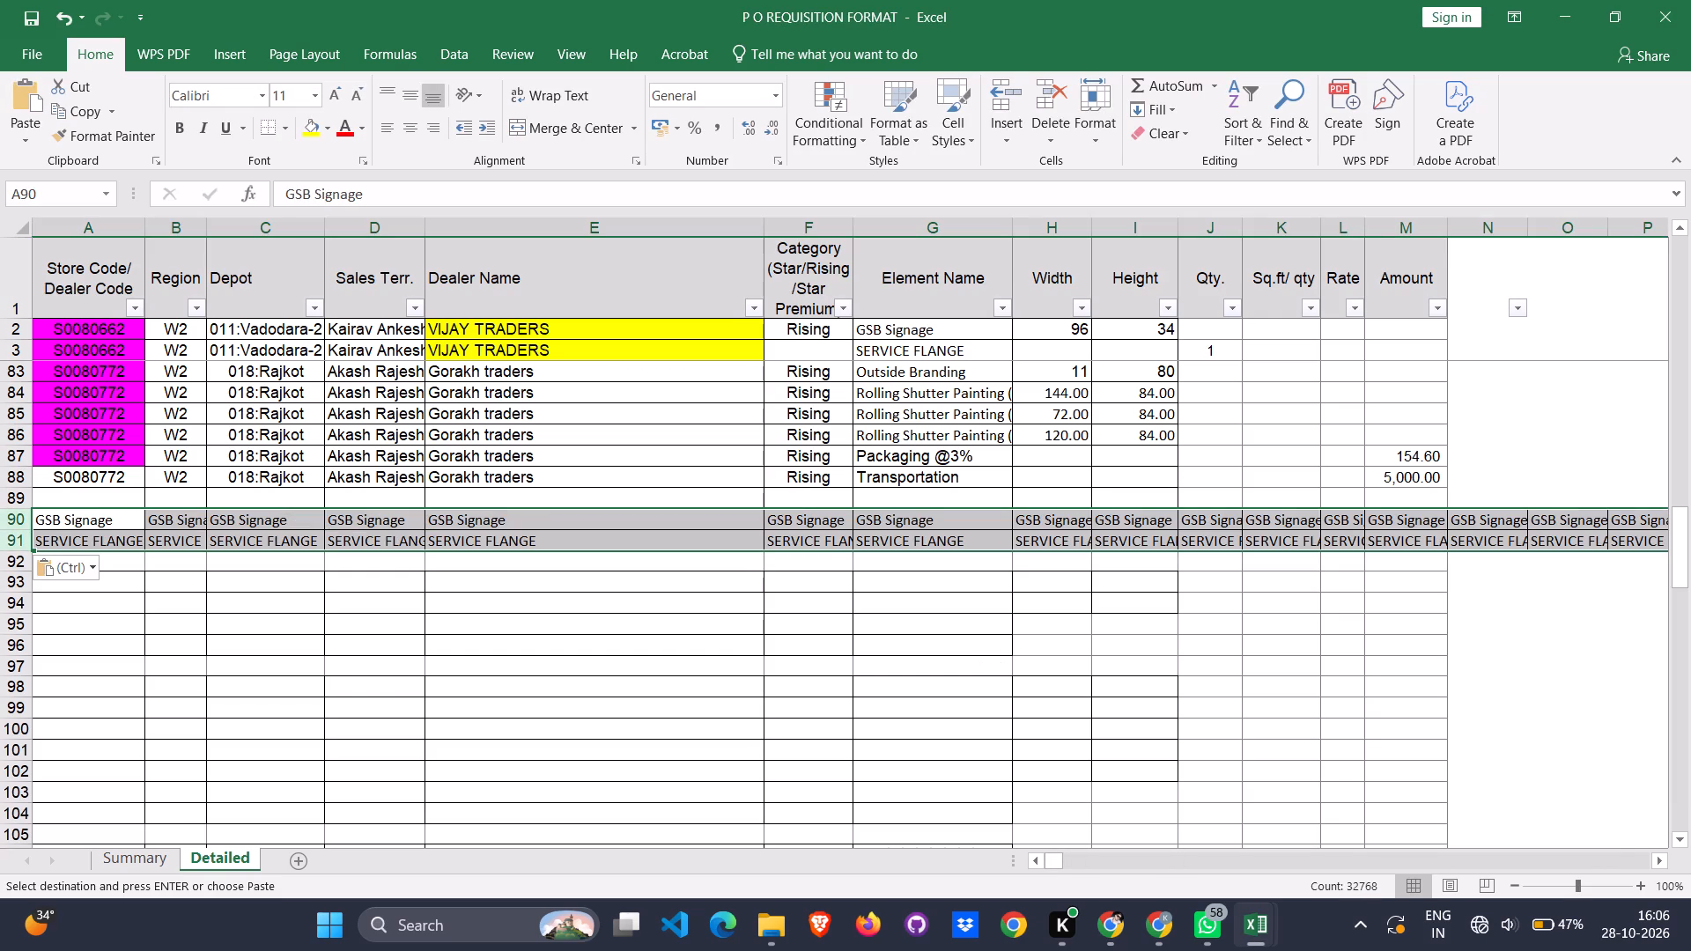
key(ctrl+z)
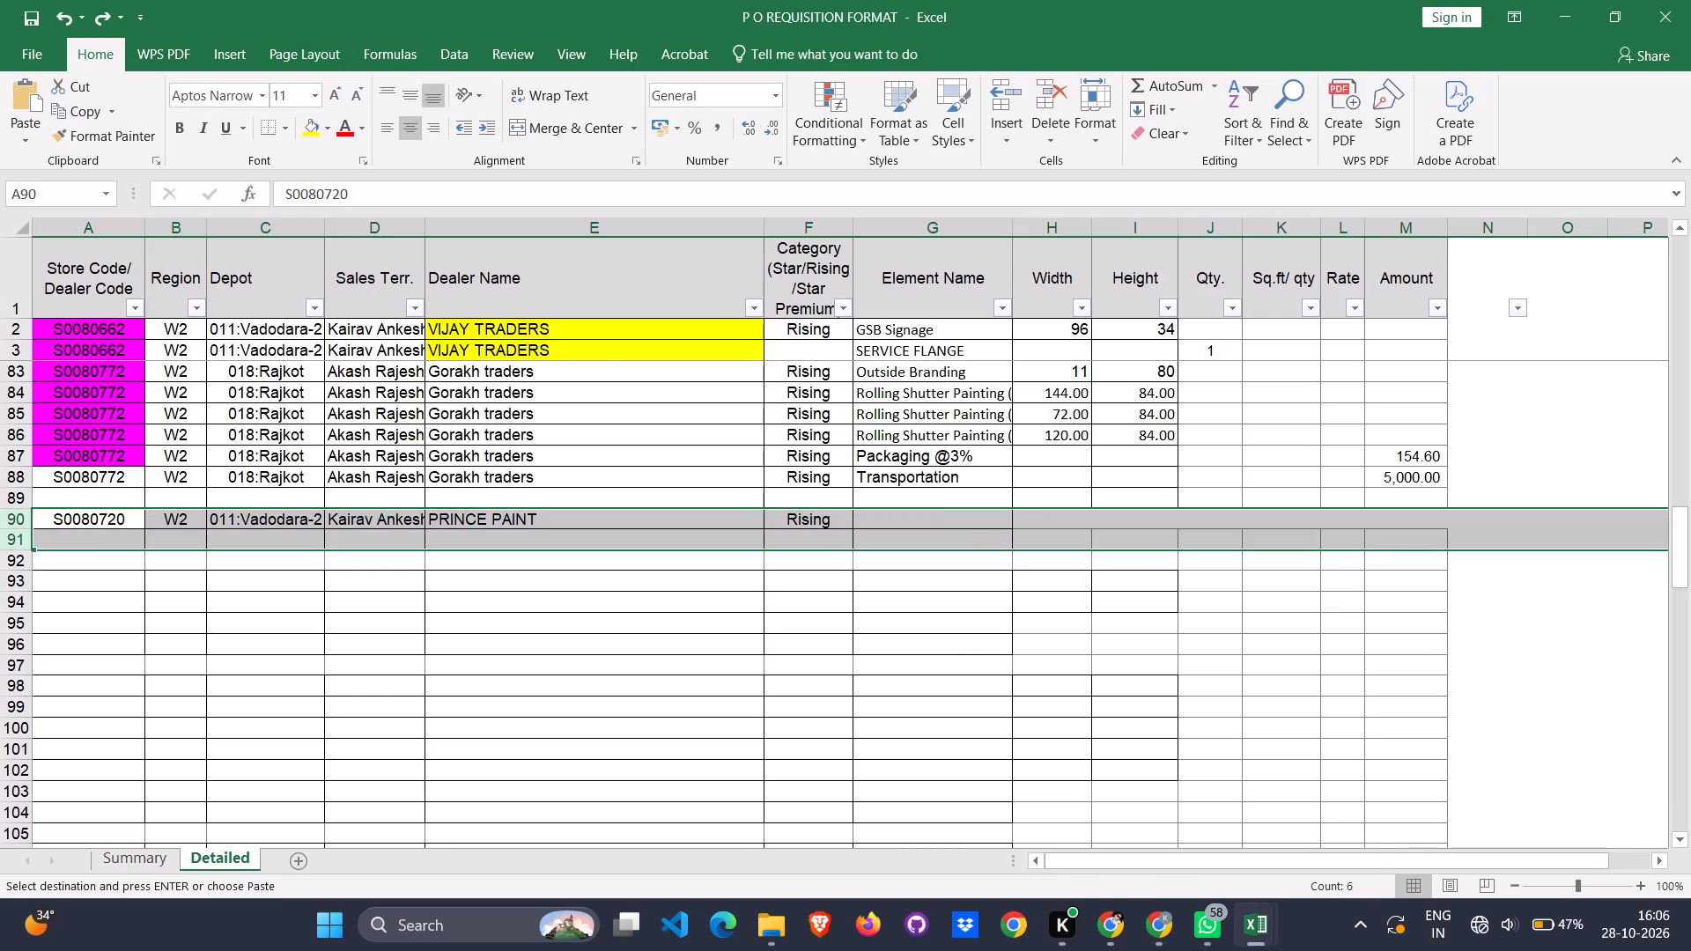
Copy the GSB Signage and SERVICE FLANGE names from the PRINCE PAINT quotation into G90:G91 of the Detailed sheet and save.
click(915, 521)
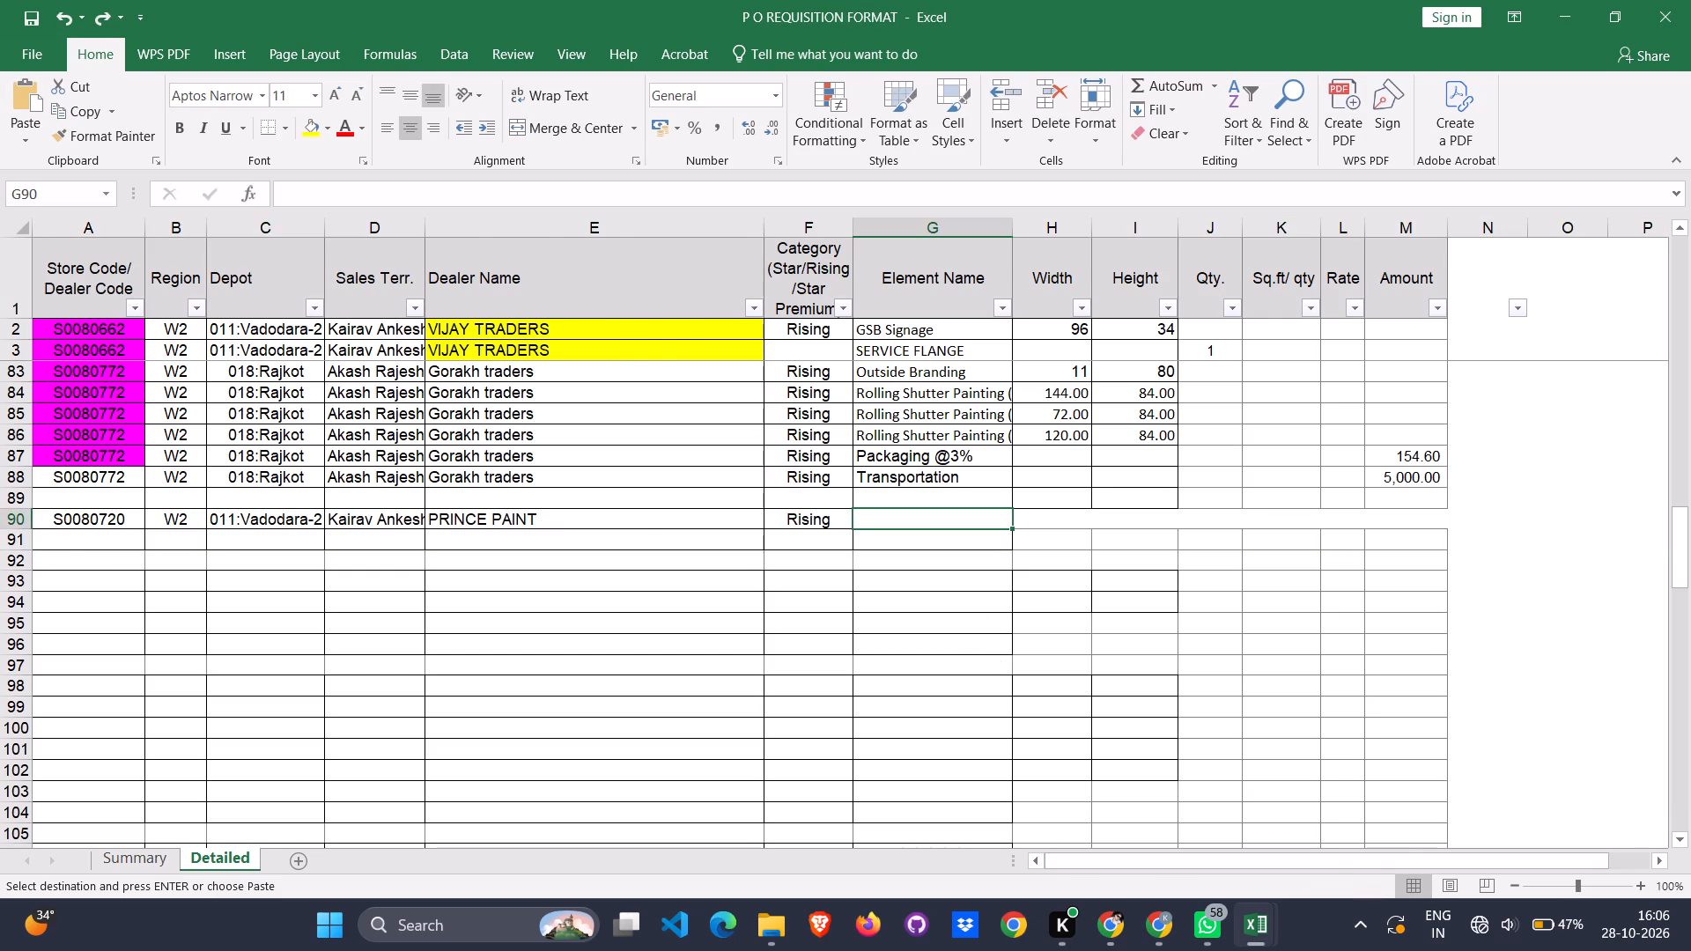
key(alt+Tab)
key(ctrl+c)
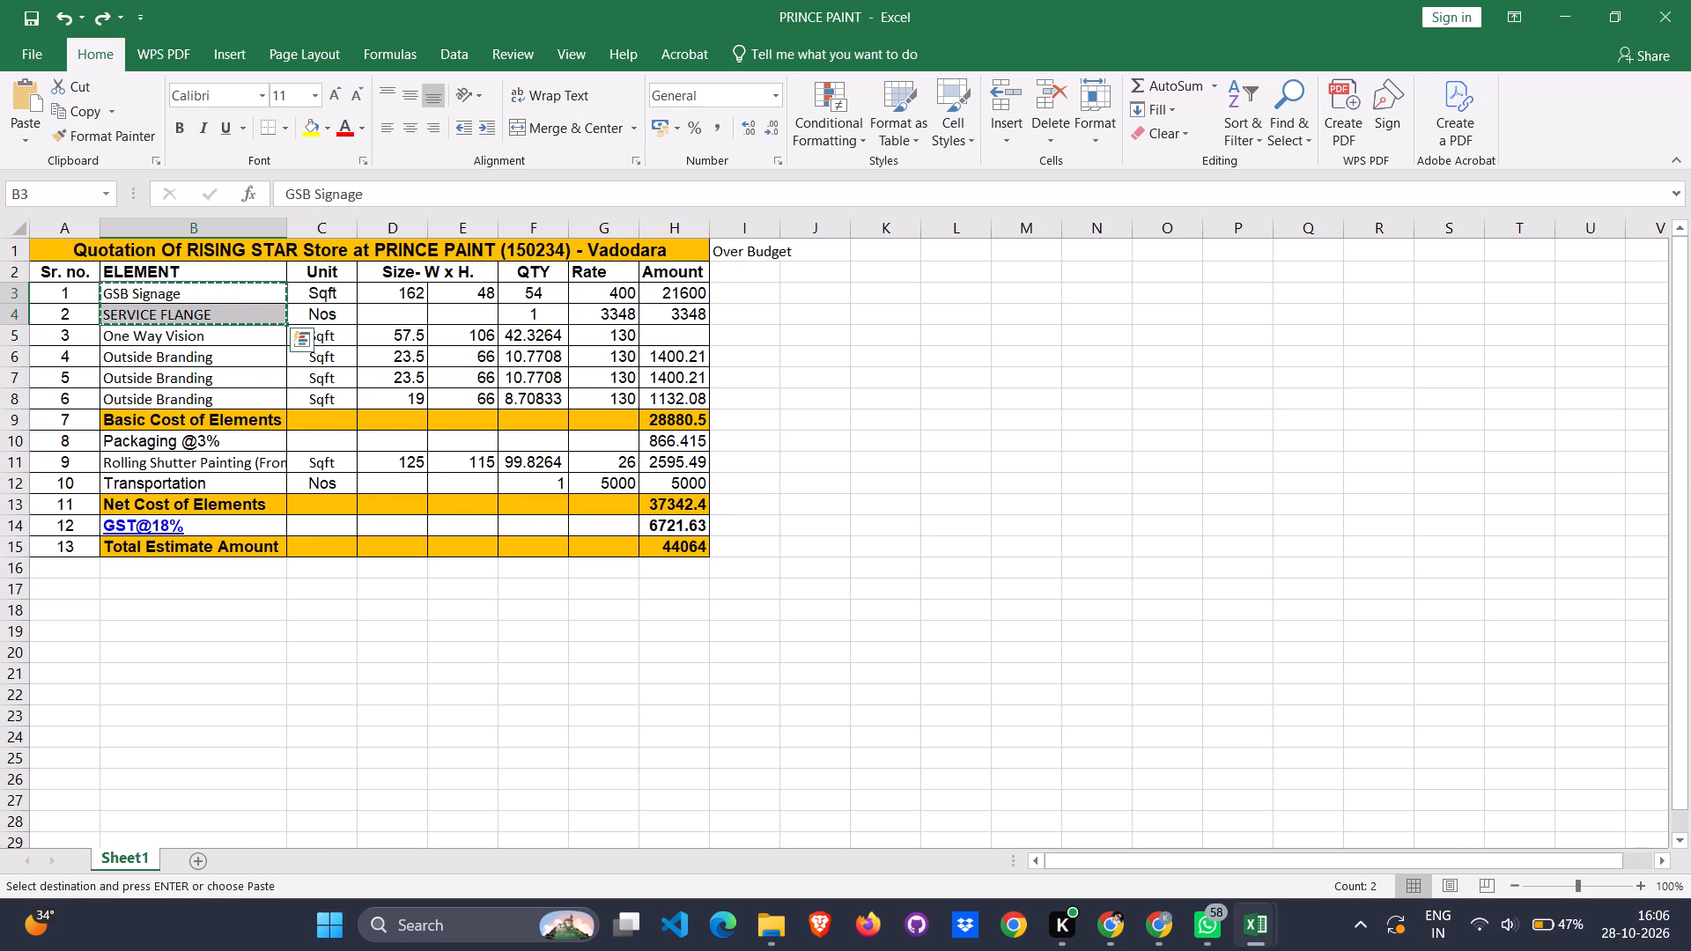
key(alt+Tab)
key(ctrl+v)
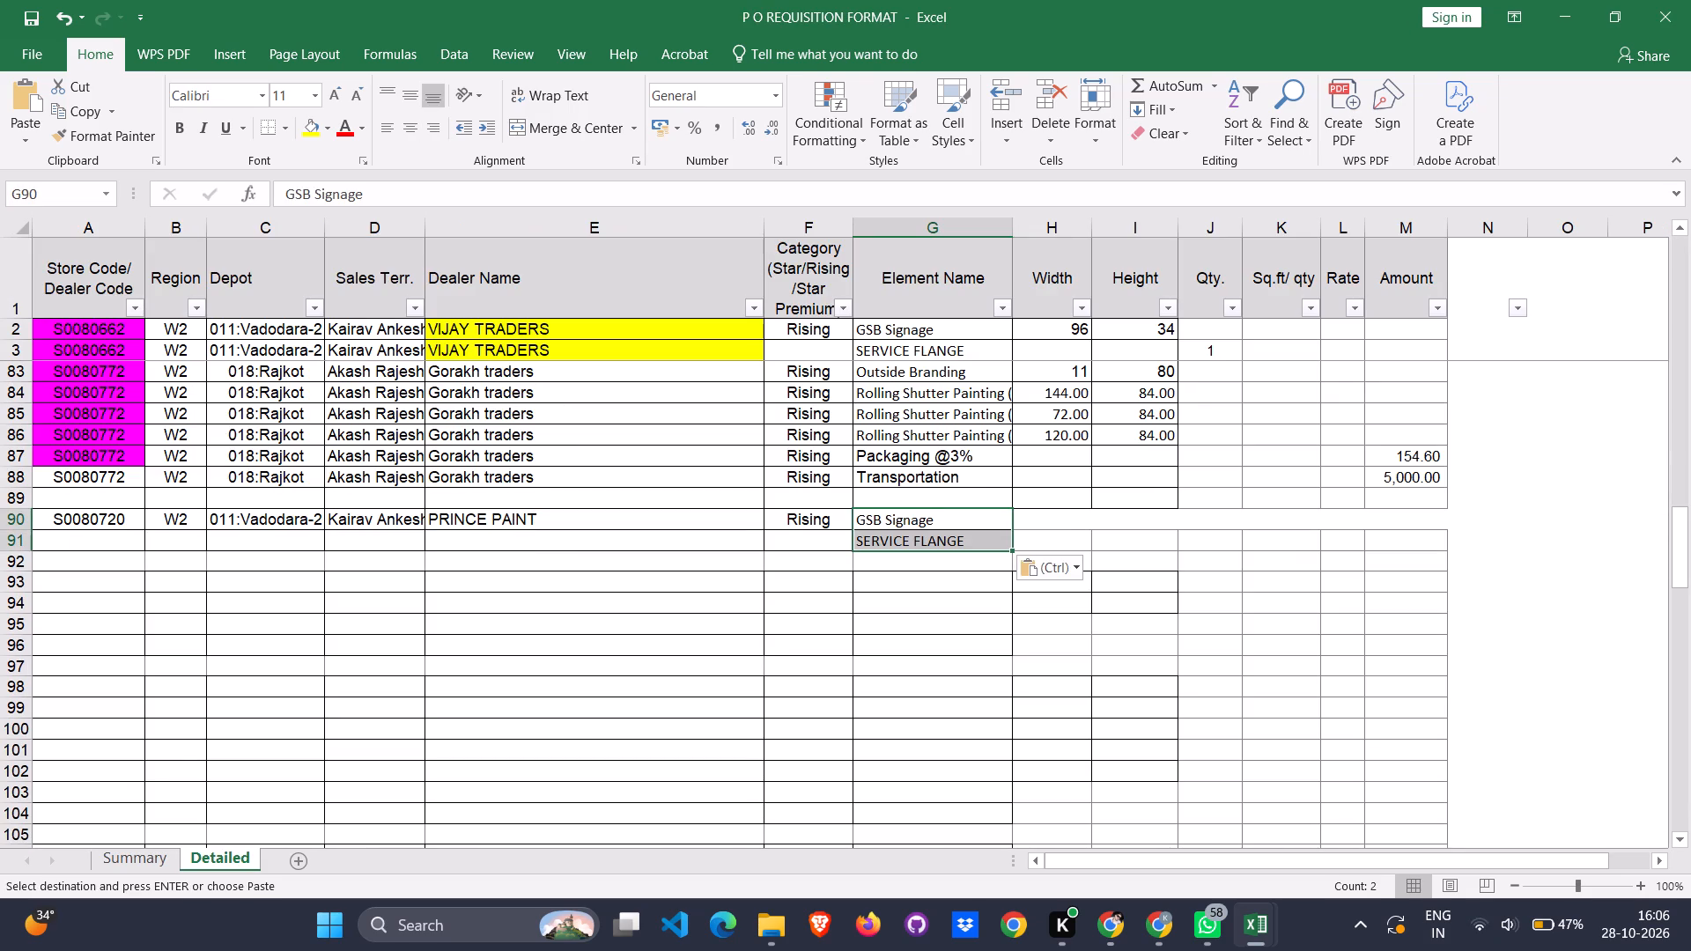
key(ctrl+s)
Copy the width and height cells D3:E4 (162 x 48) from the PRINCE PAINT quotation into H90:I91 of the Detailed sheet and save.
key(alt+Tab)
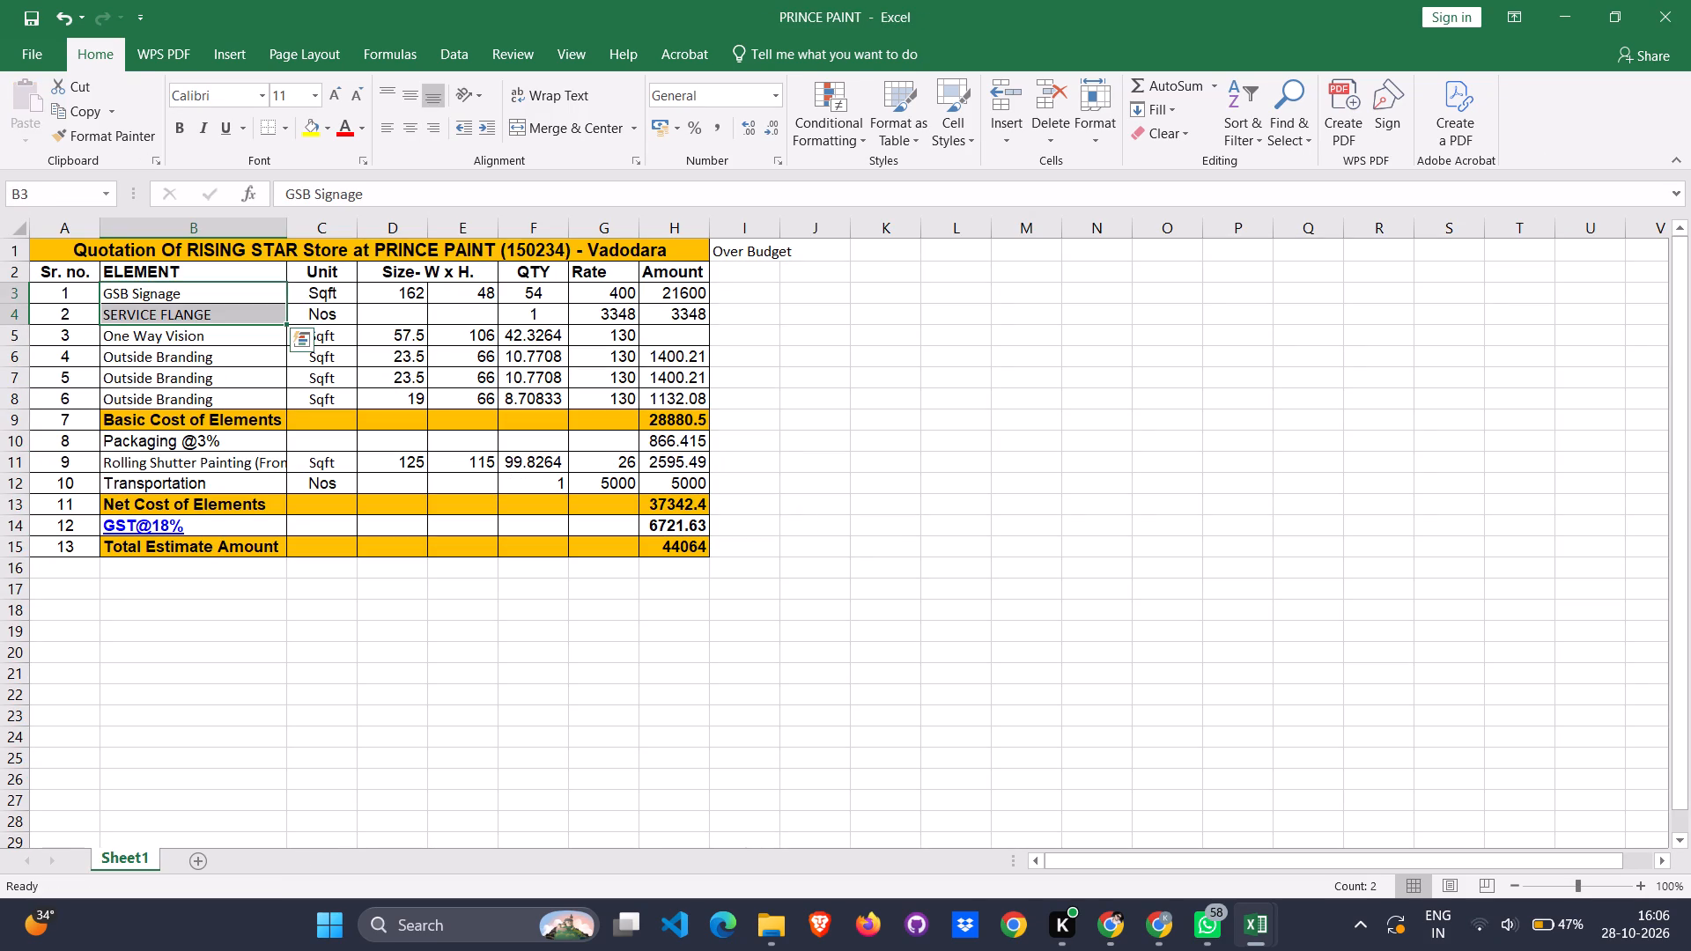
click(382, 299)
key(shift+Down)
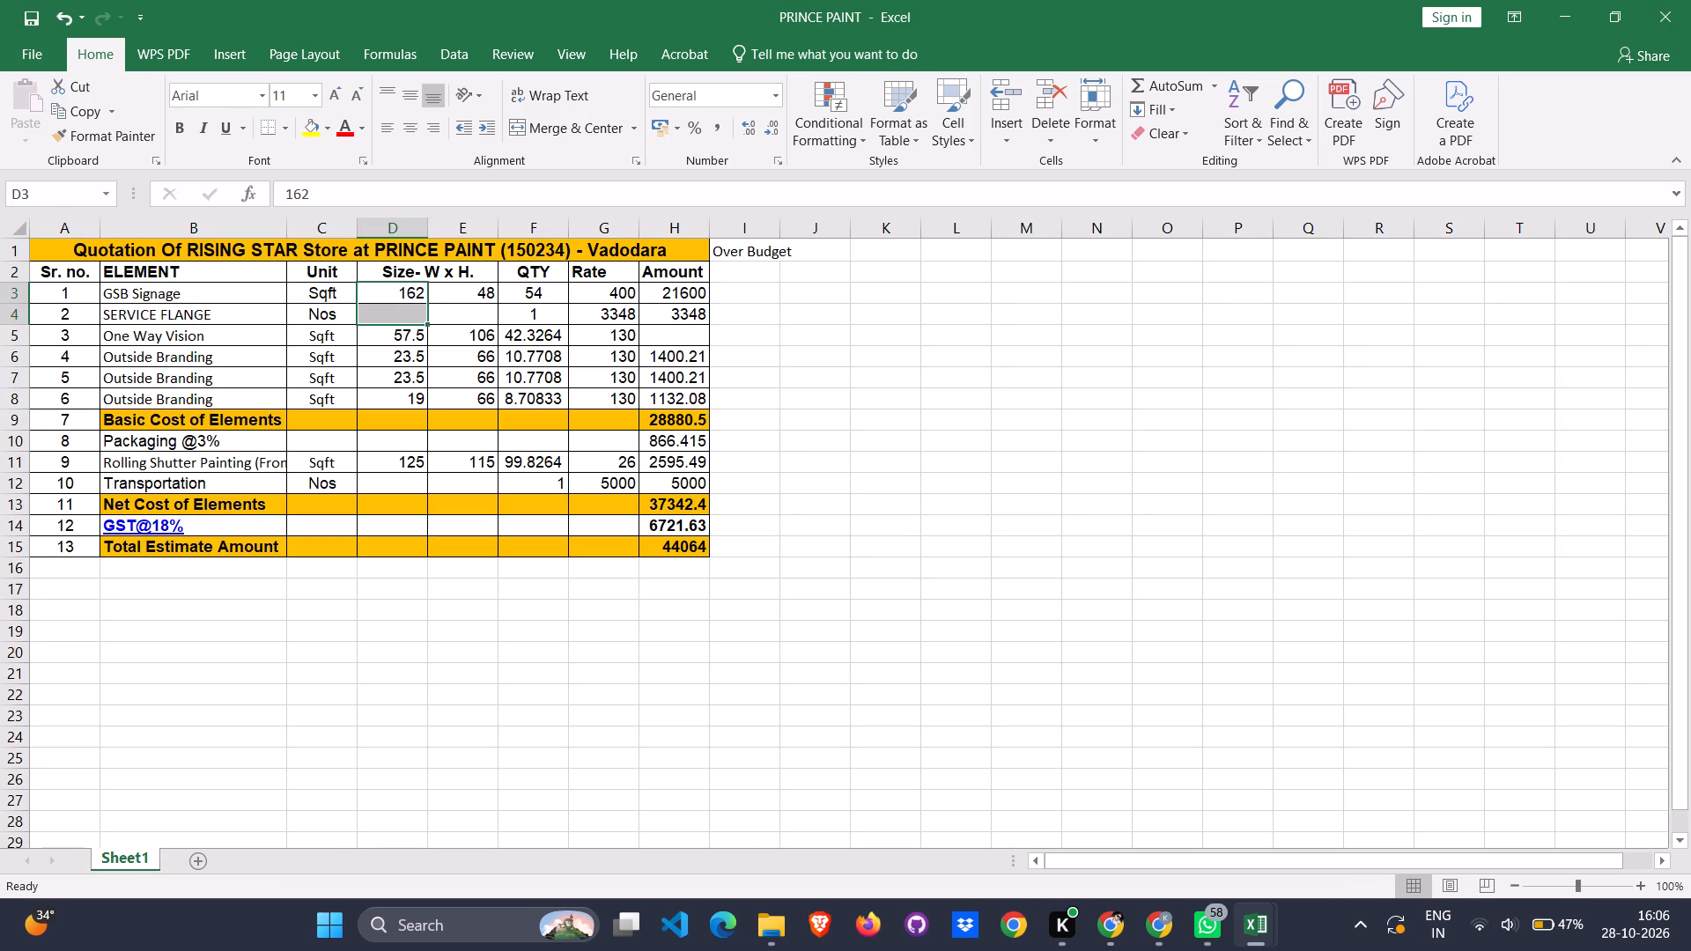
key(shift+Right)
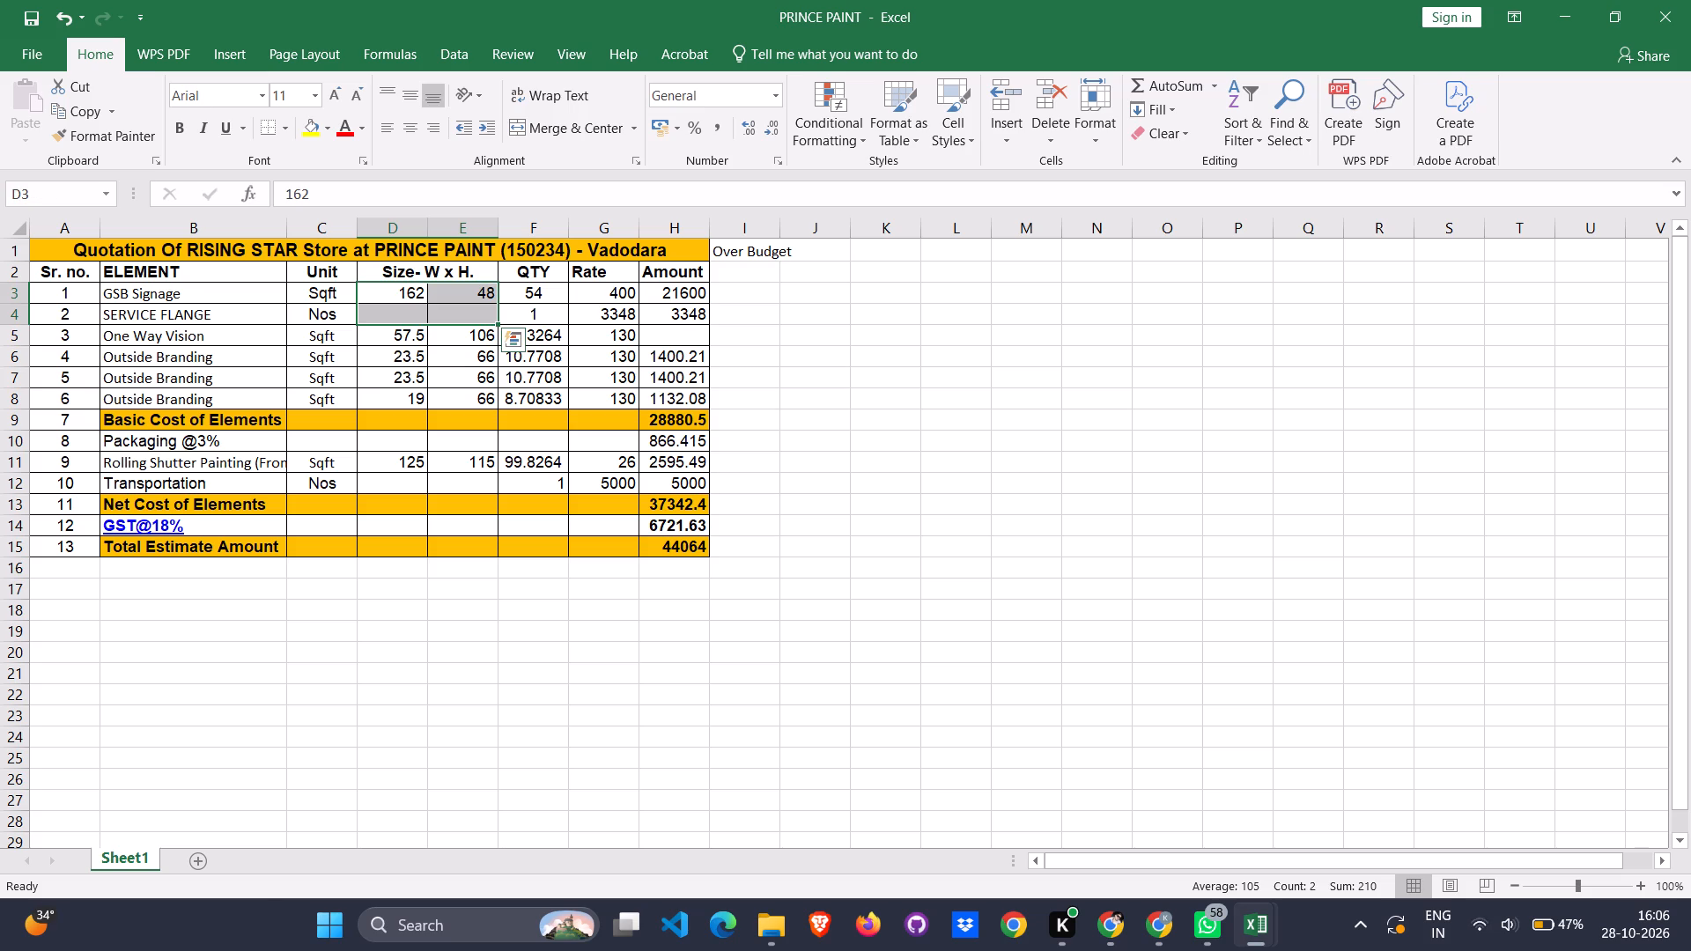
key(ctrl+c)
key(alt+Tab)
key(Right)
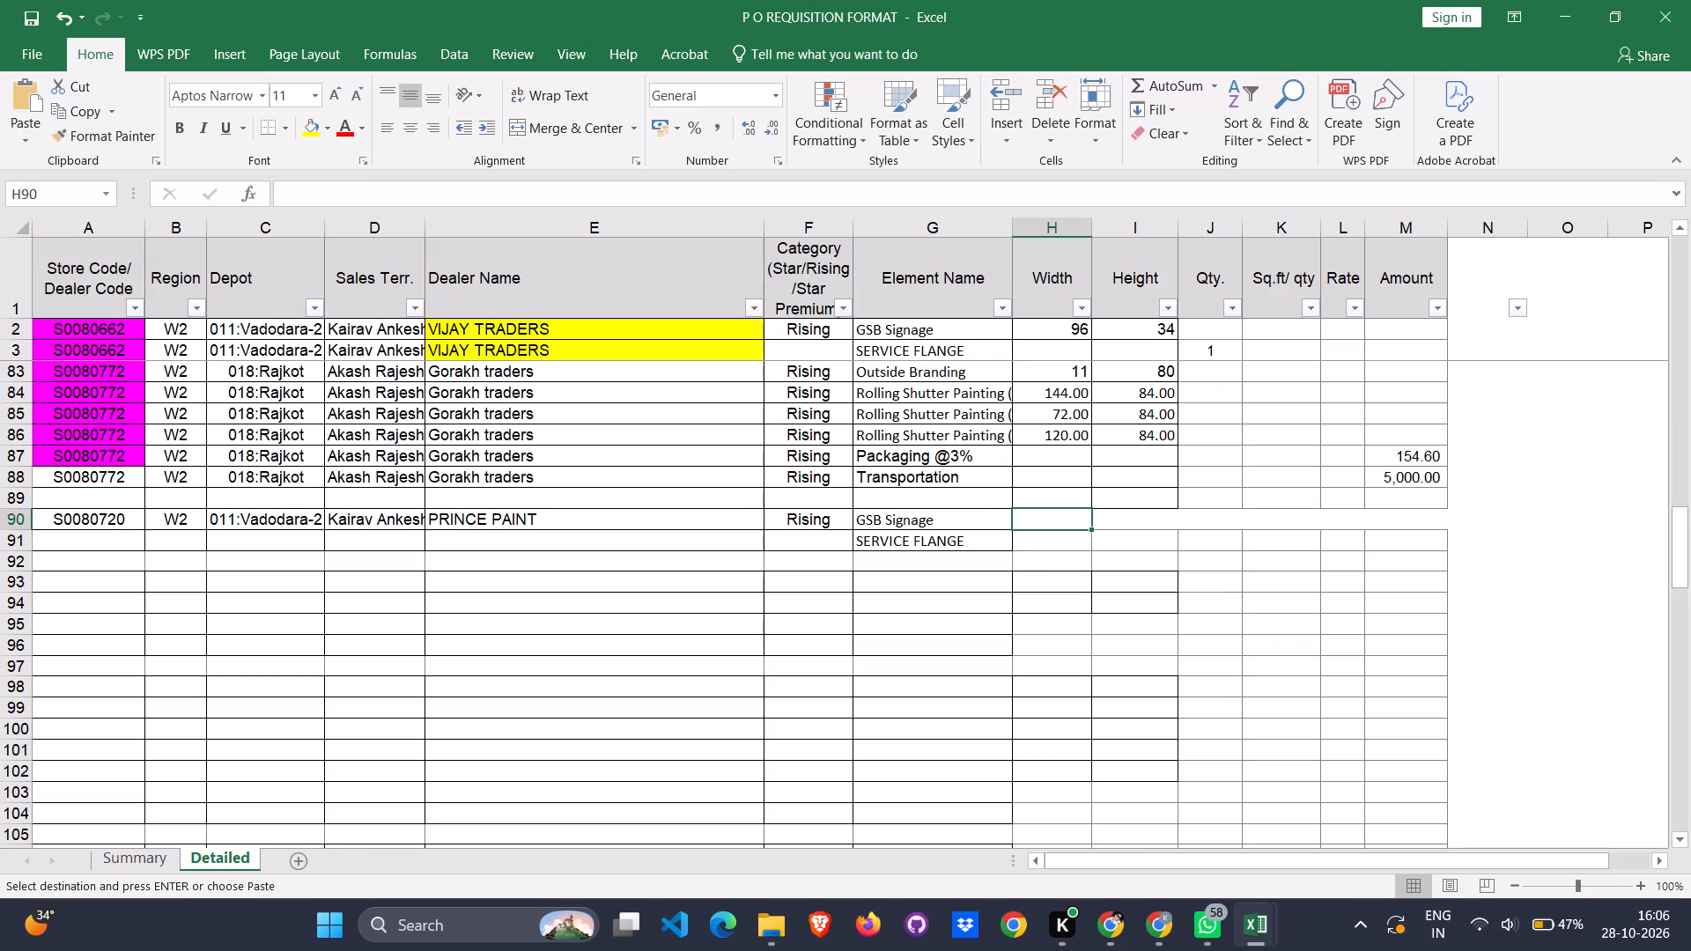
key(ctrl+v)
key(ctrl+s)
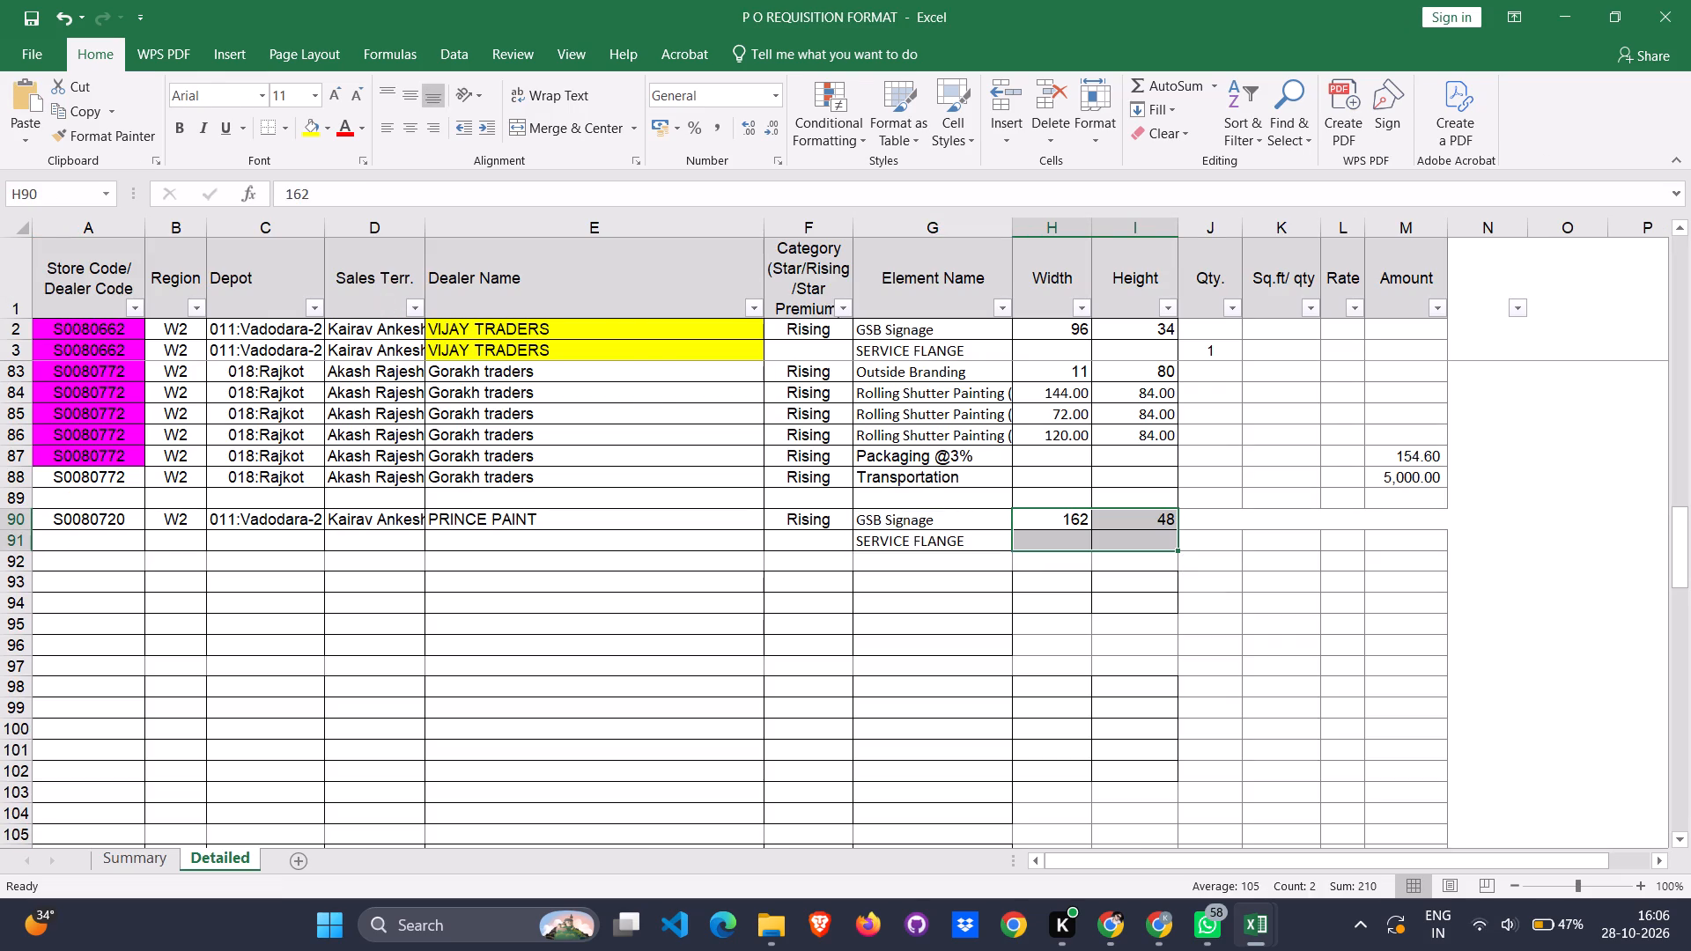
Copy the three Outside Branding names from B6:B8 of the PRINCE PAINT quotation into G92:G94 of the Detailed sheet and save.
key(alt+Tab)
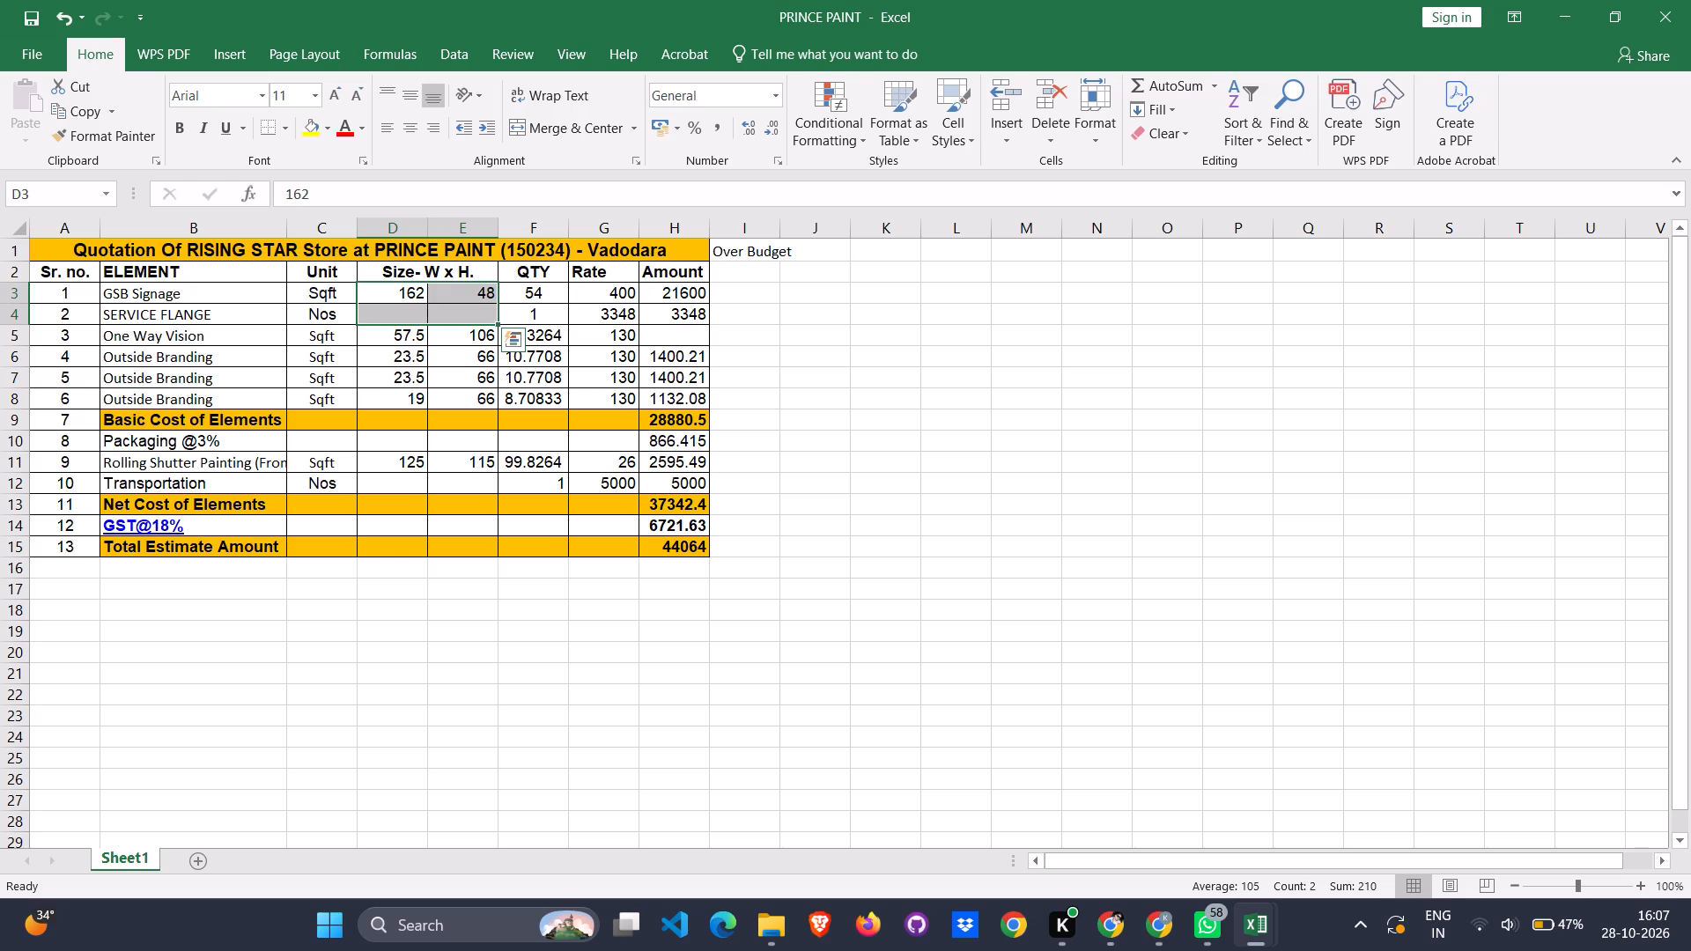
click(216, 361)
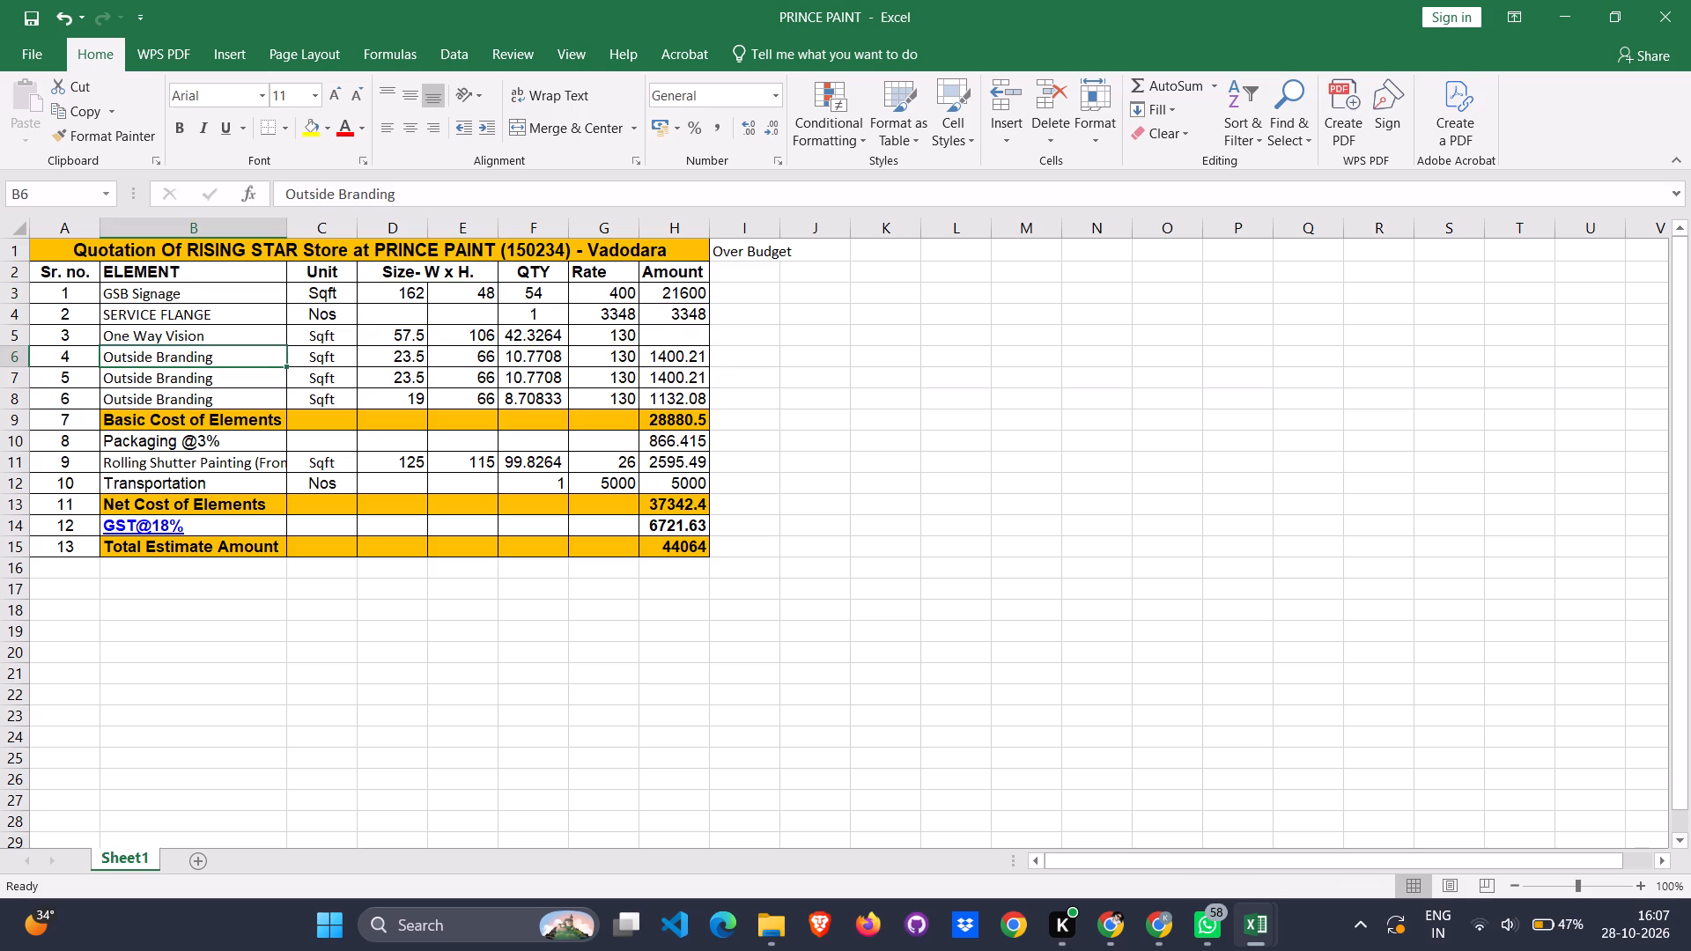
key(shift+Down)
key(shift+Down)
key(ctrl+c)
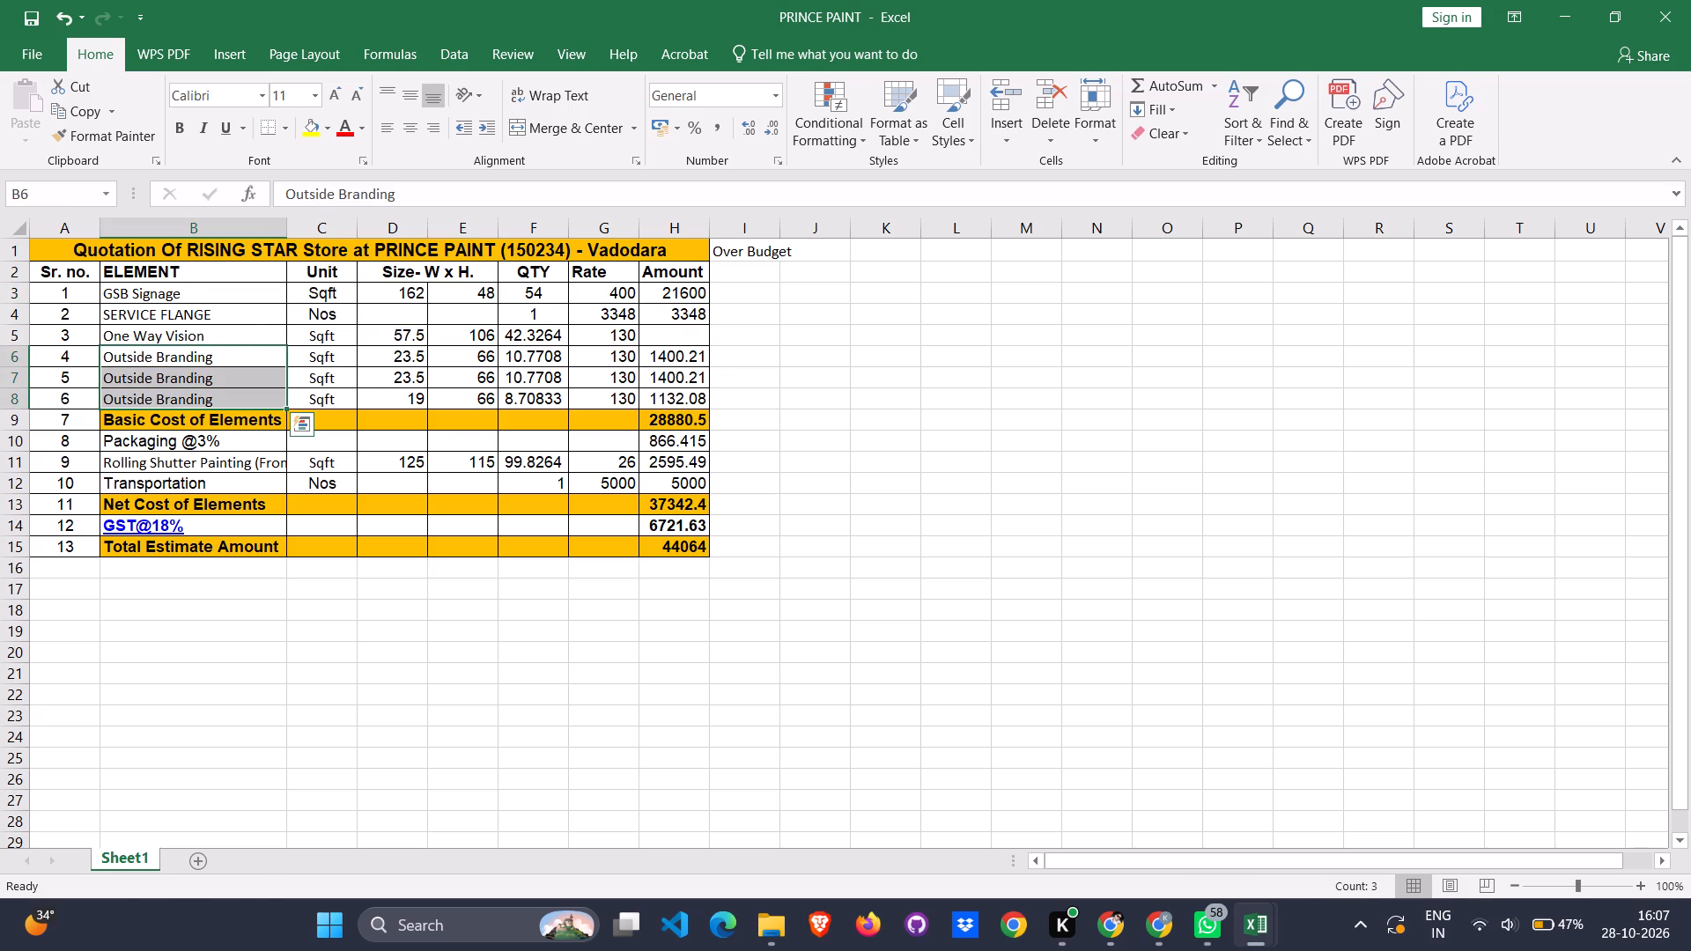
key(alt+Tab)
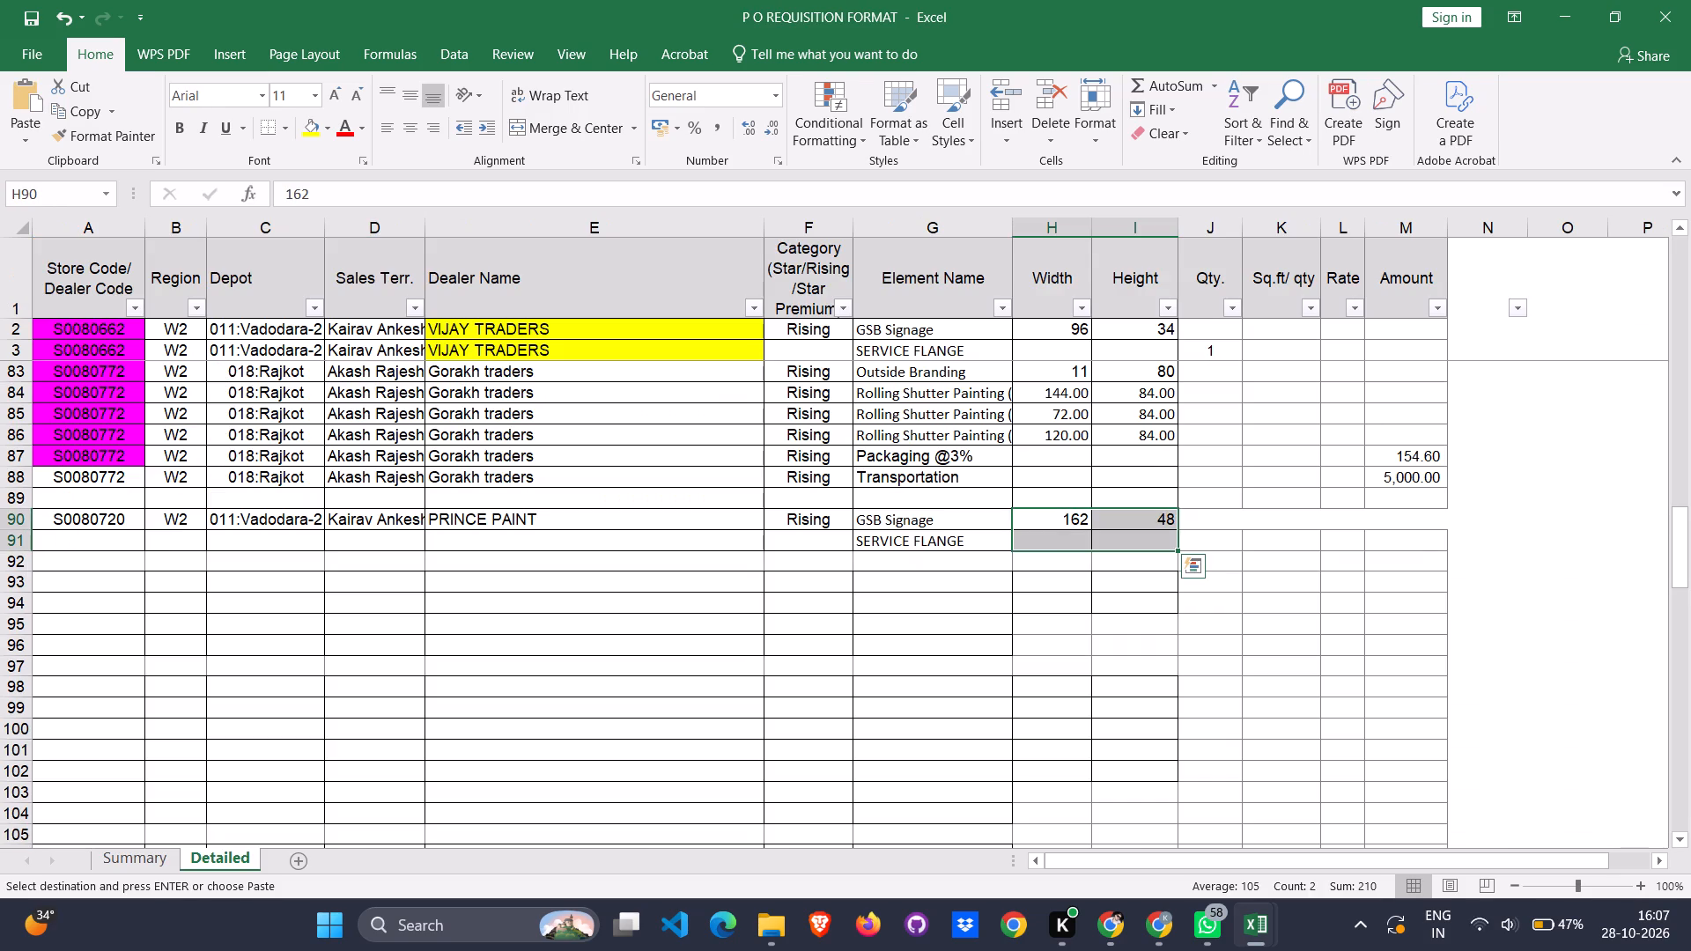
click(911, 560)
key(ctrl+v)
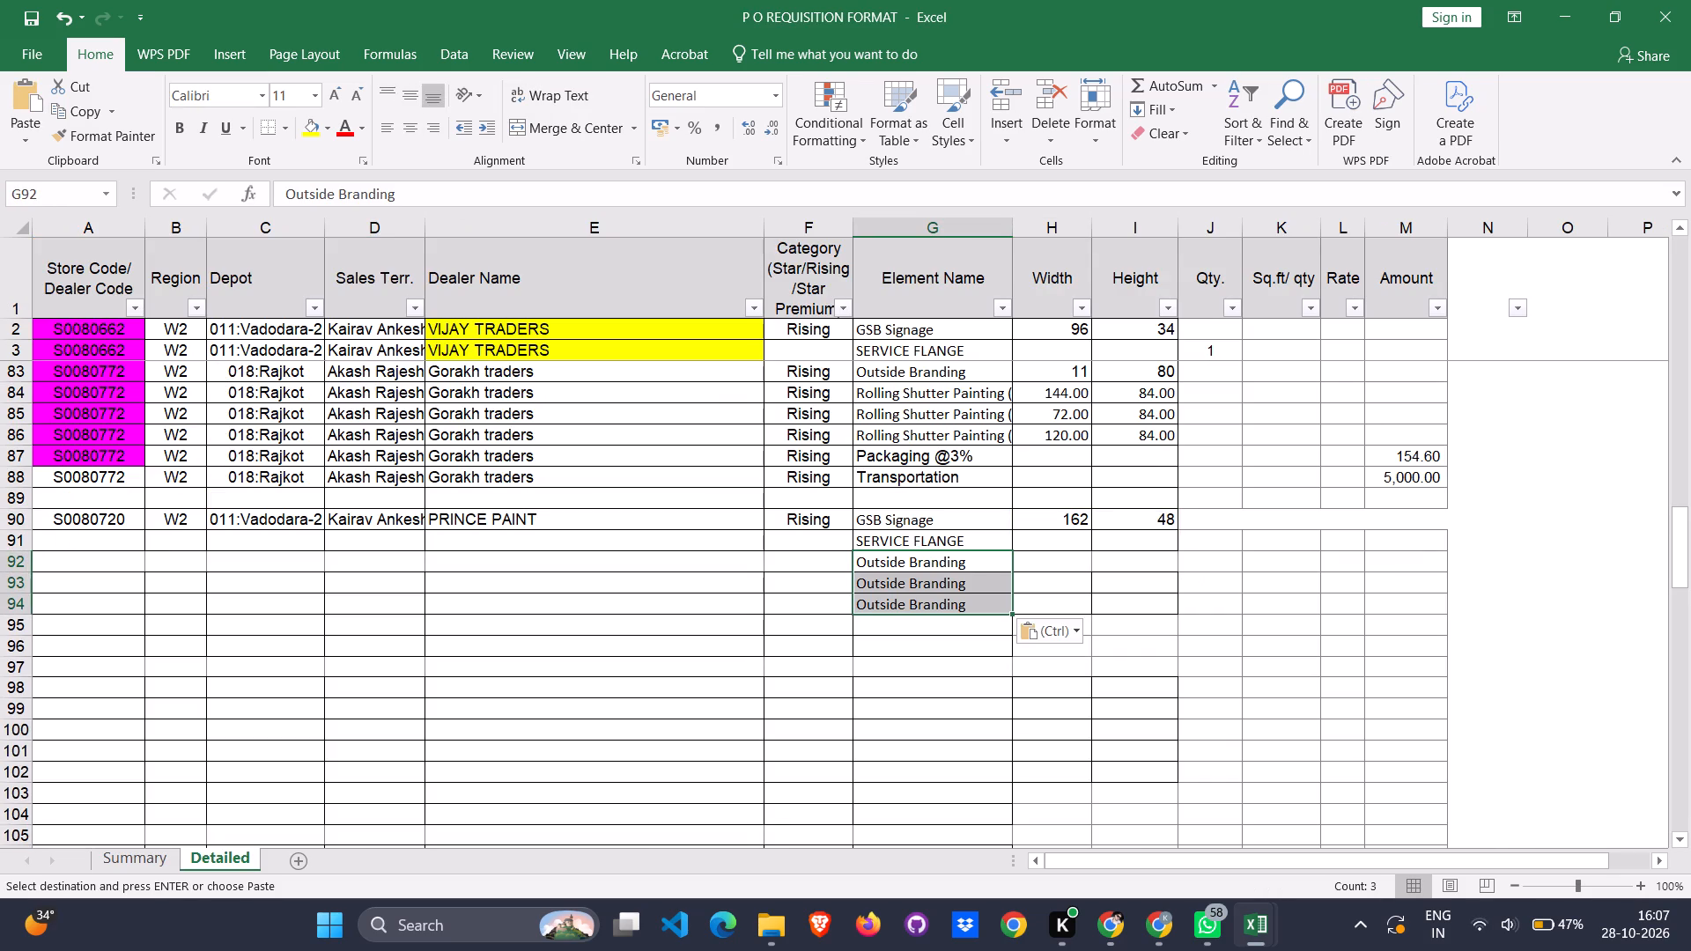
key(ctrl+s)
Copy the Outside Branding sizes D6:E8 from the PRINCE PAINT quotation into H92:I94 of the Detailed sheet and save.
key(alt+Tab)
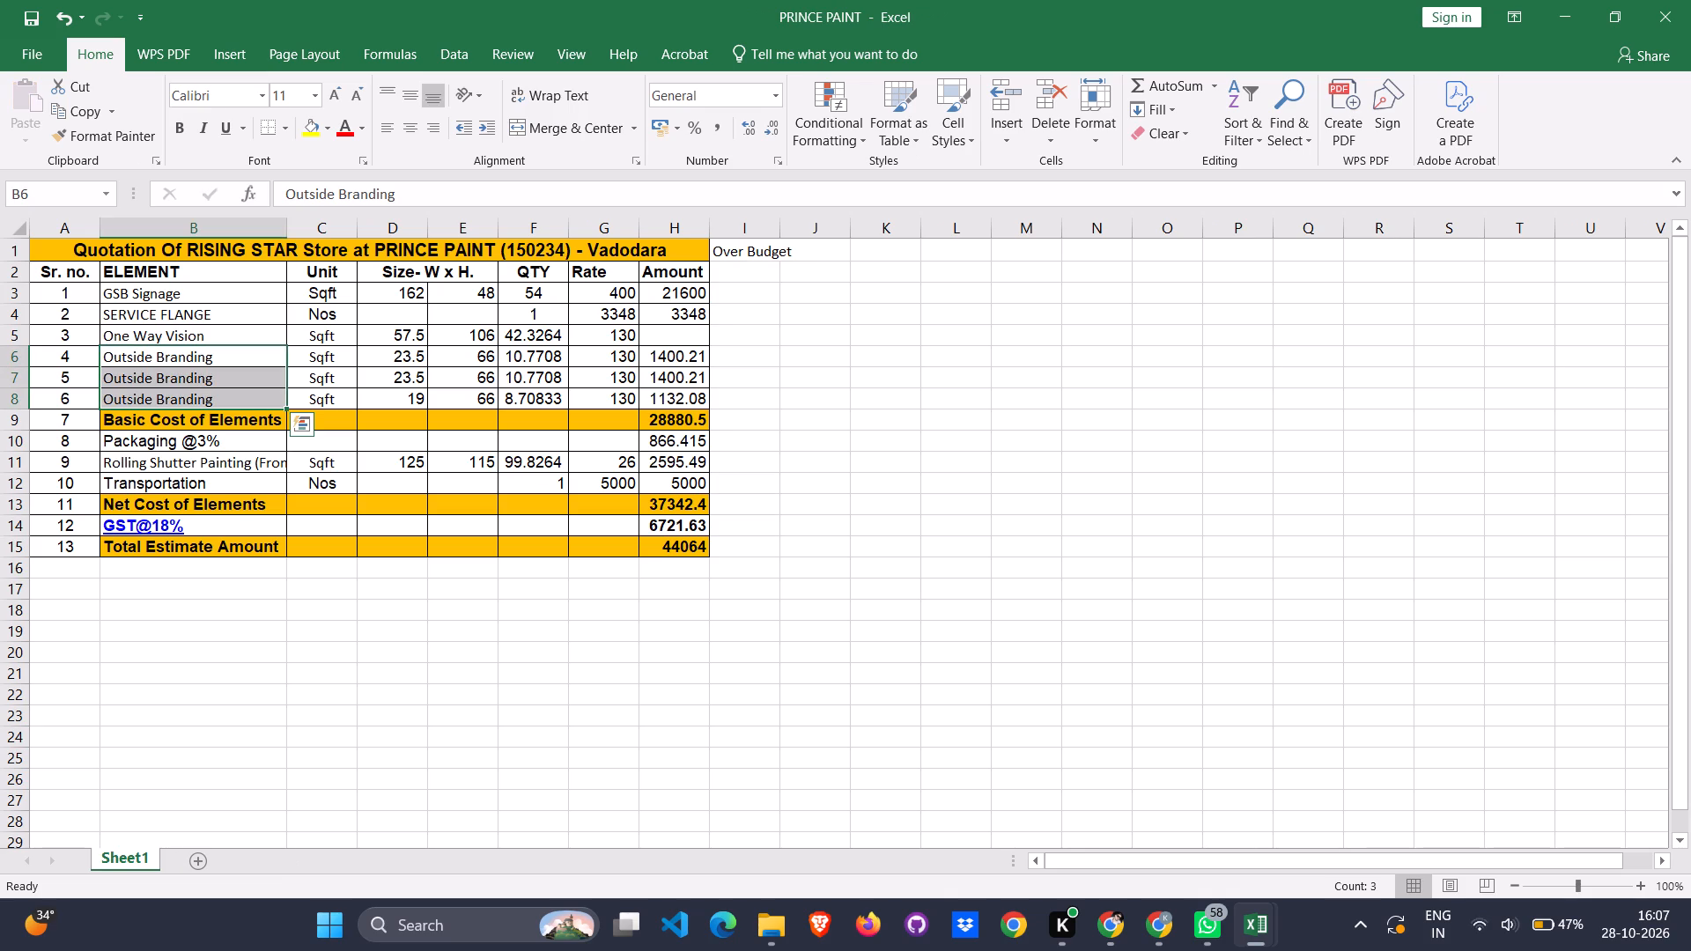
click(398, 352)
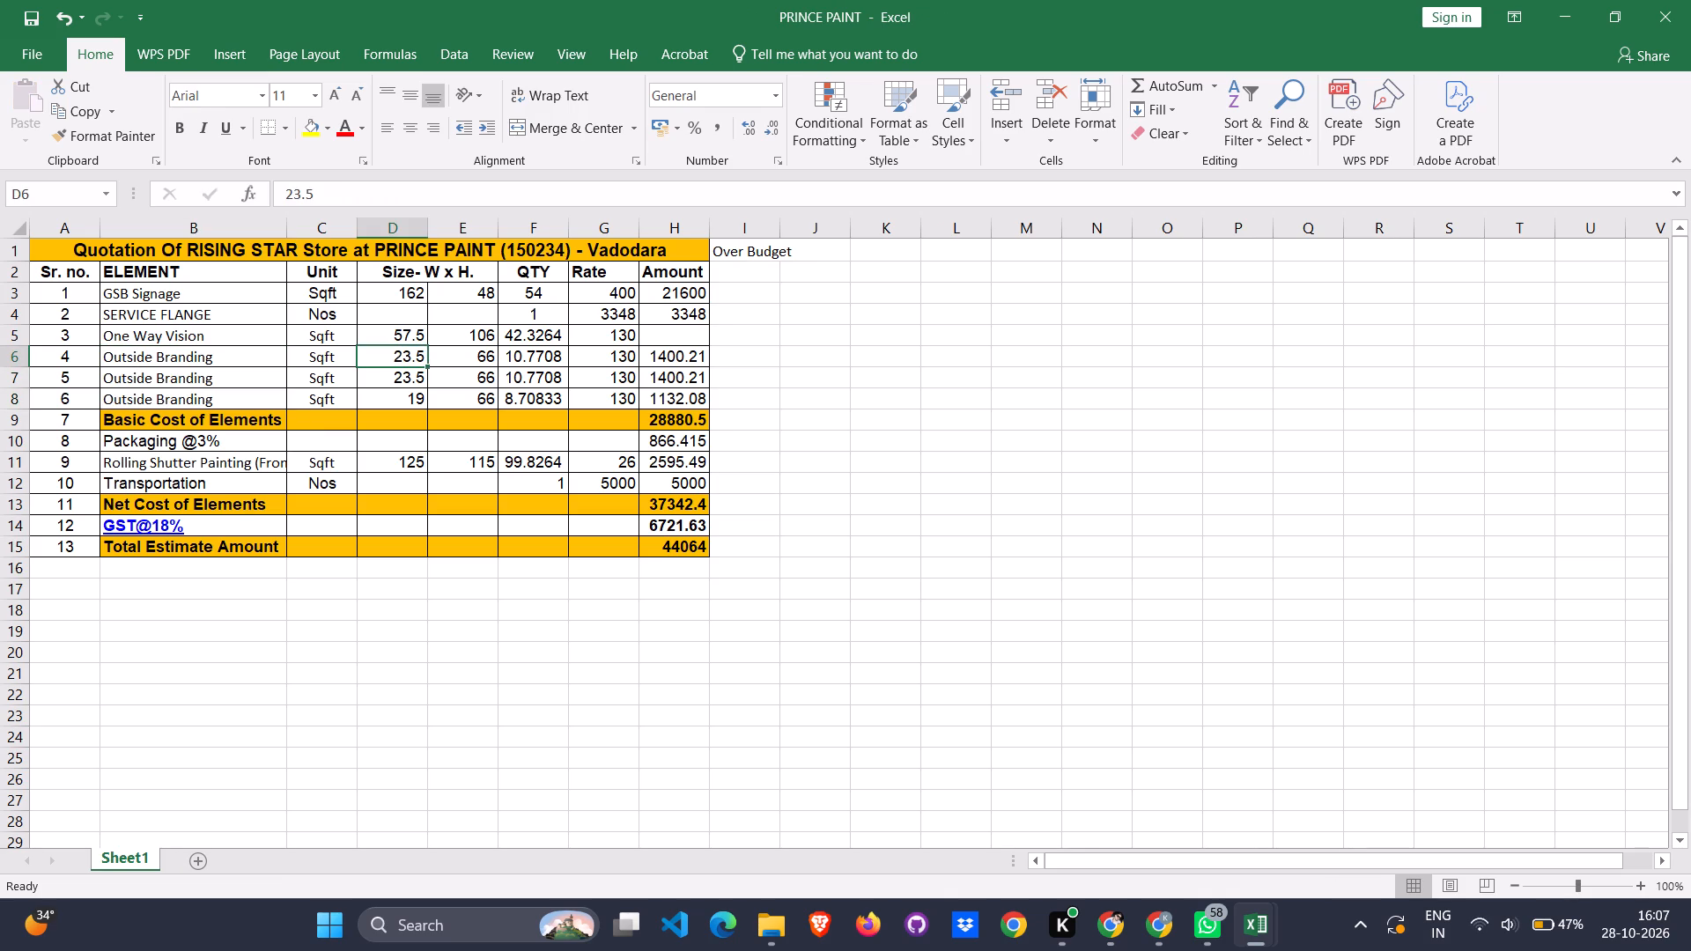
key(shift+Down)
key(shift+Down)
key(shift+Right)
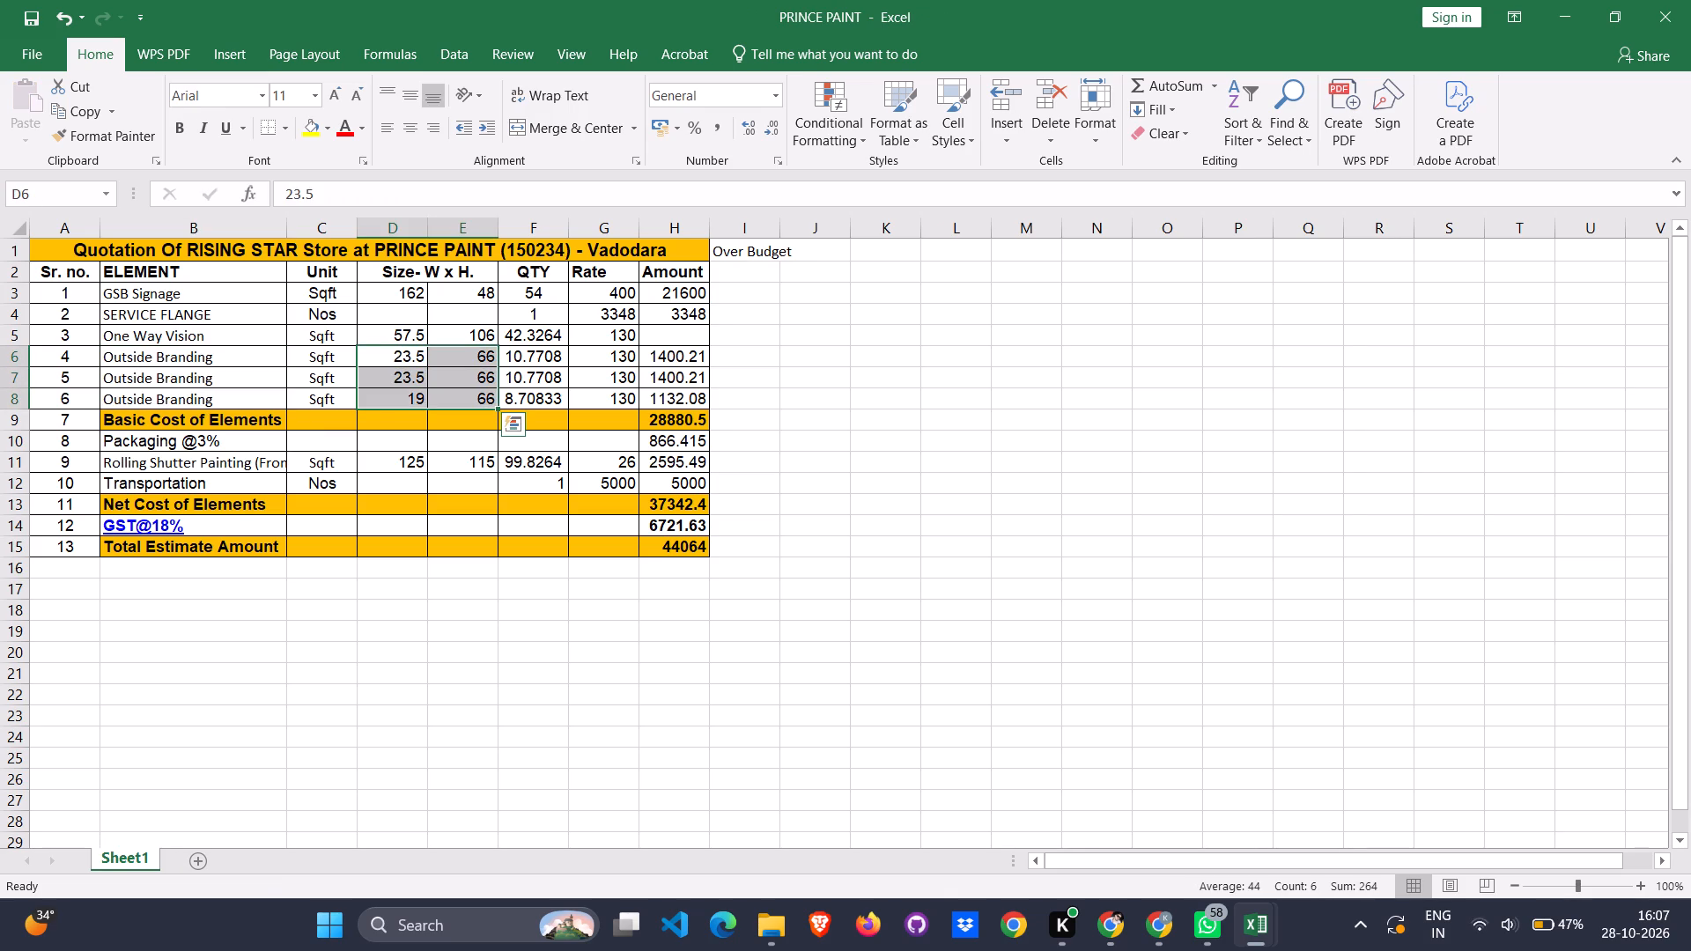
key(ctrl+c)
key(alt+Tab)
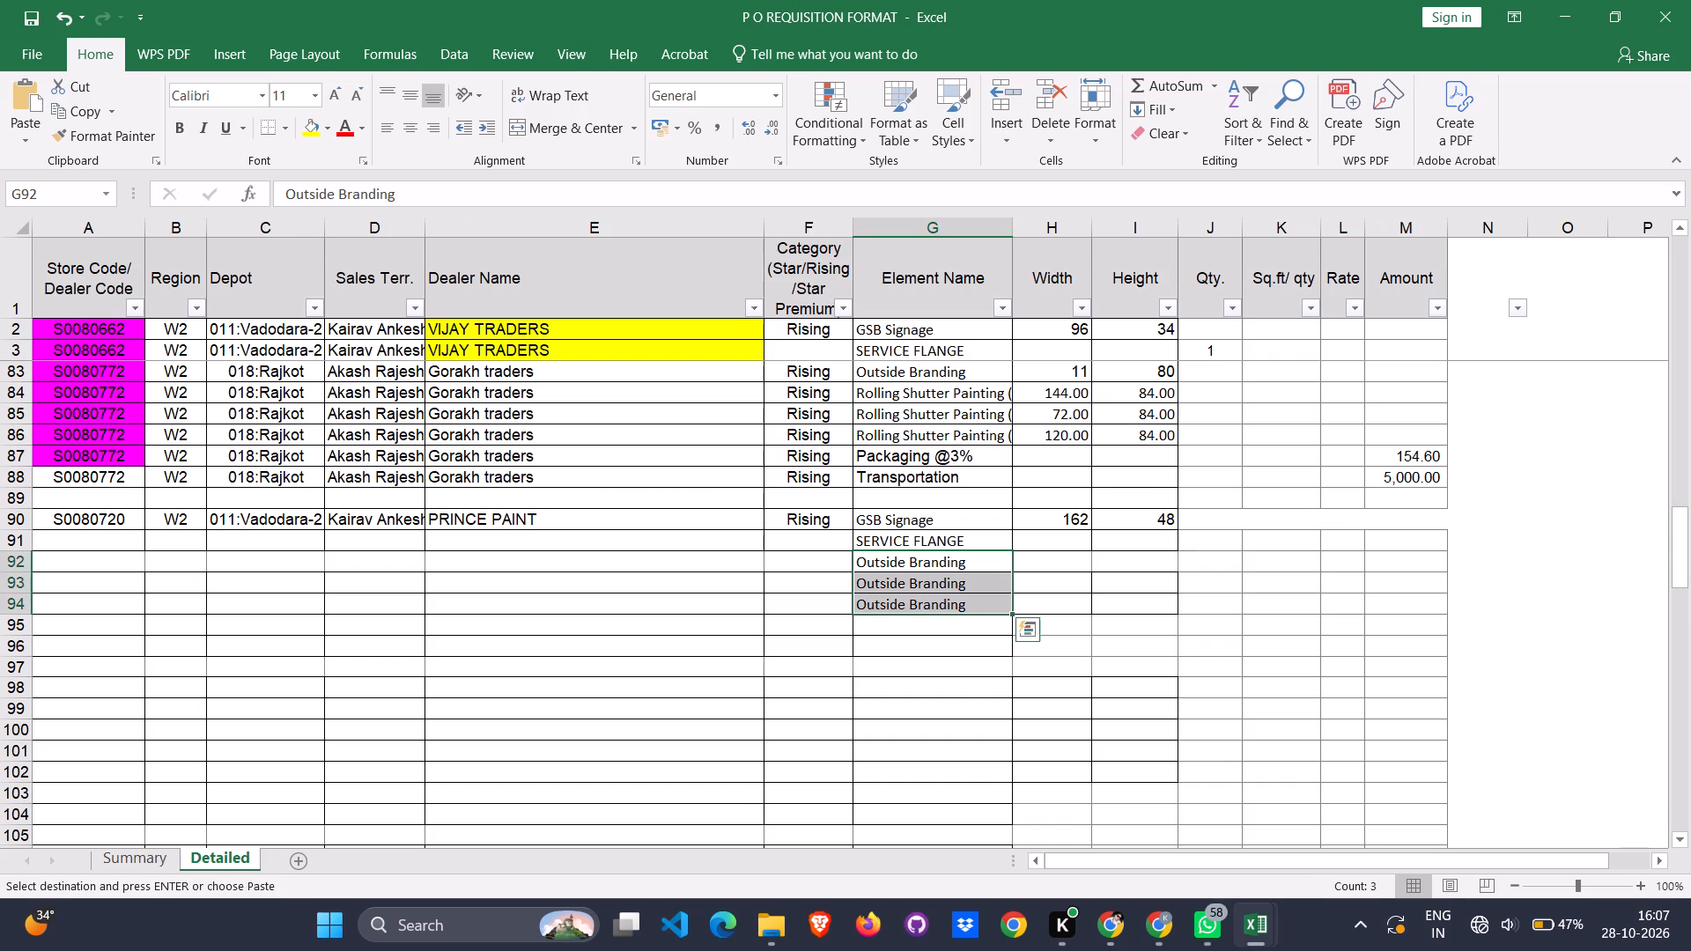
key(Right)
key(ctrl+v)
key(ctrl+s)
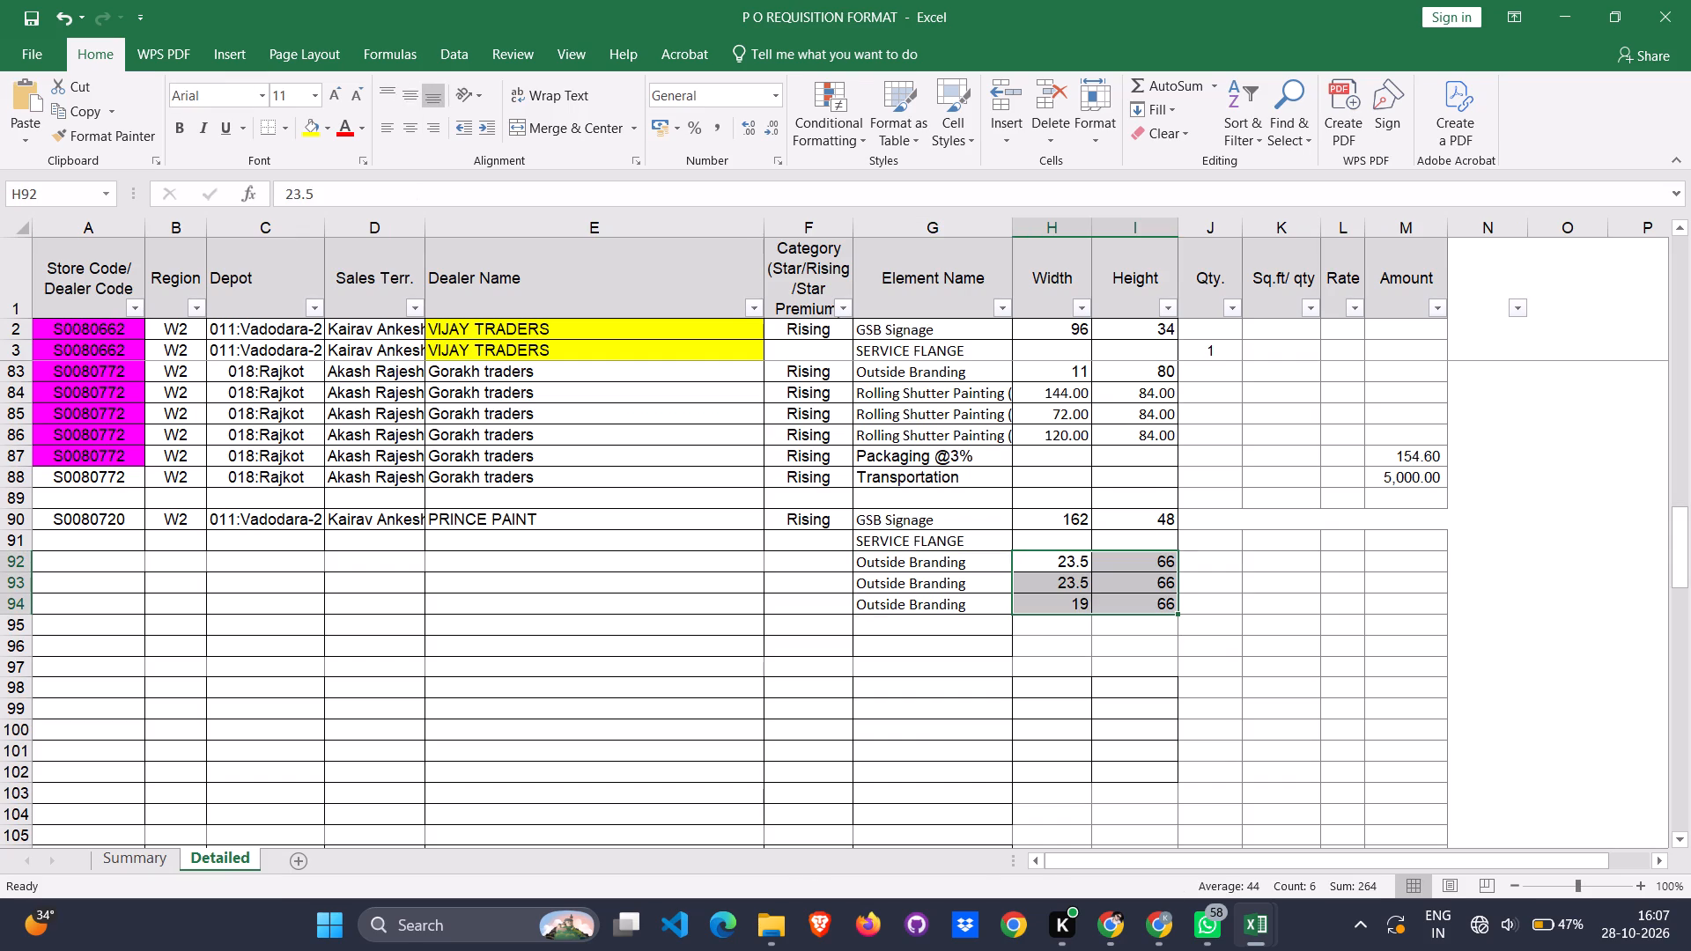
Copy the Rolling Shutter Painting (Front Side) name from the PRINCE PAINT quotation into G95 of the Detailed sheet.
key(alt+Tab)
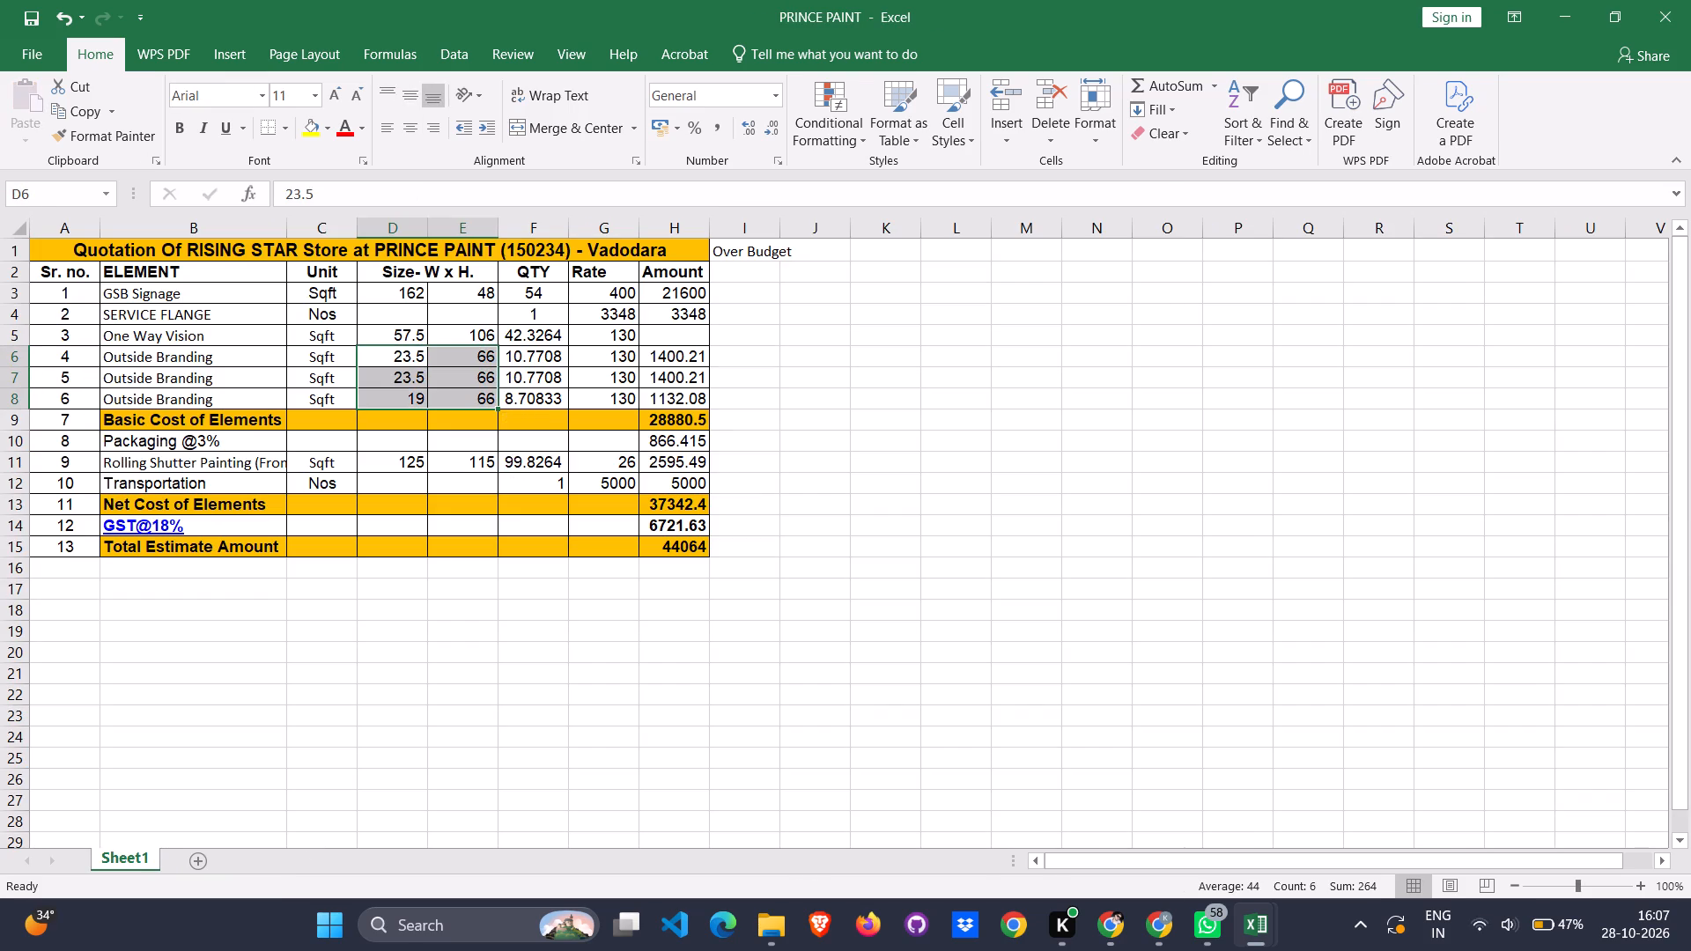
click(218, 462)
key(ctrl+c)
key(alt+Tab)
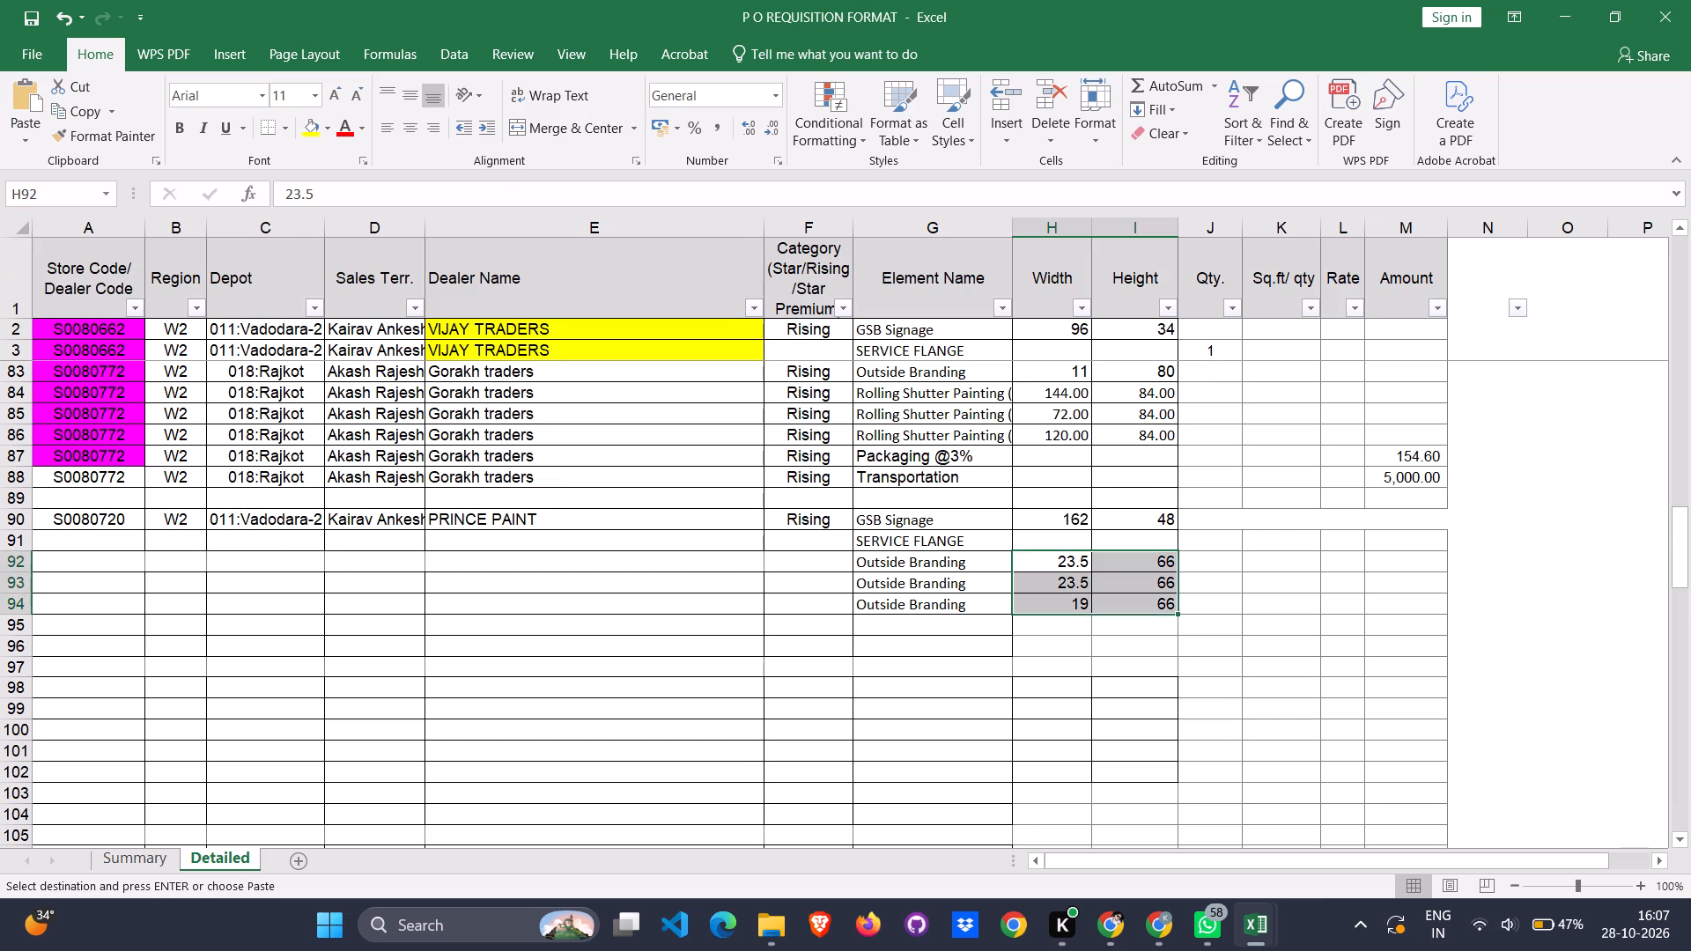
click(913, 625)
key(ctrl+v)
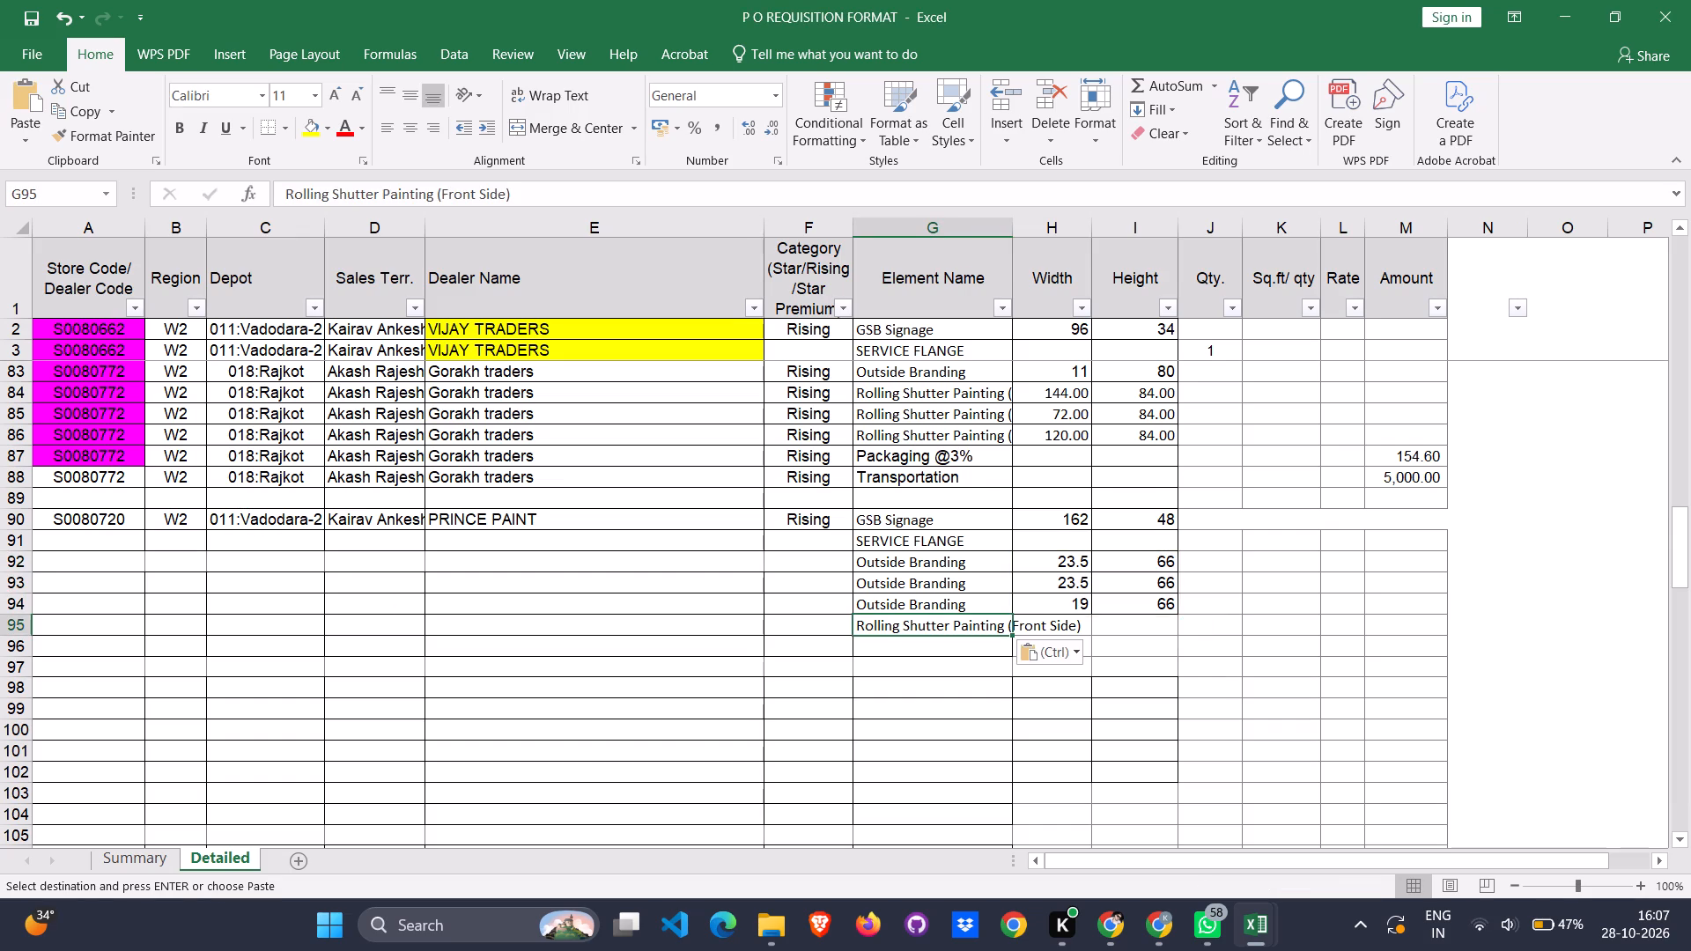
Copy the Rolling Shutter Painting size, 125 x 115, from the PRINCE PAINT quotation into H95:I95 of the Detailed sheet and save.
key(alt+Tab)
click(400, 460)
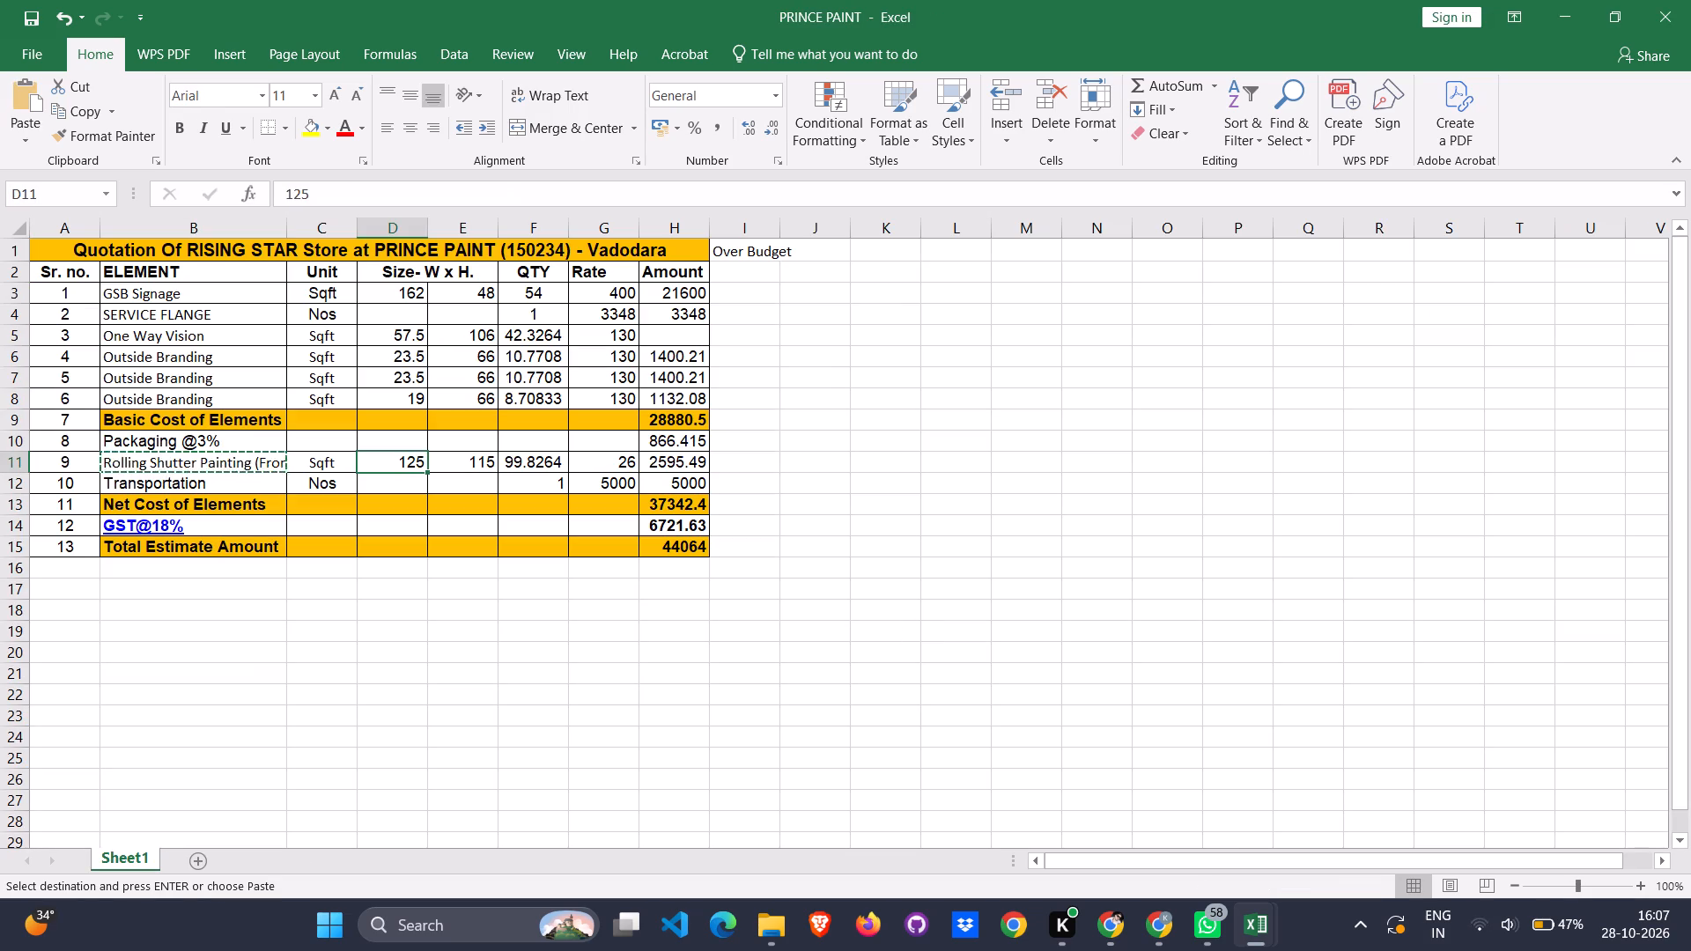
key(shift+Right)
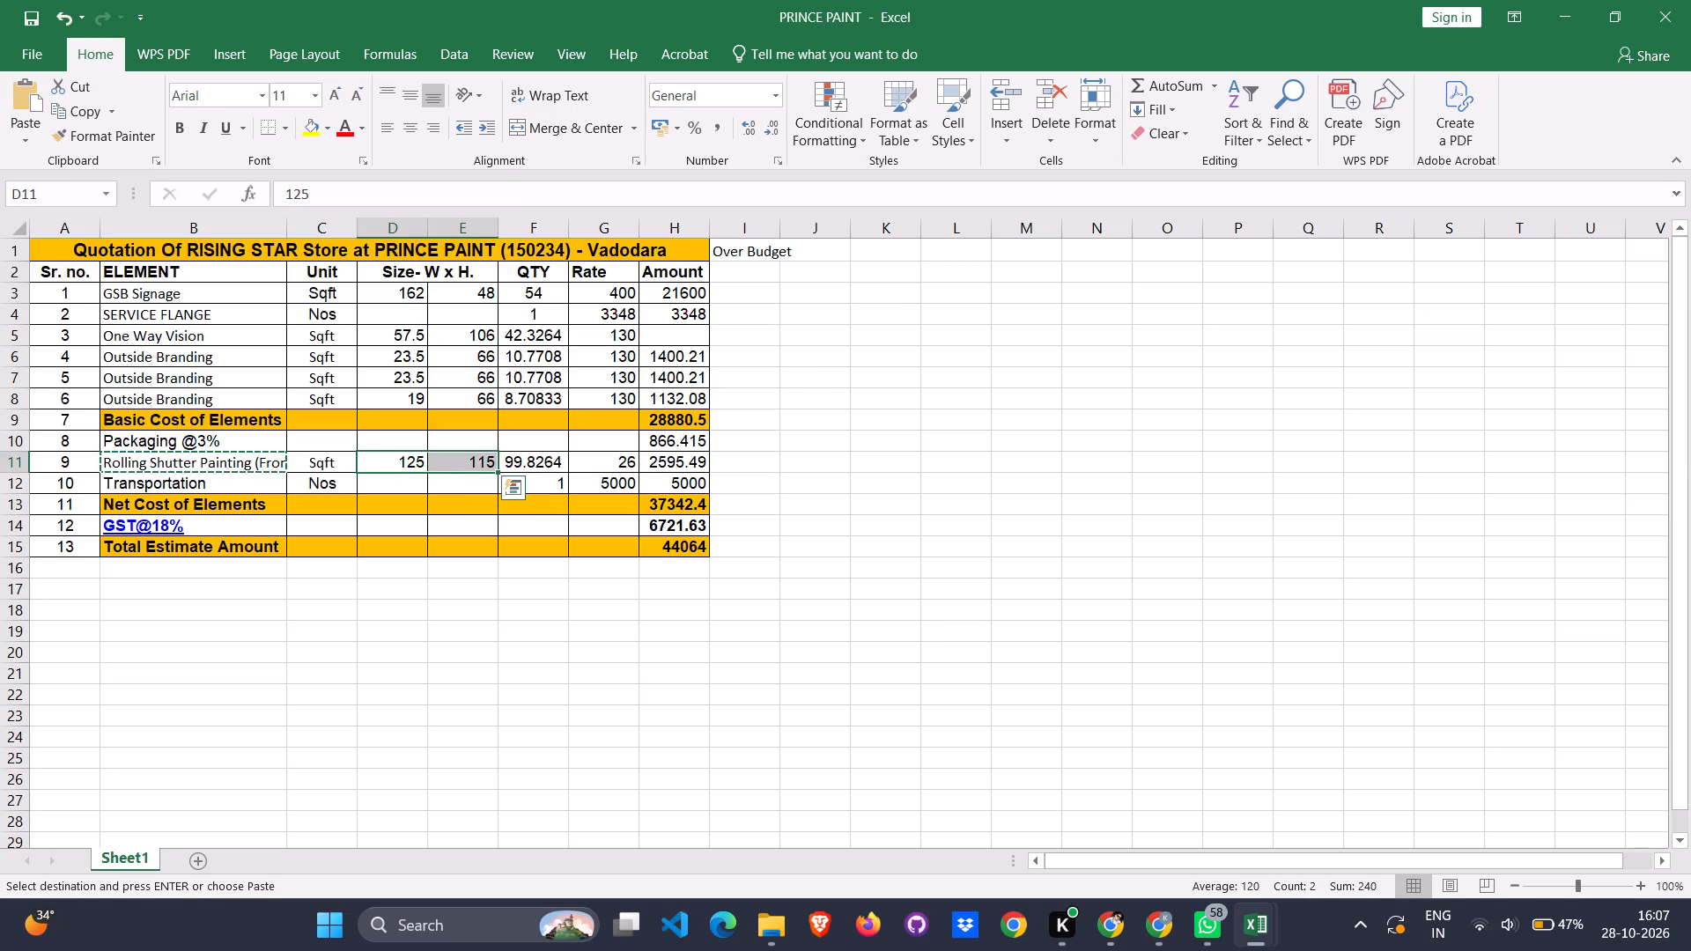
key(ctrl+c)
key(alt+Tab)
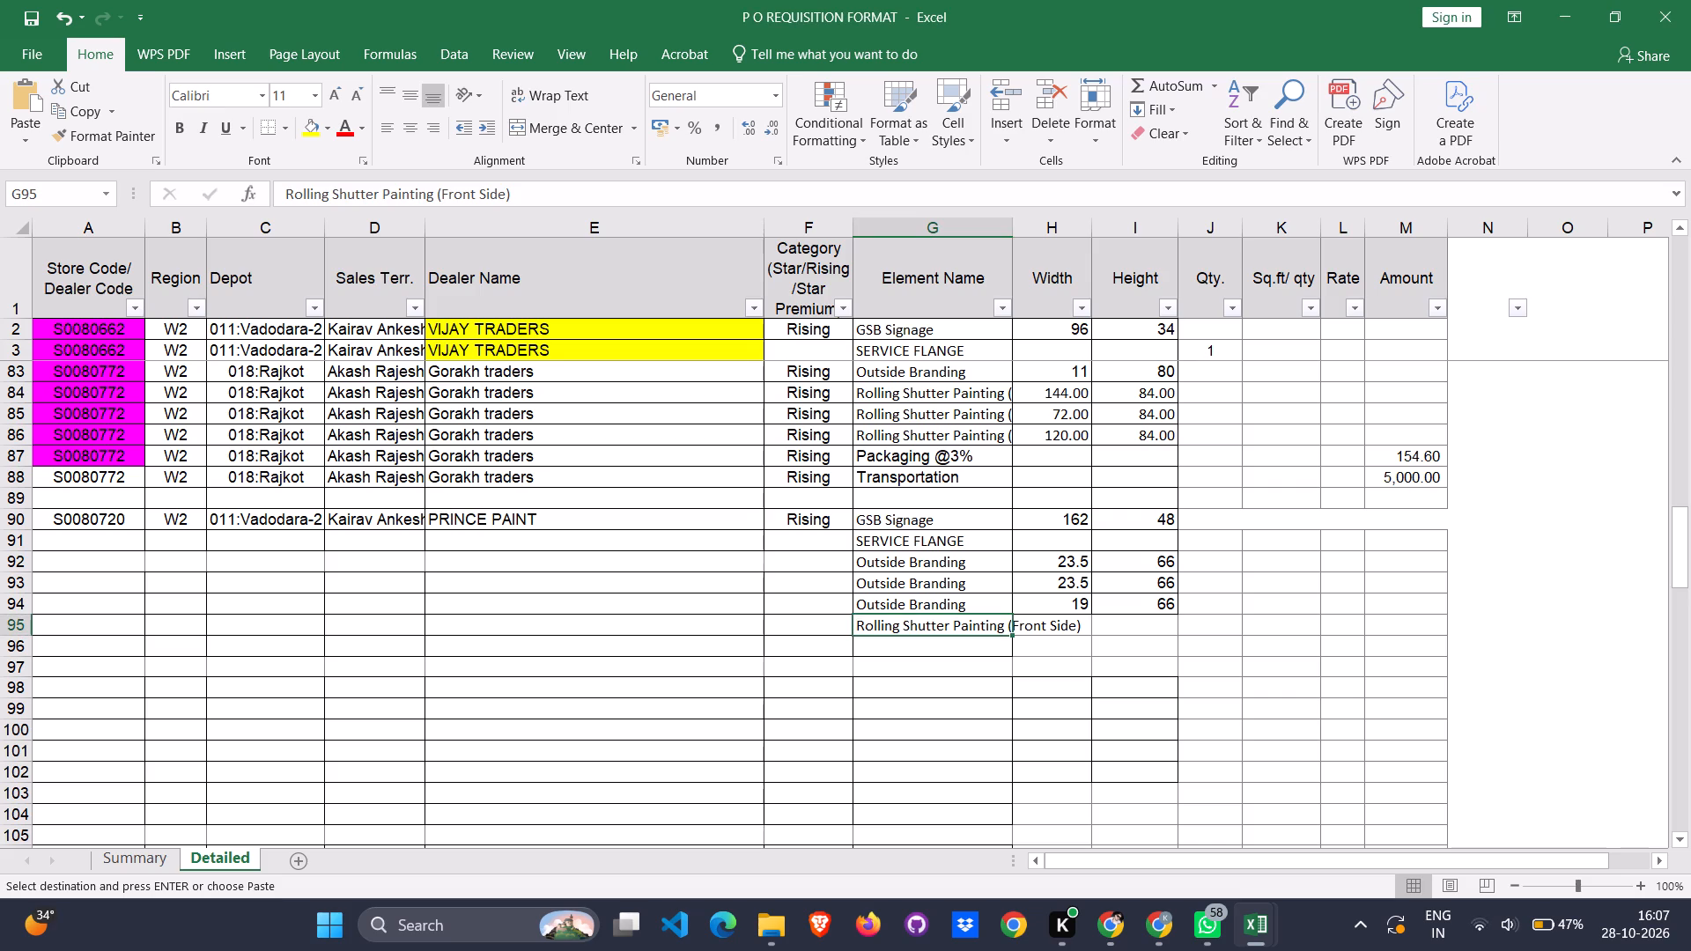
click(1040, 624)
key(ctrl+v)
key(ctrl+s)
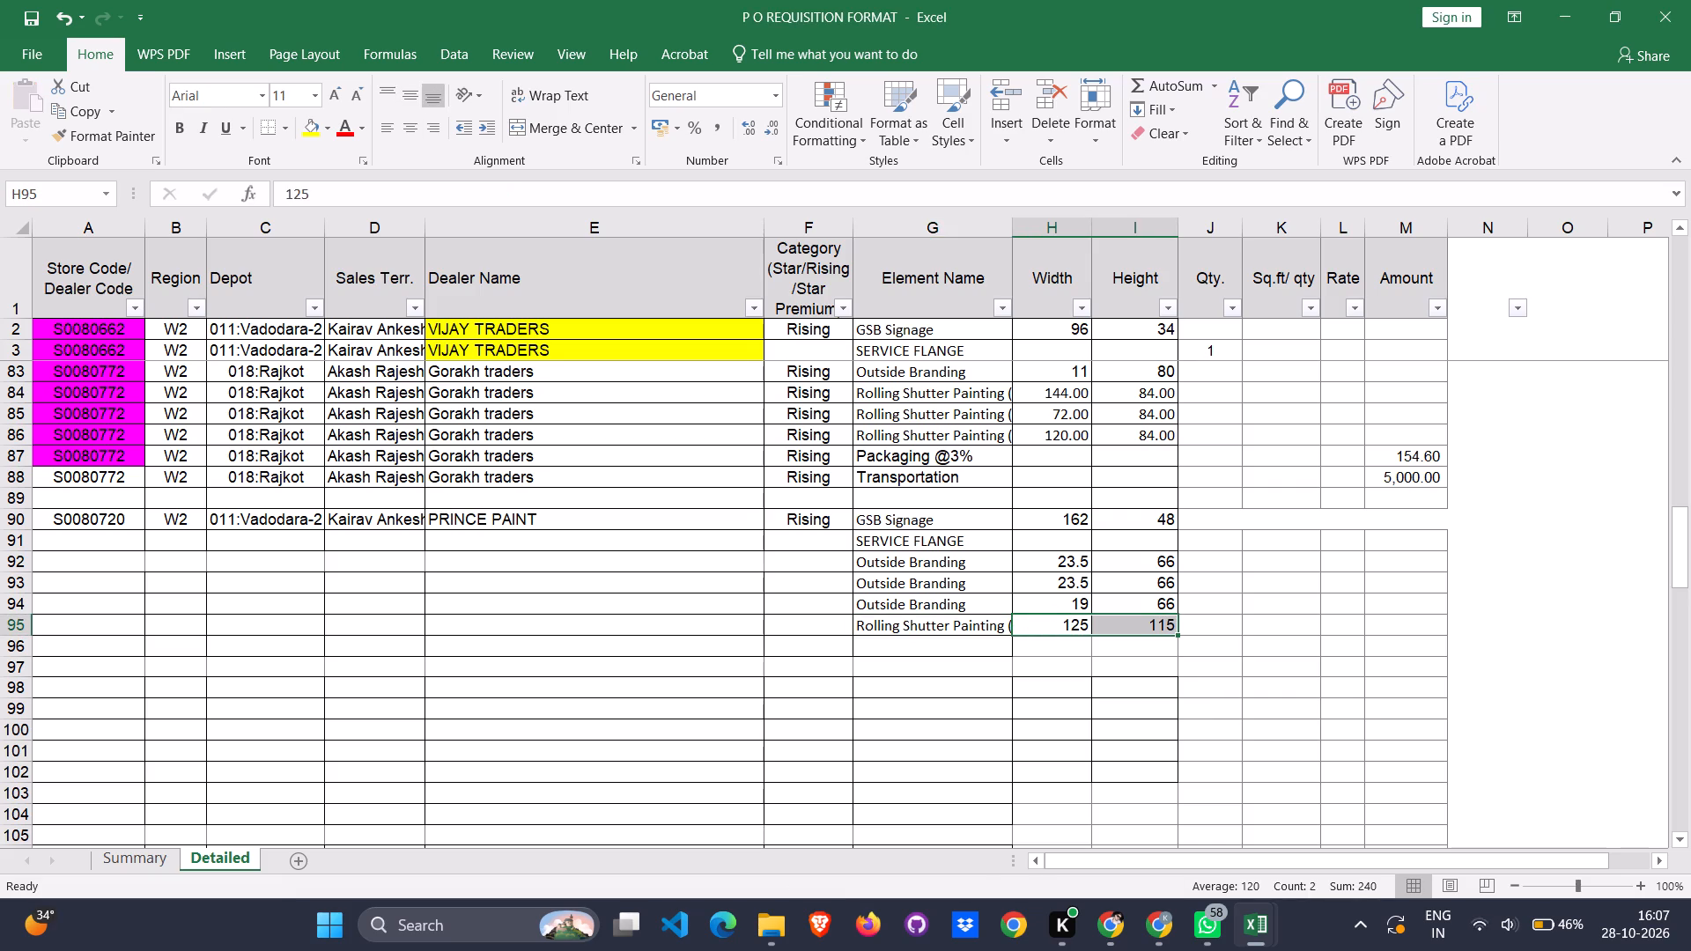
Copy the Packaging @3% and Transportation names from G87:G88 into G96:G97 of the Detailed sheet and save.
click(908, 461)
key(shift+Down)
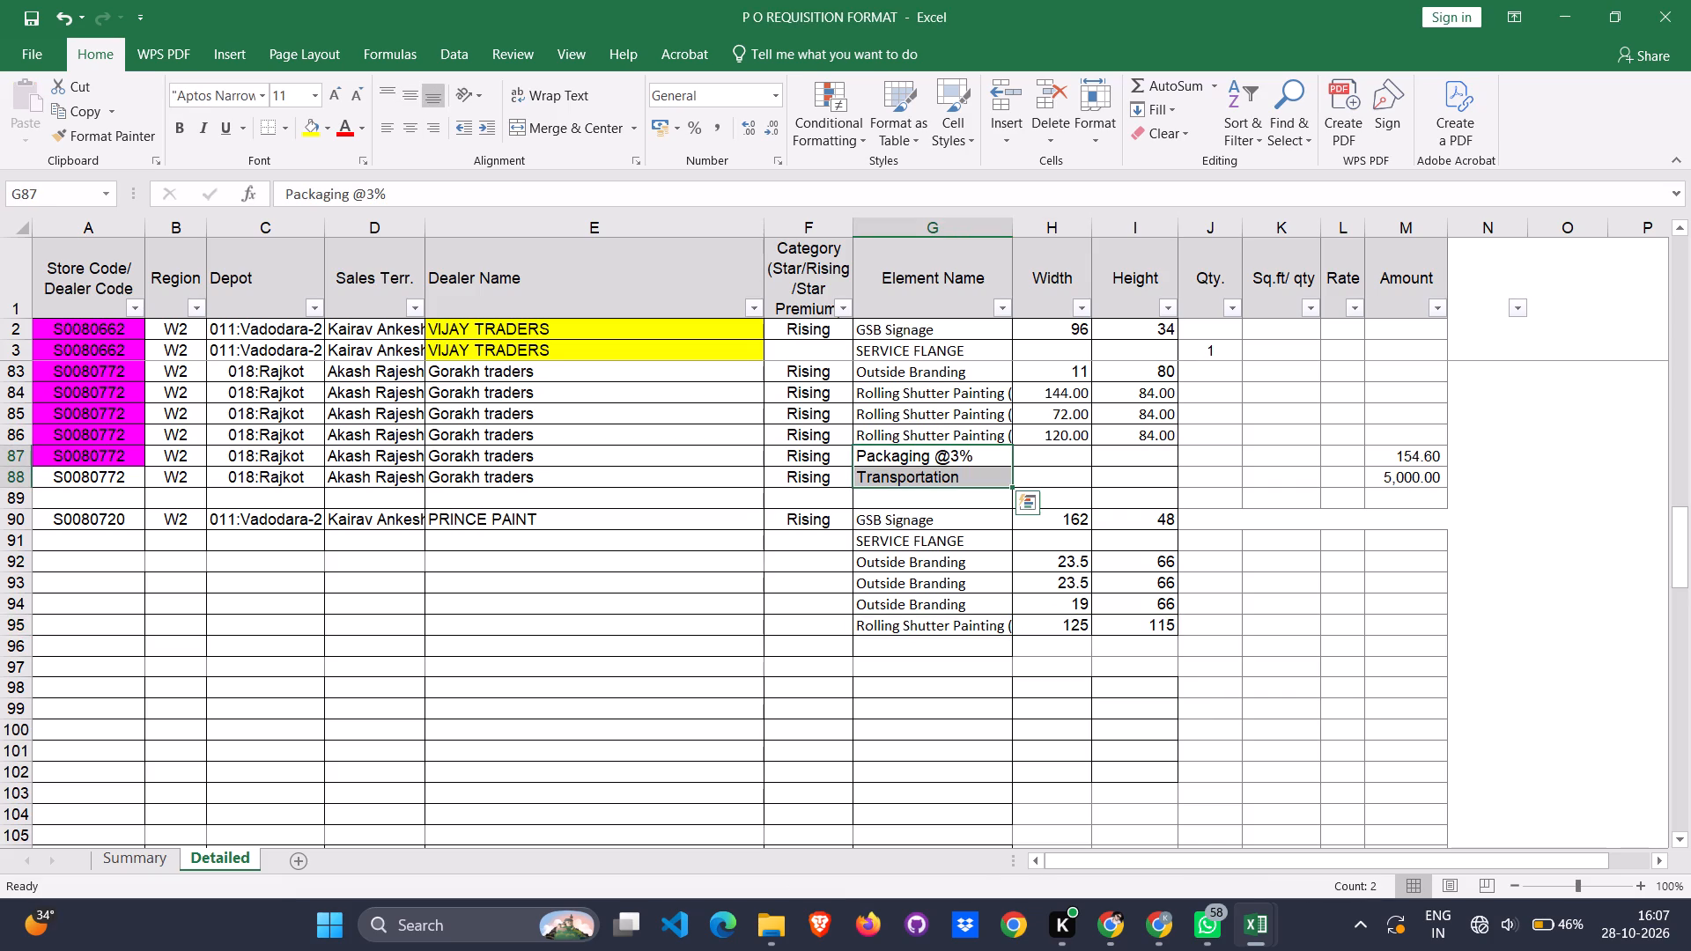
key(ctrl+c)
click(947, 642)
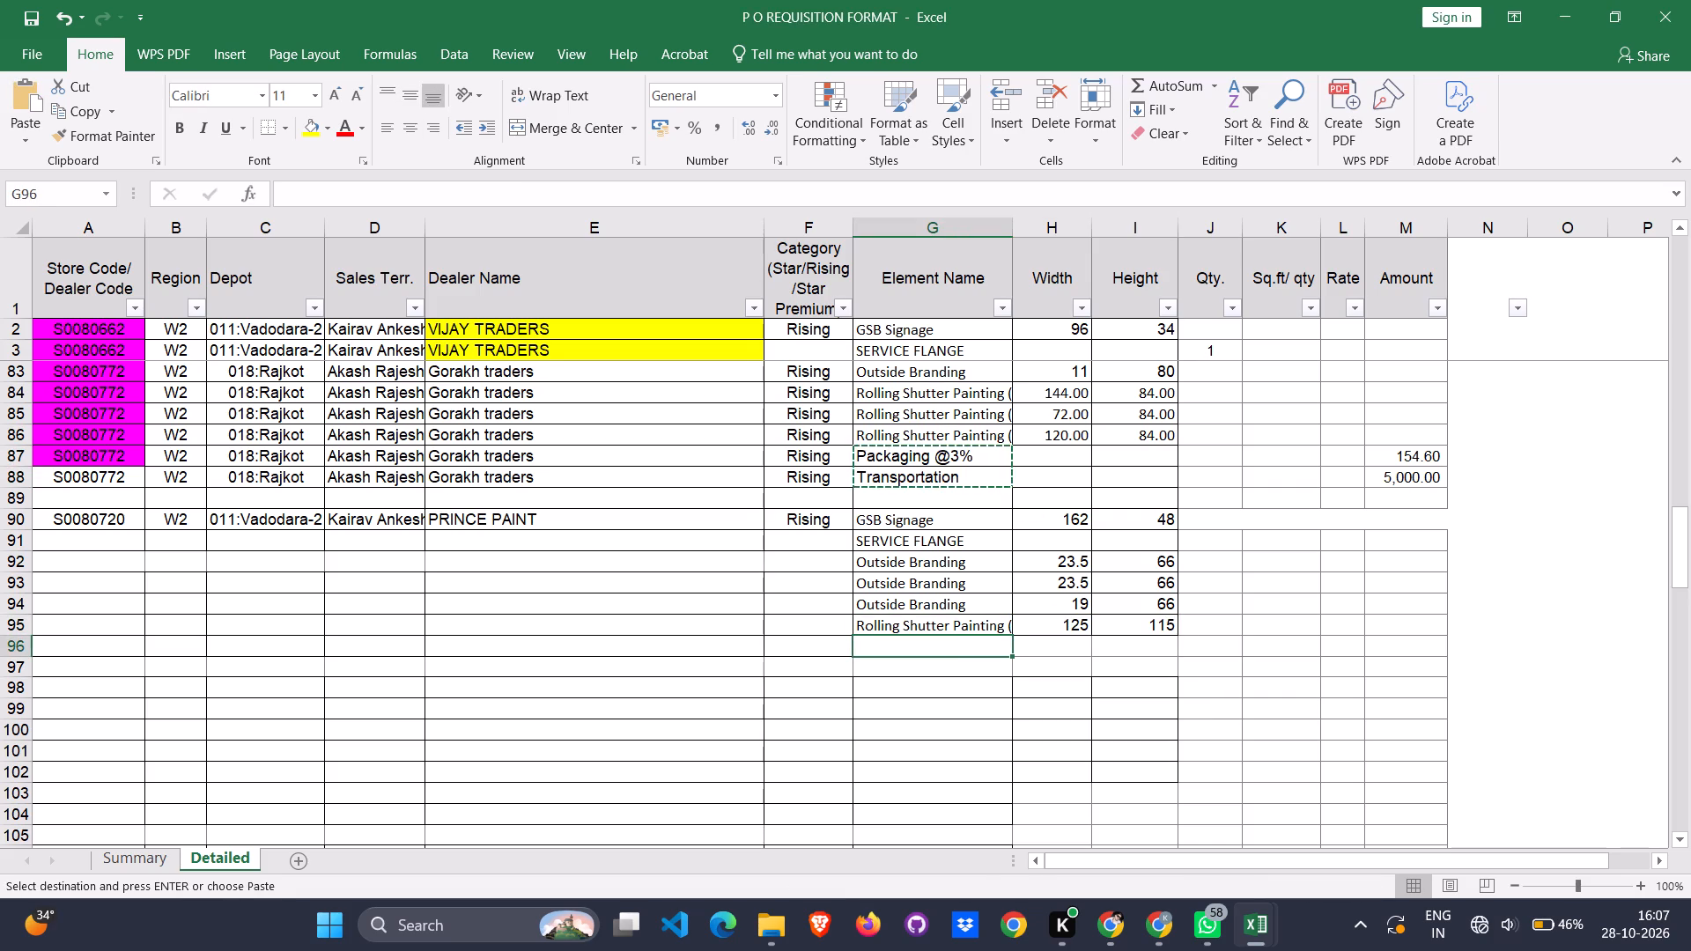
key(ctrl+v)
key(ctrl+s)
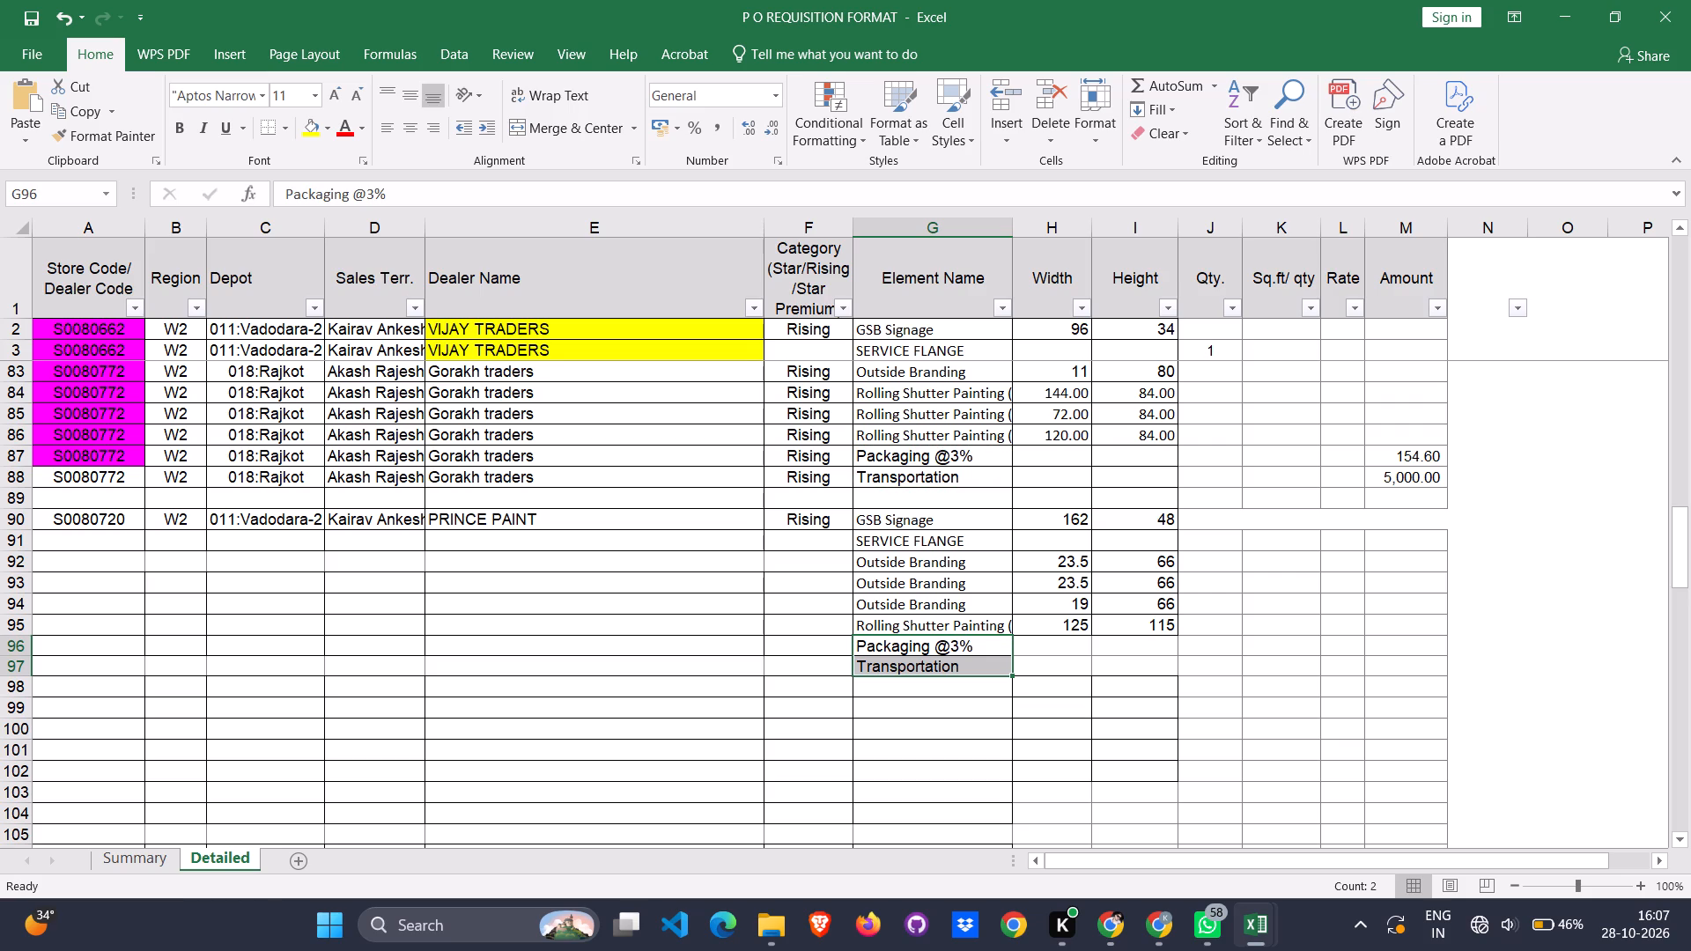
Enter PRINCE PAINT's Packaging @3% amount from its quotation, 866.41, in M96 of the Detailed sheet and save.
click(1398, 647)
key(alt+Tab)
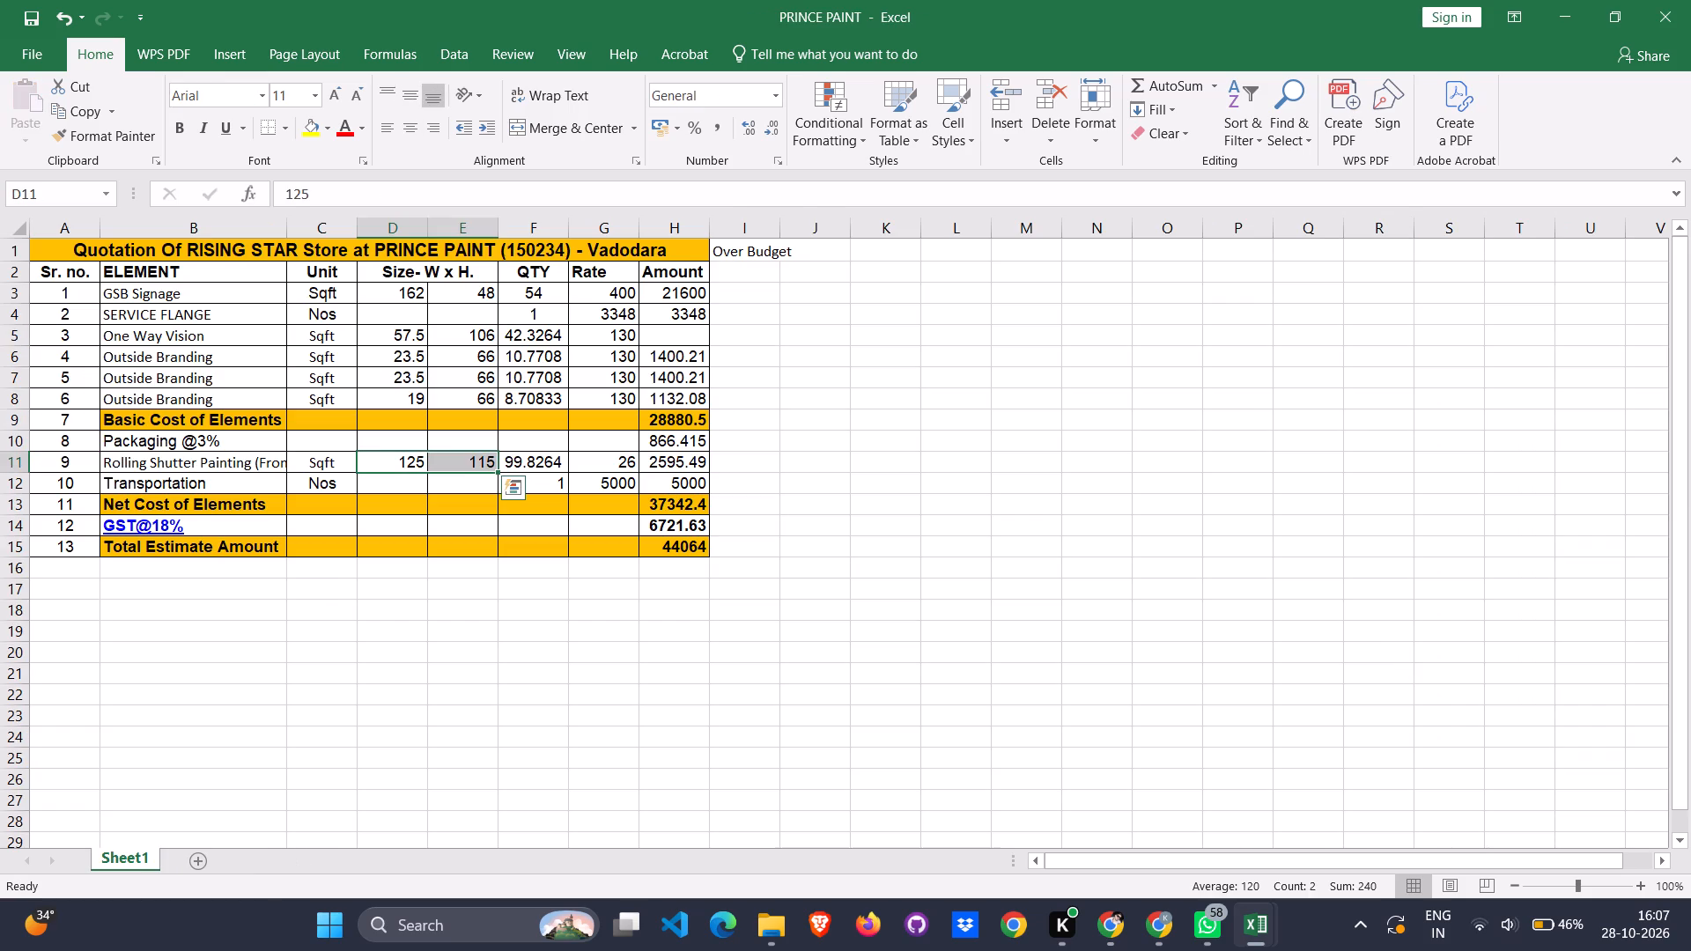
key(alt+Tab)
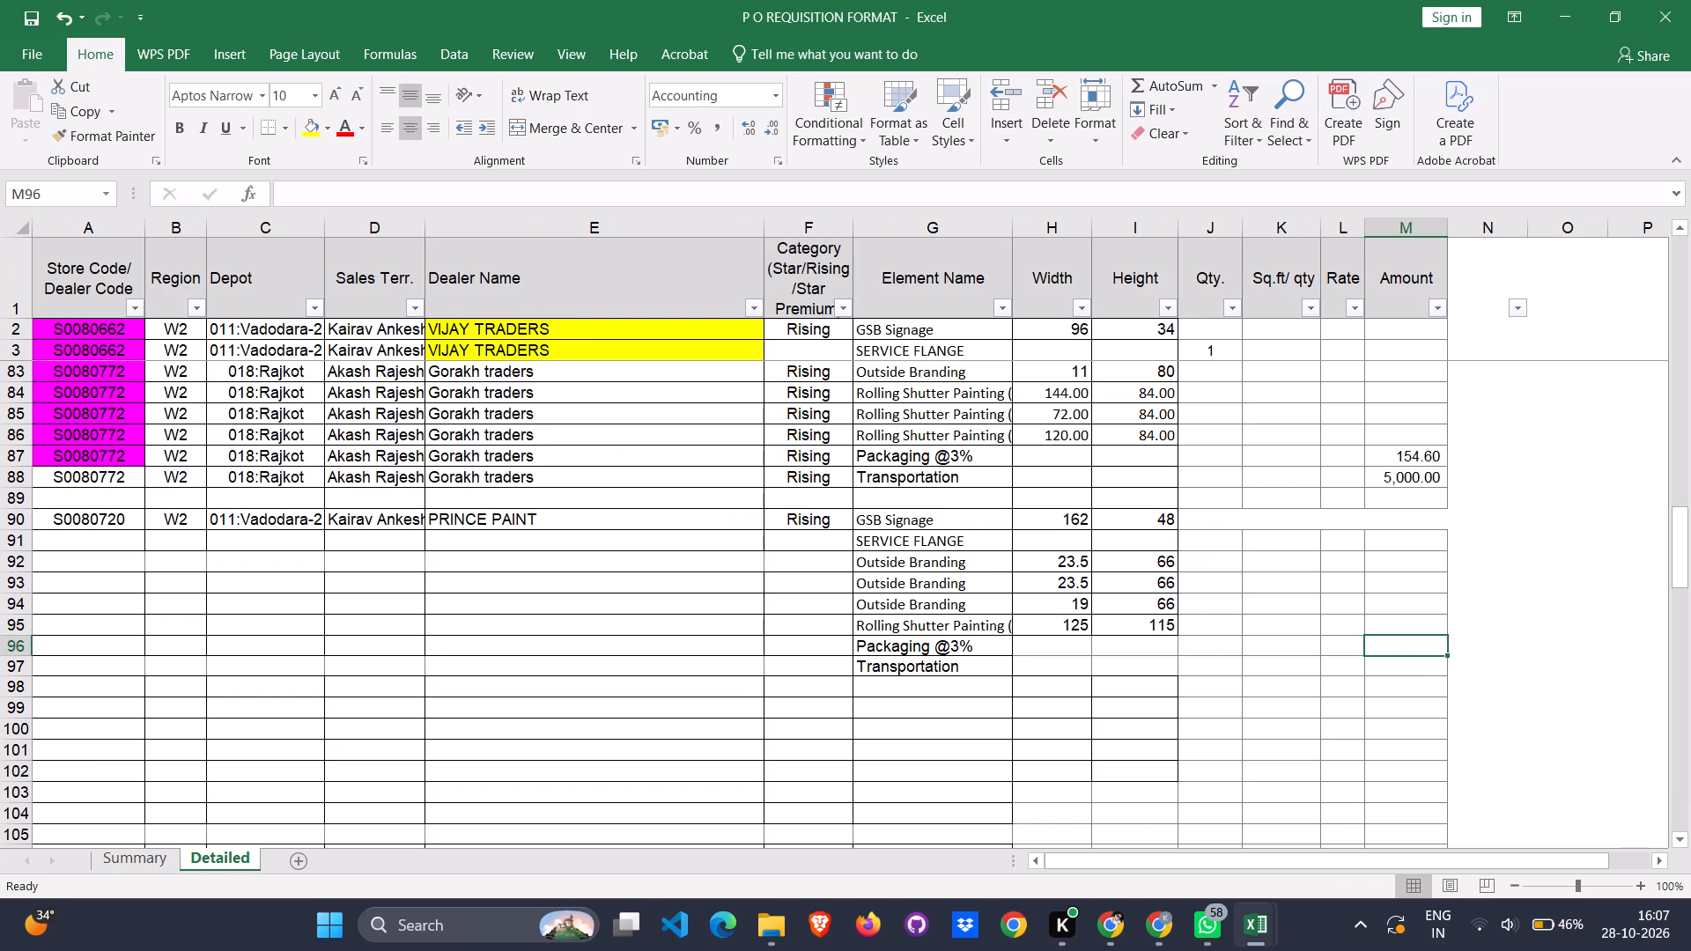
key(8)
text(66.41)
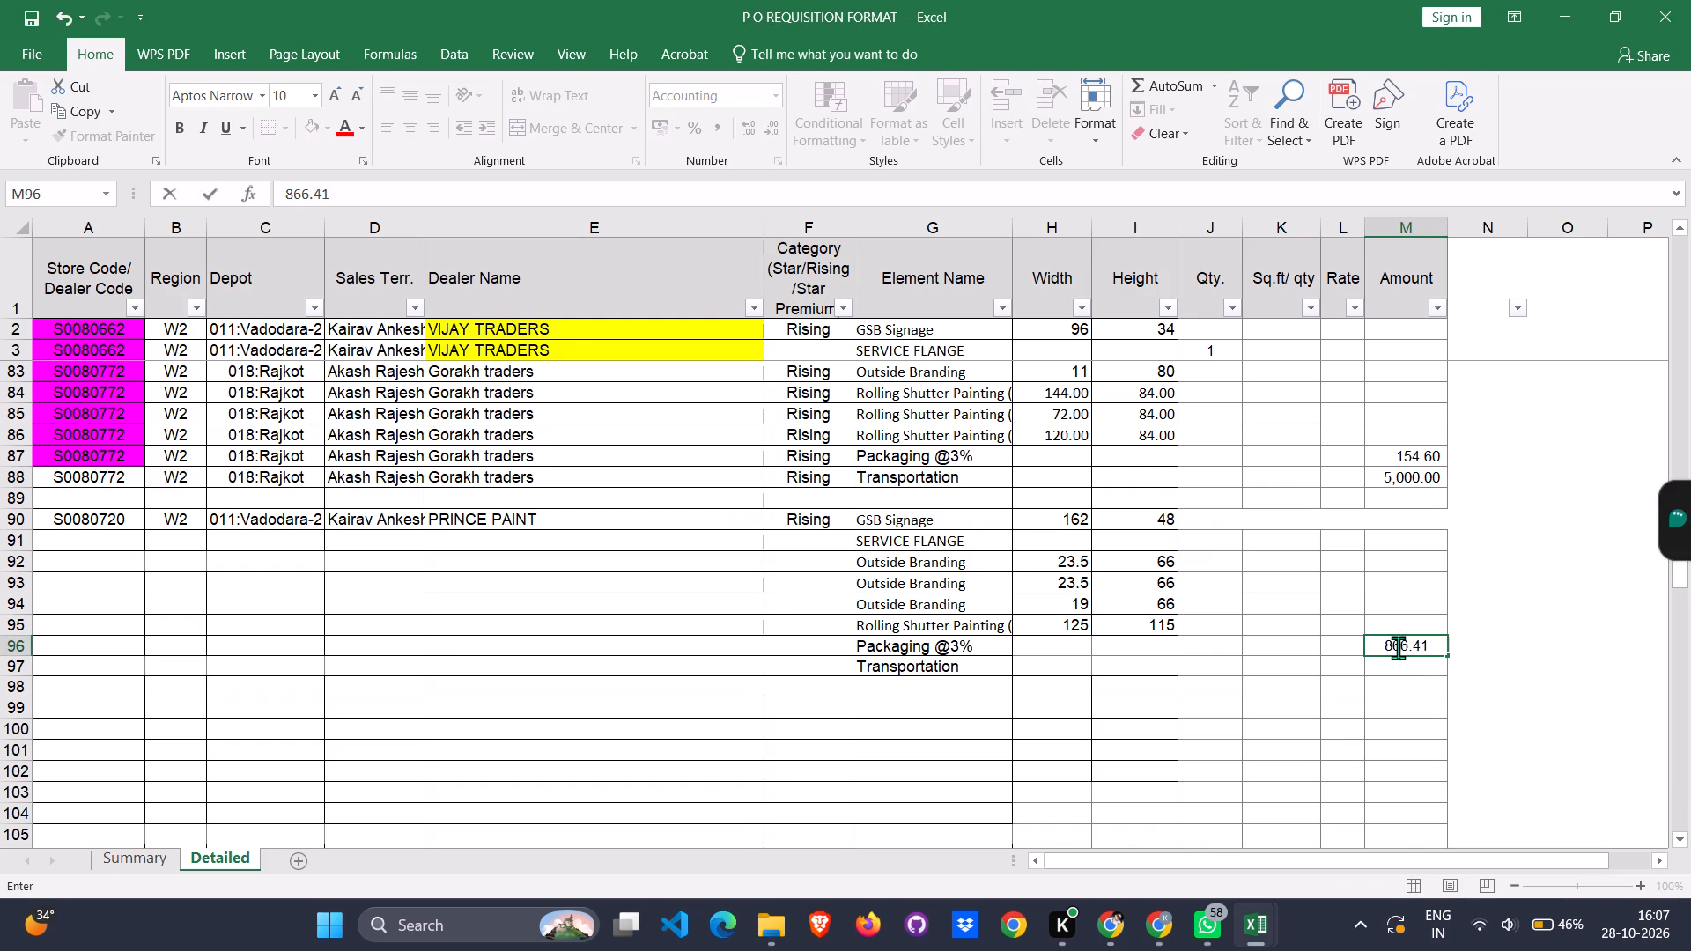
key(ctrl+s)
Enter 5000 as PRINCE PAINT's Transportation amount in M97 of the Detailed sheet and save.
click(1408, 666)
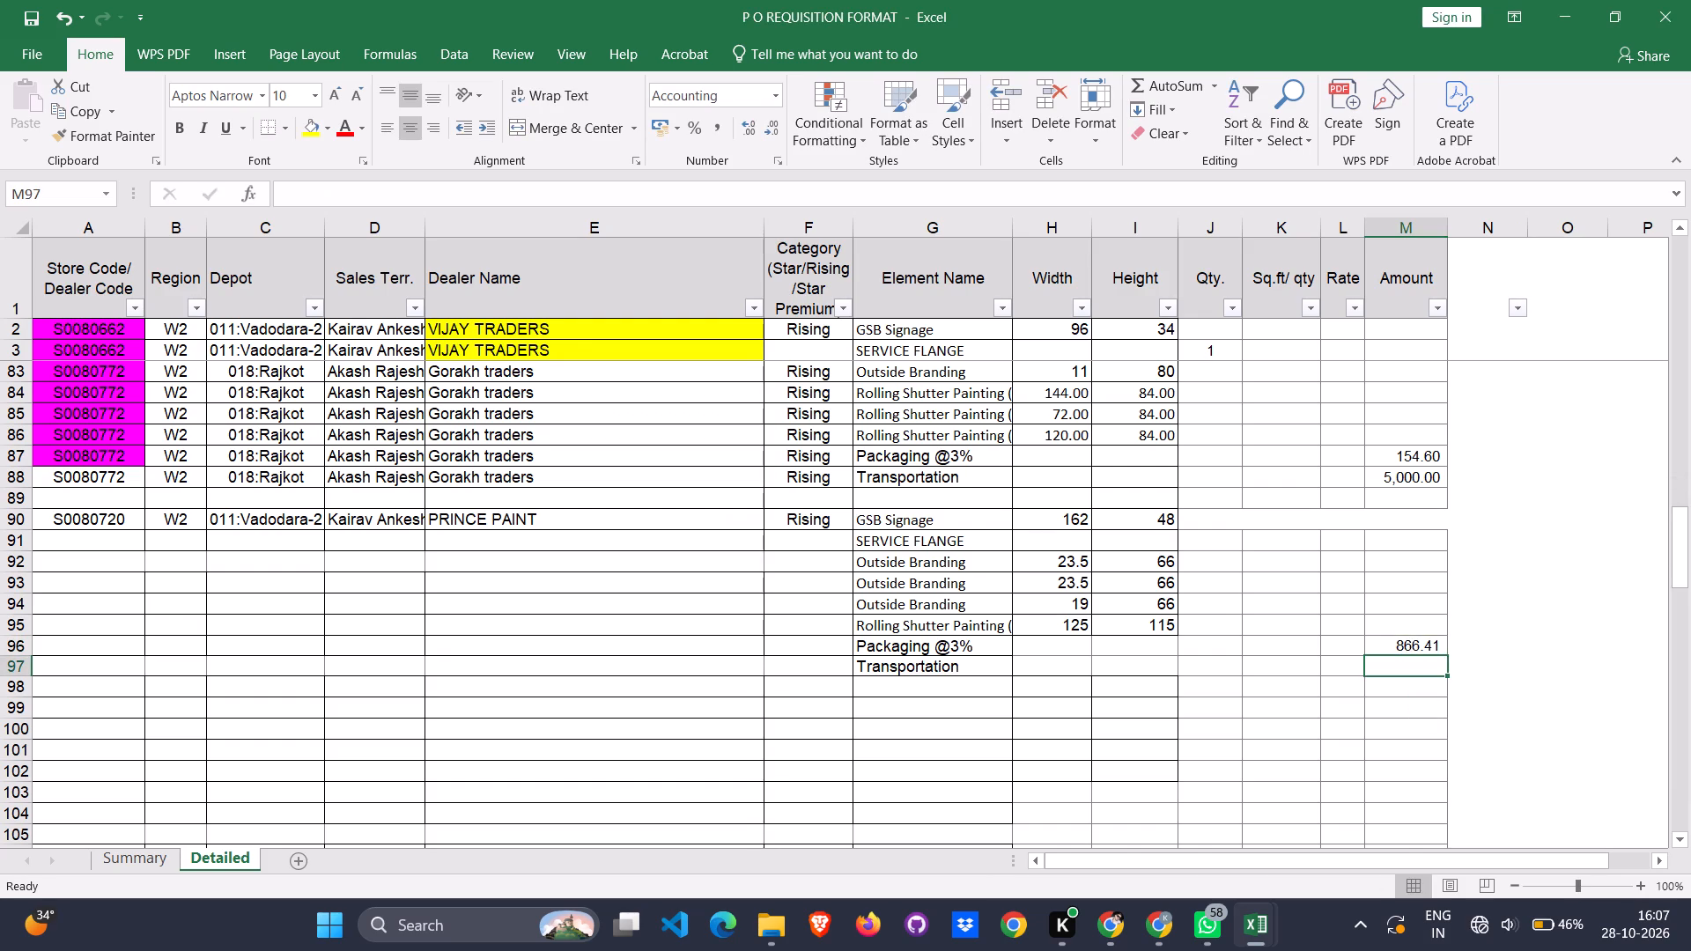
text(5000)
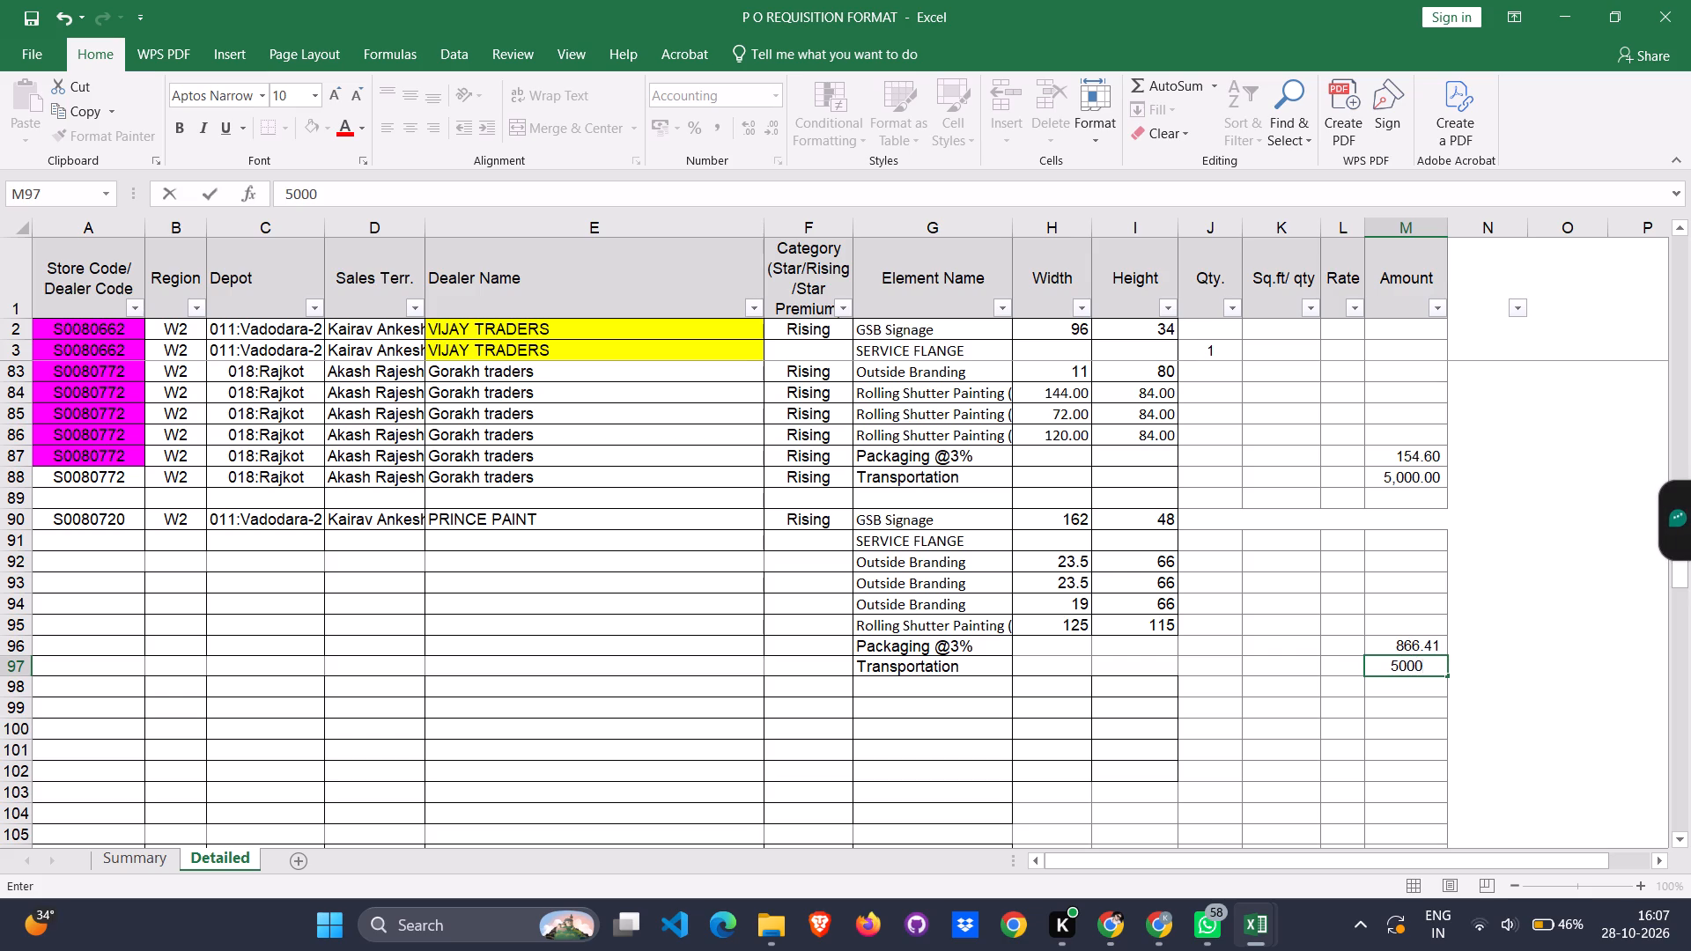
key(ctrl+s)
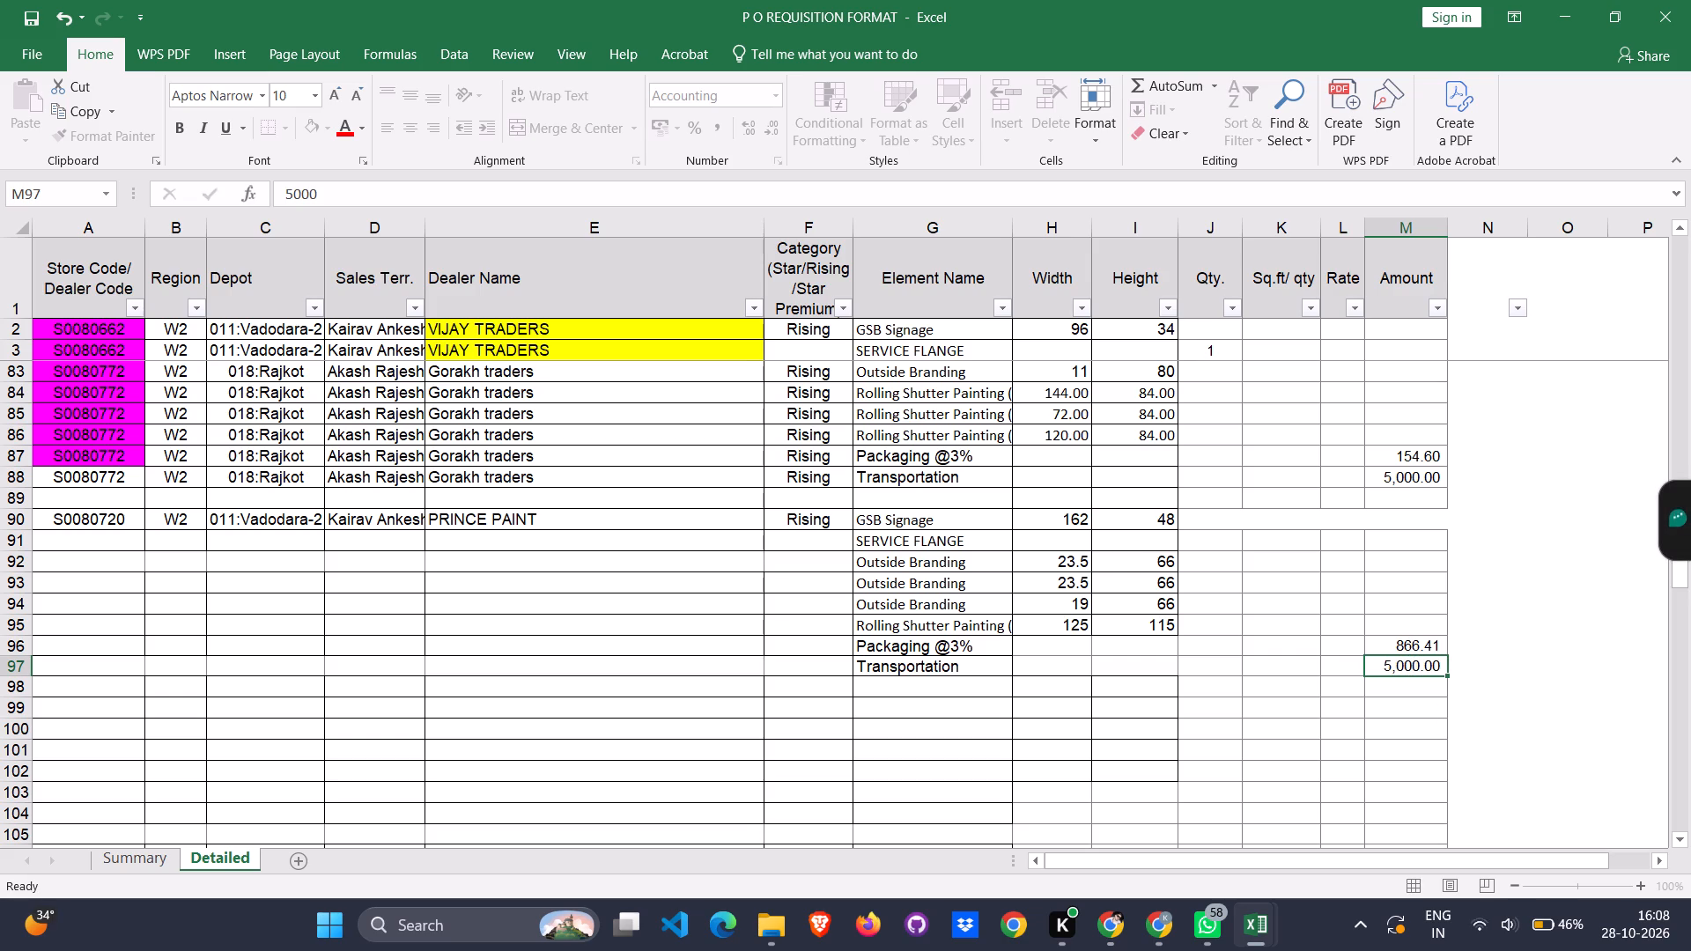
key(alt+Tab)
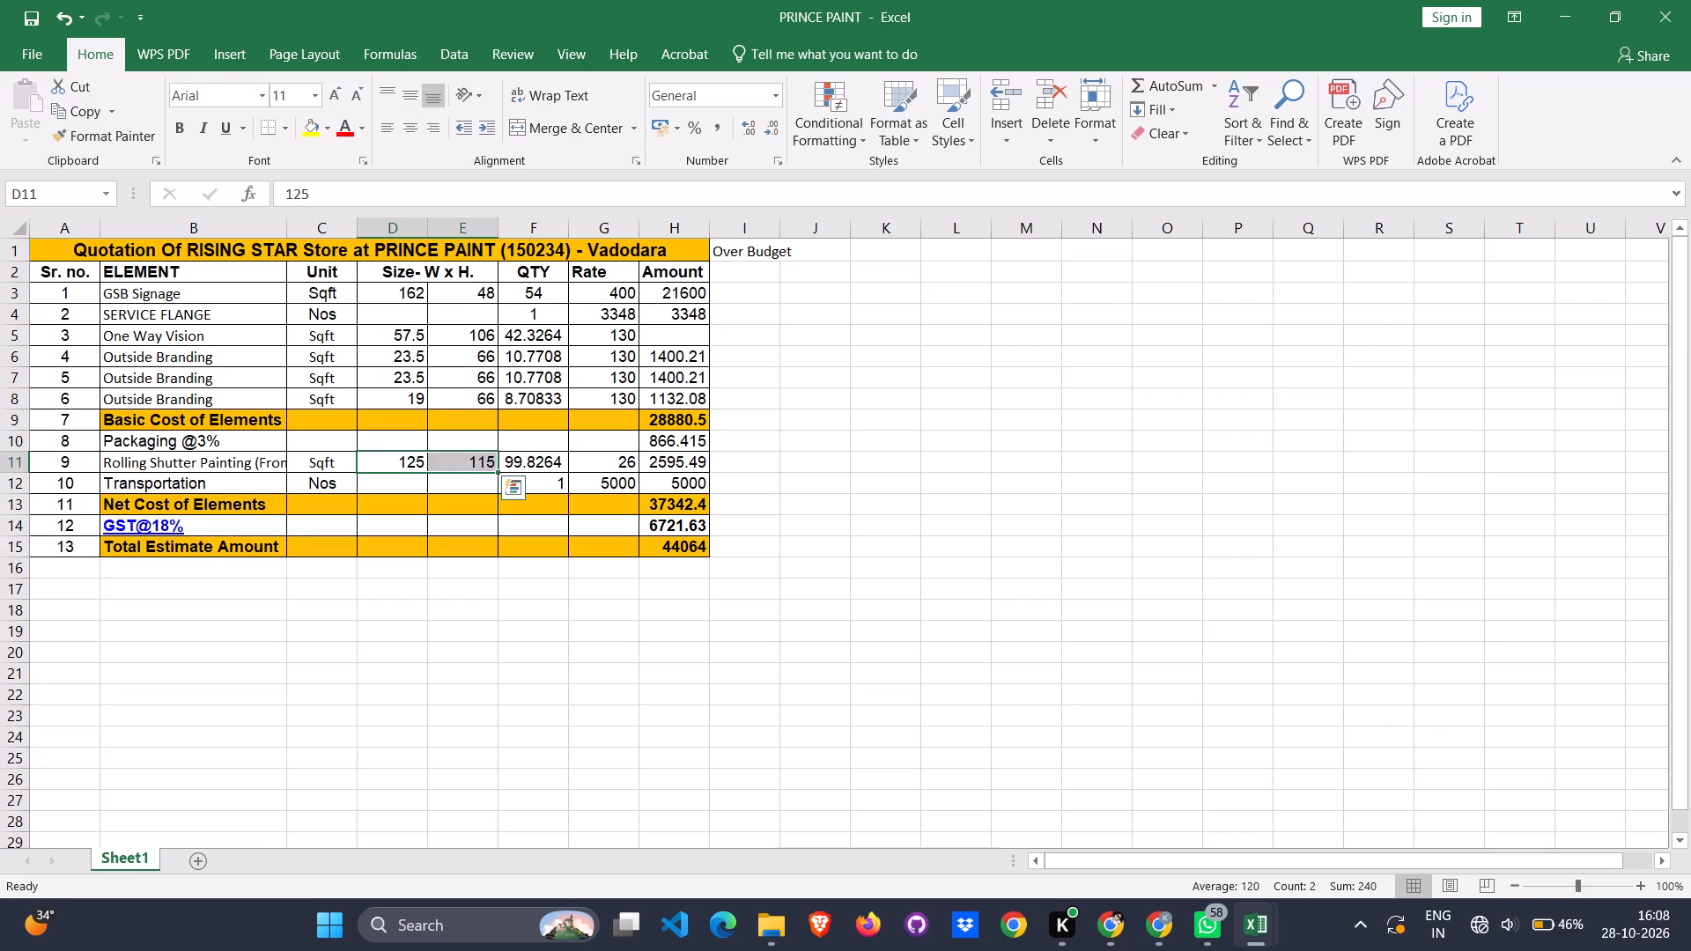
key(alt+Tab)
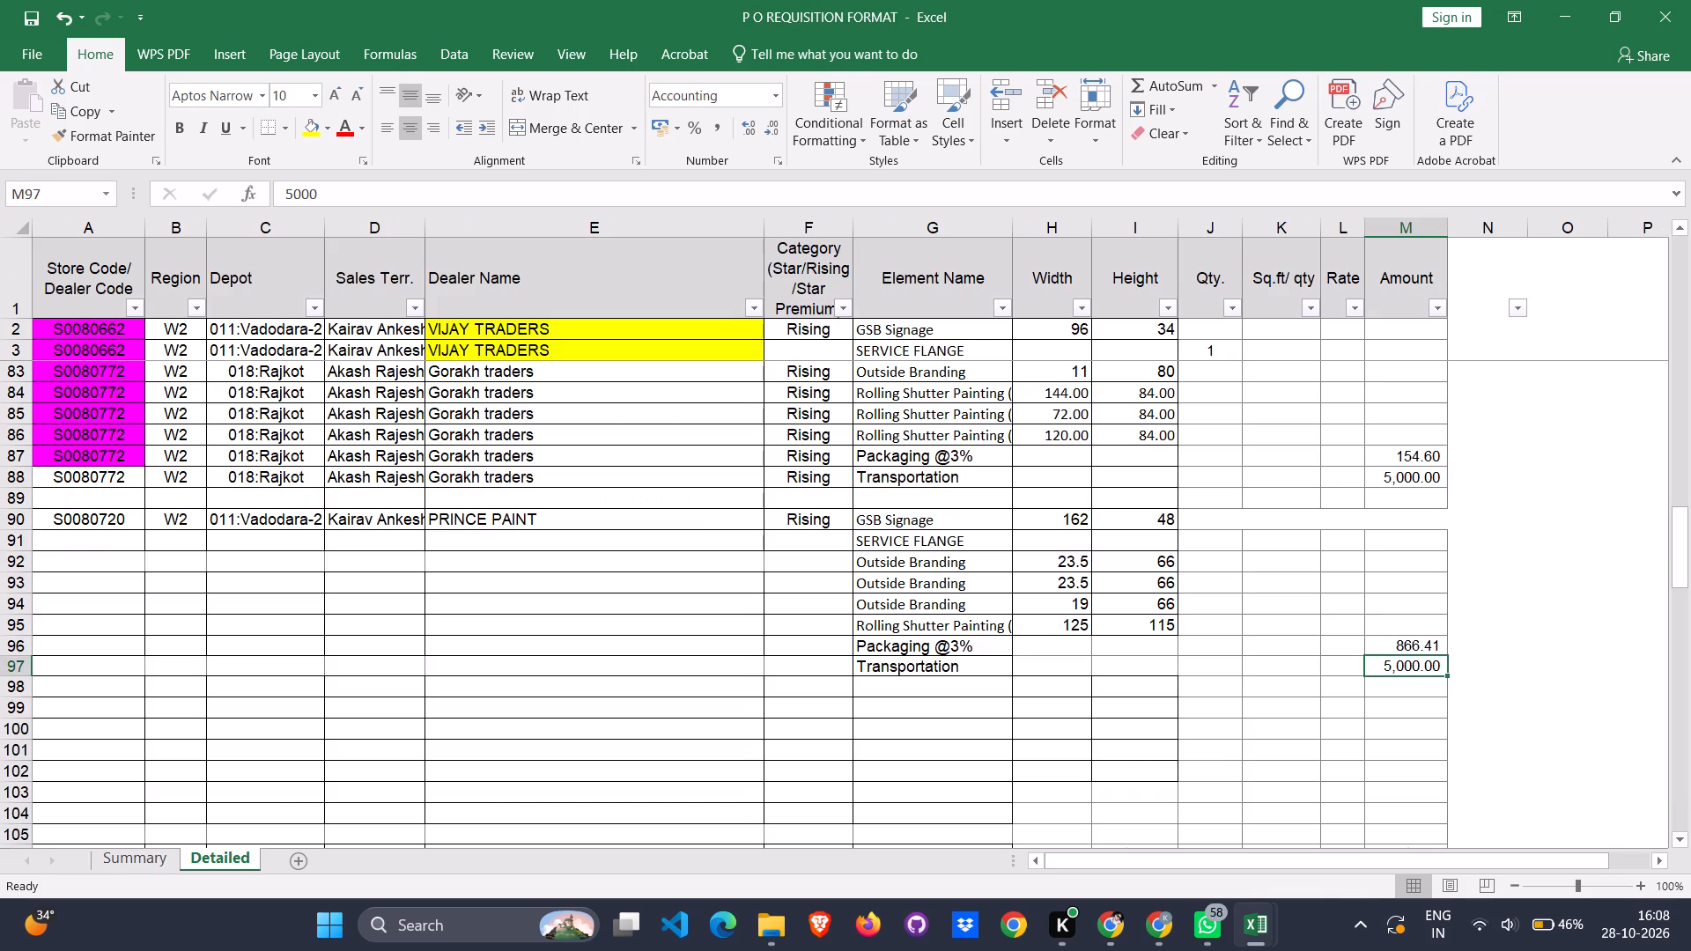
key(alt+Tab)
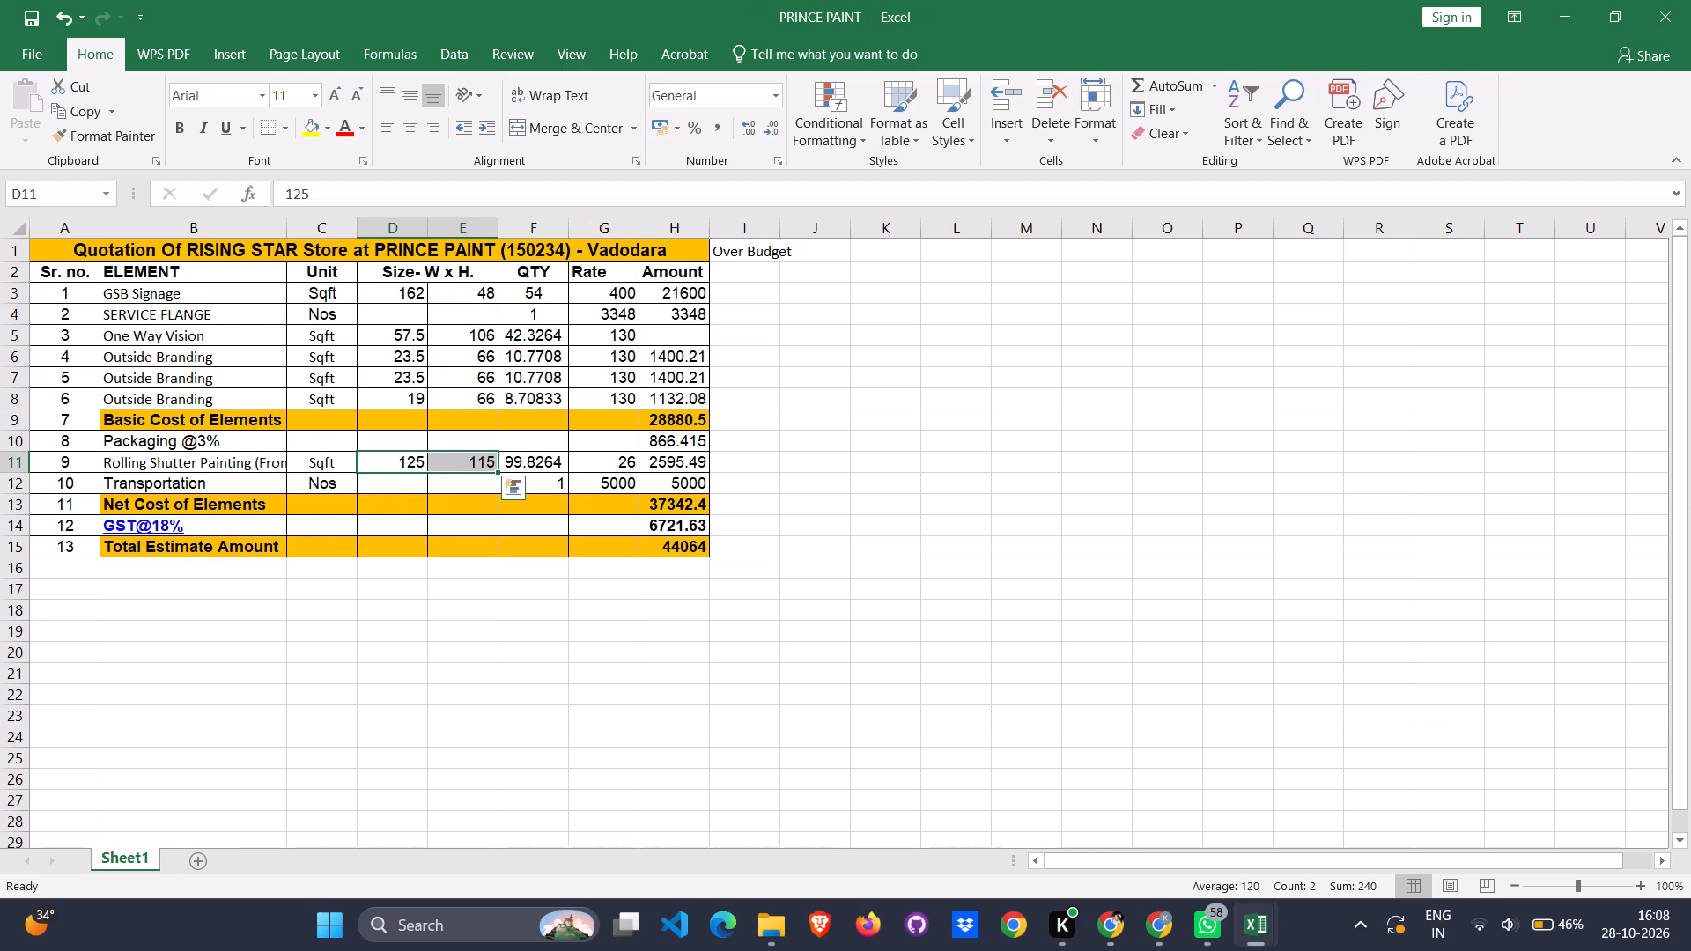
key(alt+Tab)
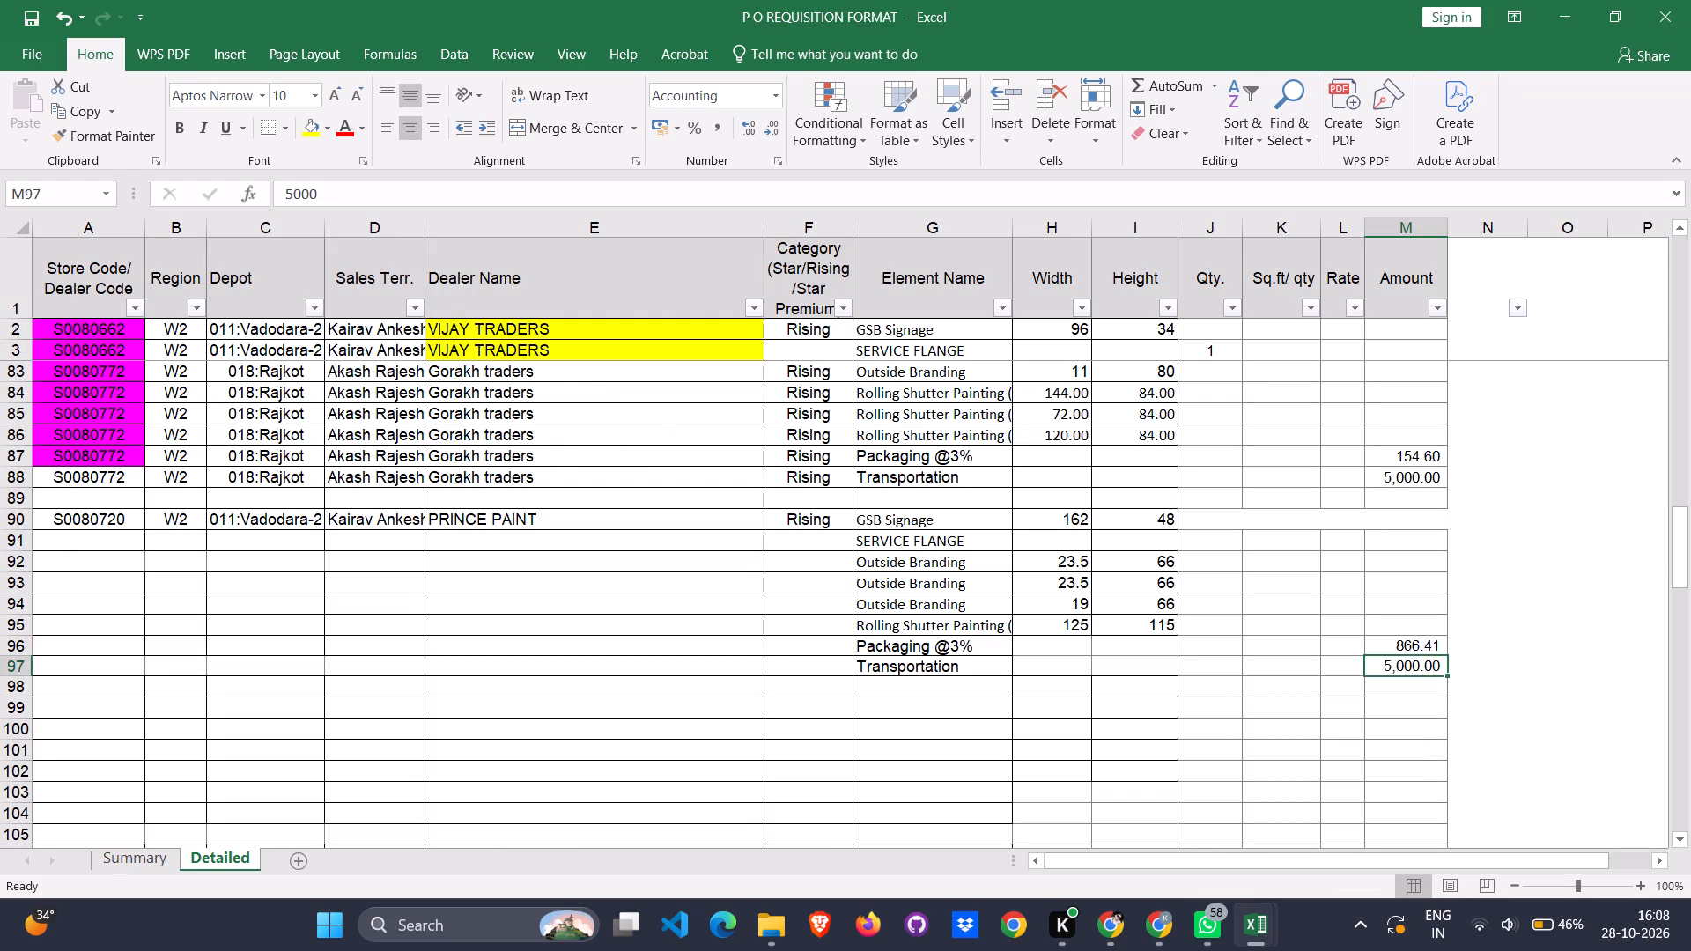
Fill PRINCE PAINT's dealer details from A90:F90 down through row 97 of the Detailed sheet and save.
click(73, 518)
key(shift+Right)
key(shift+Right)
key(shift+Right)
key(shift+Right)
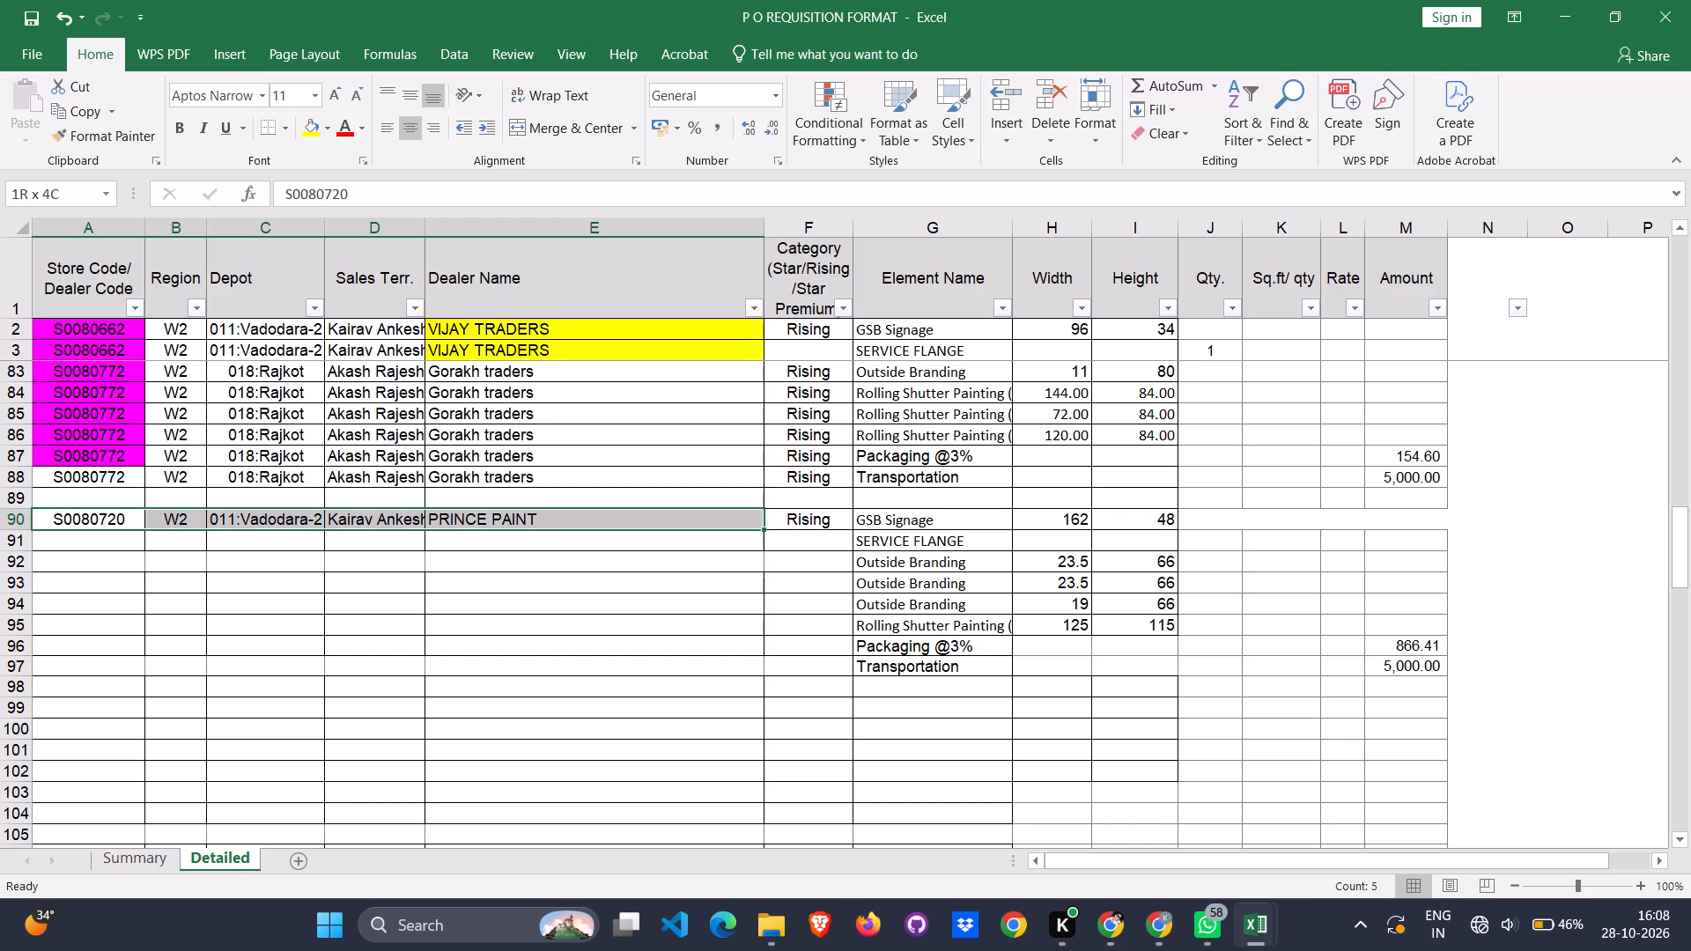
key(shift+Right)
key(ctrl+c)
key(shift+Down)
key(shift+Down)
key(shift+Down)
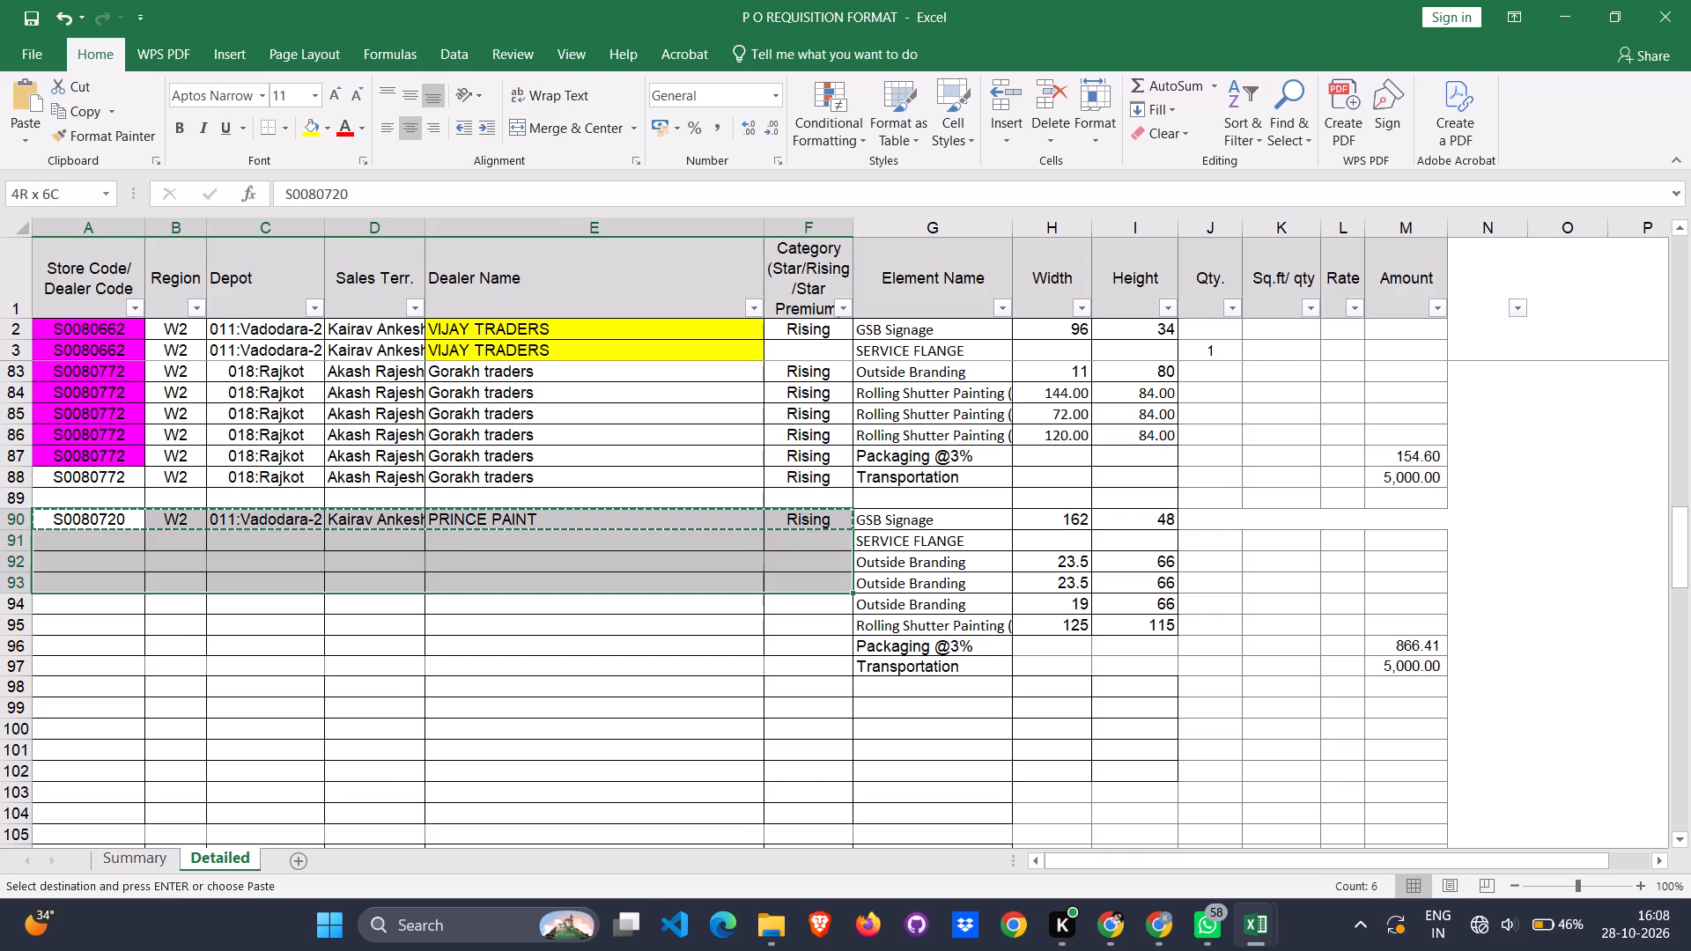
key(shift+Down)
key(shift+Down)
key(shift+Down)
key(shift+Down)
key(ctrl+v)
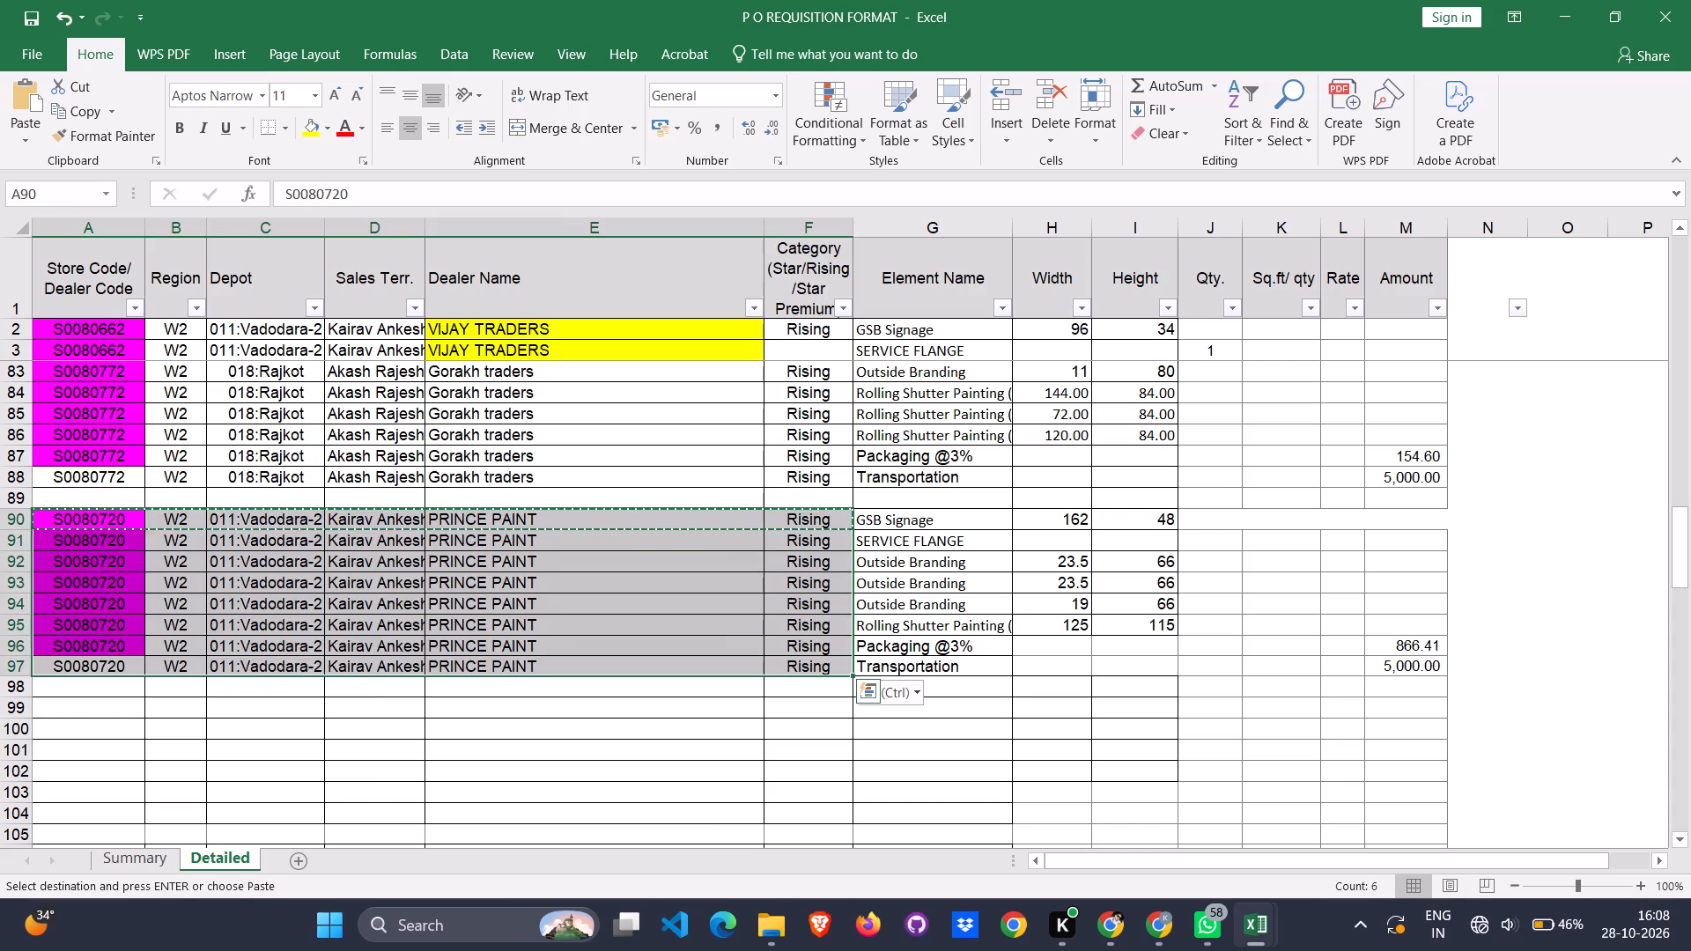
key(ctrl+s)
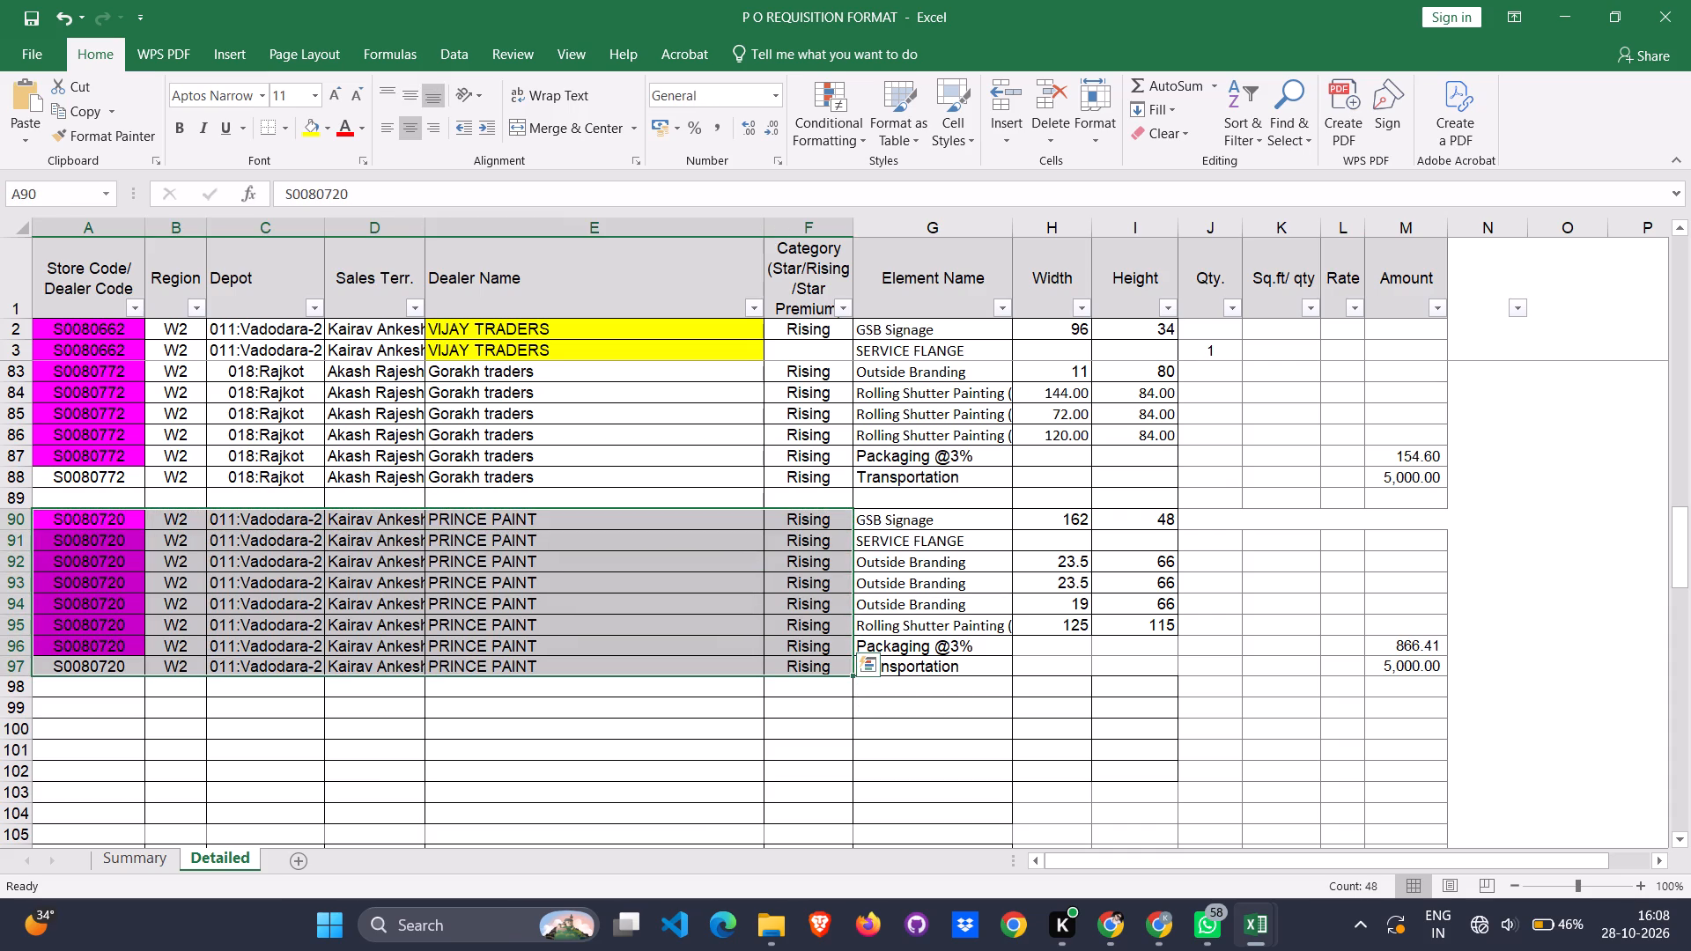
Close the PRINCE PAINT quotation workbook.
scroll(693, 614, down, 8)
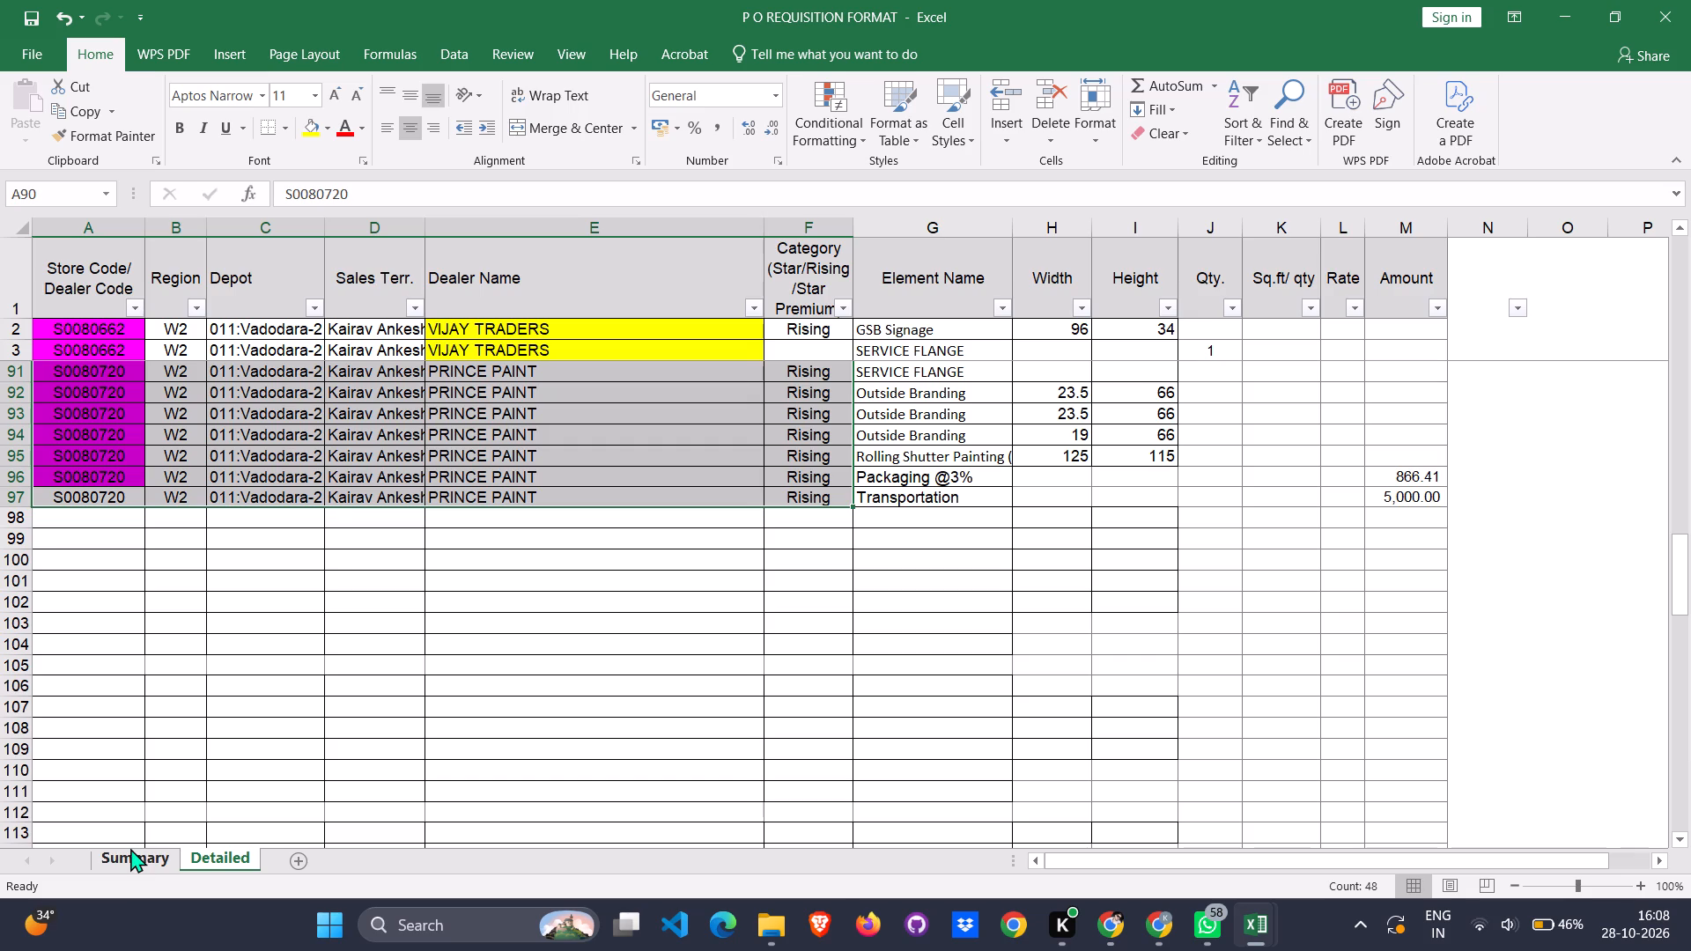
key(alt+Tab)
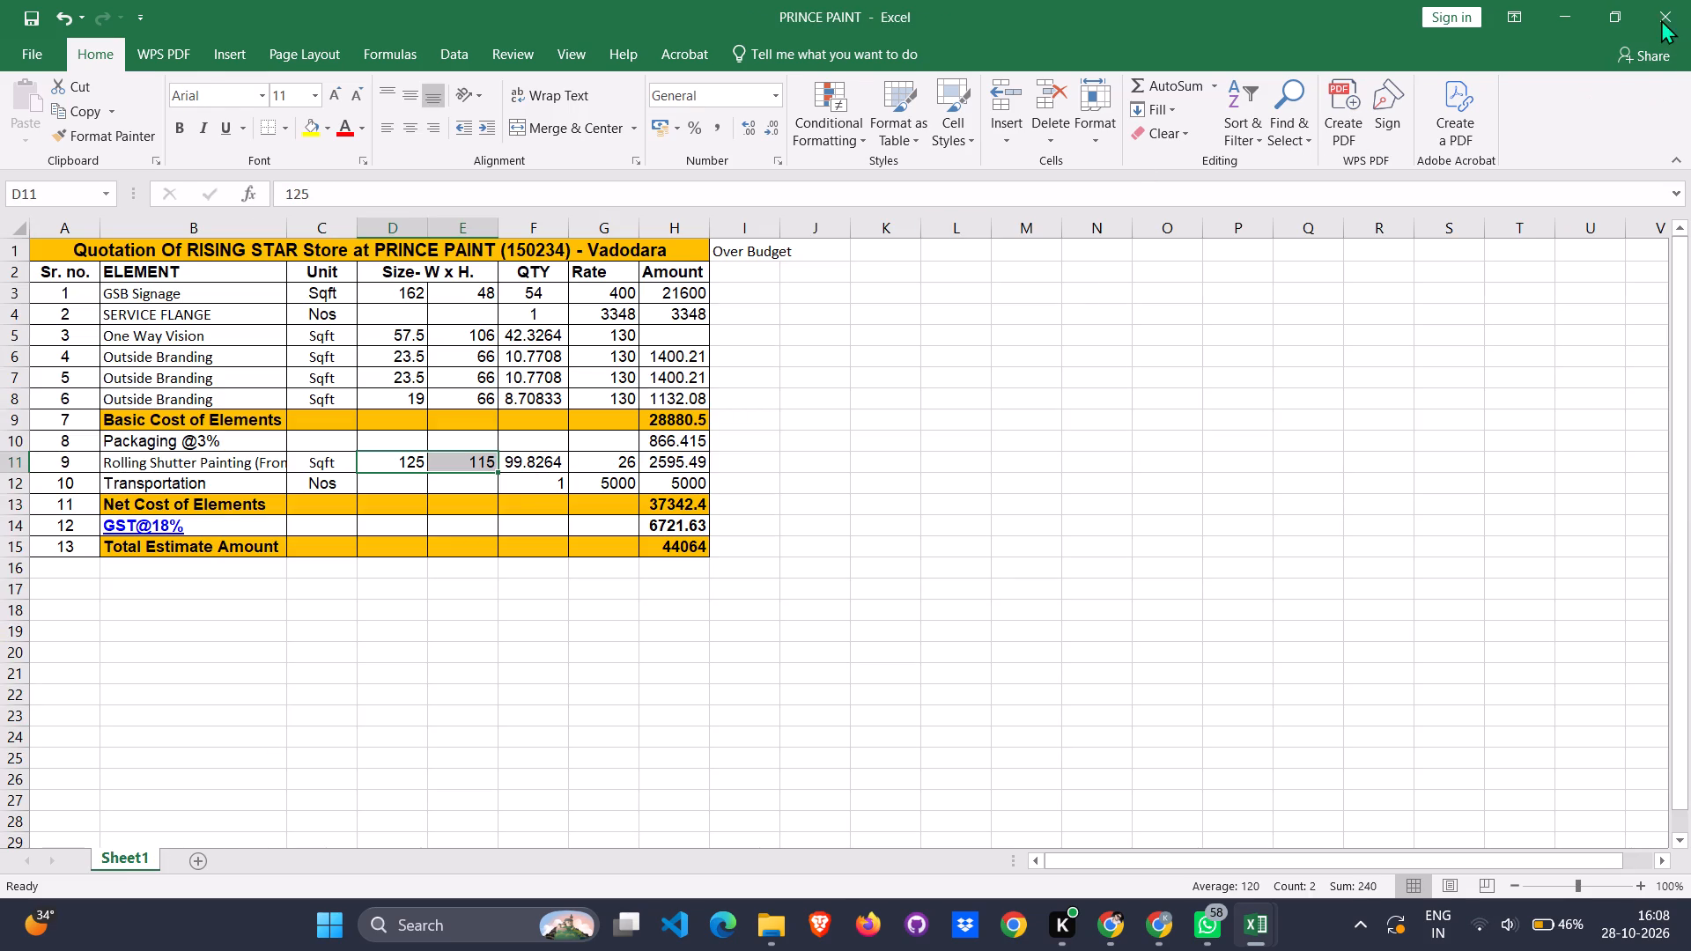
click(1659, 18)
Copy the SHIV SHAKTI TRADERS row from the Summary sheet into row 99 of the Detailed sheet, leaving row 98 blank.
key(alt+Tab)
key(alt+Tab)
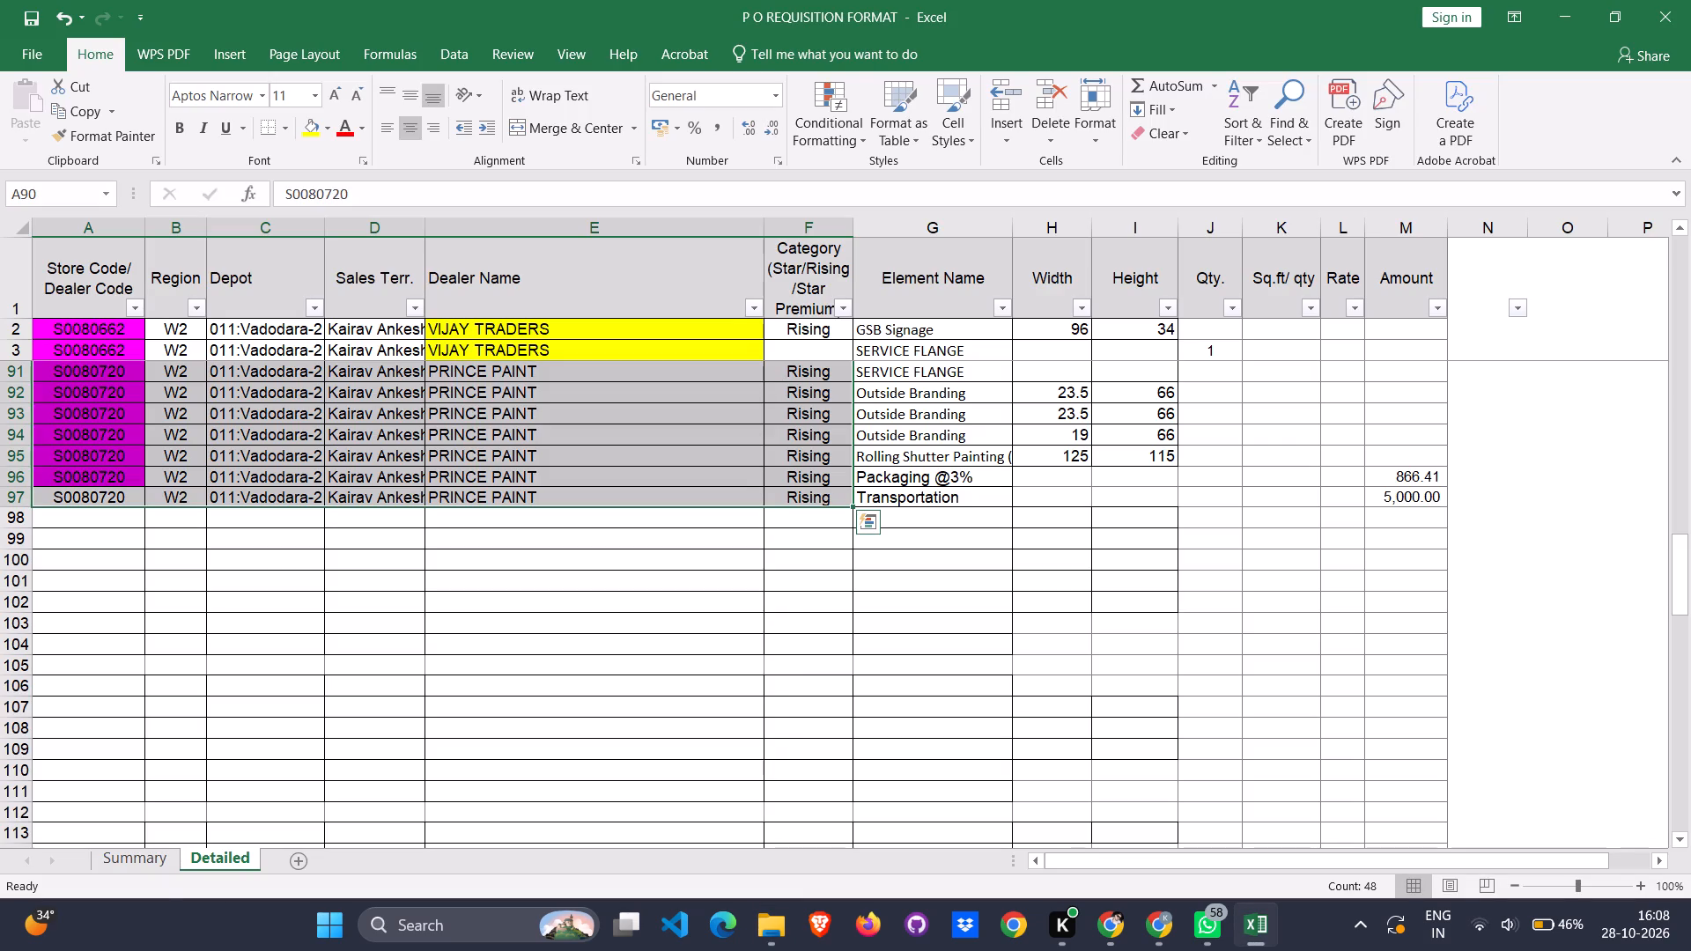
click(146, 857)
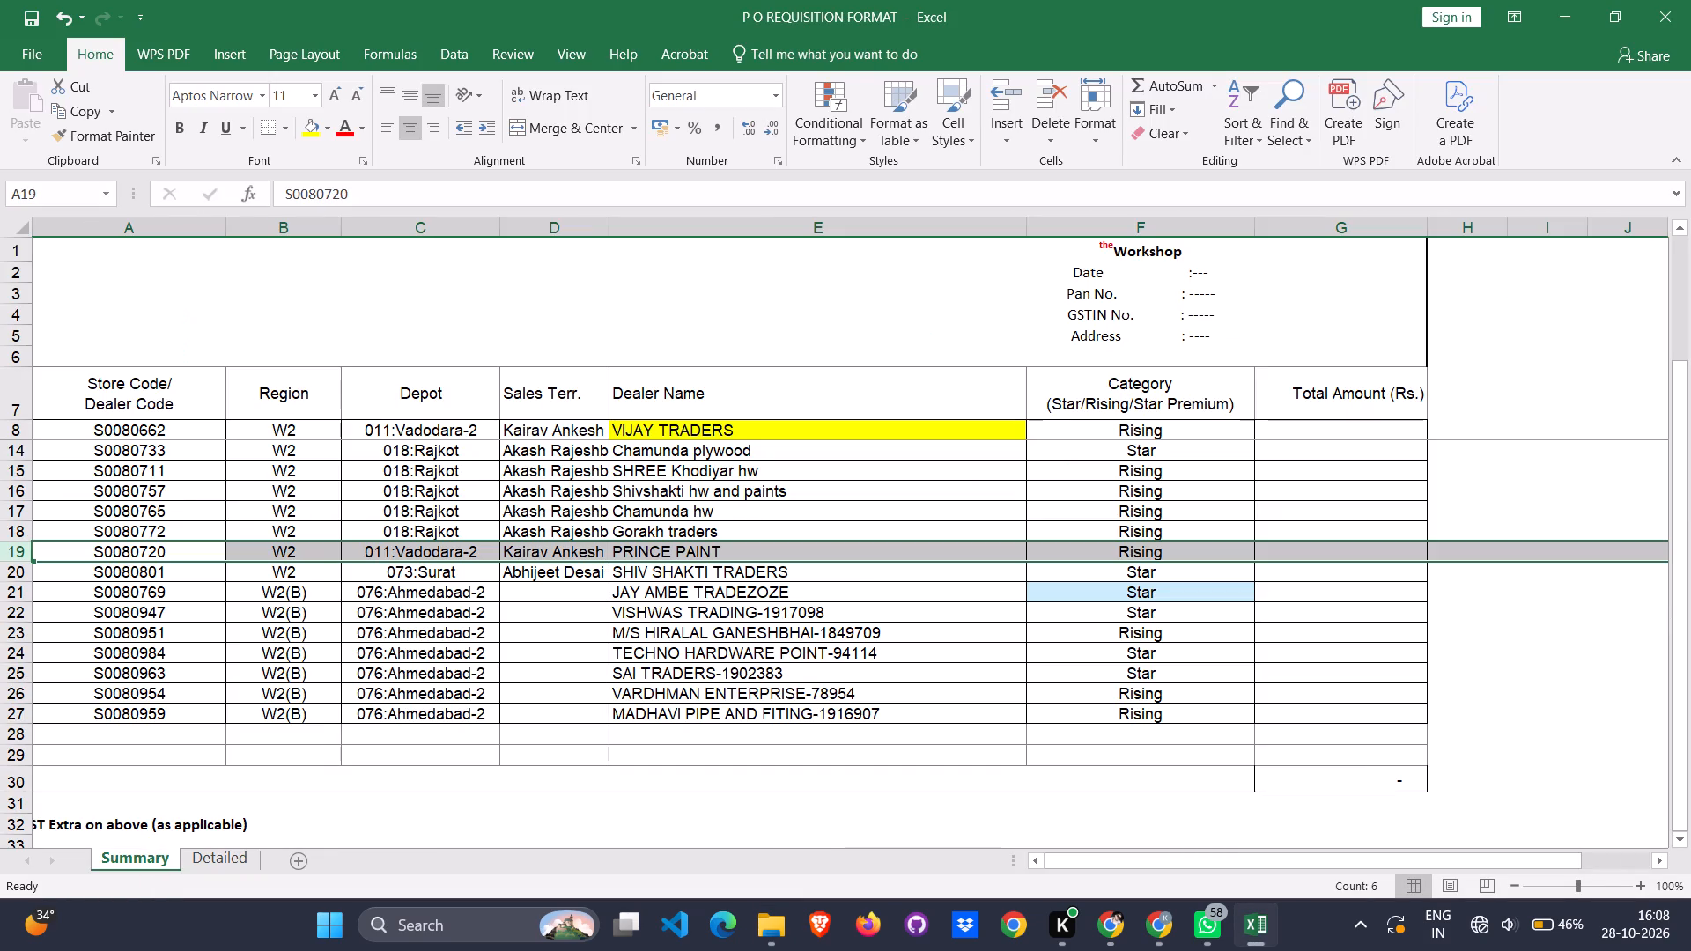
scroll(421, 605, up, 1)
scroll(424, 598, down, 3)
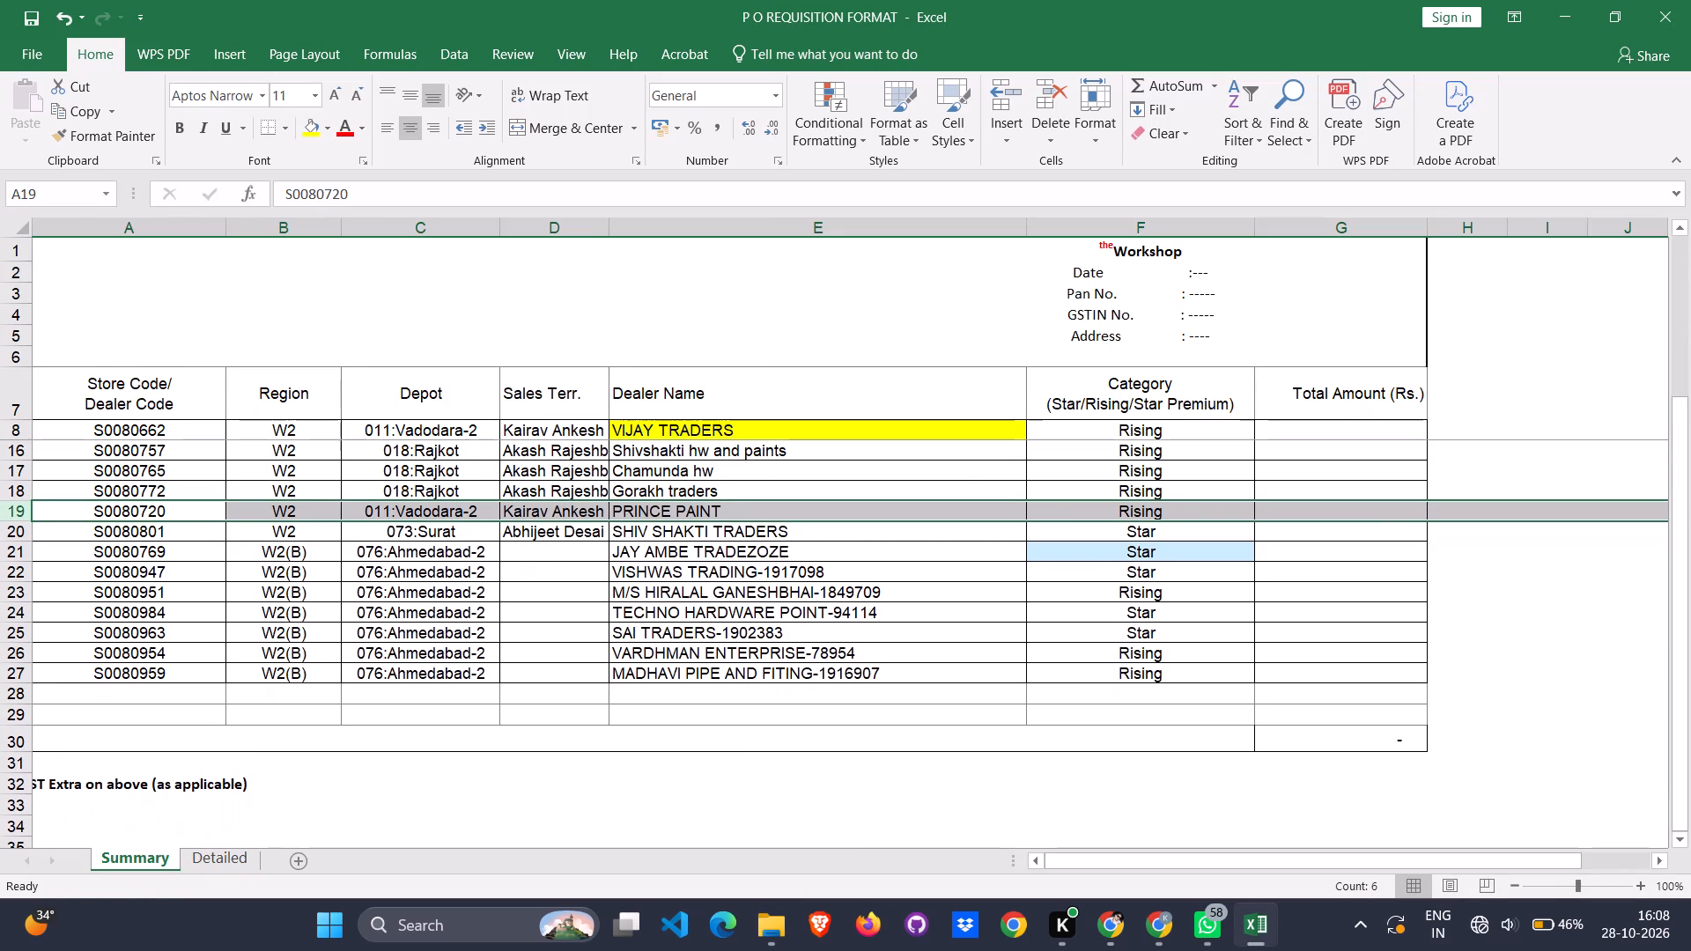
click(18, 530)
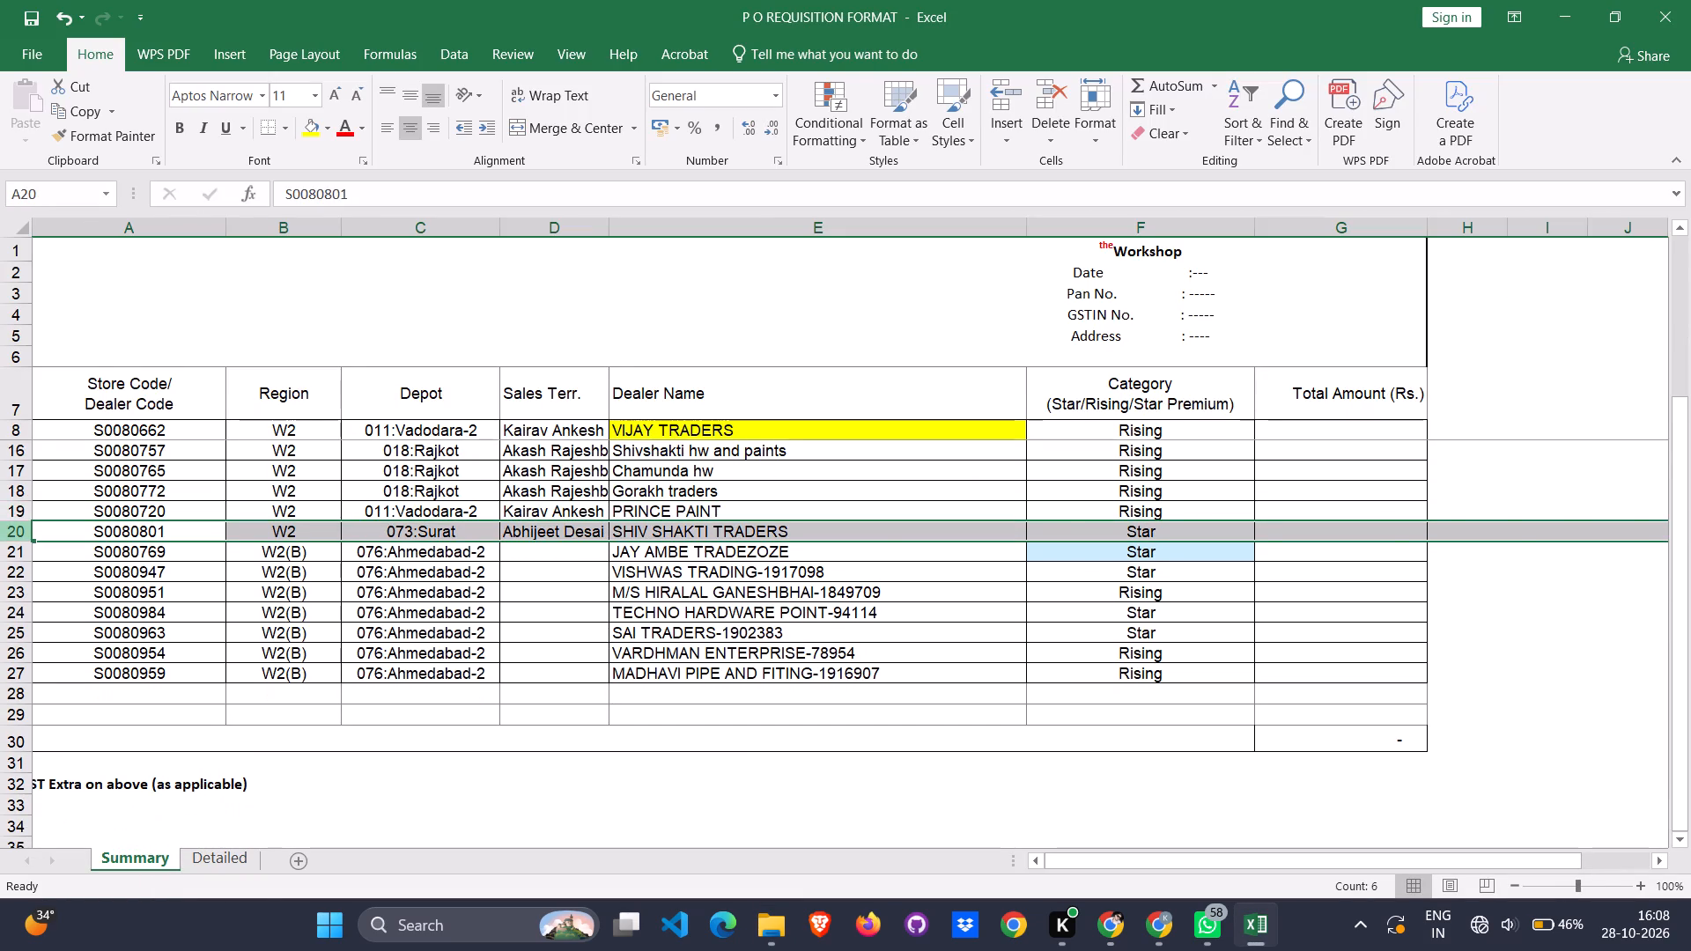
key(ctrl+c)
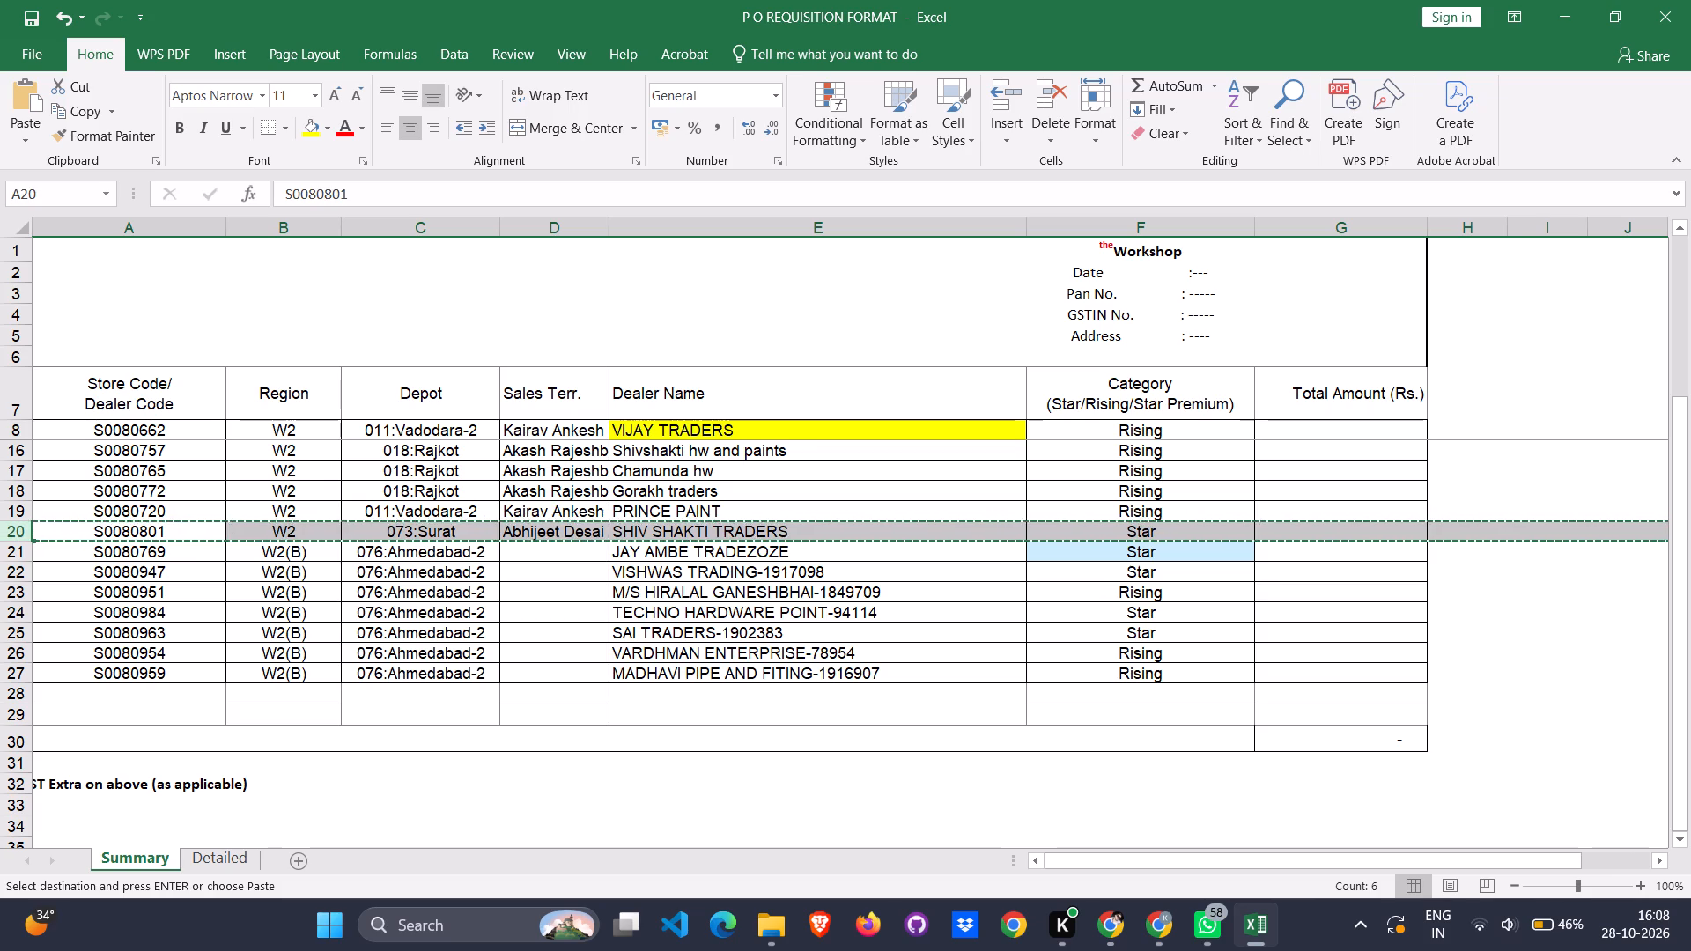
click(218, 853)
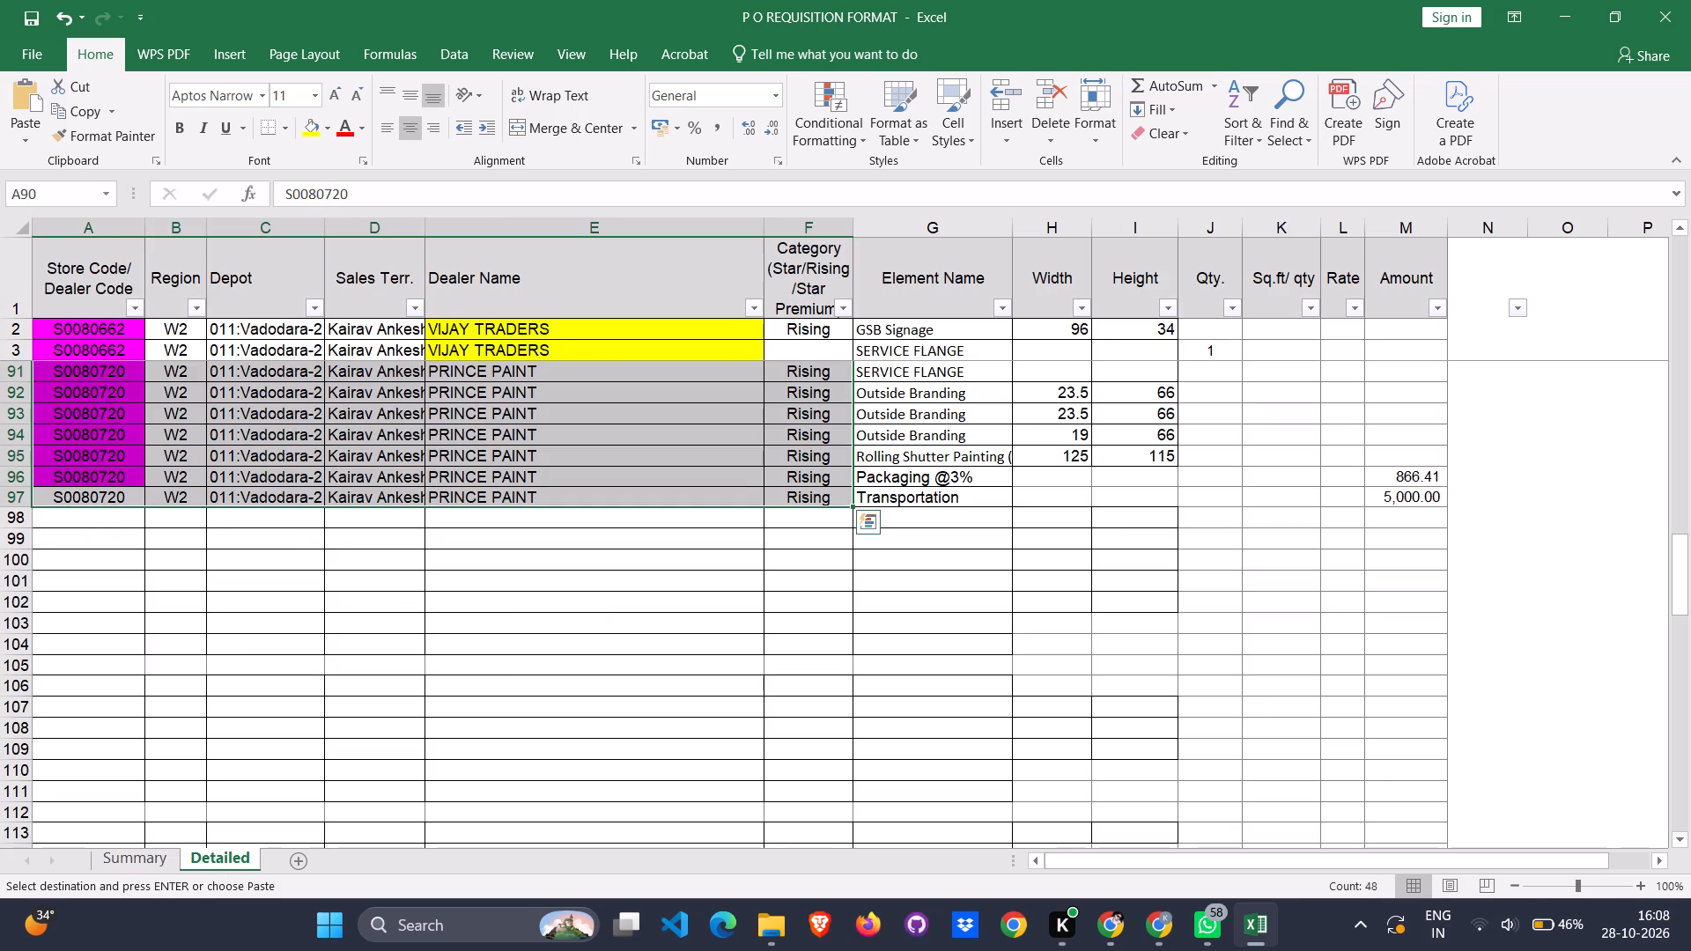
click(80, 538)
key(ctrl+v)
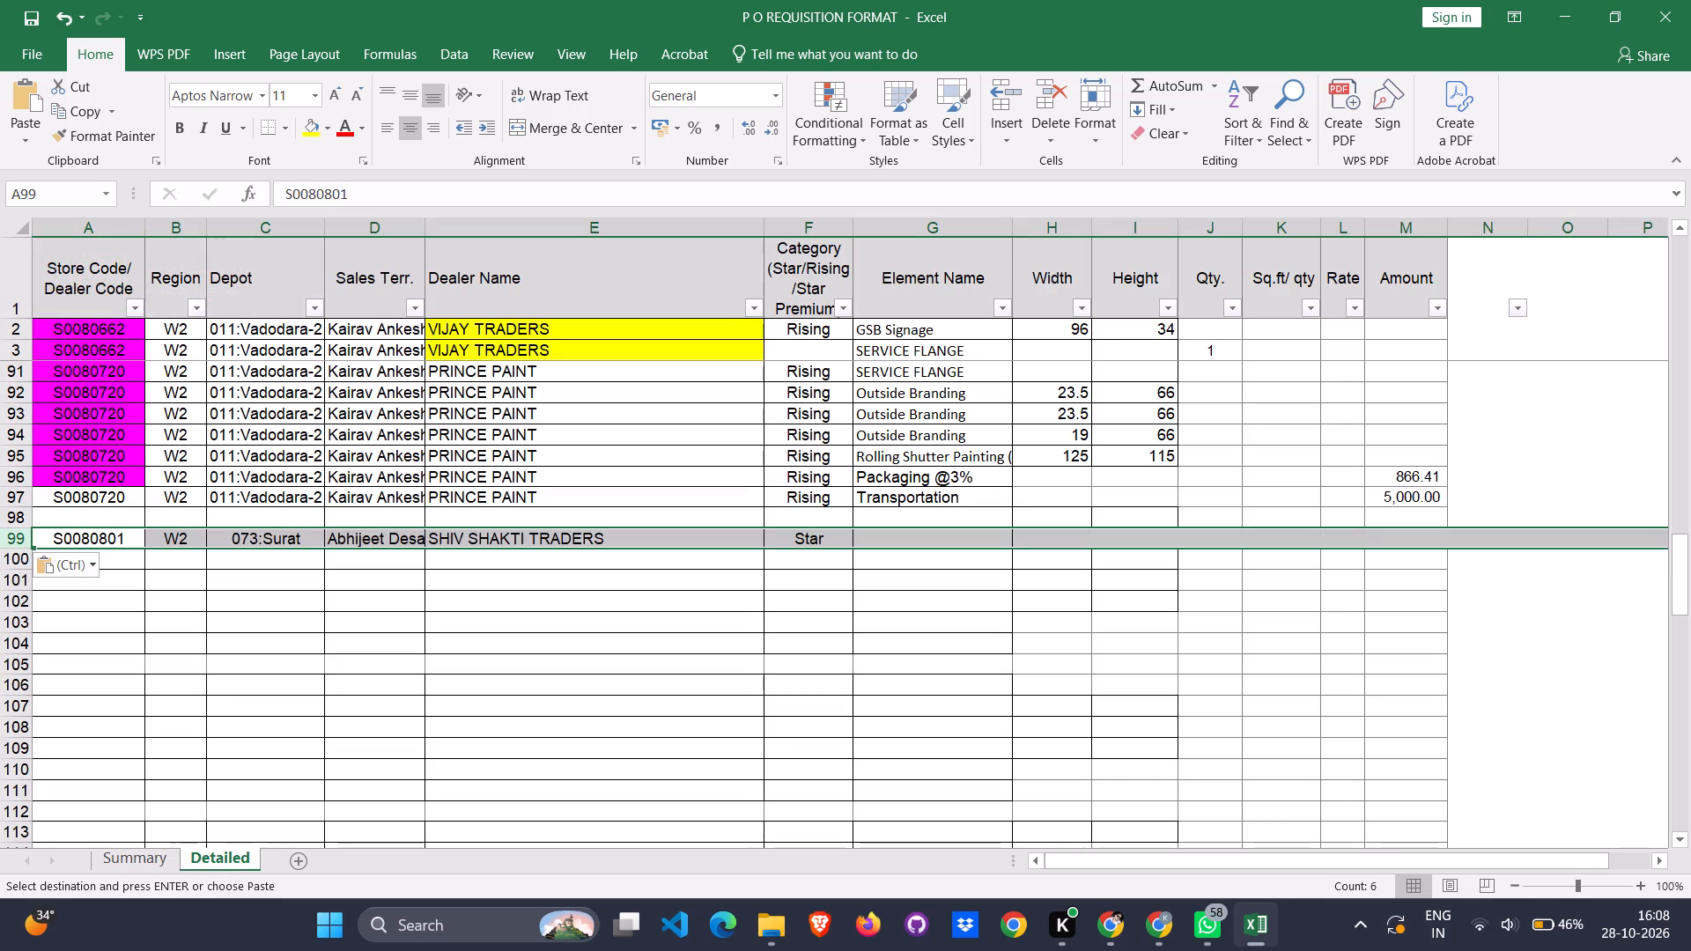
Search the SEPARATAION ESTIMATE folder for SHIV and open the SHIV SHAKTI TRADERS quotation with editing enabled.
click(922, 534)
key(alt+Tab)
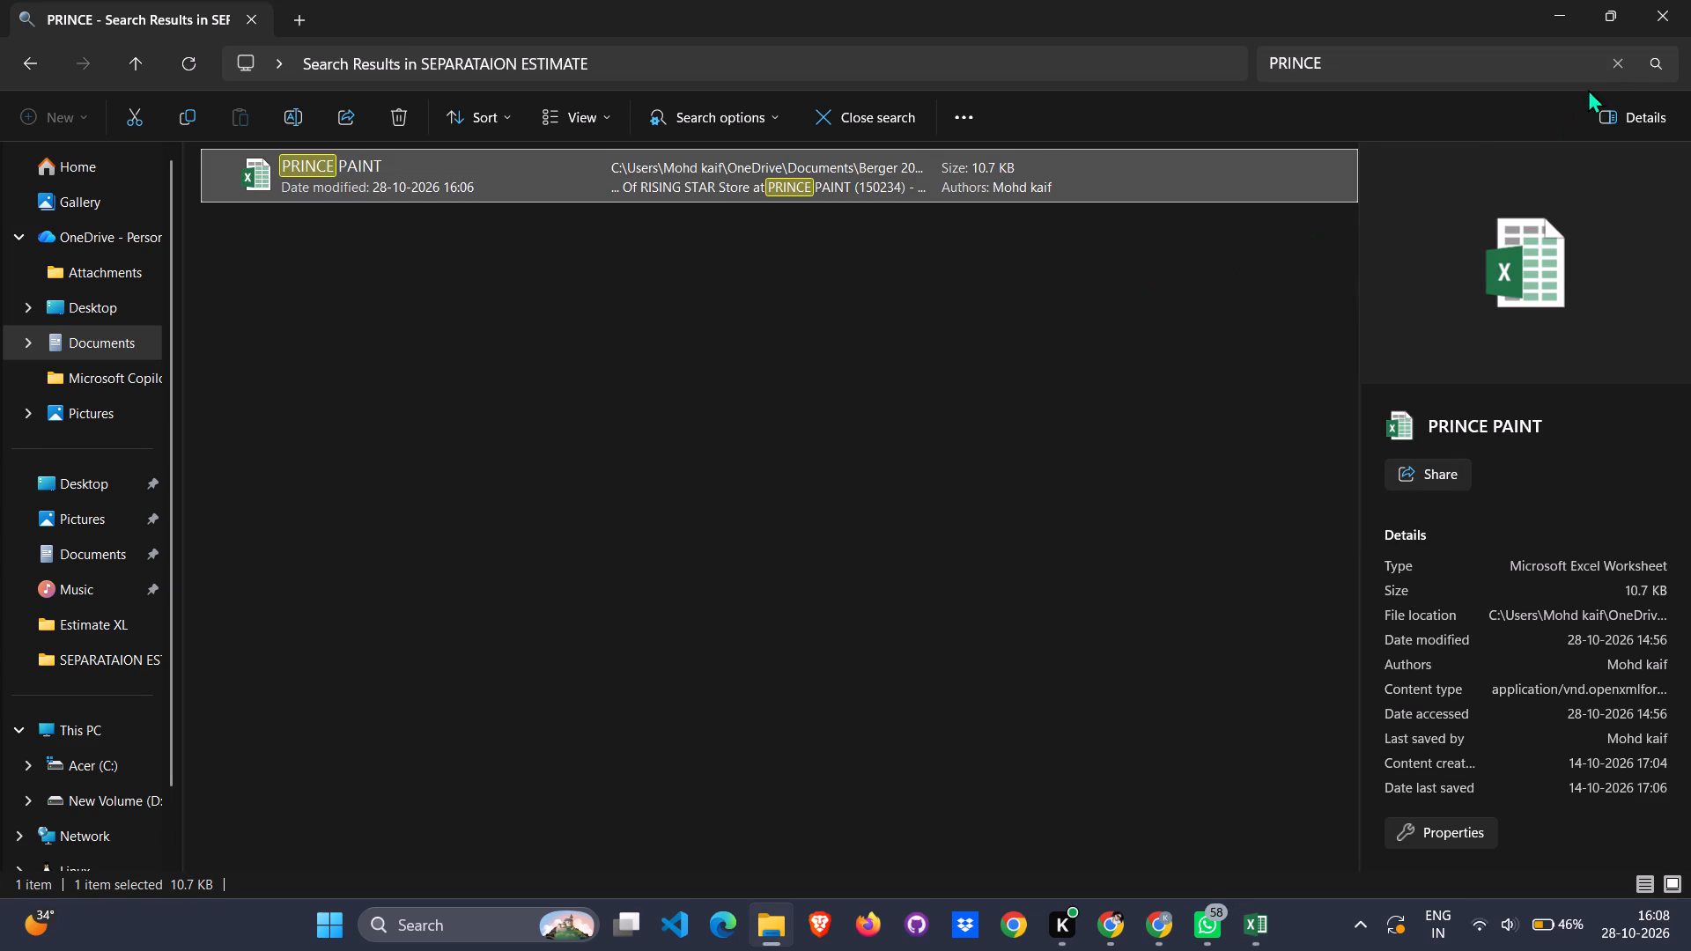
click(1603, 70)
text(SHIV)
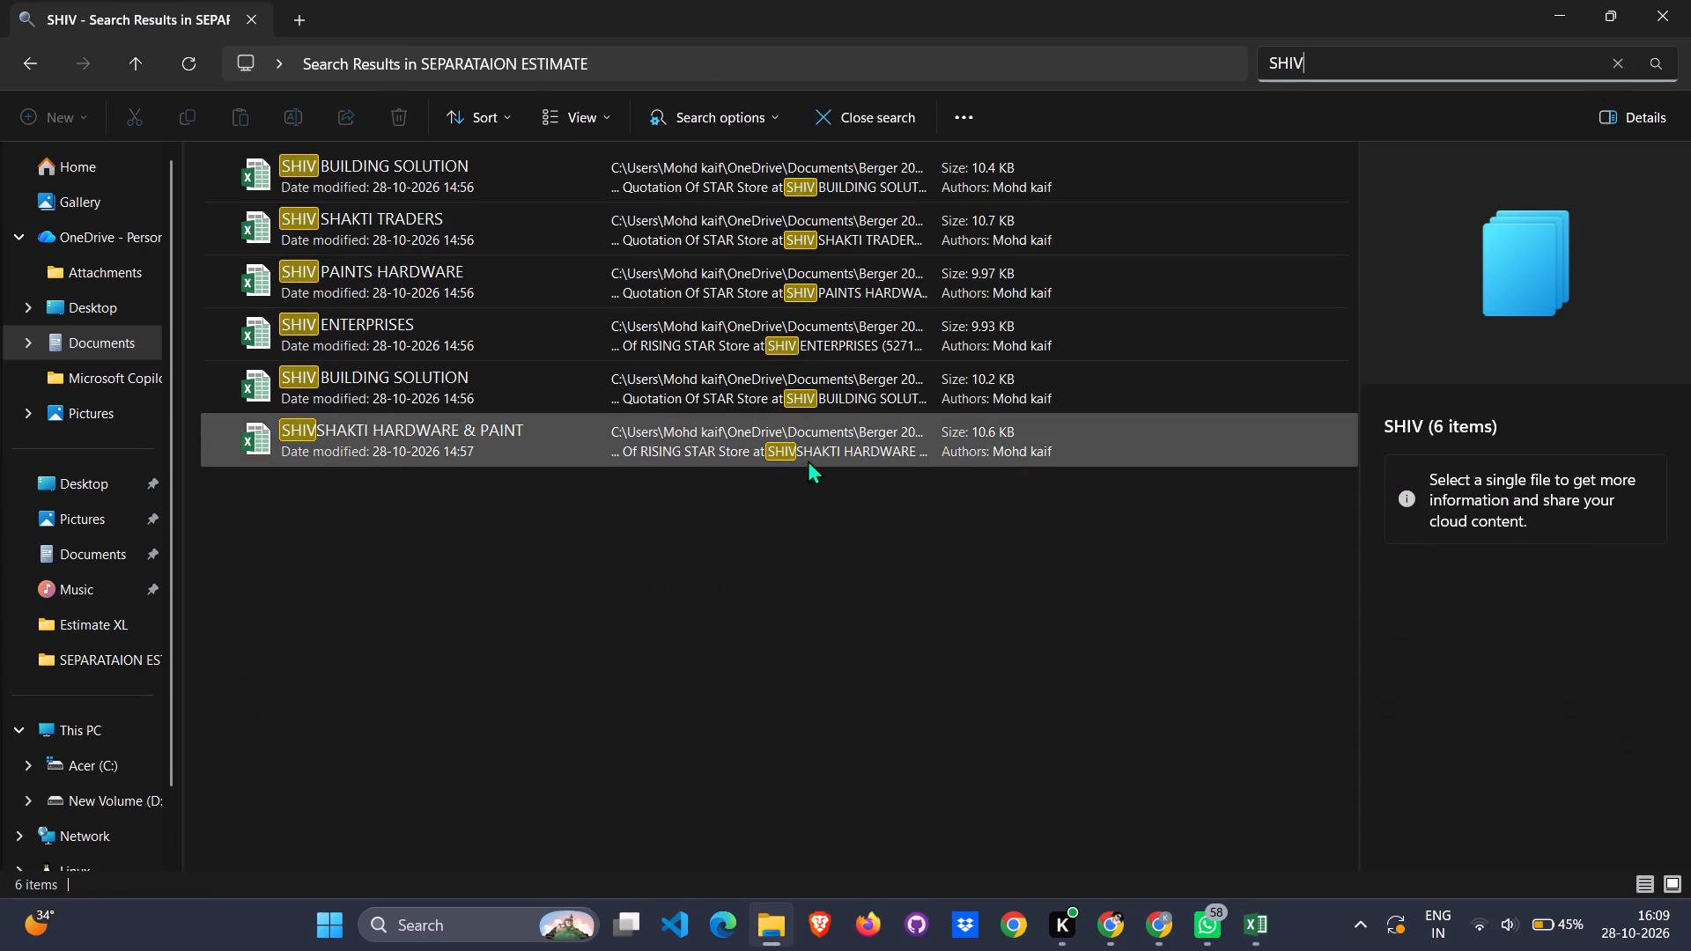
key(alt+Tab)
key(alt+Tab)
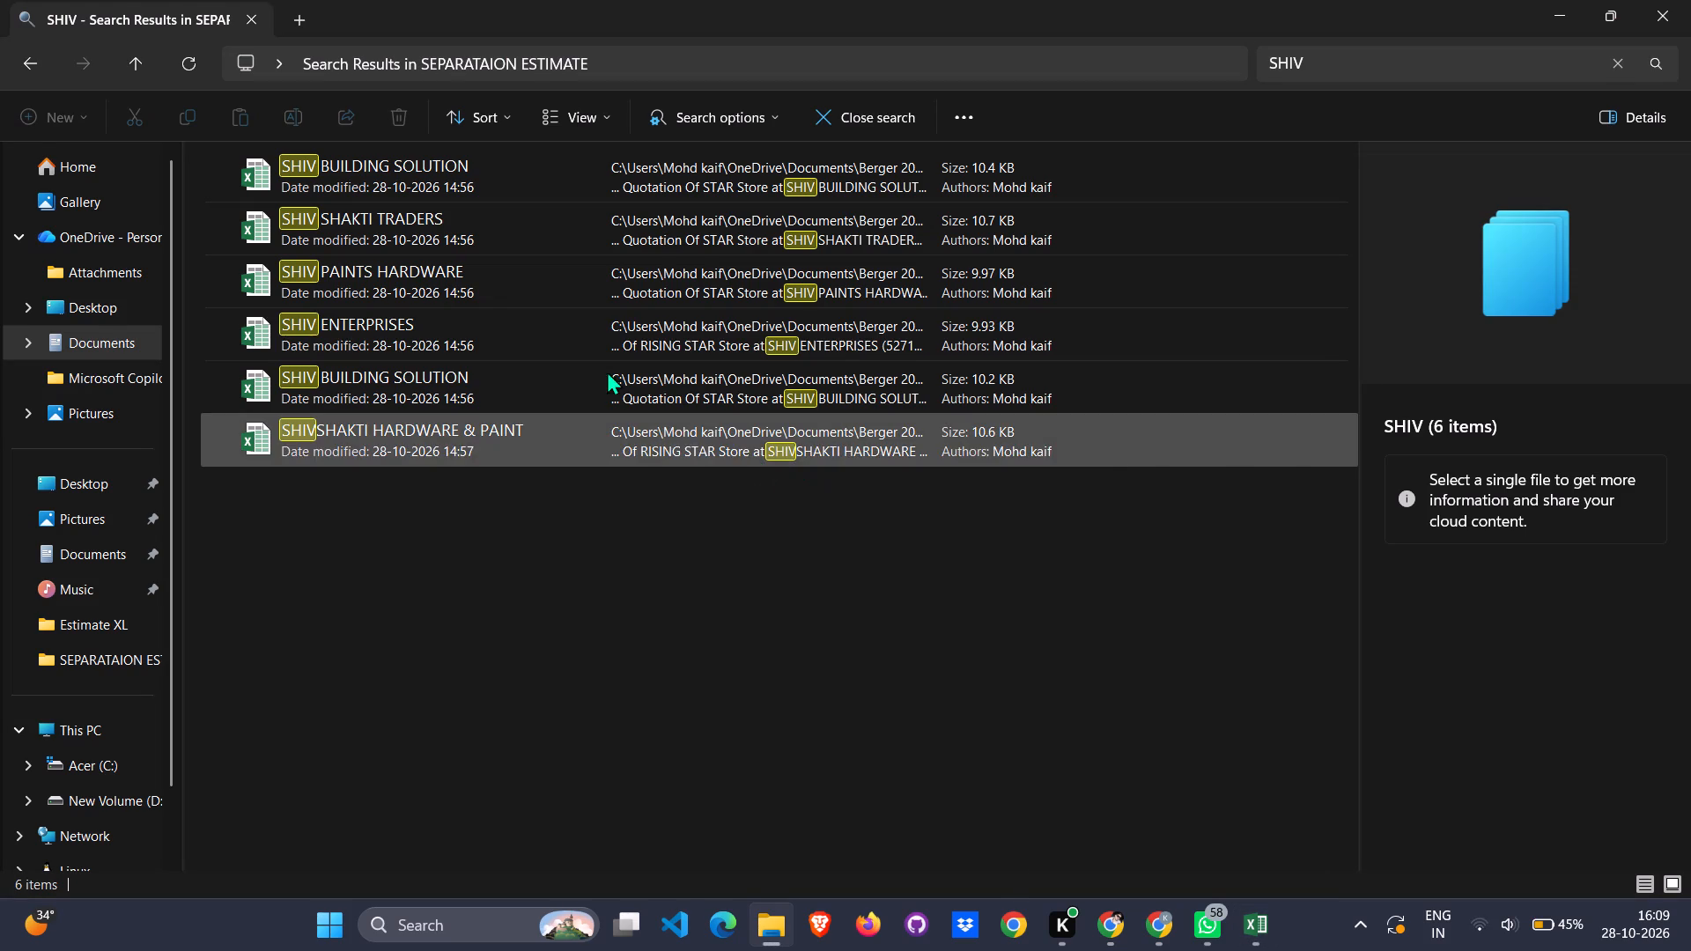
double_click(497, 236)
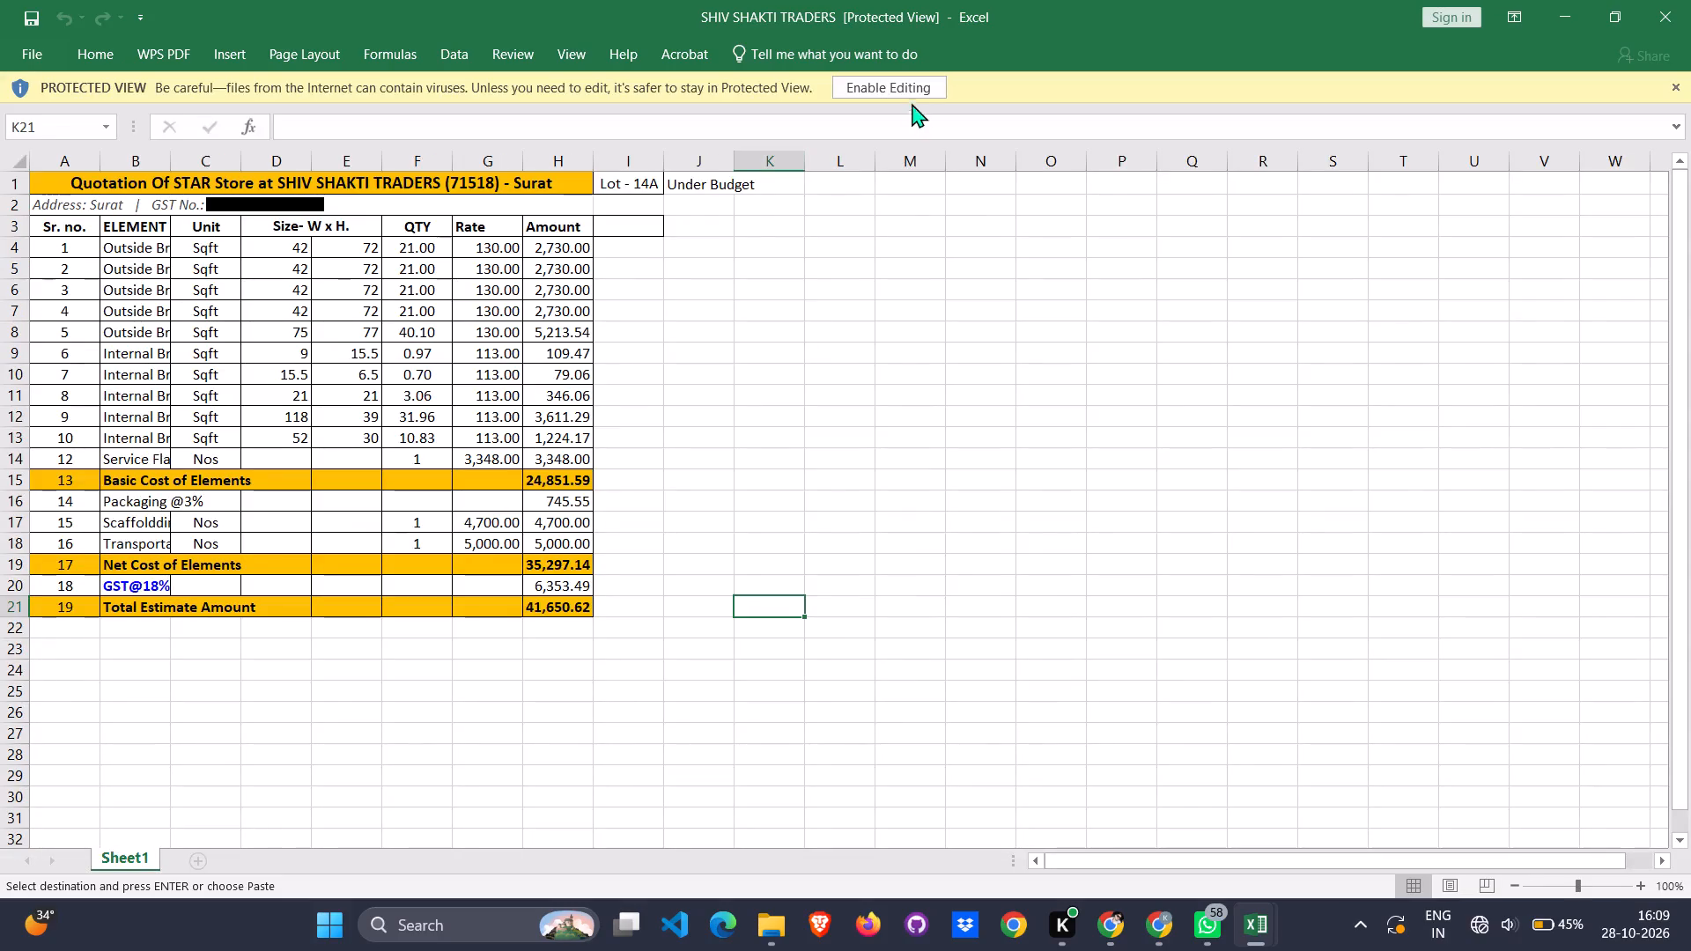
click(906, 86)
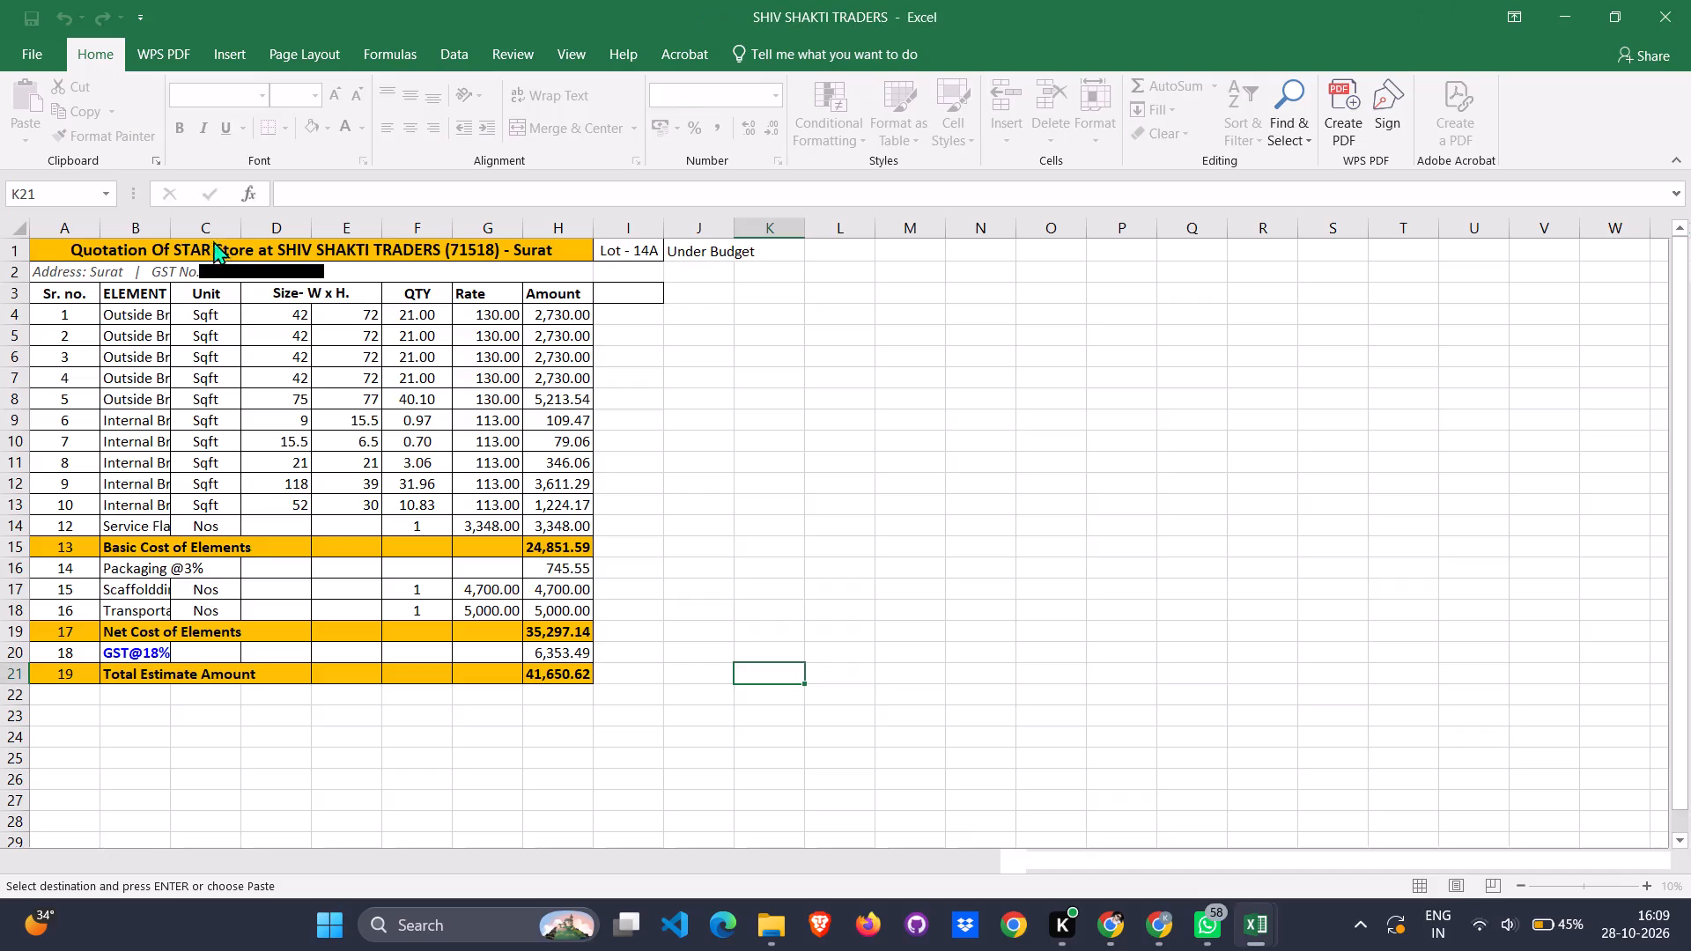
Widen the ELEMENT column of the SHIV SHAKTI TRADERS quotation to fit the full element names.
drag(170, 228, 271, 225)
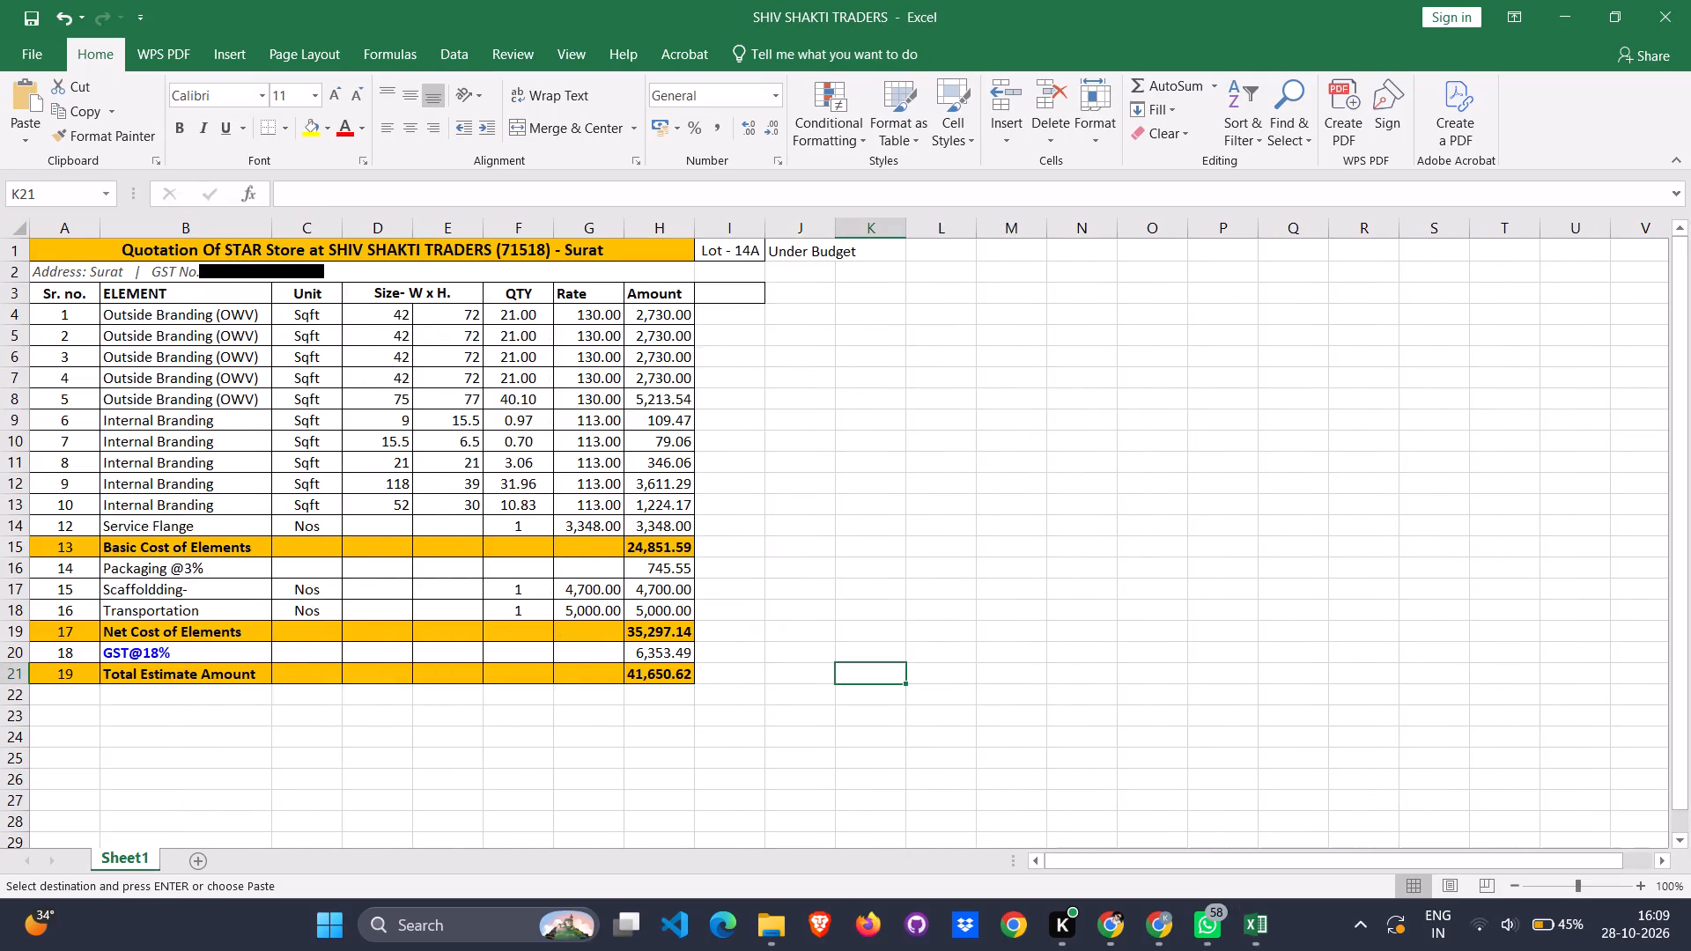
Clear the amounts of the five Outside Branding (OWV) rows, H4:H8, in the SHIV SHAKTI TRADERS quotation and save.
click(17, 400)
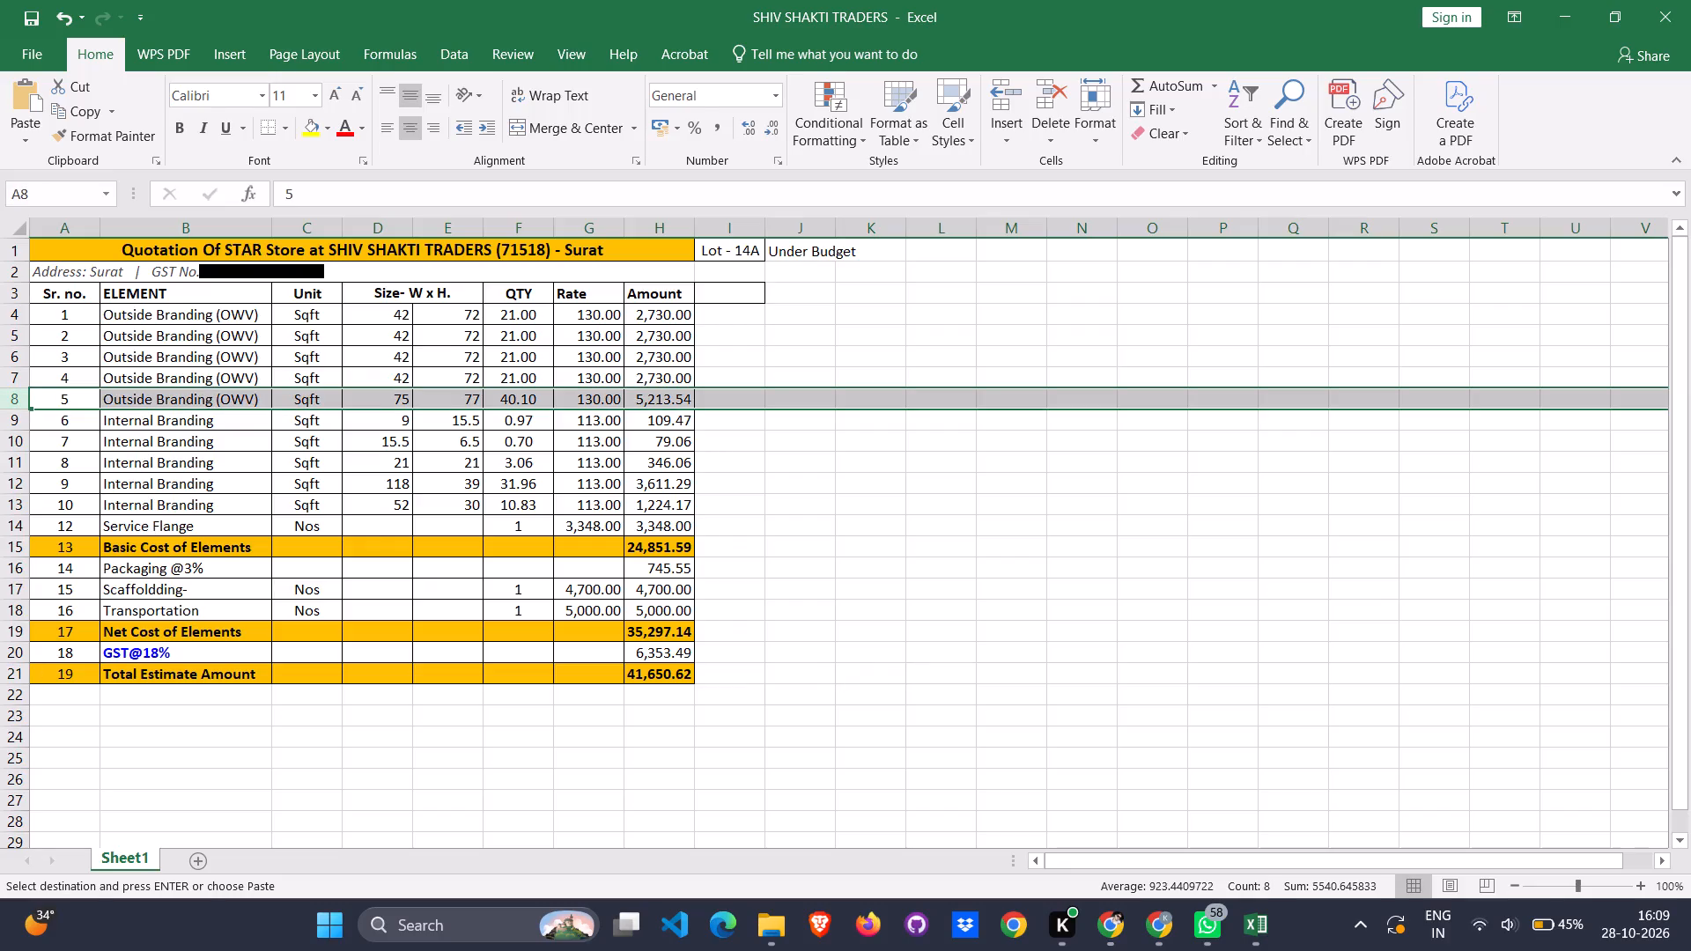
click(668, 396)
key(shift+Up)
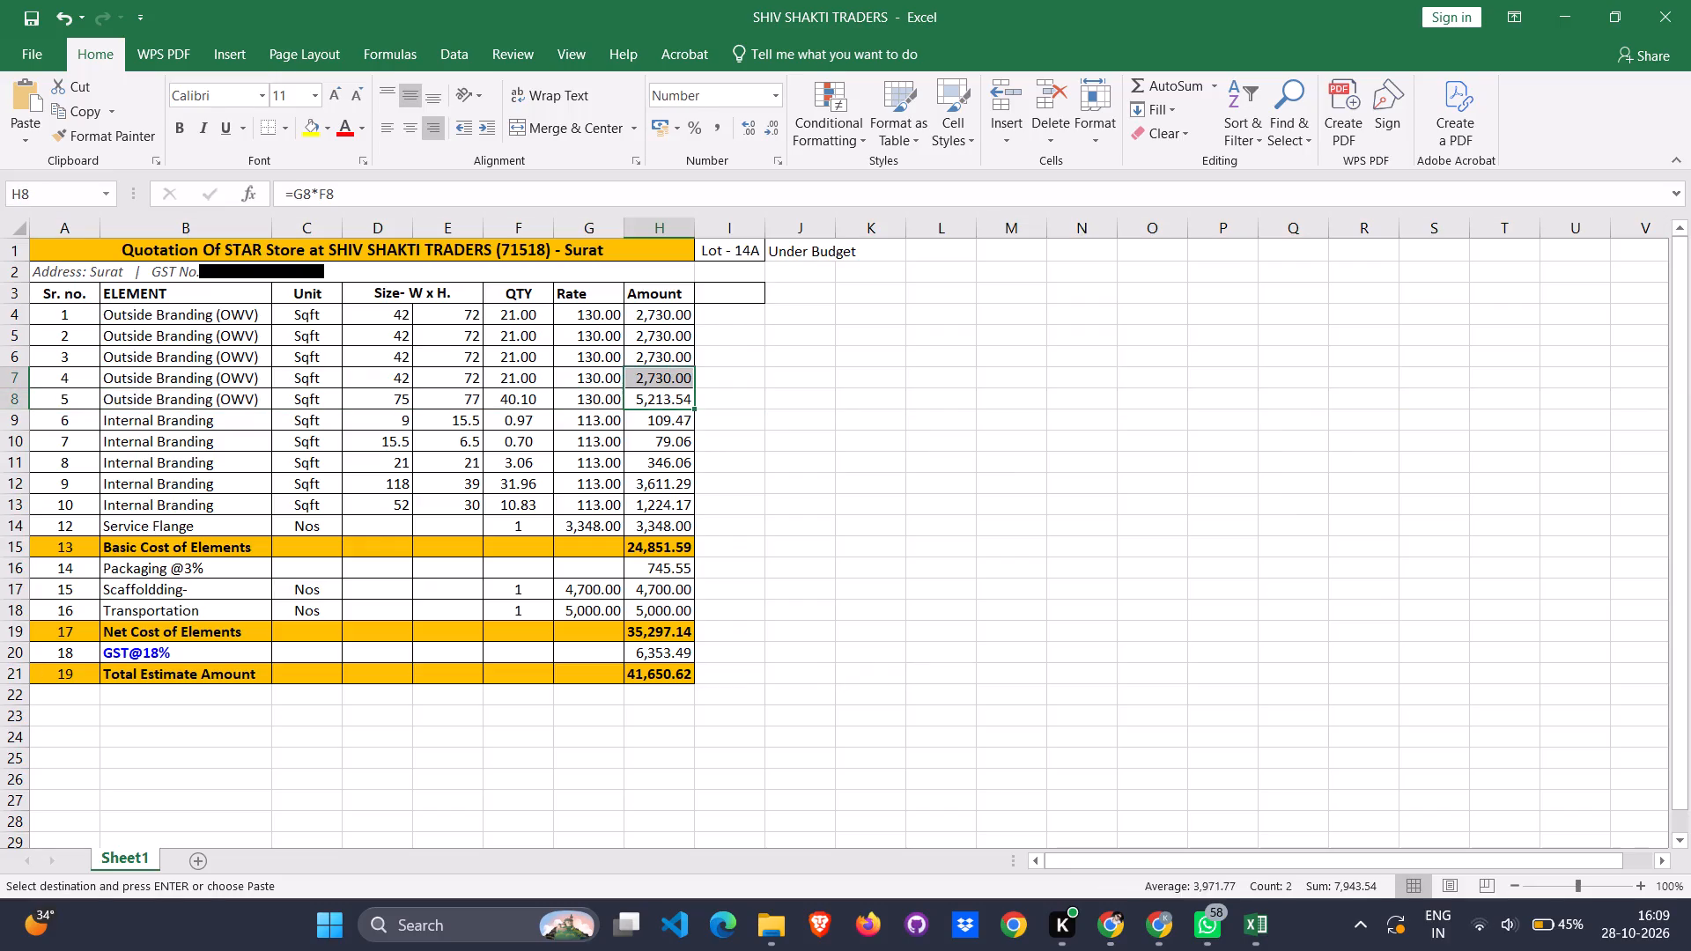
key(shift+Up)
key(shift+Up)
key(shift+Up)
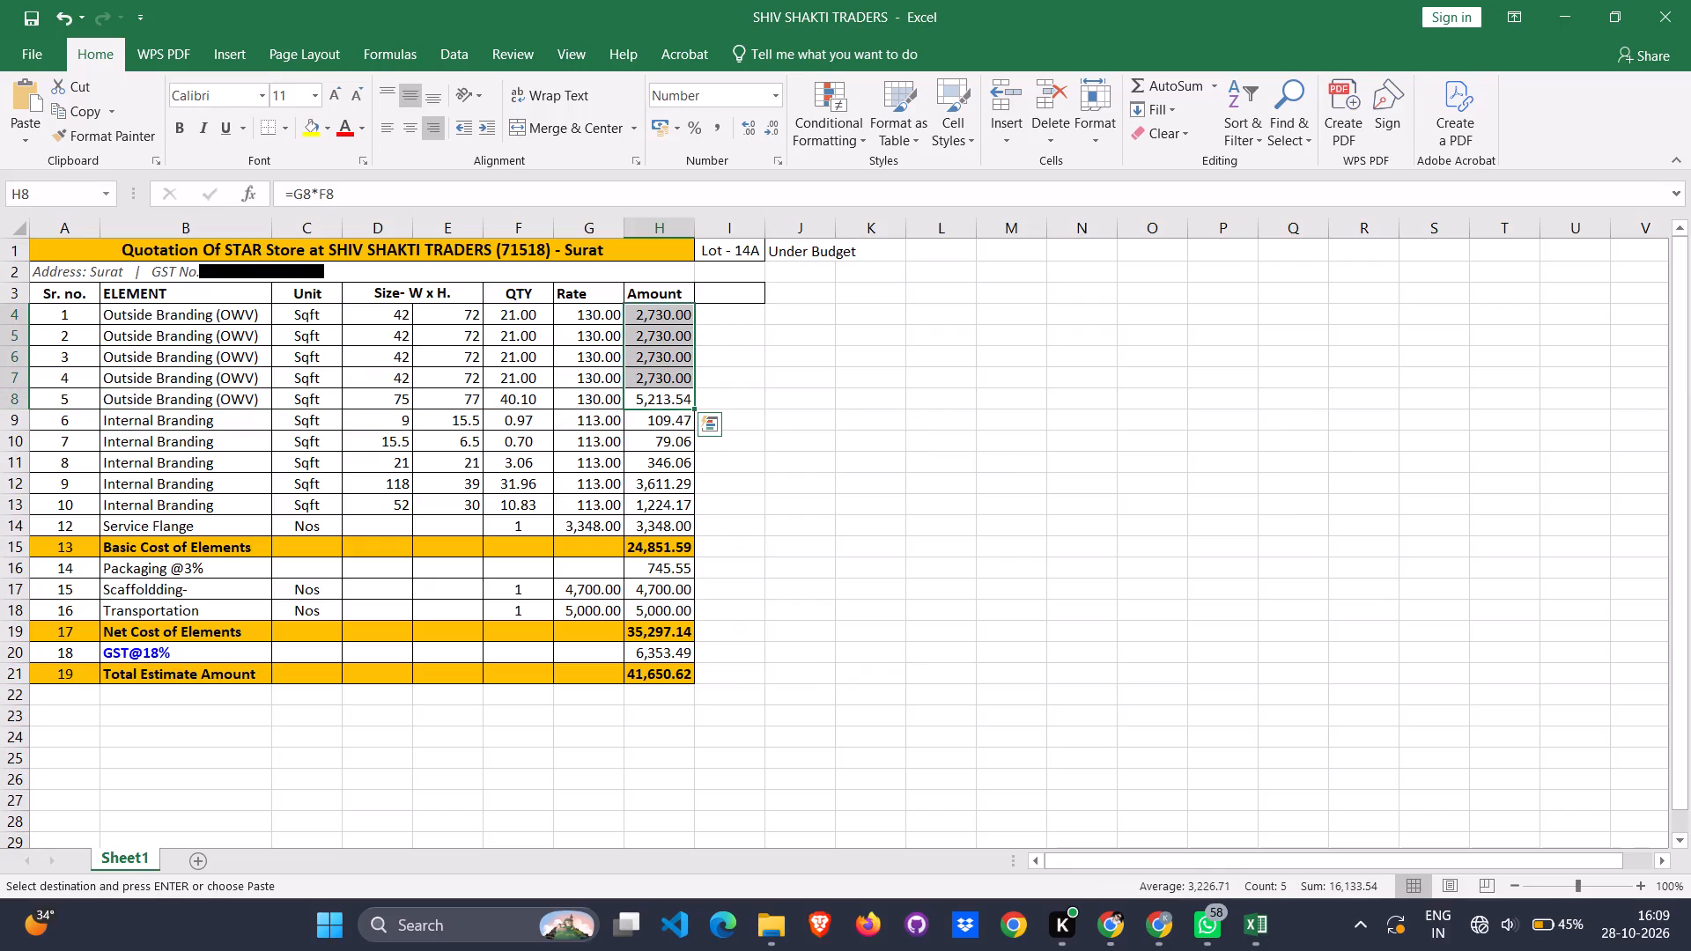
key(Delete)
key(ctrl+s)
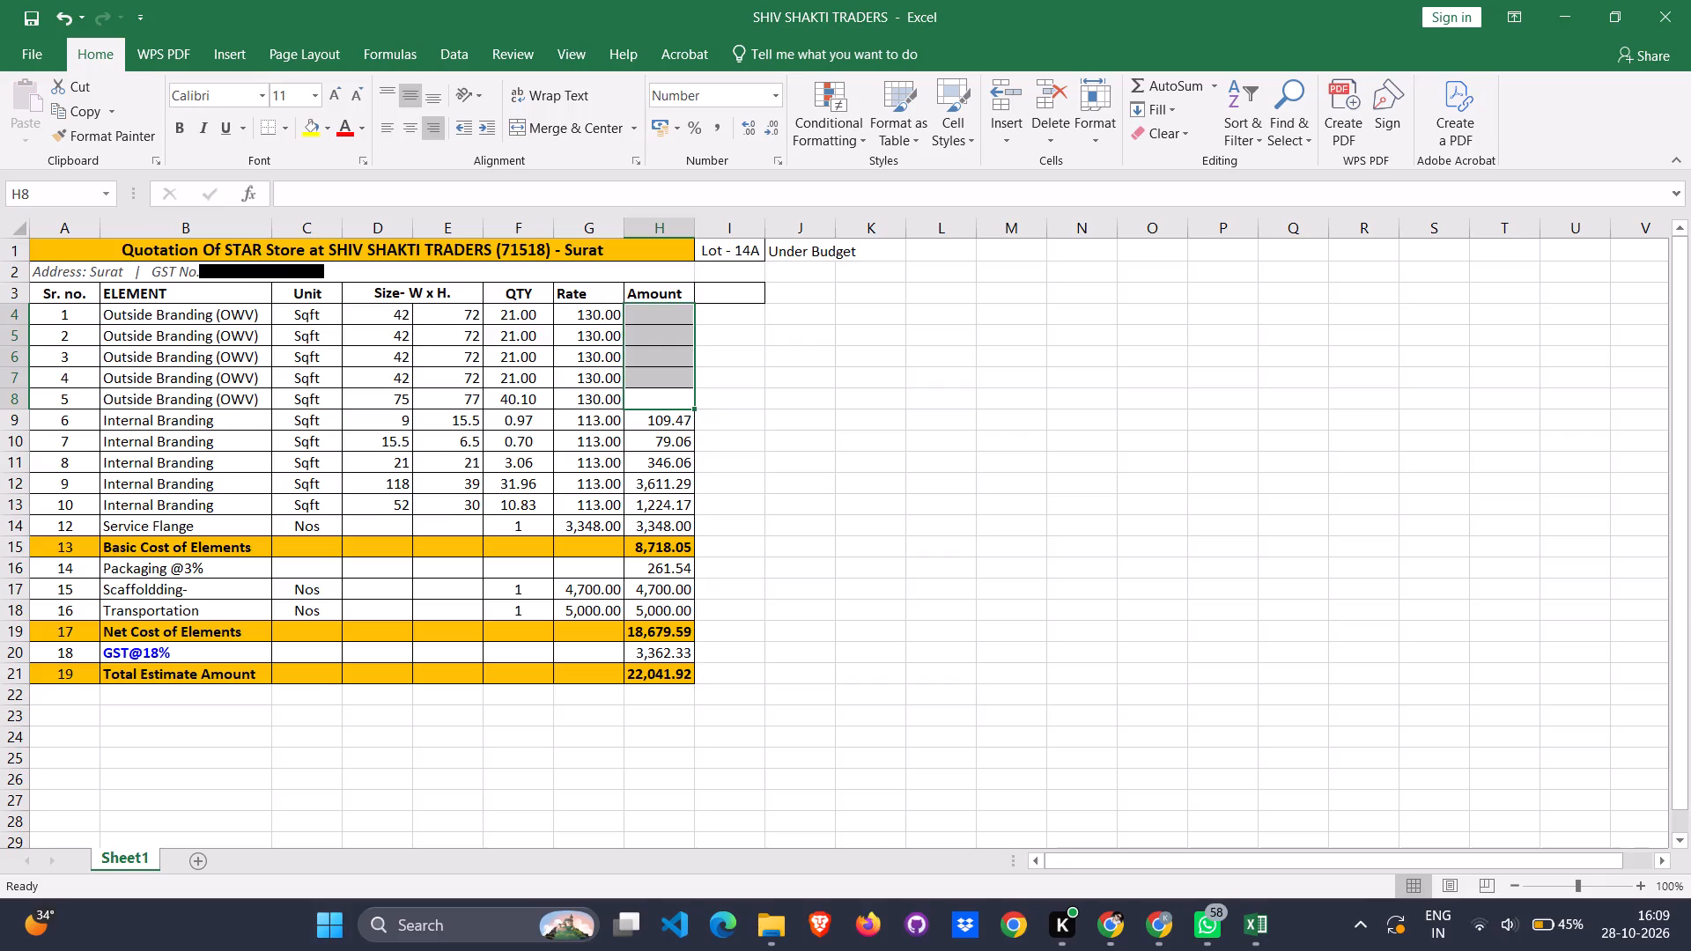
Copy the Service Flange name from the SHIV SHAKTI TRADERS quotation into G99 of the Detailed sheet.
click(16, 420)
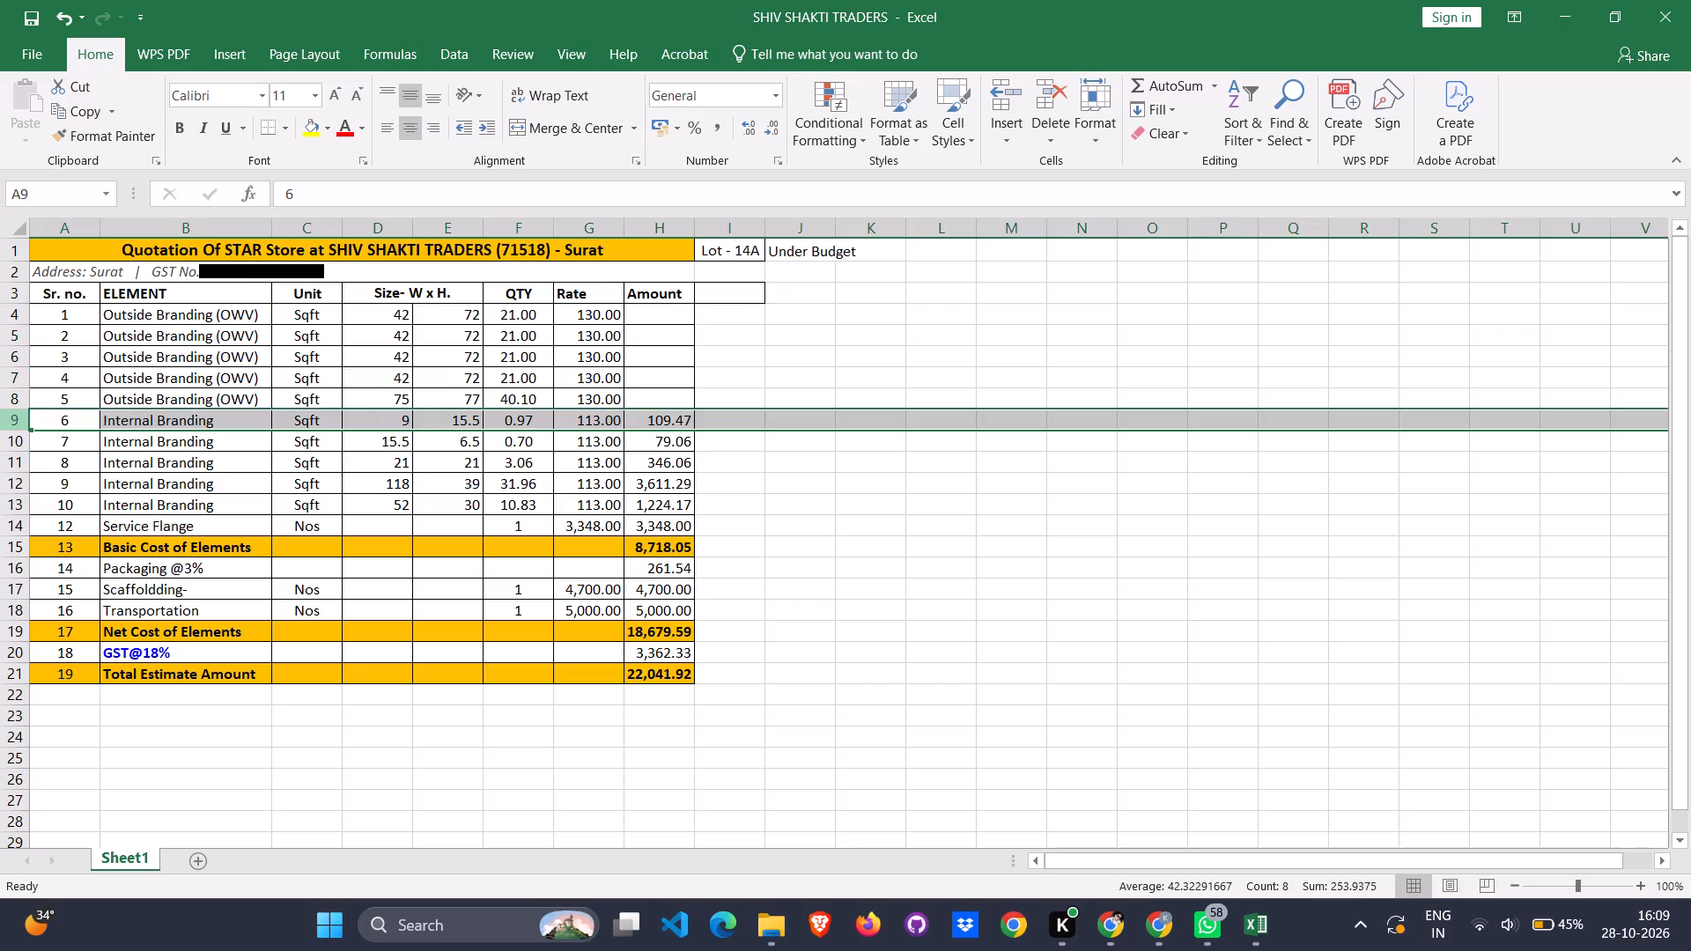
click(159, 527)
key(ctrl+c)
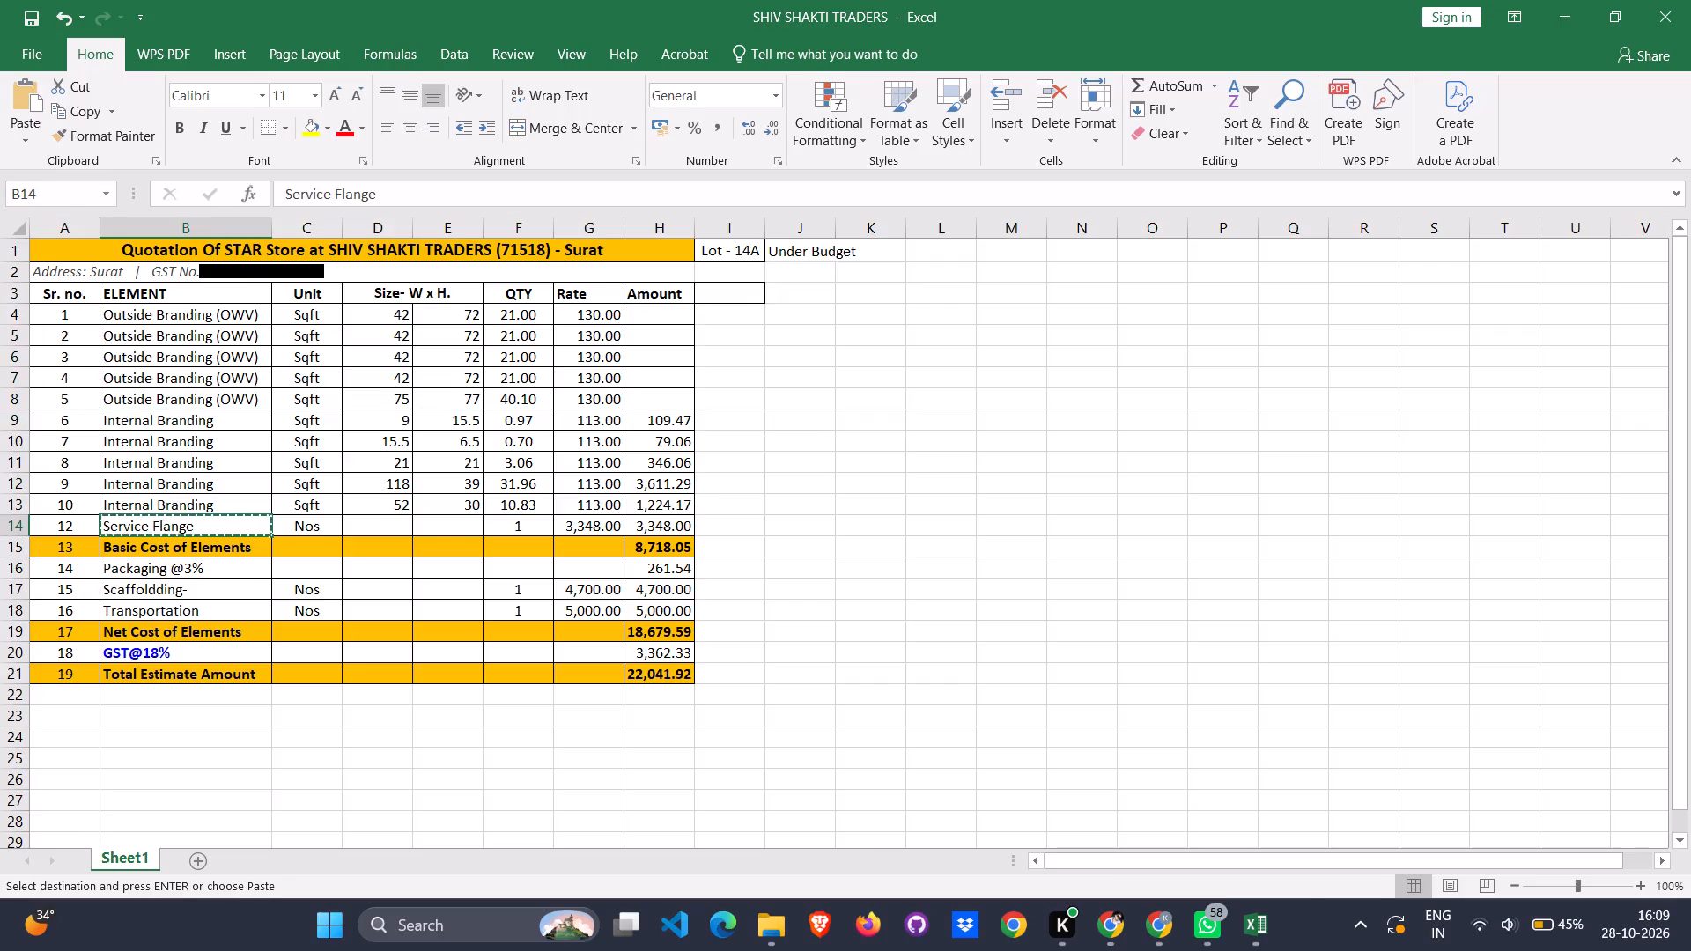
key(alt+Tab)
key(ctrl+v)
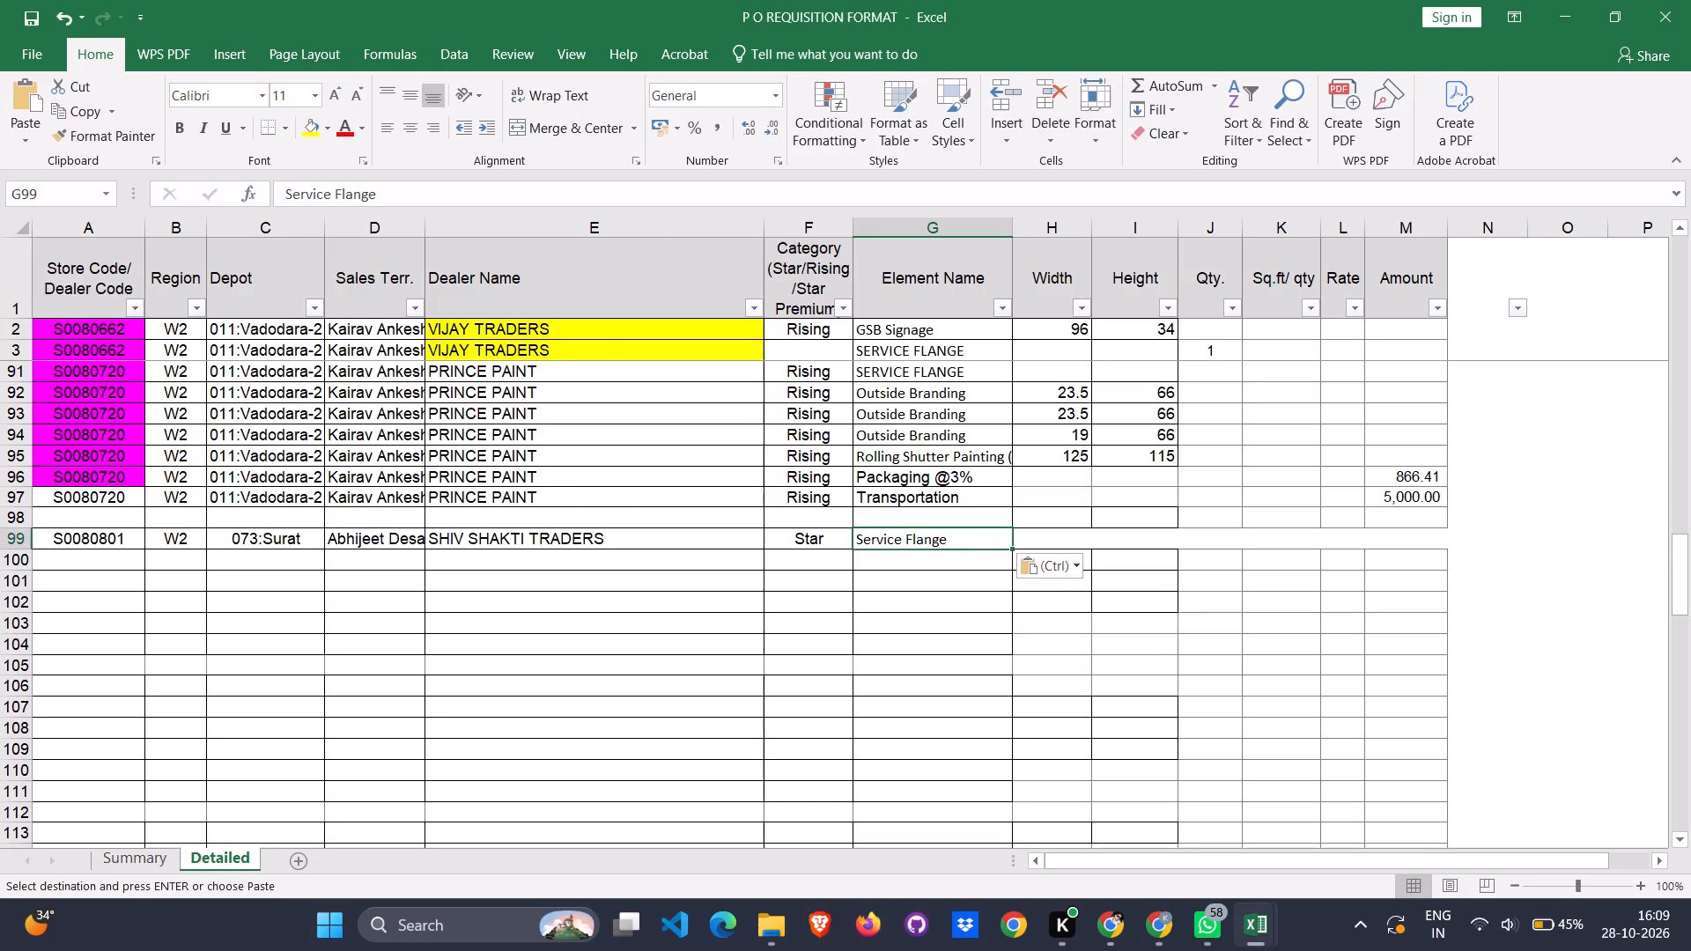
Copy the five Internal Branding names, B9:B13, from the SHIV SHAKTI TRADERS quotation into the Detailed sheet starting at G100.
key(alt+Tab)
click(198, 424)
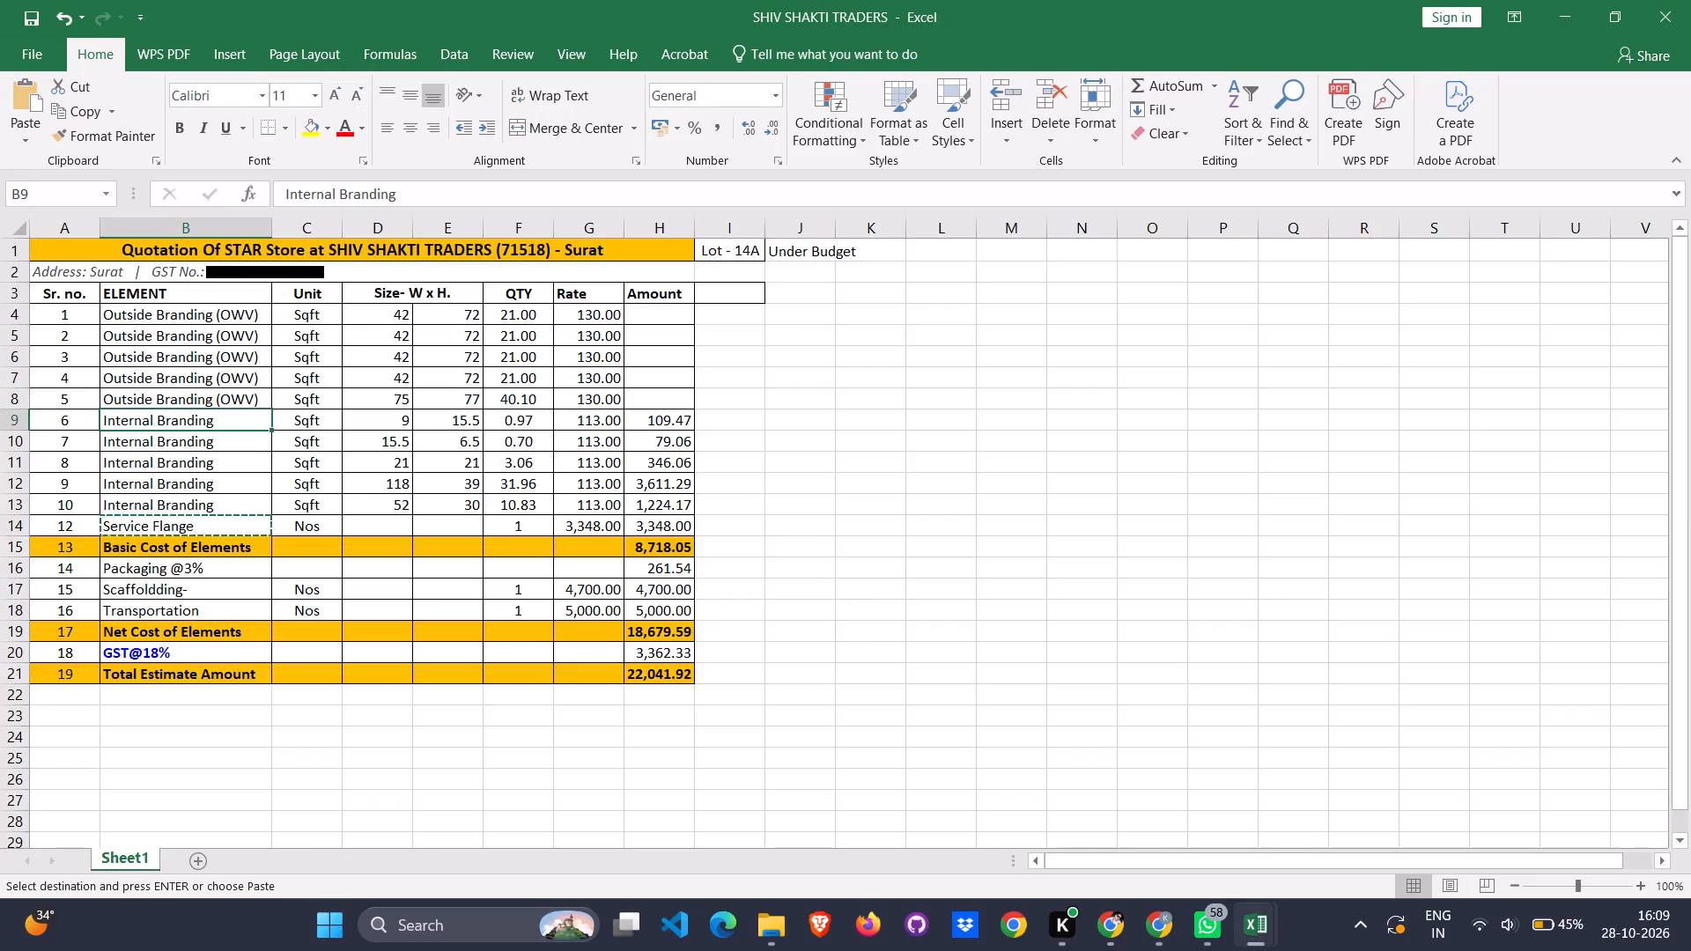
key(shift+Down)
key(shift+Down)
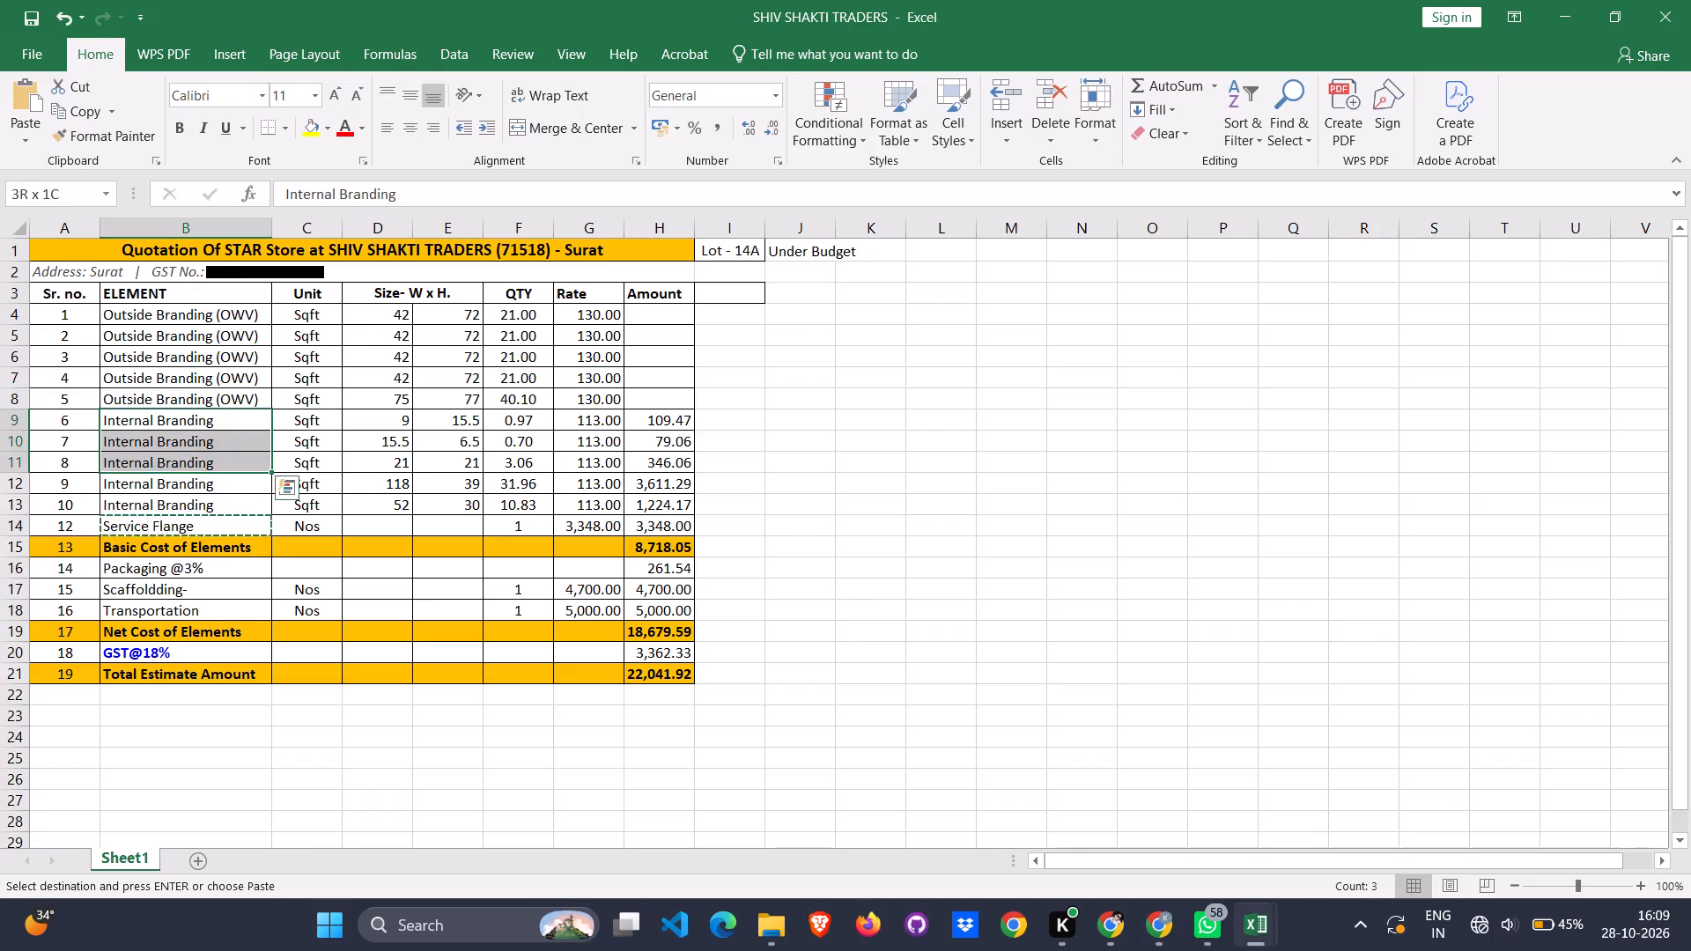
key(shift+Down)
key(shift+Down)
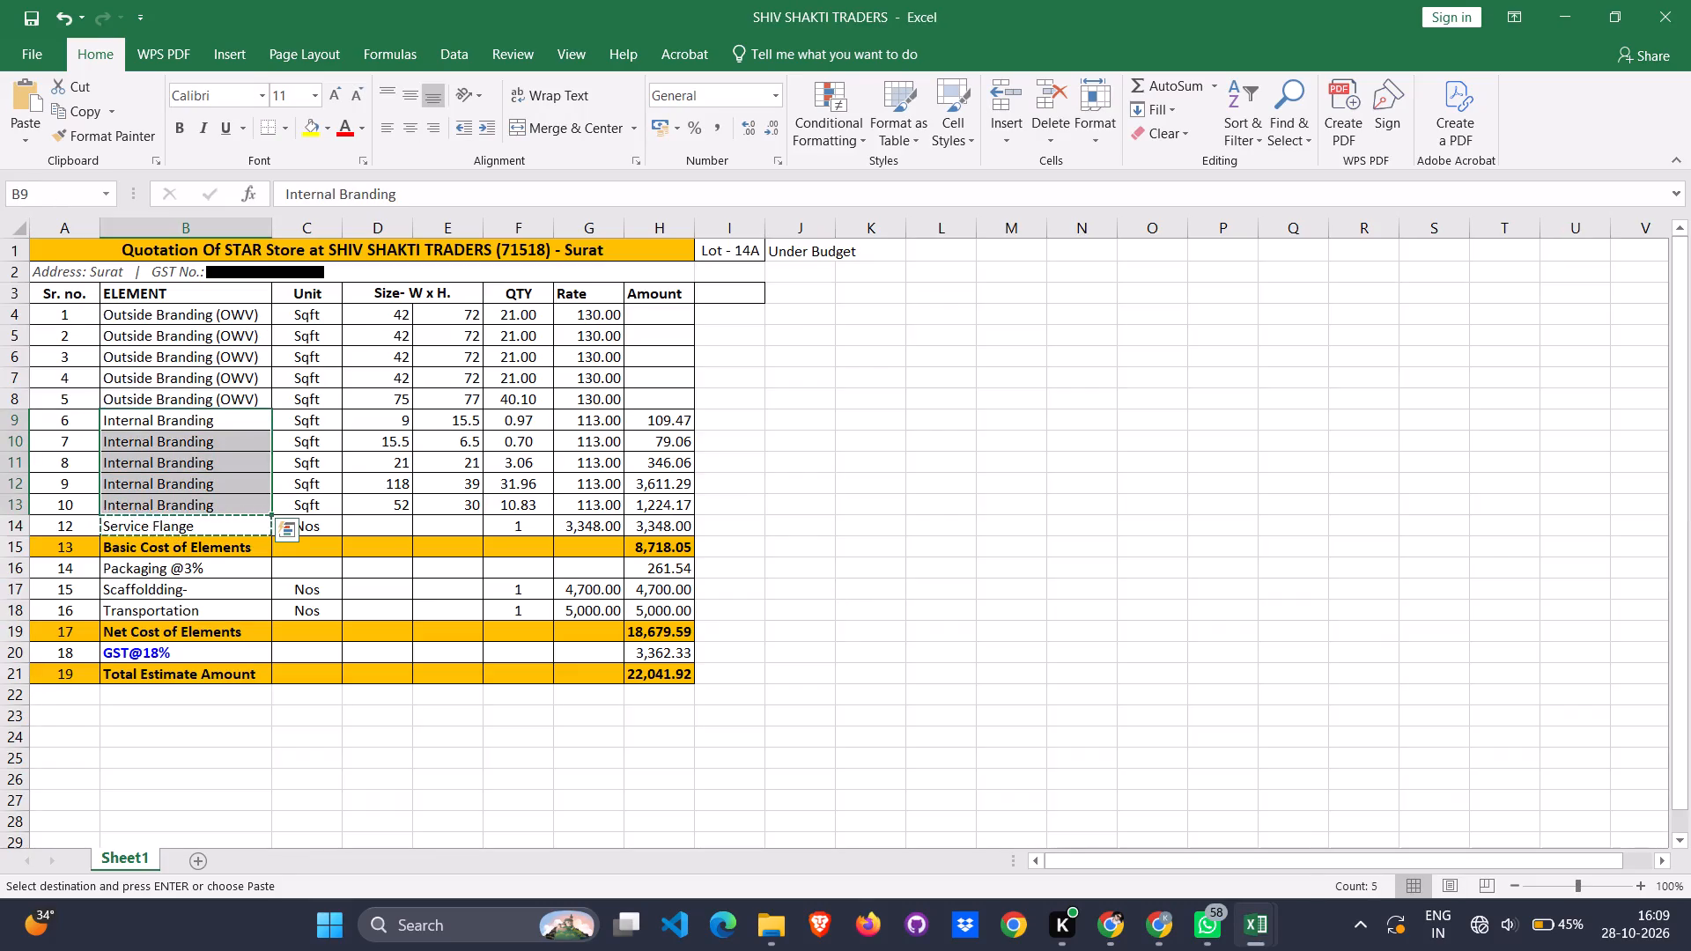
key(ctrl+c)
key(alt+Tab)
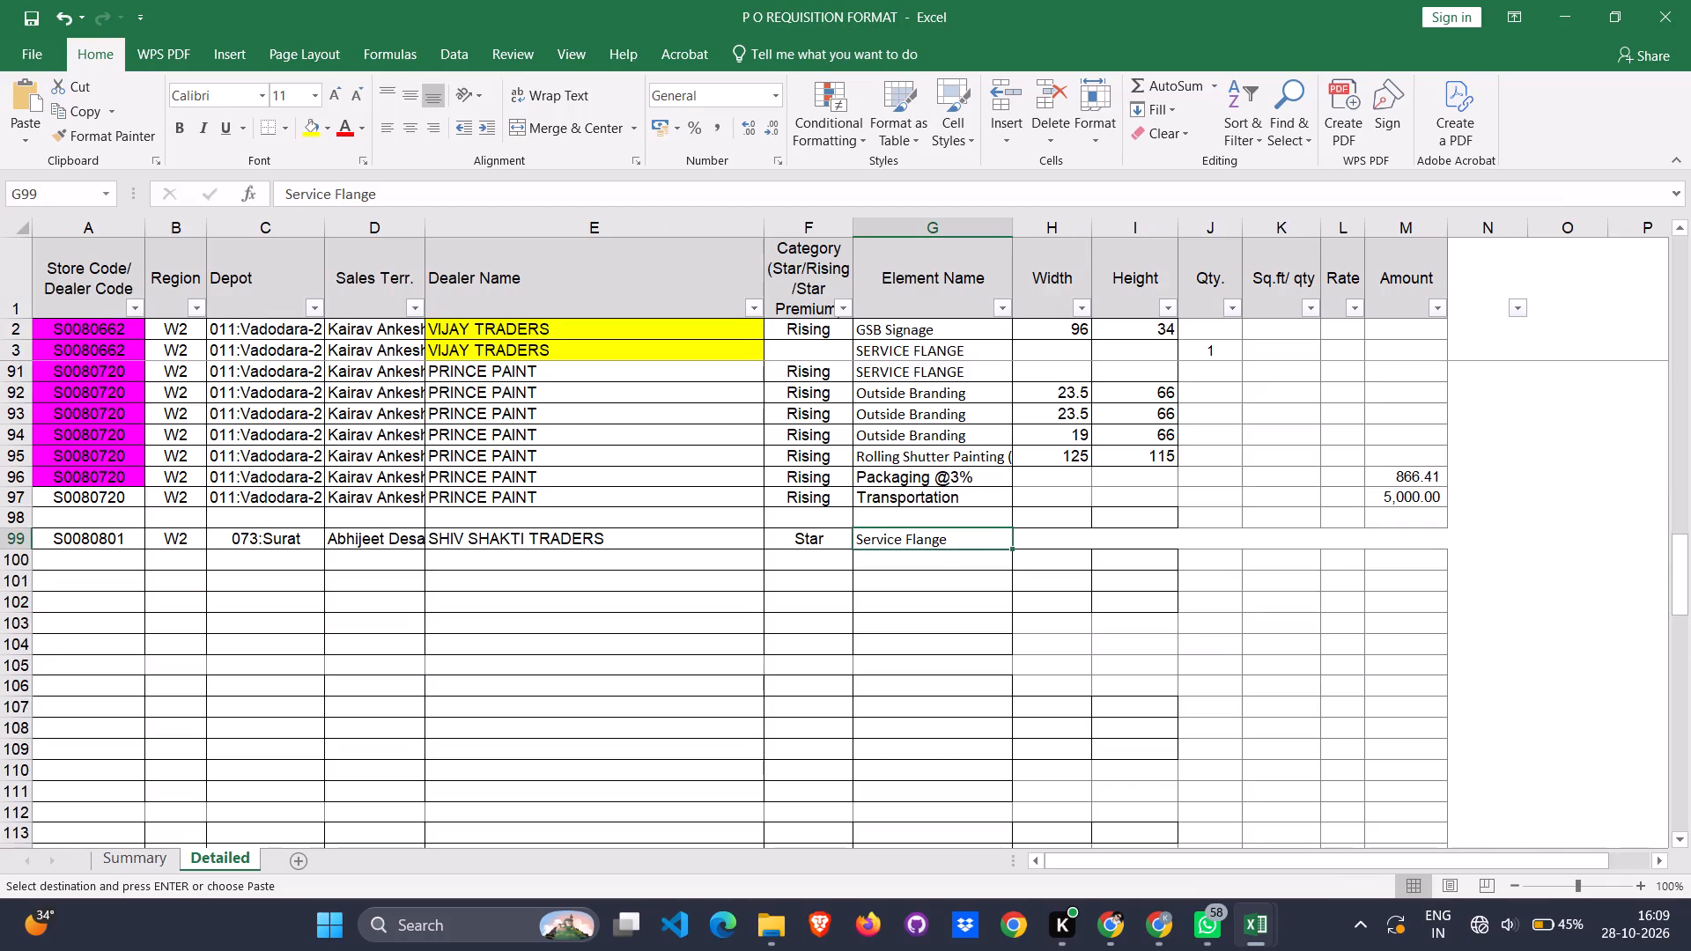
click(914, 561)
key(ctrl+v)
key(alt+Tab)
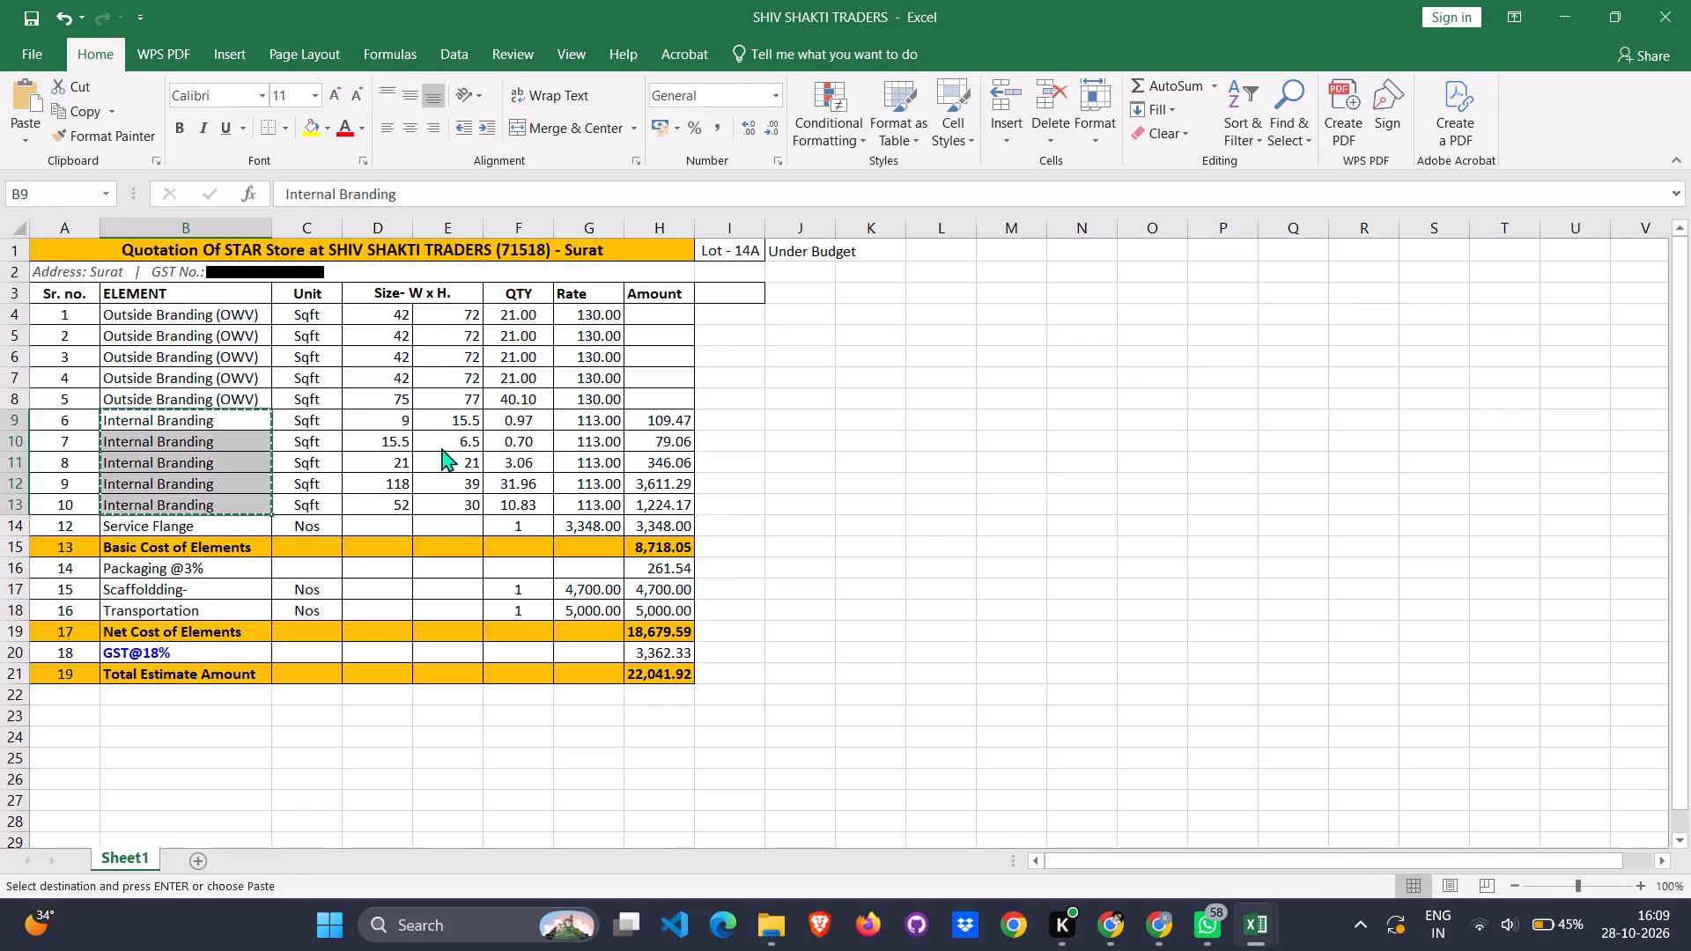
Copy the Internal Branding widths and heights, D9:E13, from the SHIV SHAKTI TRADERS quotation into the Detailed sheet starting at H100 and save.
click(370, 421)
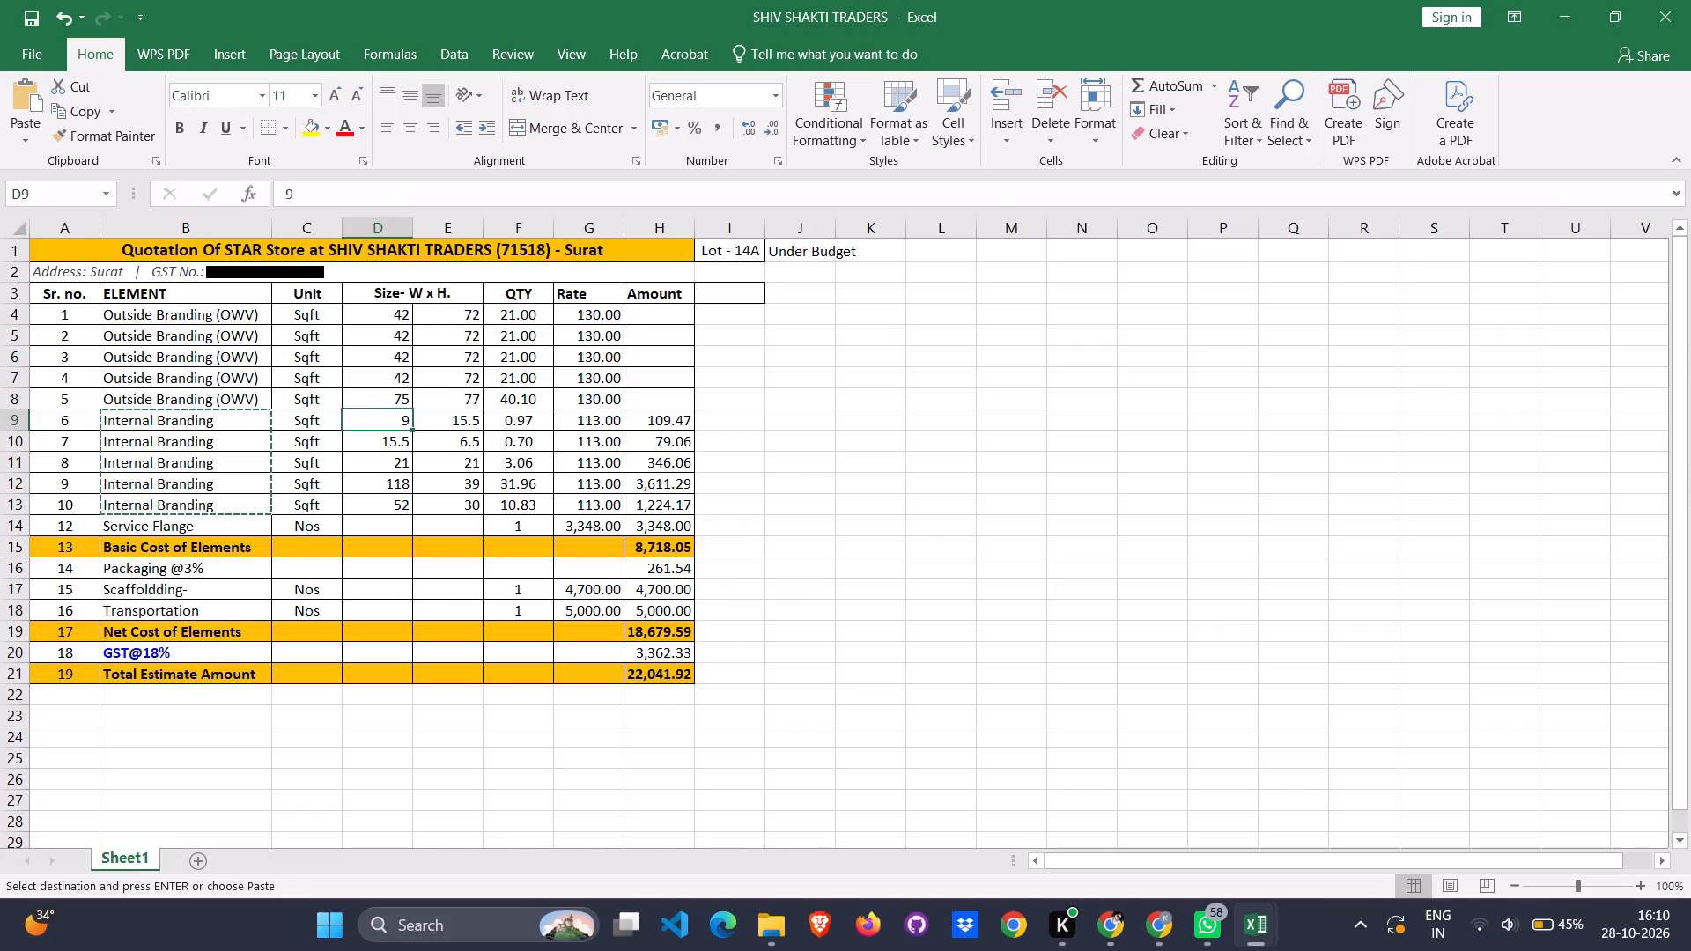
key(shift+Down)
key(shift+Down)
key(shift+Down)
key(shift+Down)
key(shift+Right)
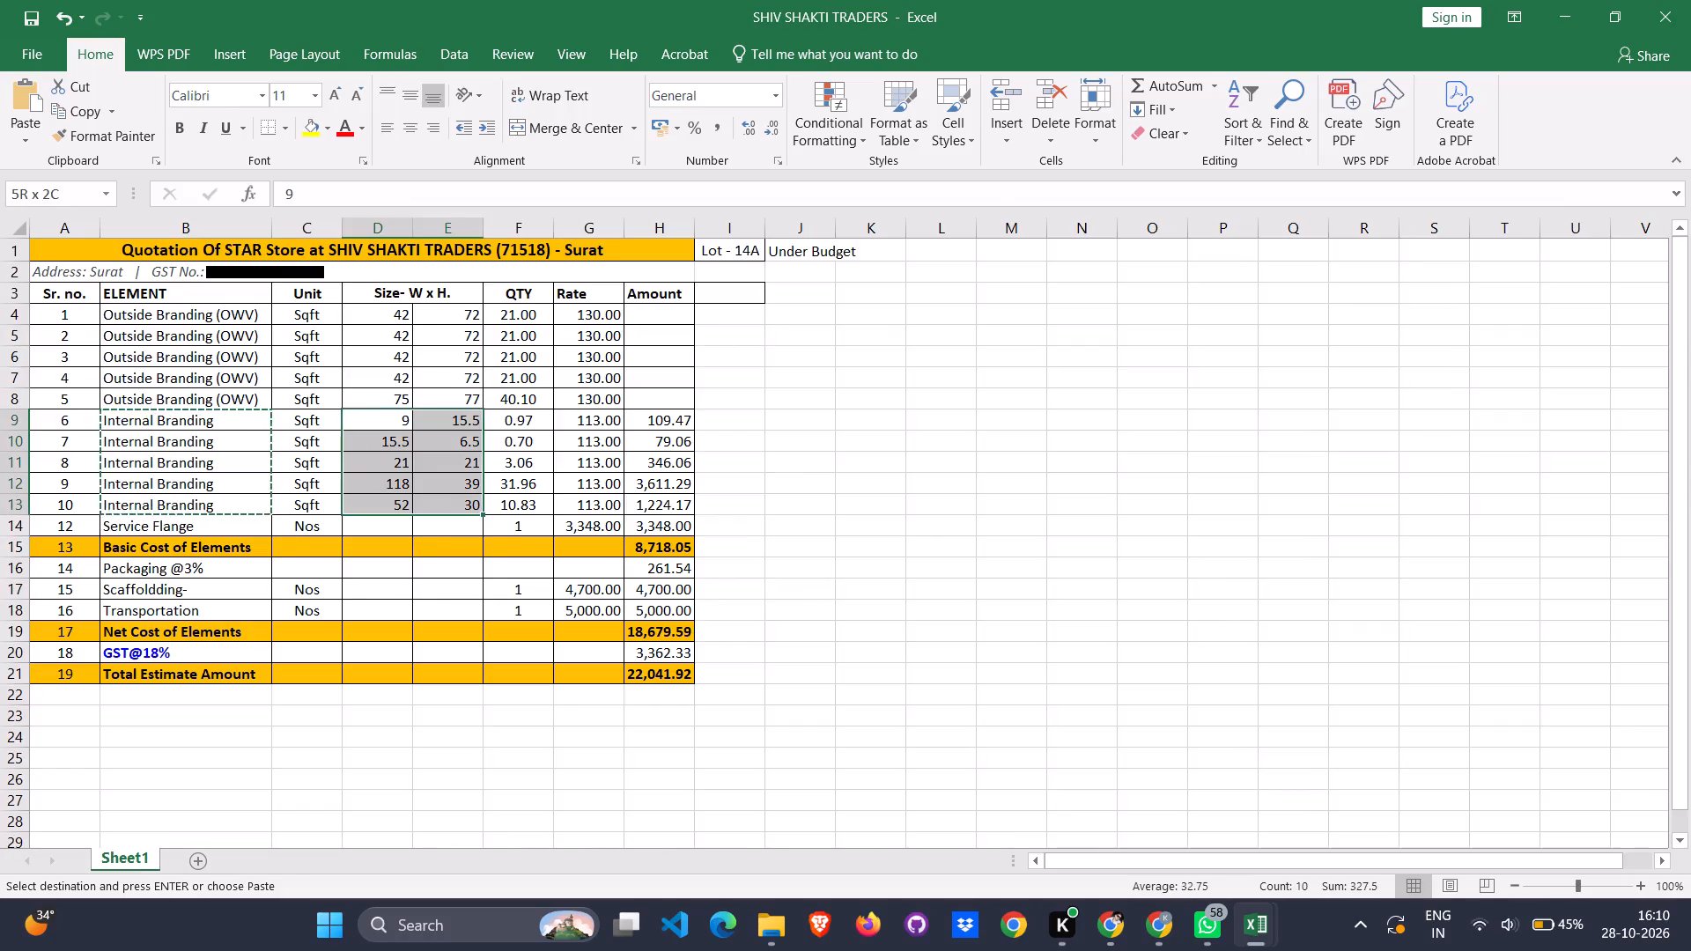
key(ctrl+c)
key(alt+Tab)
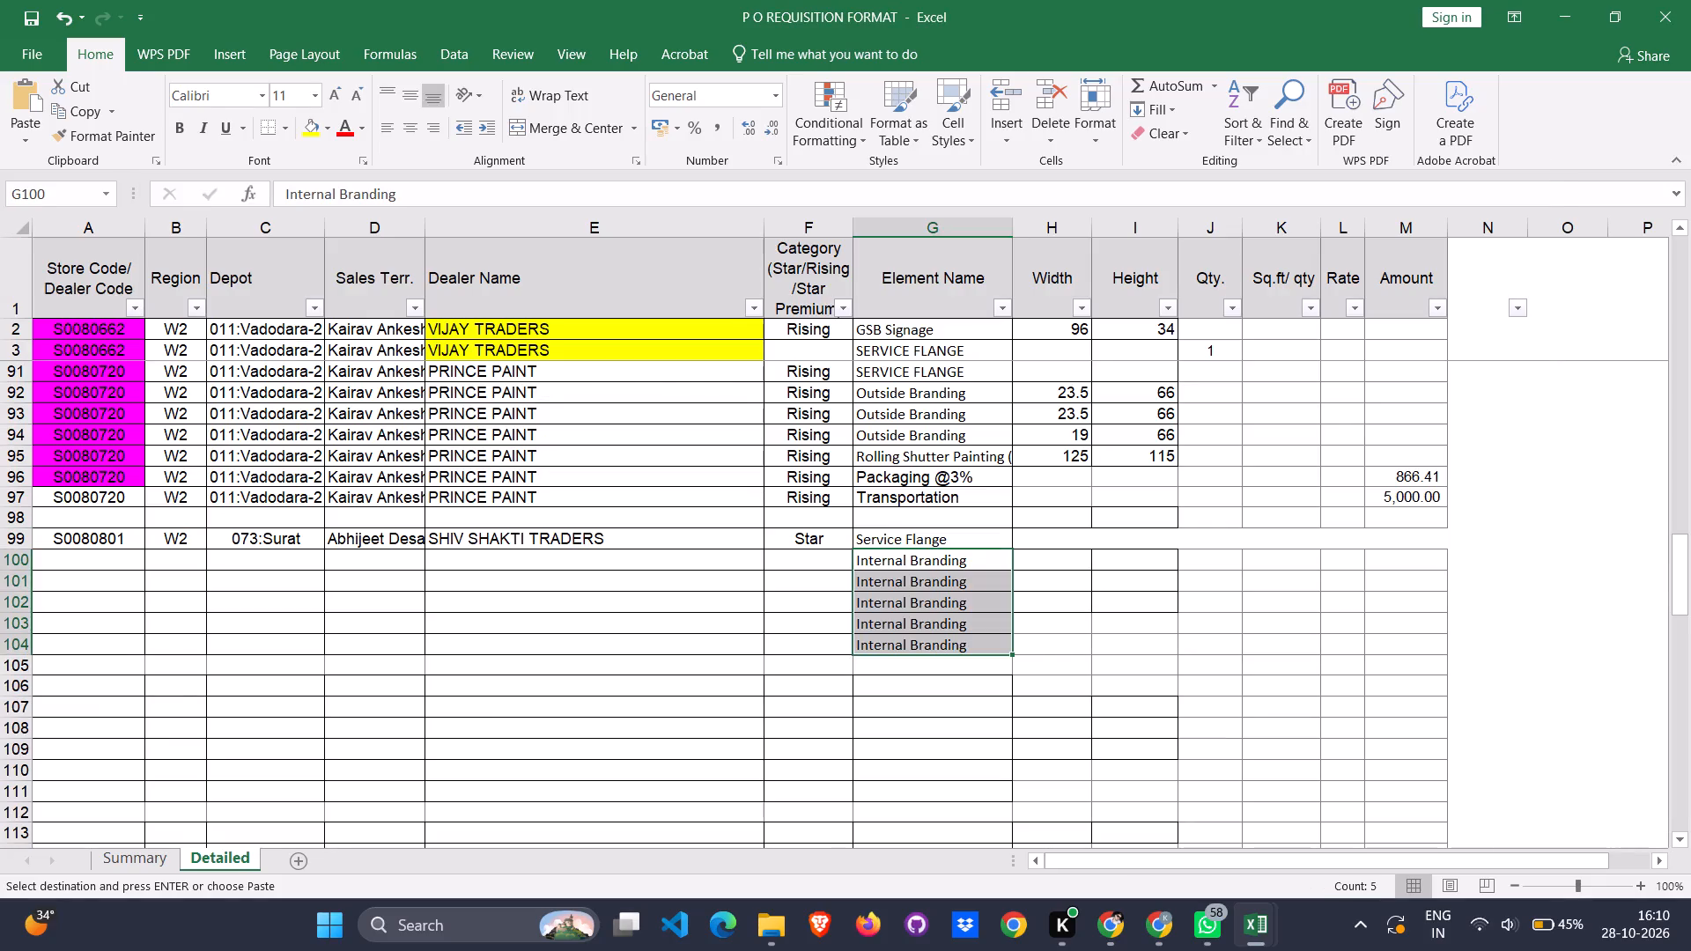
key(Right)
key(ctrl+v)
key(ctrl+s)
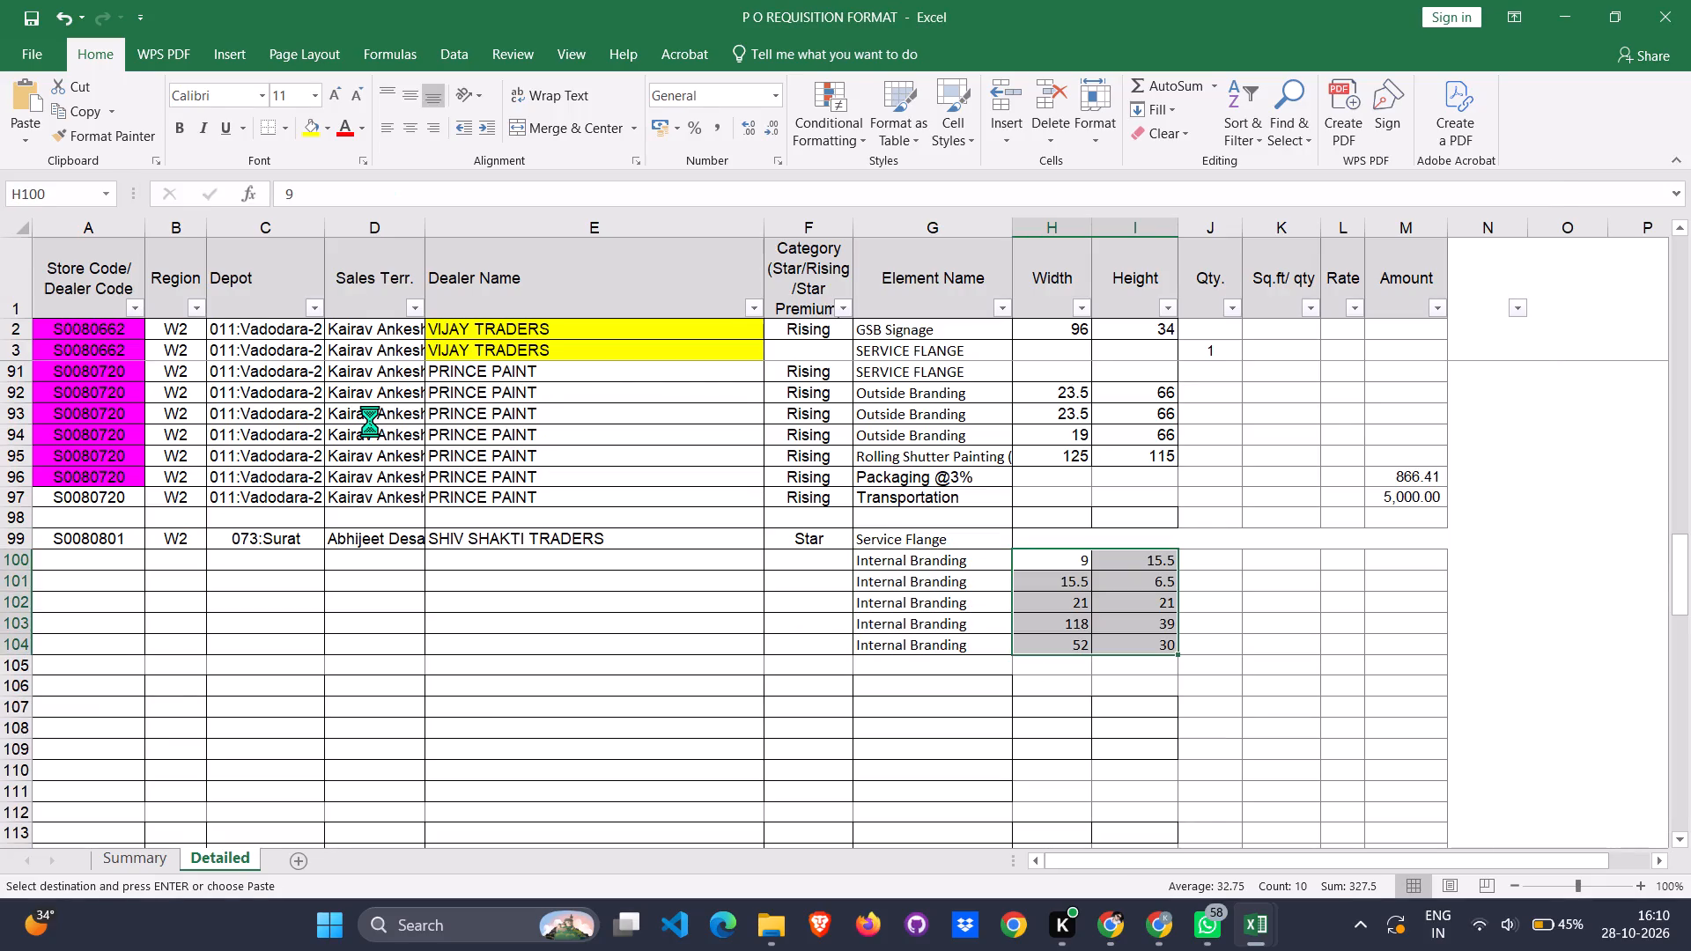
Set the quantity of the SHIV SHAKTI TRADERS Service Flange in J99 of the Detailed sheet to 1 and save.
key(alt+Tab)
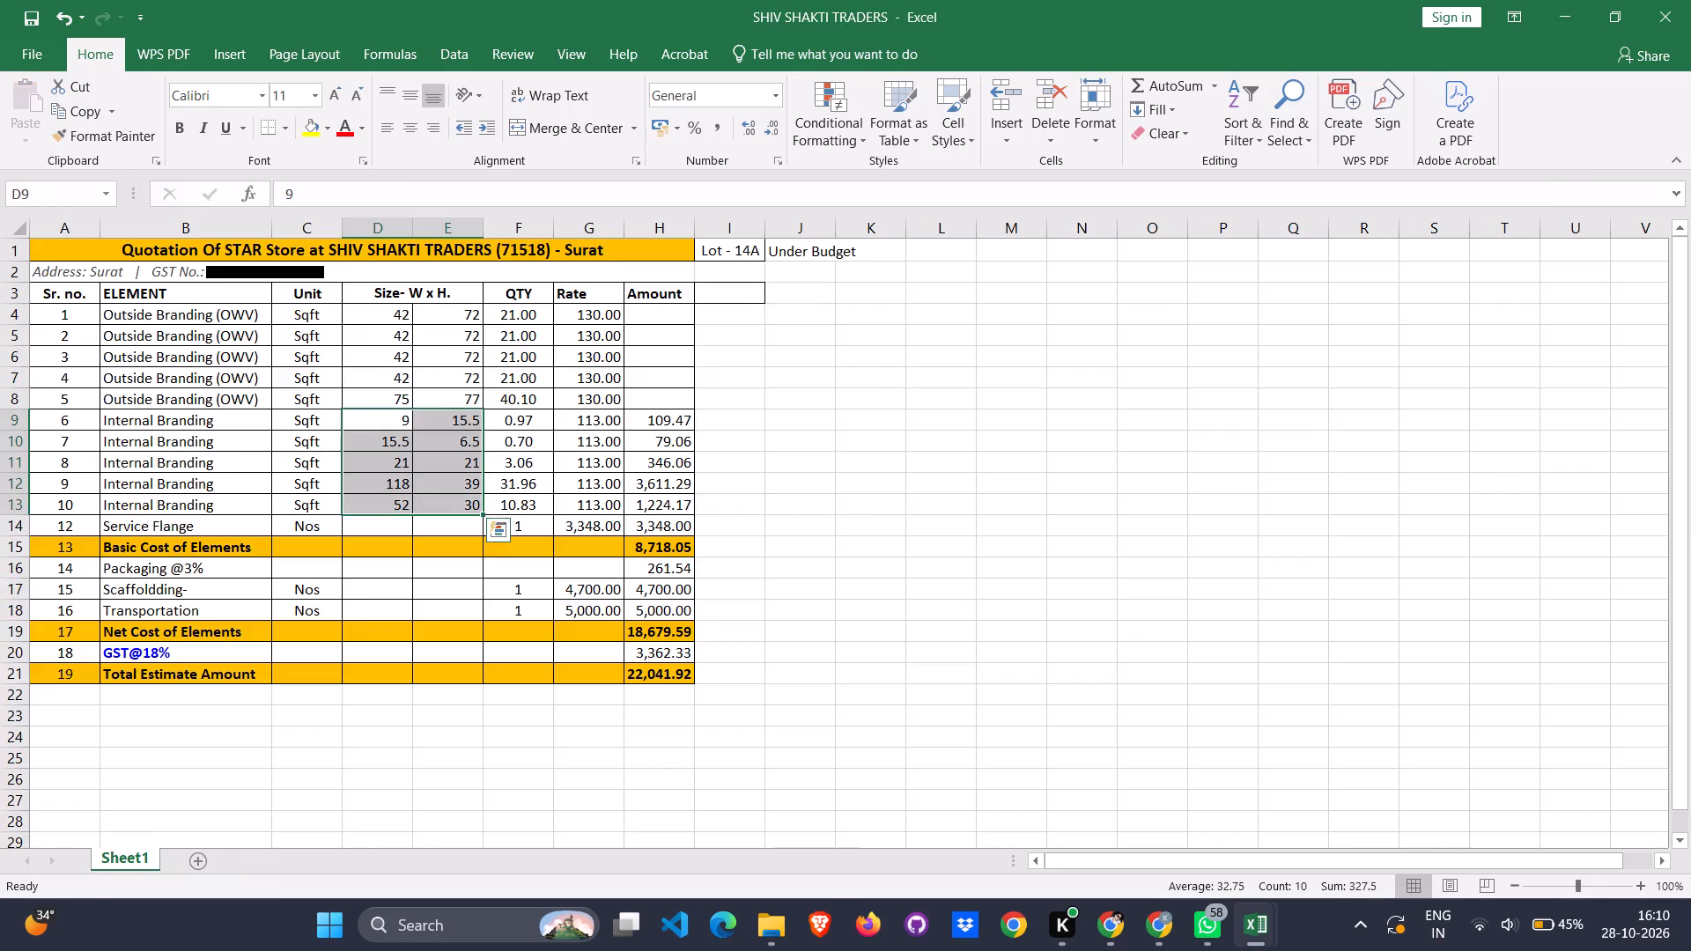
key(alt+Tab)
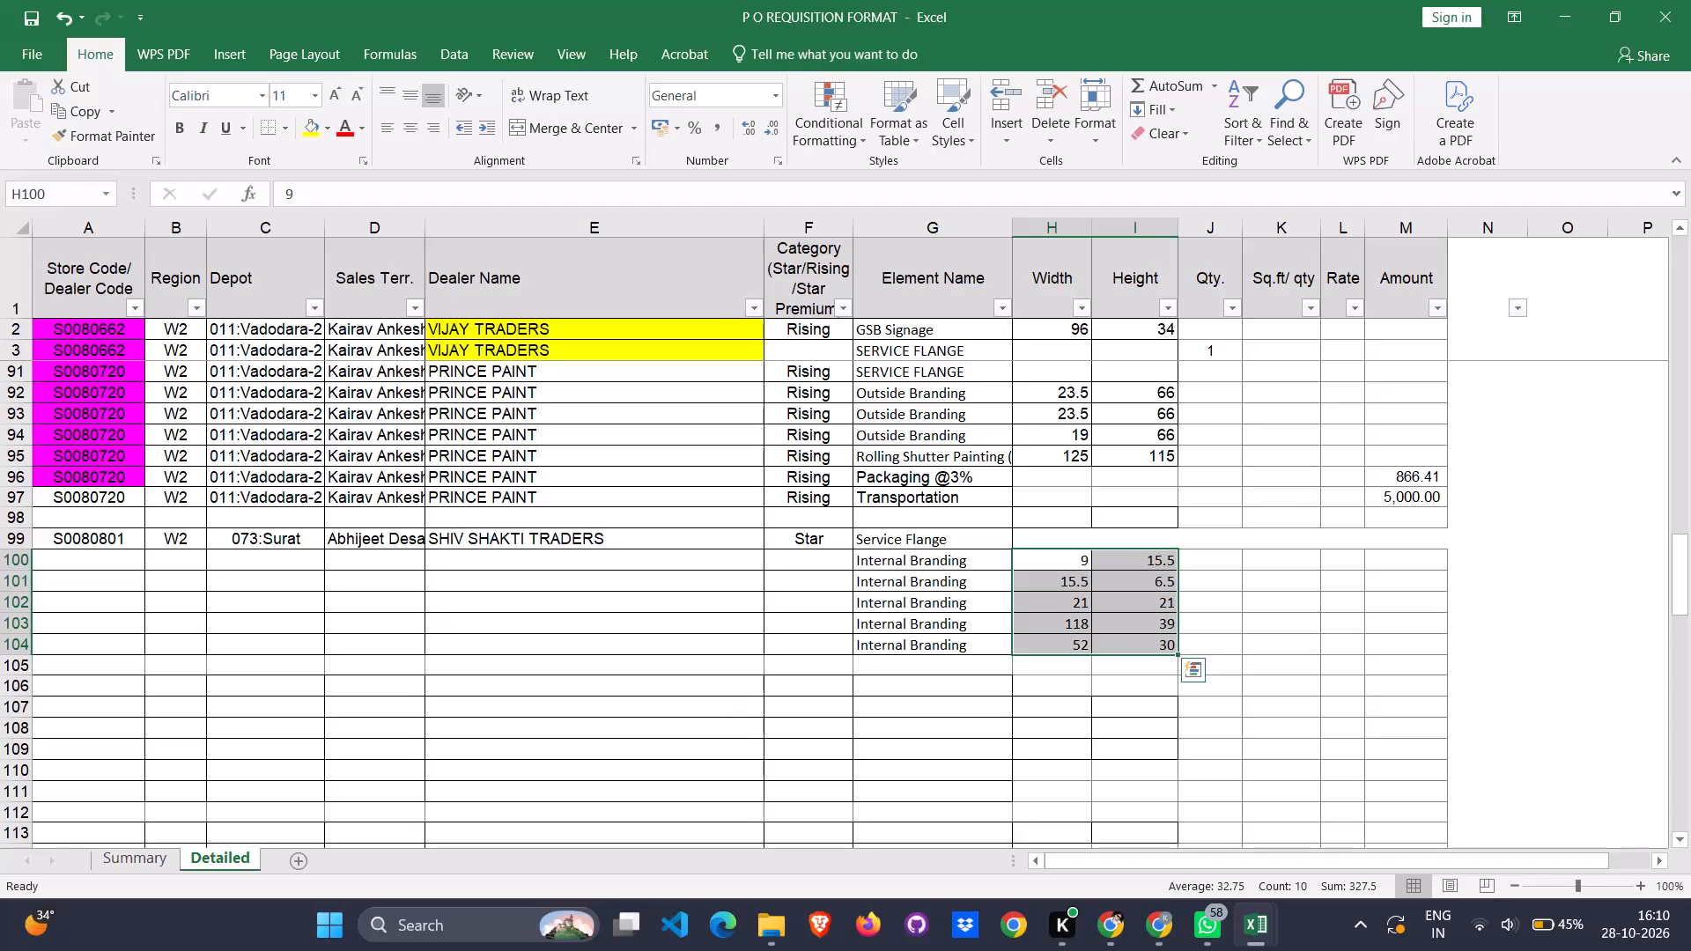
click(1207, 539)
key(1)
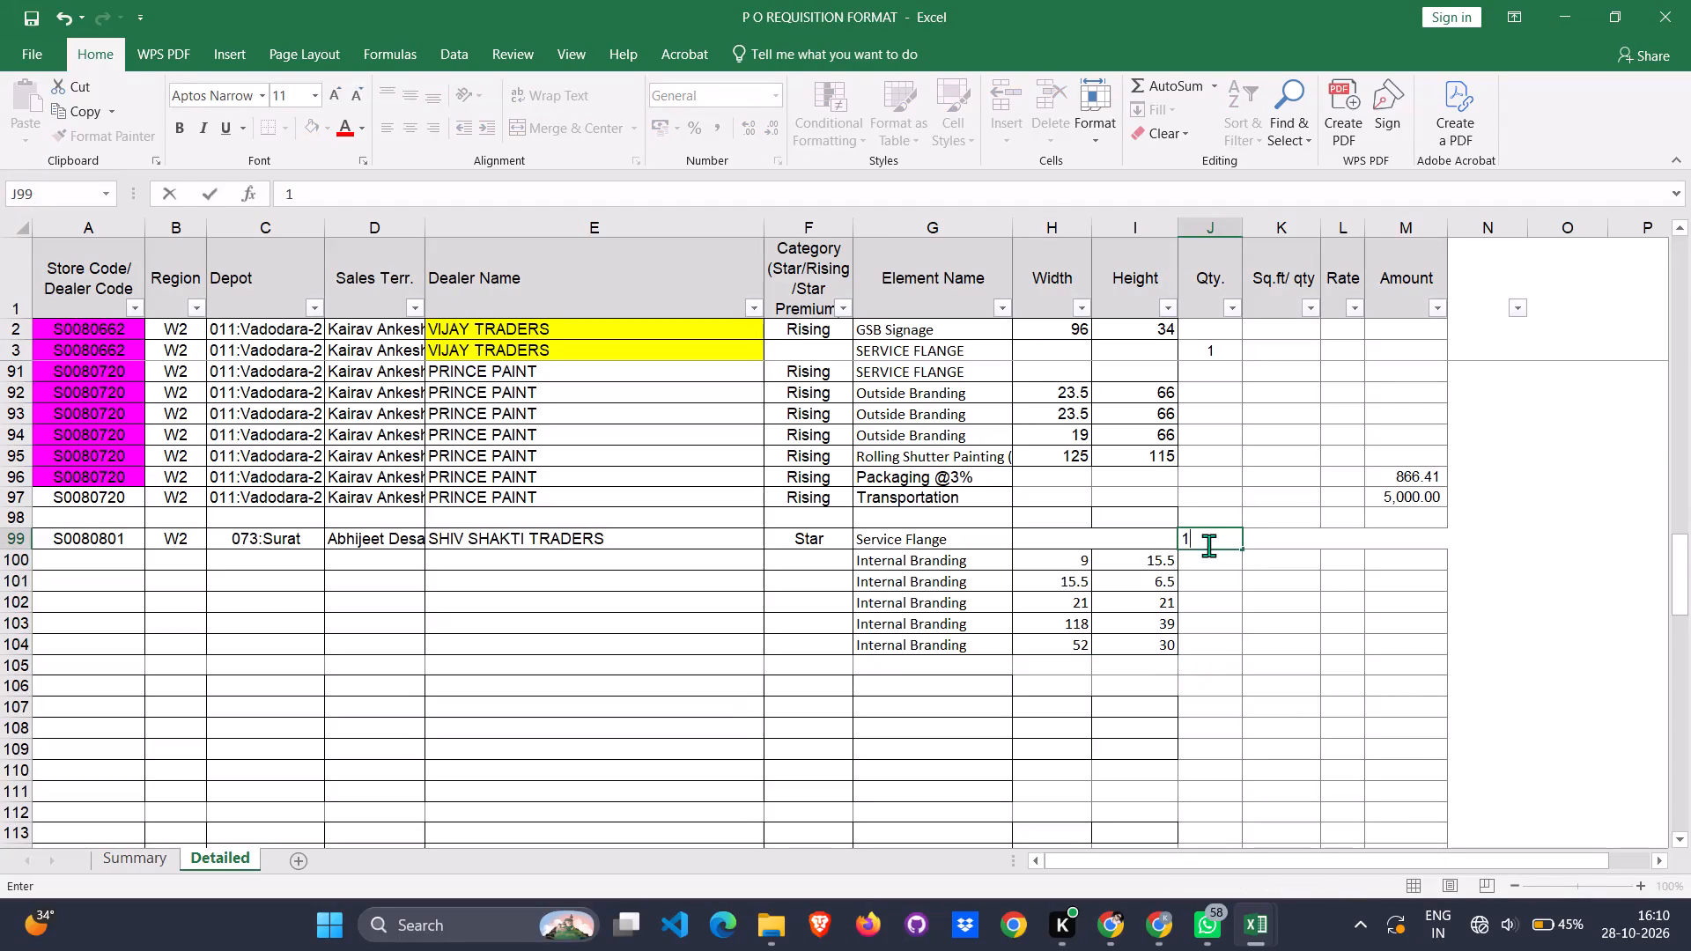
key(ctrl+s)
Copy the Scaffoldding- name from B17 of the SHIV SHAKTI TRADERS quotation into G105 of the Detailed sheet and save.
key(alt+Tab)
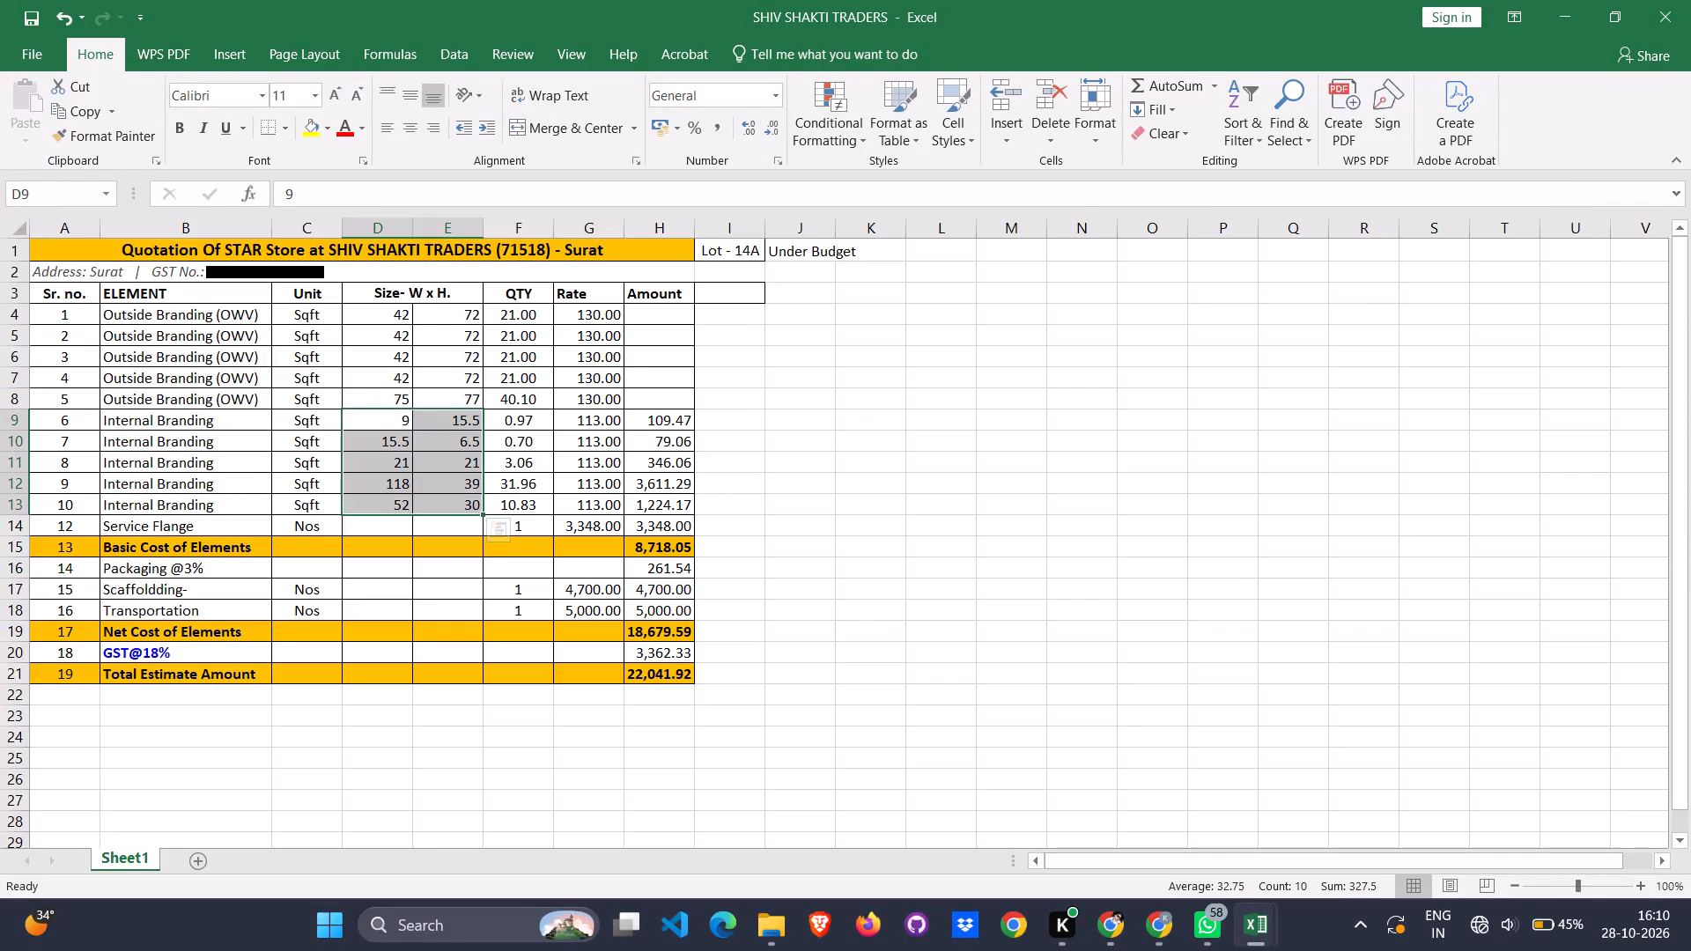
click(234, 586)
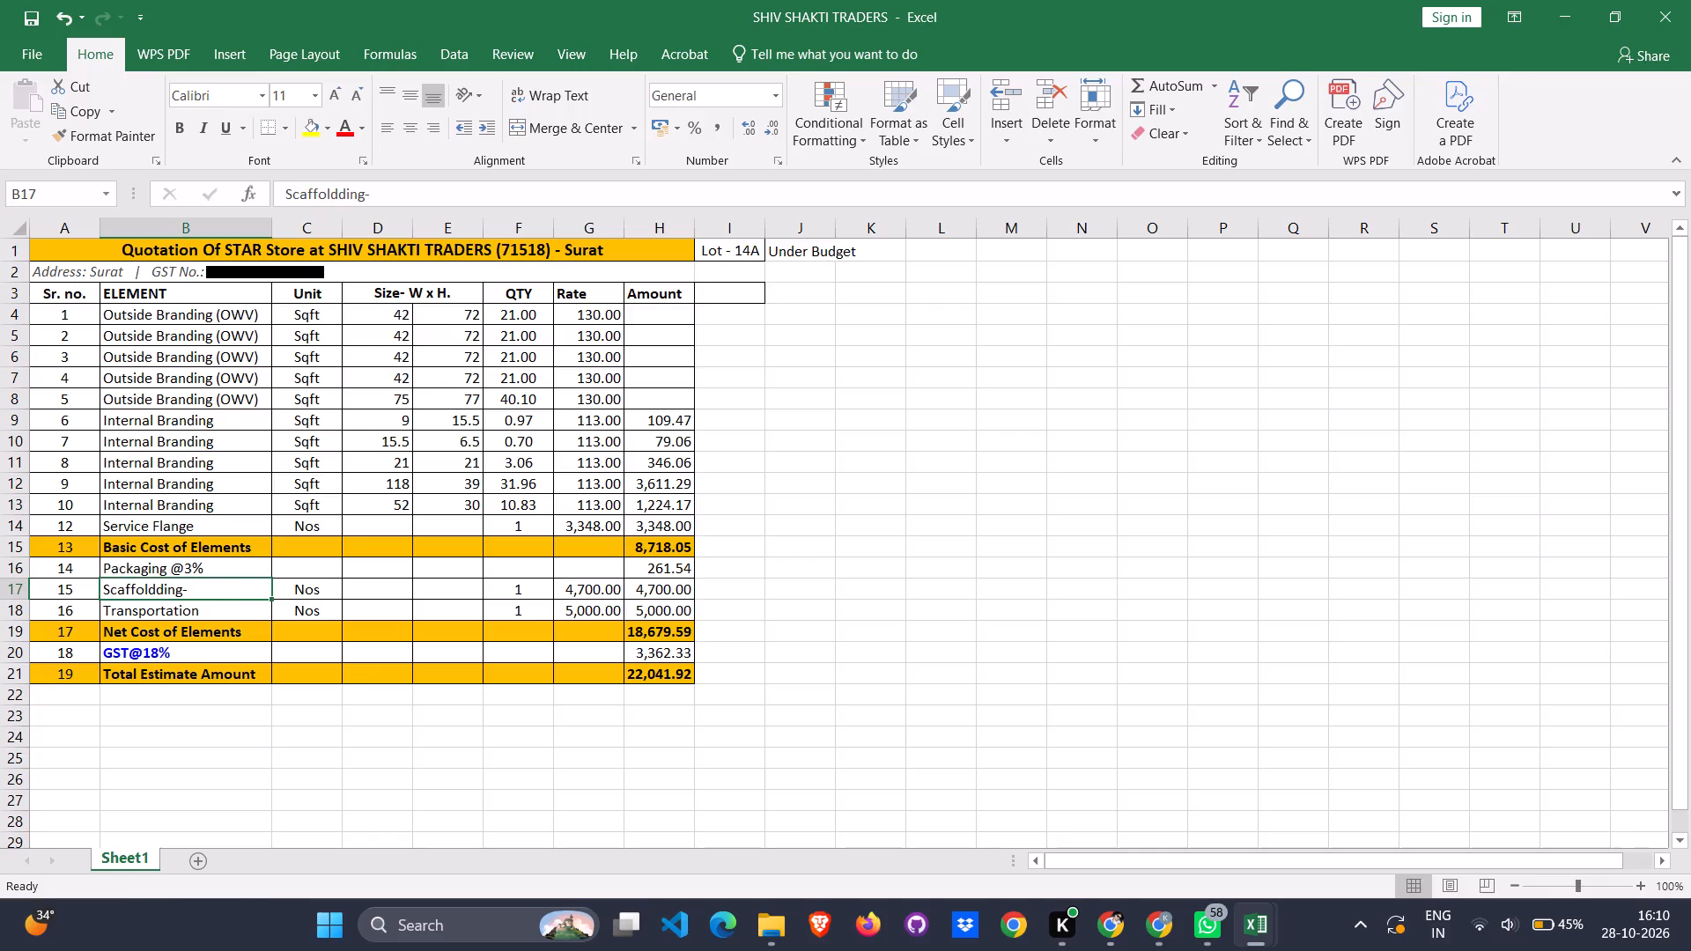
key(ctrl+c)
key(alt+Tab)
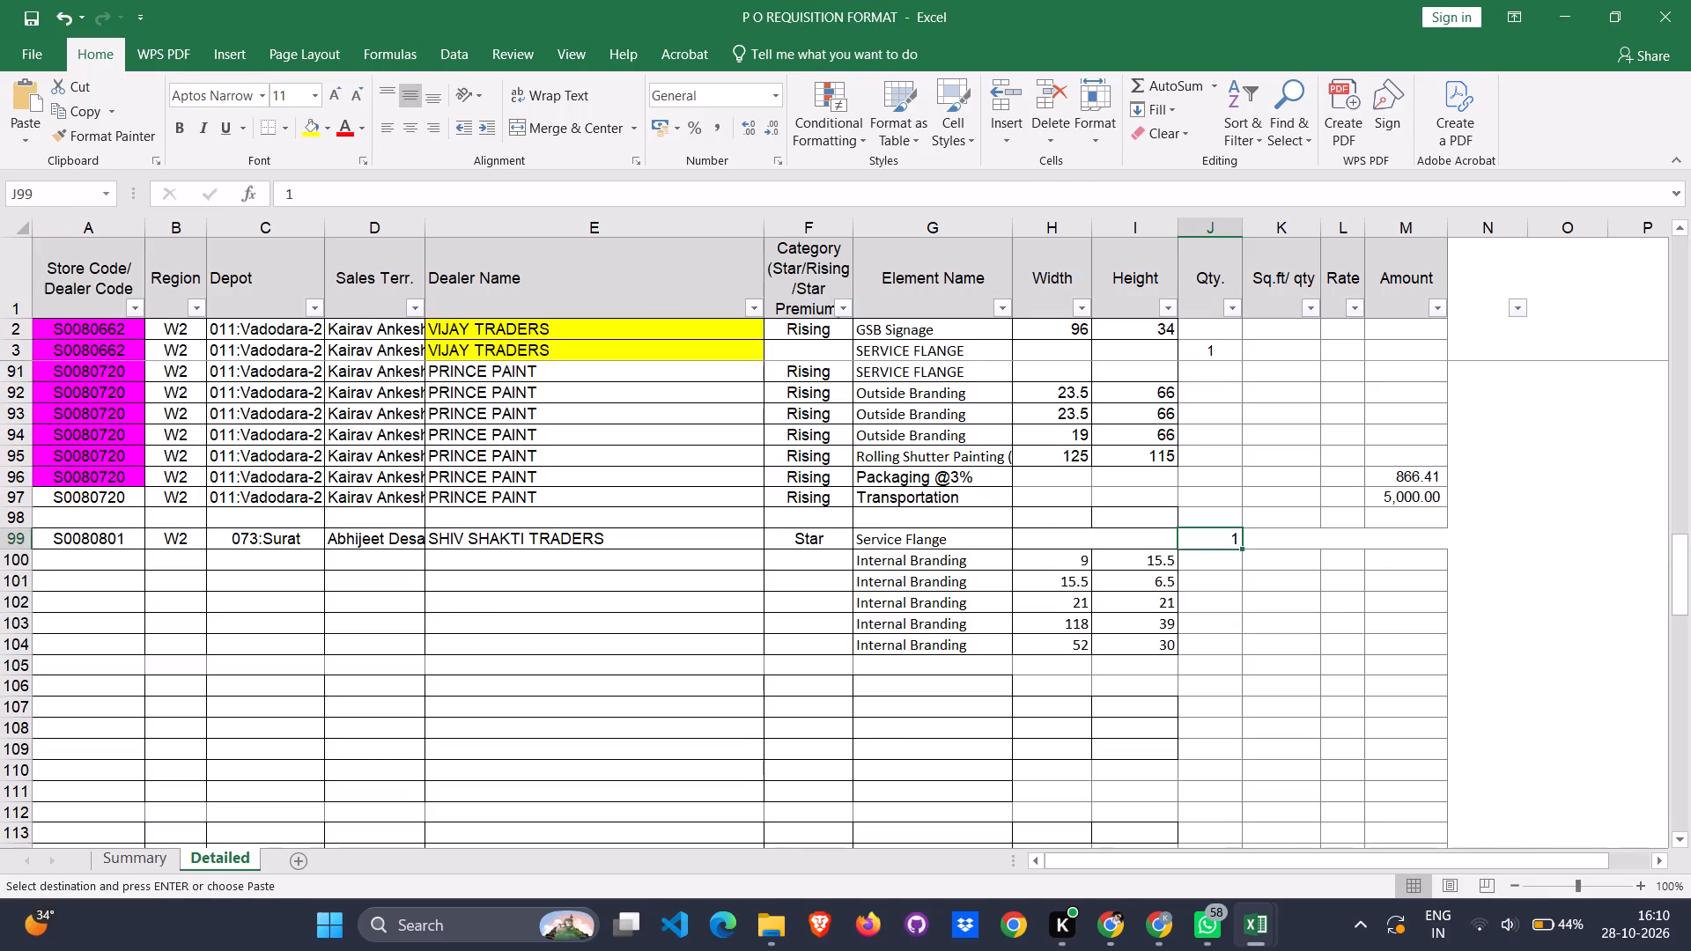
click(888, 672)
key(ctrl+v)
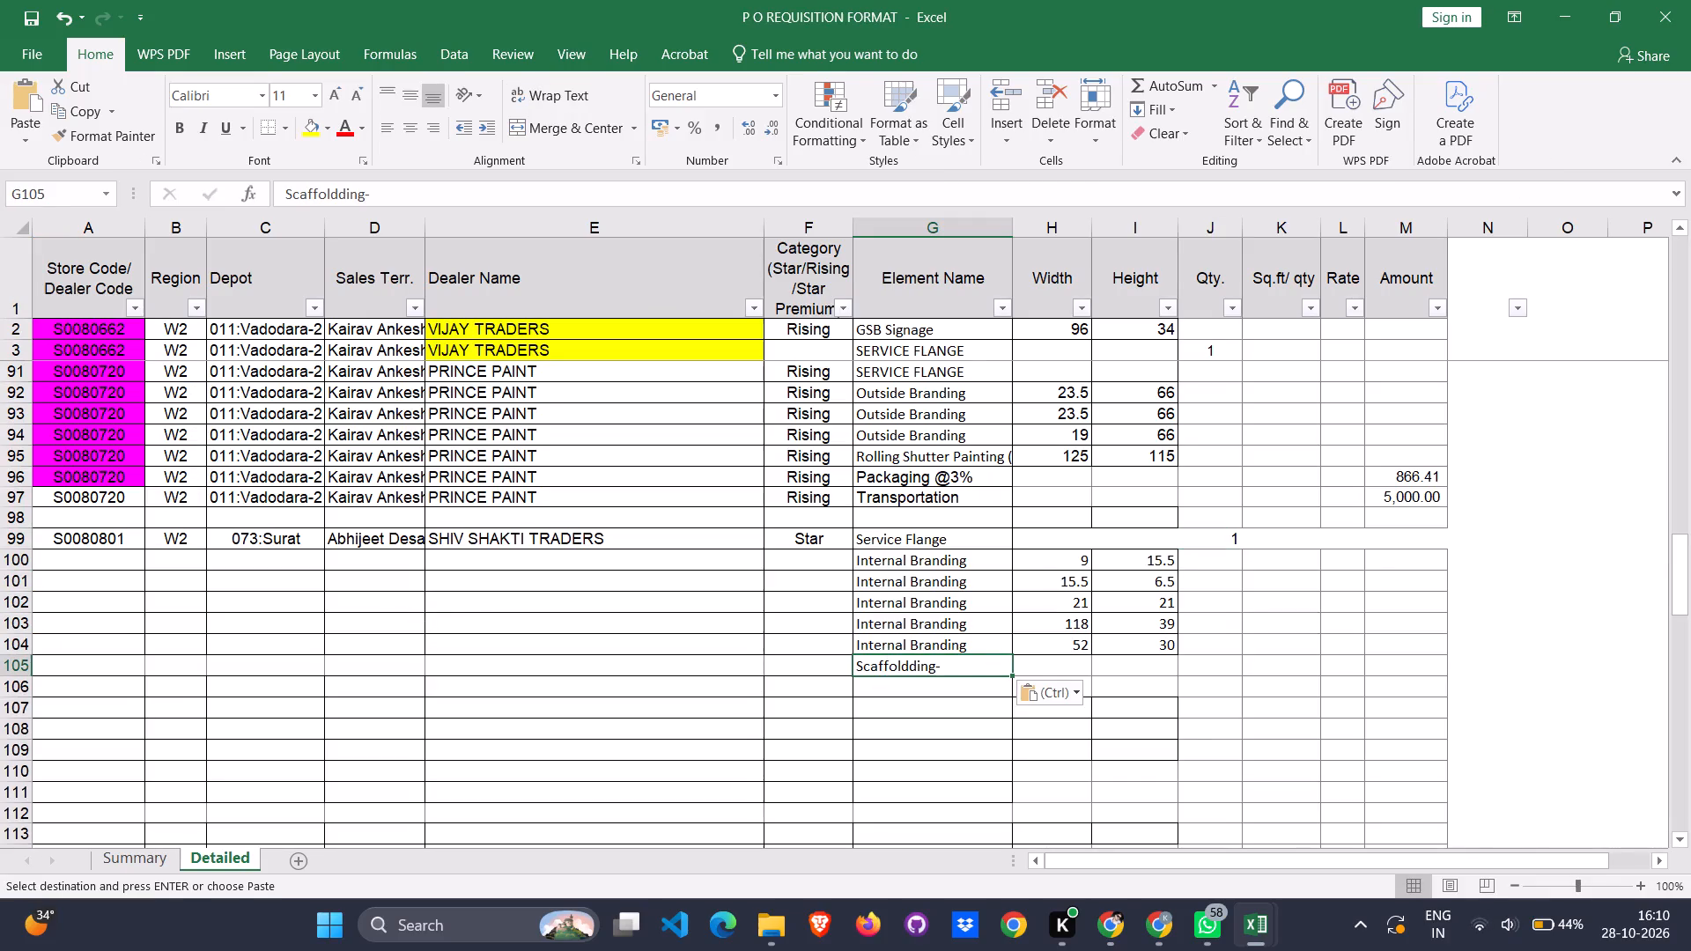
key(ctrl+s)
Set the Scaffoldding- quantity in J105 of the Detailed sheet to 1 and save.
key(alt+Tab)
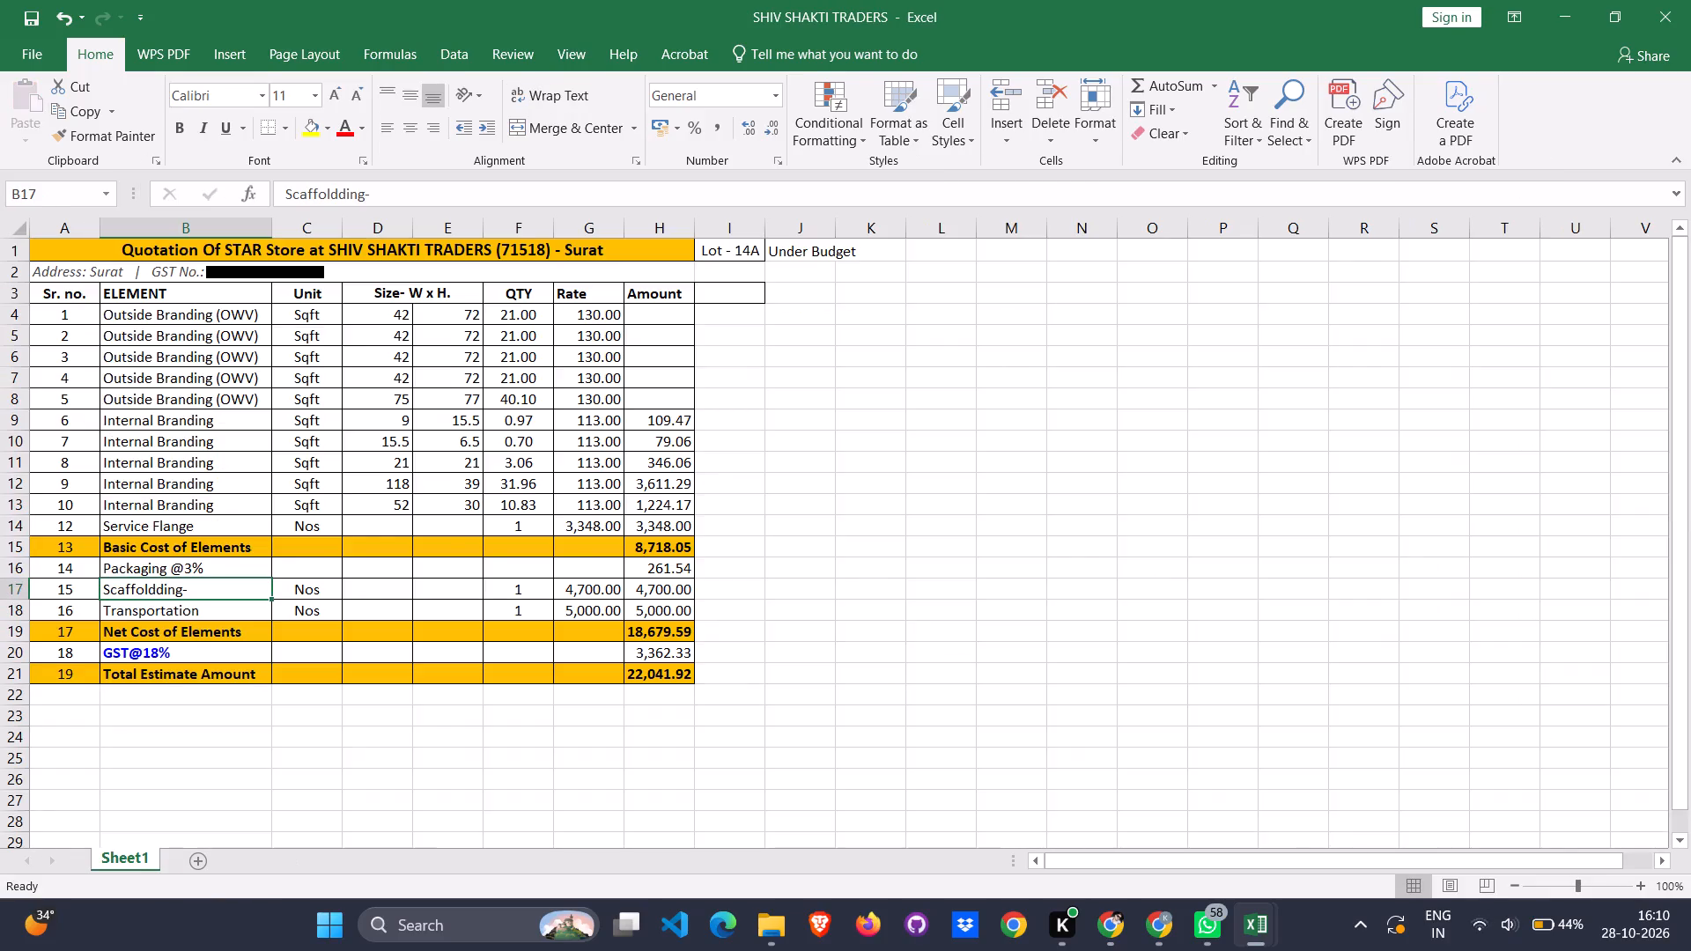
key(alt+Tab)
click(1217, 667)
key(1)
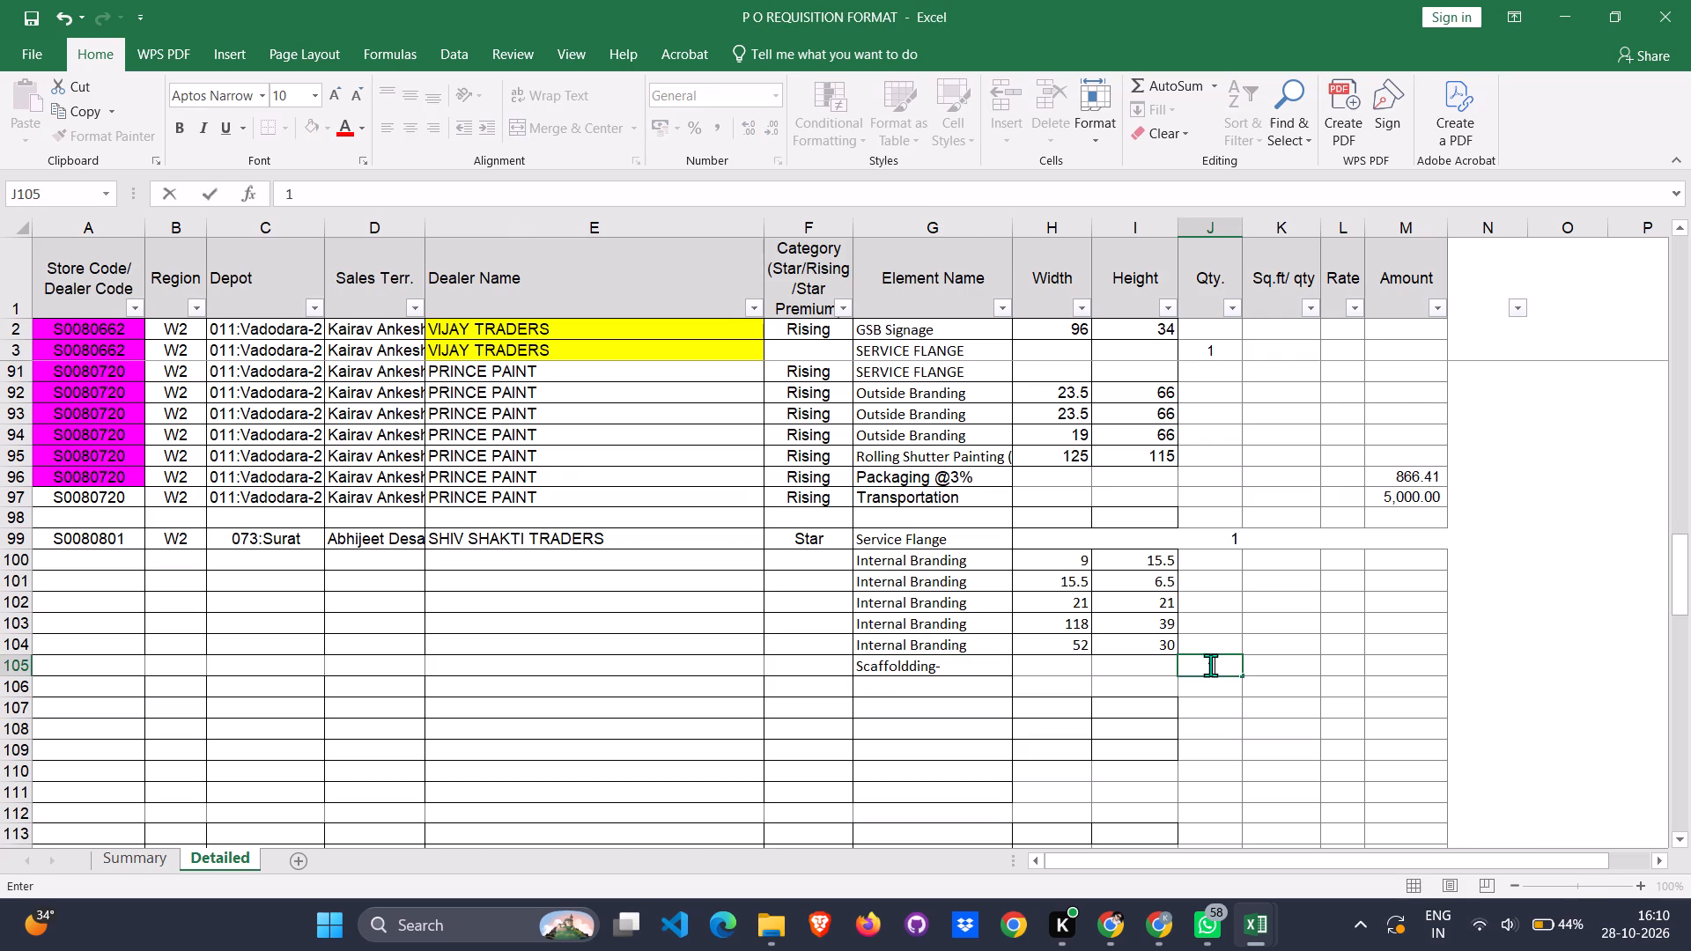
key(ctrl+s)
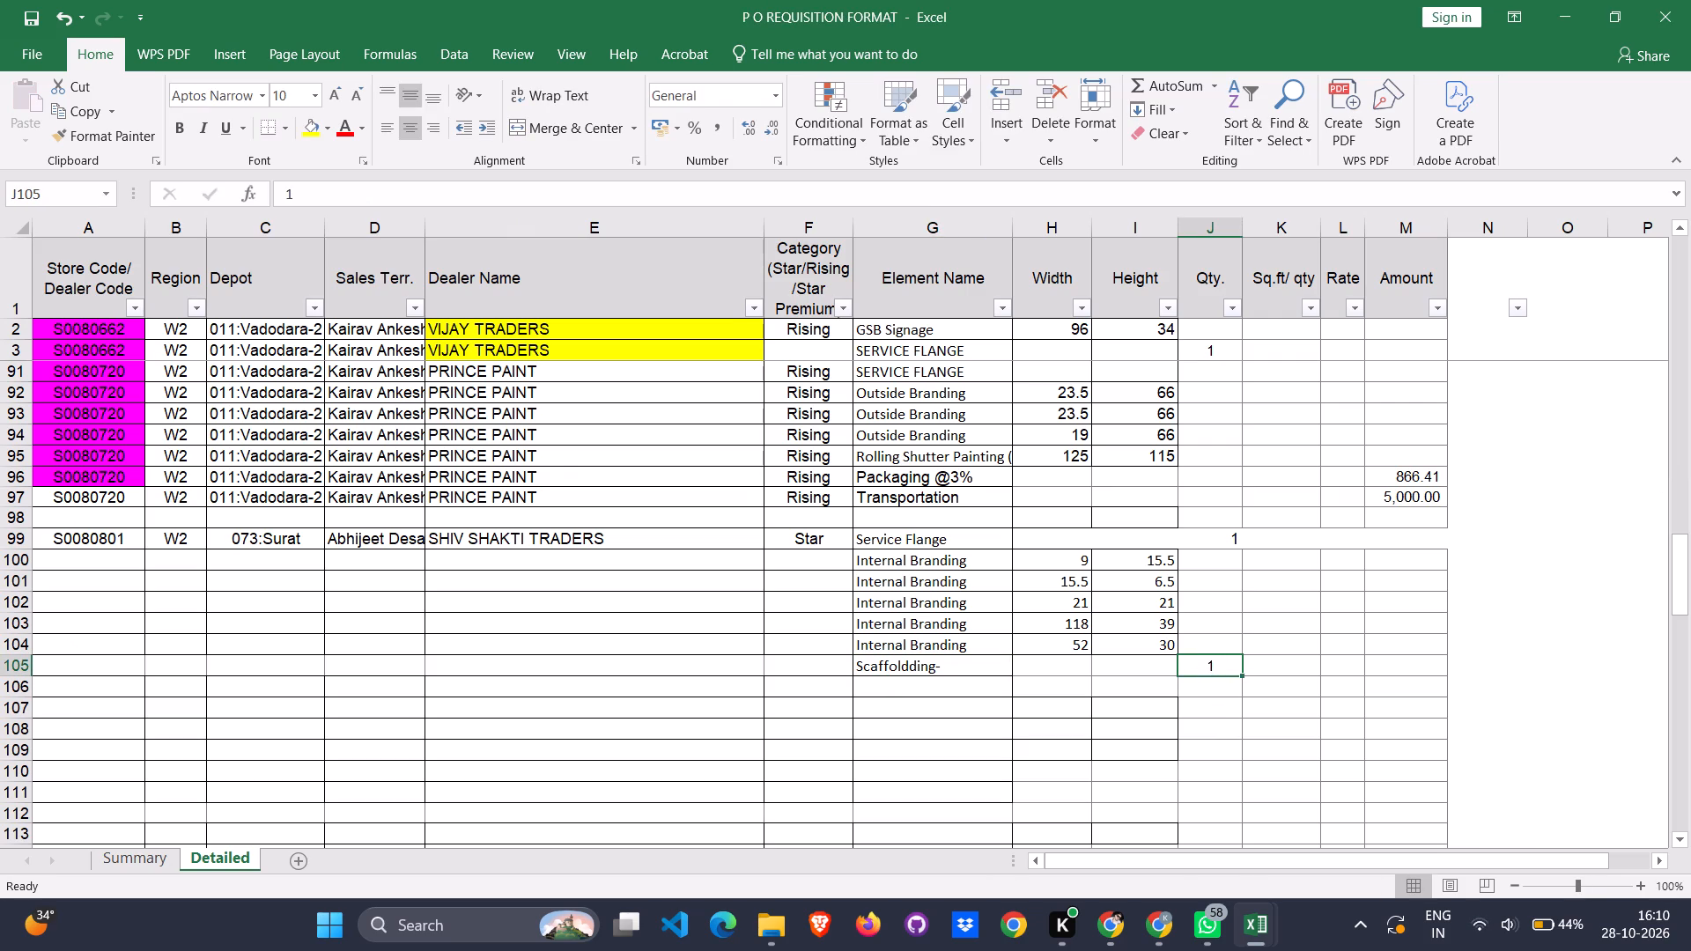
Apply borders to every cell in H99:M99 of the Service Flange row and save.
click(1058, 548)
key(shift+Right)
key(shift+Right)
key(shift+Right)
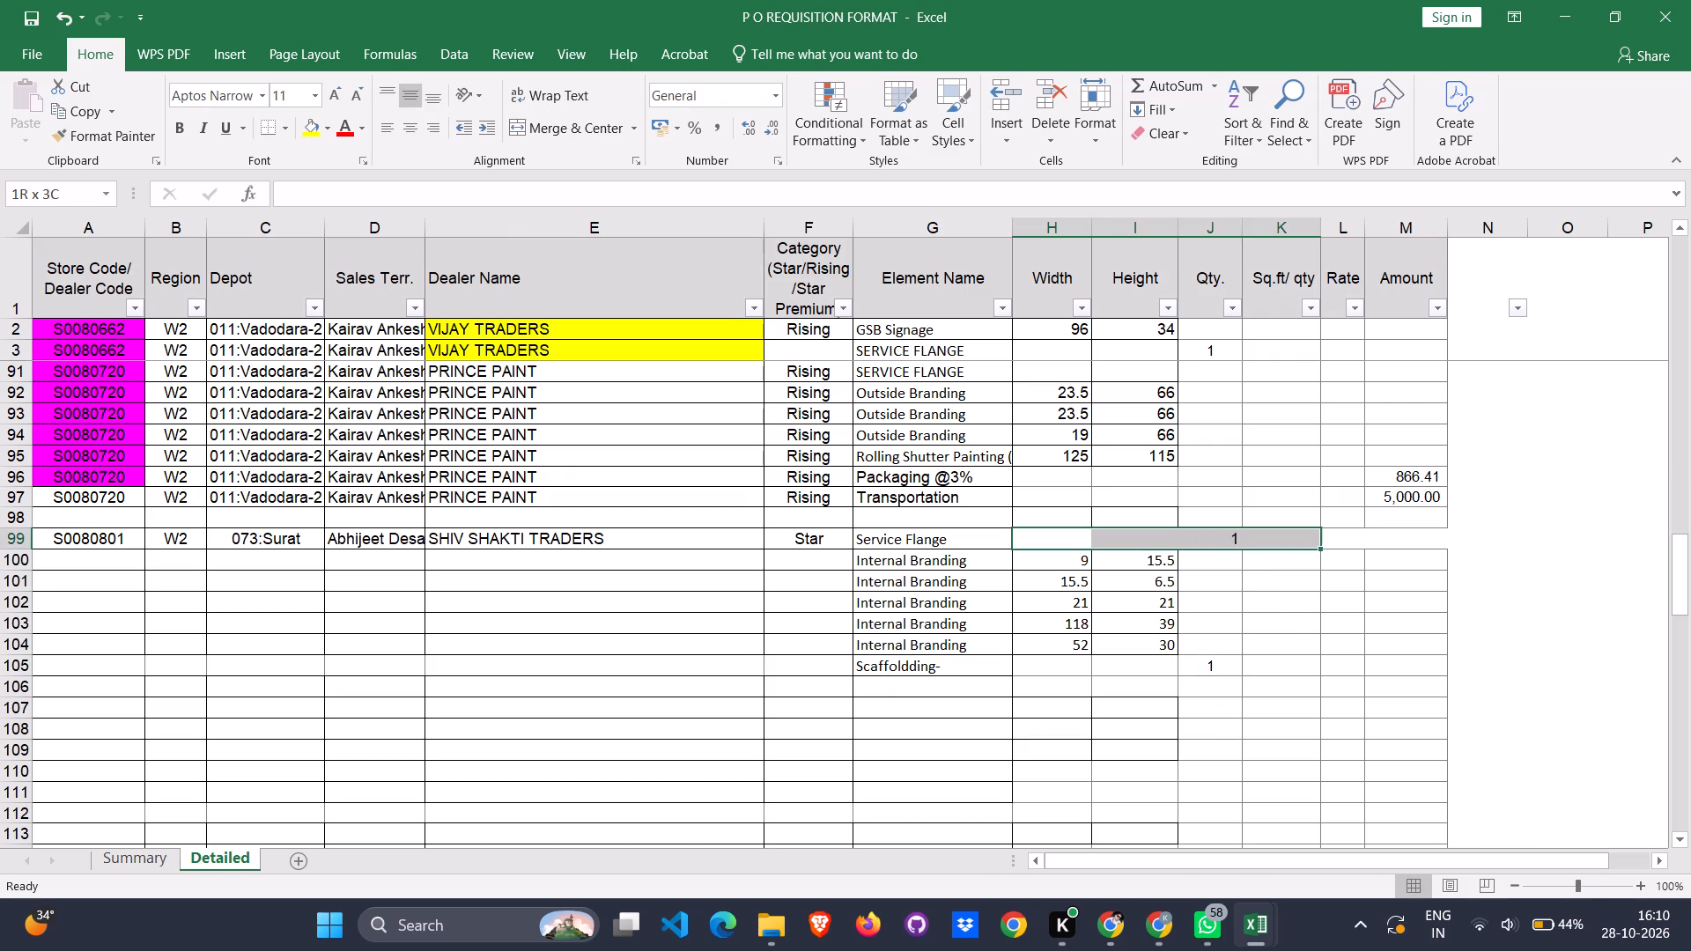
key(shift+Right)
key(shift+Right)
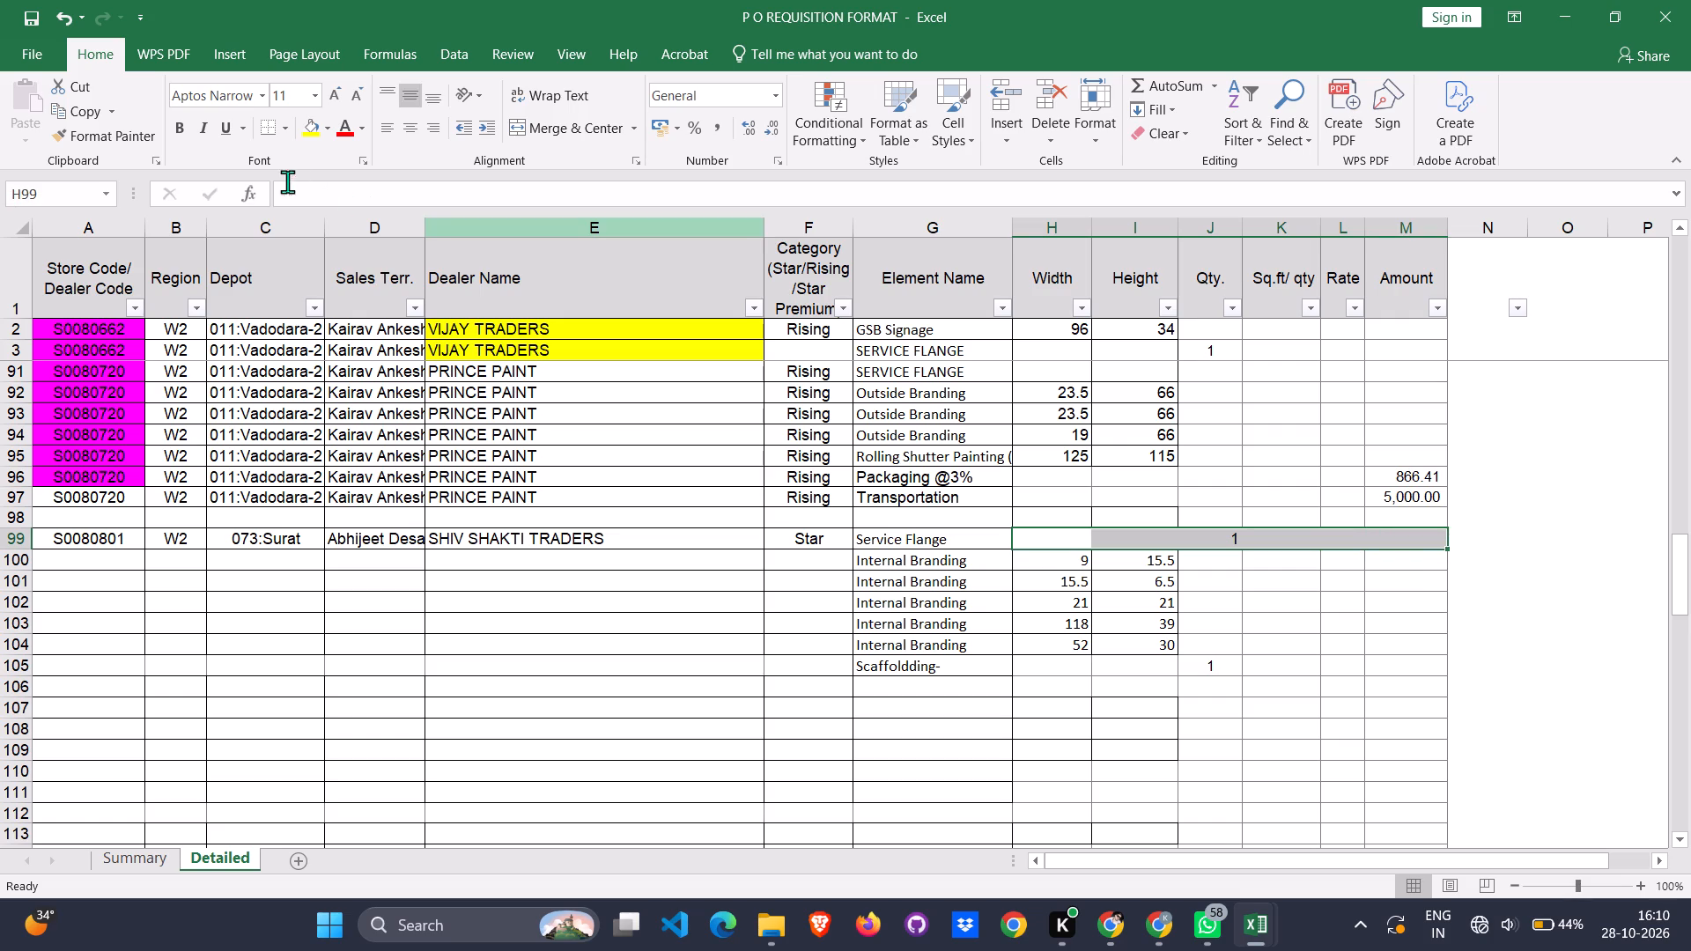
click(282, 134)
click(338, 309)
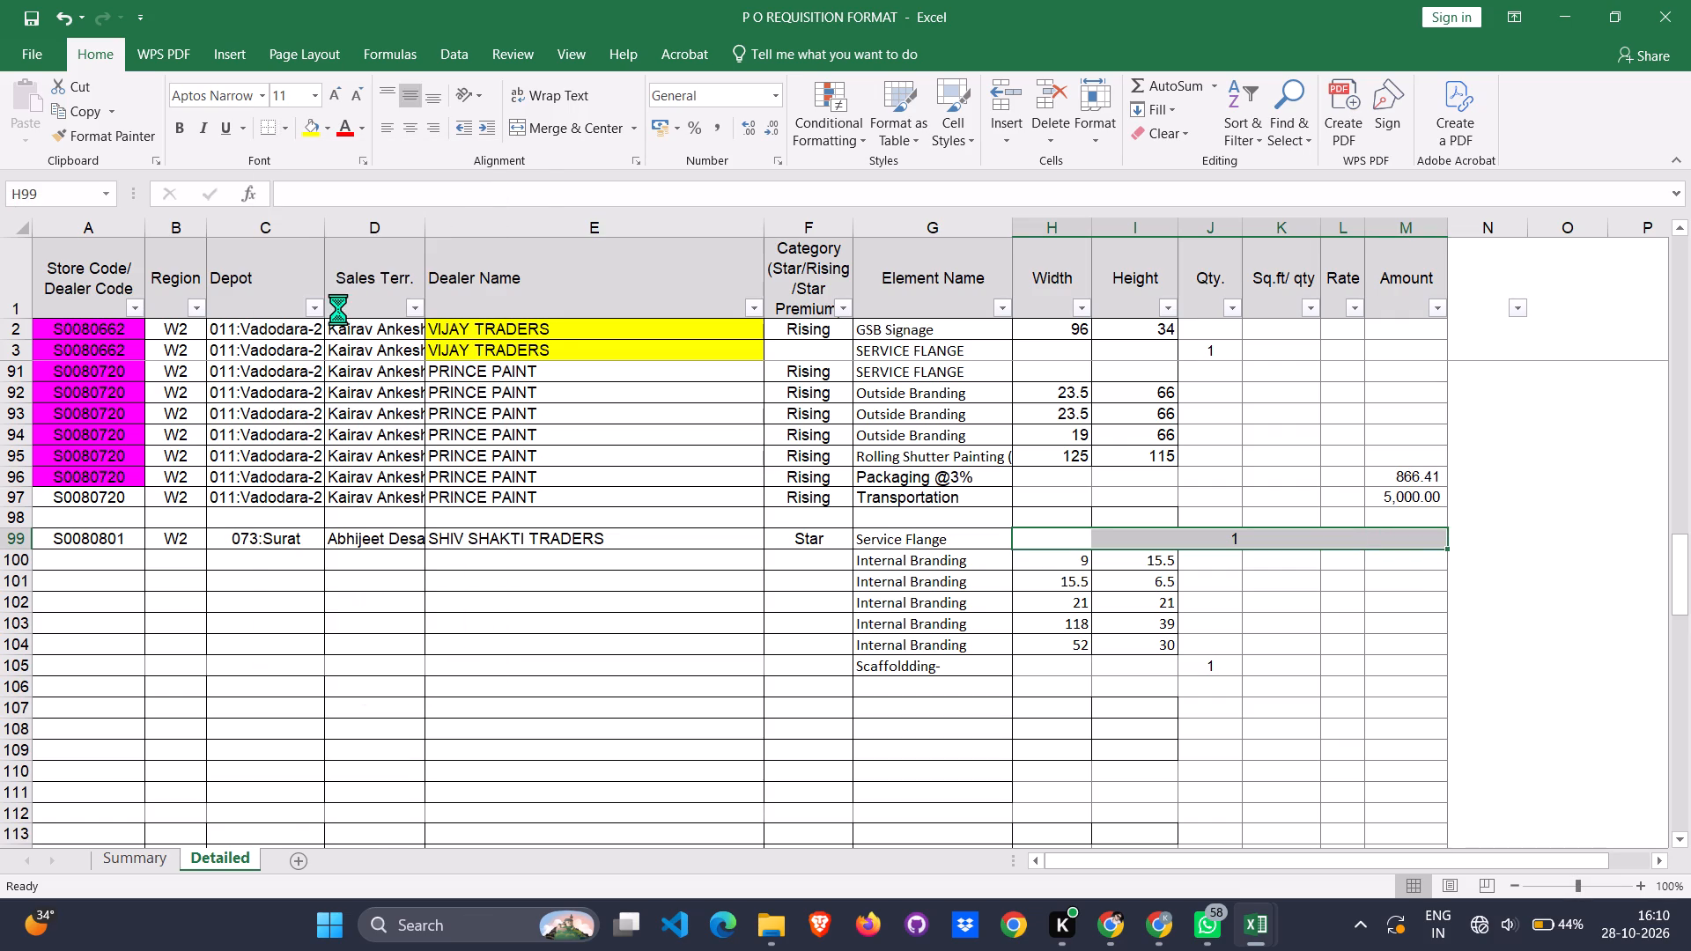
key(ctrl+s)
Copy the Packaging @3% and Transportation names from G96:G97 into G106:G107 and save.
click(913, 474)
key(shift+Down)
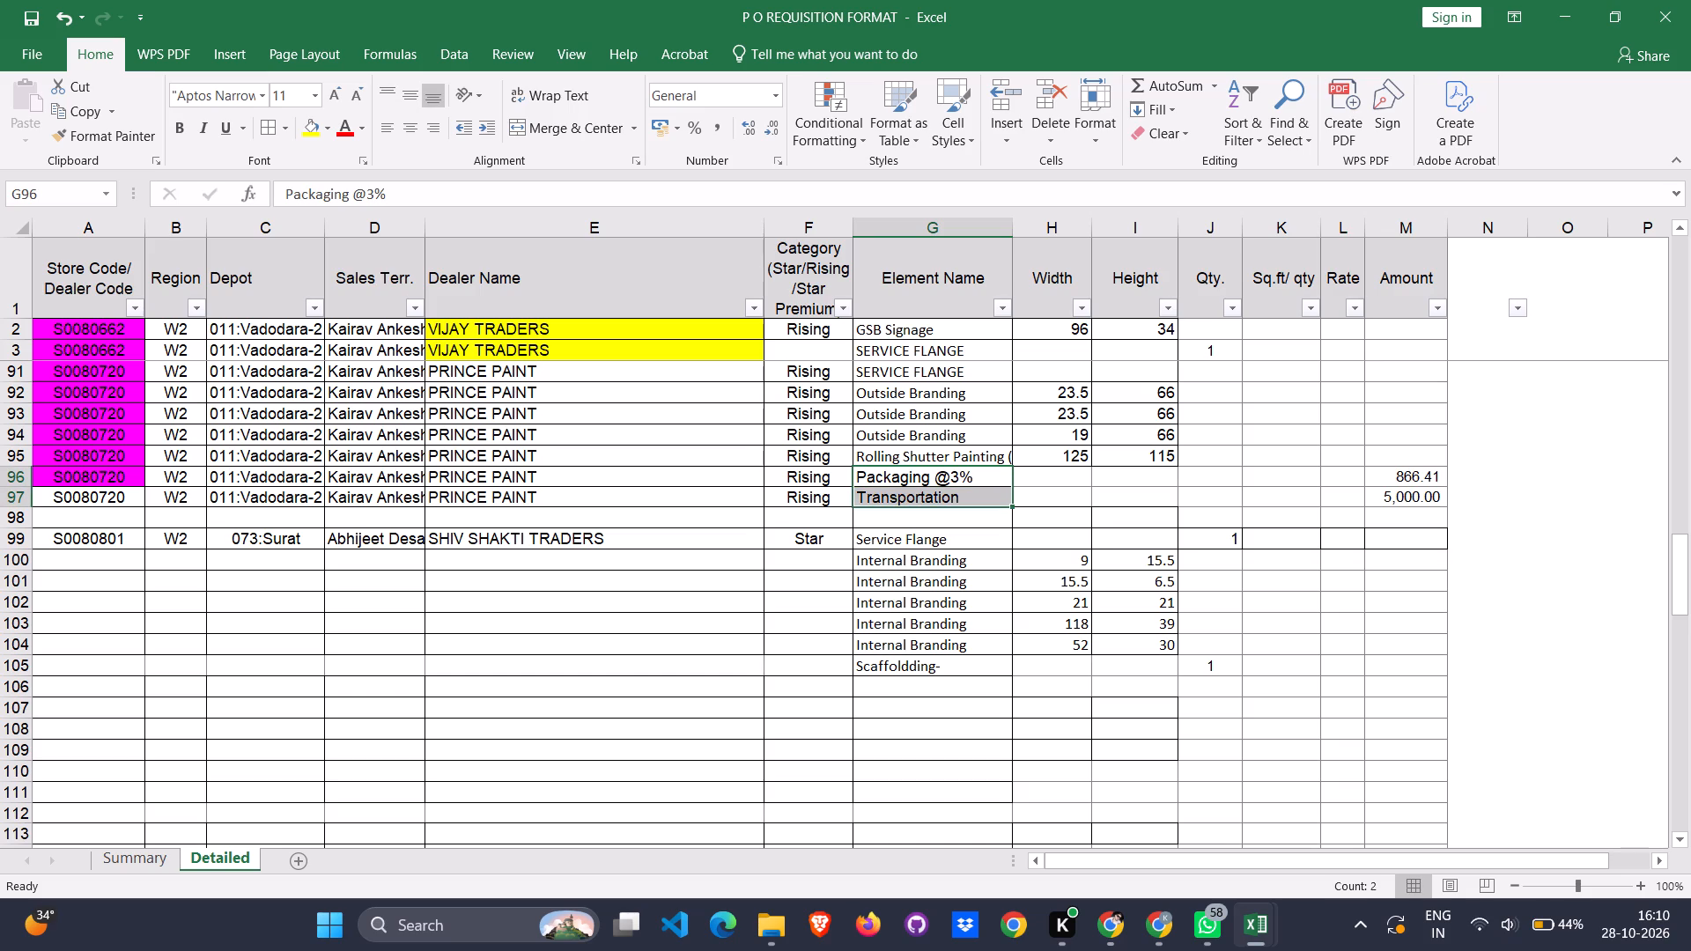
key(ctrl+c)
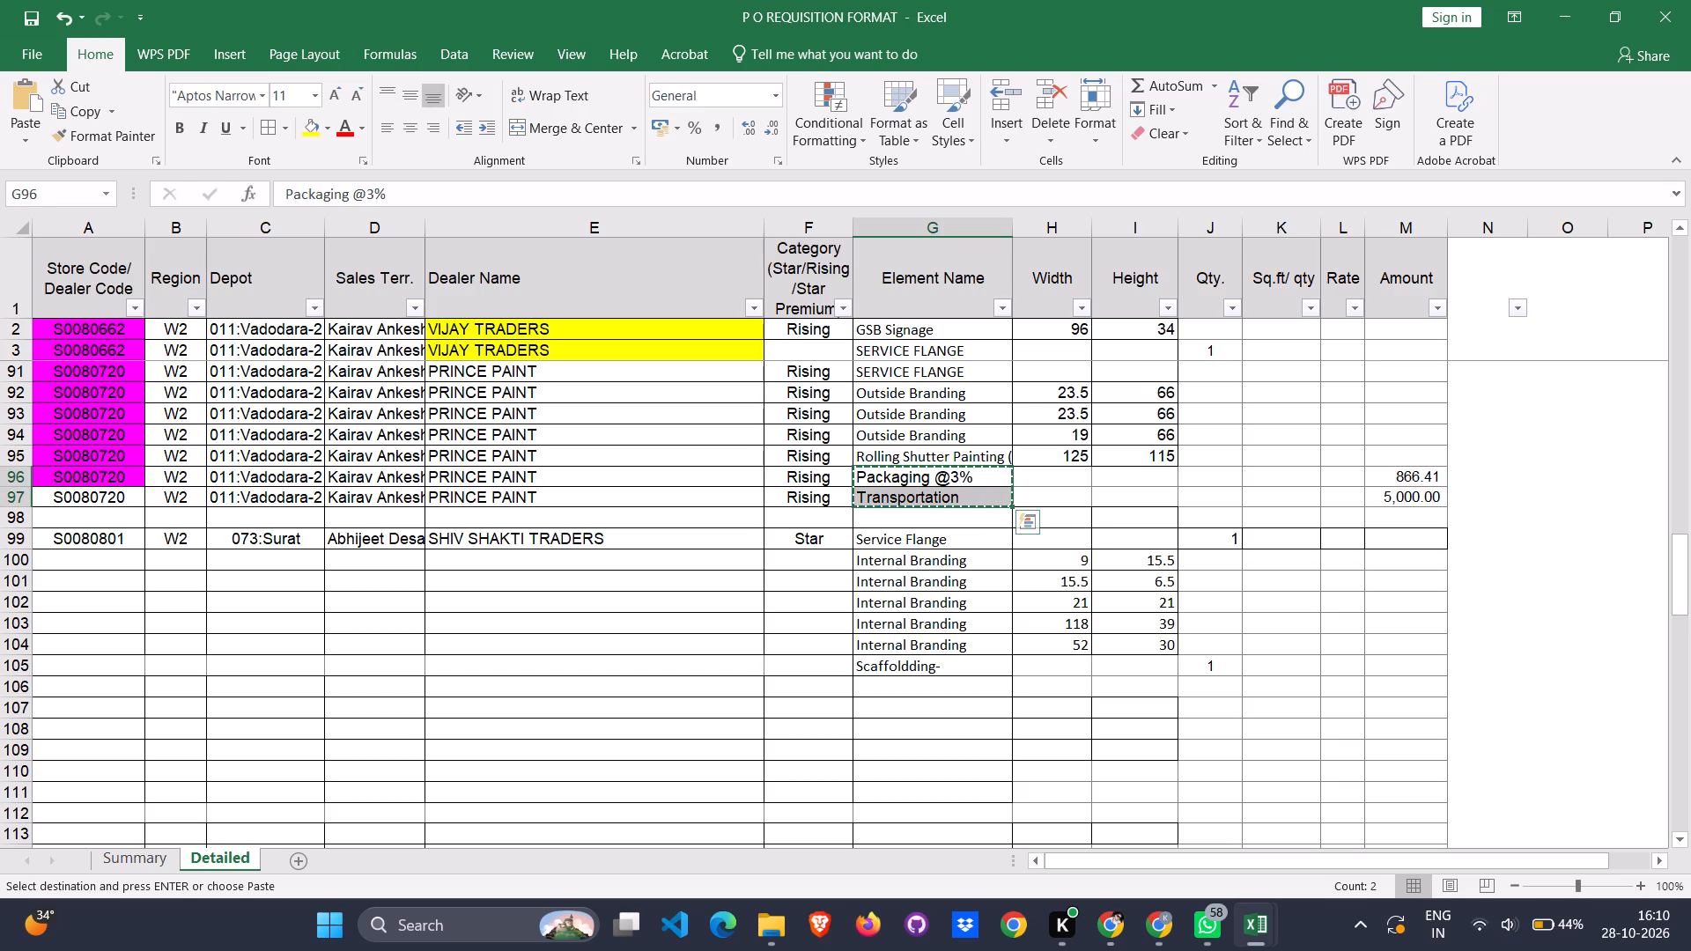
click(910, 685)
key(ctrl+v)
key(ctrl+s)
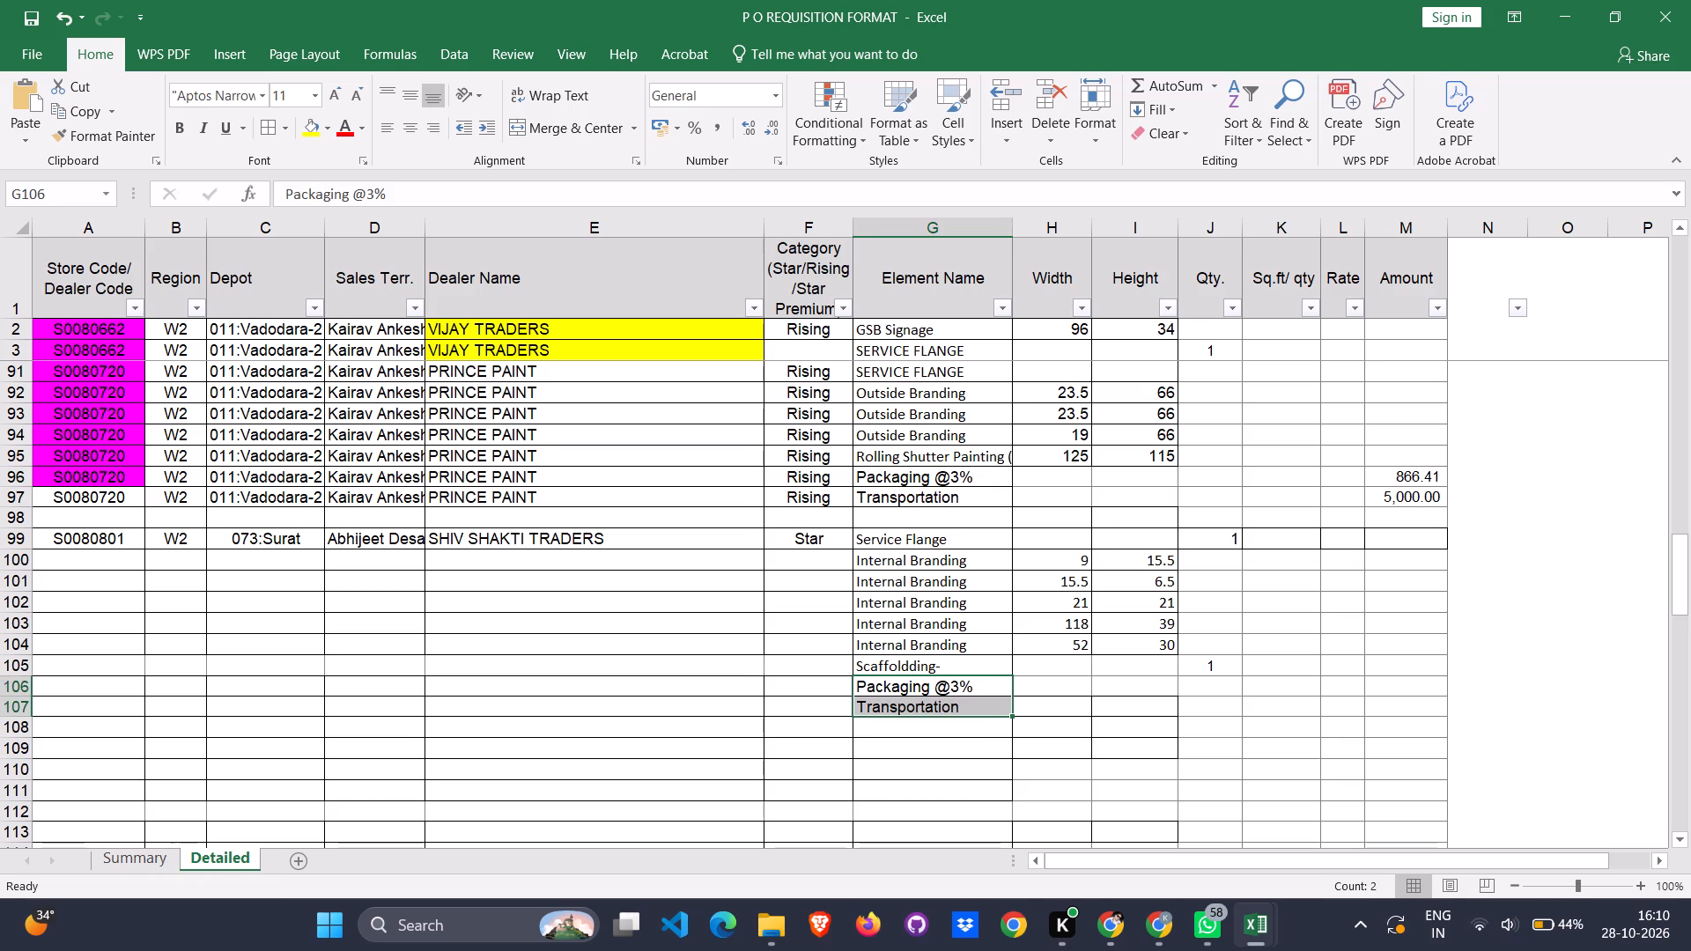
Enter the SHIV SHAKTI TRADERS amounts, 261.54 for Packaging @3% in M106 and 5000 for Transportation in M107, and save.
click(1392, 689)
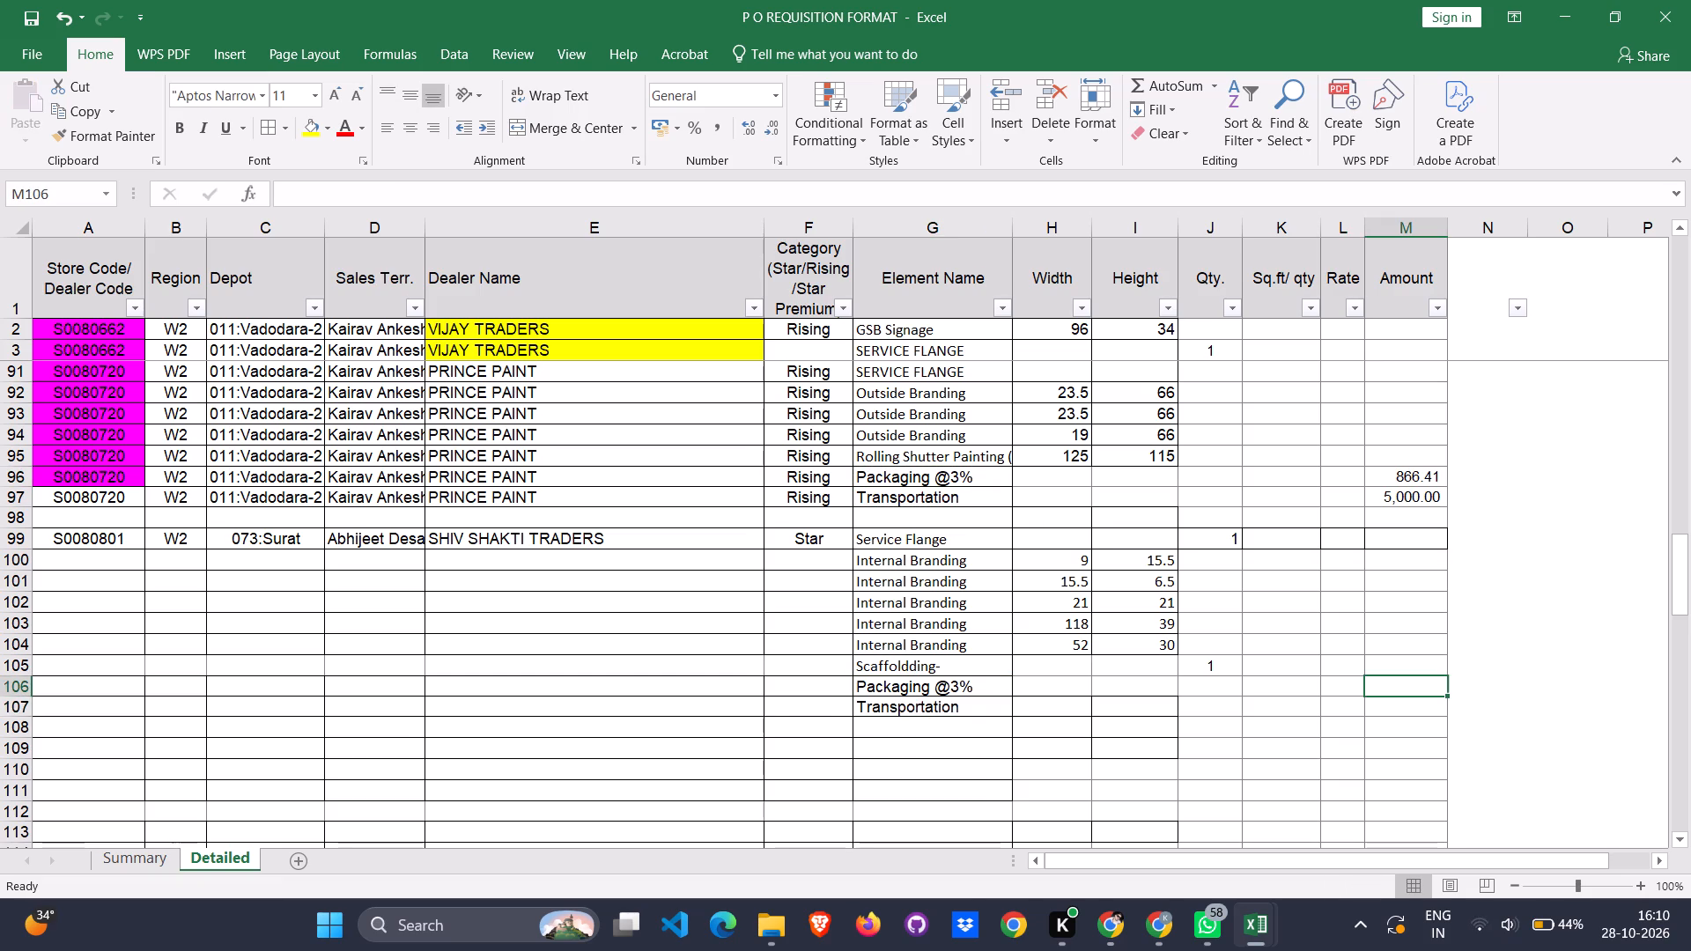
key(alt+Tab)
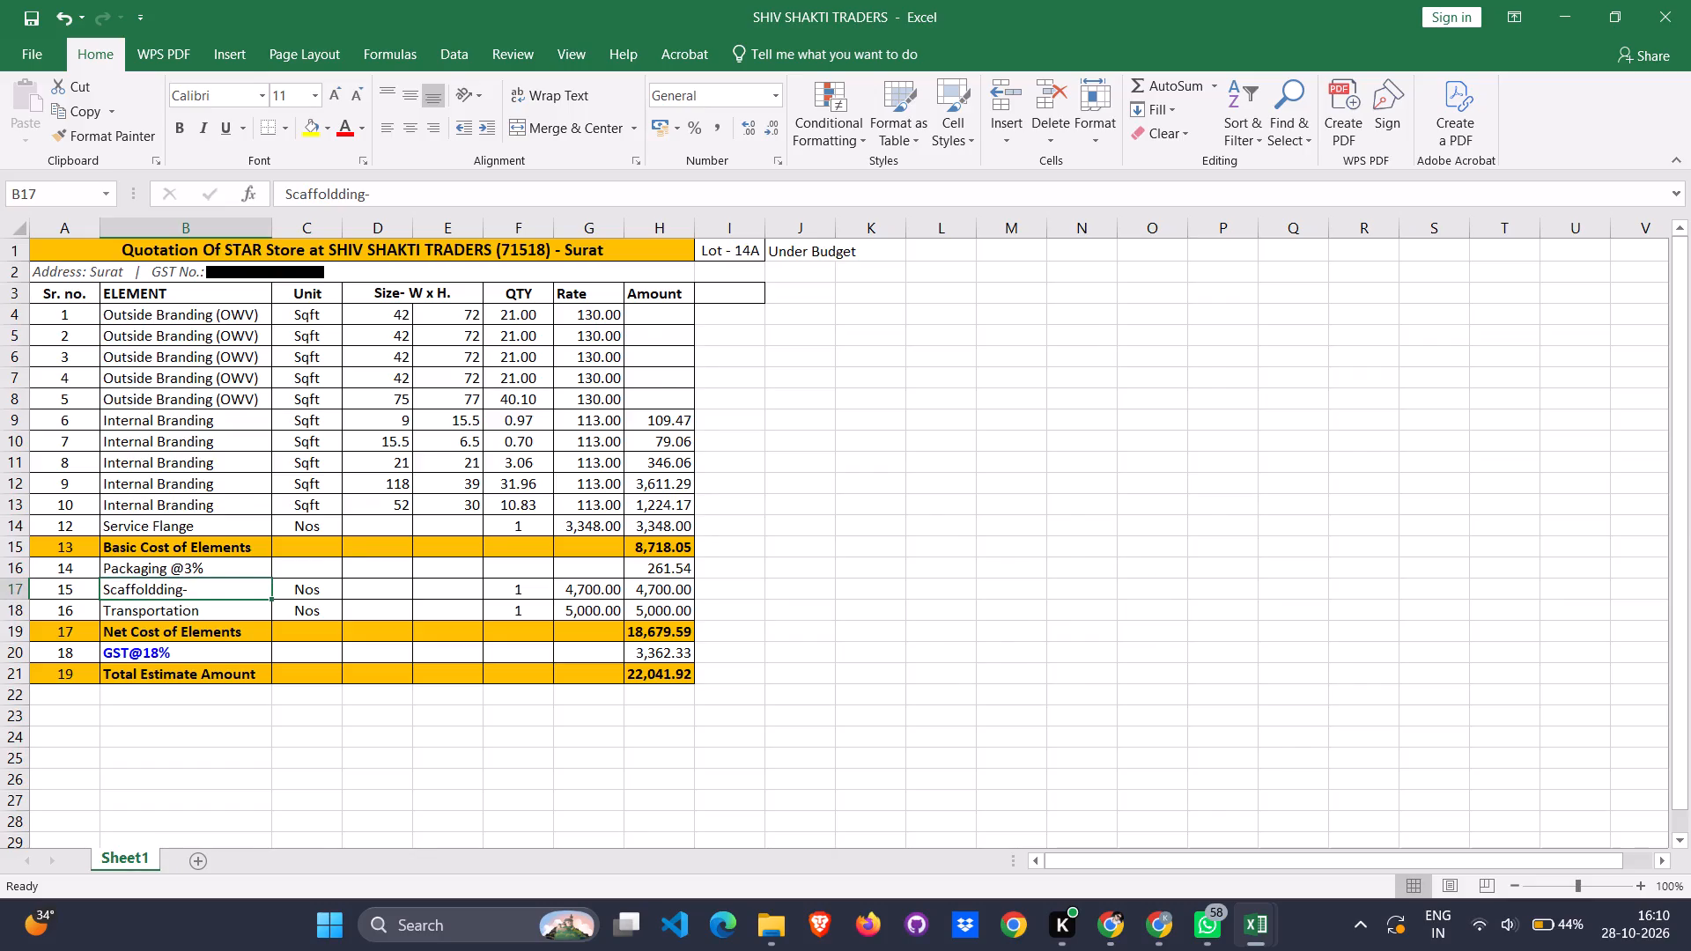
key(alt+Tab)
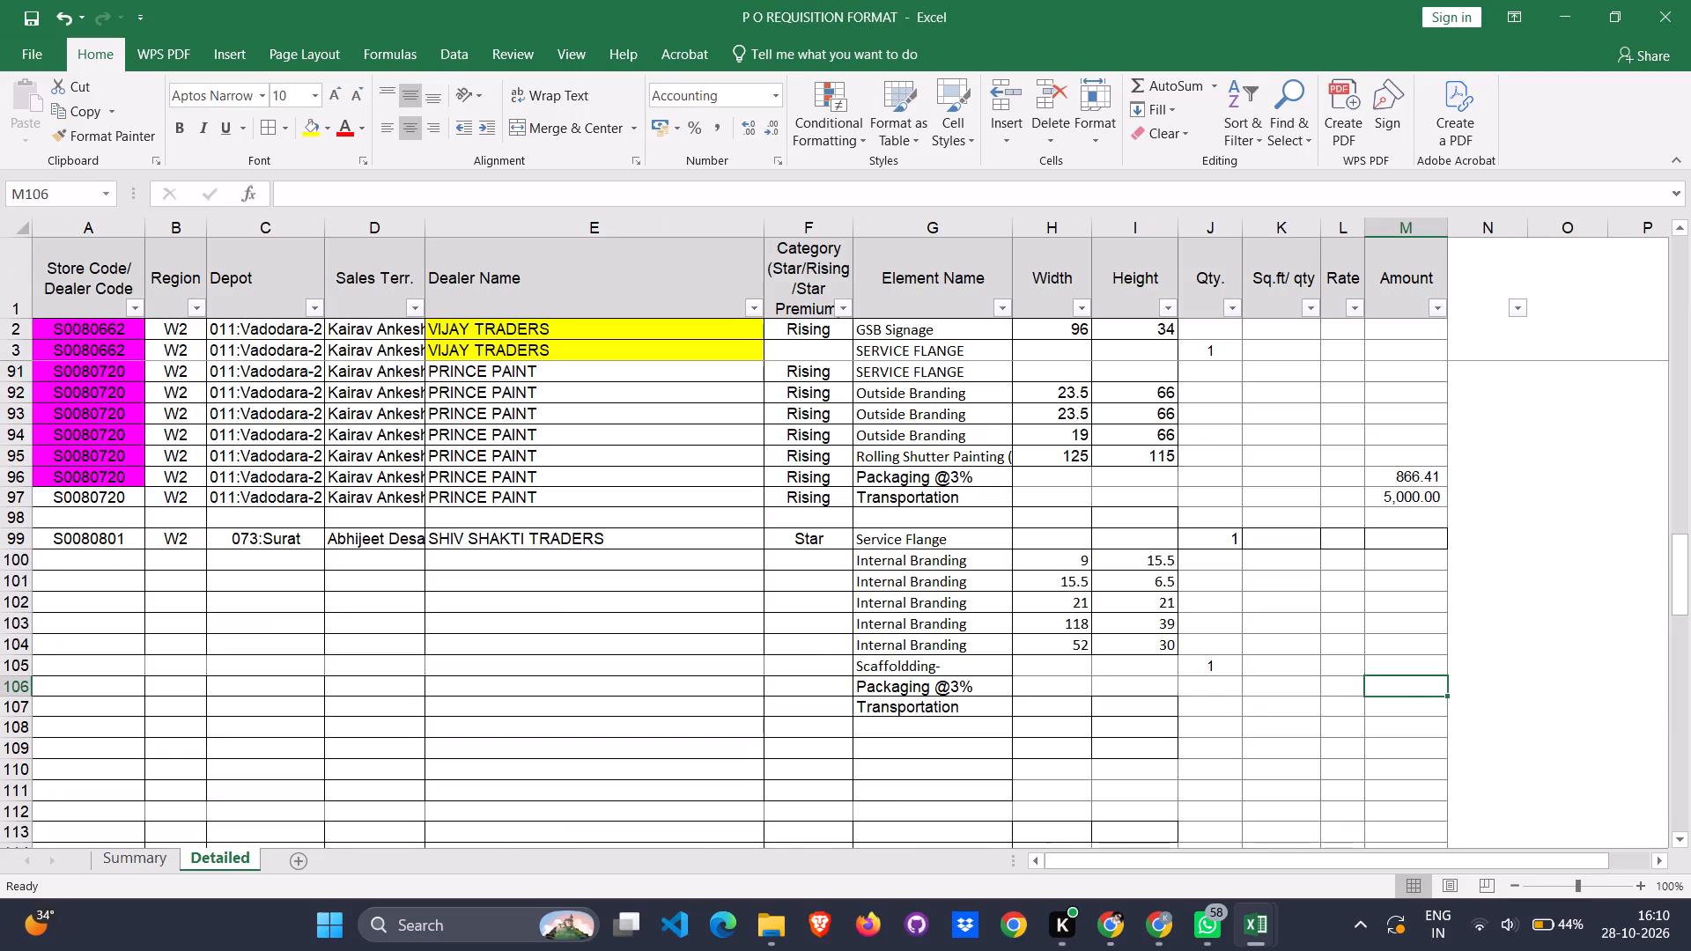
text(261)
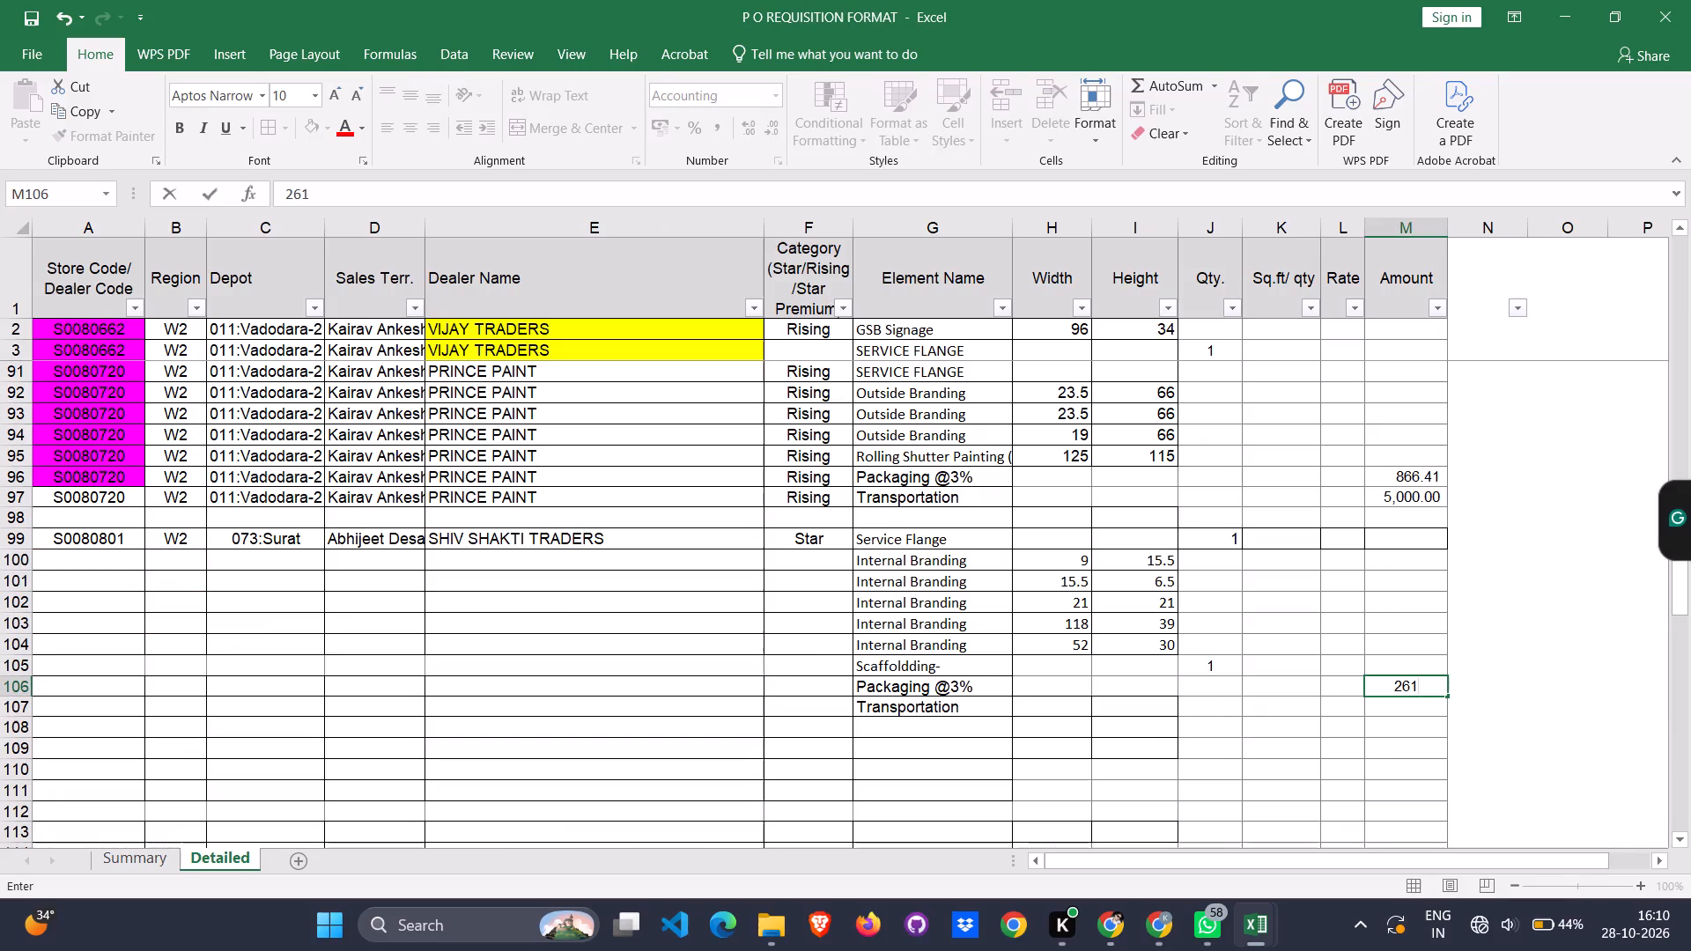
key(period)
text(54)
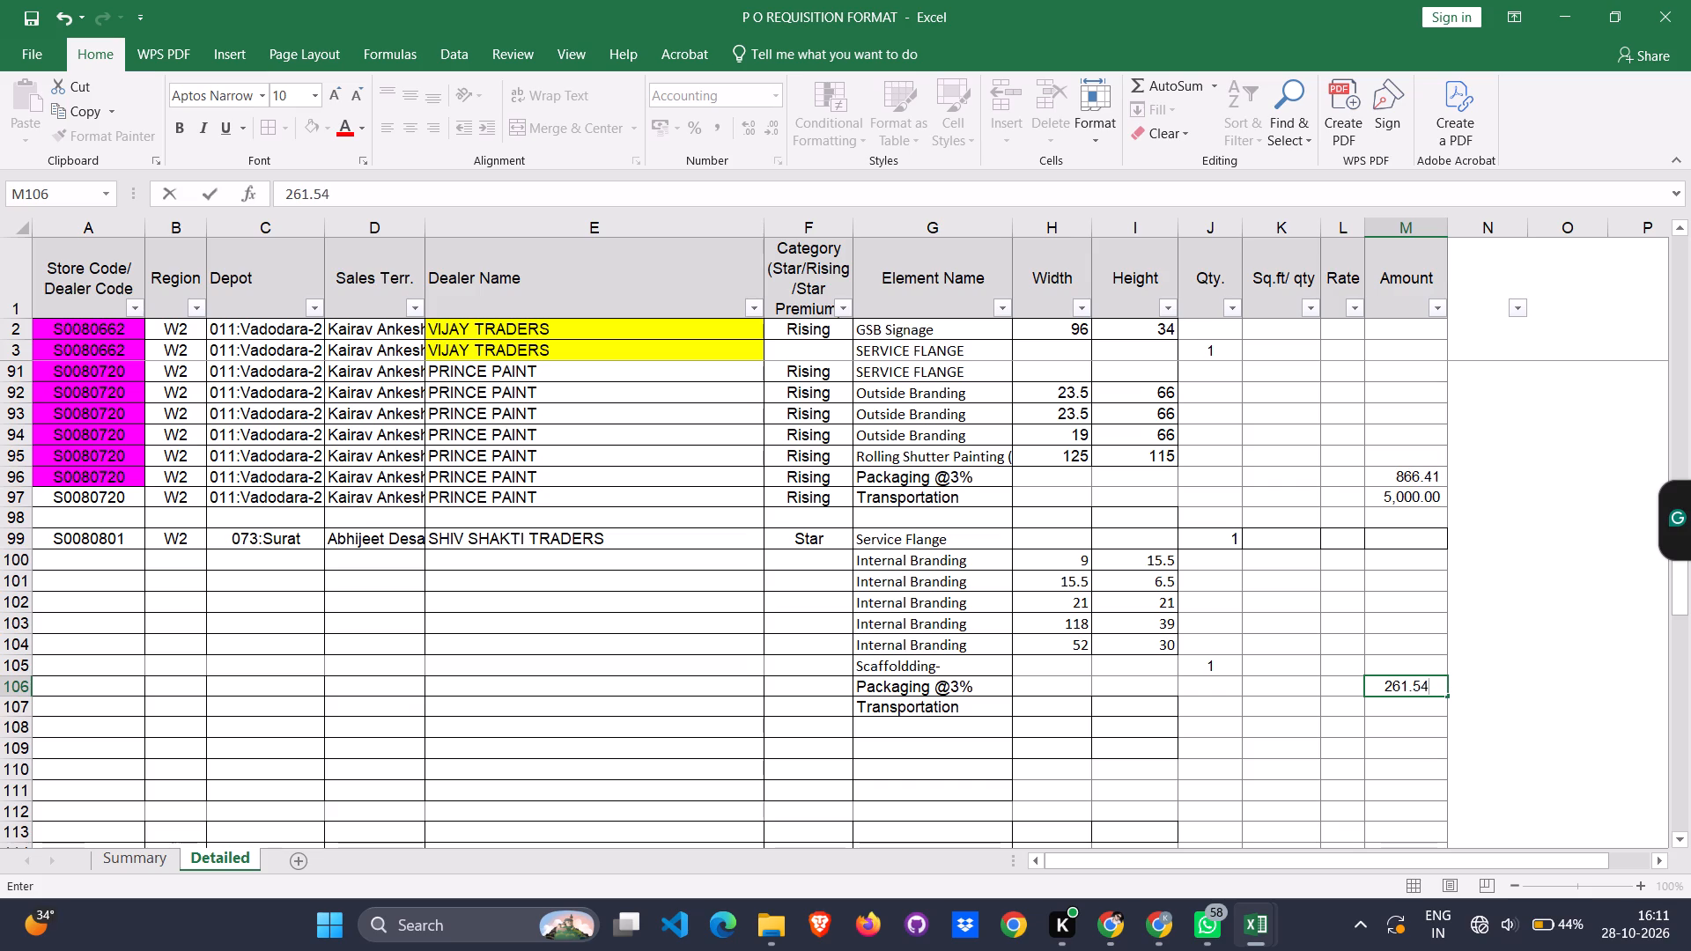
key(ctrl+s)
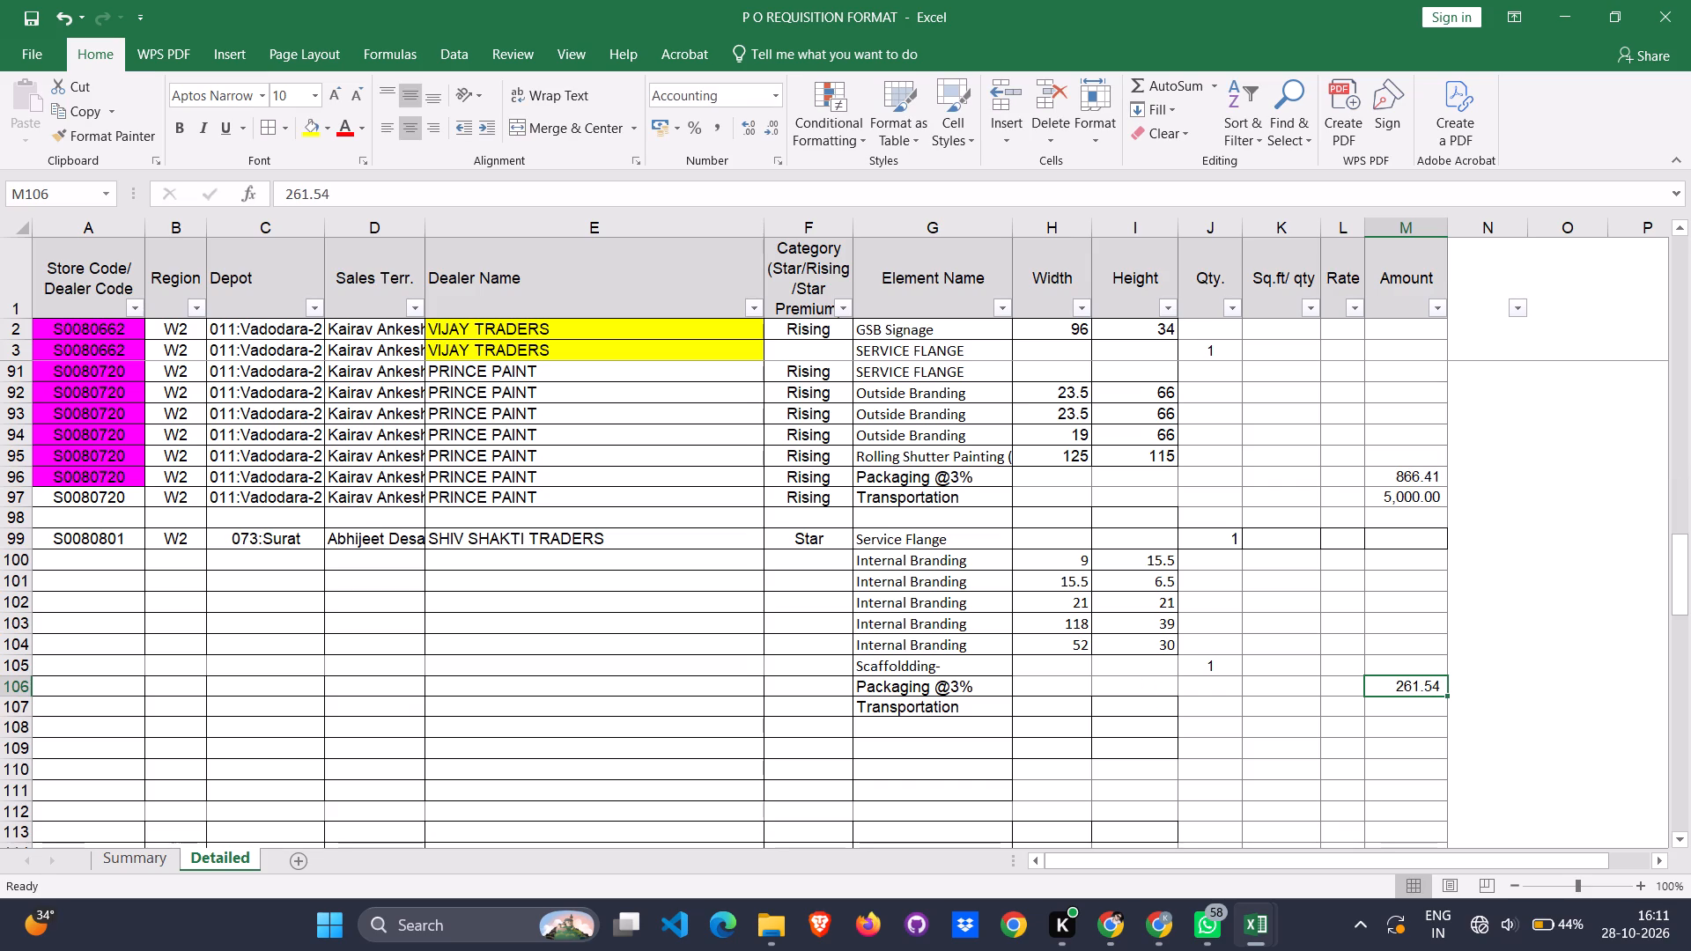
click(1419, 709)
text(5000)
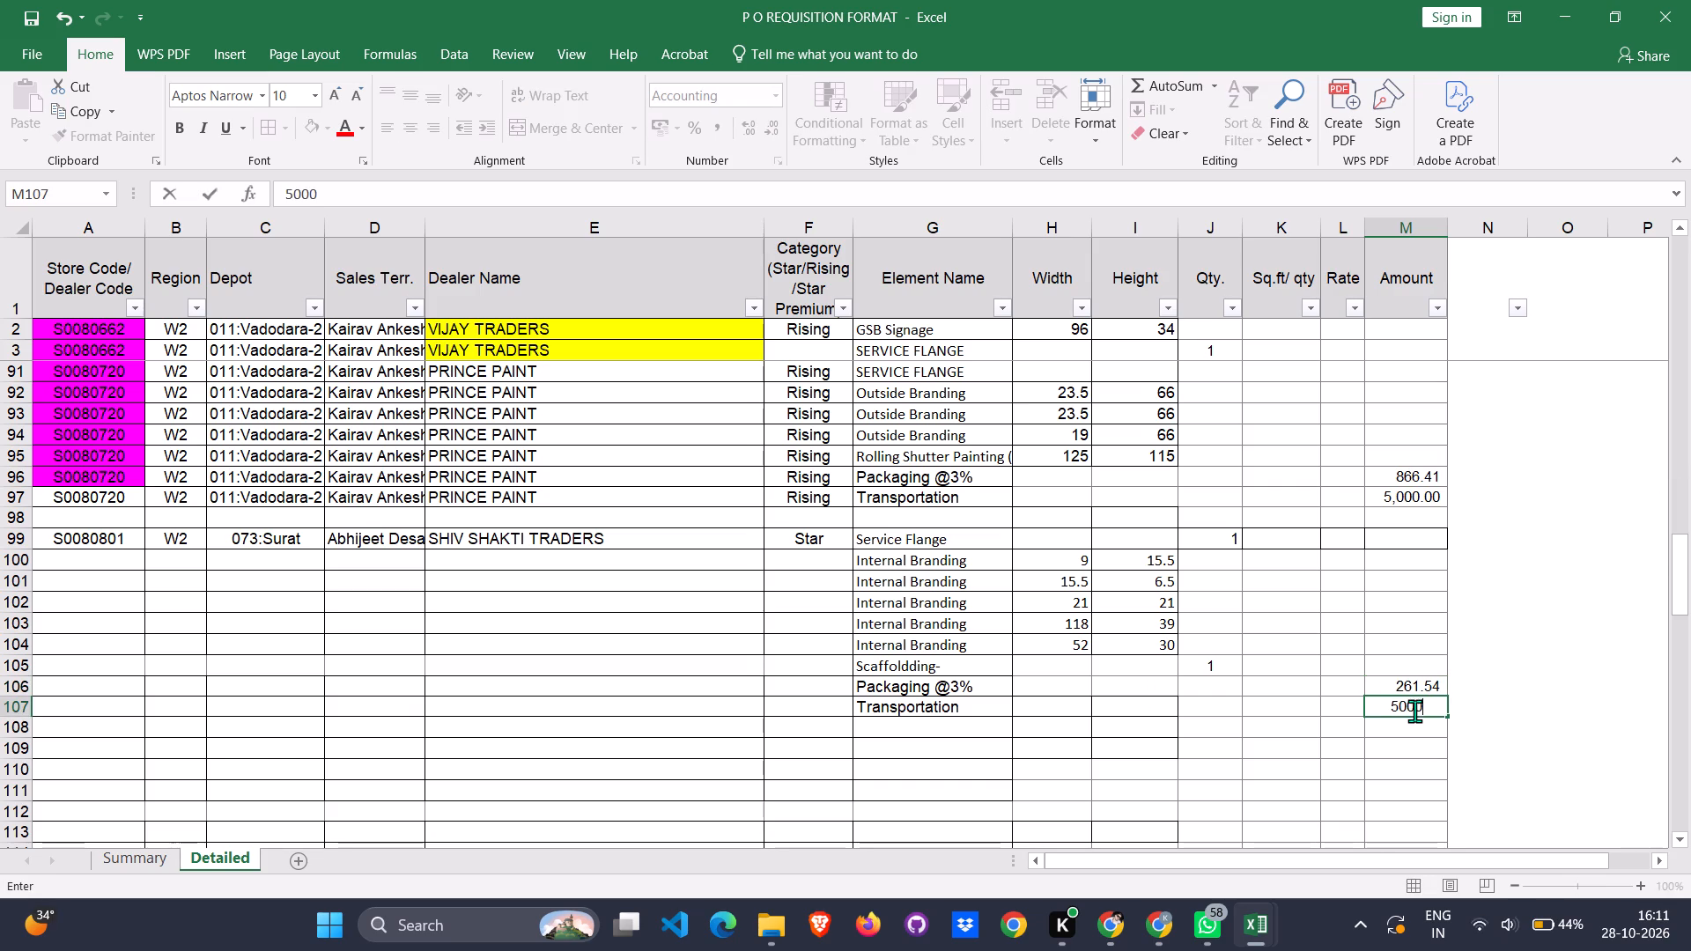
key(ctrl+s)
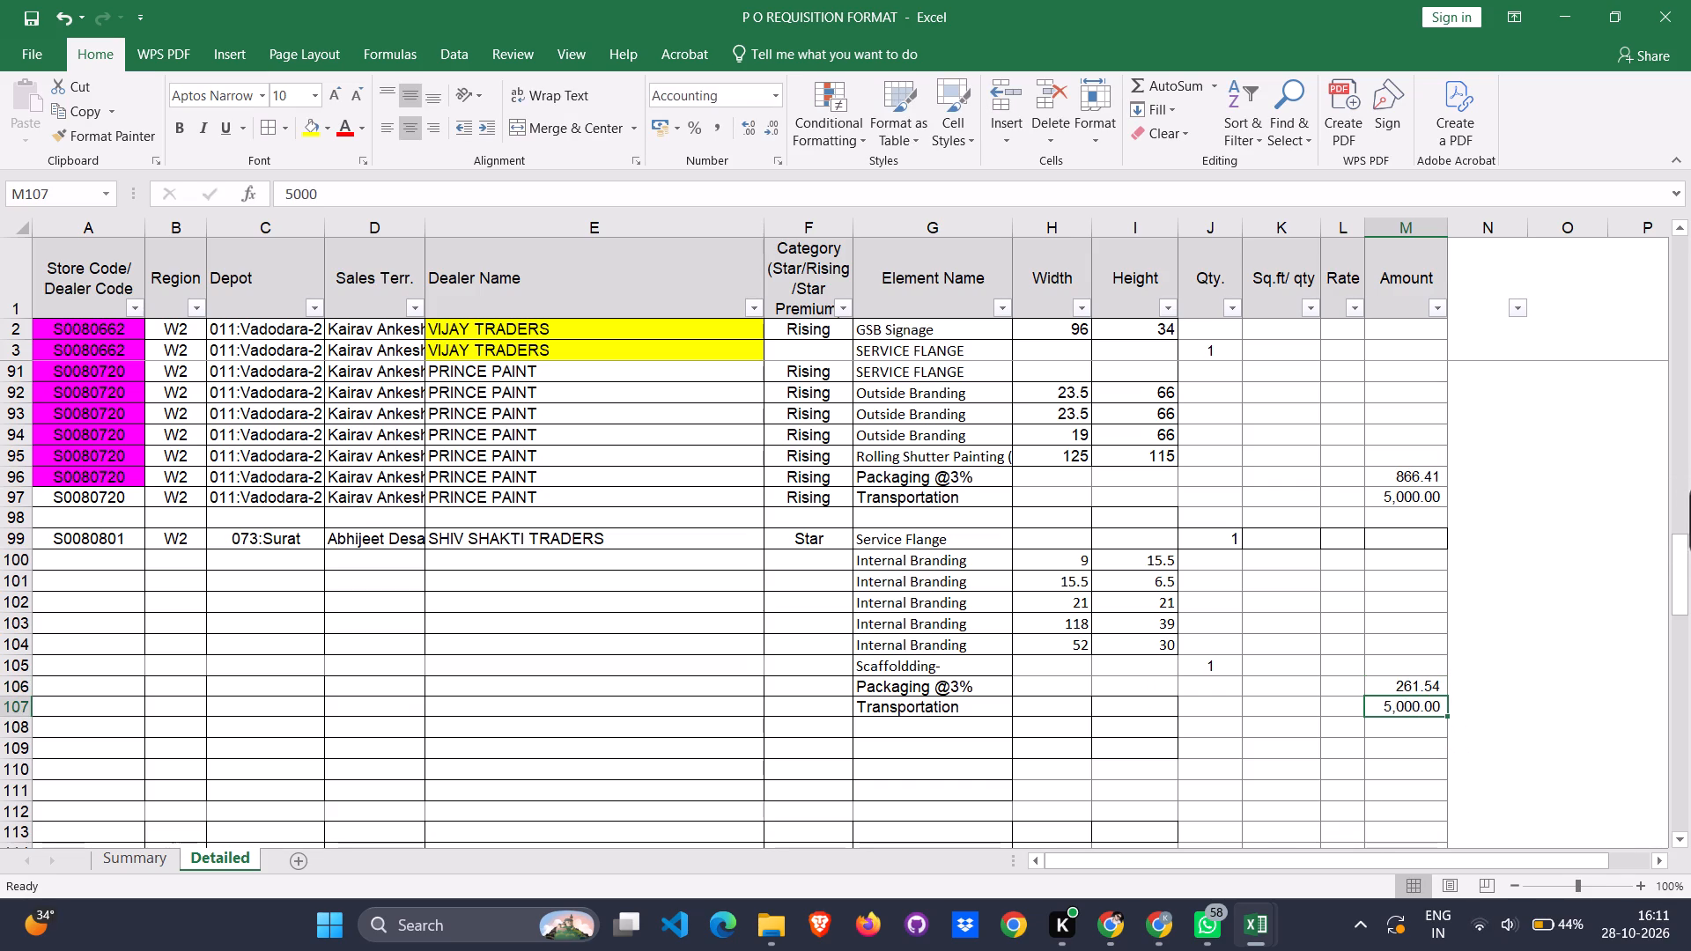
Copy the SHIV SHAKTI TRADERS dealer details in A99:F99 down through row 107 and save.
click(104, 541)
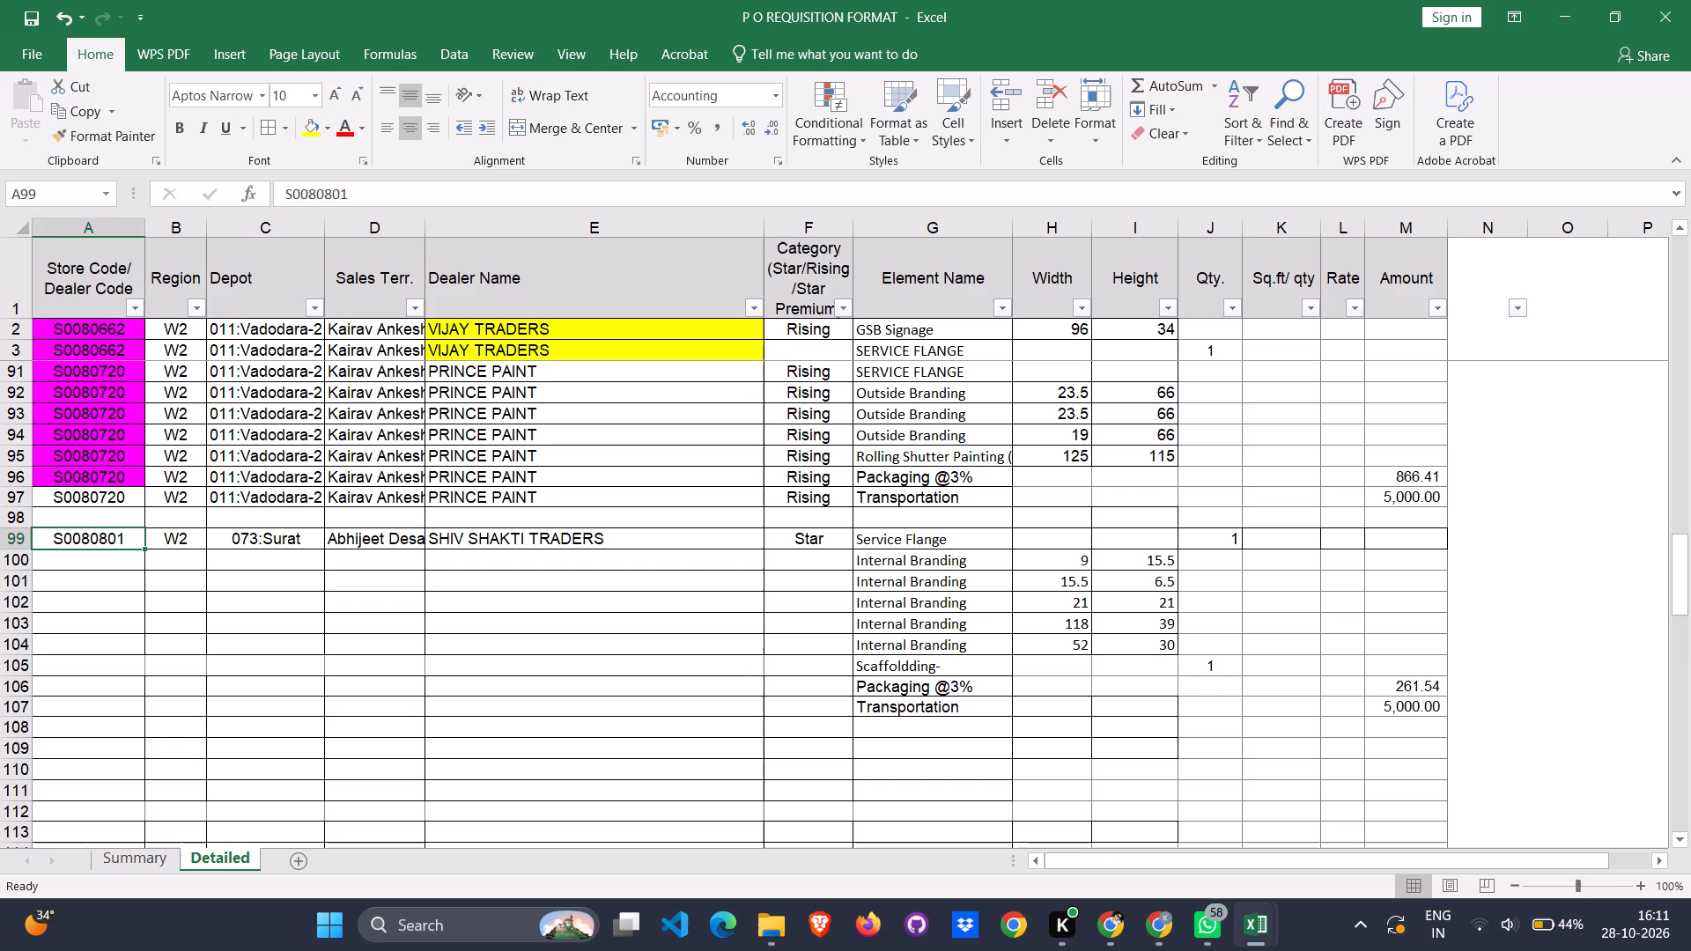
key(shift+Right)
key(shift+Right)
key(shift+Right)
key(shift+Right)
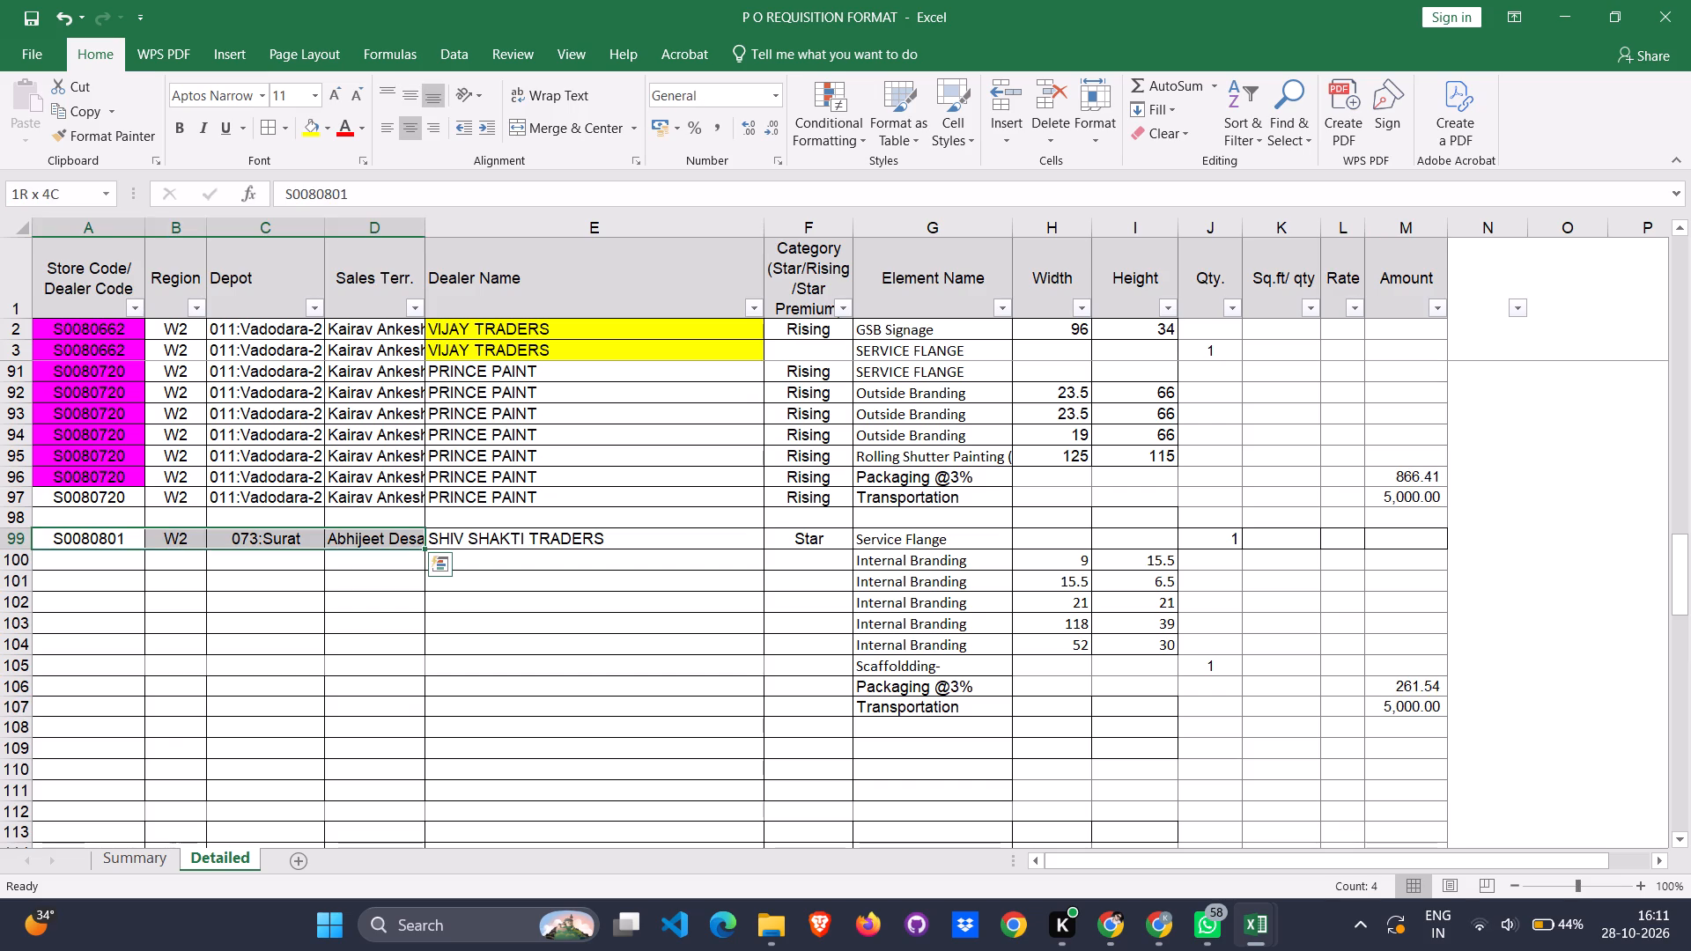
key(shift+Right)
key(ctrl+c)
key(shift+Down)
key(shift+Down)
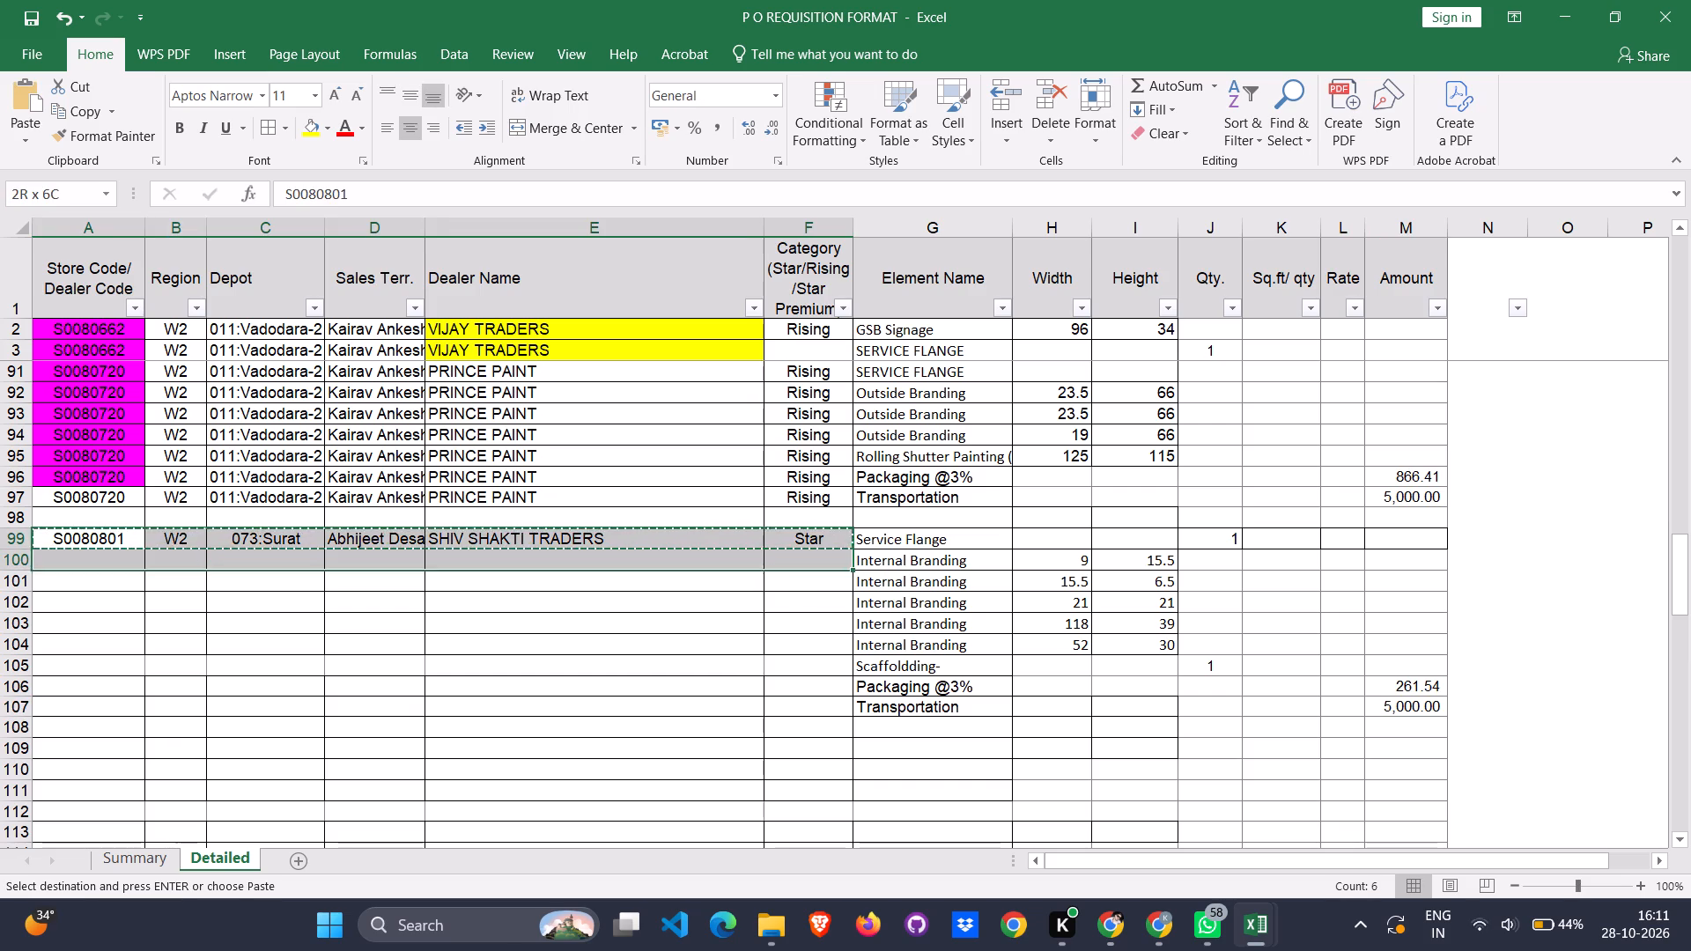
key(shift+Down)
key(shift+Down)
key(shift+Down)
key(shift+Down)
key(shift+Down)
key(shift+Down)
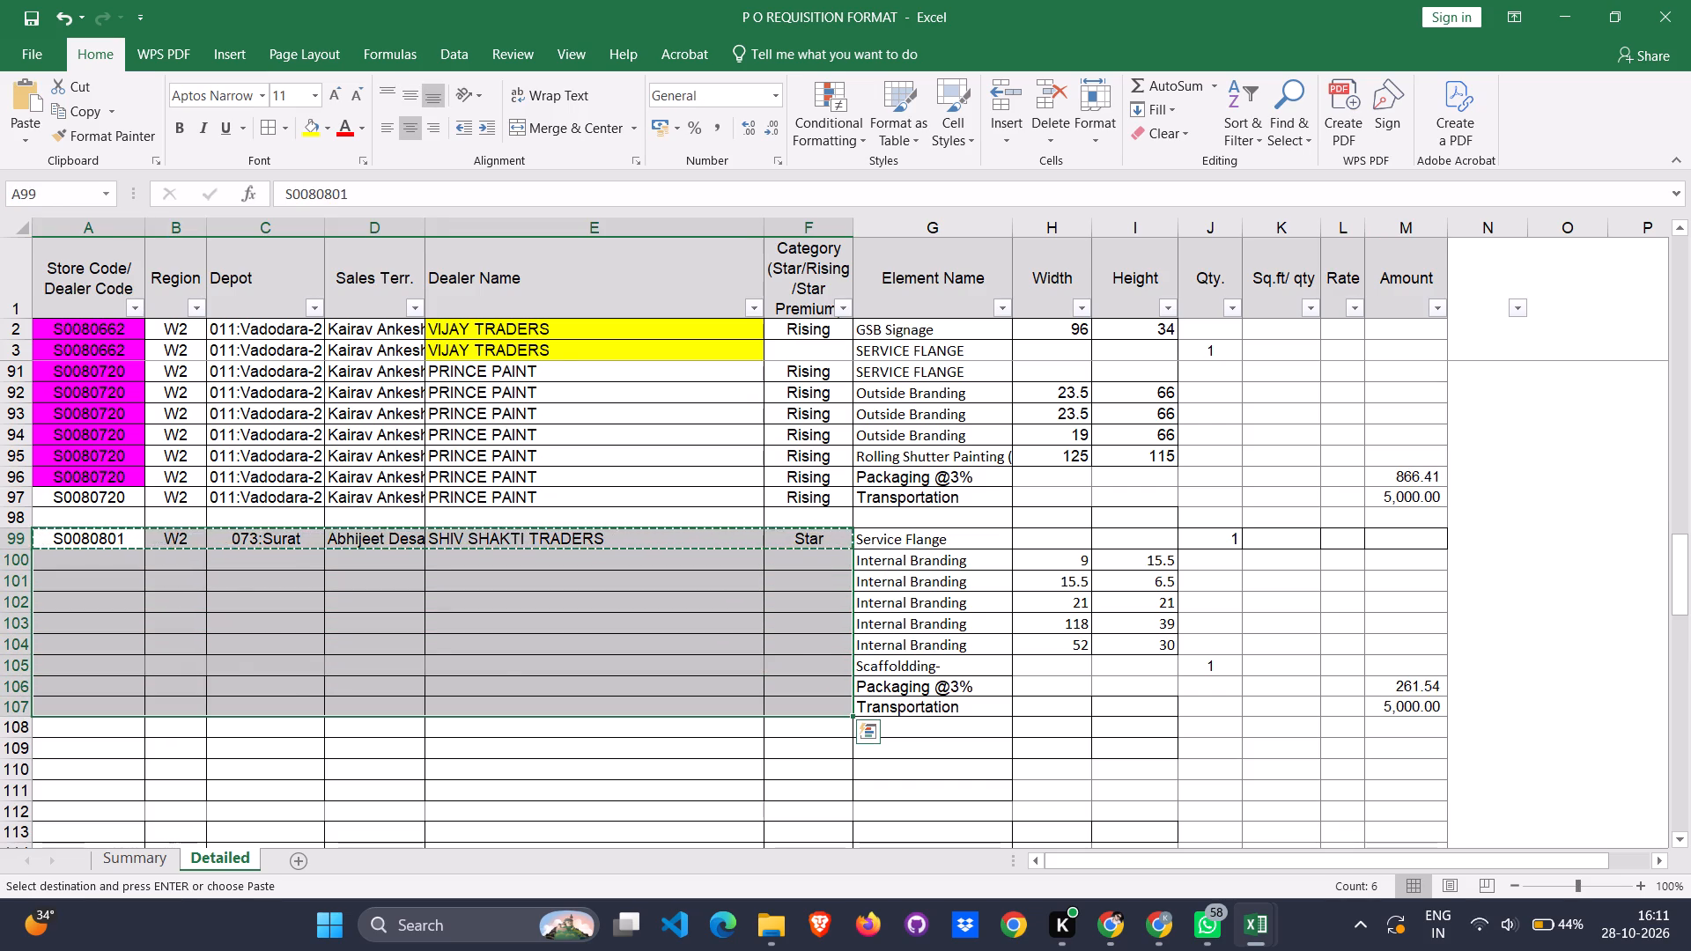
key(ctrl+v)
key(ctrl+s)
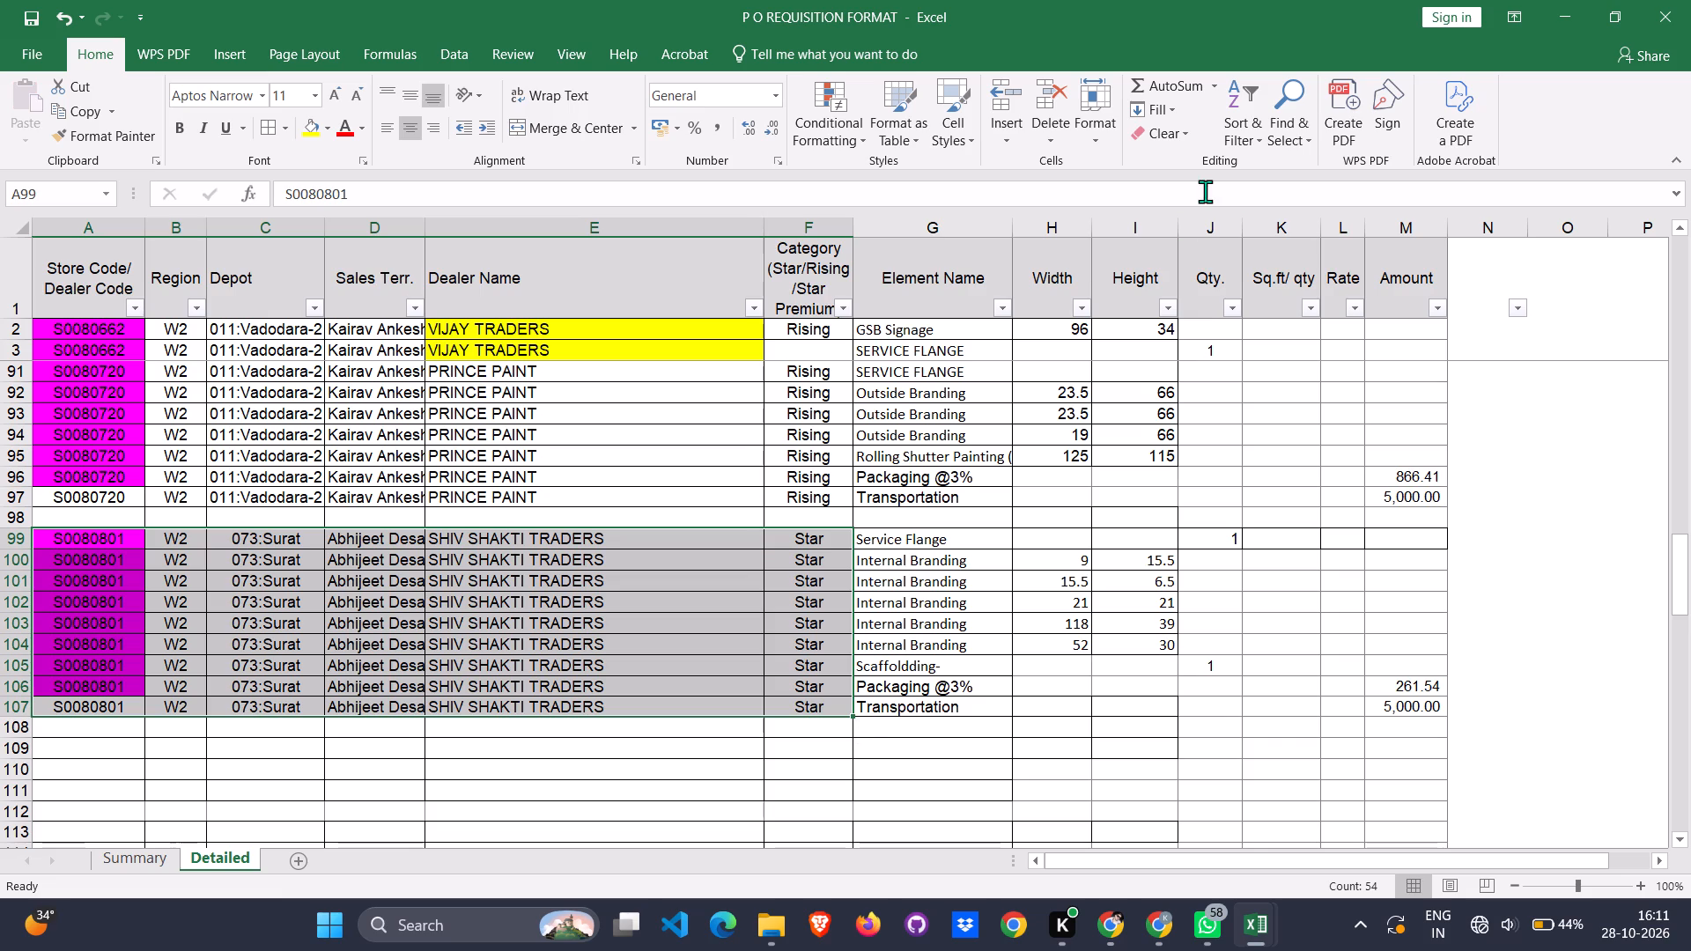
Close the SHIV SHAKTI TRADERS quotation workbook and save the P O requisition format workbook.
scroll(509, 683, down, 8)
key(alt+Tab)
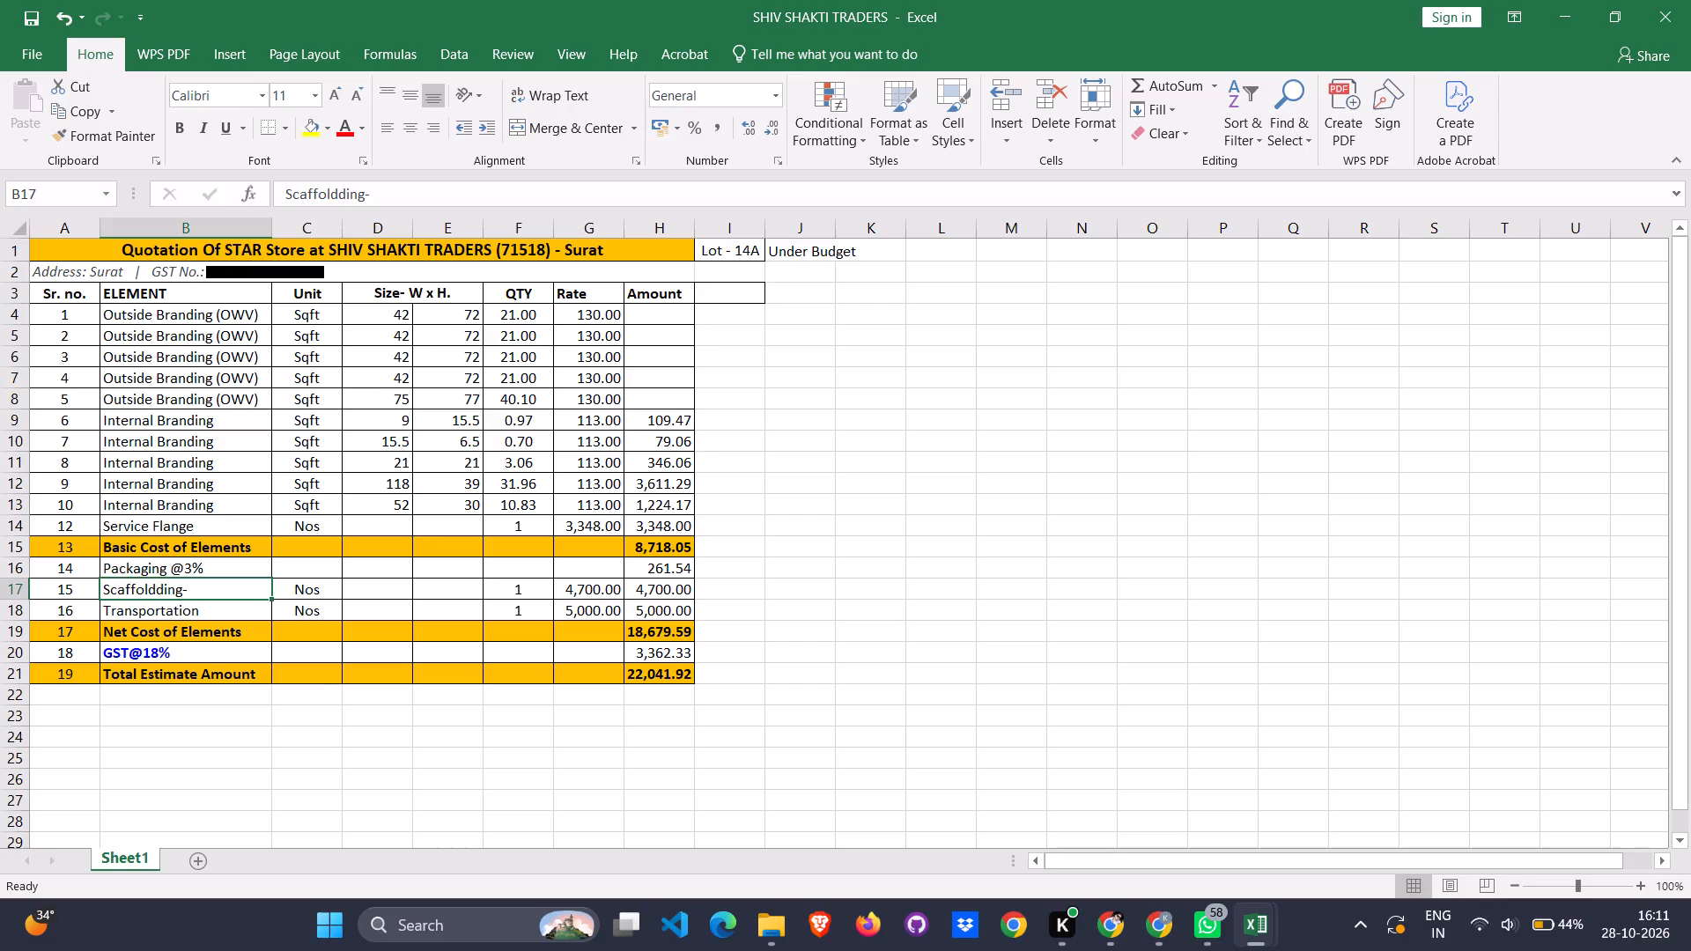
click(1669, 9)
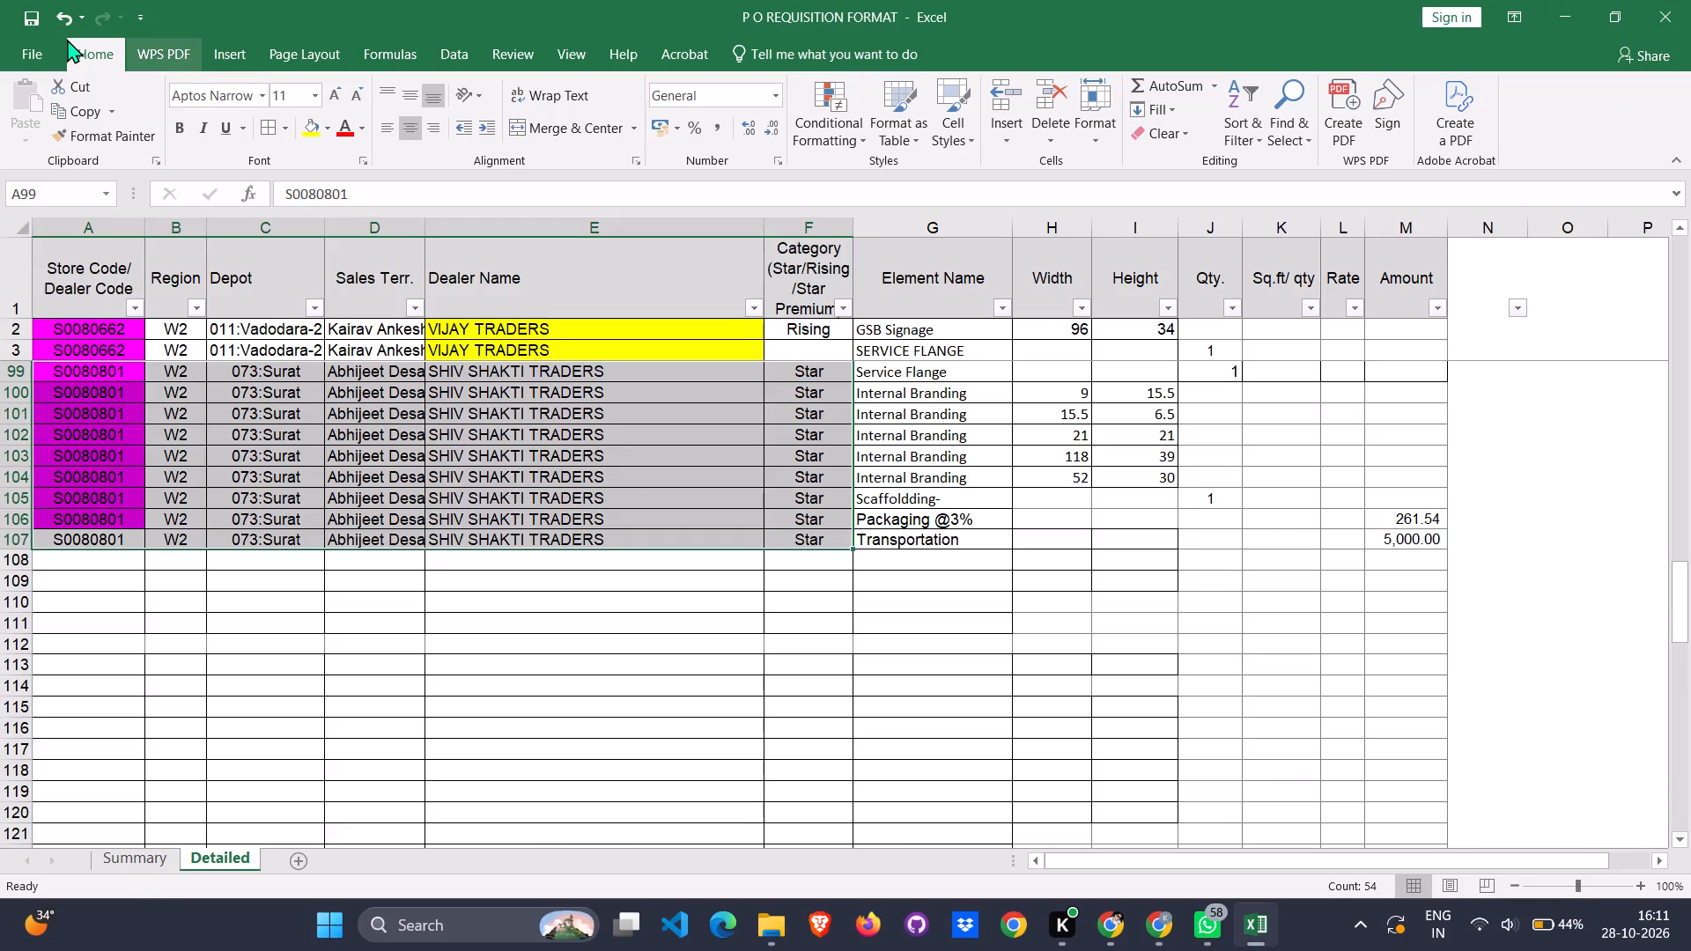
click(37, 16)
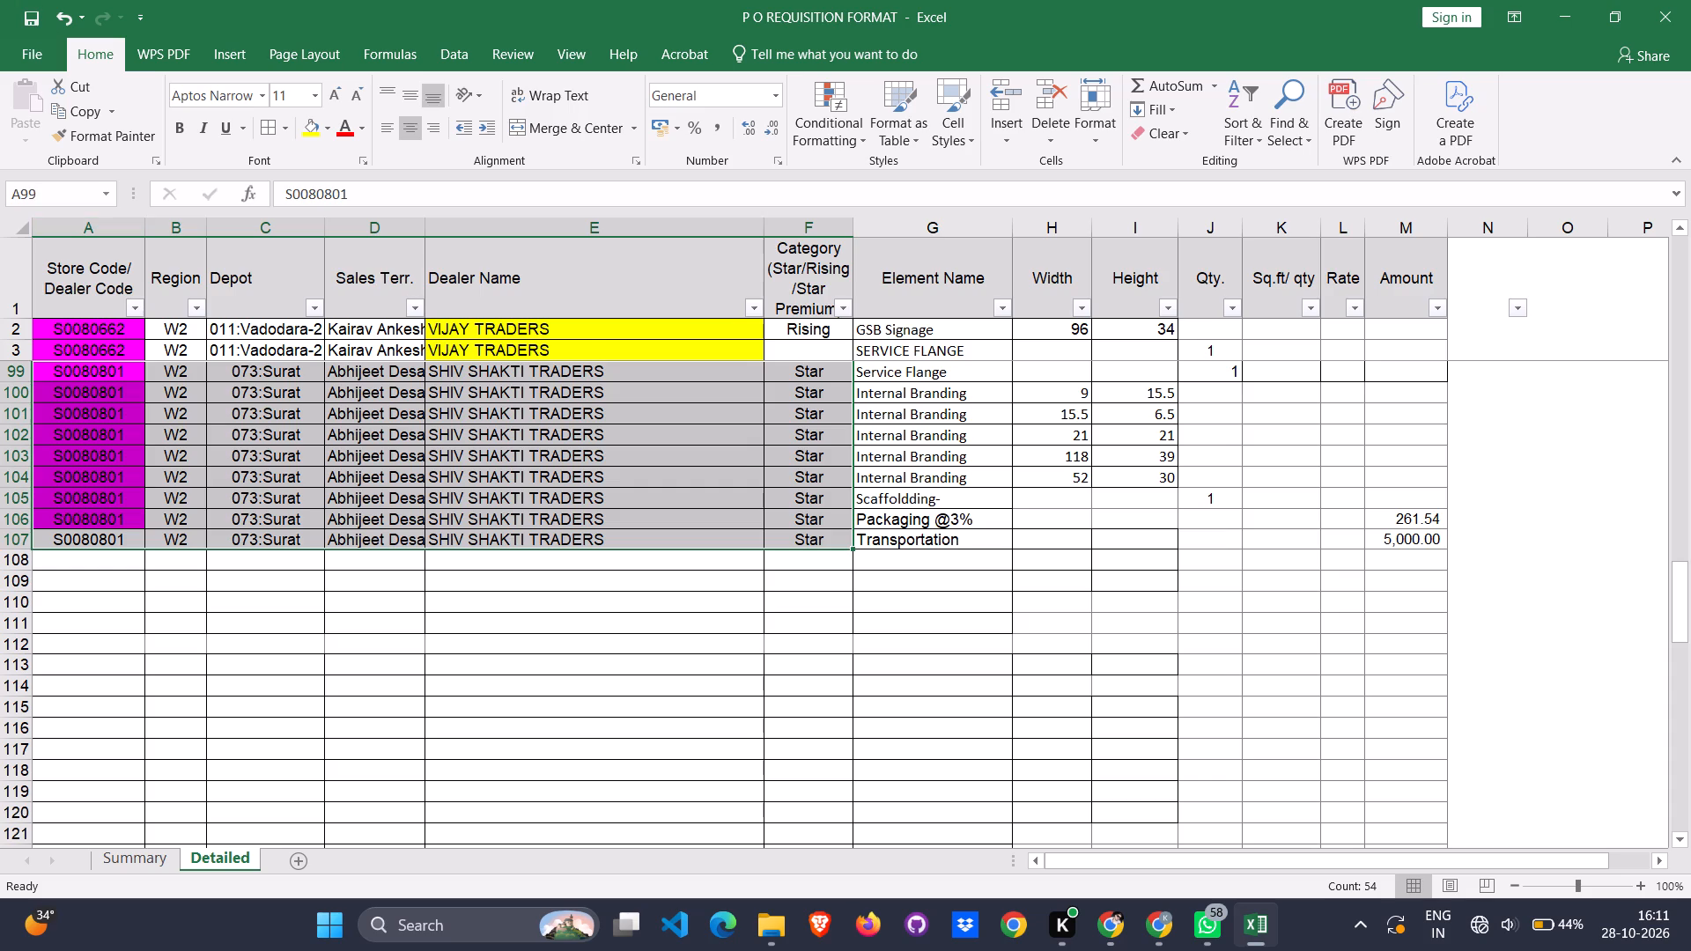
Copy the JAY AMBE TRADEZOZE dealer row 21 from the Summary sheet into row 109 of the Detailed sheet.
scroll(353, 697, up, 5)
click(104, 689)
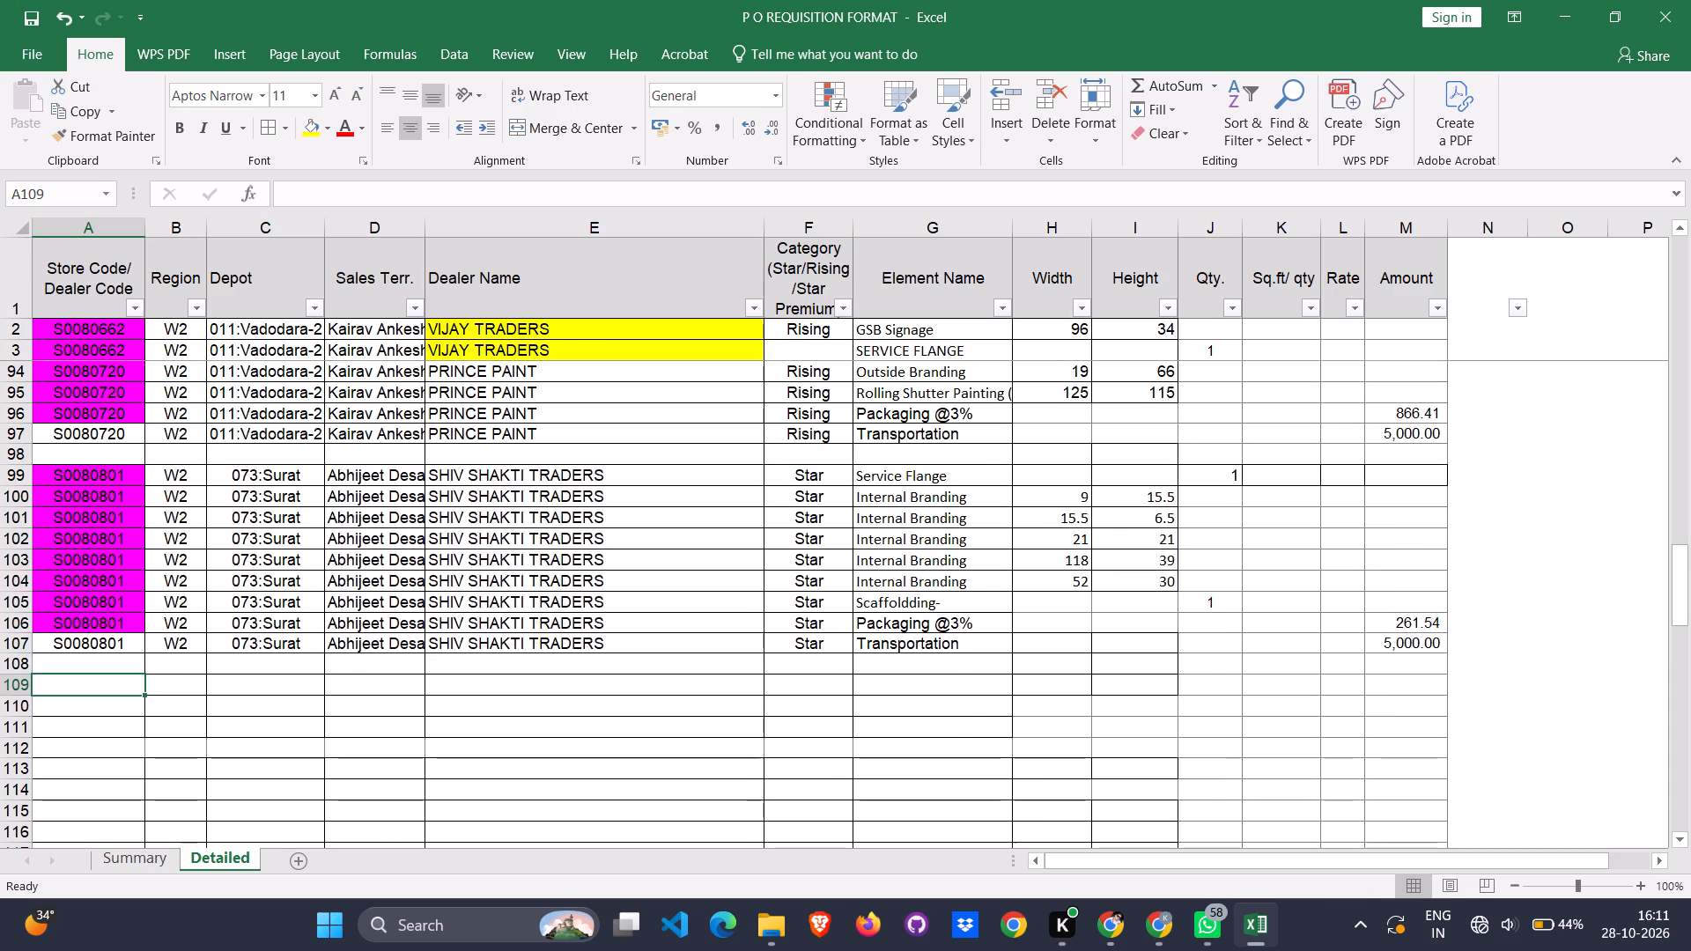
scroll(104, 689, down, 9)
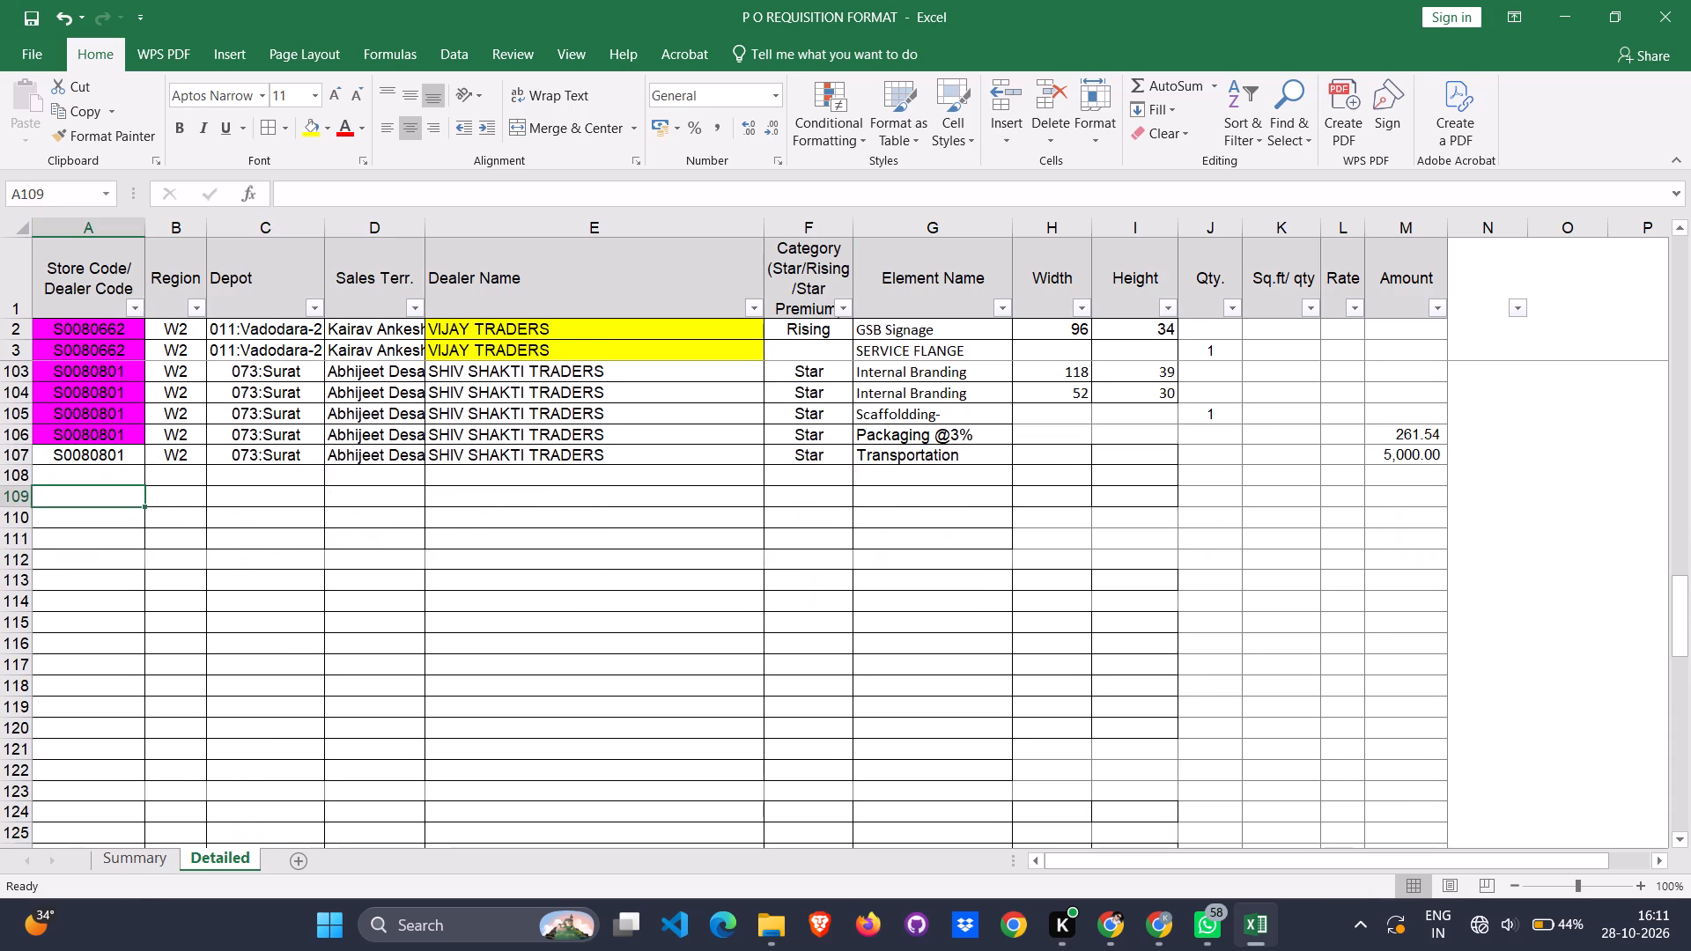
click(132, 847)
click(140, 855)
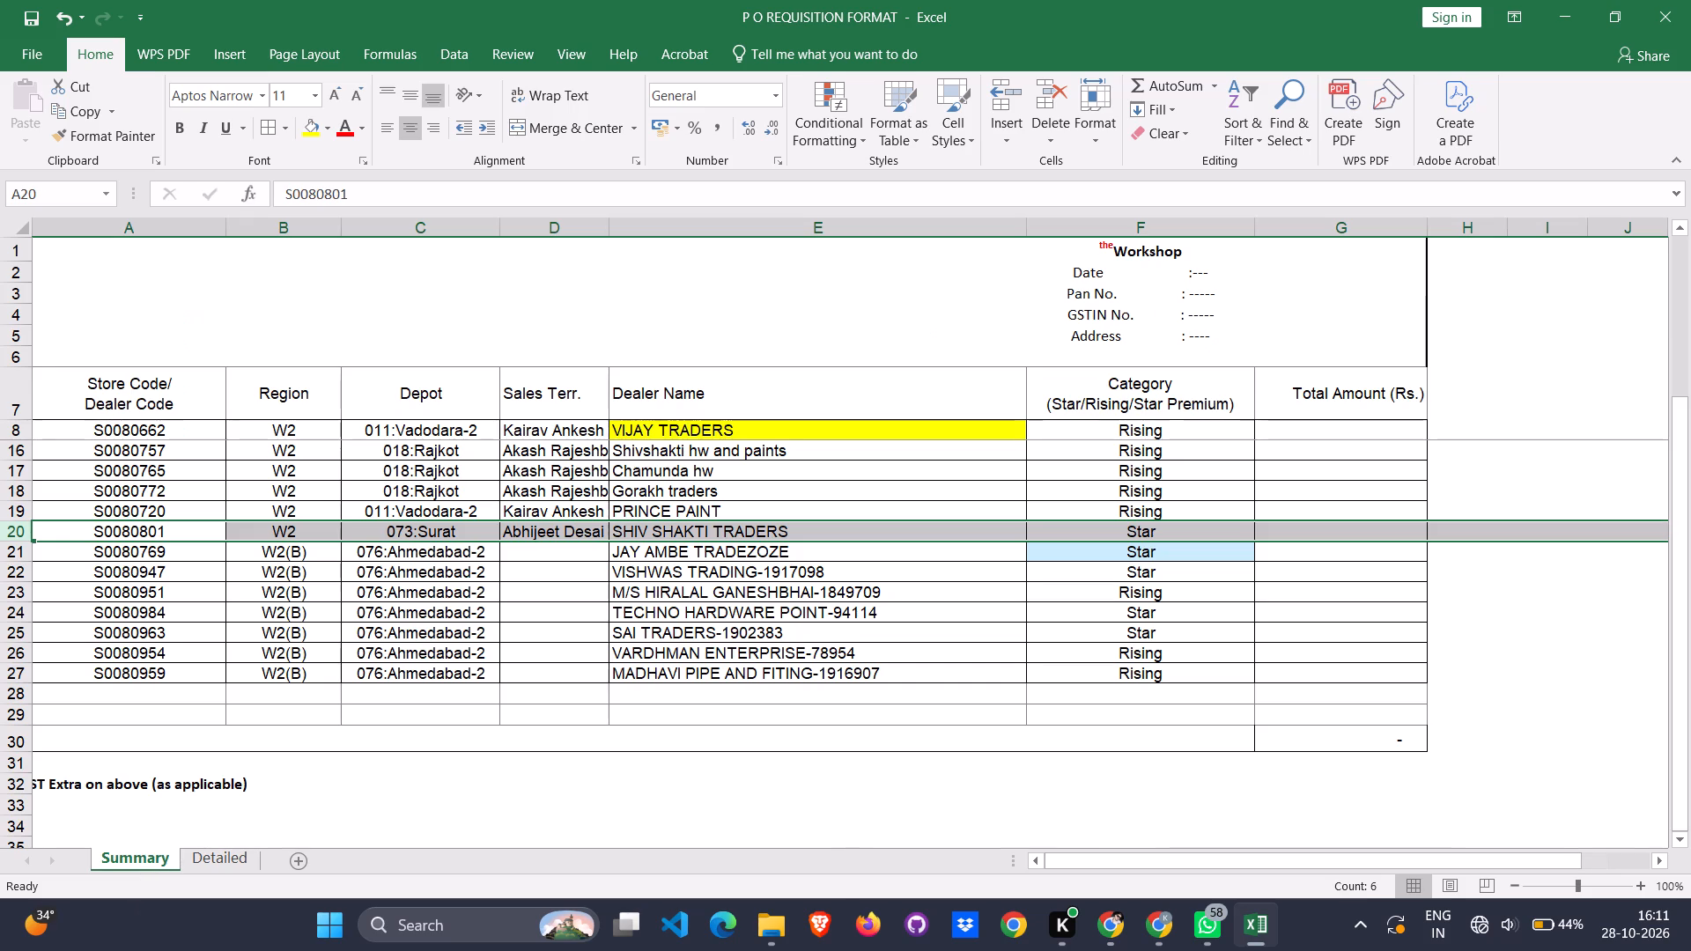
click(27, 554)
key(ctrl+c)
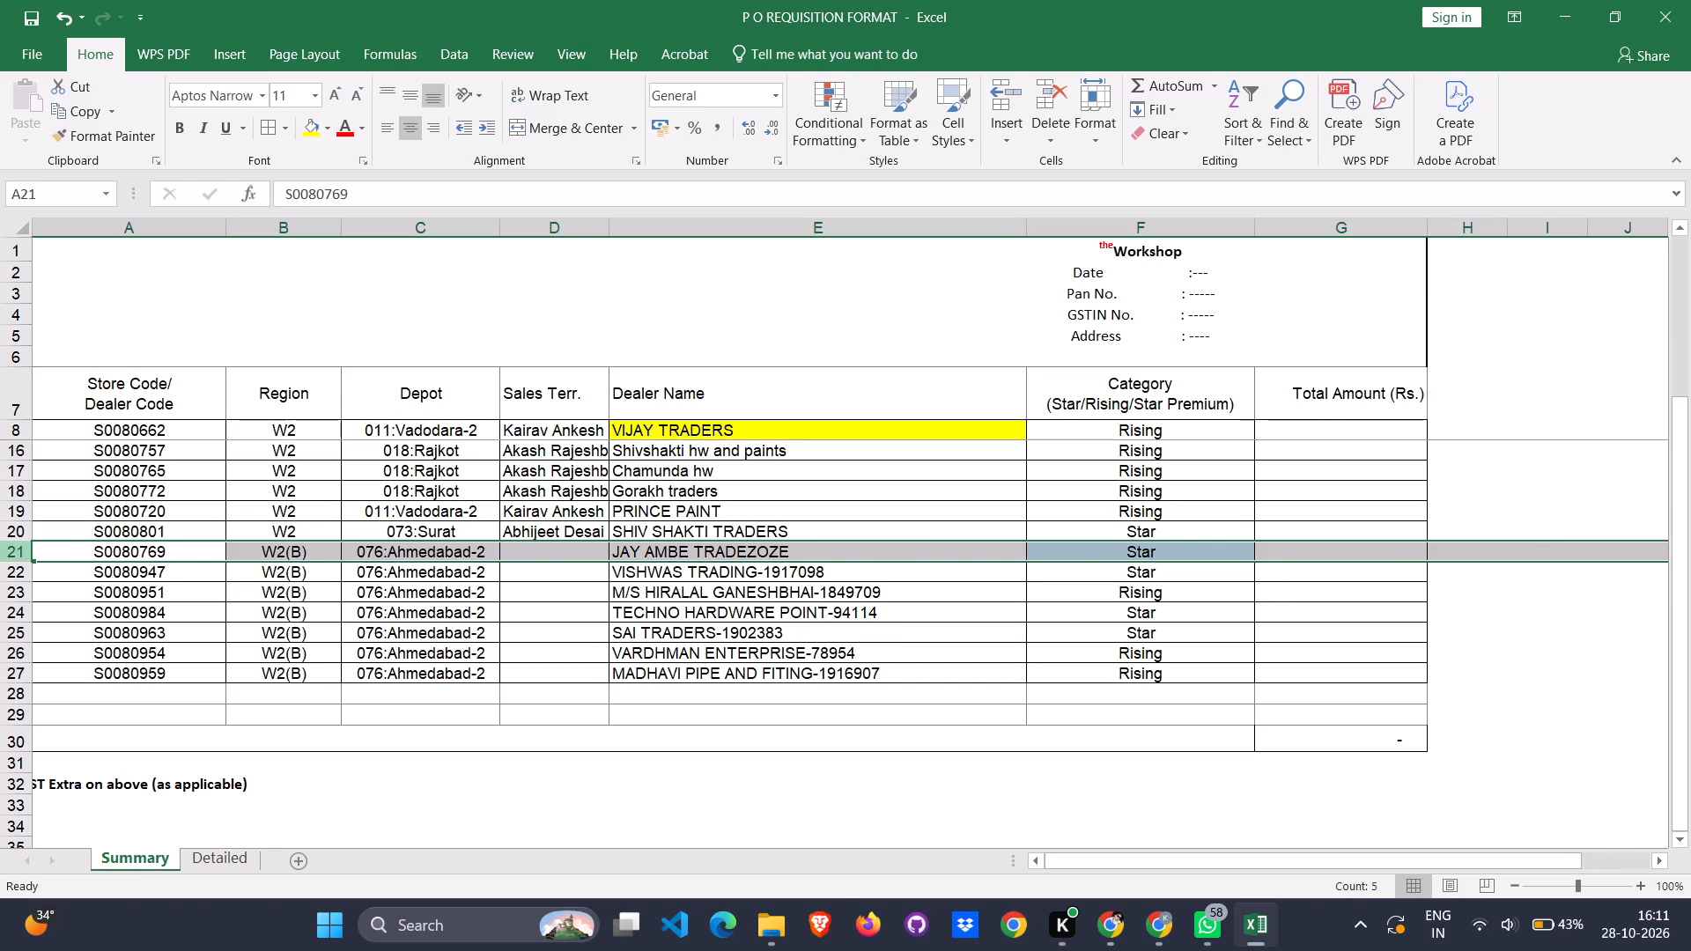
click(210, 852)
click(92, 501)
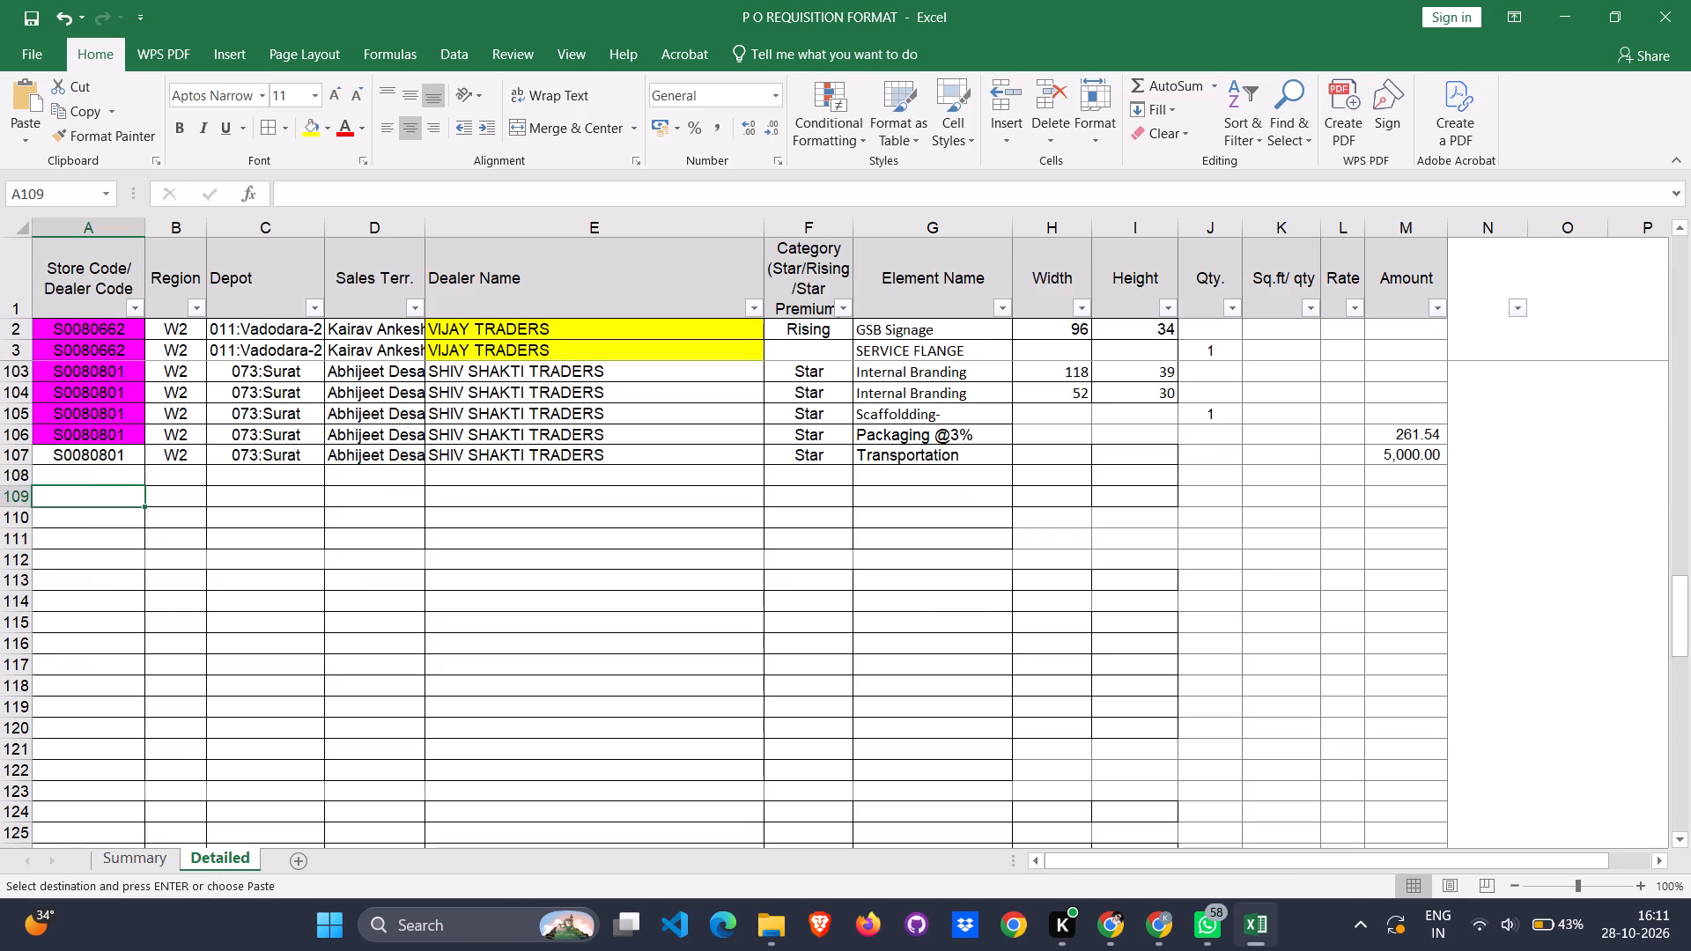
key(ctrl+v)
Search the SEPARATAION ESTIMATE folder for "JAY AM" and open the JAY AMBE TRADE ZONE workbook for editing.
click(934, 493)
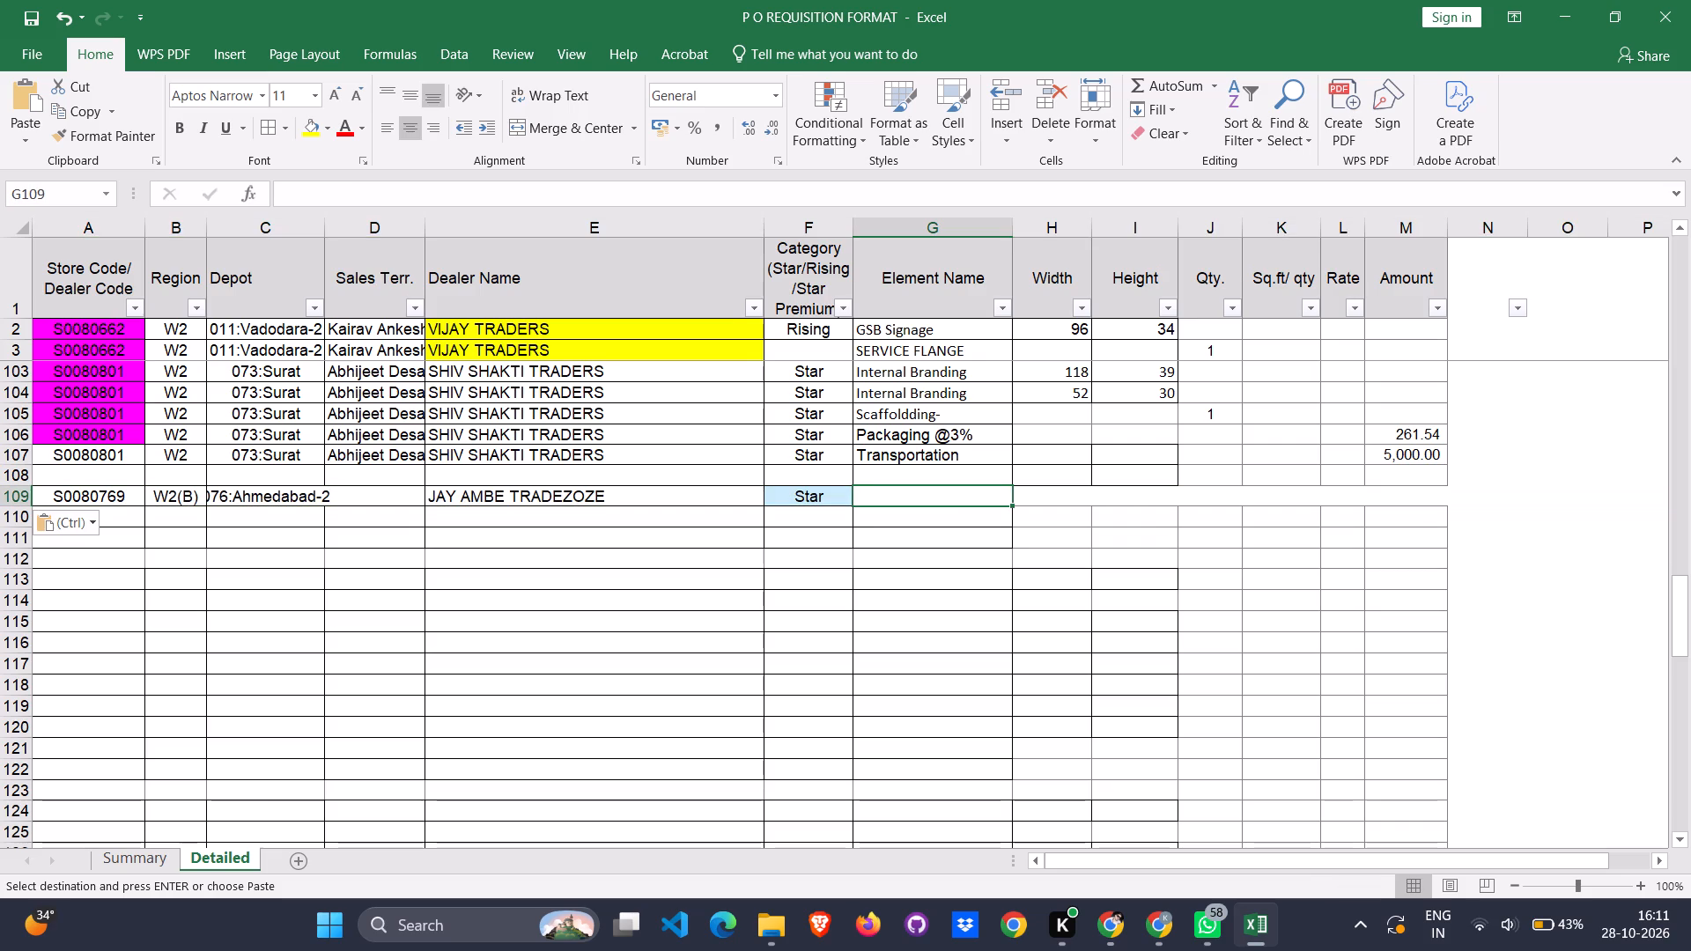
key(alt+Tab)
click(1616, 52)
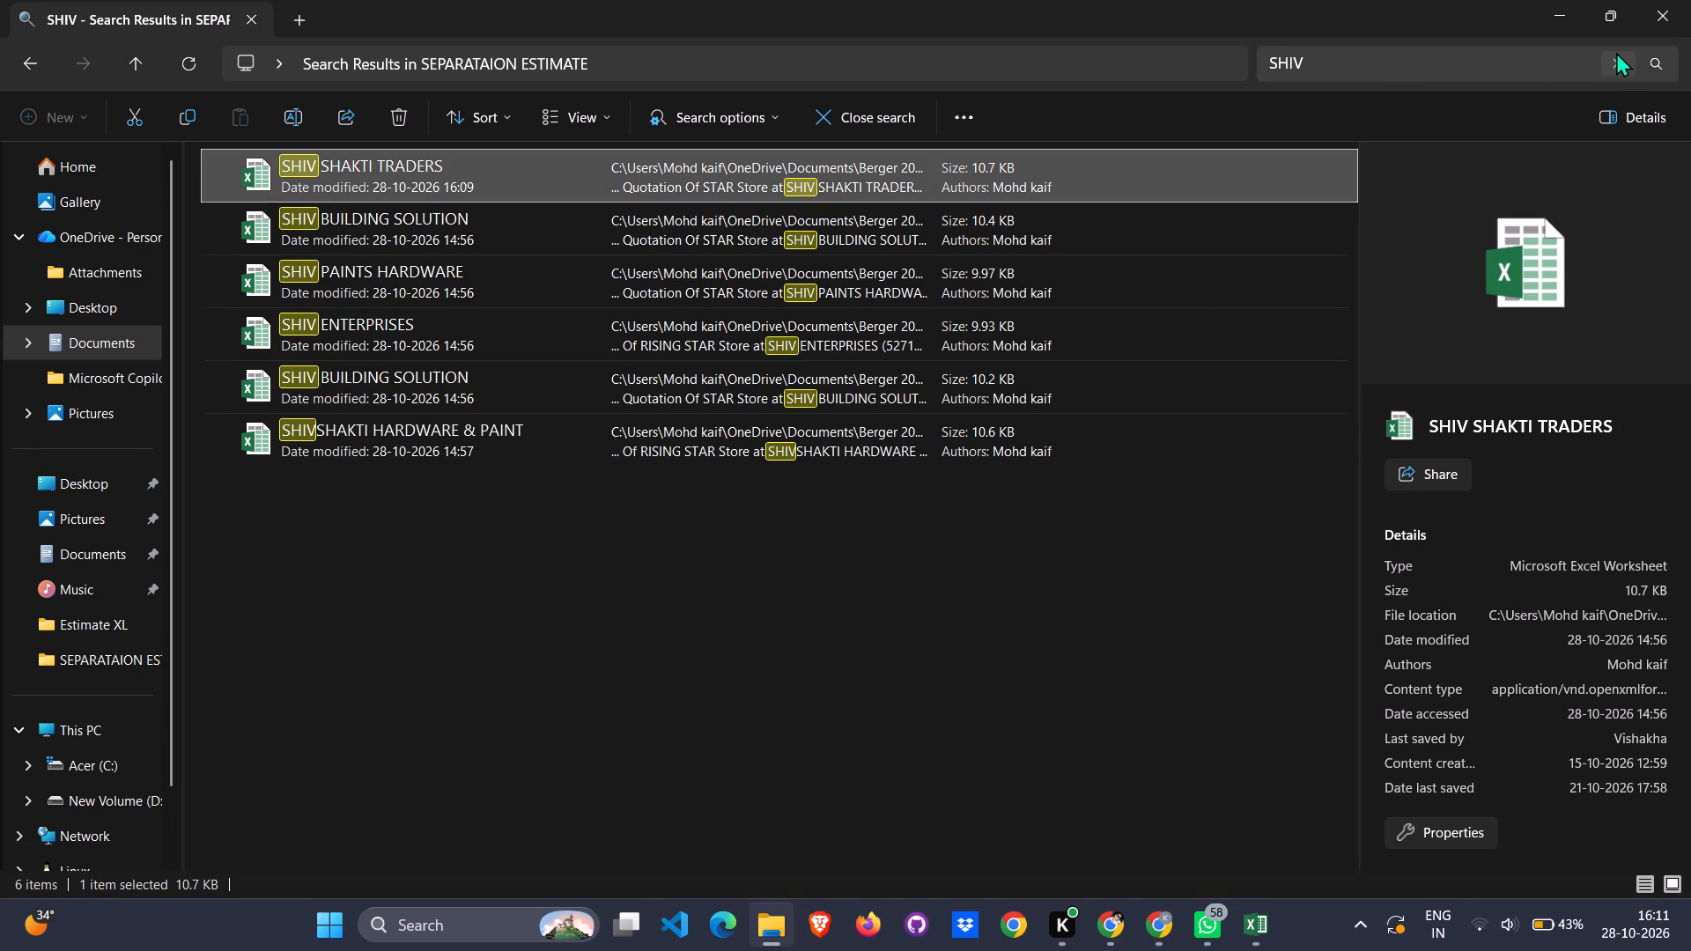
text(JAY AM)
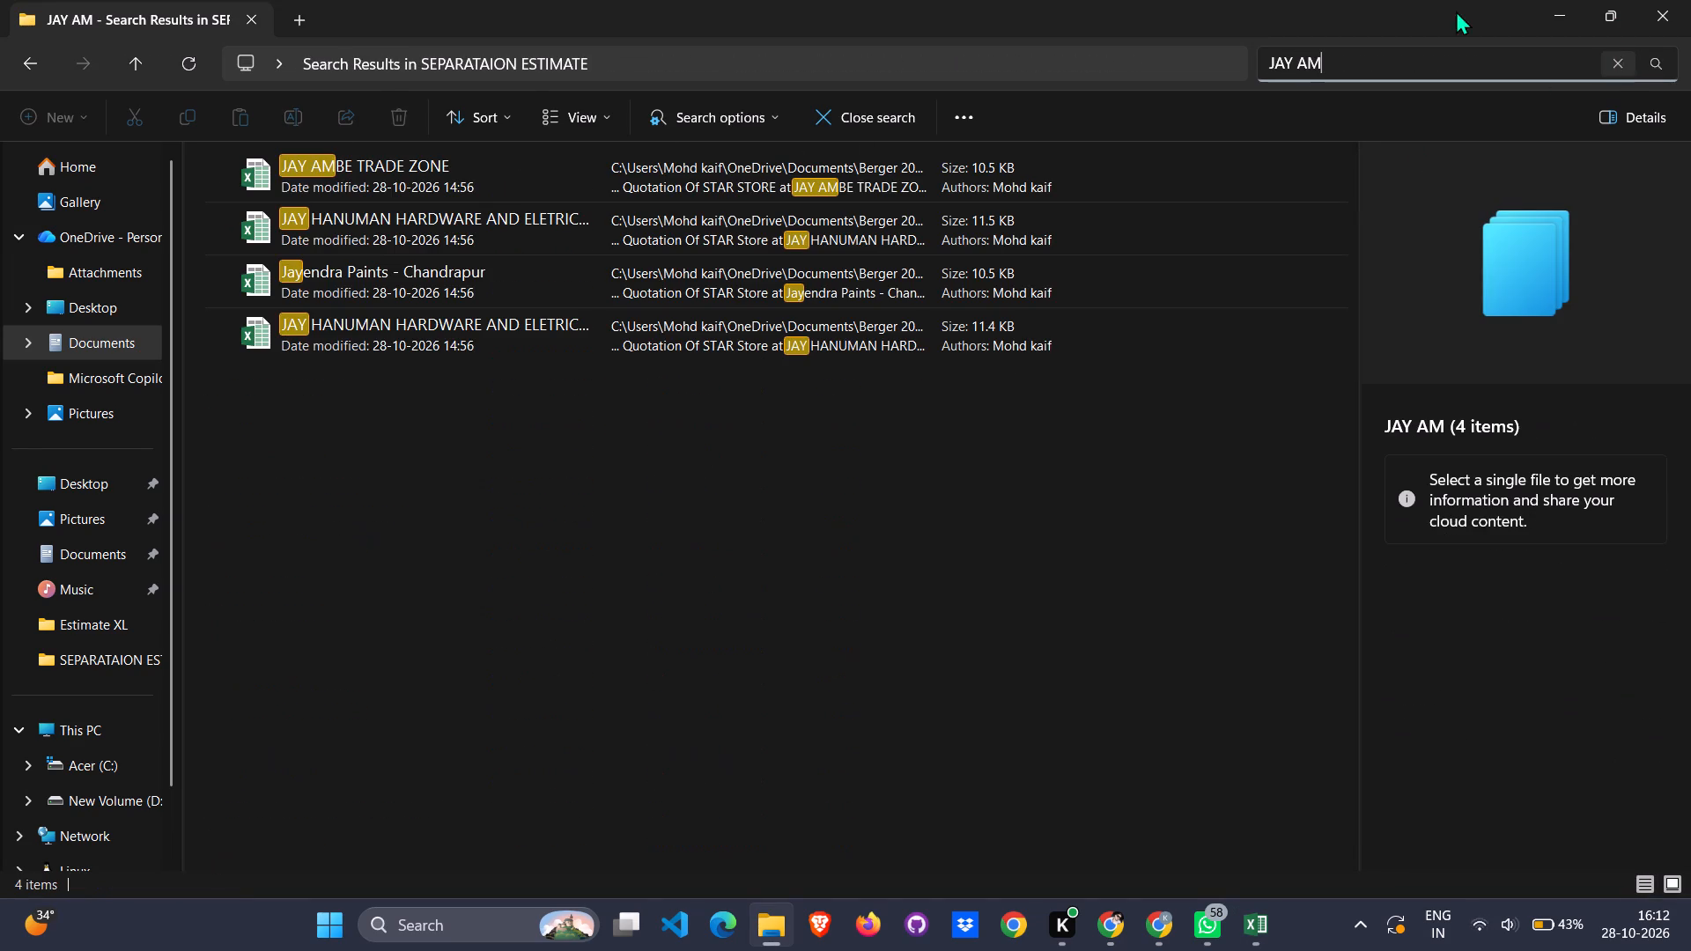
double_click(543, 166)
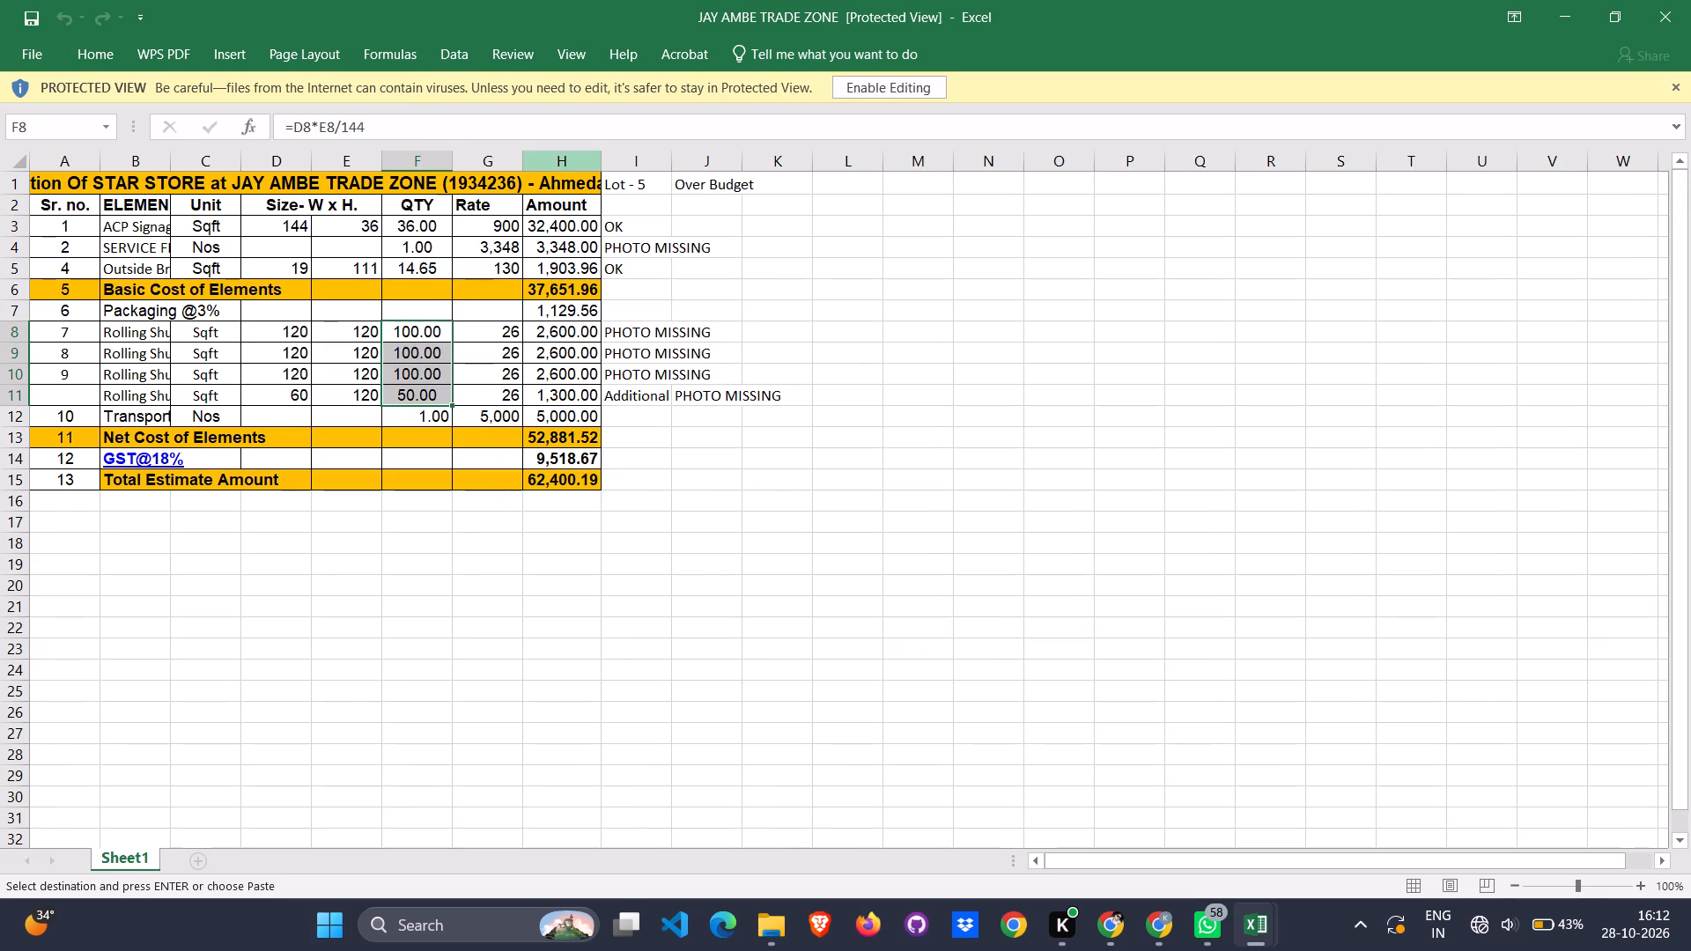
click(883, 87)
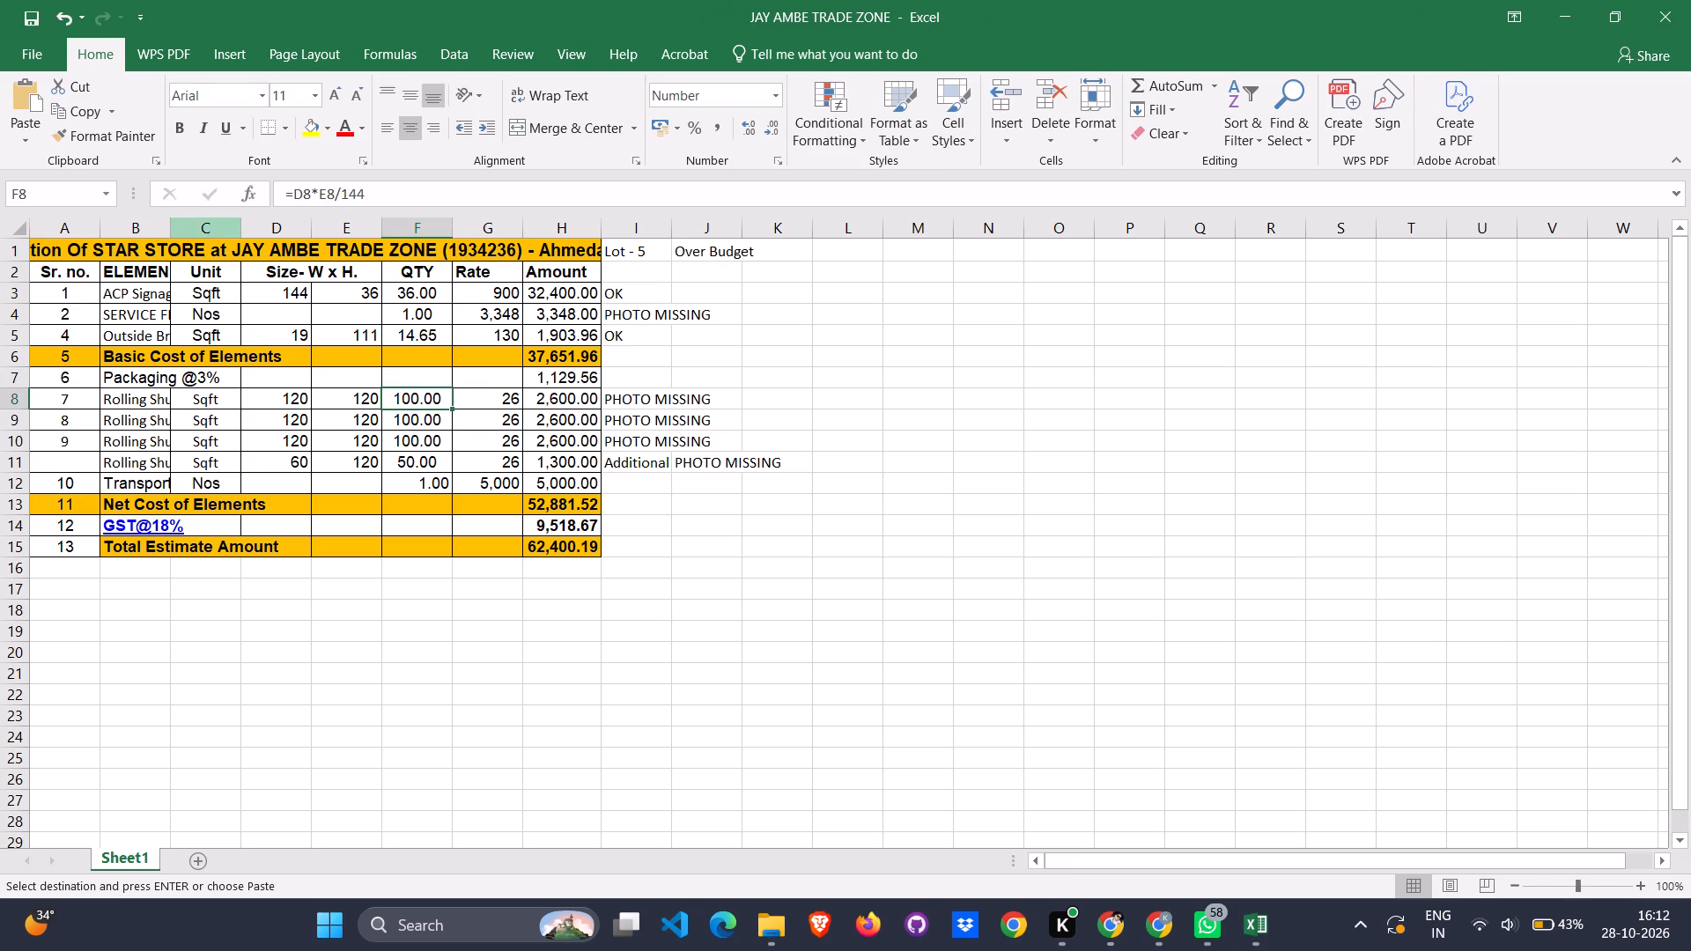
Widen the ELEMENT column B of the JAY AMBE TRADE ZONE quotation.
drag(169, 231, 270, 235)
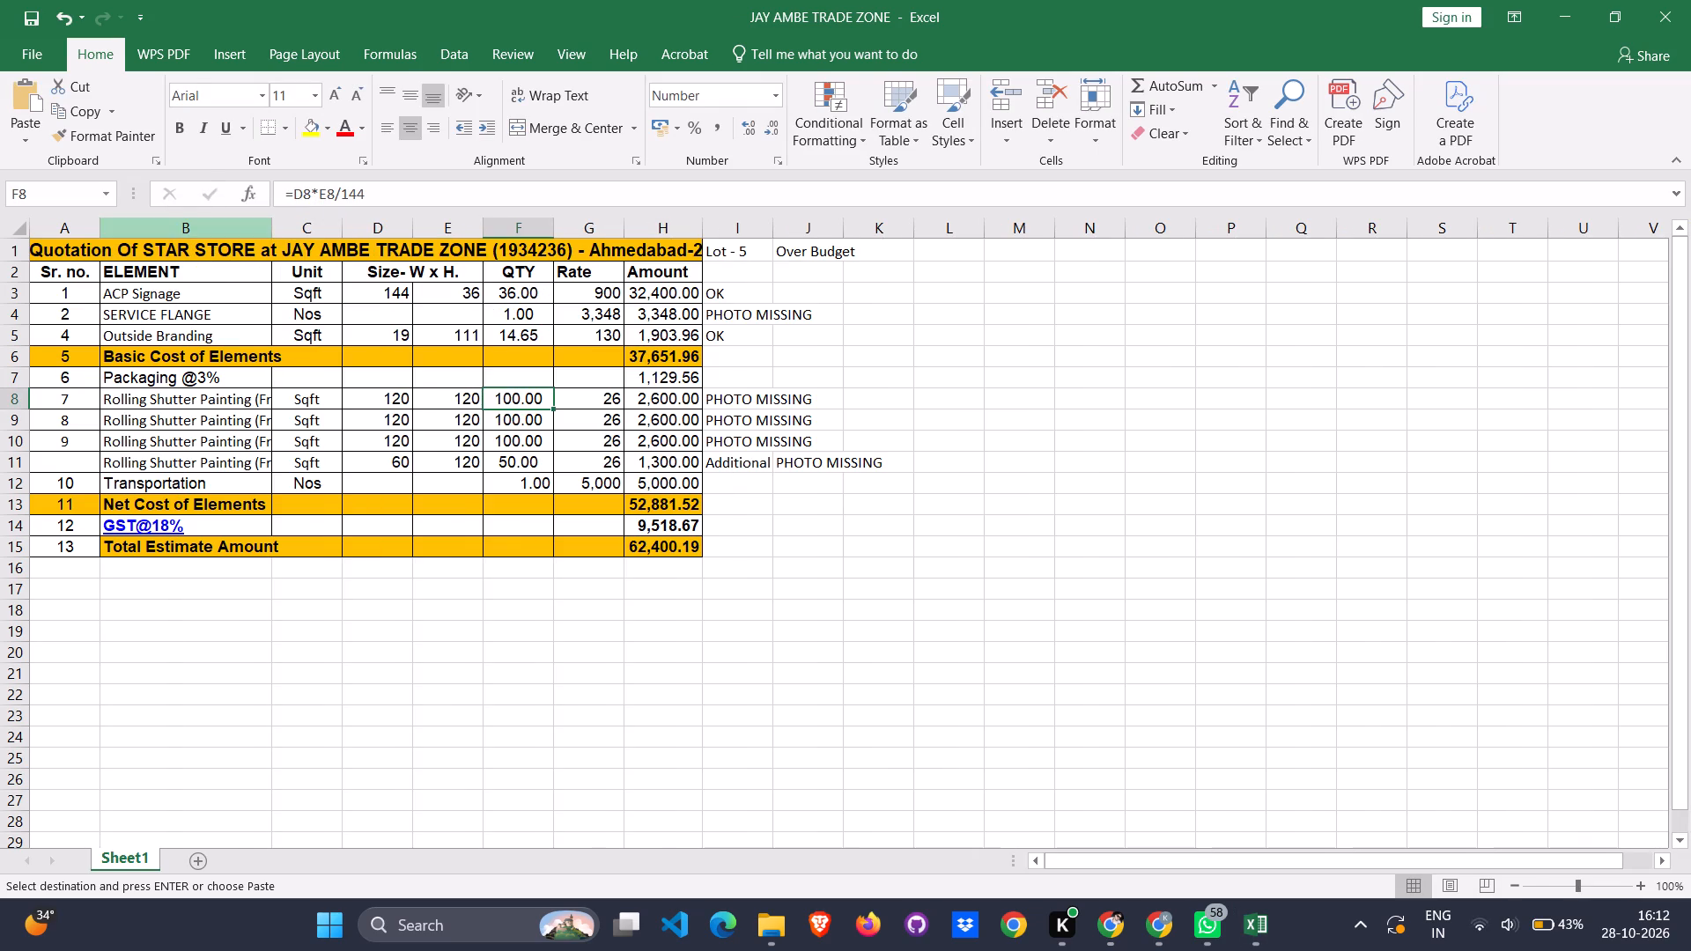
Copy the ACP Signage, SERVICE FLANGE and Outside Branding names from B3:B5 of the quotation into G109:G111 of the Detailed sheet.
click(168, 298)
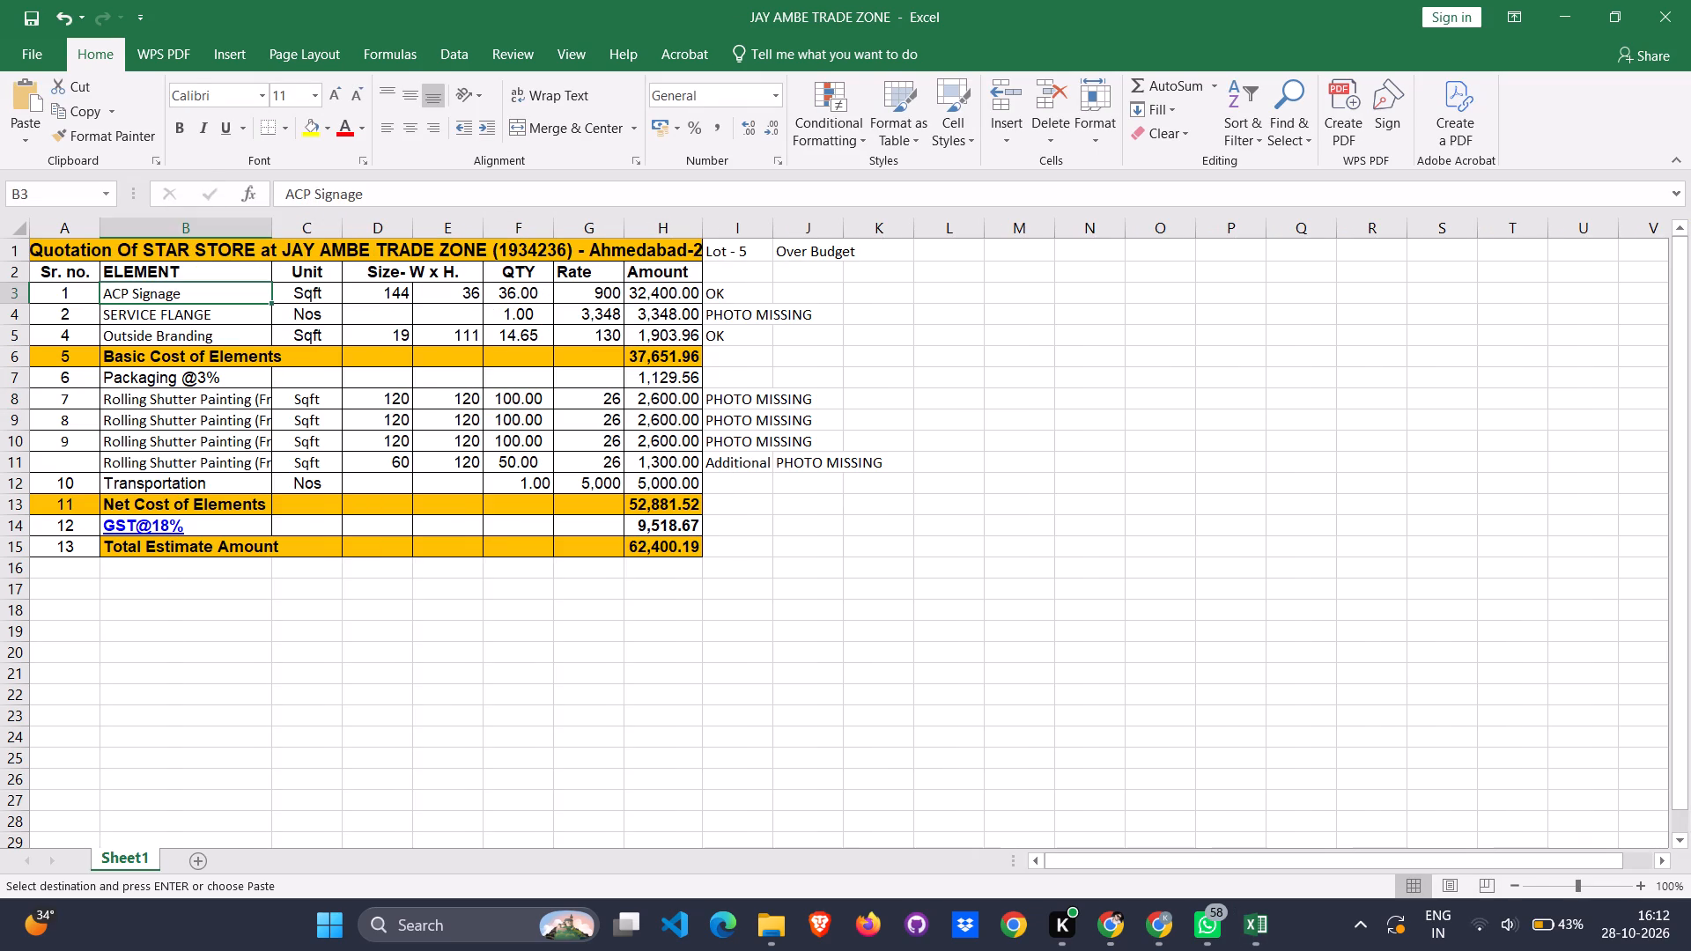
key(shift+Down)
key(shift+Down)
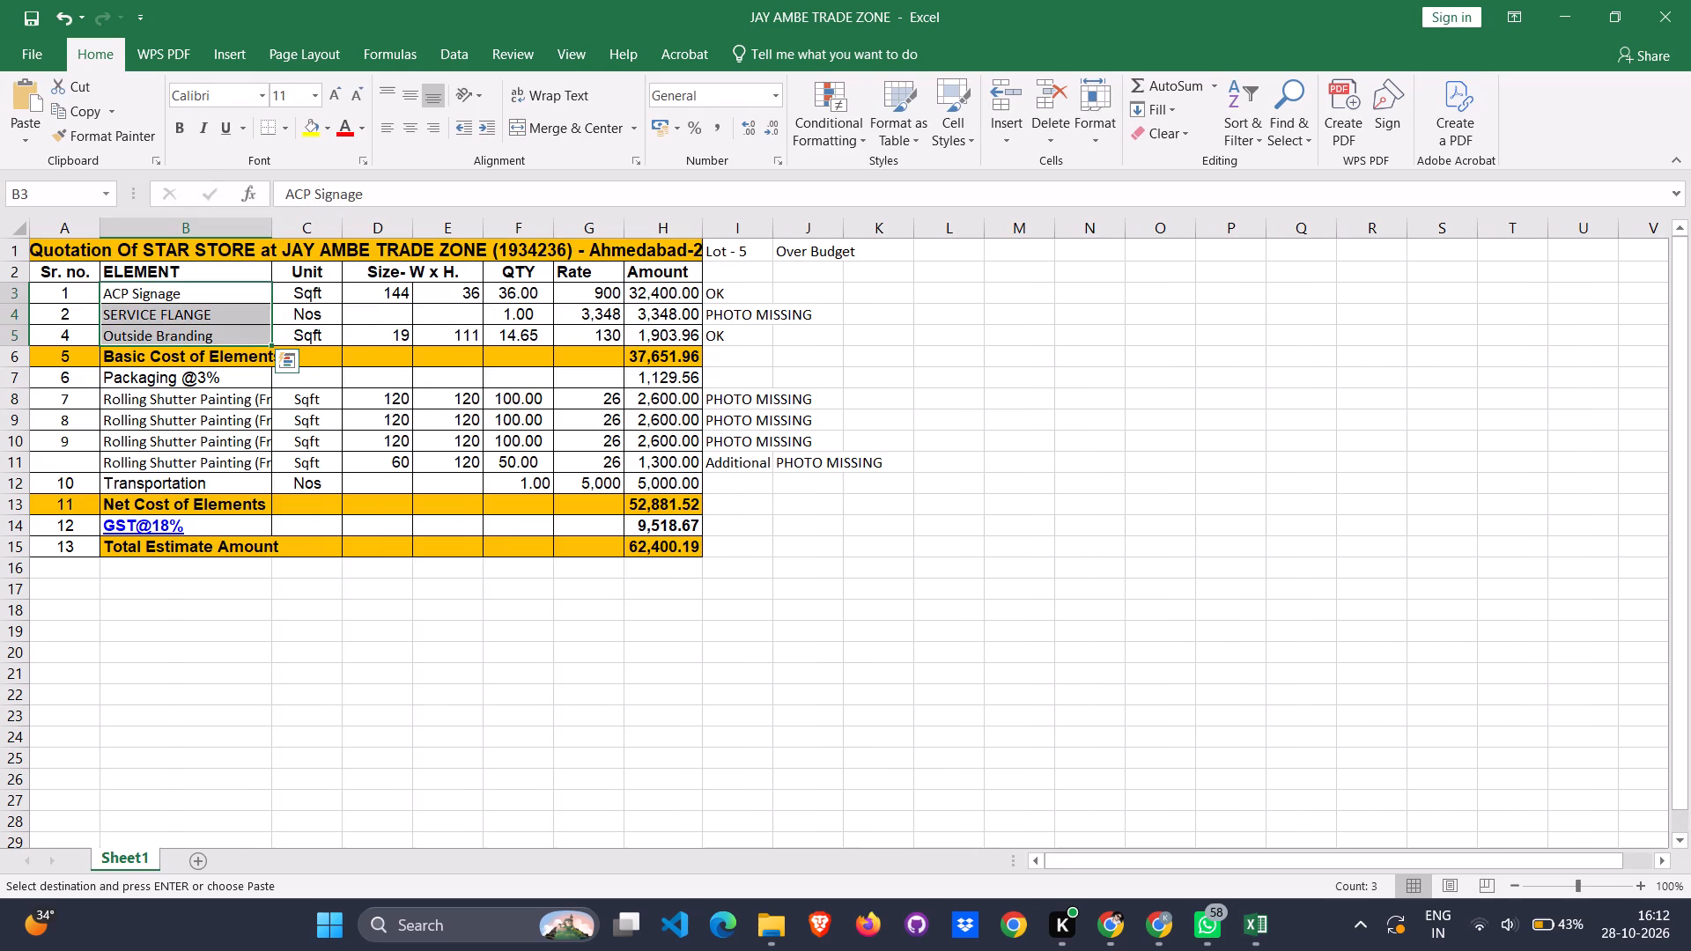
key(ctrl+c)
key(alt+Tab)
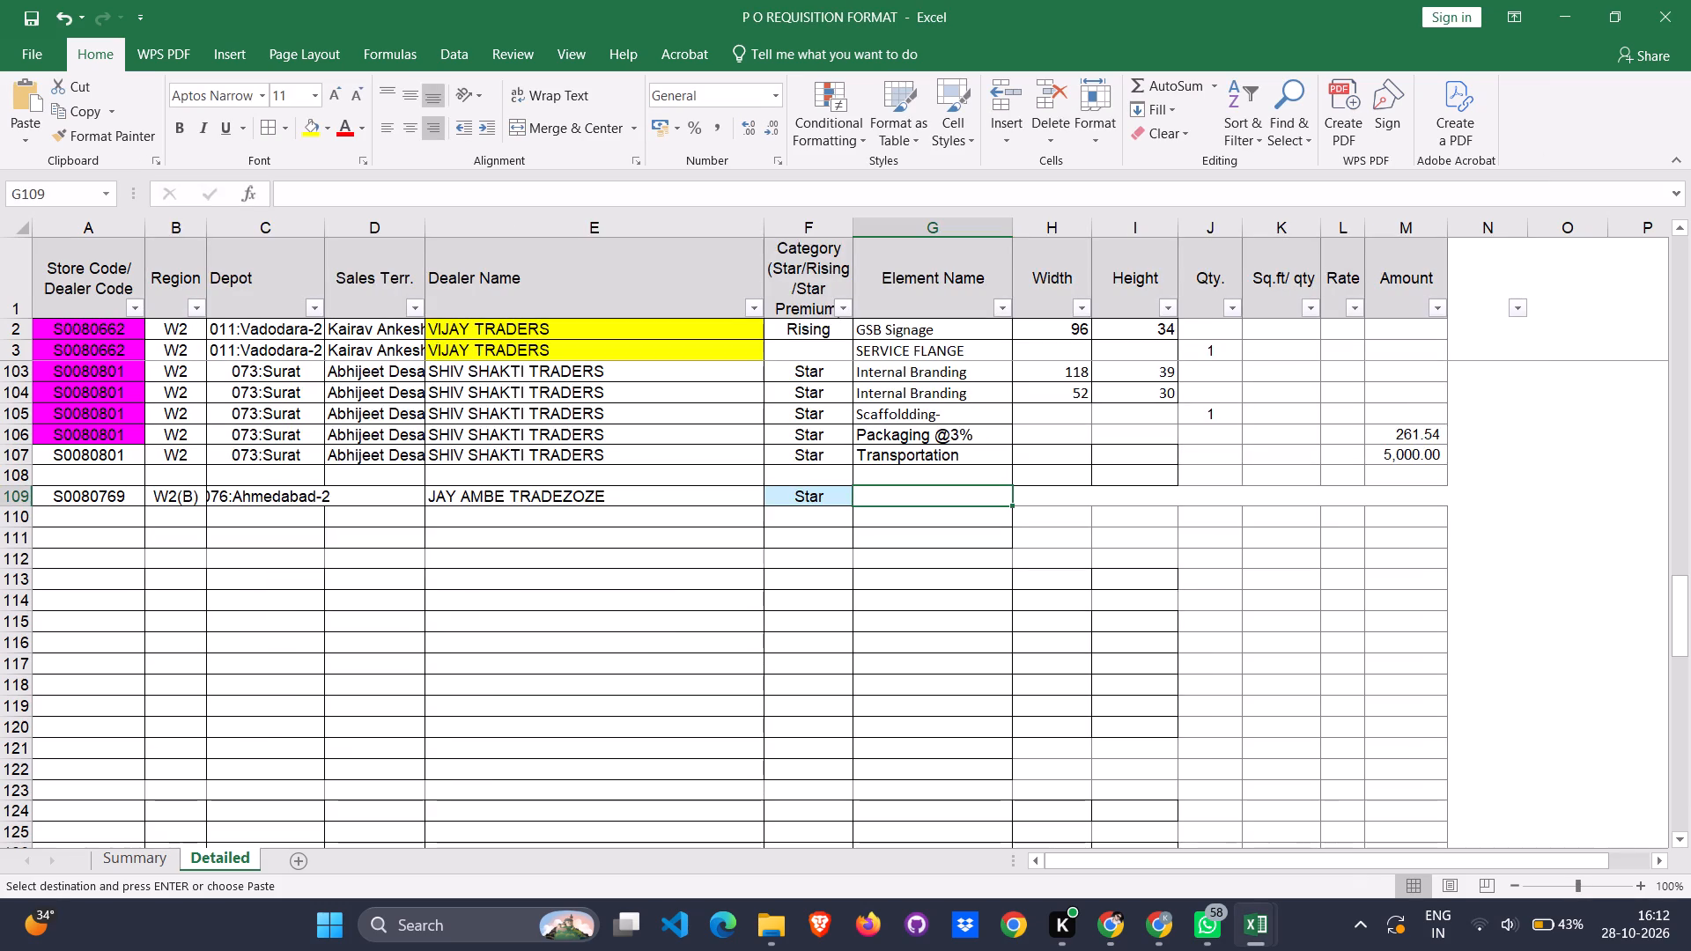
key(ctrl+v)
Copy the widths and heights in D3:E5 of the quotation into H109:I111 of the Detailed sheet and save.
key(alt+Tab)
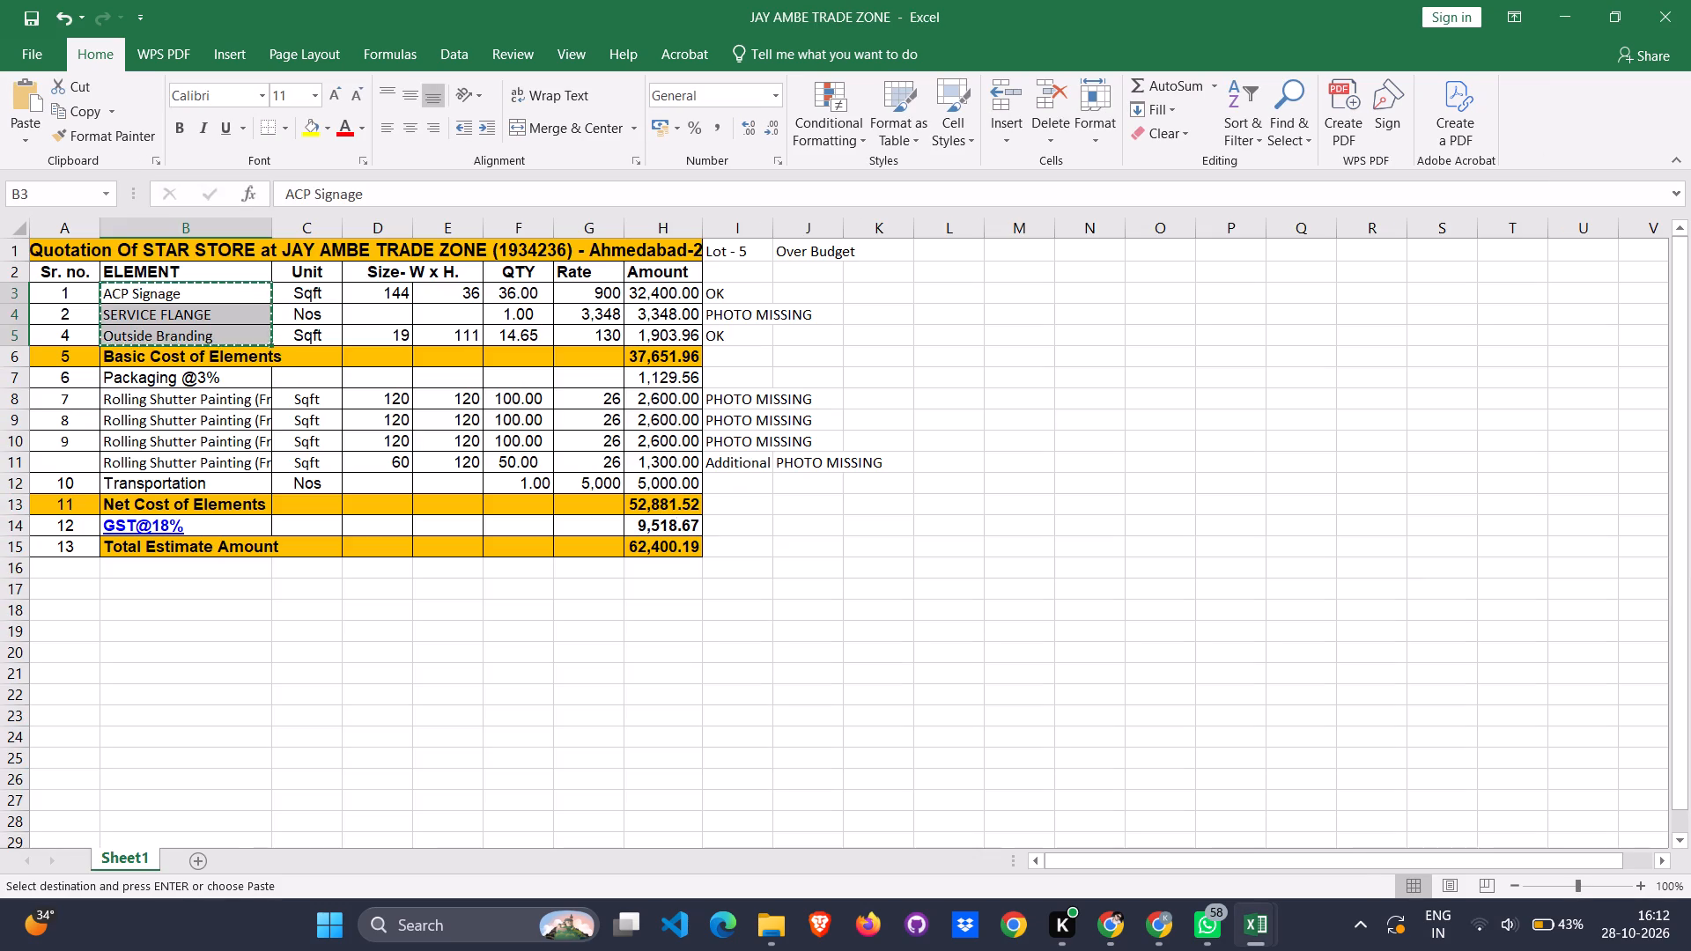
click(365, 298)
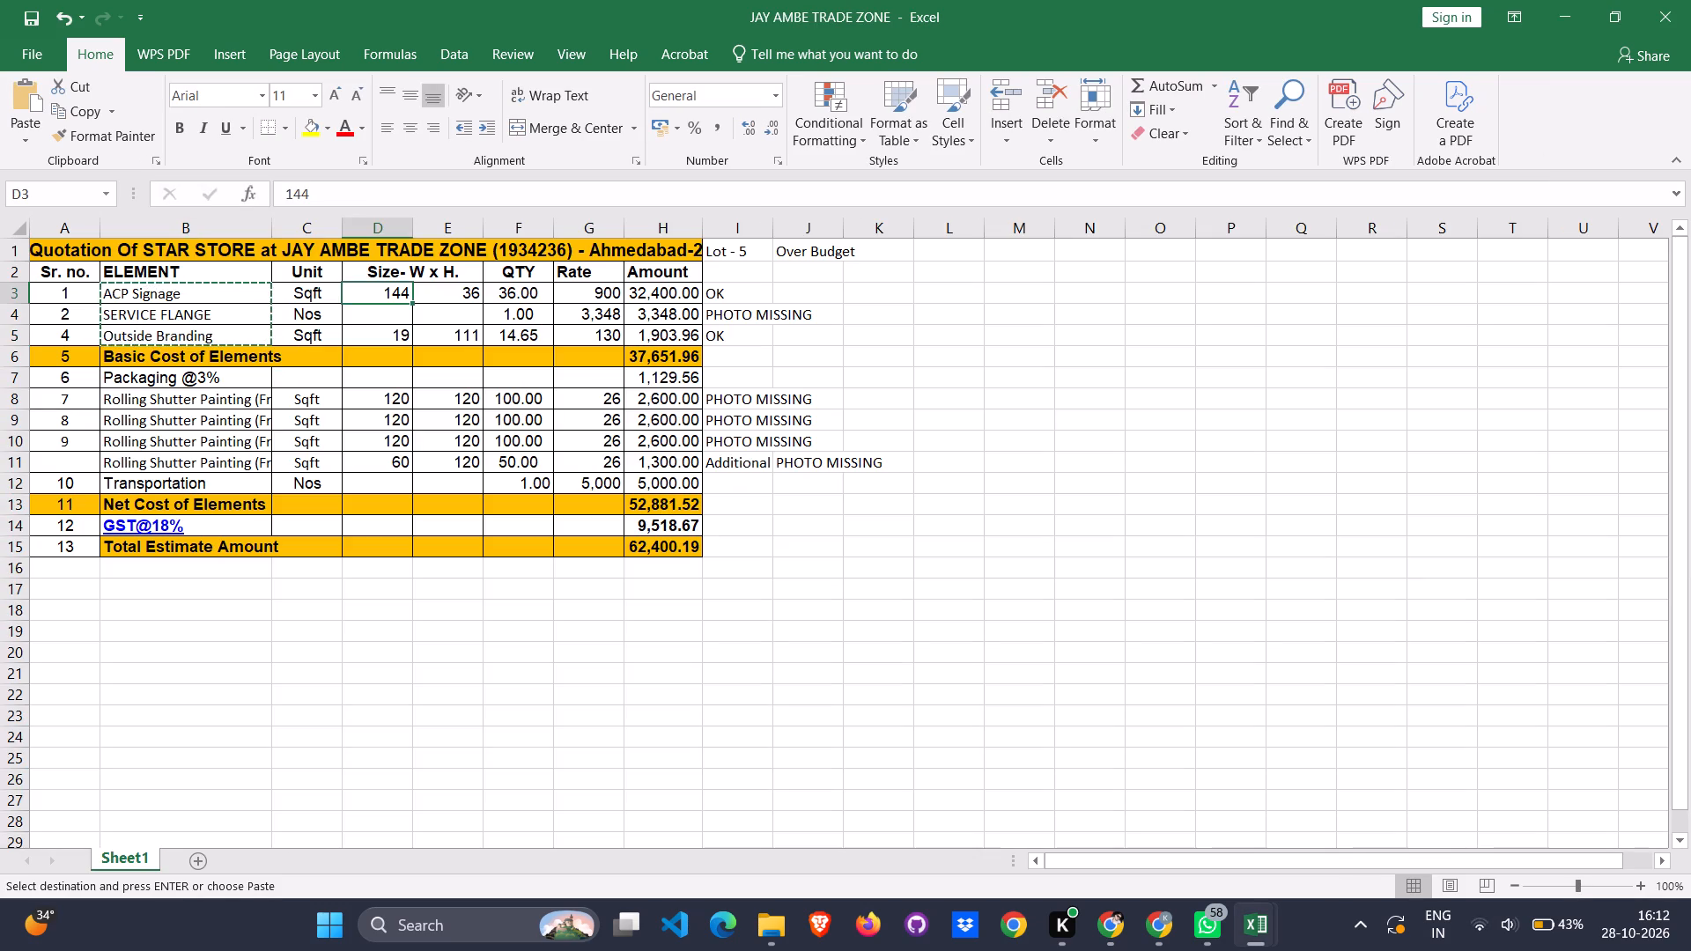
key(shift+Down)
key(shift+Down)
key(shift+Right)
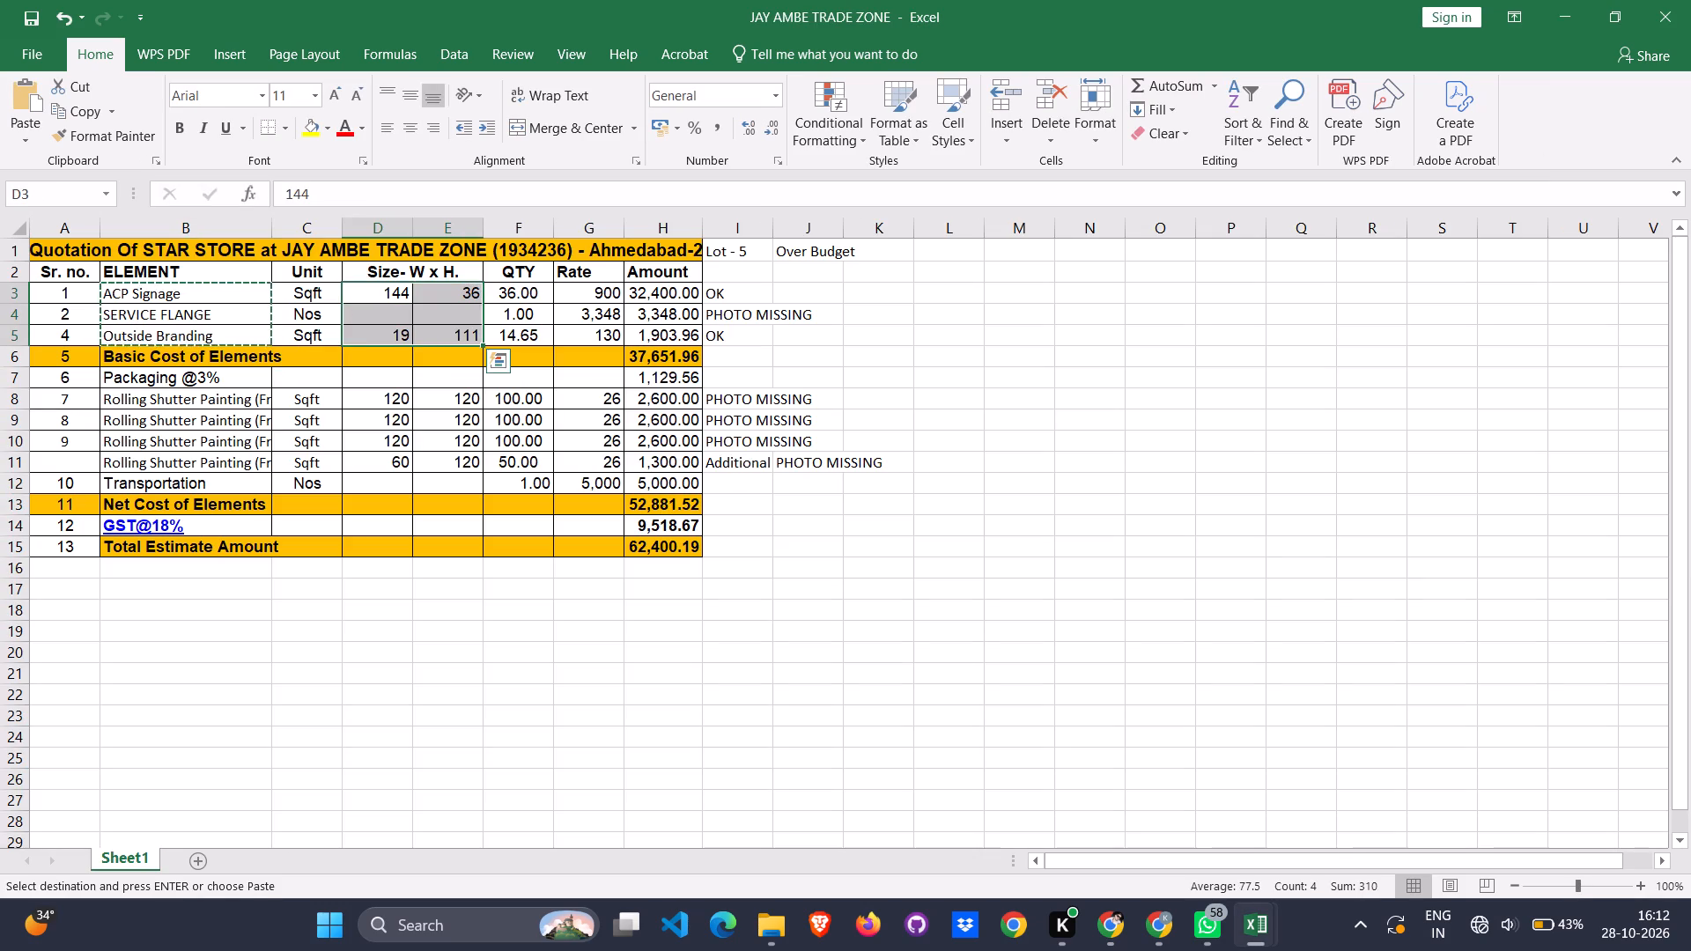
key(ctrl+c)
key(alt+Tab)
key(Right)
key(ctrl+v)
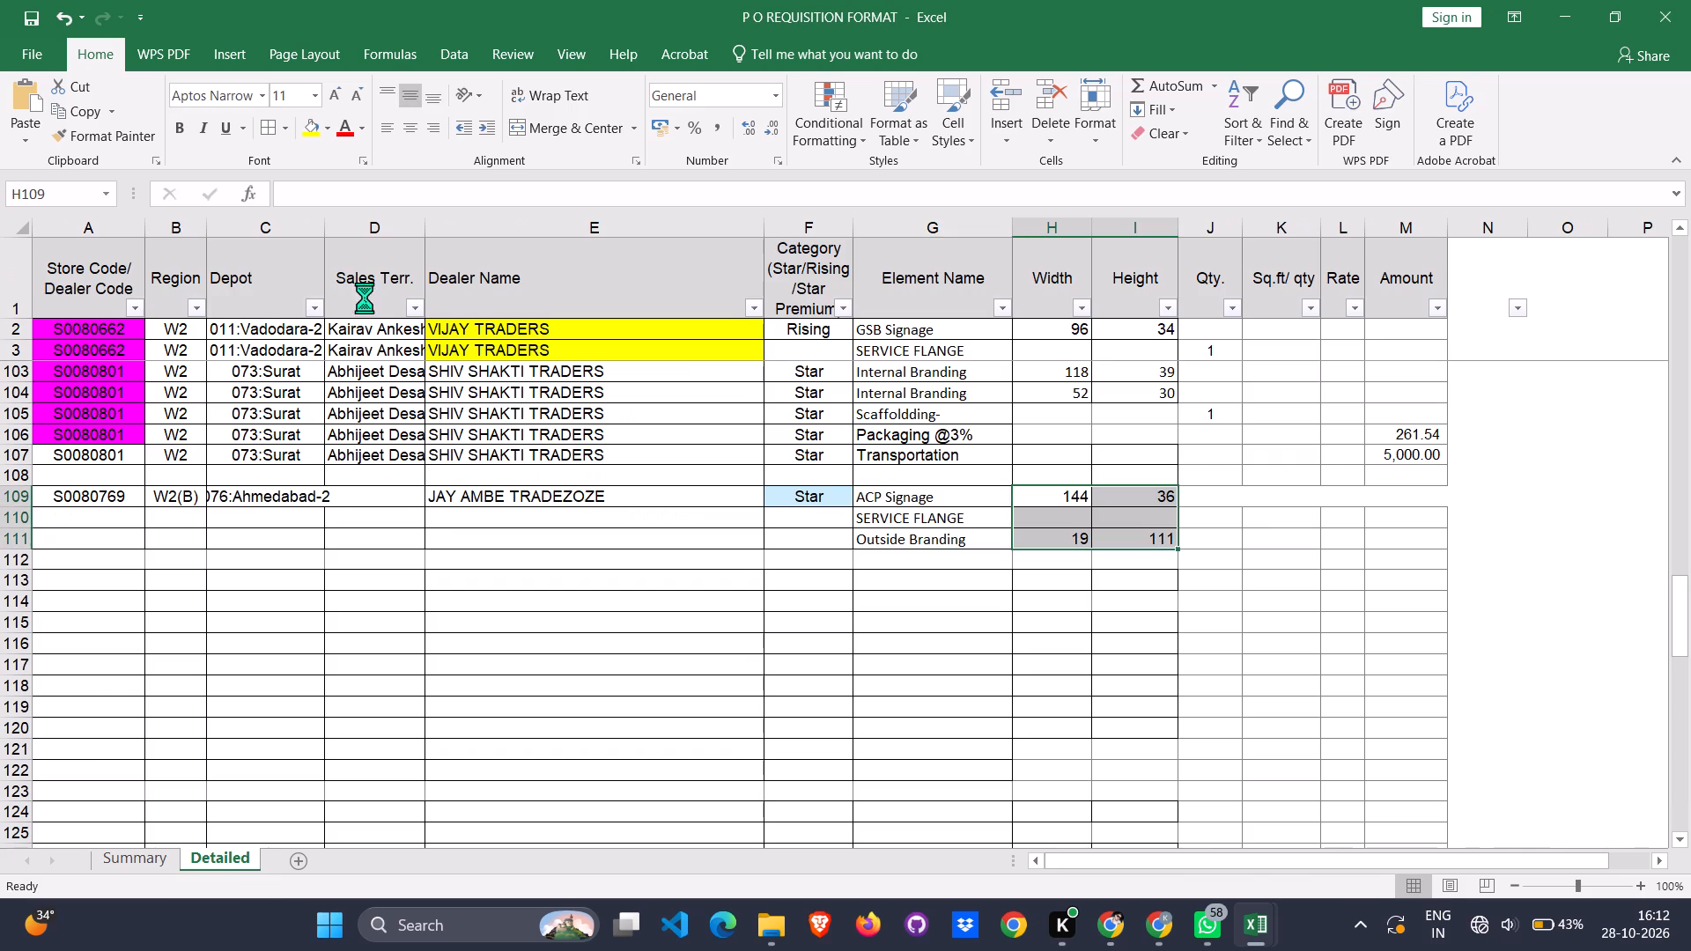
key(ctrl+s)
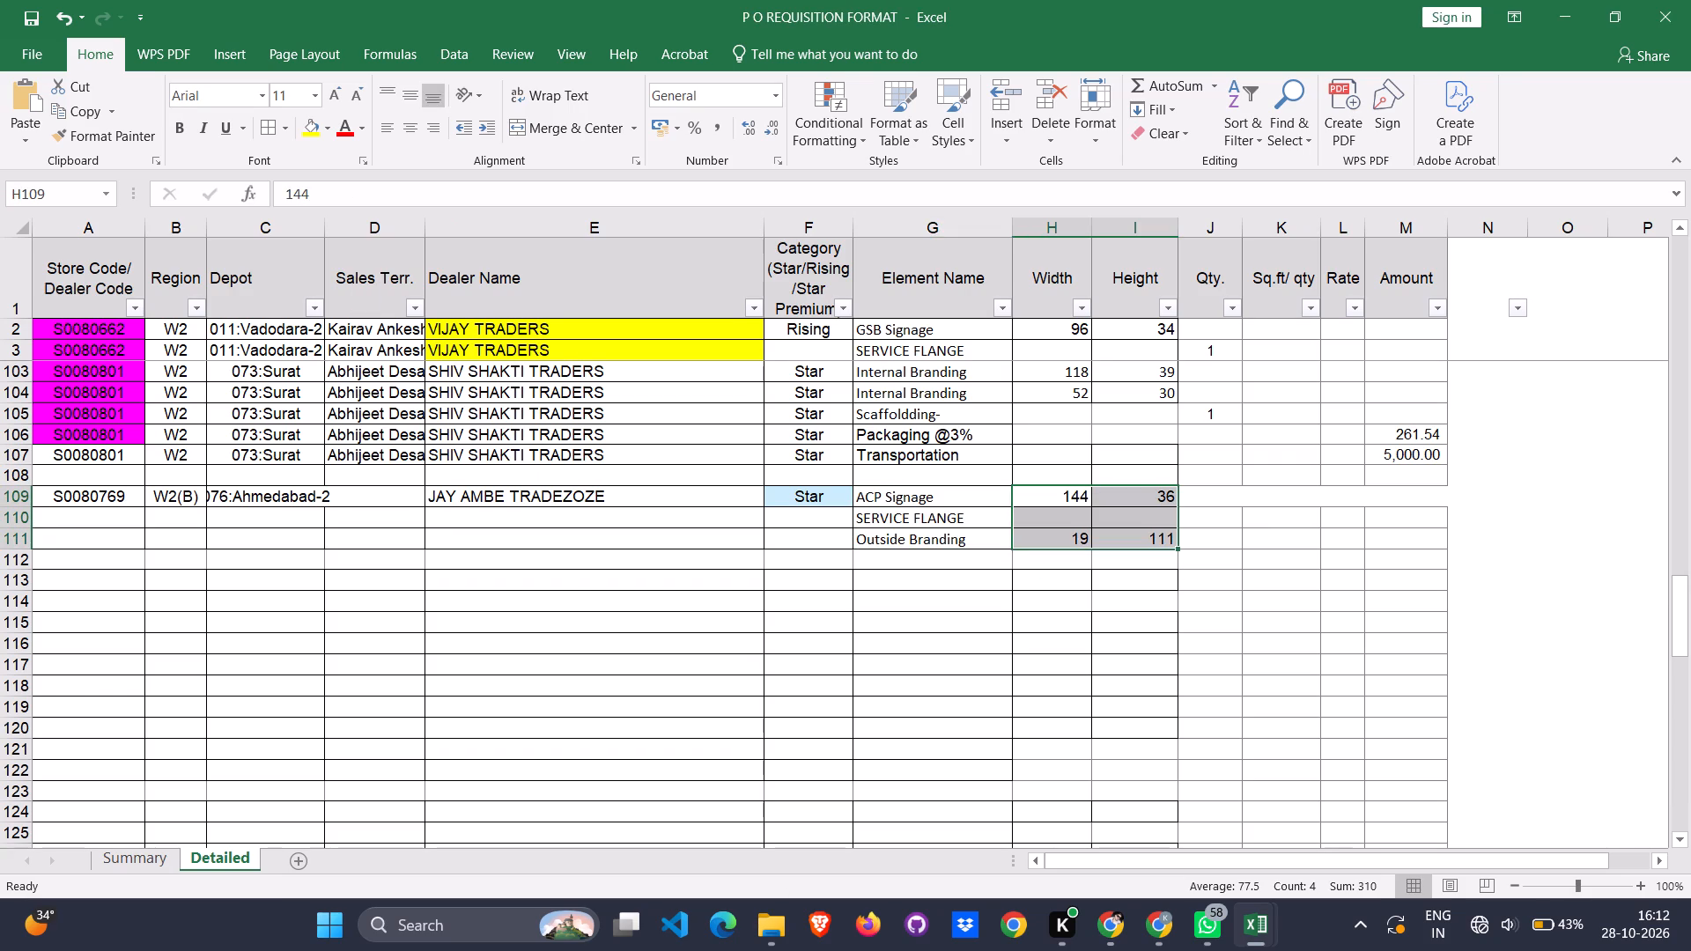
Enter quantity 1 for the SERVICE FLANGE row in J110 and save.
click(1215, 519)
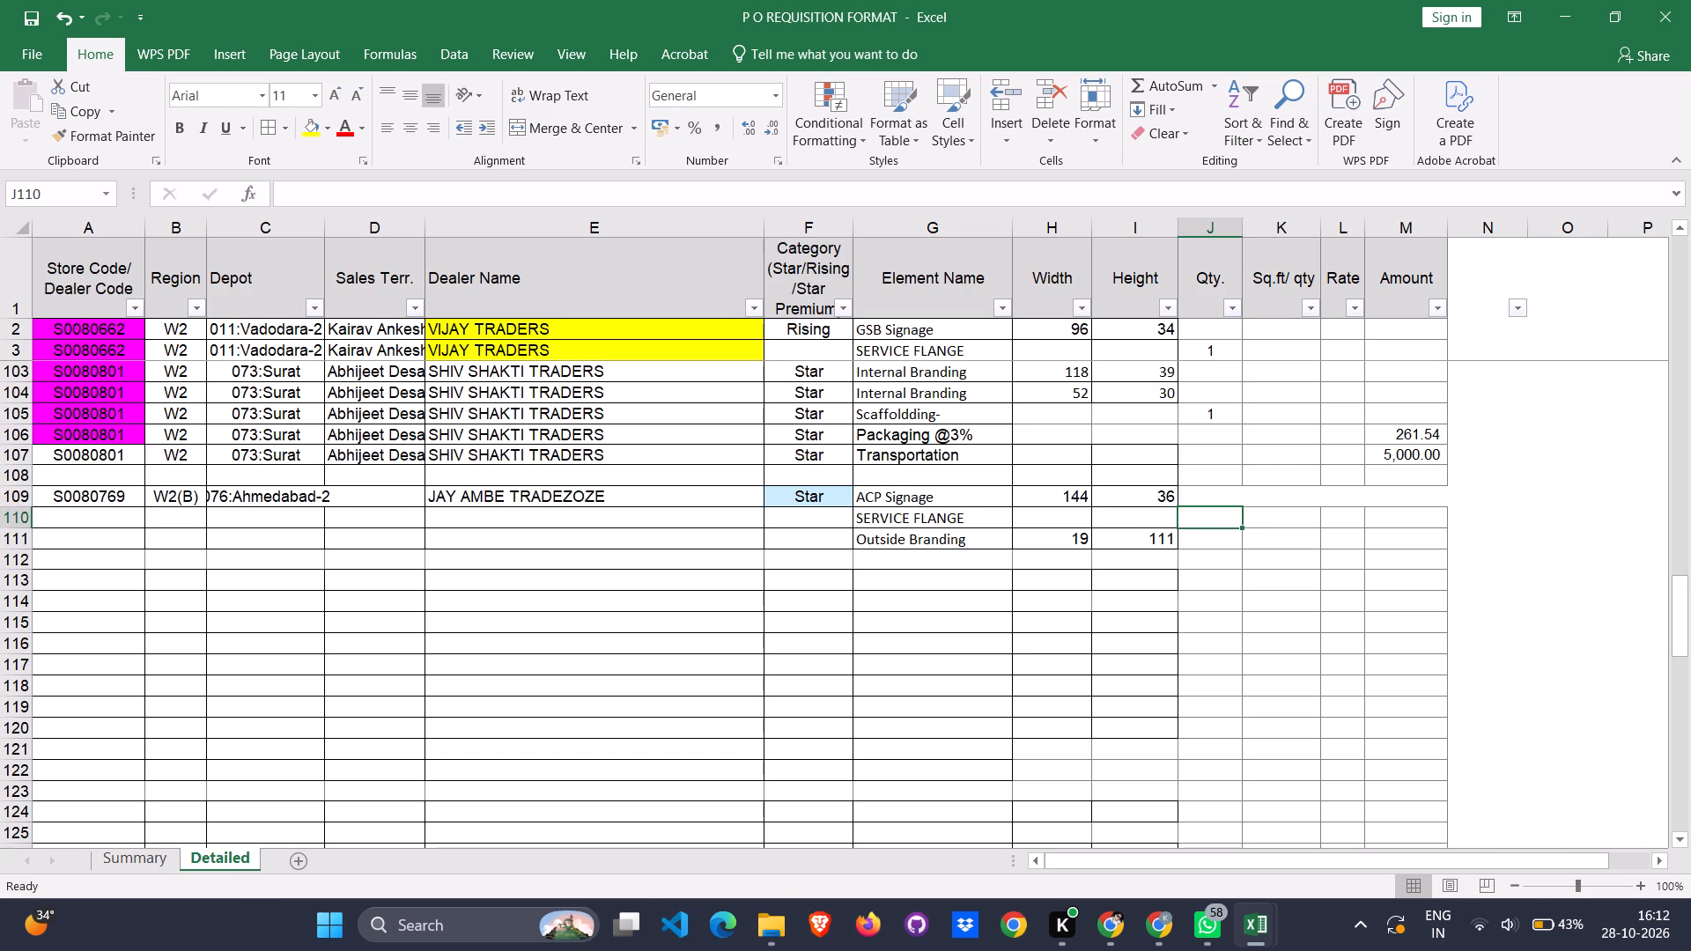
key(1)
key(ctrl+s)
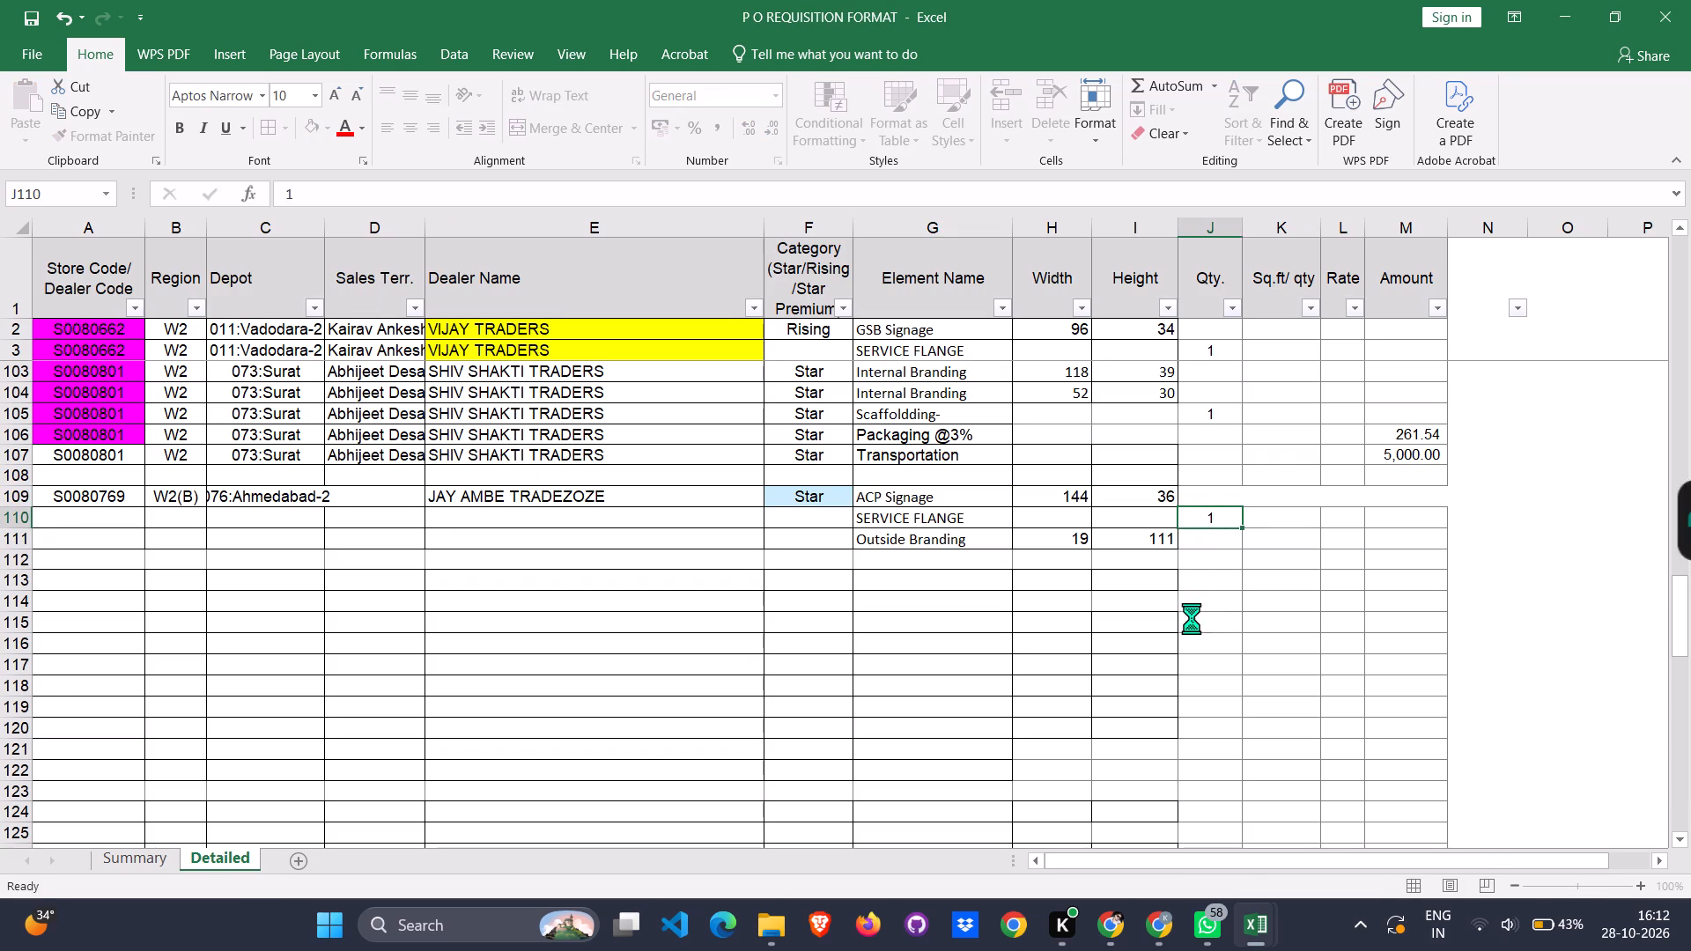
Copy the four Rolling Shutter Painting (Front Side) names from B8:B11 of the quotation into G112:G115 of the Detailed sheet.
key(alt+Tab)
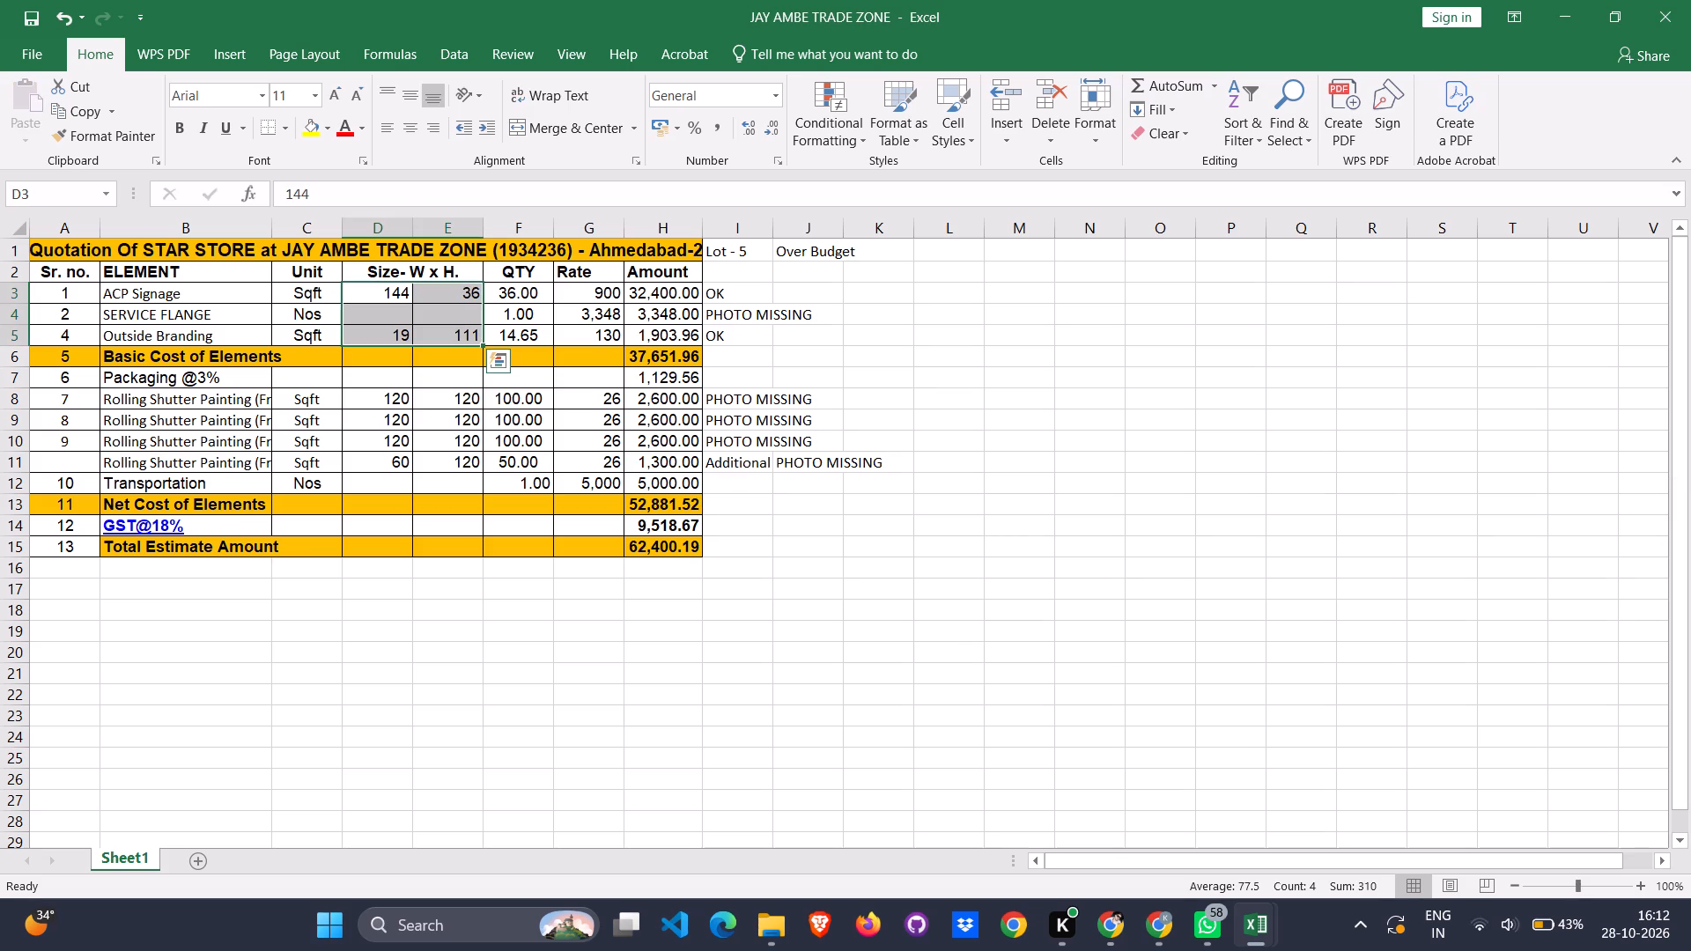
click(185, 403)
key(shift+Down)
key(shift+Down)
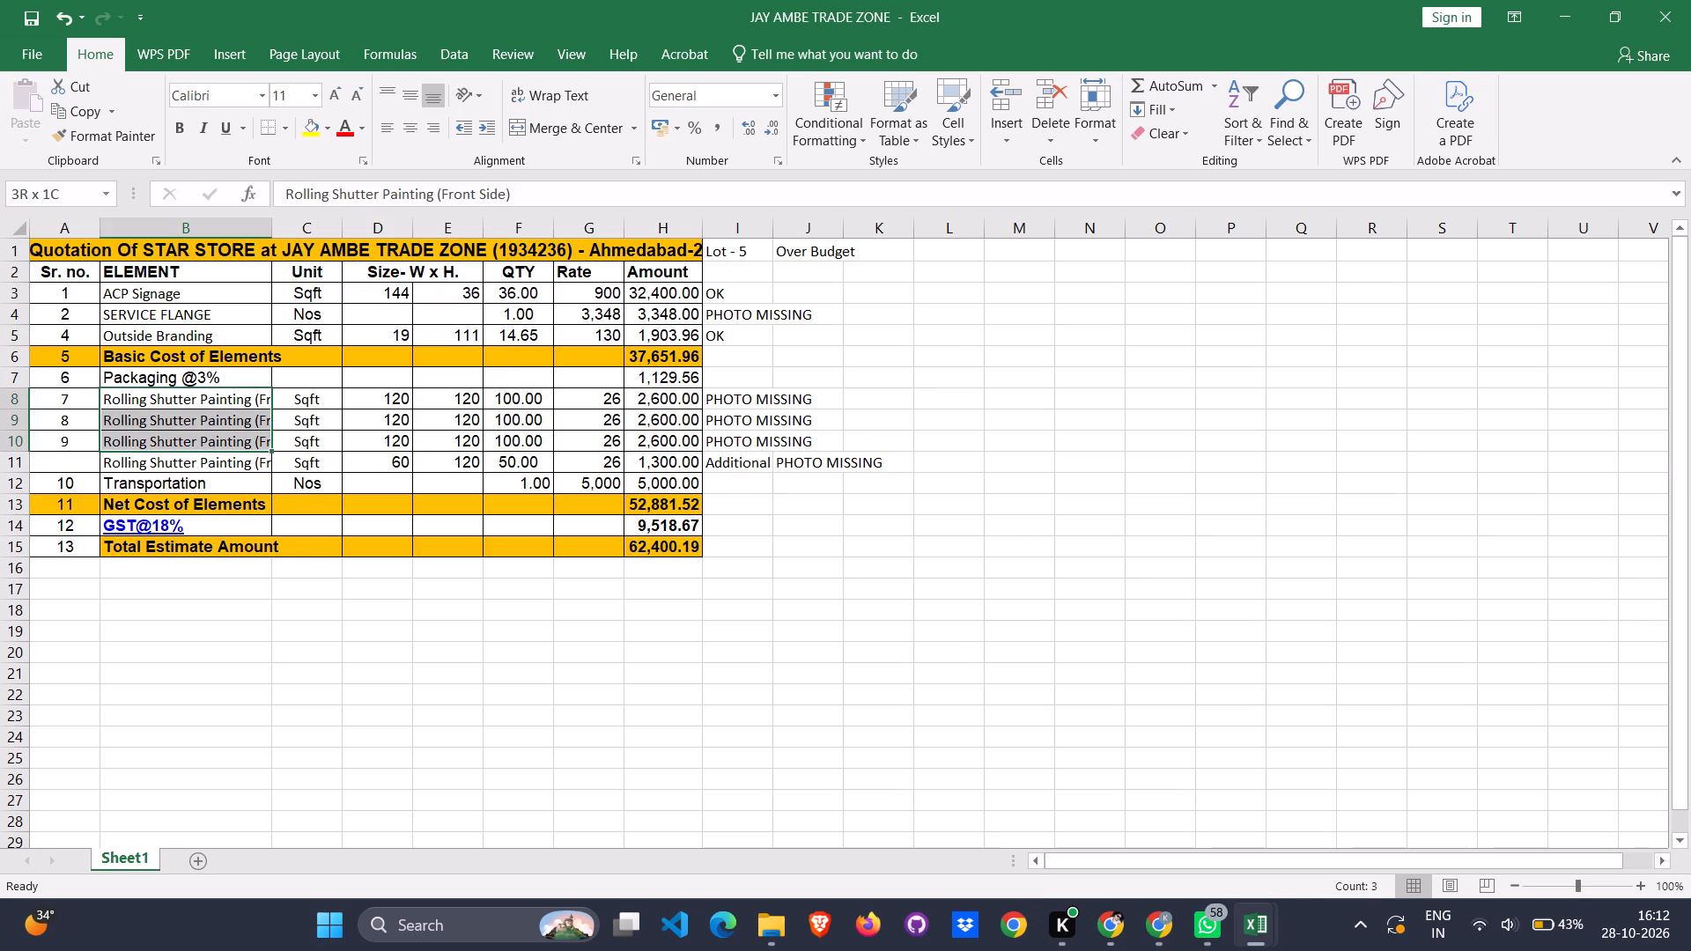
key(shift+Down)
key(ctrl+c)
key(alt+Tab)
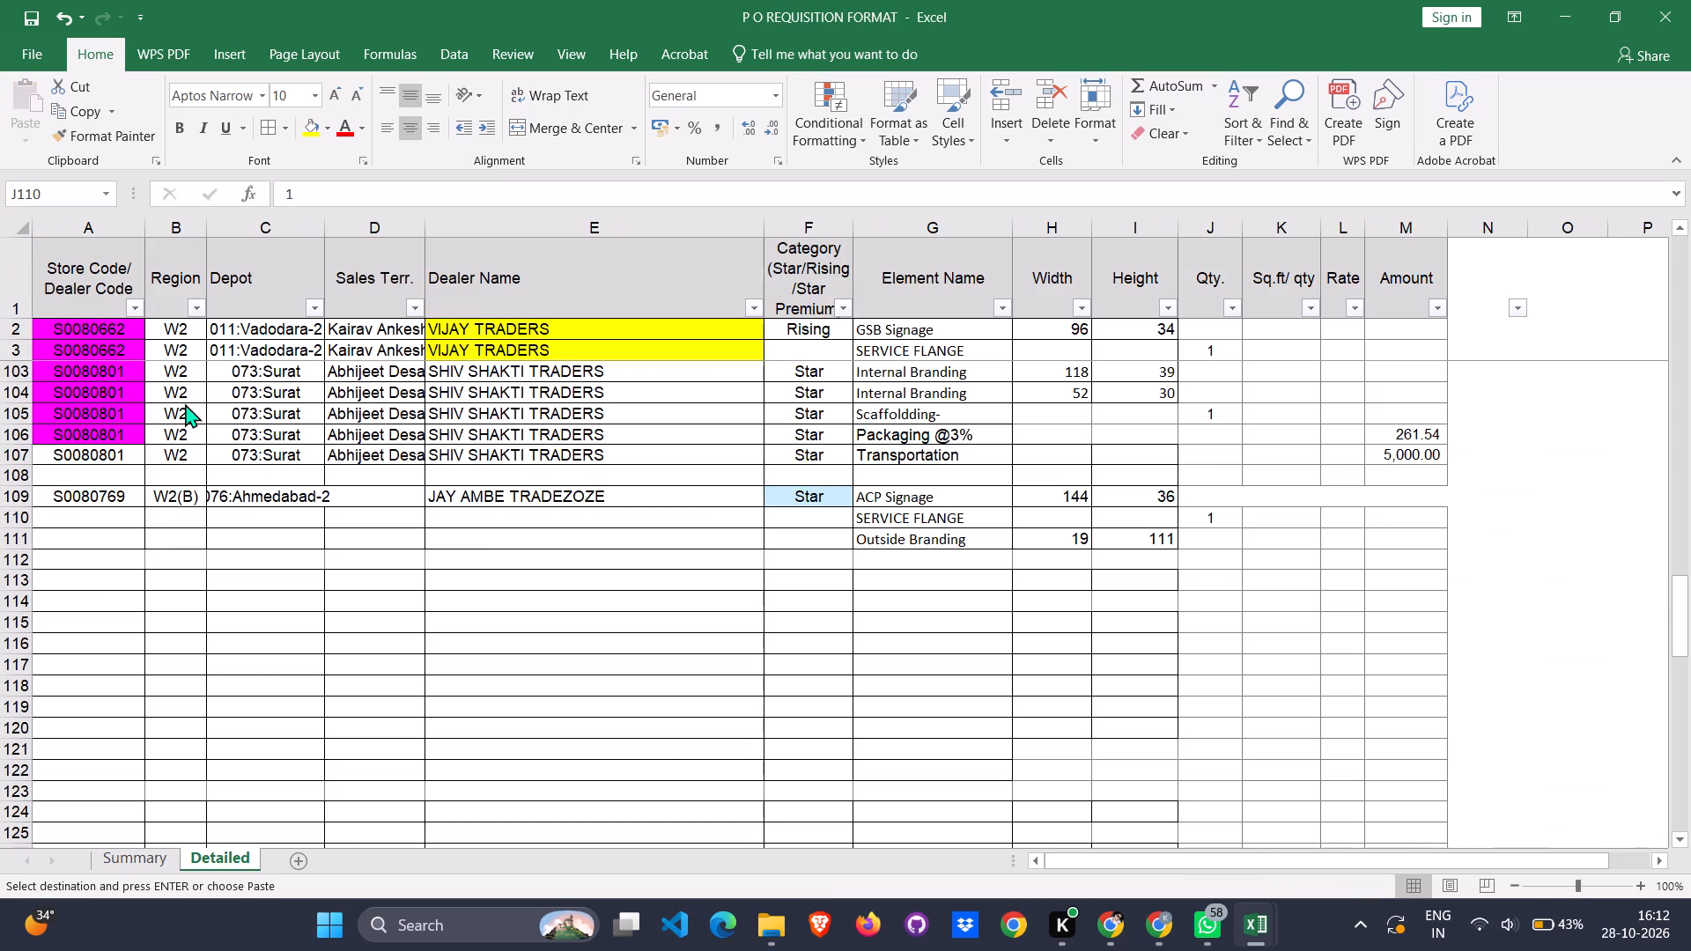
click(923, 562)
key(ctrl+v)
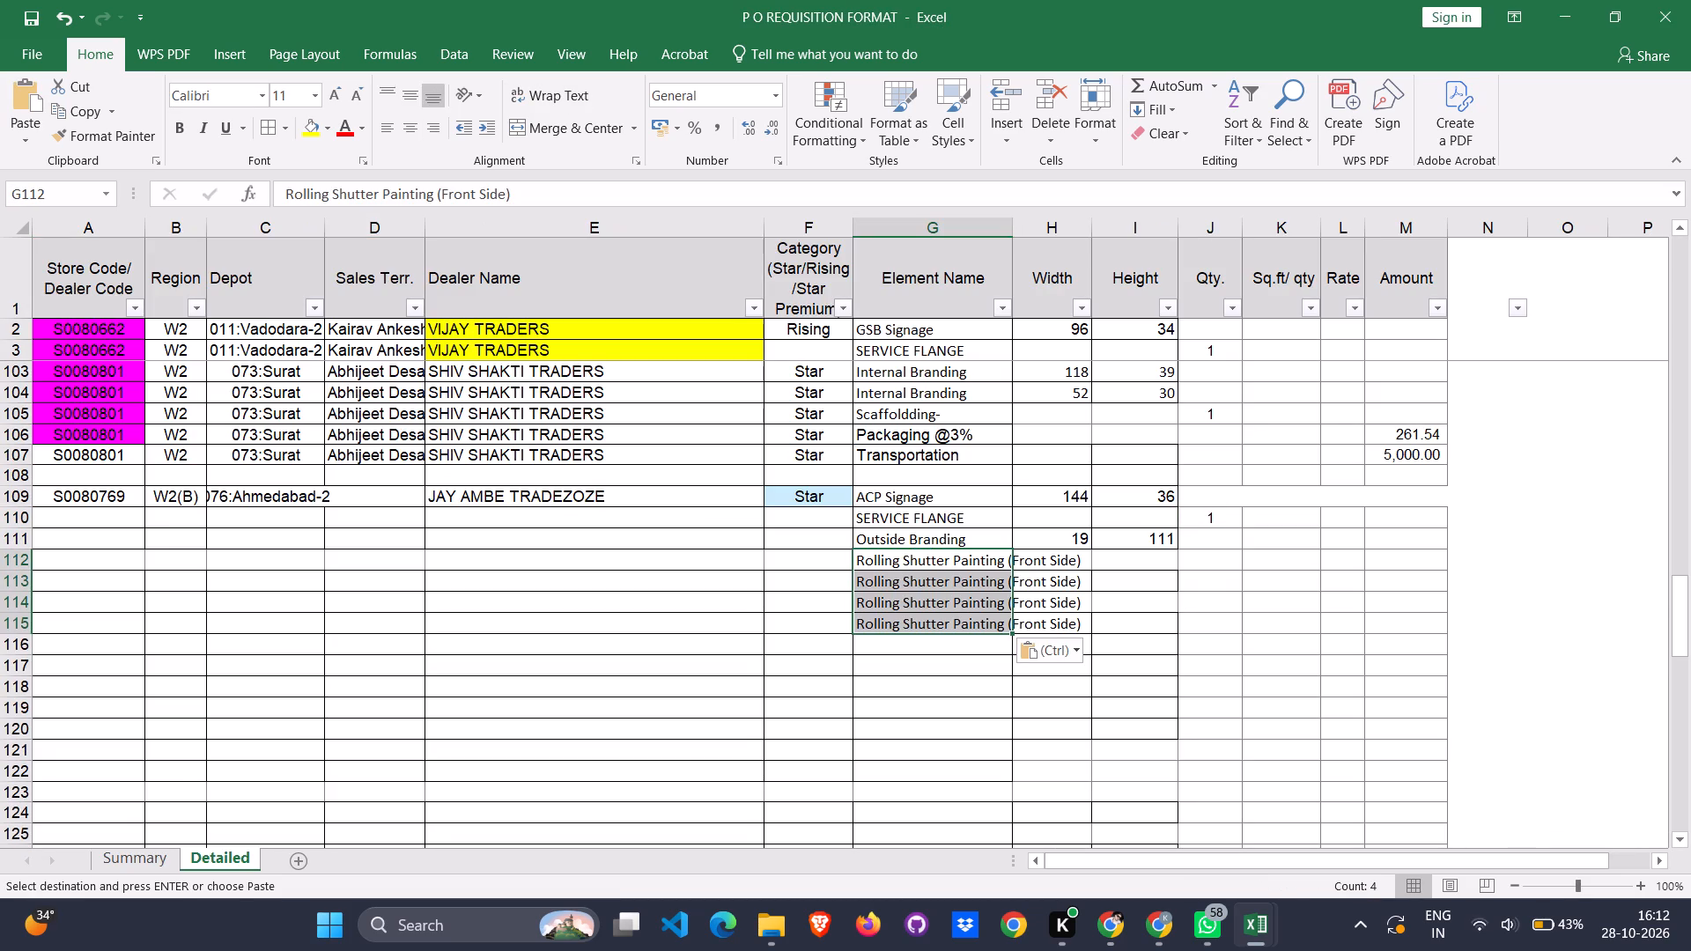
Copy the Rolling Shutter Painting widths and heights from D8:E11 of the quotation into H112:I115 of the Detailed sheet and save.
click(1059, 565)
key(alt+Tab)
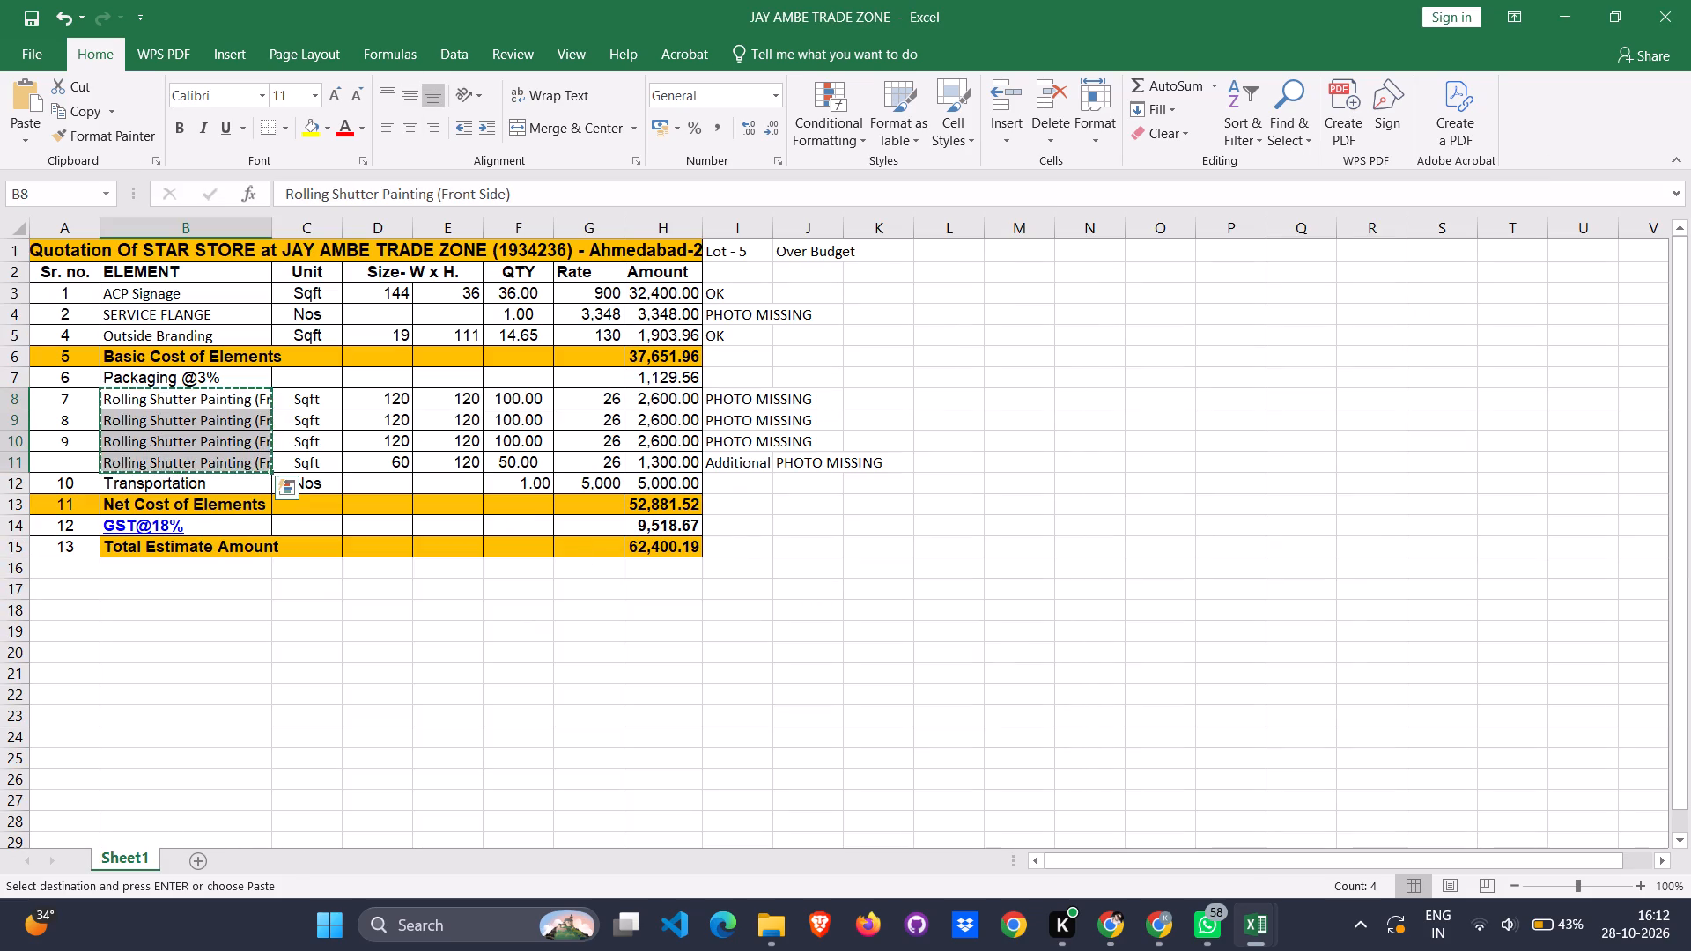
click(381, 391)
key(shift+Down)
key(shift+Down)
key(shift+Down)
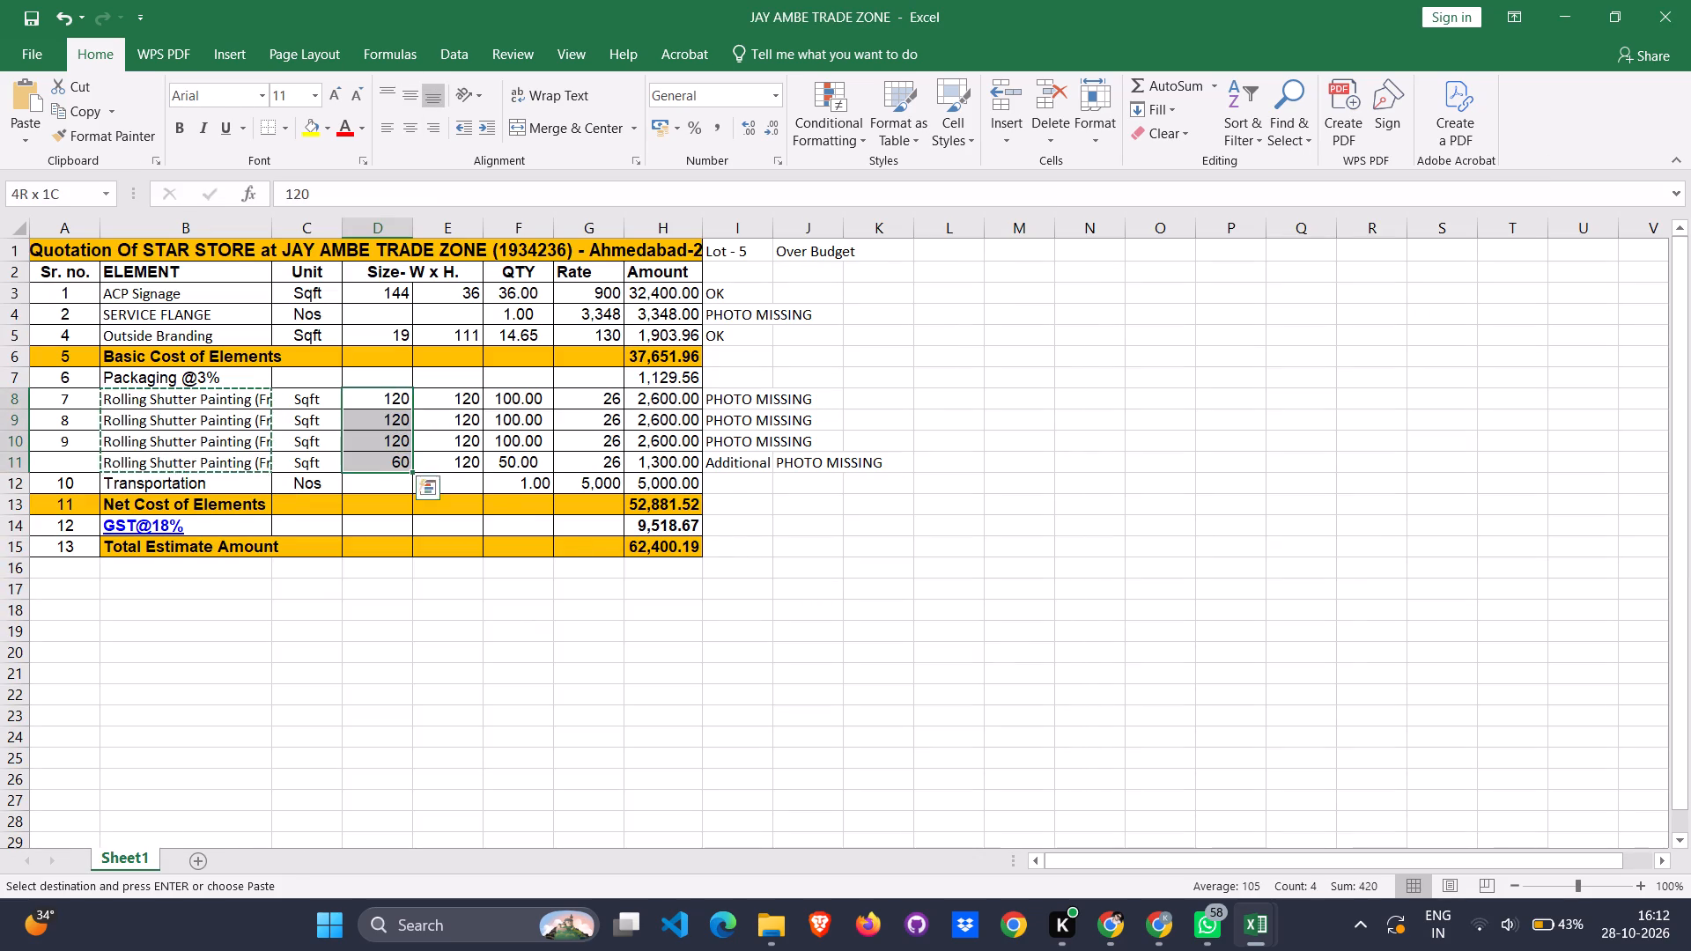
key(shift+Right)
key(ctrl+c)
key(alt+Tab)
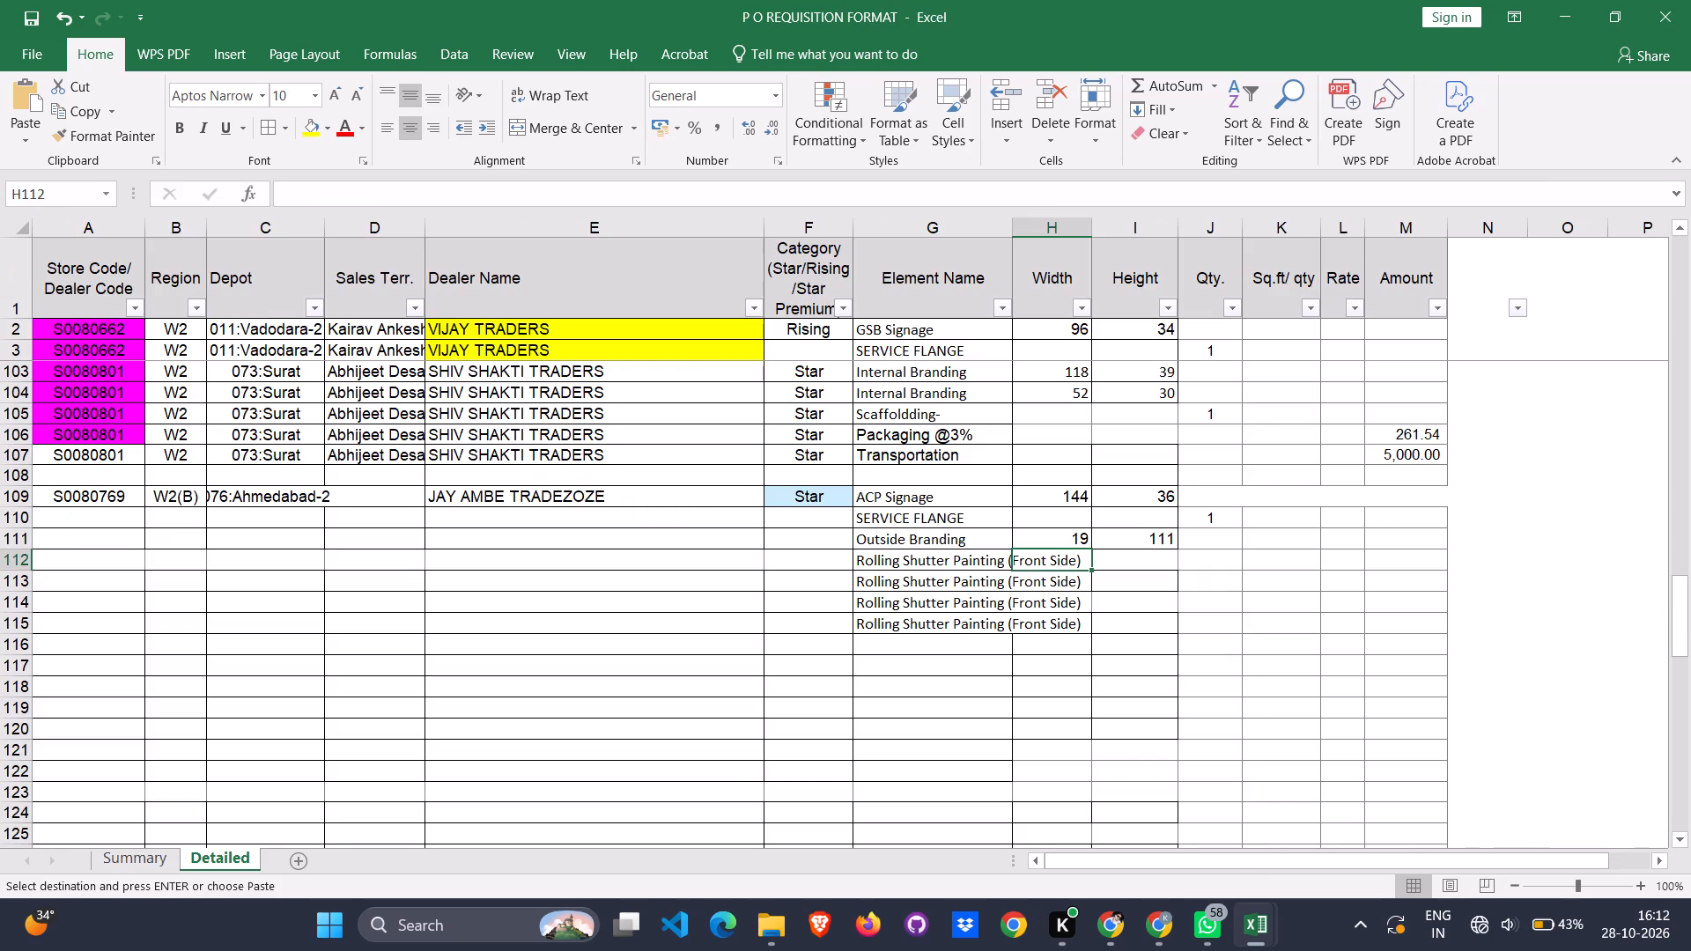
key(ctrl+v)
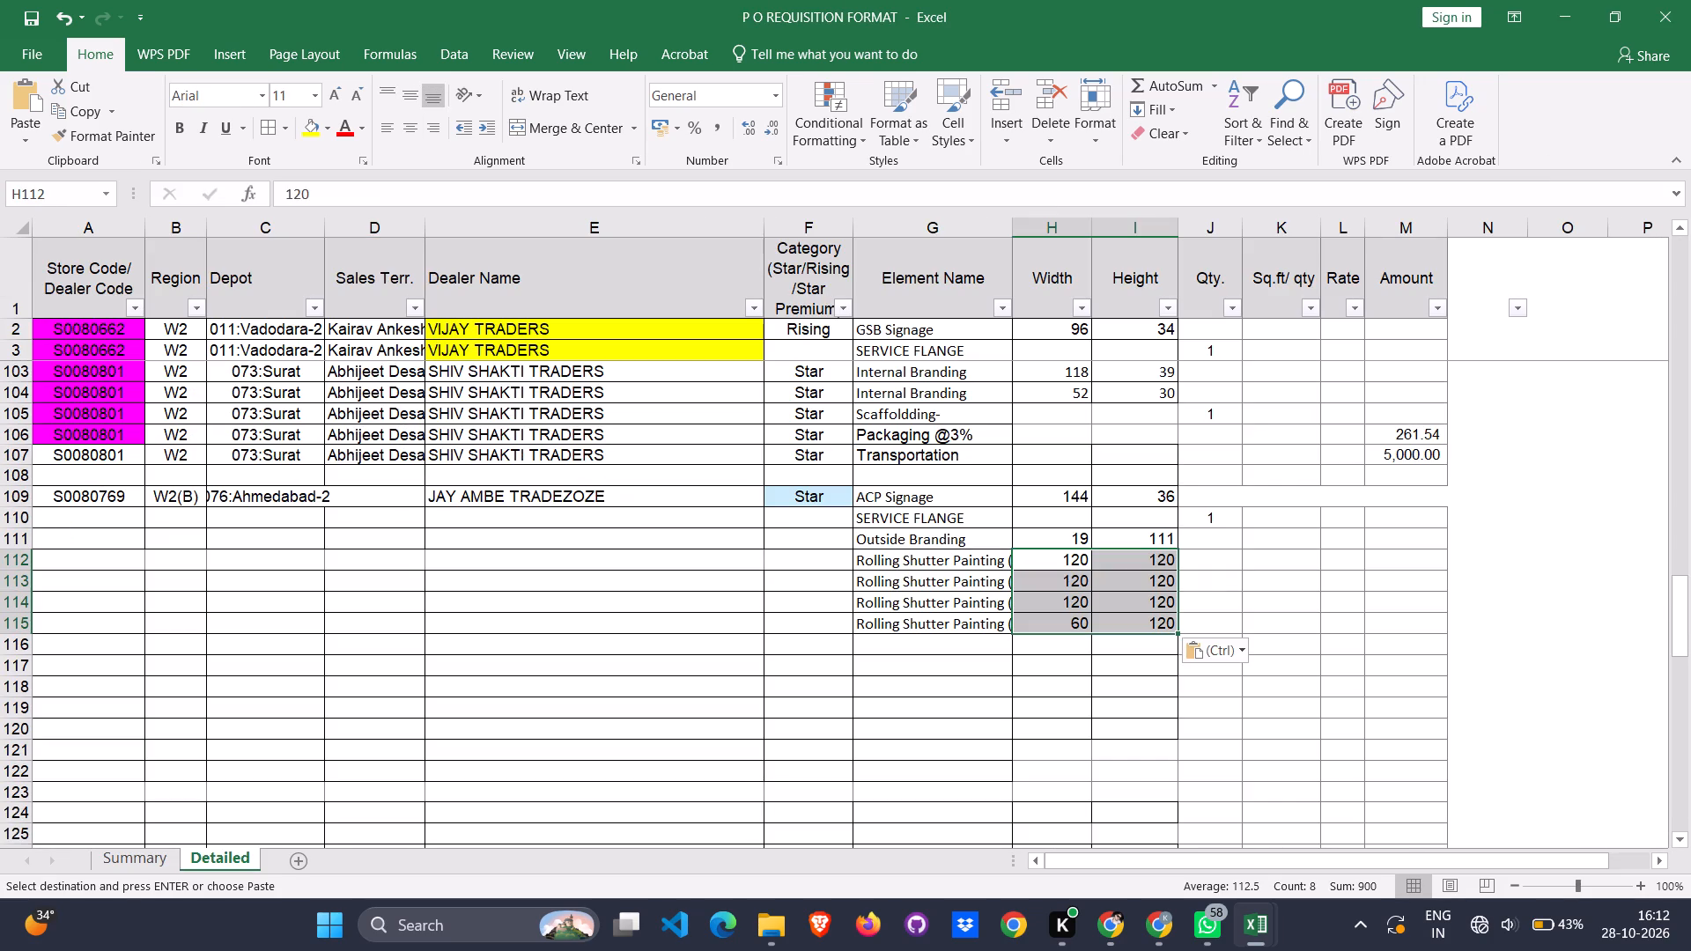
key(ctrl+s)
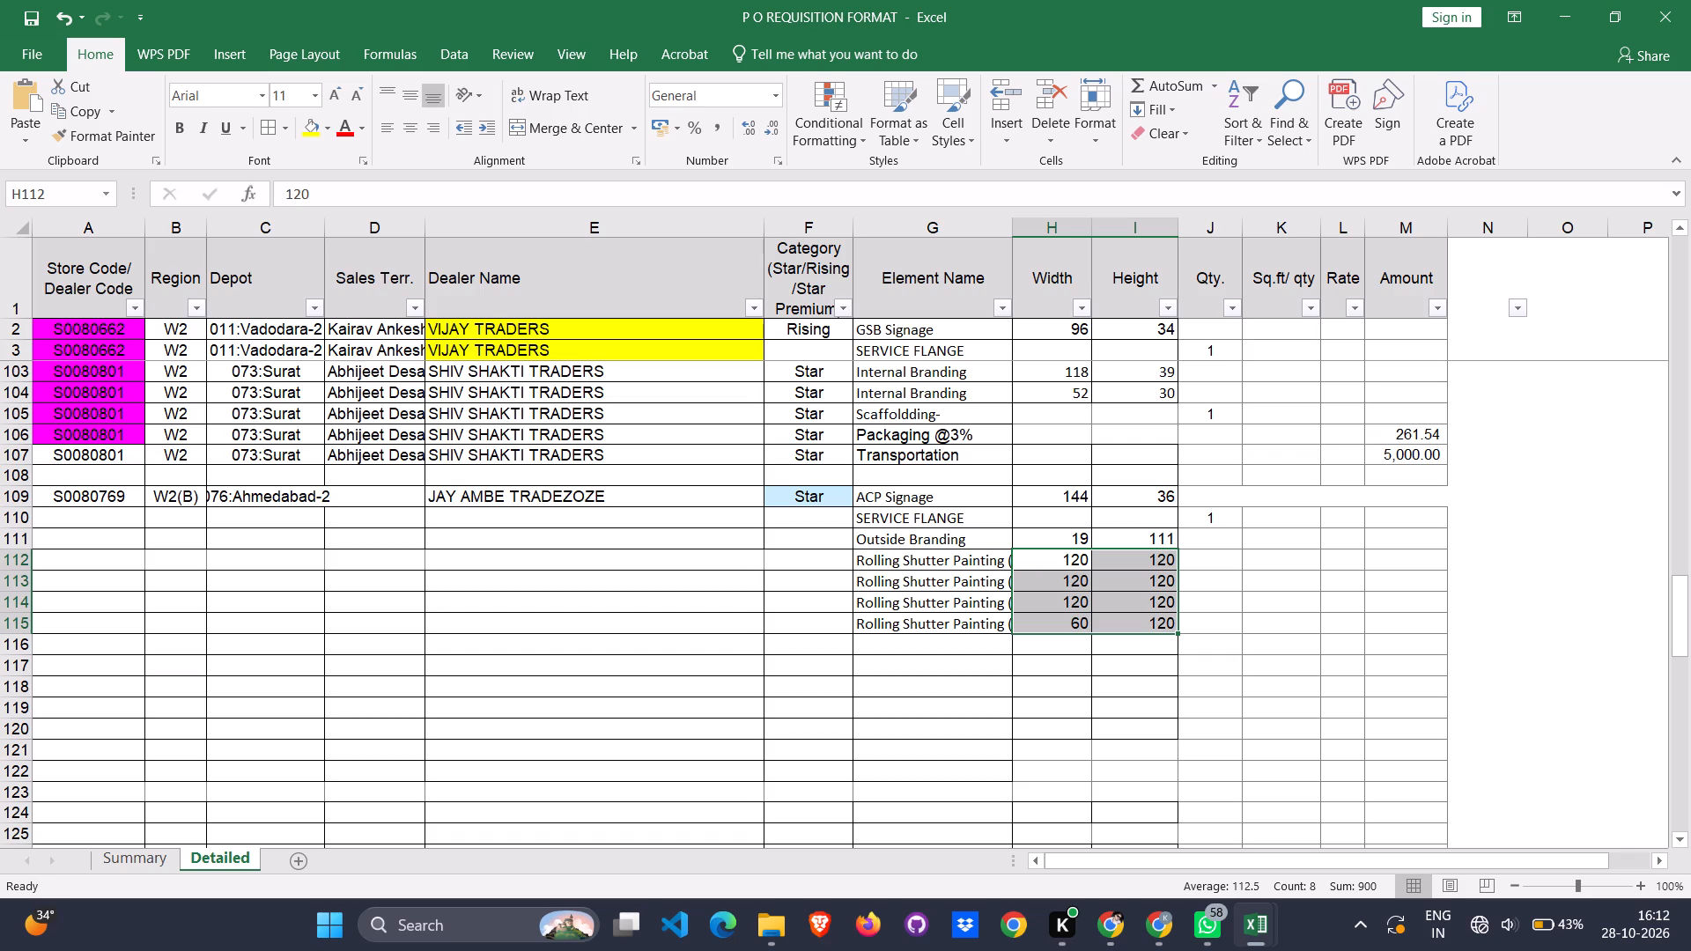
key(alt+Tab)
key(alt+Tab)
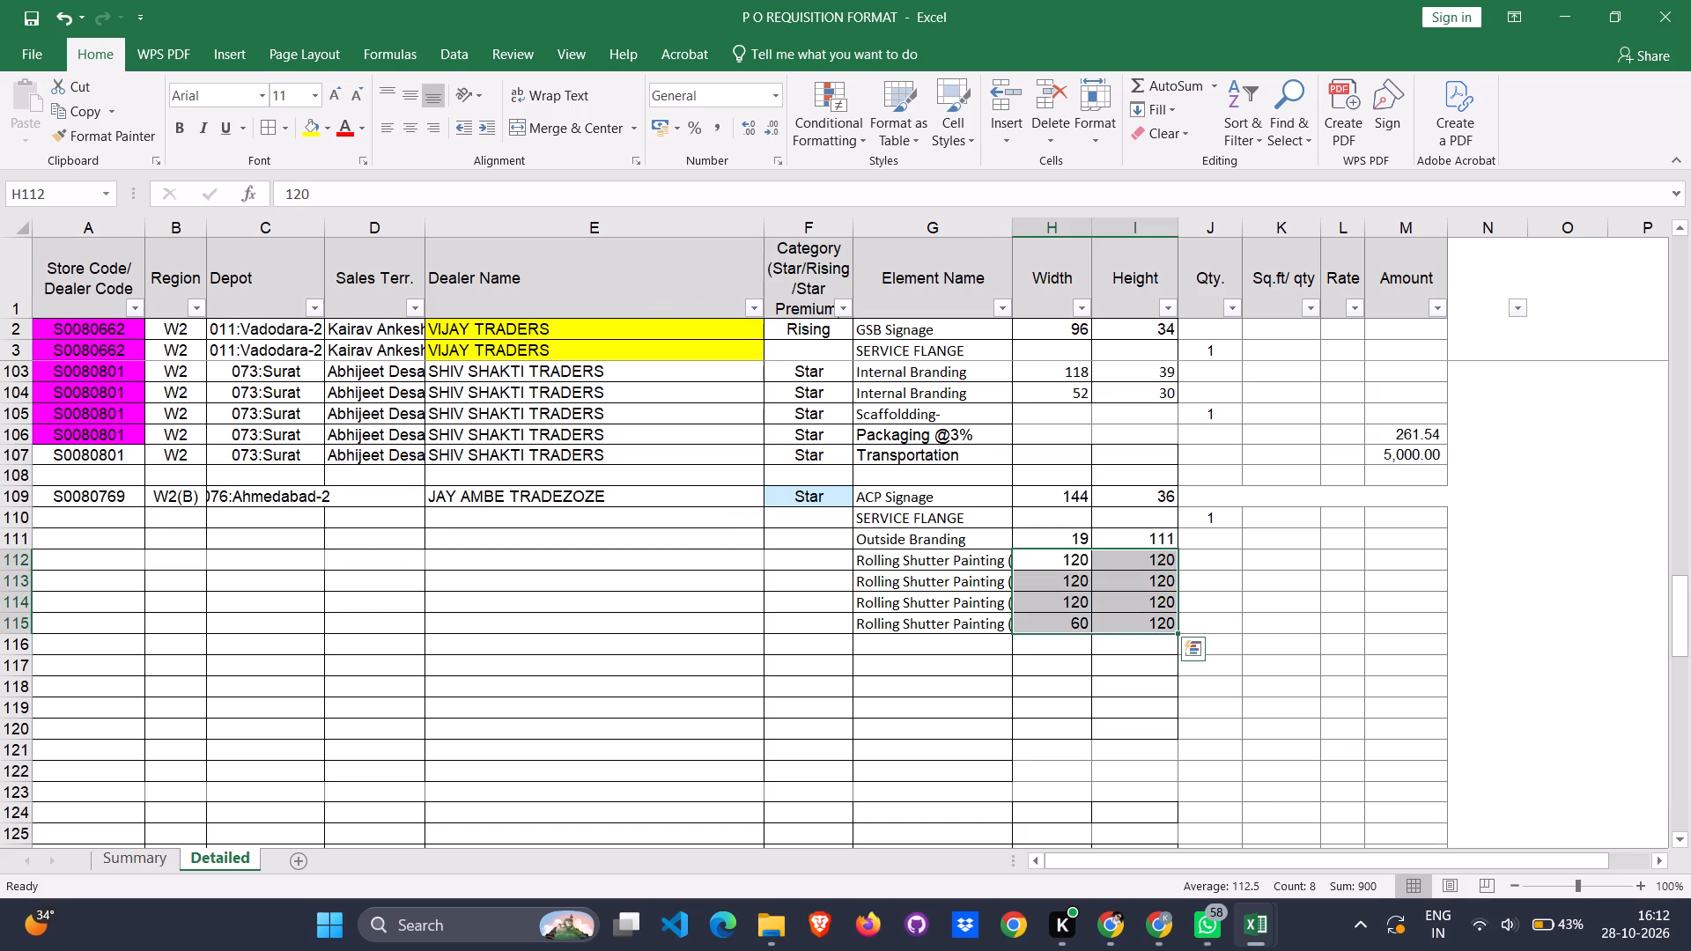
Copy the Packaging @3% and Transportation names from G106:G107 into G116:G117 of the Detailed sheet and save.
key(alt+Tab)
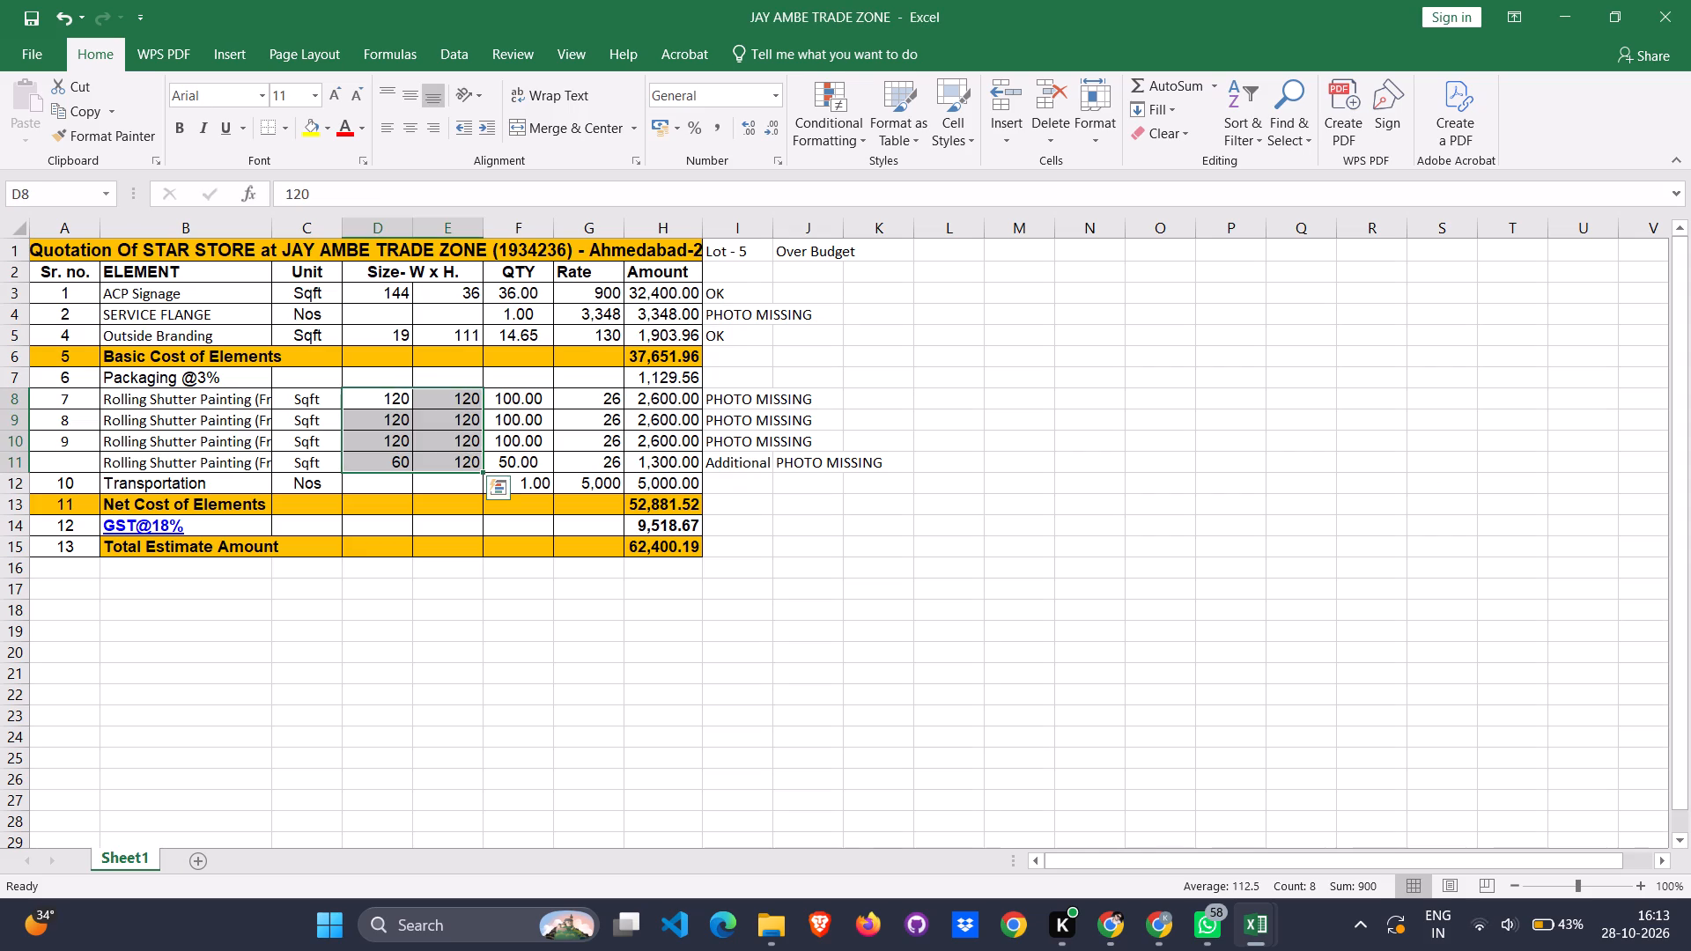
key(alt+Tab)
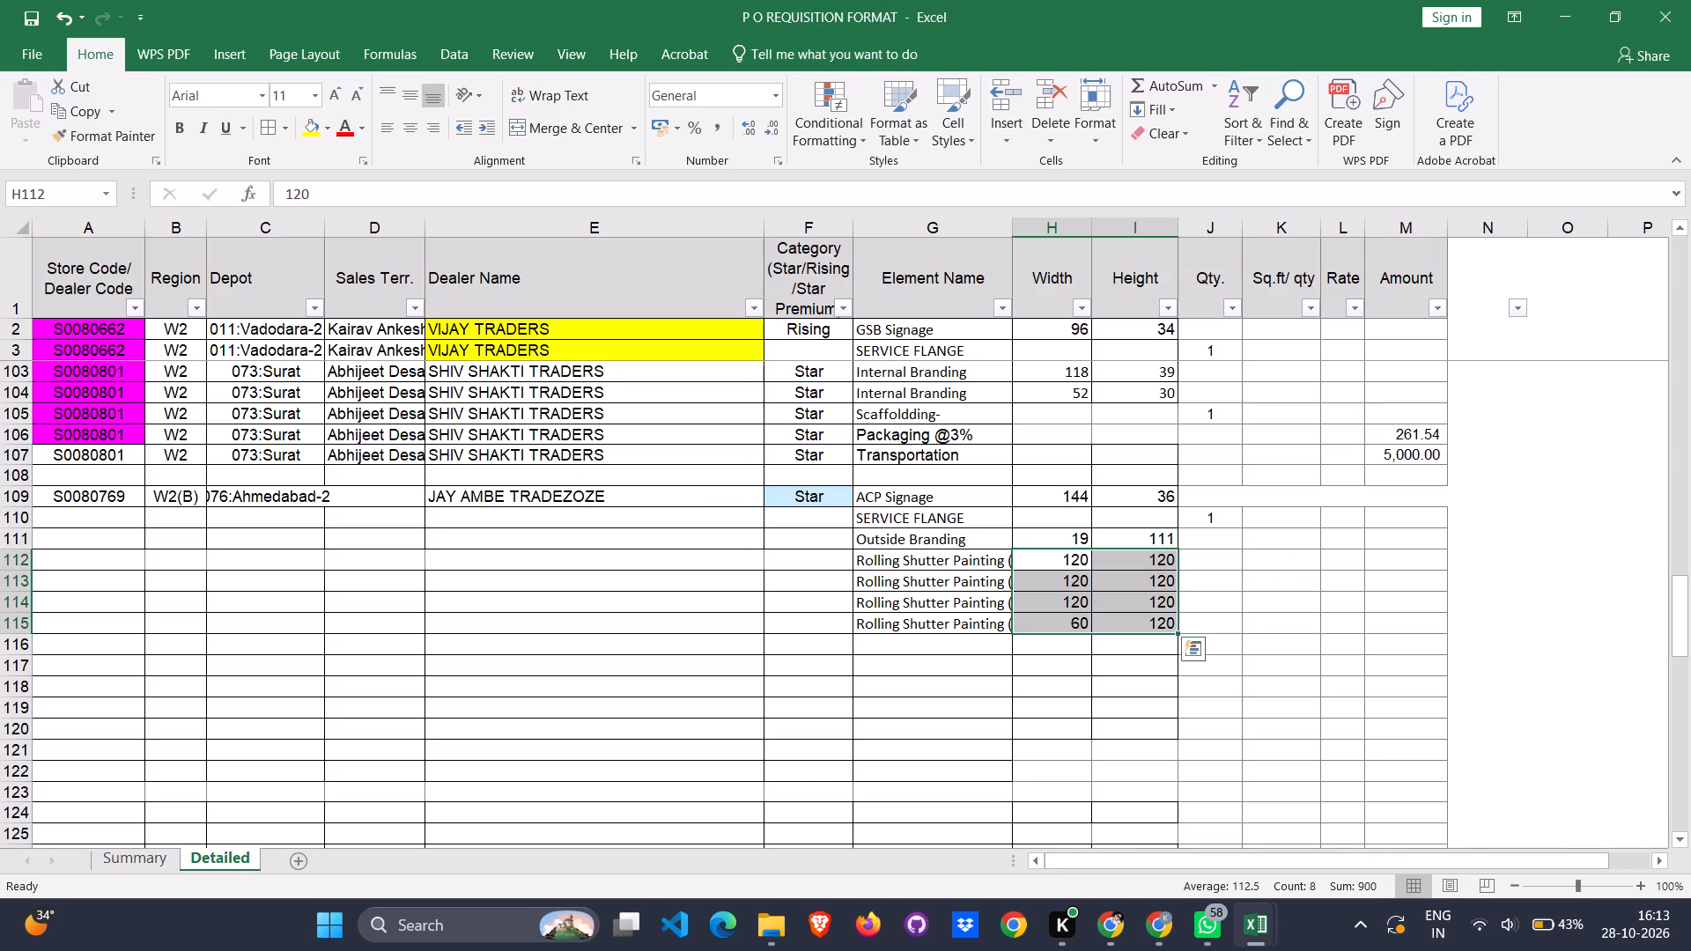
click(894, 439)
key(shift+Down)
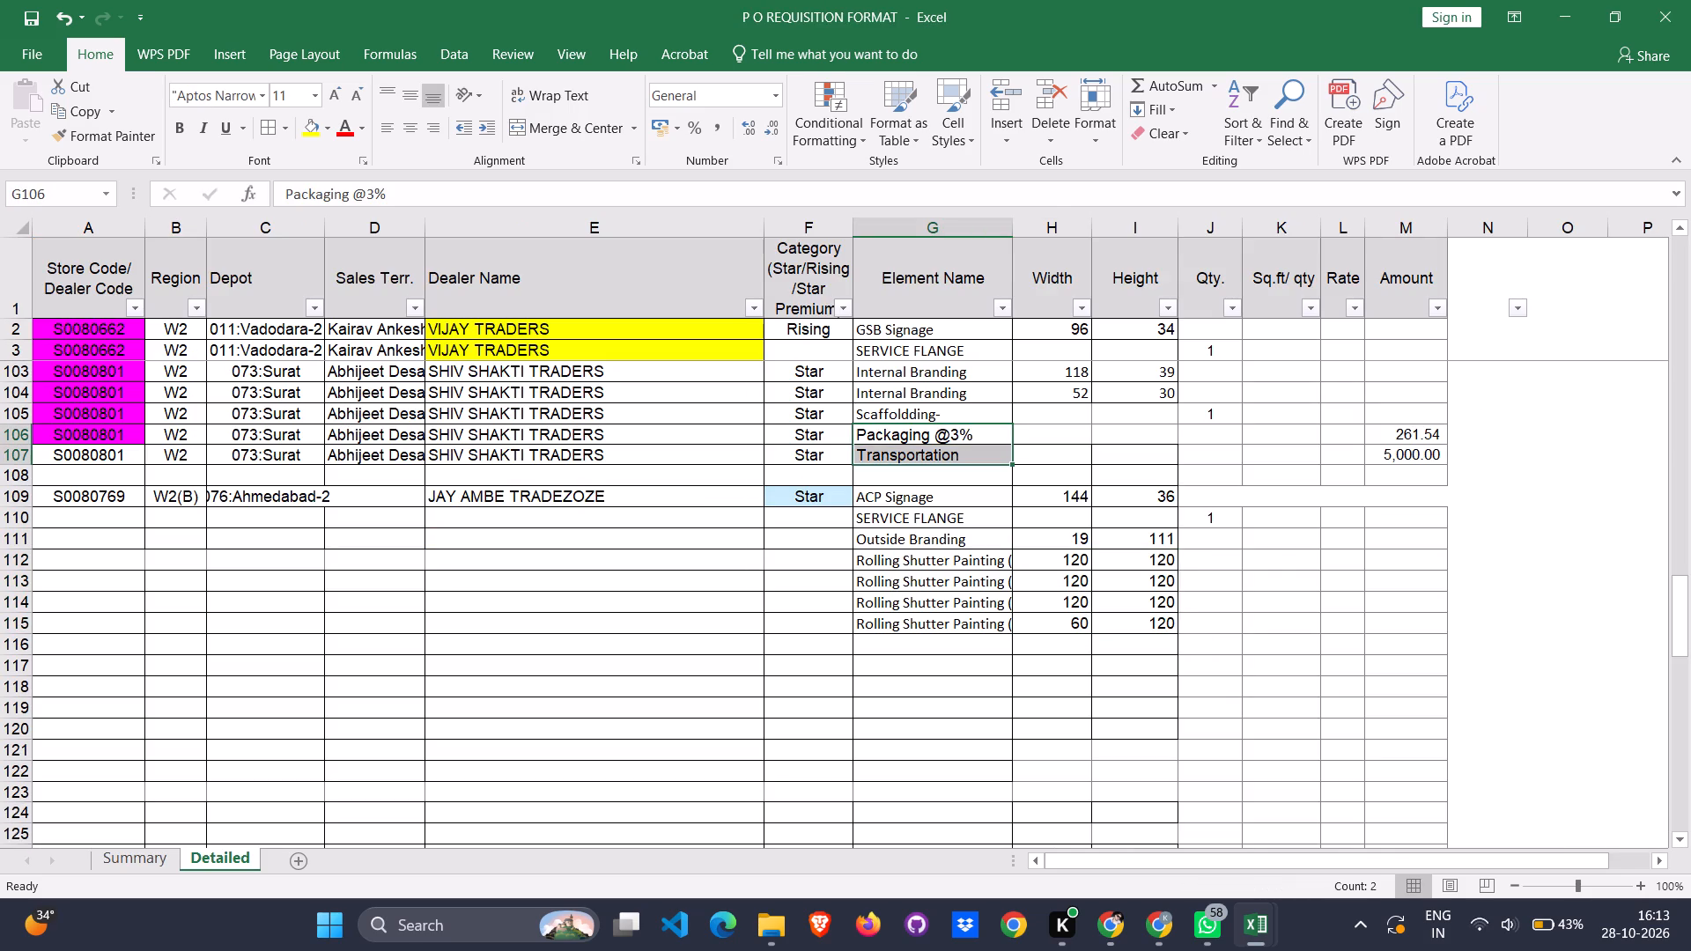
key(ctrl+c)
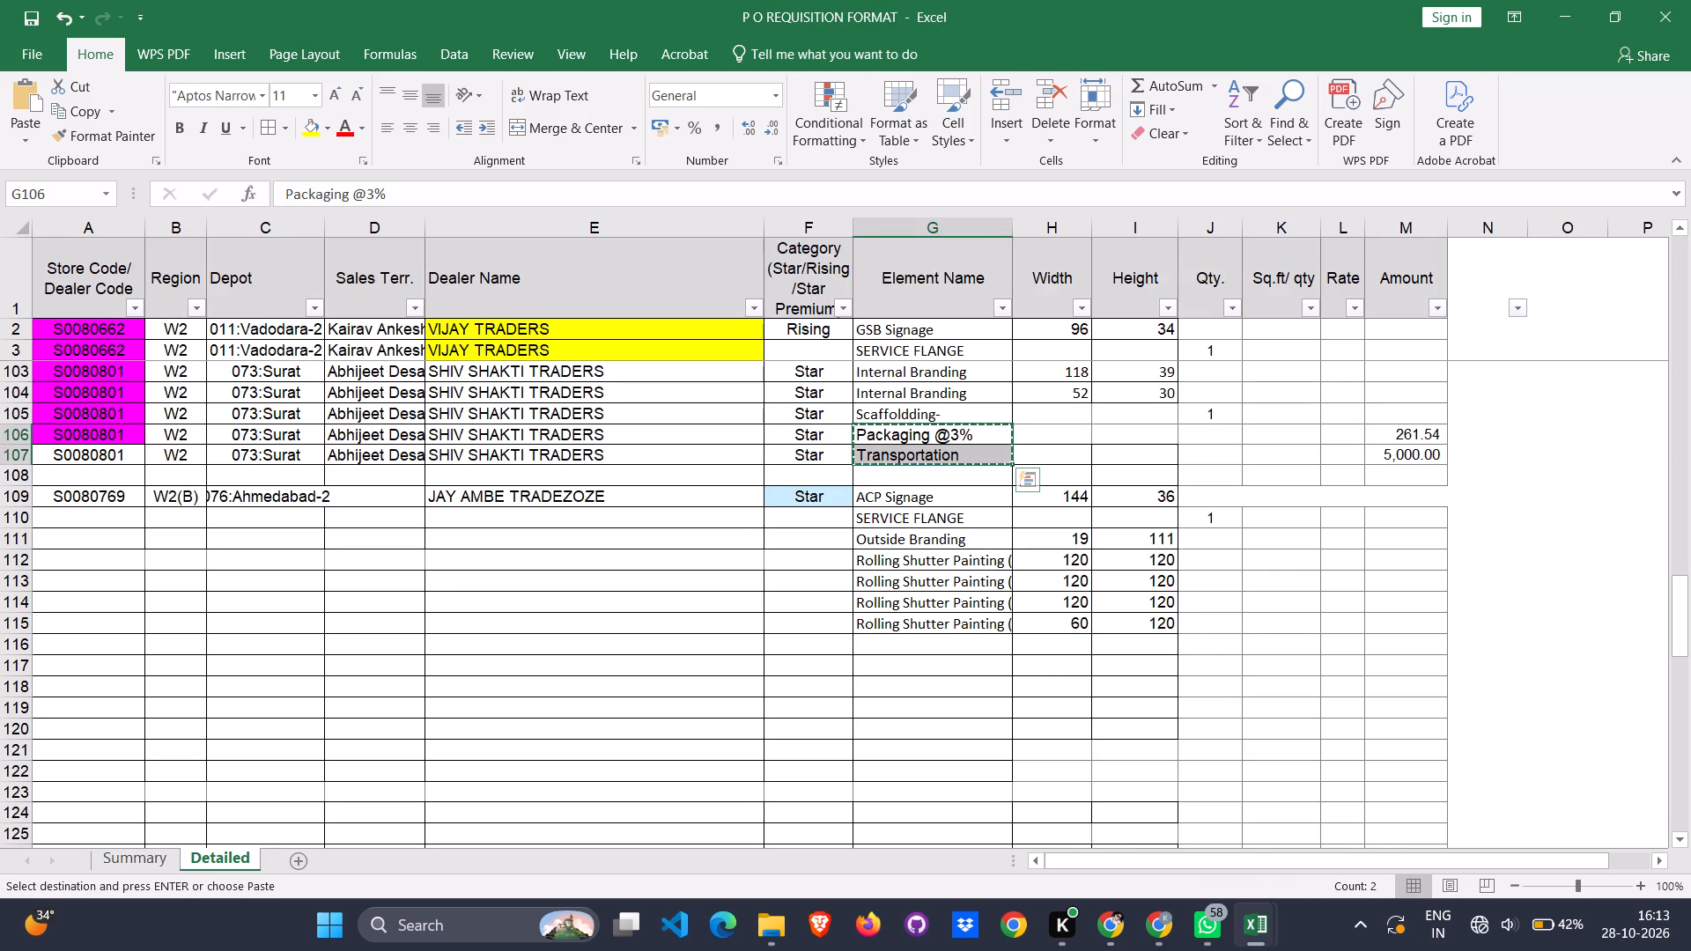
click(913, 645)
key(ctrl+v)
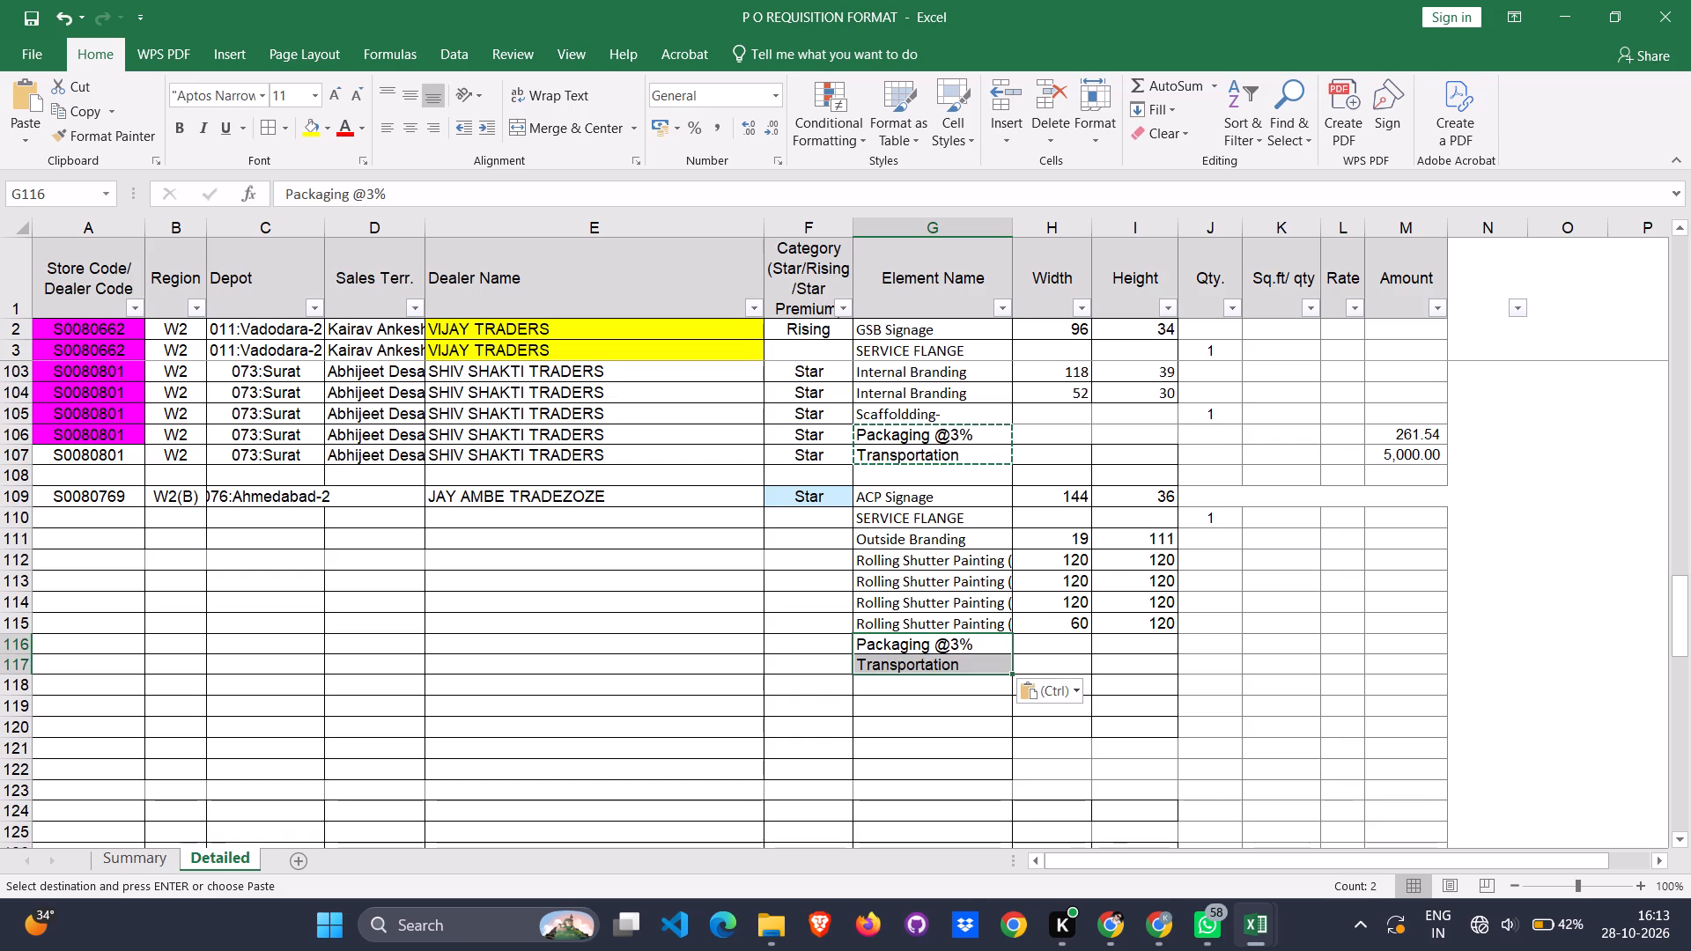
key(ctrl+s)
Enter the amounts 1129.56 for Packaging @3% in M116 and 5000 for Transportation in M117, saving the workbook.
click(1400, 645)
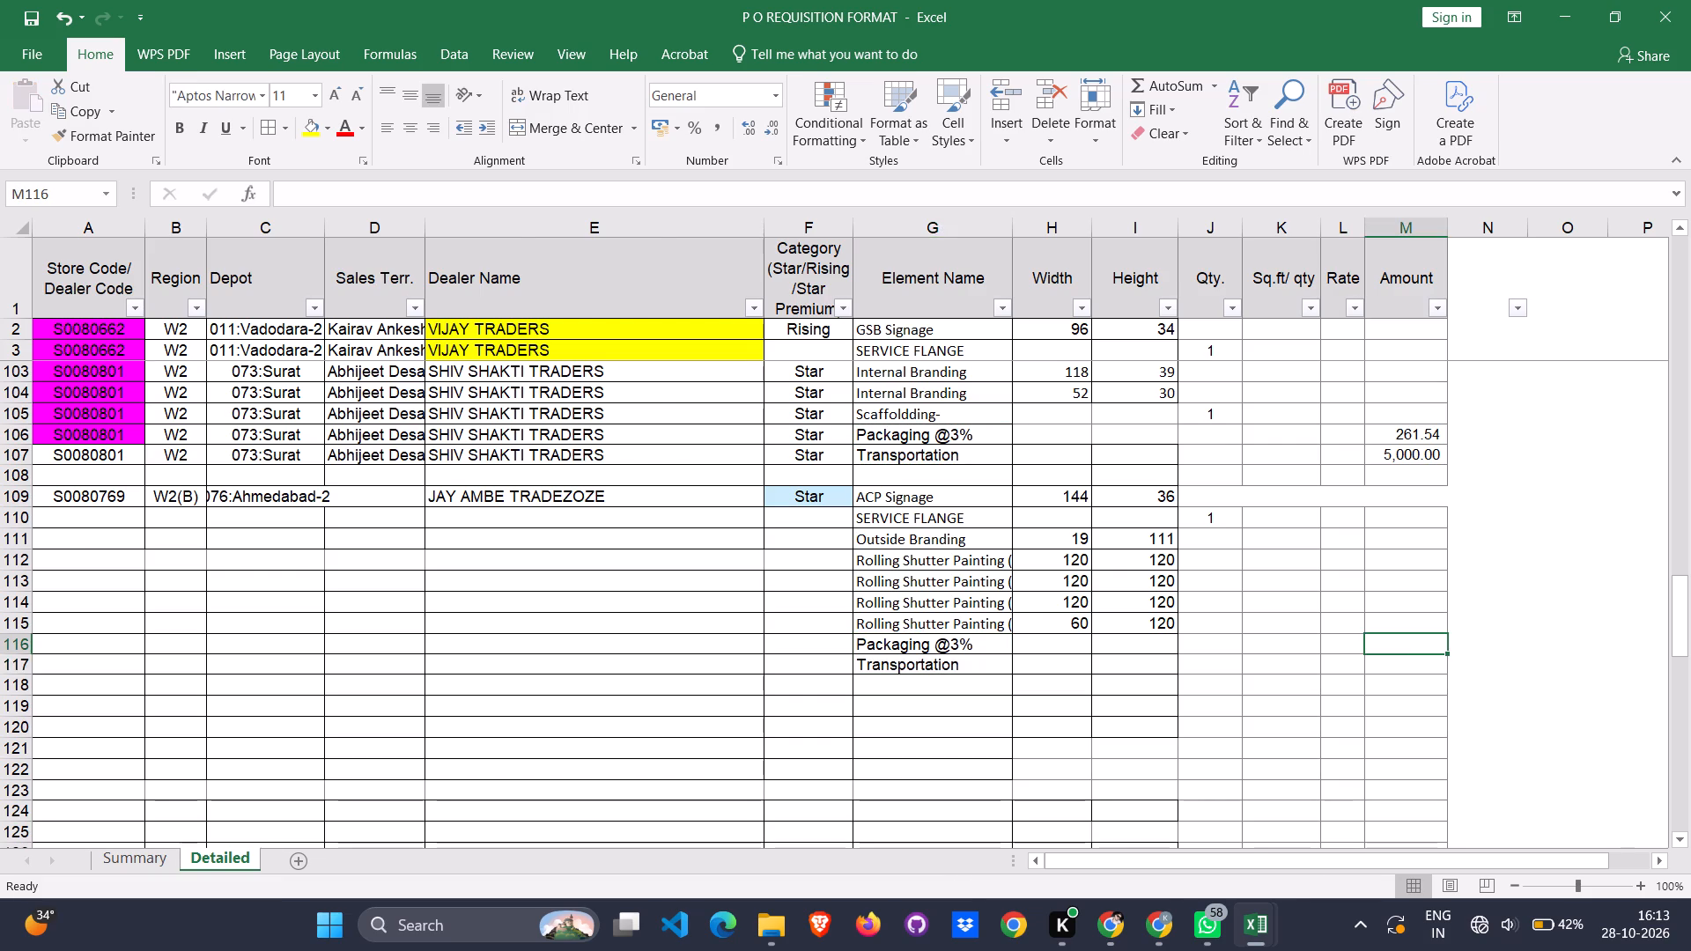
key(alt+Tab)
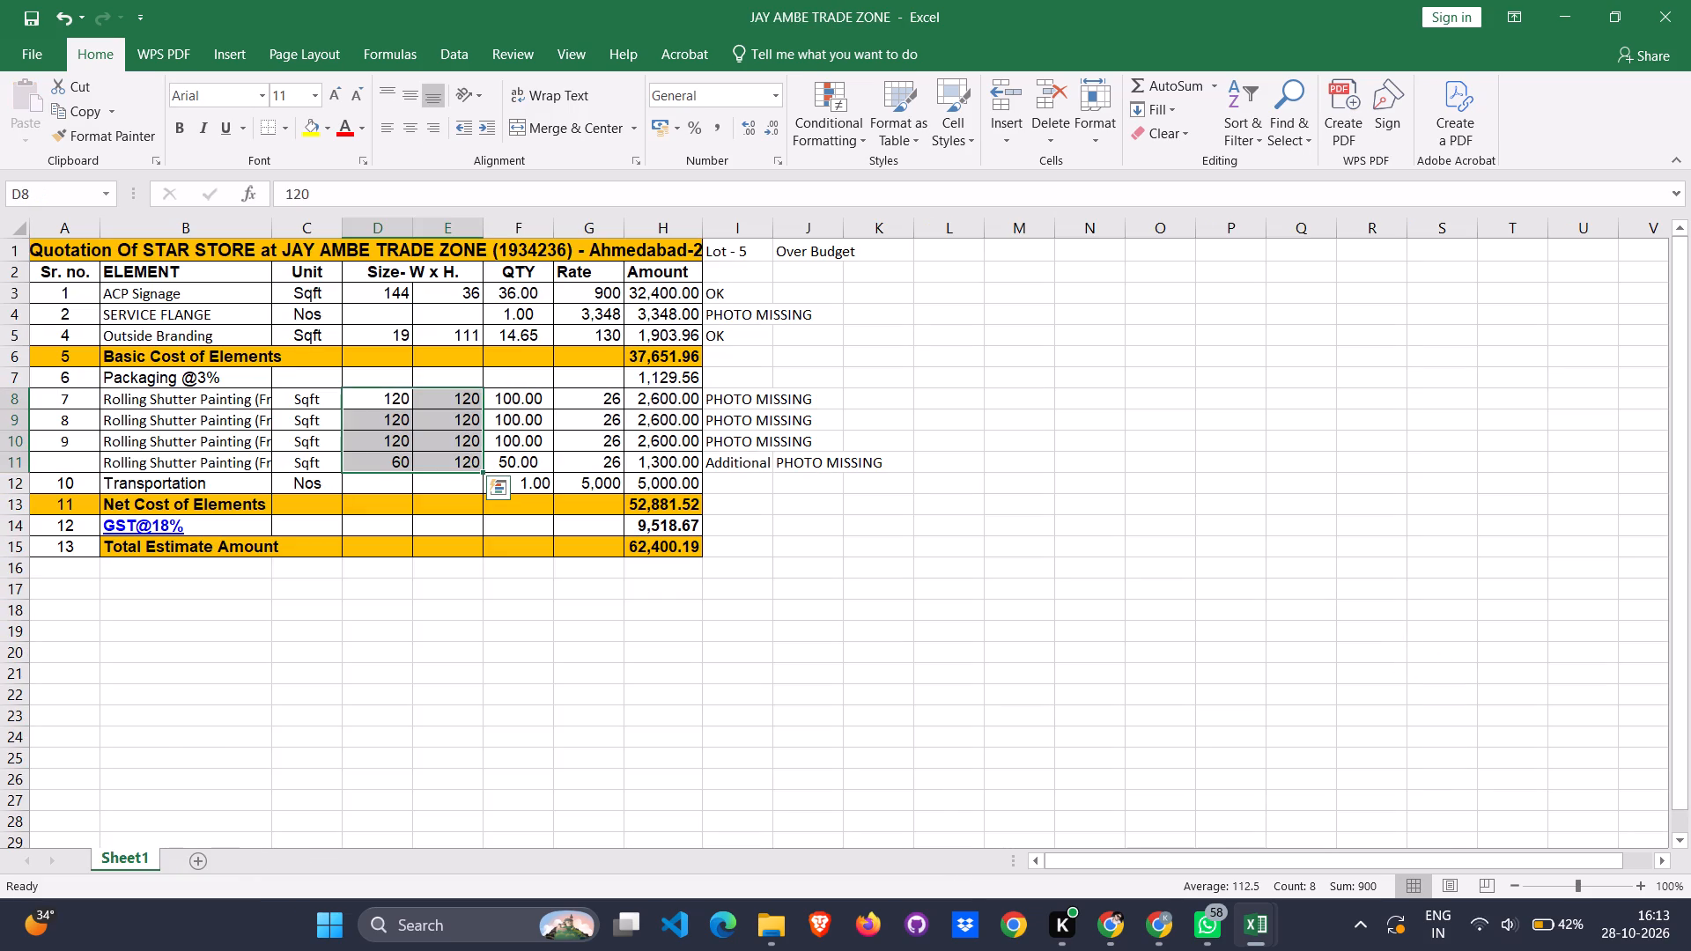
key(alt+Tab)
text(112)
text(9.)
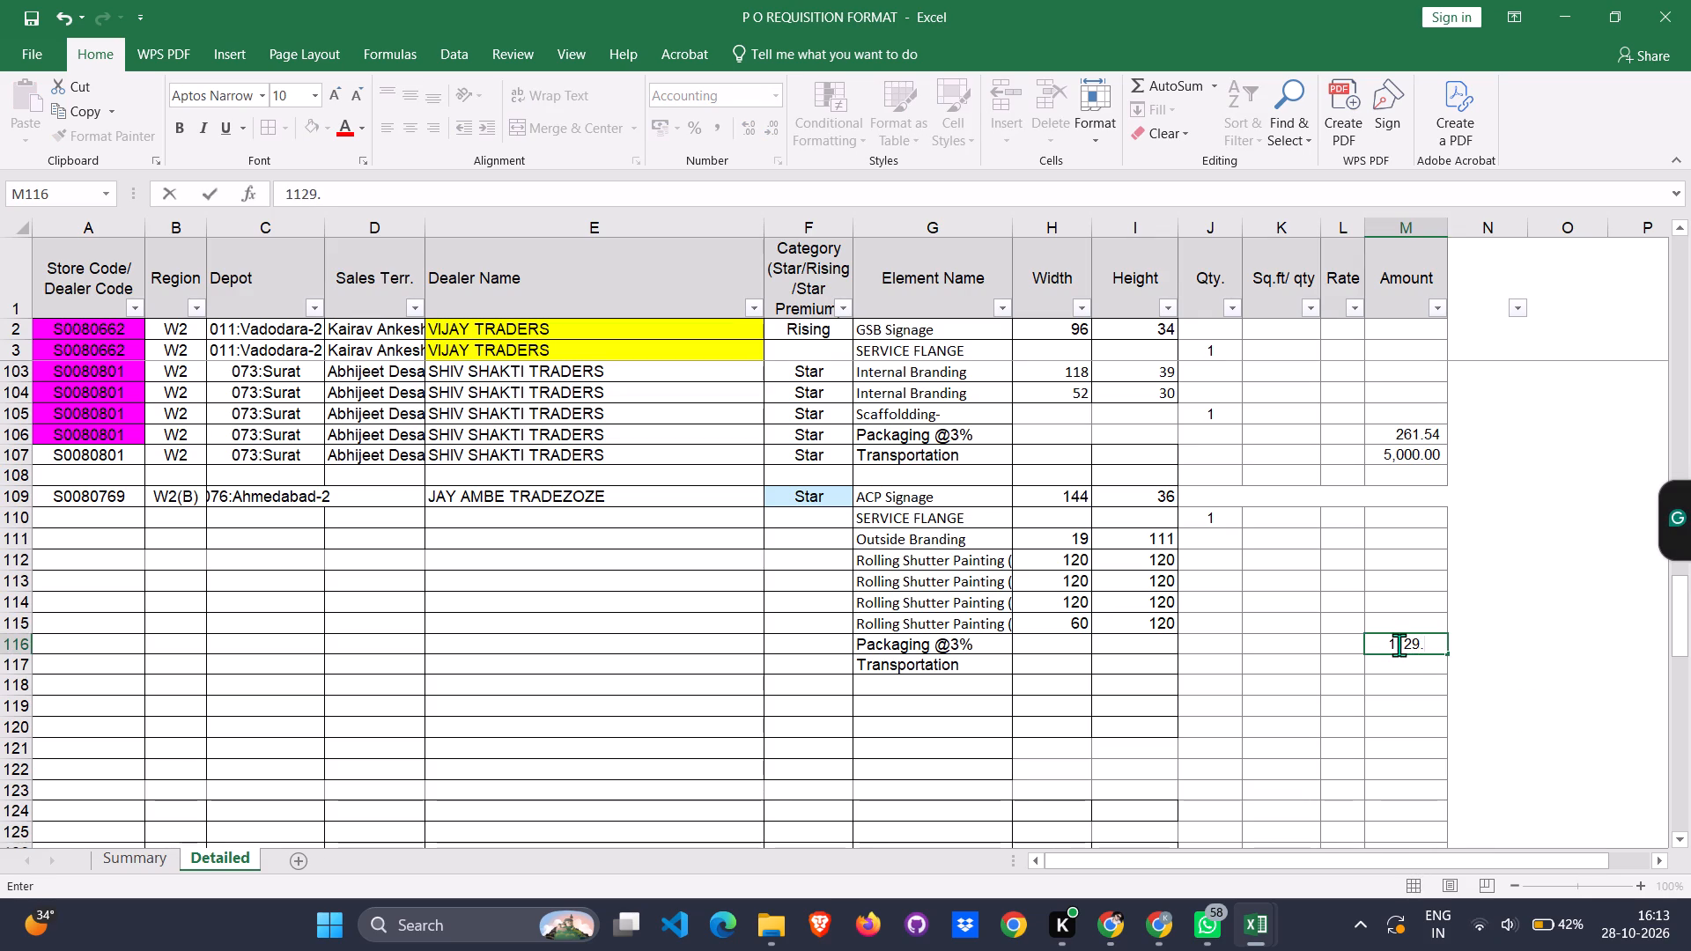
text(56)
key(ctrl+s)
click(1417, 666)
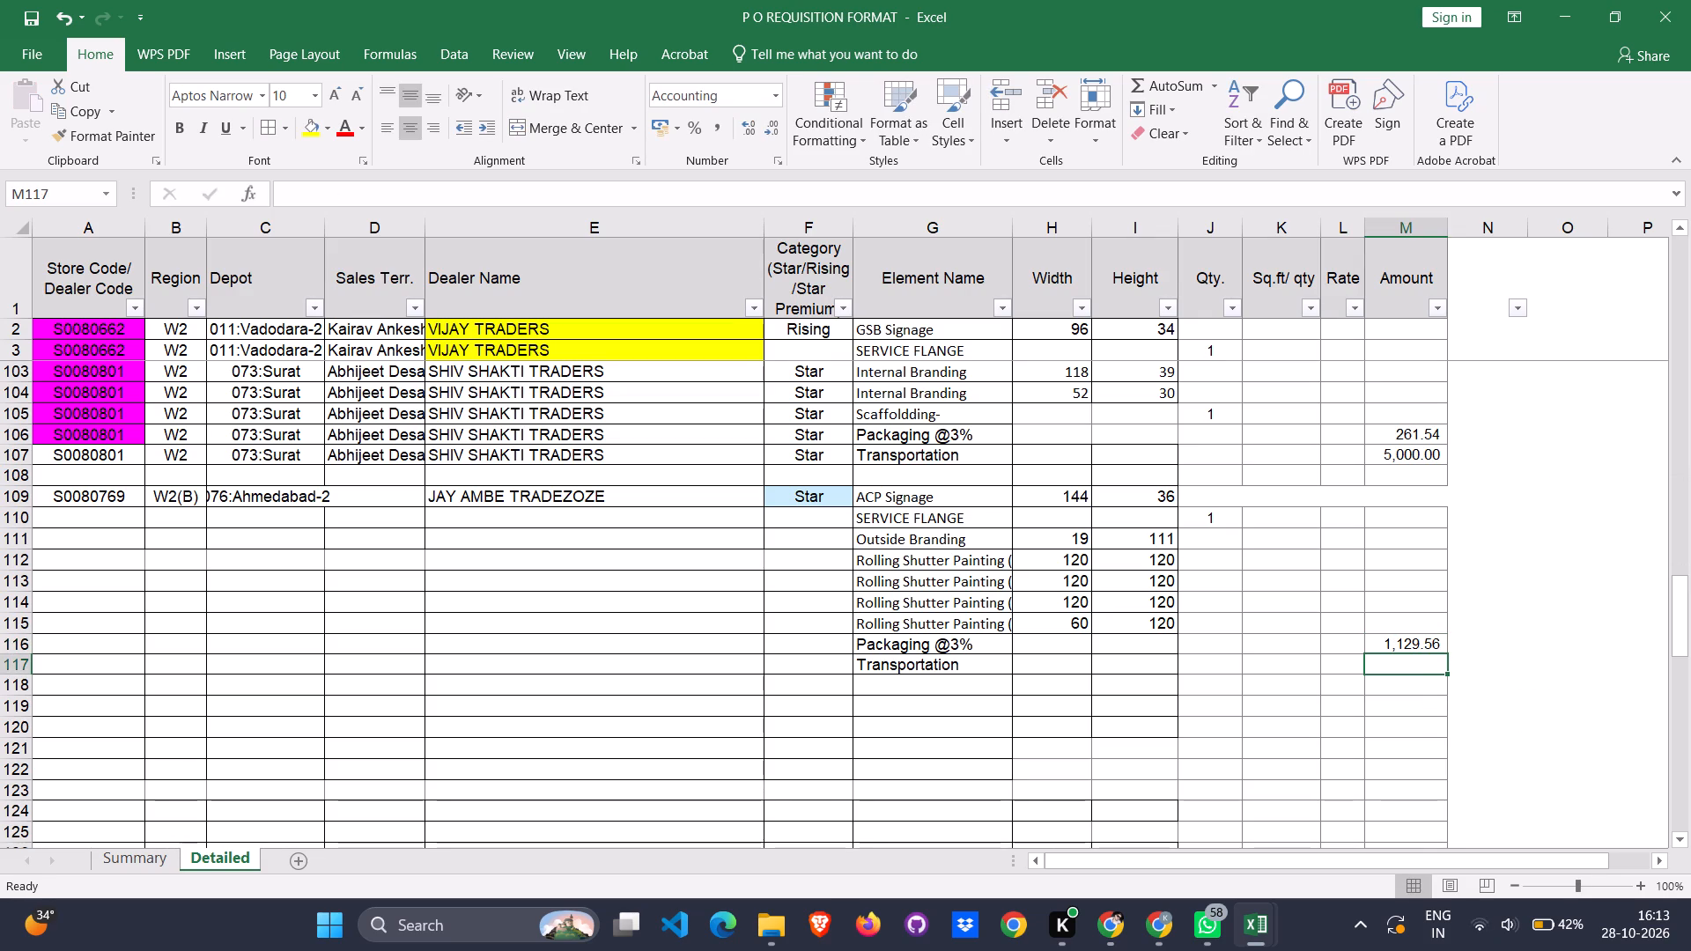
text(5000)
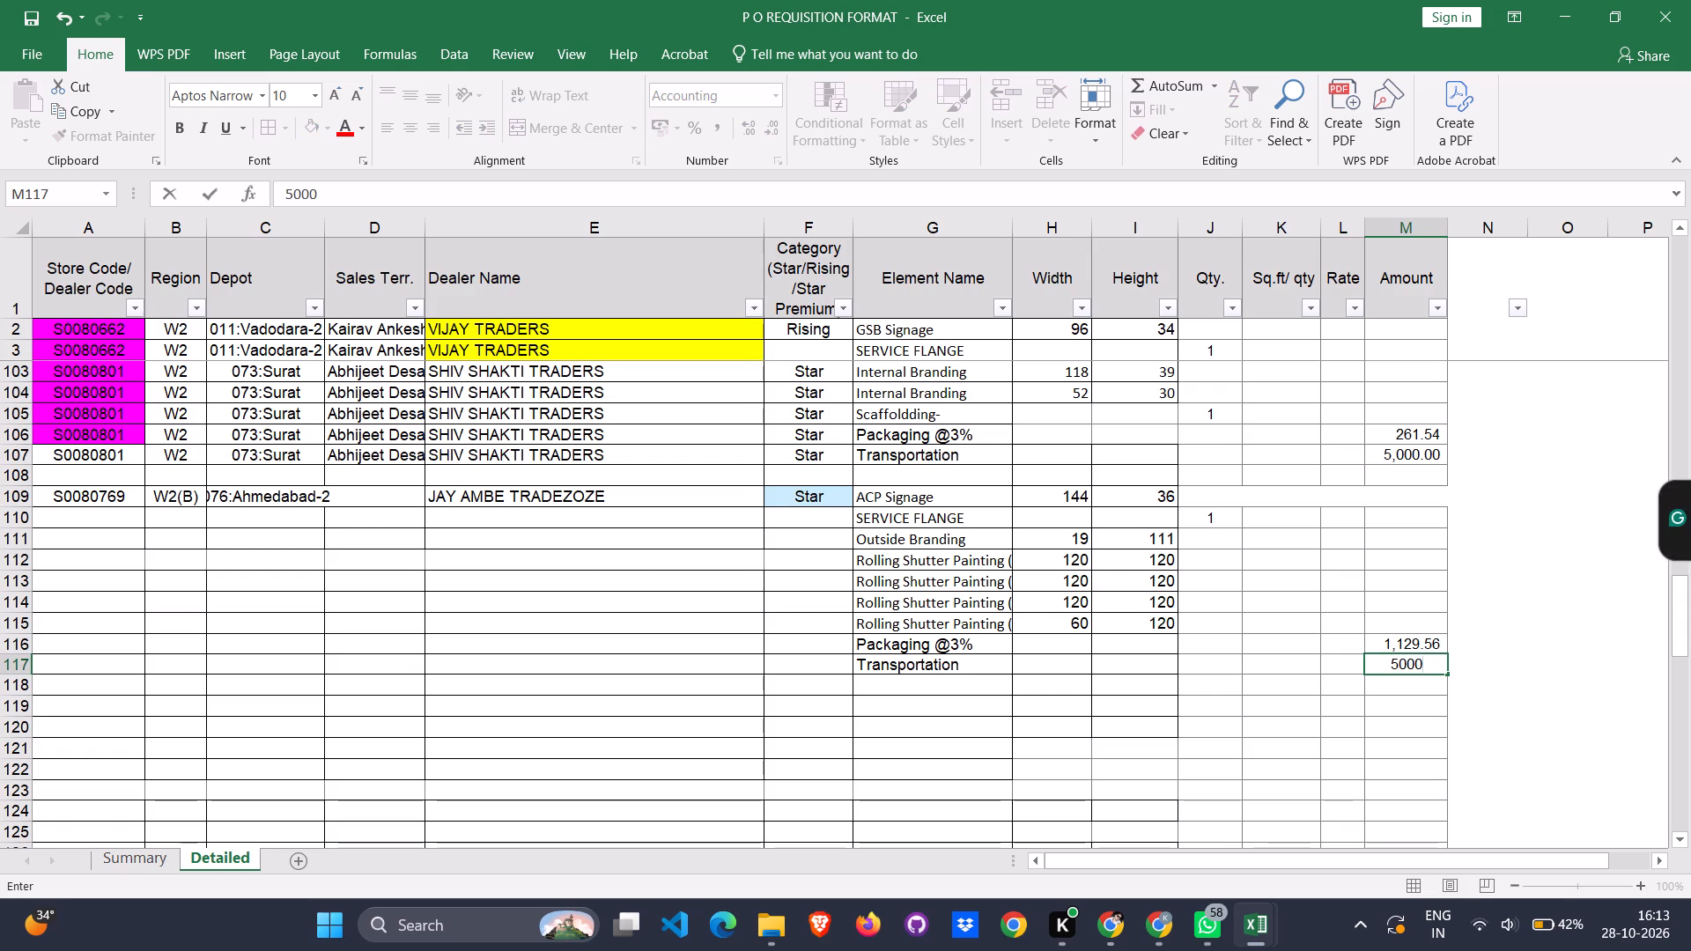
key(ctrl+s)
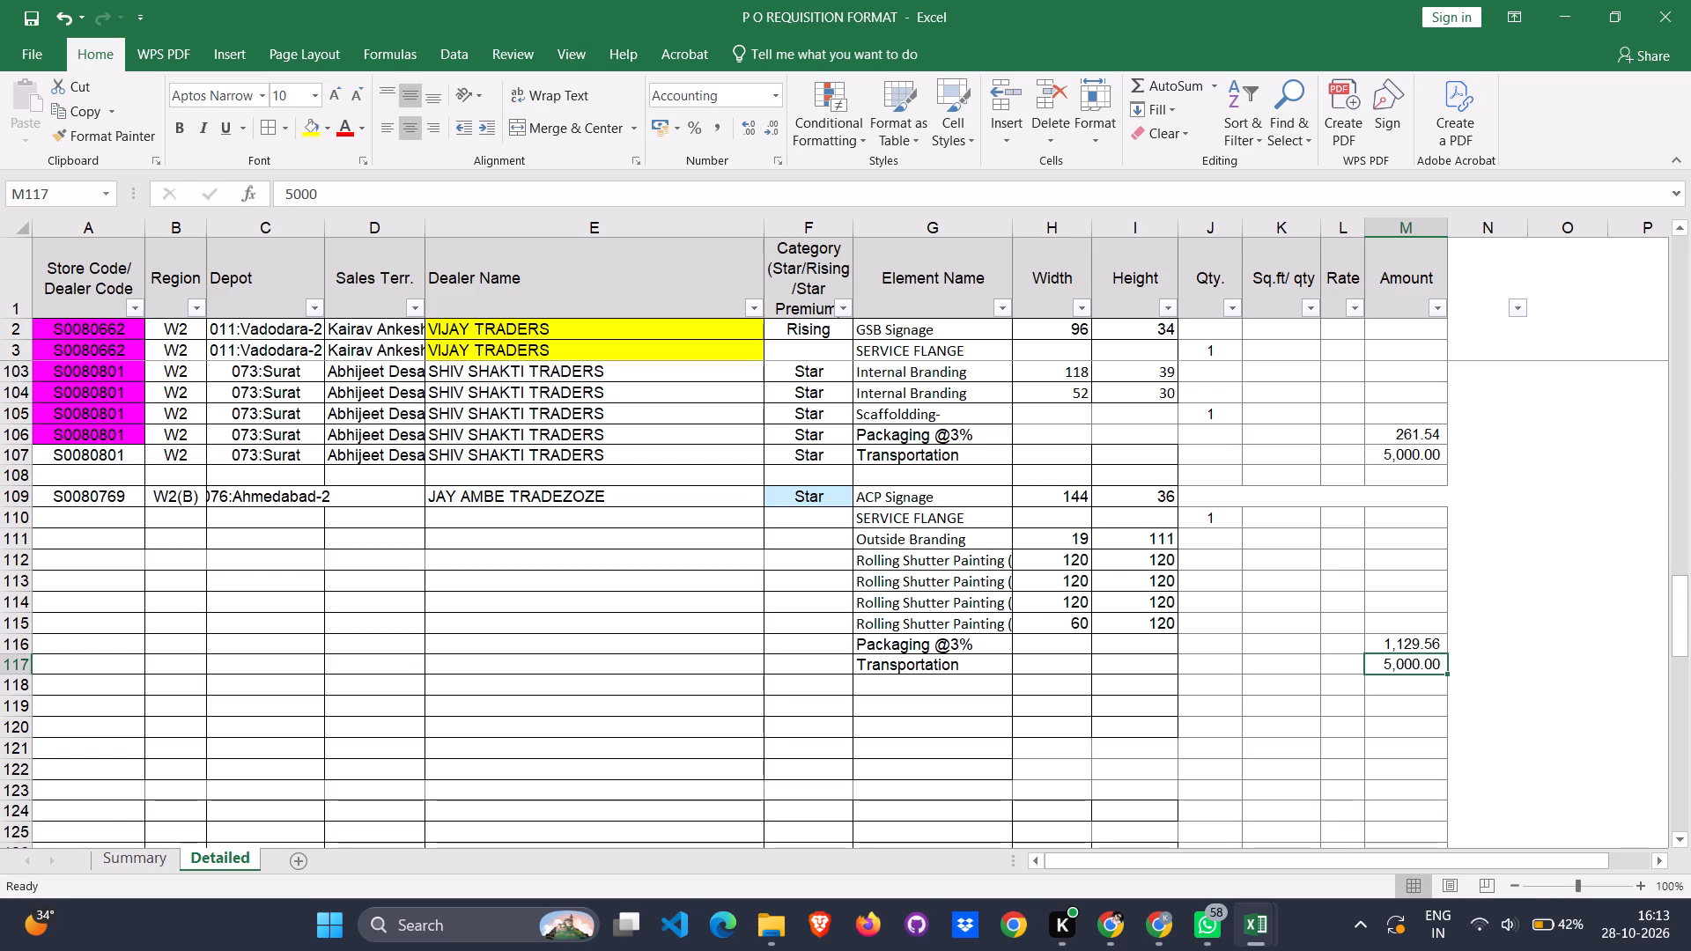
Copy the JAY AMBE TRADEZOZE dealer details in A109:F109 down through row 117 of the Detailed sheet and save.
click(109, 493)
key(shift+Right)
key(shift+Right)
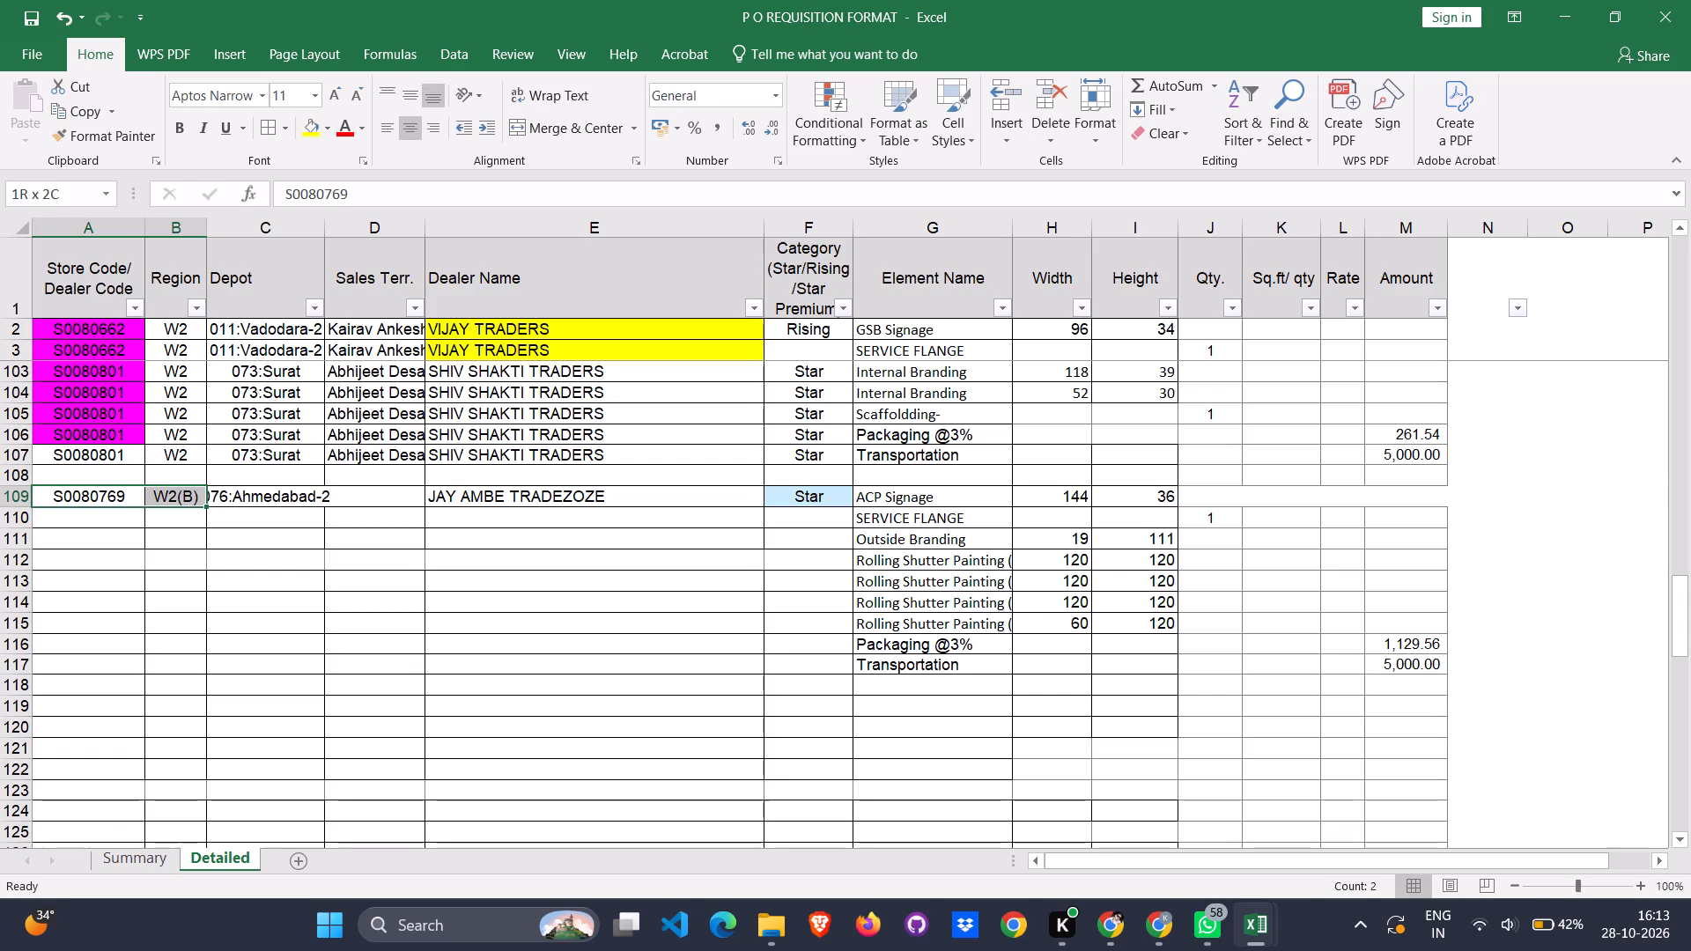
key(shift+Right)
key(shift+Right)
key(shift+Right)
key(ctrl+c)
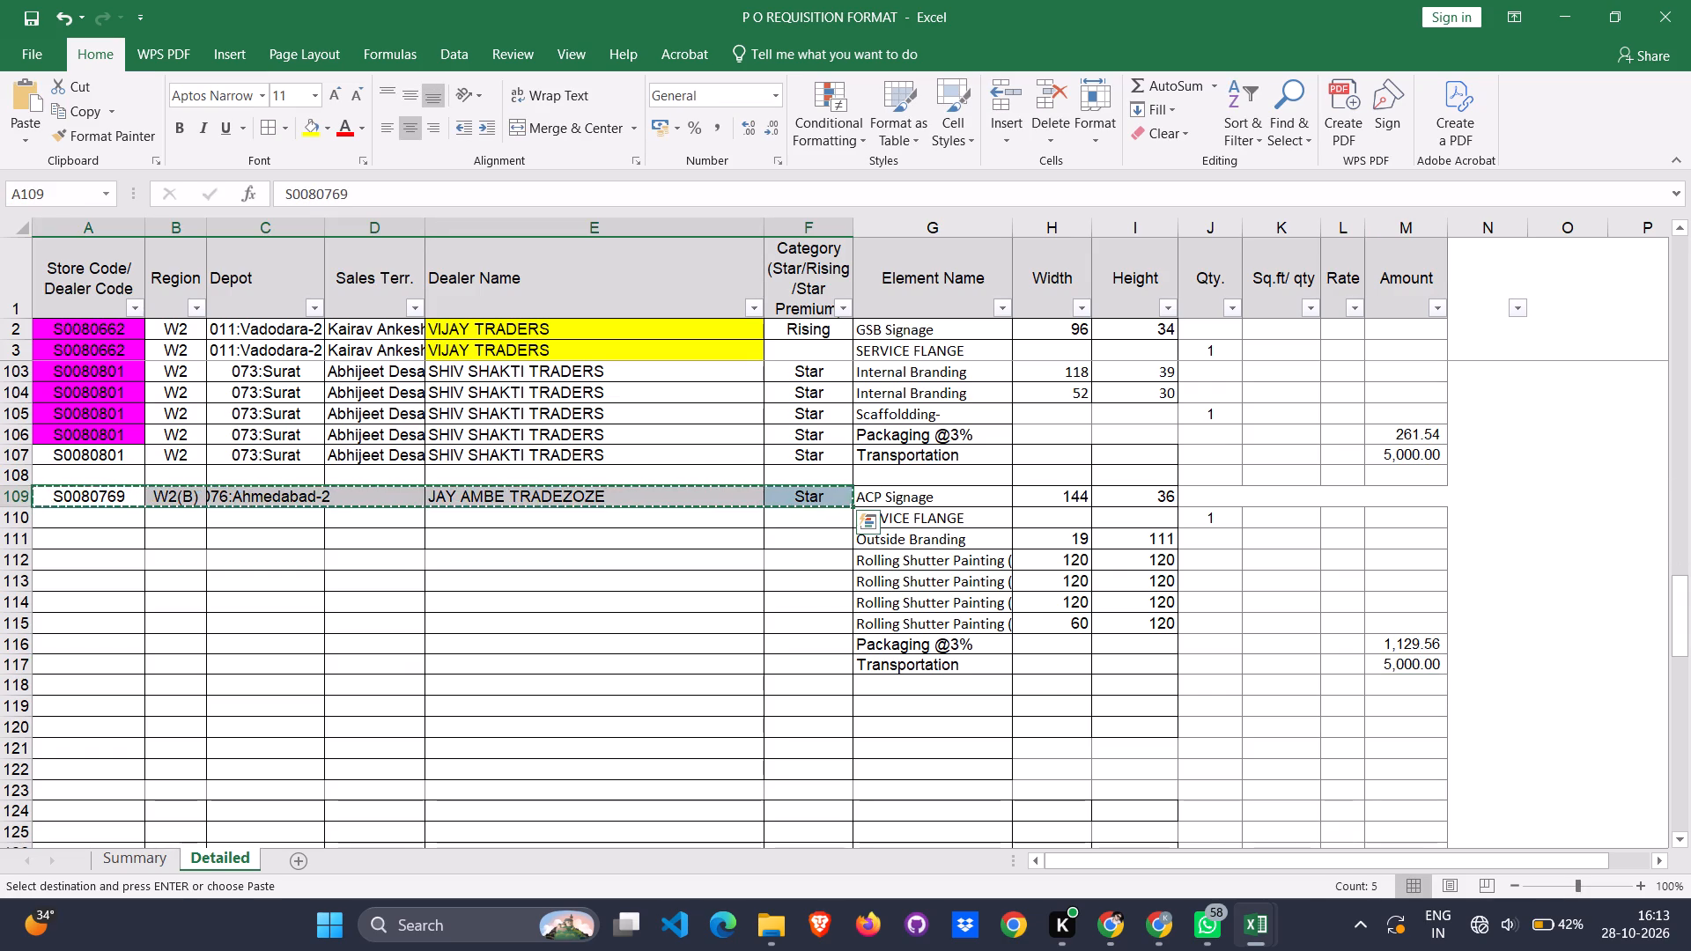
key(shift+Down)
key(shift+Down)
key(shift+Down)
key(shift+Down)
key(shift+Down)
key(shift+Down)
key(shift+Down)
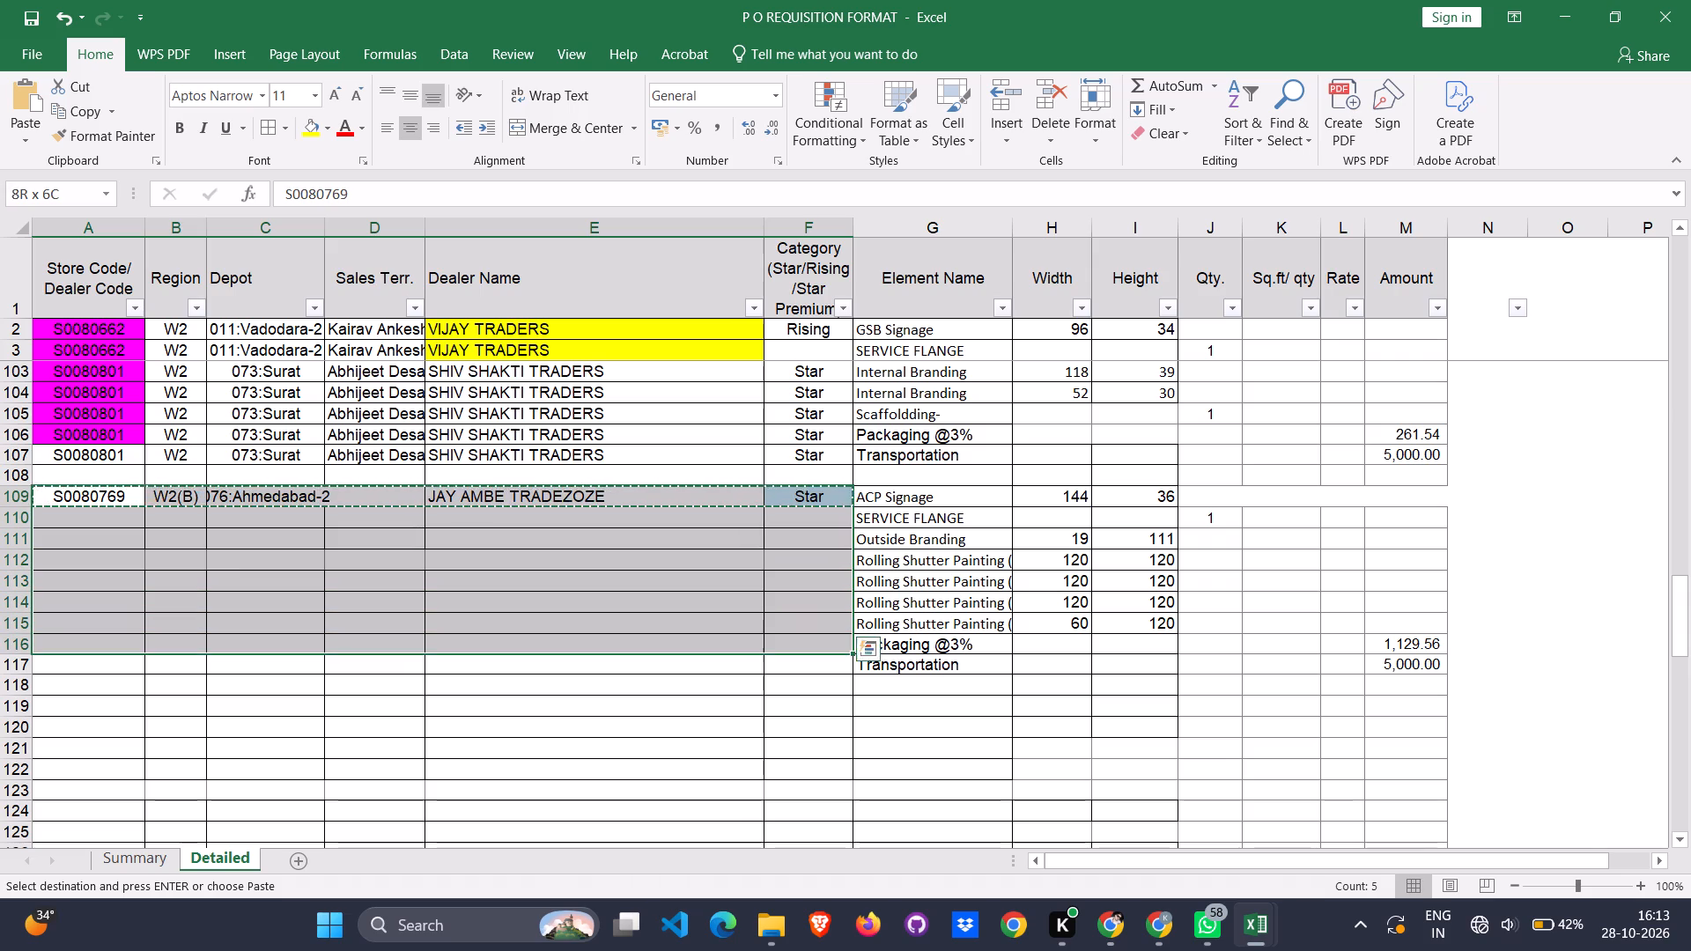
key(shift+Down)
key(ctrl+v)
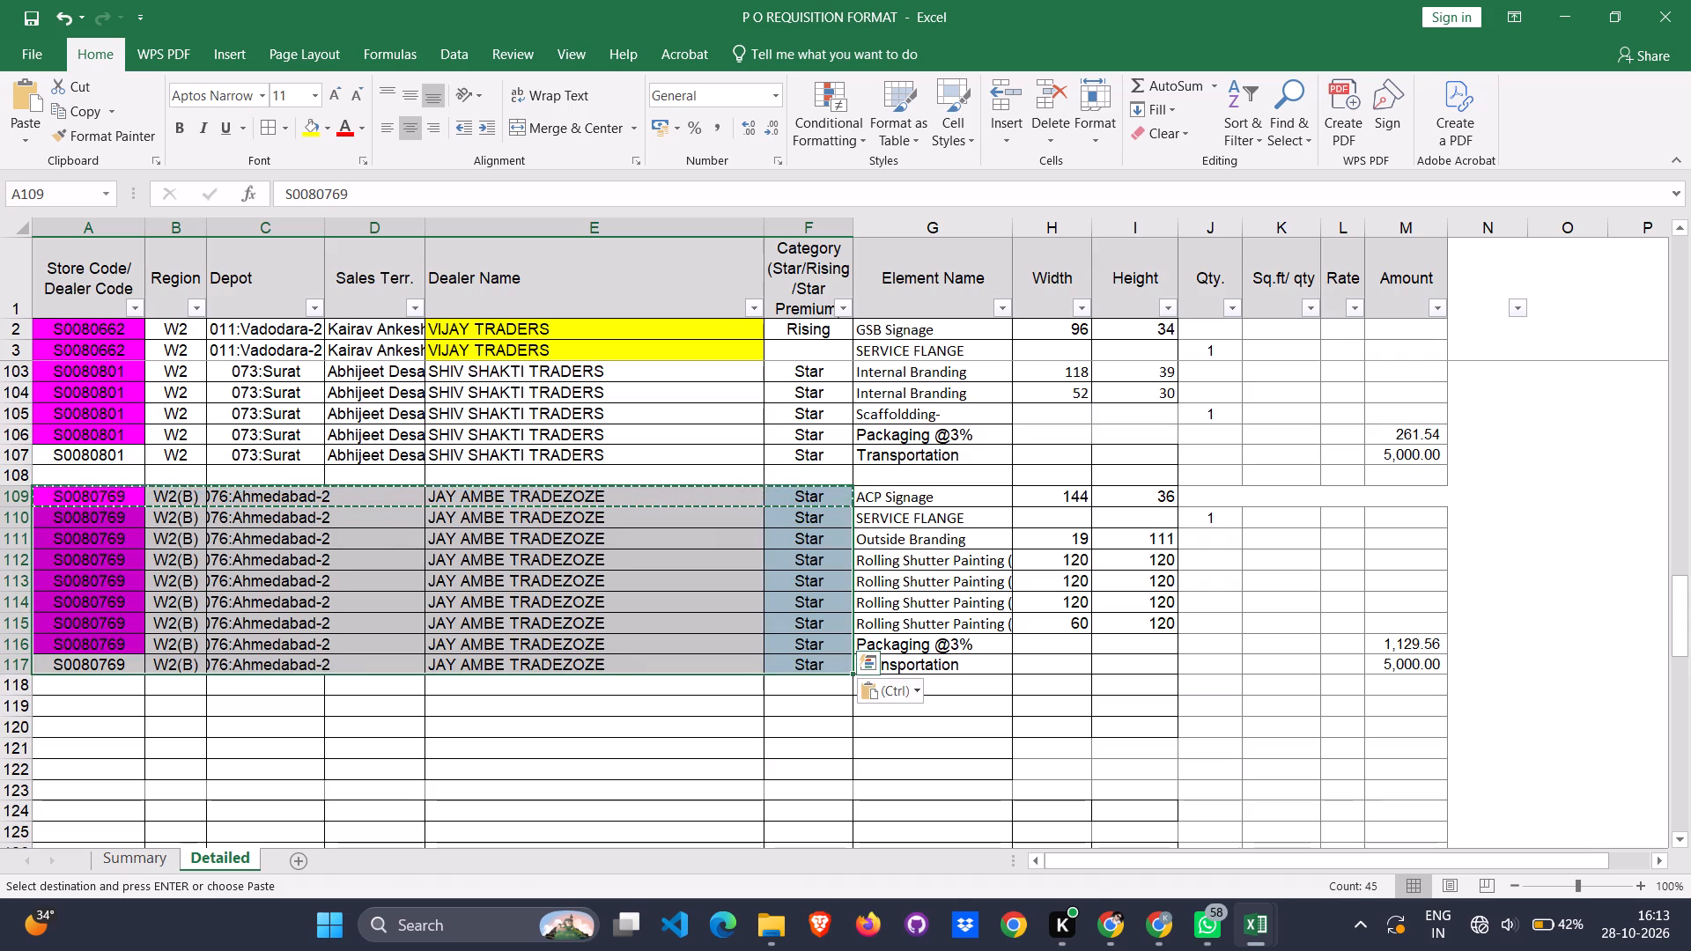
key(ctrl+s)
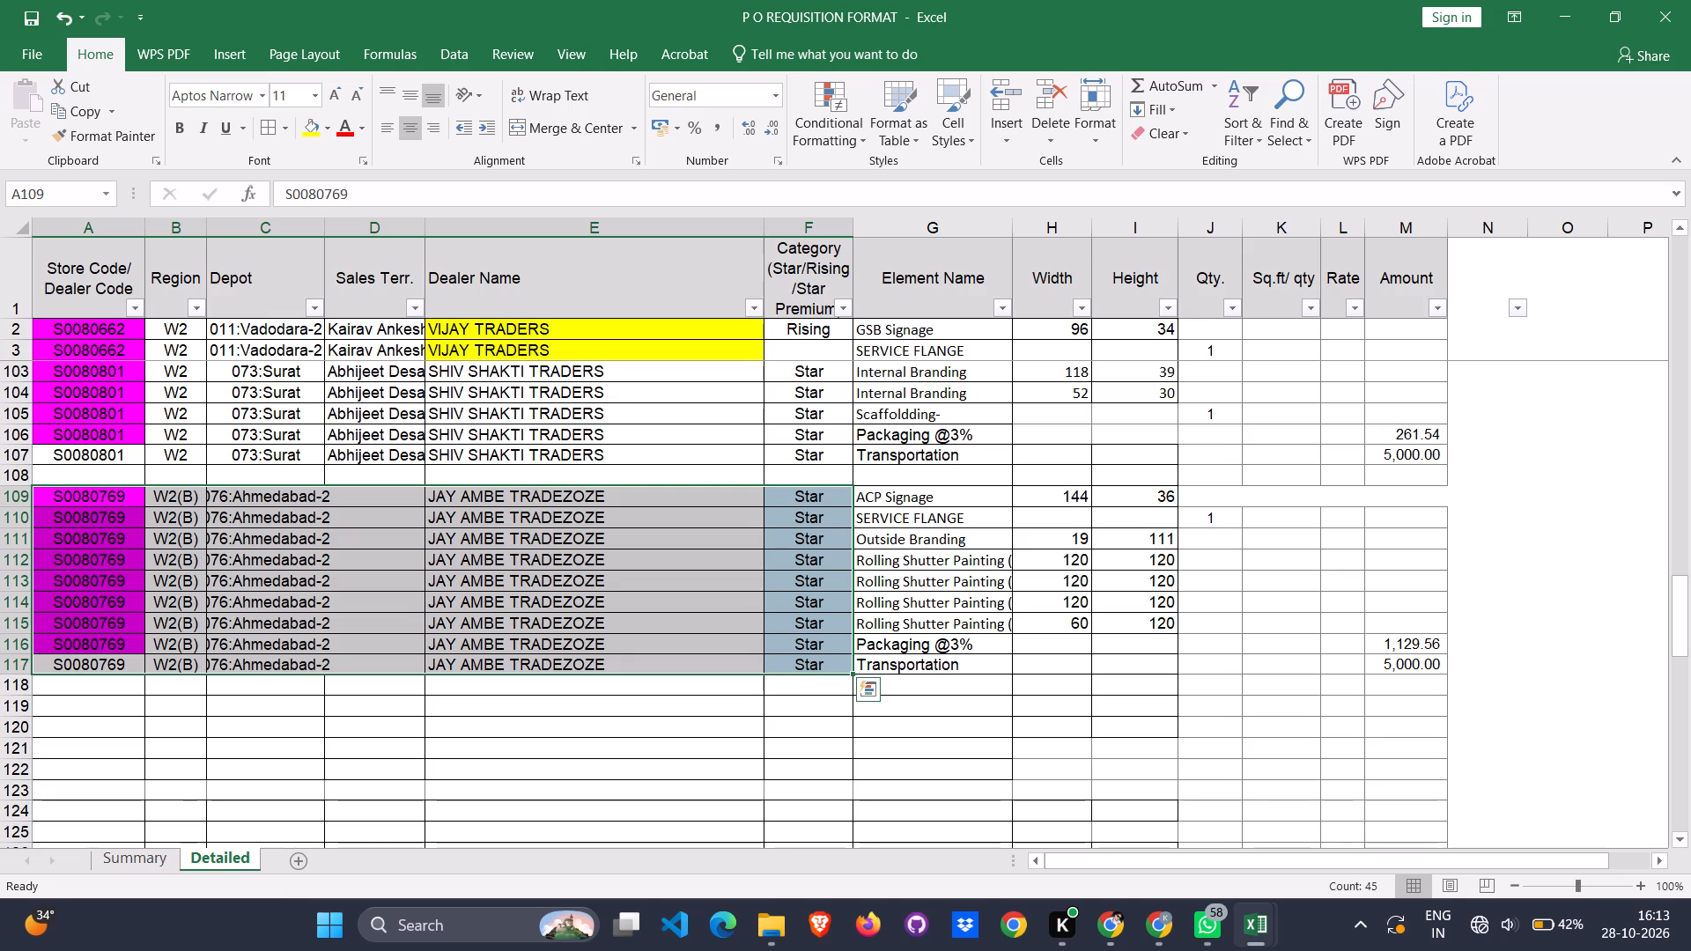
Compare the JAY AMBE TRADE ZONE quotation with the entries in rows 109 to 117 of the Detailed sheet.
key(alt+Tab)
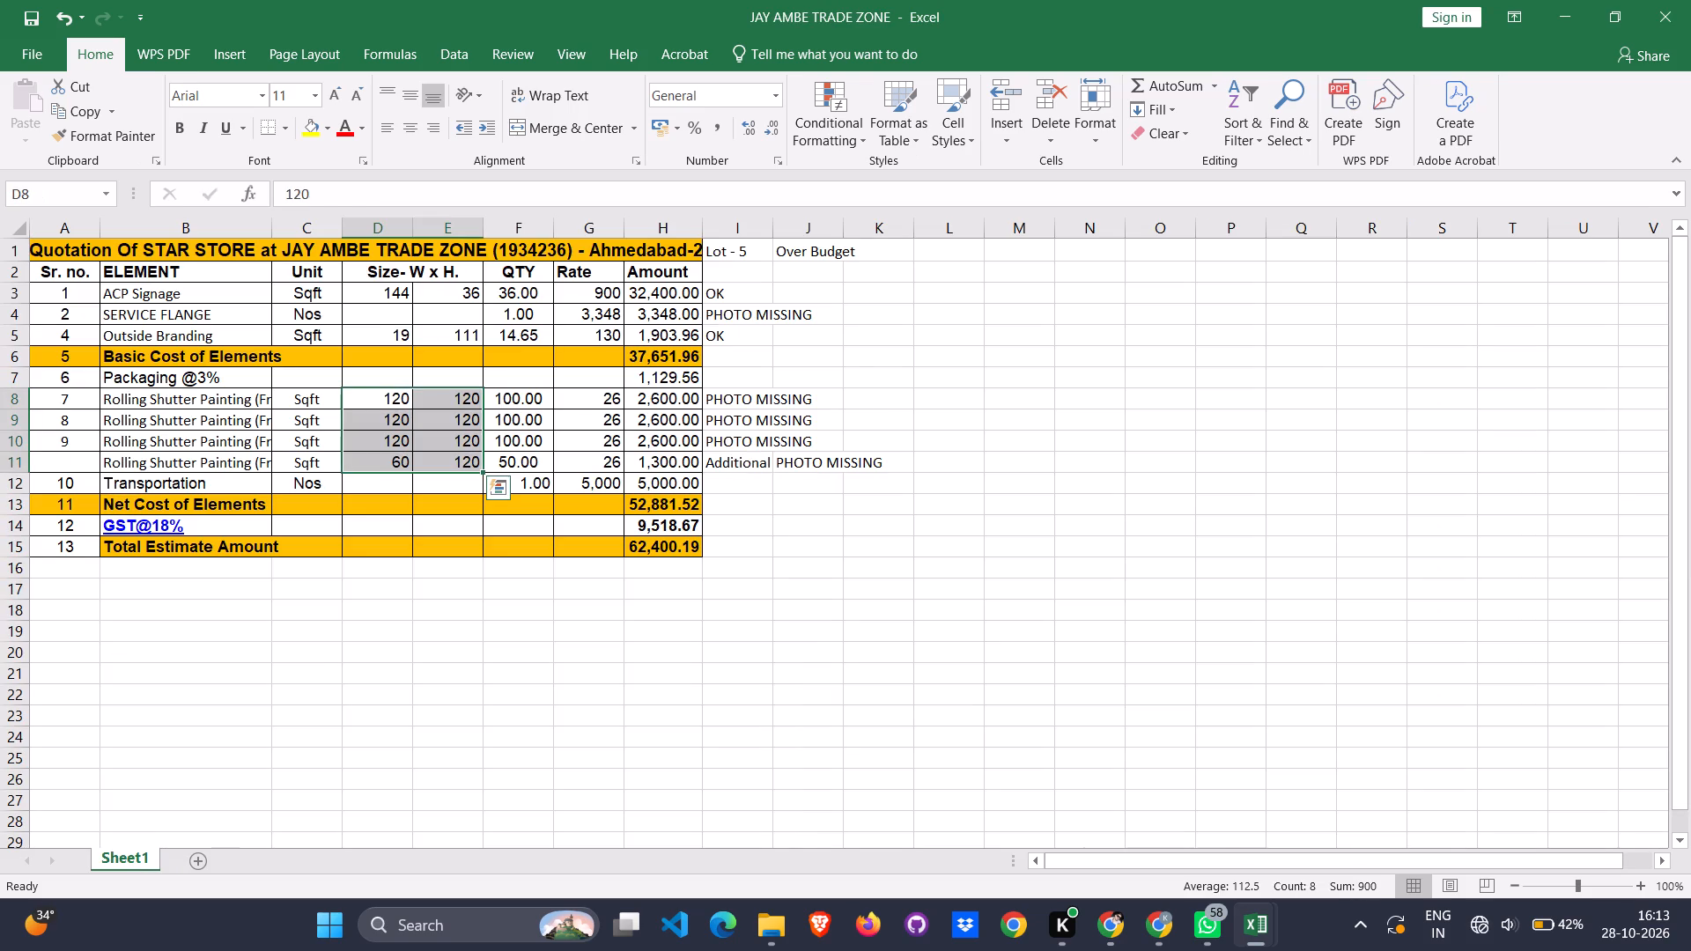
key(alt+Tab)
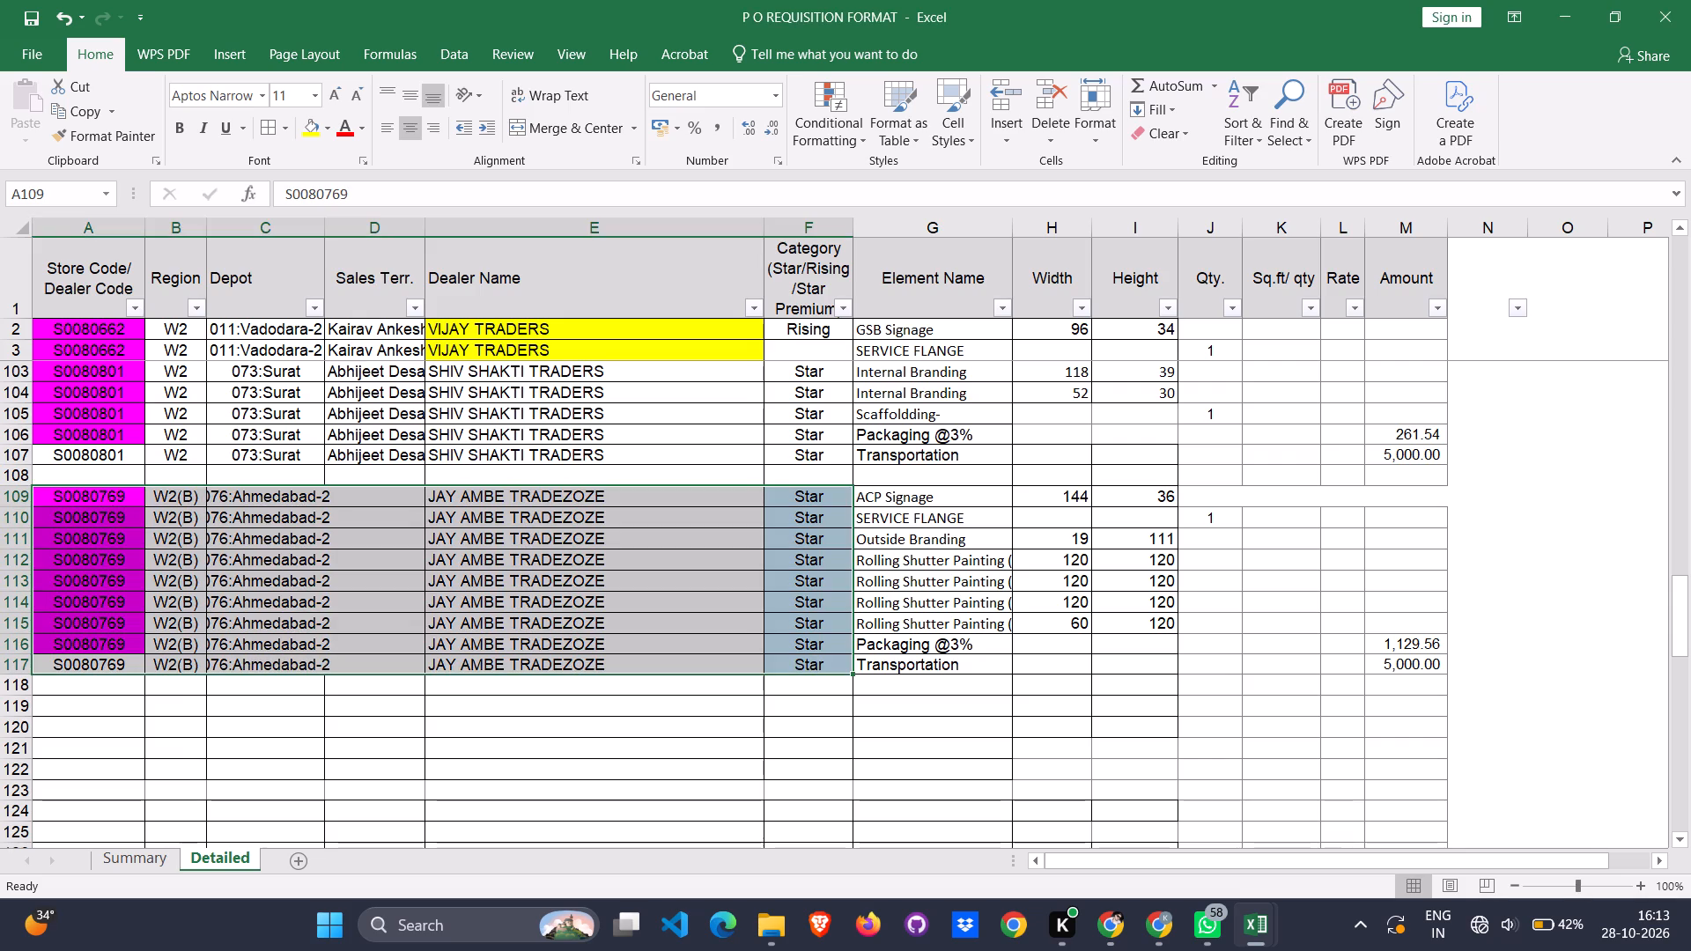
key(alt+Tab)
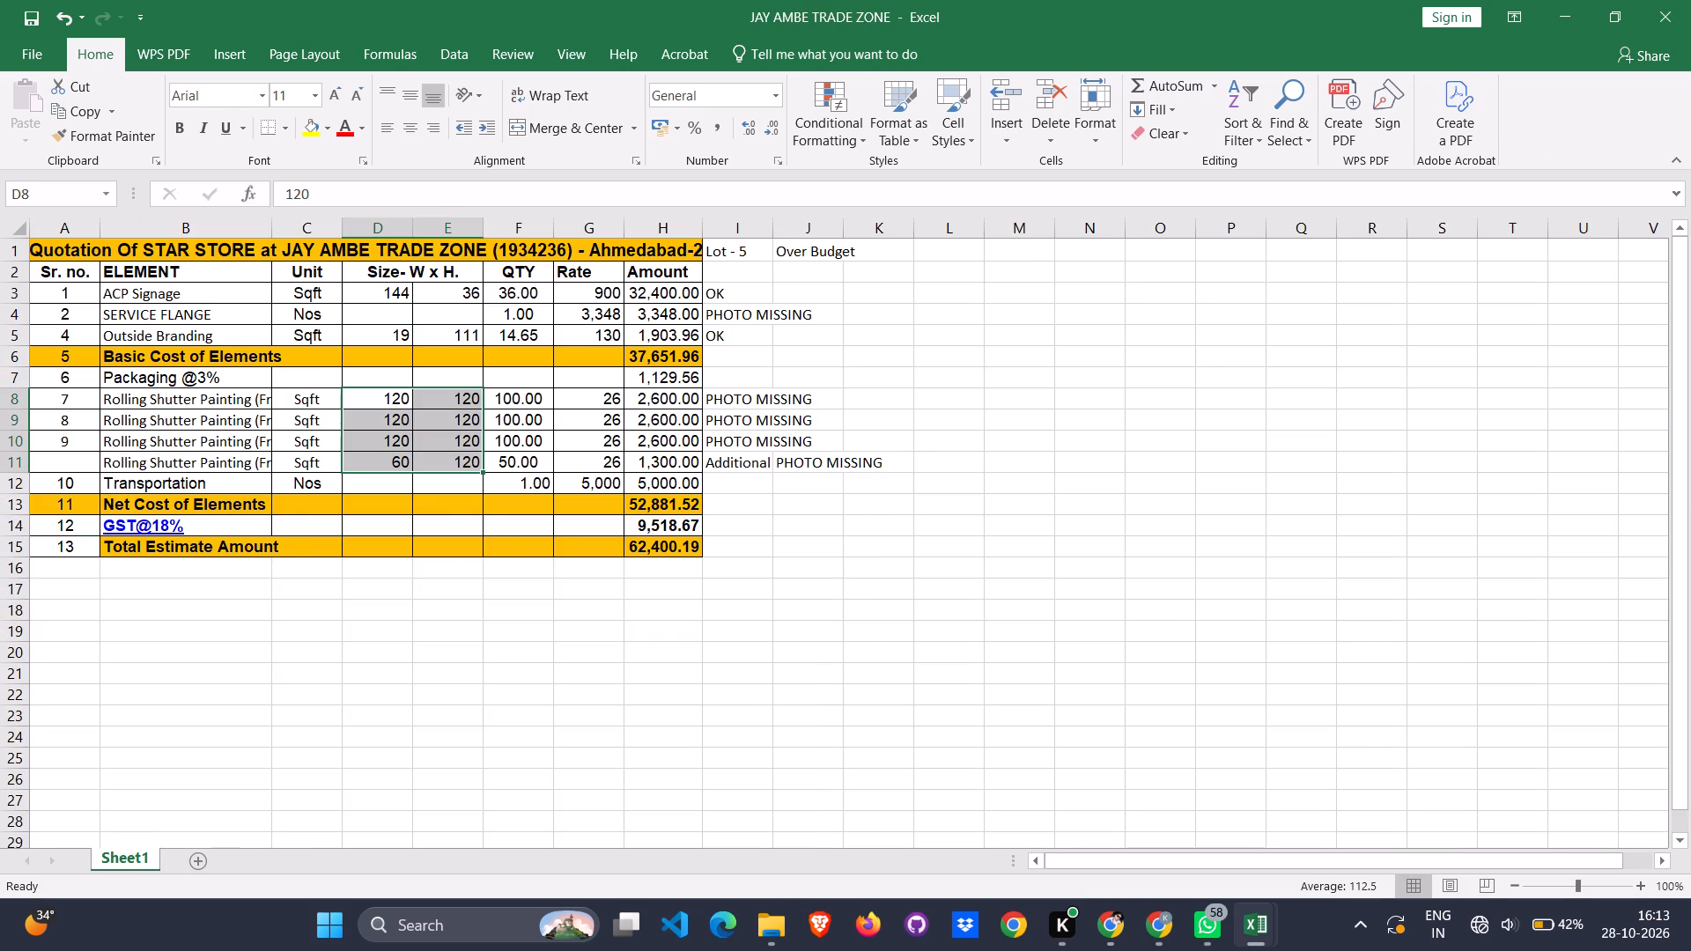
key(alt+Tab)
key(alt+Tab)
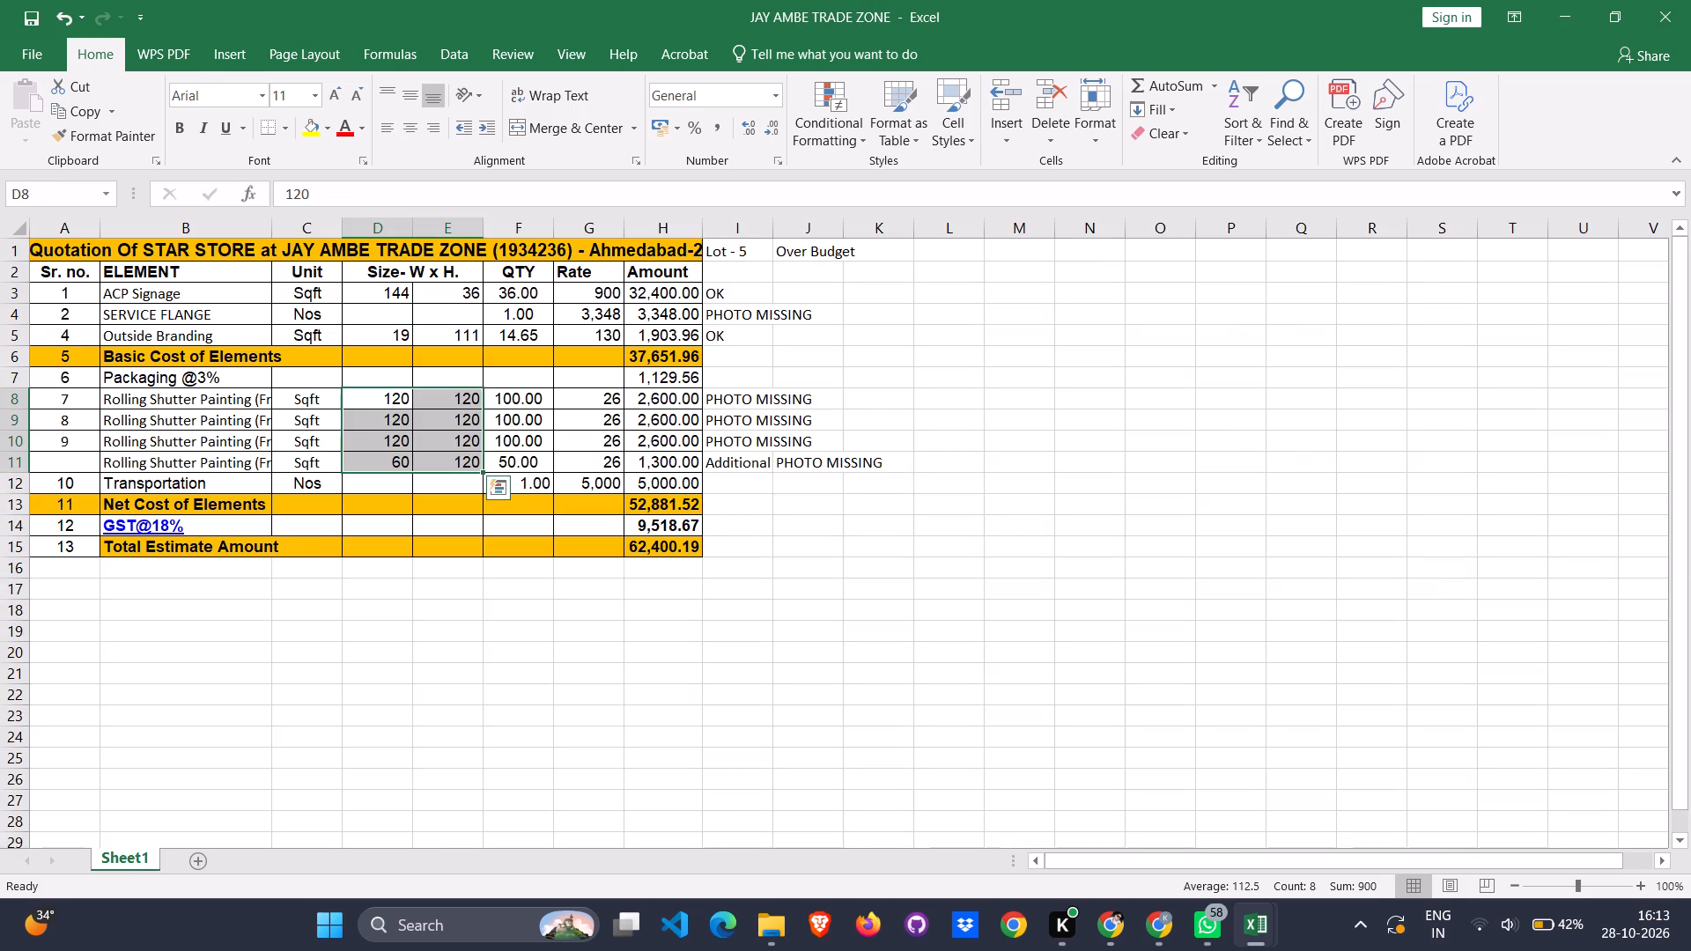
key(alt+Tab)
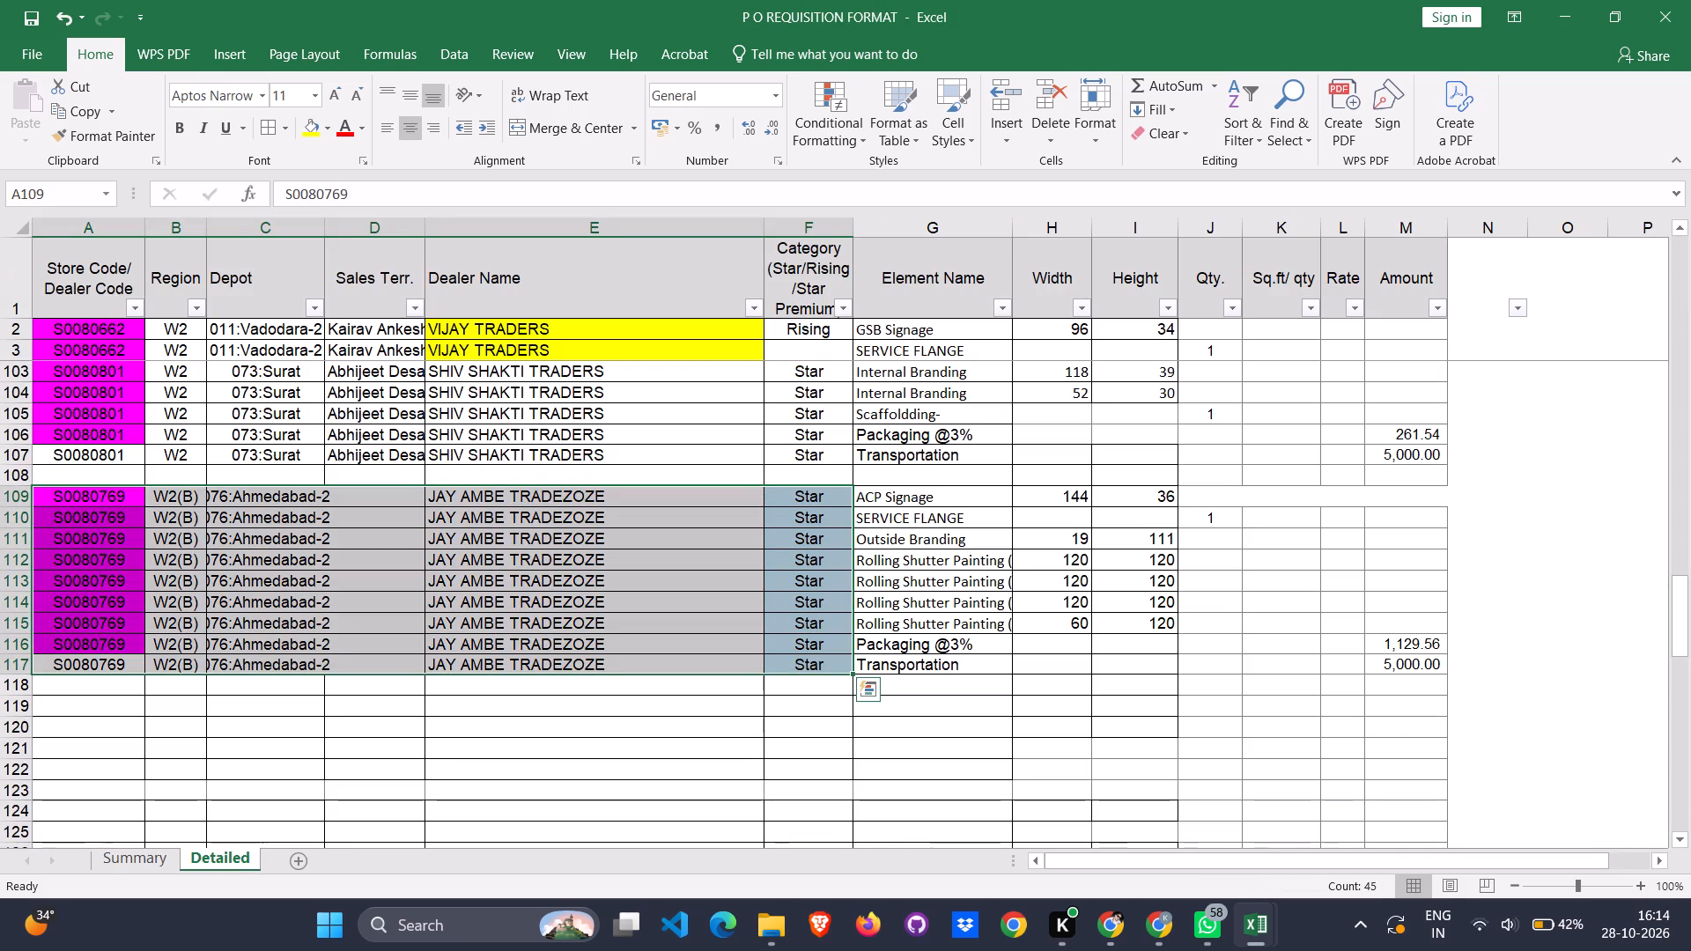
click(30, 4)
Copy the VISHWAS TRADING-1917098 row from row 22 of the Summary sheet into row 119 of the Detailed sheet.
scroll(518, 380, down, 4)
scroll(535, 480, down, 4)
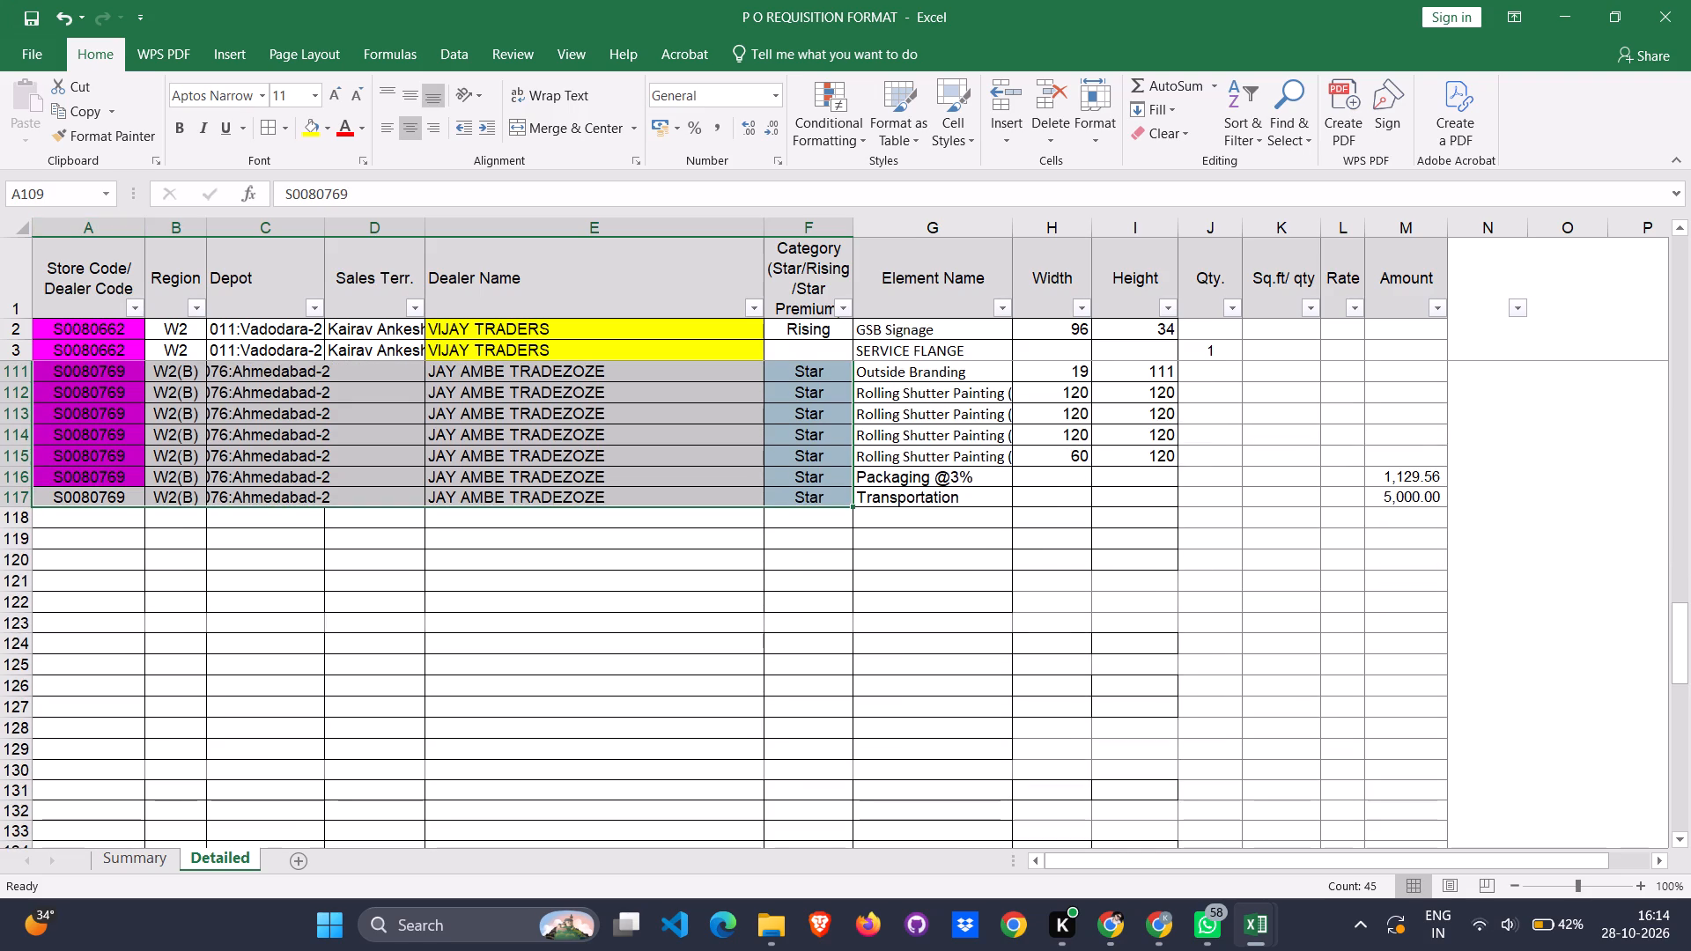
click(137, 859)
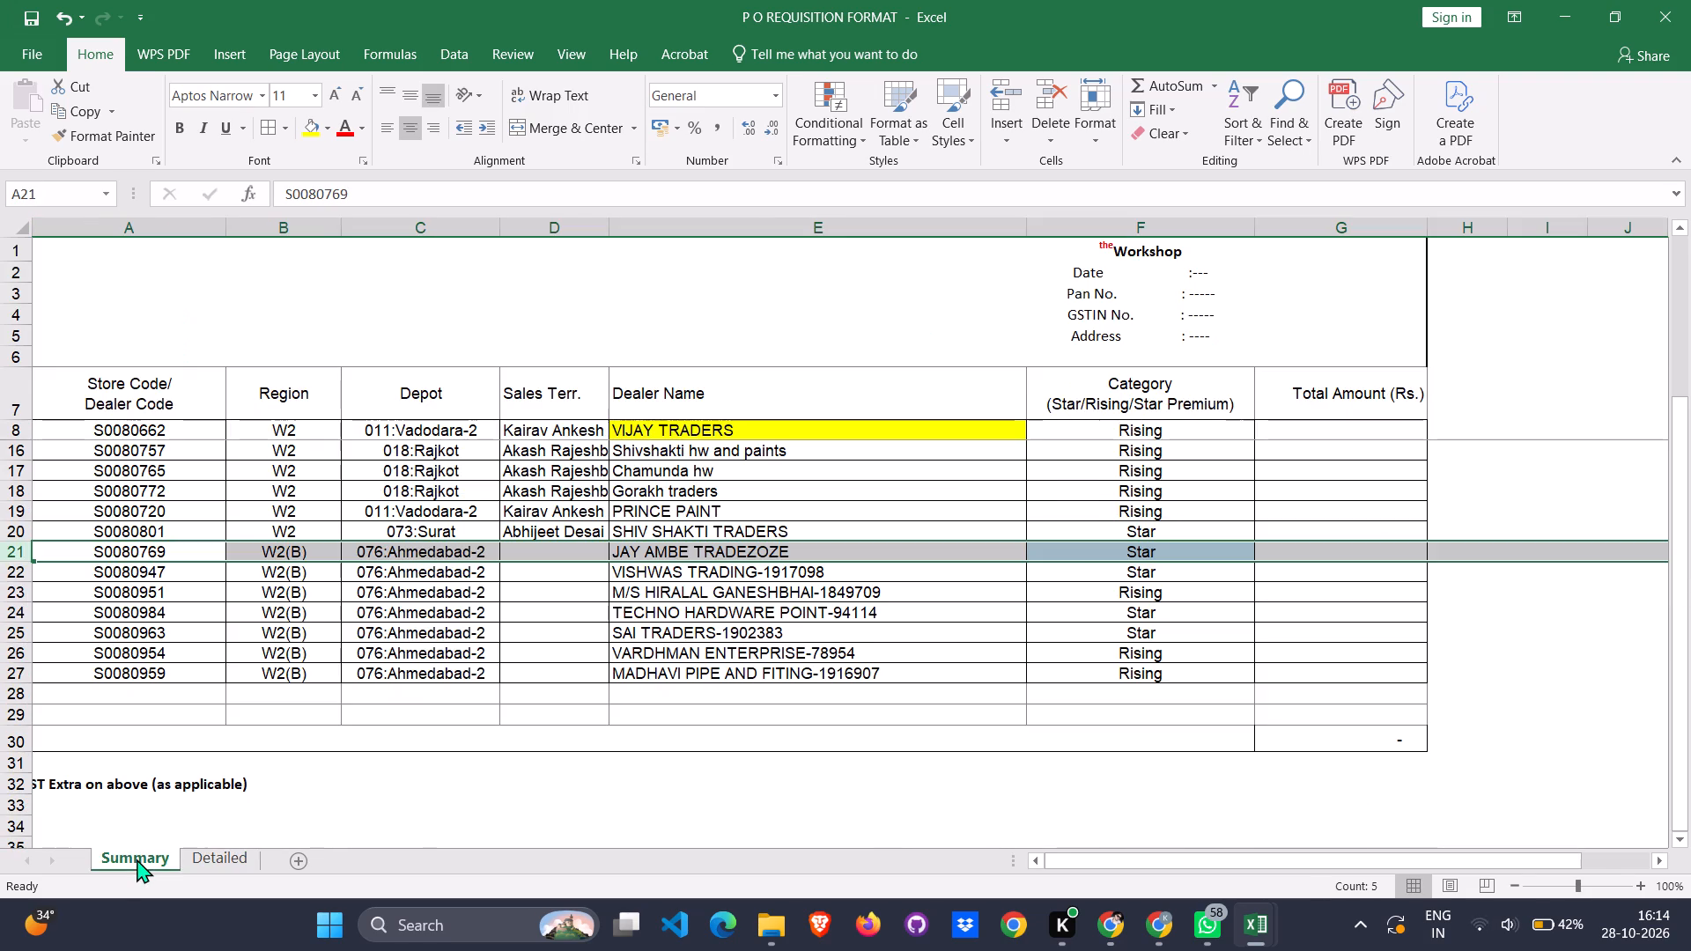
click(18, 573)
key(ctrl+c)
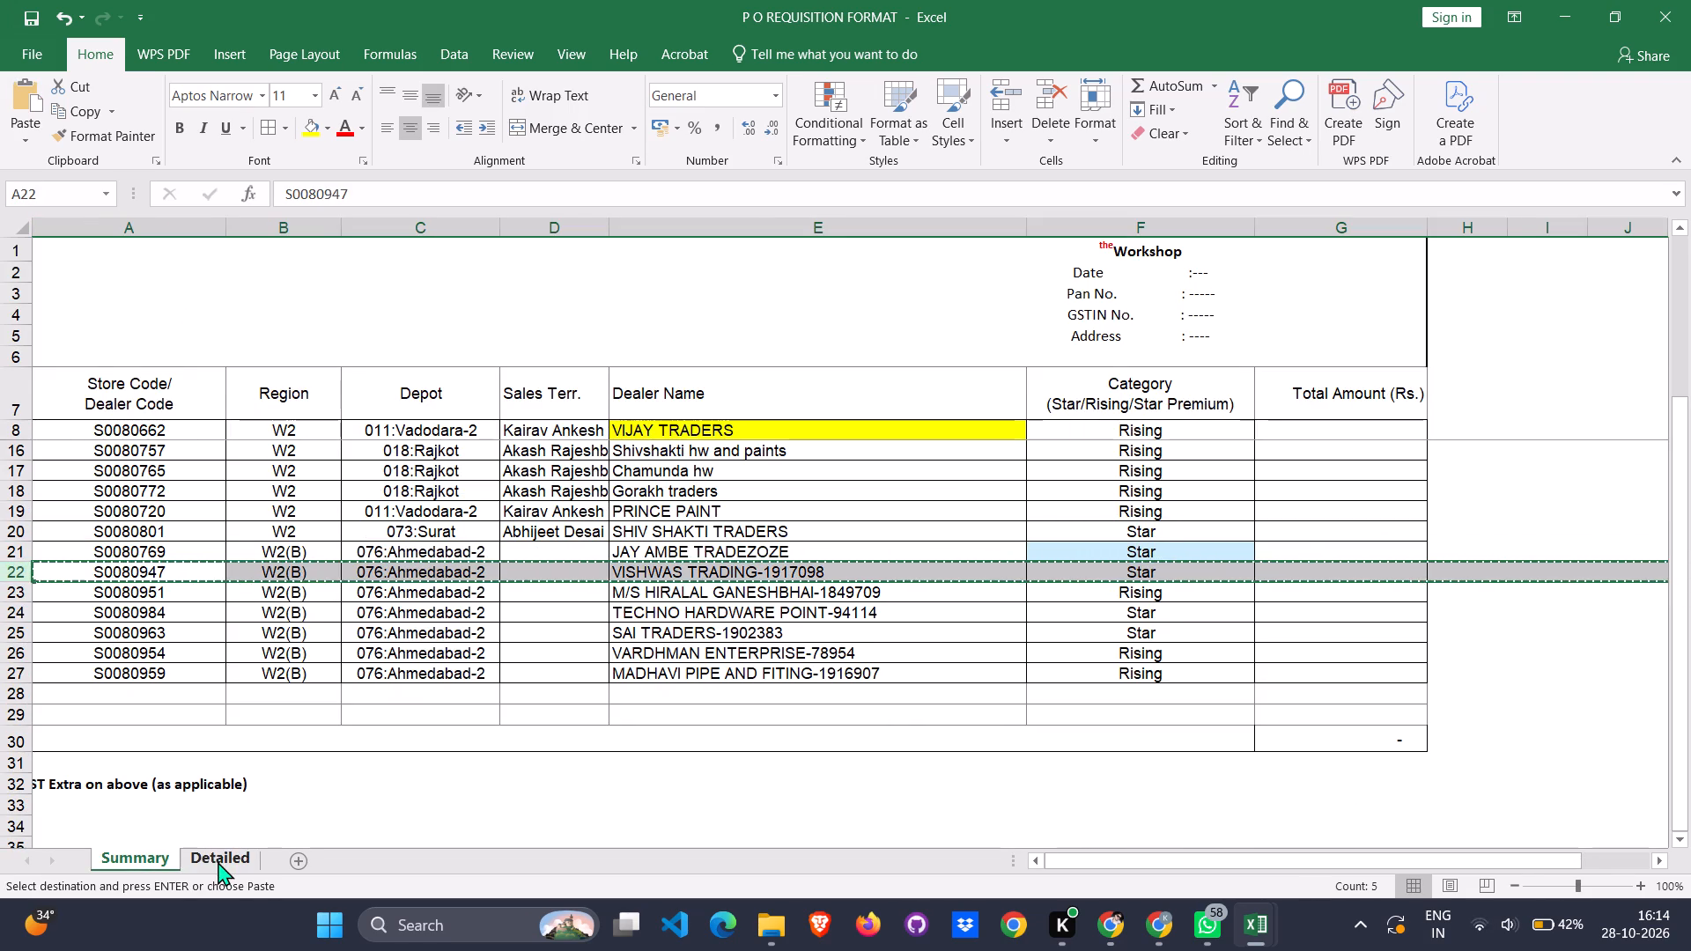
click(218, 864)
click(90, 542)
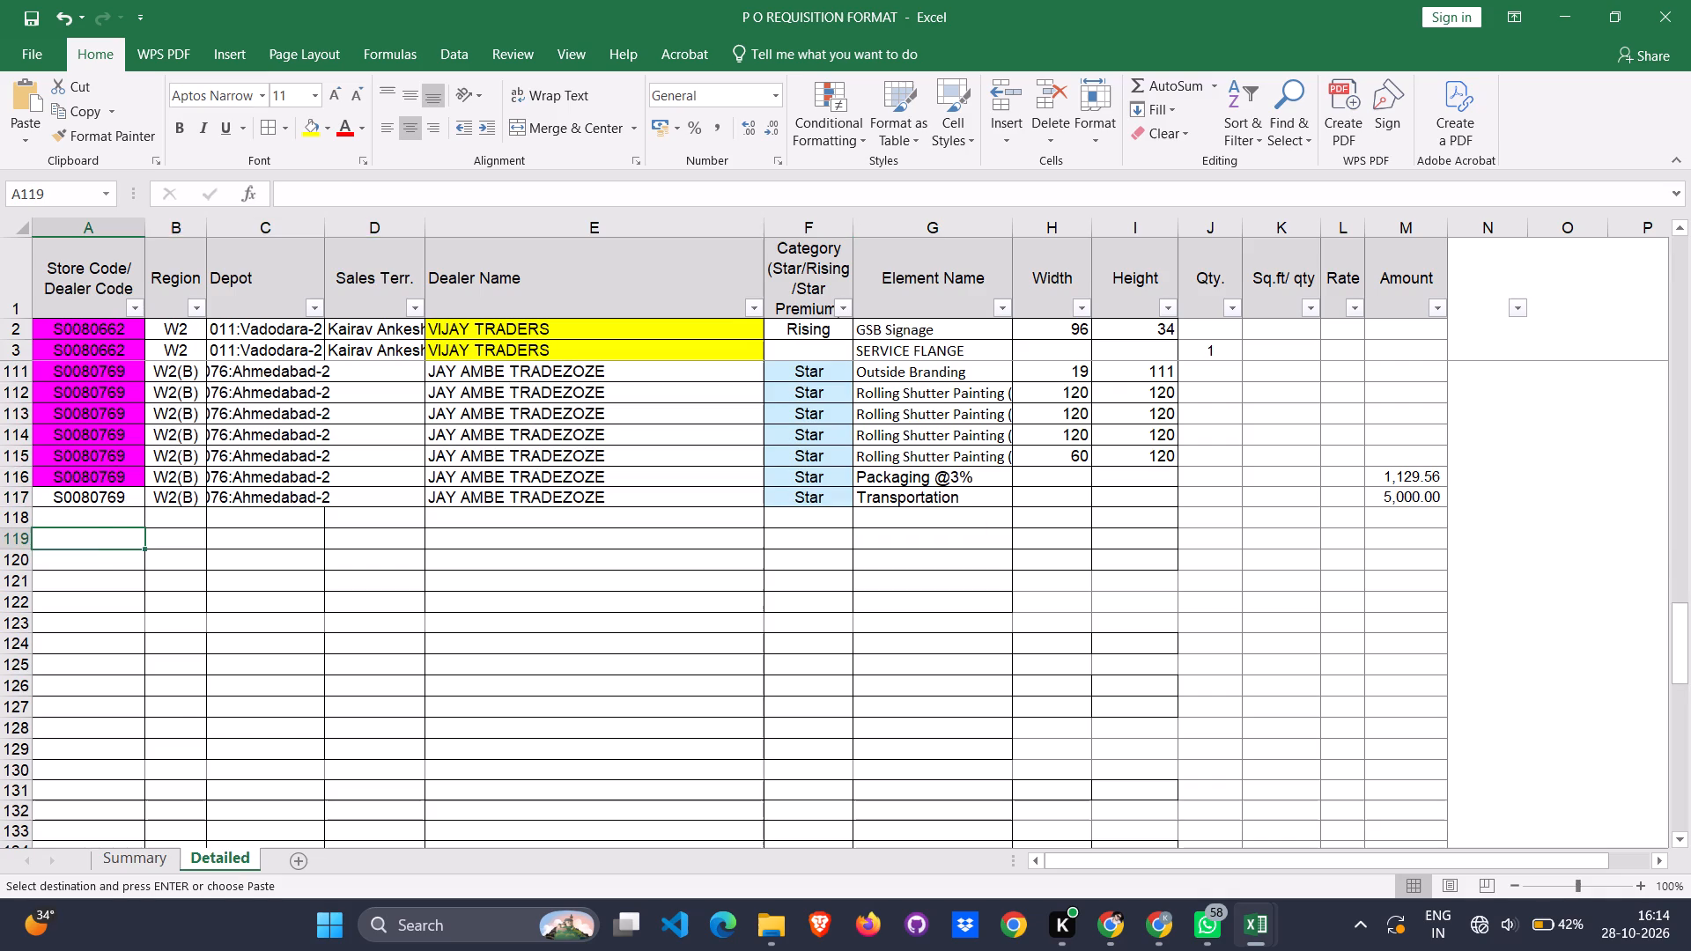
key(ctrl+v)
click(927, 536)
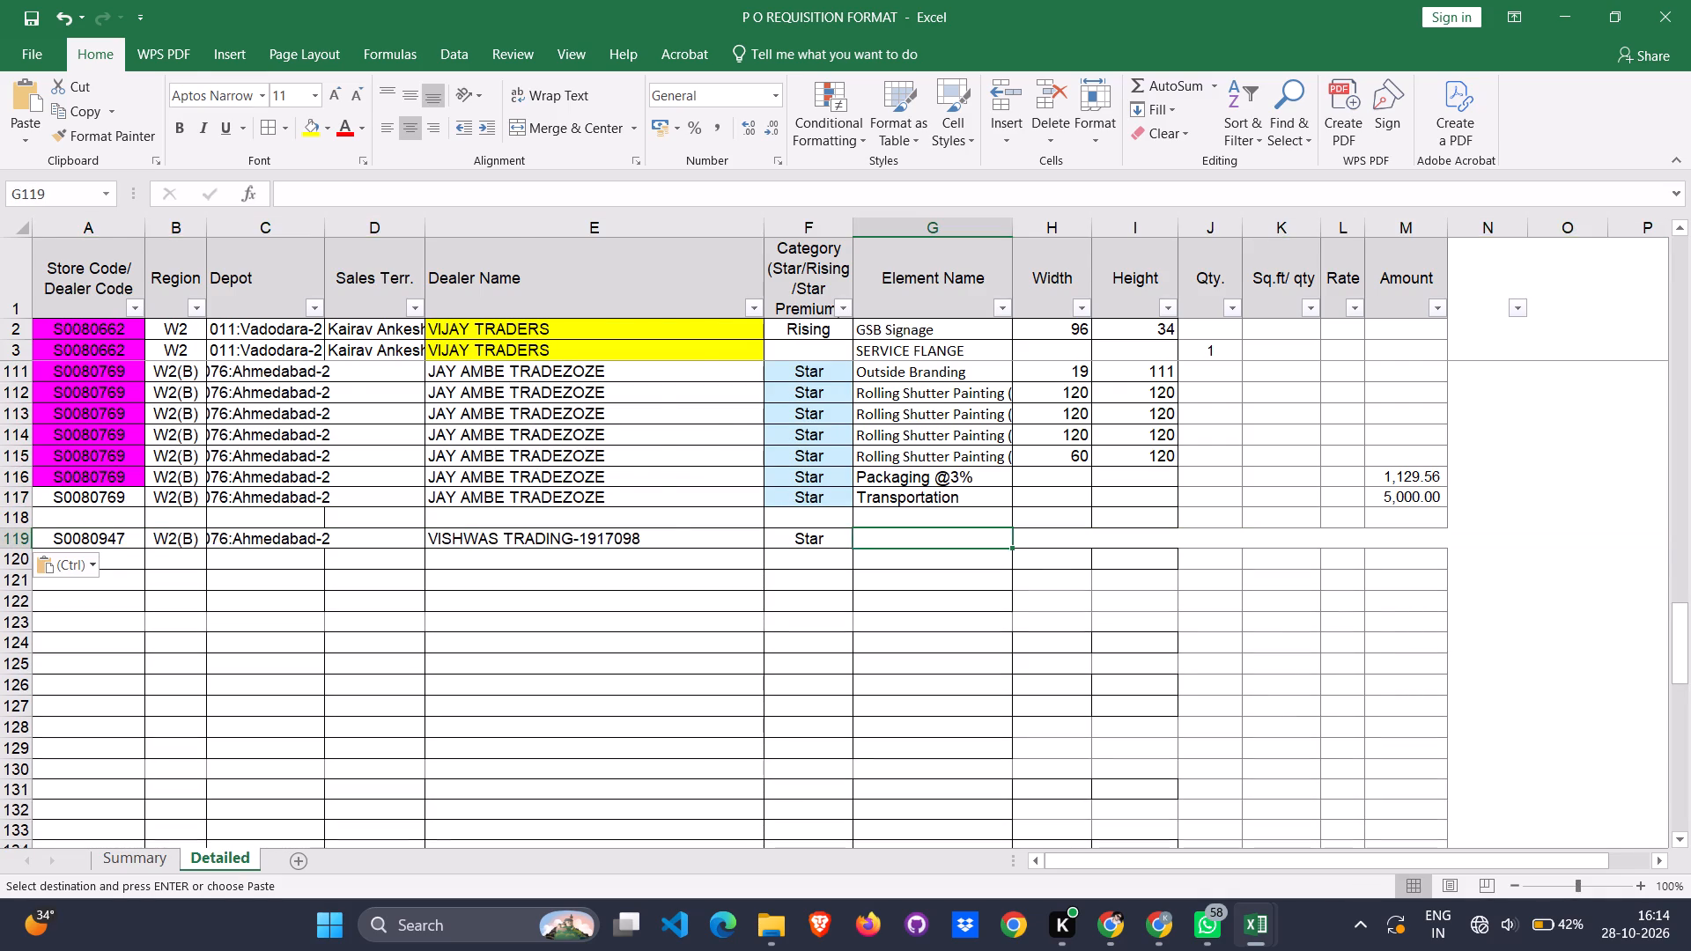
Close the JAY AMBE TRADE ZONE quotation workbook, saving its changes.
key(alt+Tab)
click(1650, 18)
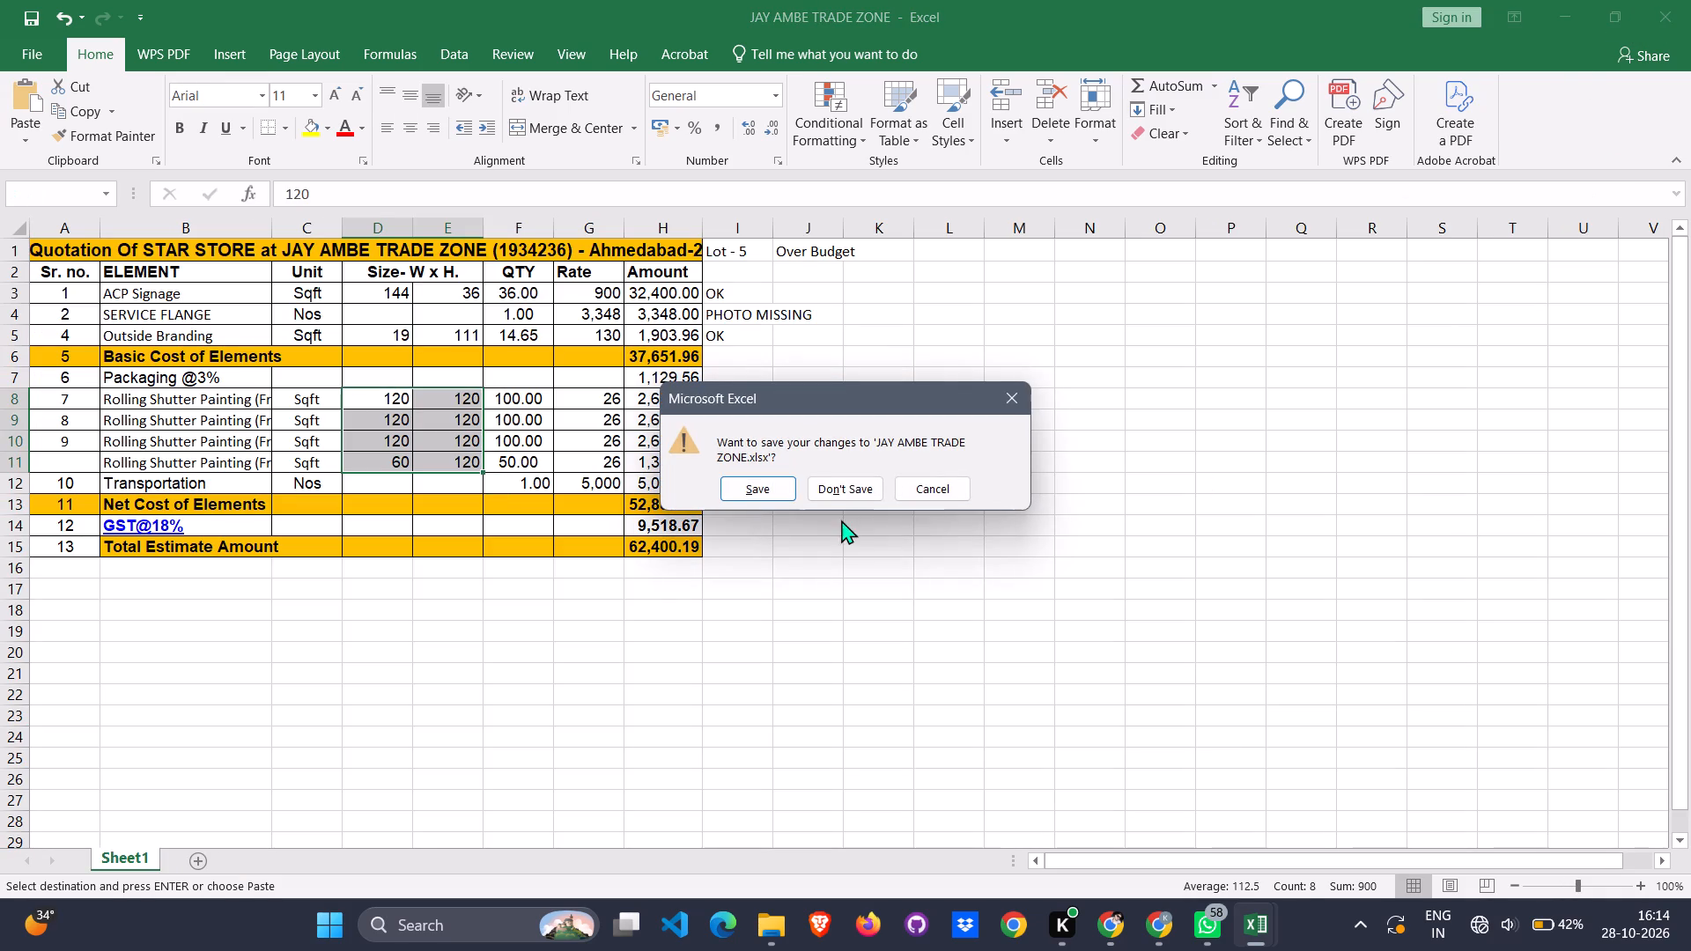
click(762, 490)
Search the SEPARATAION ESTIMATE folder in File Explorer for VISHWA and open the VISHWAS TRADING quotation.
key(alt+Tab)
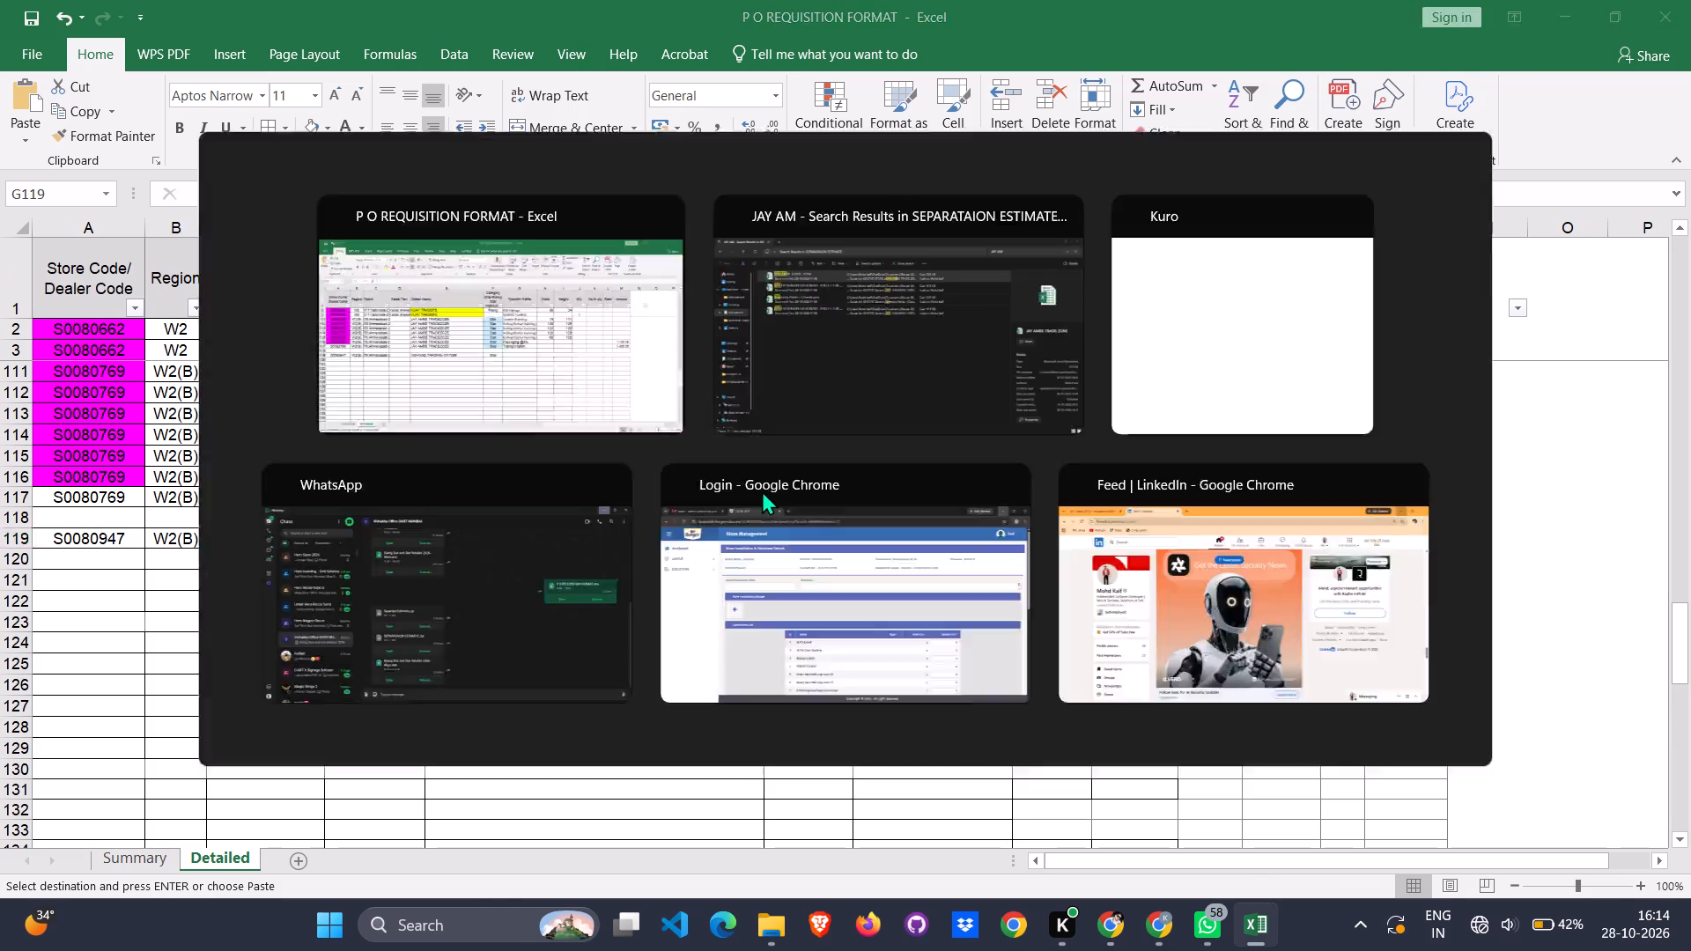
click(1615, 59)
text(VISHWA)
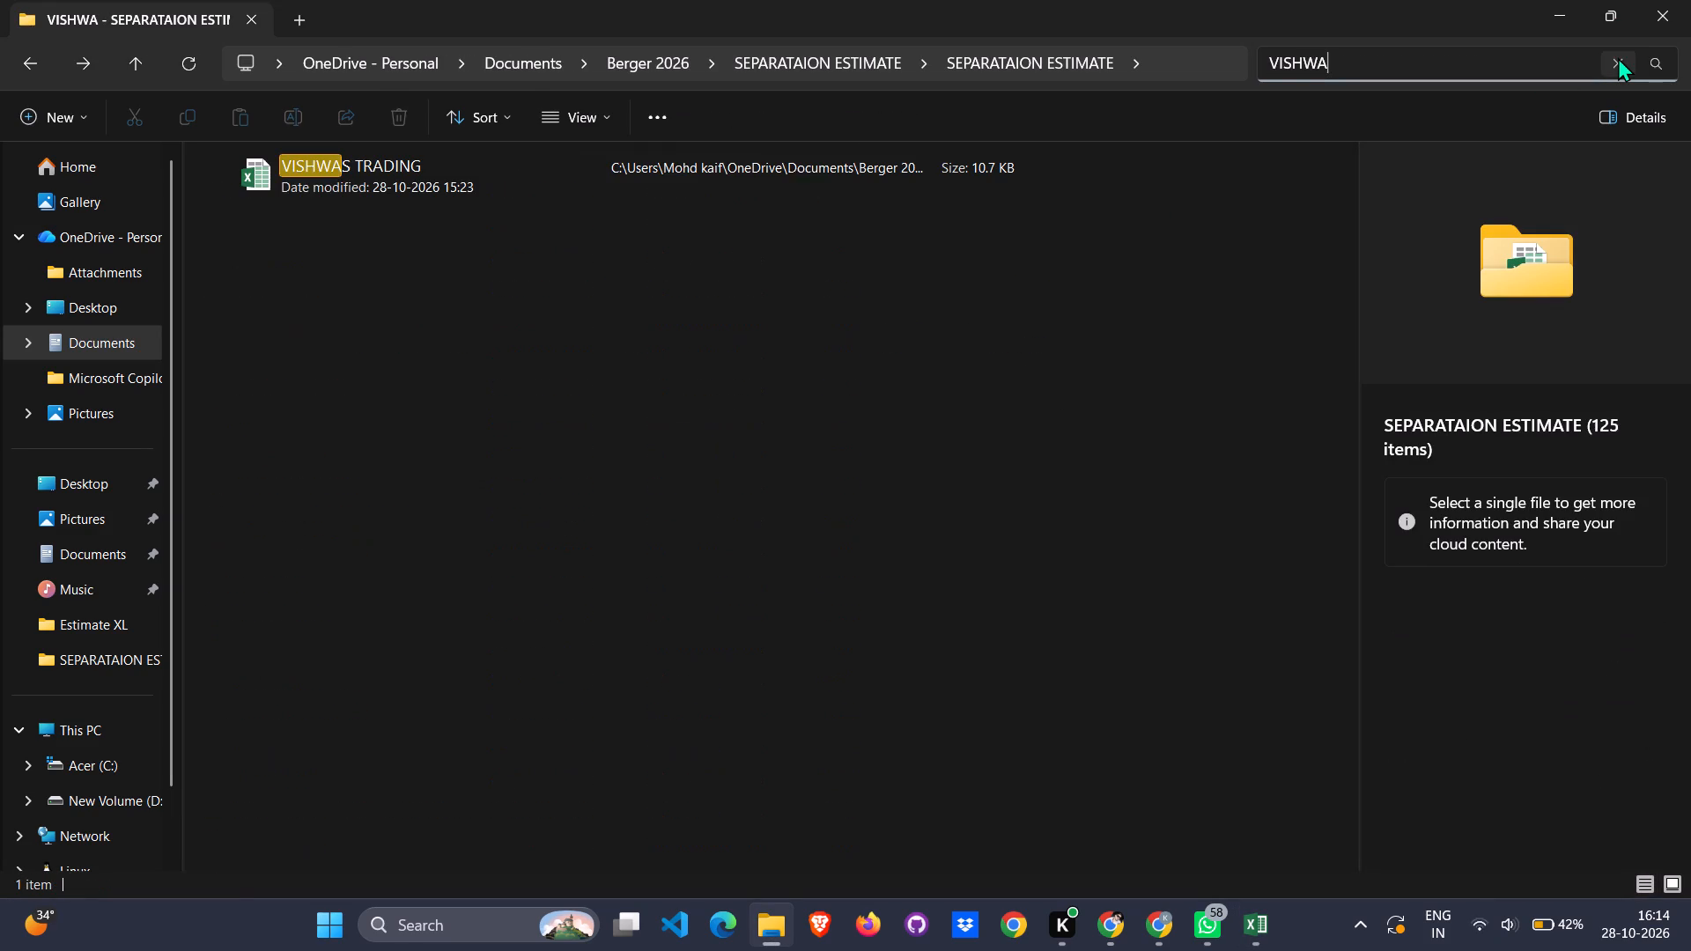
double_click(471, 168)
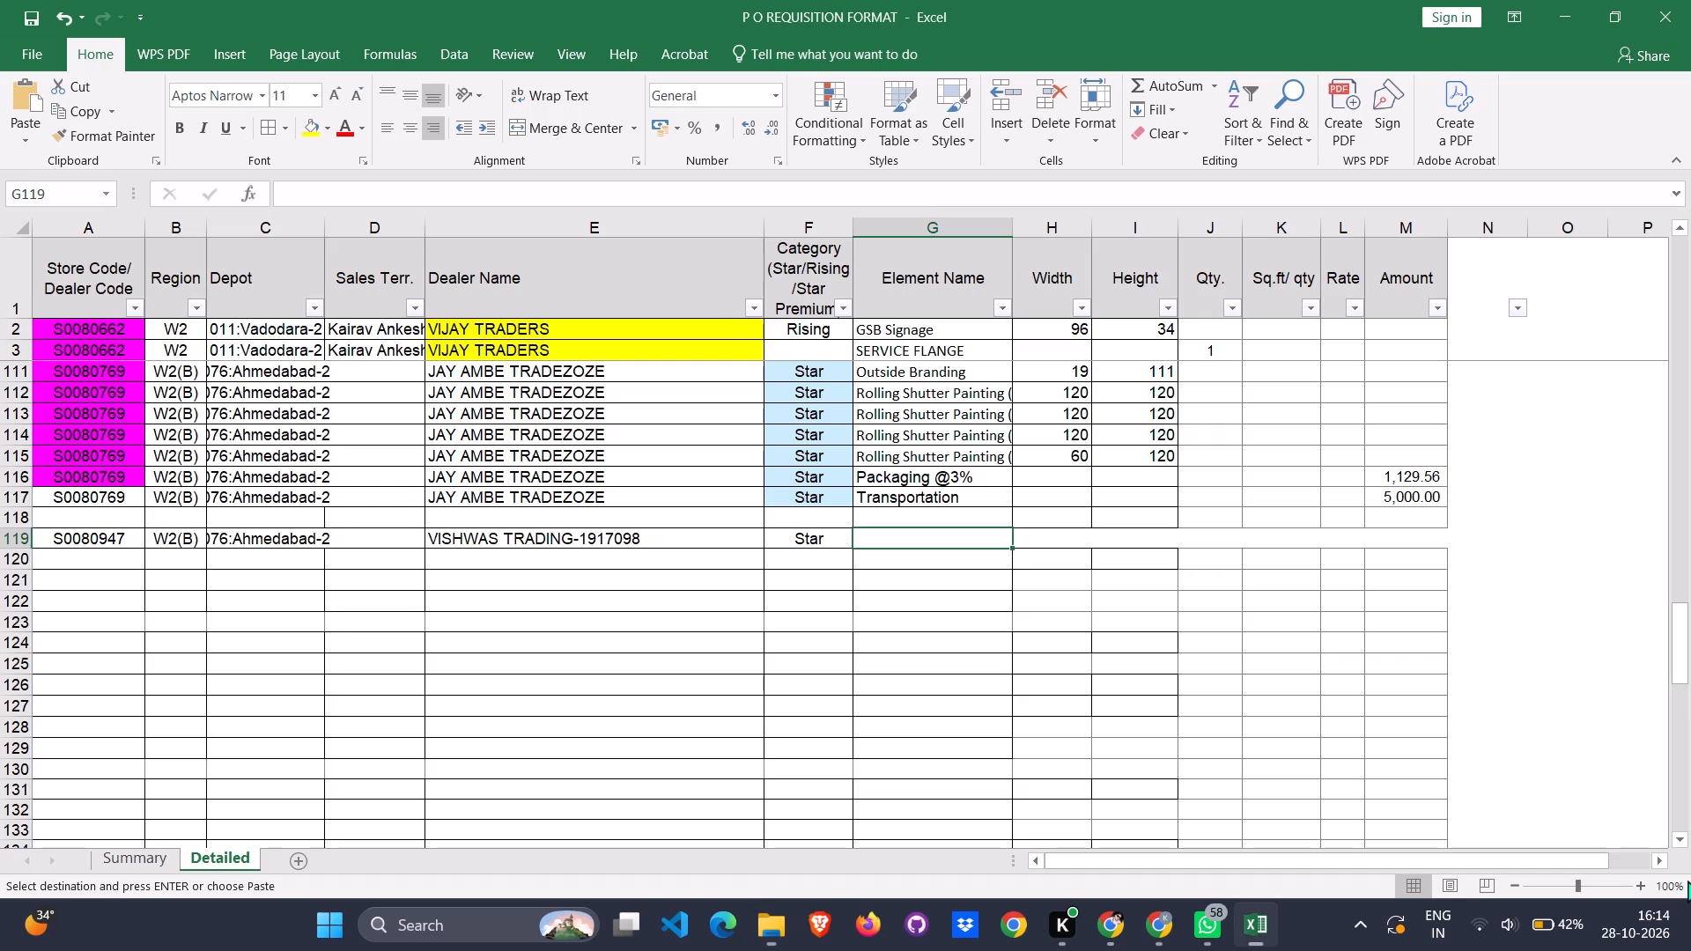
Raise the display brightness in the system quick settings.
click(1540, 934)
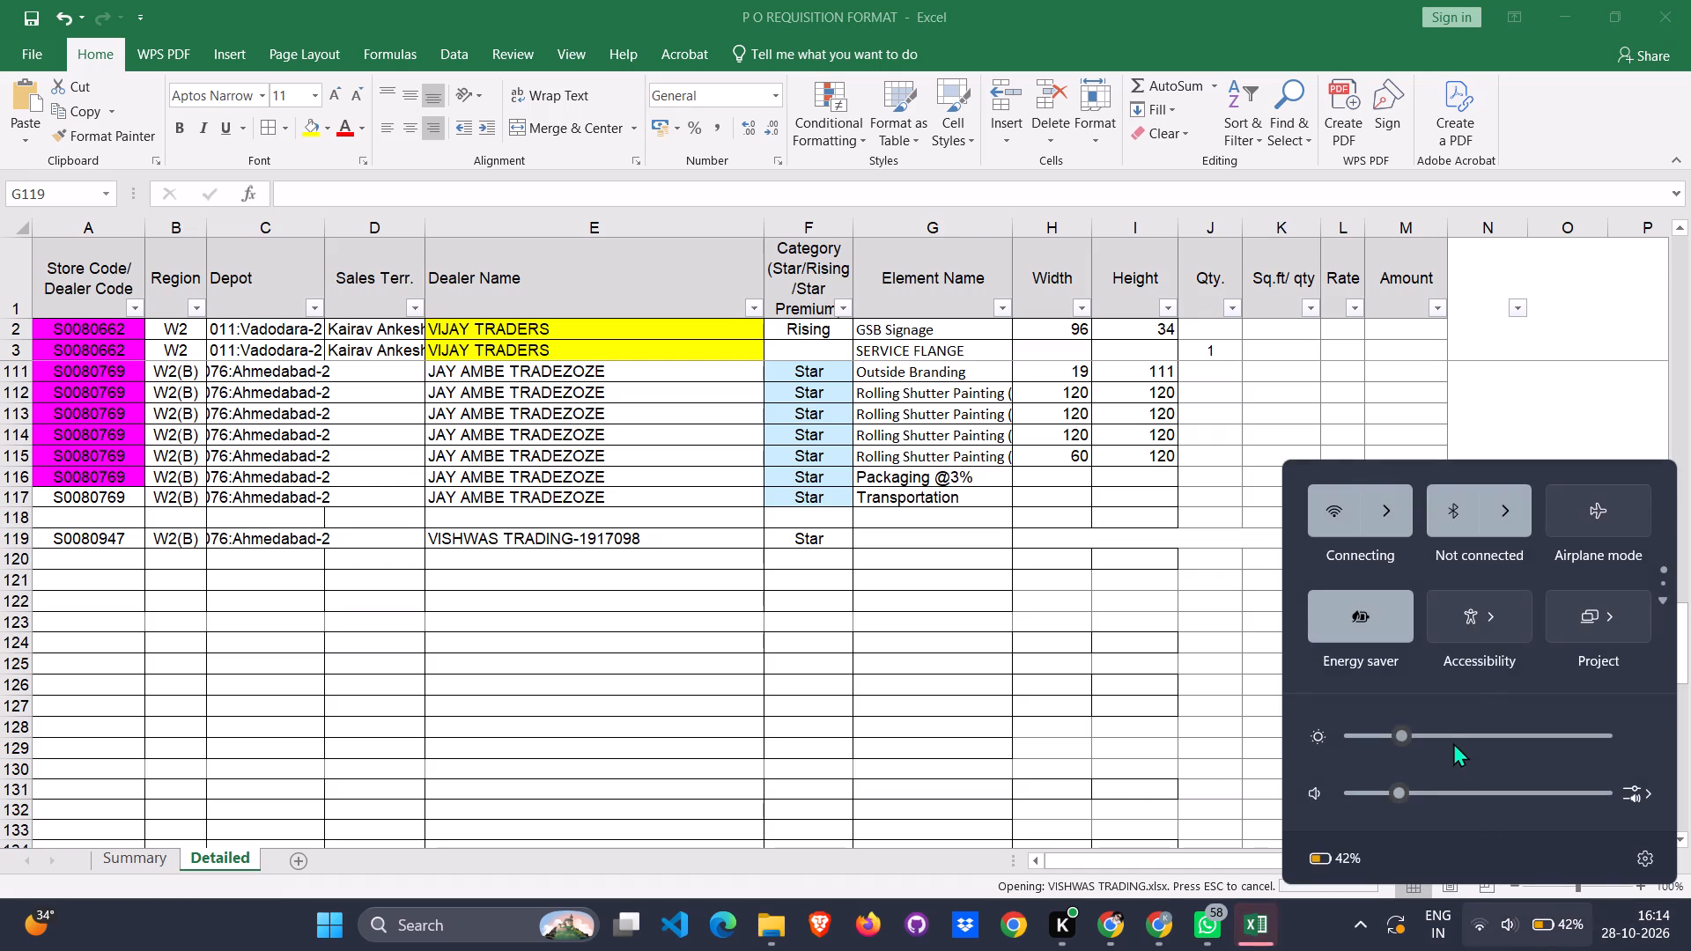
click(1466, 738)
click(1520, 729)
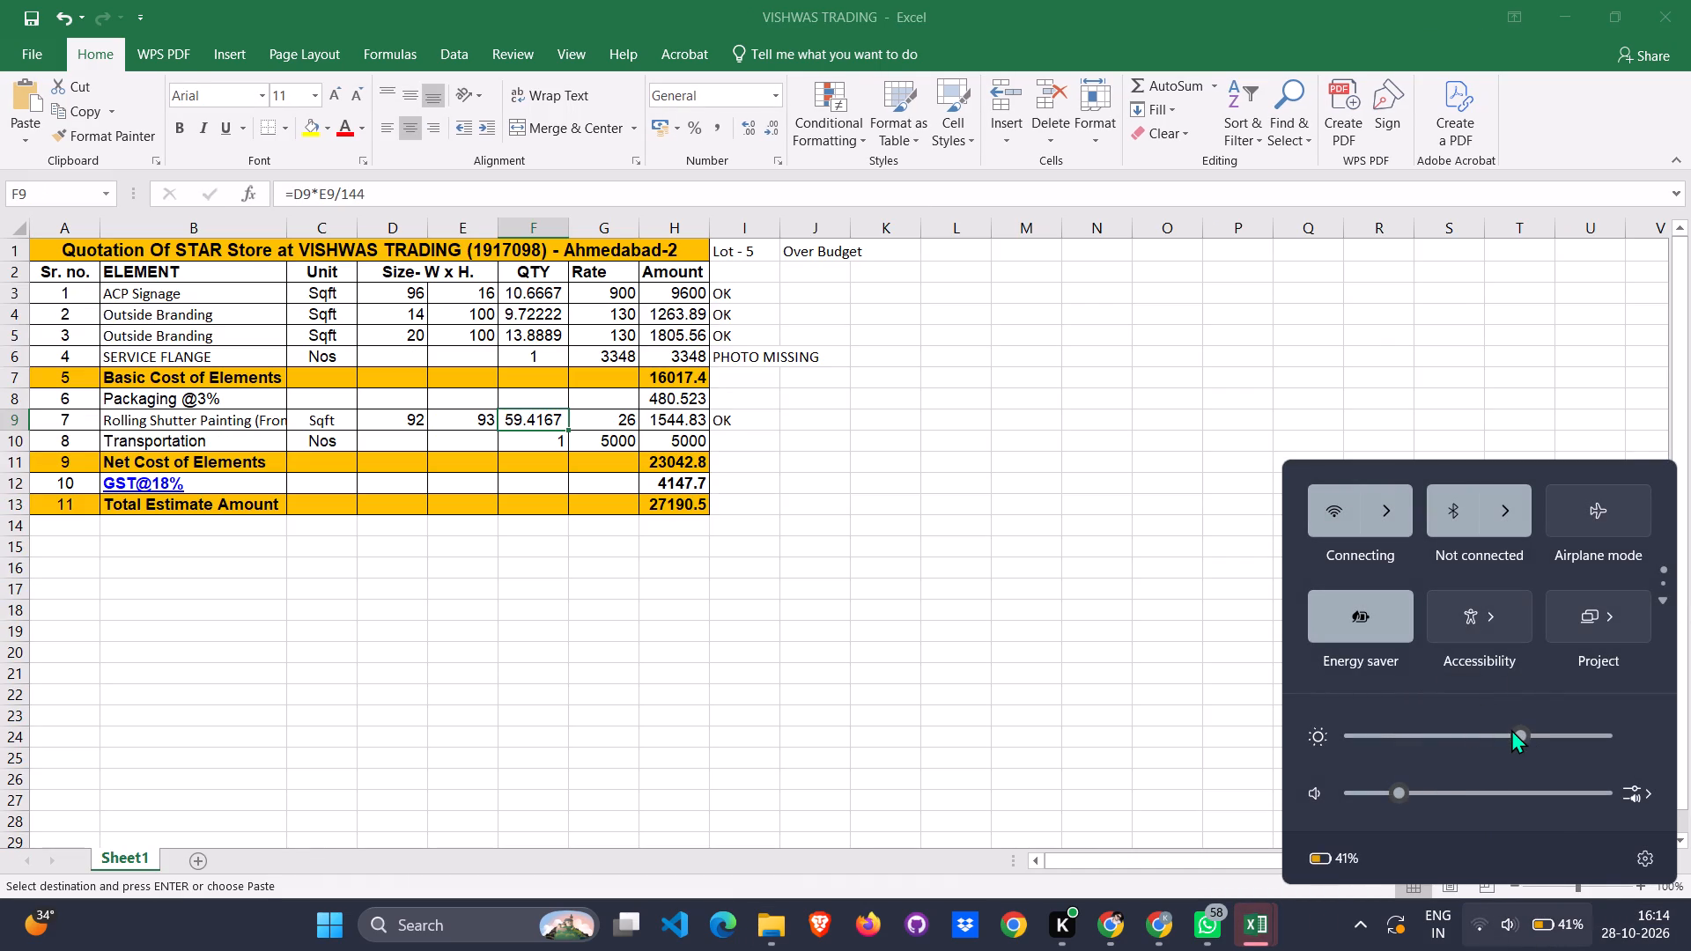
click(1533, 922)
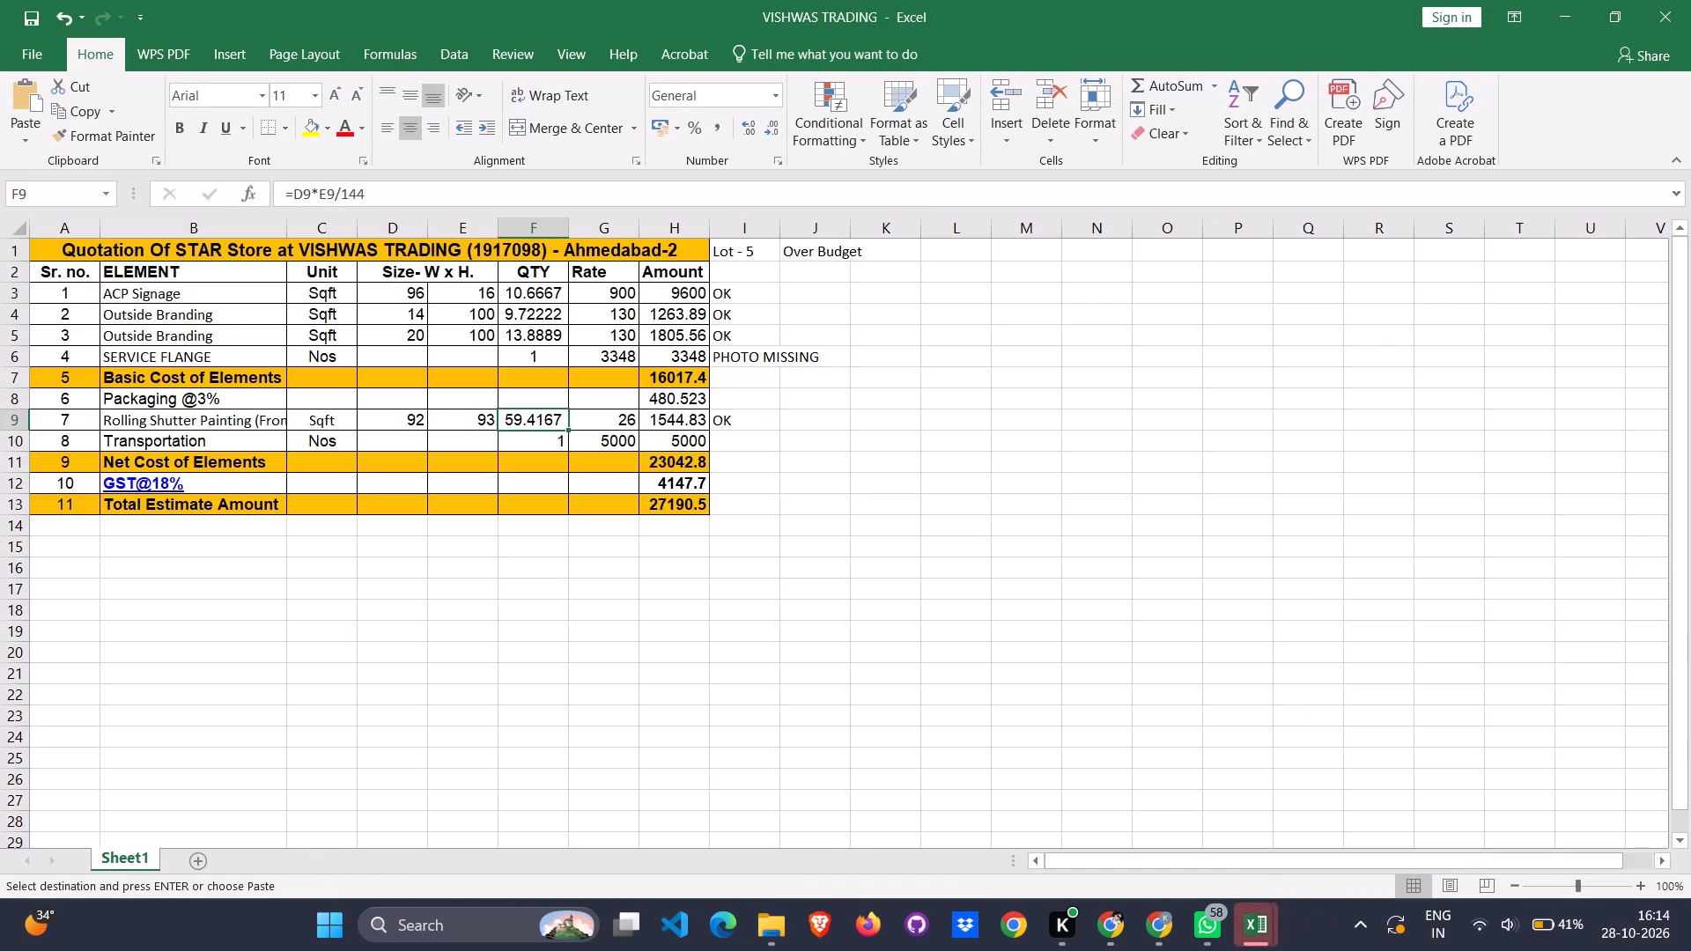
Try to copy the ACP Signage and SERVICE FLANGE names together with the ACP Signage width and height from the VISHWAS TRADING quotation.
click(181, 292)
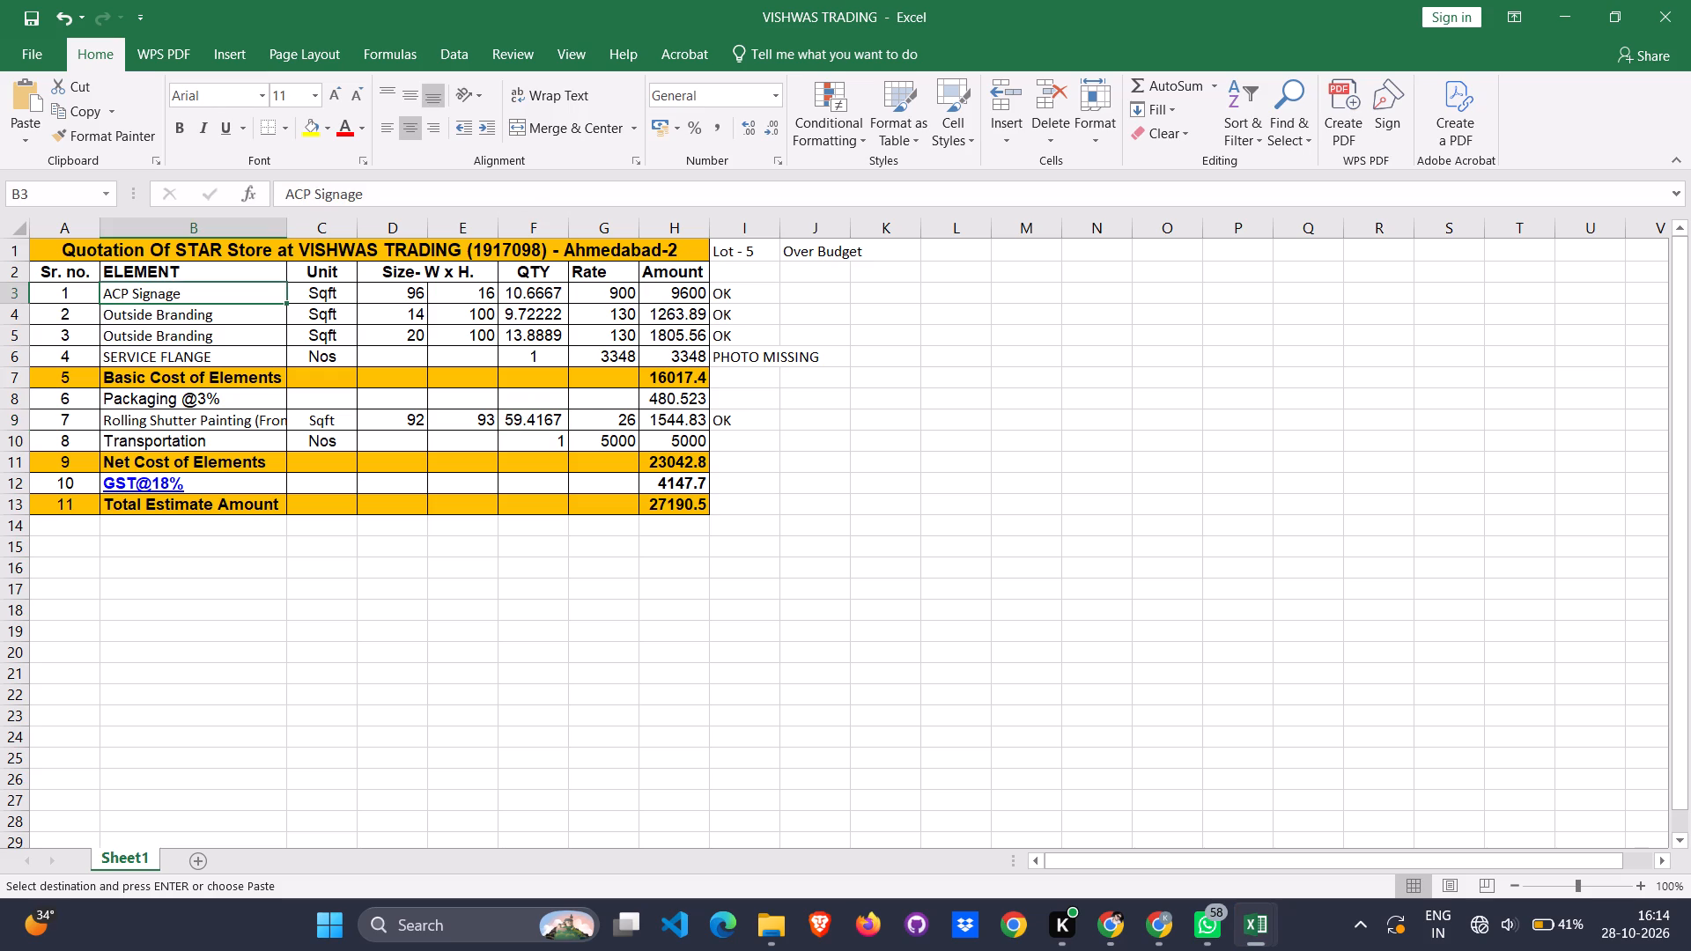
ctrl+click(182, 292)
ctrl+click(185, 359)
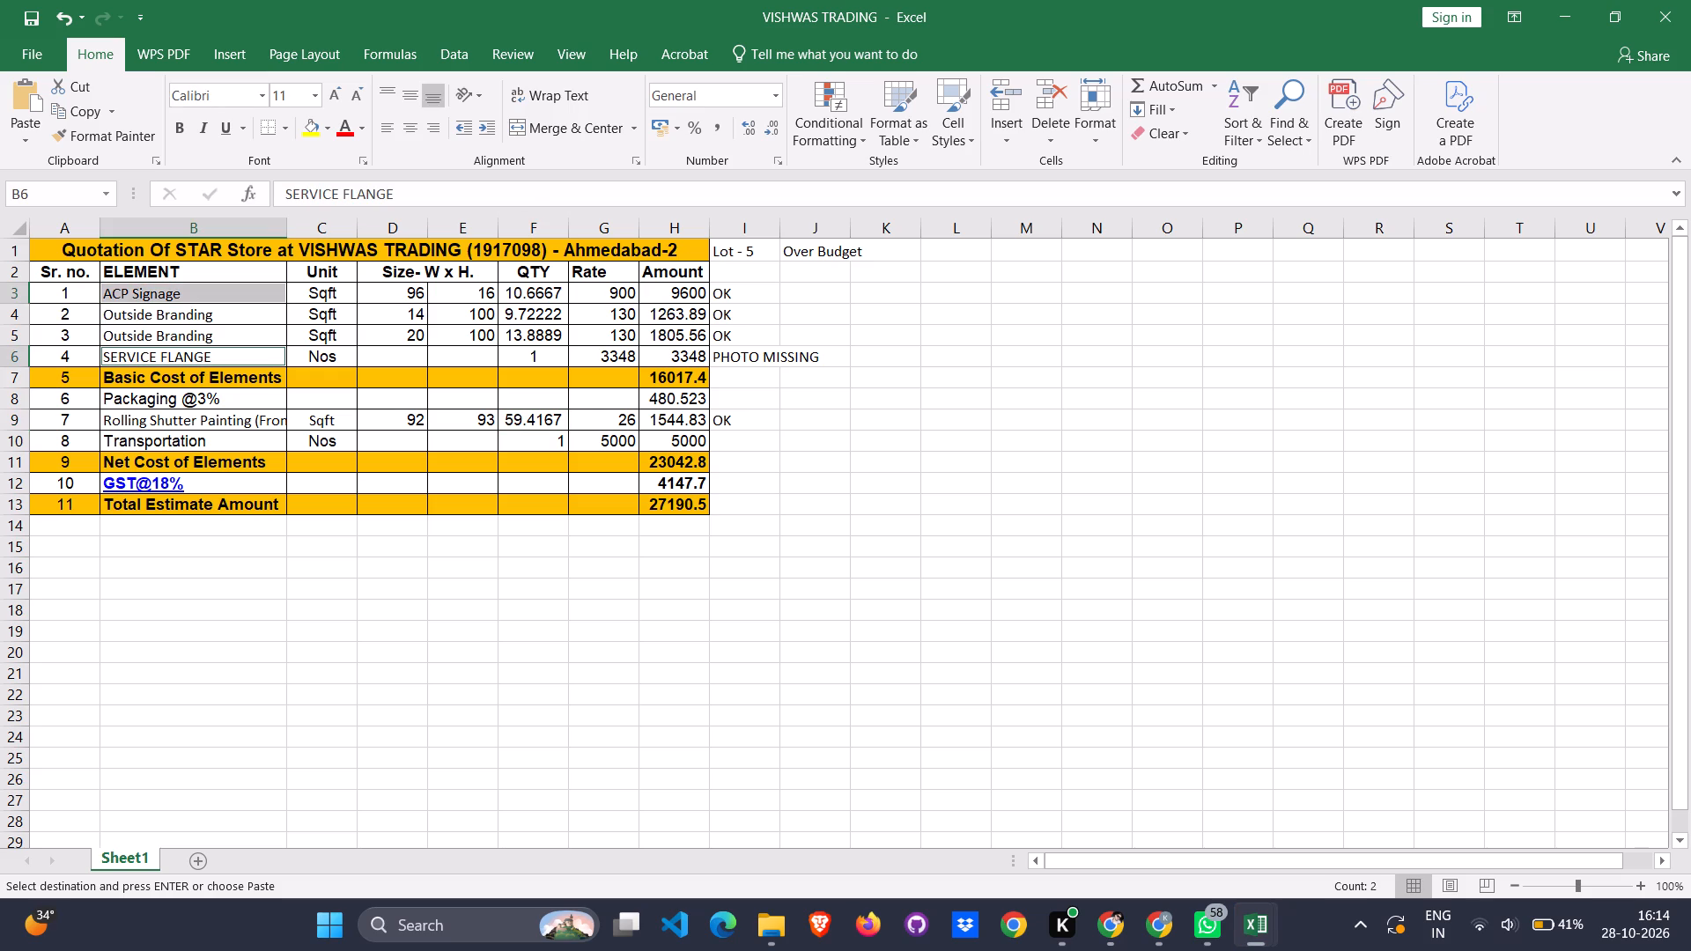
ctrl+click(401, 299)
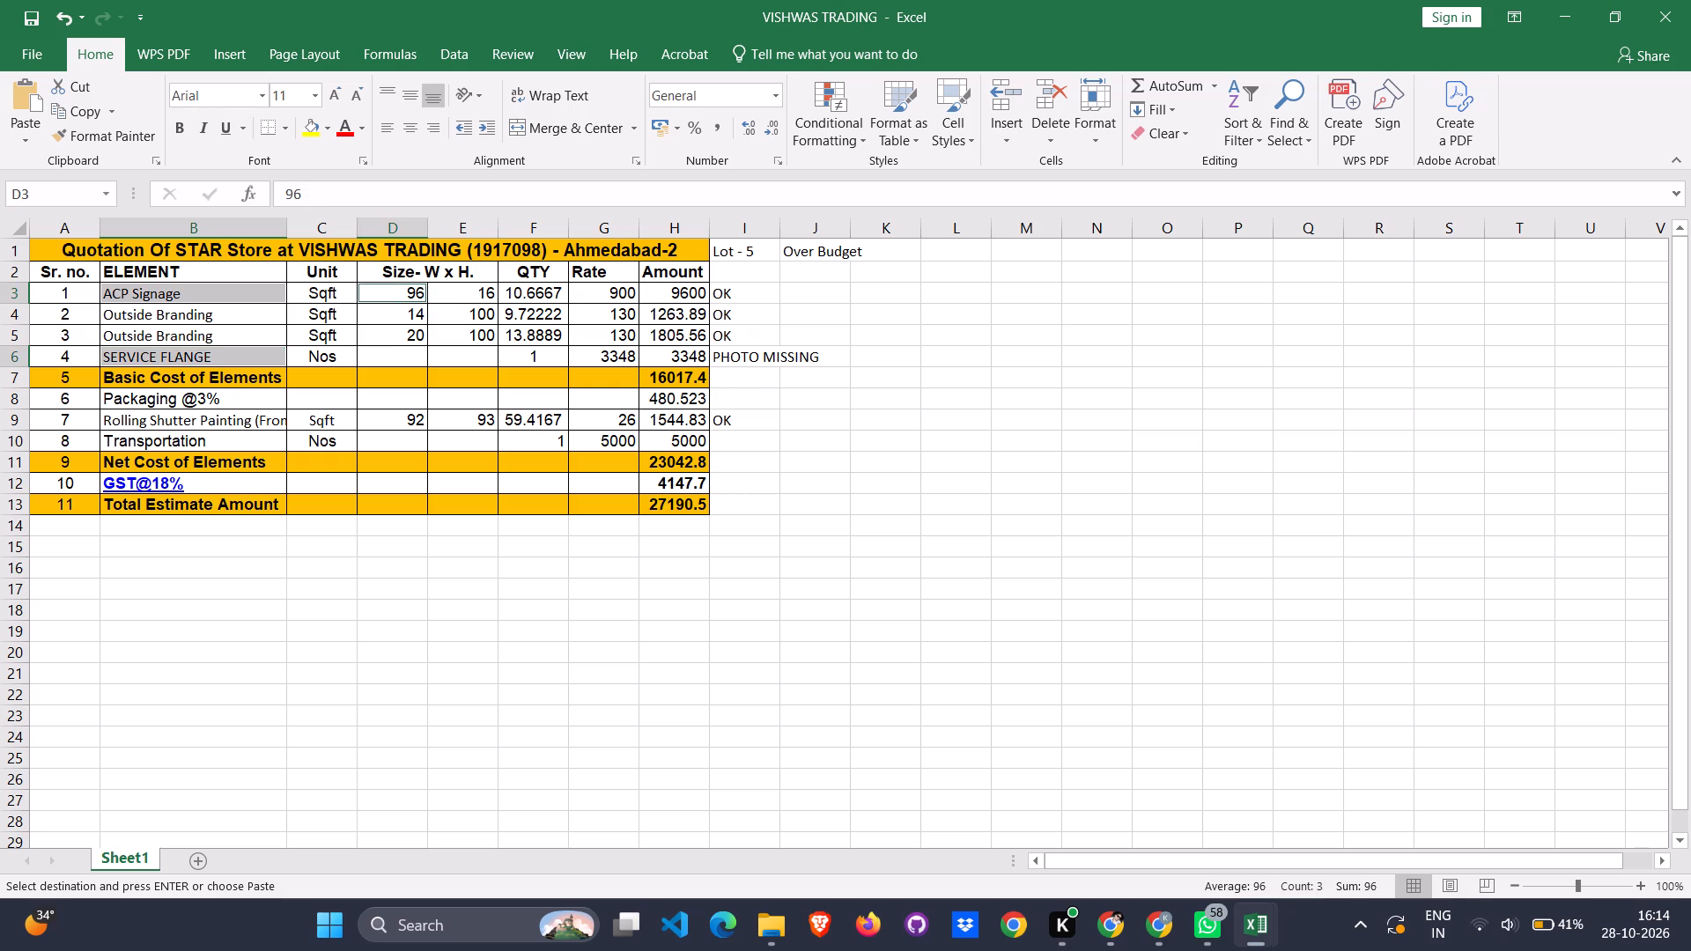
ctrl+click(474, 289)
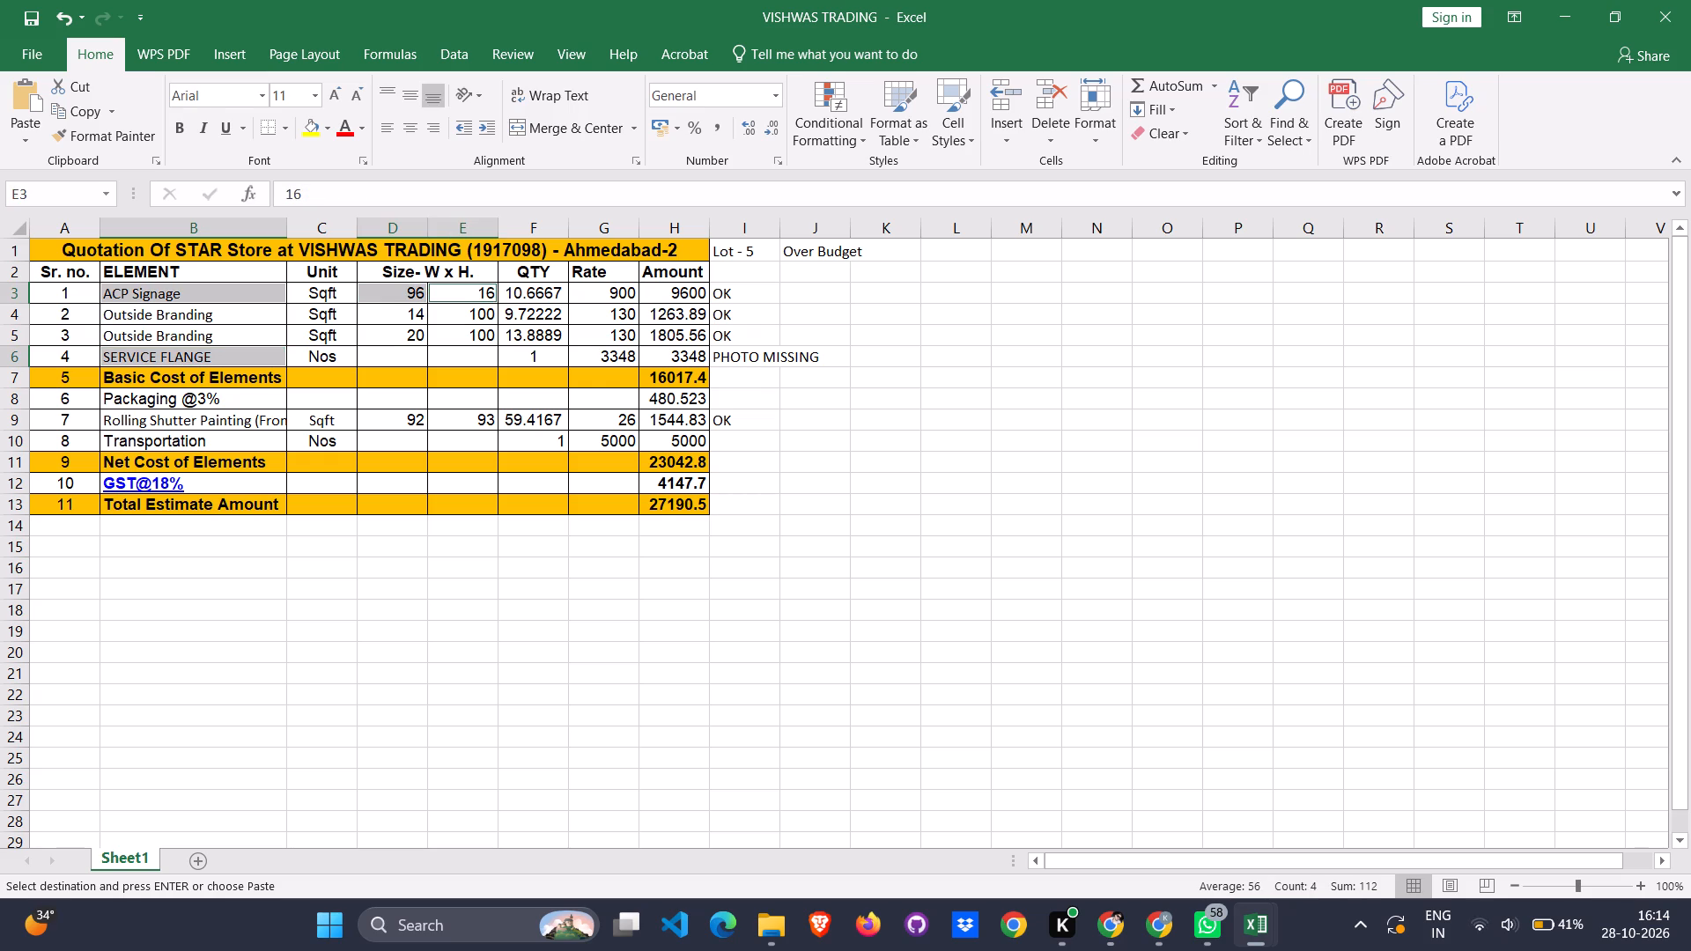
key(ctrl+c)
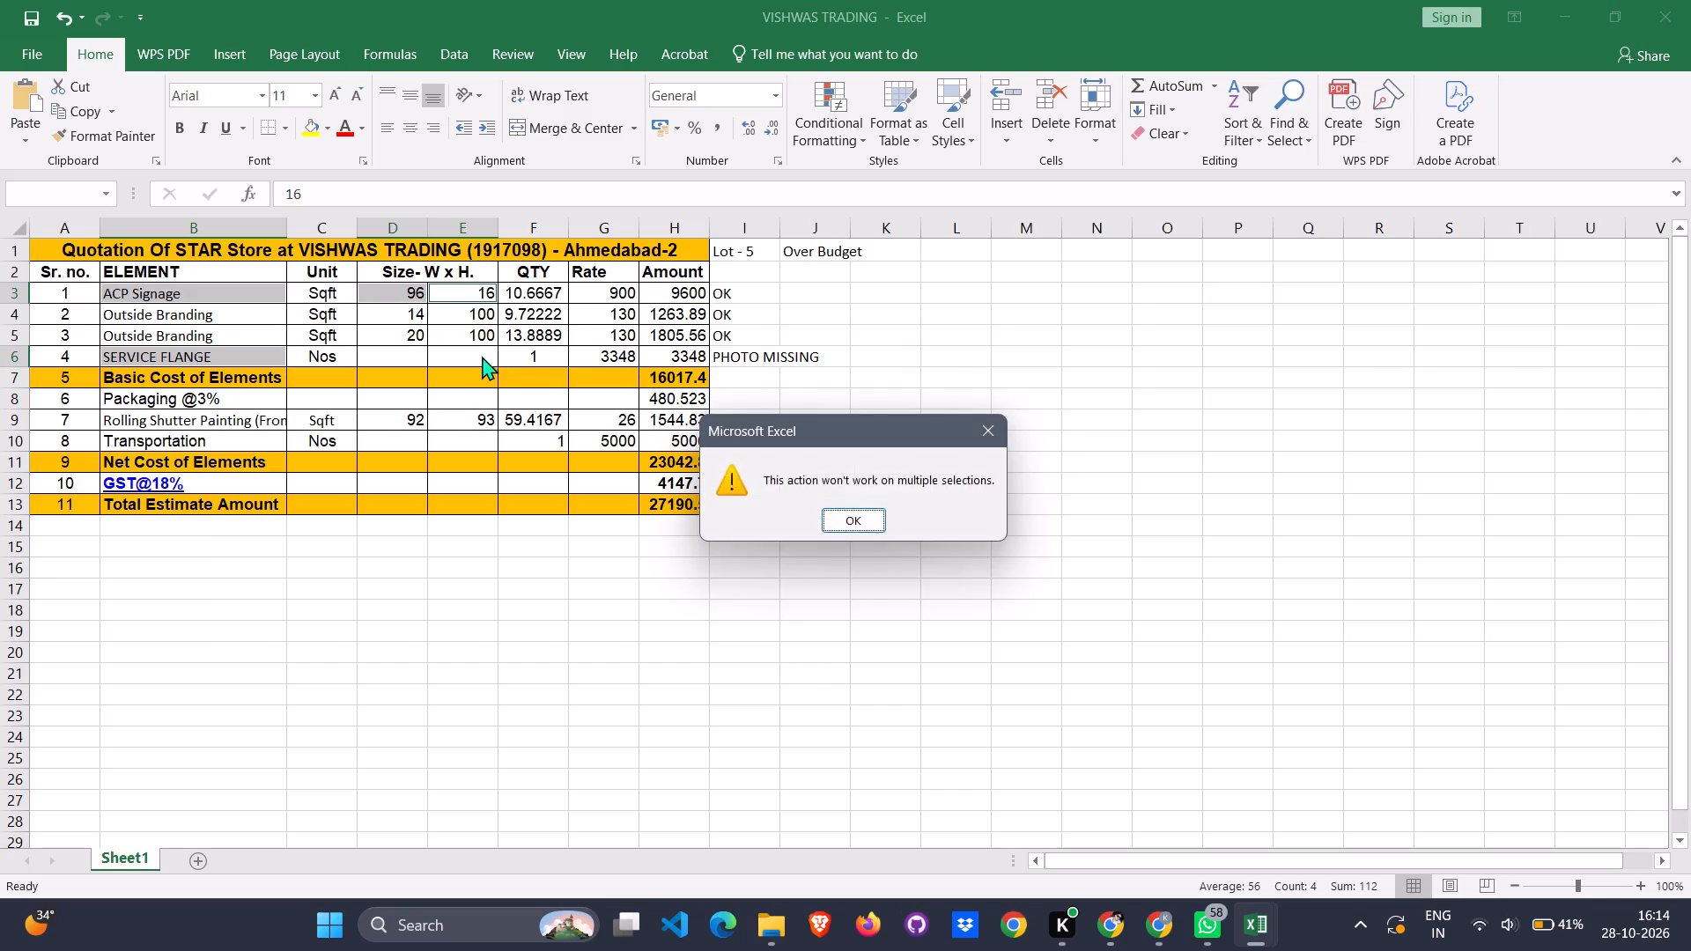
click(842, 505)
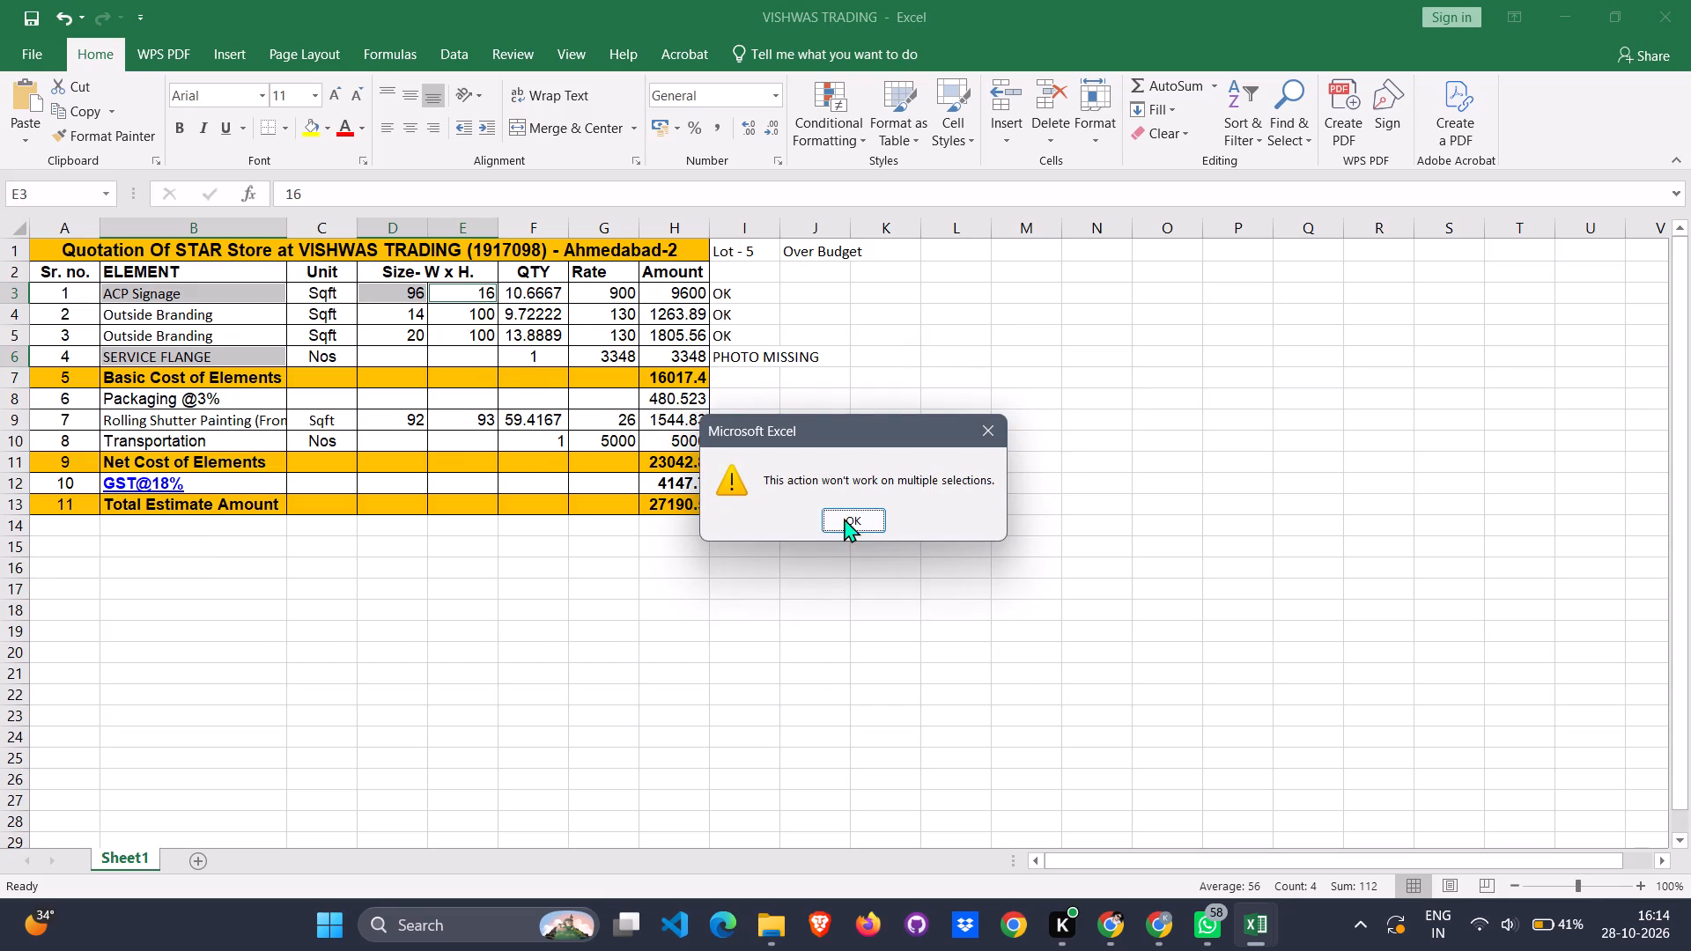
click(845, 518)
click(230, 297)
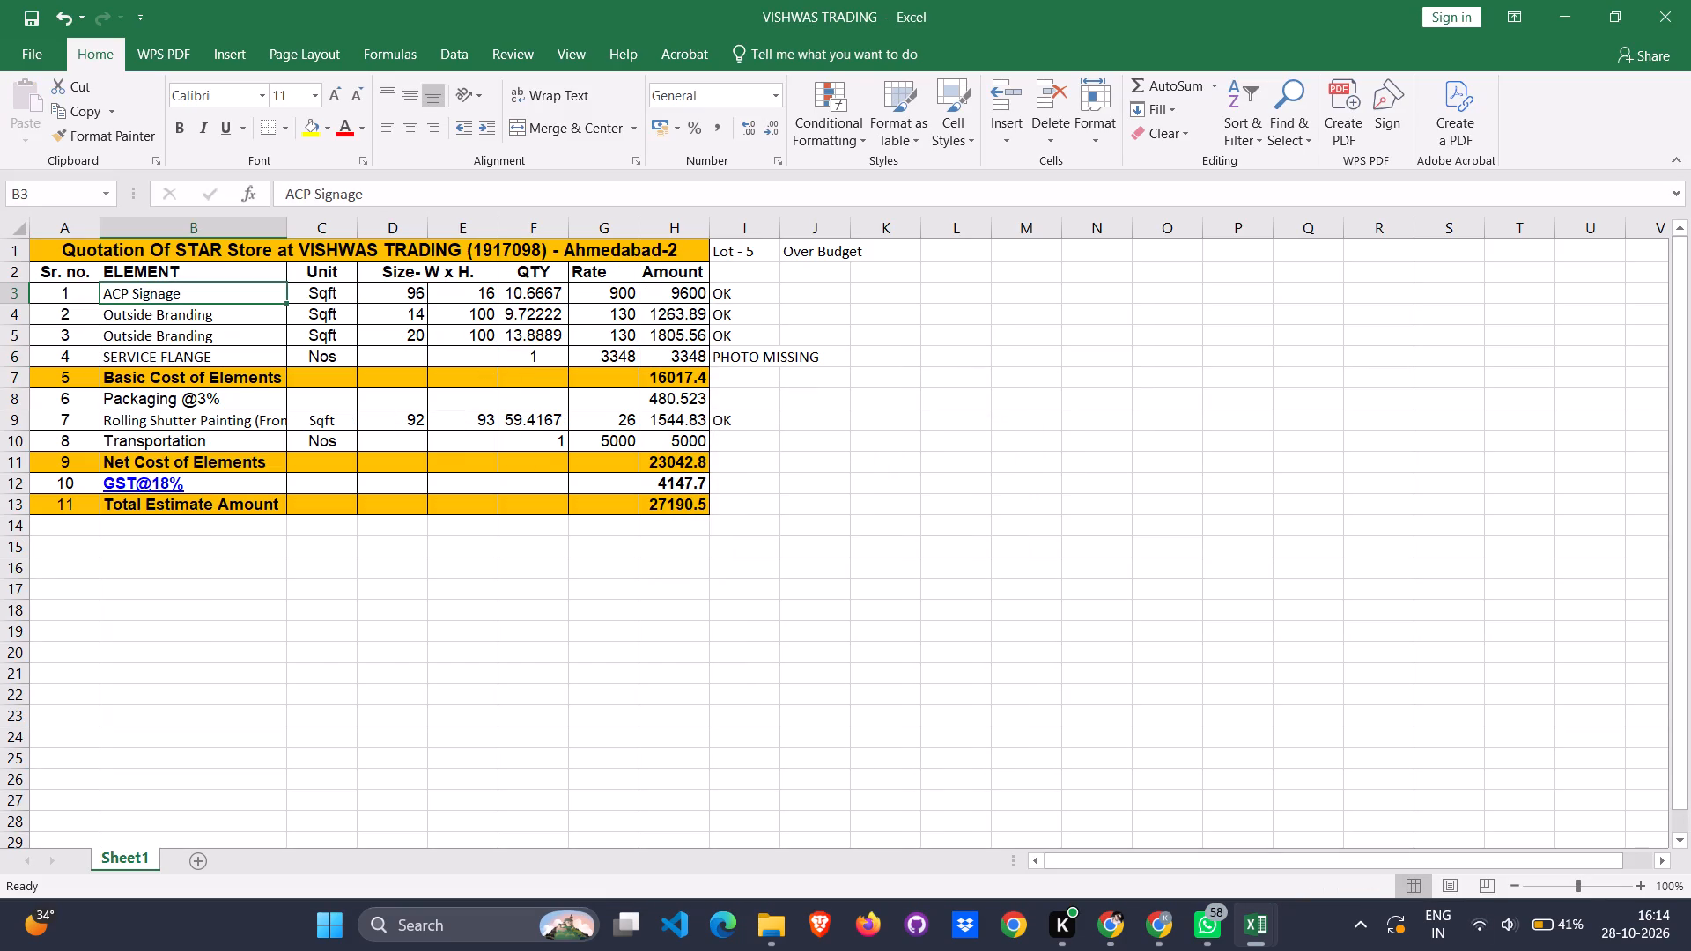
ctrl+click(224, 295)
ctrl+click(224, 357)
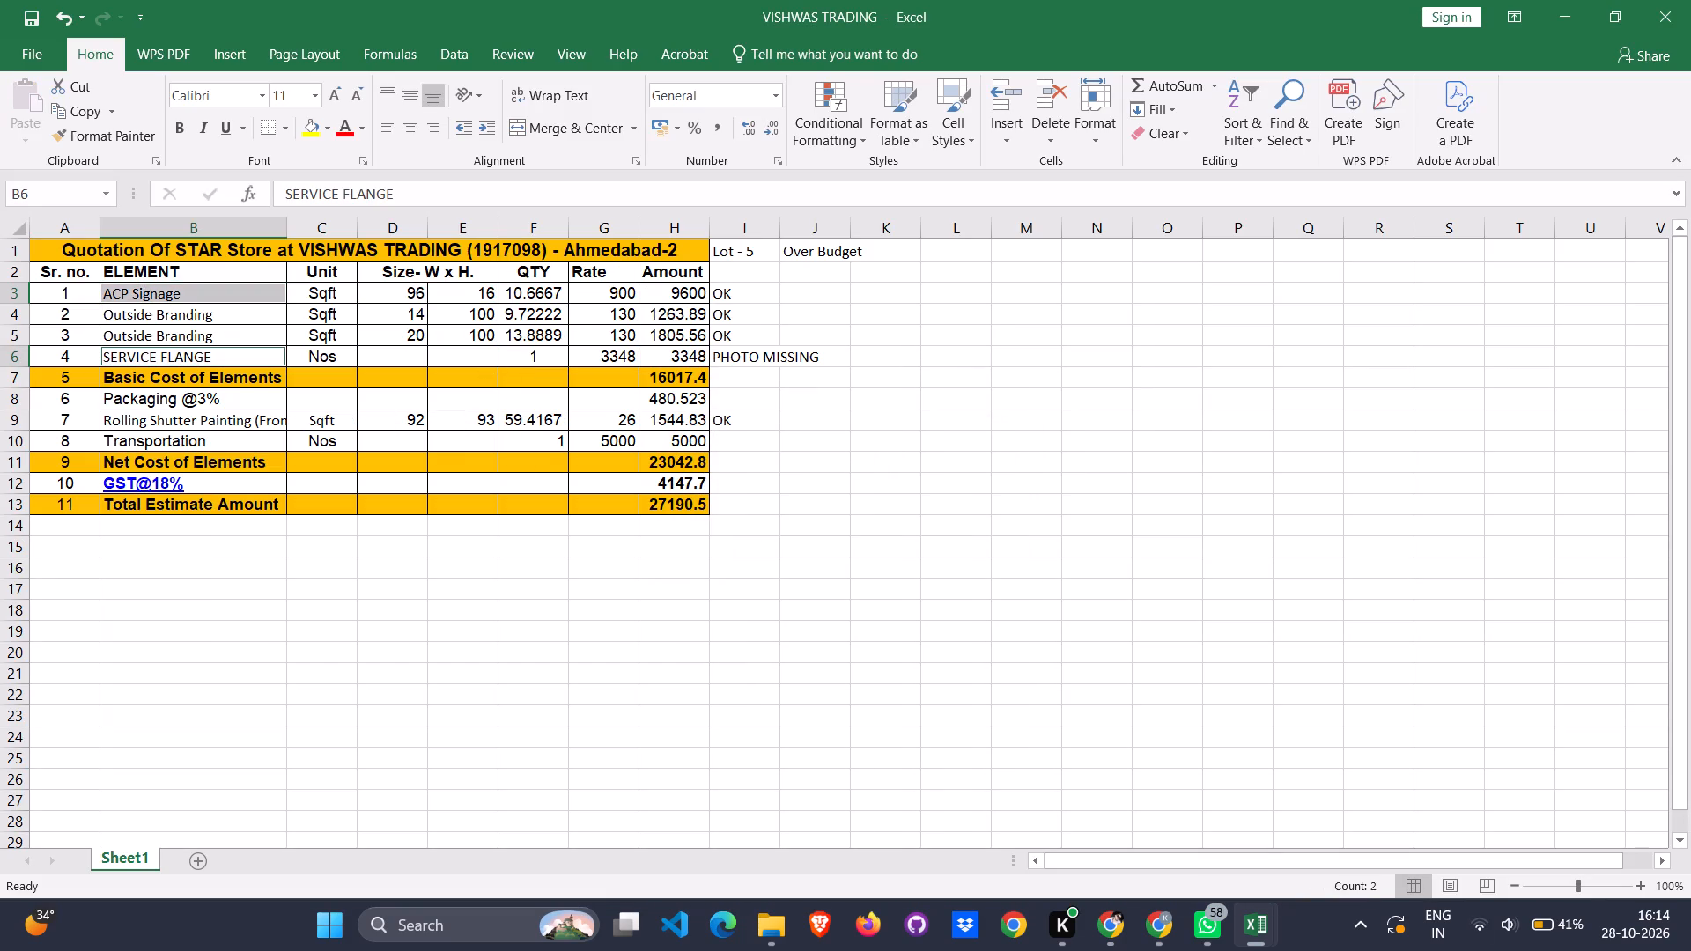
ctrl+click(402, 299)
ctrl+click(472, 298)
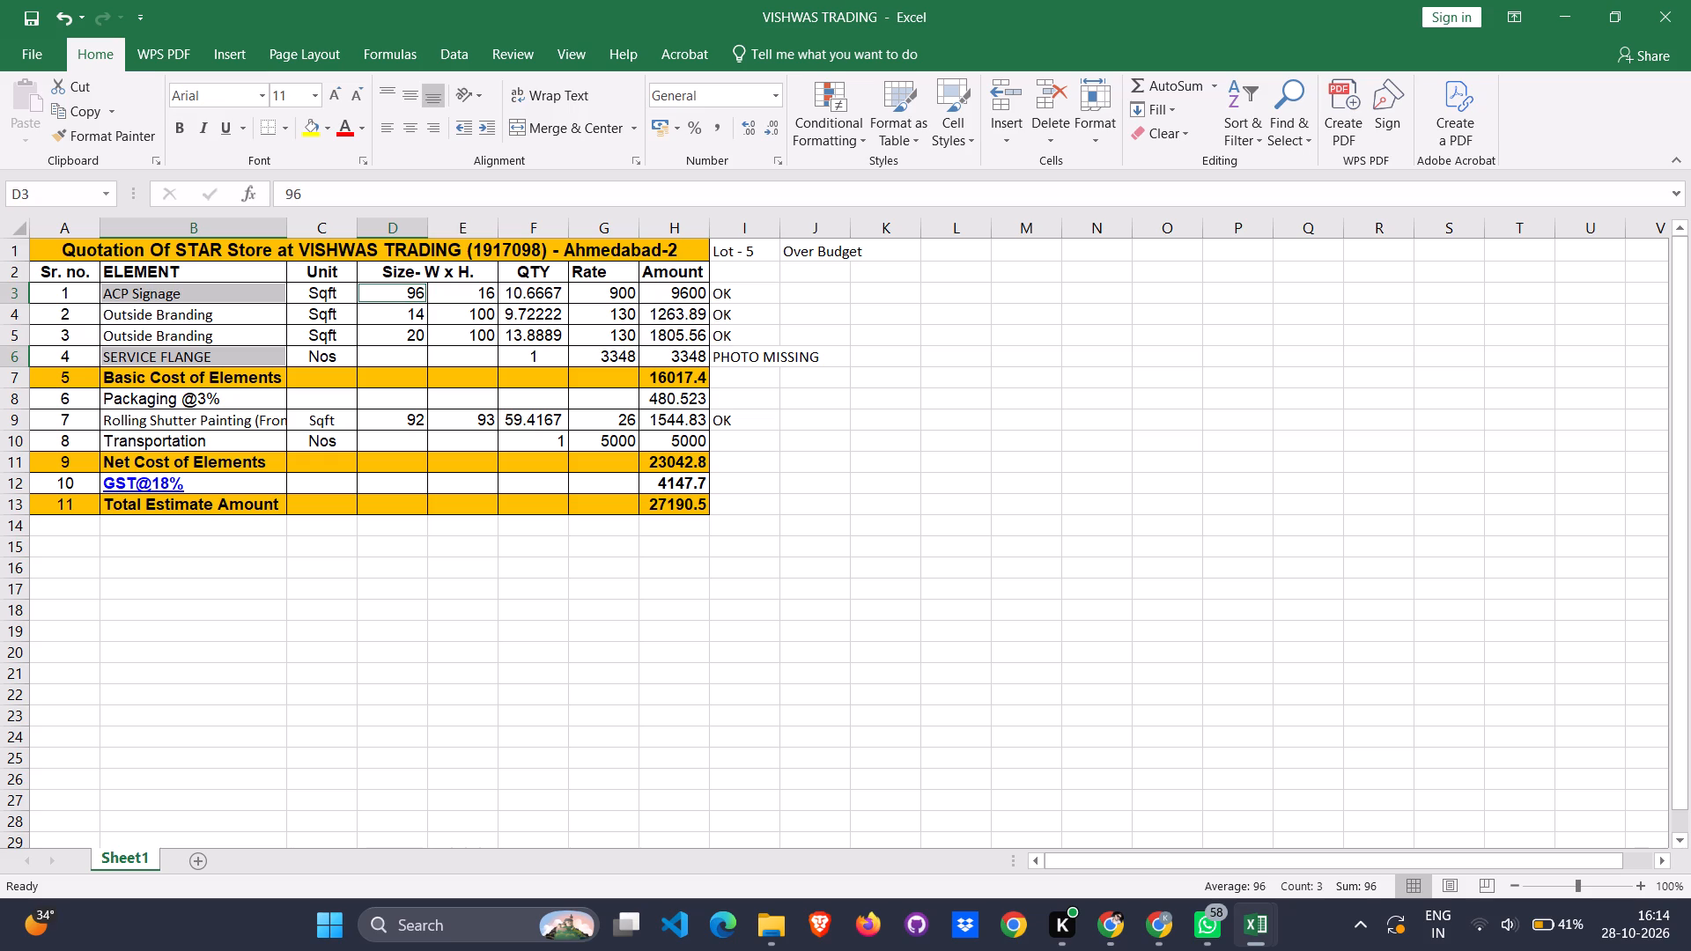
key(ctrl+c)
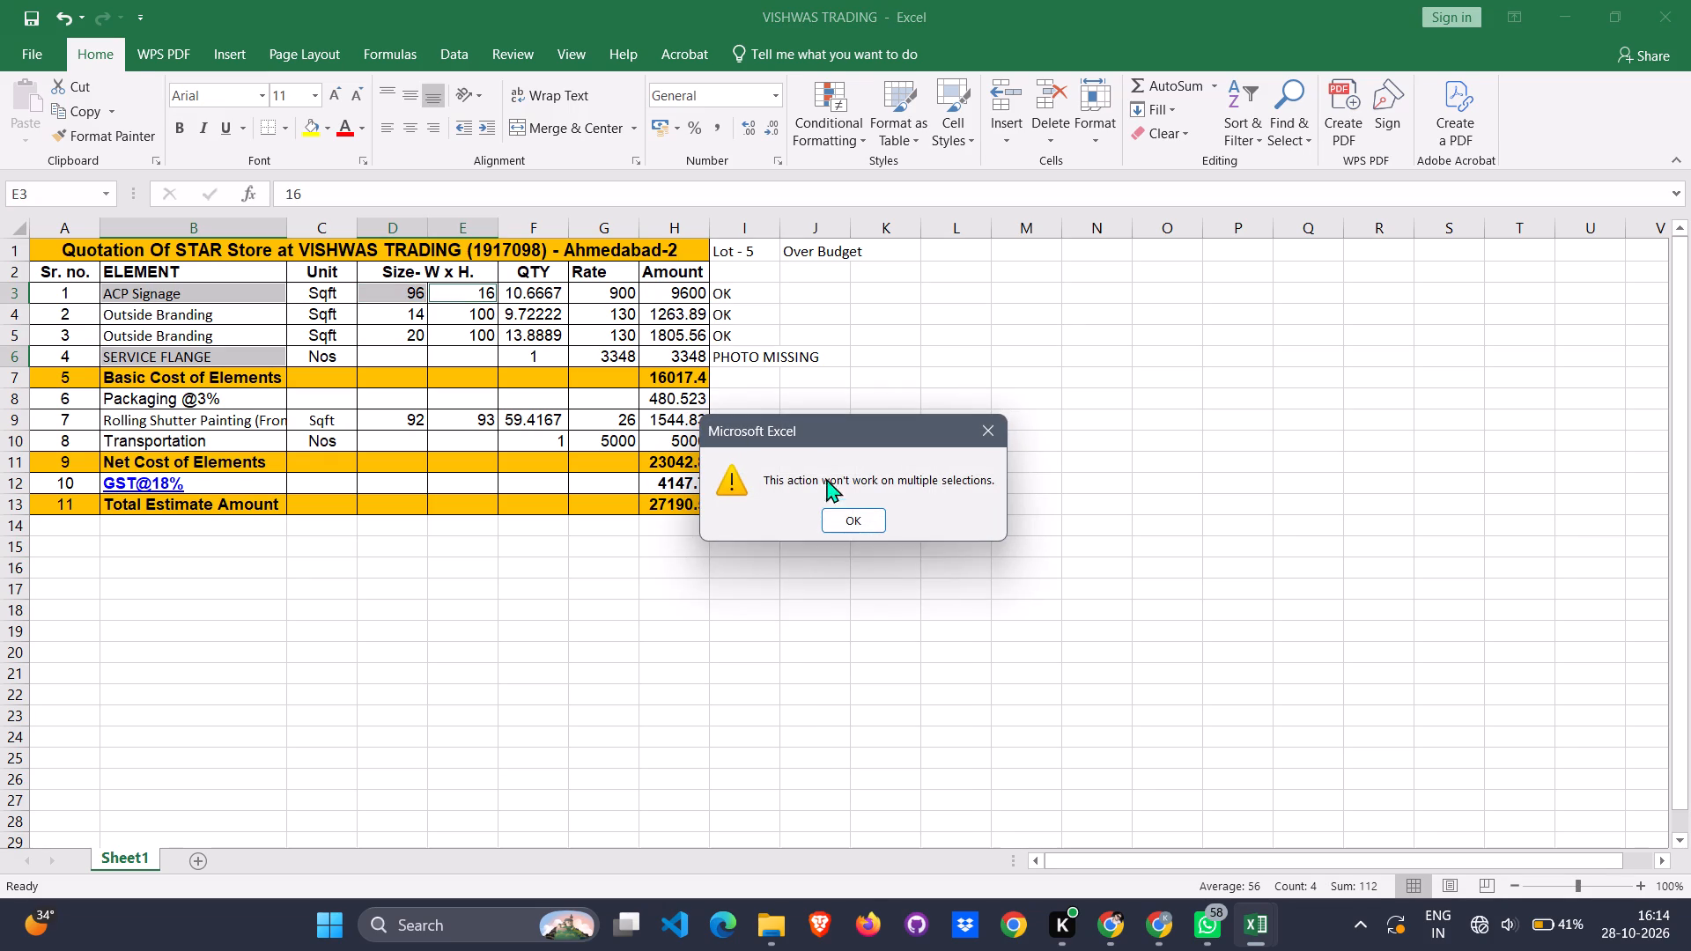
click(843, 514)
Copy the ACP Signage and SERVICE FLANGE element names from the VISHWAS TRADING quotation into G119:G120 of the Detailed sheet.
click(215, 299)
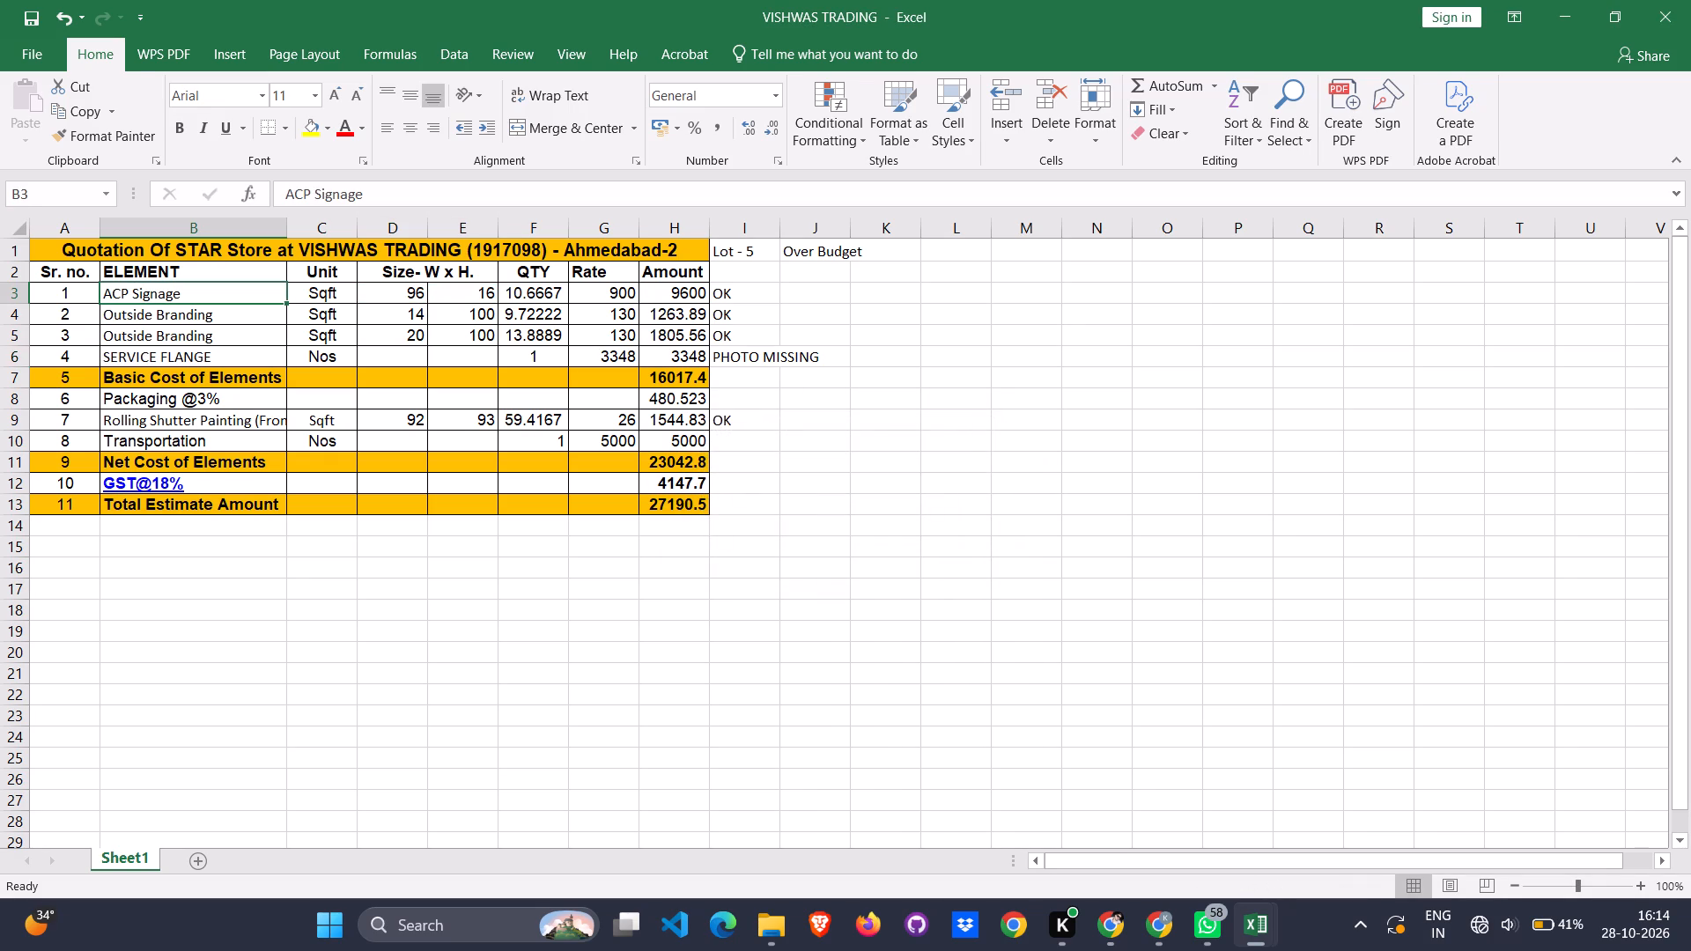
ctrl+click(214, 299)
ctrl+click(213, 351)
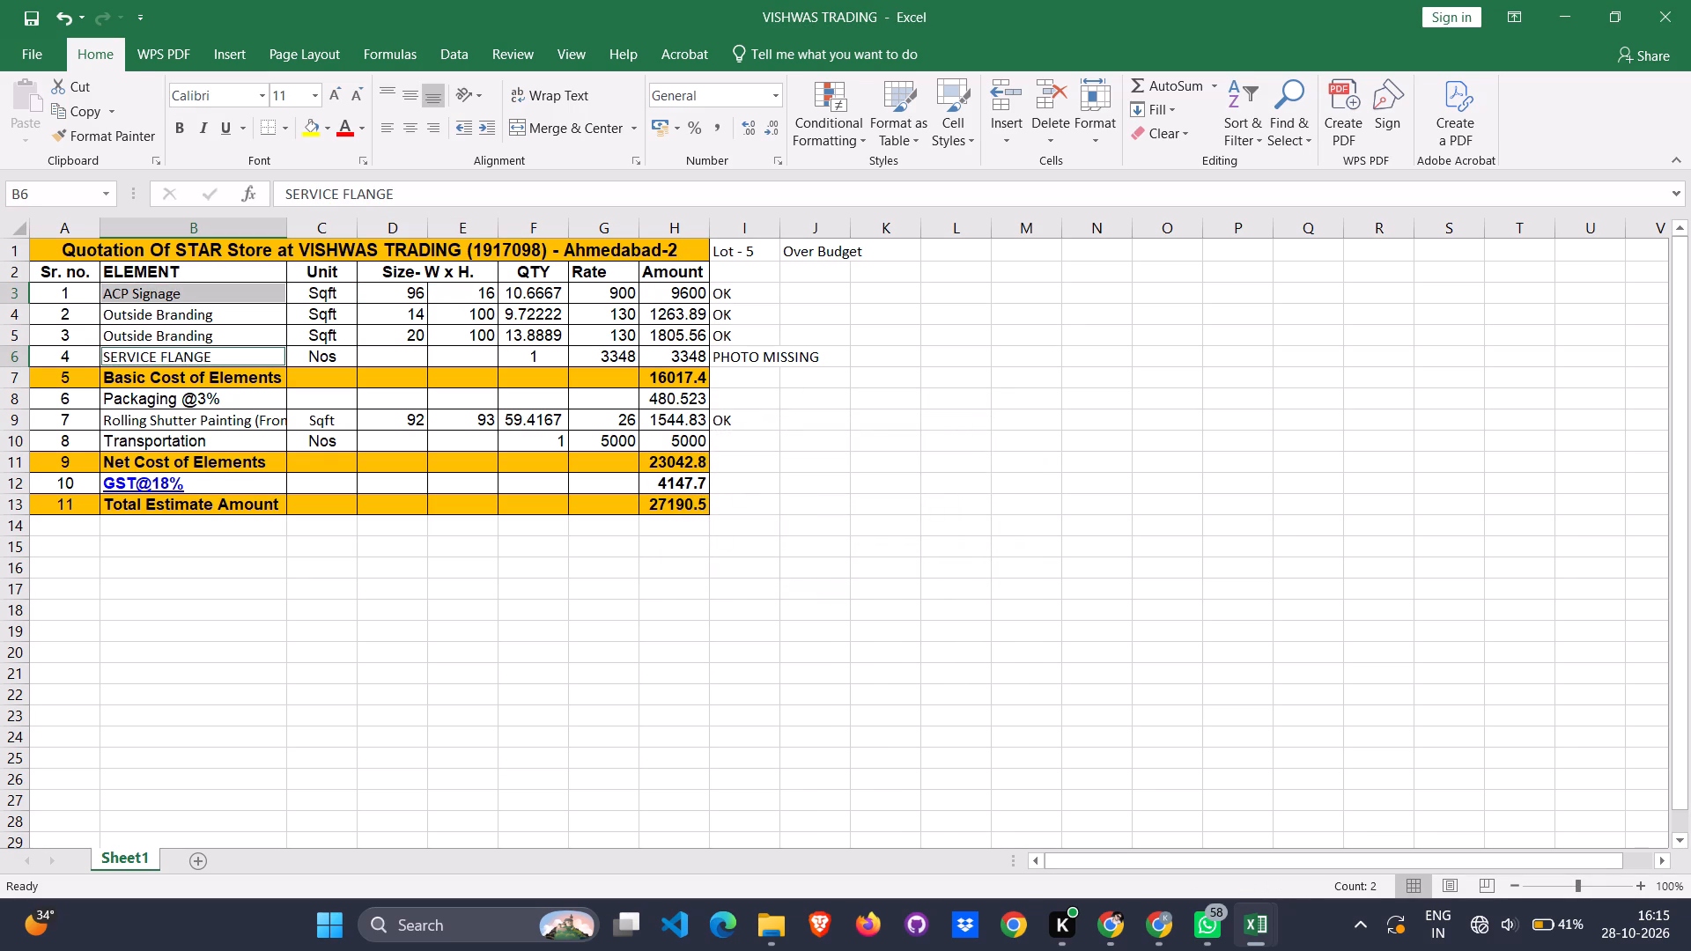
key(ctrl+c)
key(alt+Tab)
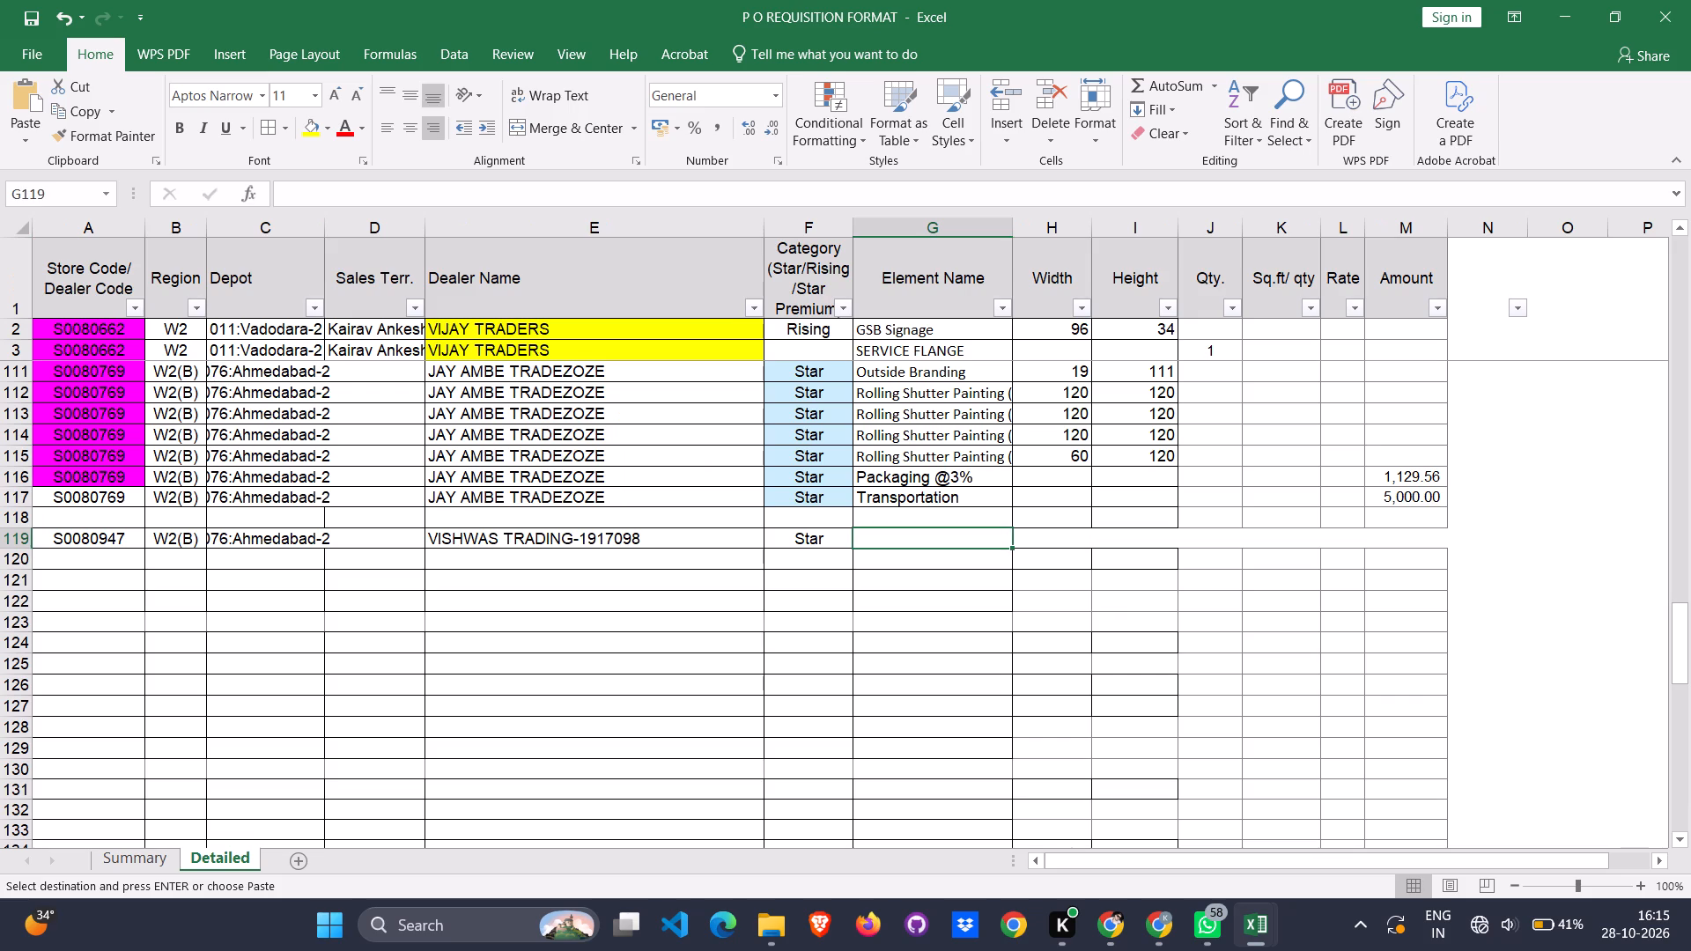
key(ctrl+v)
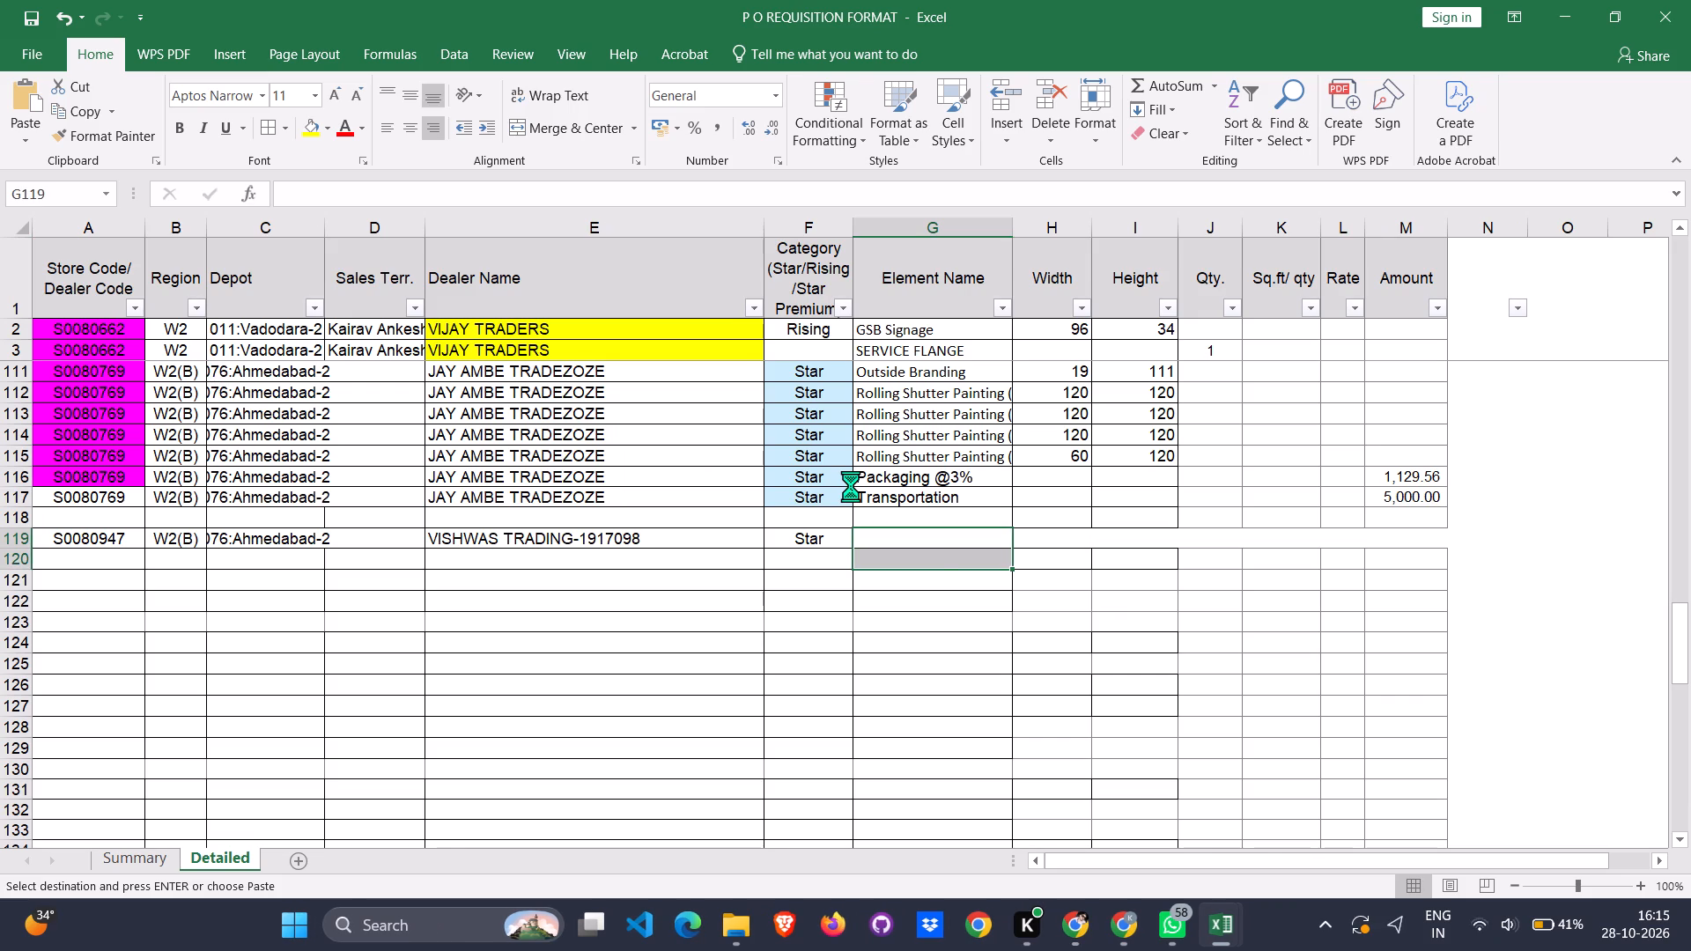
Copy the ACP Signage width 96 and height 16 from the quotation into row 119 of the Detailed sheet and save the workbook.
key(alt+Tab)
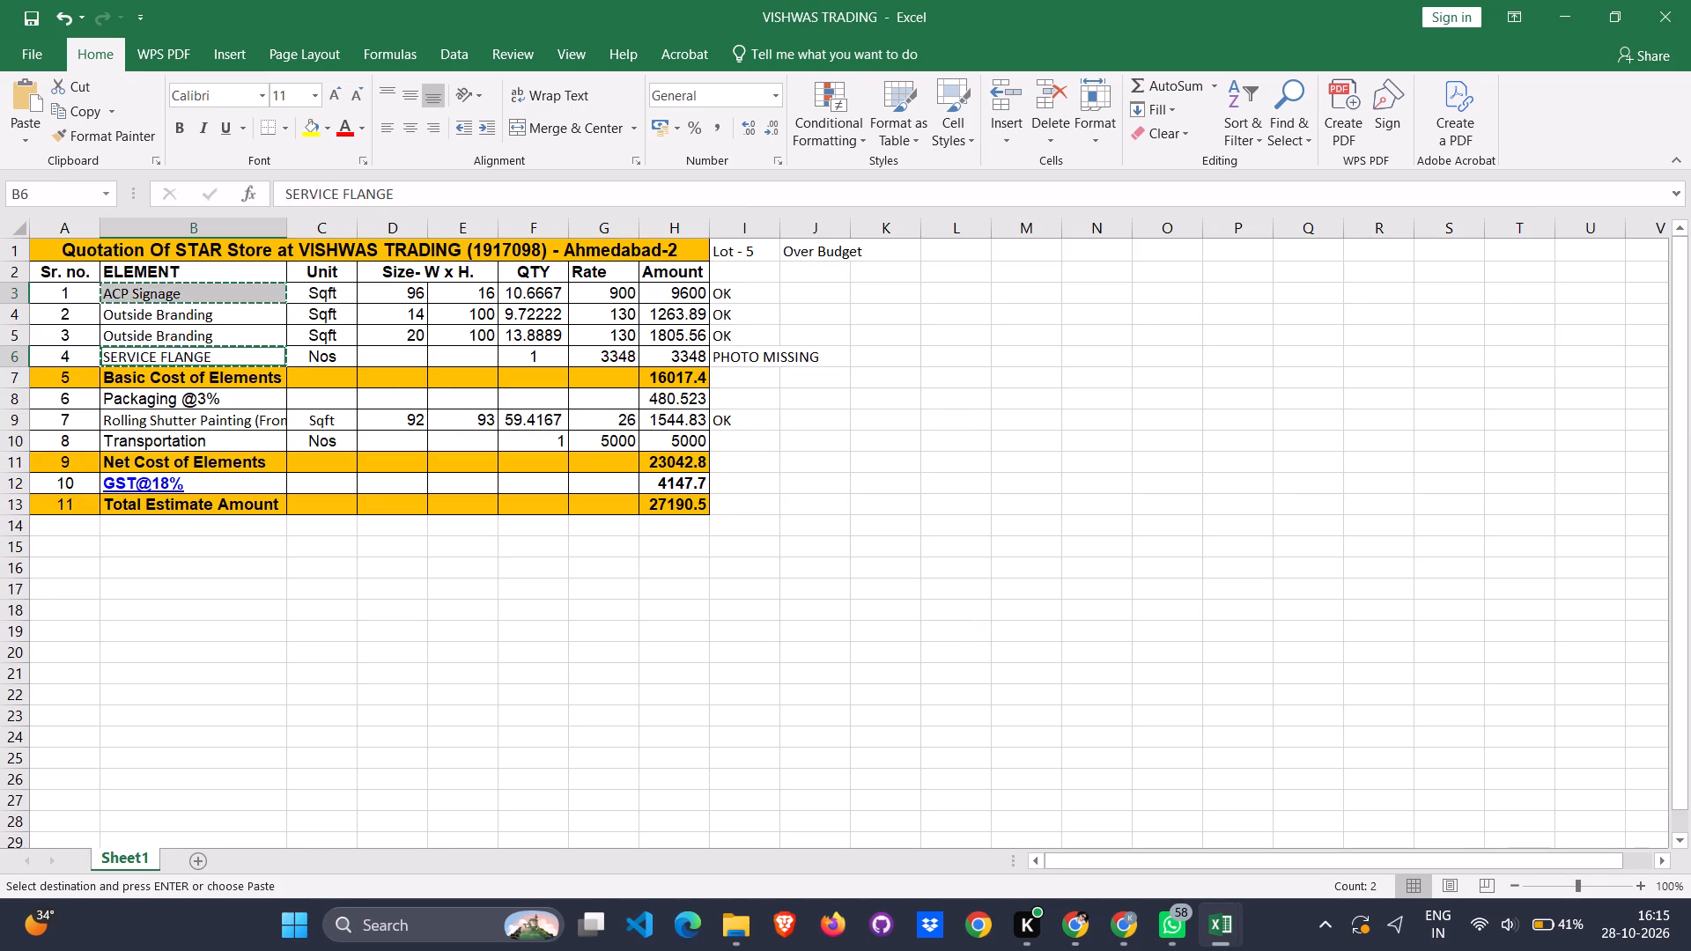
click(396, 293)
key(shift+Right)
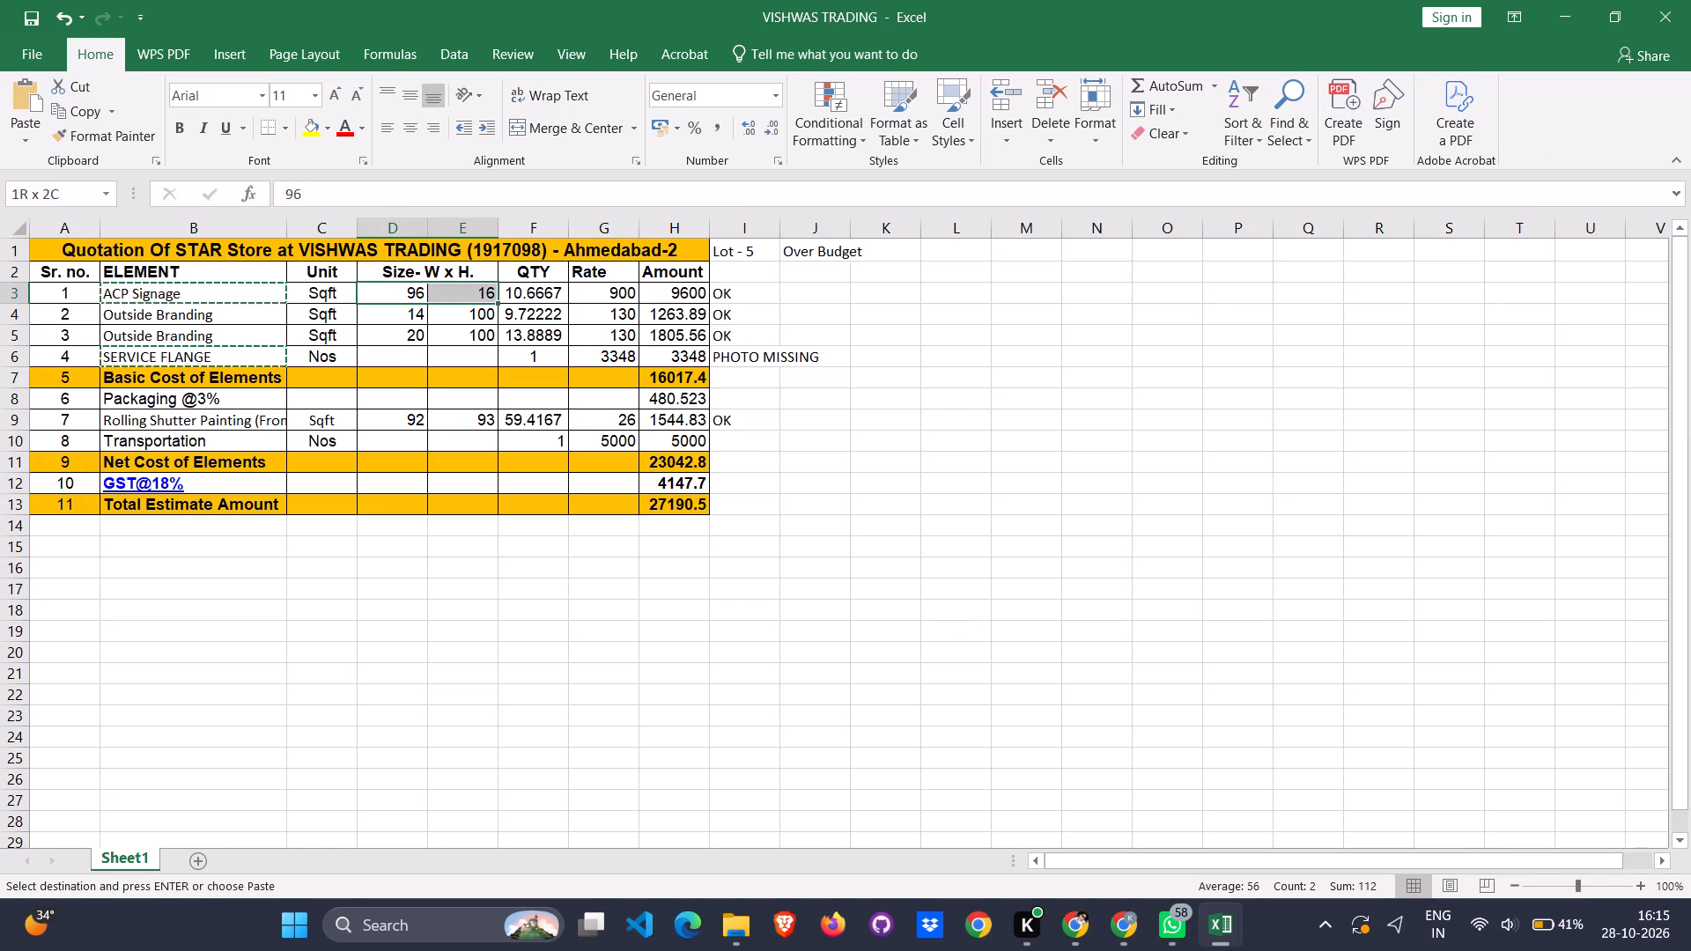
key(ctrl+c)
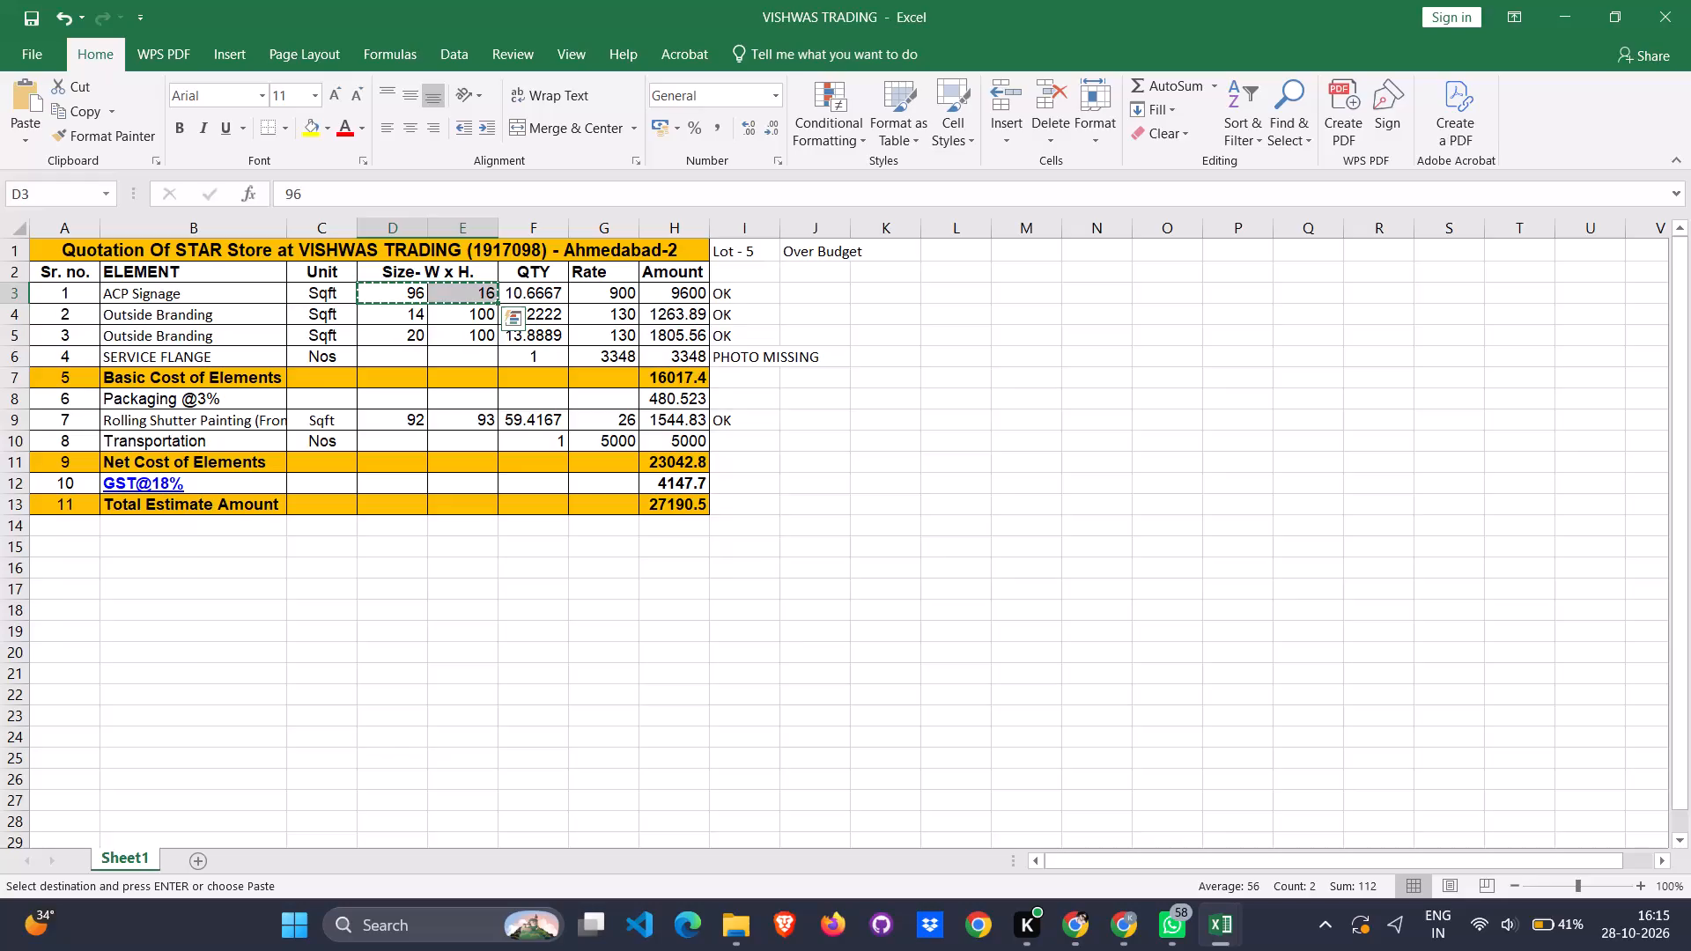
key(alt+Tab)
click(1050, 536)
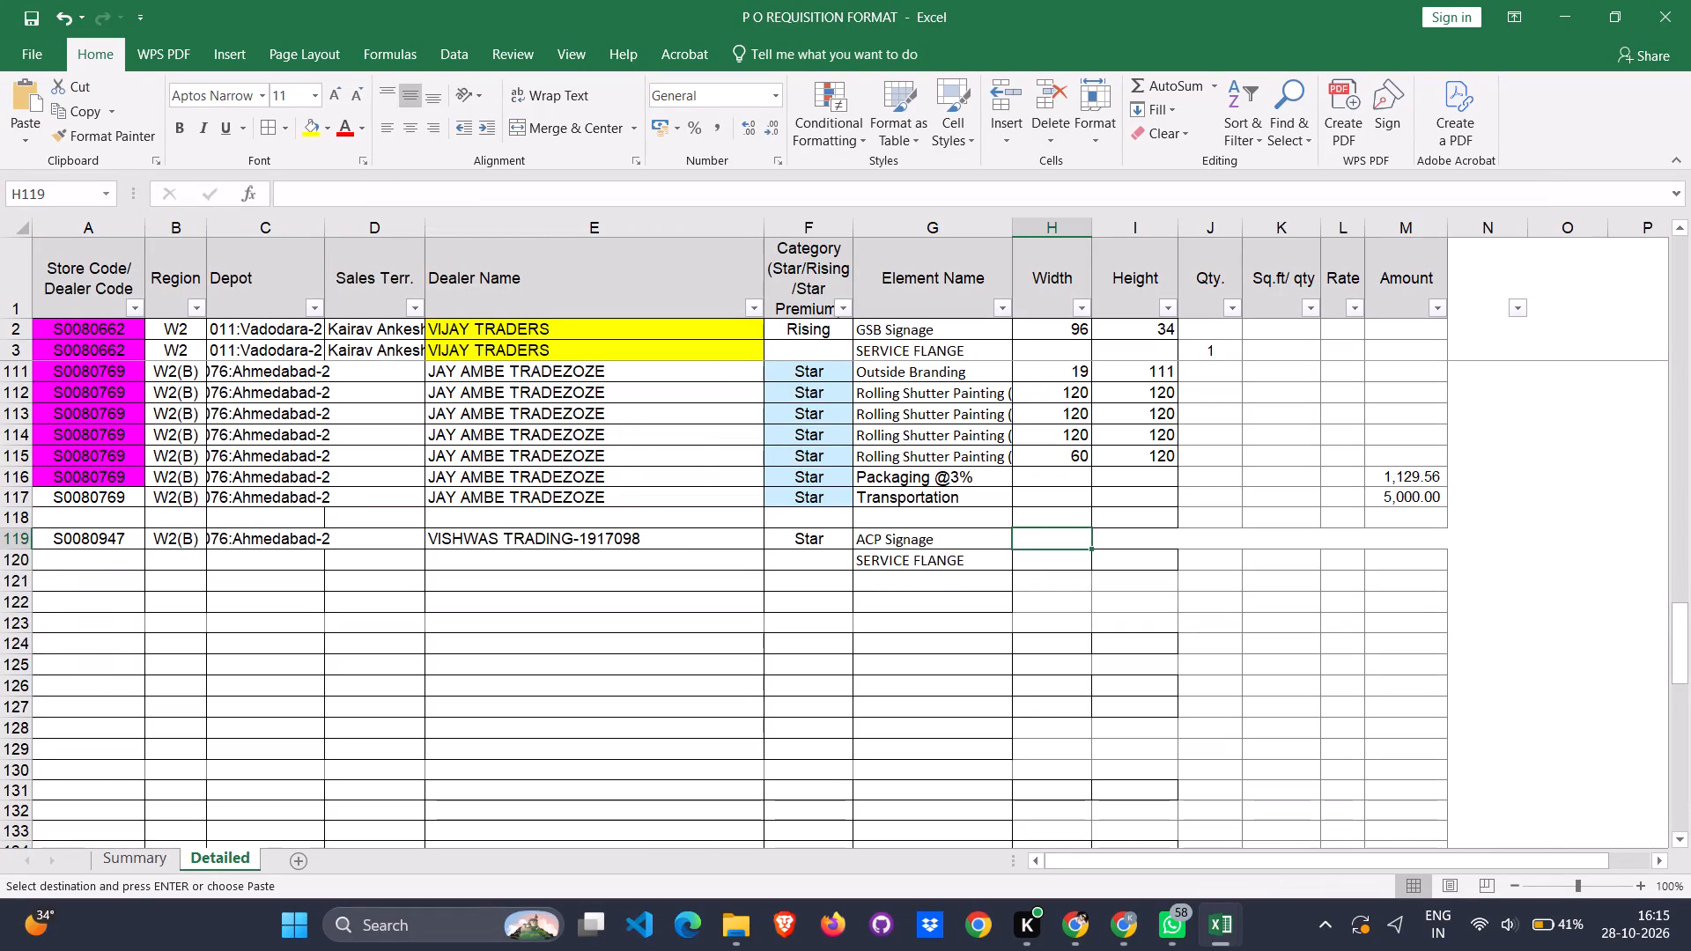
key(ctrl+v)
key(ctrl+s)
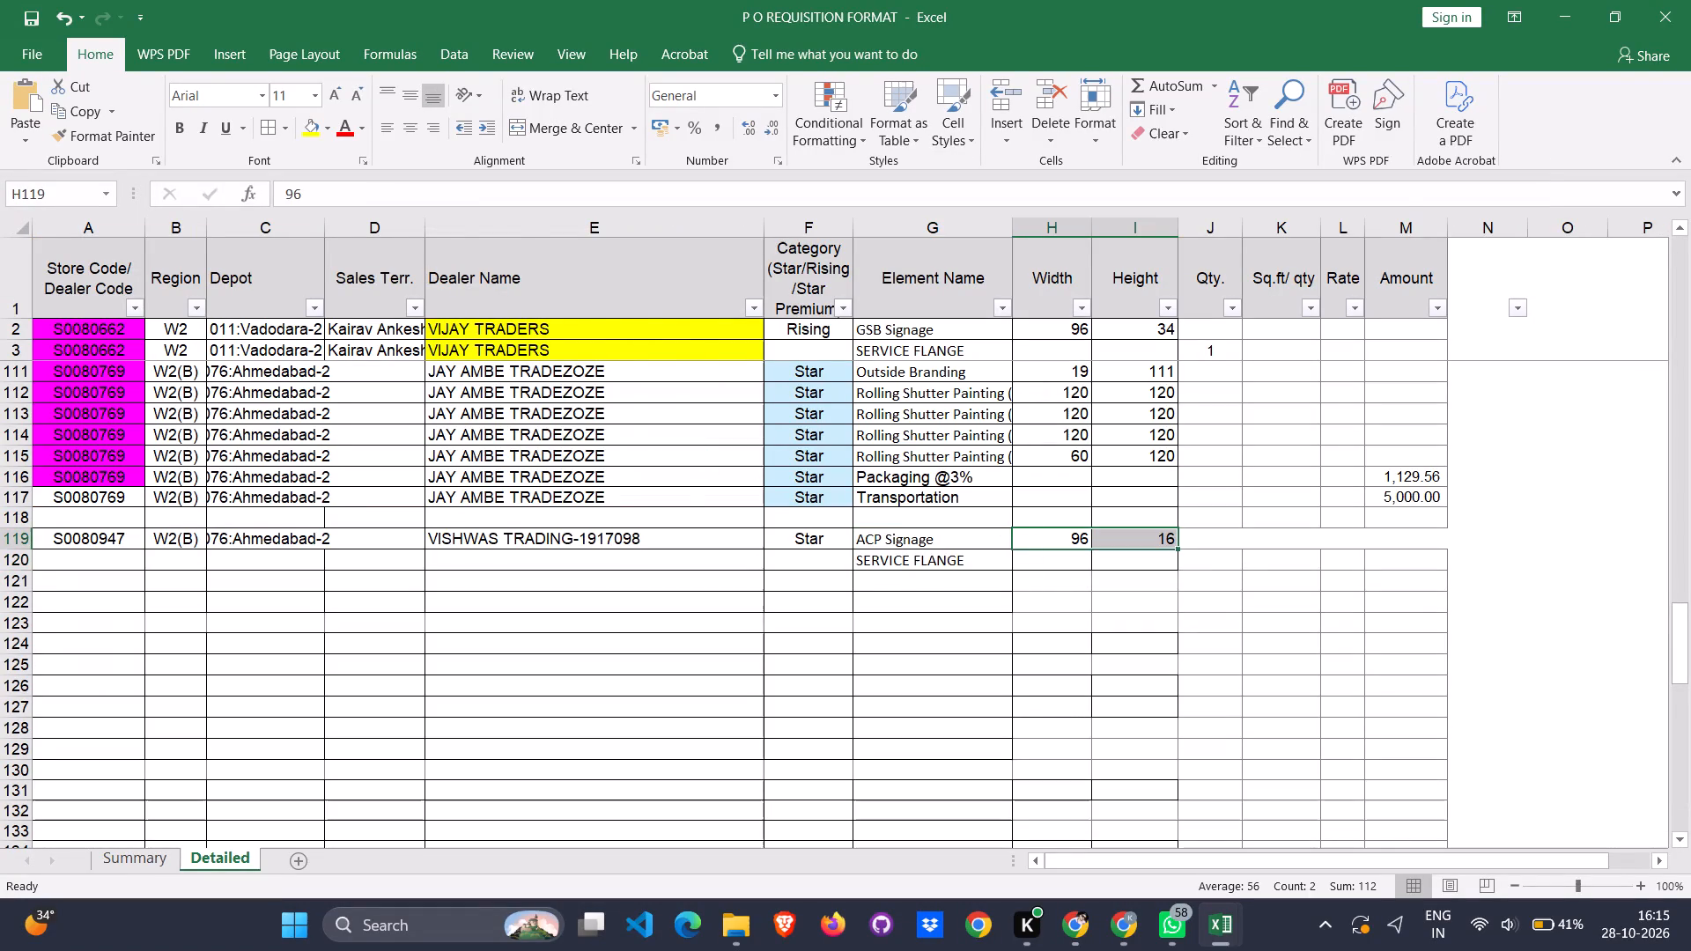
Copy the two Outside Branding element names from the quotation into G121:G122 of the Detailed sheet and save the workbook.
key(alt+Tab)
key(alt+Tab)
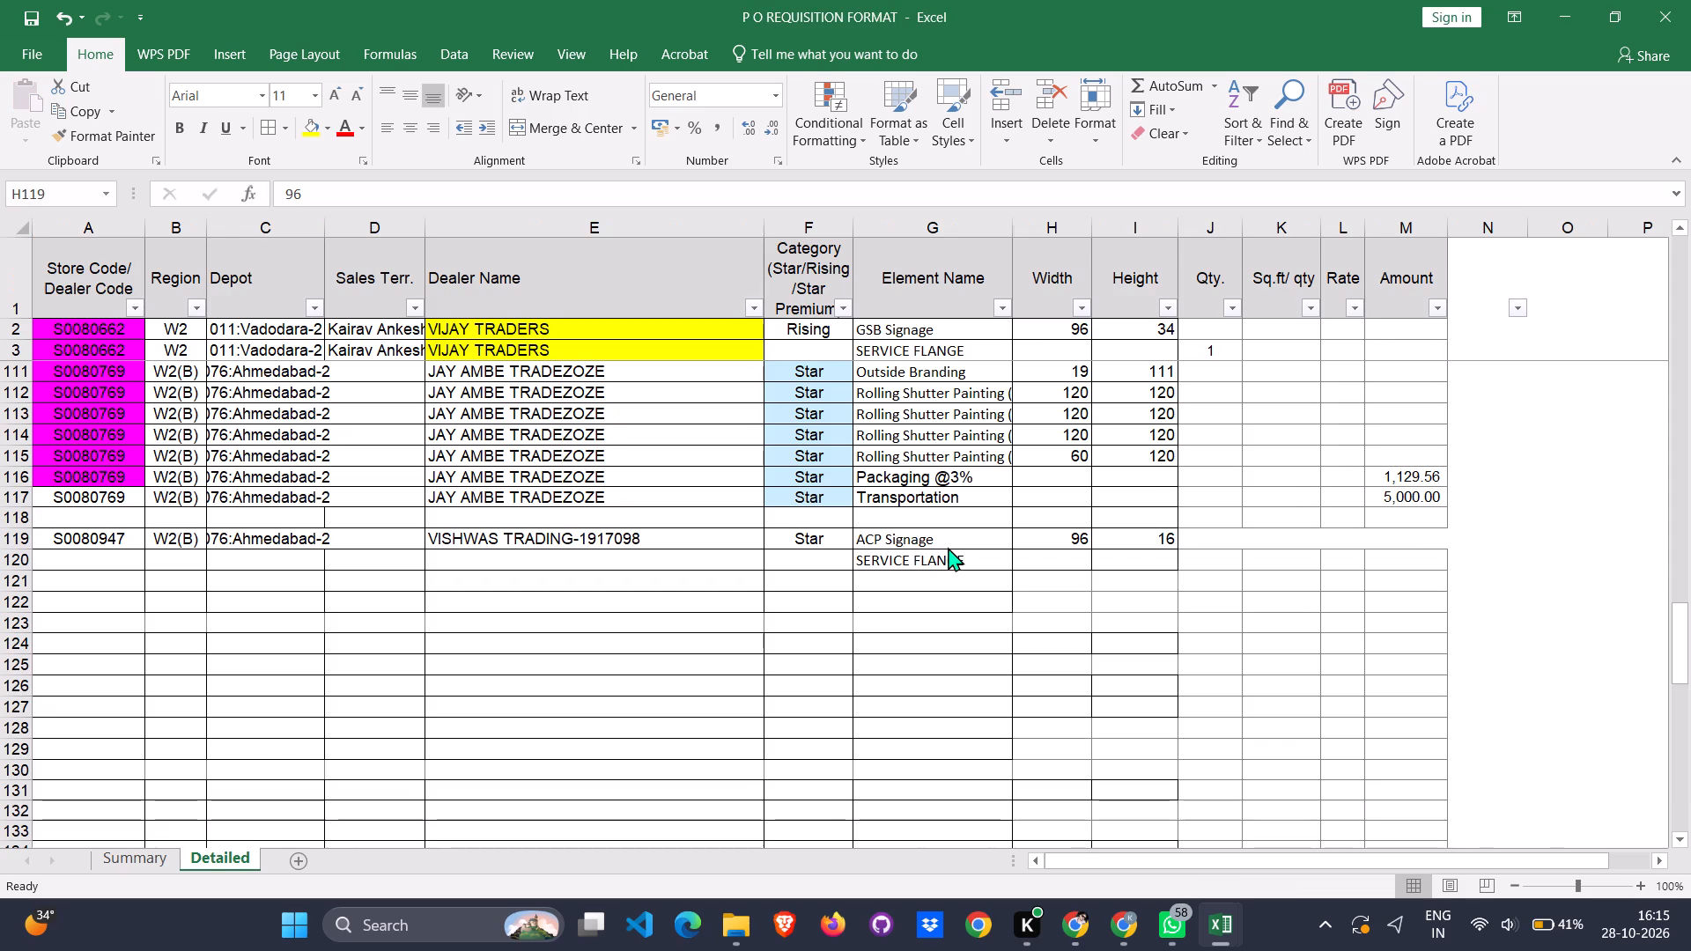
key(alt+Tab)
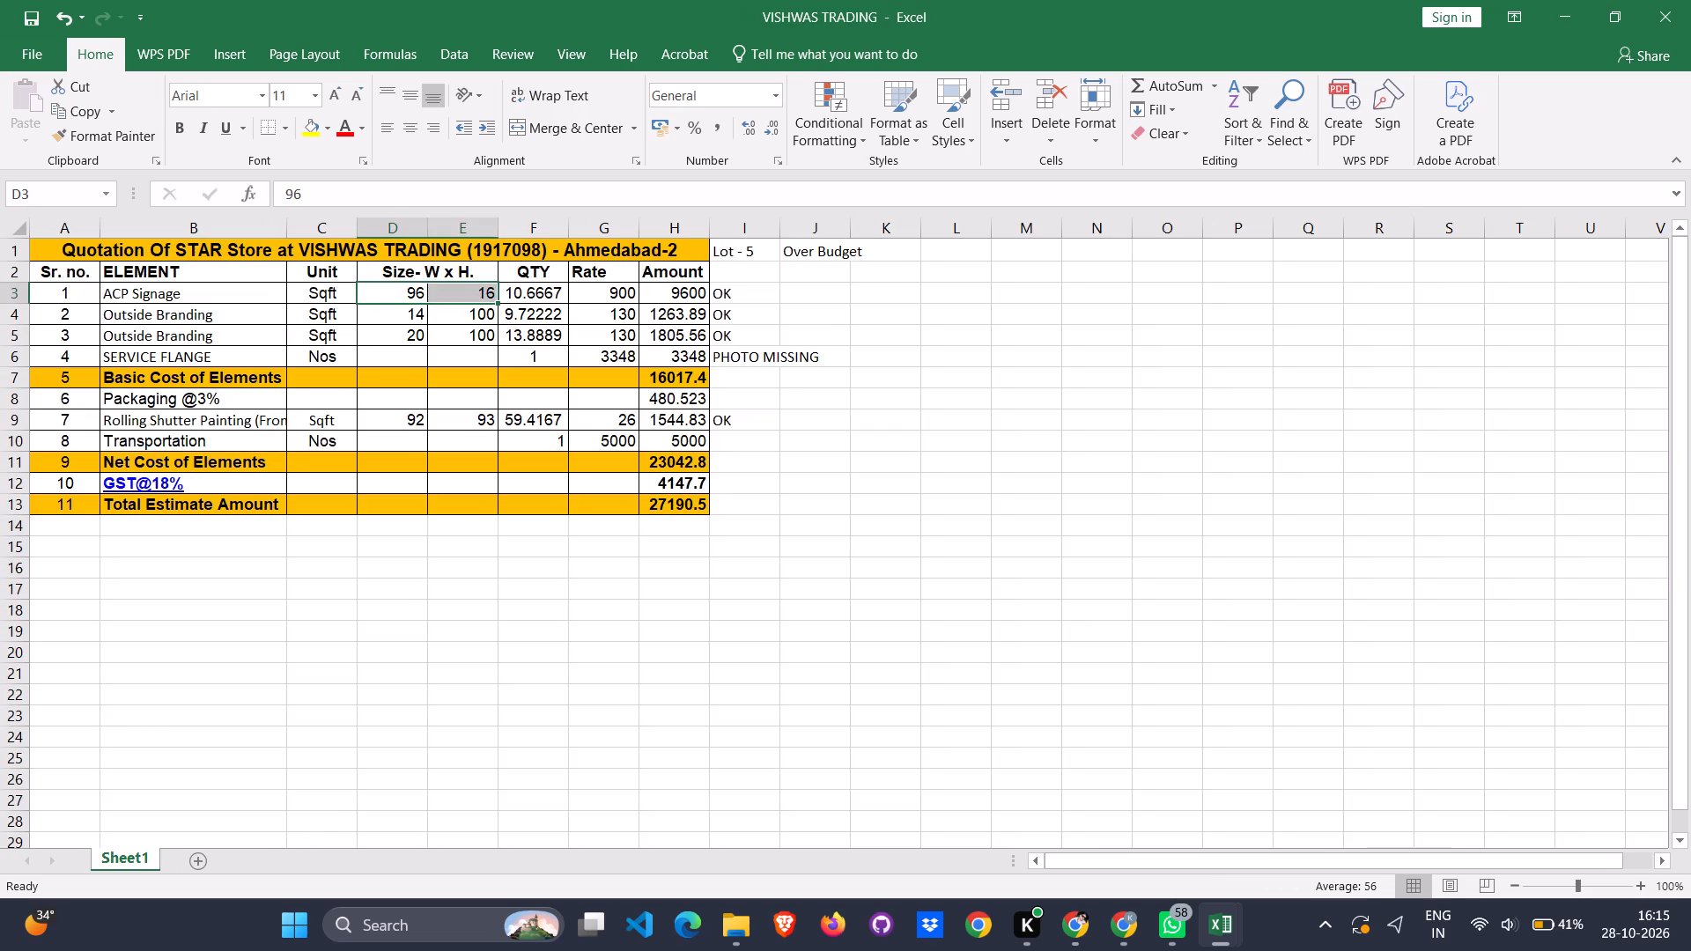
click(203, 310)
key(shift+Down)
key(ctrl+c)
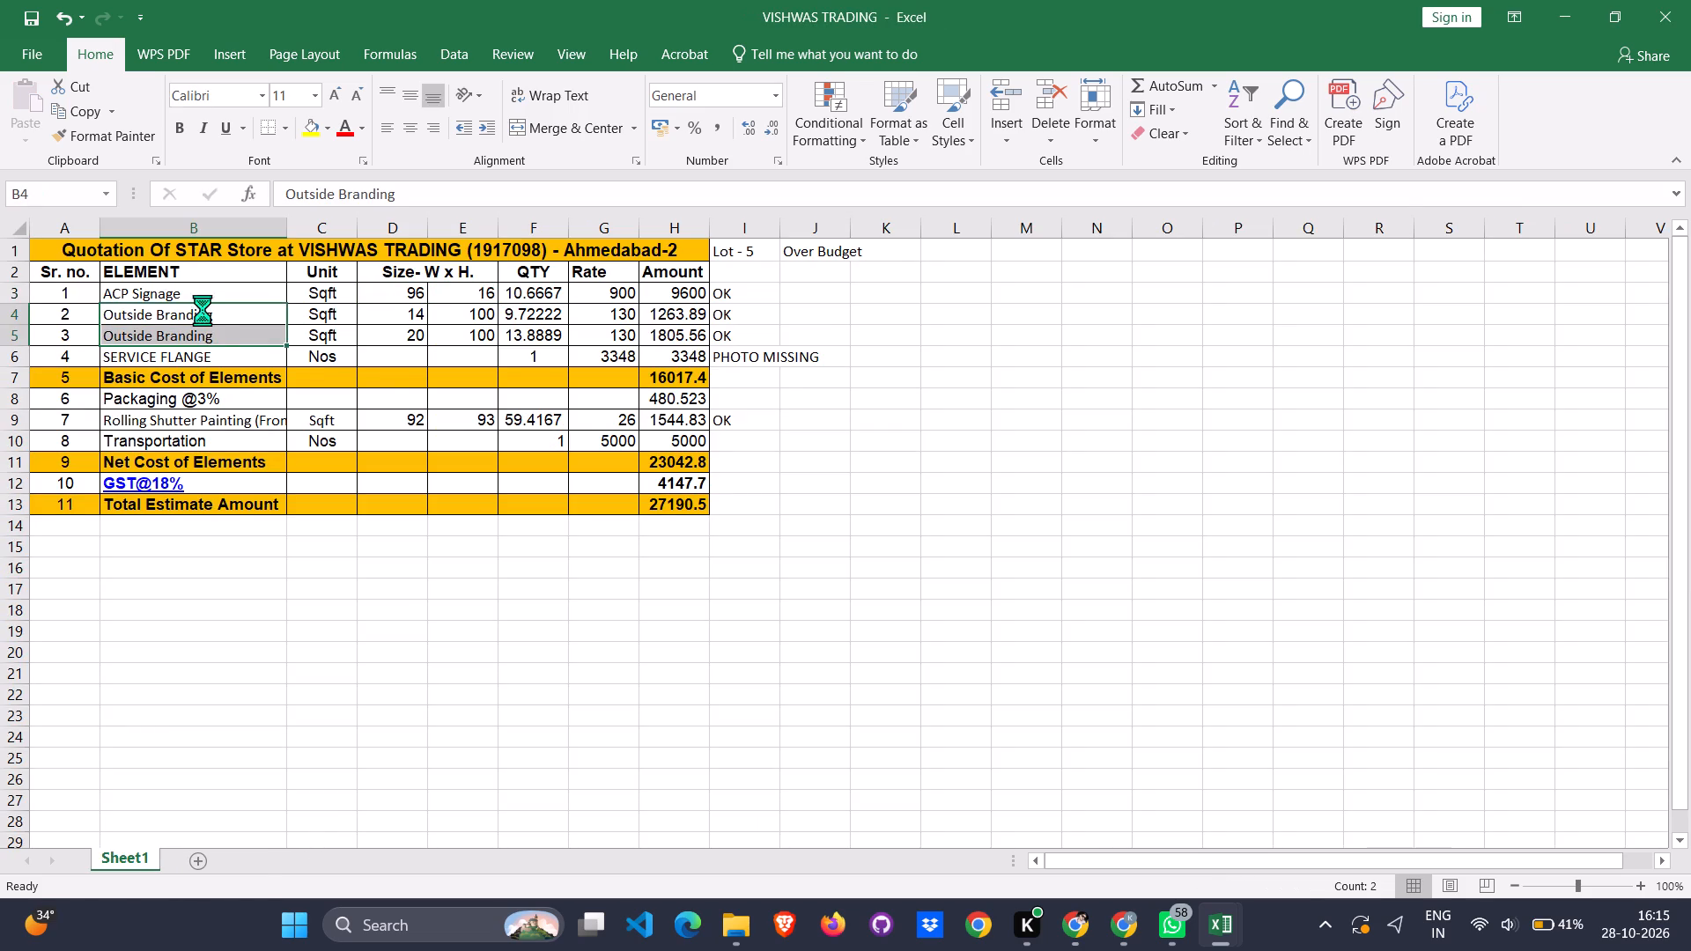
key(alt+Tab)
key(Down)
key(Down)
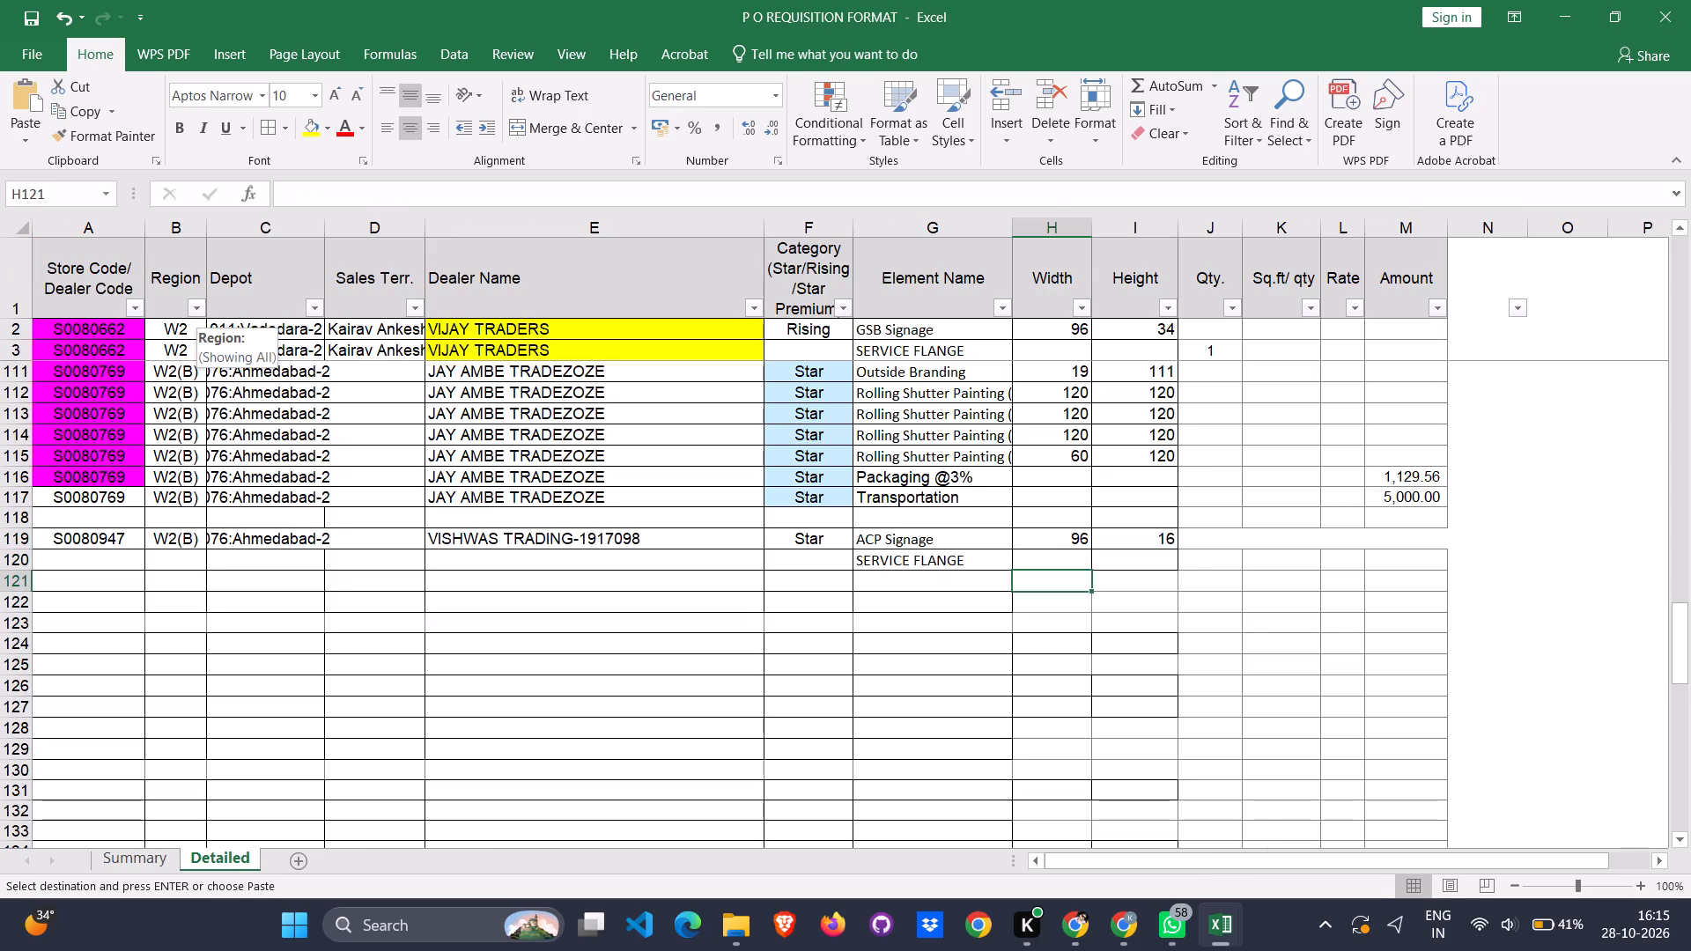
key(Left)
key(ctrl+v)
key(ctrl+s)
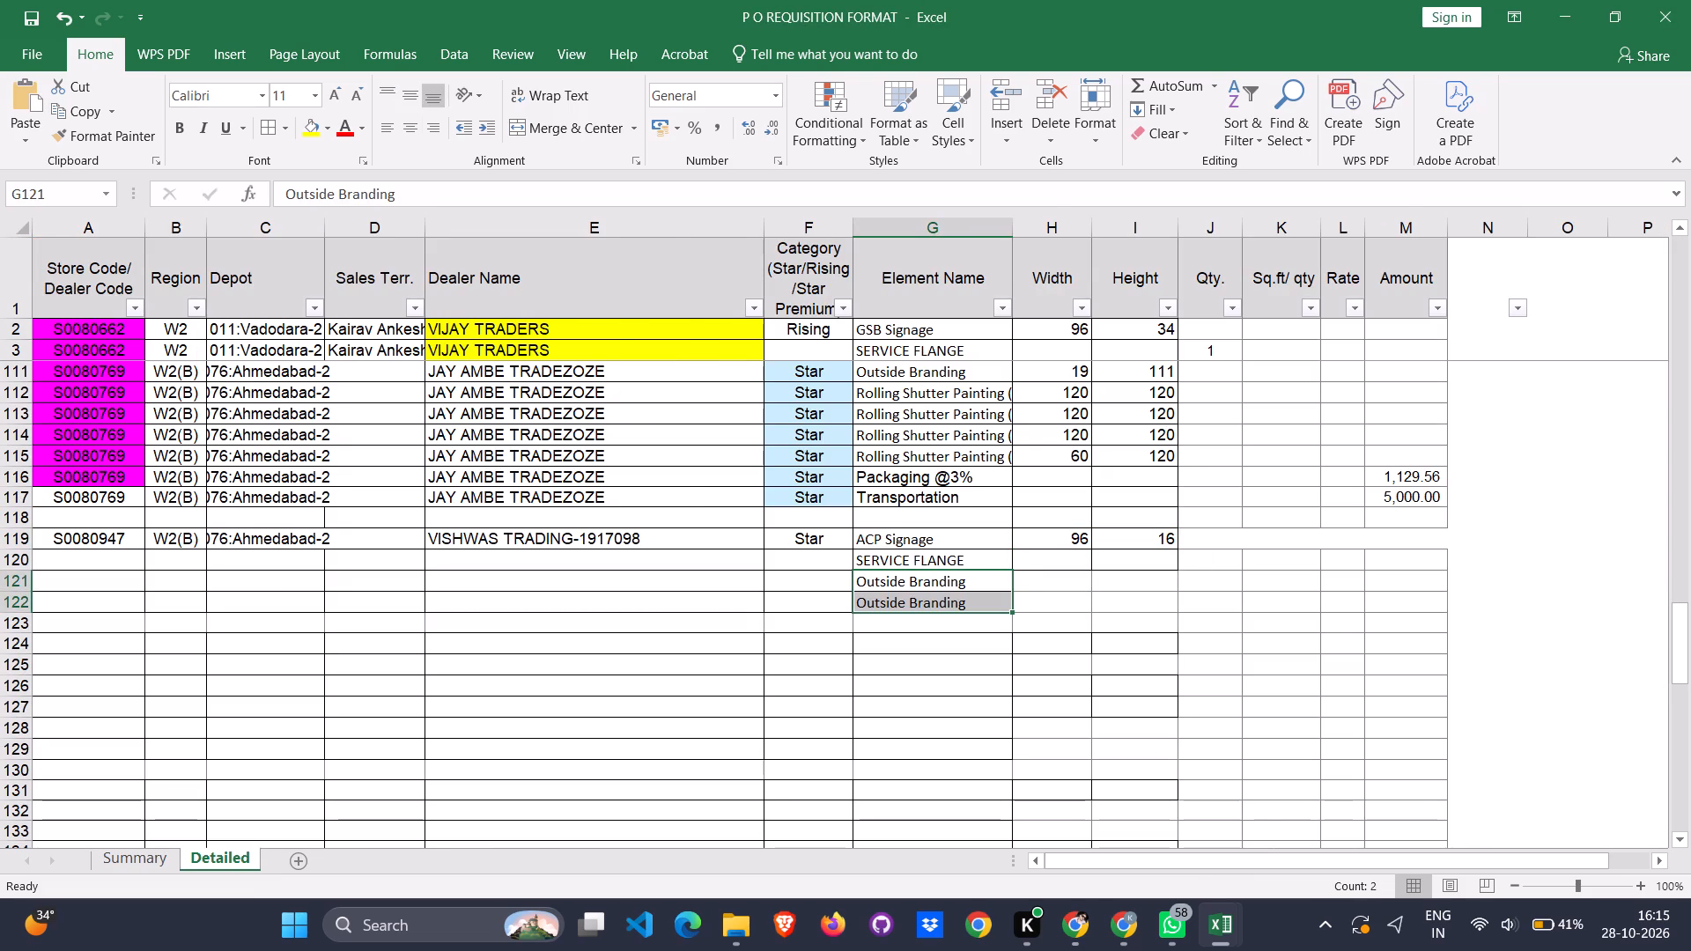
Copy the Outside Branding sizes, 14 x 100 and 20 x 100, from the quotation into H121:I122 of the Detailed sheet and save.
key(alt+Tab)
key(Right)
key(Right)
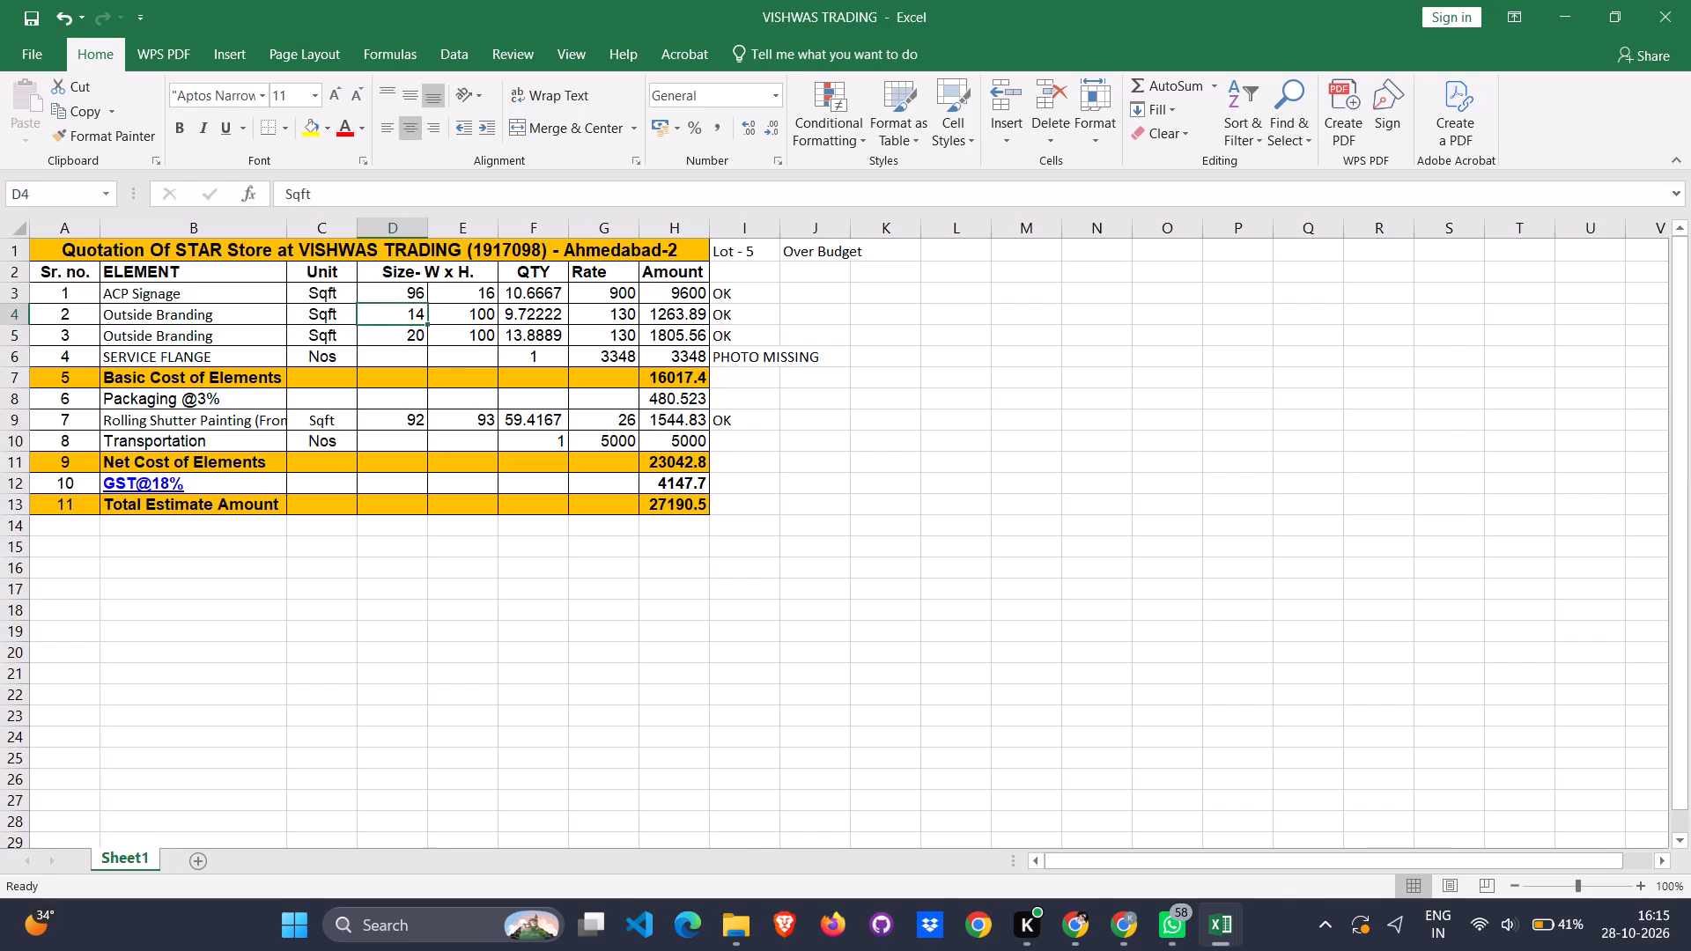
key(shift+Down)
key(shift+Right)
key(ctrl+c)
key(alt+Tab)
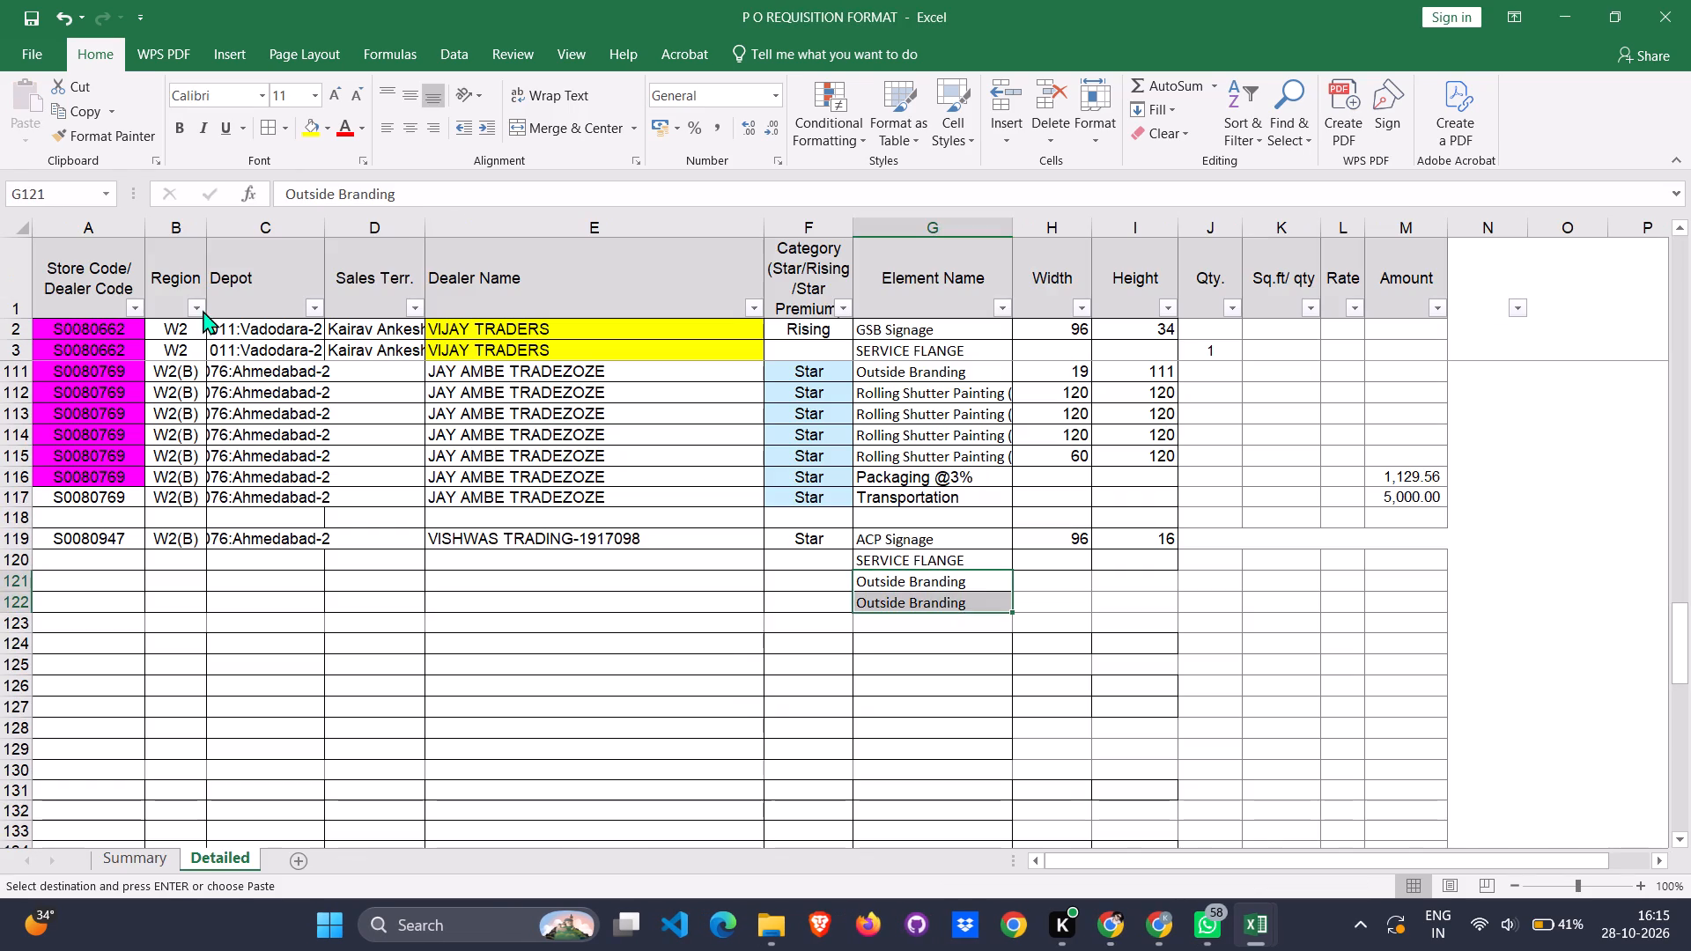
key(Right)
key(ctrl+v)
key(ctrl+s)
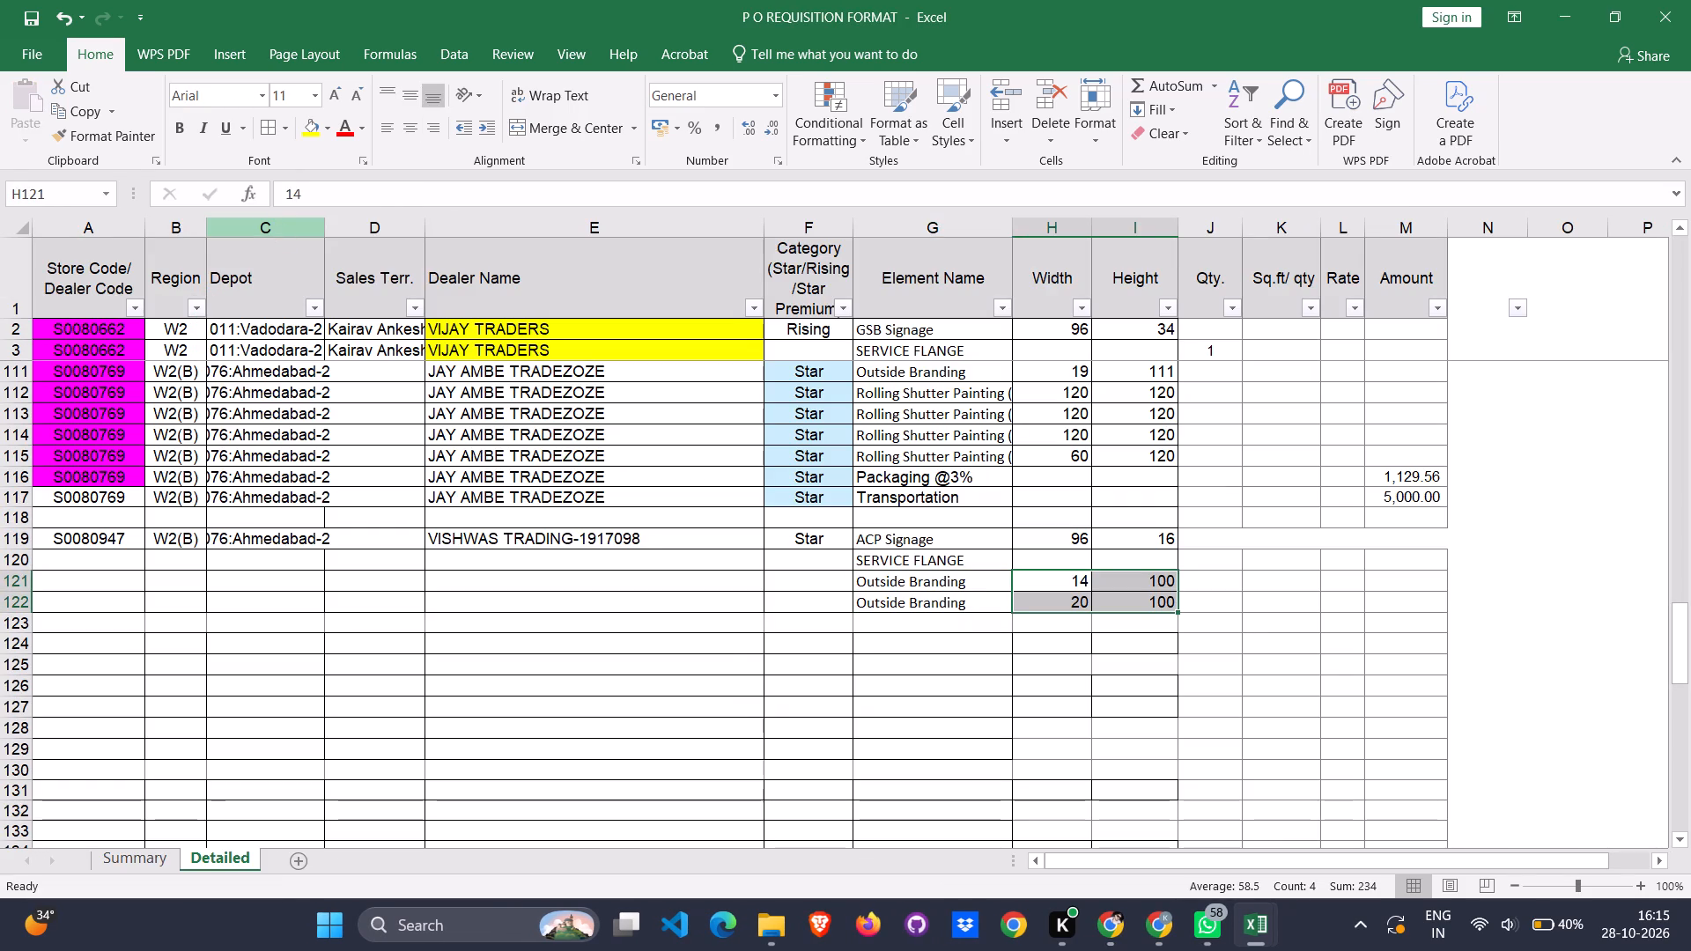
Enter a quantity of 1 for the SERVICE FLANGE in row 120 of the Detailed sheet and save the workbook.
click(1214, 564)
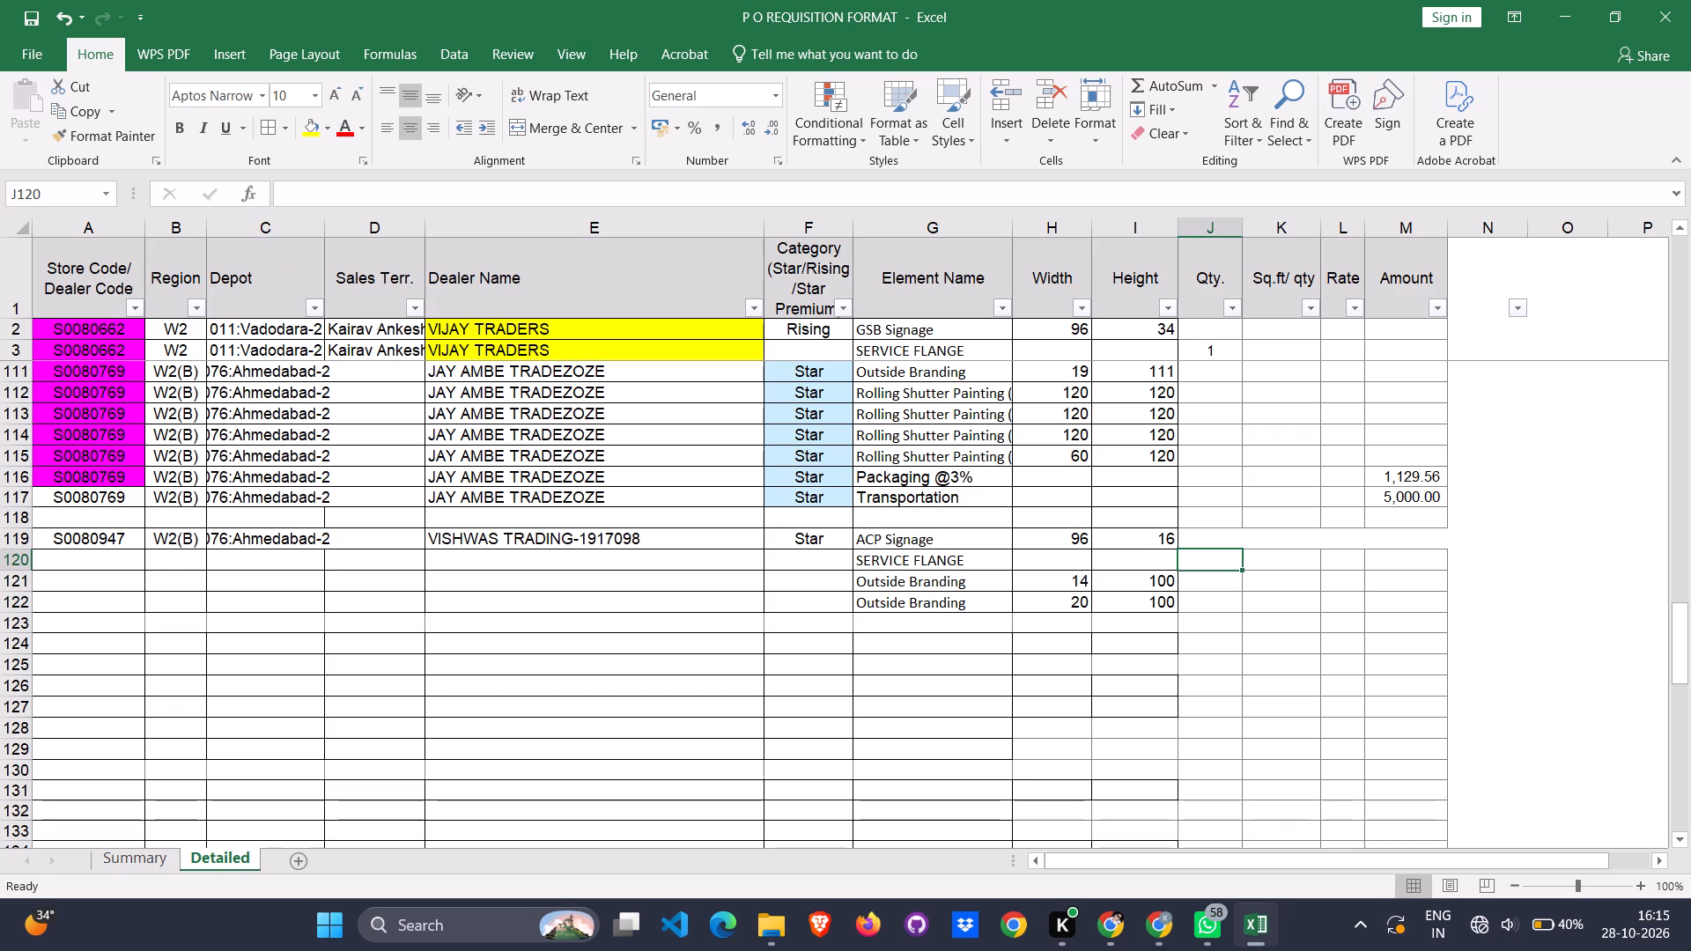
key(1)
key(ctrl+s)
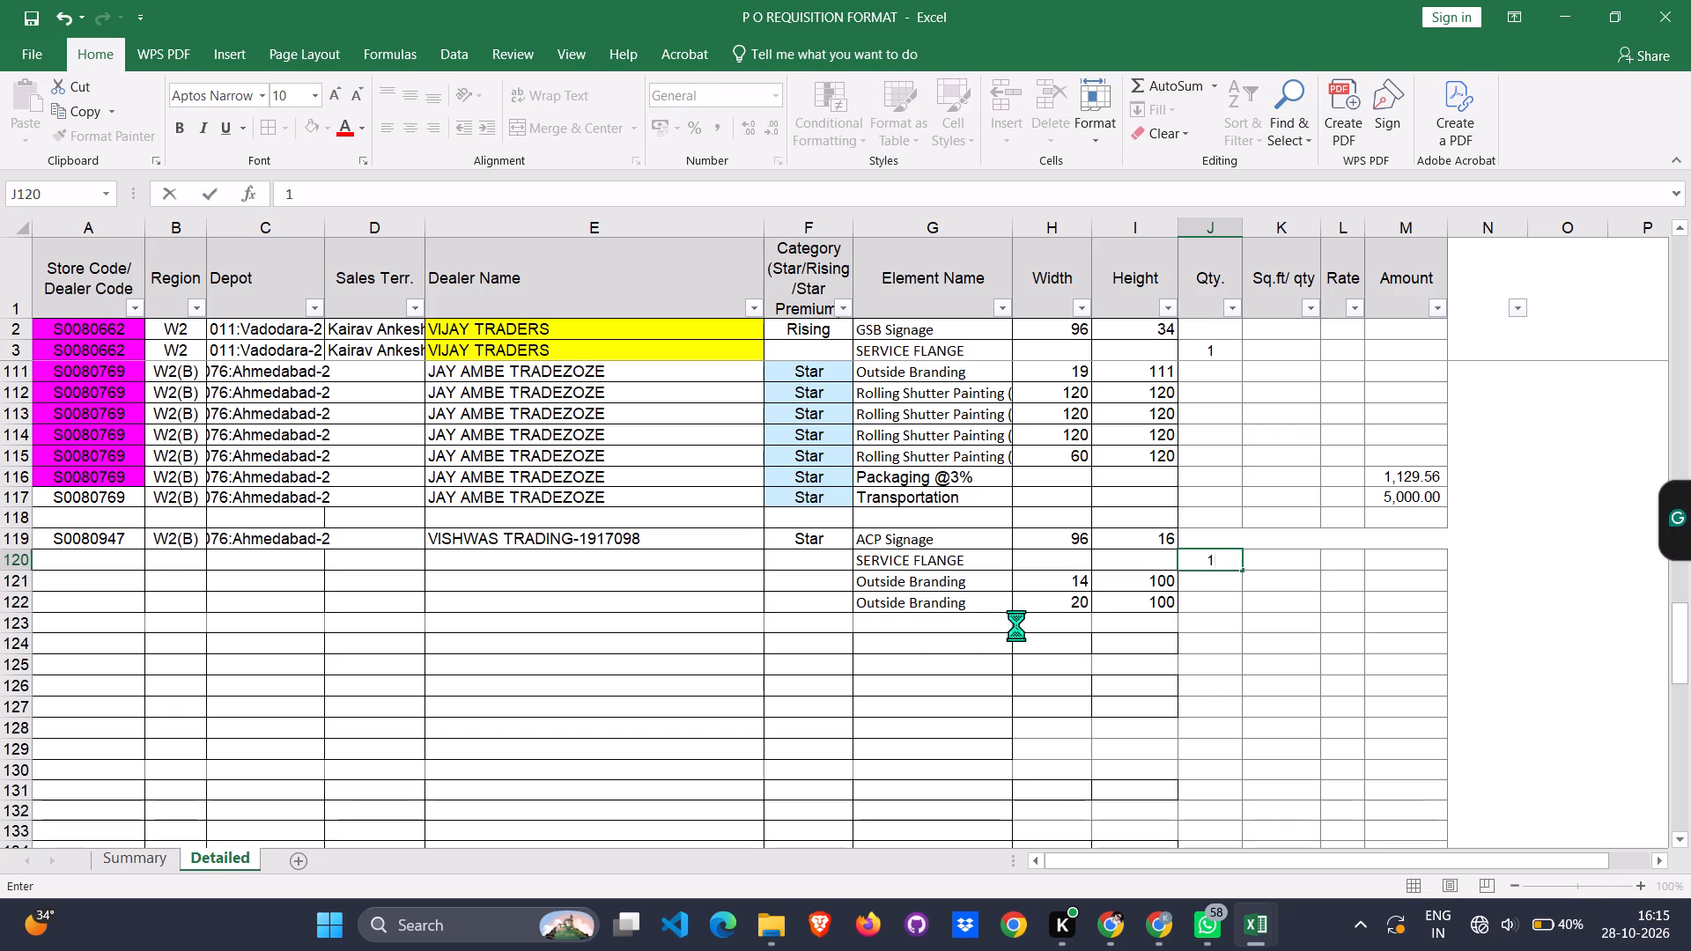
Copy the Rolling Shutter Painting (Front Side) element name from the quotation into G123 of the Detailed sheet.
click(919, 628)
key(alt+Tab)
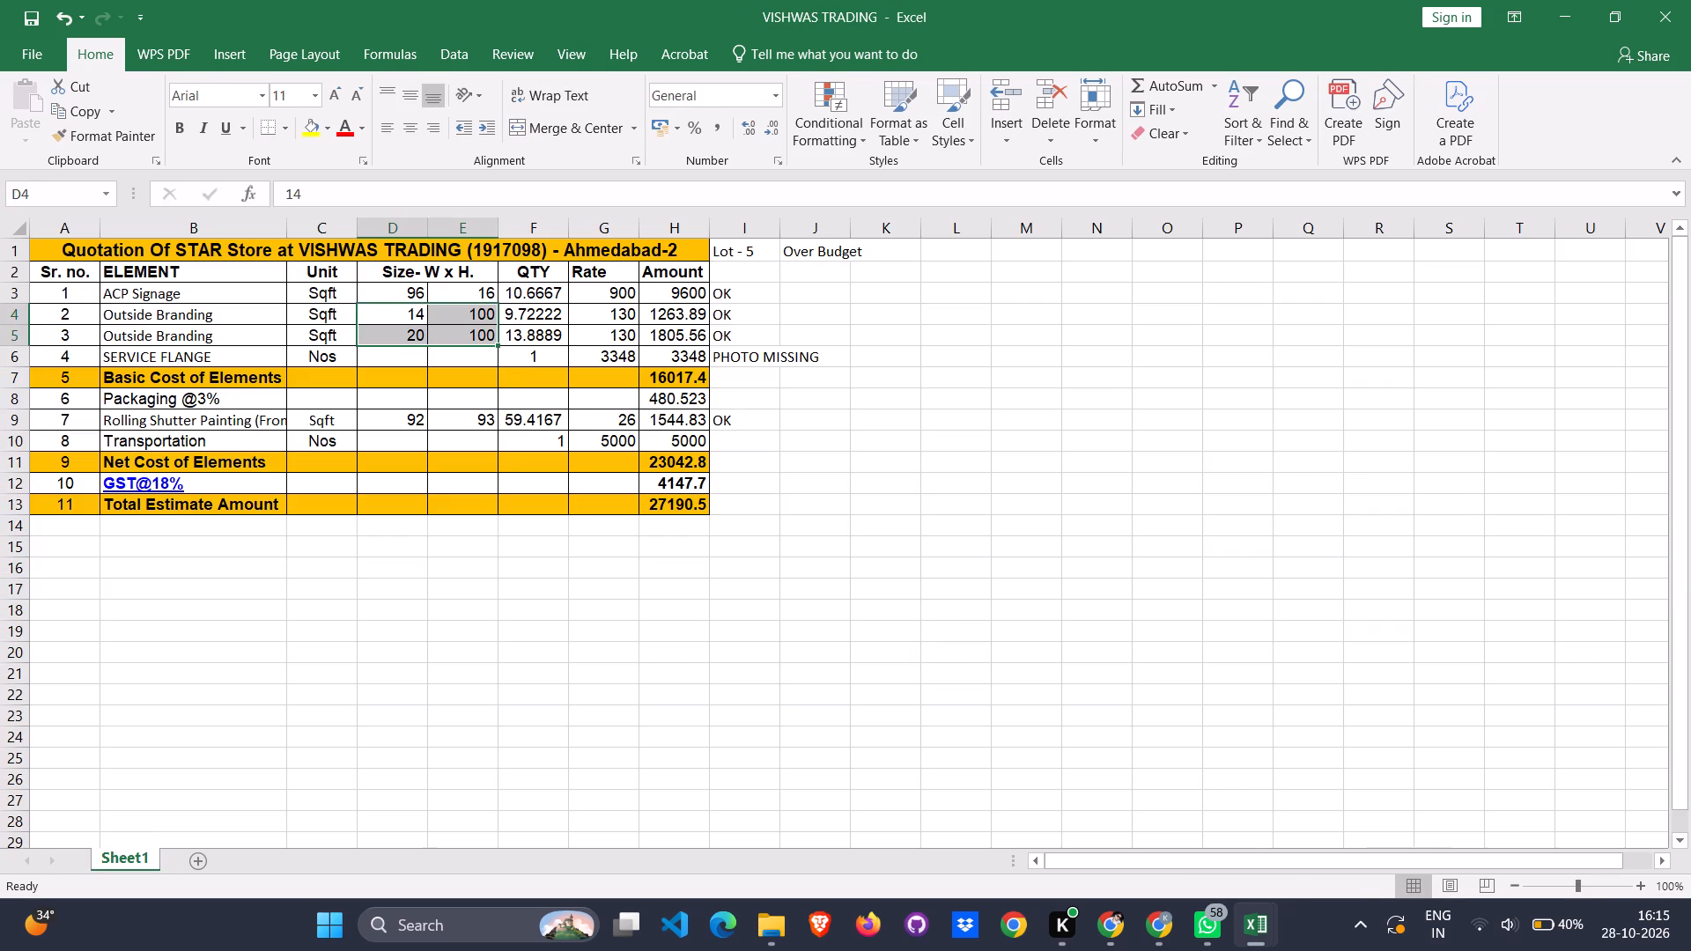
click(229, 433)
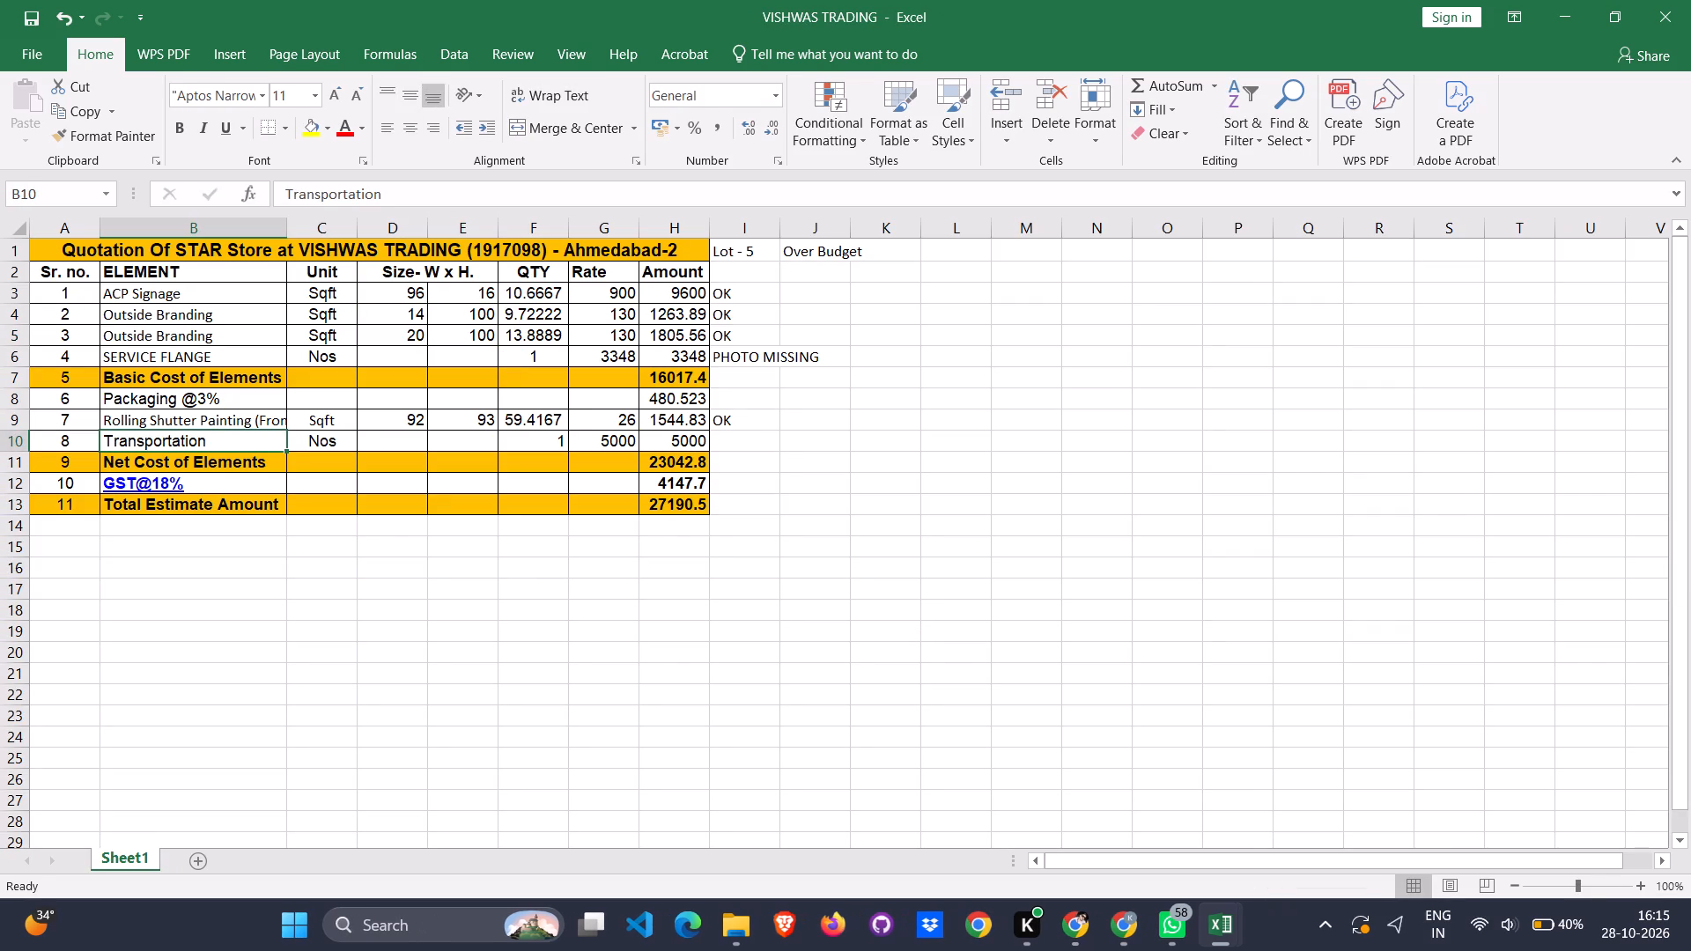
click(229, 423)
key(ctrl+c)
key(alt+Tab)
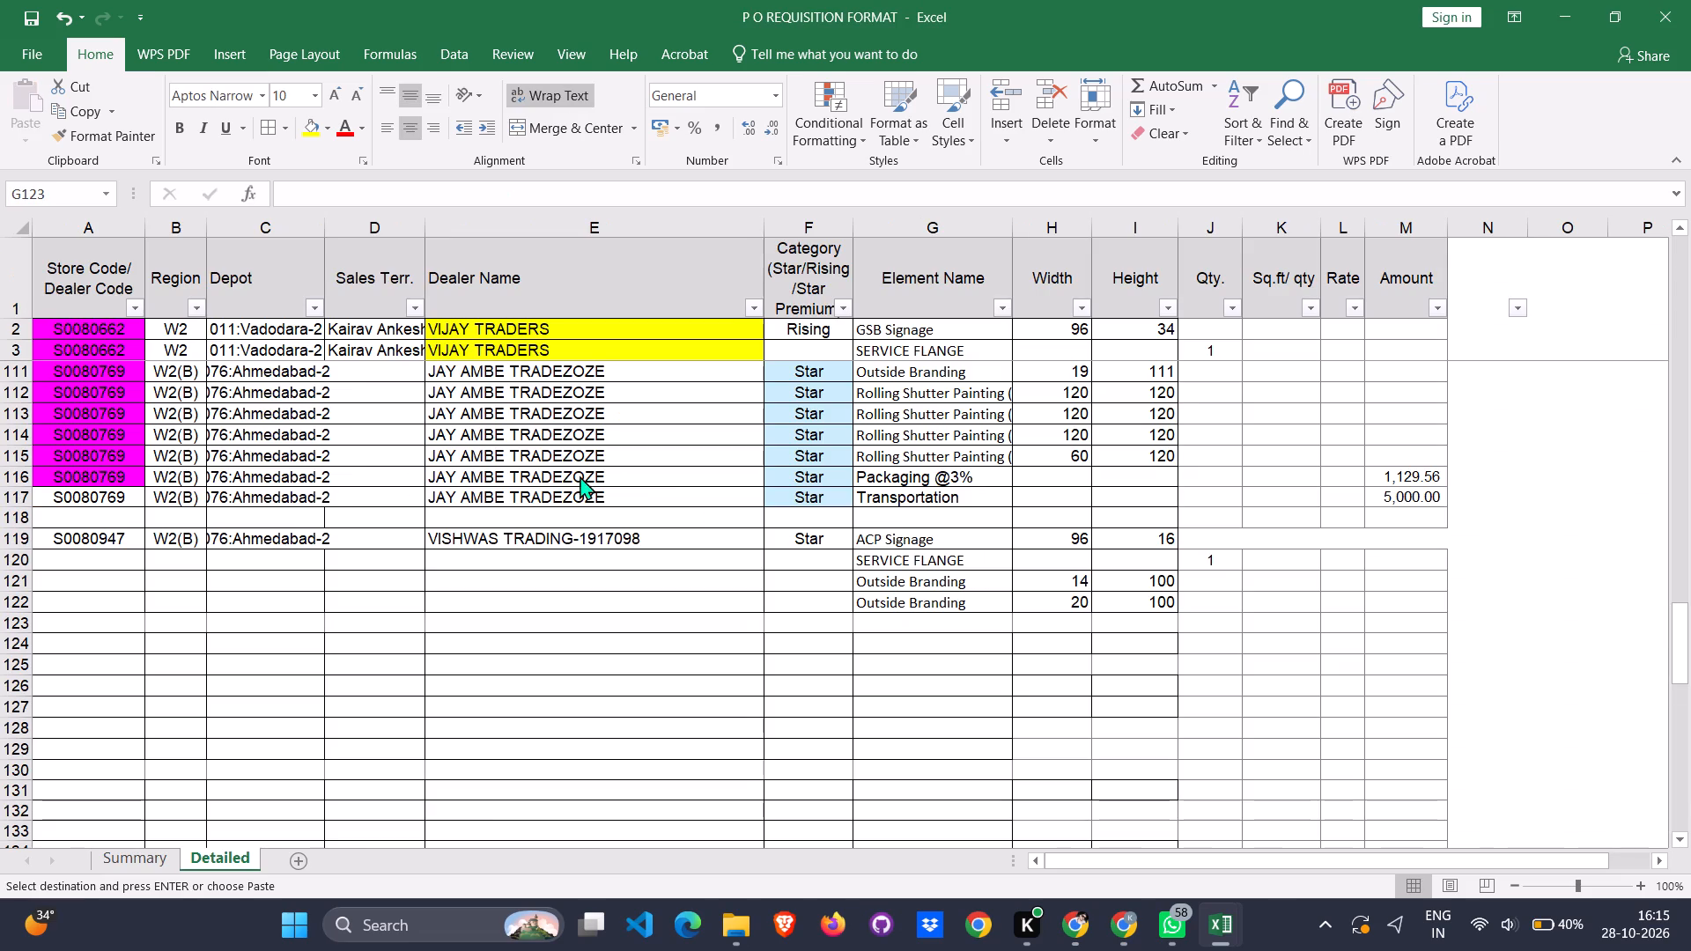
click(914, 622)
key(ctrl+v)
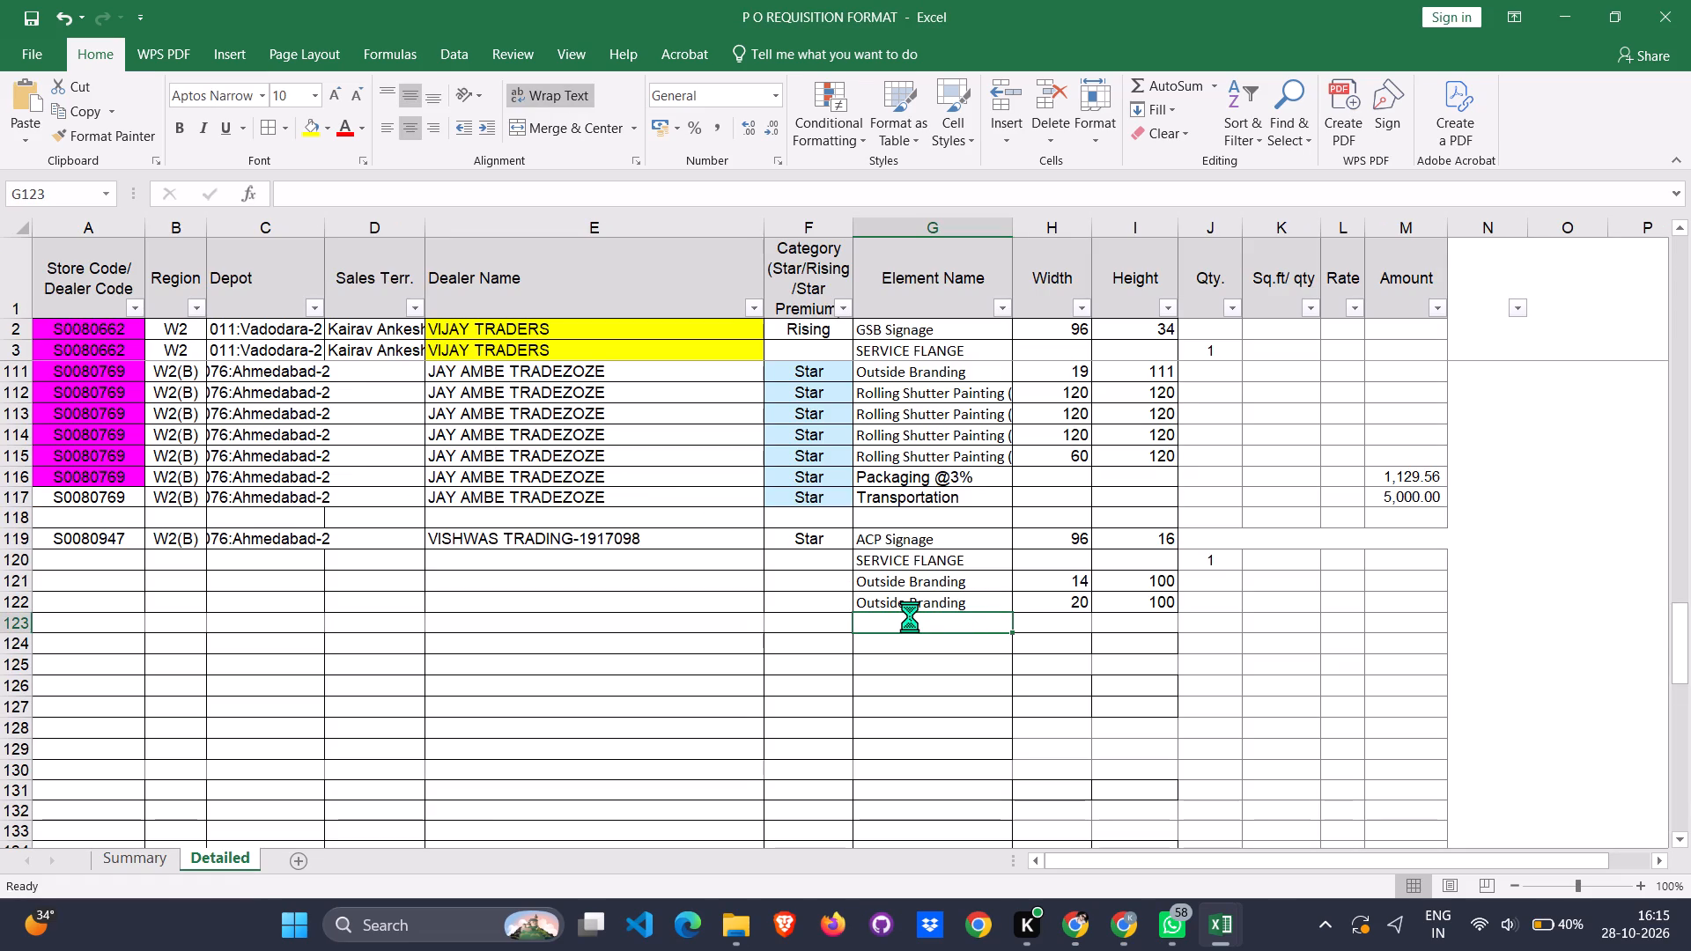
Copy the Rolling Shutter Painting size, 92 x 93, from the quotation into H123:I123 of the Detailed sheet and save the workbook.
click(1061, 625)
key(alt+Tab)
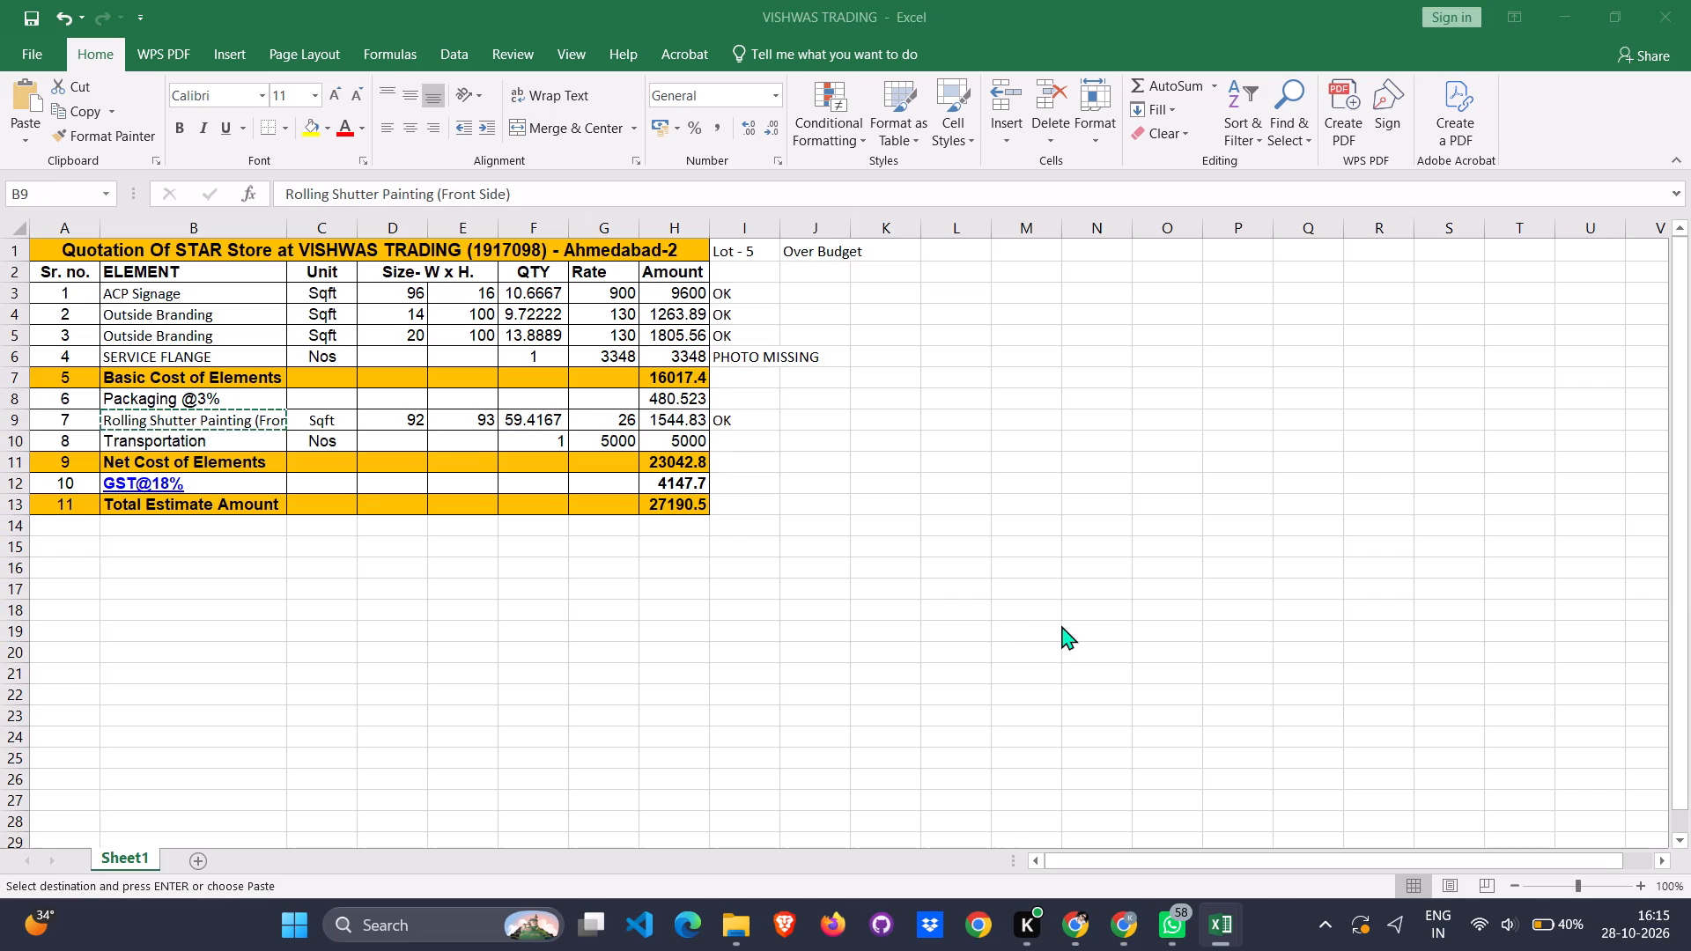
click(404, 418)
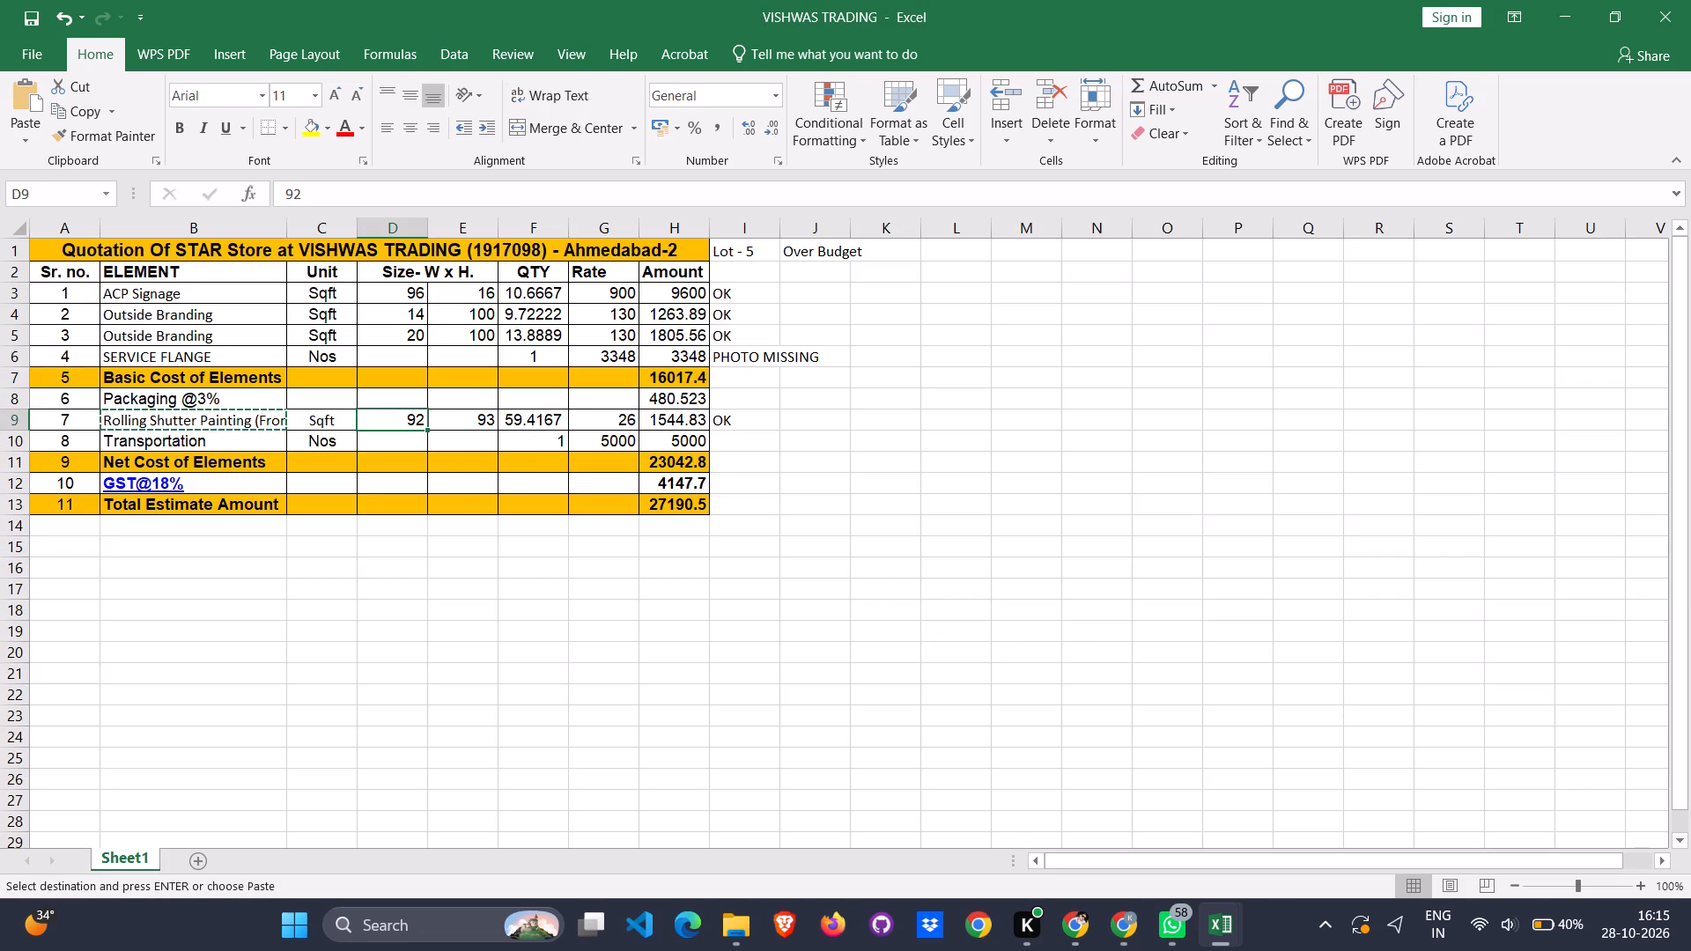
key(shift+Right)
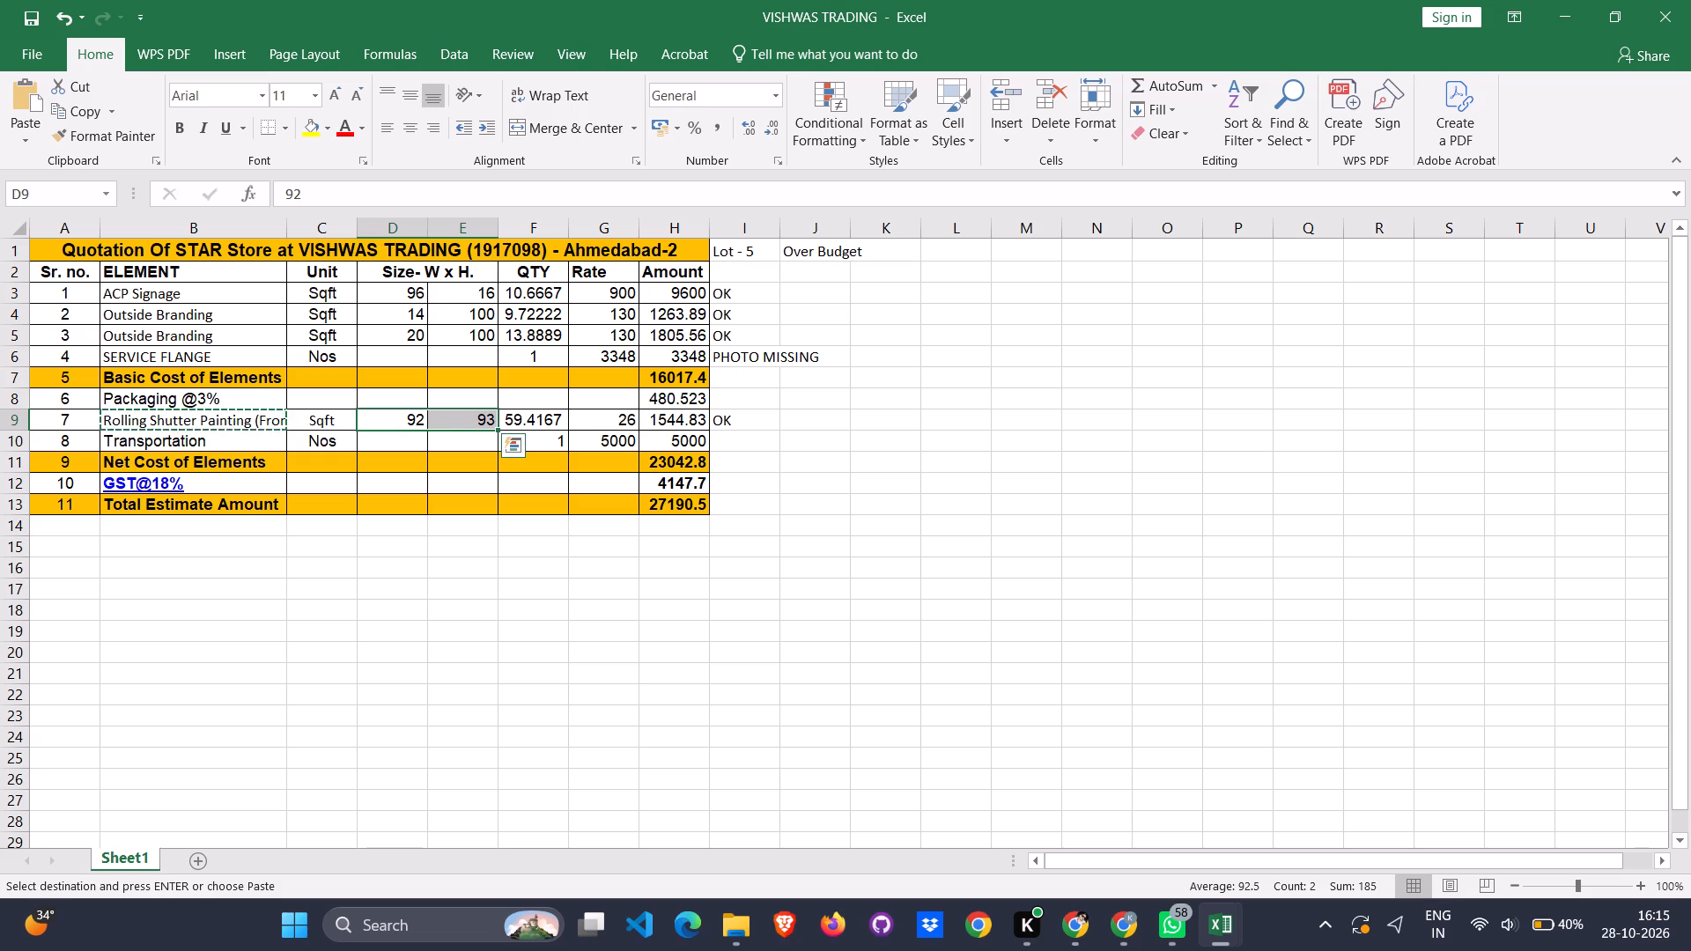
key(ctrl+c)
key(alt+Tab)
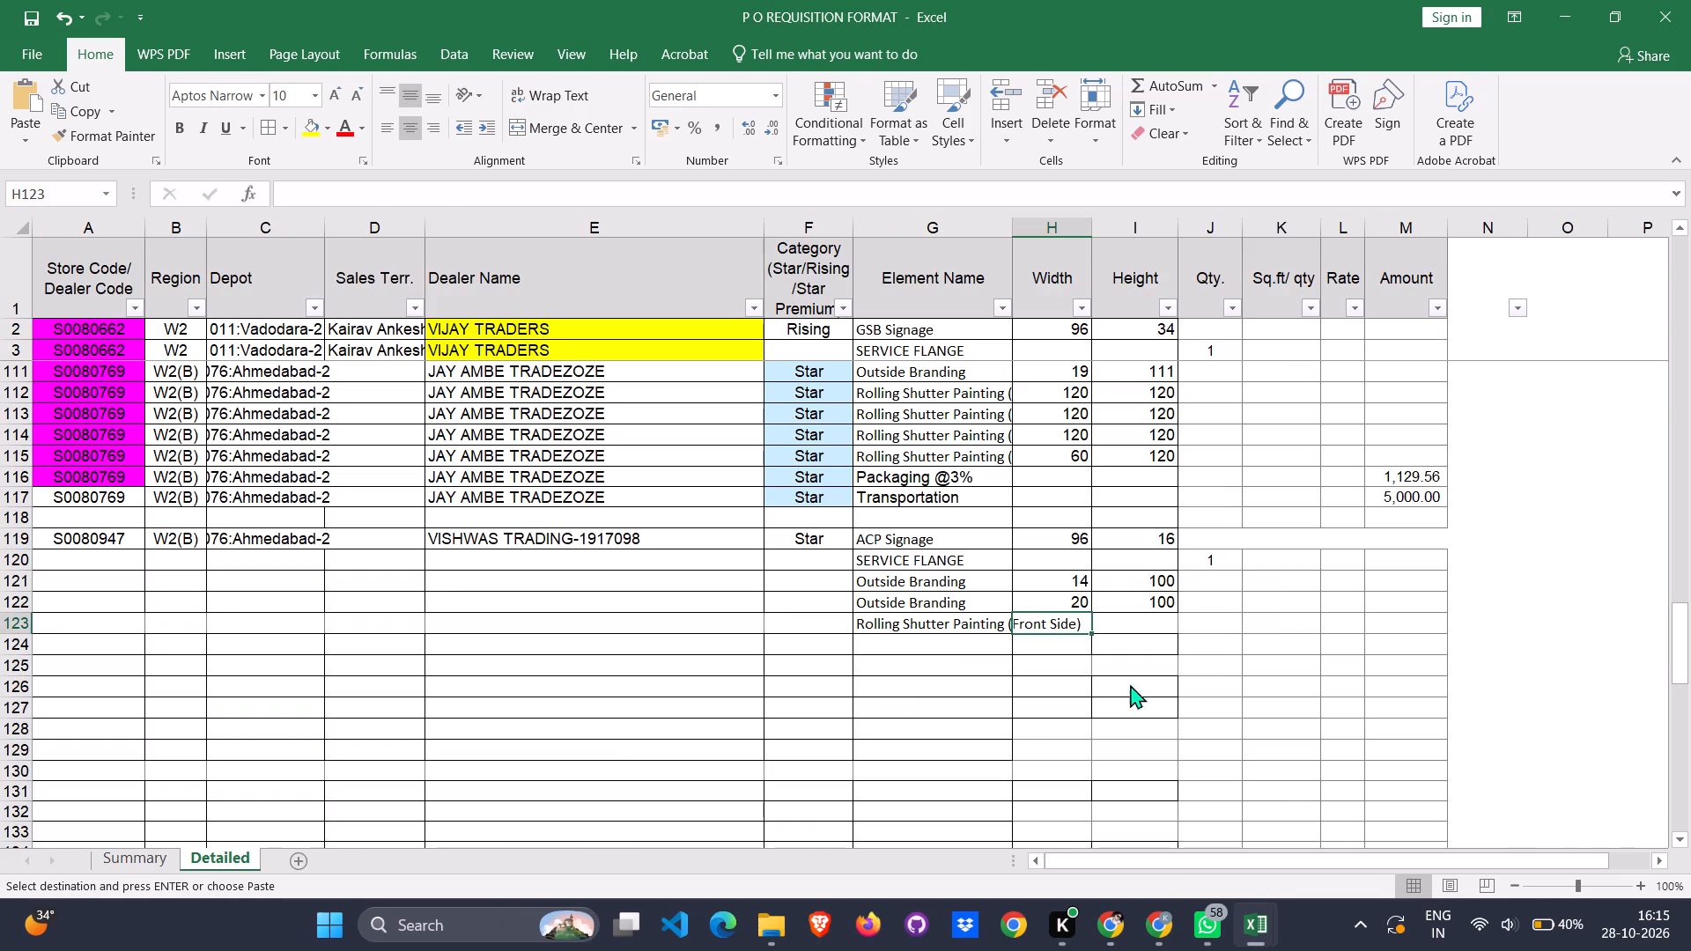
key(ctrl+v)
key(ctrl+s)
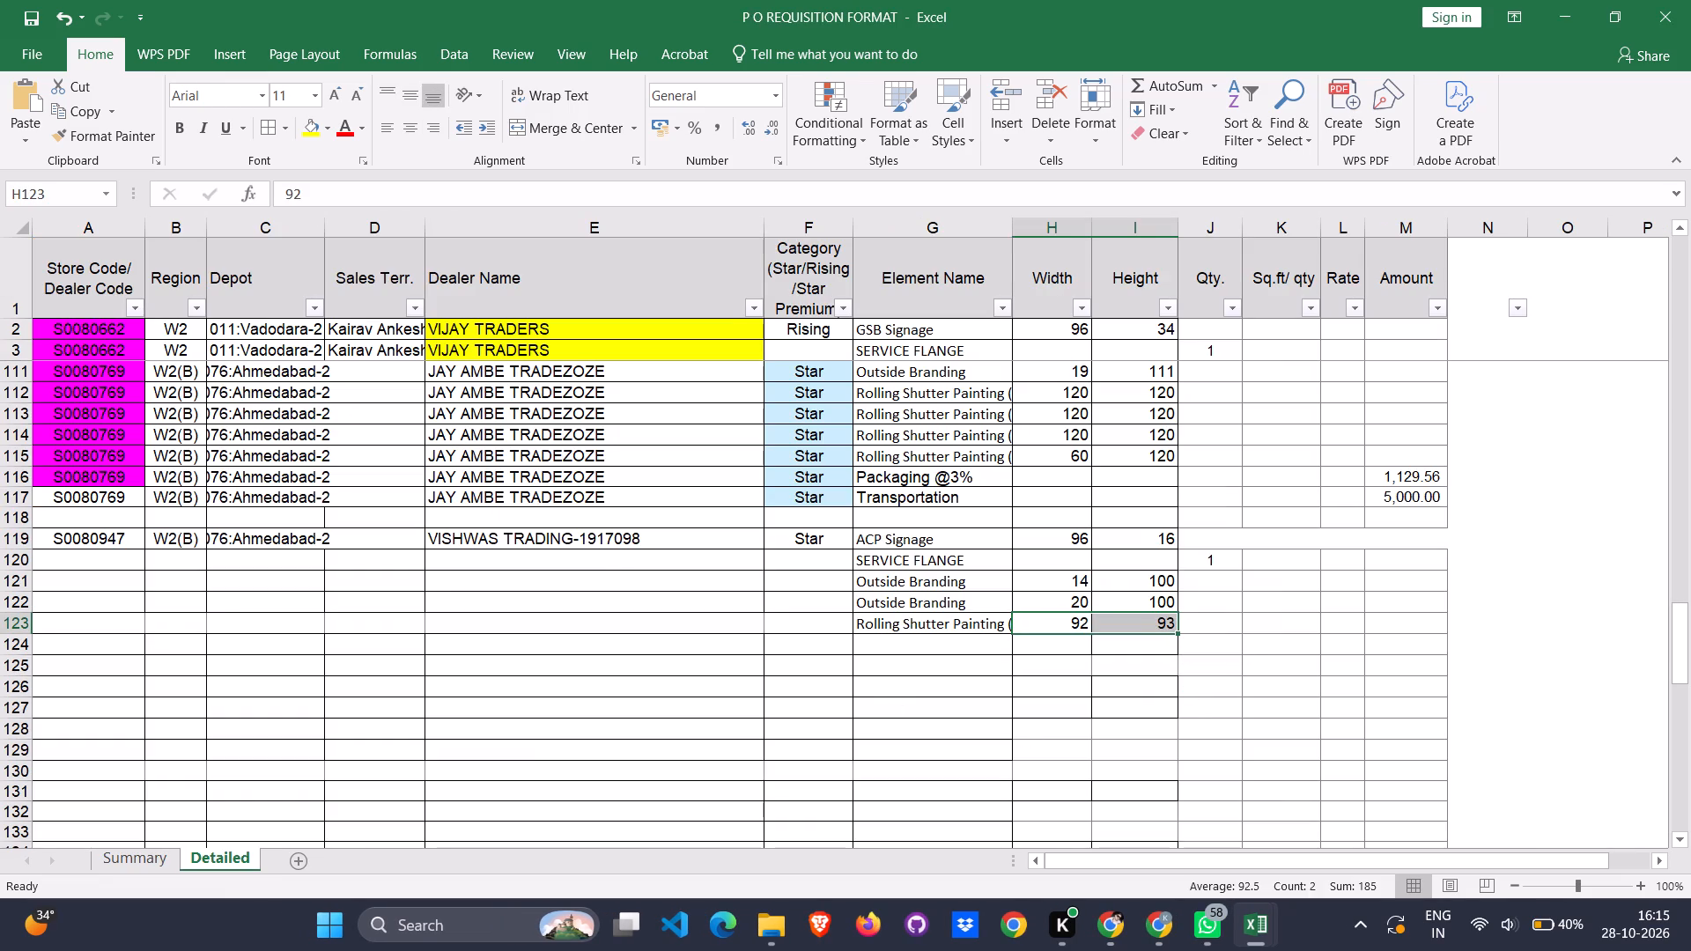
Copy the Packaging @3% and Transportation element names from G116:G117 into G124:G125 of the Detailed sheet and save.
click(892, 482)
key(shift+Down)
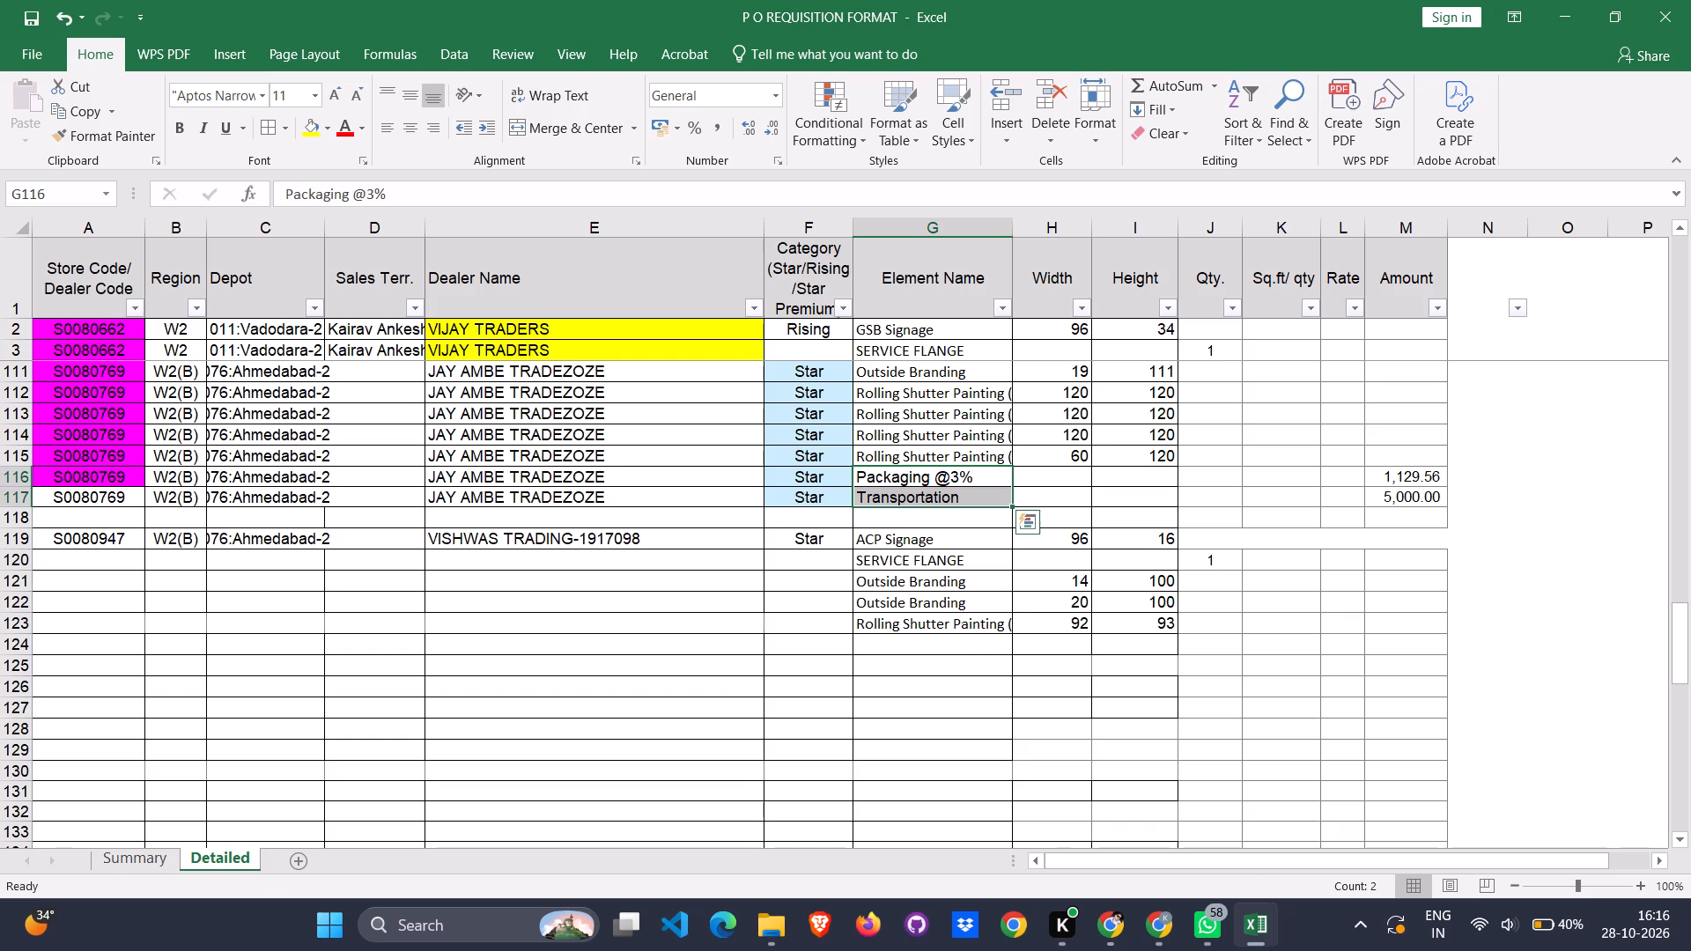
key(ctrl+c)
click(923, 649)
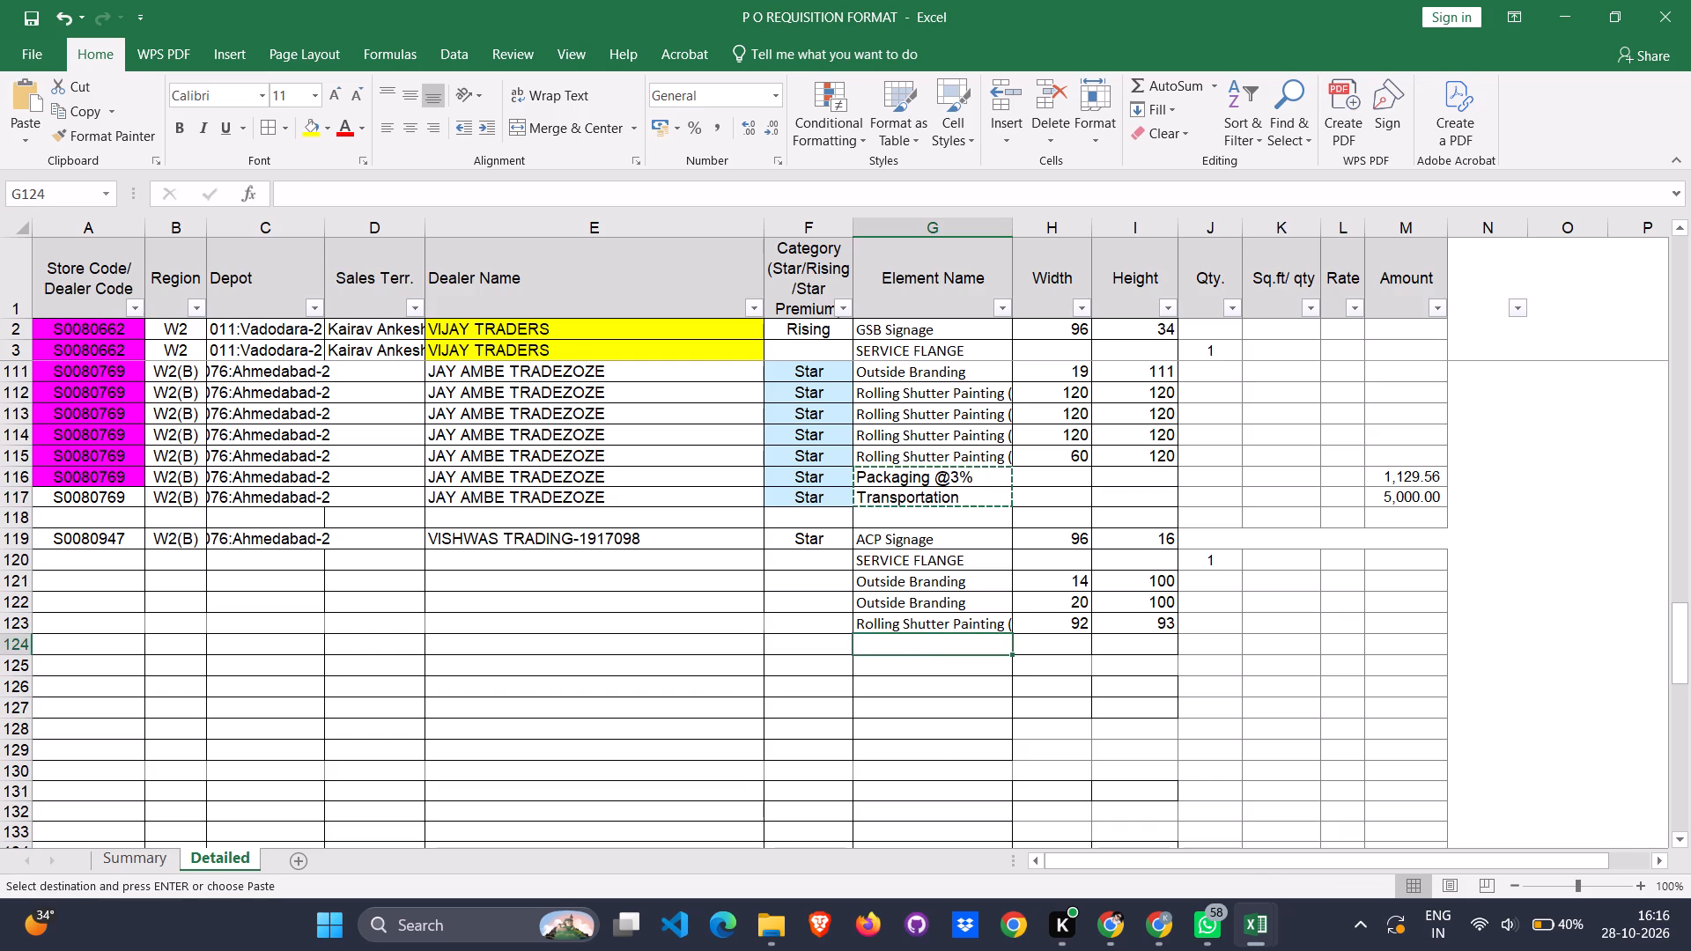
key(ctrl+v)
key(ctrl+s)
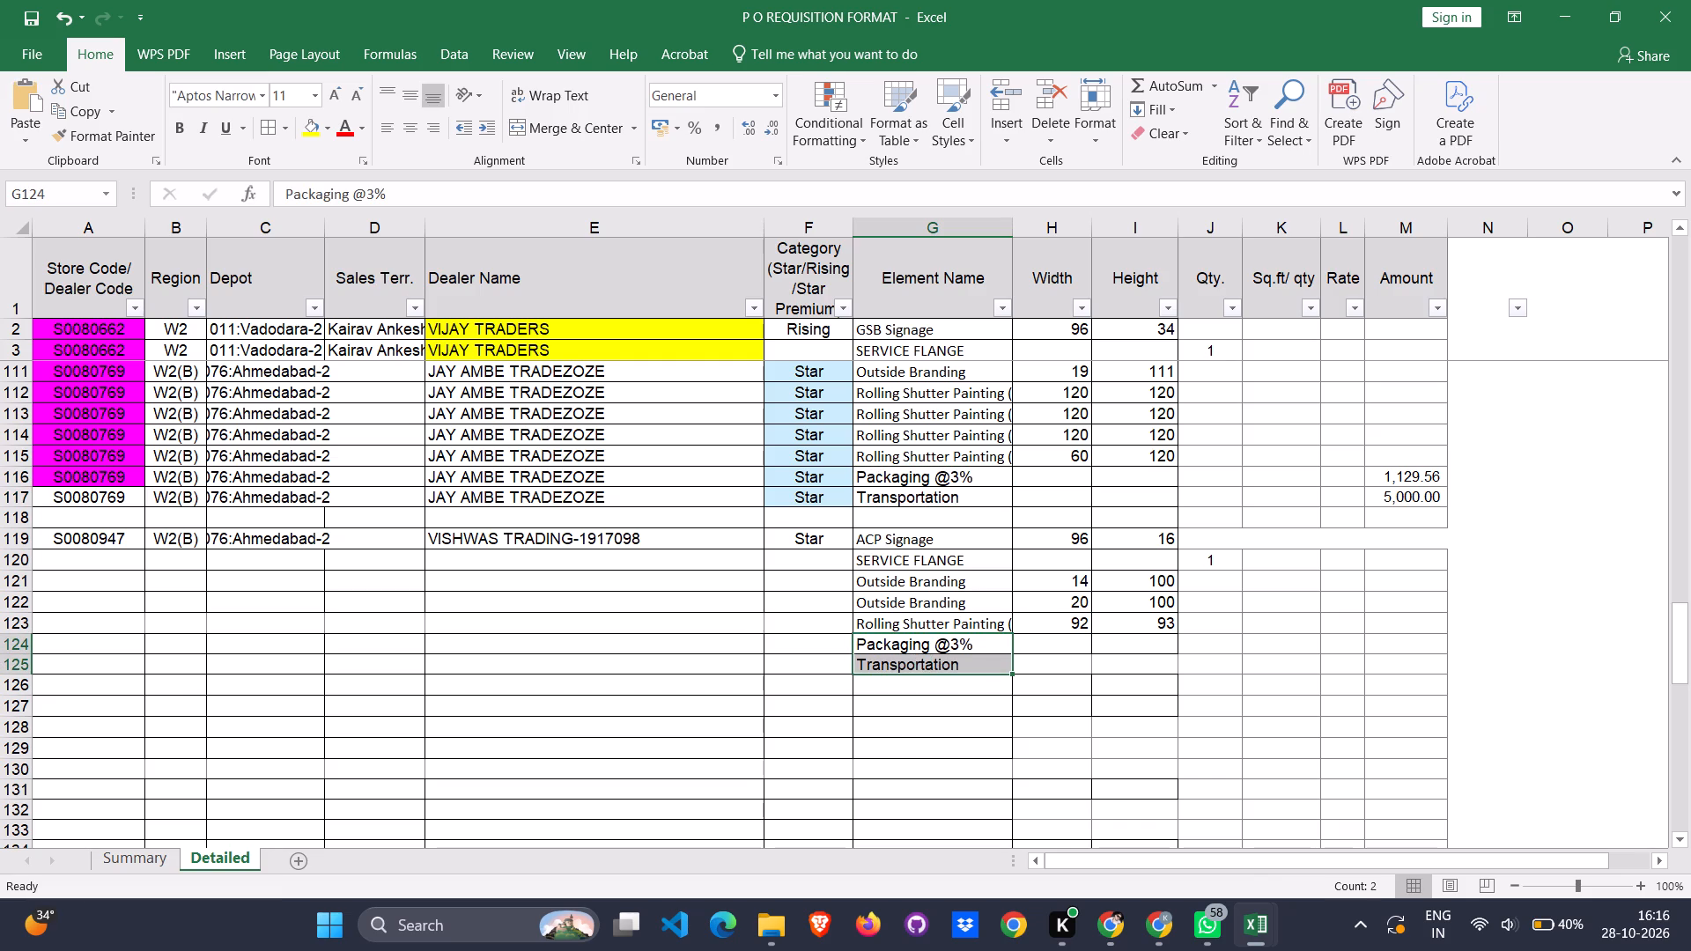
Enter the quotation's packaging amount, 480.52, in M124 of the Detailed sheet and save the workbook.
click(1387, 642)
key(alt+Tab)
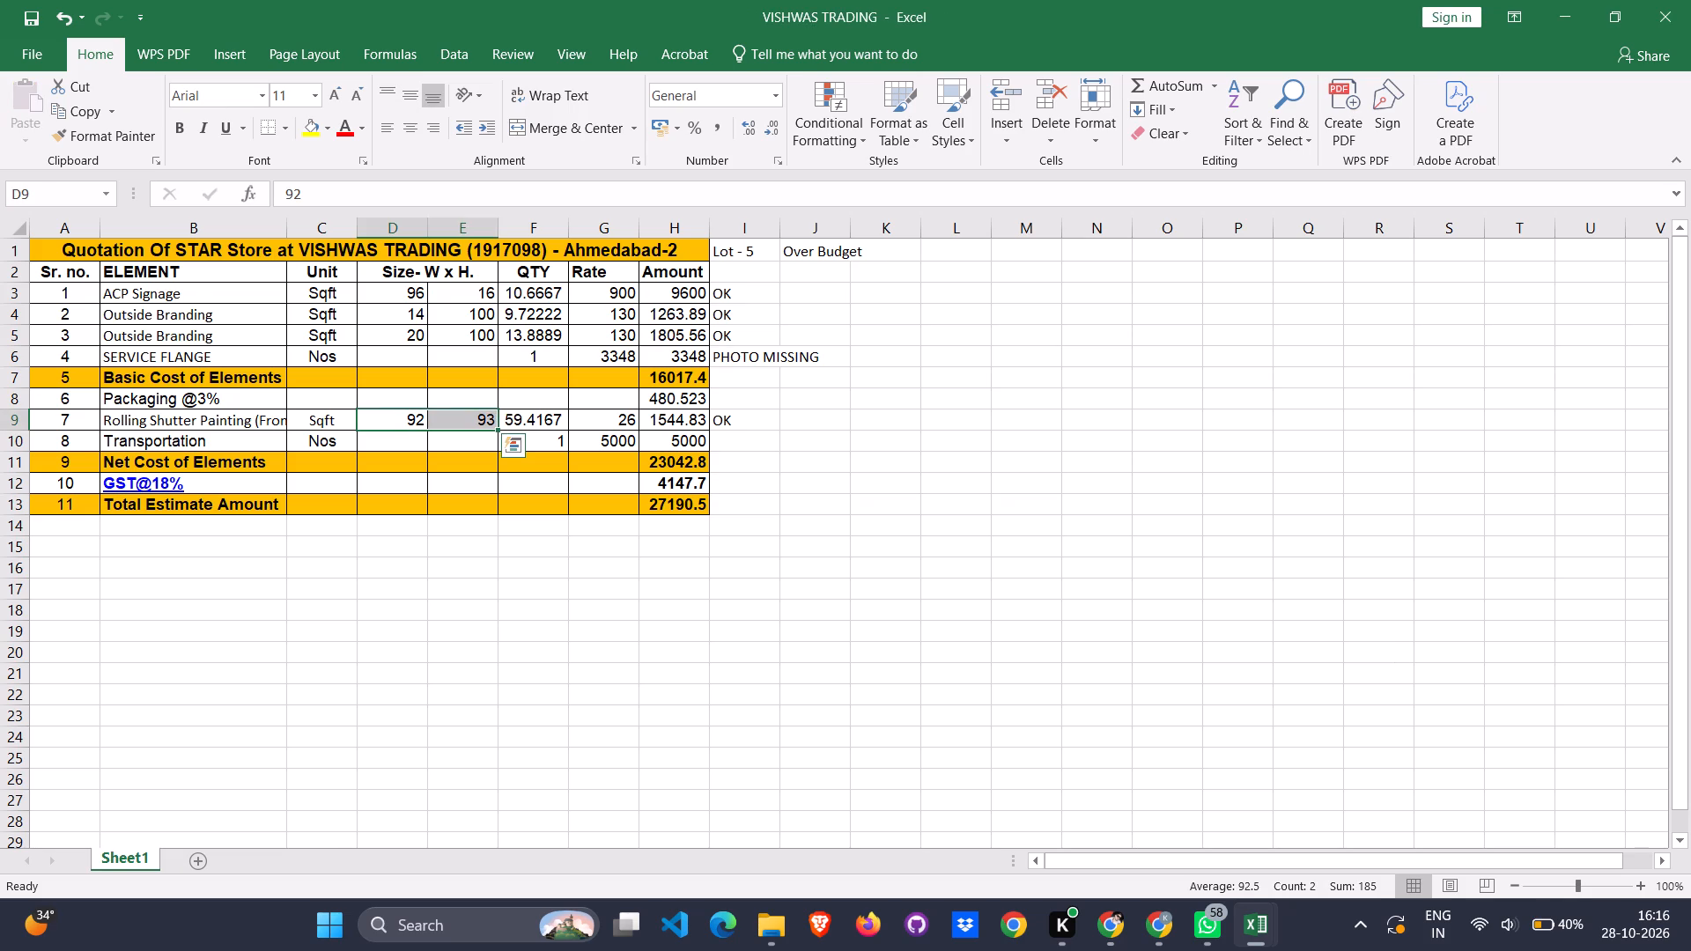
key(alt+Tab)
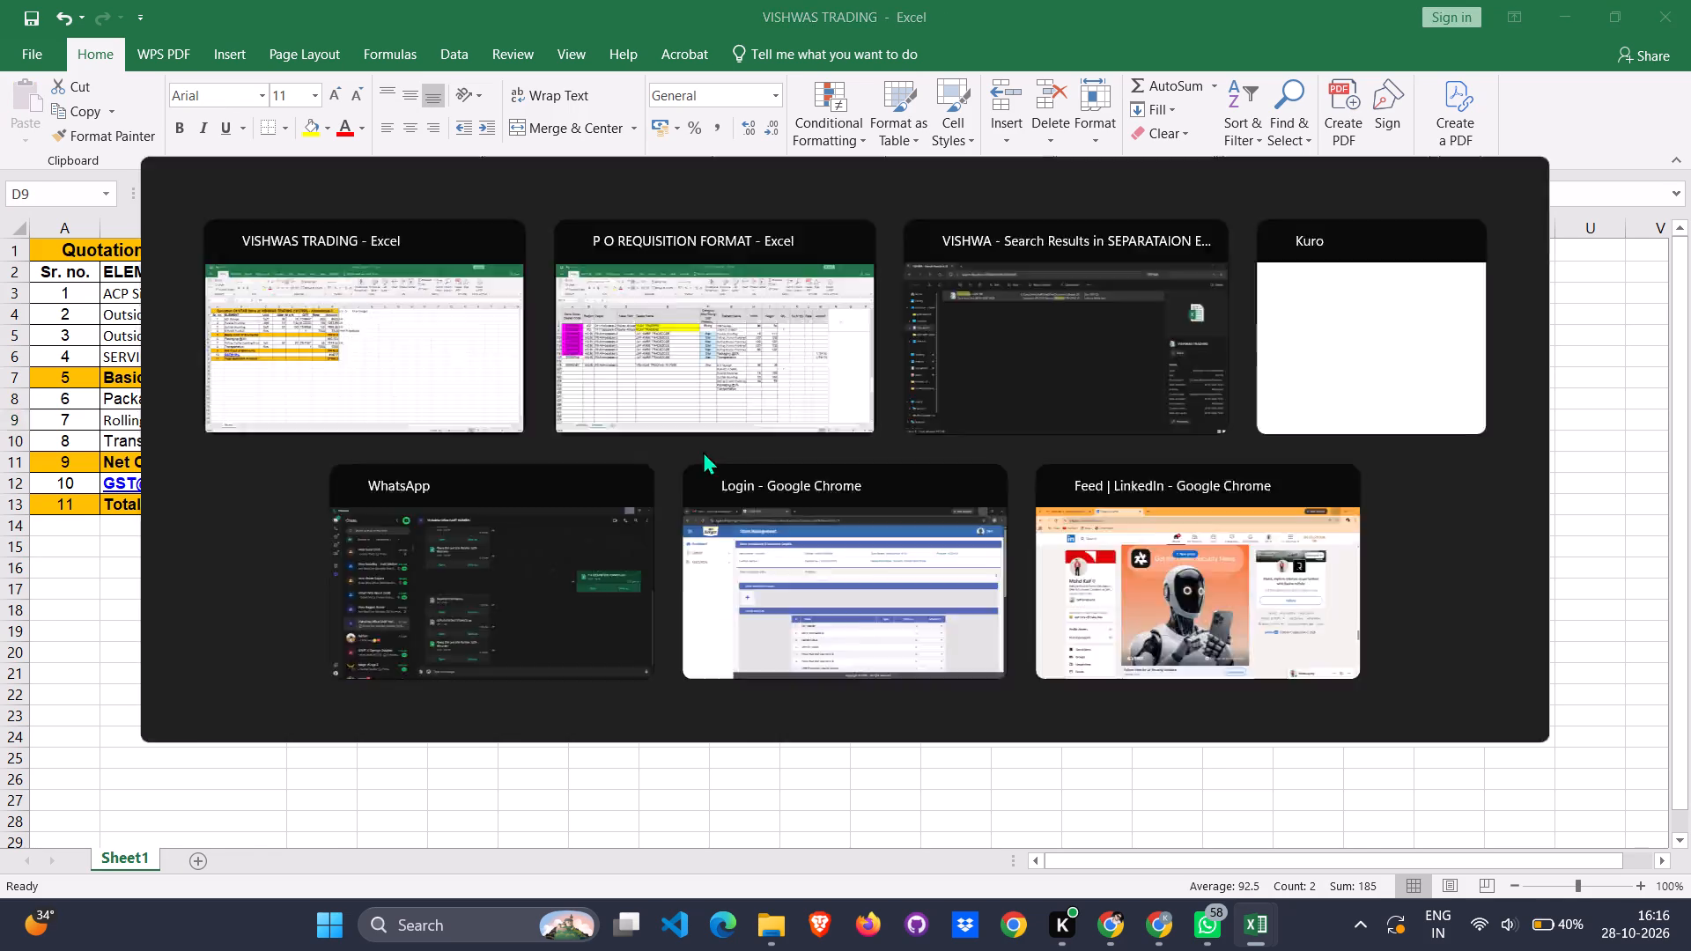
text(480)
key(period)
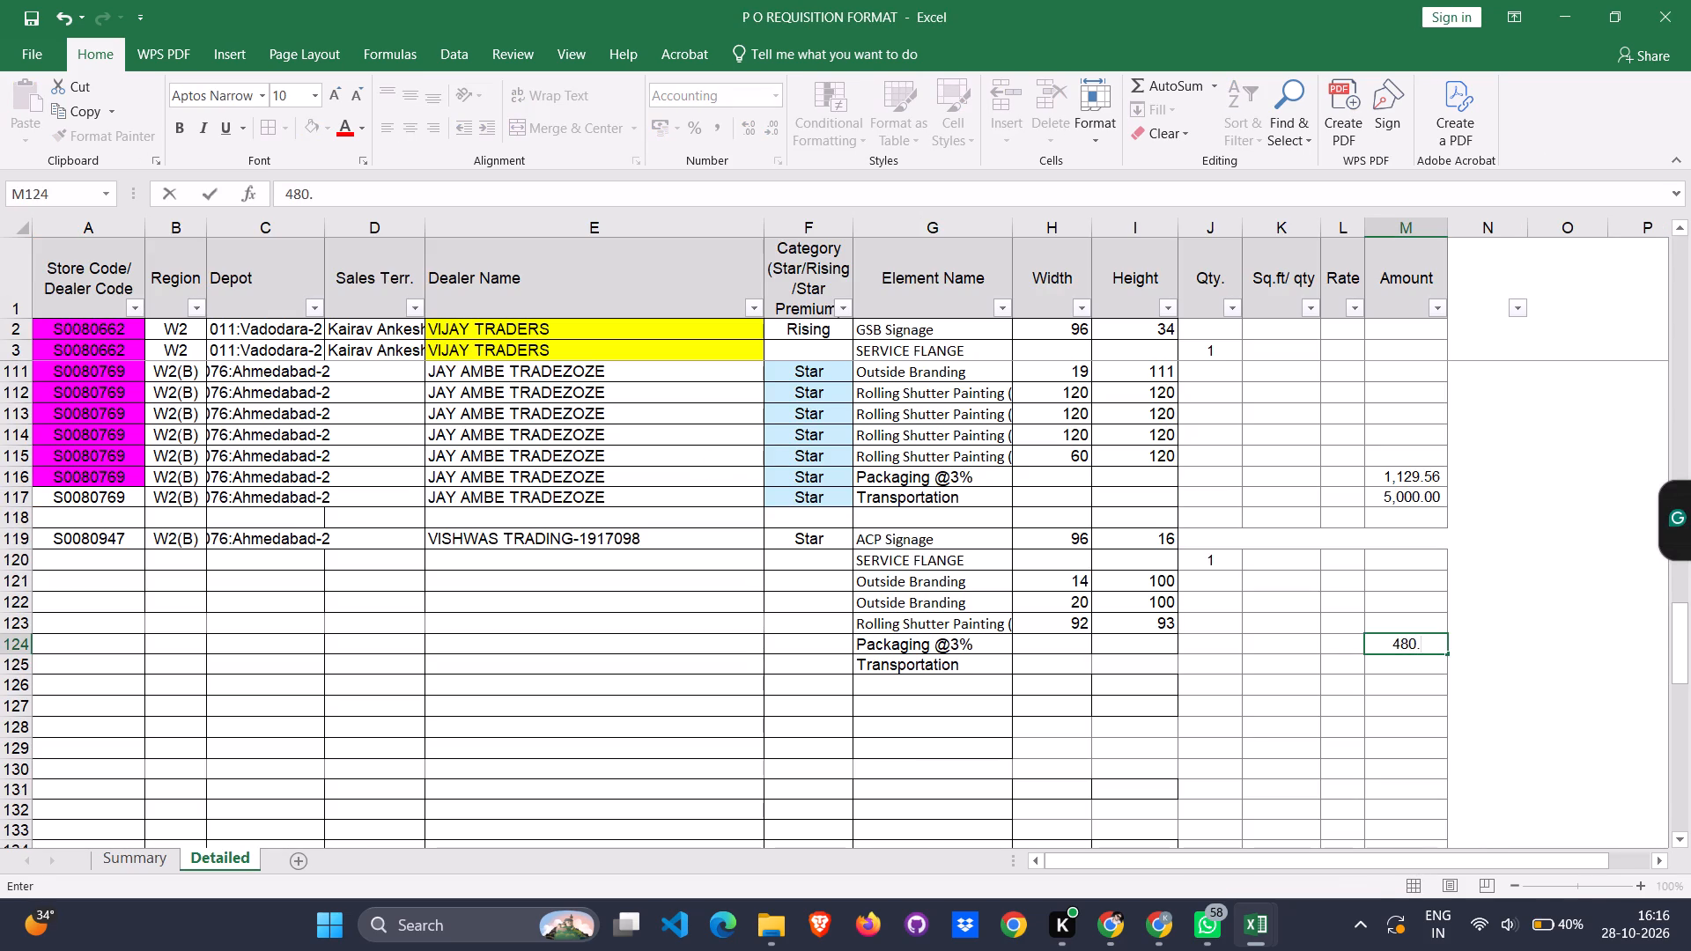
text(52)
key(ctrl+s)
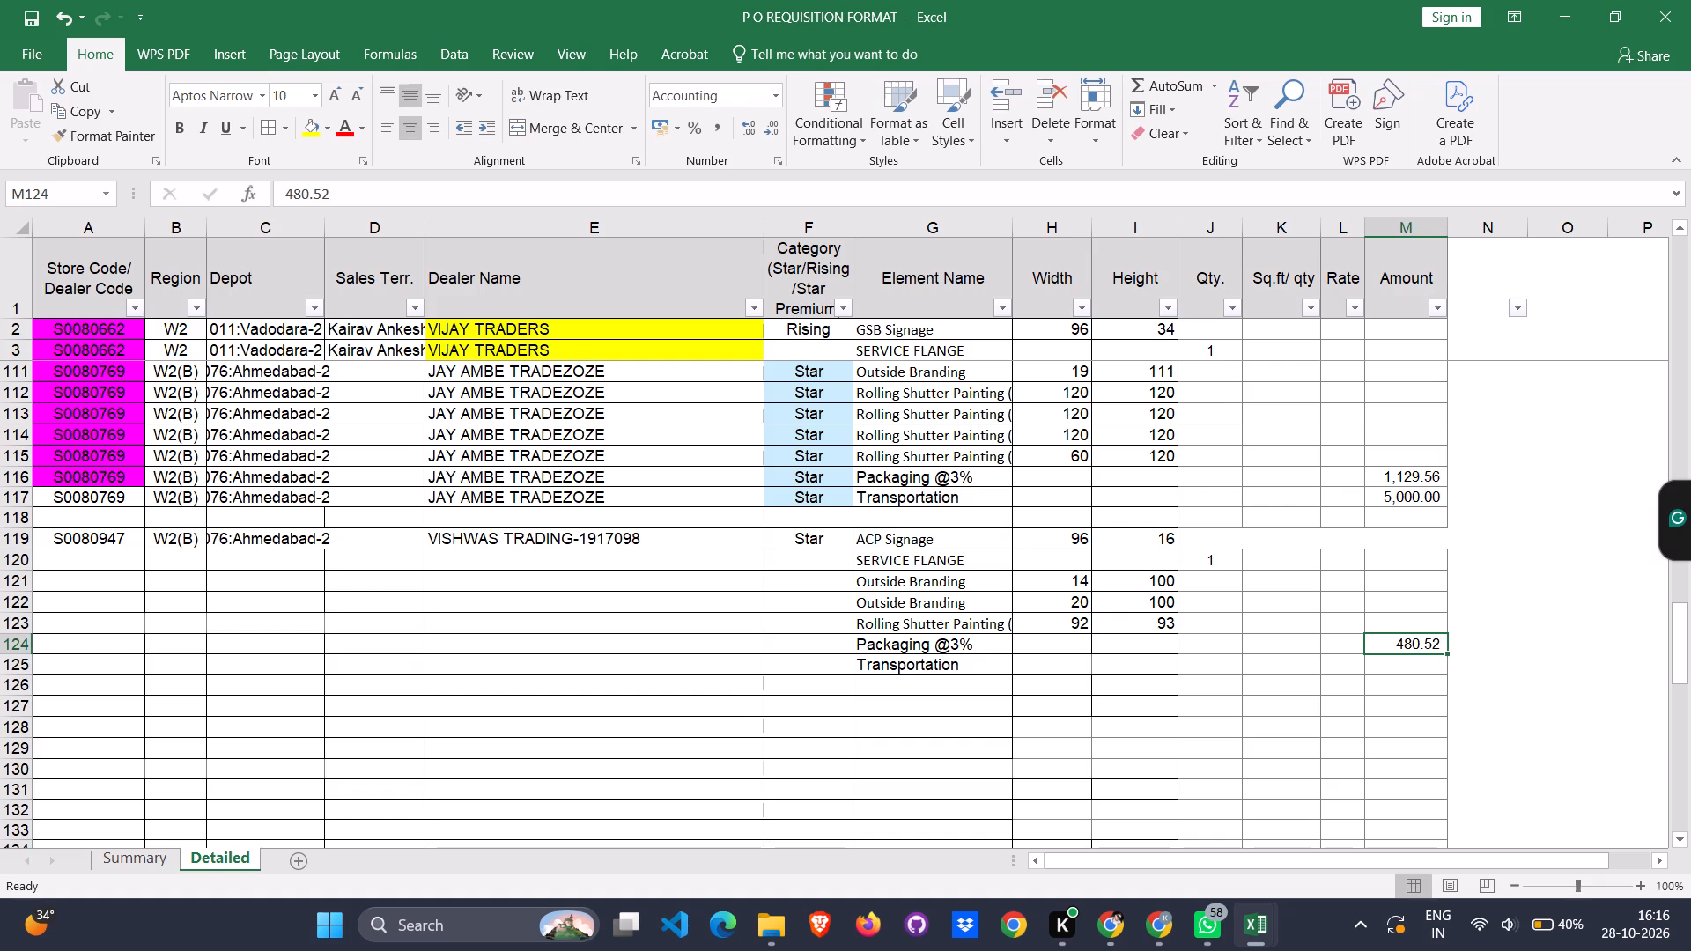
Enter the quotation's transportation amount, 5000, in M125 of the Detailed sheet and save the workbook.
key(alt+Tab)
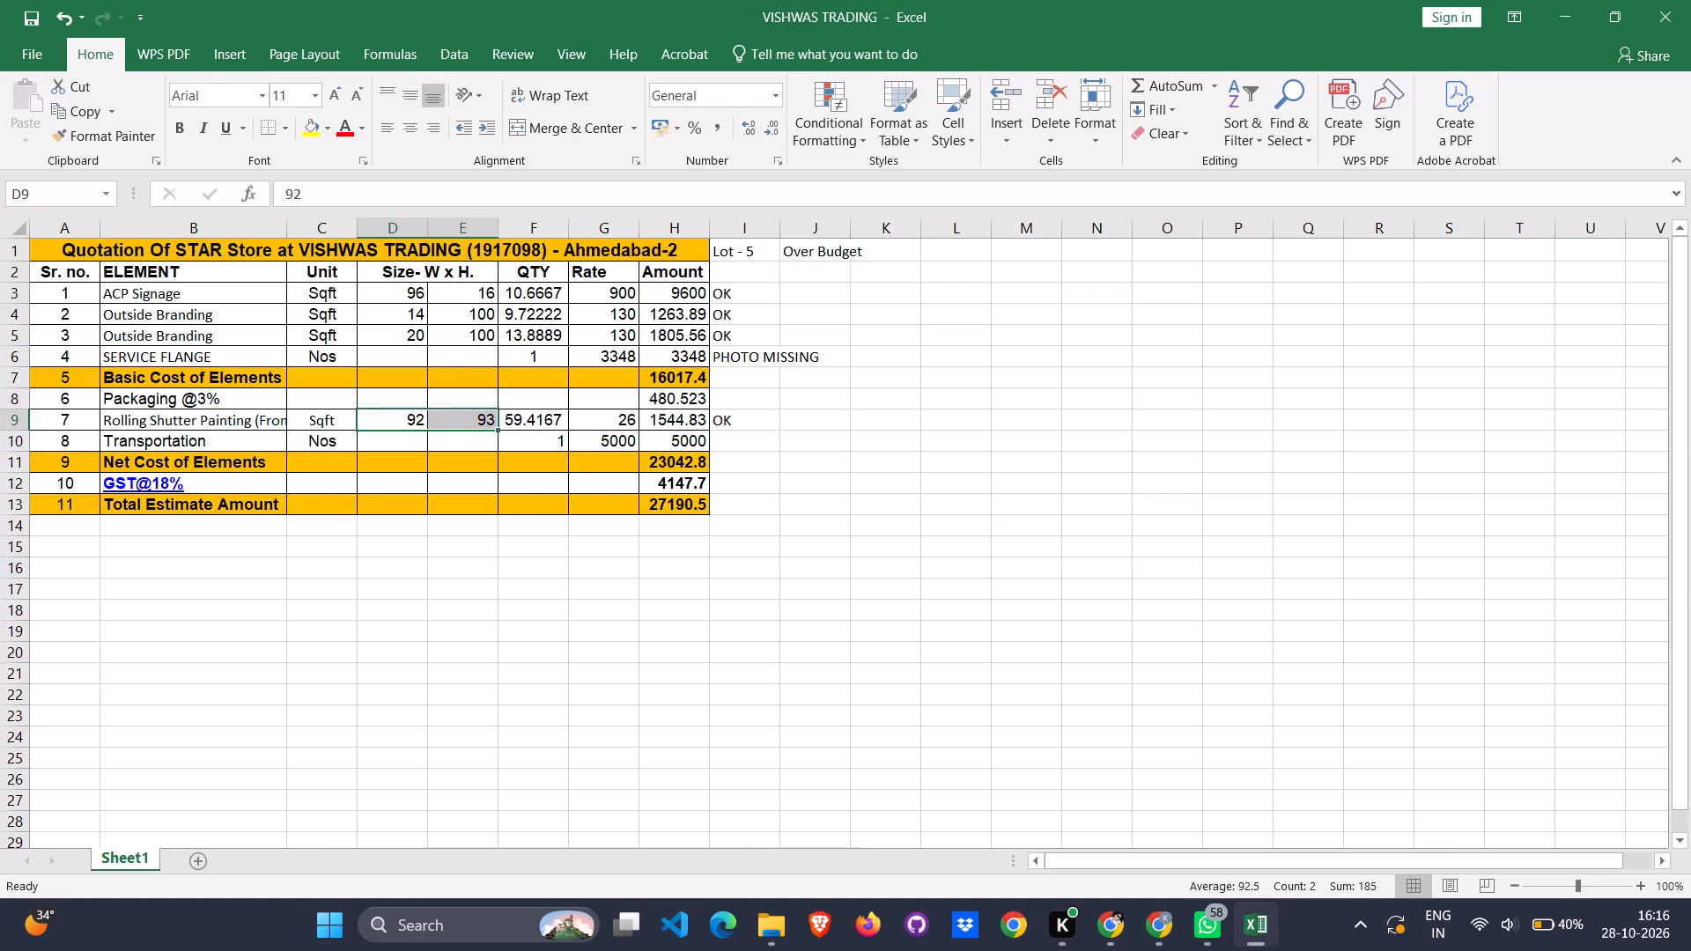
key(alt+Tab)
key(alt+Tab)
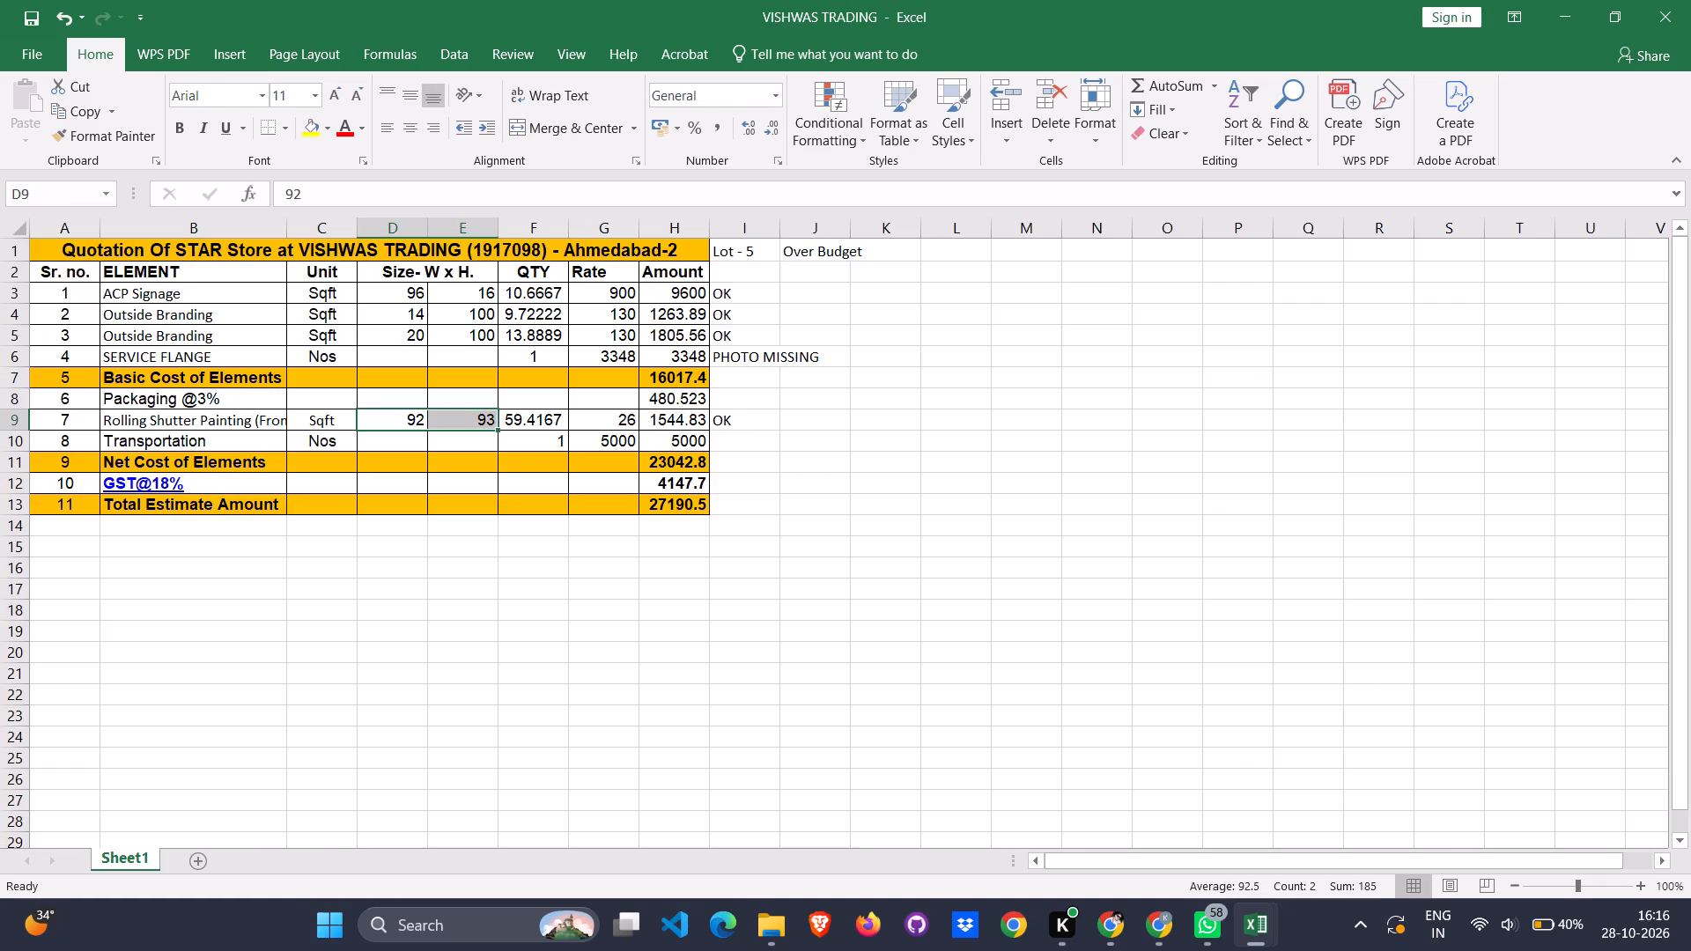
key(alt+Tab)
click(1400, 665)
text(5000)
key(ctrl+s)
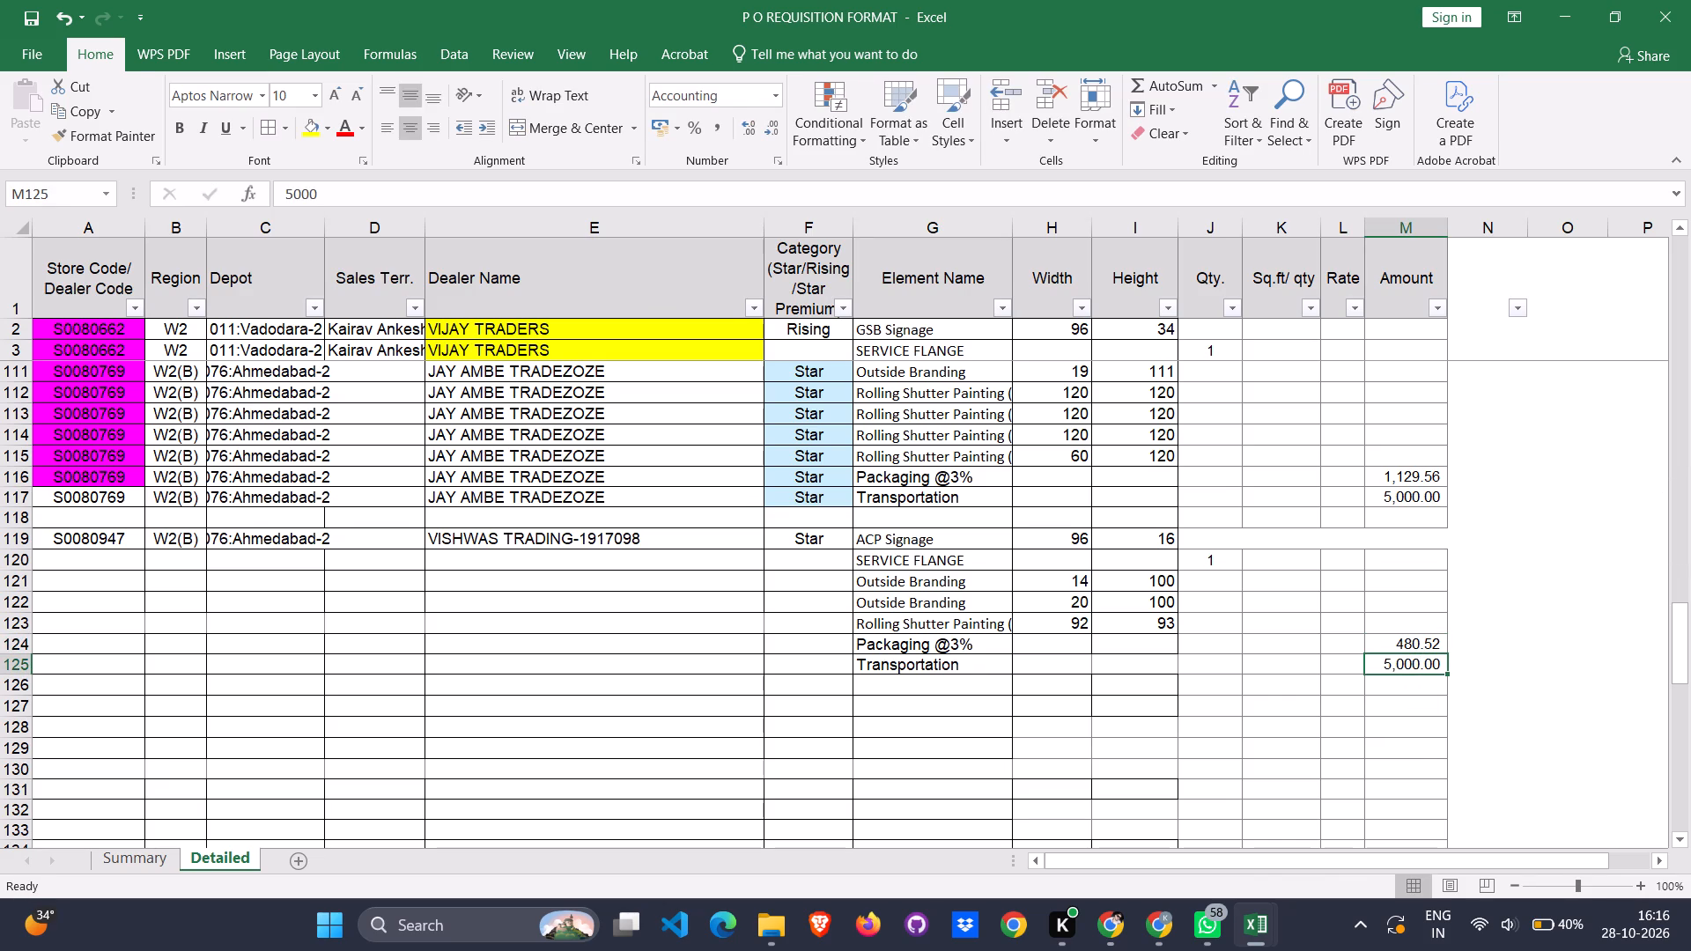
Copy the VISHWAS TRADING dealer details in A119:F119 down through row 125 of the Detailed sheet and save.
click(106, 533)
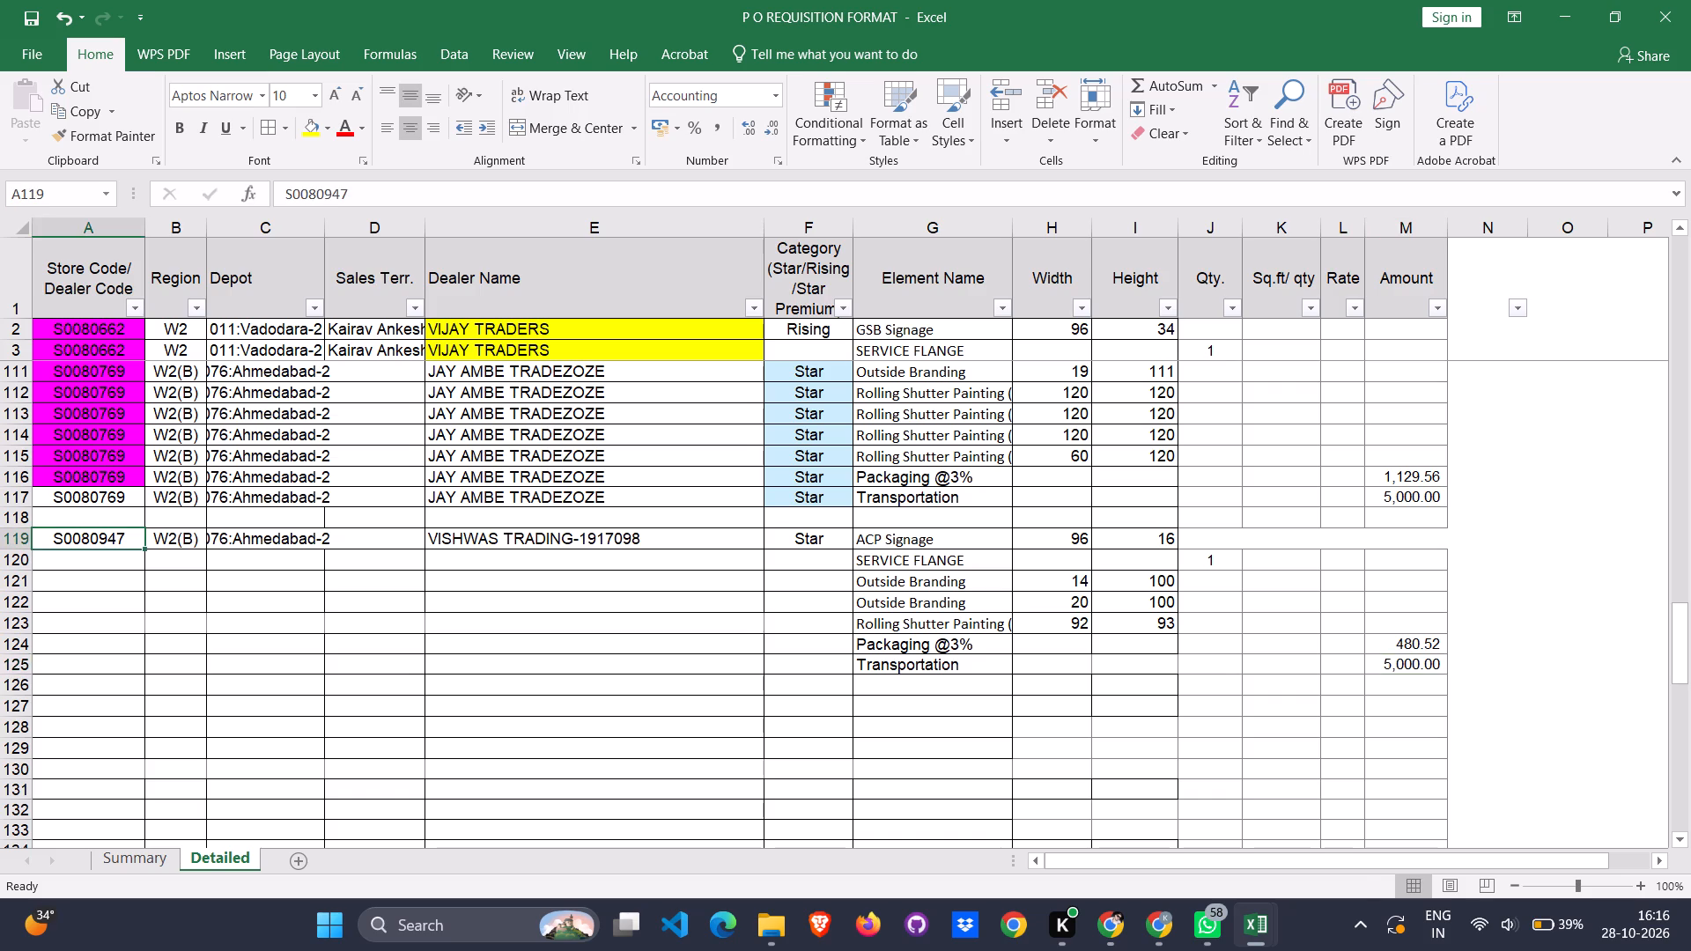
key(shift+Right)
key(shift+Right)
key(shift+Right)
key(shift+Right)
key(shift+Right)
key(ctrl+c)
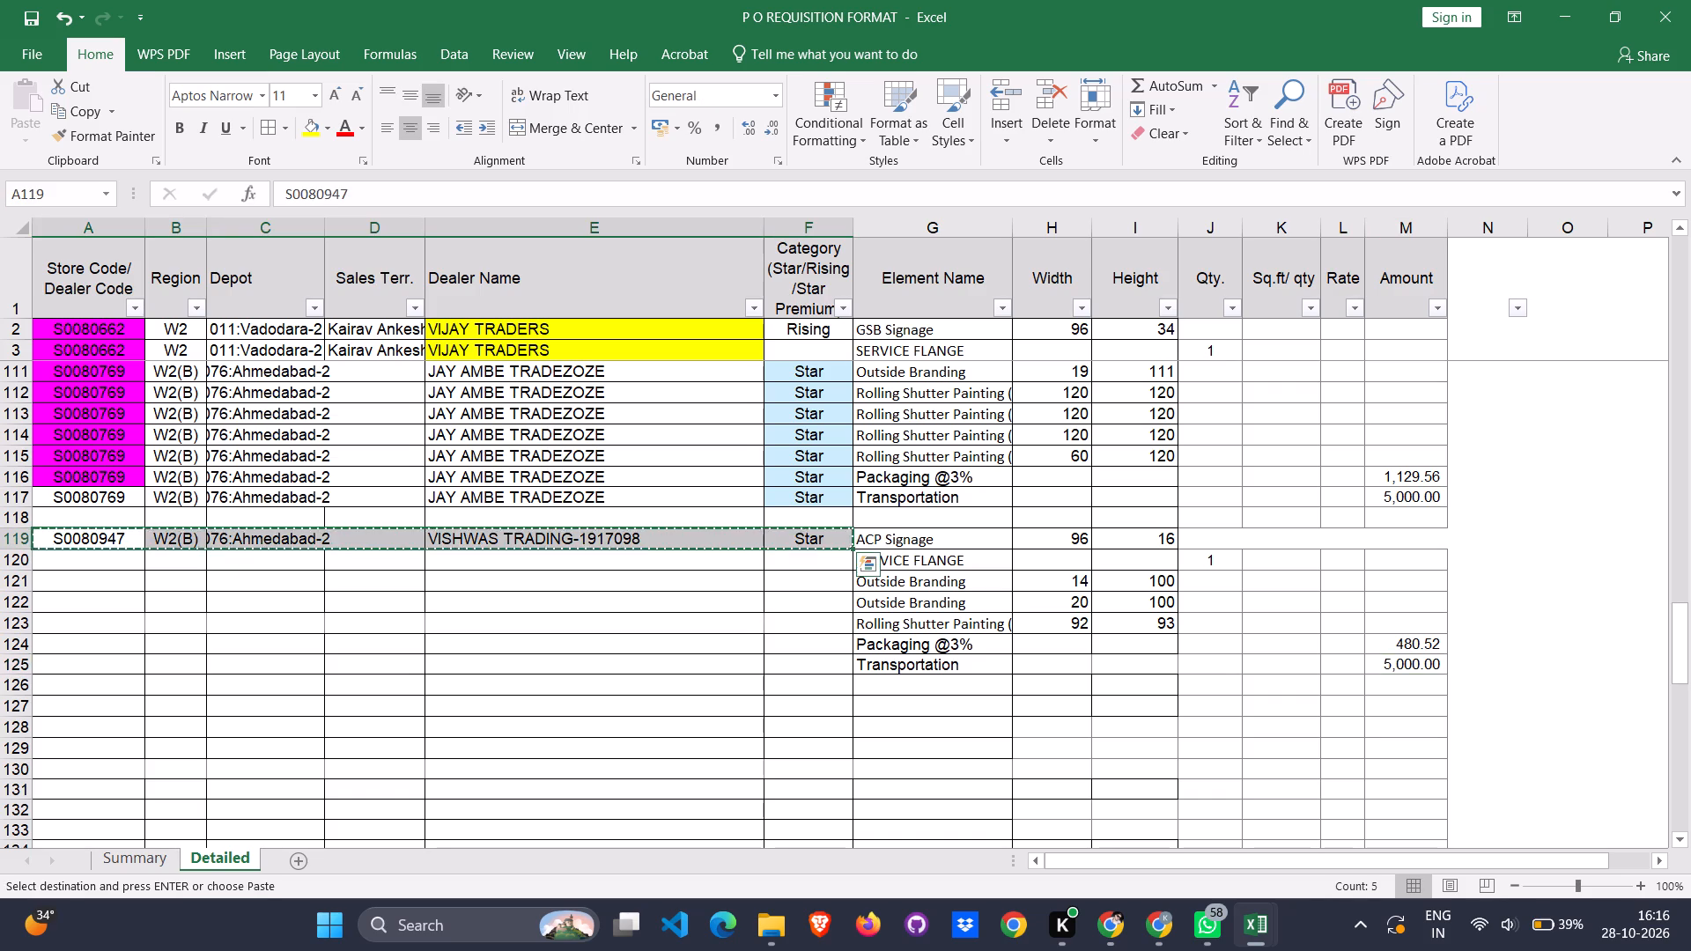
key(shift+Down)
key(shift+Down)
key(shift+Down)
key(shift+Down)
key(shift+Down)
key(shift+Down)
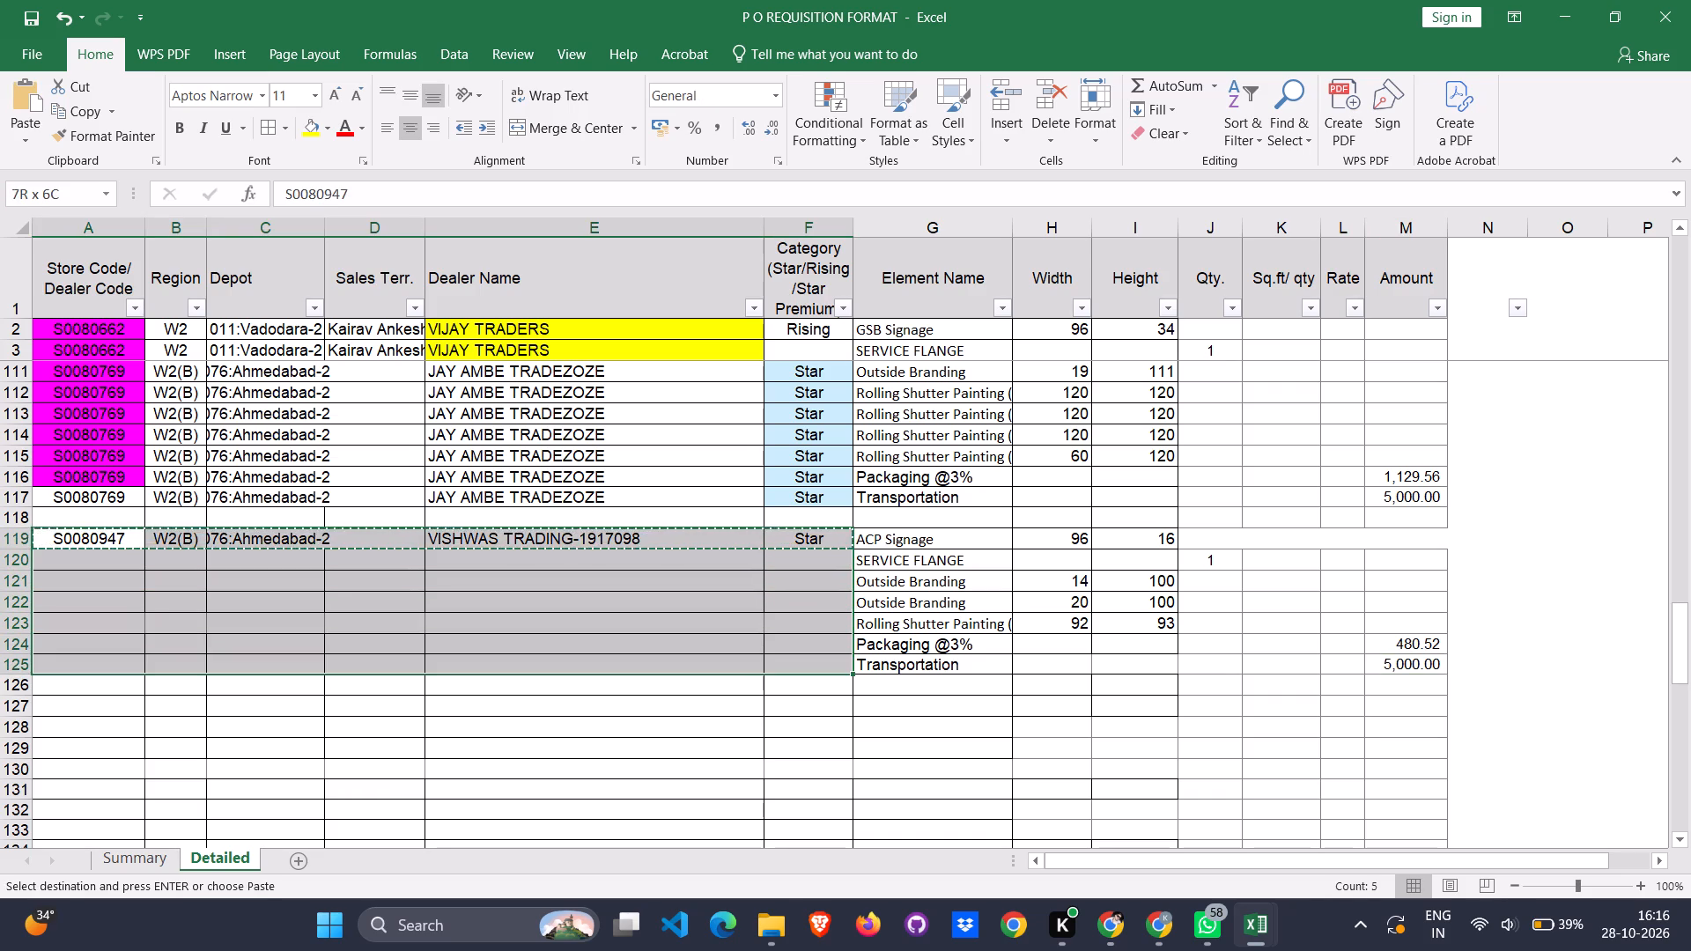
key(ctrl+v)
key(ctrl+s)
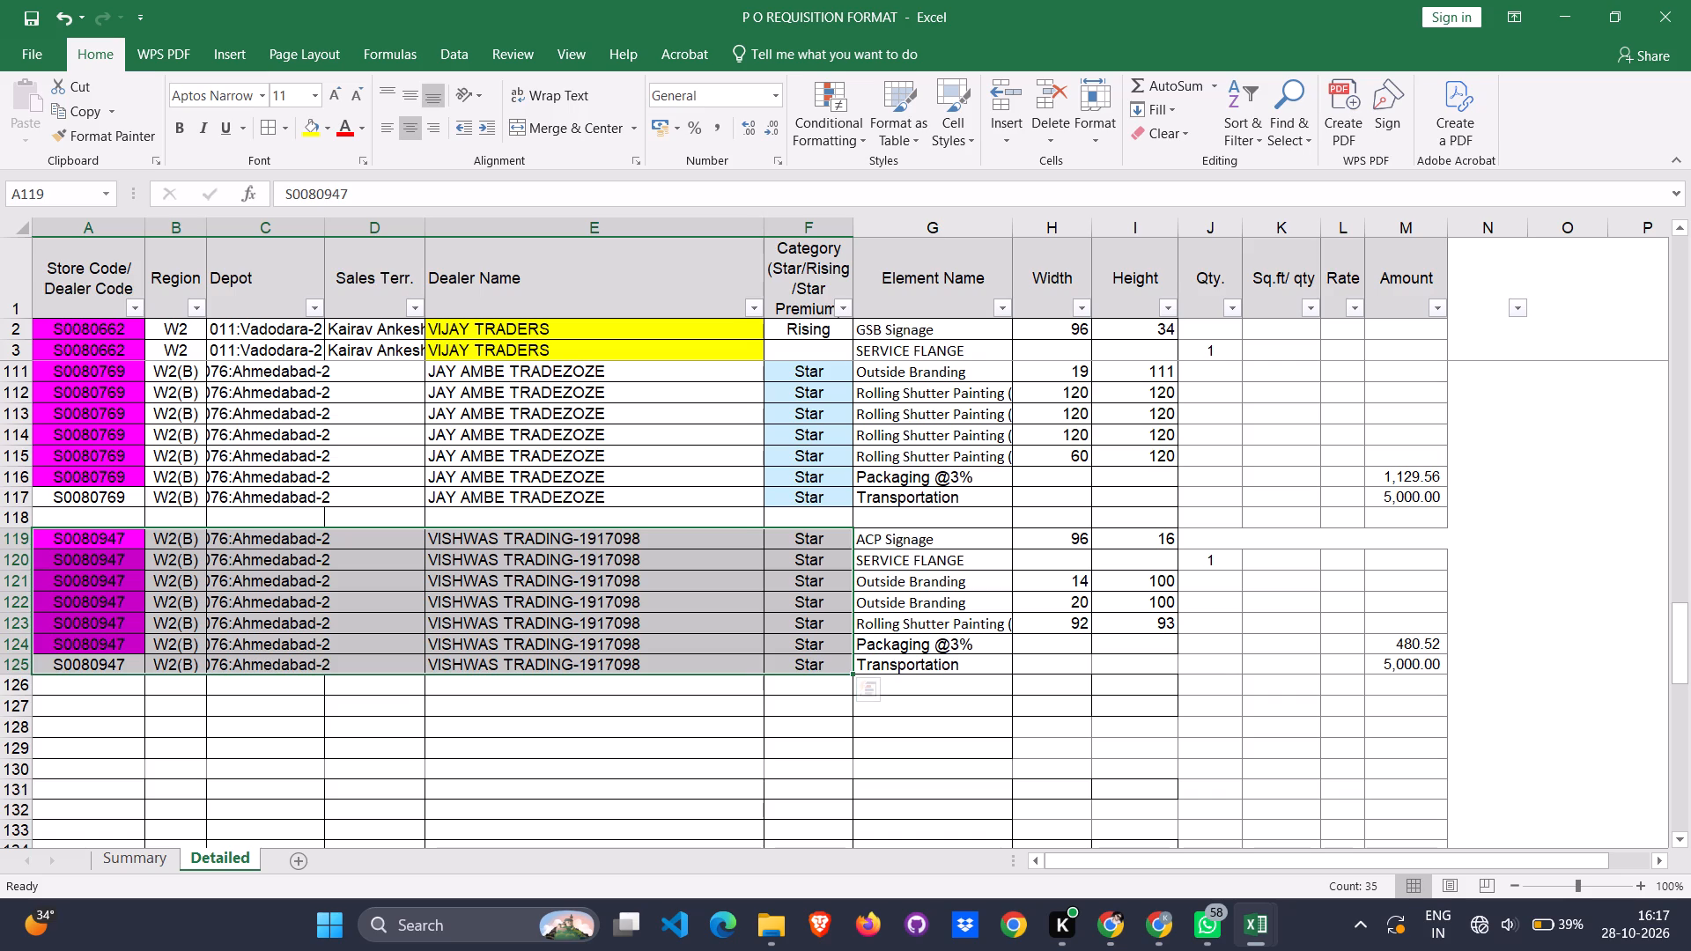
scroll(653, 542, down, 3)
key(ctrl+s)
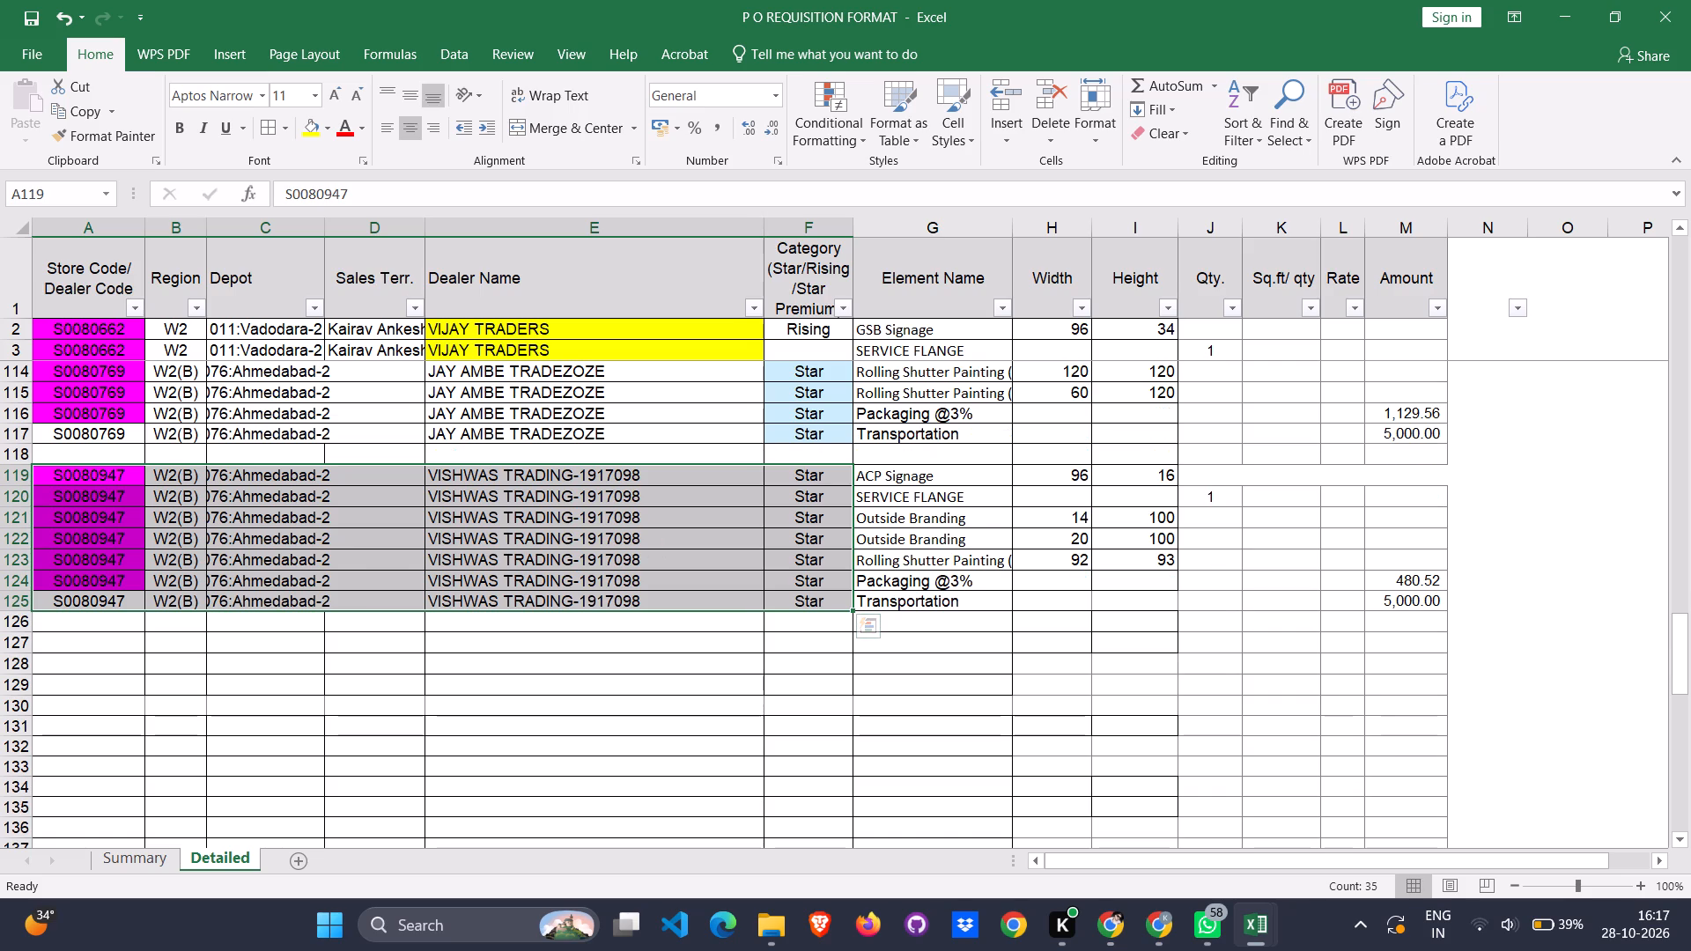
Compare the VISHWAS TRADING rows in the Detailed sheet with the elements, sizes and amounts in the quotation.
scroll(653, 542, down, 6)
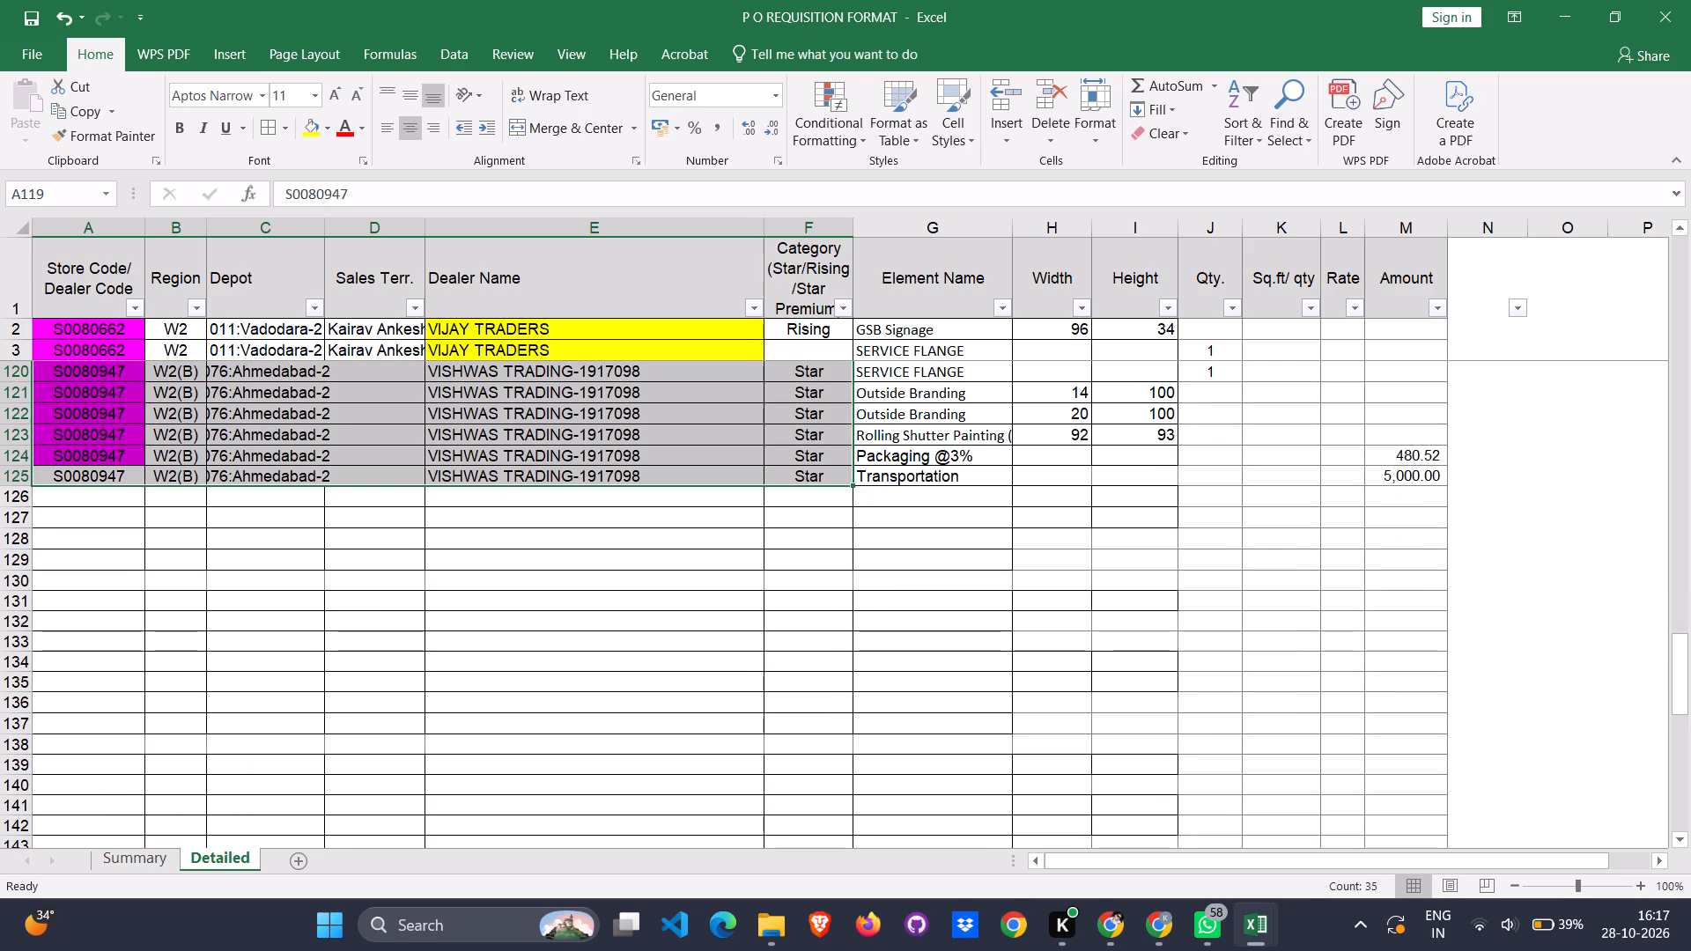
click(84, 527)
key(alt+Tab)
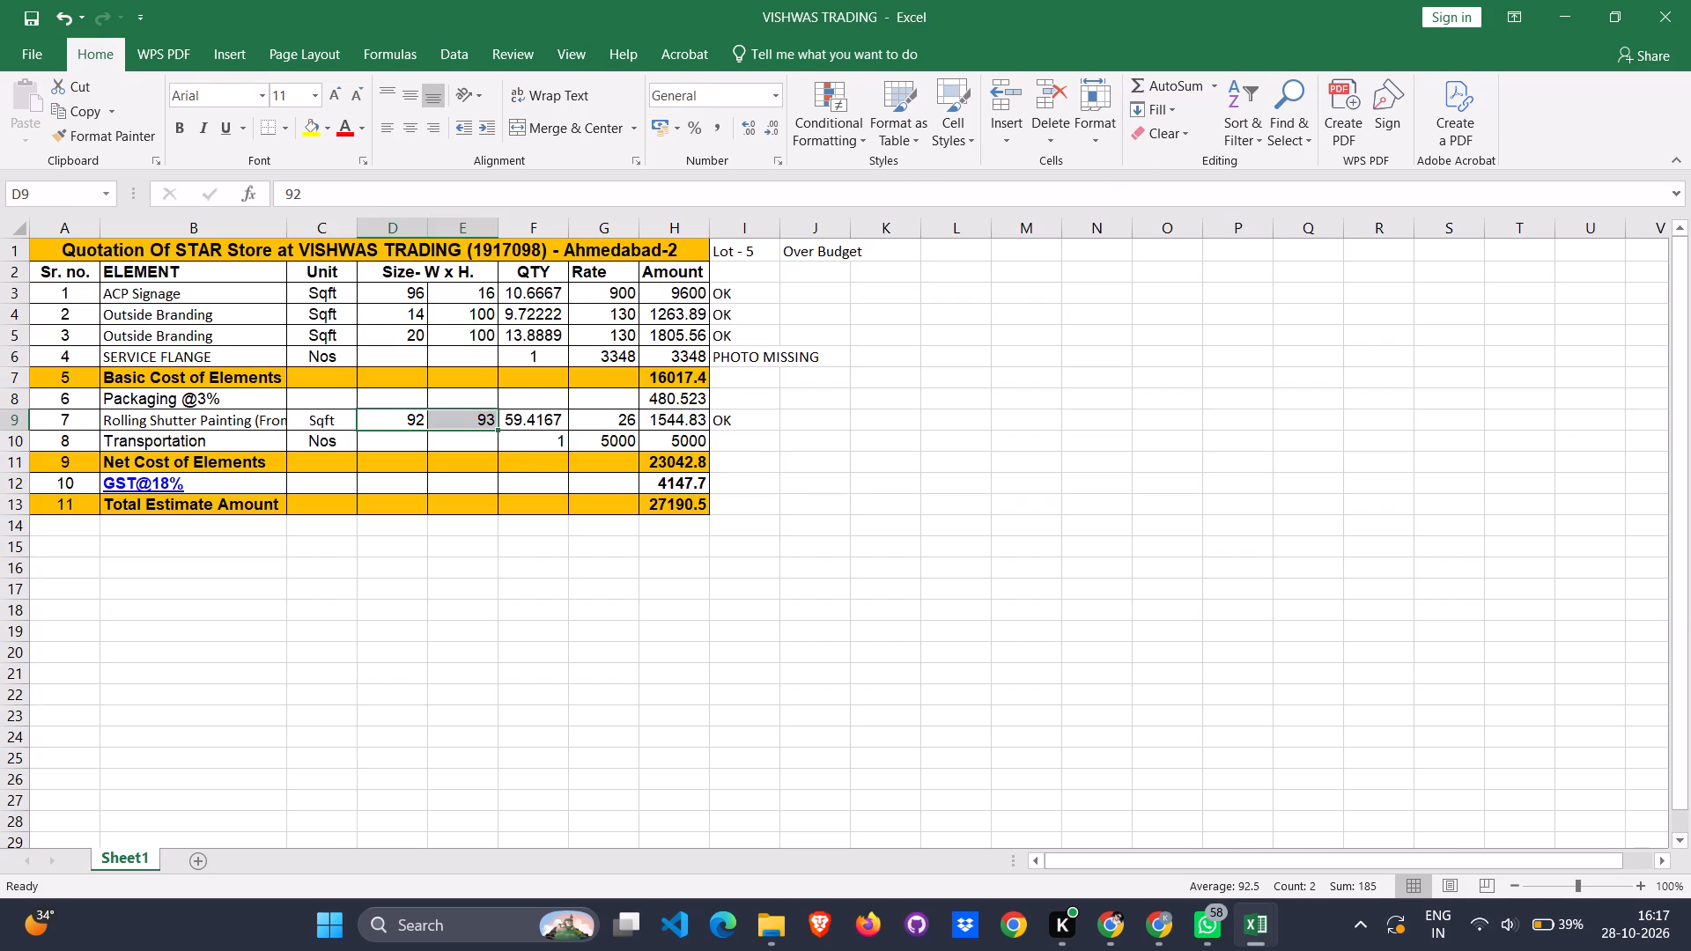
key(alt+Tab)
scroll(981, 498, up, 3)
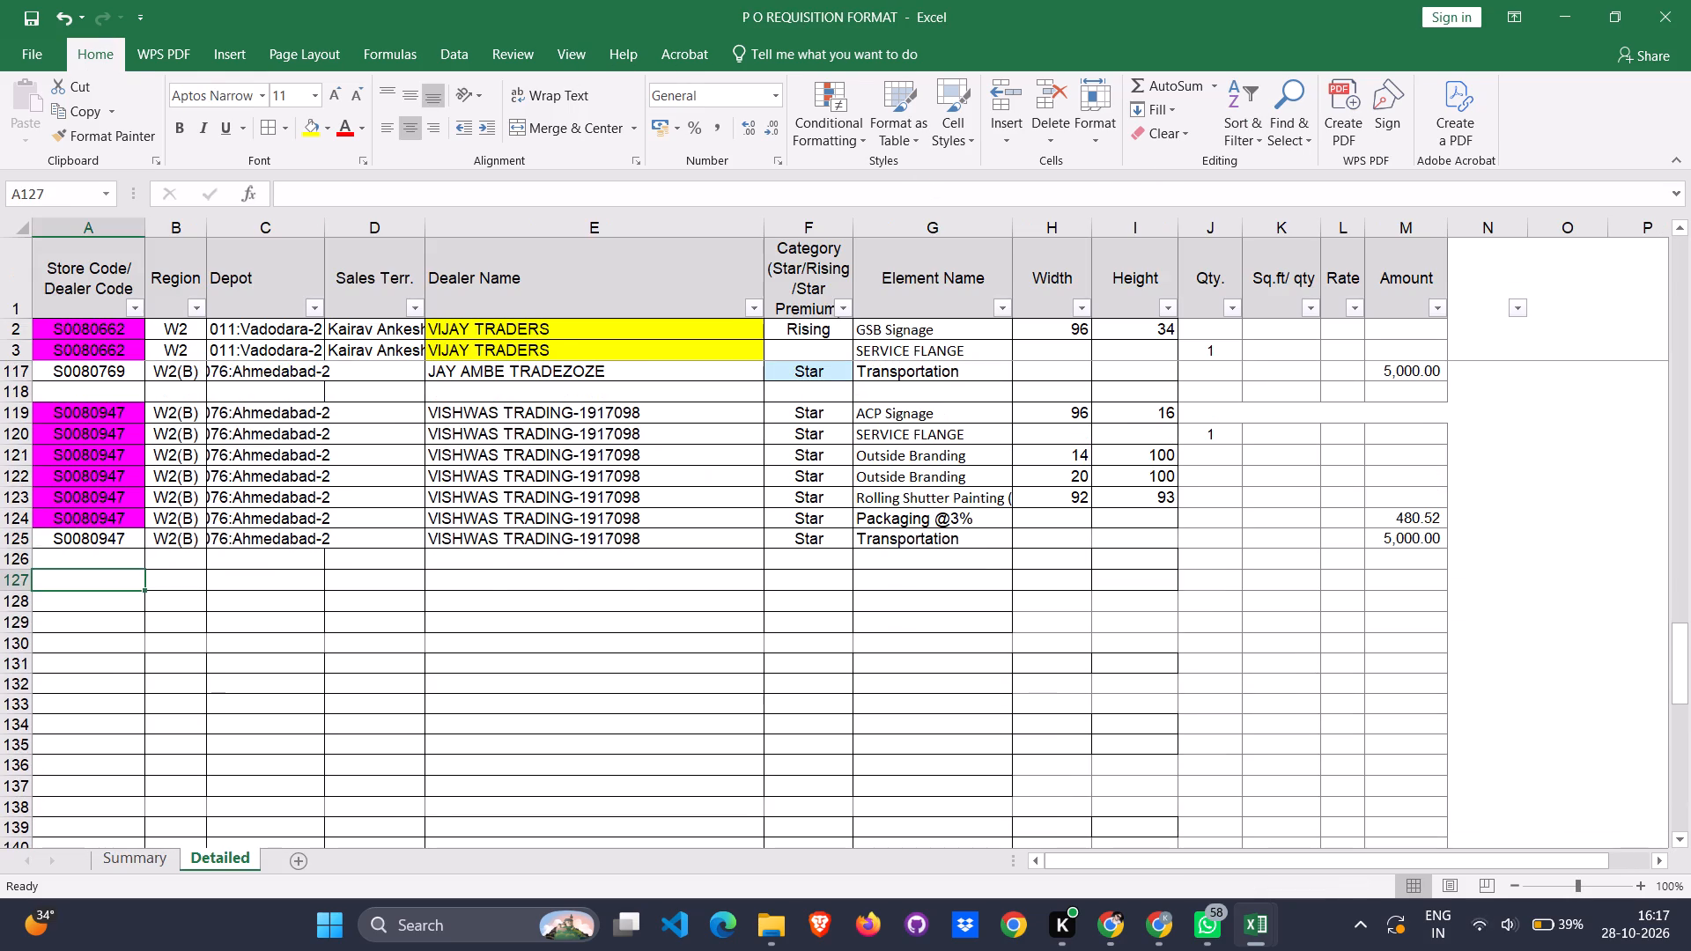
key(alt+Tab)
key(alt+Tab)
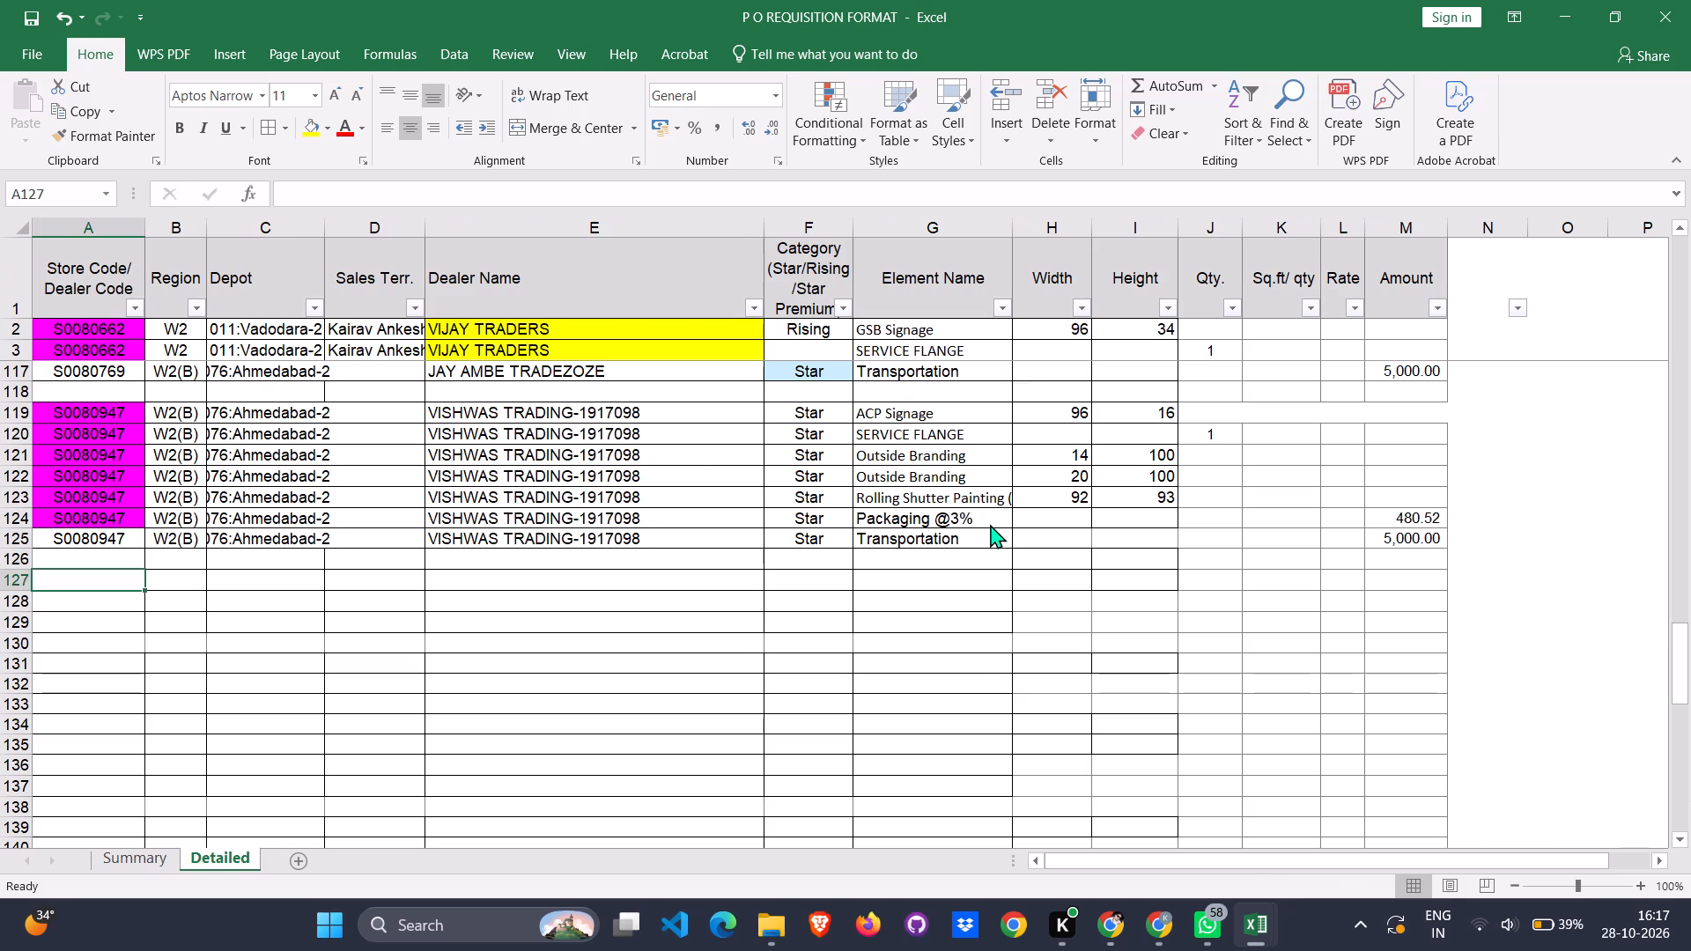
key(alt+Tab)
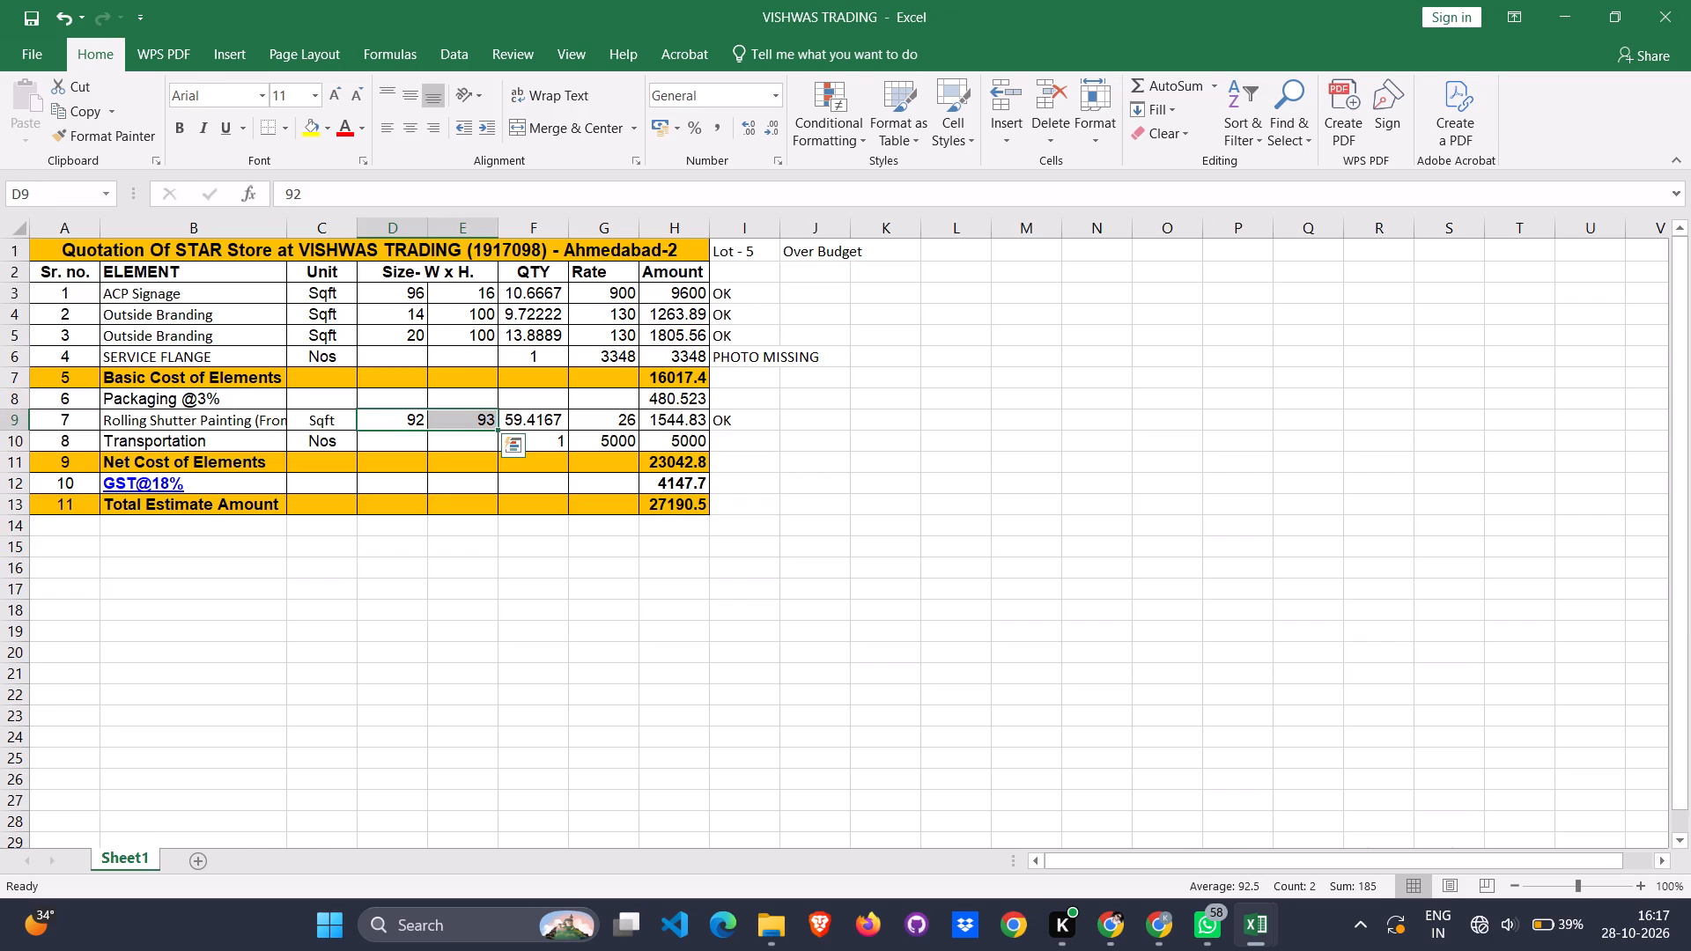
scroll(990, 524, up, 1)
key(alt+Tab)
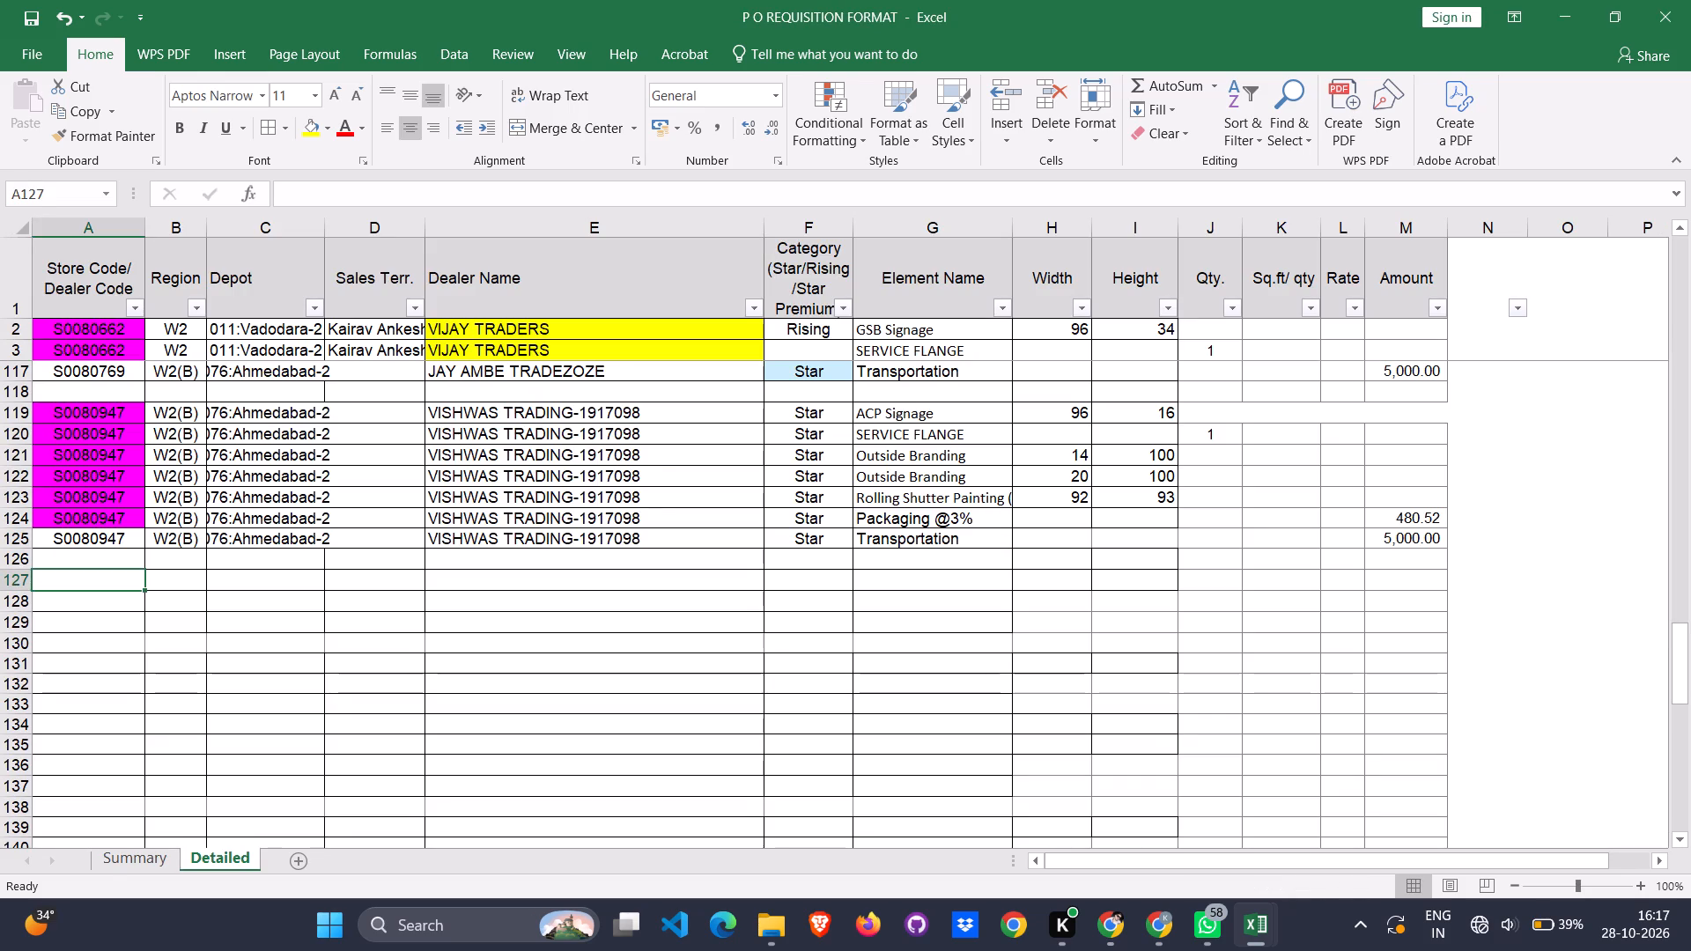
key(alt+Tab)
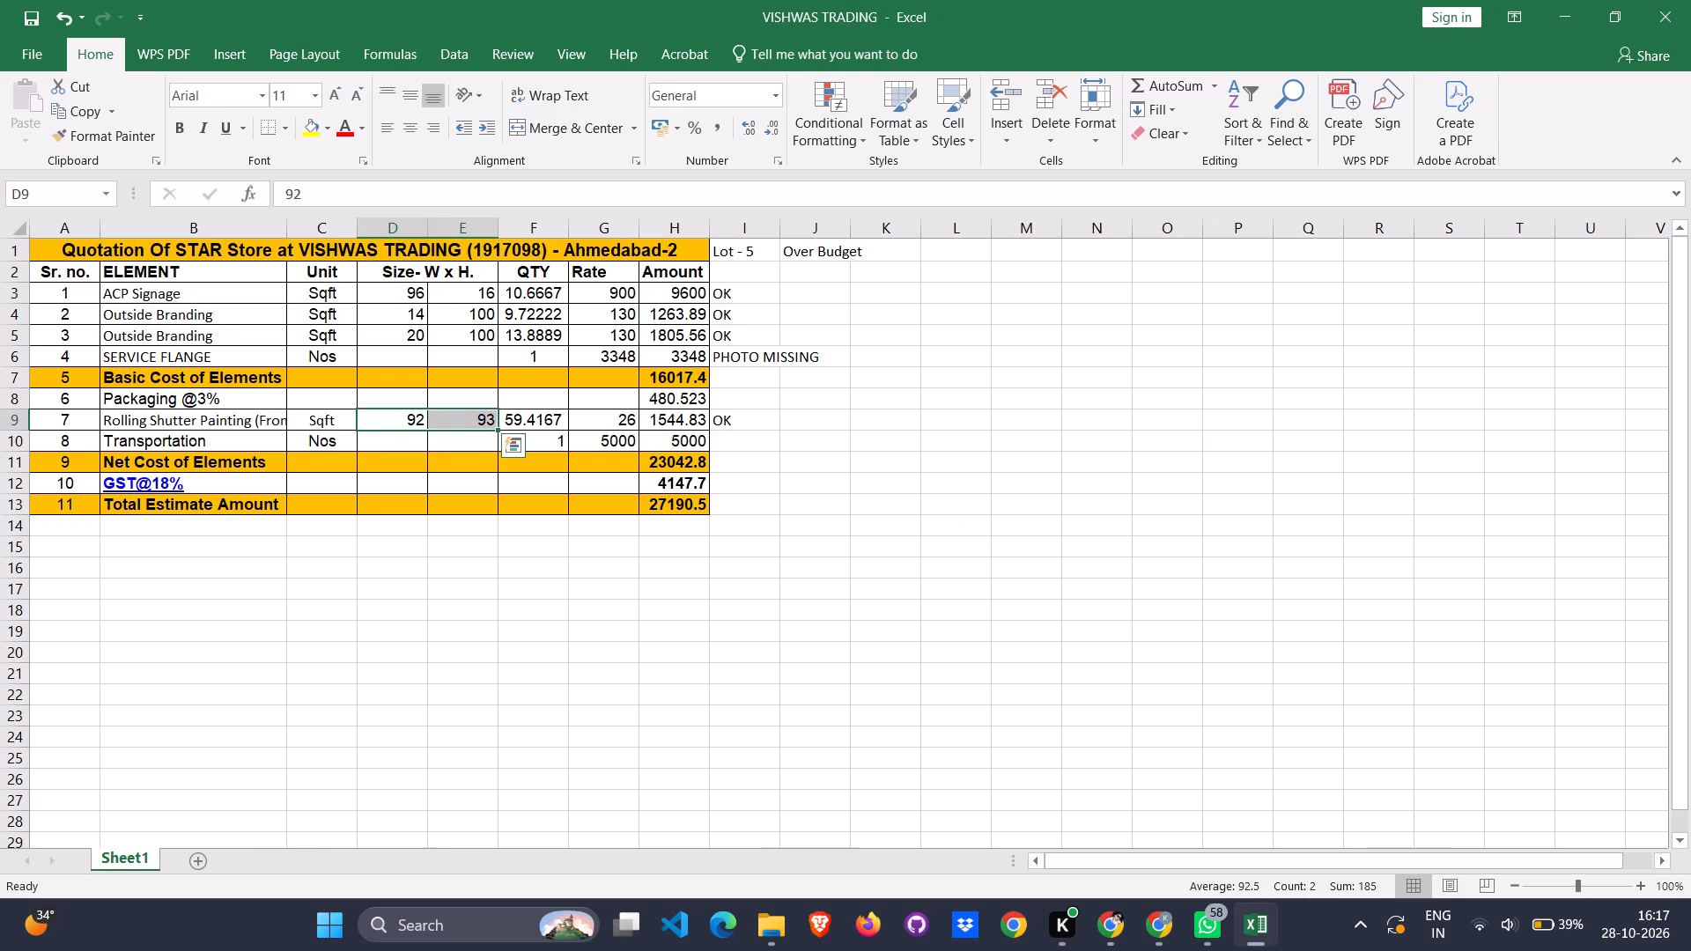
key(alt+Tab)
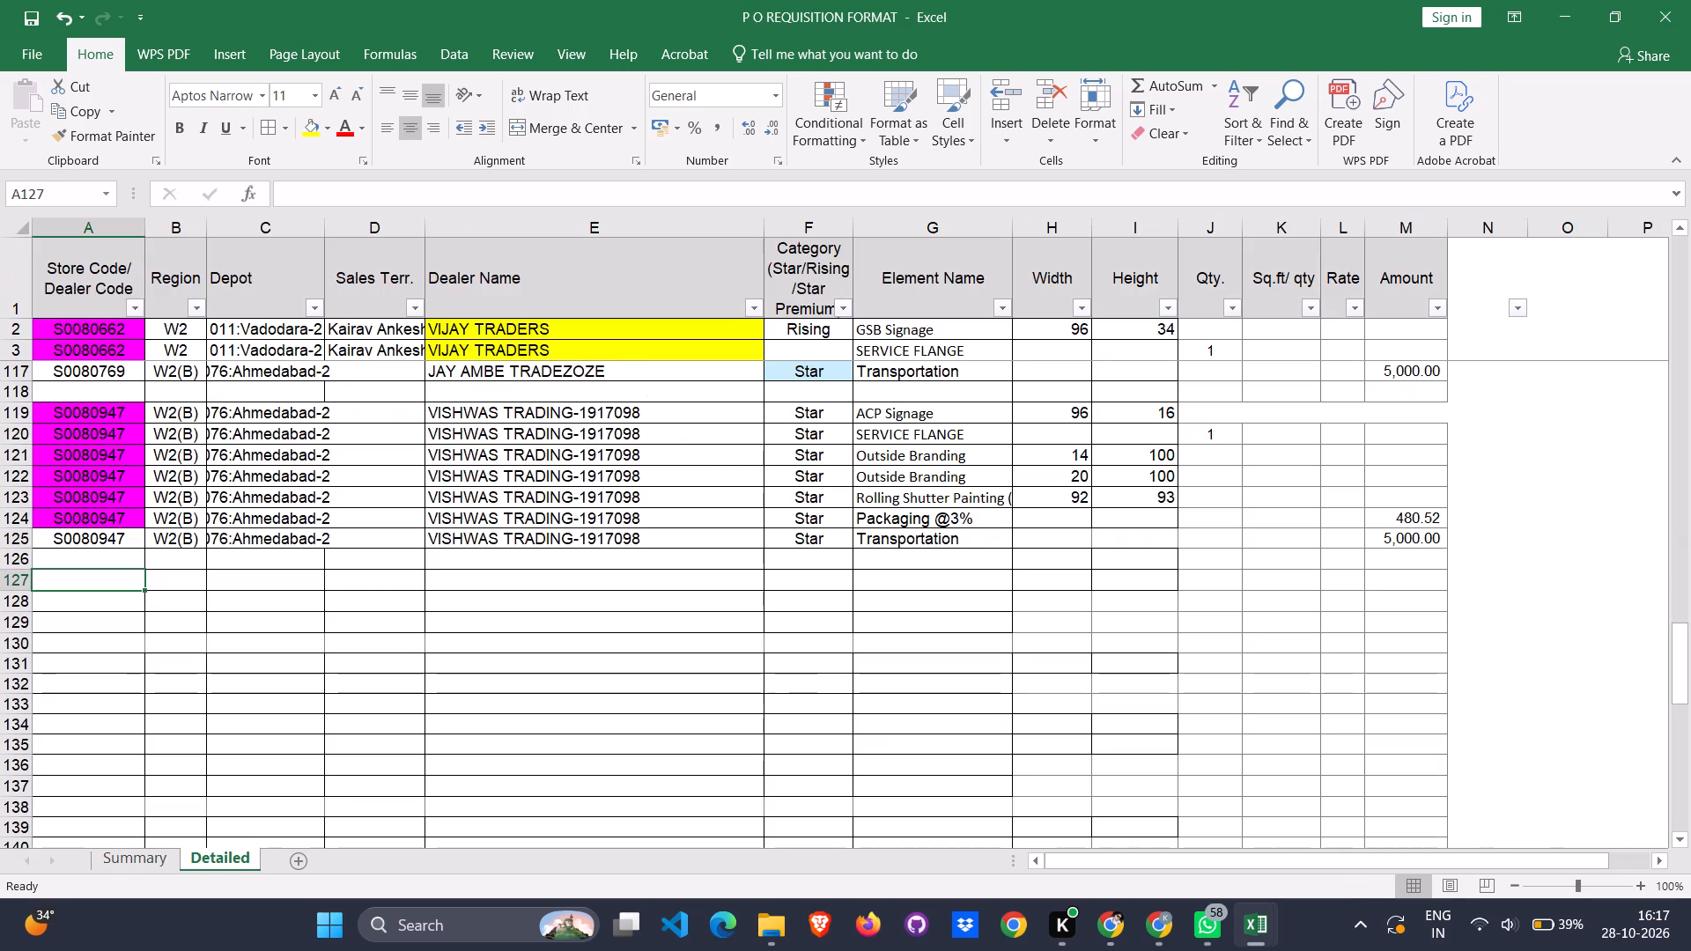
key(alt+Tab)
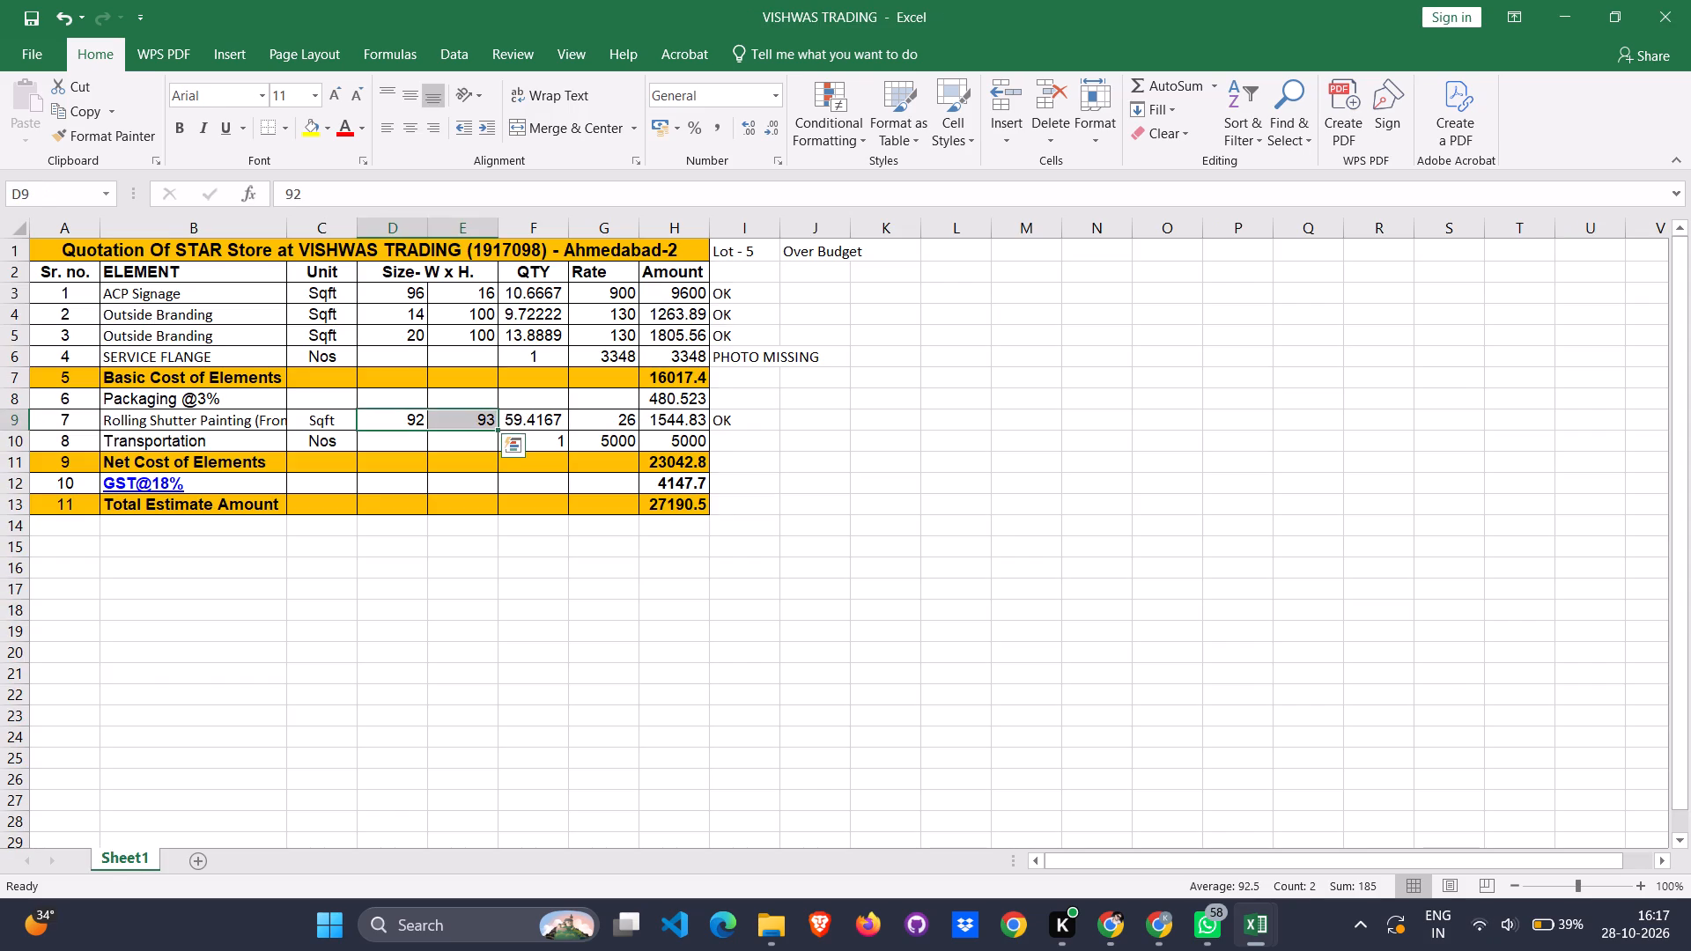
key(alt+Tab)
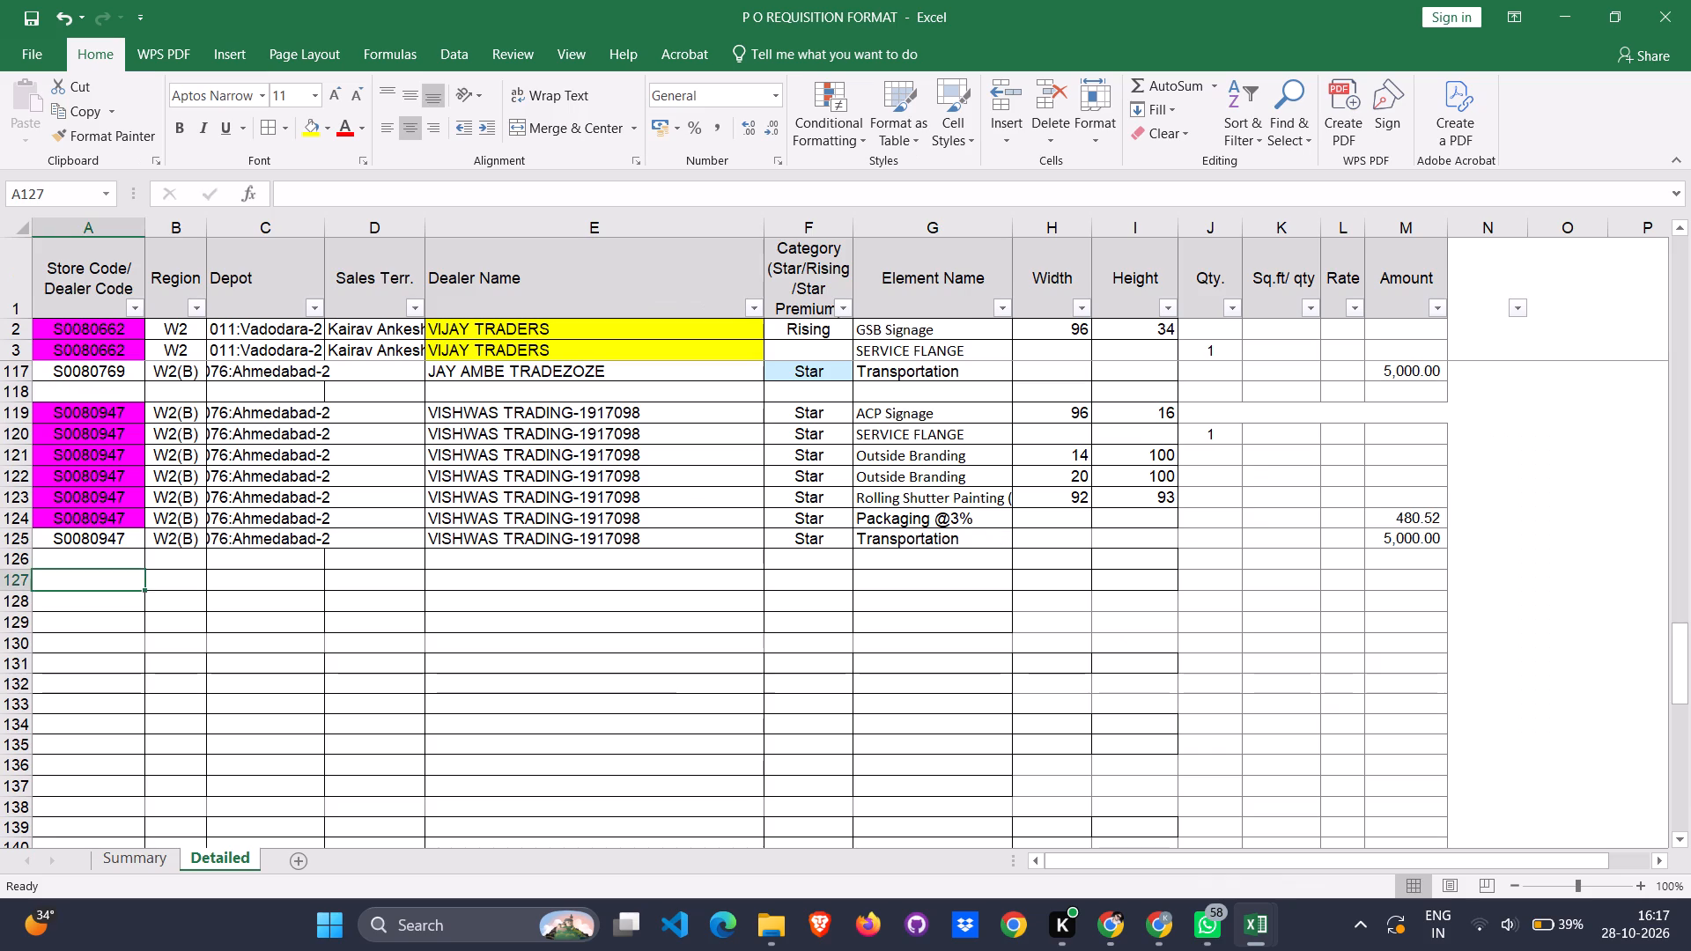
key(alt+Tab)
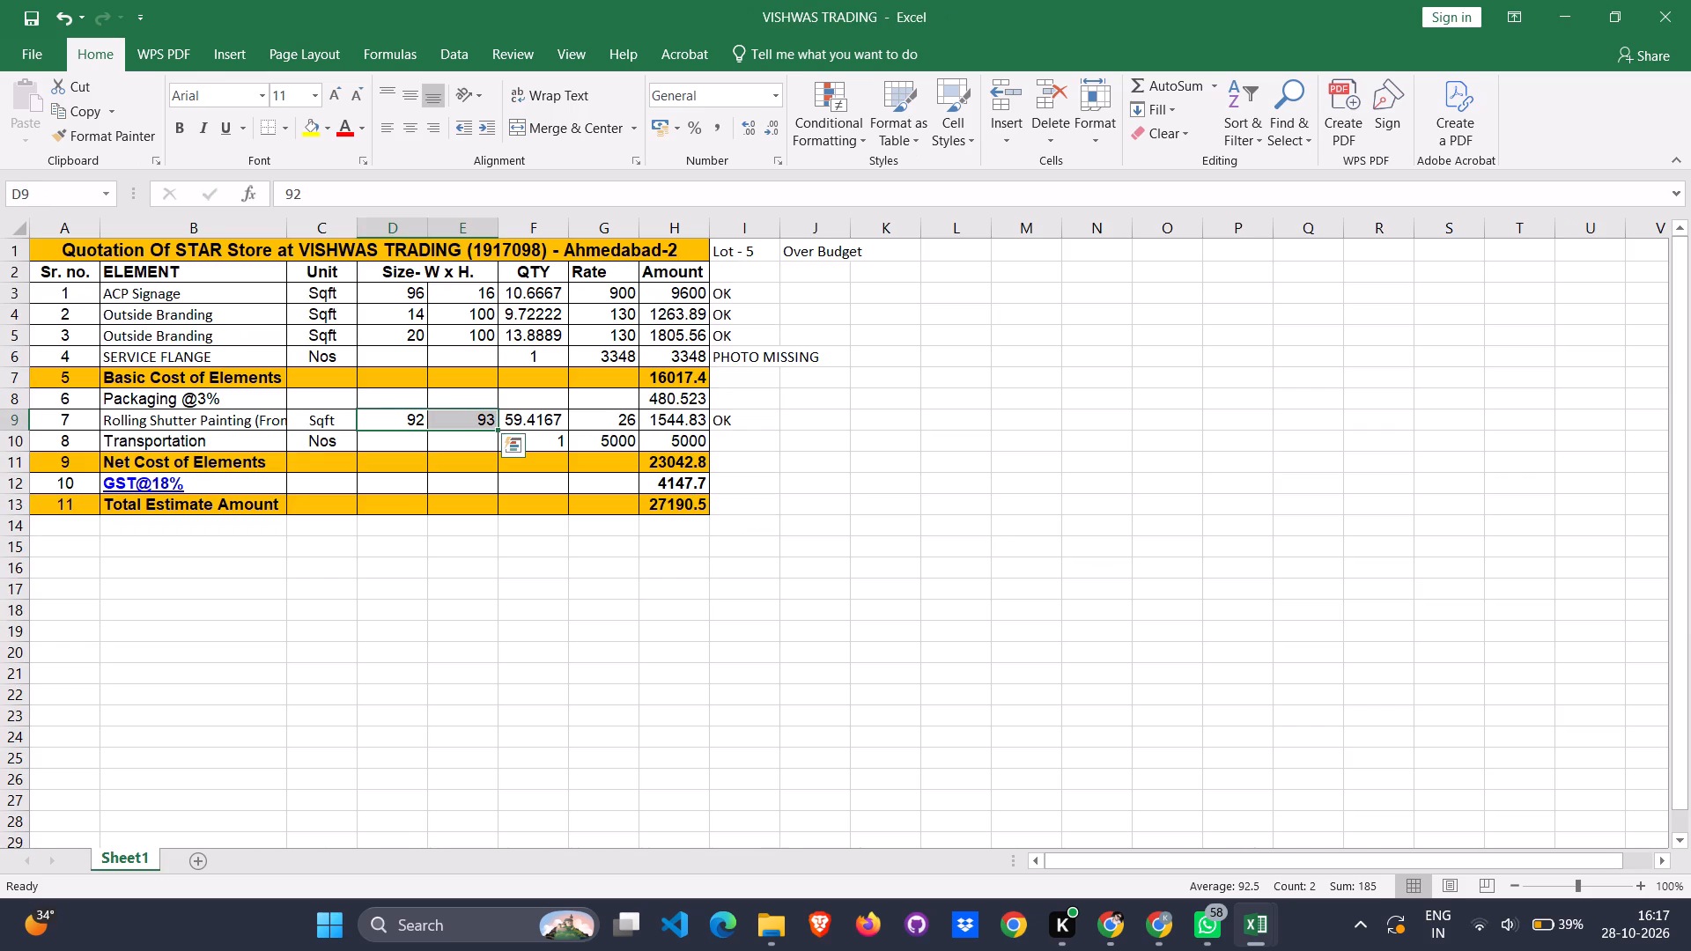
key(alt+Tab)
key(alt+Tab)
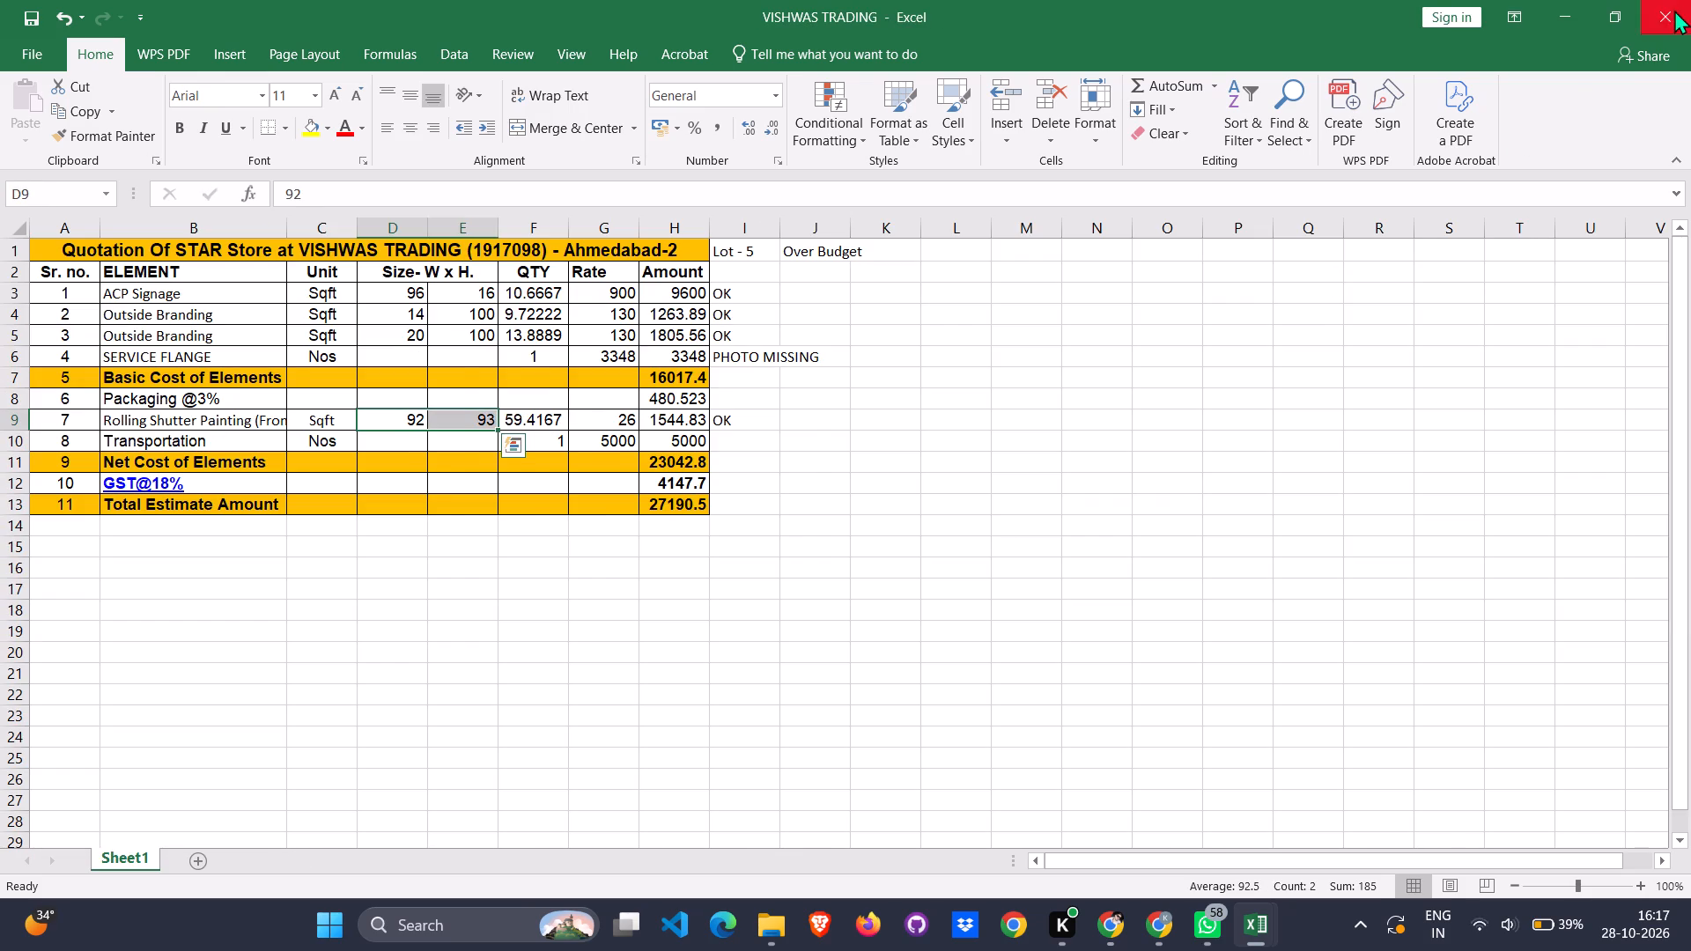
Close the VISHWAS TRADING quotation workbook.
click(1674, 10)
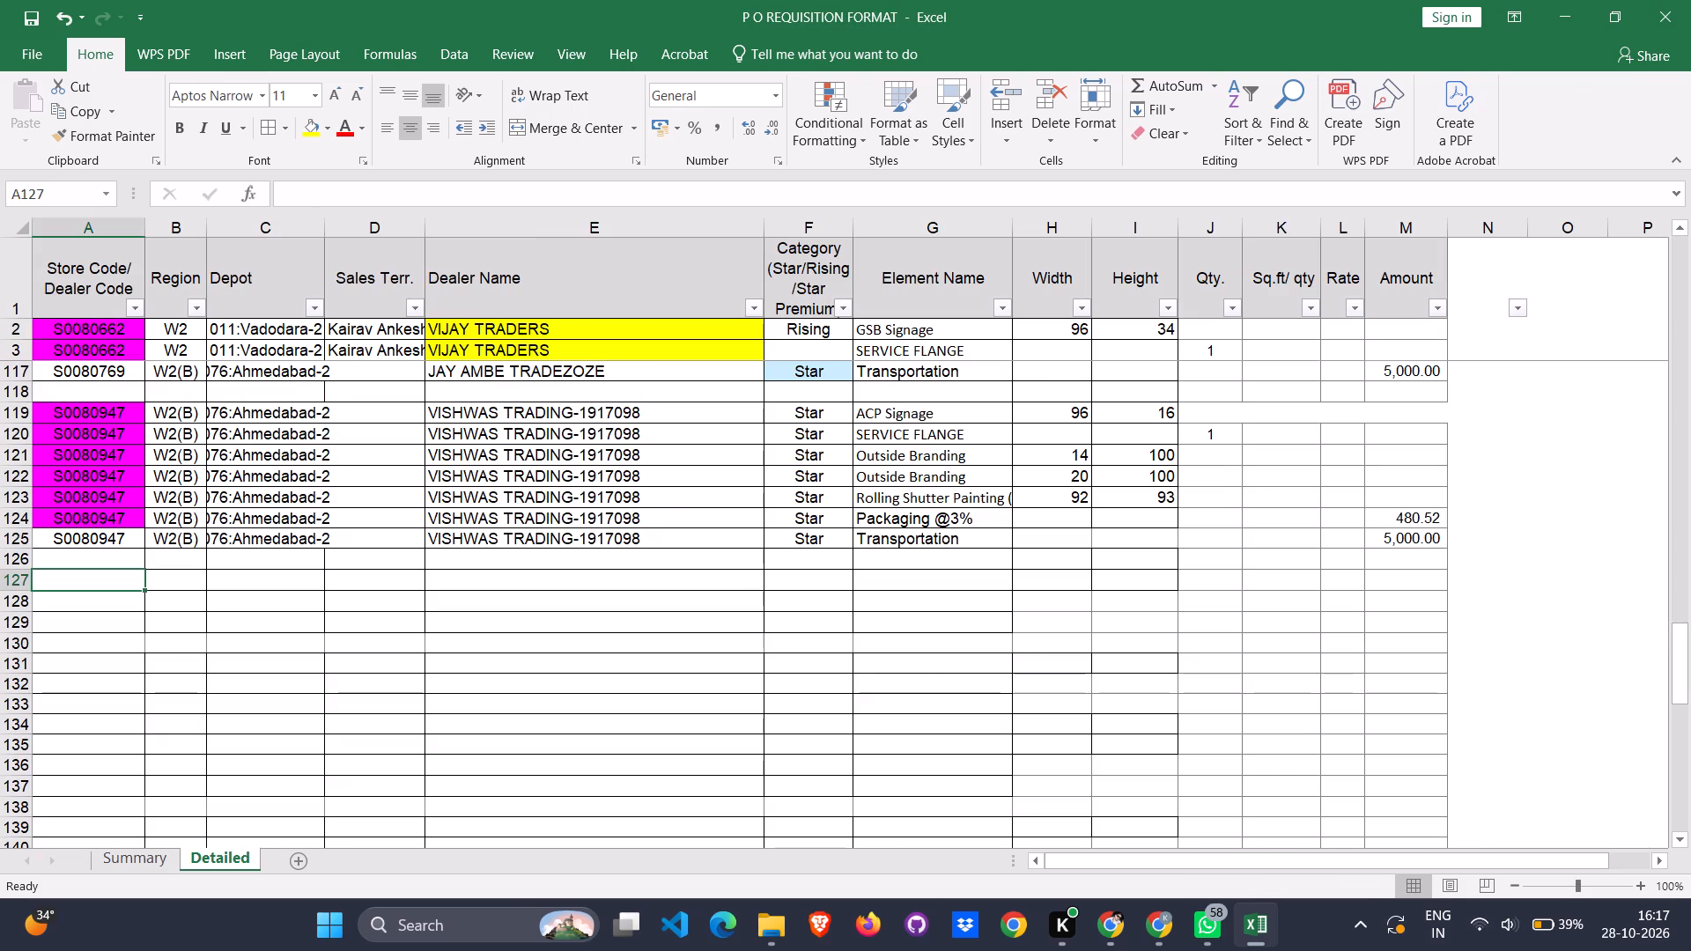
click(144, 861)
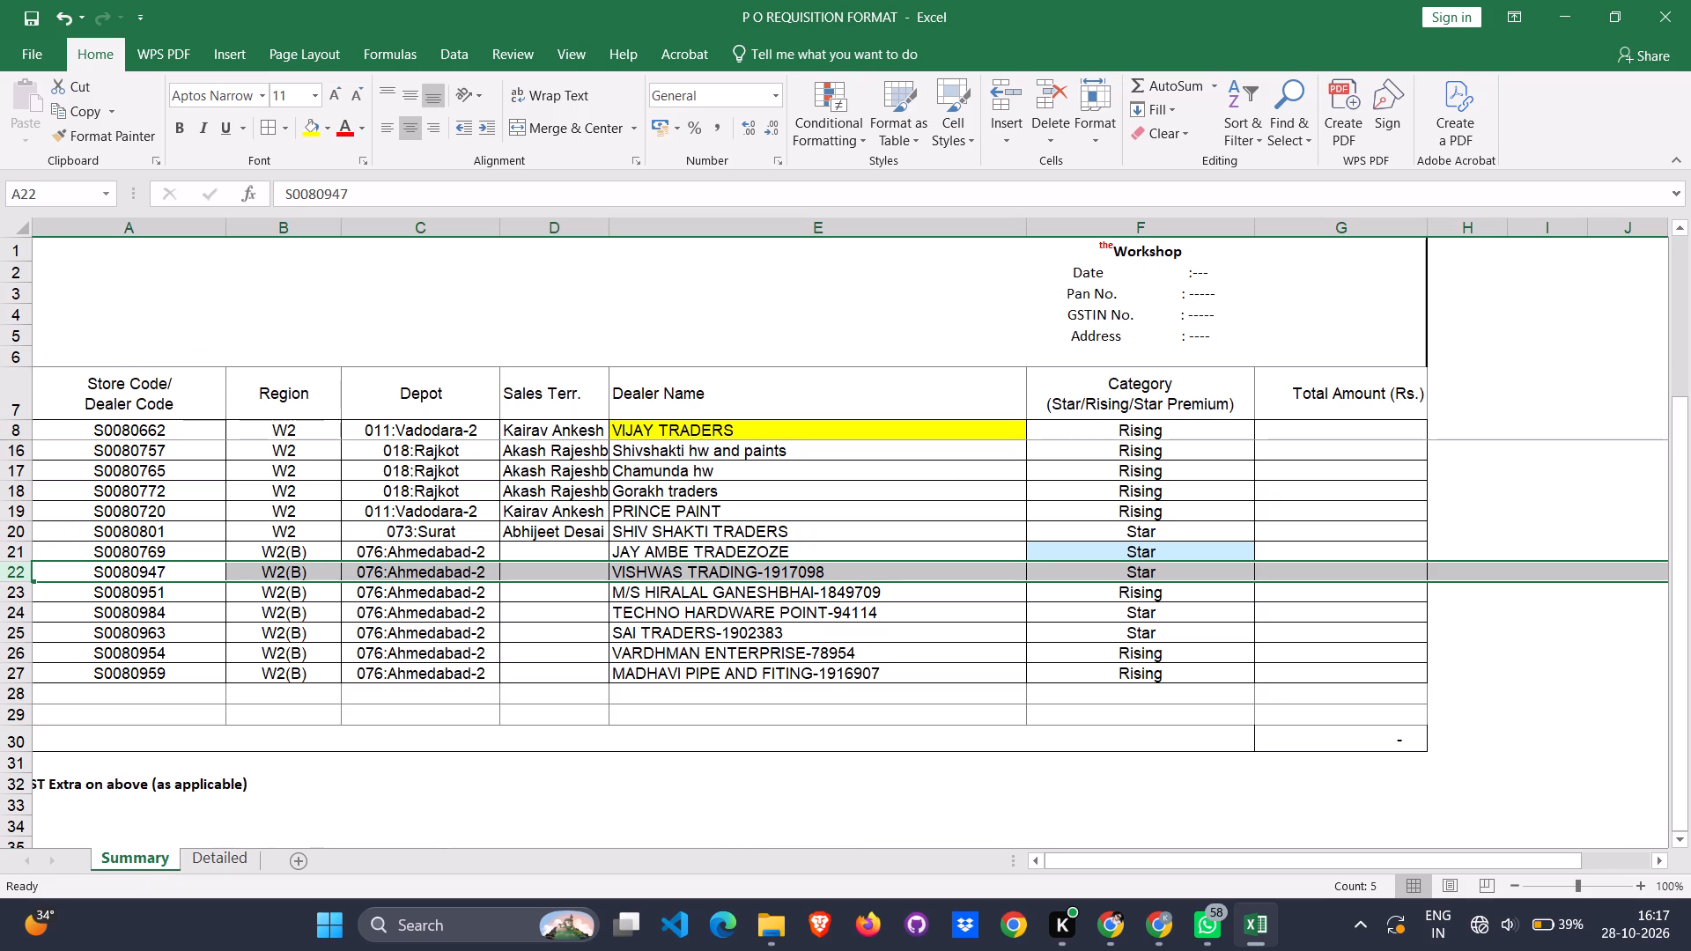
click(25, 593)
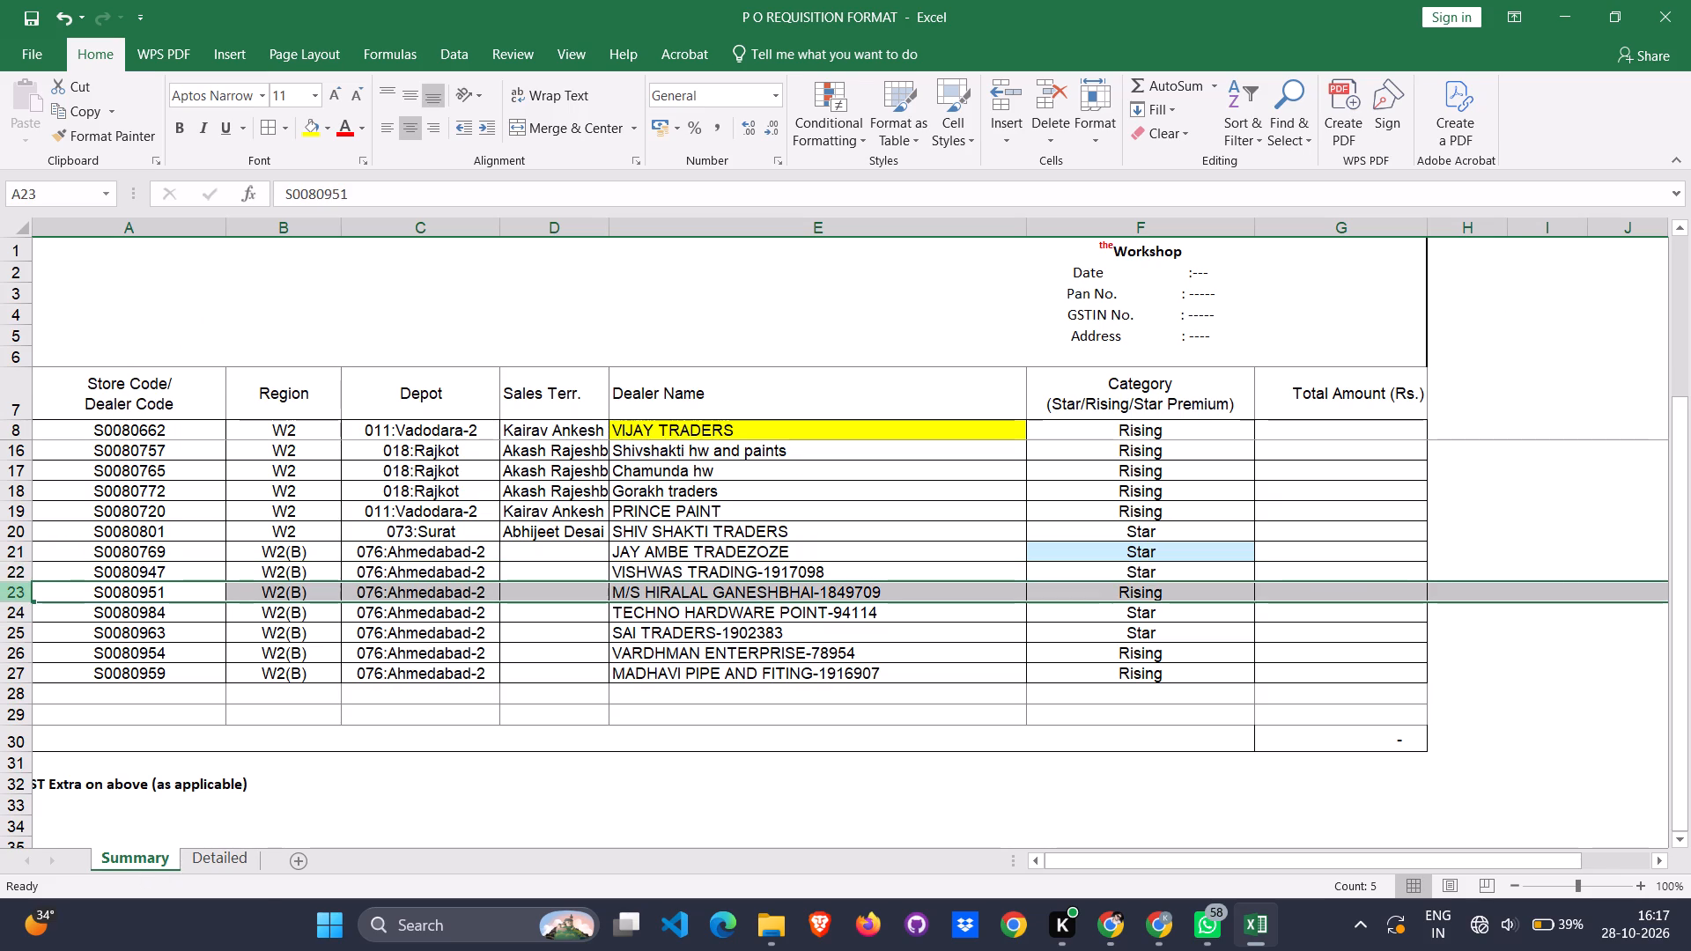
key(ctrl+c)
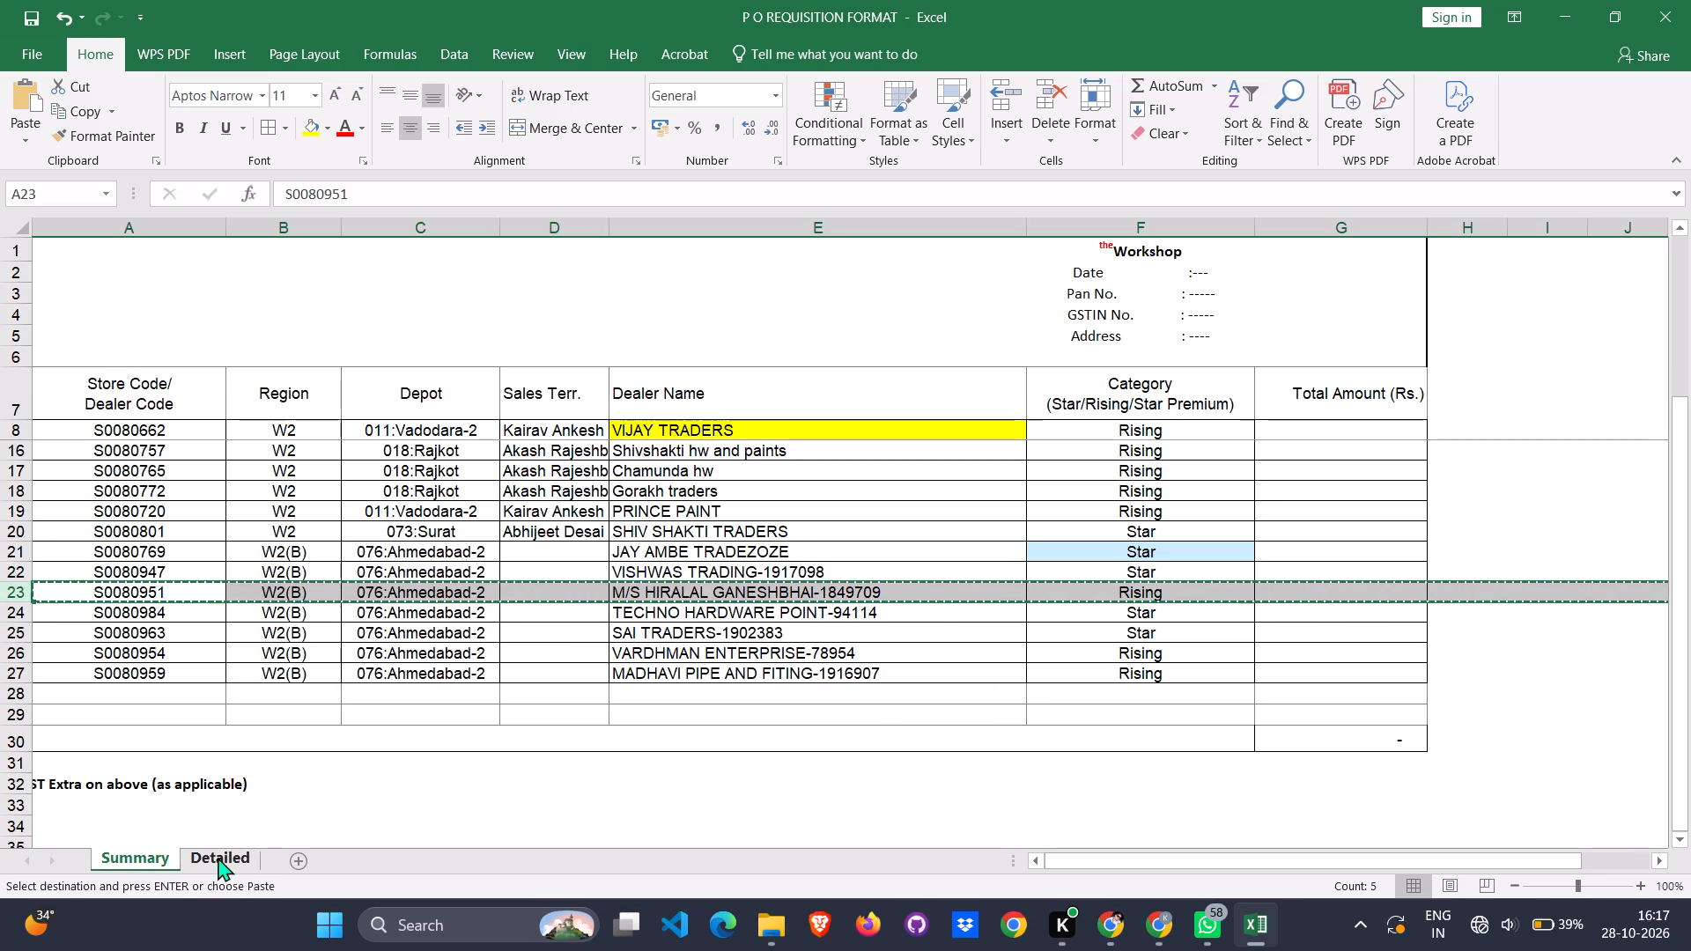
click(218, 857)
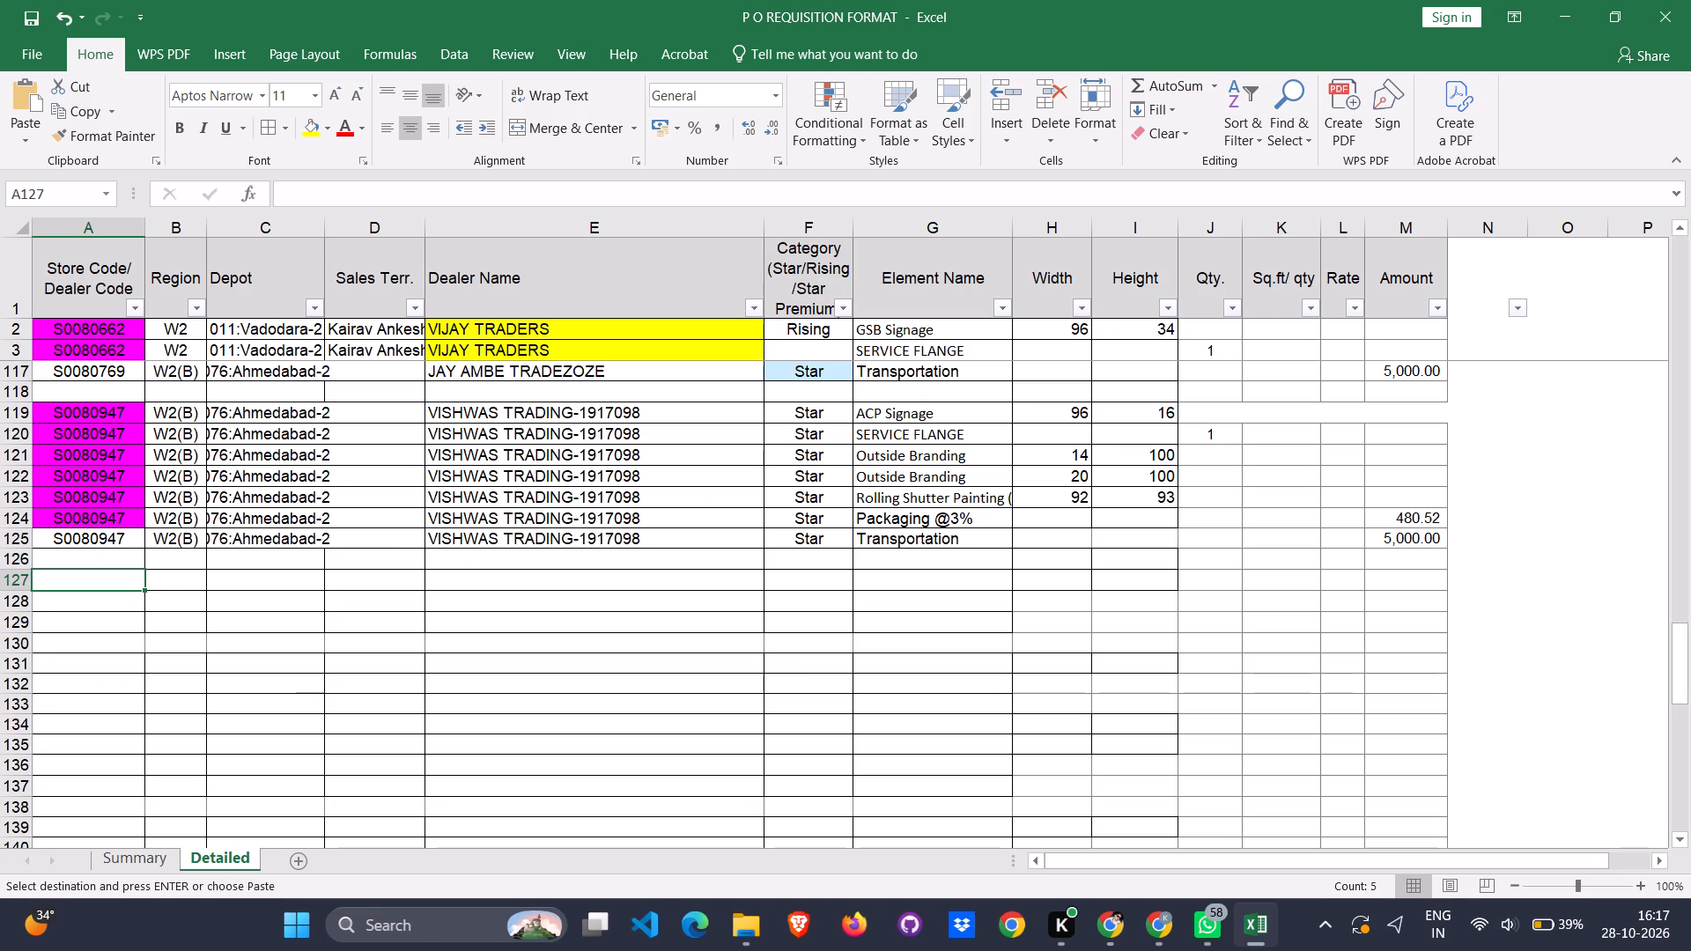
key(ctrl+v)
click(985, 581)
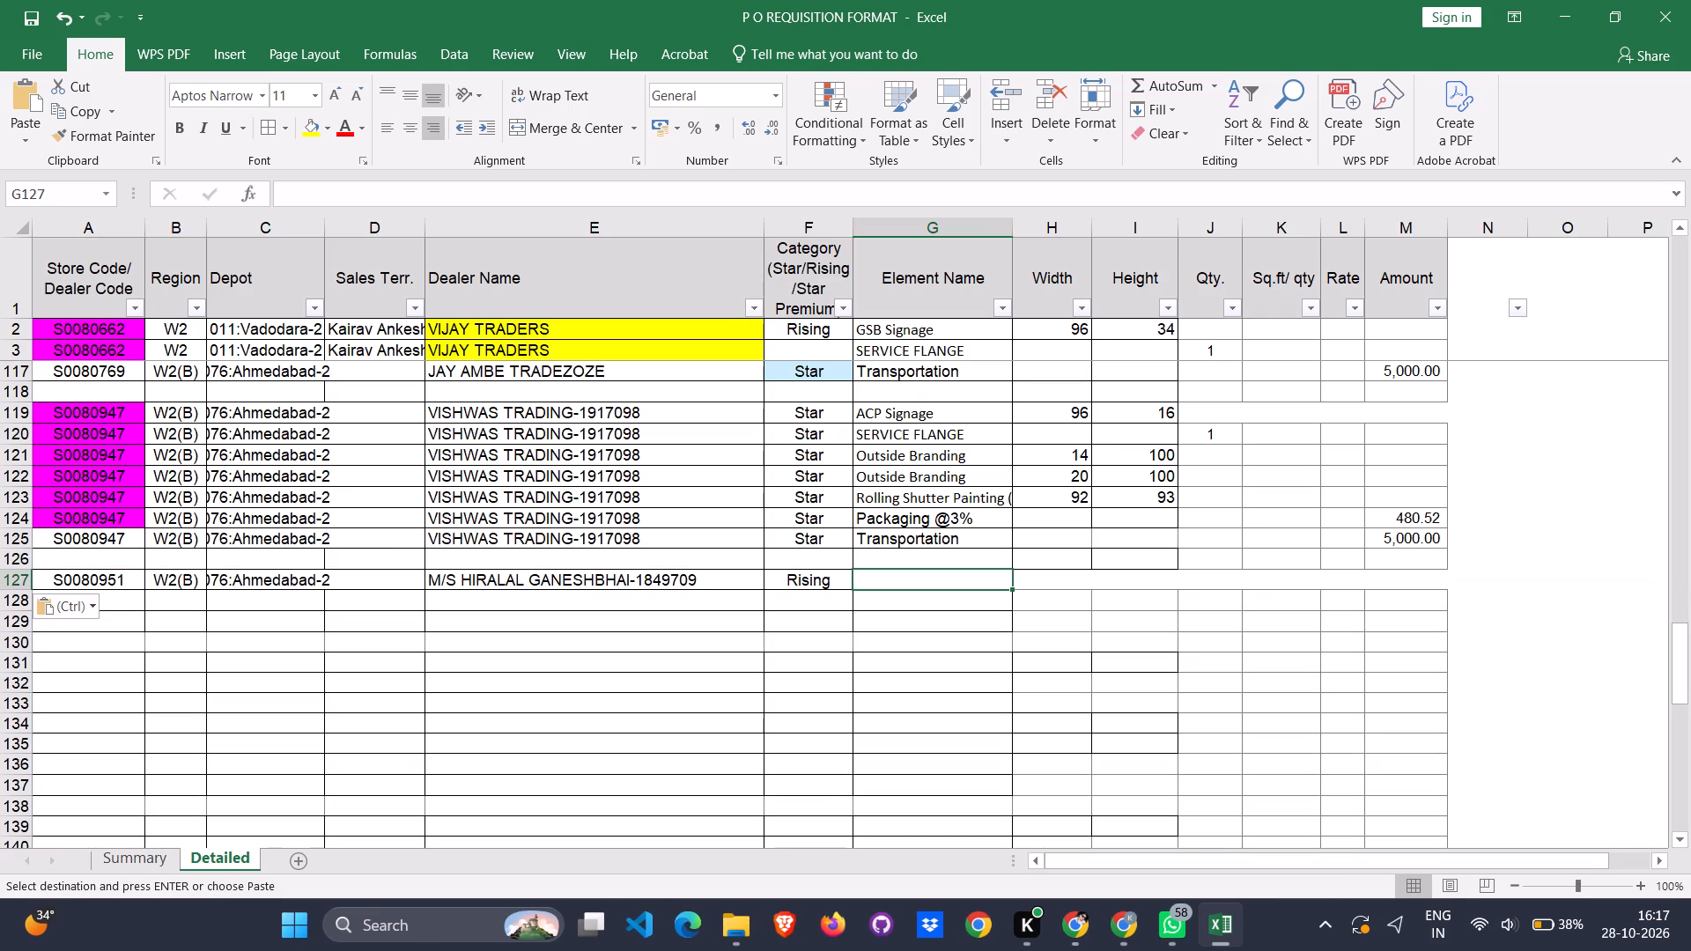
key(alt+Tab)
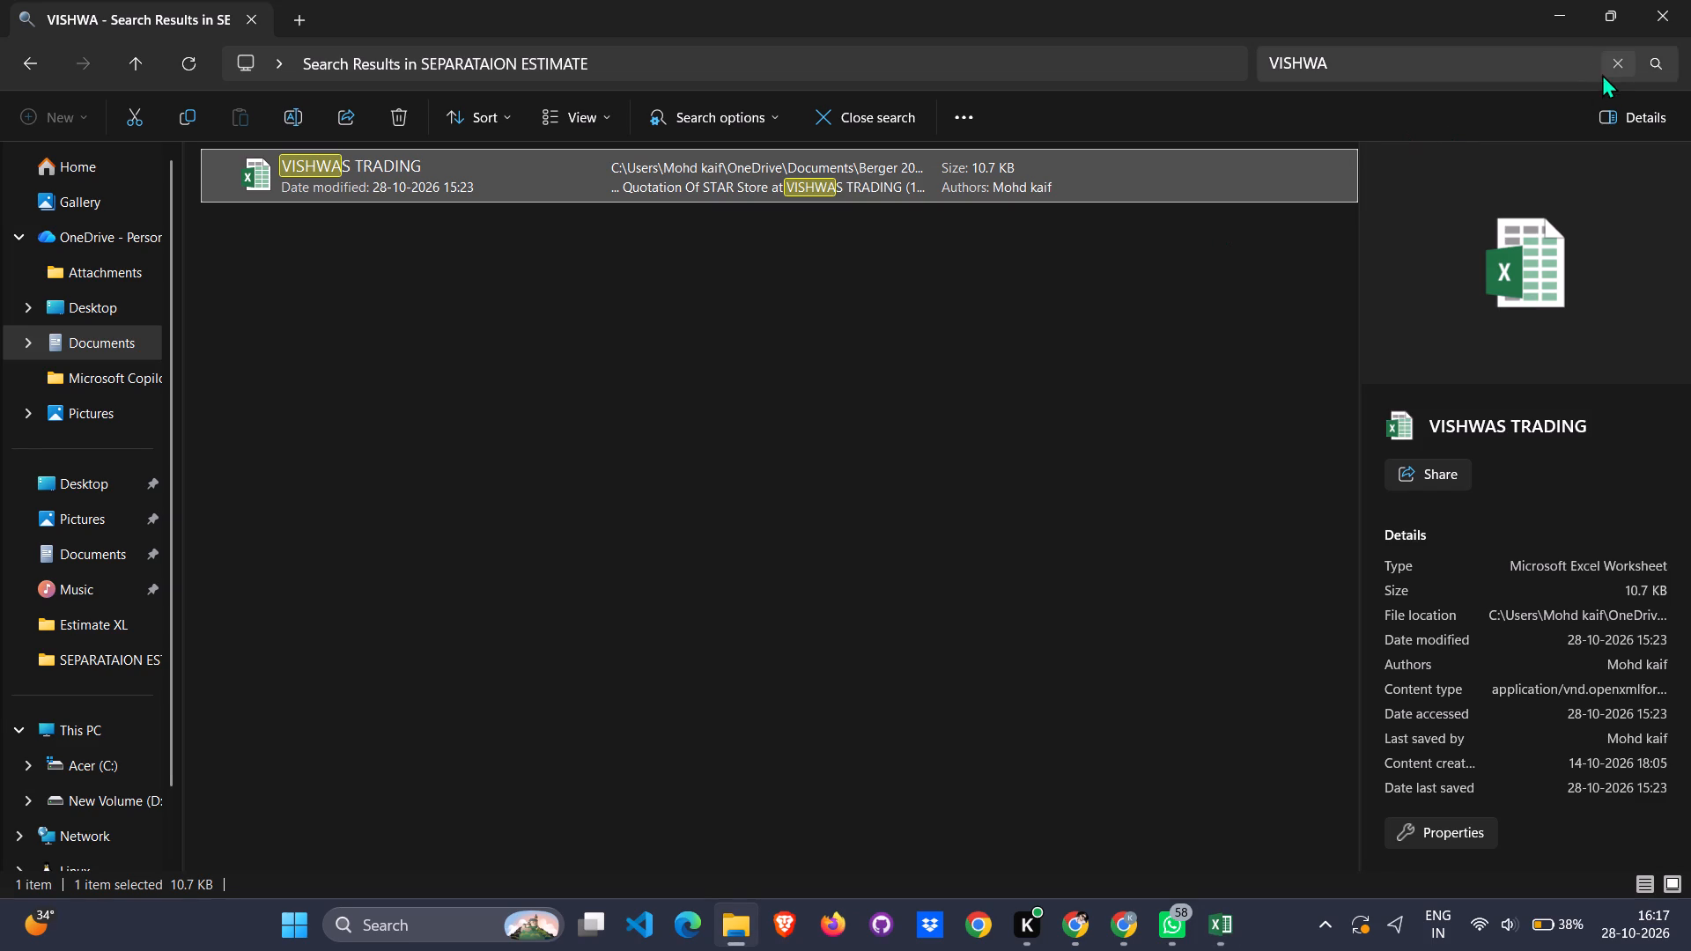
click(1605, 63)
text(HIRALA)
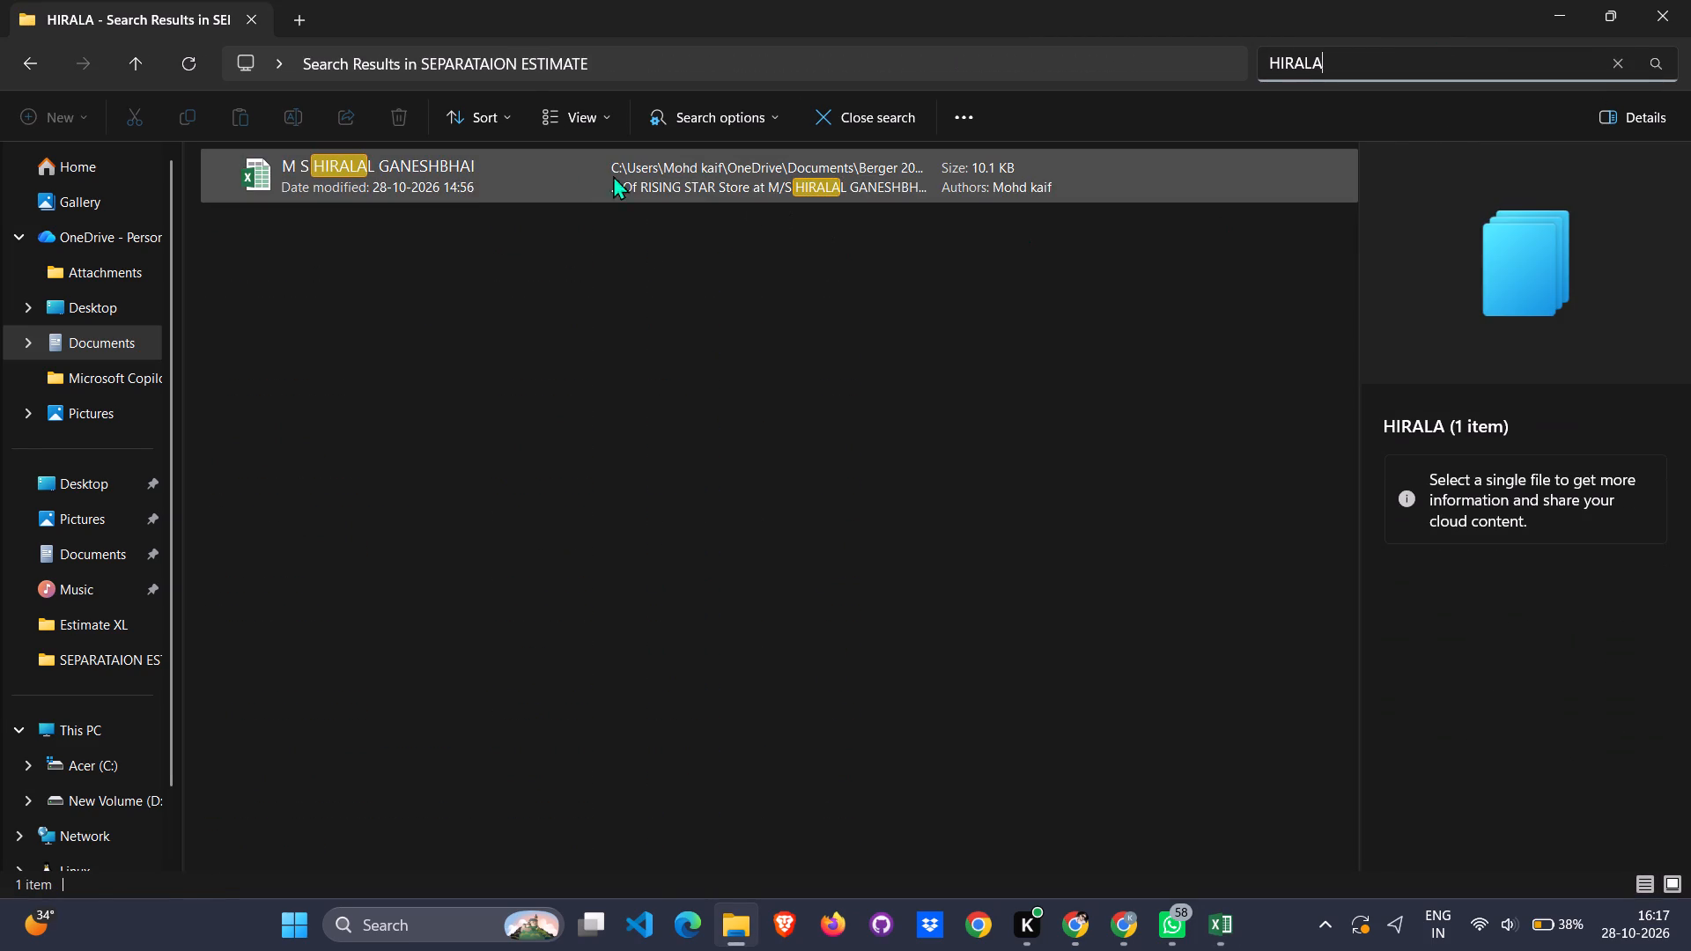
double_click(465, 181)
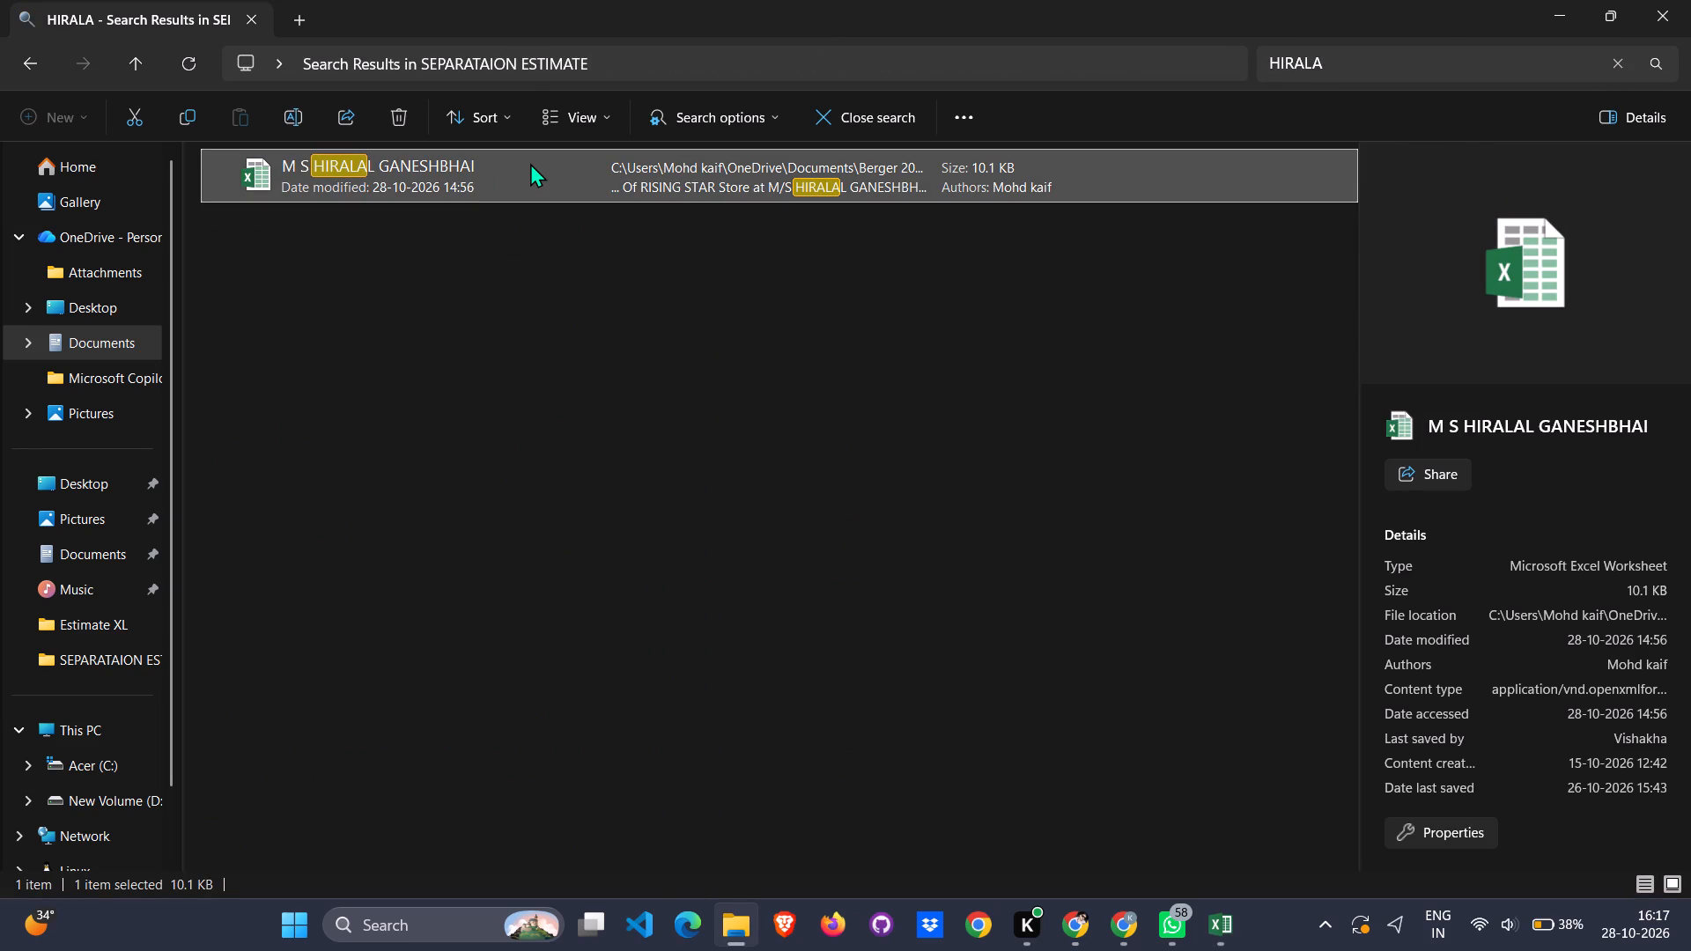
double_click(530, 163)
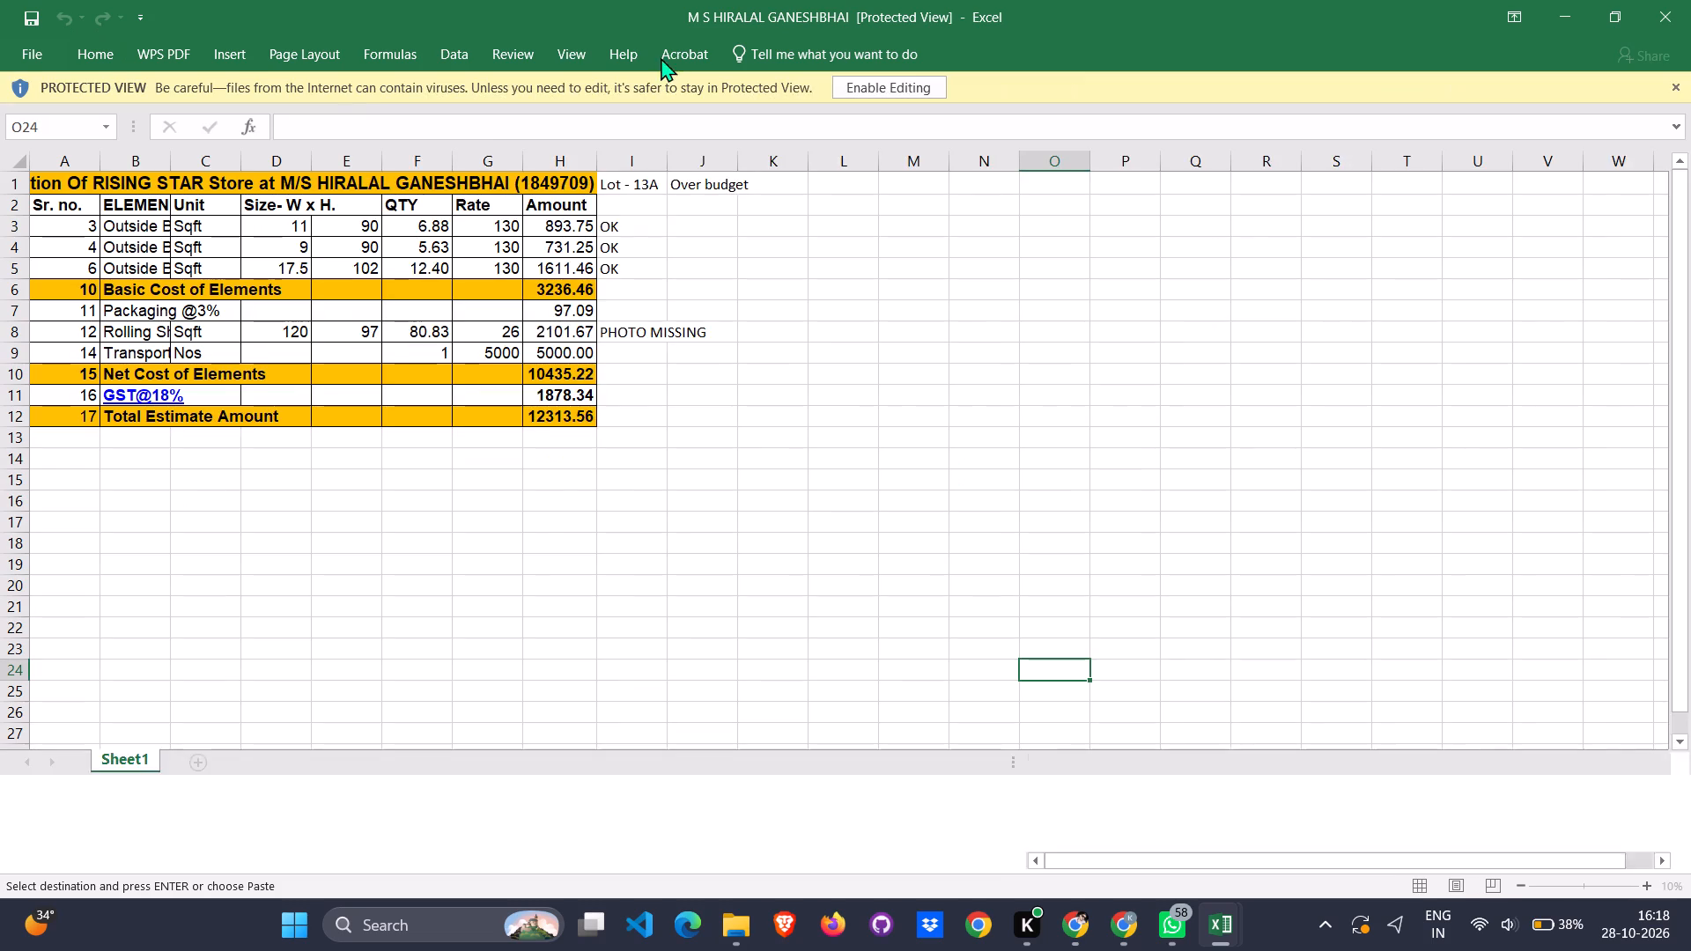
click(878, 76)
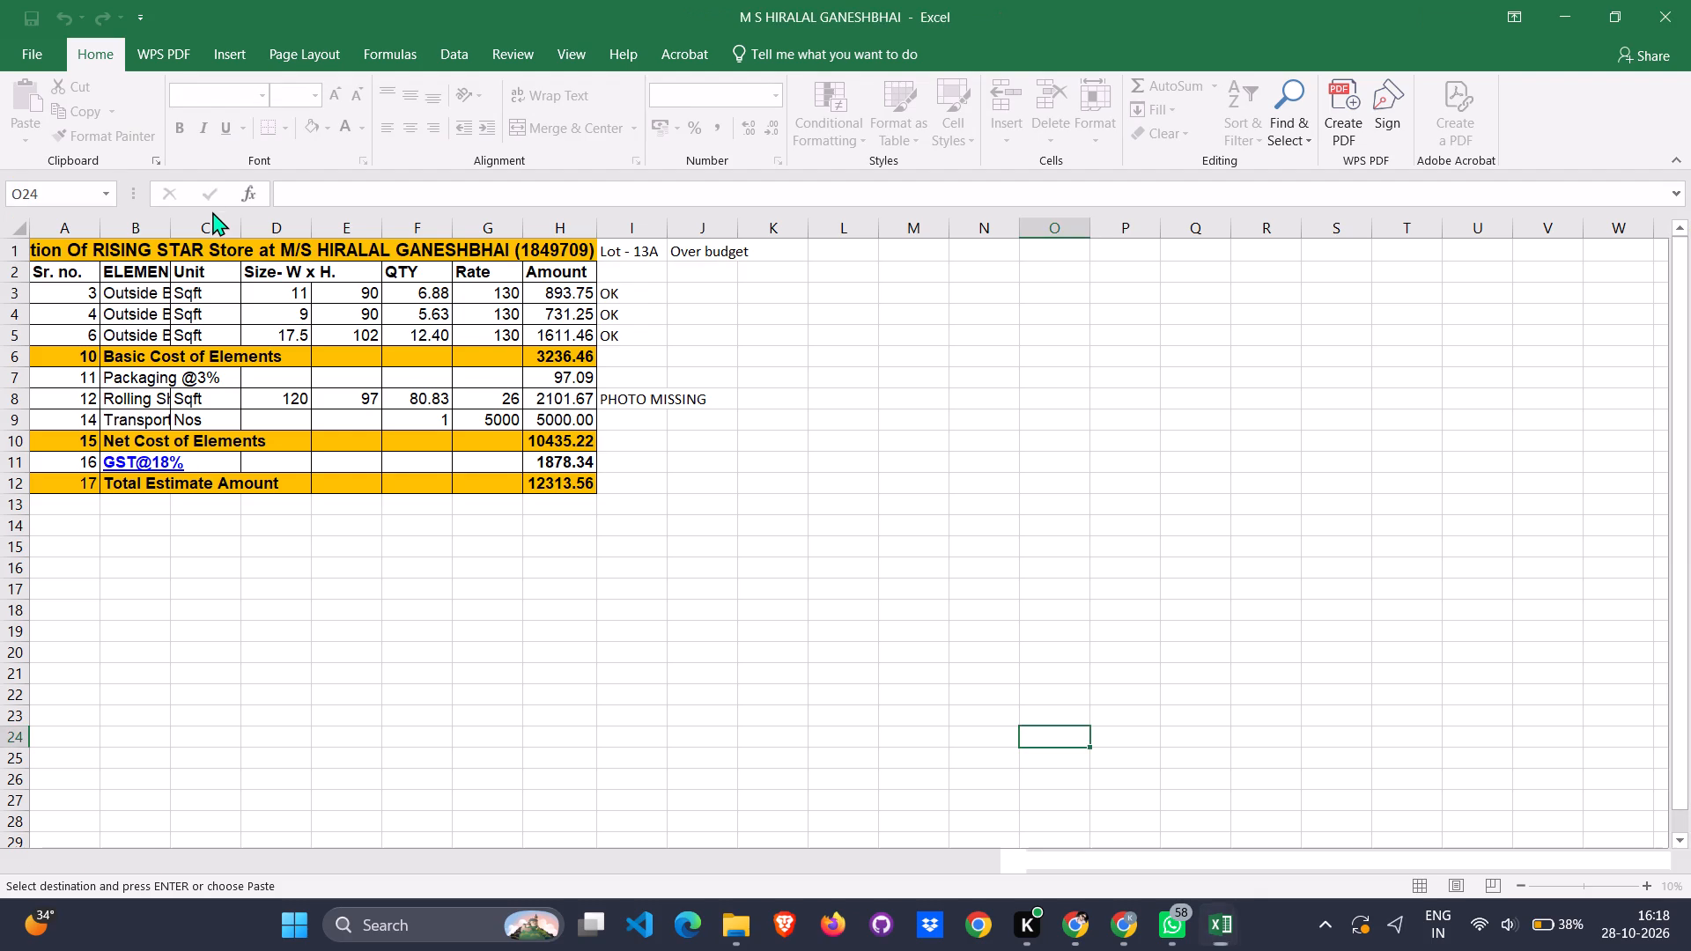
Widen the ELEMENT column of the quotation so the element names are readable.
drag(171, 225, 174, 225)
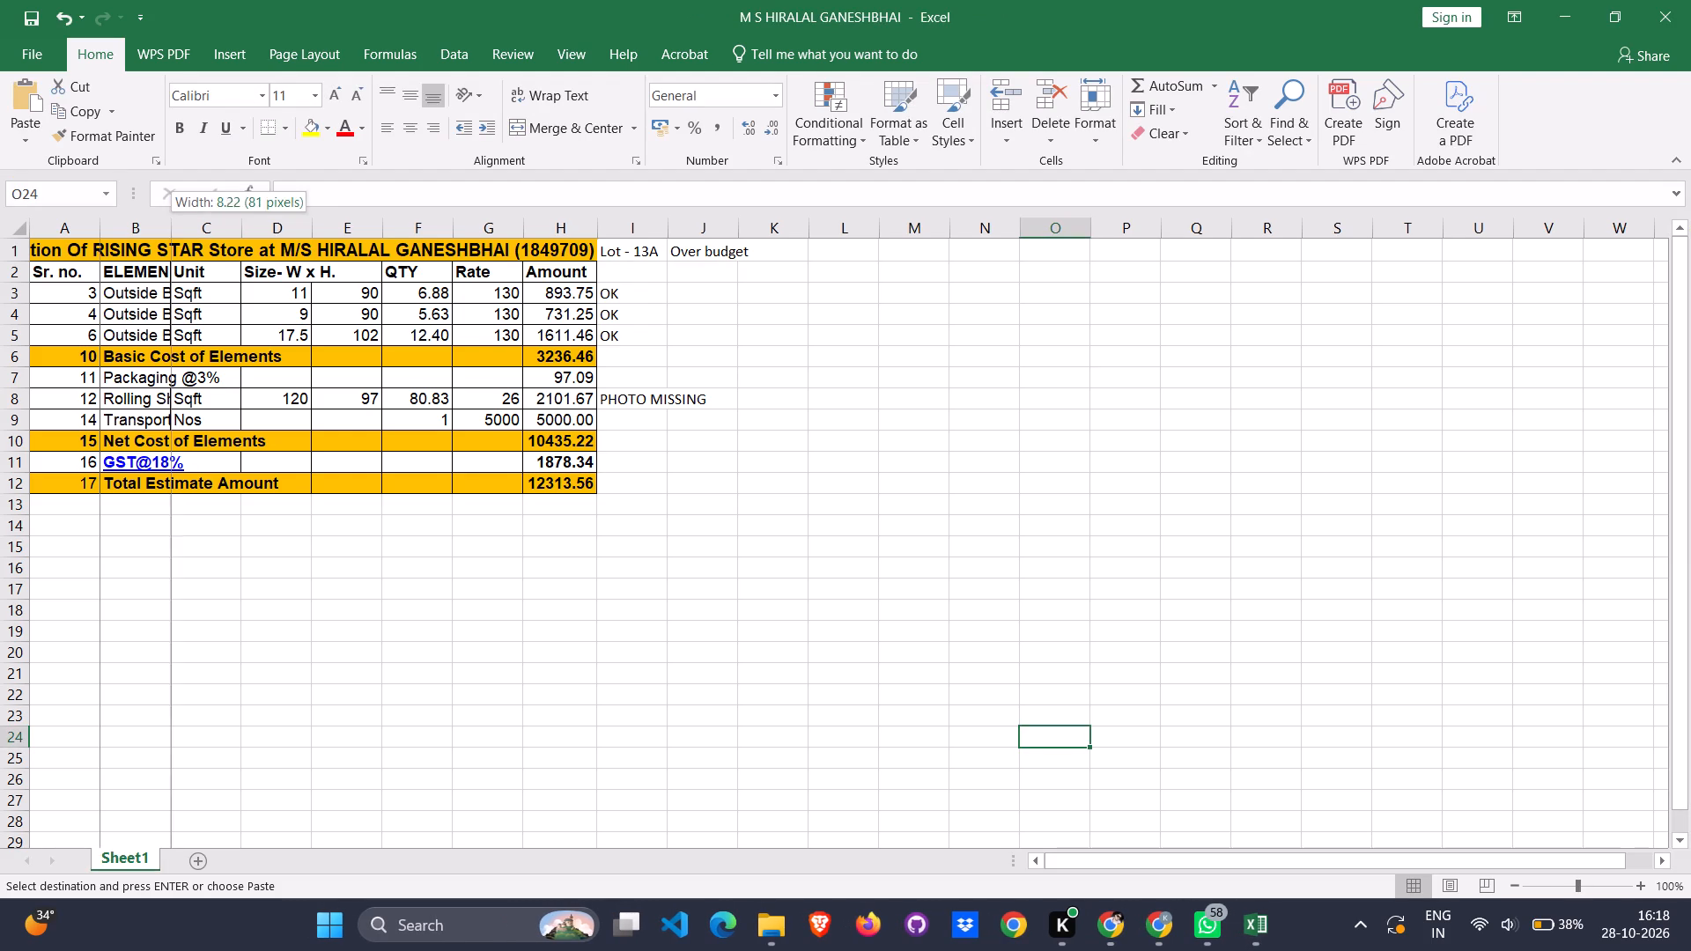
drag(174, 225, 292, 221)
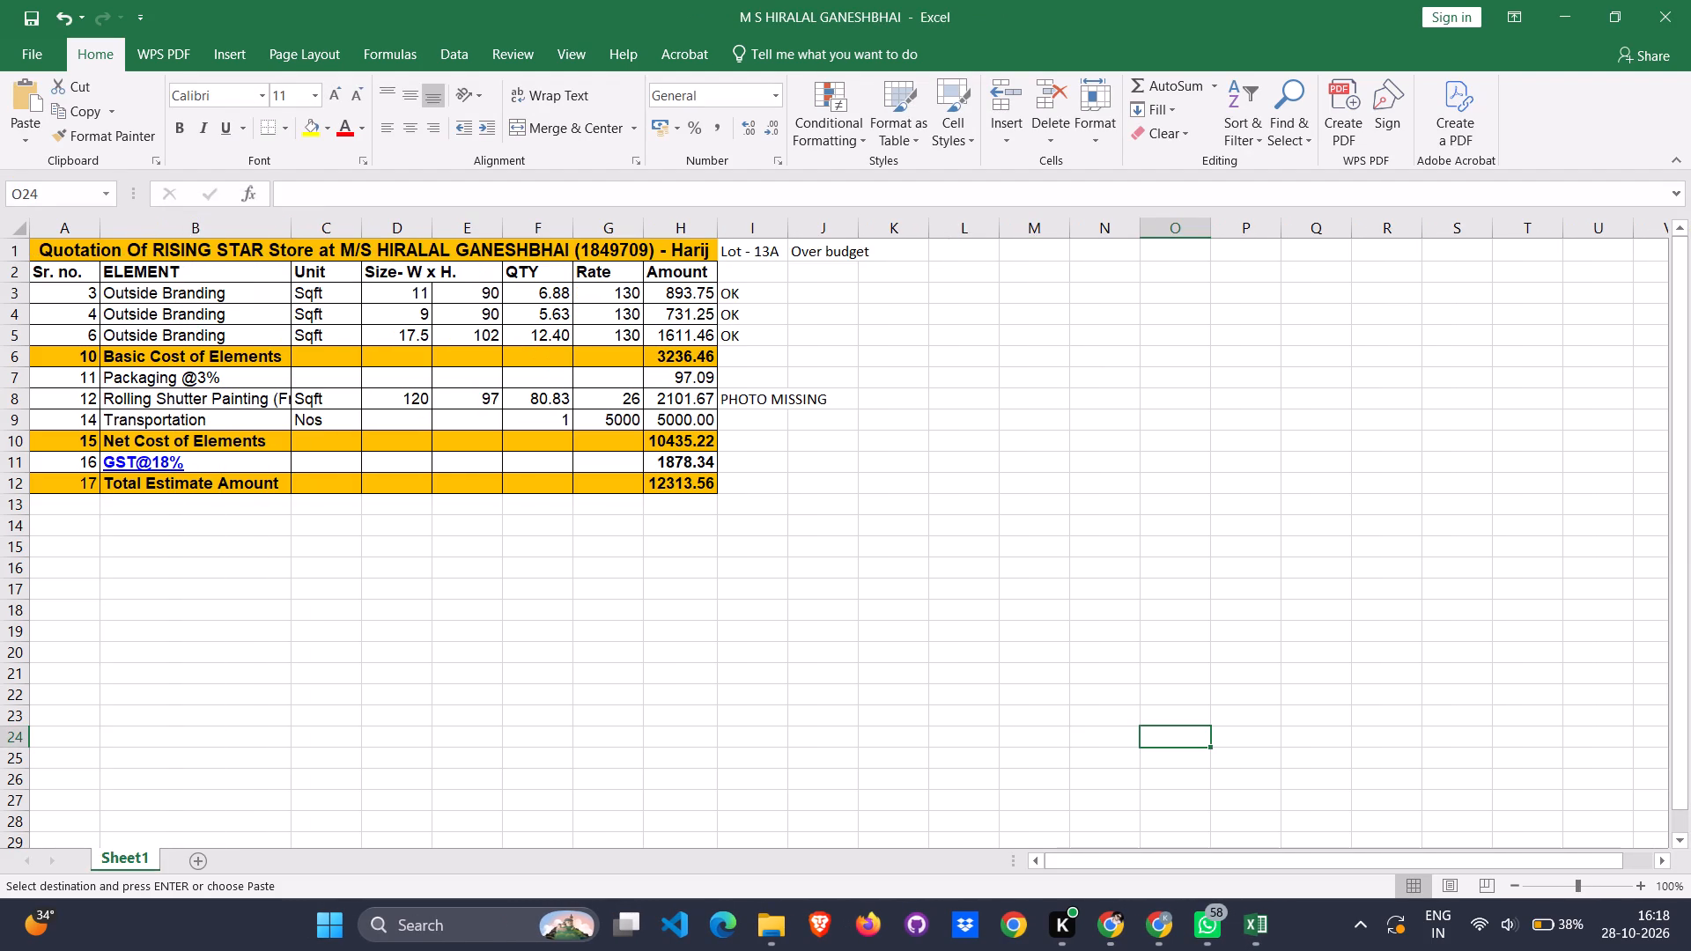
Copy the three Outside Branding element names from B3:B5 of the quotation into G127:G129 of the Detailed sheet.
click(237, 289)
key(shift+Down)
key(shift+Down)
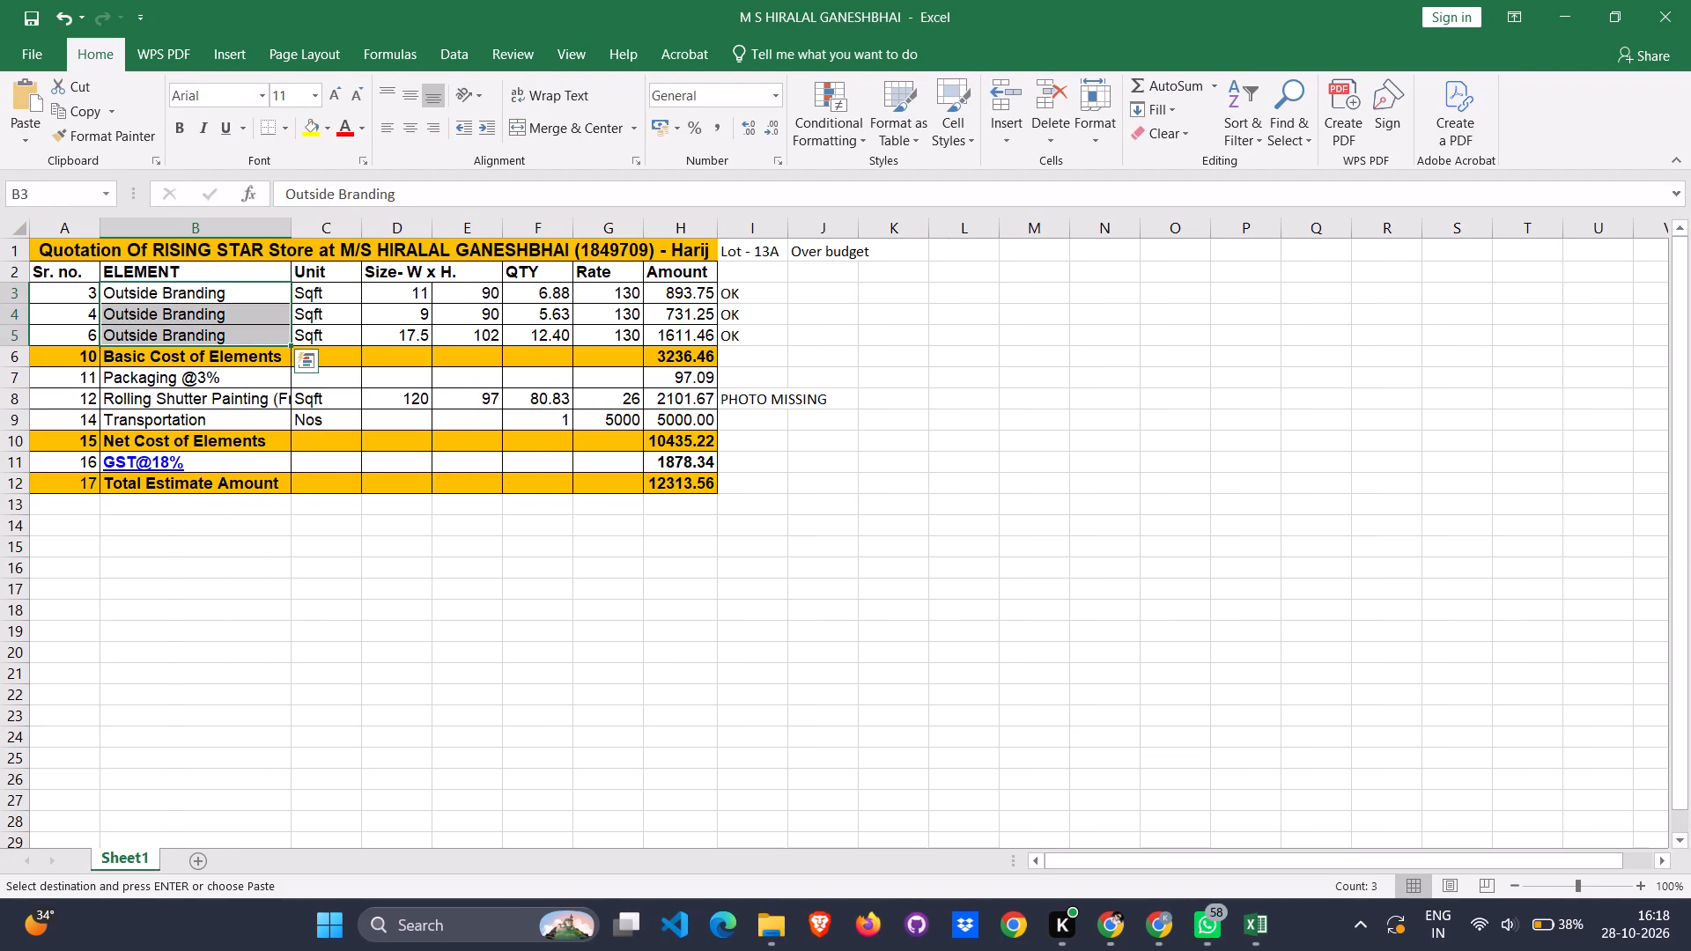
key(ctrl+c)
key(alt+Tab)
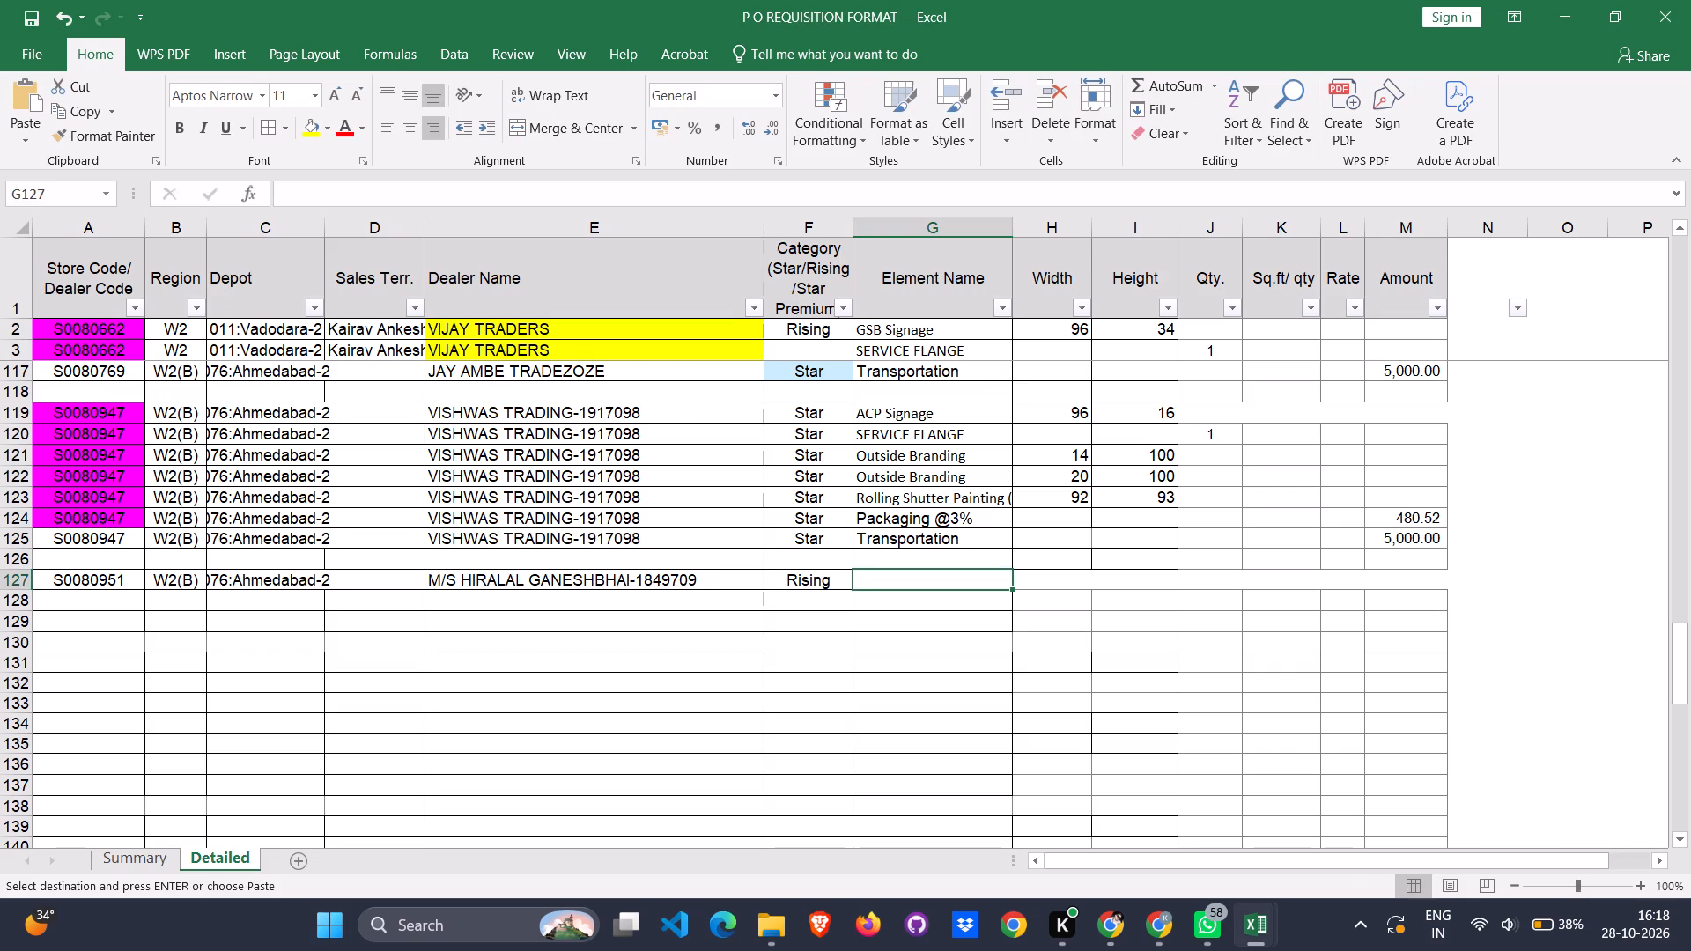
key(ctrl+v)
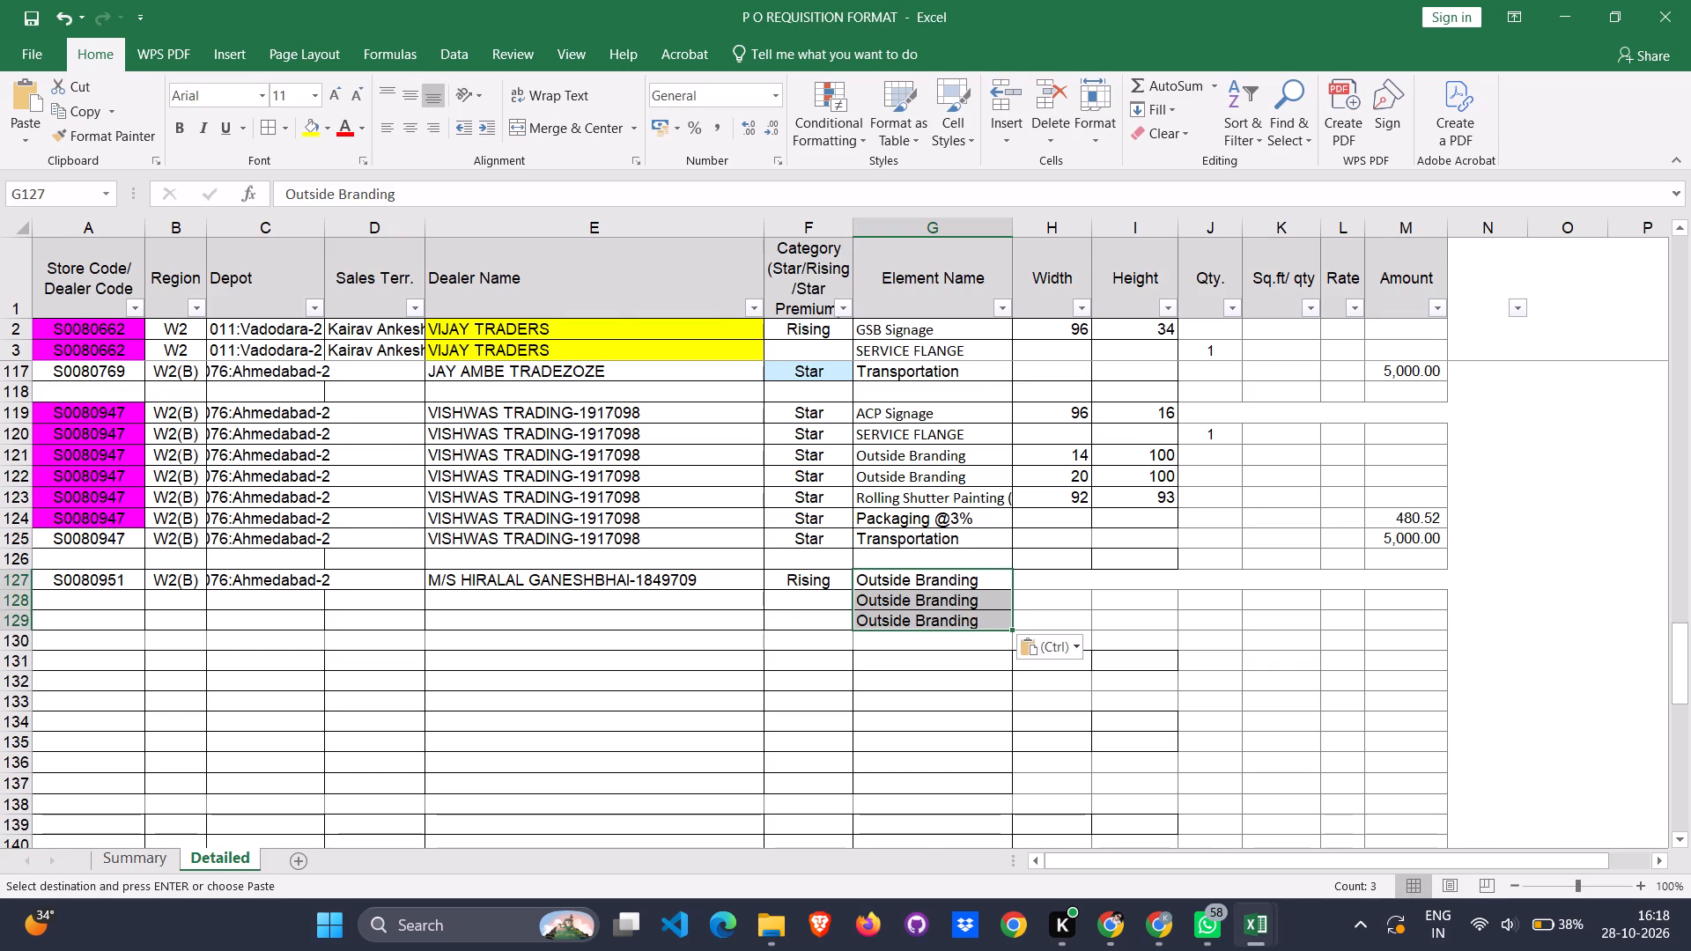
Copy the Outside Branding widths and heights from D3:E5 of the quotation into H127:I129 of the Detailed sheet and save.
key(alt+Tab)
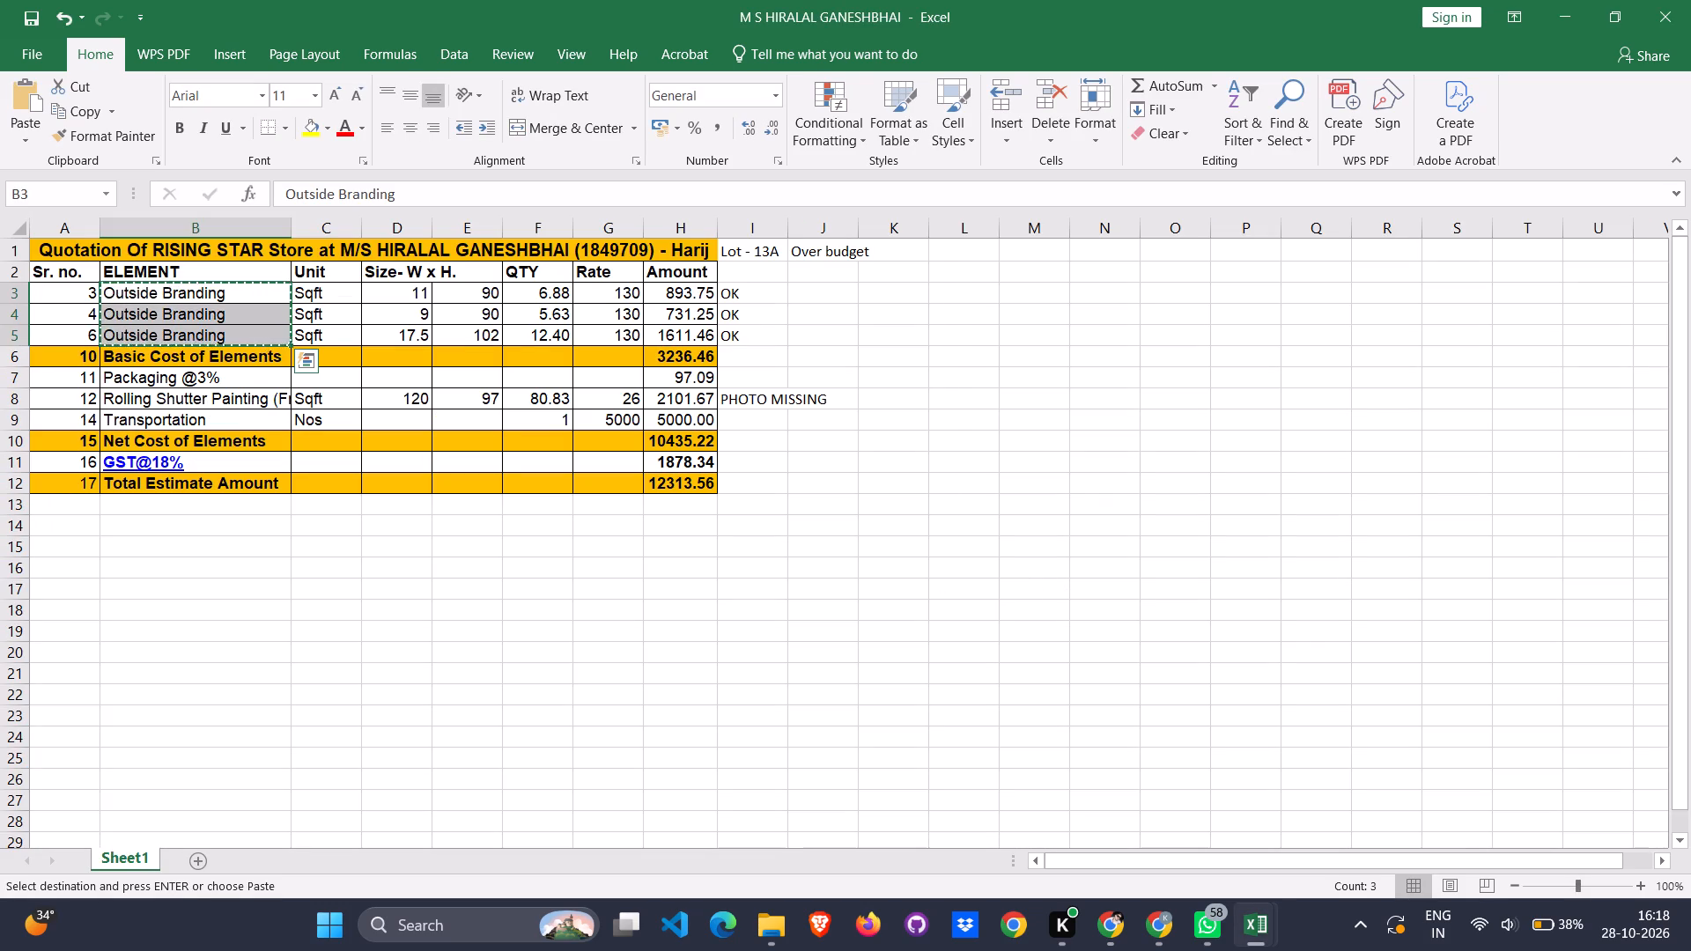
click(399, 289)
key(shift+Down)
key(shift+Down)
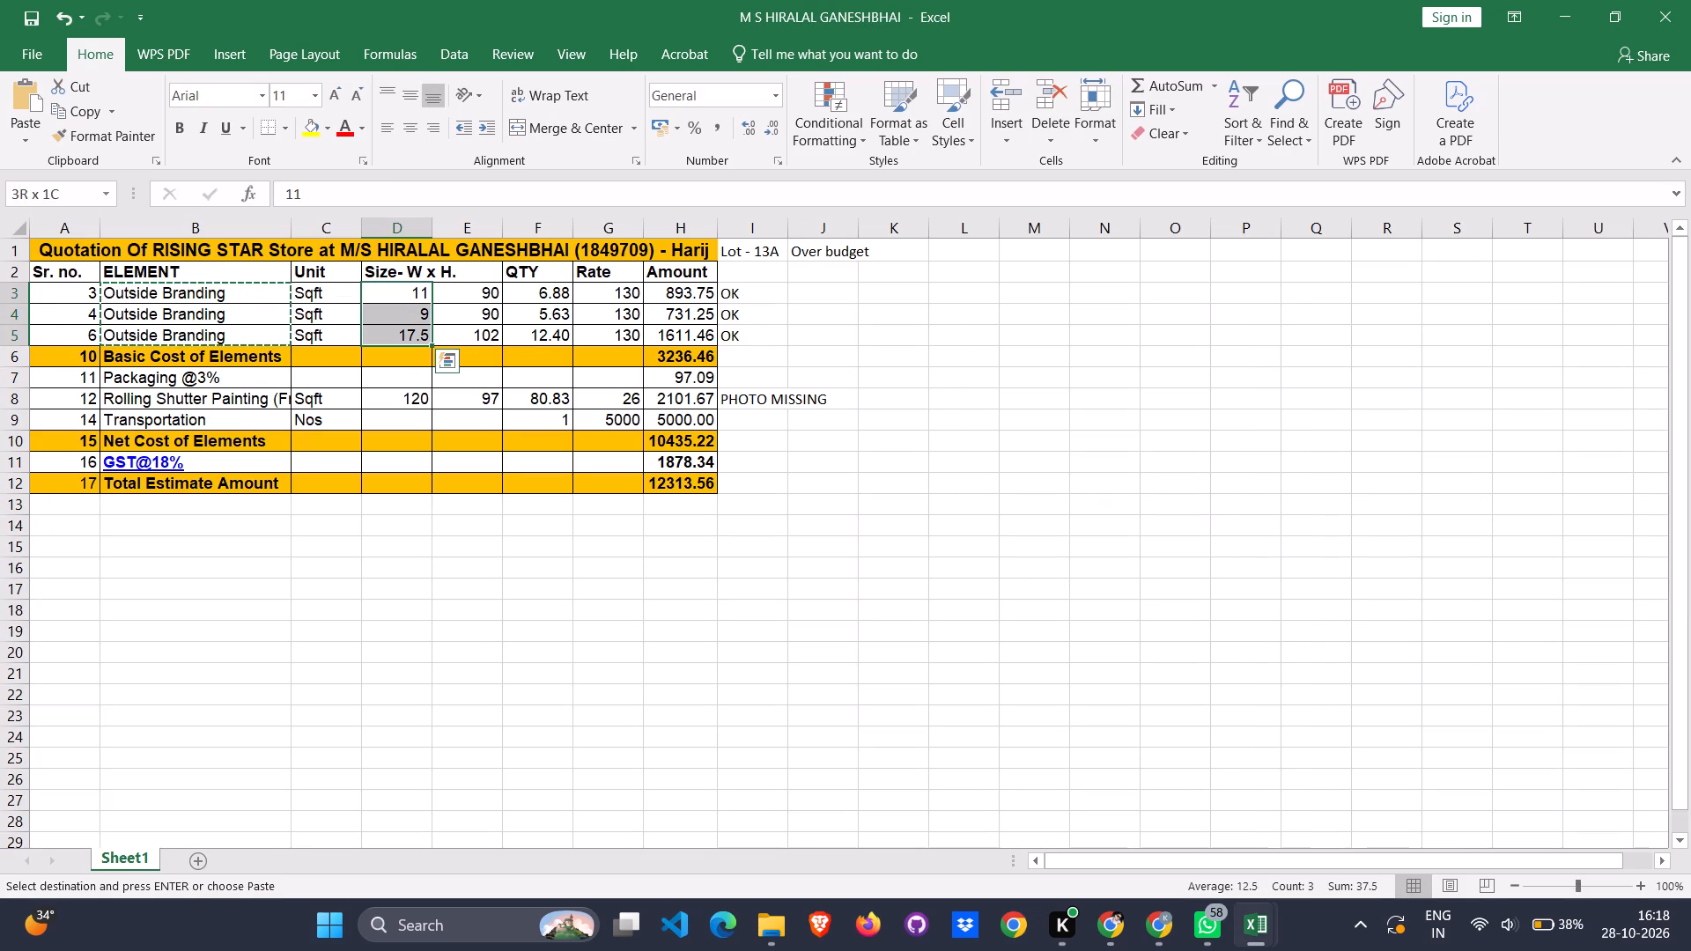
key(shift+Right)
key(ctrl+c)
key(alt+Tab)
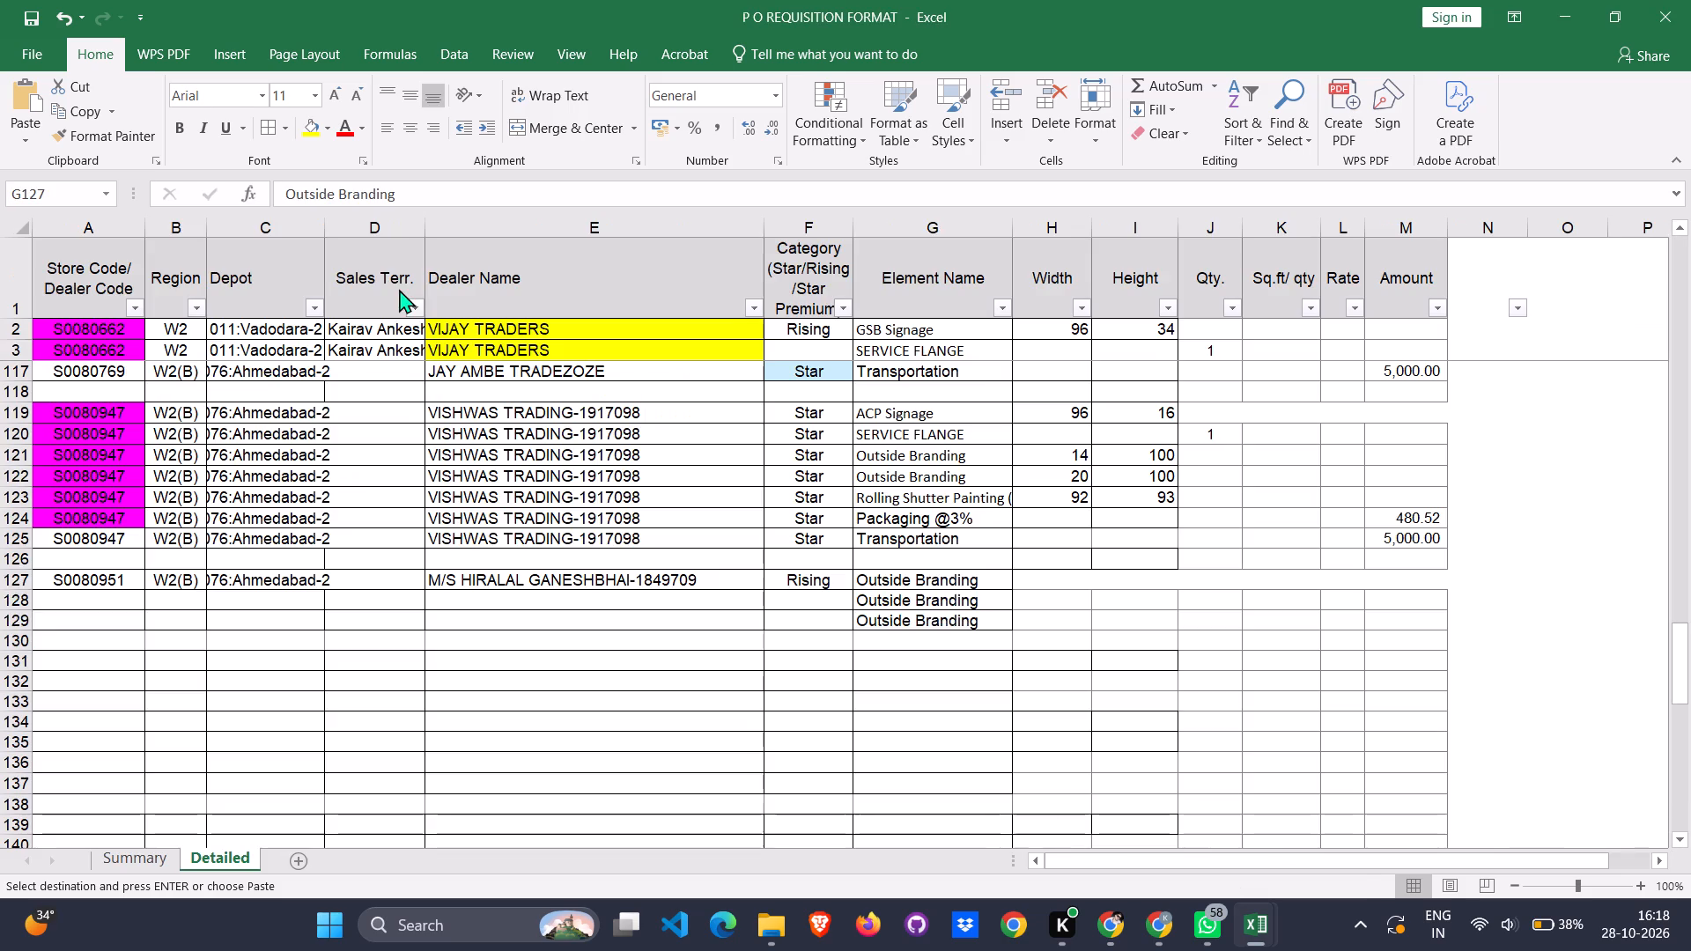
key(Right)
key(ctrl+v)
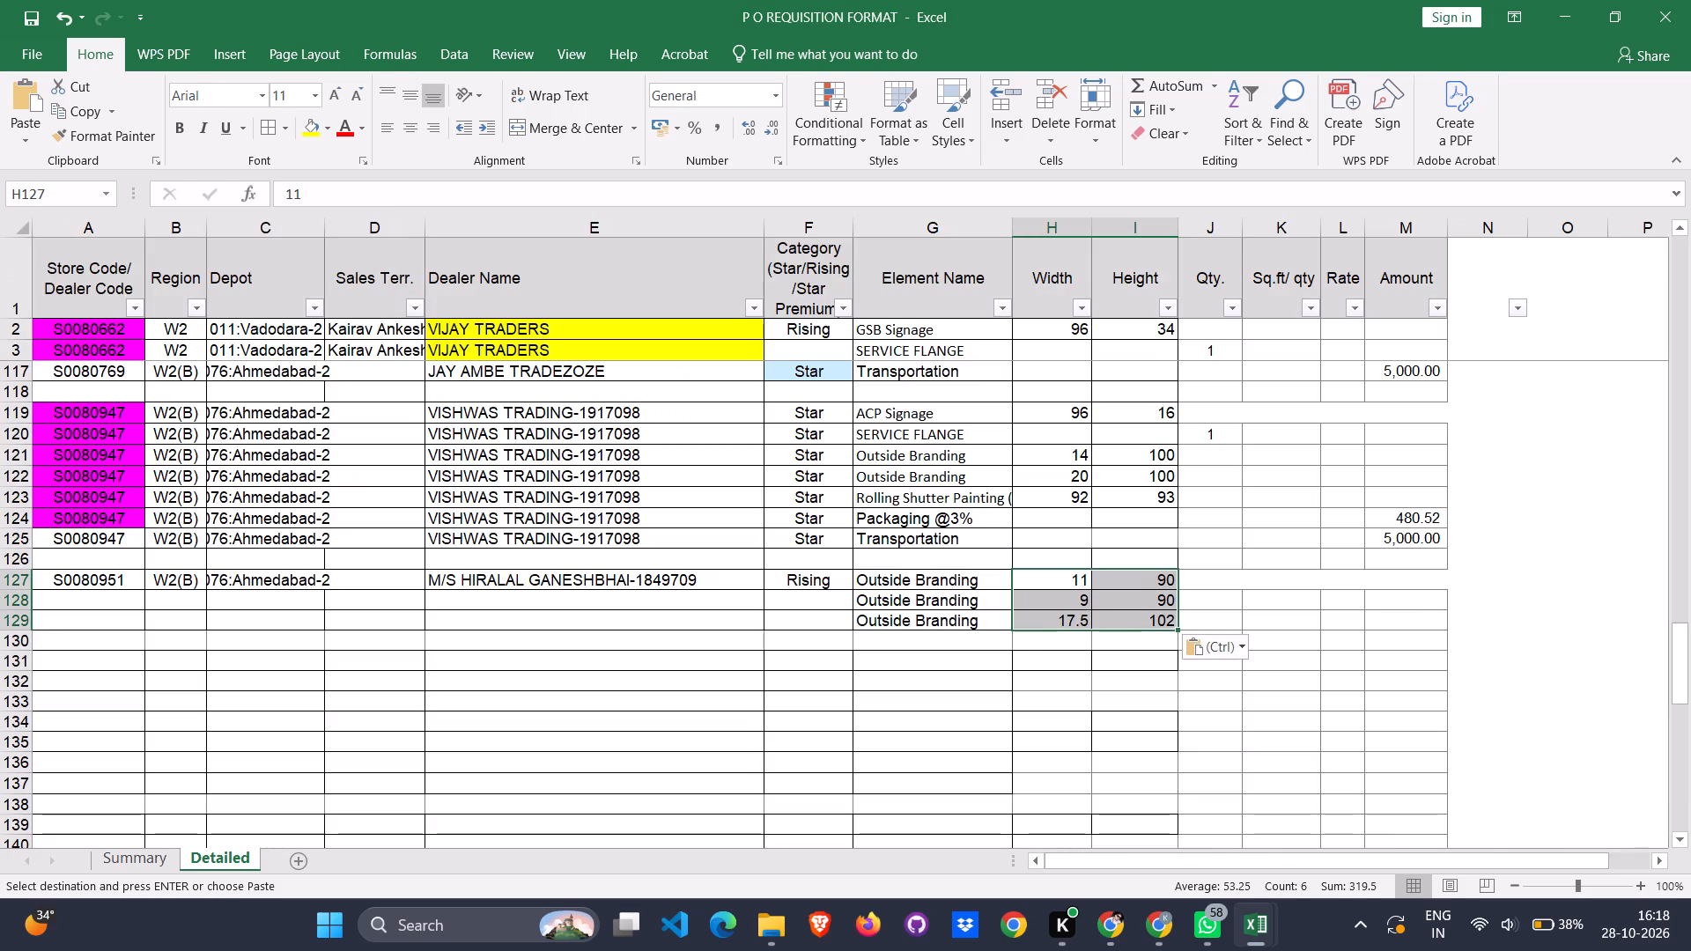
key(ctrl+s)
Copy the Rolling Shutter Painting (Front Side) element name from the quotation into G130 of the Detailed sheet.
key(alt+Tab)
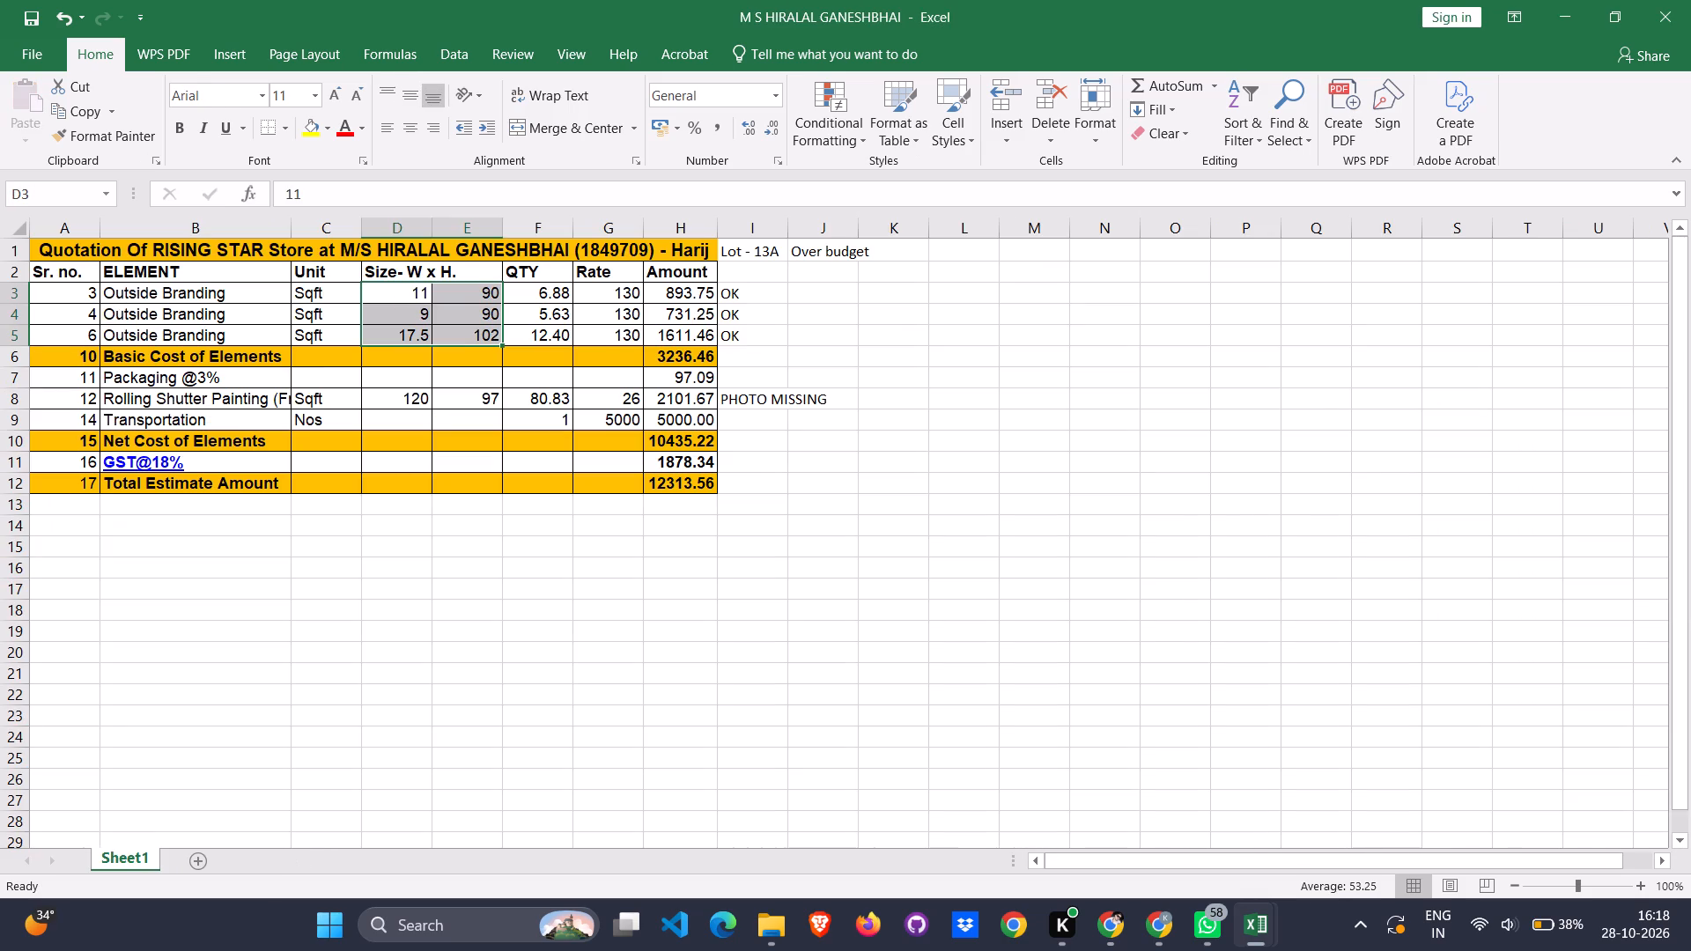
key(alt+Tab)
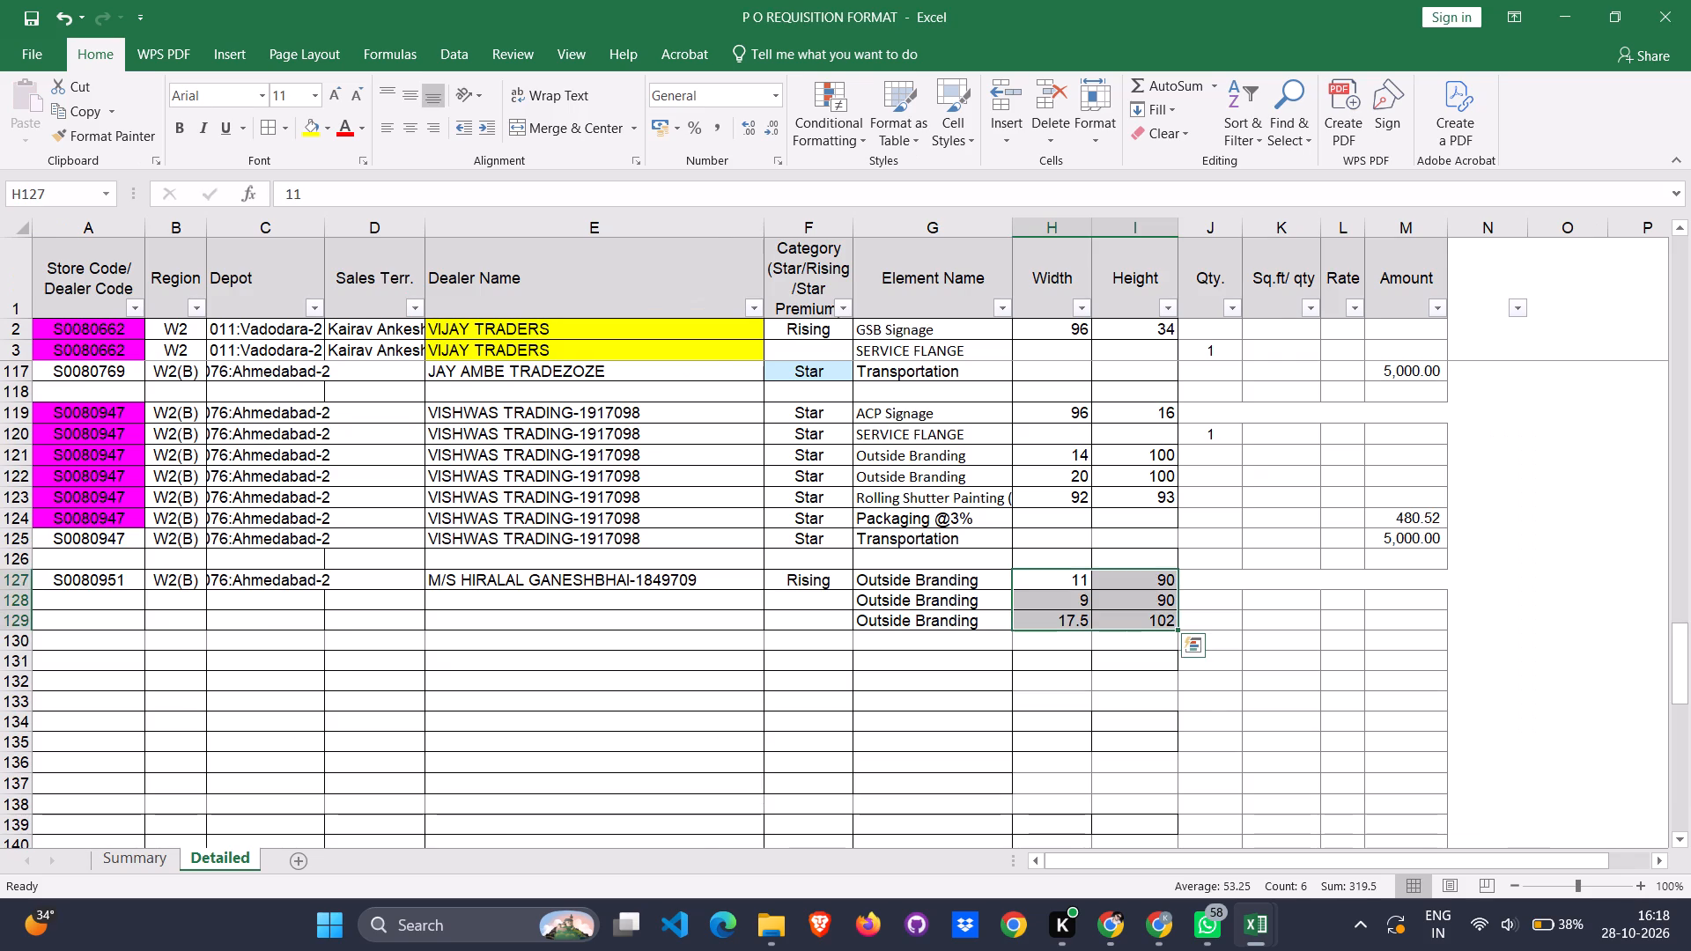
key(alt+Tab)
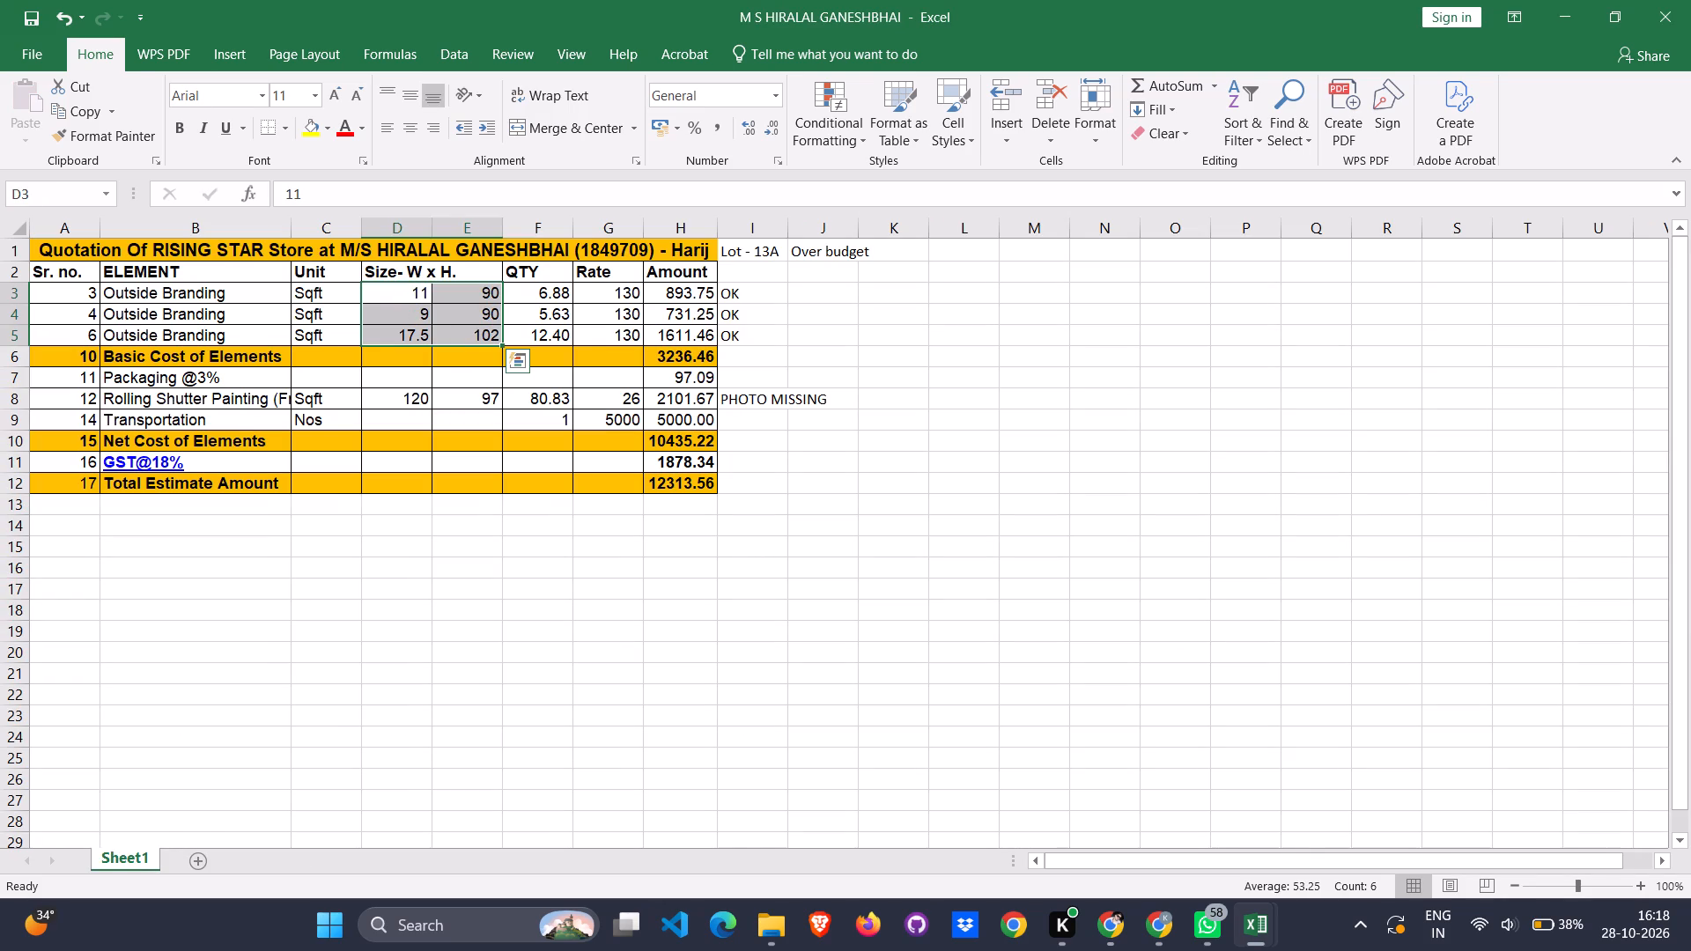
click(212, 402)
key(ctrl+c)
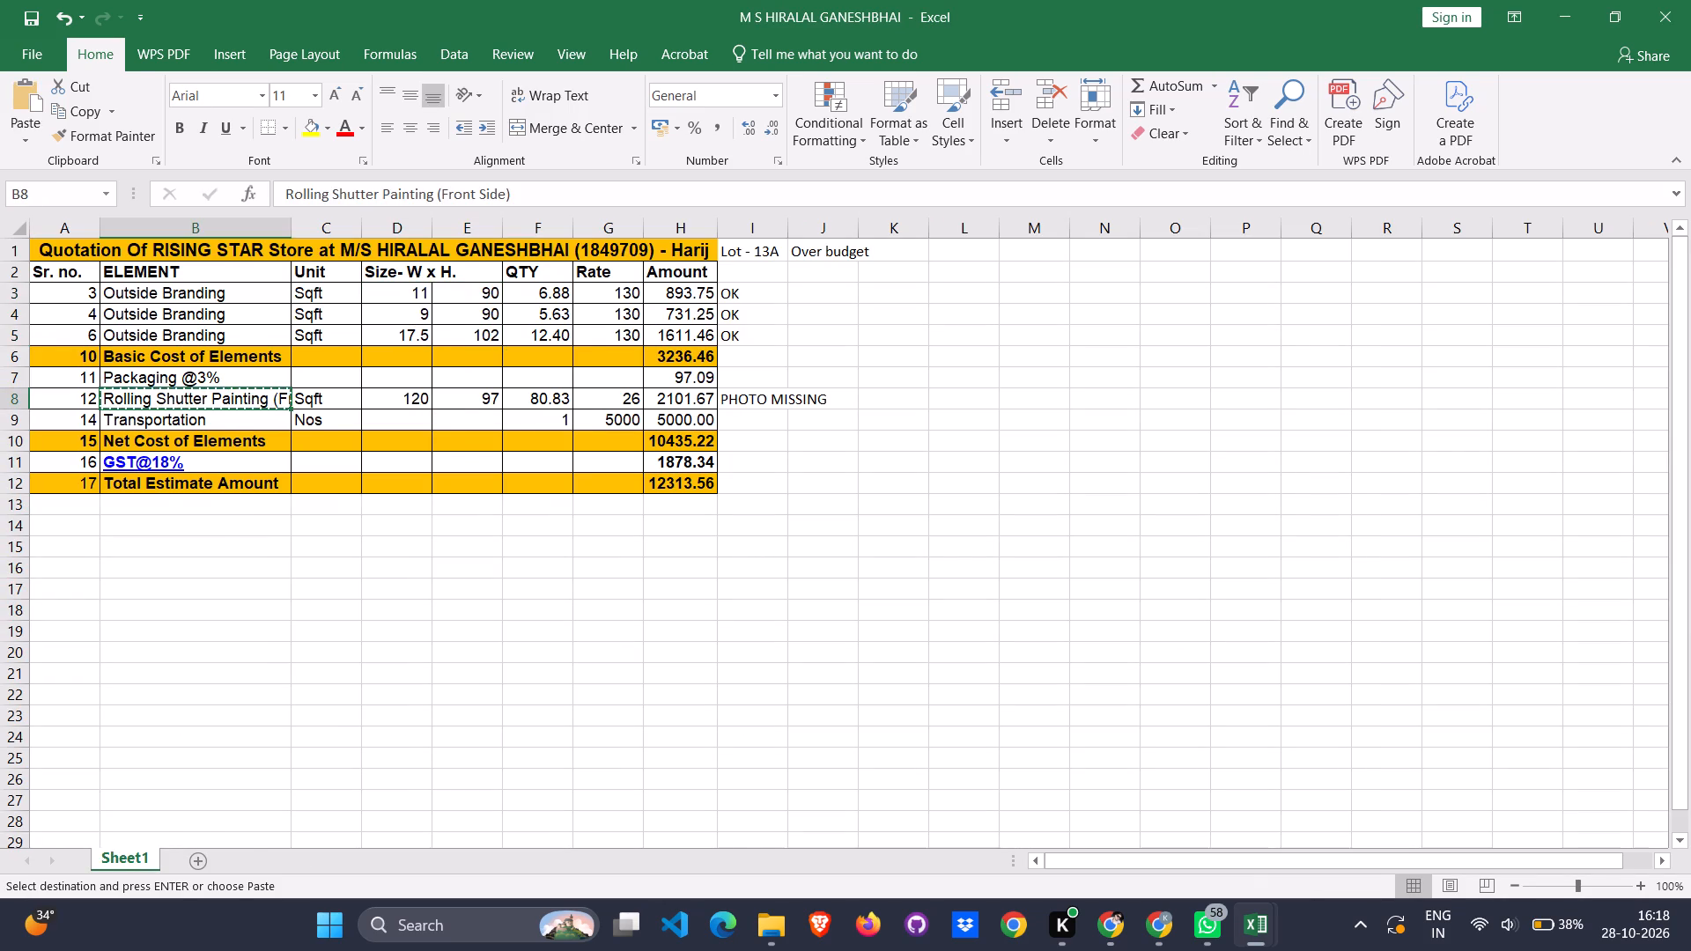
key(alt+Tab)
click(883, 645)
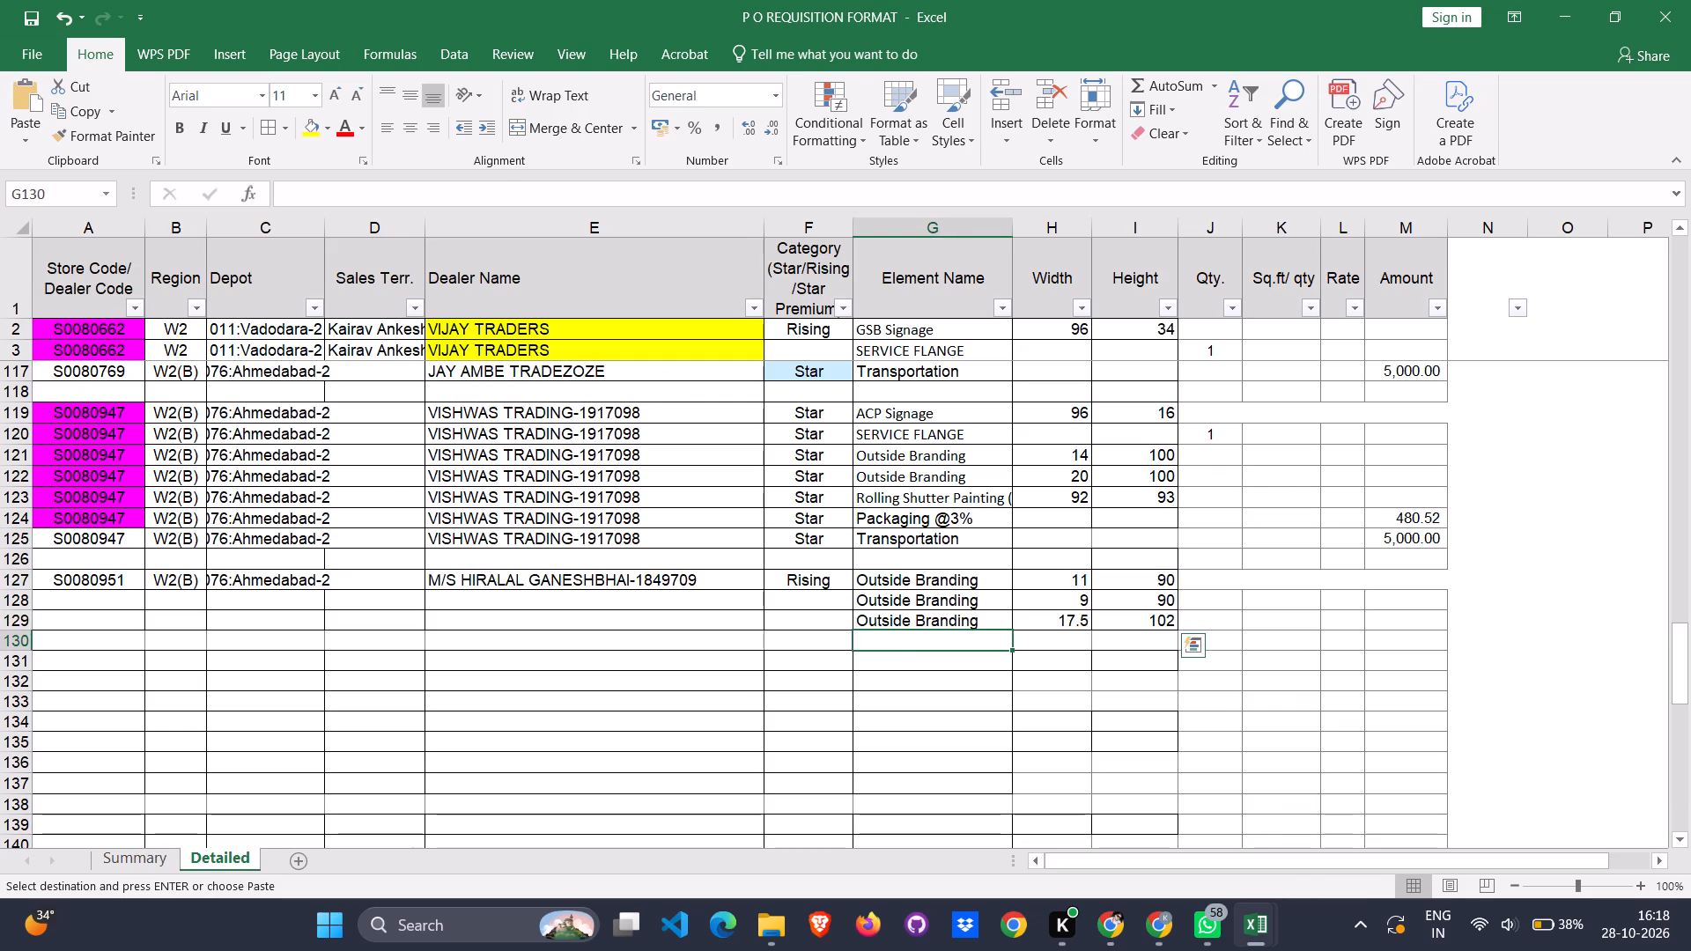
key(ctrl+v)
Copy the rolling shutter size, 120 by 97, from the quotation into H130:I130 of the Detailed sheet and save.
key(alt+Tab)
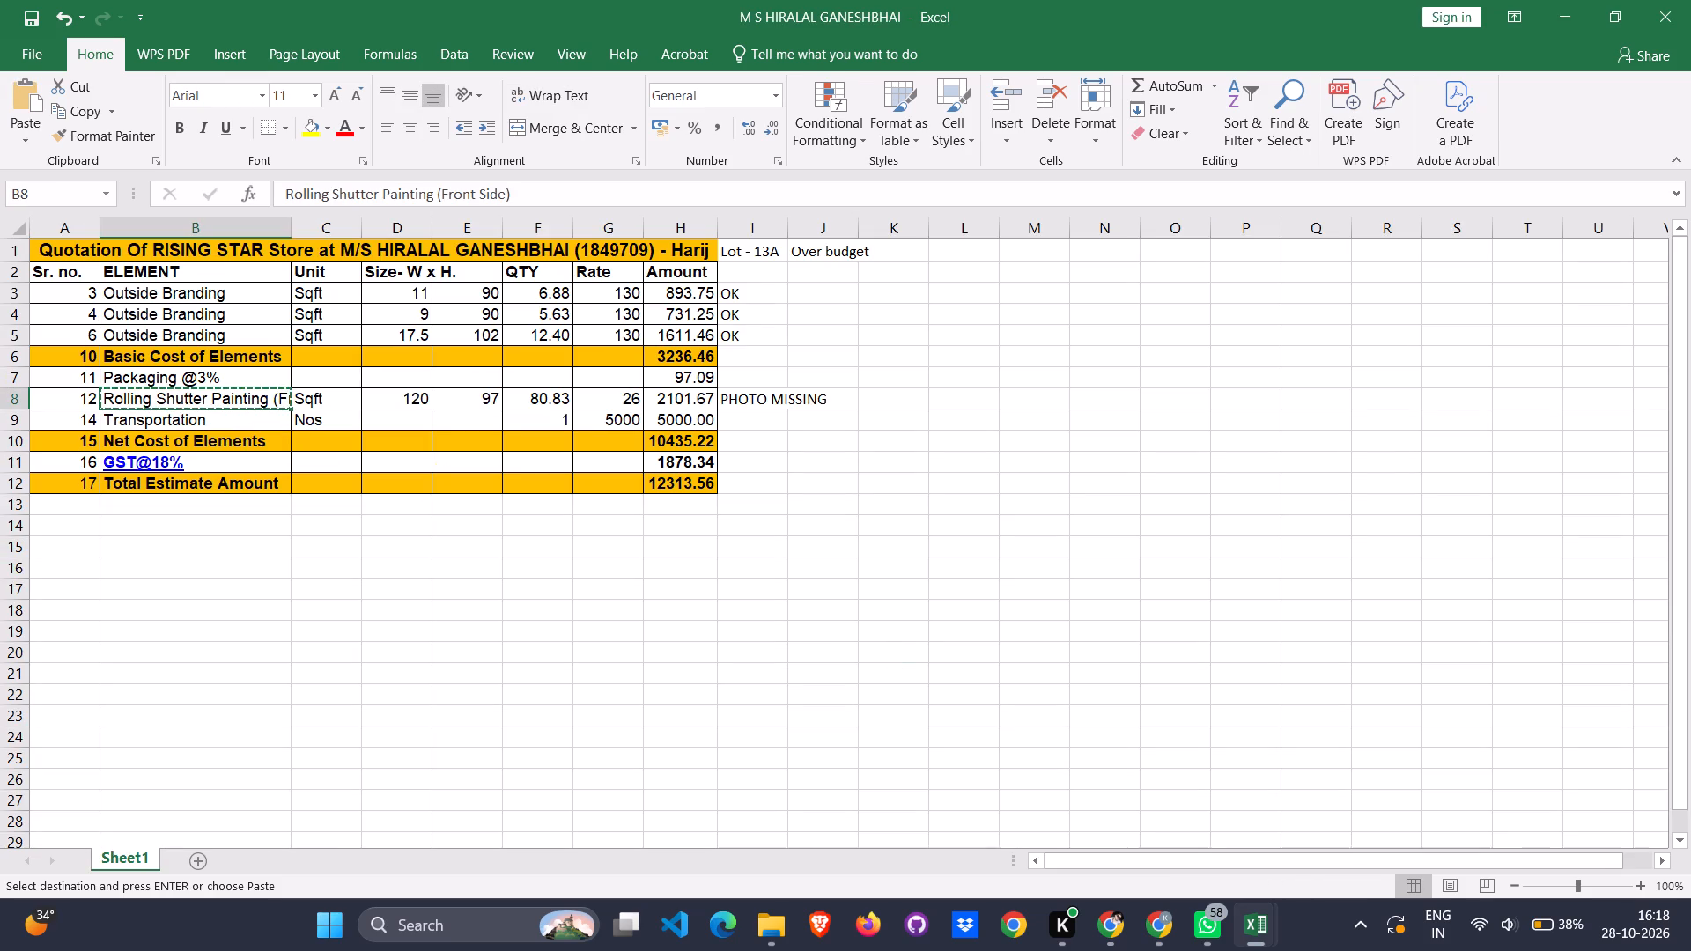
click(399, 399)
key(shift+Right)
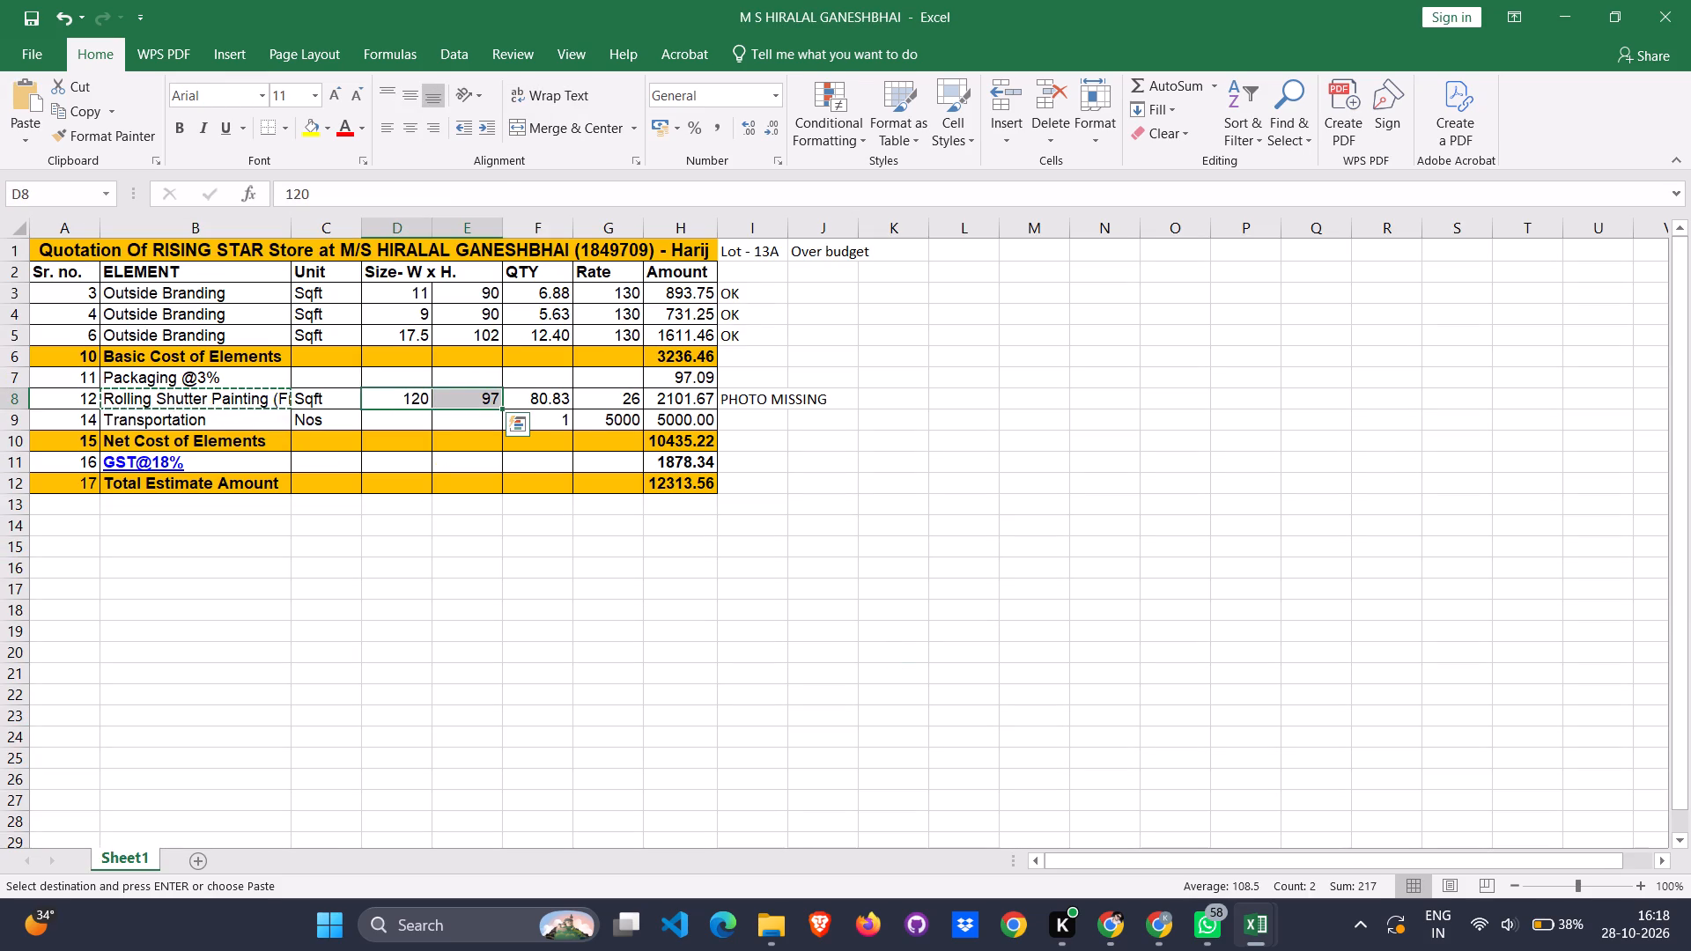
key(ctrl+c)
key(alt+Tab)
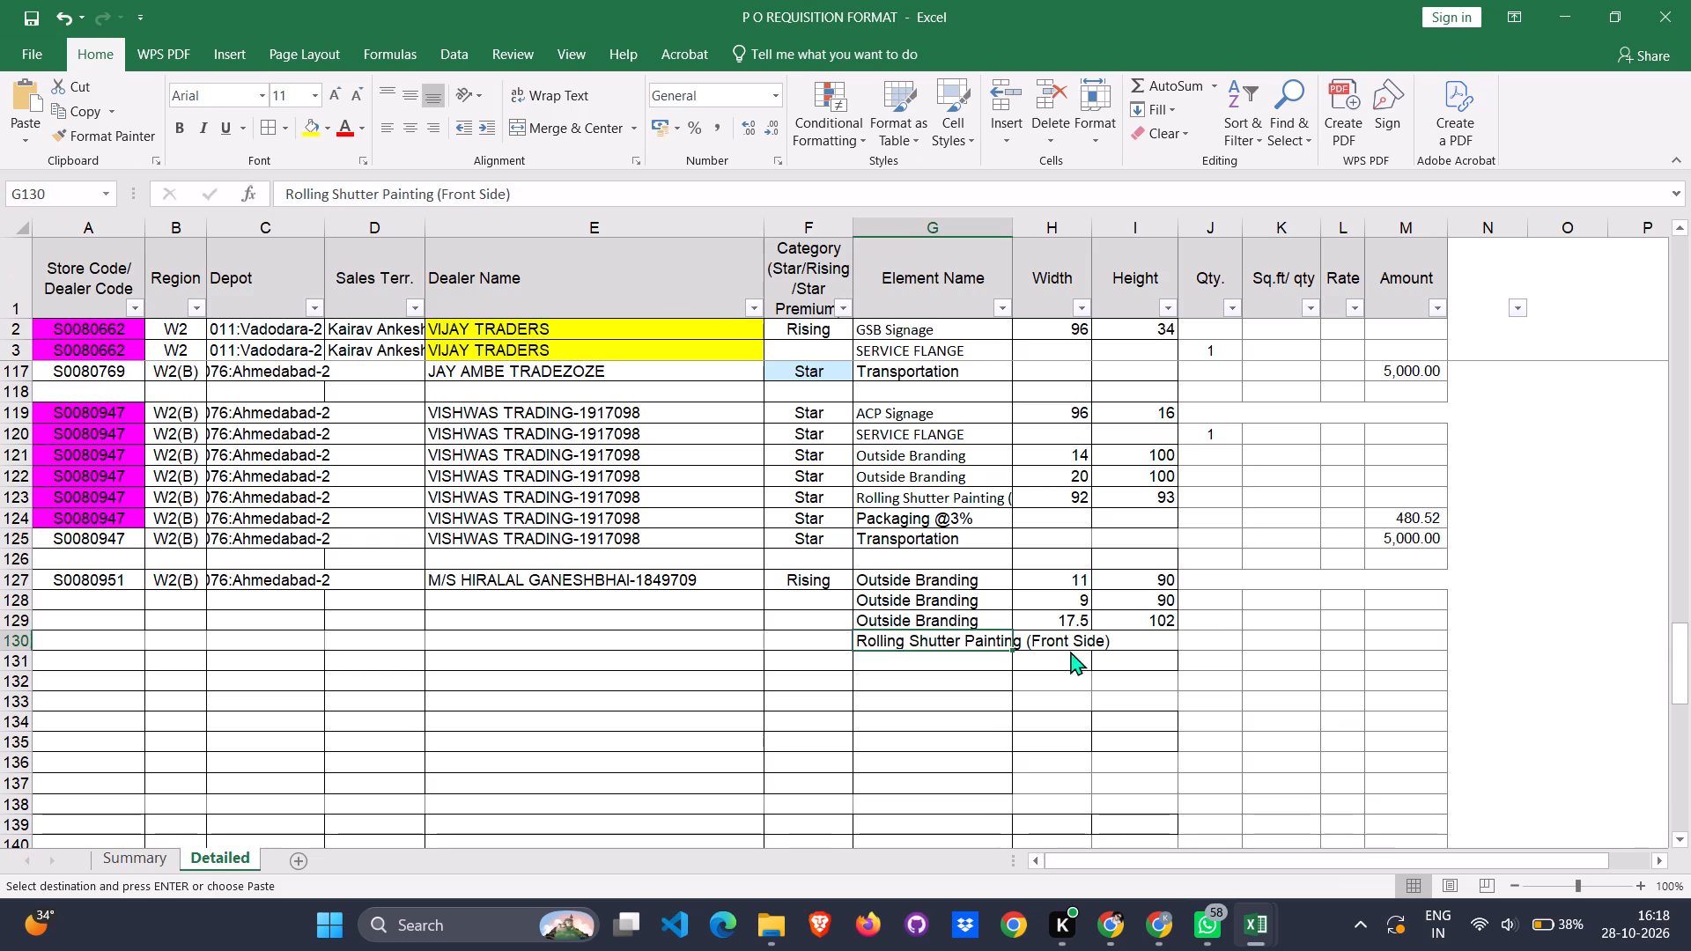
click(1060, 636)
key(ctrl+v)
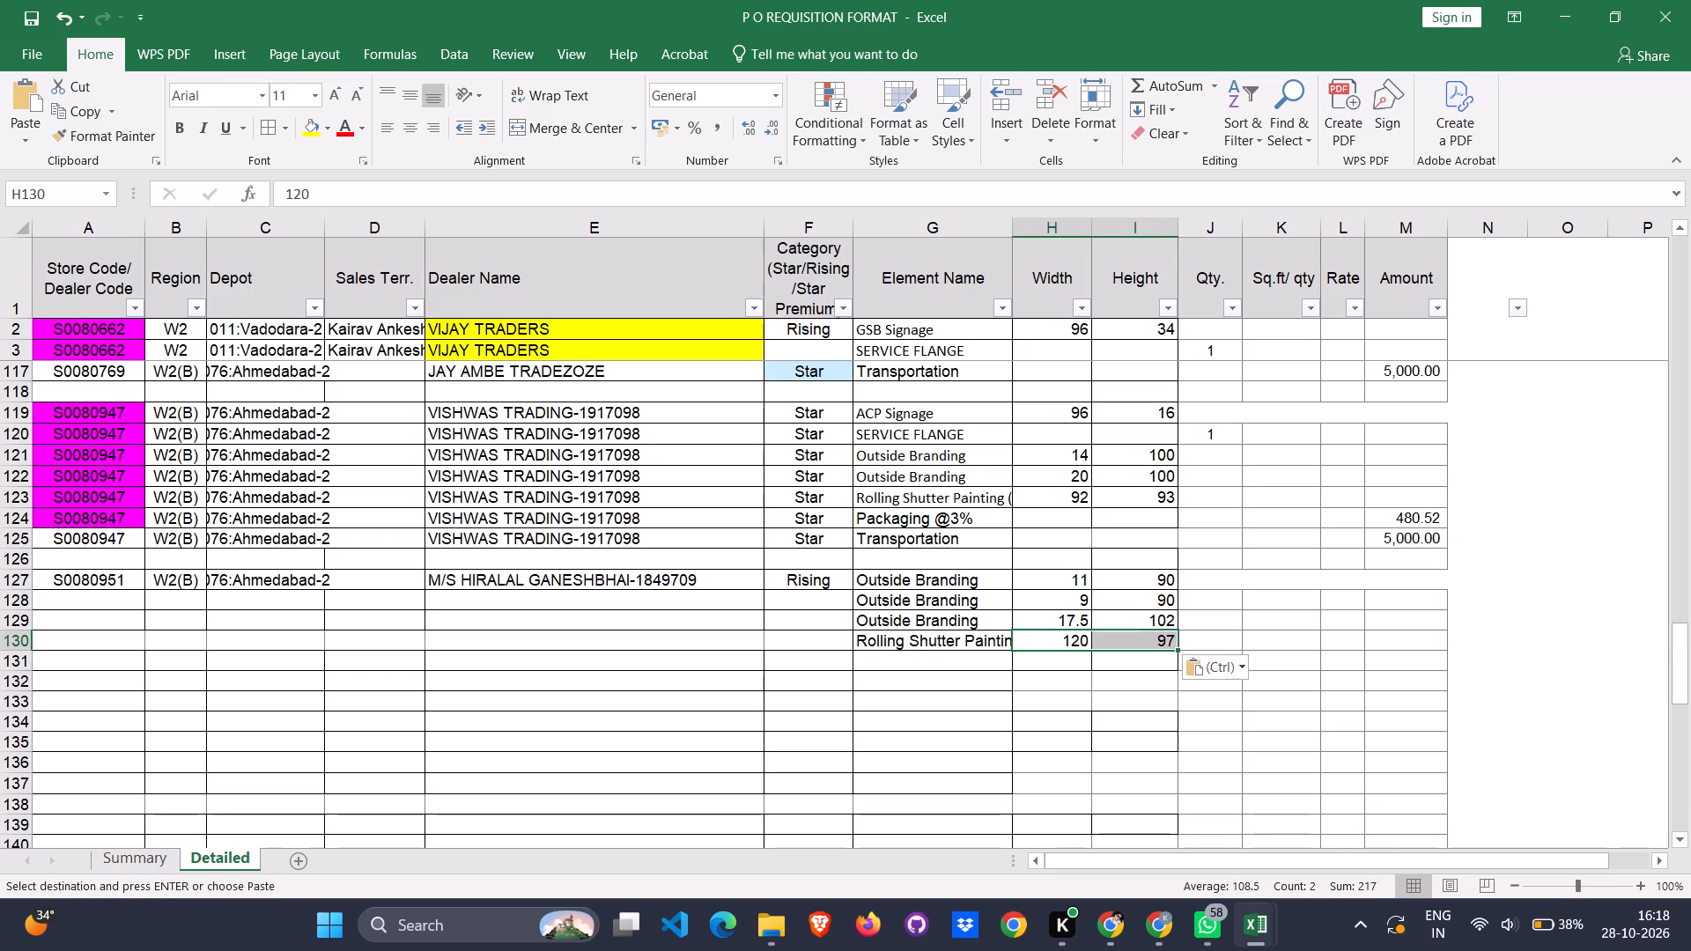
key(ctrl+s)
Copy the Packaging @3% and Transportation element names from G124:G125 into G131:G132 of the Detailed sheet and save.
click(953, 526)
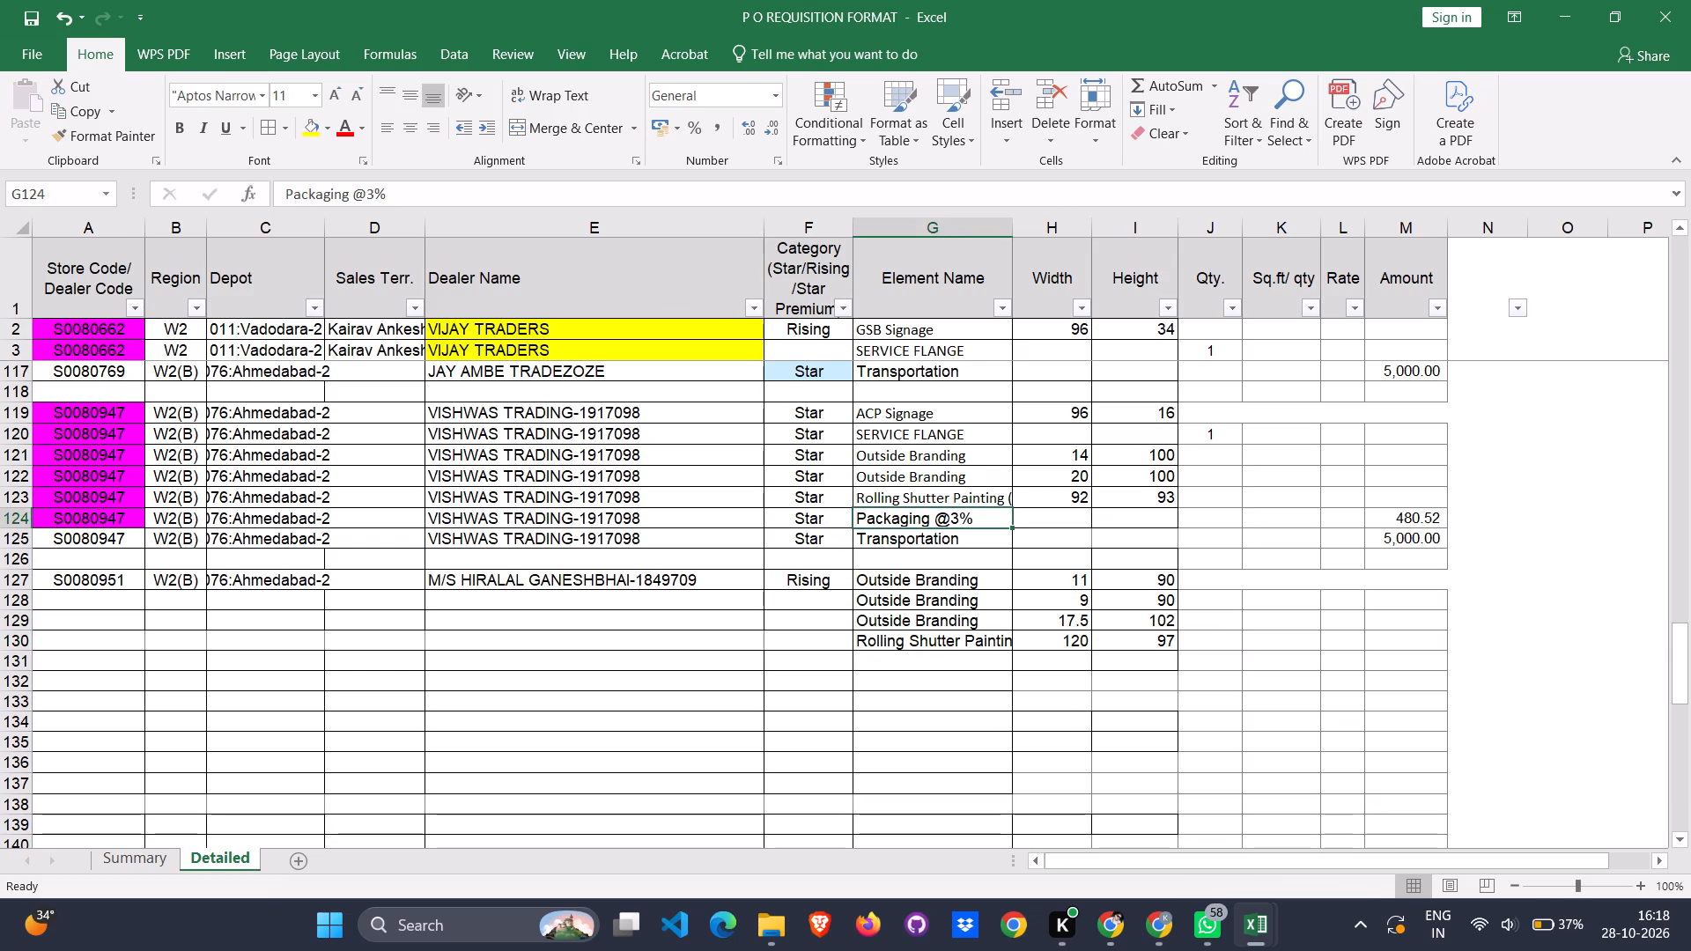
key(shift+Down)
key(ctrl+c)
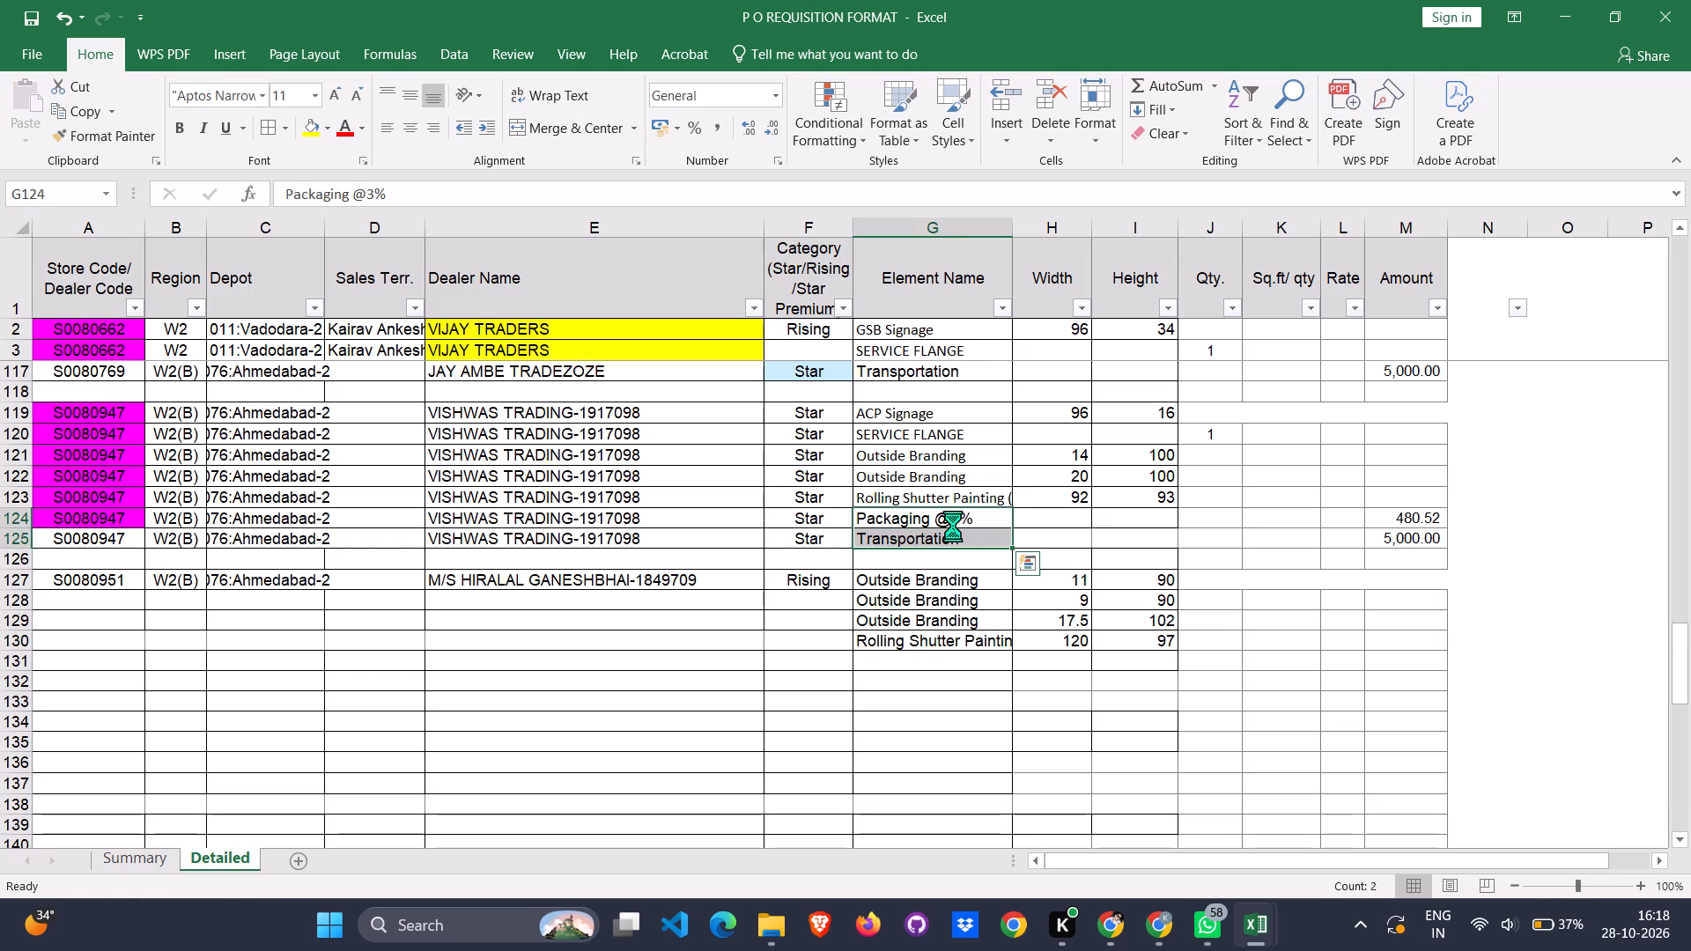
scroll(951, 526, down, 4)
click(910, 579)
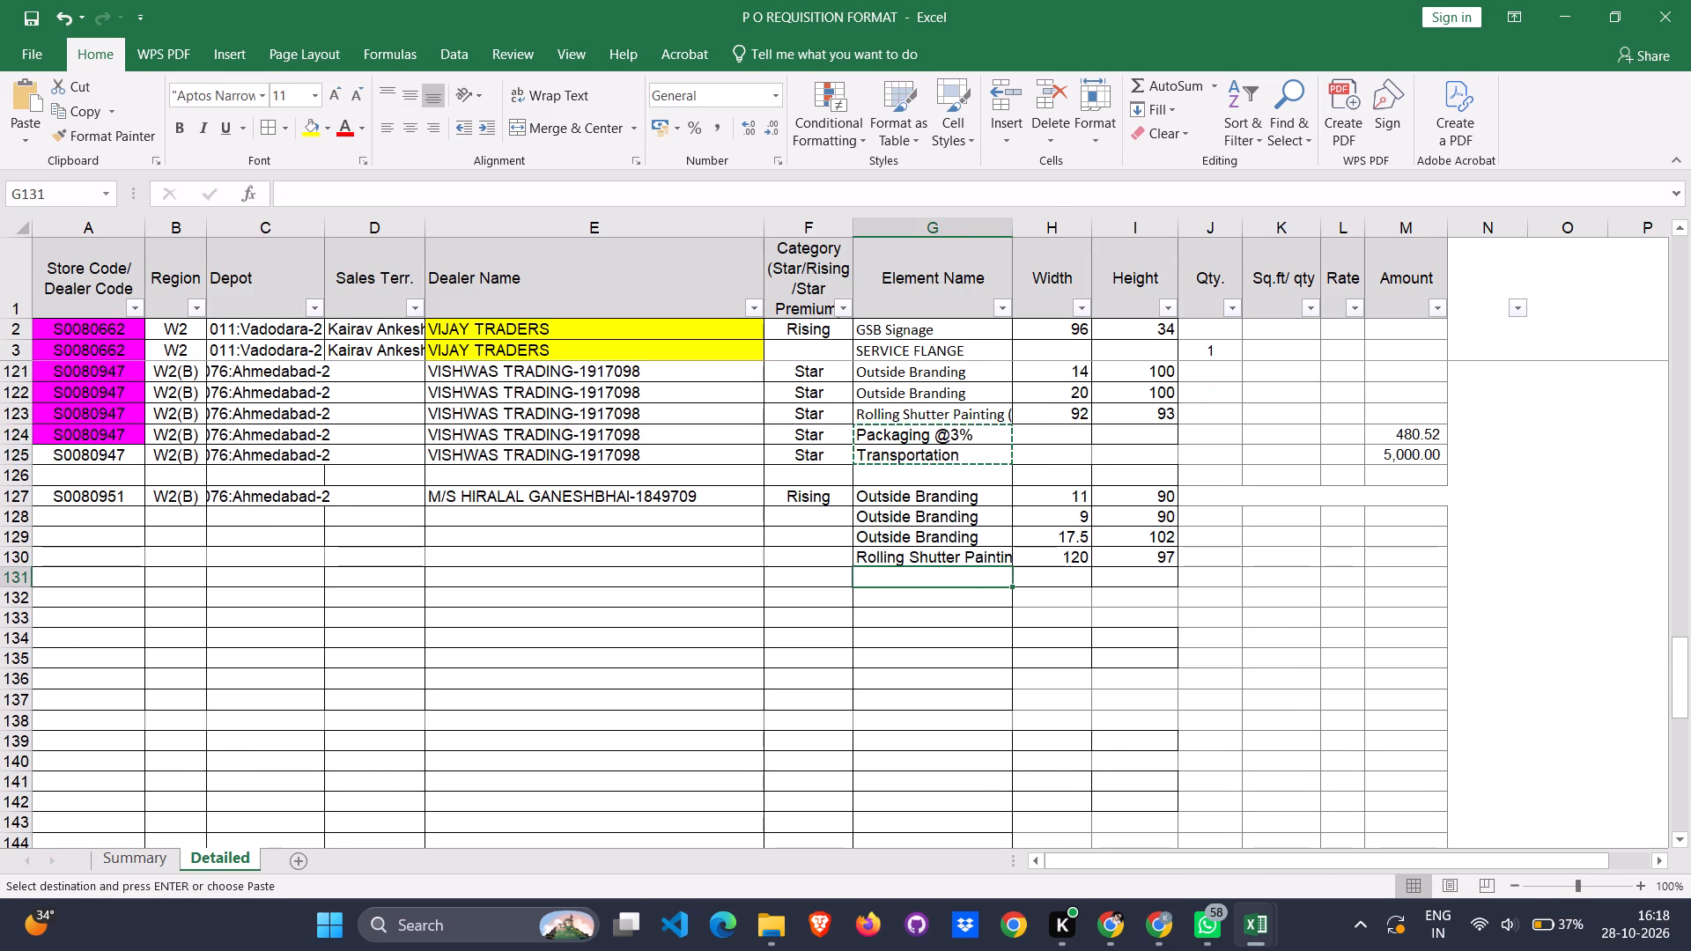
key(ctrl+v)
key(ctrl+s)
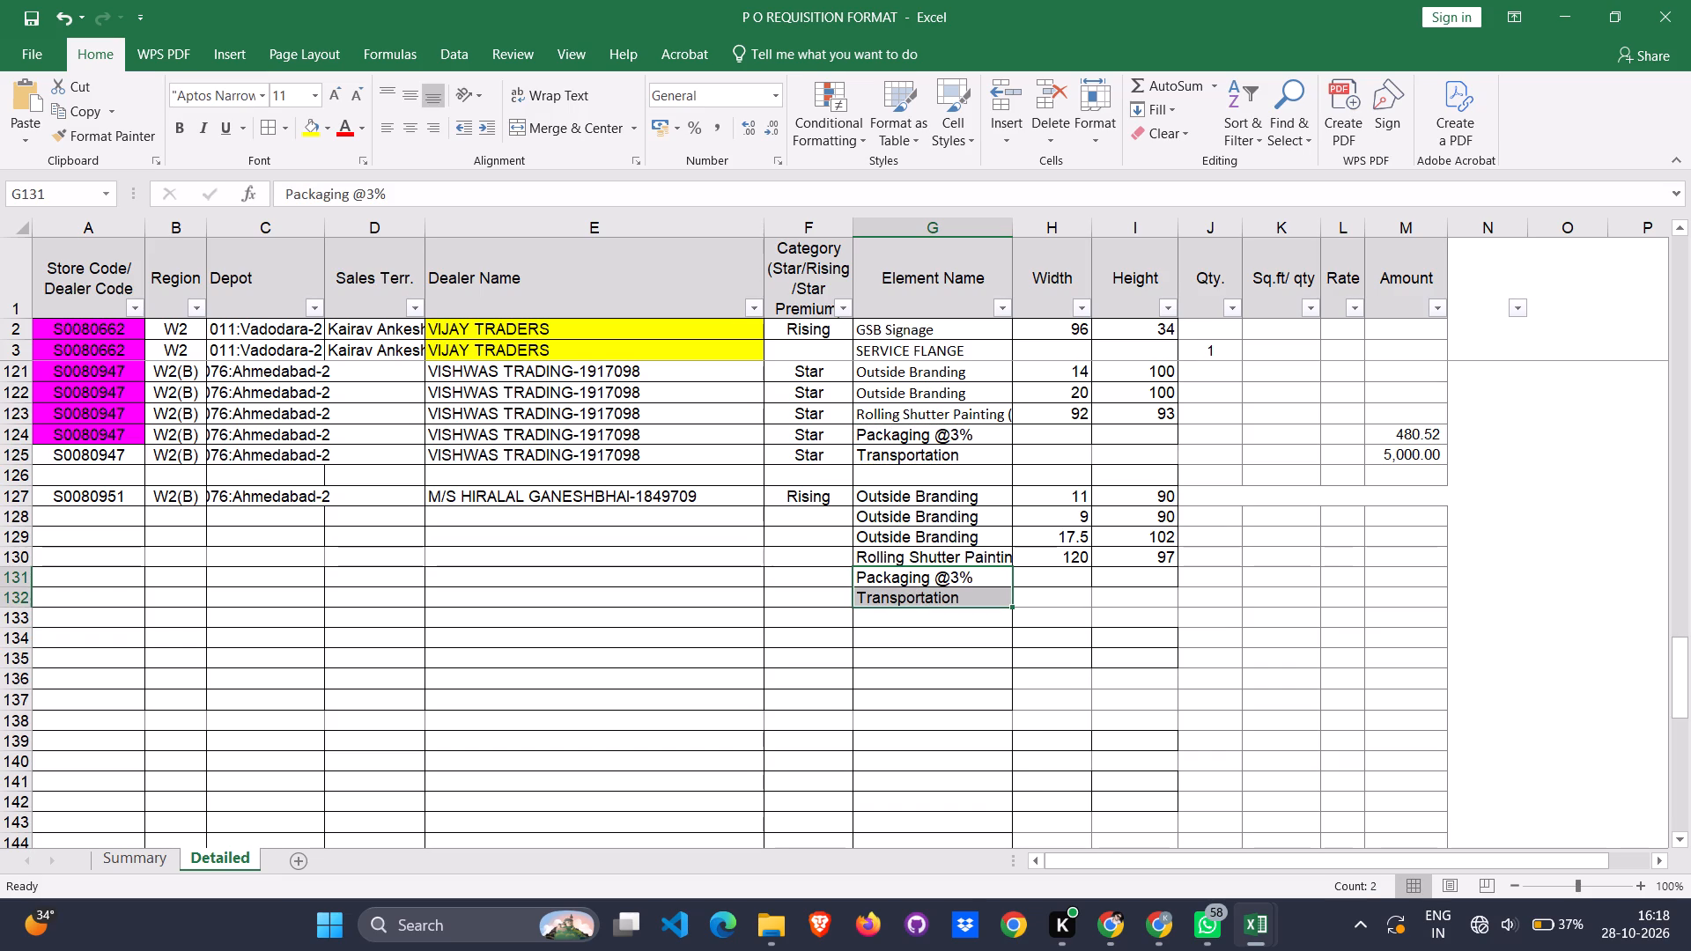
Enter the quotation's packaging amount, 97.09, in M131 of the Detailed sheet and save the workbook.
click(1383, 578)
key(alt+Tab)
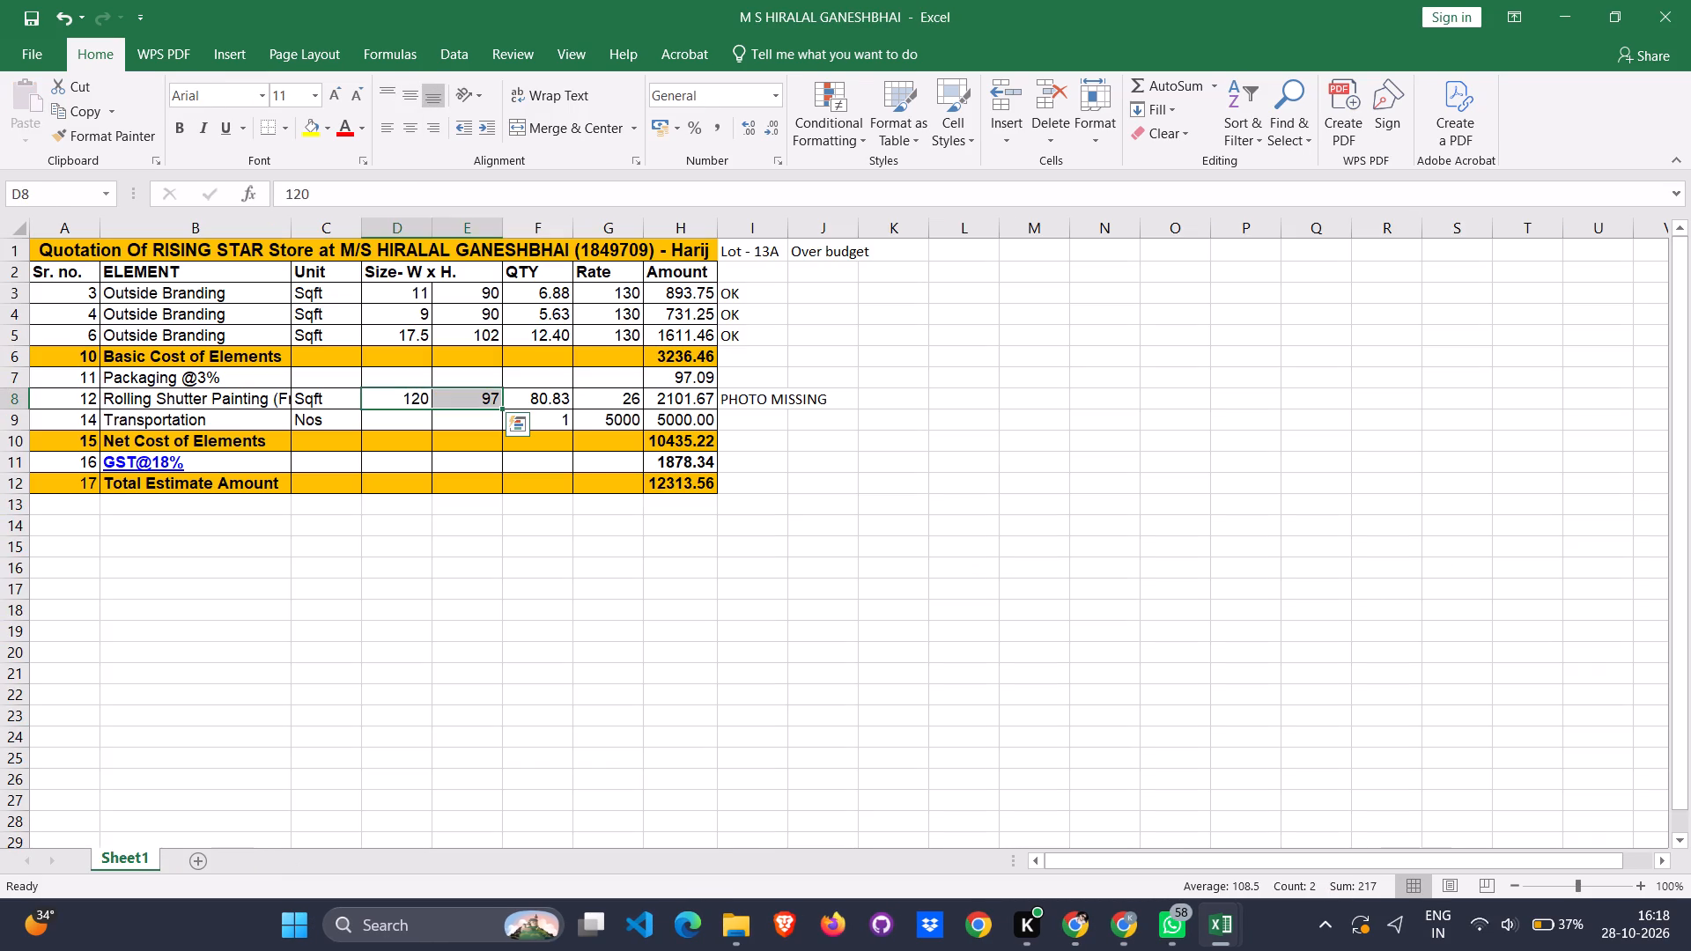
key(alt+Tab)
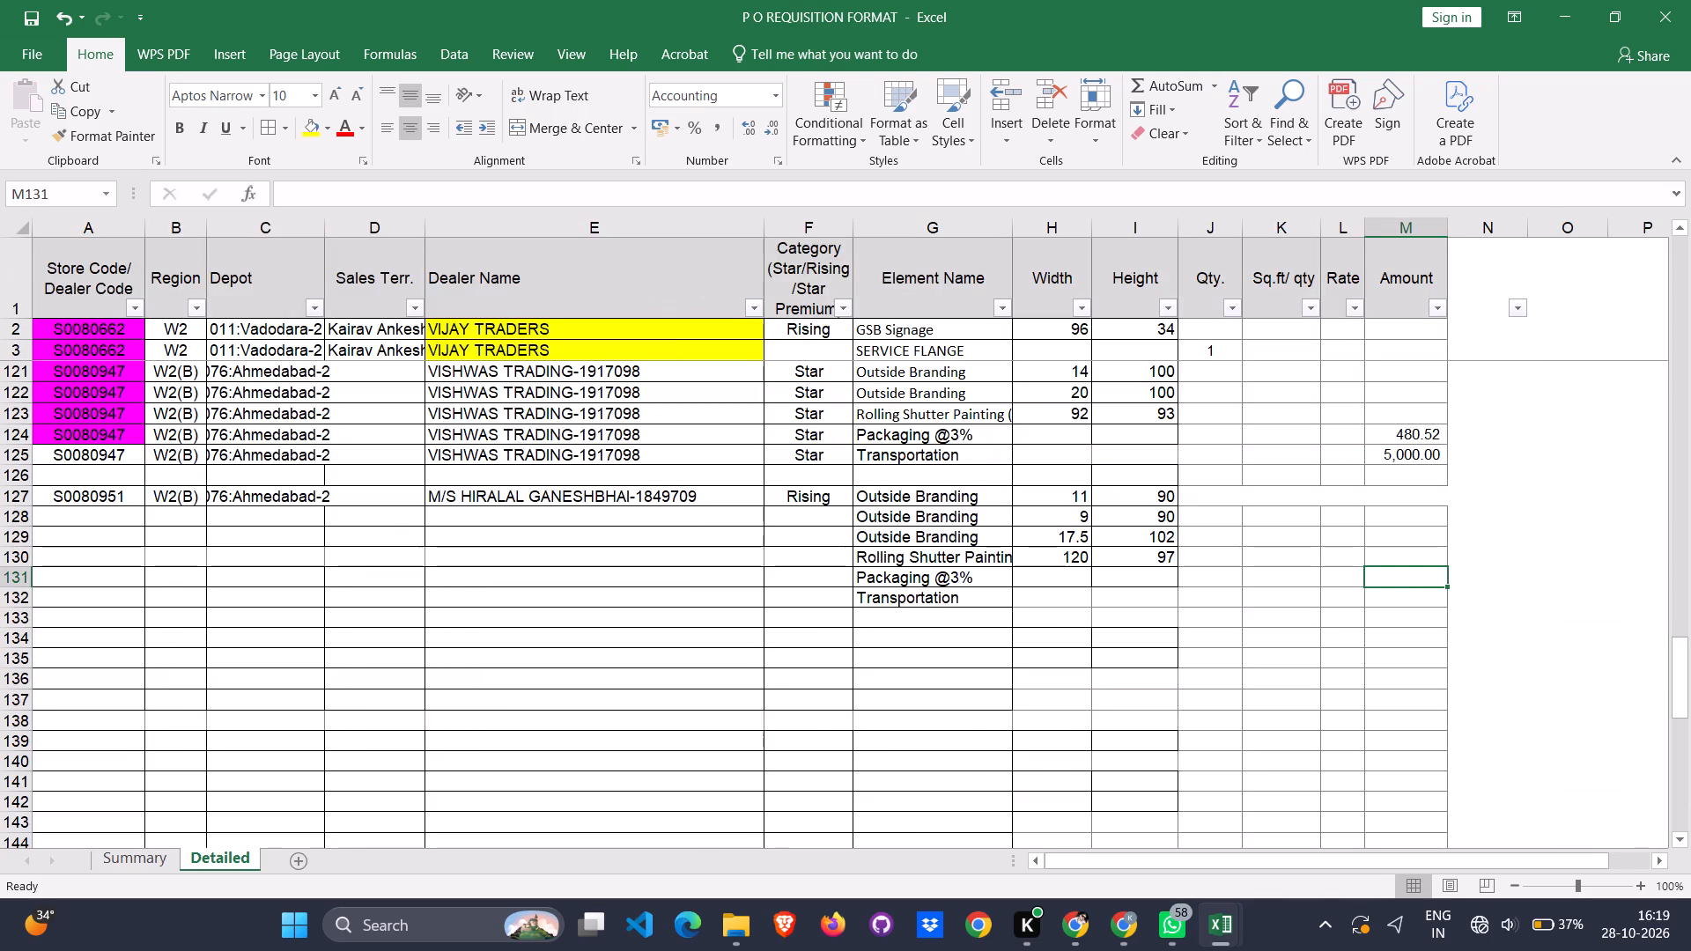
text(97)
text(.09)
key(ctrl+s)
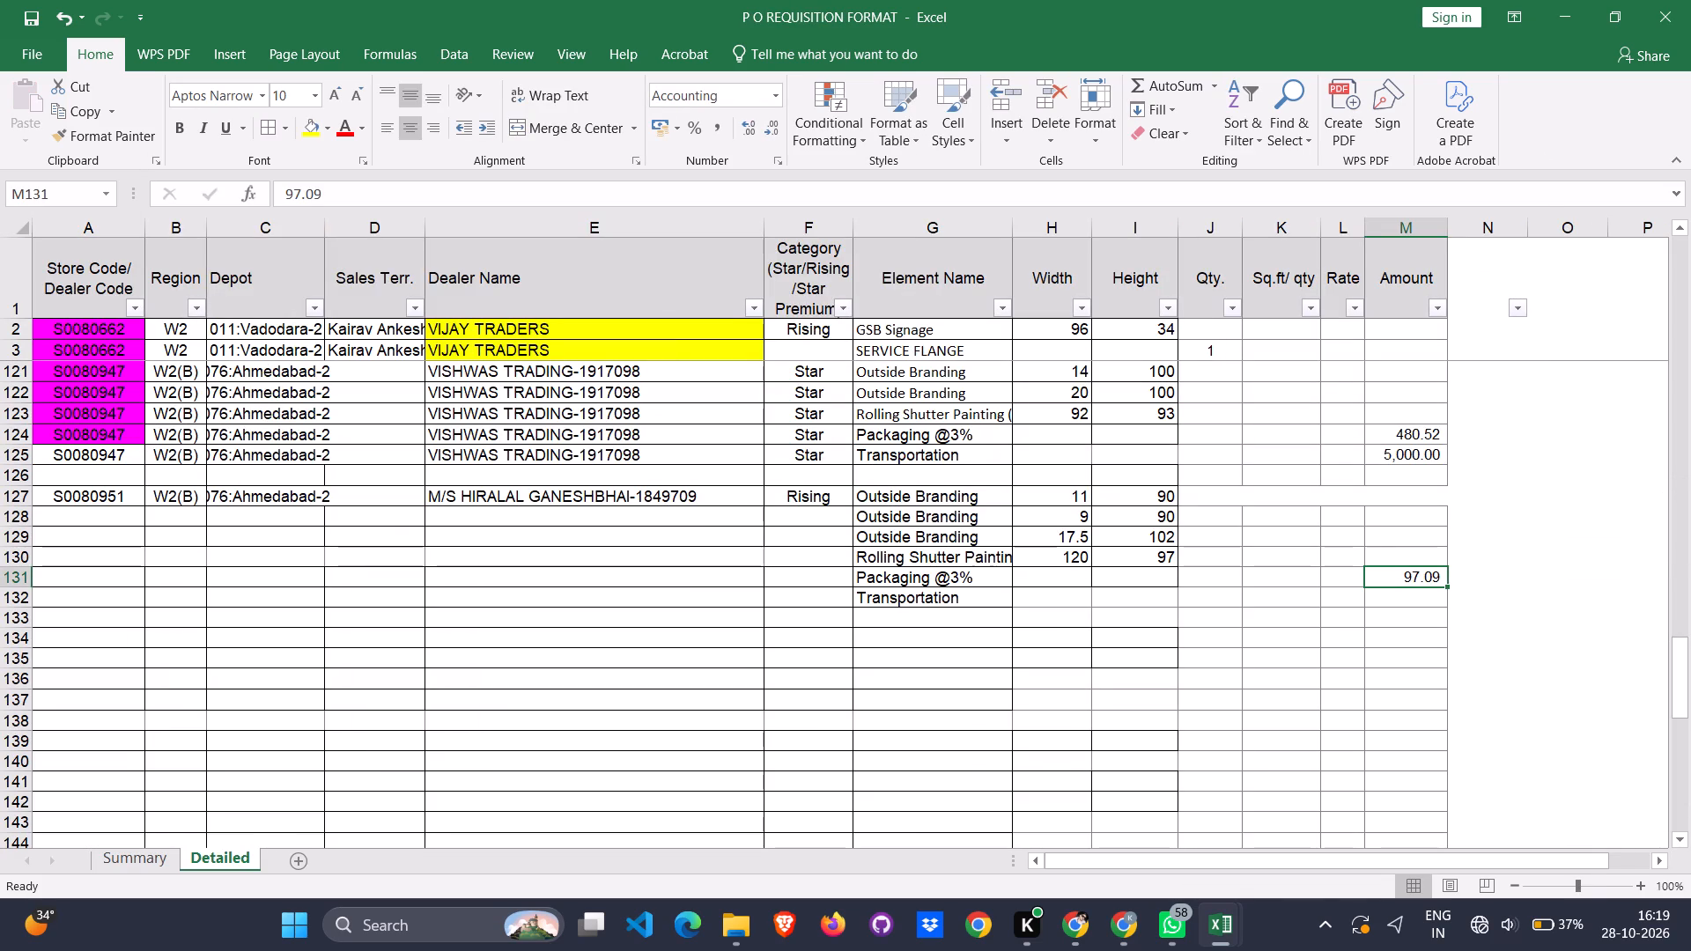
Enter the transportation amount, 5000, in M132 of the Detailed sheet and save the workbook.
click(1404, 594)
text(5000)
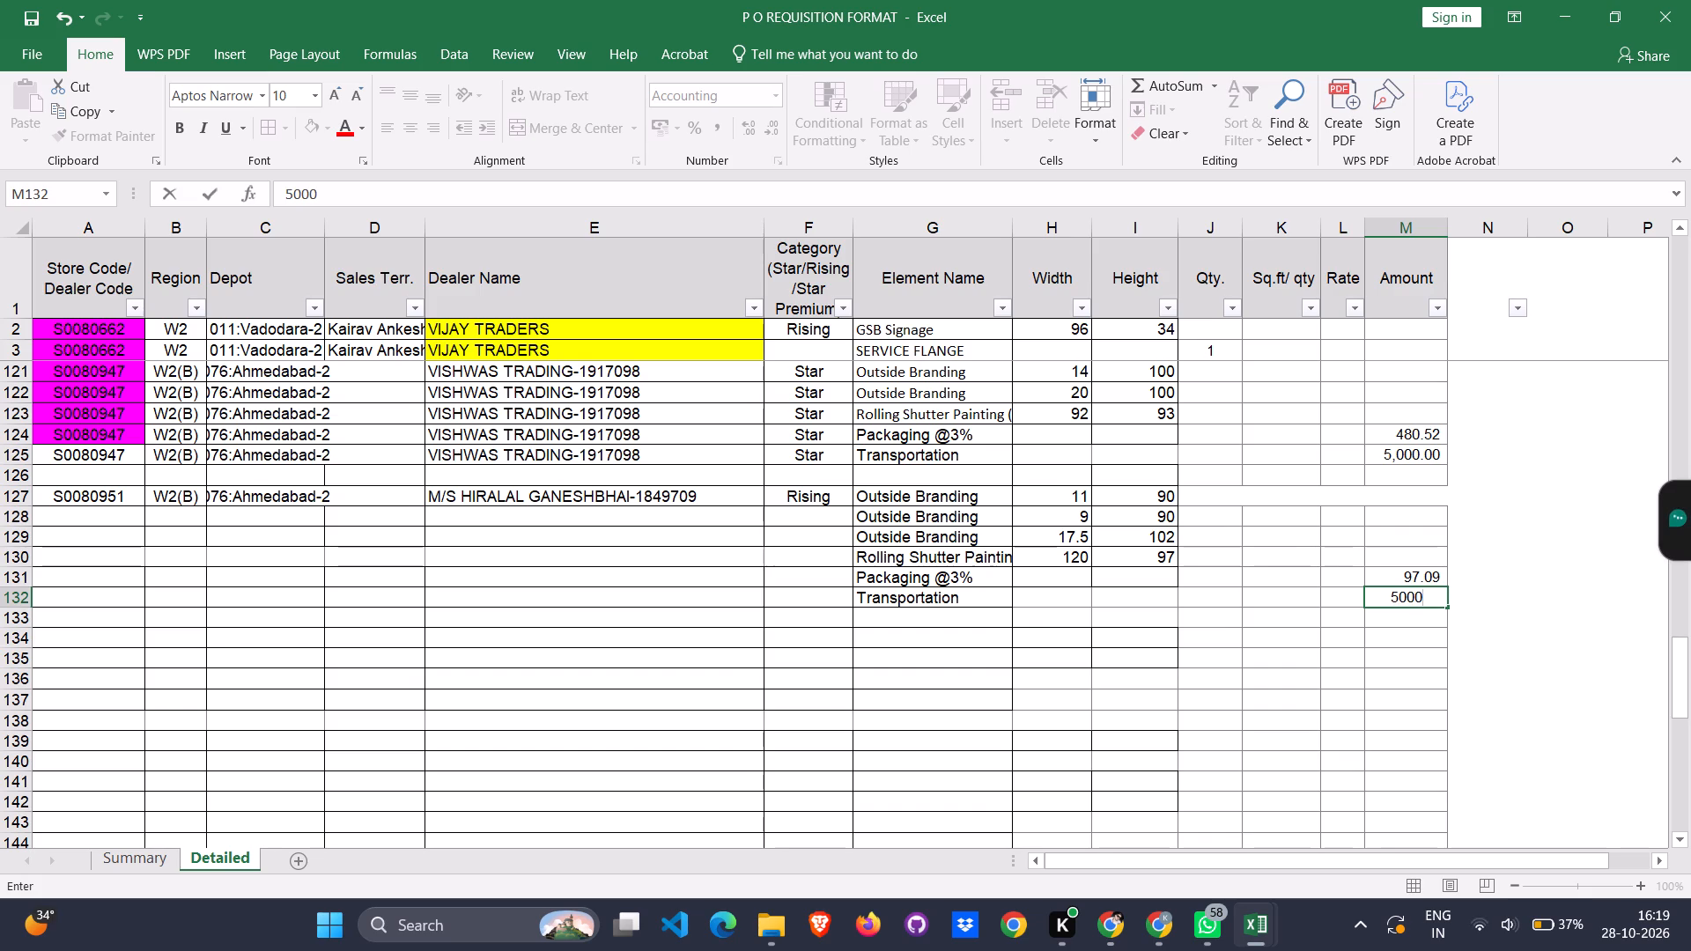
key(ctrl+s)
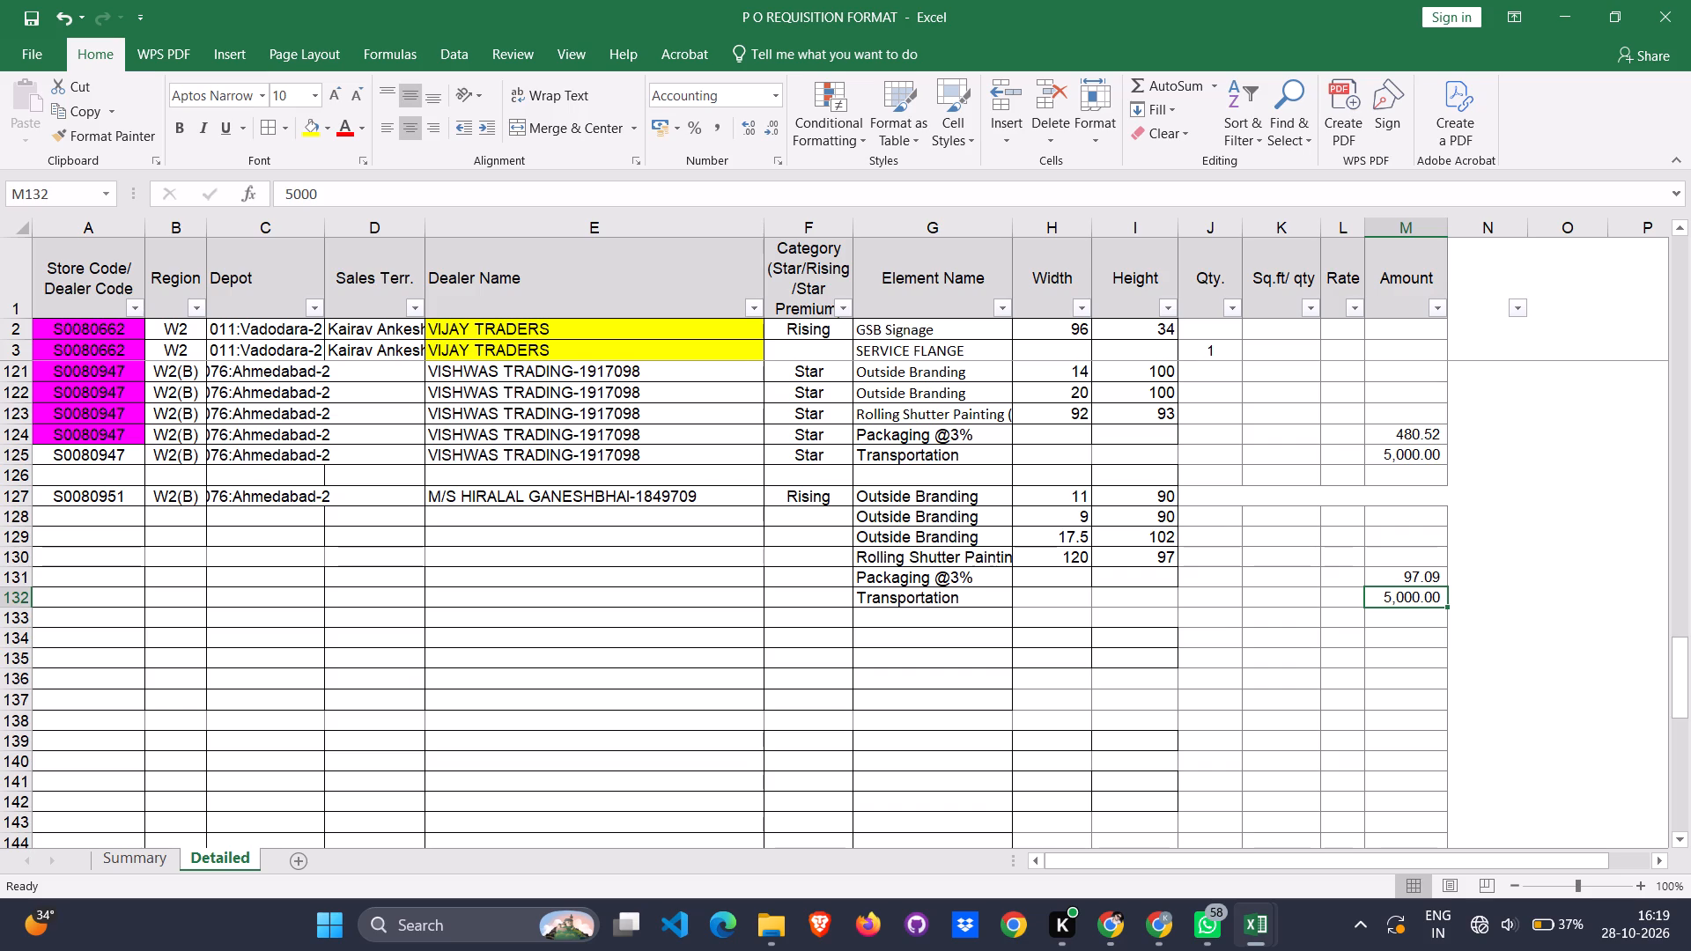
Copy the S0080951 dealer details from A127:F127 down through row 132 of the Detailed sheet and save the workbook.
click(79, 490)
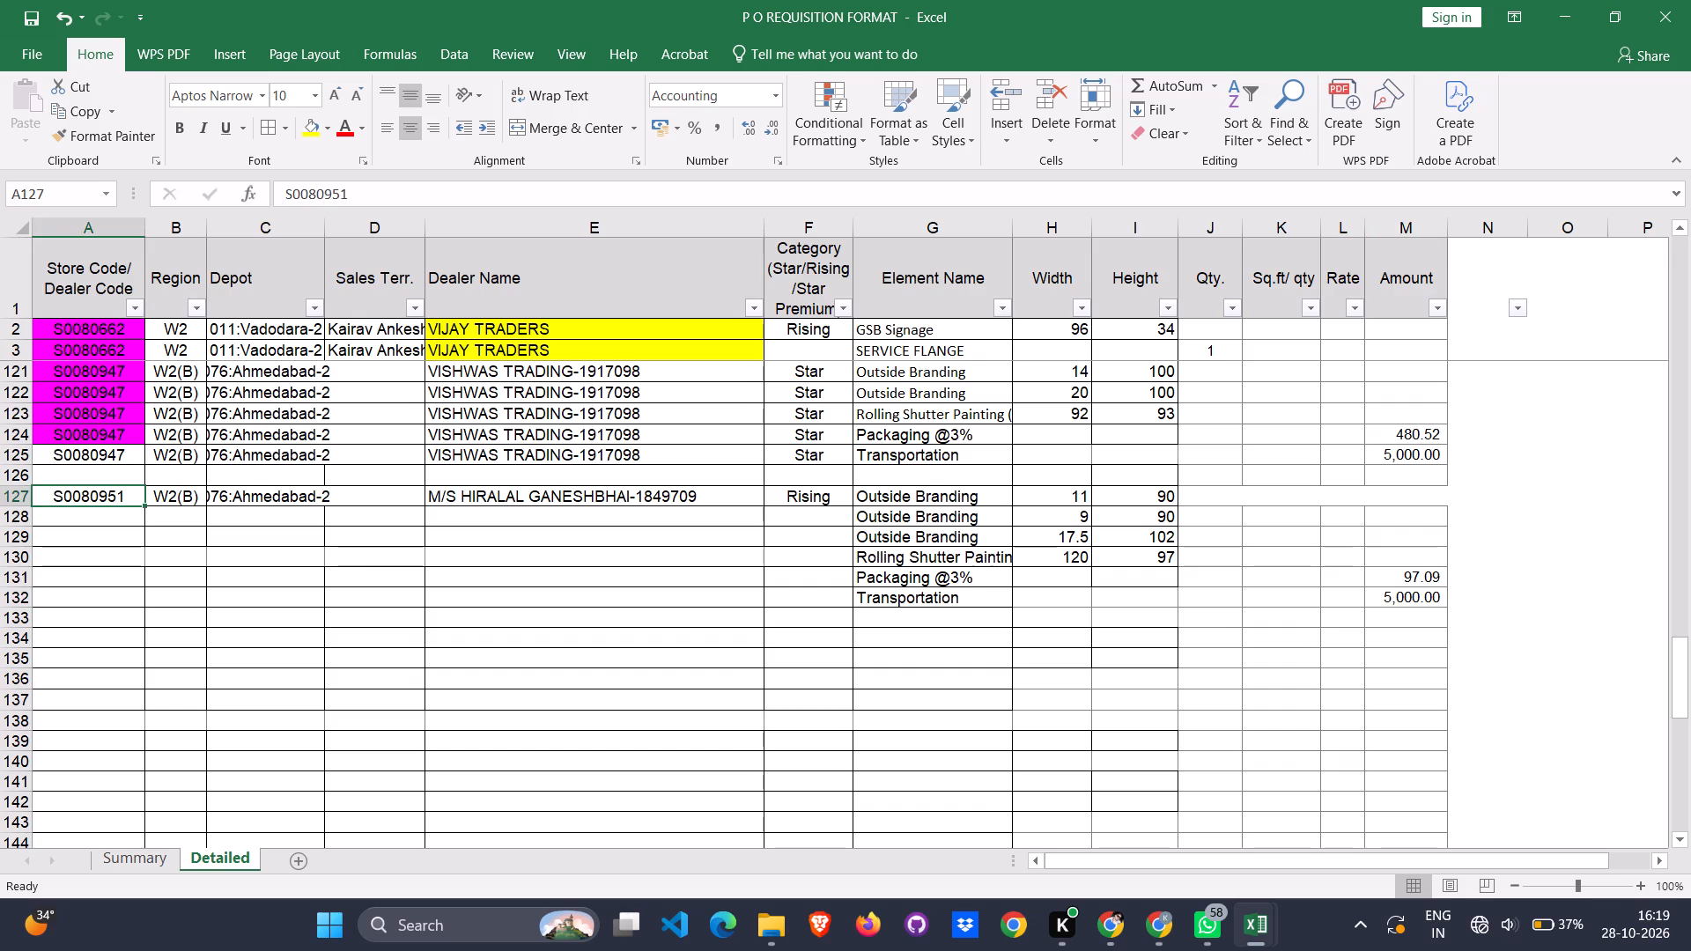
key(shift+Right)
key(shift+Right)
key(shift+Right)
key(shift+Right)
key(shift+Right)
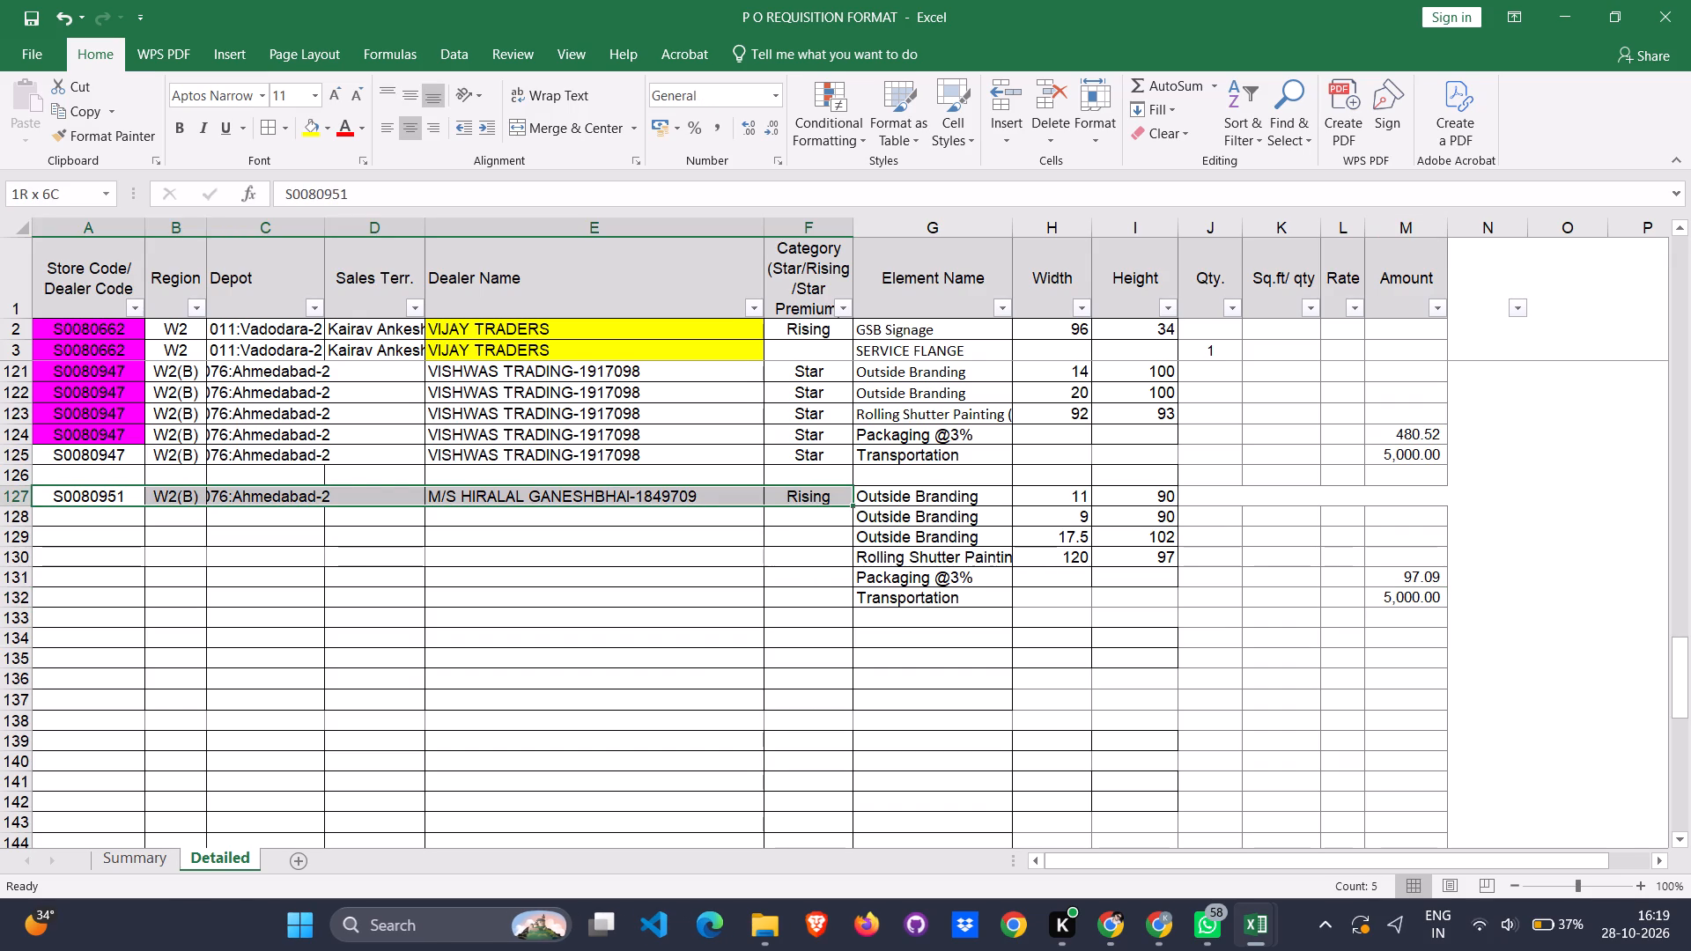
key(ctrl+c)
key(shift+Down)
key(shift+Down)
key(shift+Down)
key(shift+Down)
key(shift+Down)
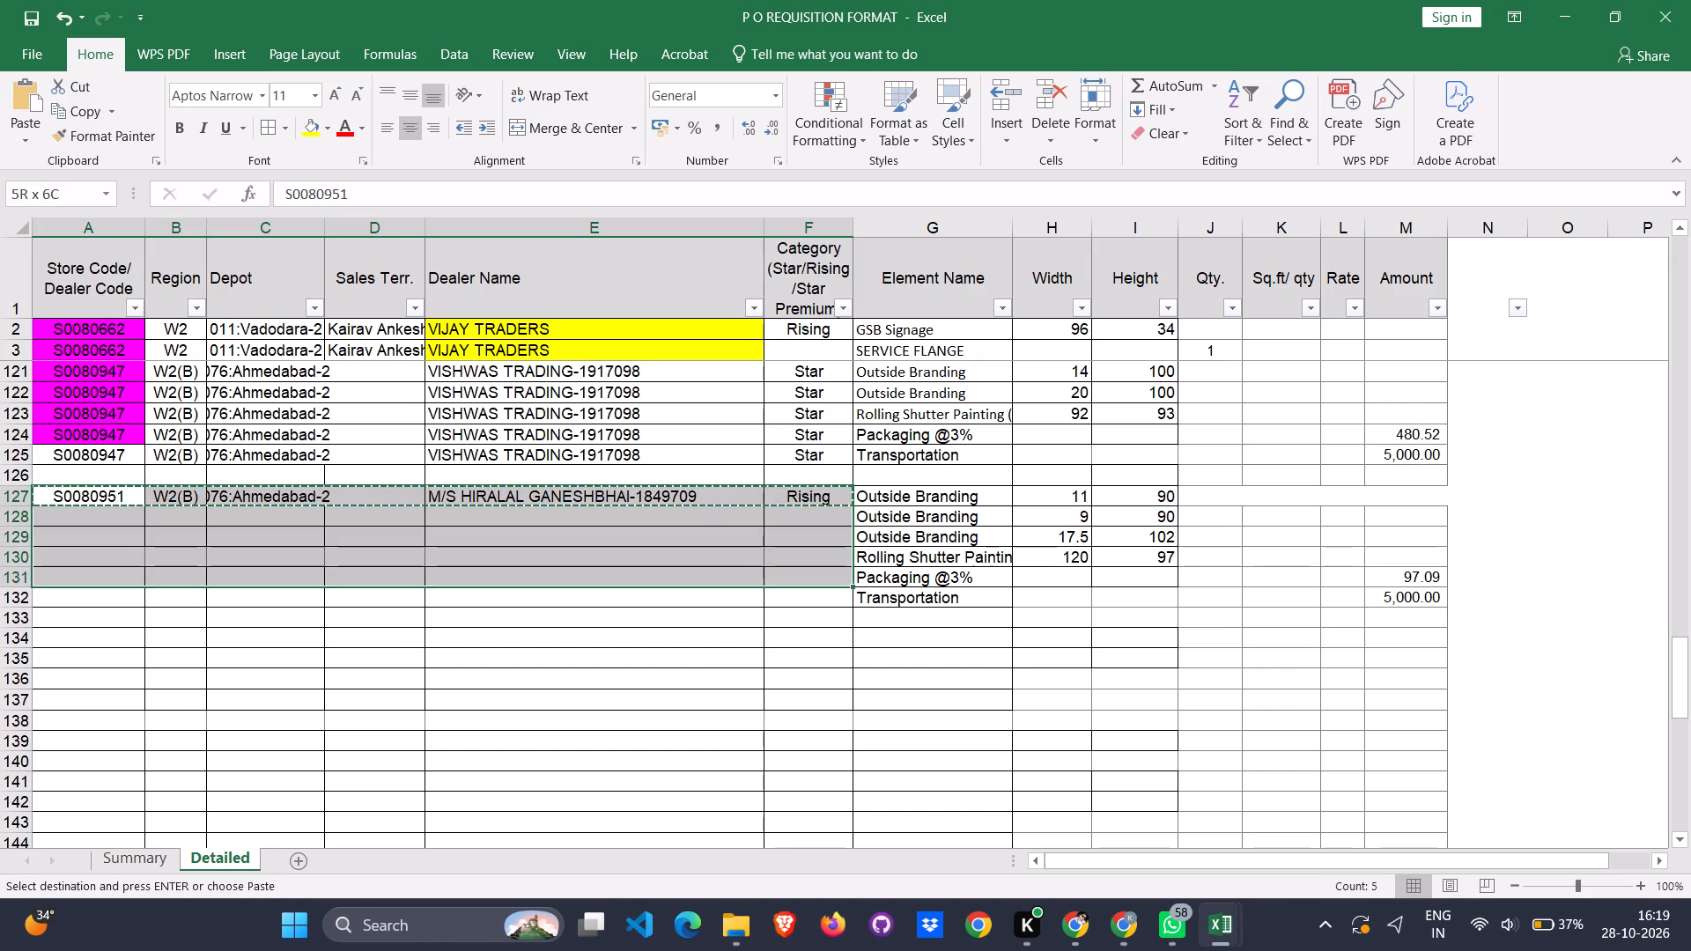
key(ctrl+v)
key(ctrl+s)
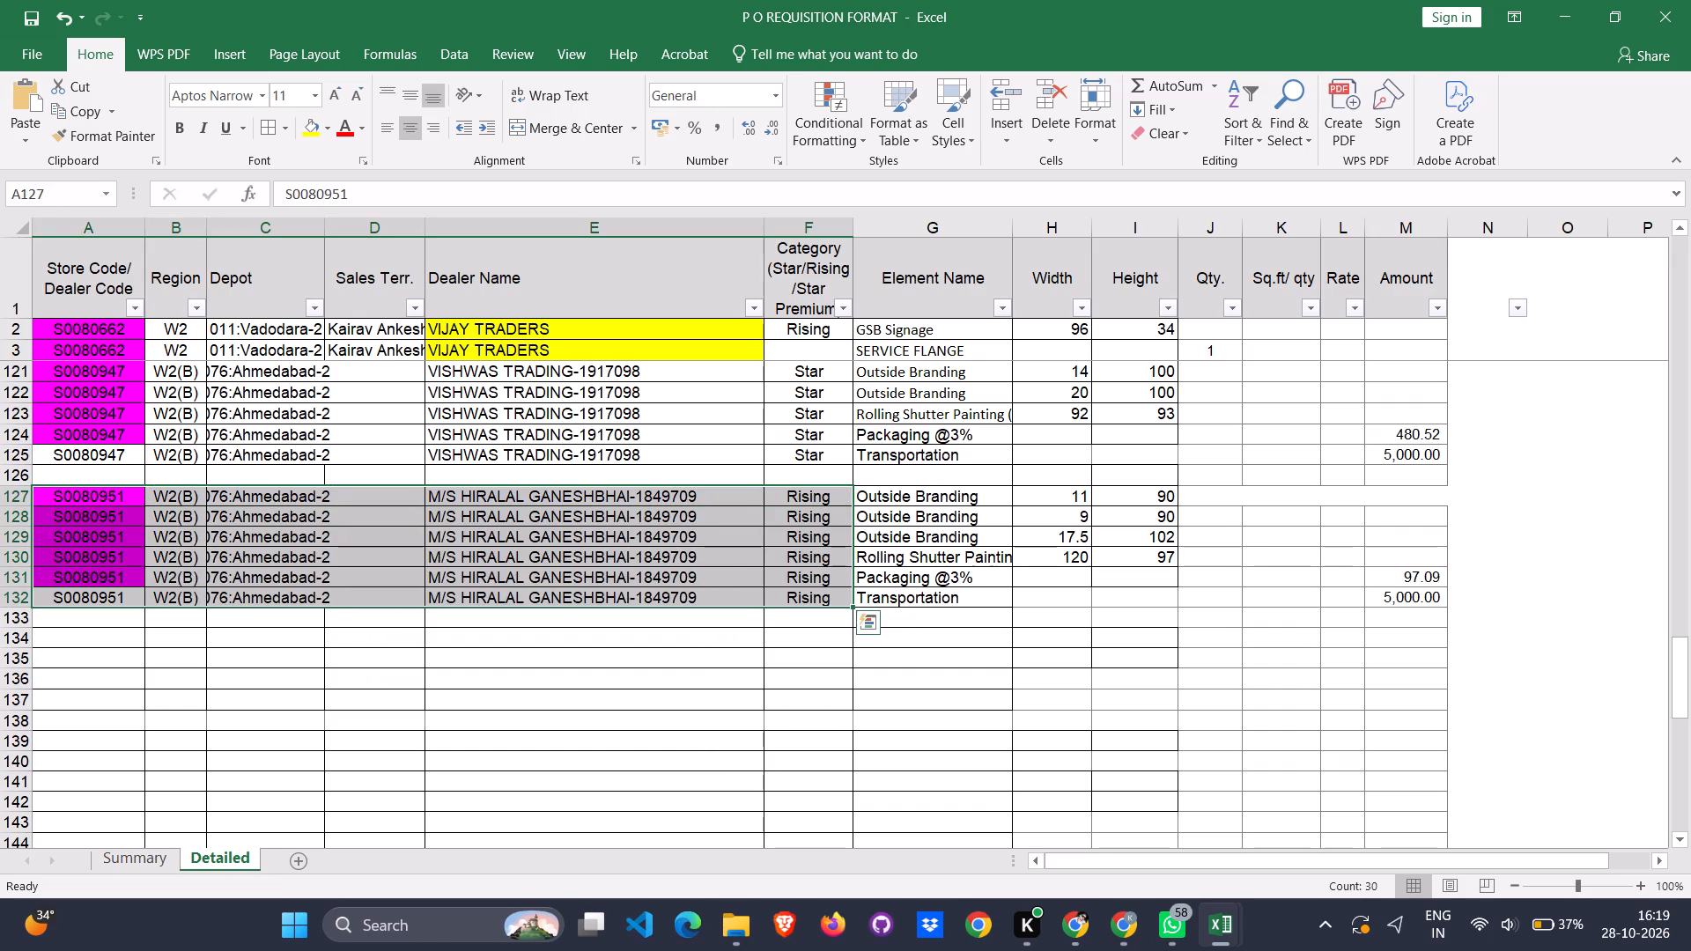
Recheck dealer S0080951's entries against its quotation, save the requisition workbook, and close the quotation workbook with its changes saved.
key(alt+Tab)
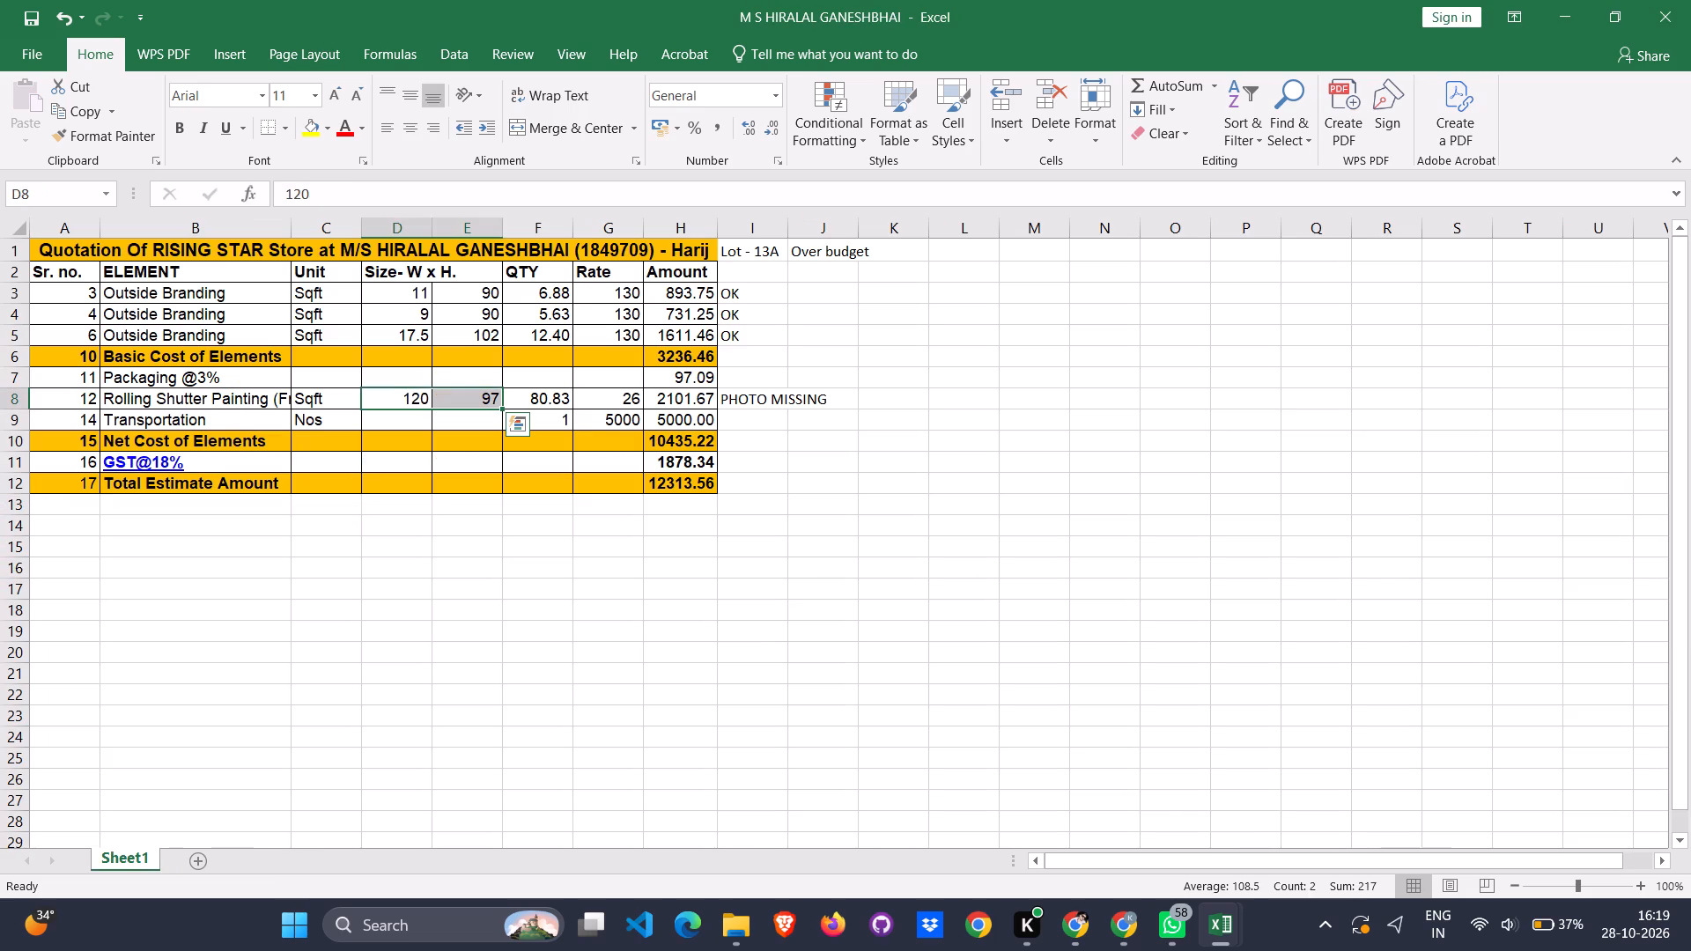
key(alt+Tab)
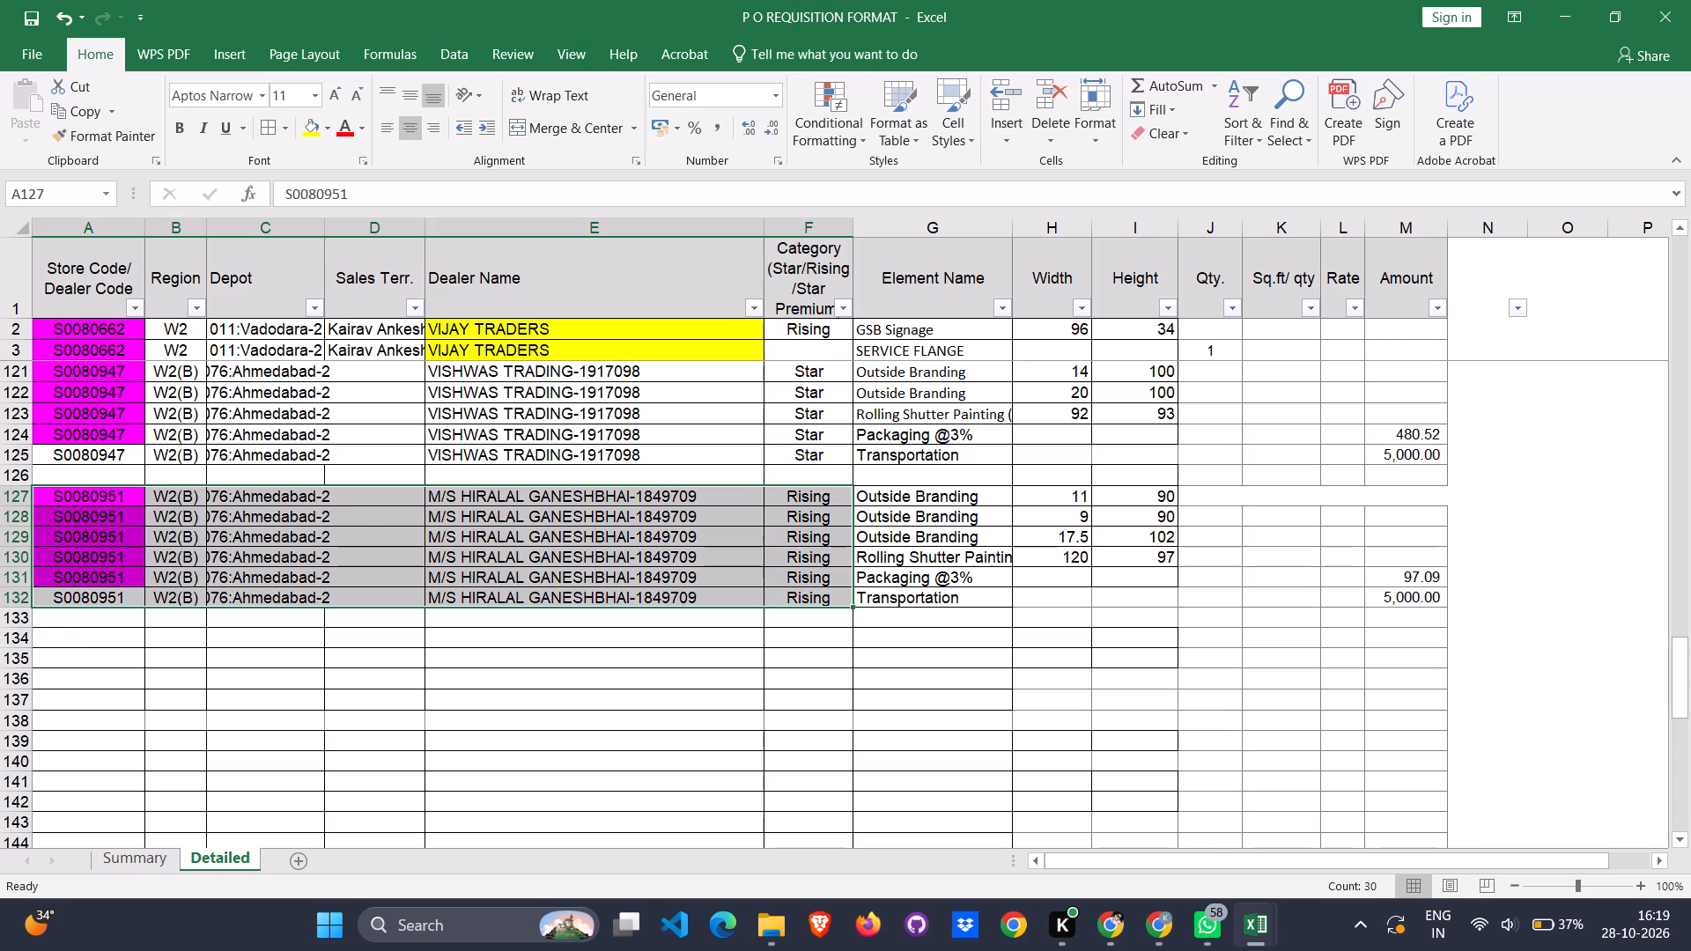
key(alt+Tab)
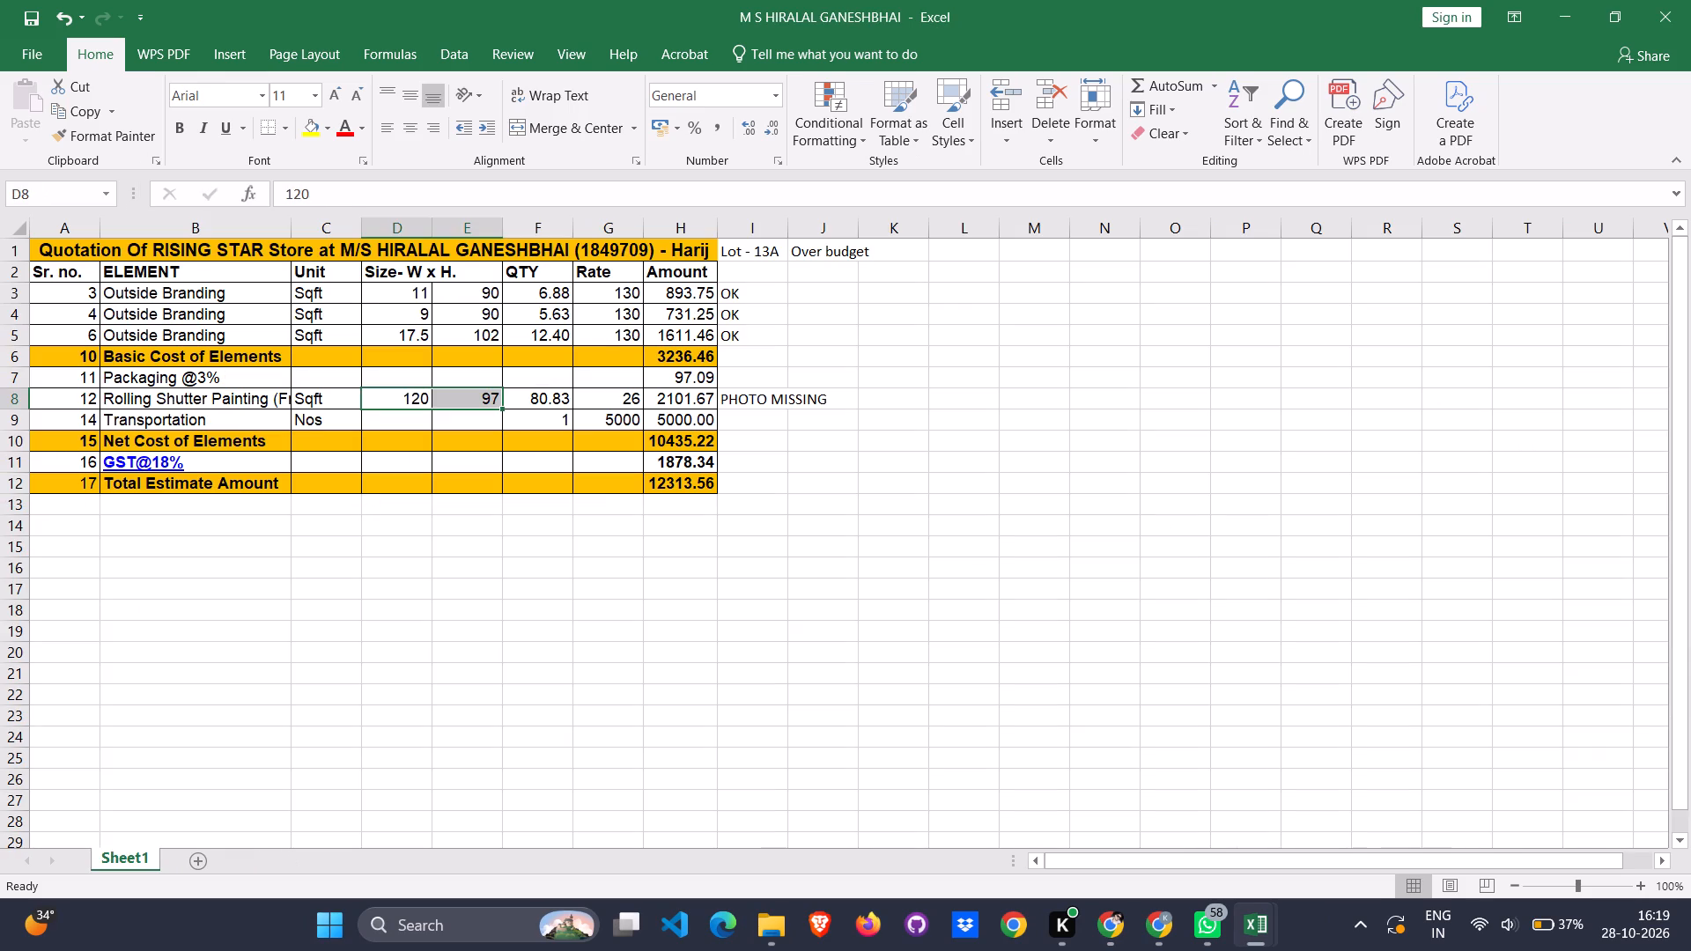
key(alt+Tab)
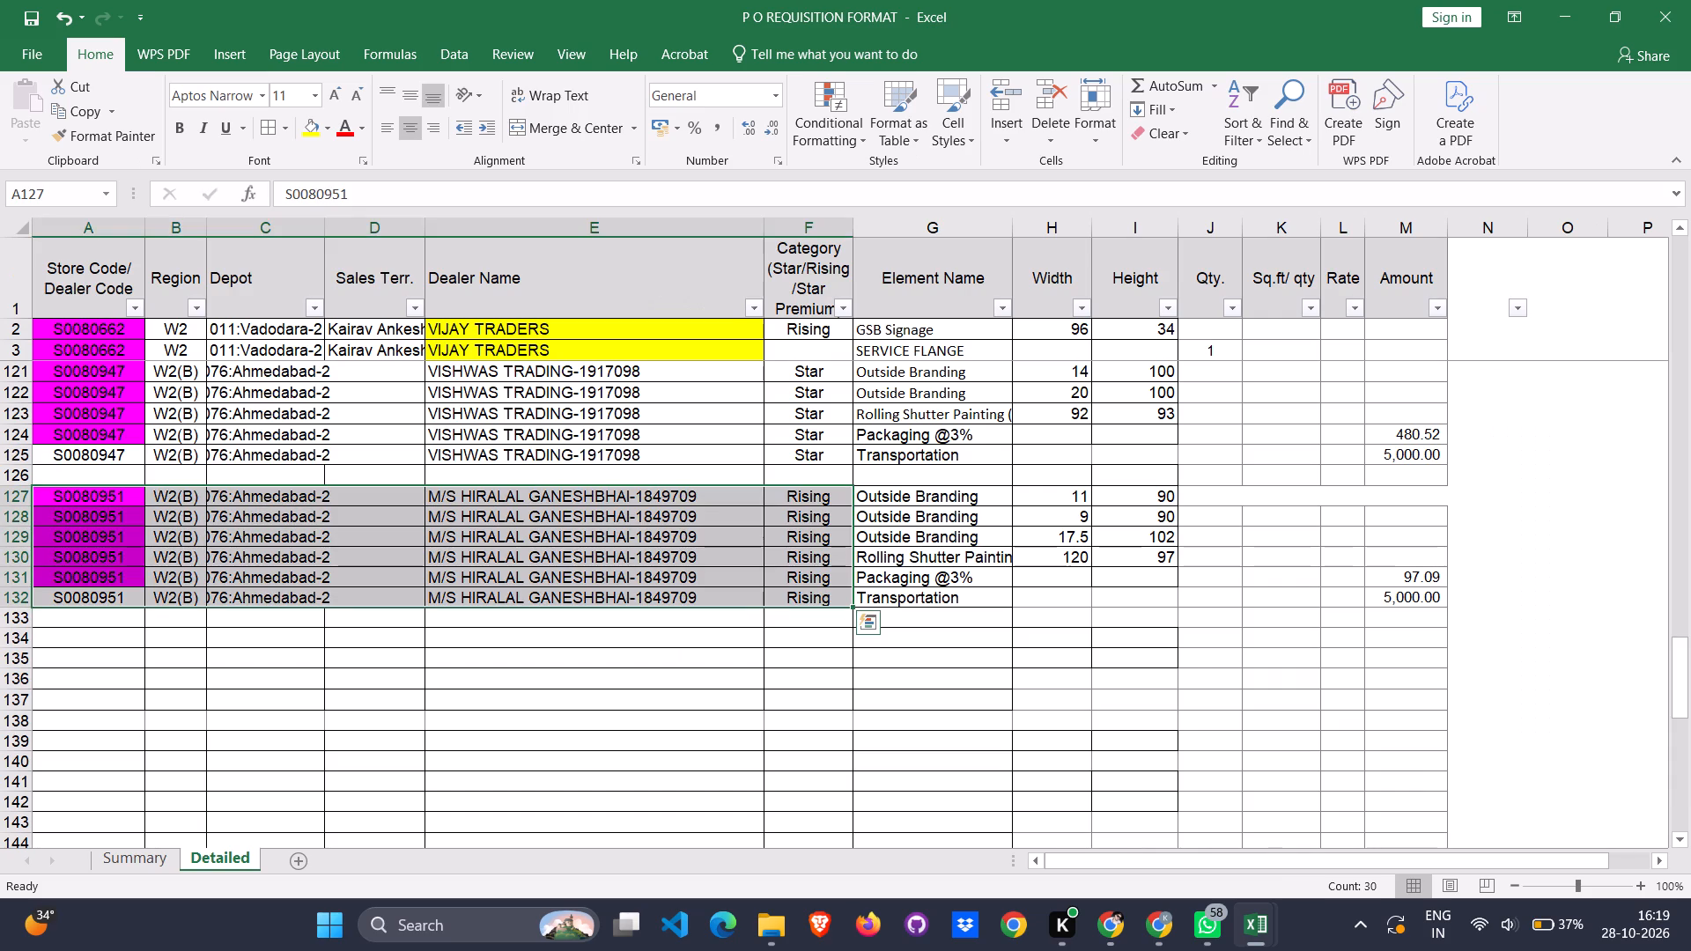
click(29, 17)
key(alt+Tab)
click(1659, 12)
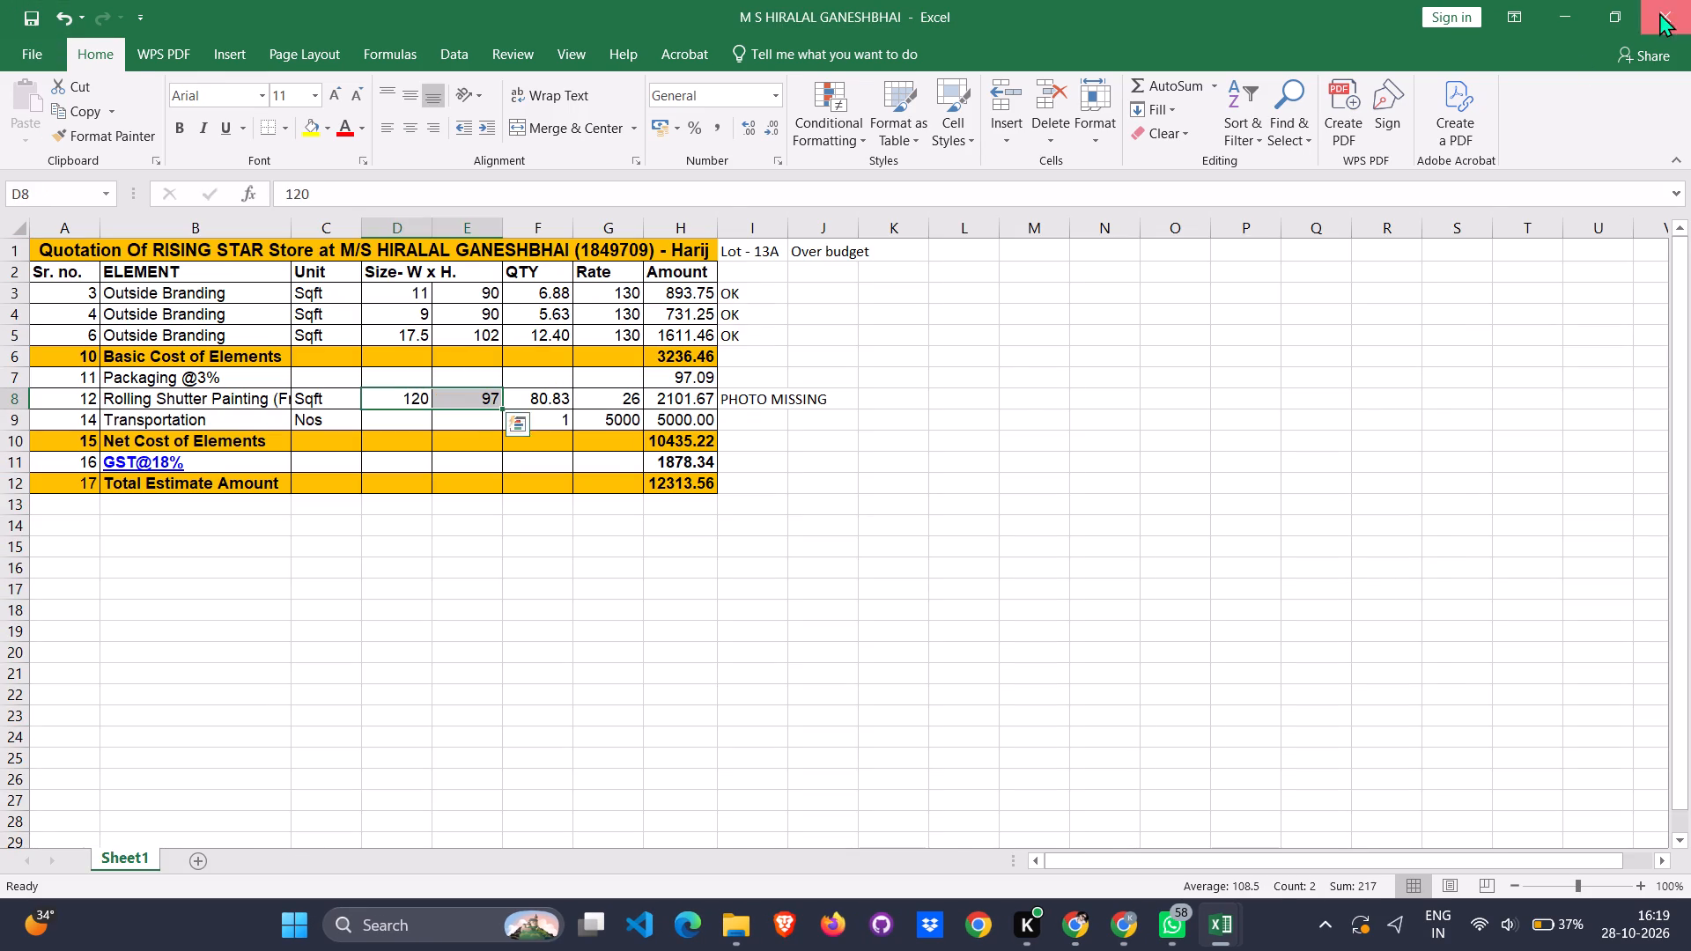
click(768, 491)
Copy the TECHNO HARDWARE POINT-94114 row from row 24 of the Summary sheet into row 134 of the Detailed sheet.
scroll(678, 619, down, 2)
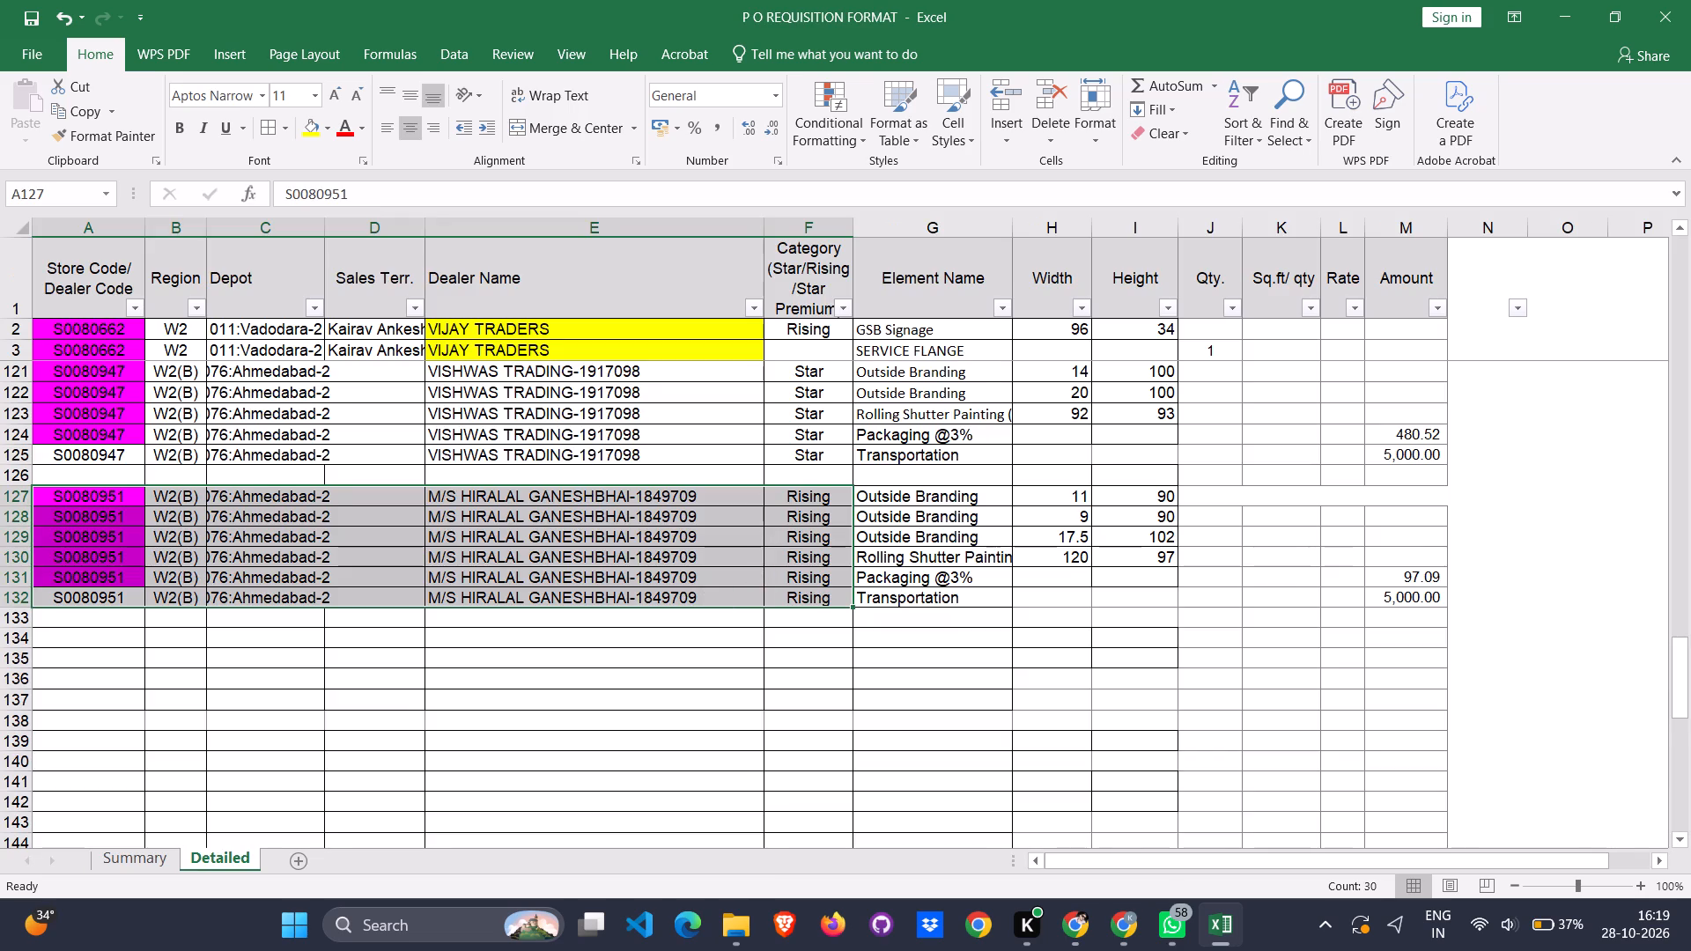
scroll(678, 619, down, 5)
click(133, 859)
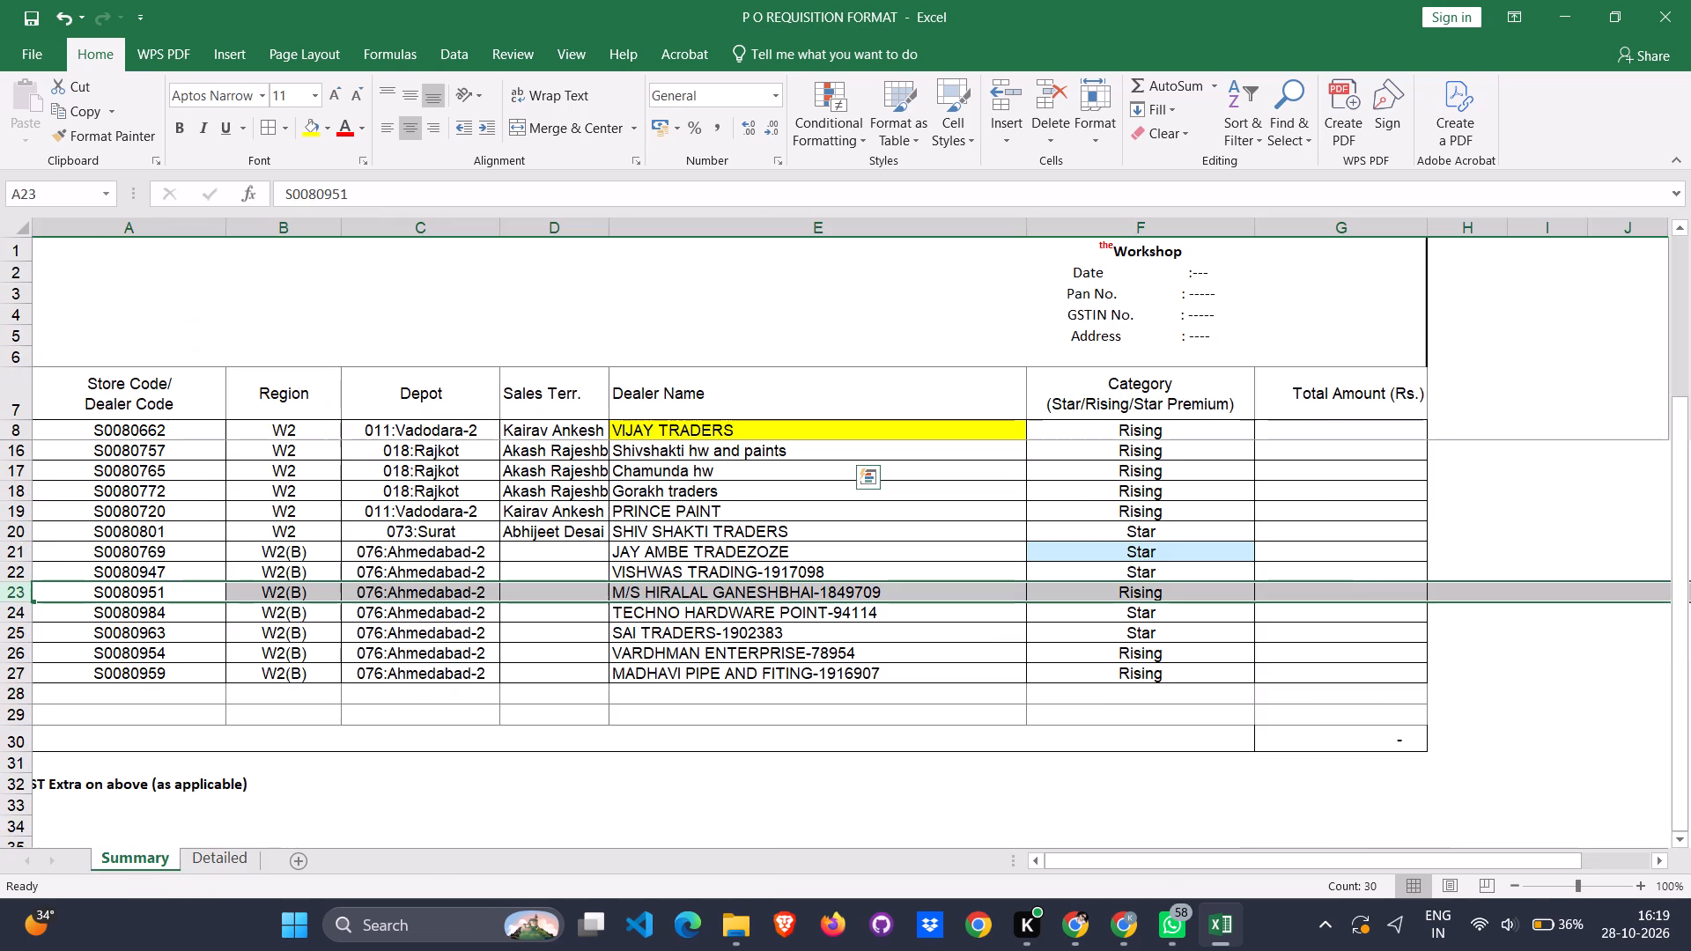
click(17, 617)
key(ctrl+c)
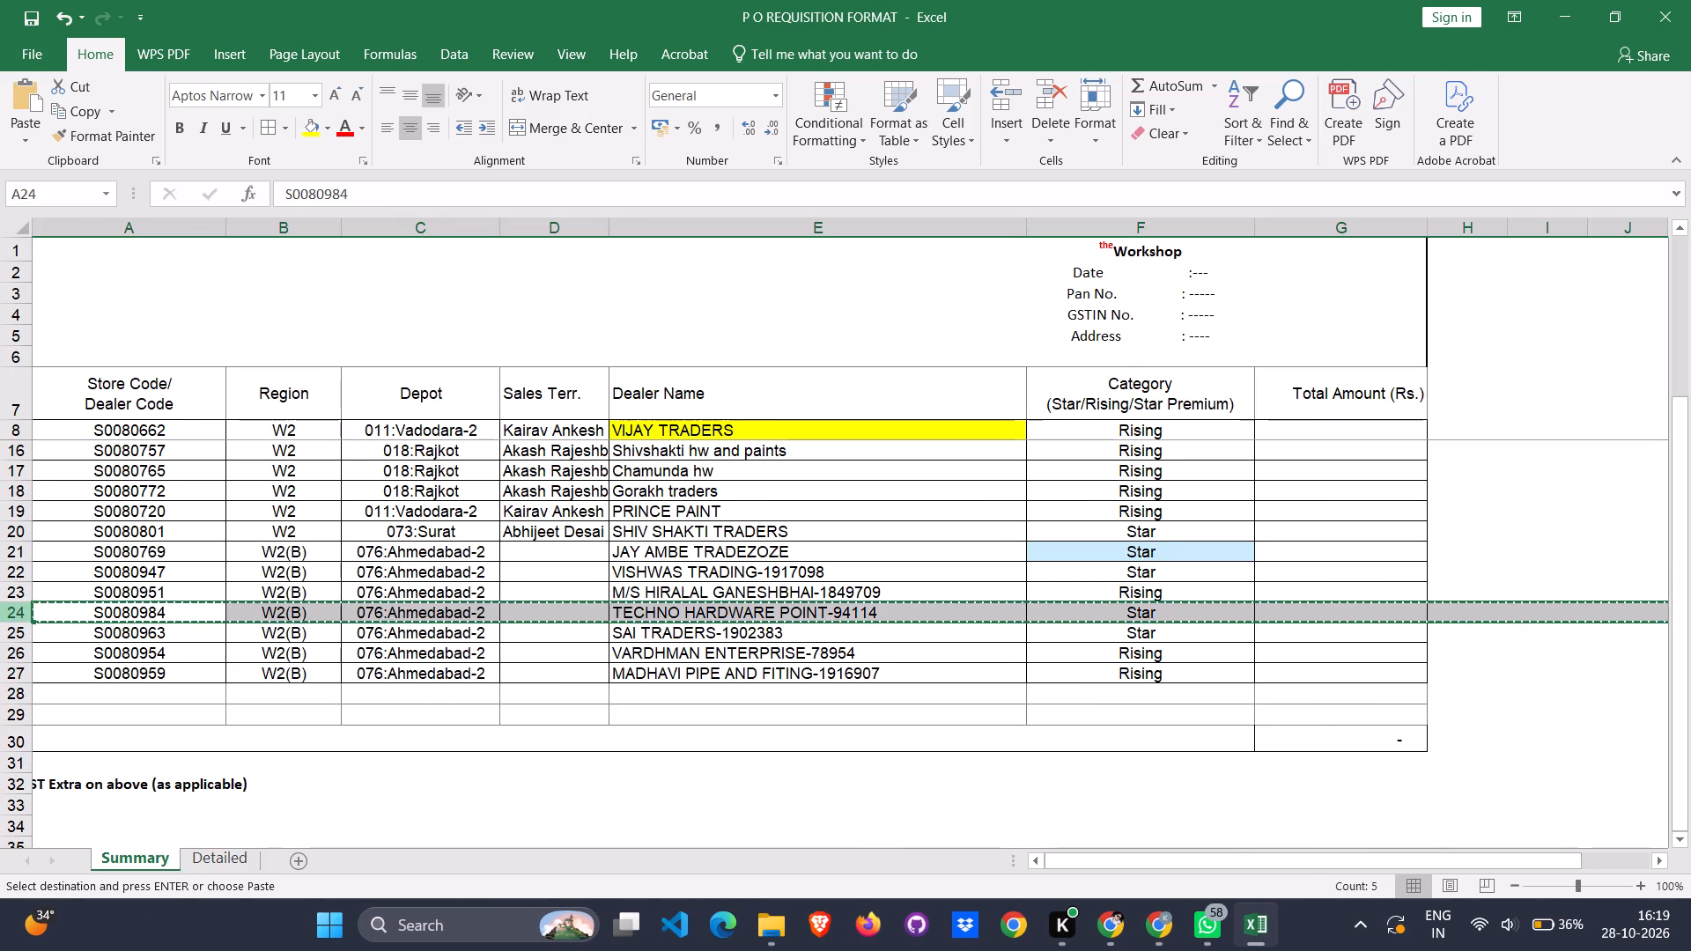
drag(221, 860, 218, 852)
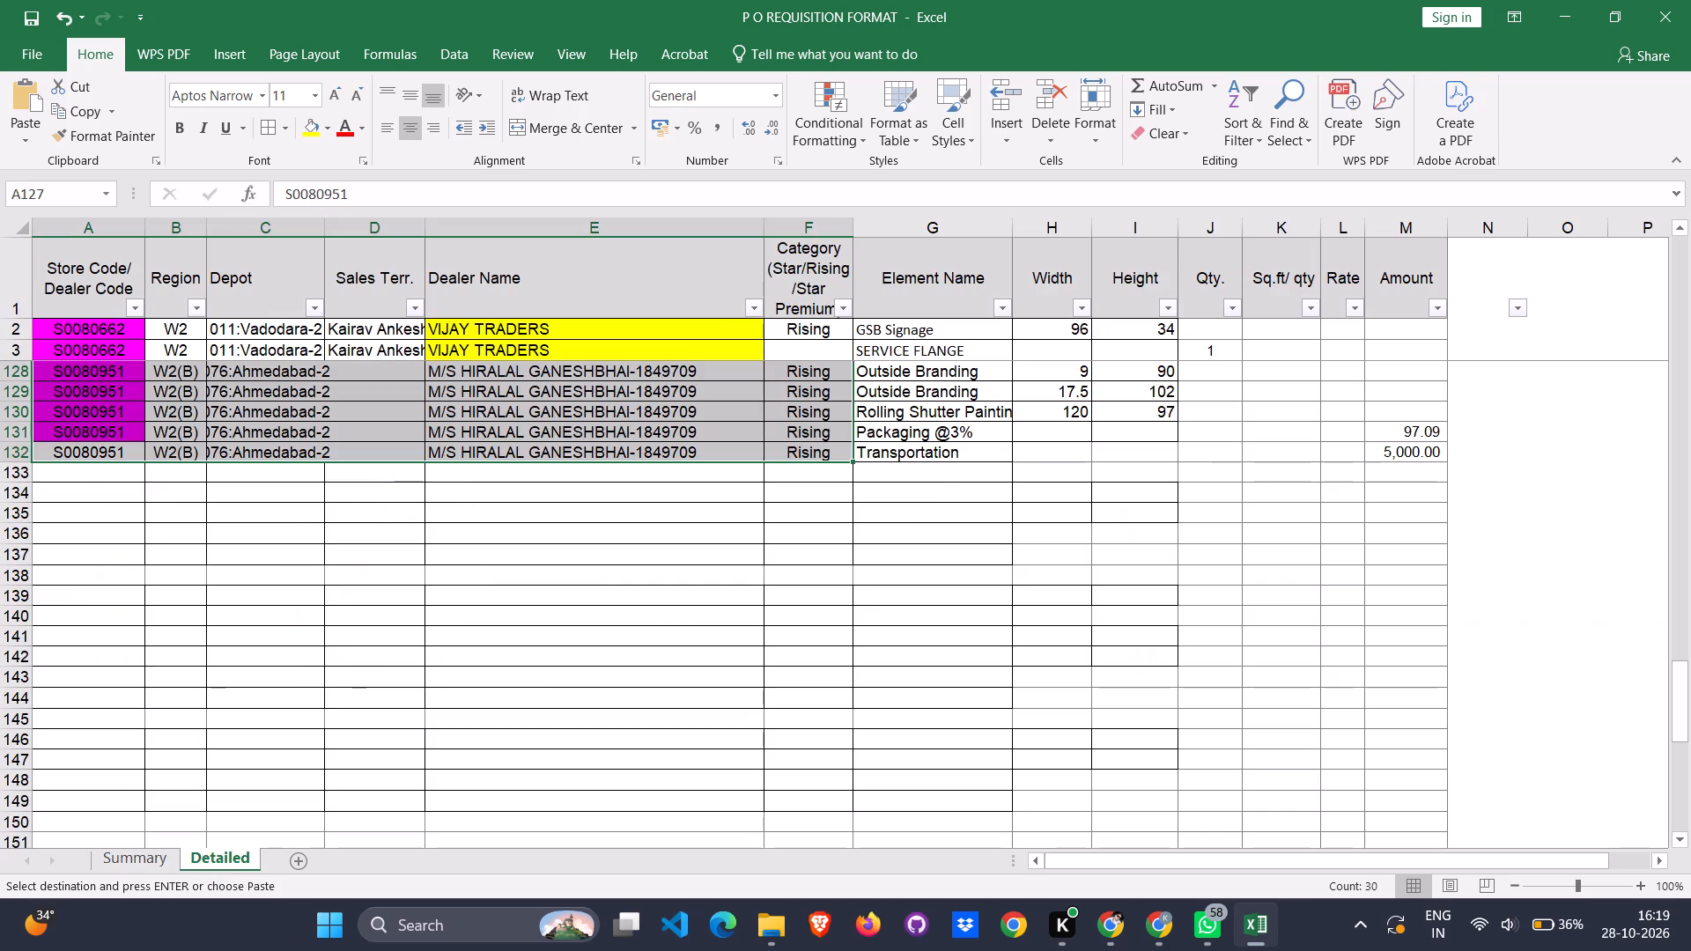
click(87, 500)
key(ctrl+v)
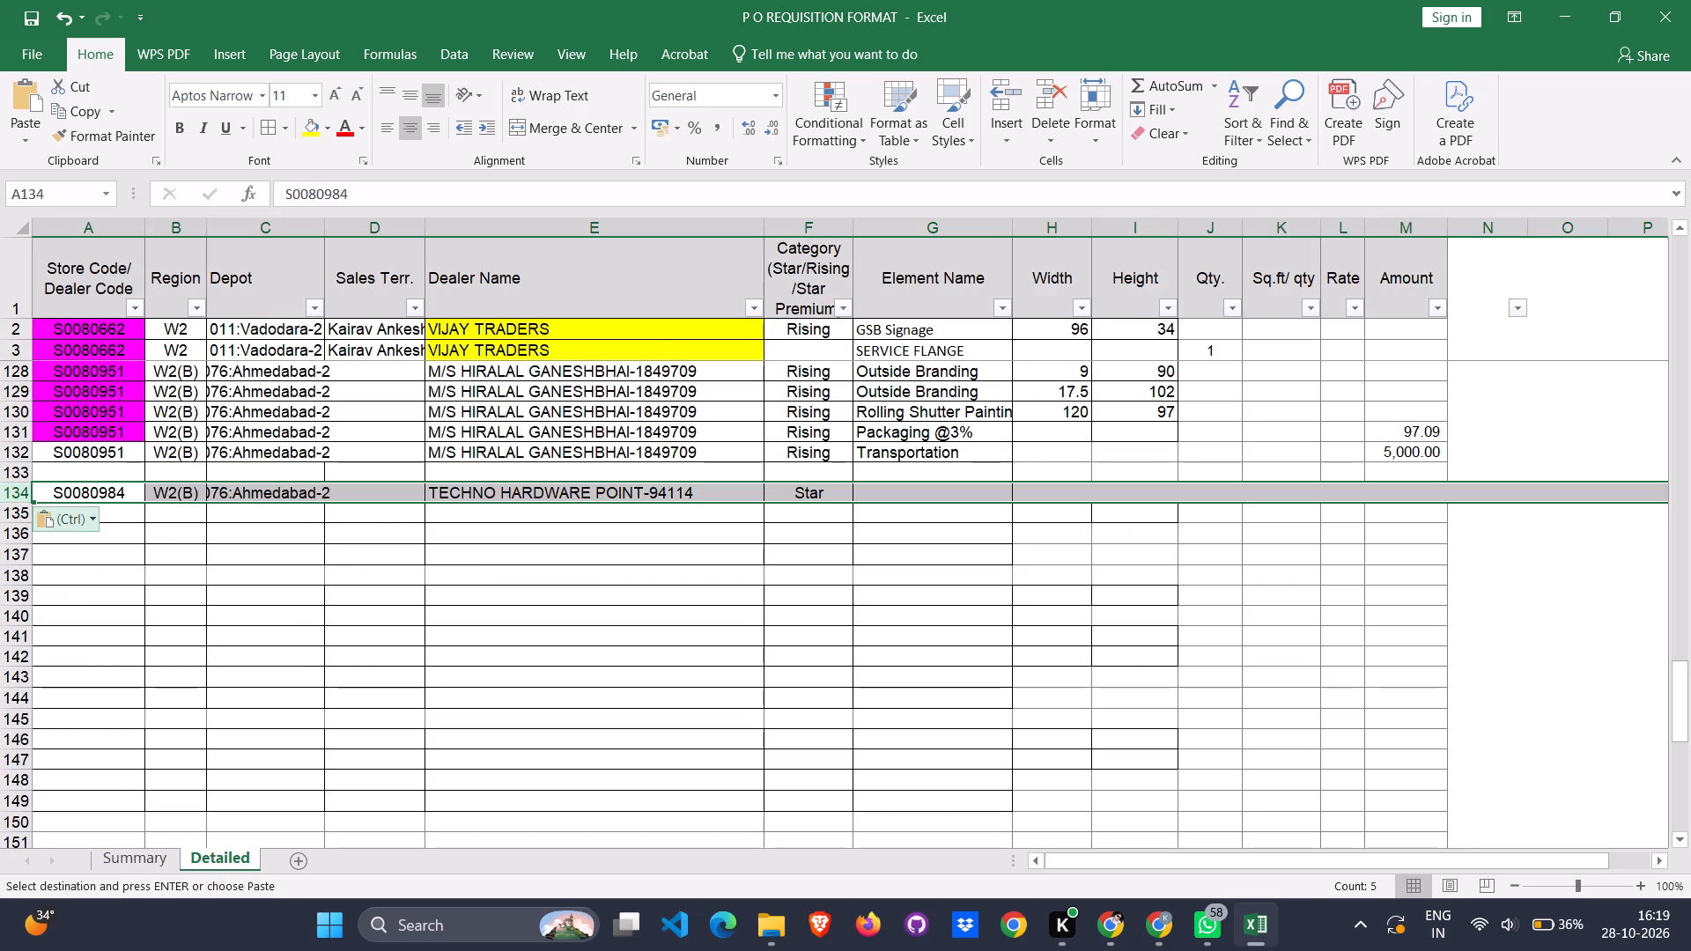
click(902, 488)
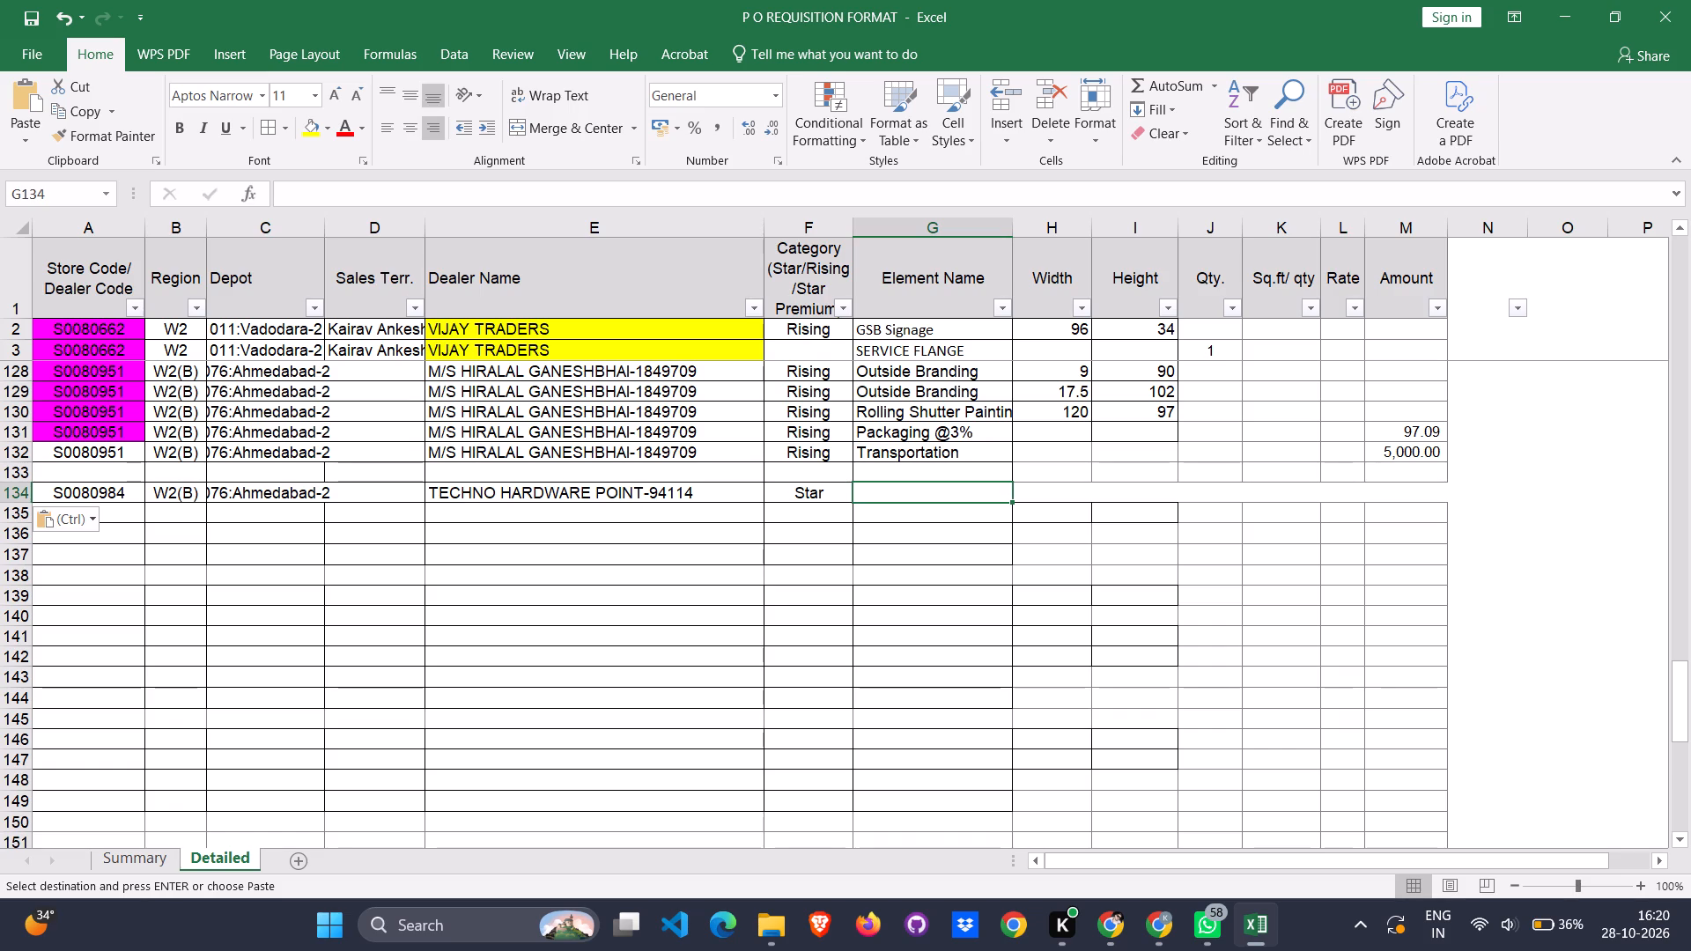
Switch to File Explorer and search the SEPARATAION ESTIMATE folder for the TECHNO HARDWARE POINT quotation.
key(alt+Tab)
click(1626, 52)
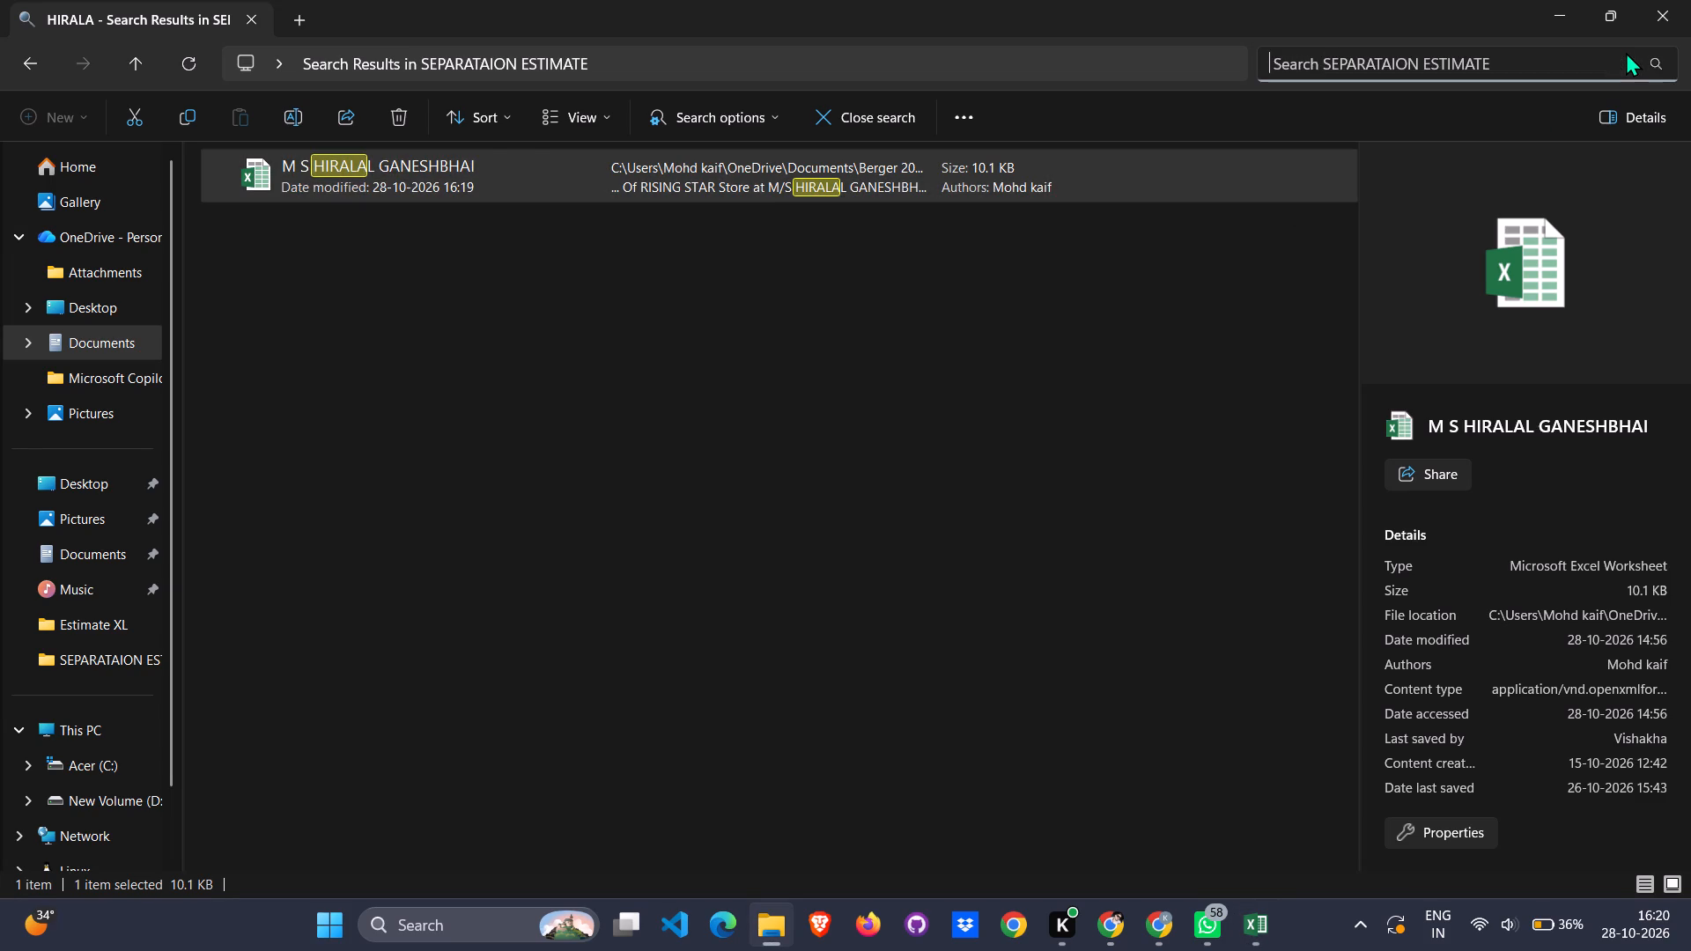
text(TECHNMO)
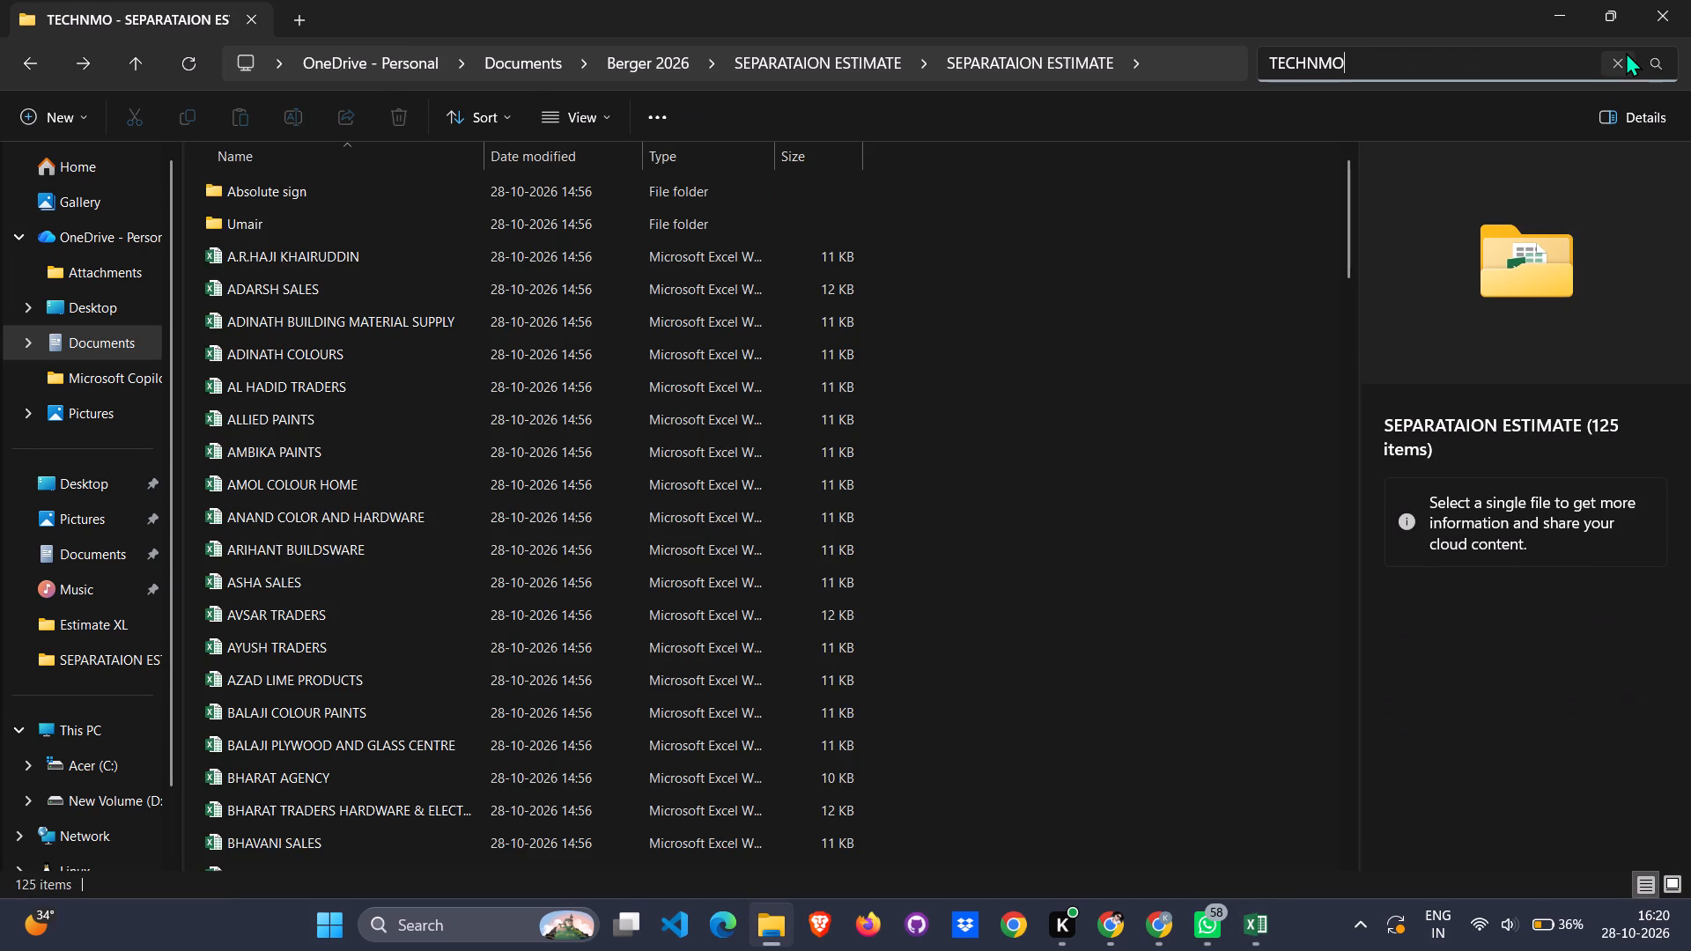
key(BackSpace)
key(BackSpace)
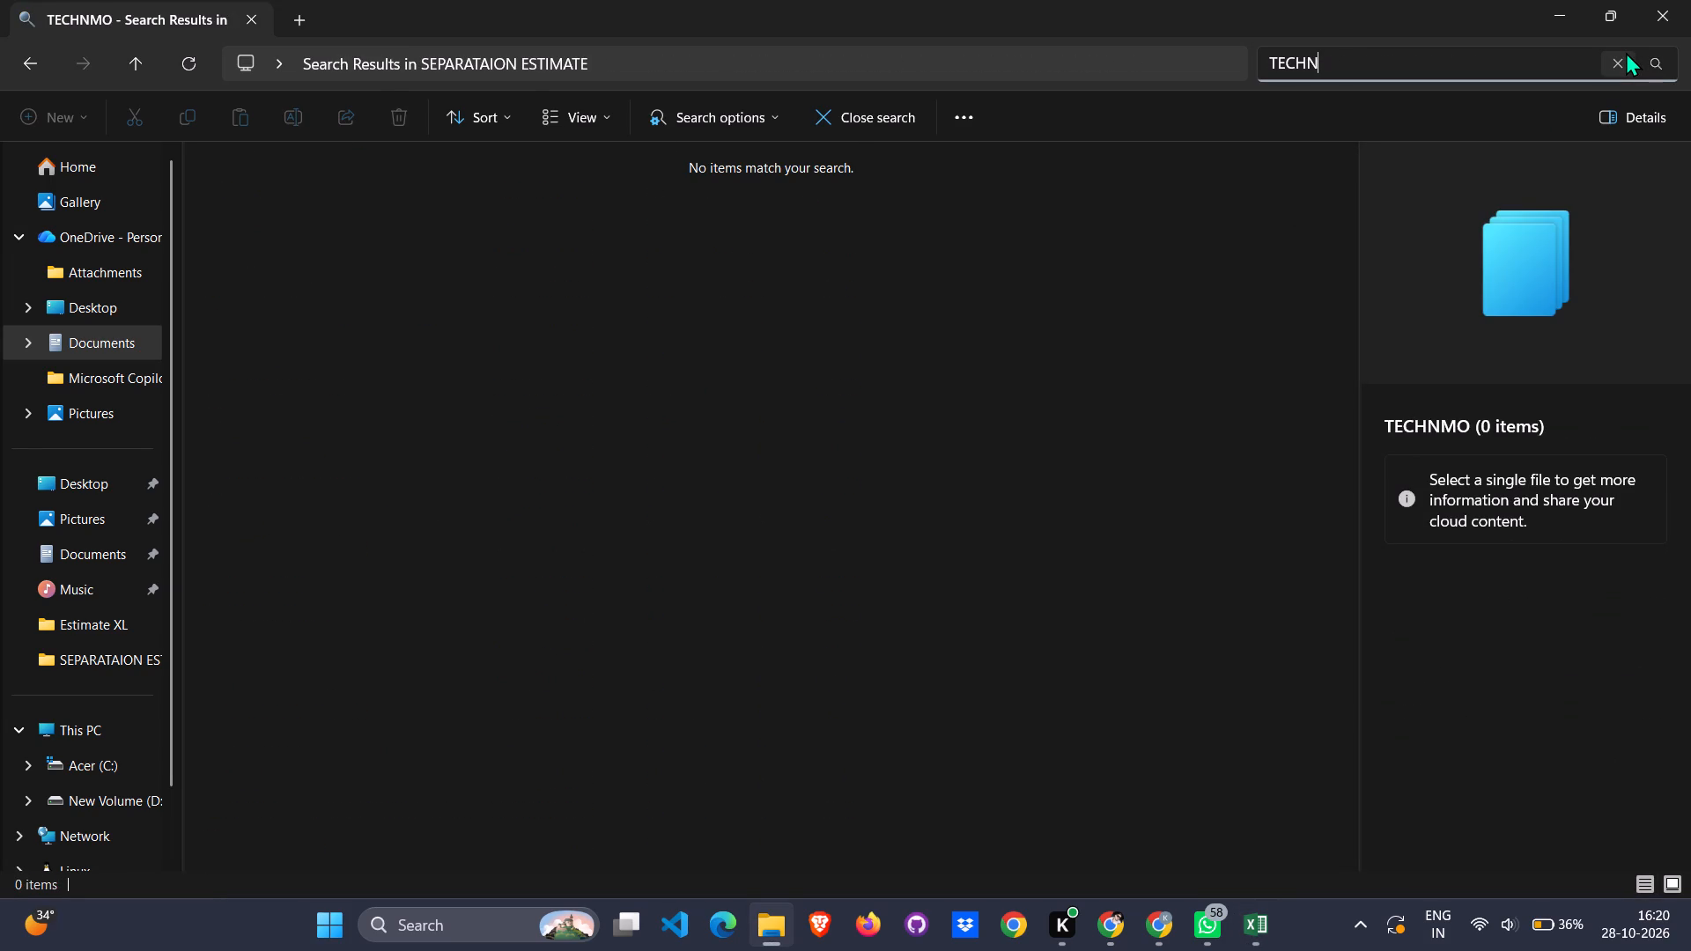
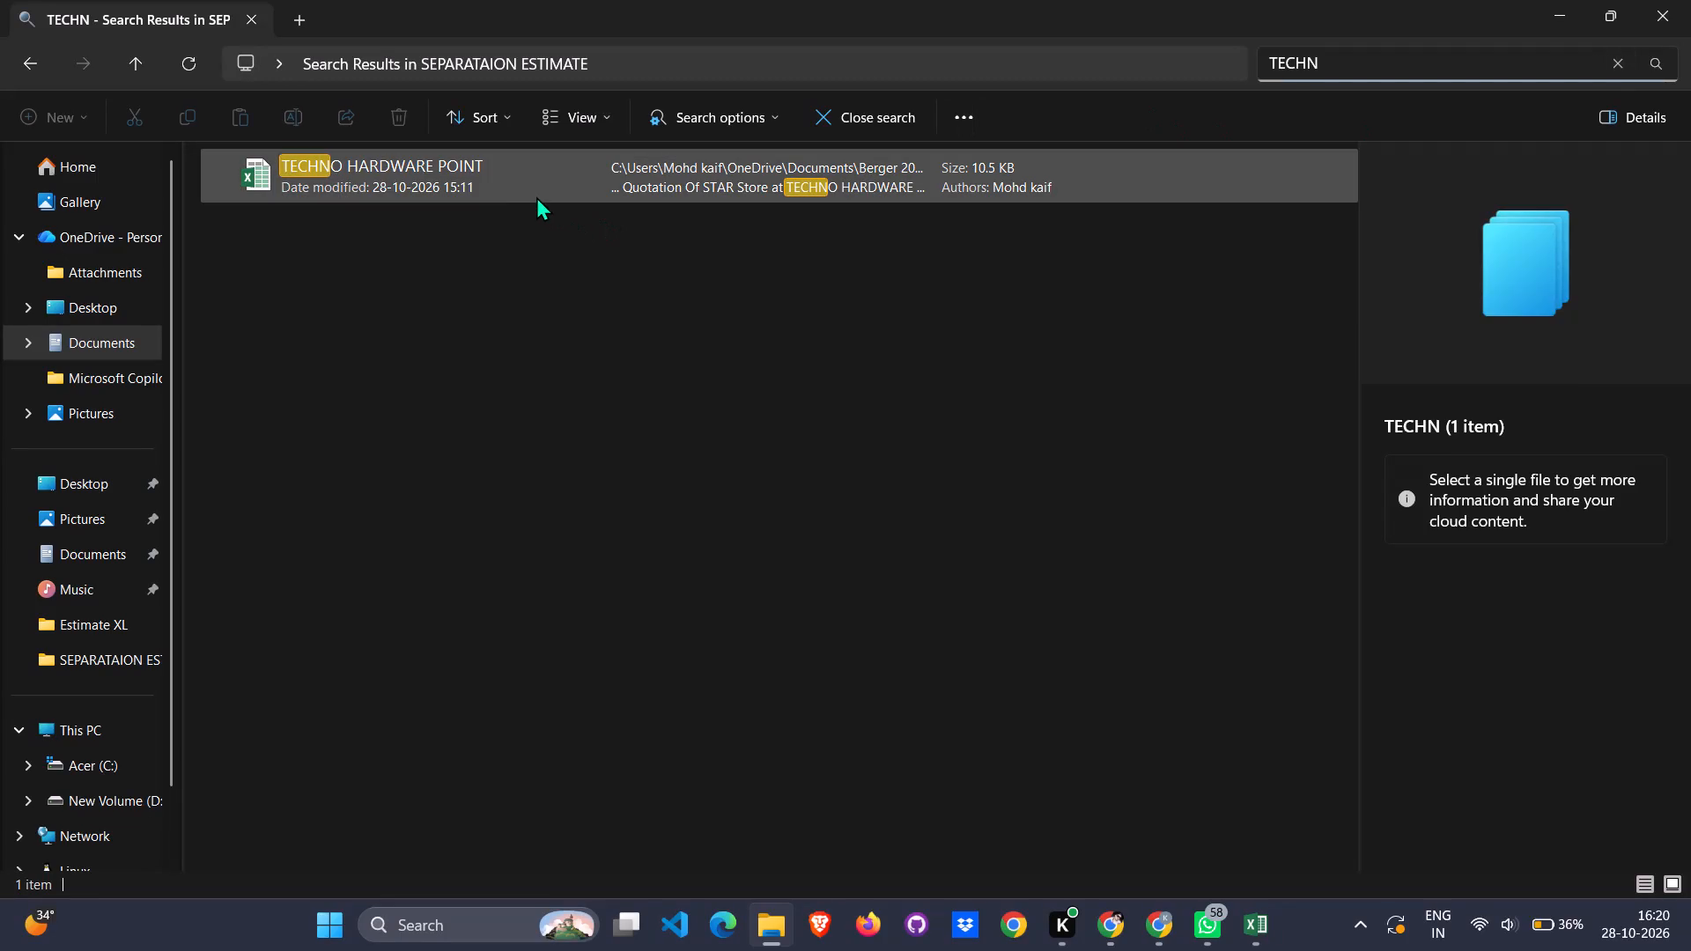
Open the TECHNO HARDWARE POINT quotation and copy its four Outside Branding entries into the P O REQUISITION FORMAT Element Name column from G134.
double_click(529, 187)
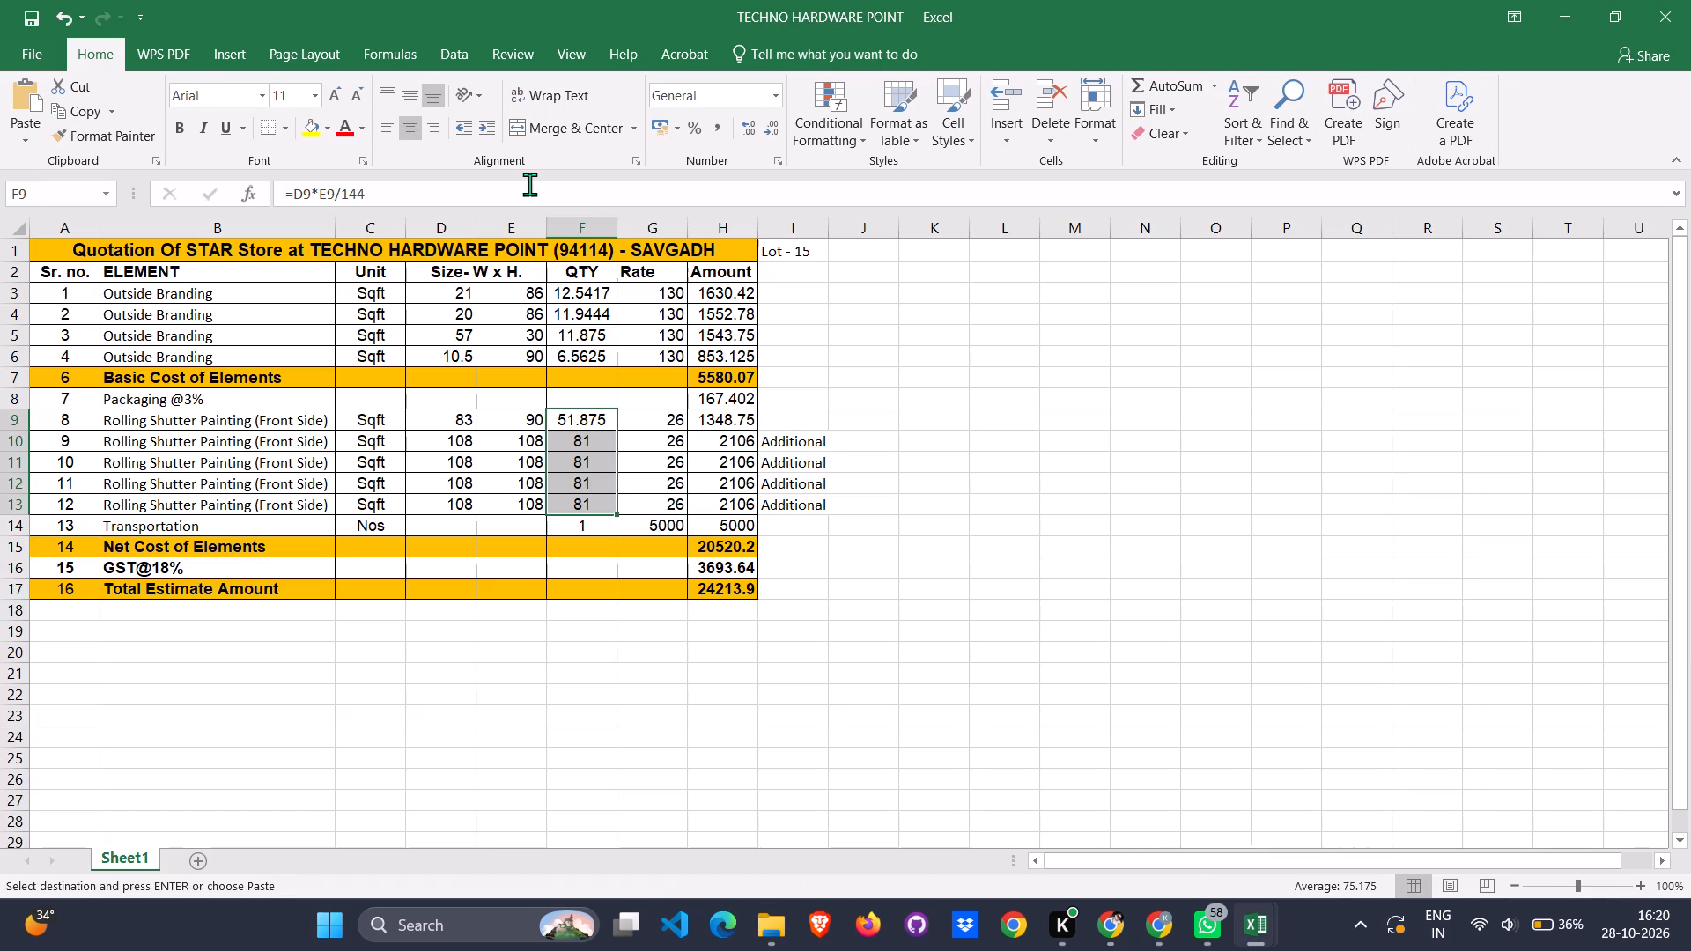
click(243, 293)
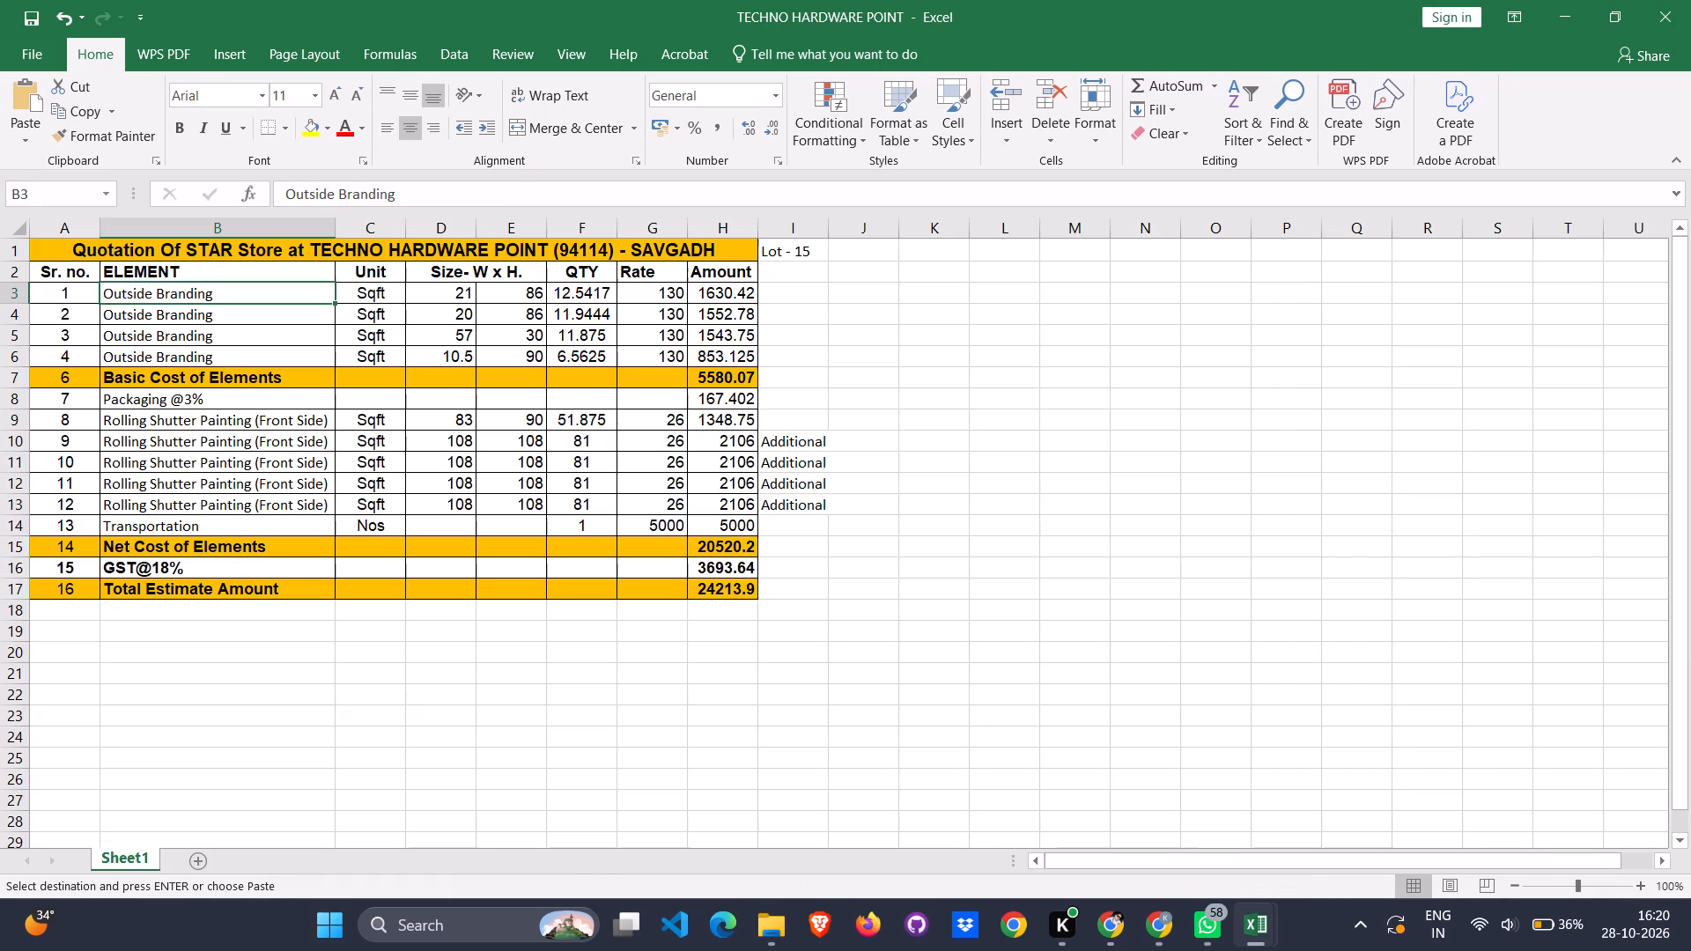
key(shift+Down)
key(shift+Down)
key(shift+Down)
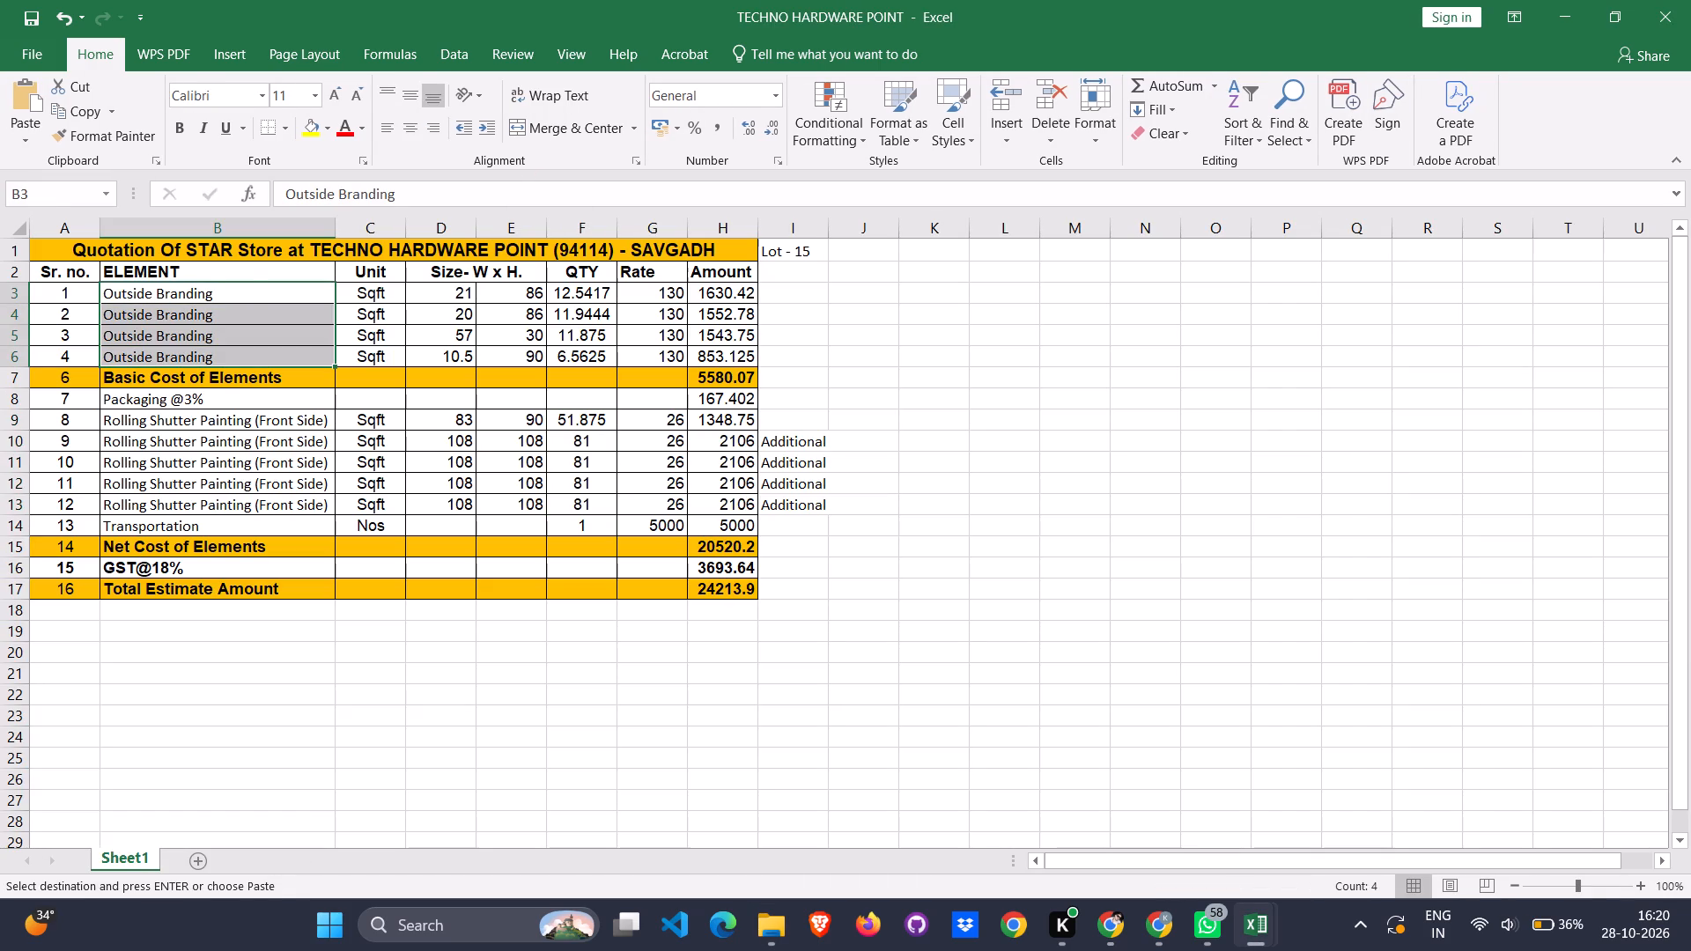
key(ctrl+c)
key(alt+Tab)
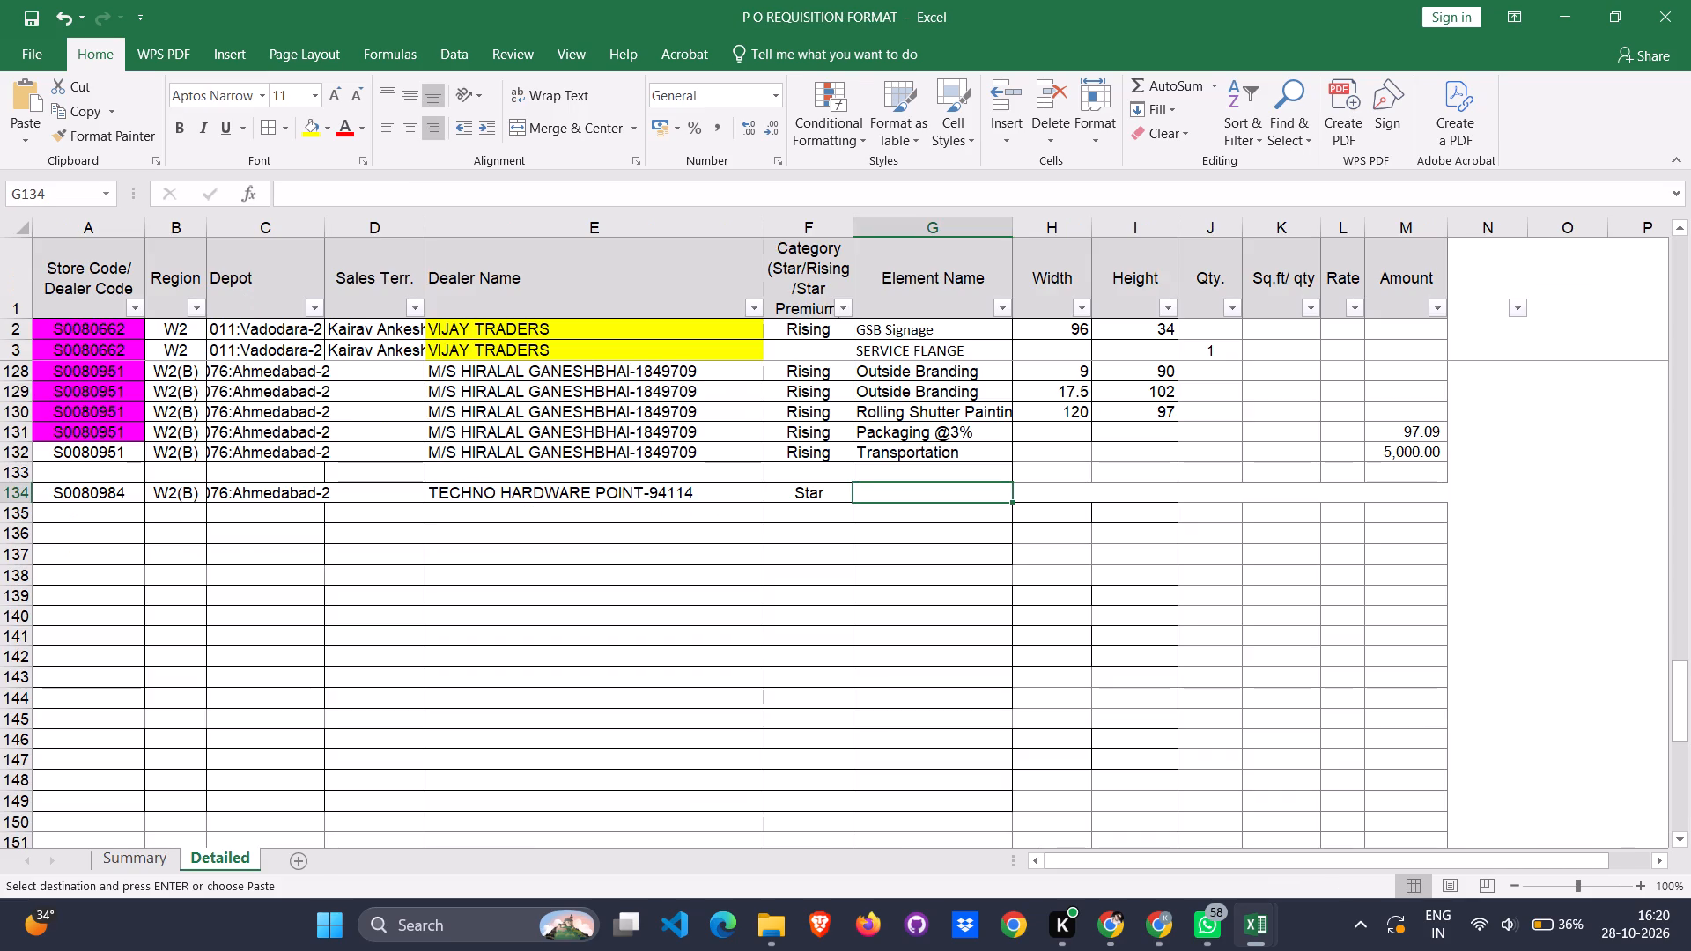
key(ctrl+v)
Copy the widths and heights of the four Outside Branding items from the quotation into the requisition from H134, and save.
key(alt+Tab)
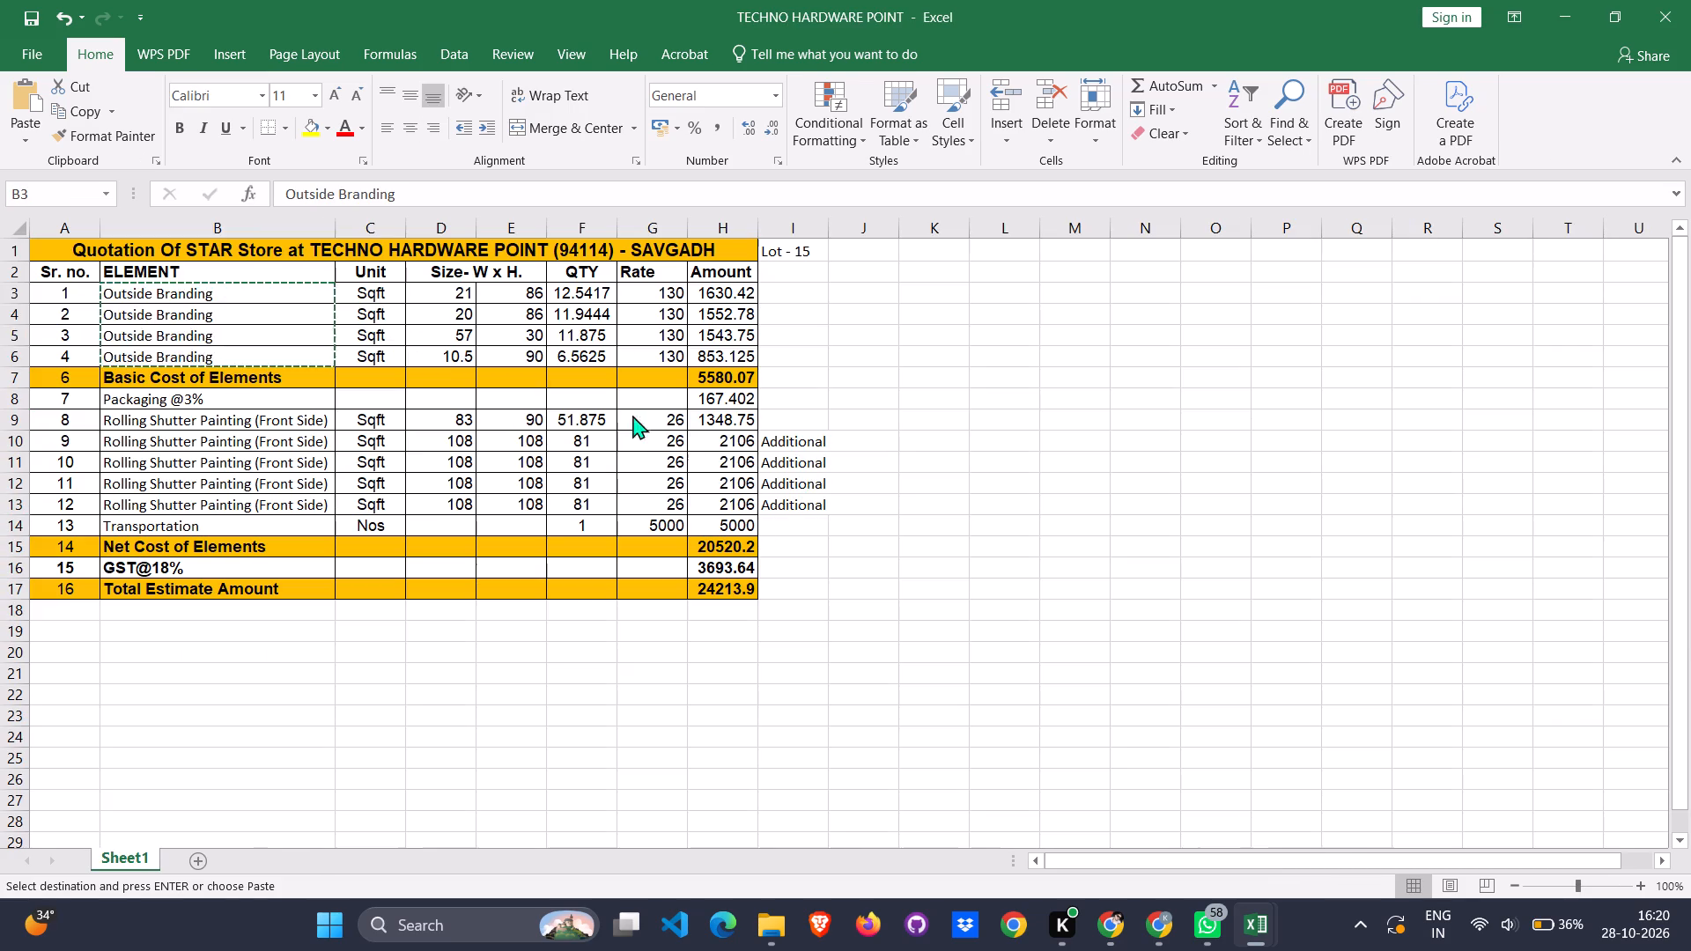
click(432, 294)
key(shift+Down)
key(shift+Down)
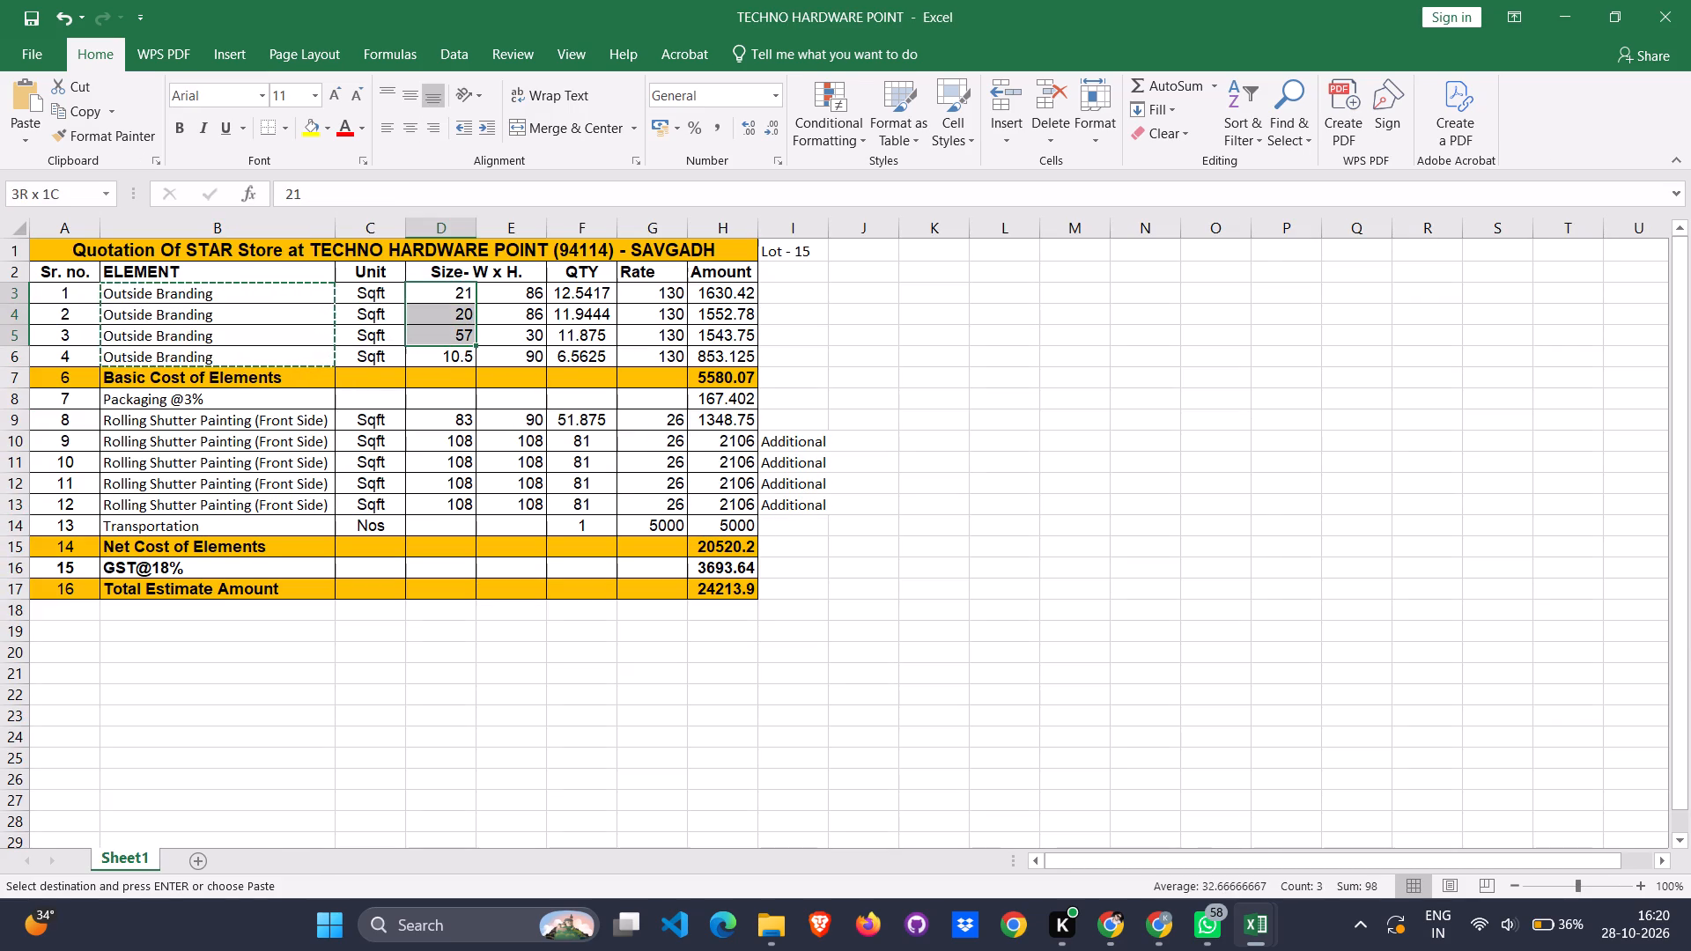
key(shift+Down)
key(shift+Right)
key(ctrl+c)
key(alt+Tab)
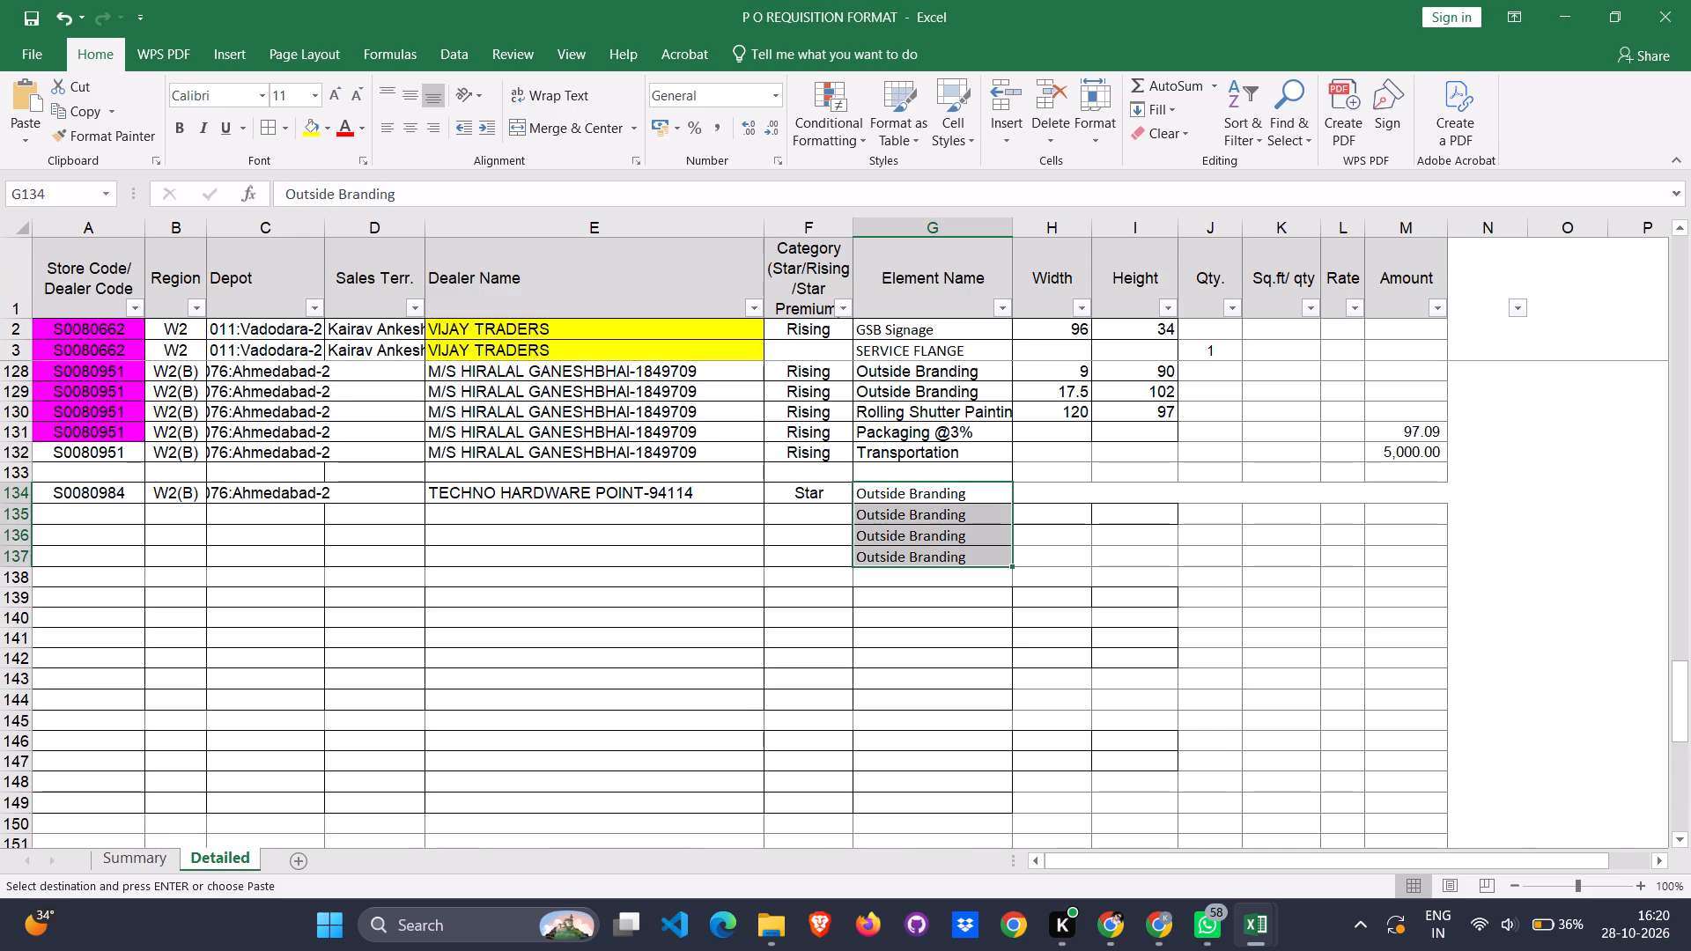
key(Right)
key(ctrl+v)
key(ctrl+s)
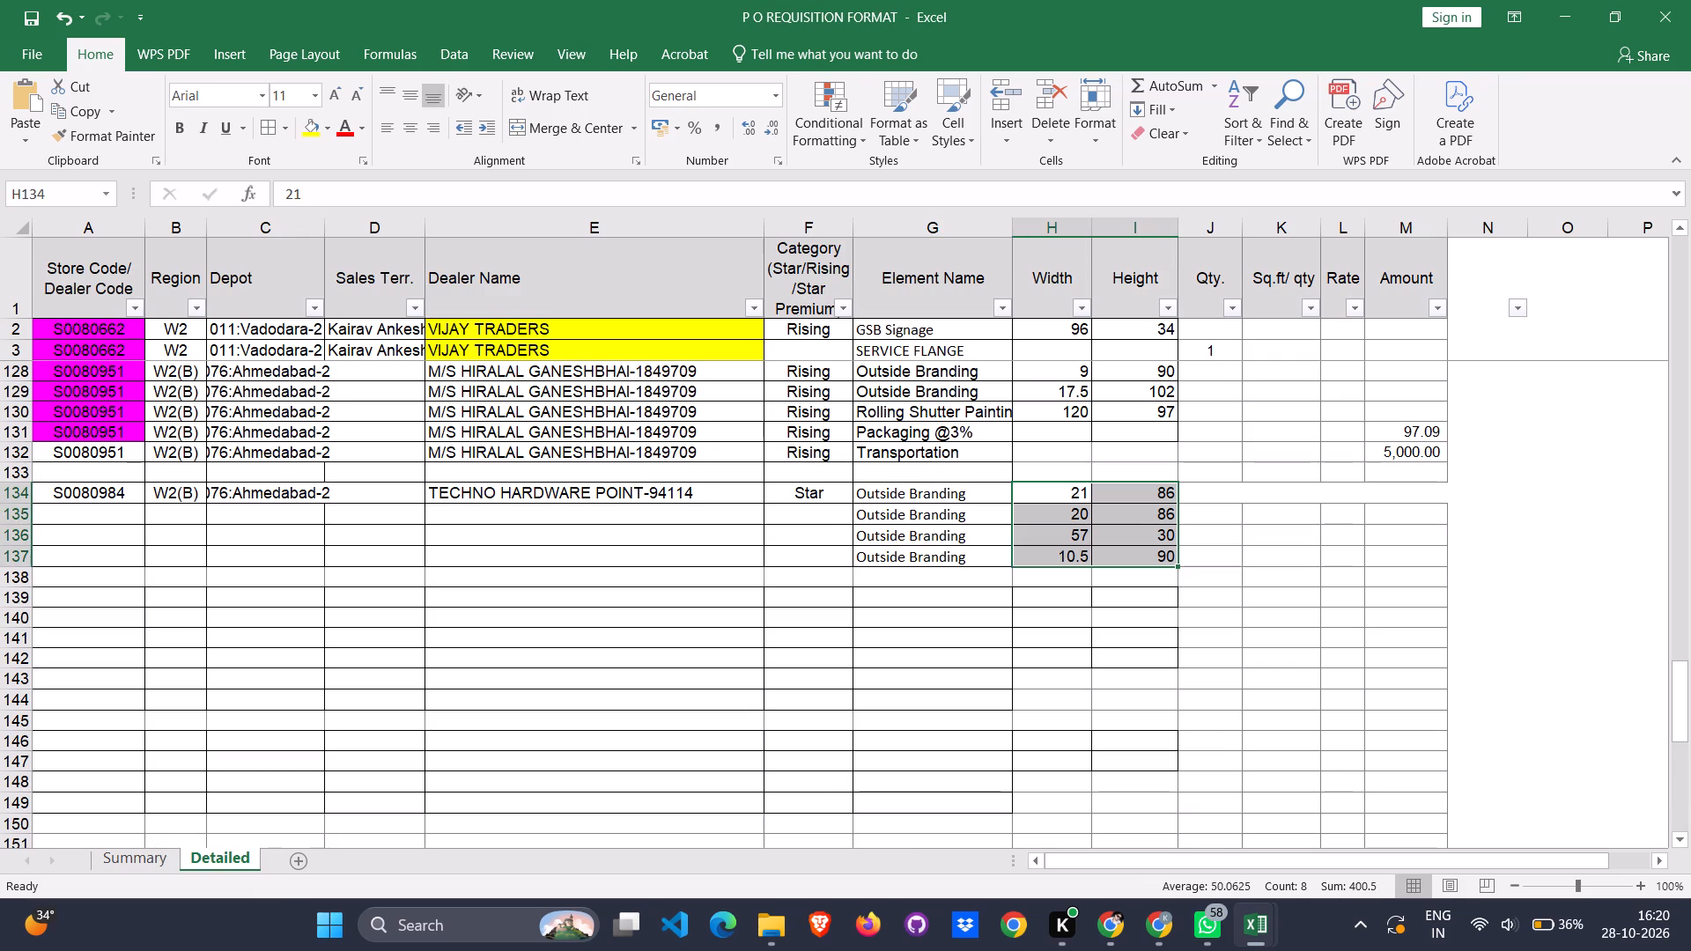
Copy the five Rolling Shutter Painting (Front Side) entries from the quotation into the requisition's Element Name column from G138, and save.
key(alt+Tab)
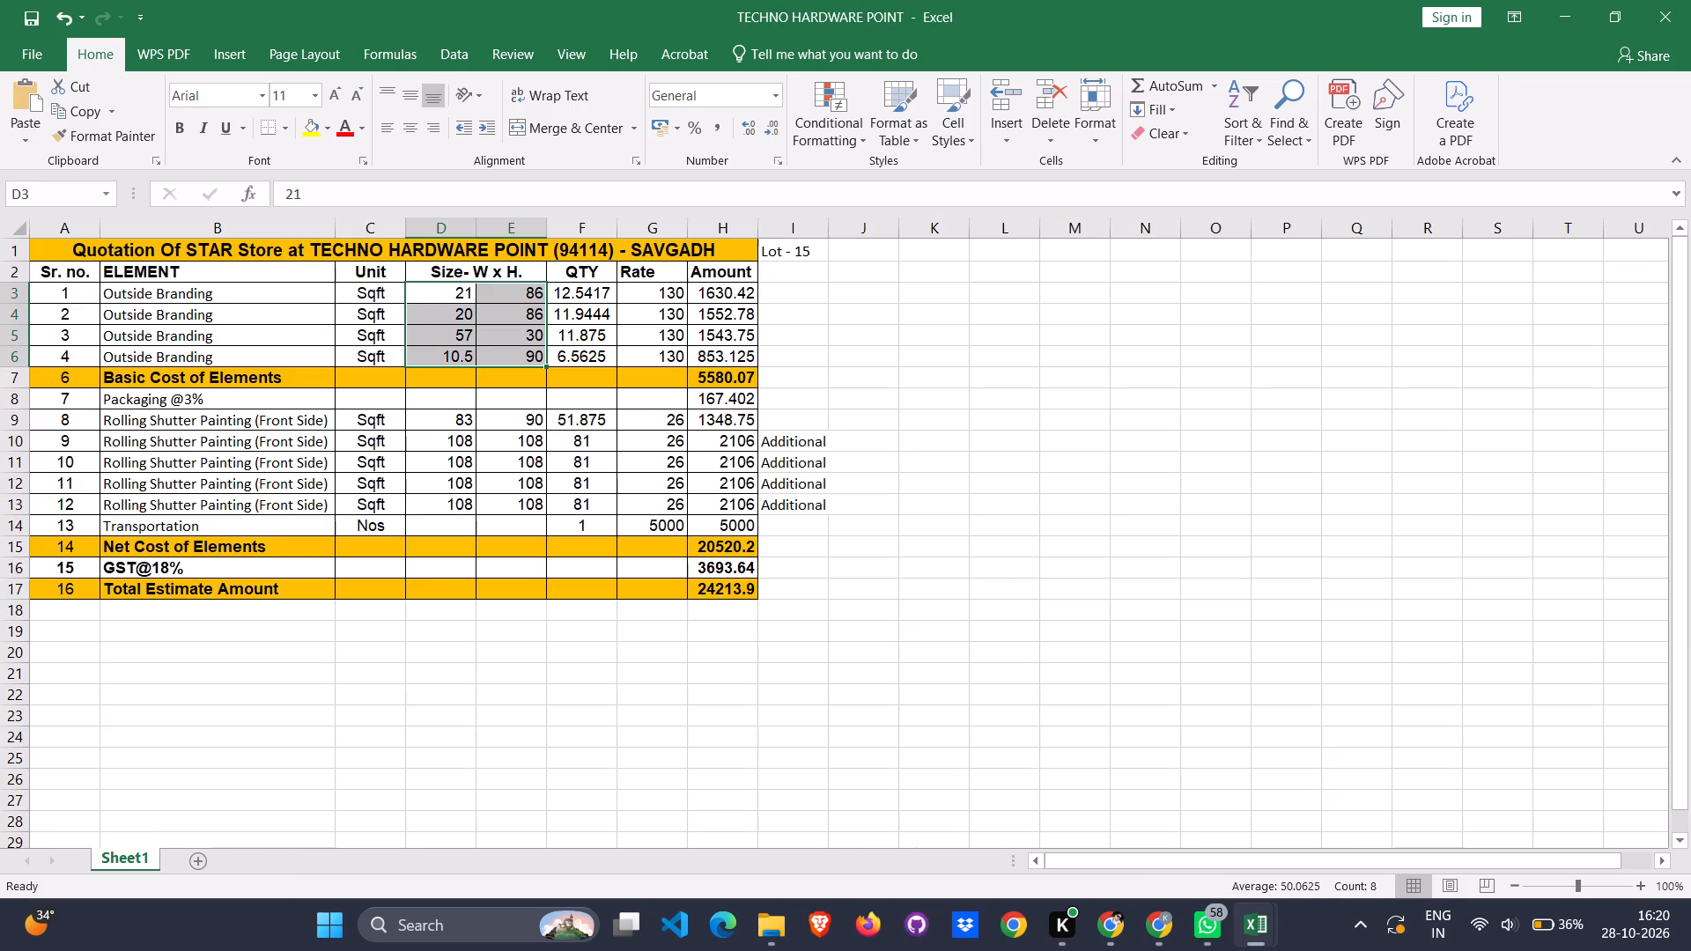
key(alt+Tab)
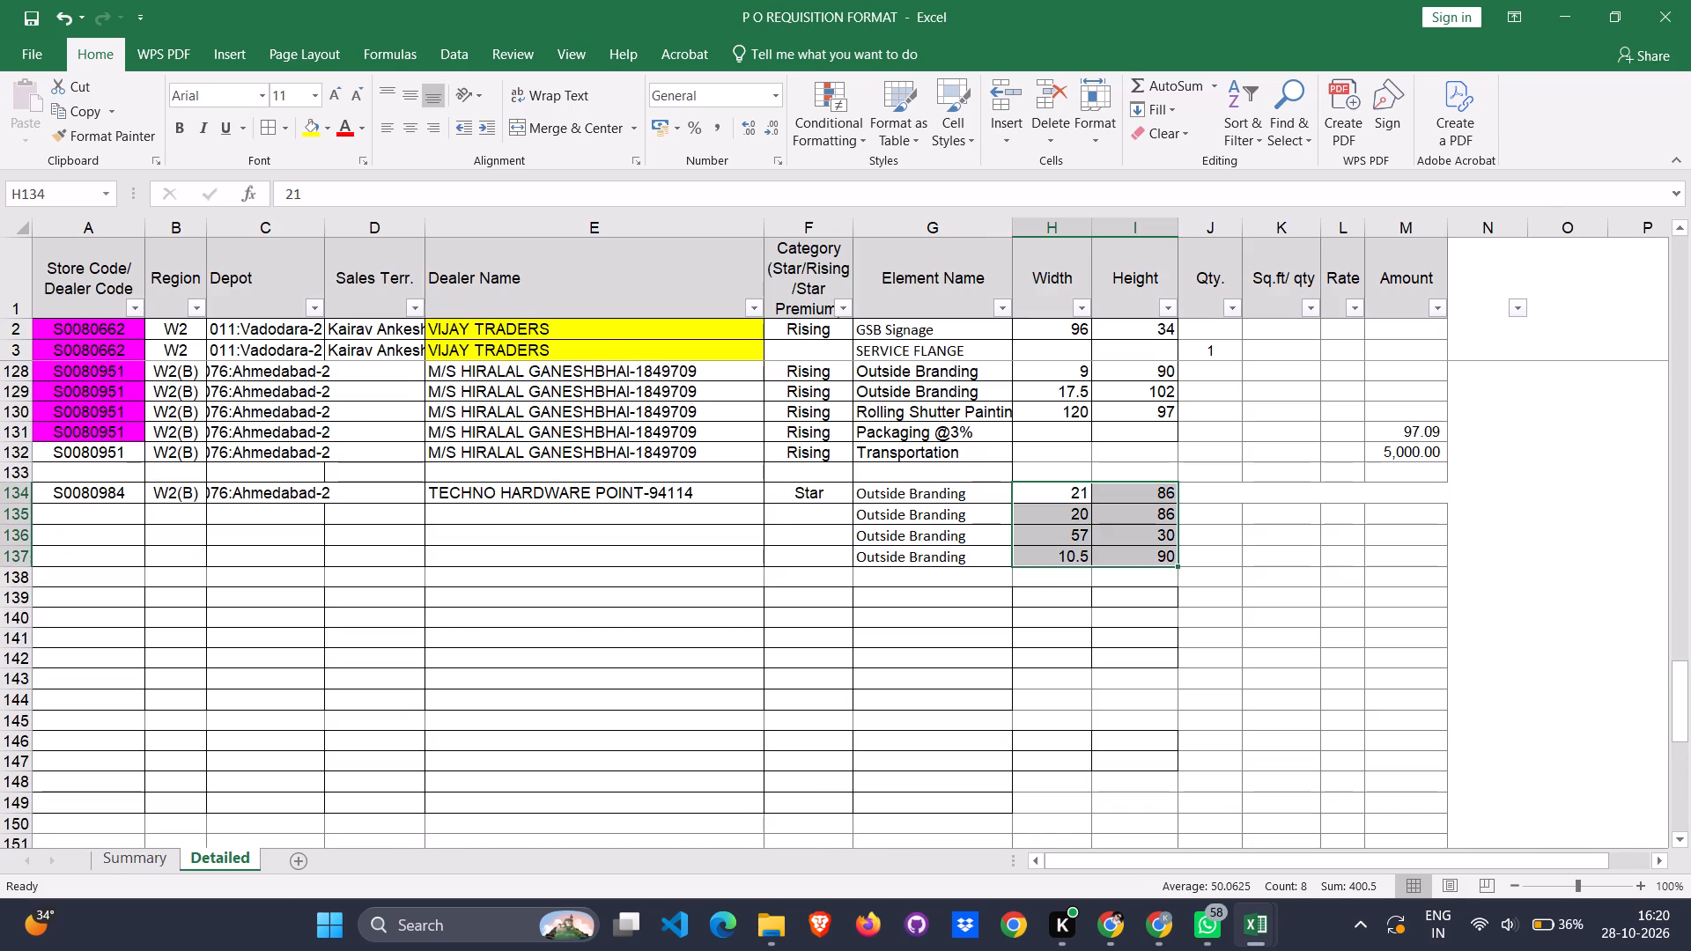
key(alt+Tab)
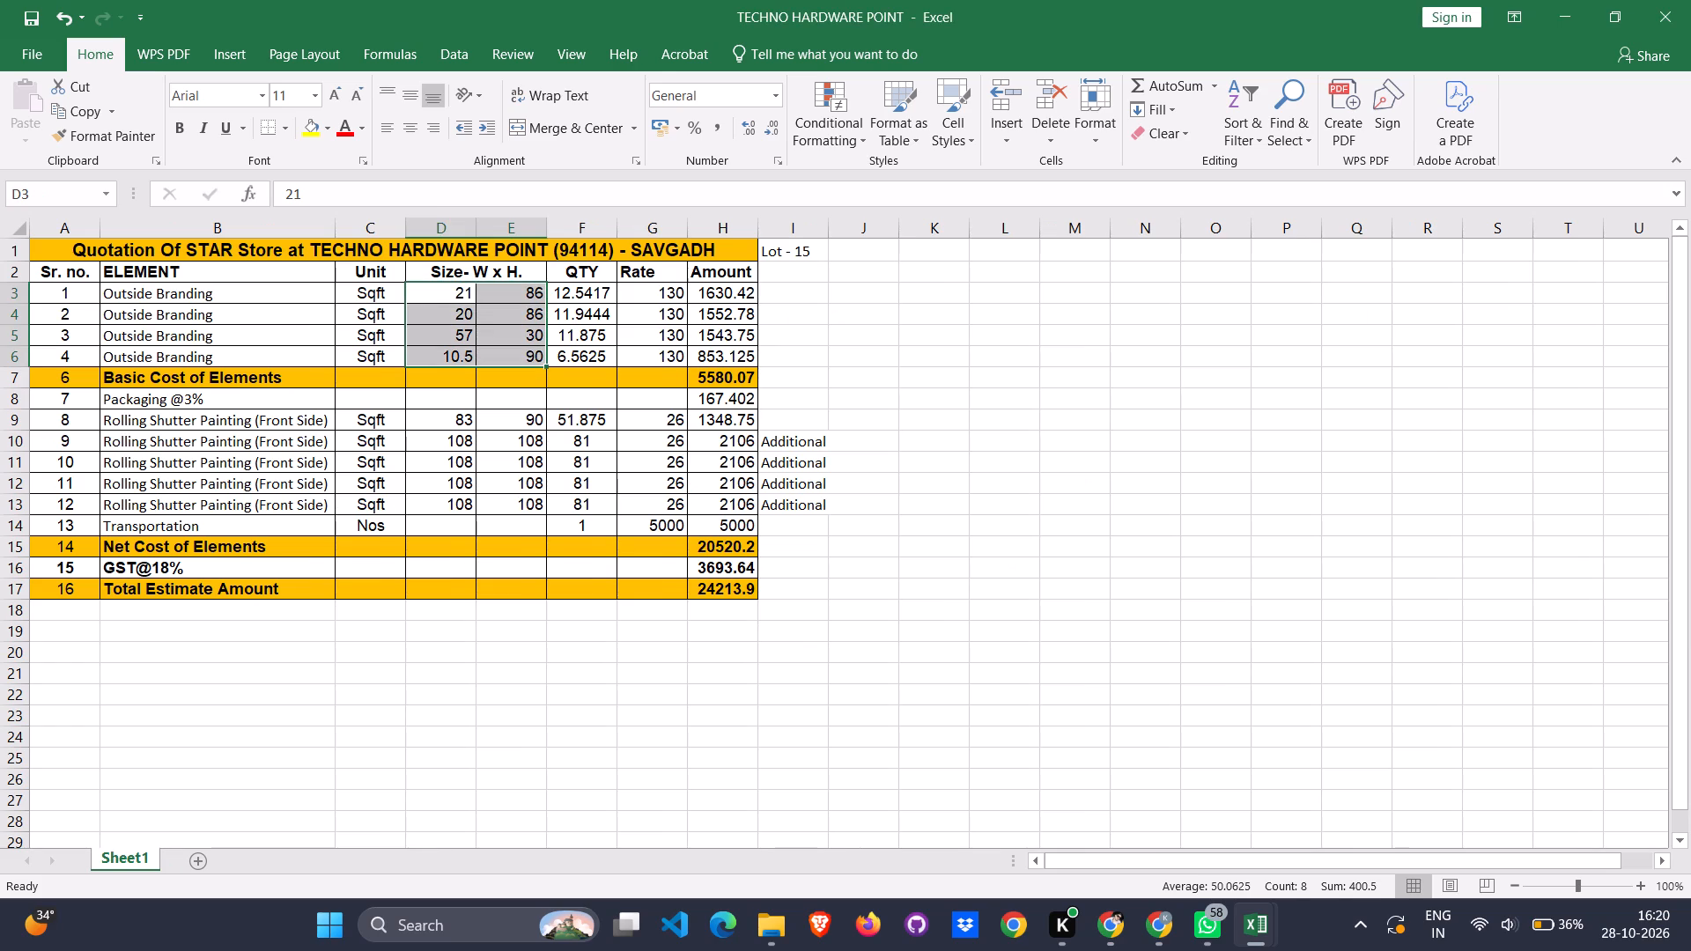
click(270, 418)
key(shift+Down)
key(shift+Down)
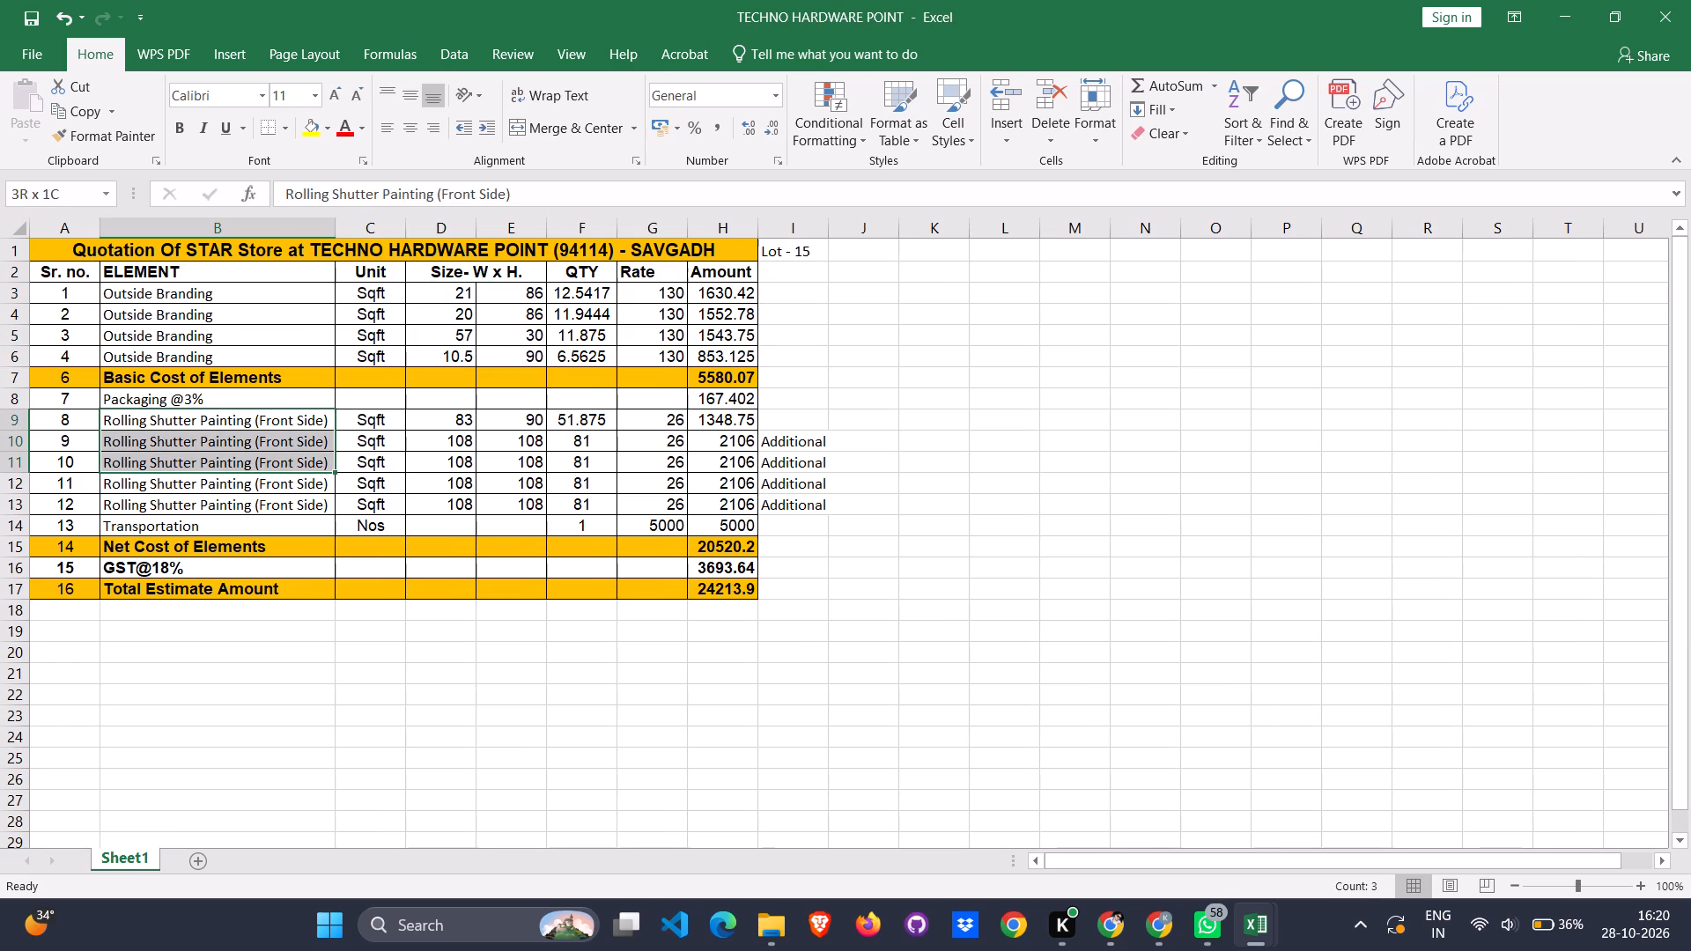
key(shift+Down)
key(shift+Down)
key(ctrl+c)
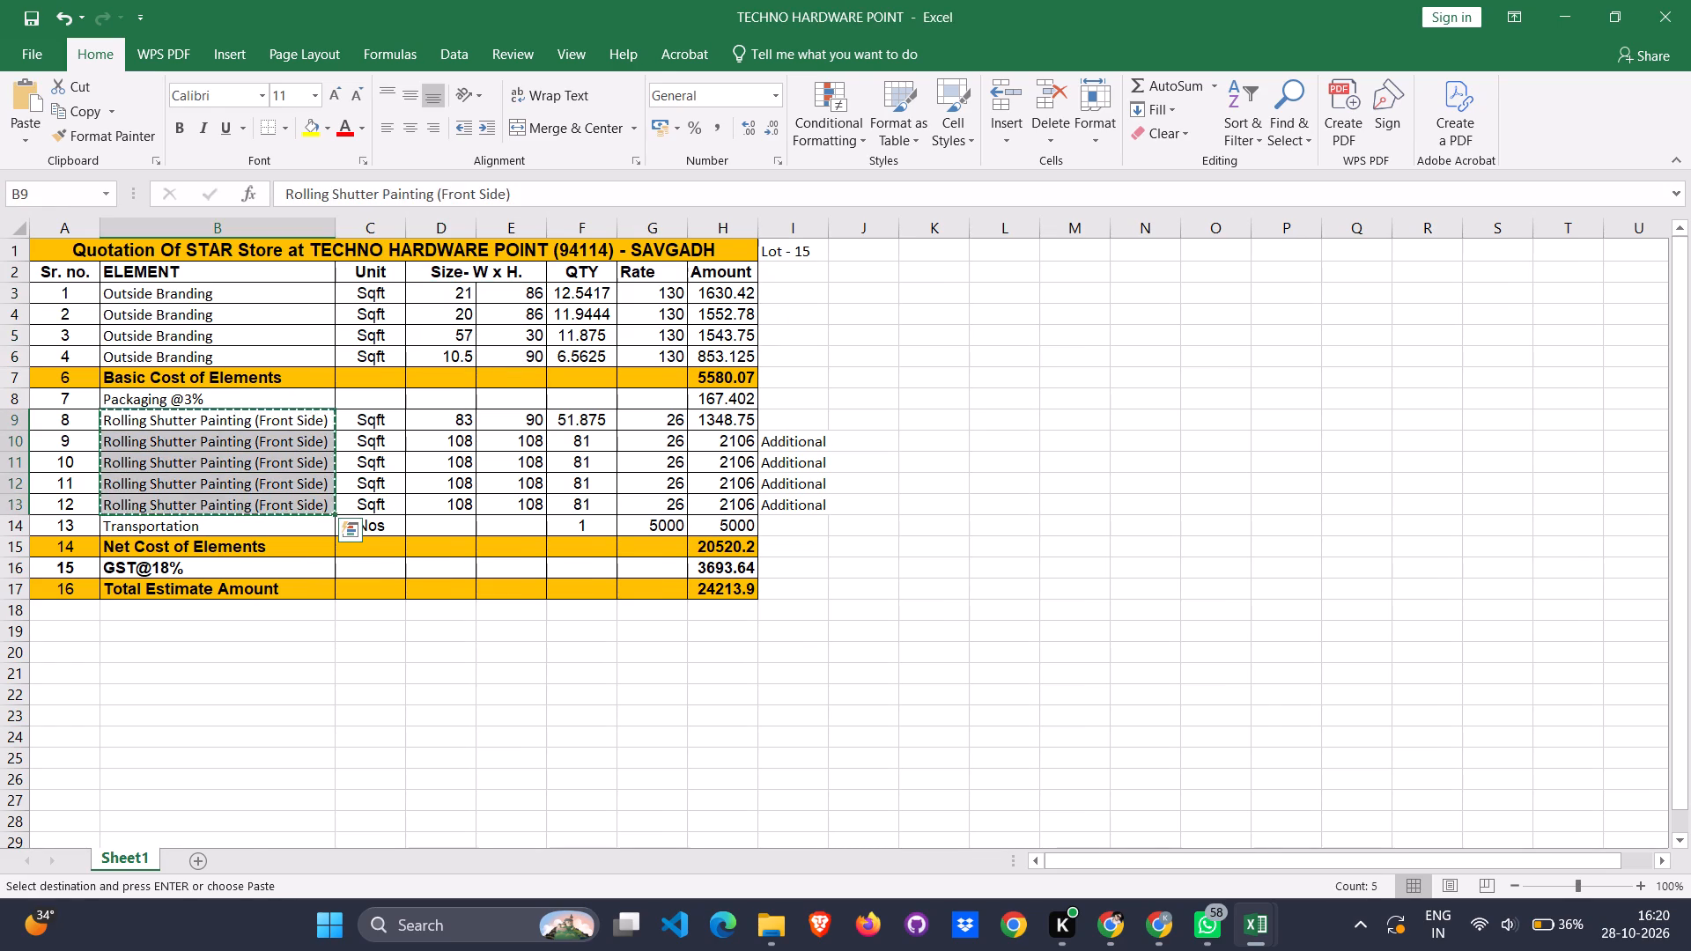
key(alt+Tab)
click(901, 578)
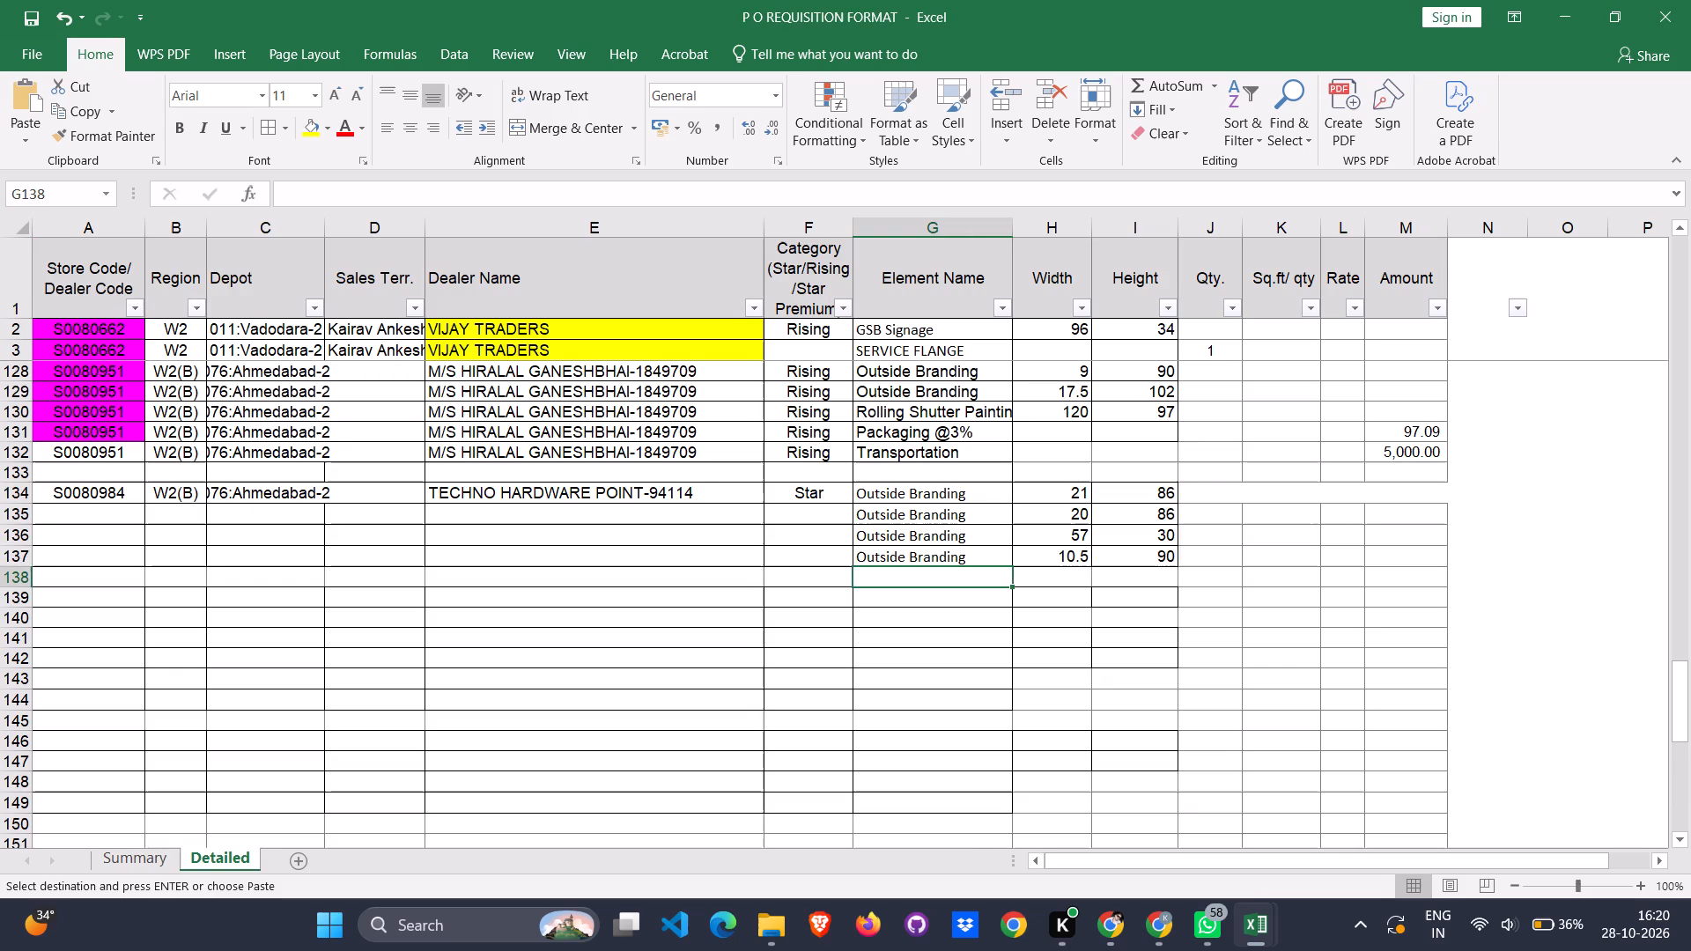
key(ctrl+v)
key(ctrl+s)
Copy the widths and heights of the five Rolling Shutter Painting items from the quotation into the requisition from H138, and save.
key(alt+Tab)
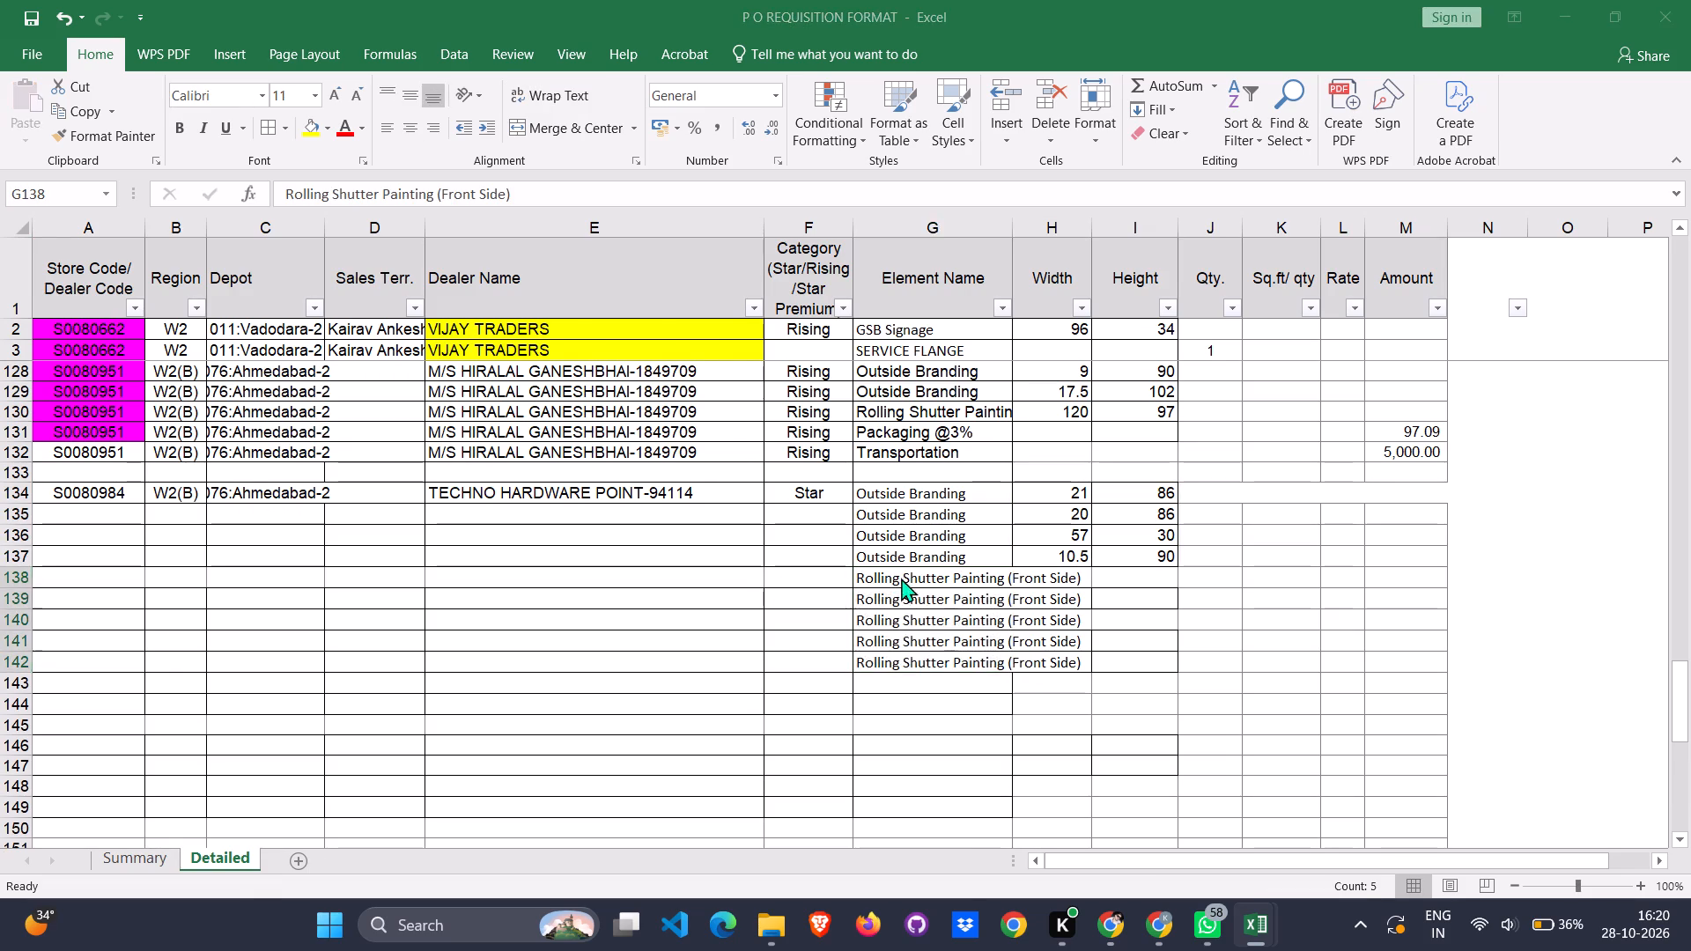
click(437, 421)
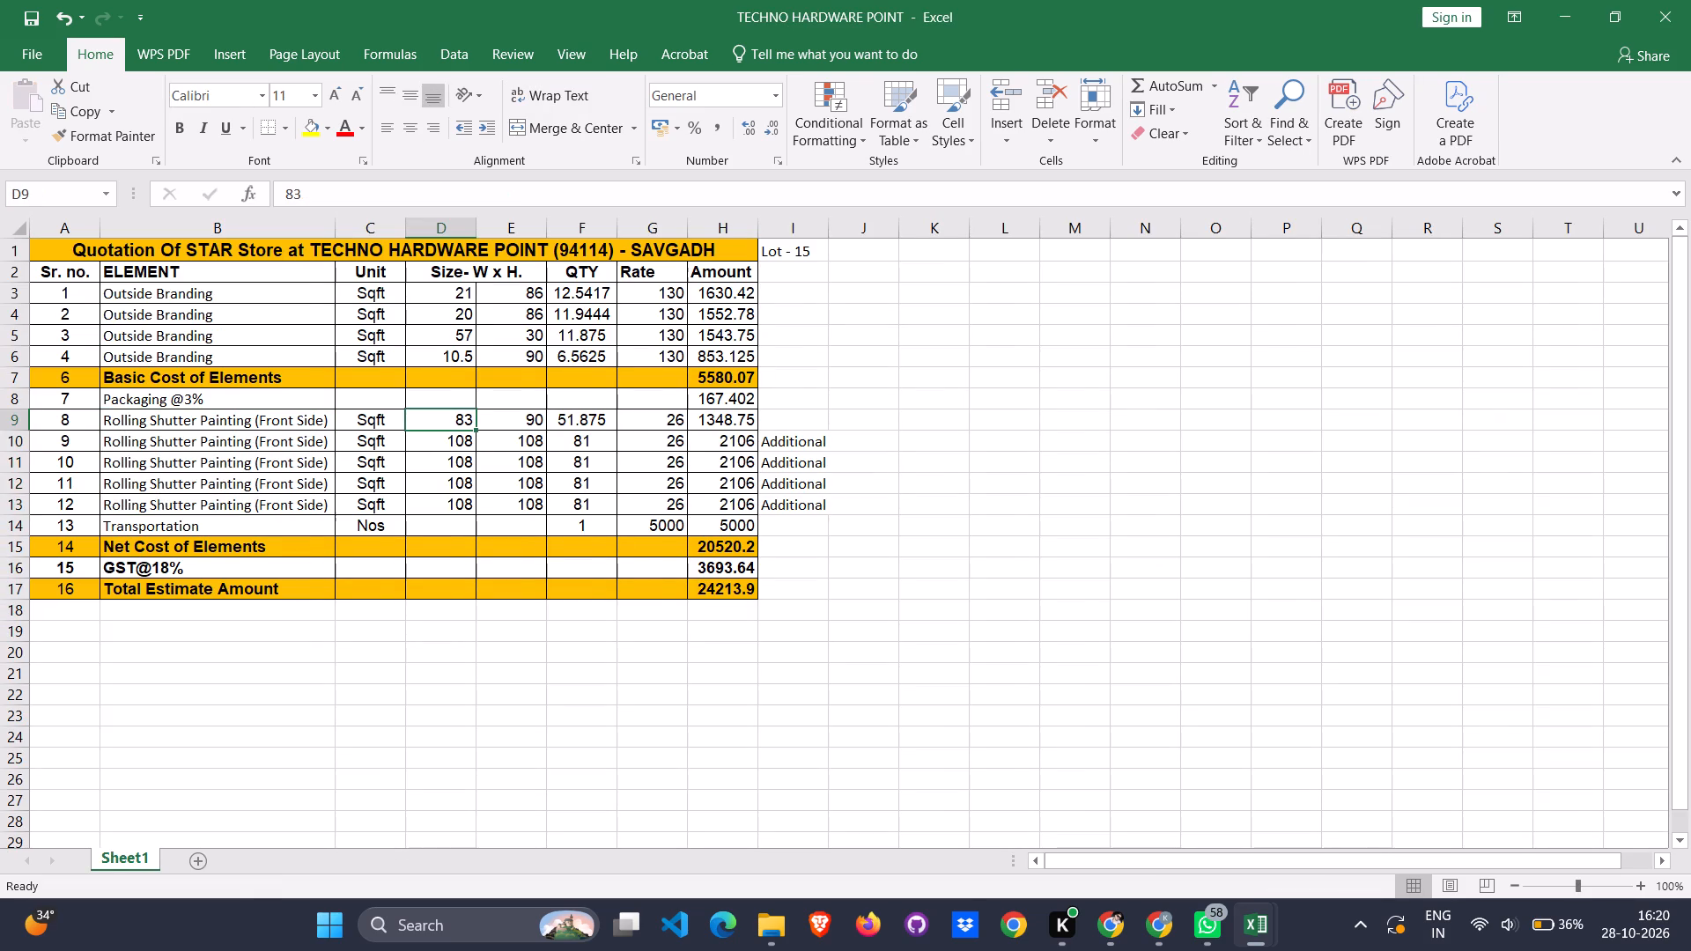
key(shift+Down)
key(shift+Down)
key(shift+Down)
key(shift+Down)
key(shift+Right)
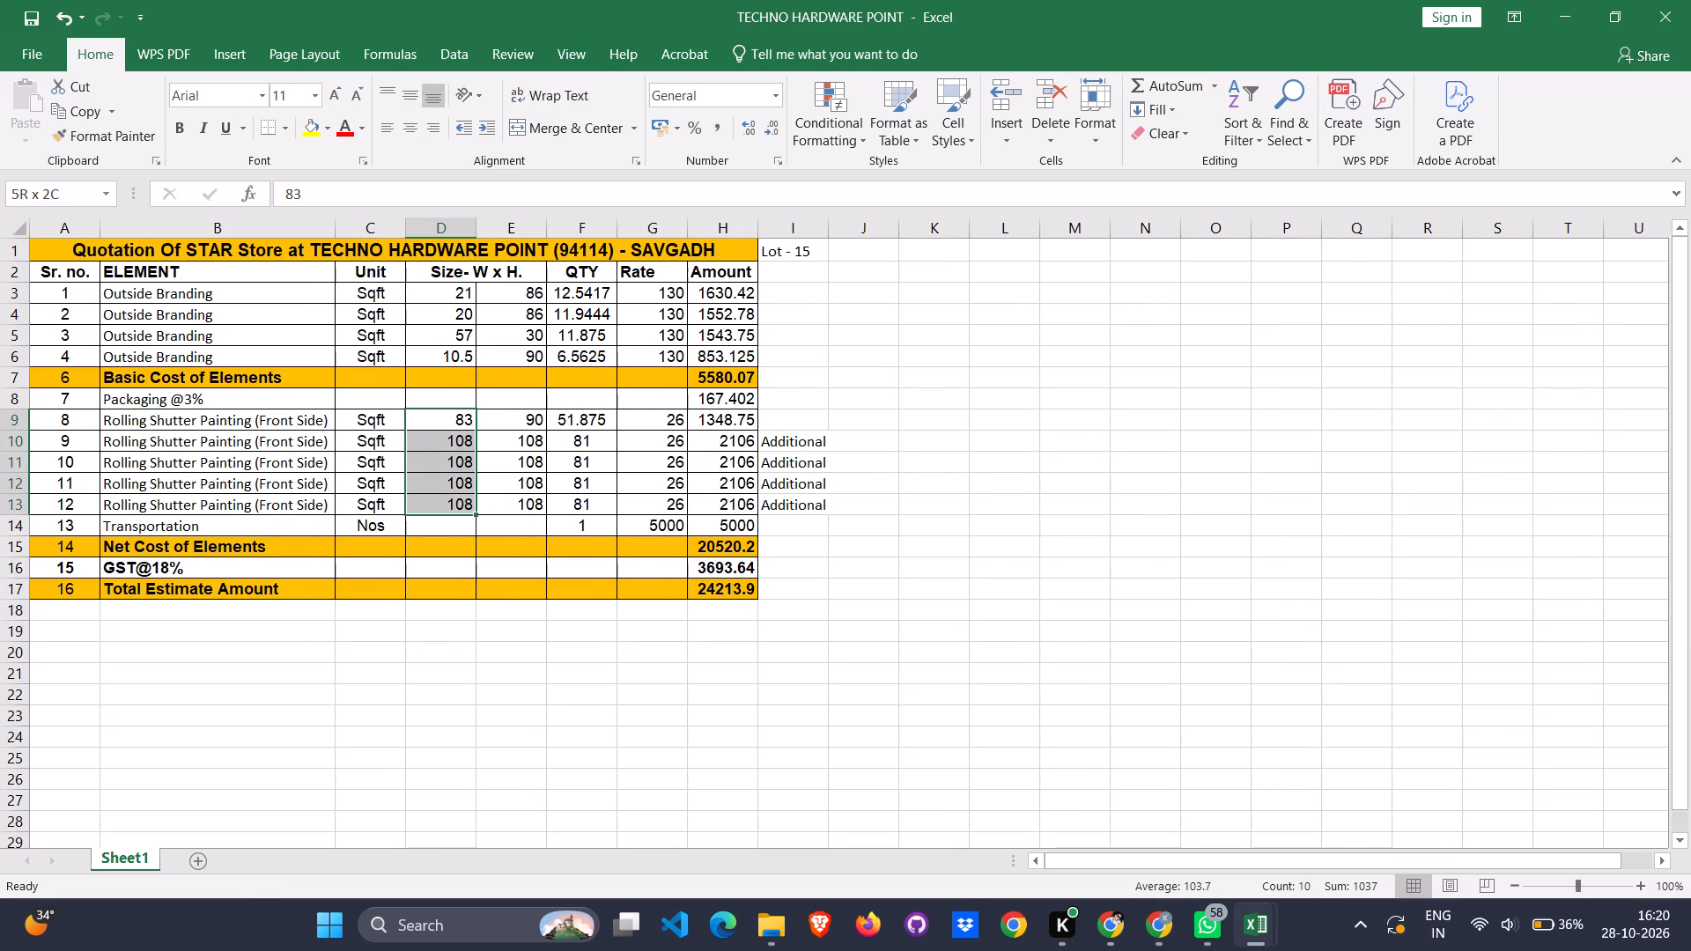
key(ctrl+c)
key(alt+Tab)
key(Right)
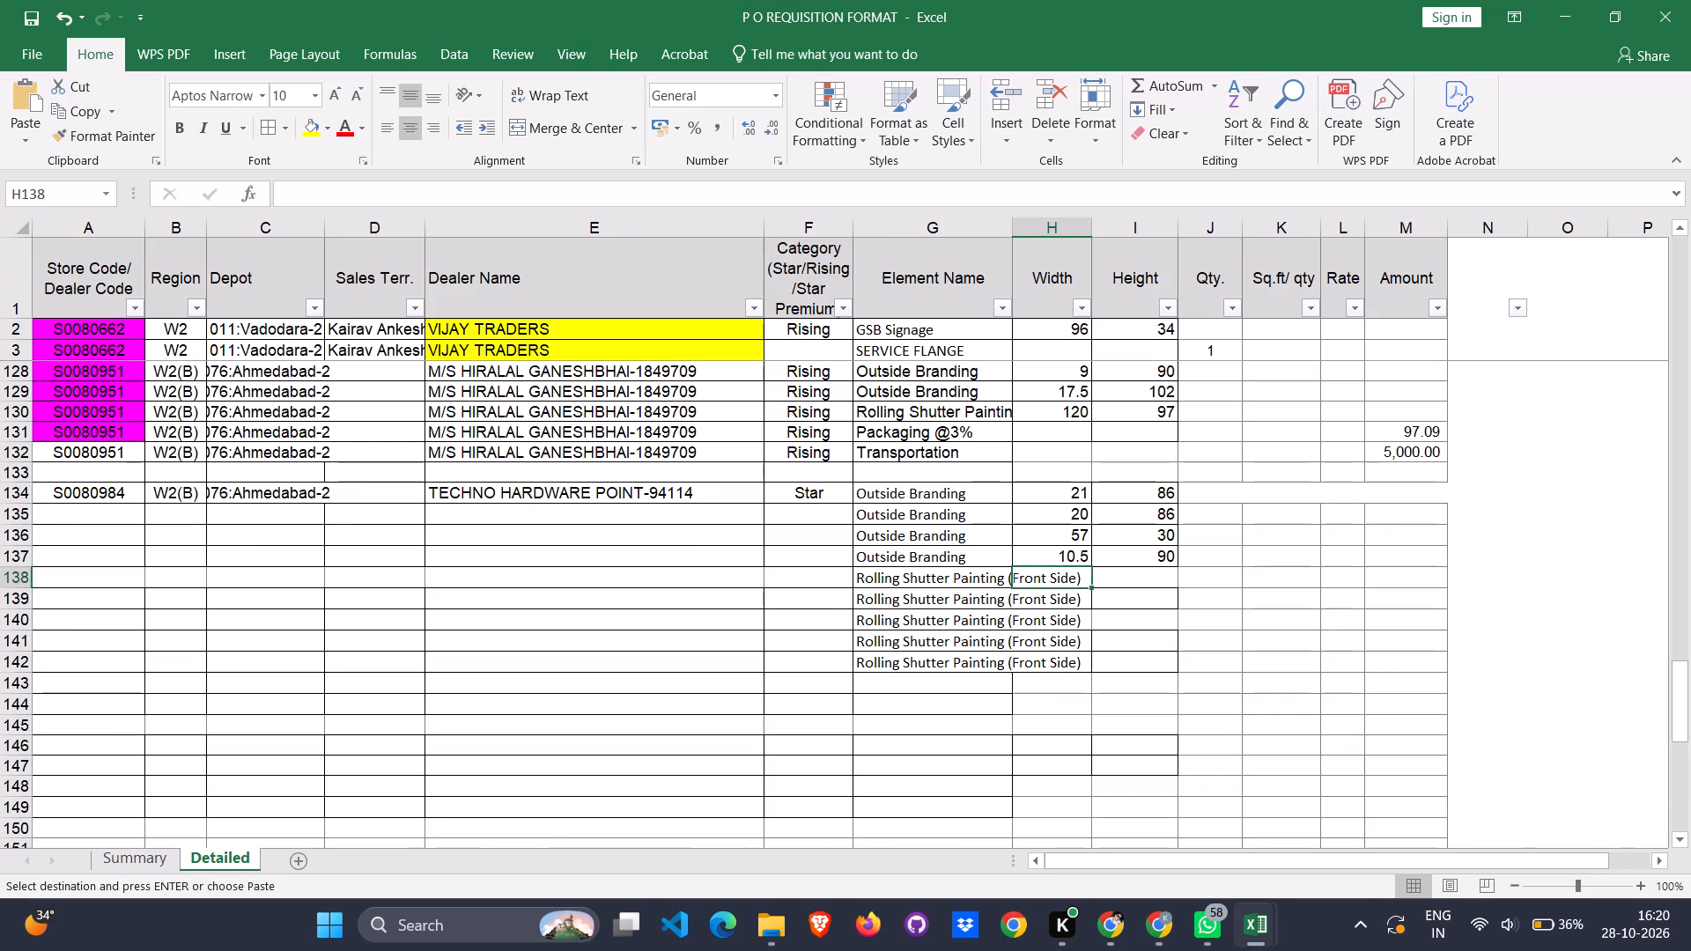
key(ctrl+v)
key(ctrl+s)
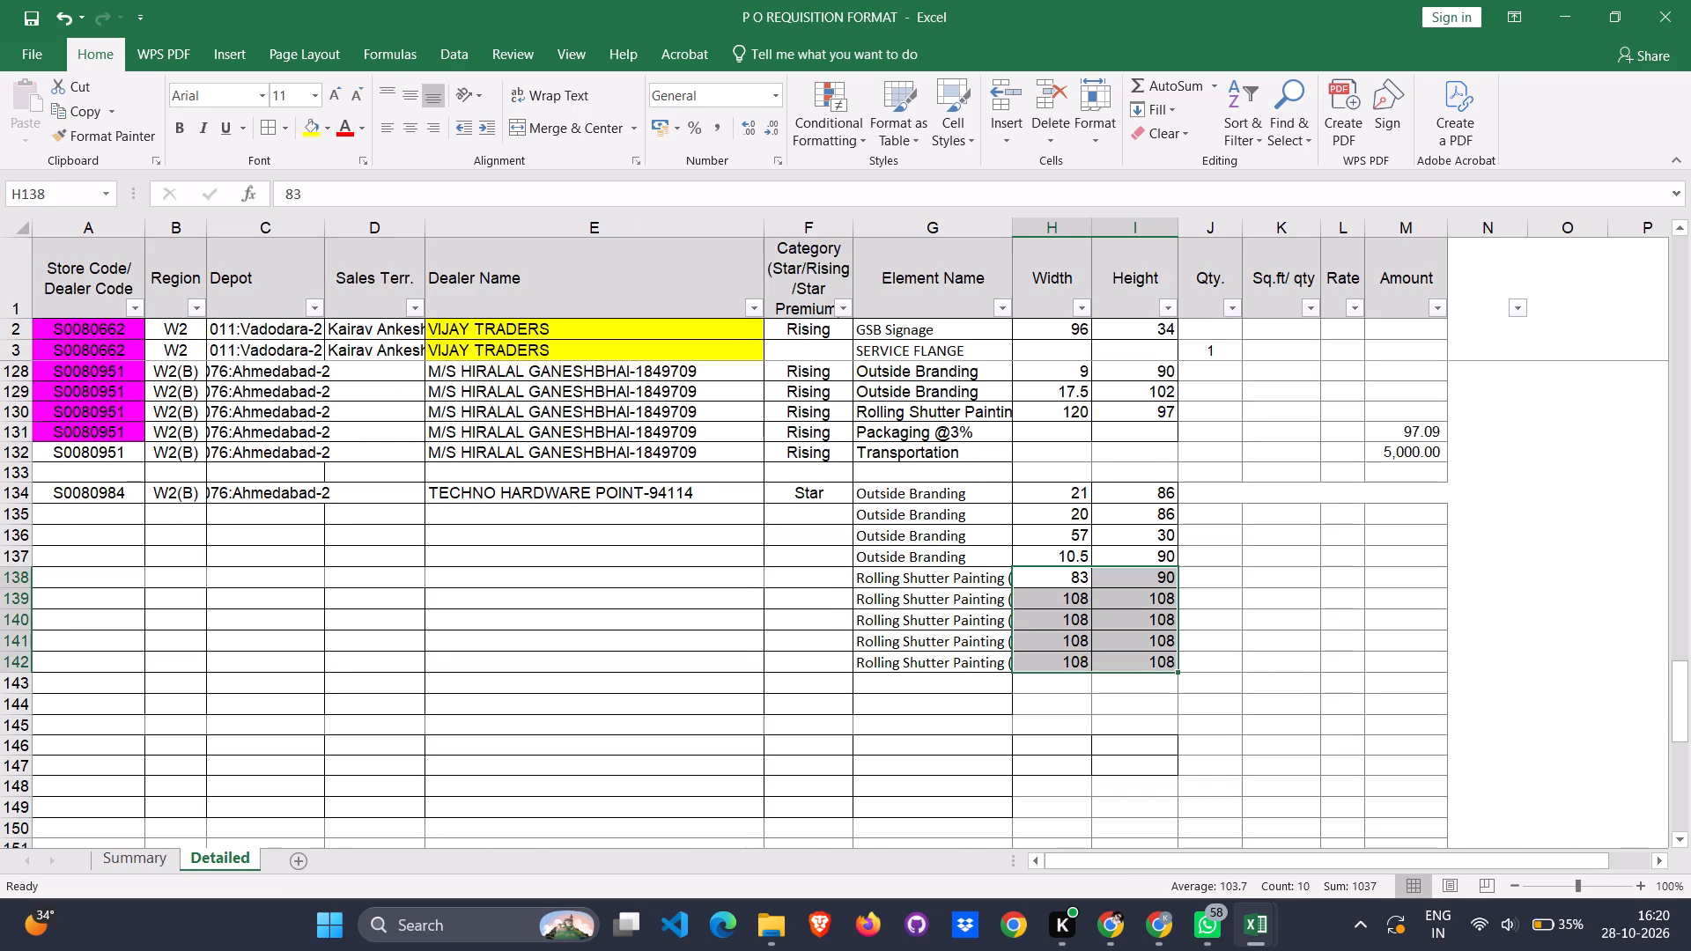
Check the quotation's remaining items, and copy the Packaging @3% and Transportation labels from G131:G132 of the requisition to G143.
key(alt+Tab)
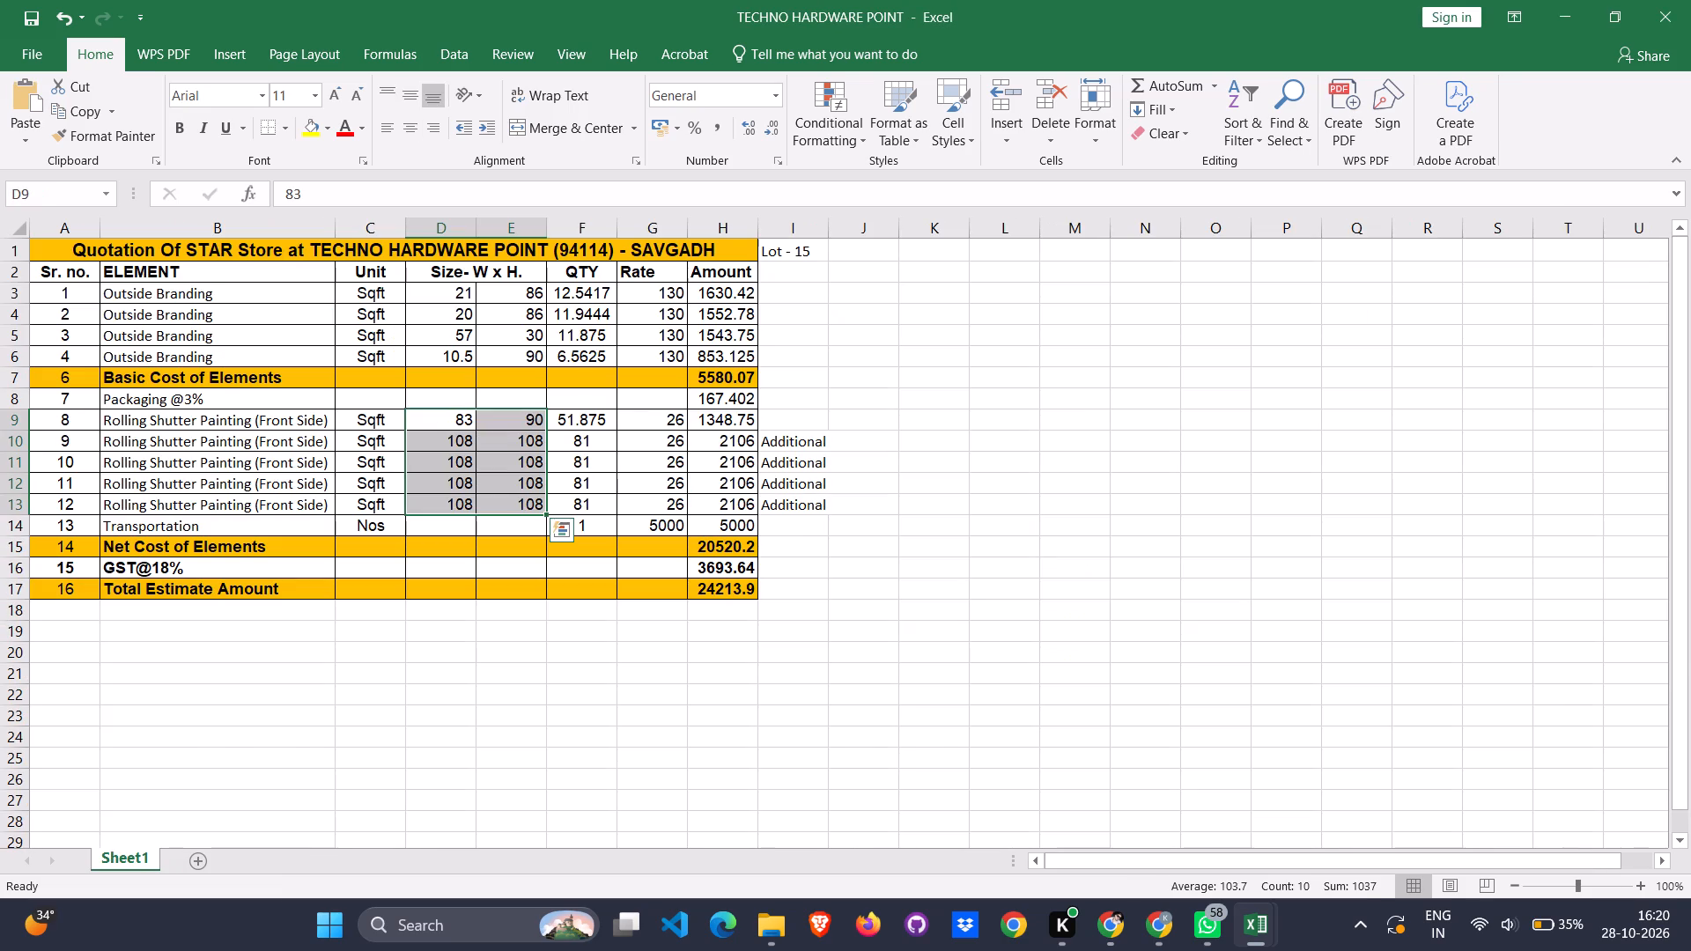
key(alt+Tab)
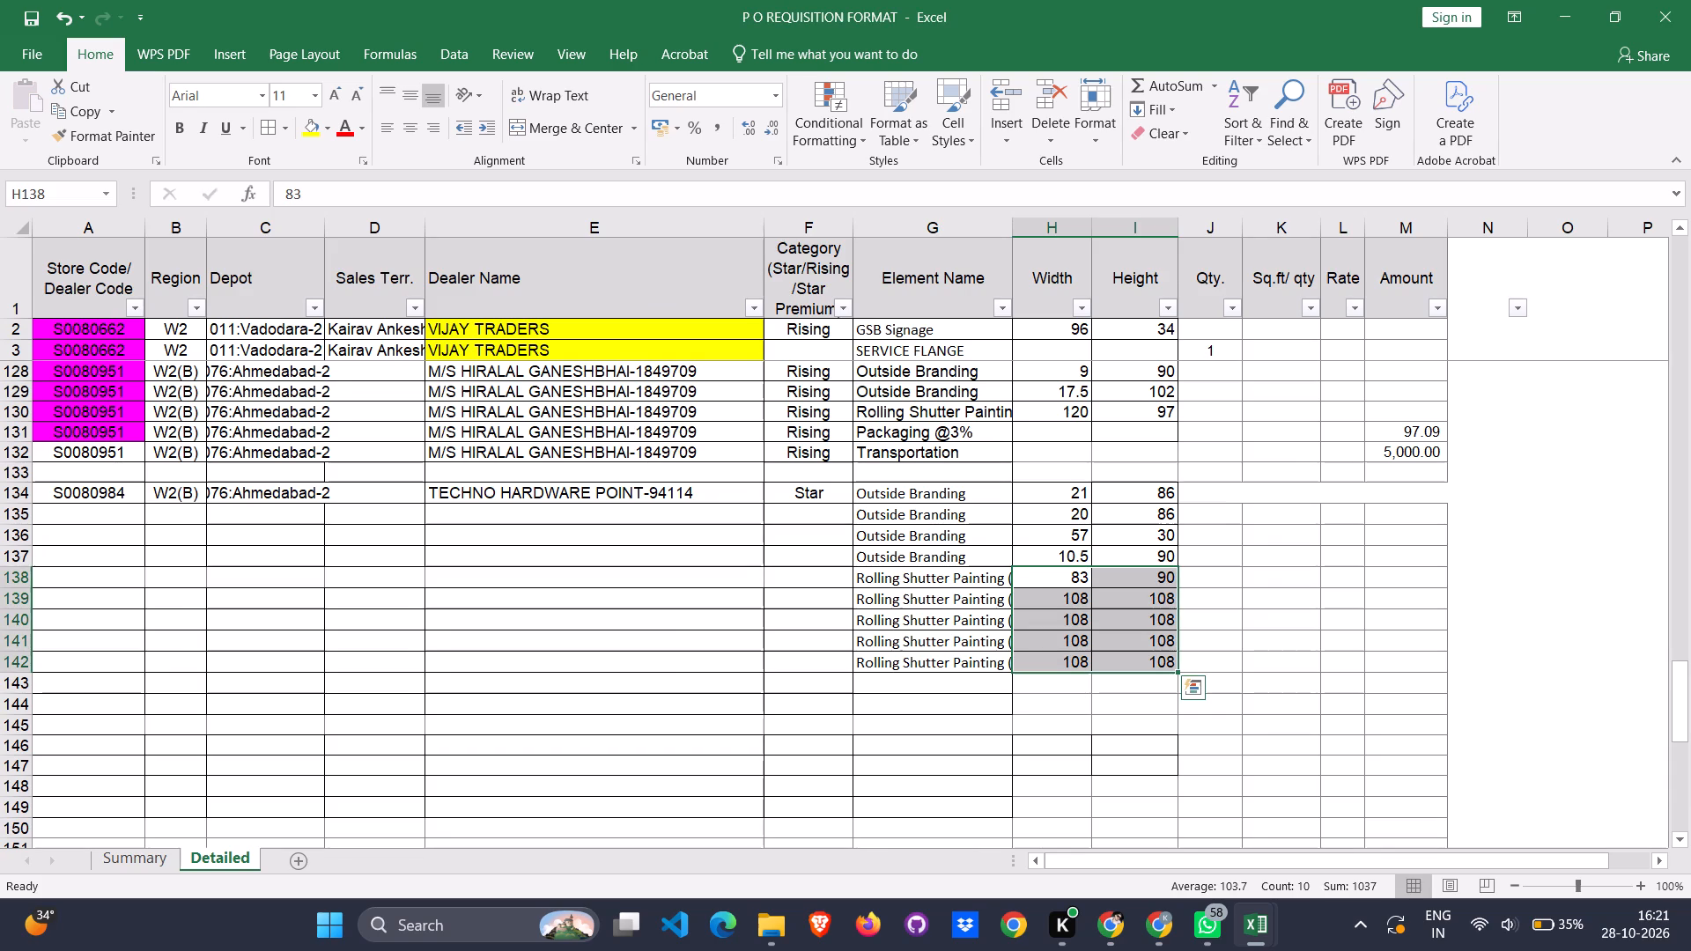
key(alt+Tab)
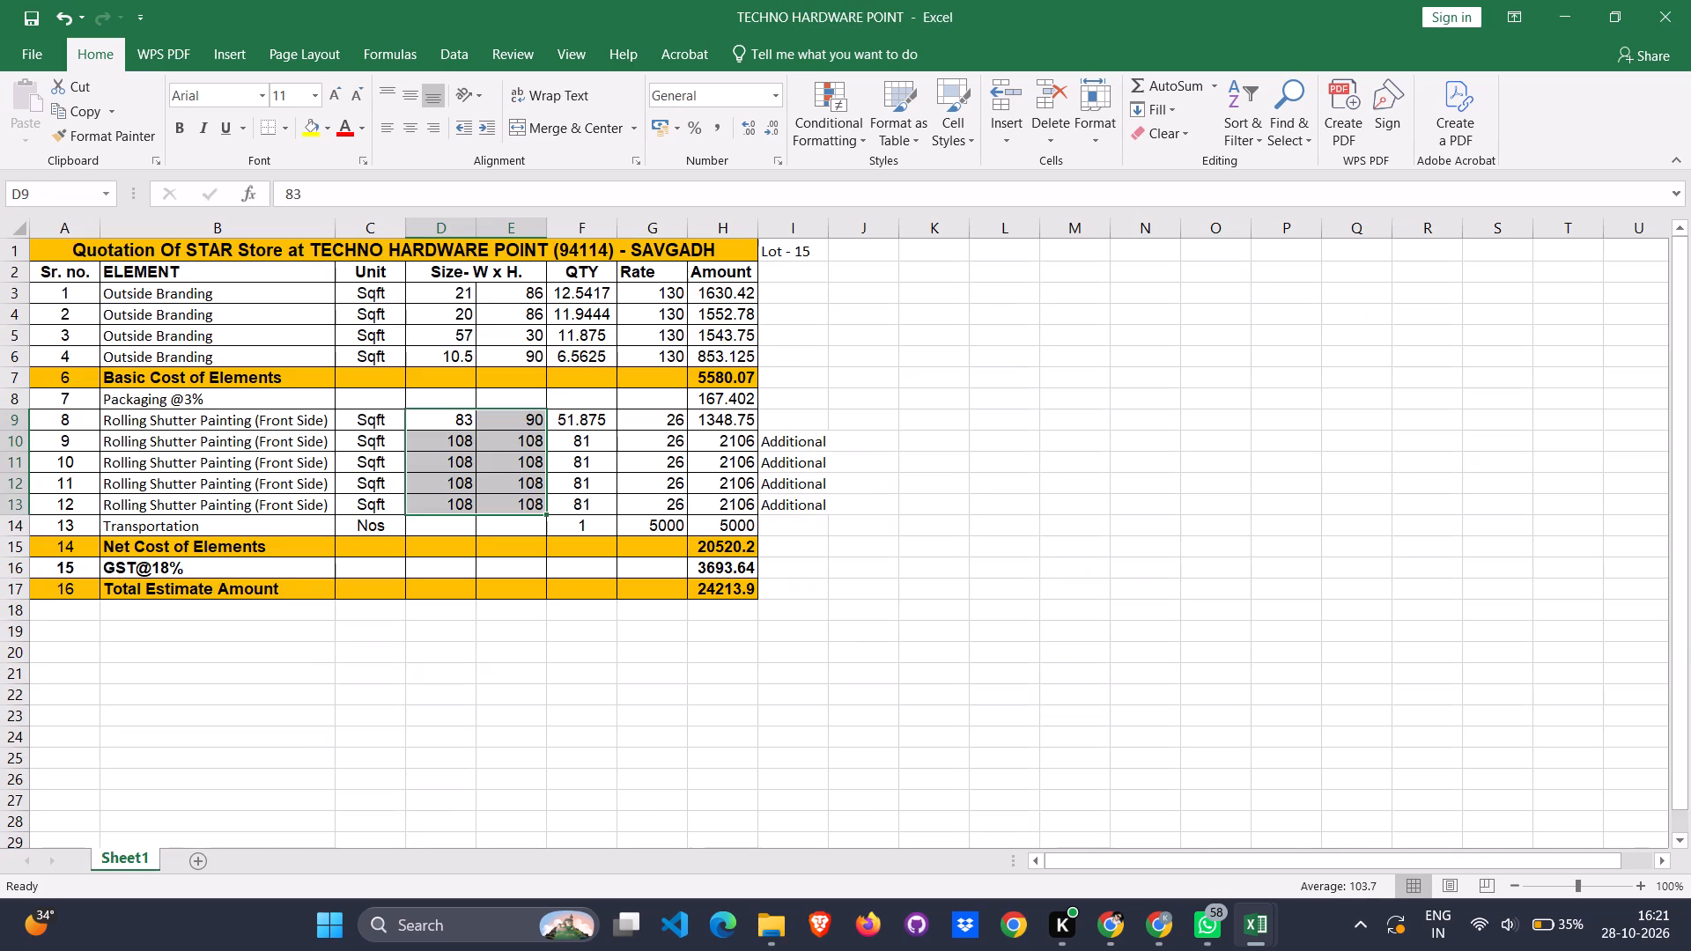
key(alt+Tab)
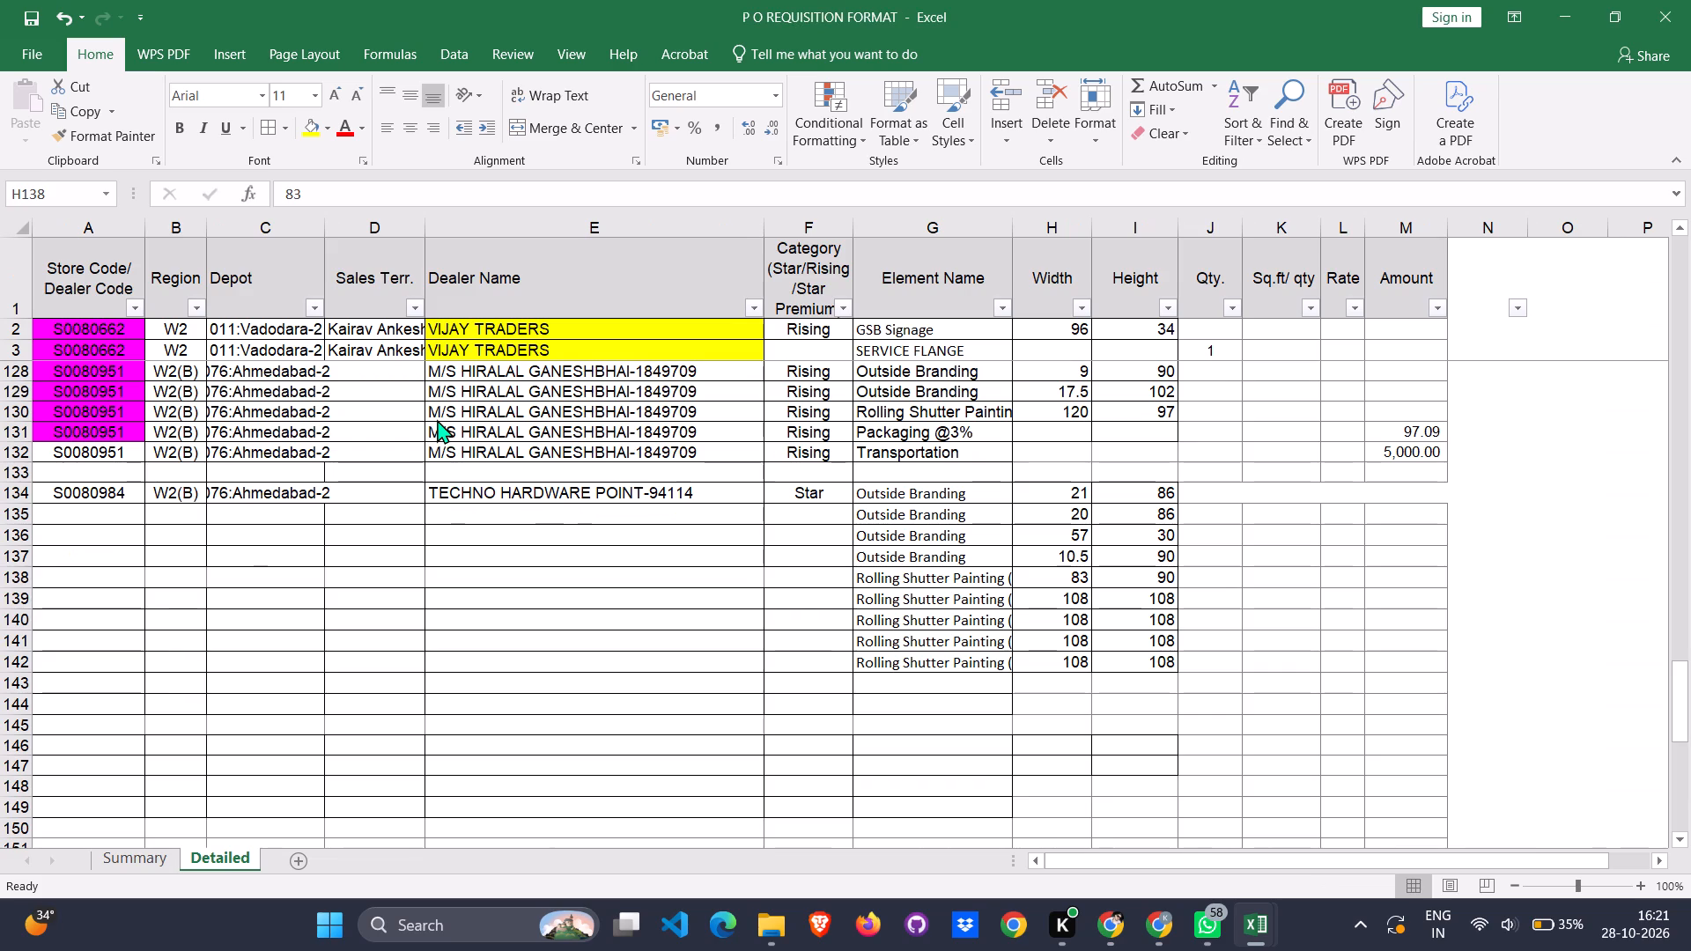
click(903, 434)
key(shift+Down)
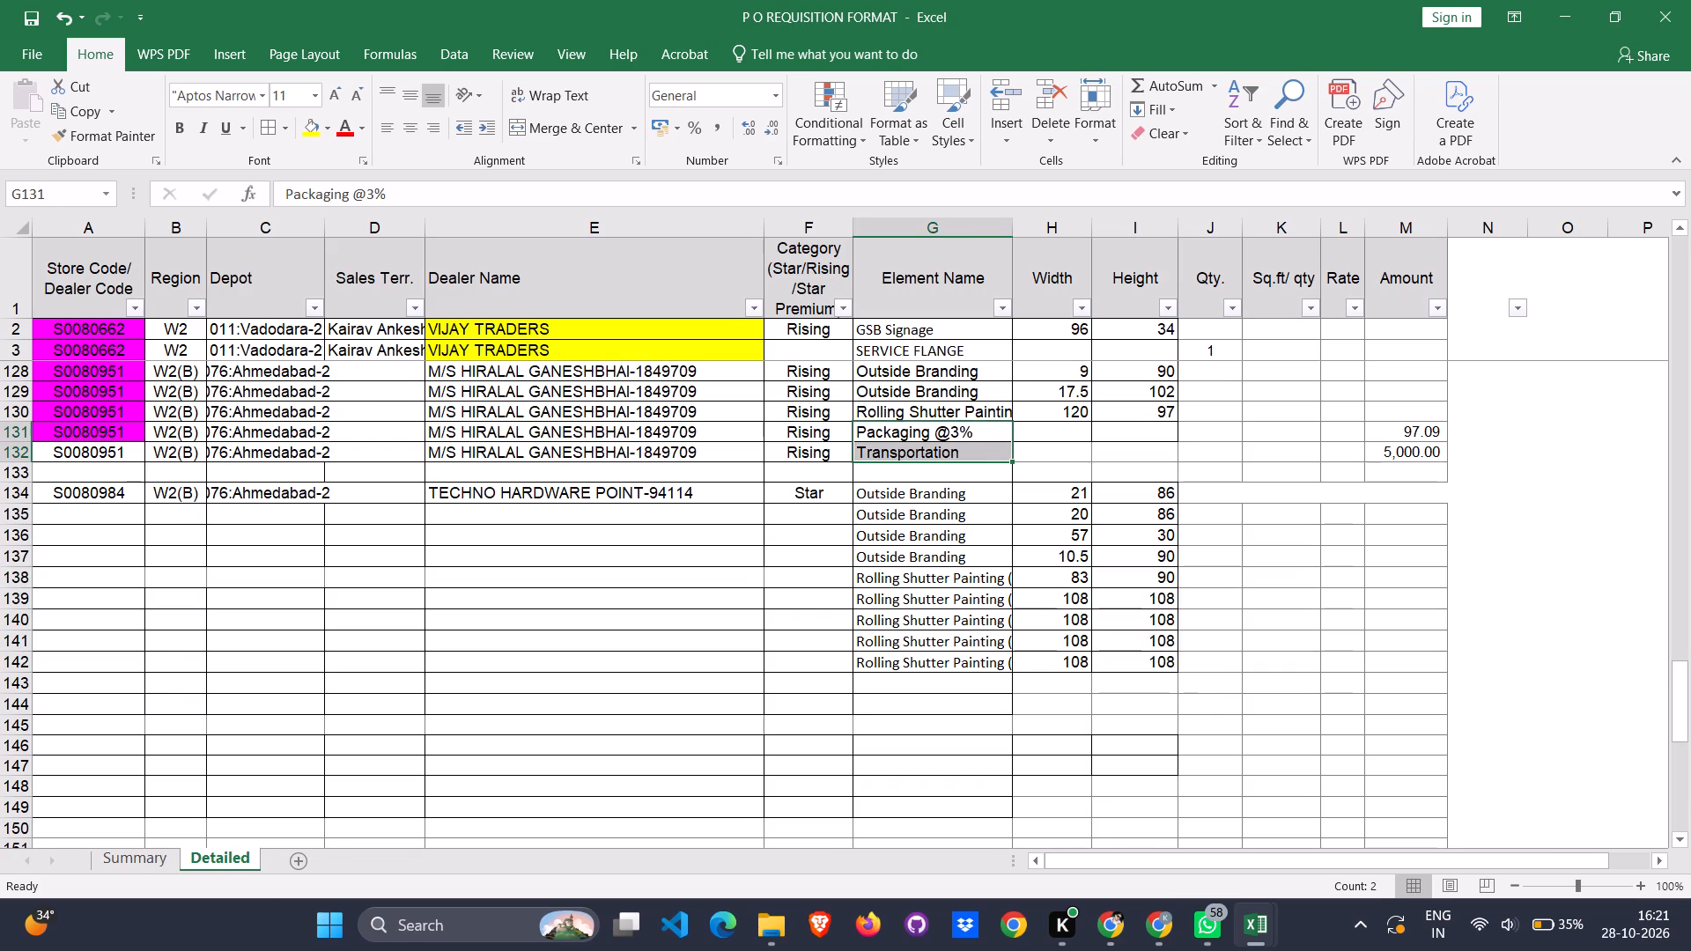
key(ctrl+c)
click(940, 680)
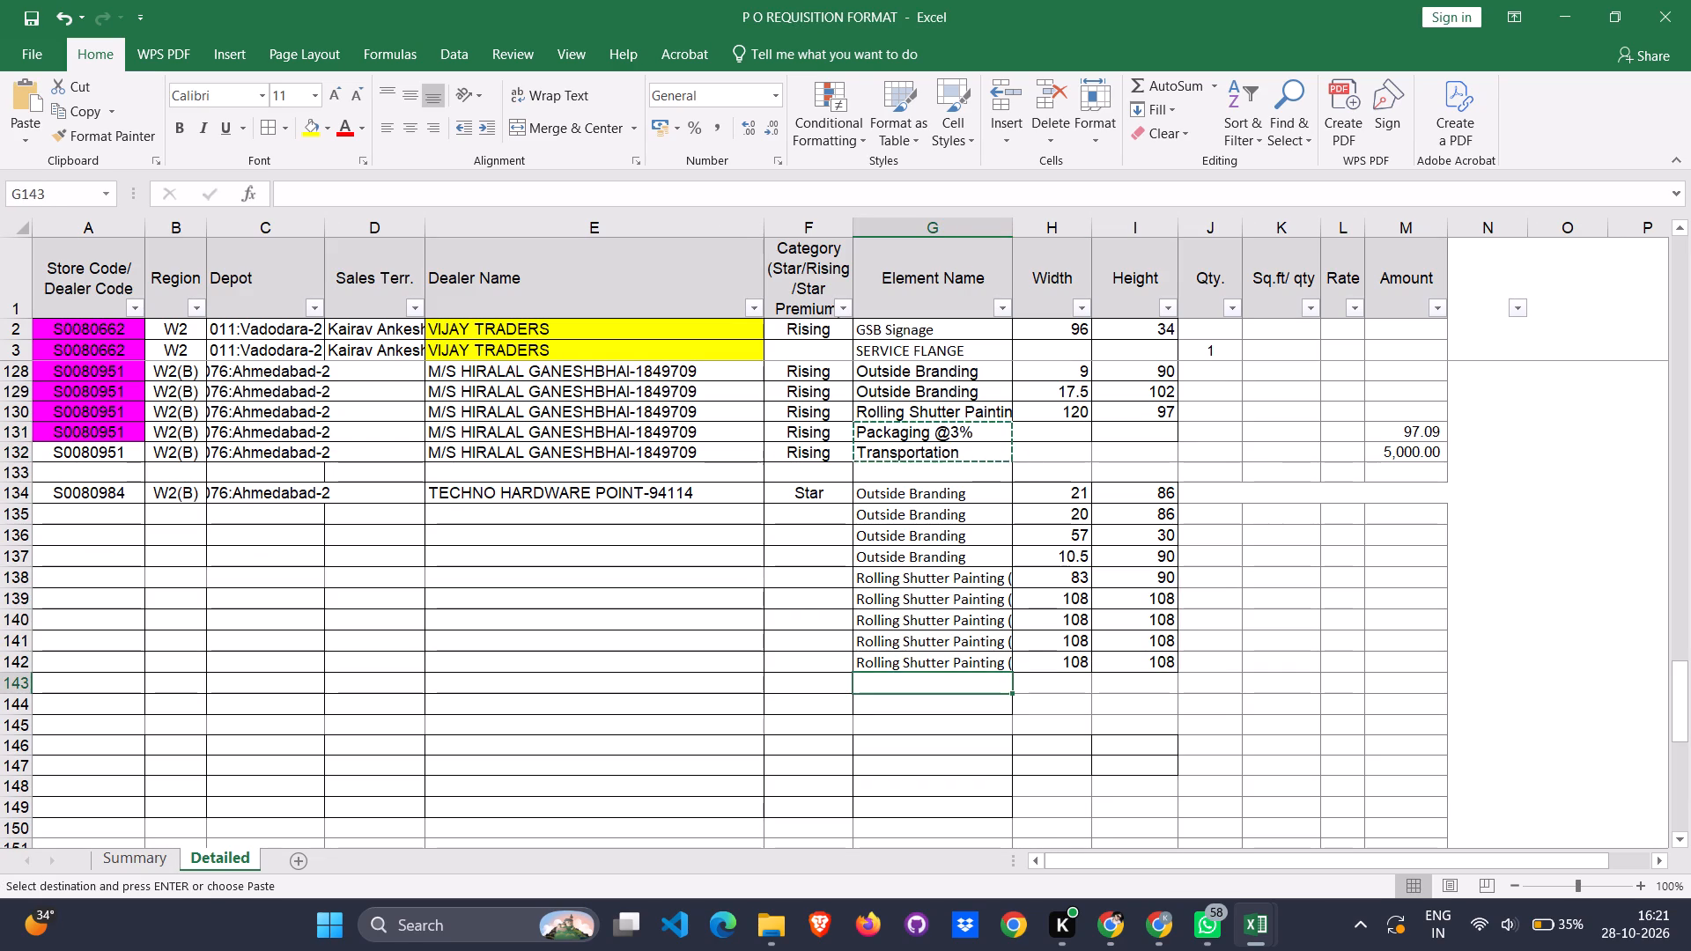
key(ctrl+v)
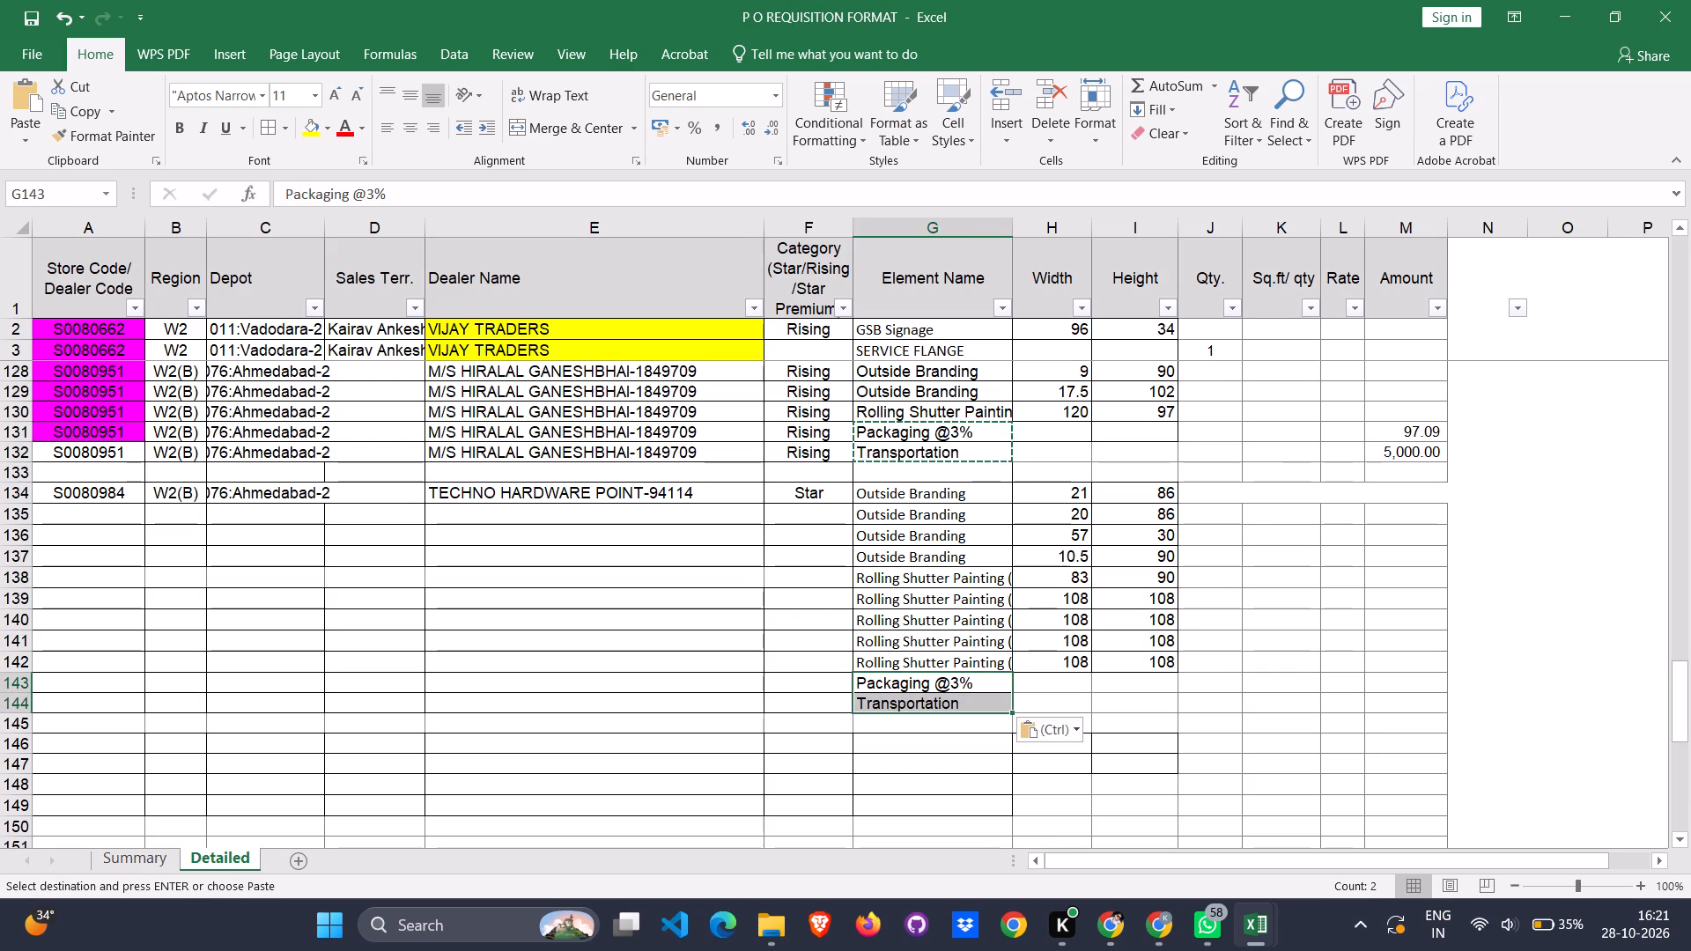
Enter the amounts 167.40 for Packaging @3% in M143 and 5000 for Transportation in M144, saving the requisition.
click(1406, 689)
text(167)
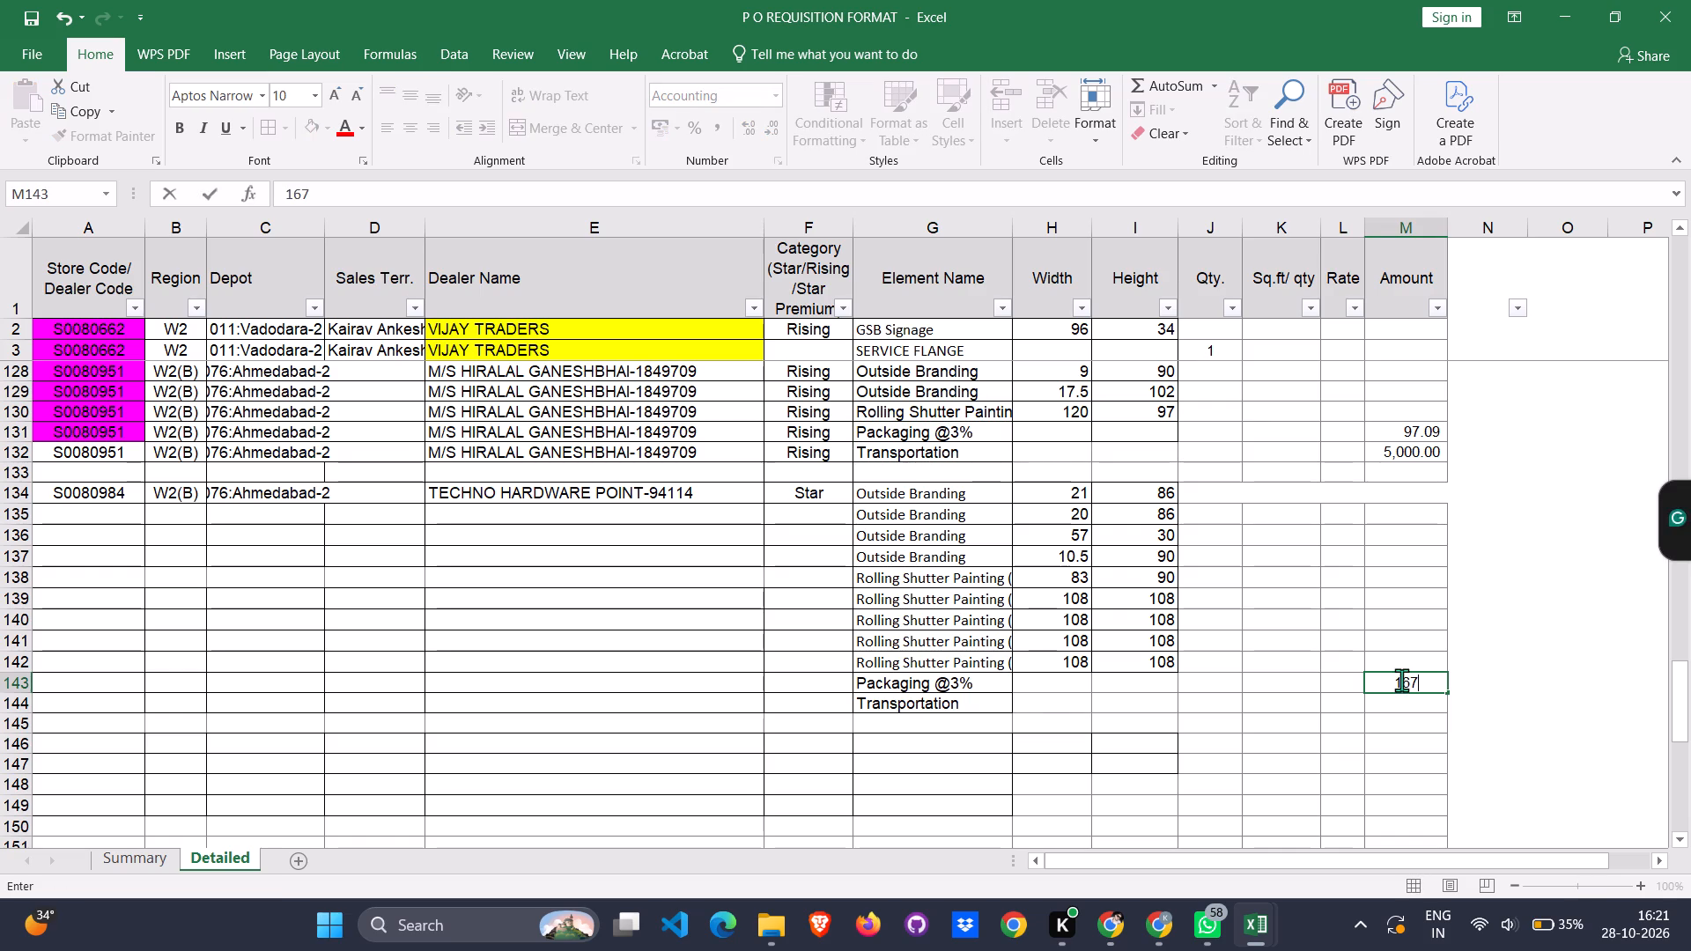
text(.4)
key(0)
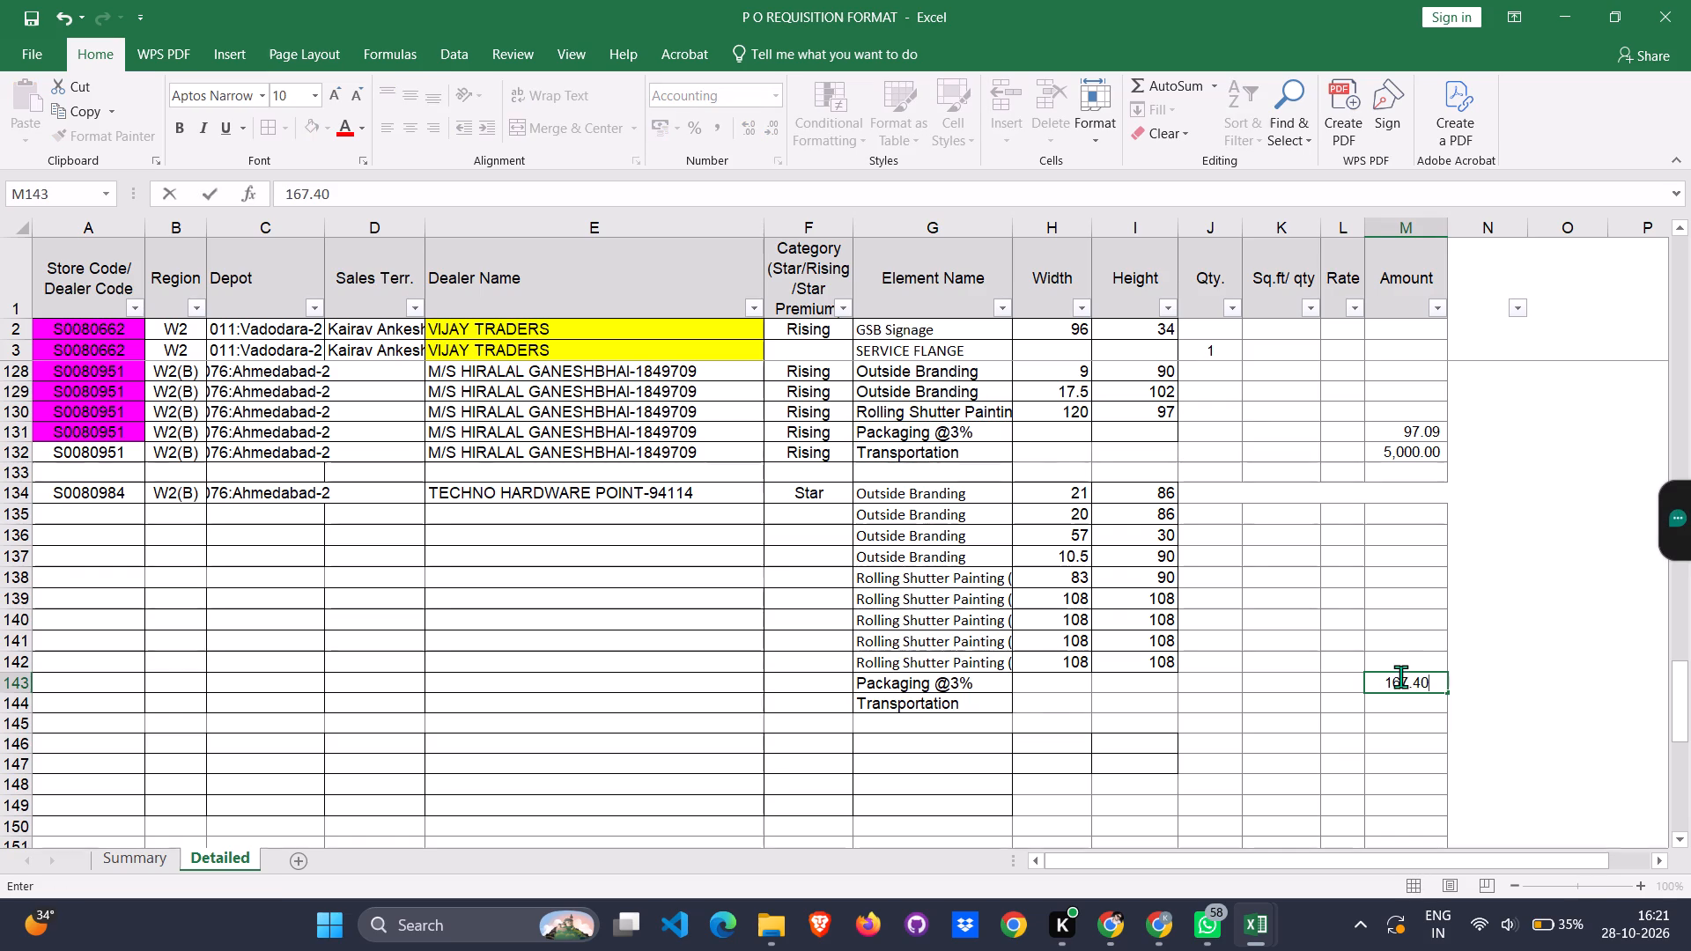
key(ctrl+s)
key(alt+Tab)
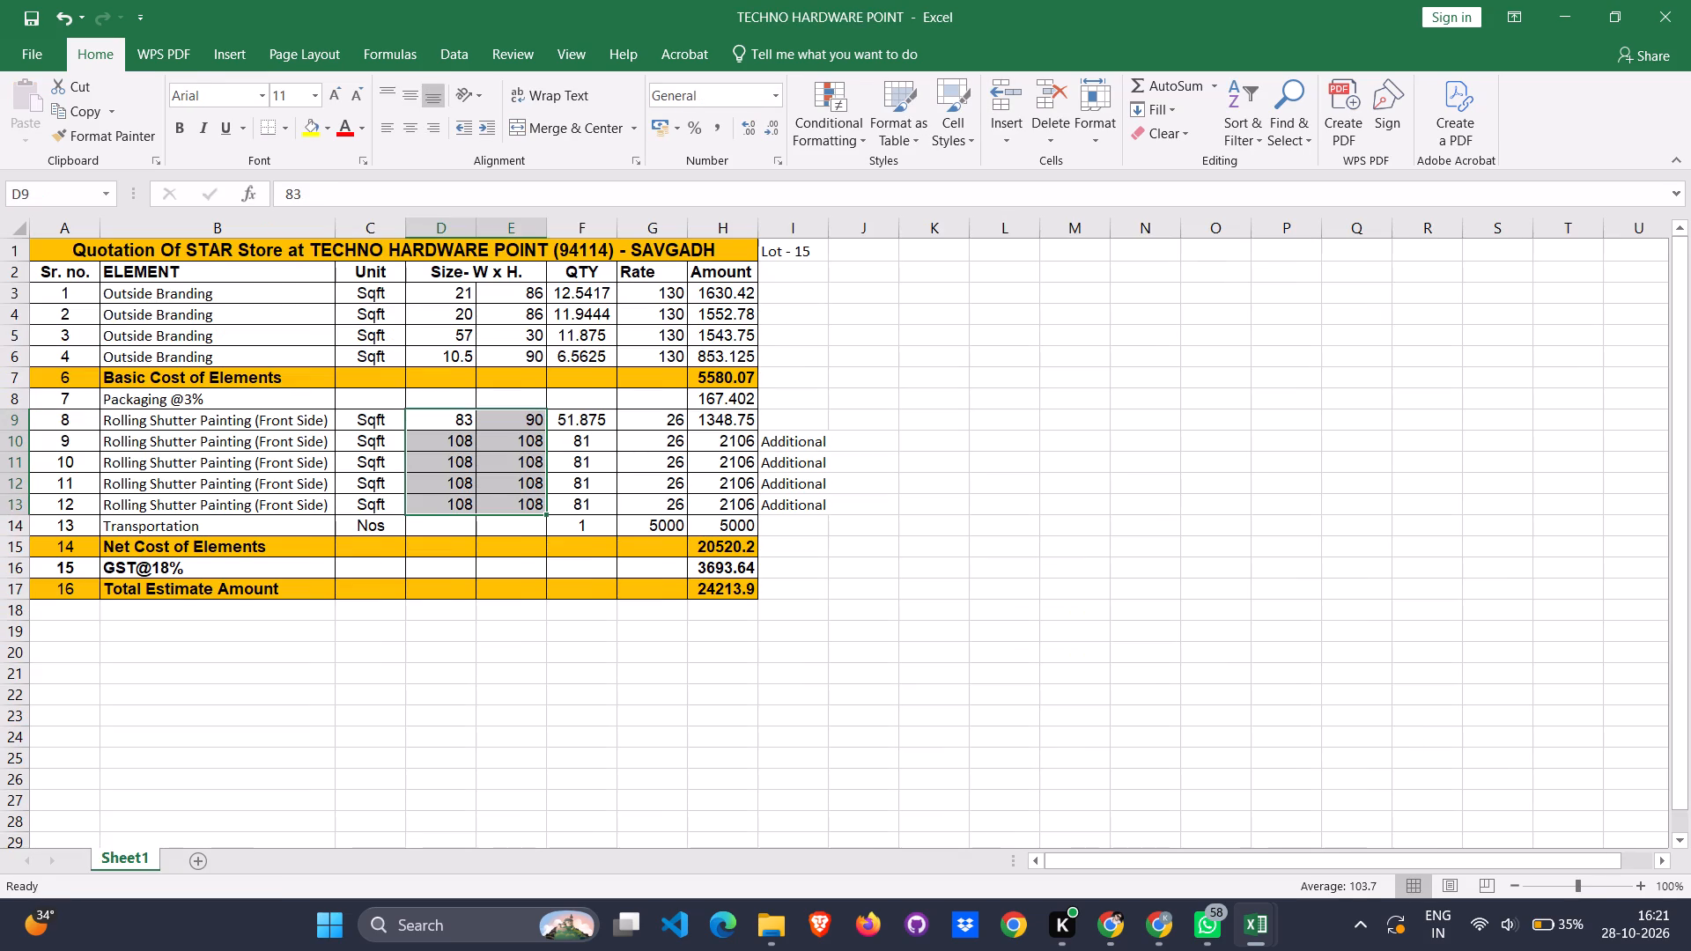
key(alt+Tab)
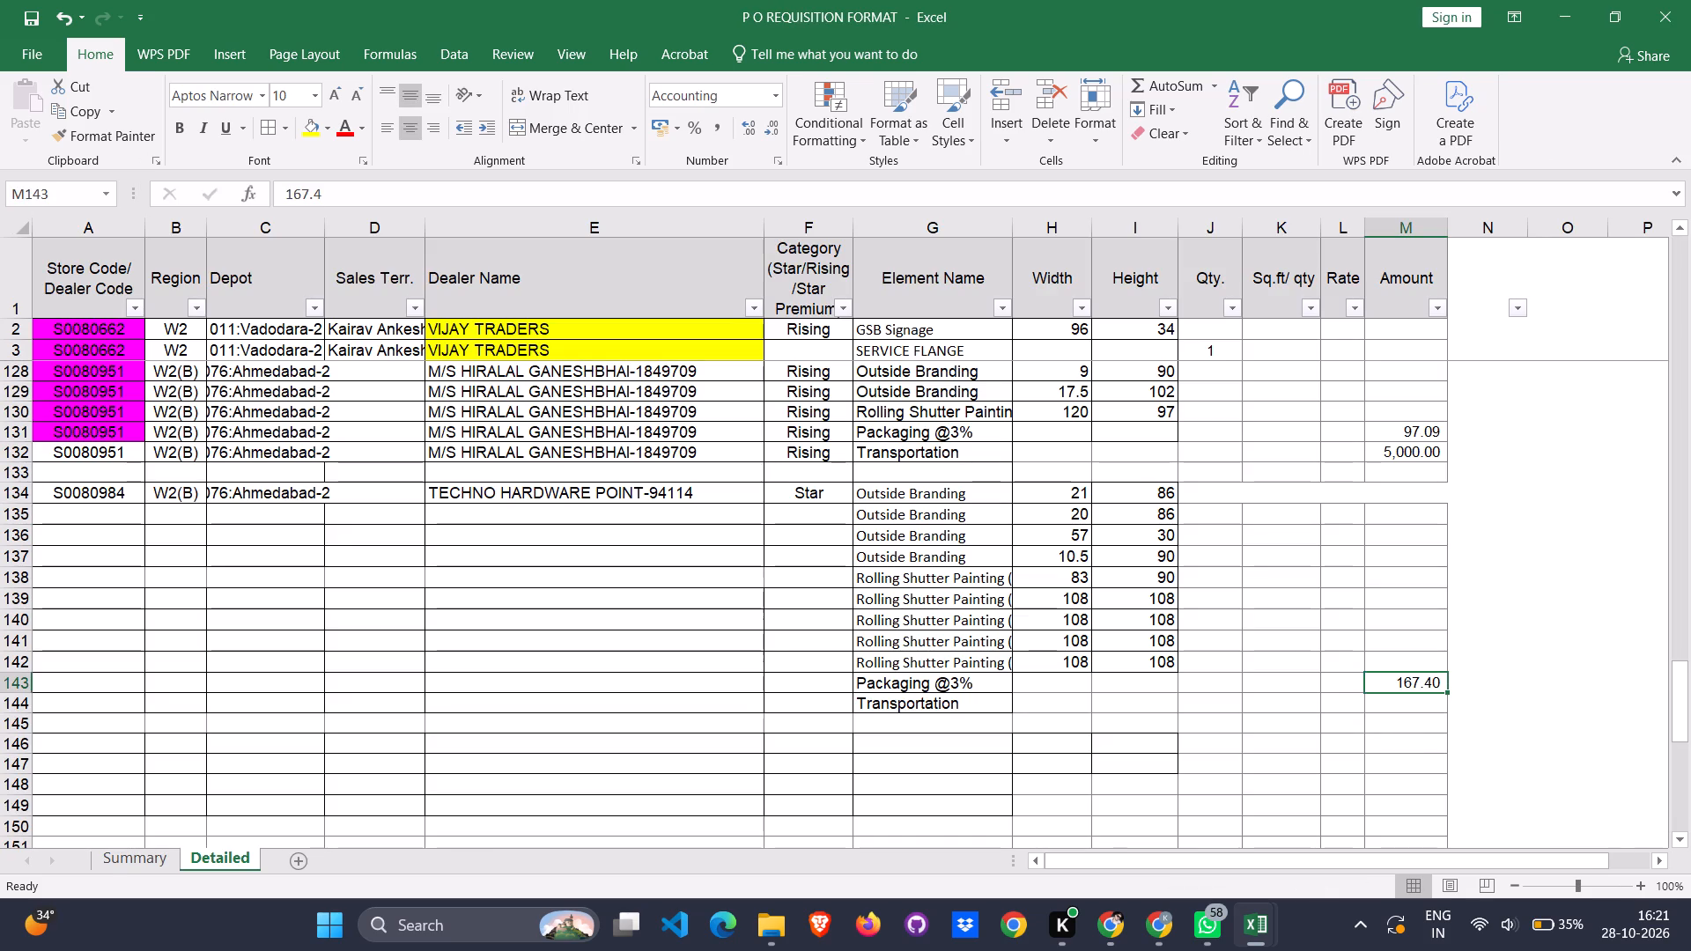
click(1420, 709)
text(5000)
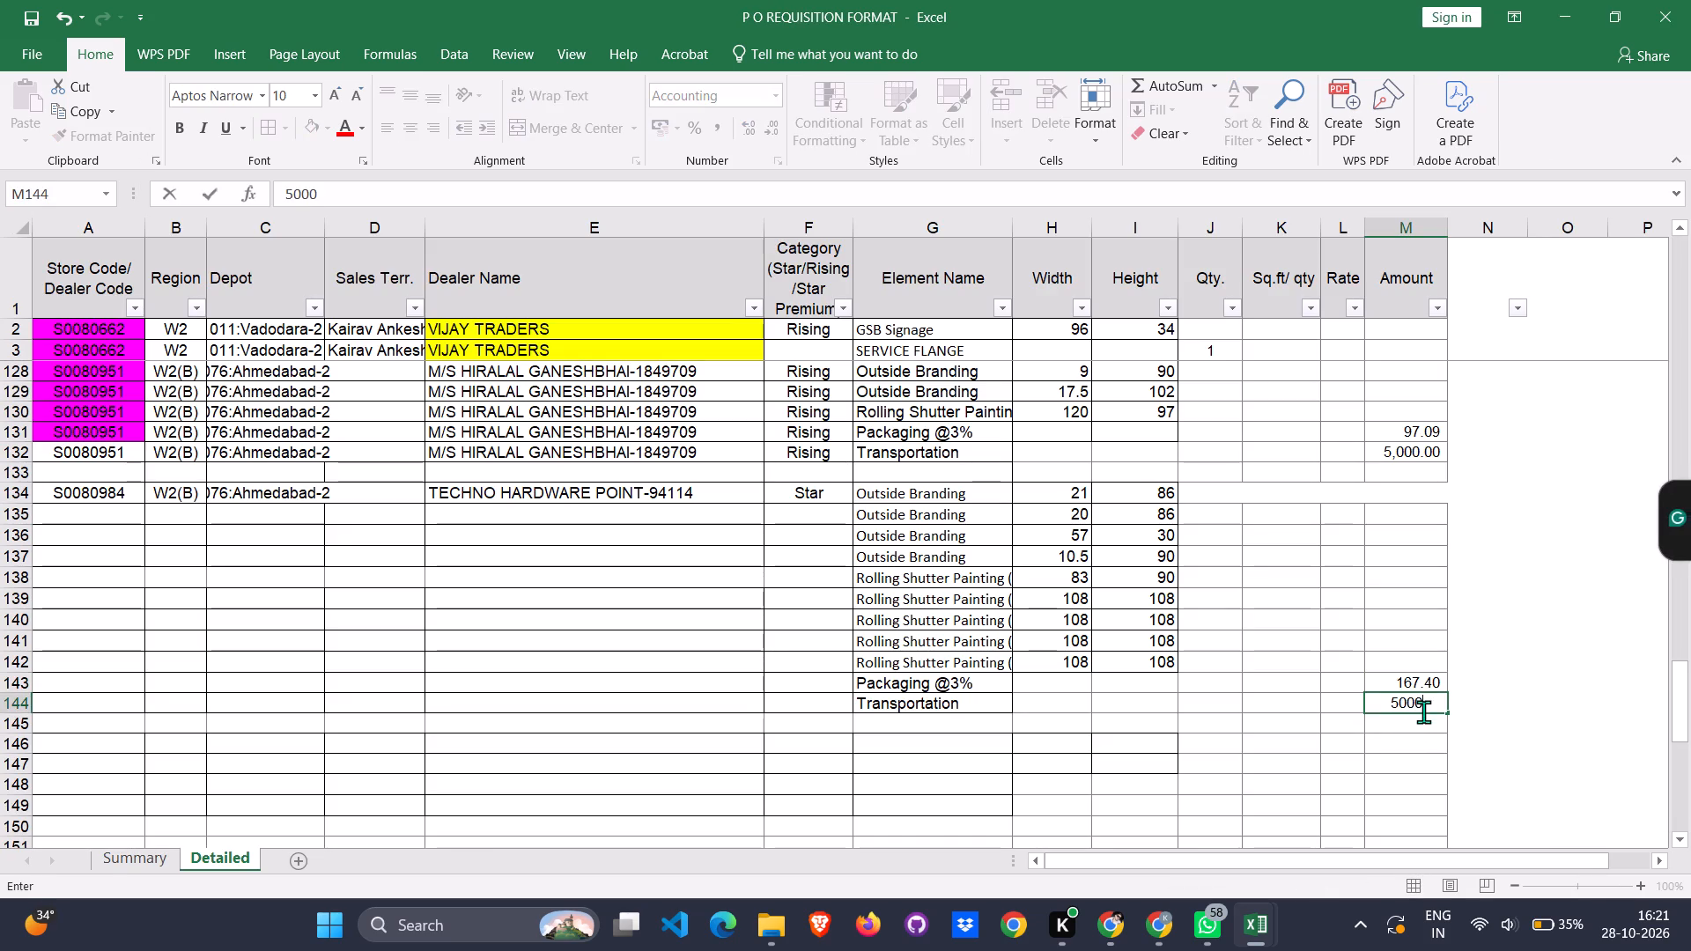
key(ctrl+s)
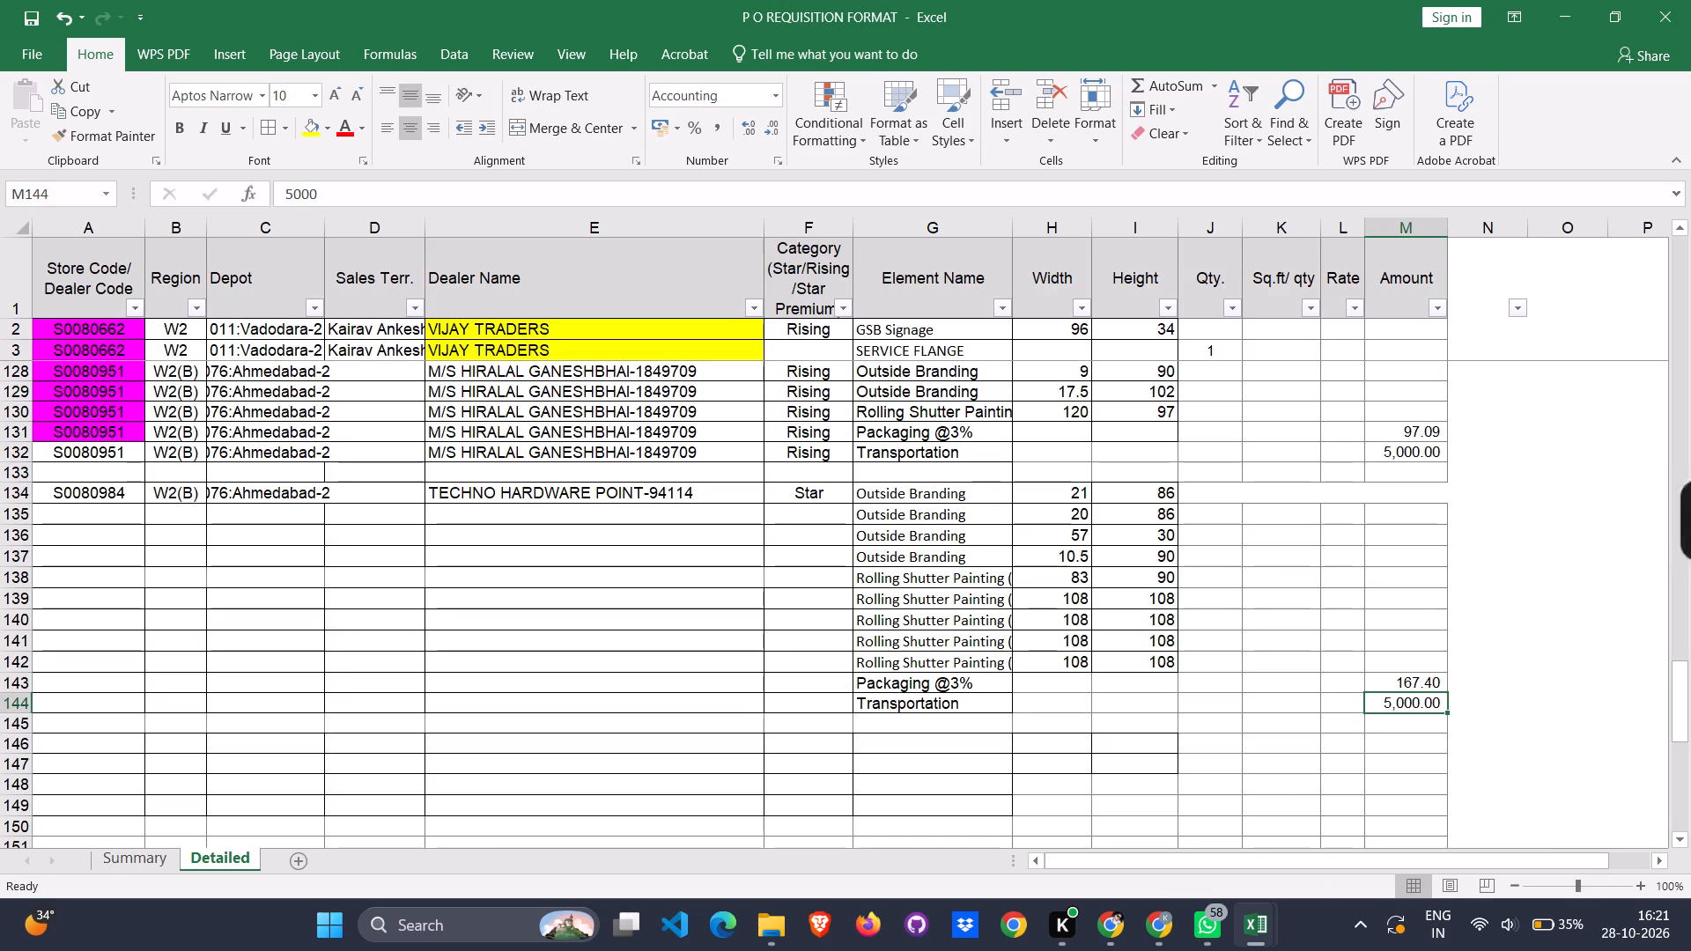
Copy the TECHNO HARDWARE POINT-94114 store details from A134:F134 down through row 144, and save the requisition.
click(87, 492)
key(shift+Right)
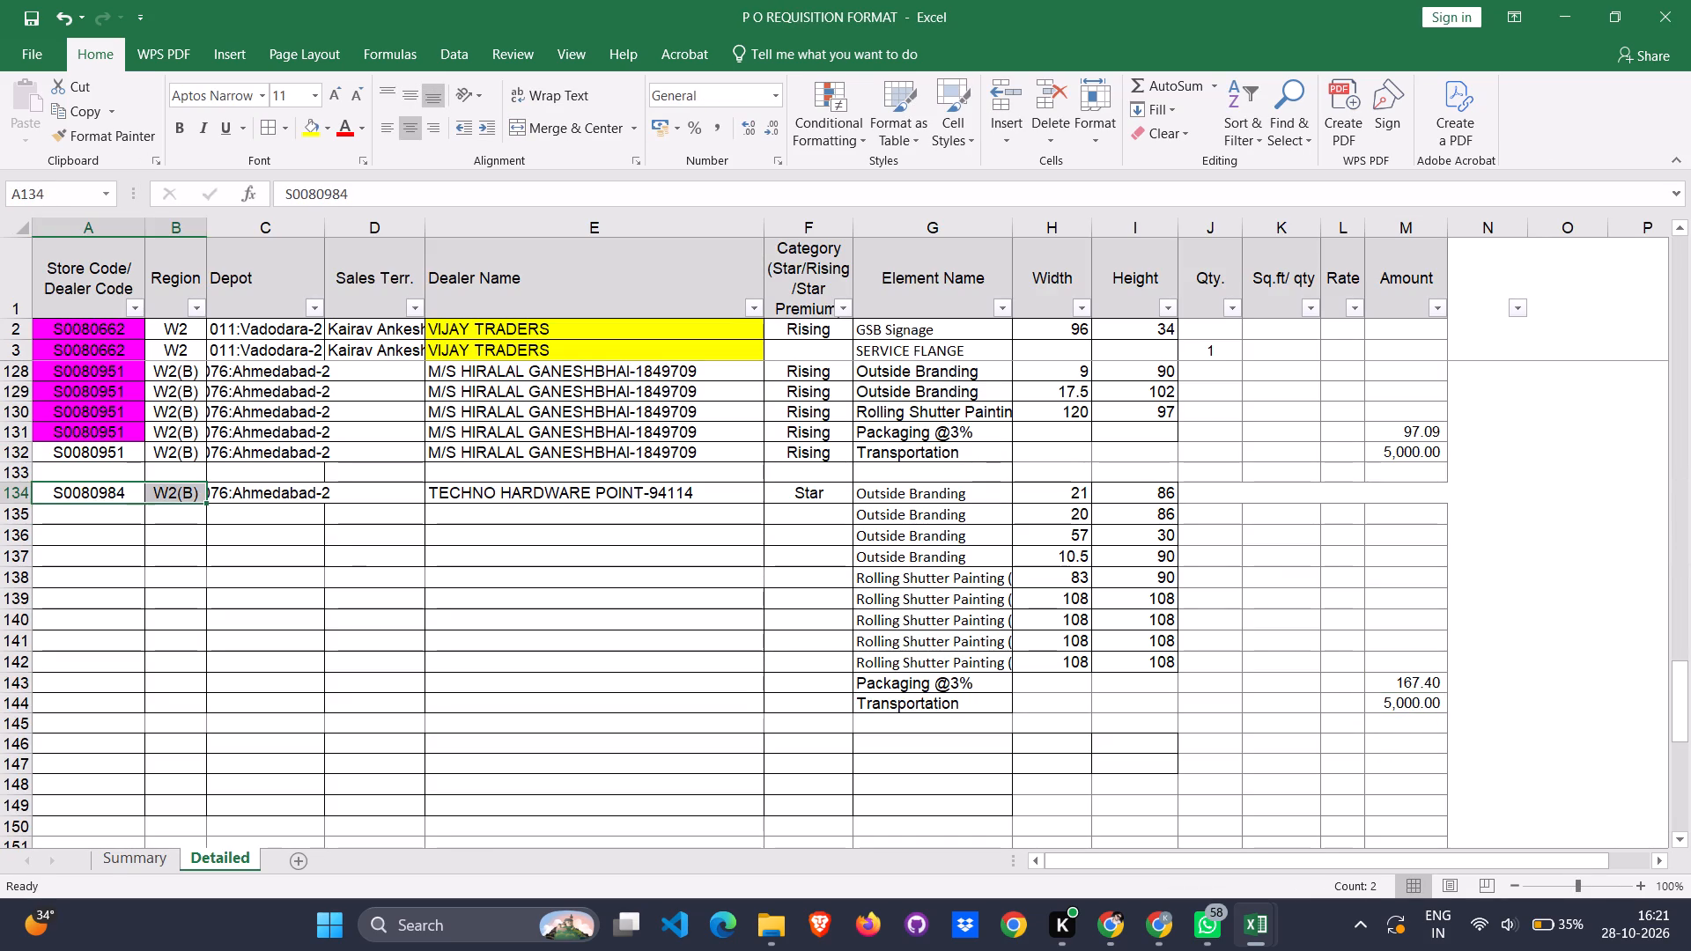
key(shift+Right)
key(shift+Right)
key(shift+Right)
key(shift+Right)
key(ctrl+c)
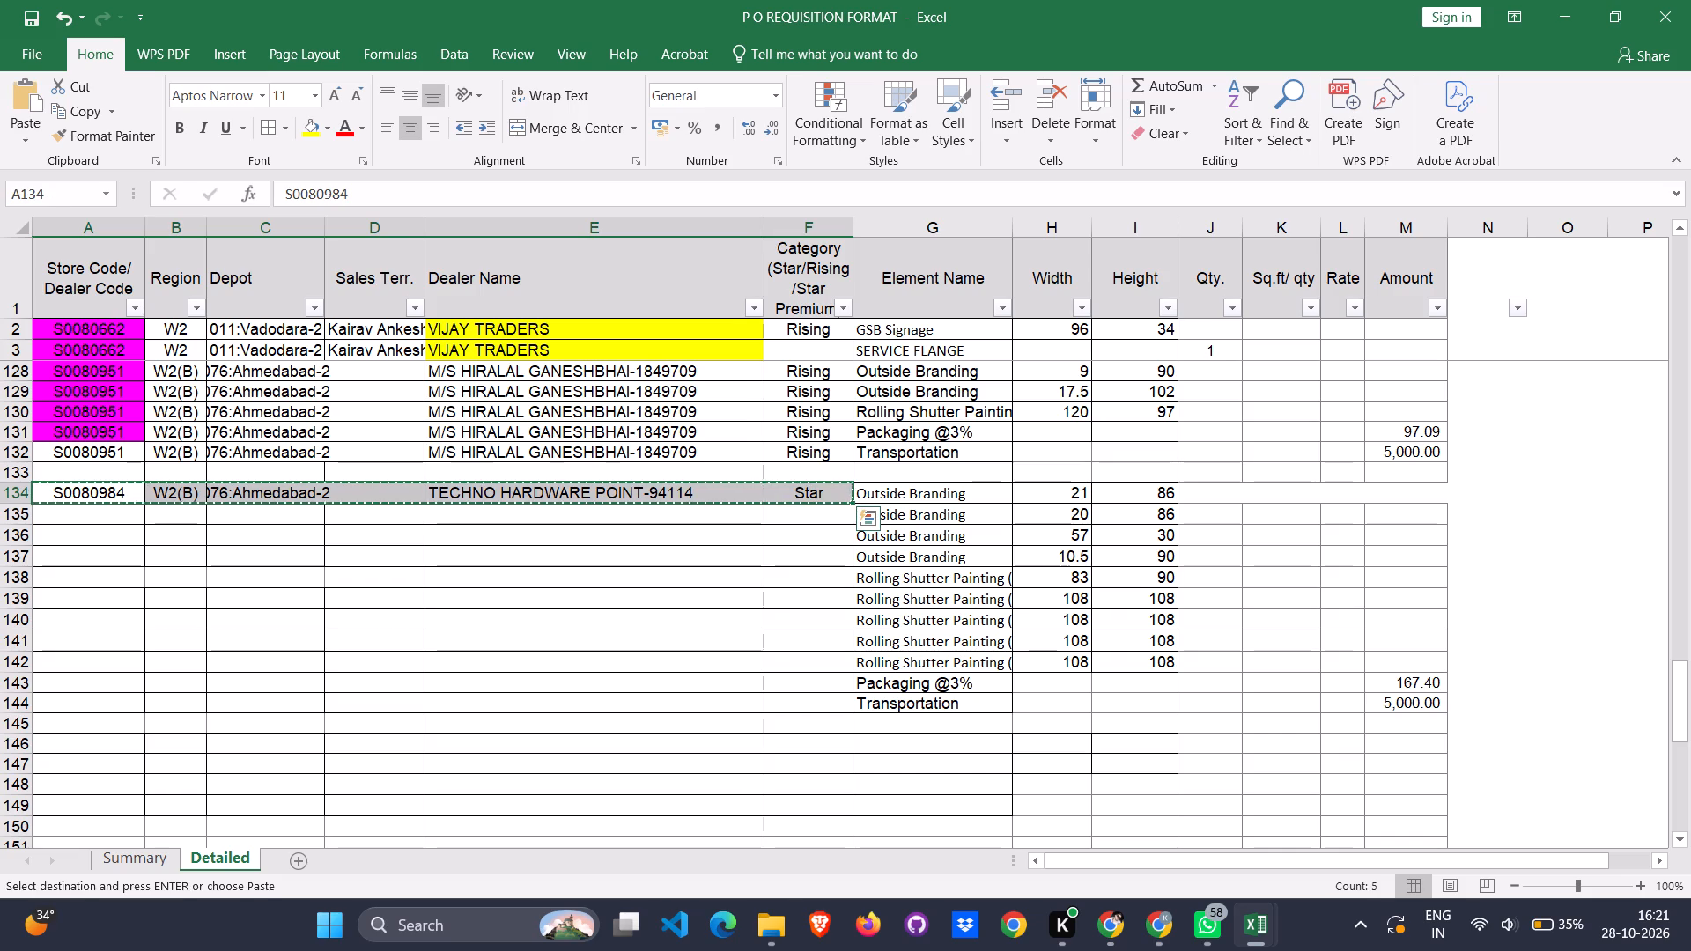
key(shift+Down)
key(shift+Down)
key(shift+Down)
key(shift+Down)
key(shift+Down)
key(shift+Down)
key(shift+Down)
key(shift+Down)
key(shift+Down)
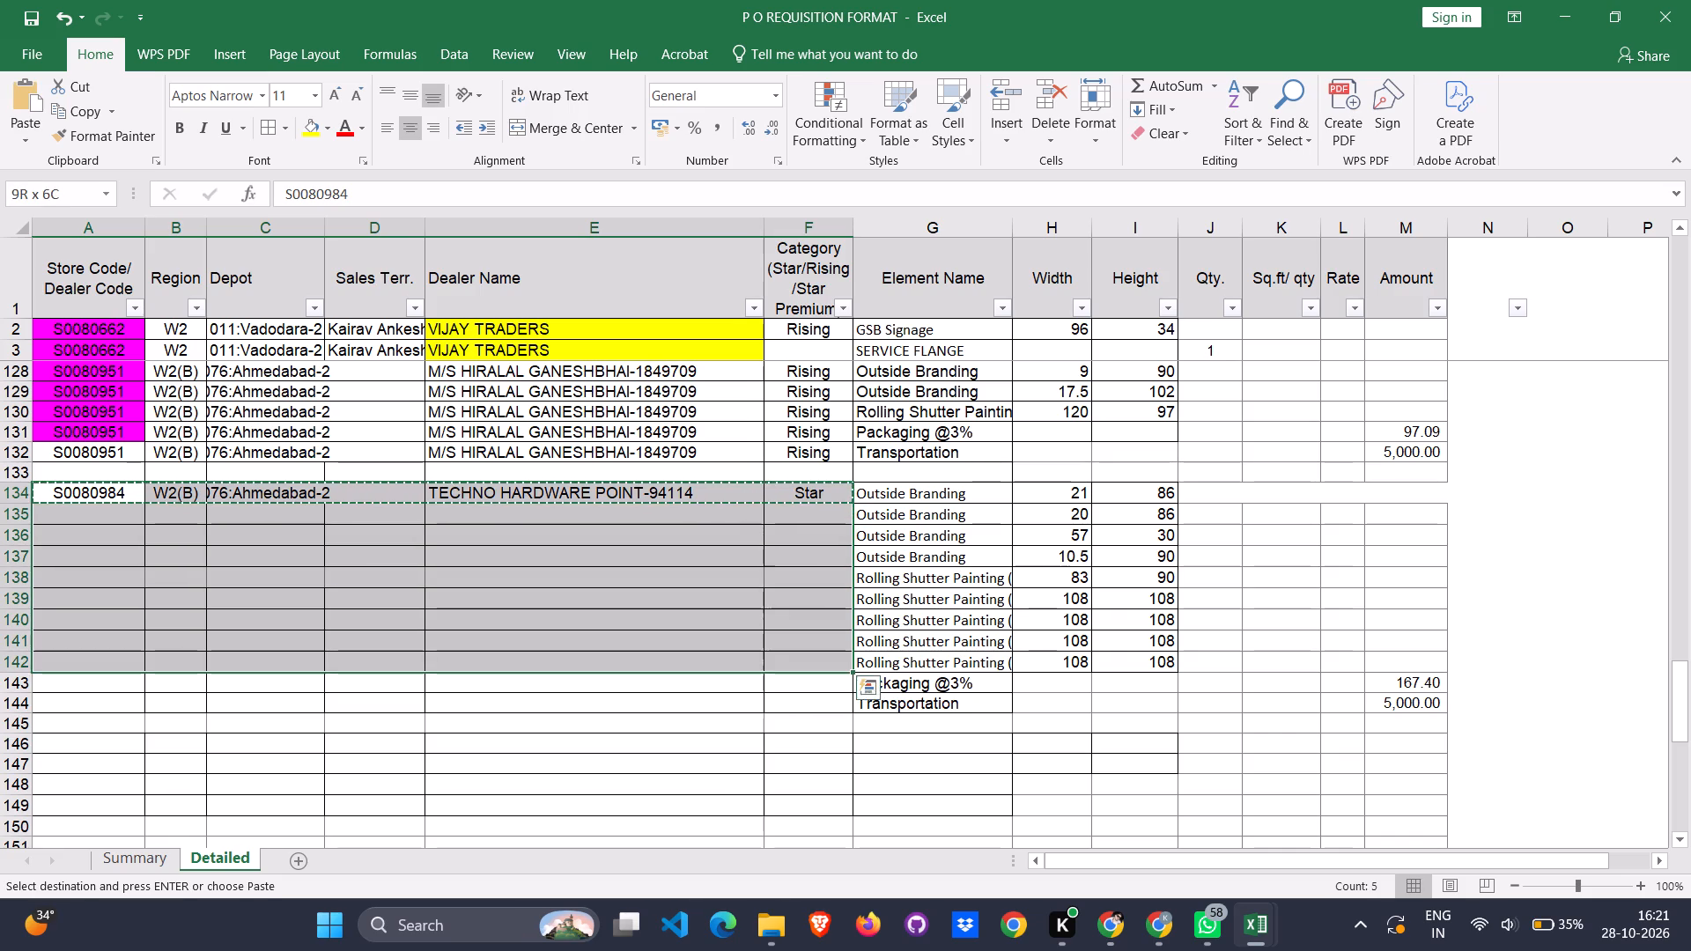
key(shift+Down)
key(ctrl+v)
key(ctrl+s)
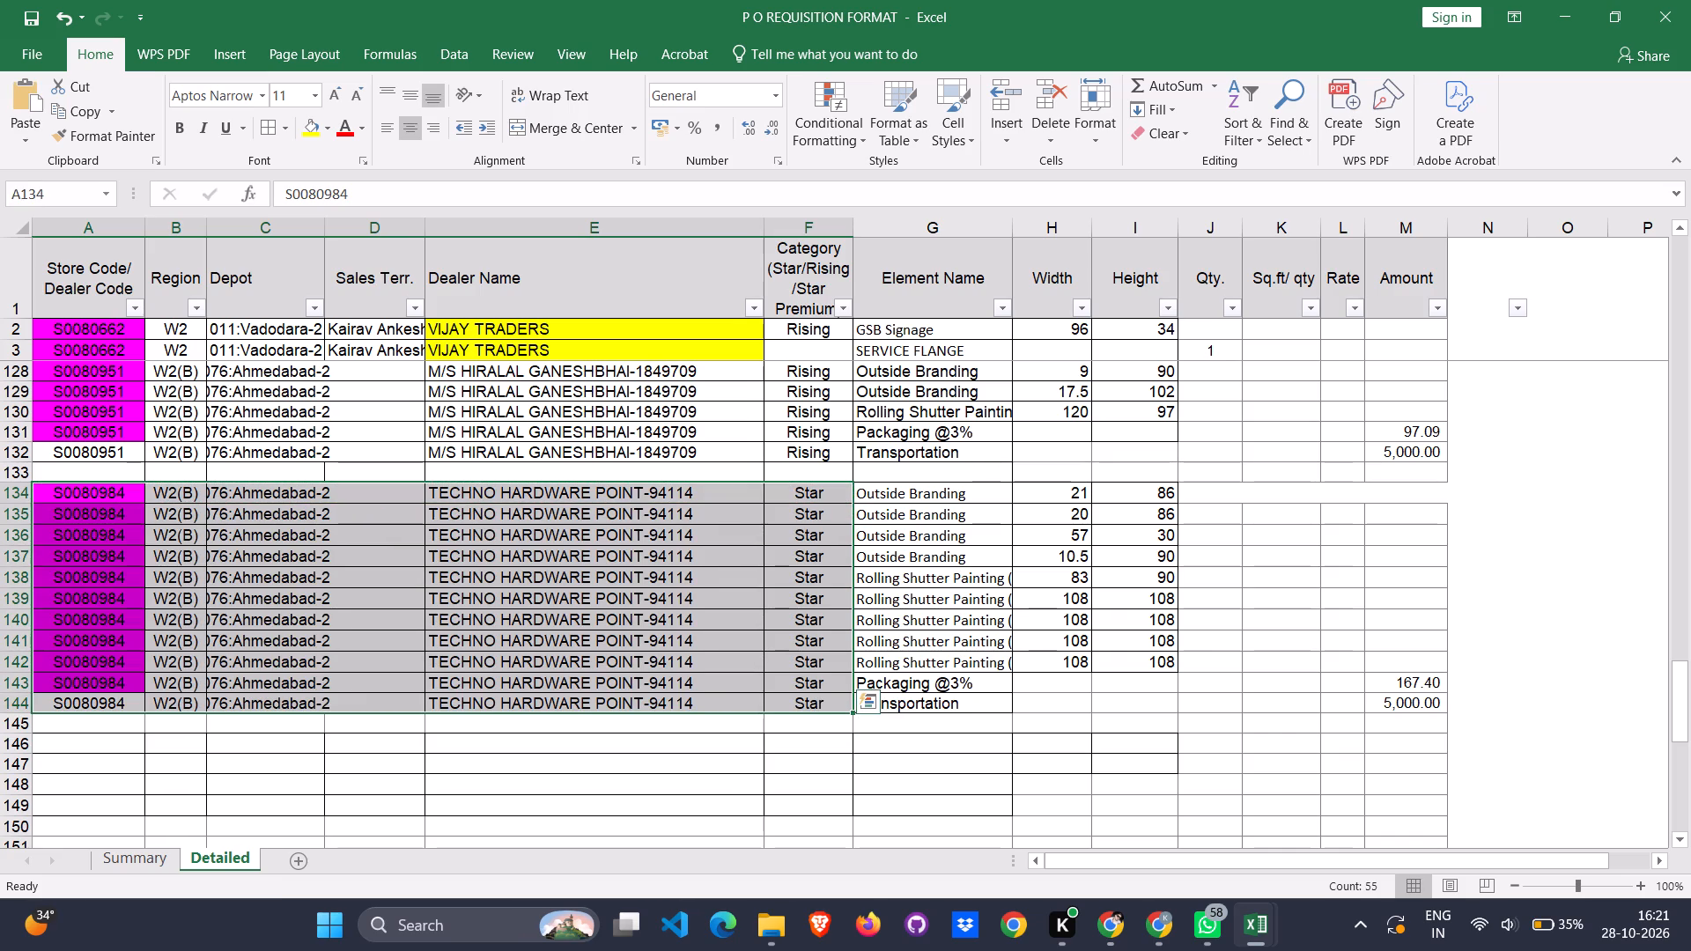
scroll(666, 758, down, 5)
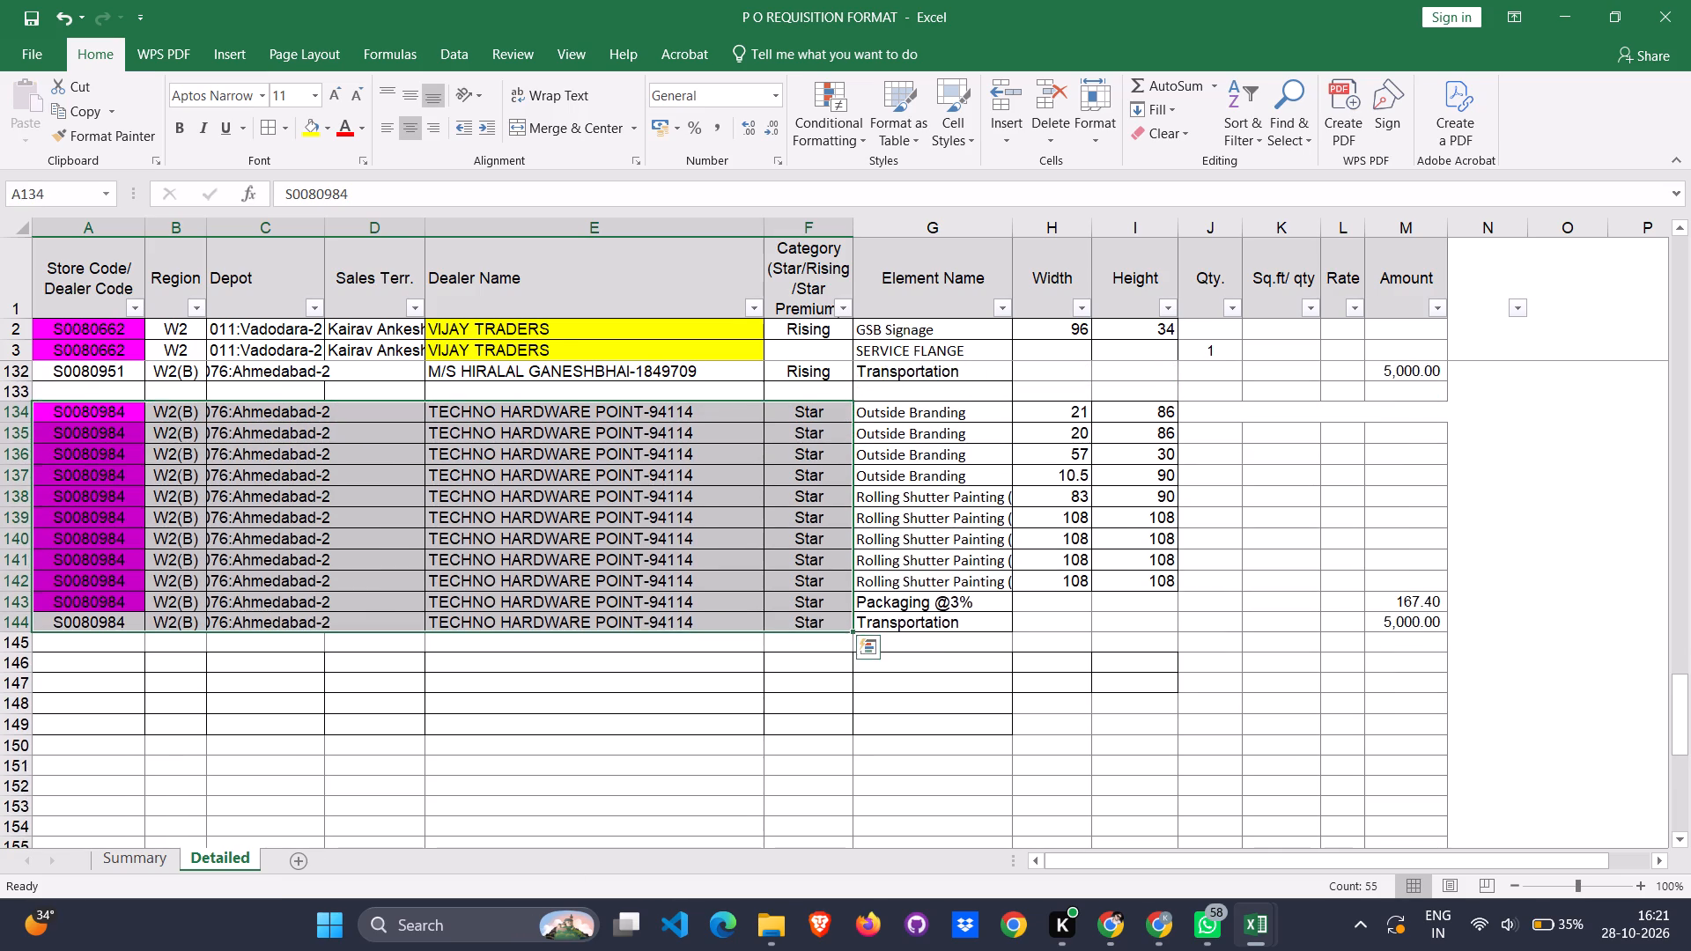
scroll(666, 758, down, 3)
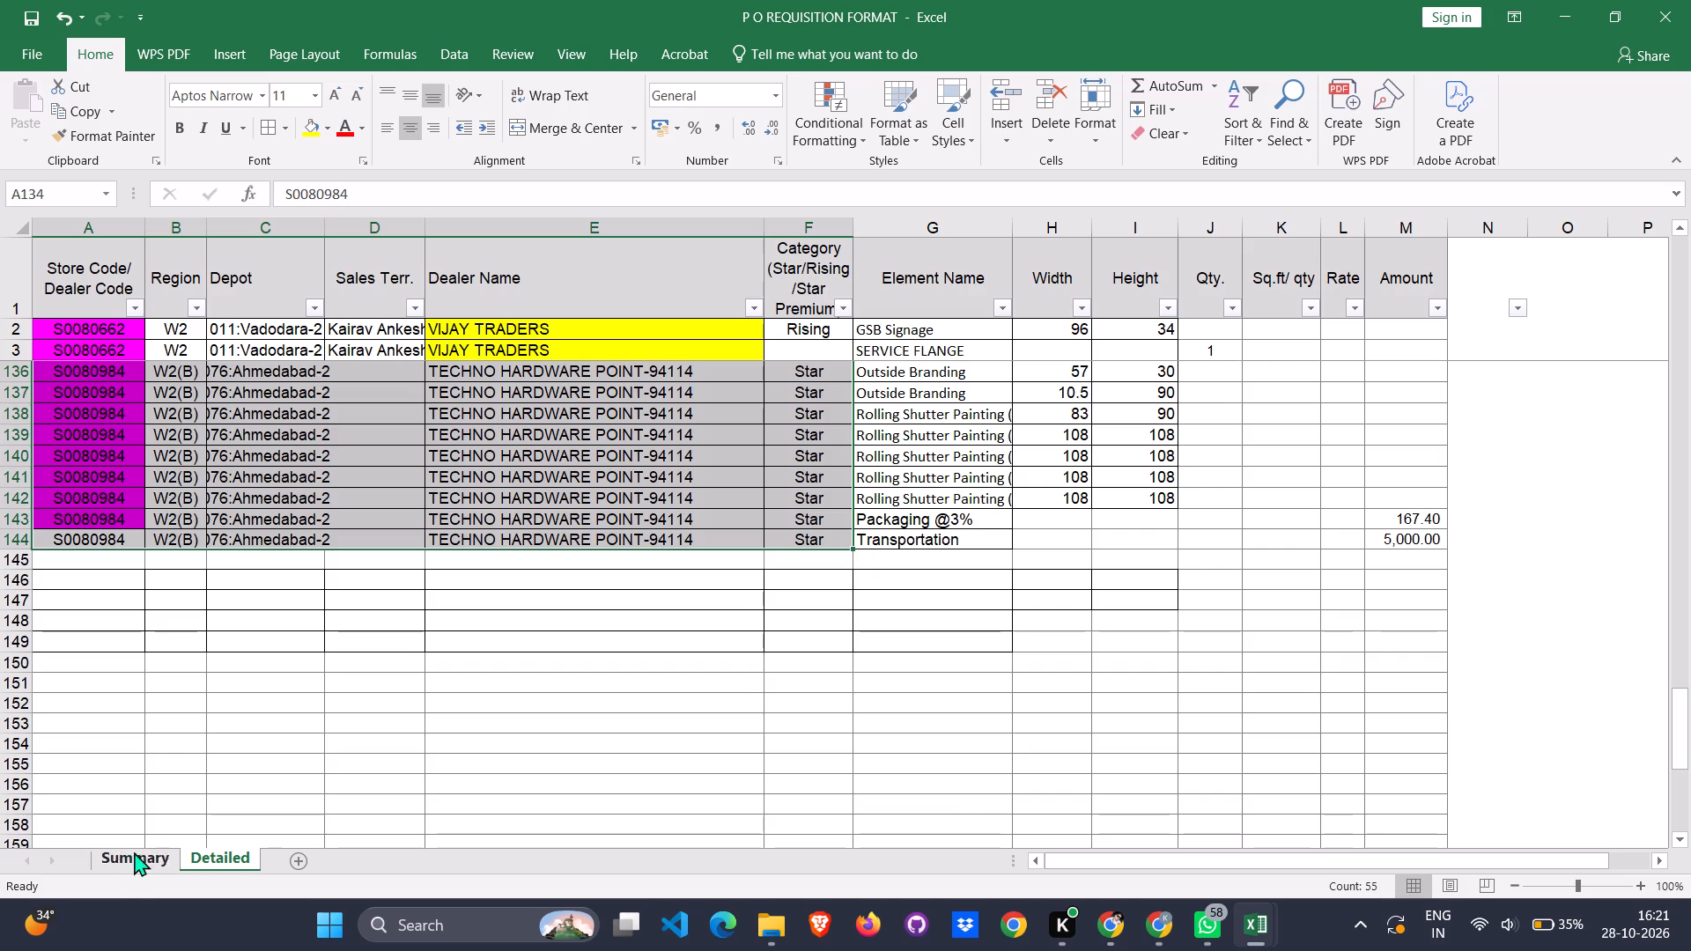
click(26, 18)
Copy the SAI TRADERS-1902383 row from the Summary sheet to row 146 of the Detailed sheet, leaving Element Name cell G146 selected.
click(112, 849)
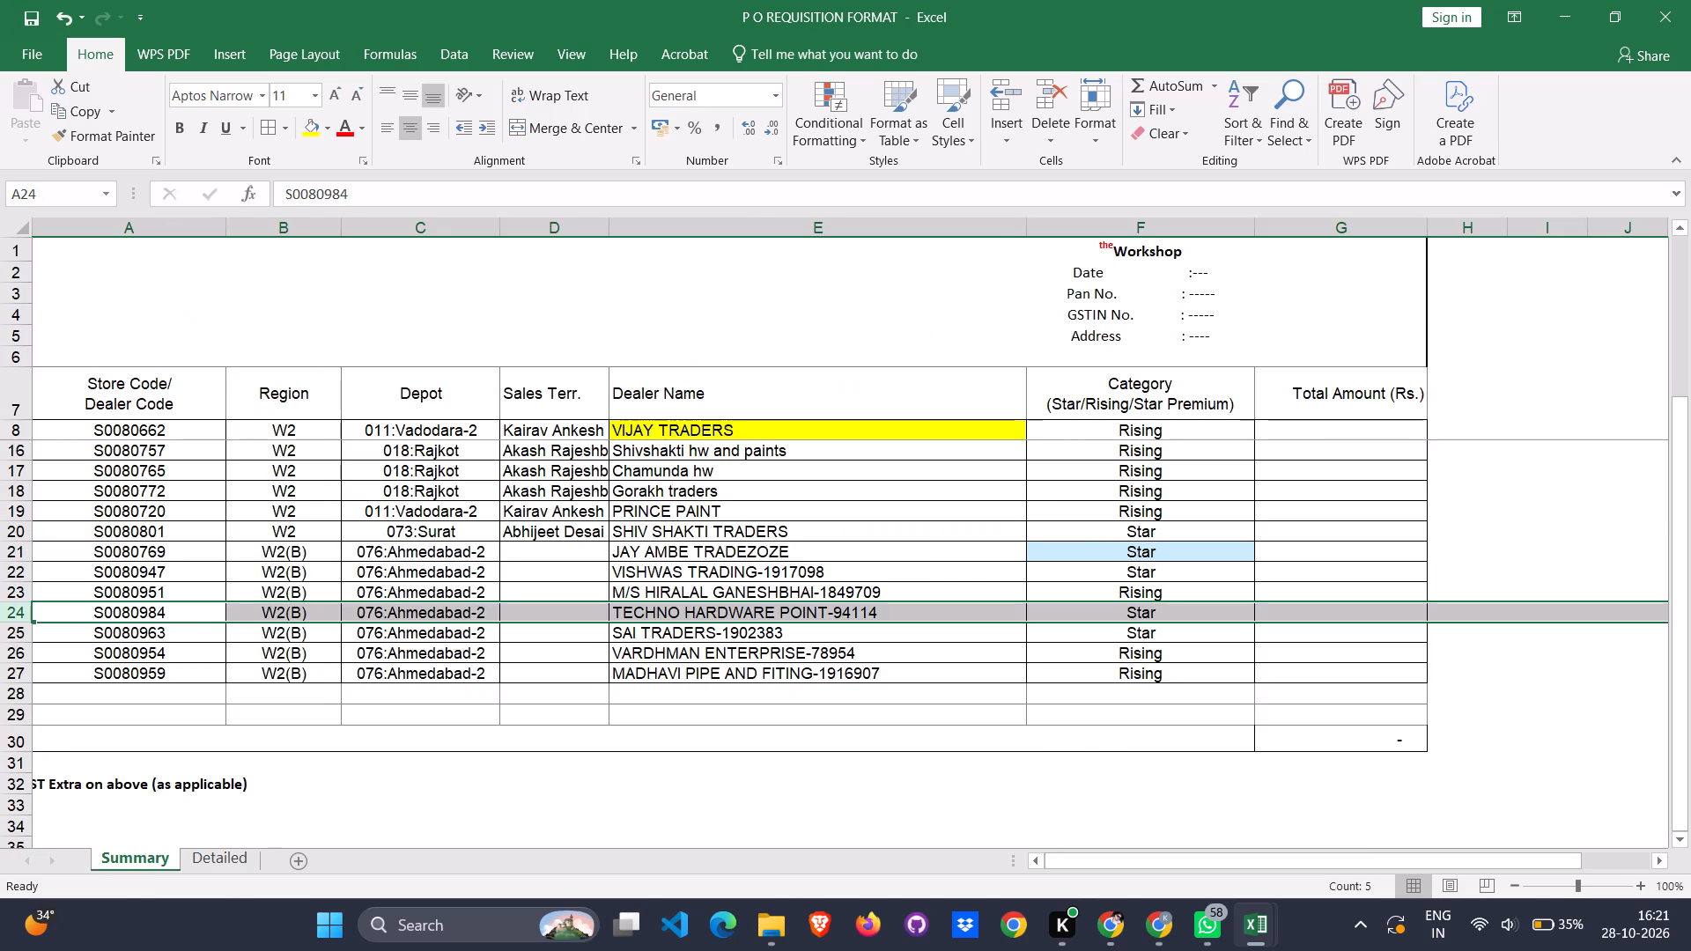
click(23, 635)
key(ctrl+c)
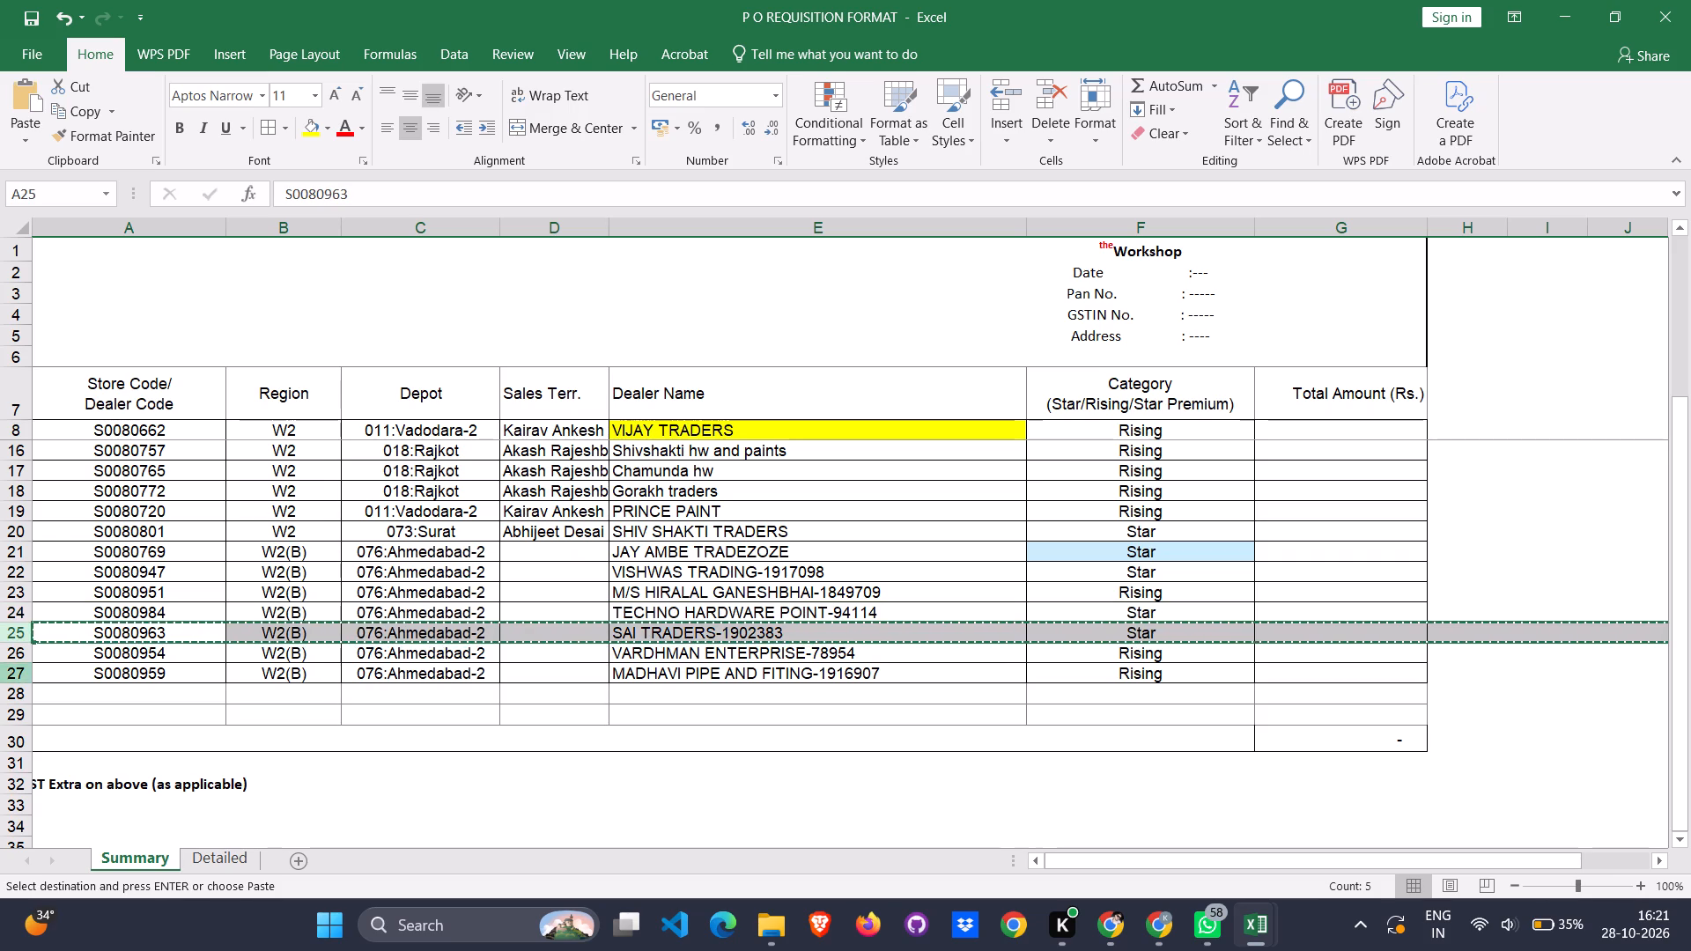
click(219, 856)
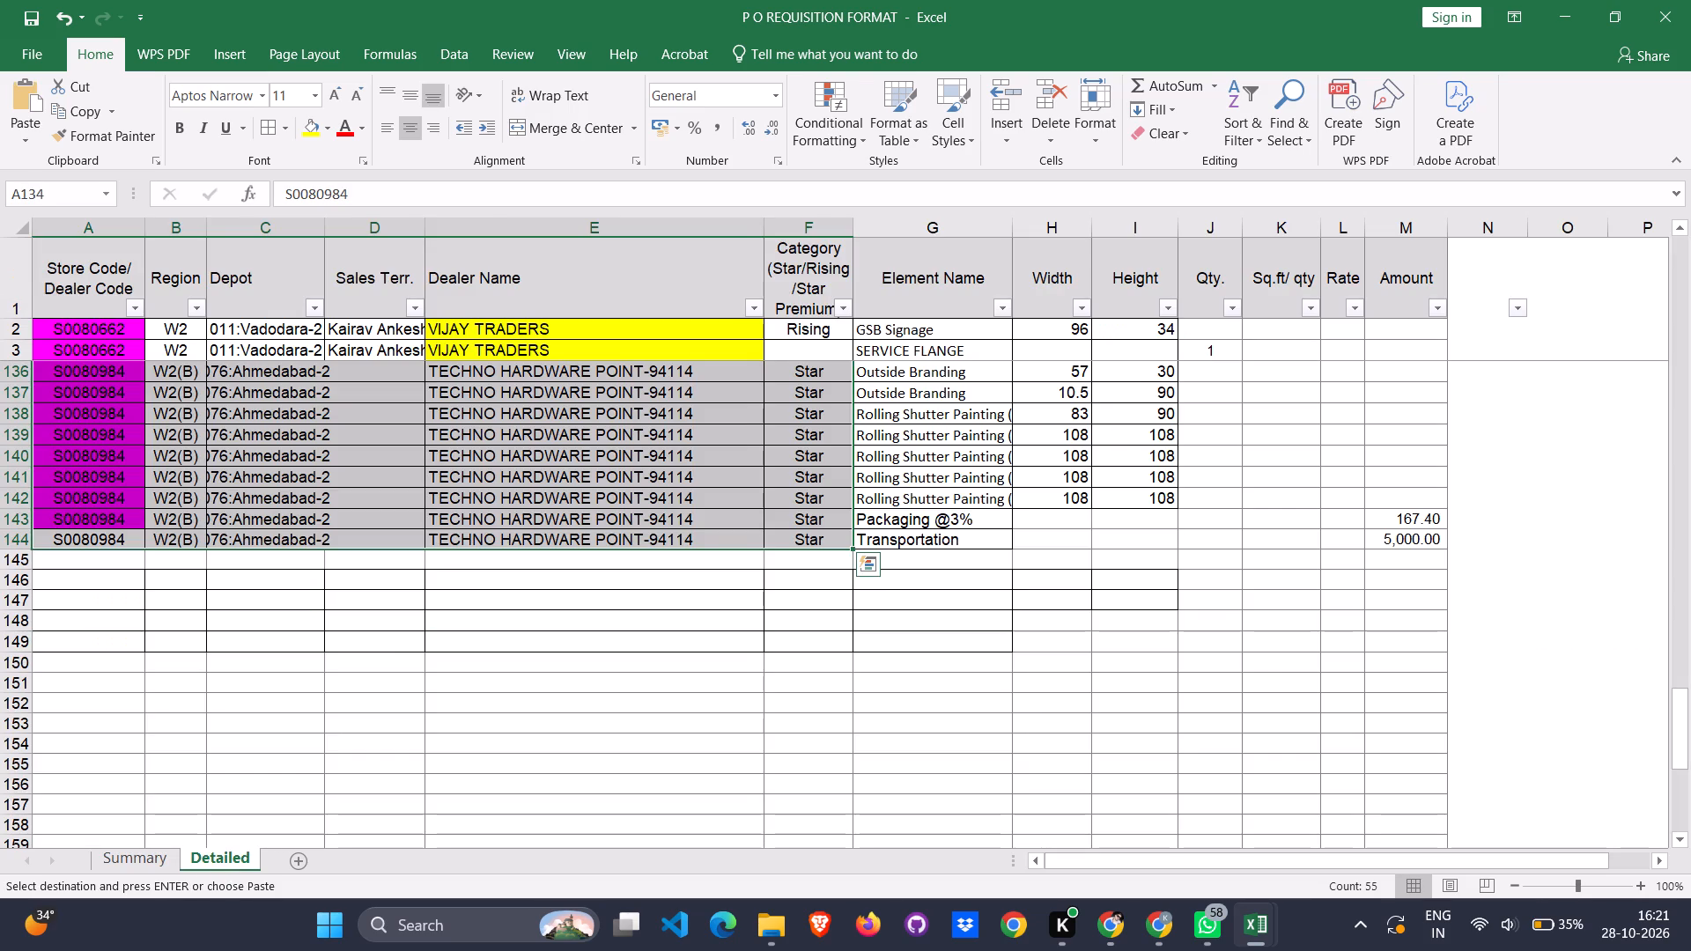
click(84, 584)
key(ctrl+v)
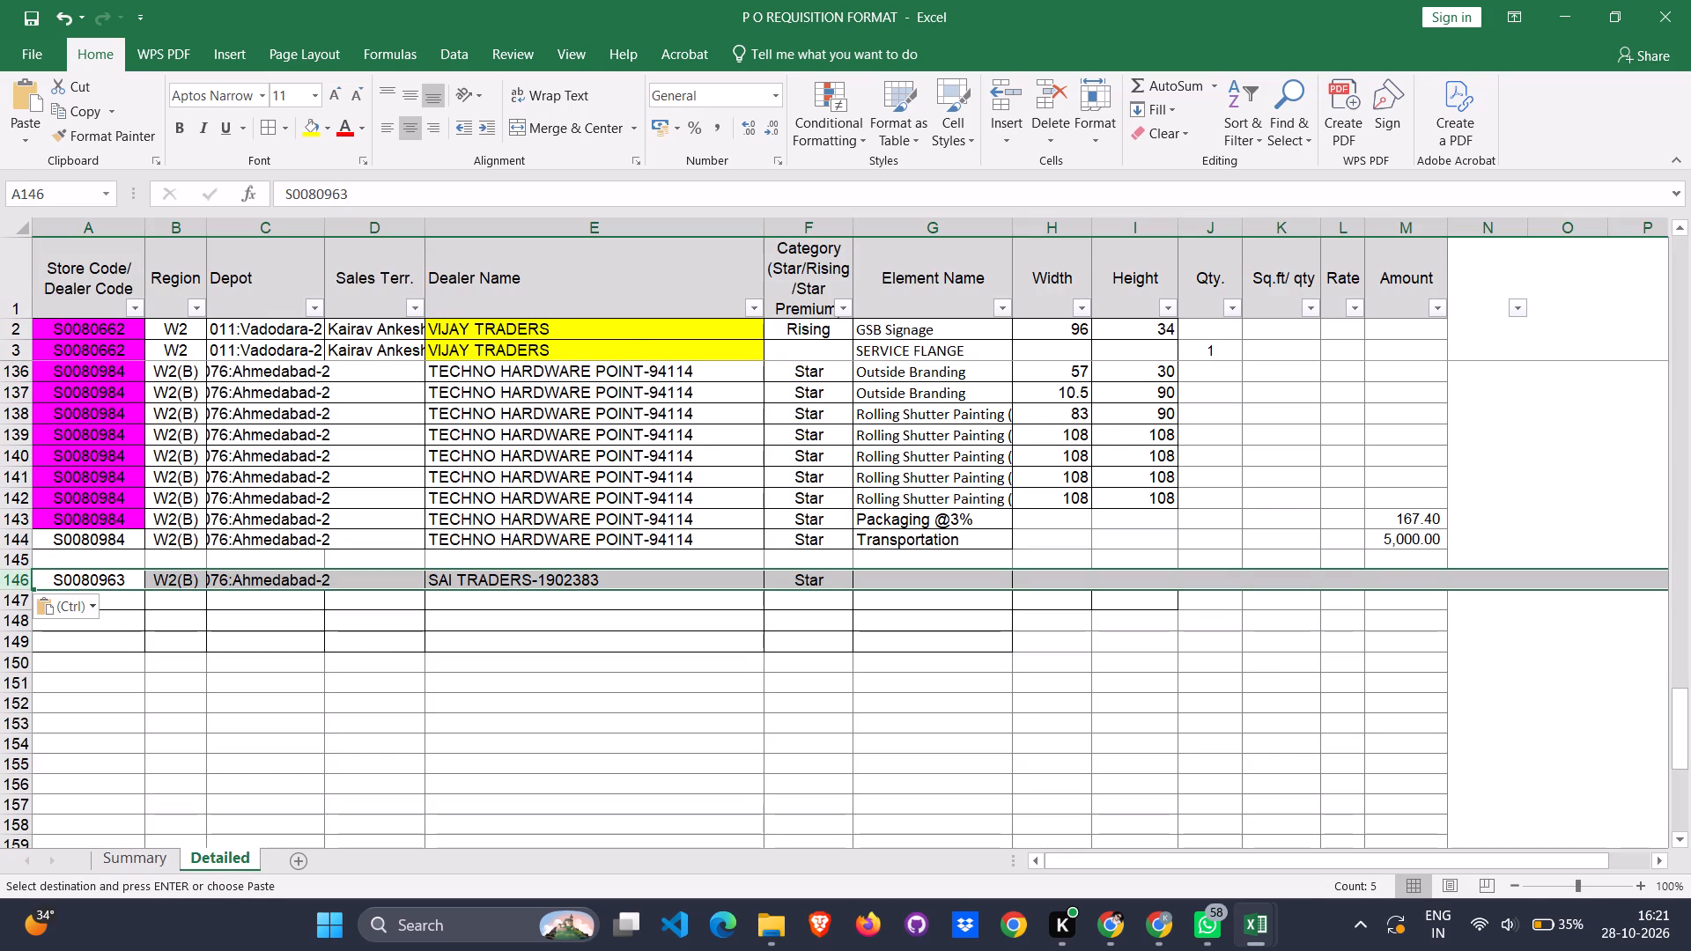
click(914, 579)
Close the TECHNO HARDWARE POINT quotation and search the SEPARATAION ESTIMATE folder for SAI.
key(alt+Tab)
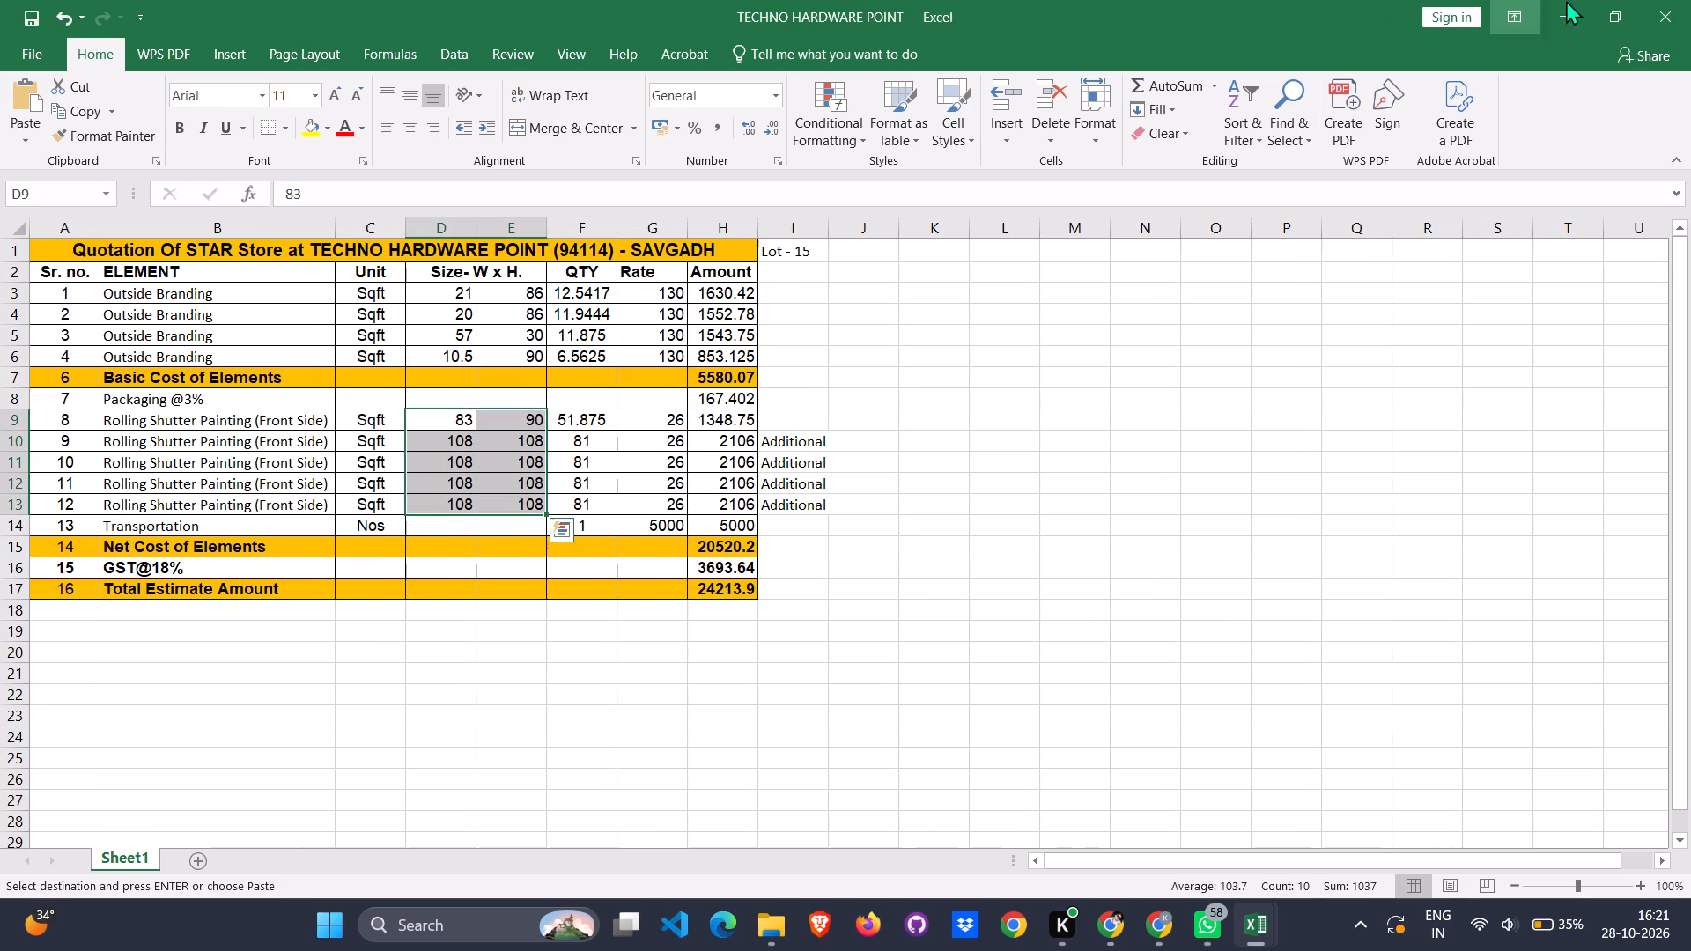
click(1688, 5)
key(alt+Tab)
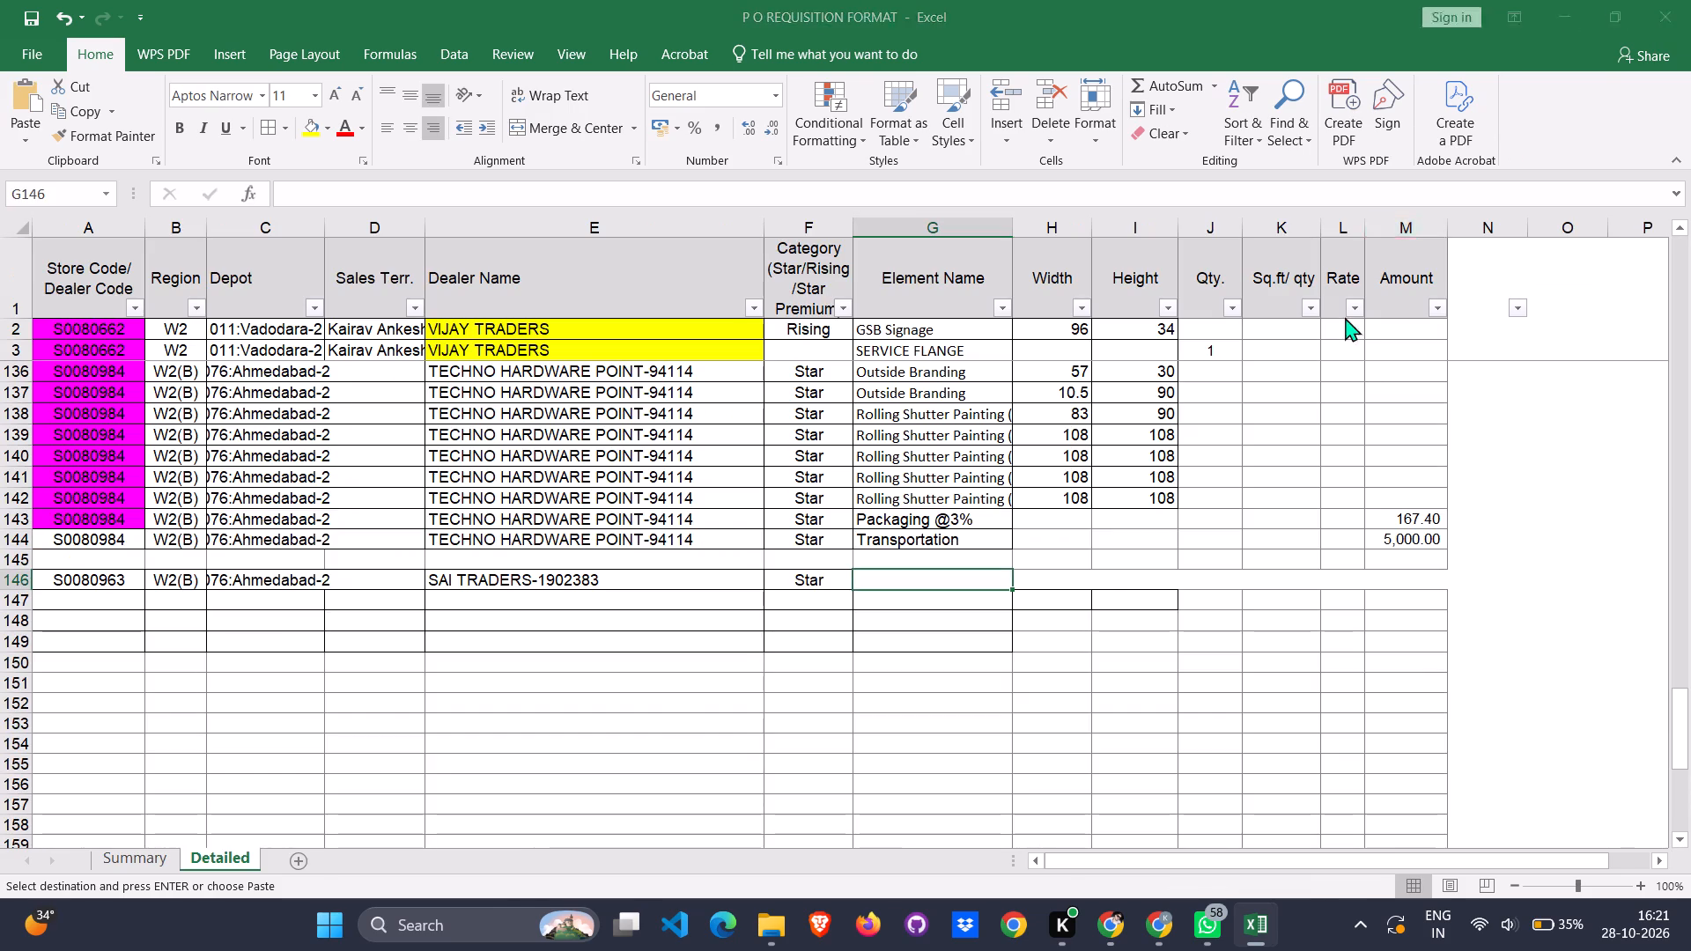
click(1623, 61)
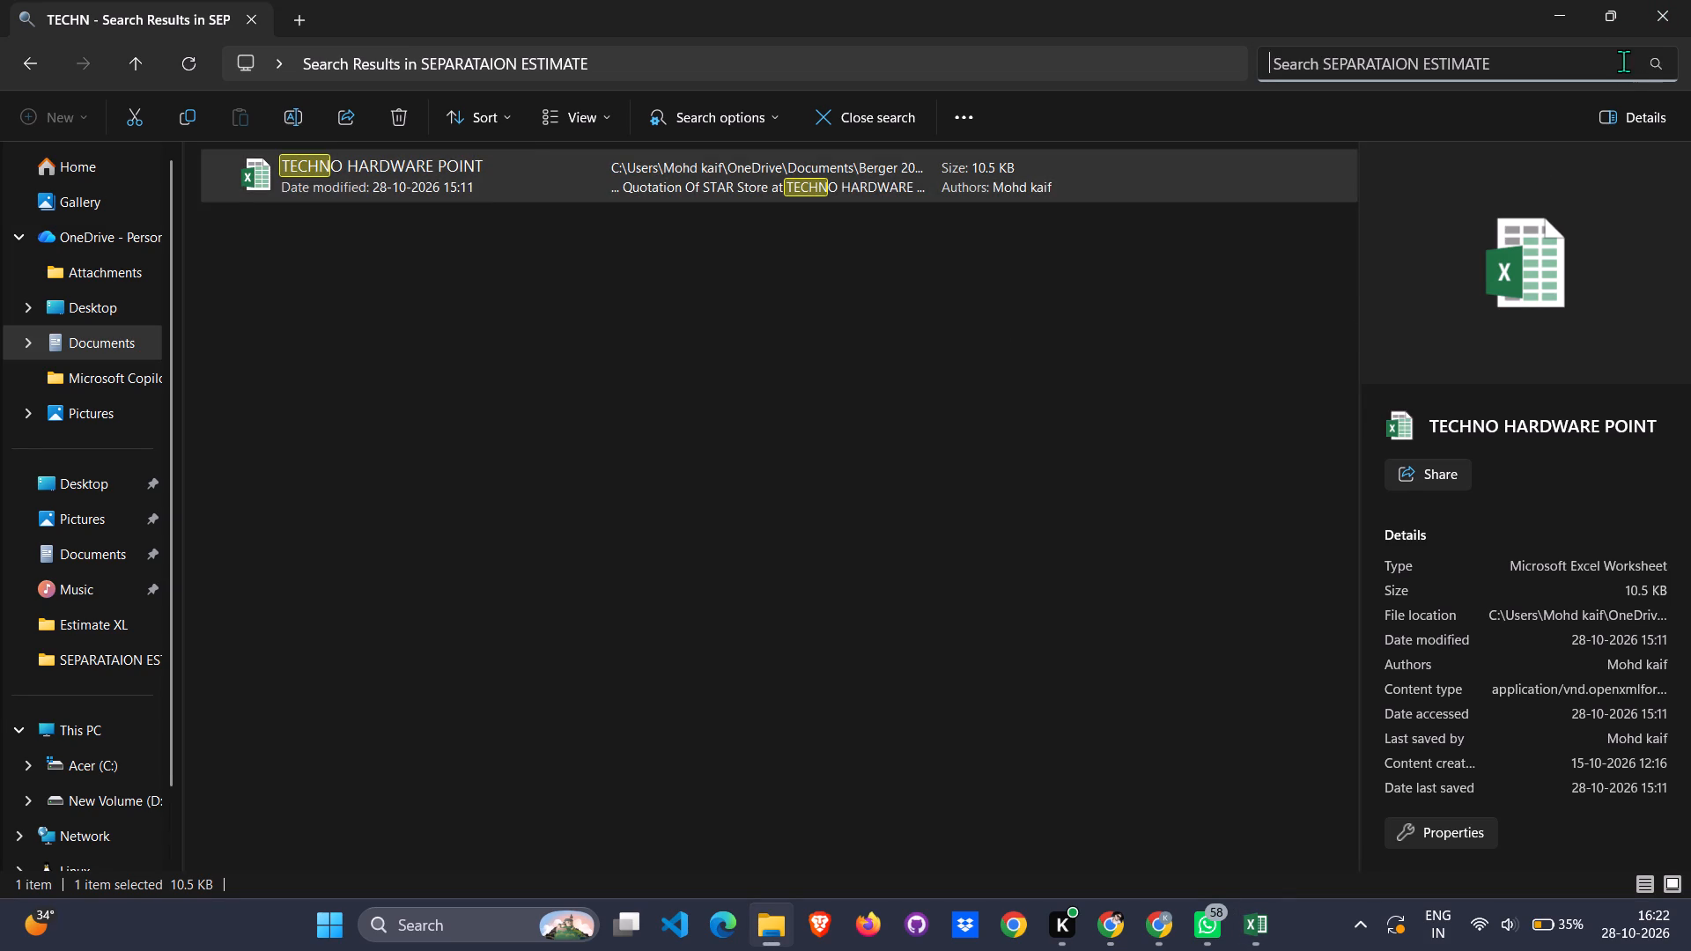
text(SAI)
key(space)
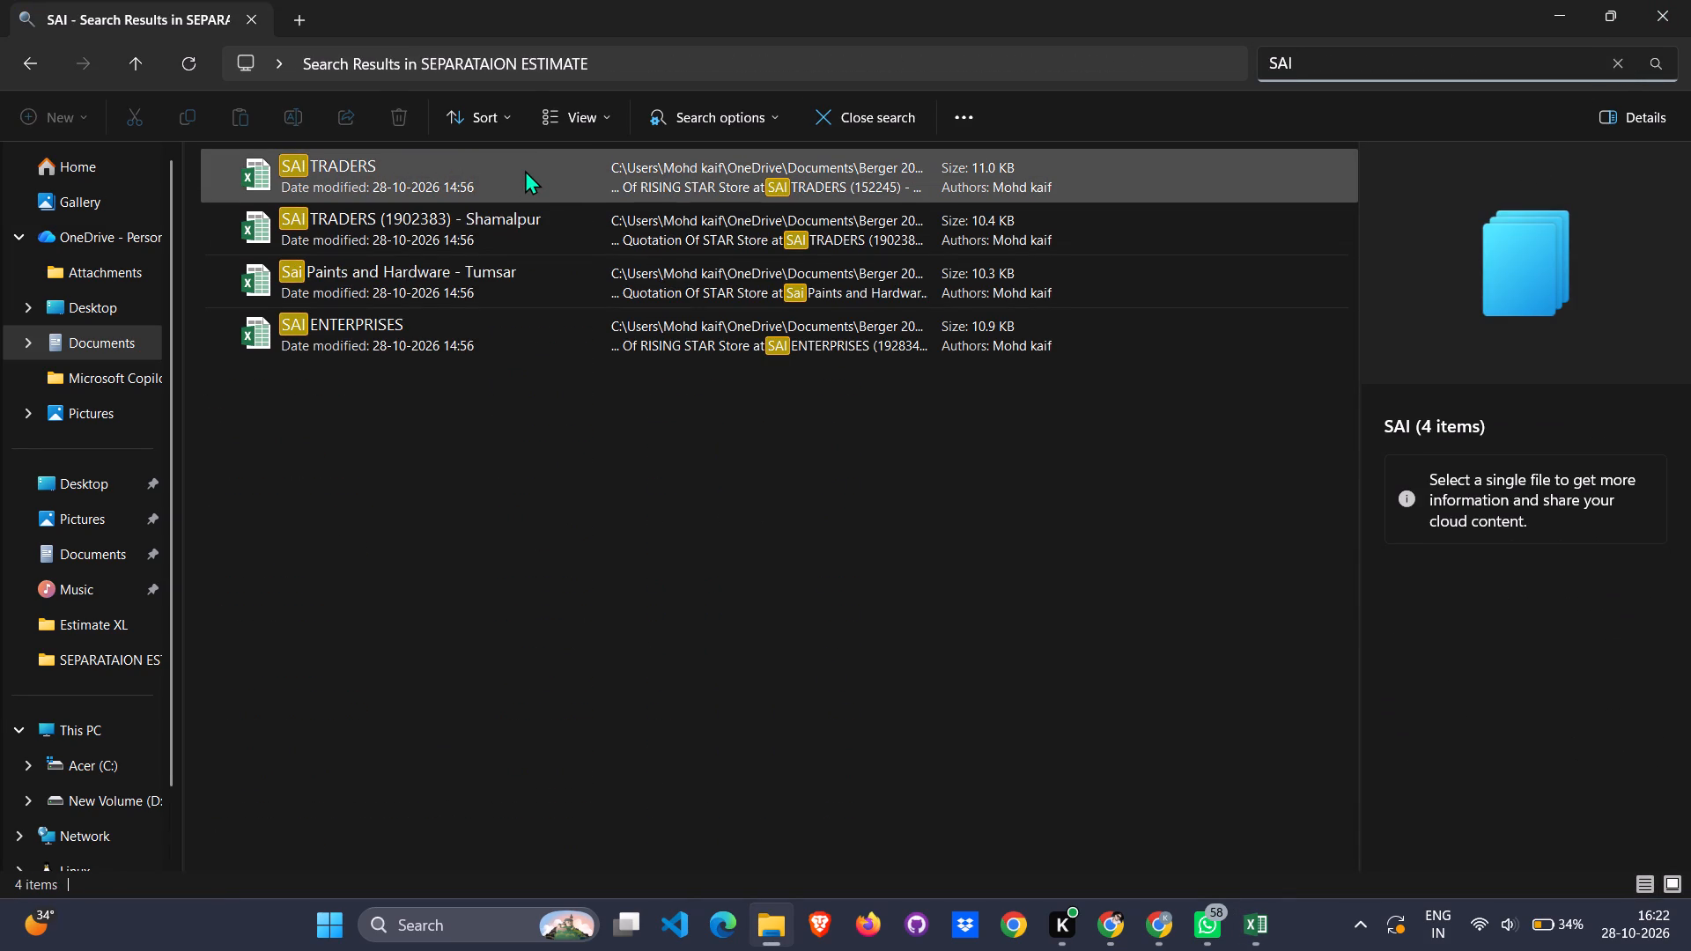
key(alt+Tab)
key(alt+Tab)
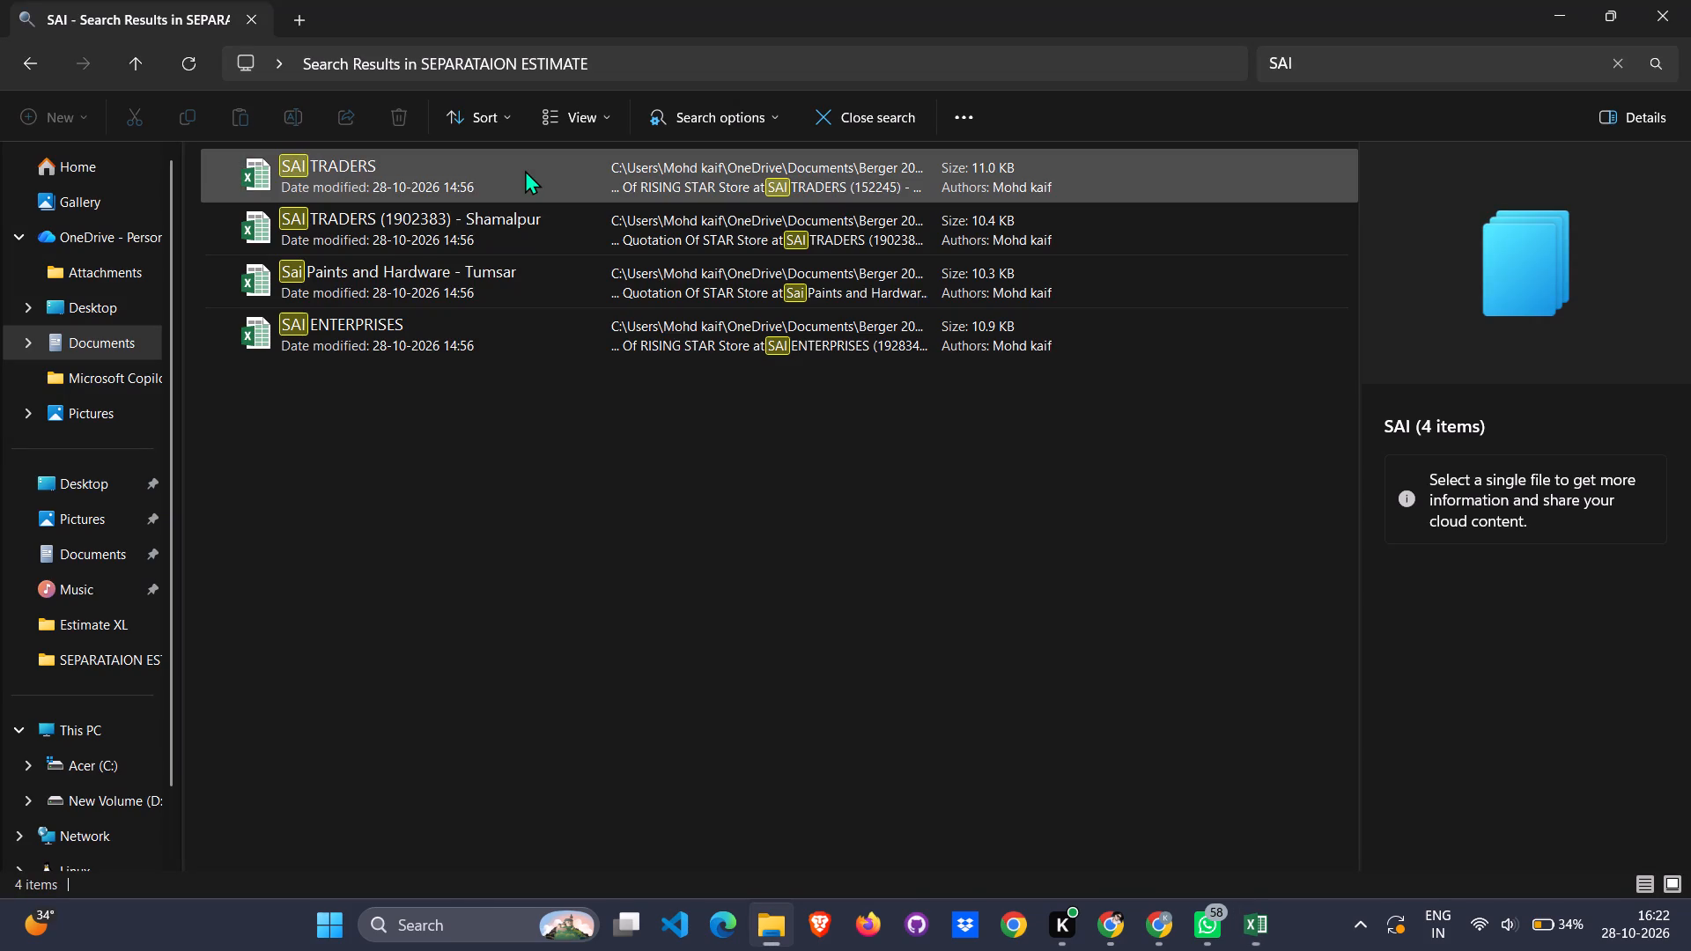
Open the SAI TRADERS quotation for editing and widen its ELEMENT column to fit the item names.
double_click(525, 170)
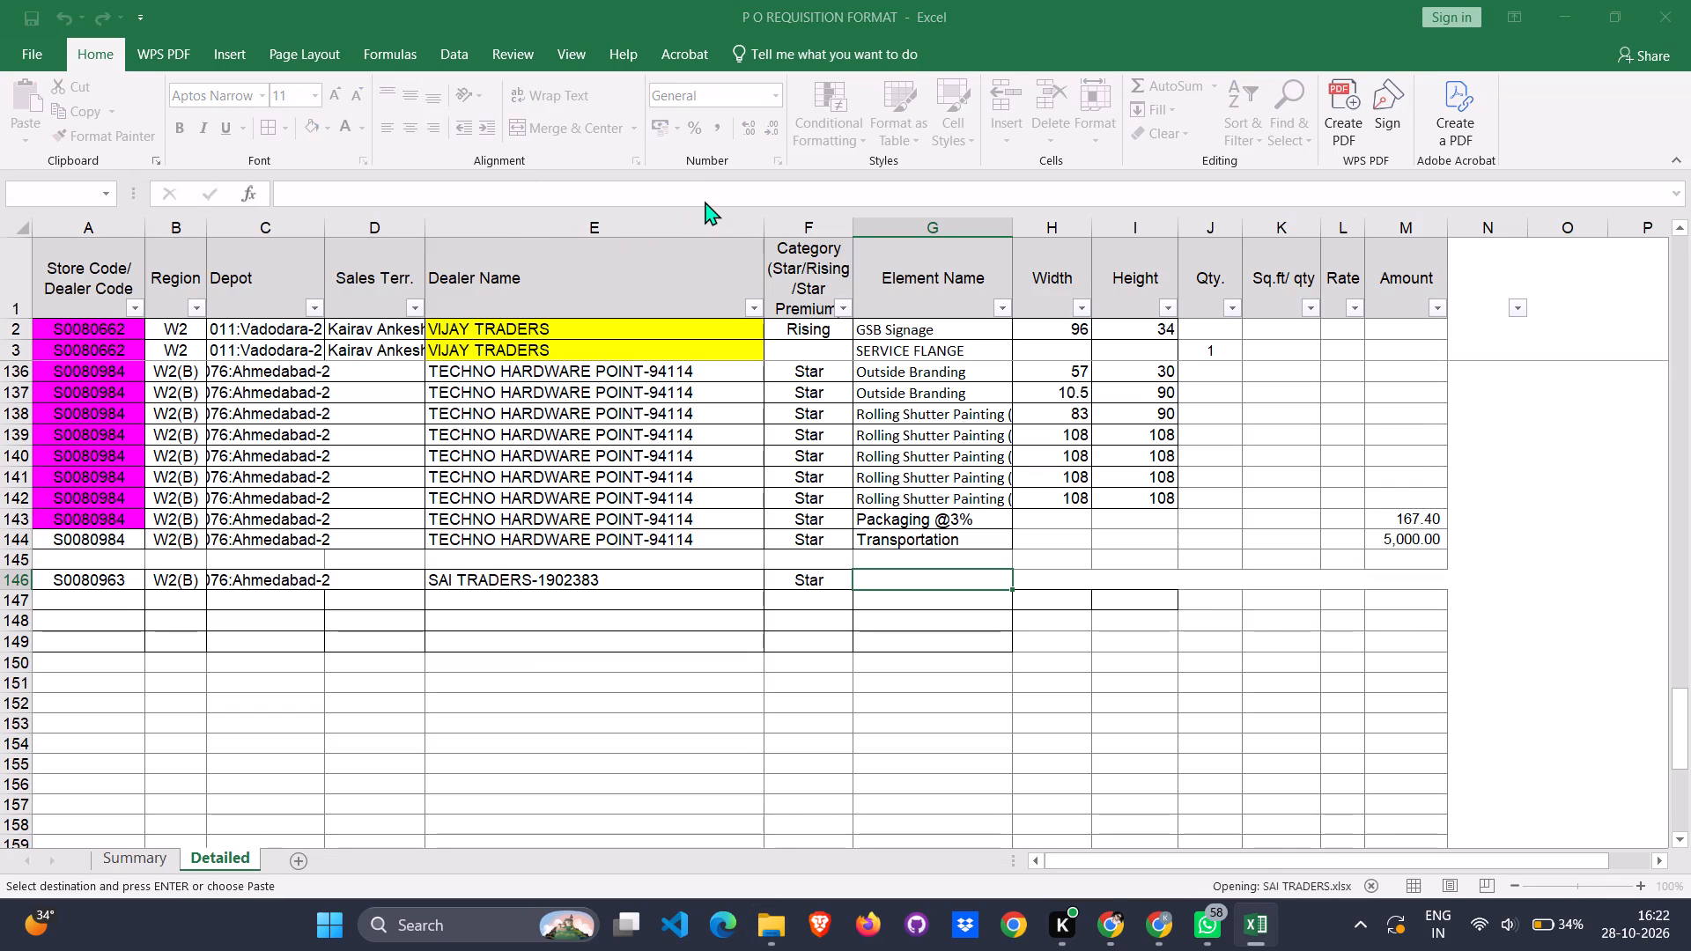
click(906, 87)
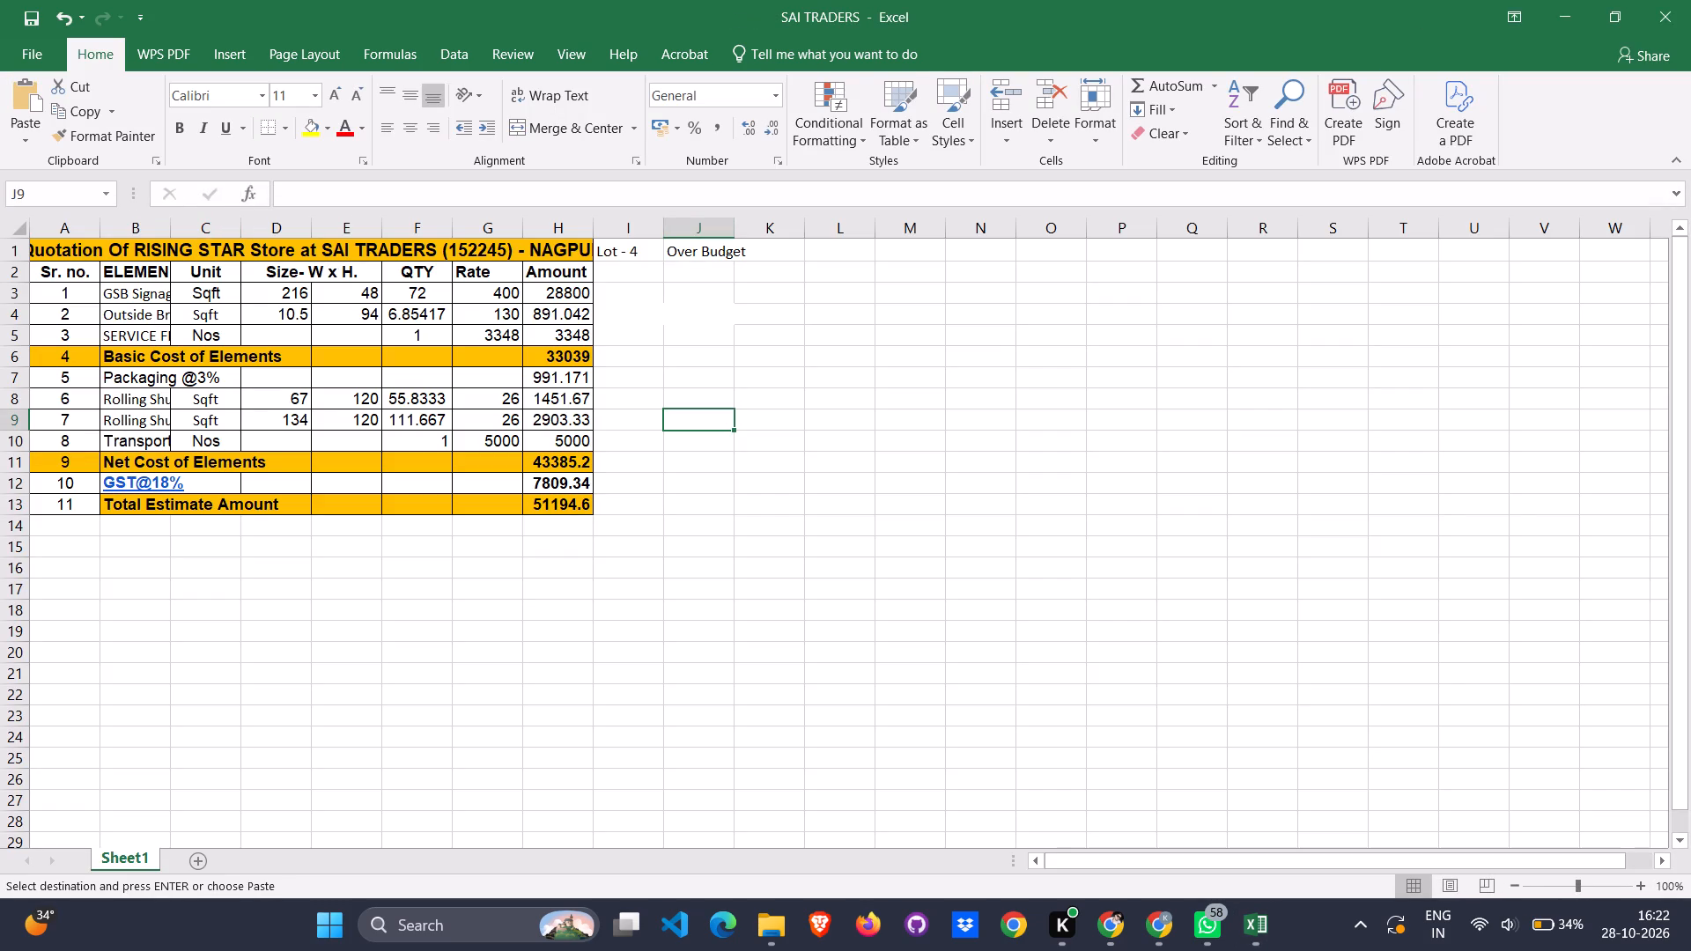
drag(166, 229, 251, 229)
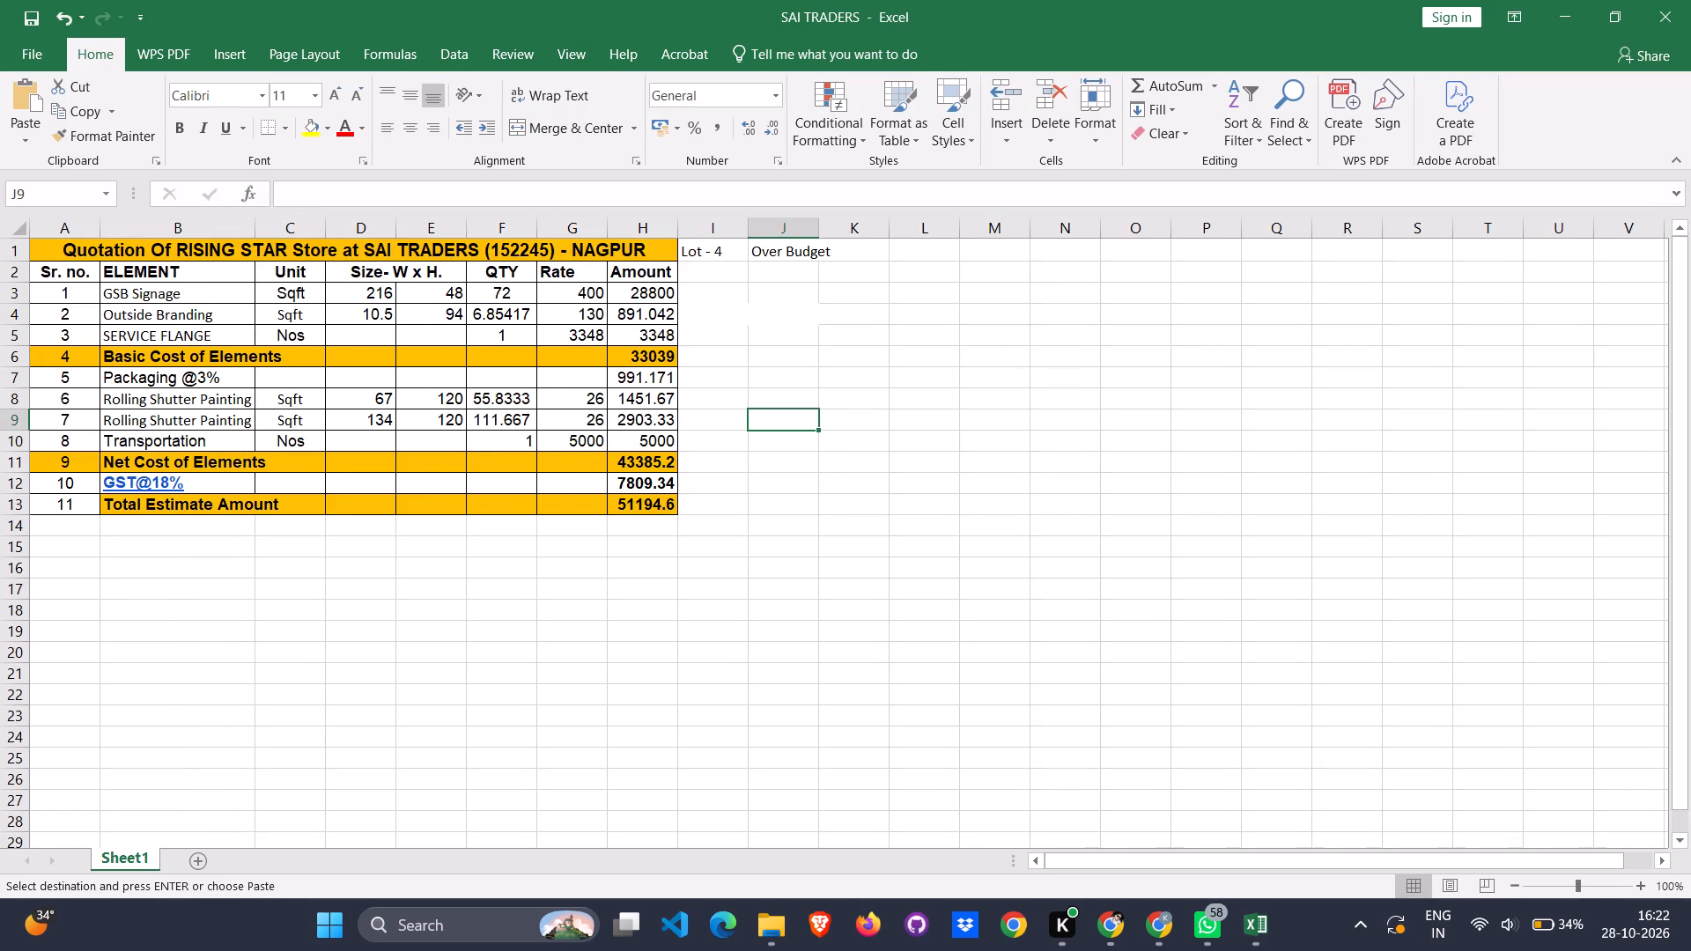
Compare the quotation's store with the requisition's SAI TRADERS-1902383 row, and close the quotation with its changes saved.
key(alt+Tab)
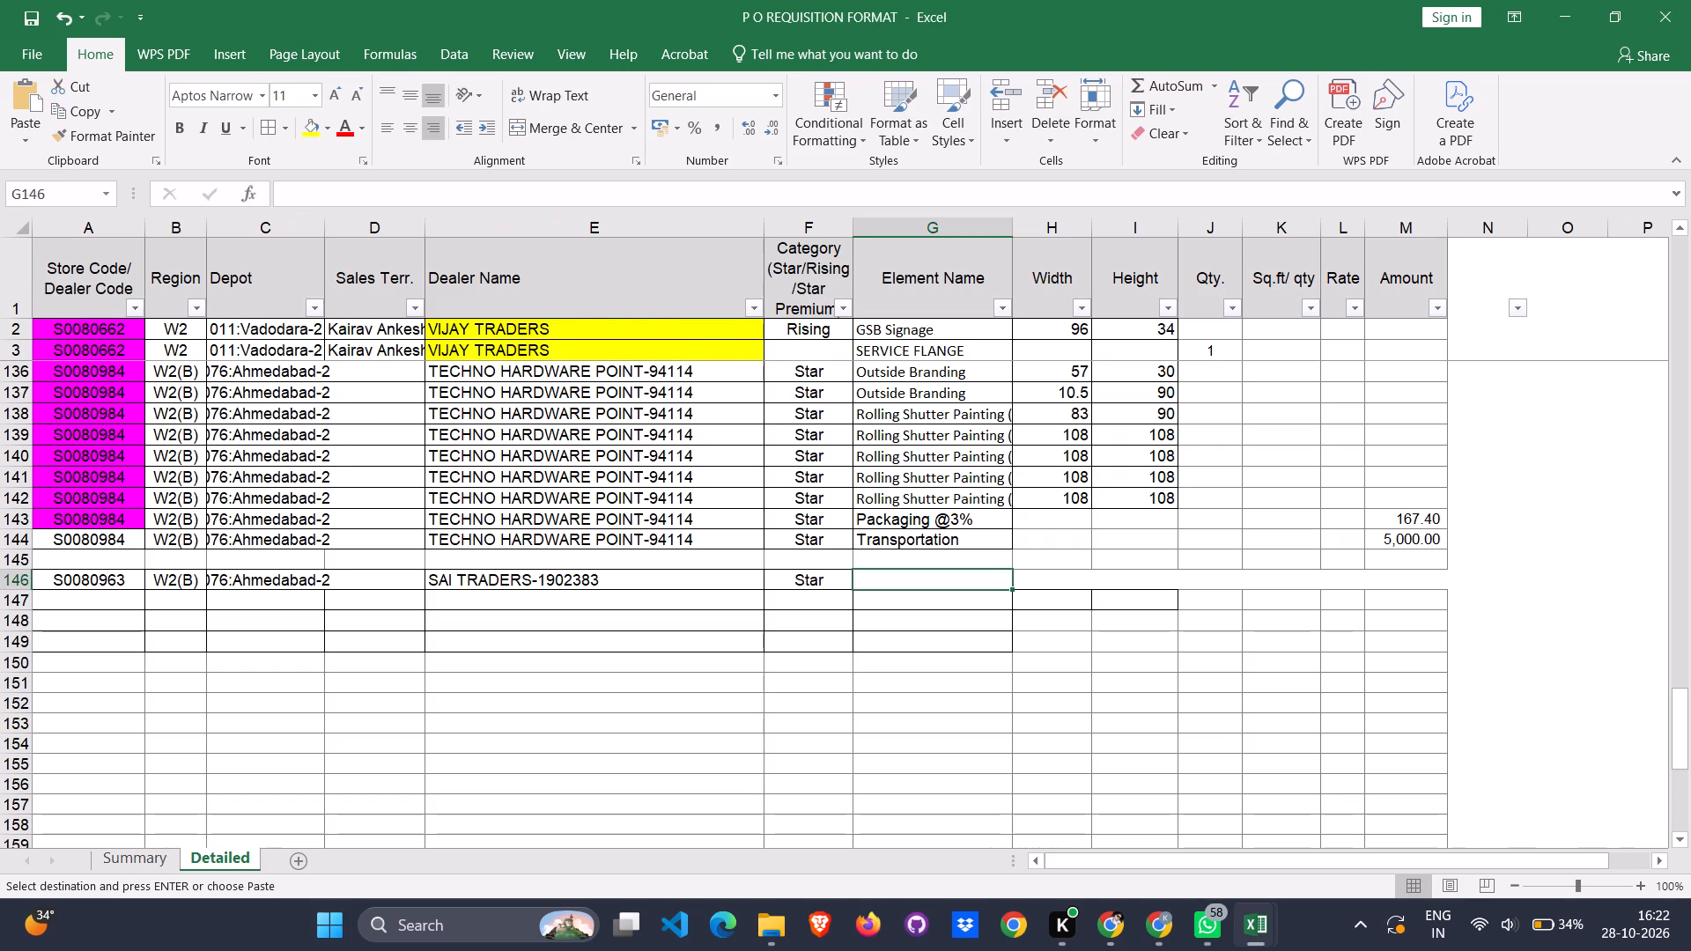
key(alt+Tab)
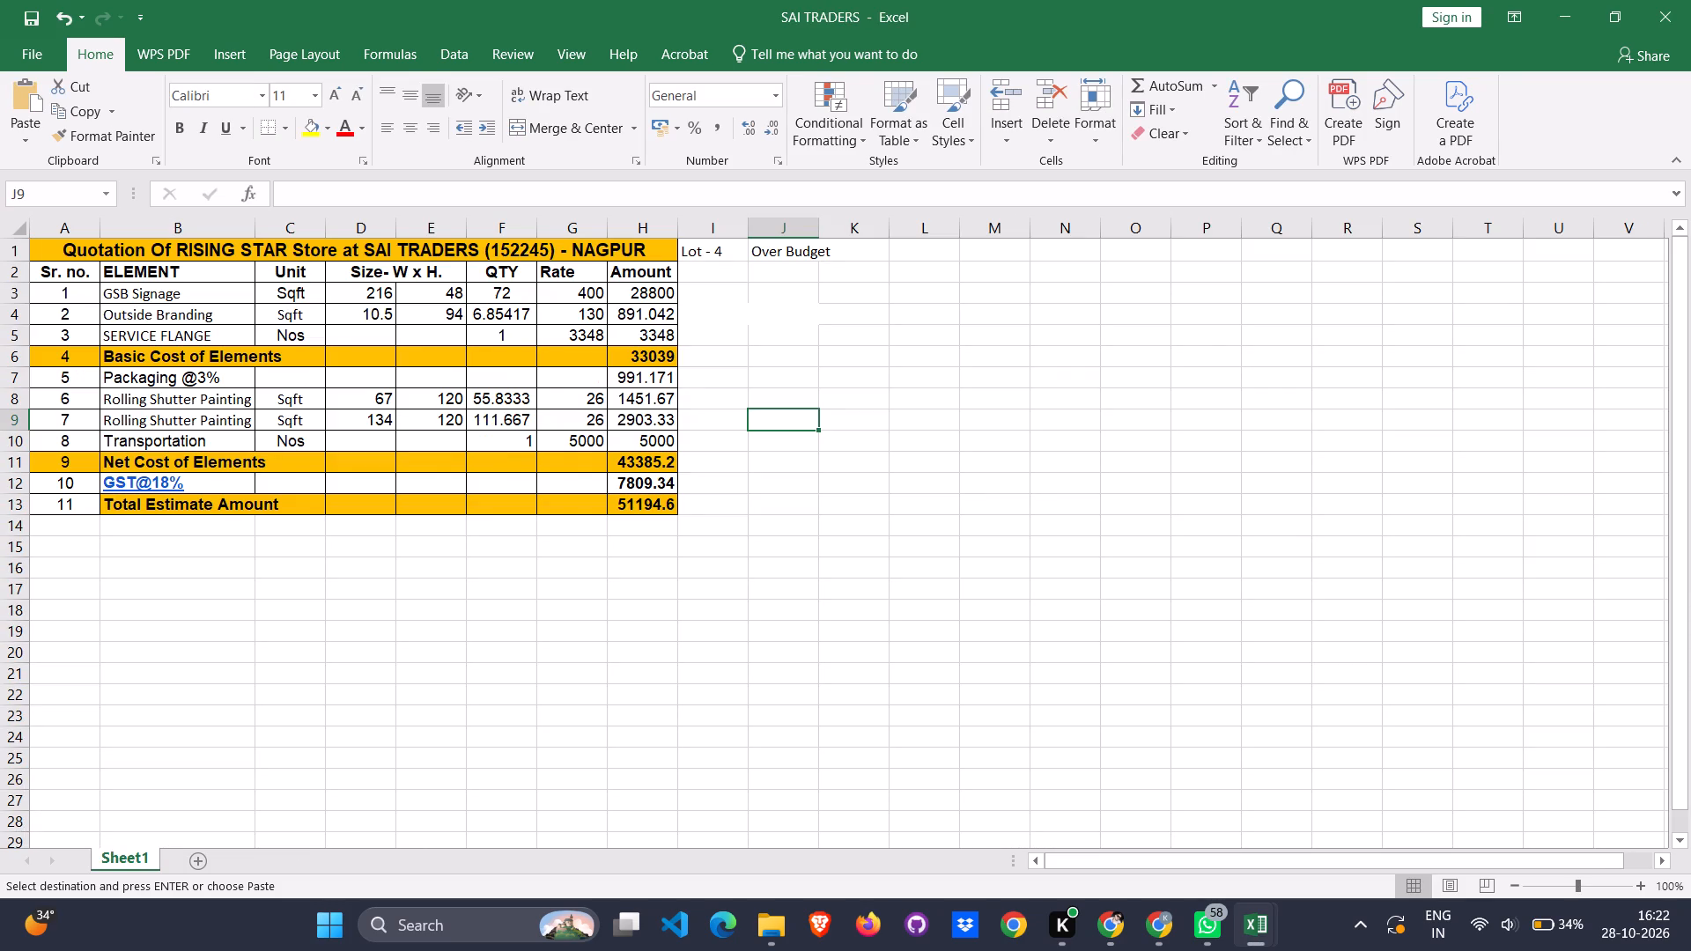
key(alt+Tab)
key(alt+Tab)
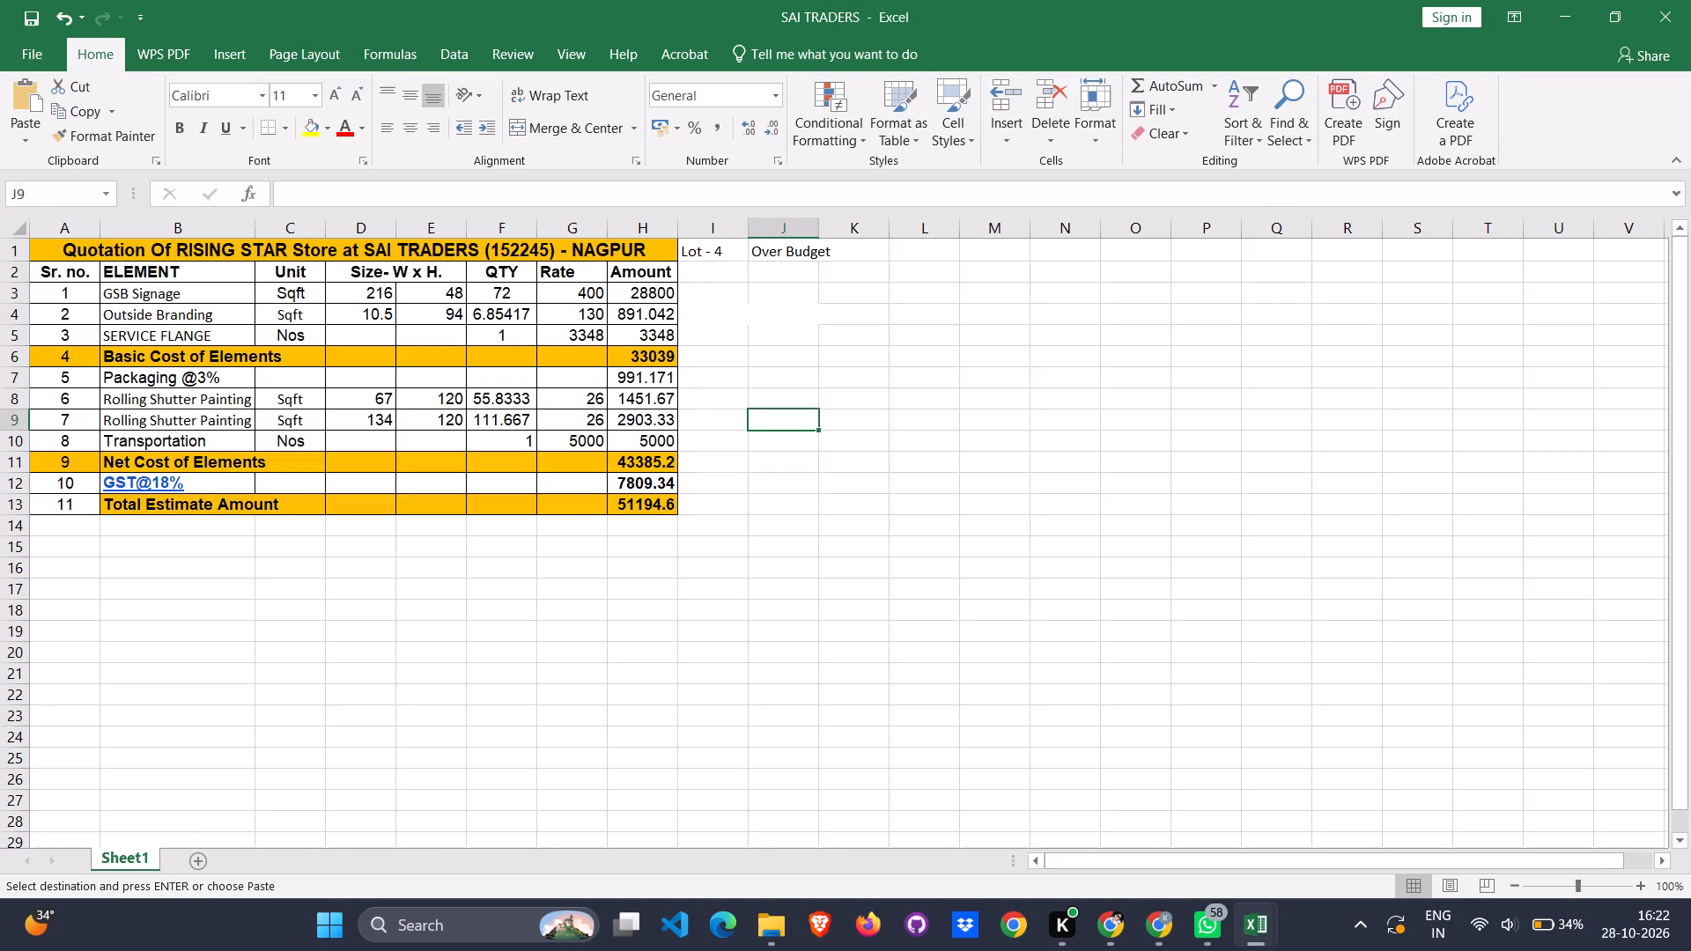
key(alt+Tab)
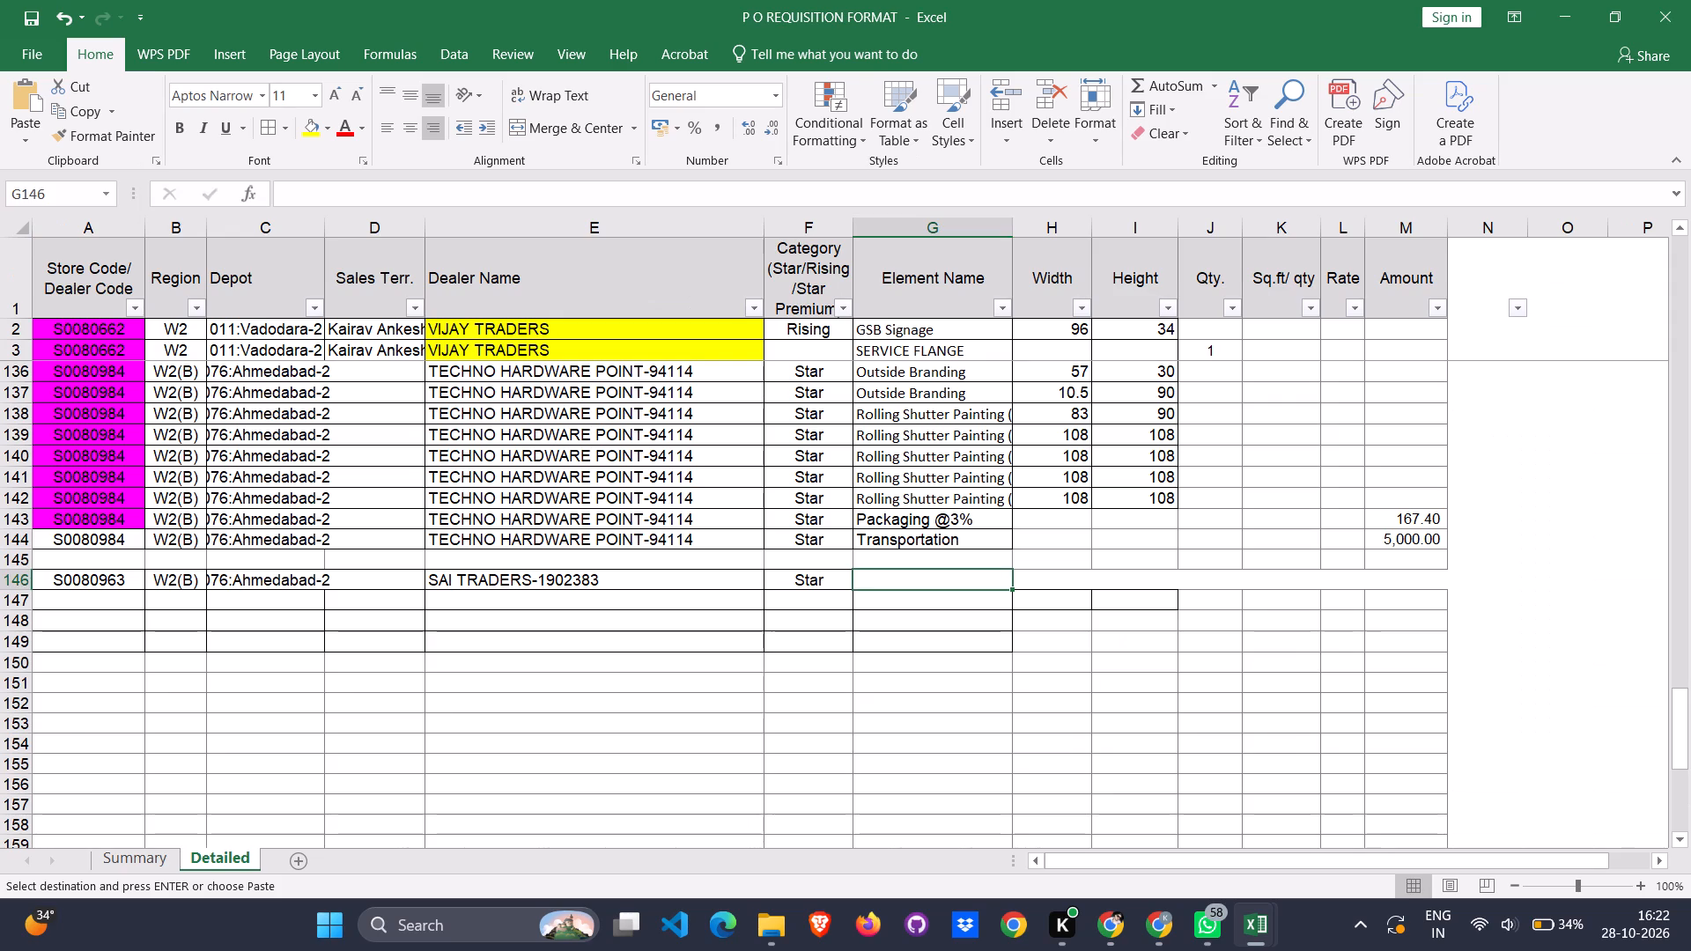
key(alt+Tab)
click(1679, 3)
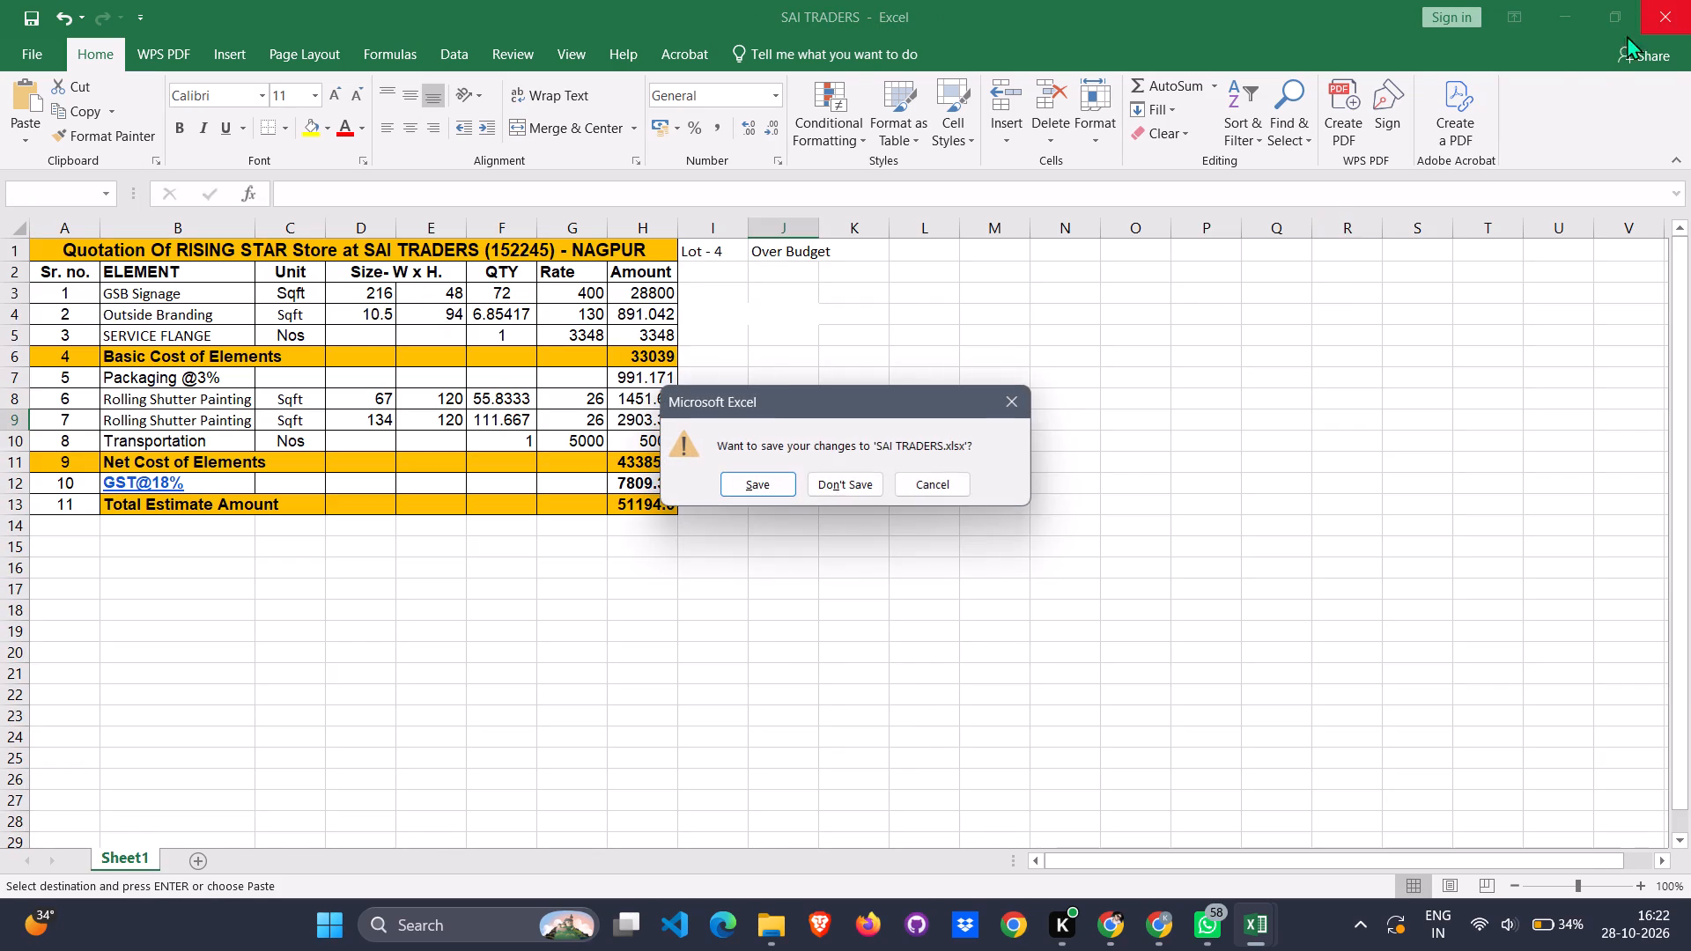
click(759, 480)
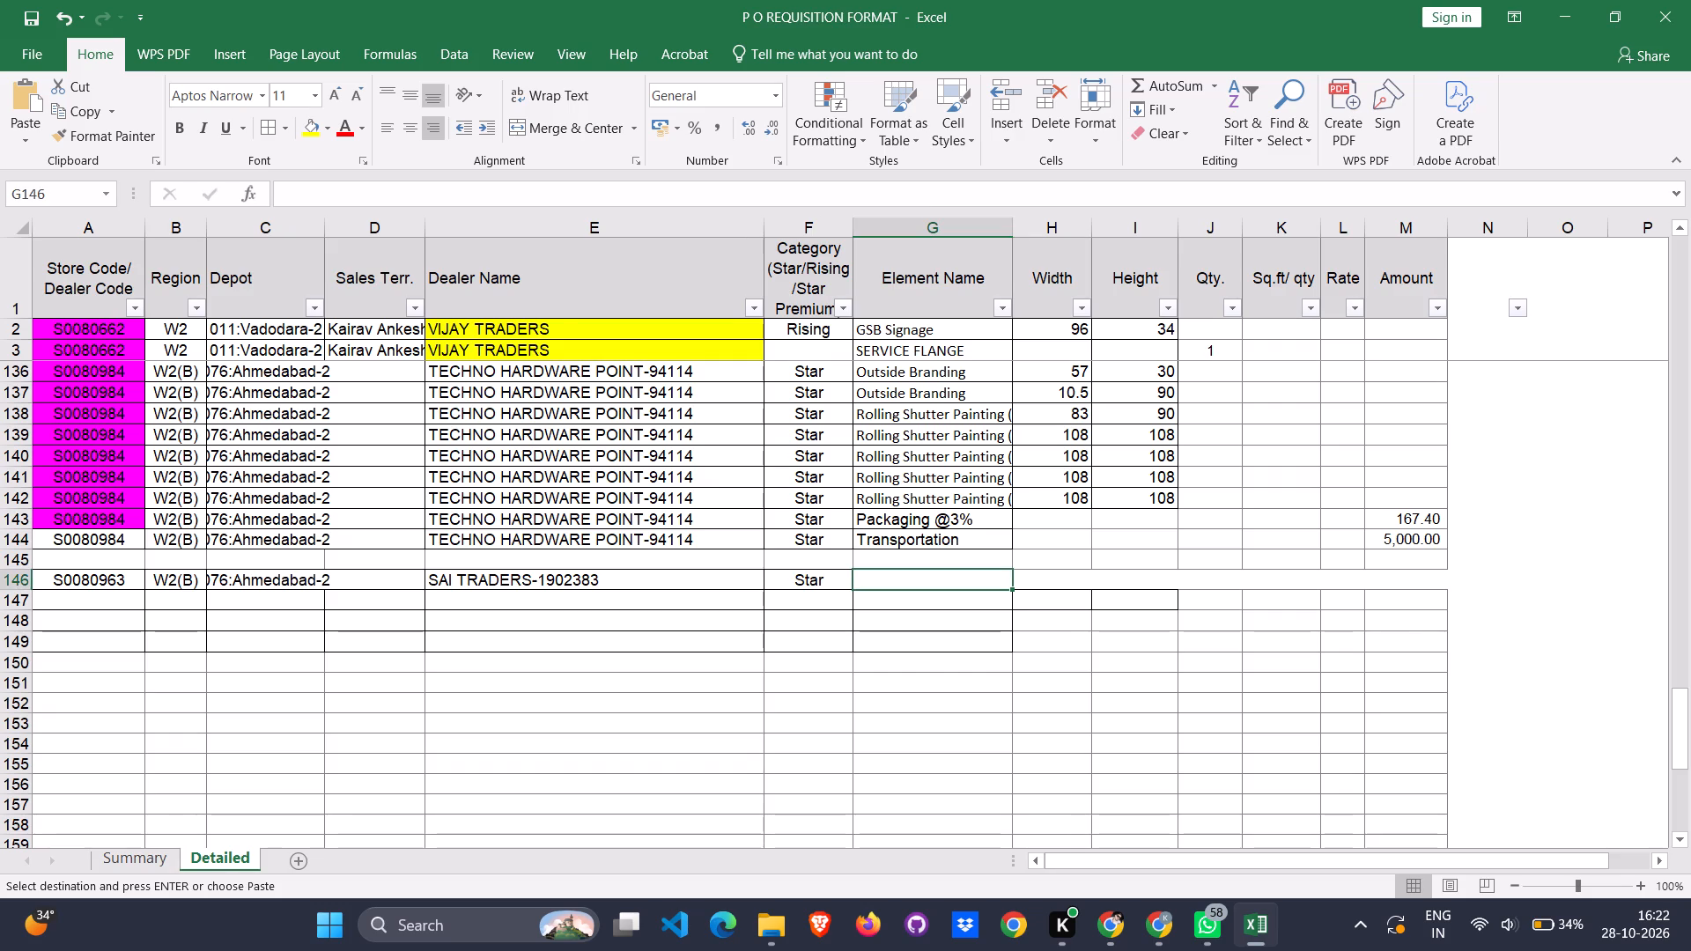
Open the SAI TRADERS (1902383) - Shamalpur quotation for editing and widen its ELEMENT column.
key(alt+Tab)
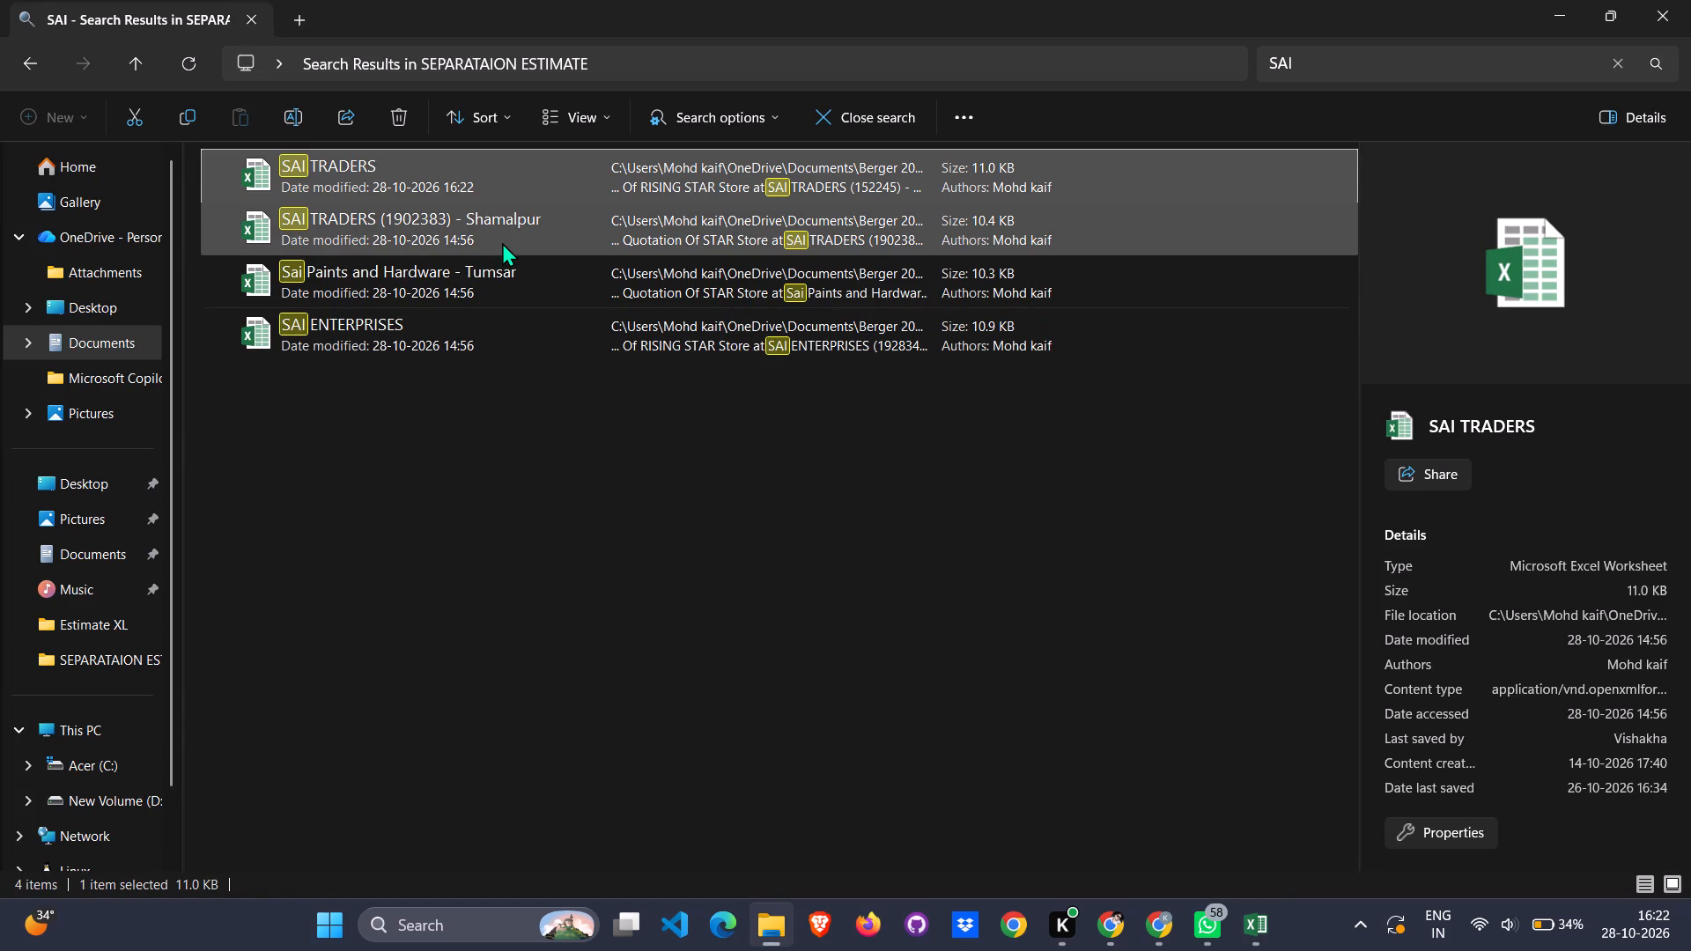
double_click(506, 225)
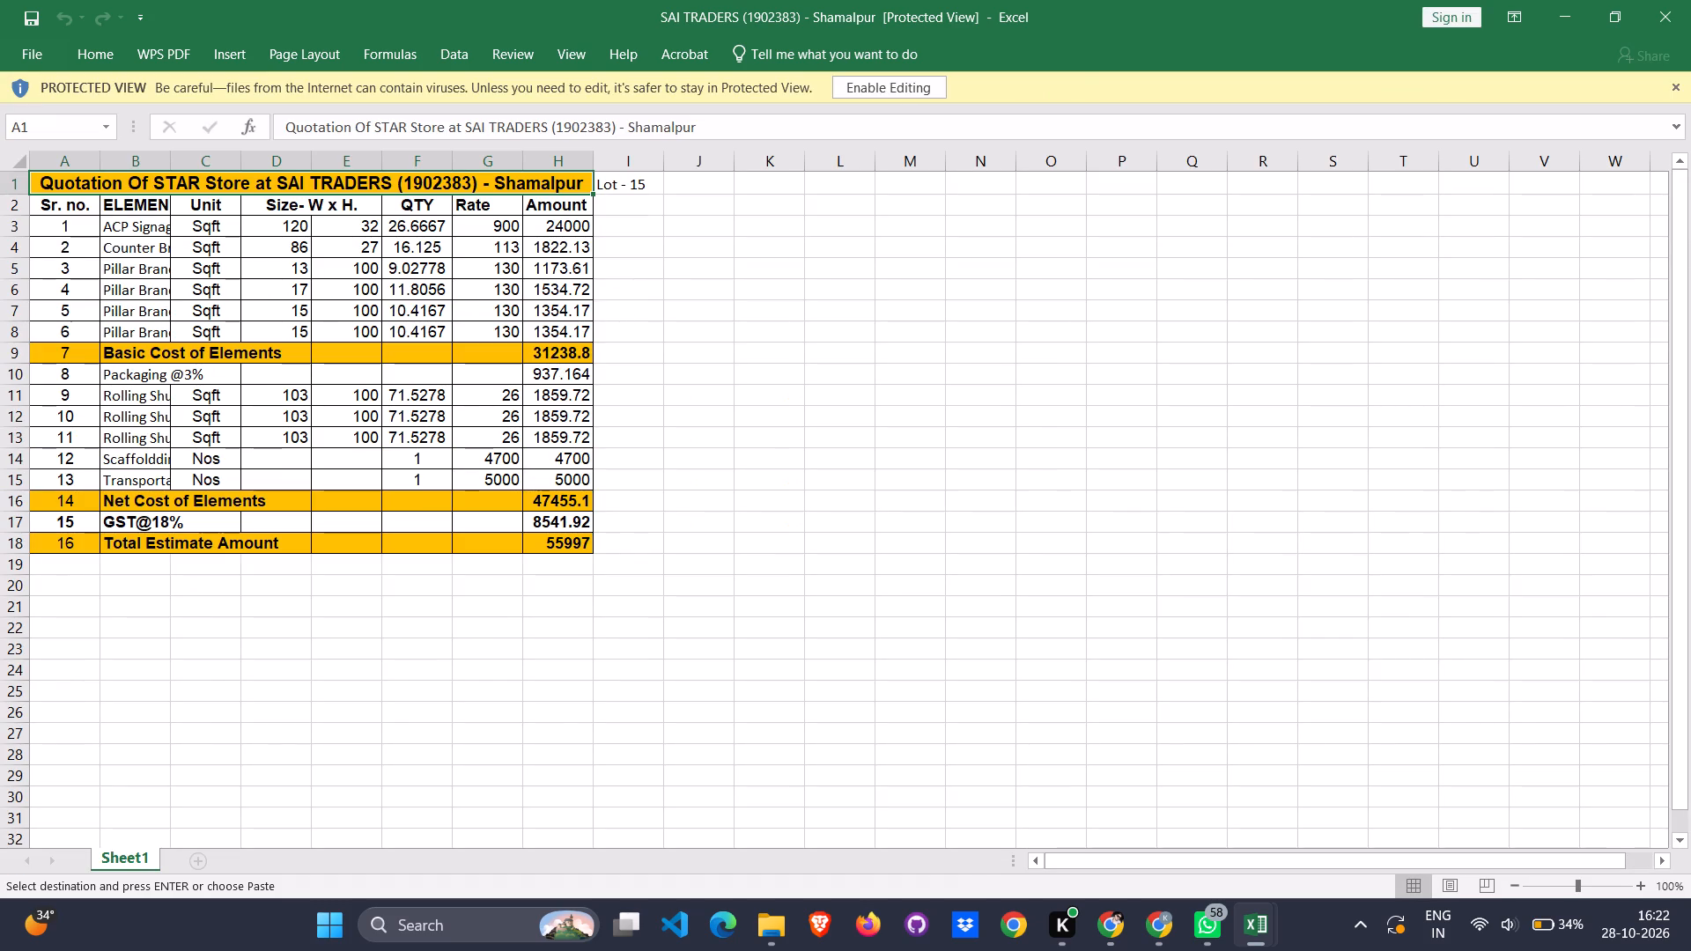
click(894, 85)
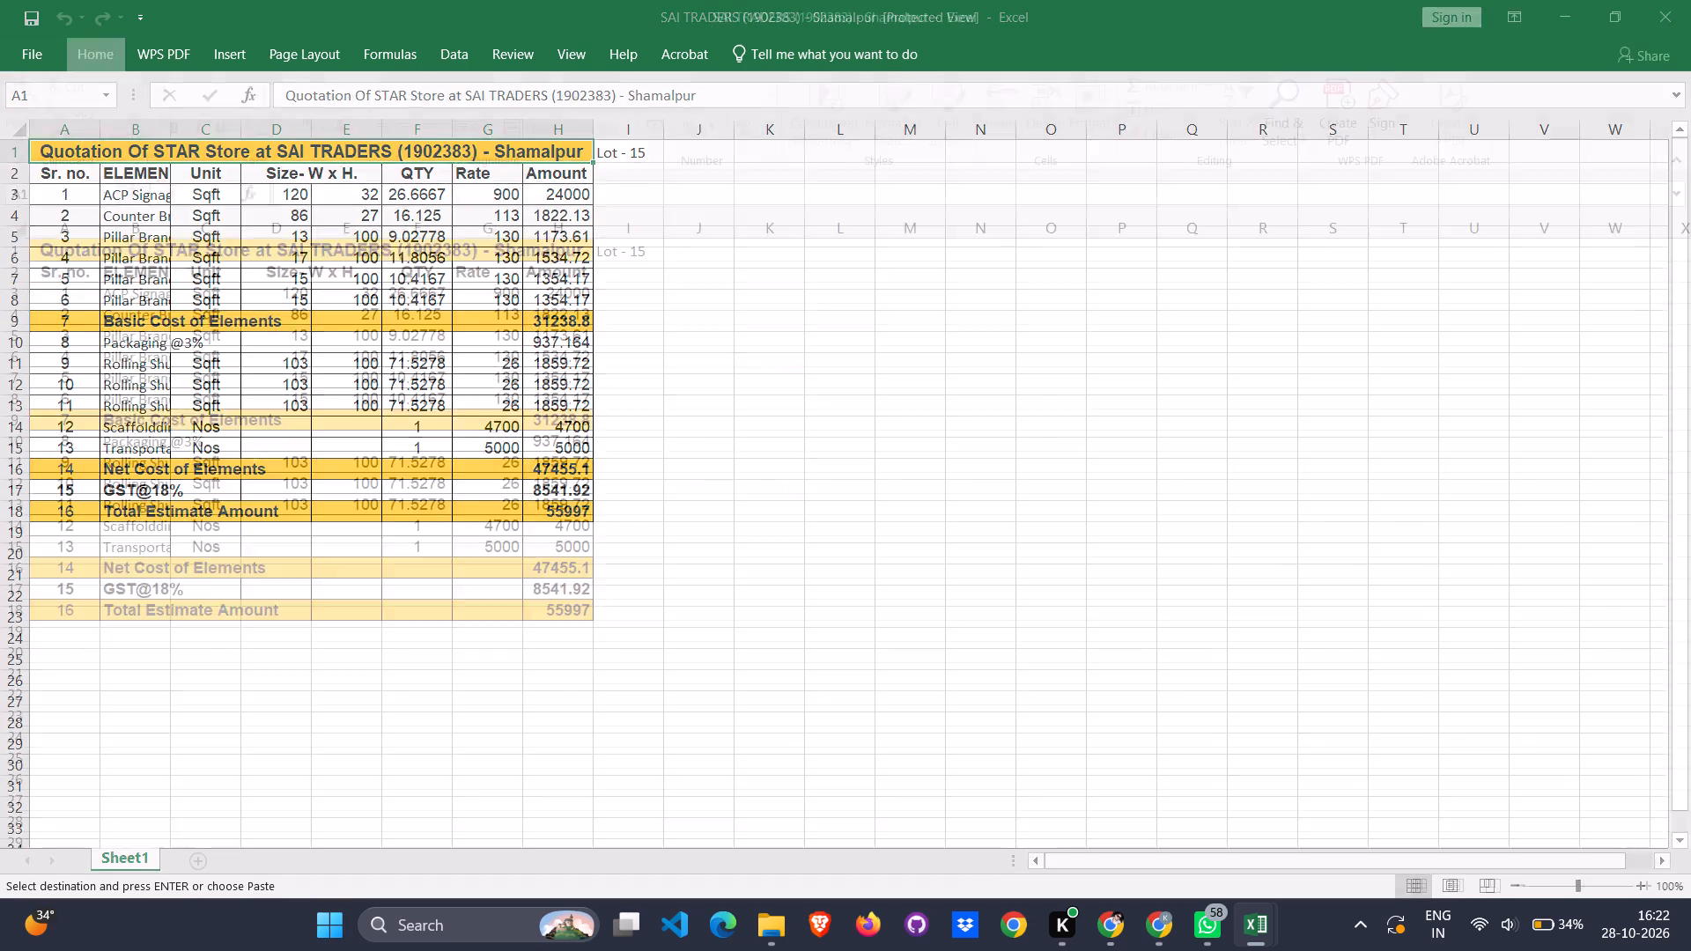
drag(166, 225, 299, 230)
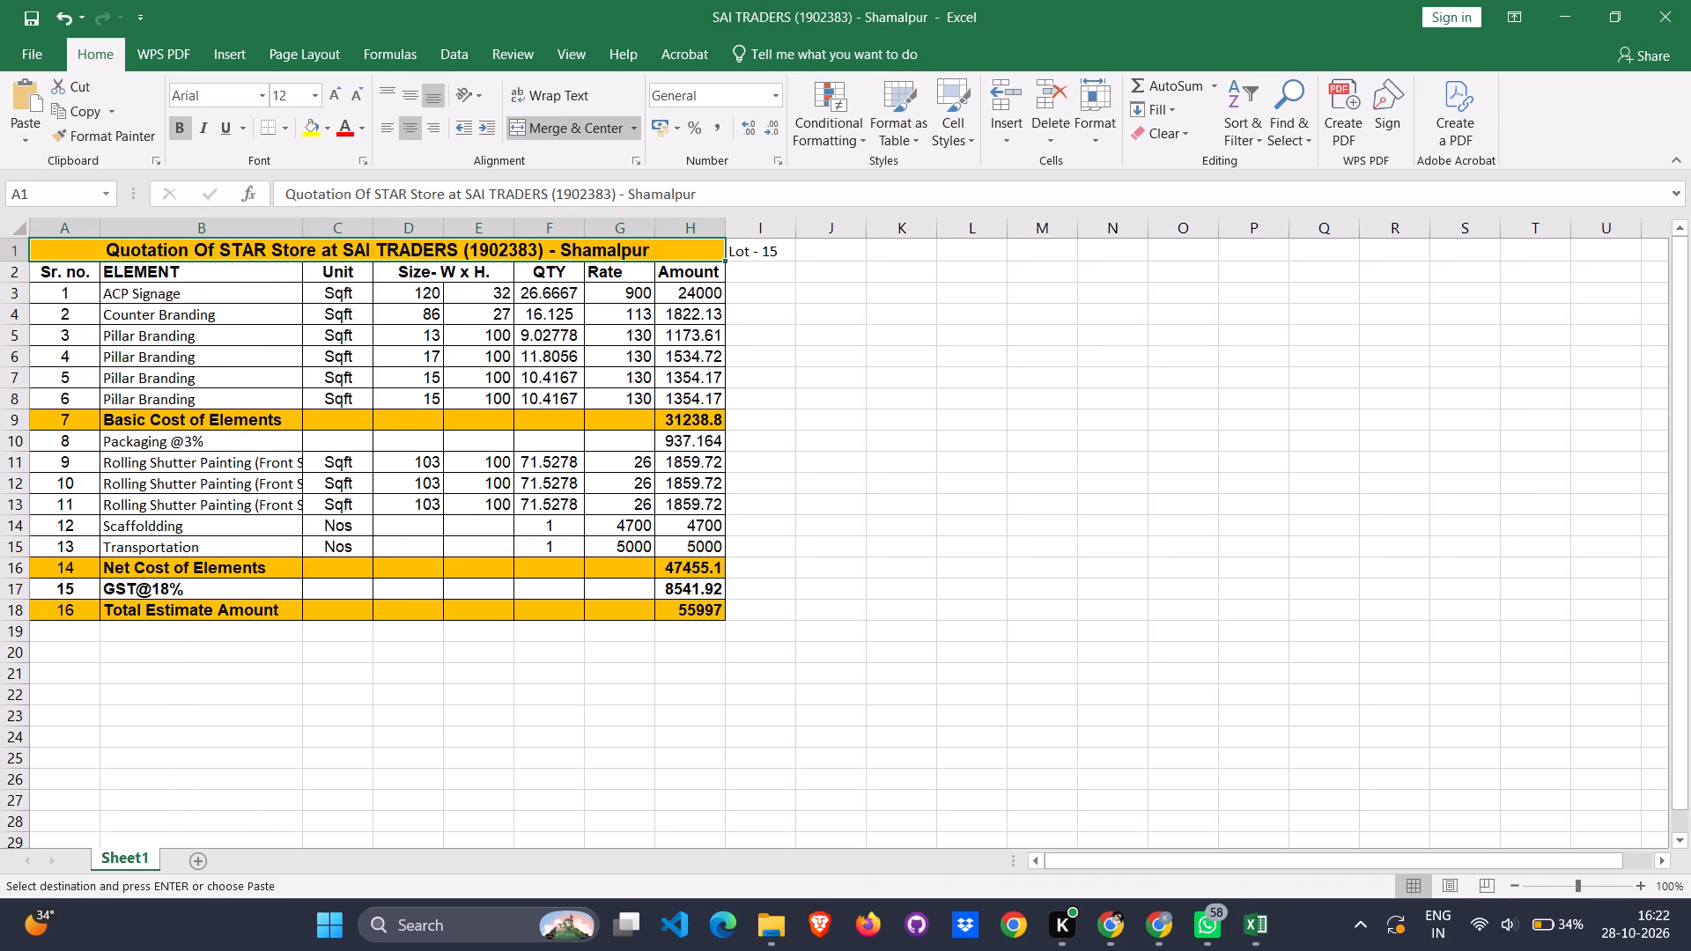
Copy the six elements from ACP Signage to the last Pillar Branding in the quotation to the requisition's Element Name column from G146.
click(194, 297)
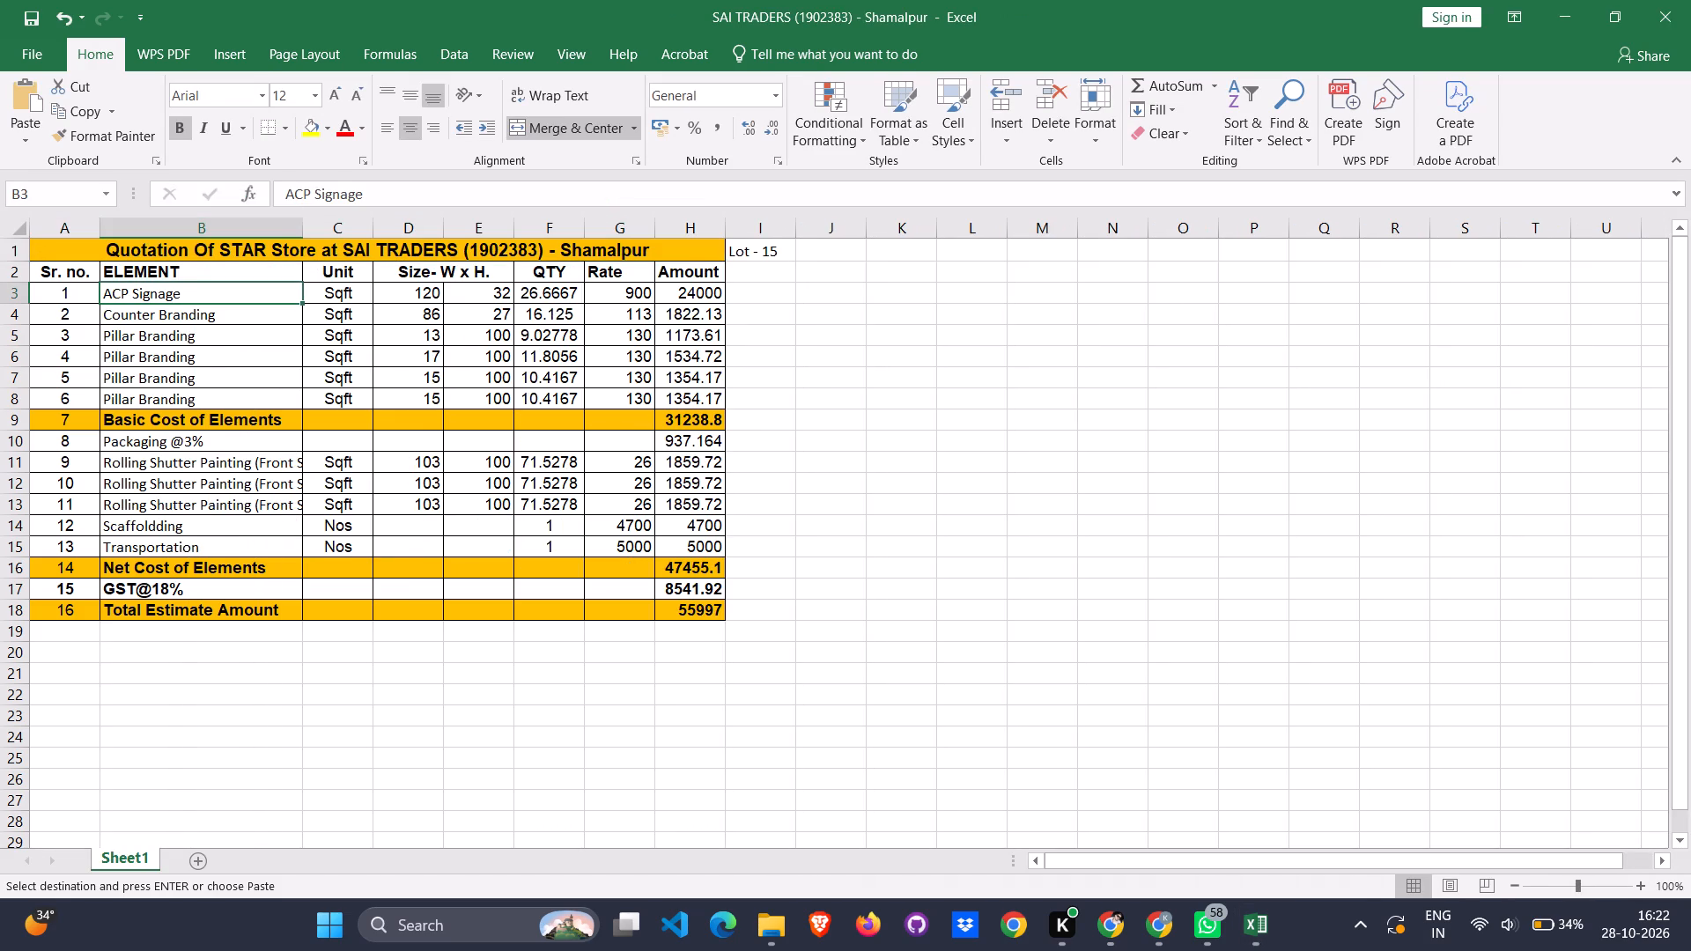
key(shift+Down)
key(shift+Down)
key(shift+Down)
key(shift+Down)
key(shift+Down)
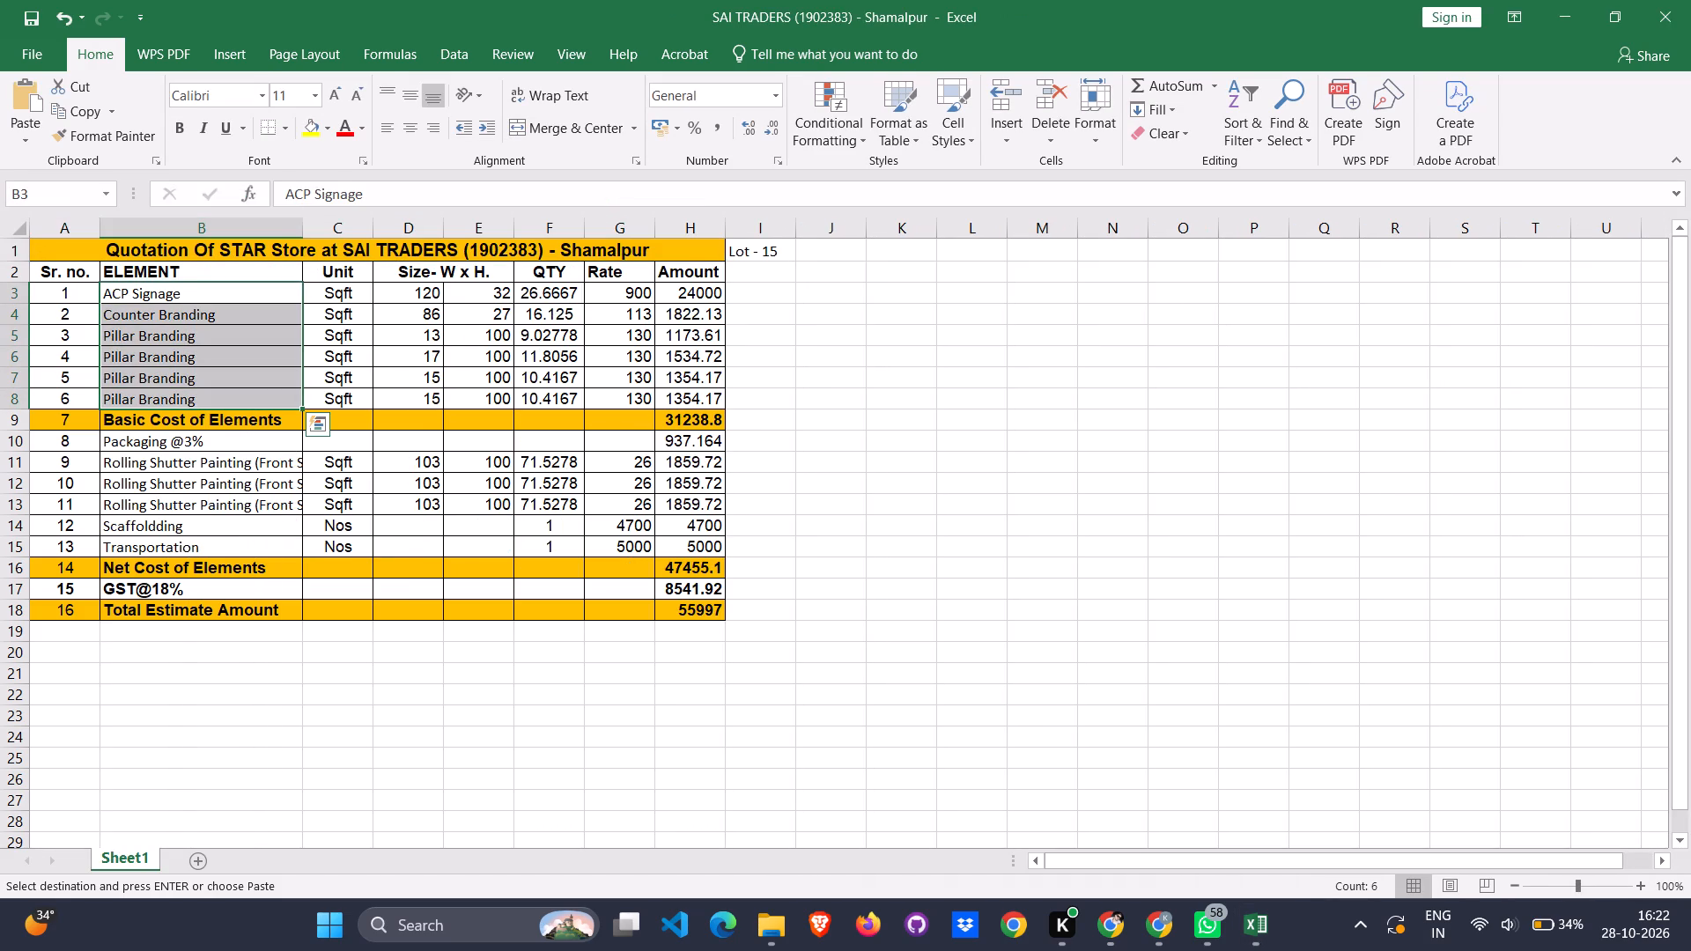
key(ctrl+c)
key(alt+Tab)
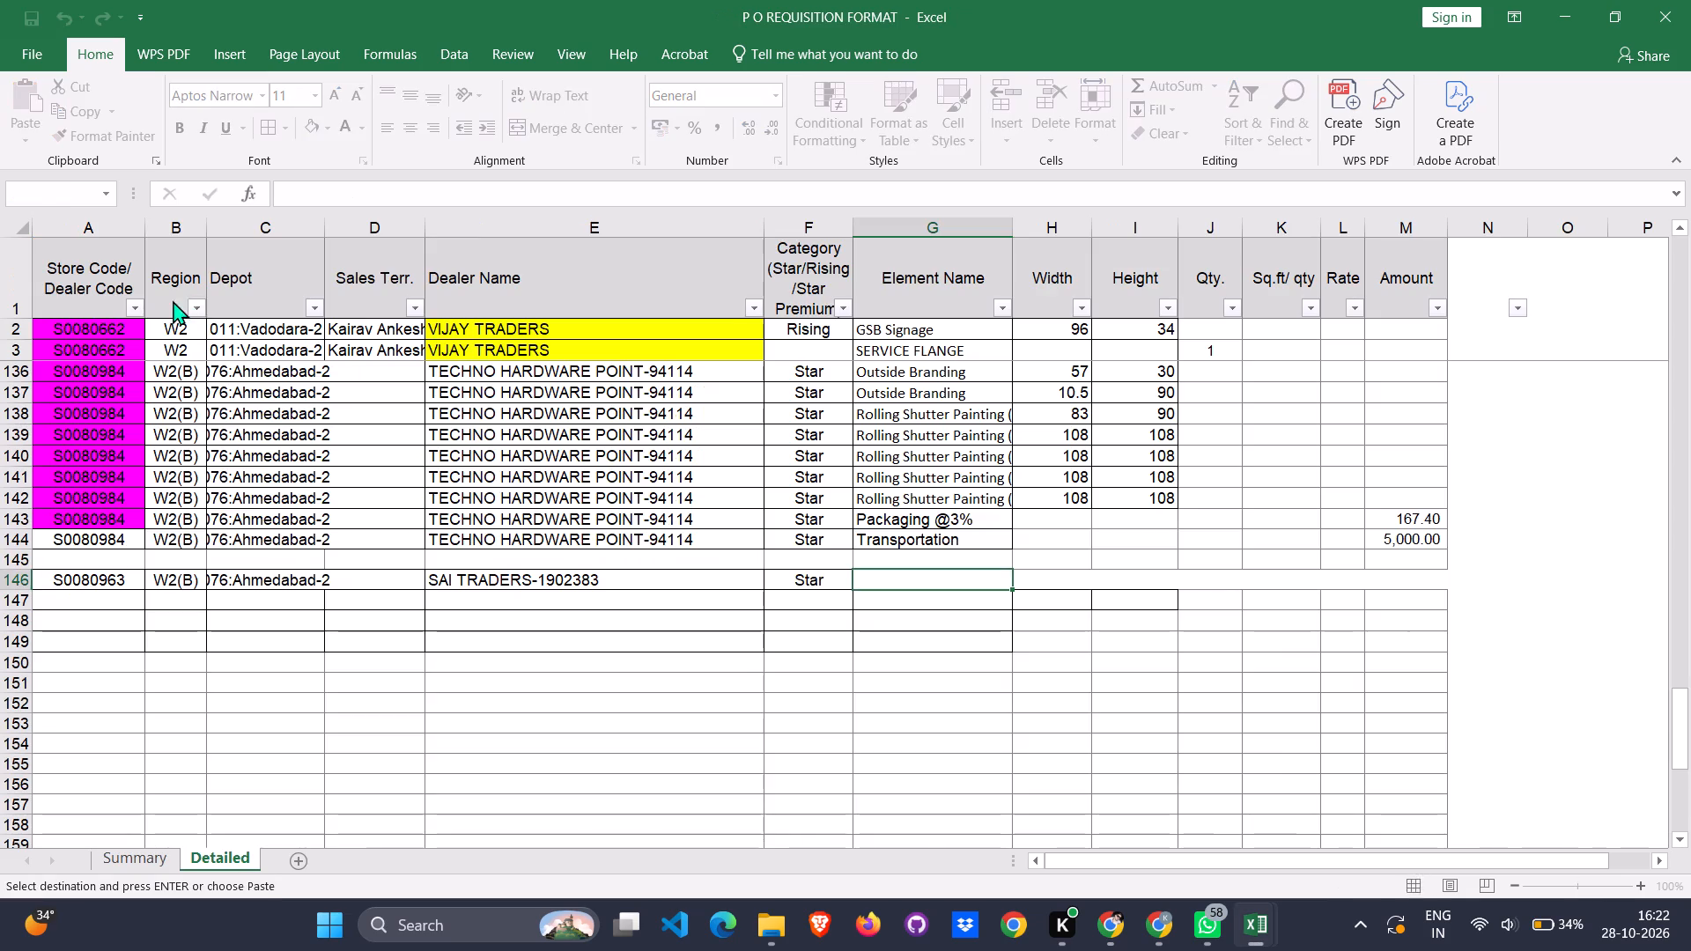
key(ctrl+v)
Copy the widths and heights of the quotation's first six elements to the requisition from H146, and save the requisition.
key(alt+Tab)
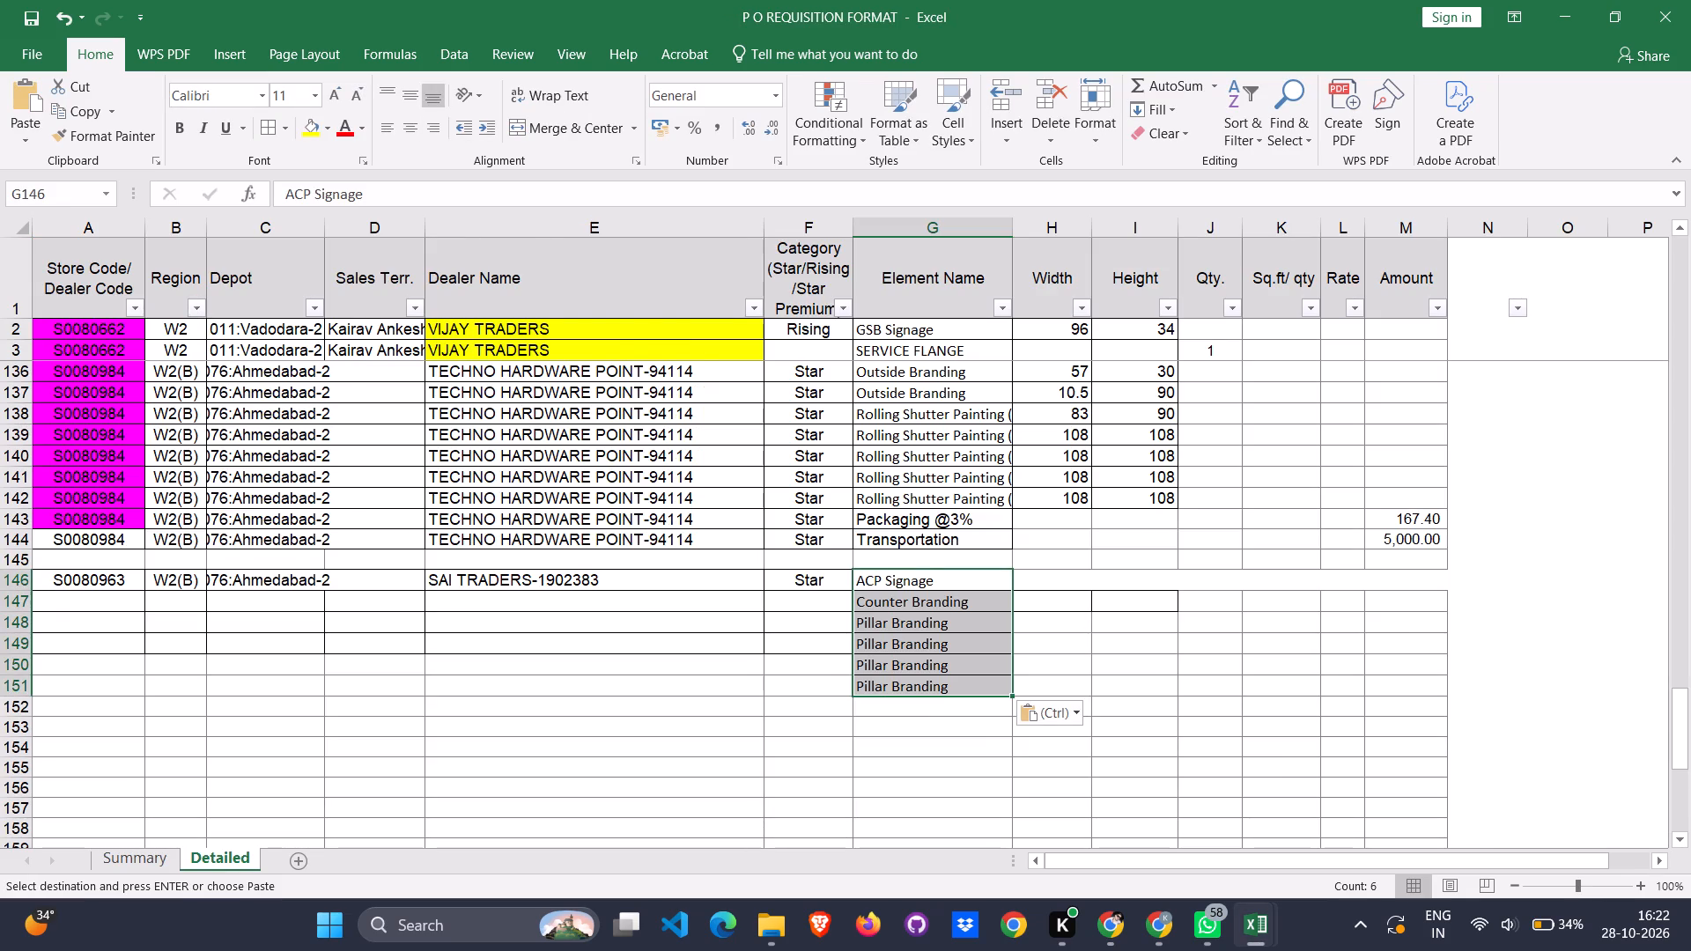
click(410, 295)
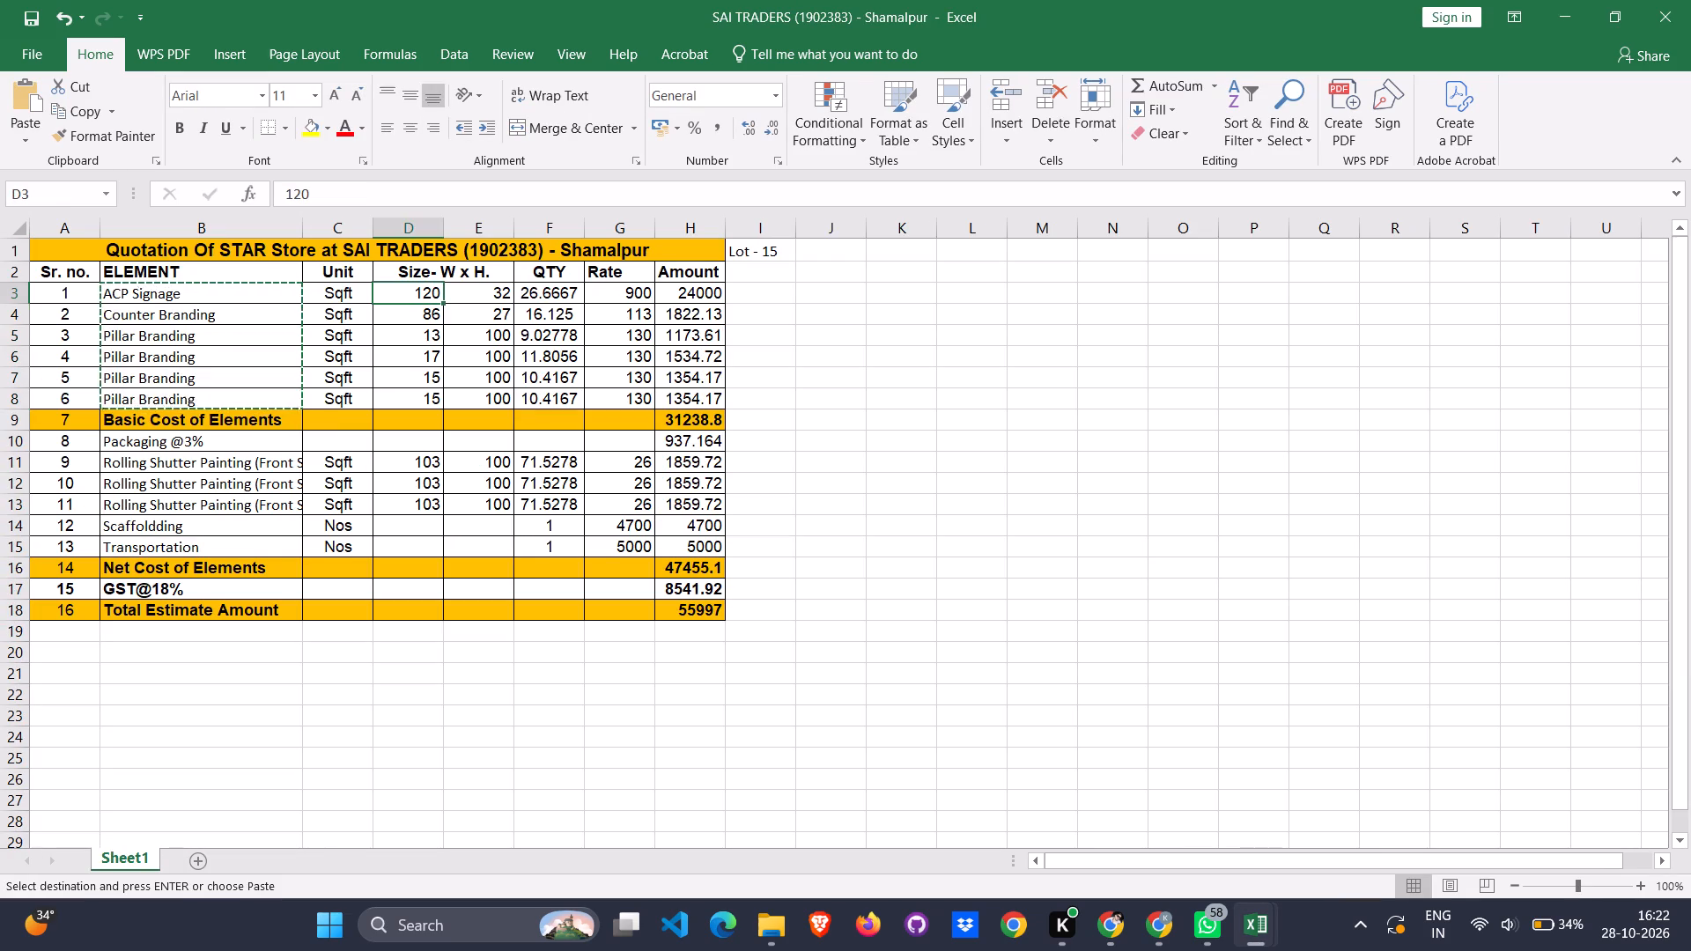
key(shift+Down)
key(shift+Down)
key(shift+Down)
key(shift+Down)
key(shift+Down)
key(shift+Right)
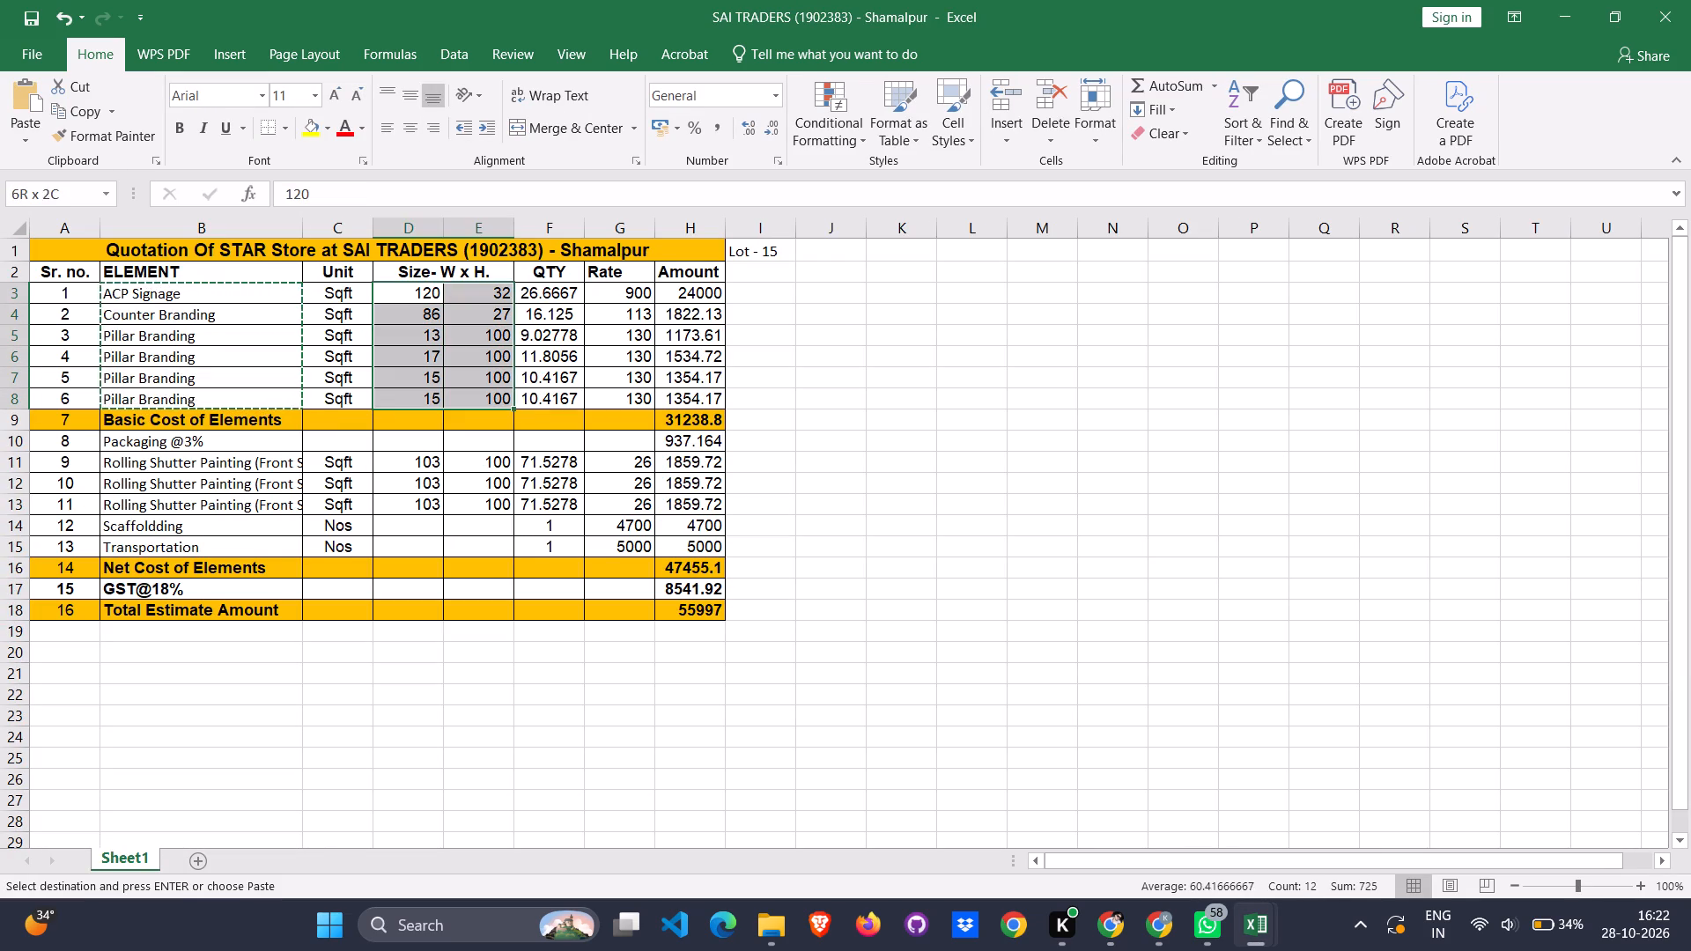
key(ctrl+c)
key(alt+Tab)
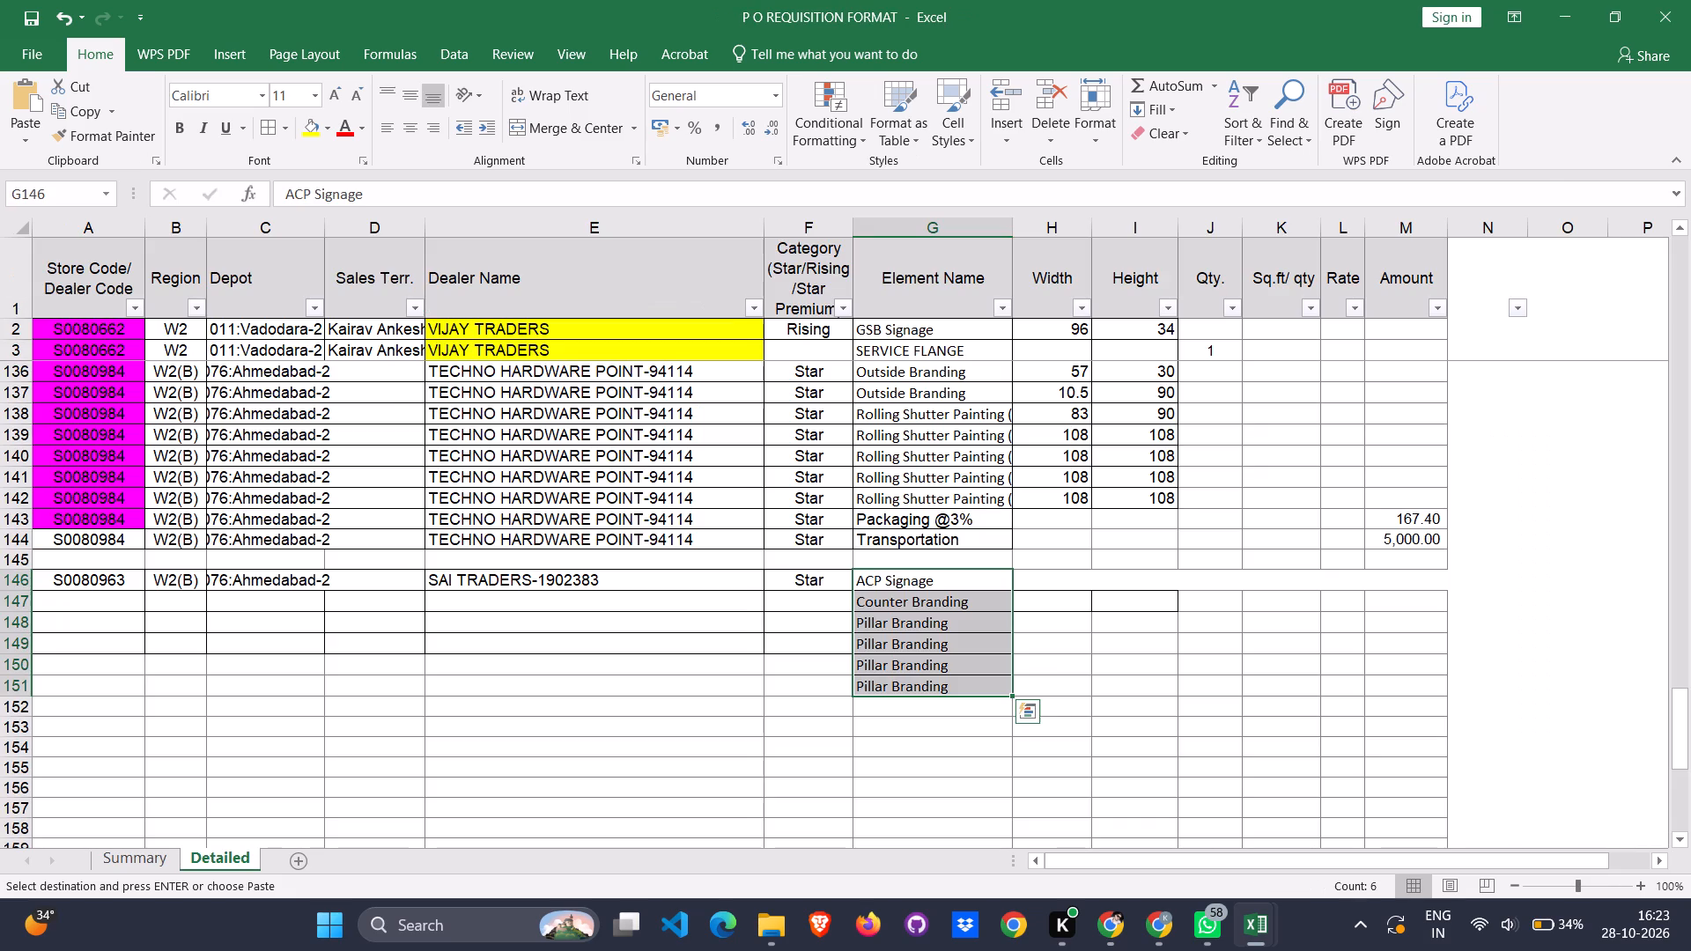
key(Right)
key(ctrl+v)
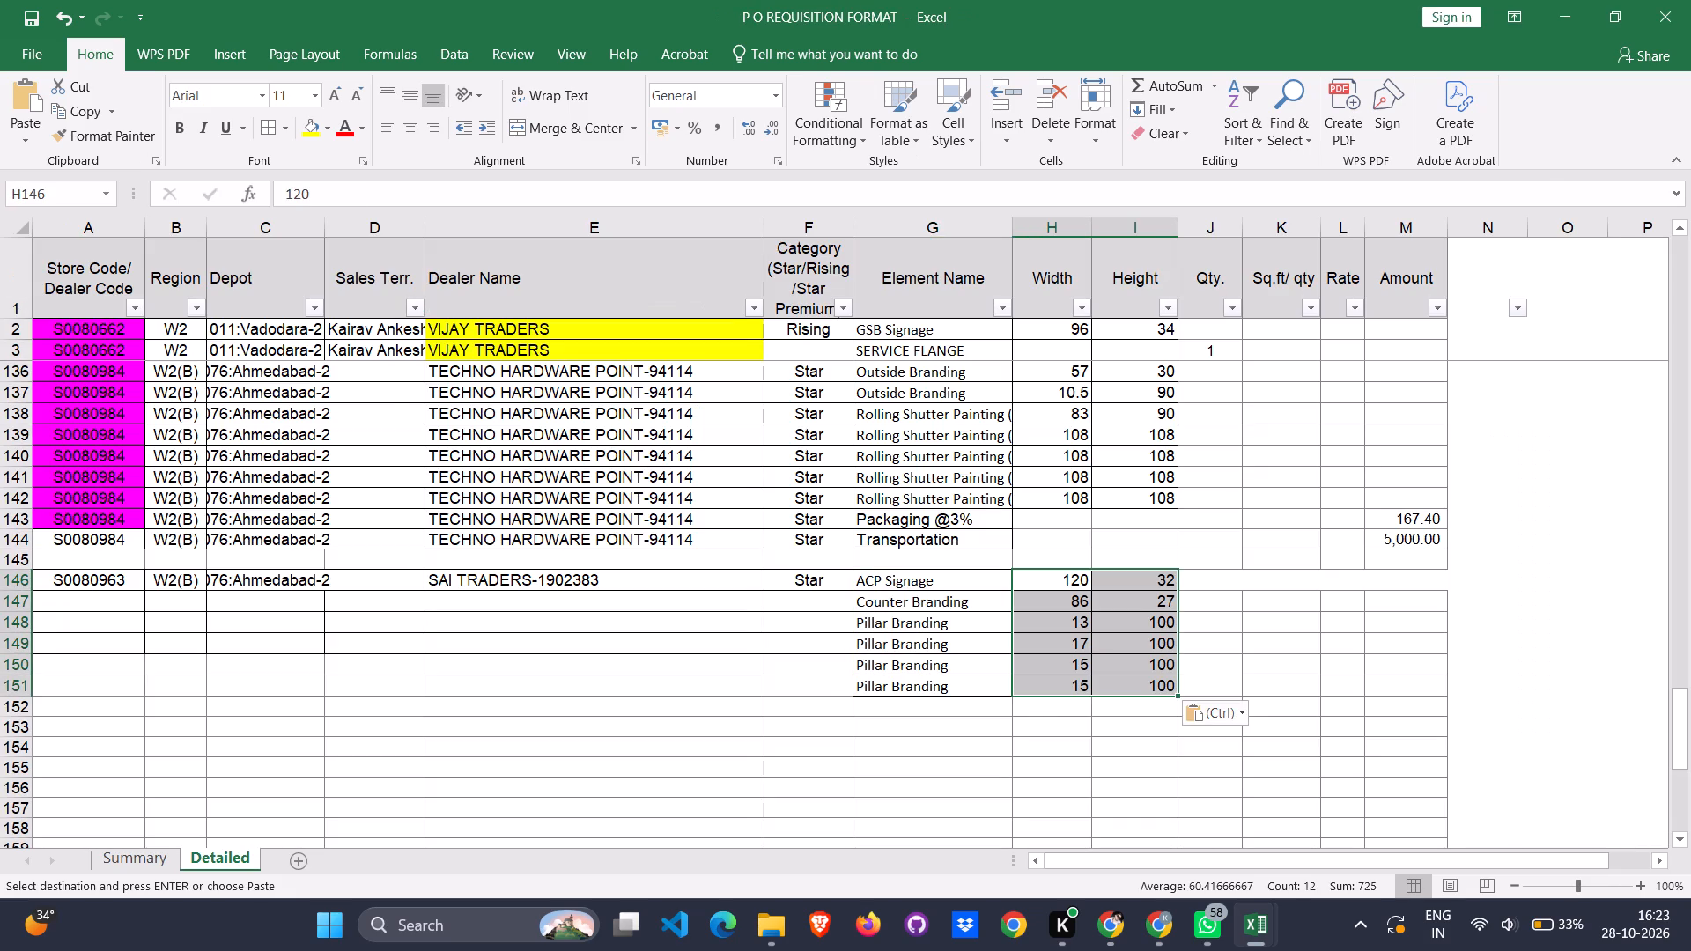
key(ctrl+s)
Copy the three Rolling Shutter Painting (Front Side) names and Scaffoldding from the quotation to the requisition from G152, and save.
key(alt+Tab)
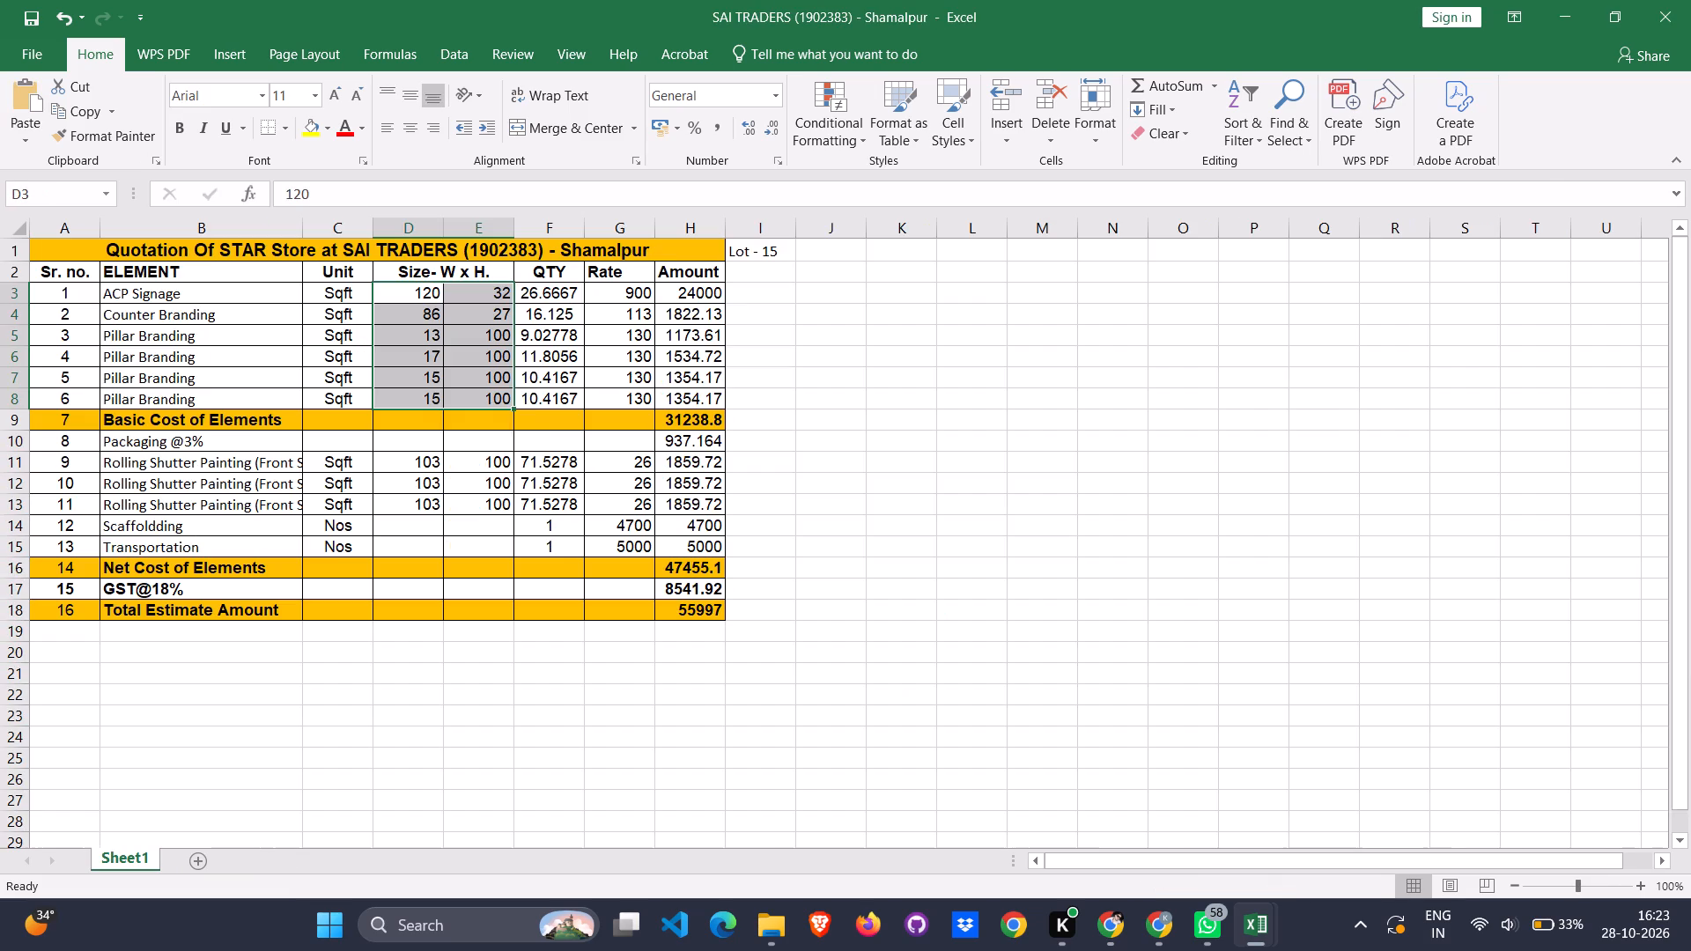
scroll(410, 295, down, 3)
click(235, 398)
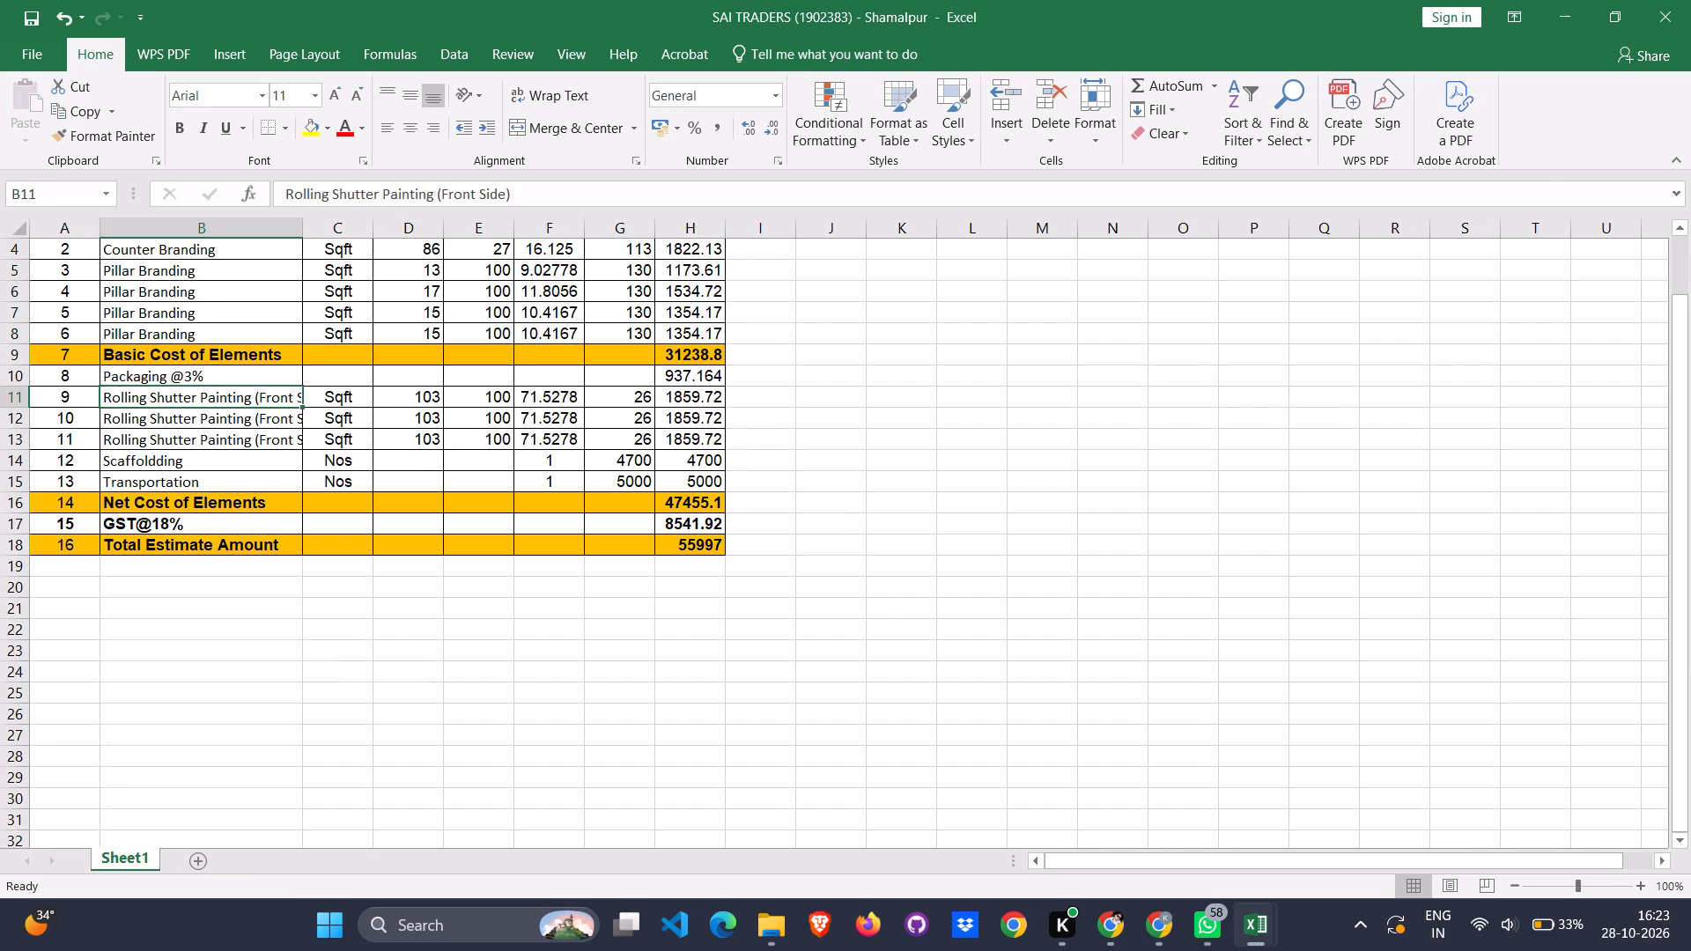
key(shift+Down)
key(shift+Down)
key(shift+Down)
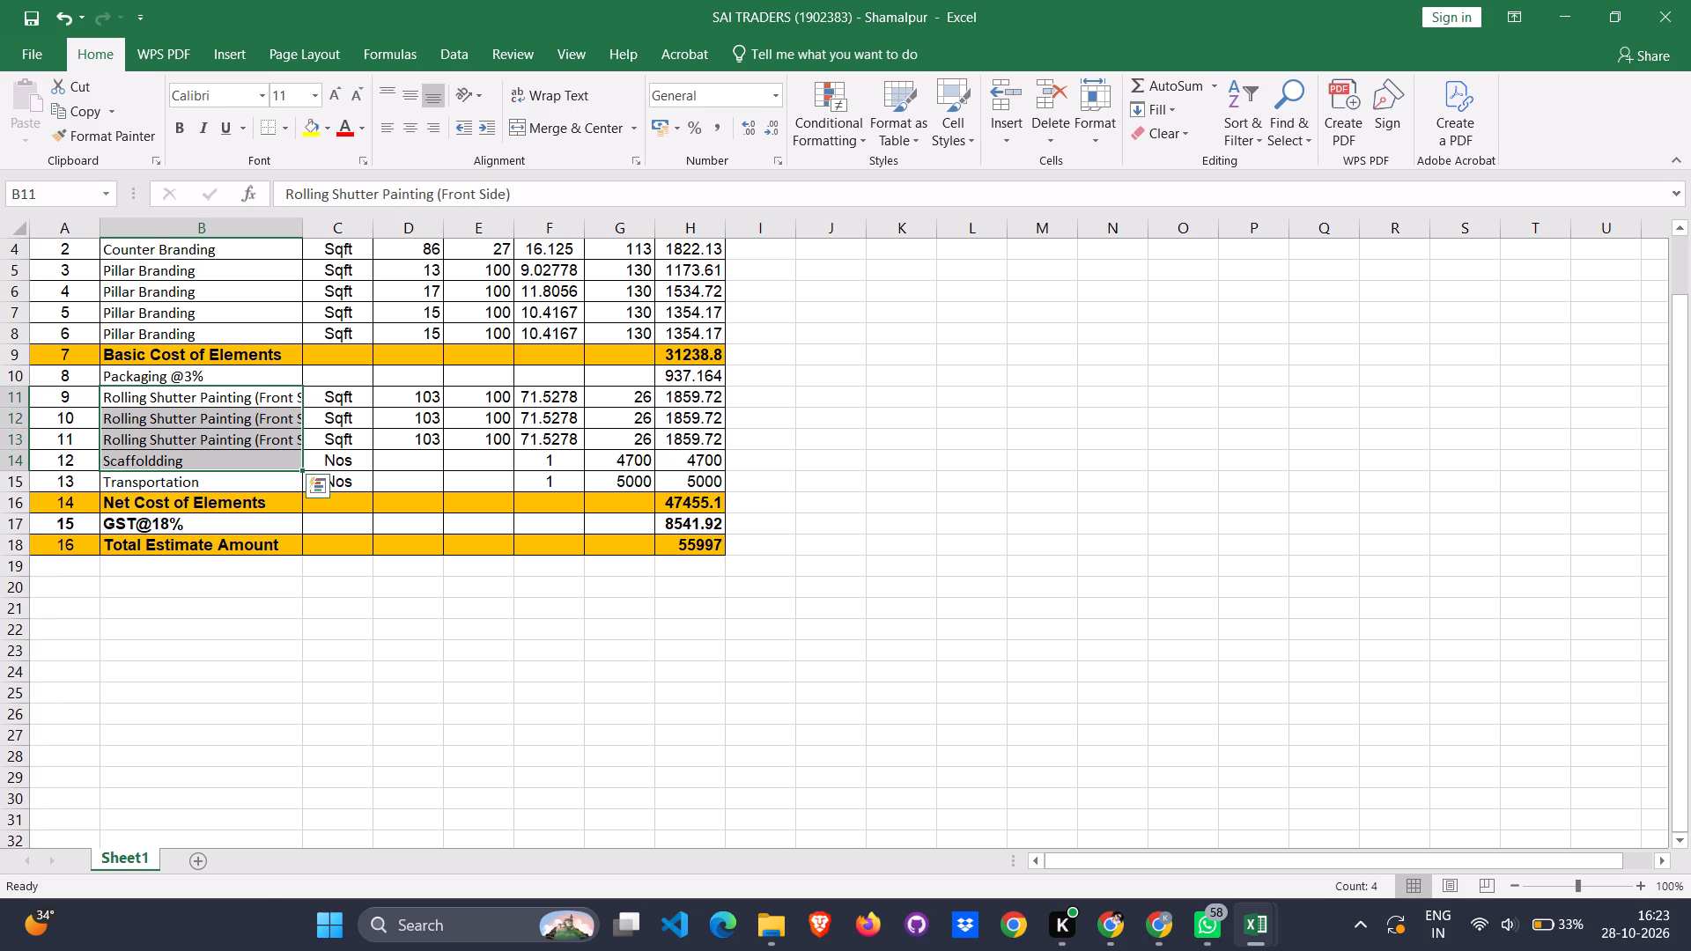
key(ctrl+c)
key(alt+Tab)
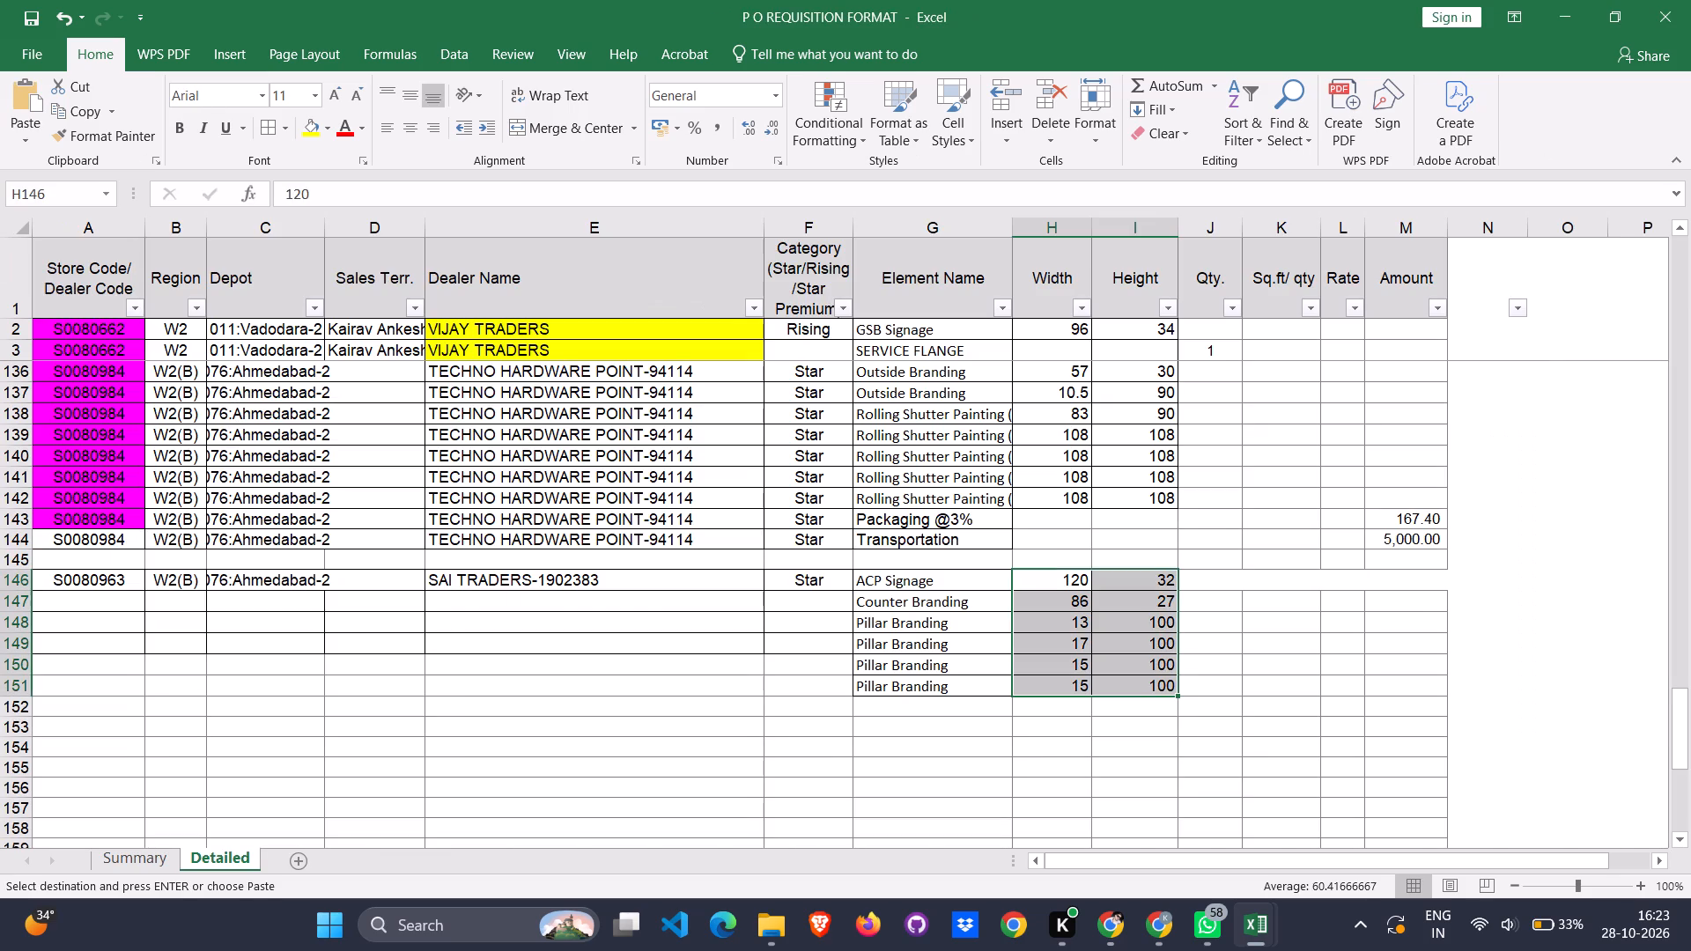
click(886, 707)
scroll(912, 645, down, 7)
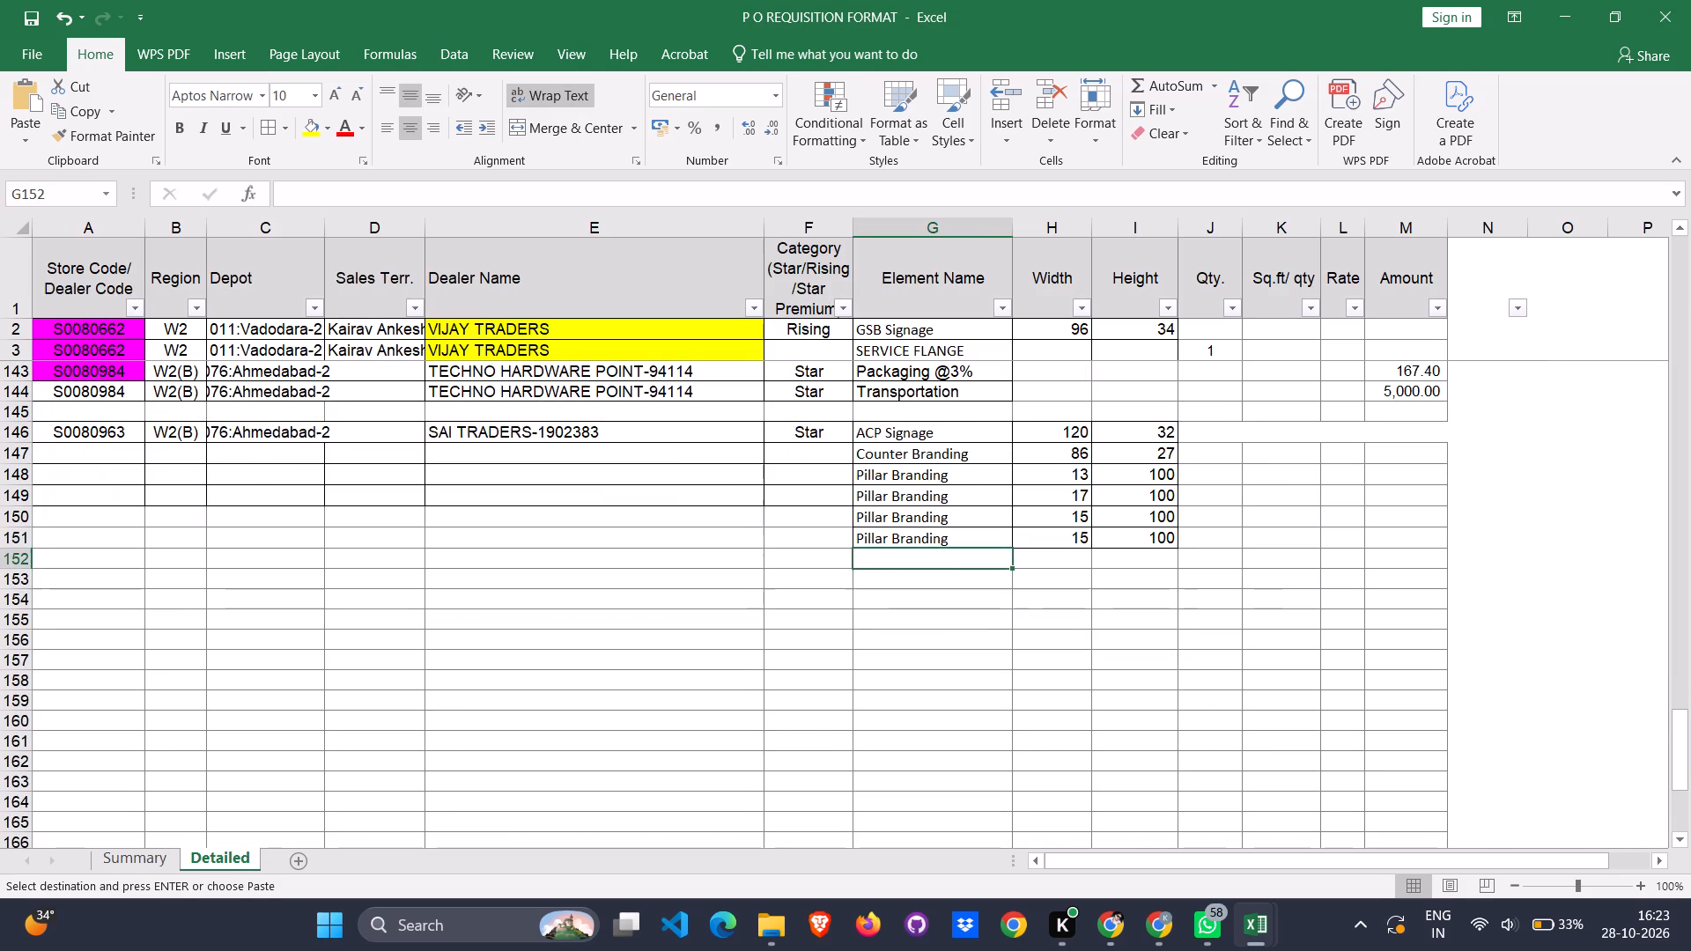
key(ctrl+v)
key(ctrl+s)
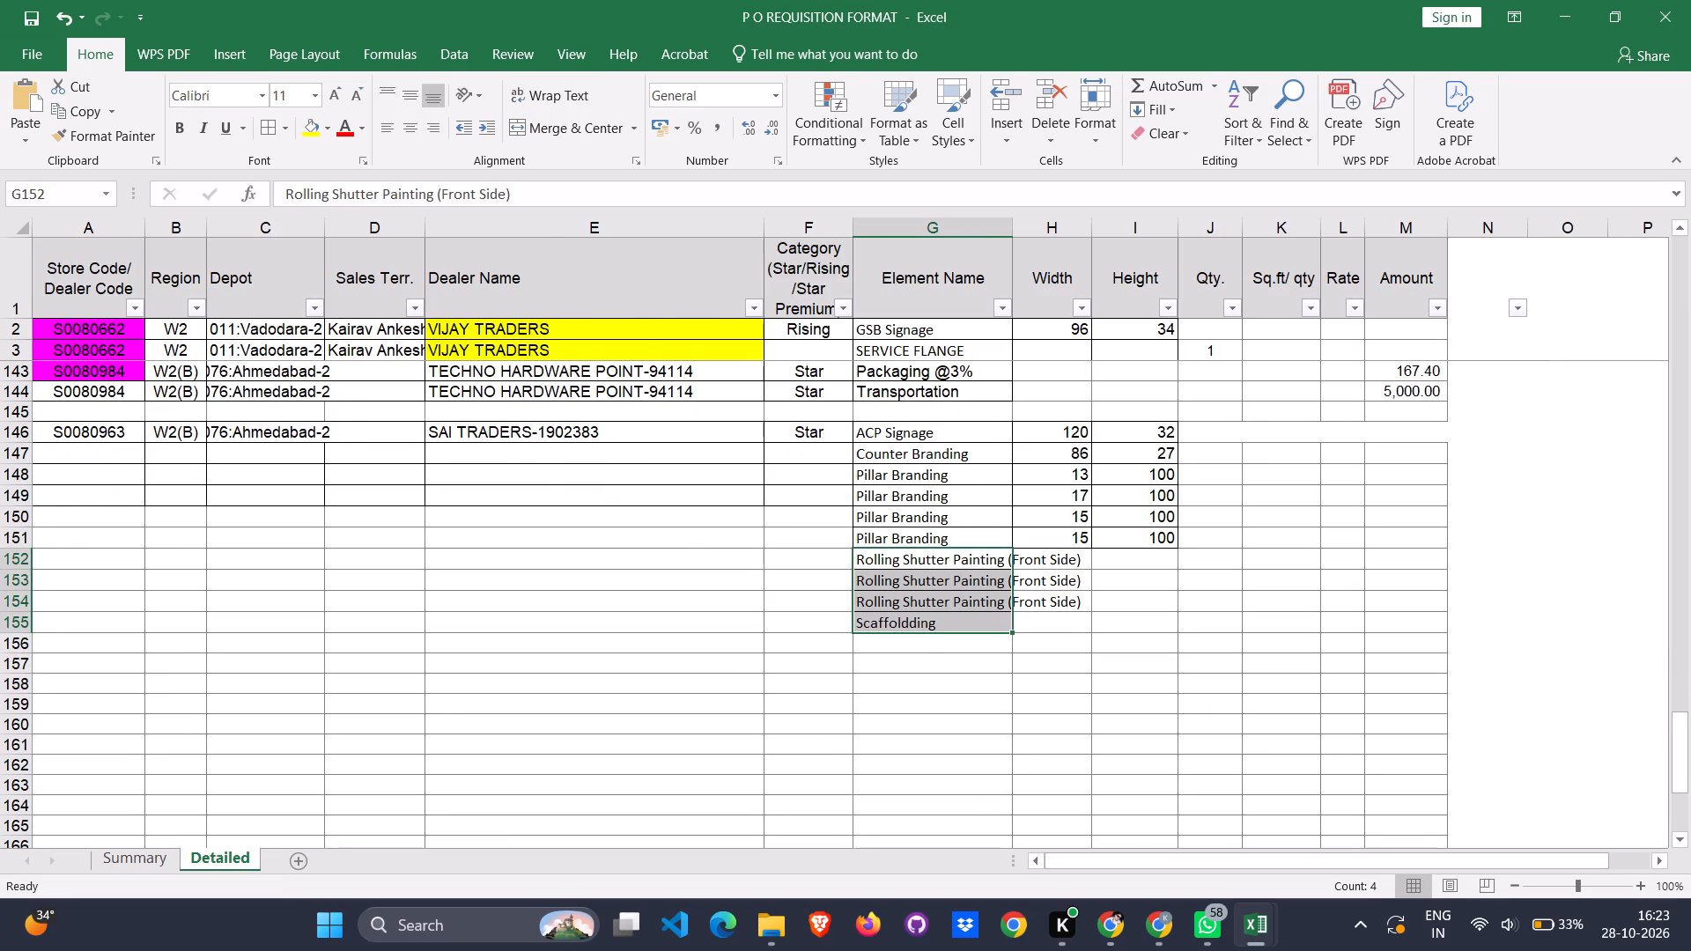
Copy the quotation's width and height cells for the Rolling Shutter Painting and Scaffoldding rows to the requisition from H152, and save.
key(alt+Tab)
click(388, 393)
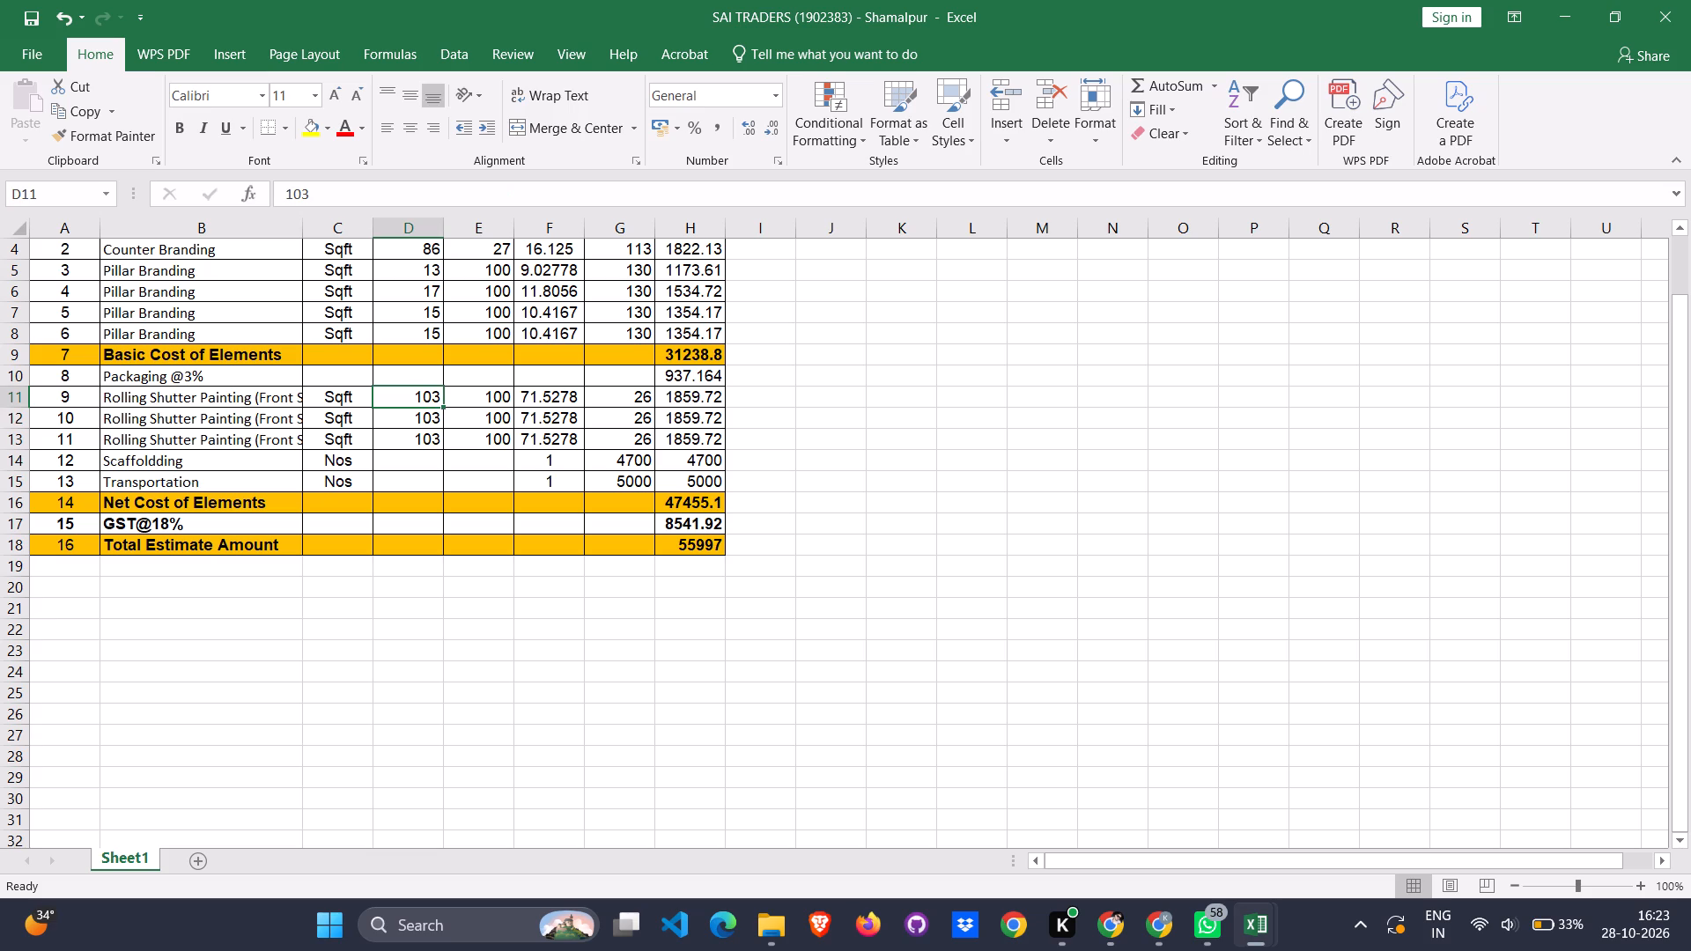
key(shift+Down)
key(shift+Down)
key(shift+Right)
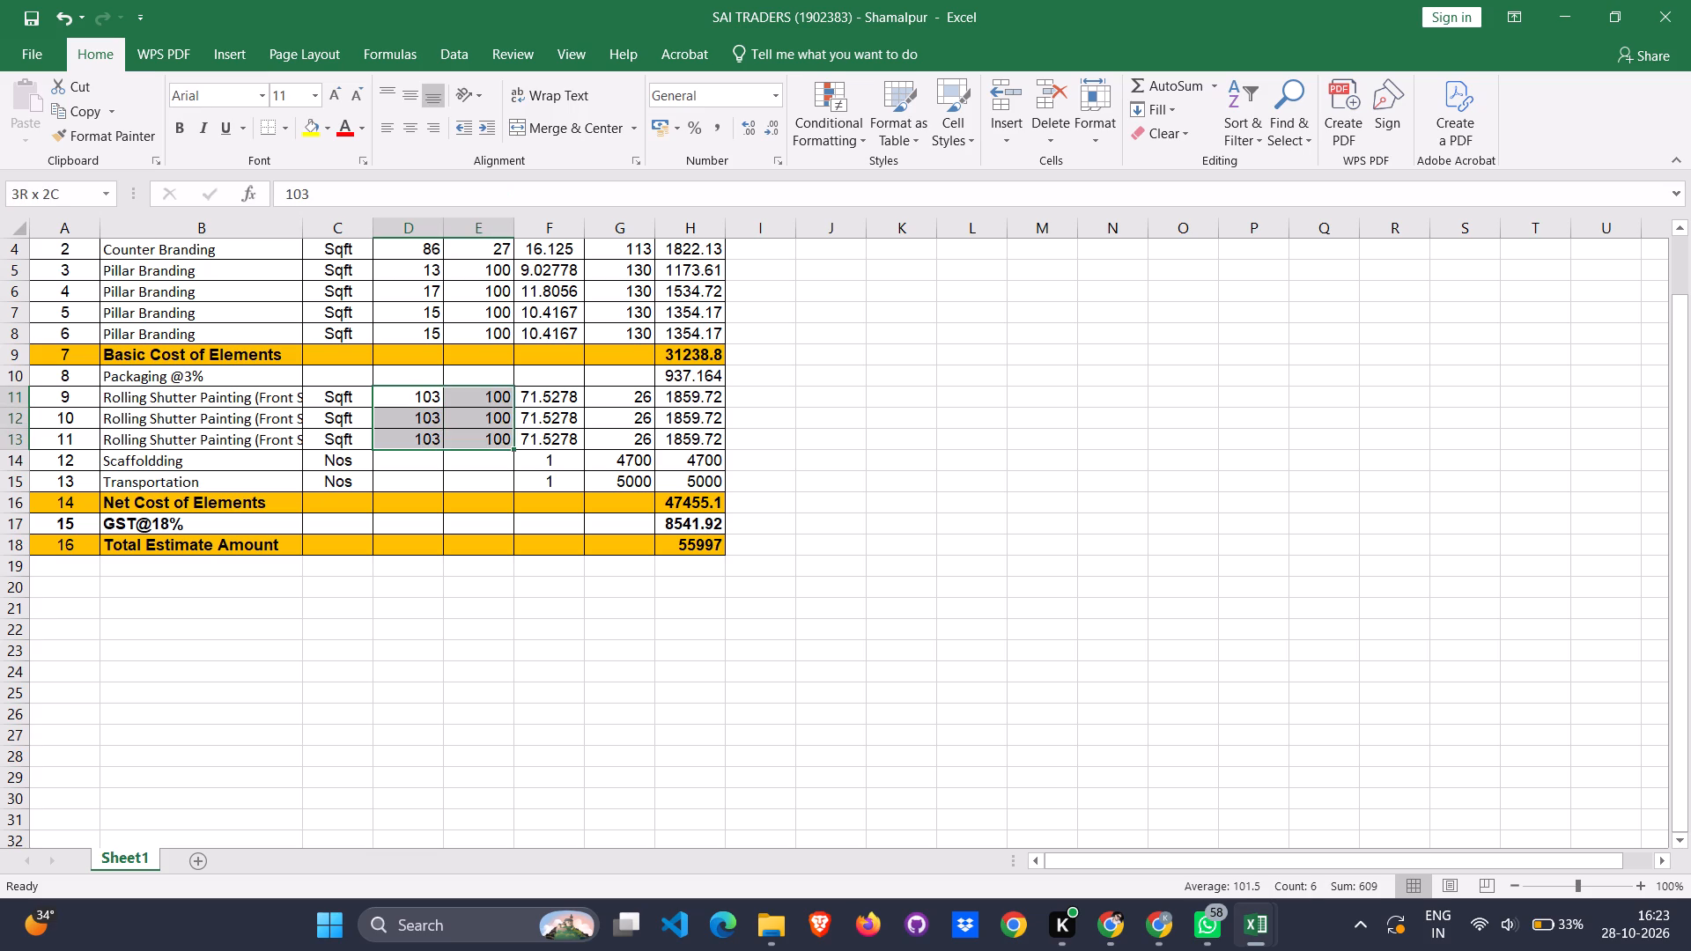
key(shift+Down)
key(ctrl+c)
key(alt+Tab)
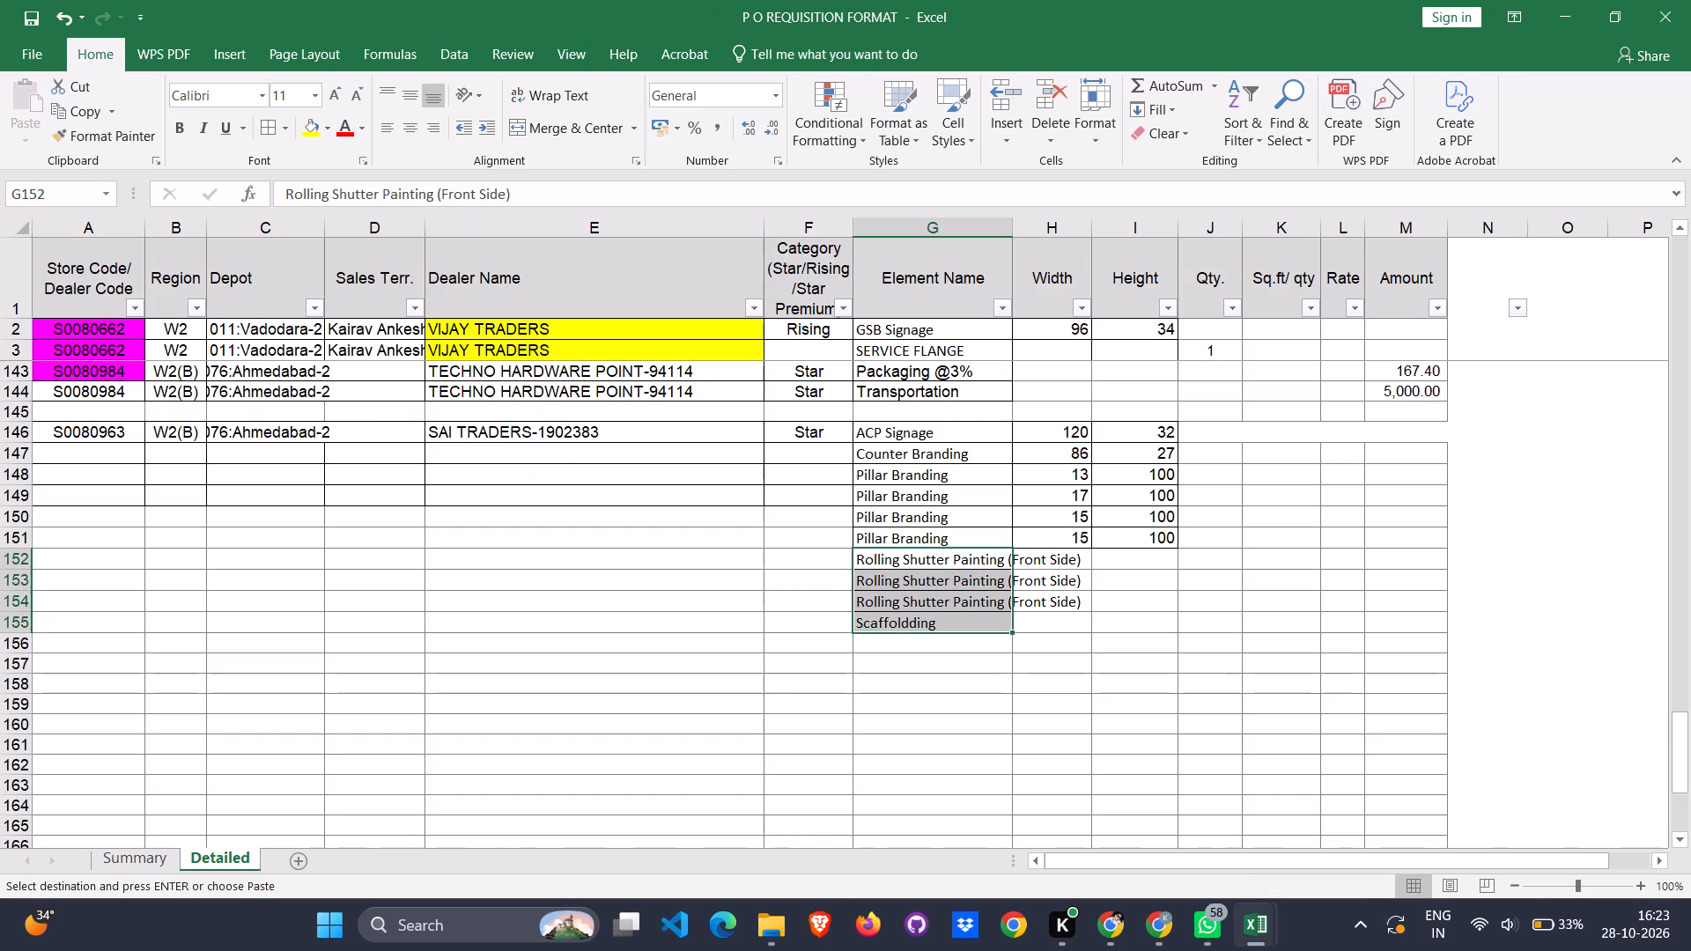
key(Right)
key(ctrl+v)
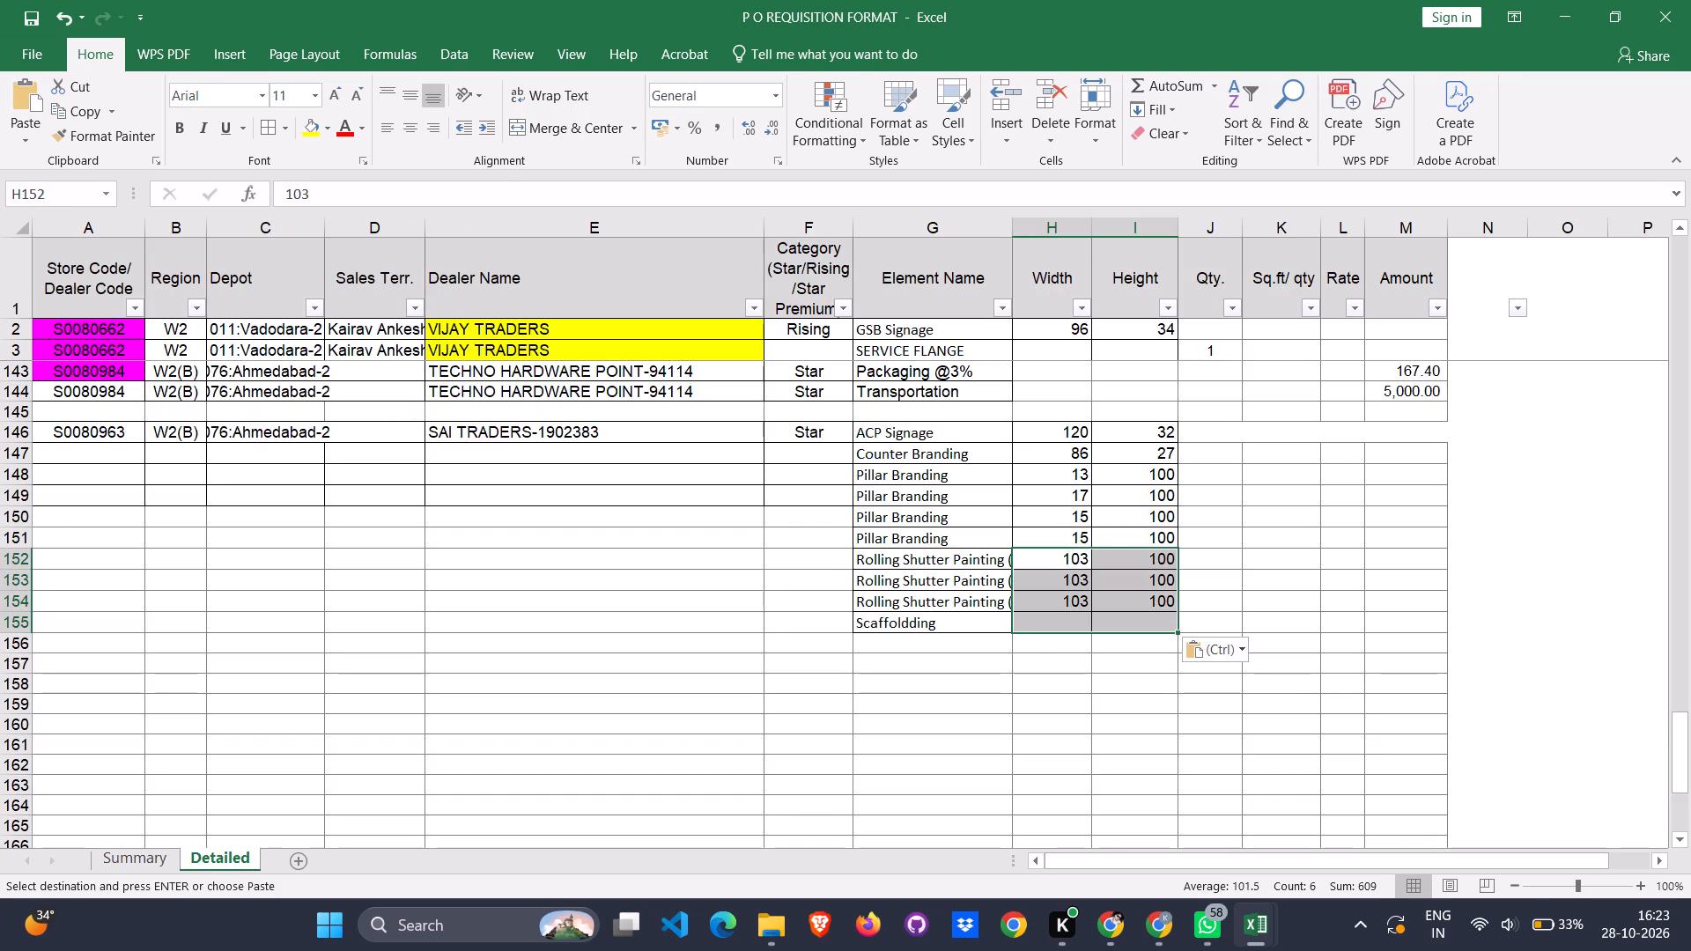
key(ctrl+s)
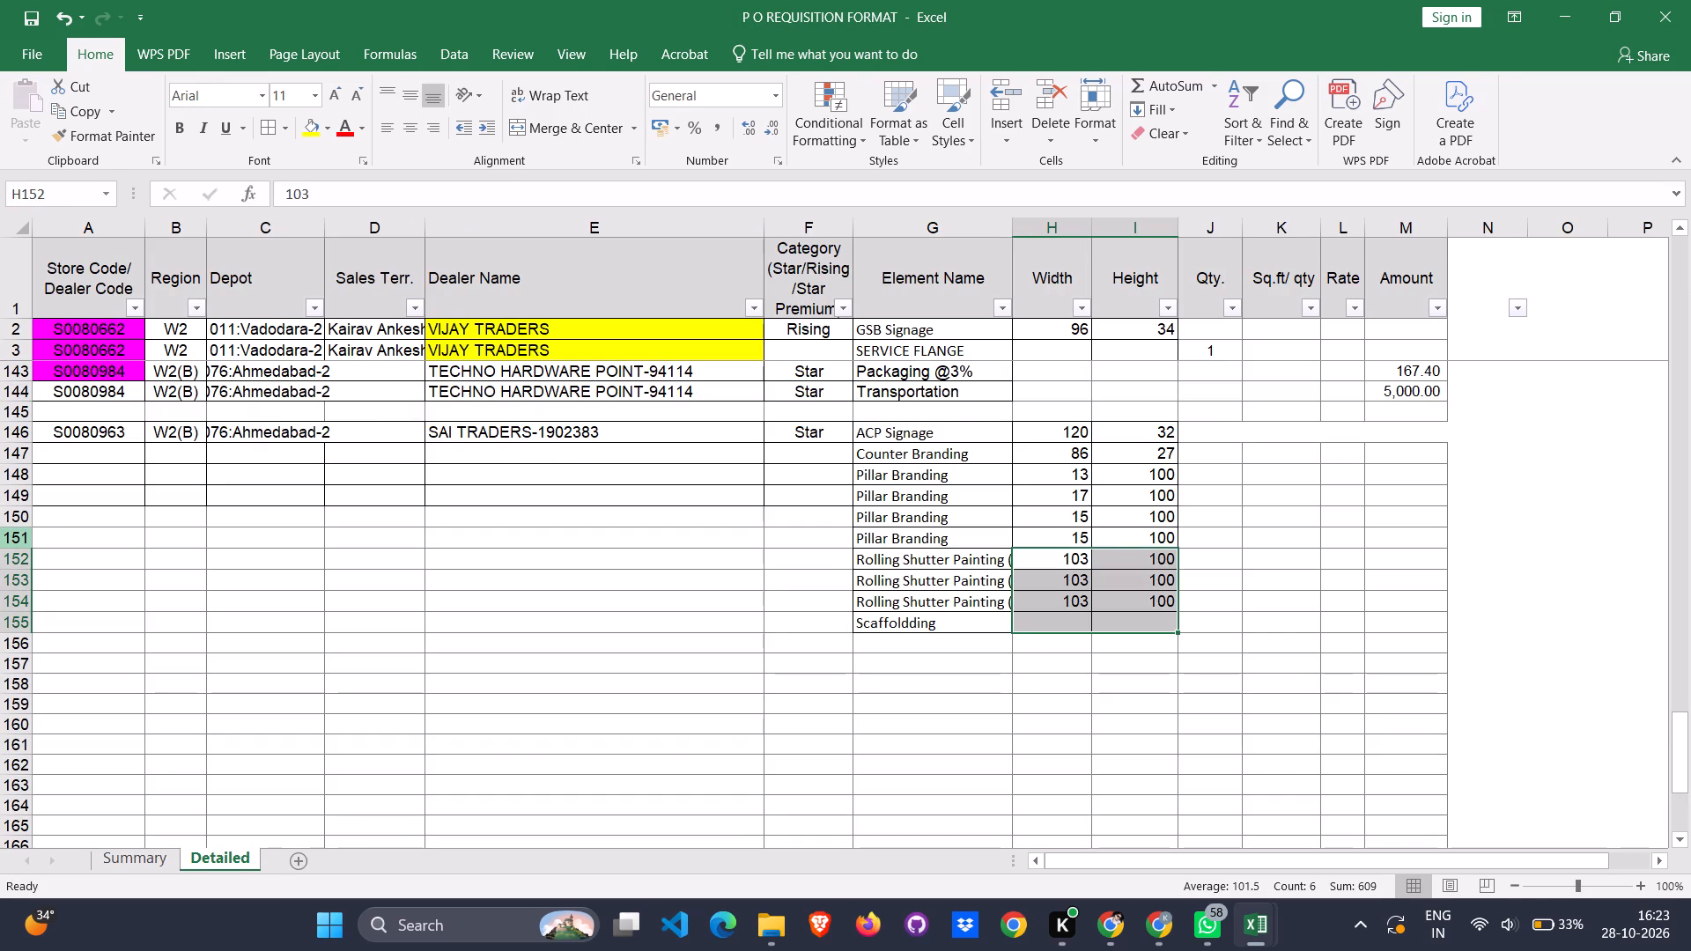
Enter a quantity of 1 for Scaffoldding in J155 and save the requisition.
click(1211, 630)
key(1)
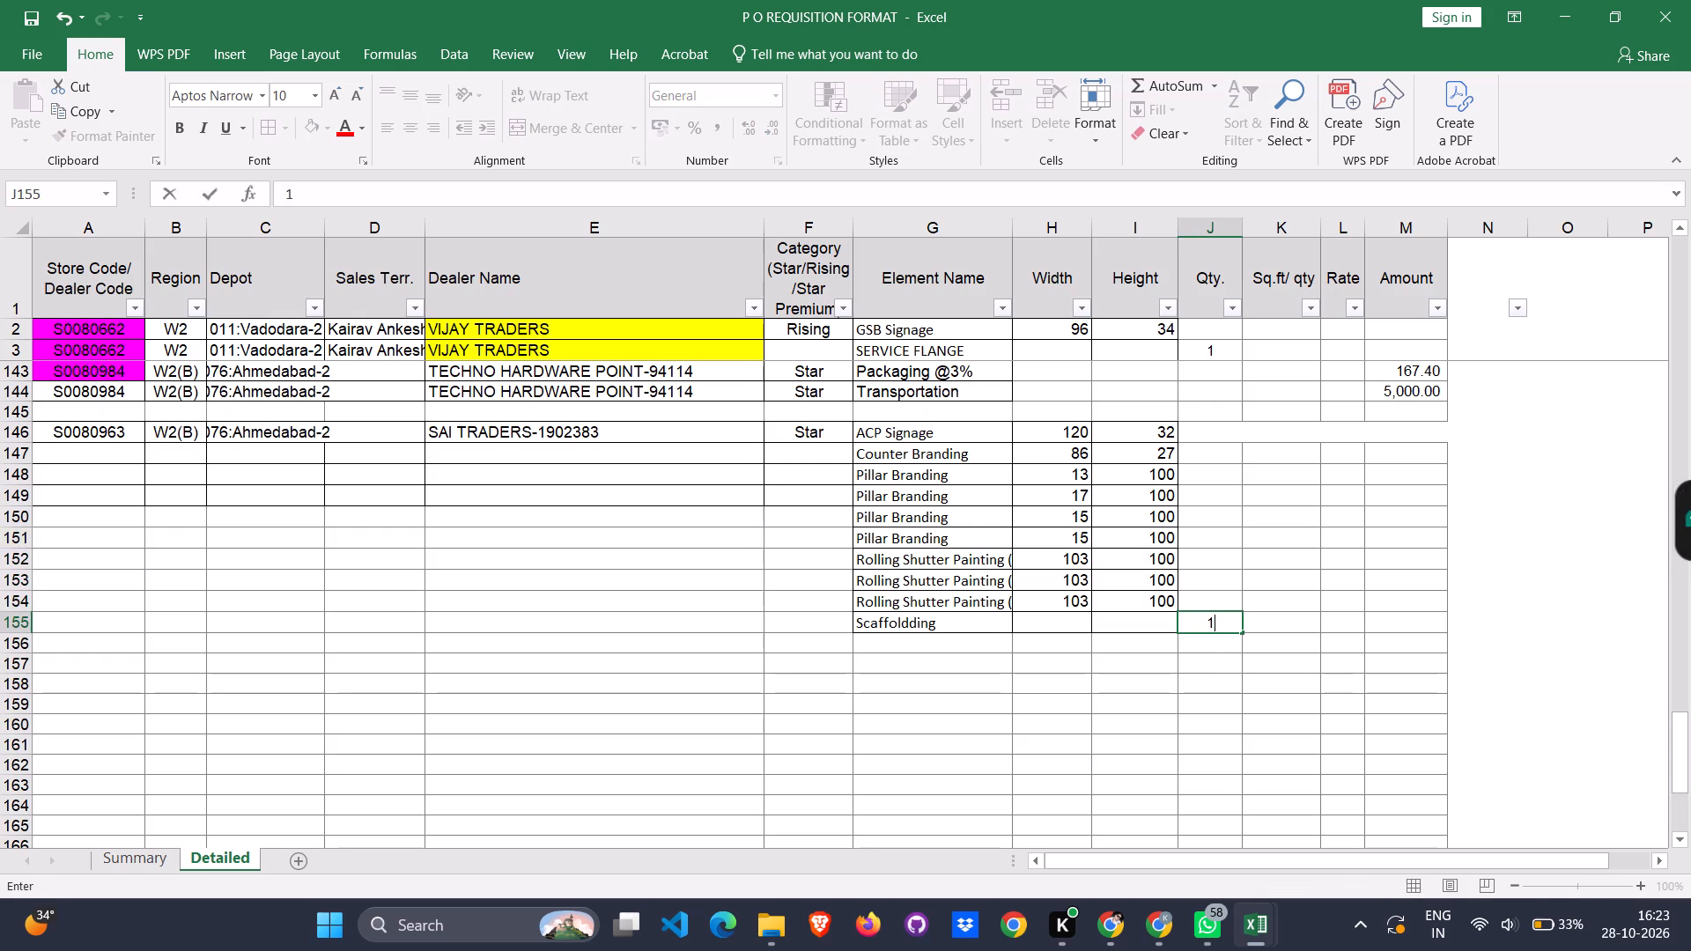
key(ctrl+s)
Check the quotation's charges, and copy the Packaging @3% and Transportation labels from TECHNO HARDWARE POINT's rows to G156:G157.
key(alt+Tab)
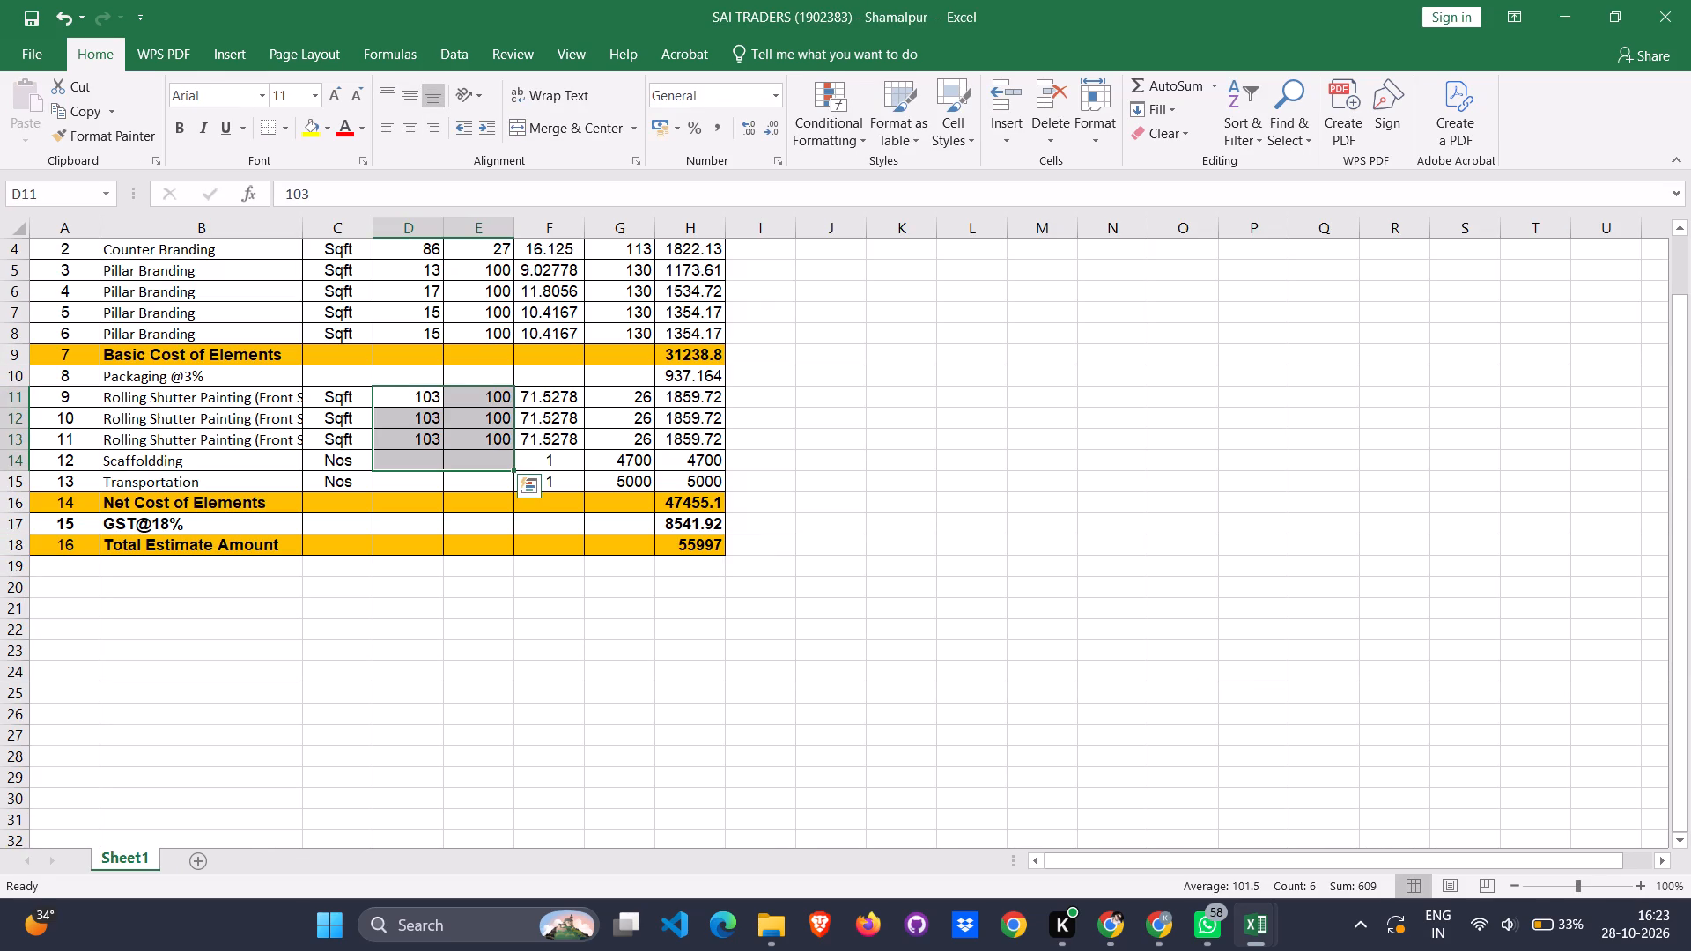
key(alt+Tab)
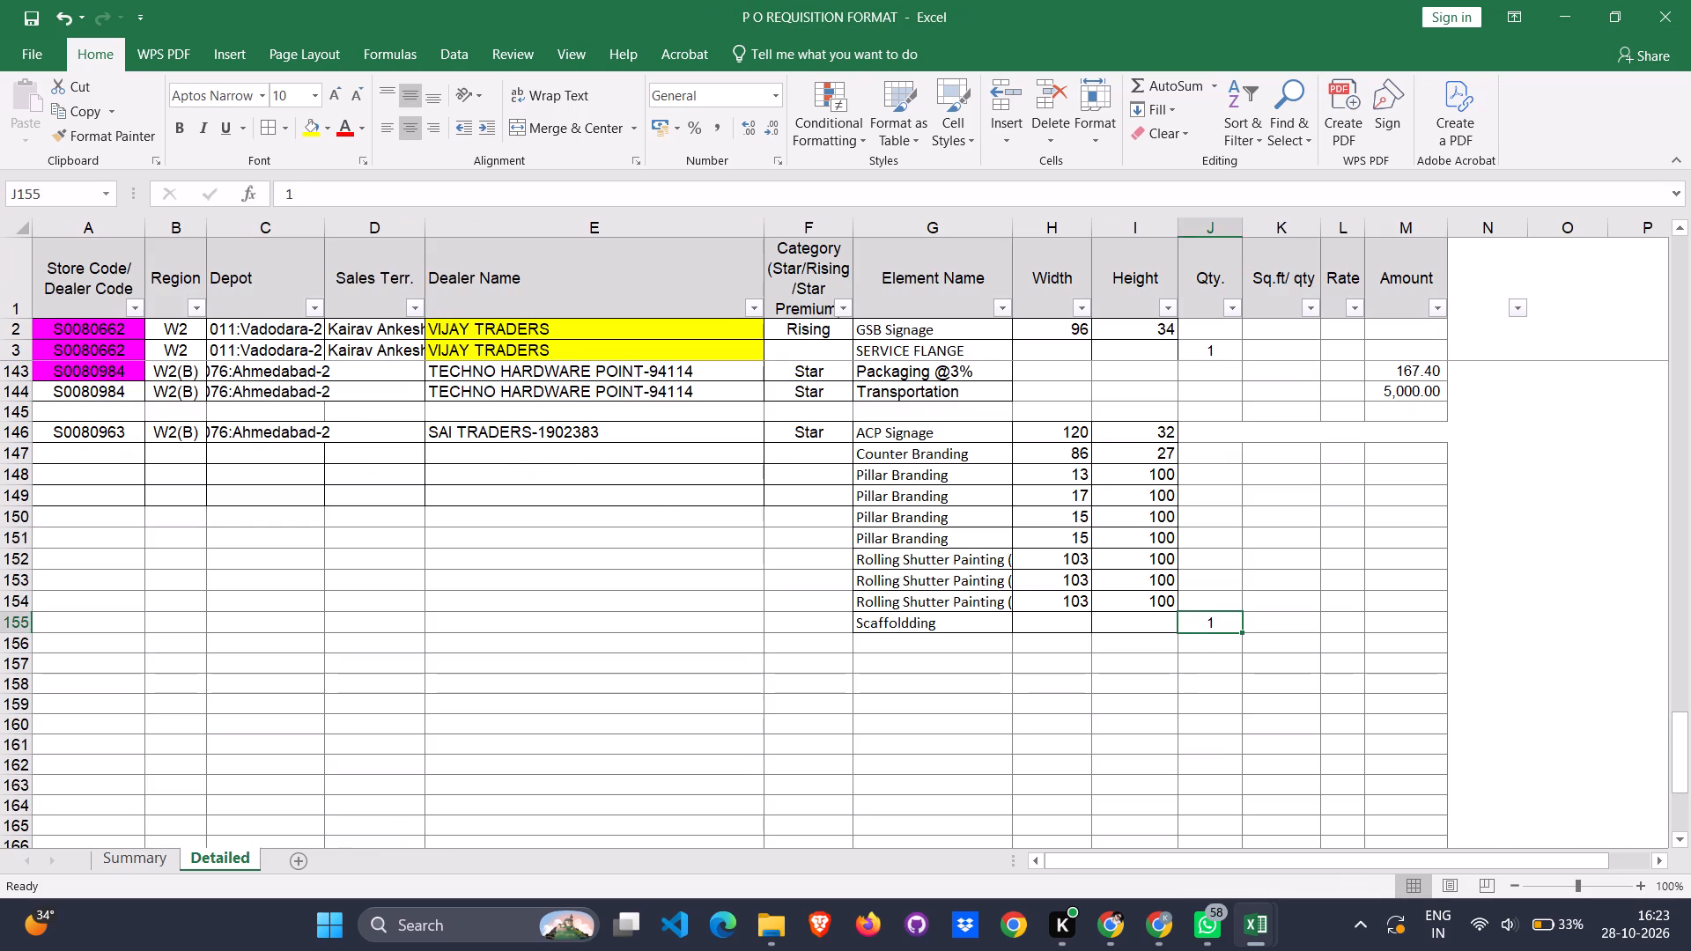
click(918, 372)
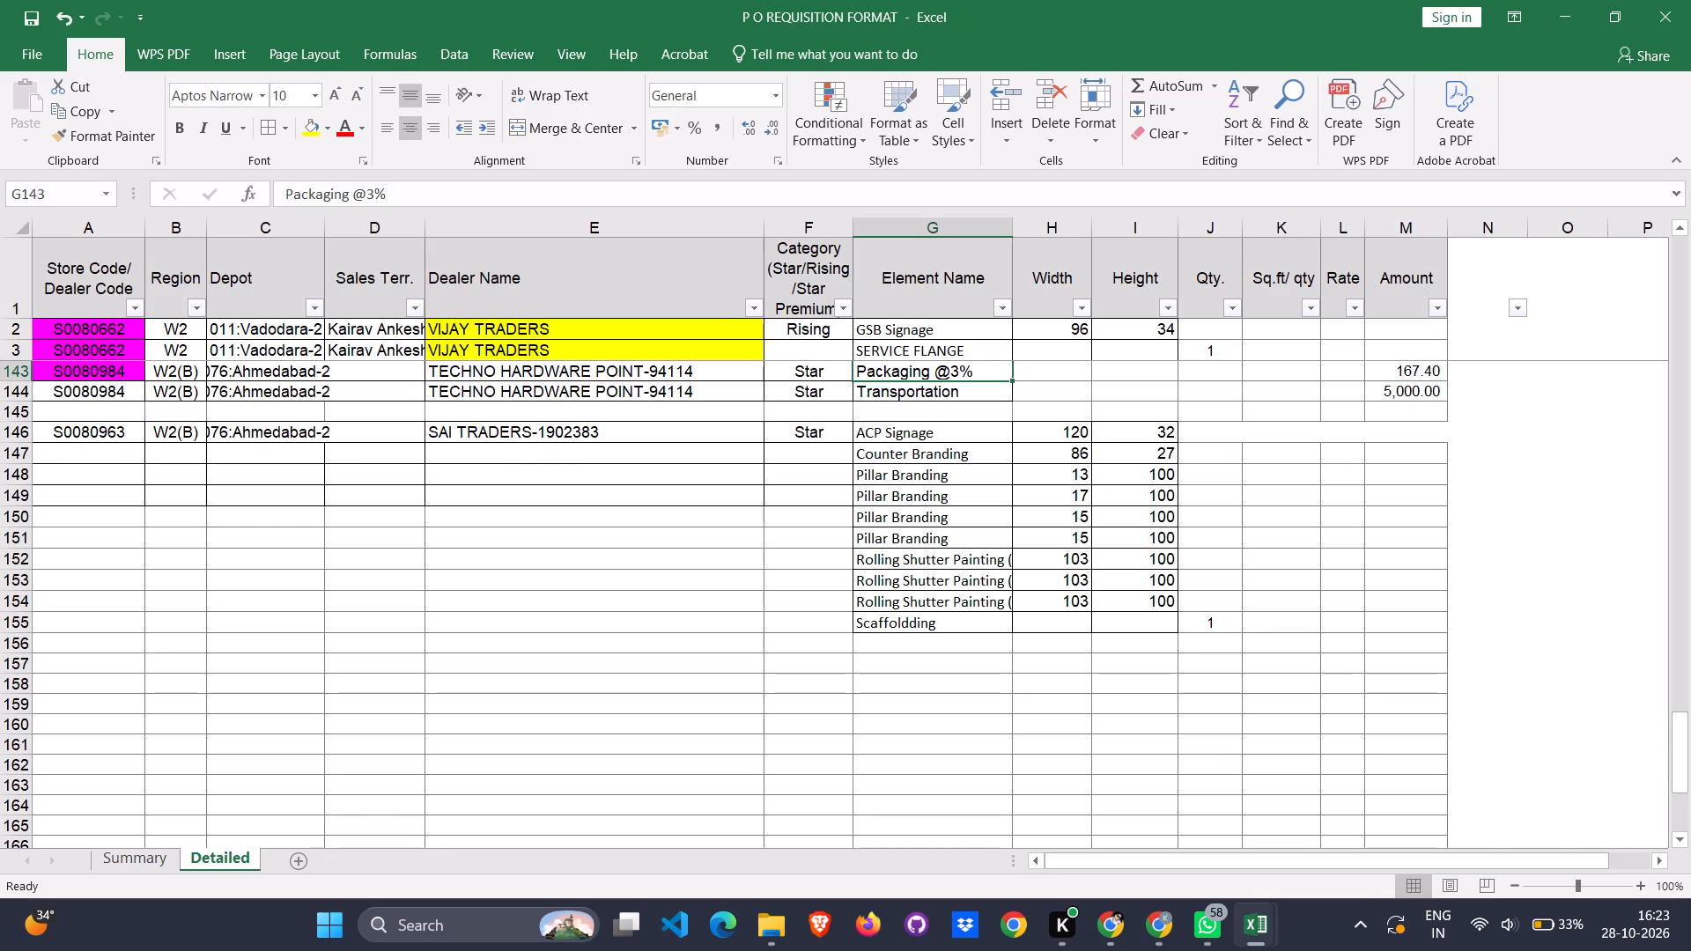
key(shift+Down)
key(ctrl+c)
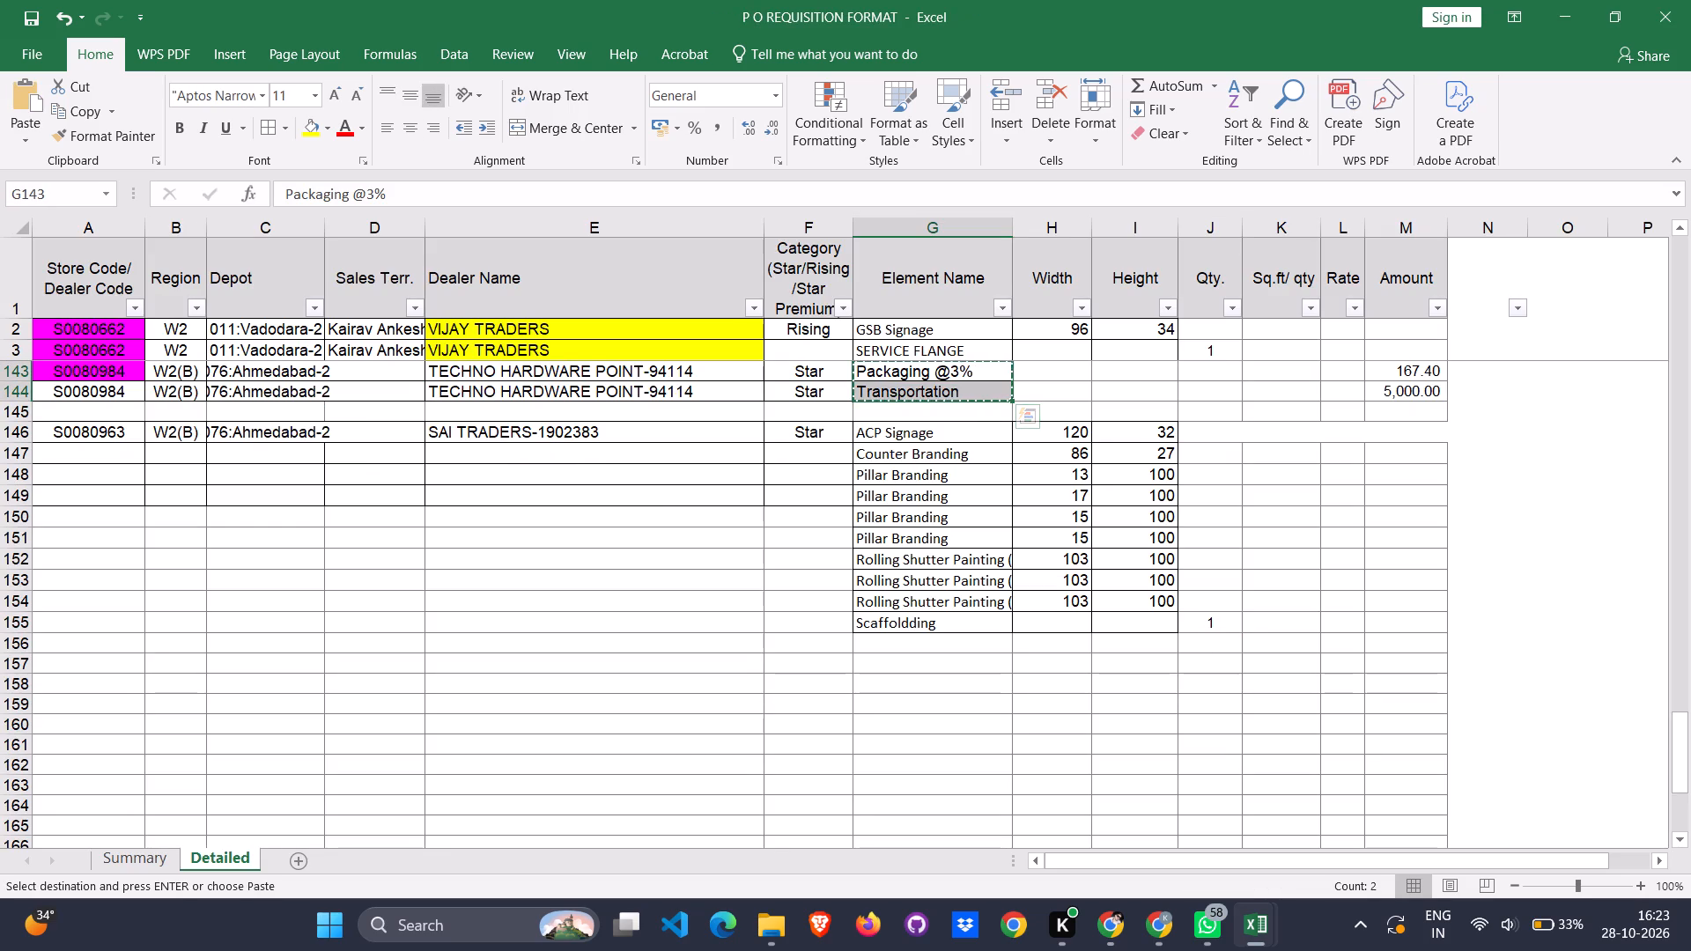
click(907, 647)
key(ctrl+v)
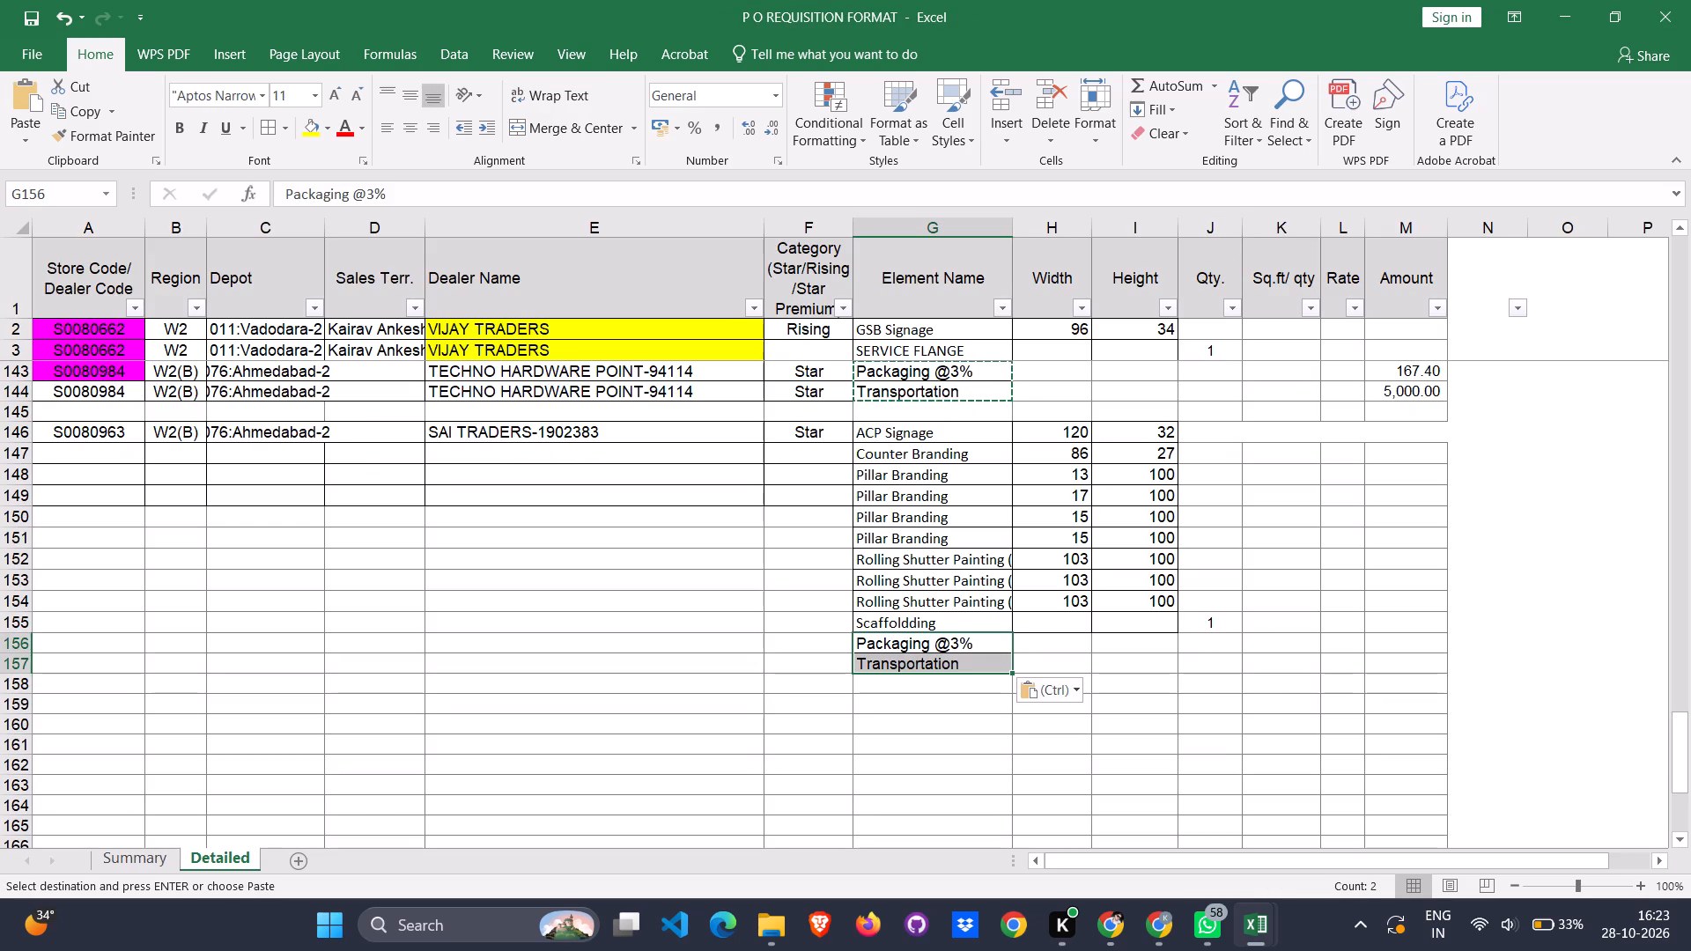
Enter the amounts 937.16 for Packaging @3% and 5000 for Transportation in M156 and M157, and save.
click(1408, 646)
text(937.16)
key(ctrl+s)
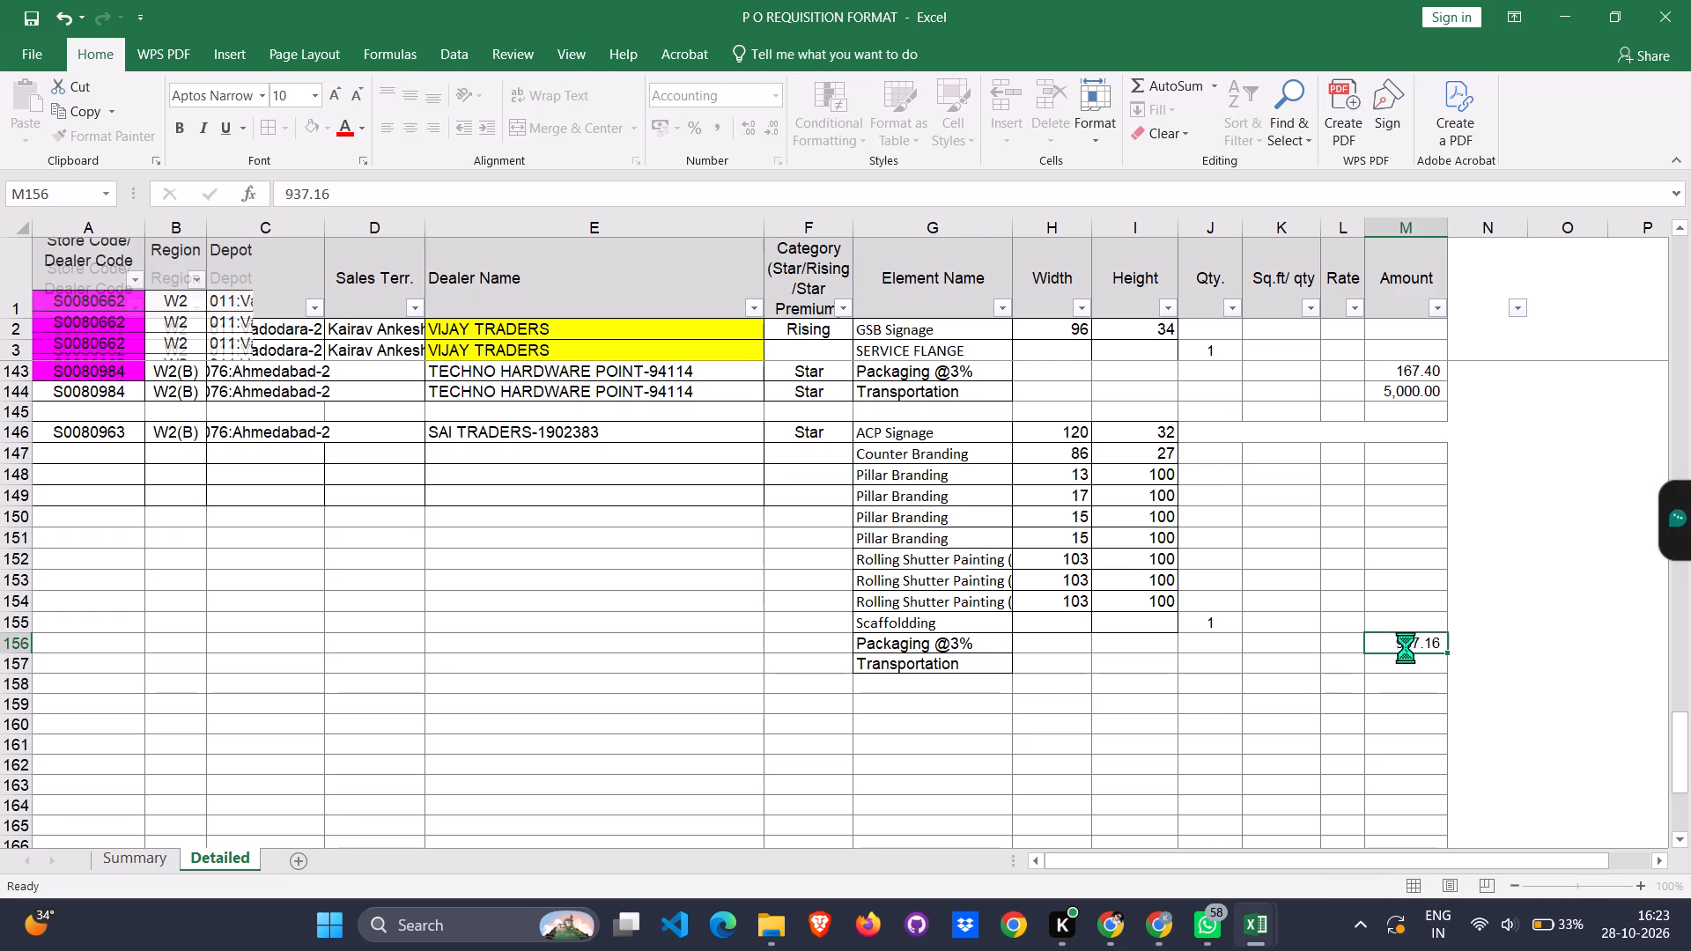
click(1416, 662)
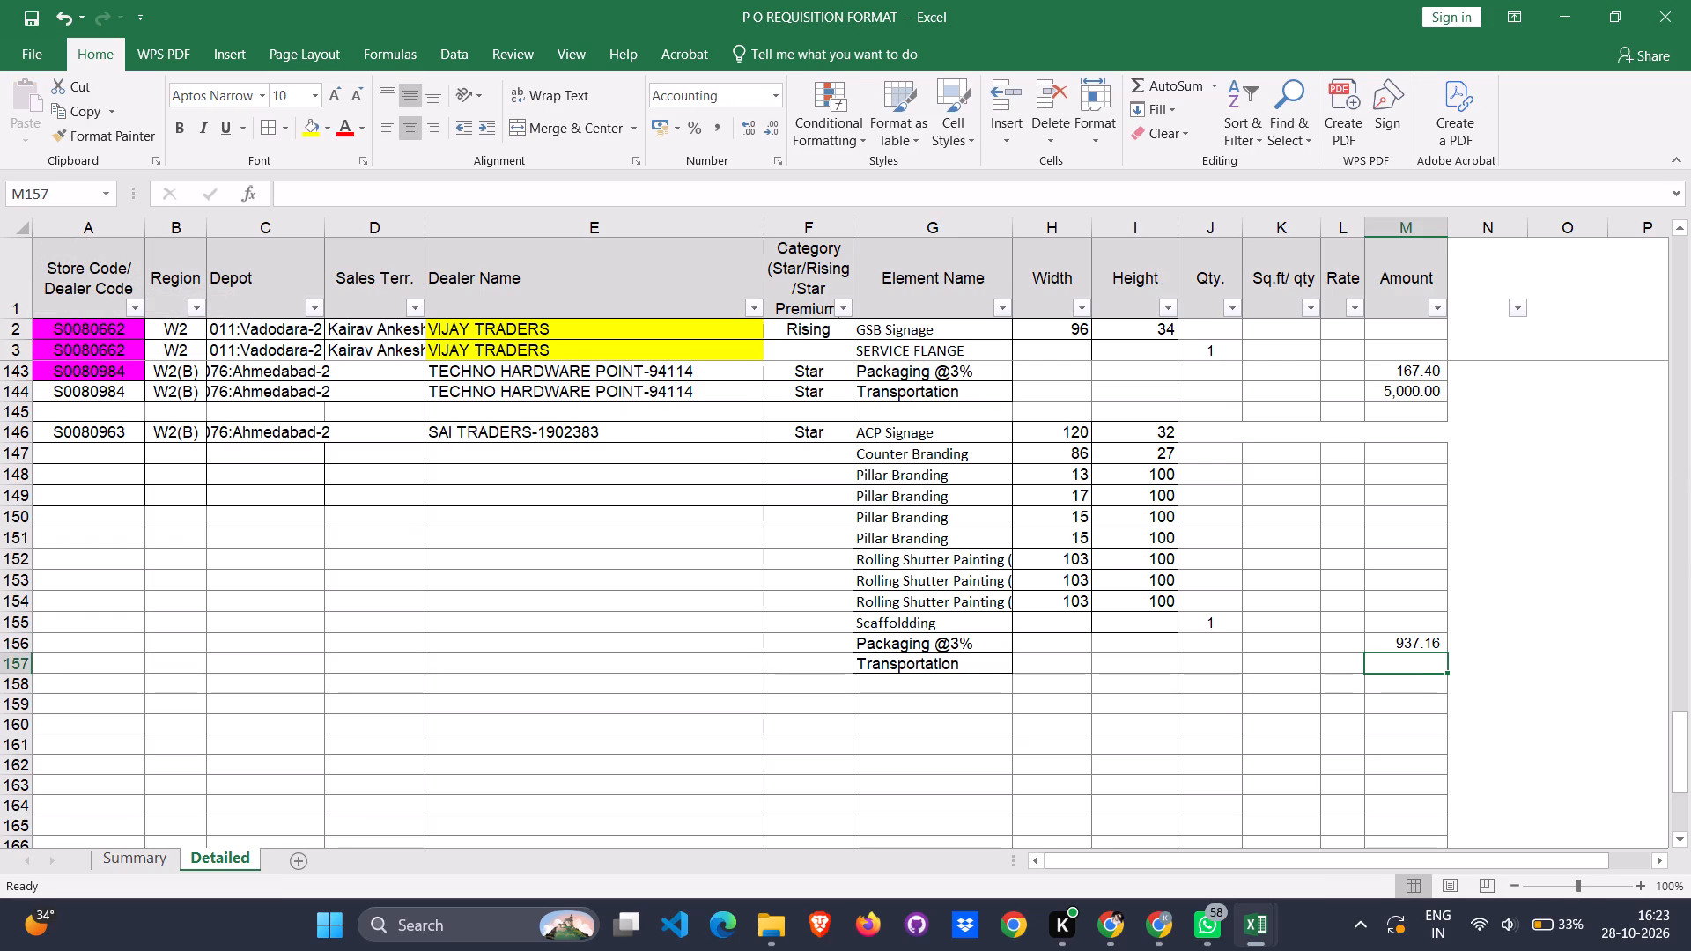
text(5000)
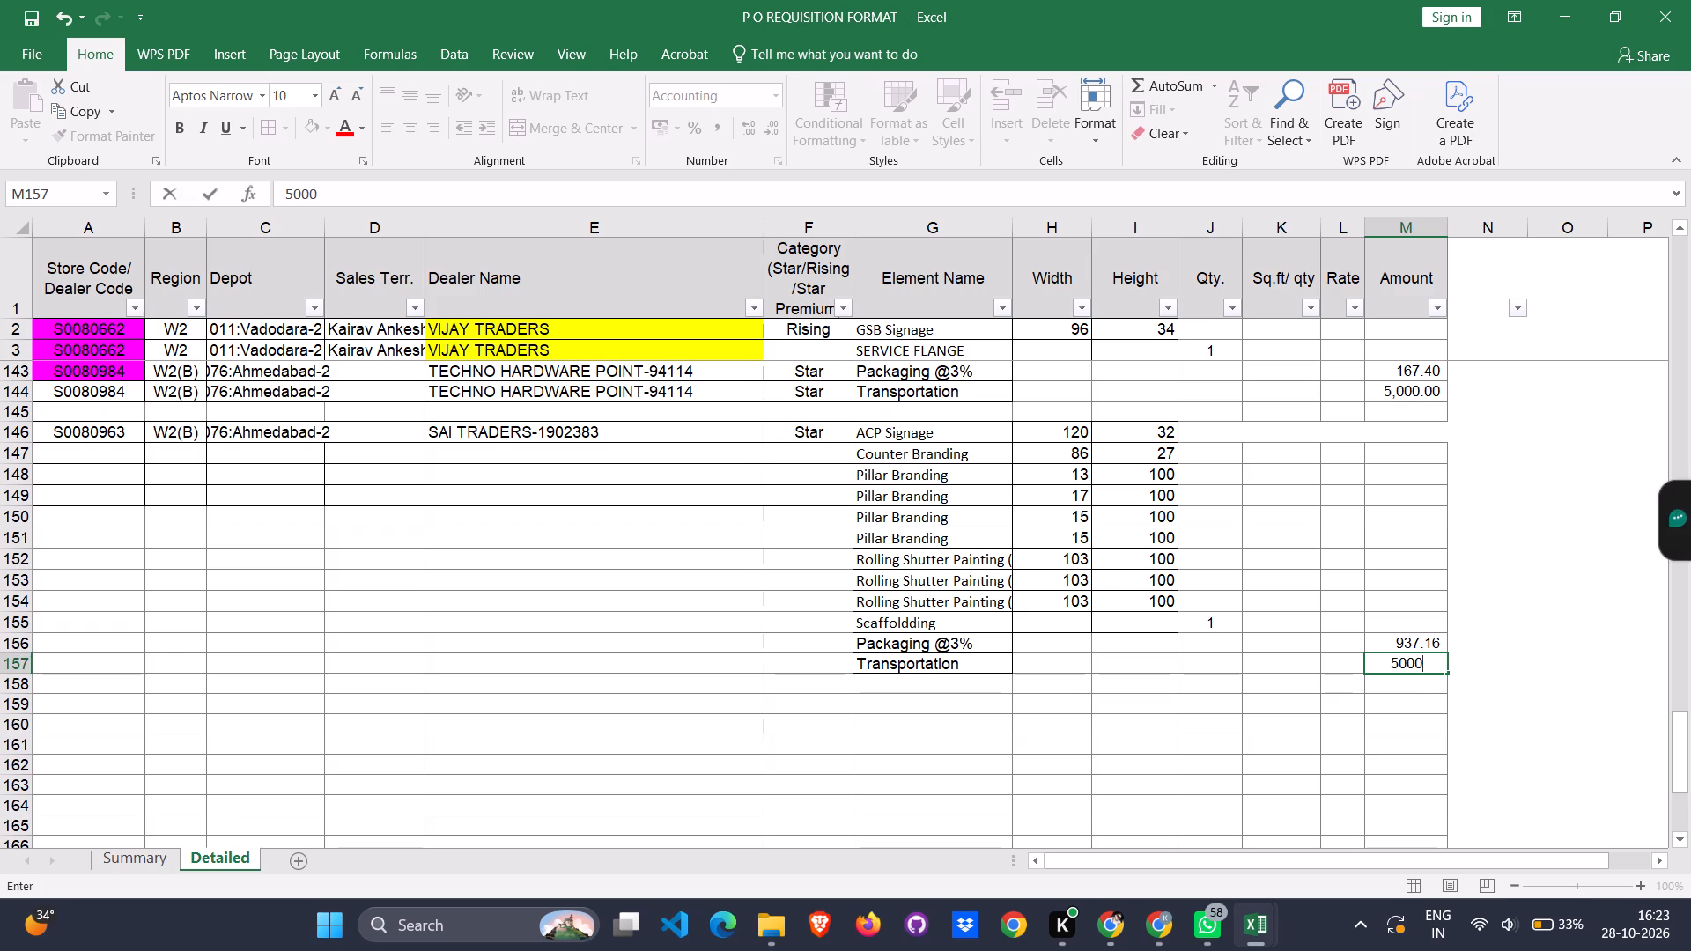
key(ctrl+s)
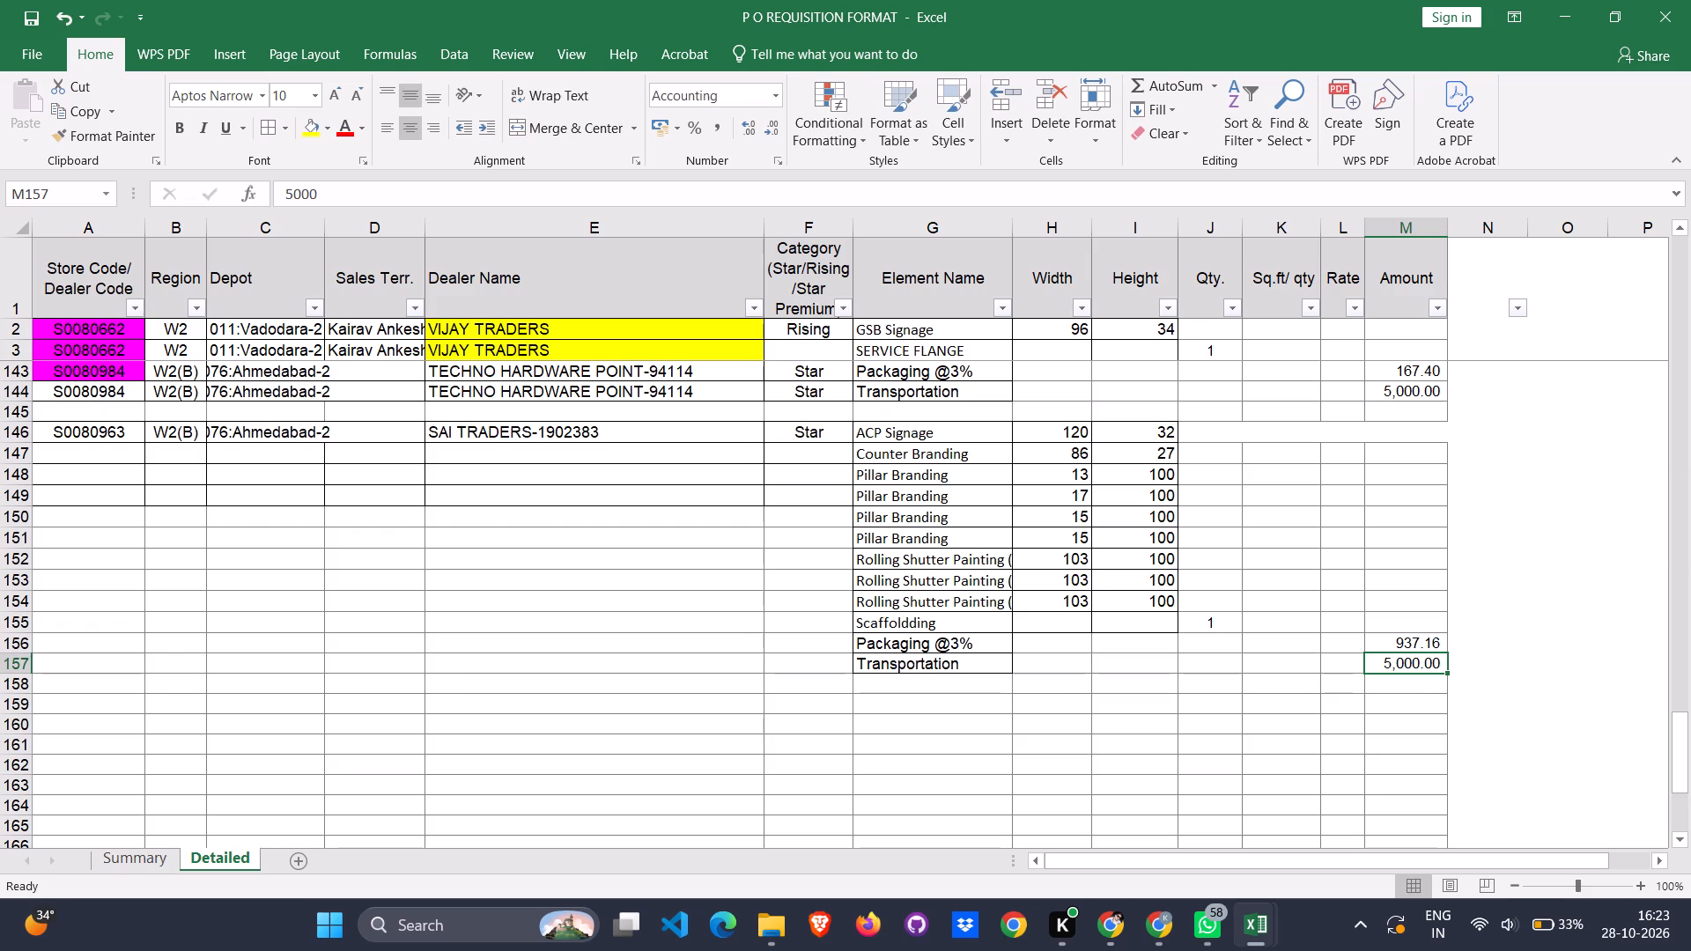
Copy SAI TRADERS-1902383's store details from A146:F146 across all its element rows down to row 157, and save the requisition.
click(85, 432)
key(shift+Right)
key(shift+Right)
key(shift+Right)
key(shift+Right)
key(shift+Right)
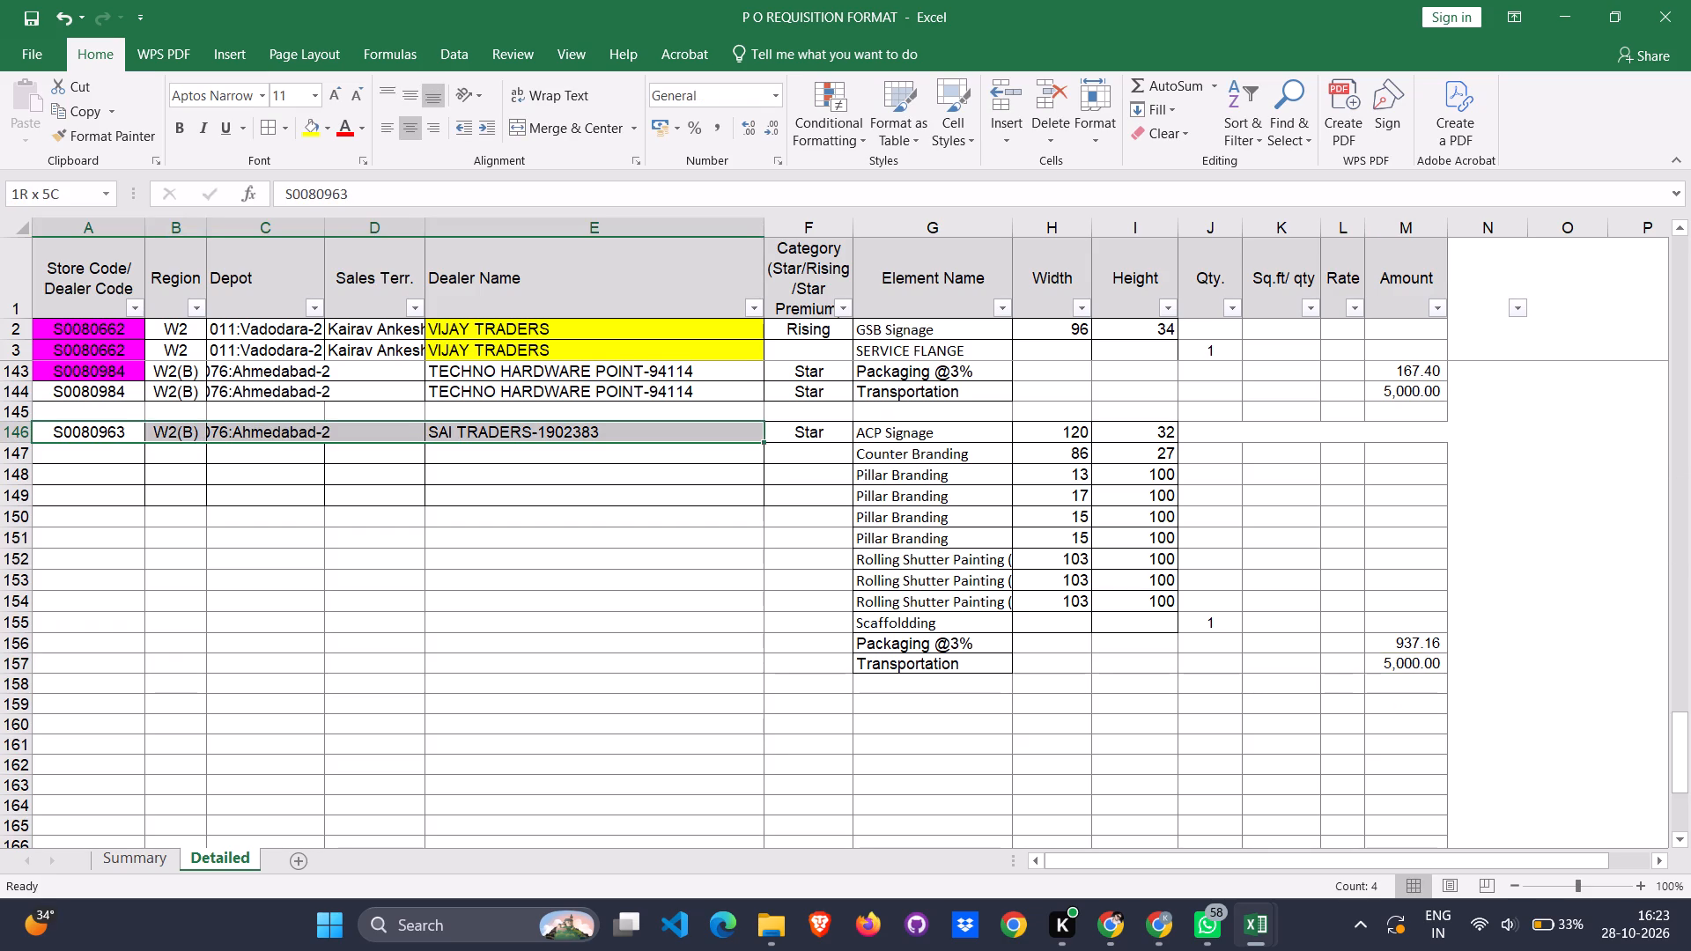
key(ctrl+c)
key(shift+Down)
key(shift+Down)
key(shift+Down)
key(shift+Down)
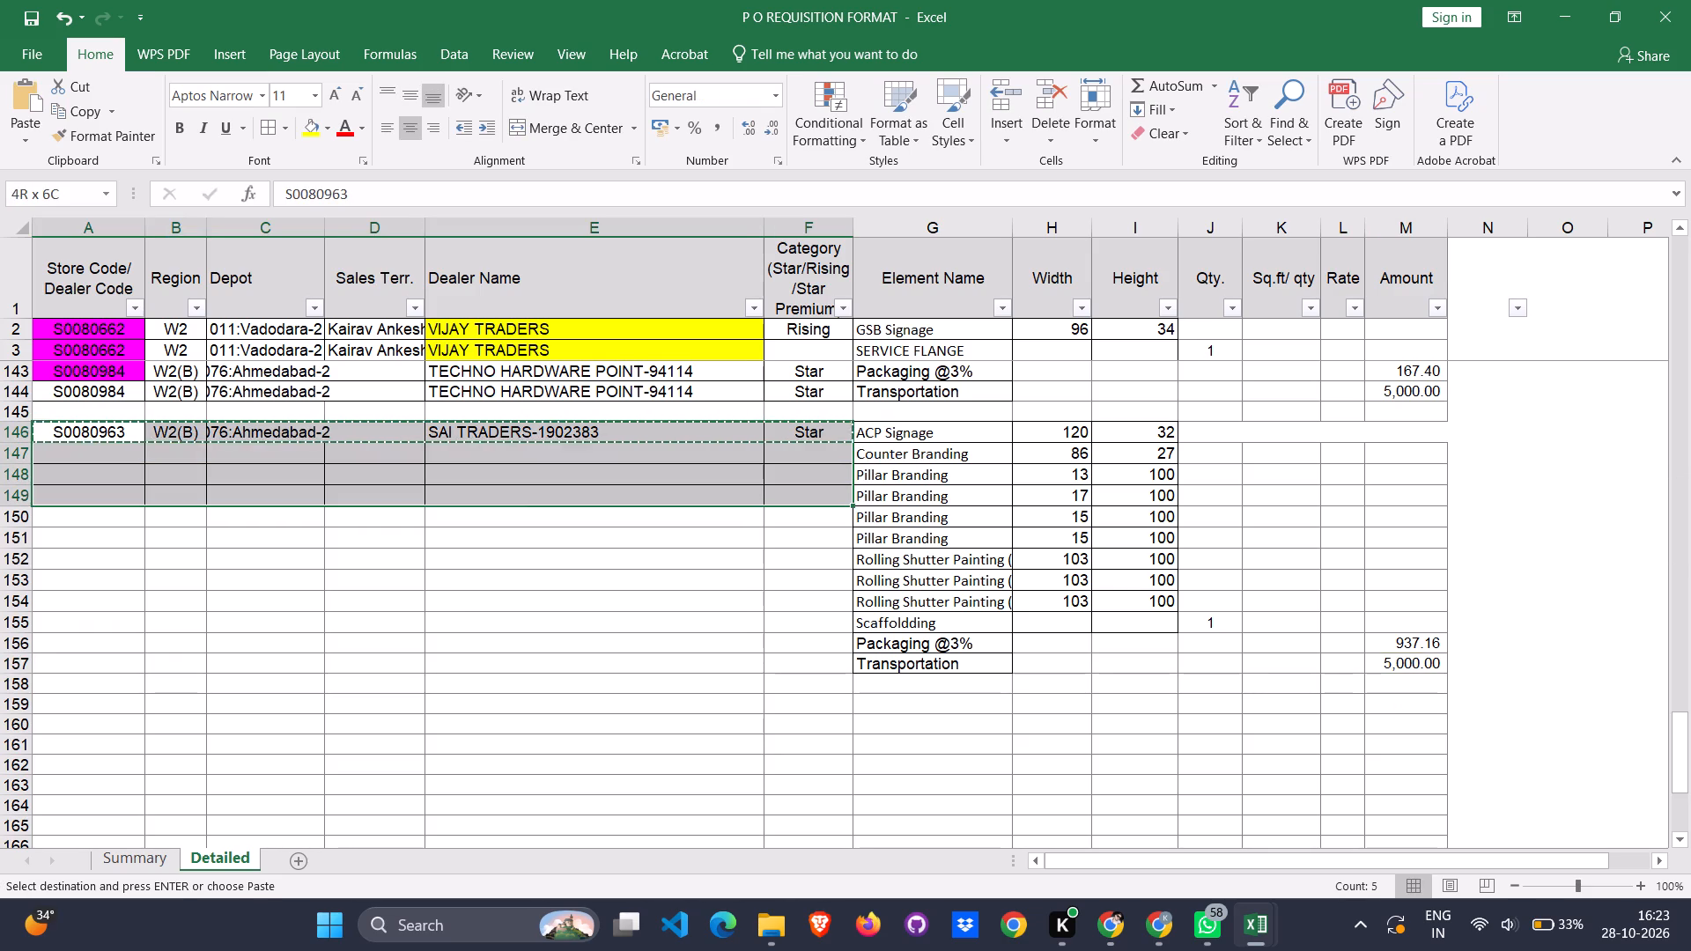
key(shift+Down)
key(shift+Down)
key(shift+Down)
key(shift+Down)
key(shift+Down)
key(shift+Down)
key(shift+Down)
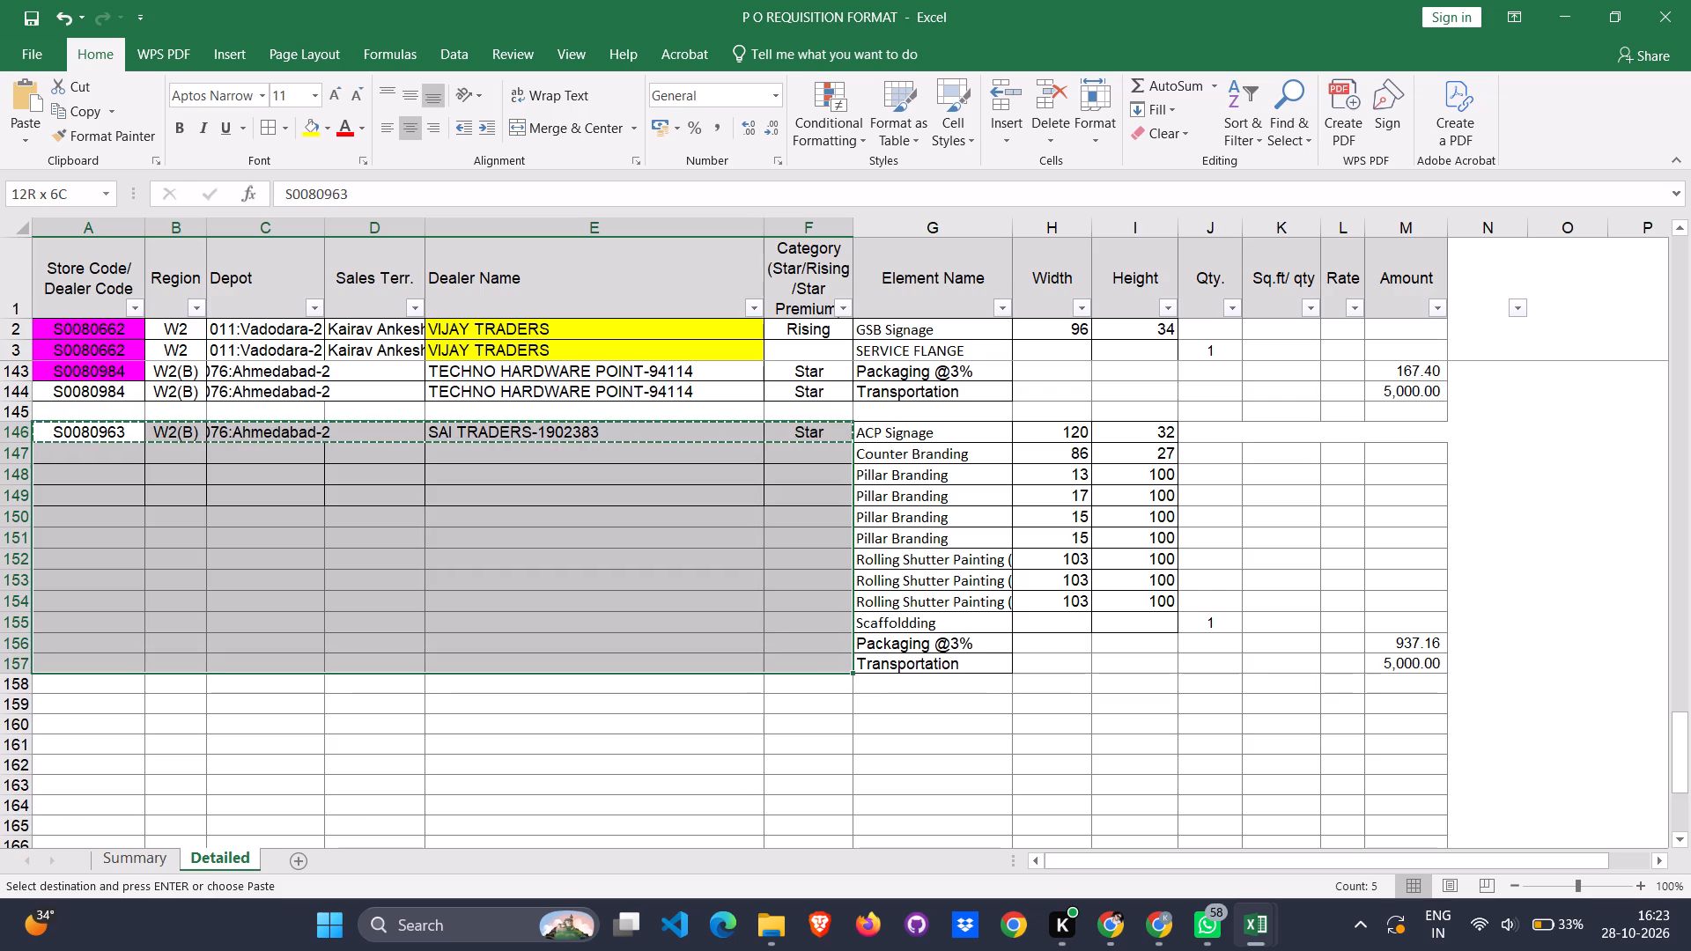
key(ctrl+v)
key(ctrl+s)
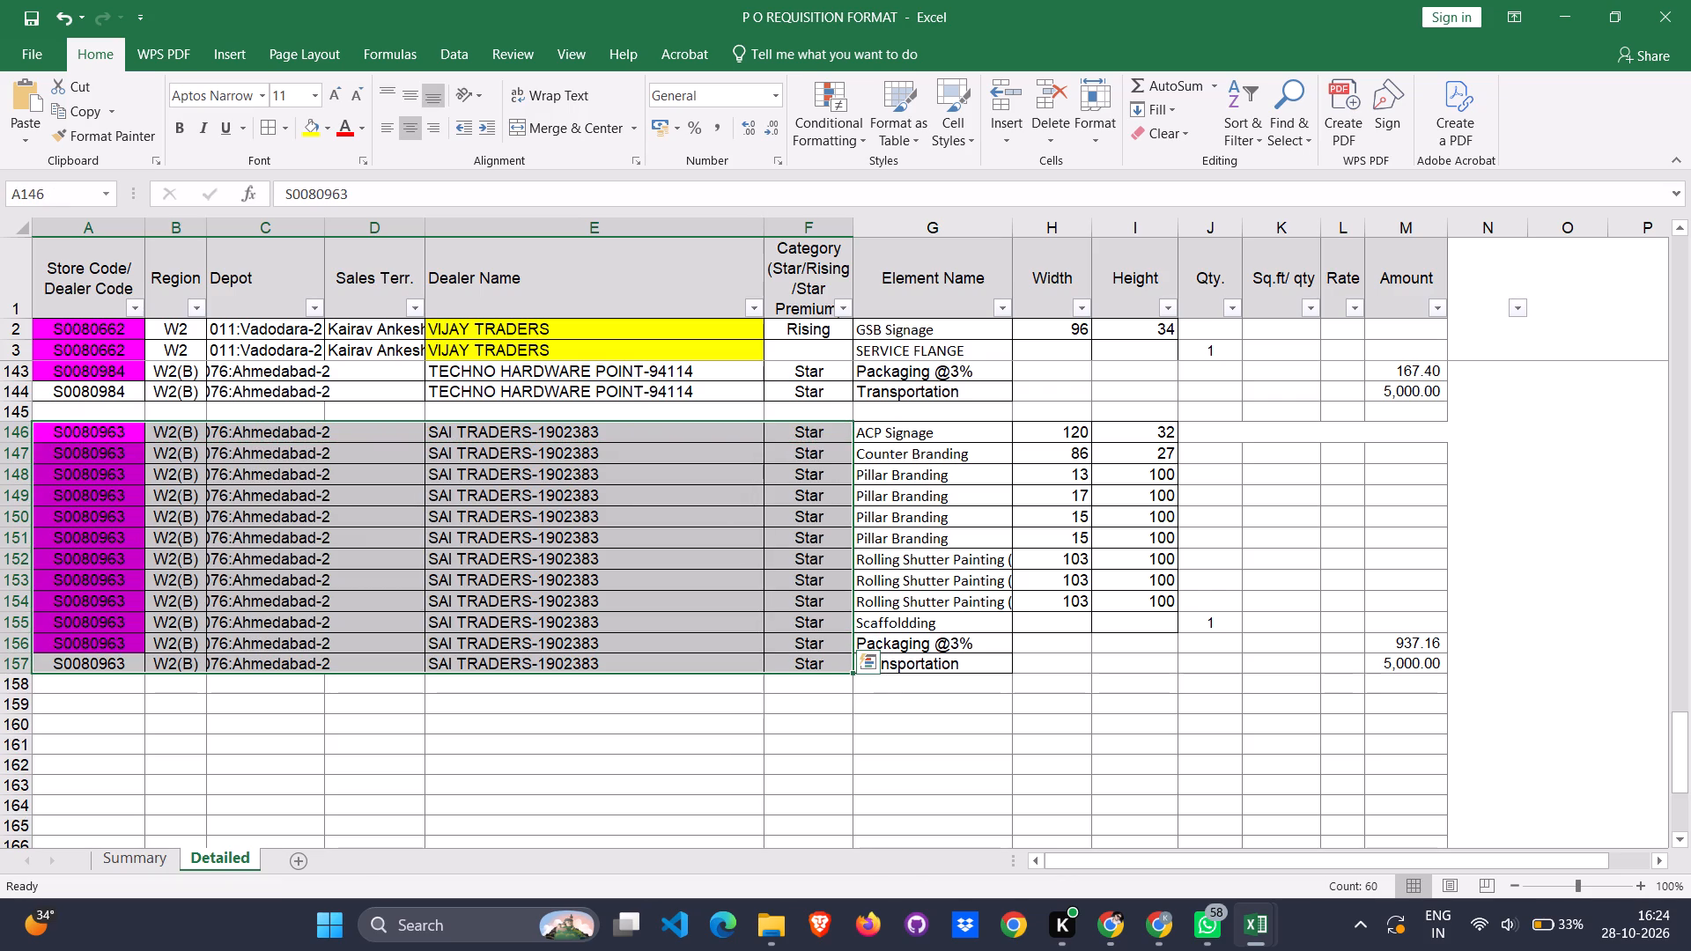
scroll(588, 744, down, 3)
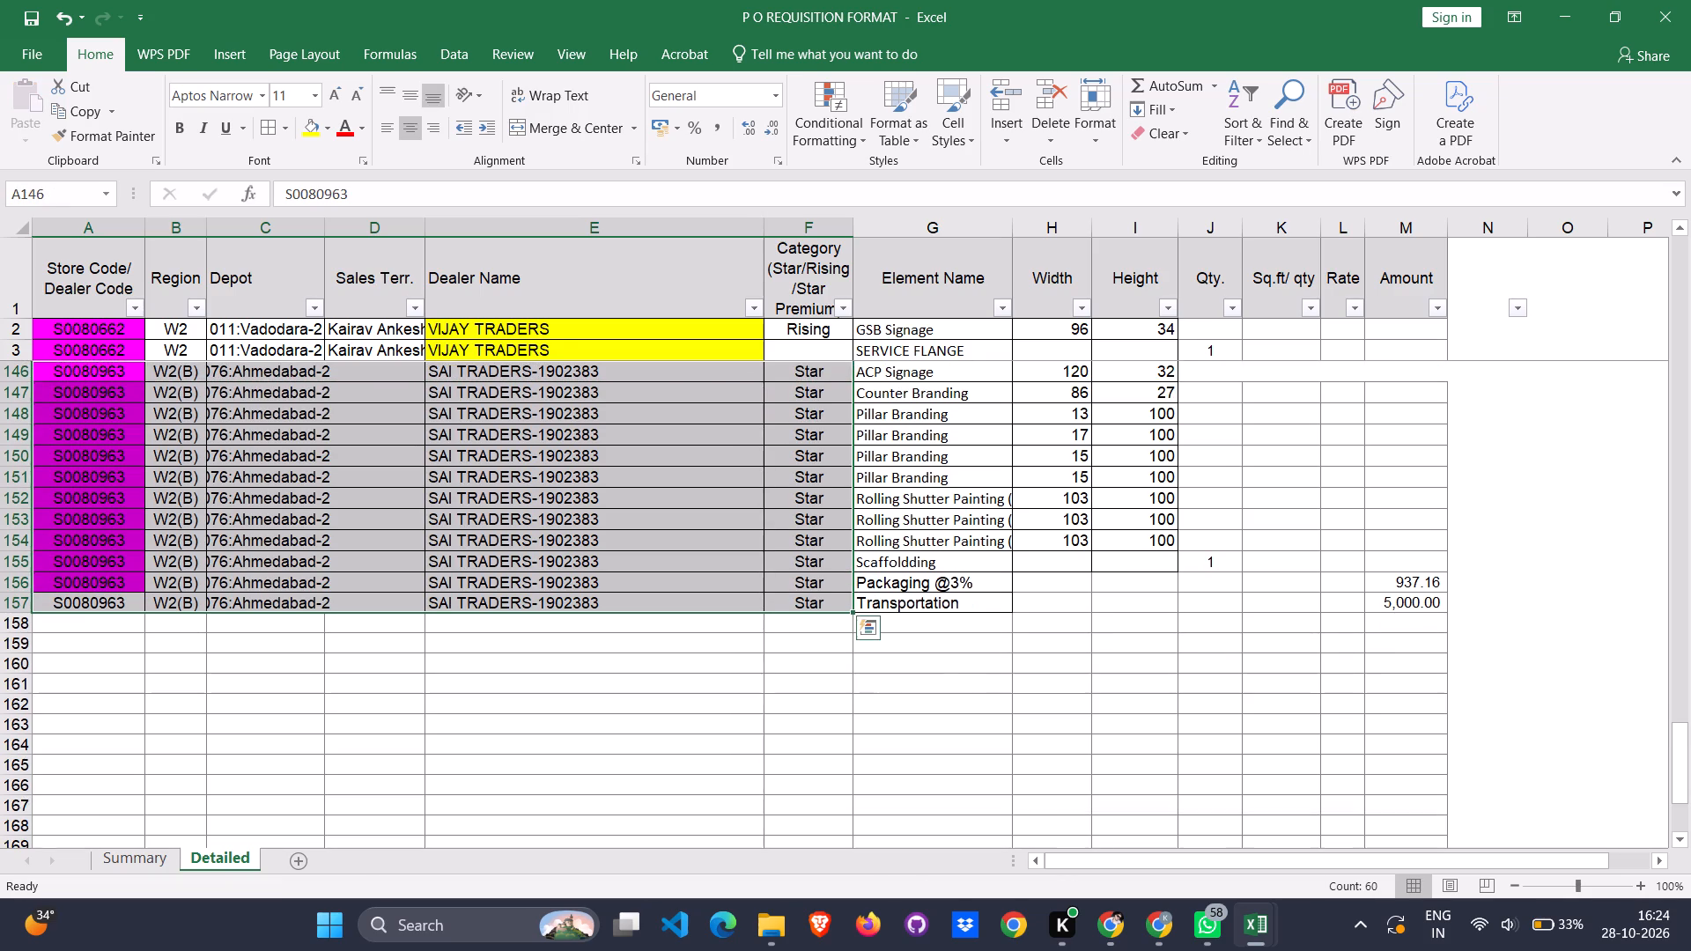
scroll(588, 744, down, 6)
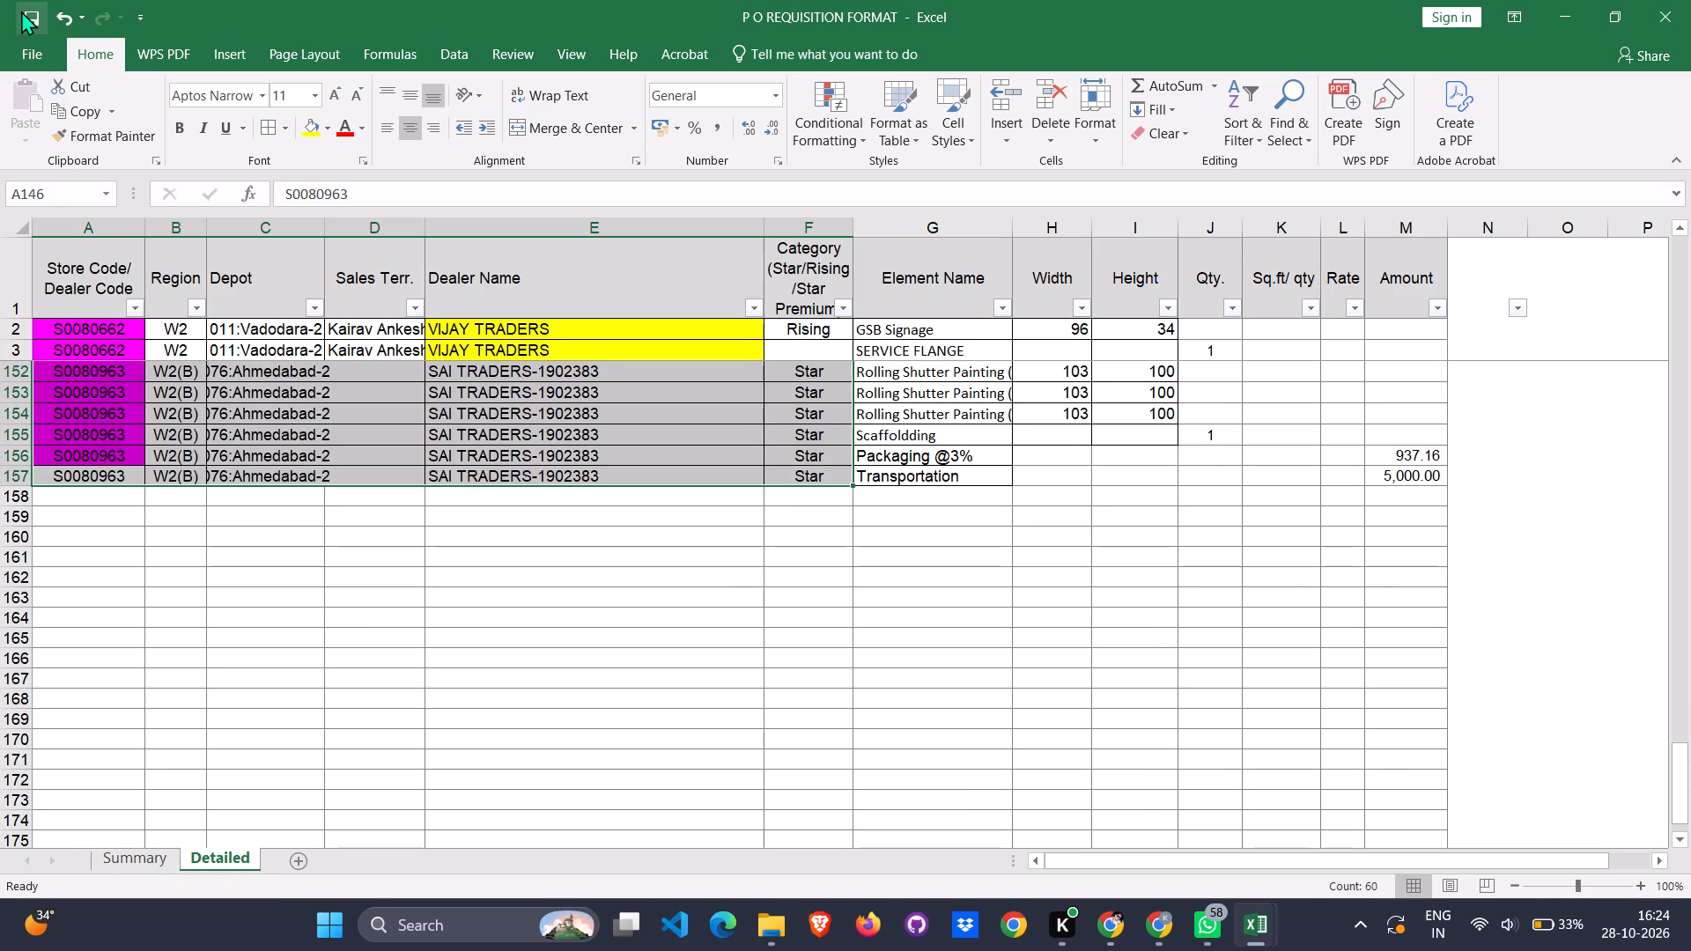
click(21, 11)
Compare the SAI TRADERS (1902383) quotation's elements, sizes and charges with rows 146–157 of the Detailed sheet.
key(alt+Tab)
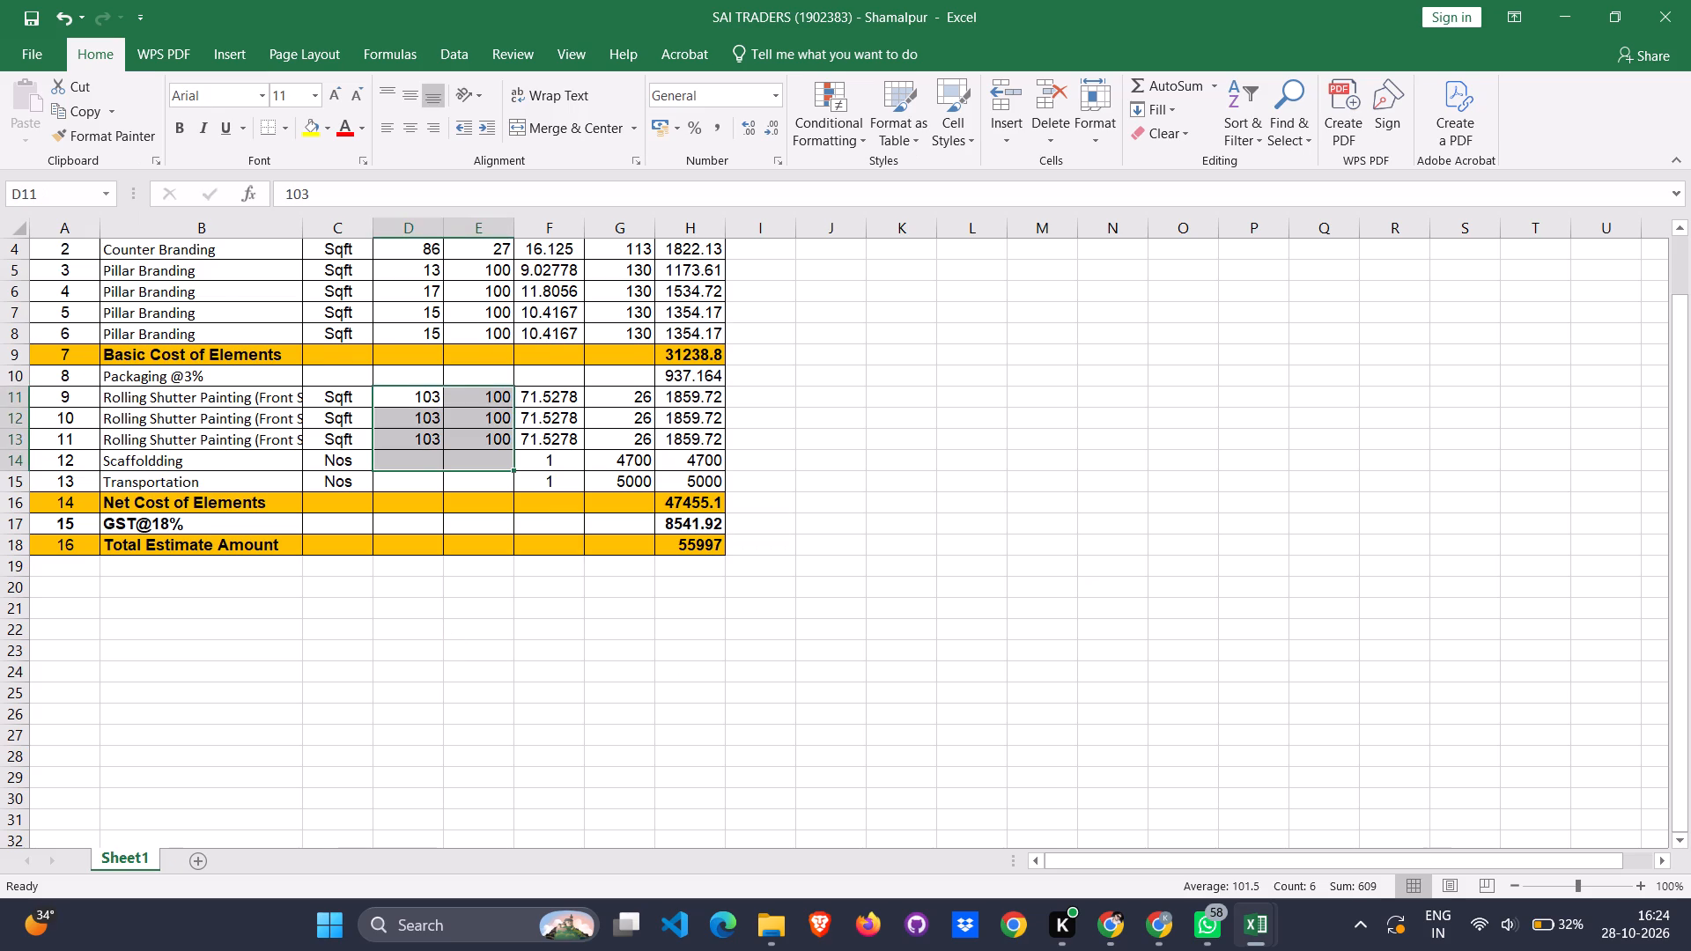
scroll(618, 683, up, 3)
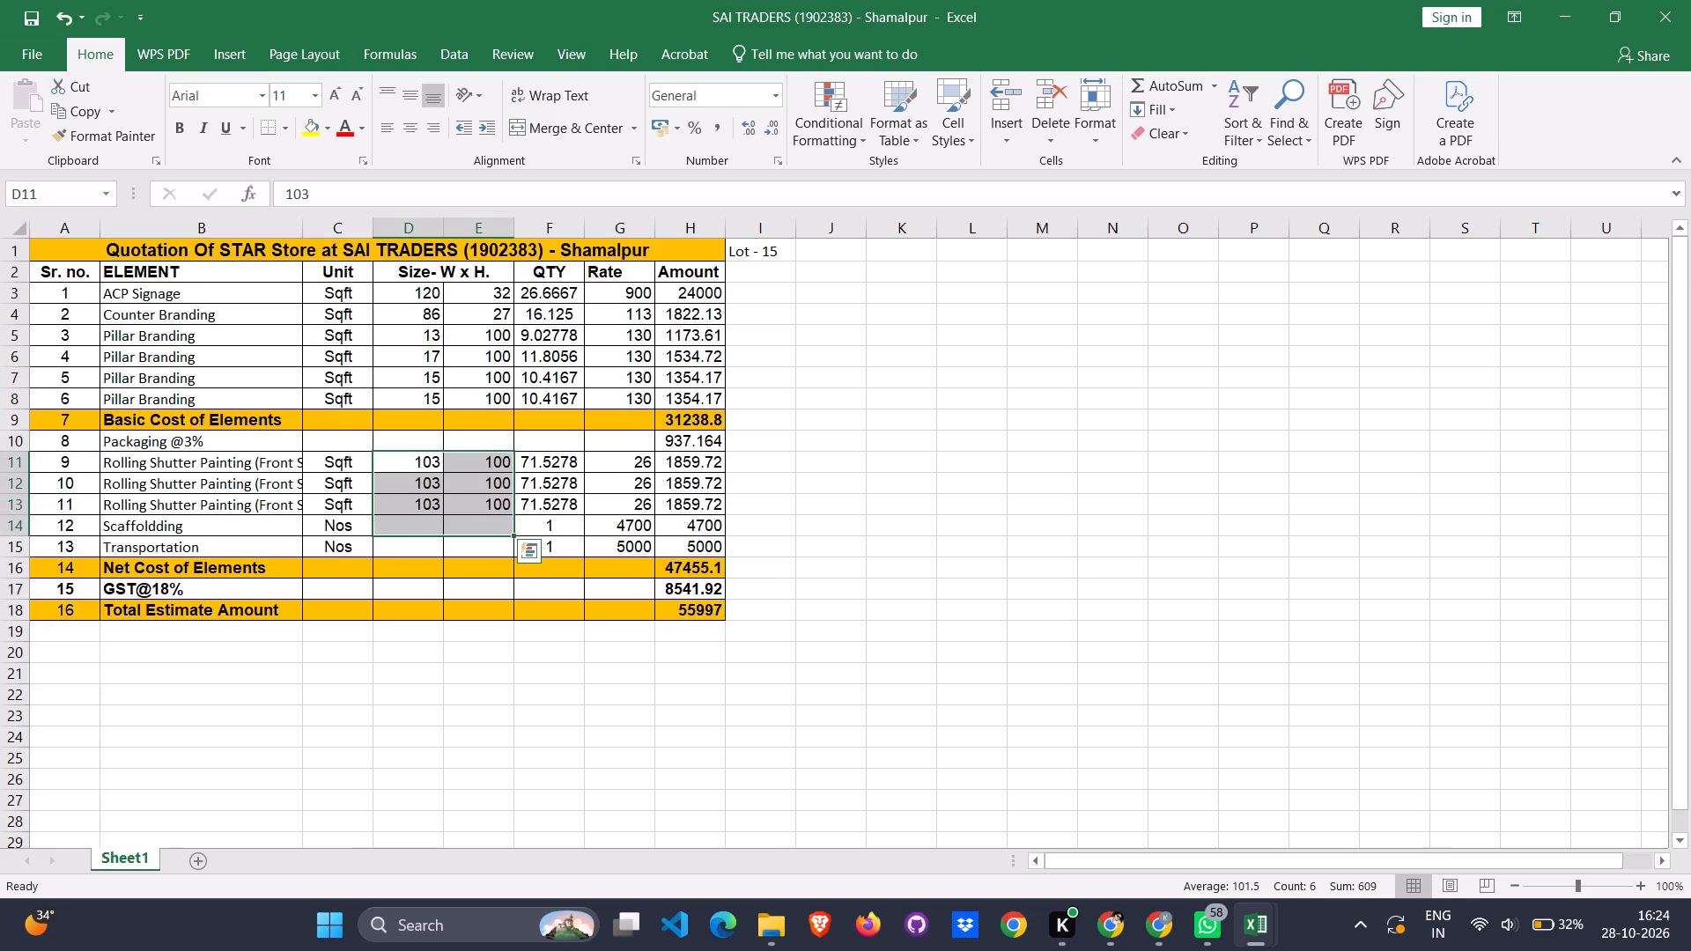
key(alt+Tab)
scroll(759, 734, up, 4)
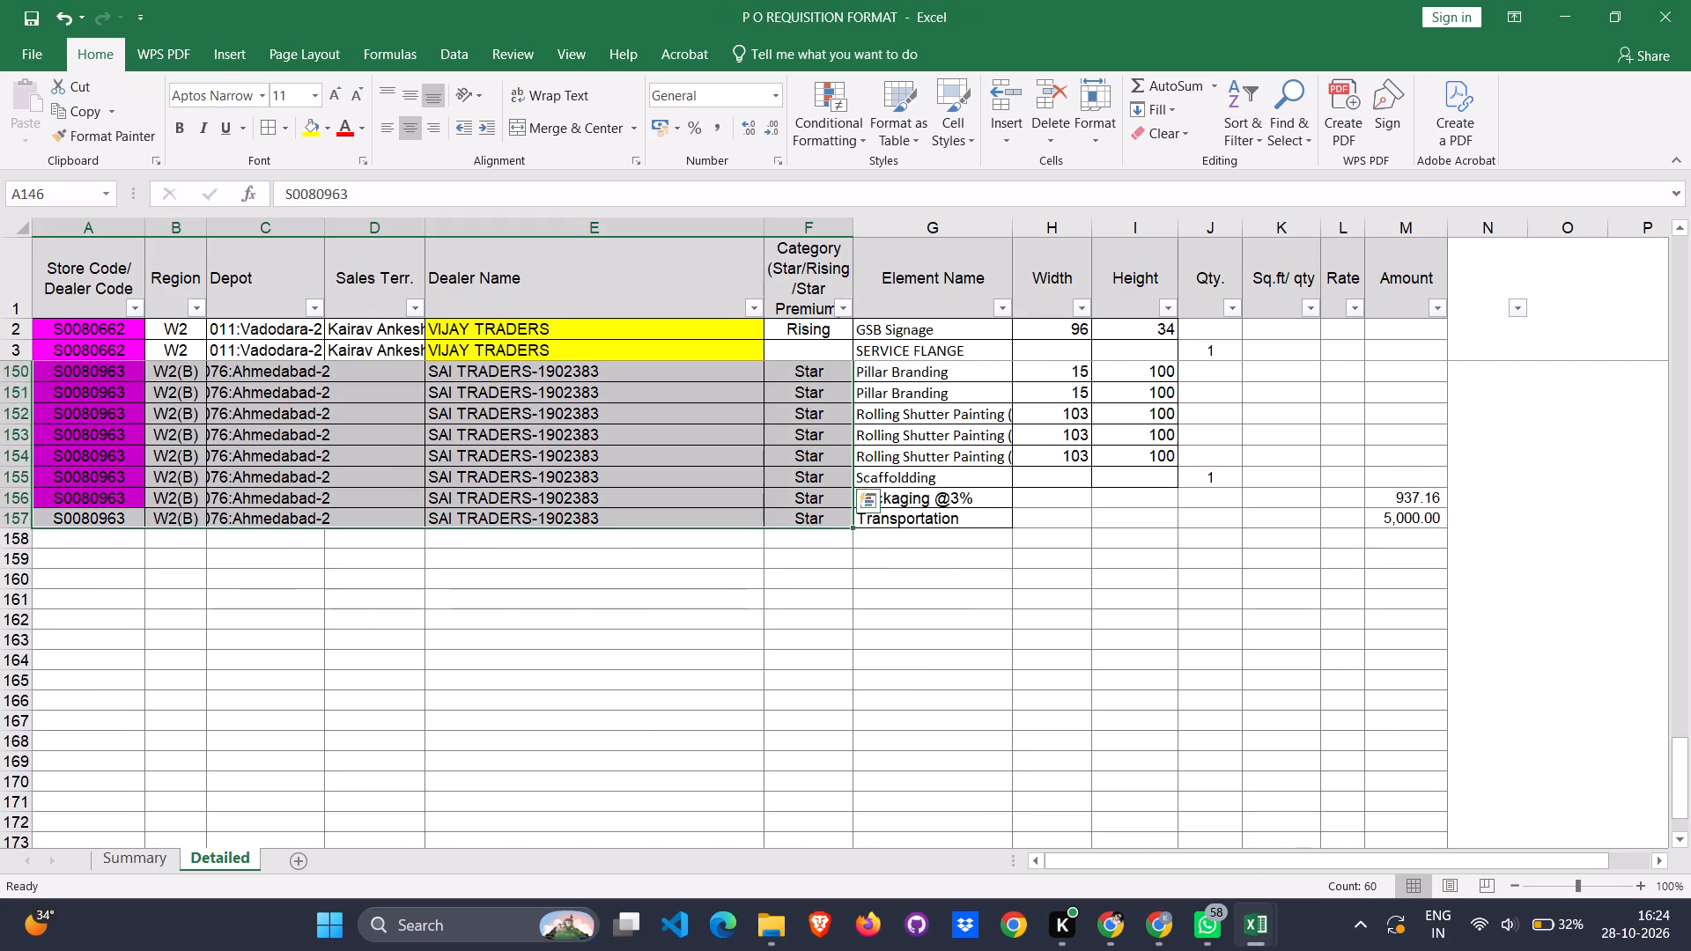
scroll(760, 734, up, 4)
key(alt+Tab)
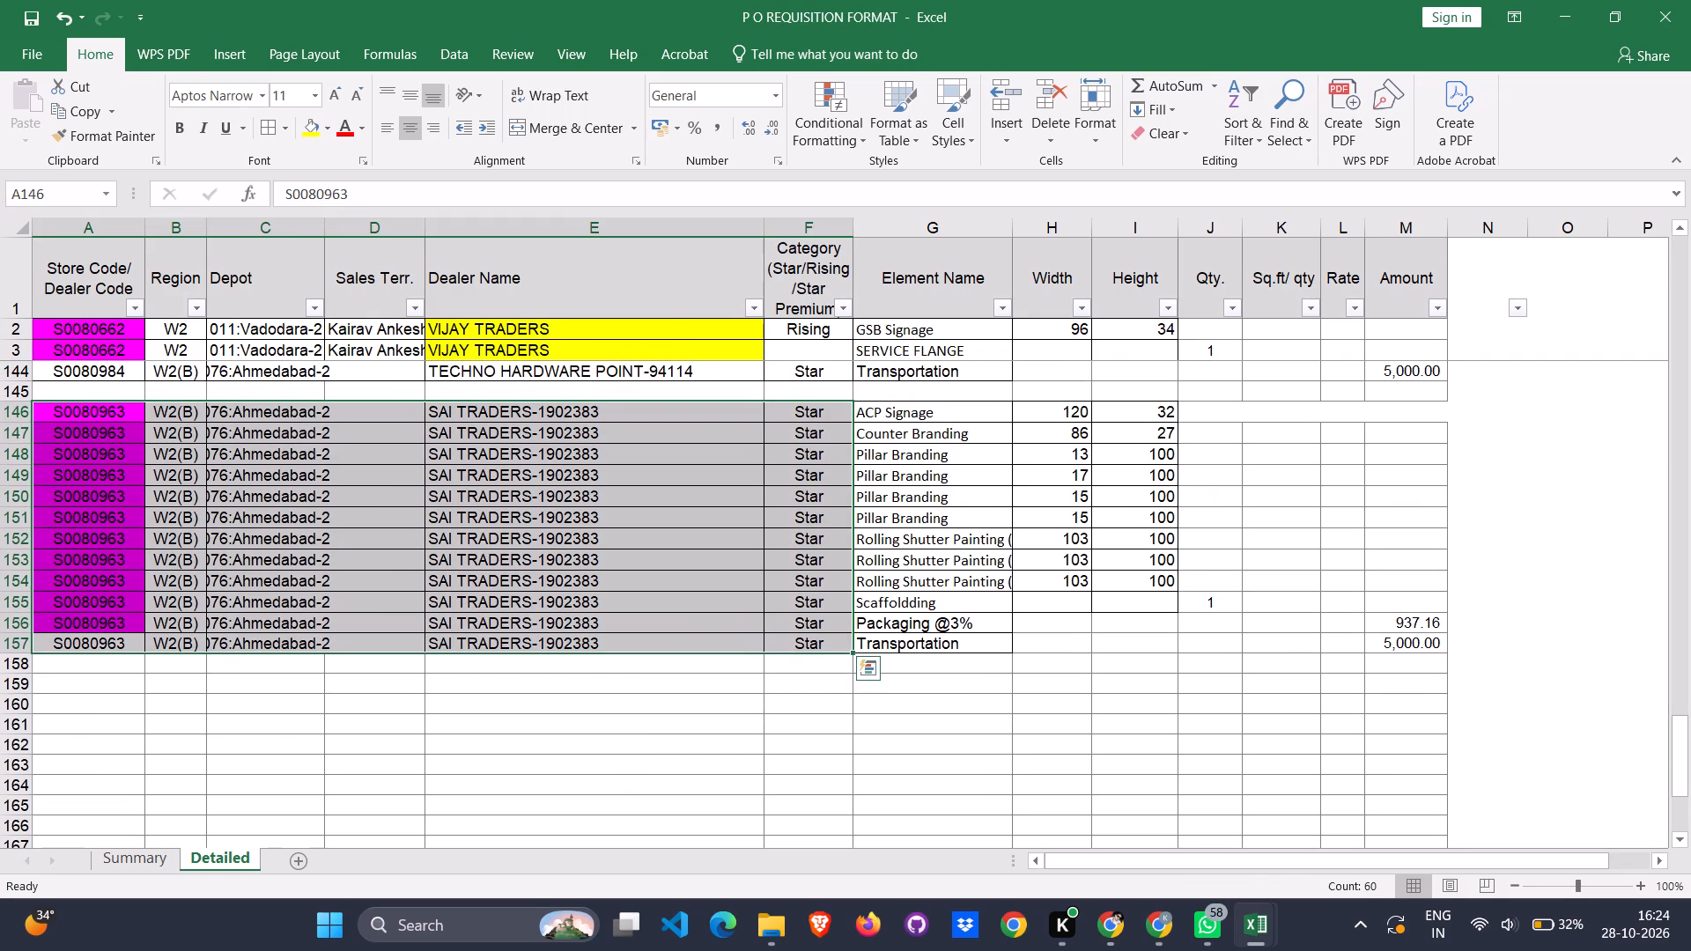
key(alt+Tab)
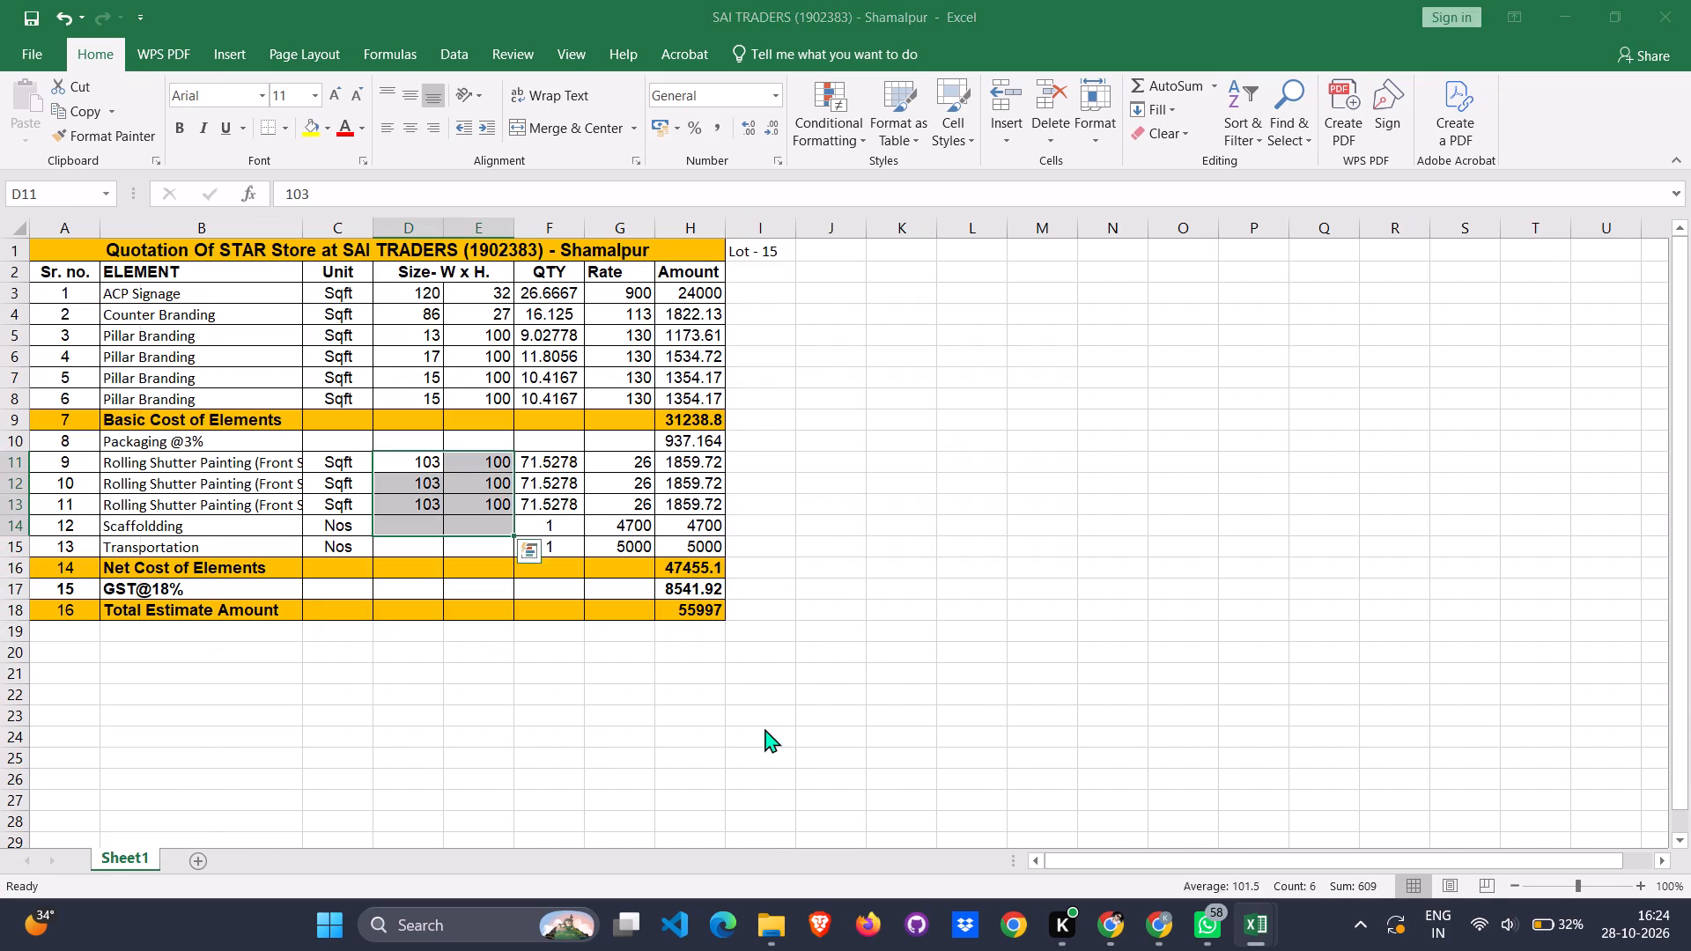
key(alt+Tab)
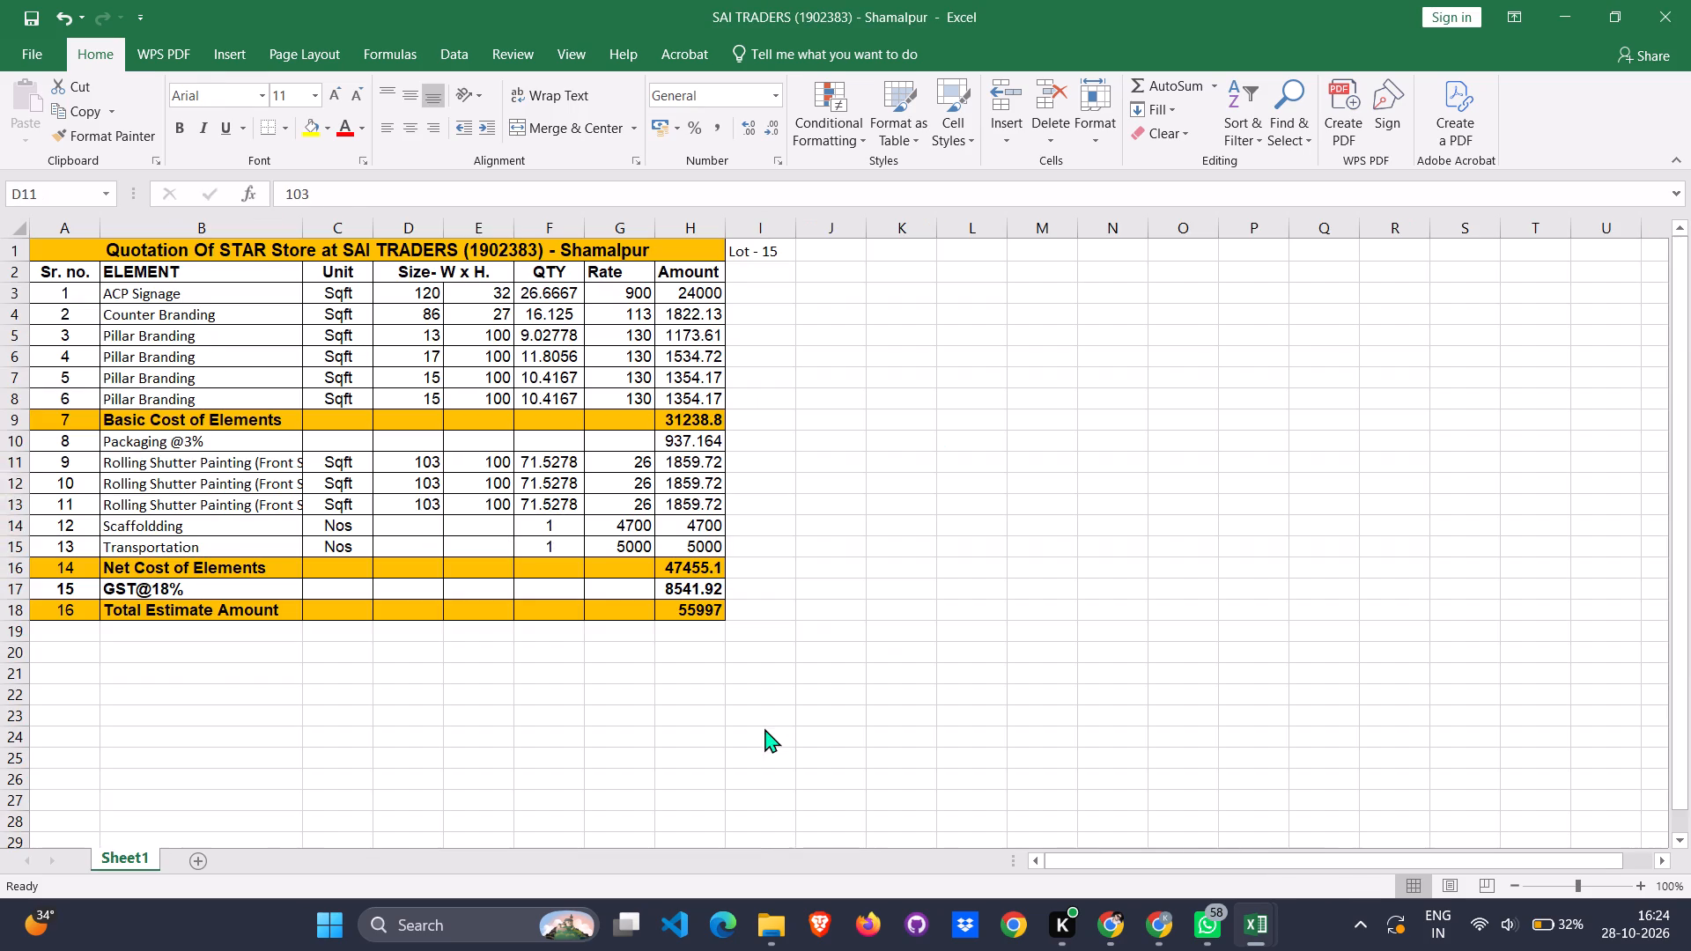
key(alt+Tab)
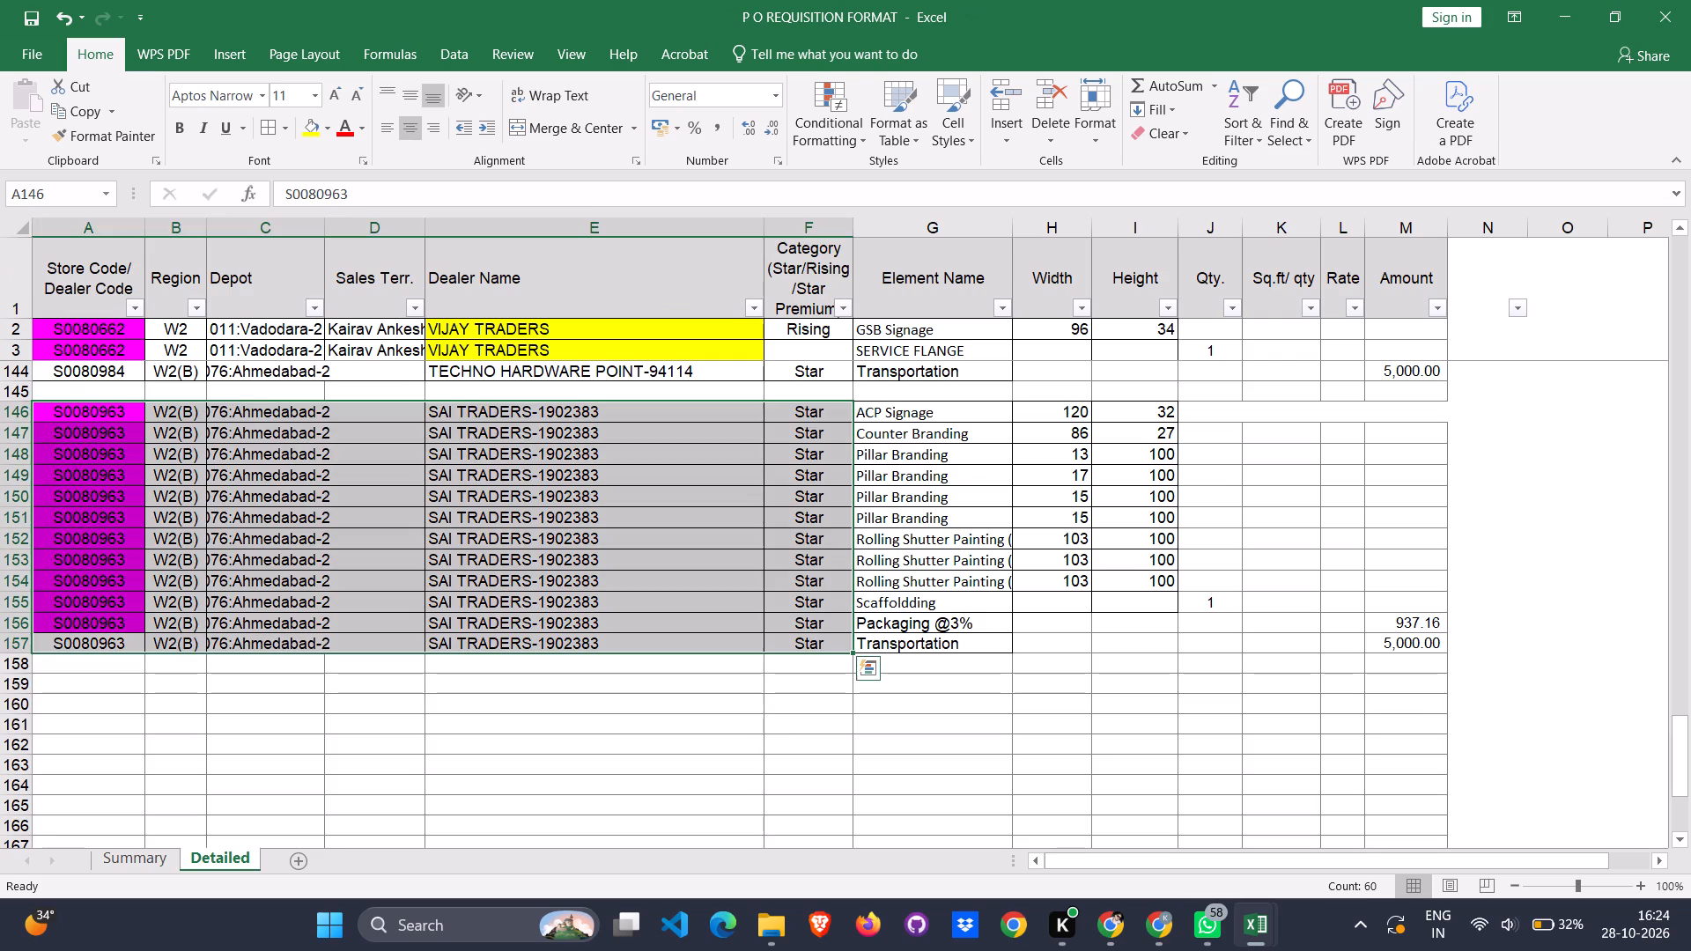
key(alt+Tab)
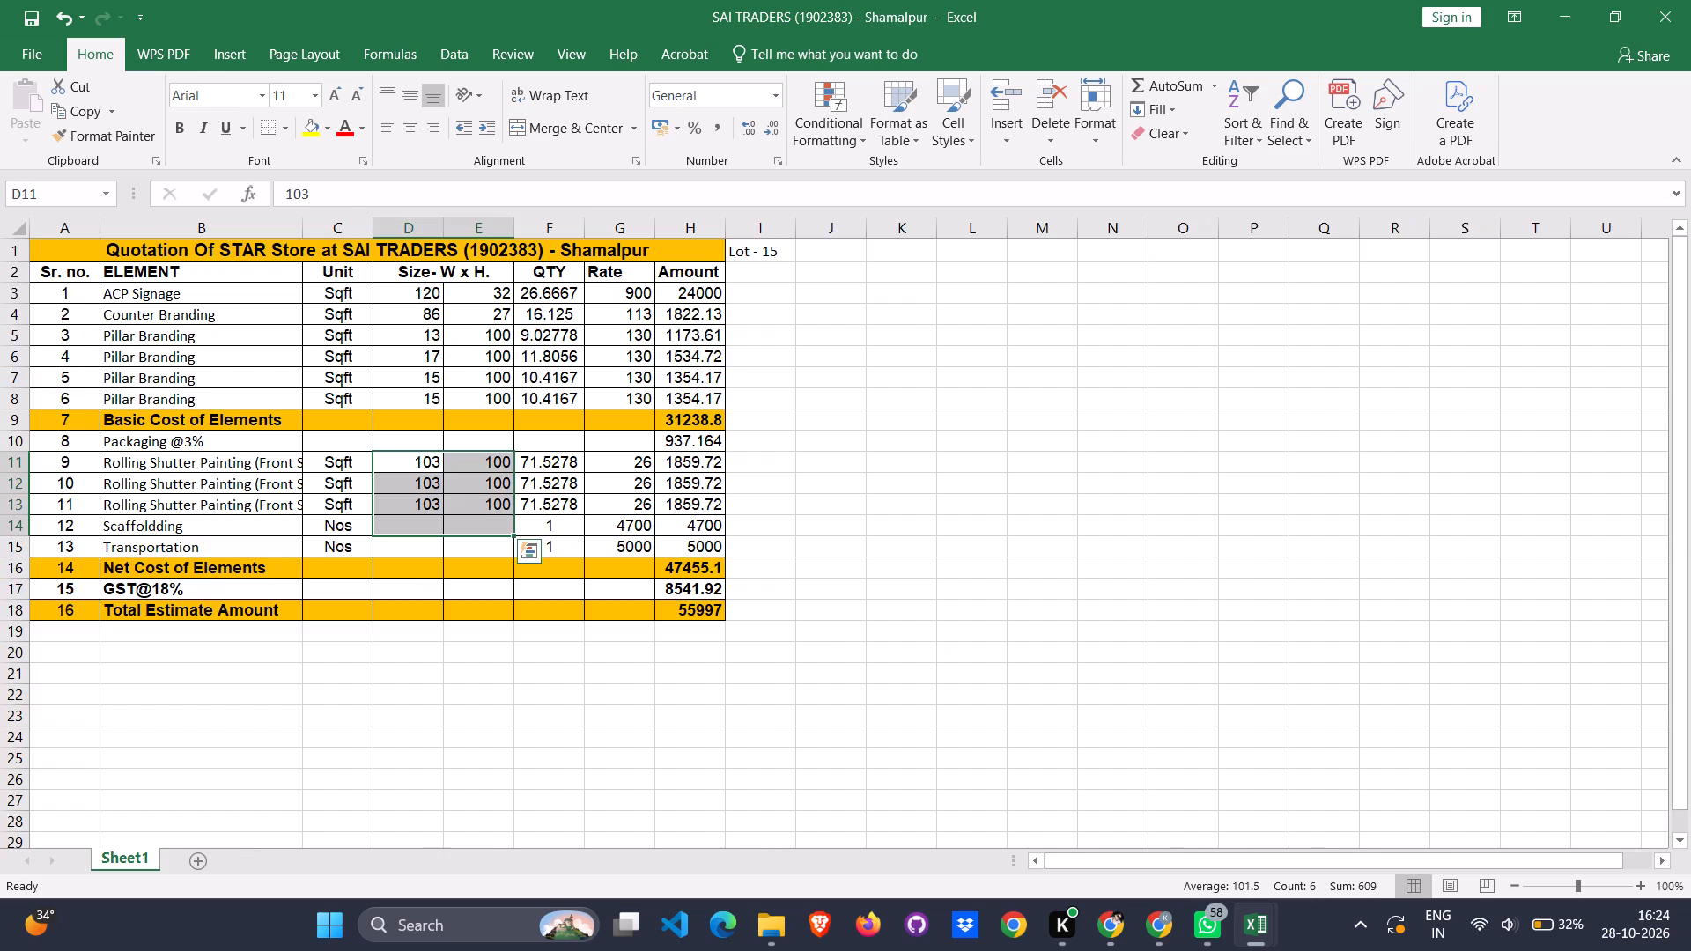
key(alt+Tab)
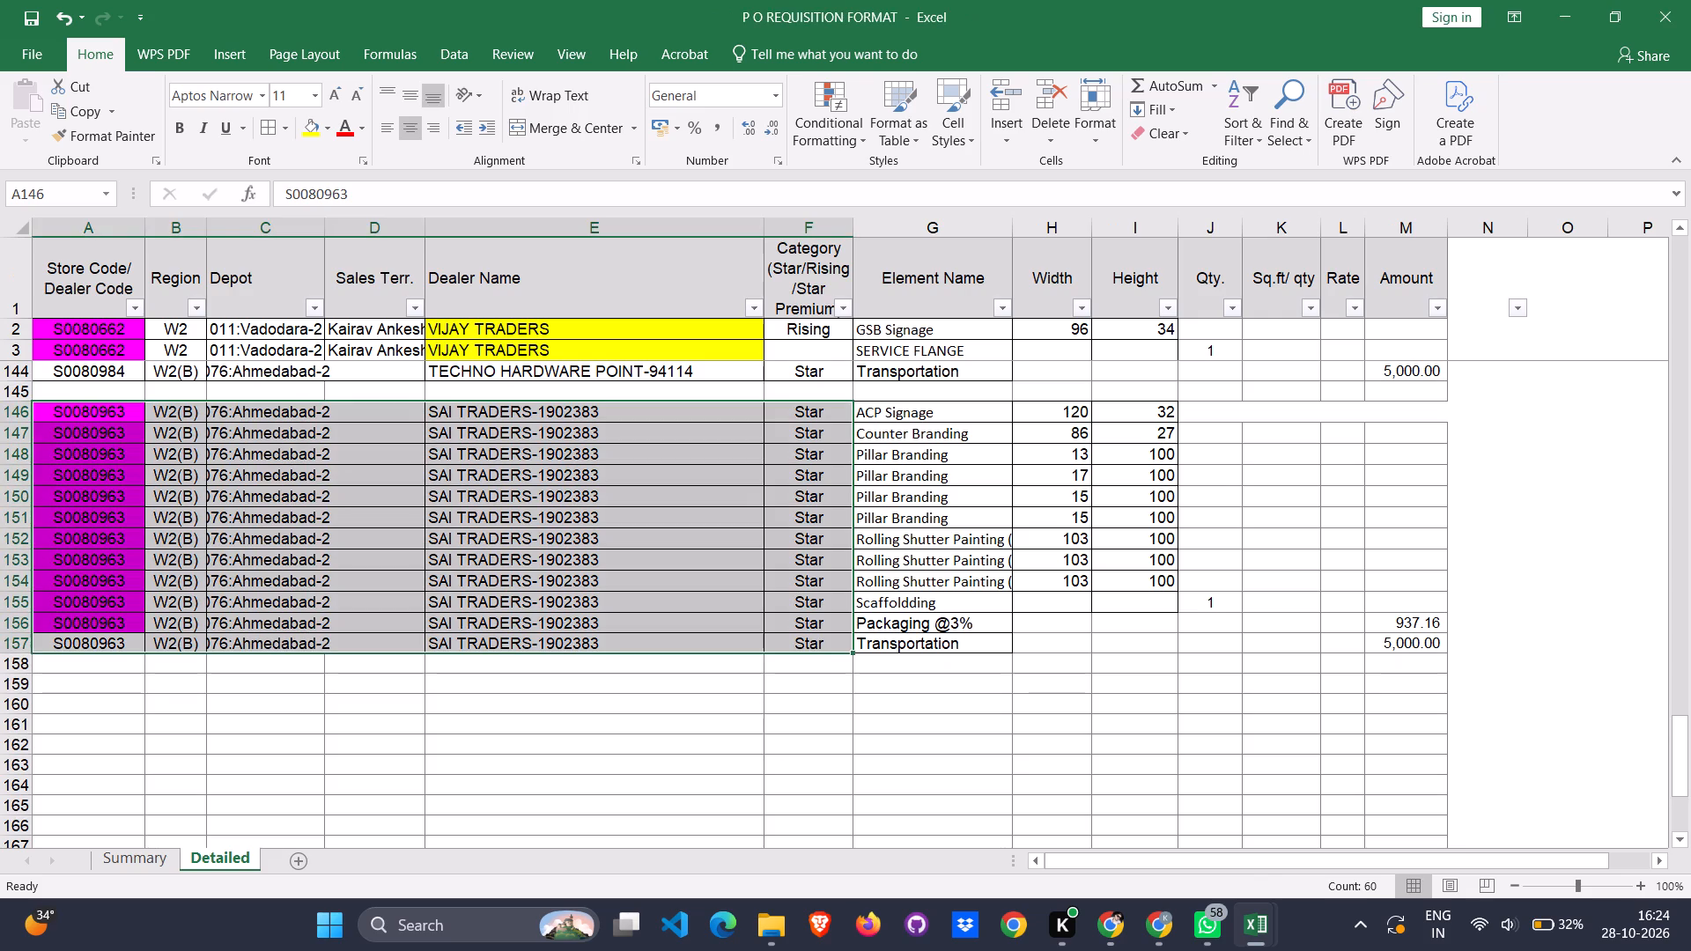
key(alt+Tab)
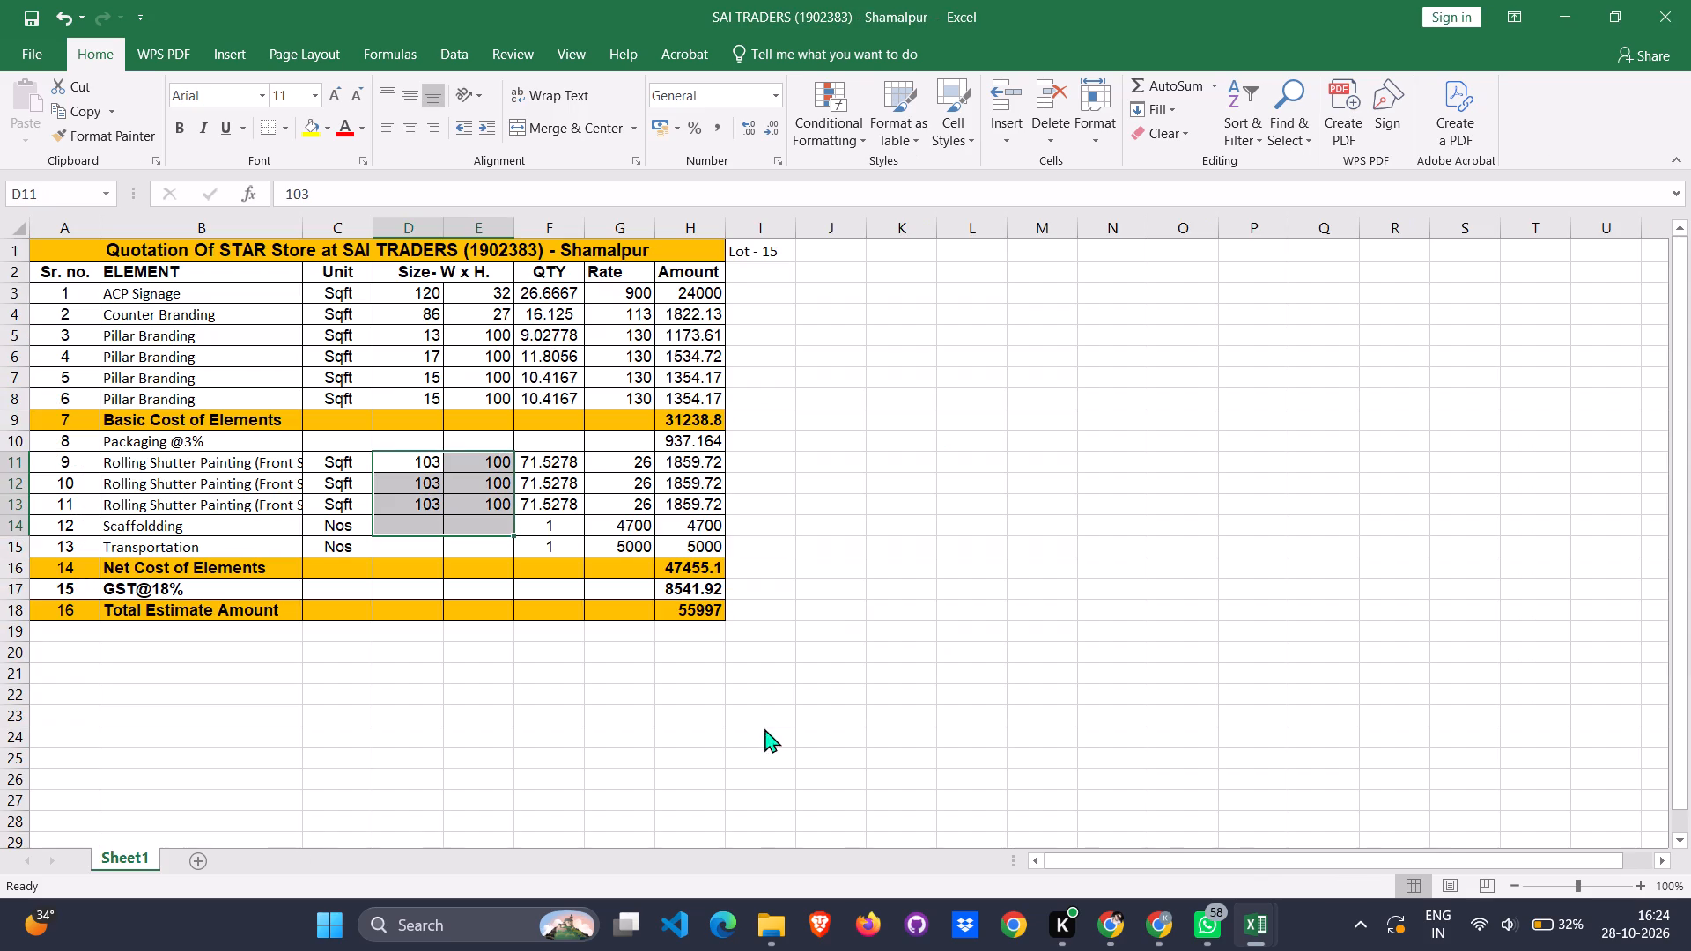
key(alt+Tab)
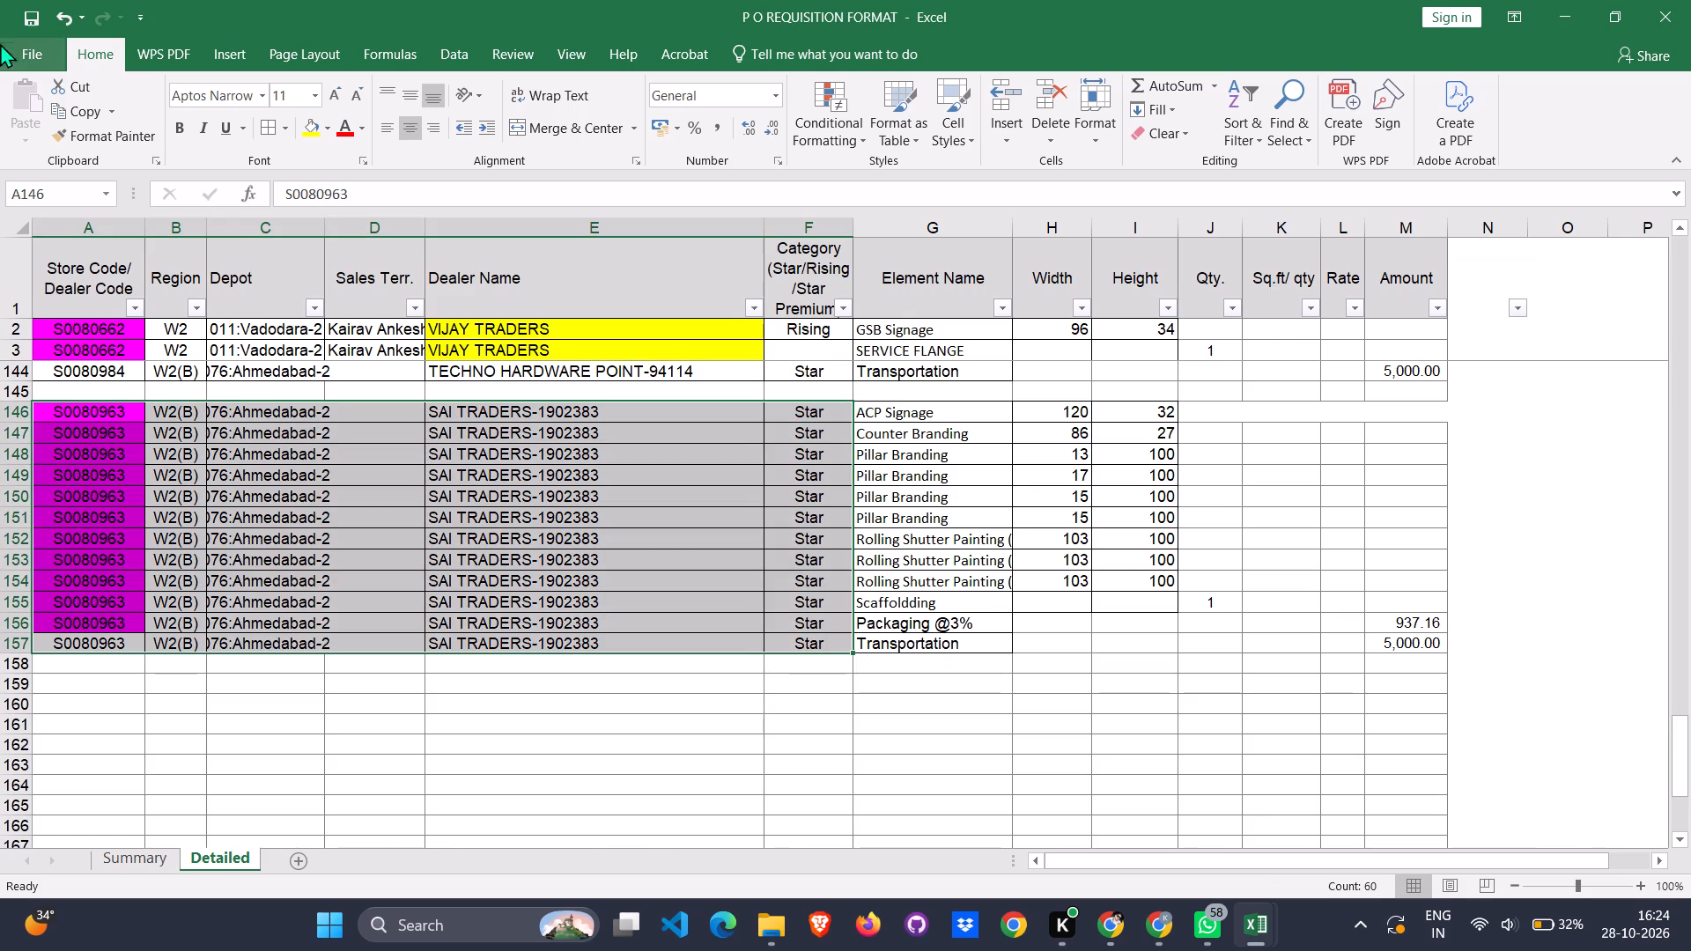
Save the requisition, and close the SAI TRADERS (1902383) - Shamalpur quotation, saving its changes.
click(39, 21)
key(alt+Tab)
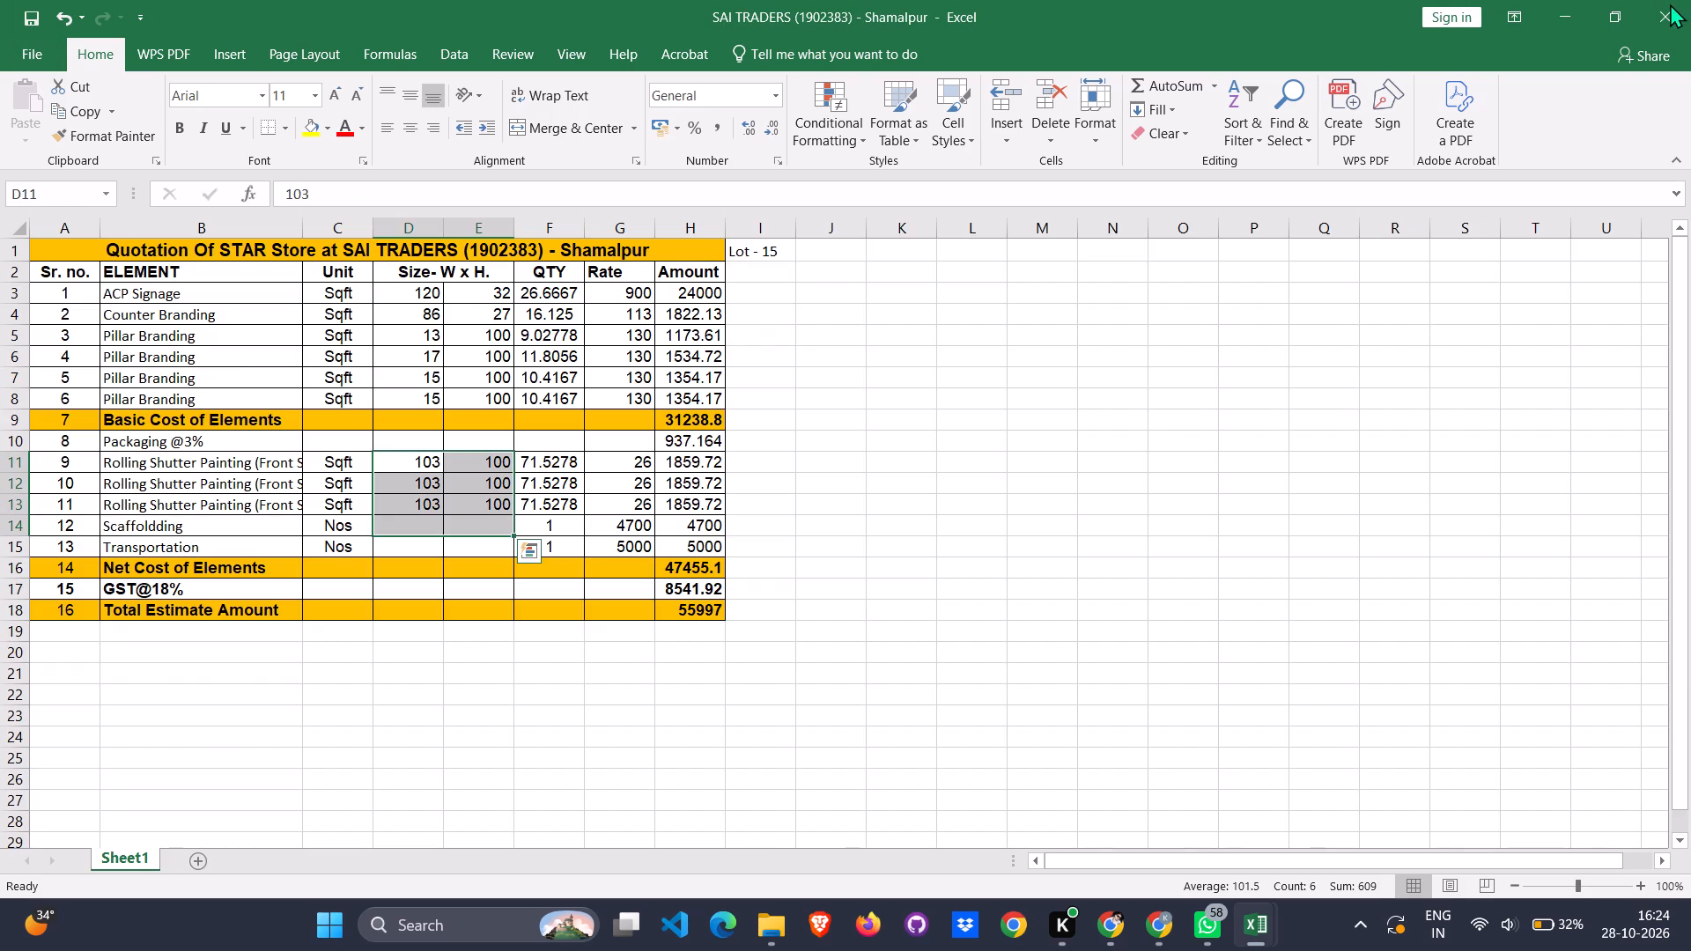
click(1673, 4)
click(759, 490)
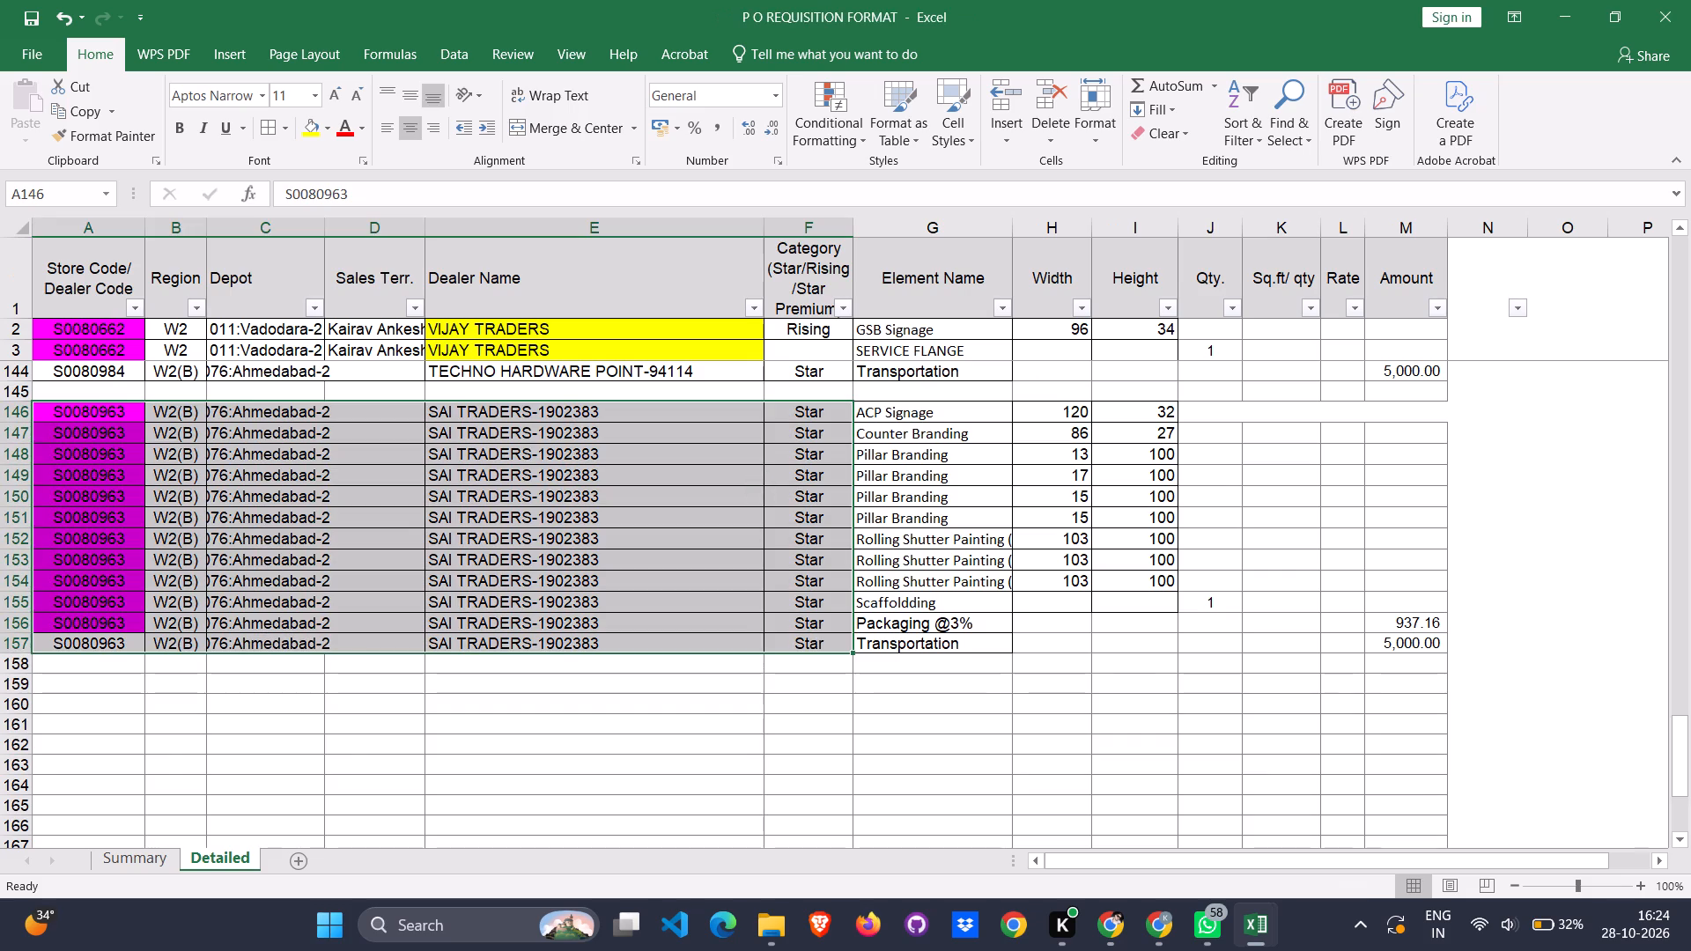
Copy the VARDHMAN ENTERPRISE-78954 row from the Summary sheet to row 159 of the Detailed sheet.
click(142, 851)
scroll(283, 704, down, 2)
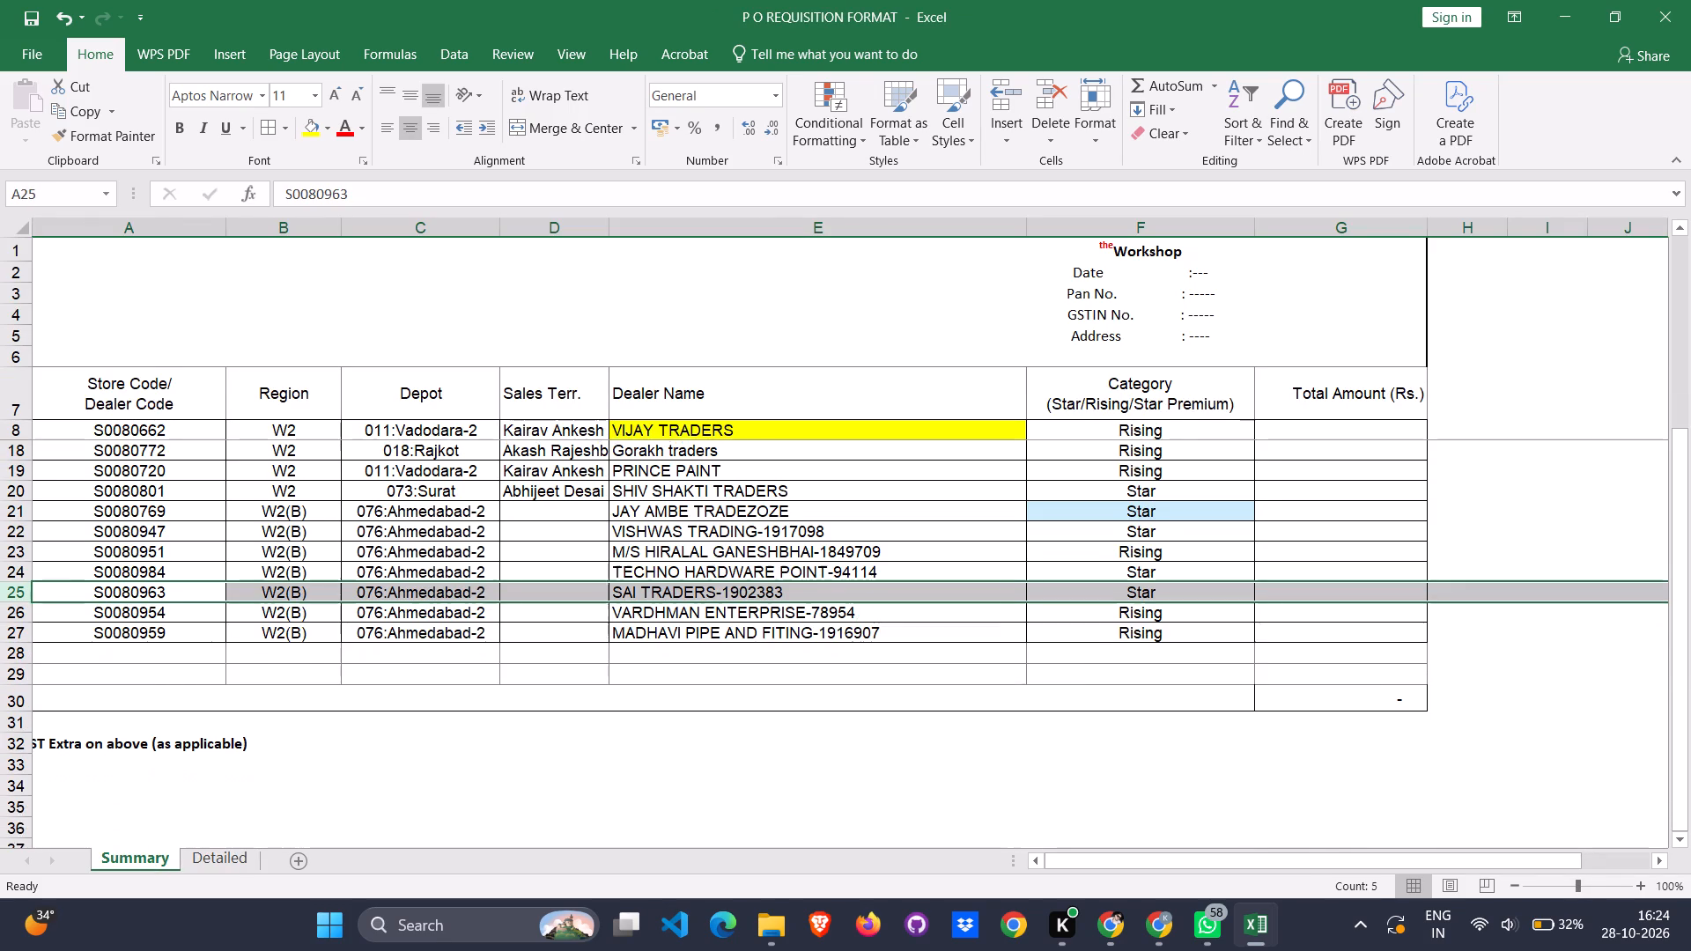
scroll(283, 704, down, 1)
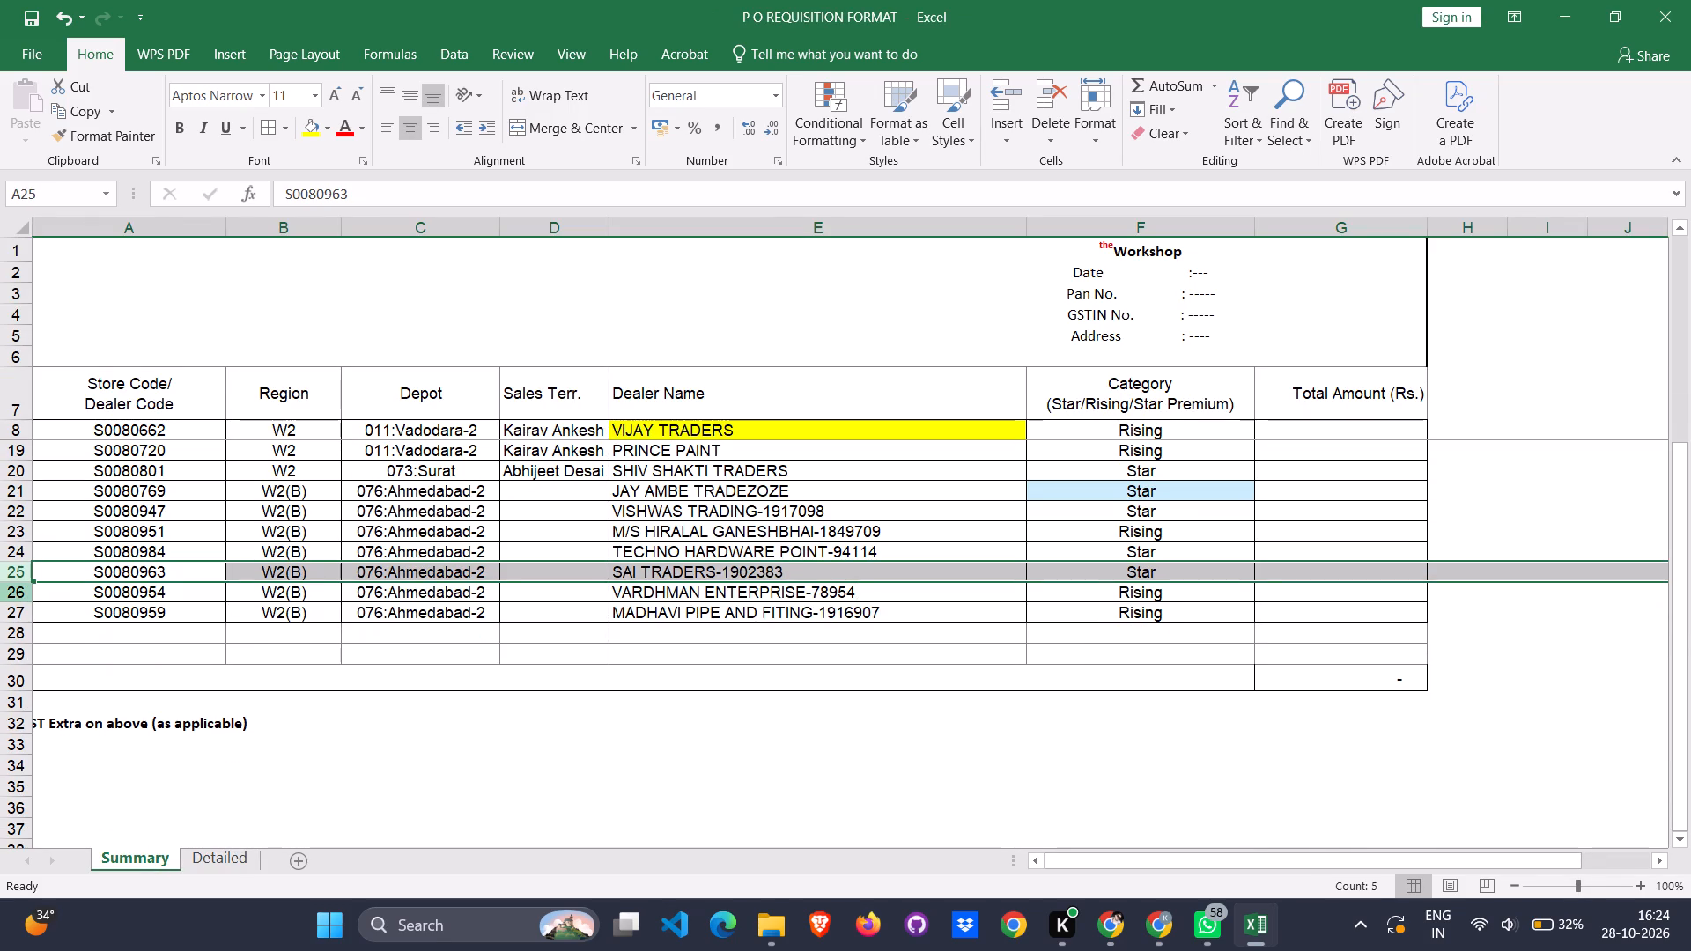
click(18, 594)
key(ctrl+c)
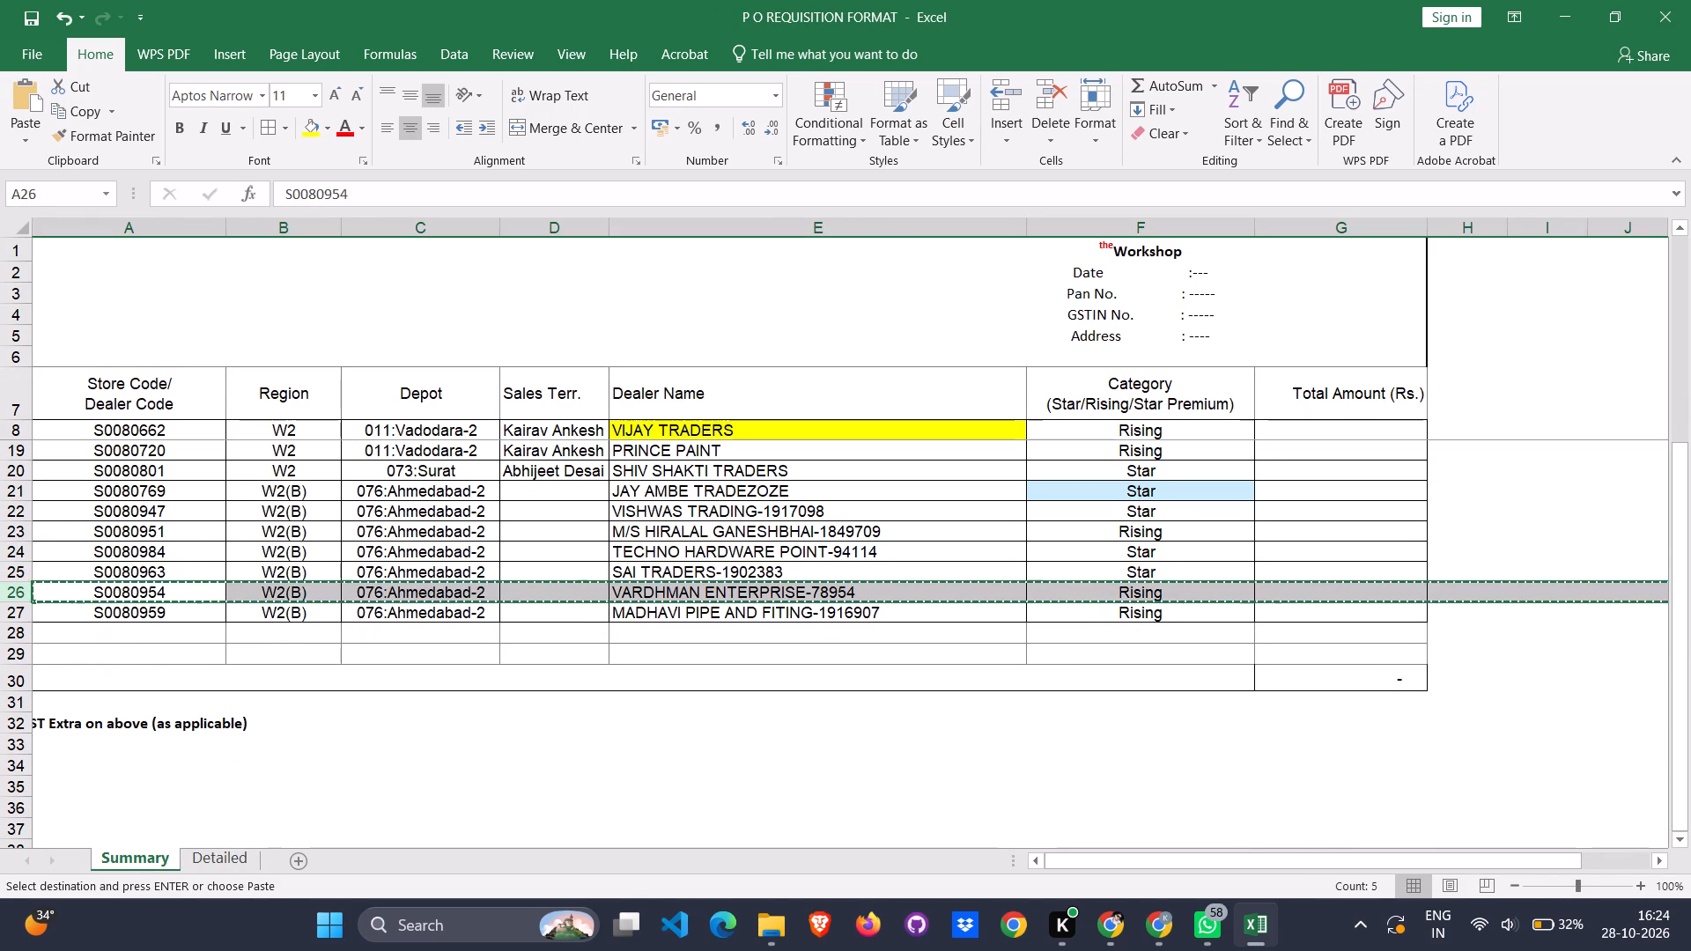
key(alt+Tab)
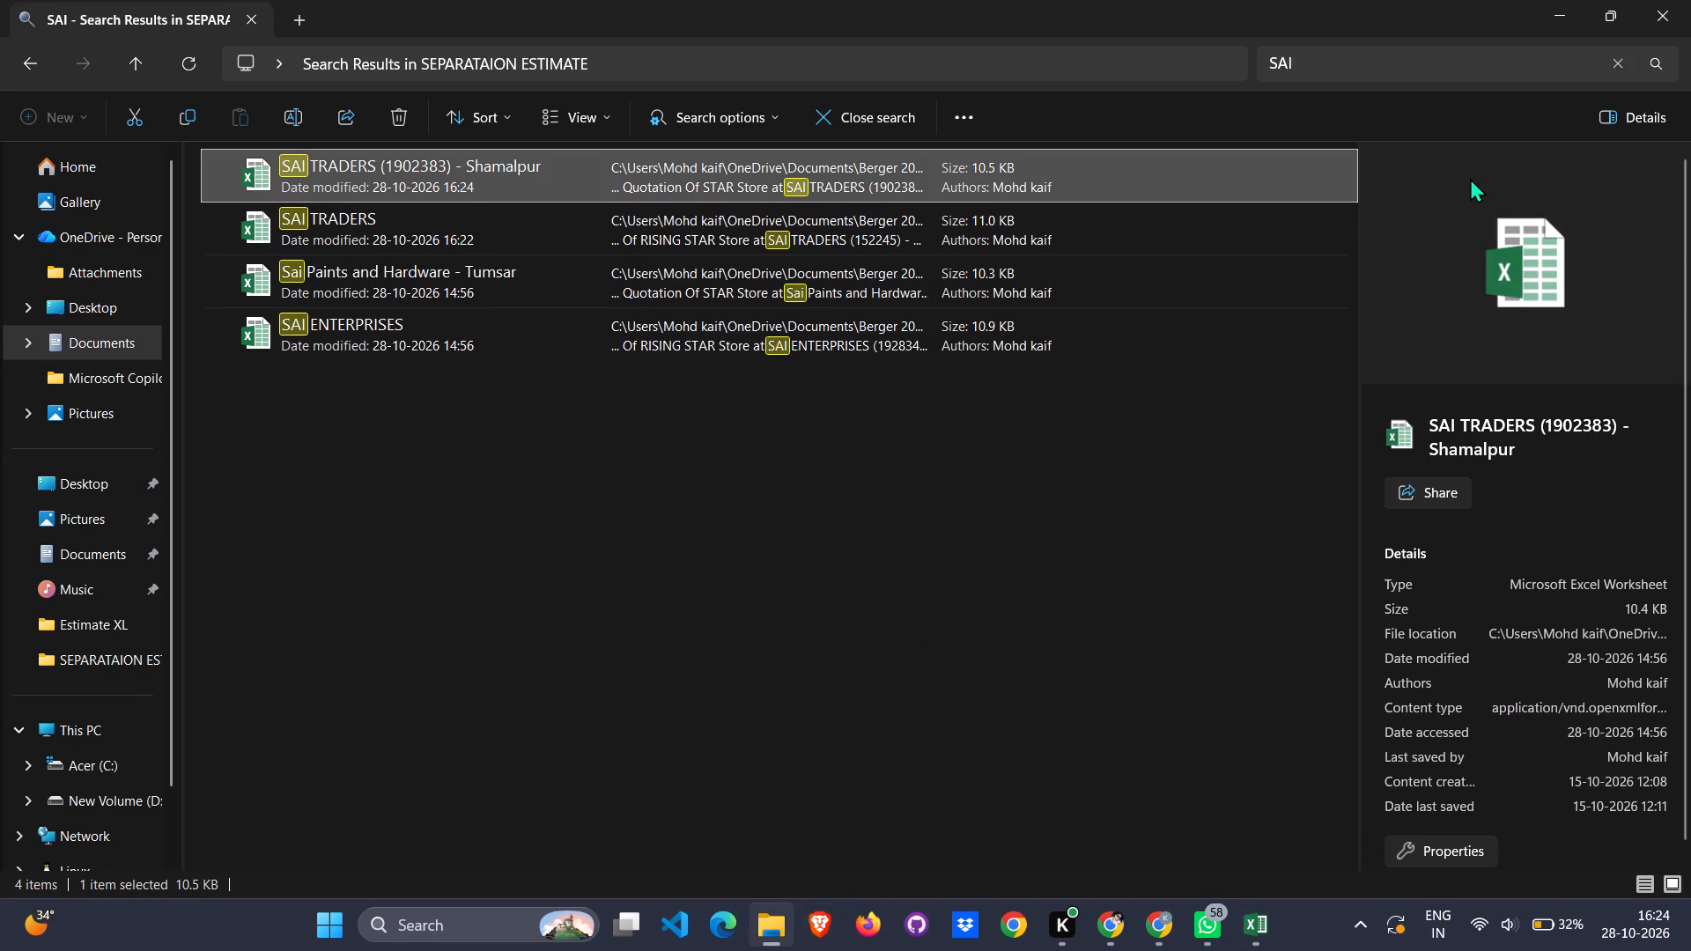
key(alt+Tab)
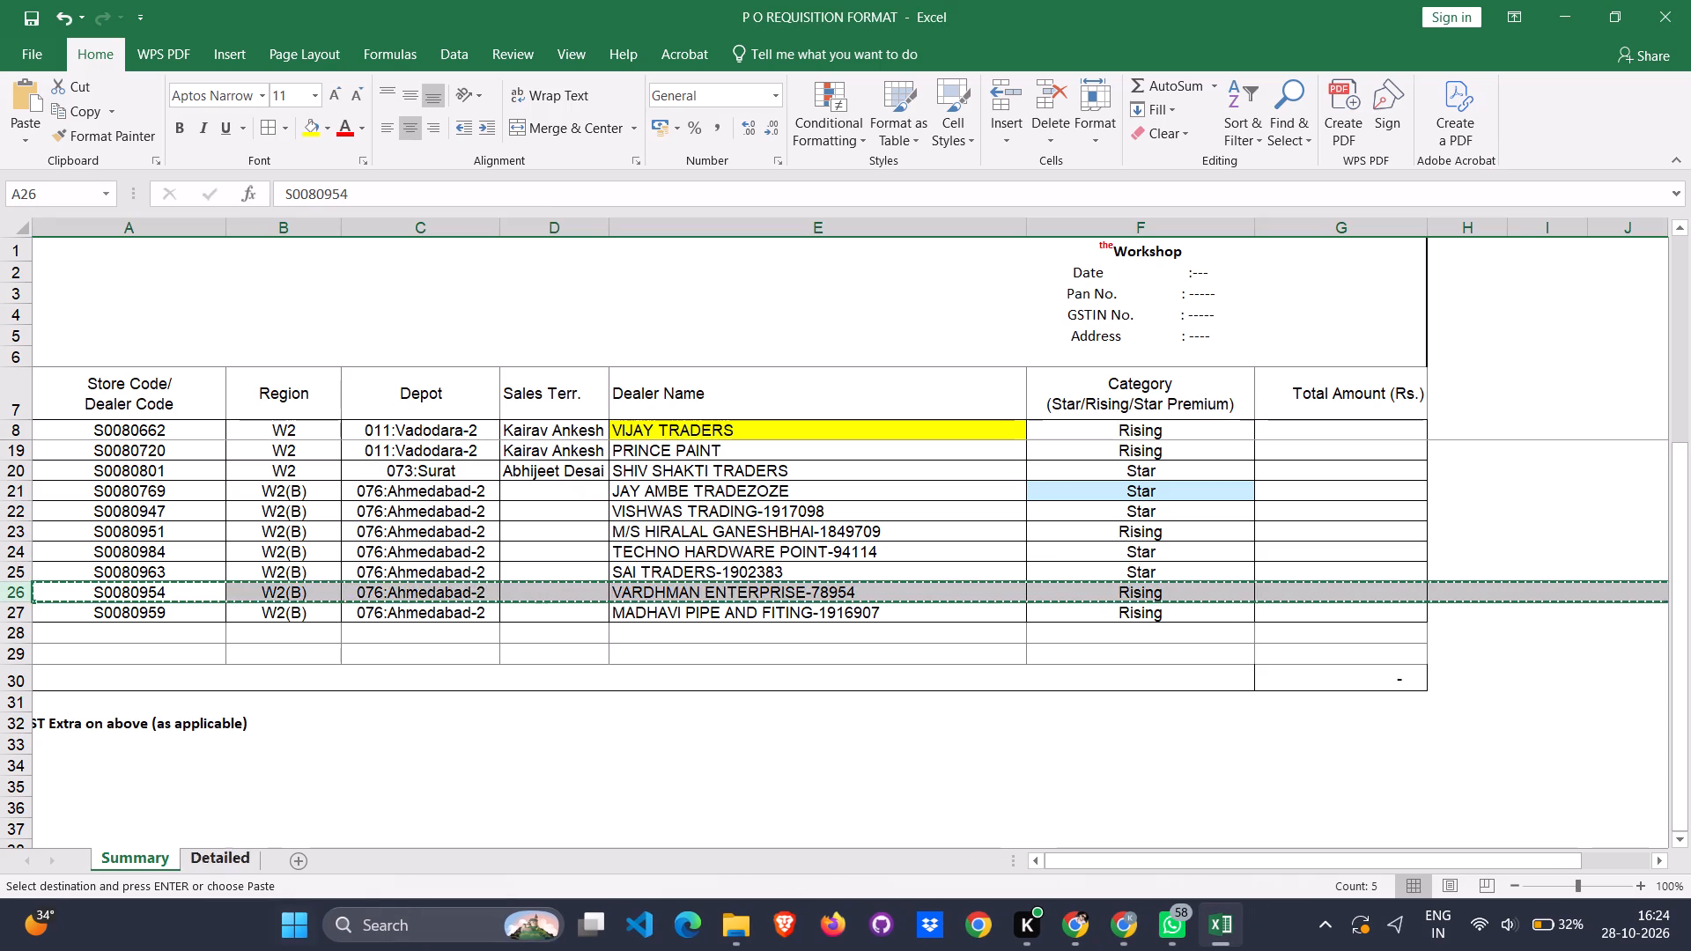
click(214, 854)
scroll(591, 768, down, 2)
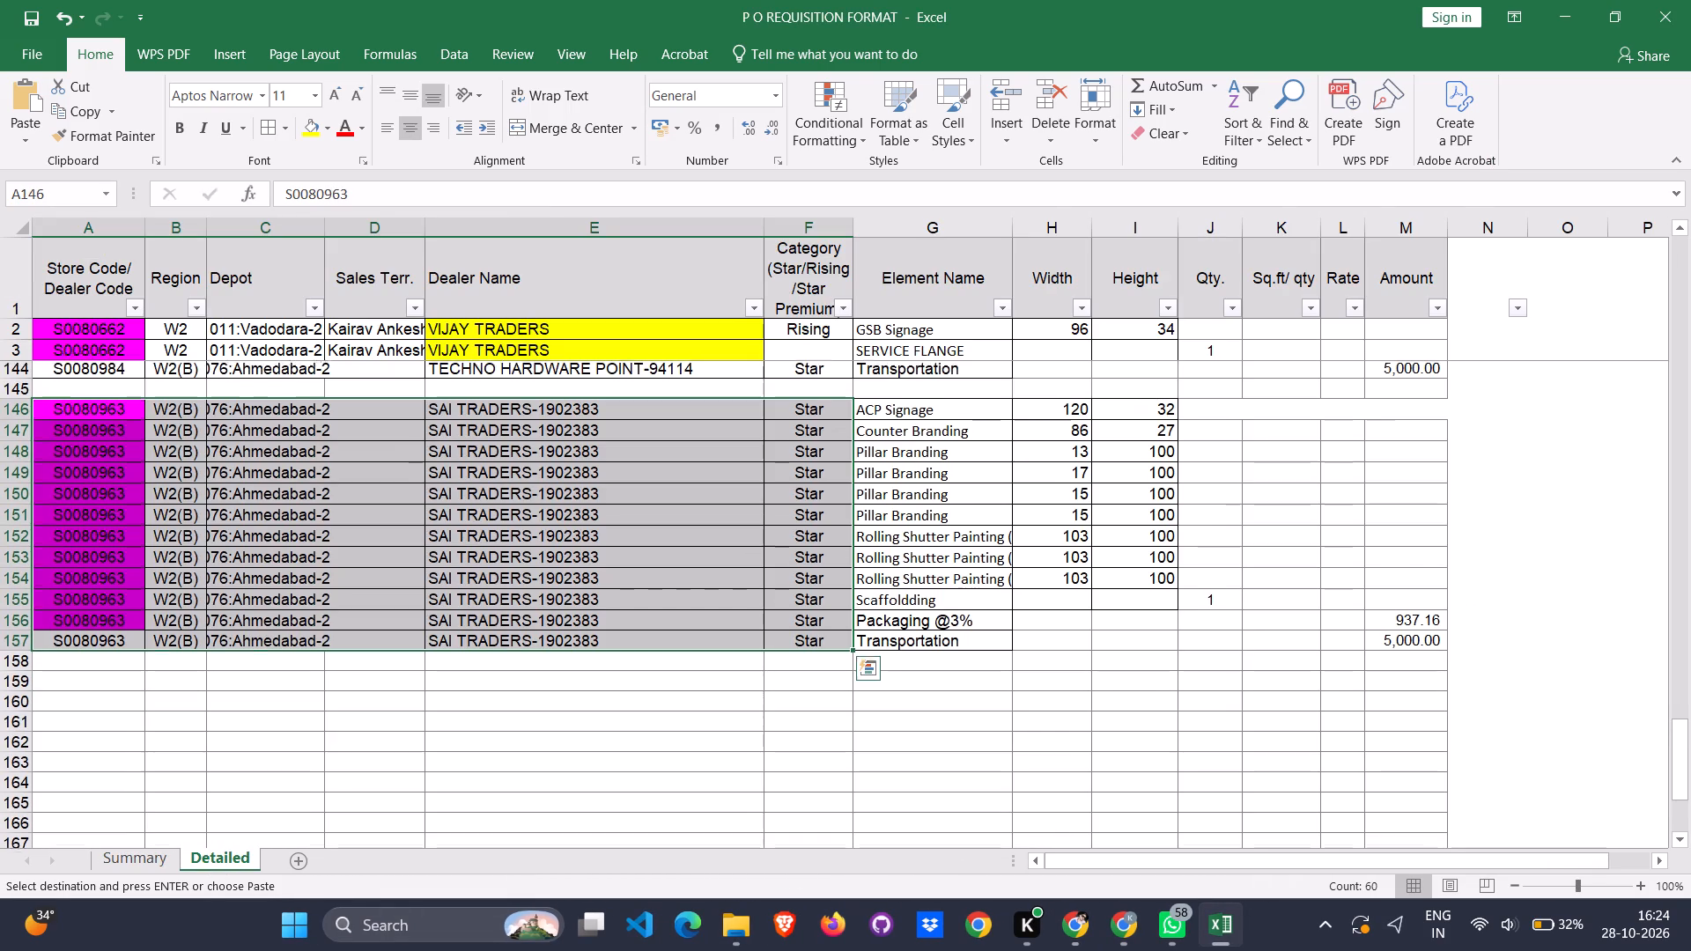
scroll(591, 768, down, 5)
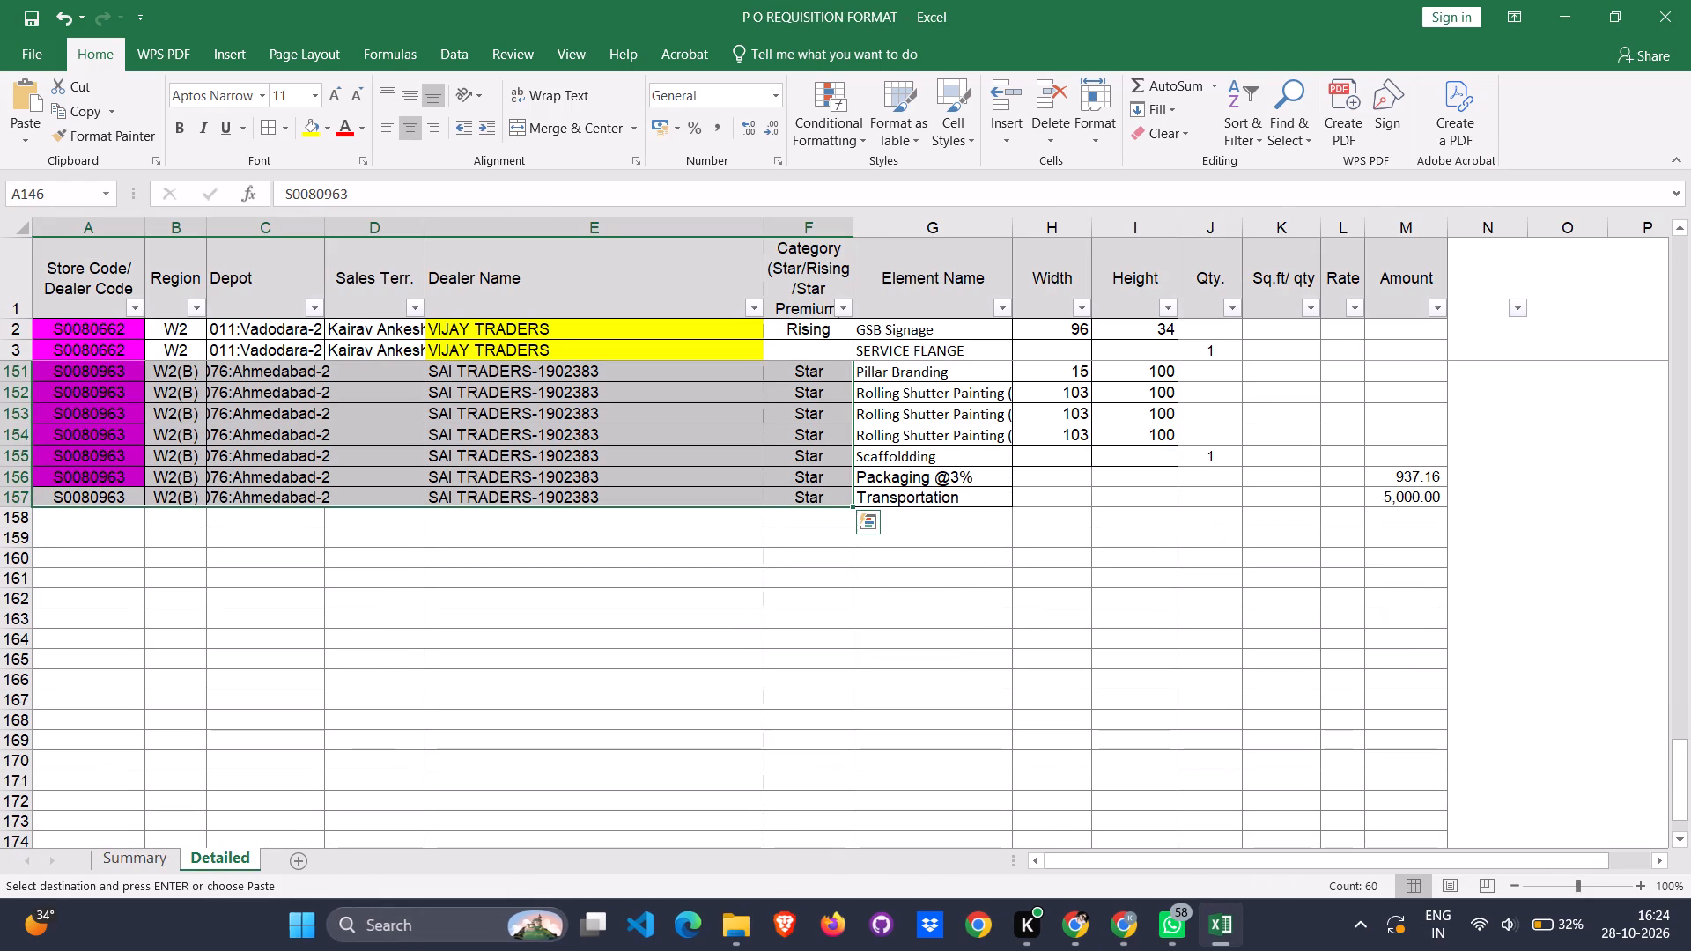
click(88, 540)
key(ctrl+v)
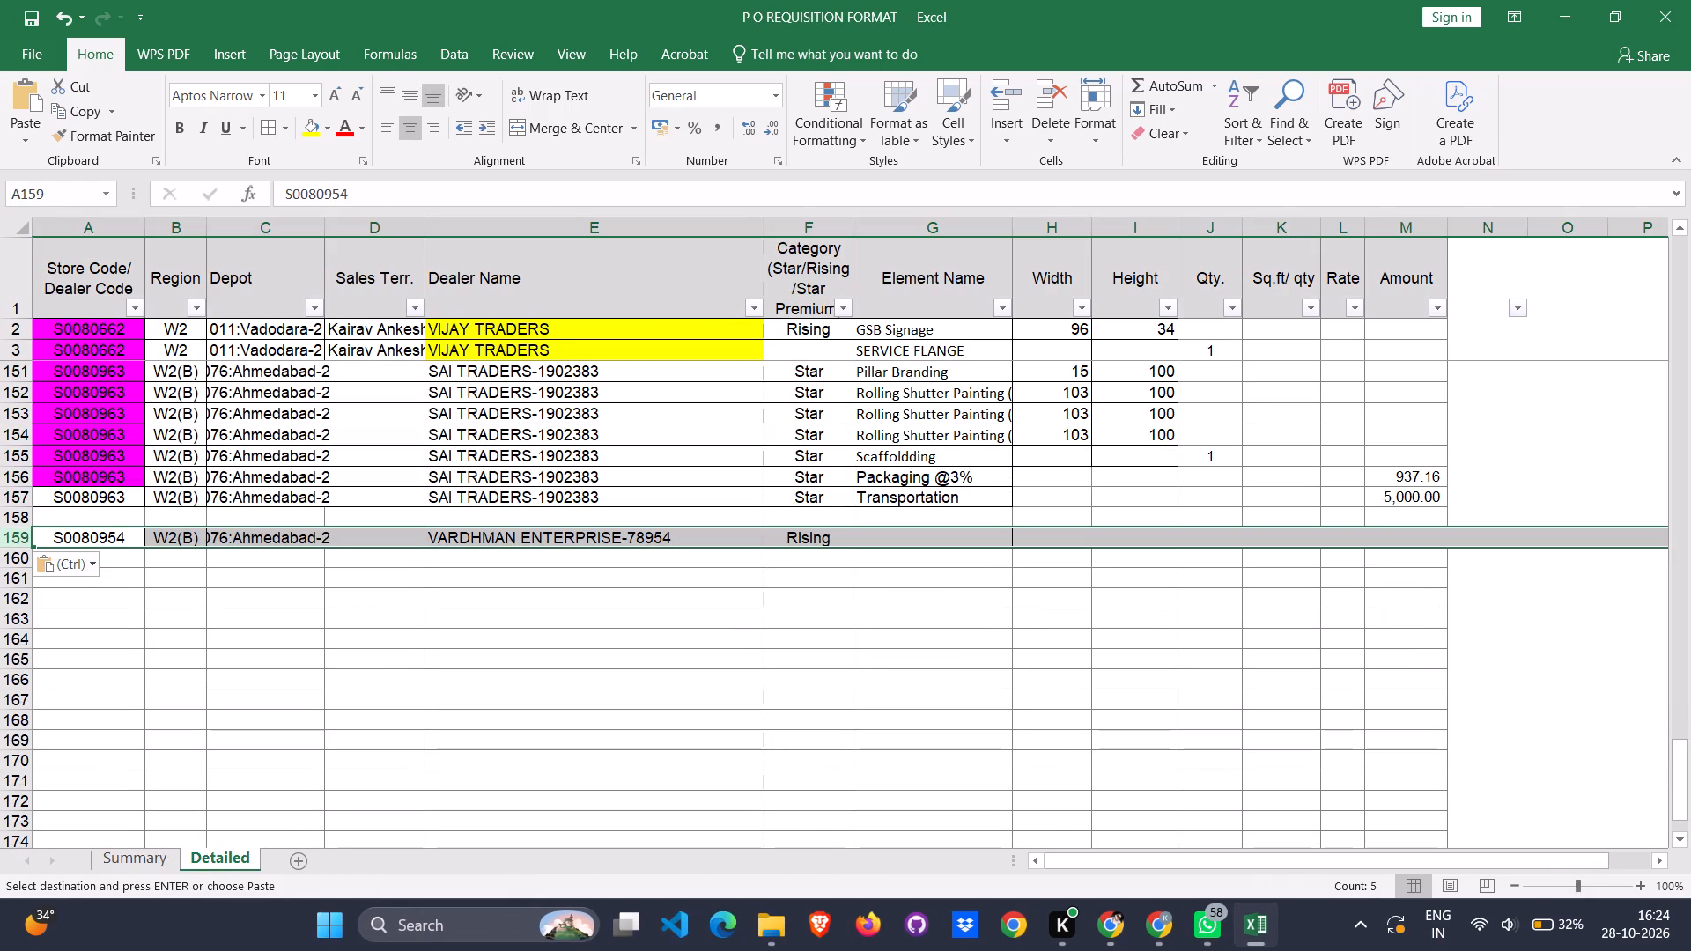
Select G159 for the first element, search the SEPARATAION ESTIMATE folder for VARD, and open the VARDHMAN ENTERPRISE quotation.
click(935, 536)
key(alt+Tab)
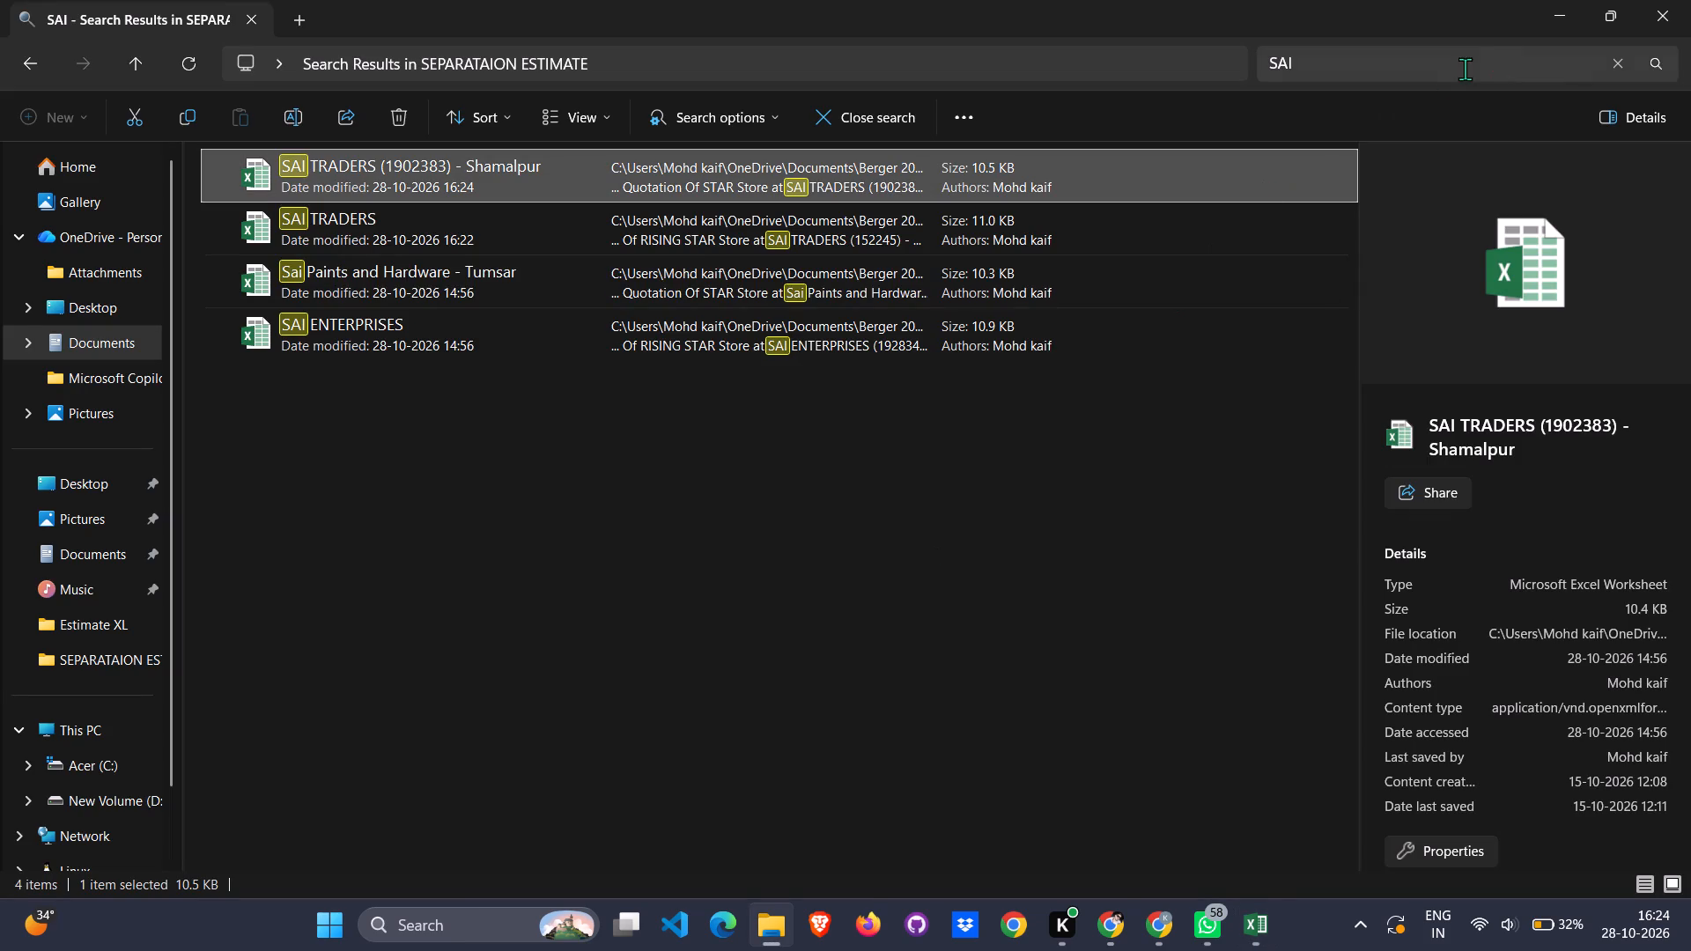
key(alt+Tab)
key(alt+Tab)
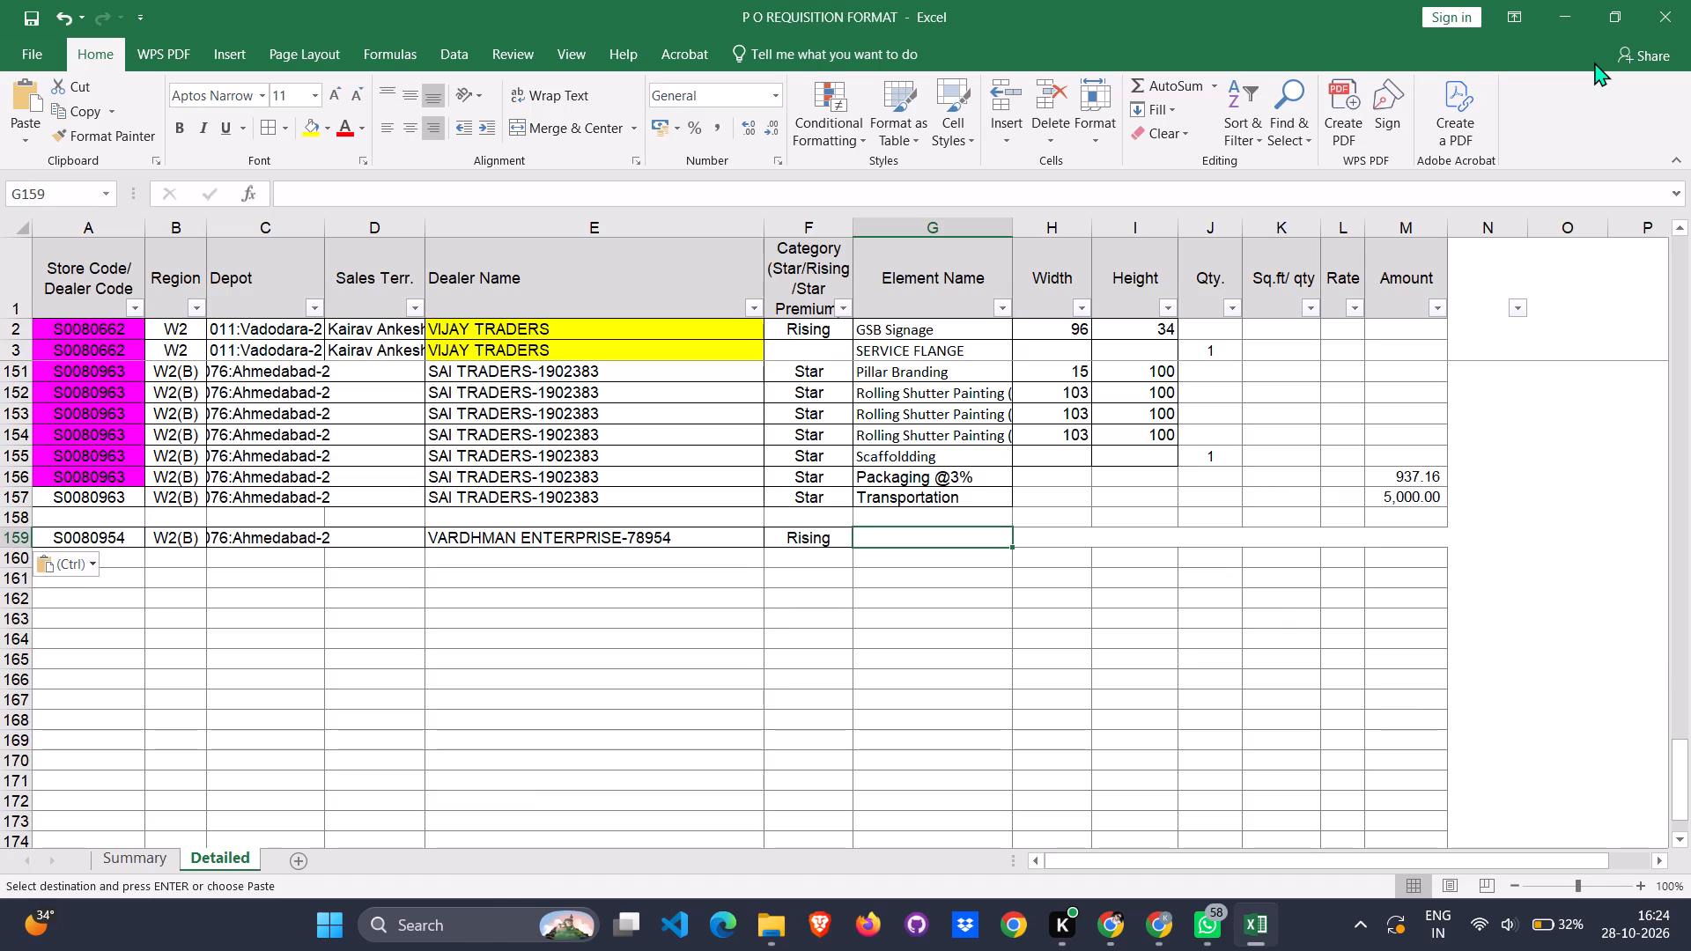
click(1606, 70)
text(VARD)
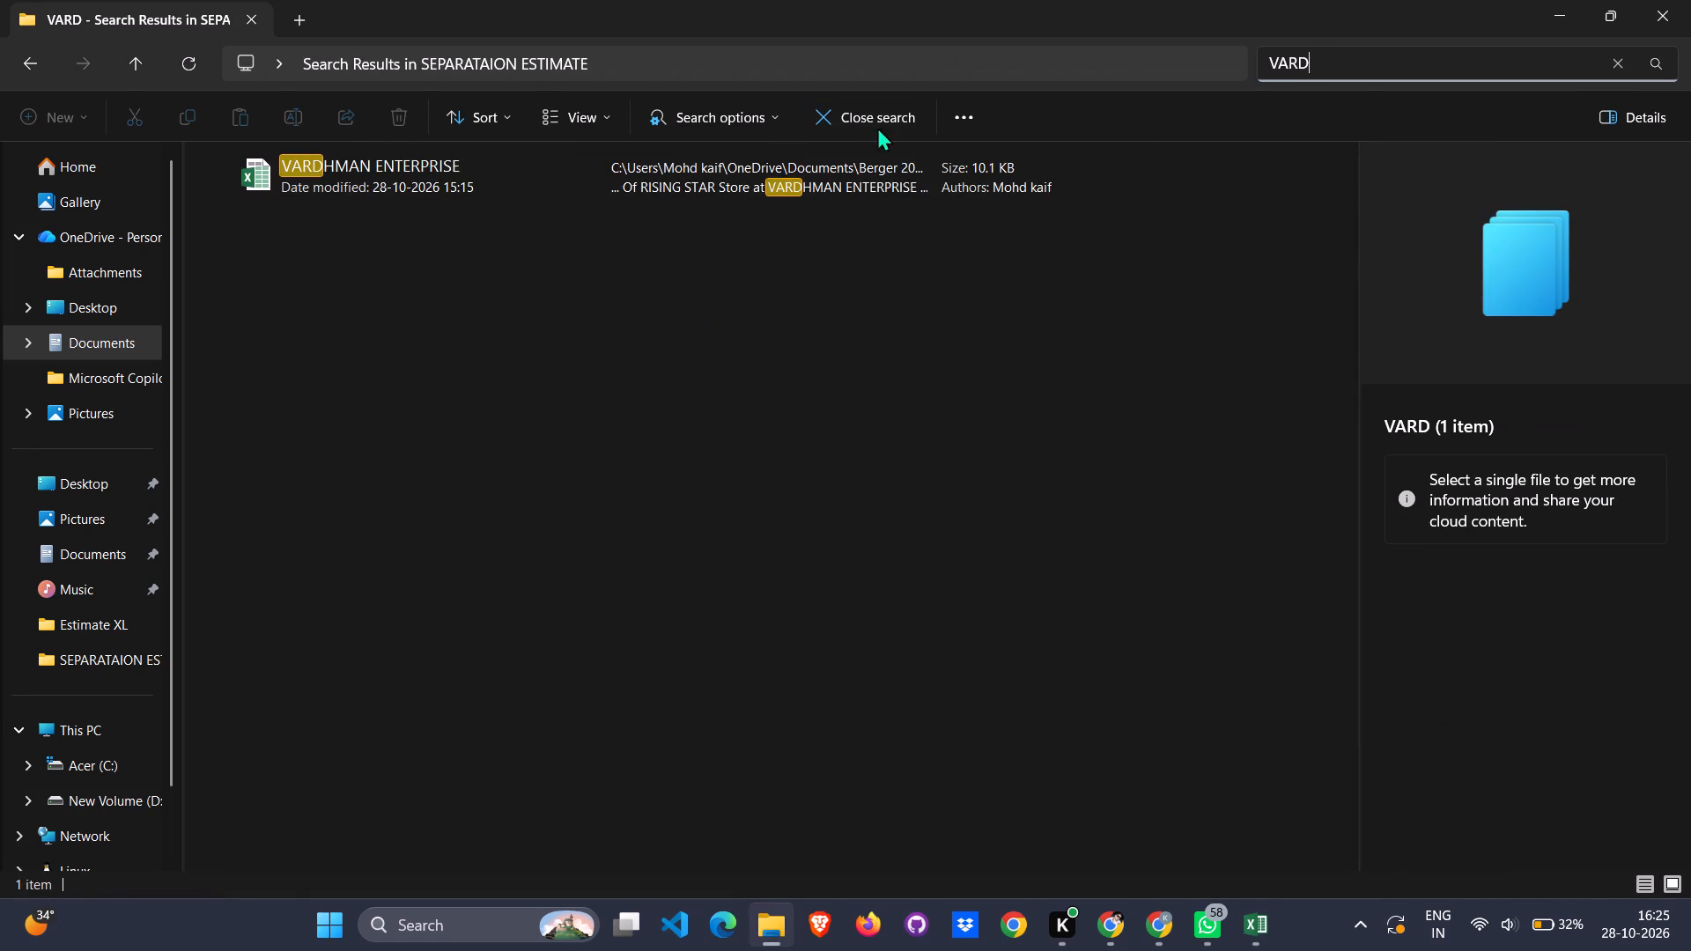
double_click(574, 174)
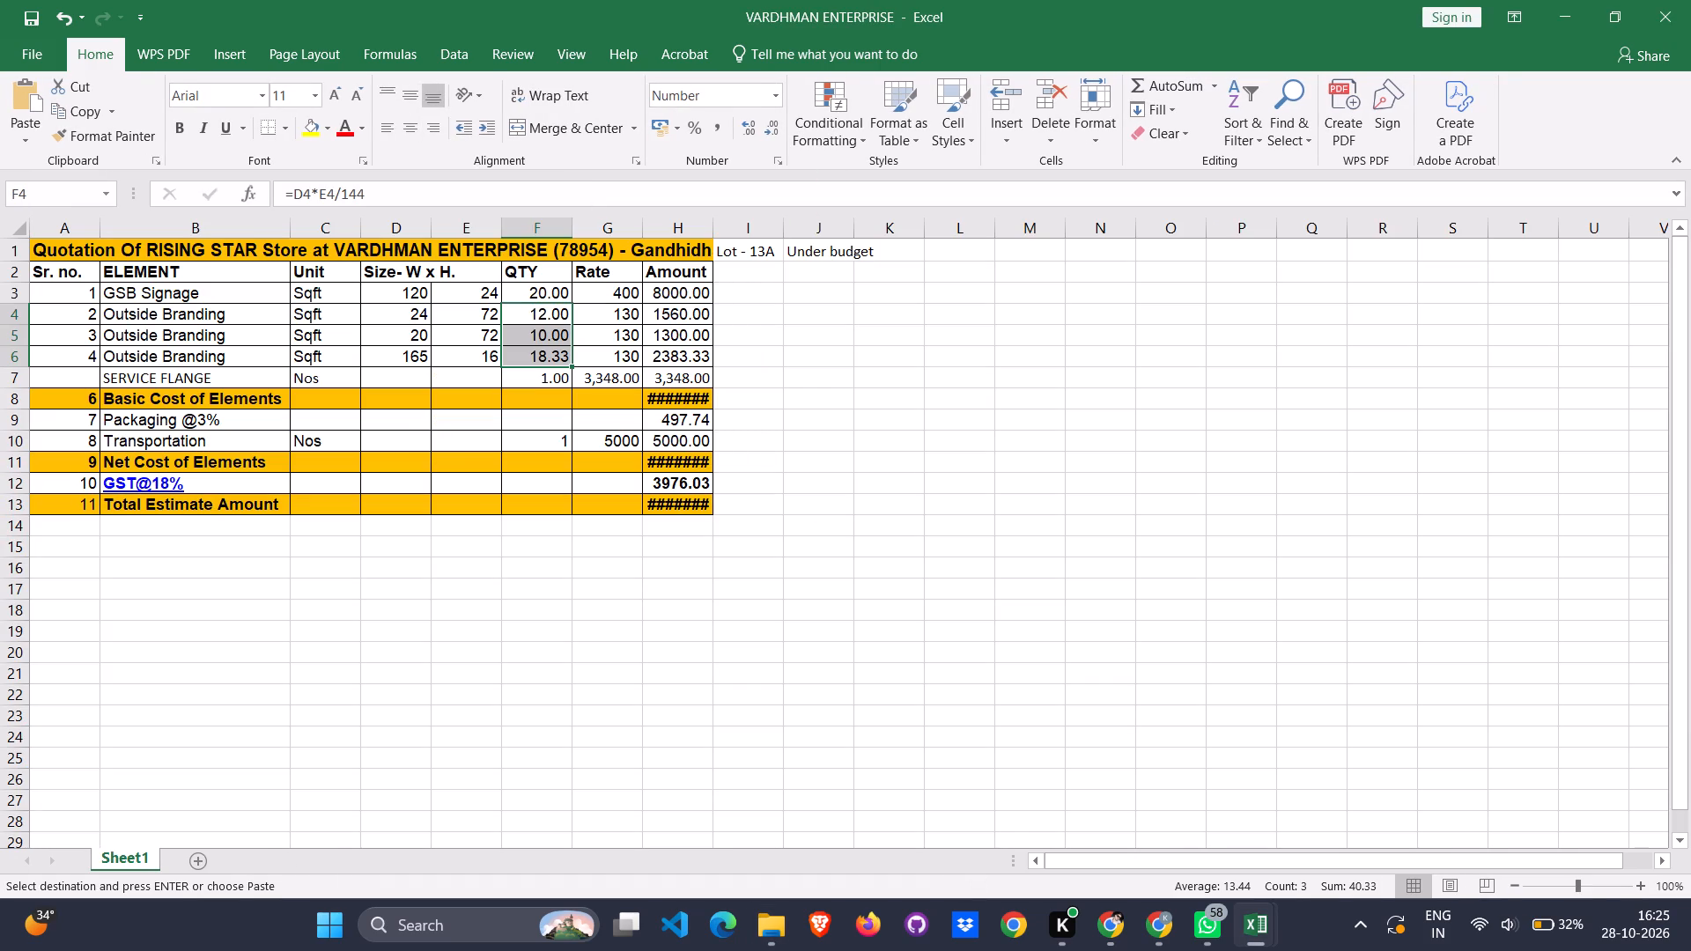
Copy GSB Signage and its size, 120 x 24, from the quotation to G159:I159 in the requisition, and save.
click(155, 301)
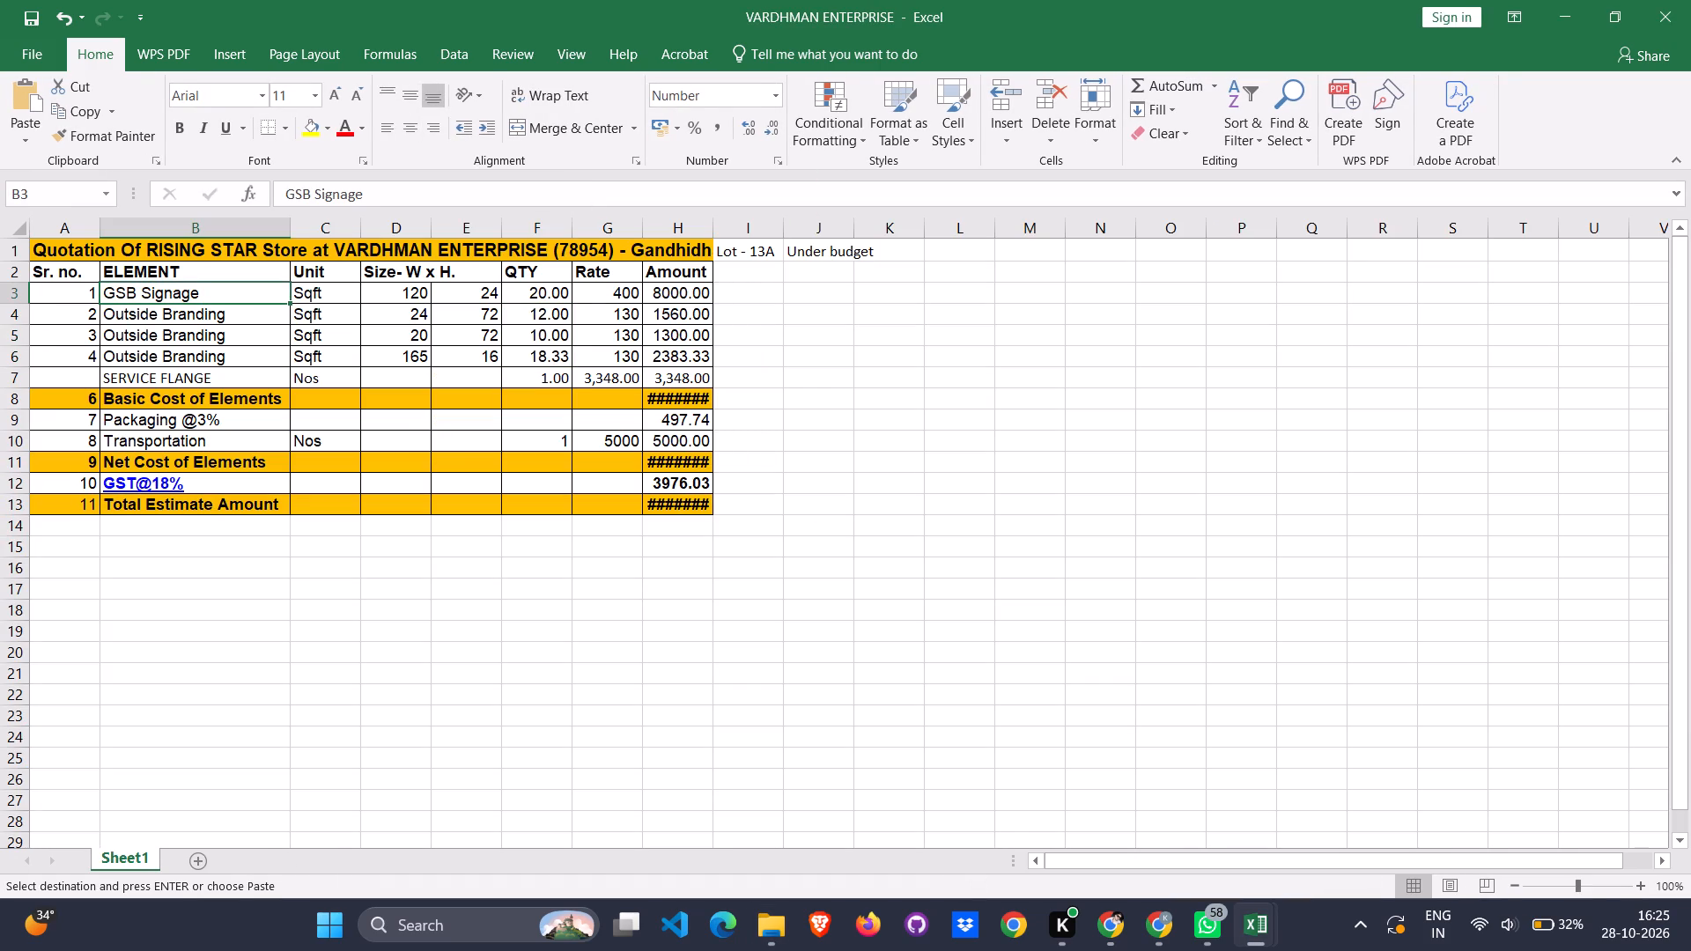
key(ctrl+c)
key(alt+Tab)
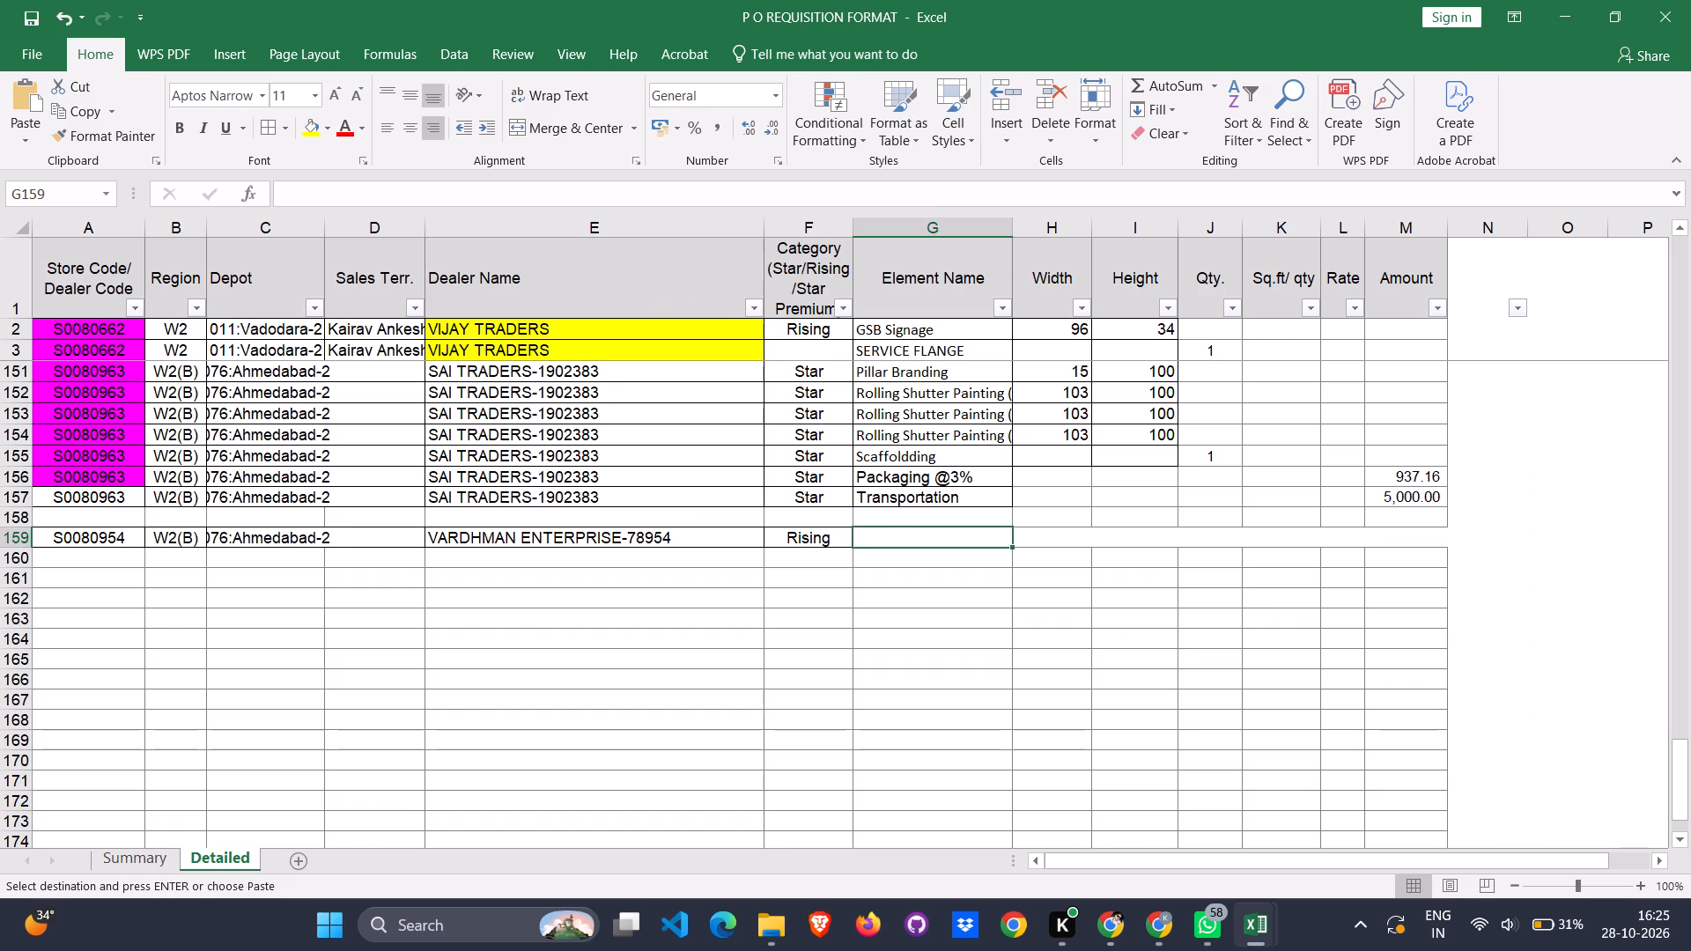
key(ctrl+v)
key(alt+Tab)
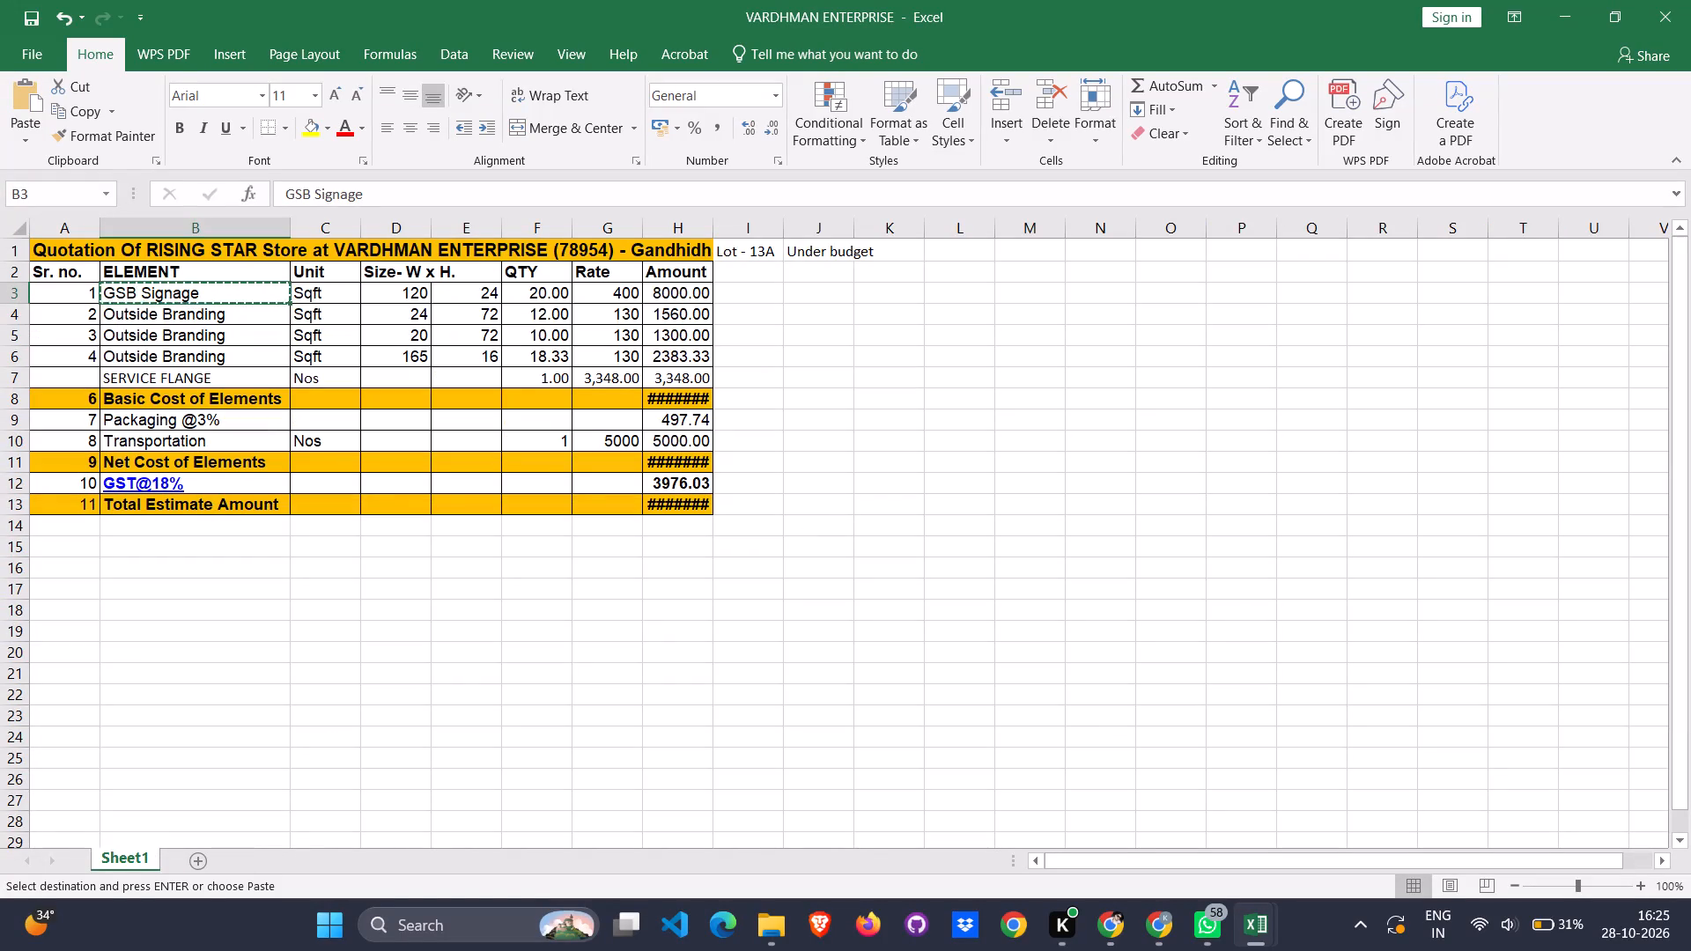
click(388, 292)
key(shift+Right)
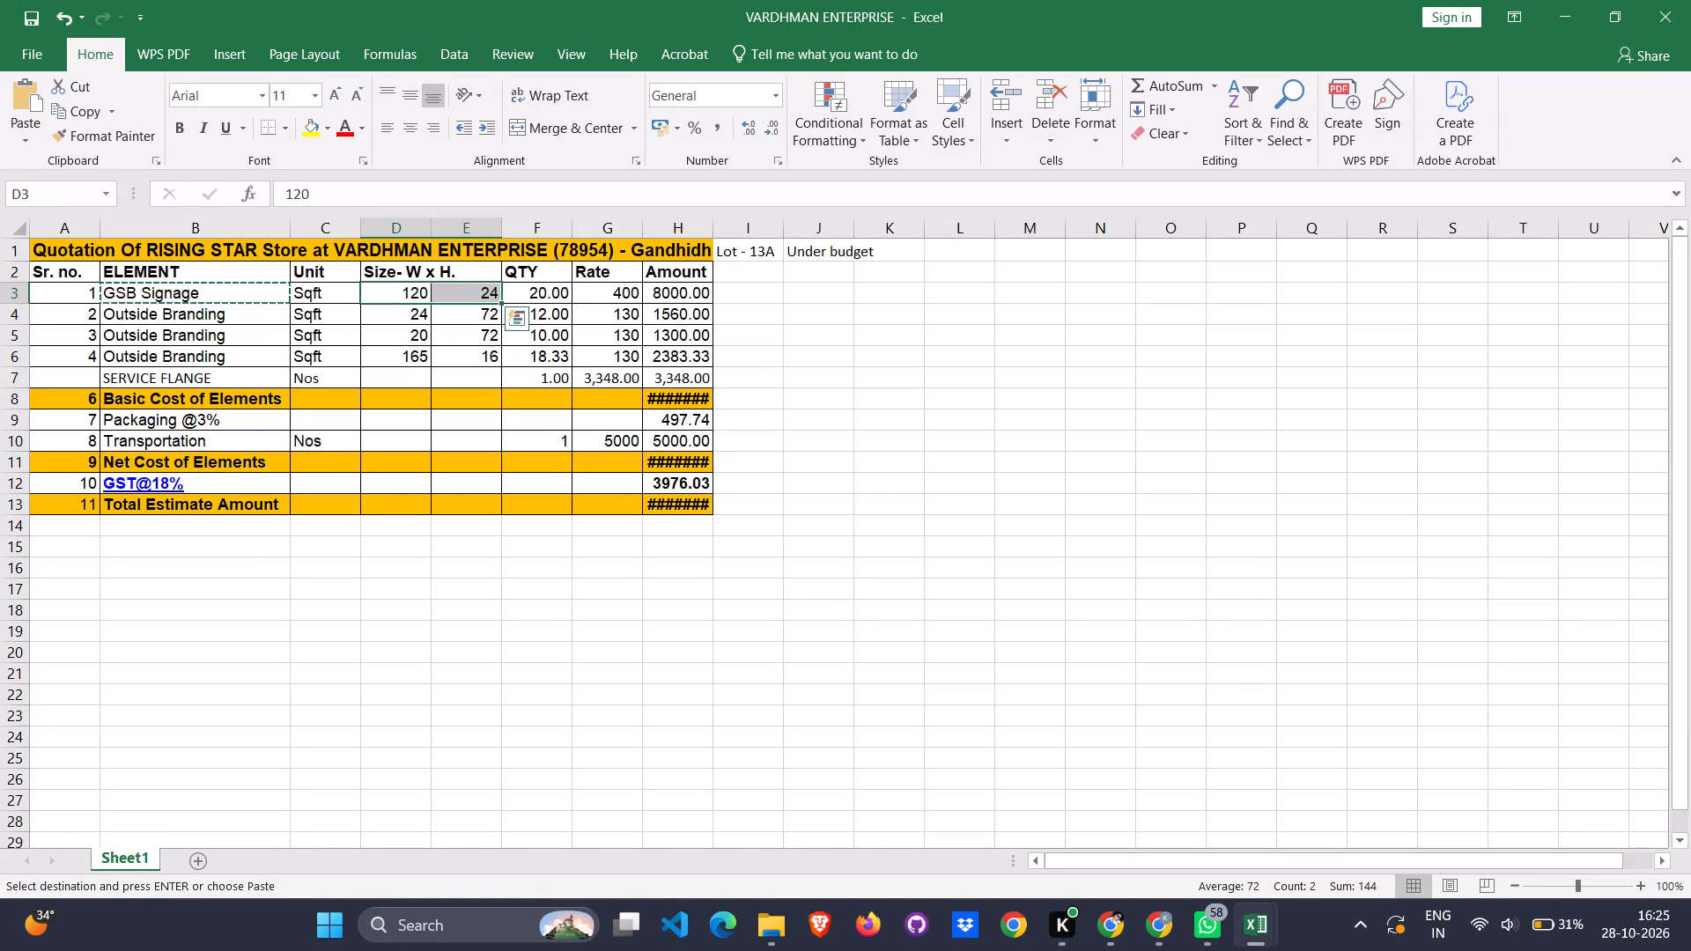
key(ctrl+c)
key(alt+Tab)
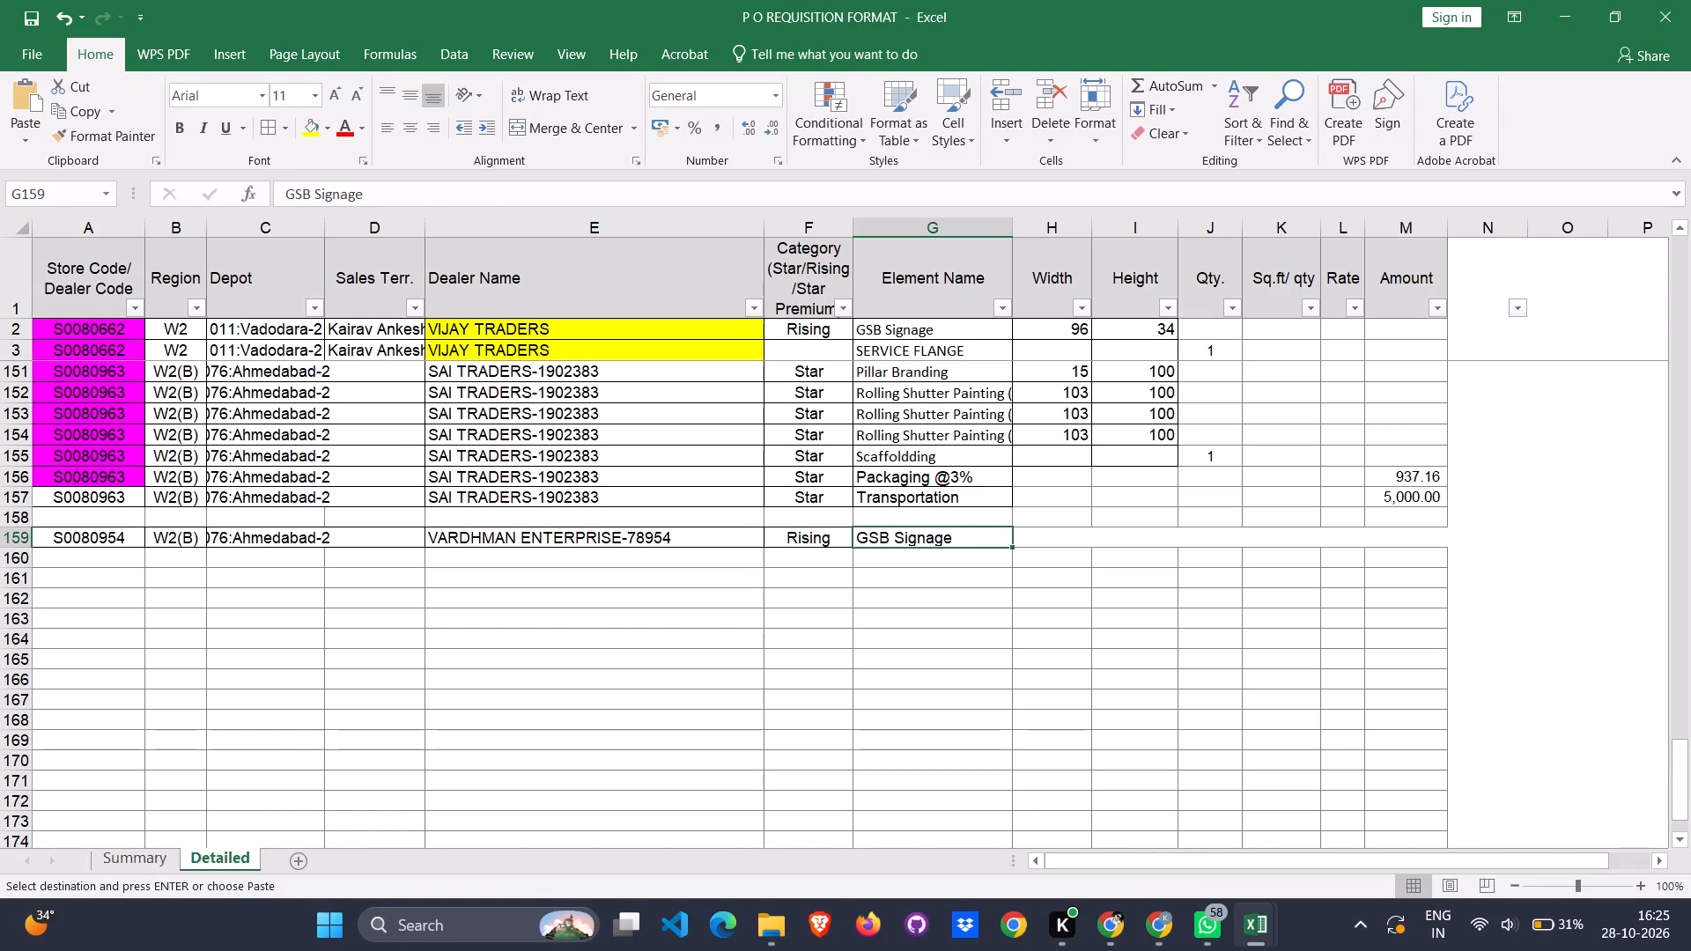
click(1049, 531)
key(ctrl+v)
key(ctrl+s)
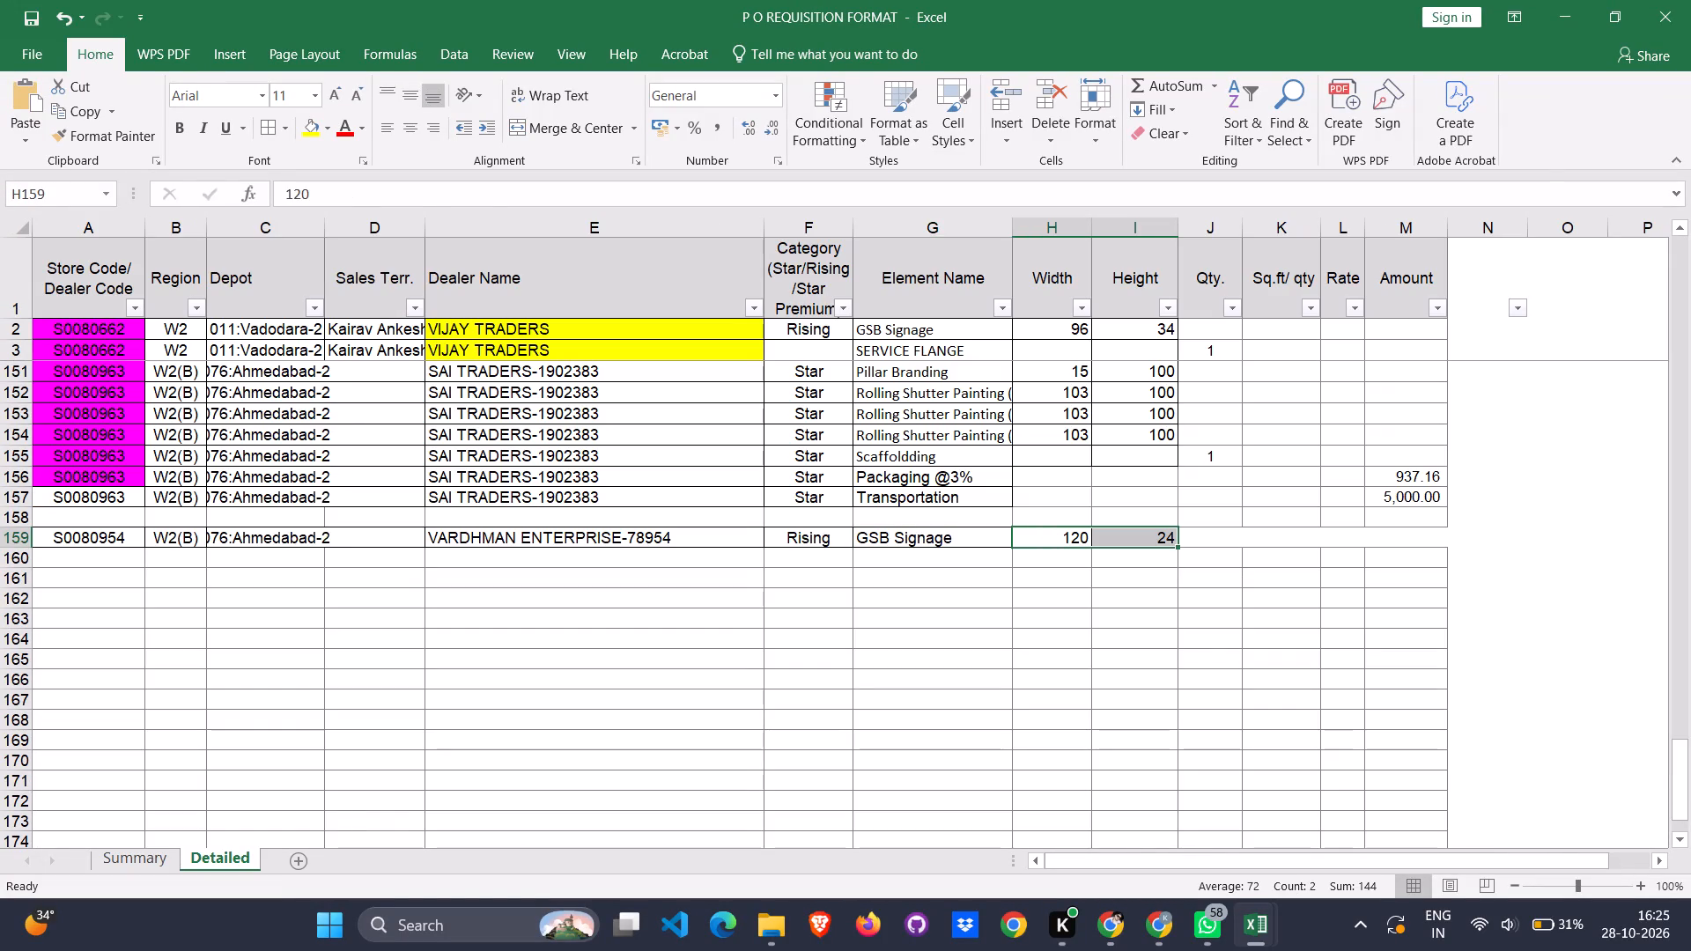
Copy the SERVICE FLANGE label from the quotation to G160, save the requisition, and return to the quotation.
key(alt+Tab)
click(184, 376)
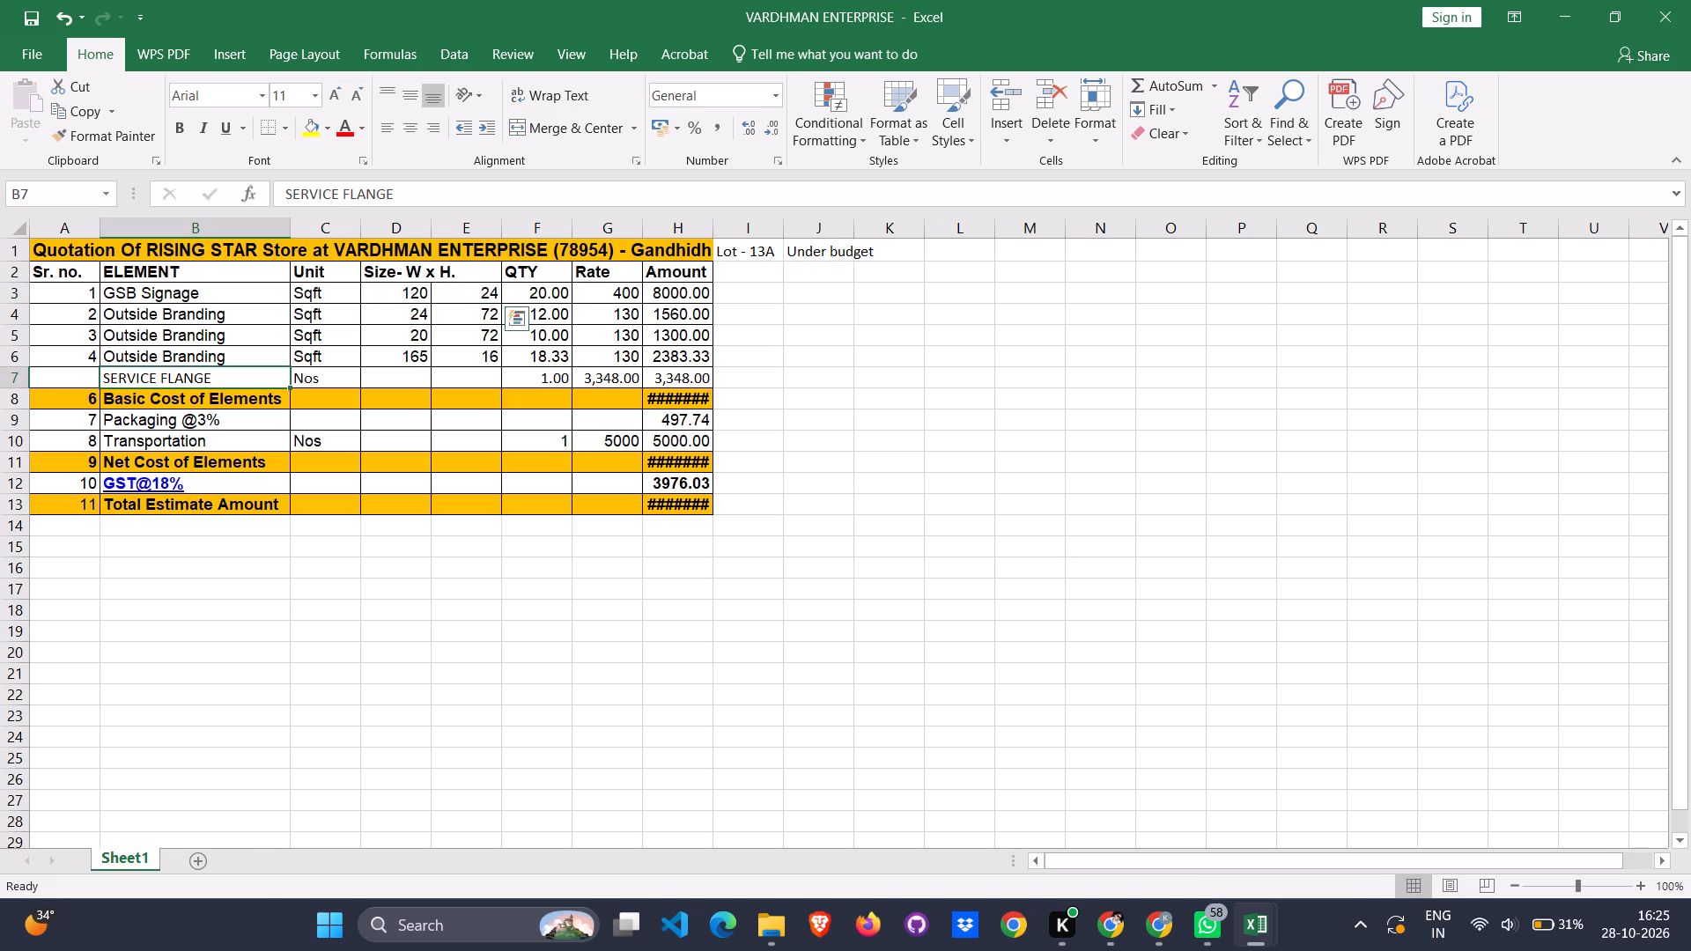
key(ctrl+c)
key(alt+Tab)
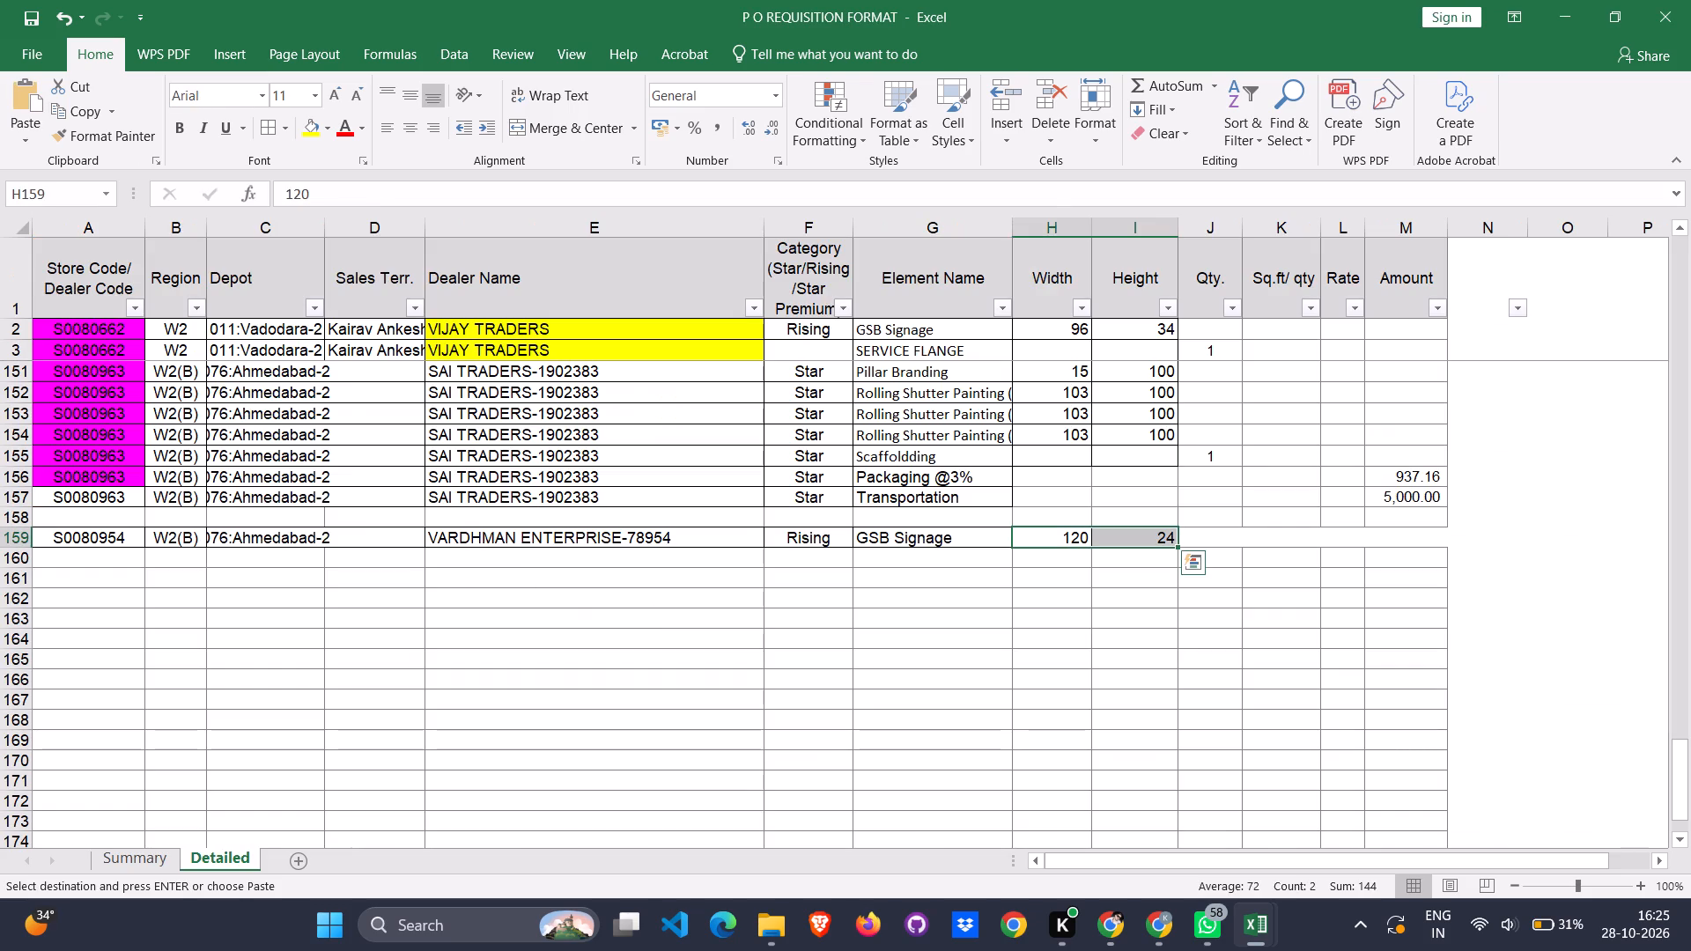
click(910, 557)
key(ctrl+v)
key(ctrl+s)
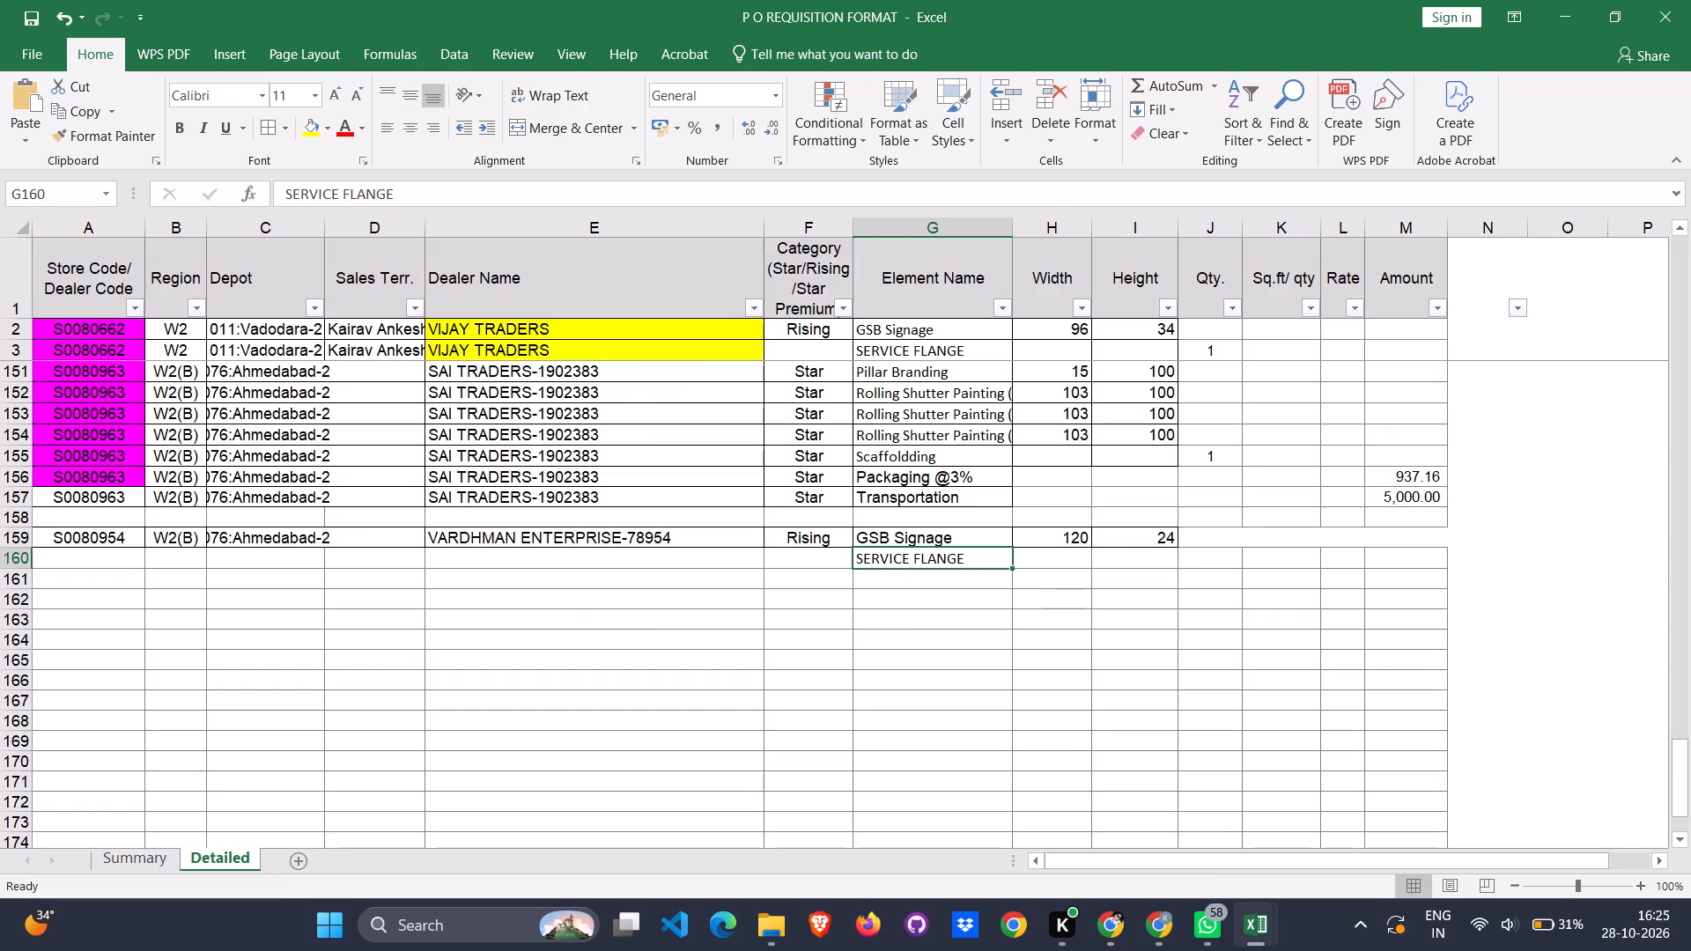
key(alt+Tab)
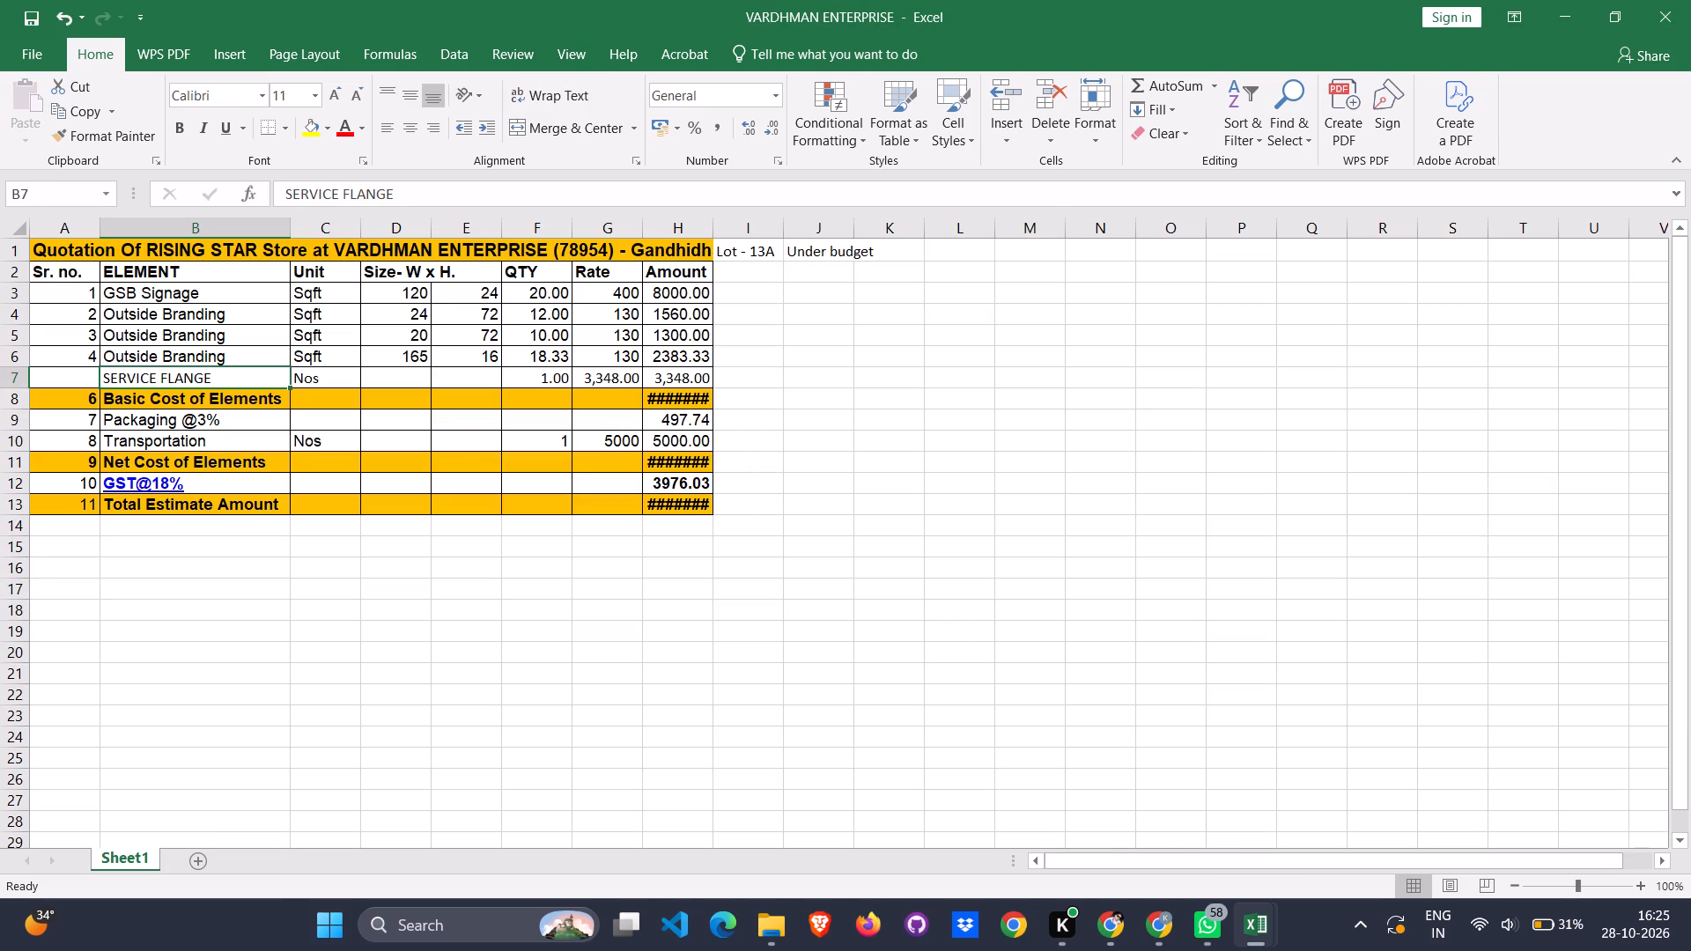
Copy the three Outside Branding labels from the quotation to G161:G163 in the requisition, save, and return to the quotation.
click(190, 313)
key(shift+Down)
key(shift+Down)
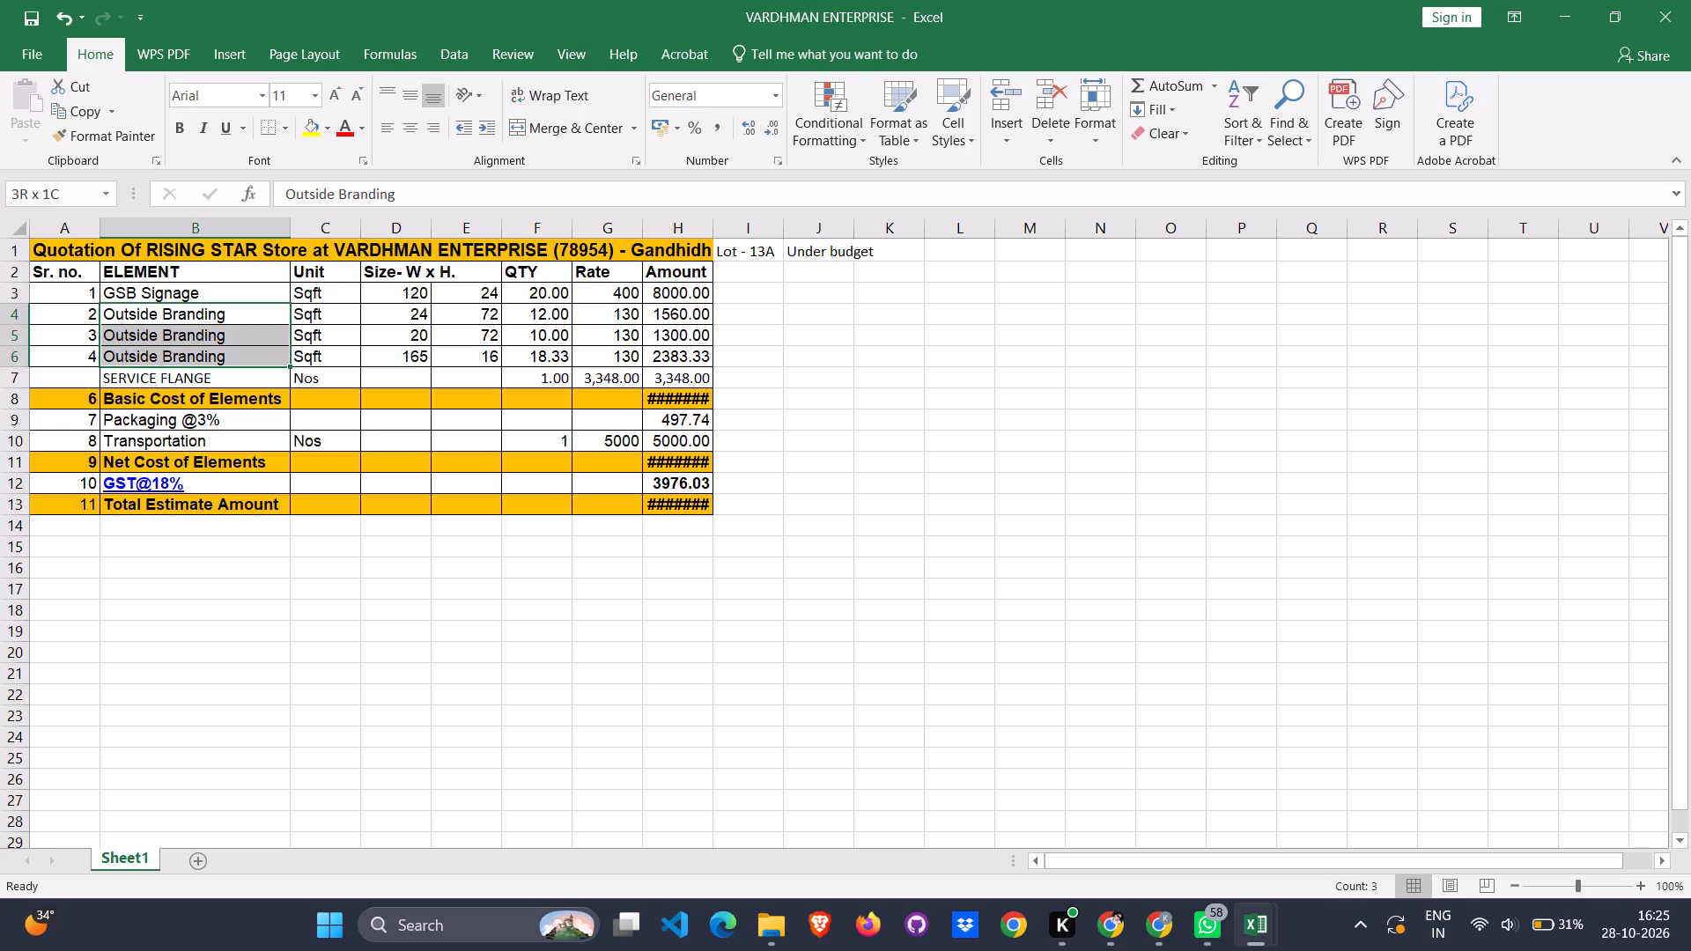
key(ctrl+c)
key(alt+Tab)
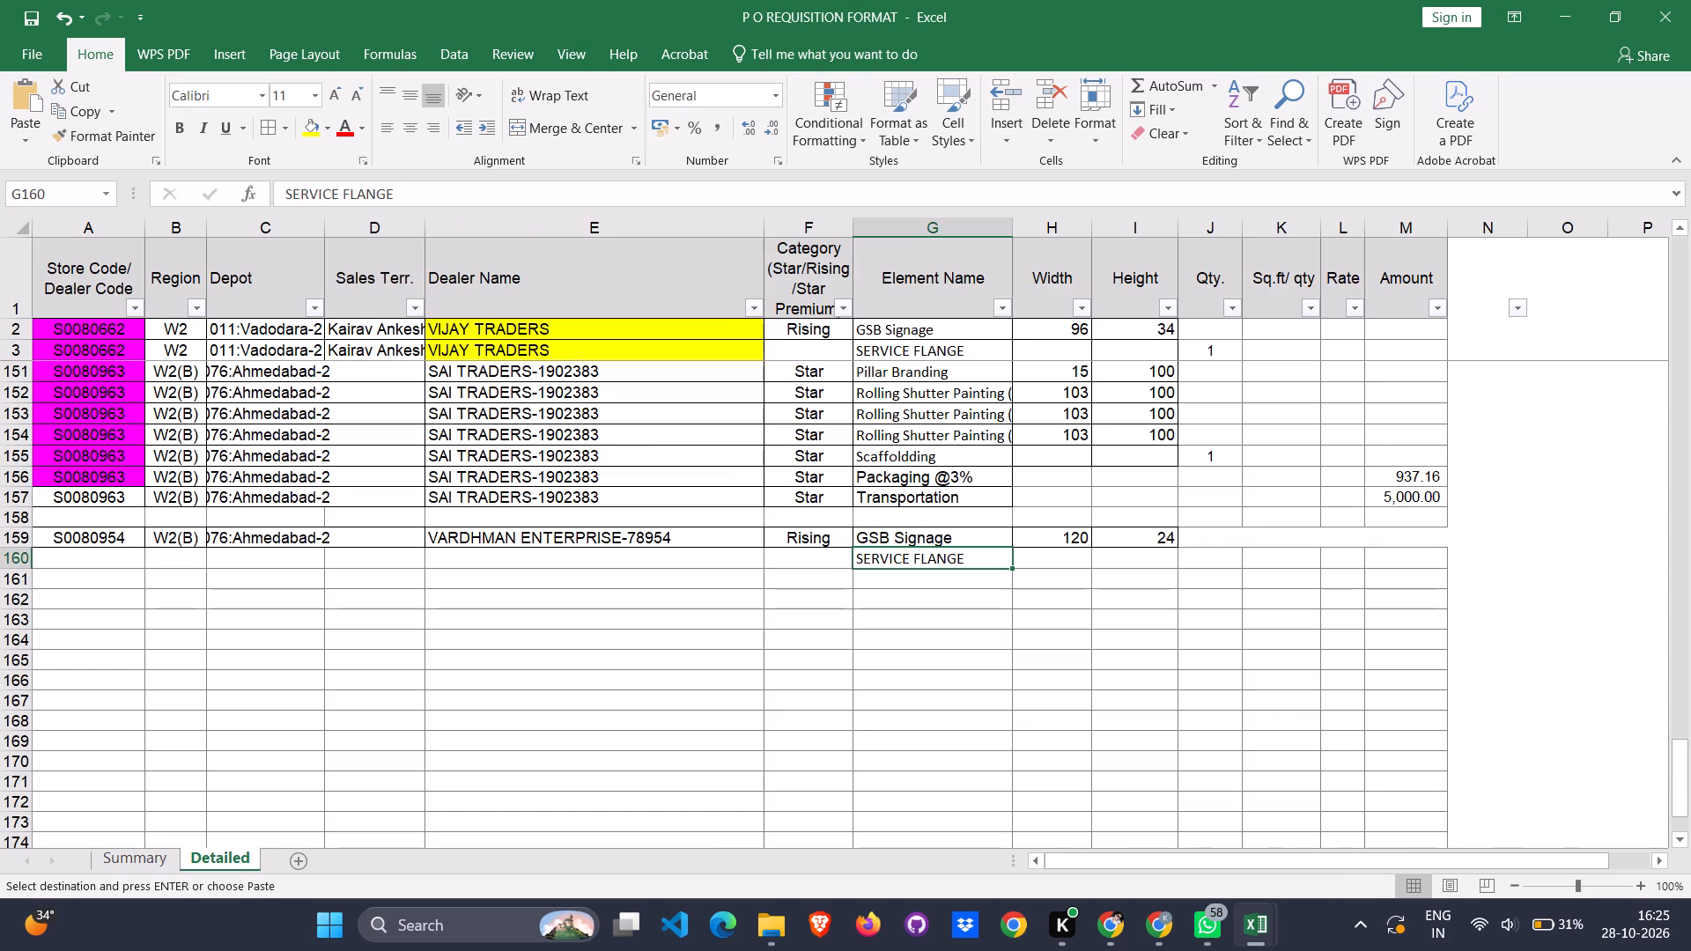
click(901, 575)
key(ctrl+v)
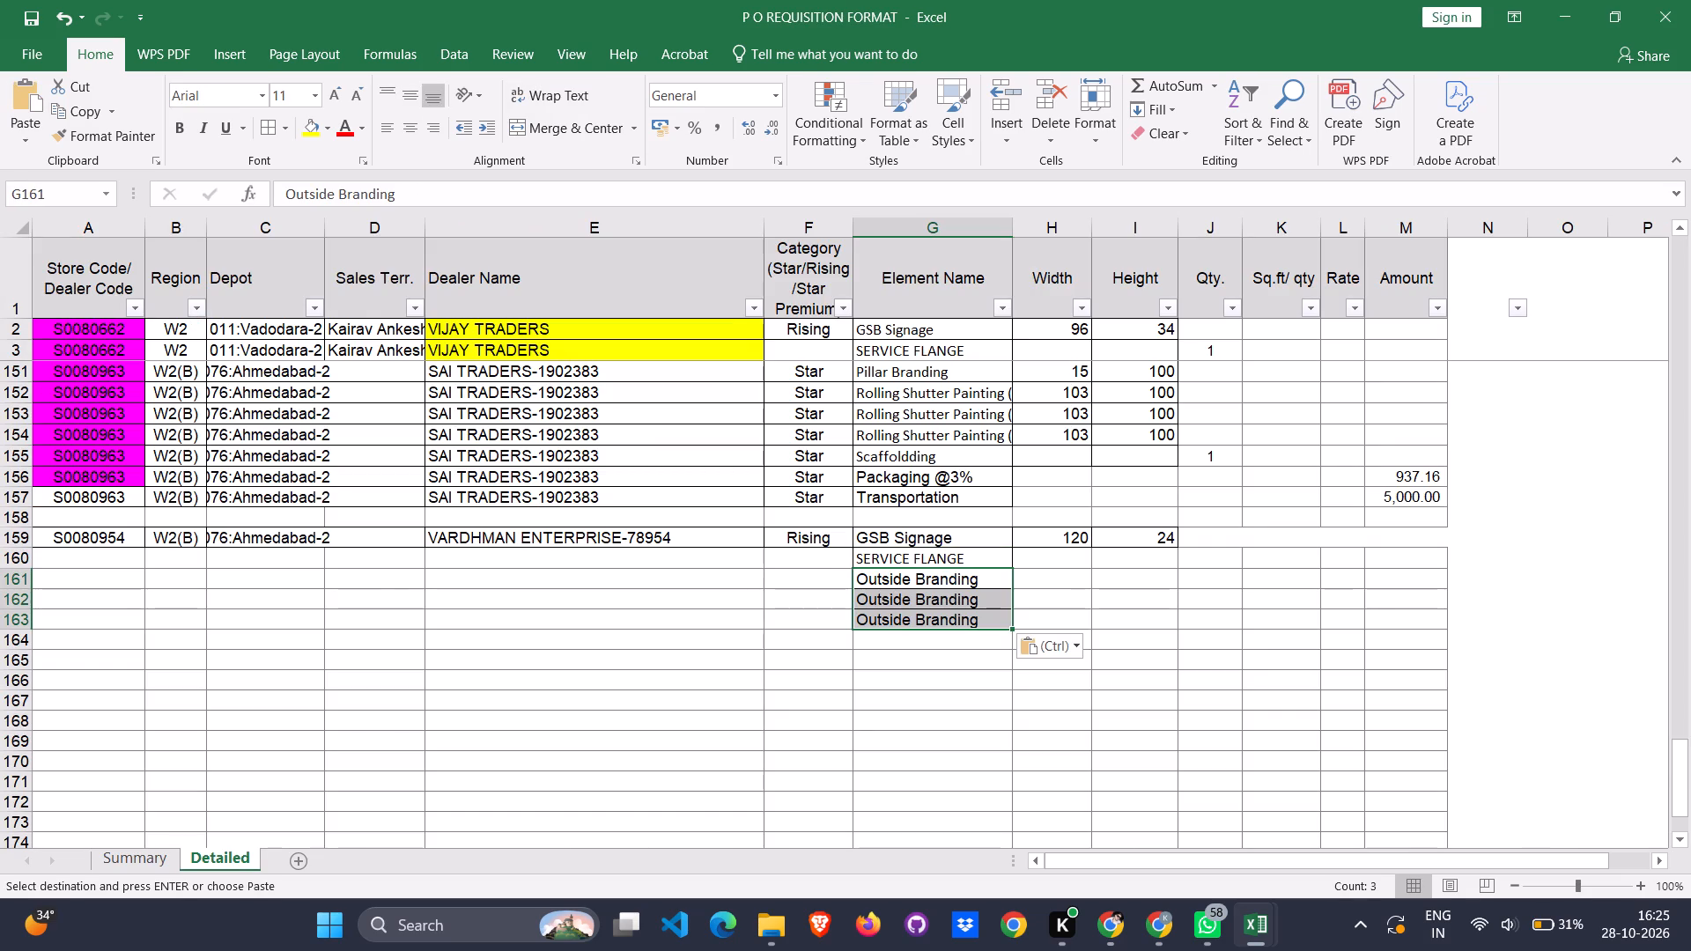
key(ctrl+s)
key(alt+Tab)
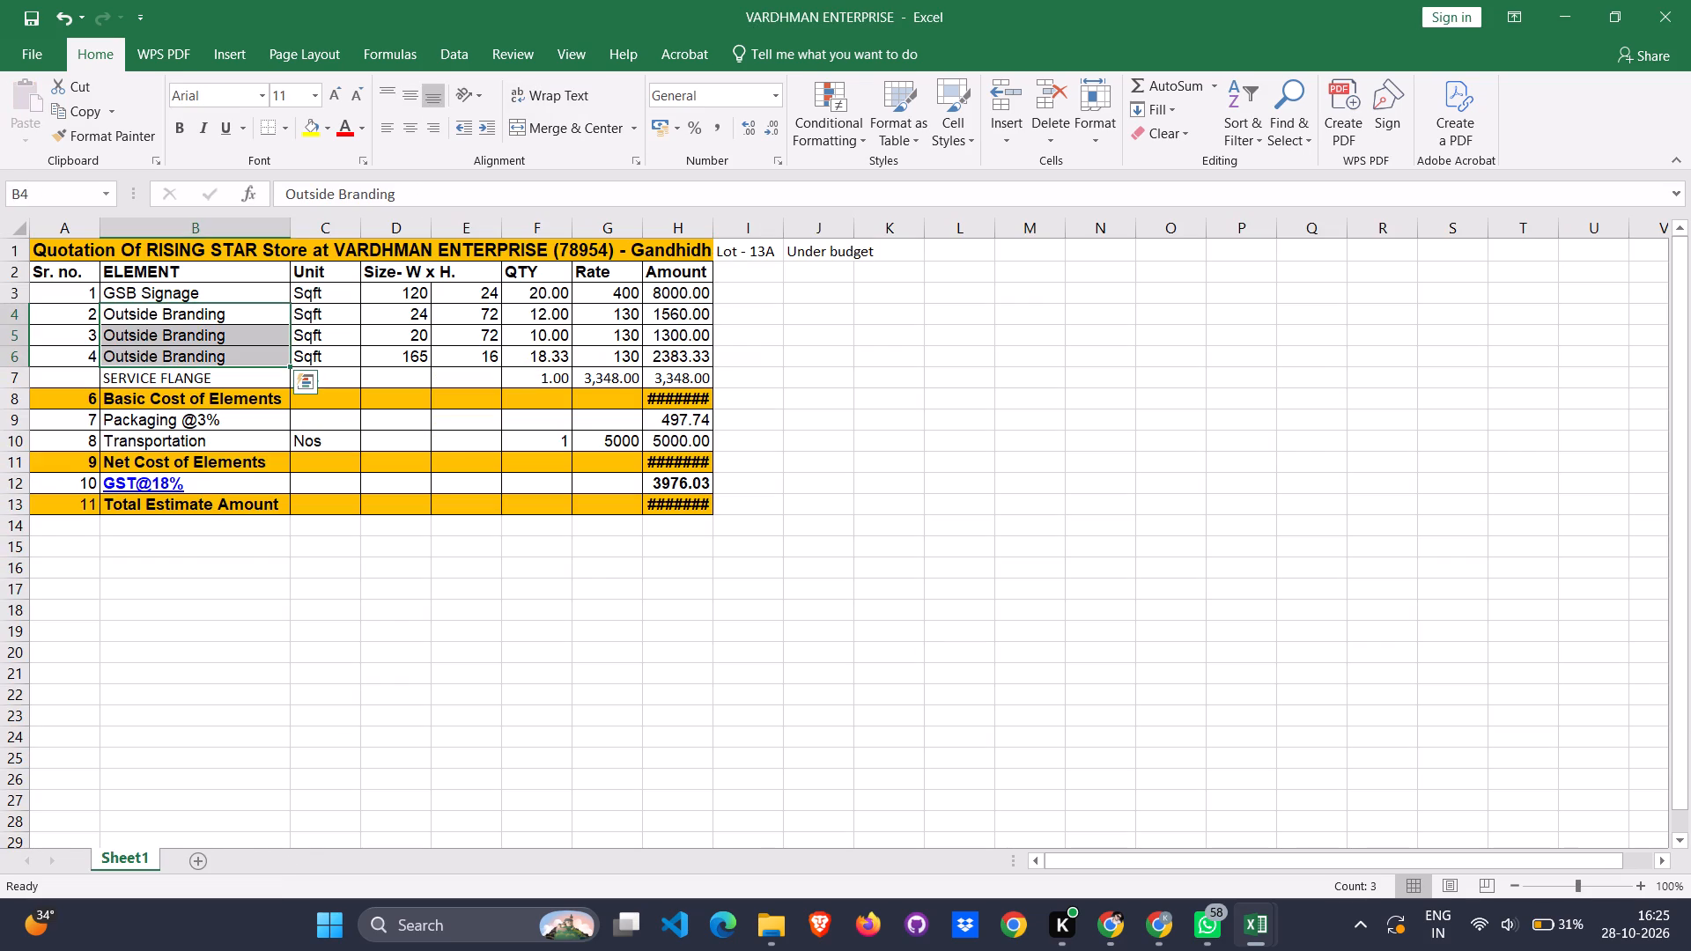
Copy the Outside Branding sizes, 24 x 72, 20 x 72 and 165 x 16, from the quotation to H161:I163, and save.
click(388, 320)
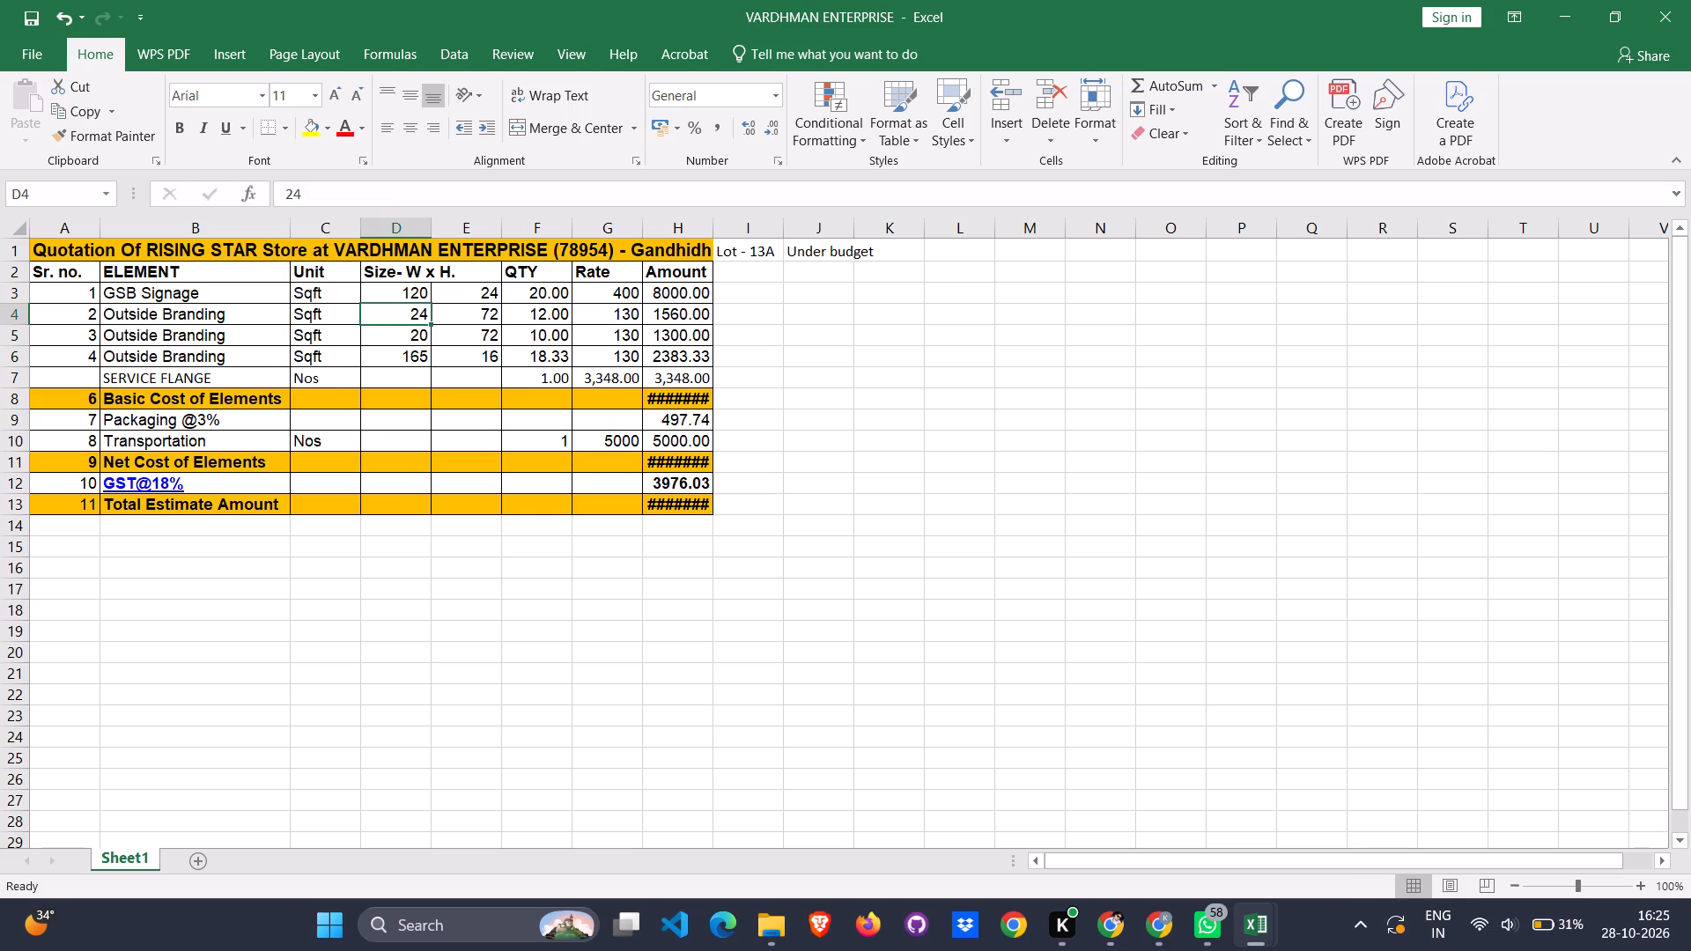
key(shift+Down)
key(shift+Down)
key(shift+Right)
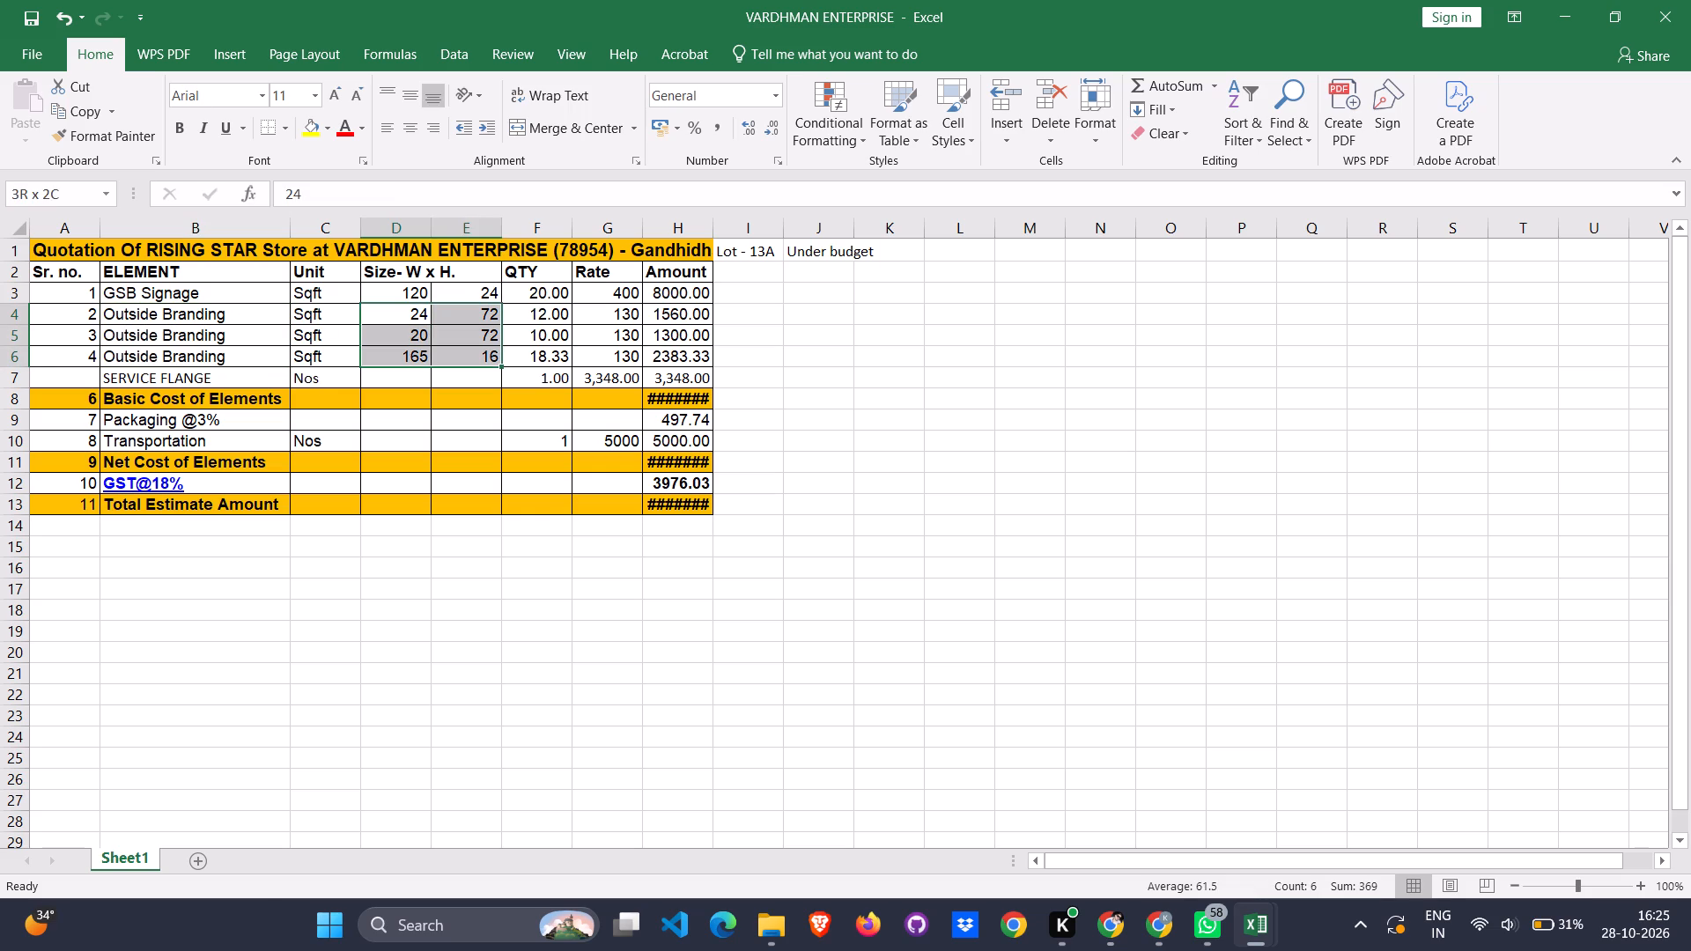
key(ctrl+c)
key(alt+Tab)
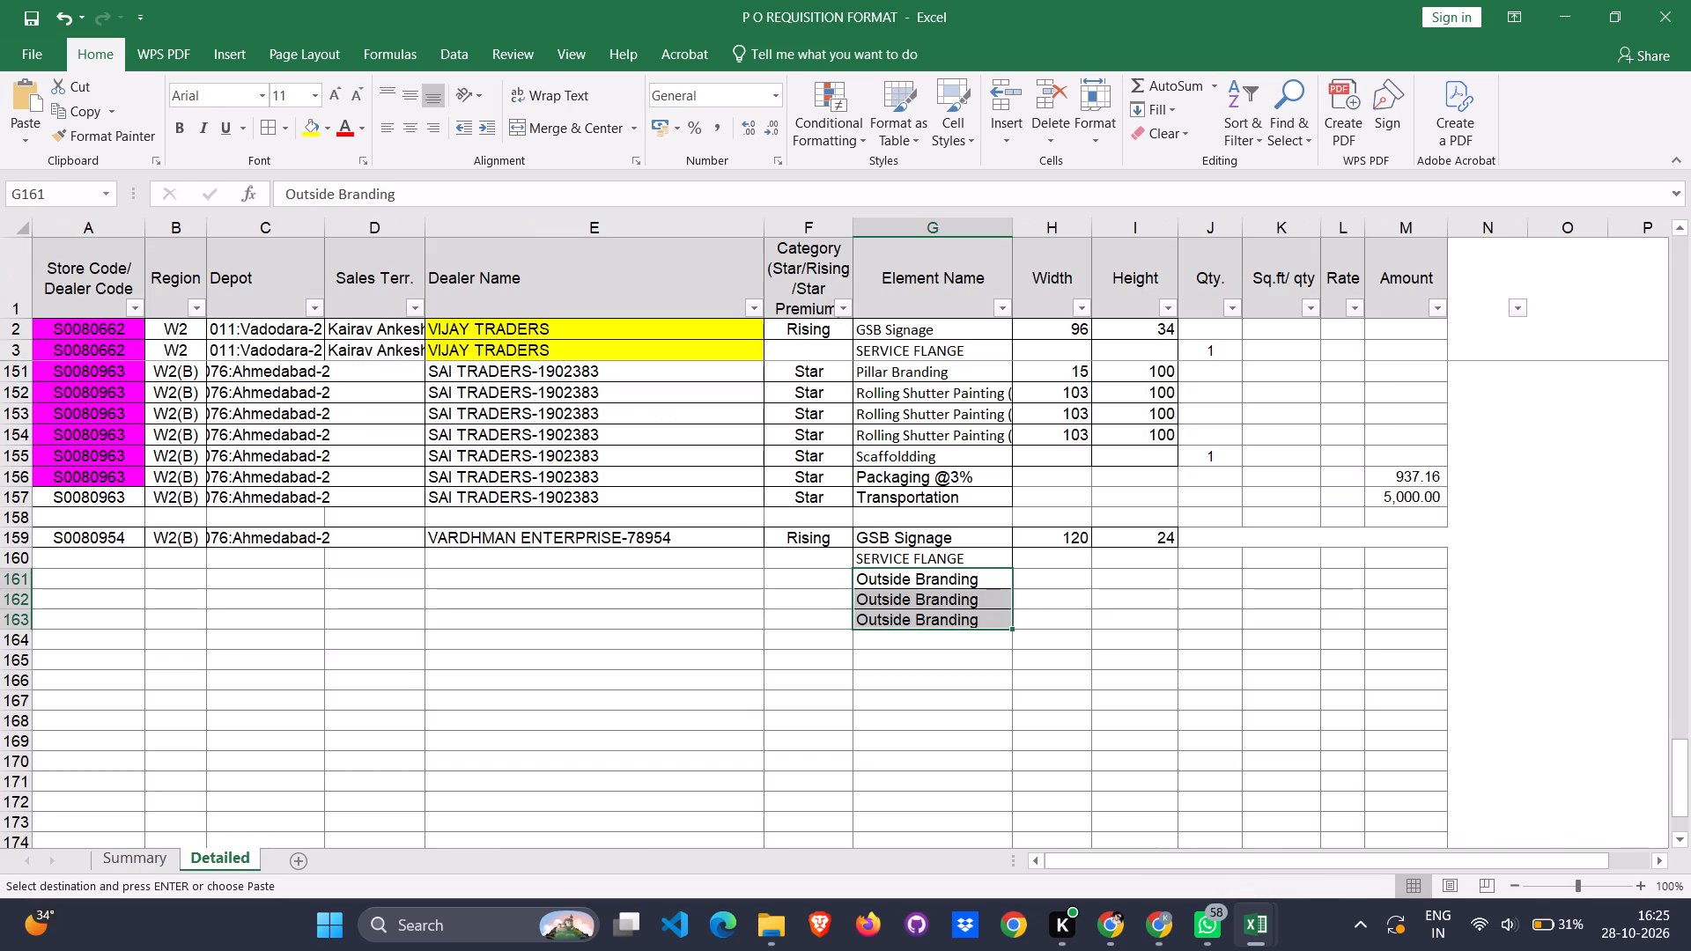
key(Right)
key(ctrl+v)
key(ctrl+s)
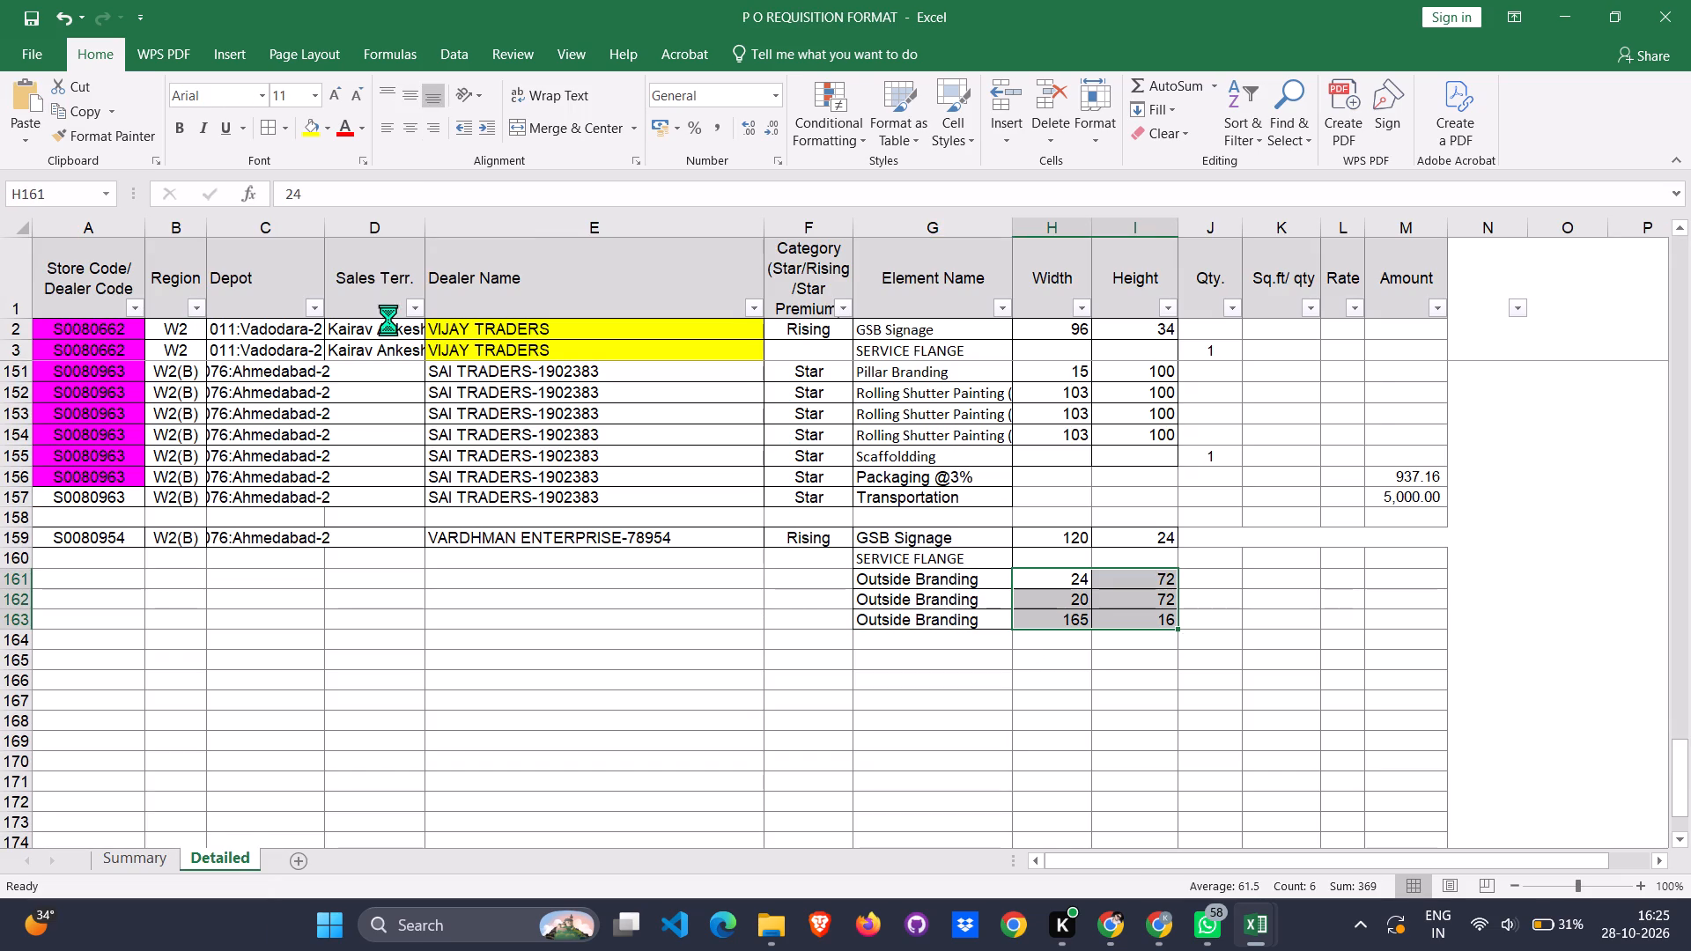
Enter a quantity of 1 for SERVICE FLANGE in J160 and save the requisition.
click(1213, 556)
key(1)
key(ctrl+s)
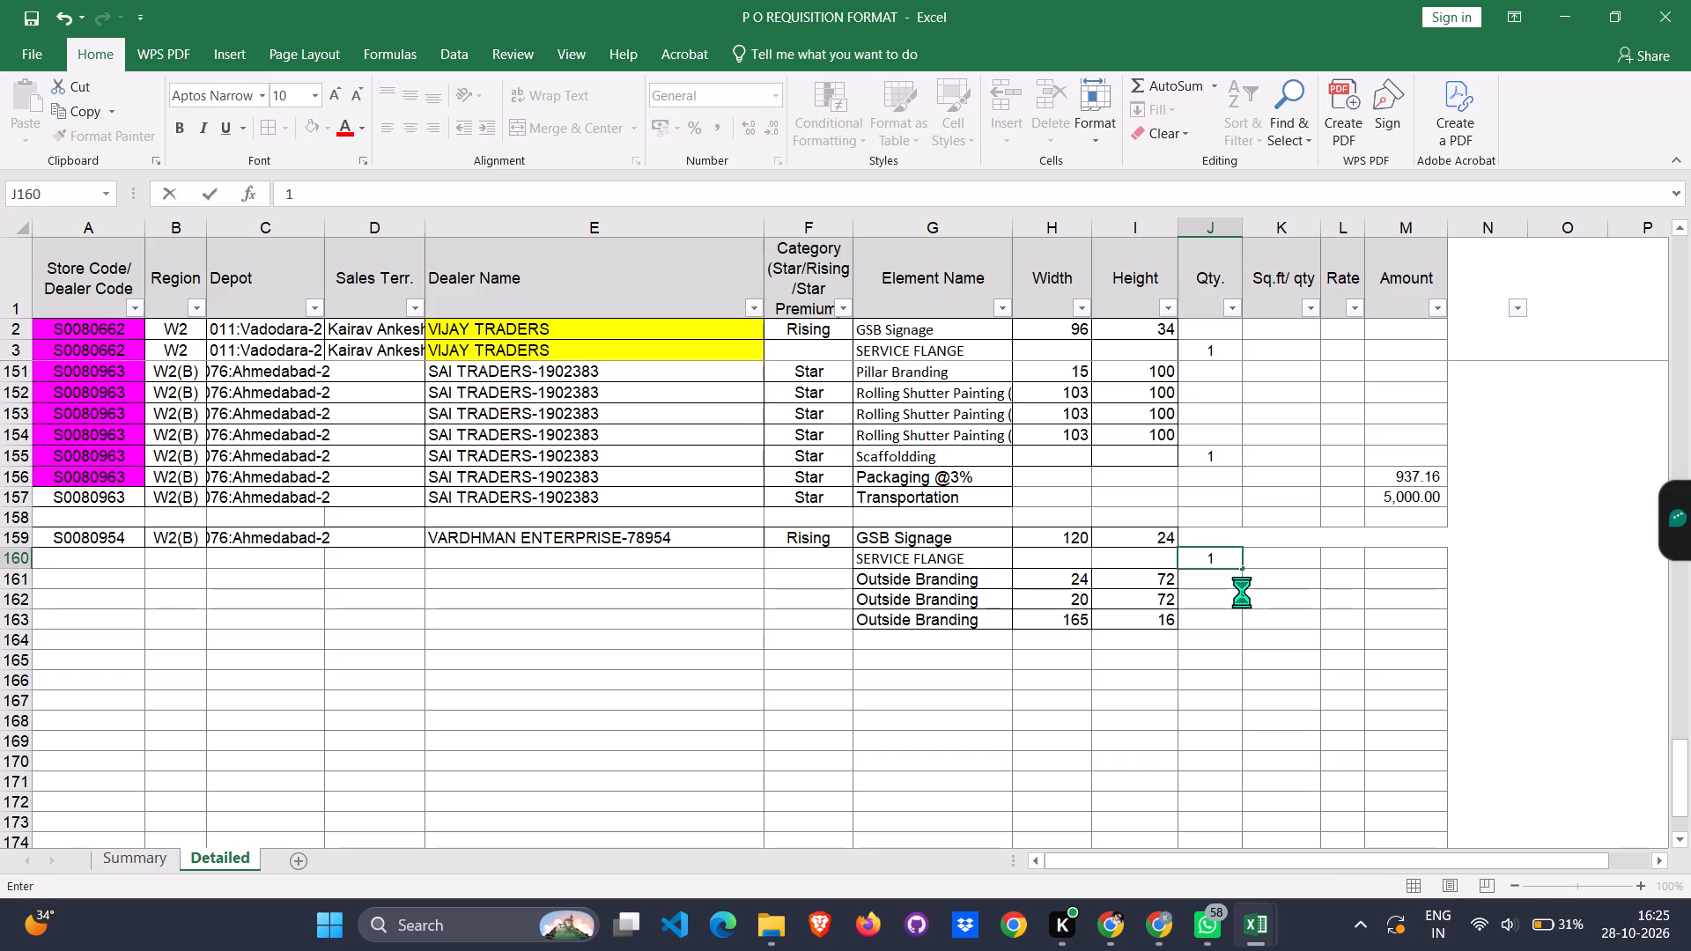
Copy the Packaging @3% and Transportation labels from G156:G157 to G164:G165 in the Detailed sheet, and save.
key(alt+Tab)
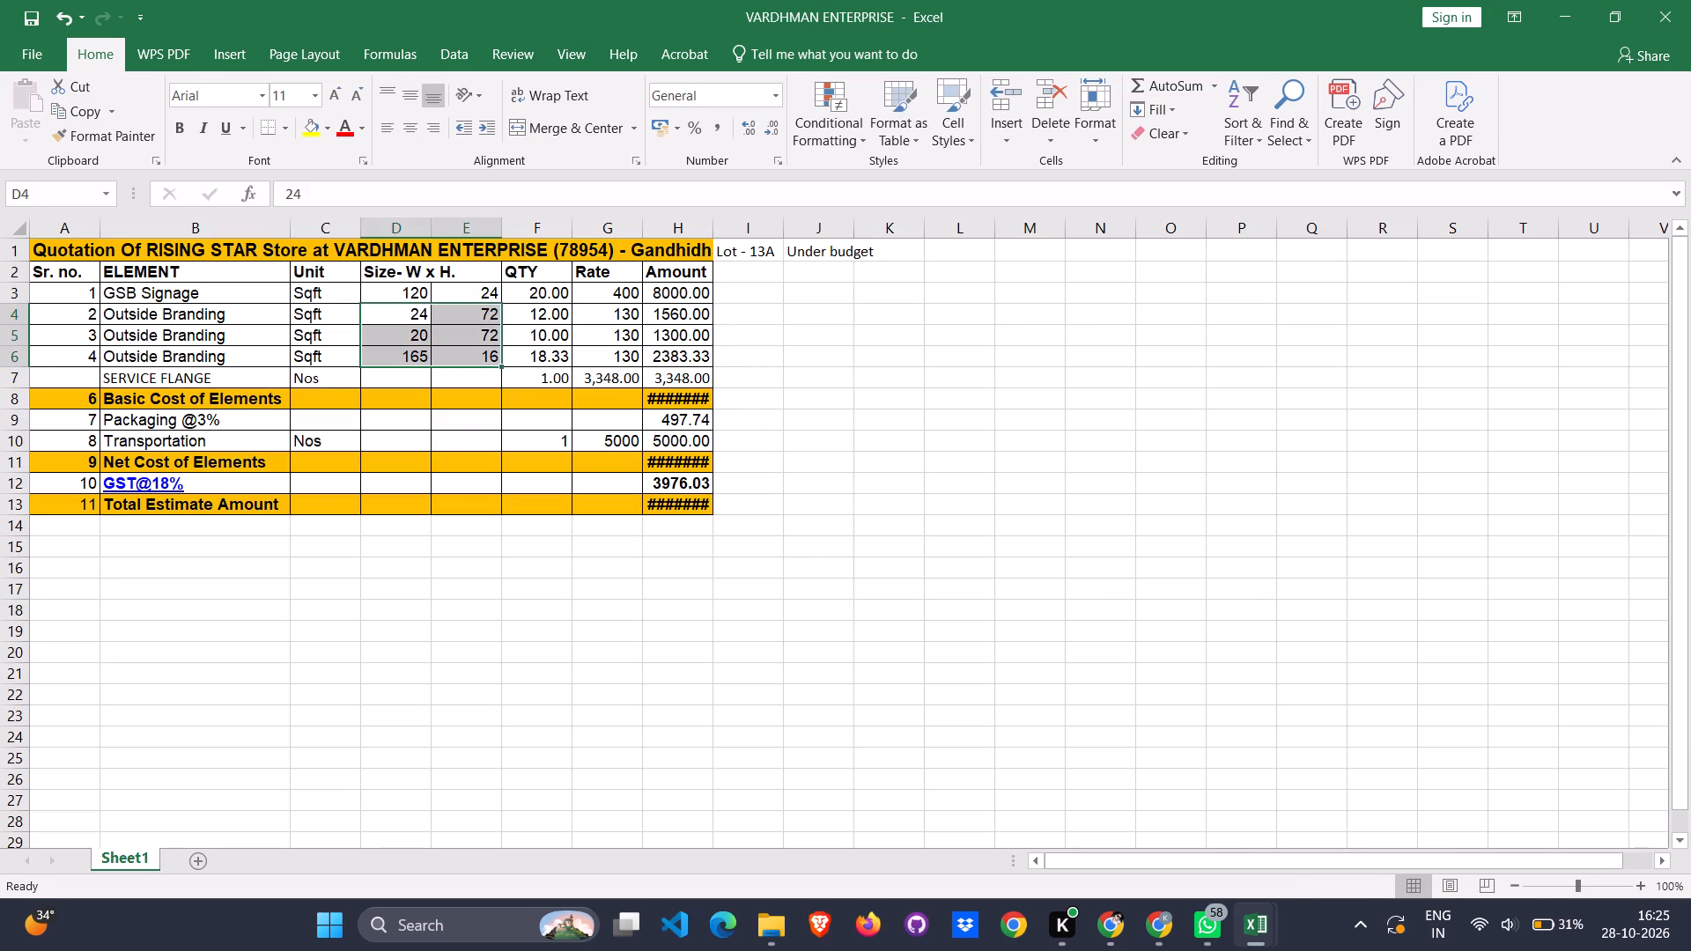
key(alt+Tab)
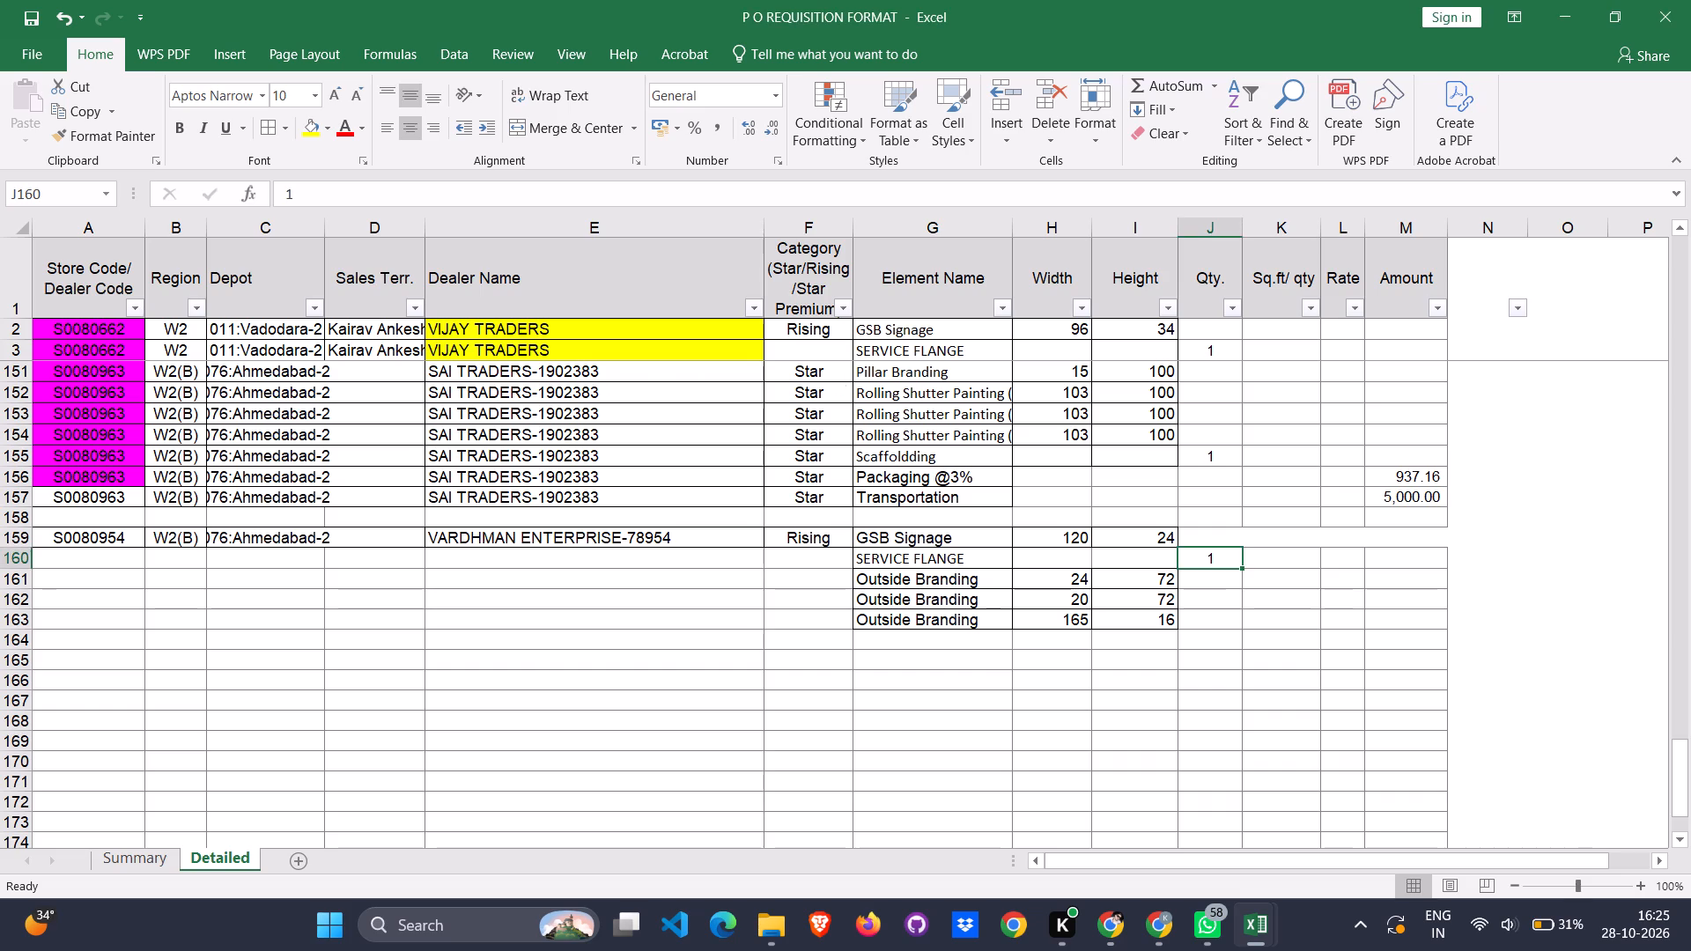
click(922, 482)
key(shift+Down)
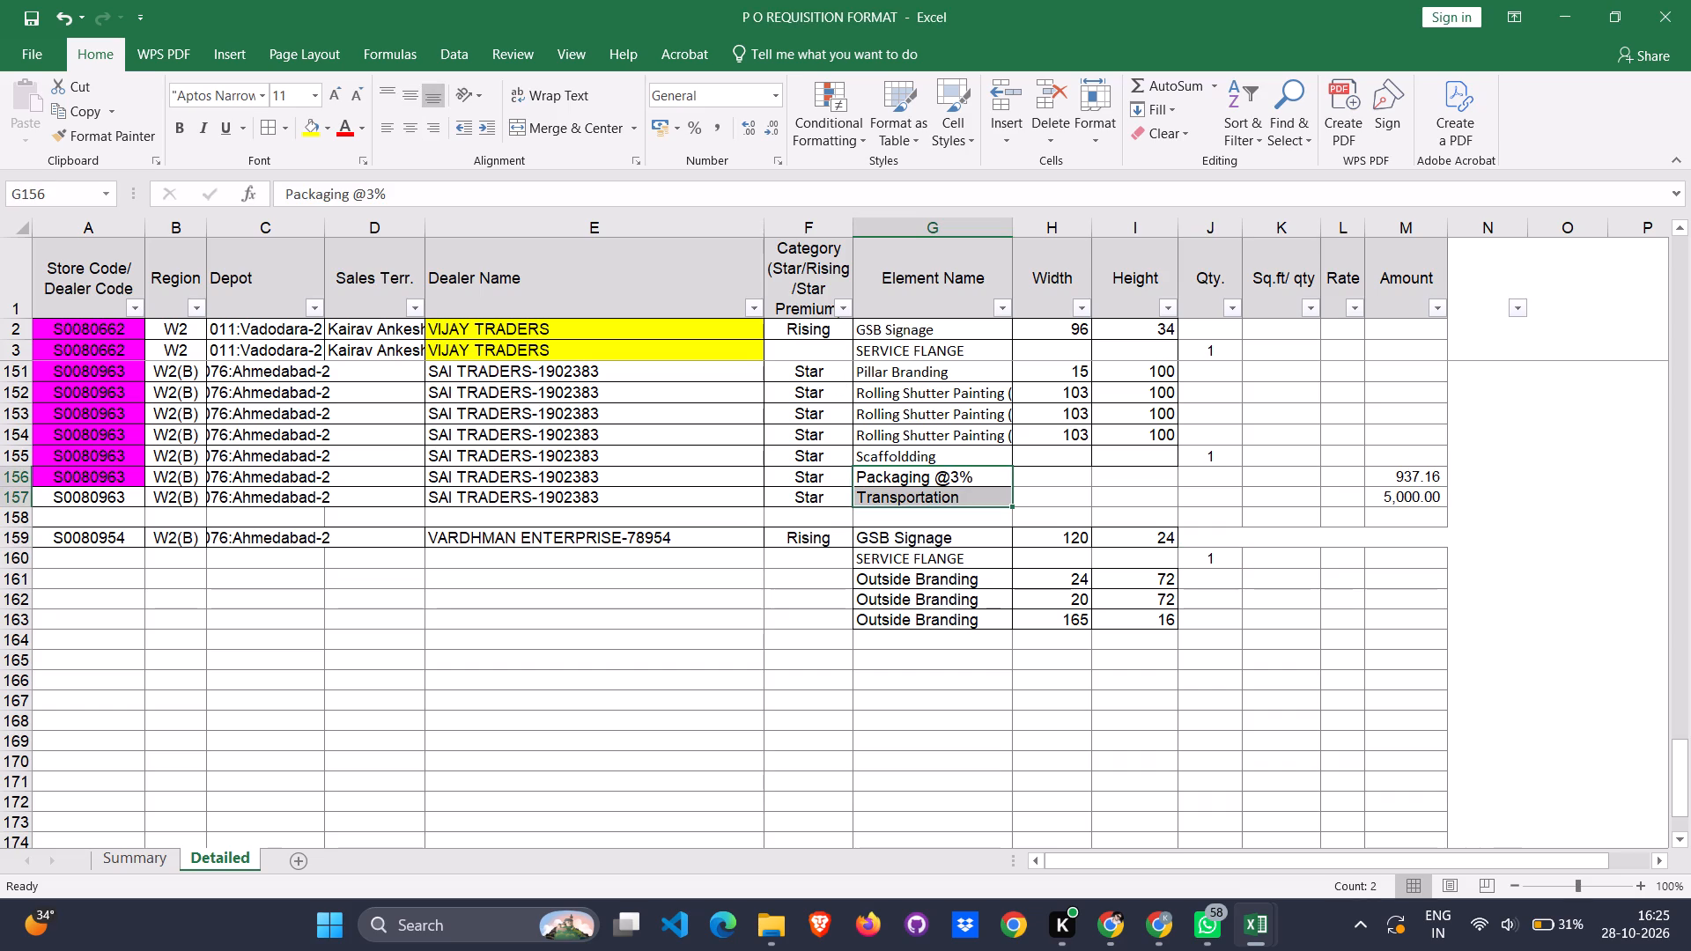
key(ctrl+c)
key(alt+Tab)
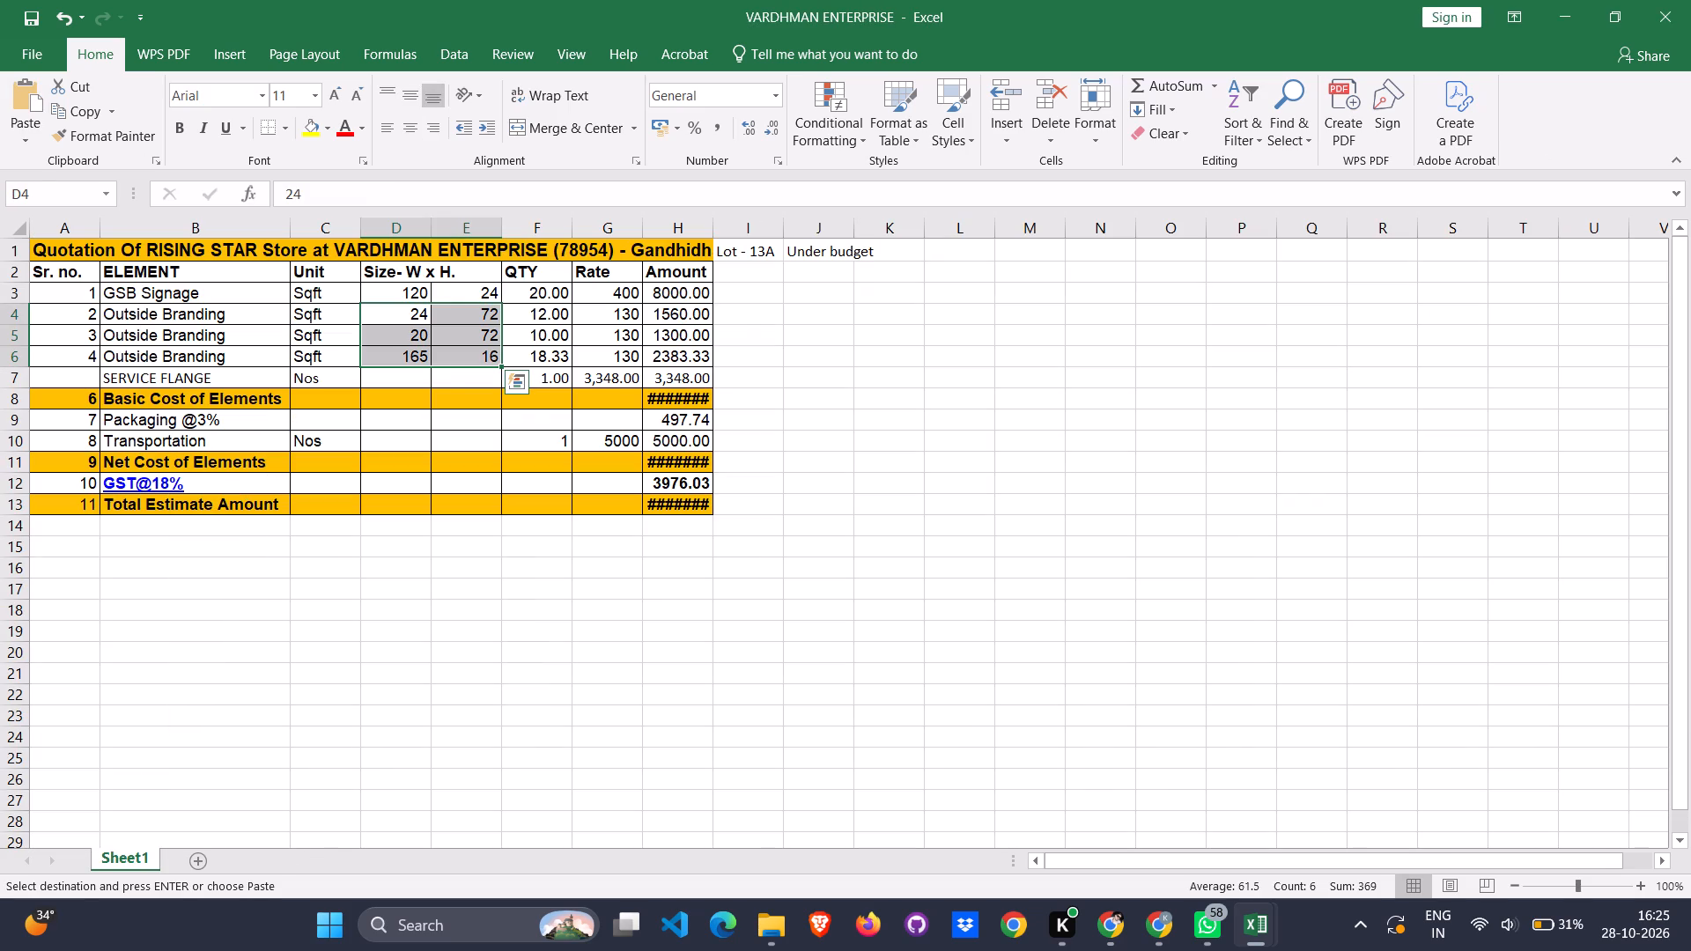
key(alt+Tab)
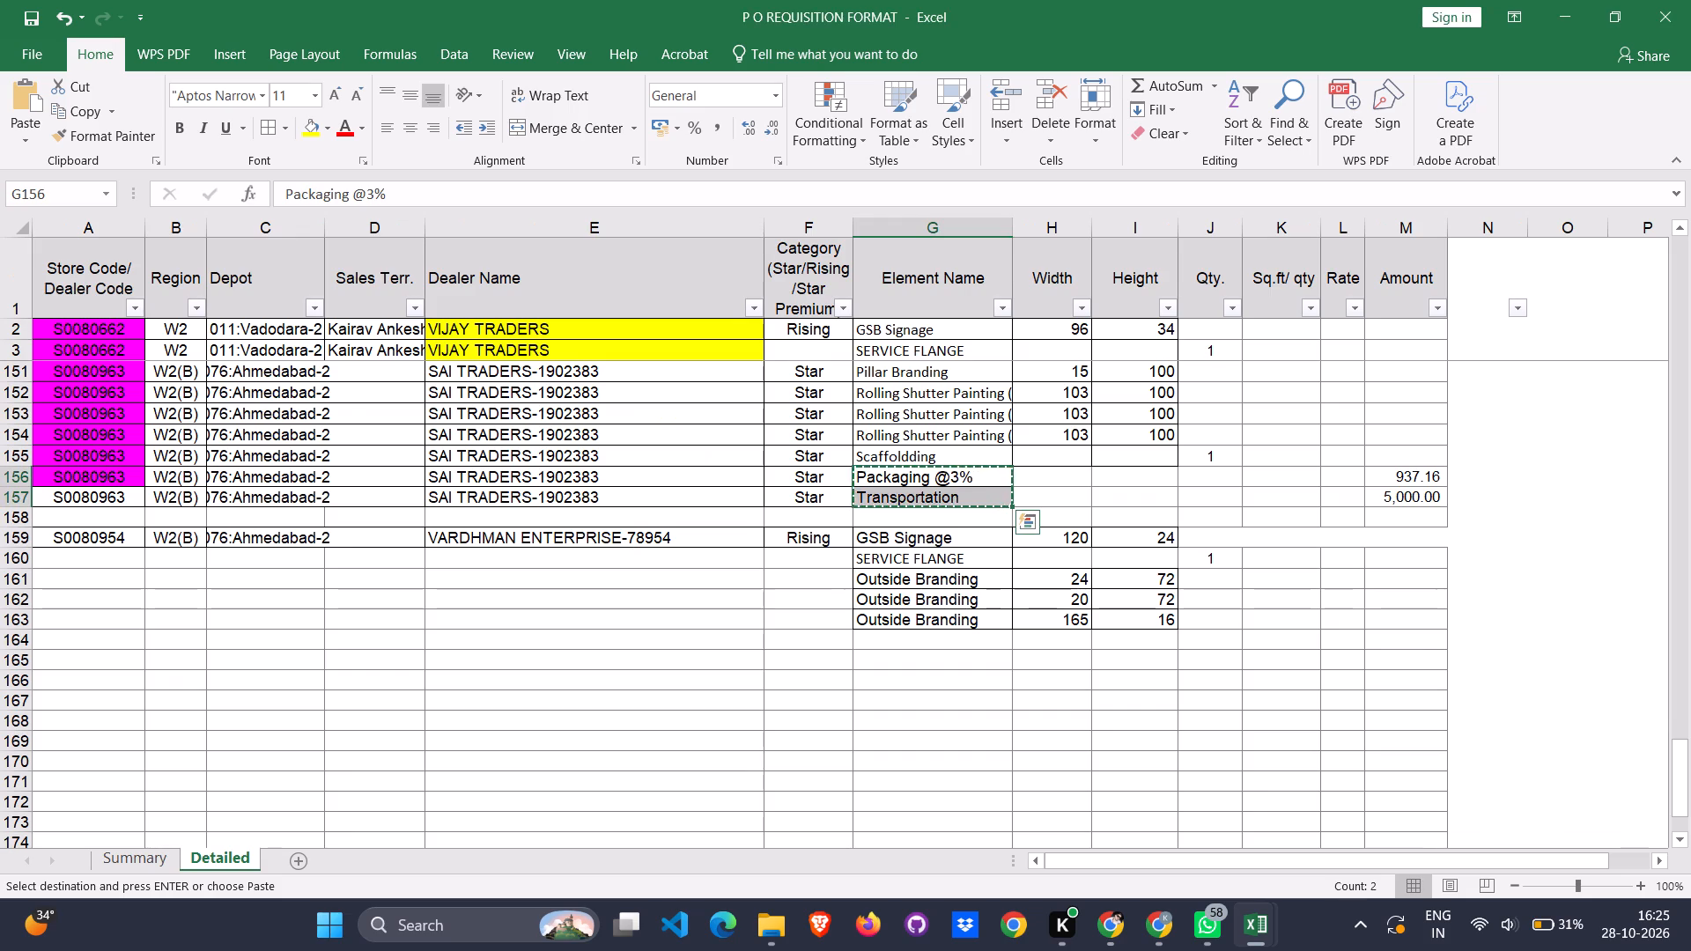
click(912, 638)
key(ctrl+v)
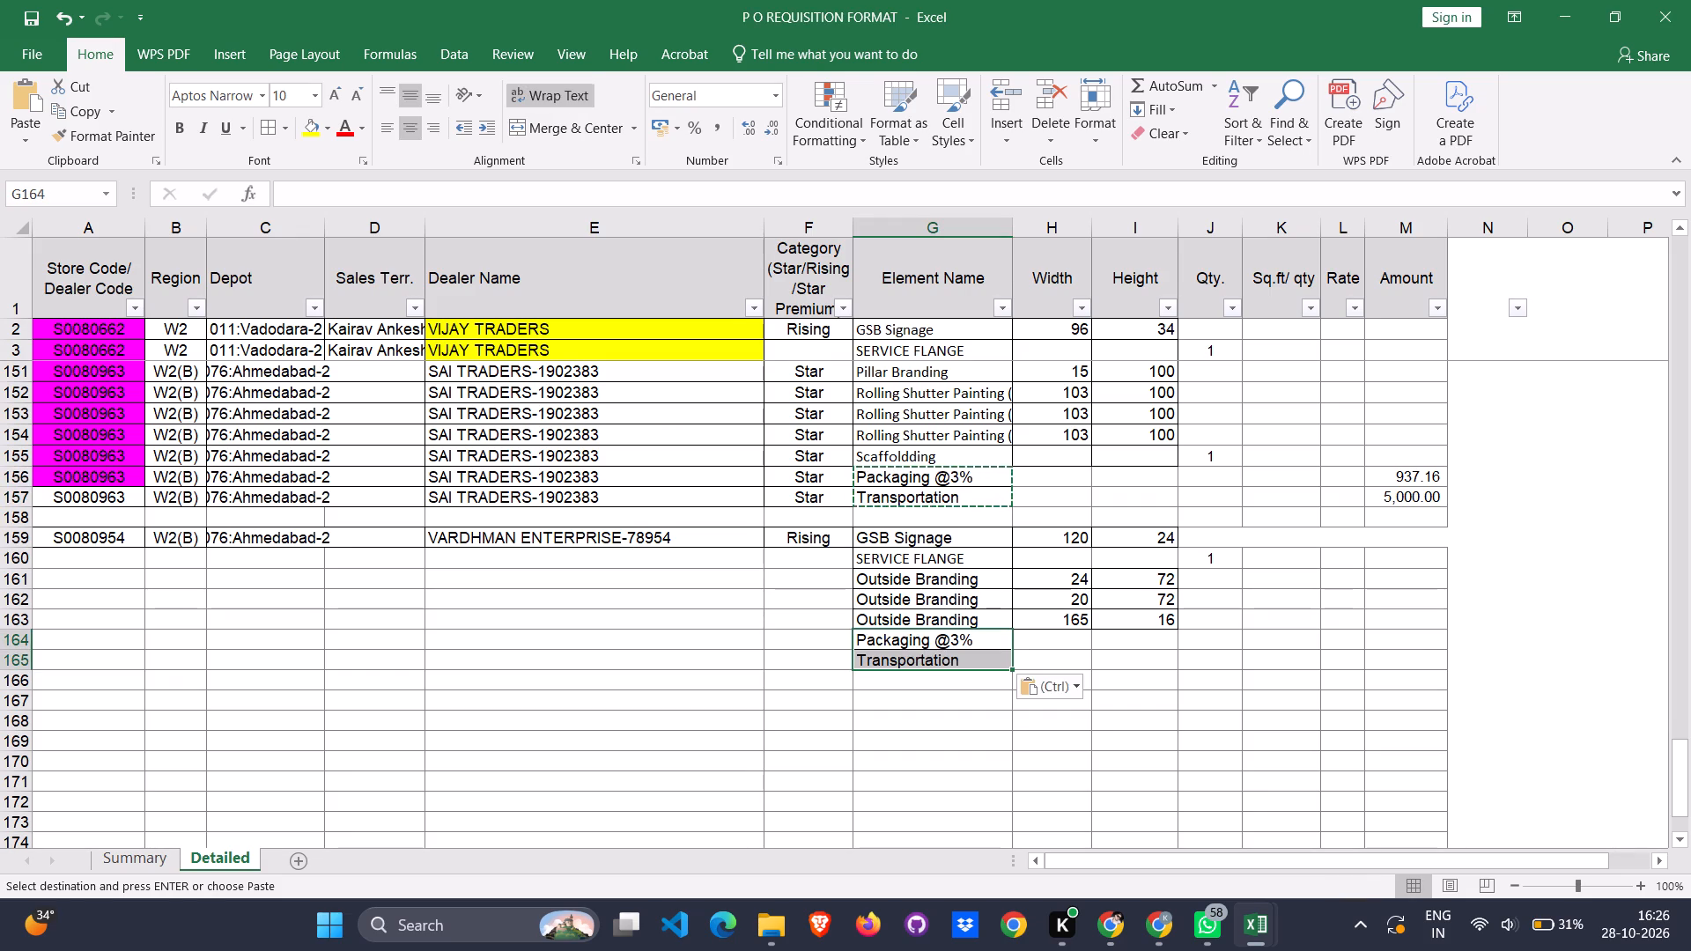
key(ctrl+s)
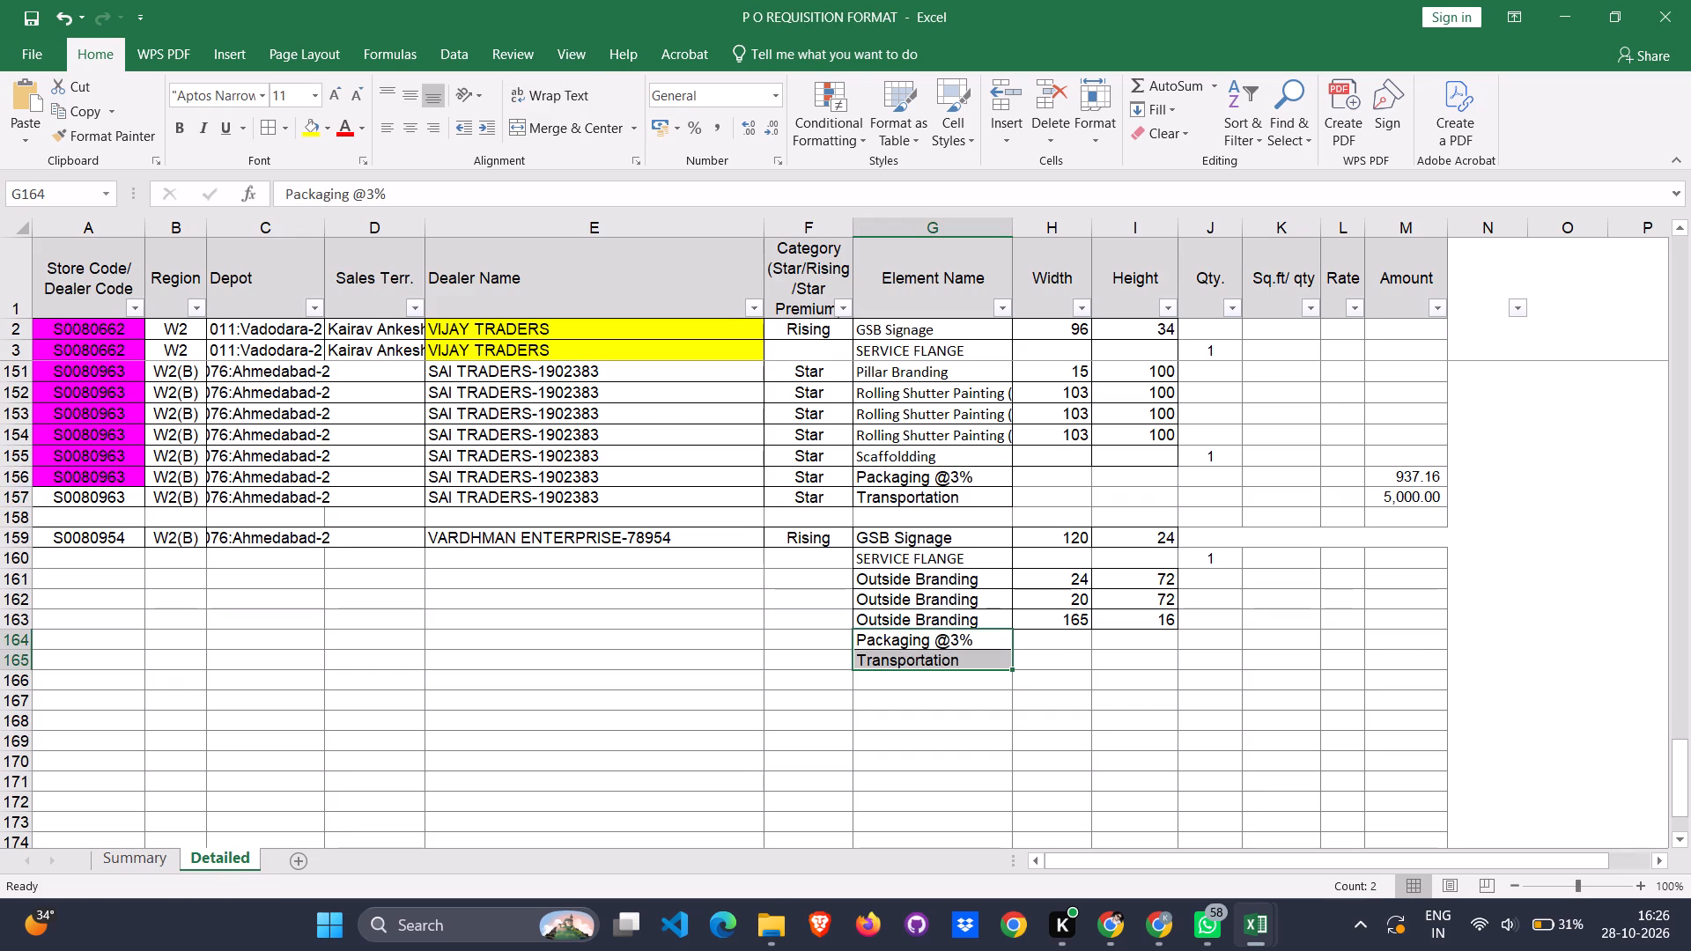
Enter the quotation's charges in the Amount column, 497.74 for packaging in M164 and 5000 for transportation in M165, and save.
click(1383, 640)
key(alt+Tab)
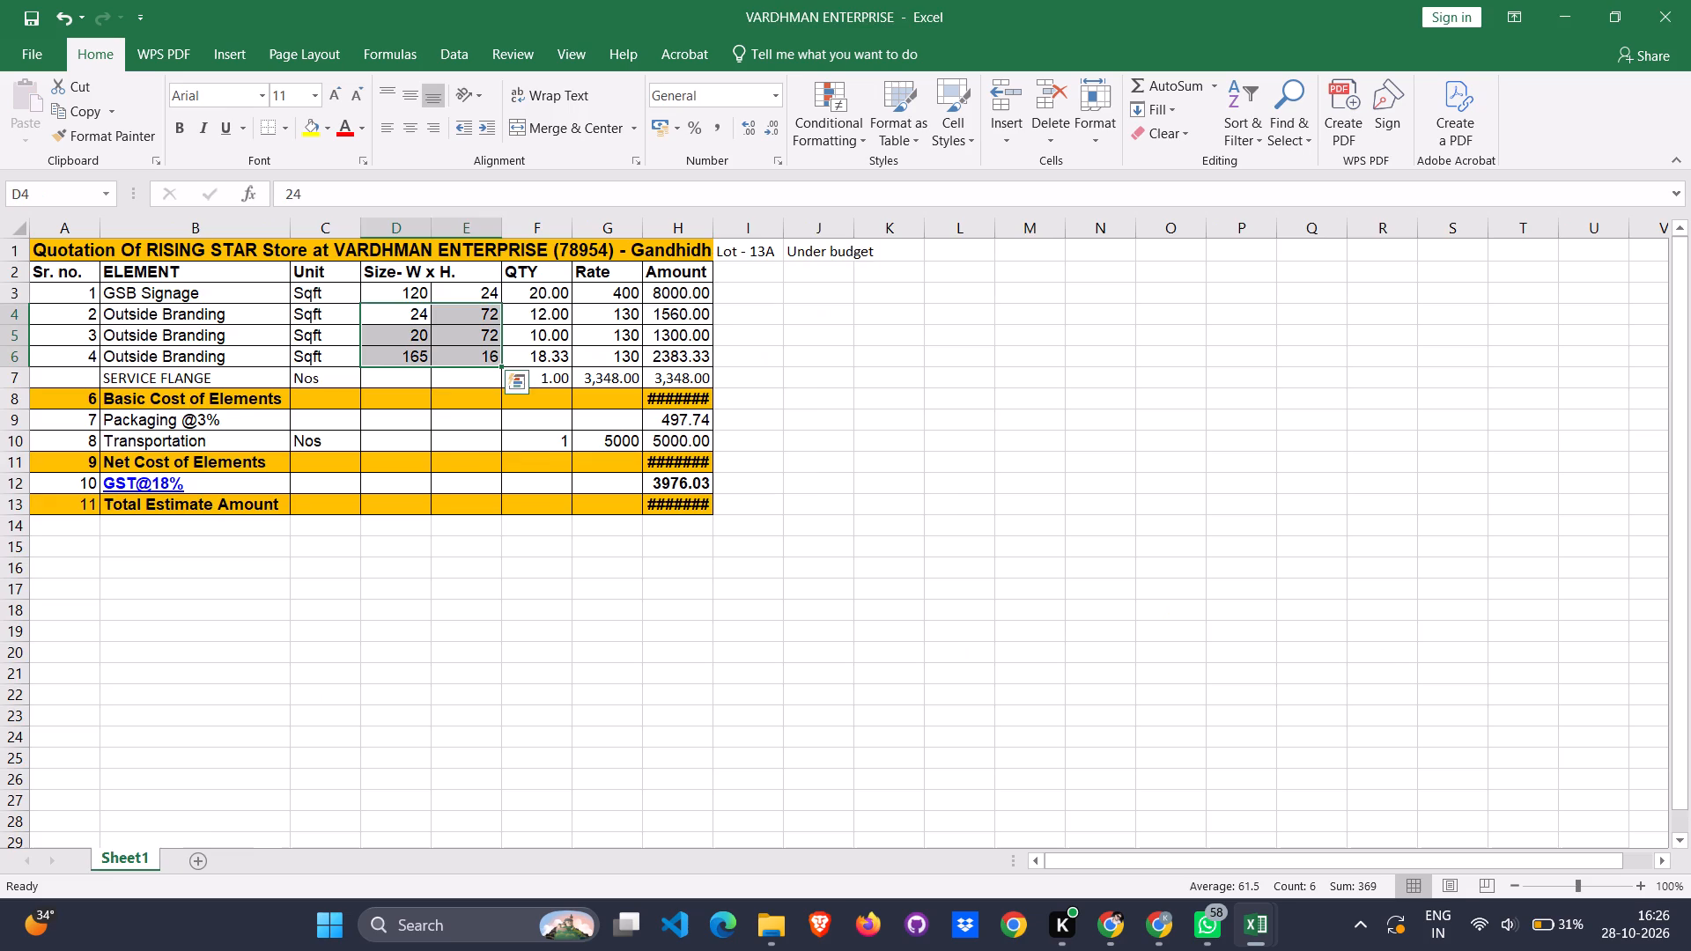
key(alt+Tab)
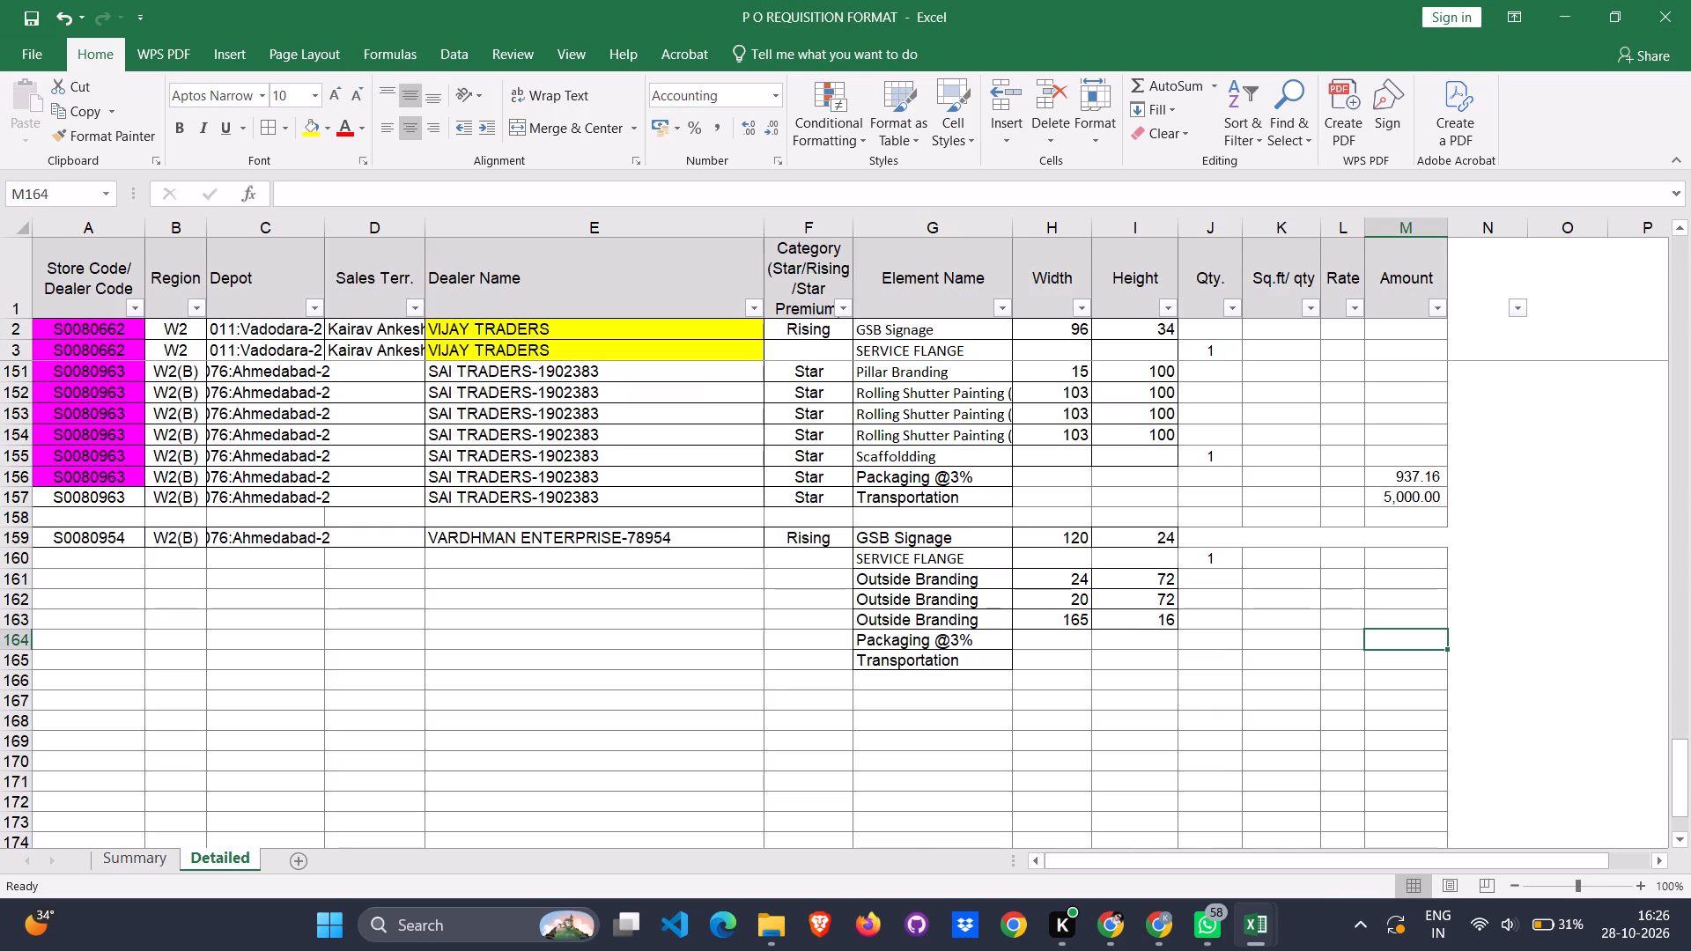
key(alt+Tab)
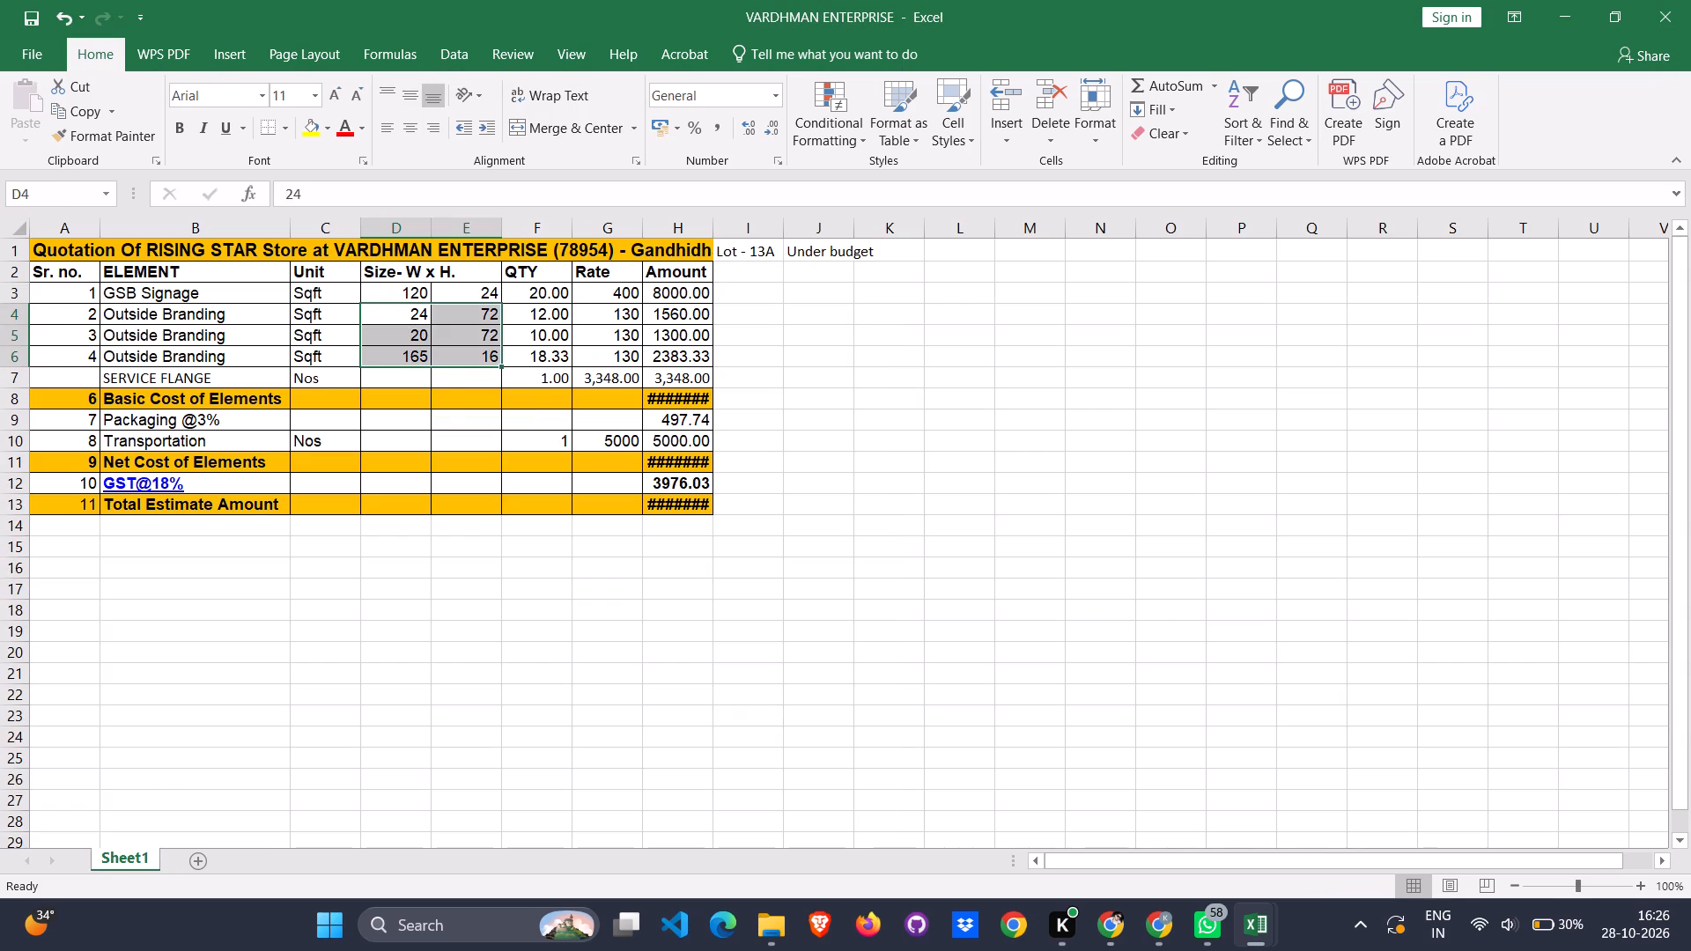
key(alt+Tab)
text(49)
text(7.74)
key(ctrl+s)
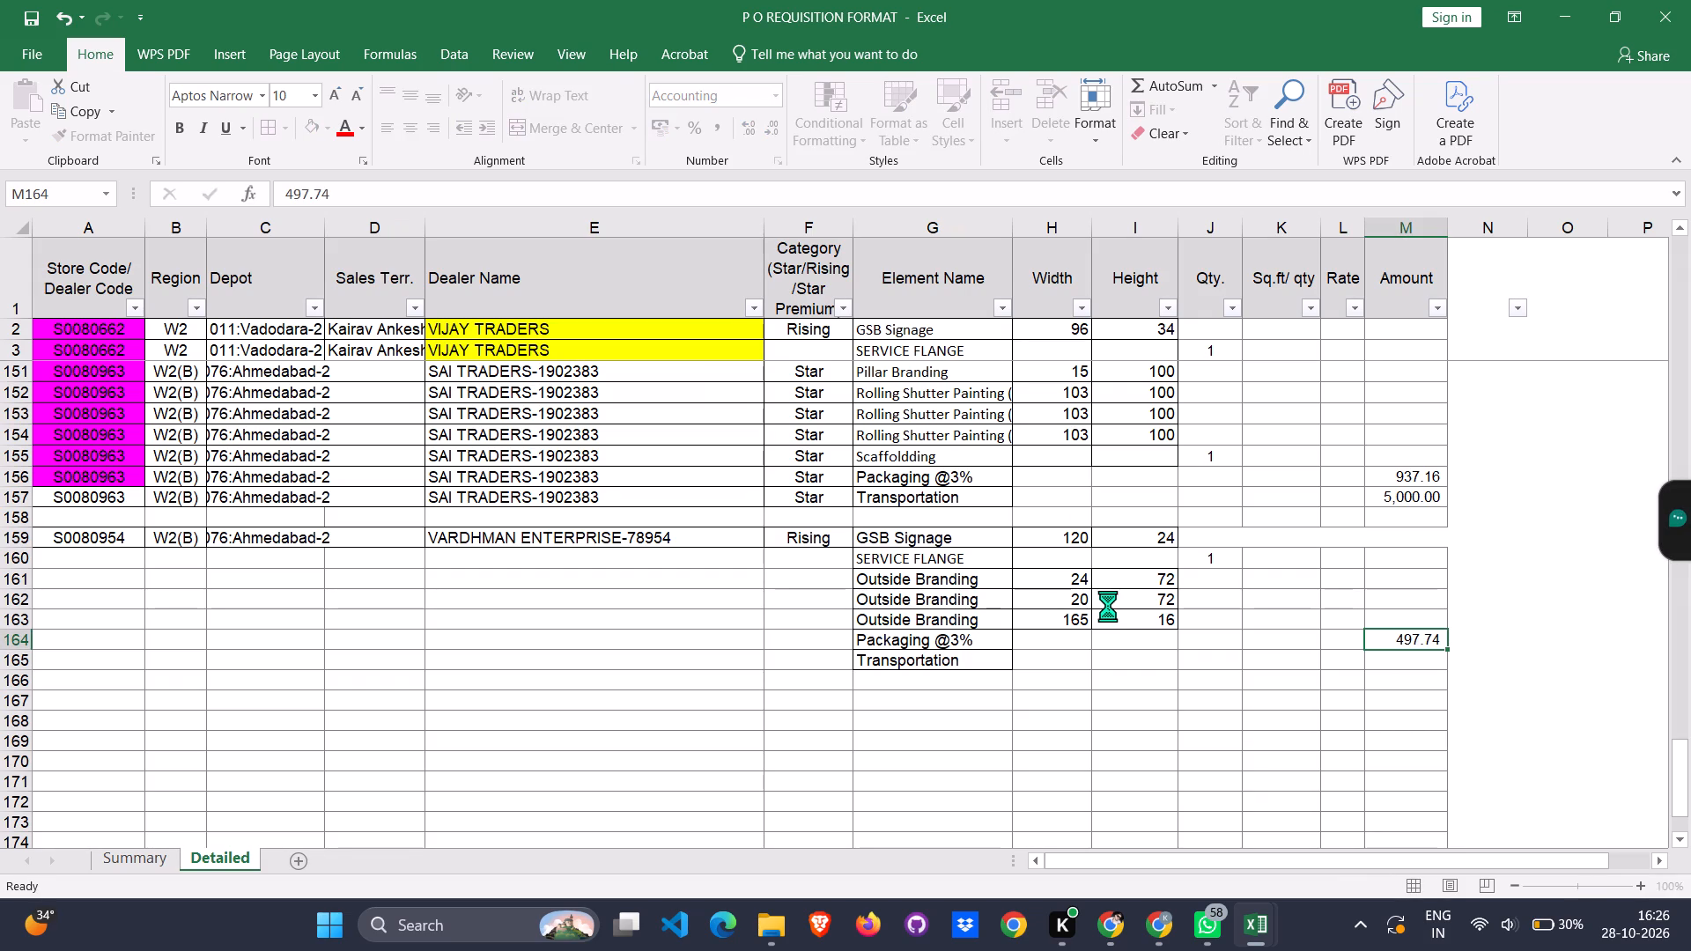
click(1419, 656)
text(5000)
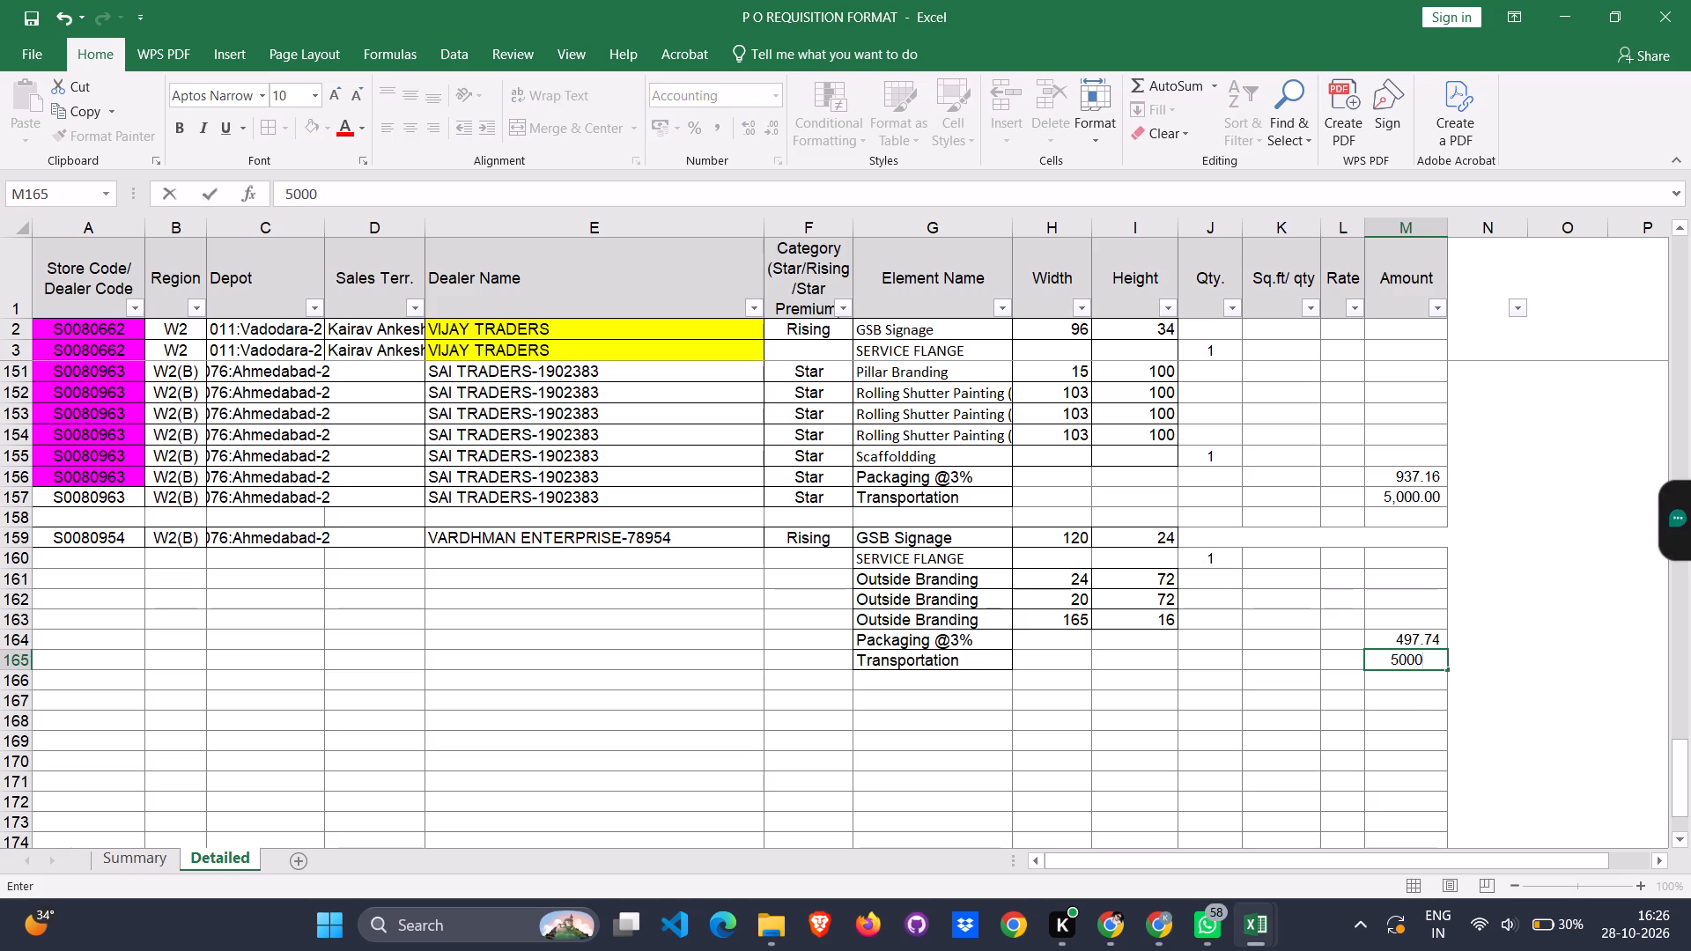
key(ctrl+s)
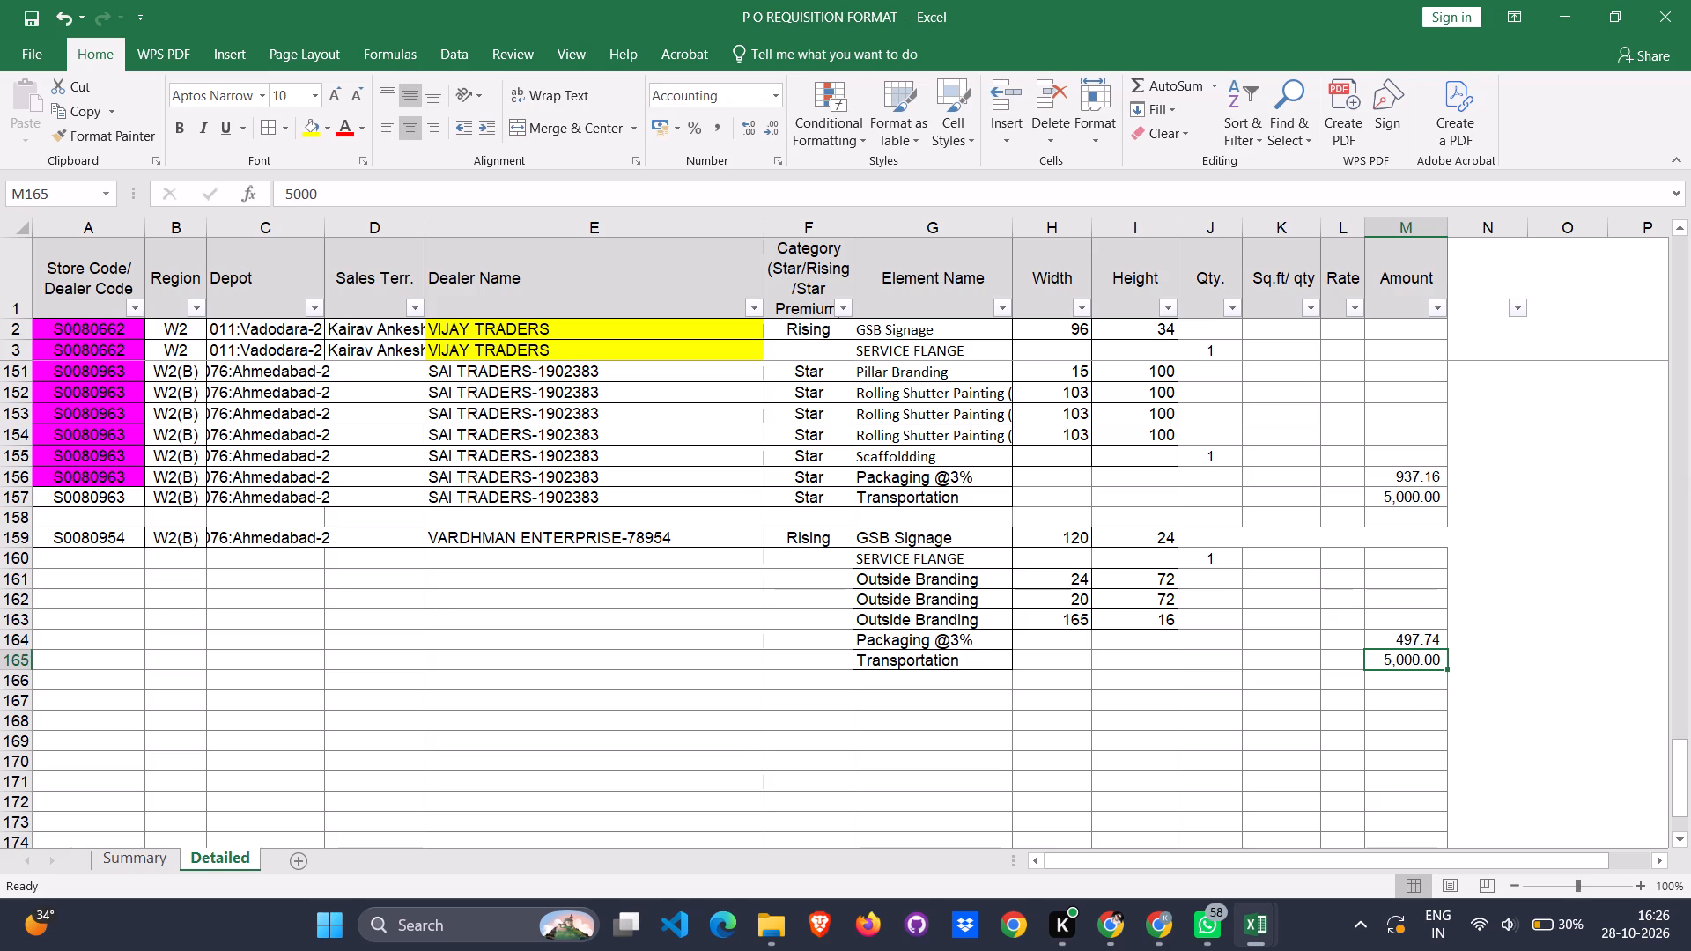
Repeat the VARDHMAN ENTERPRISE-78954 store details from A159:F159 down through row 165, and save the requisition.
click(91, 533)
key(shift+Right)
key(shift+Right)
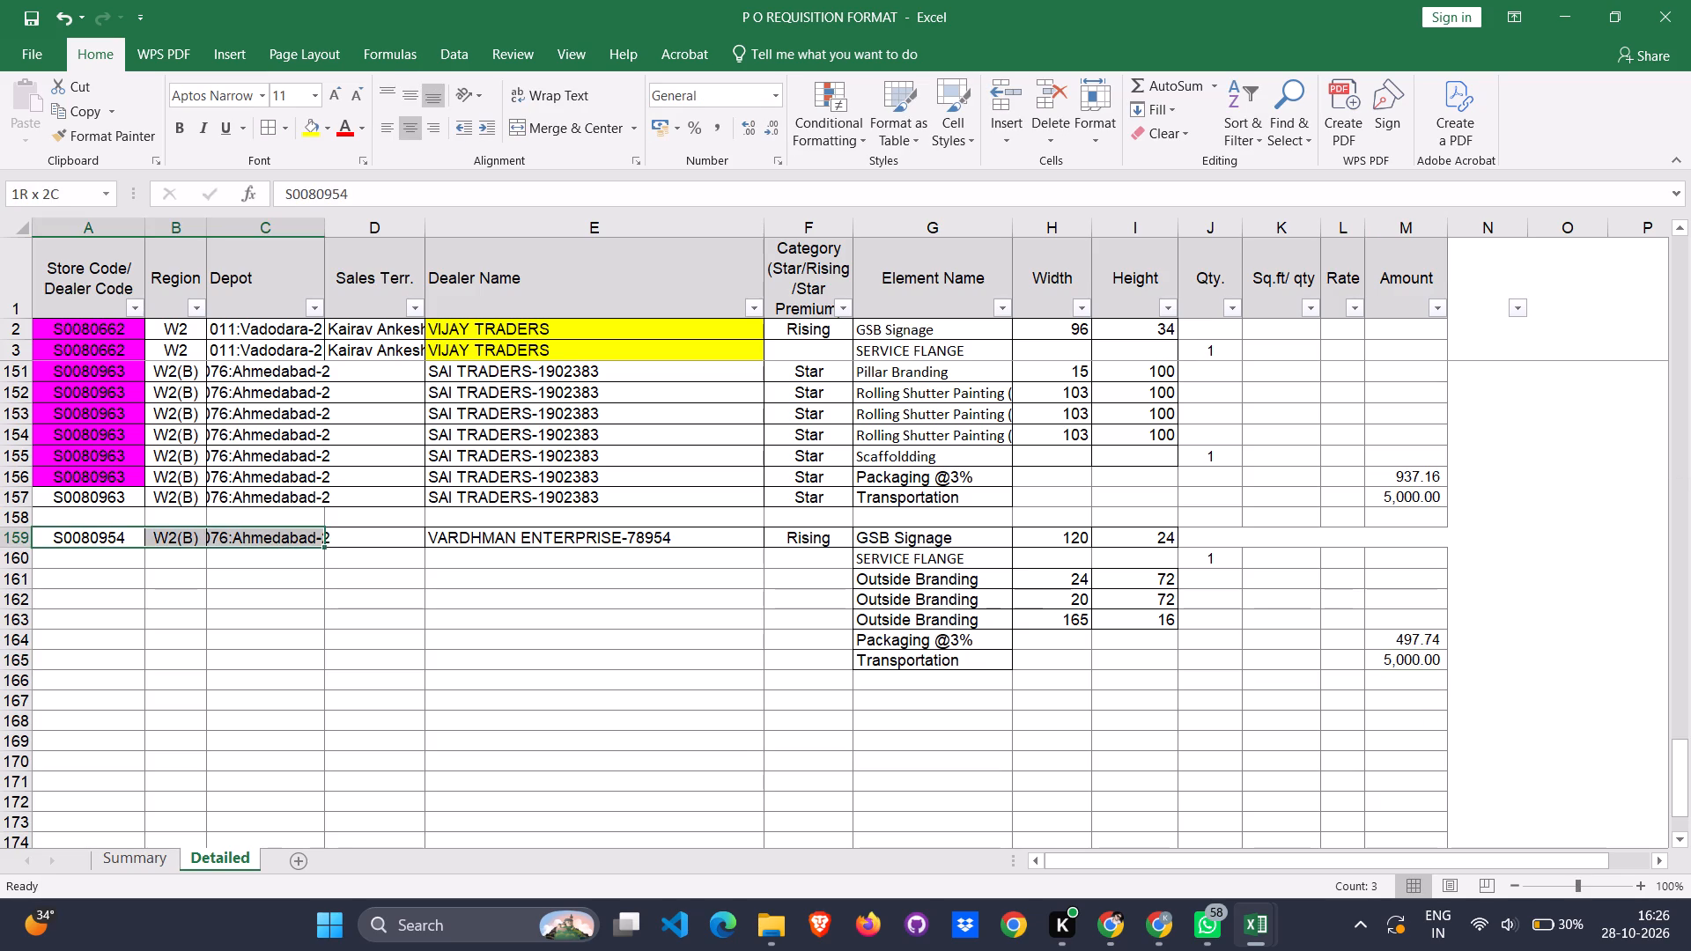
key(shift+Right)
key(shift+Right)
key(shift+Right)
key(ctrl+c)
key(shift+Down)
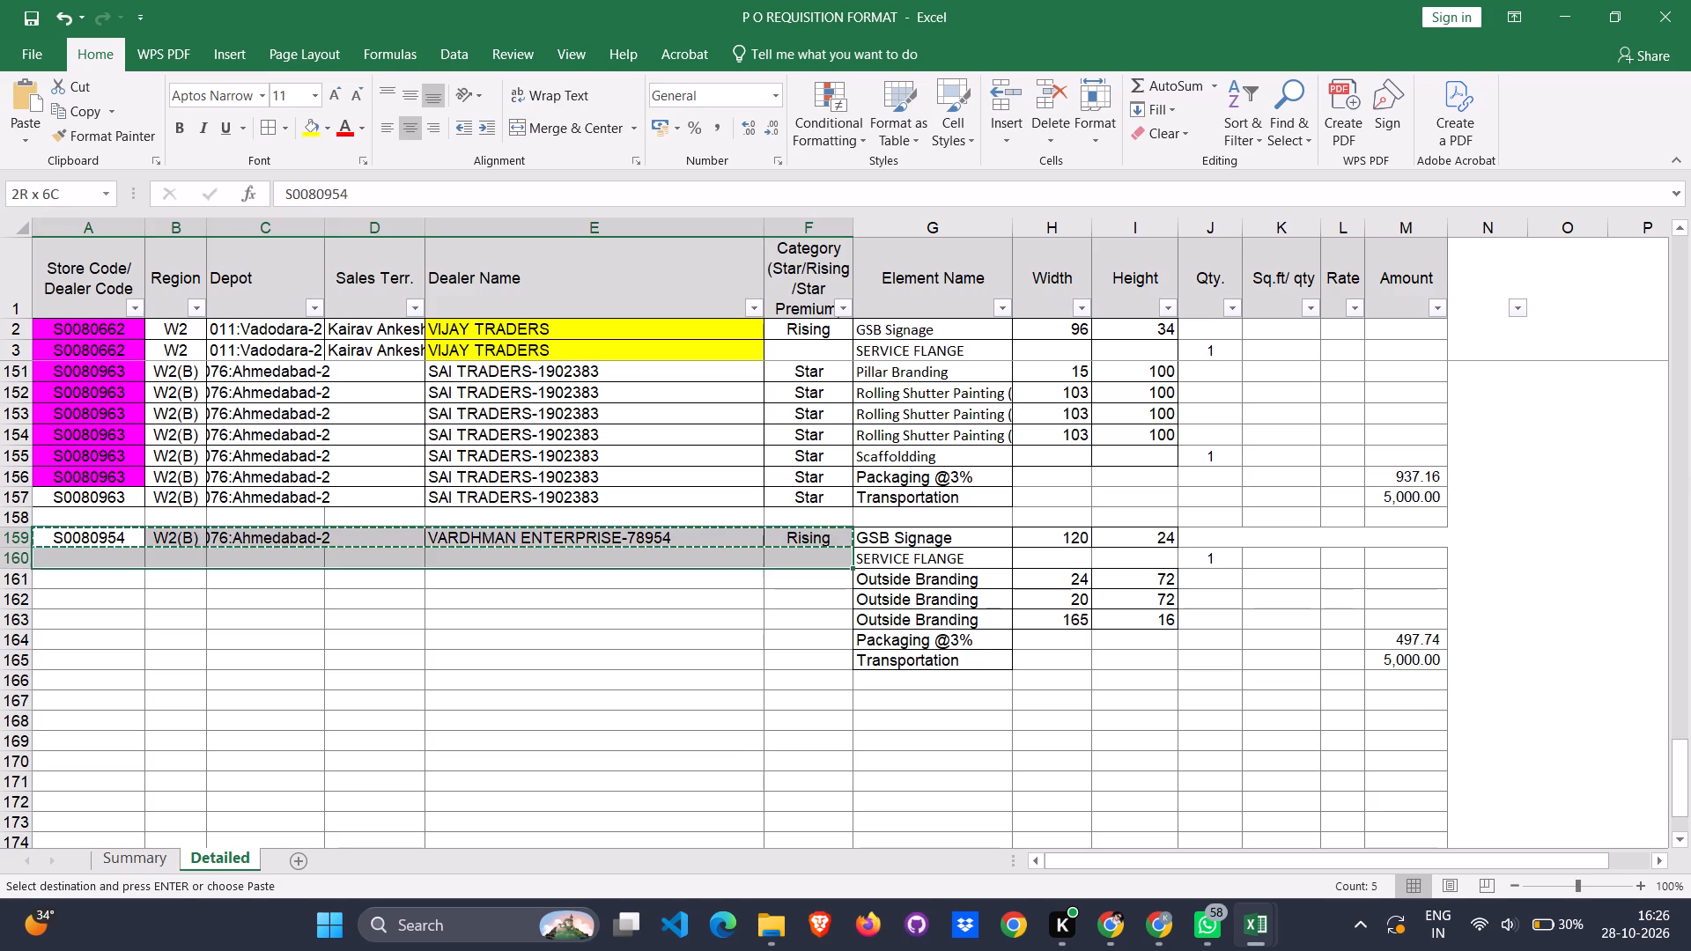
key(shift+Down)
key(shift+Down)
key(shift+Down)
key(shift+Down)
key(shift+Down)
key(ctrl+v)
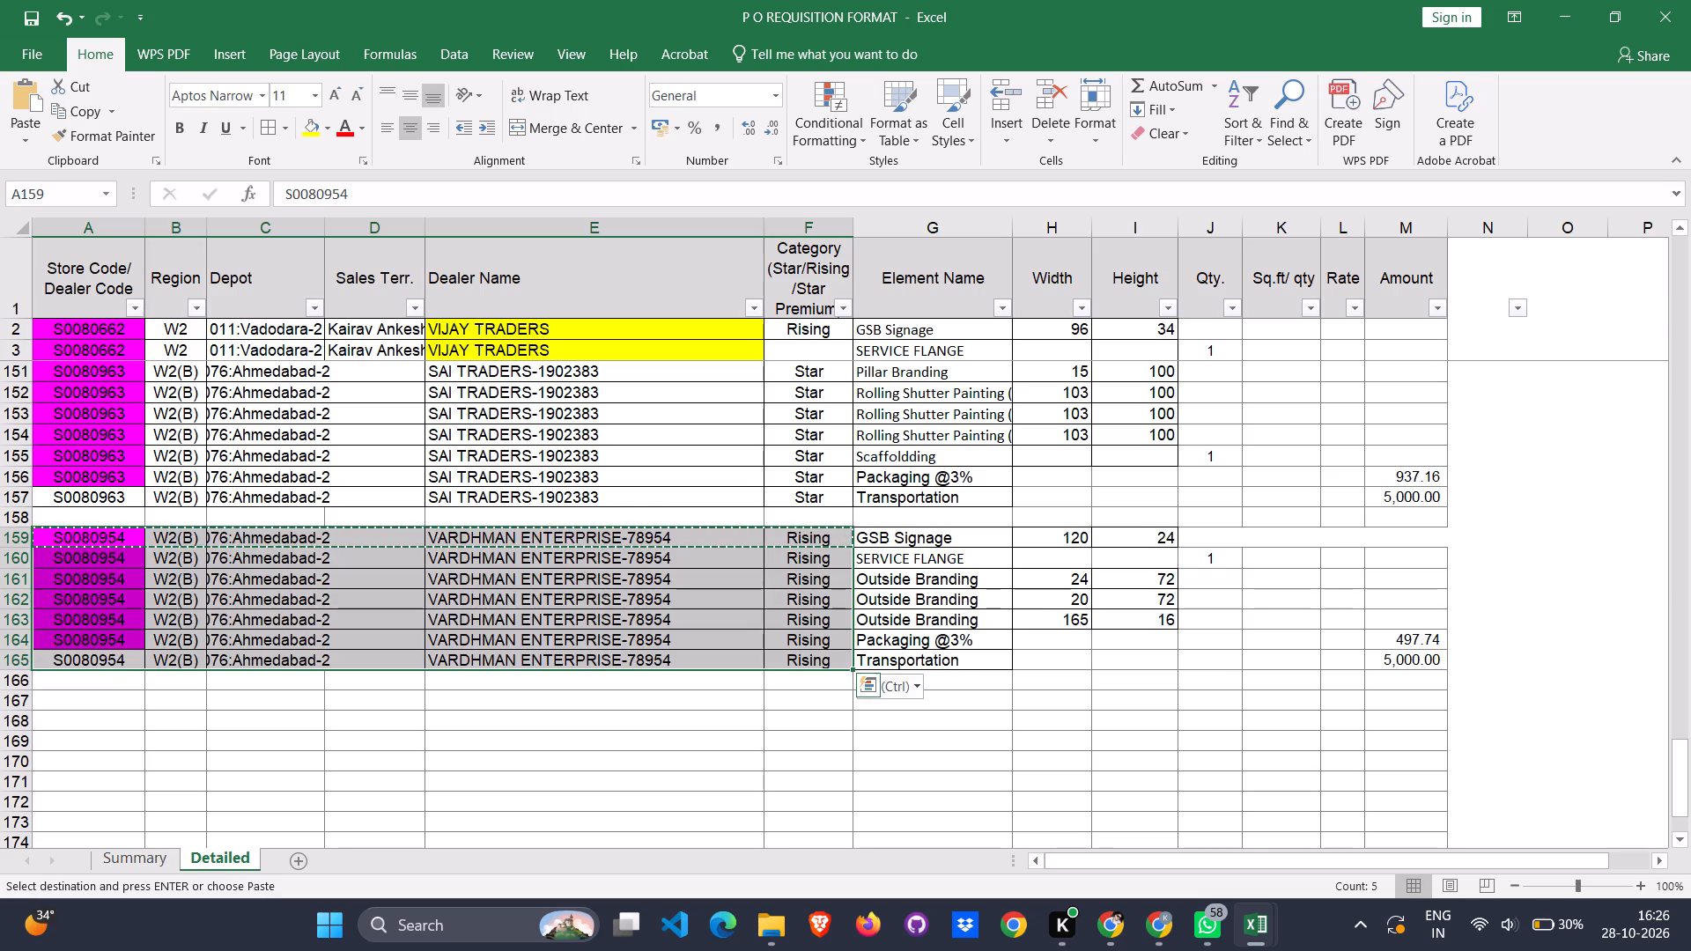
key(ctrl+s)
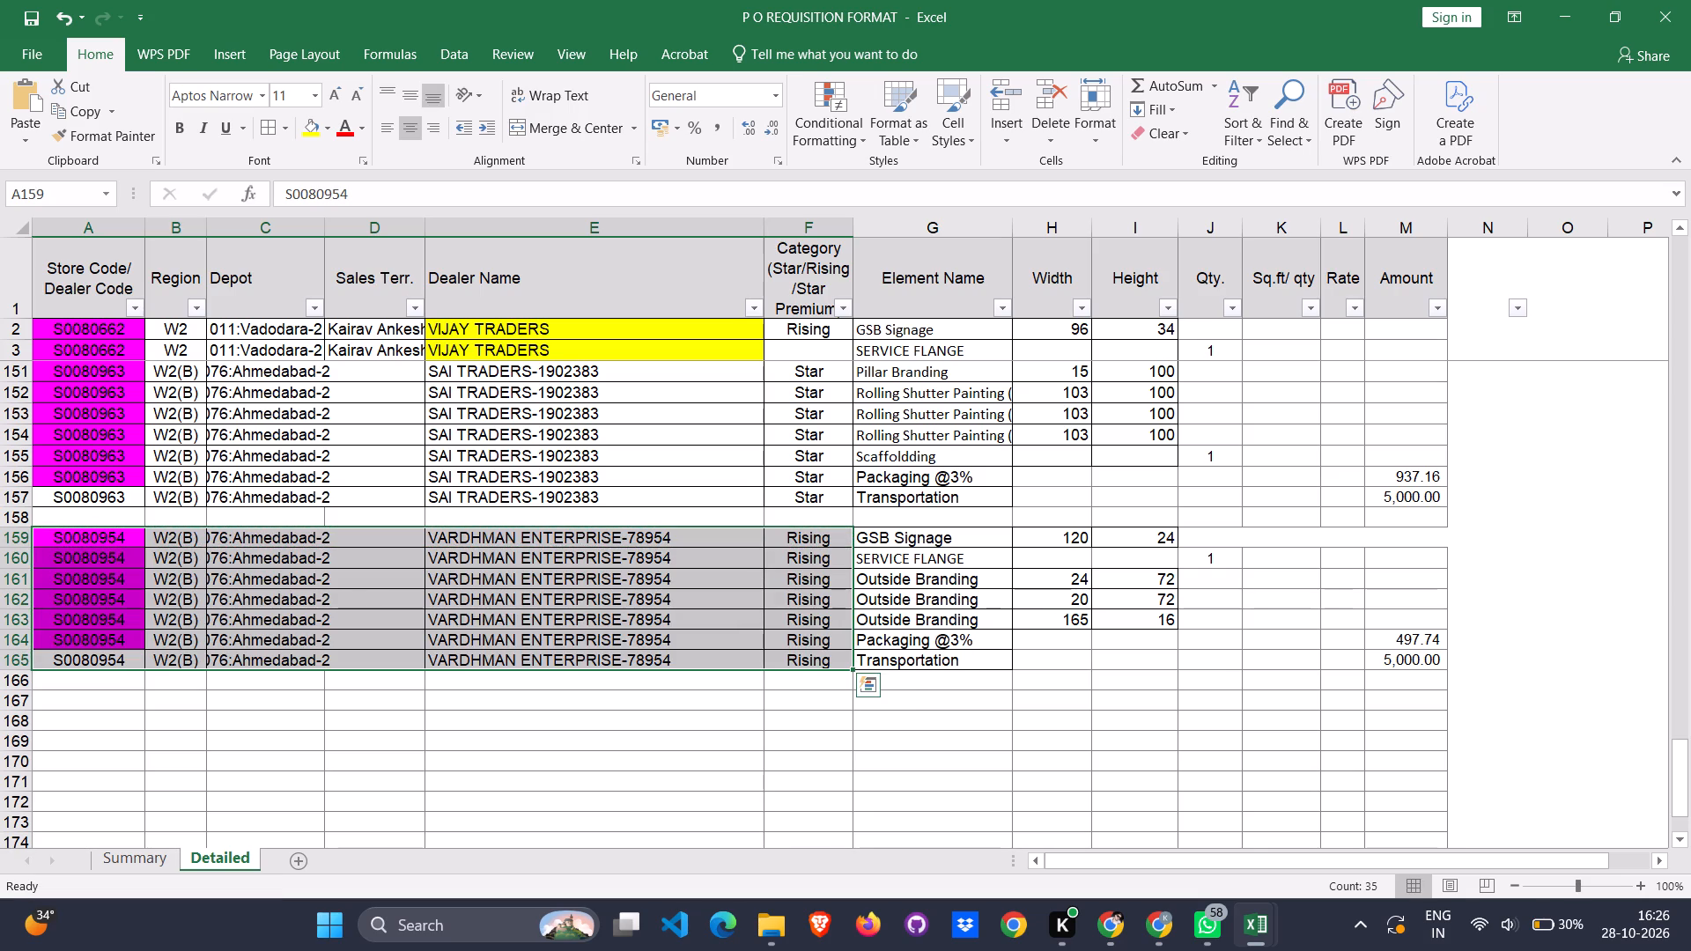
scroll(546, 732, down, 8)
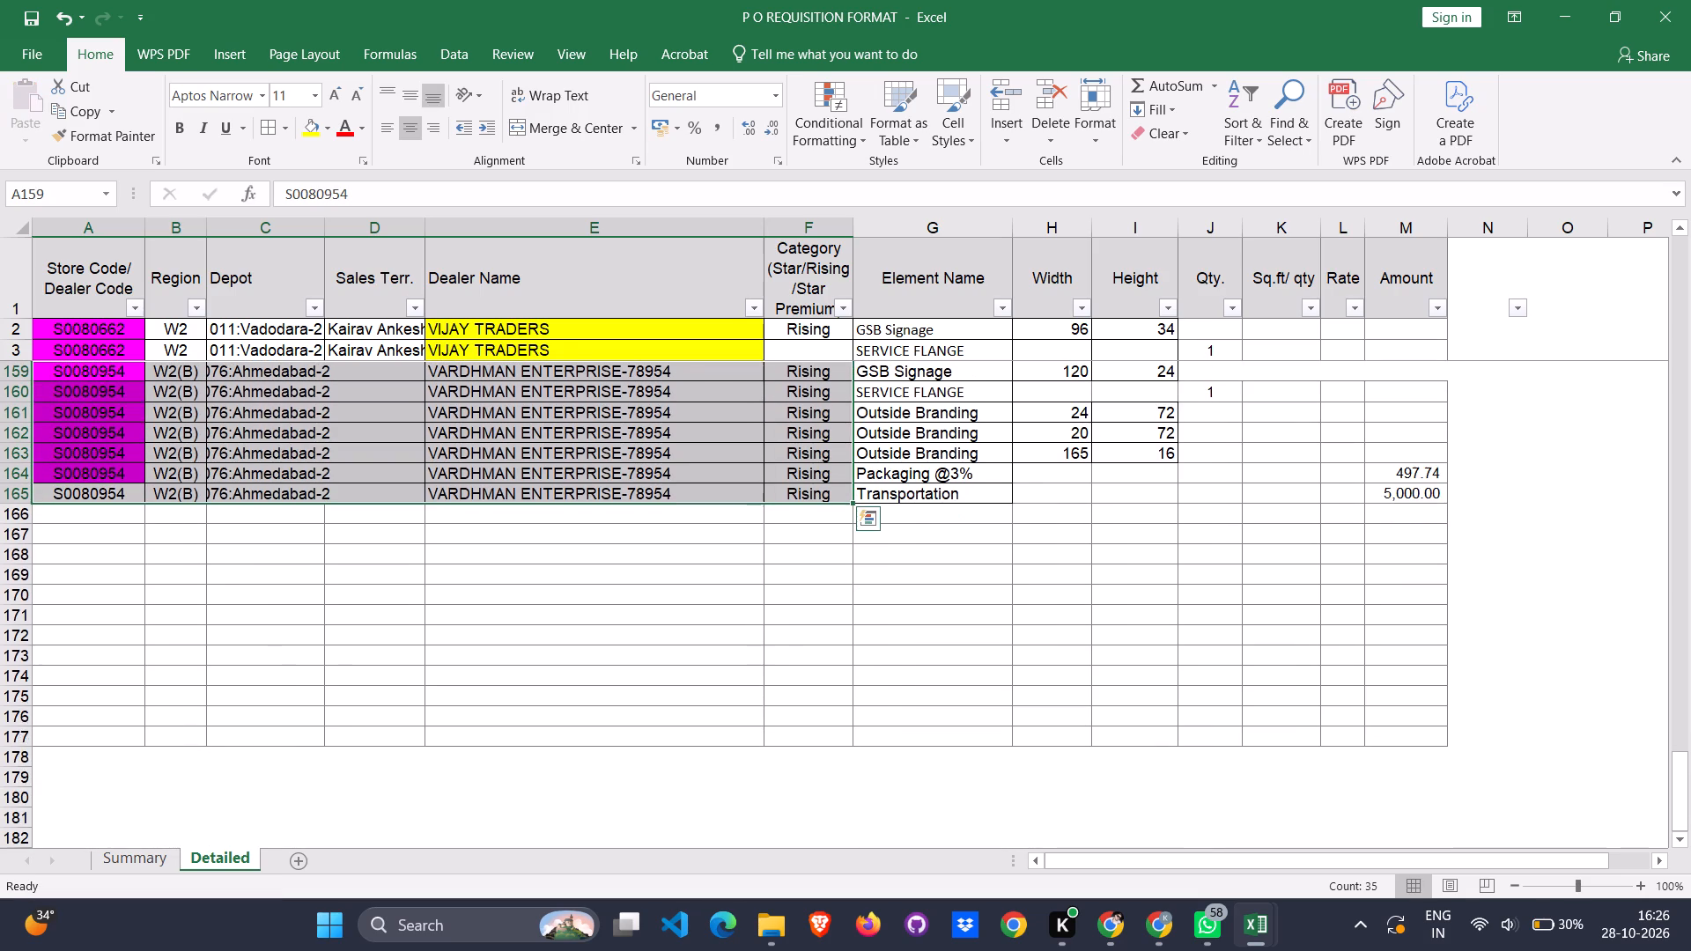
click(26, 7)
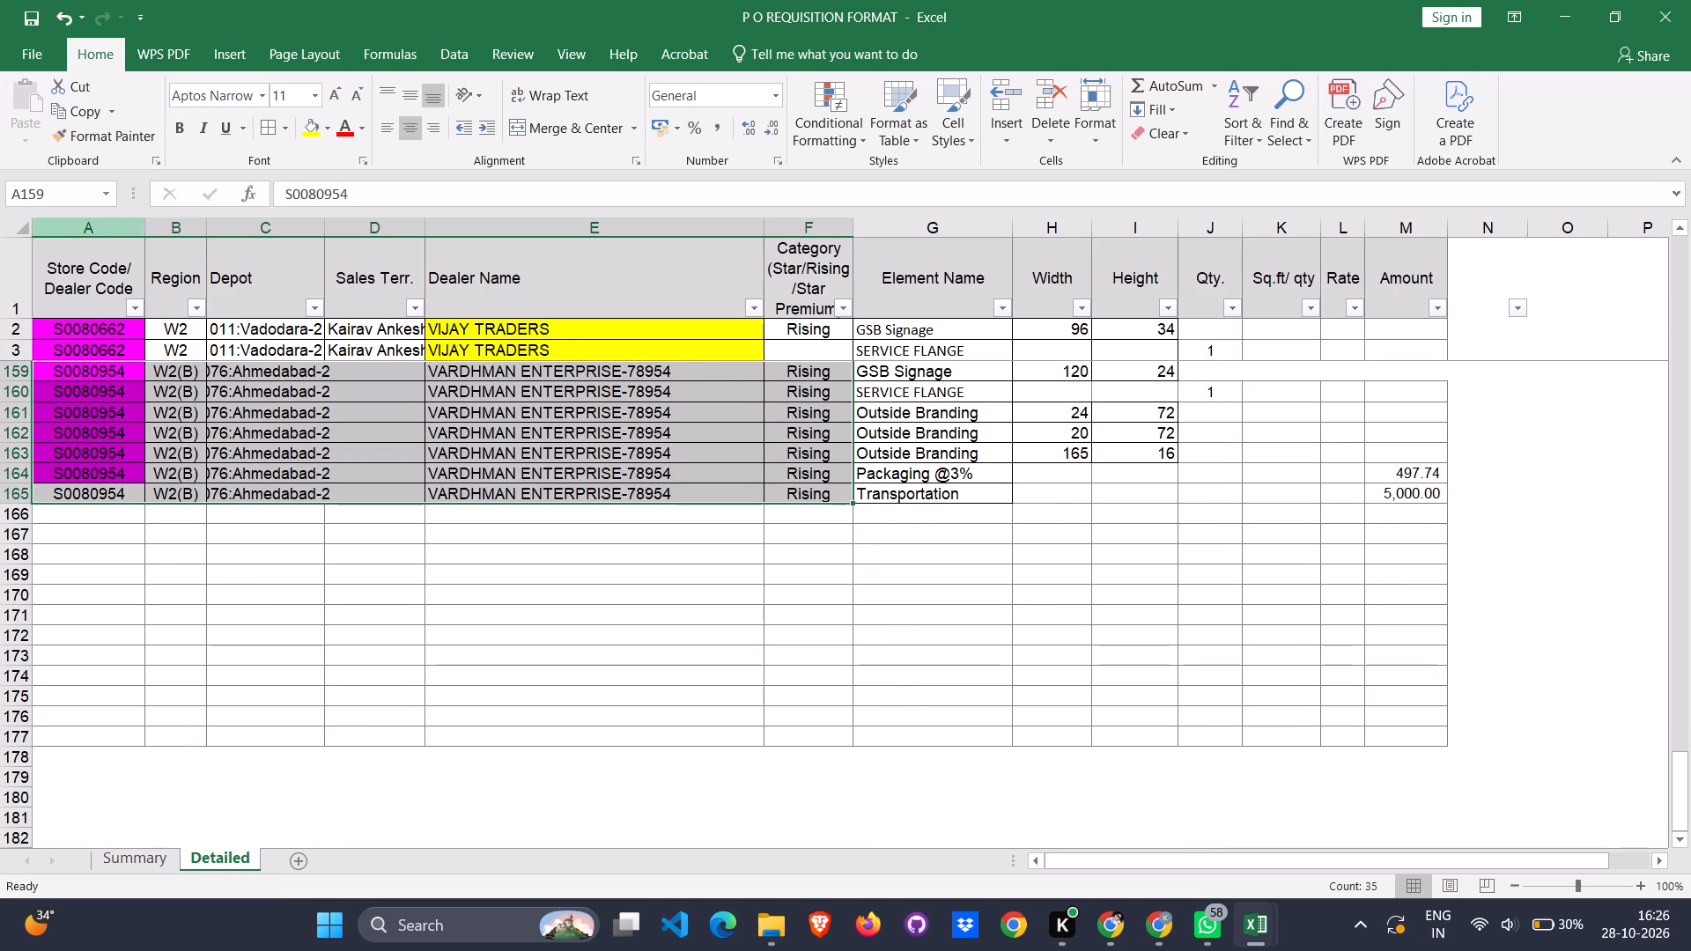
Copy the MADHAVI PIPE AND FITING-1916907 row from the Summary sheet to row 167 of the Detailed sheet.
click(144, 857)
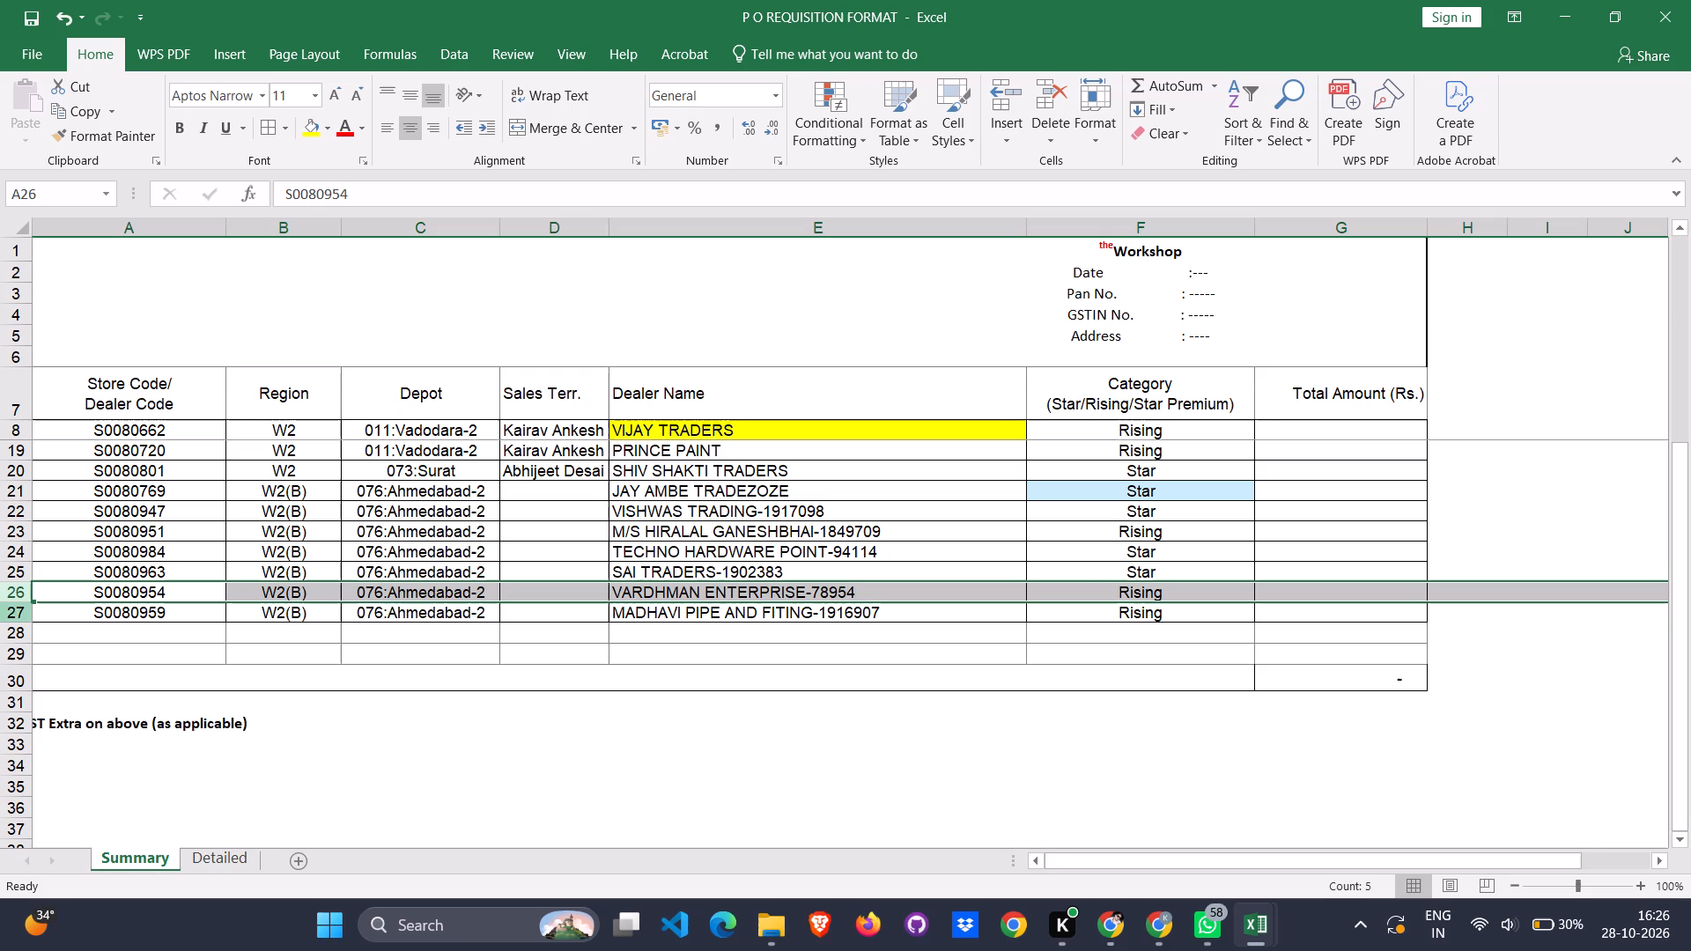
click(17, 612)
key(ctrl+c)
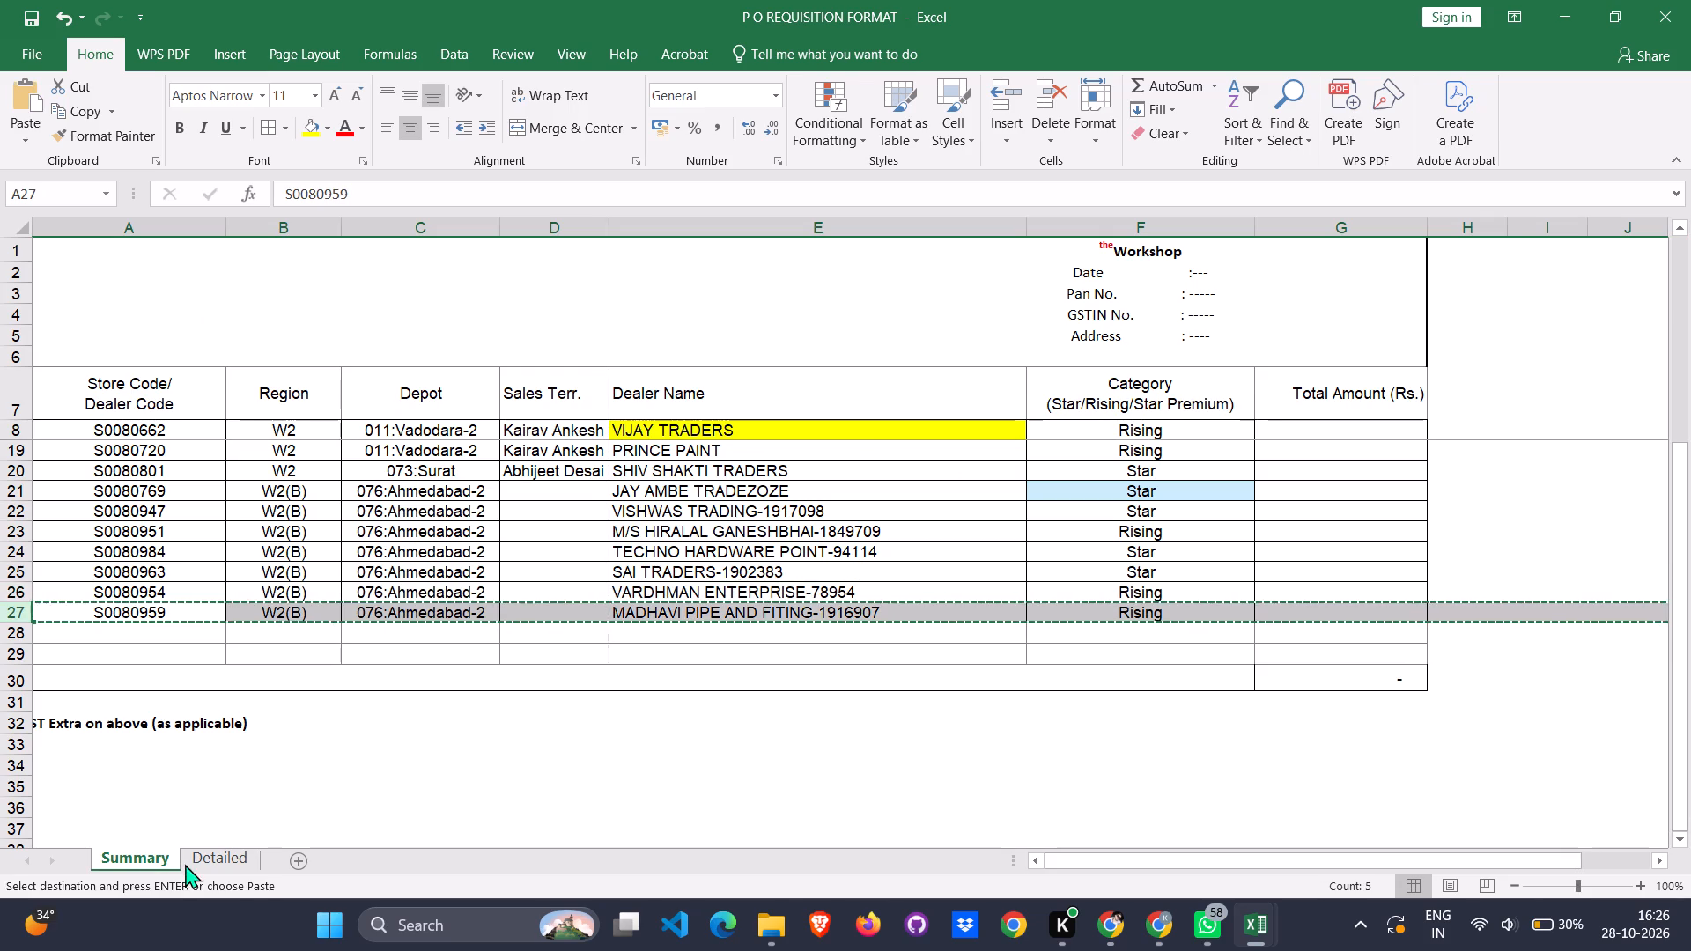
click(201, 856)
click(66, 539)
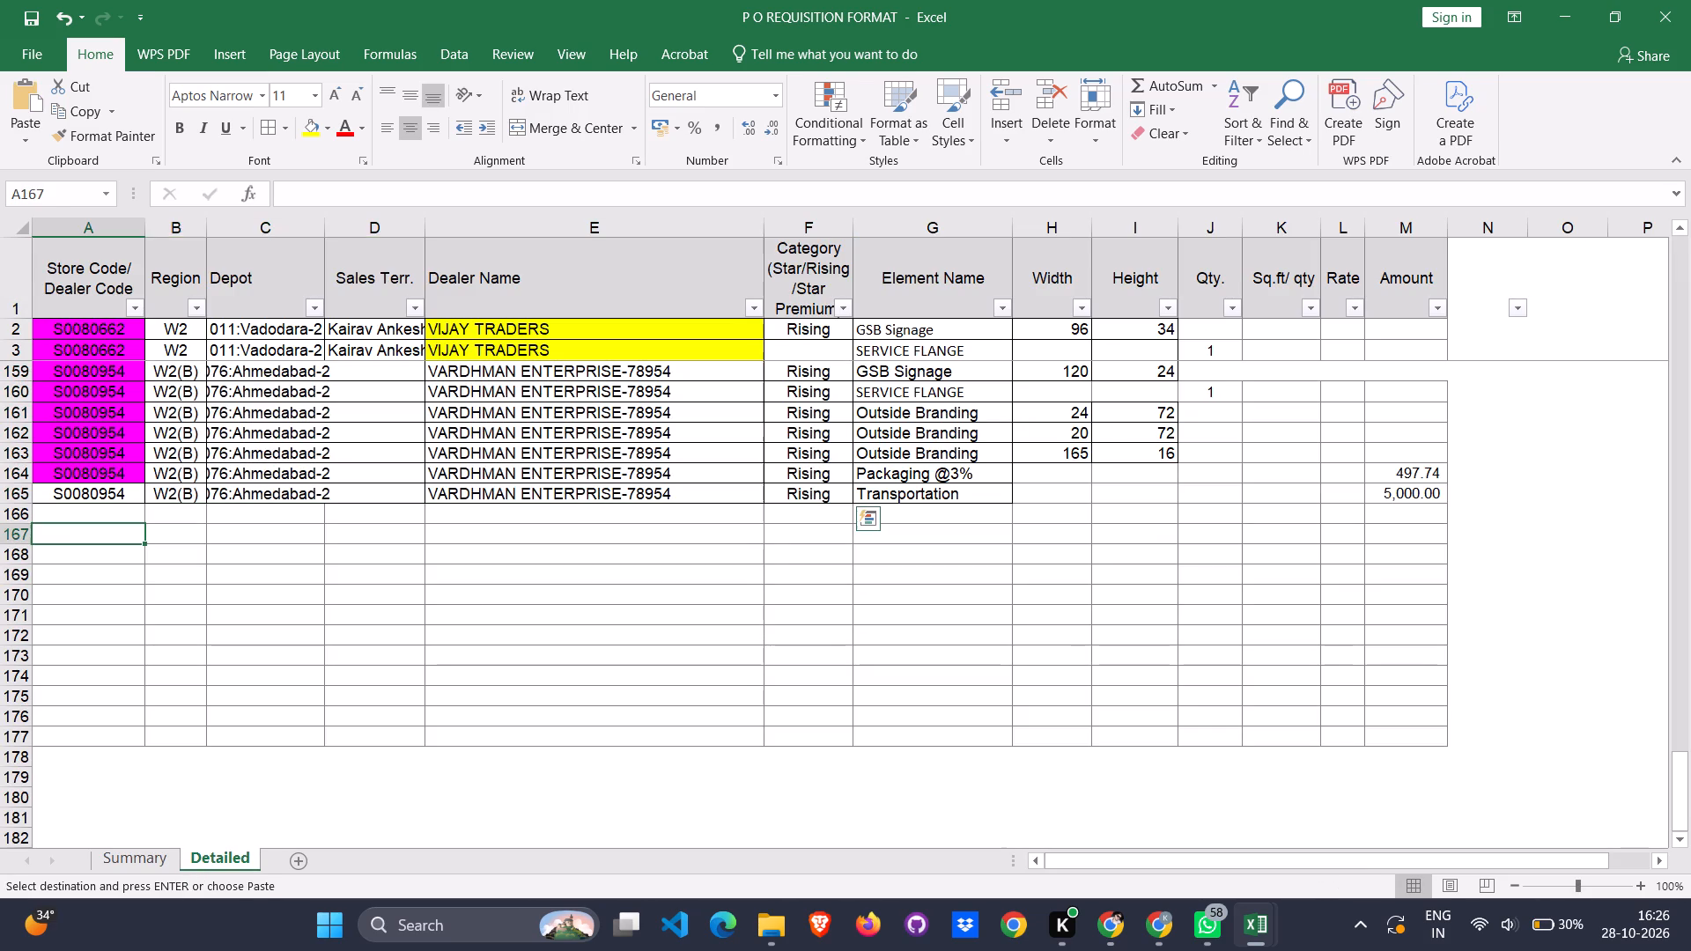
key(ctrl+v)
Close the VARDHMAN ENTERPRISE quotation workbook.
key(alt+Tab)
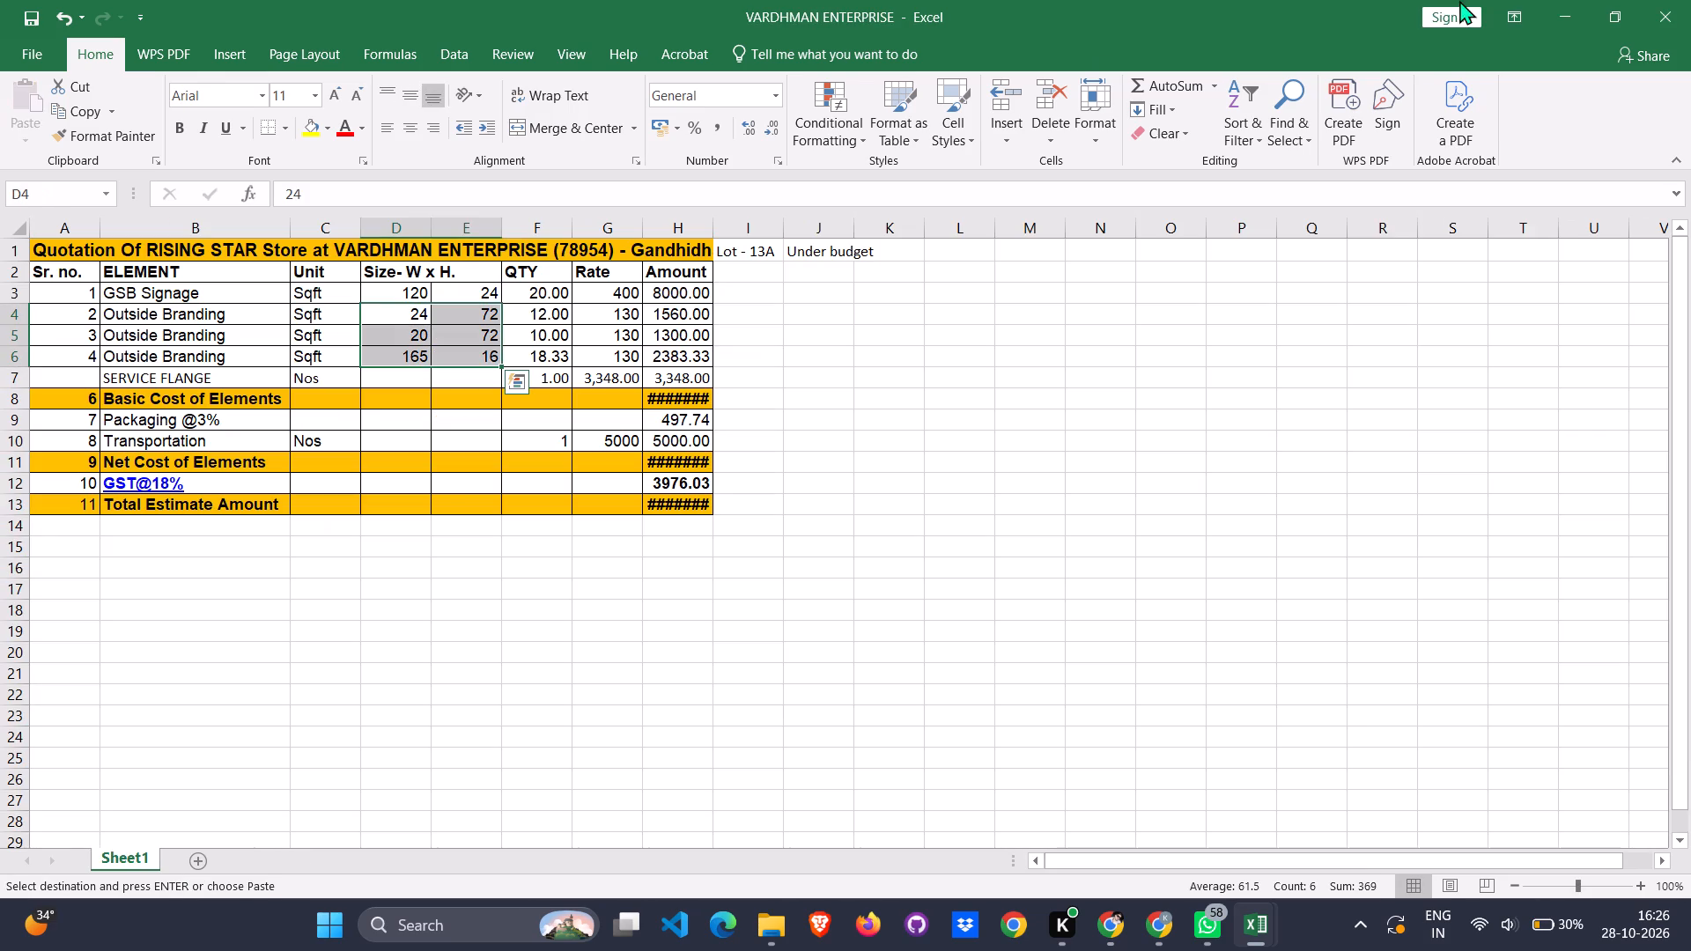
click(1644, 7)
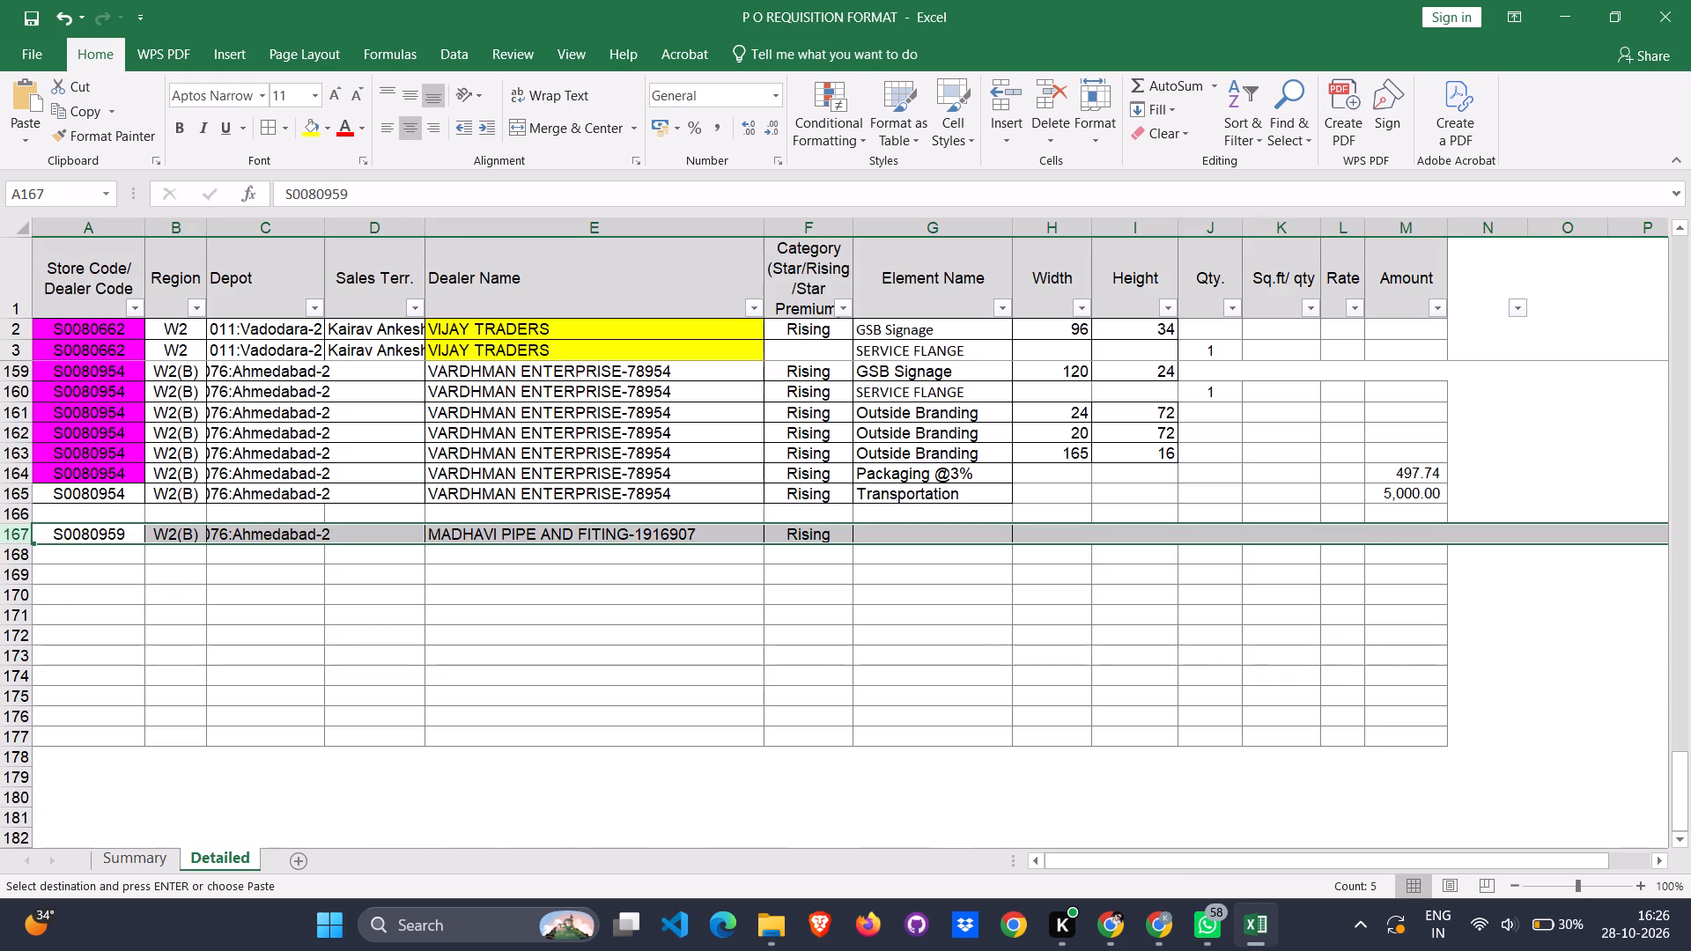
Find the MADHAVI PIPE AND FITING quotation by searching for MADHA, open it for editing, and widen its ELEMENT column.
key(alt+Tab)
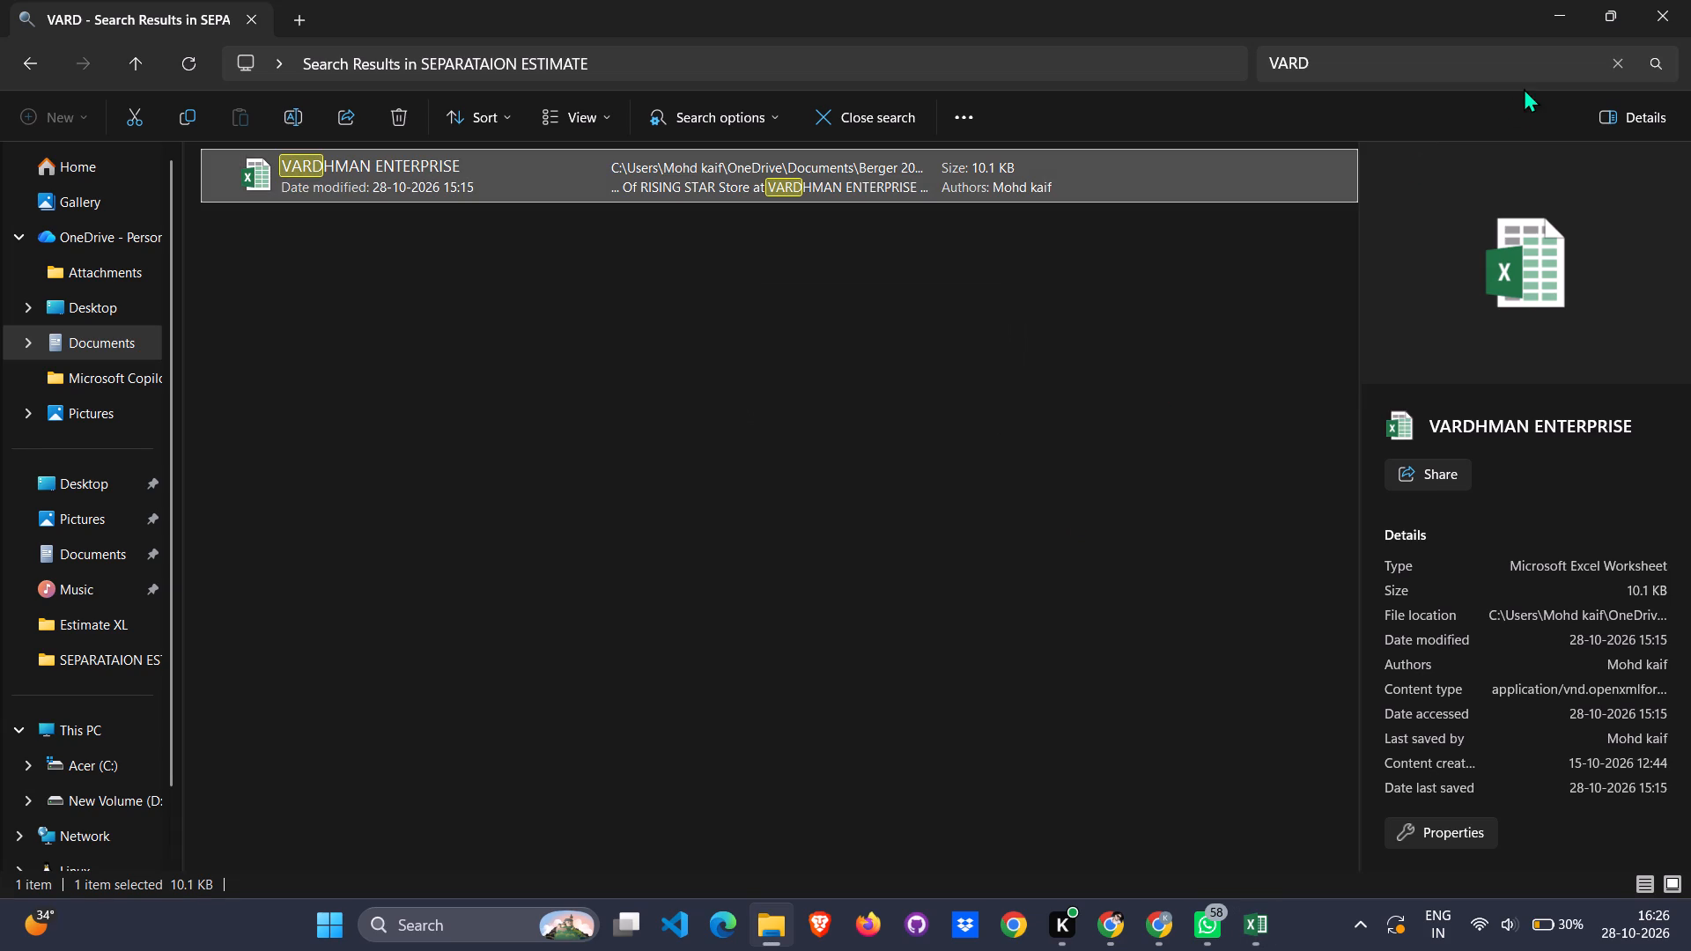
click(1617, 64)
text(MADHA)
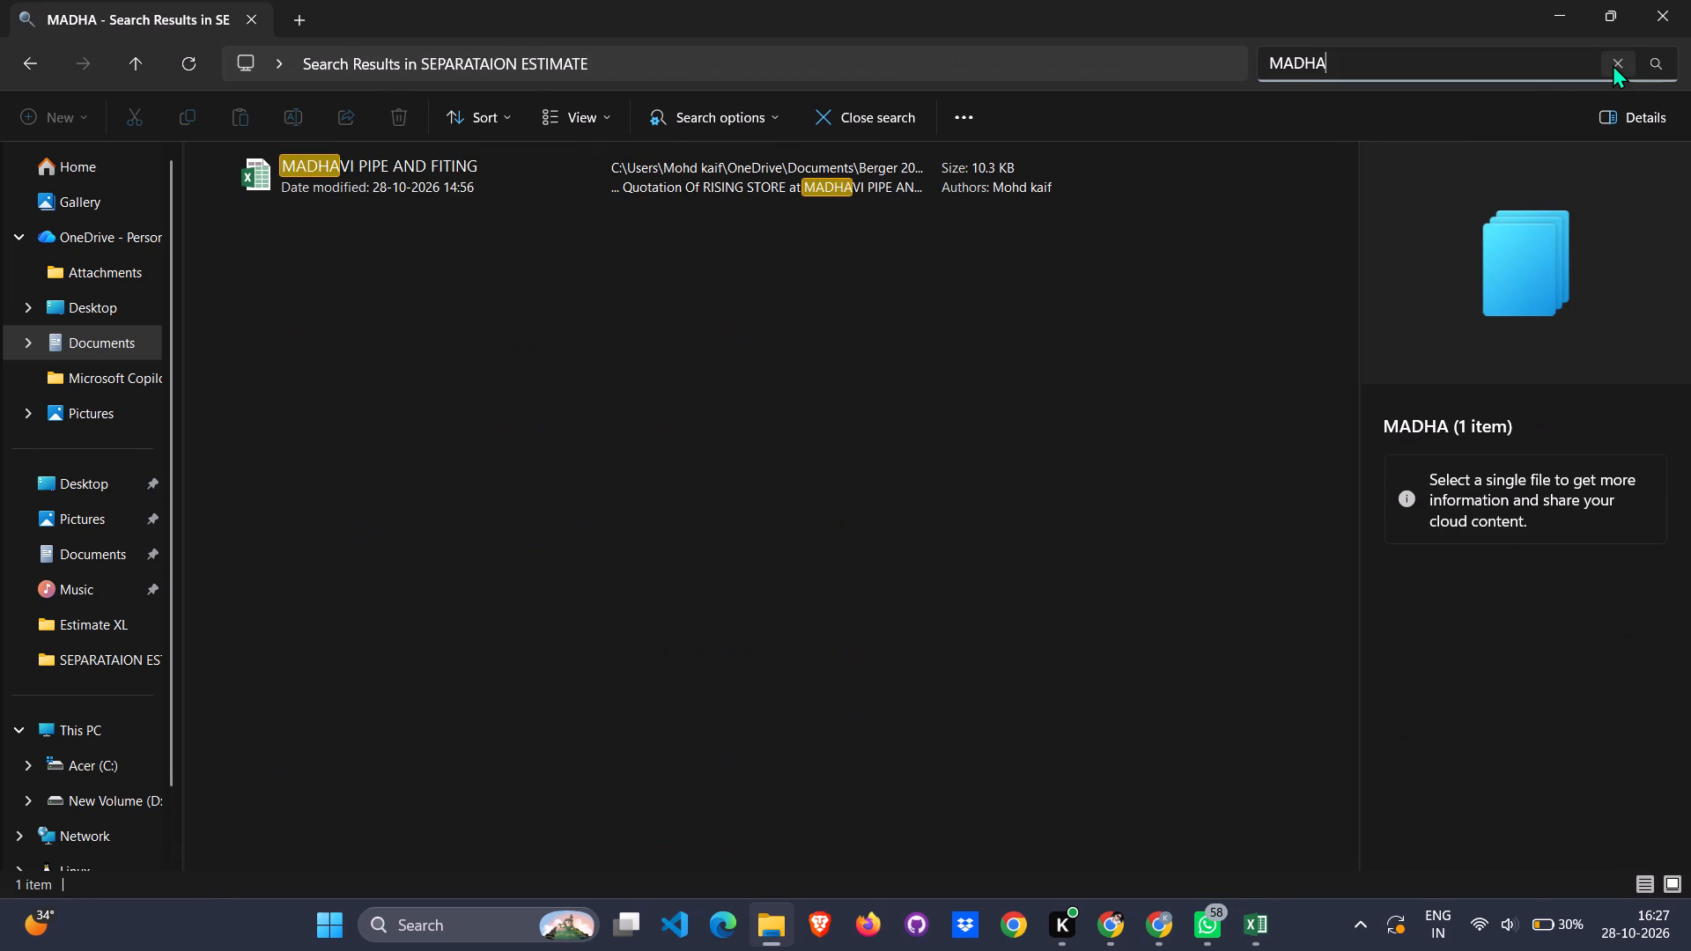
double_click(520, 176)
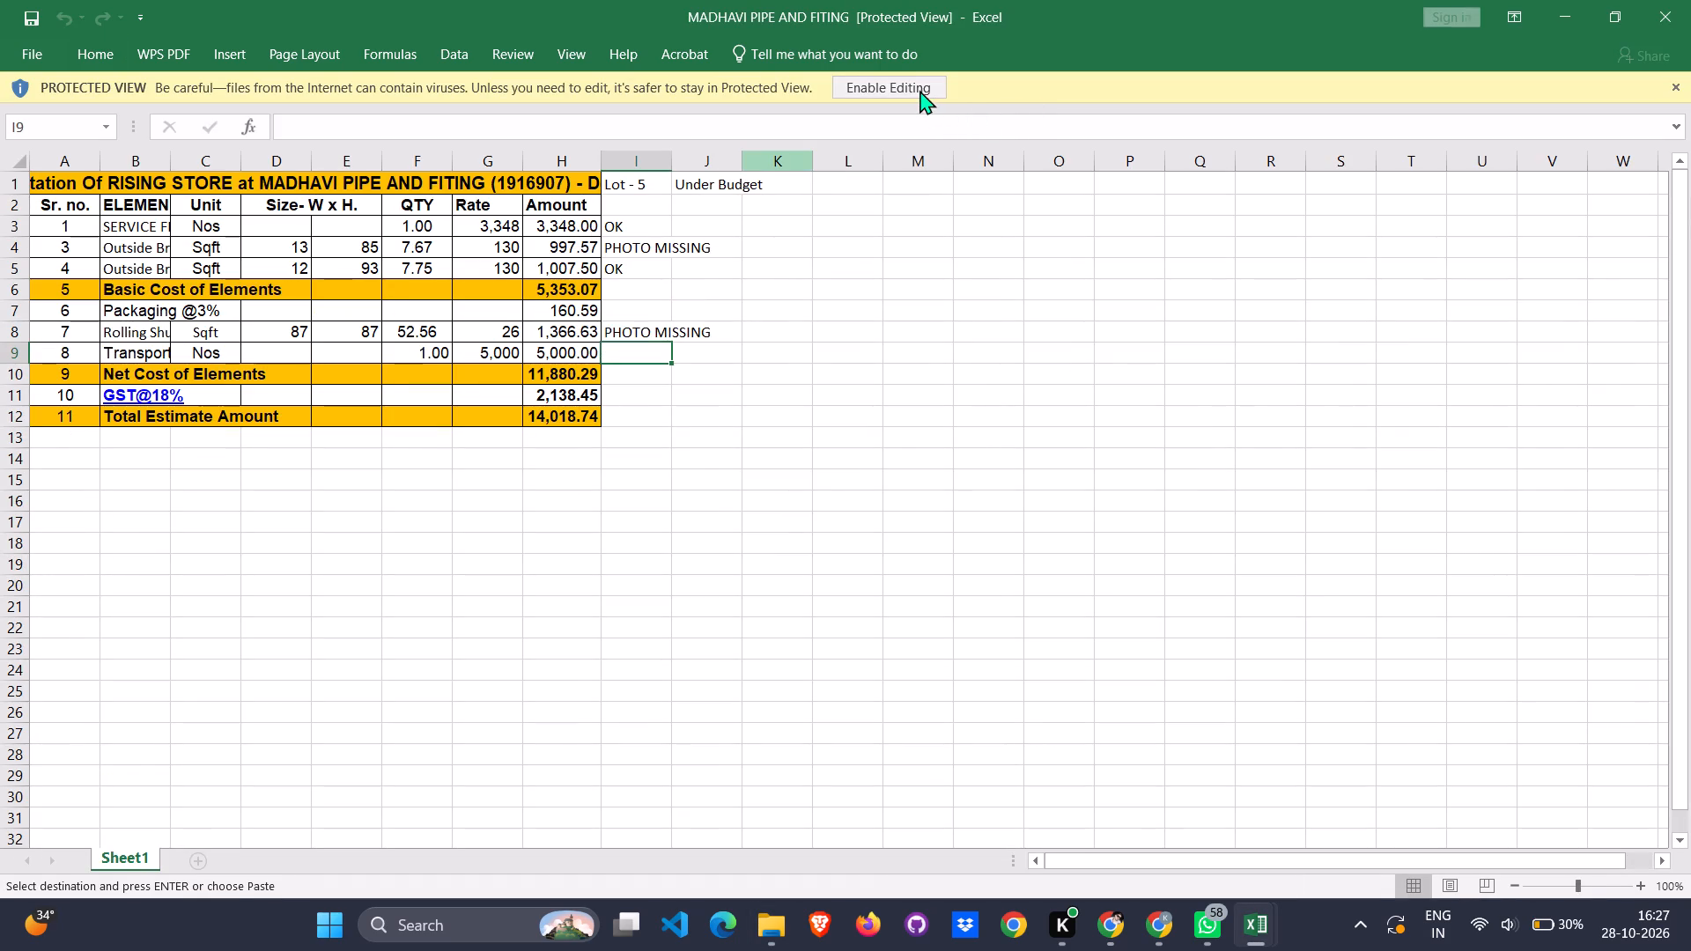
click(918, 87)
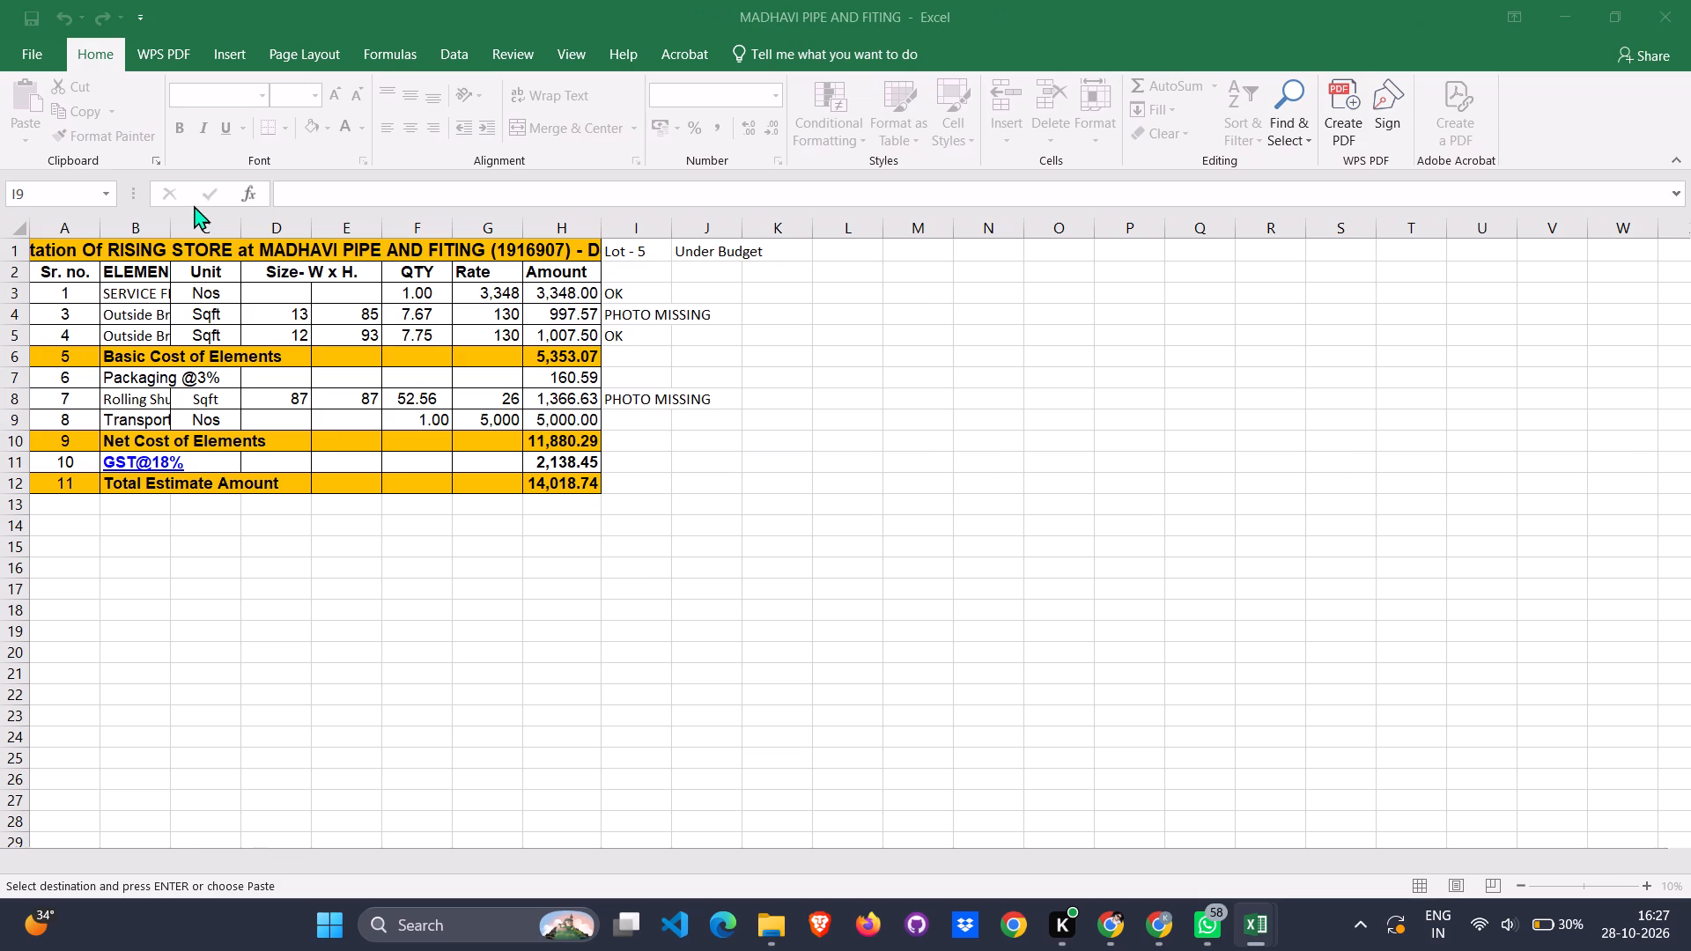
drag(172, 227, 323, 225)
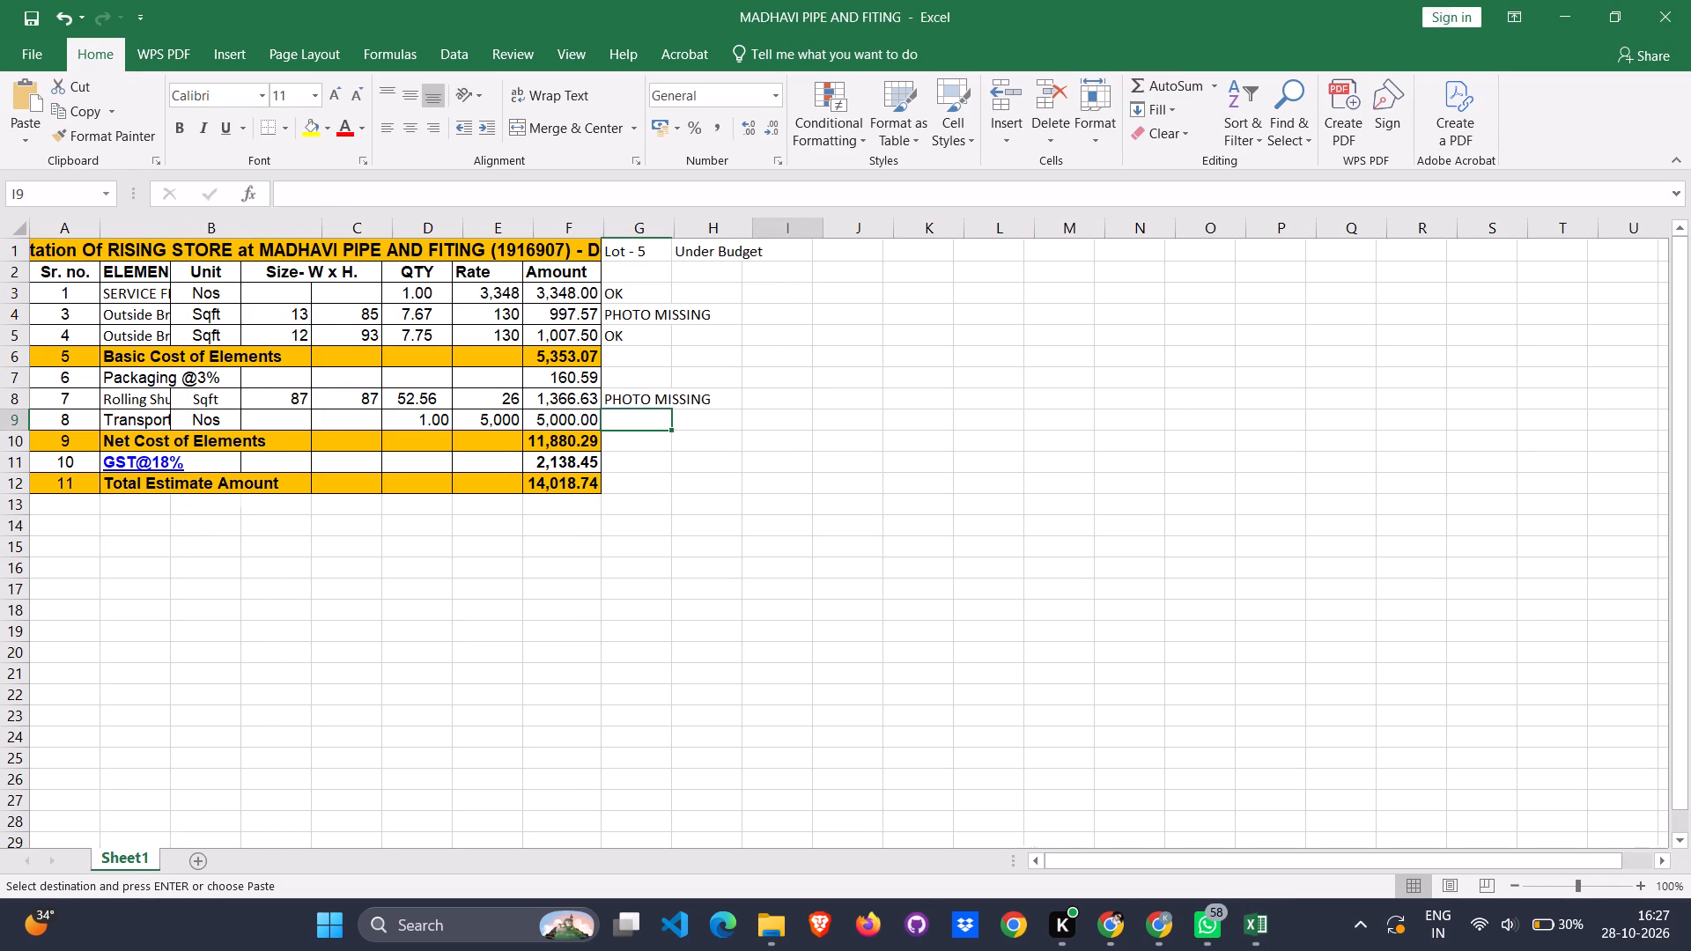
Copy the SERVICE FLANGE and two Outside Branding element names from quotation B3:B5 to G167 of the requisition's Detailed sheet, and save.
click(210, 293)
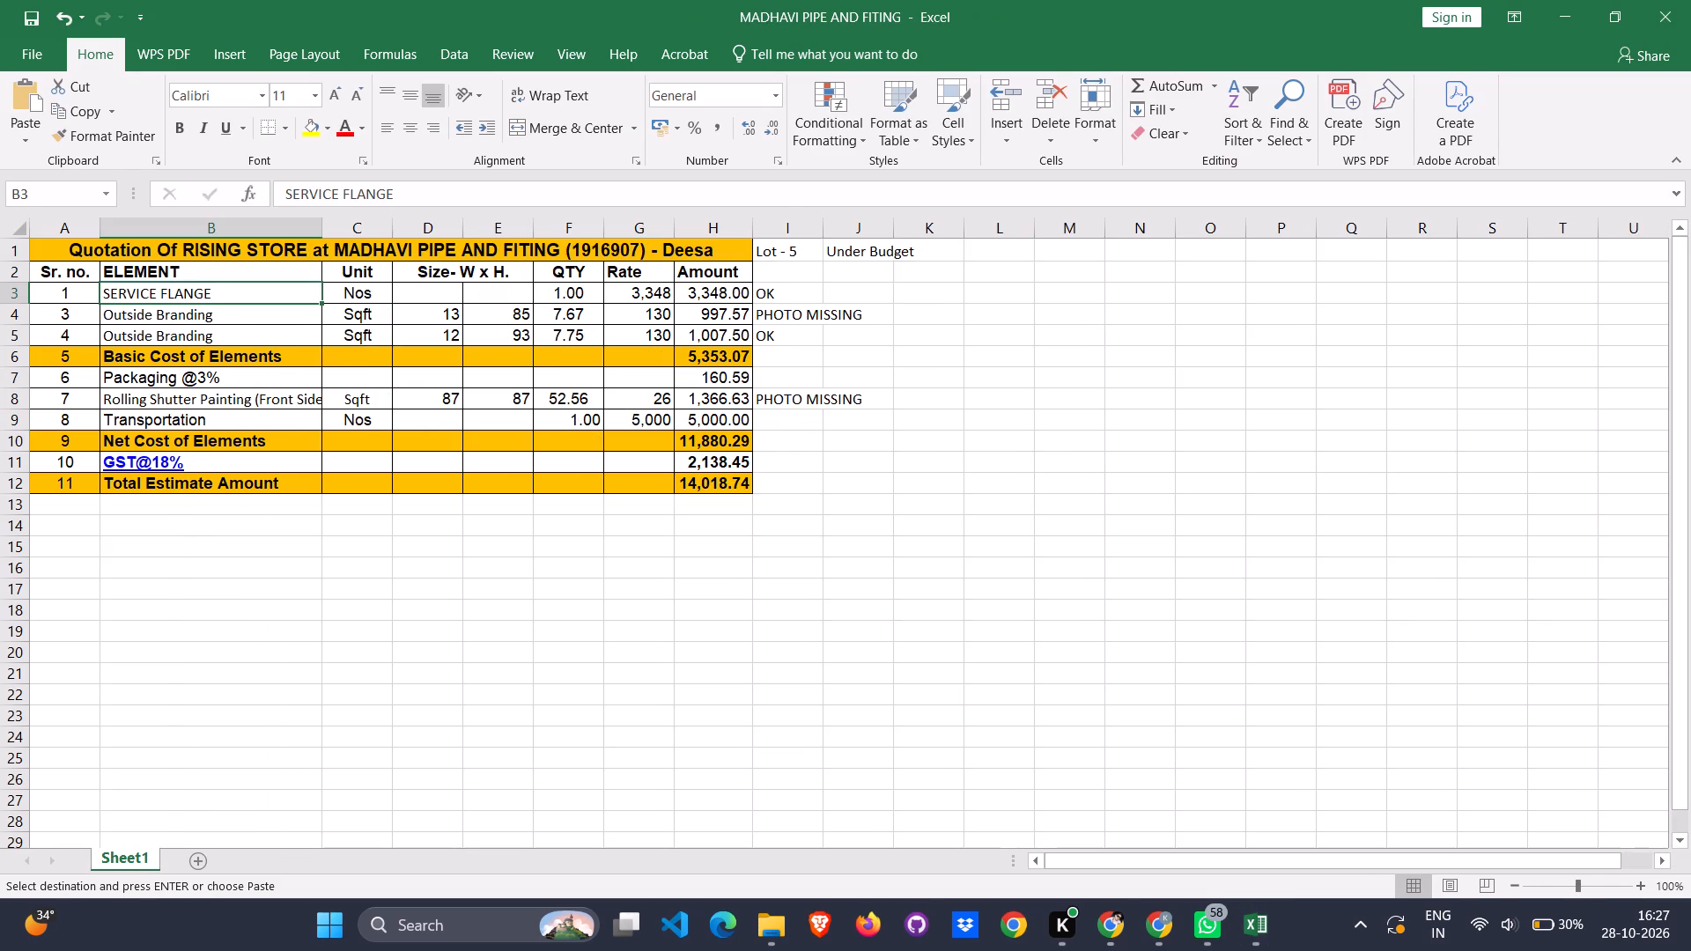
key(shift+Down)
key(shift+Down)
key(ctrl+c)
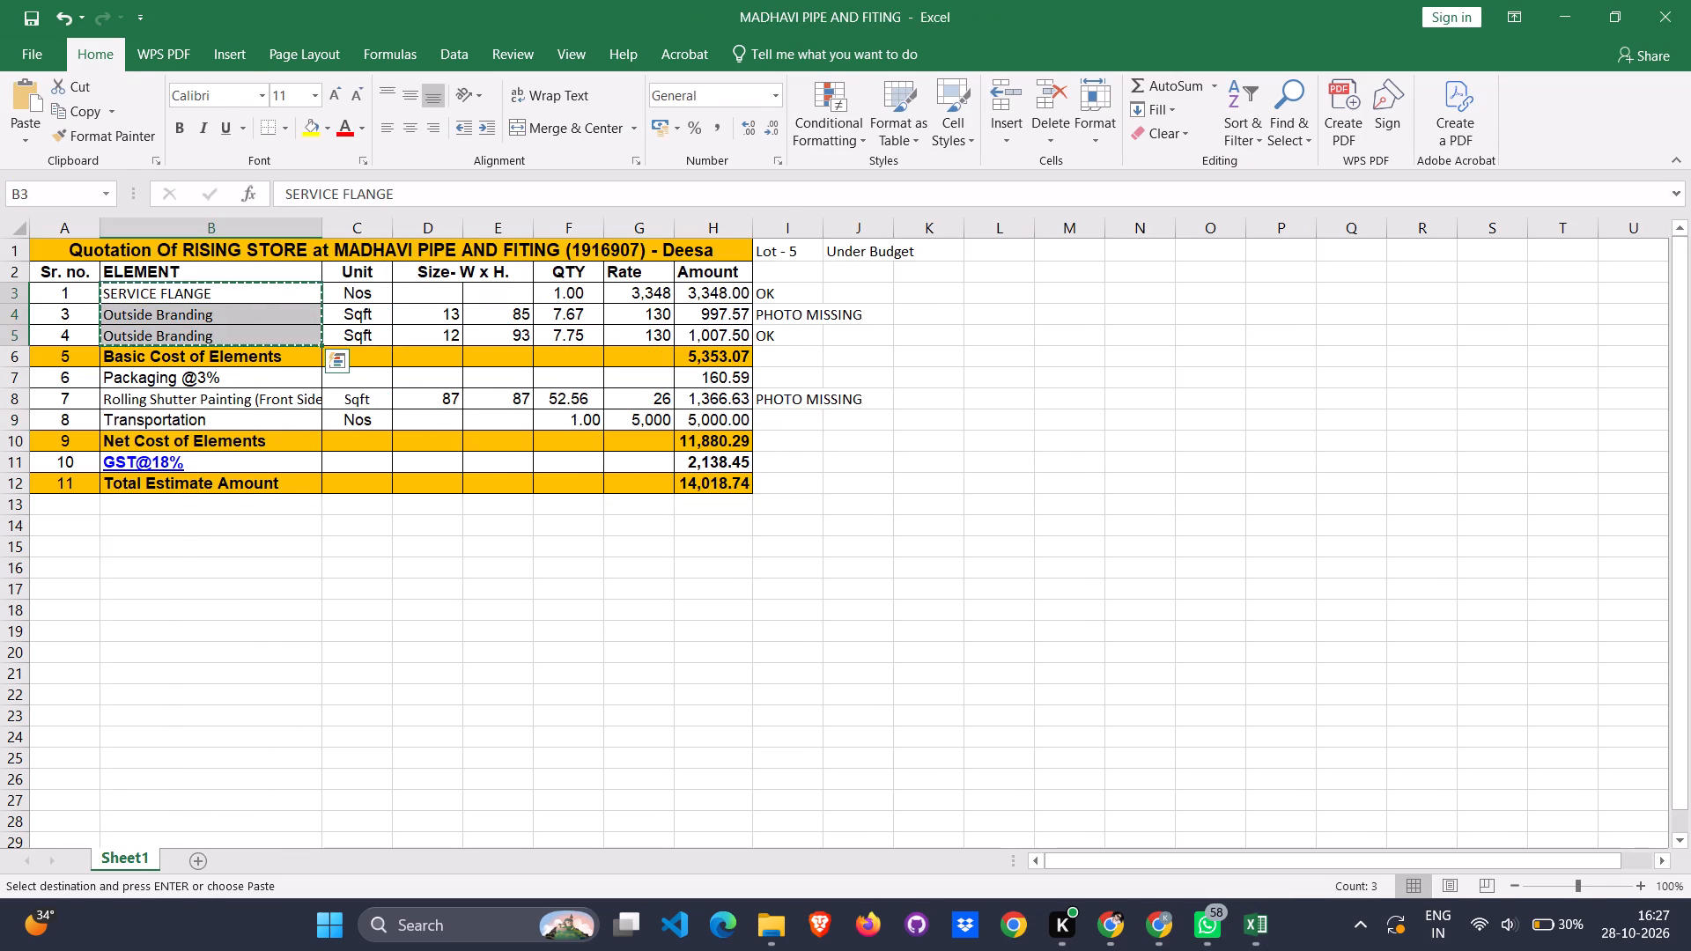
key(alt+Tab)
click(947, 530)
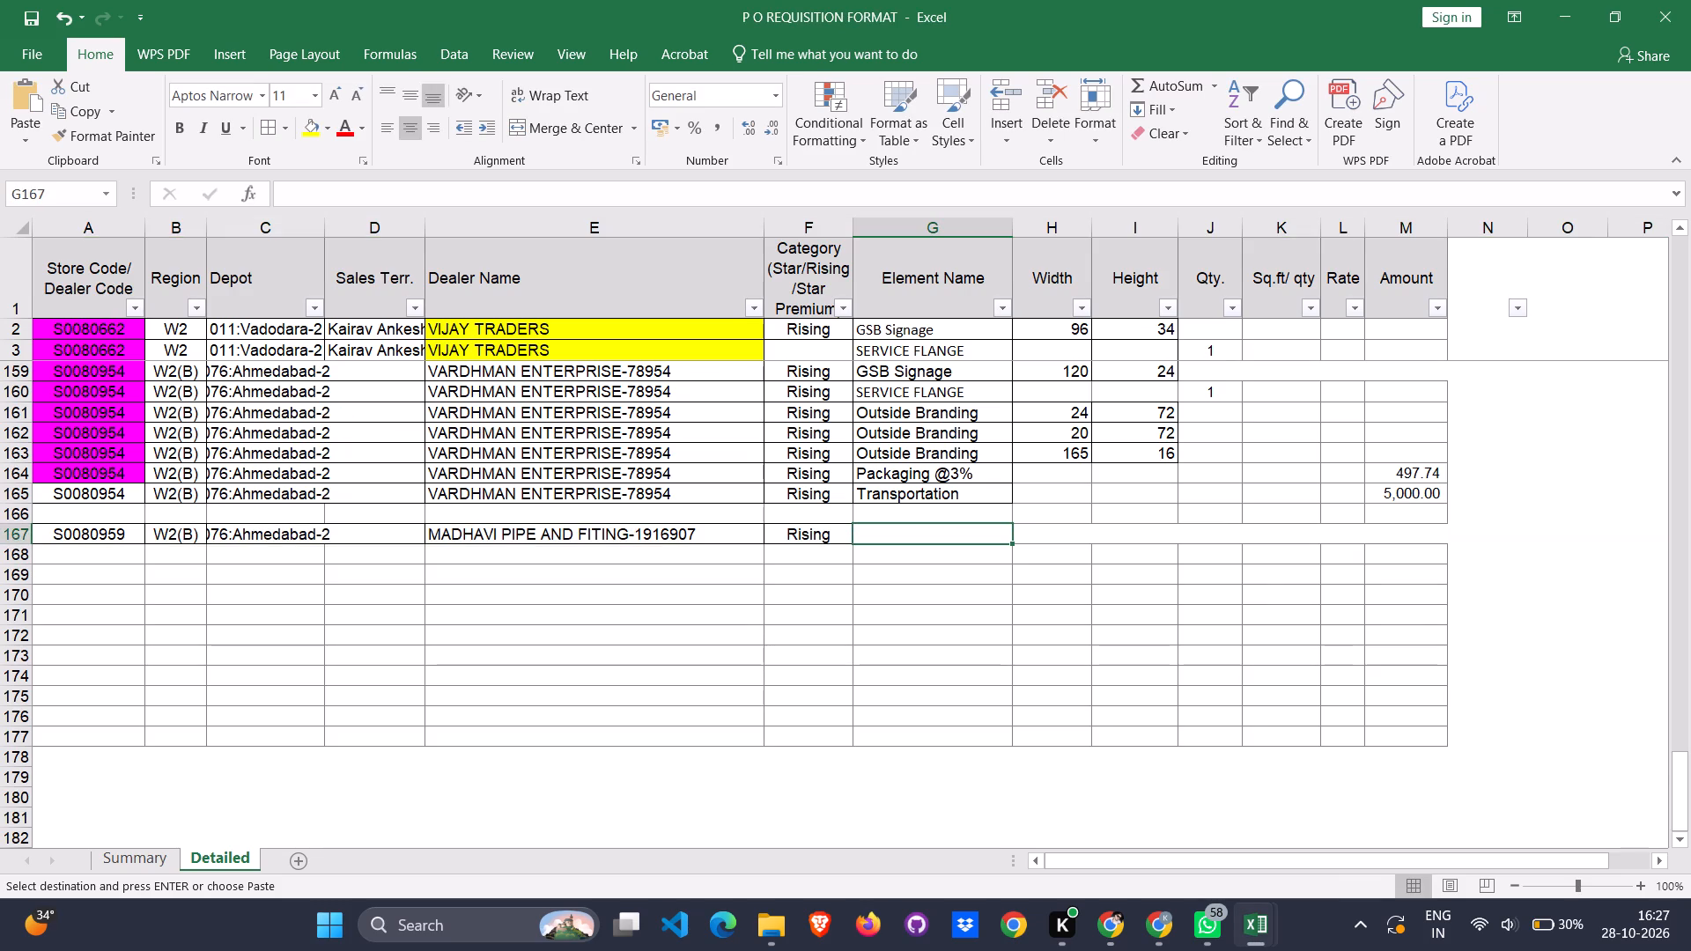
key(ctrl+v)
key(ctrl+s)
Copy the matching widths and heights from quotation D3:E5 into H167:I169 of the requisition, and save.
key(alt+Tab)
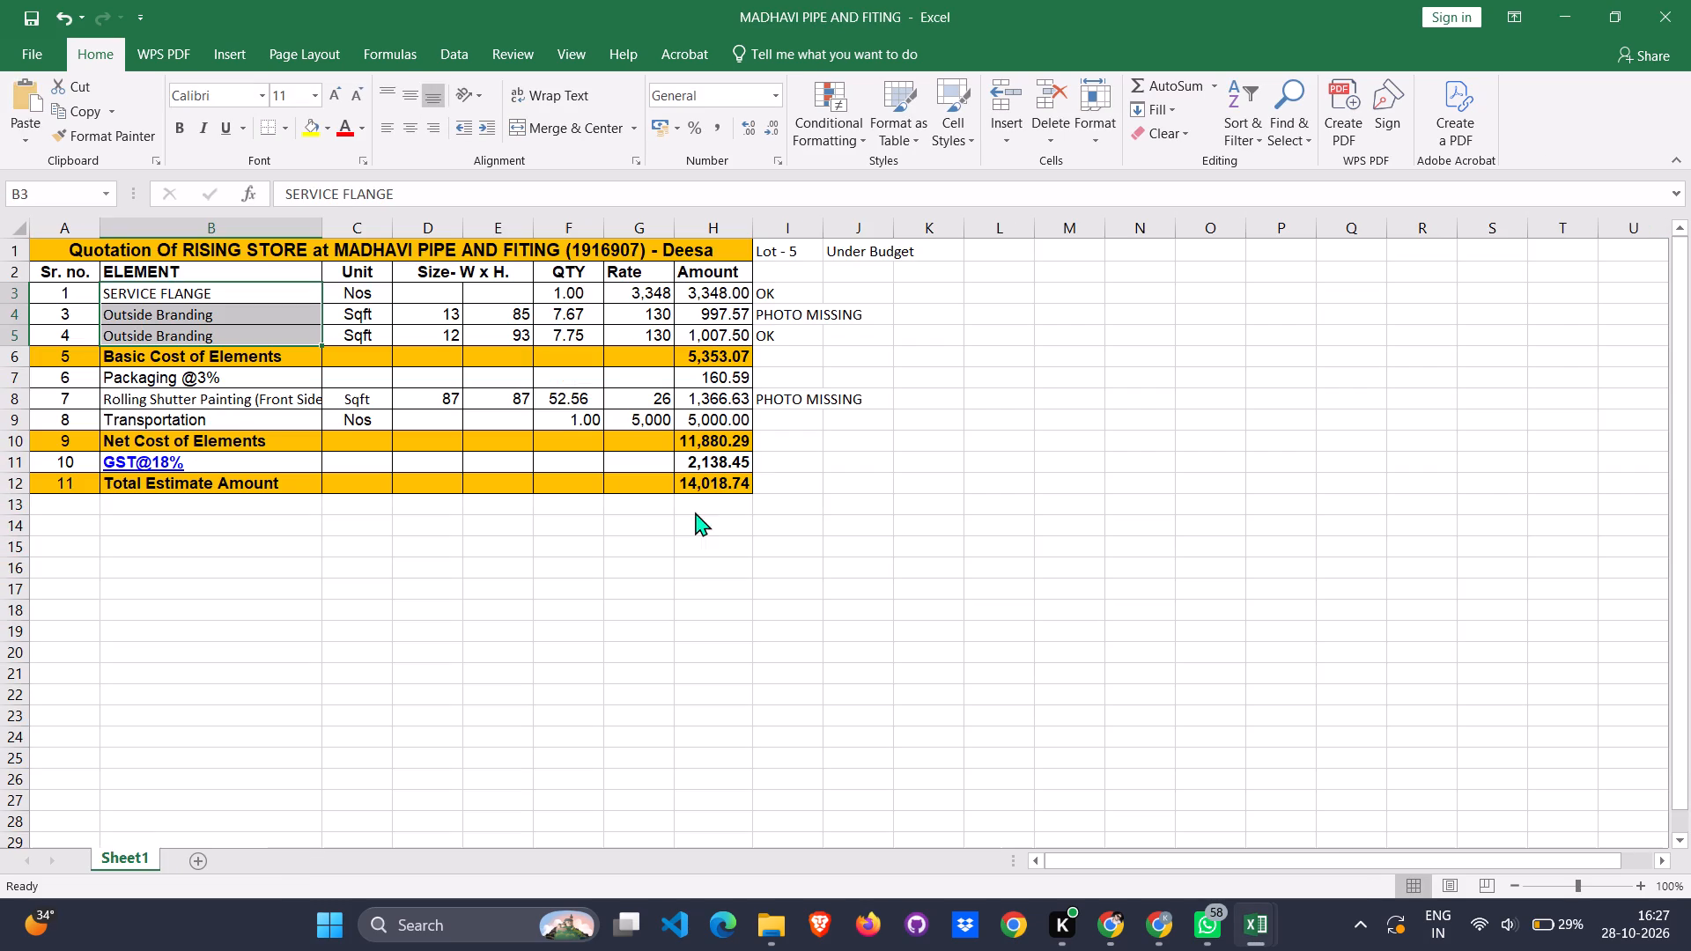
click(425, 291)
key(shift+Down)
key(shift+Down)
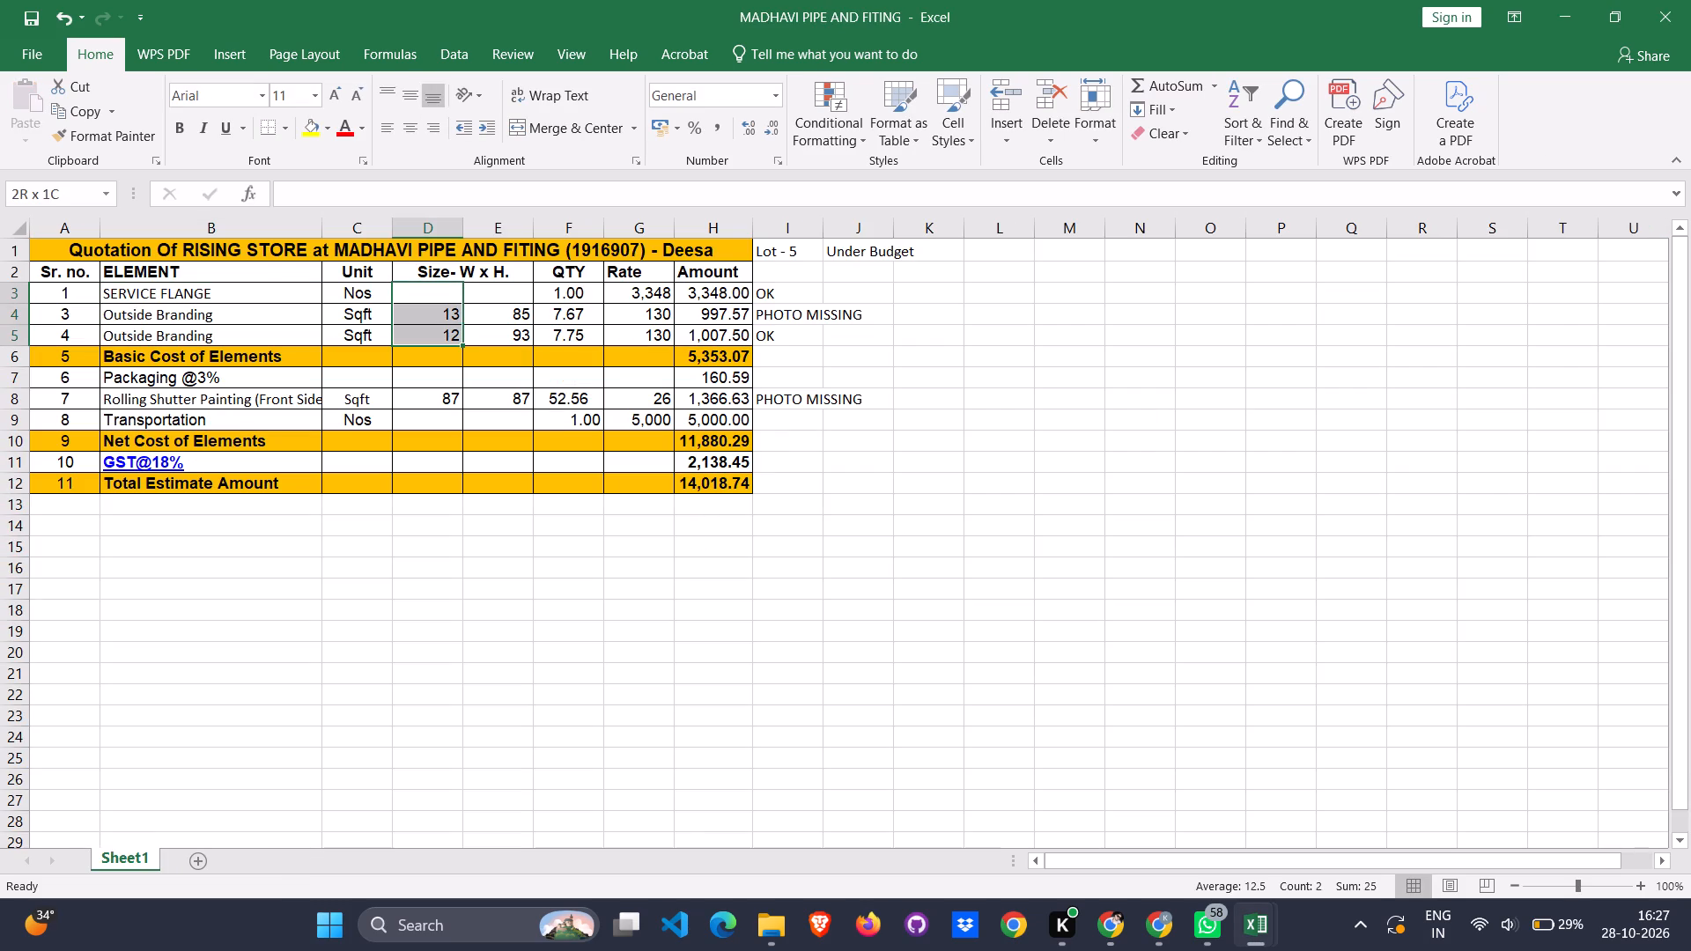
key(shift+Right)
key(ctrl+c)
key(alt+Tab)
key(Right)
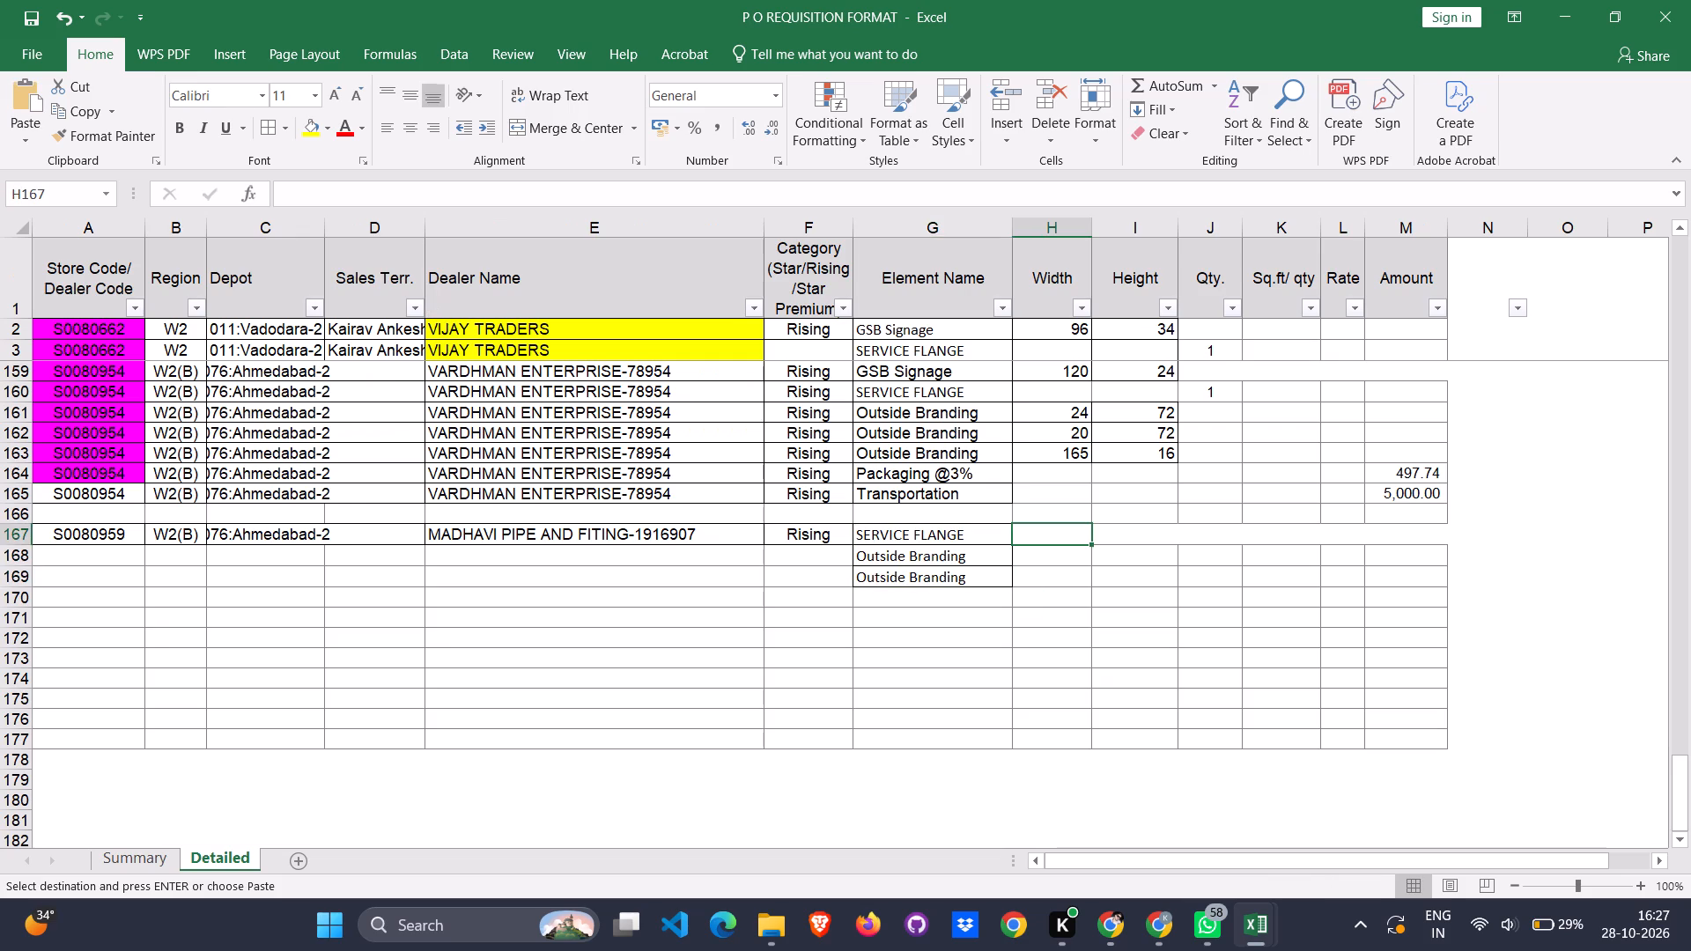
key(ctrl+v)
key(ctrl+s)
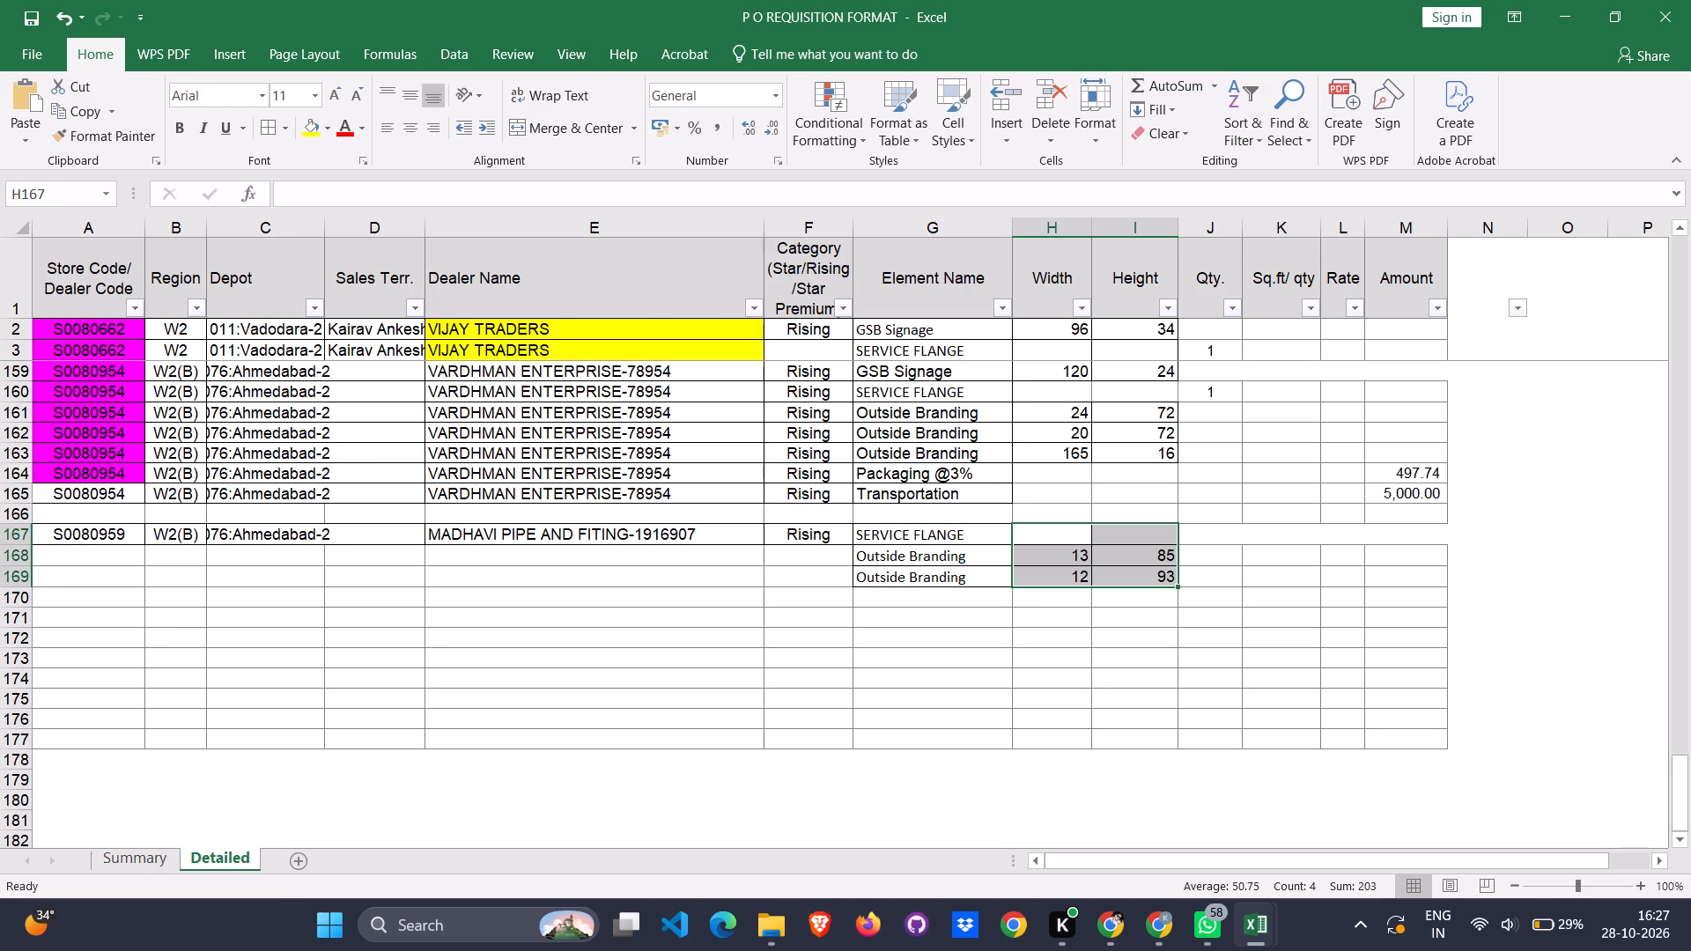
Copy the Rolling Shutter Painting (Front Side) element and its 87 x 87 size from the quotation into G170:I170 of the requisition, and save.
key(alt+Tab)
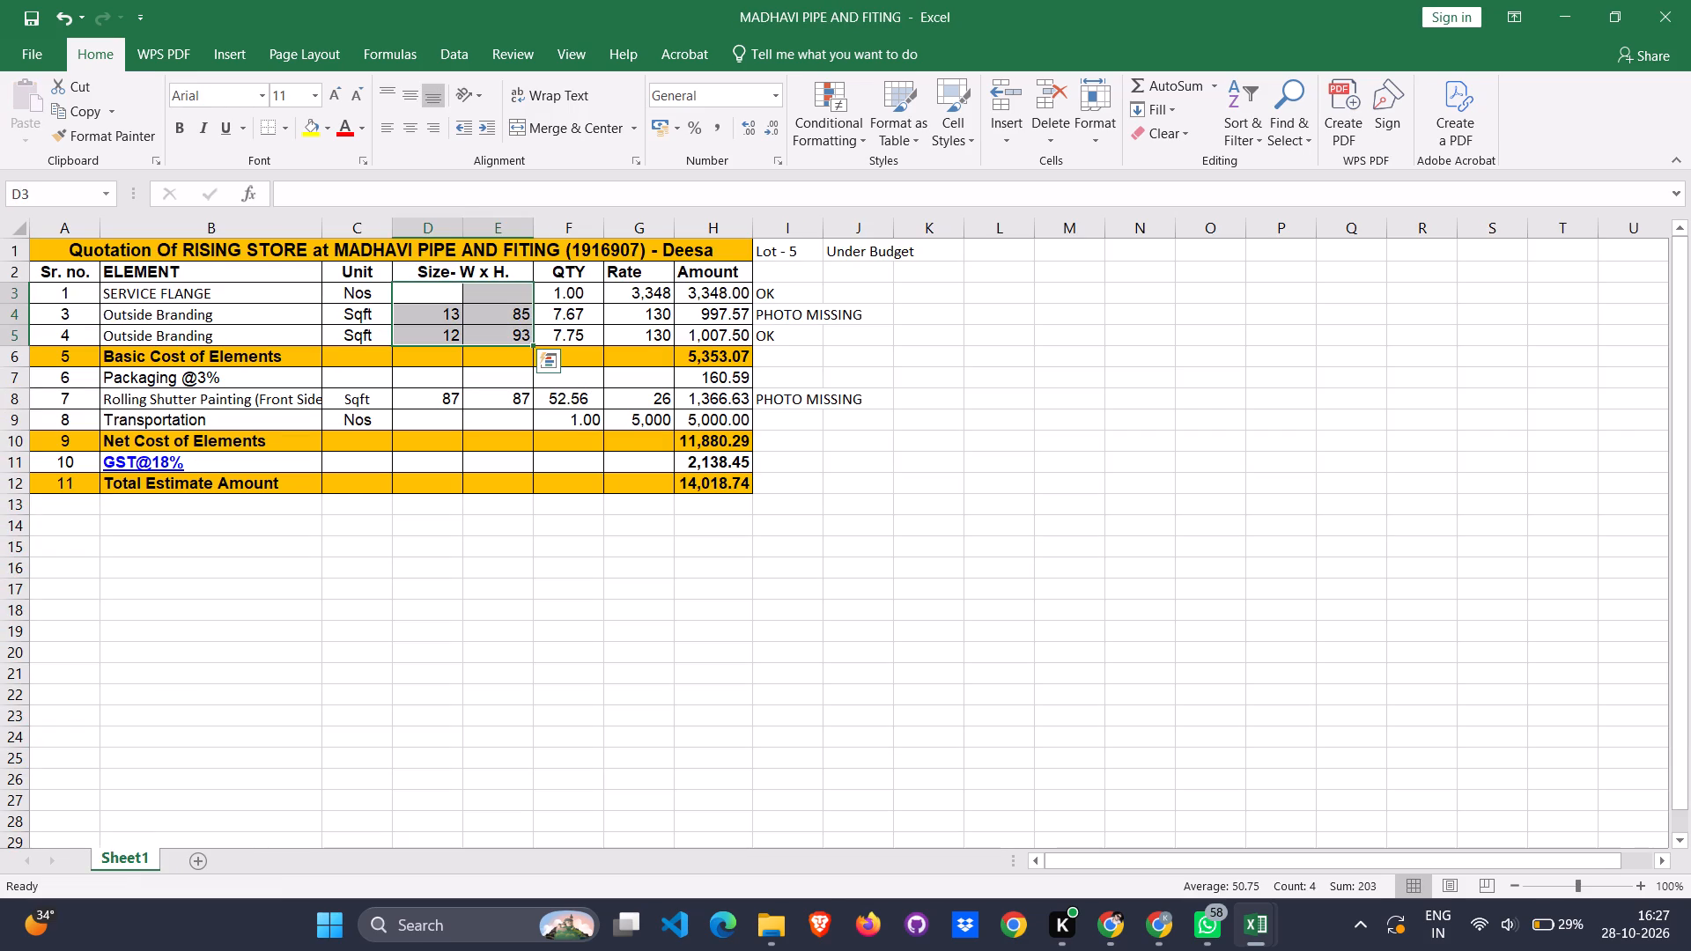
click(172, 397)
key(ctrl+c)
key(alt+Tab)
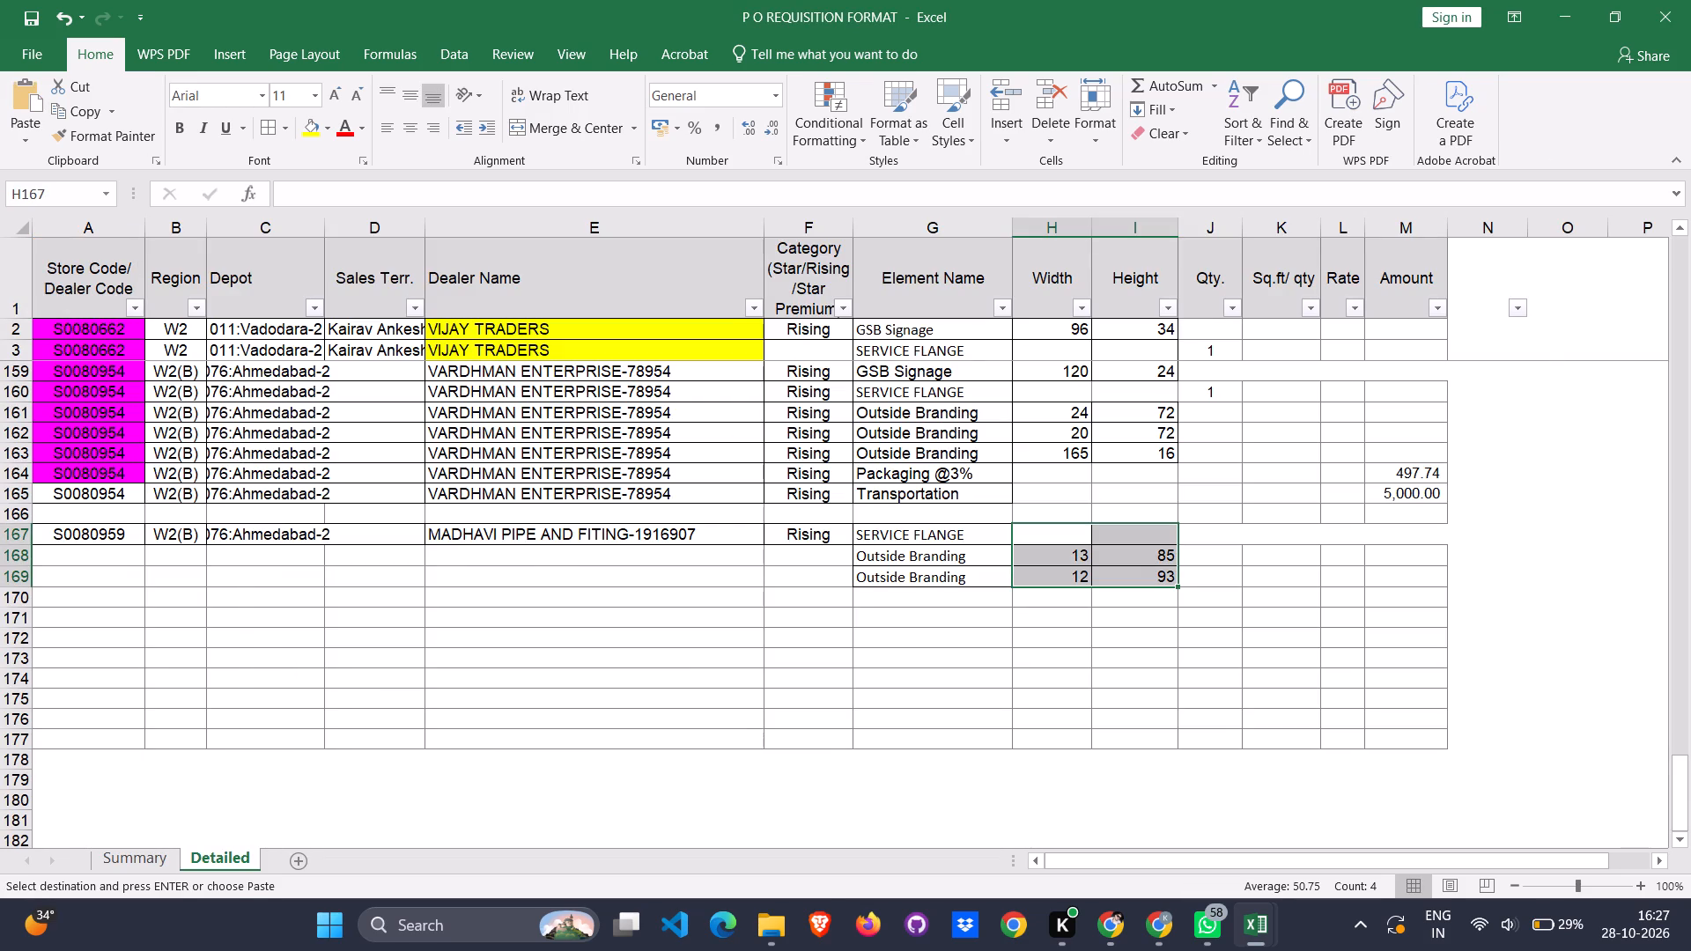
click(897, 603)
key(ctrl+v)
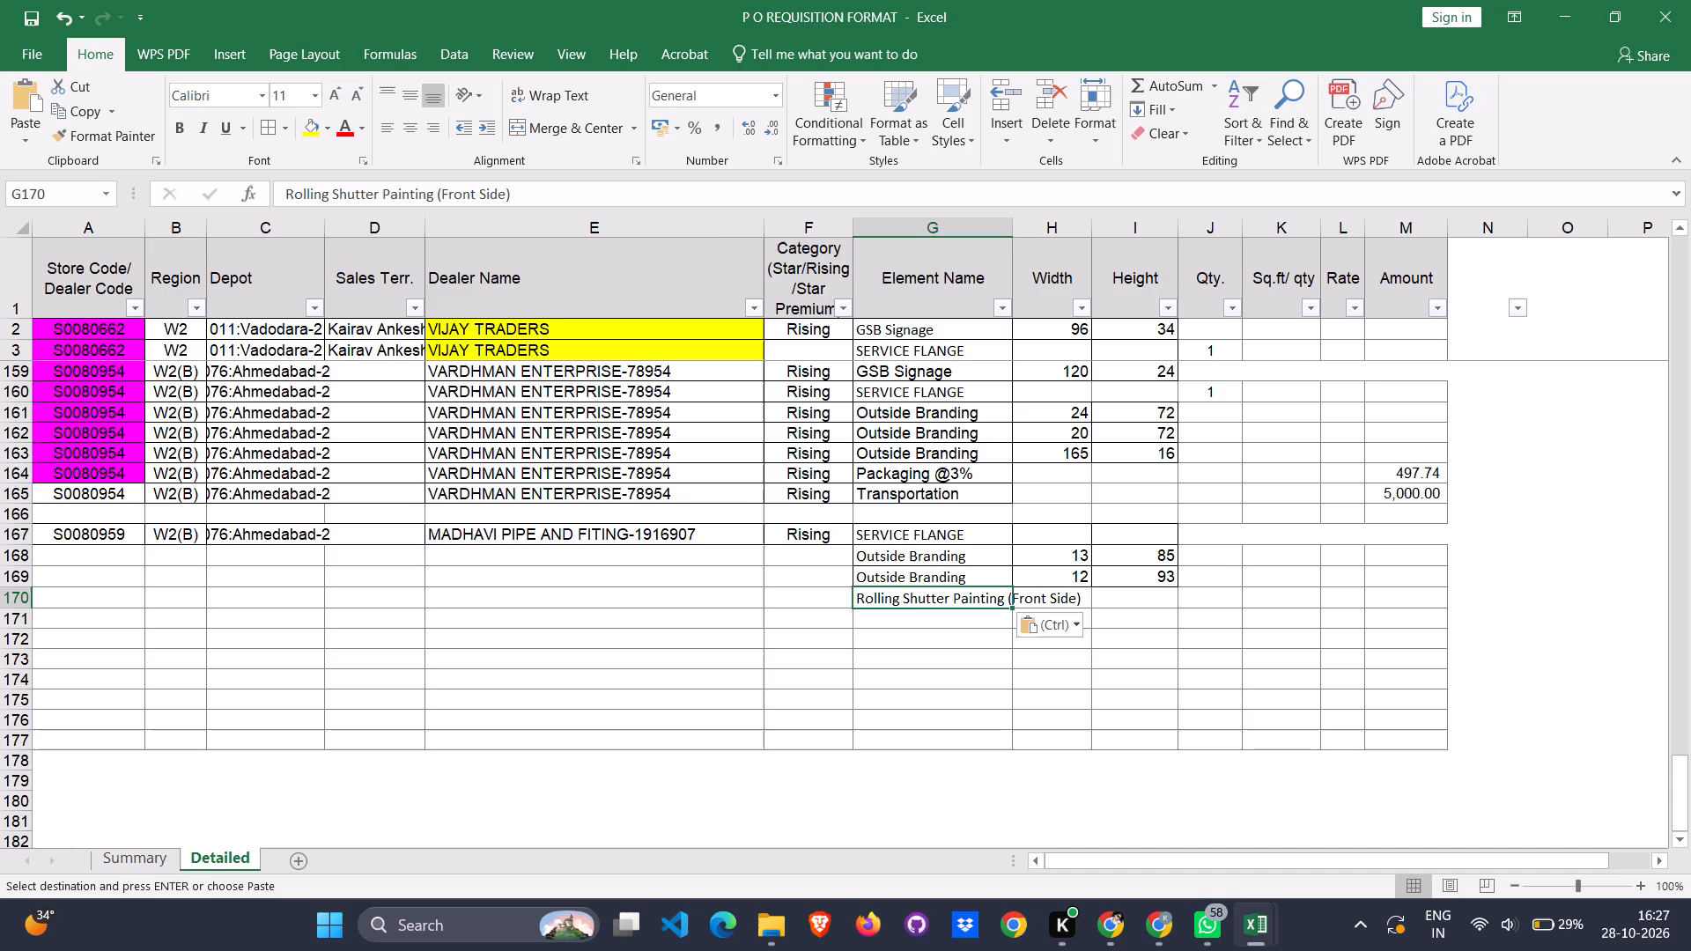
key(alt+Tab)
click(435, 404)
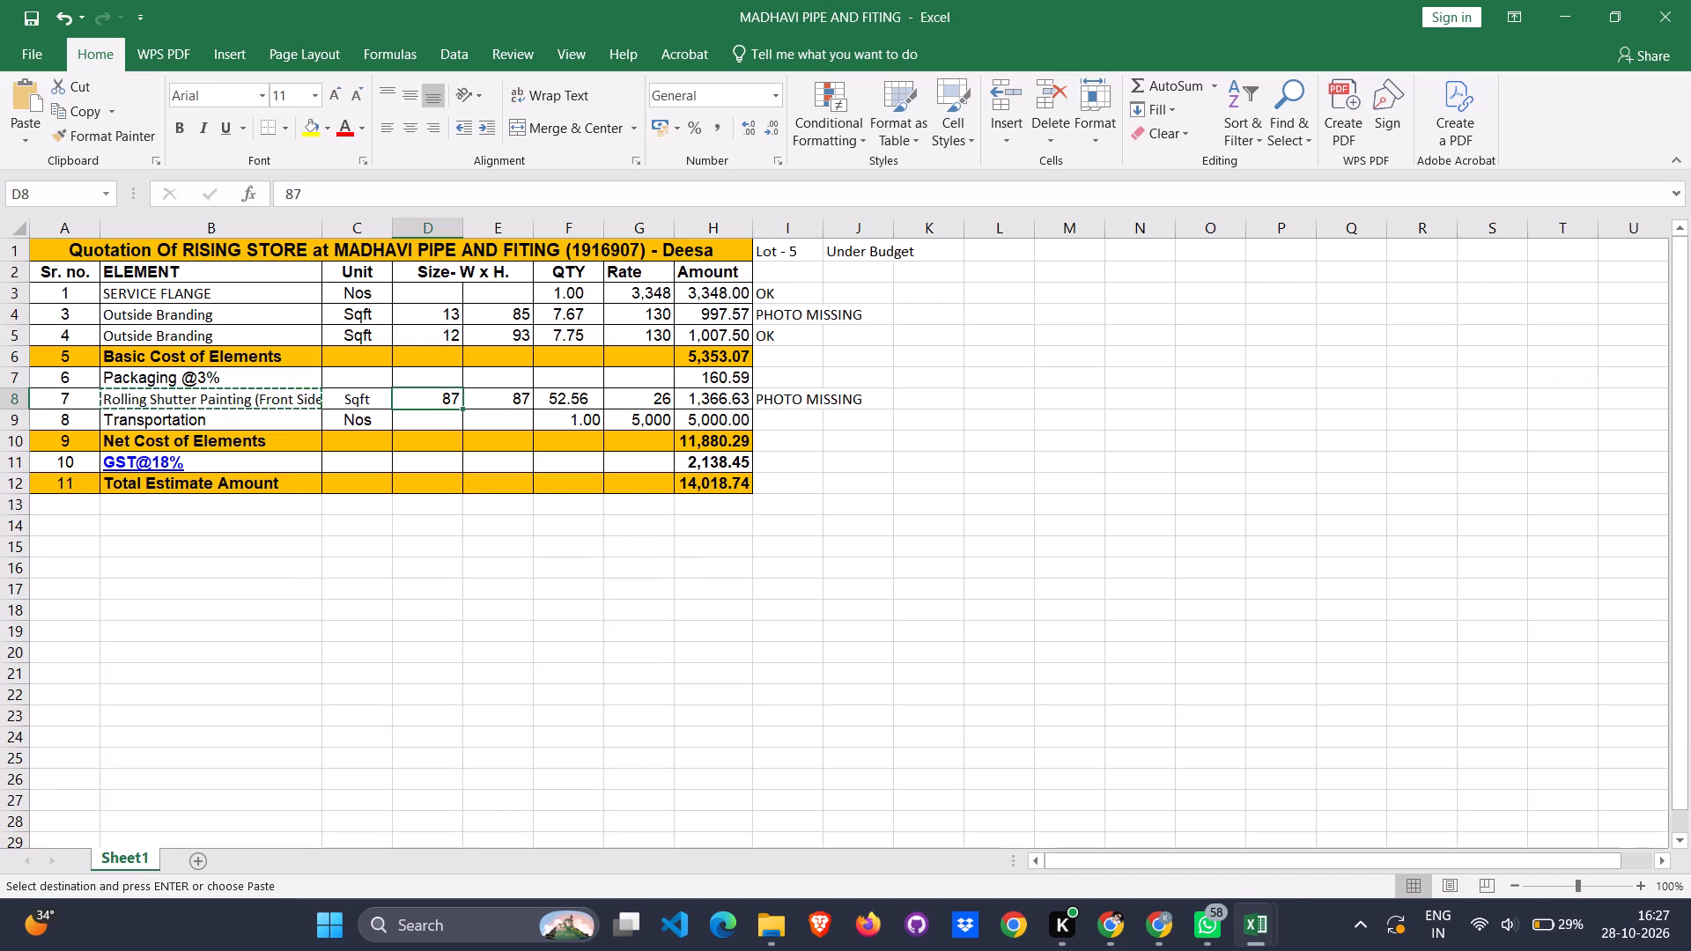
key(shift+Right)
key(ctrl+c)
key(alt+Tab)
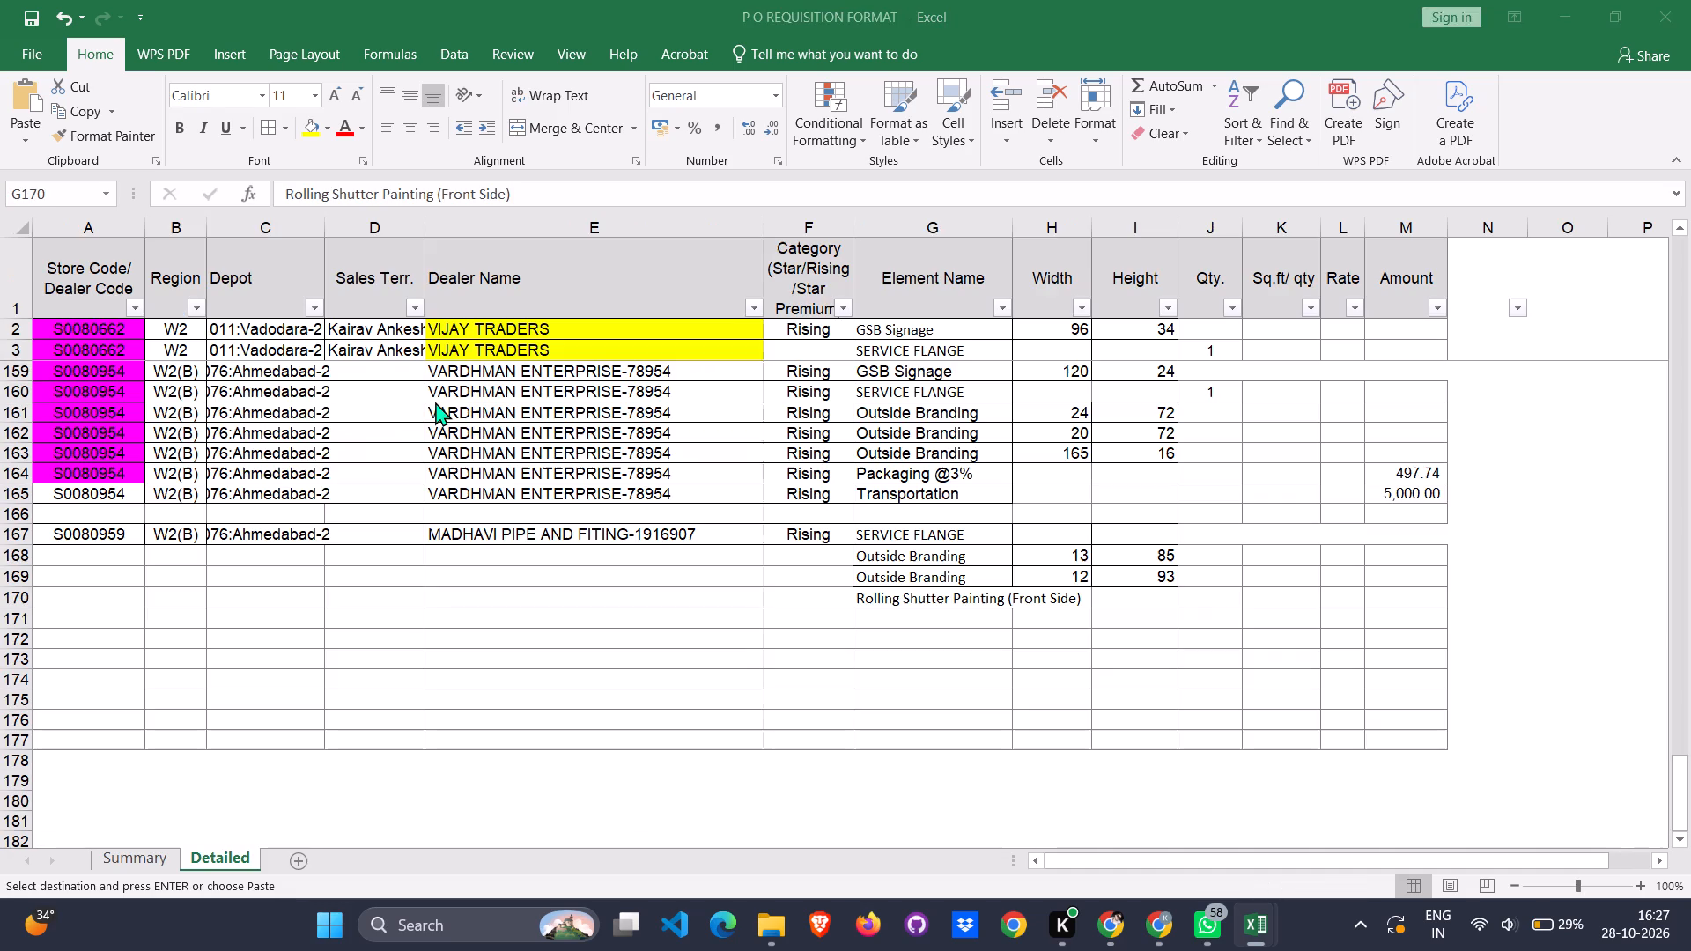
key(Right)
key(ctrl+v)
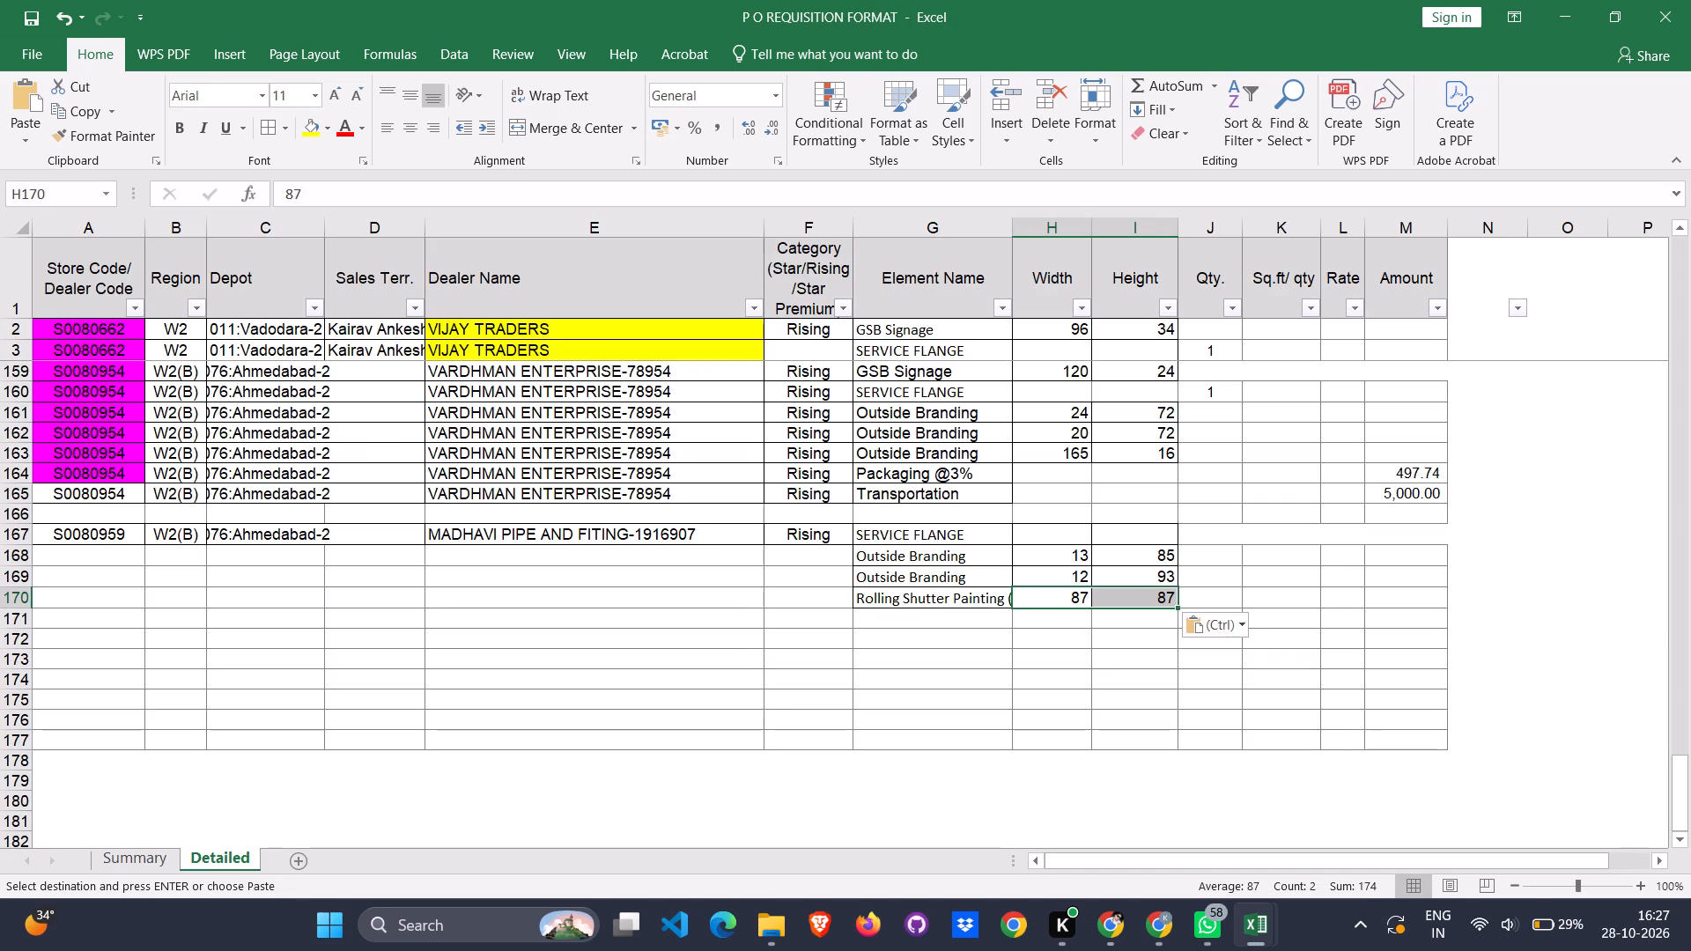
key(ctrl+s)
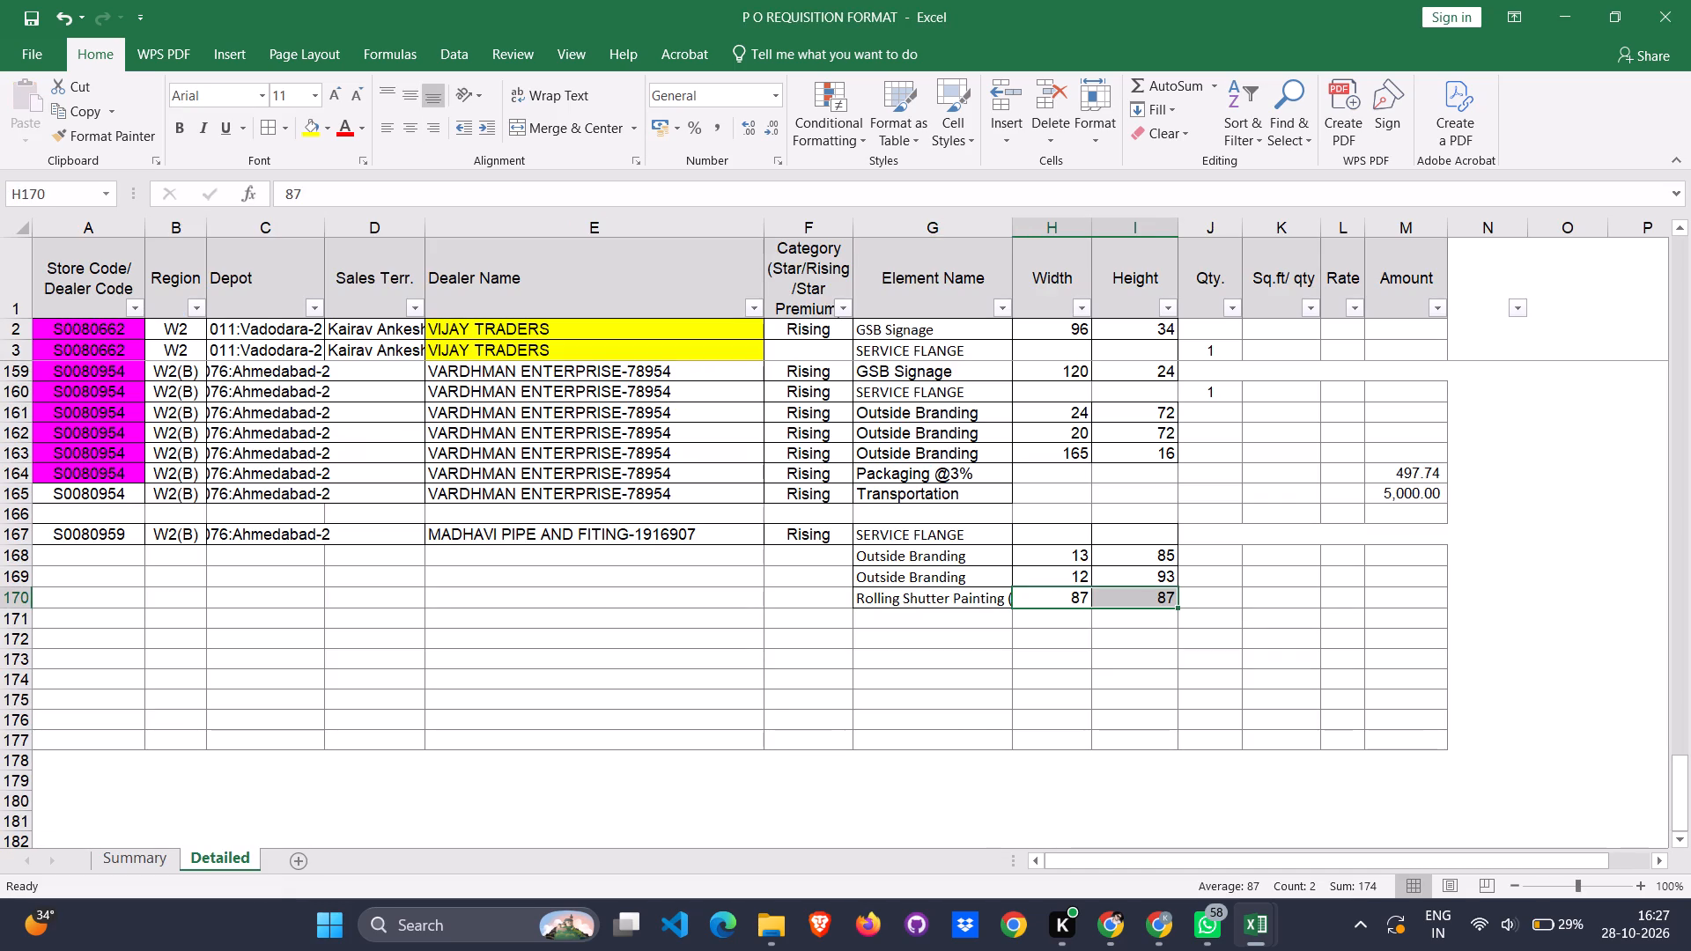
Copy the Packaging @3% and Transportation labels from G164:G165 to G171:G172, and save the requisition.
click(891, 470)
key(alt+Tab)
key(alt+Tab)
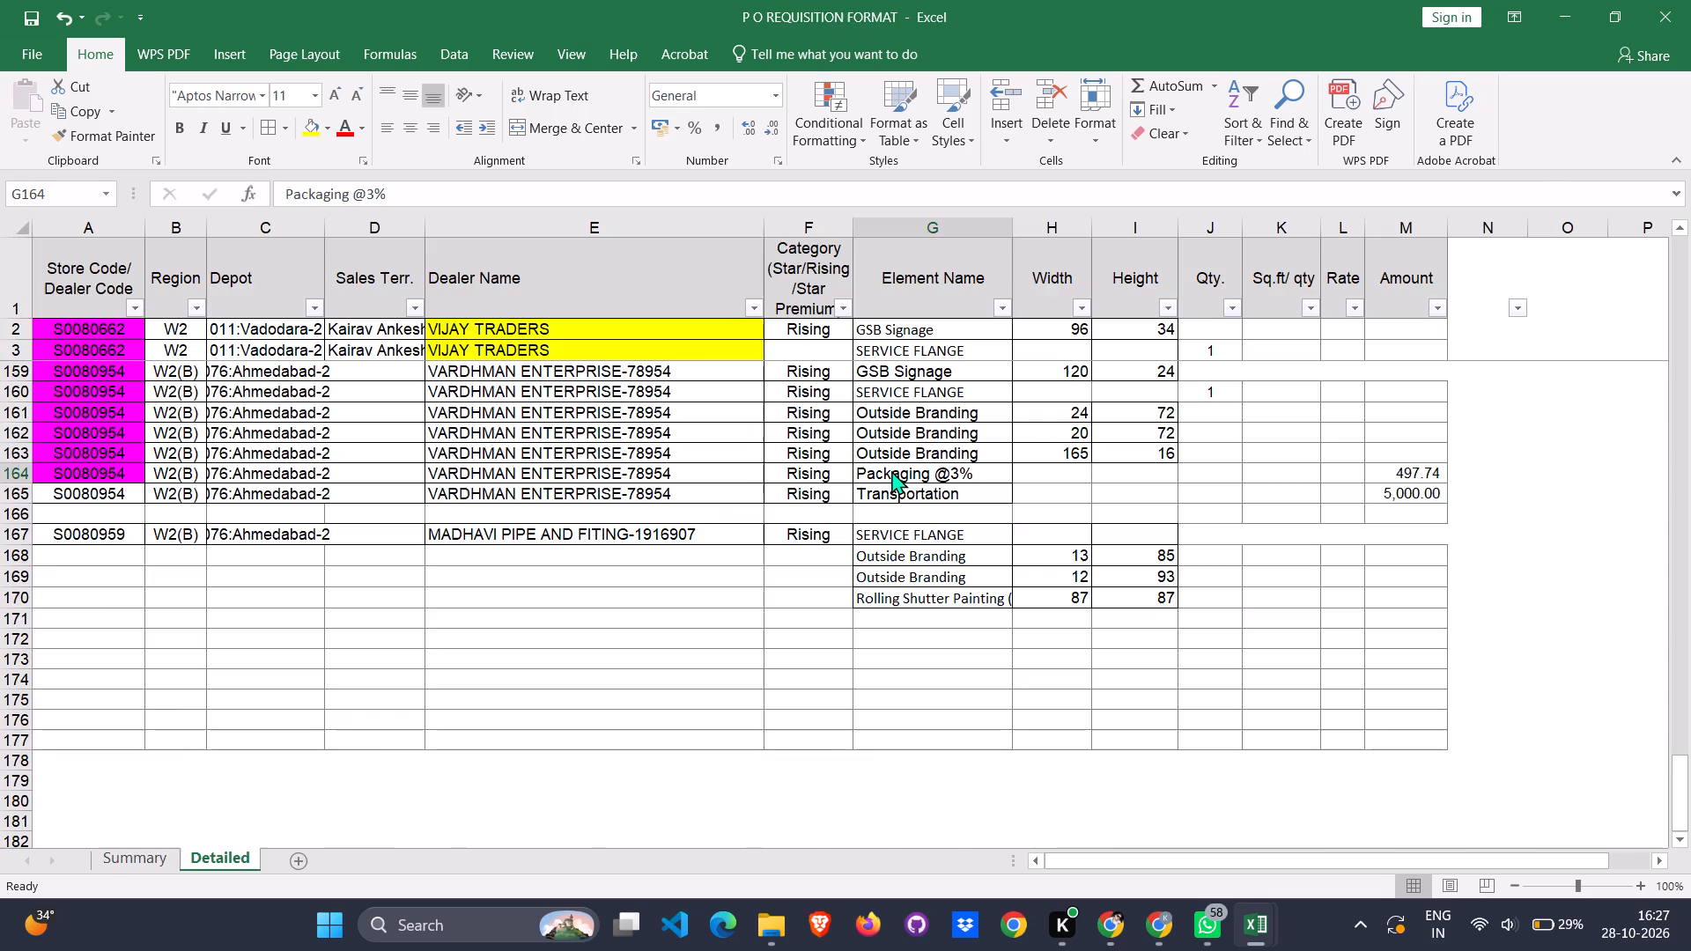
click(891, 470)
key(shift+Down)
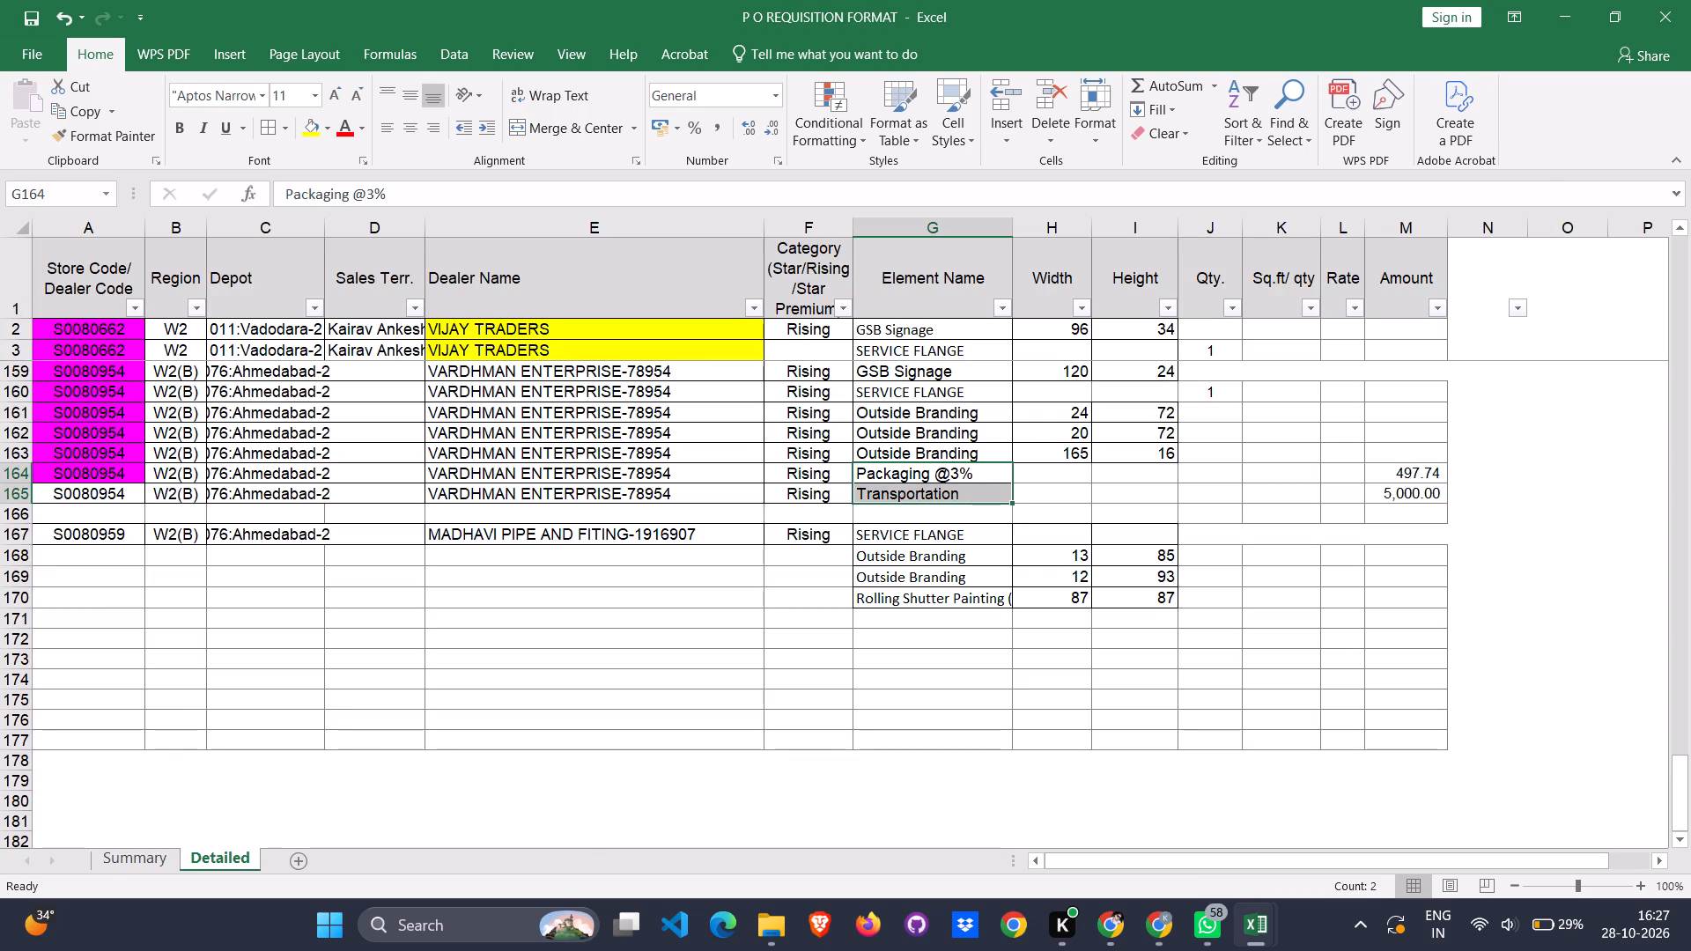
key(ctrl+c)
key(alt+Tab)
key(alt+Tab)
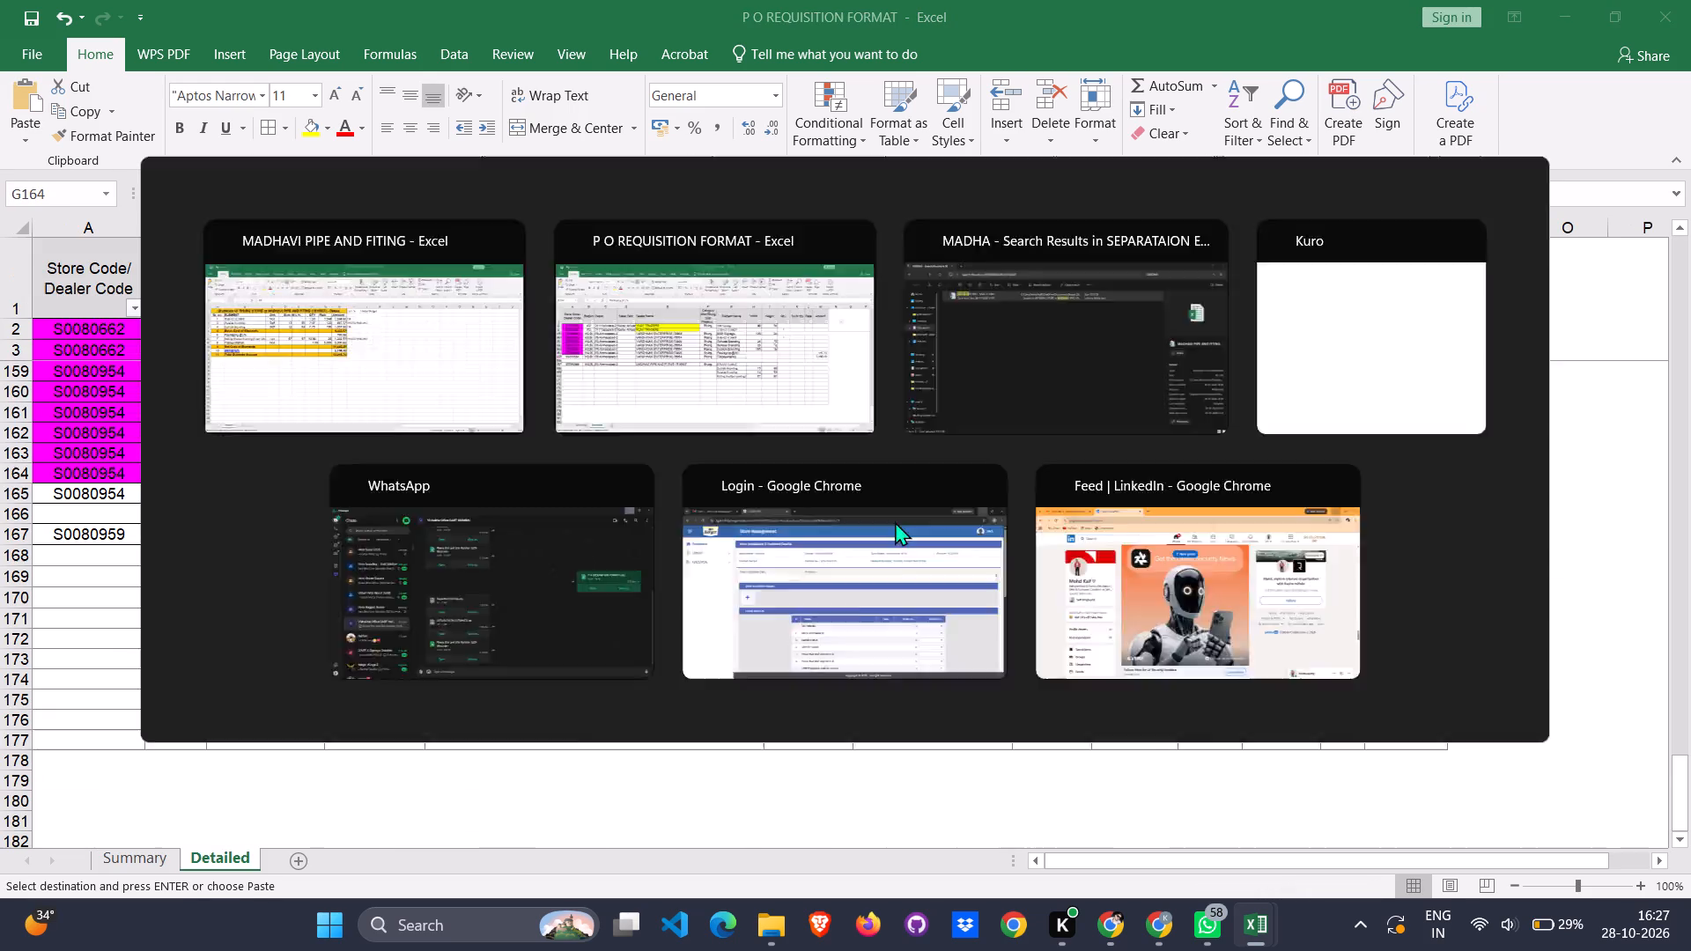
click(912, 616)
key(ctrl+v)
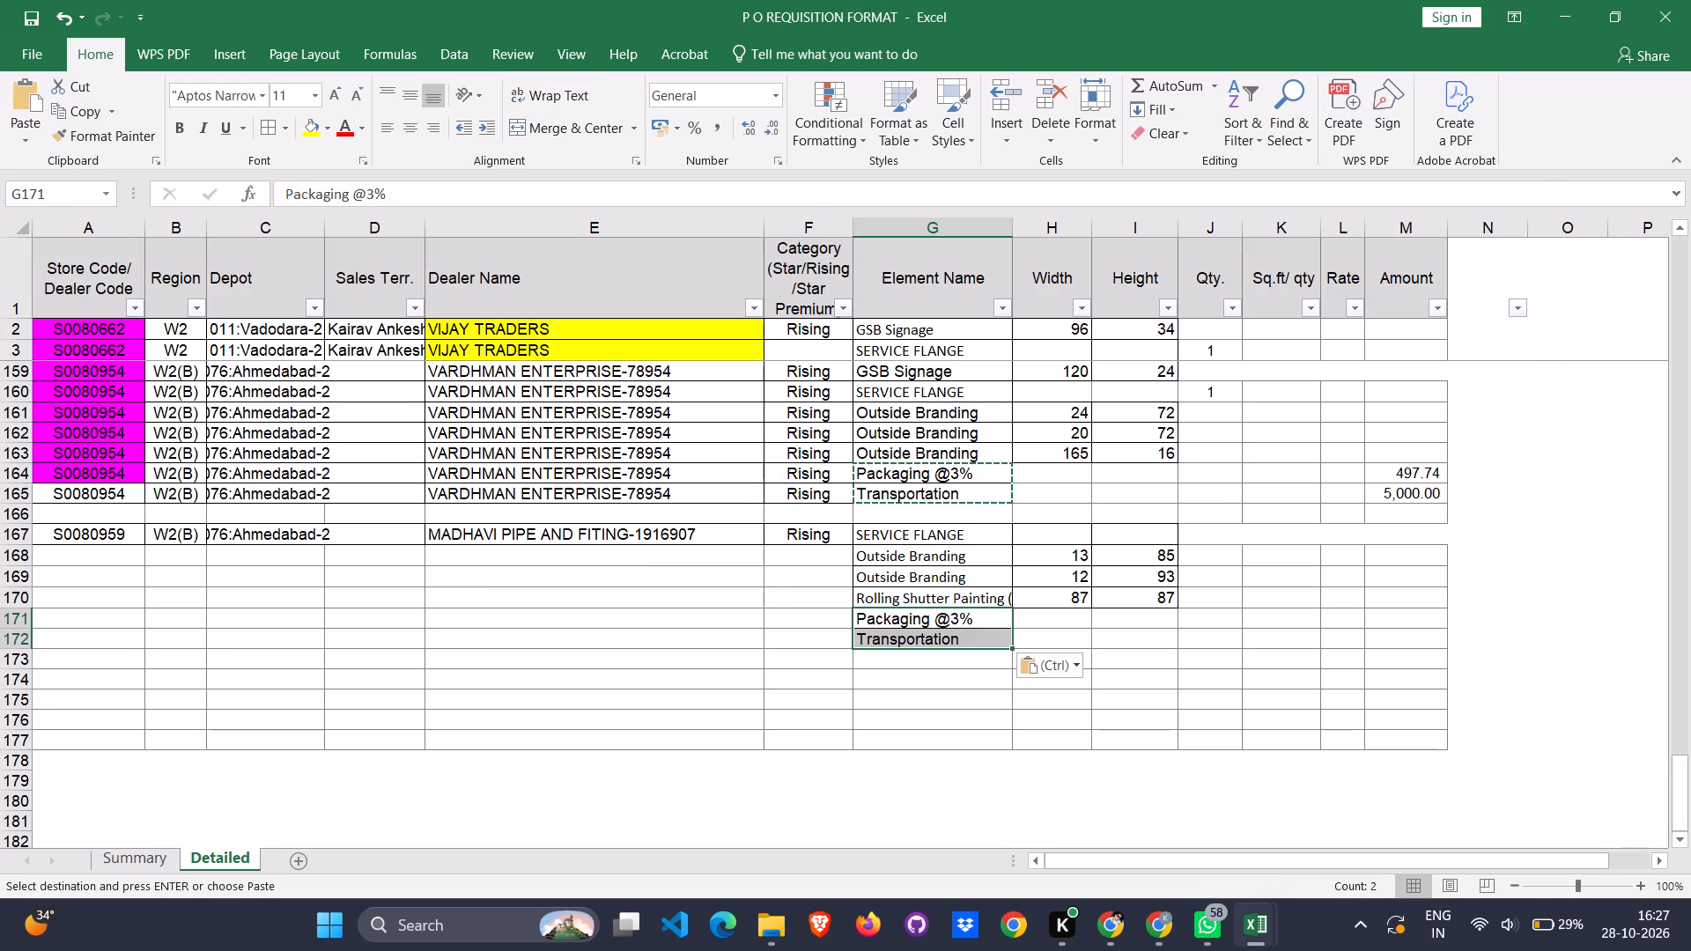
key(ctrl+s)
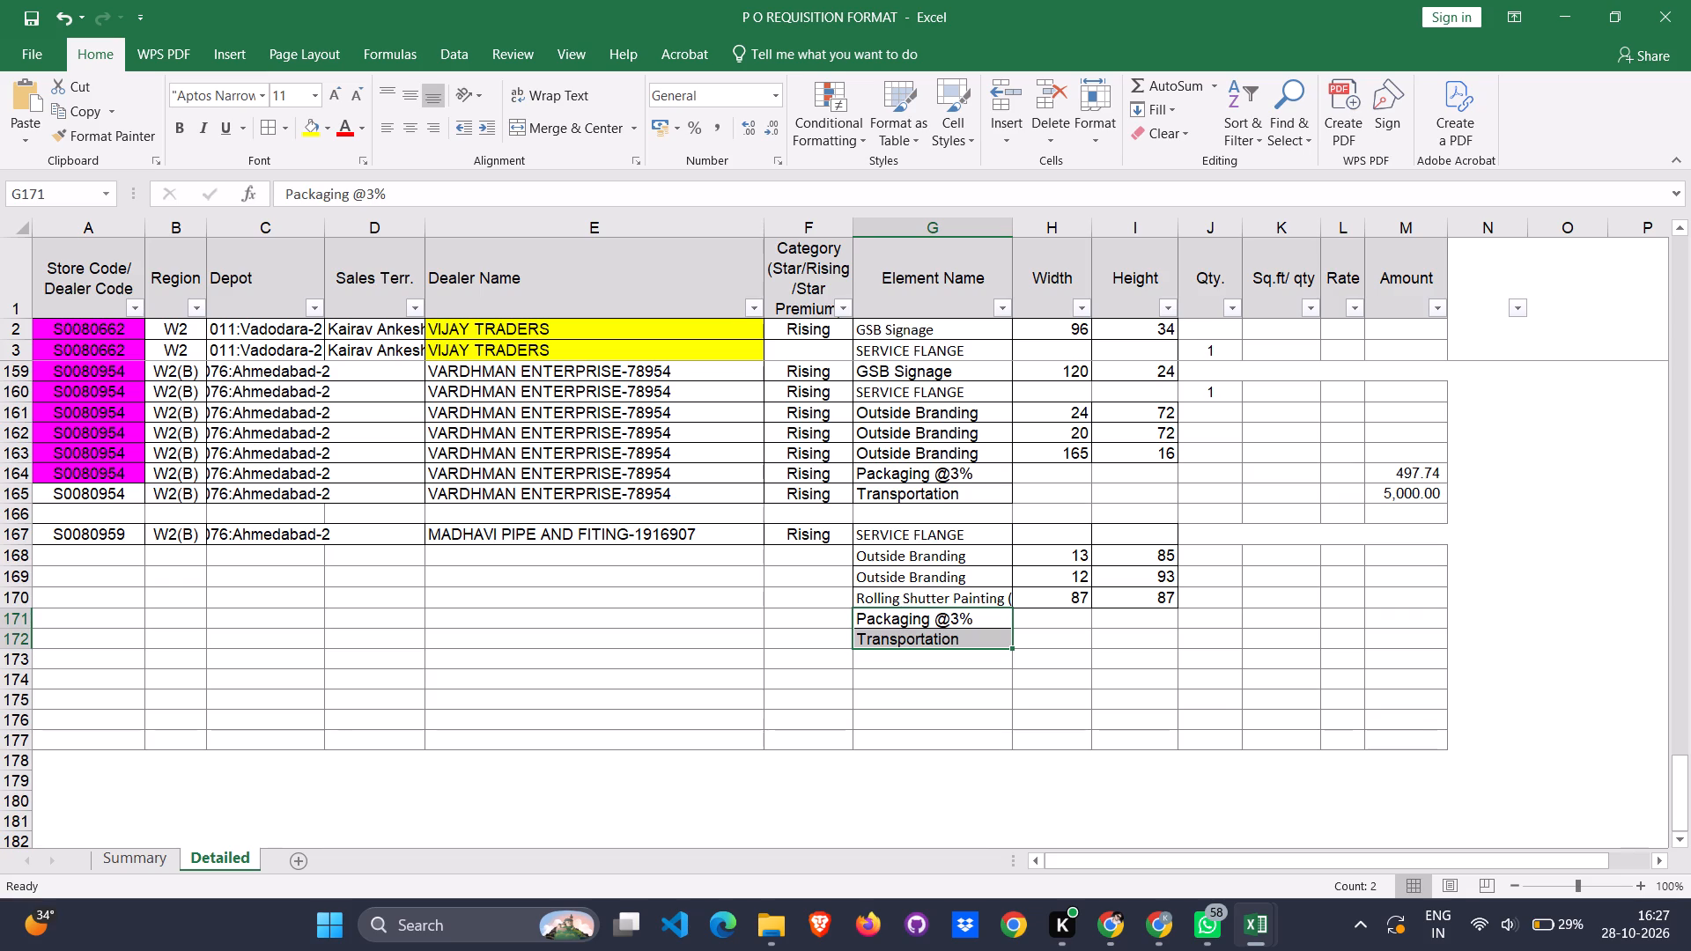
Enter the quotation's charges in the Amount column, 160.59 for packaging in M171 and 5000 for transportation in M172, and save.
click(1399, 626)
key(alt+Tab)
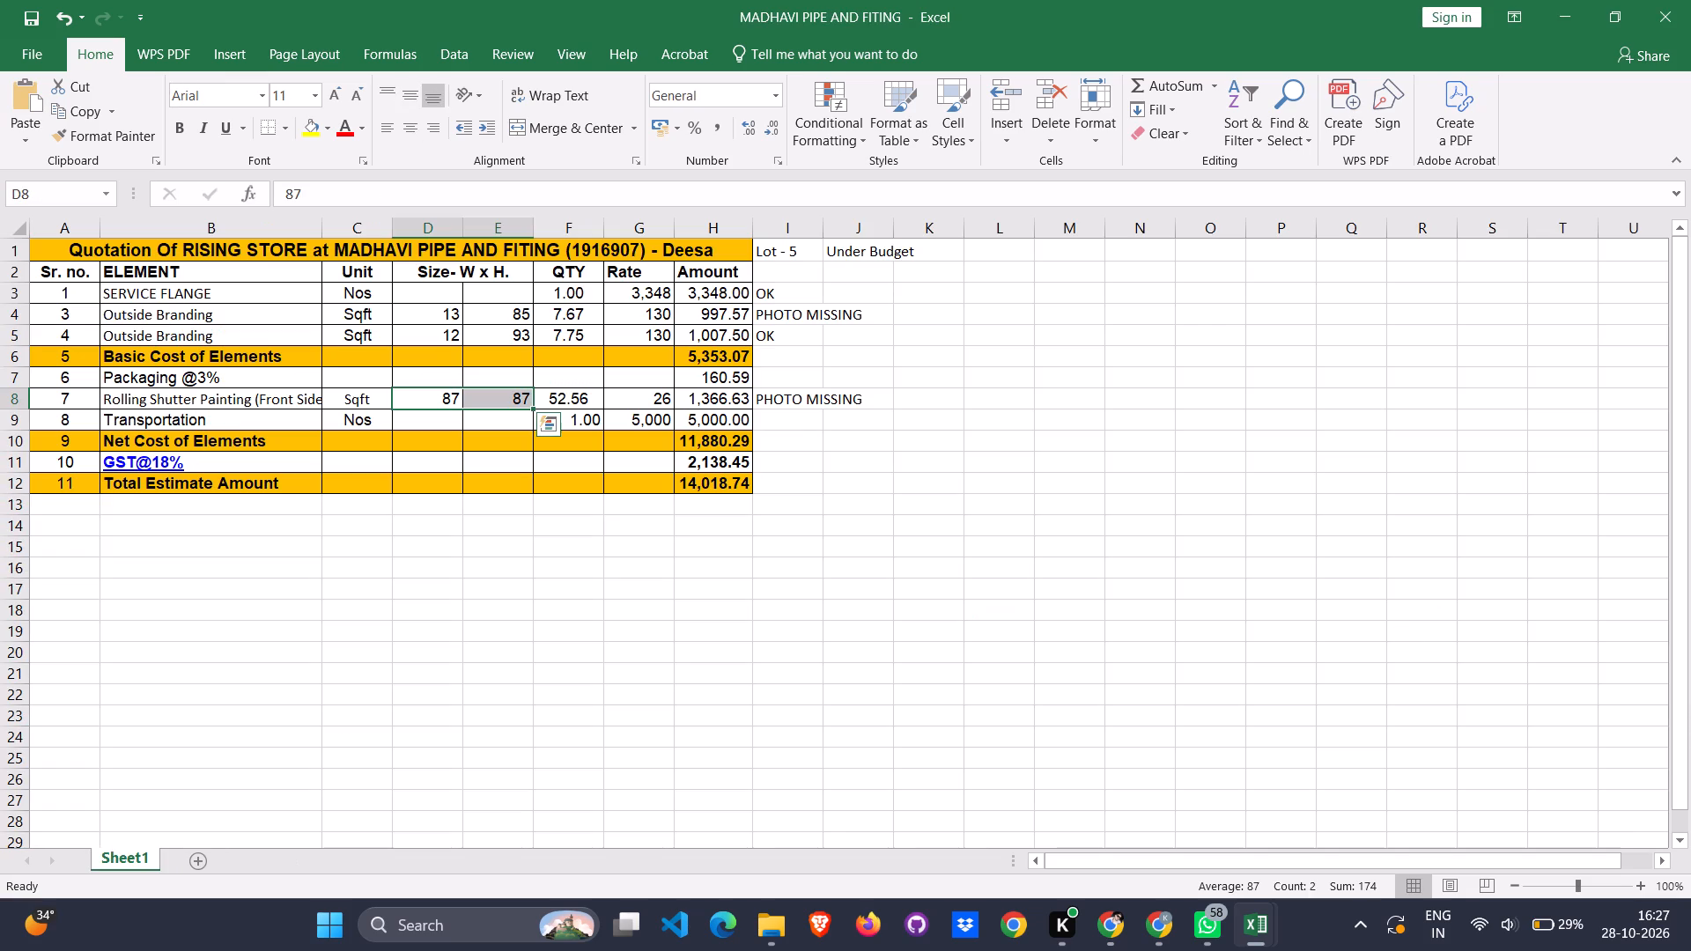
key(alt+Tab)
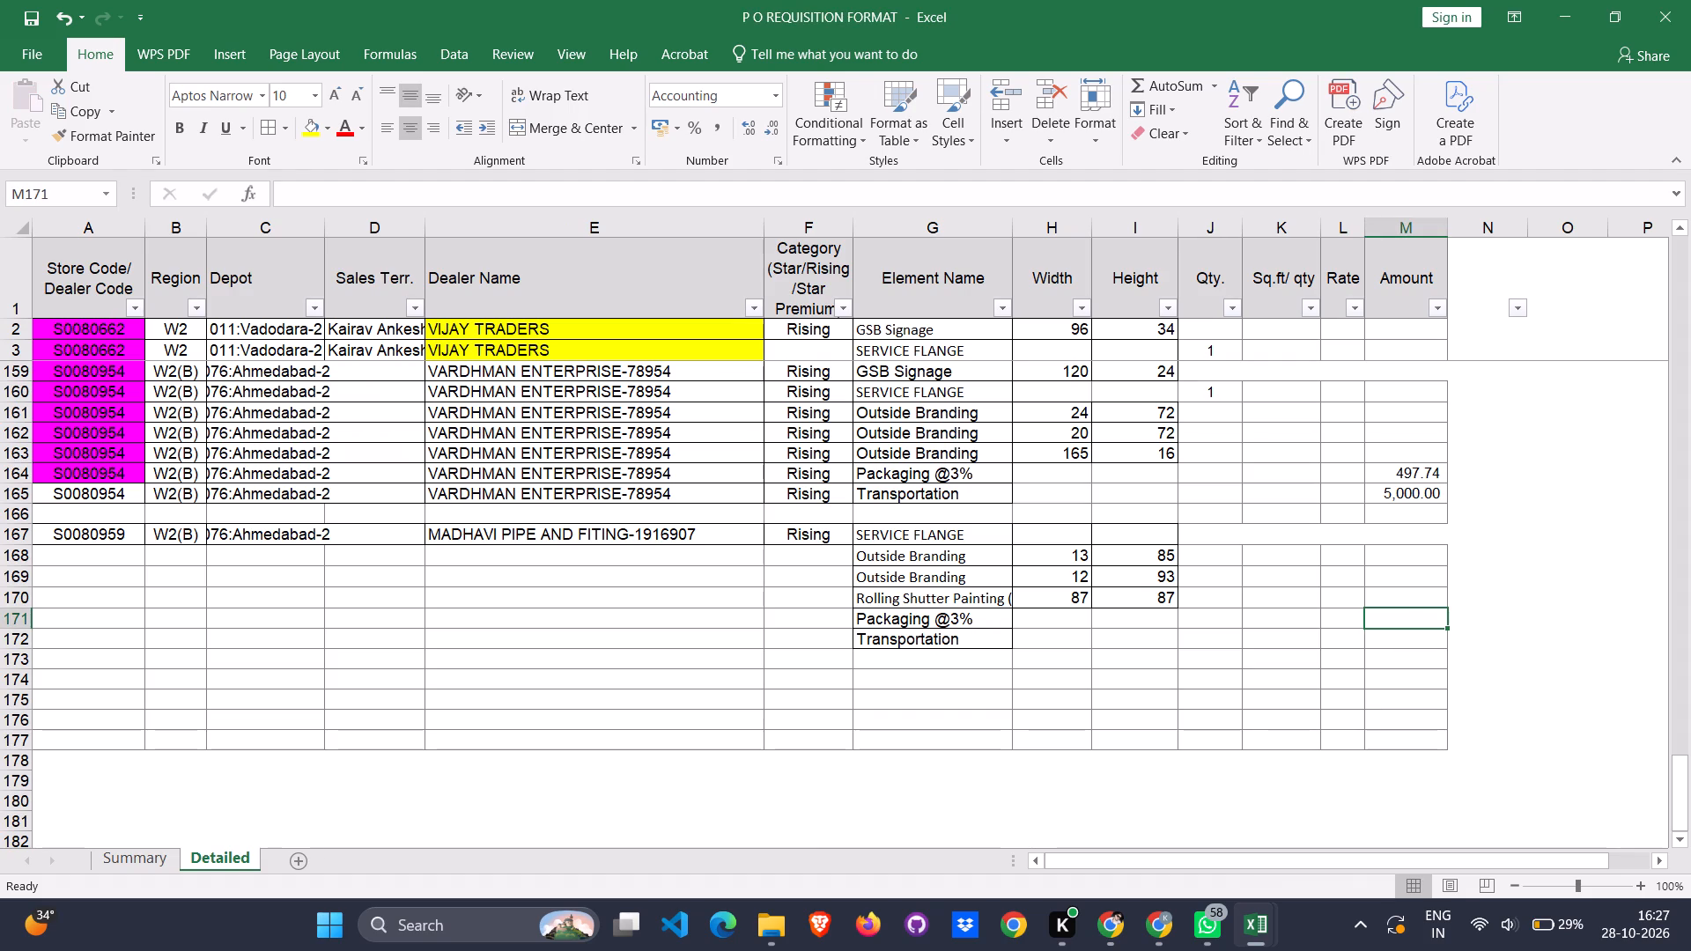
text(160.59)
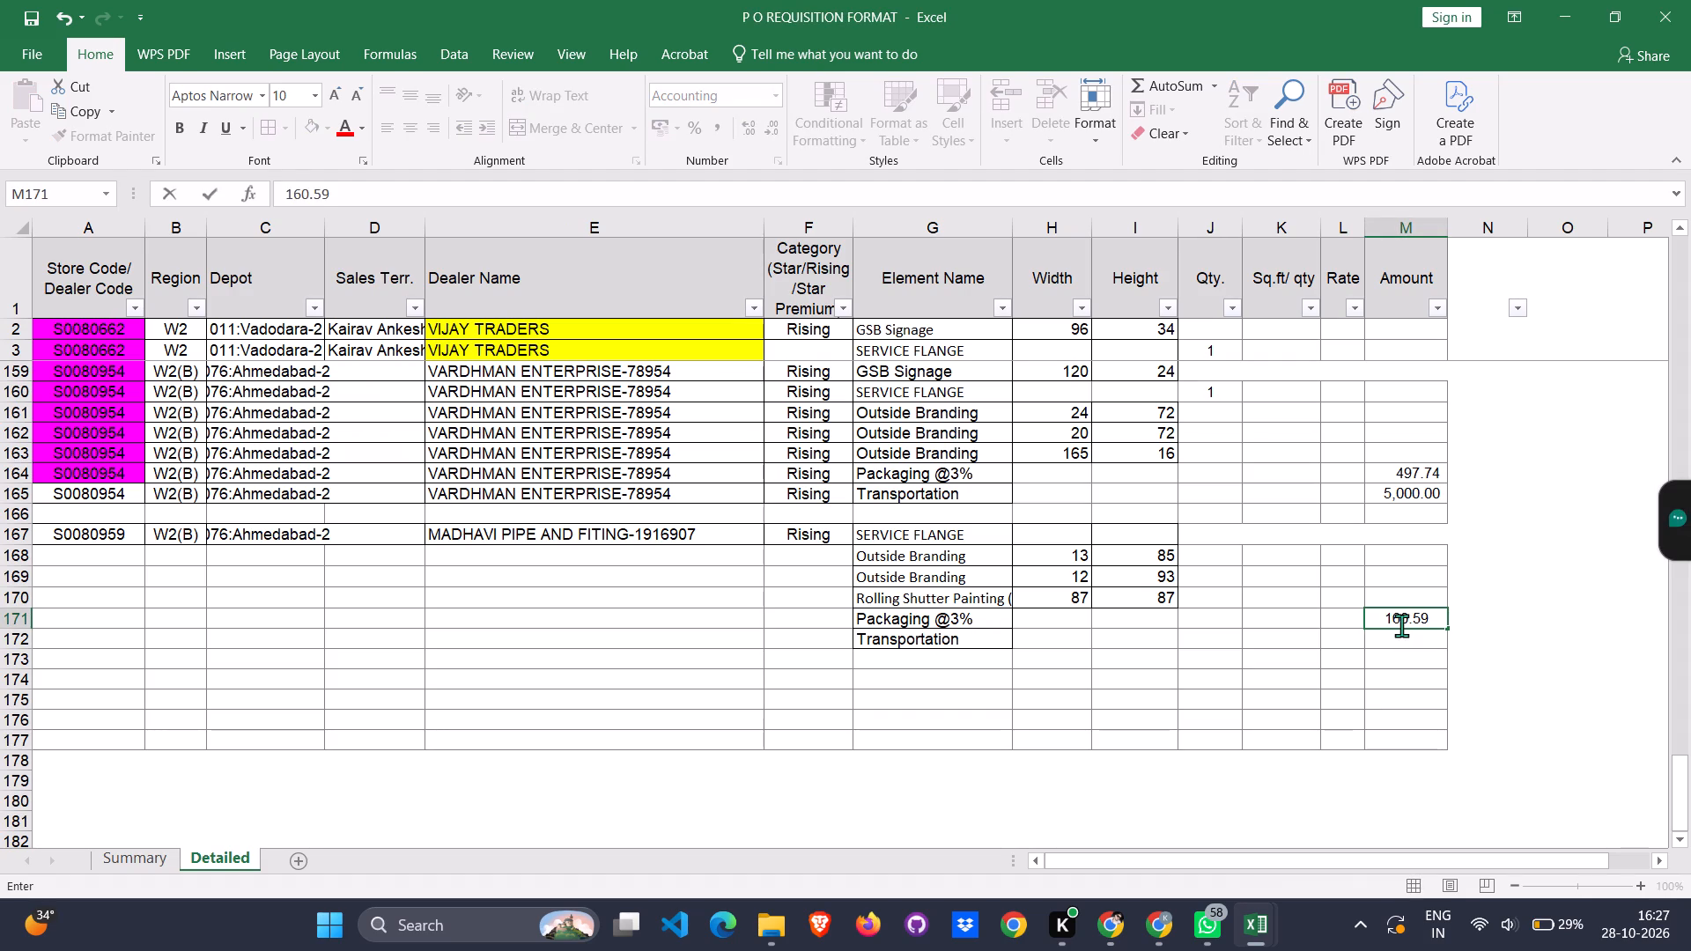
key(ctrl+s)
click(1419, 638)
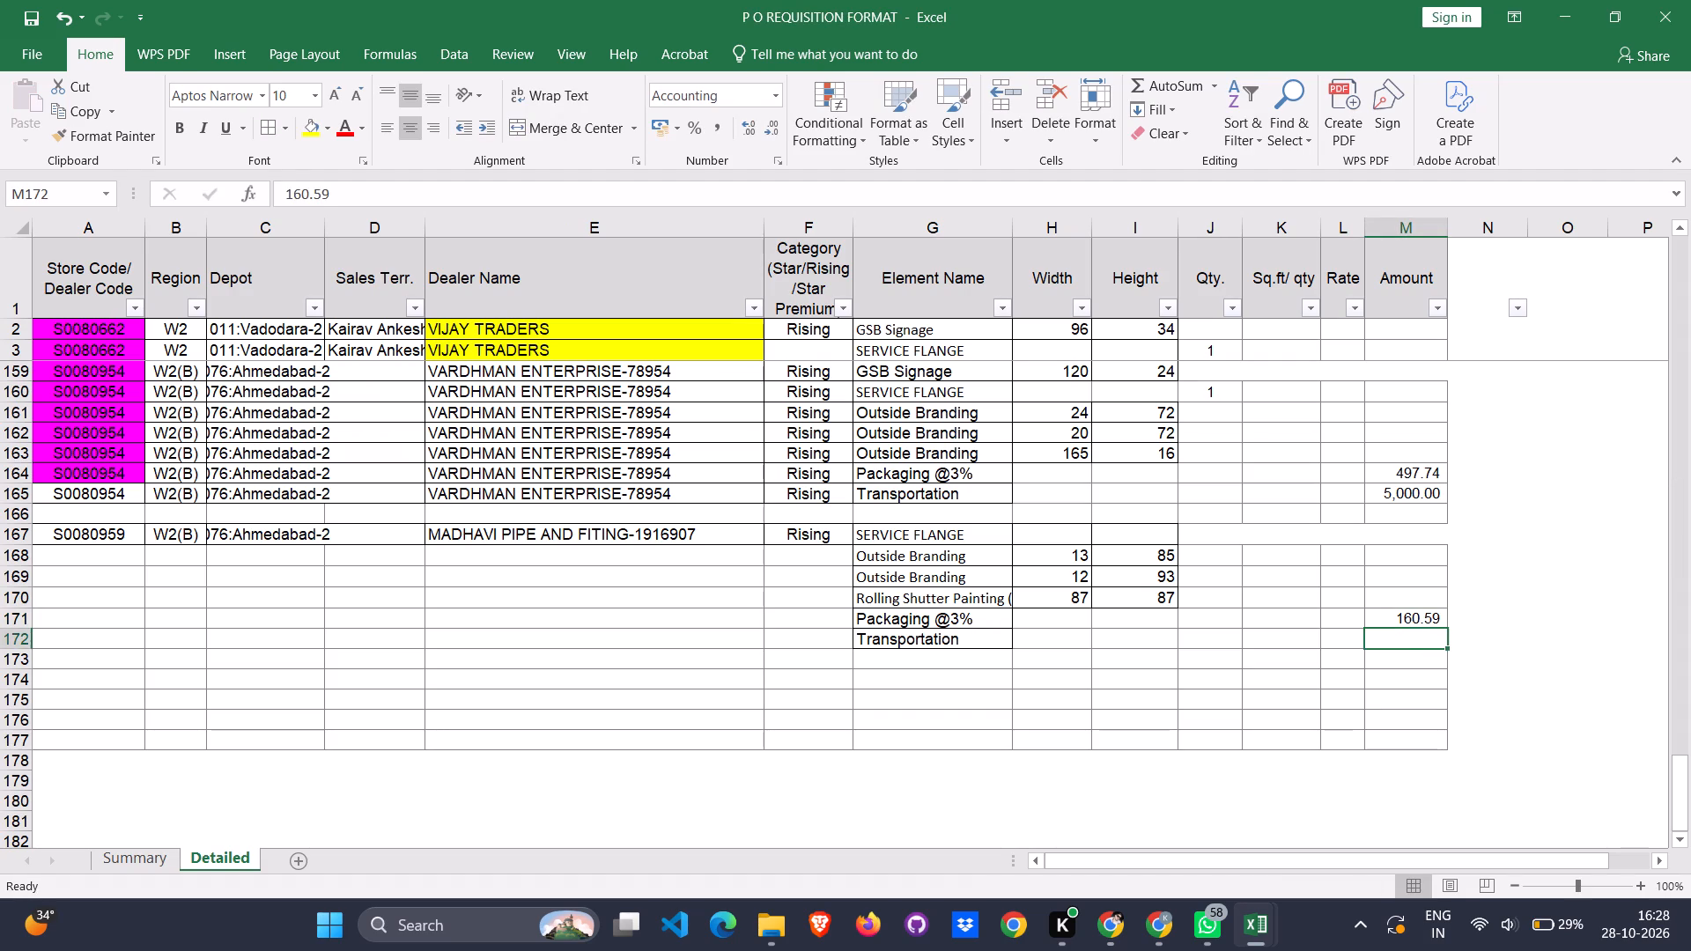
text(5000)
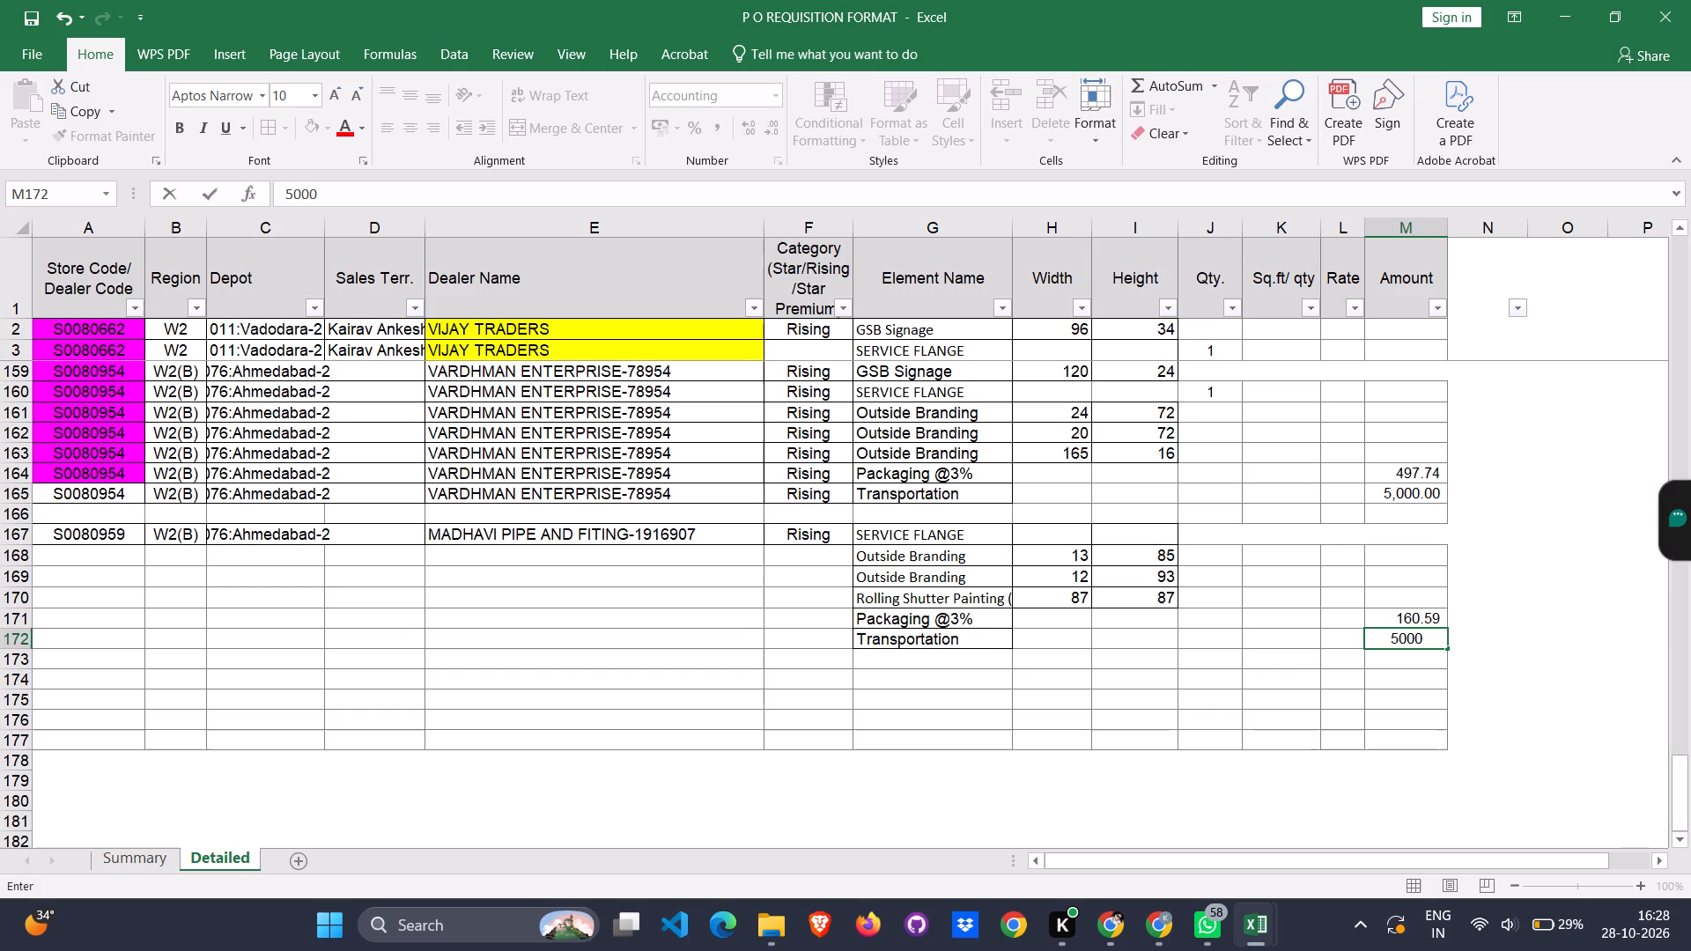
key(ctrl+s)
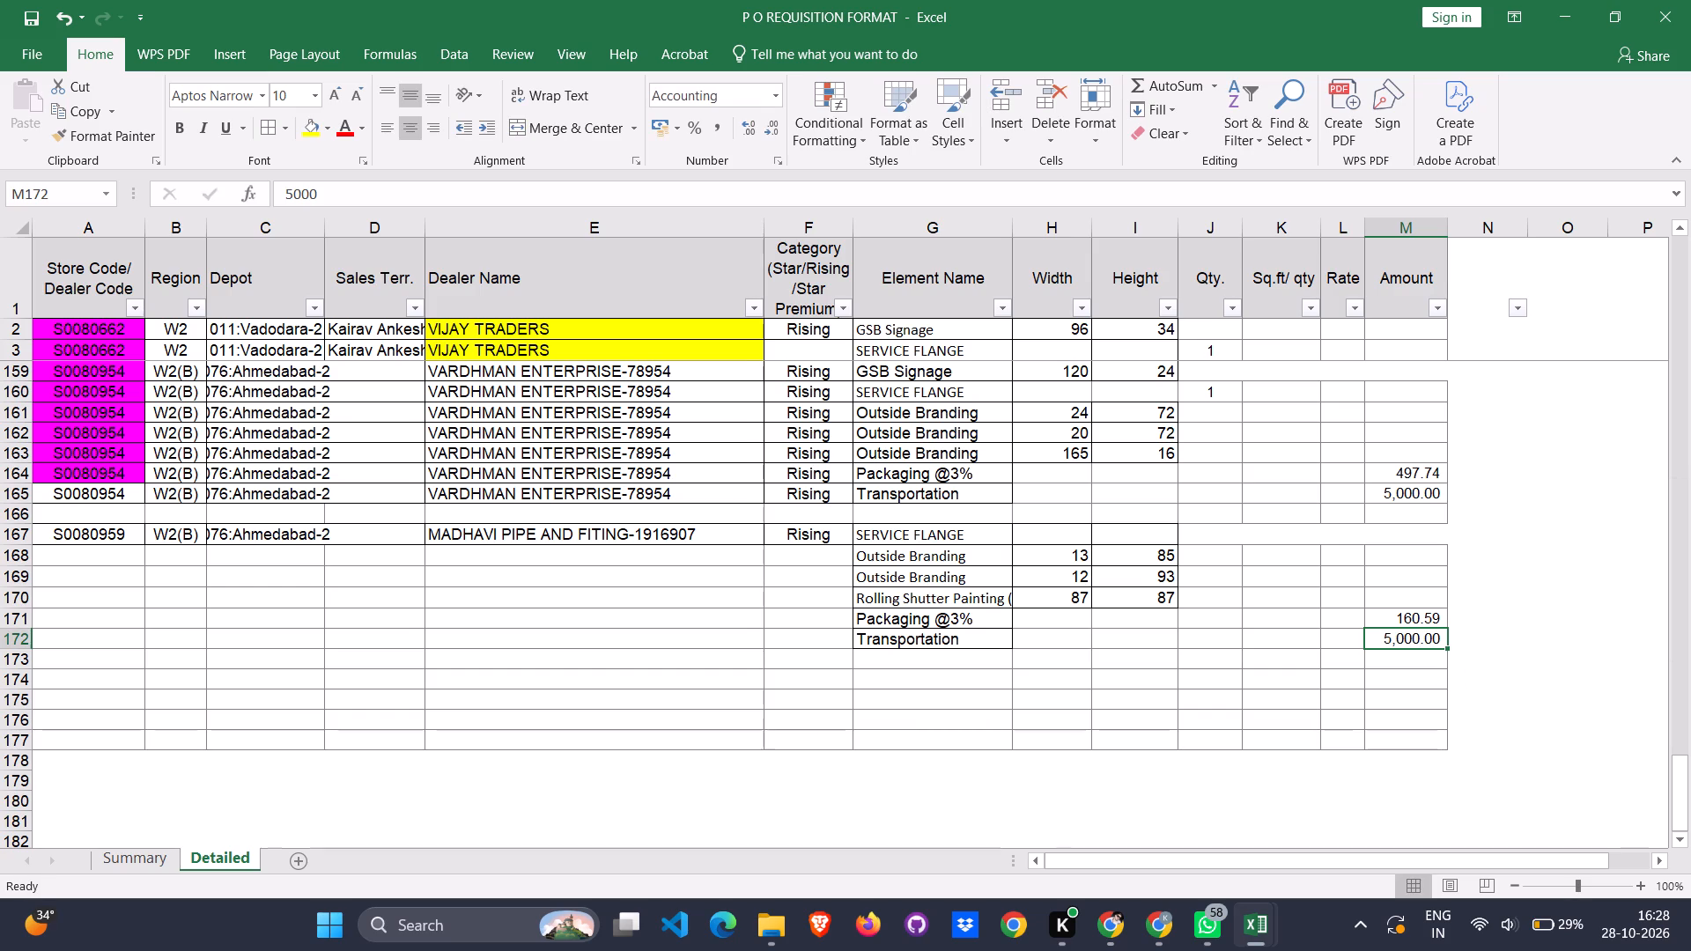
Set the SERVICE FLANGE quantity in J167 to 1 and save.
click(1215, 536)
key(1)
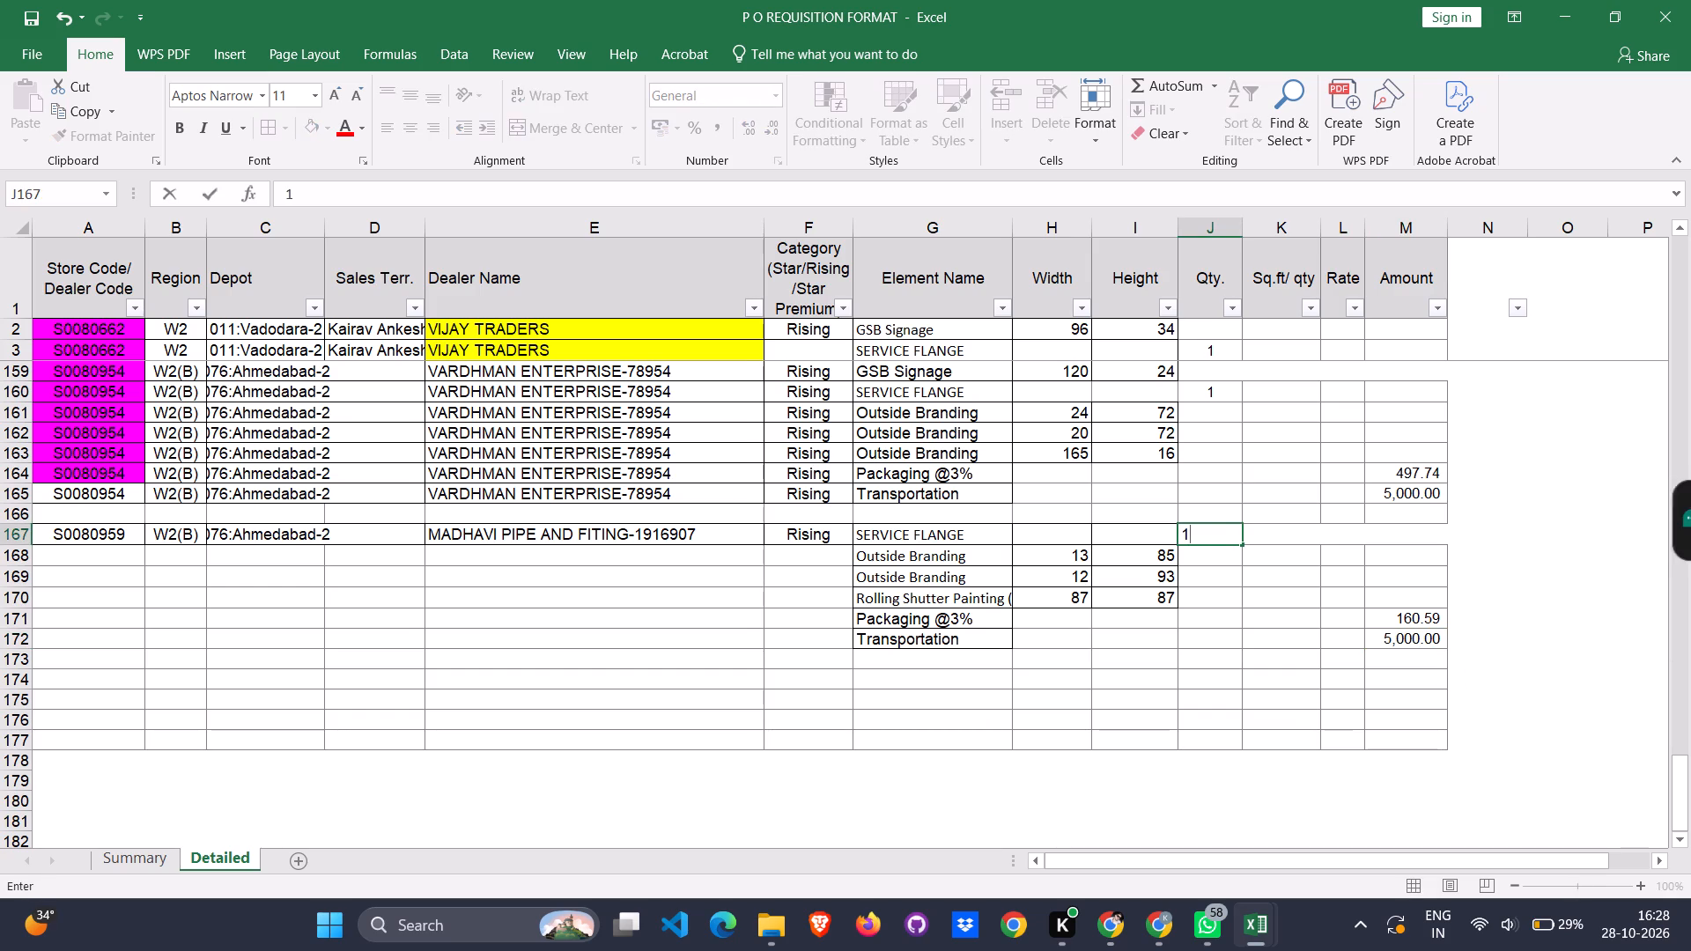
key(ctrl+s)
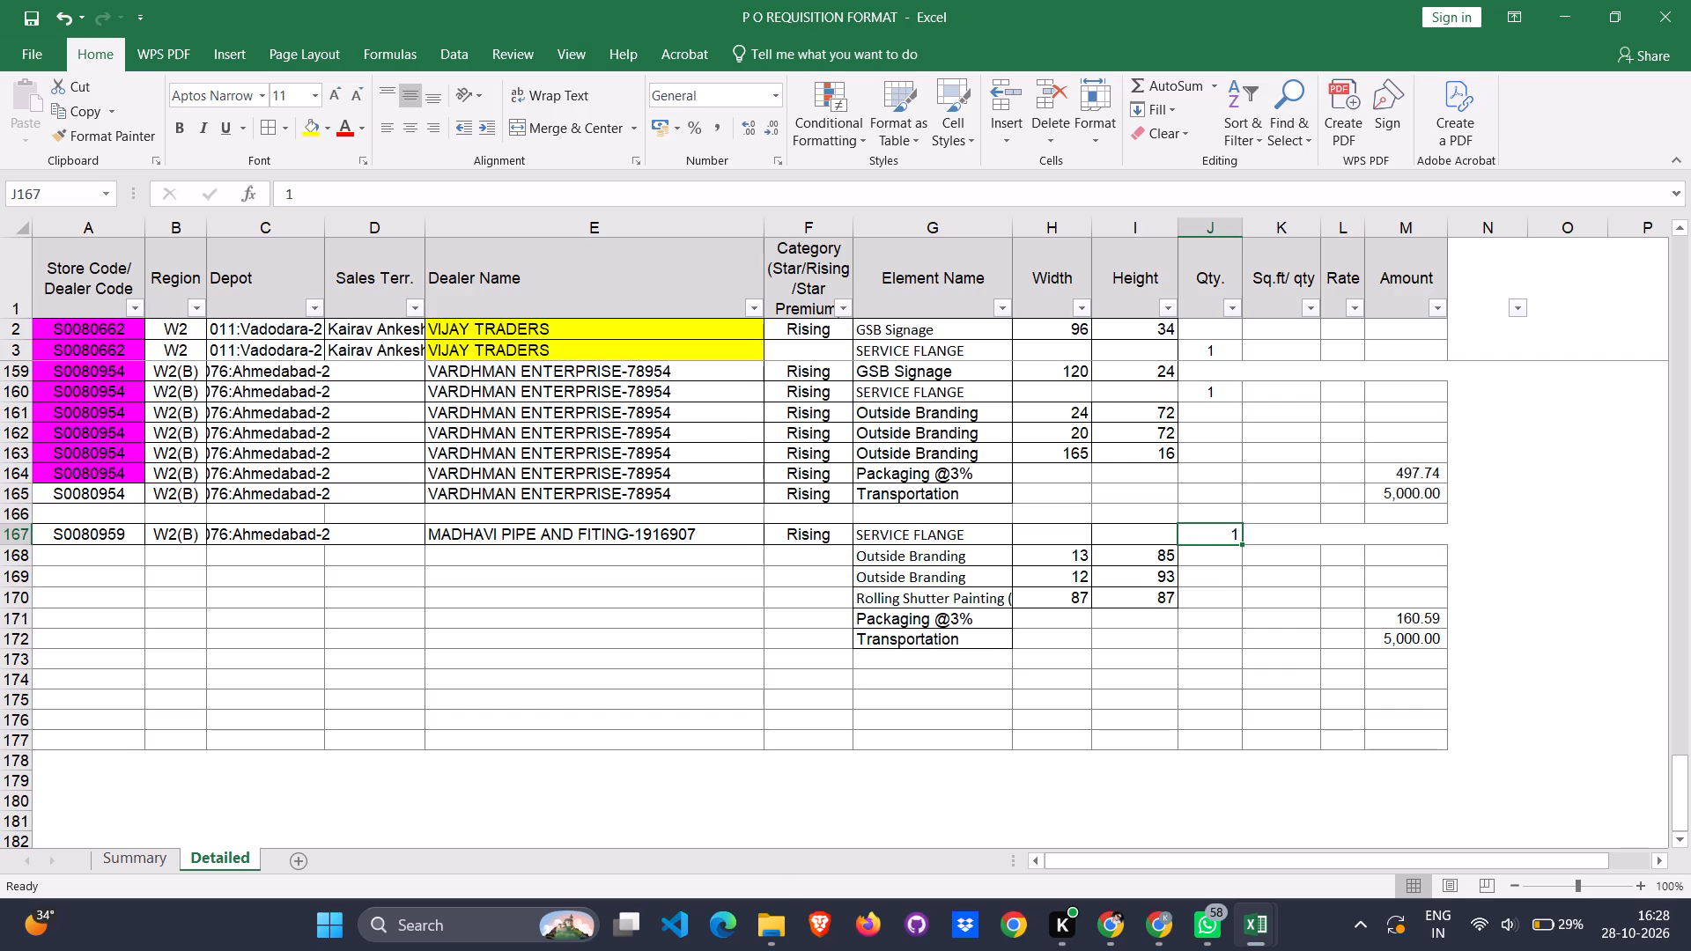
Repeat the MADHAVI PIPE AND FITING-1916907 store details from A167:F167 down through row 172.
click(79, 530)
key(shift+Right)
key(shift+Right)
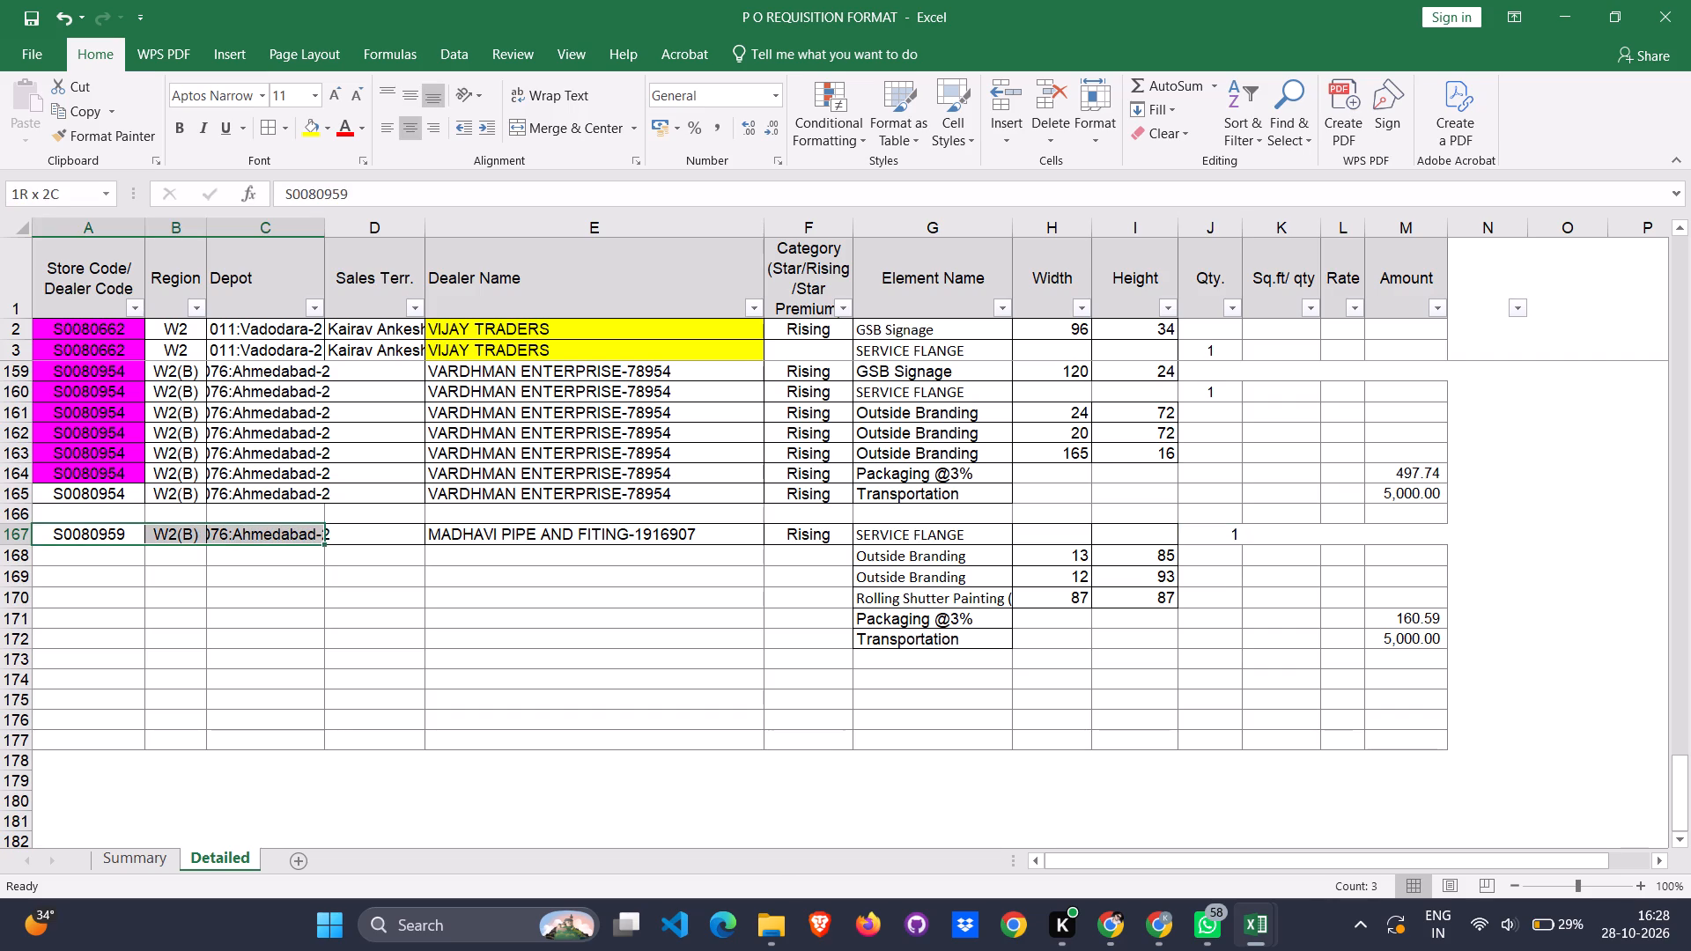
key(shift+Right)
key(shift+Right)
key(shift+Right)
key(ctrl+c)
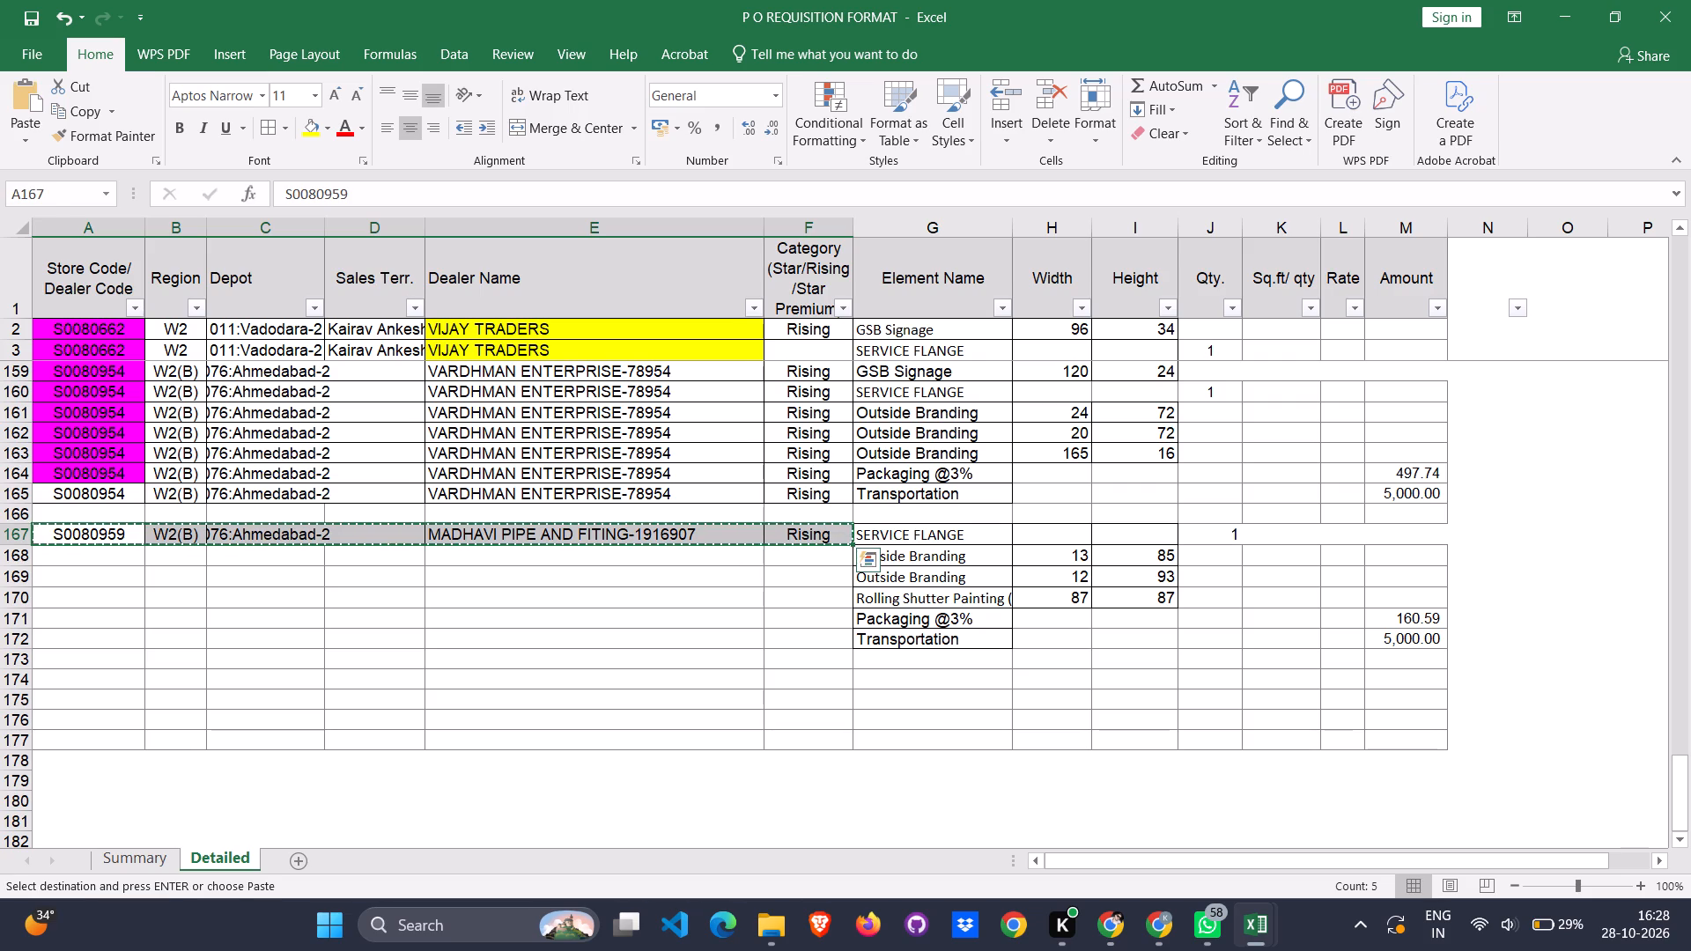
key(shift+Down)
key(shift+Down)
key(shift+Down)
key(shift+Down)
key(shift+Down)
key(ctrl+v)
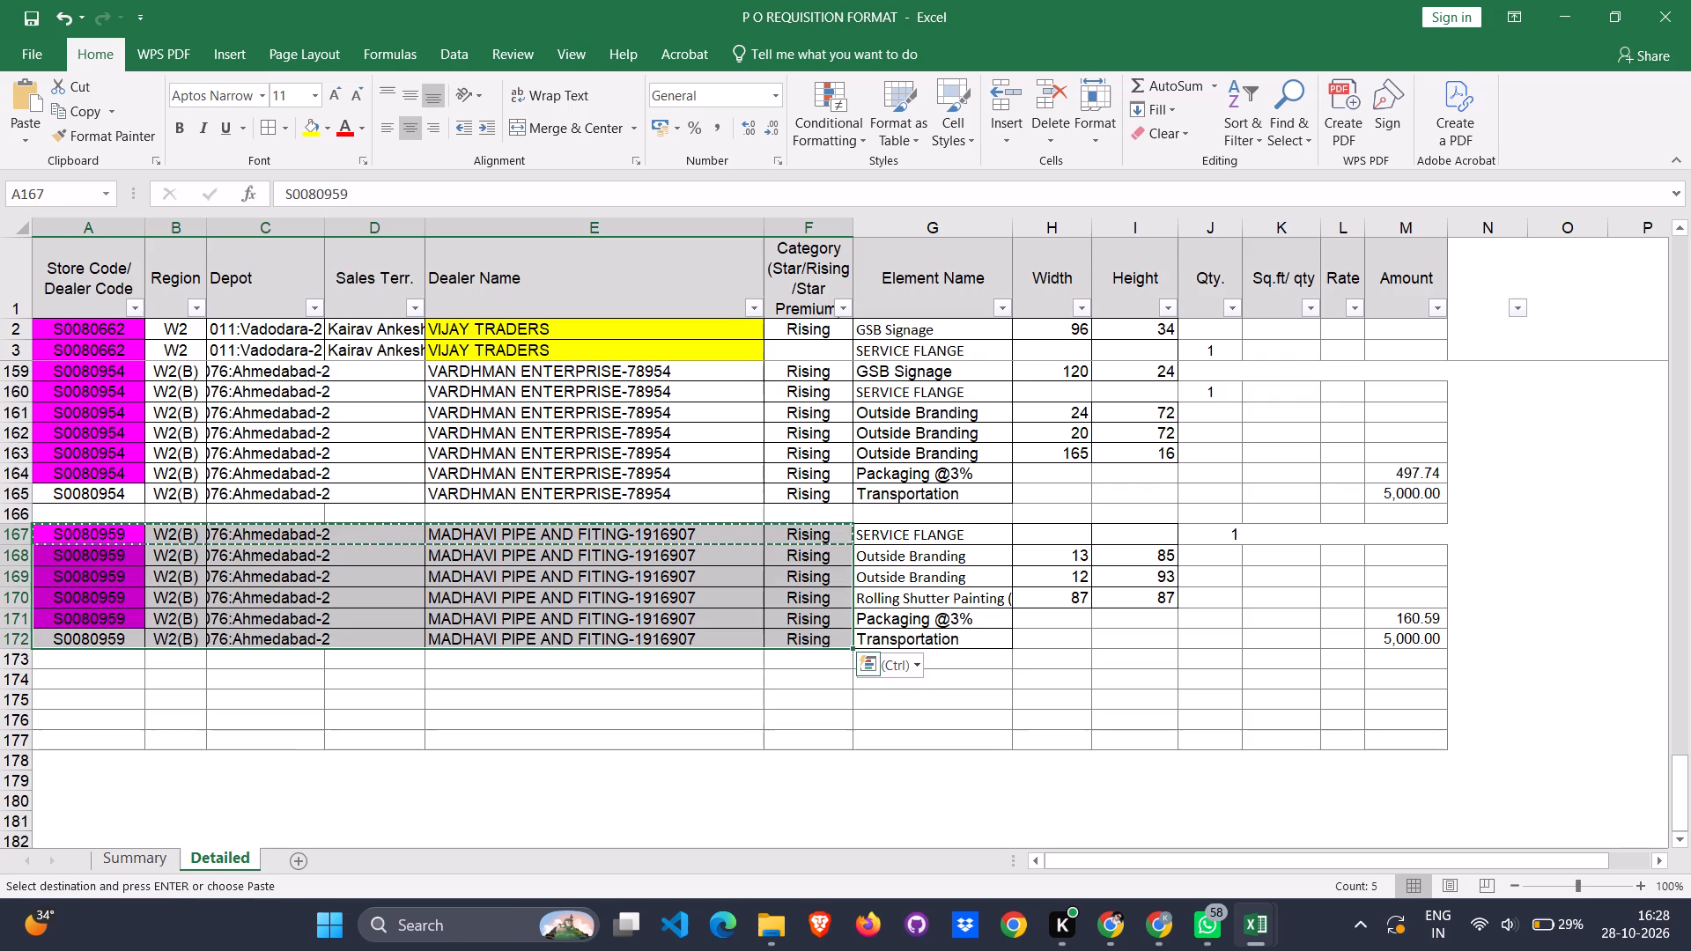
Save the P O REQUISITION FORMAT workbook.
key(ctrl+s)
Compare the MADHAVI PIPE AND FITING quotation with rows 167–172 of the Detailed sheet.
key(alt+Tab)
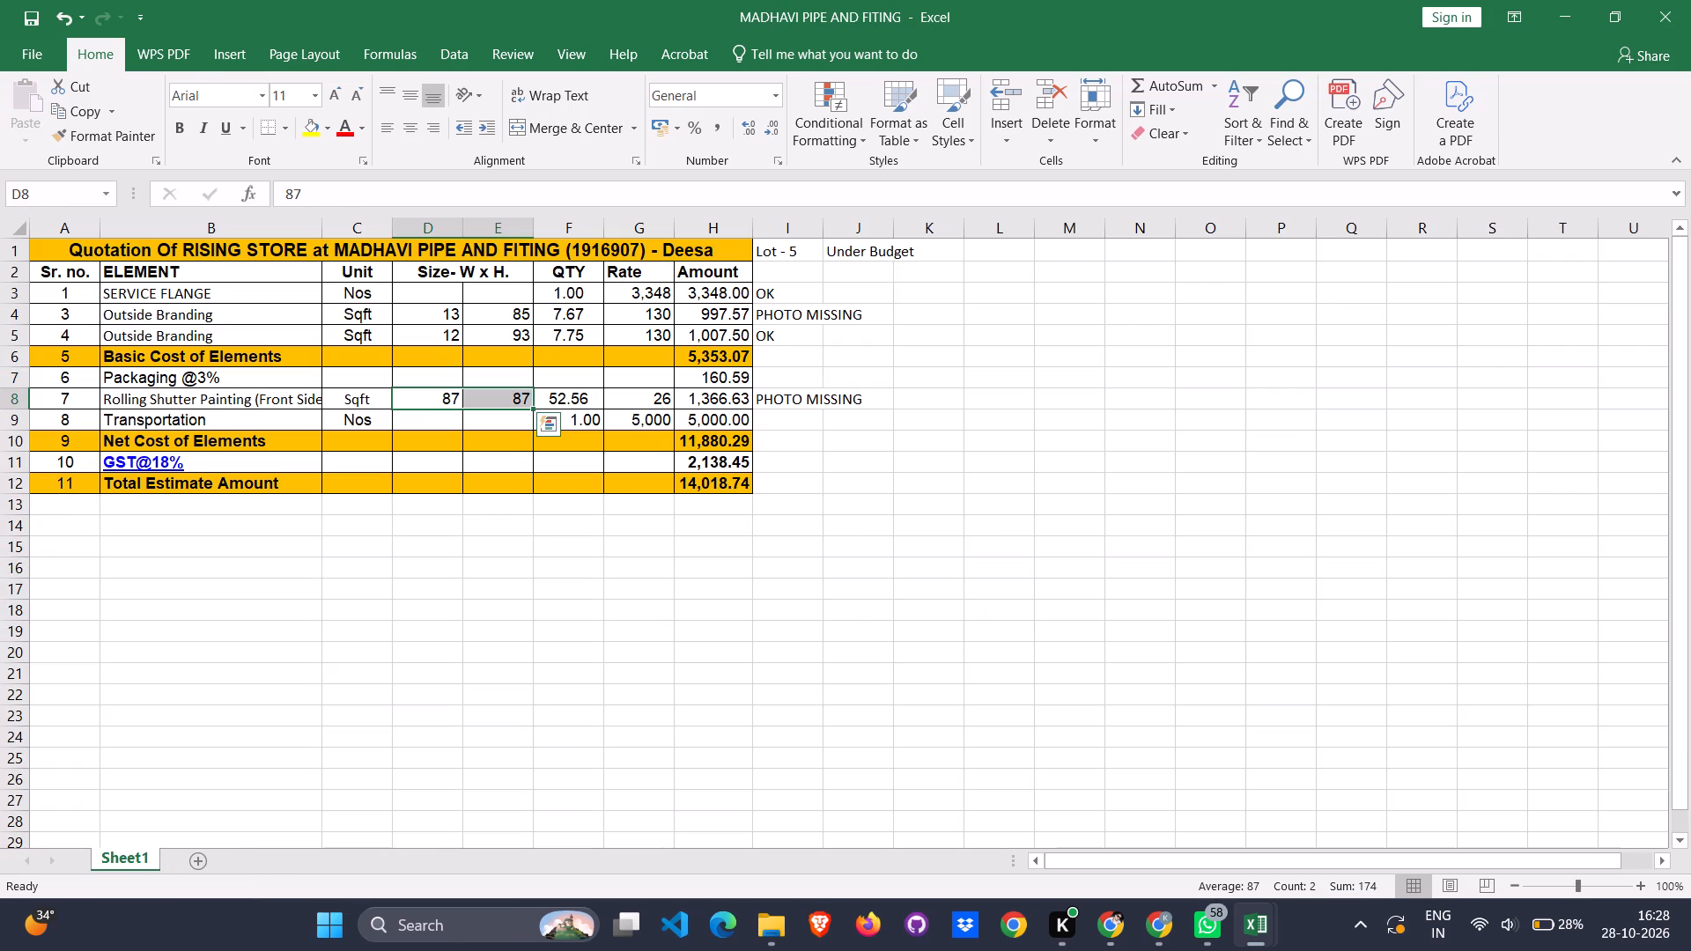
key(alt+Tab)
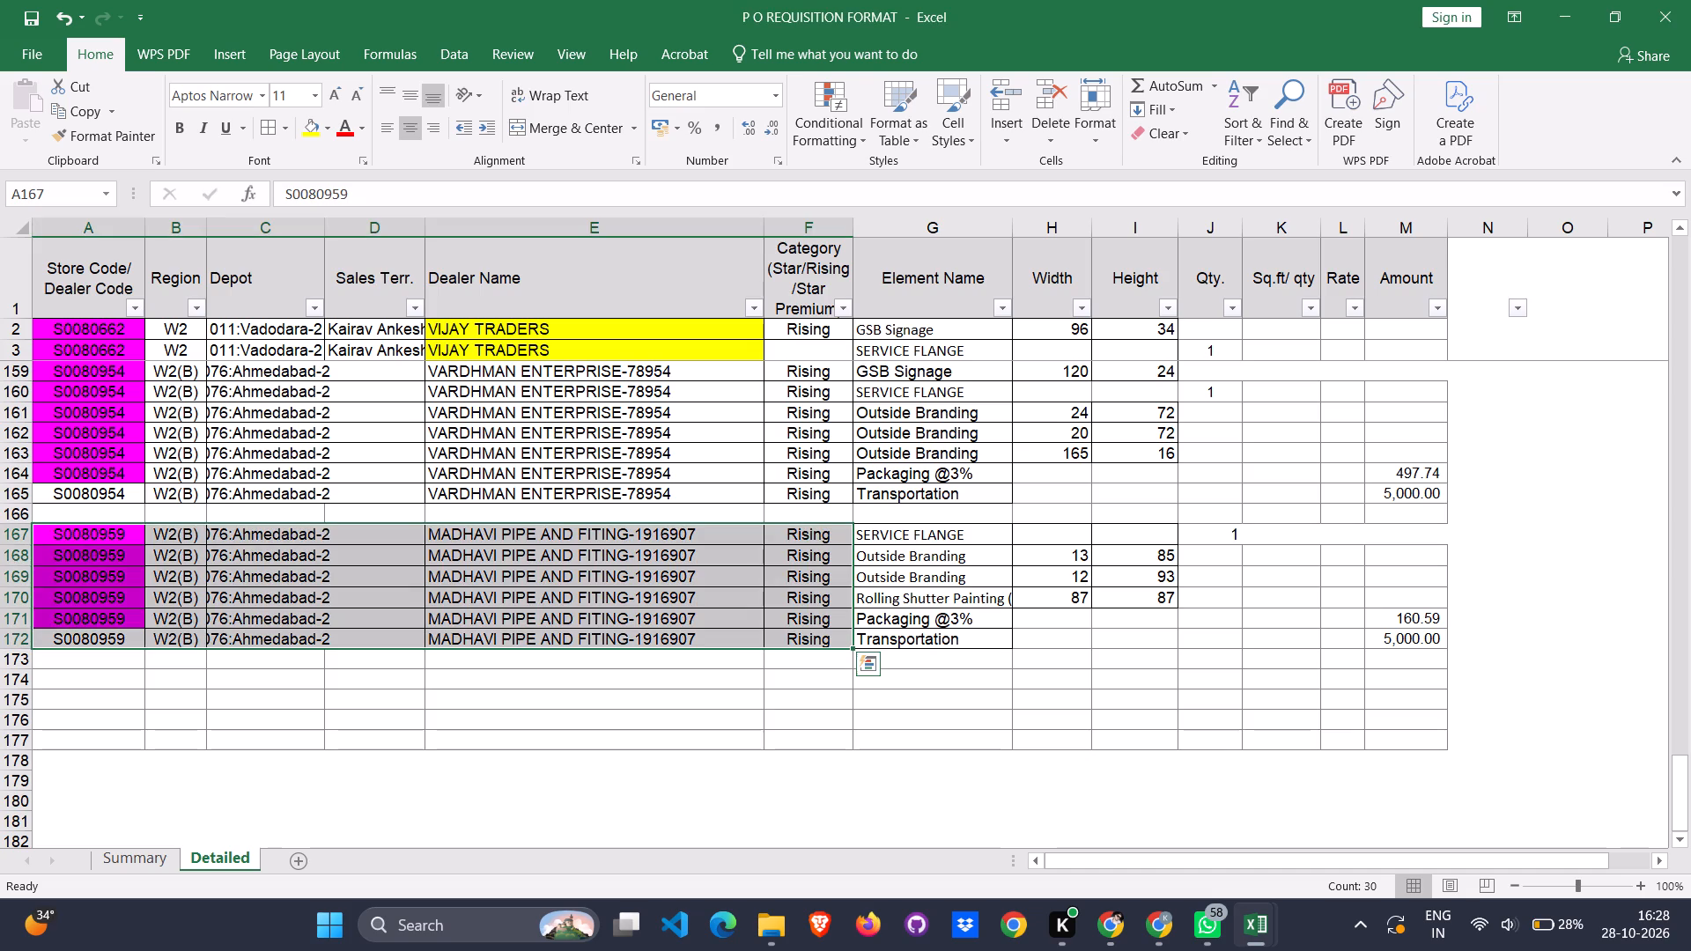
key(alt+Tab)
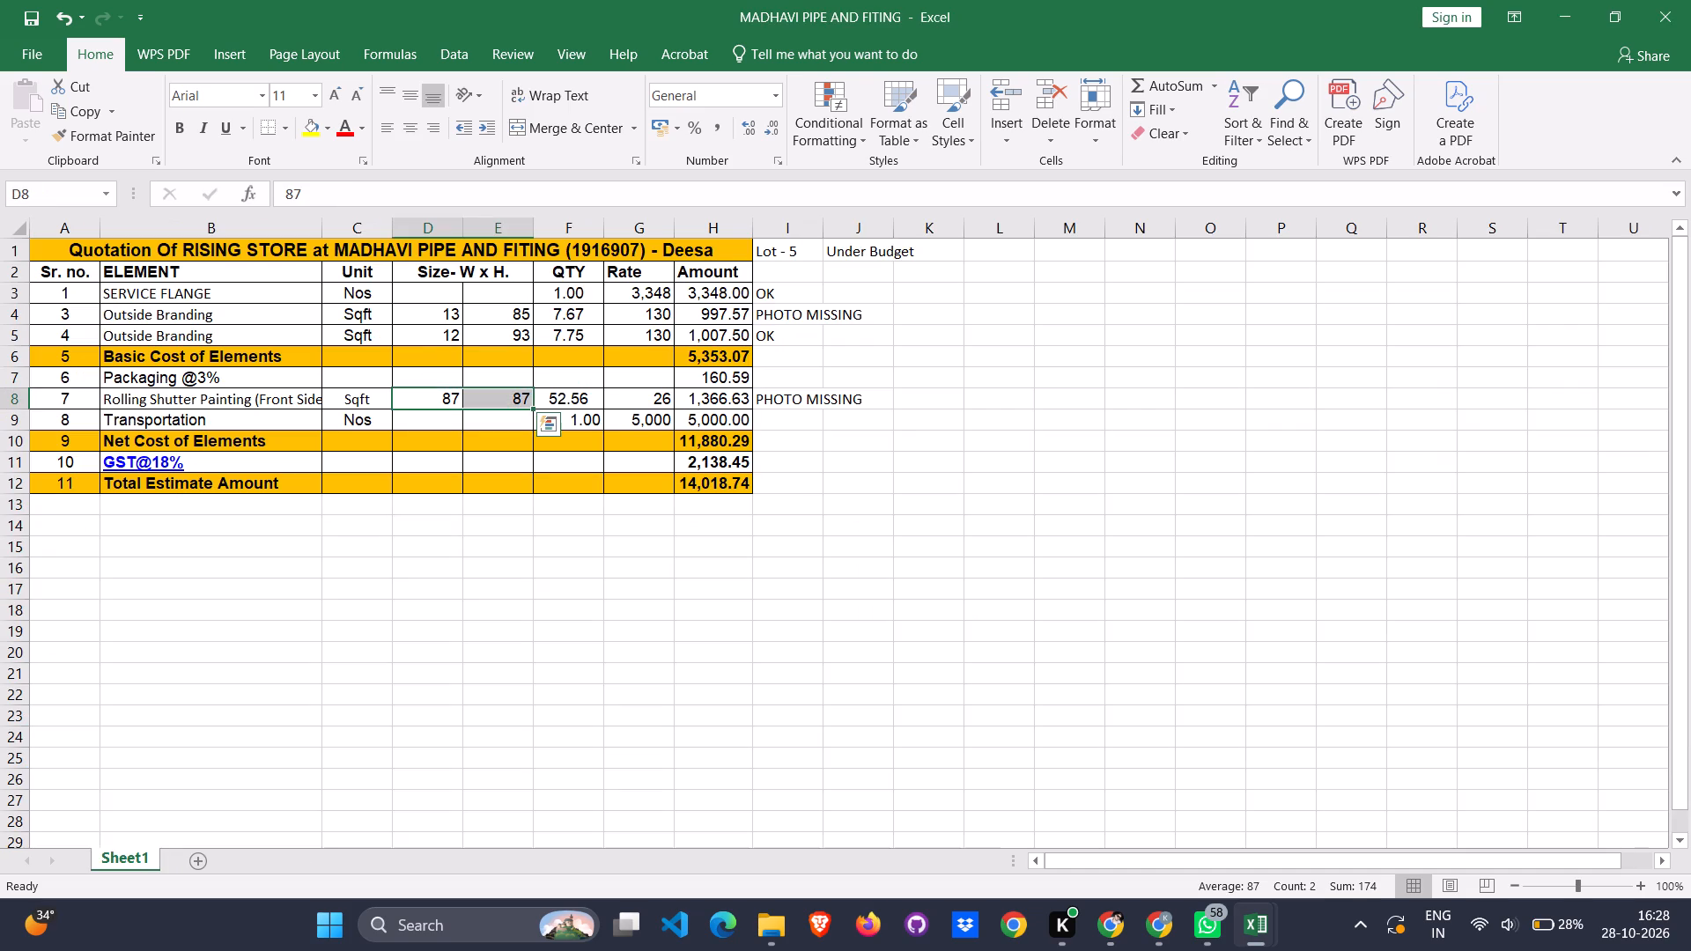
key(alt+Tab)
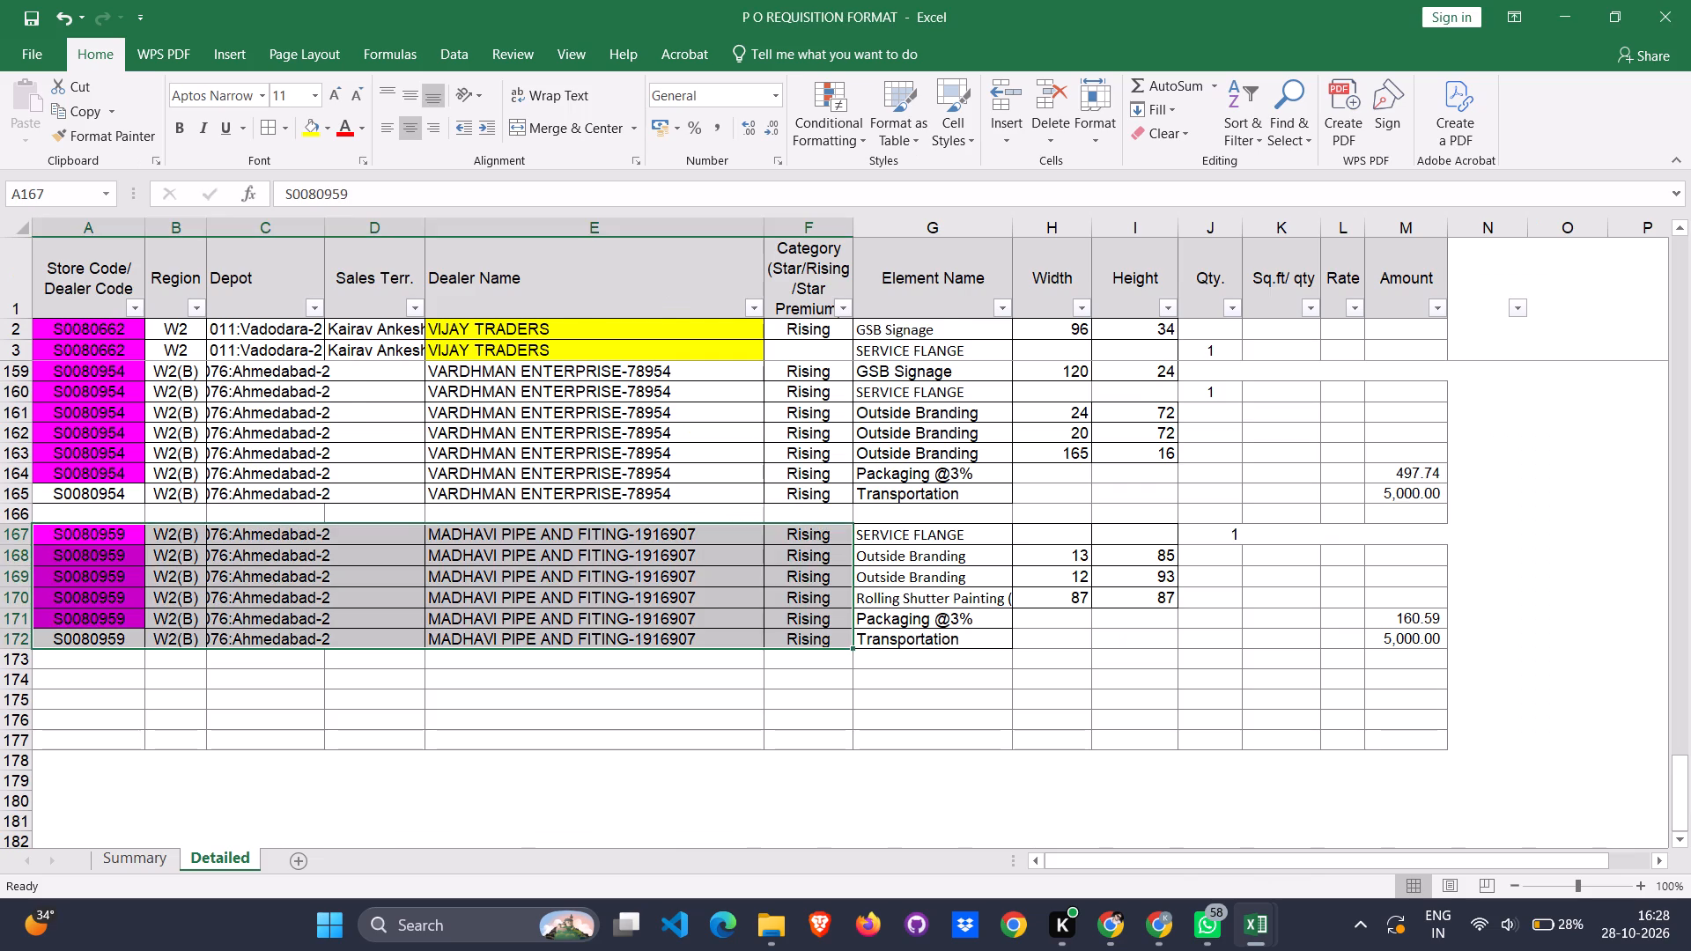
key(alt+Tab)
key(alt+Tab)
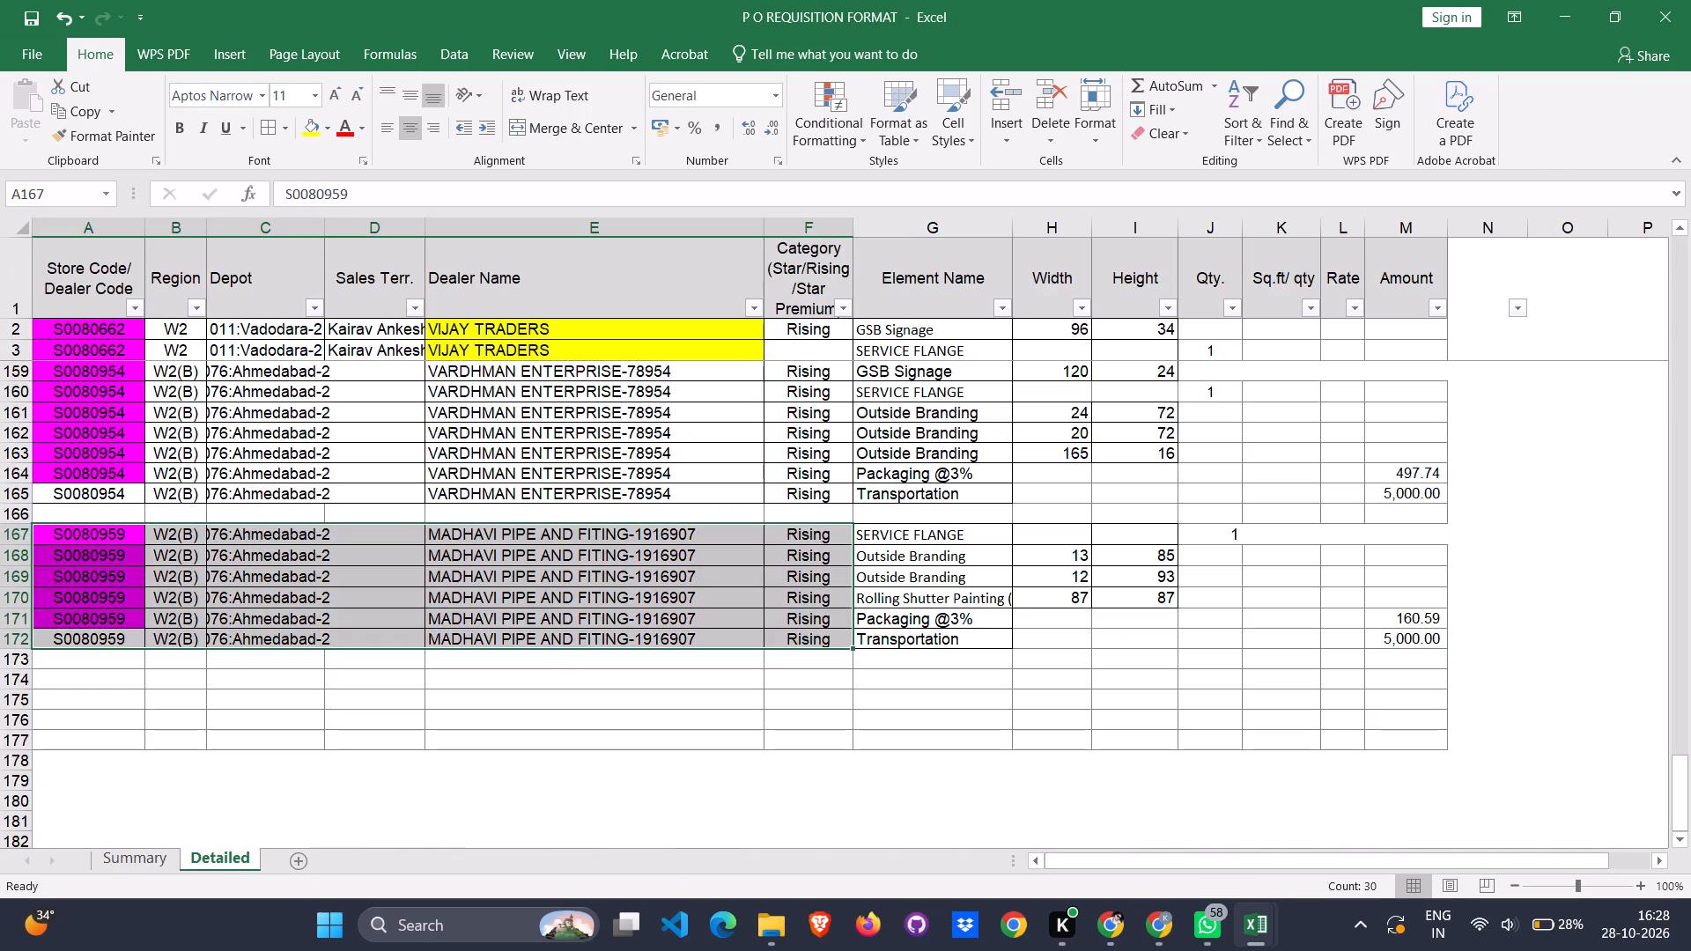
key(alt+Tab)
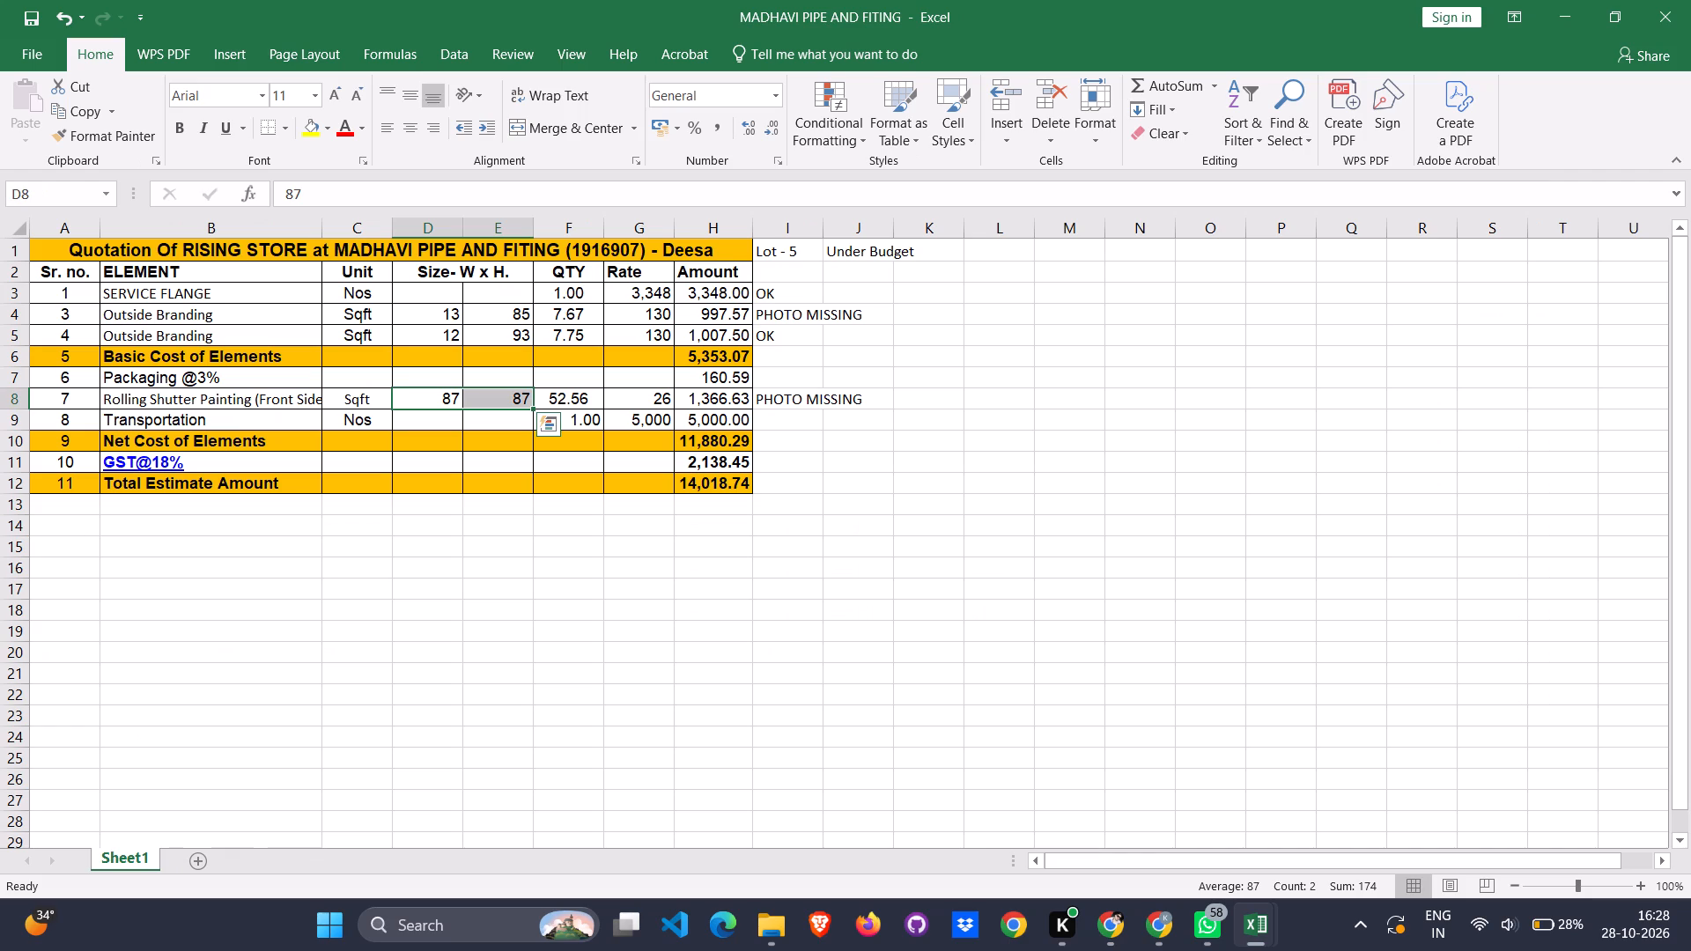
Close the MADHAVI PIPE AND FITING quotation workbook, saving its changes.
click(1664, 8)
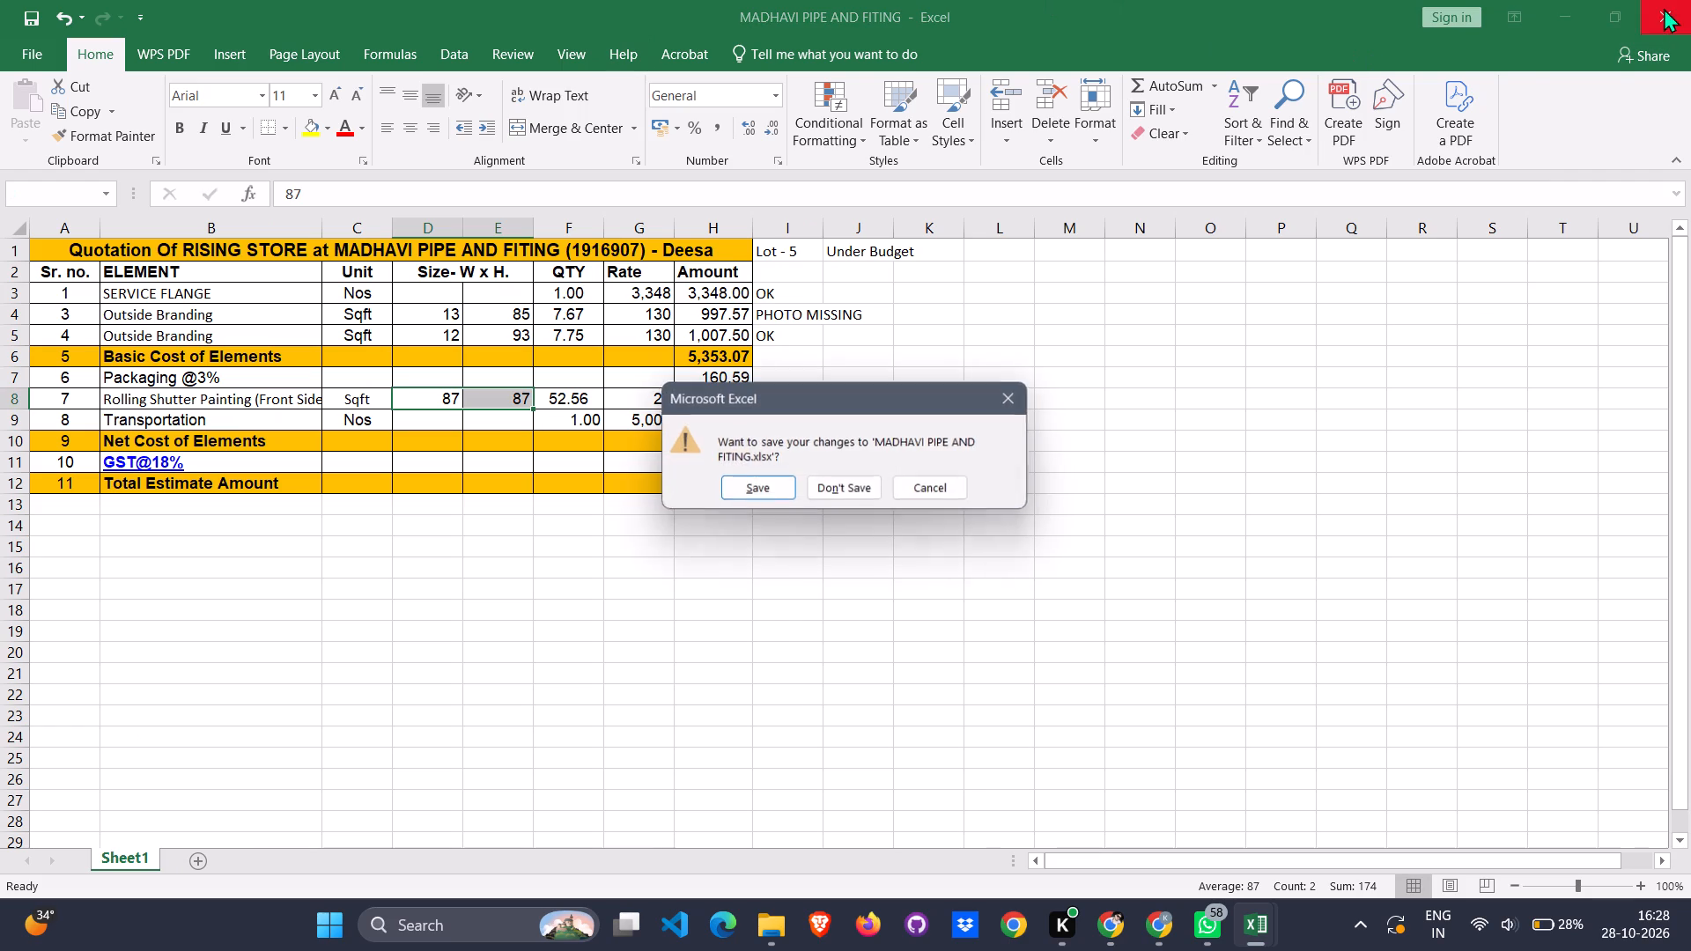
click(727, 480)
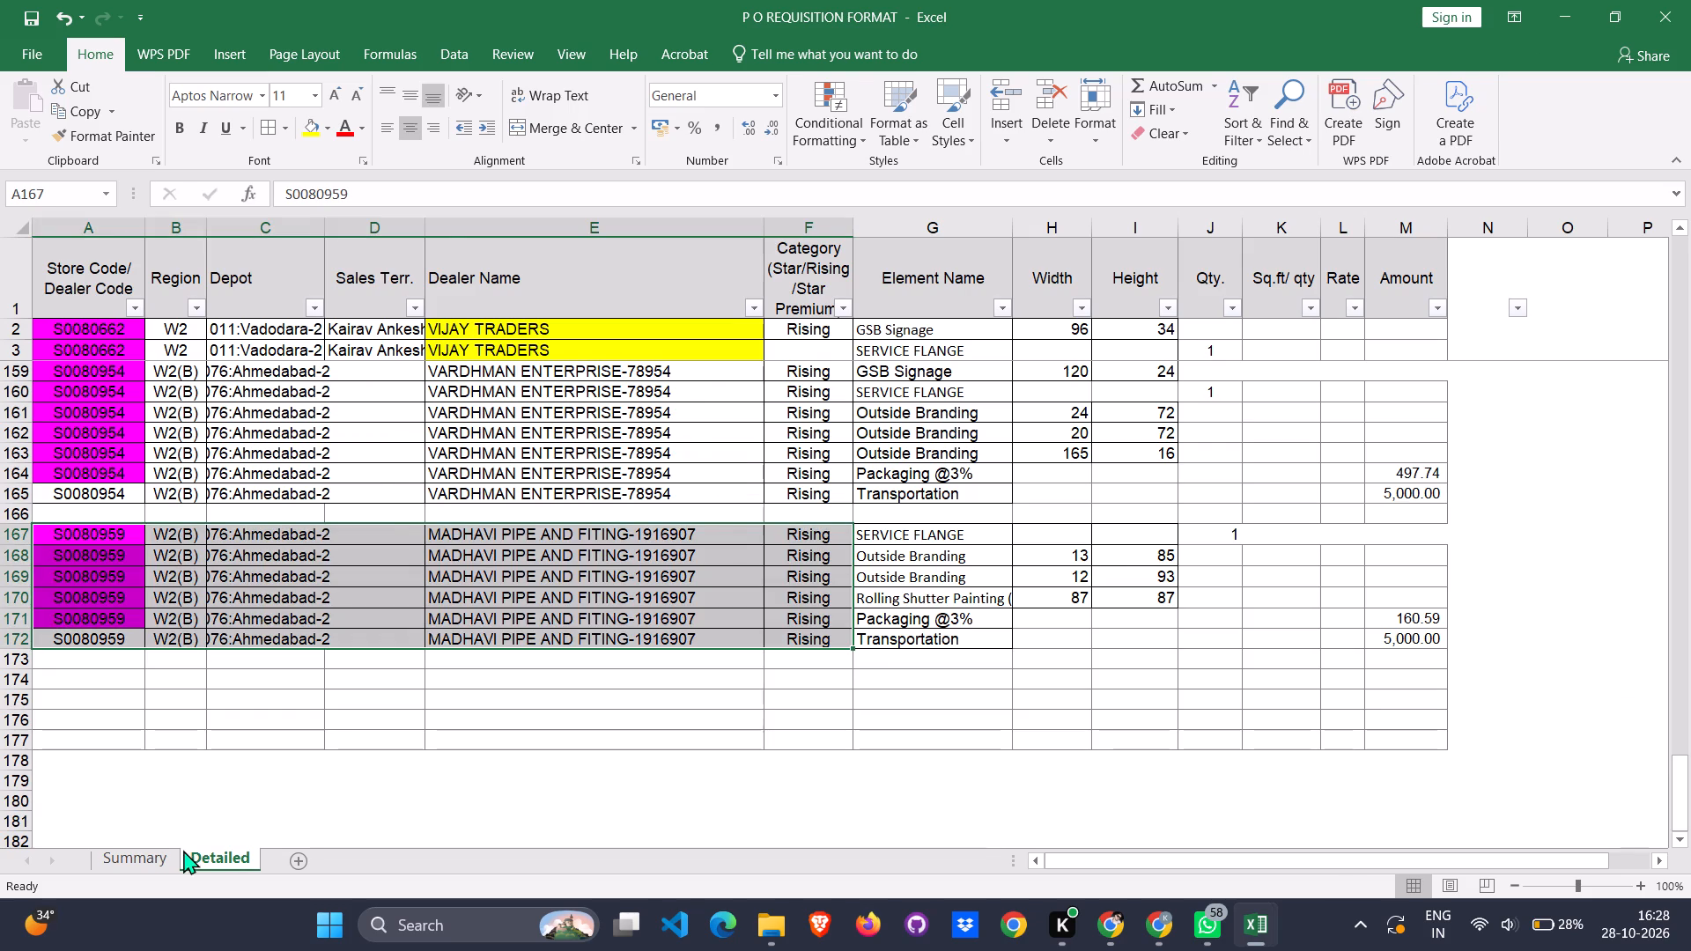
Check the store list on the Summary sheet, return to the Detailed sheet and save the requisition.
click(142, 851)
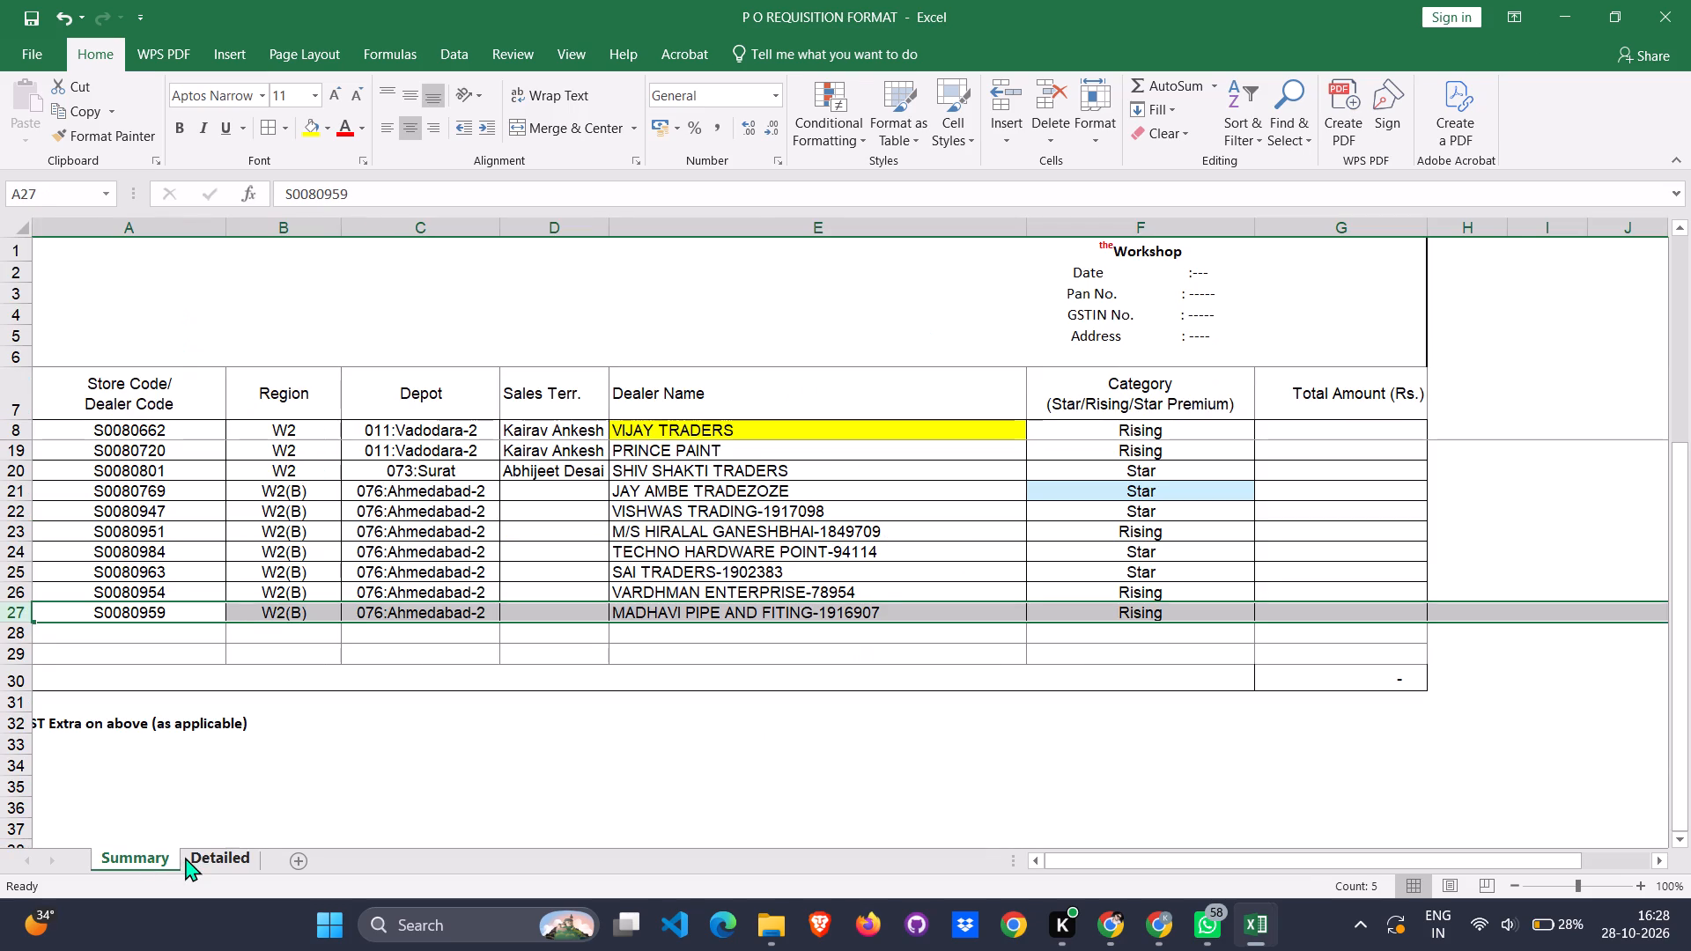
click(222, 851)
scroll(417, 650, up, 6)
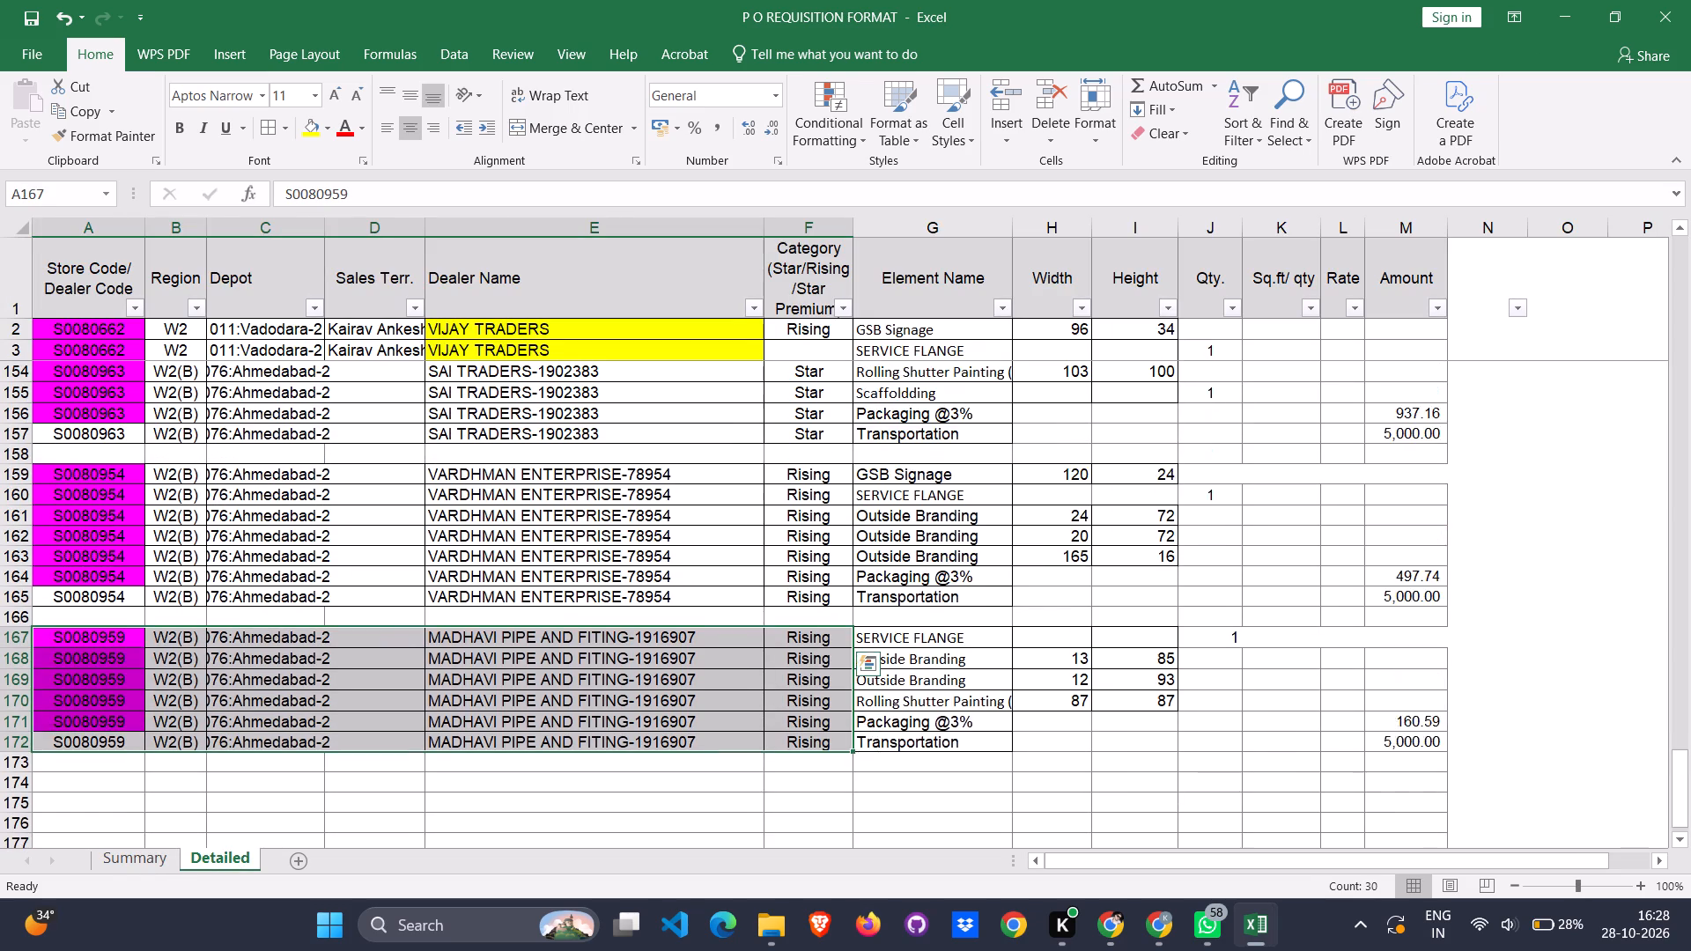
scroll(521, 629, up, 3)
key(ctrl+s)
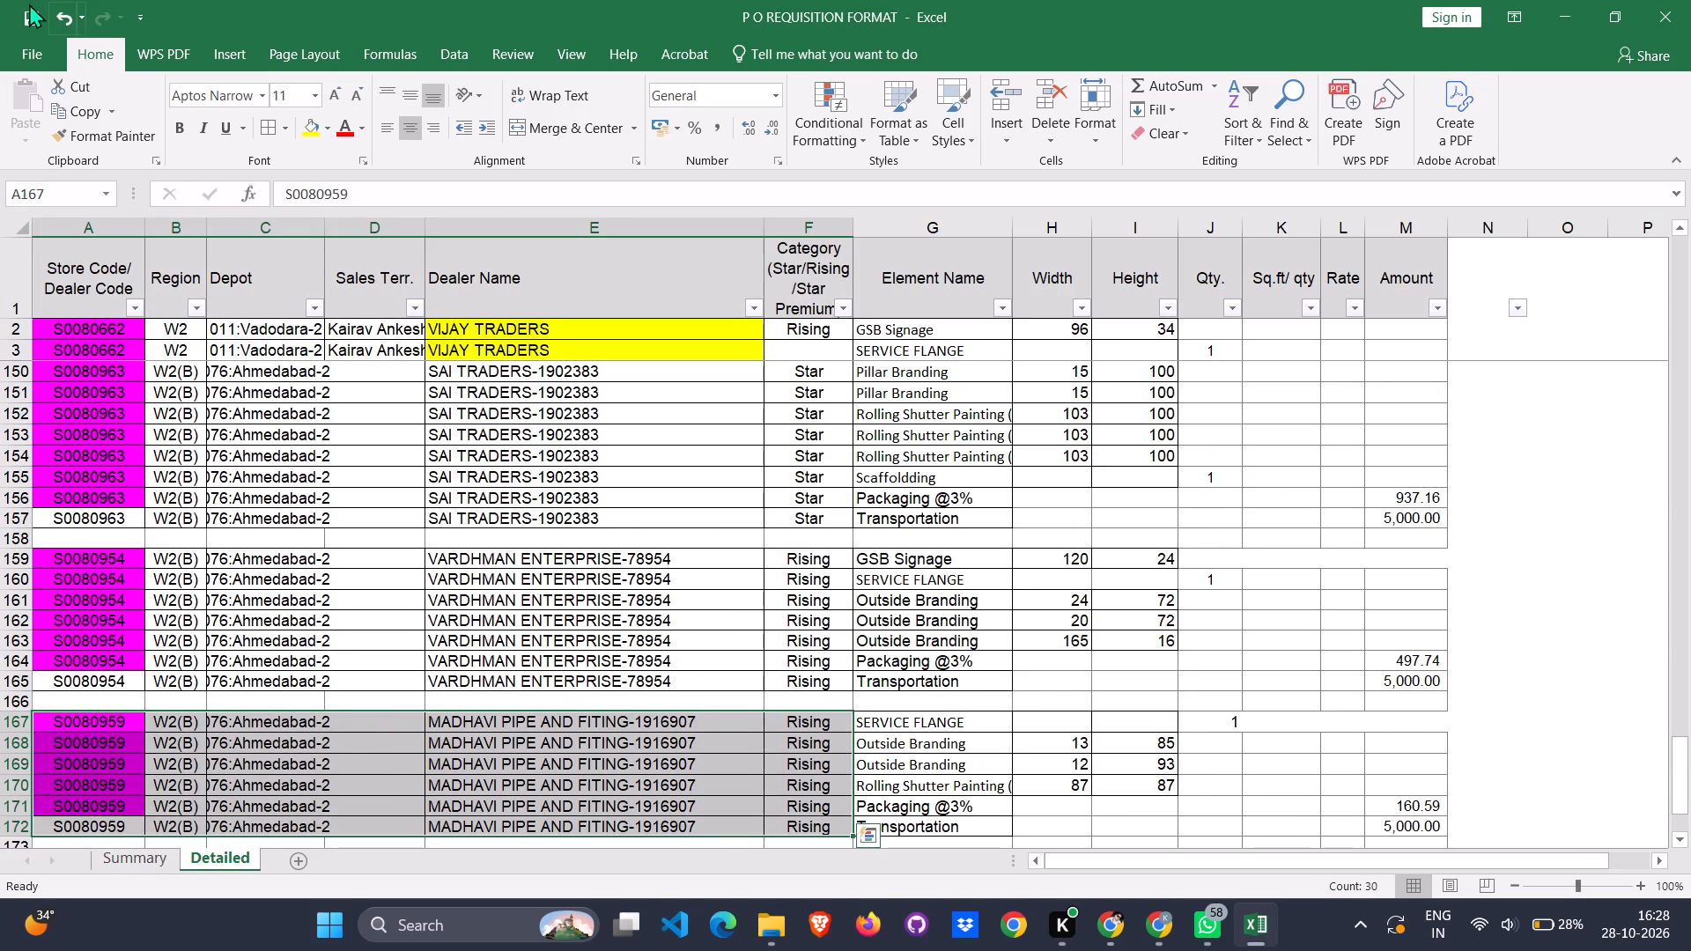
triple_click(28, 4)
click(28, 4)
Centre-align the Width, Height and Qty. columns (H:J) of the Detailed sheet and save the requisition.
scroll(813, 485, up, 19)
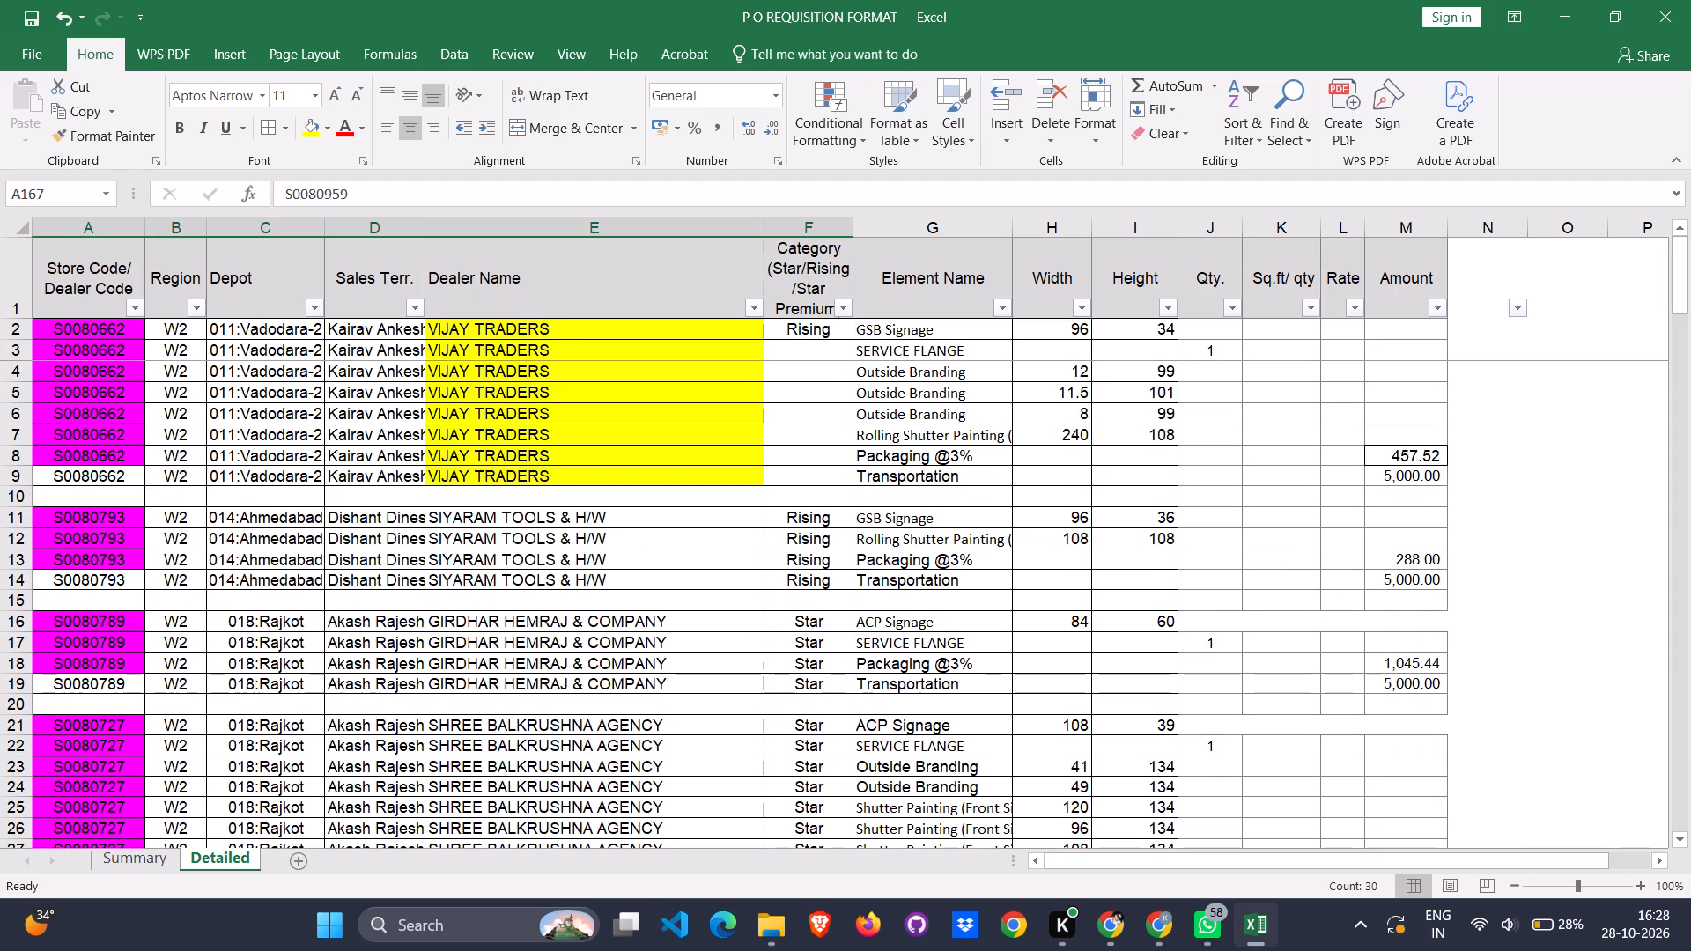
shift+click(1070, 232)
shift+click(1115, 230)
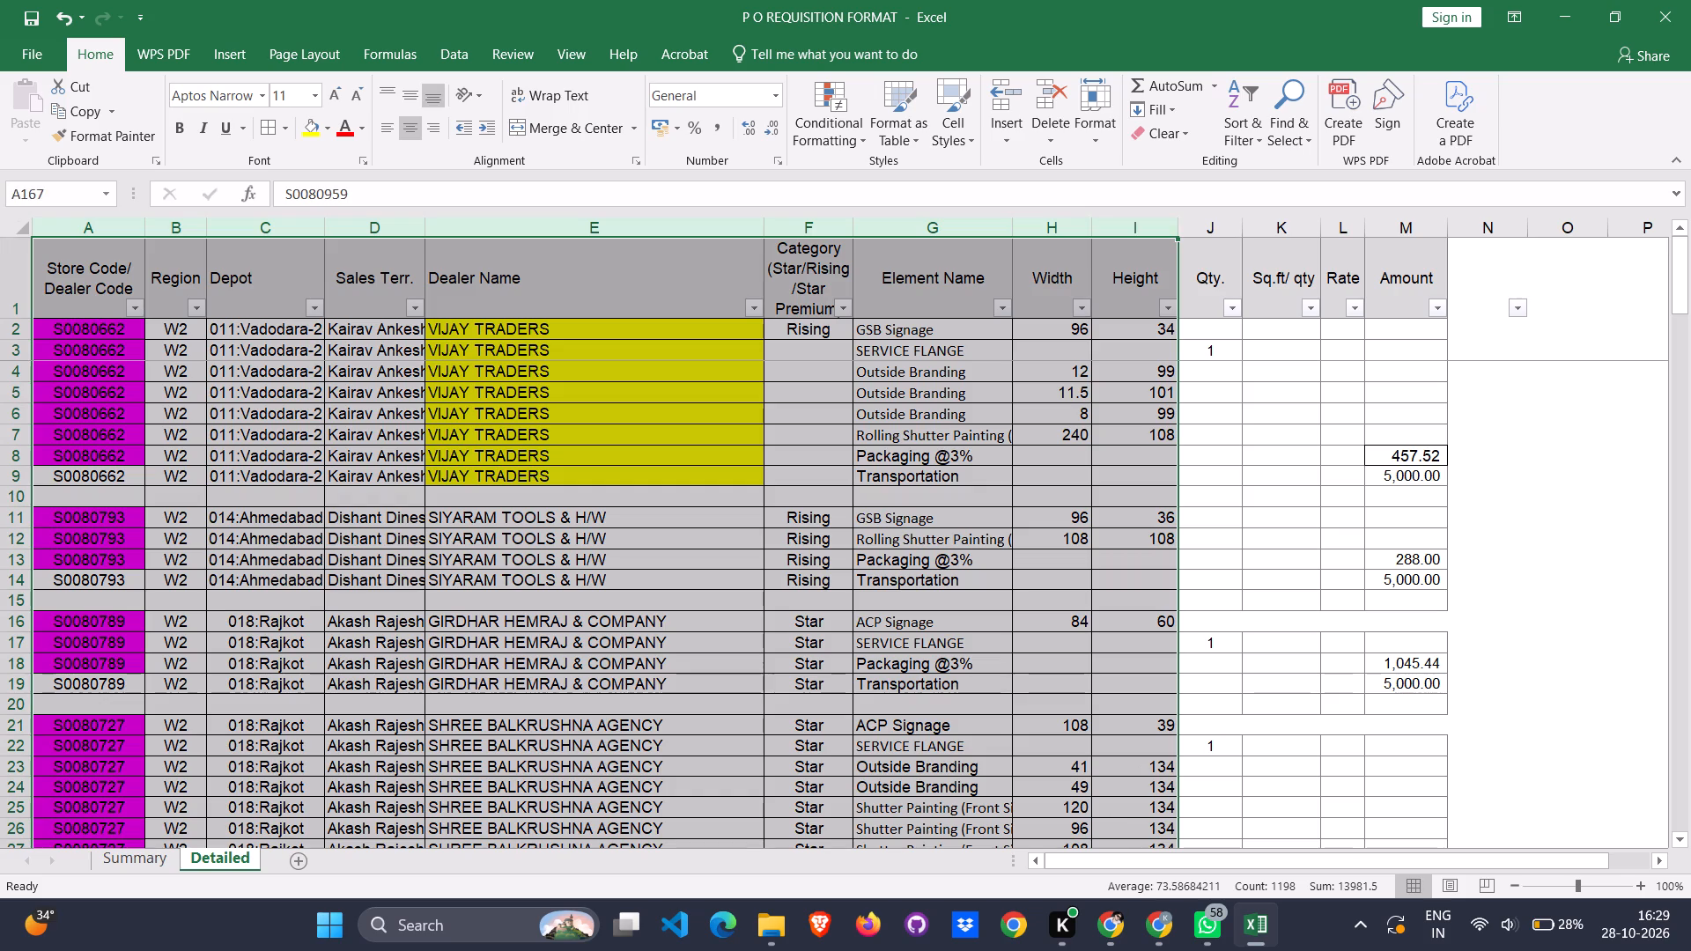
click(1082, 227)
click(1082, 227)
ctrl+click(1067, 227)
ctrl+click(1124, 231)
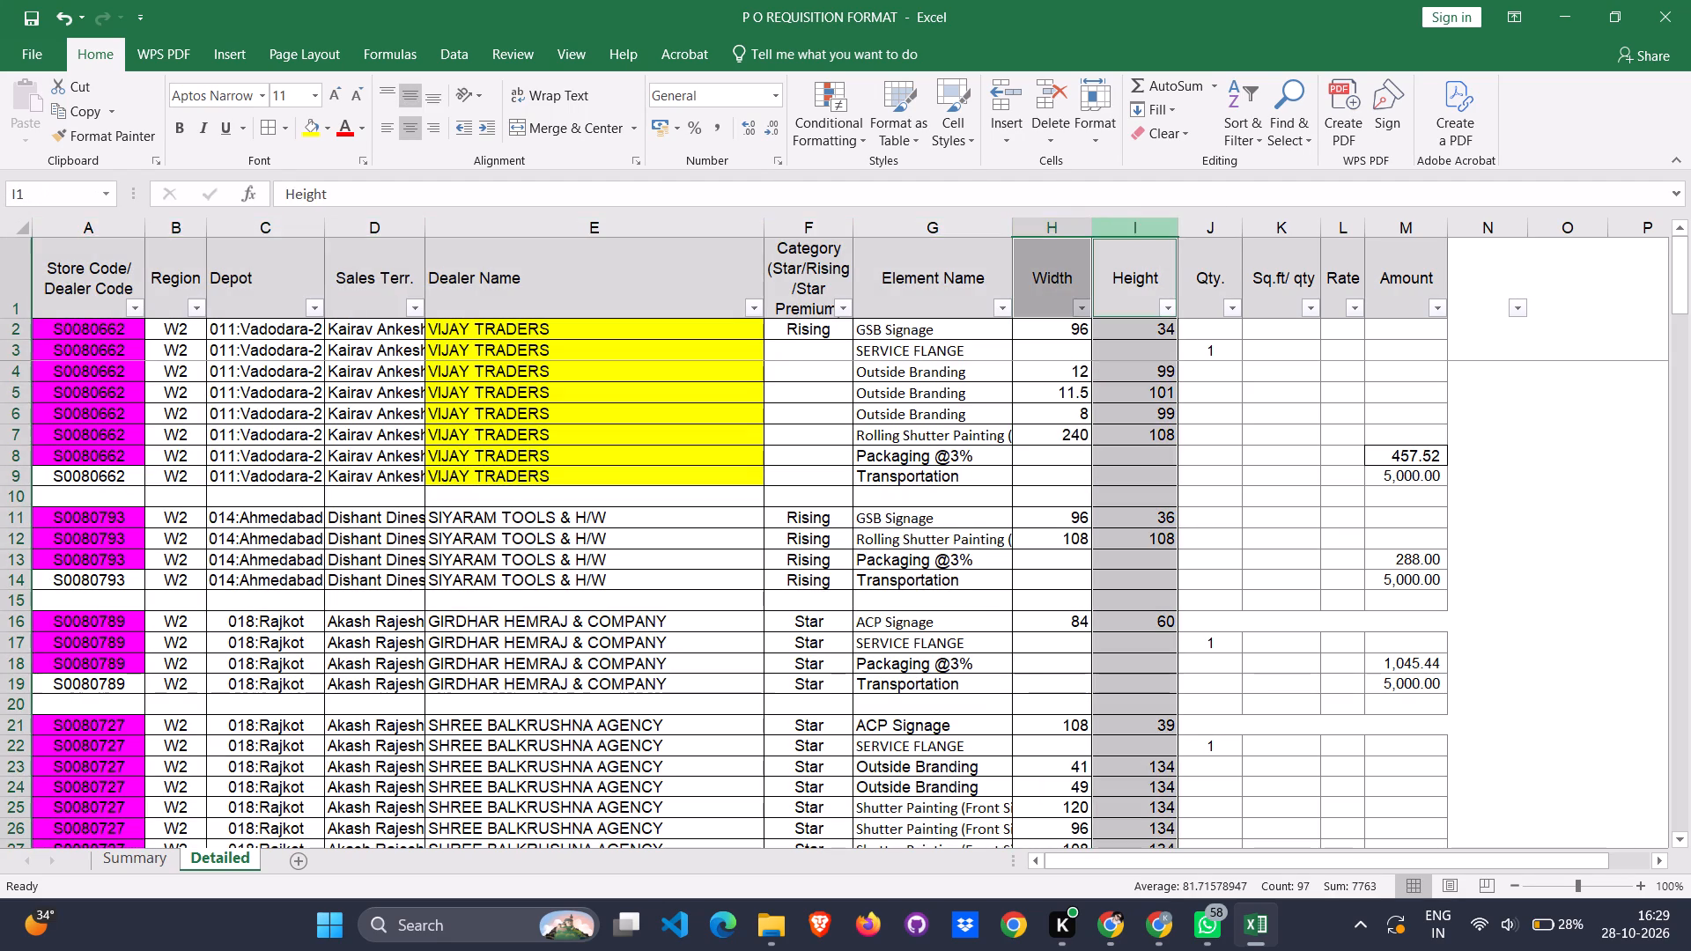
click(1075, 226)
ctrl+click(1075, 226)
ctrl+click(1118, 228)
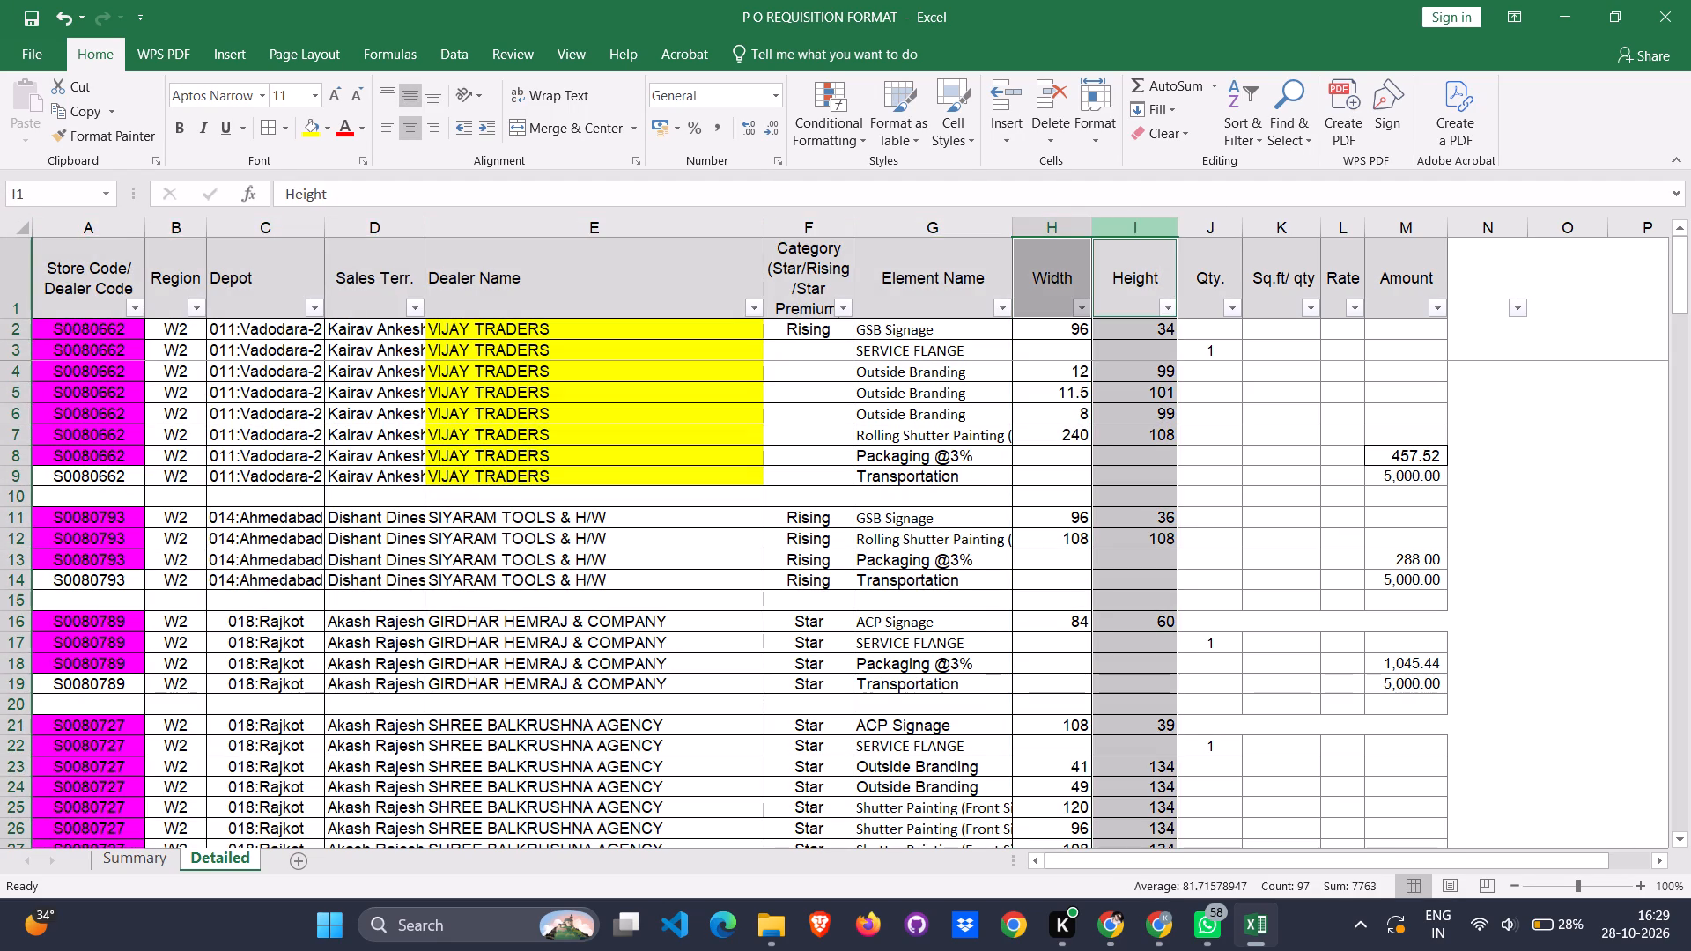
click(1050, 225)
shift+click(1060, 226)
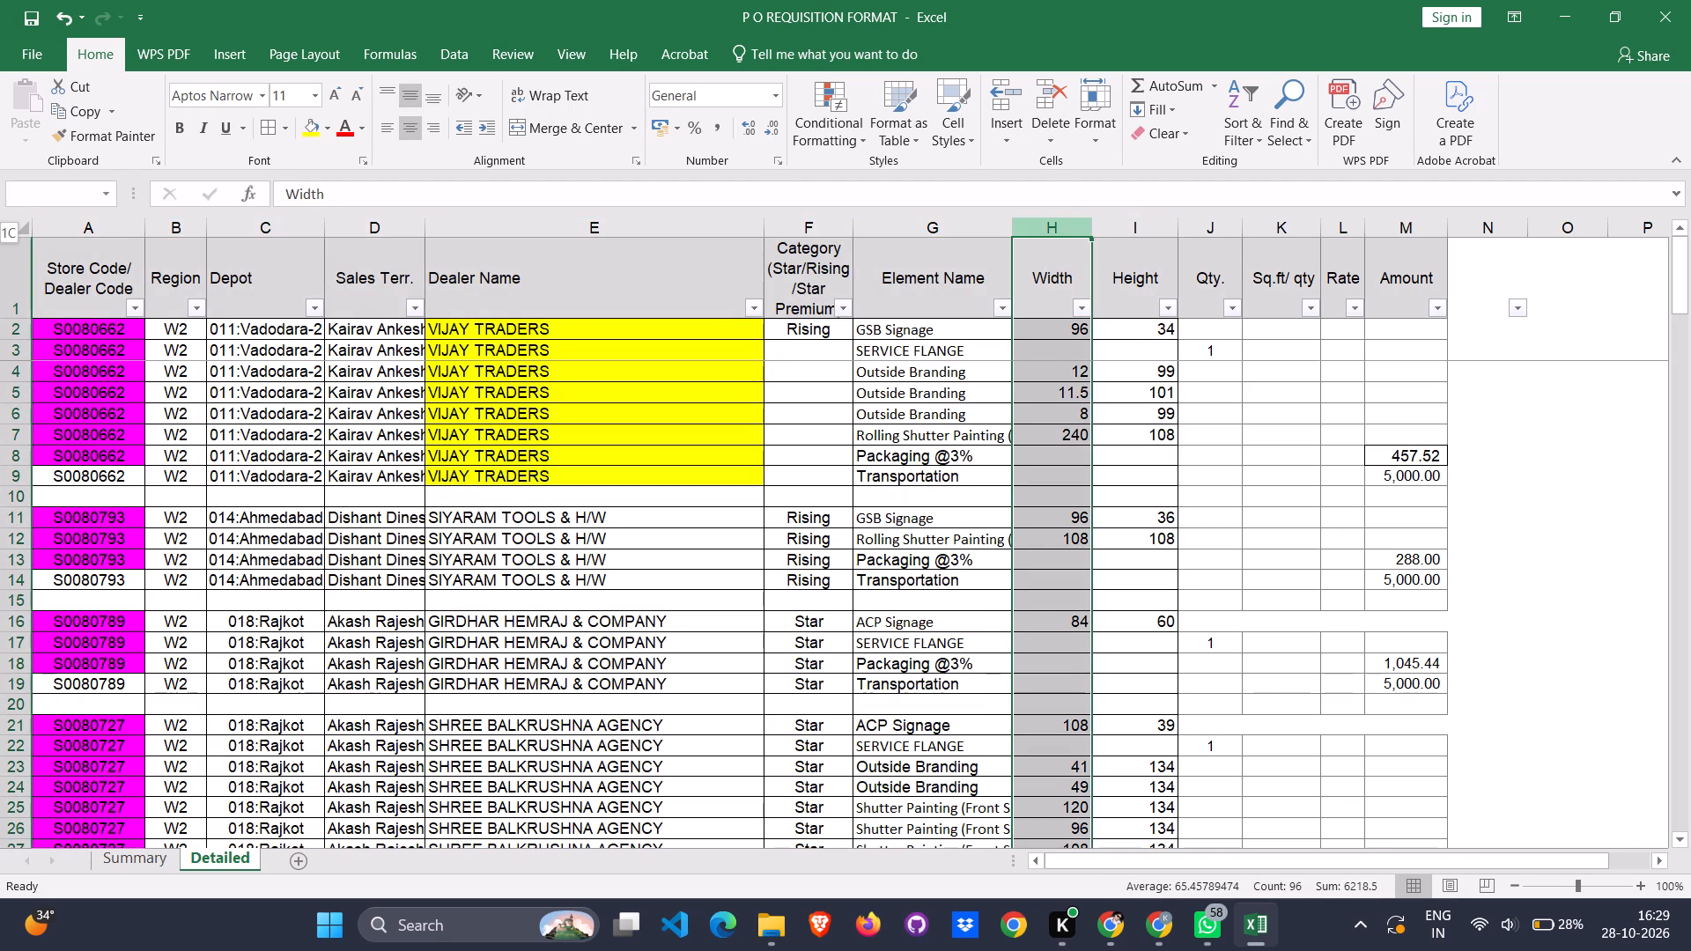
shift+click(1112, 226)
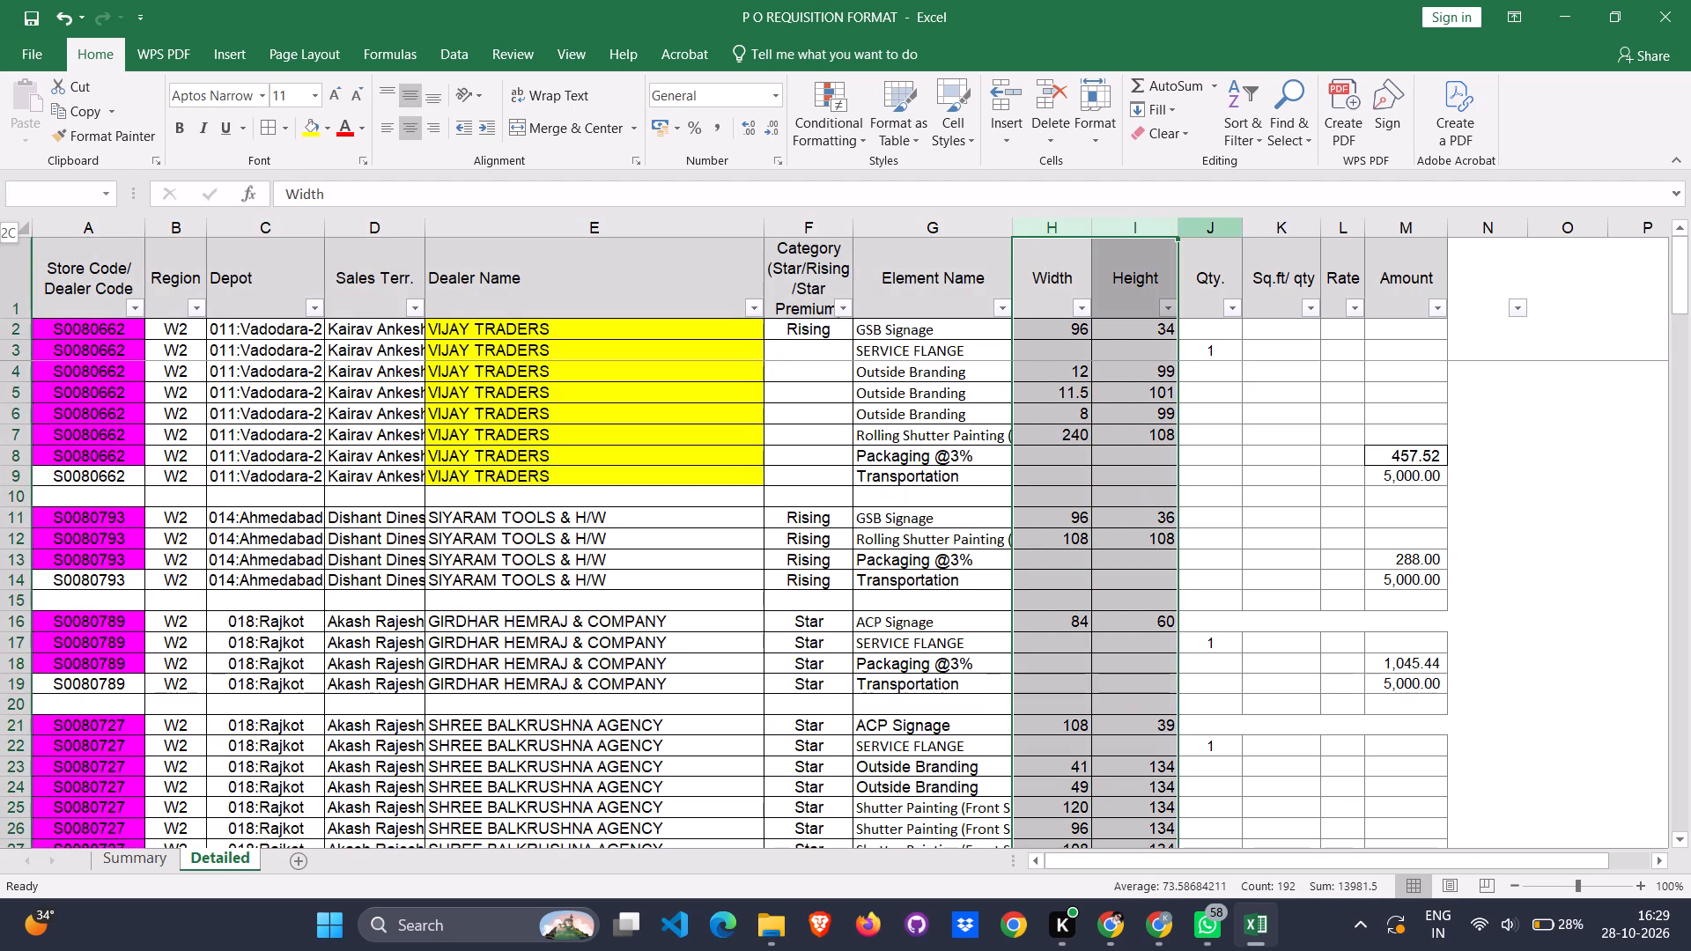
shift+click(1206, 229)
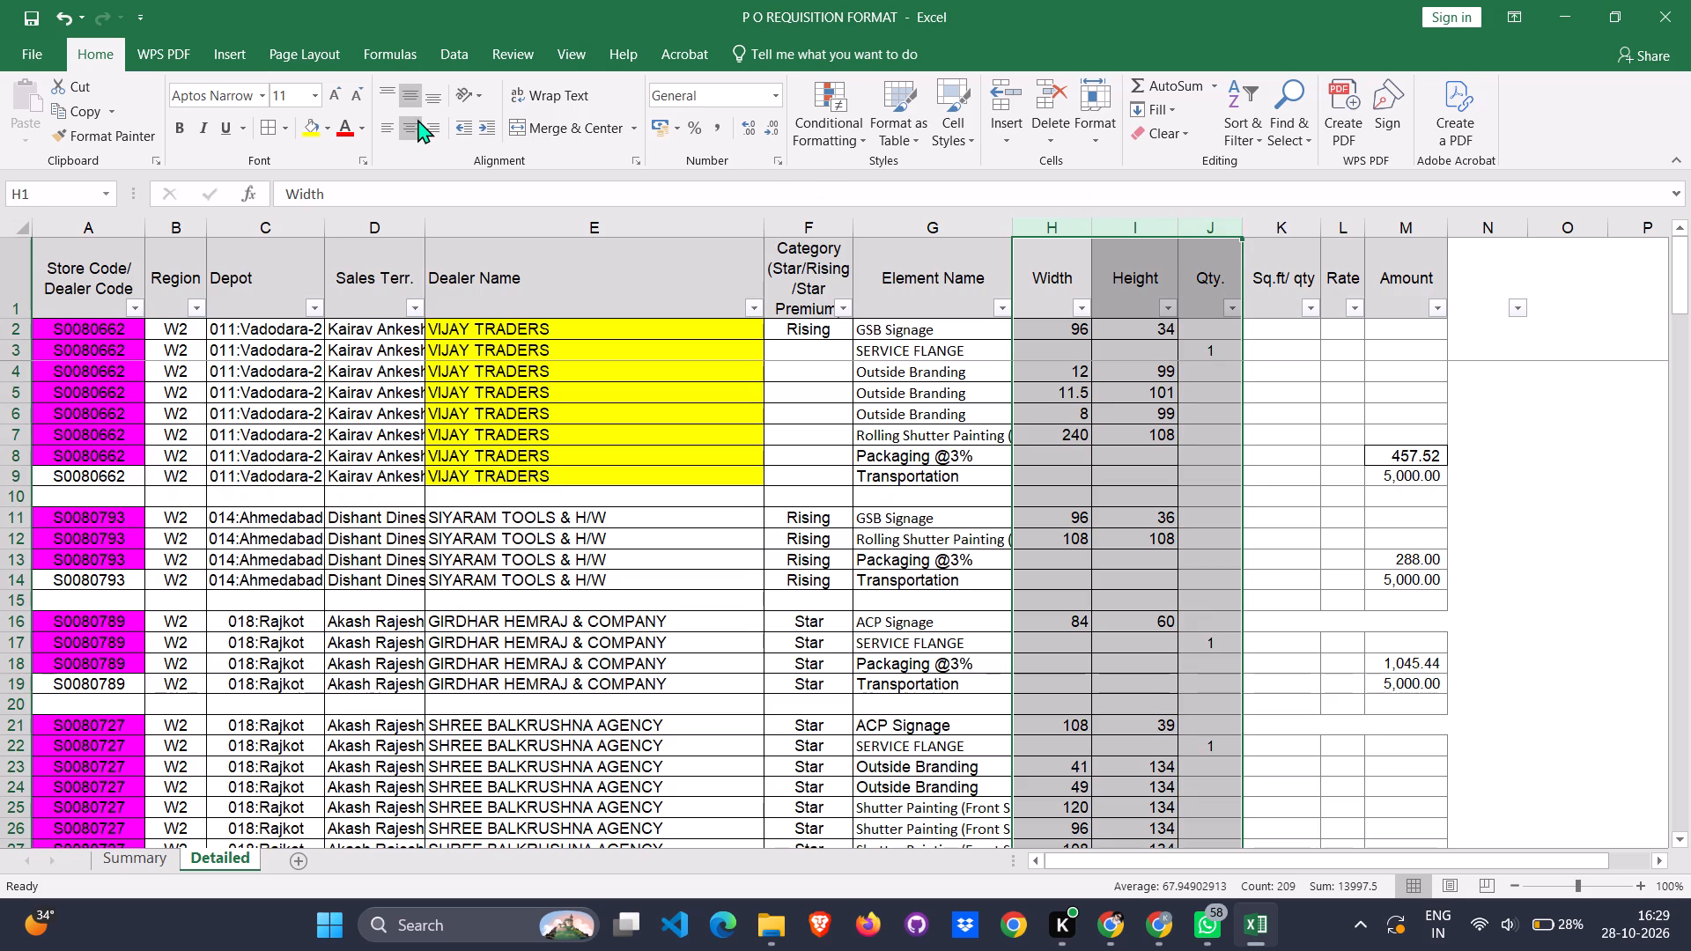
click(411, 119)
click(411, 119)
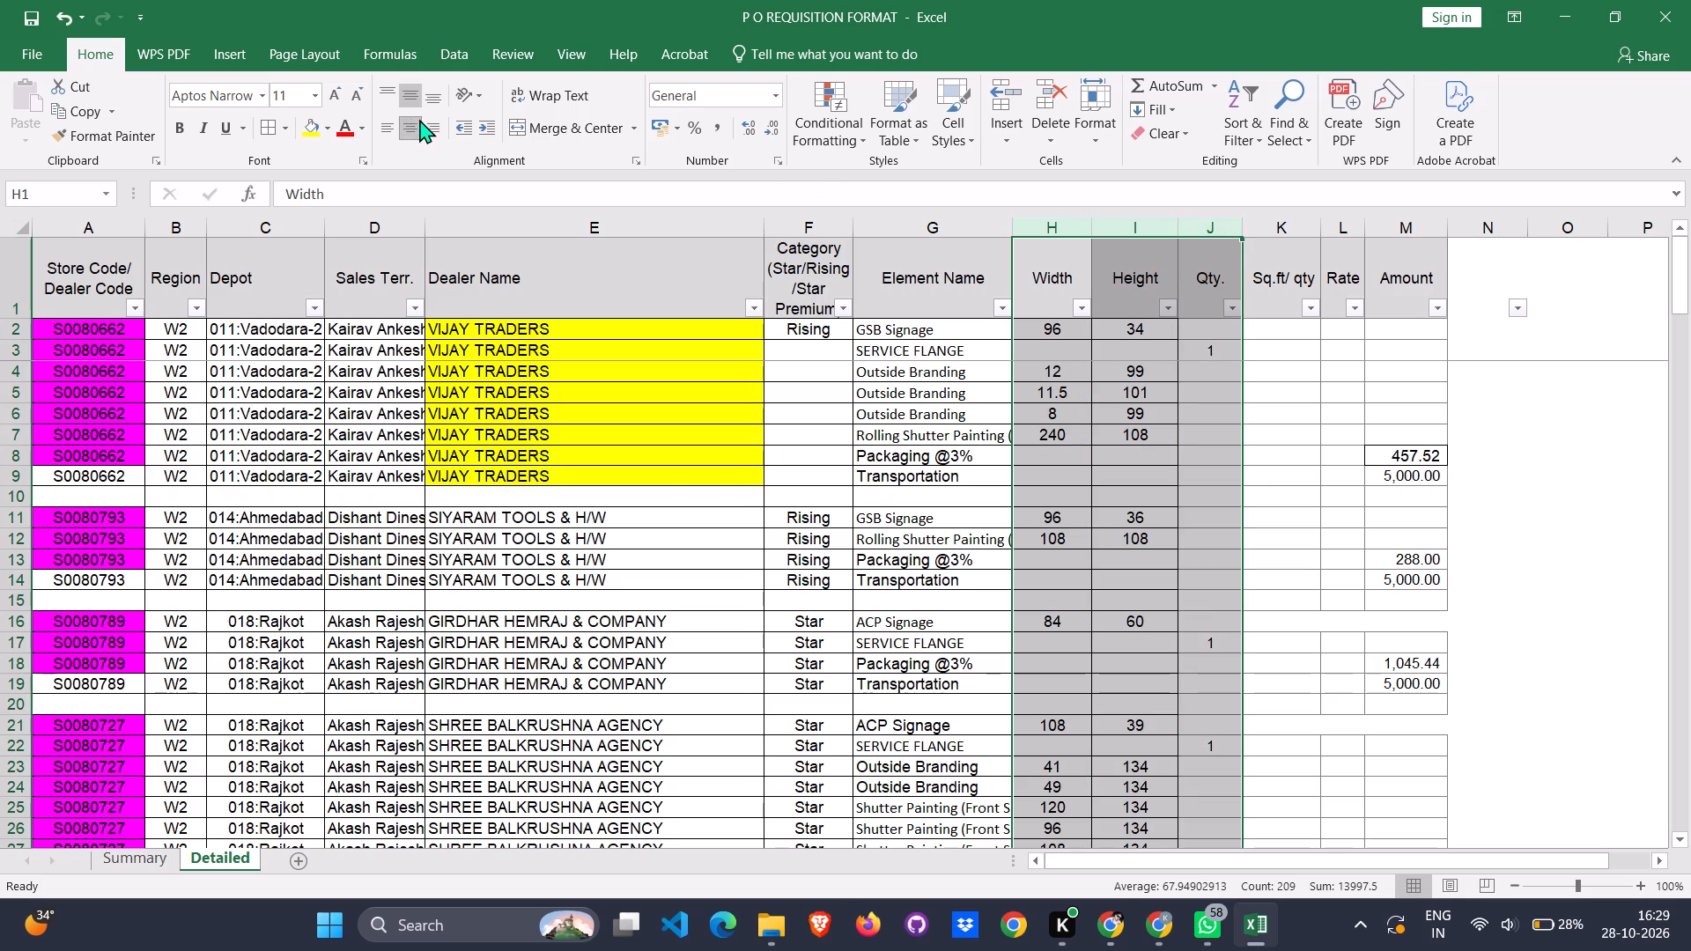
key(ctrl+s)
Right-align the Amount column (M) of the Detailed sheet and save the requisition.
scroll(1056, 415, down, 8)
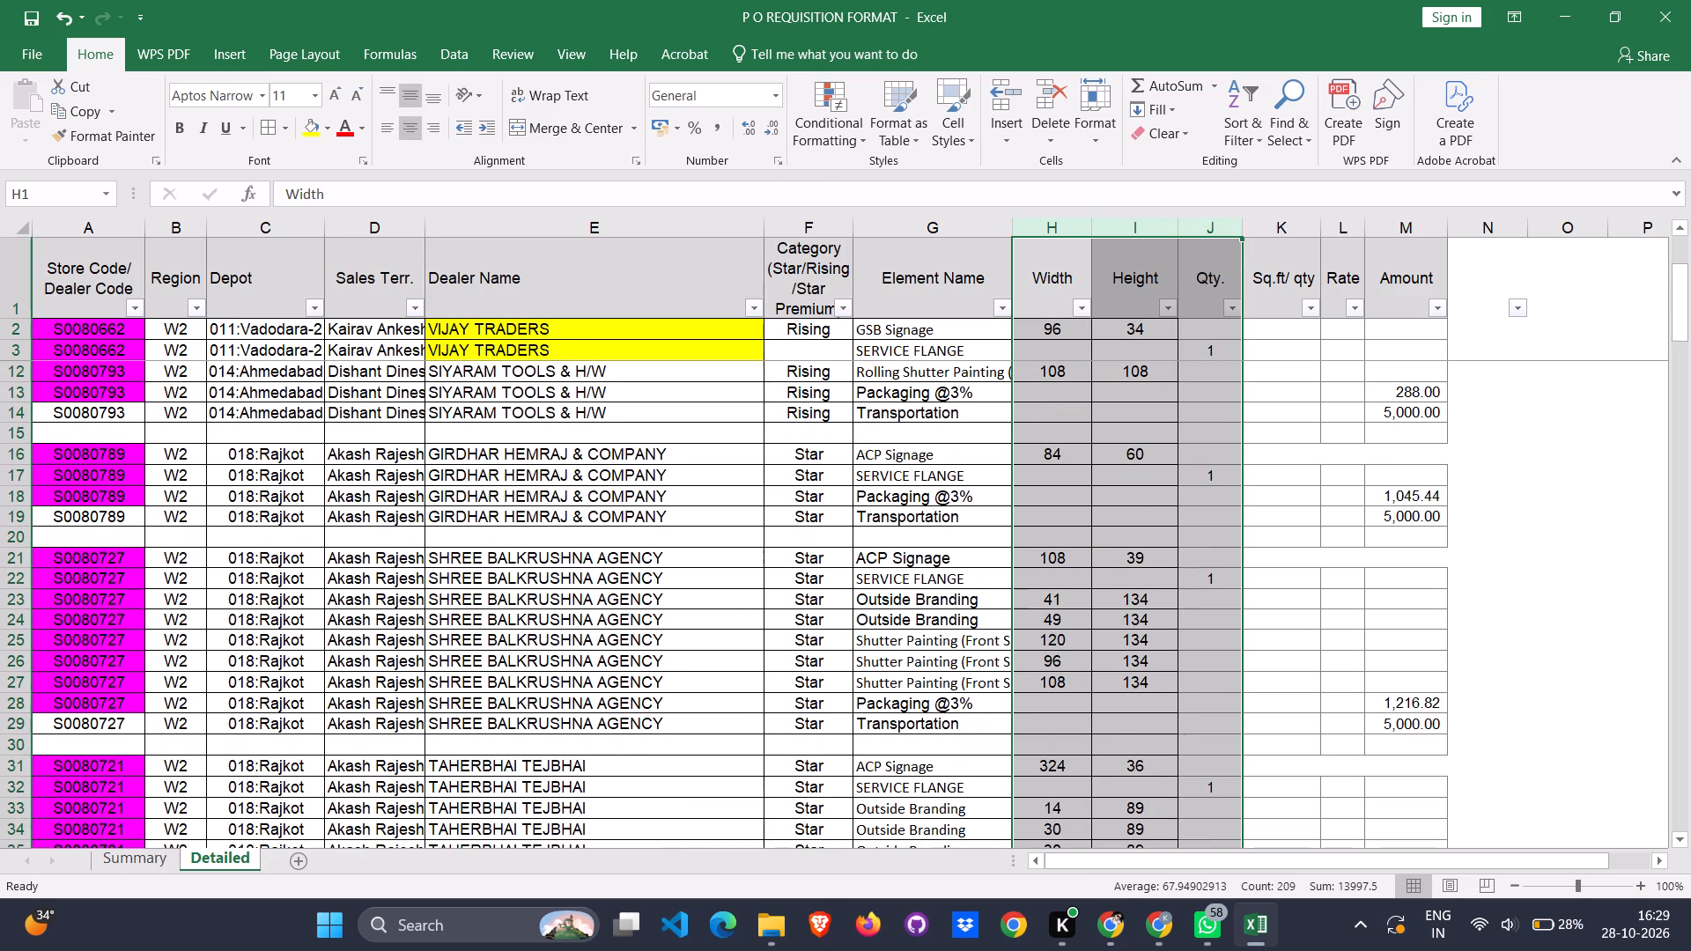
click(1393, 227)
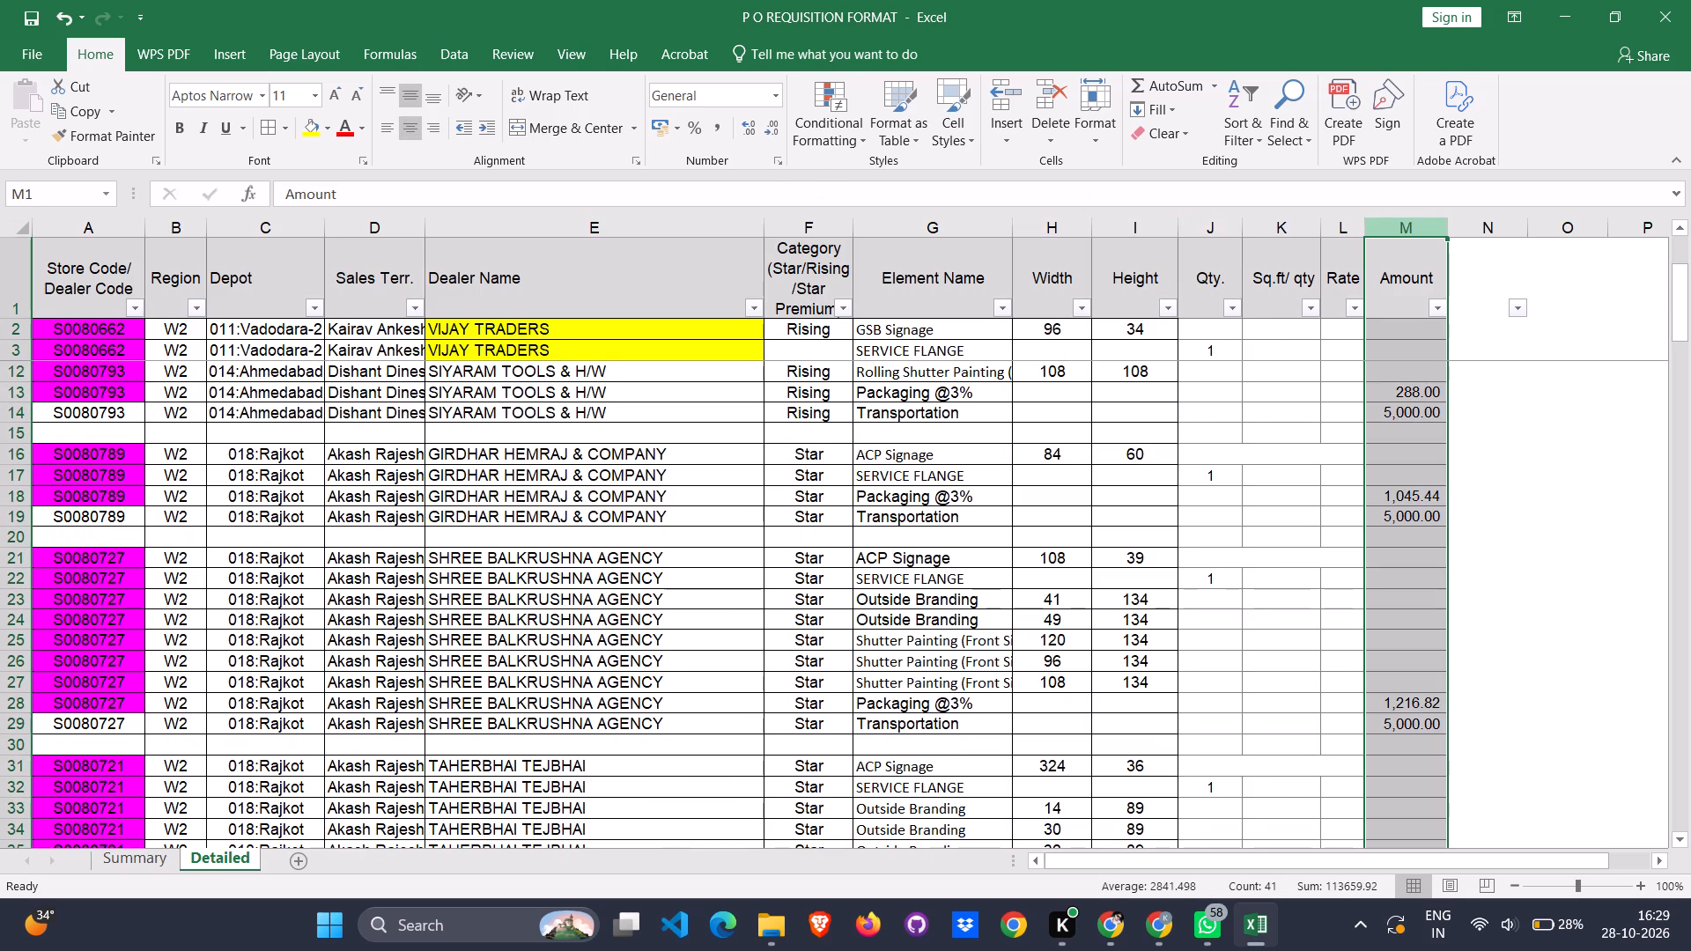
click(438, 124)
click(438, 124)
click(438, 124)
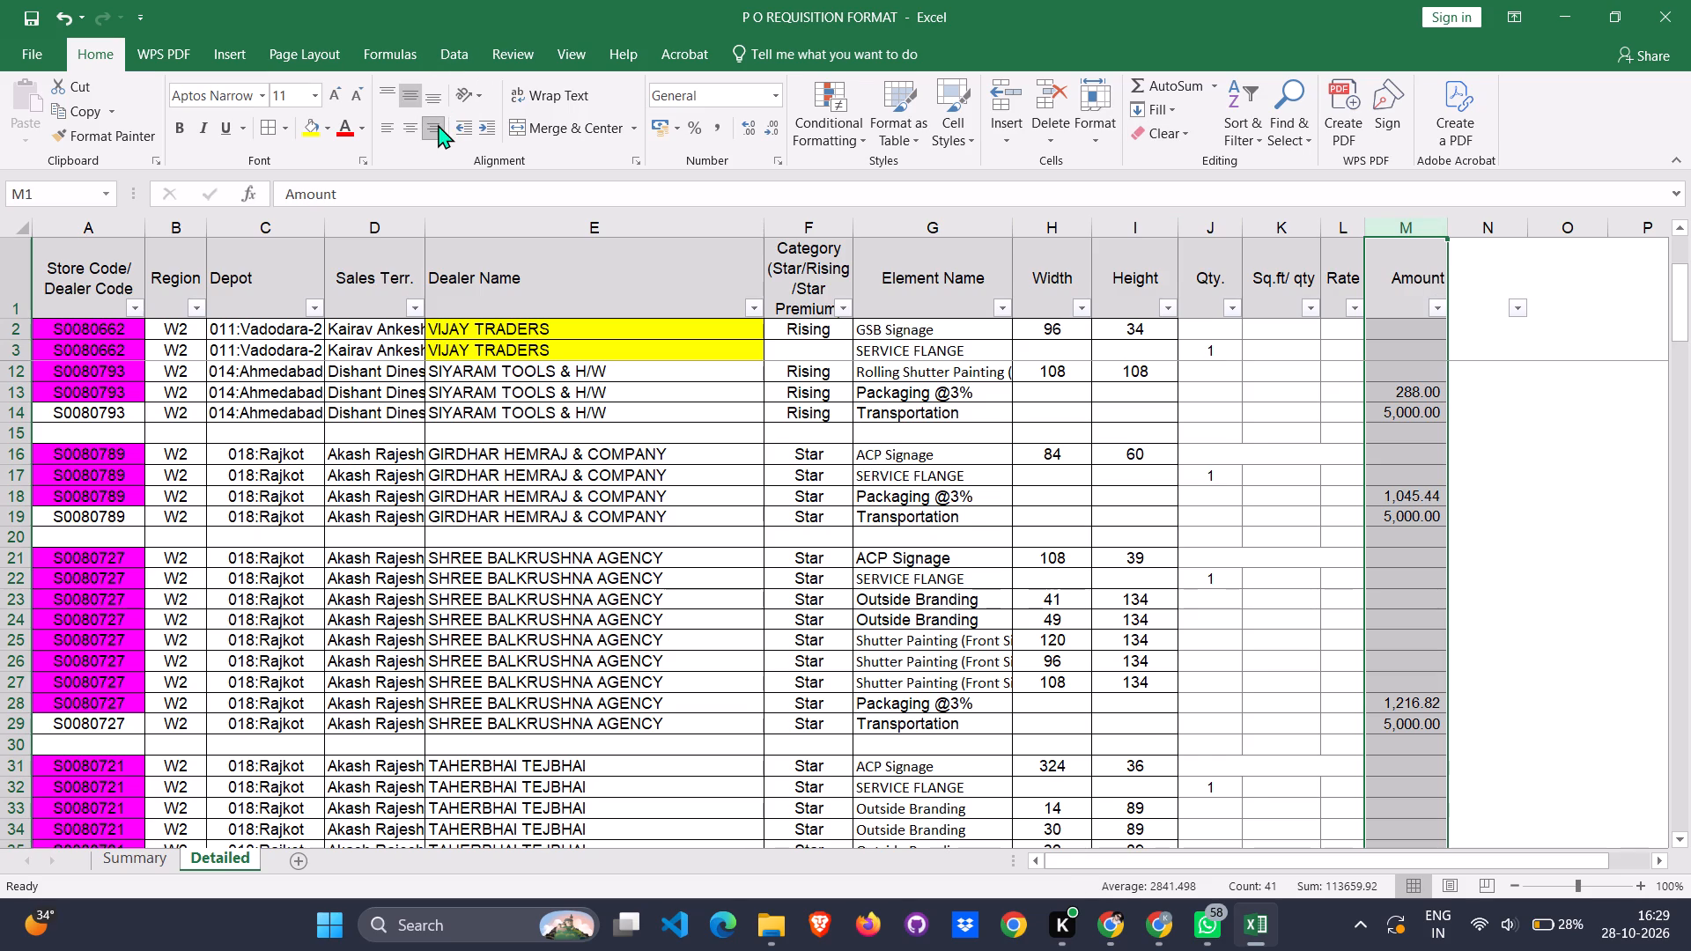
key(ctrl+s)
click(1535, 497)
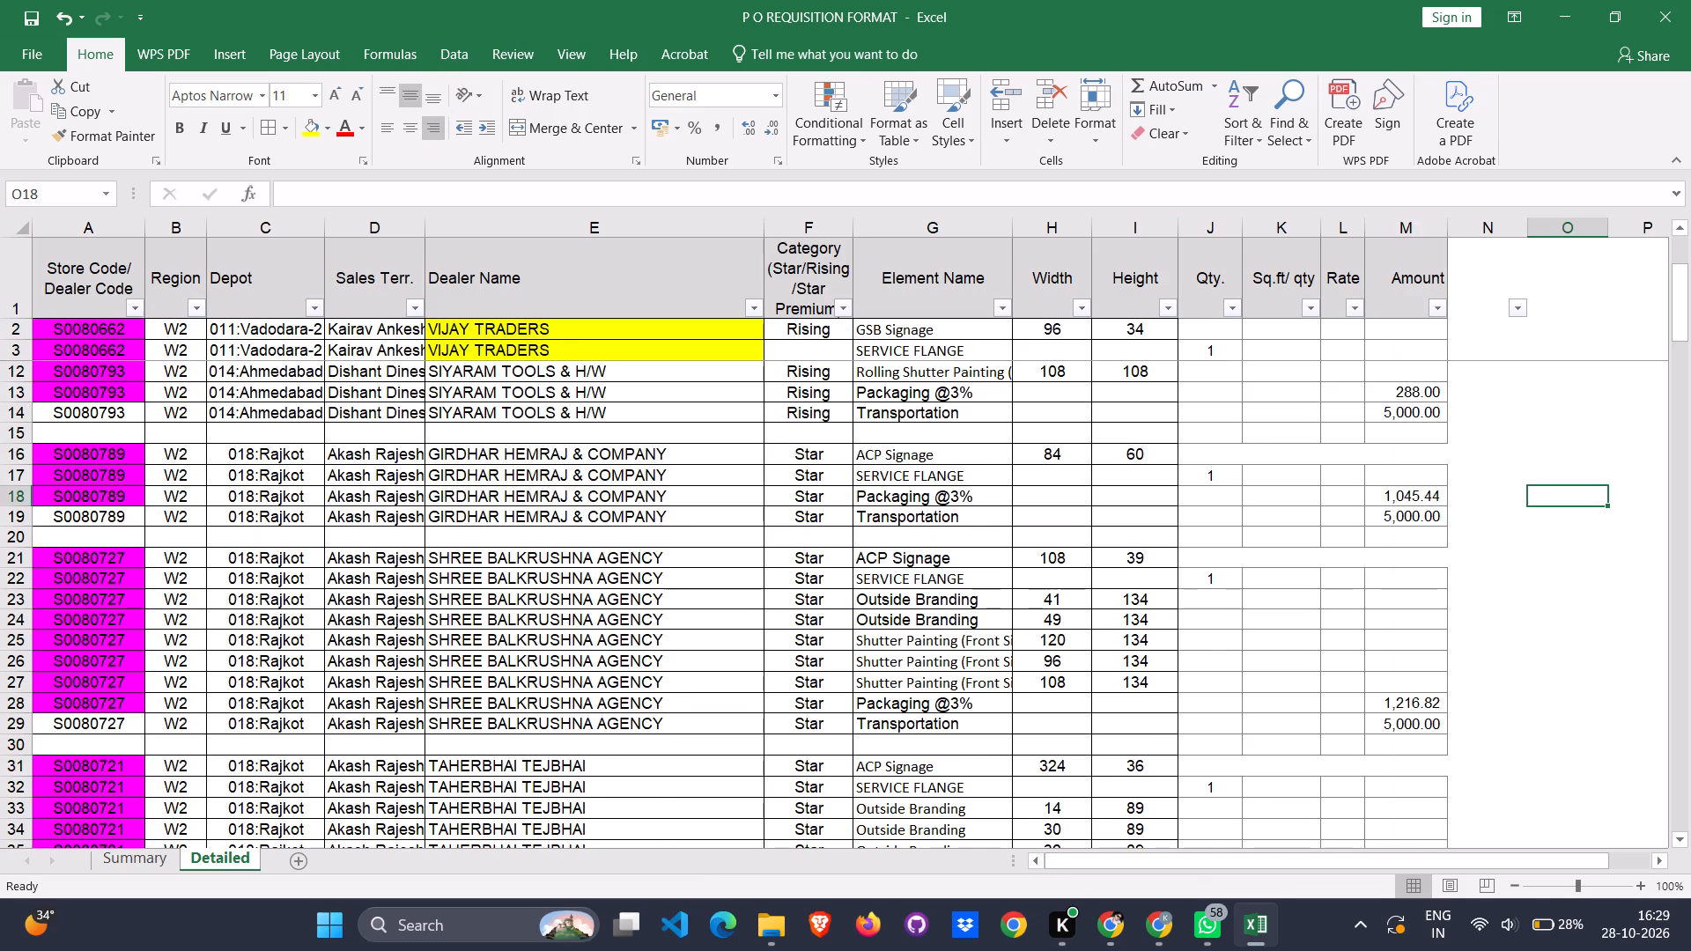
scroll(1042, 583, up, 6)
triple_click(26, 19)
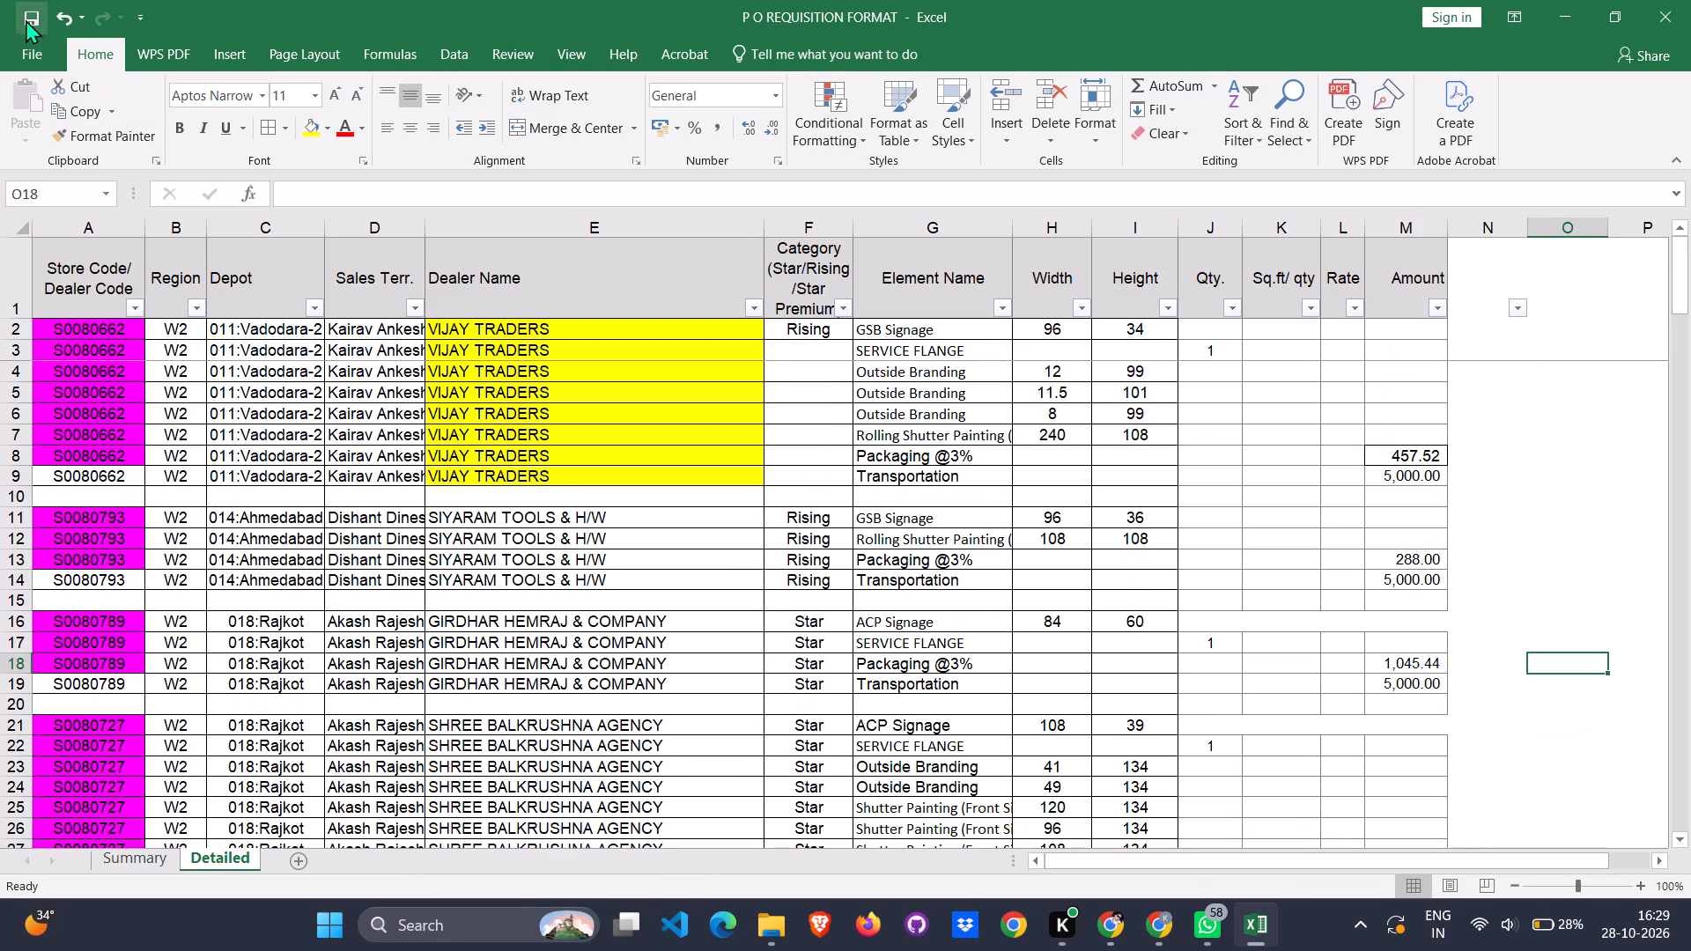
triple_click(26, 19)
click(26, 19)
Review the alignment and store entries through the whole Detailed sheet, from VIJAY TRADERS down to MADHAVI PIPE AND FITING-1916907.
scroll(861, 527, up, 9)
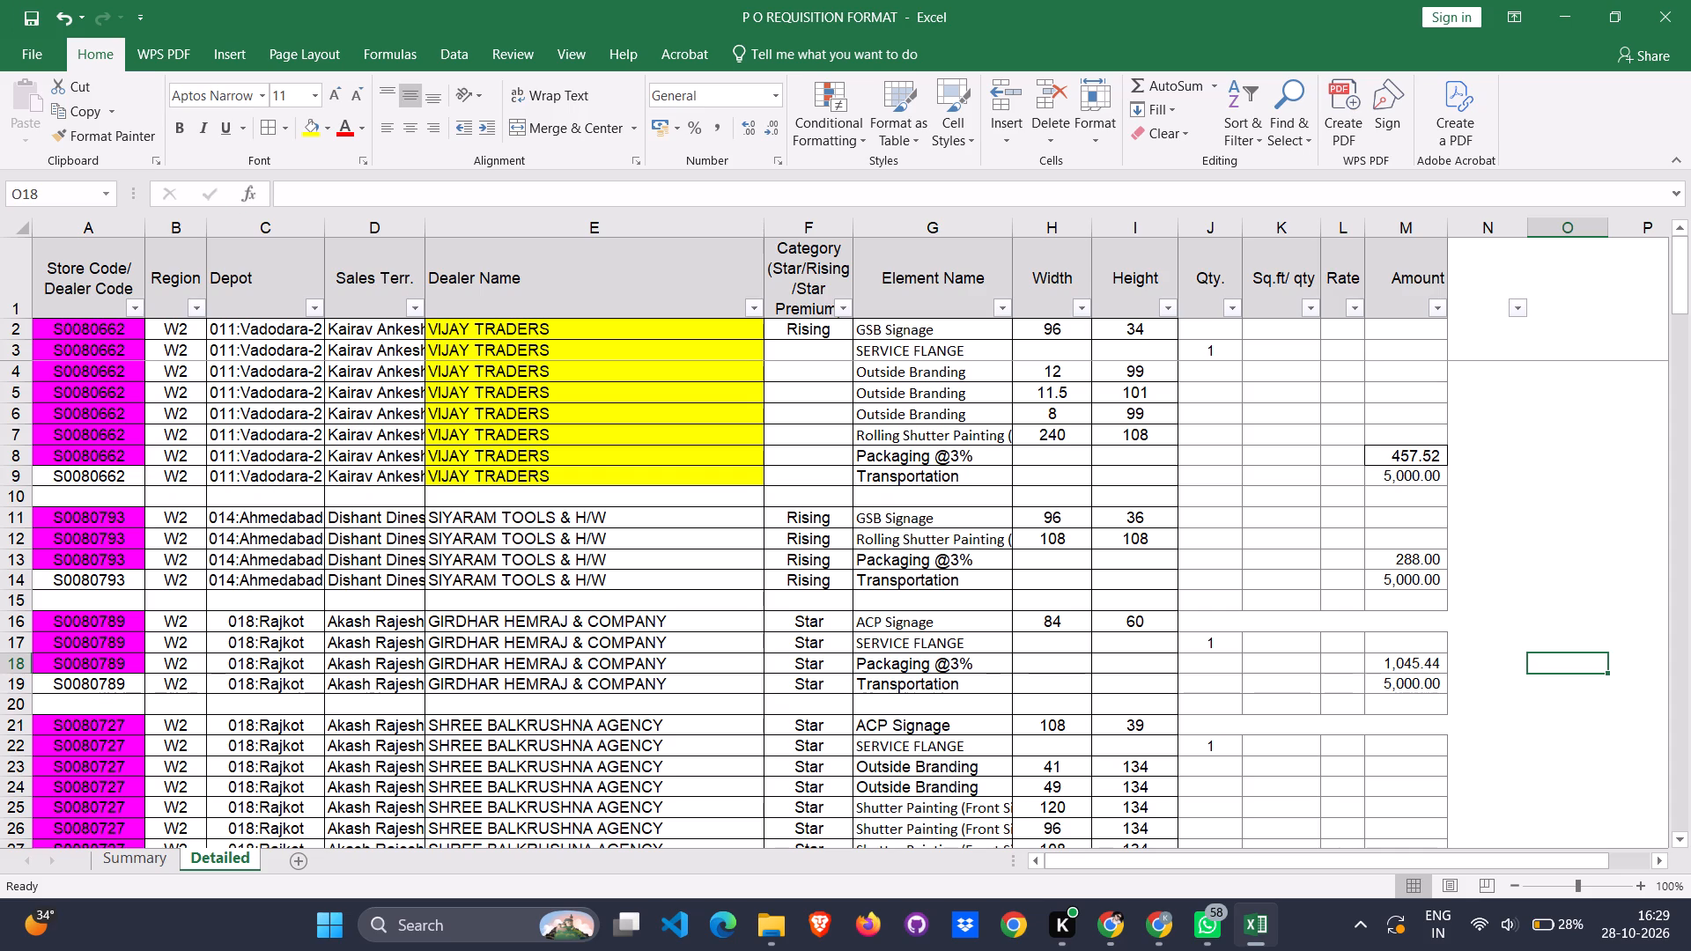
scroll(126, 423, down, 4)
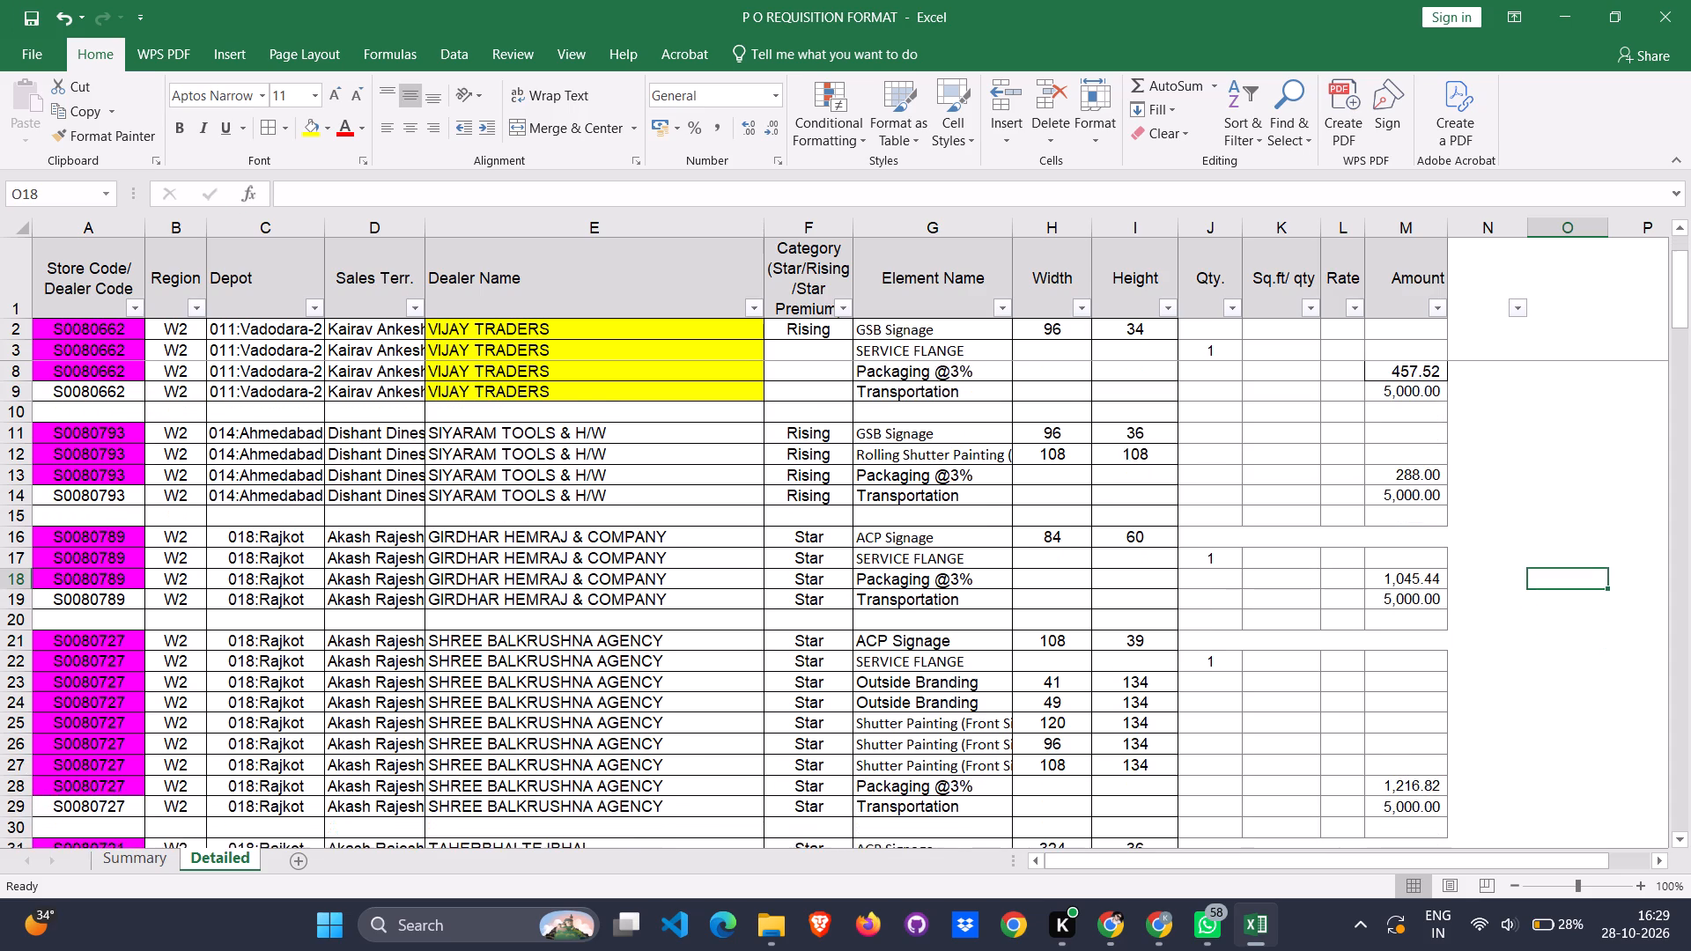
scroll(126, 423, down, 14)
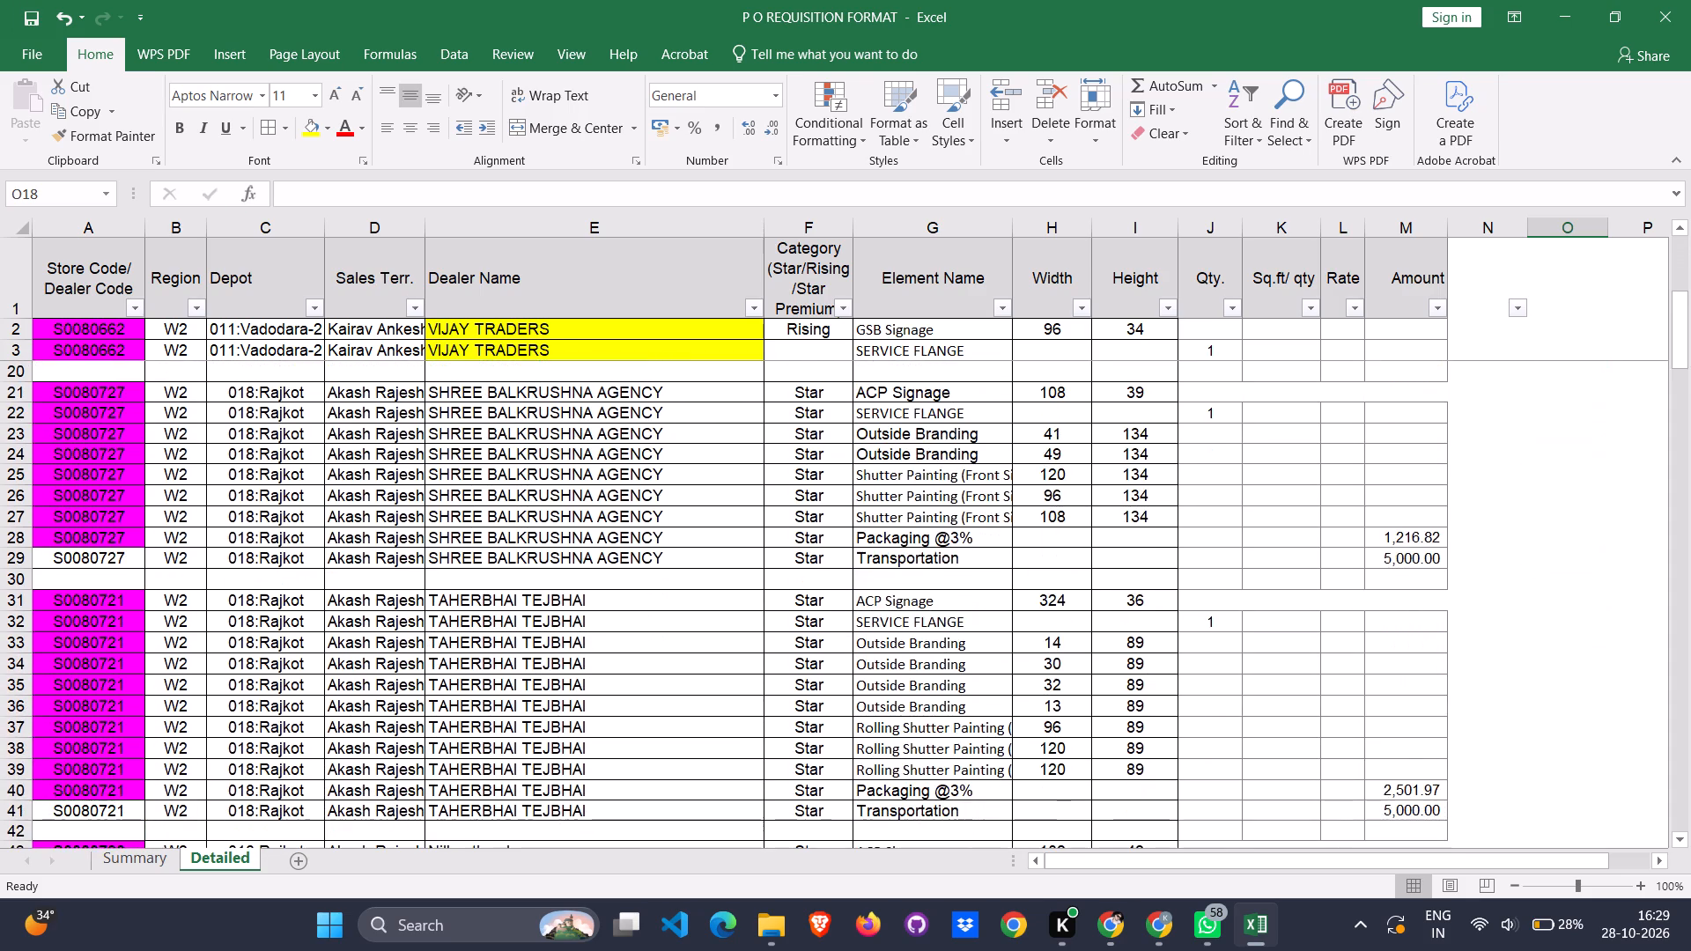
scroll(126, 423, down, 18)
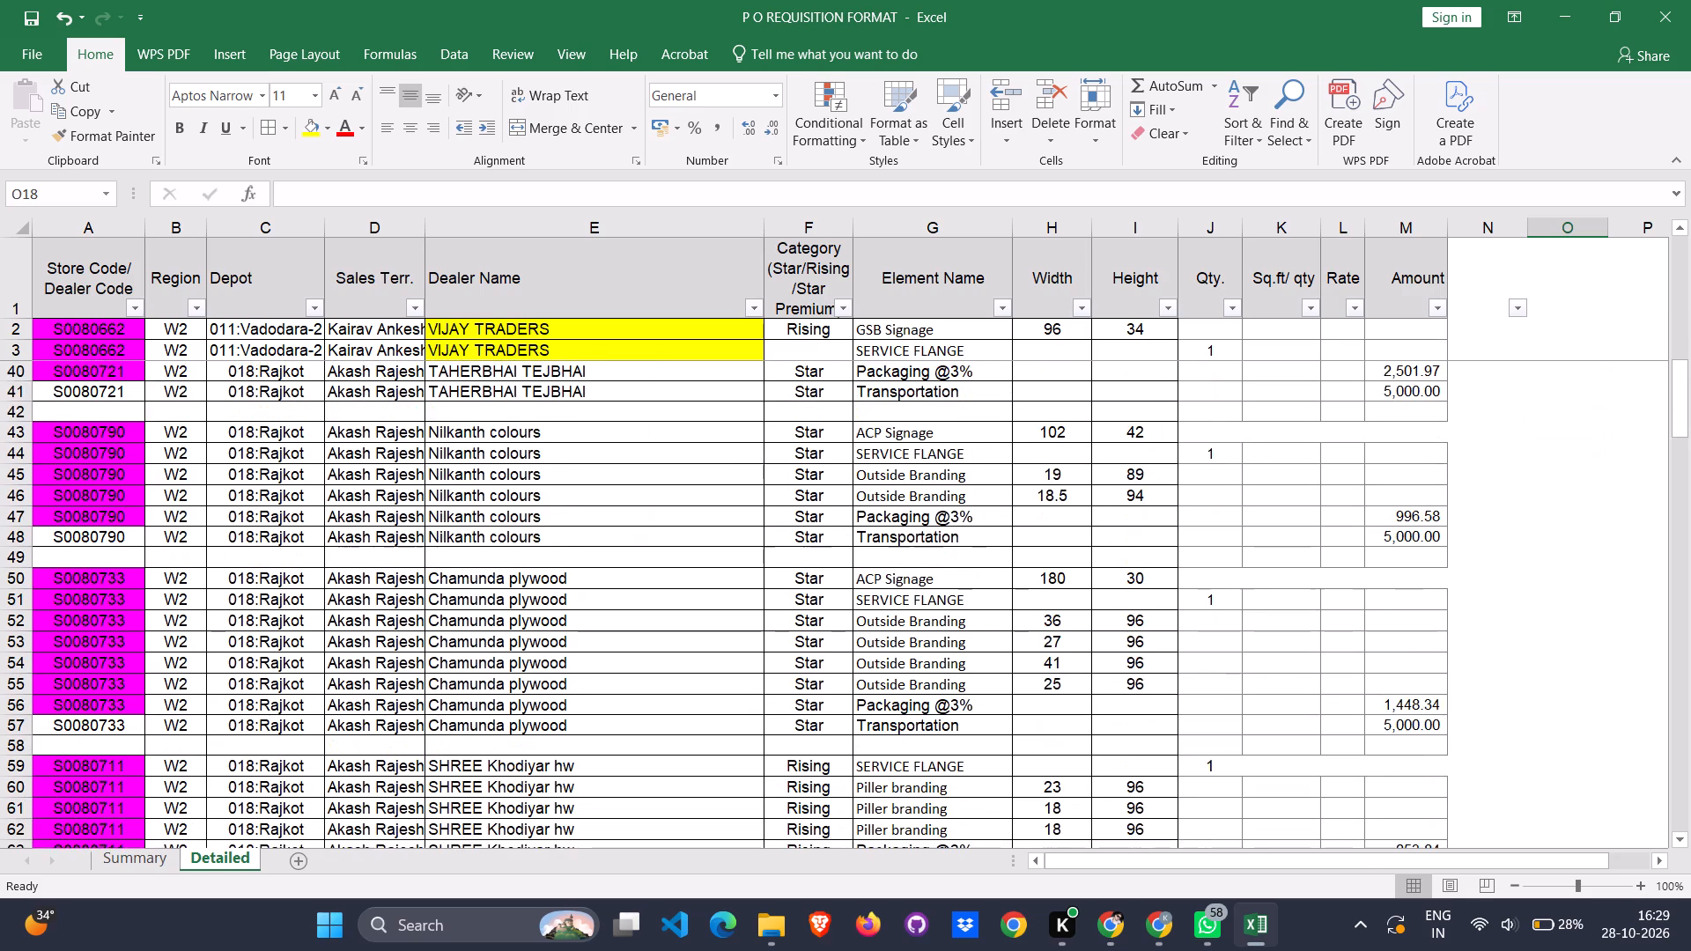
scroll(126, 423, down, 19)
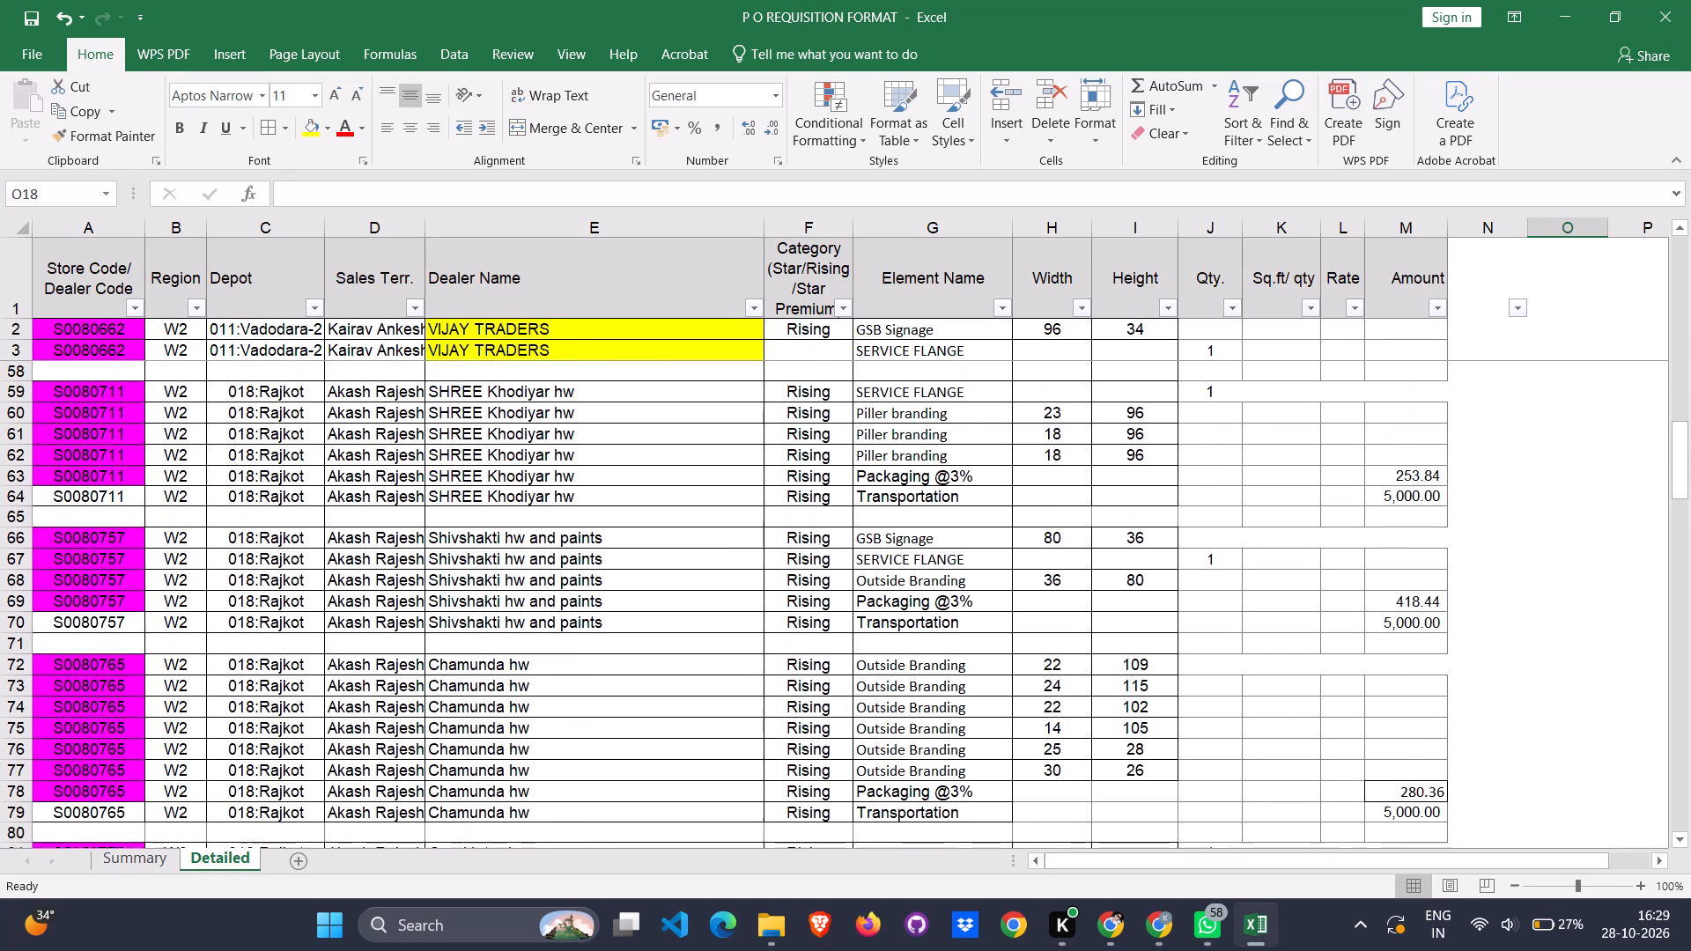
scroll(126, 423, down, 13)
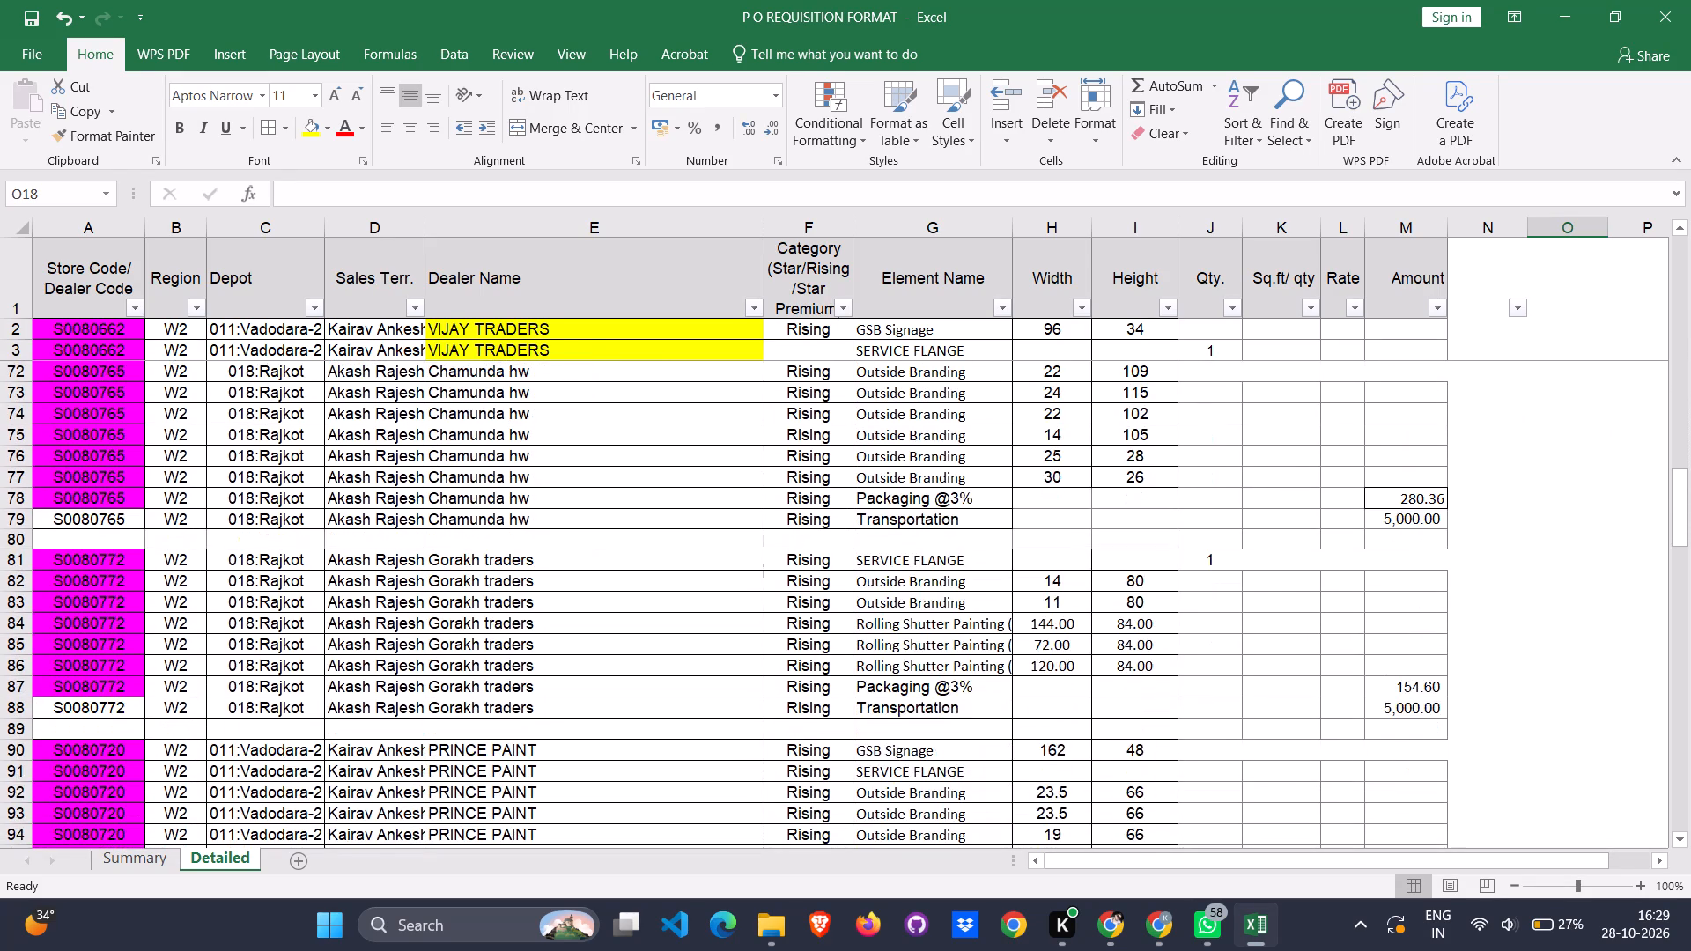
scroll(126, 423, down, 17)
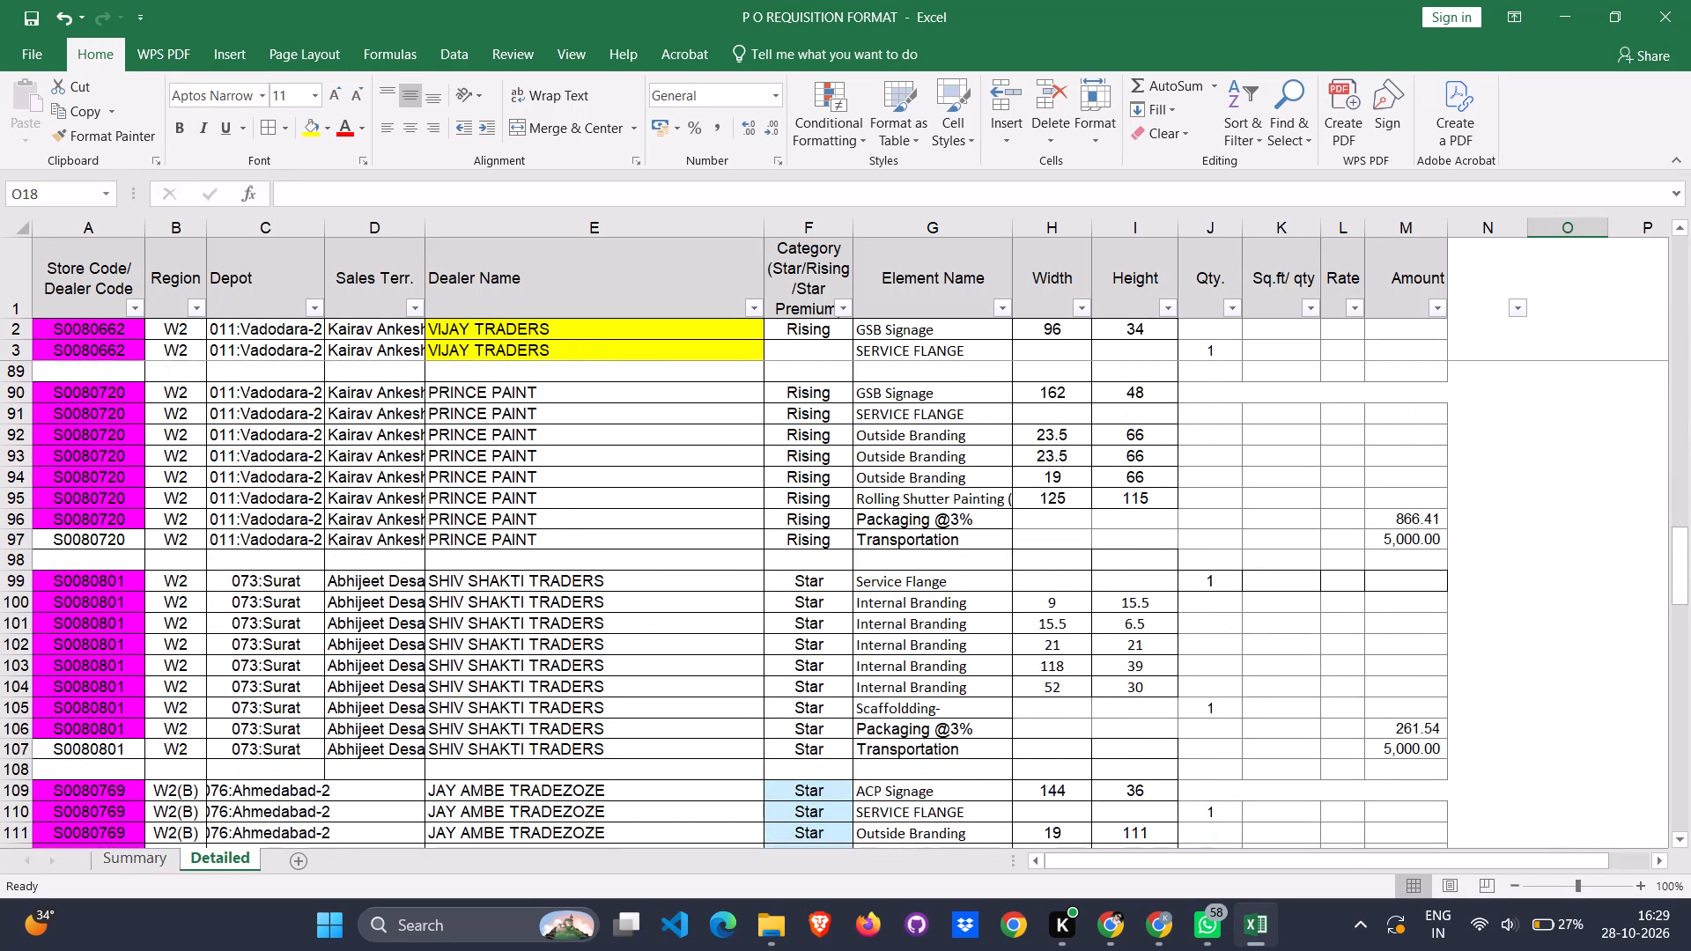
scroll(126, 423, down, 19)
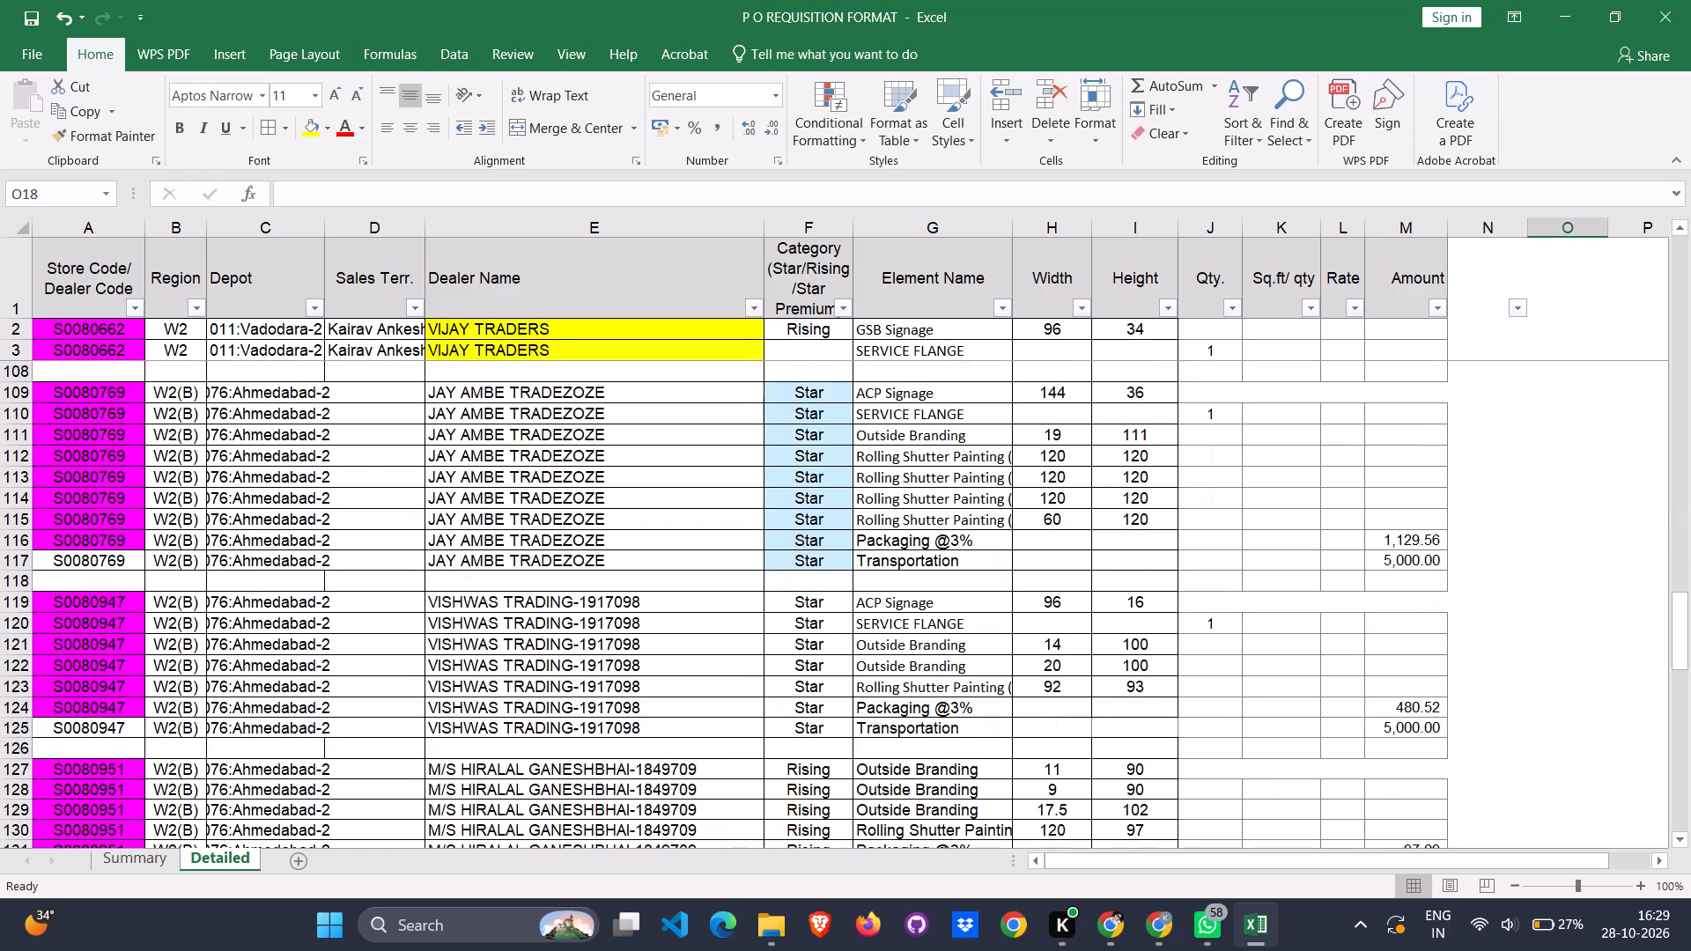
scroll(126, 423, down, 19)
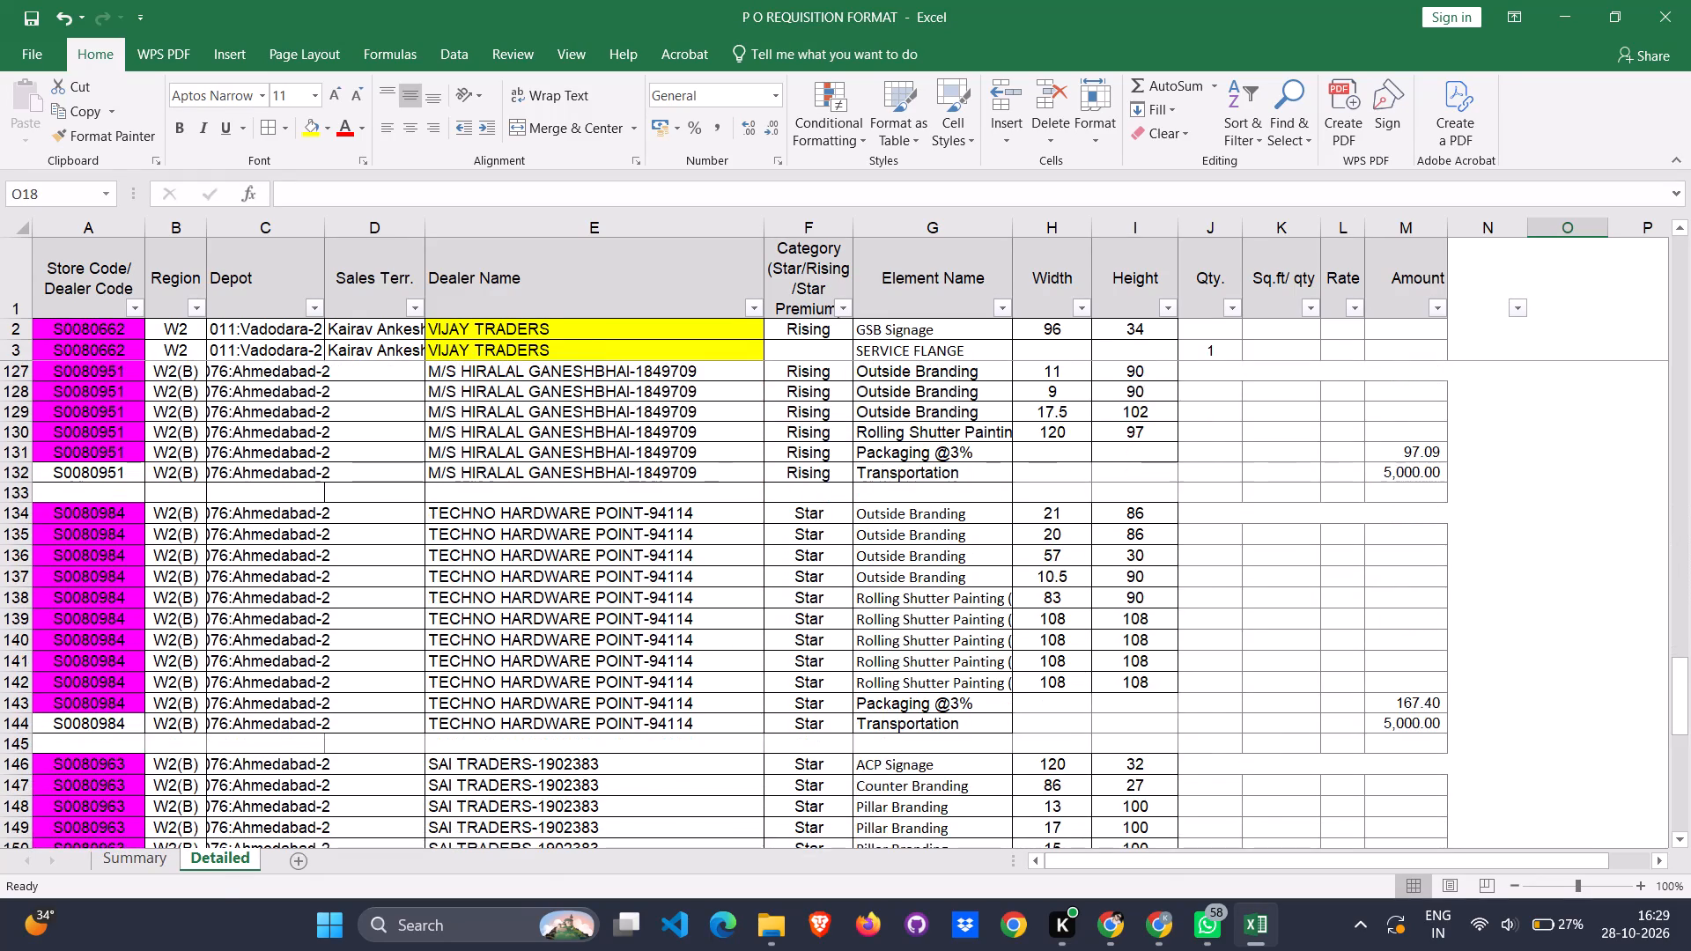
scroll(126, 423, down, 18)
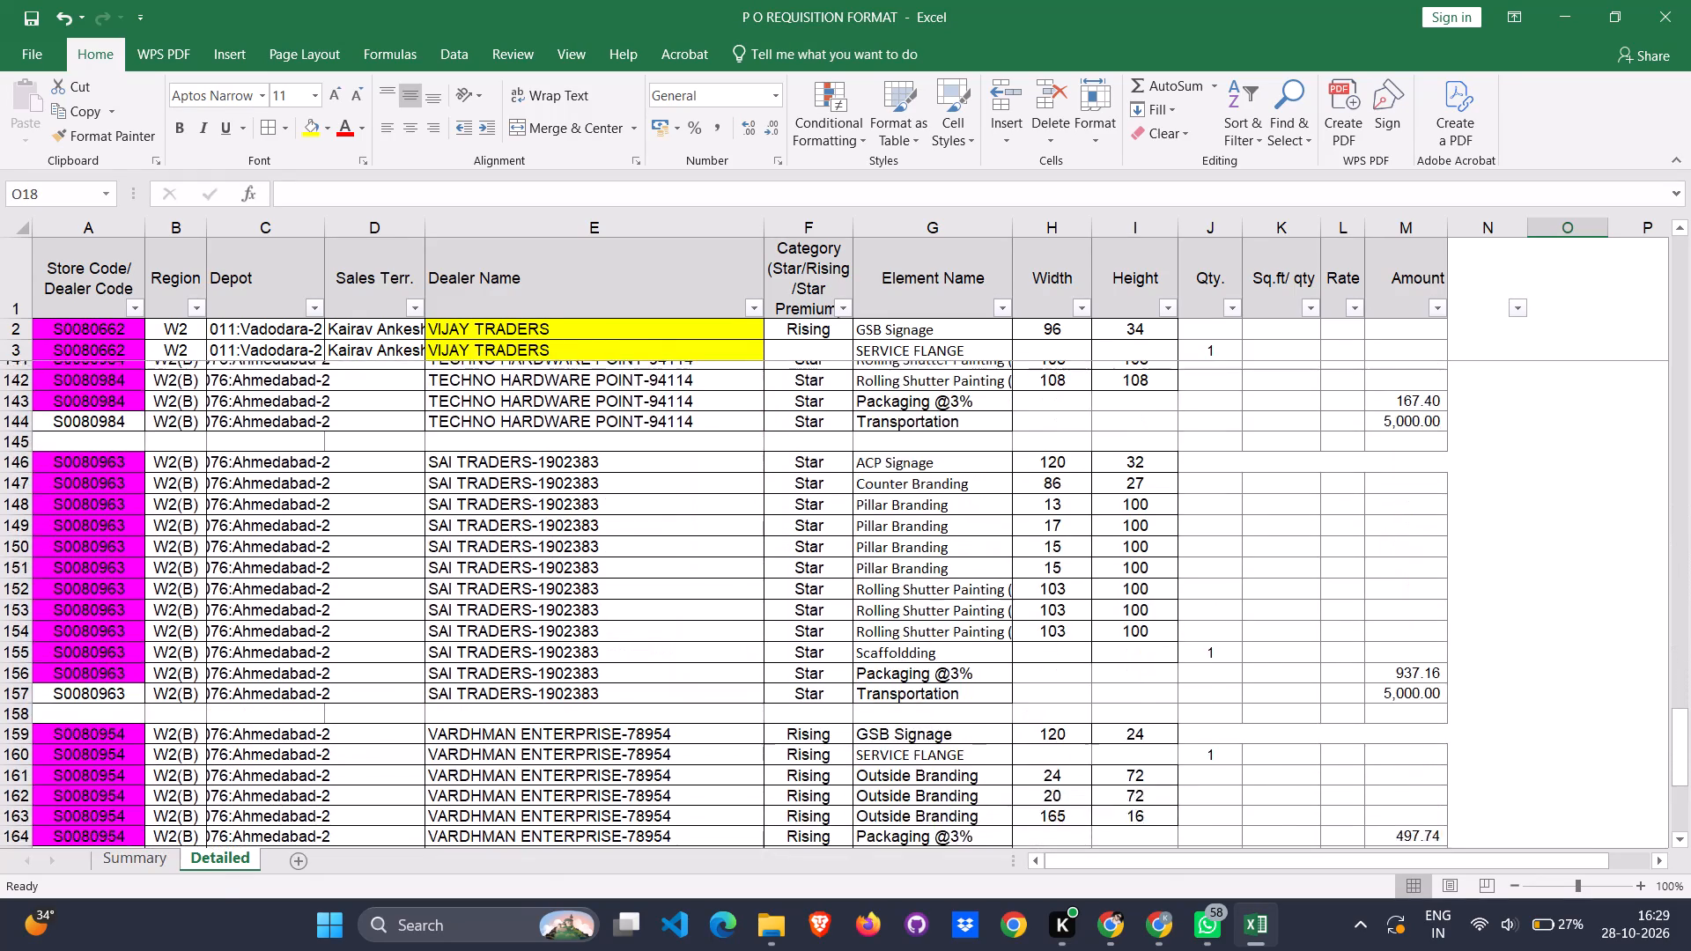
scroll(126, 423, down, 13)
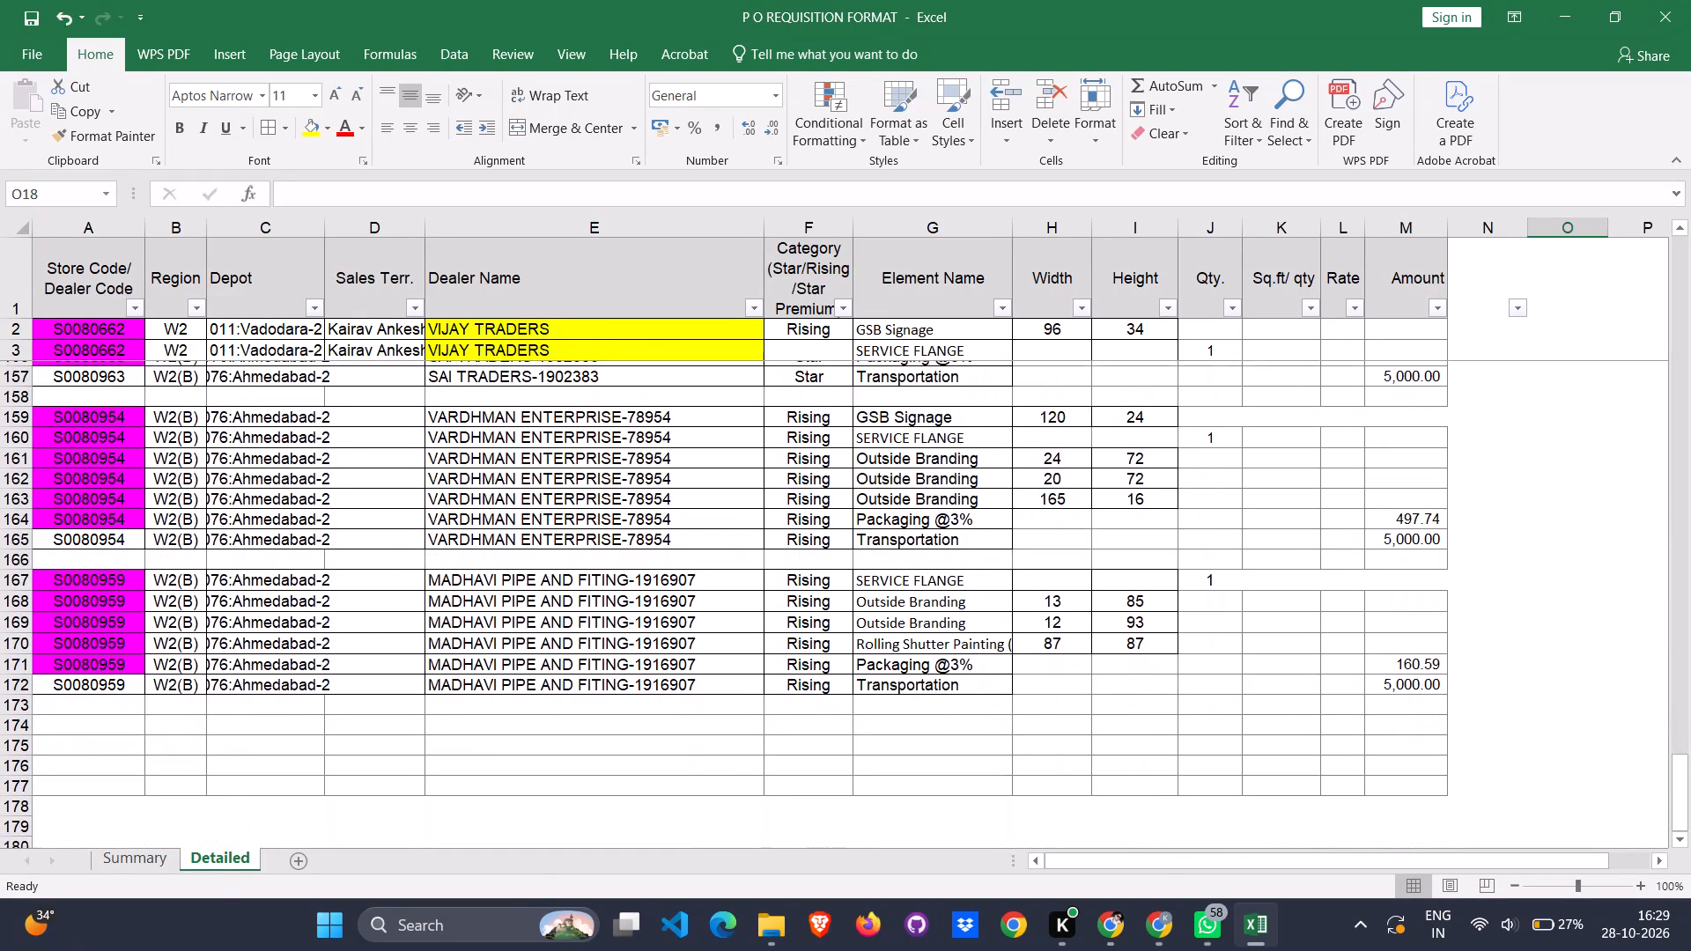
Recheck the last store rows of the Detailed sheet, then return to its first rows and save the requisition.
scroll(126, 423, down, 9)
scroll(126, 423, up, 4)
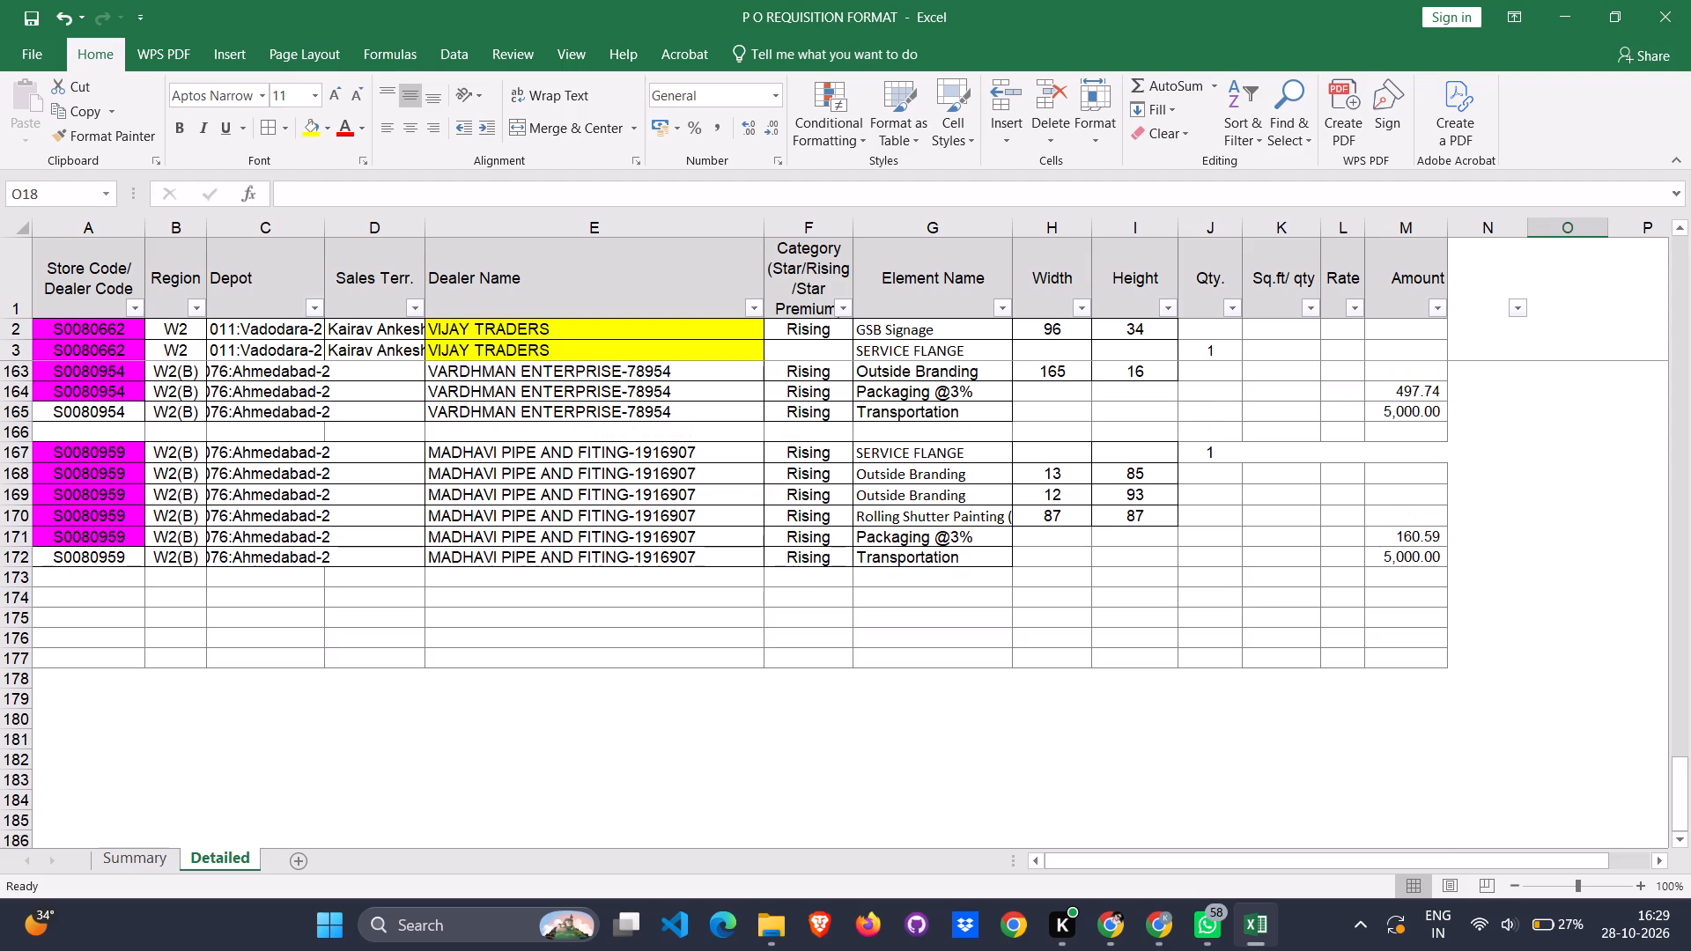
scroll(126, 423, up, 1)
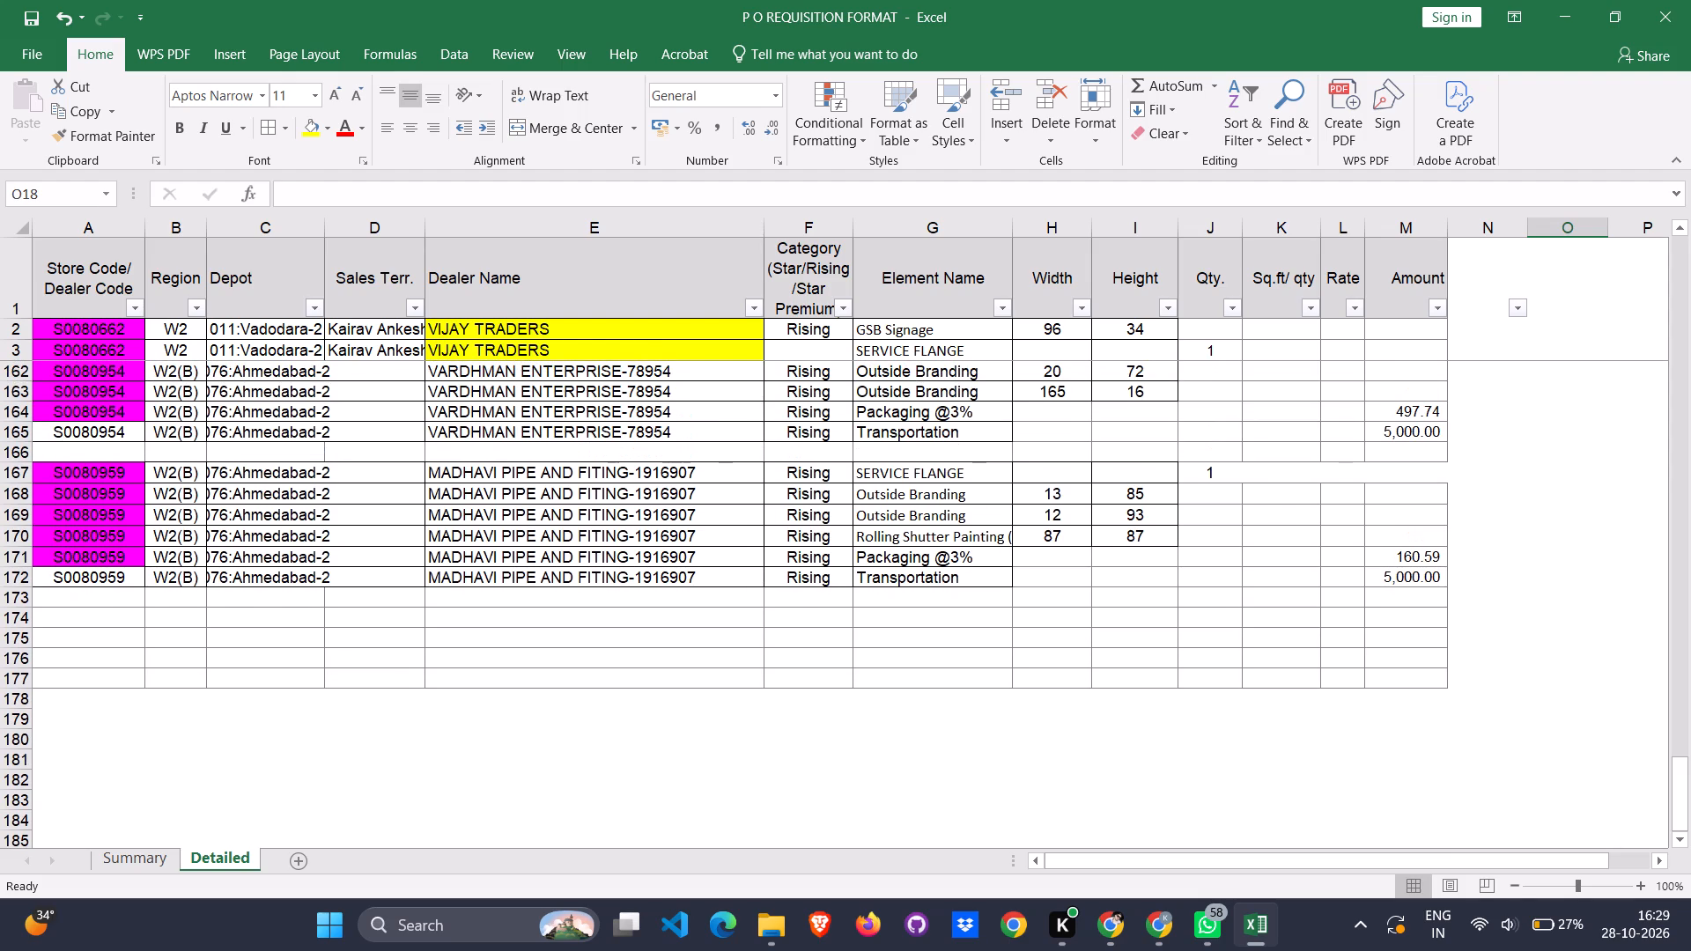
scroll(680, 577, up, 15)
scroll(680, 577, up, 7)
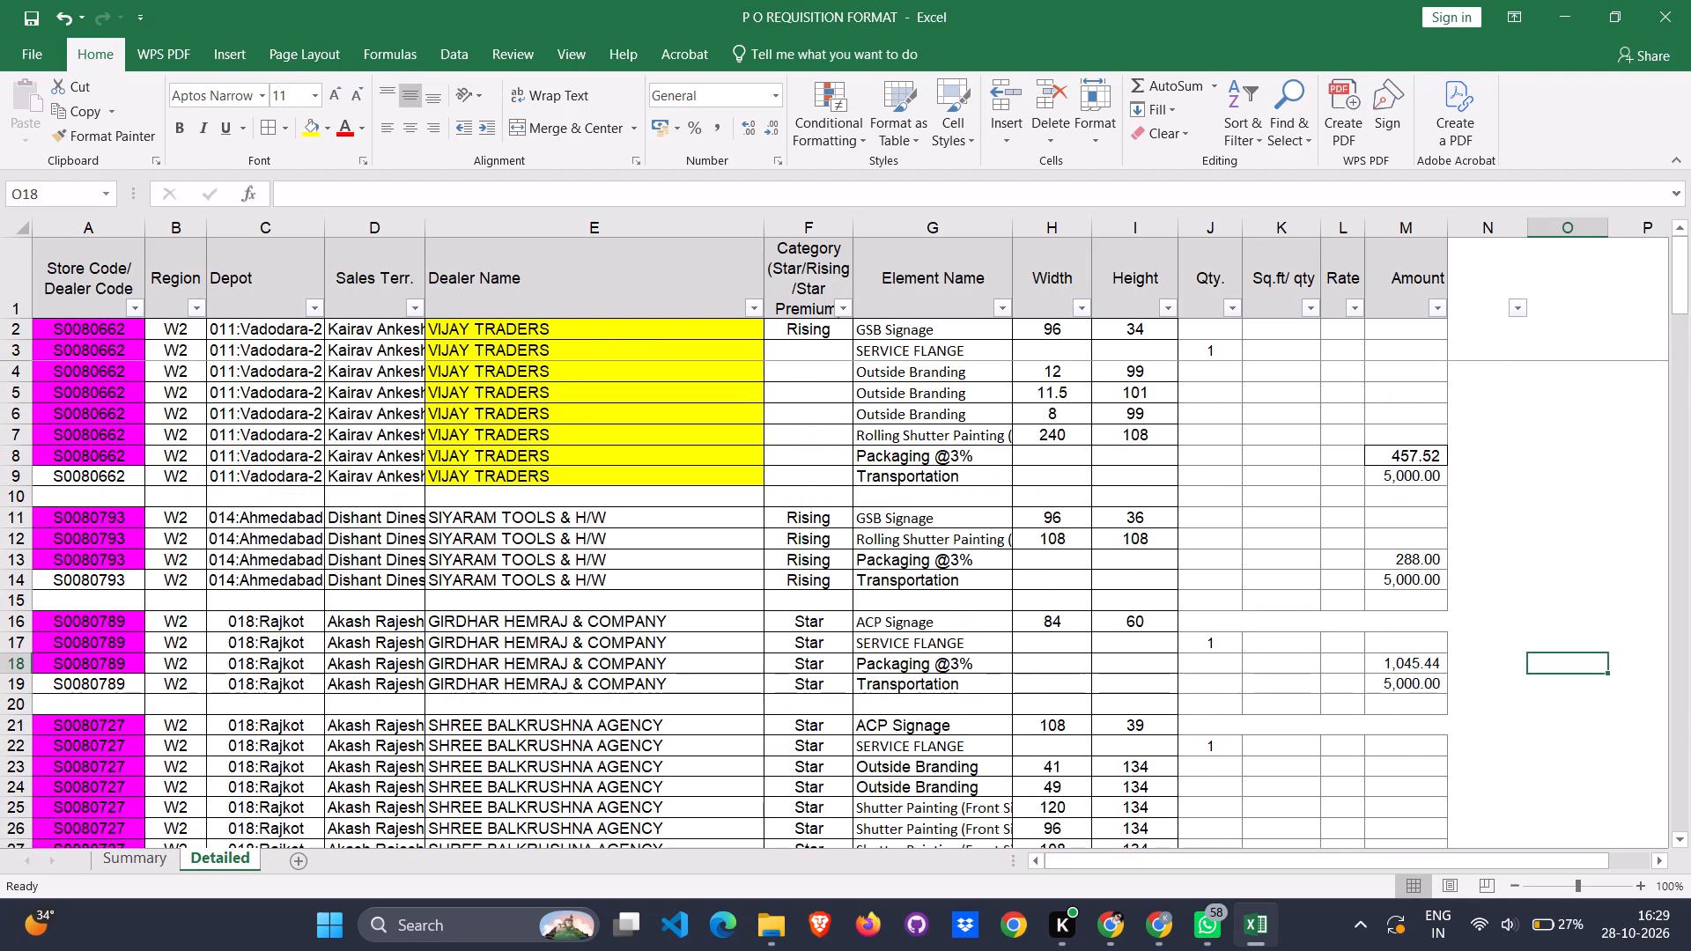
triple_click(31, 15)
triple_click(31, 15)
double_click(31, 15)
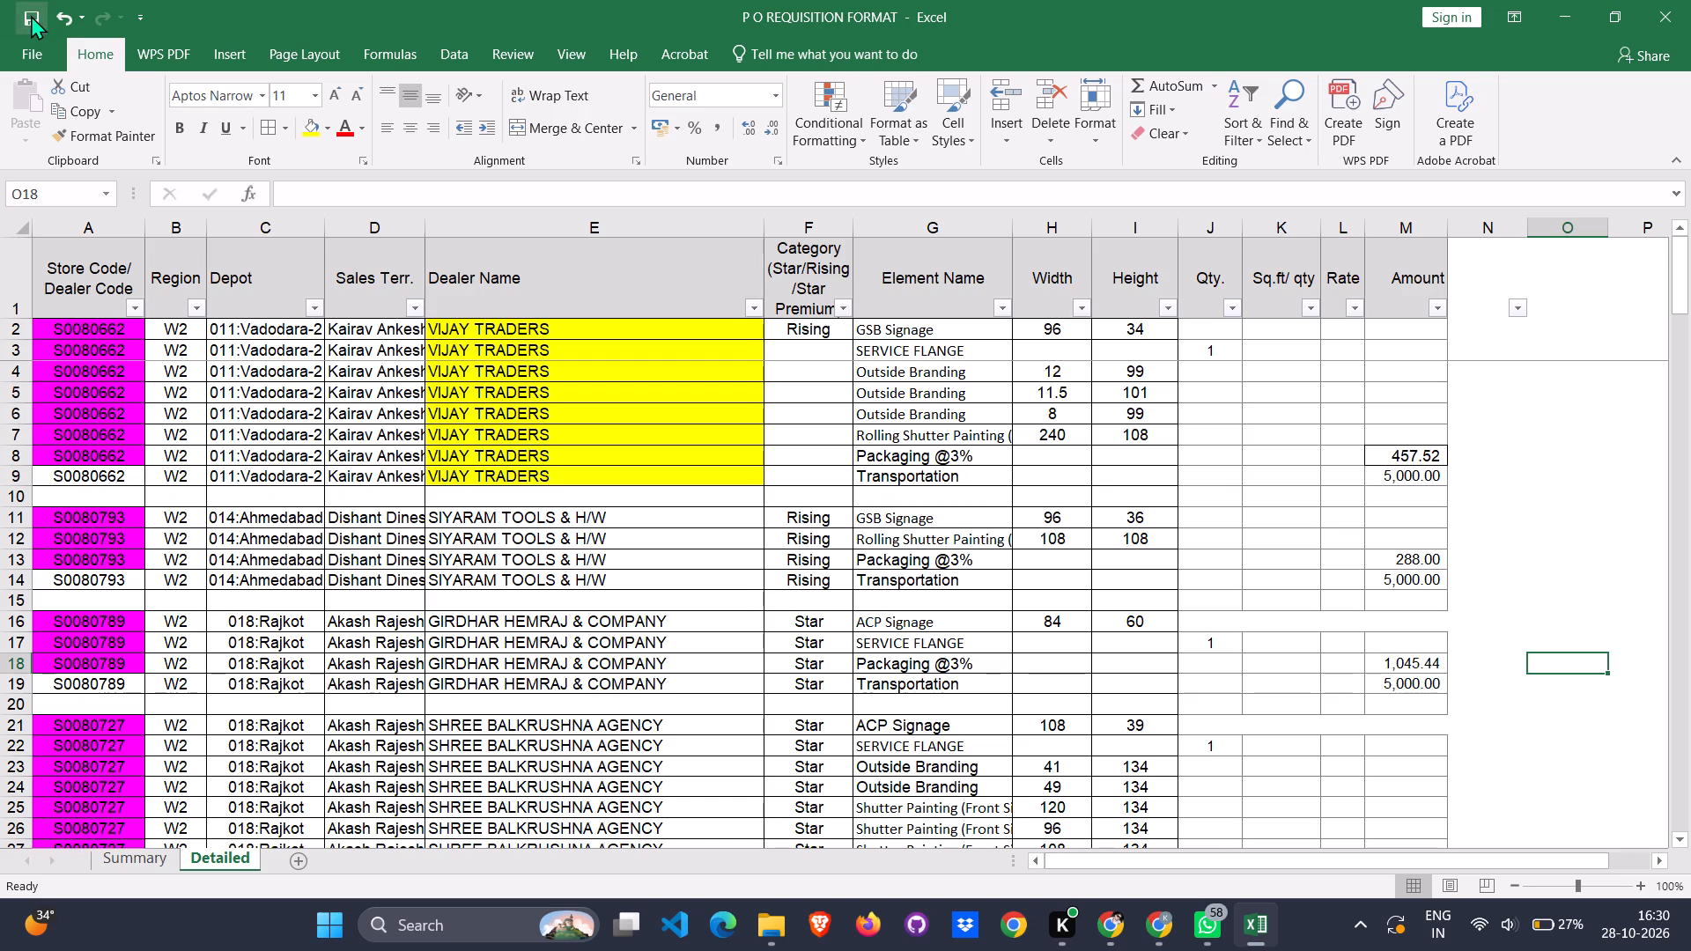
triple_click(31, 15)
triple_click(31, 15)
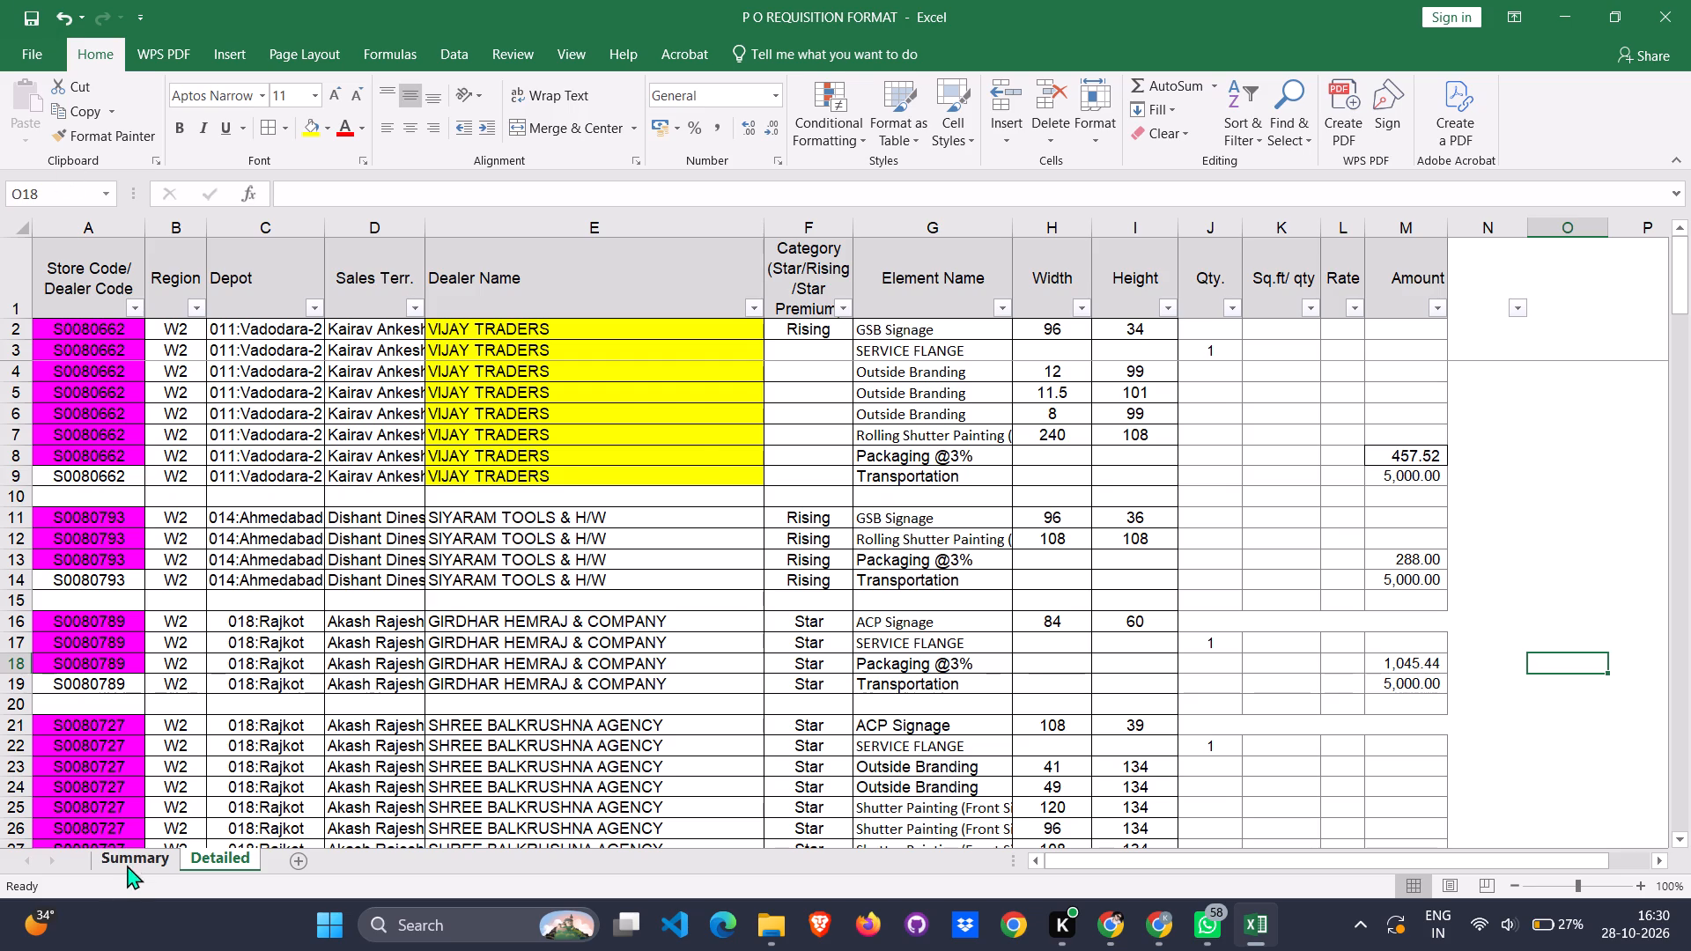
Switch to the Summary sheet's store list, then save and close the P O REQUISITION FORMAT workbook.
click(127, 857)
scroll(754, 700, up, 11)
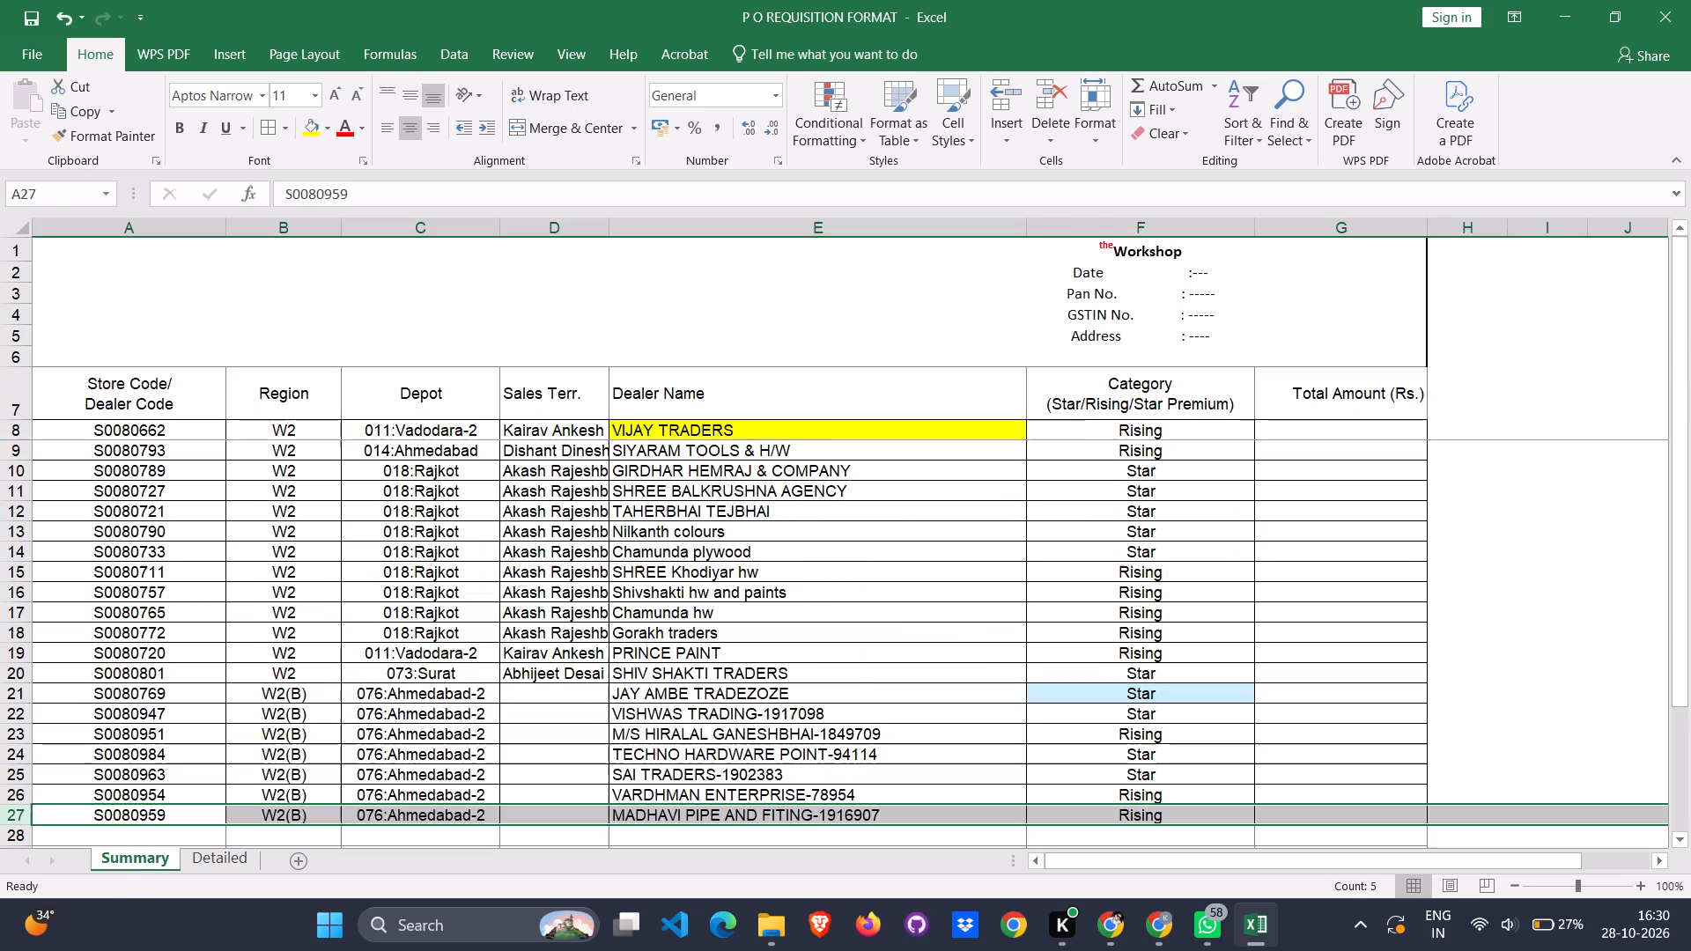
scroll(764, 667, up, 11)
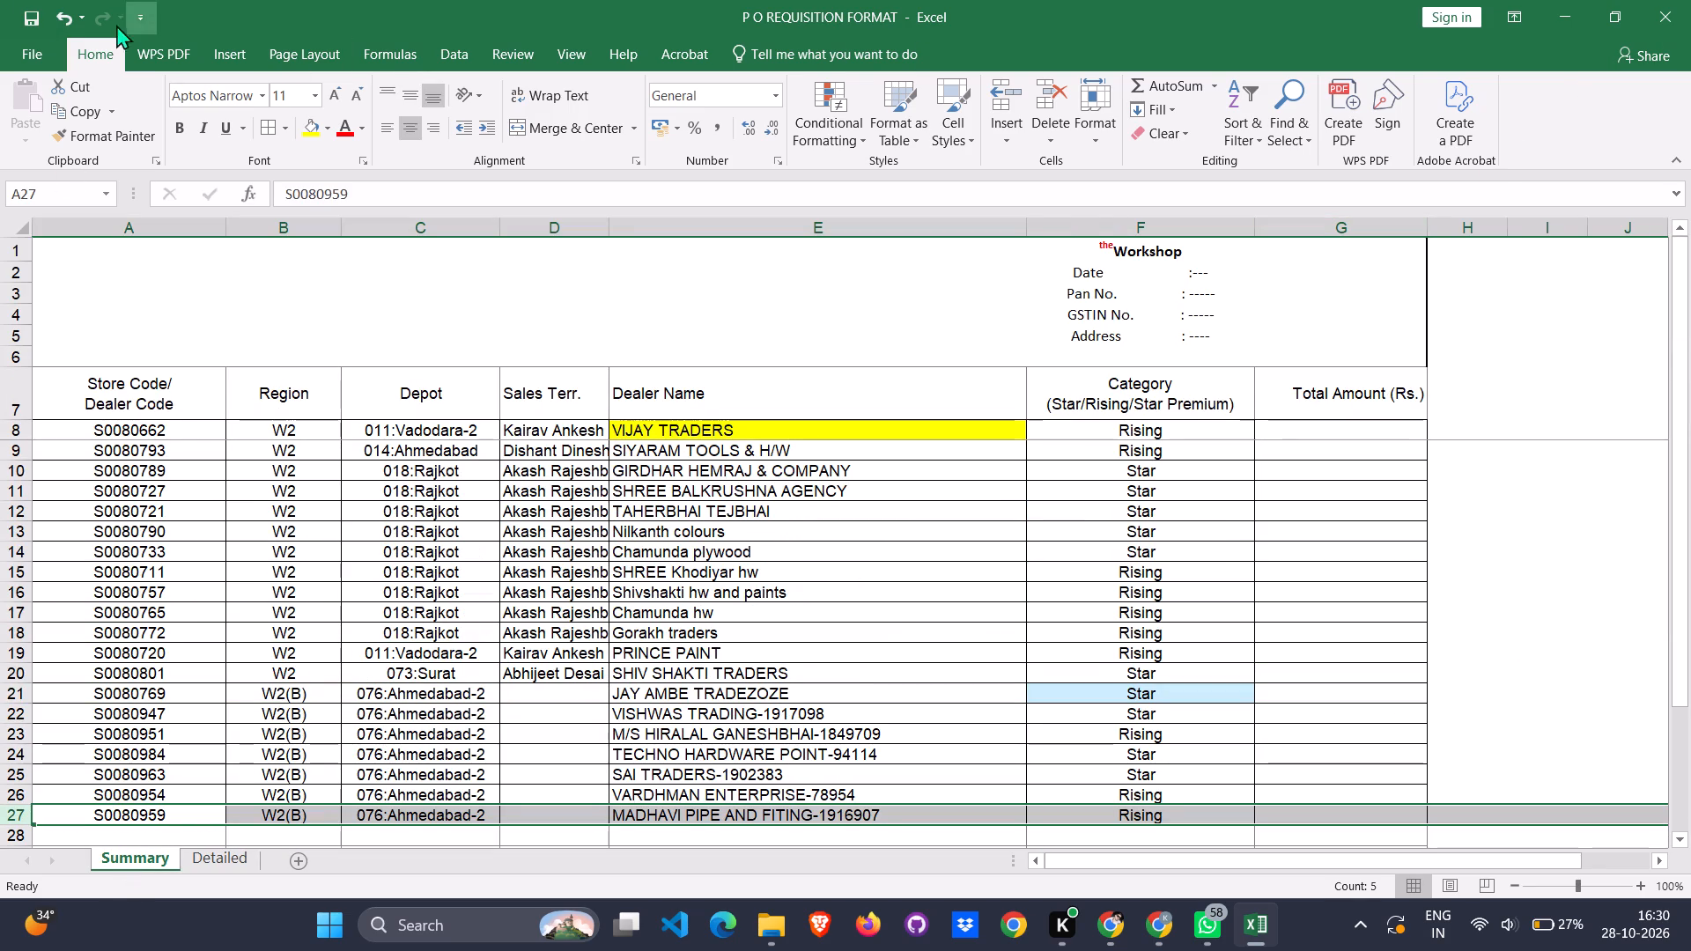
triple_click(33, 17)
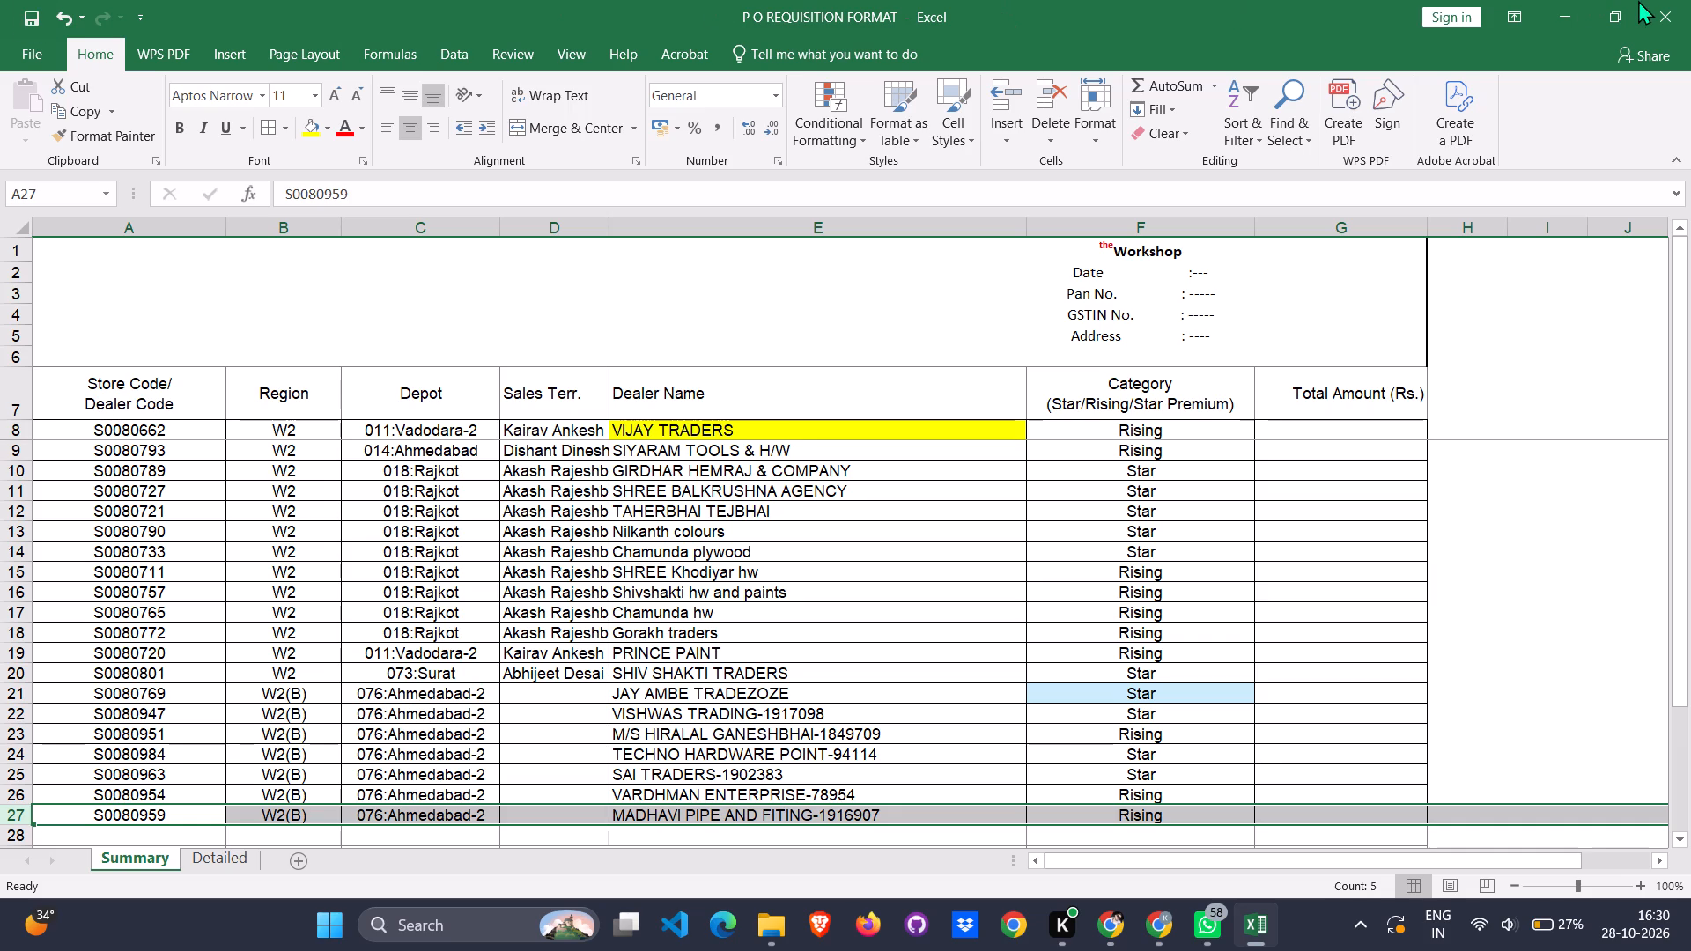
click(1647, 0)
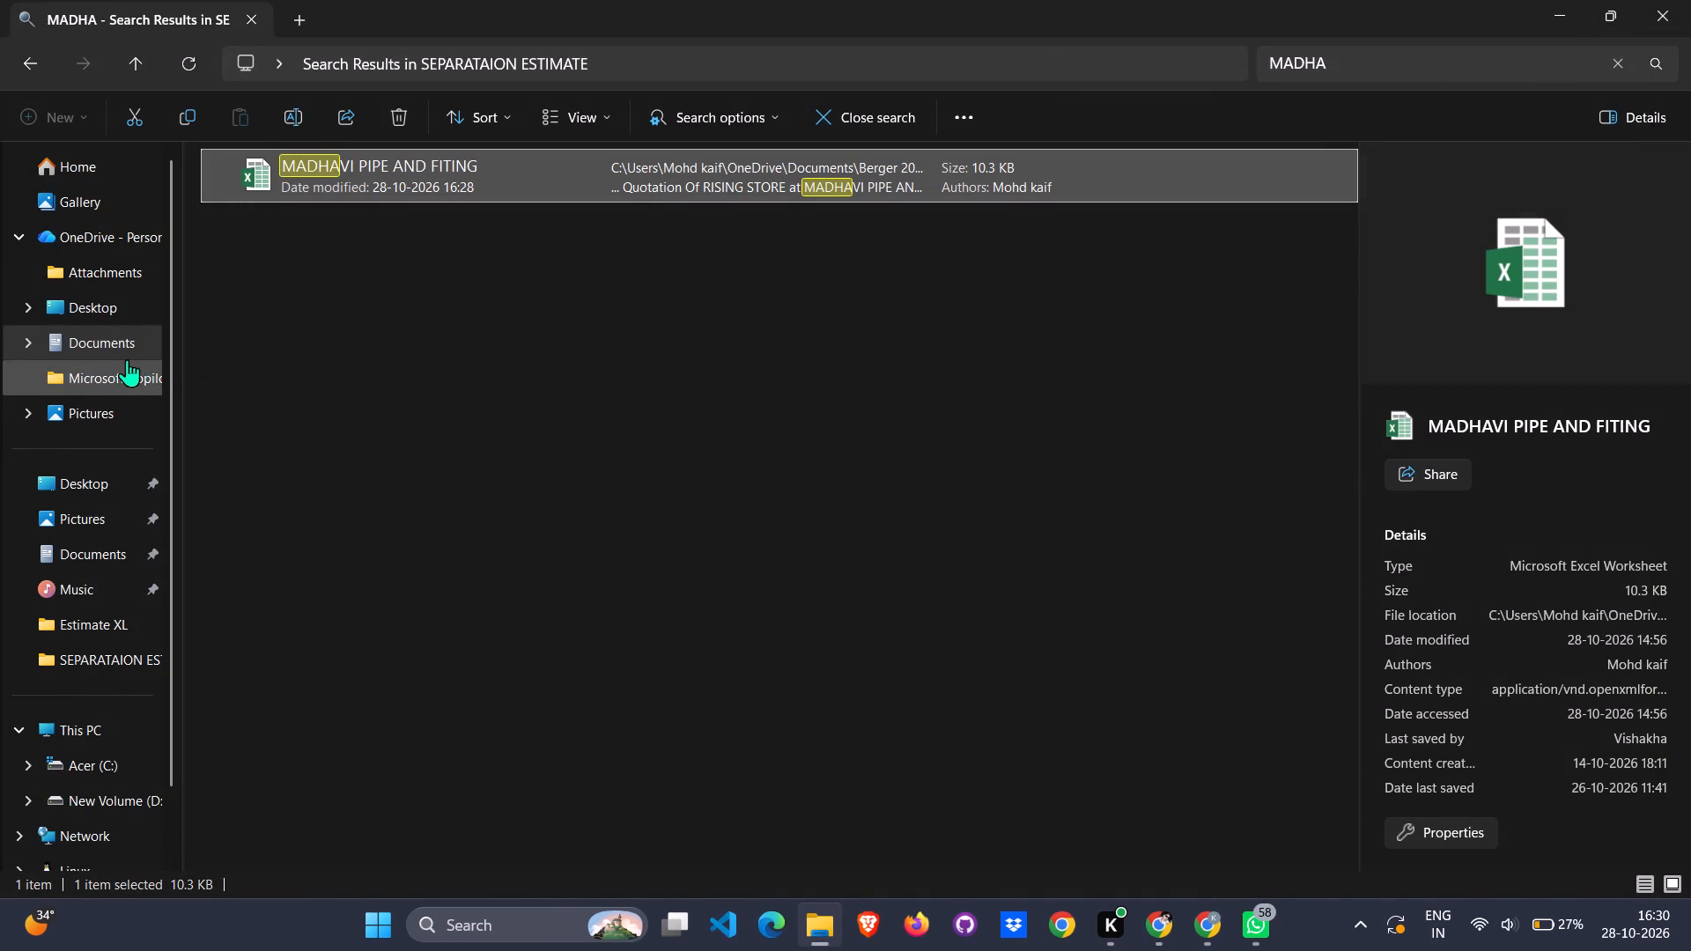
Find the P O REQUISITION FORMAT workbook in the OneDrive Documents folder in File Explorer and start sharing it.
click(112, 339)
click(638, 232)
right_click(637, 230)
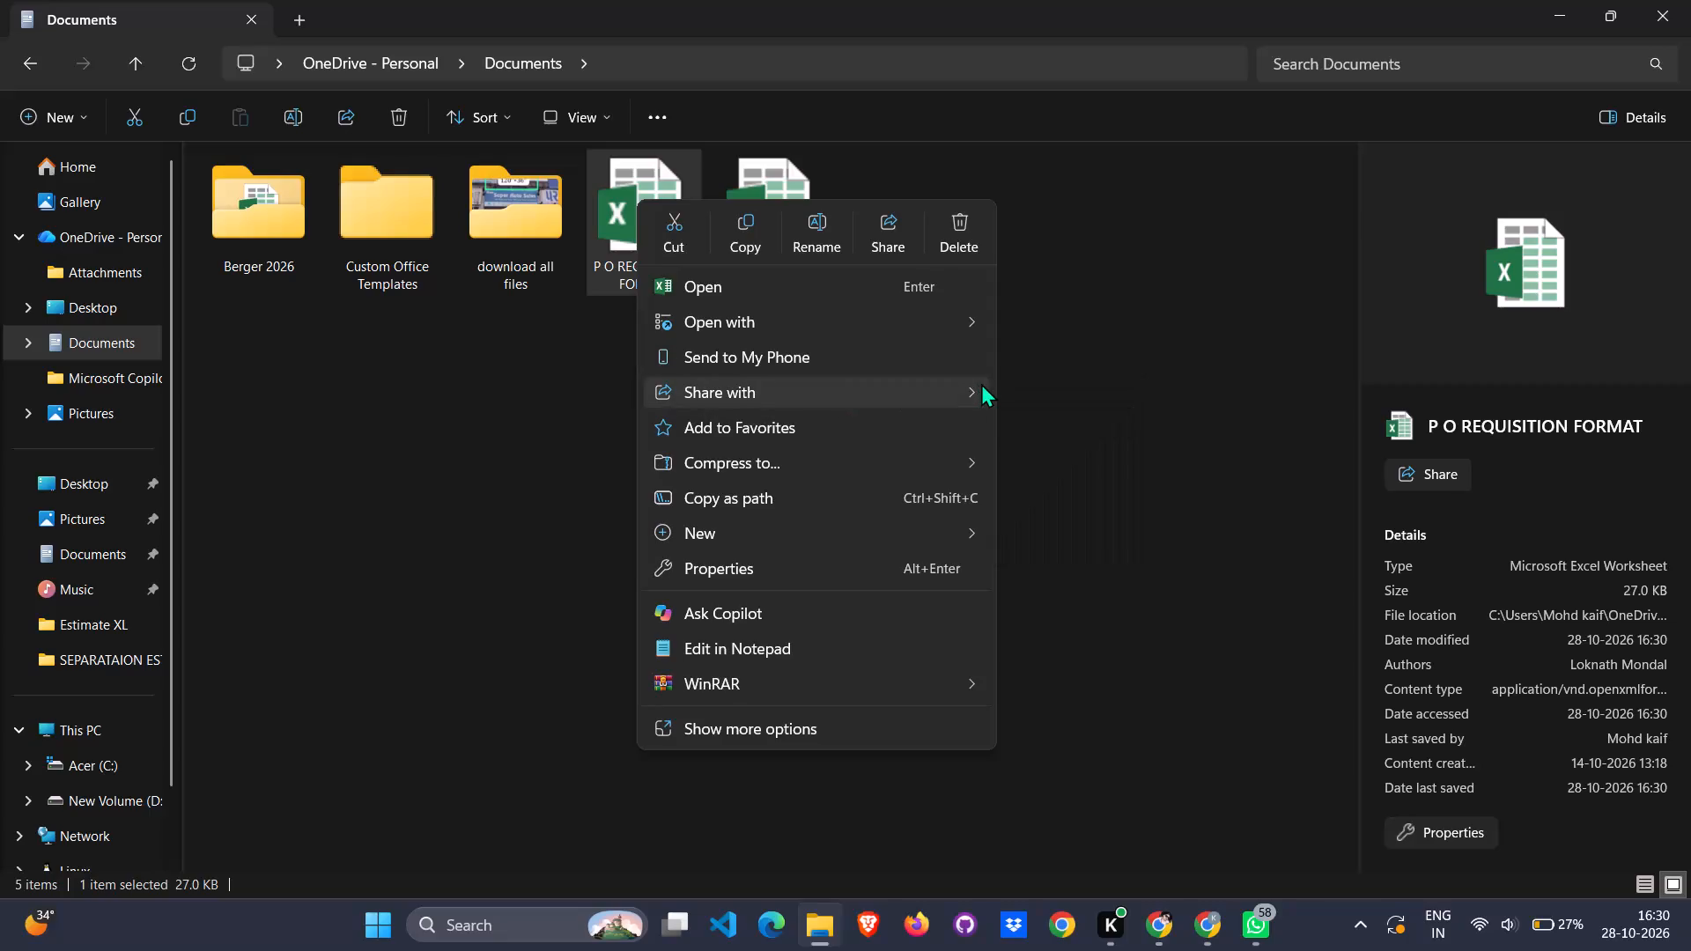
click(1044, 387)
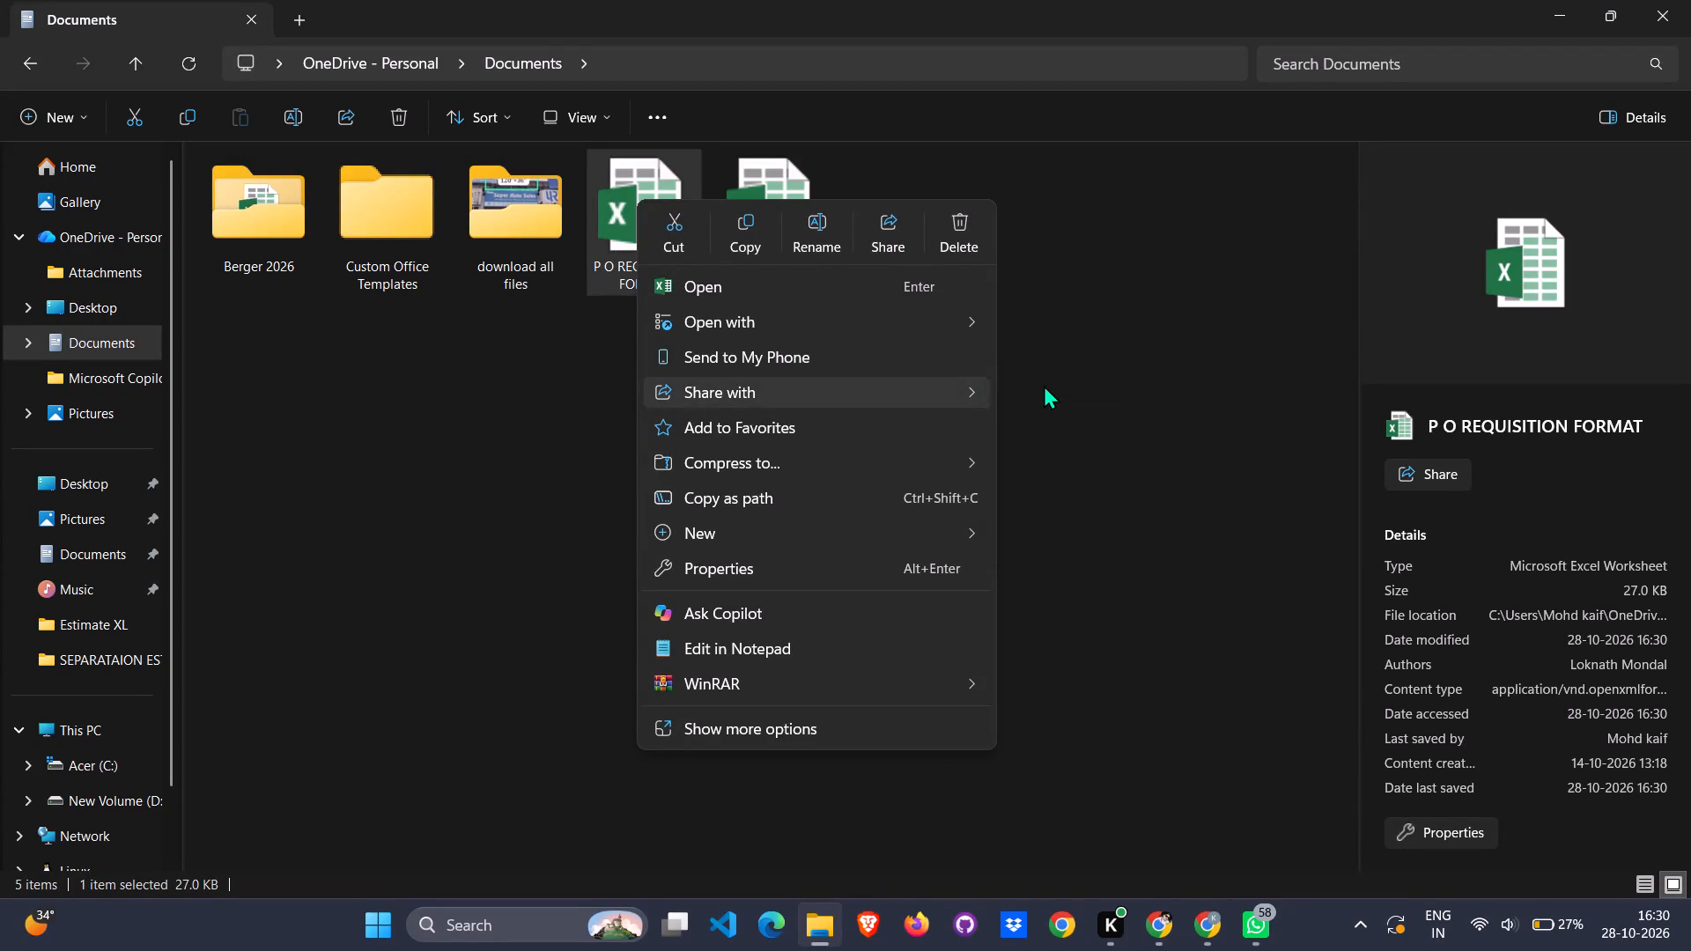